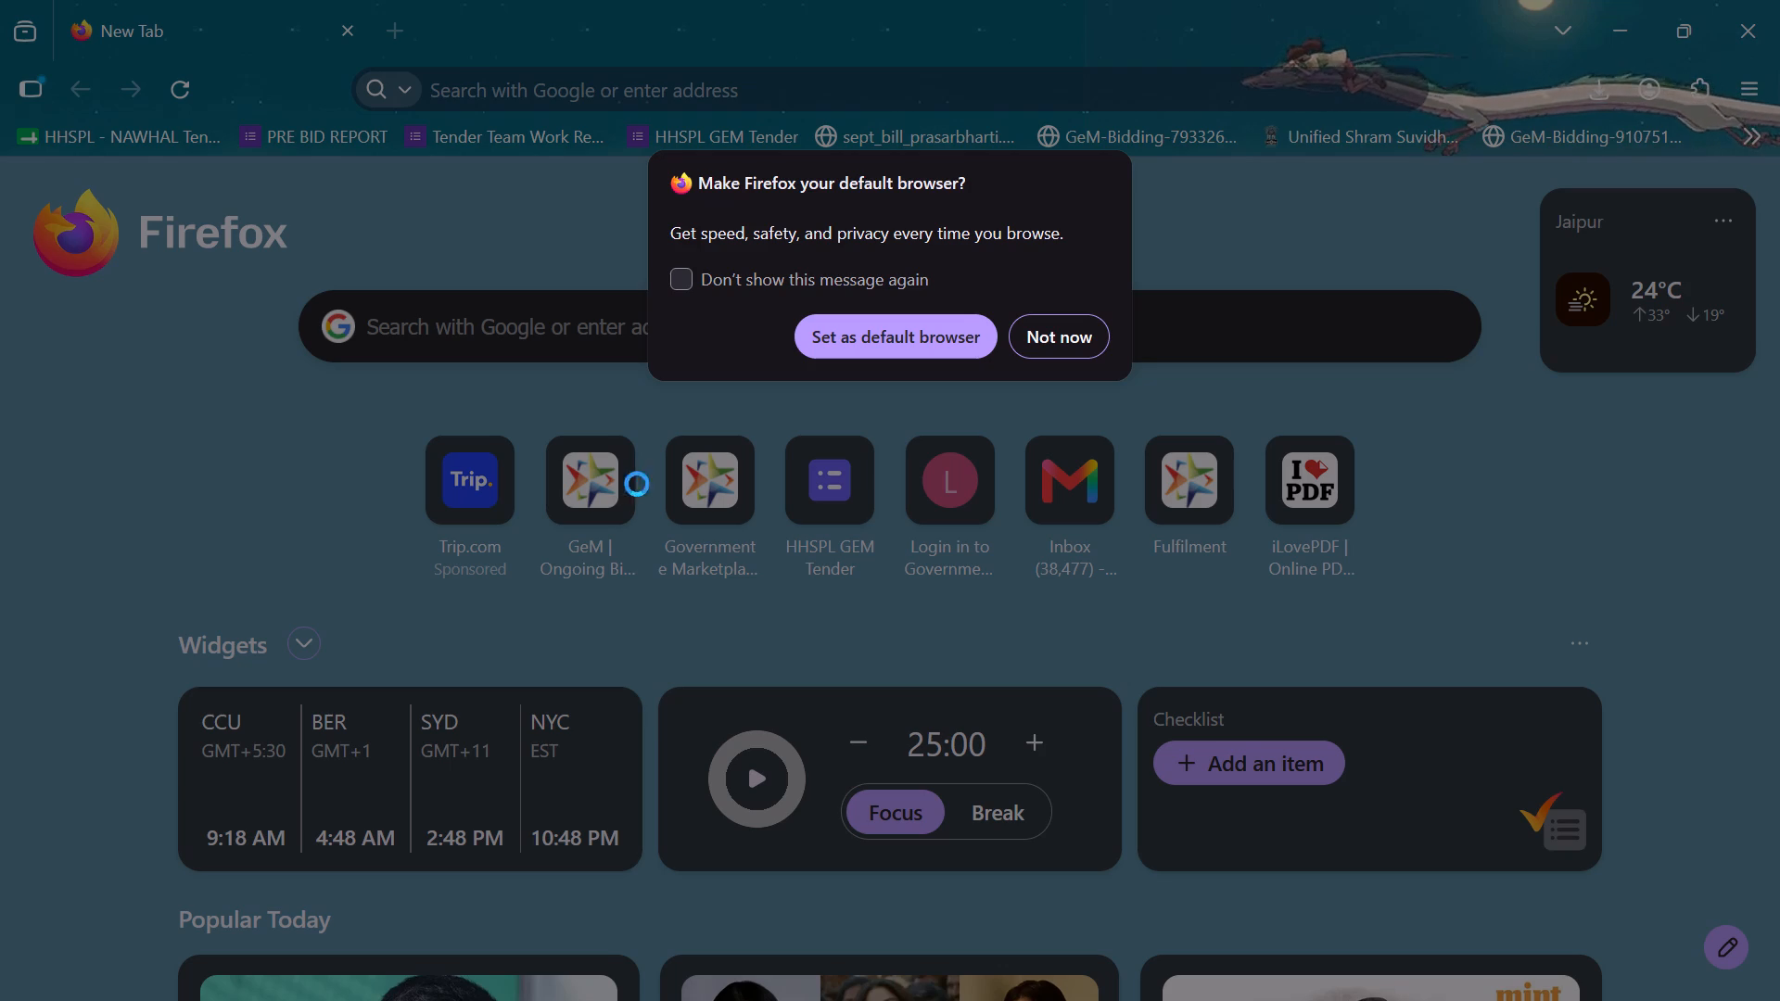
Decline making Firefox the default browser and open the GeM ongoing bids page from the new-tab shortcuts.
{"action": "left_click", "coordinate": [1055, 323]}
{"action": "left_click", "coordinate": [576, 513]}
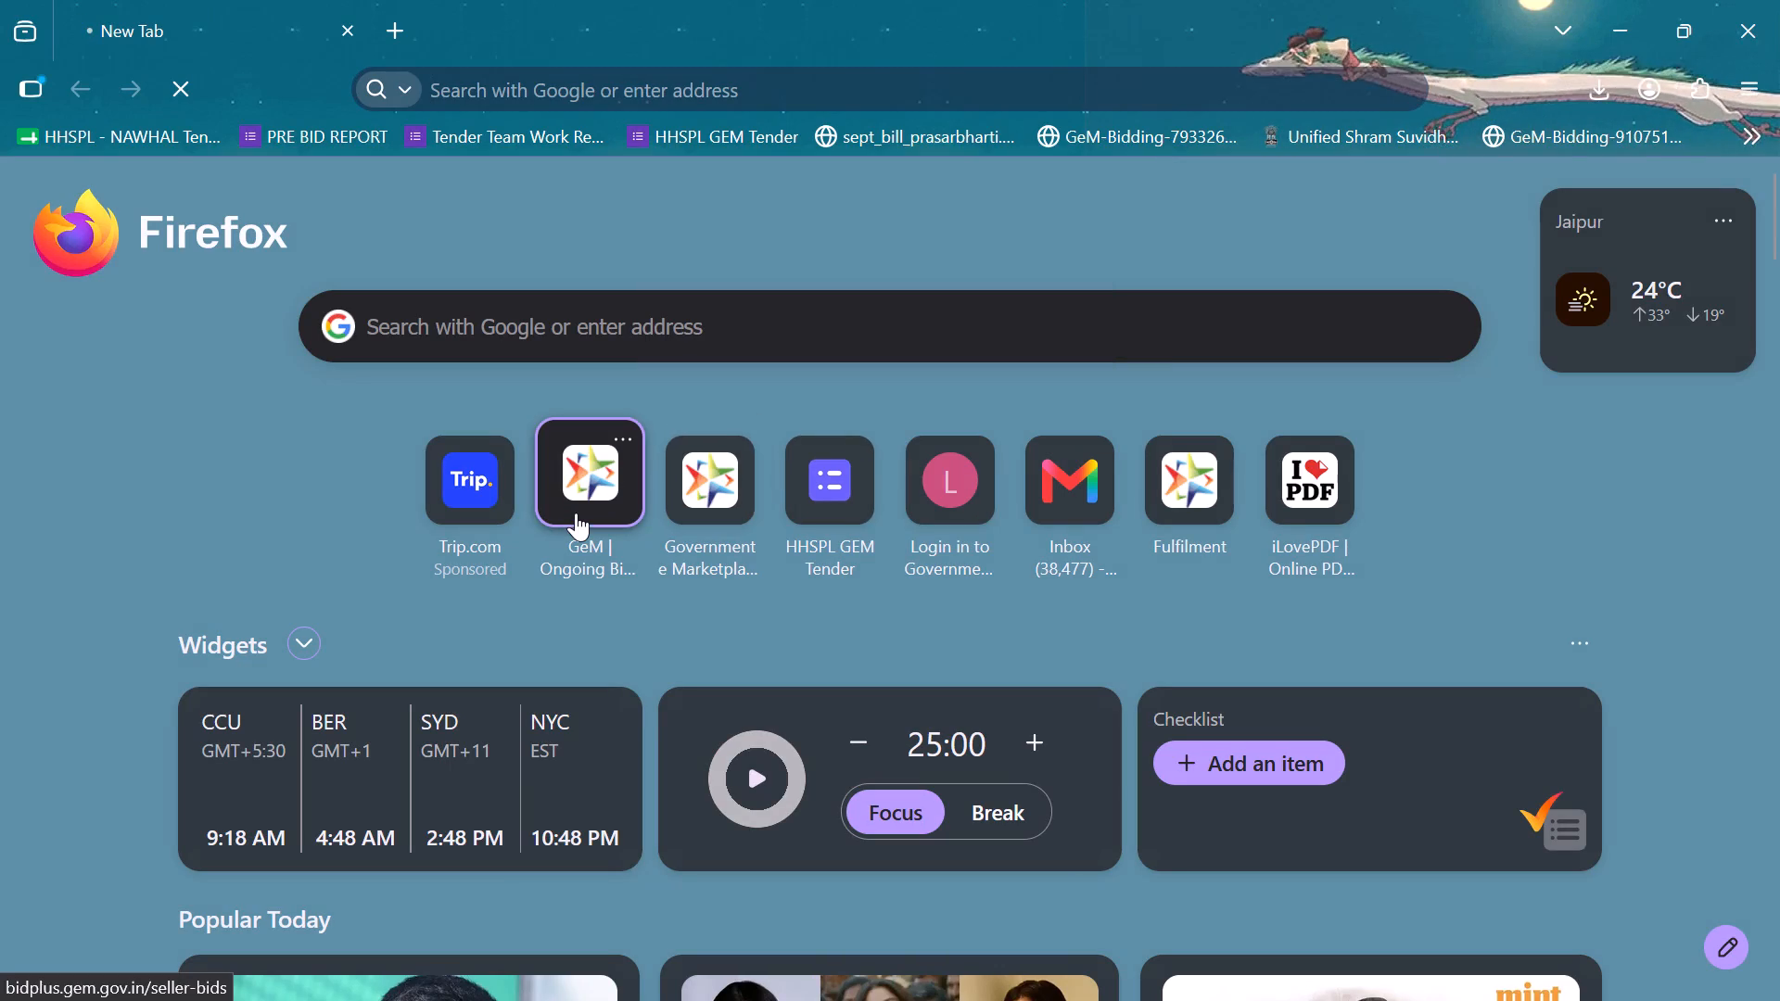
{"action": "left_click_drag", "start_coordinate": [576, 513], "coordinate": [671, 397]}
Open a new browser window.
{"action": "key", "text": "ctrl+n"}
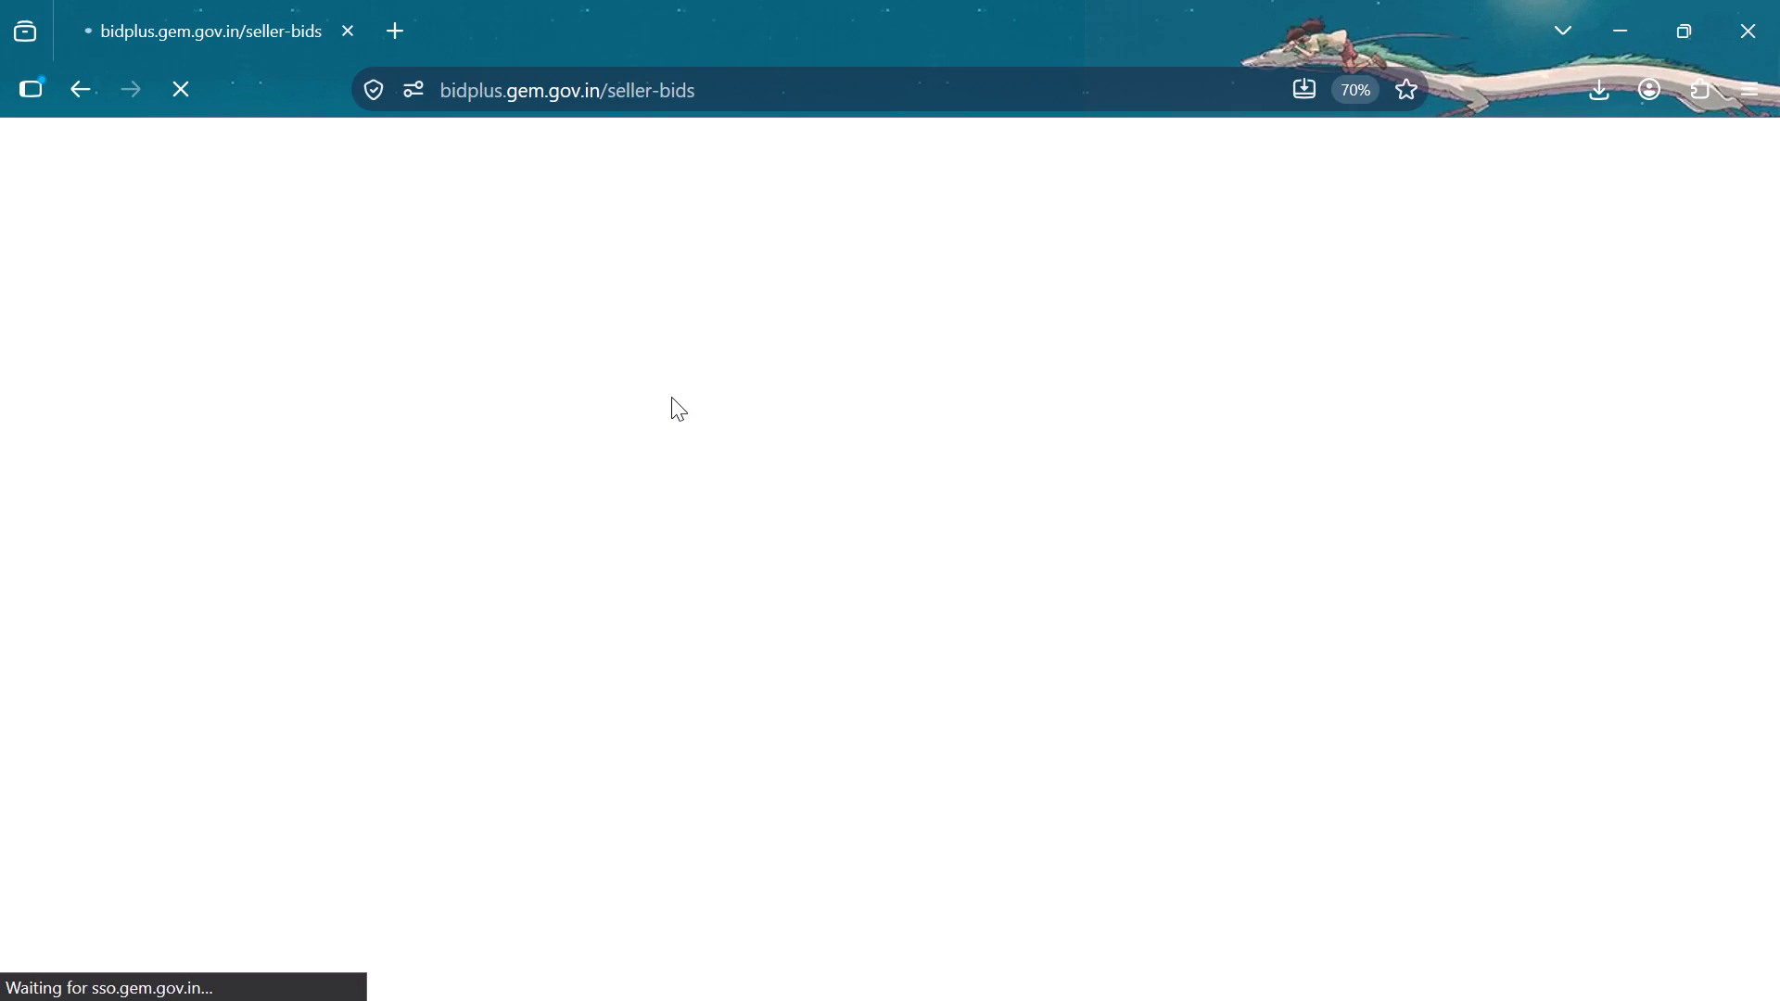
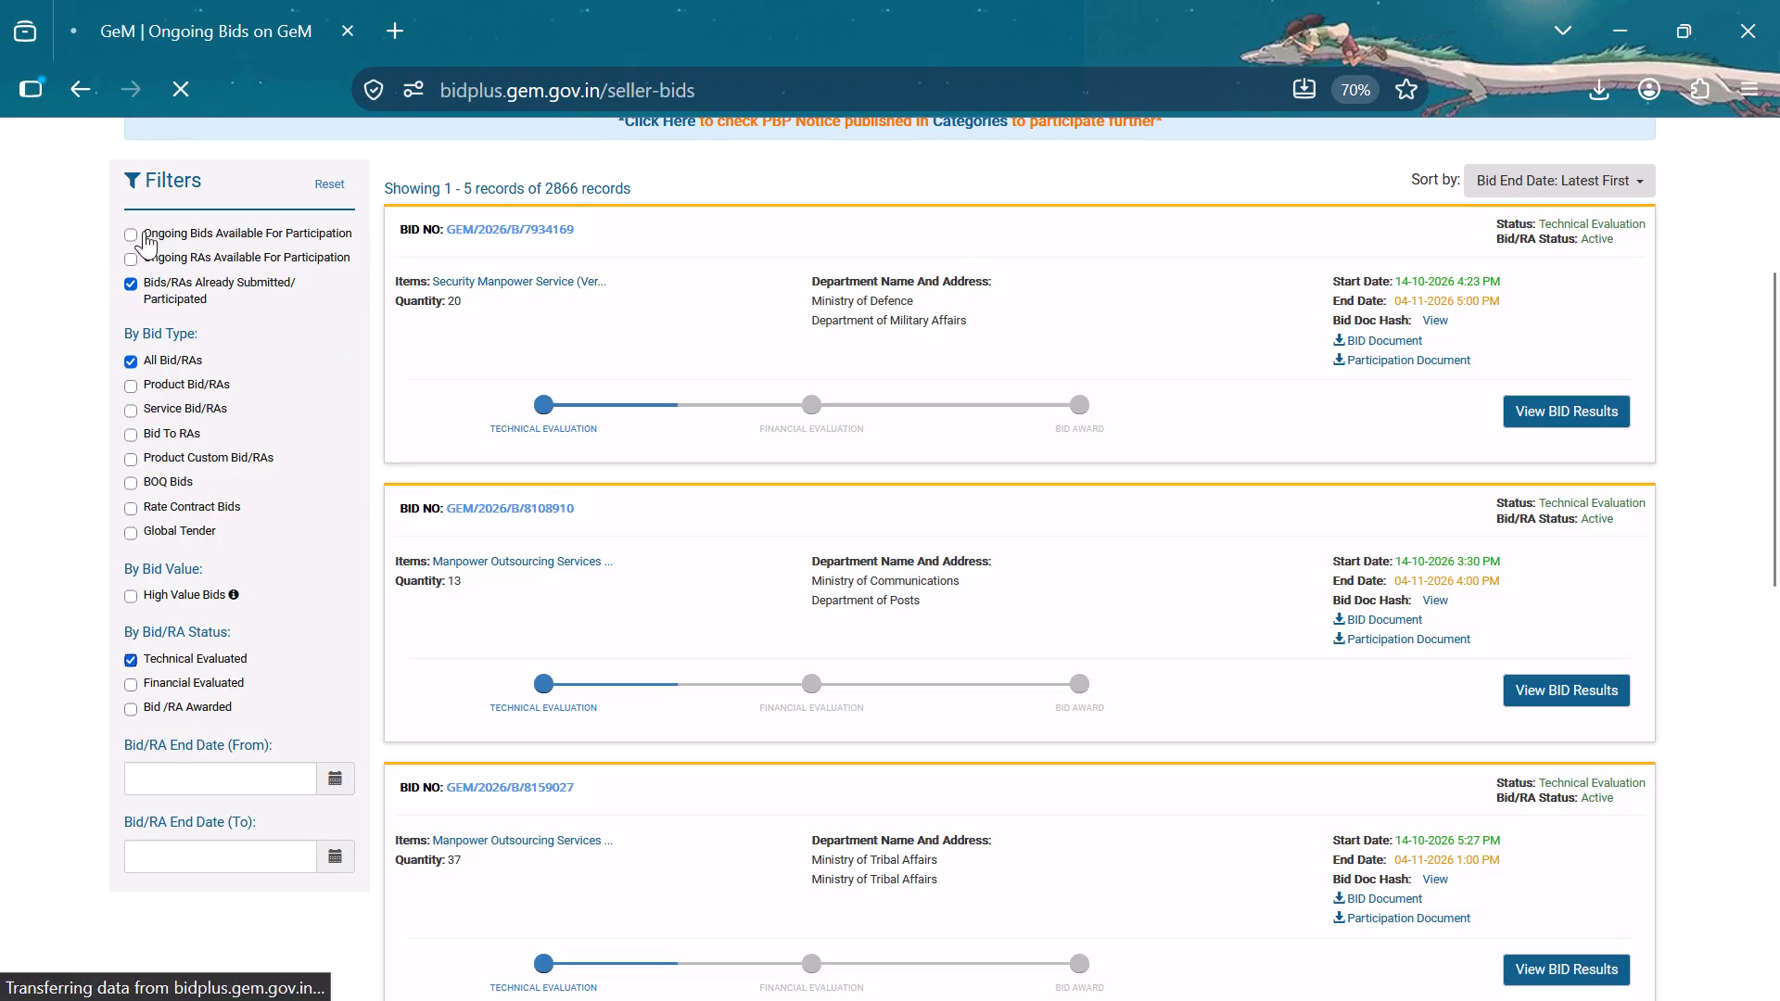
Filter the list to Ongoing Bids Available For Participation with the Service Bid/RAs type.
{"action": "left_click", "coordinate": [171, 285]}
{"action": "left_click", "coordinate": [173, 266]}
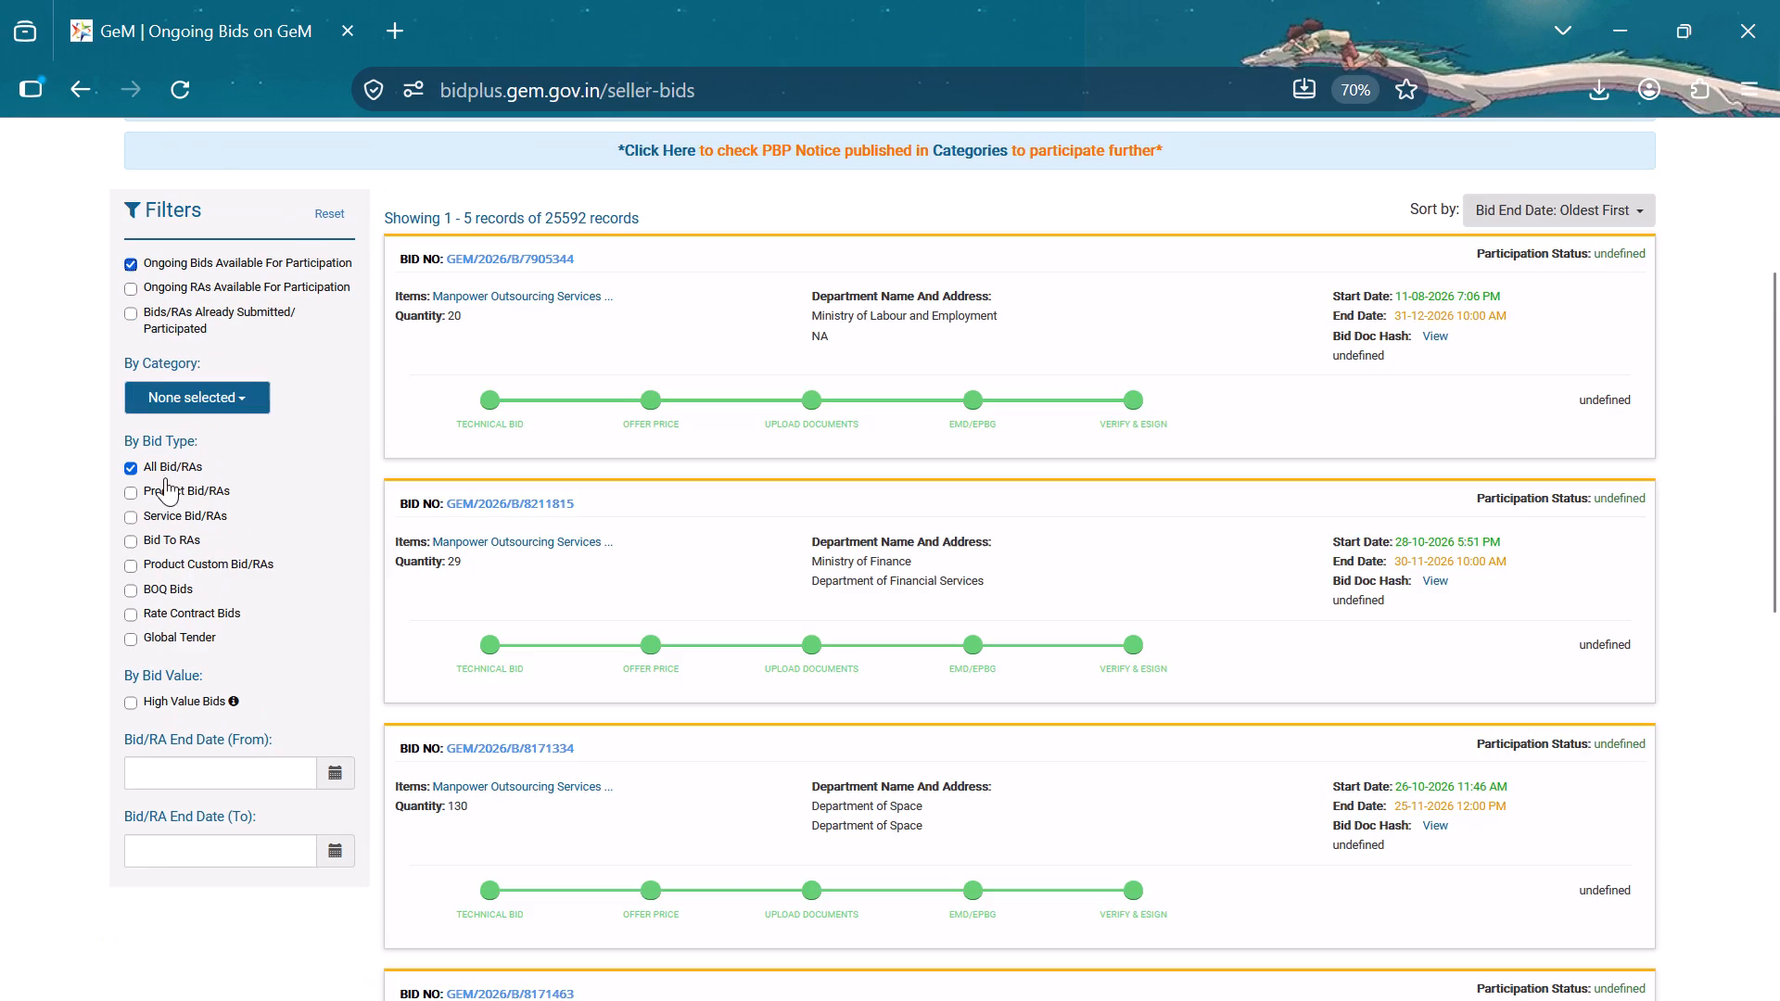
{"action": "left_click", "coordinate": [159, 513]}
Filter by ten categories: three Manpower Outsourcing Services, Hiring Of Professionals, Healthcare Resource, Facility Management, Hiring Of Sanitation, Manpower Hiring For Financial, On-Board Housekeeping and Healthcare Sanitation.
{"action": "left_click", "coordinate": [195, 409]}
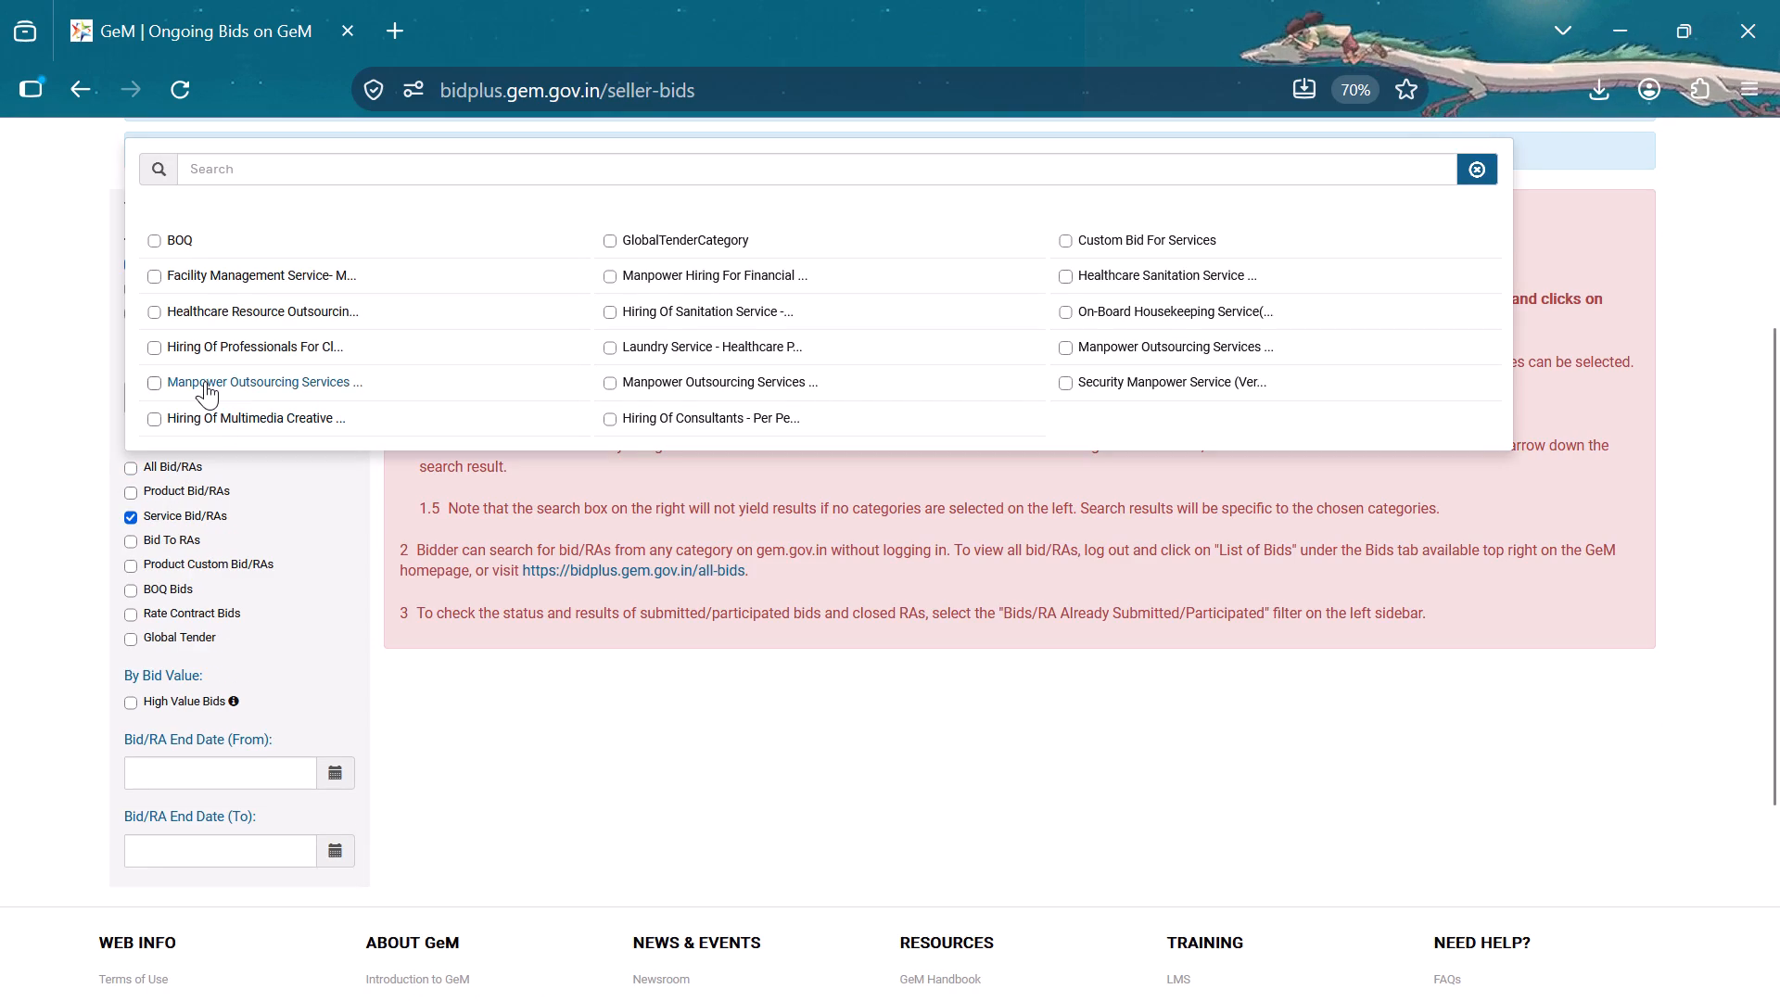
{"action": "left_click", "coordinate": [205, 381]}
{"action": "left_click", "coordinate": [213, 340]}
{"action": "left_click", "coordinate": [219, 310]}
{"action": "left_click", "coordinate": [222, 277]}
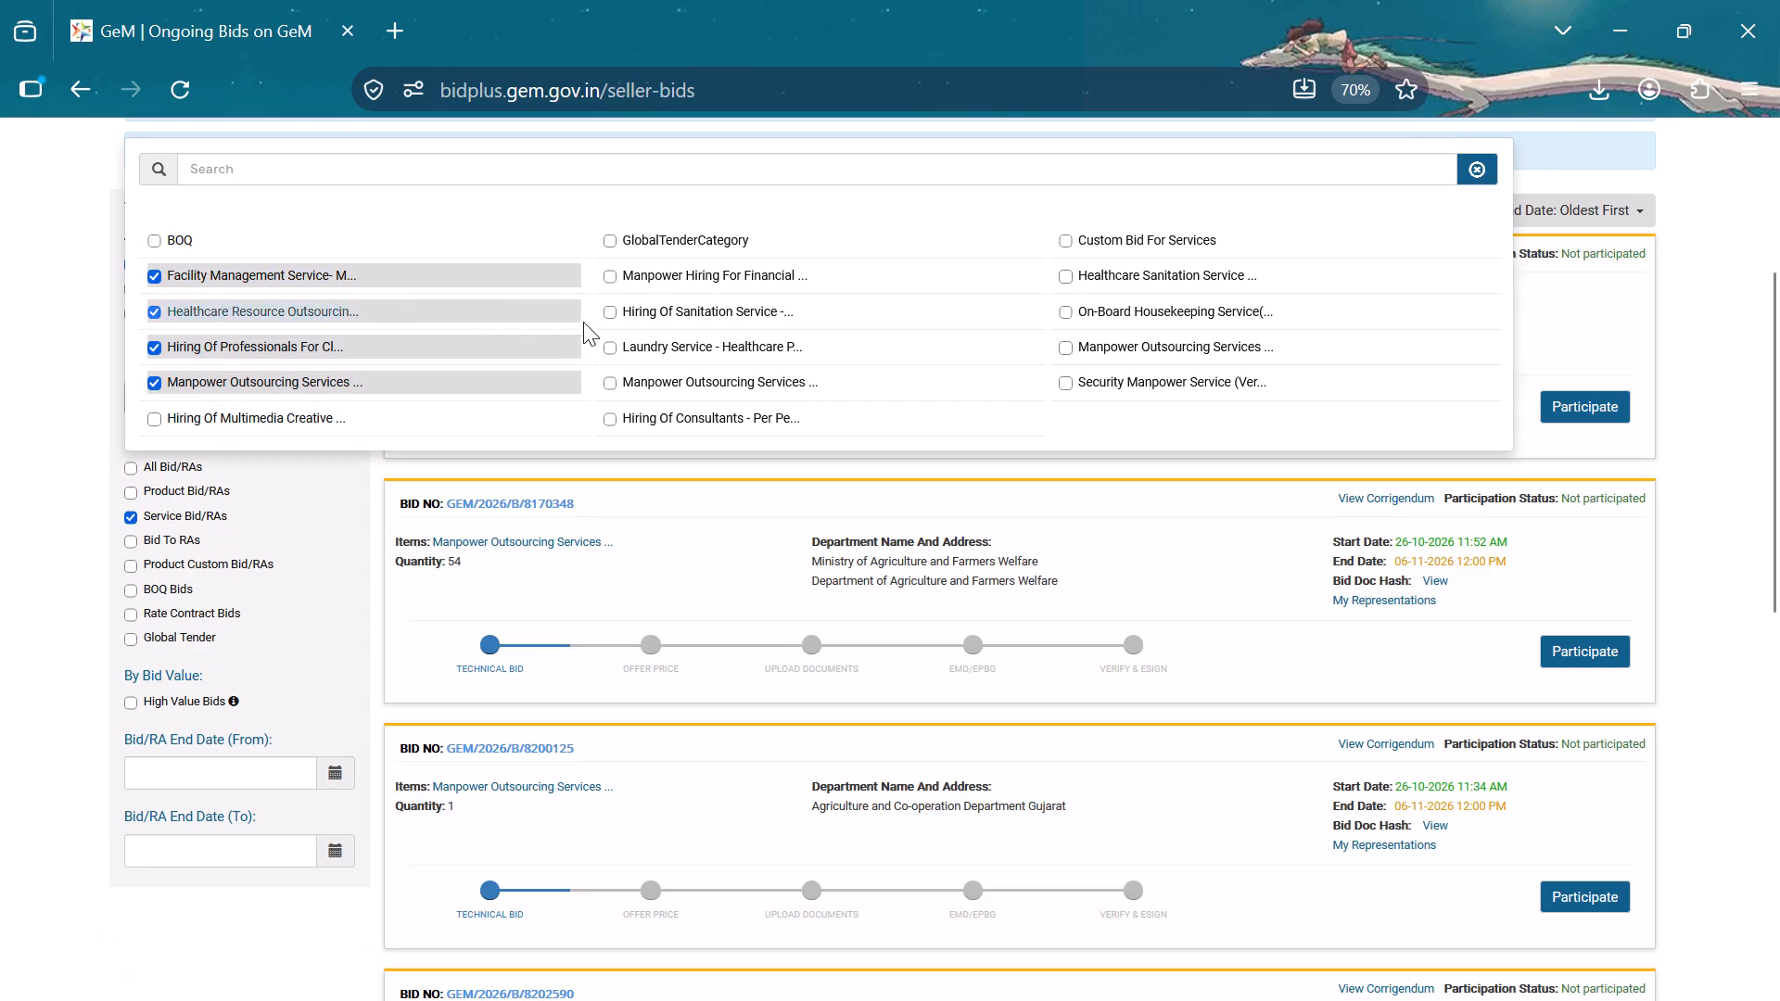
{"action": "left_click", "coordinate": [628, 382]}
{"action": "left_click", "coordinate": [694, 309]}
{"action": "left_click", "coordinate": [700, 268]}
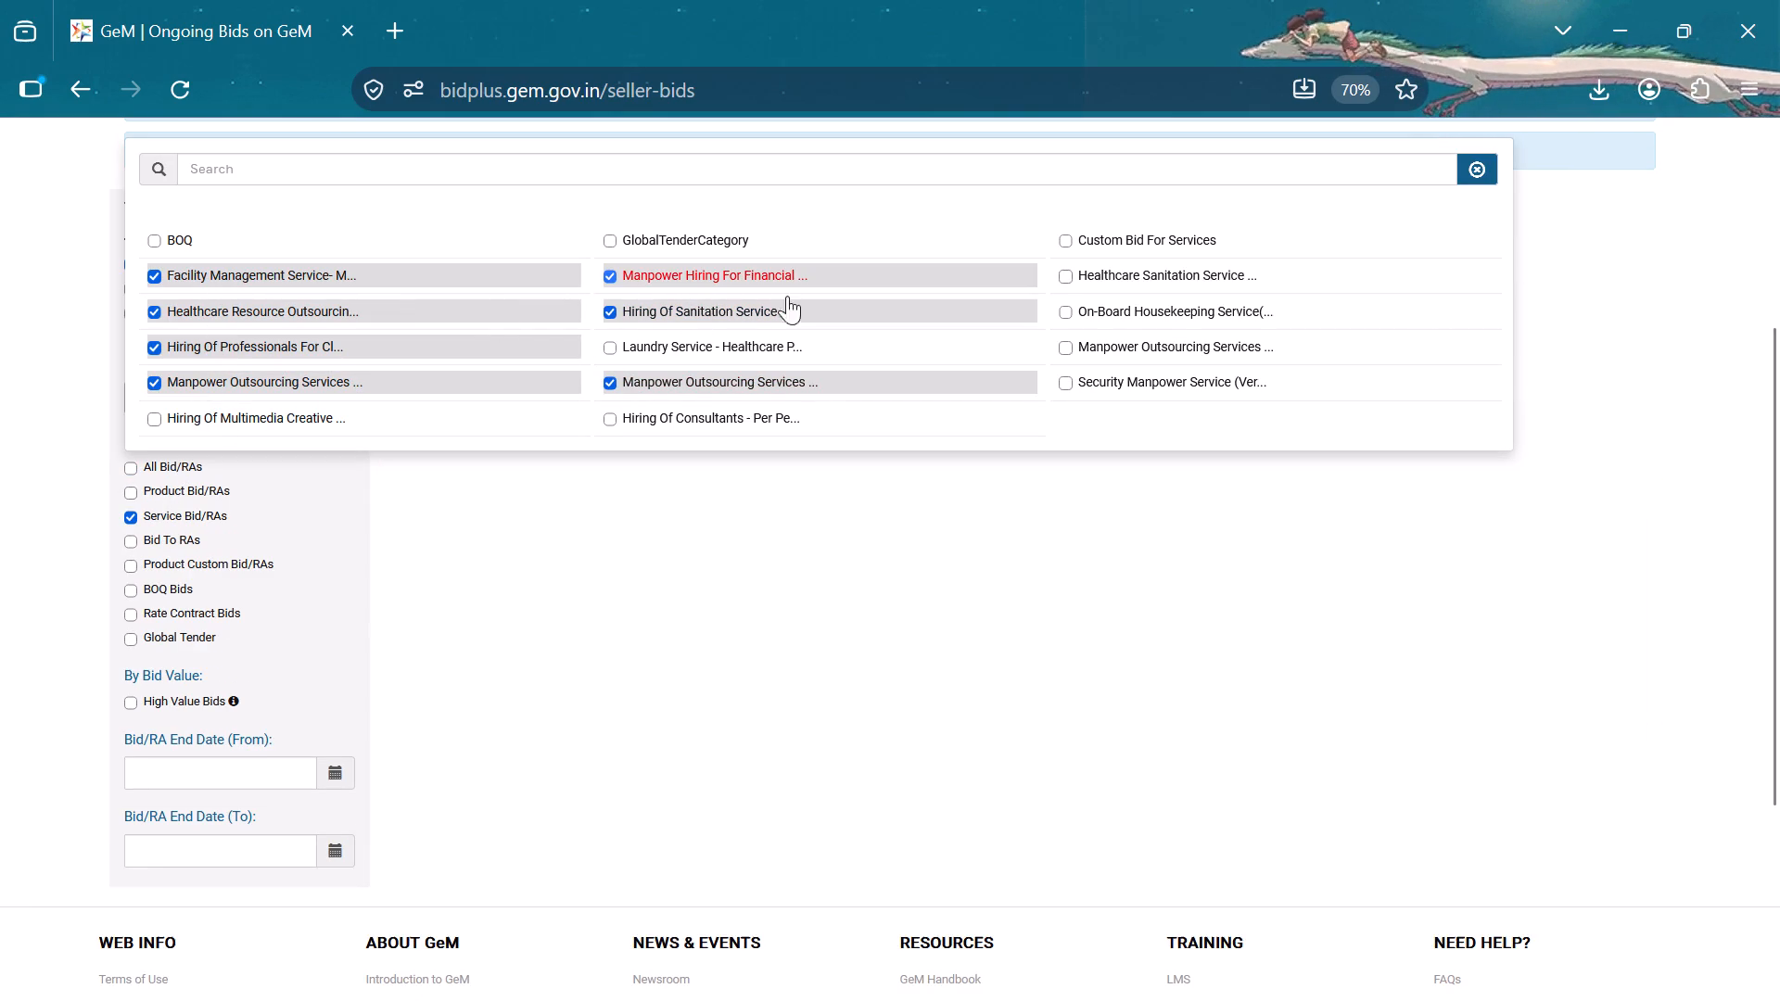
{"action": "left_click", "coordinate": [1067, 344]}
{"action": "left_click", "coordinate": [1074, 310]}
{"action": "left_click", "coordinate": [1079, 276]}
{"action": "left_click", "coordinate": [722, 600]}
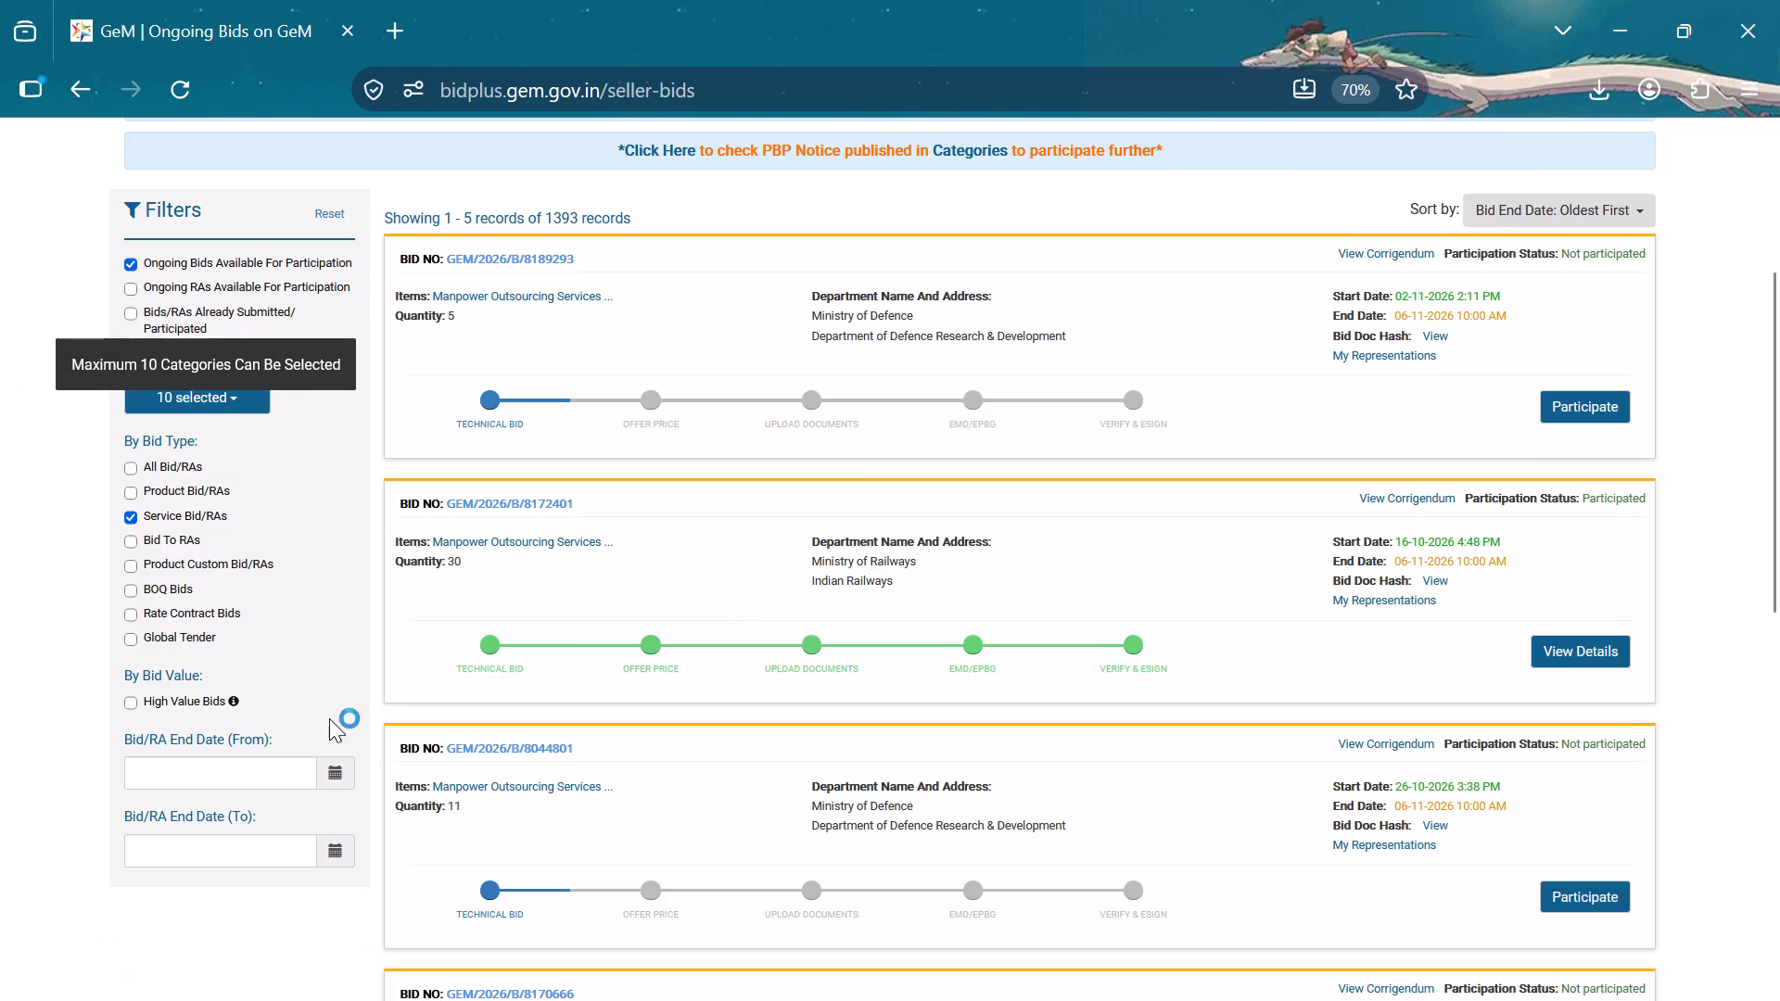
Limit the bid end date range to 2026-11-06 for both the From and To dates.
{"action": "left_click", "coordinate": [259, 760]}
{"action": "left_click", "coordinate": [334, 610]}
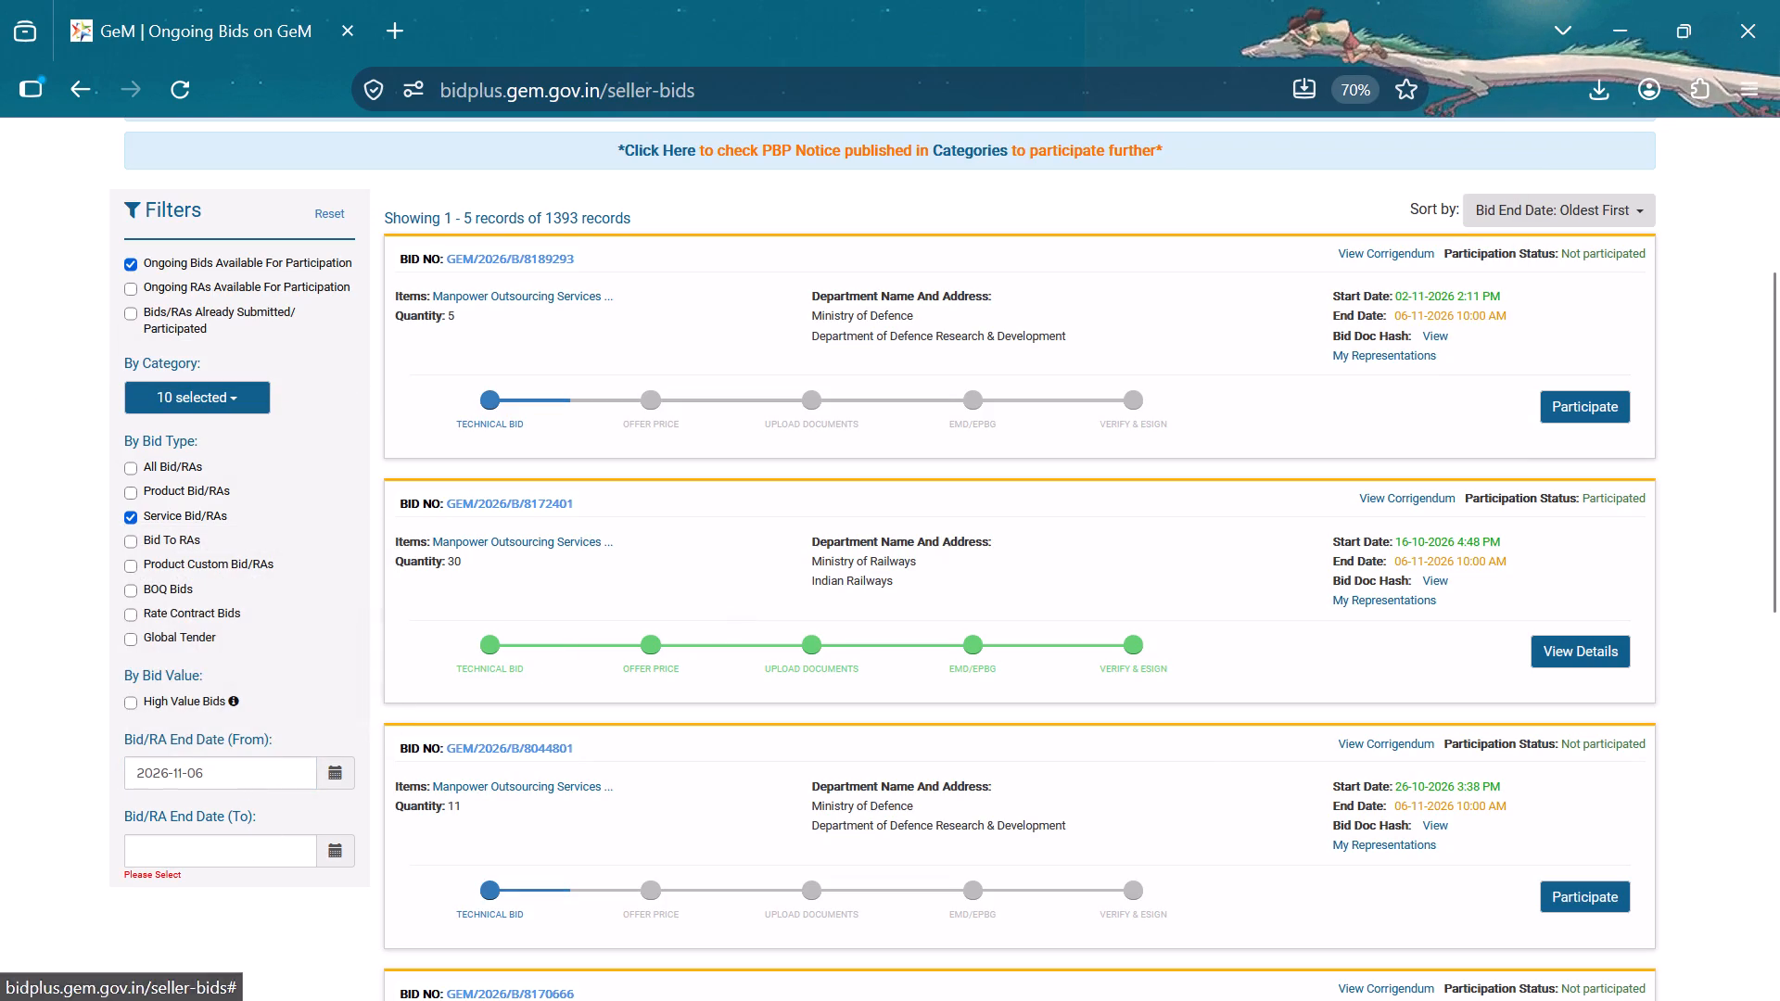
{"action": "left_click", "coordinate": [236, 843]}
{"action": "left_click", "coordinate": [333, 685]}
Download the bid document of the Ministry of Defence bid GEM/2026/B/8044801 and close its PDF.
{"action": "scroll", "coordinate": [552, 499], "scroll_direction": "down", "scroll_amount": 6}
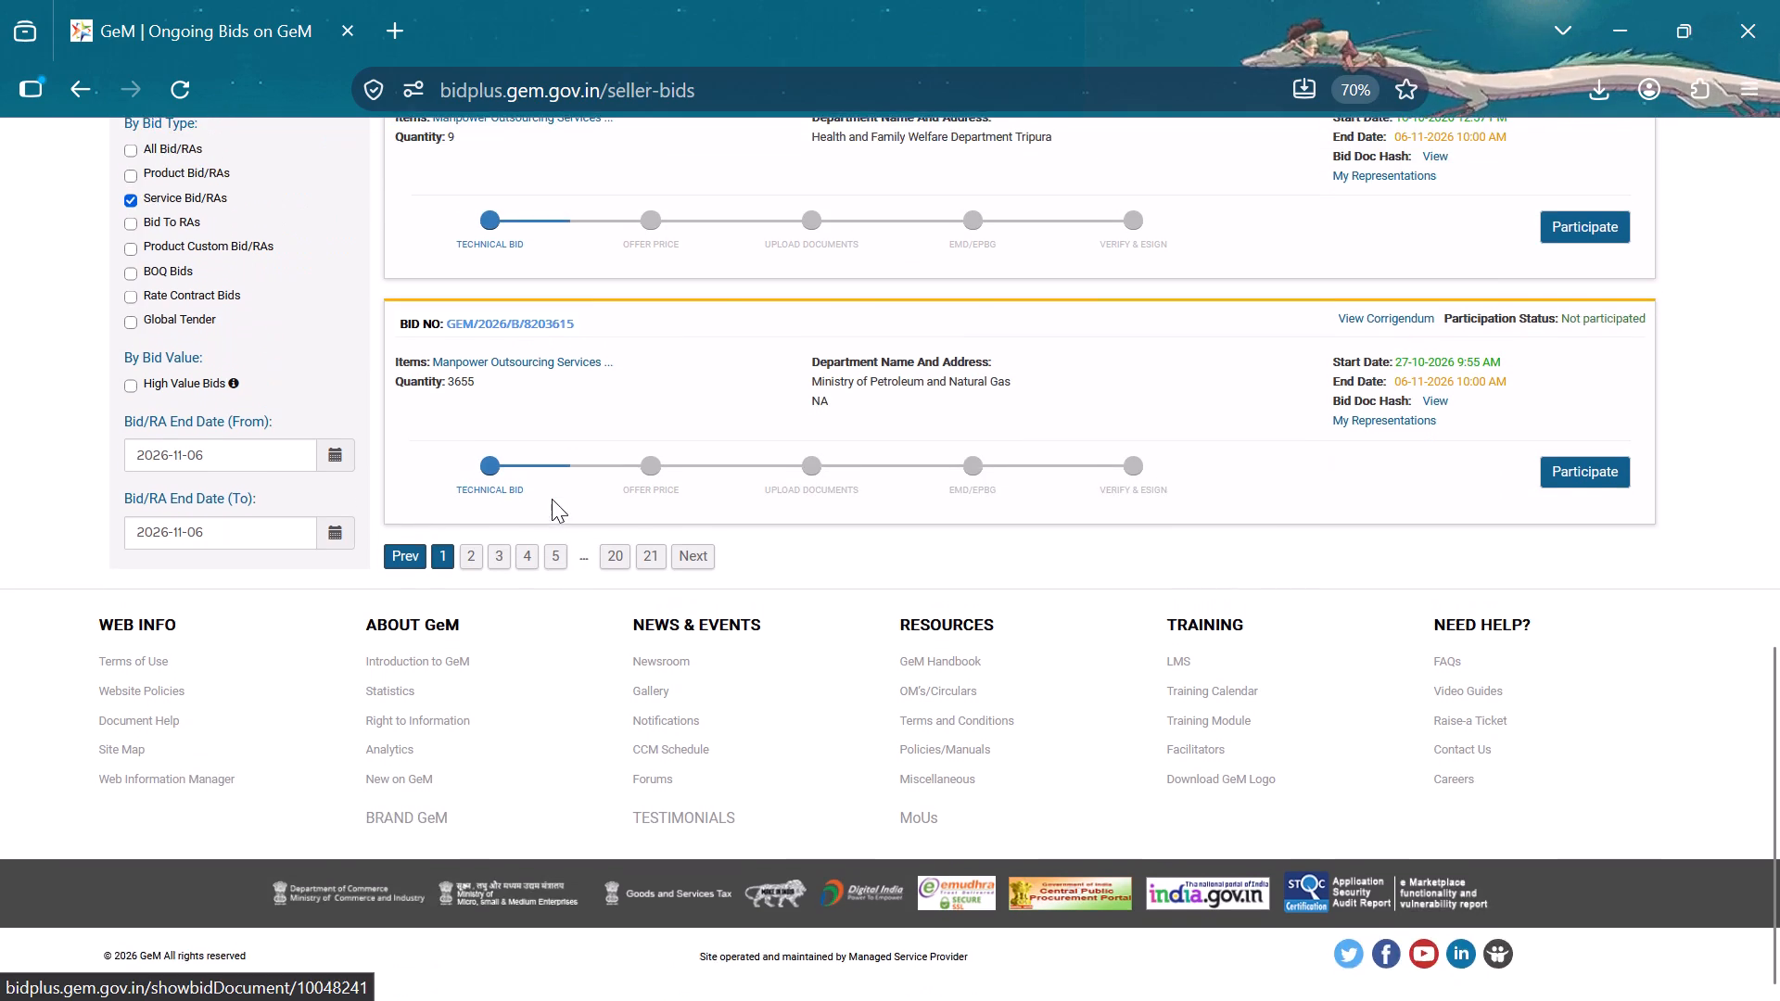
{"action": "scroll", "coordinate": [552, 499], "scroll_direction": "up", "scroll_amount": 5}
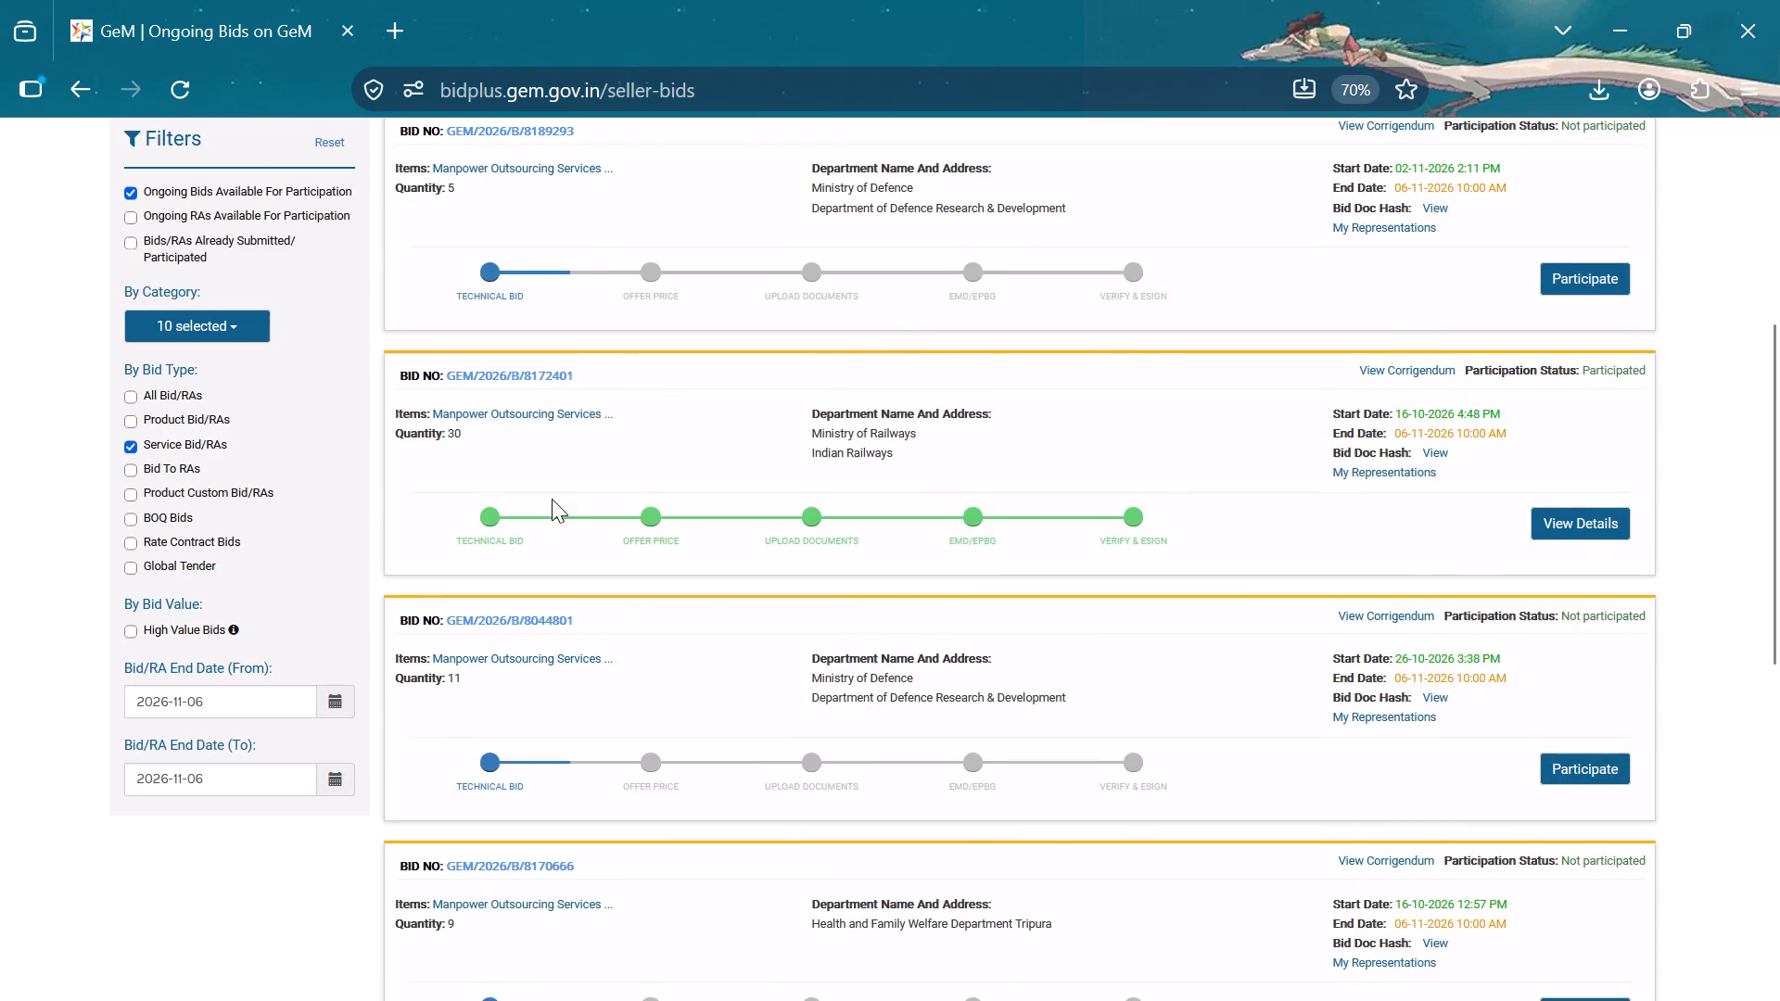
{"action": "scroll", "coordinate": [552, 499], "scroll_direction": "down", "scroll_amount": 1}
{"action": "left_click", "coordinate": [527, 421]}
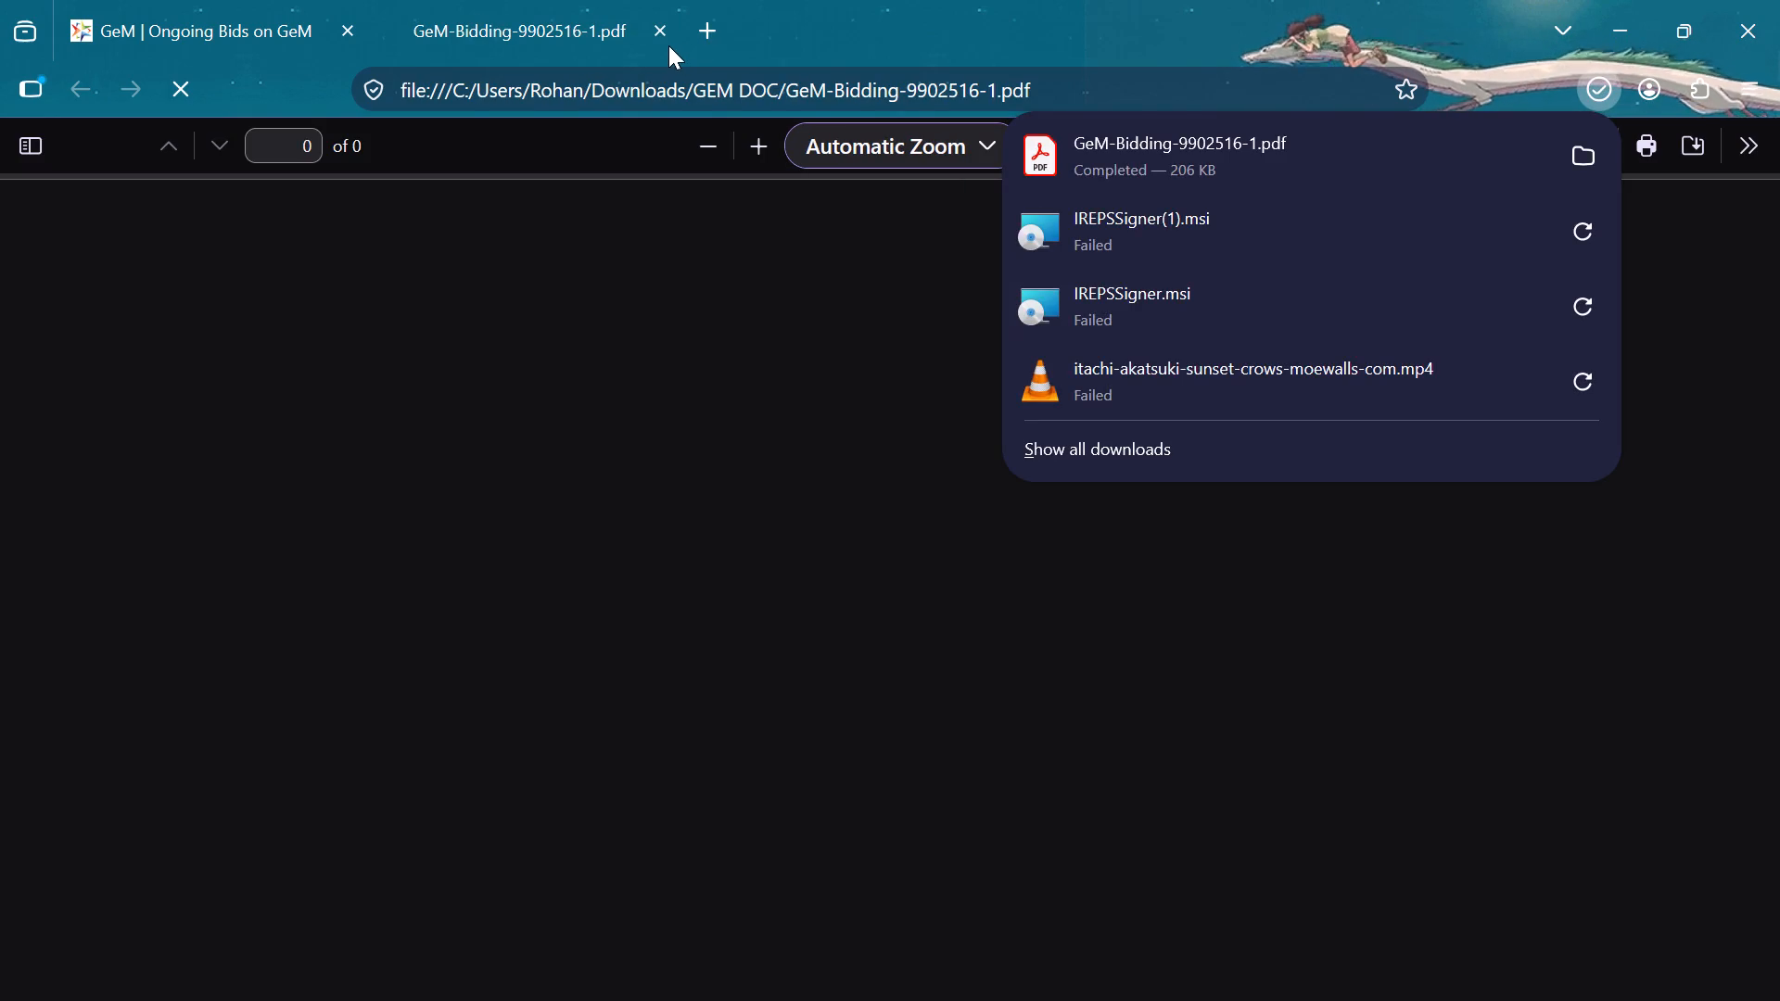
{"action": "left_click", "coordinate": [668, 41]}
Download the bid document of the Tripura health department bid GEM/2026/B/8170666, look through its opening details and close the PDF.
{"action": "scroll", "coordinate": [627, 480], "scroll_direction": "down", "scroll_amount": 2}
{"action": "scroll", "coordinate": [627, 480], "scroll_direction": "up", "scroll_amount": 3}
{"action": "left_click", "coordinate": [544, 512]}
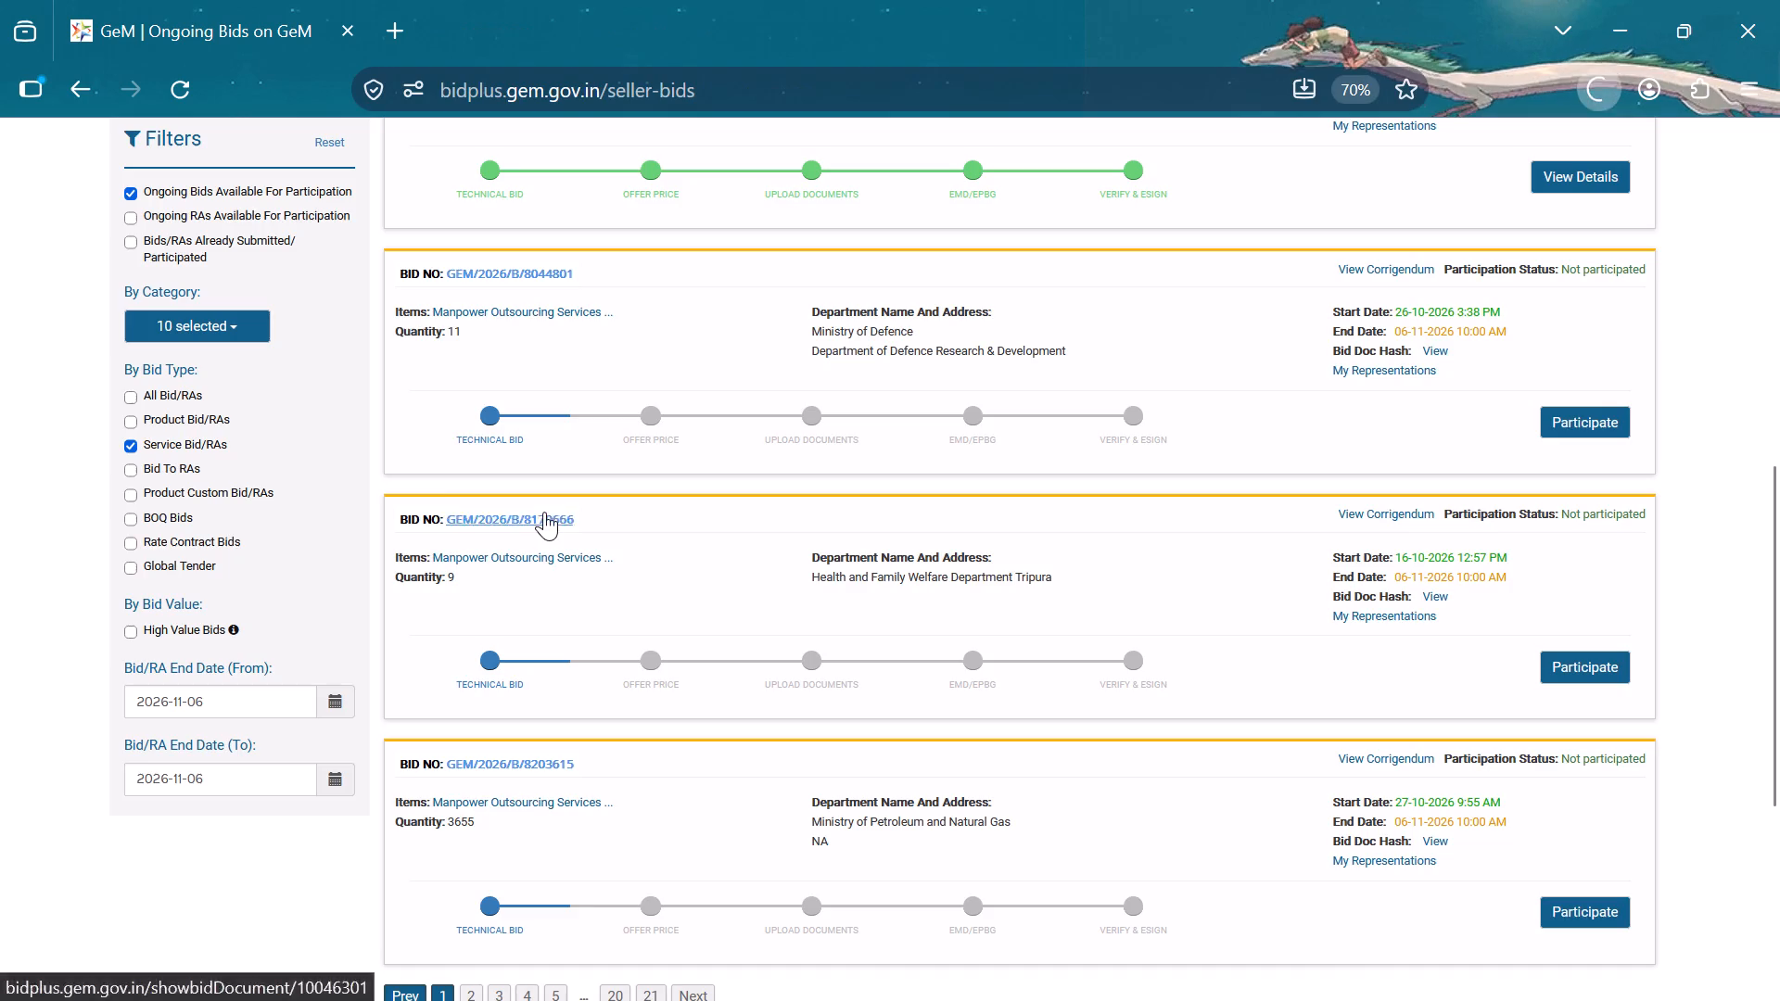
{"action": "left_click", "coordinate": [718, 426]}
{"action": "scroll", "coordinate": [718, 426], "scroll_direction": "down", "scroll_amount": 1}
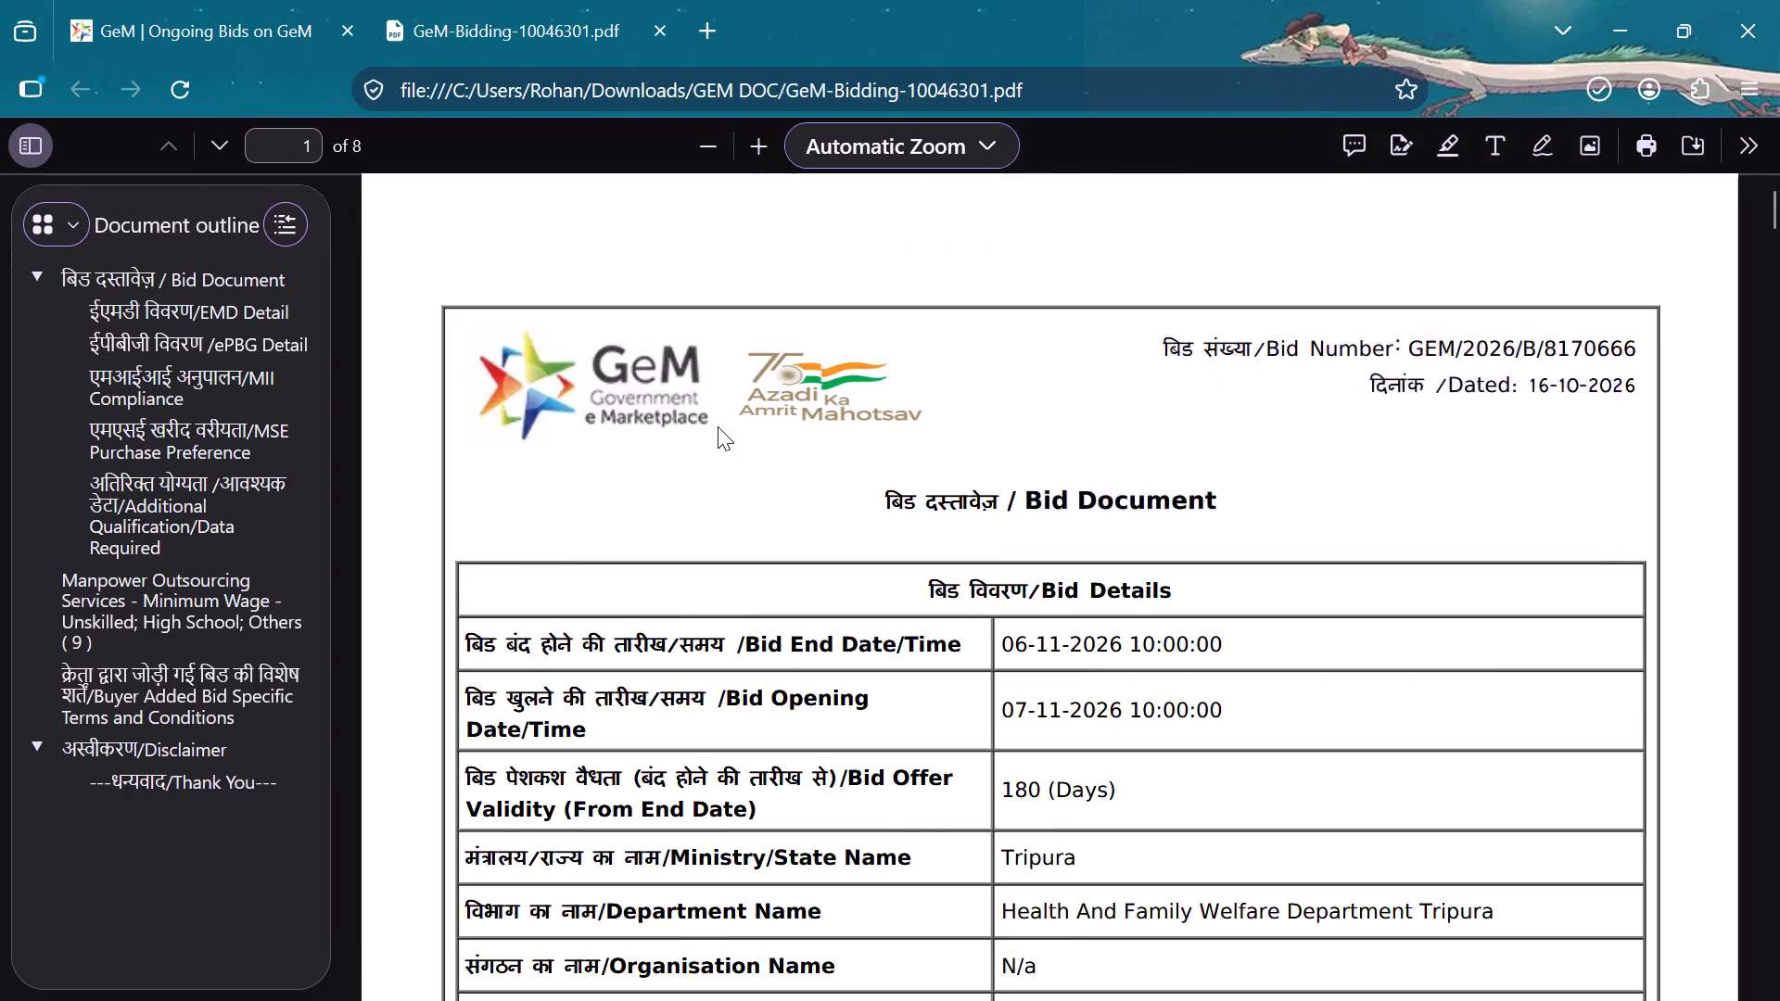
{"action": "scroll", "coordinate": [718, 426], "scroll_direction": "down", "scroll_amount": 2}
{"action": "left_click", "coordinate": [662, 25]}
Look at the remaining bid listing on the first results page.
{"action": "scroll", "coordinate": [680, 348], "scroll_direction": "down", "scroll_amount": 8}
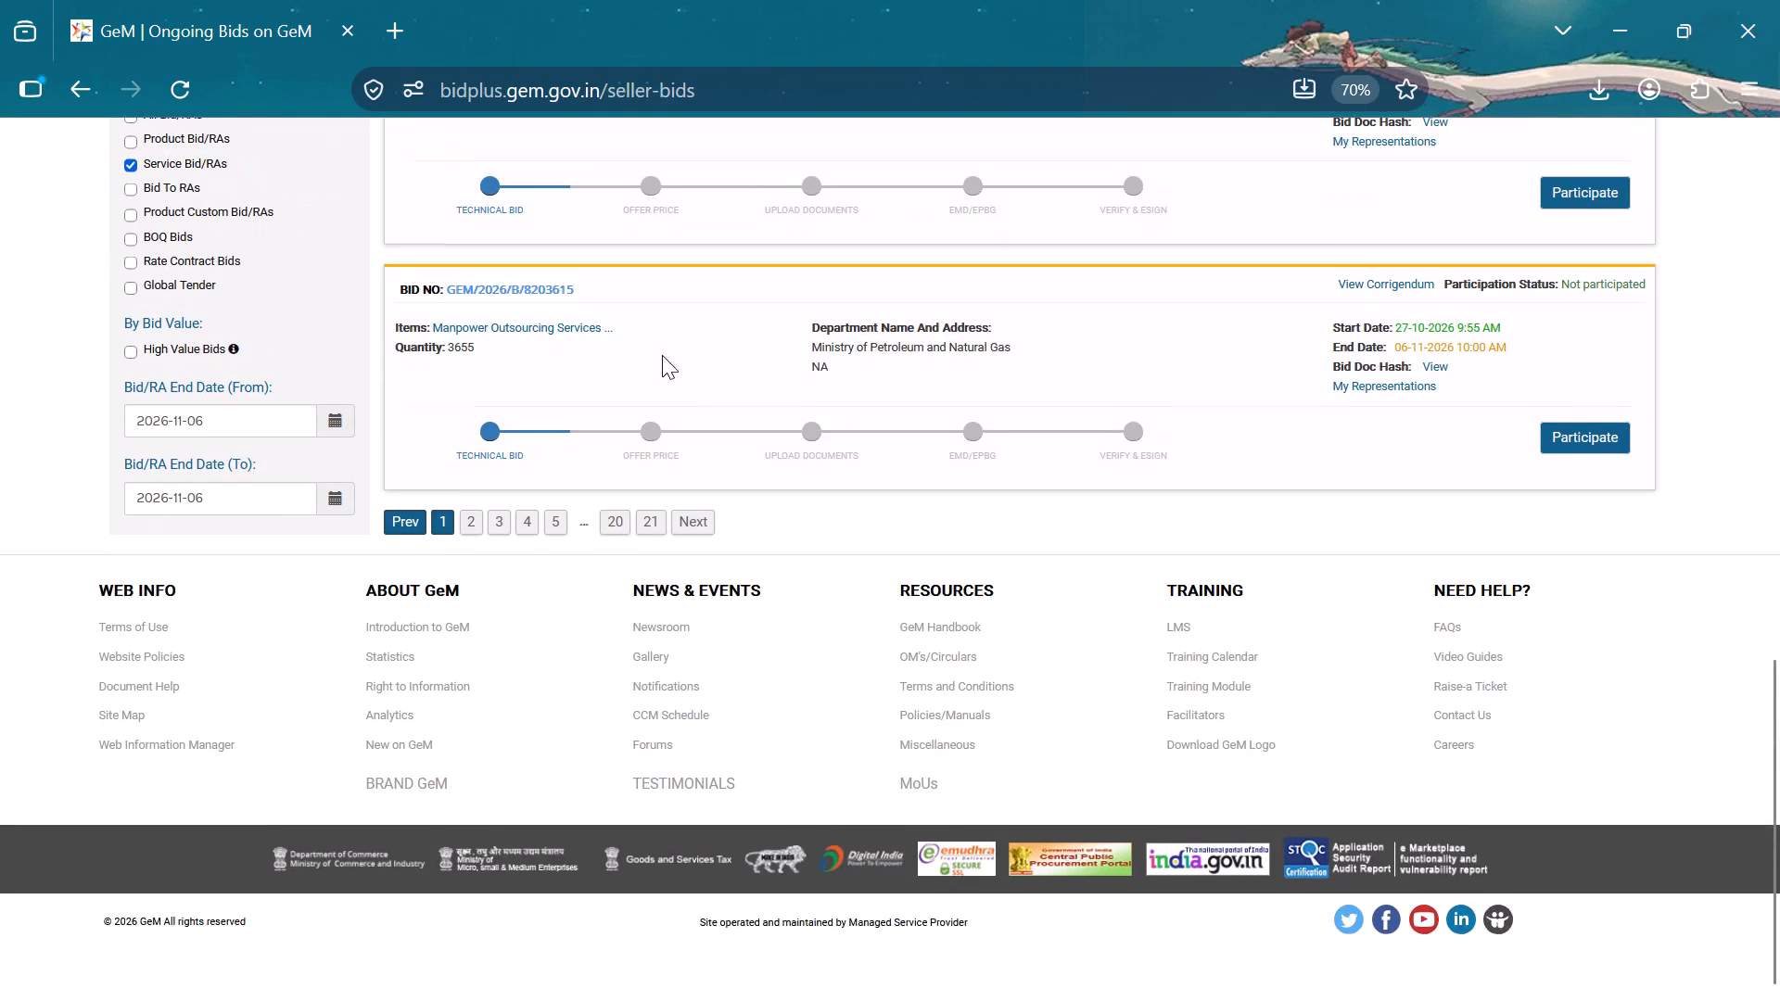
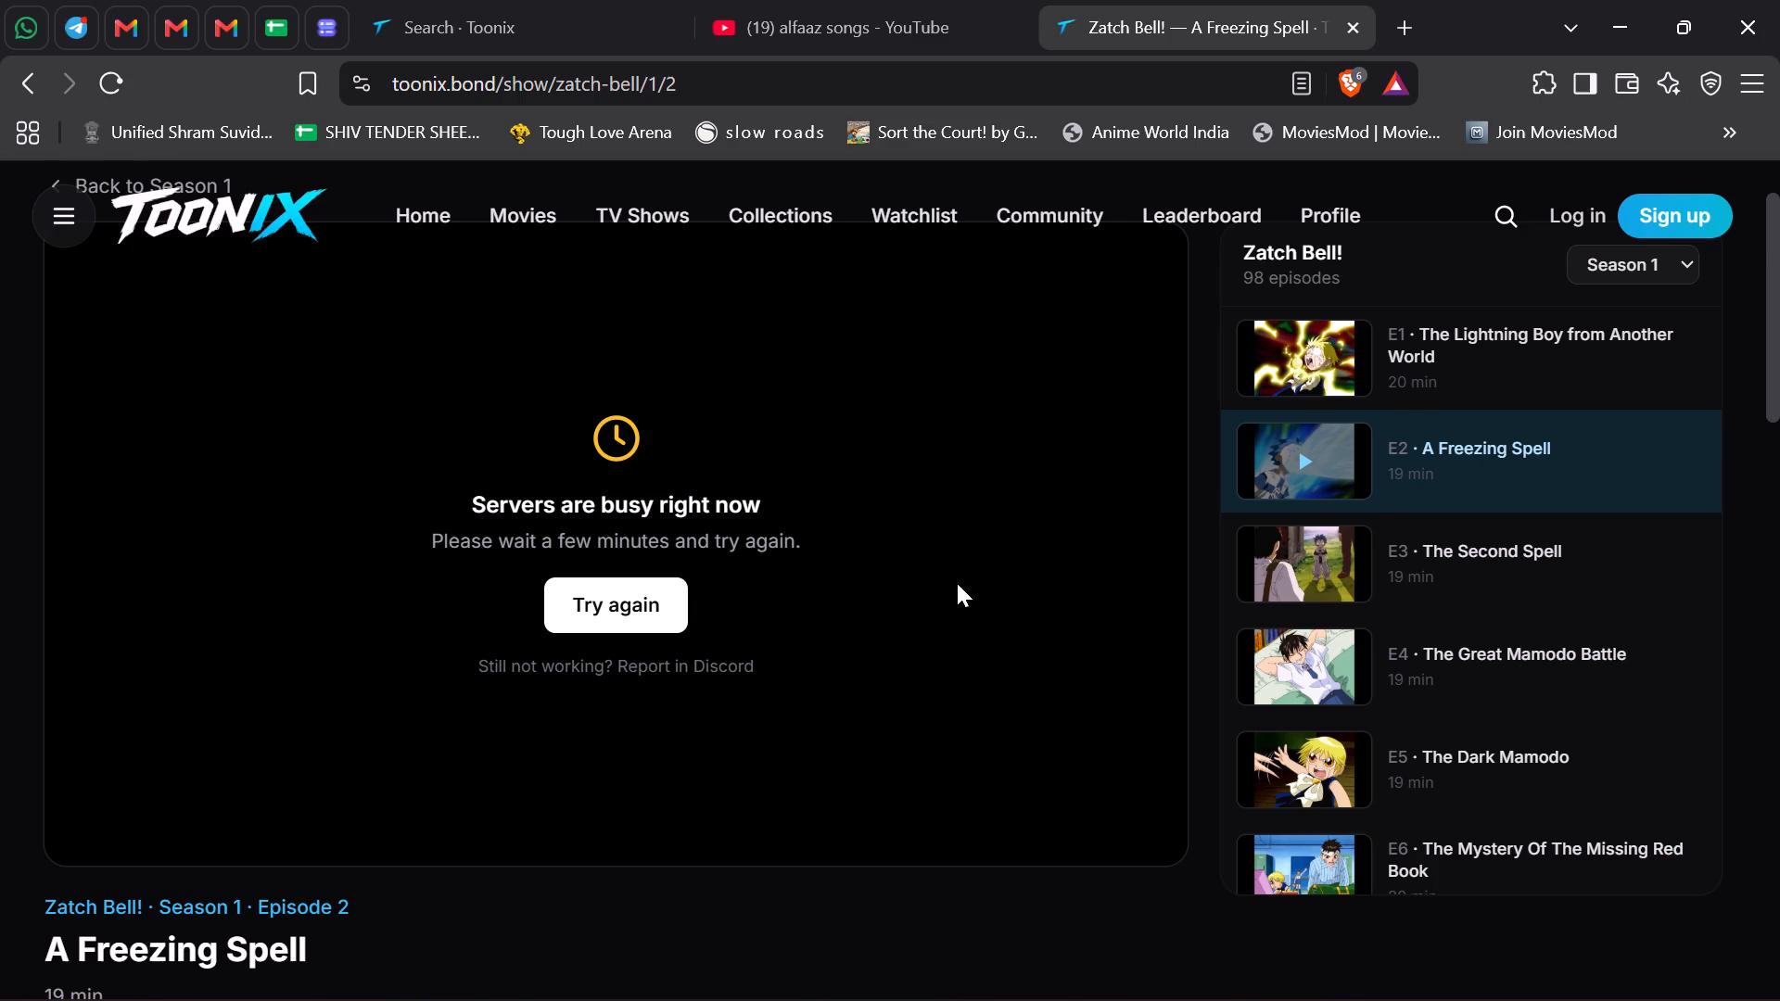
Switch back to the GeM bid list in Firefox, download the document of Labour and Employment bid GEM/2026/B/8130360 and close its PDF.
{"action": "key", "text": "alt+Tab"}
{"action": "scroll", "coordinate": [698, 565], "scroll_direction": "up", "scroll_amount": 1}
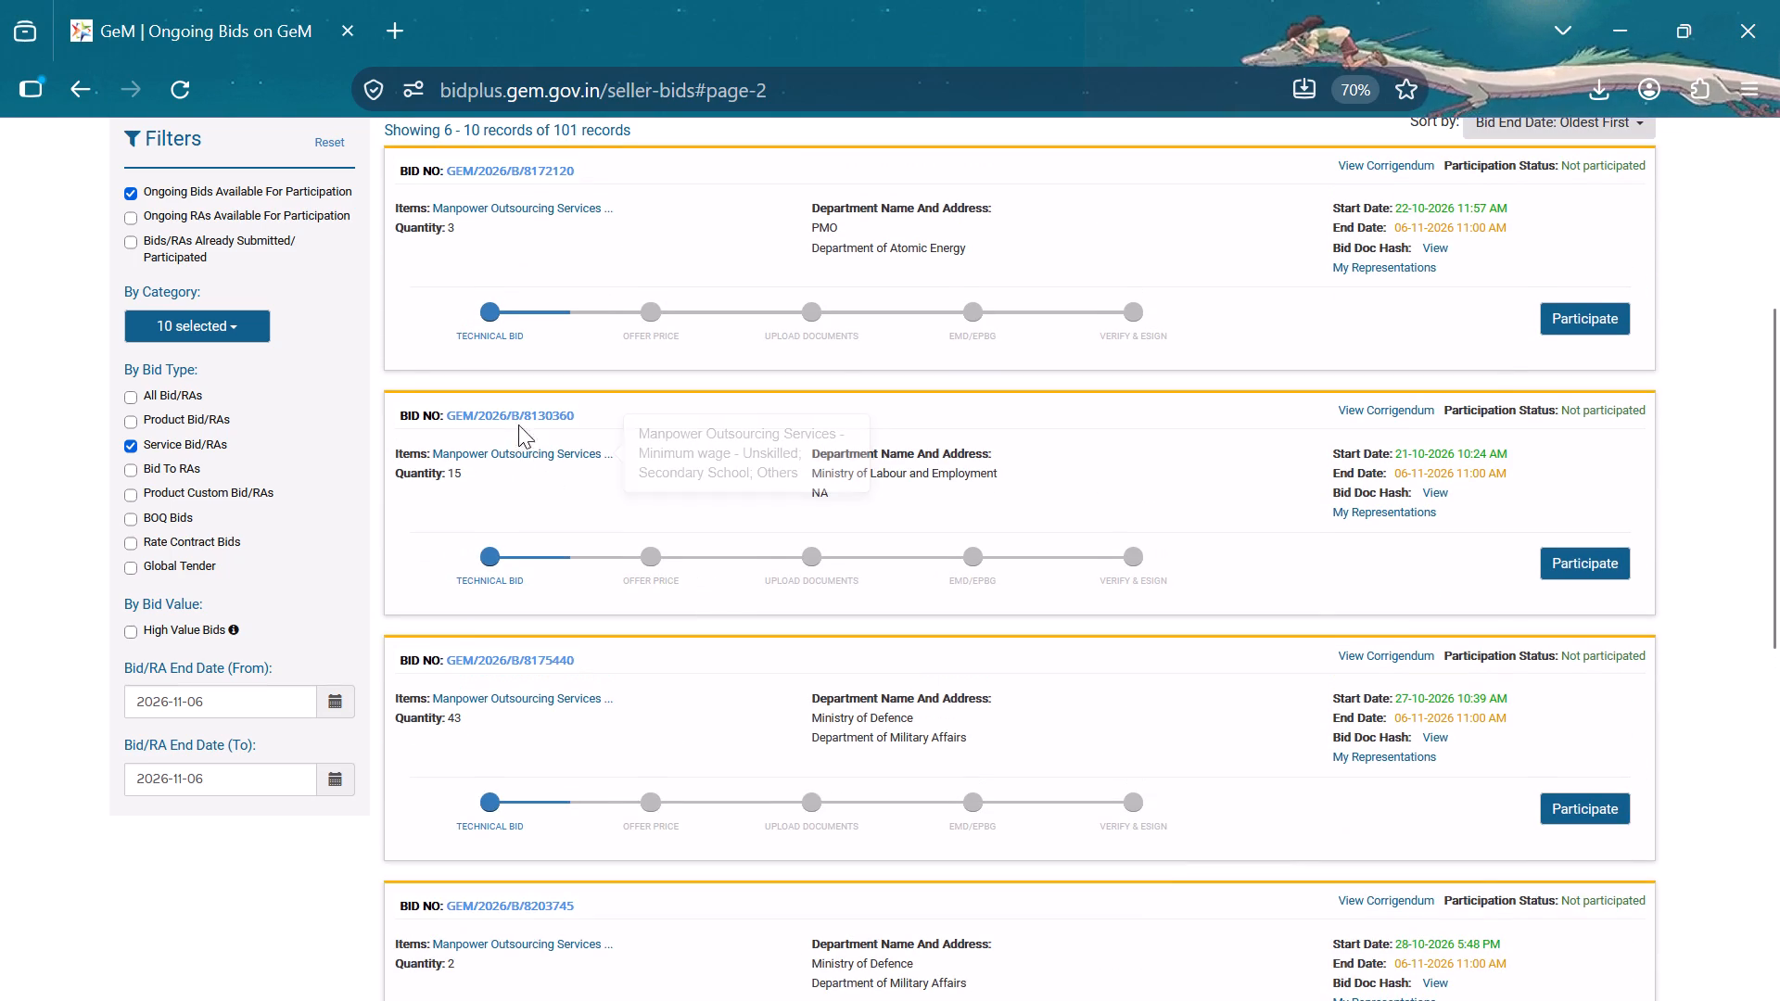
{"action": "left_click", "coordinate": [519, 412]}
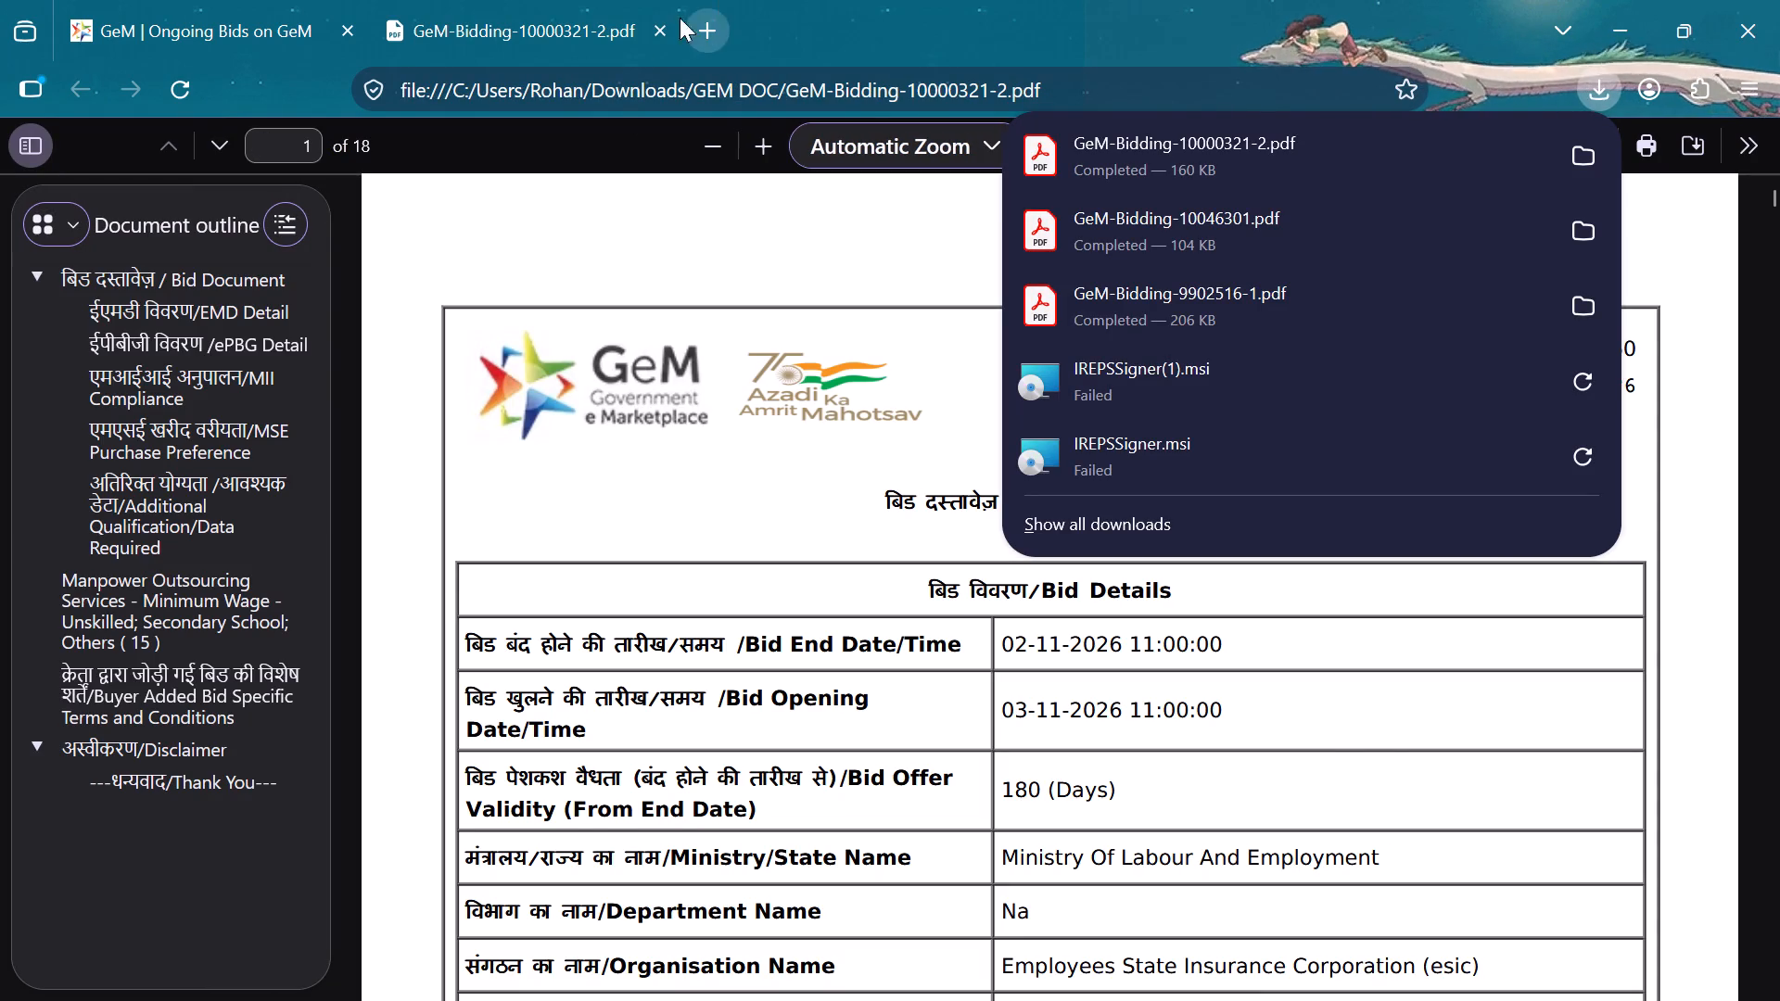
{"action": "left_click", "coordinate": [647, 32]}
Download the bid document of the Ministry of Defence bid GEM/2026/B/8175440 and close its PDF.
{"action": "scroll", "coordinate": [580, 568], "scroll_direction": "down", "scroll_amount": 1}
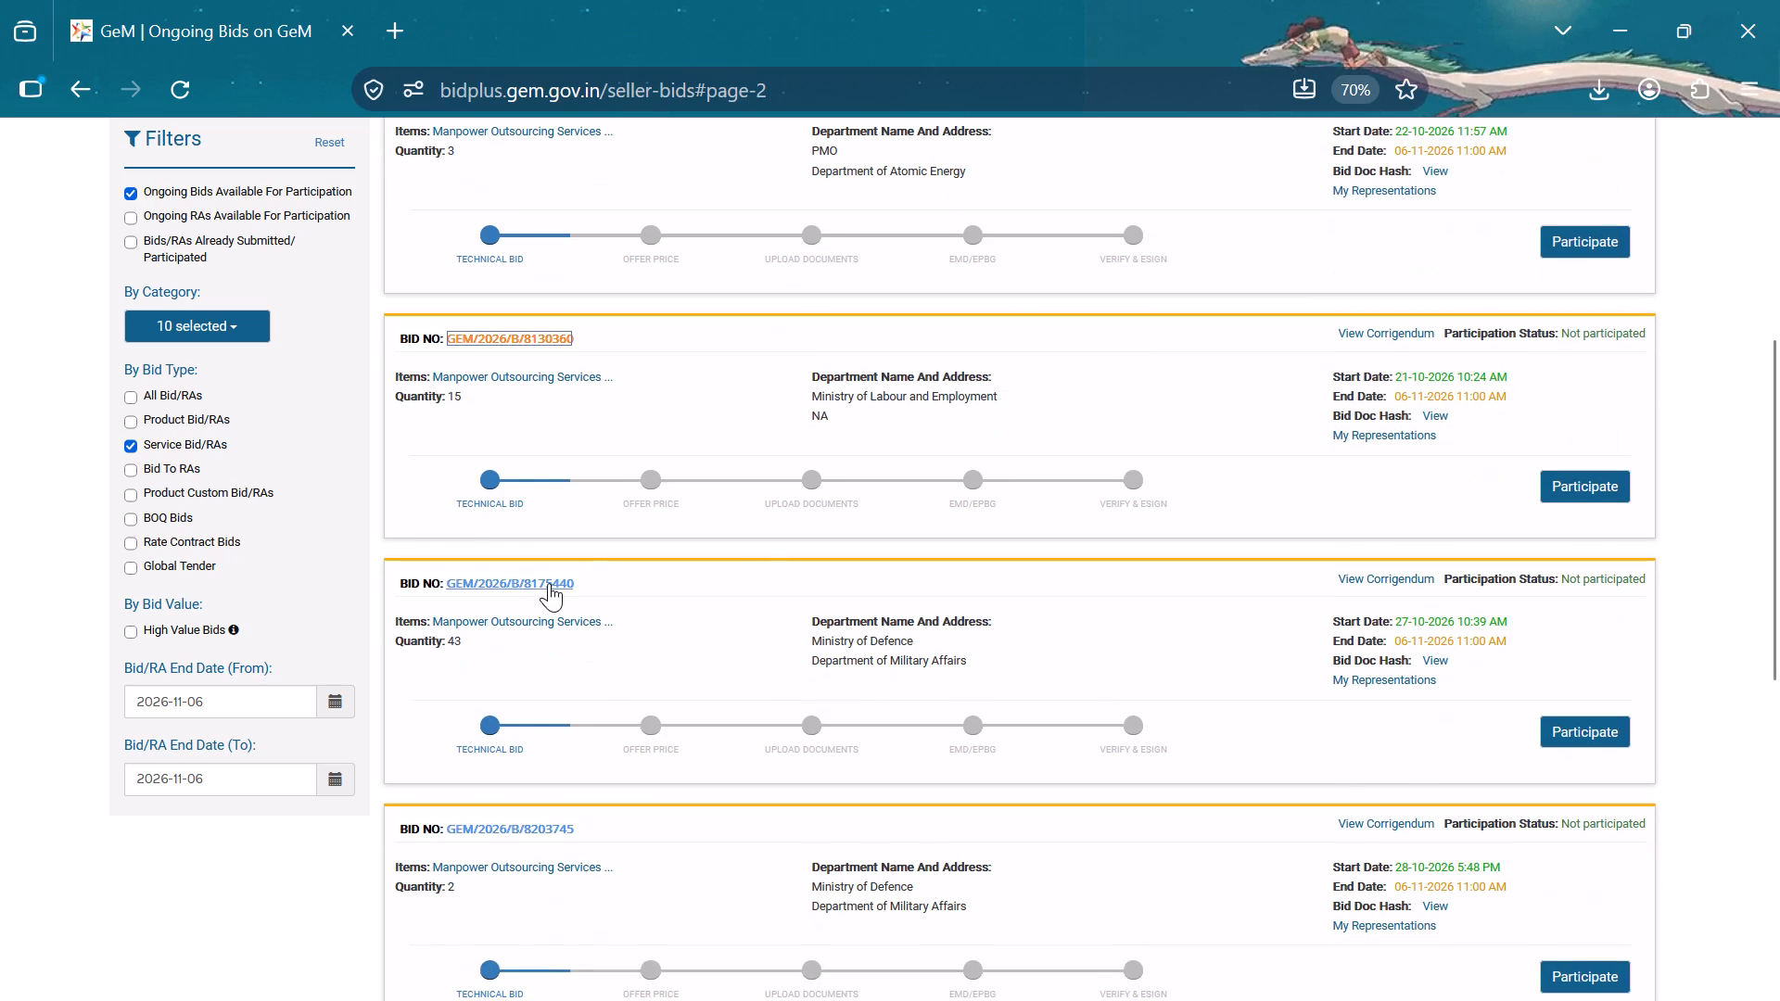
{"action": "left_click", "coordinate": [549, 581]}
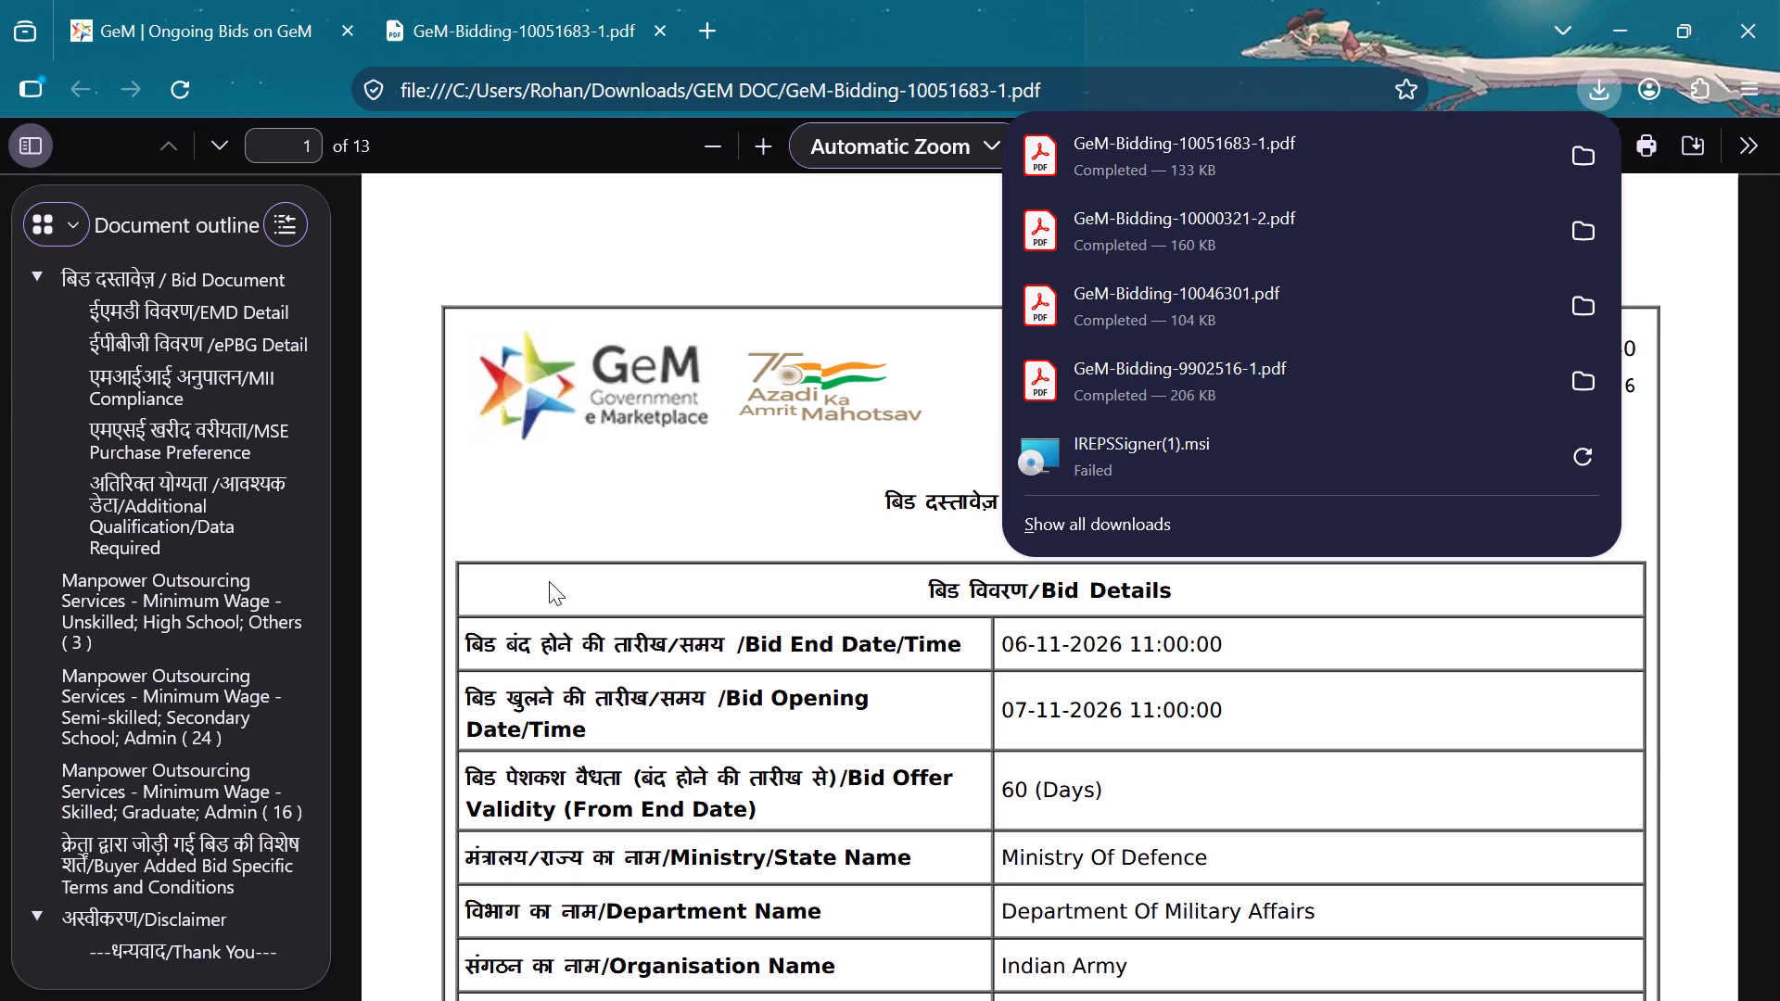
{"action": "left_click", "coordinate": [549, 581]}
{"action": "left_click", "coordinate": [654, 38]}
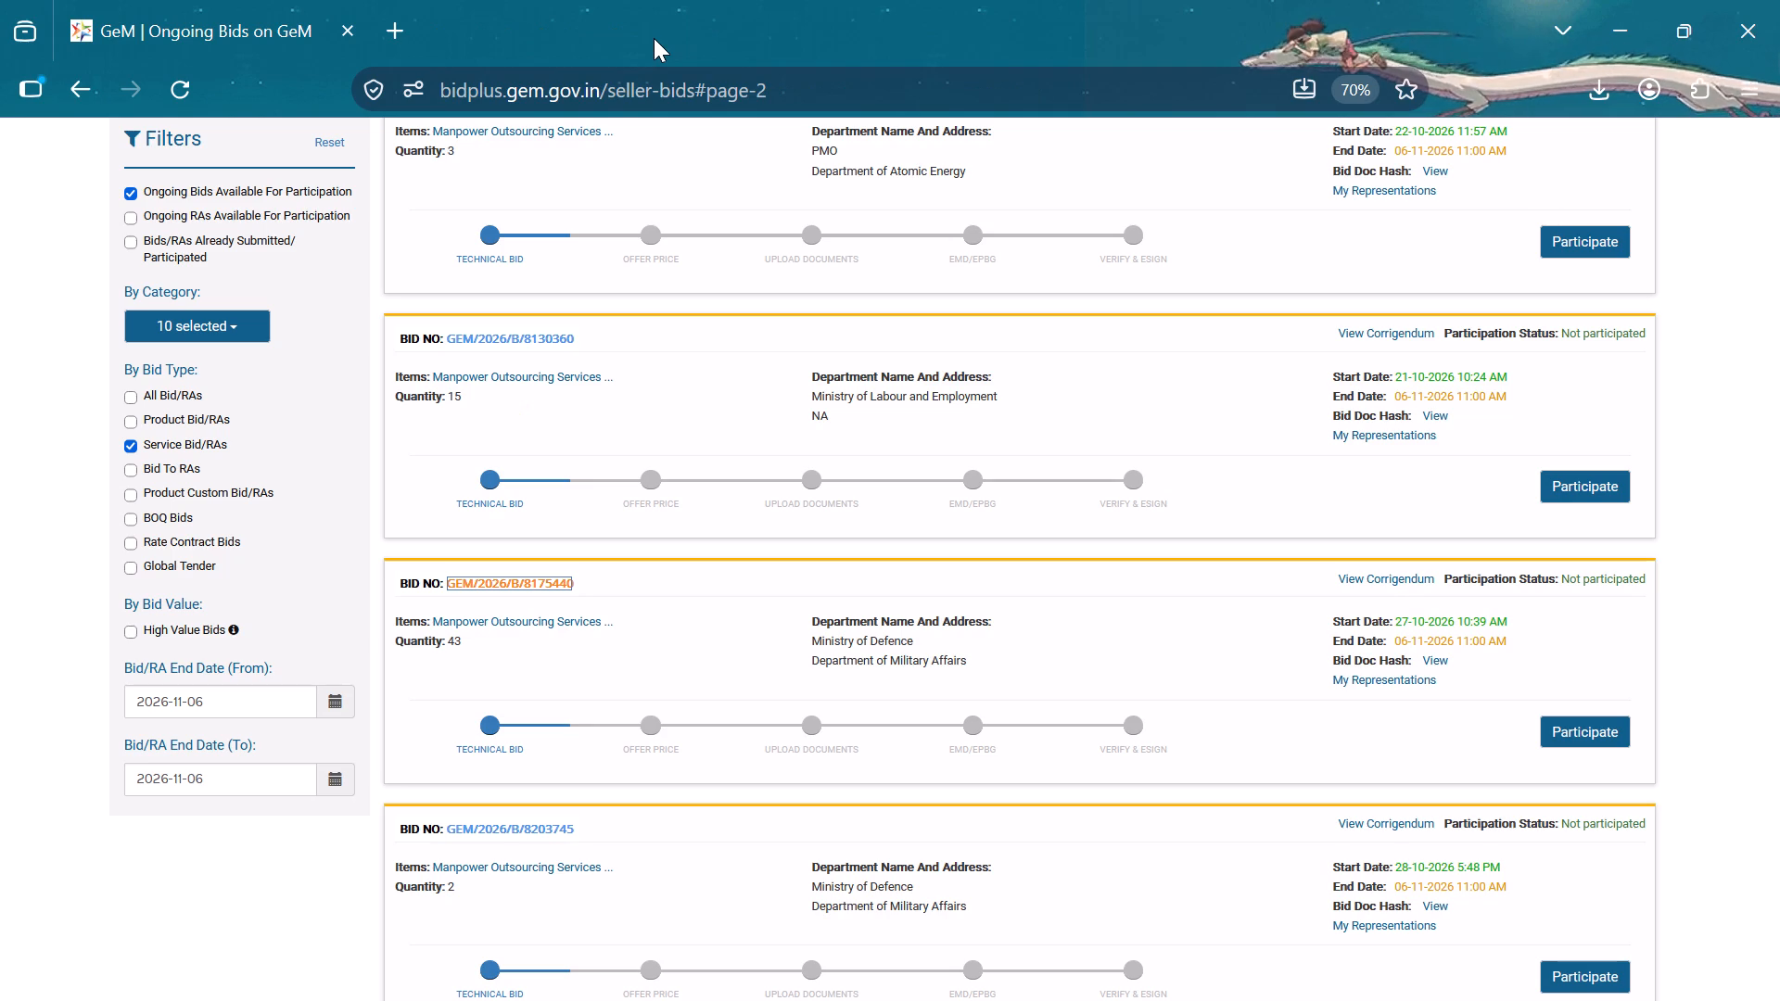
On results page 3, download the bid document of the Ministry of Agriculture bid GEM/2026/B/8170348 and close its PDF.
{"action": "scroll", "coordinate": [643, 472], "scroll_direction": "down", "scroll_amount": 3}
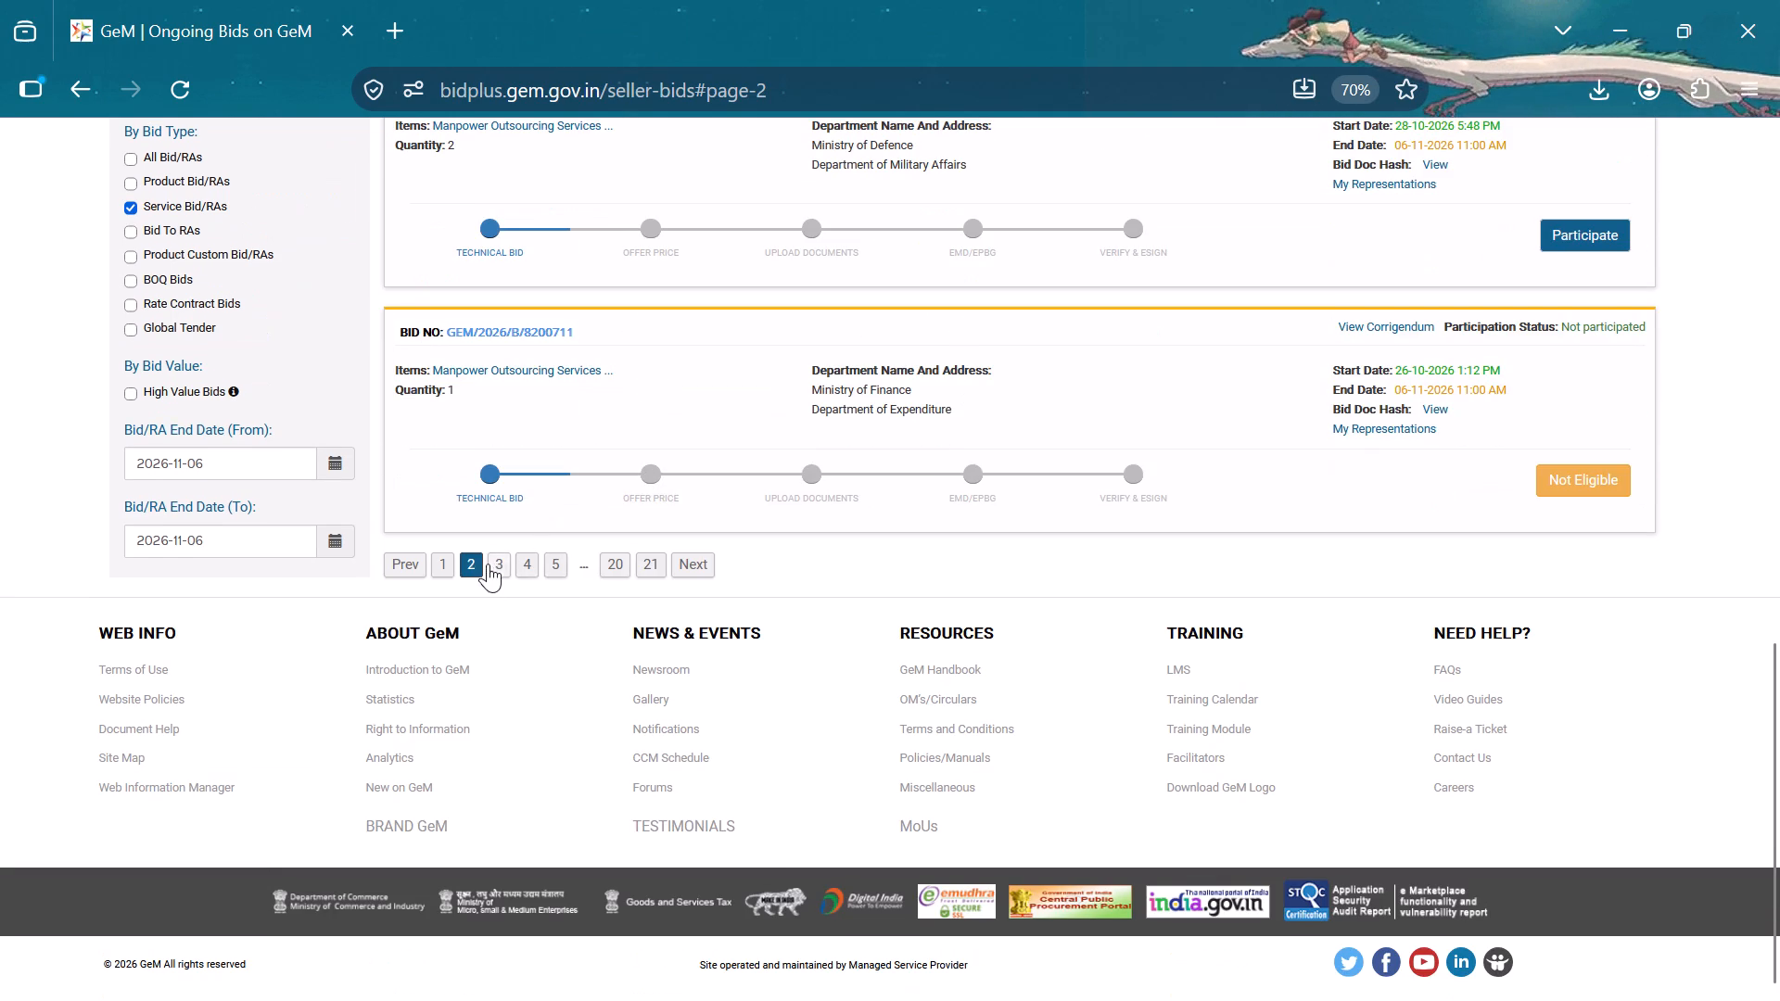
{"action": "left_click", "coordinate": [491, 562]}
{"action": "scroll", "coordinate": [491, 562], "scroll_direction": "up", "scroll_amount": 1}
{"action": "scroll", "coordinate": [491, 562], "scroll_direction": "down", "scroll_amount": 1}
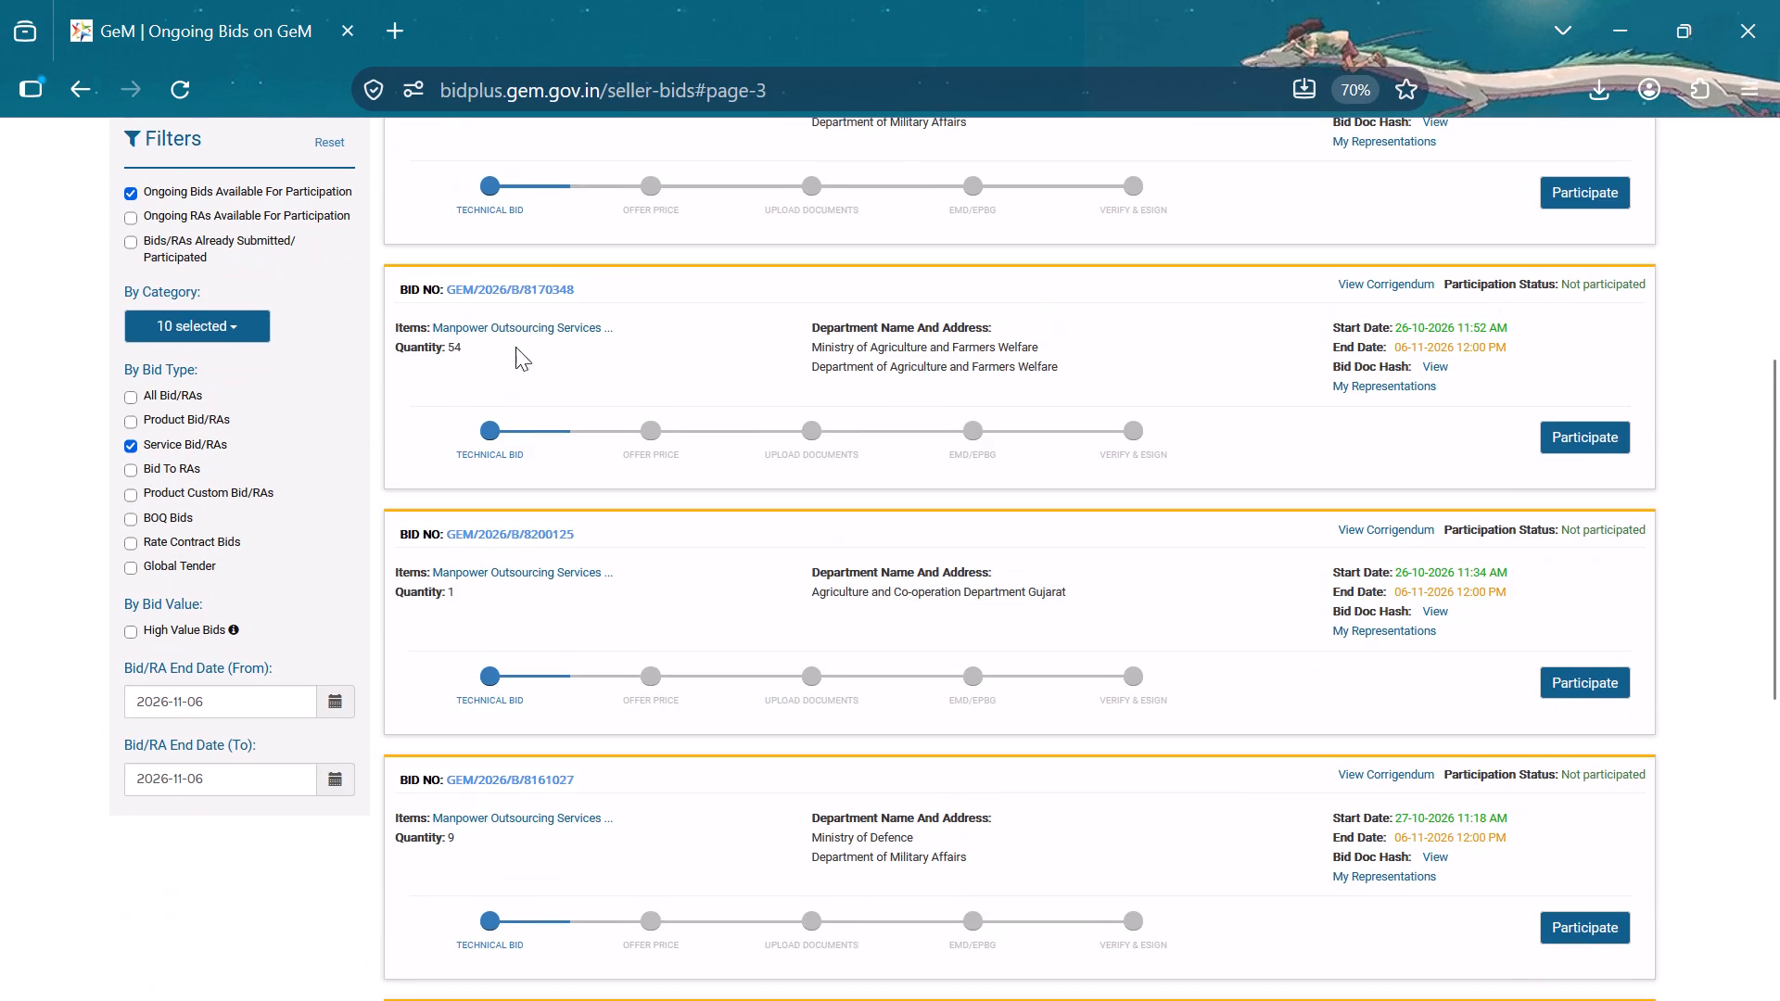
{"action": "left_click", "coordinate": [516, 294]}
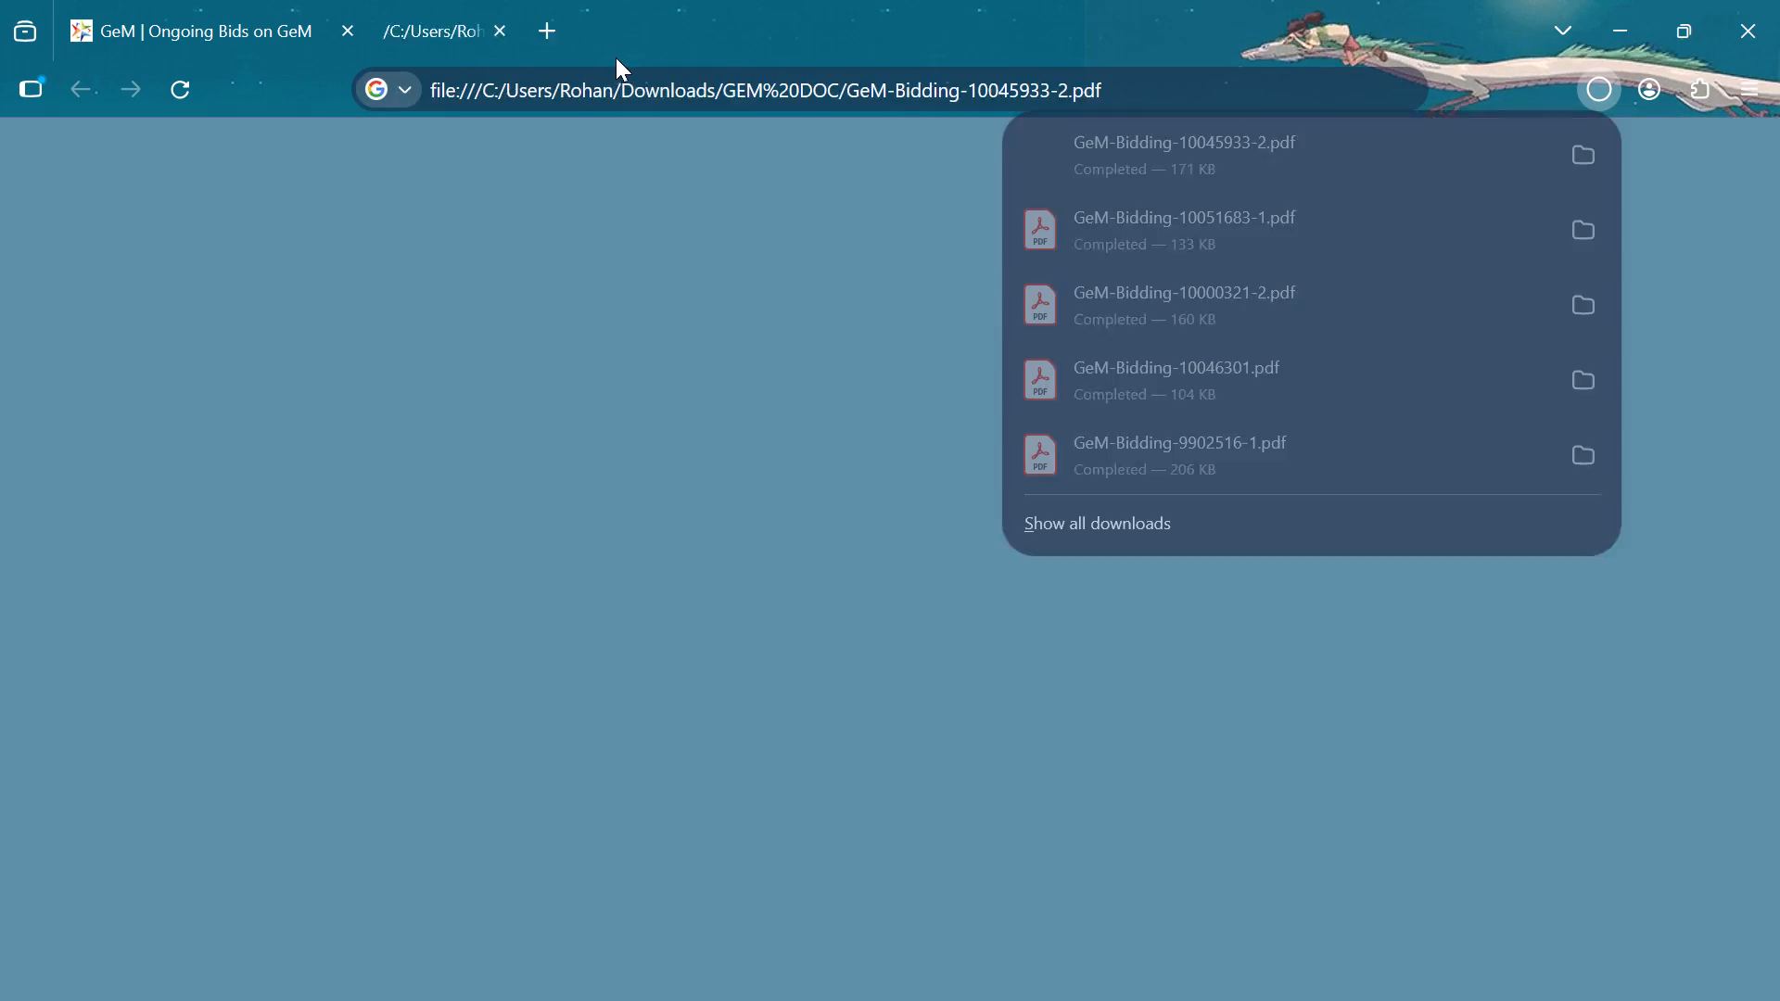
{"action": "left_click", "coordinate": [645, 36]}
{"action": "left_click", "coordinate": [655, 25]}
Download the bid document of the Ministry of Defence bid GEM/2026/B/7996232 and close its PDF.
{"action": "scroll", "coordinate": [576, 245], "scroll_direction": "up", "scroll_amount": 1}
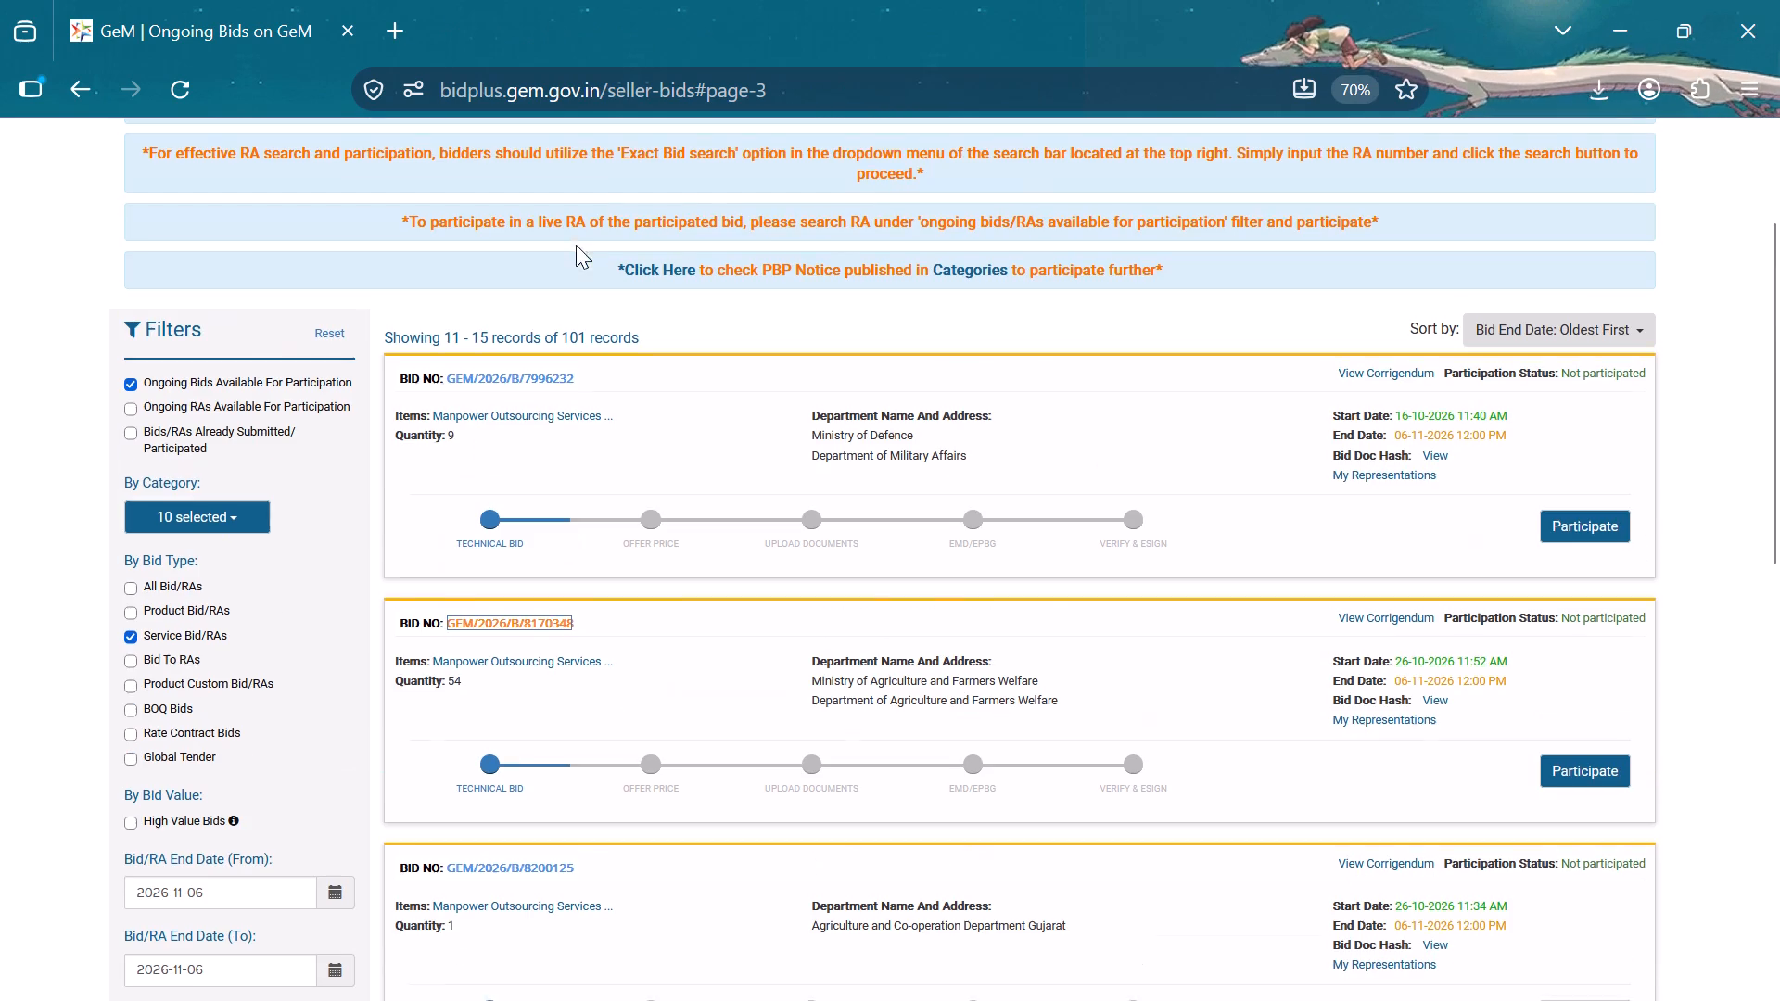
{"action": "left_click", "coordinate": [487, 393]}
{"action": "left_click", "coordinate": [489, 375]}
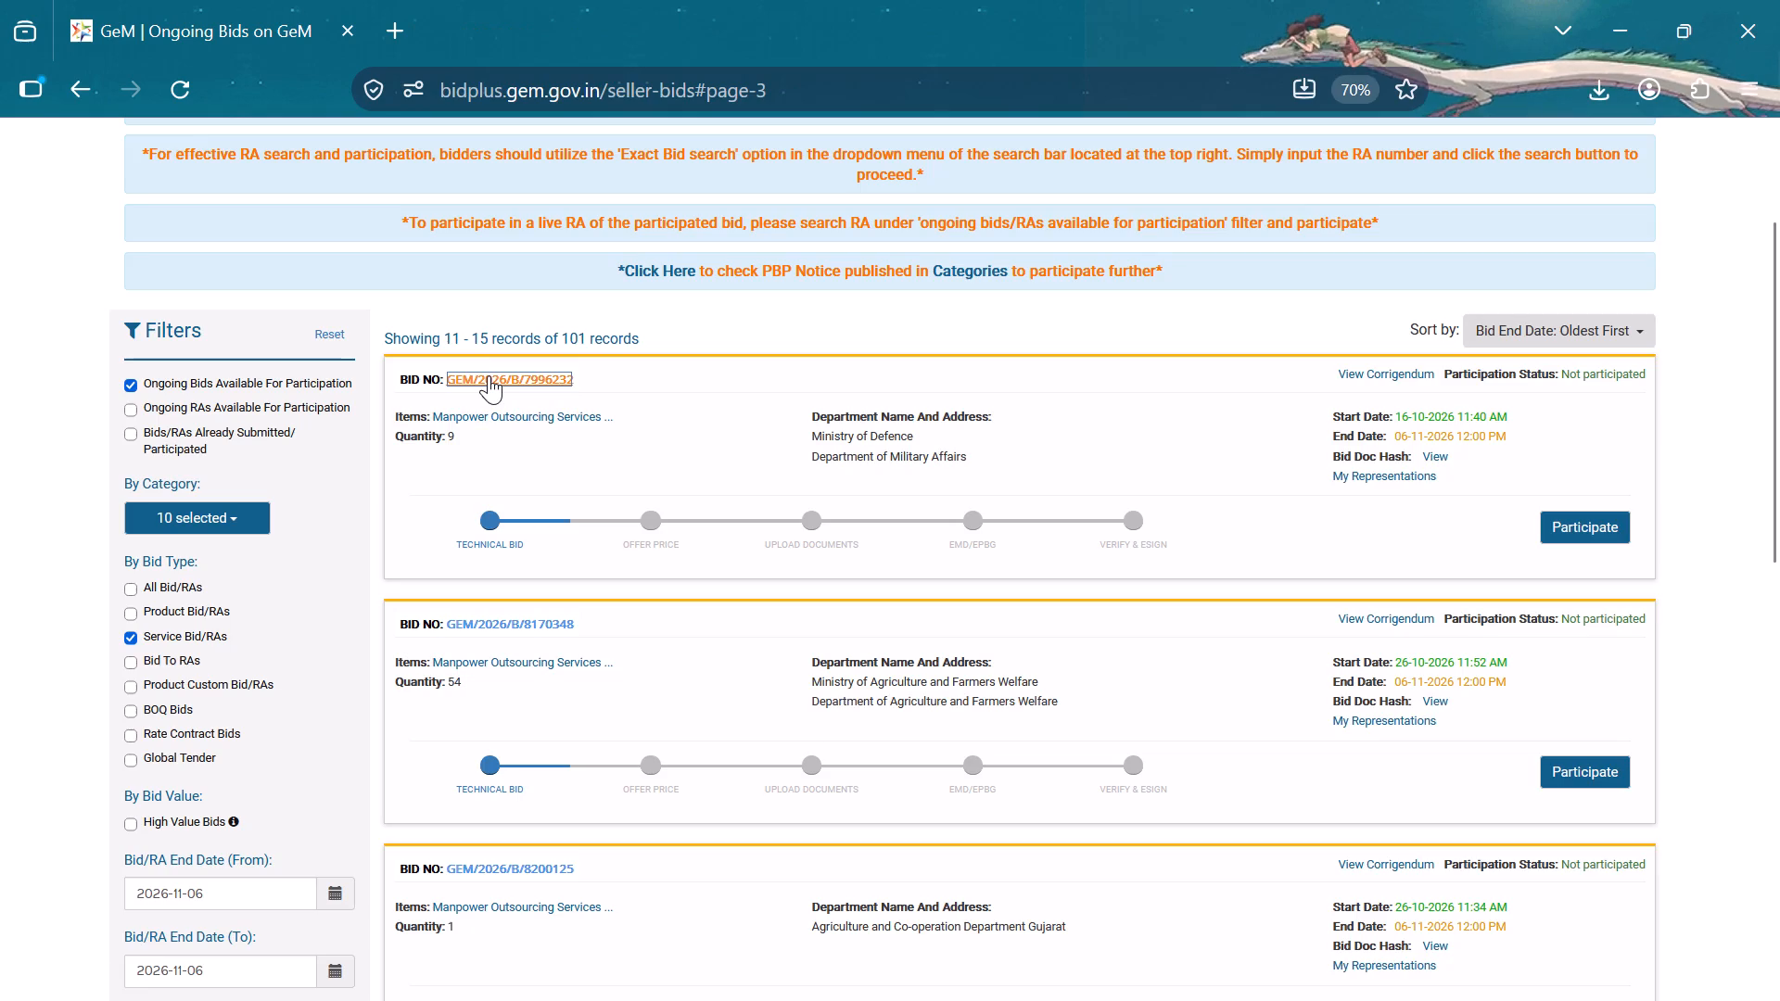
{"action": "left_click", "coordinate": [651, 42]}
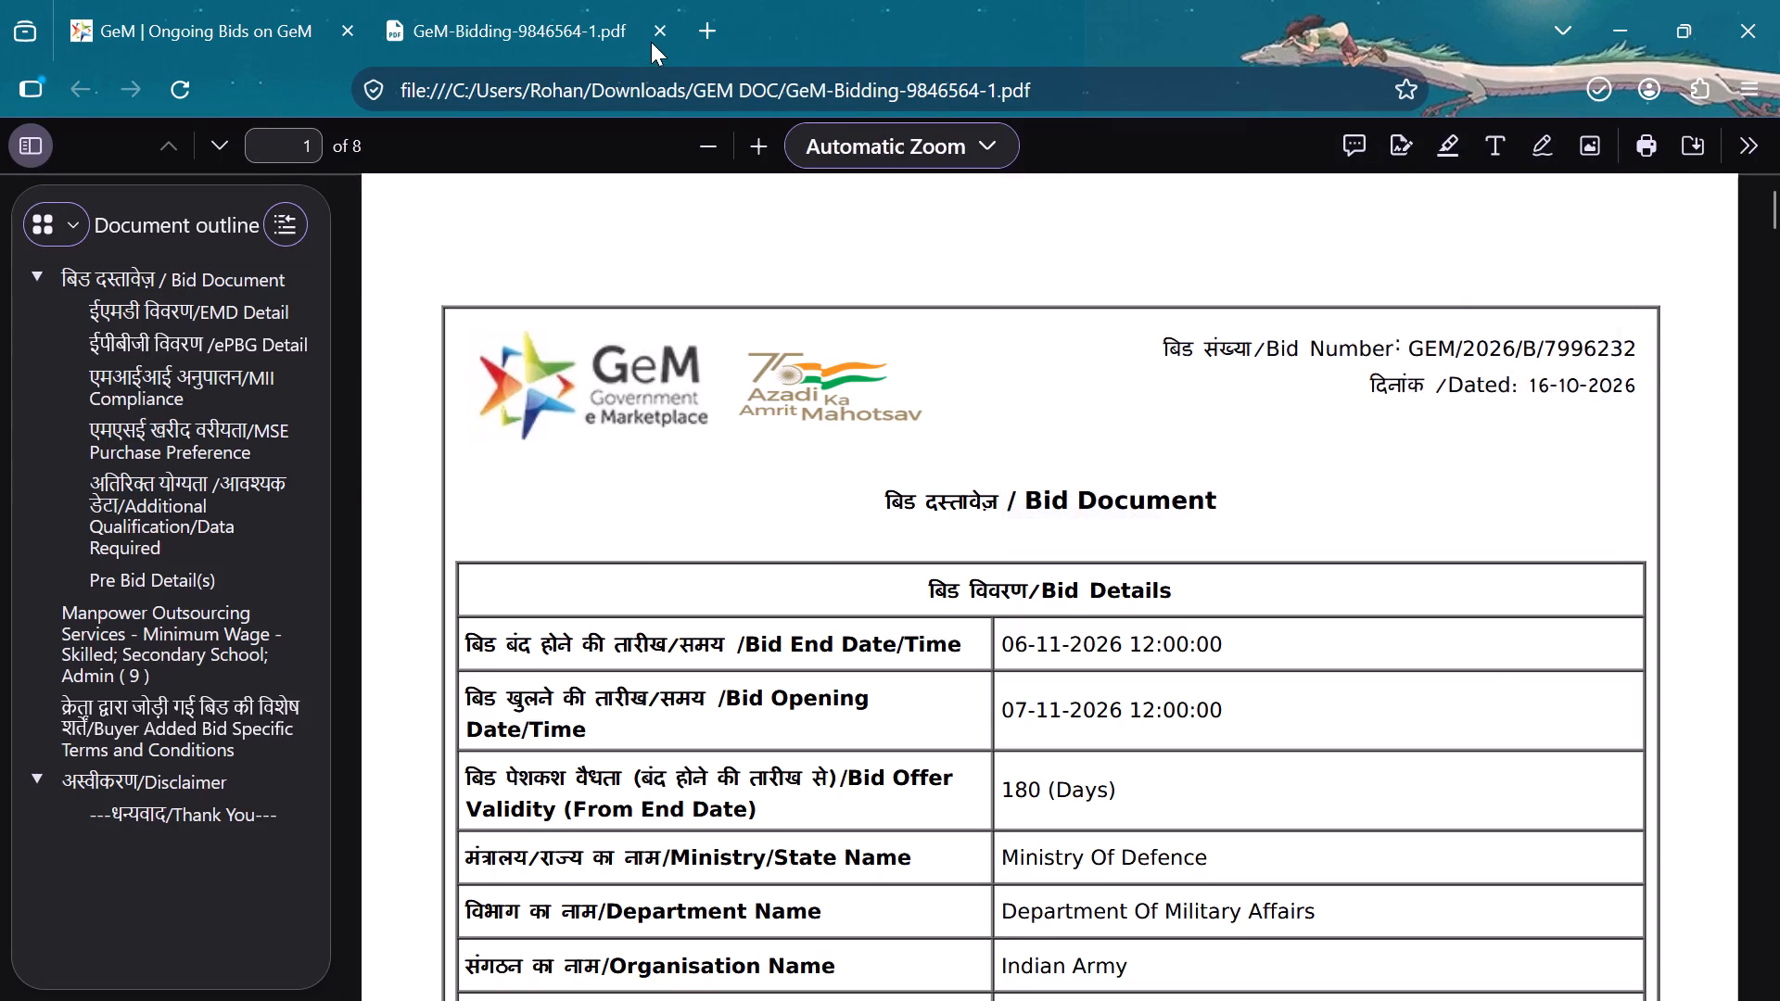
{"action": "scroll", "coordinate": [623, 547], "scroll_direction": "down", "scroll_amount": 7}
{"action": "left_click", "coordinate": [670, 38]}
On results page 4, download the bid document of the Ministry of Defence bid GEM/2026/B/8161404 and close its PDF.
{"action": "scroll", "coordinate": [712, 465], "scroll_direction": "down", "scroll_amount": 6}
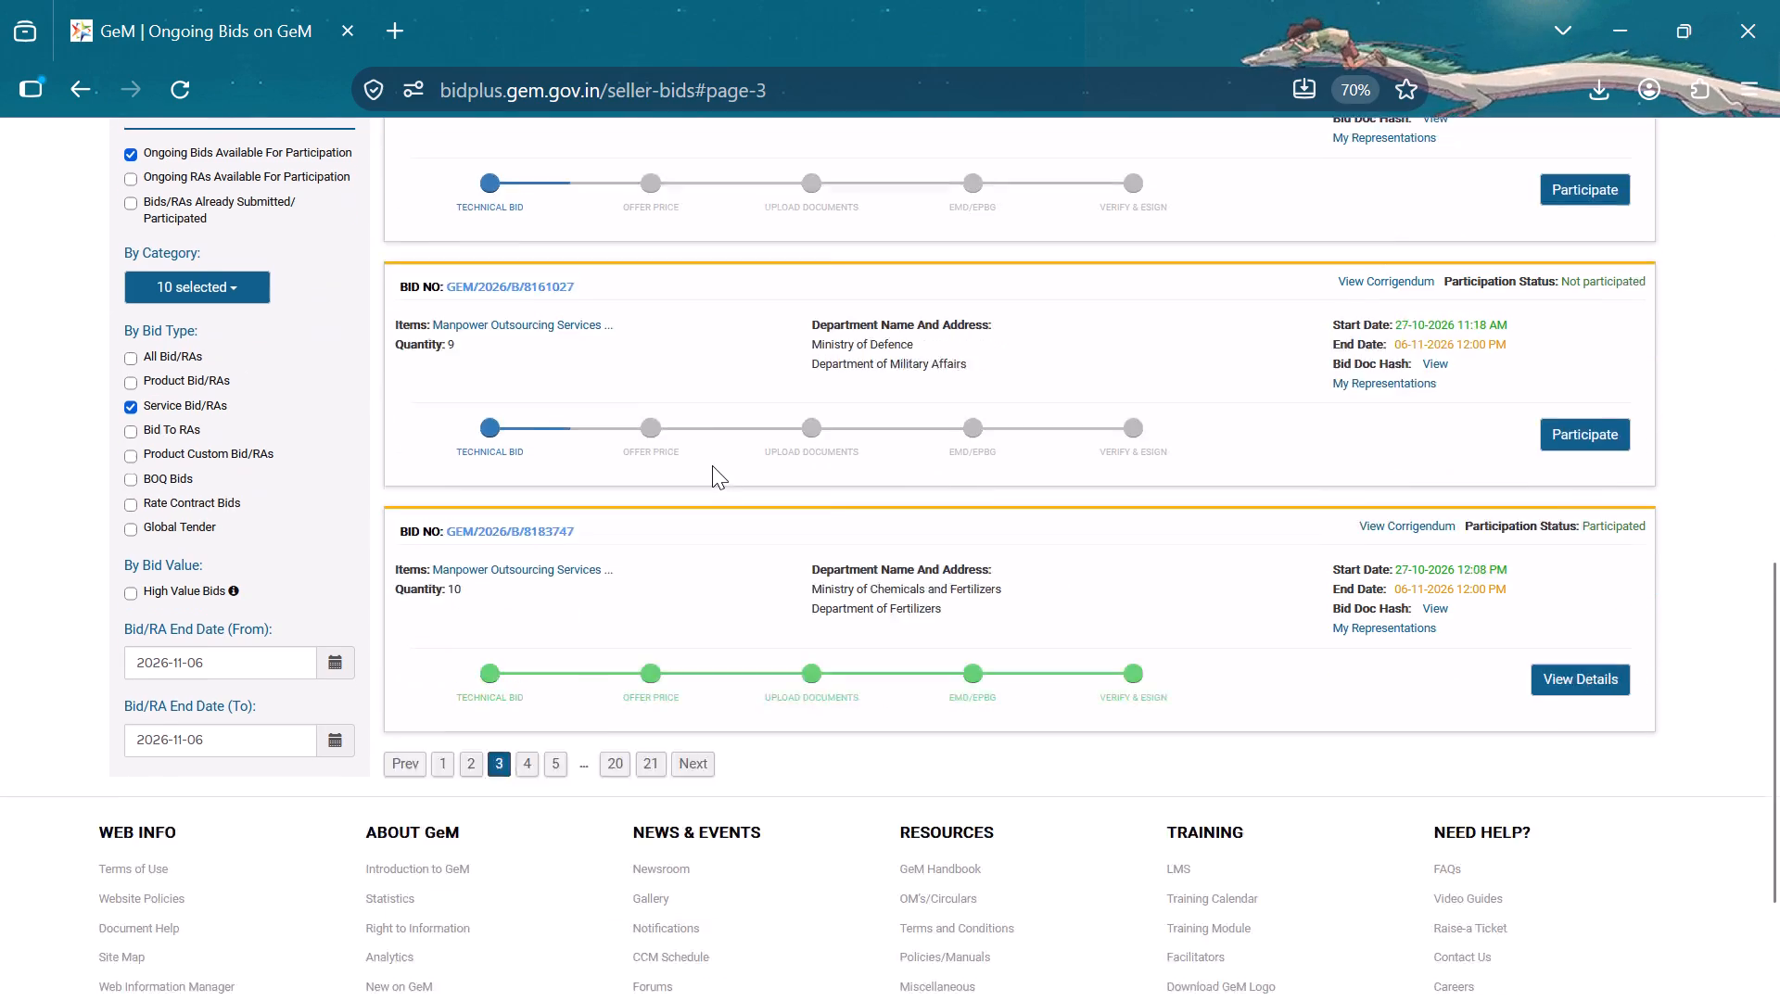
{"action": "scroll", "coordinate": [712, 465], "scroll_direction": "down", "scroll_amount": 1}
{"action": "left_click", "coordinate": [526, 572]}
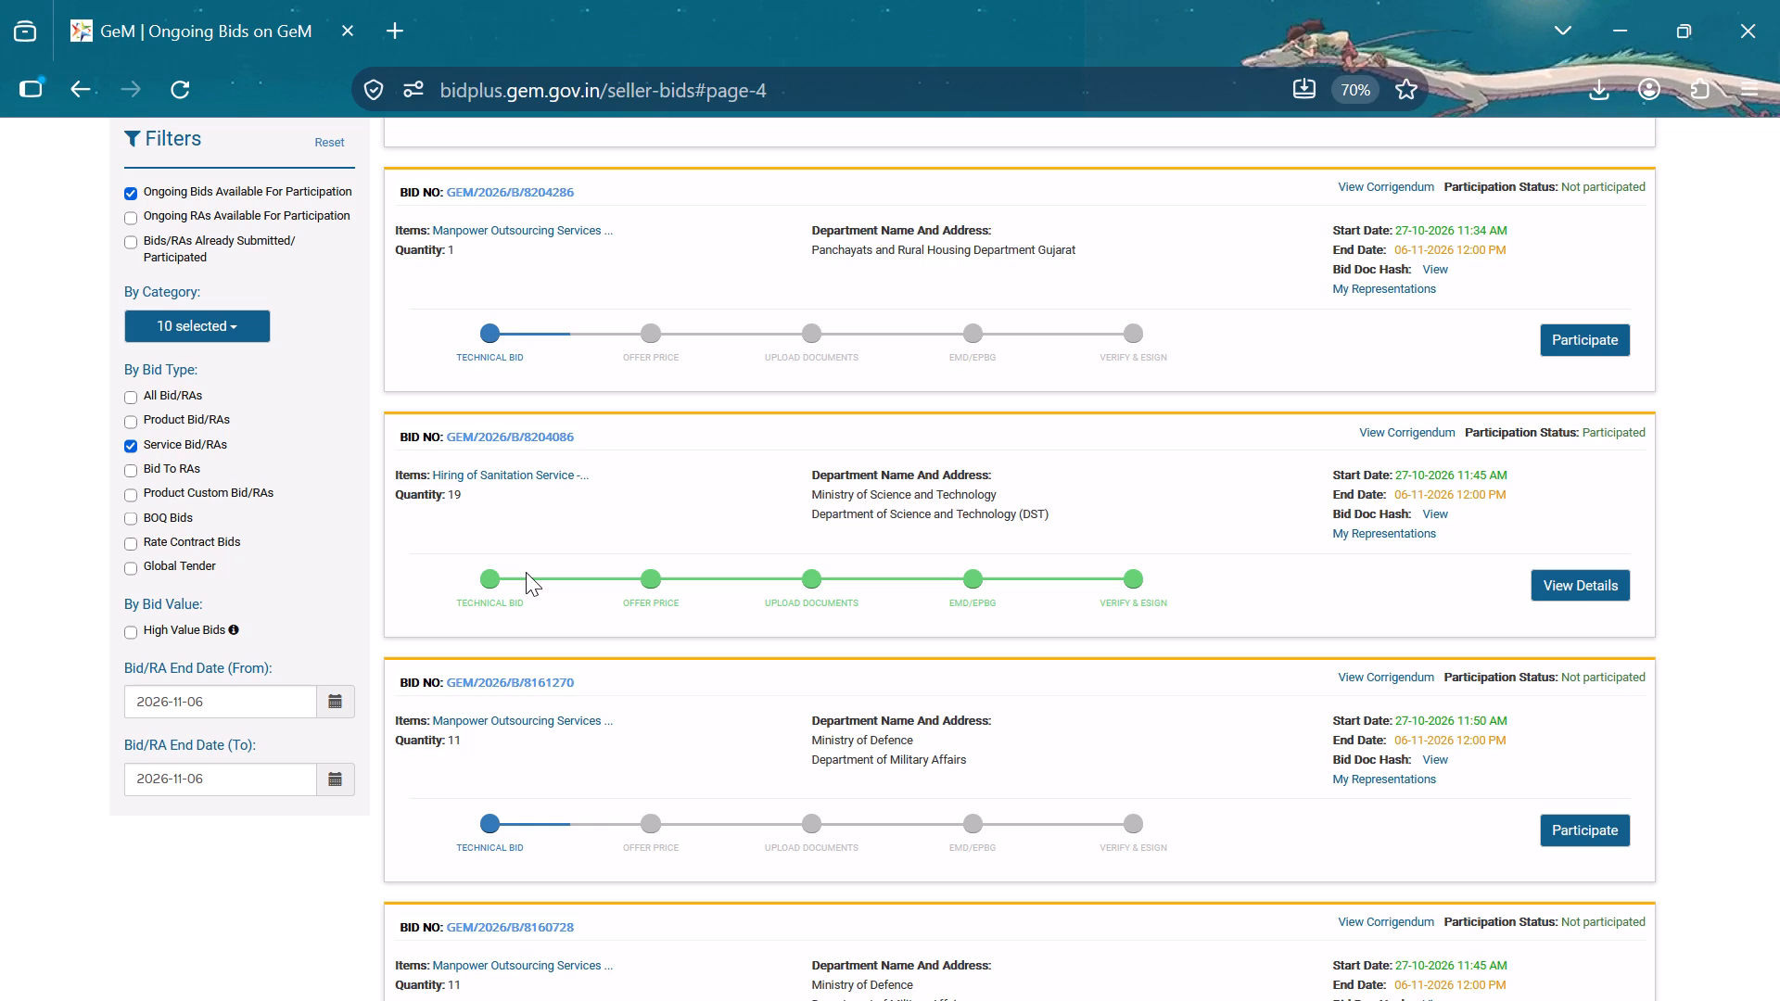
{"action": "scroll", "coordinate": [526, 572], "scroll_direction": "up", "scroll_amount": 2}
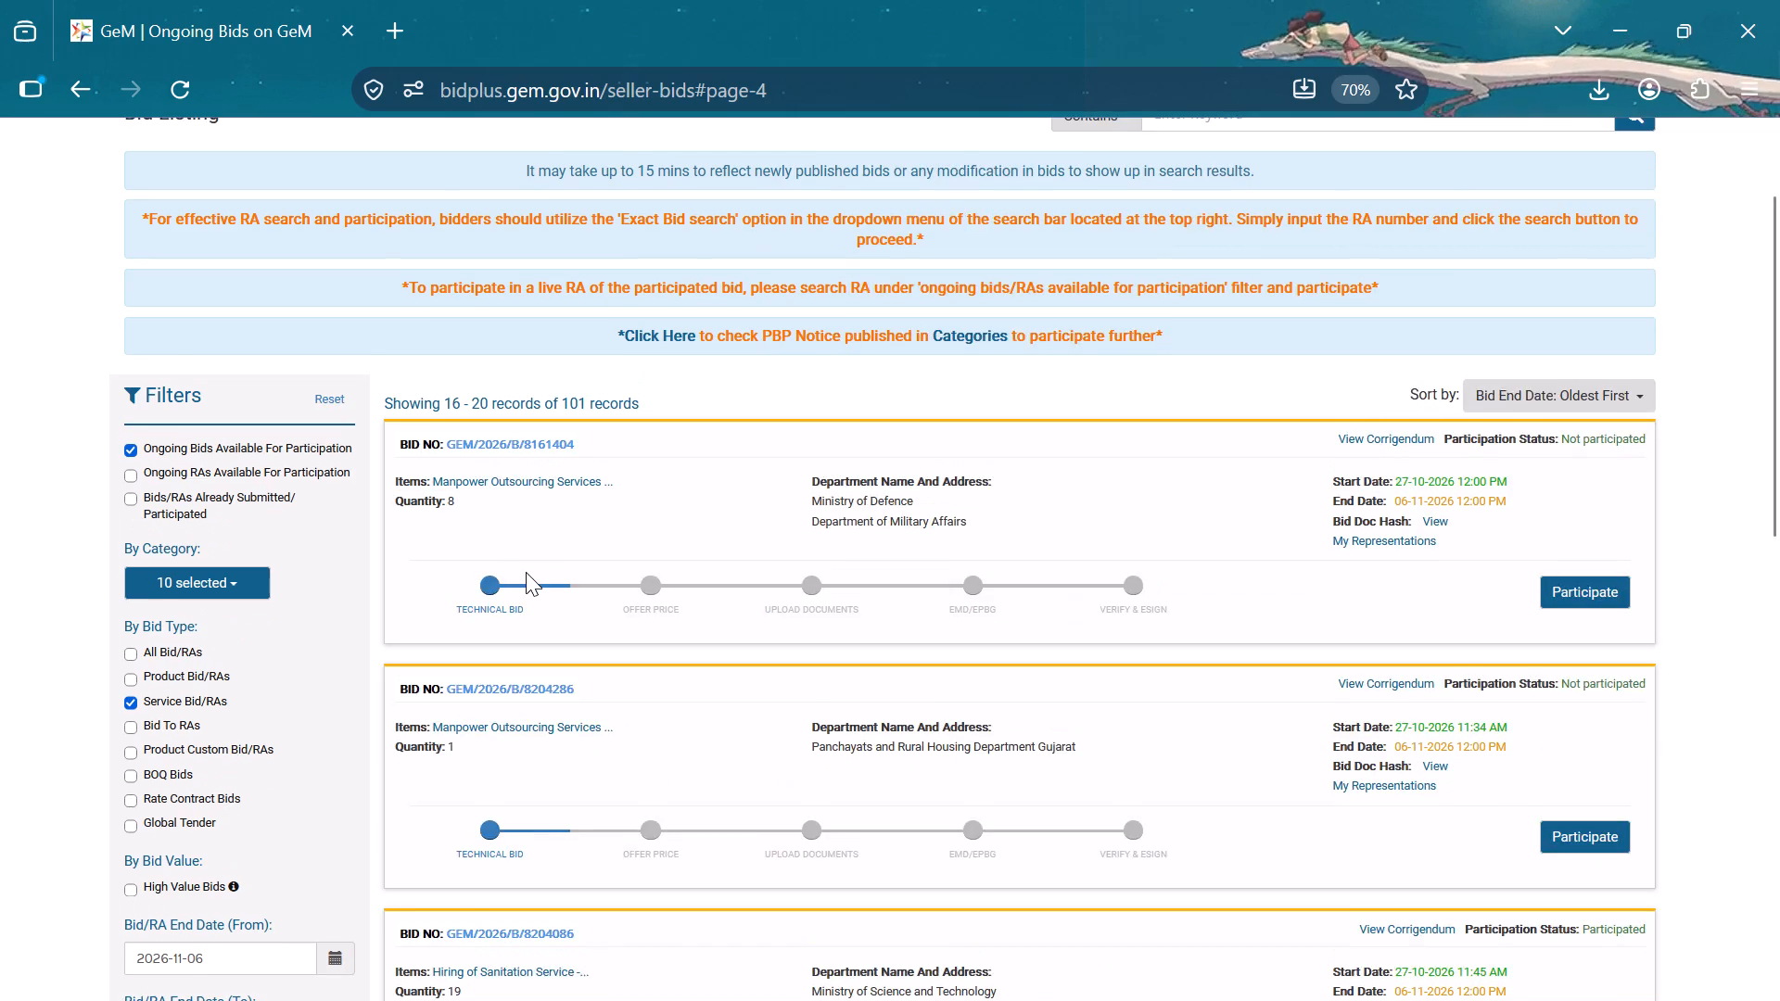
{"action": "scroll", "coordinate": [526, 572], "scroll_direction": "down", "scroll_amount": 1}
{"action": "left_click", "coordinate": [511, 303]}
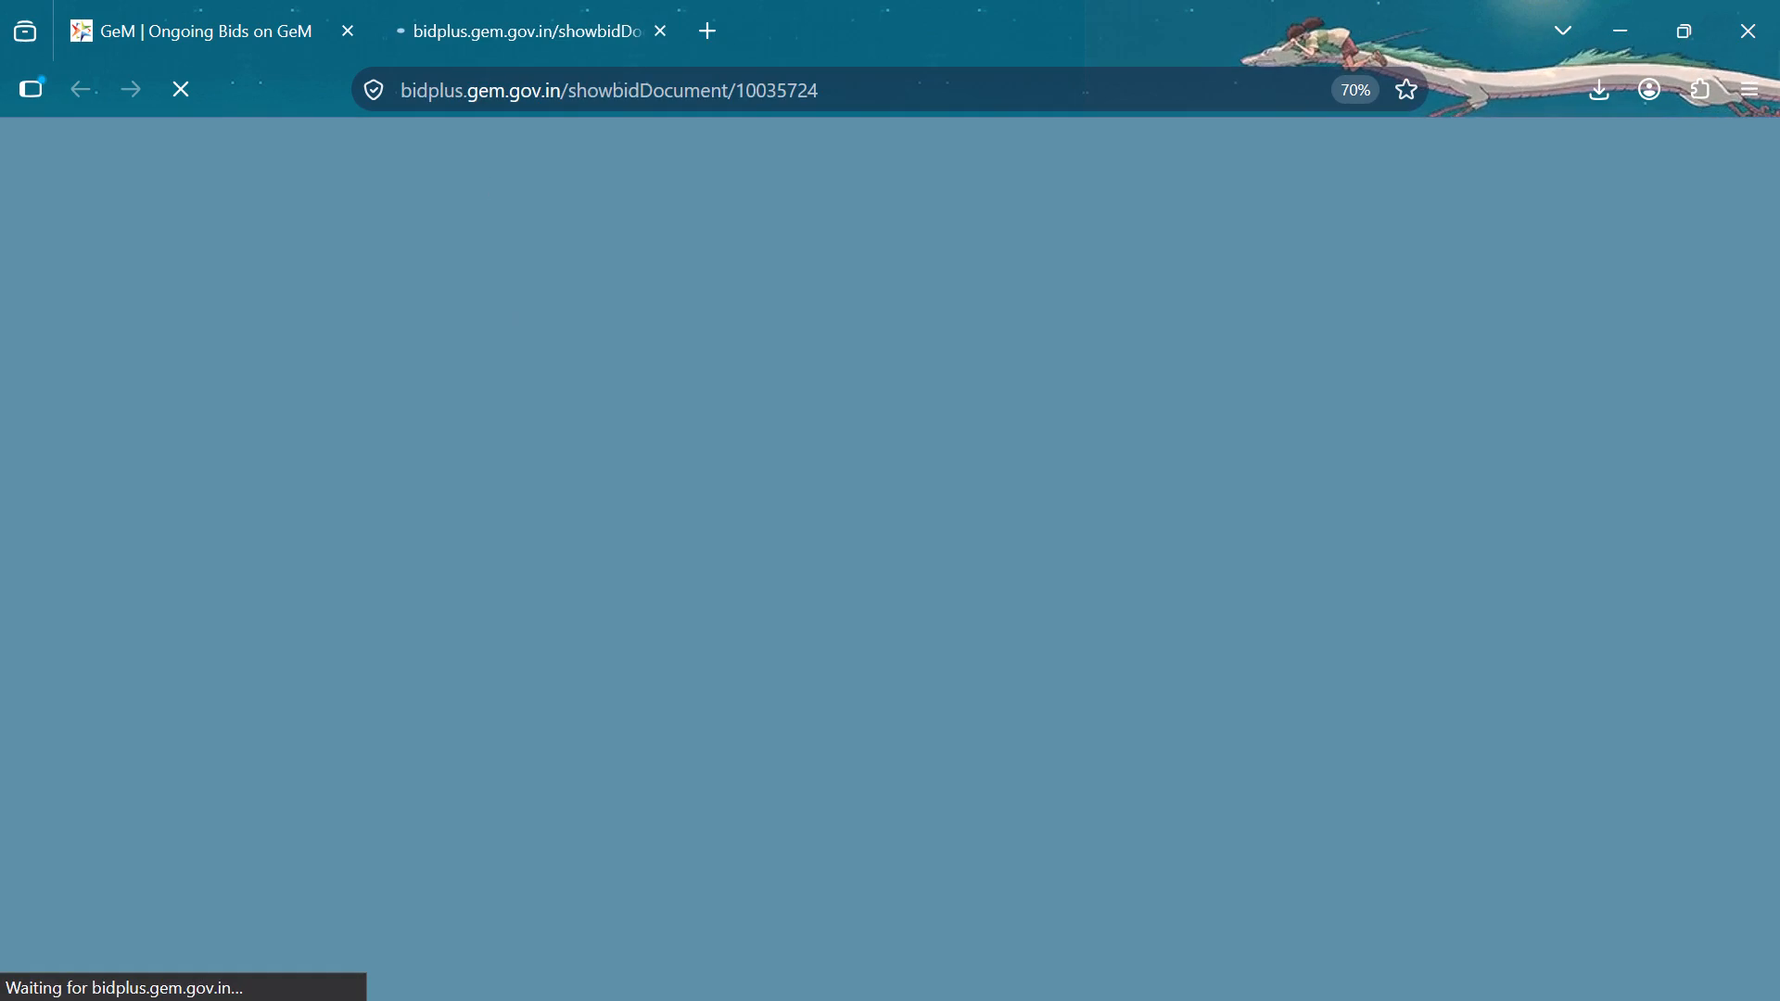
{"action": "left_click", "coordinate": [660, 34]}
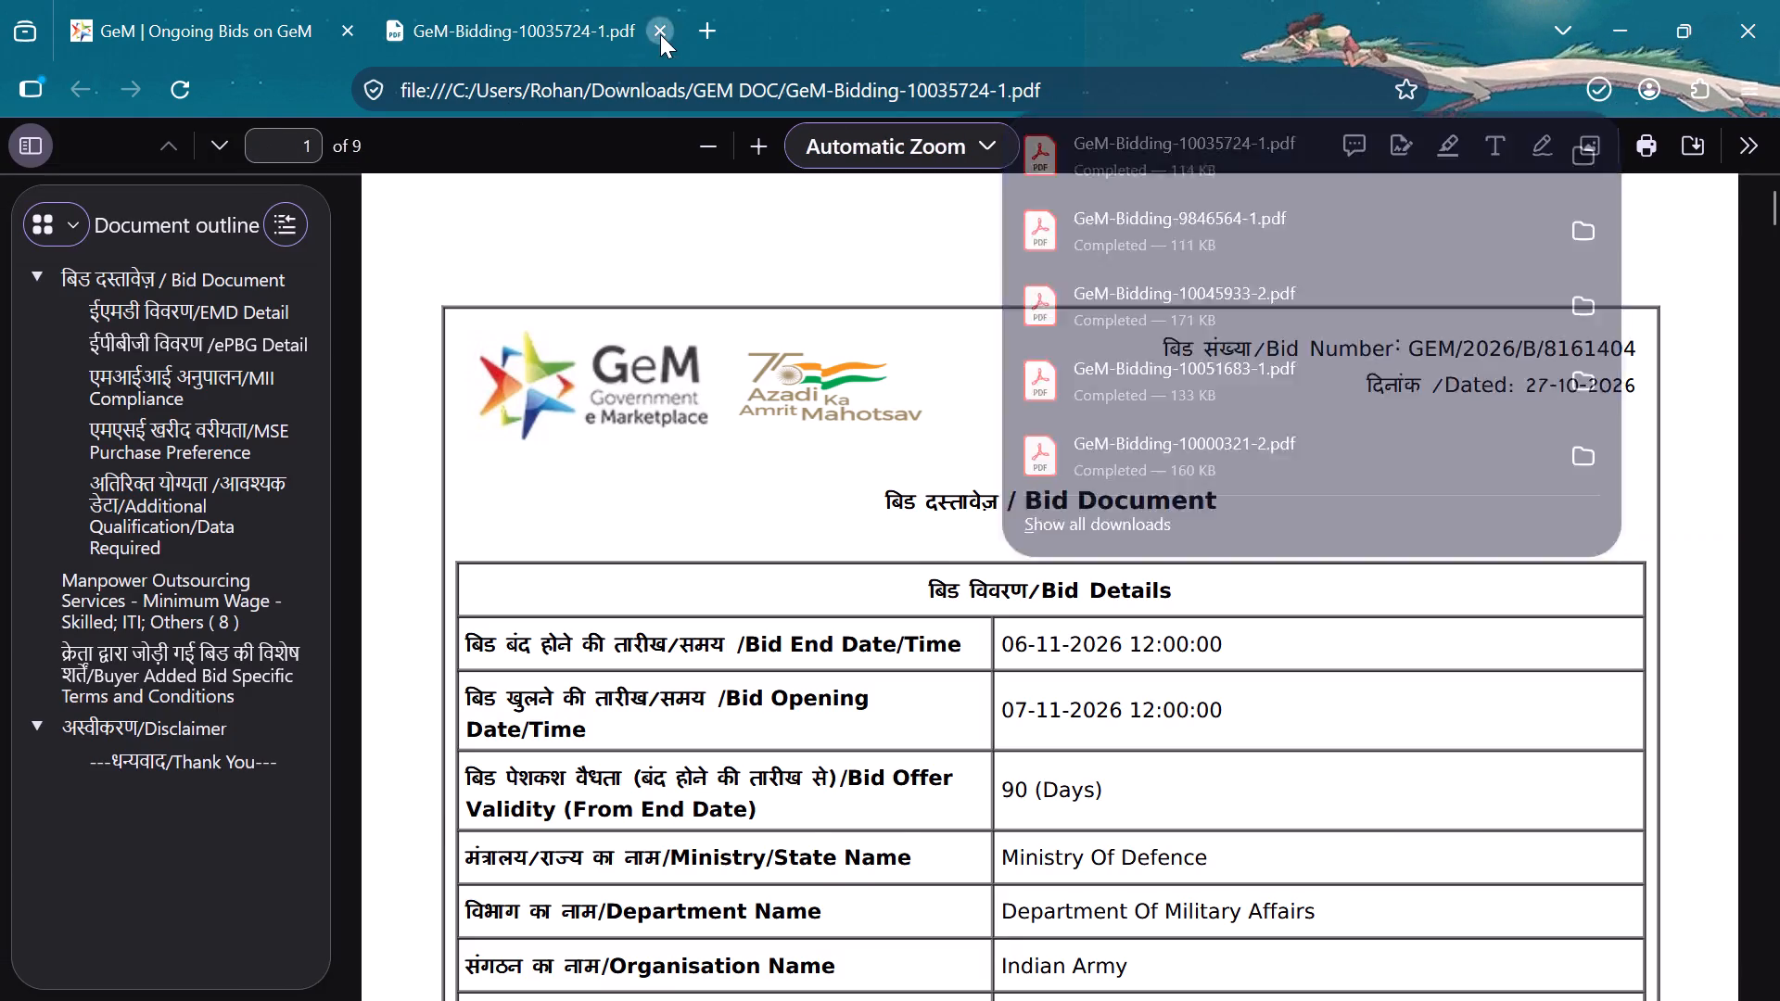
Download the bid document of the Ministry of Defence bid GEM/2026/B/8161270 and close its PDF.
{"action": "scroll", "coordinate": [586, 526], "scroll_direction": "down", "scroll_amount": 4}
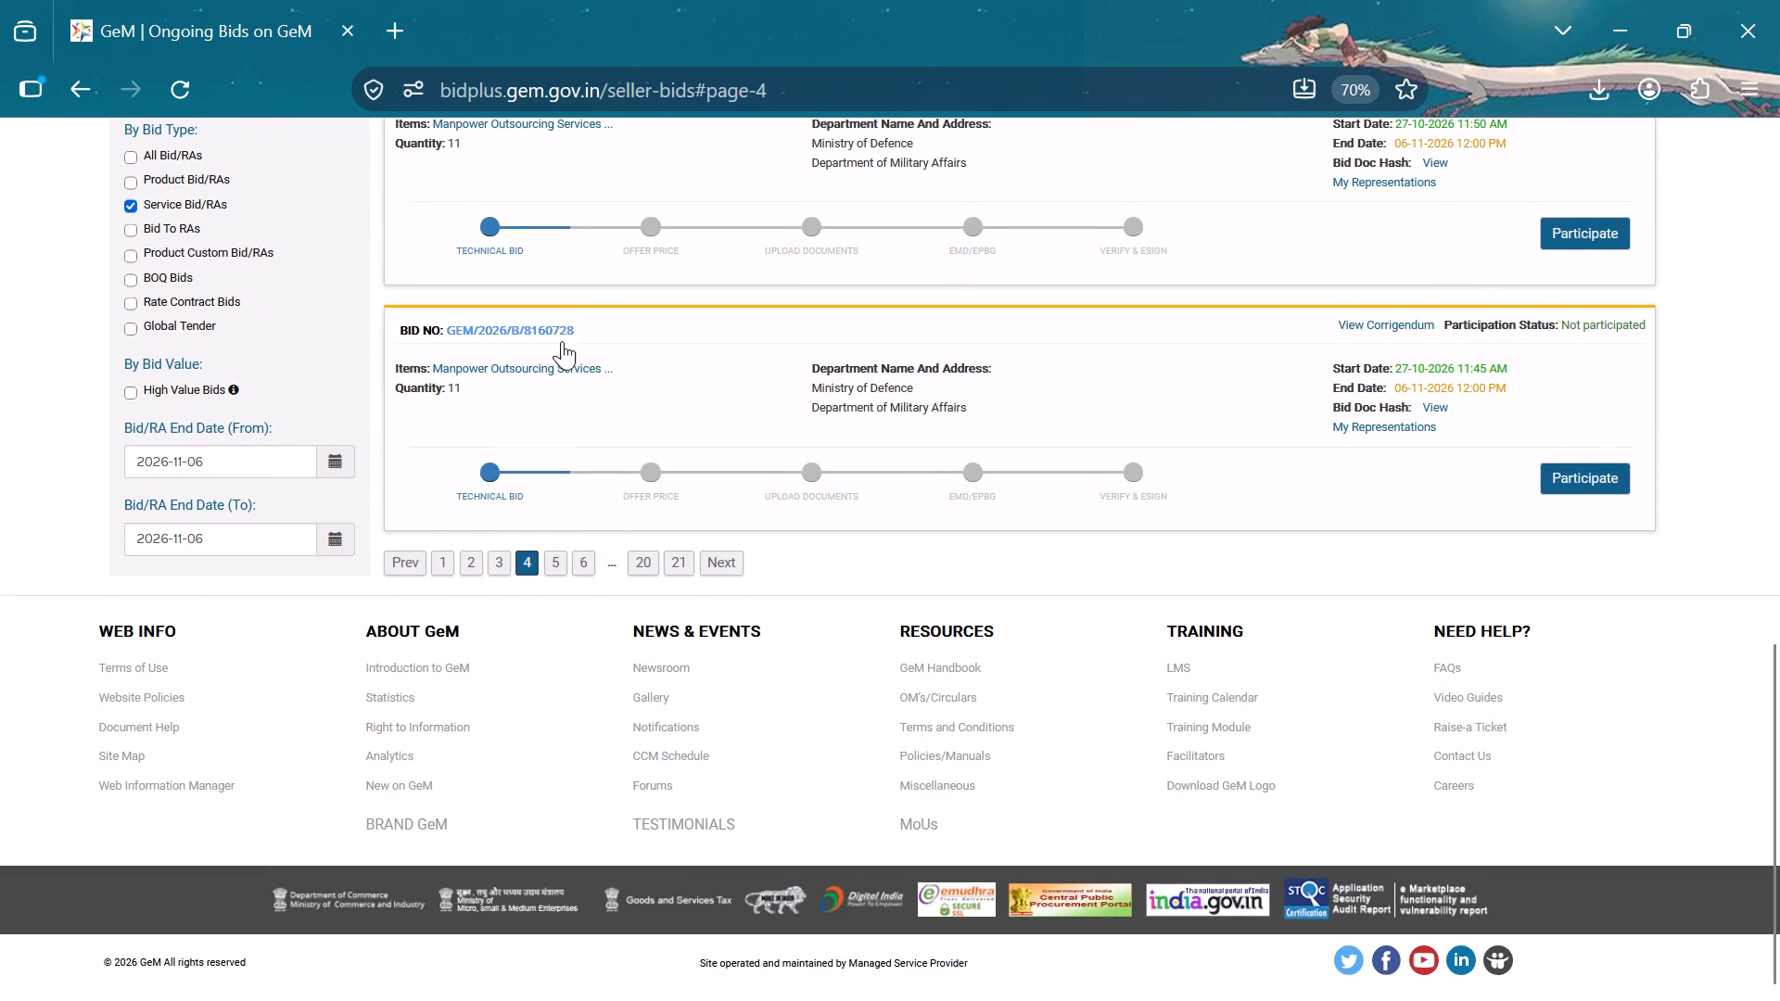
{"action": "scroll", "coordinate": [554, 356], "scroll_direction": "up", "scroll_amount": 1}
{"action": "left_click", "coordinate": [486, 276]}
{"action": "left_click", "coordinate": [490, 255]}
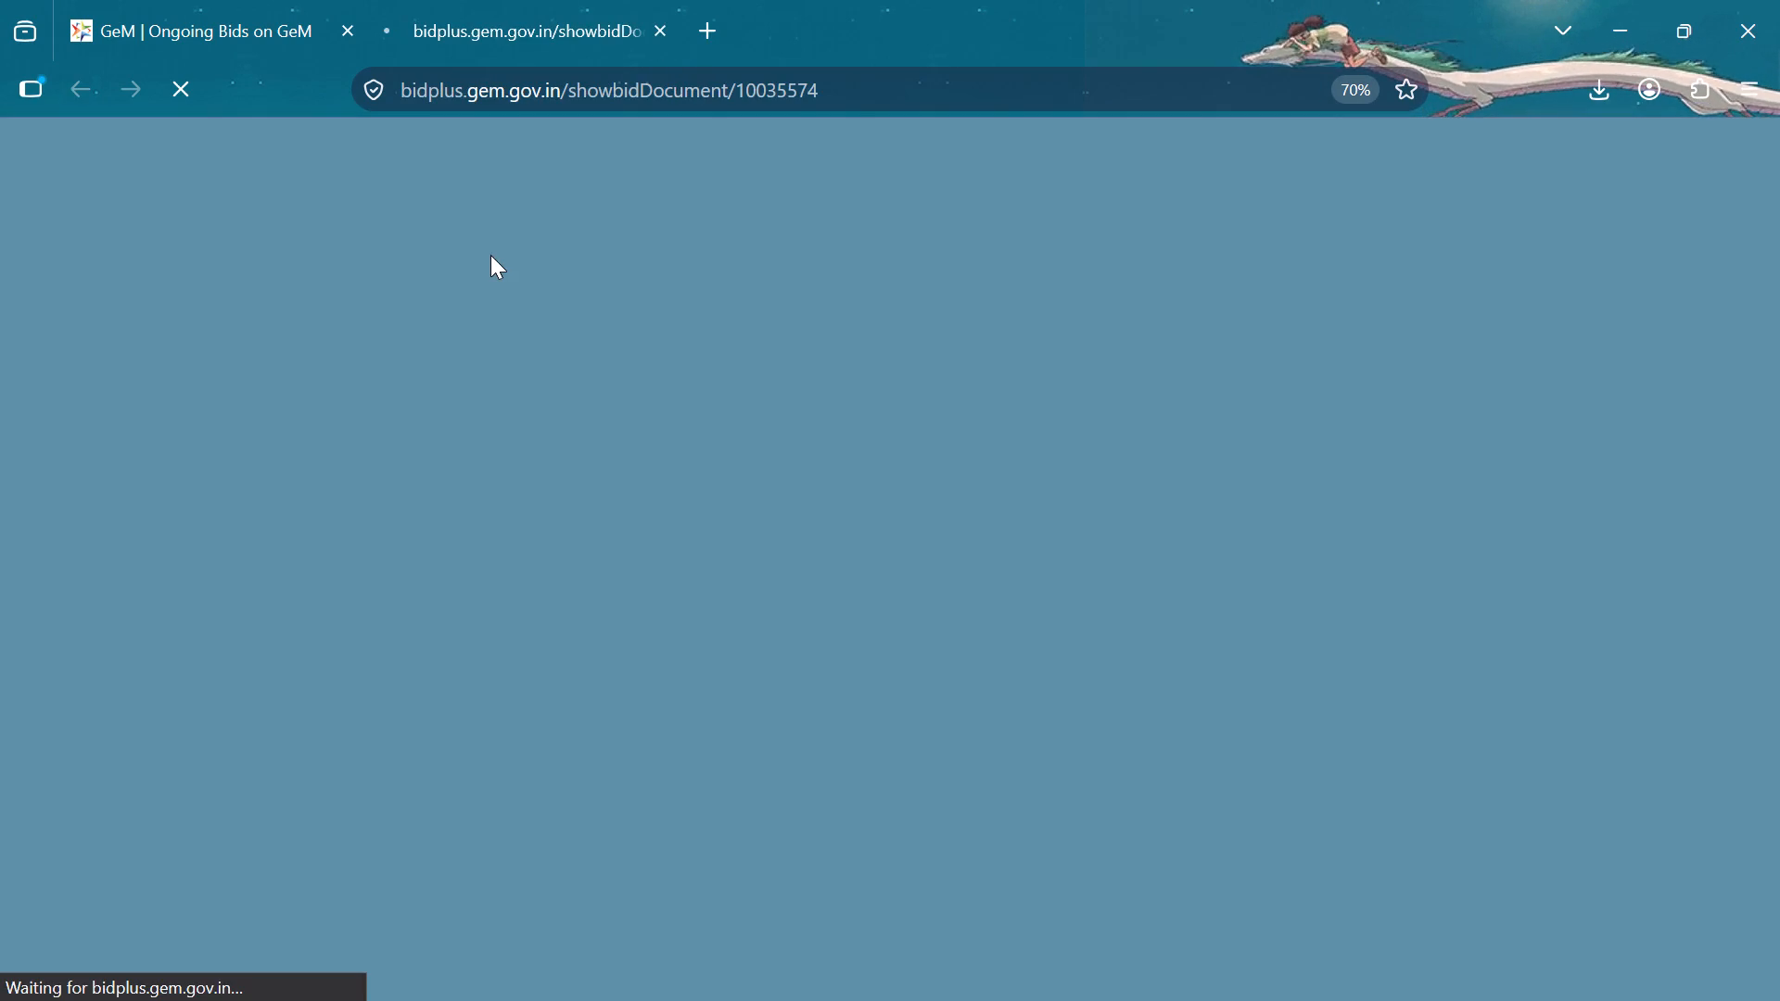
{"action": "left_click", "coordinate": [658, 21]}
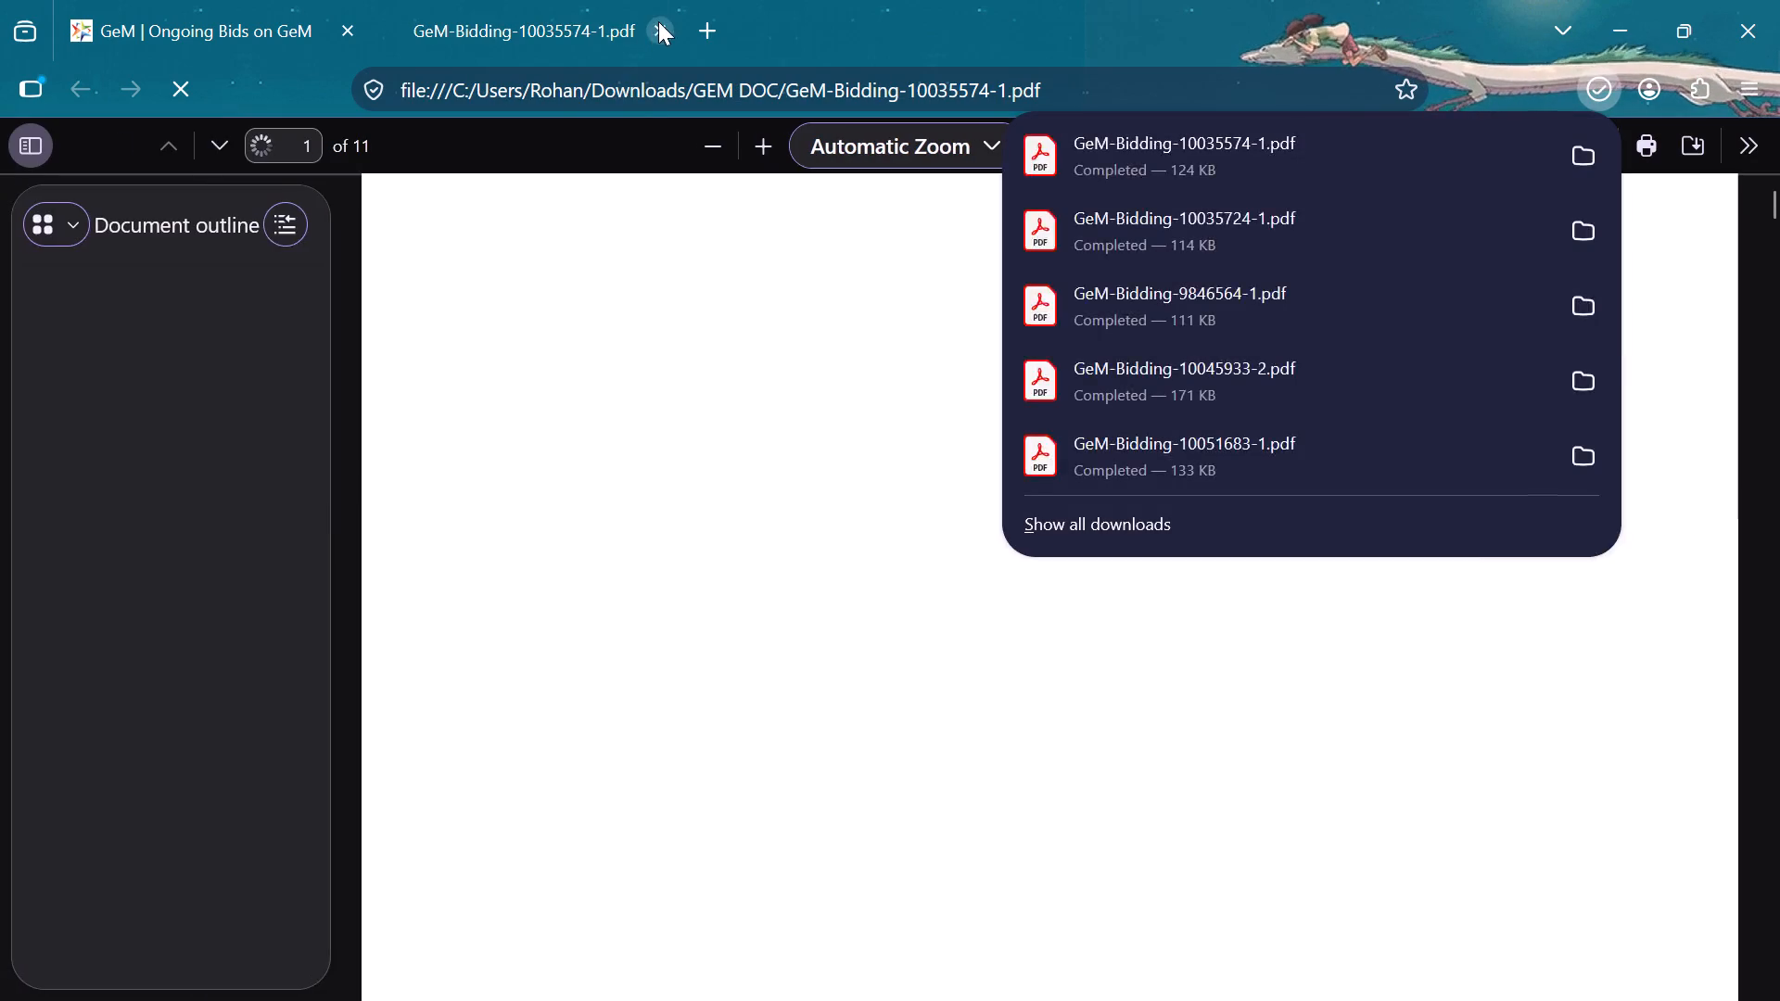
Go to page 5 of the bid results.
{"action": "scroll", "coordinate": [655, 626], "scroll_direction": "down", "scroll_amount": 5}
{"action": "left_click", "coordinate": [553, 572]}
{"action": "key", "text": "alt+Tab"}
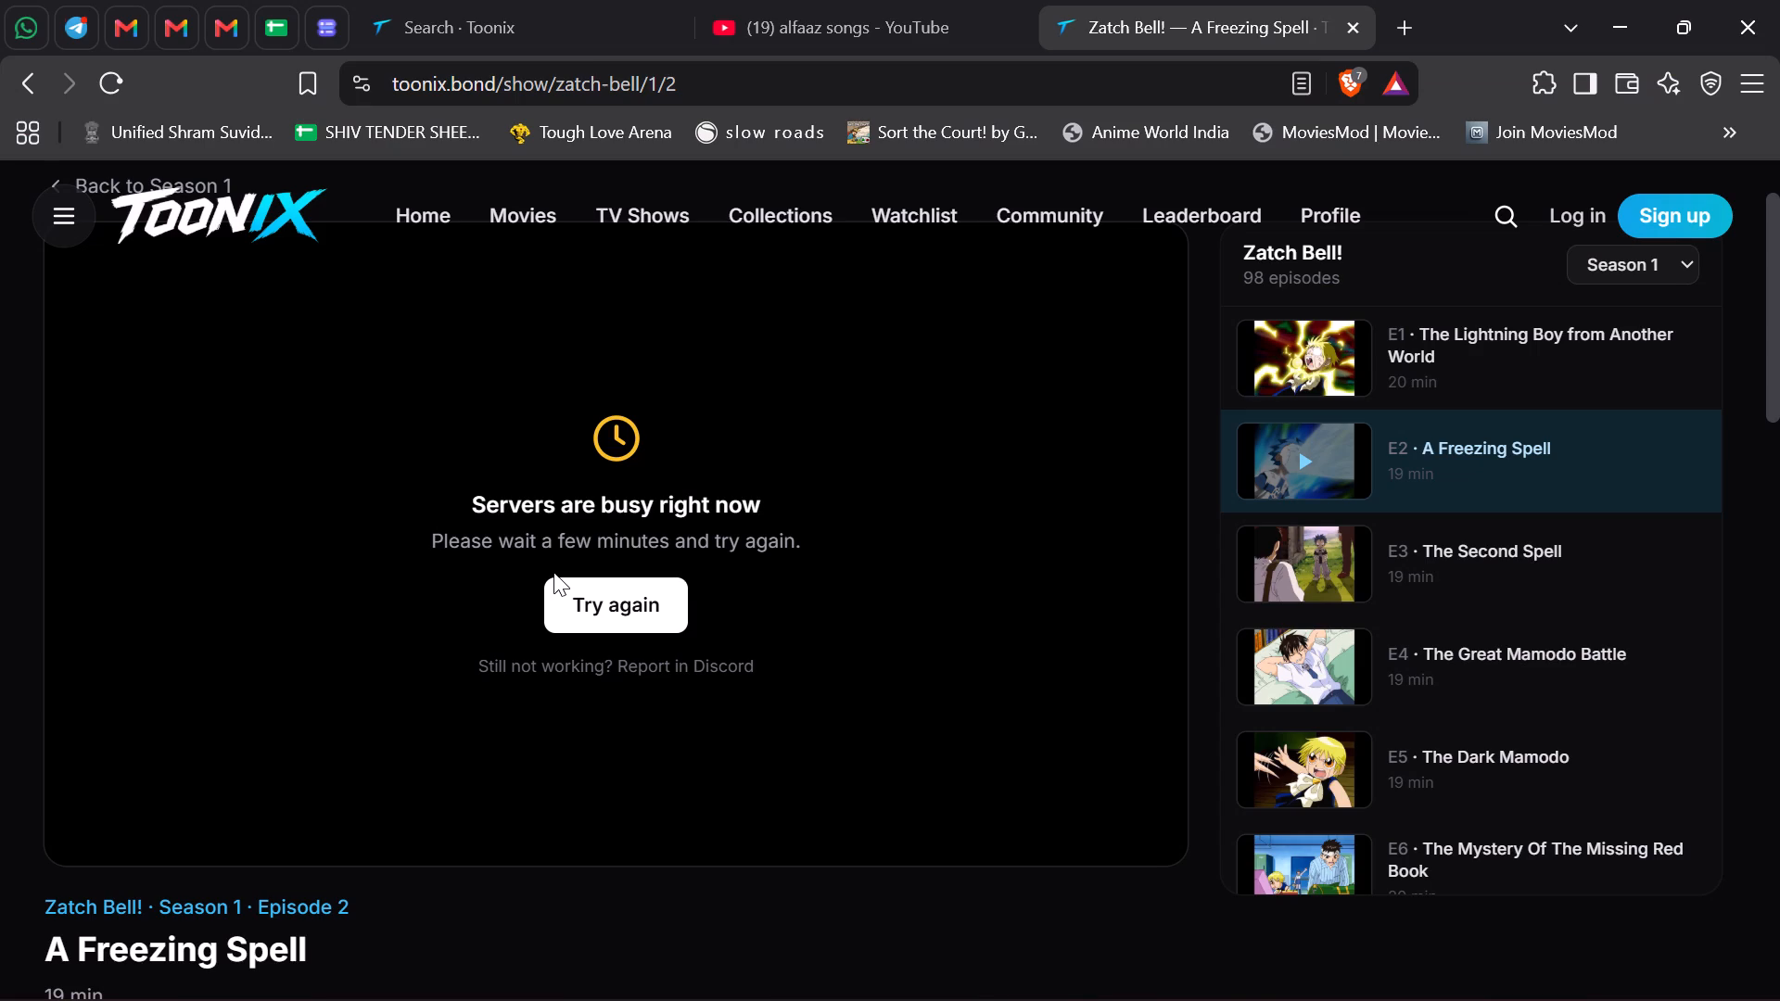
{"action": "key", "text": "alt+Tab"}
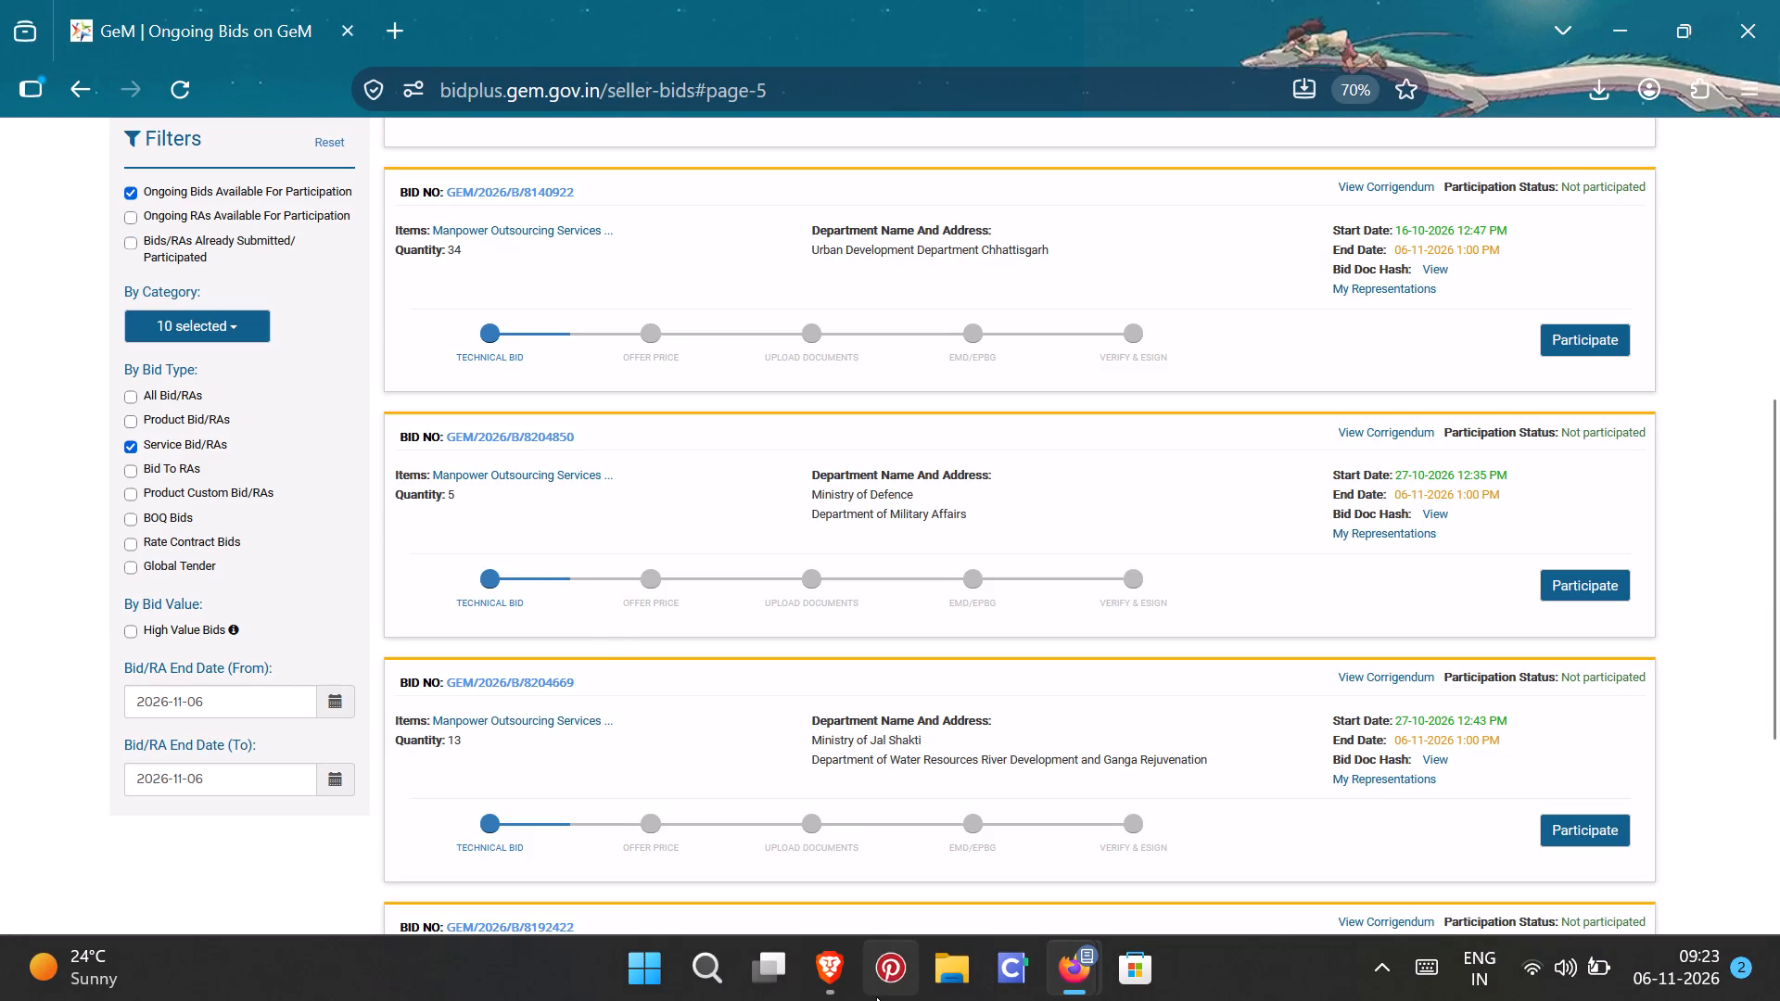
Download the bid document of the Ministry of Jal Shakti bid GEM/2026/B/8204669 and close its PDF.
{"action": "scroll", "coordinate": [549, 484], "scroll_direction": "right", "scroll_amount": 1}
{"action": "scroll", "coordinate": [549, 484], "scroll_direction": "down", "scroll_amount": 2}
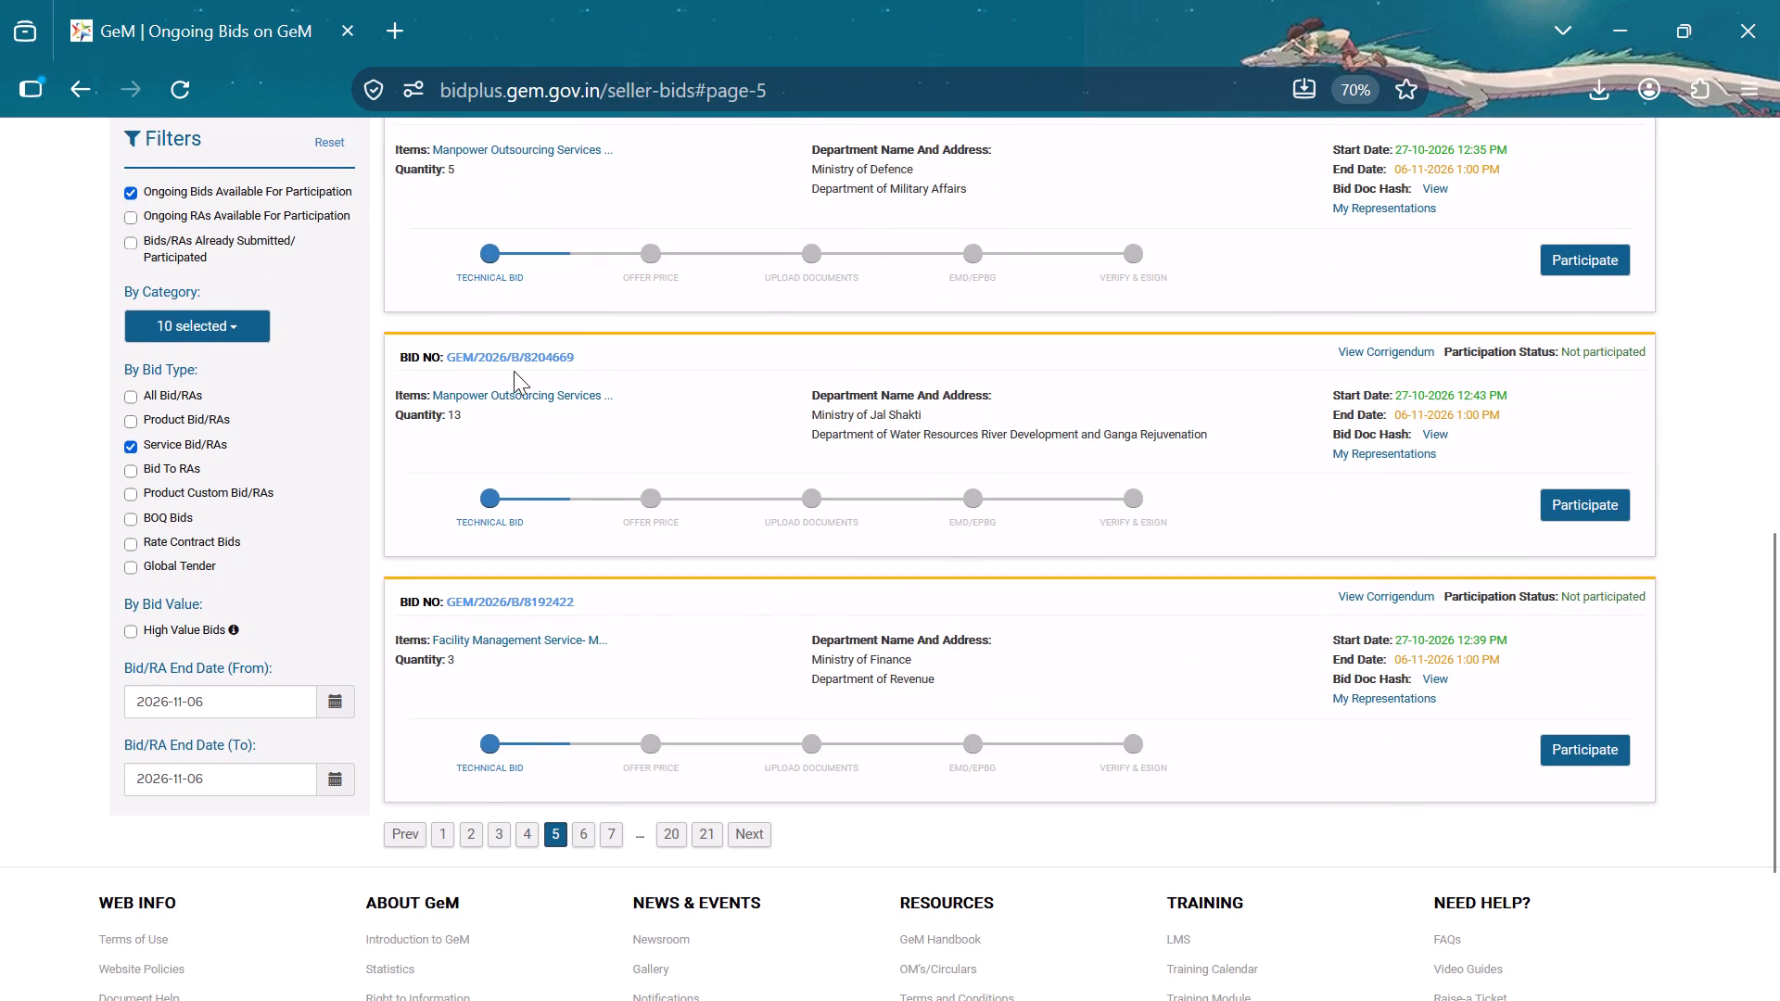
{"action": "left_click", "coordinate": [517, 360]}
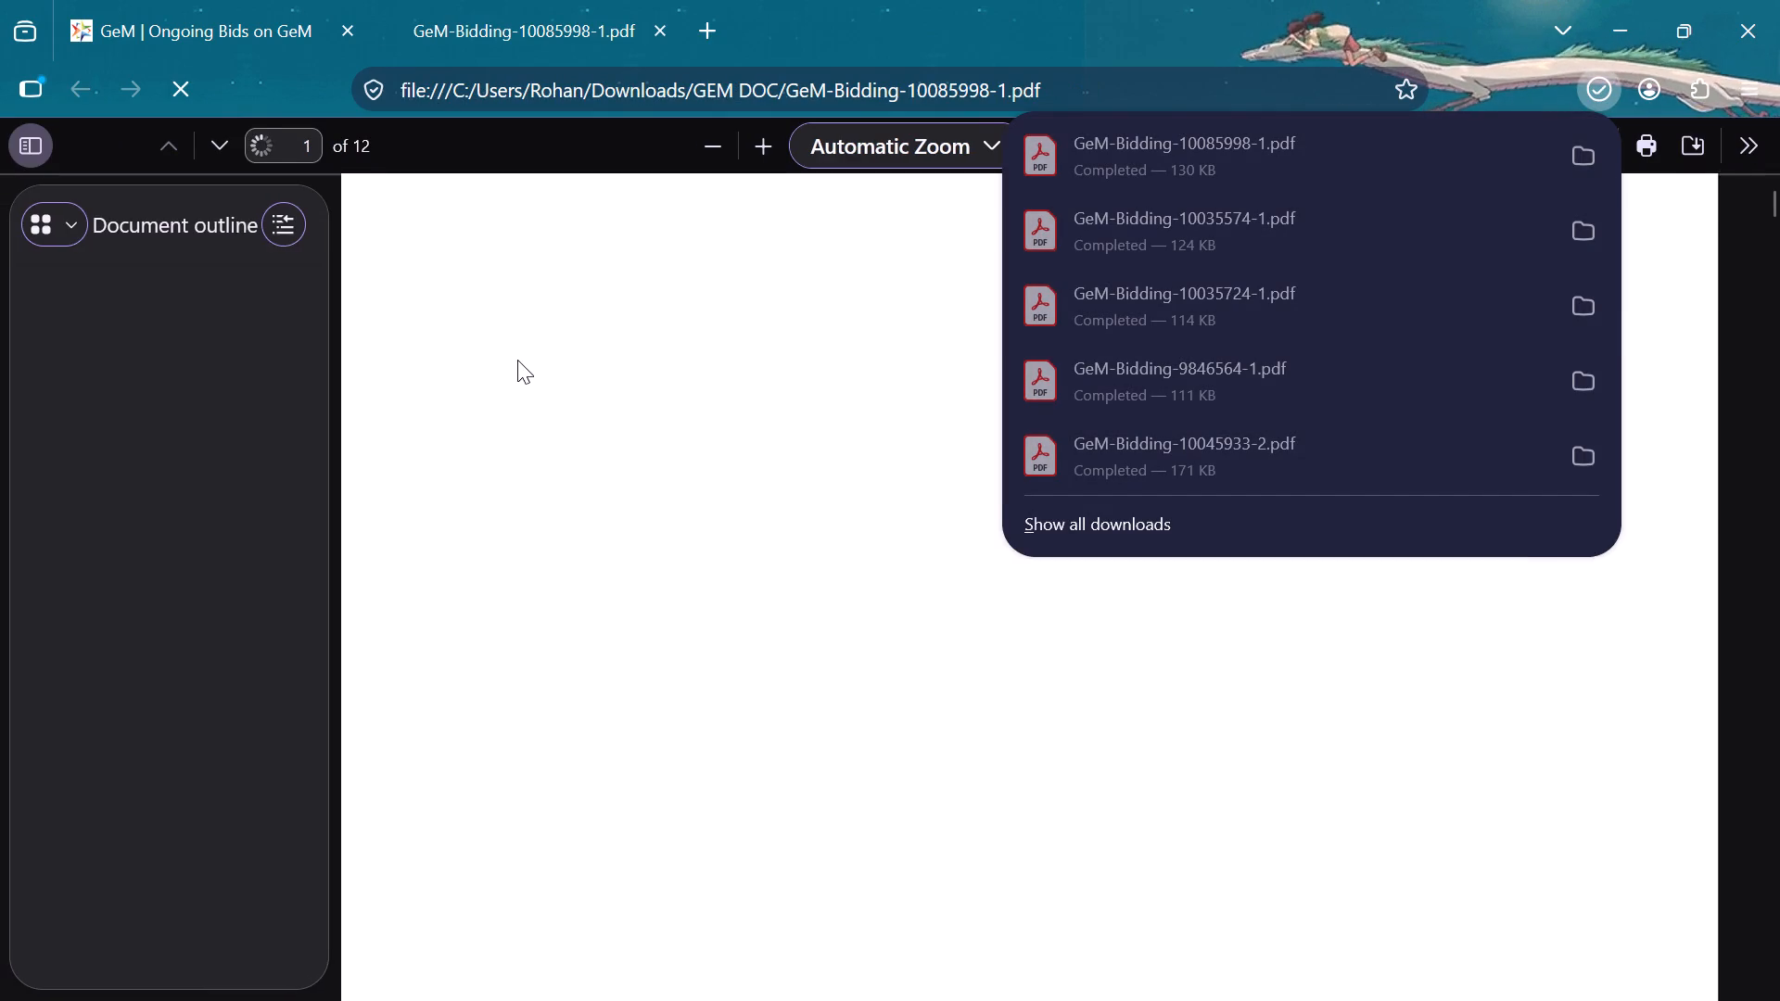
{"action": "left_click", "coordinate": [656, 44]}
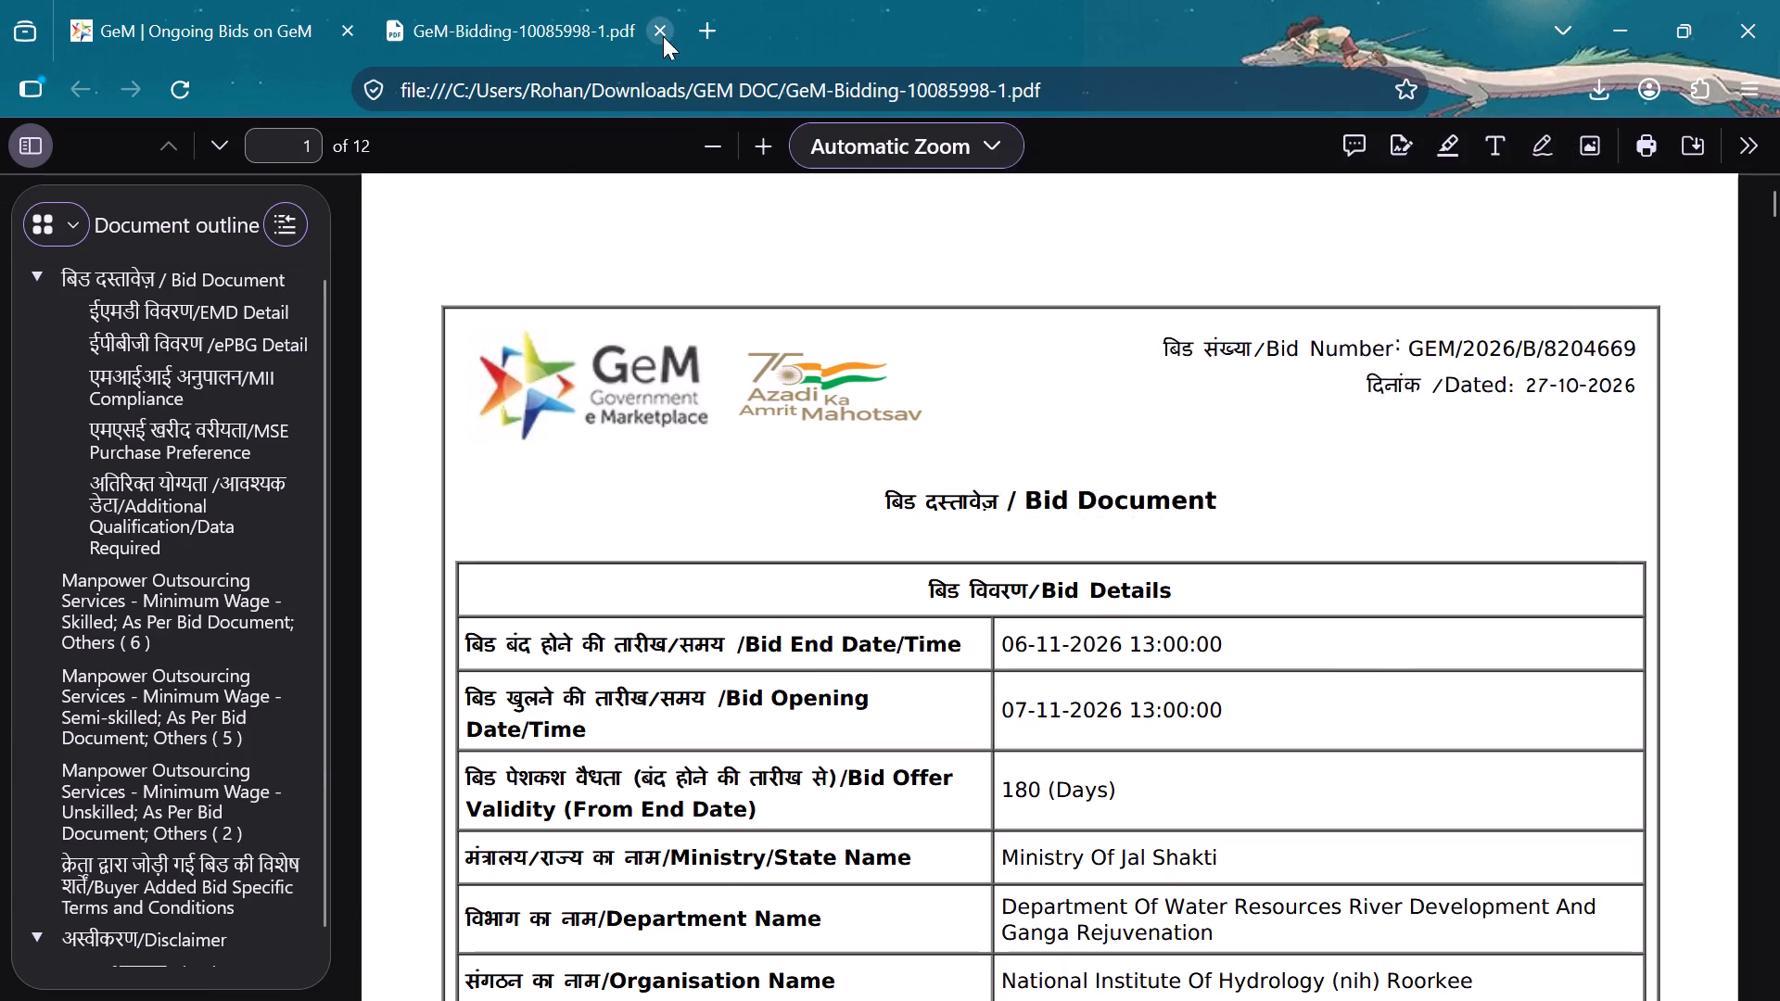
{"action": "left_click", "coordinate": [663, 36]}
On results page 6, download the bid document of the Ministry of Heavy Industries and Public Enterprises bid and close its PDF.
{"action": "scroll", "coordinate": [625, 523], "scroll_direction": "down", "scroll_amount": 2}
{"action": "left_click", "coordinate": [591, 565]}
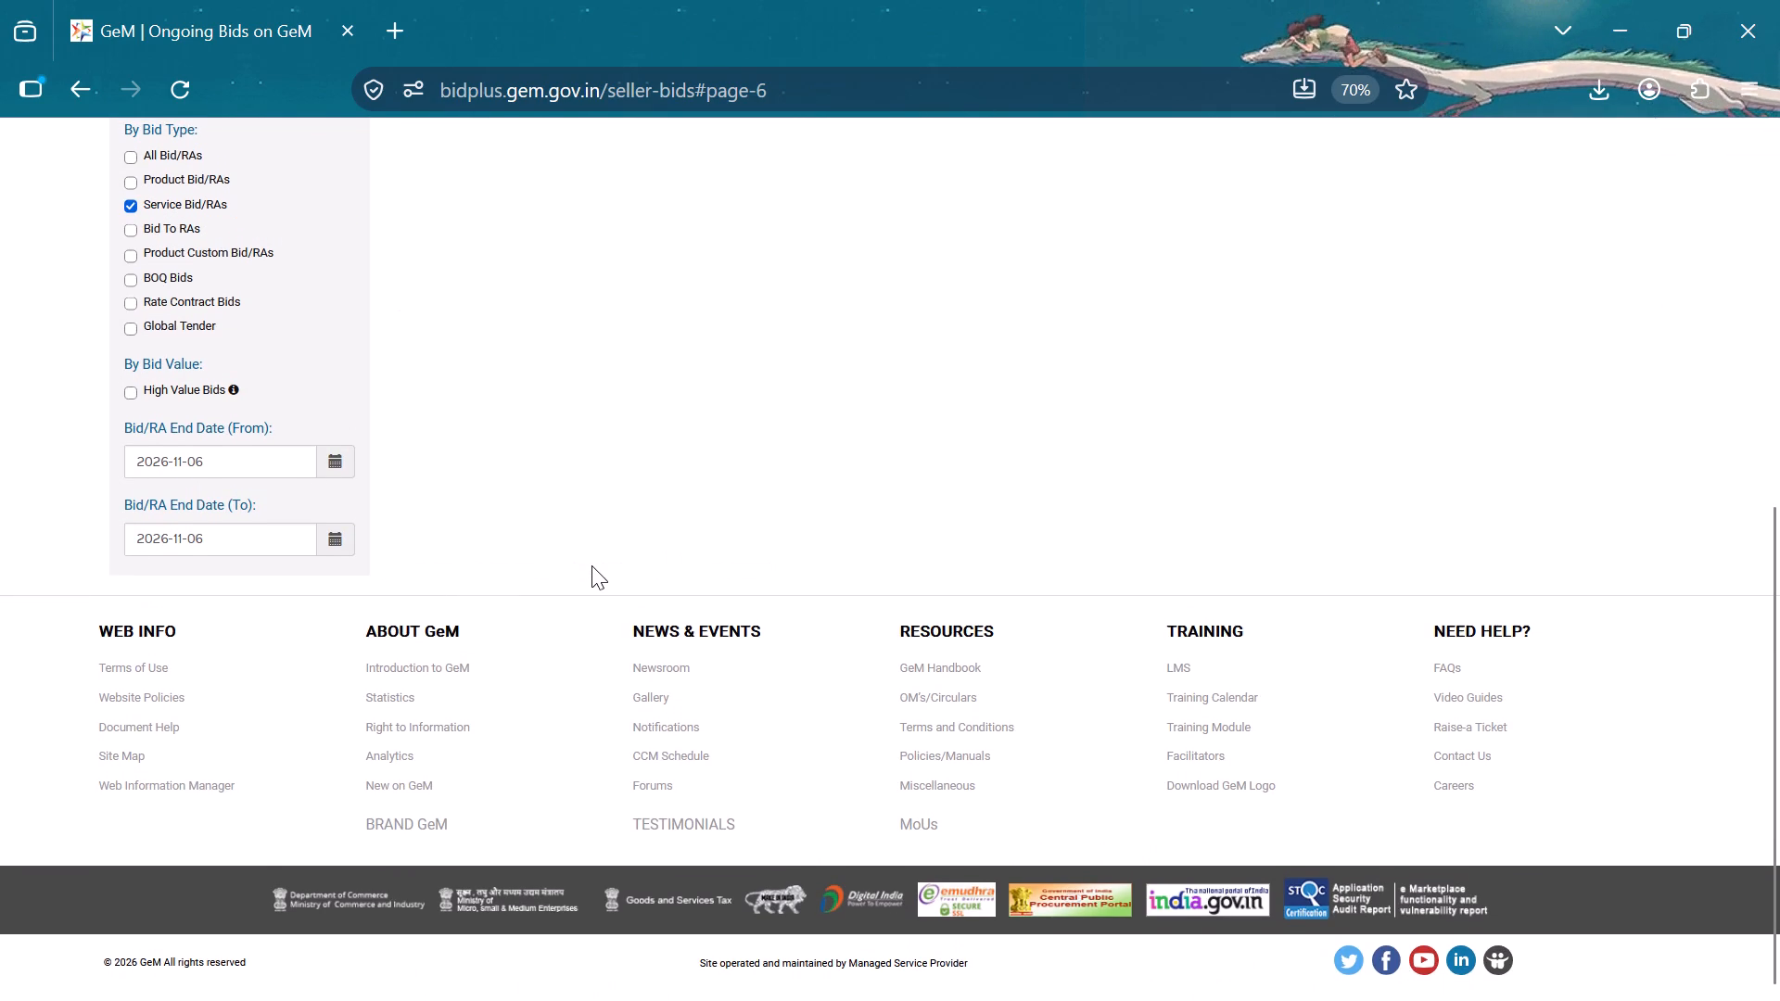
{"action": "left_click", "coordinate": [591, 565]}
{"action": "scroll", "coordinate": [591, 565], "scroll_direction": "up", "scroll_amount": 1}
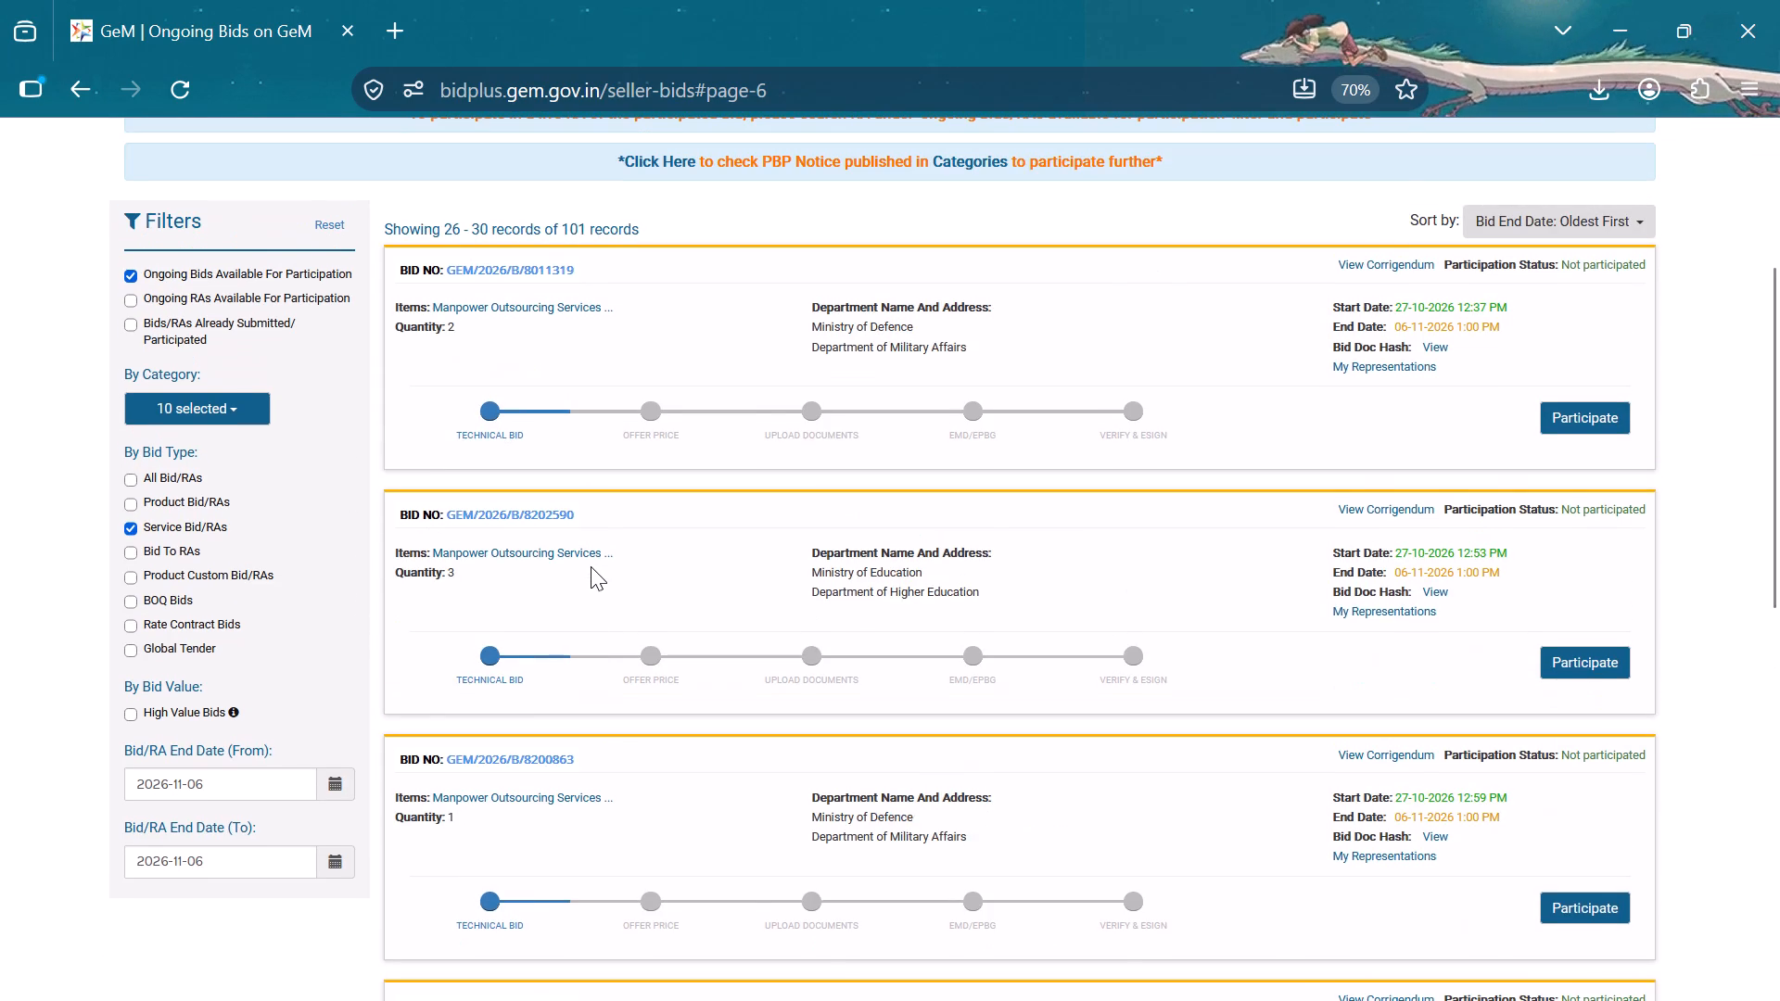
{"action": "scroll", "coordinate": [586, 572], "scroll_direction": "down", "scroll_amount": 4}
{"action": "left_click", "coordinate": [500, 249]}
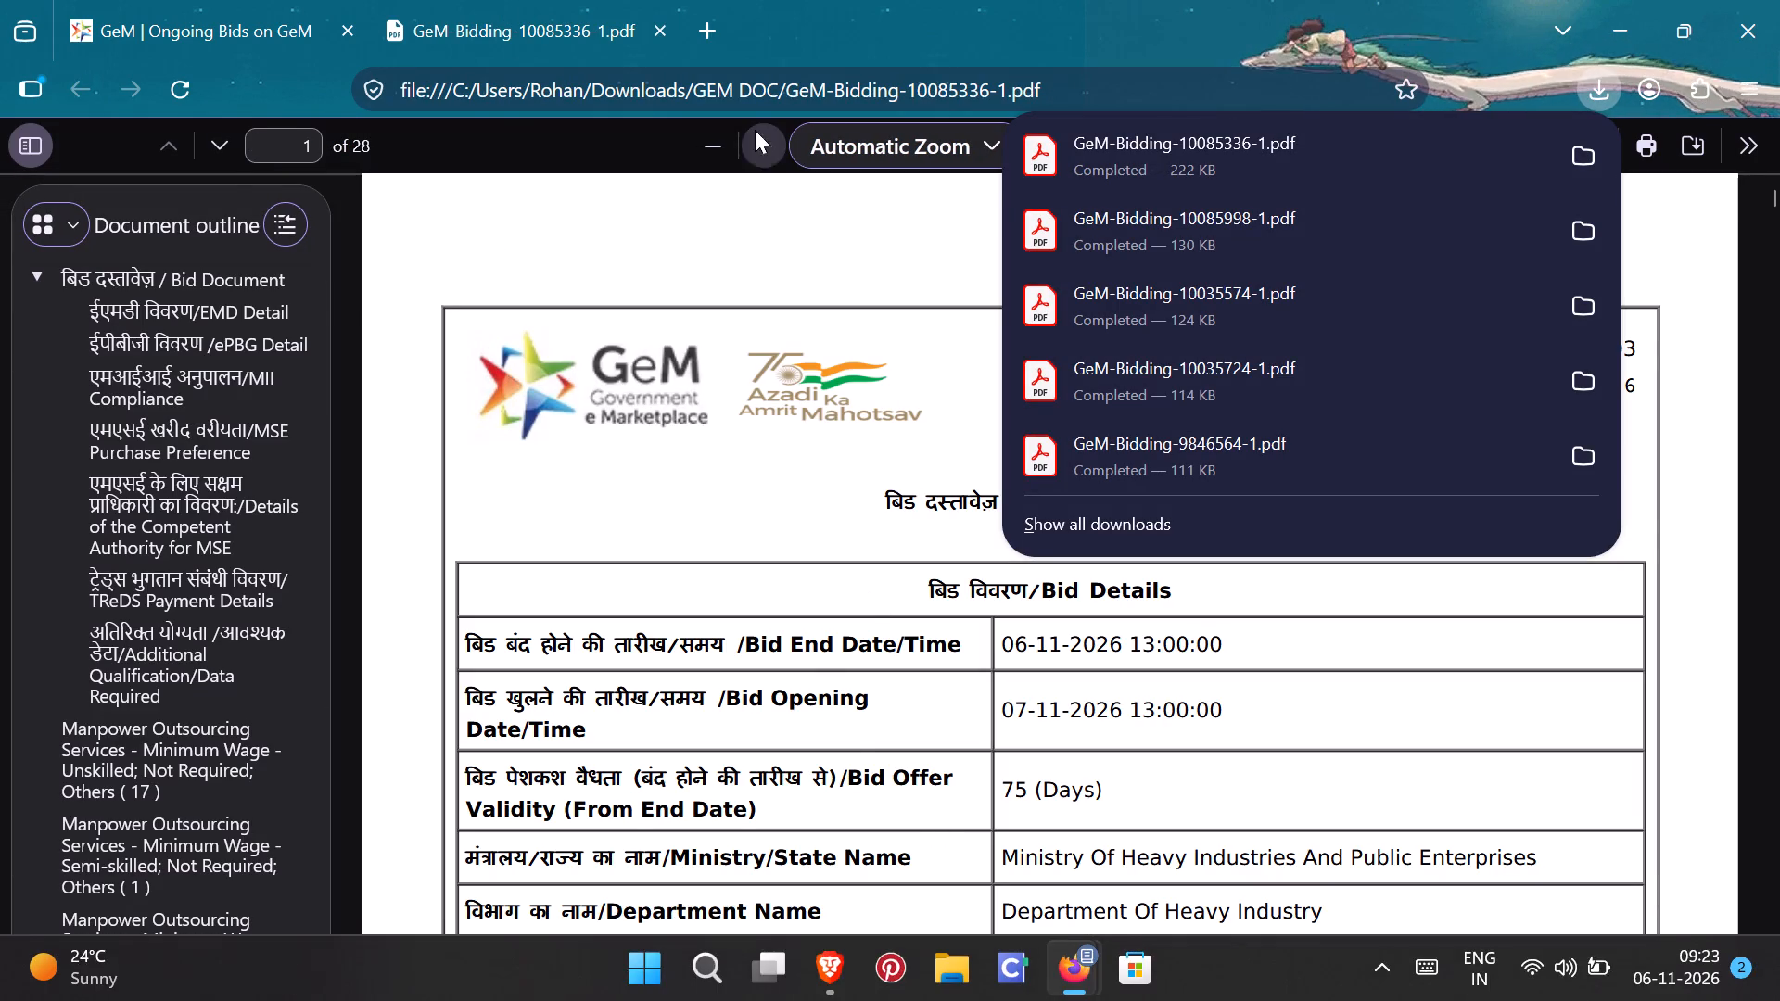
{"action": "left_click", "coordinate": [656, 32]}
Open page 7 of the bid results and look through its listed bids.
{"action": "scroll", "coordinate": [652, 474], "scroll_direction": "down", "scroll_amount": 2}
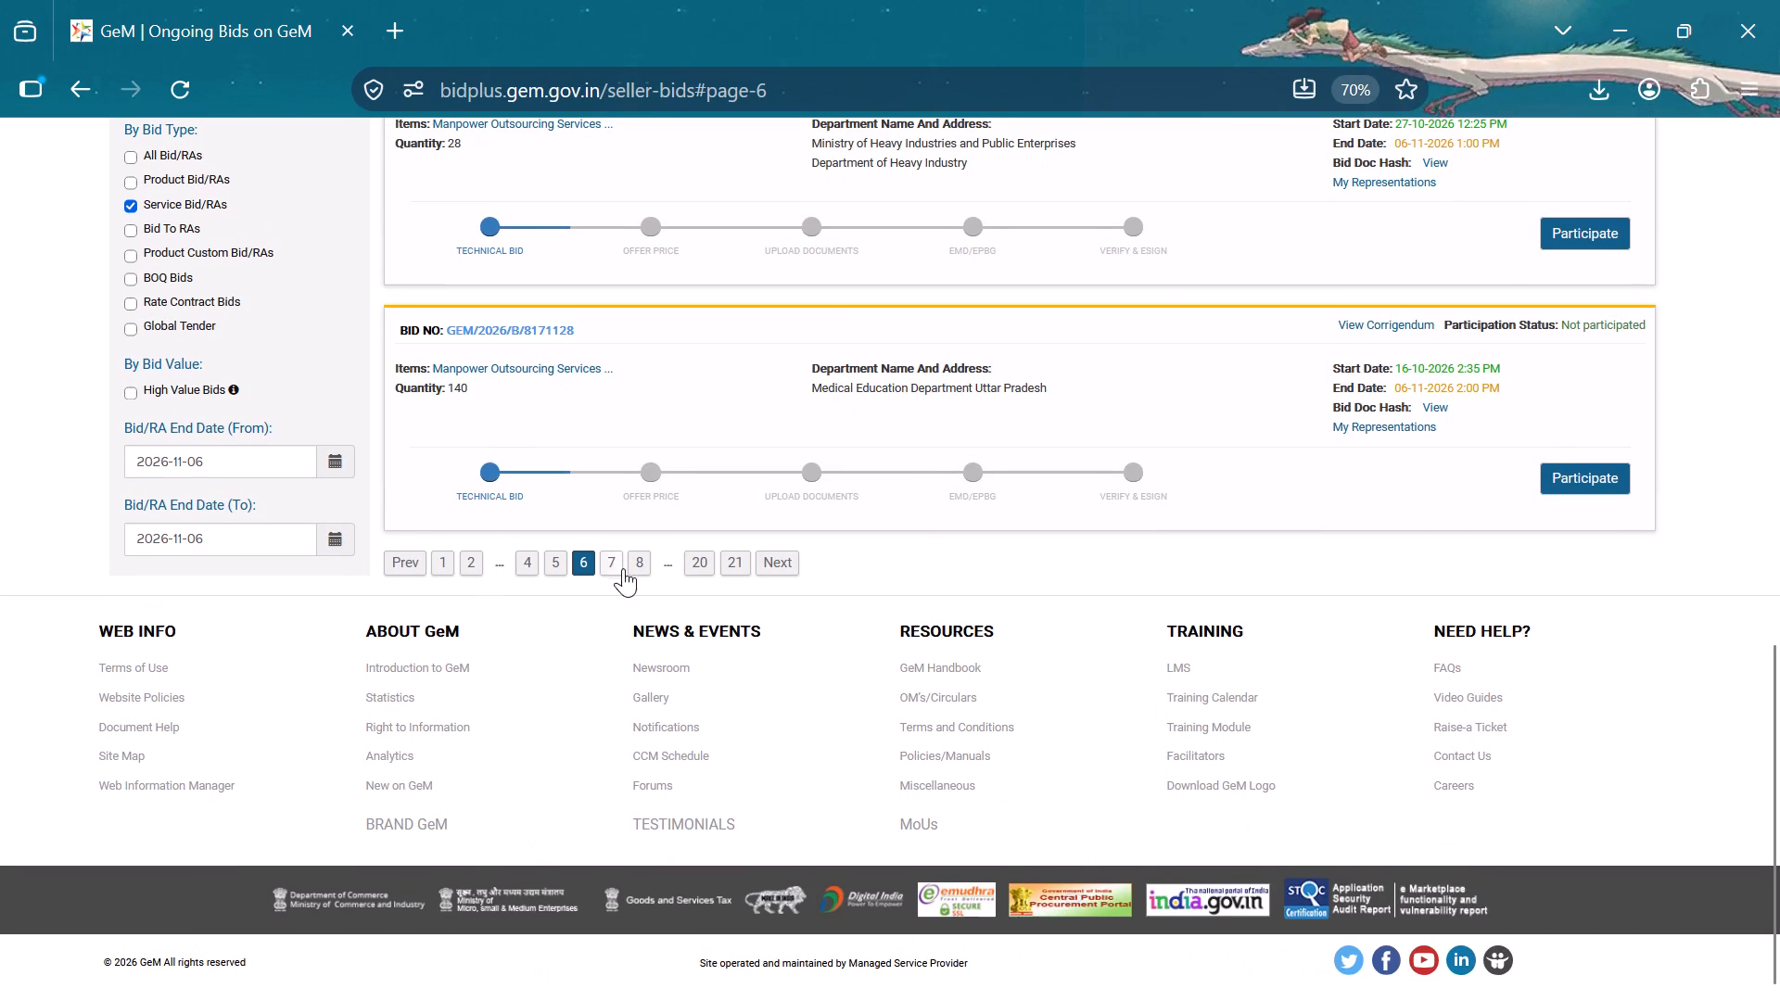
{"action": "left_click", "coordinate": [615, 569]}
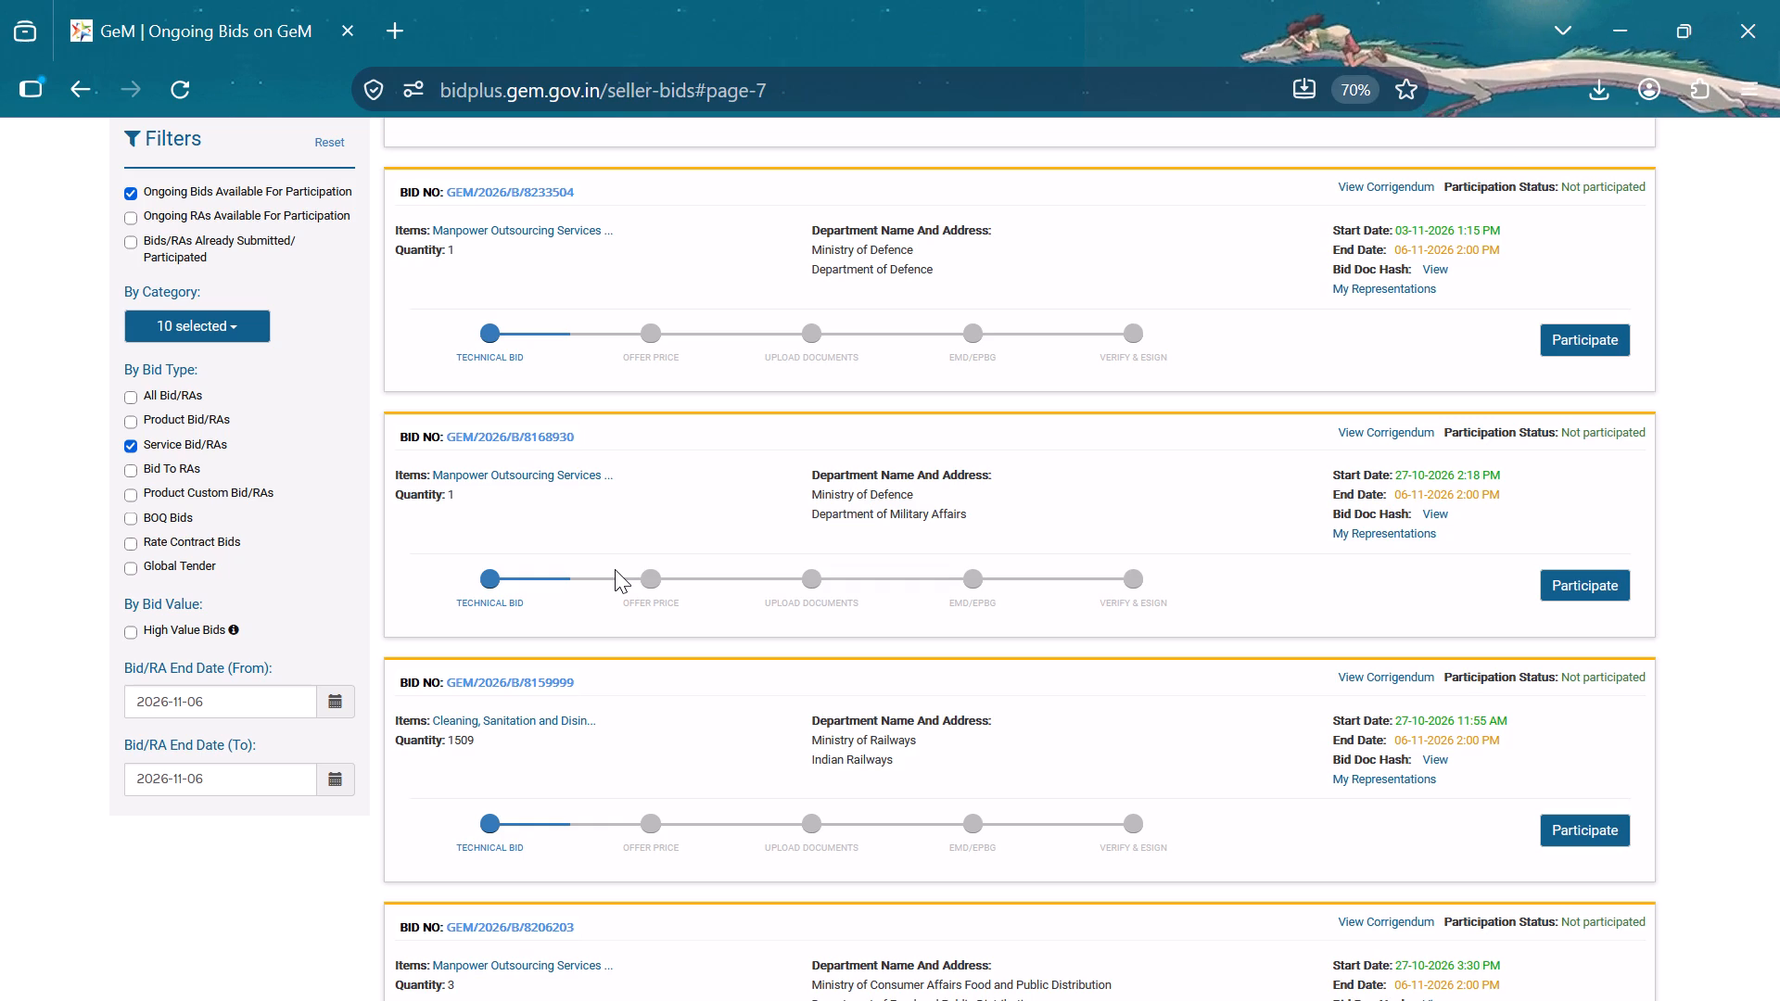
{"action": "scroll", "coordinate": [615, 569], "scroll_direction": "down", "scroll_amount": 2}
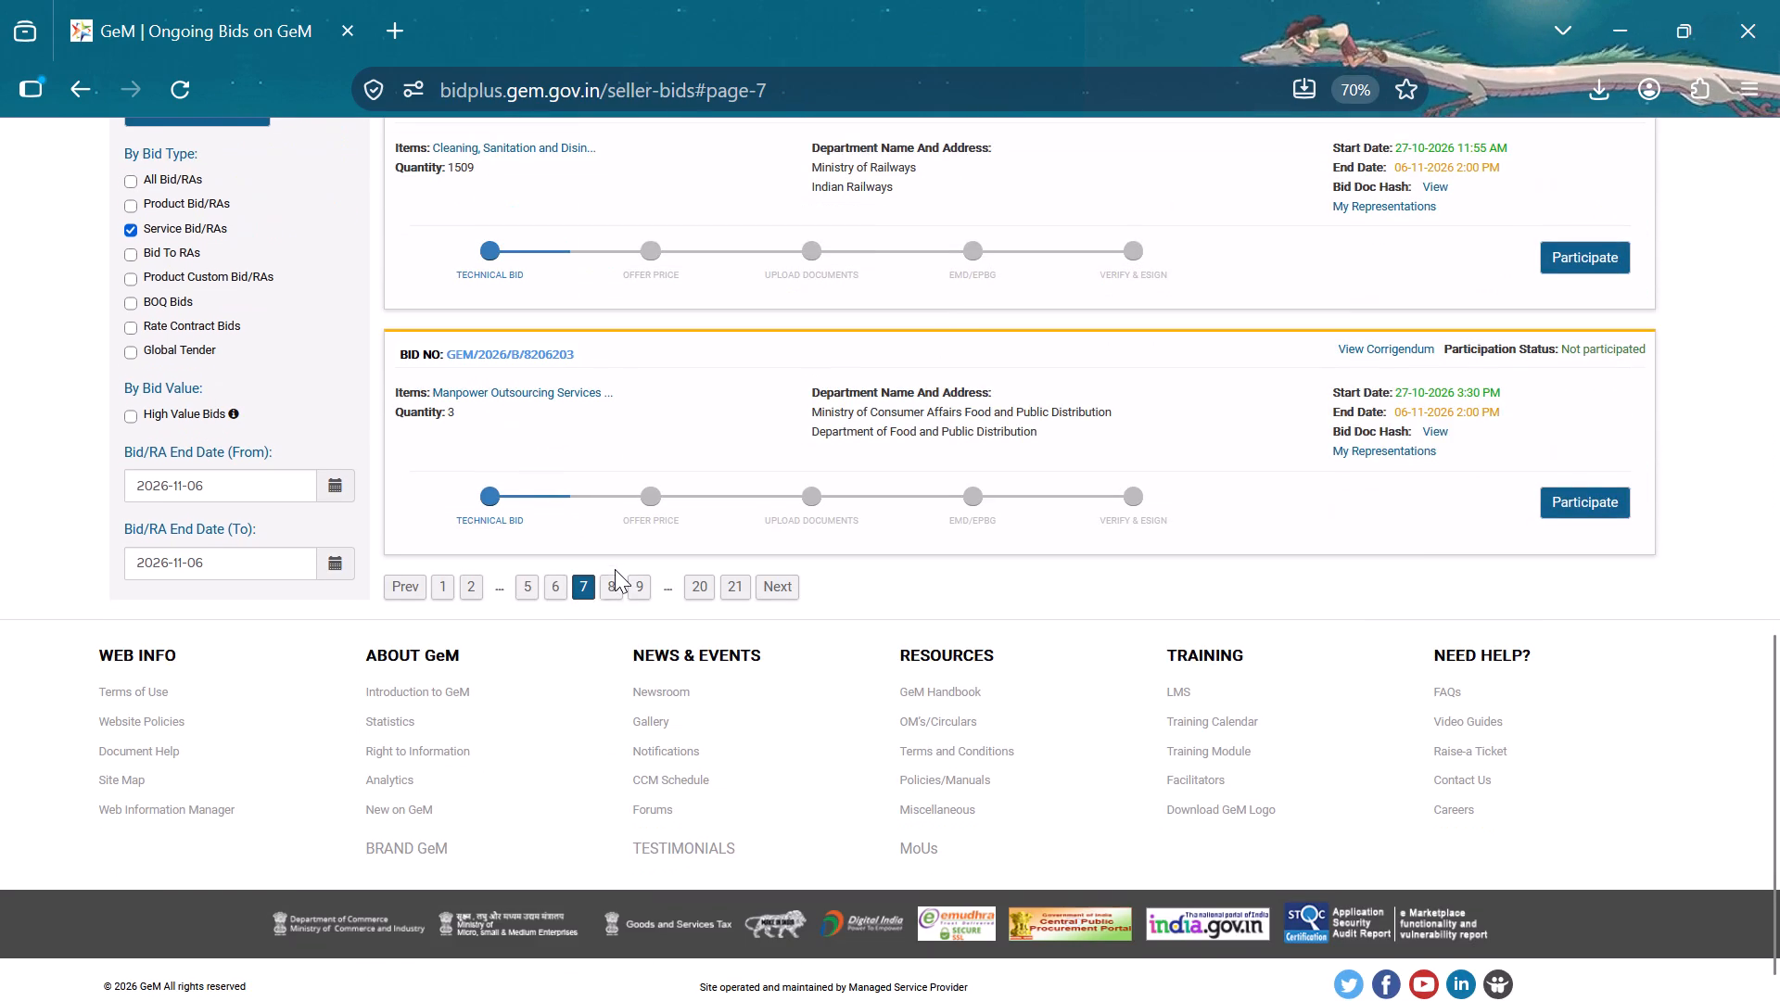
On results page 8, download the document of the Jammu and Kashmir Public Works Department bid GEM/2026/B/8187943 and close its PDF.
{"action": "left_click", "coordinate": [606, 584]}
{"action": "scroll", "coordinate": [606, 584], "scroll_direction": "up", "scroll_amount": 1}
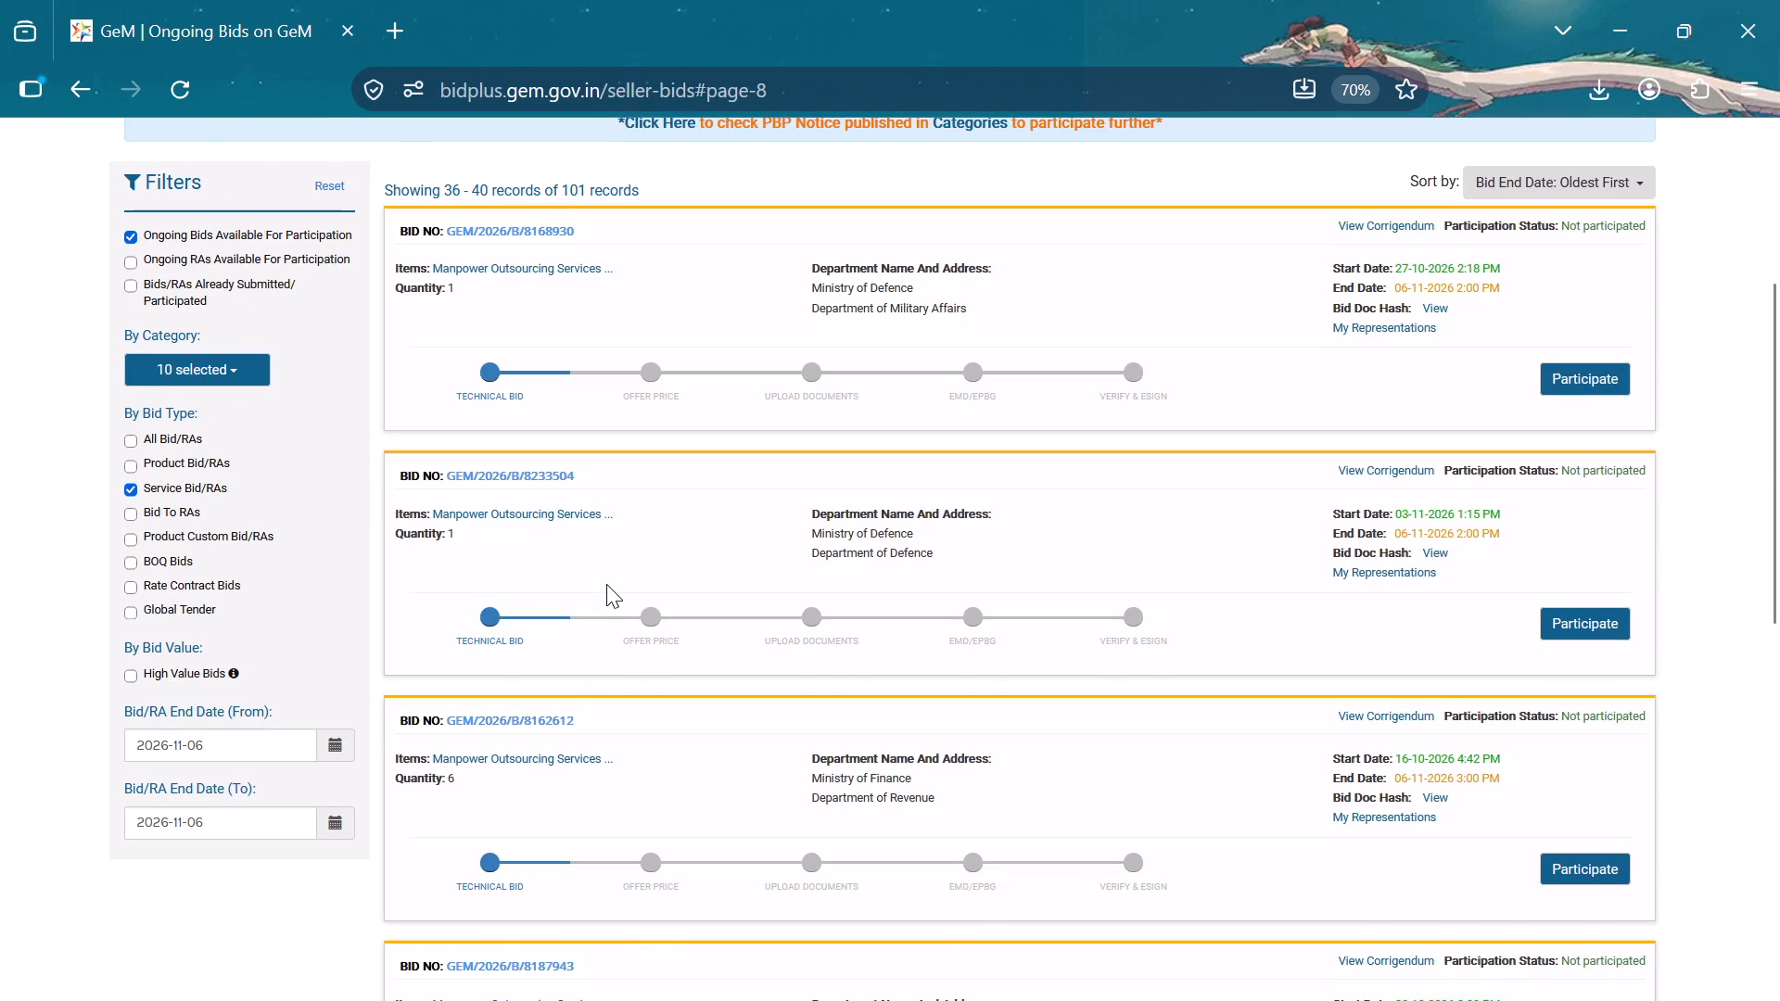
{"action": "scroll", "coordinate": [606, 584], "scroll_direction": "down", "scroll_amount": 4}
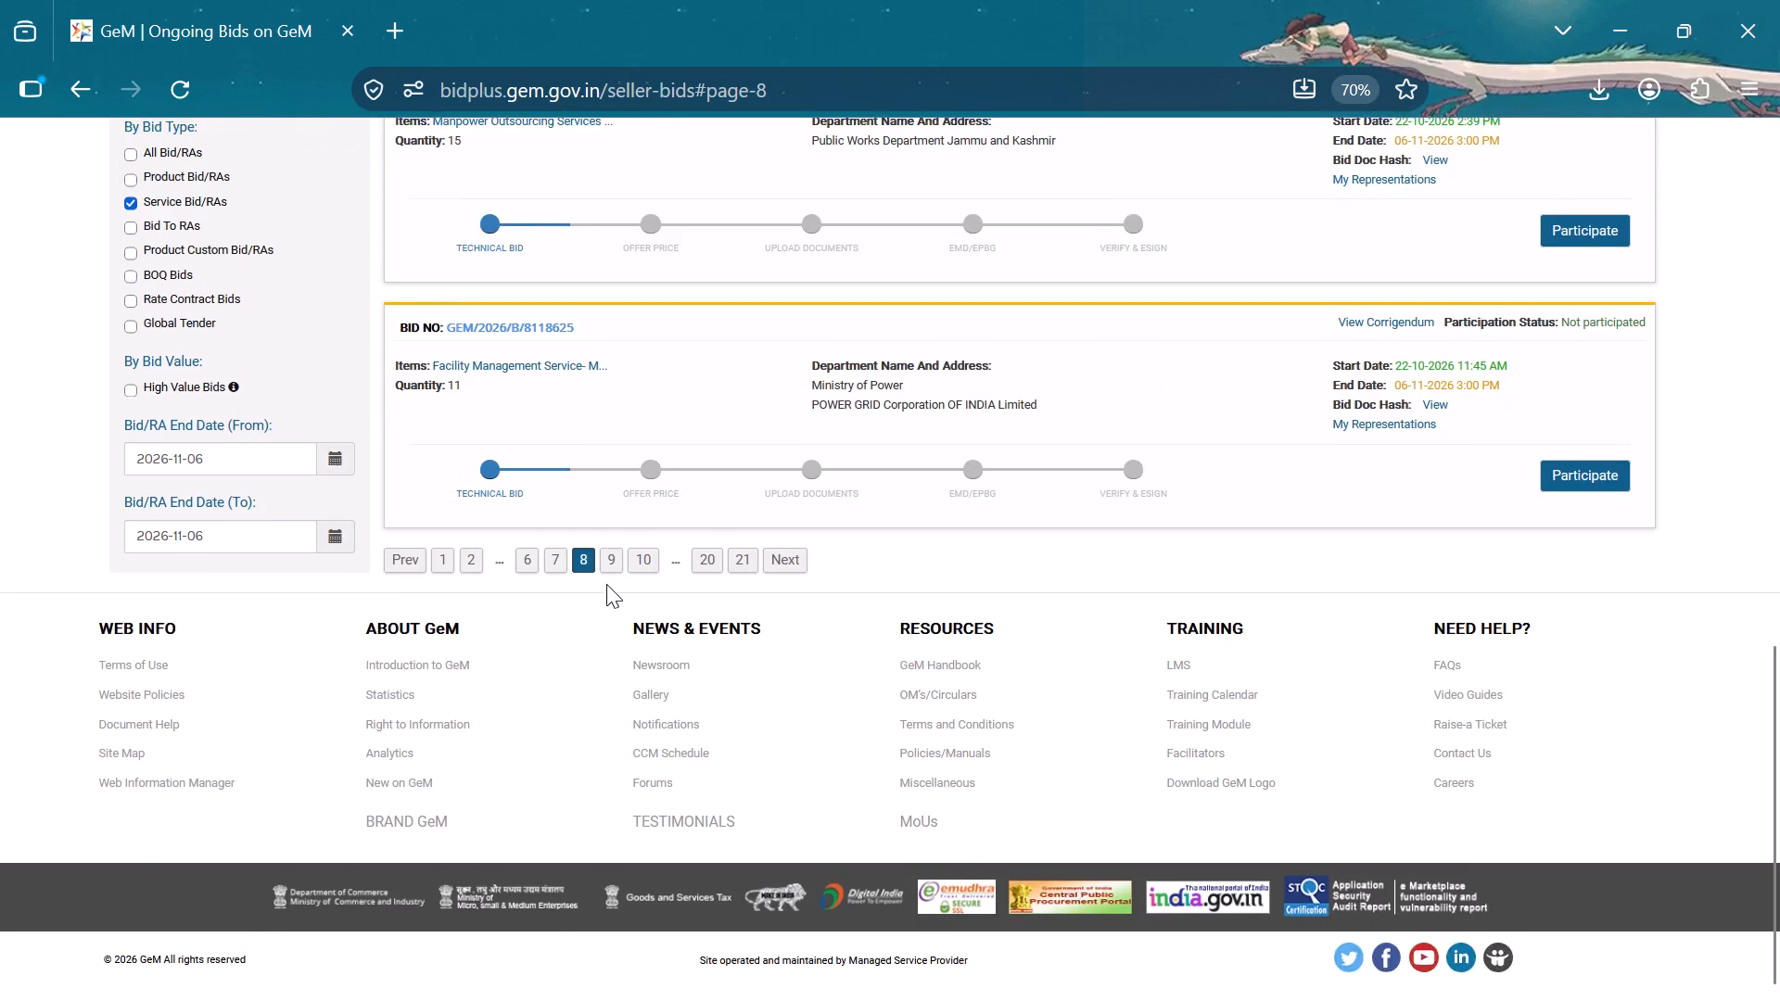
{"action": "scroll", "coordinate": [606, 584], "scroll_direction": "up", "scroll_amount": 1}
{"action": "left_click", "coordinate": [500, 221]}
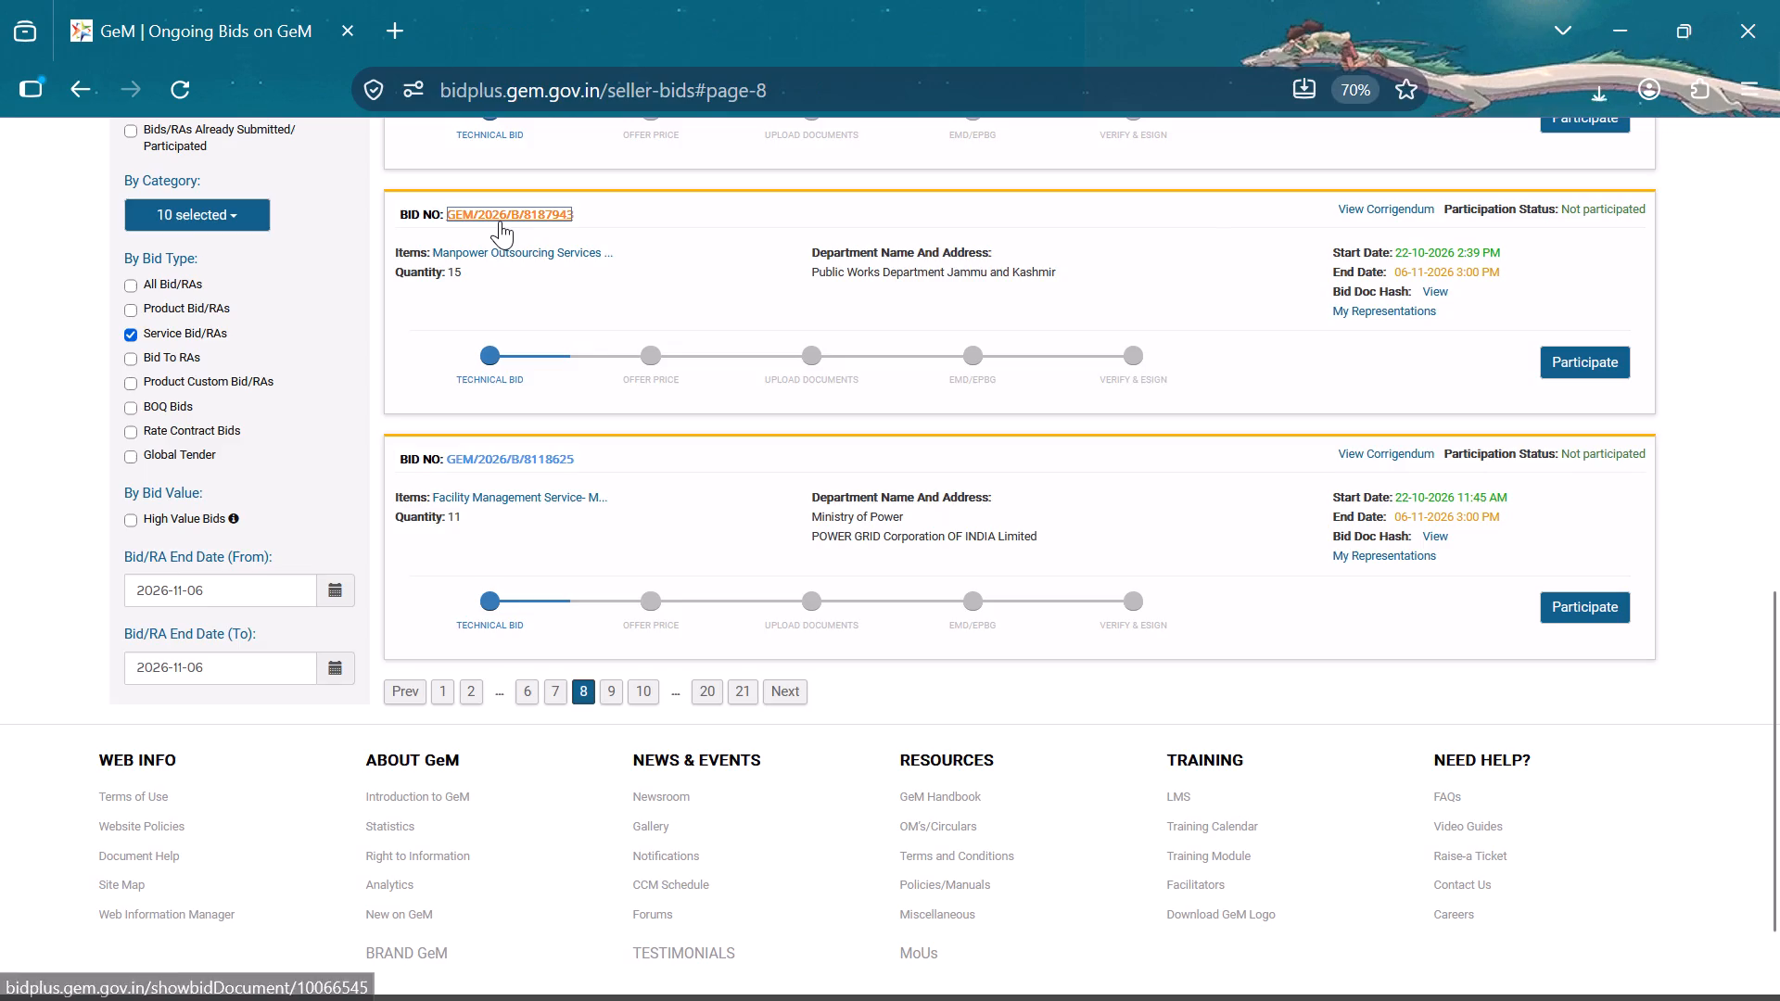
{"action": "left_click", "coordinate": [663, 25]}
Go to page 9 of the bid results.
{"action": "scroll", "coordinate": [687, 501], "scroll_direction": "down", "scroll_amount": 3}
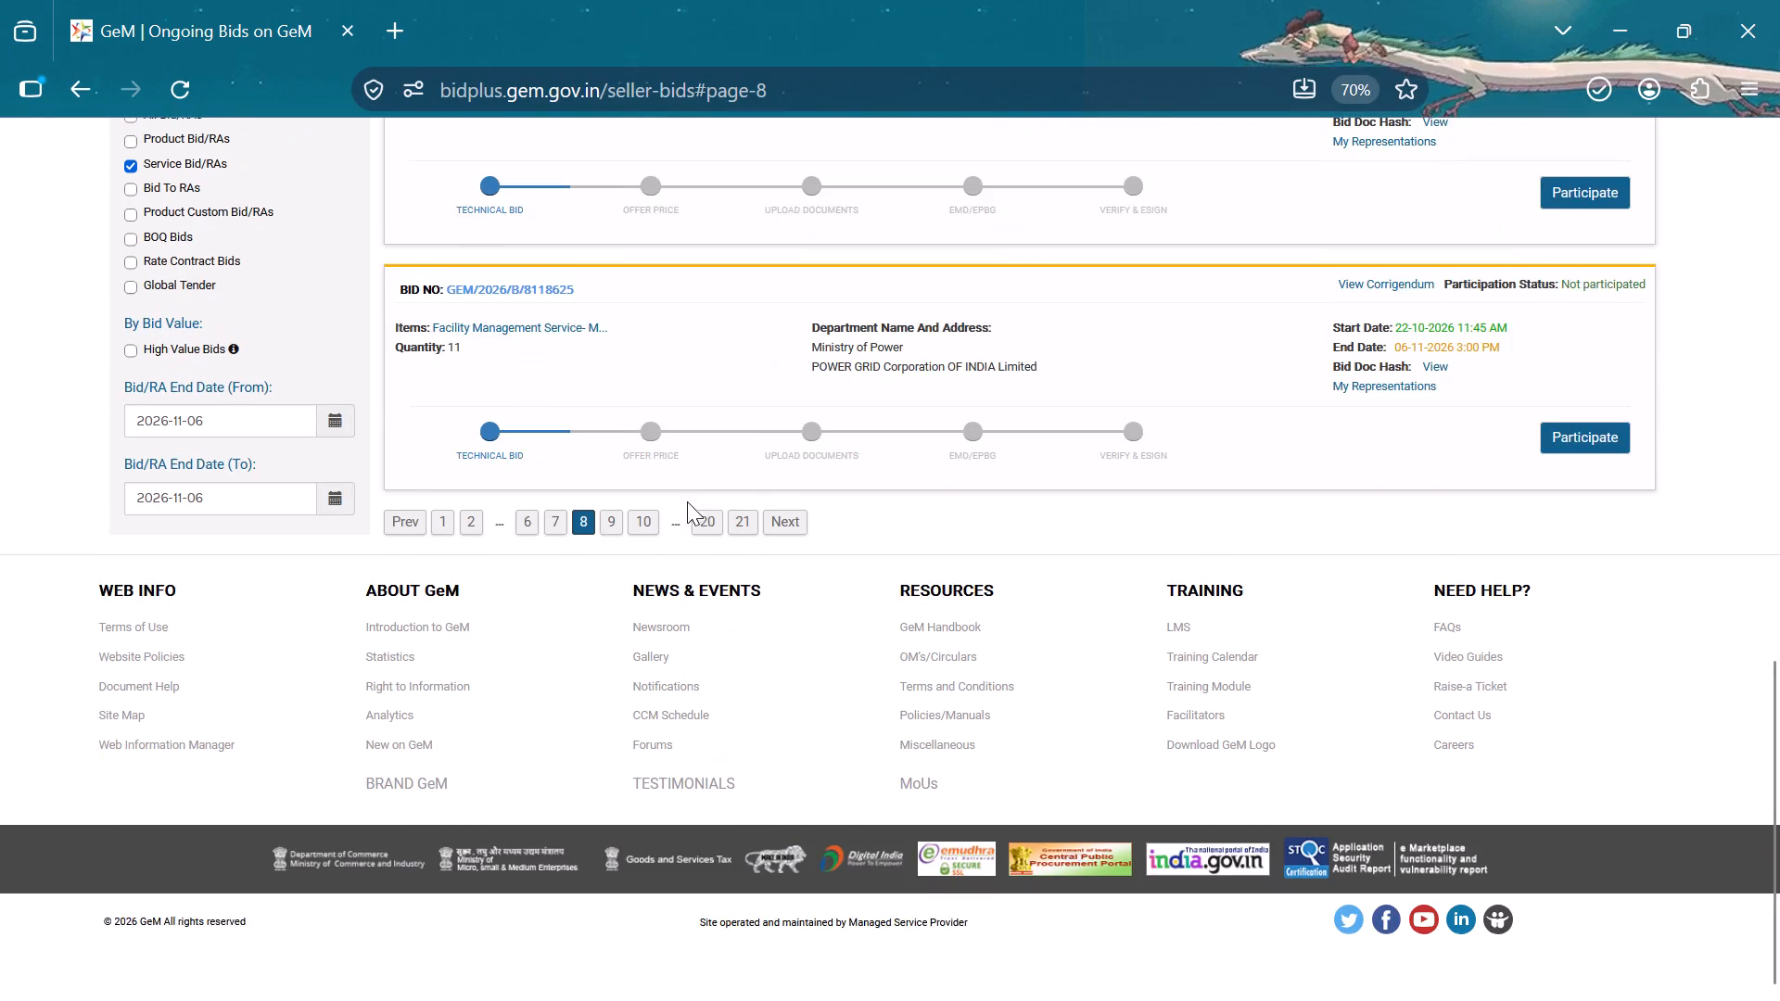
{"action": "left_click", "coordinate": [617, 564]}
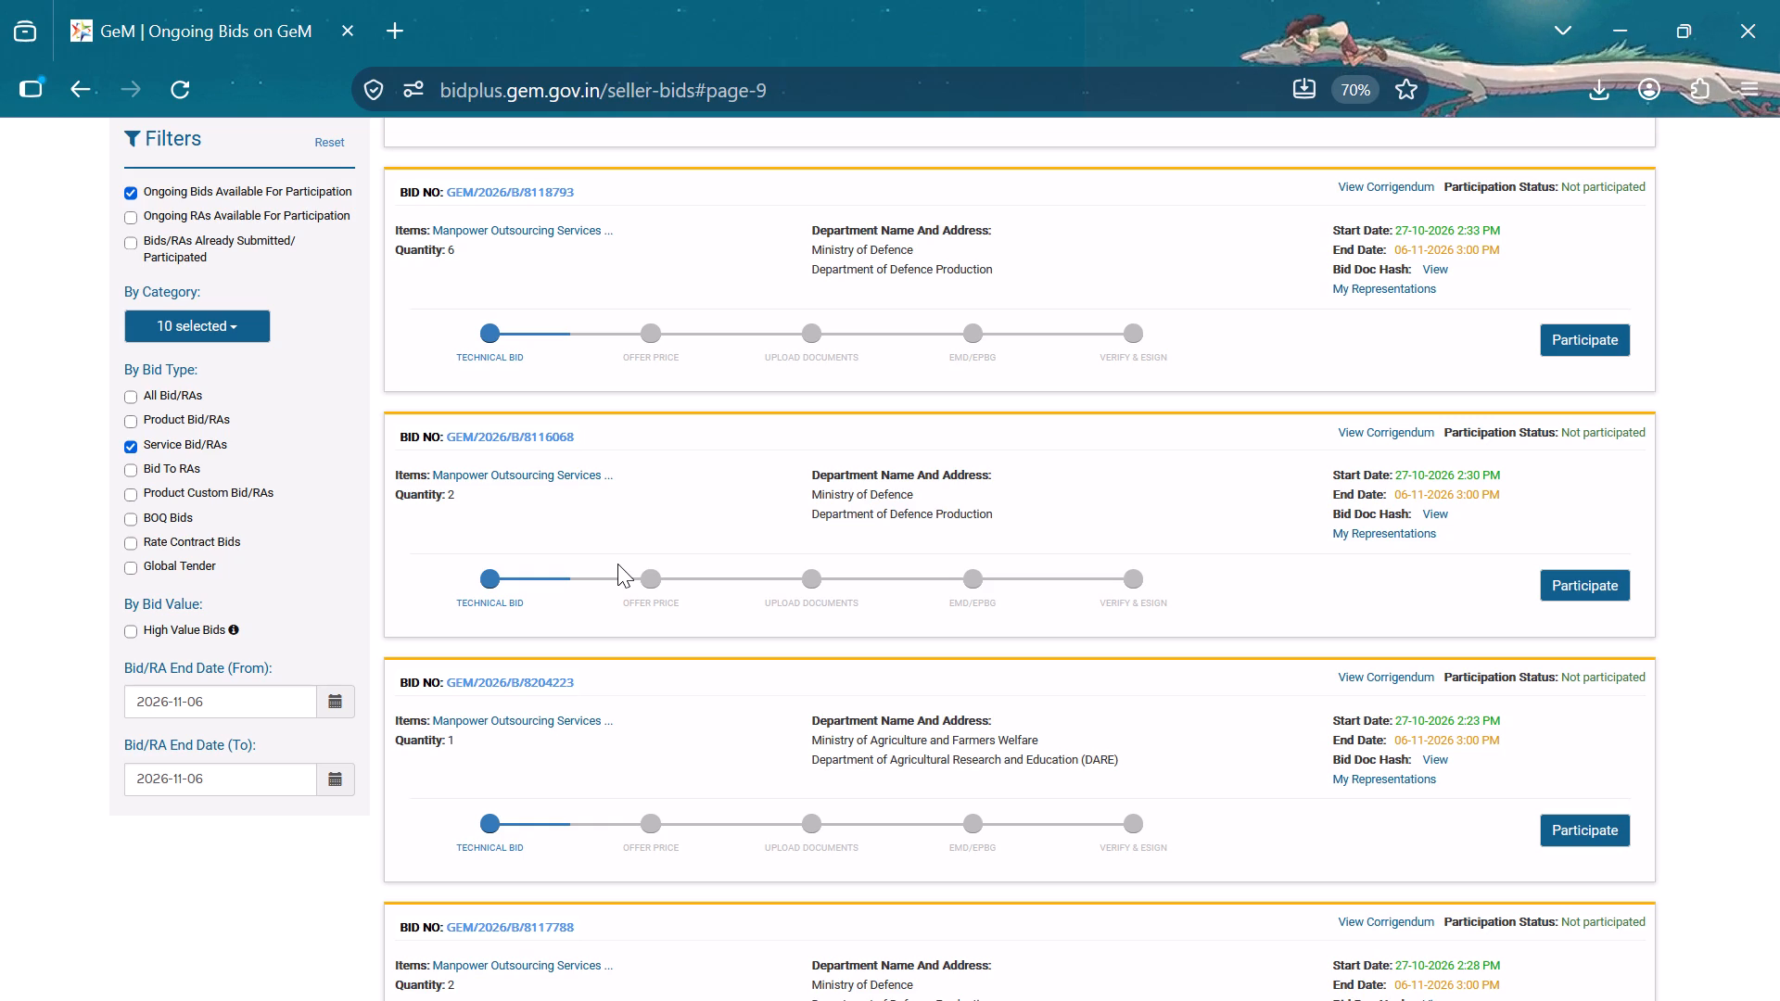
Look through the bids on results pages 9 and 10, and go on to page 11.
{"action": "scroll", "coordinate": [617, 564], "scroll_direction": "up", "scroll_amount": 1}
{"action": "scroll", "coordinate": [617, 564], "scroll_direction": "down", "scroll_amount": 2}
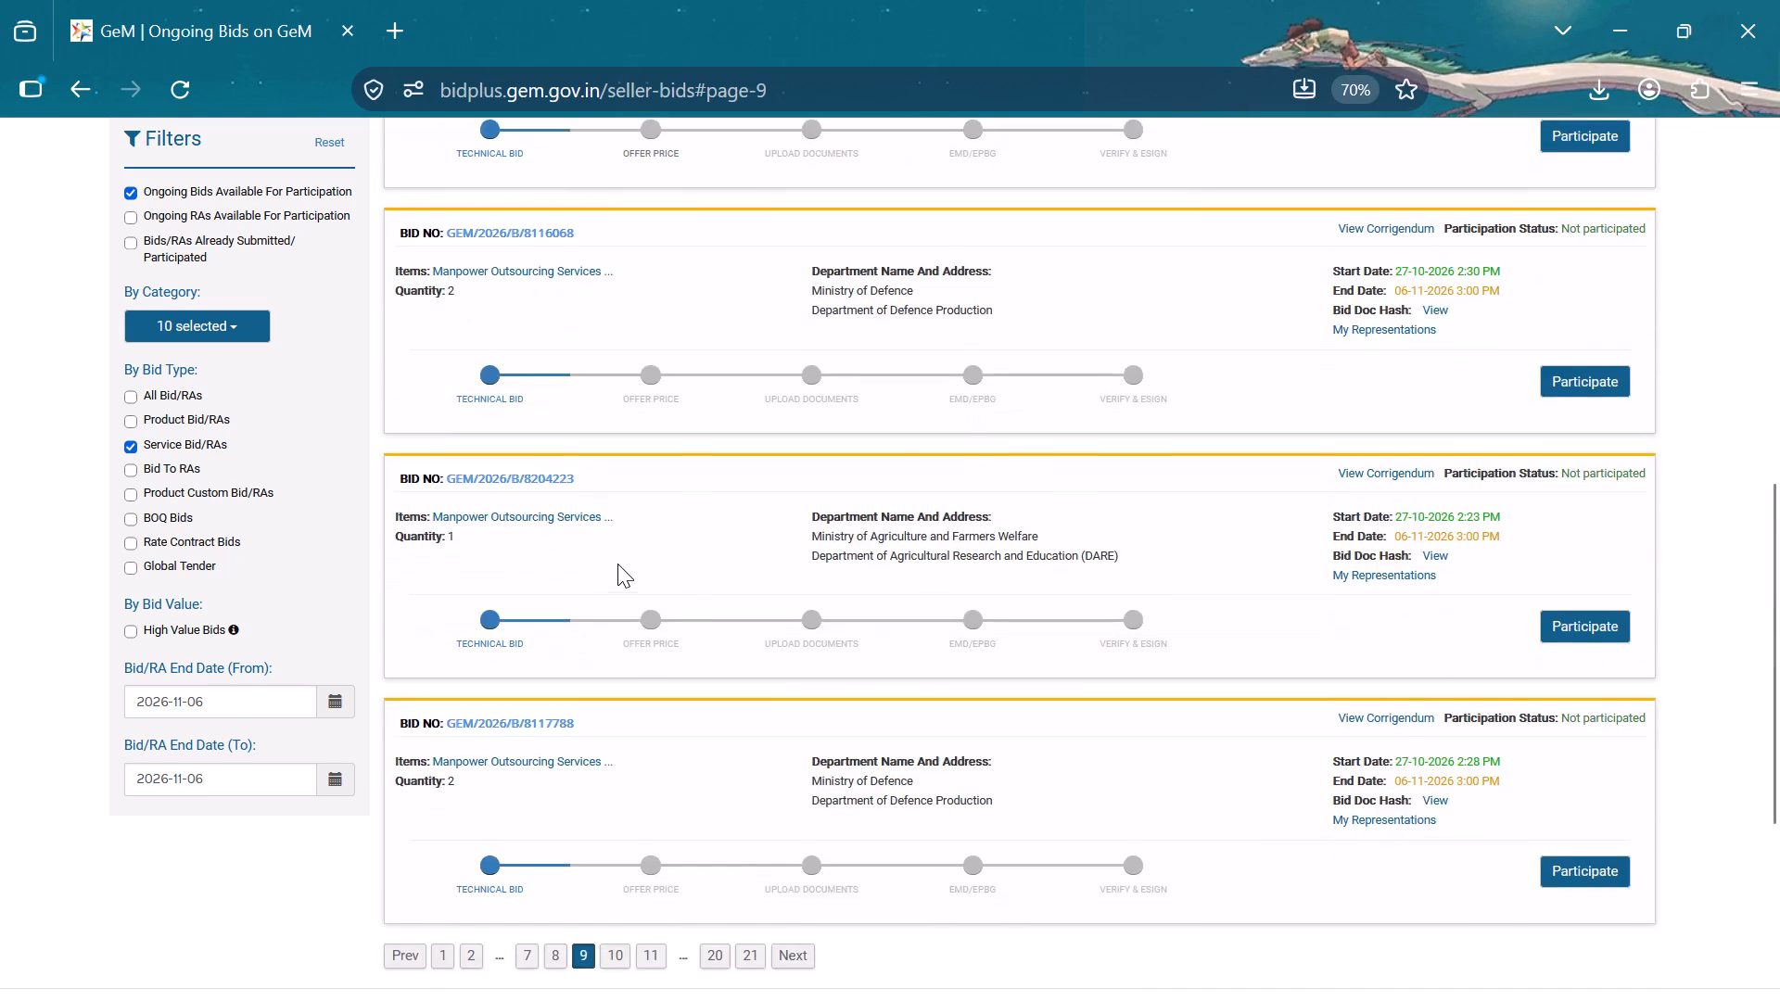
{"action": "scroll", "coordinate": [617, 564], "scroll_direction": "down", "scroll_amount": 1}
{"action": "left_click", "coordinate": [616, 563]}
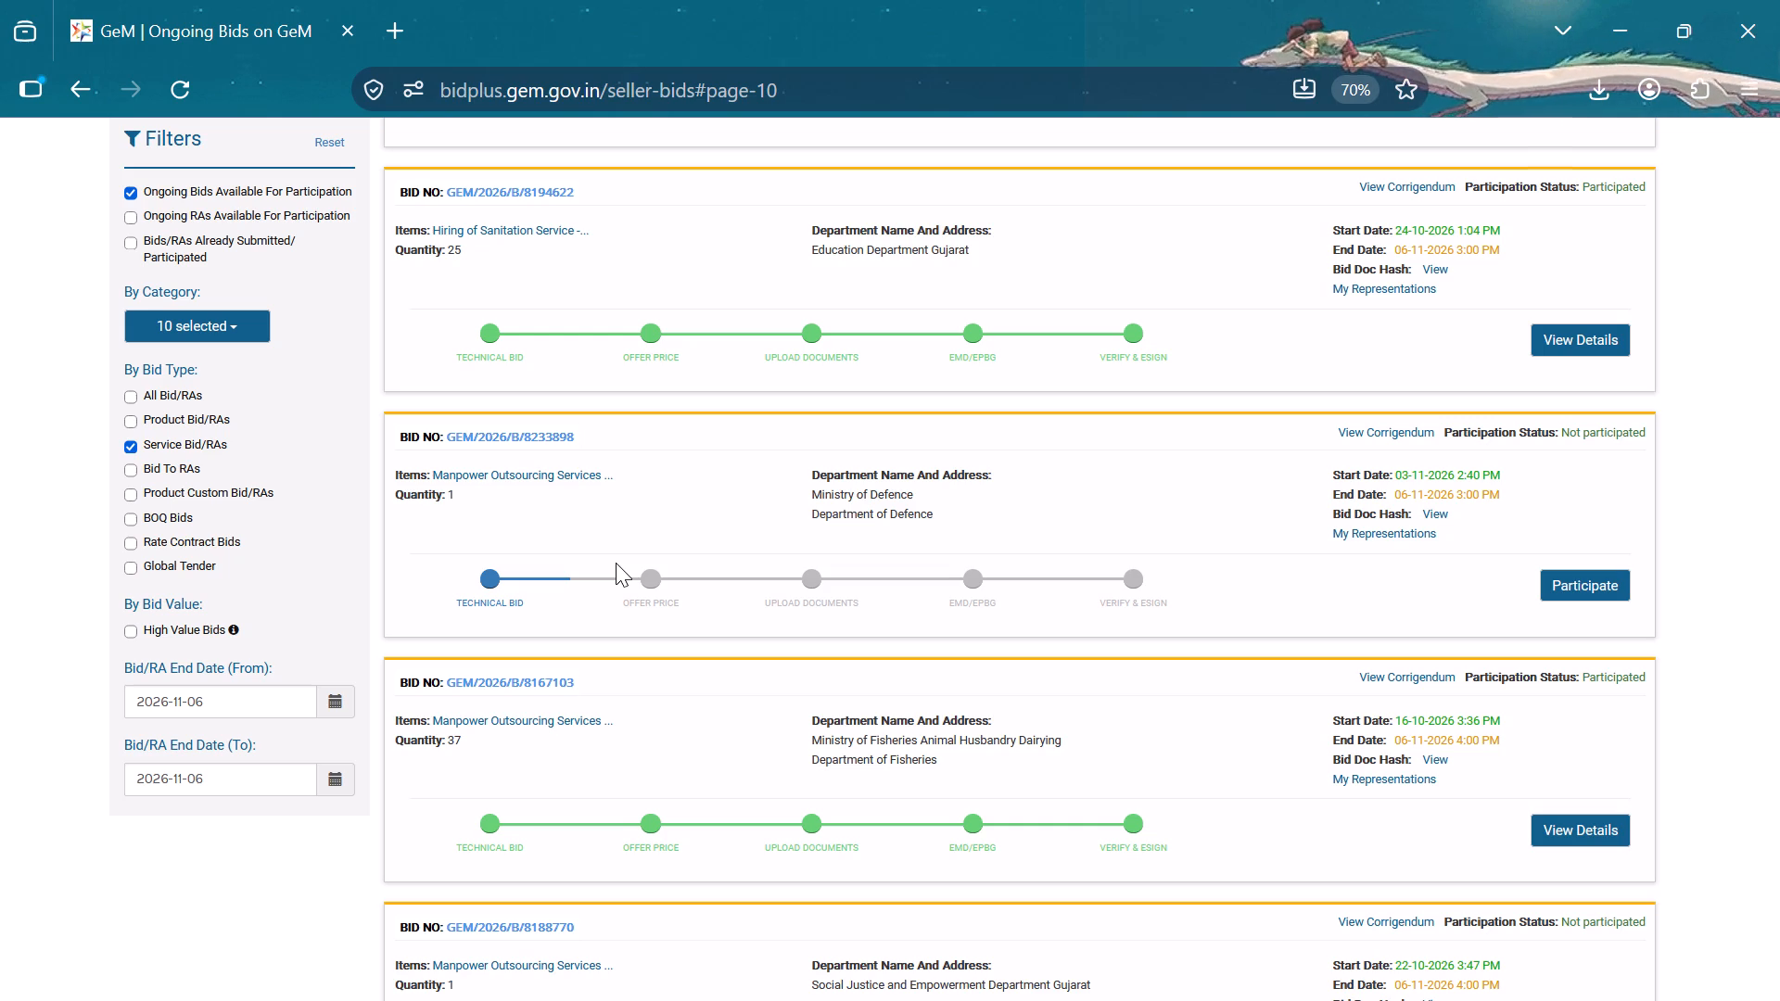
{"action": "scroll", "coordinate": [616, 563], "scroll_direction": "up", "scroll_amount": 2}
{"action": "scroll", "coordinate": [616, 563], "scroll_direction": "down", "scroll_amount": 3}
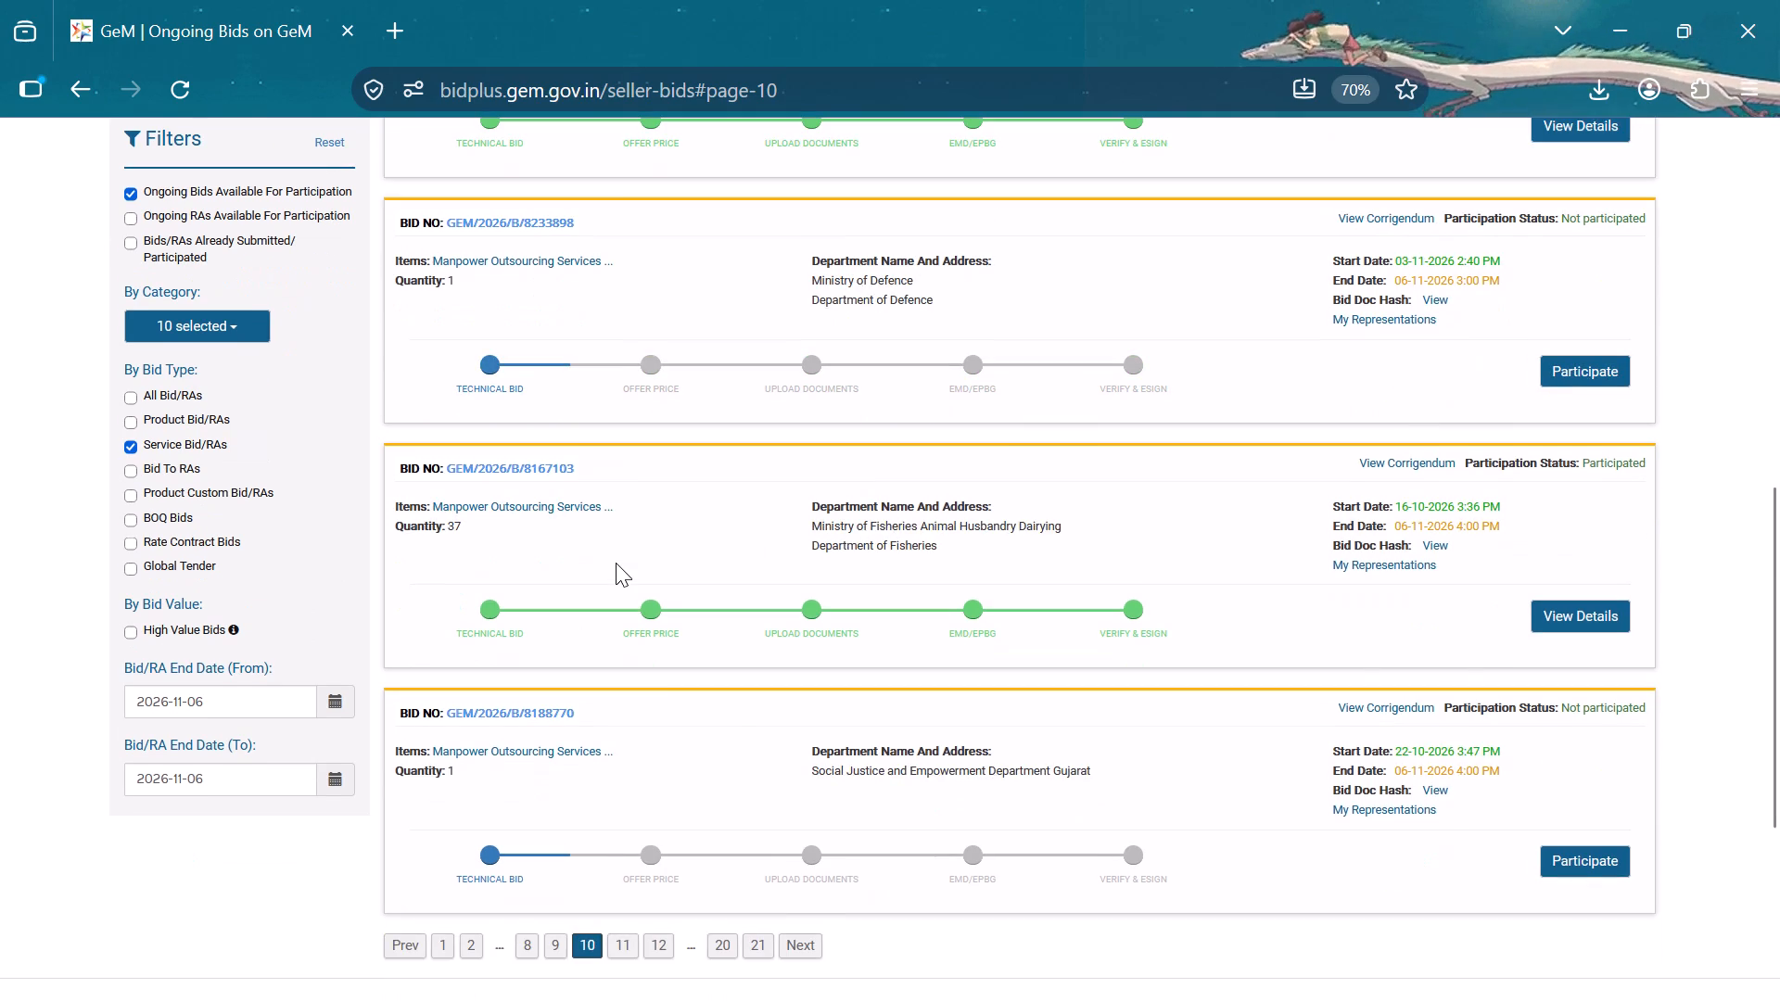
{"action": "scroll", "coordinate": [616, 563], "scroll_direction": "down", "scroll_amount": 2}
{"action": "left_click", "coordinate": [623, 680]}
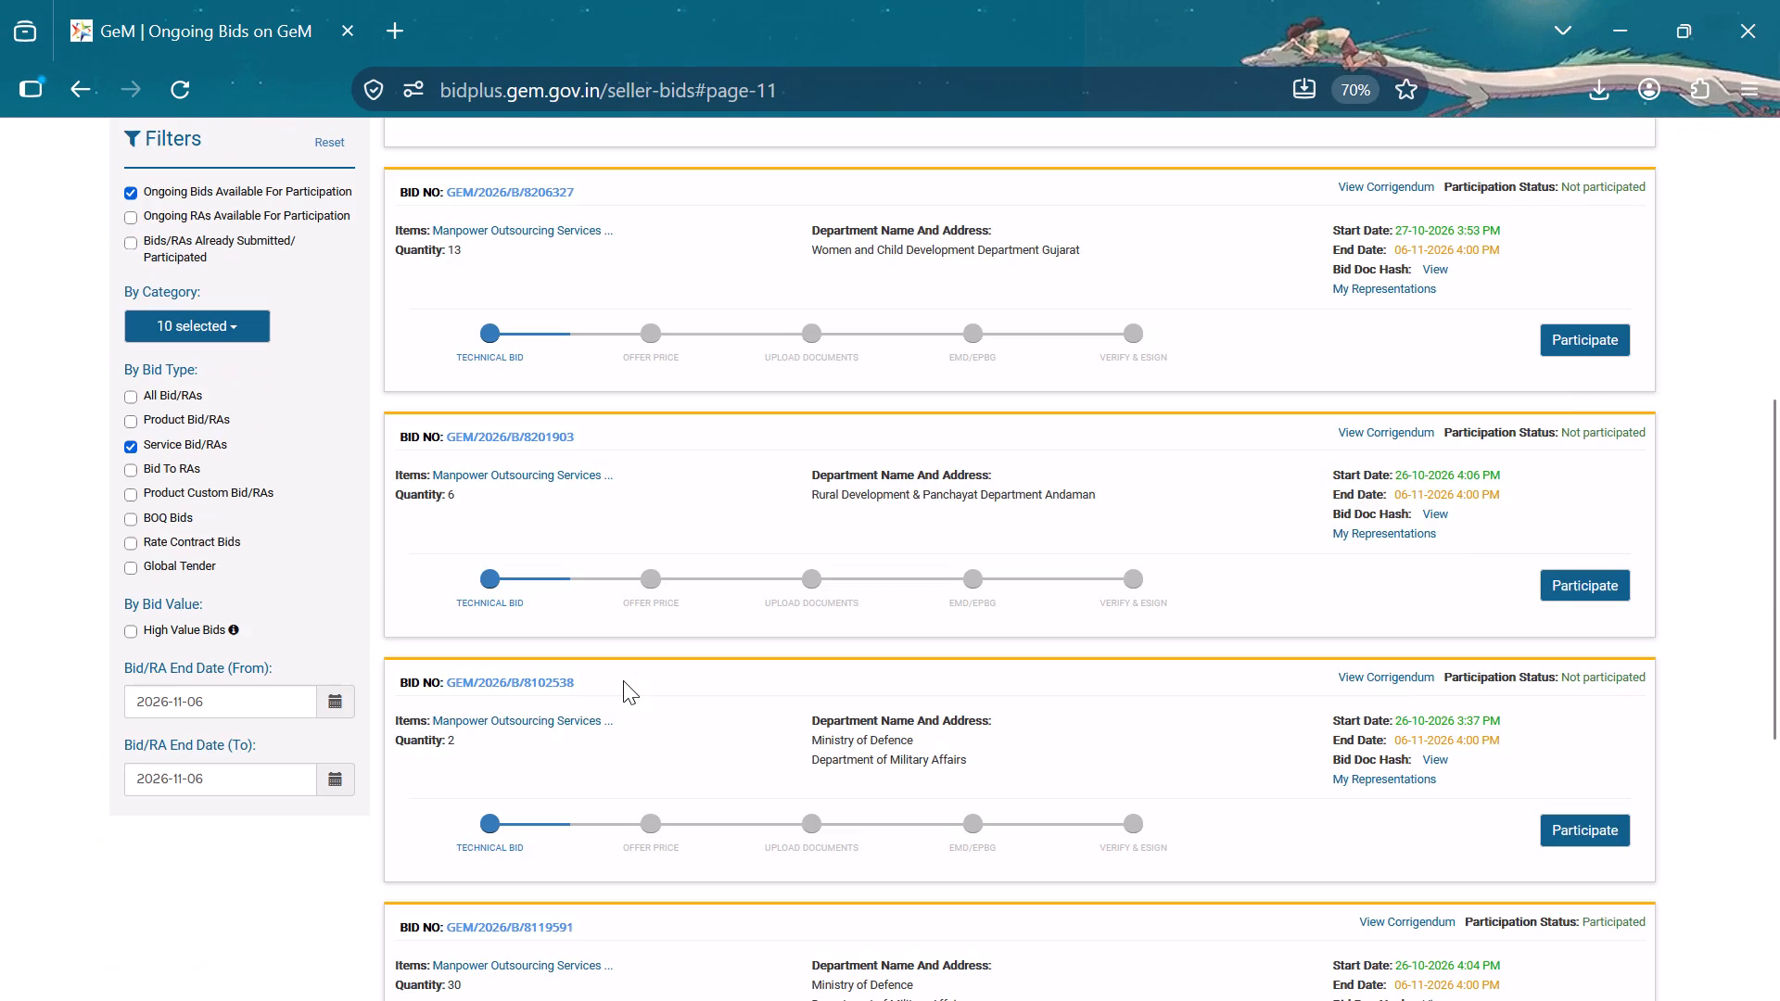
Switch to Brave, close the ad tab, play Zatch Bell! episode 2 from about 09:39 and pop the video out in picture-in-picture.
{"action": "key", "text": "alt+Tab"}
{"action": "left_click", "coordinate": [709, 585]}
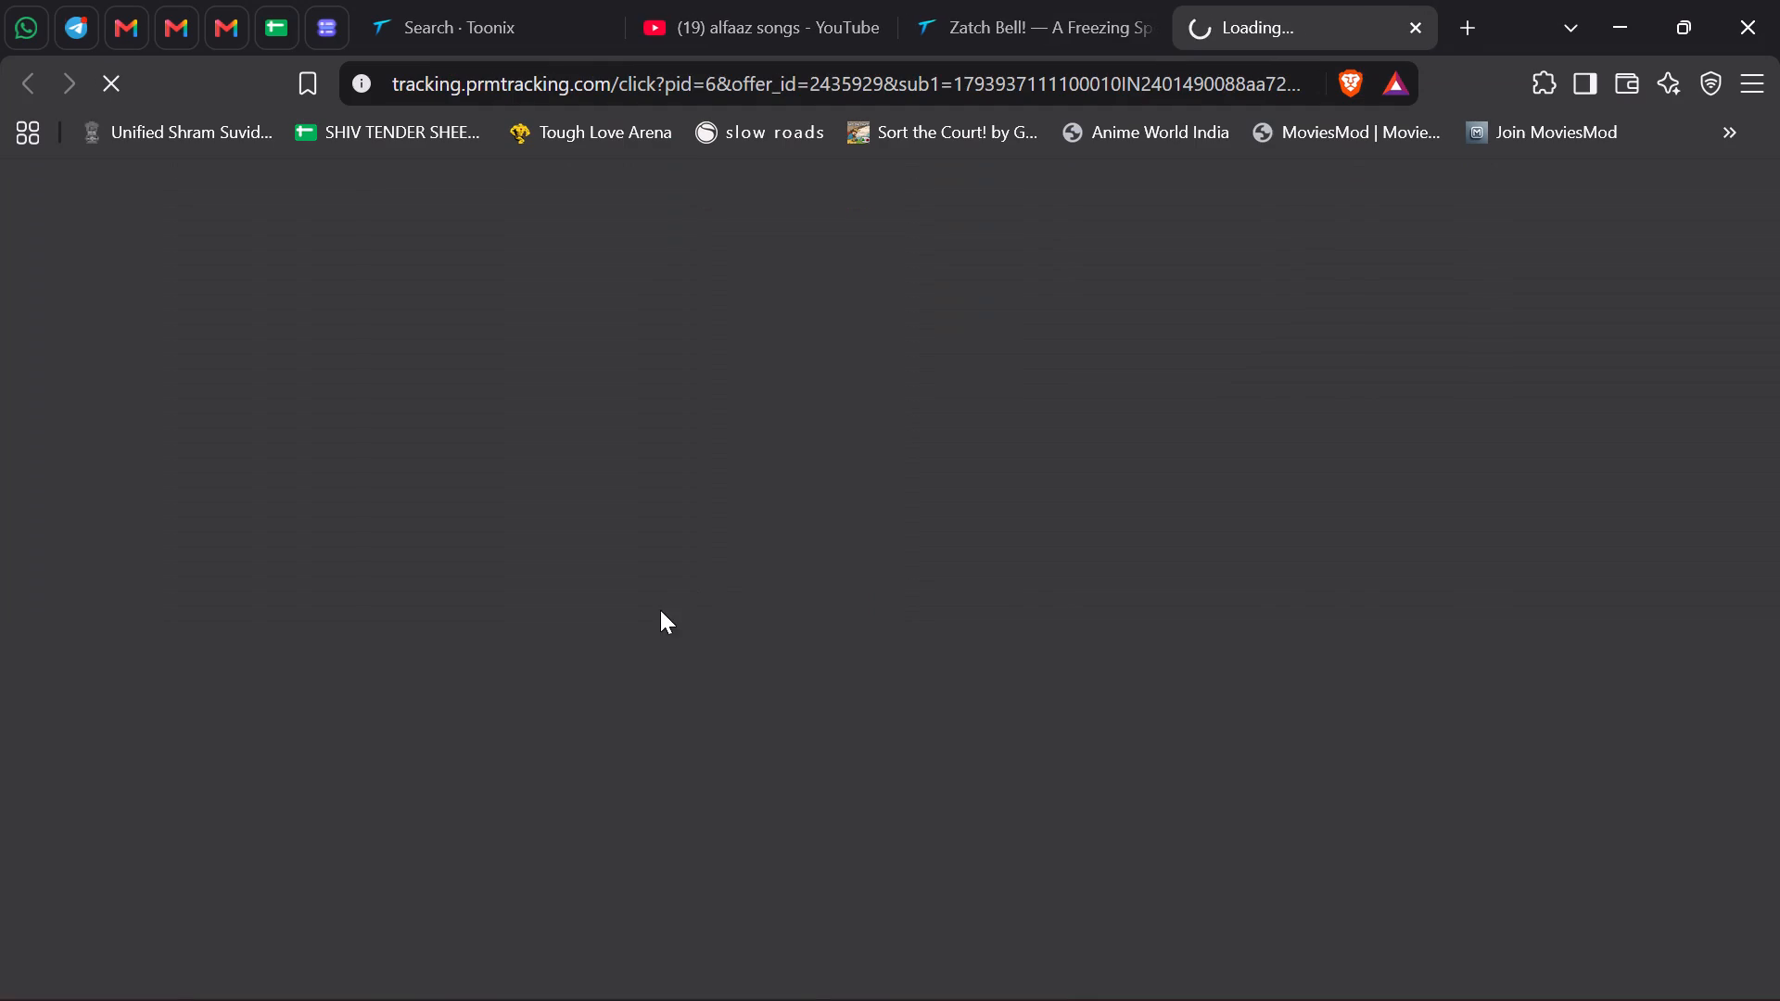
{"action": "left_click", "coordinate": [1412, 40]}
{"action": "left_click", "coordinate": [652, 579]}
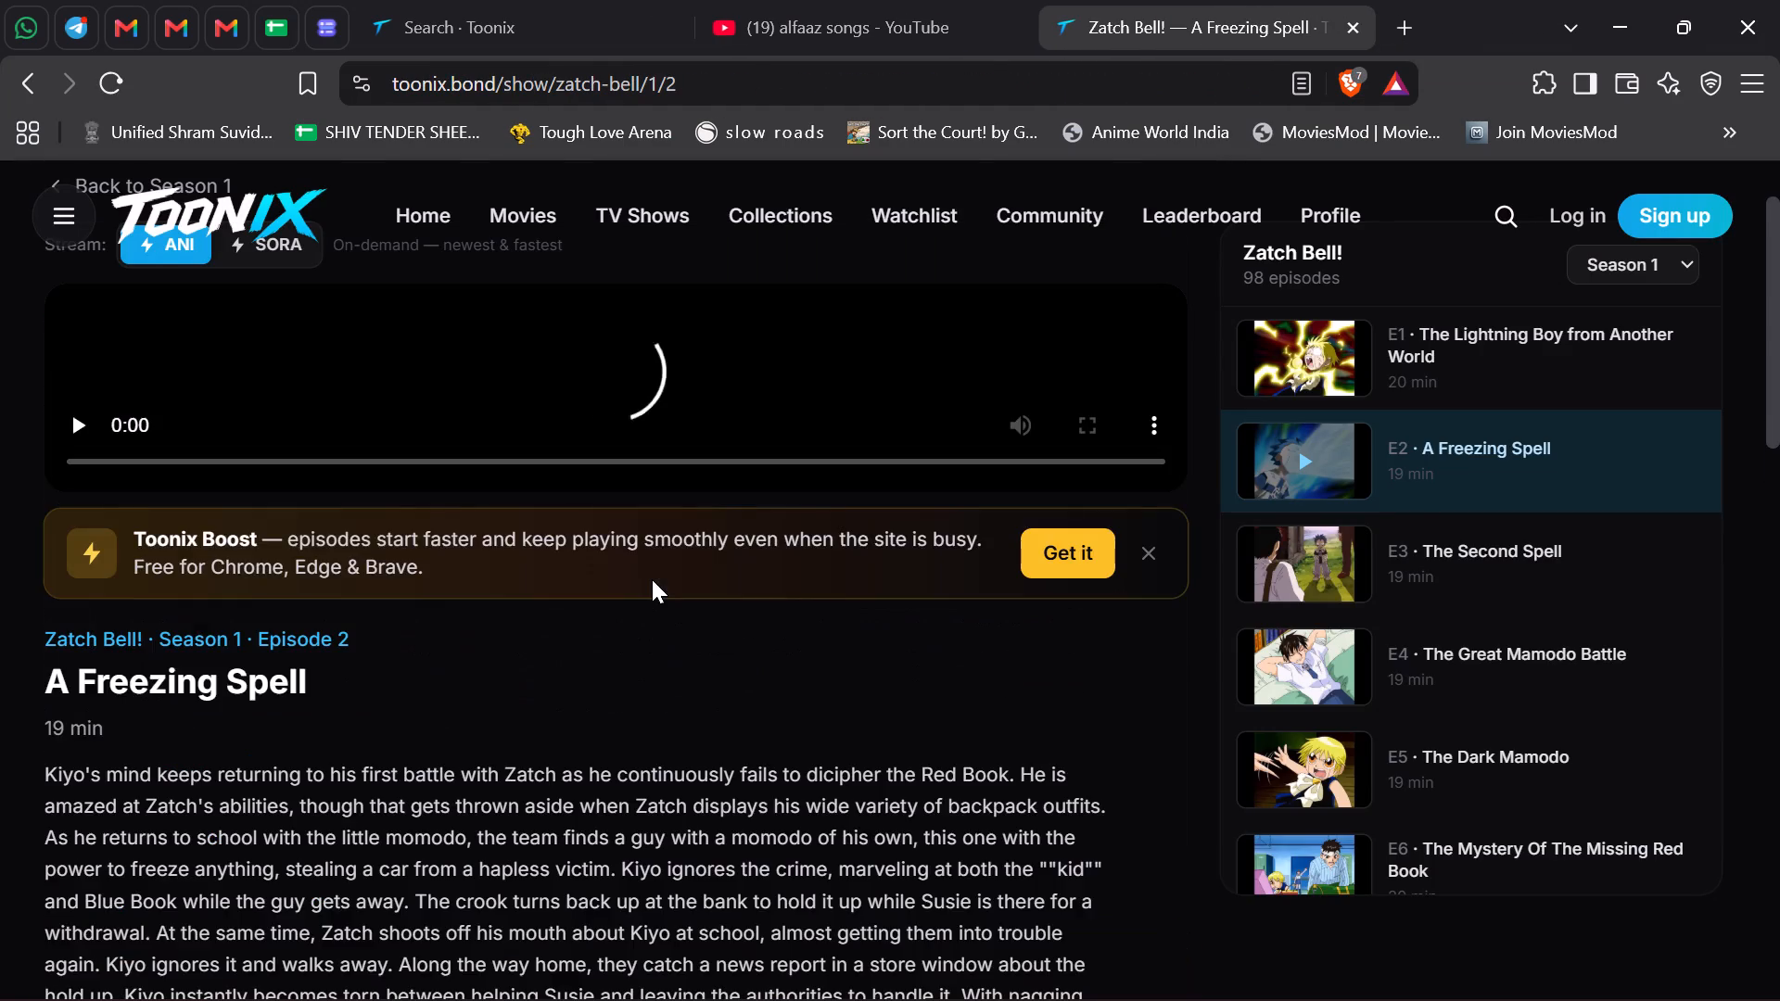
{"action": "scroll", "coordinate": [652, 580], "scroll_direction": "up", "scroll_amount": 2}
{"action": "left_click", "coordinate": [611, 703]}
{"action": "scroll", "coordinate": [611, 703], "scroll_direction": "down", "scroll_amount": 1}
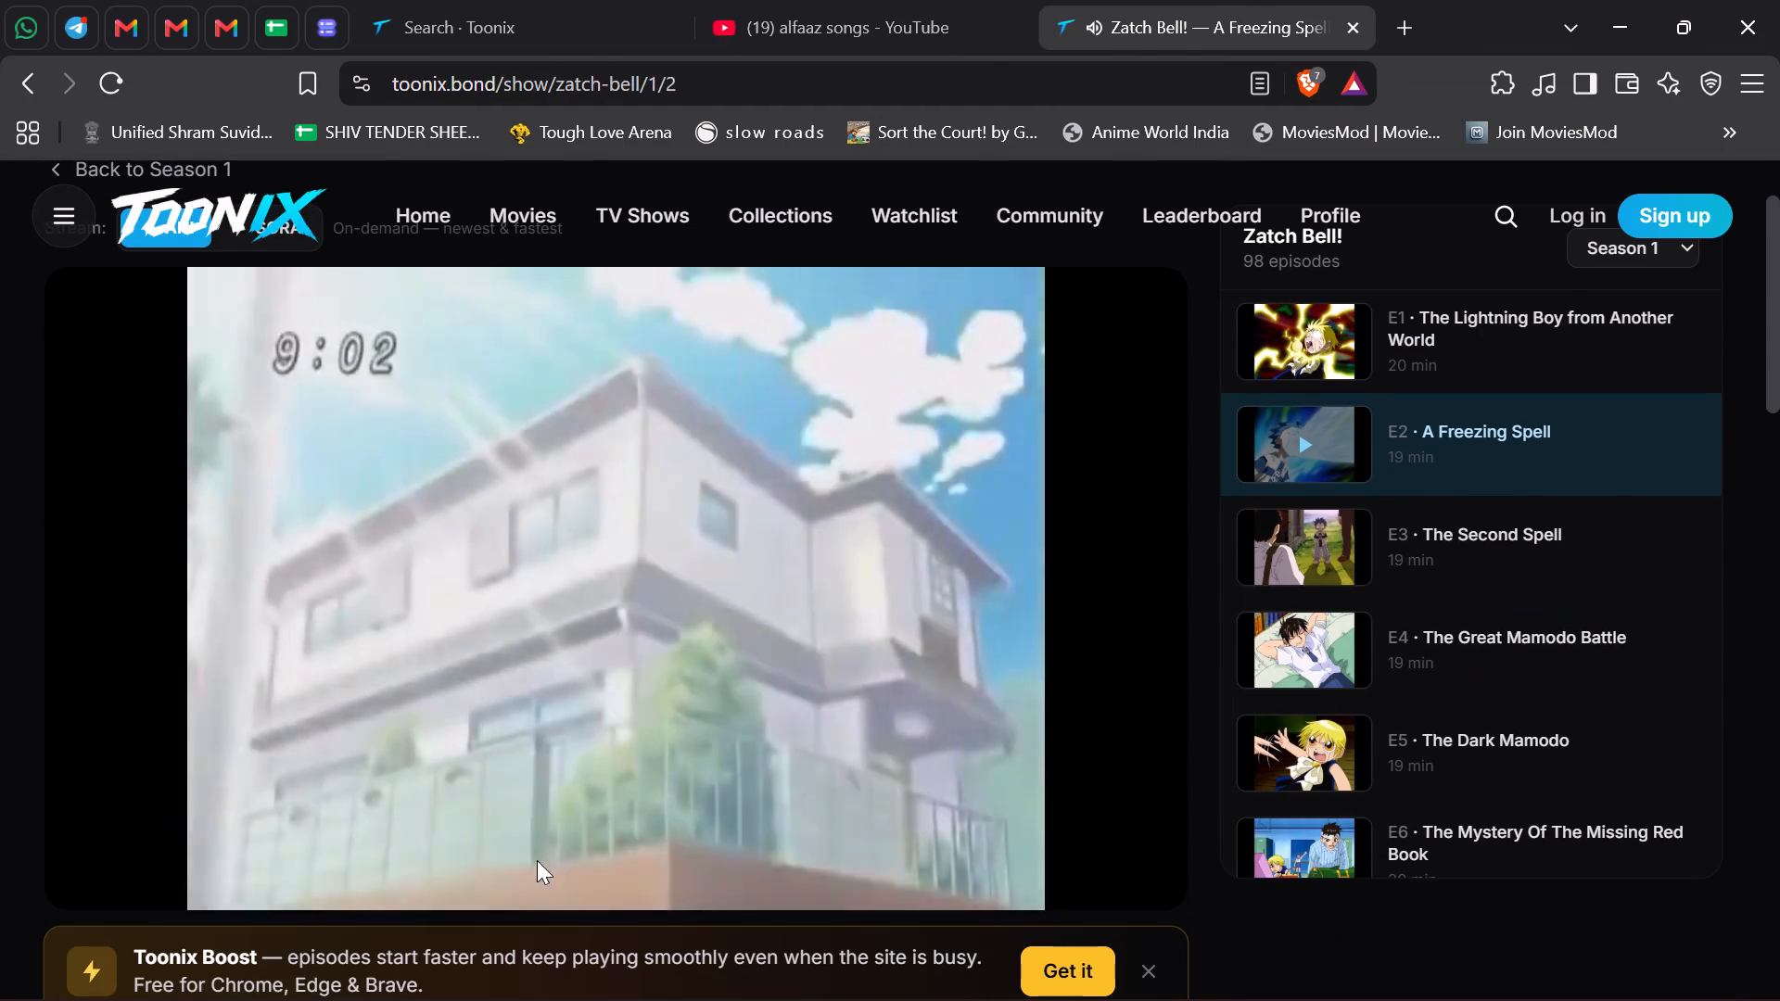
{"action": "left_click", "coordinate": [398, 872]}
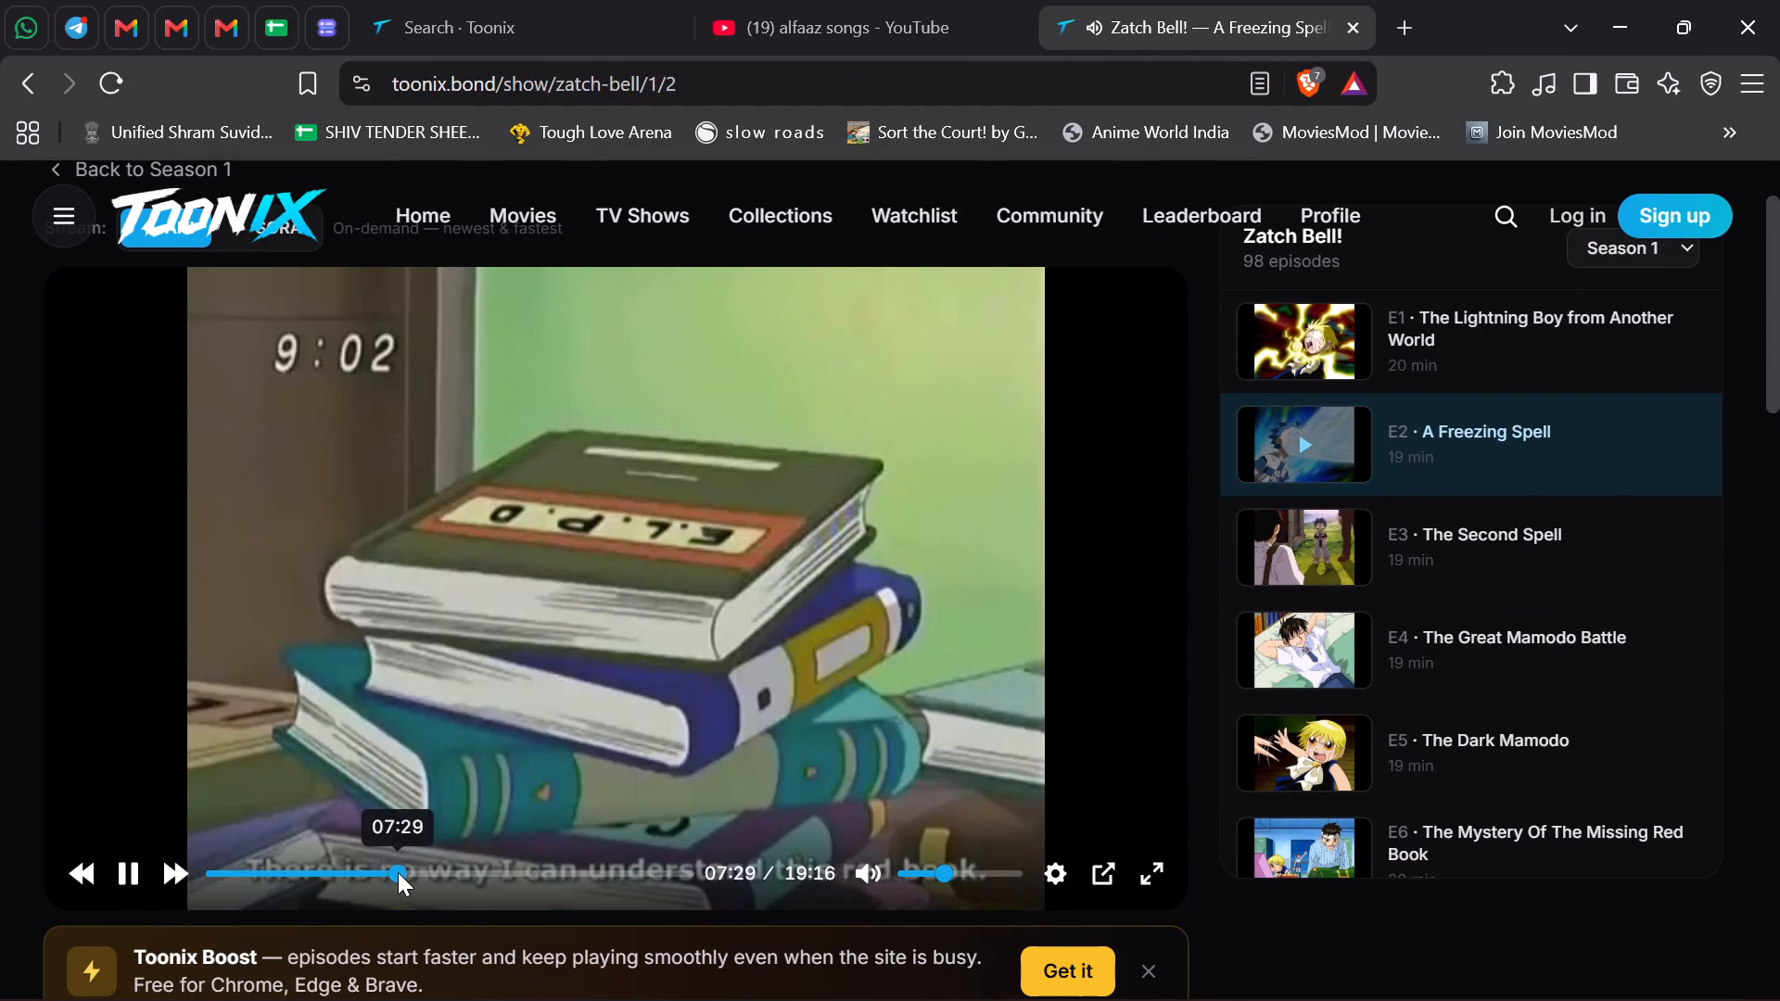
{"action": "left_click", "coordinate": [451, 871]}
{"action": "left_click", "coordinate": [1108, 879]}
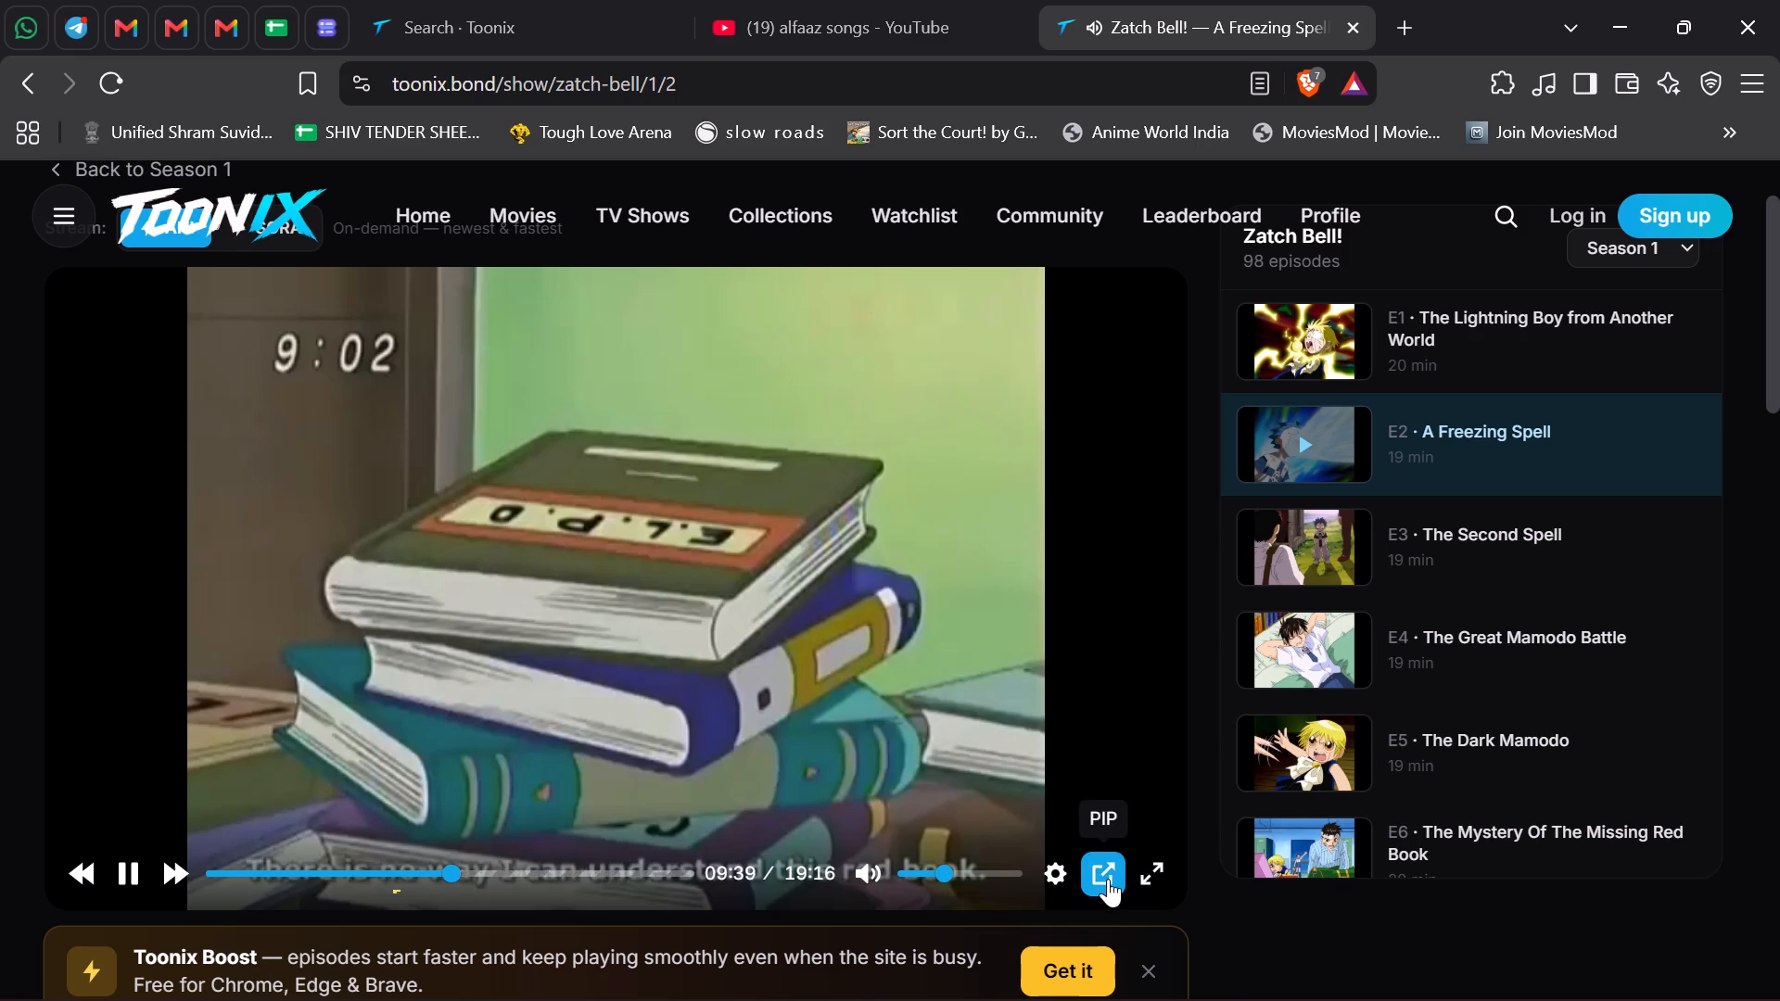
Return to the GeM results in Firefox and skip the floating video ahead to about 15:04.
{"action": "key", "text": "alt+Tab"}
{"action": "scroll", "coordinate": [924, 769], "scroll_direction": "up", "scroll_amount": 3}
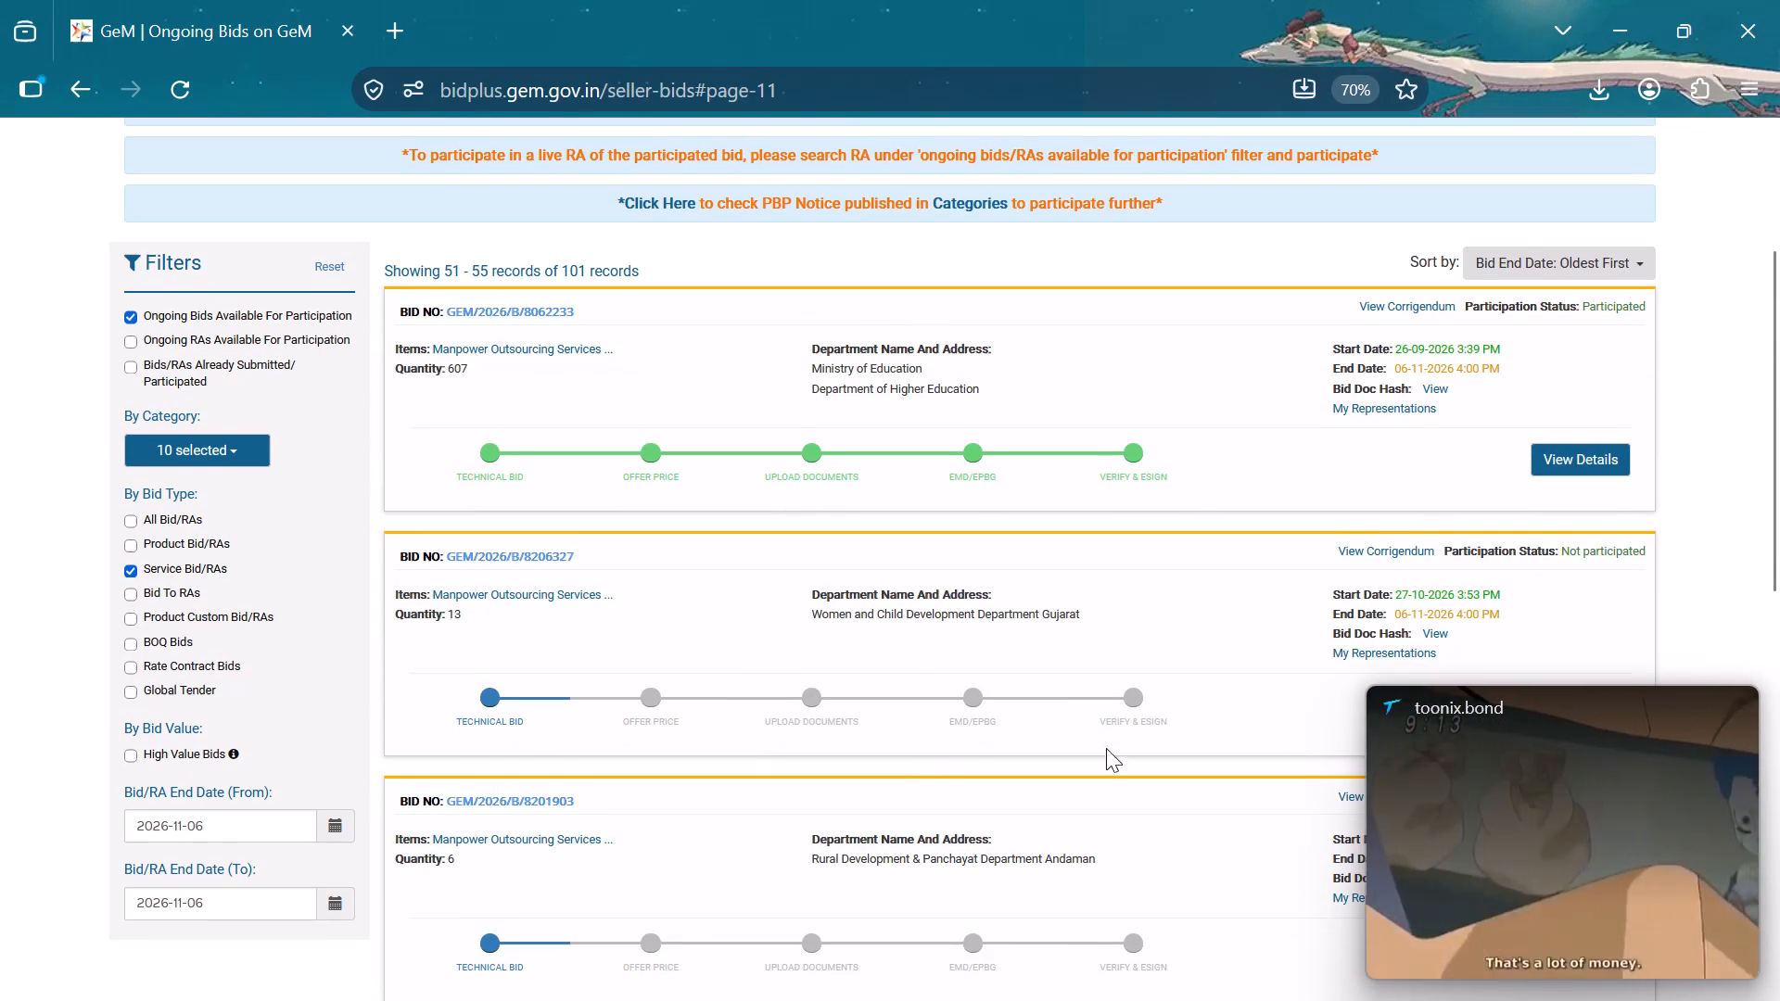
{"action": "left_click", "coordinate": [1596, 924]}
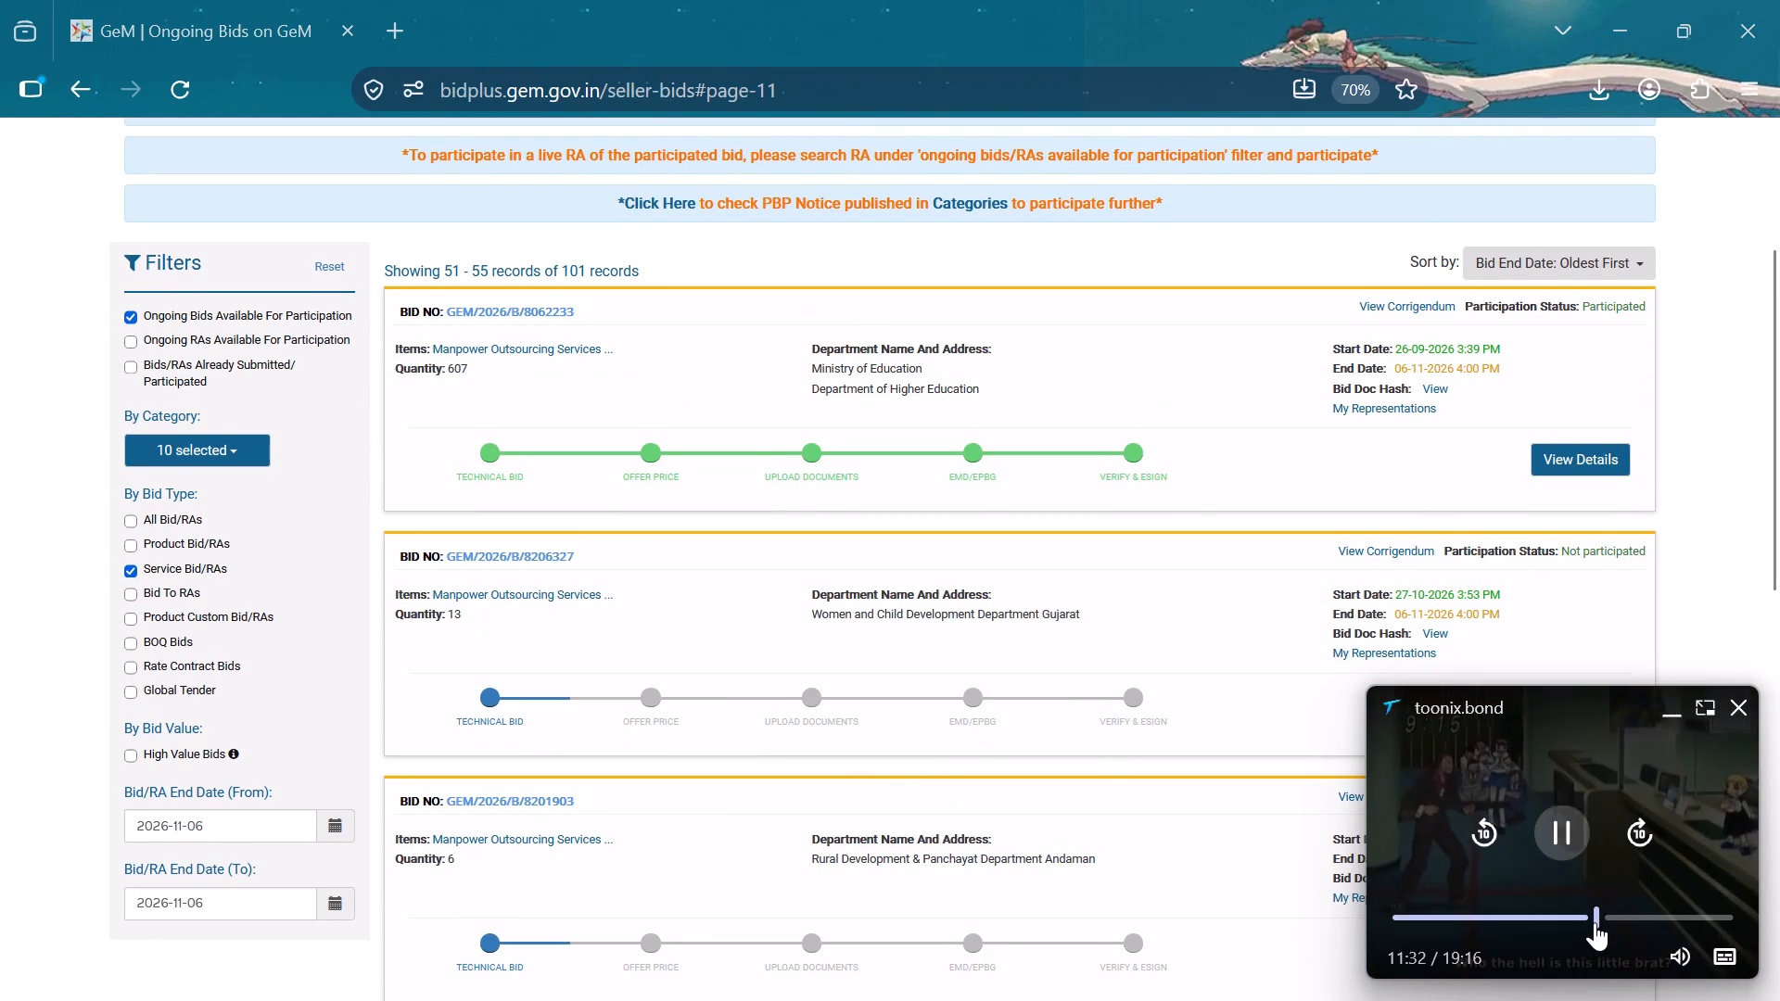
{"action": "left_click", "coordinate": [1621, 920]}
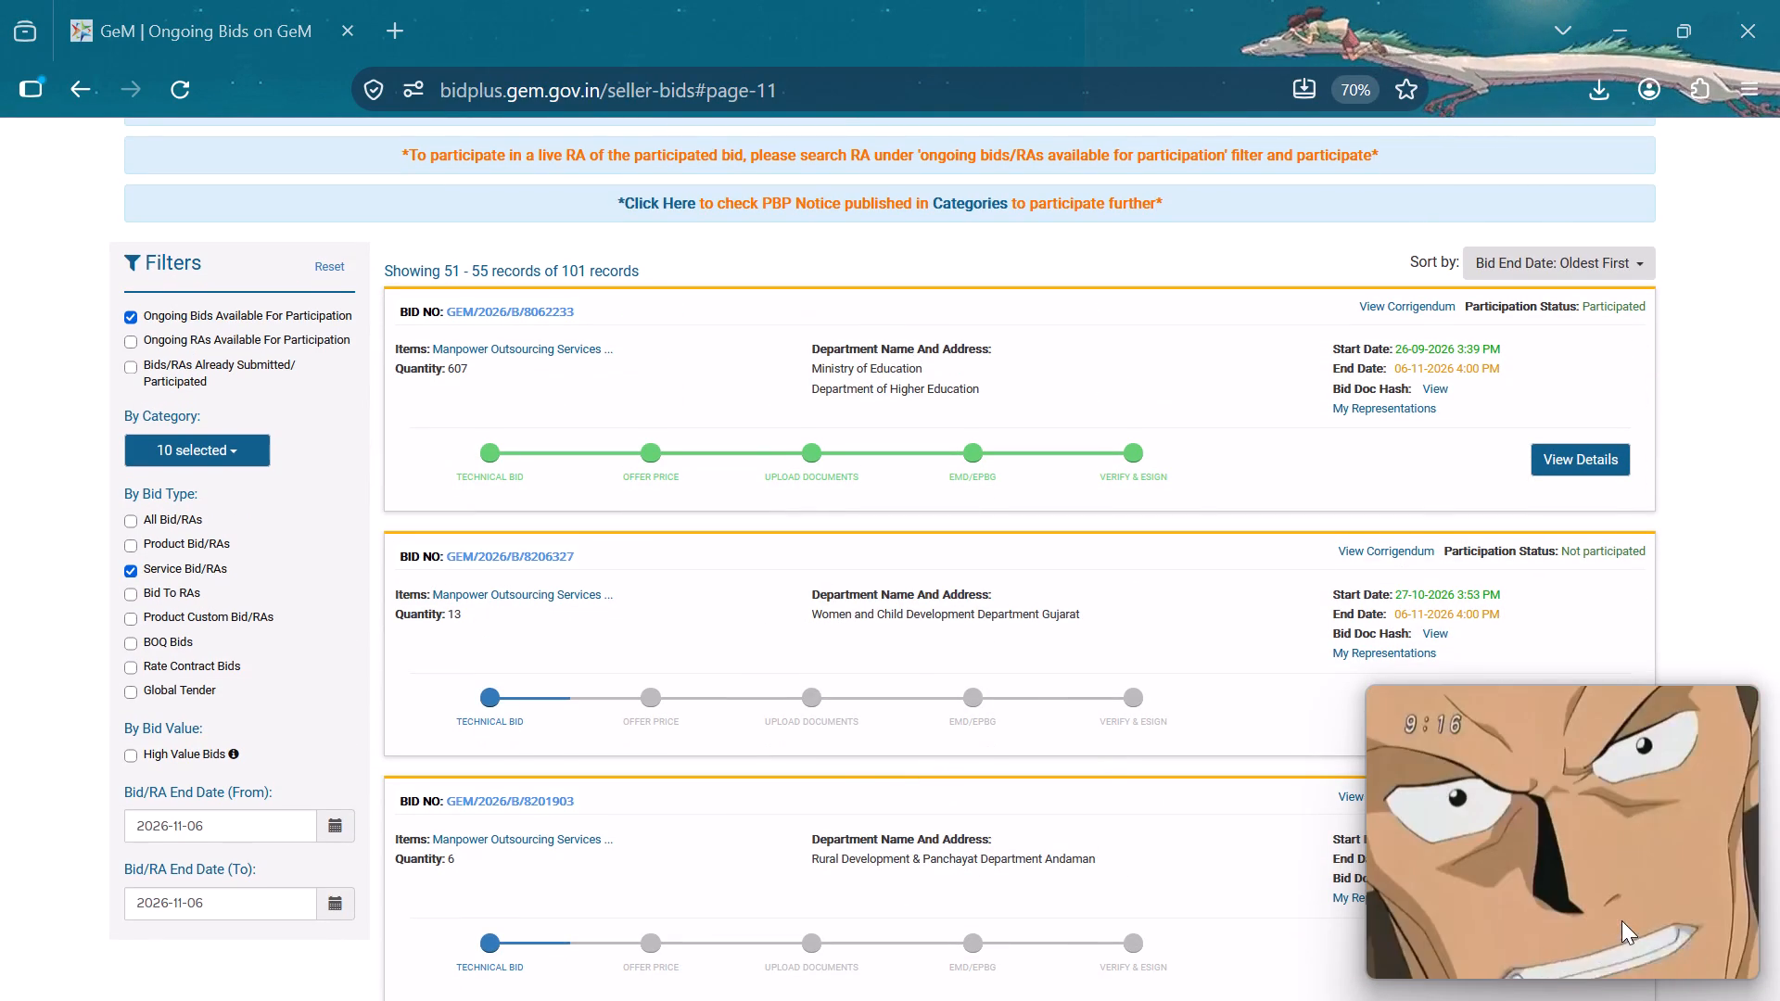
{"action": "left_click", "coordinate": [1632, 910]}
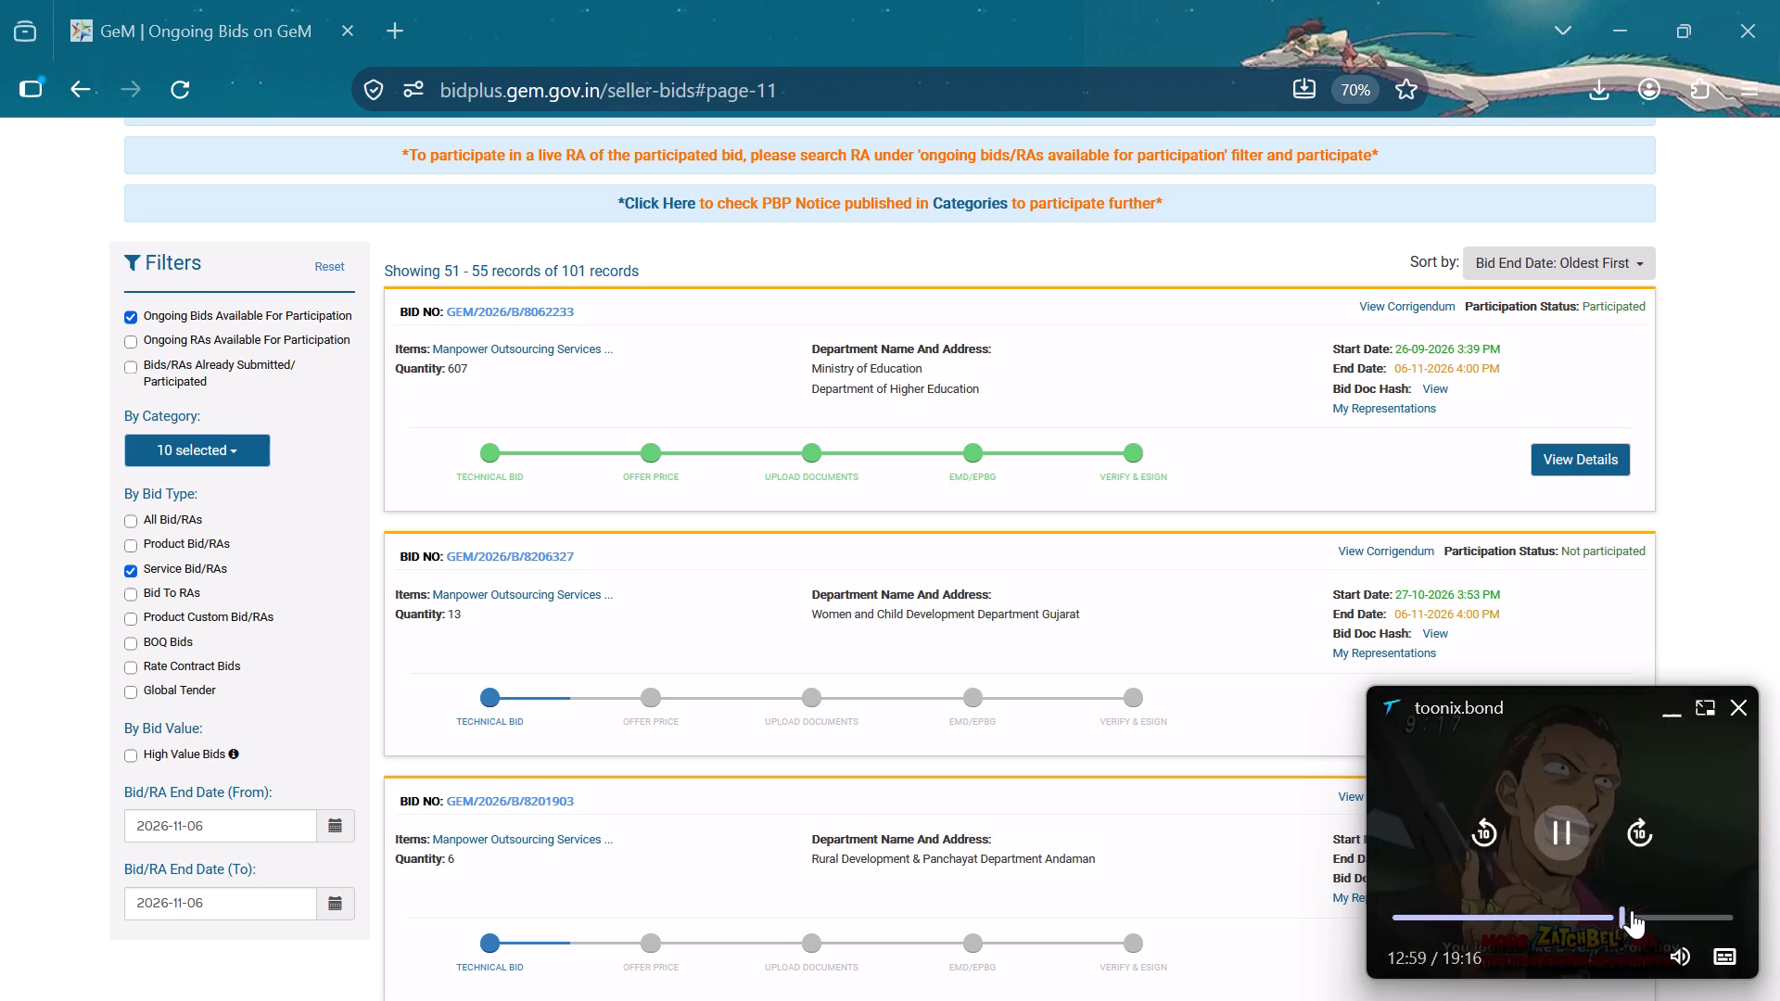
{"action": "left_click", "coordinate": [1658, 915]}
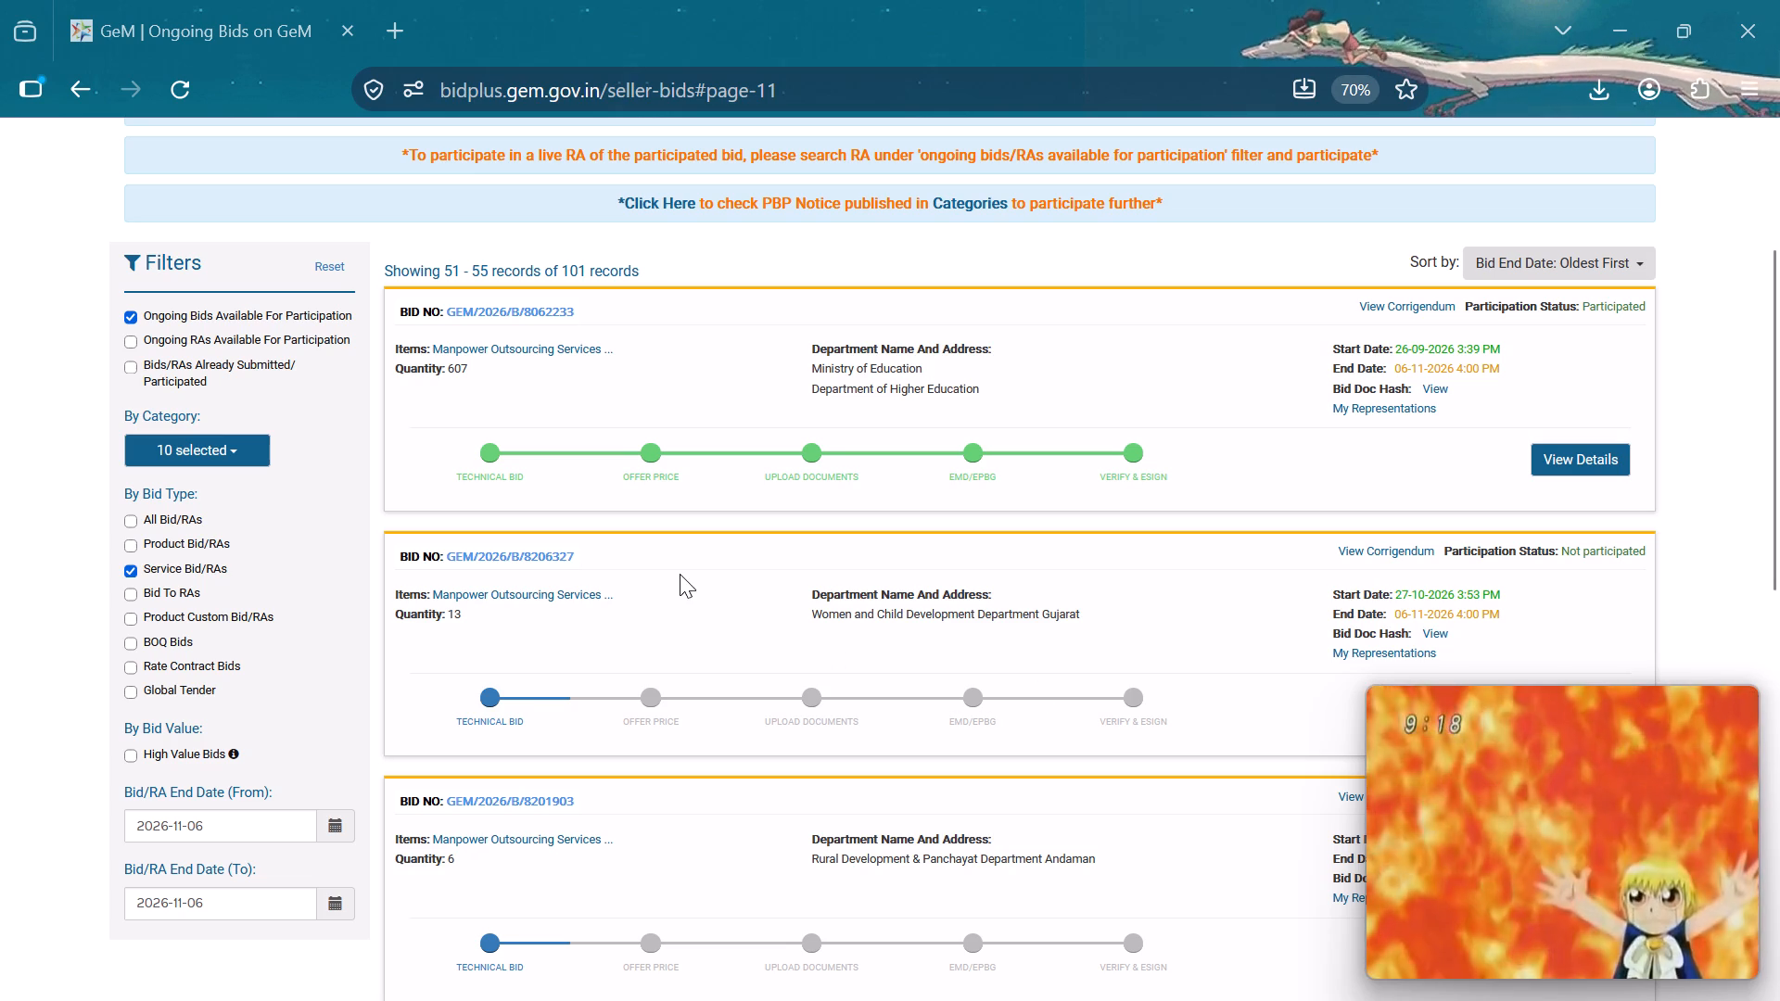
On results page 11, download the document of bid GEM/2026/B/8206327 and close its PDF, skipping the floating video to about 16:21 meanwhile.
{"action": "scroll", "coordinate": [680, 574], "scroll_direction": "down", "scroll_amount": 1}
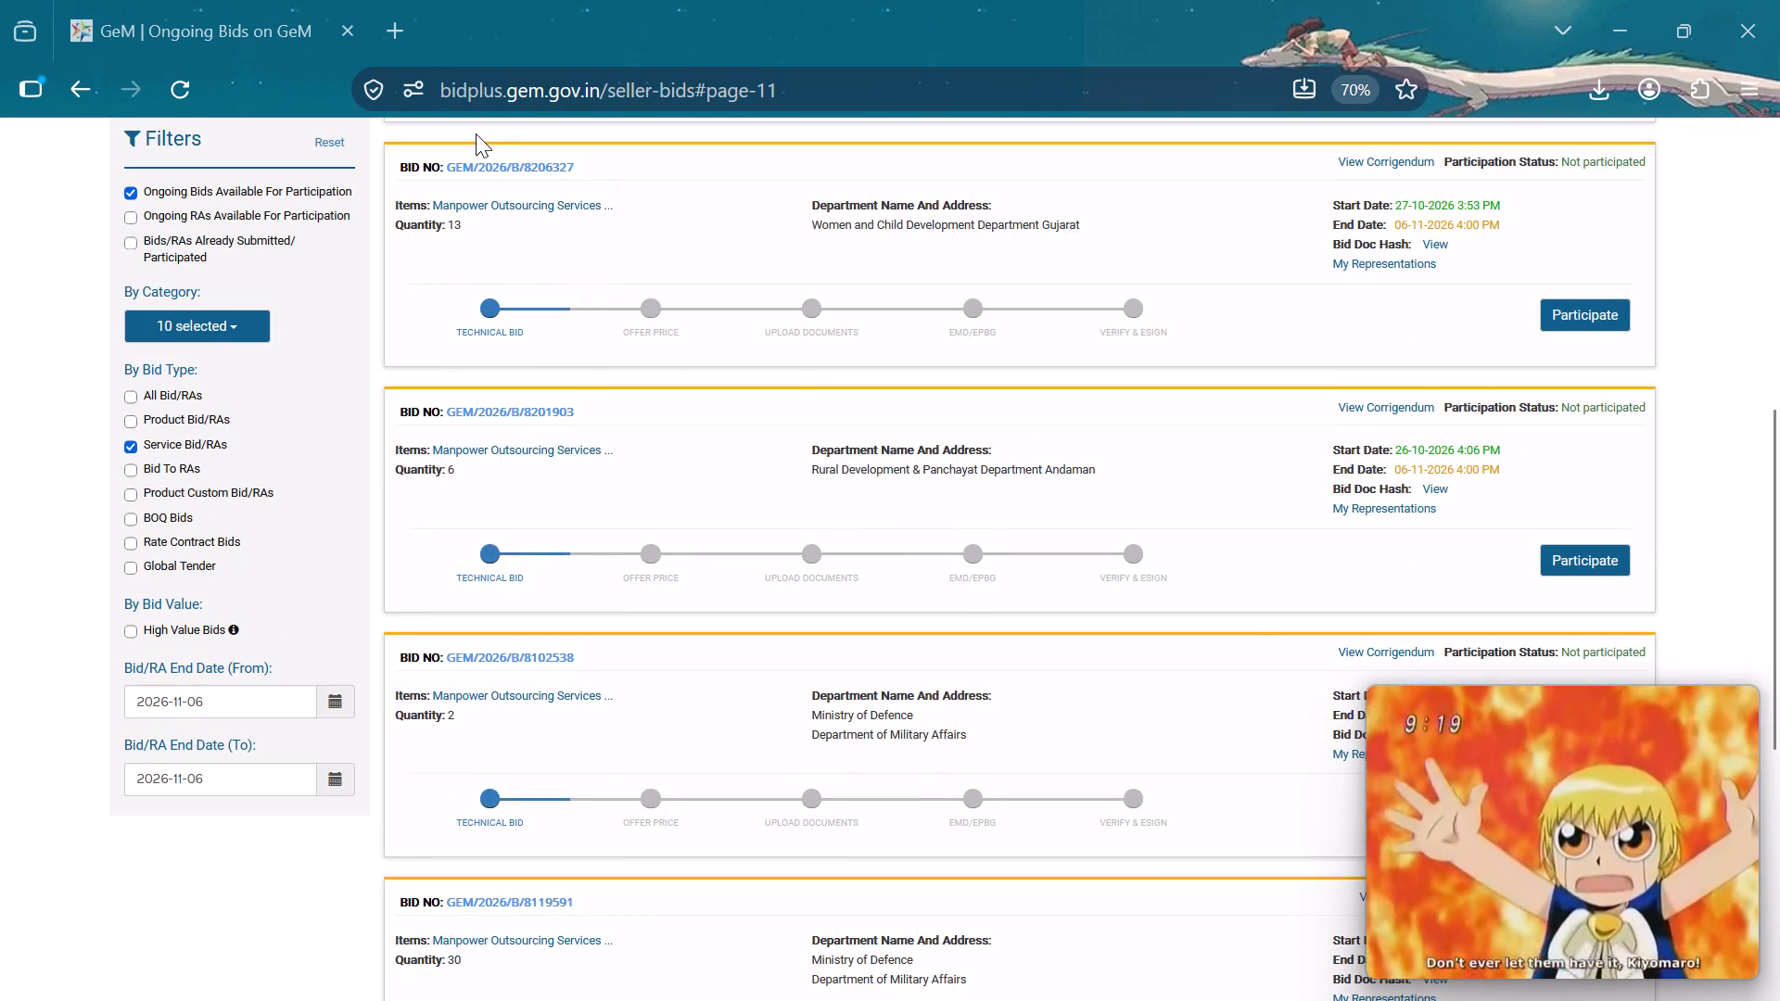
{"action": "left_click", "coordinate": [478, 161]}
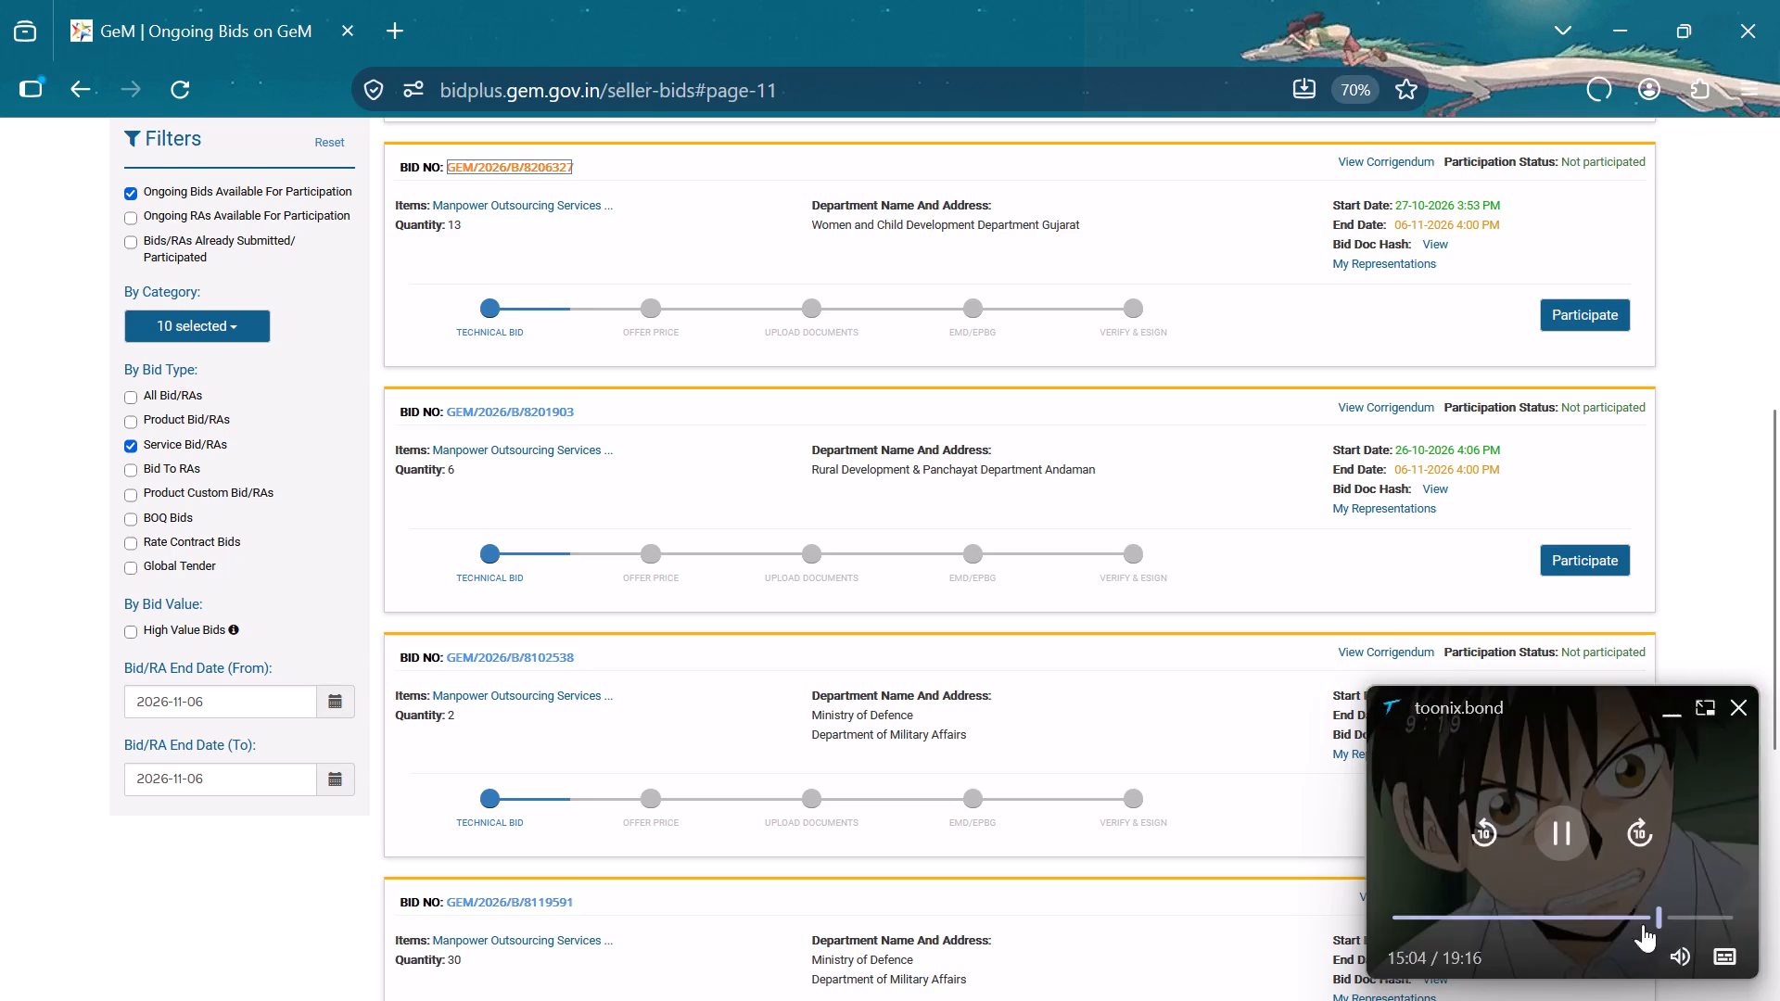
{"action": "left_click", "coordinate": [1682, 914]}
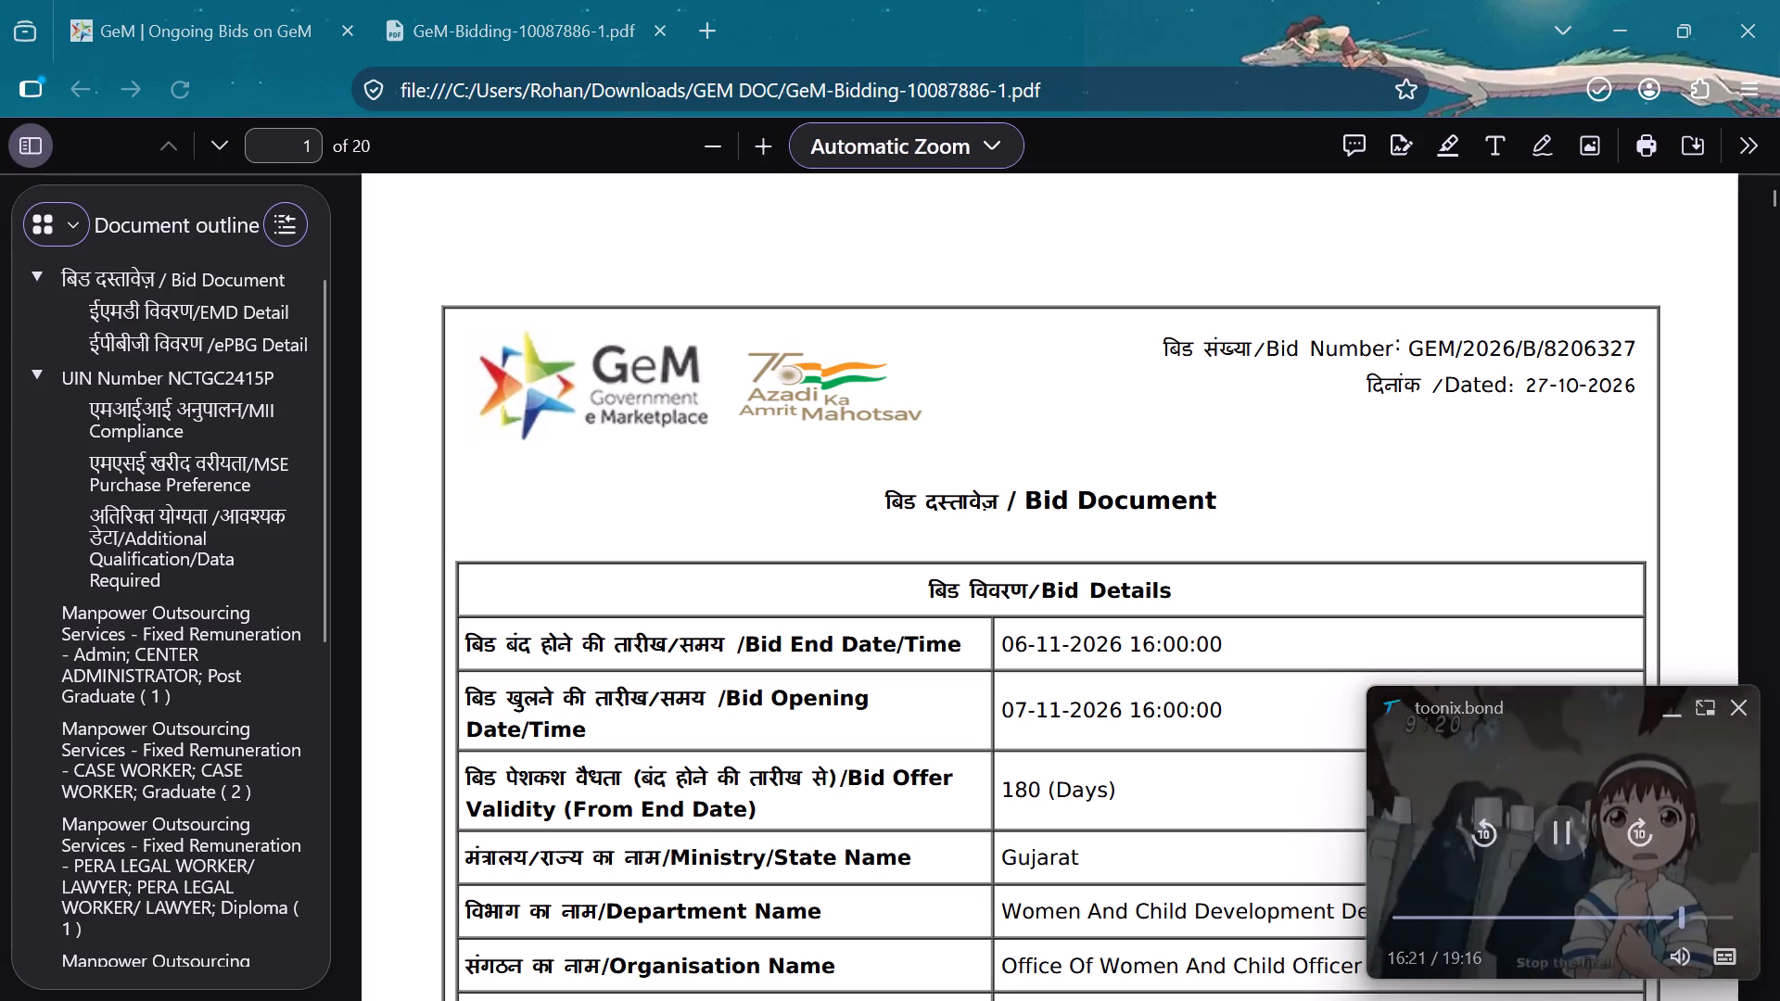
{"action": "left_click", "coordinate": [653, 30]}
Look through the remaining bids on results page 11 and those on page 12, and go on to page 13.
{"action": "scroll", "coordinate": [776, 590], "scroll_direction": "down", "scroll_amount": 1}
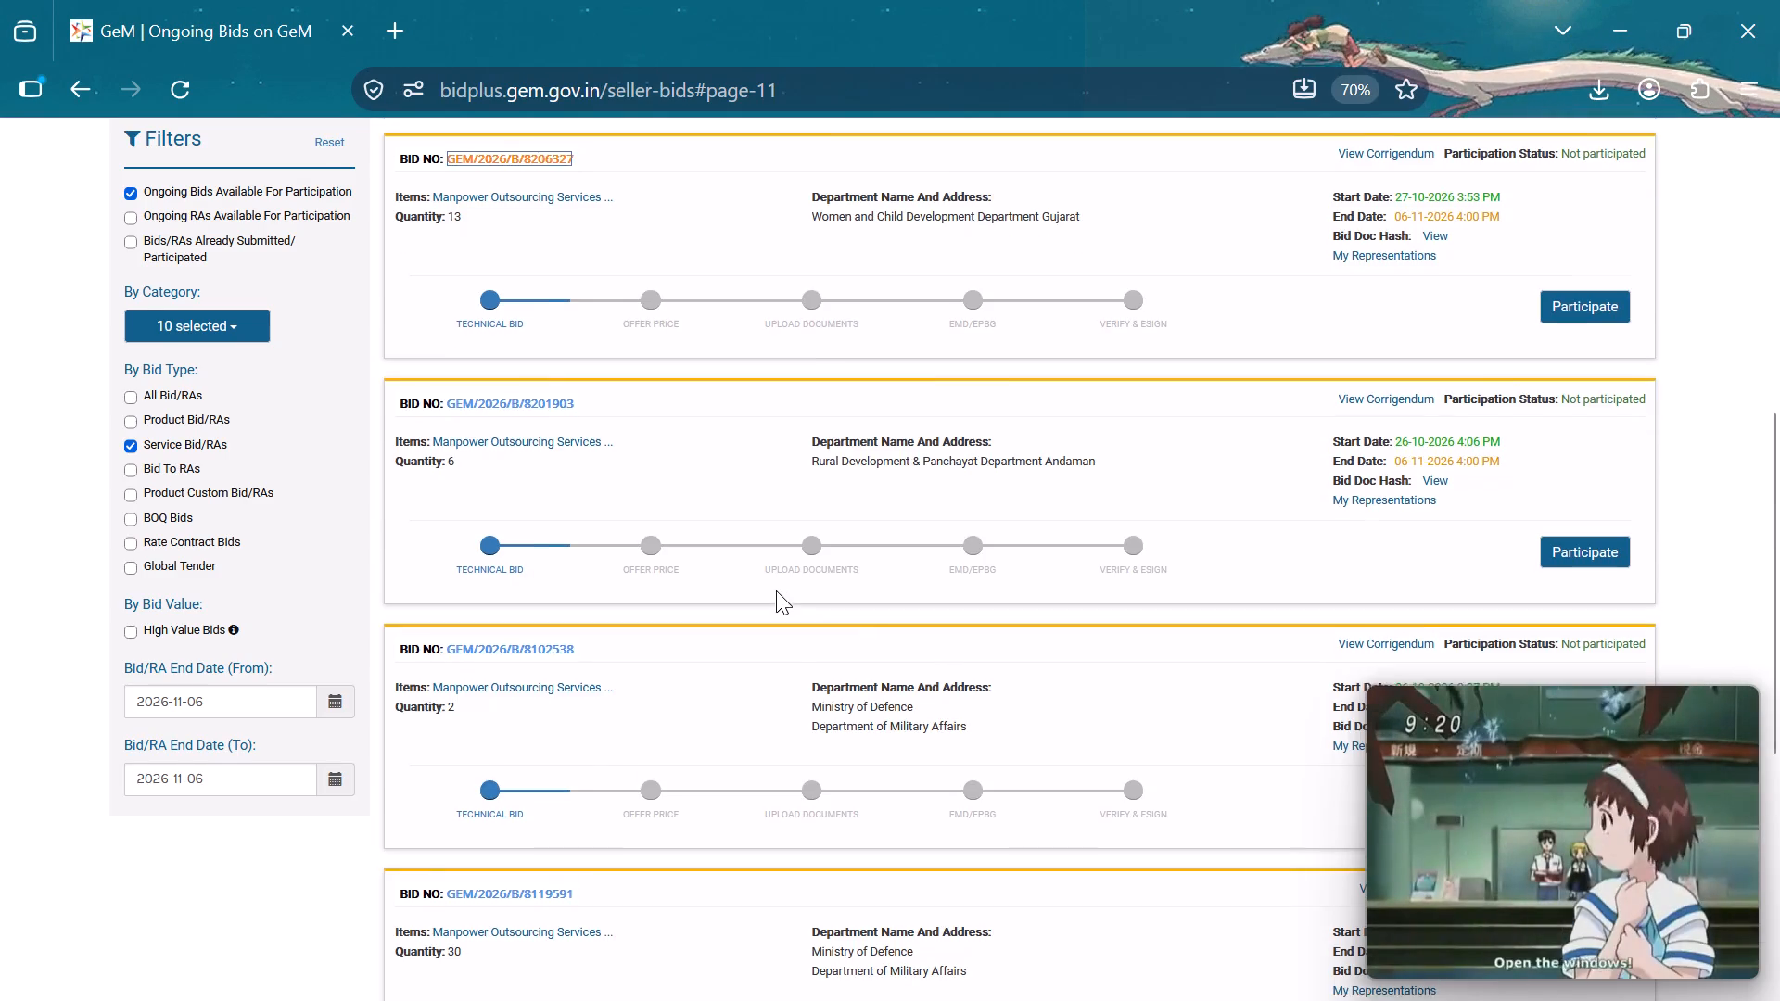
{"action": "scroll", "coordinate": [776, 590], "scroll_direction": "down", "scroll_amount": 1}
{"action": "left_click", "coordinate": [625, 552]}
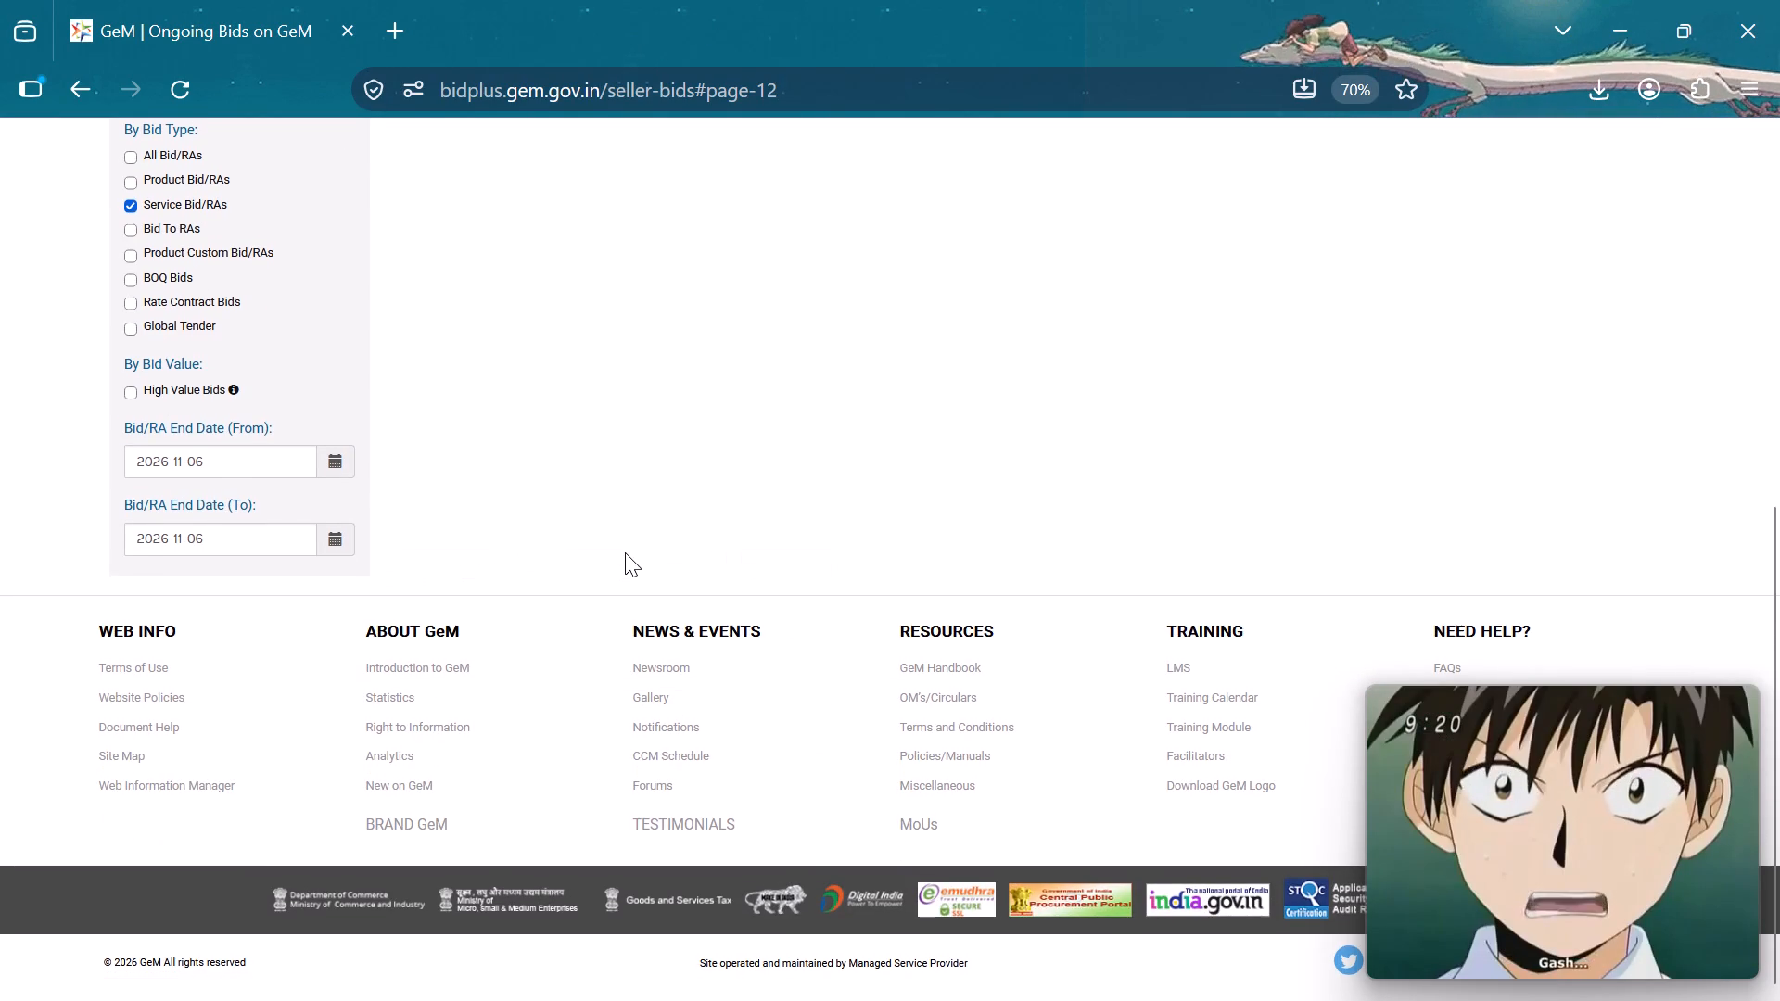
{"action": "scroll", "coordinate": [625, 552], "scroll_direction": "up", "scroll_amount": 1}
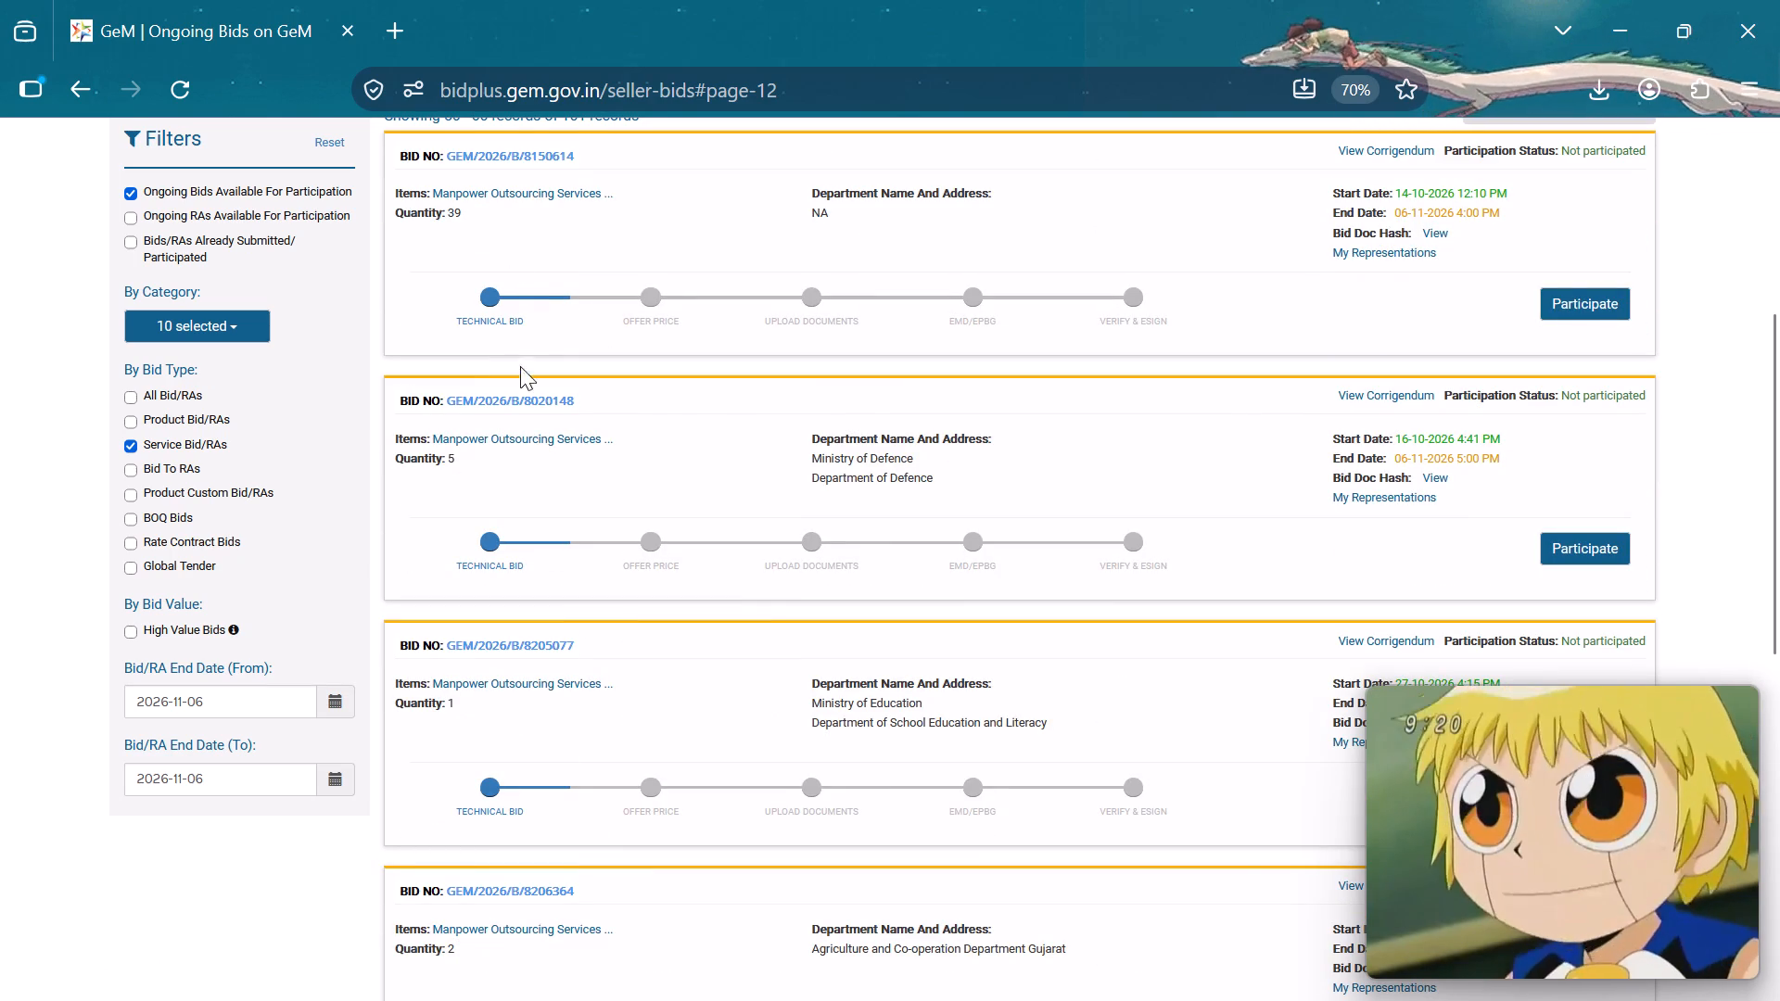
{"action": "scroll", "coordinate": [534, 432], "scroll_direction": "down", "scroll_amount": 2}
{"action": "scroll", "coordinate": [618, 589], "scroll_direction": "down", "scroll_amount": 3}
{"action": "left_click", "coordinate": [642, 564]}
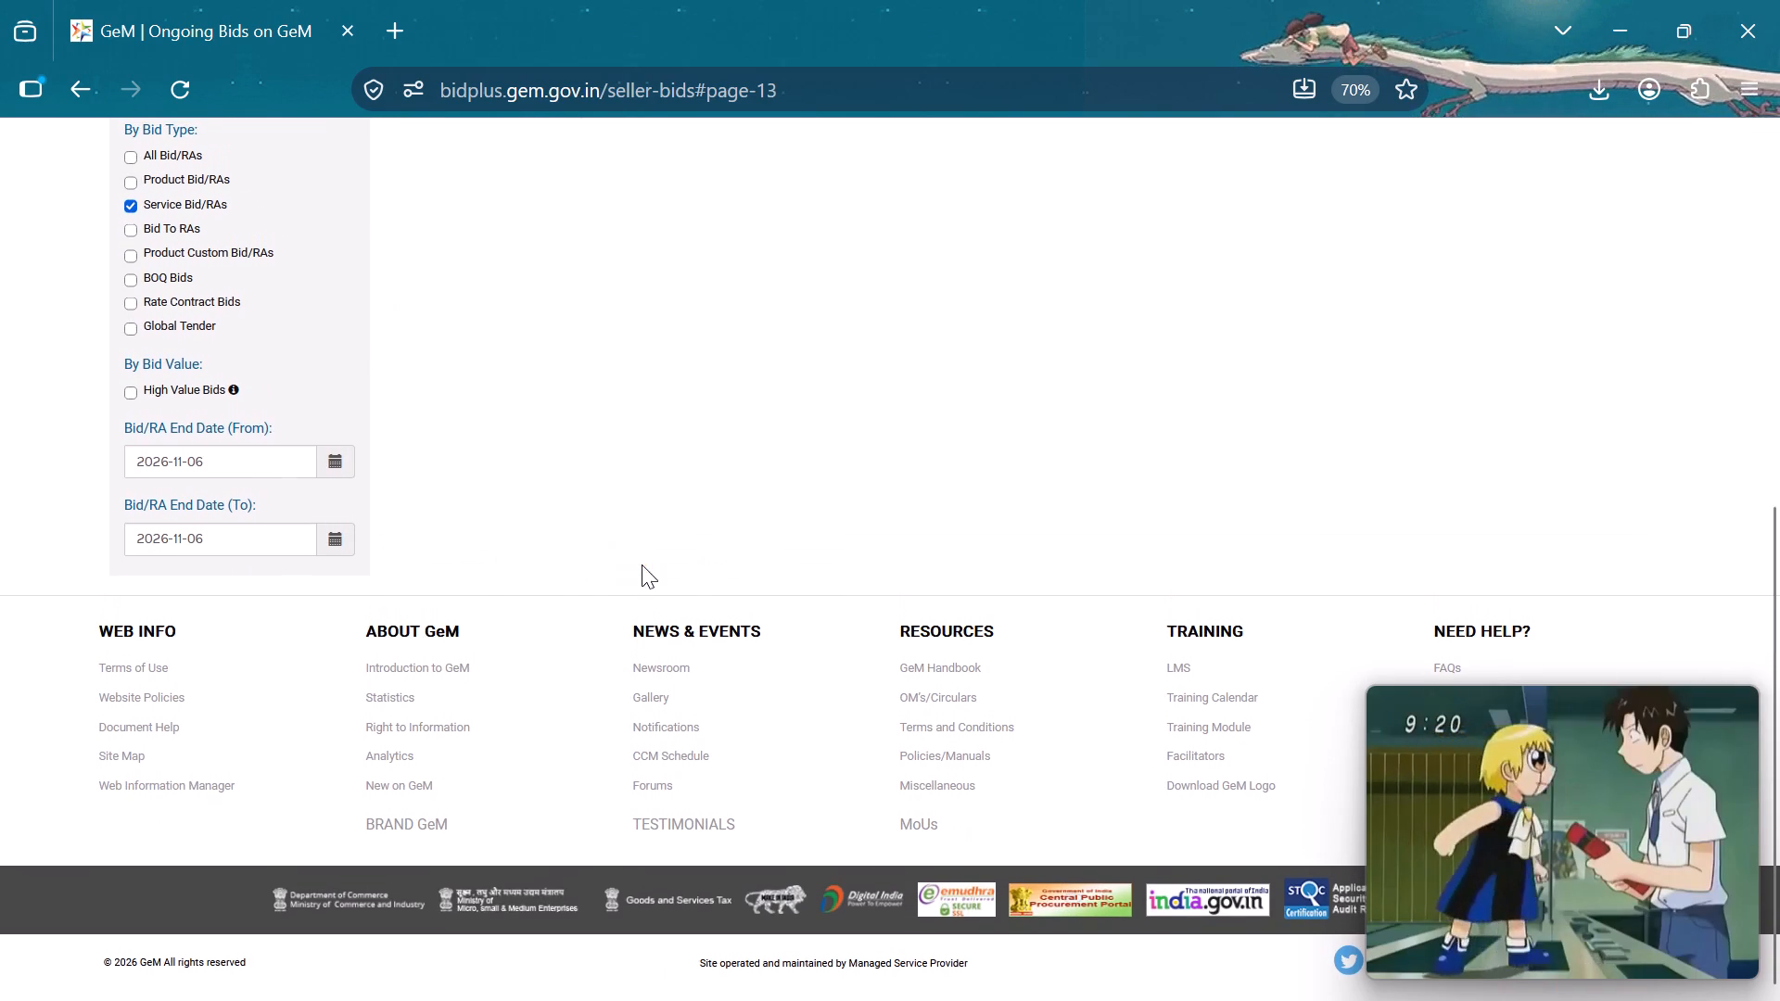
Skip the floating video further ahead.
{"action": "left_click", "coordinate": [1697, 916]}
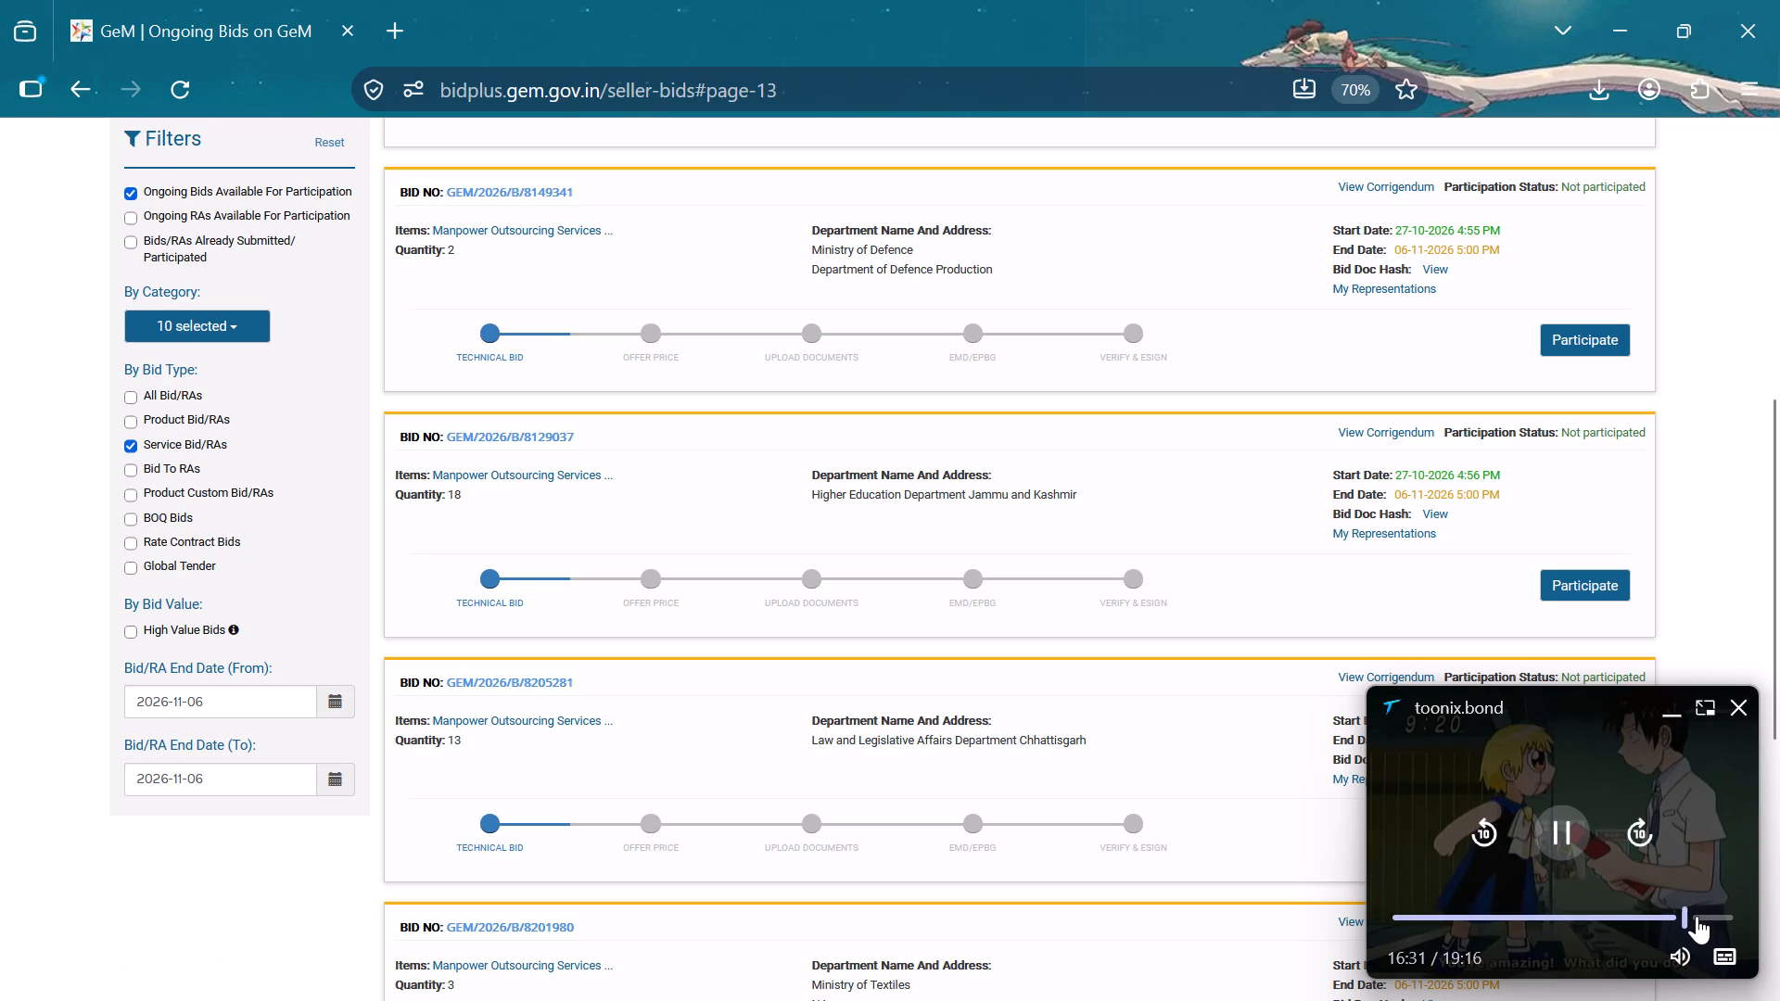
Look through the bids on results page 13 and go on to page 14.
{"action": "scroll", "coordinate": [1043, 617], "scroll_direction": "down", "scroll_amount": 1}
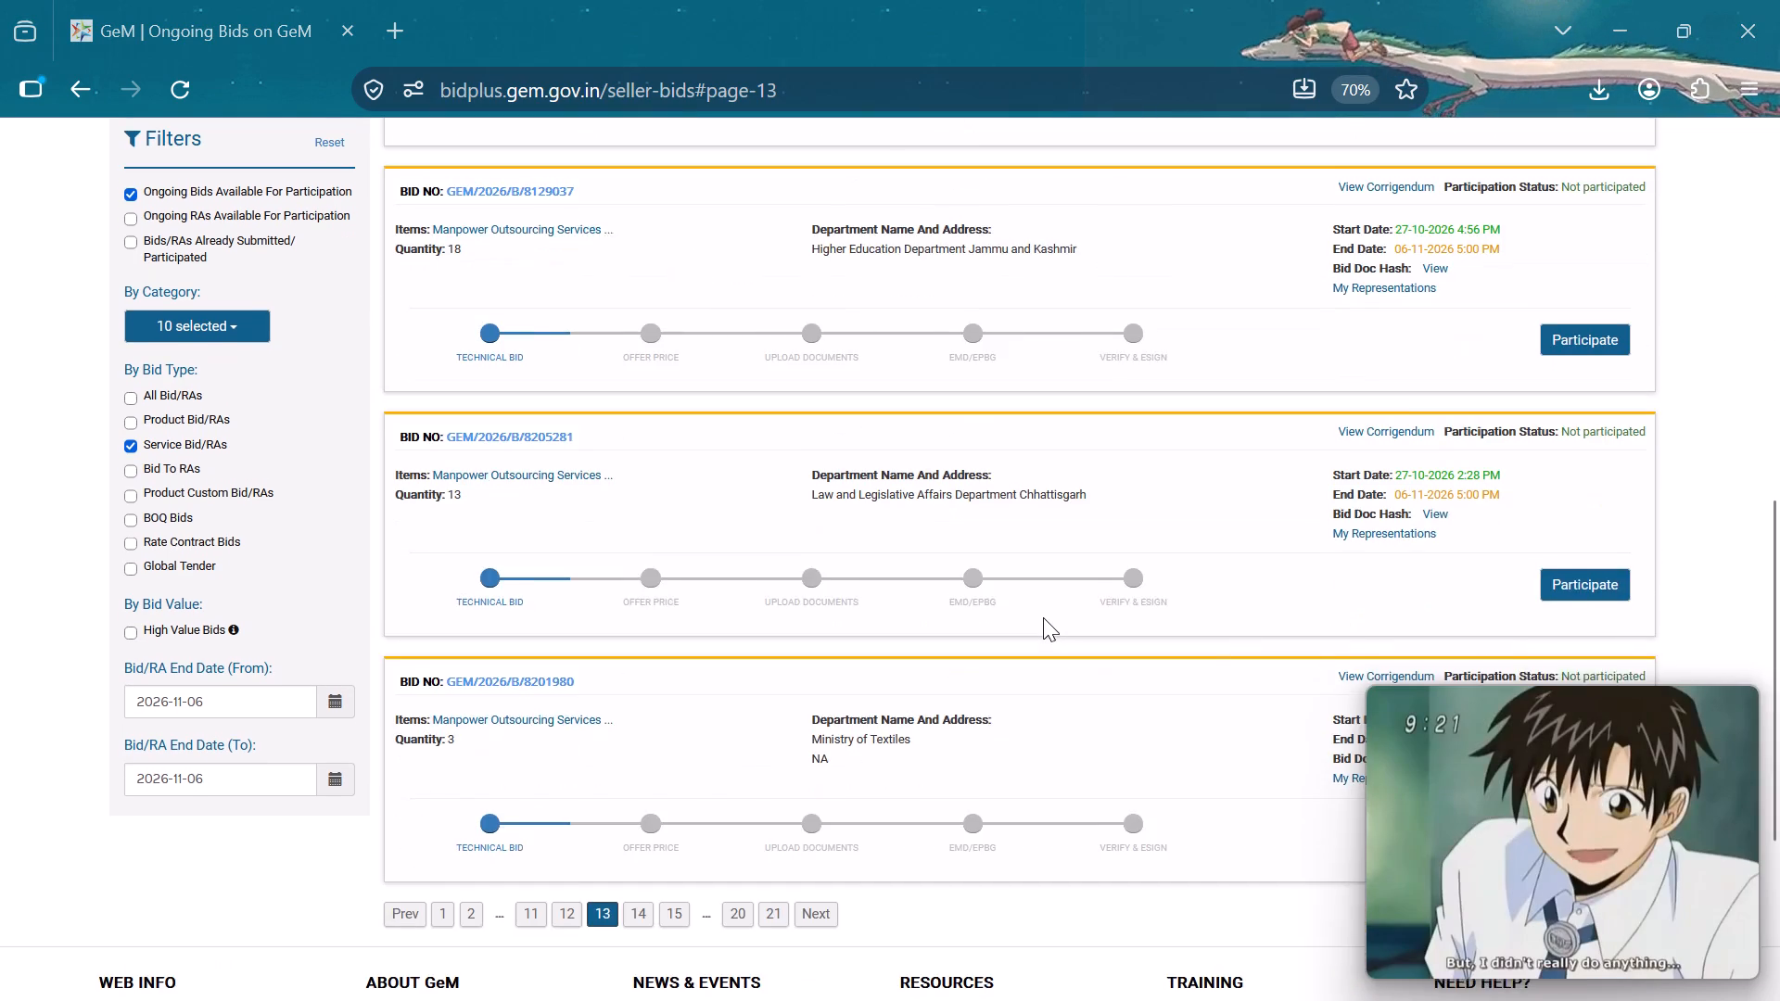
{"action": "scroll", "coordinate": [1043, 617], "scroll_direction": "down", "scroll_amount": 1}
{"action": "scroll", "coordinate": [664, 520], "scroll_direction": "down", "scroll_amount": 5}
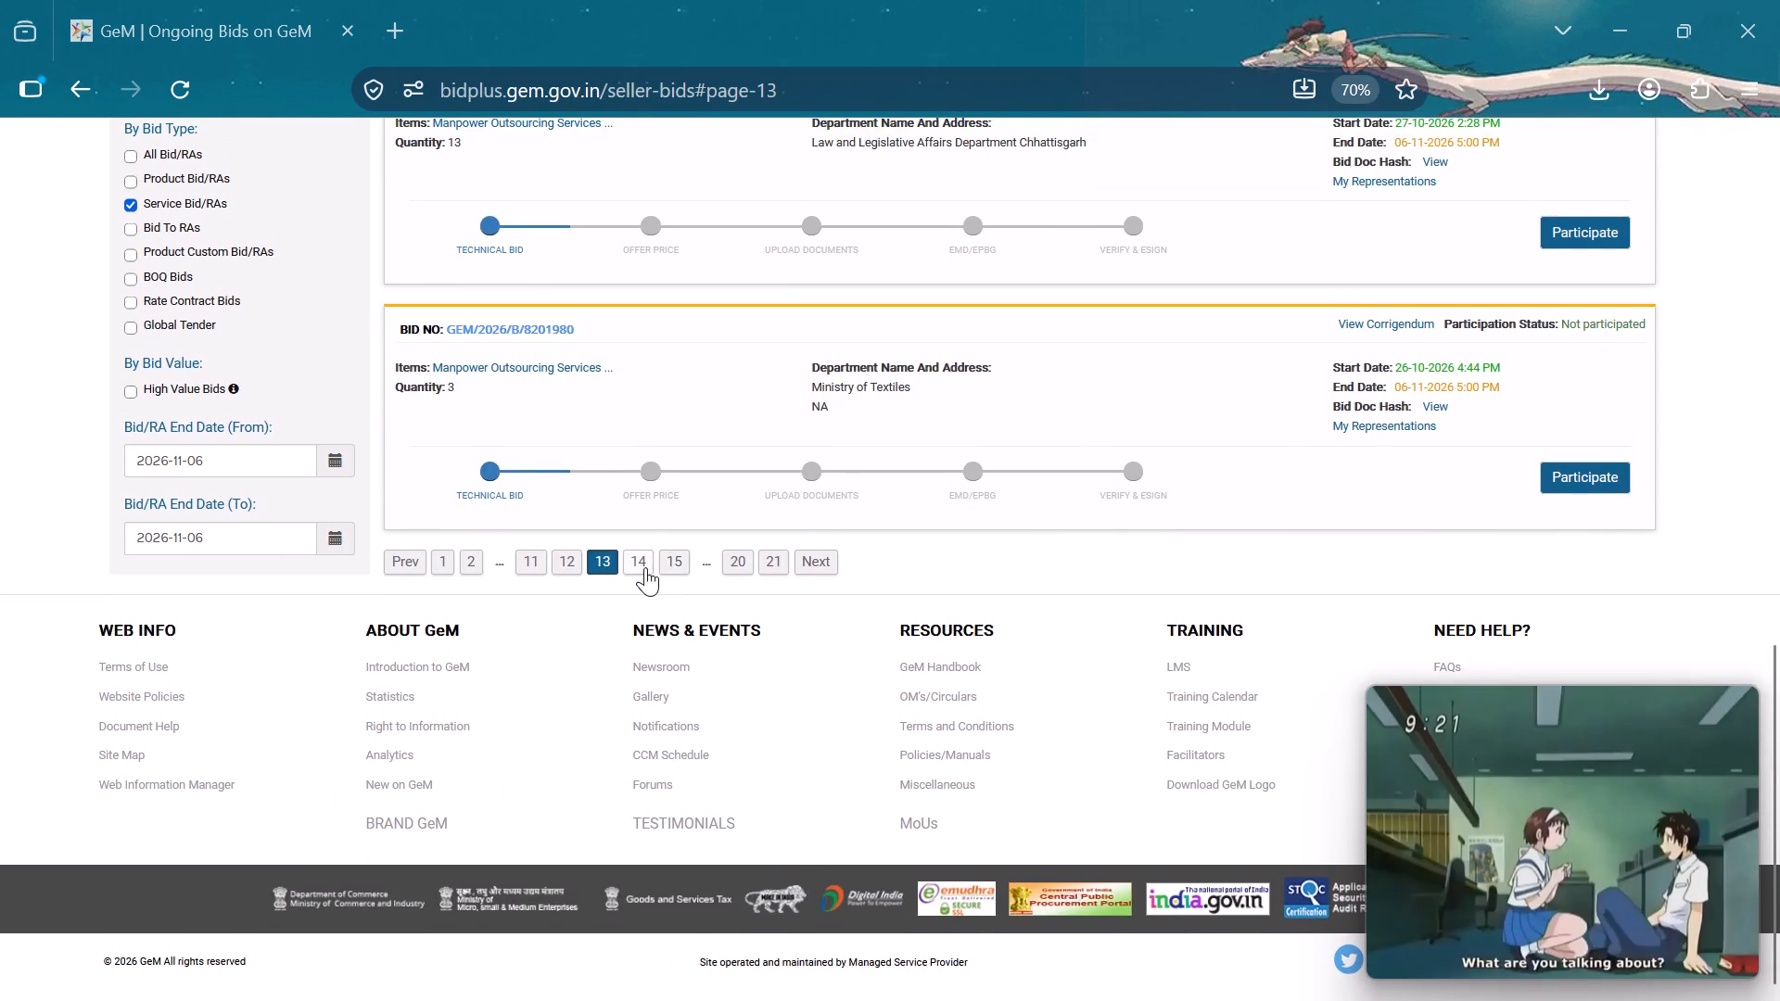
{"action": "left_click", "coordinate": [643, 566]}
On results page 14, download the document of the Department of Revenue bid GEM/2026/B/8140980 and close its PDF.
{"action": "scroll", "coordinate": [643, 566], "scroll_direction": "up", "scroll_amount": 2}
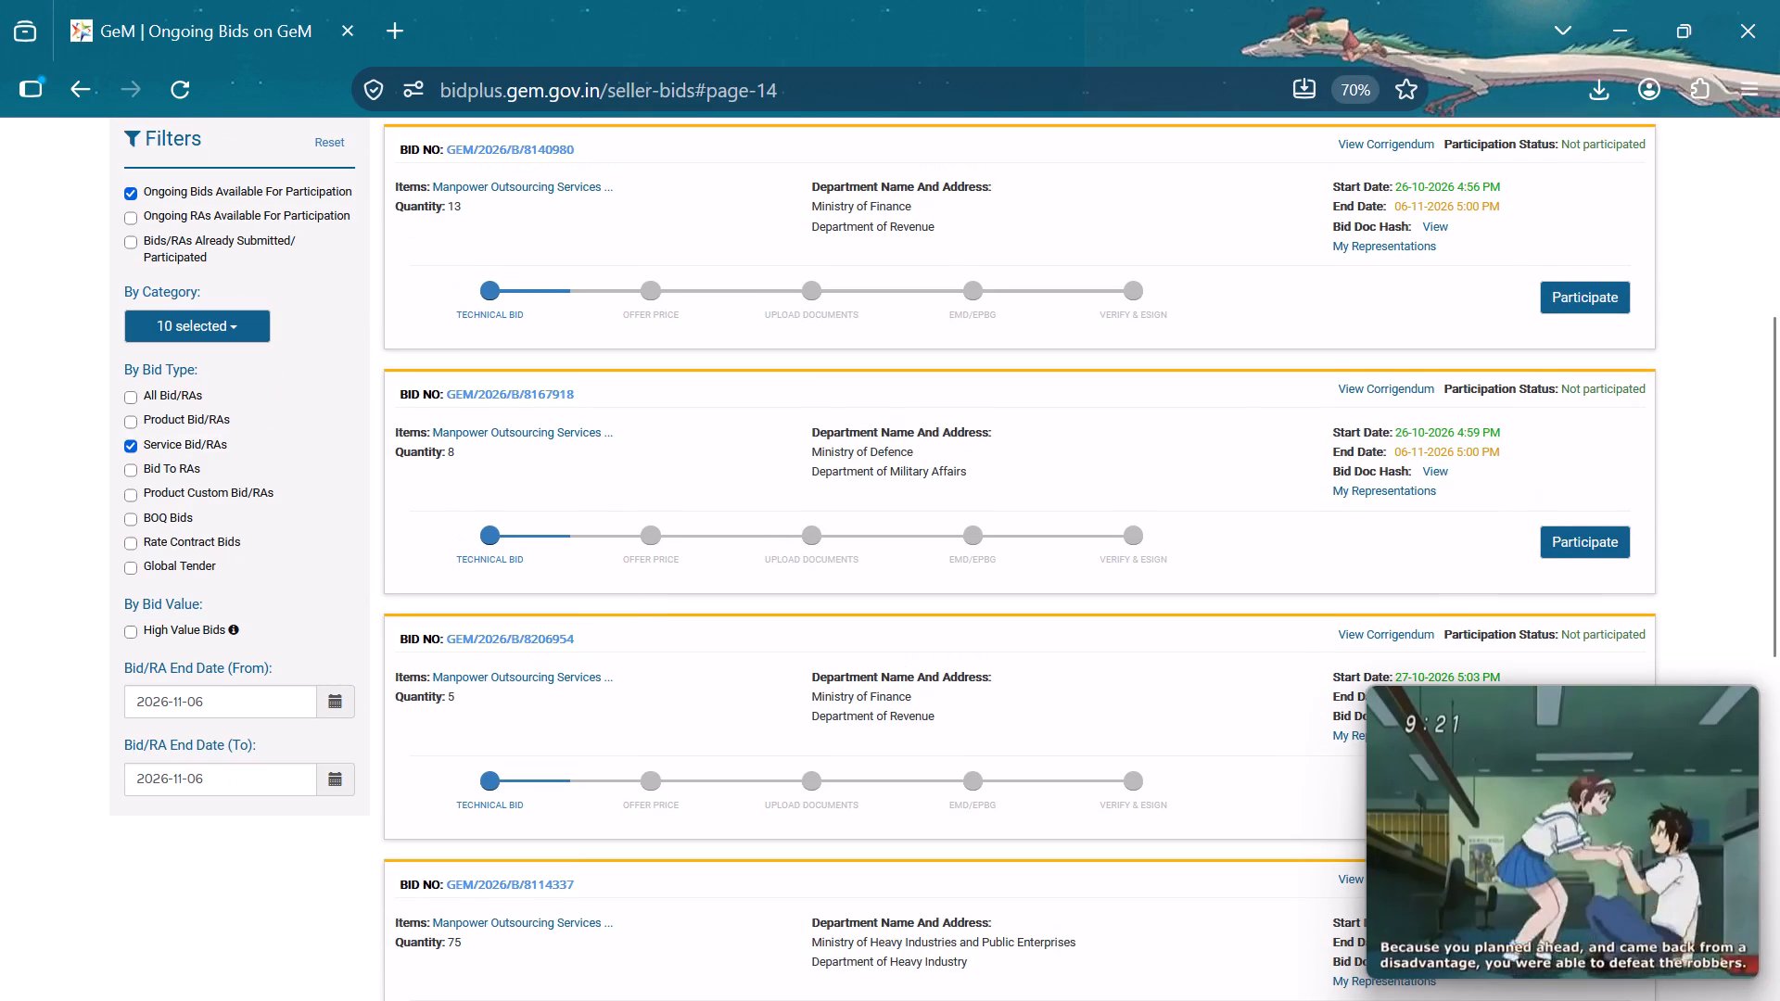
{"action": "left_click", "coordinate": [461, 146]}
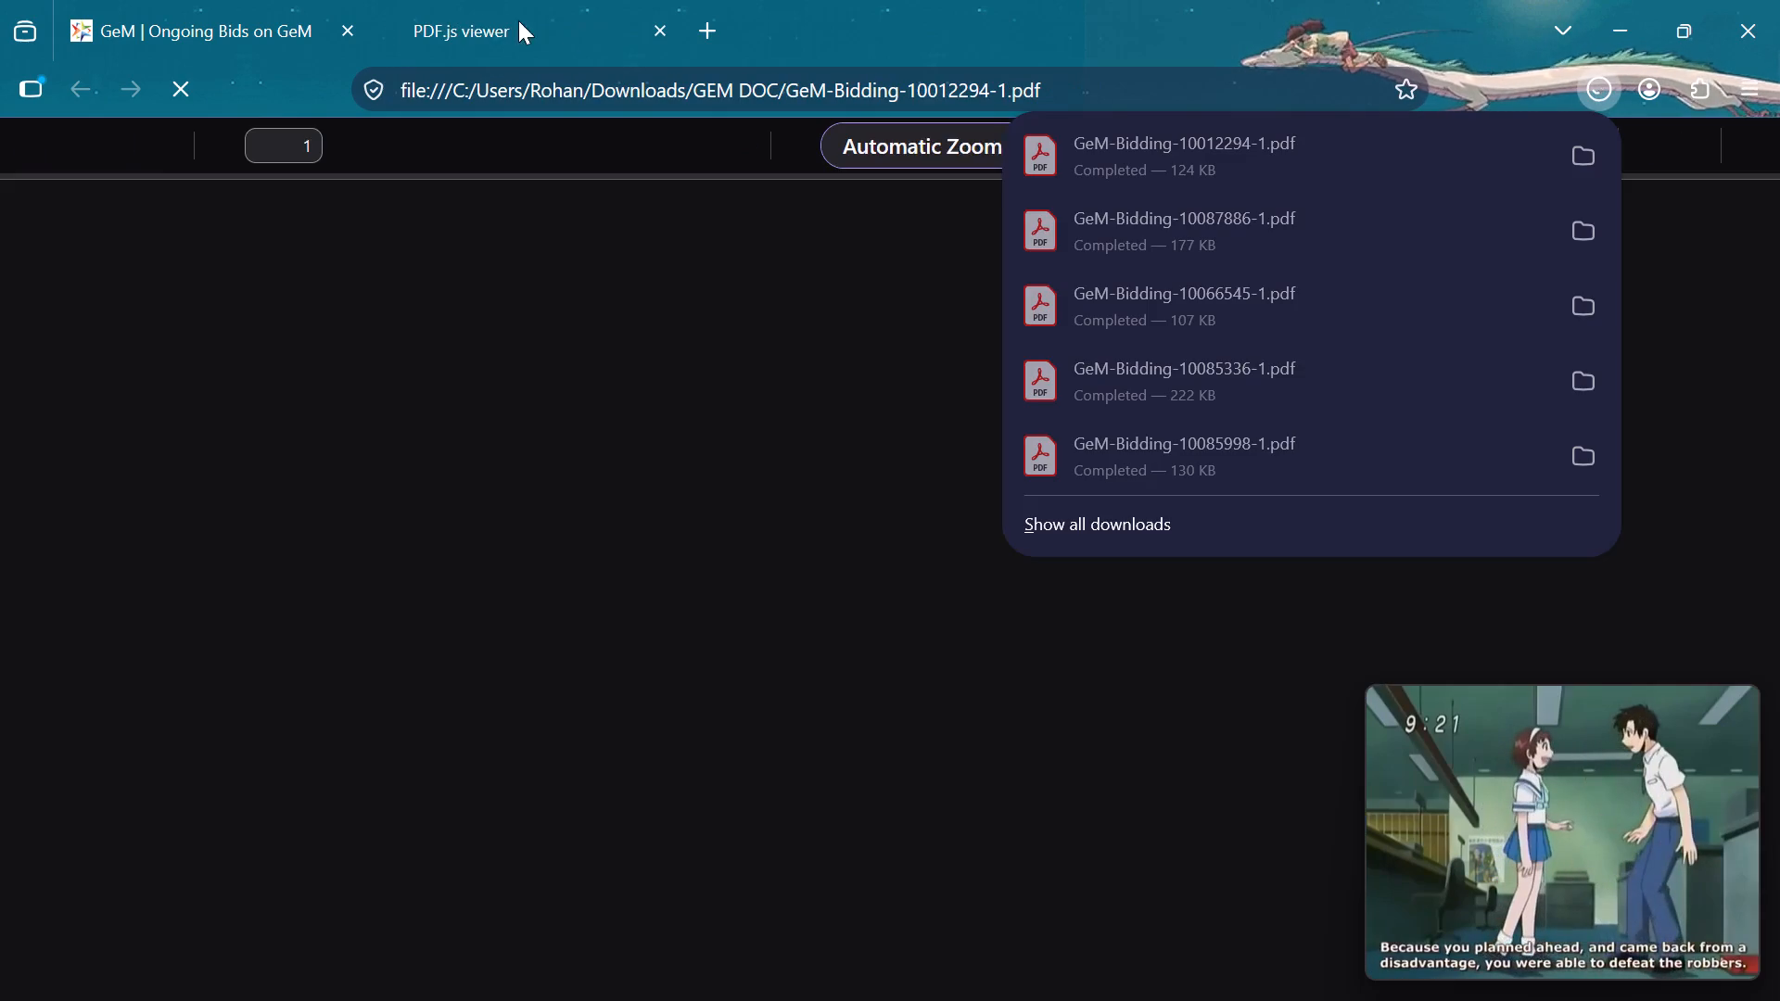
{"action": "left_click", "coordinate": [663, 42]}
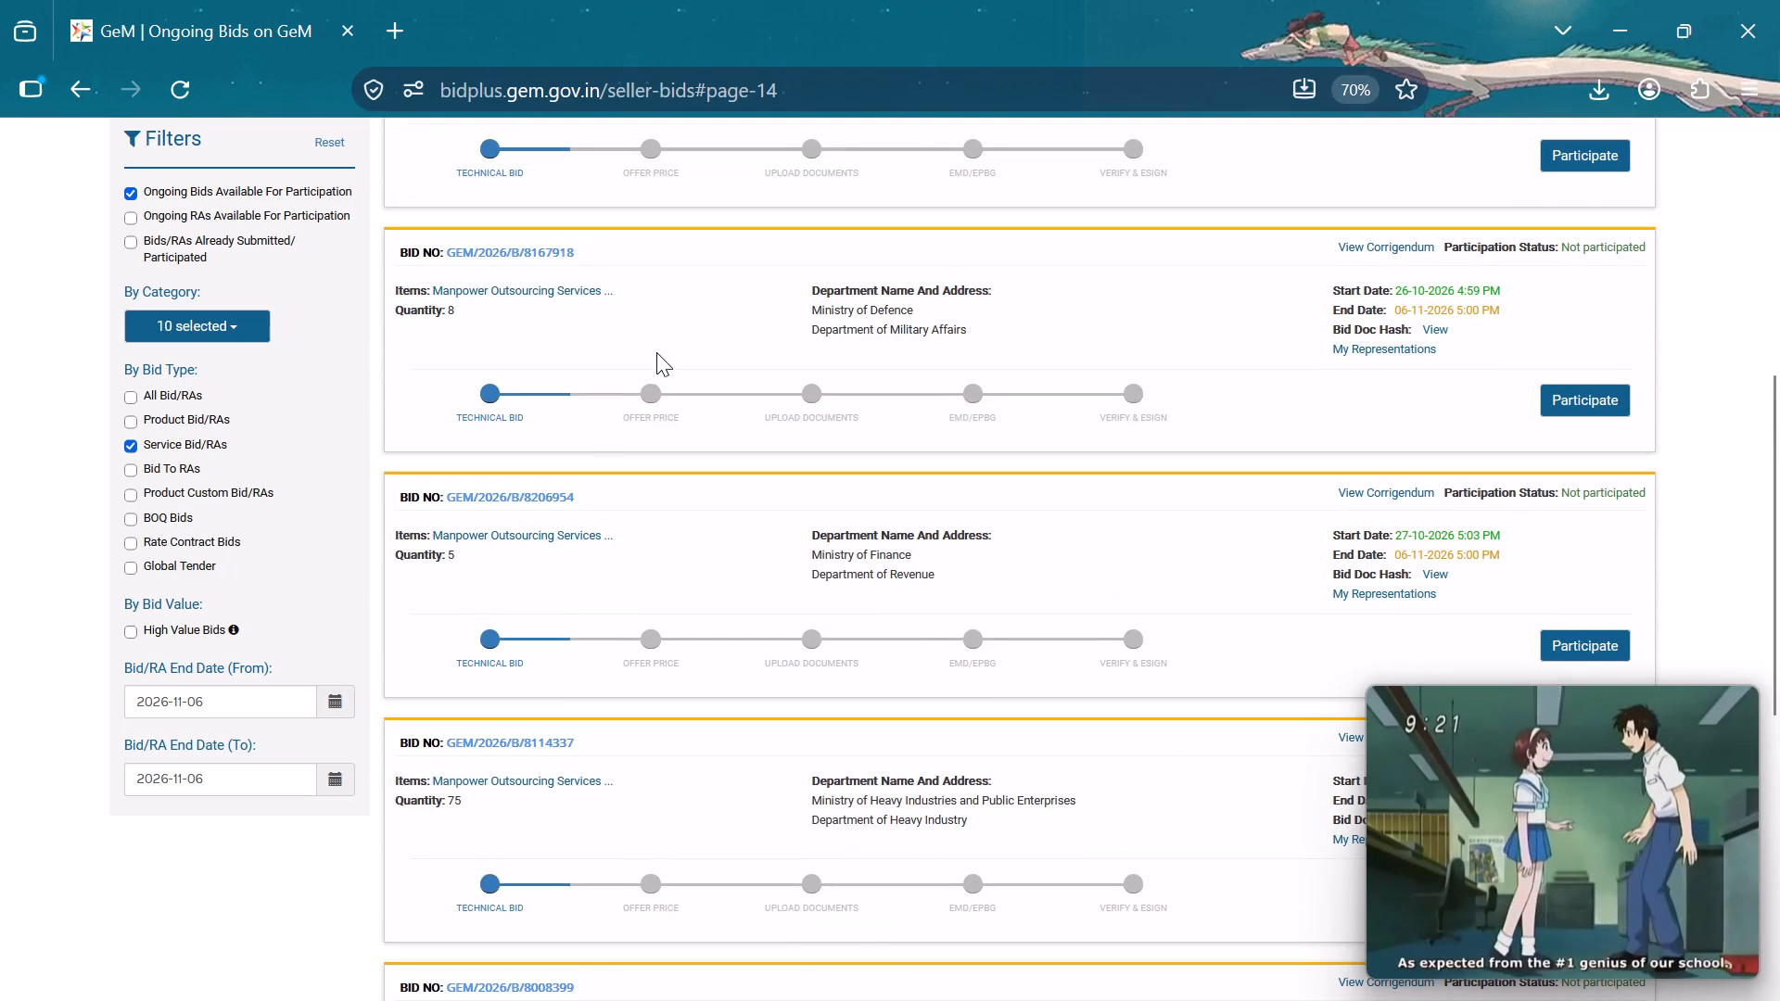
Download the document of the Department of Military Affairs bid GEM/2026/B/8167918 and close its PDF.
{"action": "left_click", "coordinate": [530, 256]}
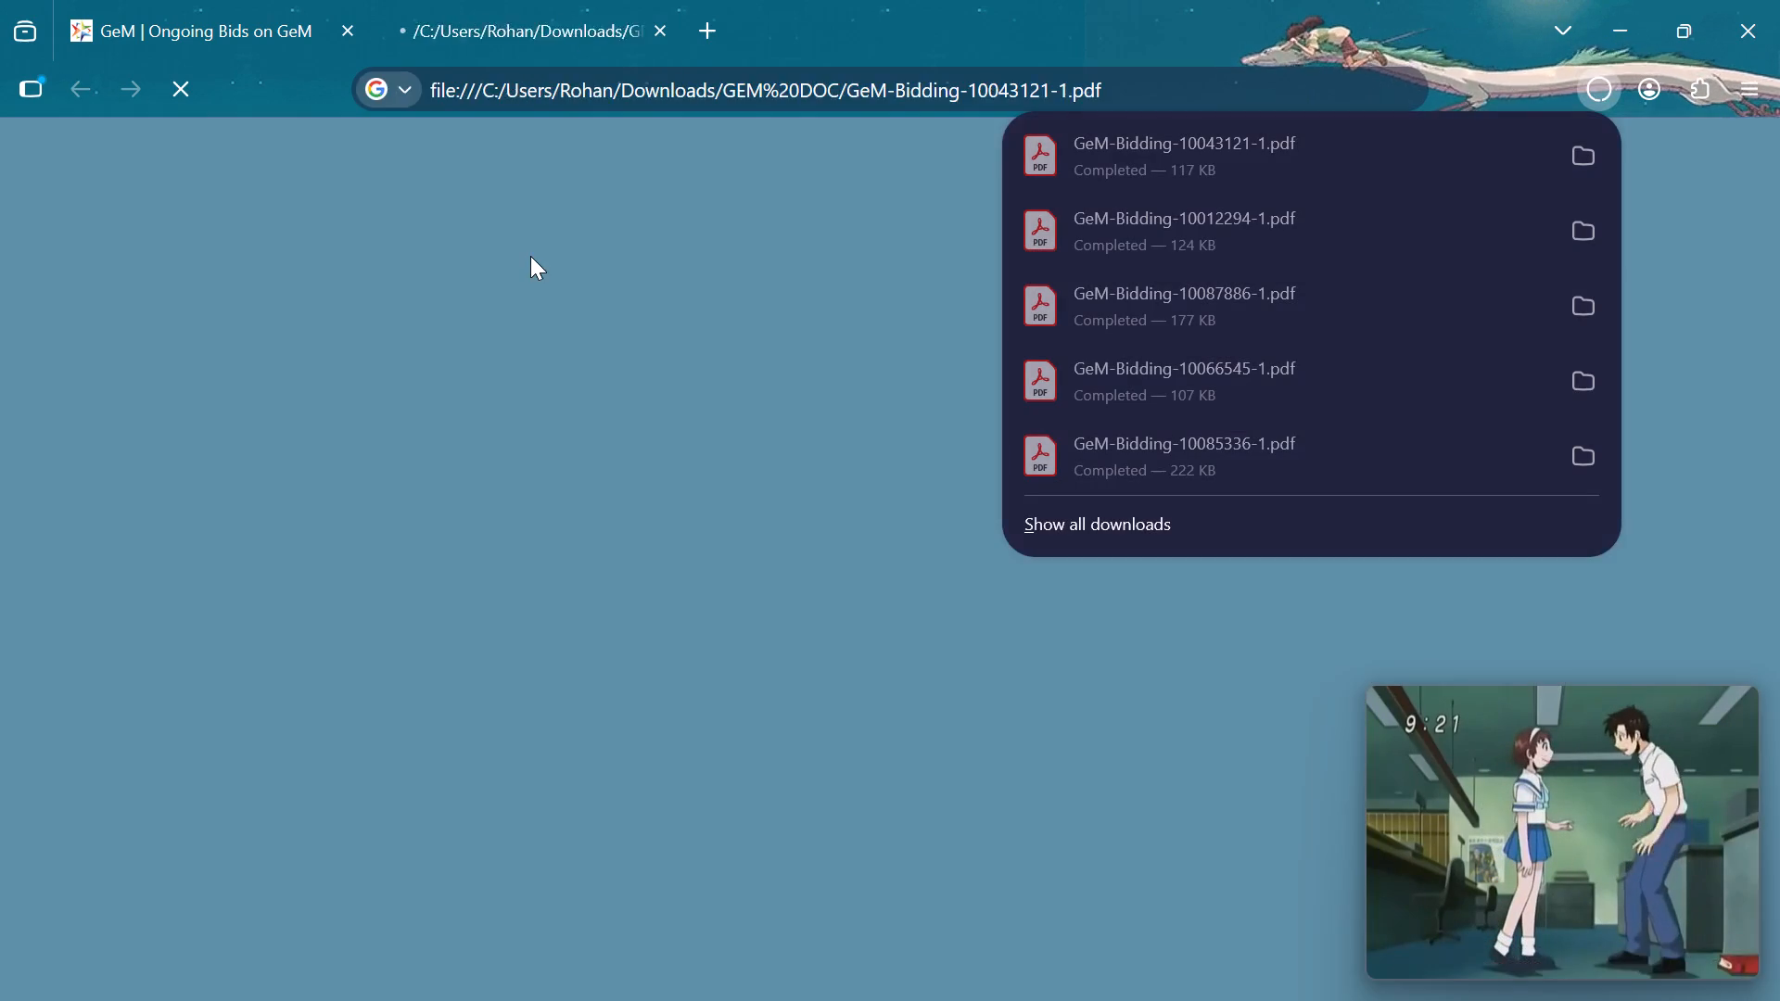
{"action": "left_click", "coordinate": [659, 36]}
Download the document of the Department of Heavy Industry bid GEM/2026/B/8114337 and close its PDF.
{"action": "scroll", "coordinate": [619, 535], "scroll_direction": "down", "scroll_amount": 1}
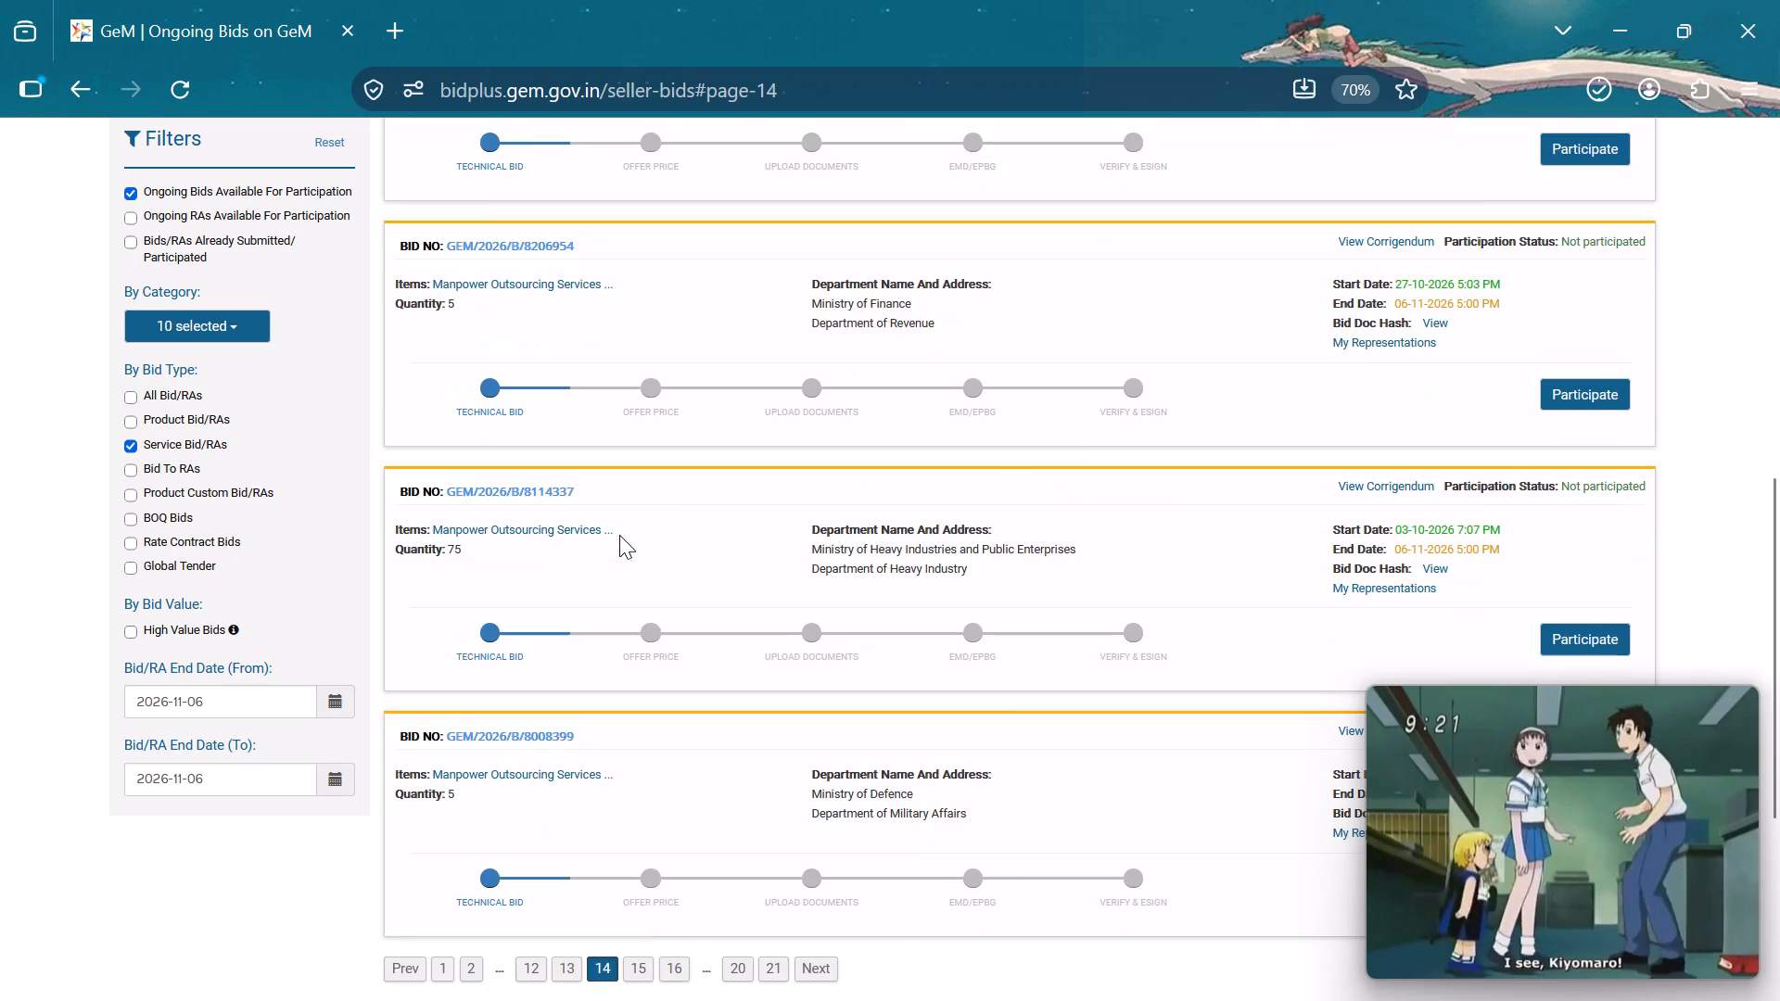
{"action": "scroll", "coordinate": [619, 535], "scroll_direction": "down", "scroll_amount": 1}
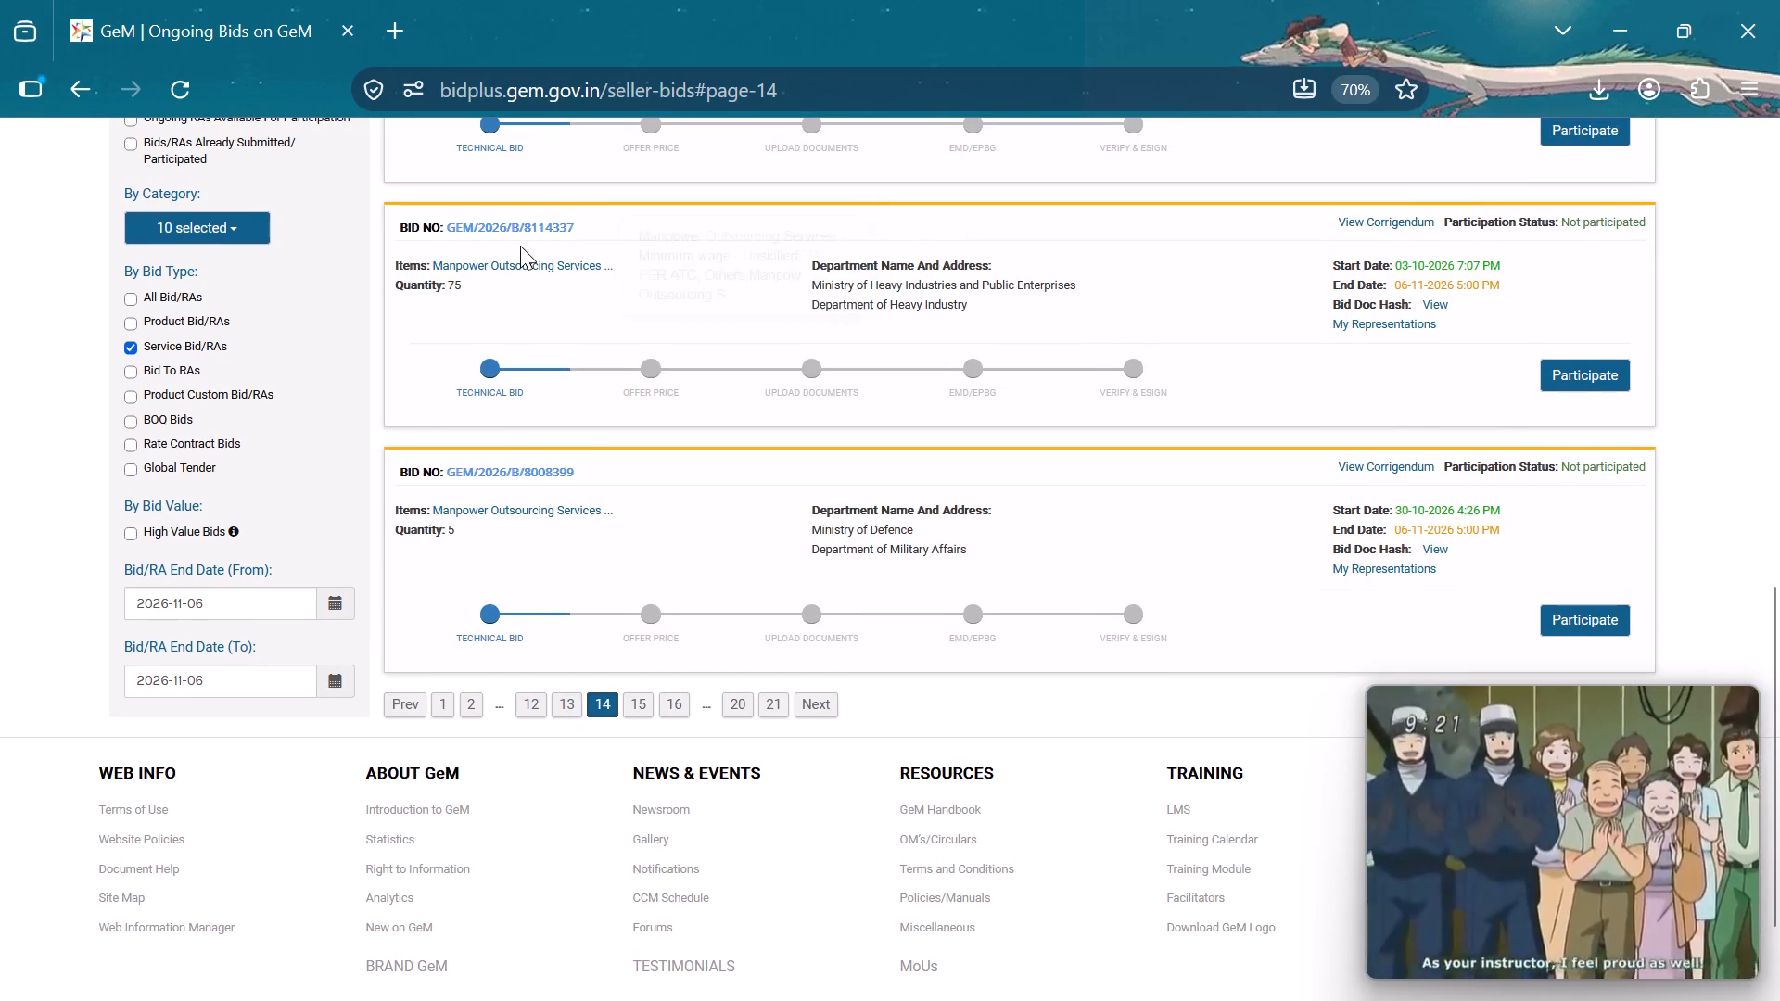
{"action": "left_click", "coordinate": [519, 233]}
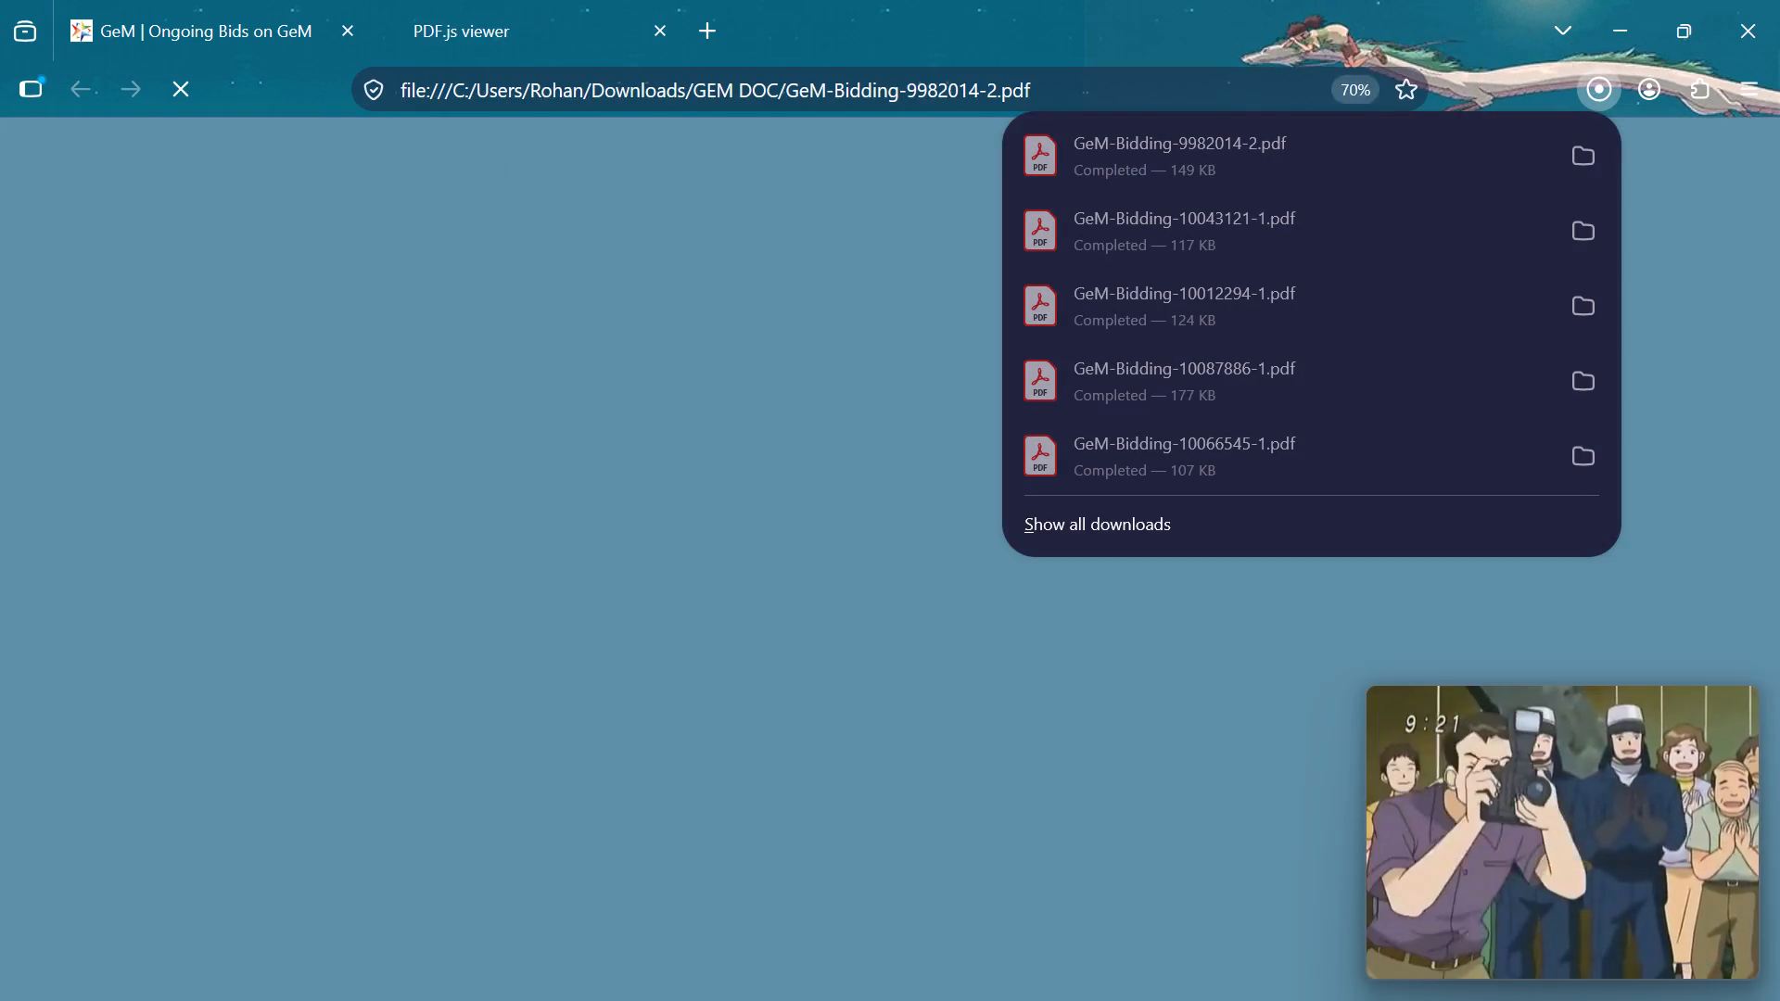
{"action": "left_click", "coordinate": [654, 34]}
Open results page 15, look through its bids and go on to page 16.
{"action": "scroll", "coordinate": [623, 516], "scroll_direction": "down", "scroll_amount": 1}
{"action": "left_click", "coordinate": [639, 557]}
{"action": "scroll", "coordinate": [639, 557], "scroll_direction": "up", "scroll_amount": 2}
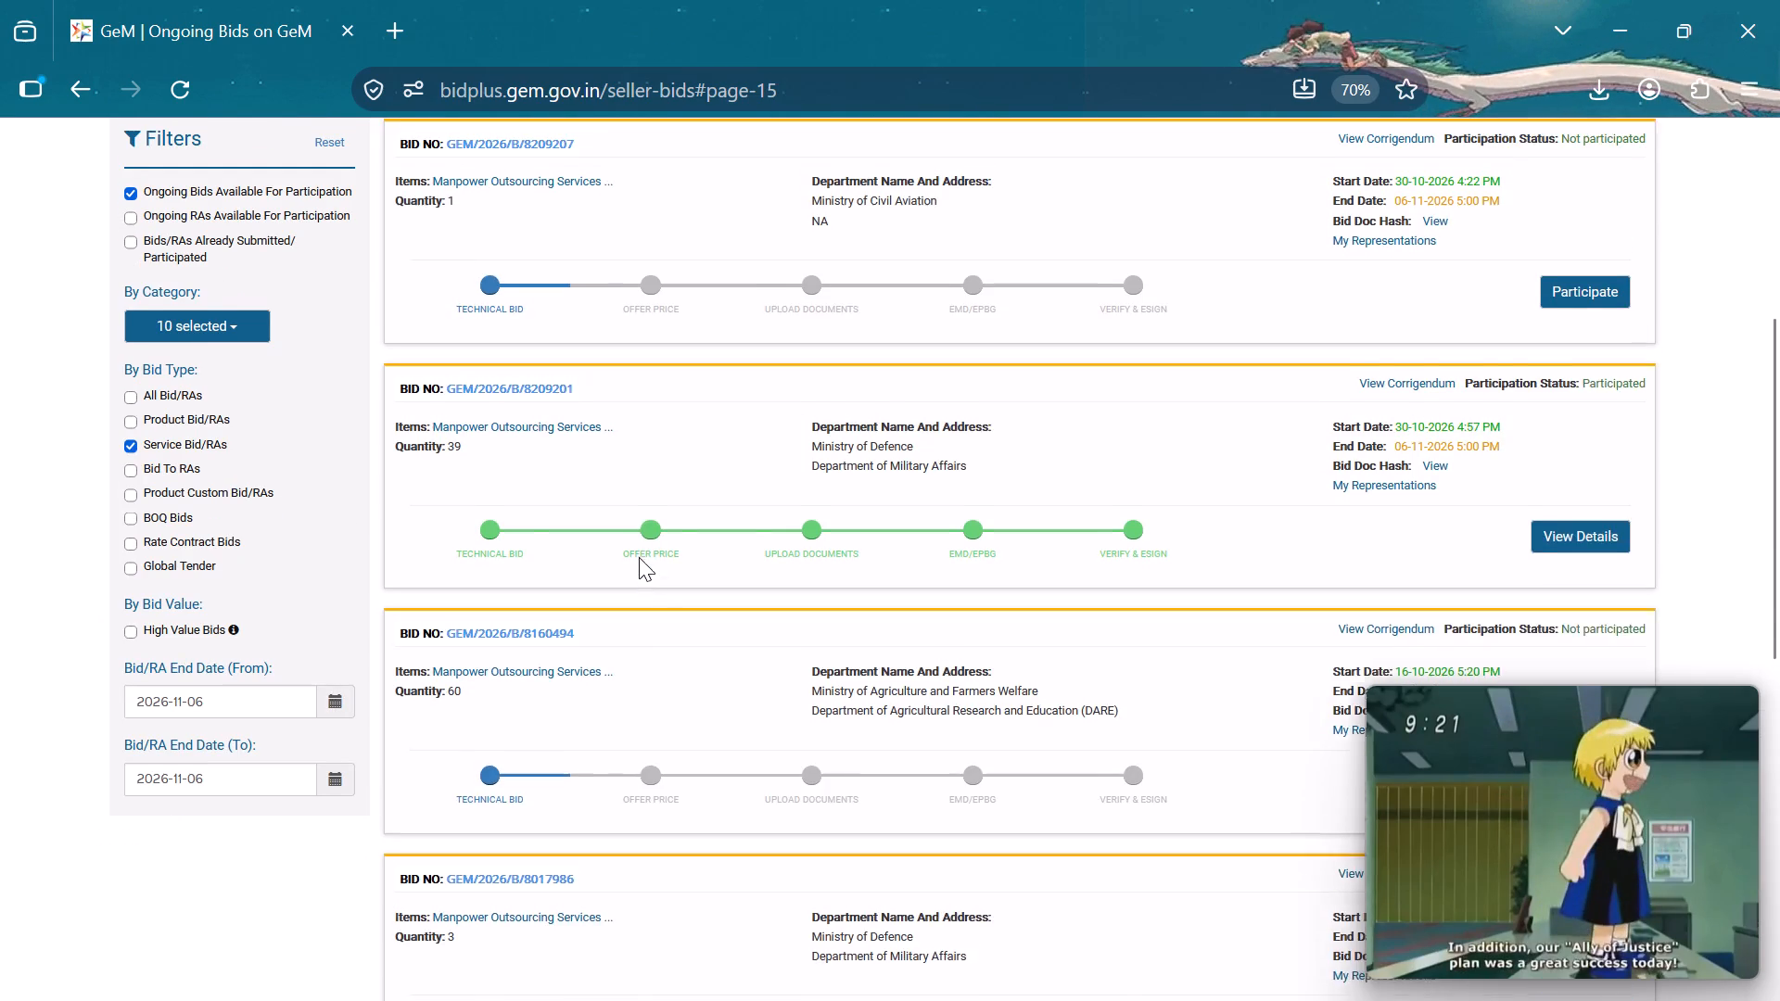
{"action": "scroll", "coordinate": [639, 557], "scroll_direction": "up", "scroll_amount": 1}
{"action": "scroll", "coordinate": [639, 557], "scroll_direction": "down", "scroll_amount": 2}
{"action": "scroll", "coordinate": [581, 468], "scroll_direction": "down", "scroll_amount": 4}
{"action": "left_click", "coordinate": [646, 556]}
On results page 16, download the document of the Narmada Water Resources bid GEM/2026/B/8183241 and close its PDF.
{"action": "scroll", "coordinate": [646, 556], "scroll_direction": "up", "scroll_amount": 1}
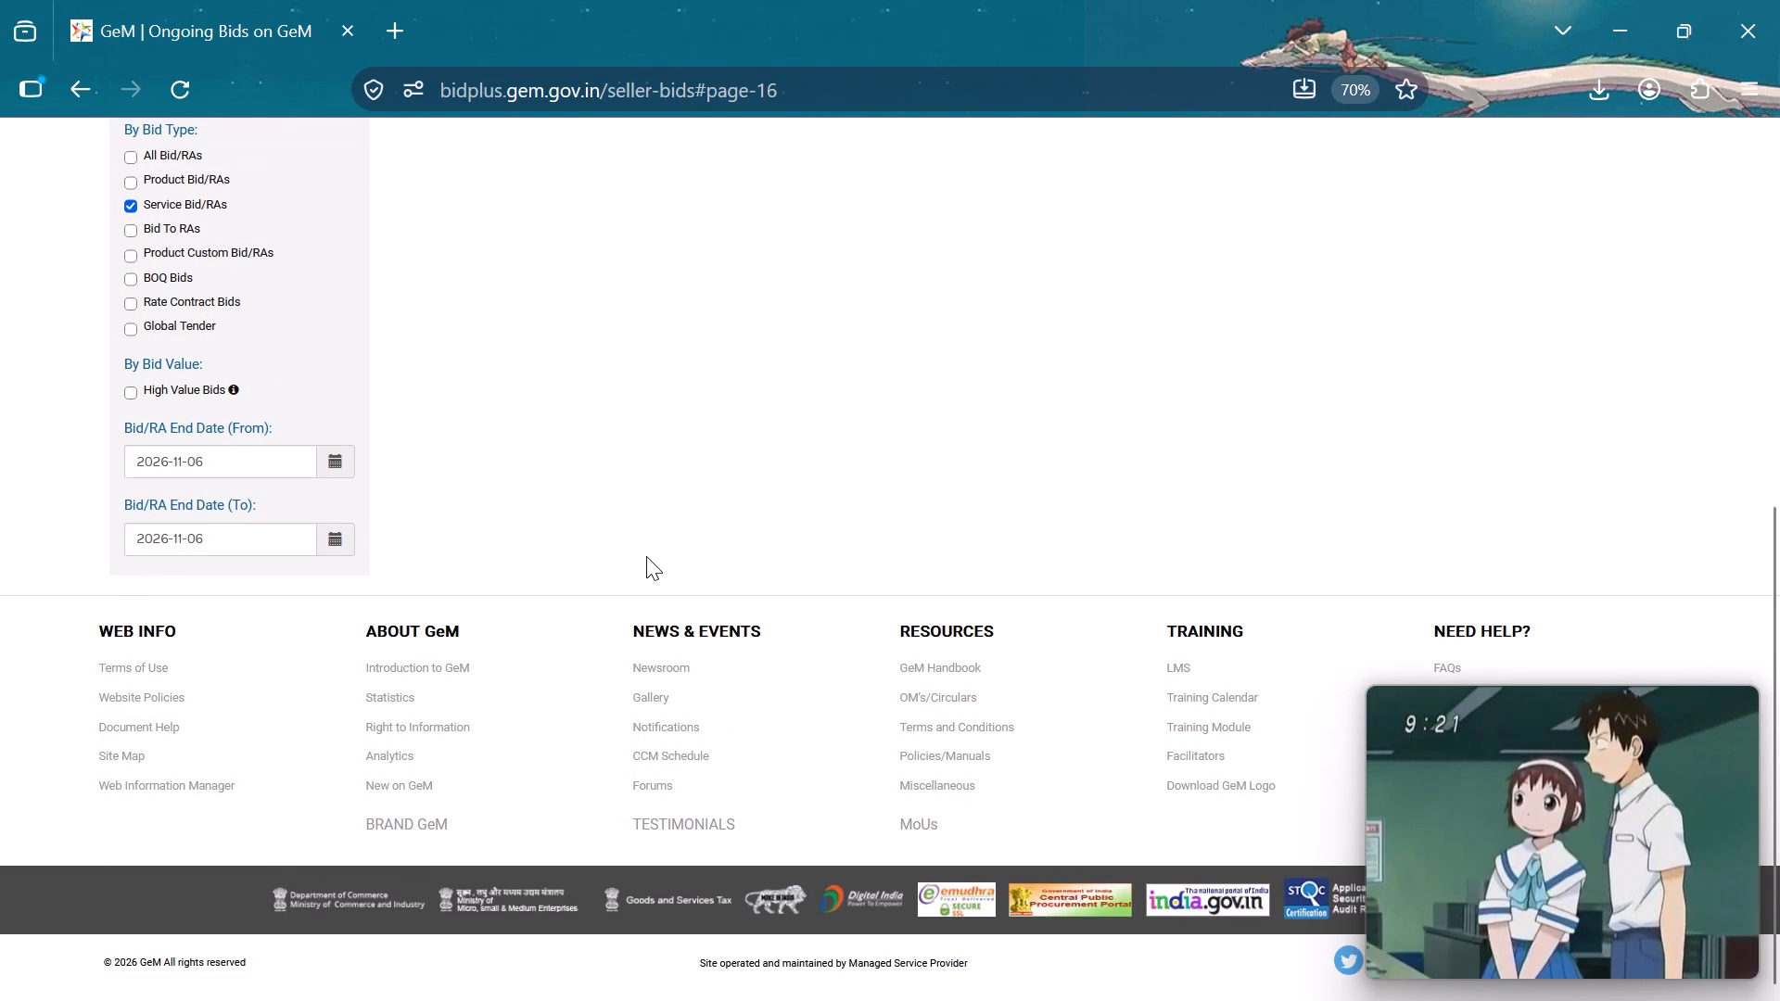
{"action": "scroll", "coordinate": [646, 556], "scroll_direction": "up", "scroll_amount": 1}
{"action": "scroll", "coordinate": [646, 556], "scroll_direction": "down", "scroll_amount": 1}
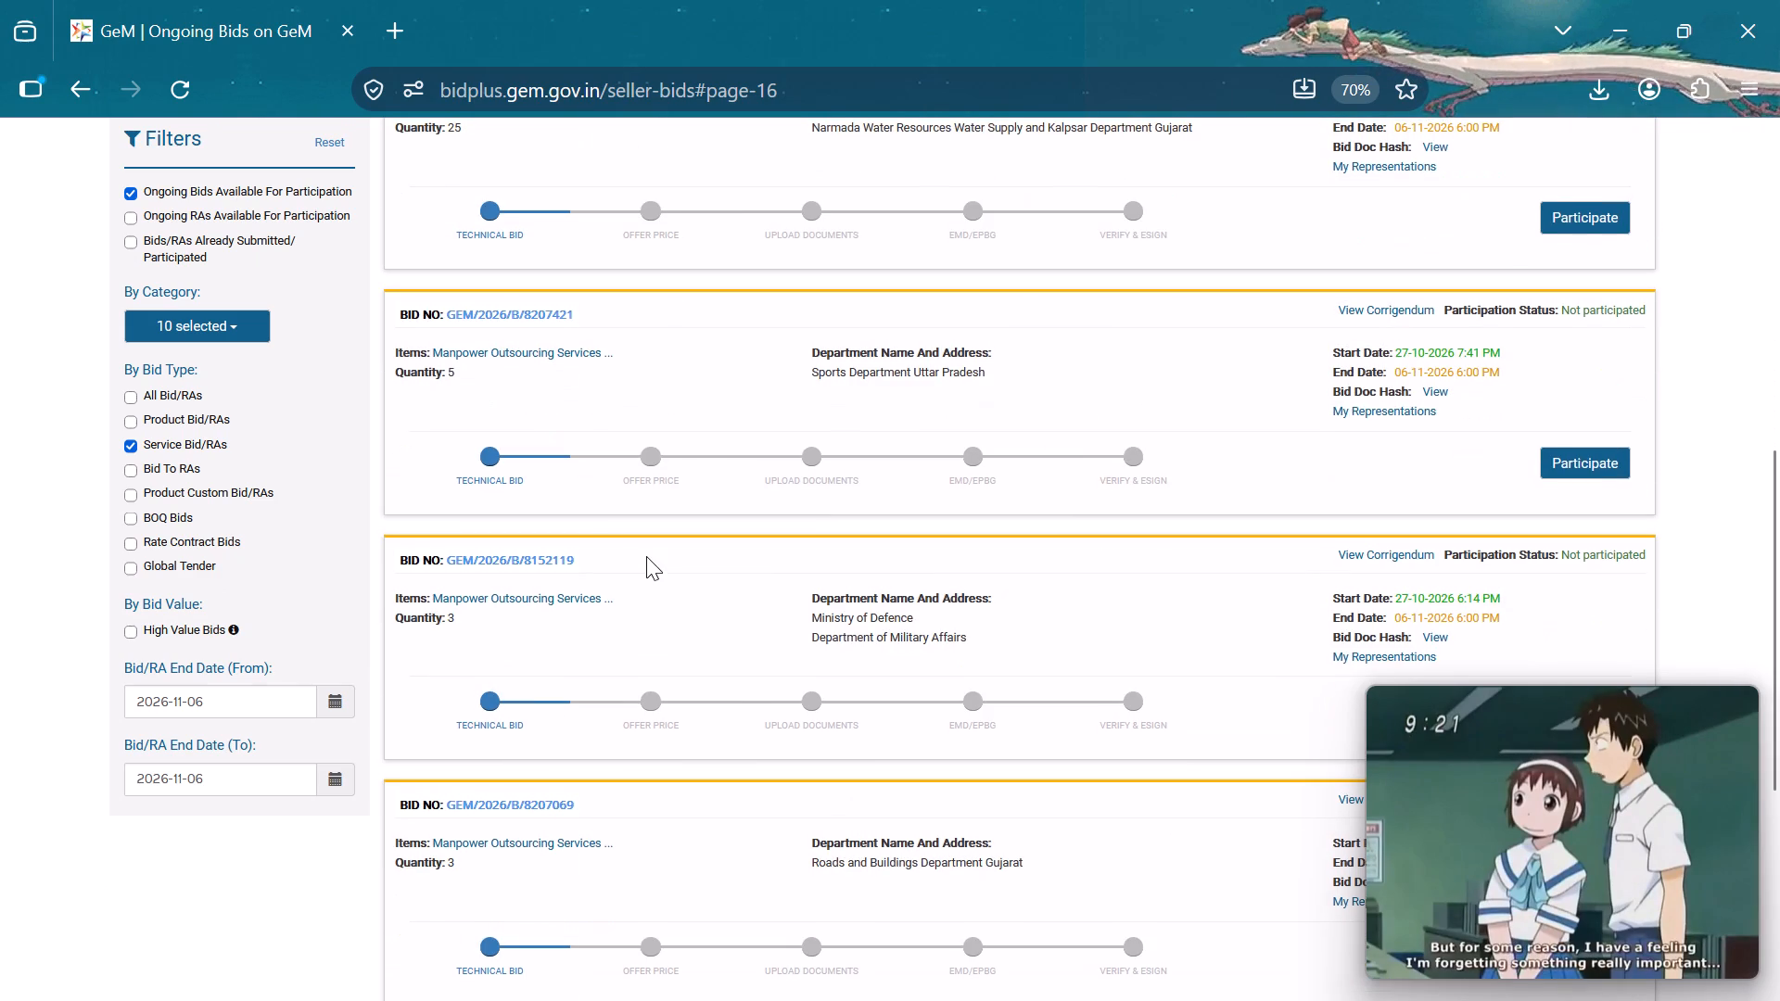
{"action": "scroll", "coordinate": [646, 556], "scroll_direction": "up", "scroll_amount": 1}
{"action": "left_click", "coordinate": [492, 204]}
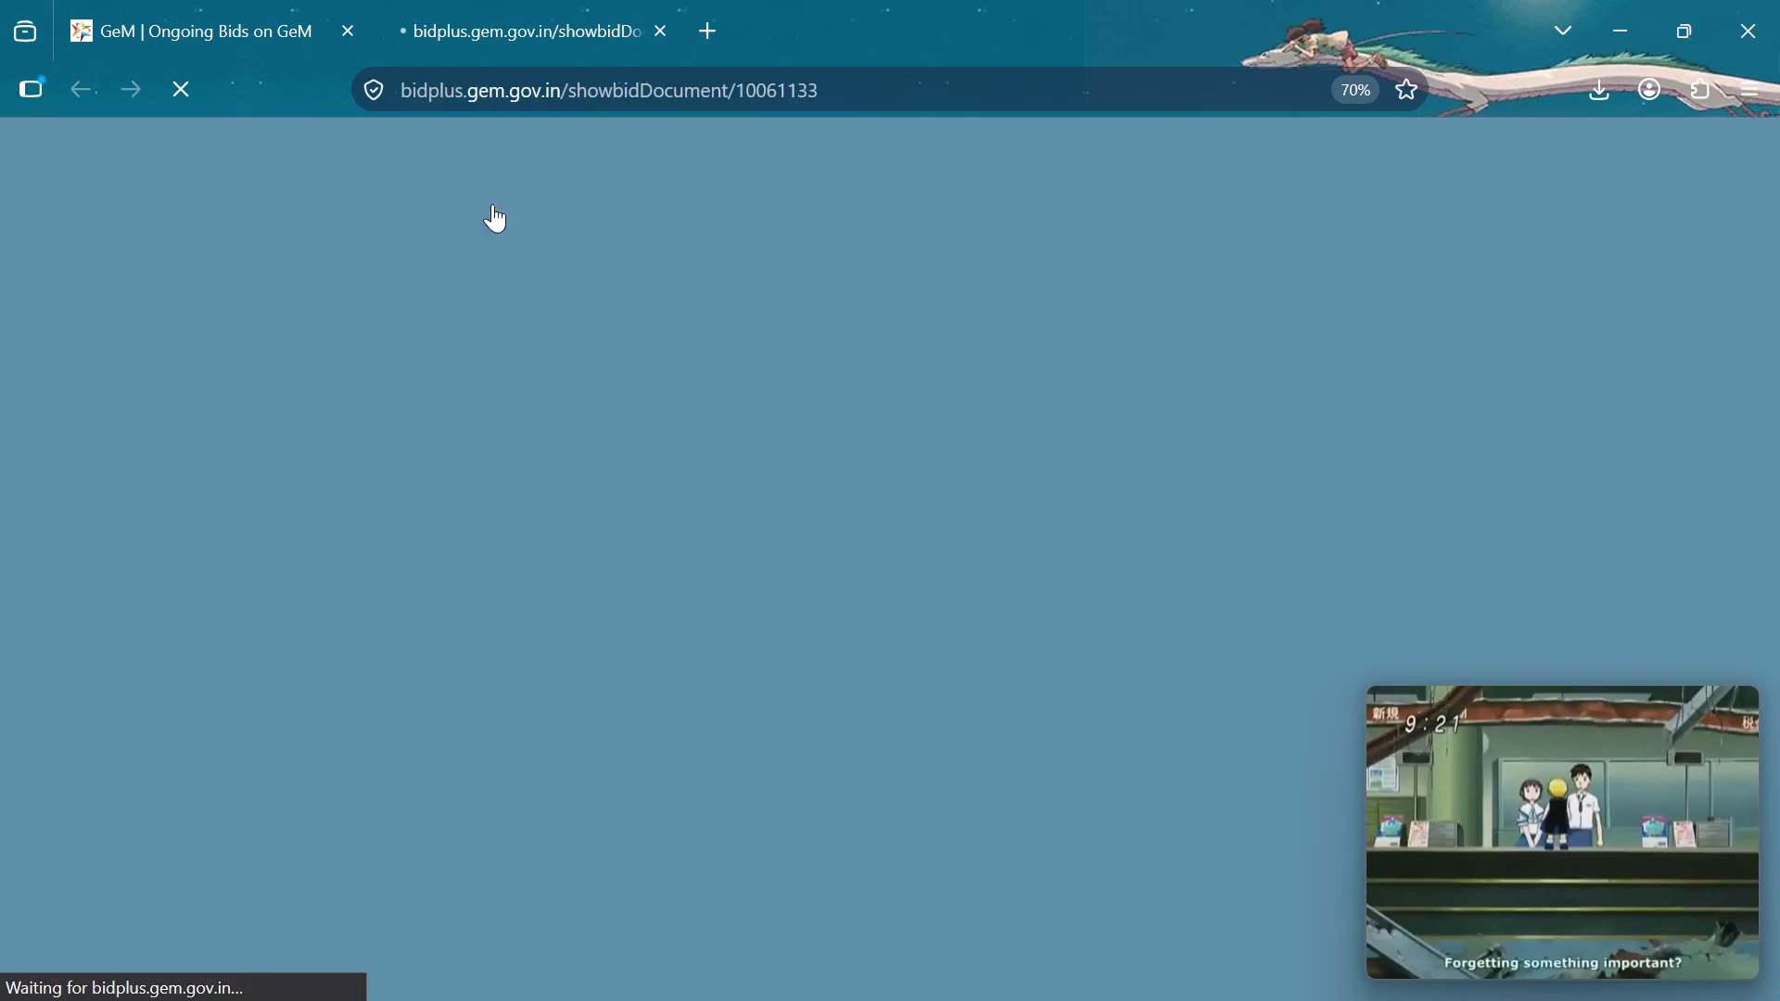
{"action": "left_click", "coordinate": [658, 34]}
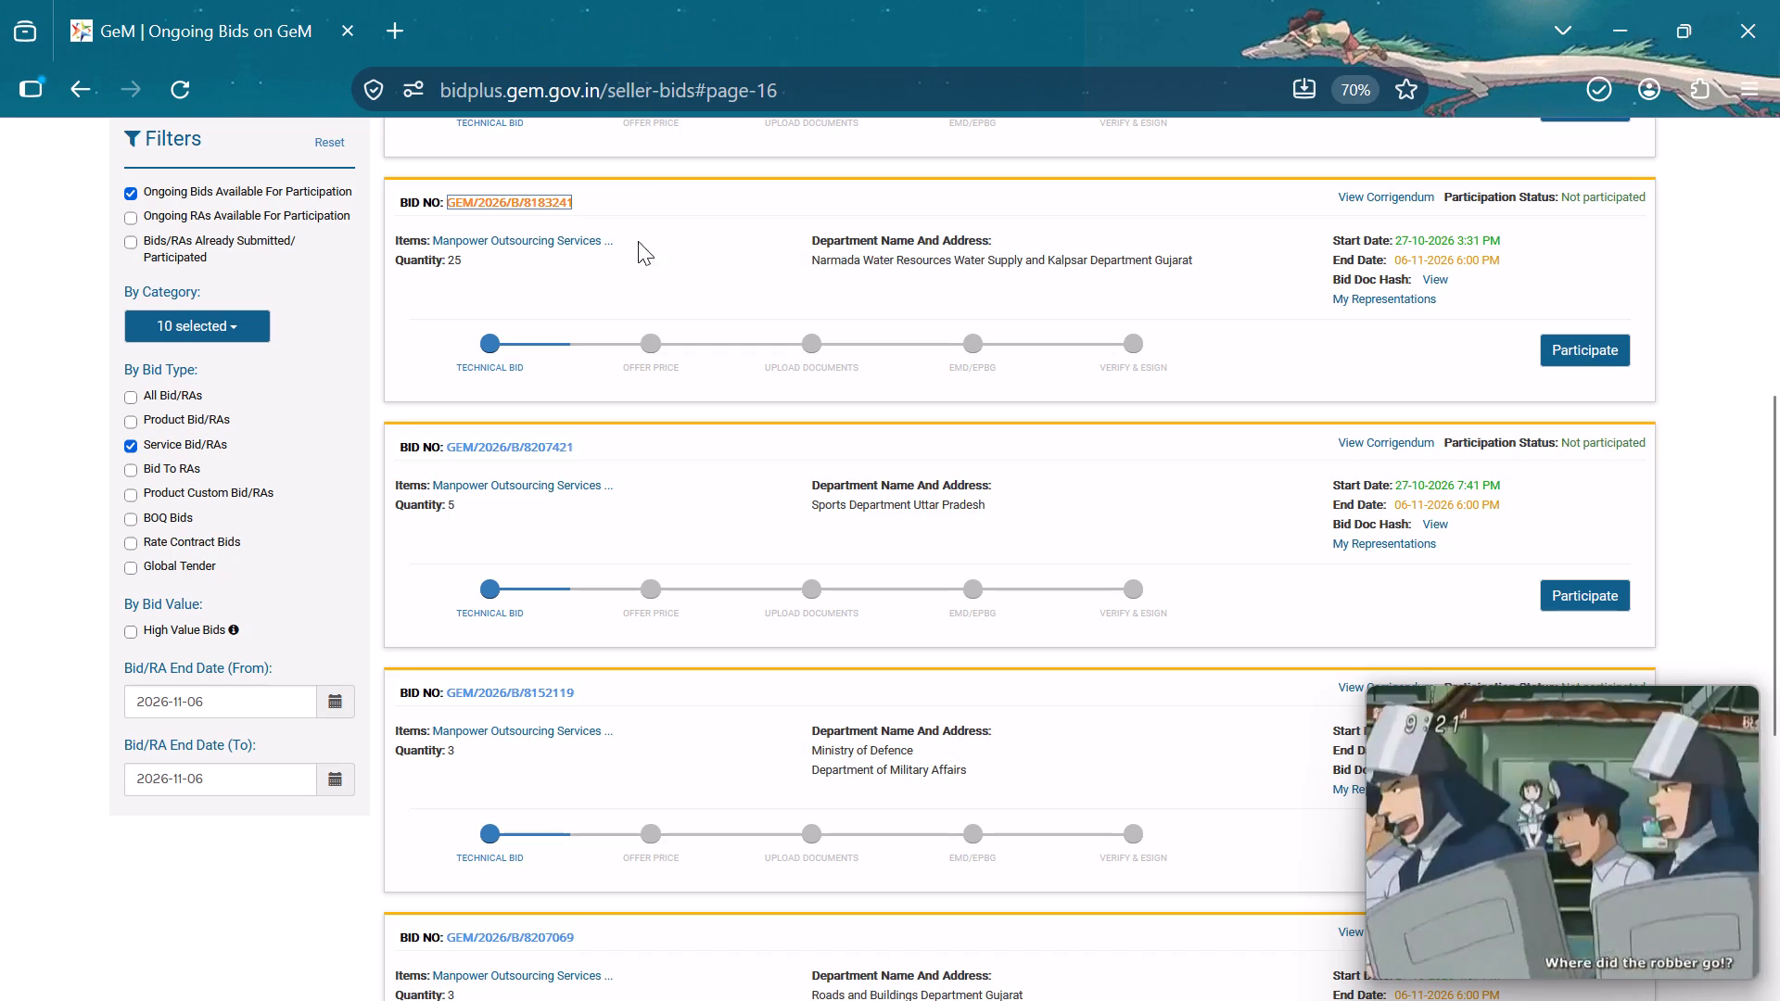
Open results page 17, download the document of the Department of Military Affairs bid GEM/2026/B/8159121 and close its PDF.
{"action": "scroll", "coordinate": [616, 457], "scroll_direction": "down", "scroll_amount": 1}
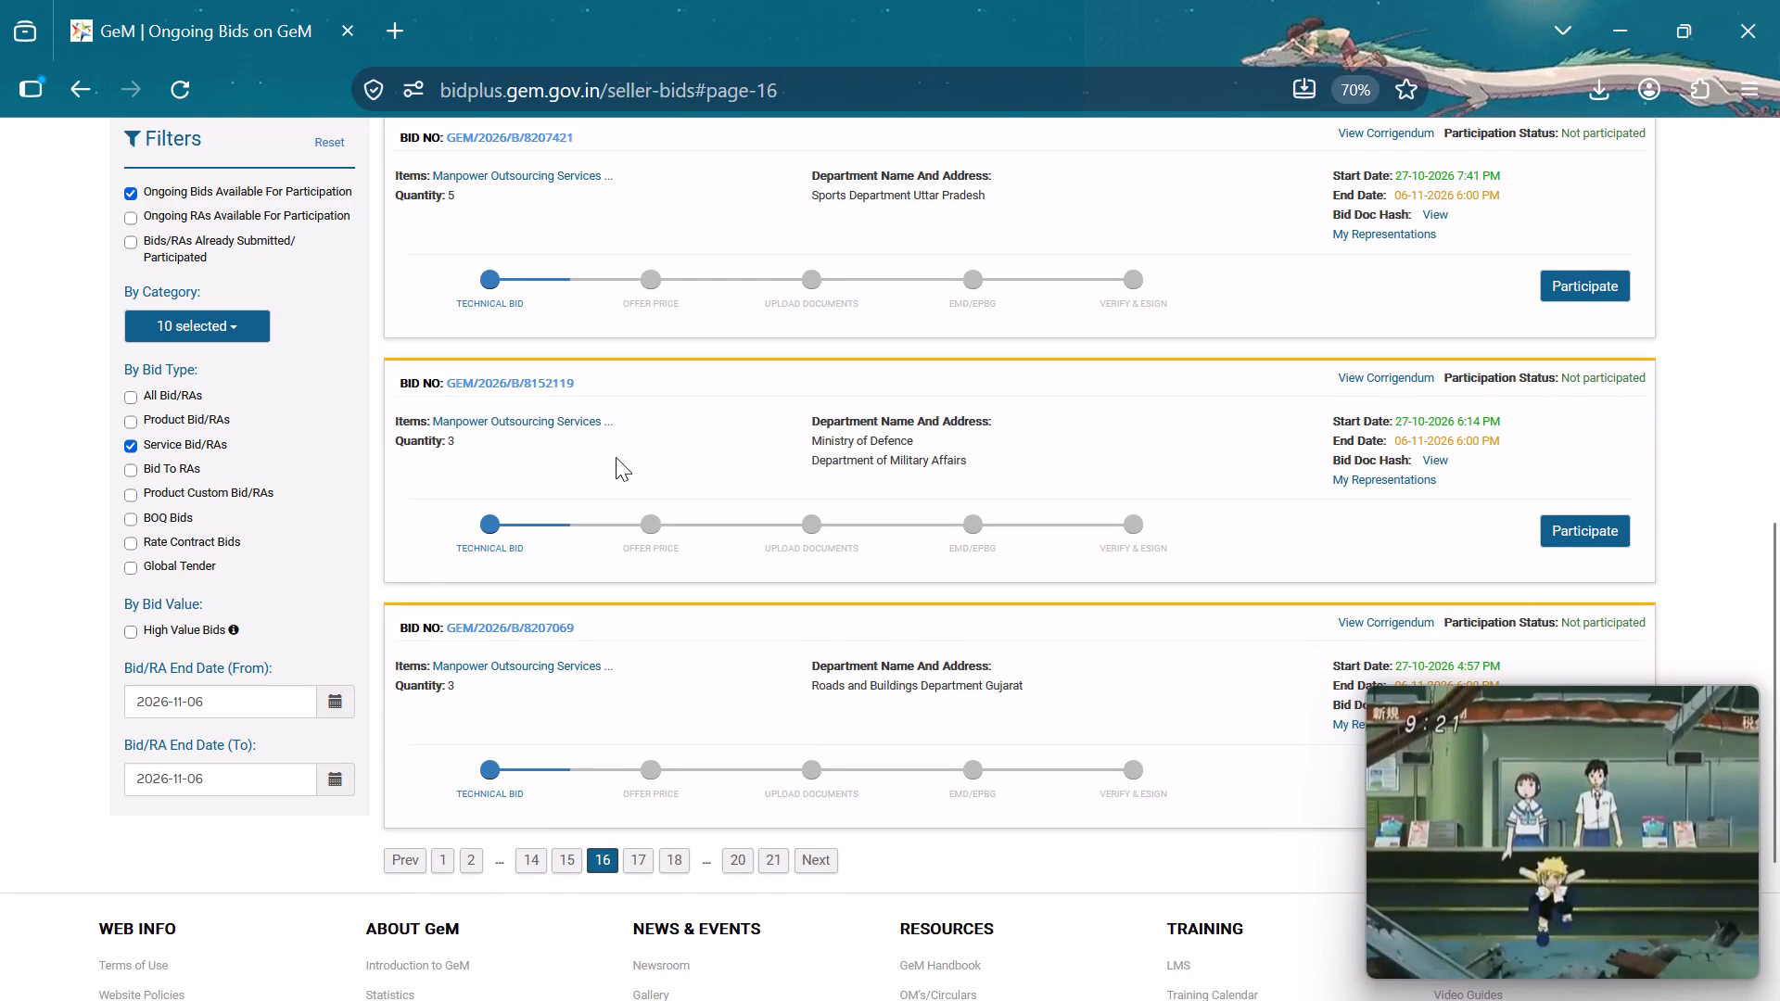
{"action": "scroll", "coordinate": [616, 457], "scroll_direction": "down", "scroll_amount": 1}
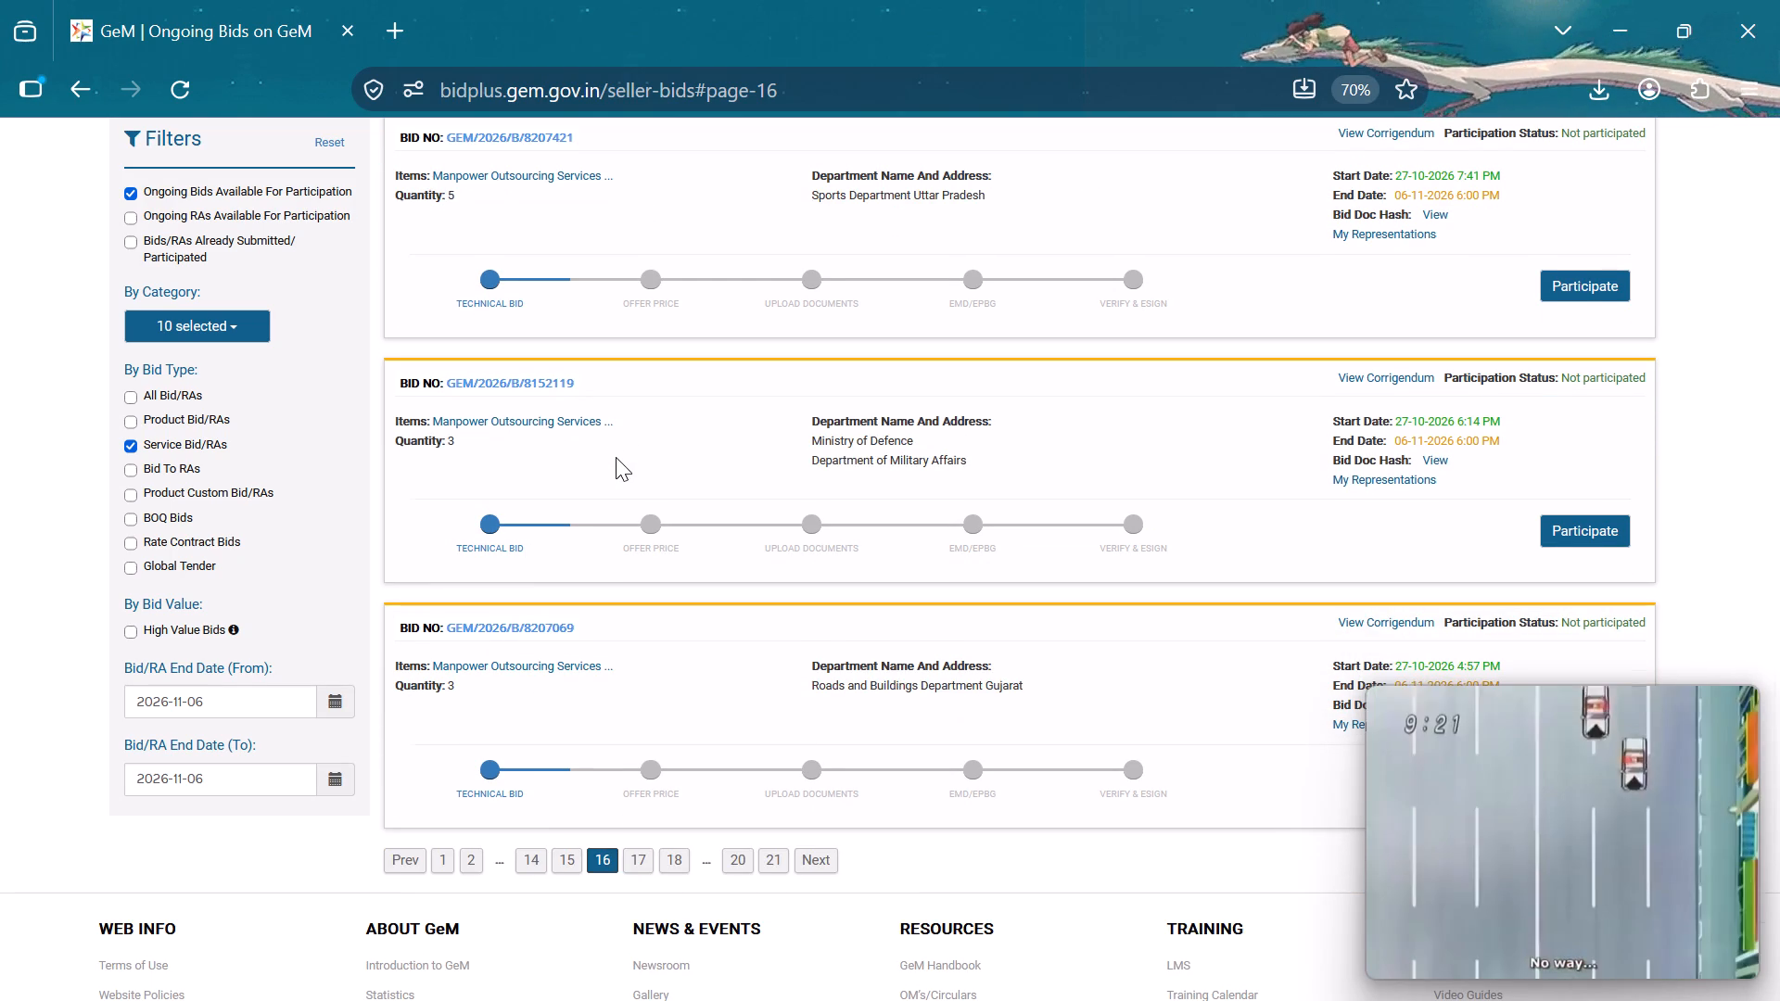
{"action": "scroll", "coordinate": [616, 457], "scroll_direction": "down", "scroll_amount": 3}
{"action": "left_click", "coordinate": [640, 559]}
{"action": "scroll", "coordinate": [640, 559], "scroll_direction": "up", "scroll_amount": 1}
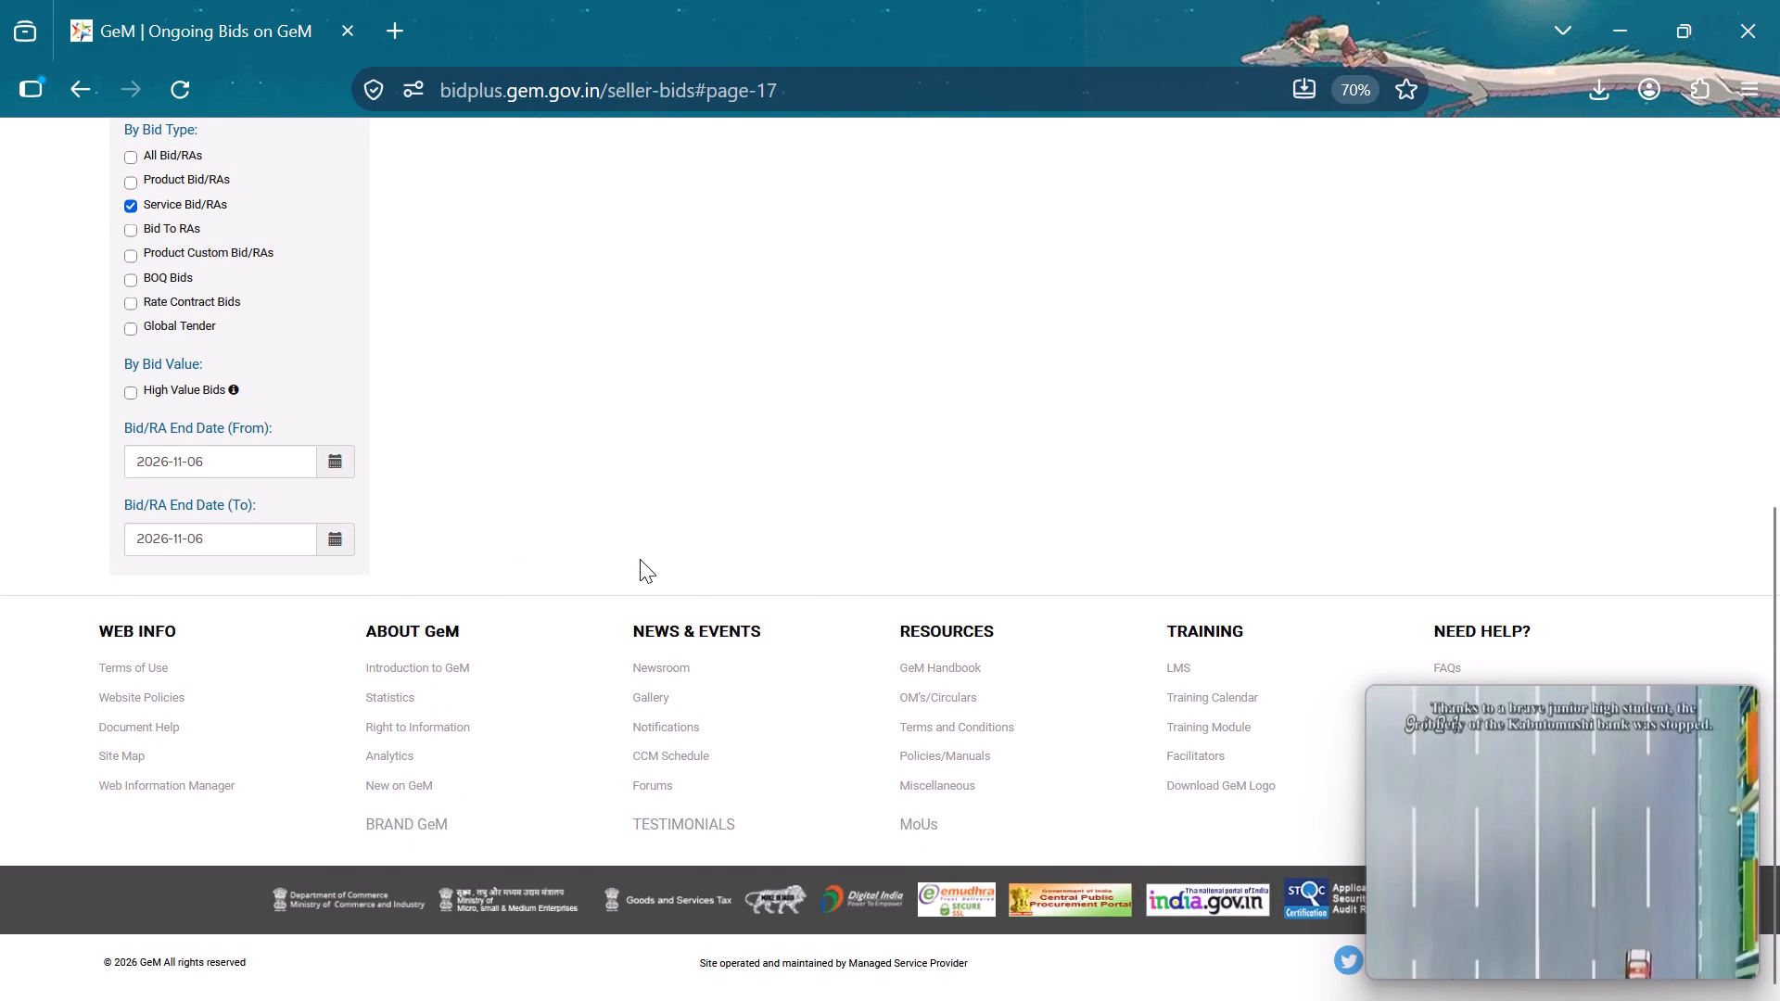
{"action": "scroll", "coordinate": [640, 559], "scroll_direction": "up", "scroll_amount": 1}
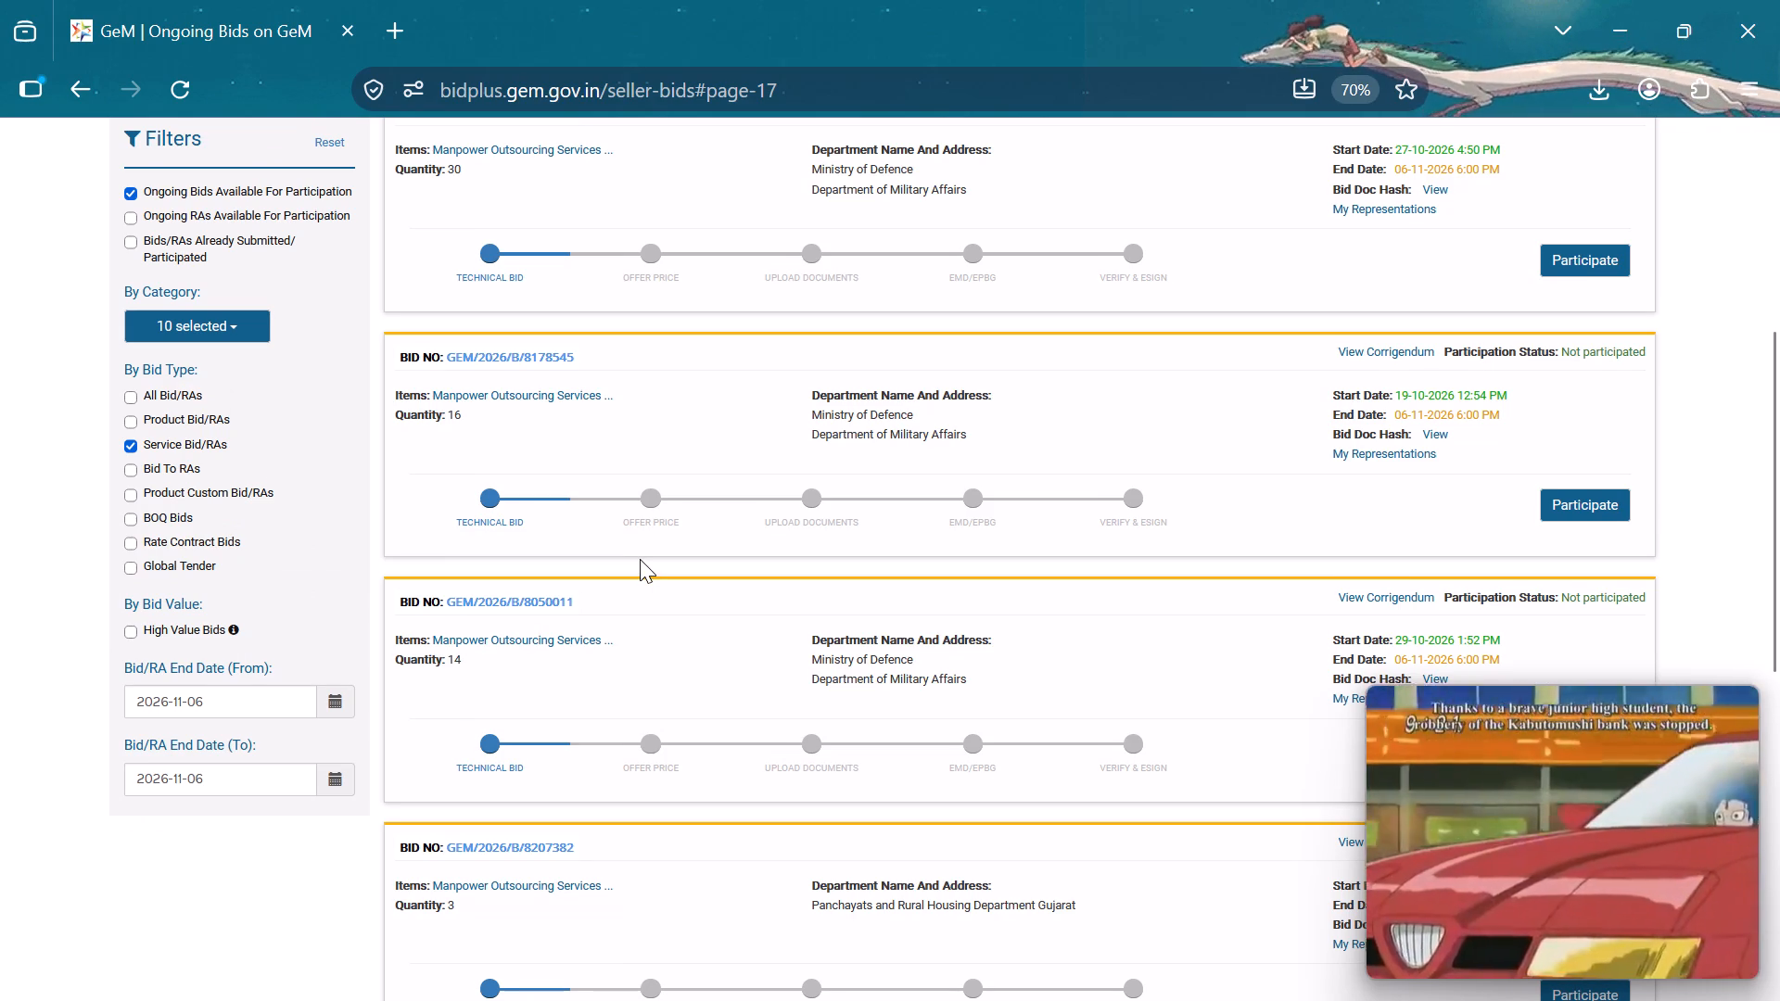
{"action": "scroll", "coordinate": [640, 559], "scroll_direction": "up", "scroll_amount": 1}
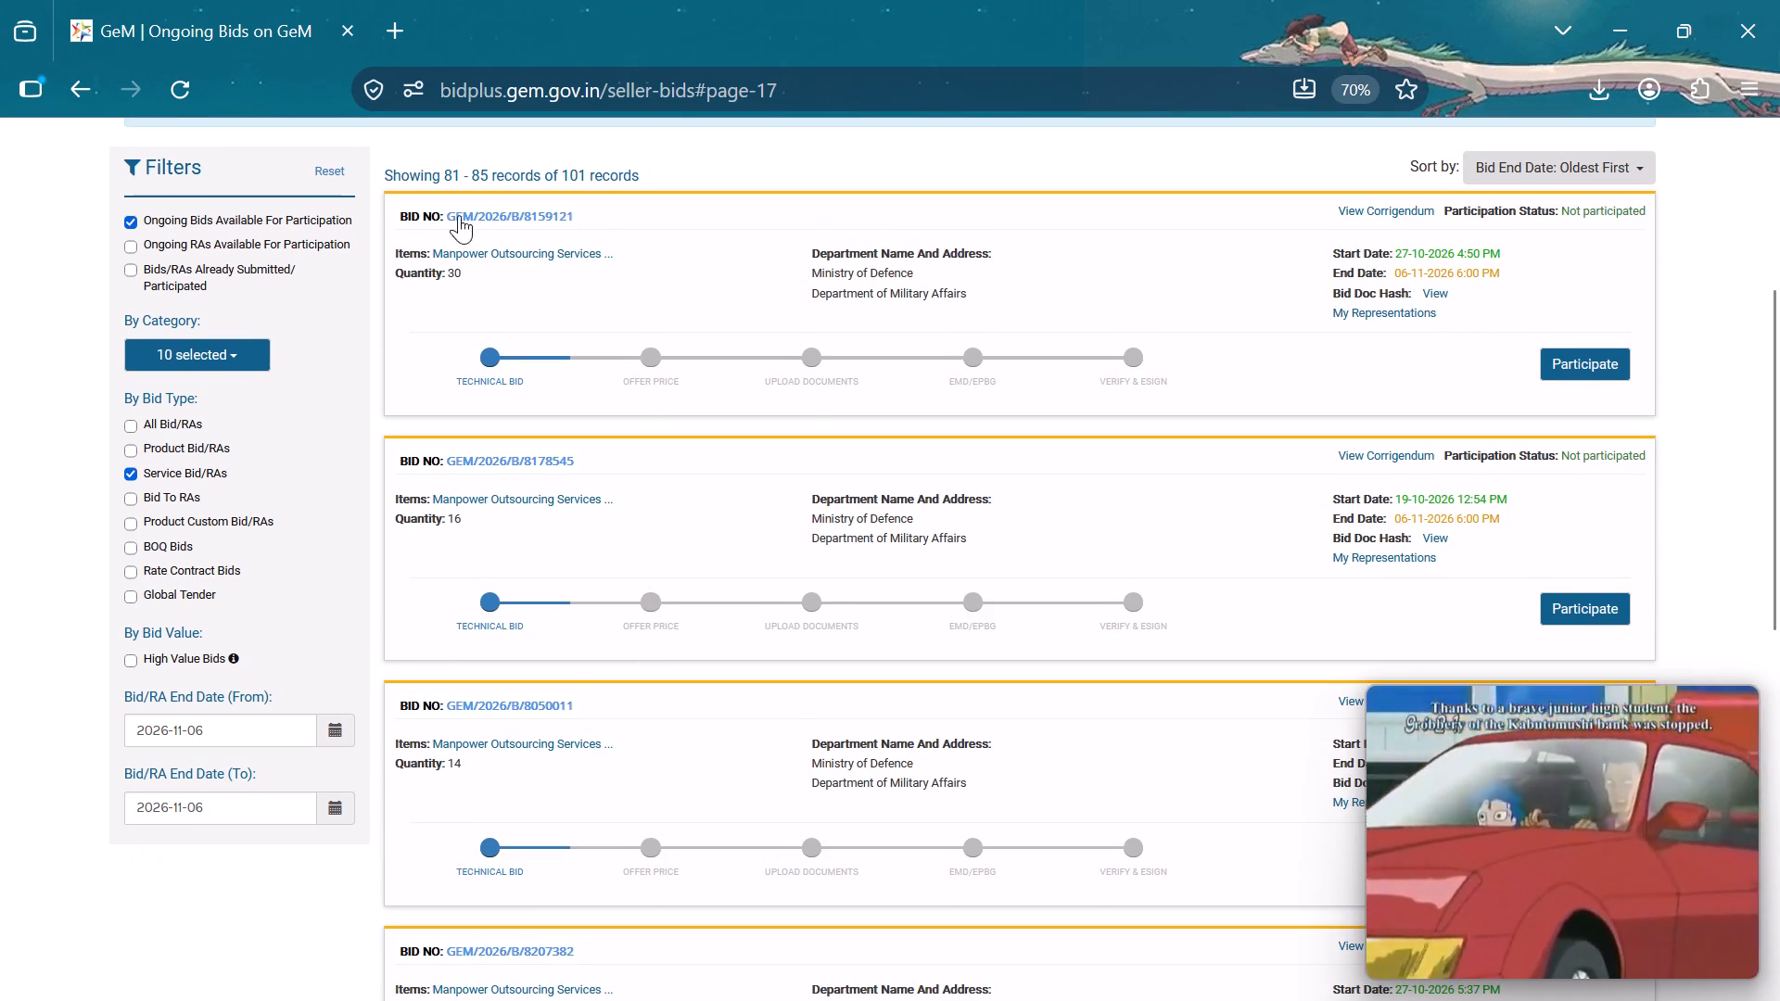
{"action": "left_click", "coordinate": [463, 209]}
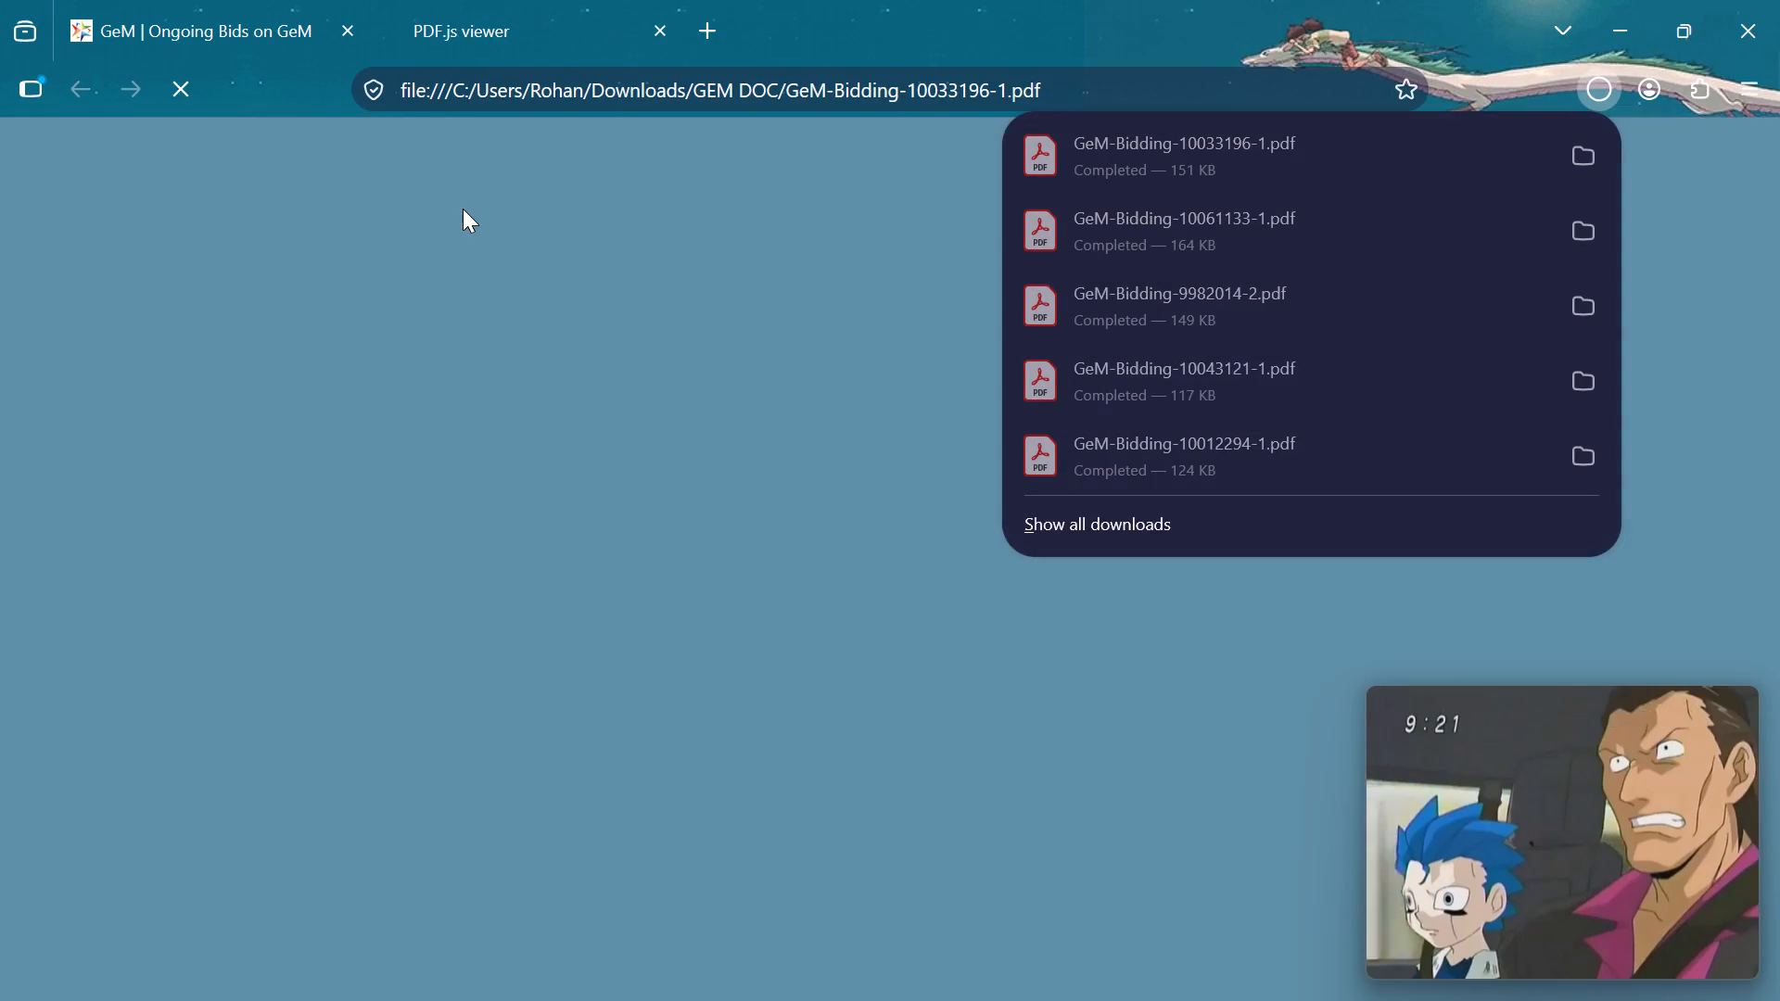
{"action": "left_click", "coordinate": [652, 31]}
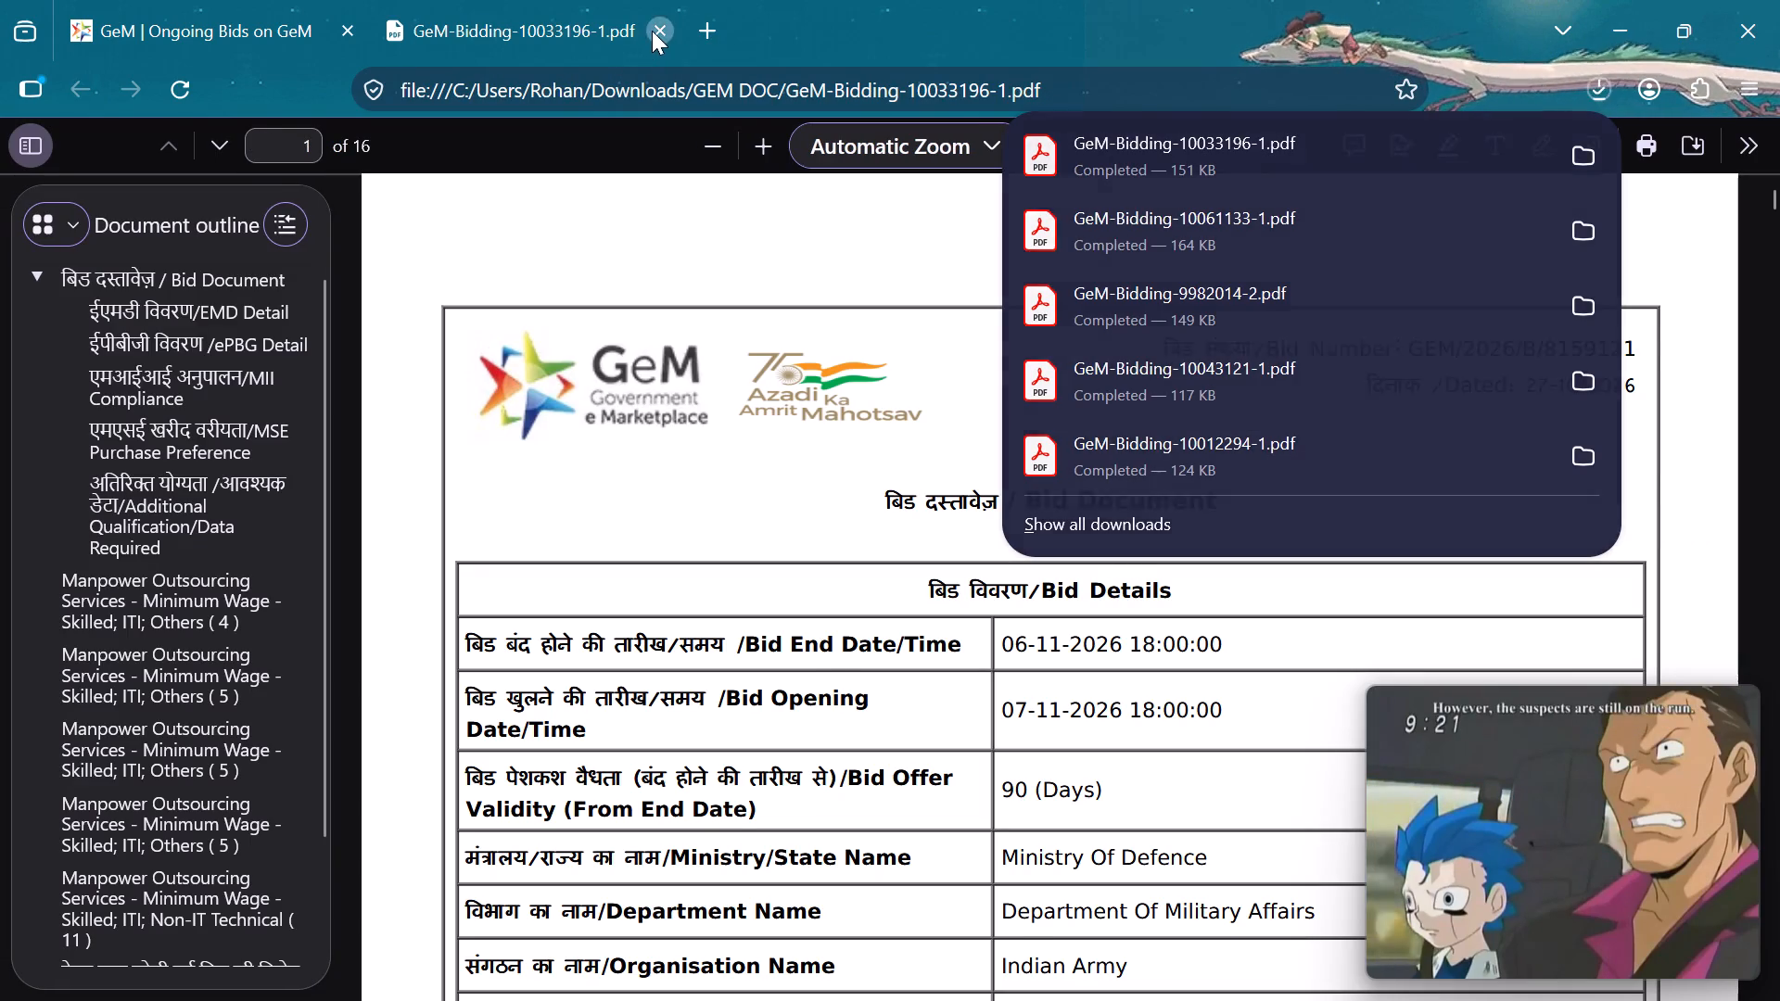
Download the document of the Department of Military Affairs bid GEM/2026/B/8178545 and close its PDF.
{"action": "scroll", "coordinate": [672, 445], "scroll_direction": "down", "scroll_amount": 1}
{"action": "left_click", "coordinate": [554, 264]}
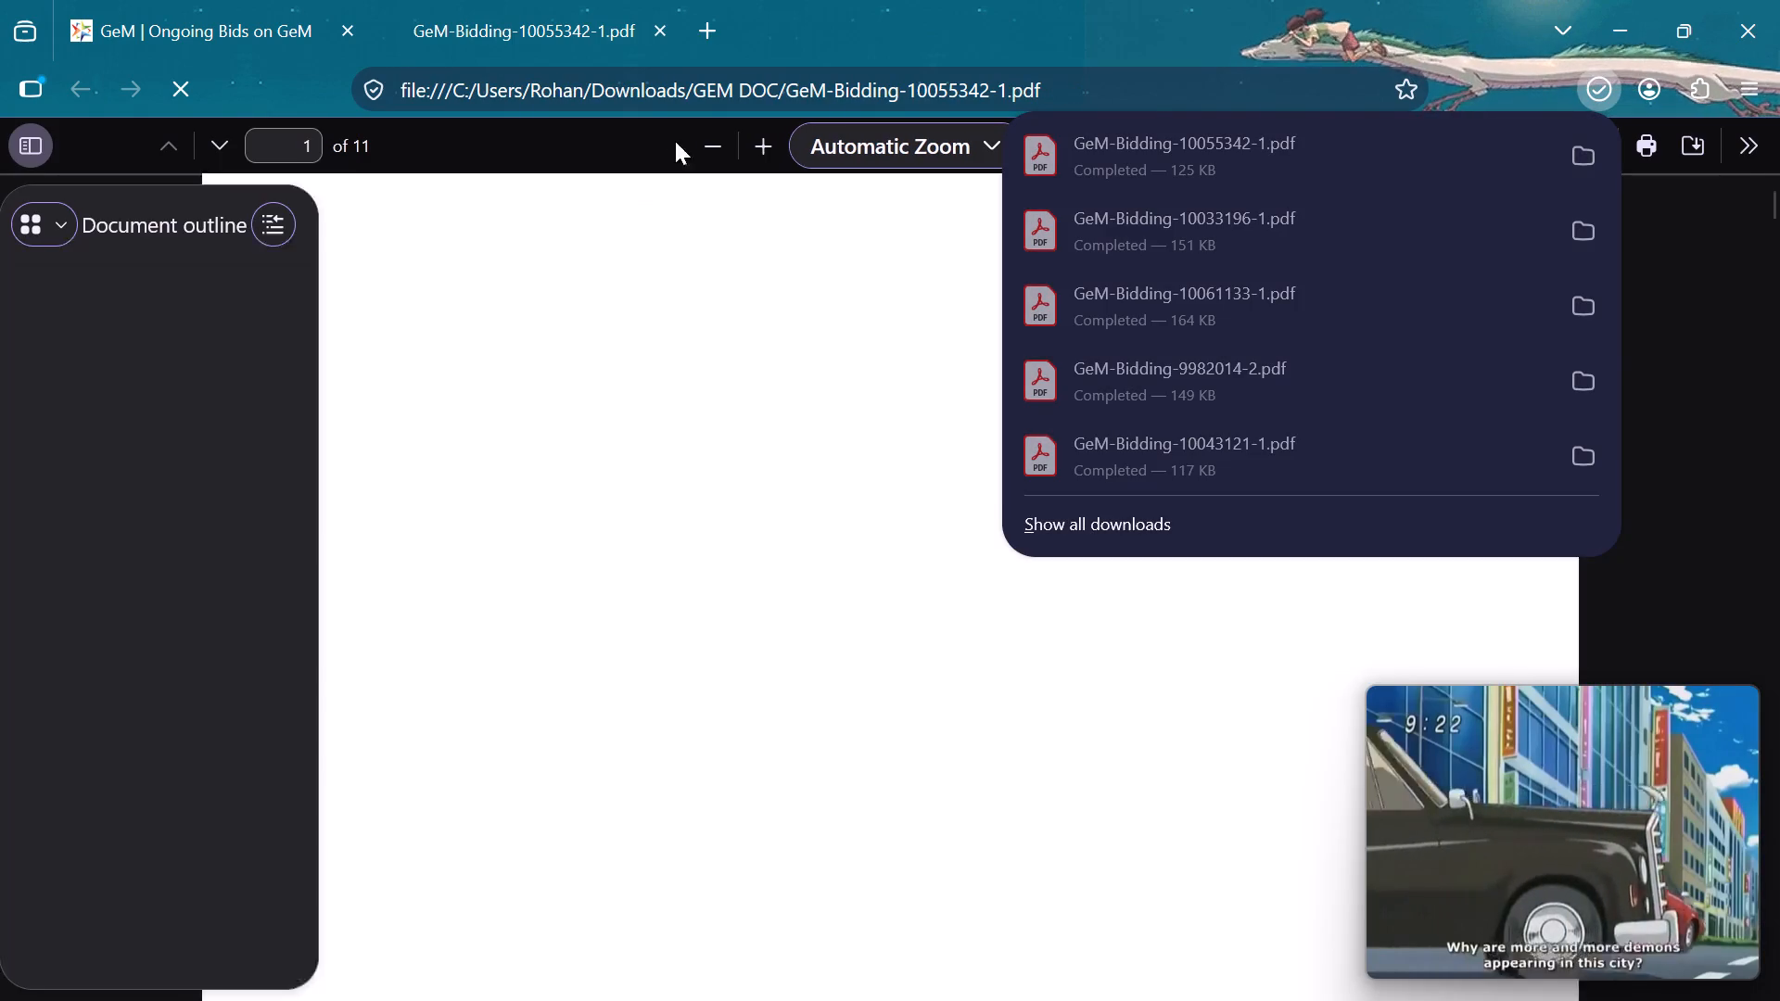
{"action": "left_click", "coordinate": [656, 26]}
Download the document of the Department of Military Affairs bid GEM/2026/B/8050011 and close its PDF.
{"action": "scroll", "coordinate": [645, 526], "scroll_direction": "down", "scroll_amount": 1}
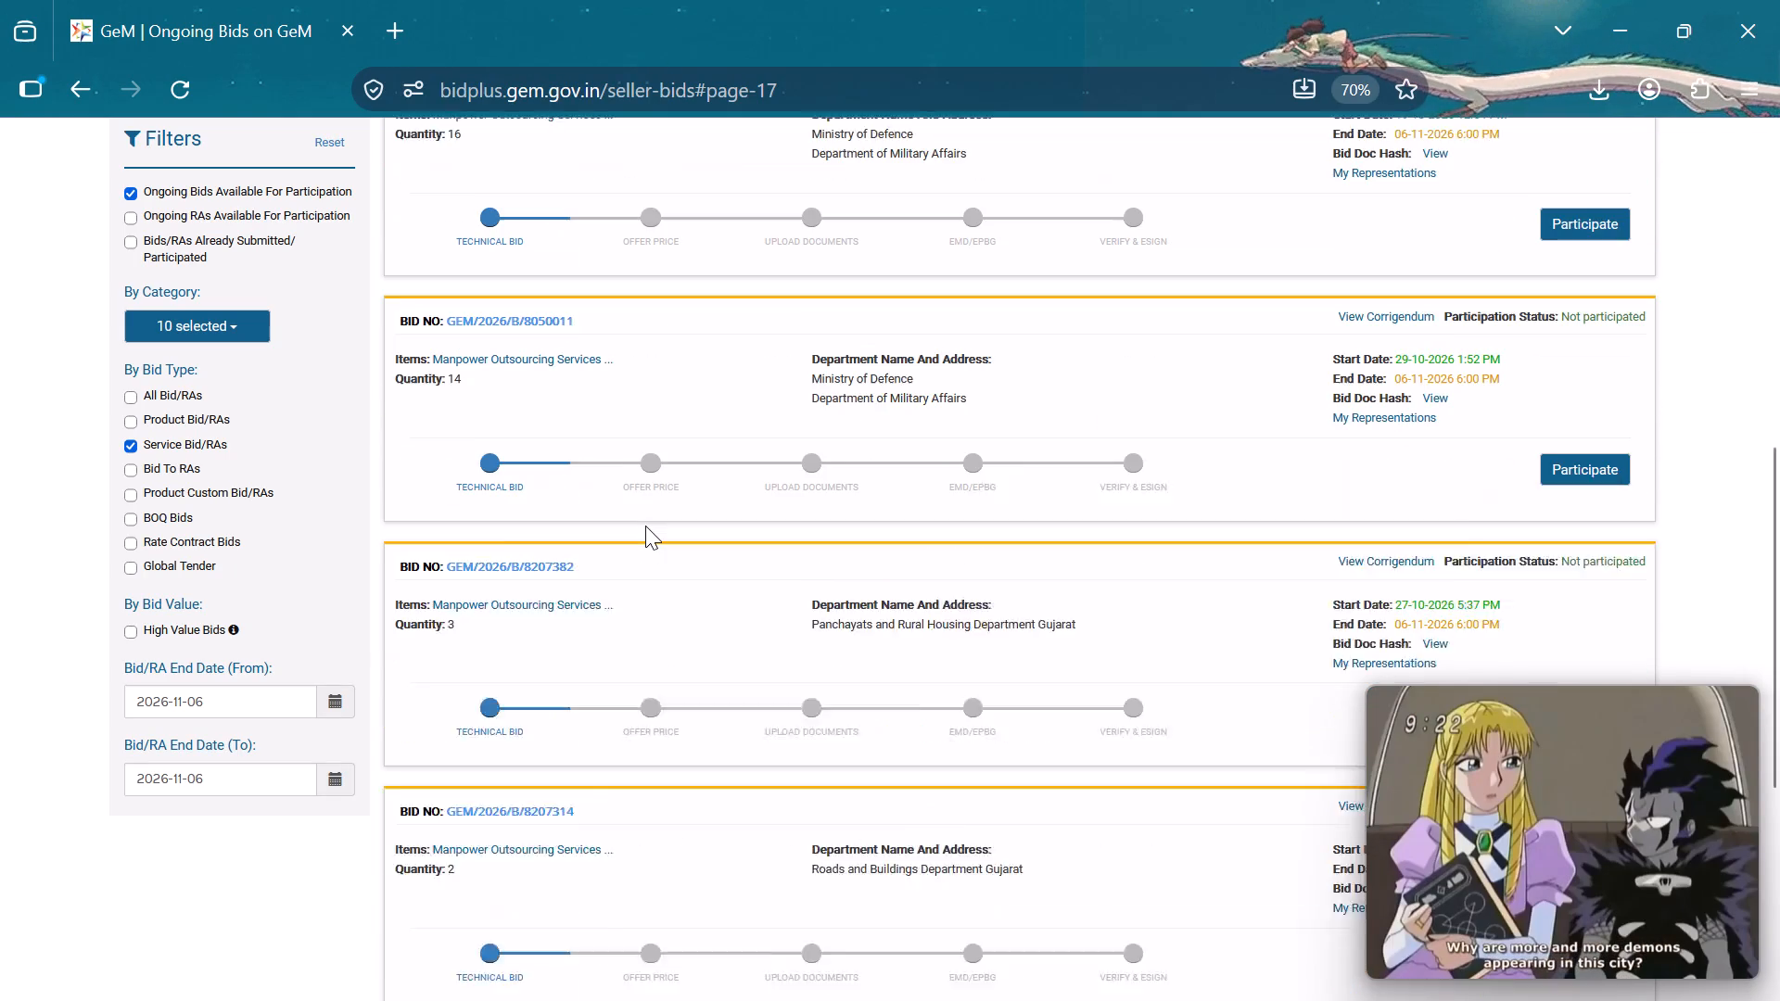
{"action": "scroll", "coordinate": [645, 526], "scroll_direction": "down", "scroll_amount": 2}
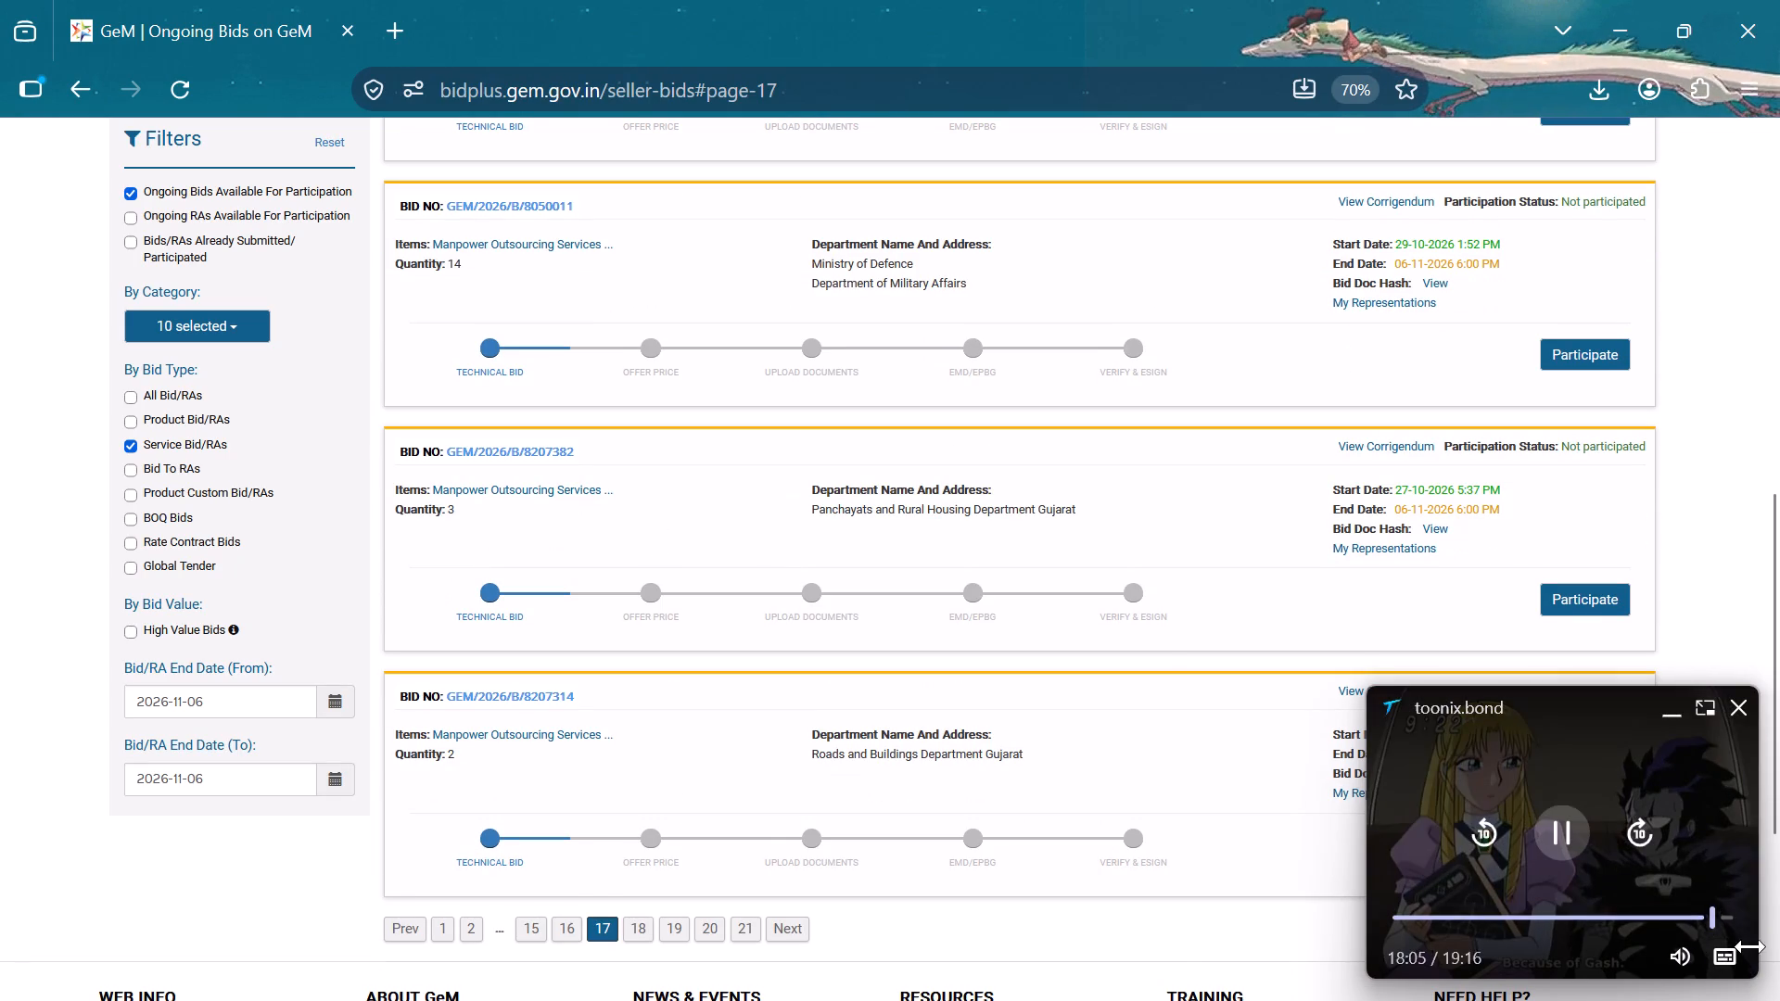
{"action": "left_click", "coordinate": [502, 209]}
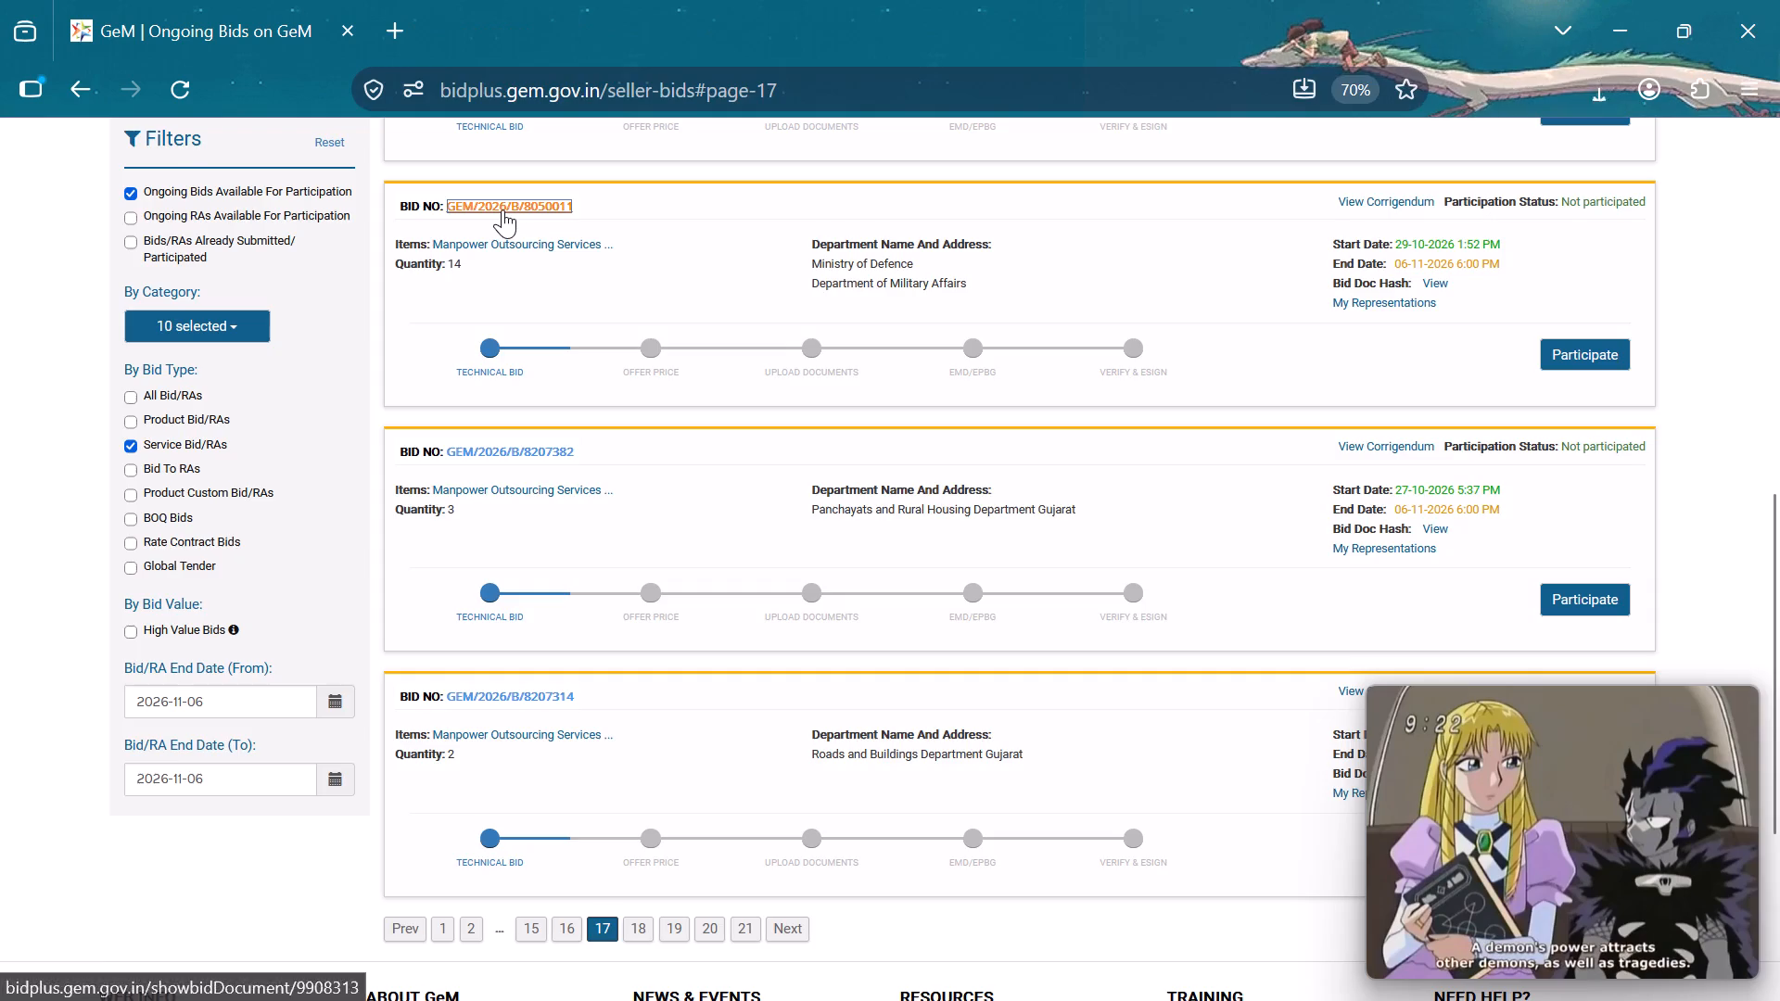
{"action": "left_click", "coordinate": [665, 30]}
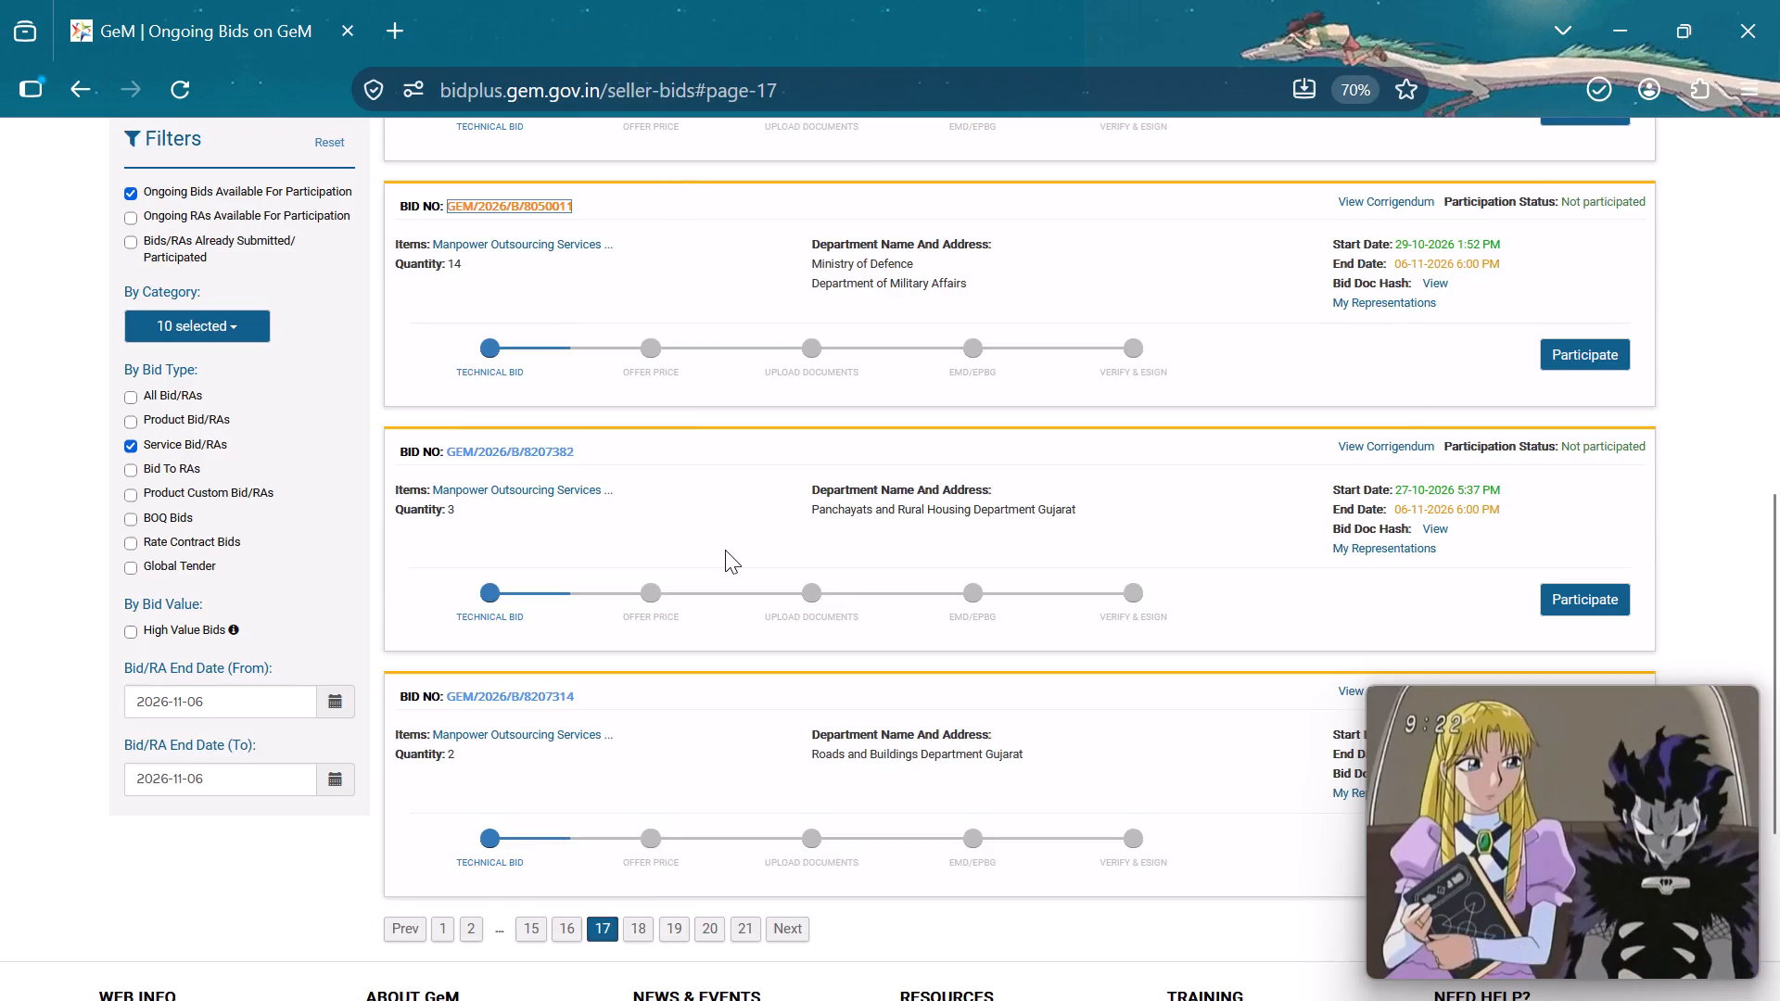
Open results page 18 at its first bids.
{"action": "scroll", "coordinate": [725, 550], "scroll_direction": "down", "scroll_amount": 1}
{"action": "left_click", "coordinate": [645, 584]}
{"action": "scroll", "coordinate": [645, 584], "scroll_direction": "up", "scroll_amount": 1}
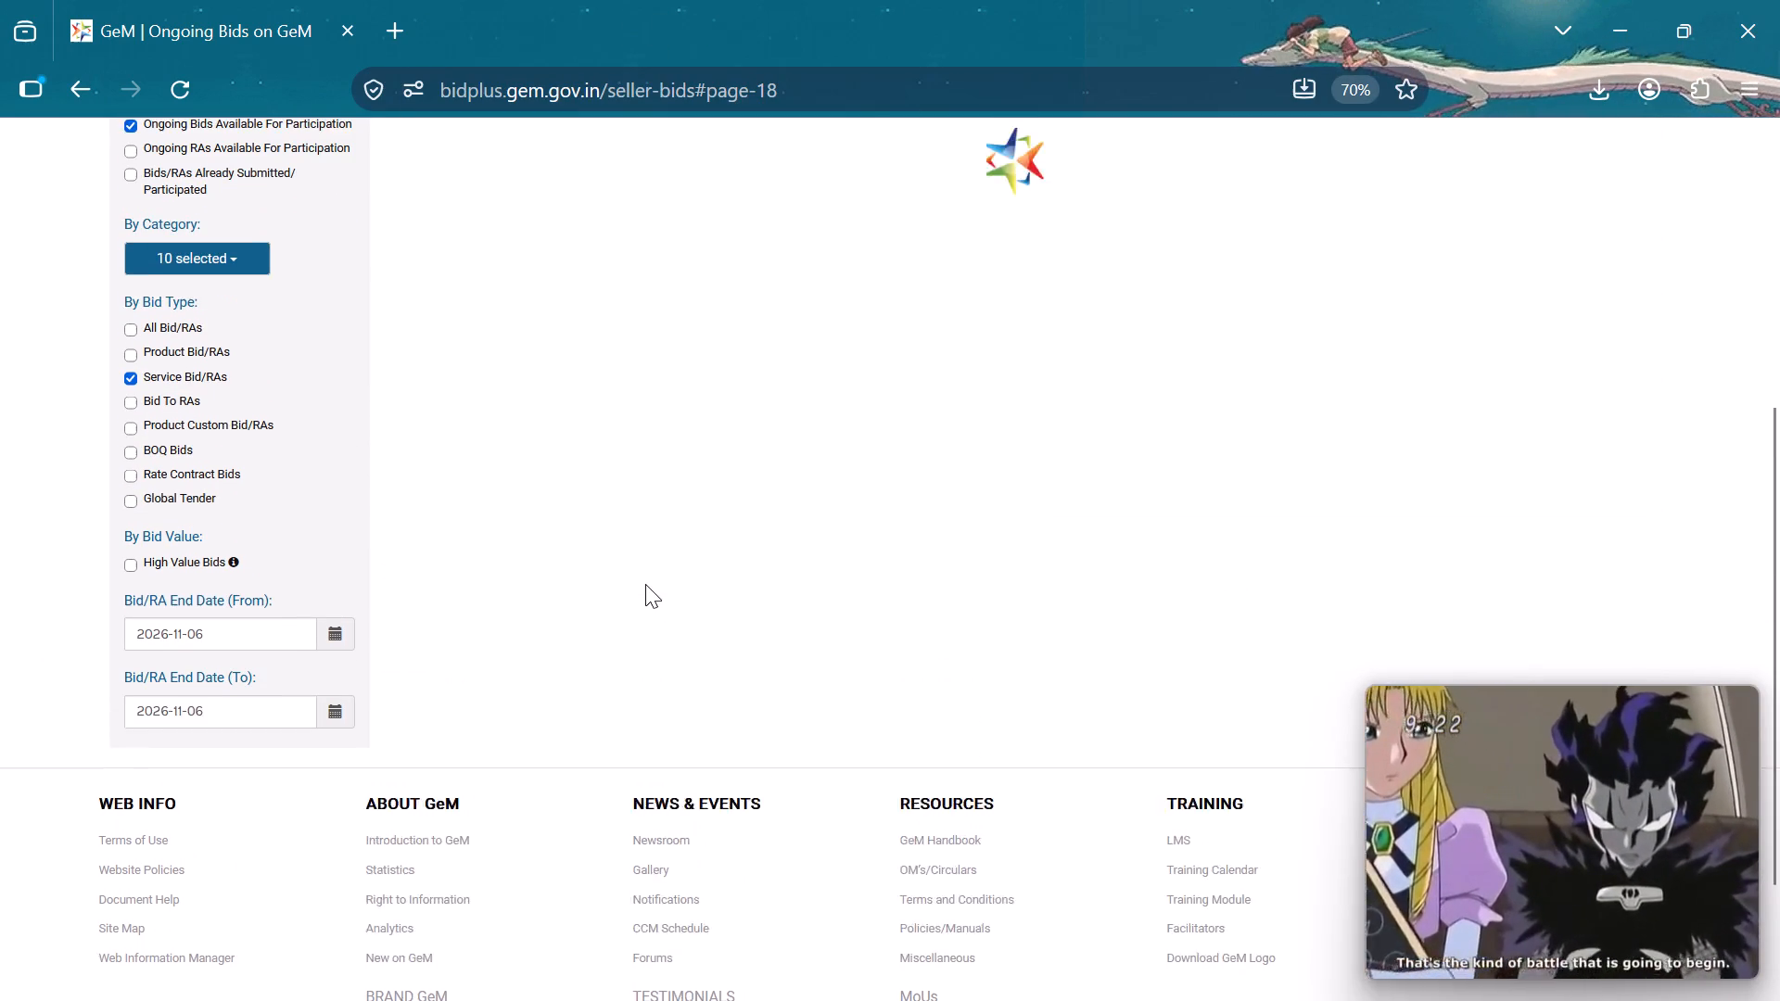
{"action": "scroll", "coordinate": [645, 584], "scroll_direction": "up", "scroll_amount": 1}
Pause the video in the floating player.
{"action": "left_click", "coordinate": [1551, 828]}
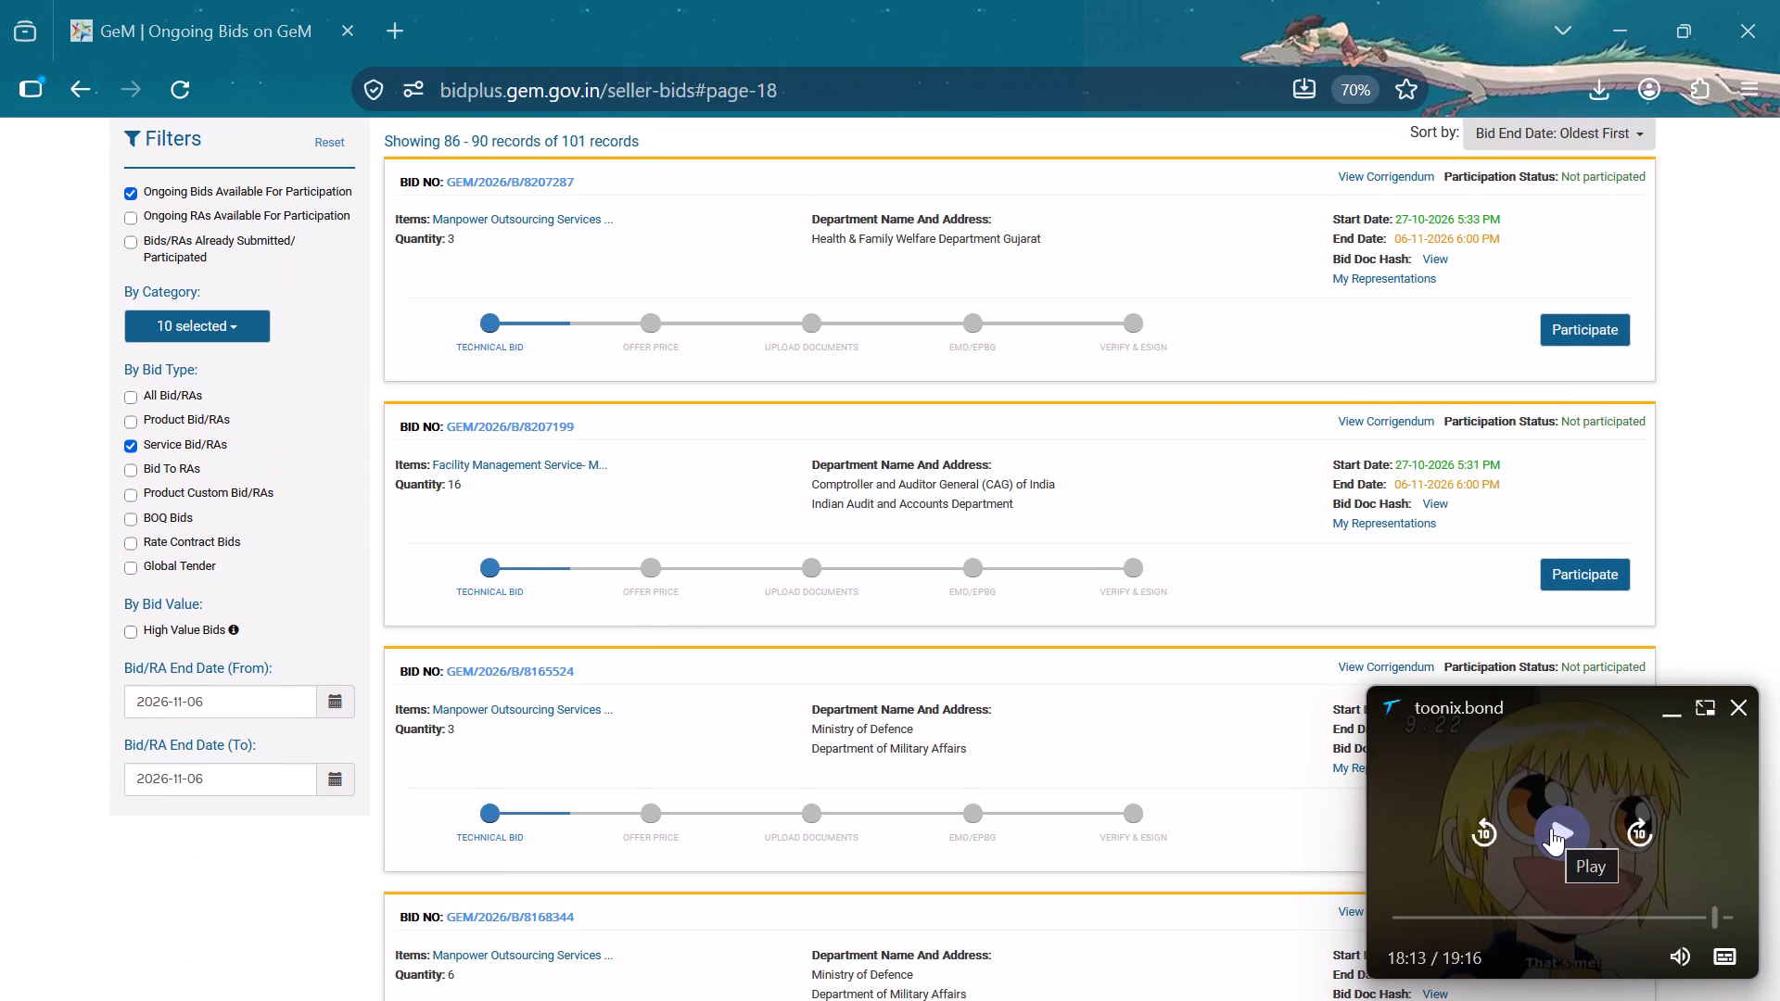
Download the document of the Indian Audit and Accounts Department bid GEM/2026/B/8207199 and close its PDF.
{"action": "left_click", "coordinate": [502, 416]}
{"action": "left_click", "coordinate": [505, 418]}
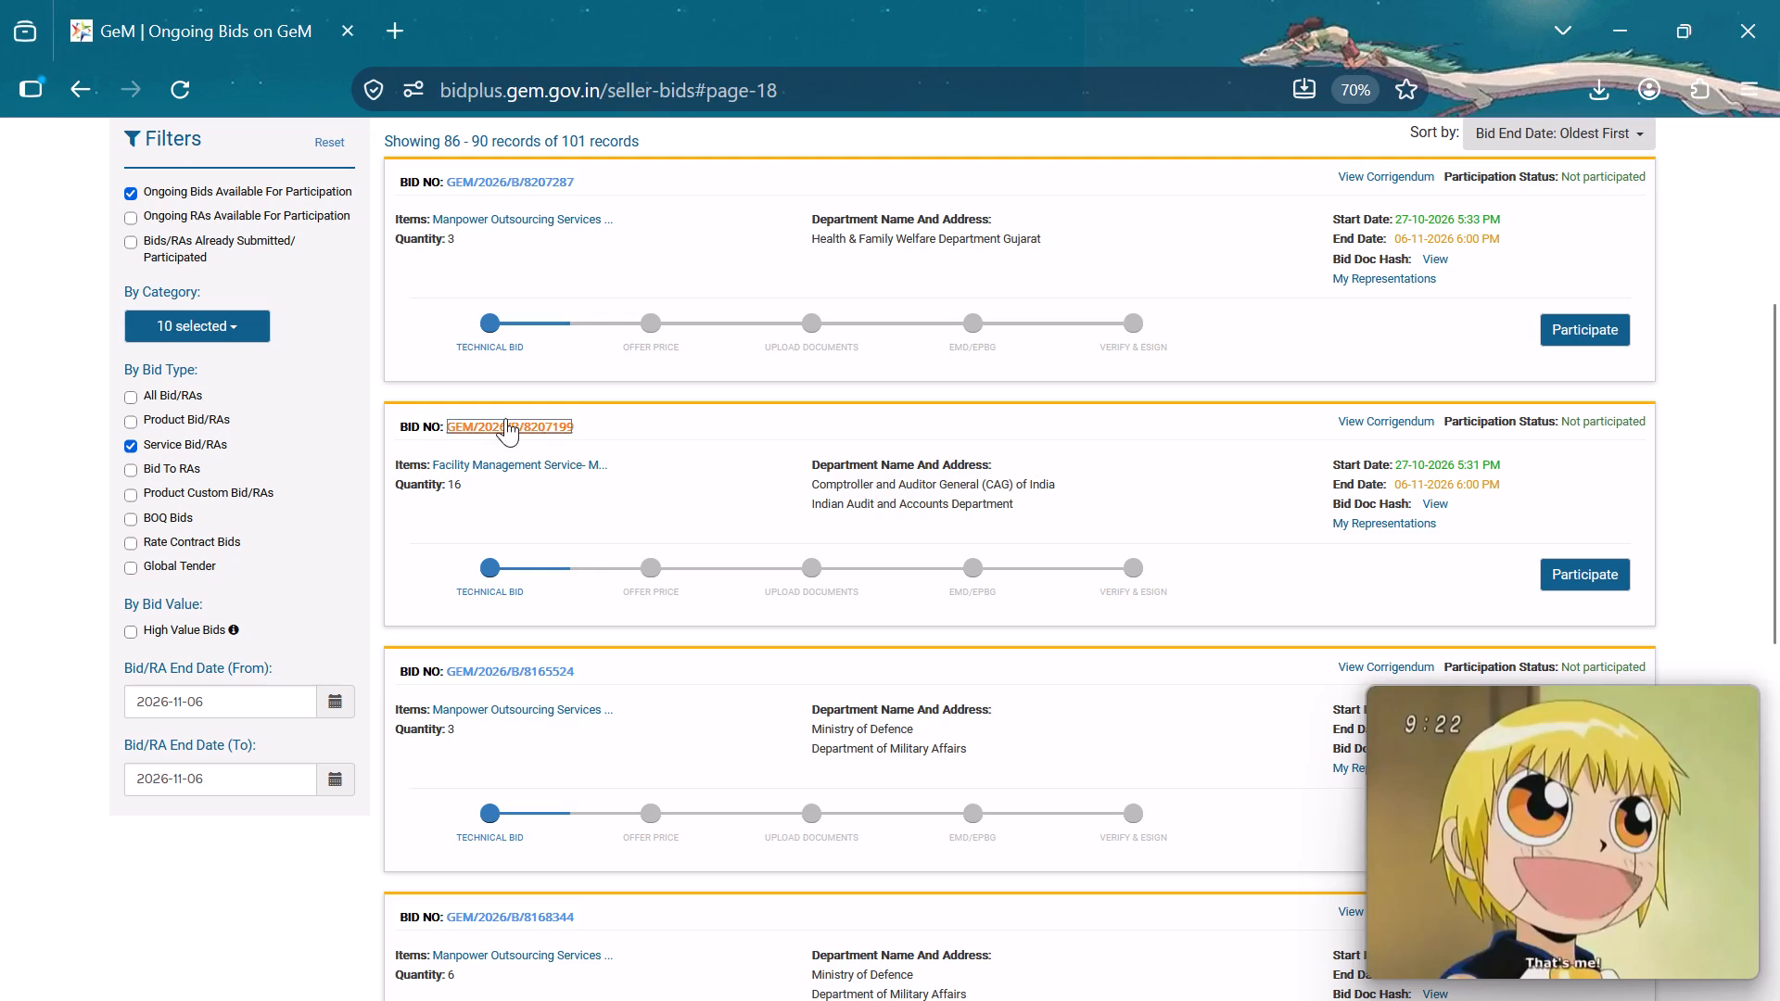
{"action": "left_click", "coordinate": [658, 40]}
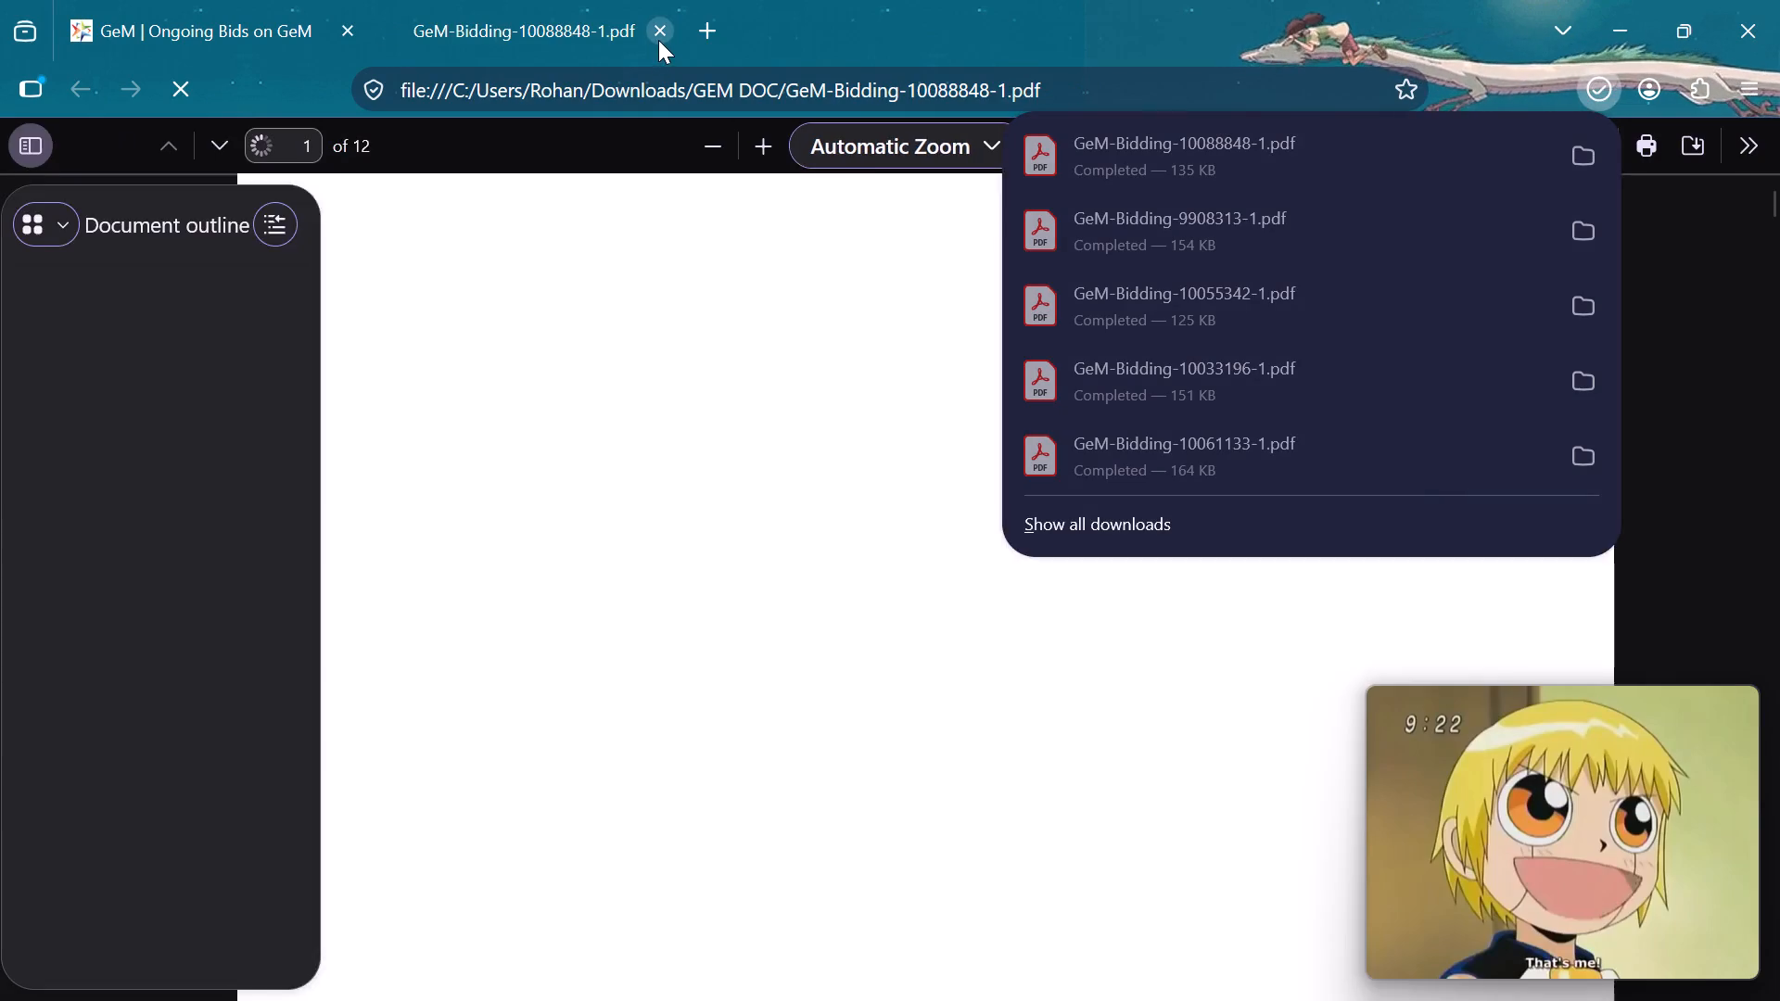
Go on to results page 19.
{"action": "scroll", "coordinate": [682, 469], "scroll_direction": "down", "scroll_amount": 3}
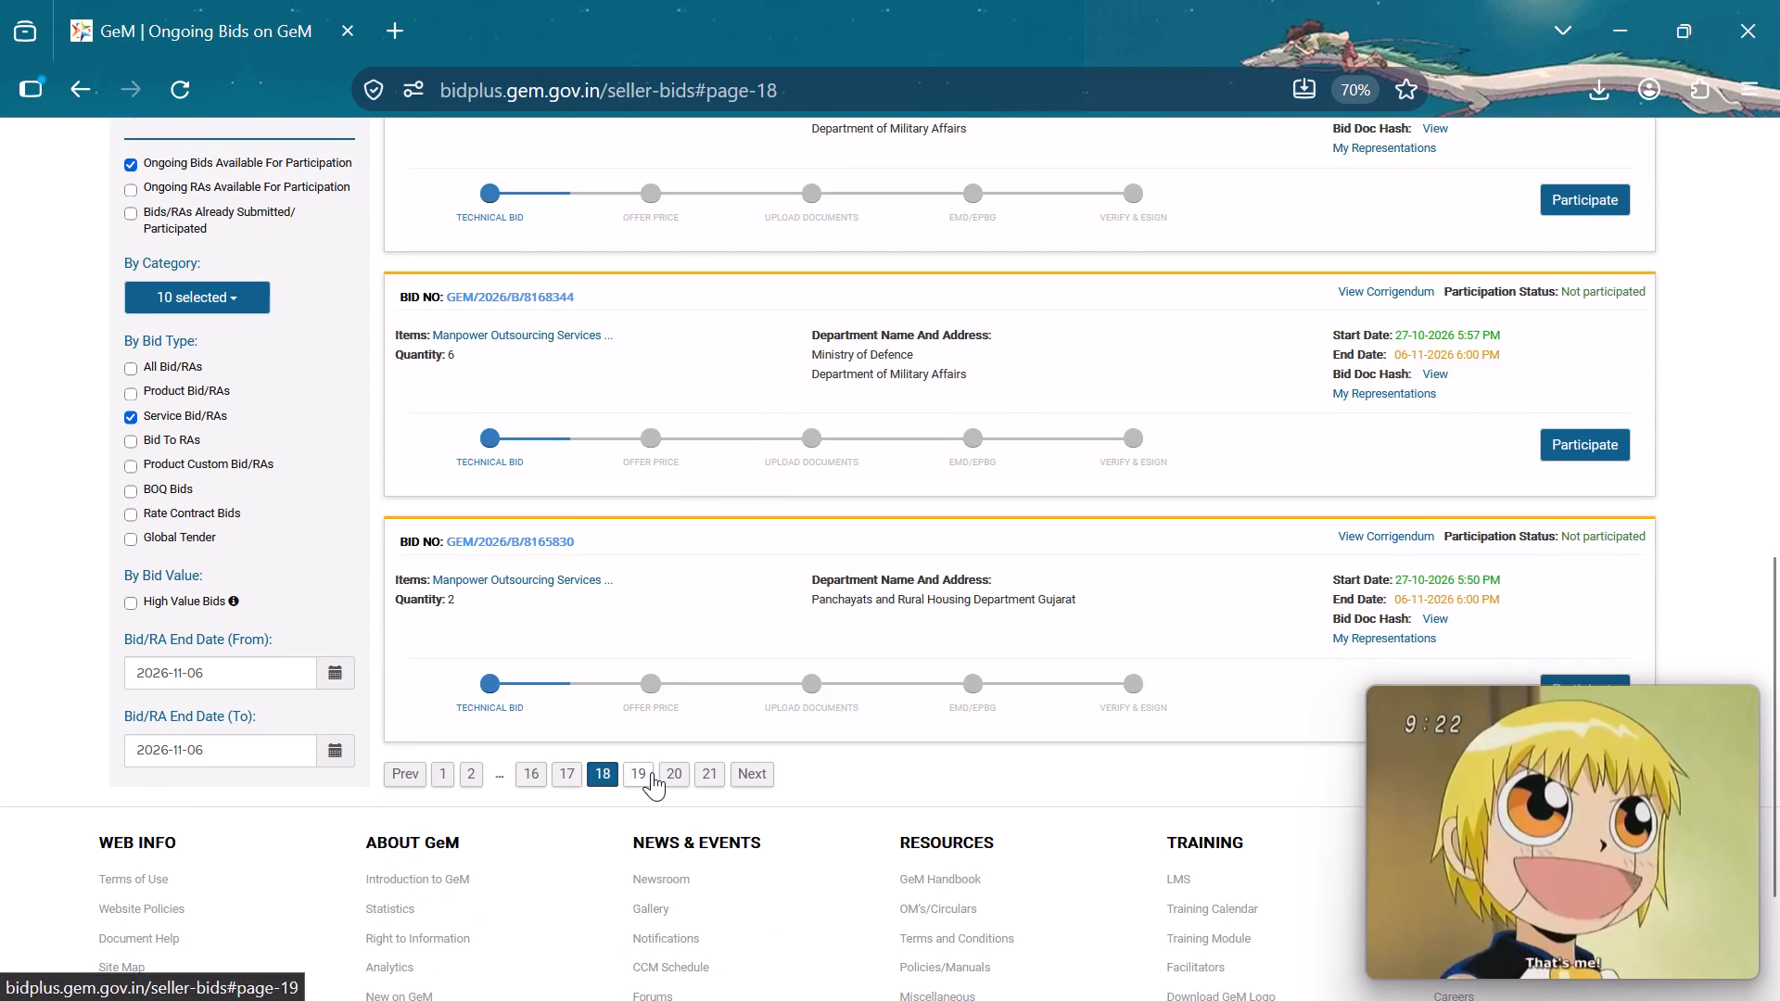
{"action": "left_click", "coordinate": [652, 772]}
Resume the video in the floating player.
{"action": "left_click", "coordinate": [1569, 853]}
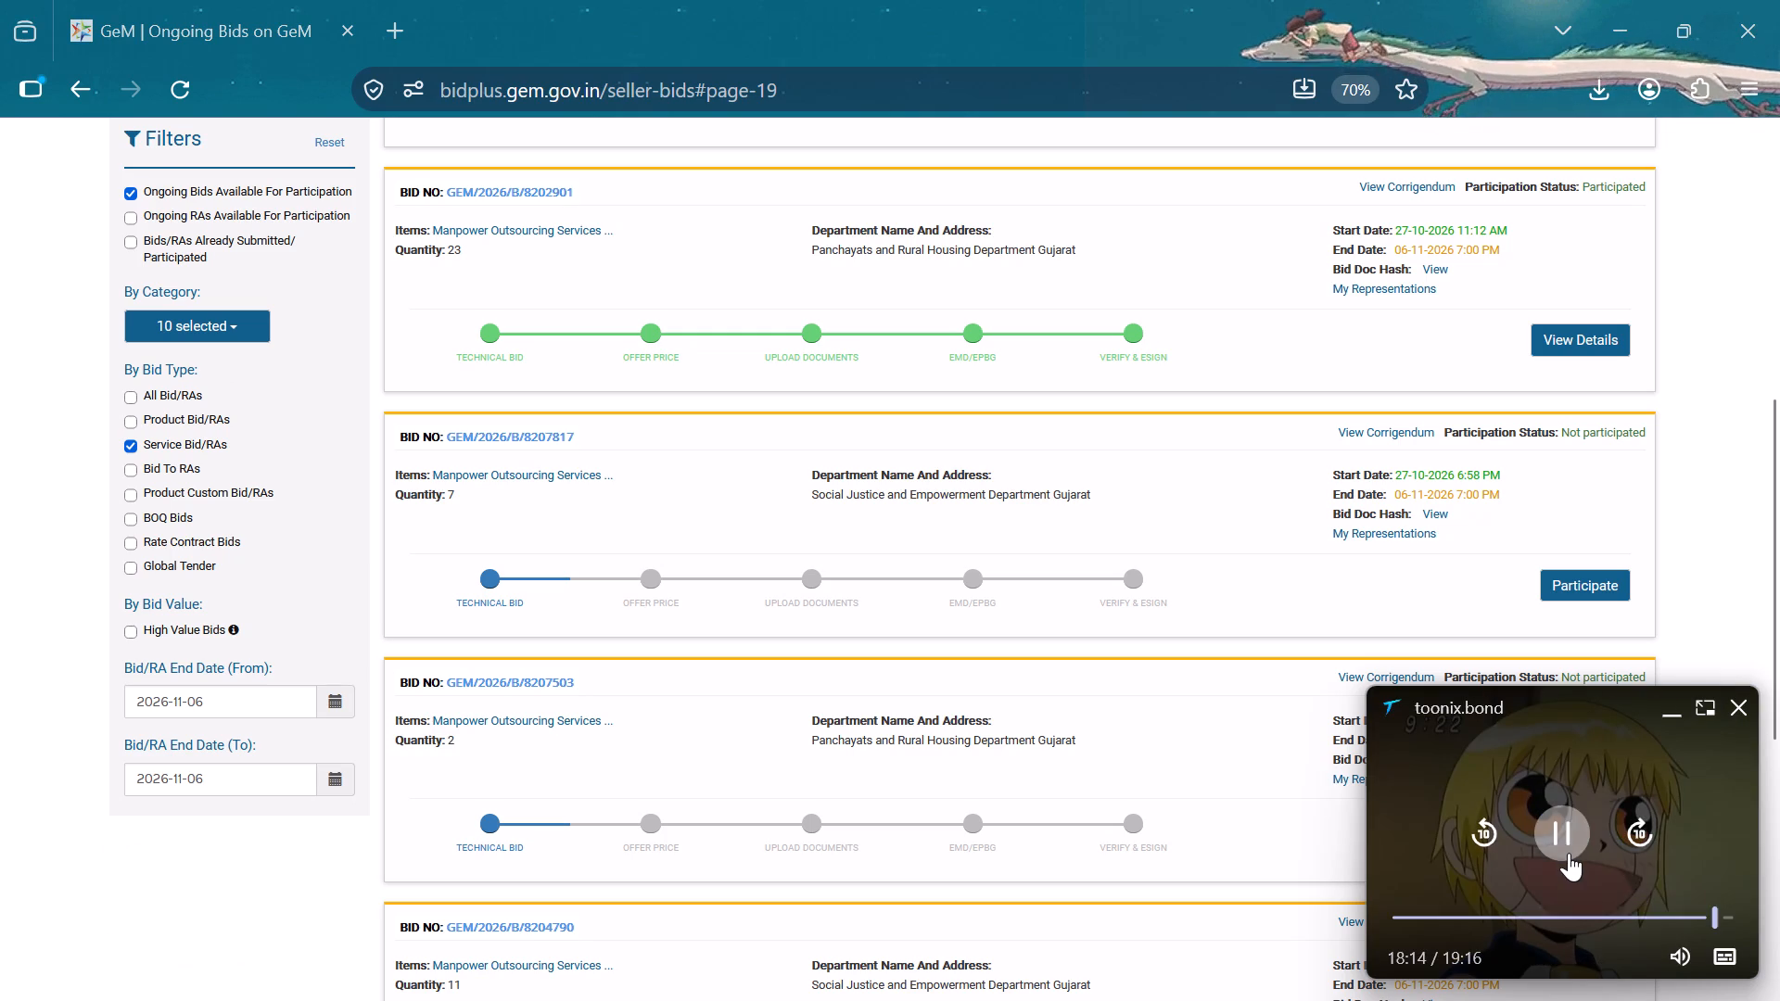
Look through page 19, download the document of the Social Justice and Empowerment Department Gujarat bid GEM/2026/B/8204790 and close its PDF.
{"action": "scroll", "coordinate": [752, 586], "scroll_direction": "up", "scroll_amount": 1}
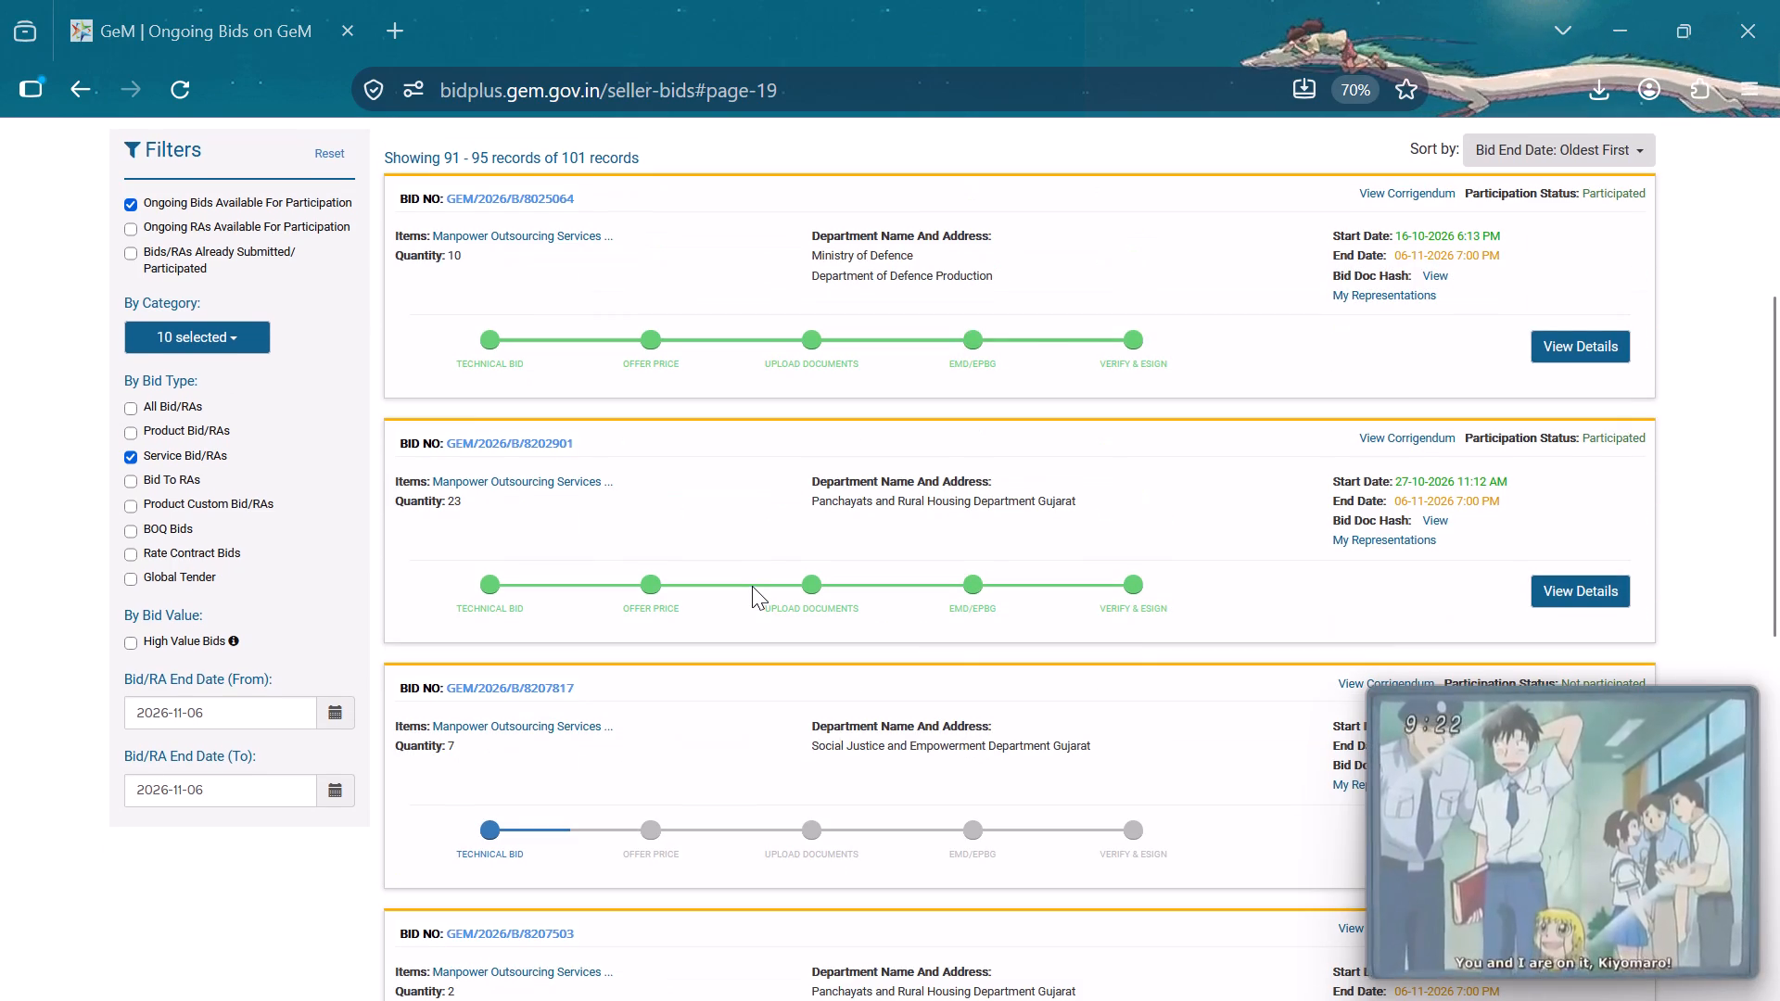
{"action": "scroll", "coordinate": [752, 586], "scroll_direction": "down", "scroll_amount": 3}
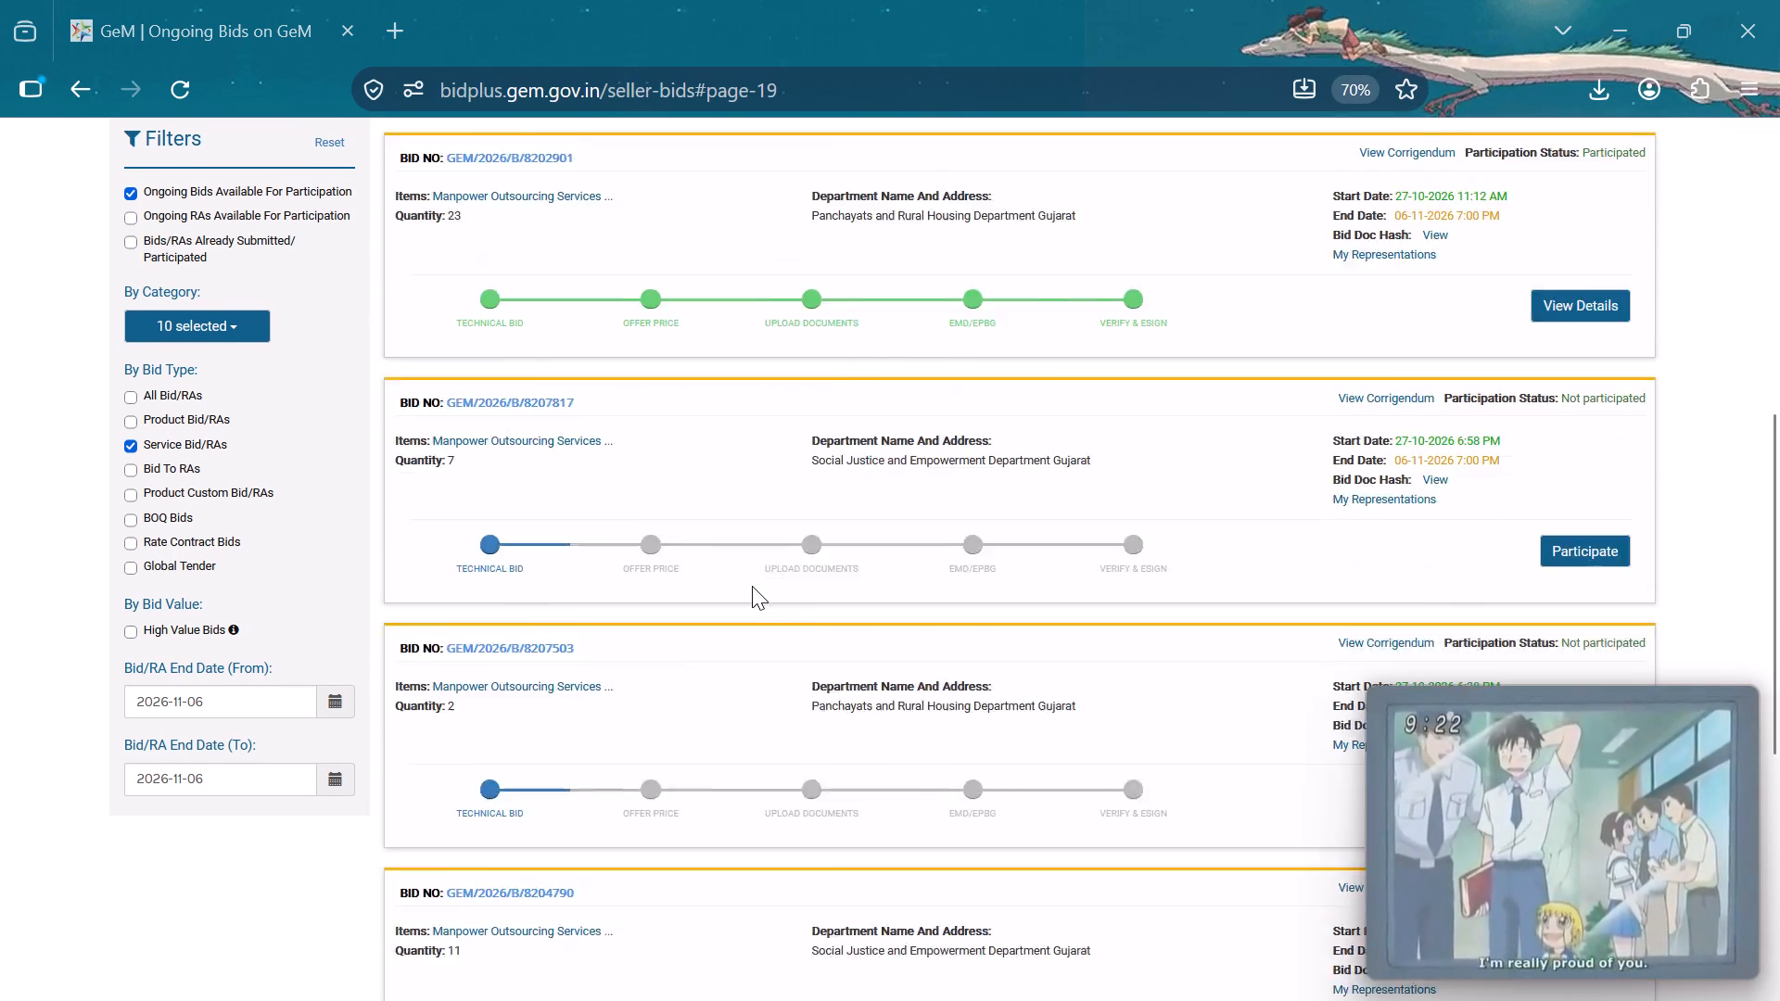
{"action": "scroll", "coordinate": [752, 586], "scroll_direction": "down", "scroll_amount": 2}
{"action": "left_click", "coordinate": [531, 386]}
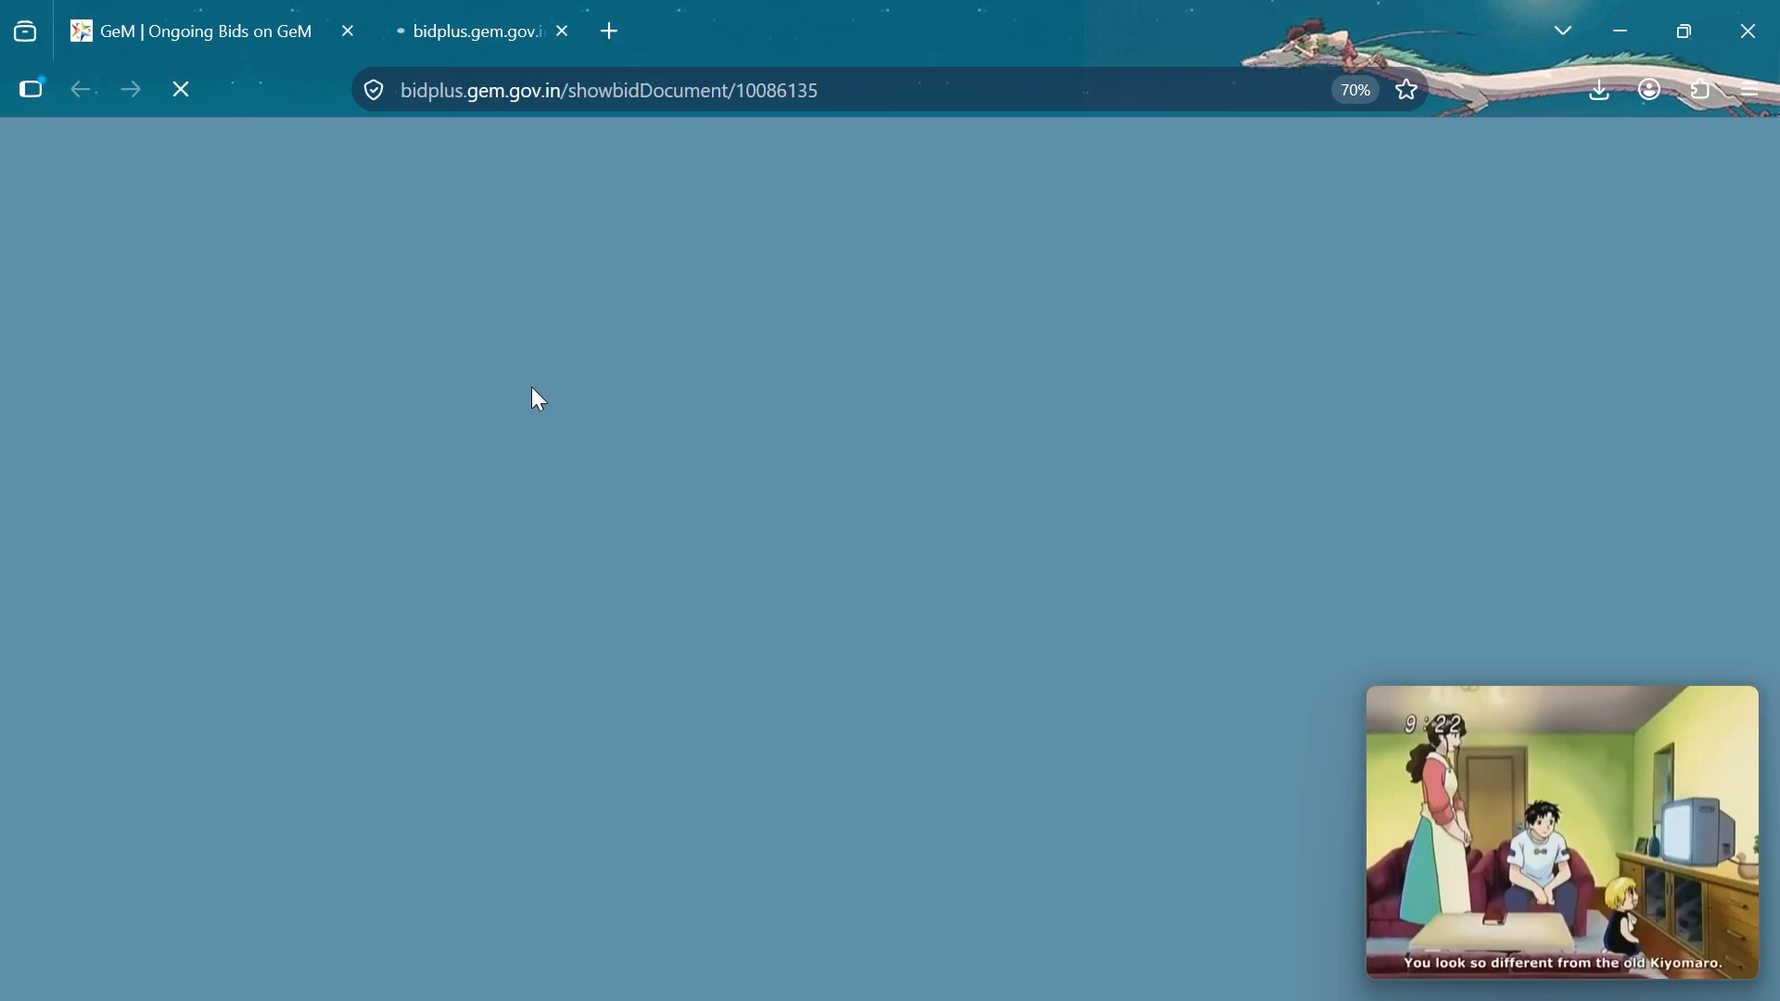
{"action": "left_click", "coordinate": [665, 26]}
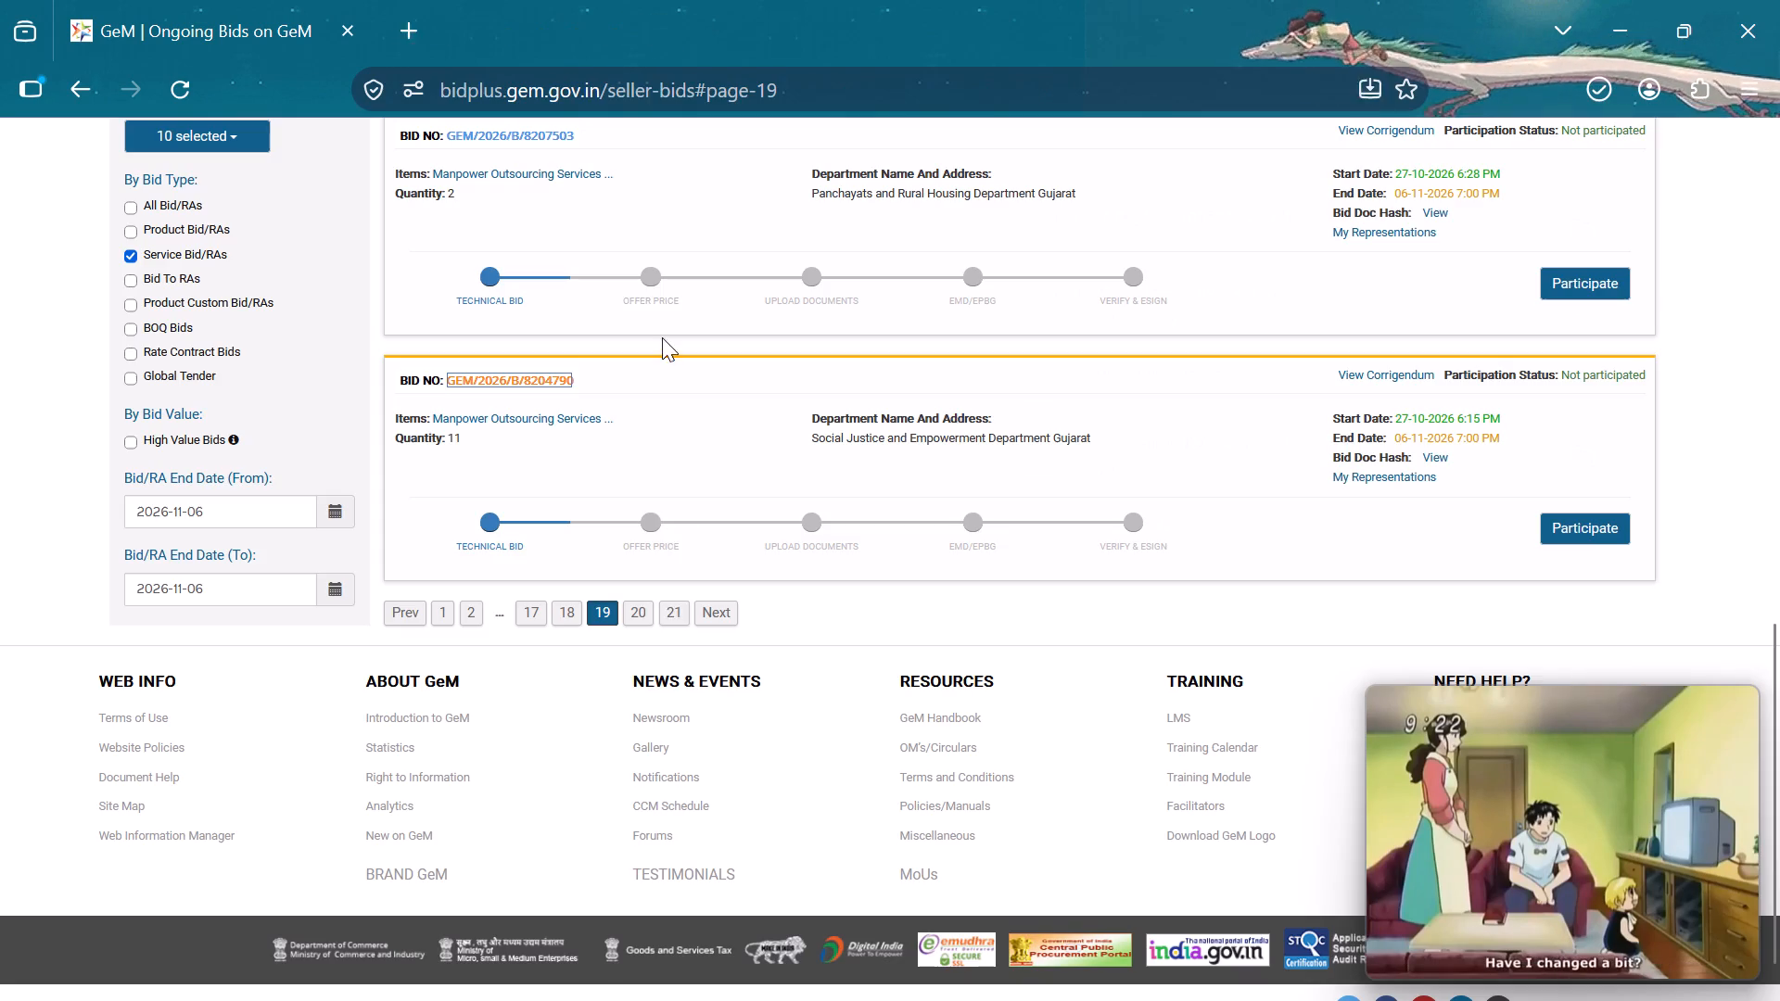
Open results page 20, download the document of the Department of Military Affairs bid GEM/2026/B/8222504 and close its PDF.
{"action": "left_click", "coordinate": [642, 606]}
{"action": "scroll", "coordinate": [642, 606], "scroll_direction": "up", "scroll_amount": 1}
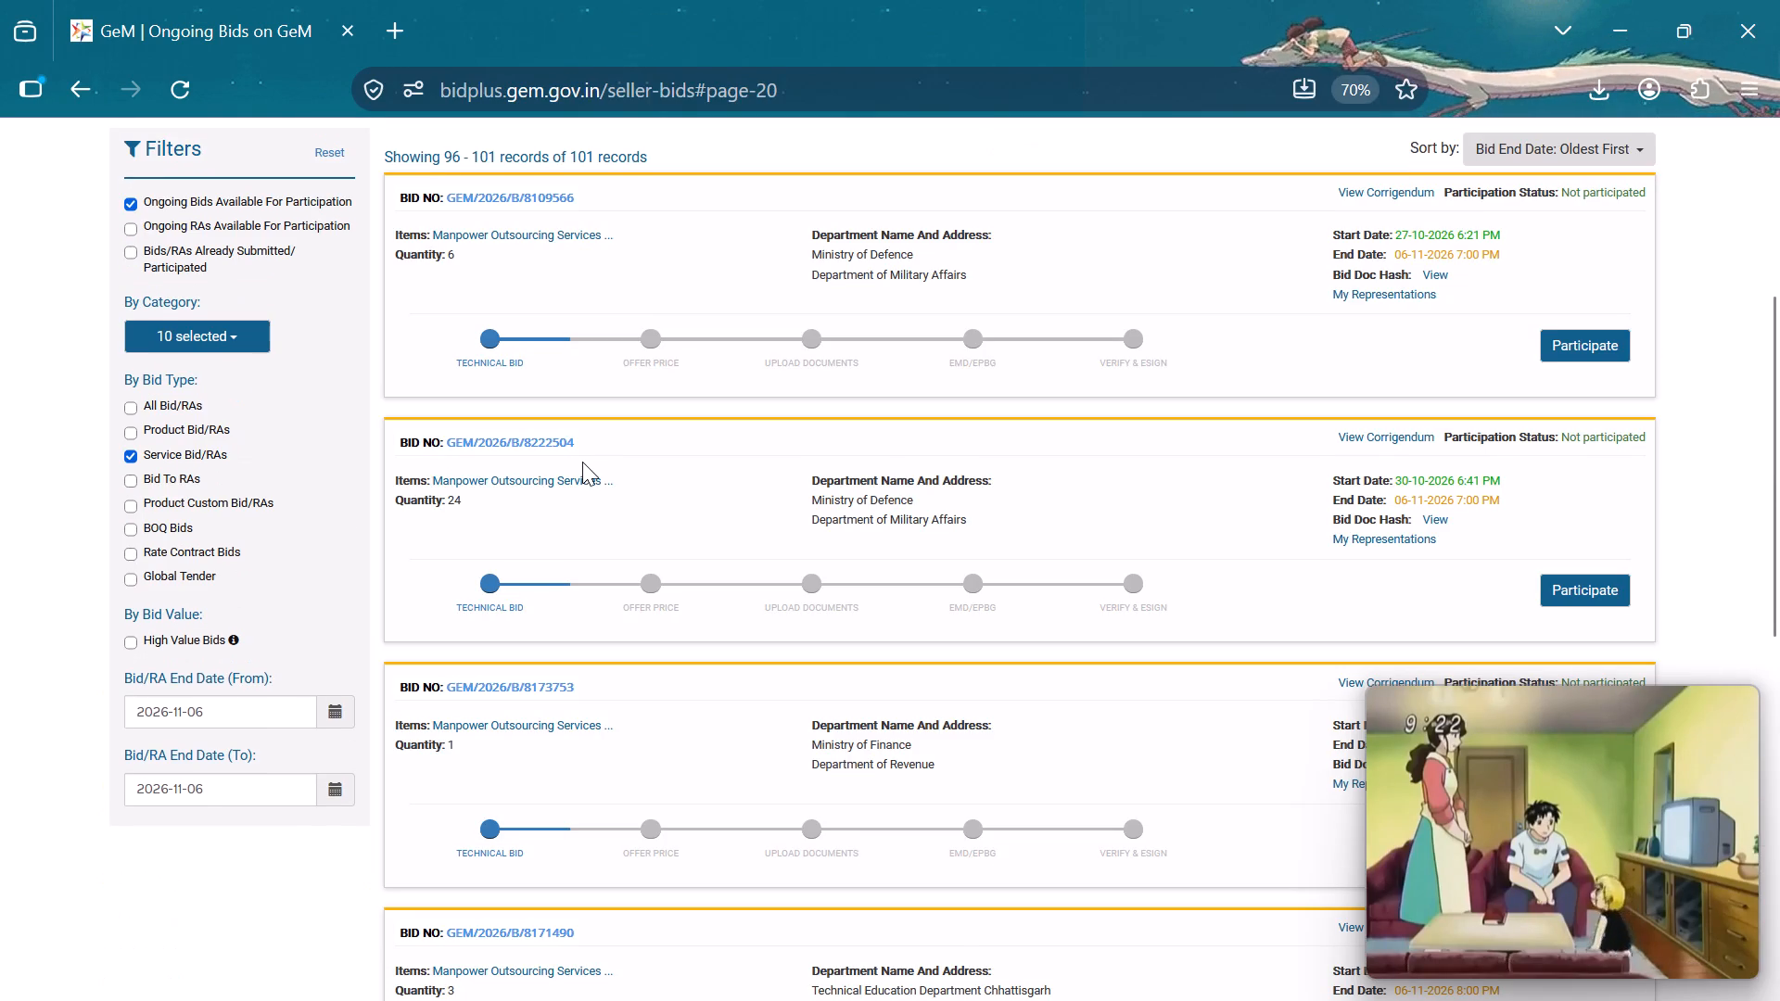
{"action": "scroll", "coordinate": [582, 462], "scroll_direction": "down", "scroll_amount": 1}
{"action": "left_click", "coordinate": [517, 246]}
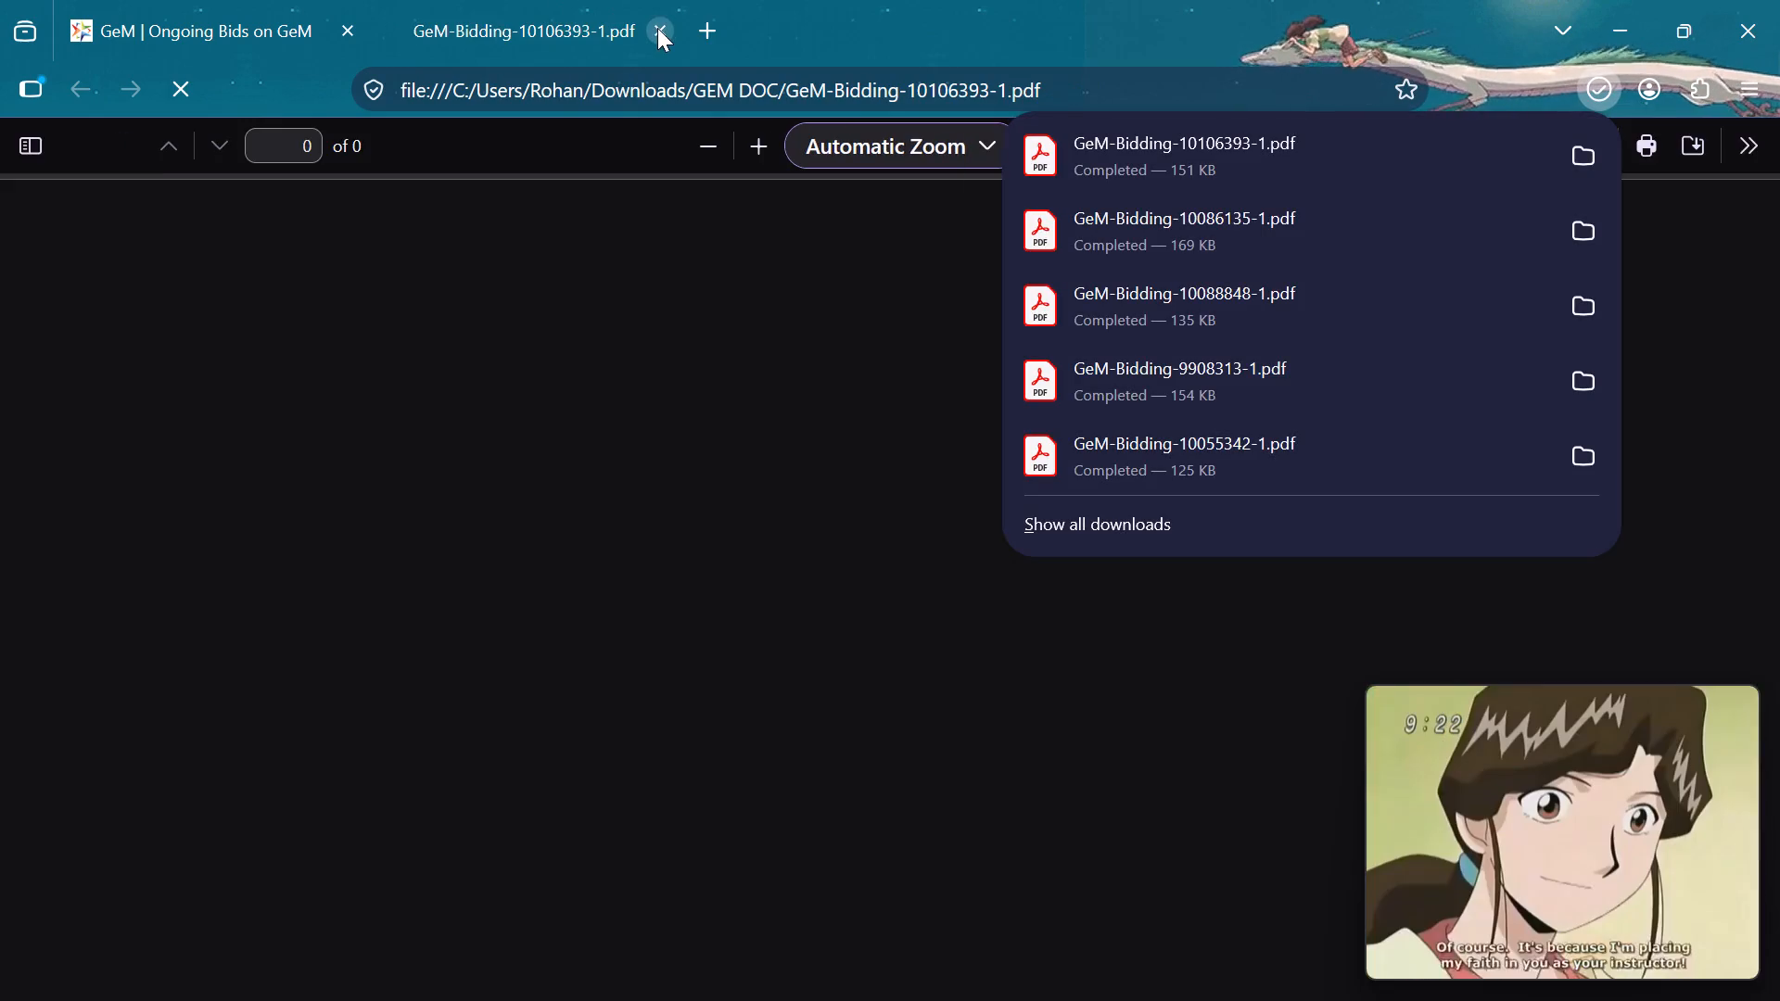
{"action": "left_click", "coordinate": [658, 29]}
Open results page 21 and view its bid.
{"action": "scroll", "coordinate": [636, 522], "scroll_direction": "down", "scroll_amount": 4}
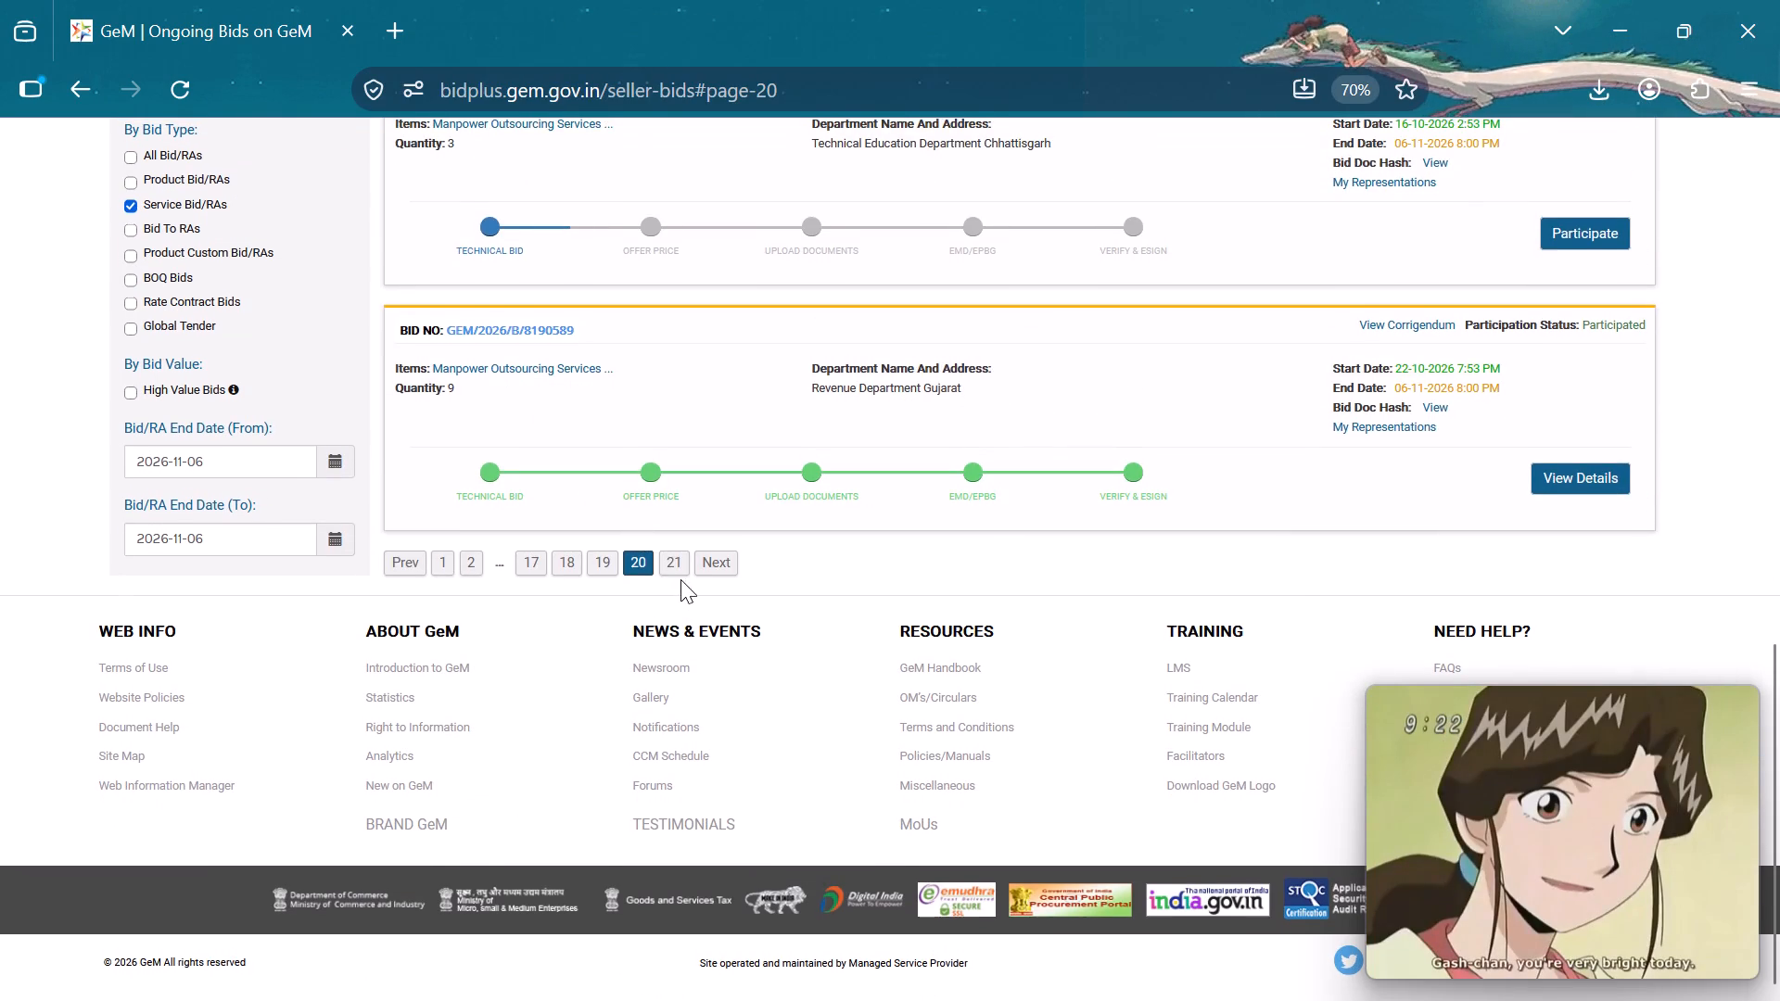
{"action": "left_click", "coordinate": [680, 574]}
{"action": "scroll", "coordinate": [680, 574], "scroll_direction": "up", "scroll_amount": 1}
In the category filter's first column, deselect Manpower Outsourcing, Hiring Of Professionals, Healthcare Resource Outsourcing and Facility Management, and select Hiring Of Multimedia Creative.
{"action": "left_click", "coordinate": [154, 324]}
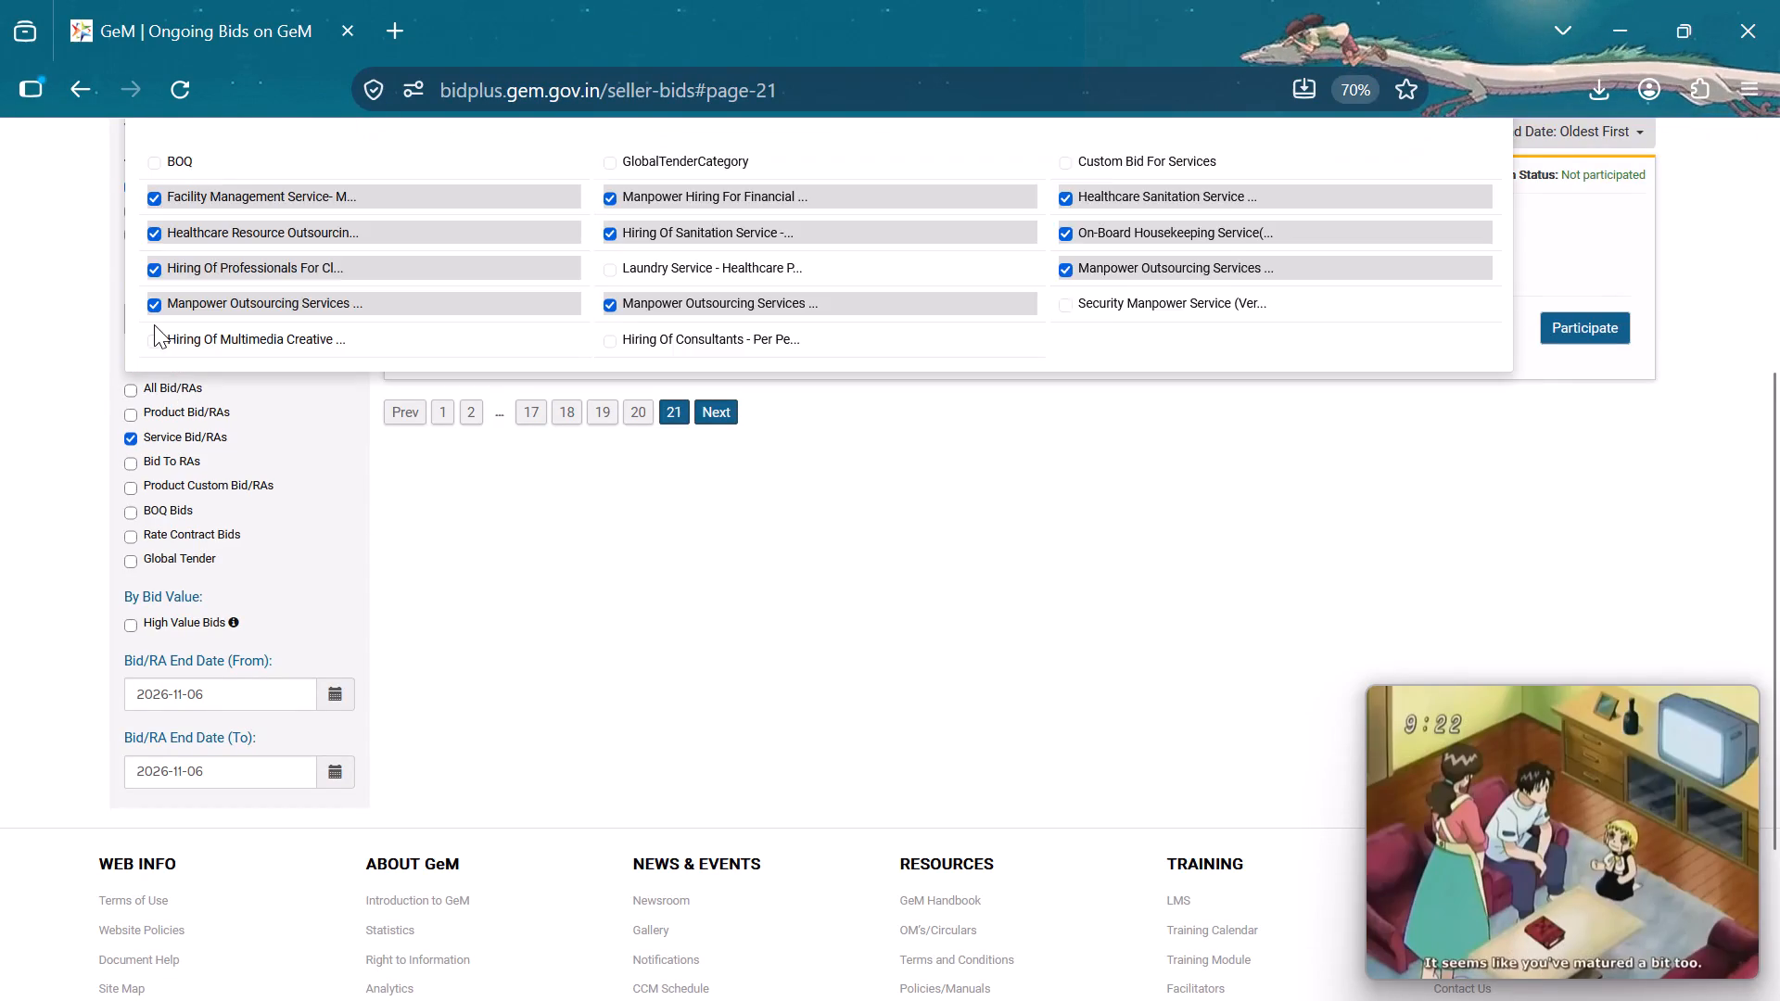
{"action": "scroll", "coordinate": [154, 324], "scroll_direction": "up", "scroll_amount": 1}
{"action": "left_click", "coordinate": [237, 522]}
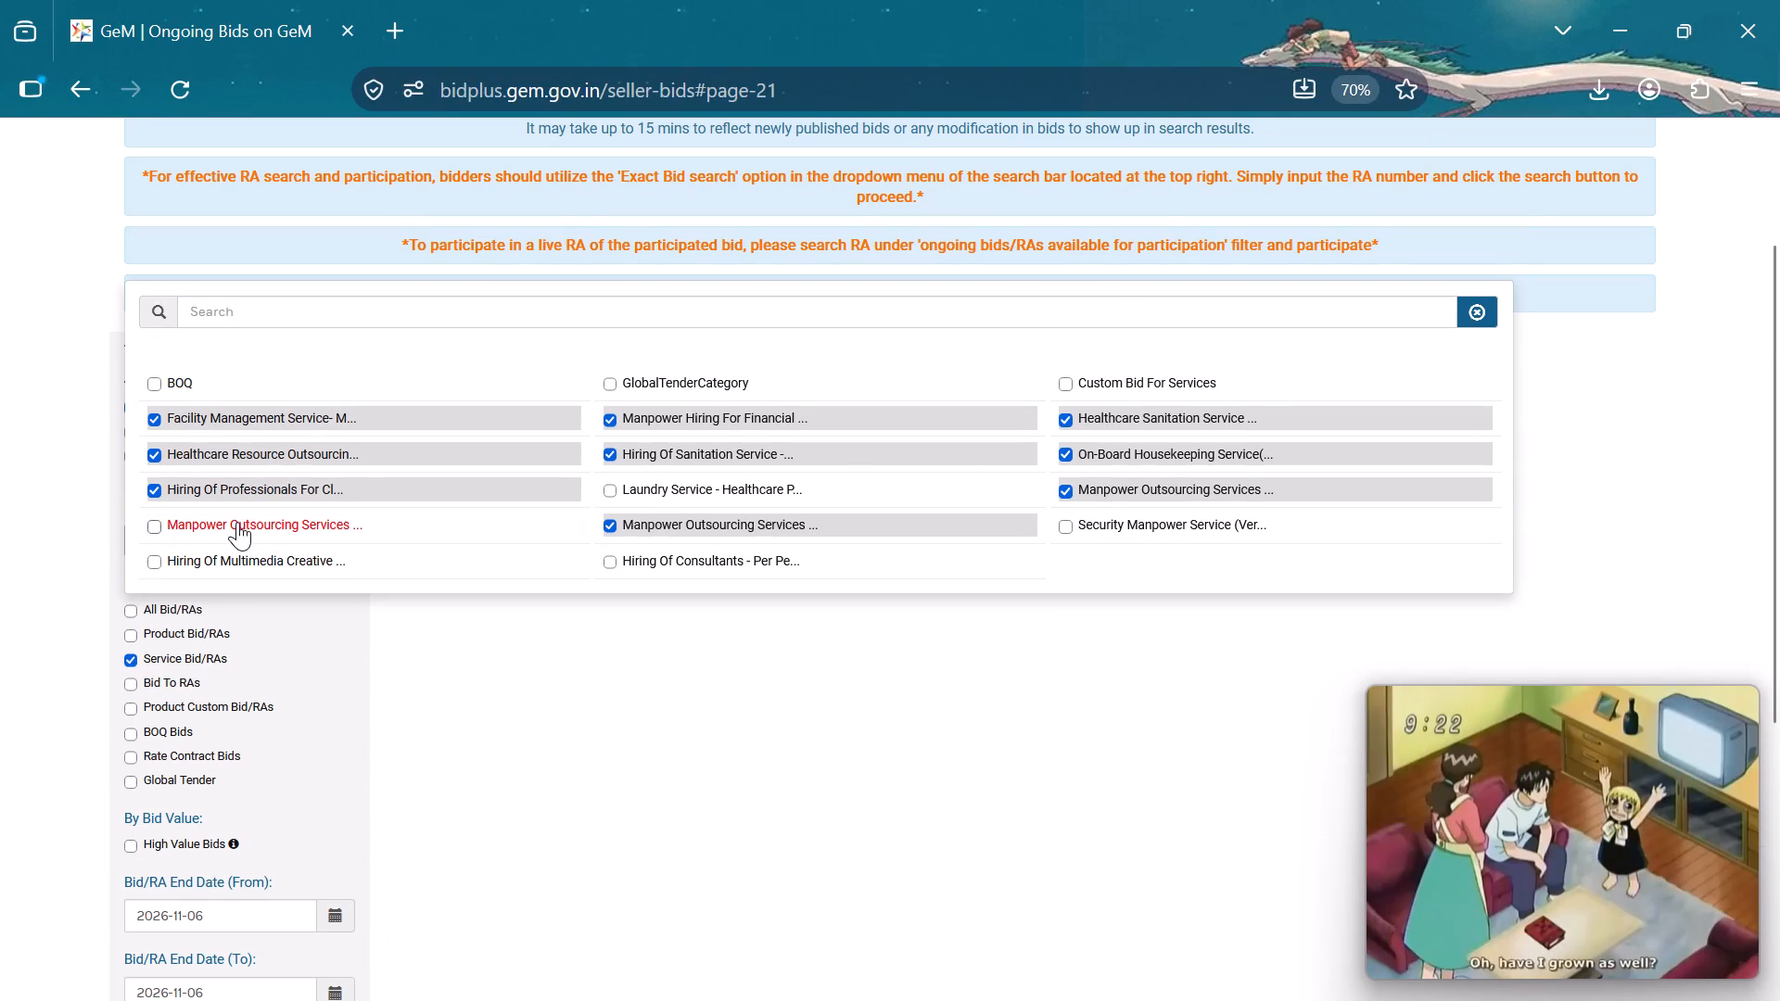
{"action": "left_click", "coordinate": [241, 553]}
{"action": "left_click", "coordinate": [288, 483]}
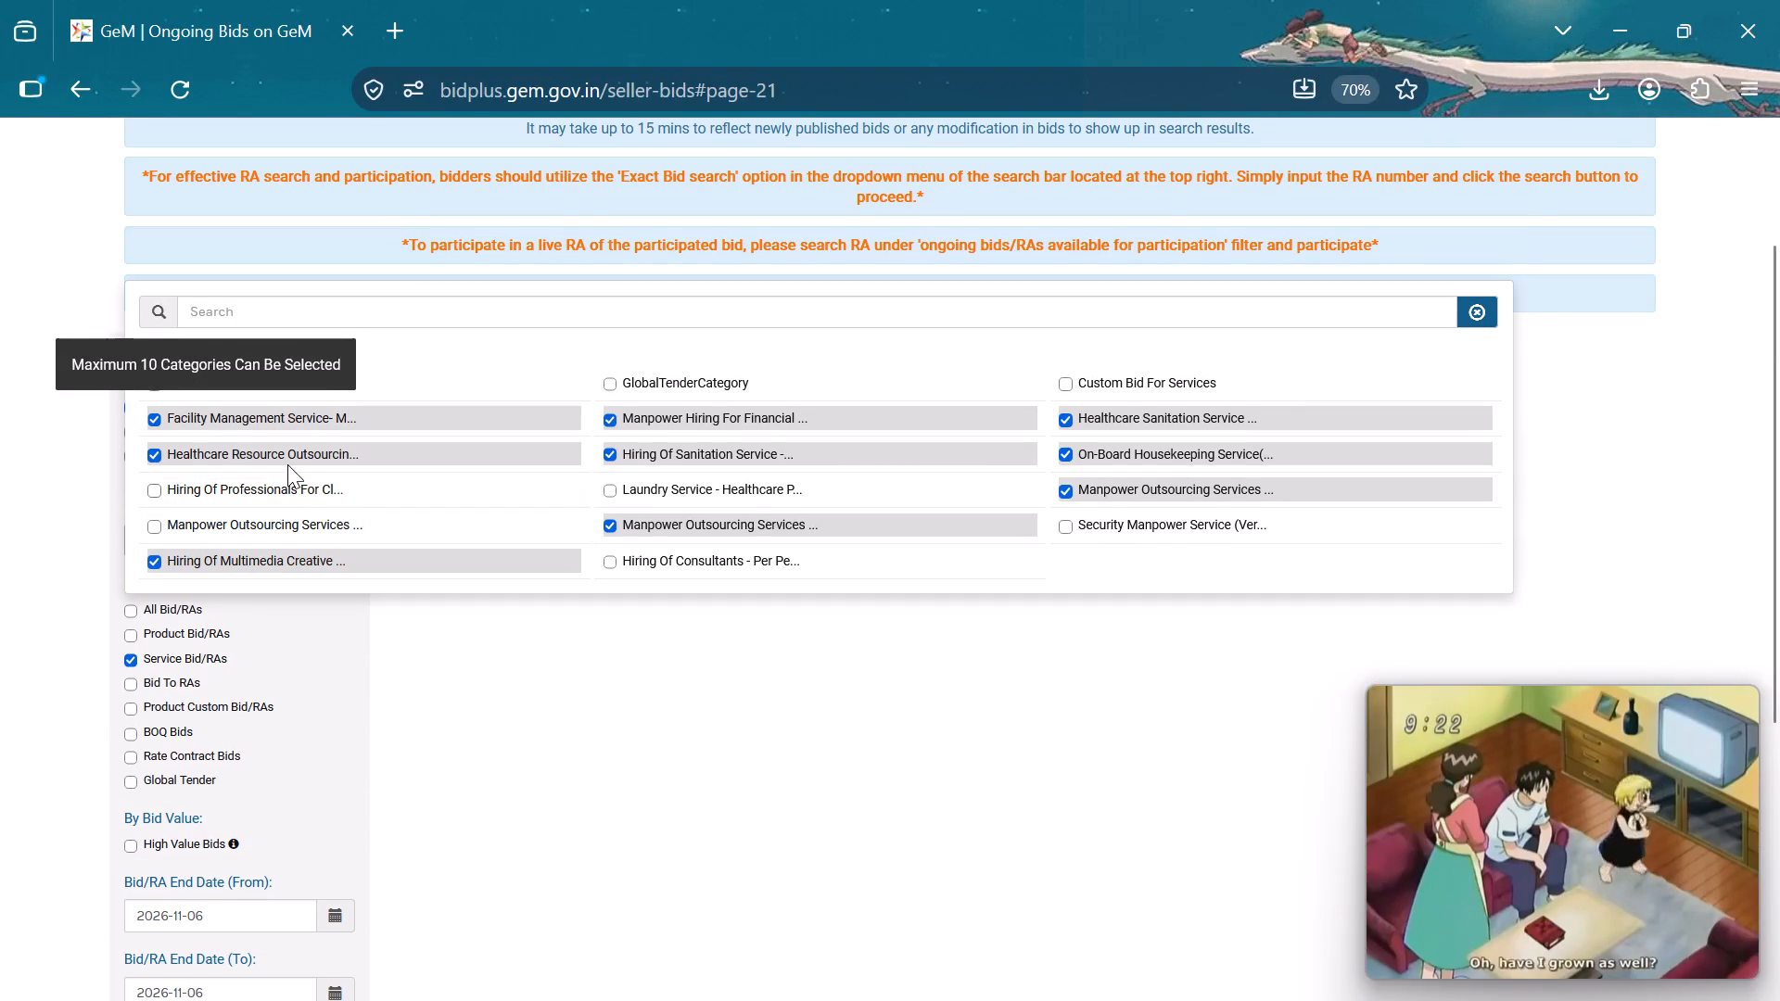
{"action": "left_click", "coordinate": [286, 458]}
{"action": "left_click", "coordinate": [288, 414]}
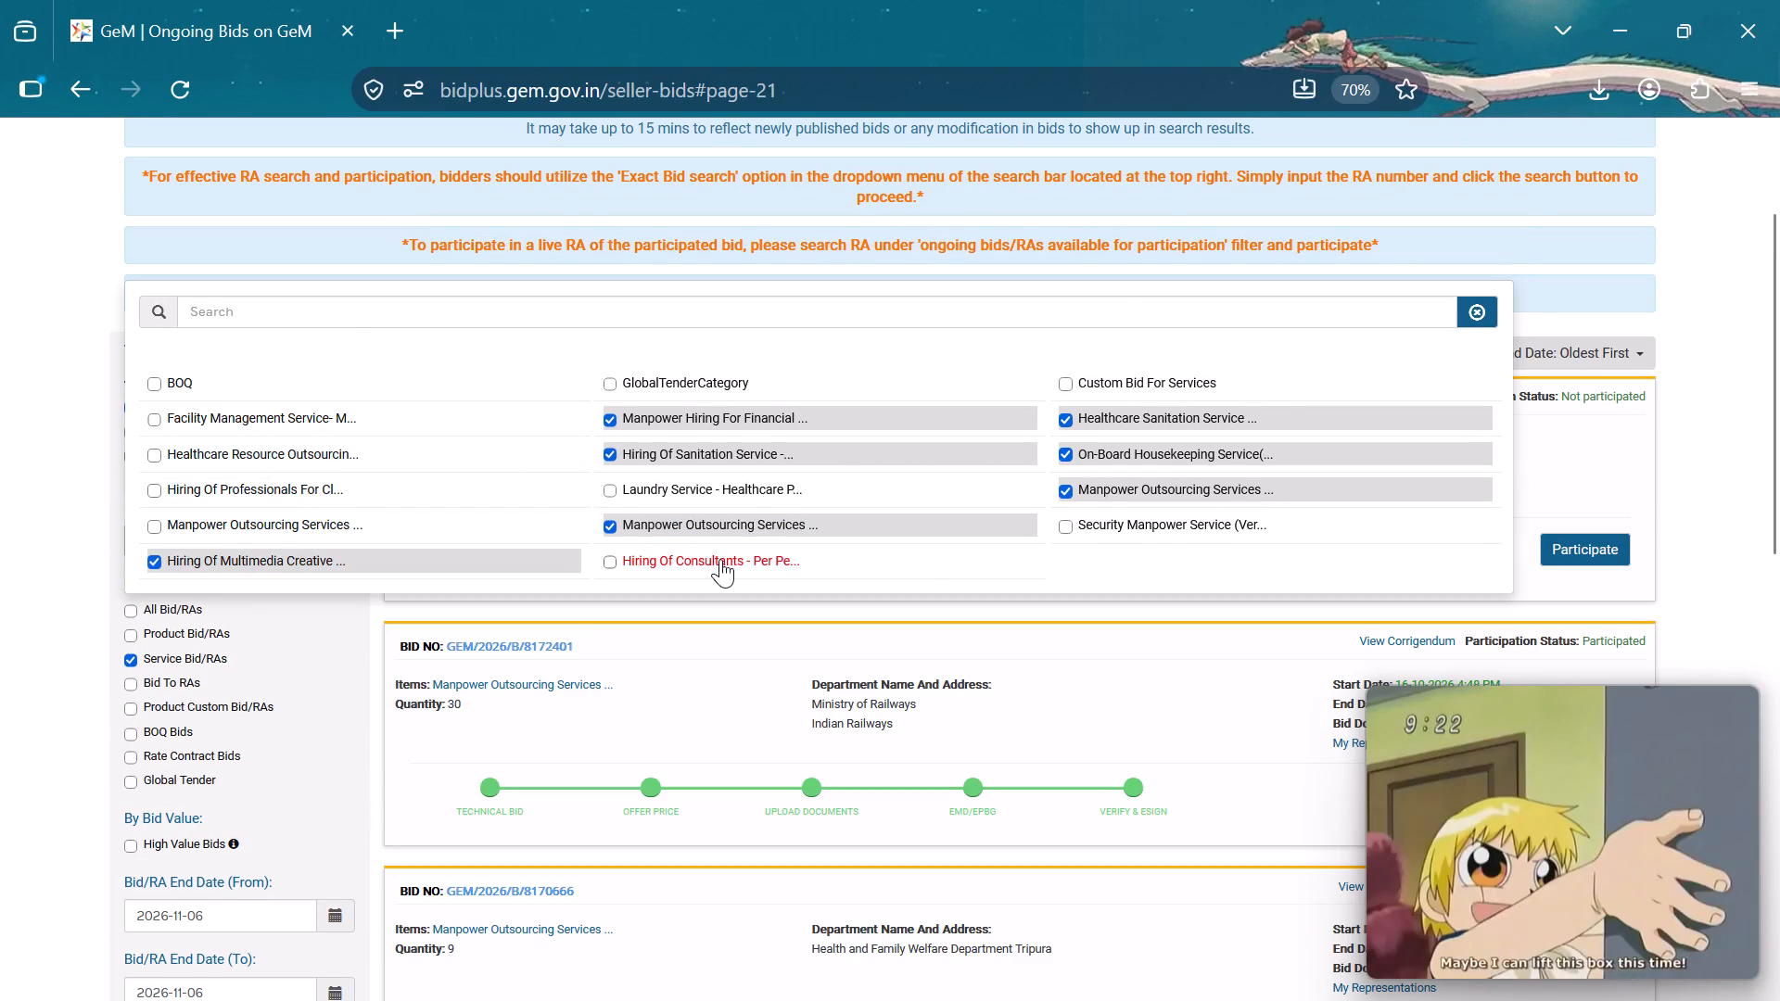
In the category filter's second column, select Hiring Of Consultants and Laundry Service, and deselect Manpower Outsourcing, Hiring Of Sanitation Service and Manpower Hiring For Financial.
{"action": "left_click", "coordinate": [718, 562]}
{"action": "left_click", "coordinate": [721, 531]}
{"action": "left_click", "coordinate": [725, 489]}
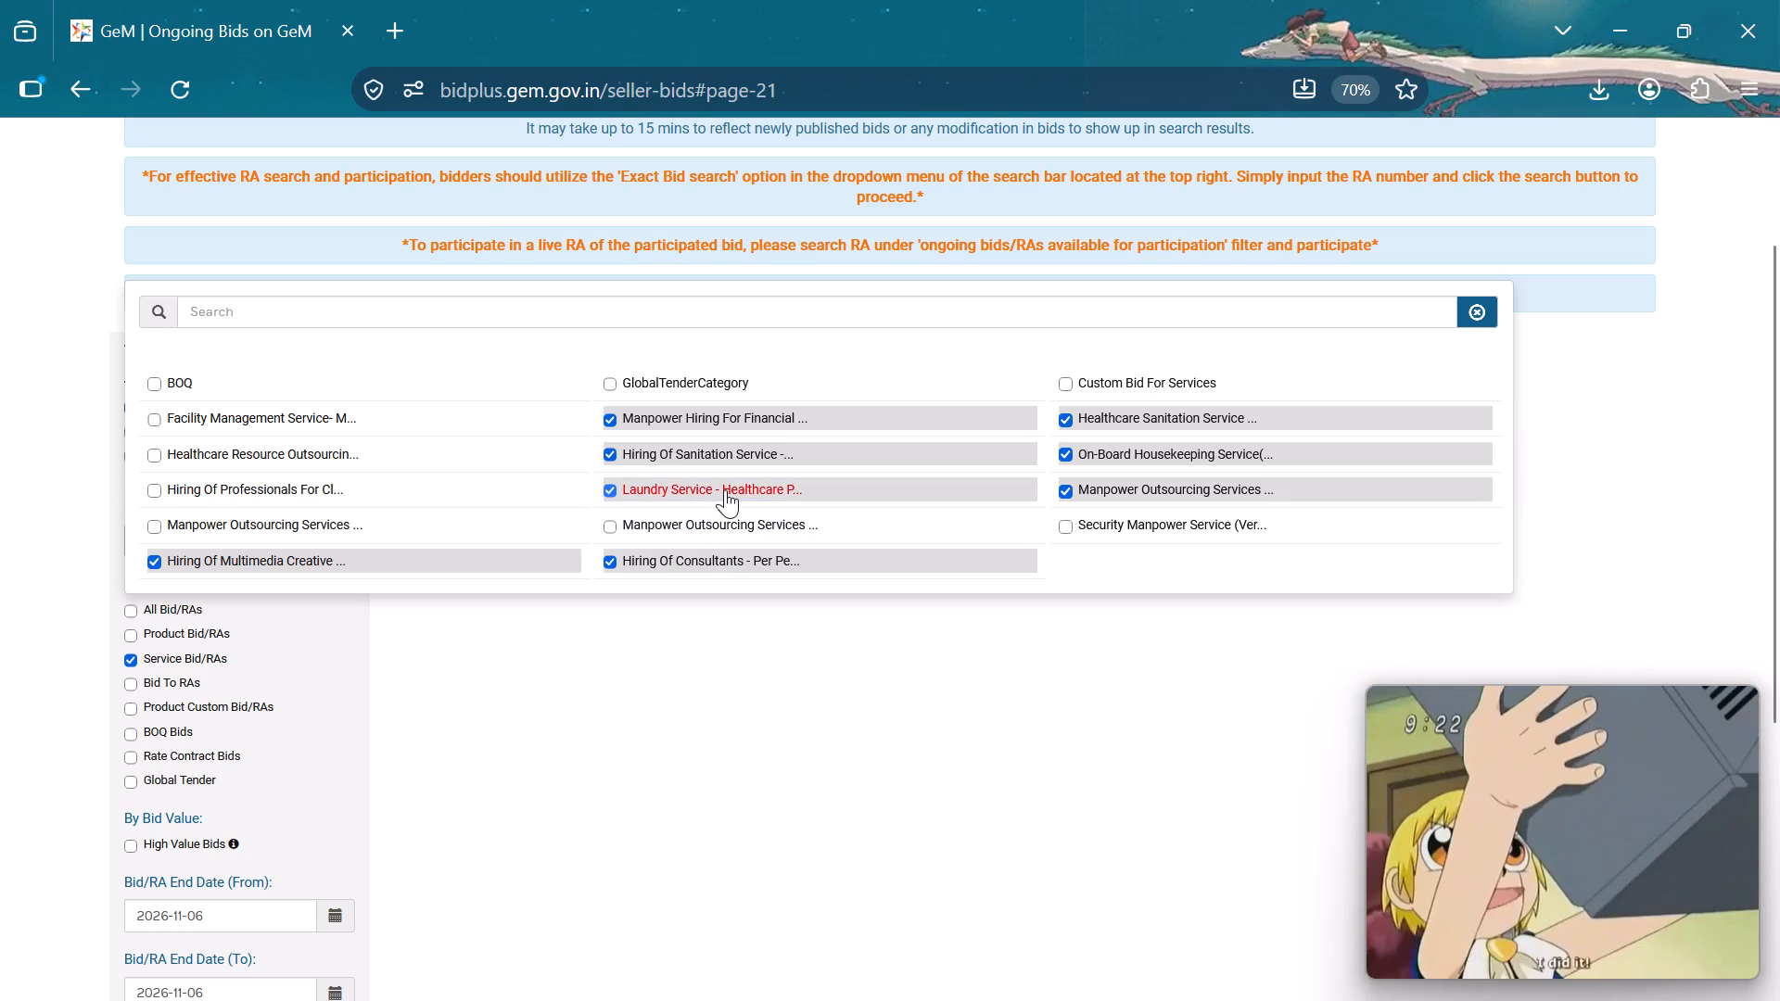
{"action": "left_click", "coordinate": [735, 454]}
{"action": "left_click", "coordinate": [741, 410]}
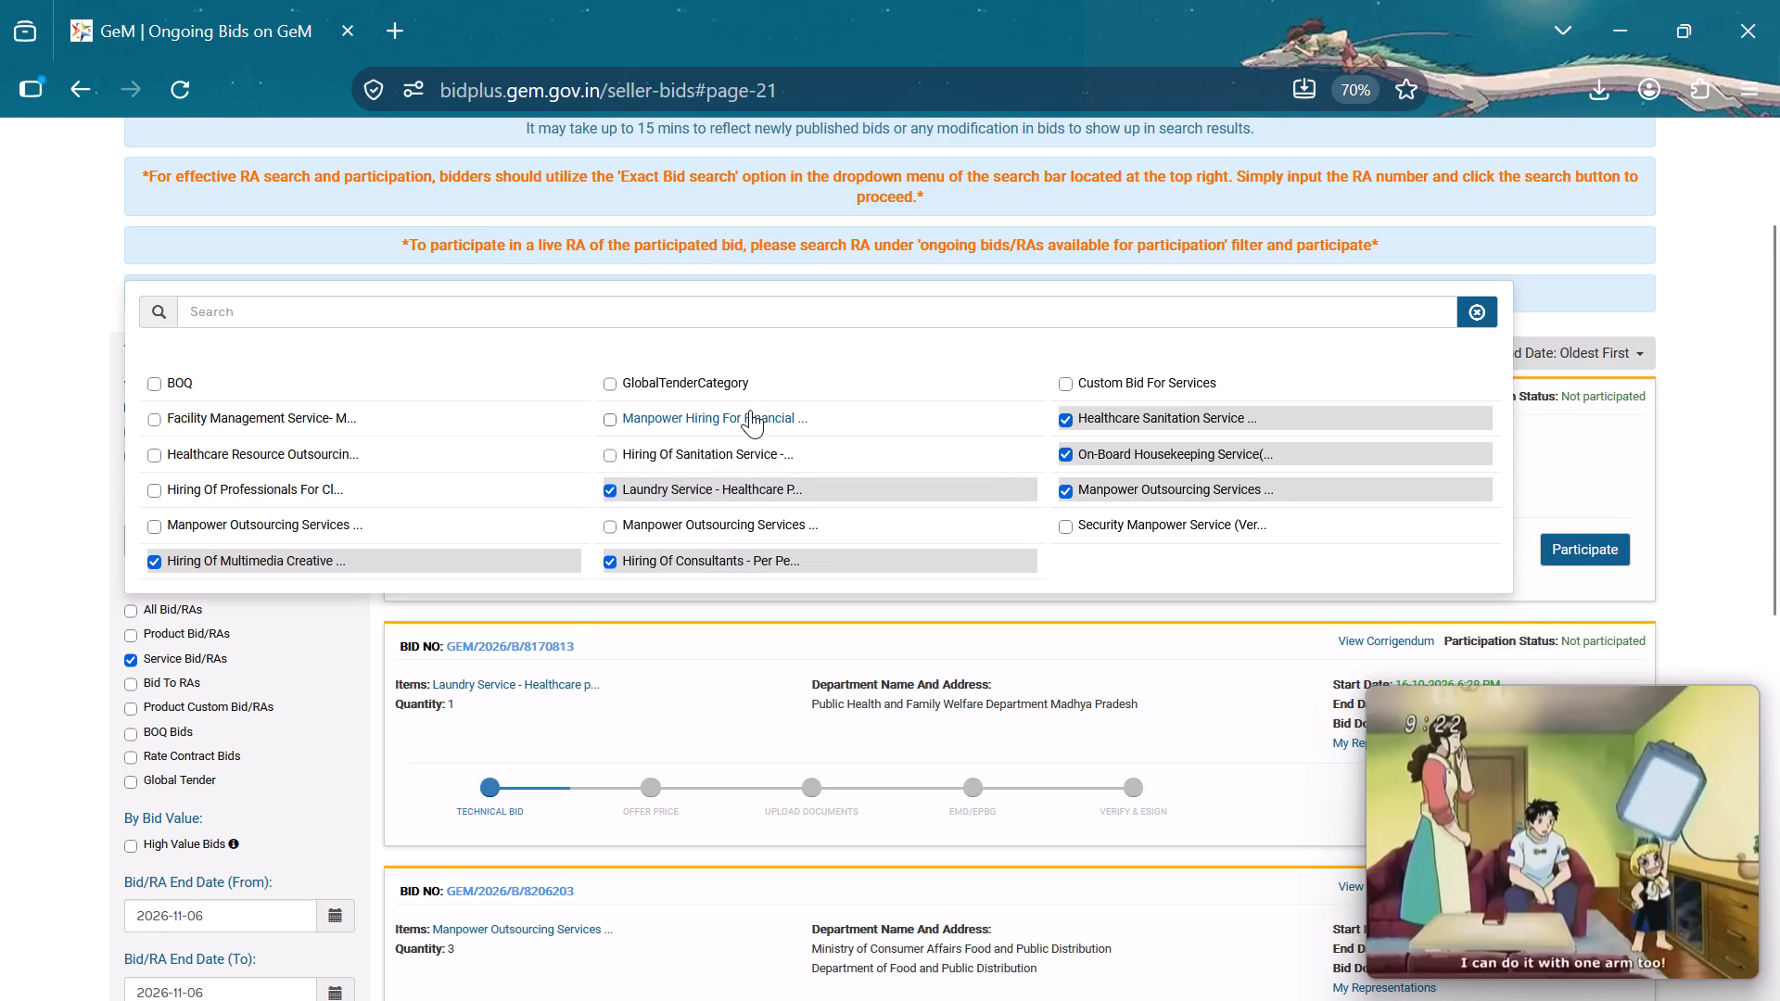
In the third column, select Security Manpower Service, deselect Manpower Outsourcing, On-Board Housekeeping and Healthcare Sanitation, and close the category list.
{"action": "left_click", "coordinate": [1112, 531]}
{"action": "left_click", "coordinate": [1118, 493]}
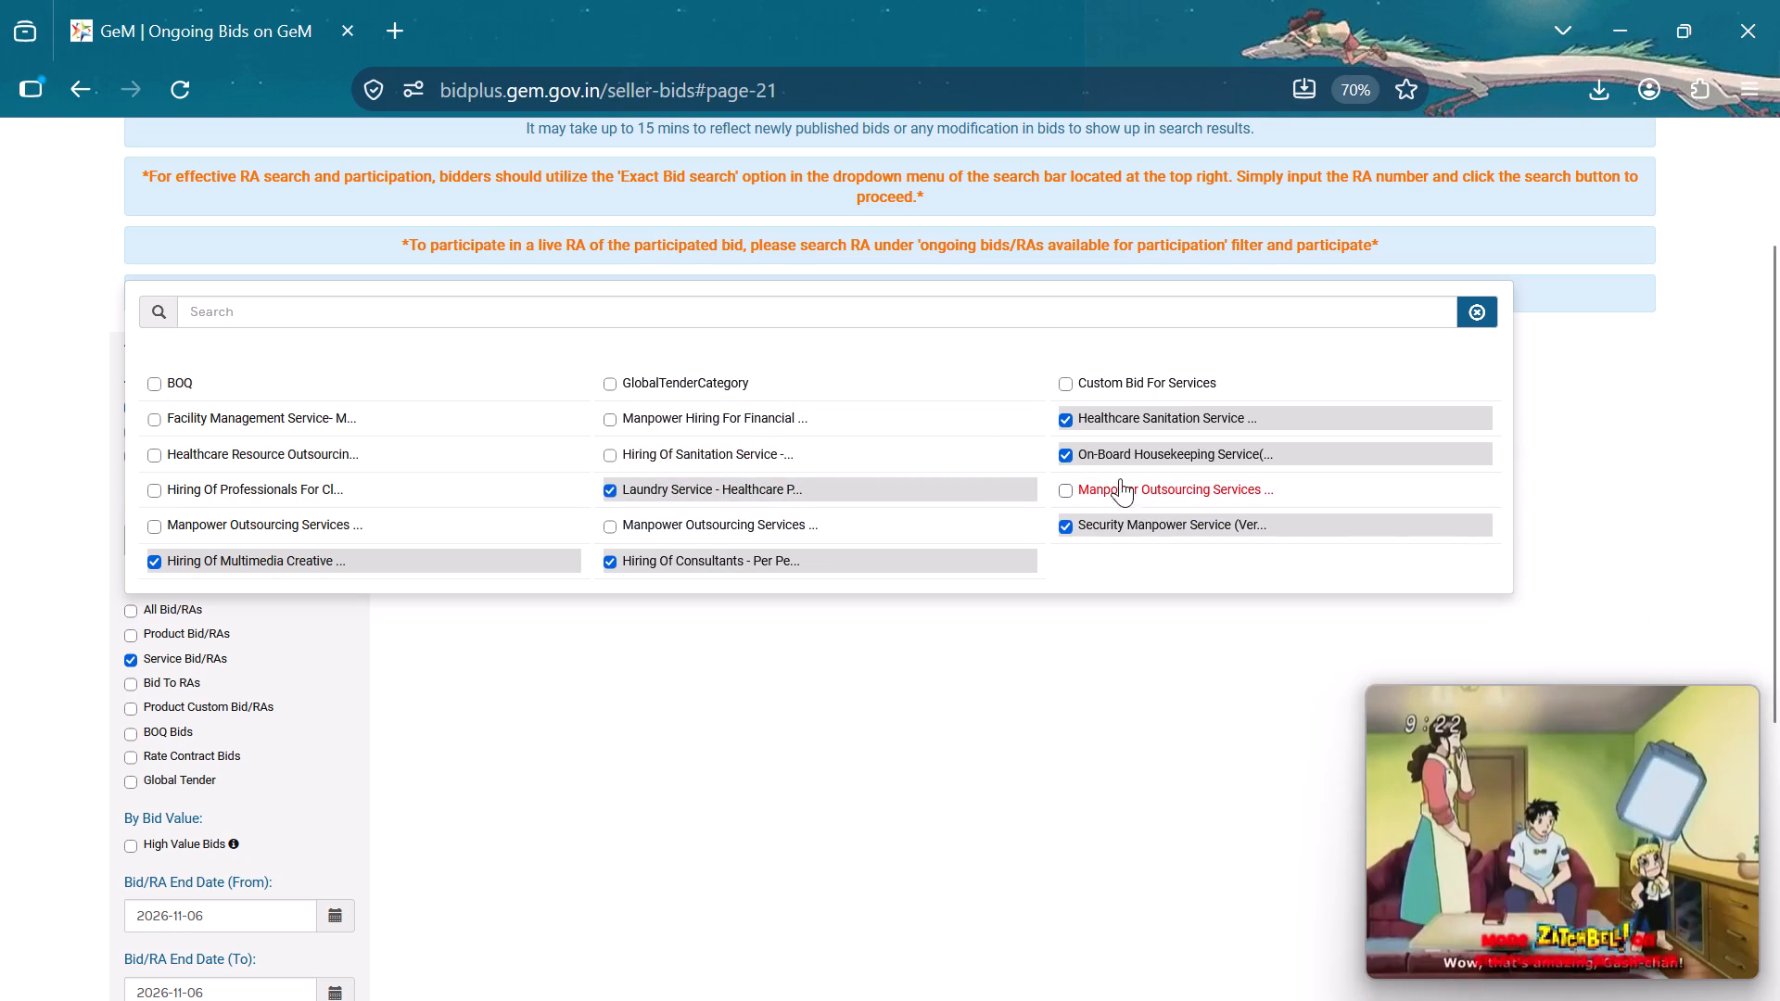
{"action": "left_click", "coordinate": [1121, 457]}
{"action": "left_click", "coordinate": [1124, 430]}
{"action": "left_click", "coordinate": [1054, 710]}
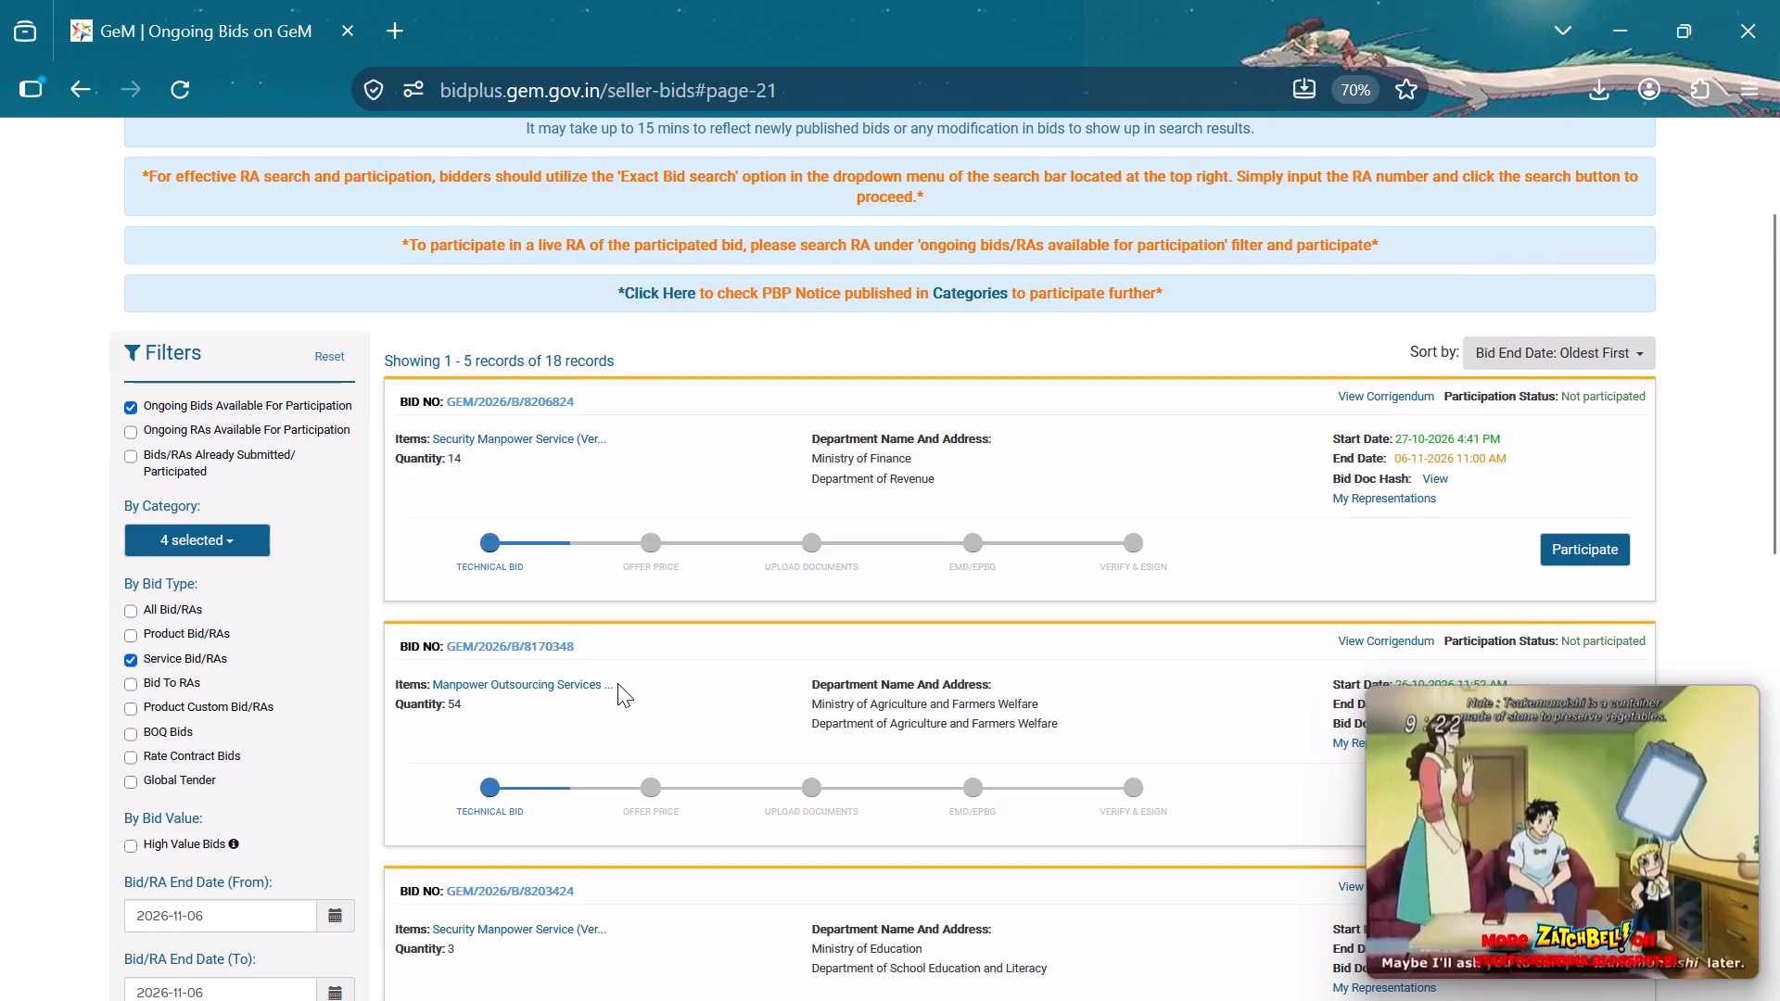
Open results page 1, download the document of the Department of Revenue bid GEM/2026/B/8206824 and close its PDF.
{"action": "scroll", "coordinate": [617, 683], "scroll_direction": "down", "scroll_amount": 8}
{"action": "left_click", "coordinate": [444, 563]}
{"action": "scroll", "coordinate": [444, 563], "scroll_direction": "up", "scroll_amount": 1}
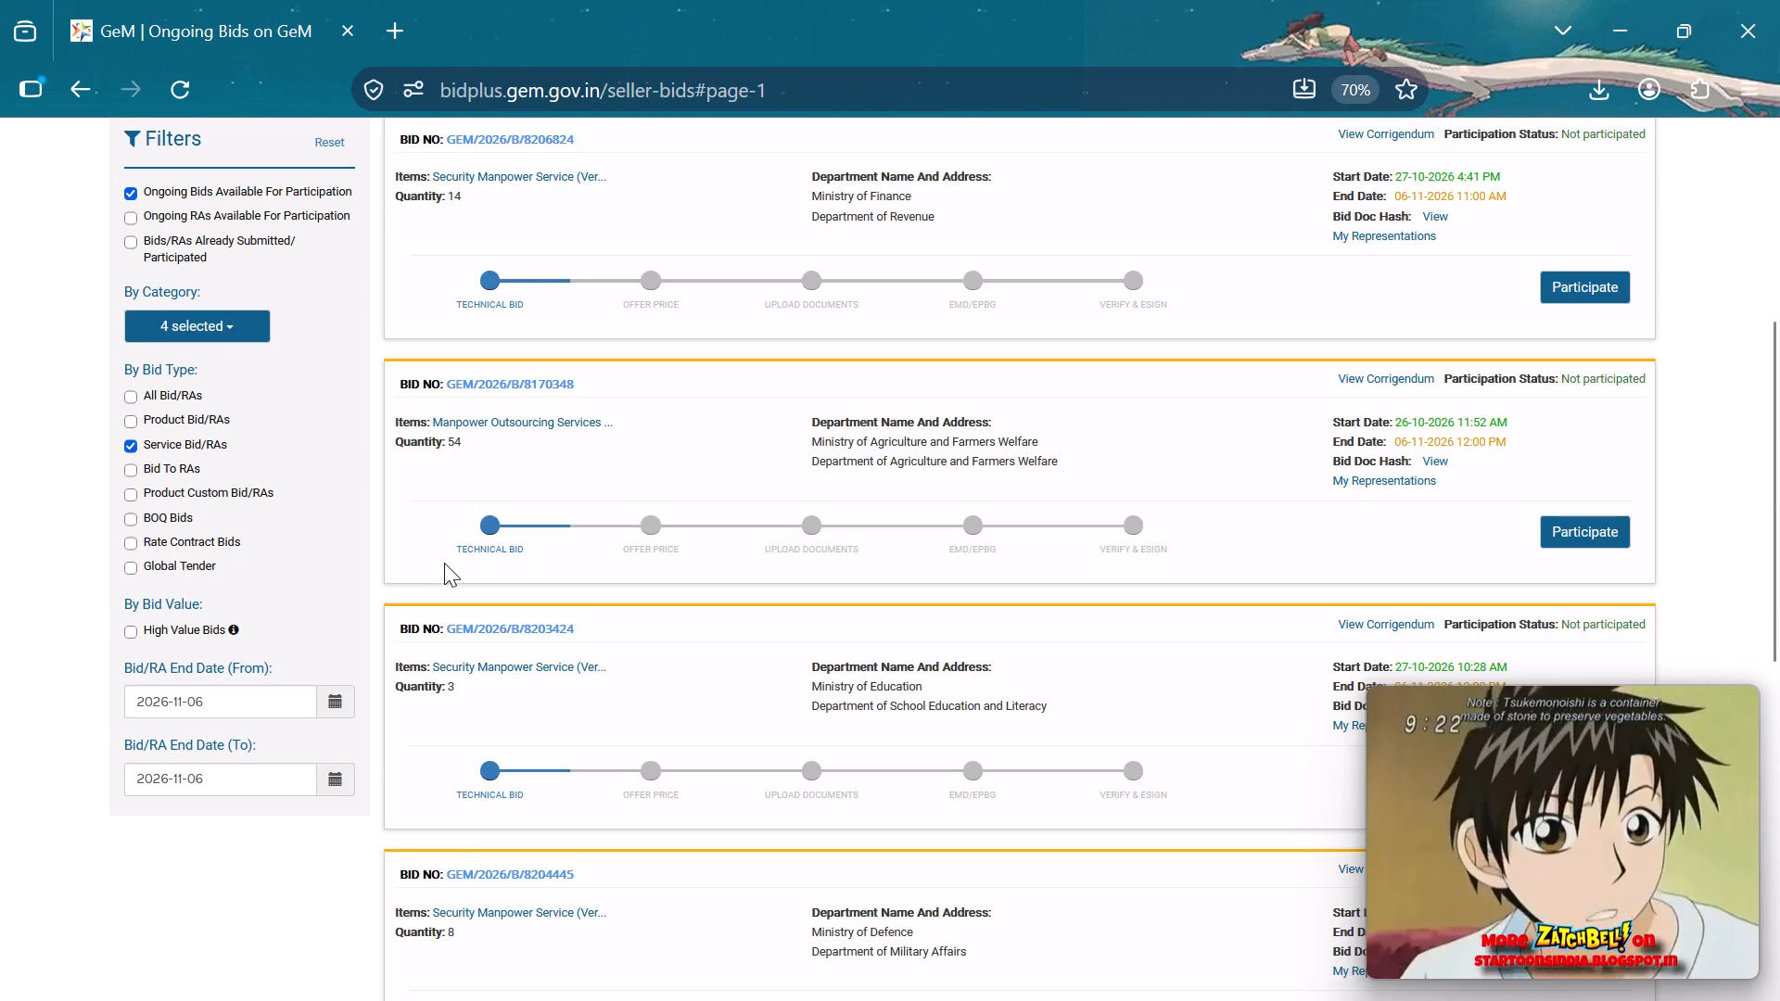
{"action": "scroll", "coordinate": [444, 563], "scroll_direction": "up", "scroll_amount": 1}
{"action": "left_click", "coordinate": [545, 272]}
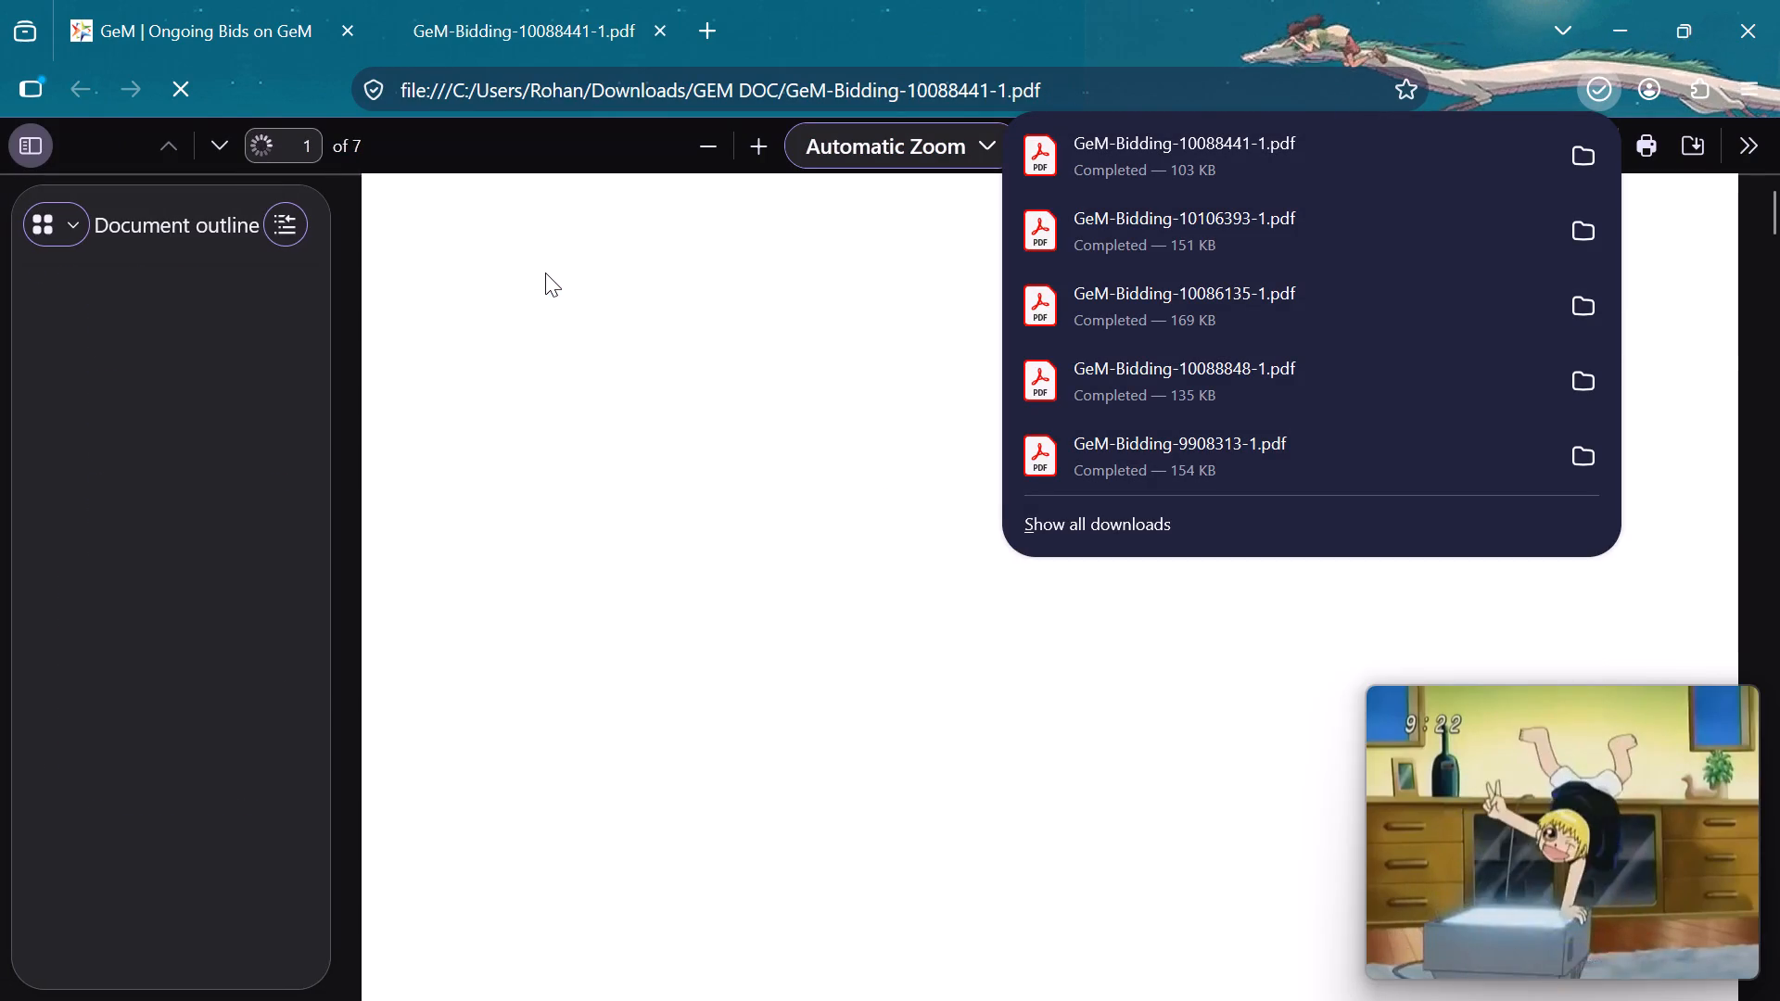
{"action": "left_click", "coordinate": [665, 38]}
Download the document of the Department of Agriculture and Farmers Welfare bid GEM/2026/B/8170348 and close its PDF.
{"action": "scroll", "coordinate": [673, 341], "scroll_direction": "down", "scroll_amount": 1}
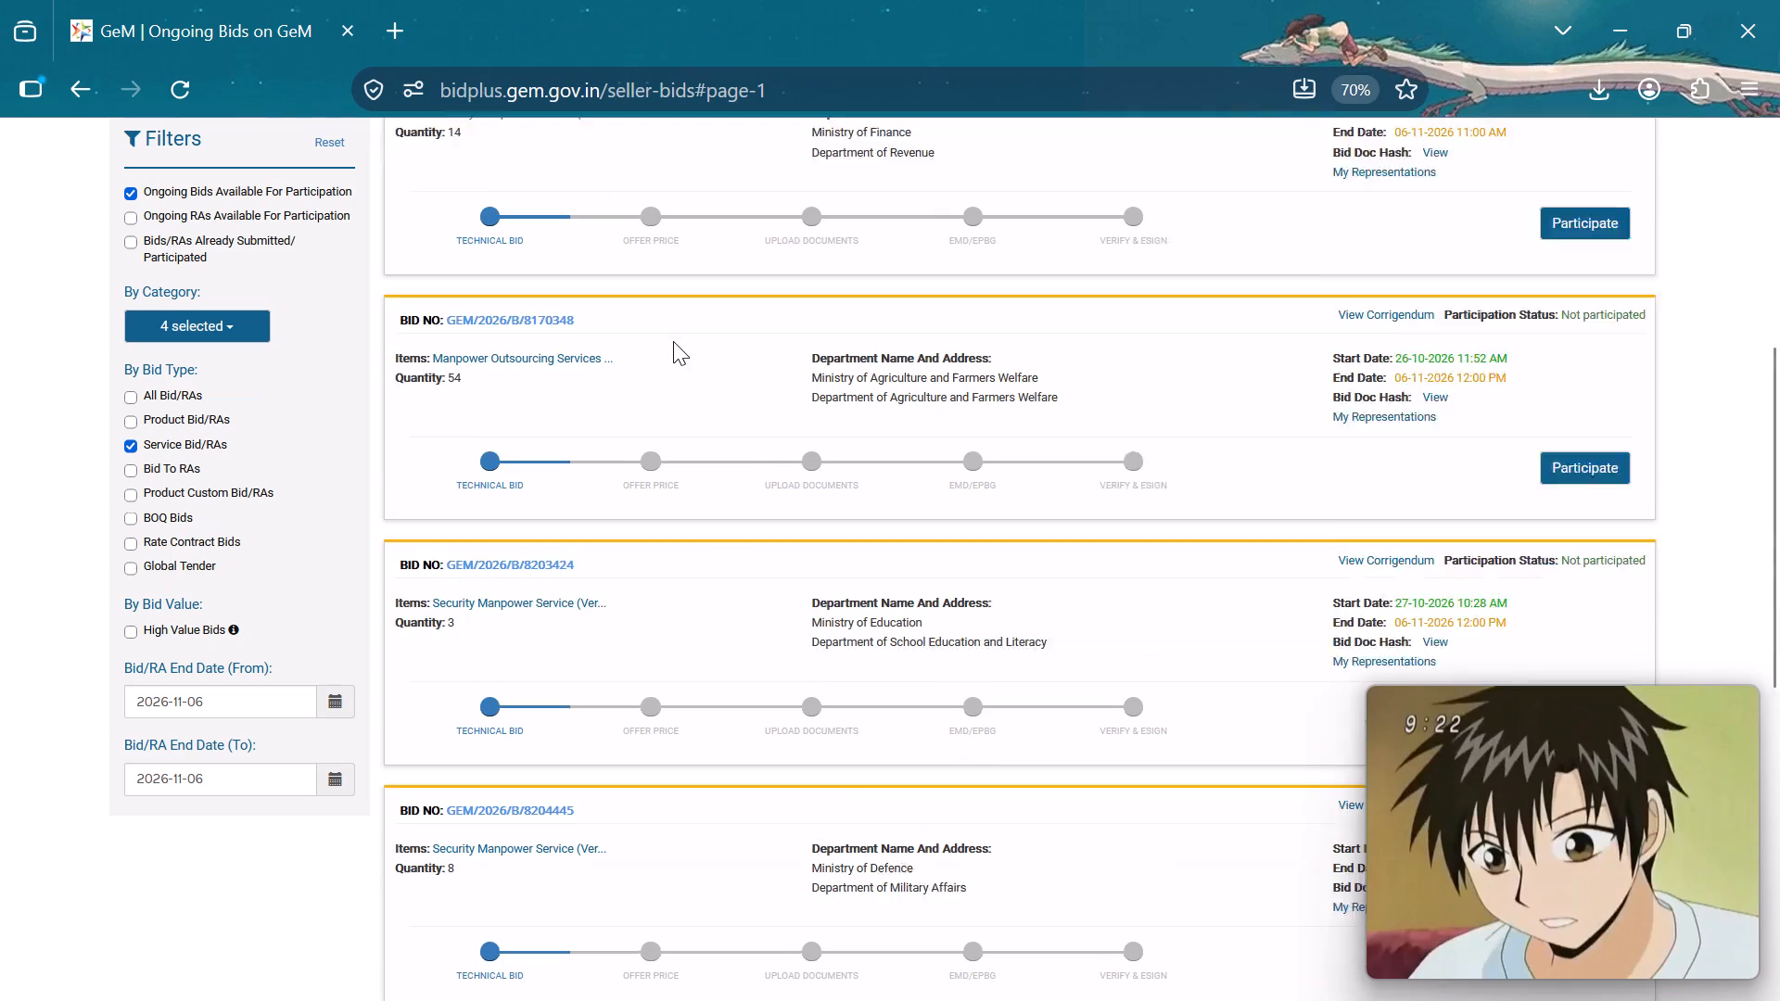
{"action": "scroll", "coordinate": [673, 341], "scroll_direction": "down", "scroll_amount": 1}
{"action": "left_click", "coordinate": [557, 268]}
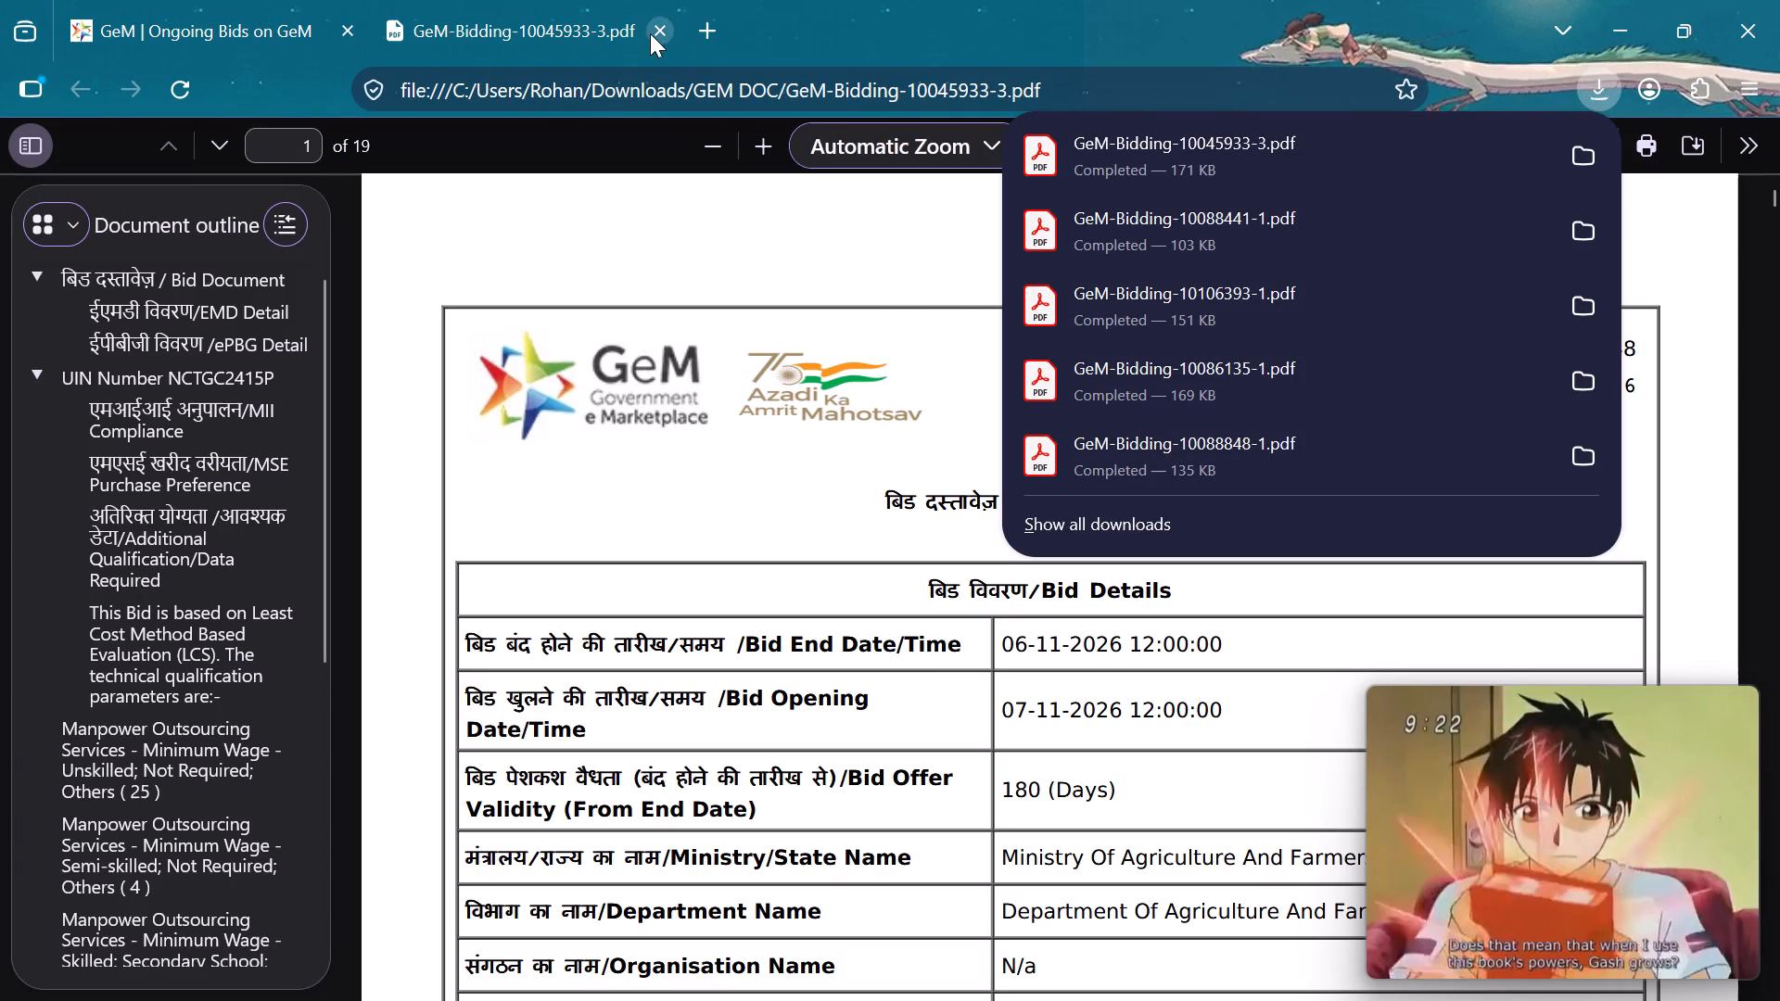
{"action": "left_click", "coordinate": [651, 34]}
Open results page 2, download the document of the Ministry of Textiles bid GEM/2026/B/8170482 and close its PDF.
{"action": "scroll", "coordinate": [612, 450], "scroll_direction": "down", "scroll_amount": 1}
{"action": "scroll", "coordinate": [558, 733], "scroll_direction": "down", "scroll_amount": 1}
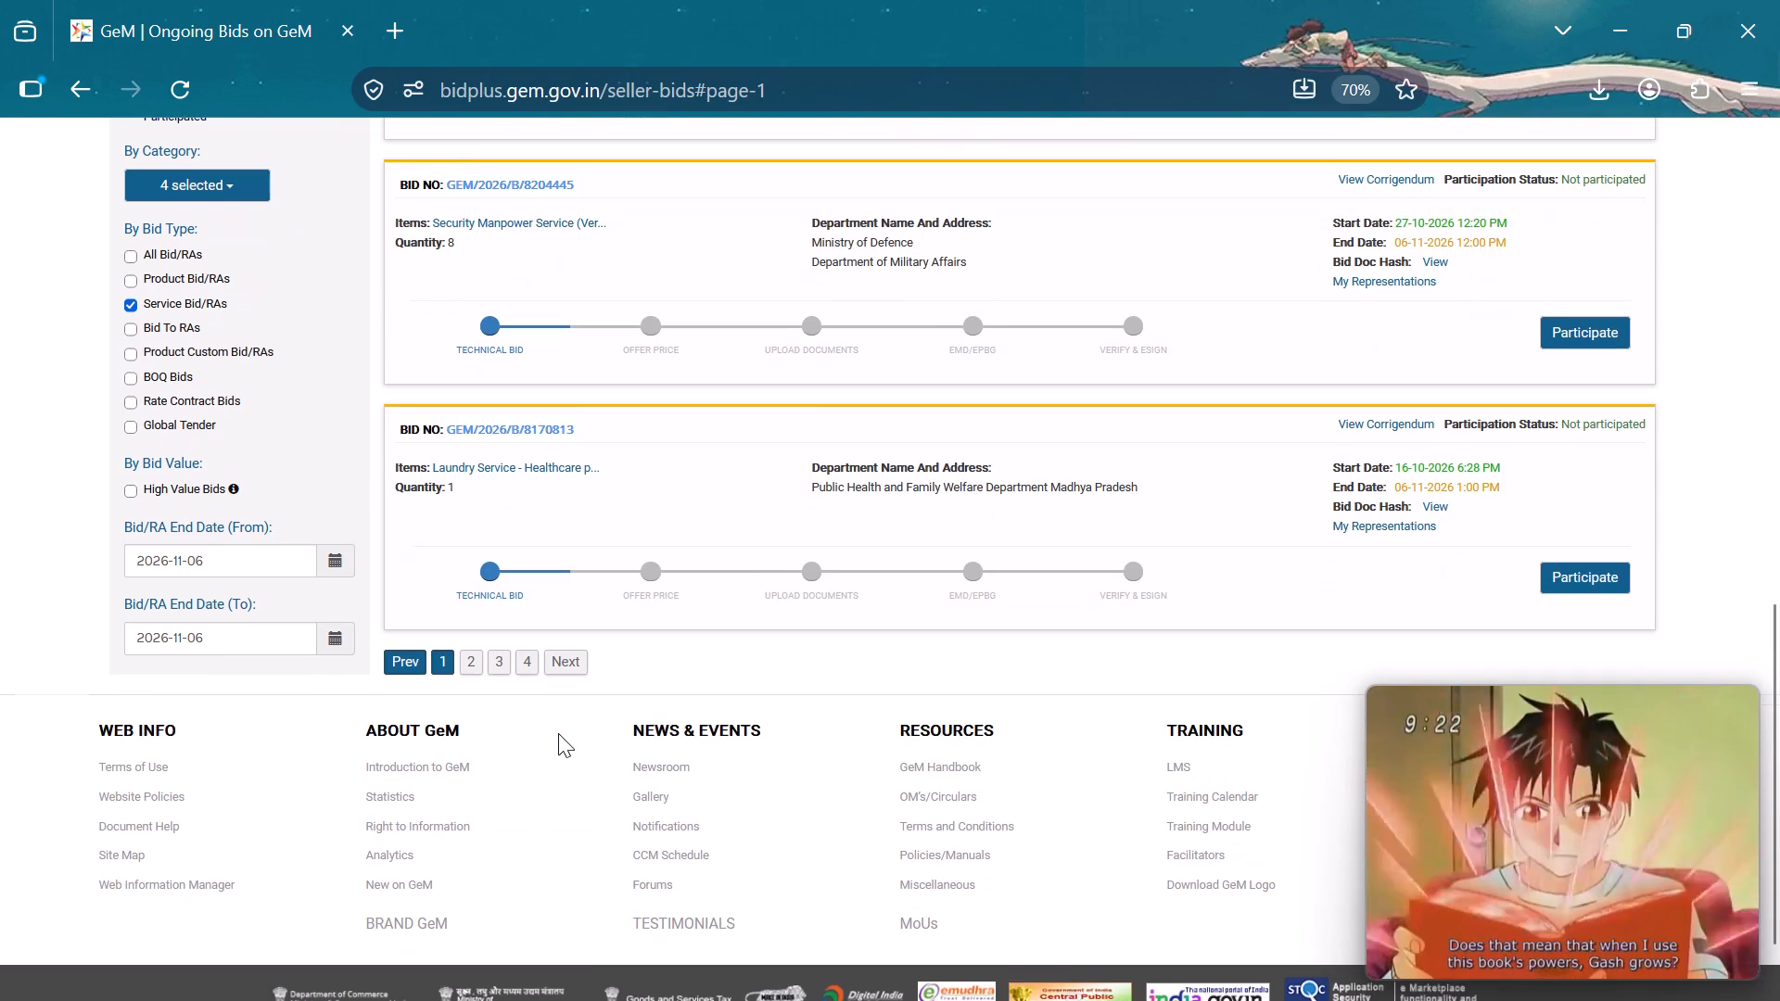
{"action": "left_click", "coordinate": [467, 657]}
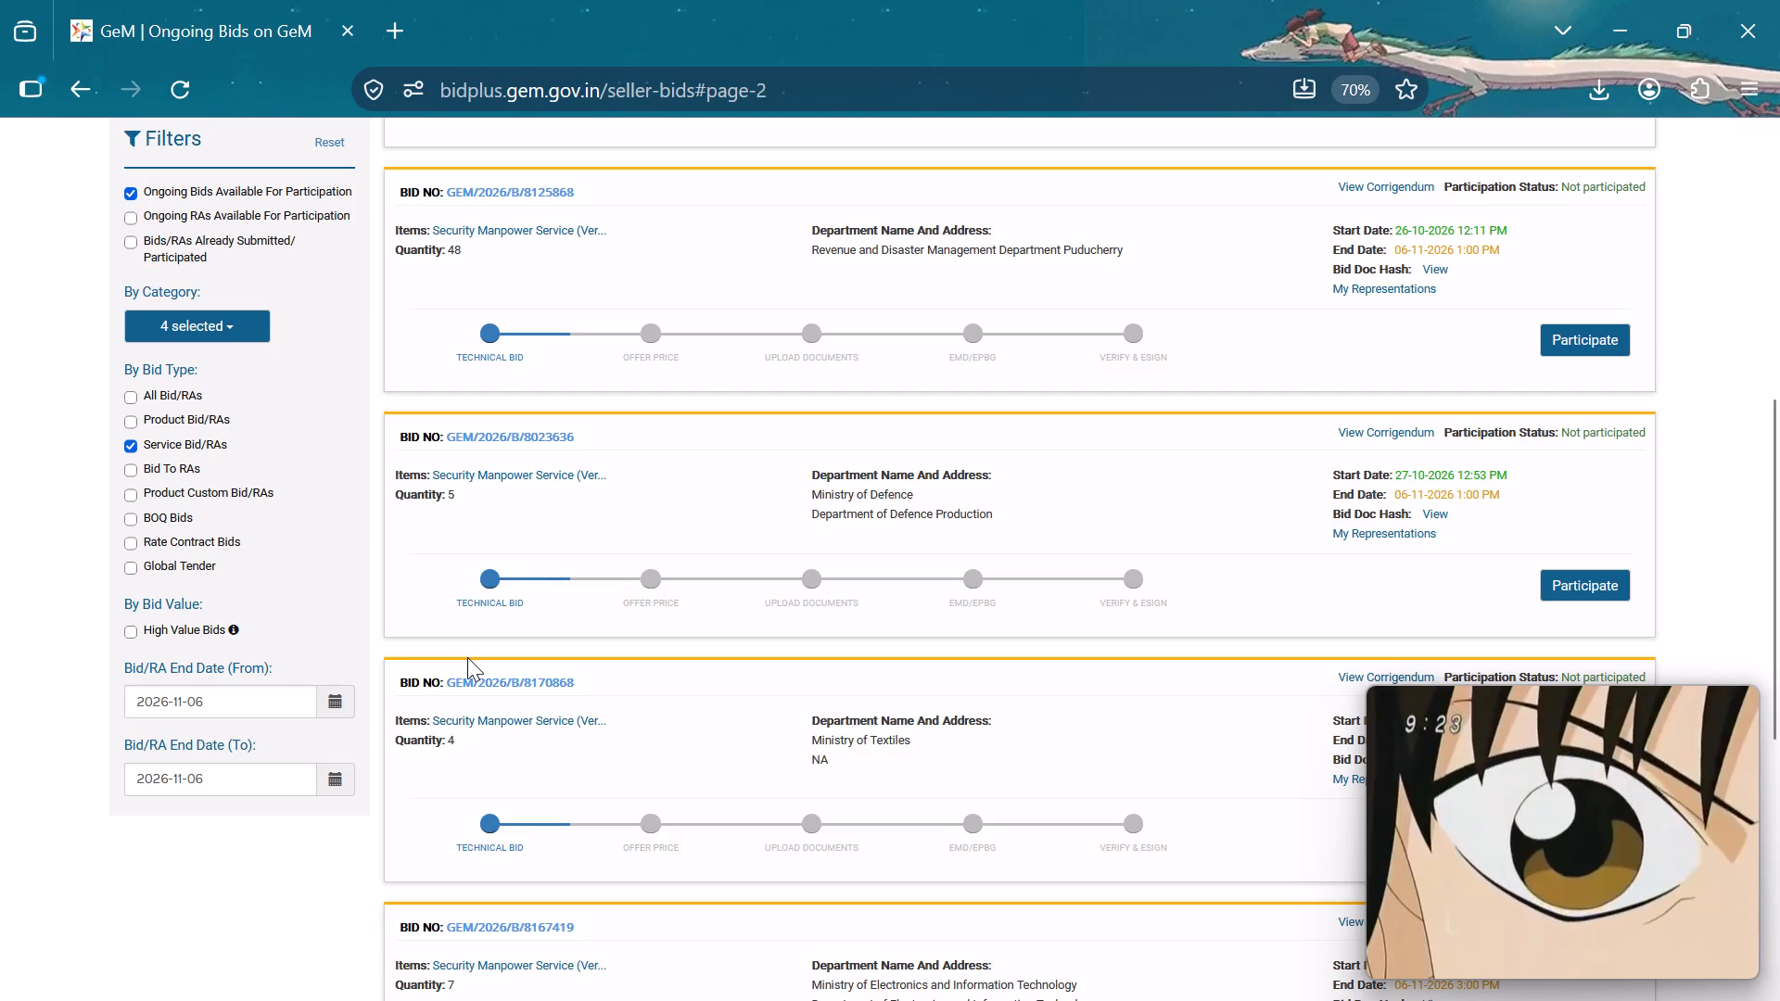
{"action": "scroll", "coordinate": [518, 572], "scroll_direction": "up", "scroll_amount": 1}
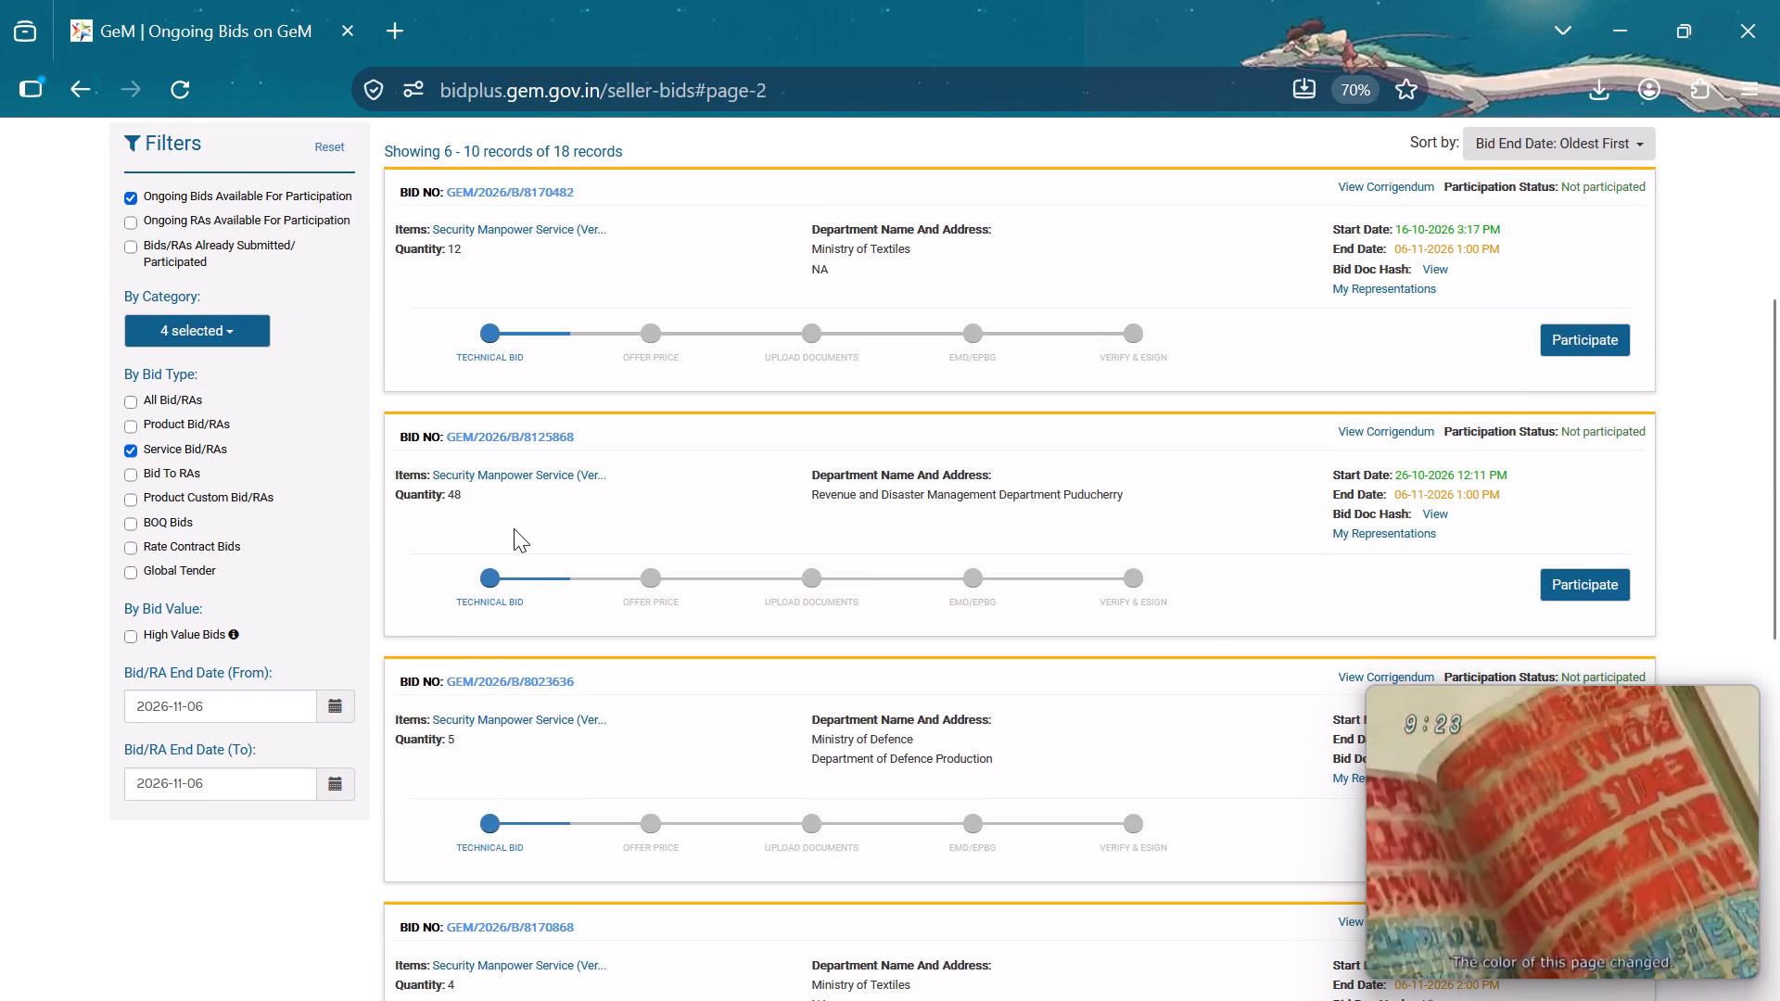
{"action": "left_click", "coordinate": [502, 190]}
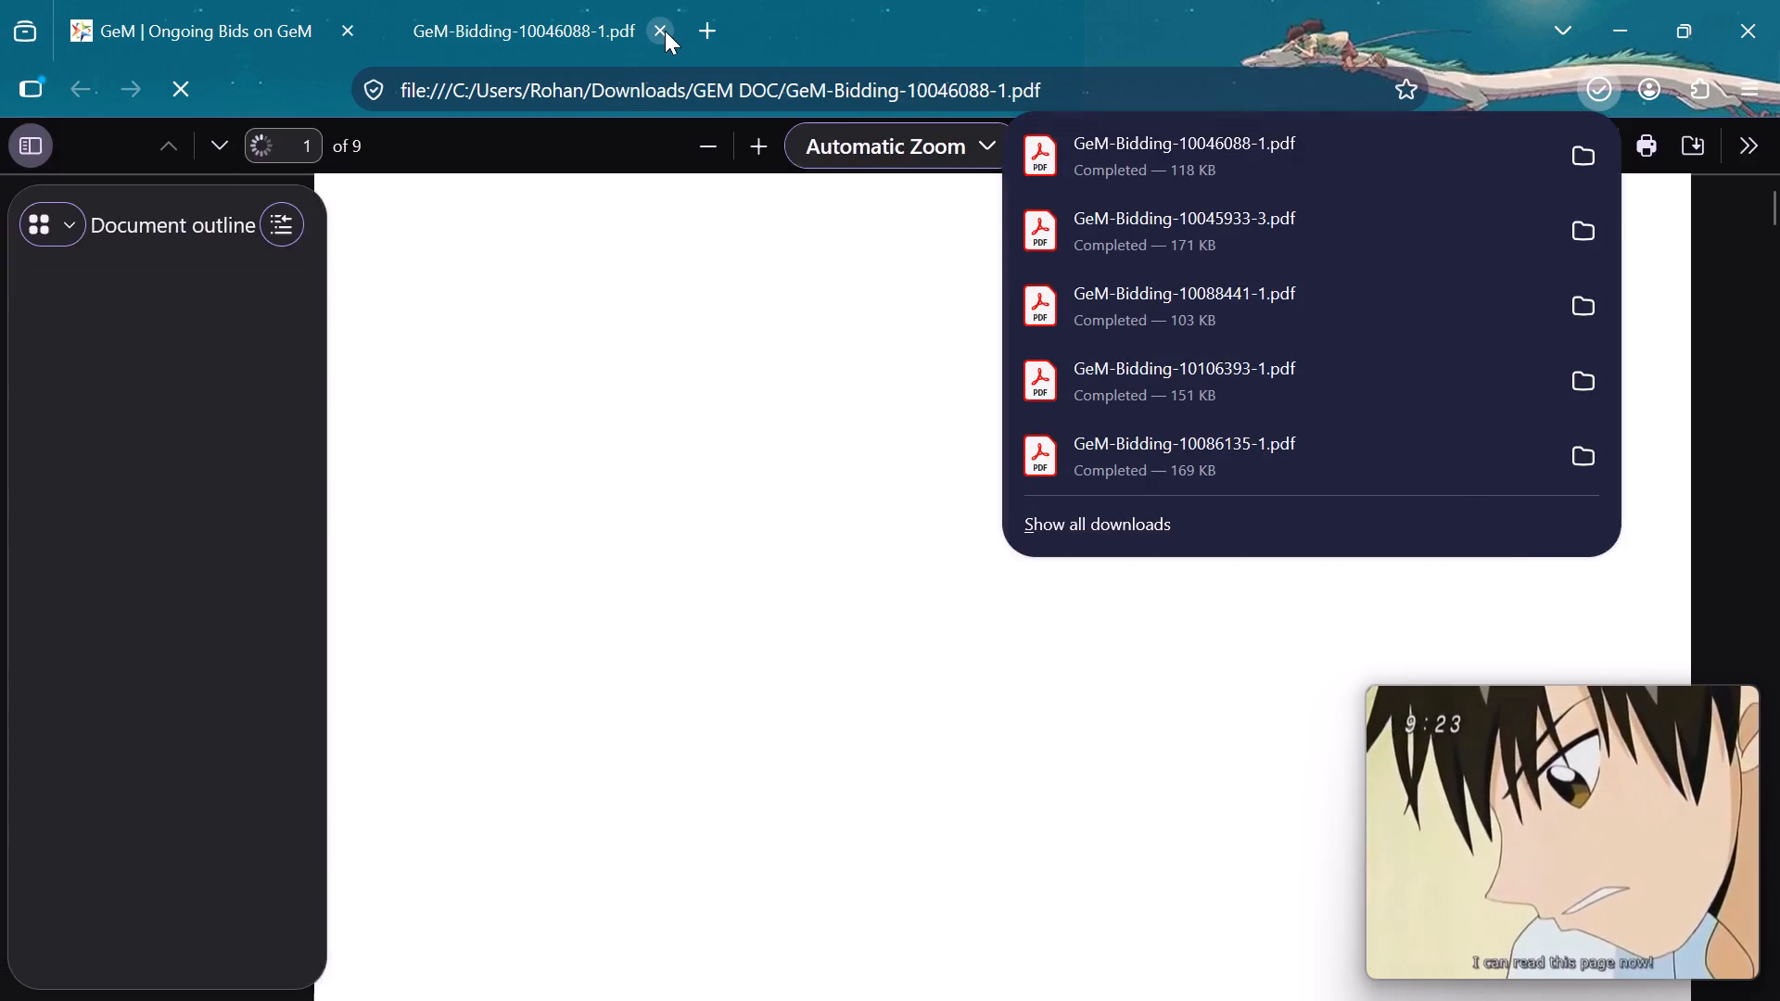
{"action": "left_click", "coordinate": [665, 31]}
Look through the remaining bids on page 2 and open results page 3.
{"action": "scroll", "coordinate": [571, 479], "scroll_direction": "down", "scroll_amount": 1}
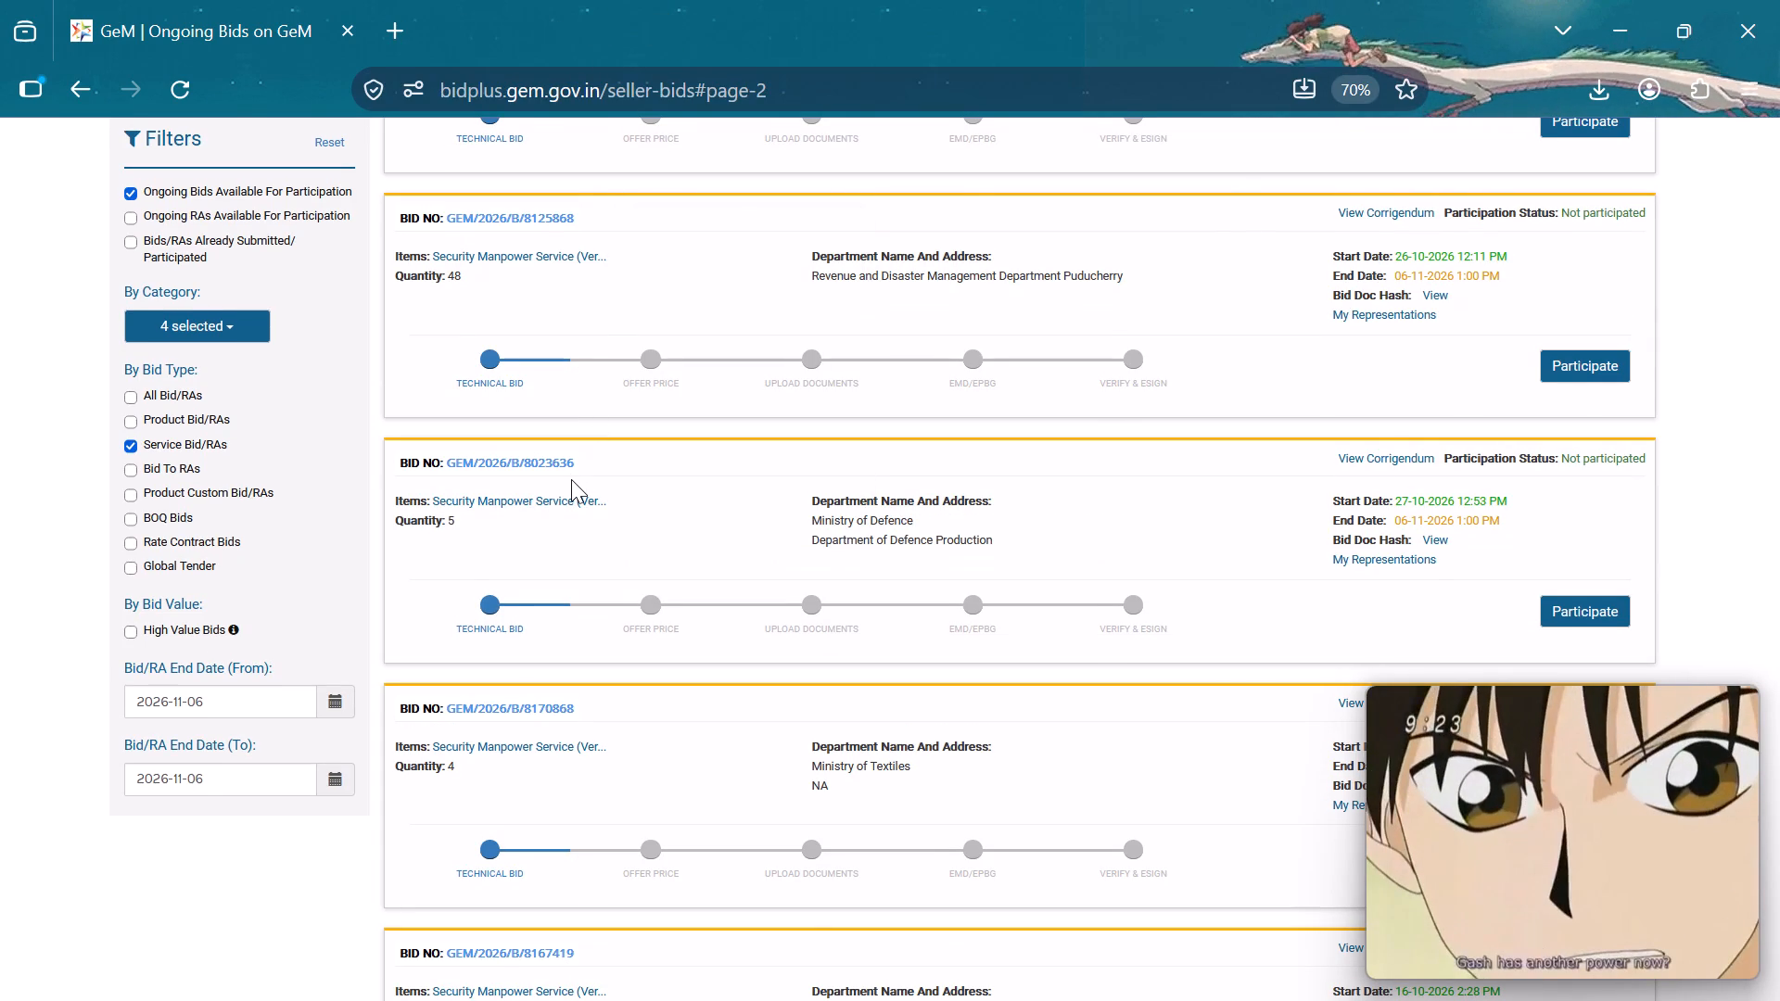
{"action": "scroll", "coordinate": [571, 479], "scroll_direction": "down", "scroll_amount": 3}
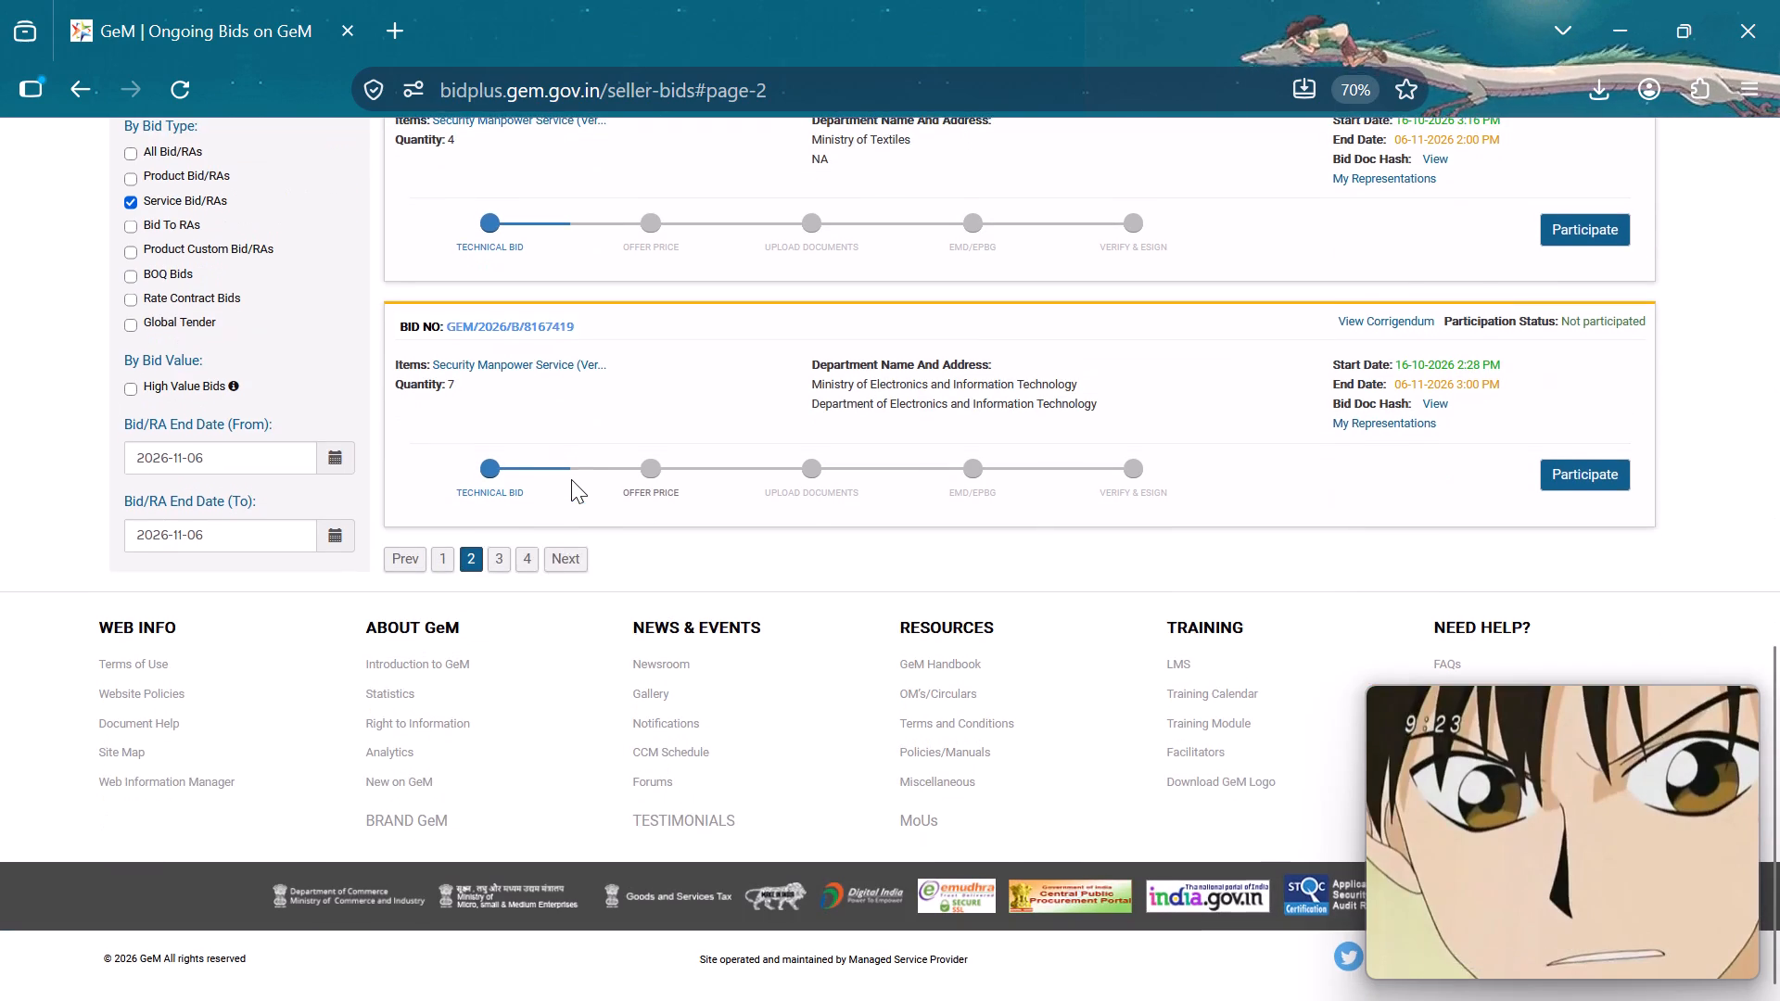
{"action": "left_click", "coordinate": [504, 569]}
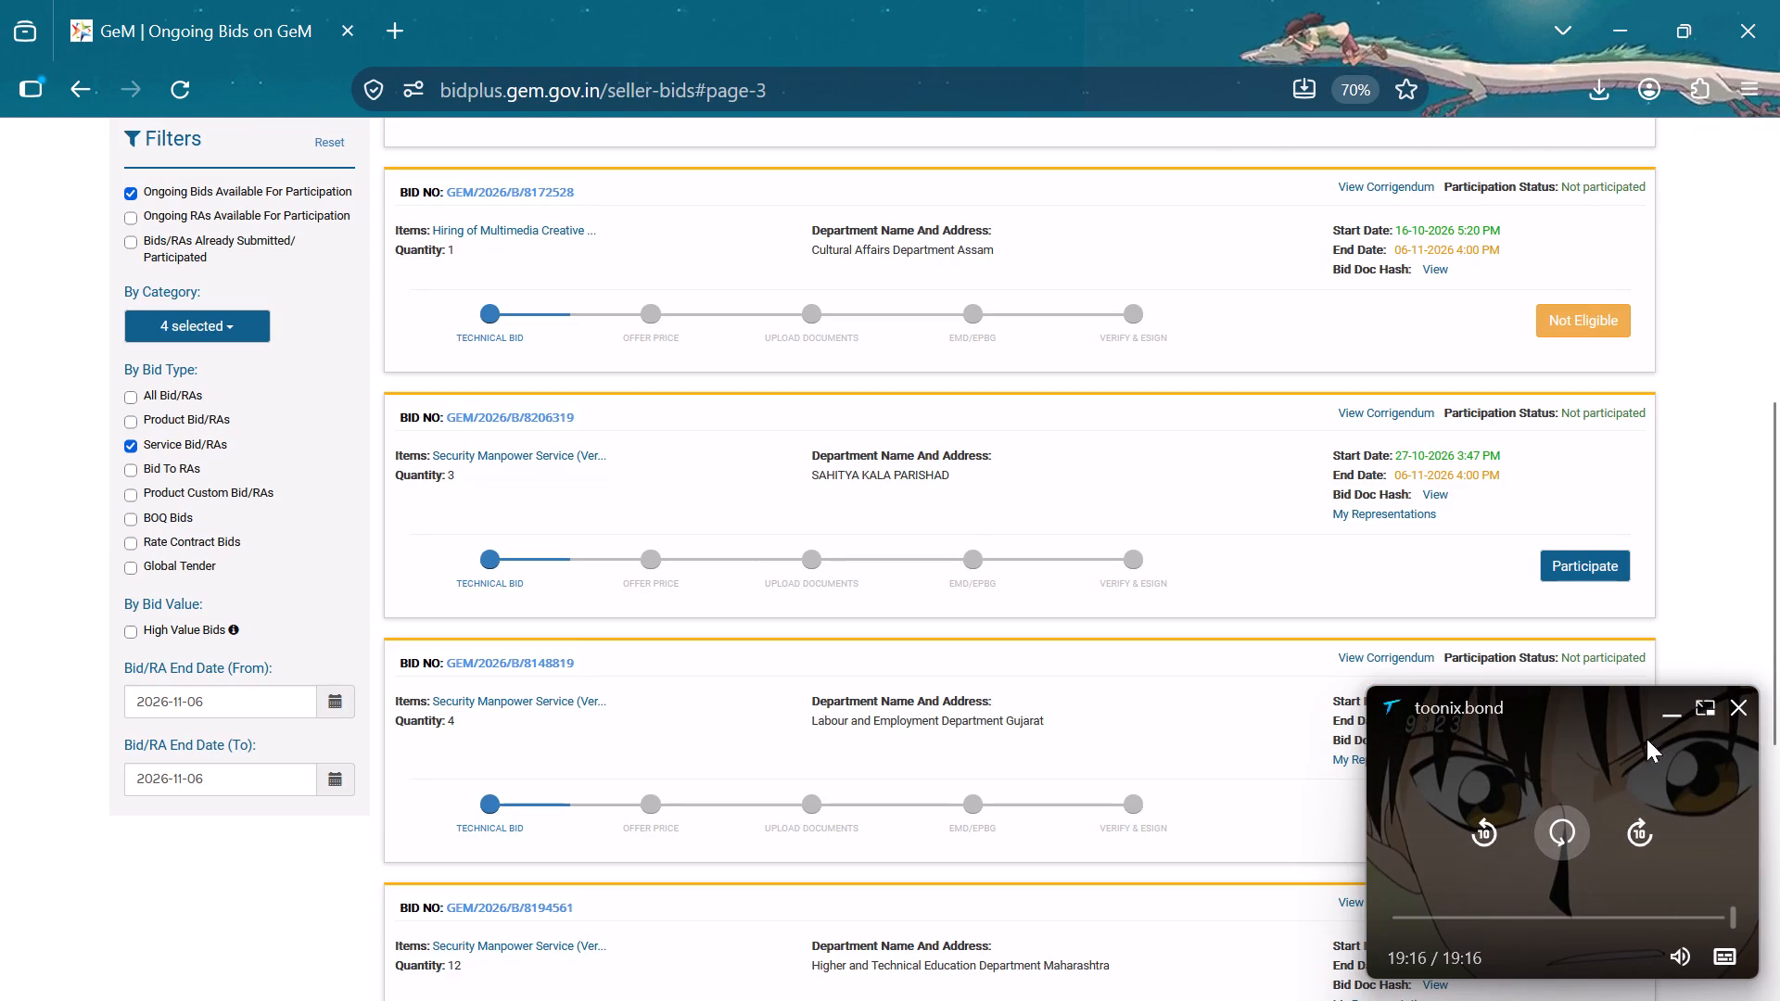
Switch to Brave, open Zatch Bell! episode 3, The Second Spell, in a floating video window, and return to the bid list in Firefox.
{"action": "left_click", "coordinate": [1700, 713]}
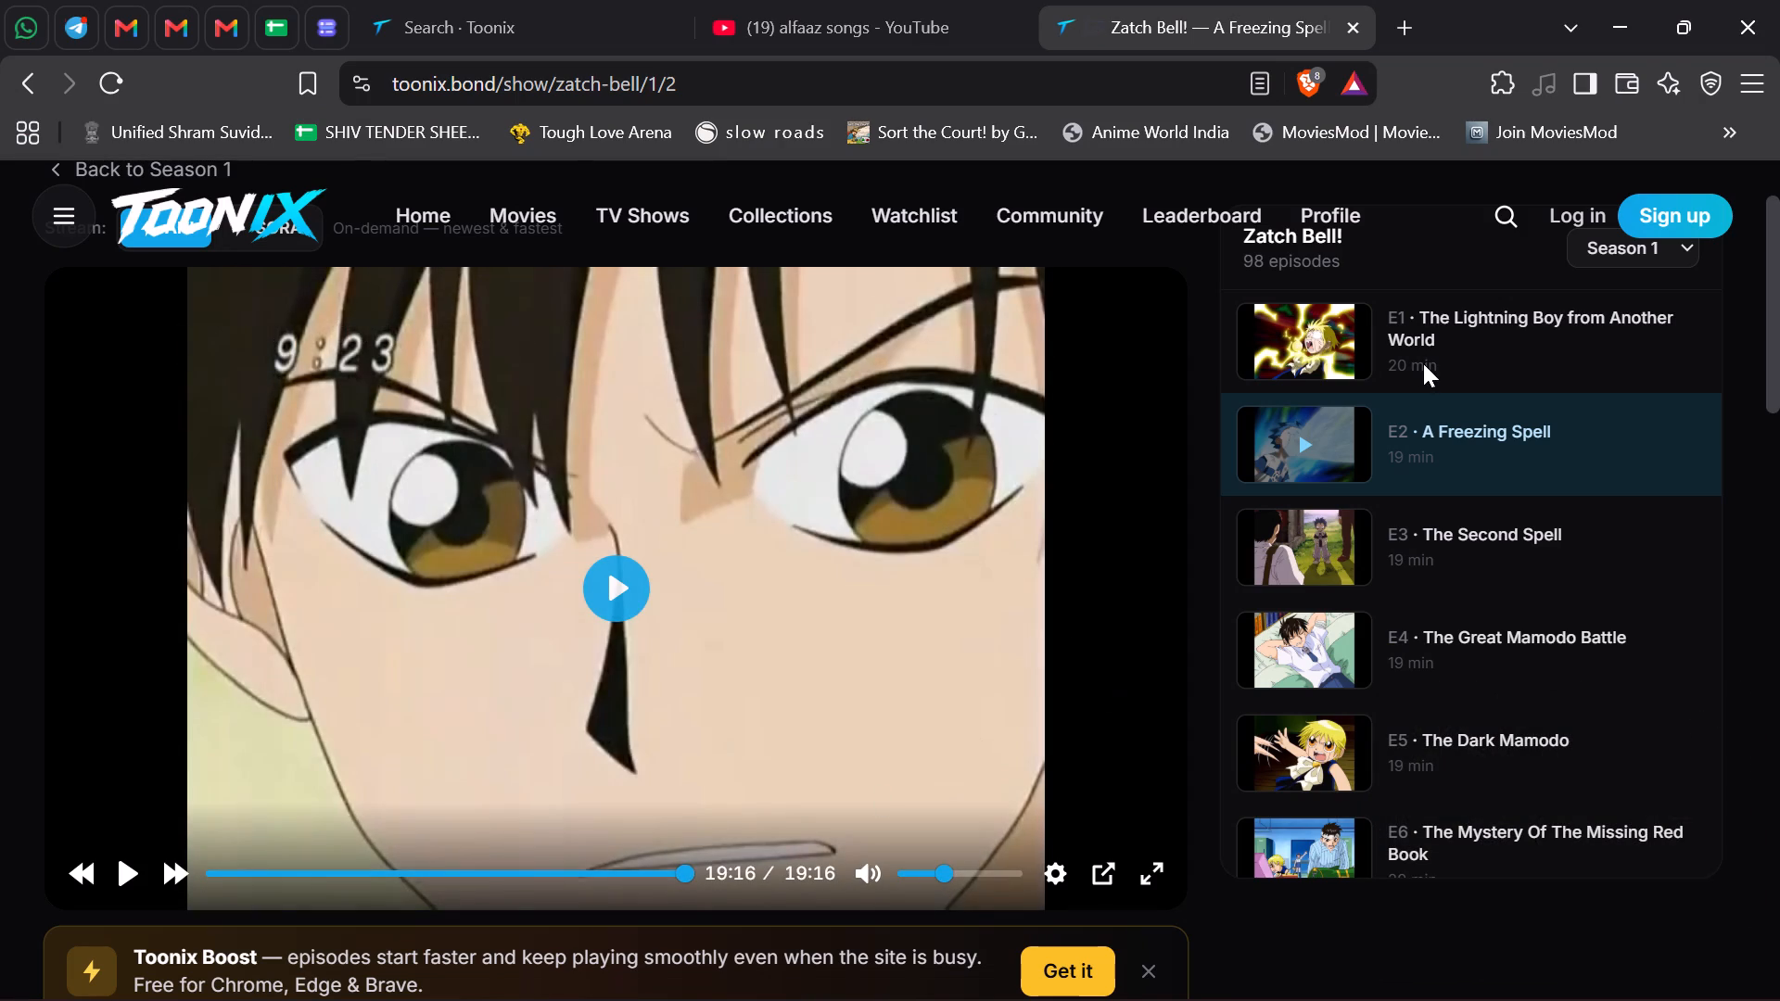
{"action": "left_click", "coordinate": [1296, 546]}
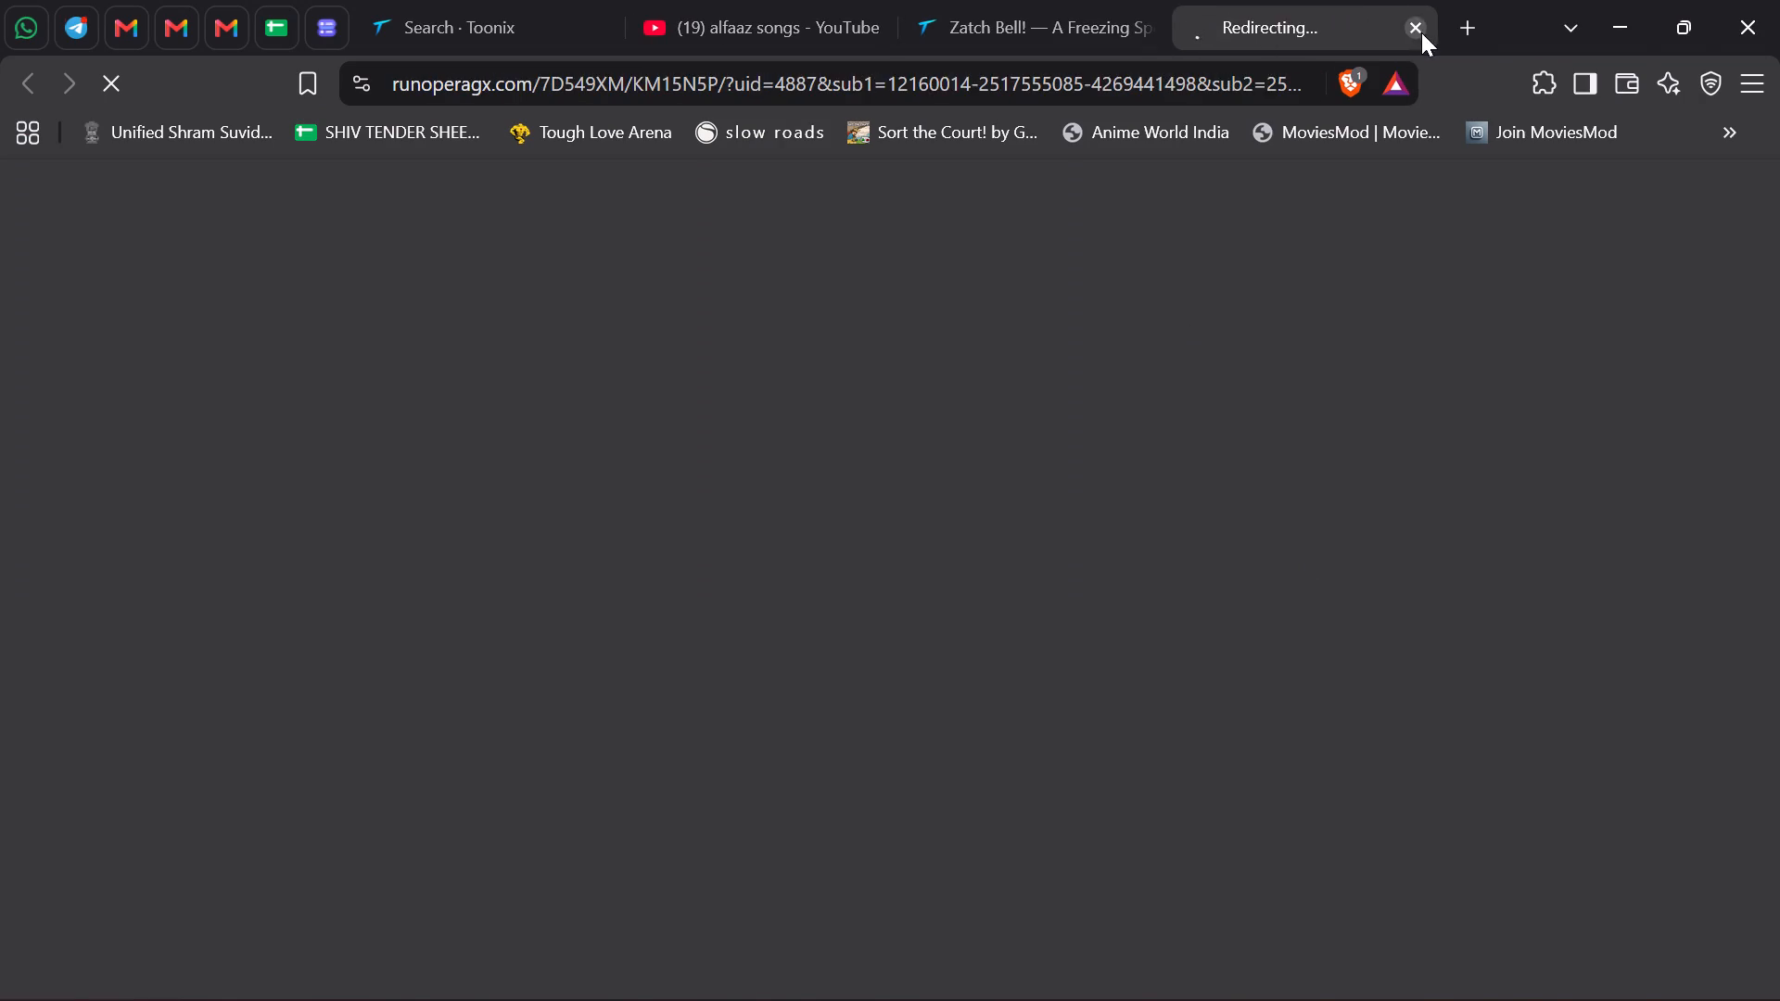
{"action": "left_click", "coordinate": [1421, 32]}
{"action": "left_click", "coordinate": [1325, 543]}
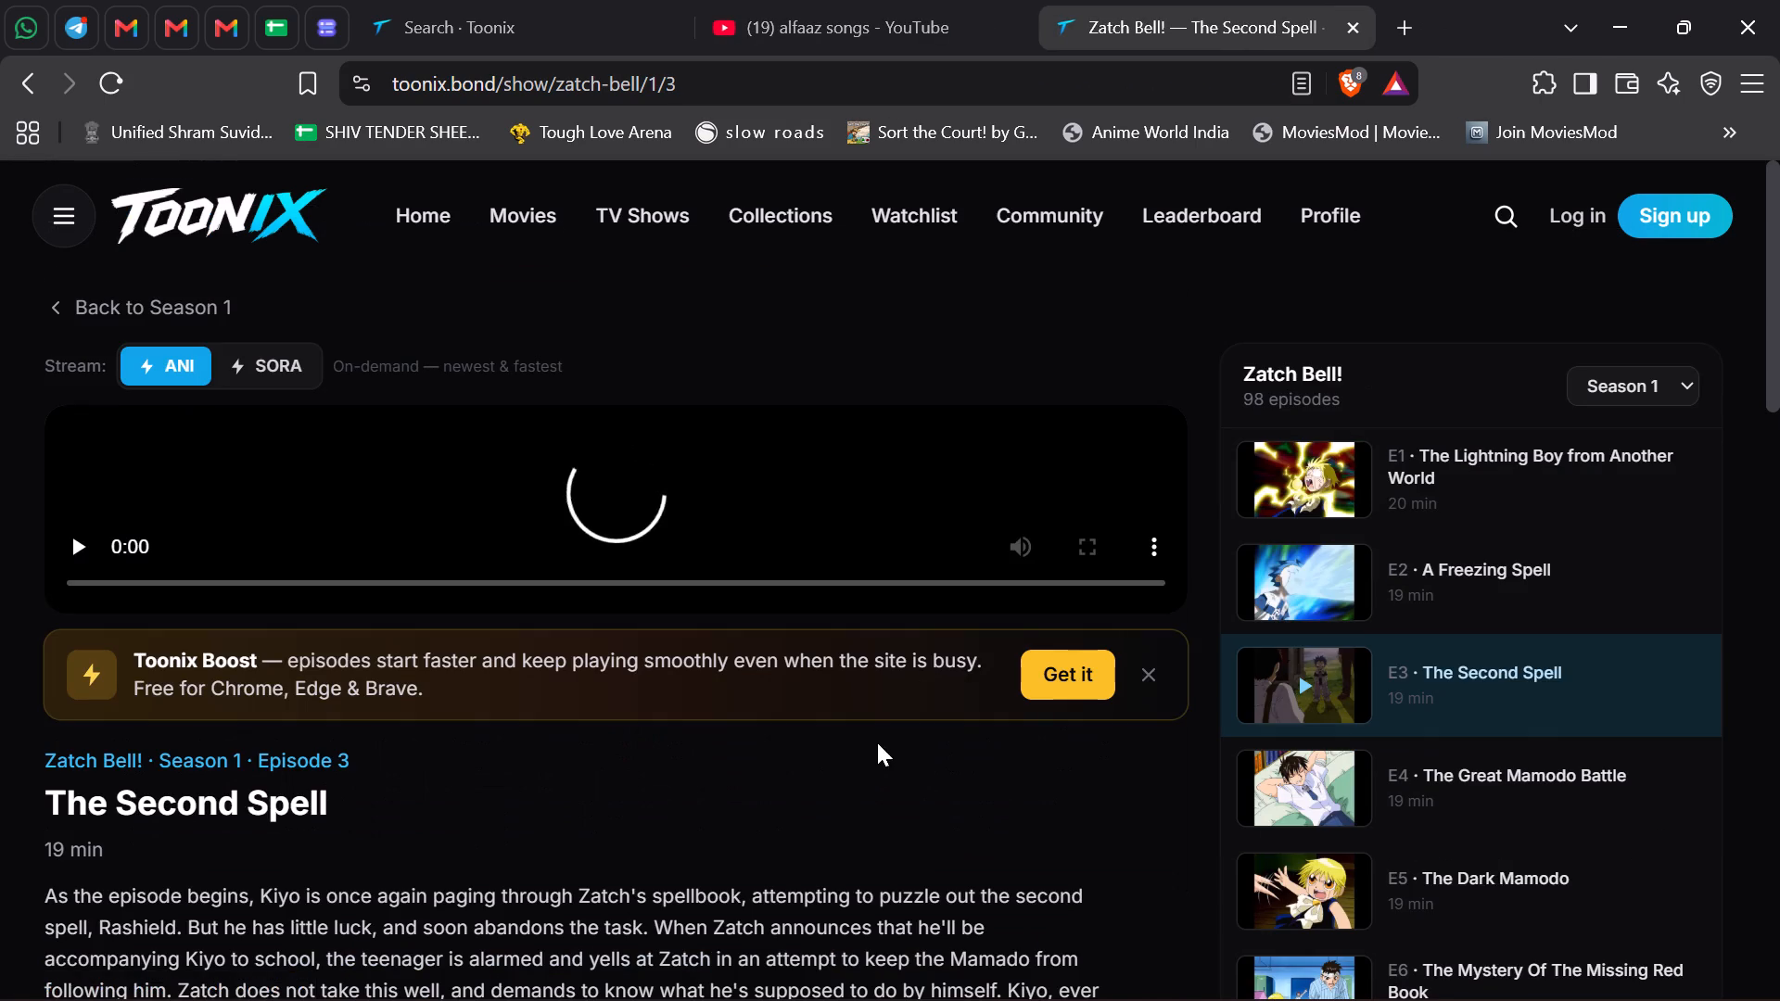
{"action": "scroll", "coordinate": [838, 614], "scroll_direction": "down", "scroll_amount": 1}
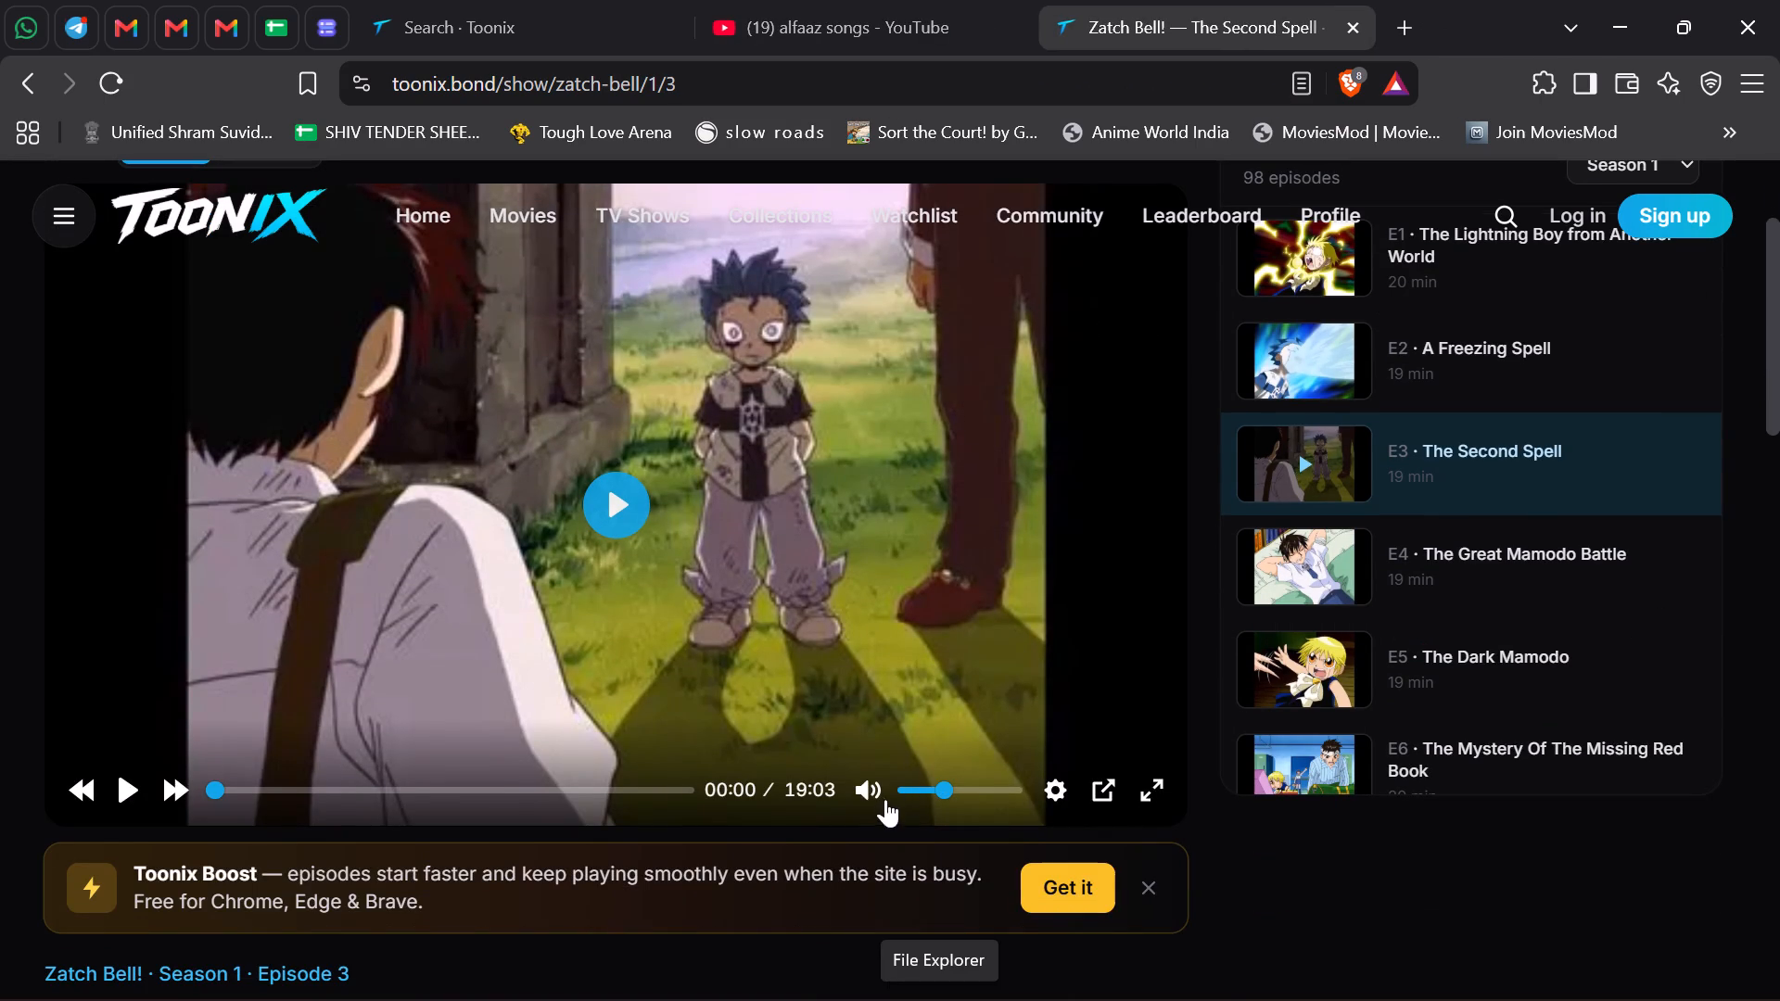
{"action": "left_click", "coordinate": [1100, 783]}
{"action": "key", "text": "alt+Tab"}
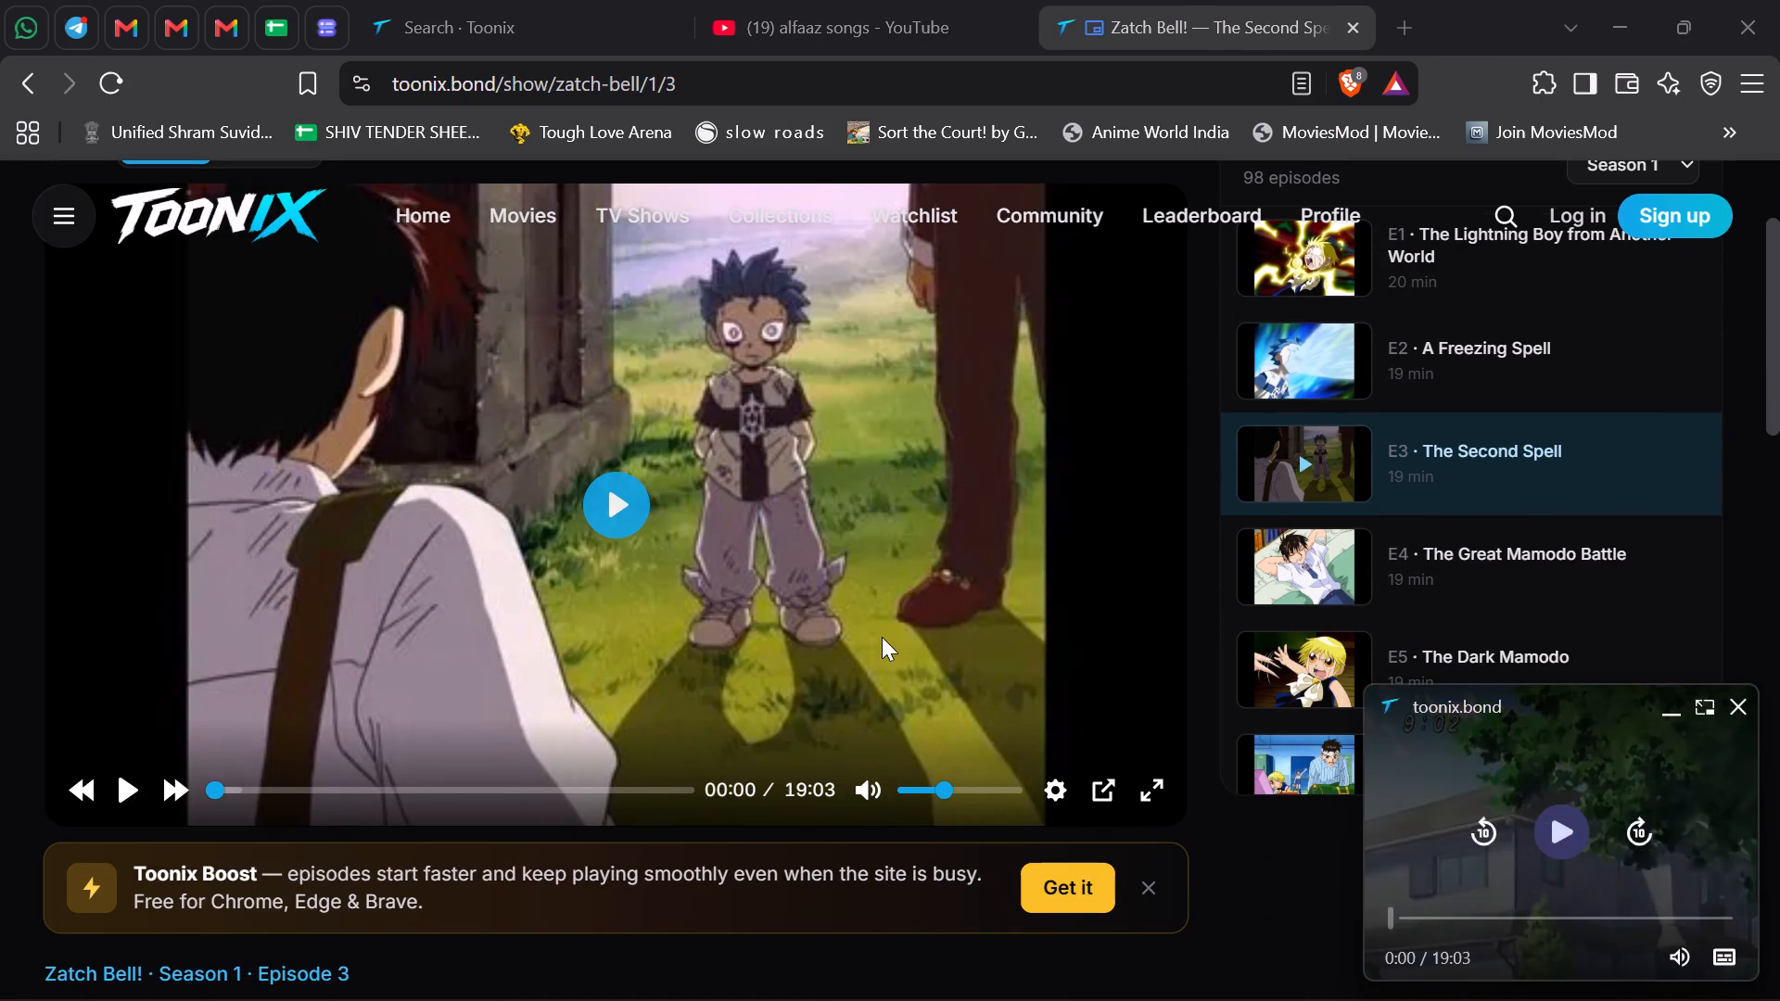
{"action": "key", "text": "alt+Tab"}
{"action": "key", "text": "alt+Tab"}
{"action": "key", "text": "alt+Tab"}
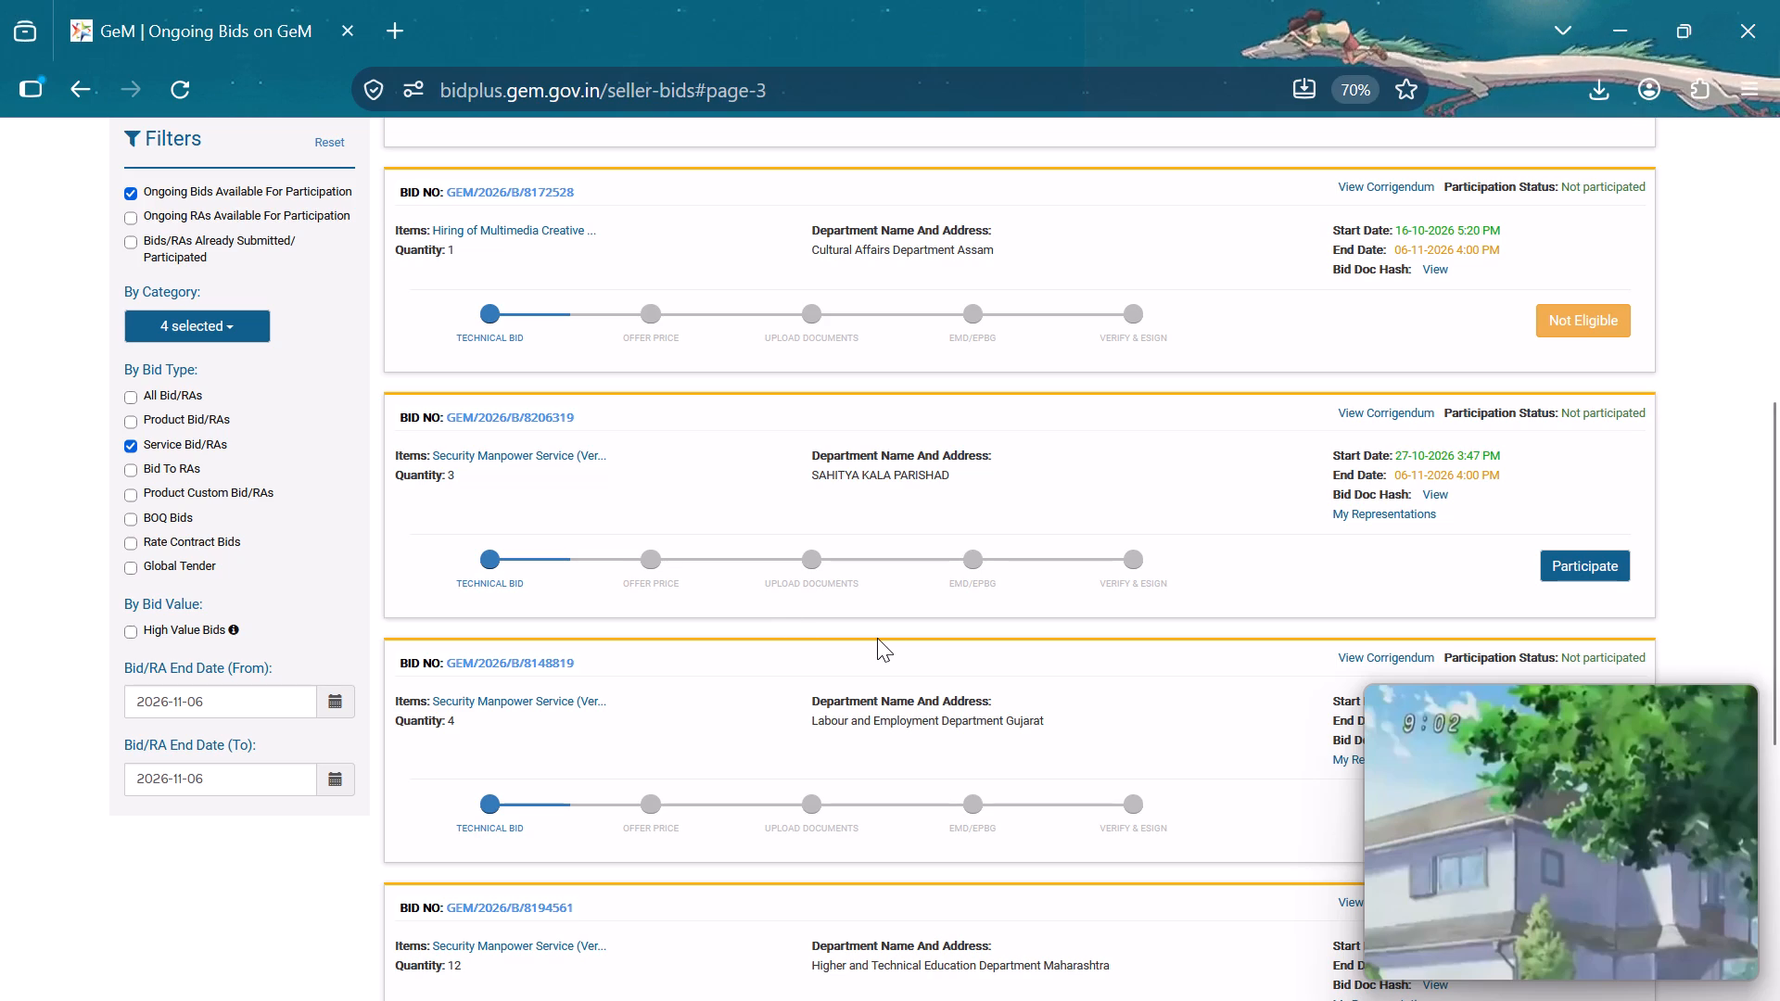
Look through the bids on page 3 and open results page 4.
{"action": "scroll", "coordinate": [754, 603], "scroll_direction": "up", "scroll_amount": 1}
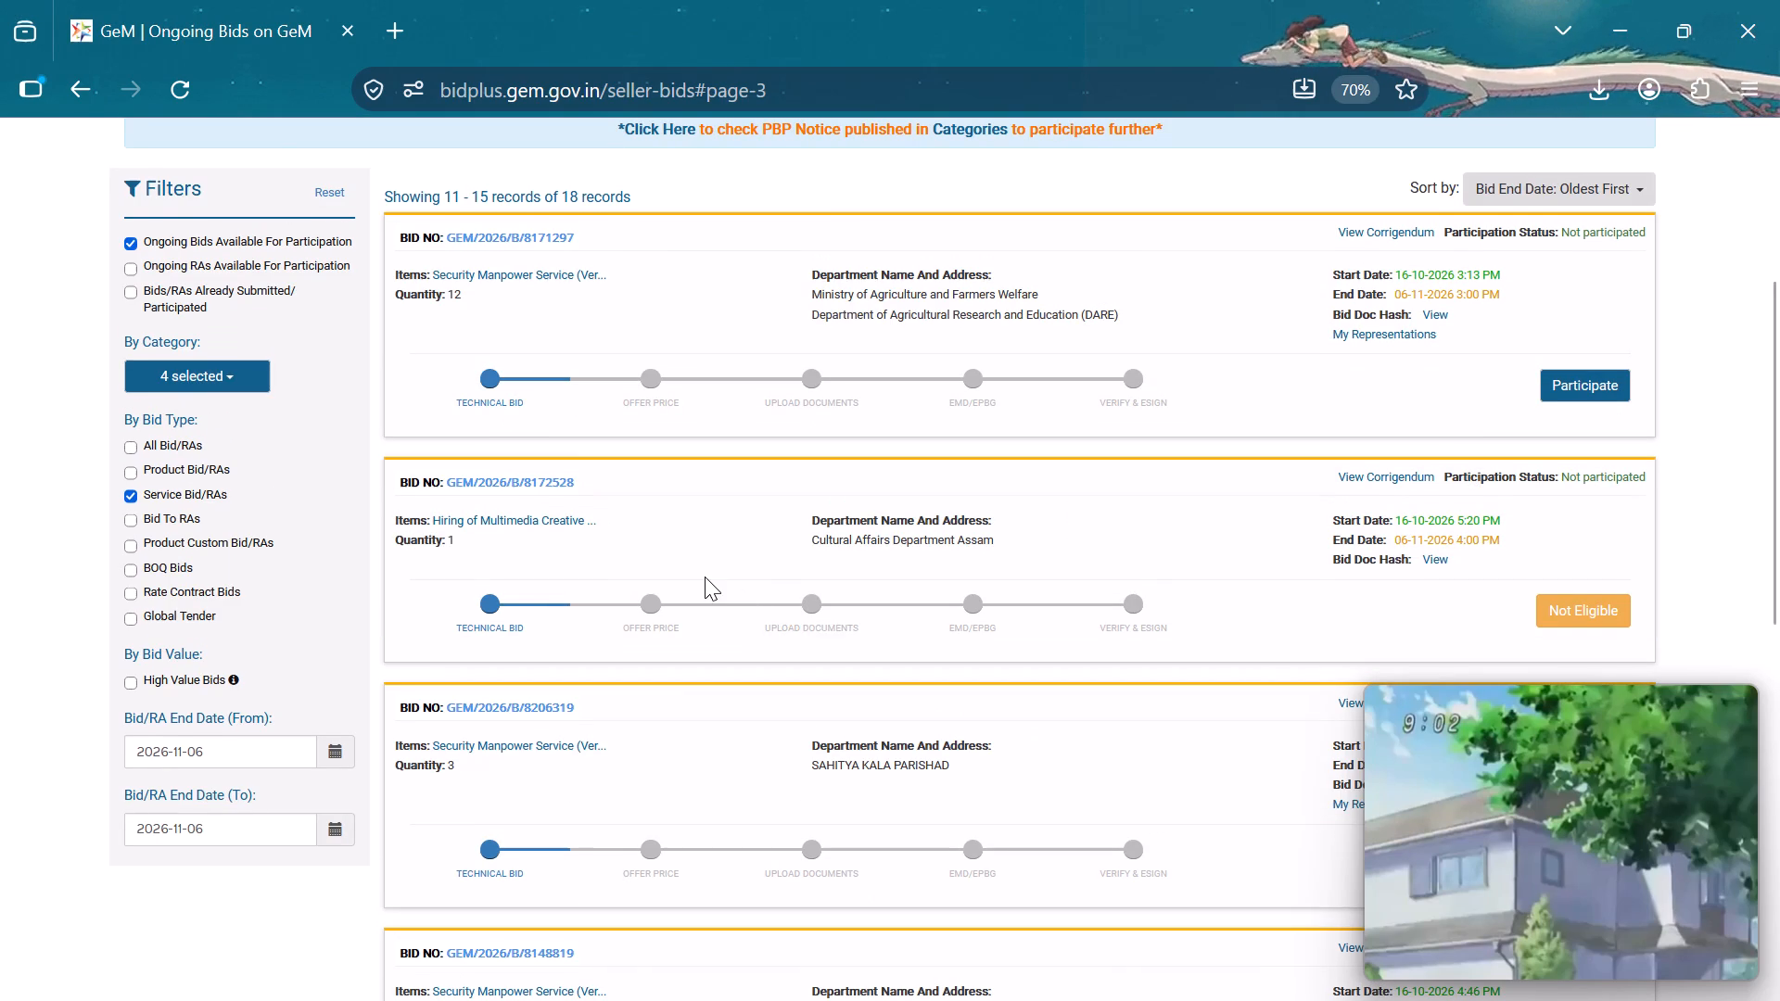
{"action": "scroll", "coordinate": [705, 577], "scroll_direction": "down", "scroll_amount": 4}
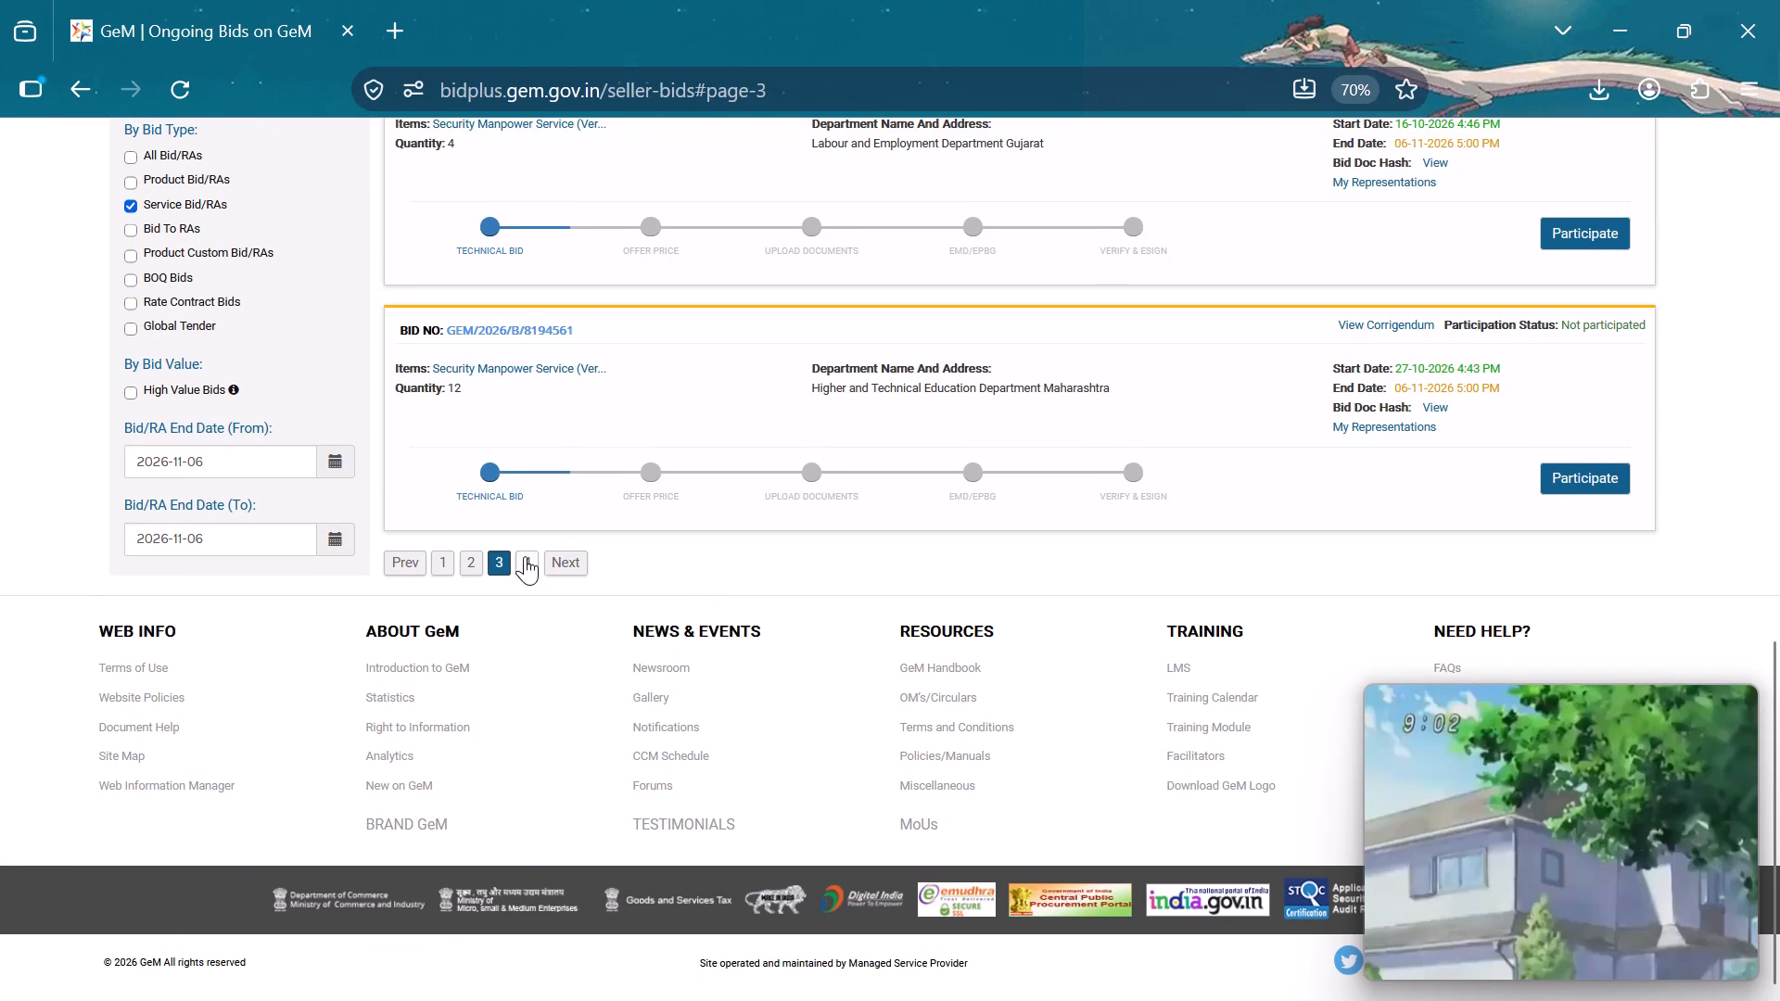
{"action": "left_click", "coordinate": [525, 556]}
Start playing the episode in the floating video window.
{"action": "left_click", "coordinate": [1564, 830]}
Look through page 4, download the document of the School Education and Literacy bid GEM/2026/B/8176175 and close its PDF.
{"action": "scroll", "coordinate": [699, 604], "scroll_direction": "up", "scroll_amount": 1}
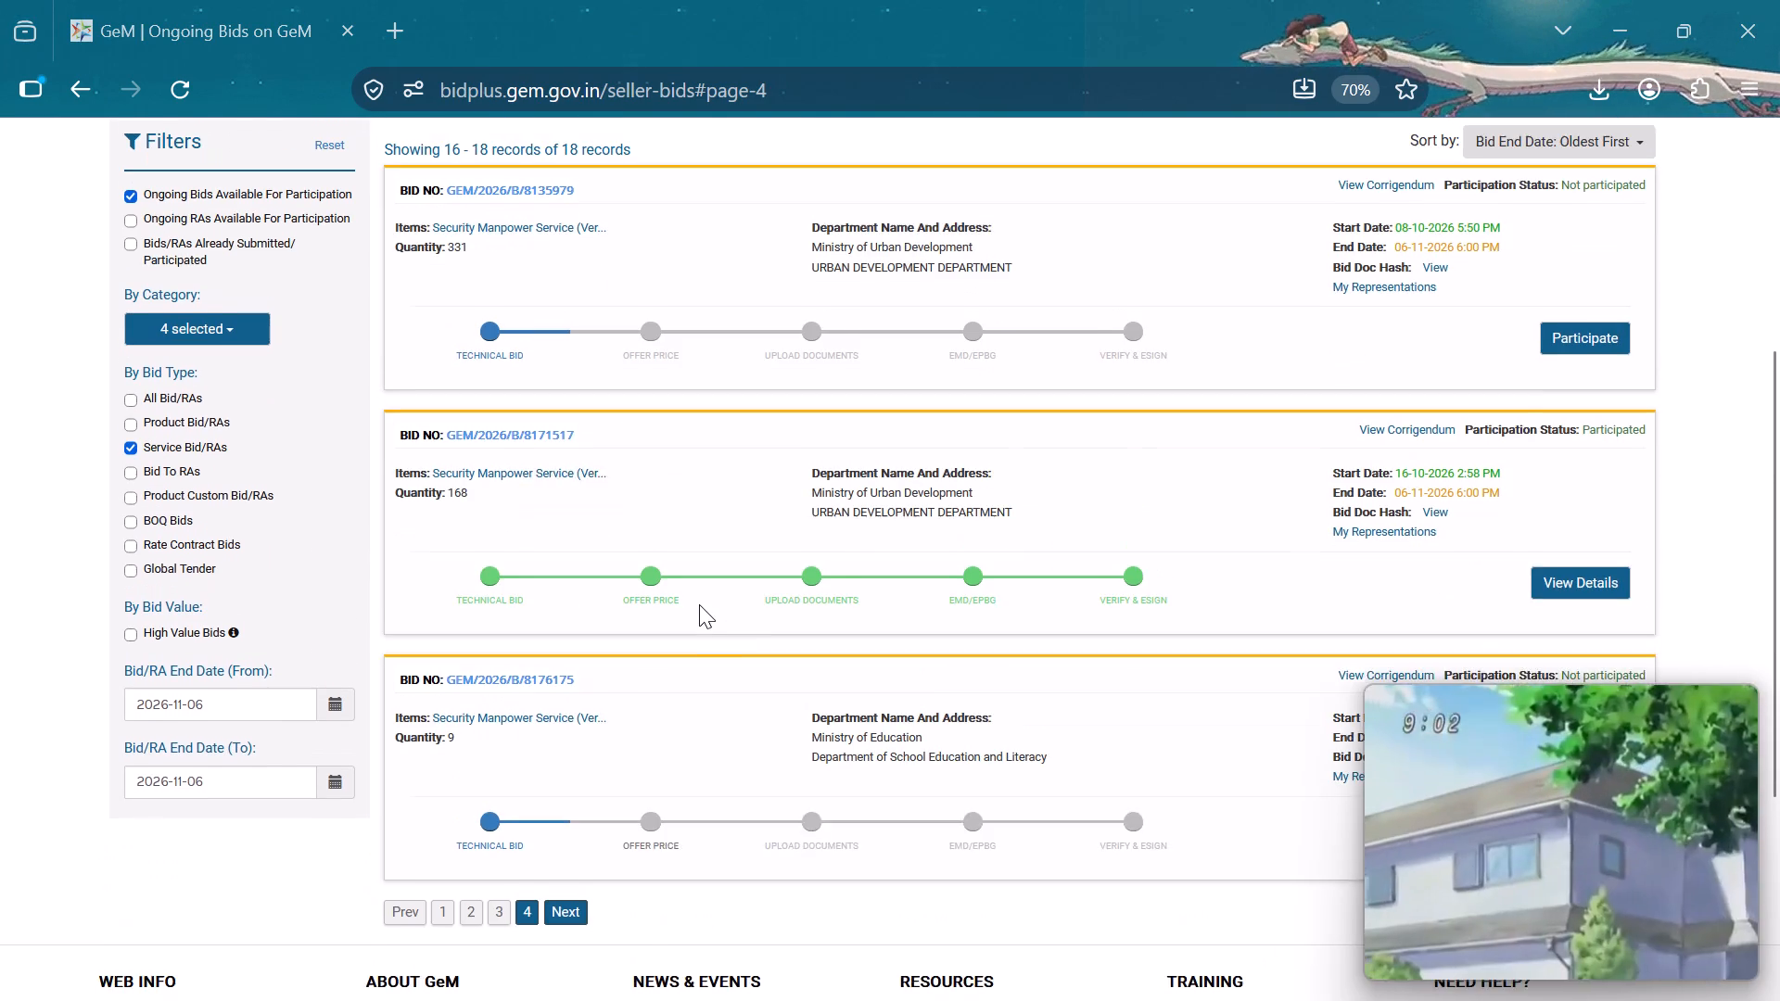
{"action": "scroll", "coordinate": [699, 604], "scroll_direction": "up", "scroll_amount": 1}
{"action": "scroll", "coordinate": [699, 604], "scroll_direction": "down", "scroll_amount": 1}
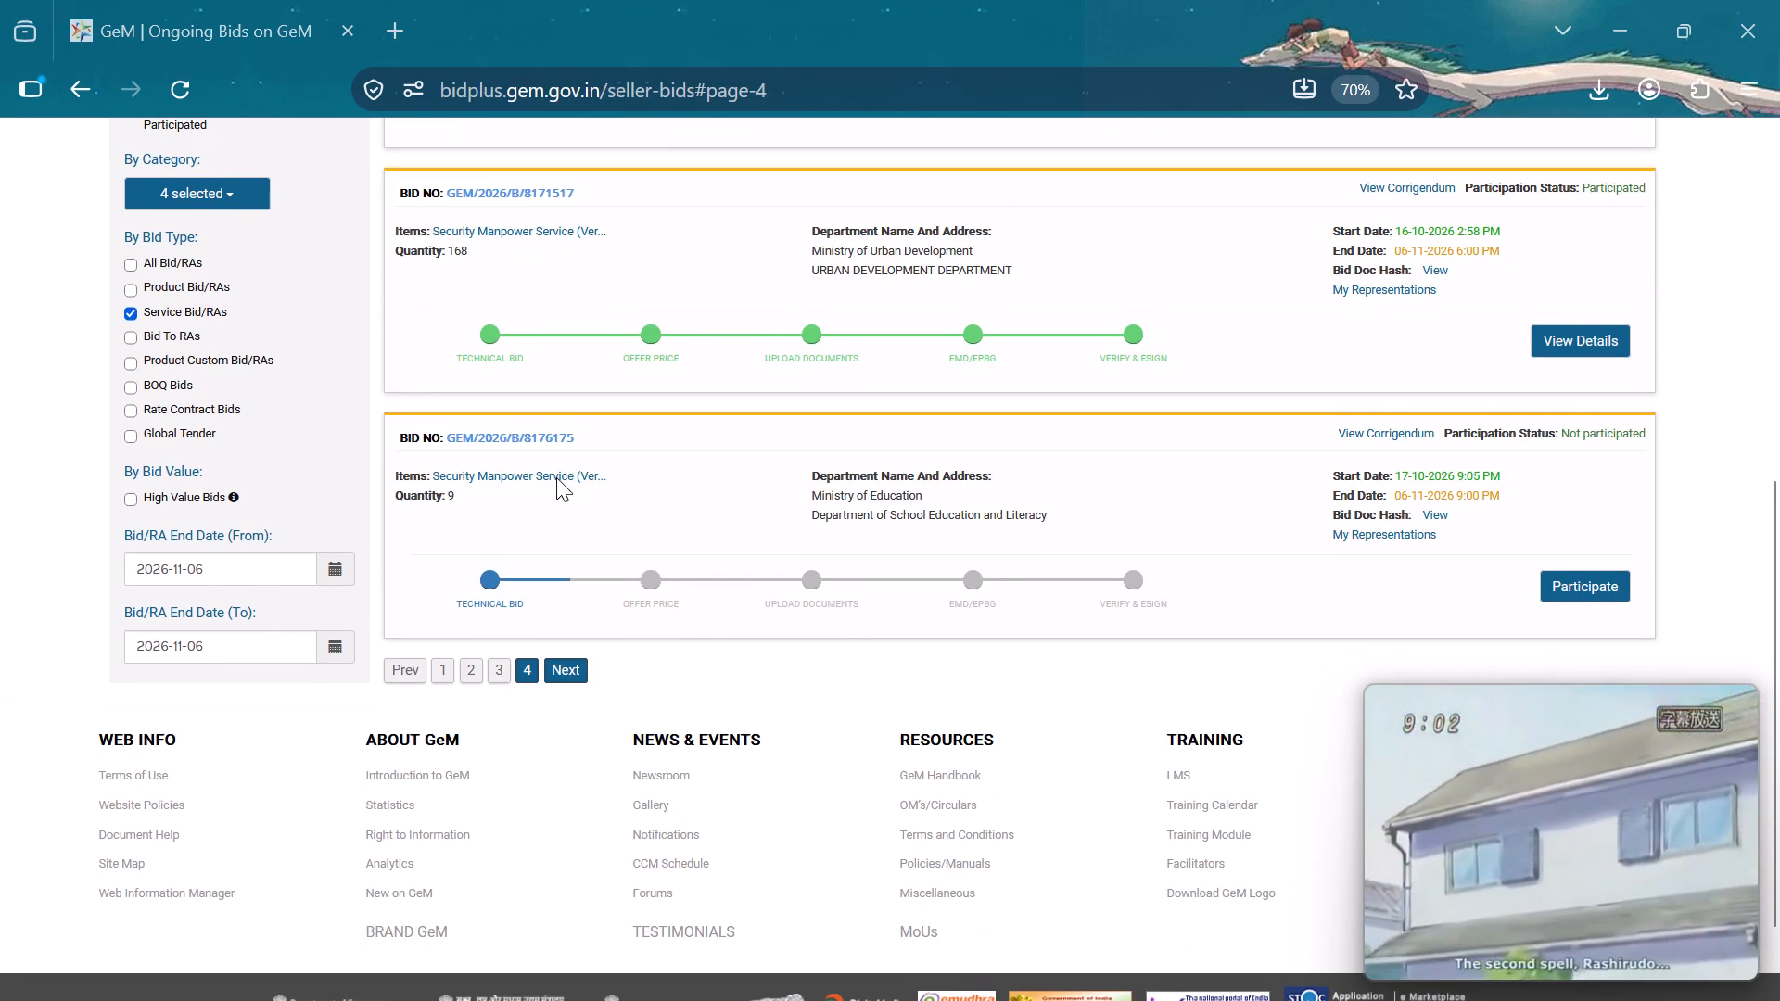
{"action": "left_click", "coordinate": [509, 432]}
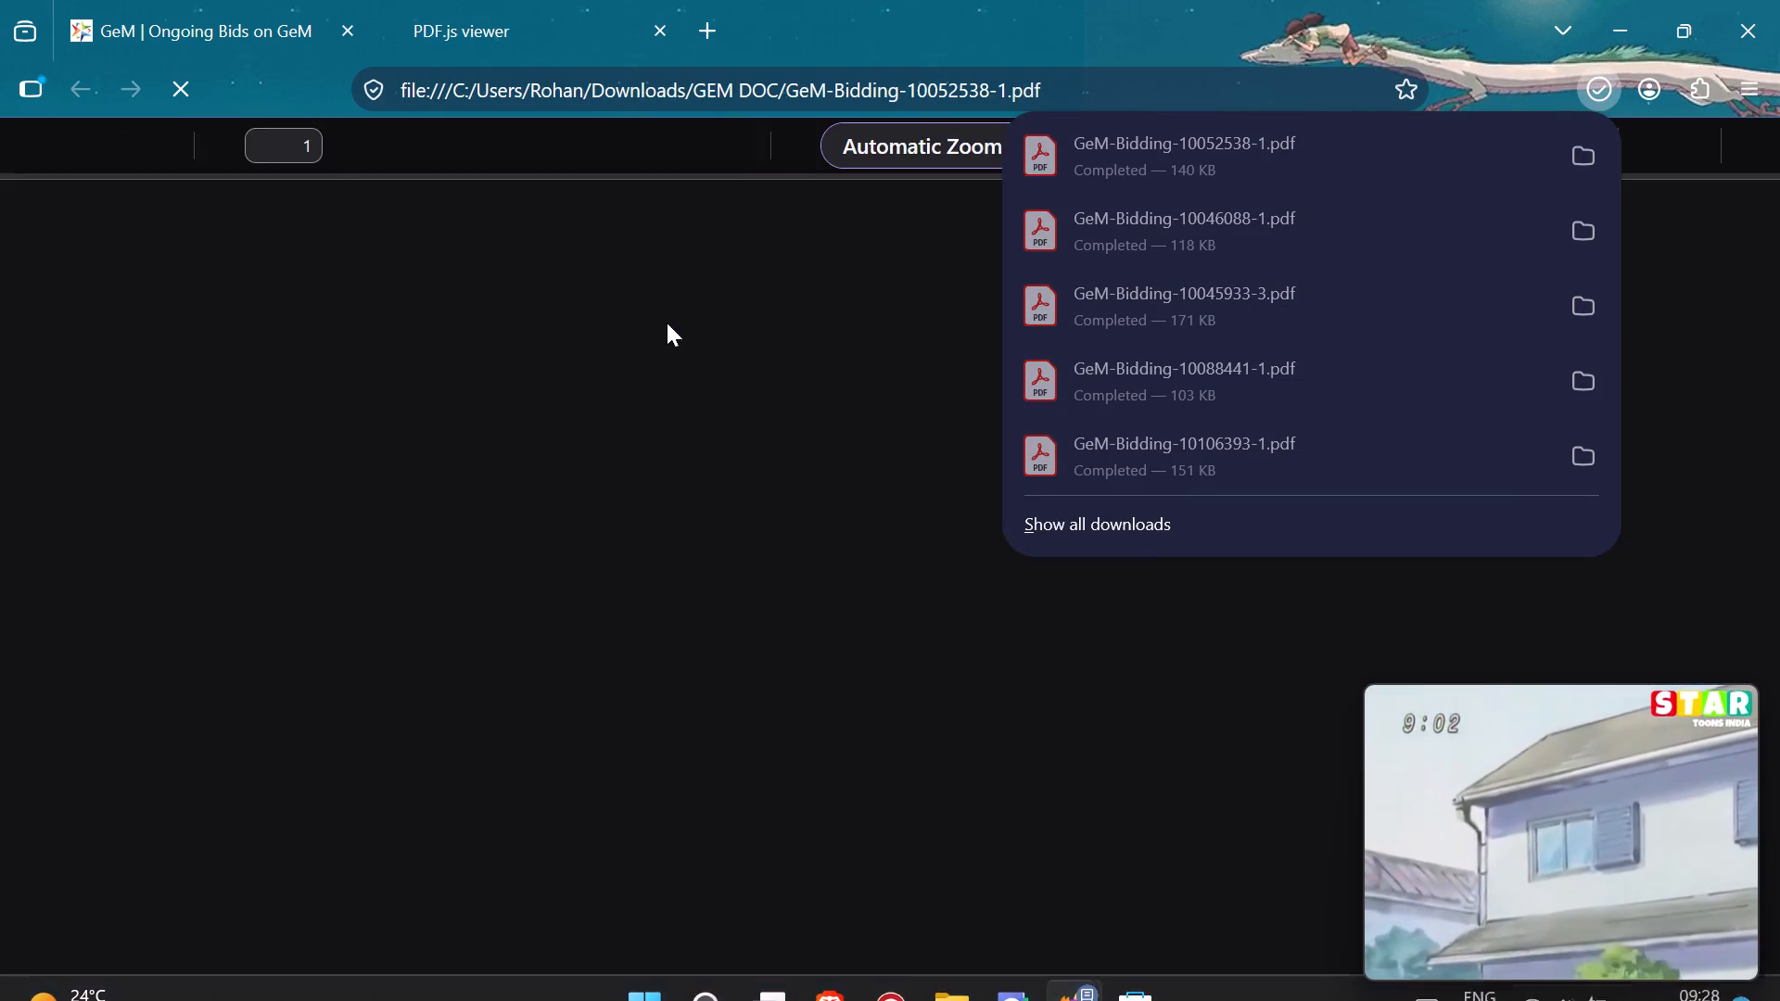
{"action": "left_click", "coordinate": [659, 30]}
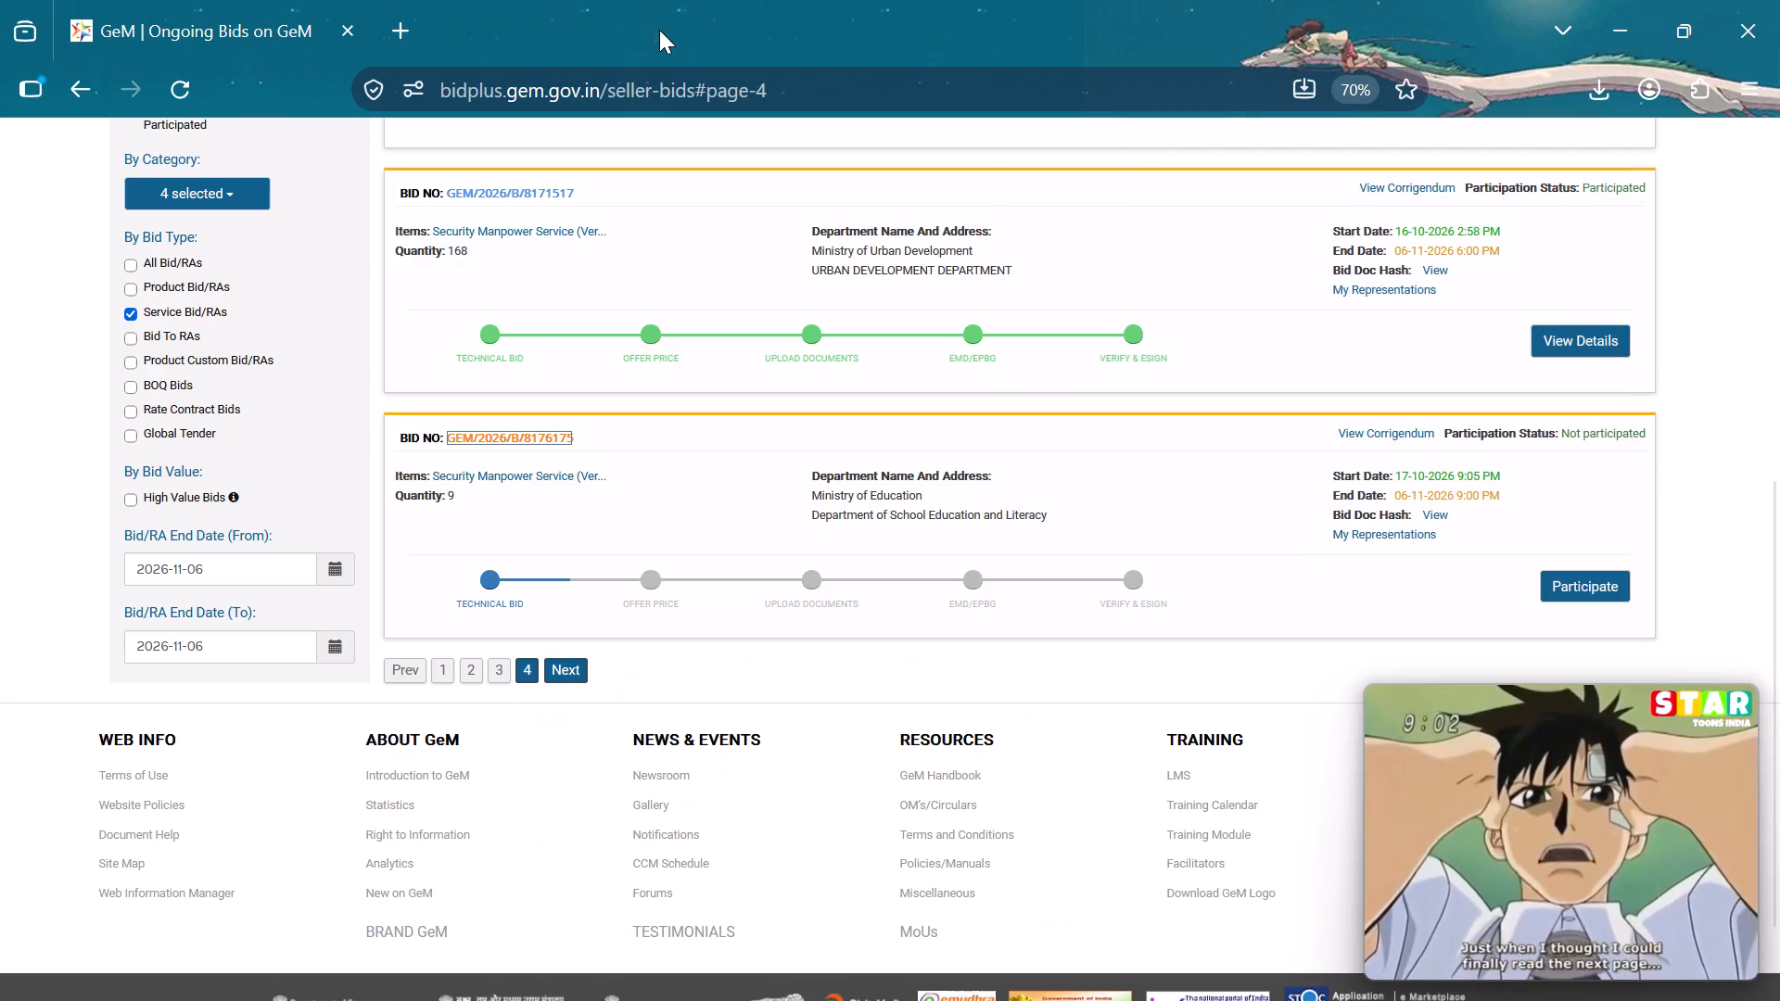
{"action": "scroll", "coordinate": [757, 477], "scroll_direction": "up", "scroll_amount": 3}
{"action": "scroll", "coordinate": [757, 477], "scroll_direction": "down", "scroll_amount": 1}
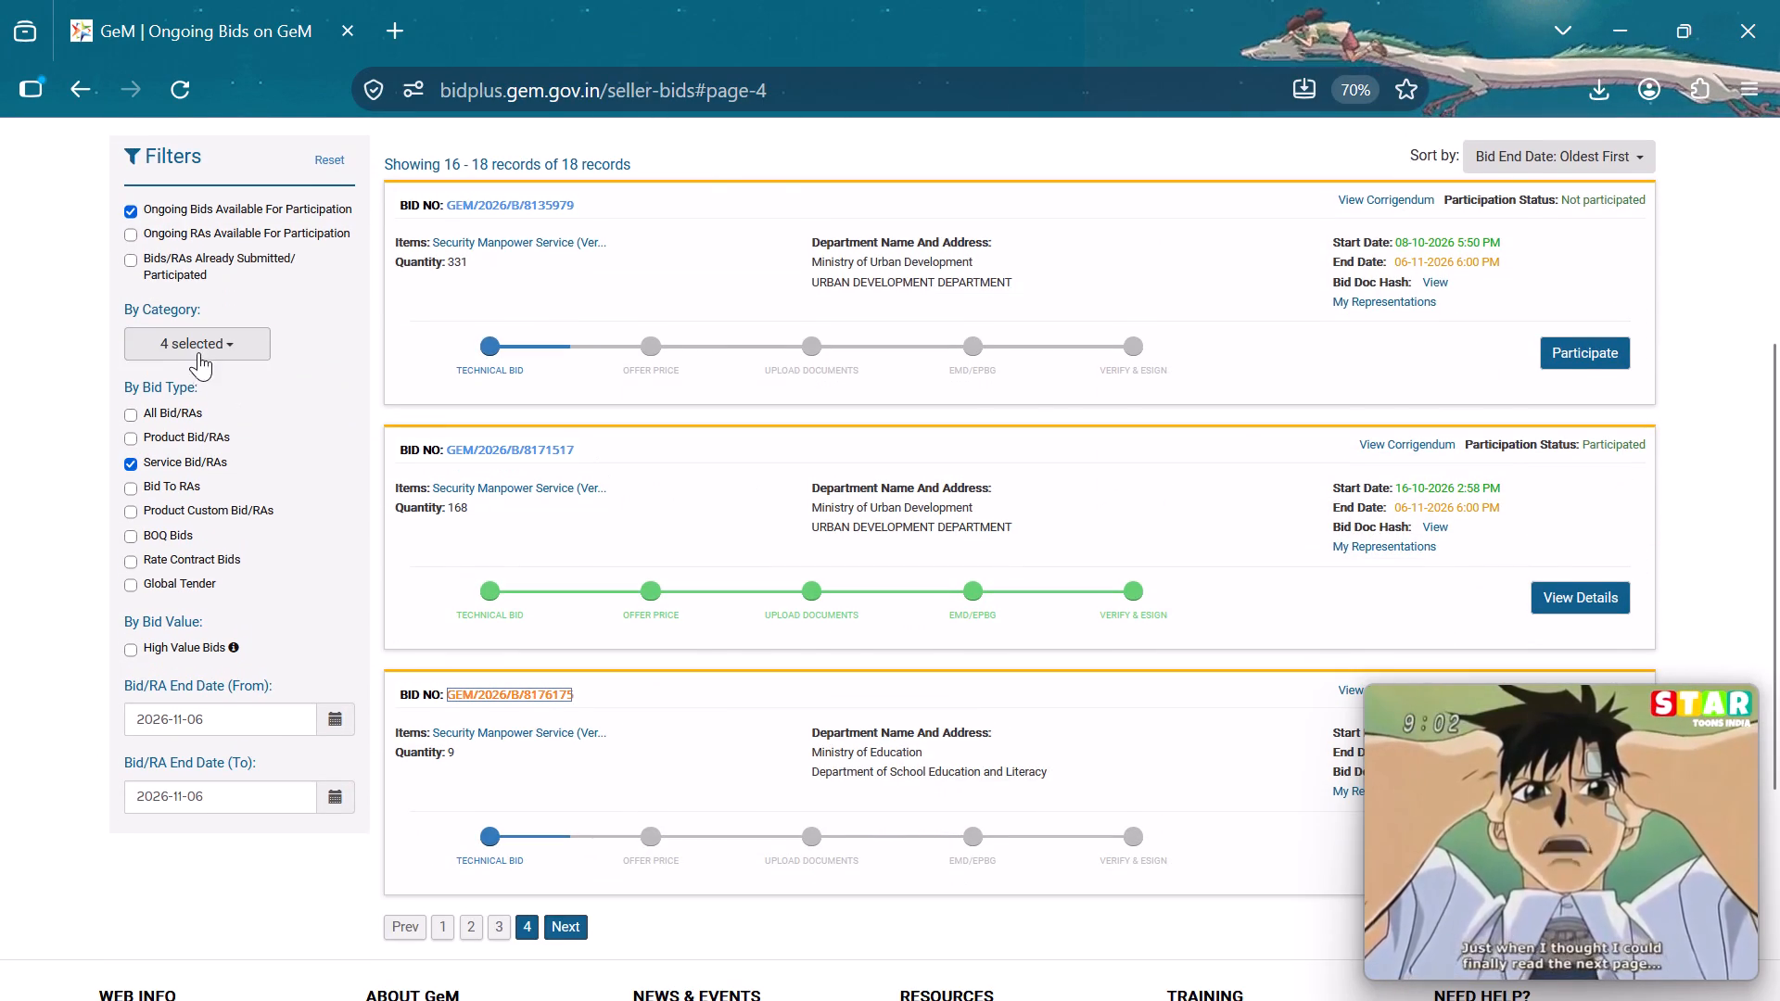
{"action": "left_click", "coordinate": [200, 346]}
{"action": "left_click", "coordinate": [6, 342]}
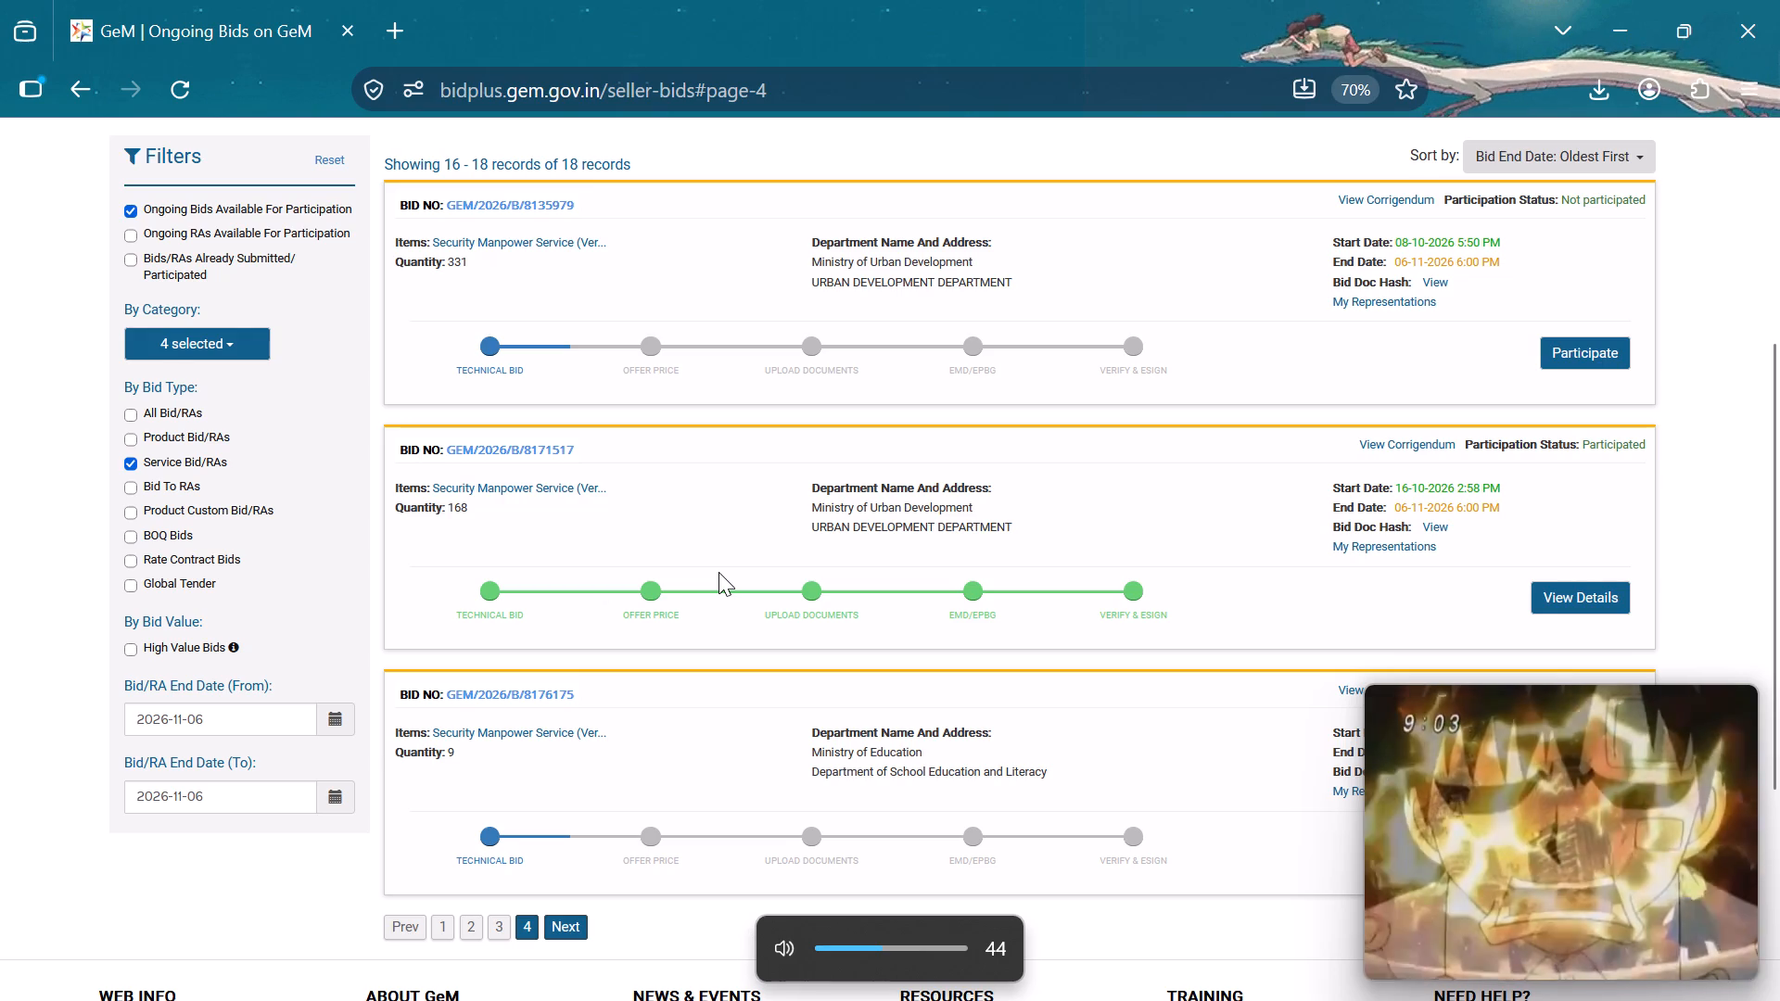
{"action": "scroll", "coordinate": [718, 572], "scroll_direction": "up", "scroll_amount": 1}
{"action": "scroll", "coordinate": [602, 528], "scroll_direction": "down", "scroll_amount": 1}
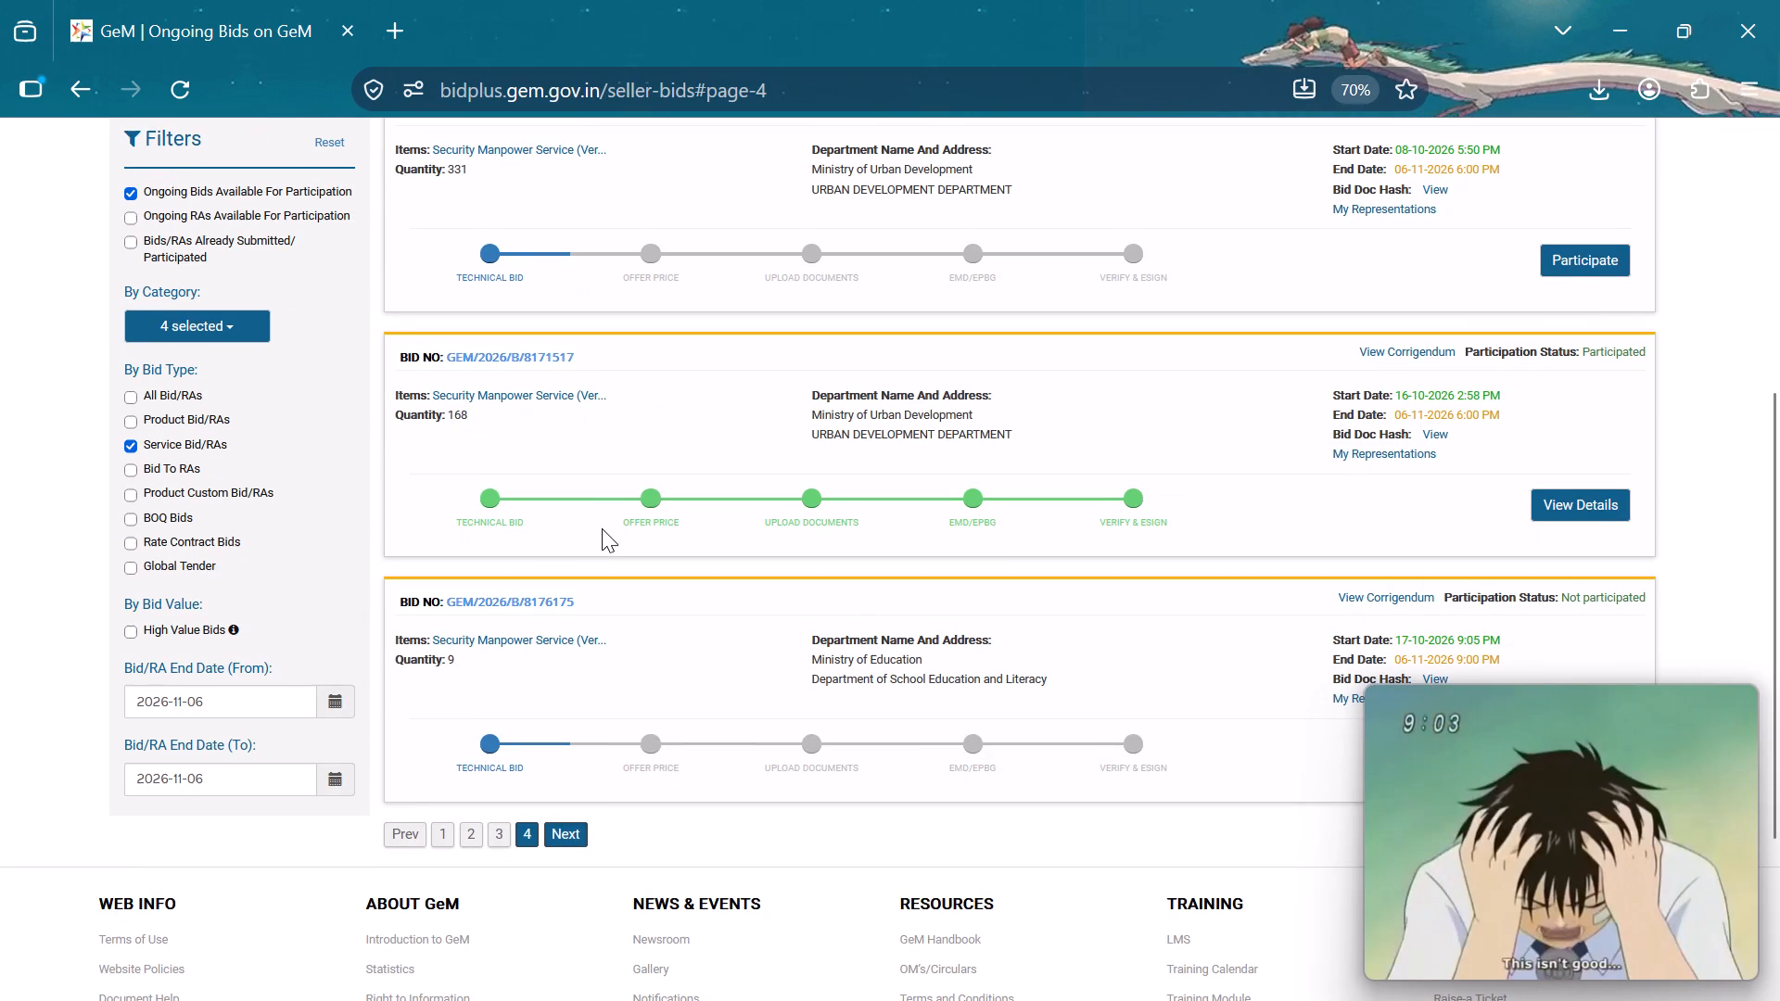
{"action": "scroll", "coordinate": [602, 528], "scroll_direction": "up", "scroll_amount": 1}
Clear both the From and To dates of the Bid/RA End Date filter.
{"action": "left_click", "coordinate": [279, 721]}
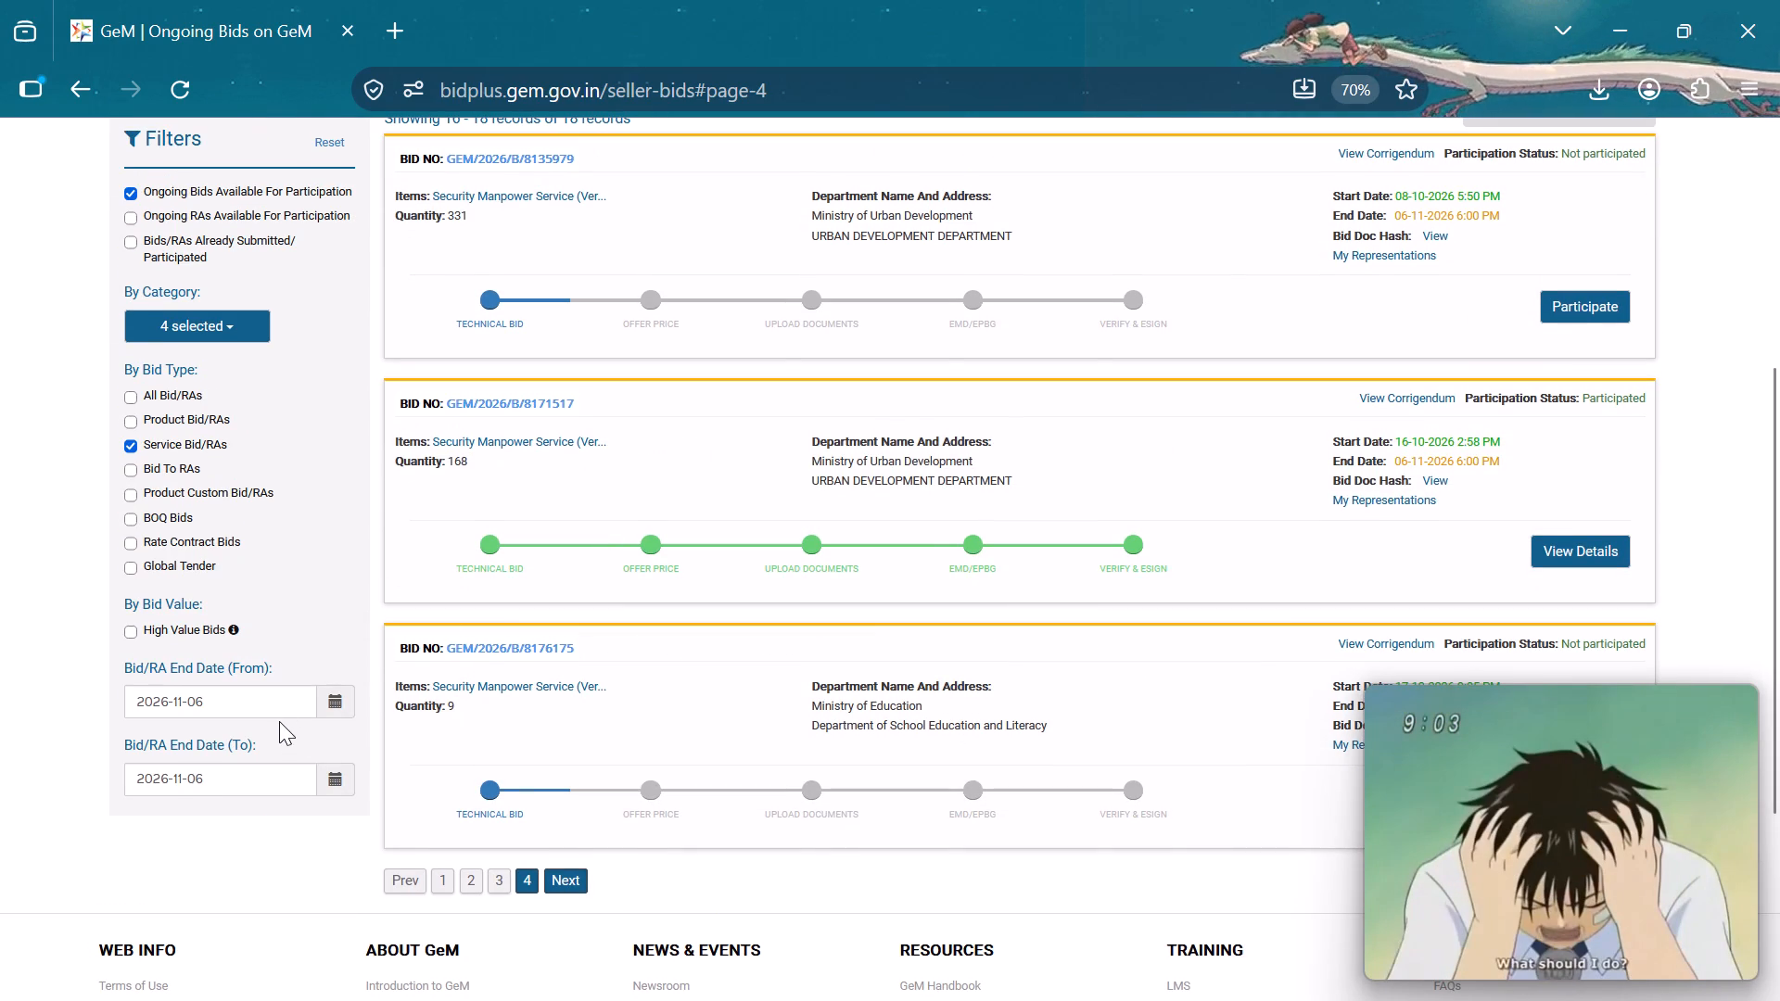
{"action": "left_click", "coordinate": [283, 708]}
{"action": "key", "text": "ctrl+a"}
{"action": "key", "text": "BackSpace"}
{"action": "key", "text": "Tab"}
{"action": "key", "text": "BackSpace"}
{"action": "left_click", "coordinate": [0, 674]}
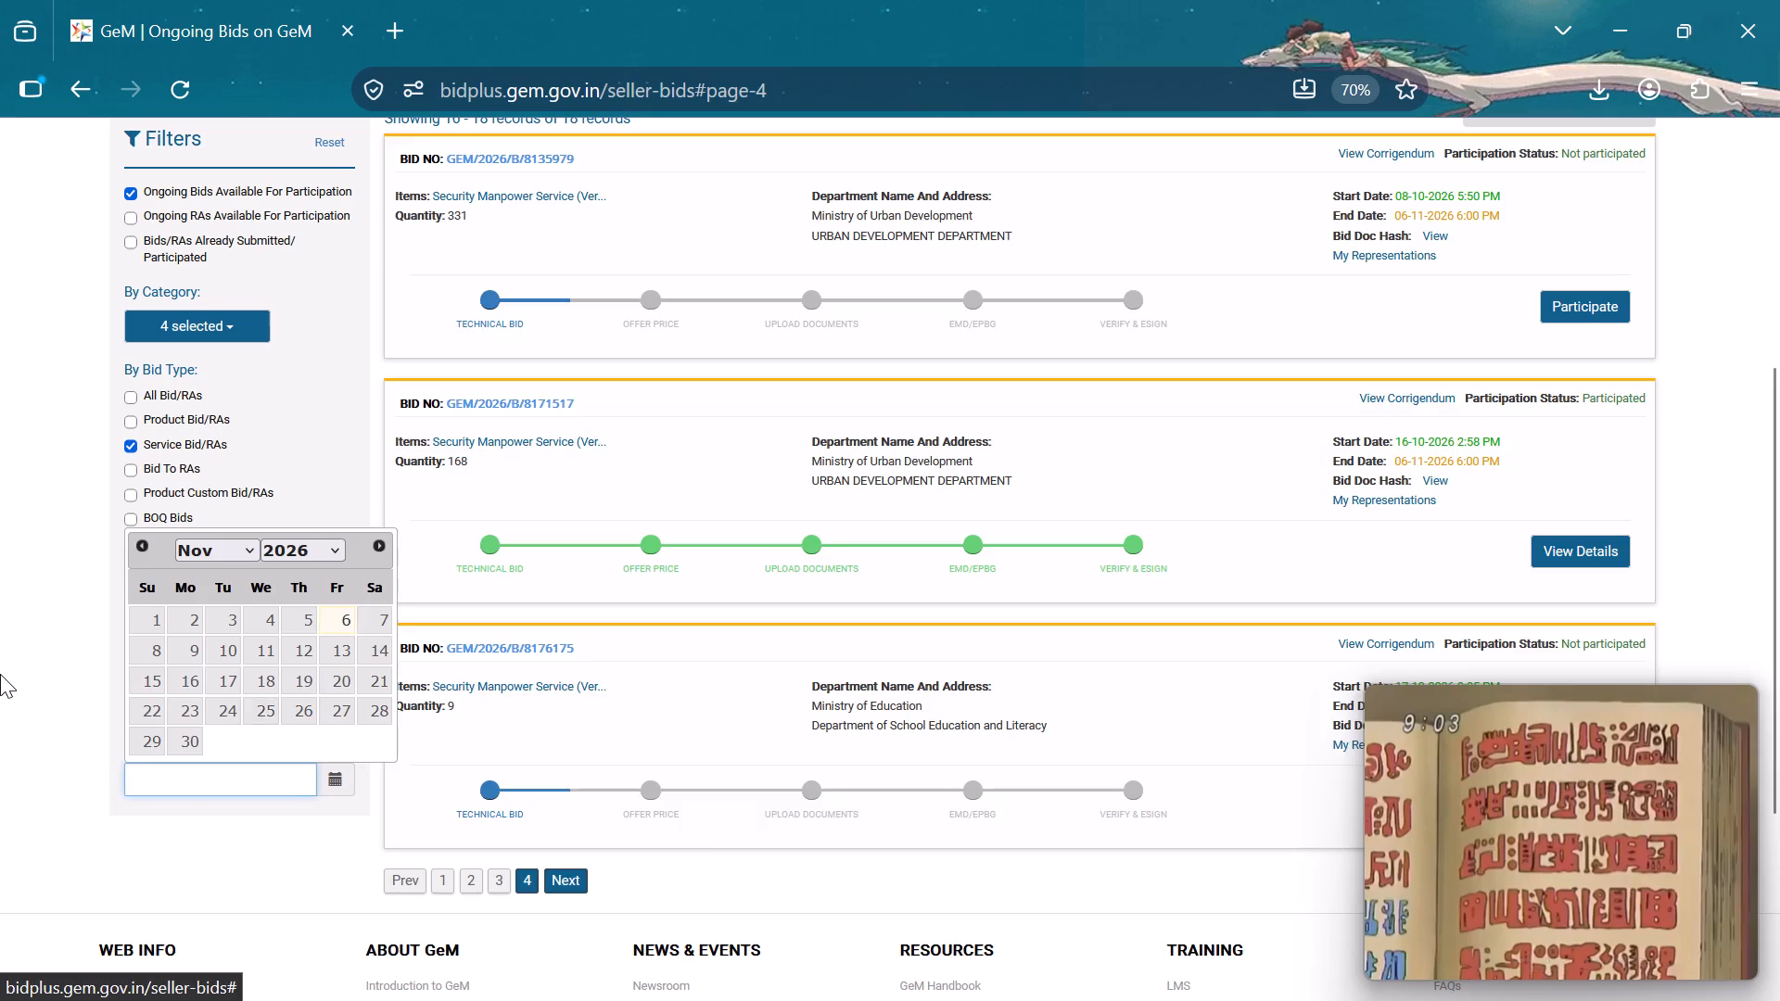
Sort the bid list by Bid Start Date: Latest First.
{"action": "scroll", "coordinate": [1430, 232], "scroll_direction": "up", "scroll_amount": 1}
{"action": "left_click", "coordinate": [1487, 417]}
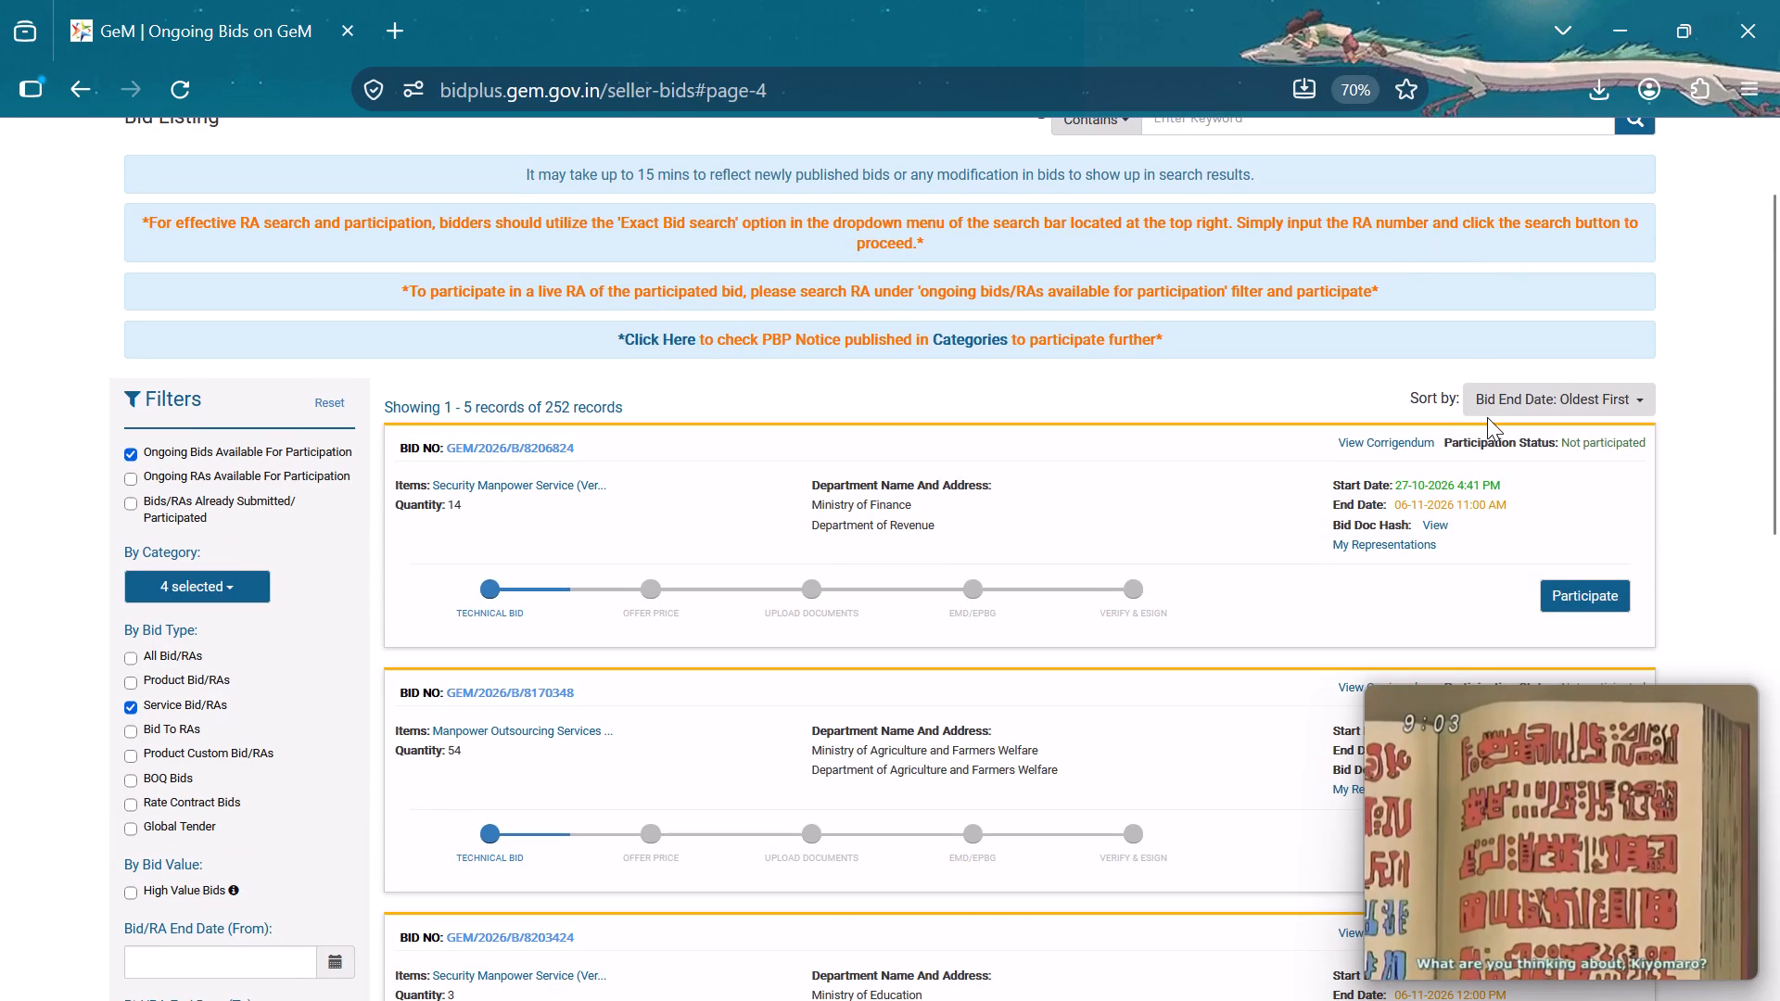
{"action": "left_click", "coordinate": [1490, 398]}
{"action": "left_click", "coordinate": [1507, 434]}
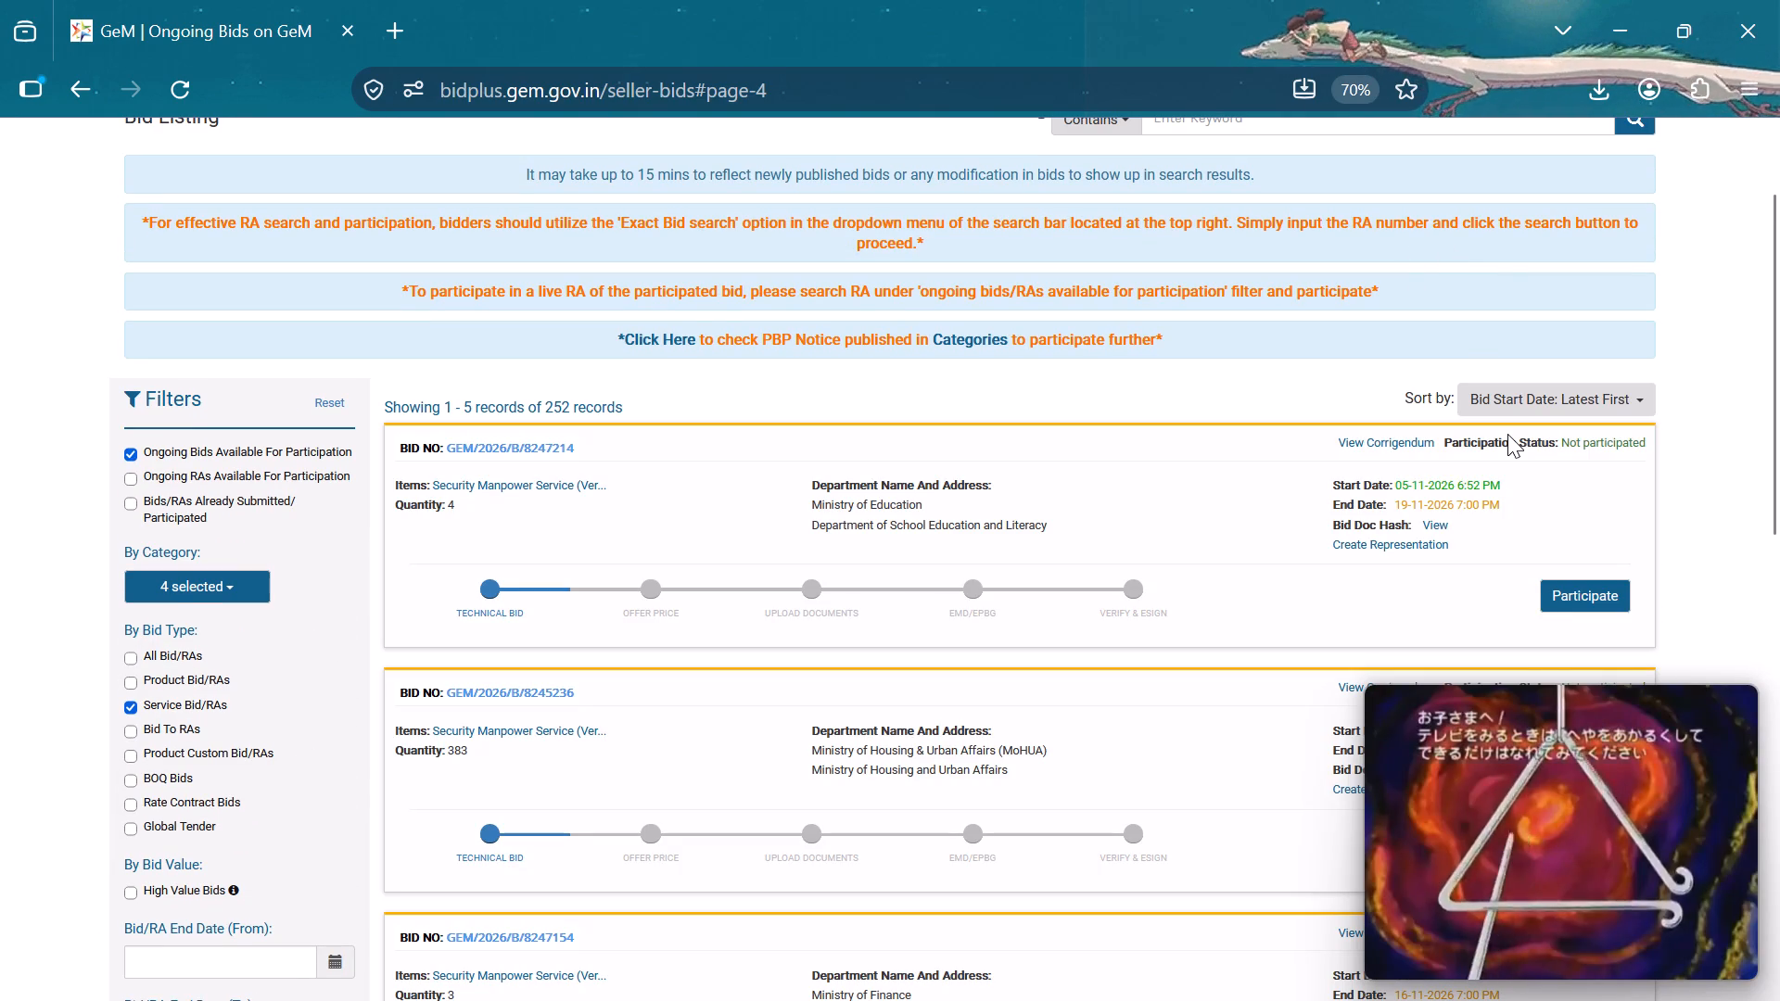
Look through page 1 of the bid list sorted by latest start date.
{"action": "scroll", "coordinate": [720, 512], "scroll_direction": "down", "scroll_amount": 4}
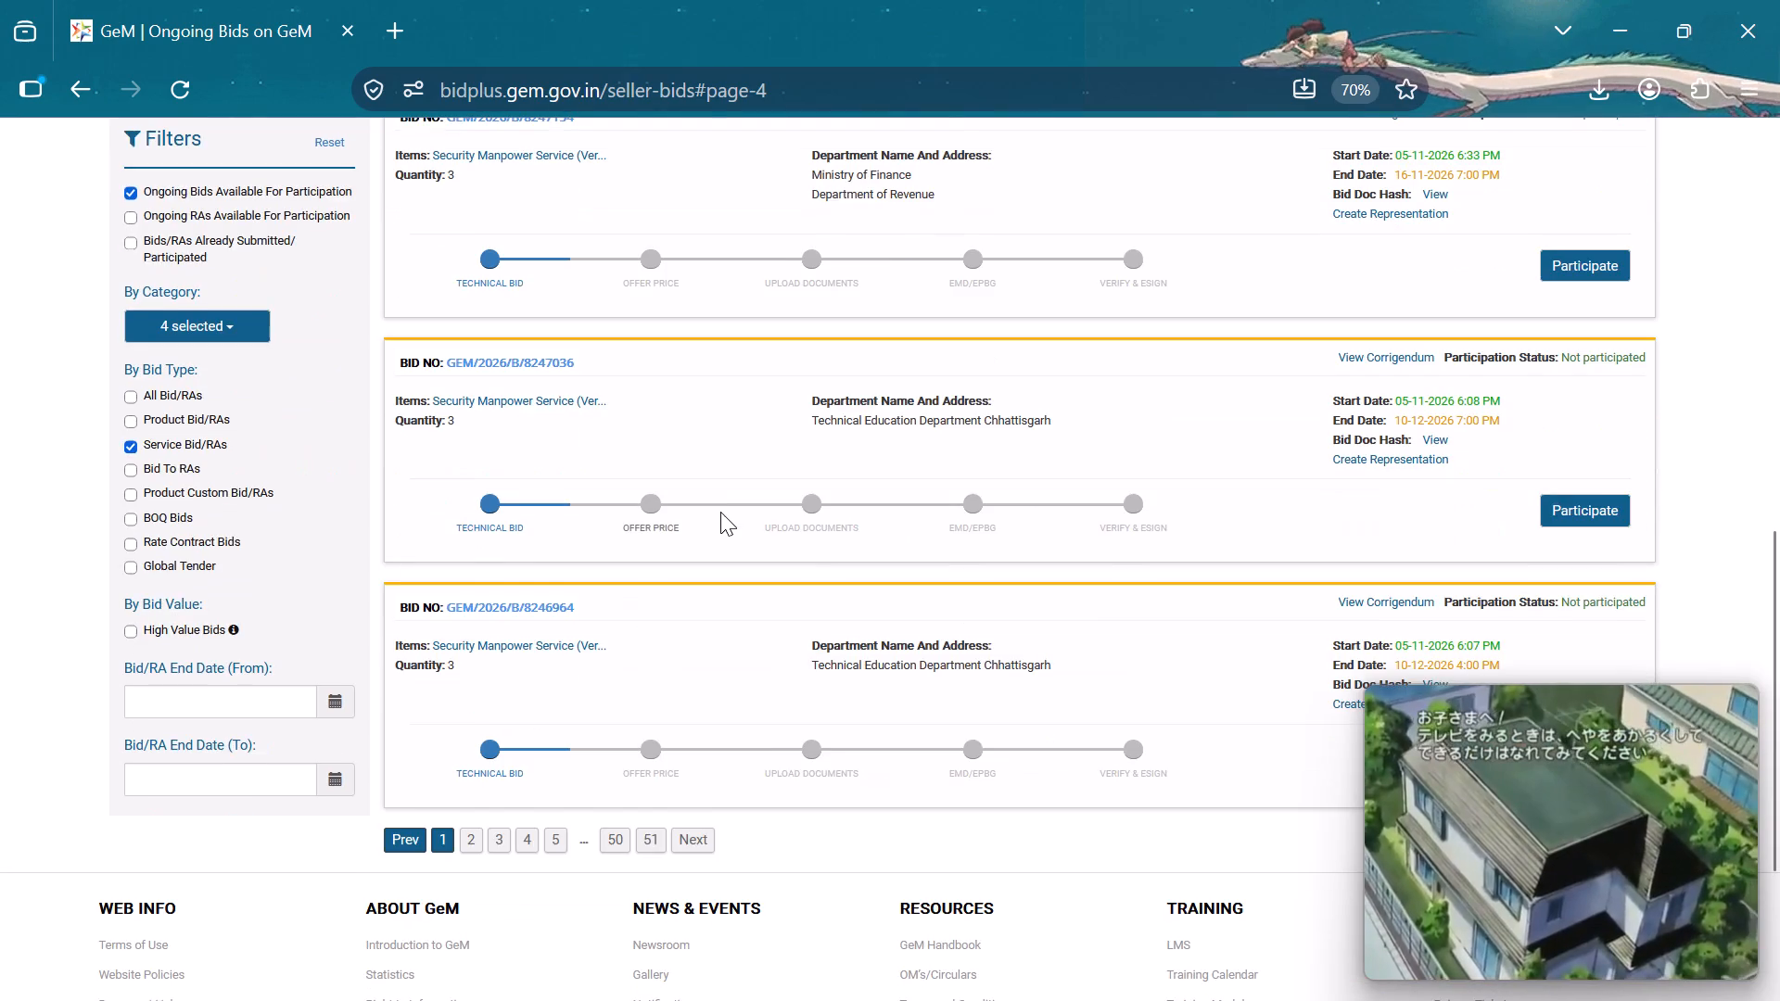
{"action": "scroll", "coordinate": [720, 512], "scroll_direction": "down", "scroll_amount": 2}
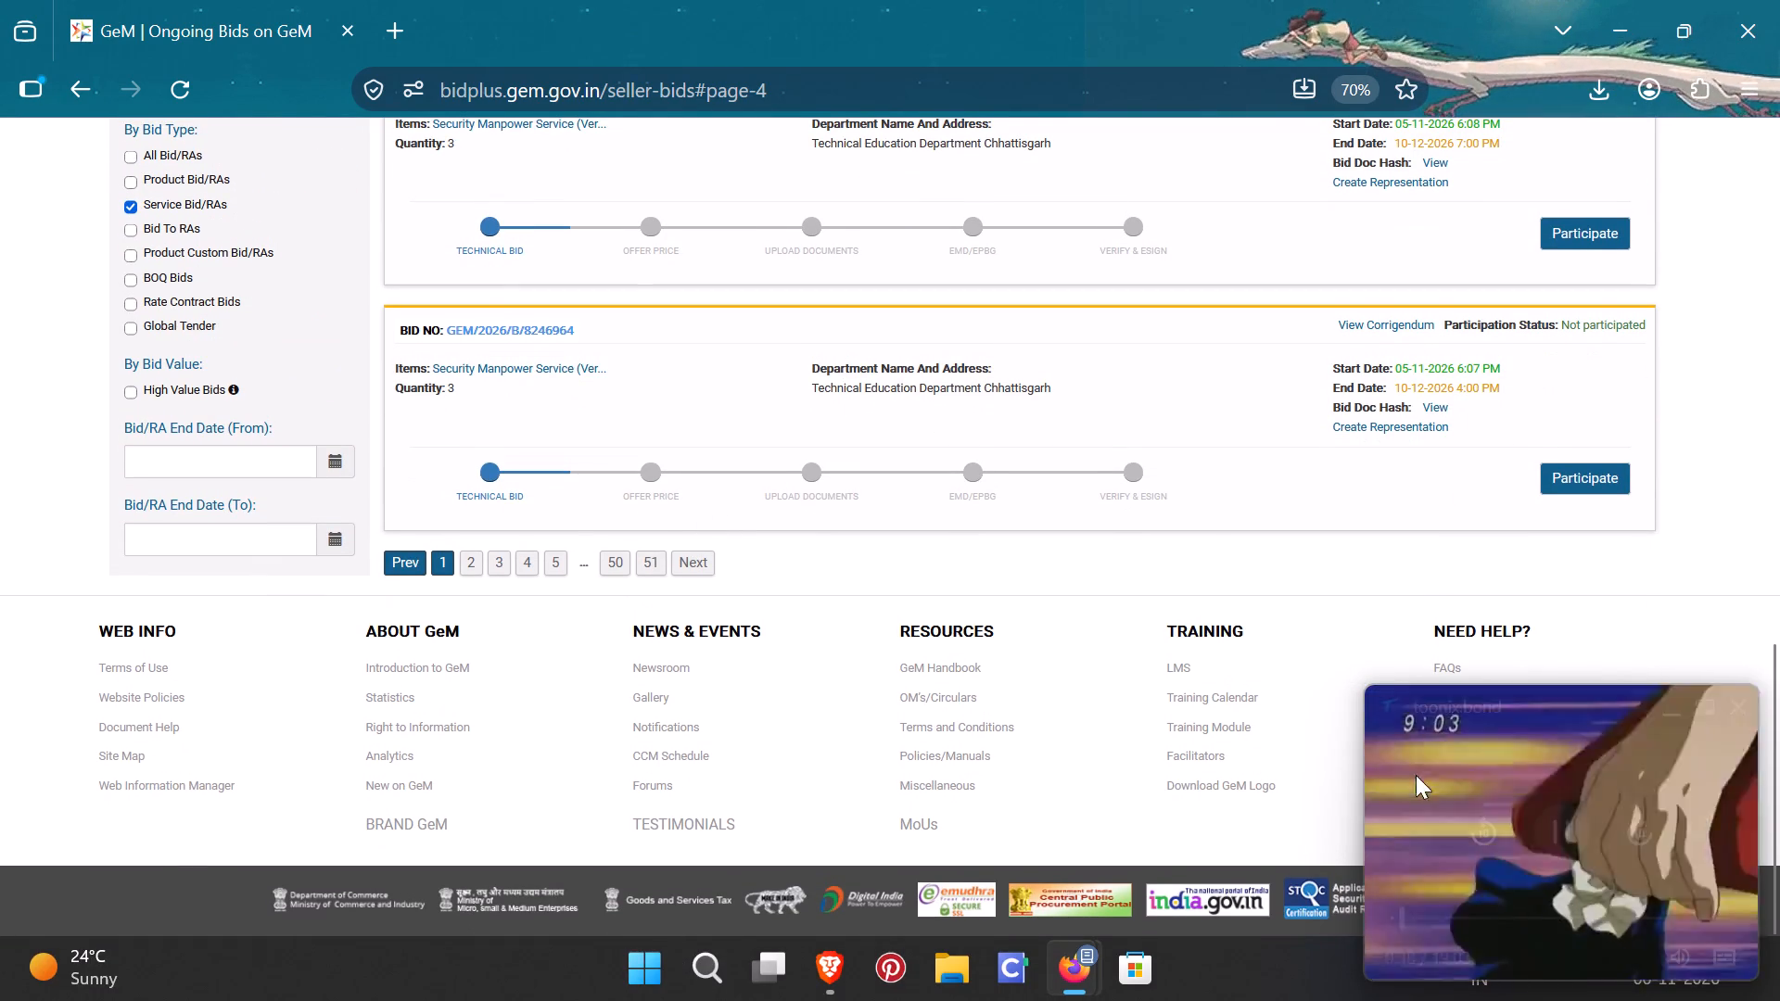
Enlarge the floating video window slightly and reposition it fully on screen, clear of the bid list's page numbers.
{"action": "left_click_drag", "start_coordinate": [1421, 771], "coordinate": [1390, 718]}
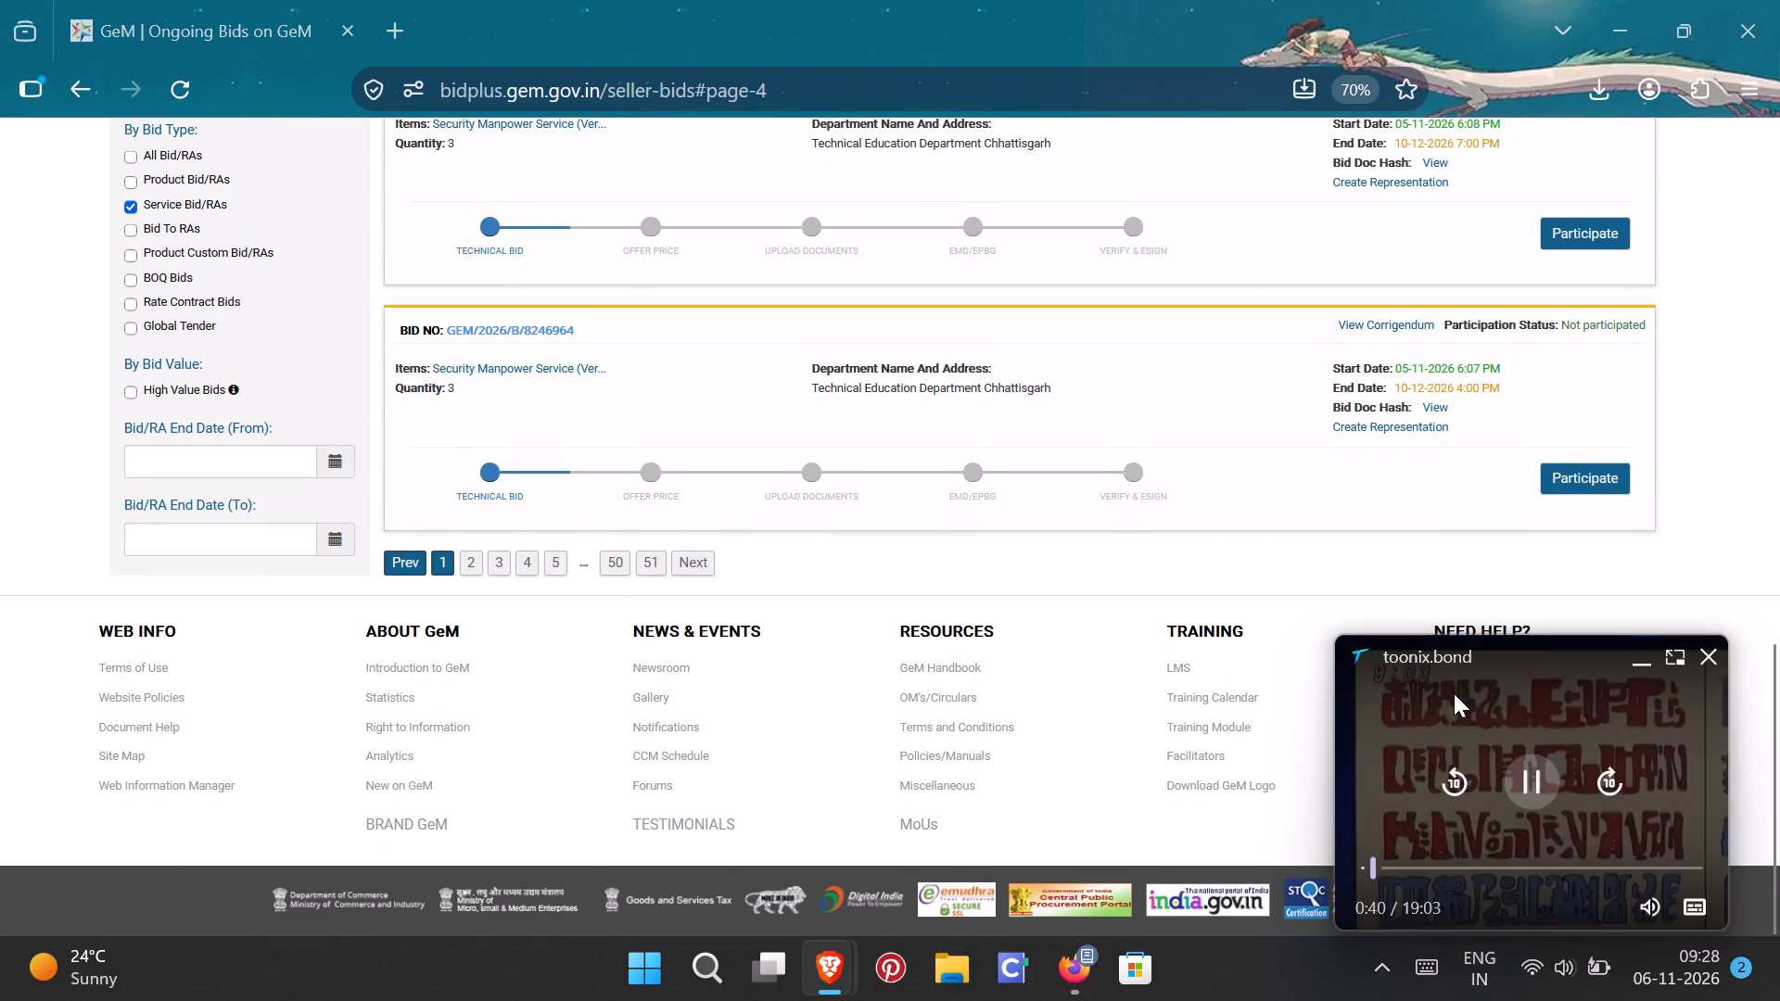
{"action": "left_click_drag", "start_coordinate": [1450, 671], "coordinate": [1506, 745]}
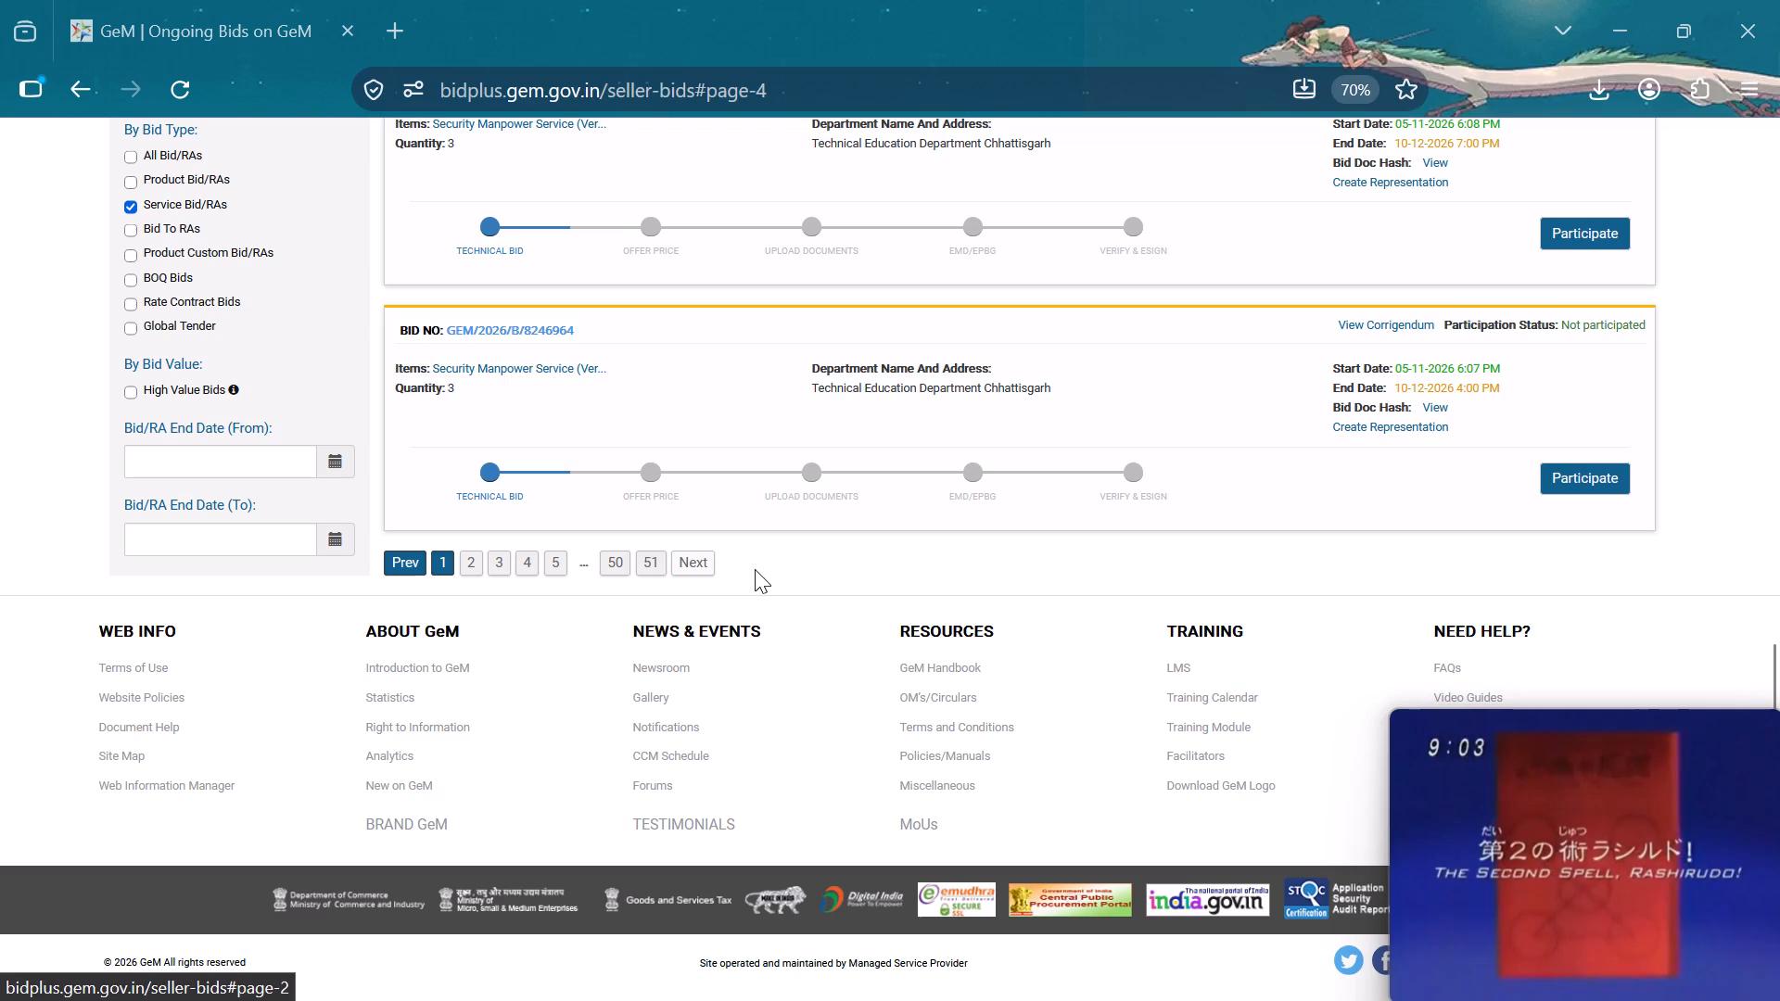
{"action": "left_click_drag", "start_coordinate": [1559, 766], "coordinate": [1527, 720]}
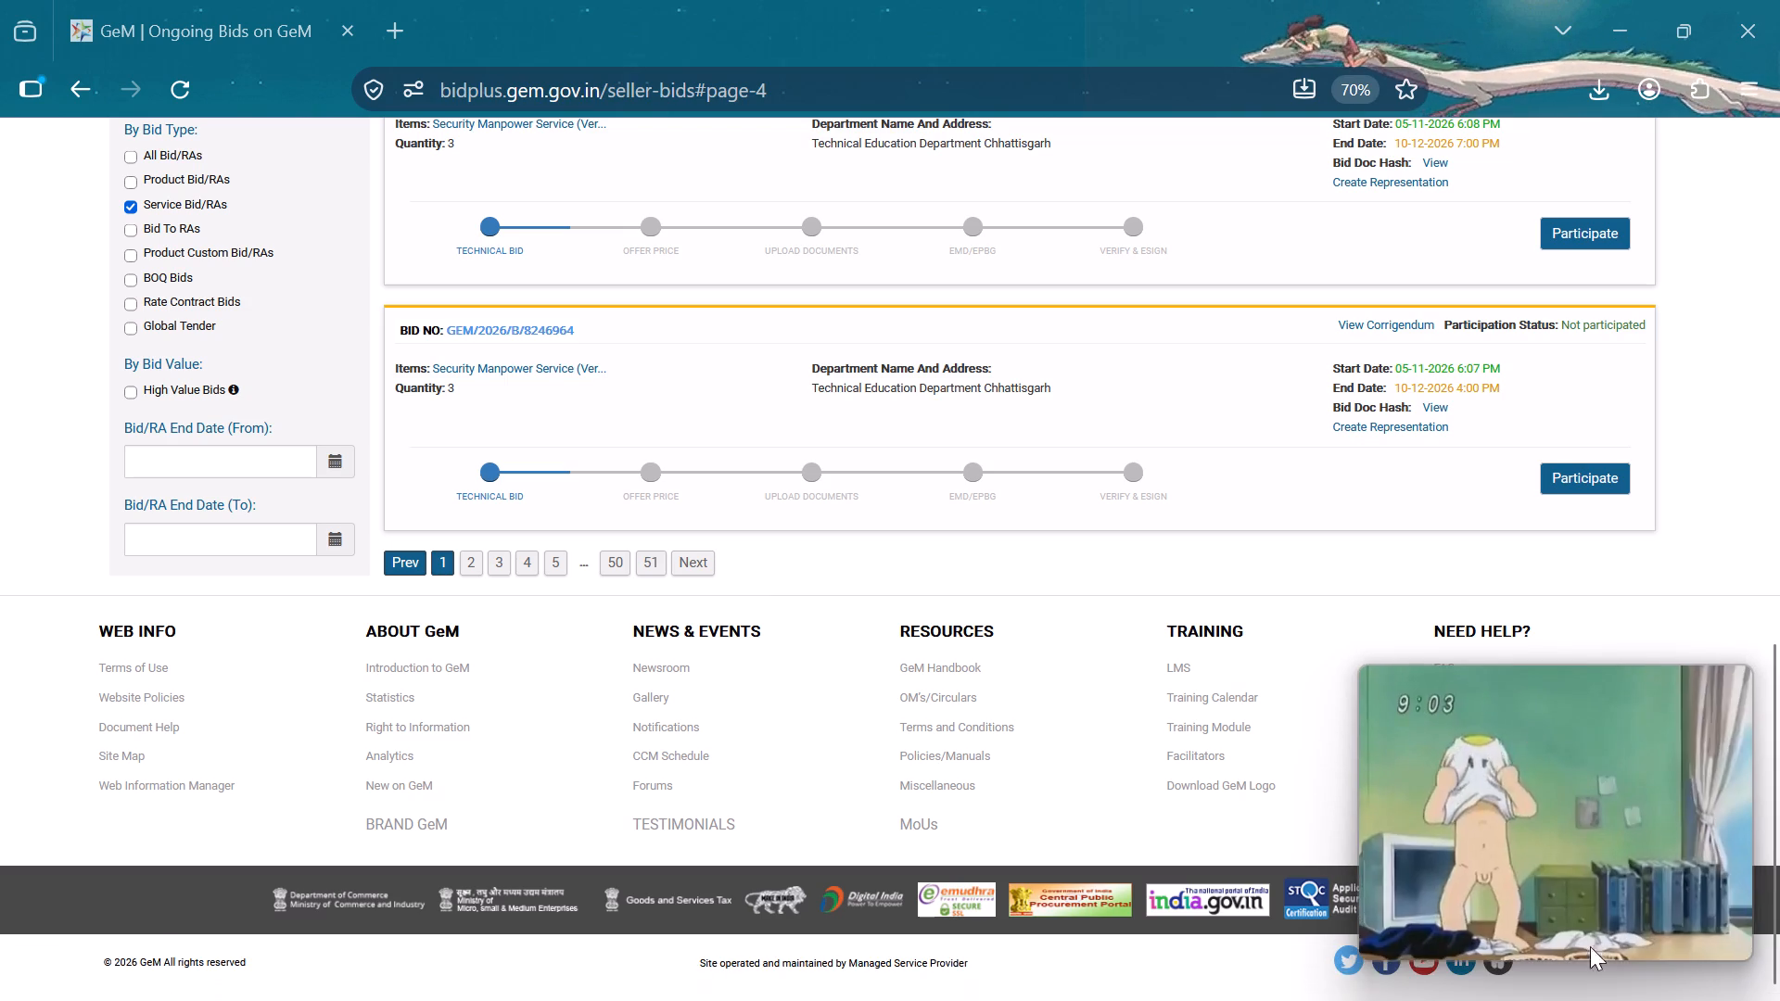
{"action": "left_click_drag", "start_coordinate": [1621, 674], "coordinate": [1583, 625]}
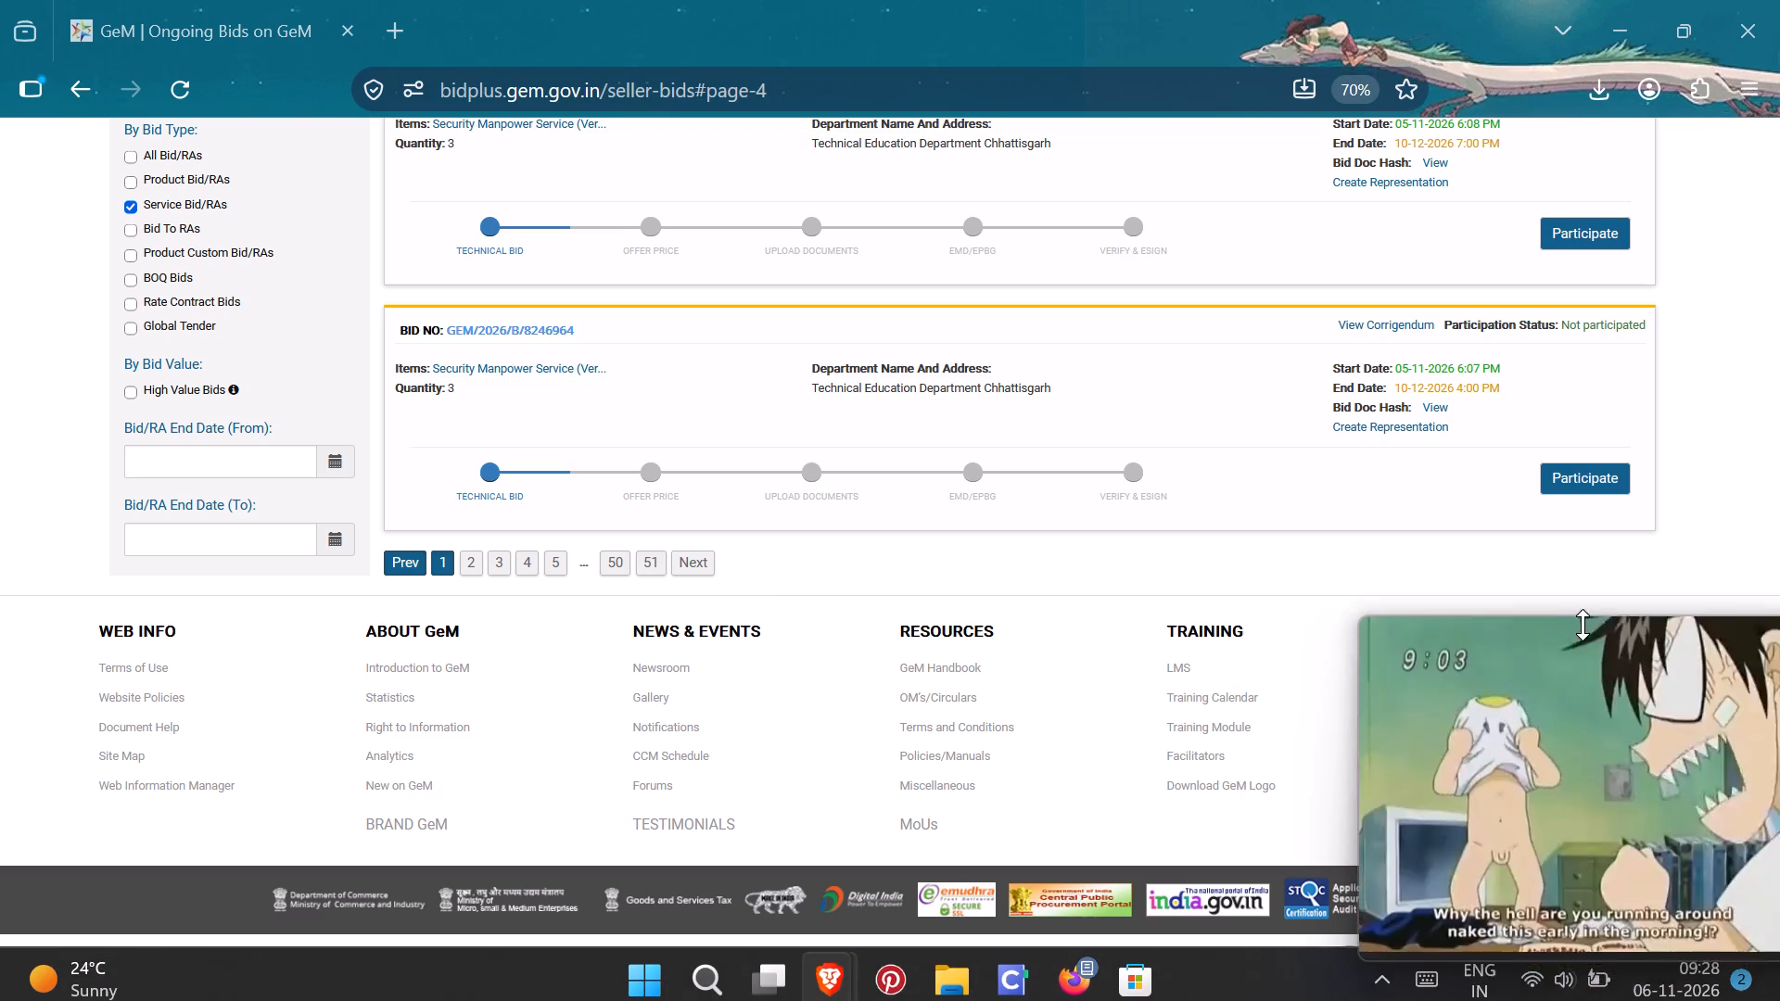
{"action": "left_click_drag", "start_coordinate": [1583, 625], "coordinate": [1579, 620]}
{"action": "left_click_drag", "start_coordinate": [1575, 657], "coordinate": [1509, 660]}
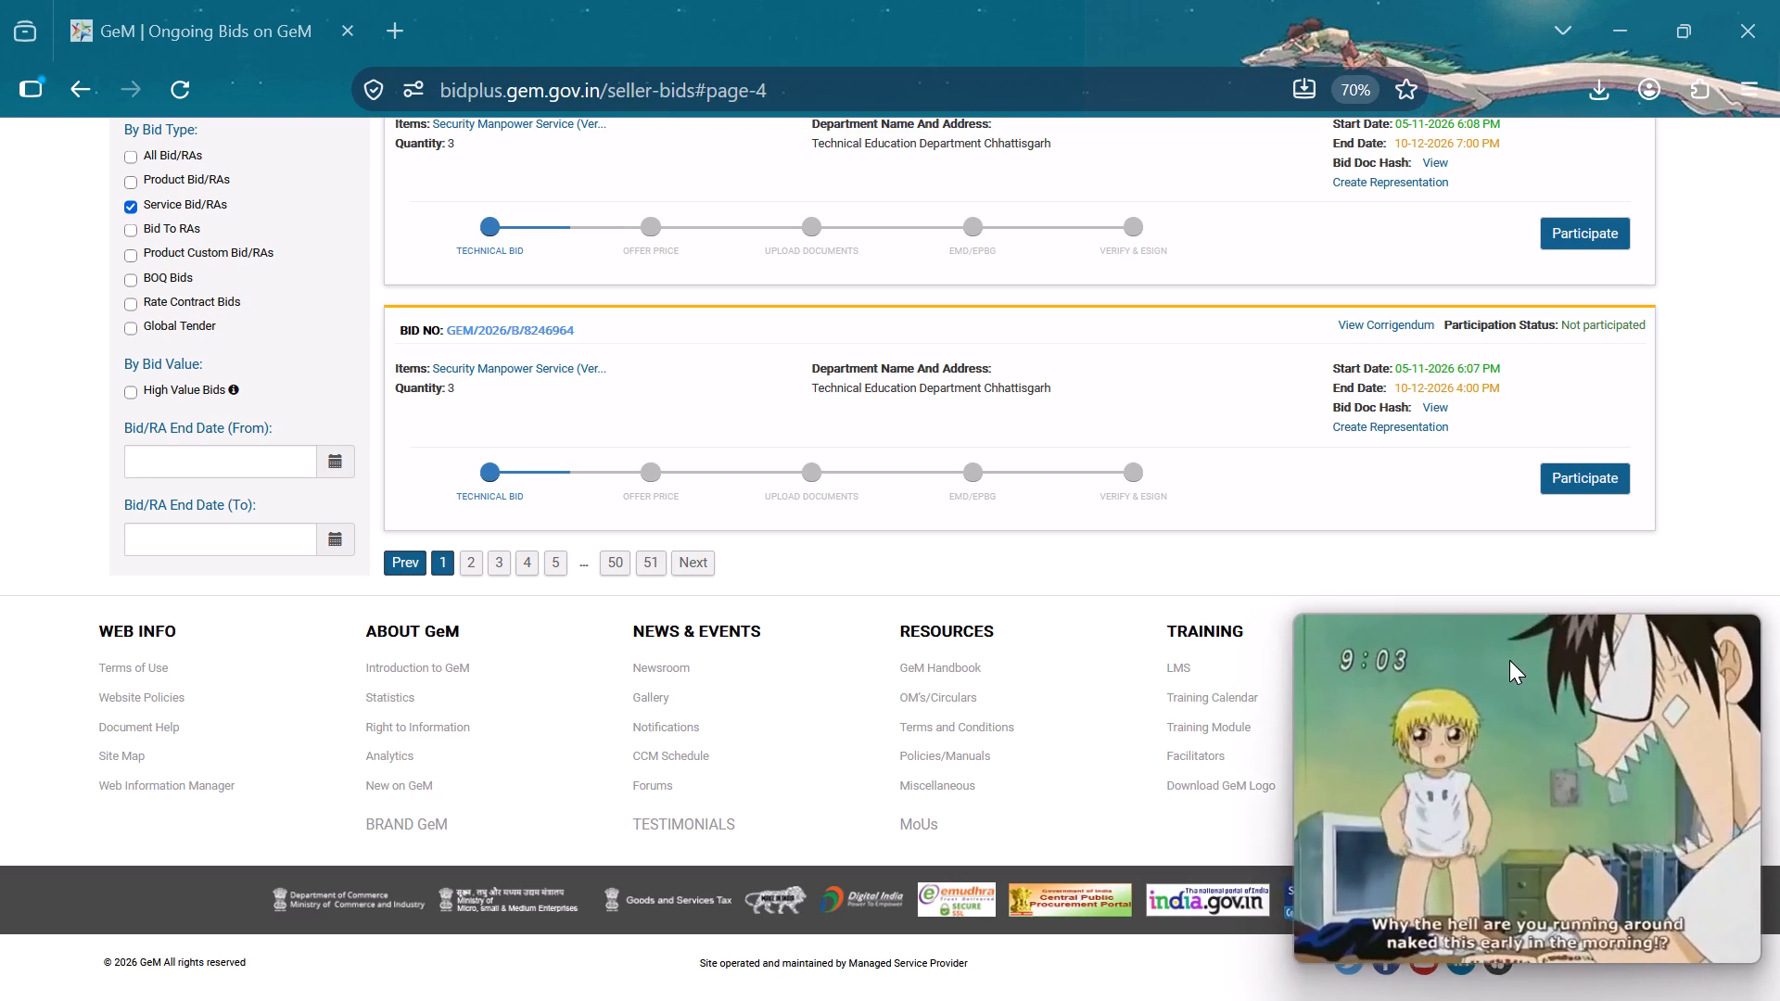
{"action": "left_click_drag", "start_coordinate": [1509, 660], "coordinate": [1504, 656]}
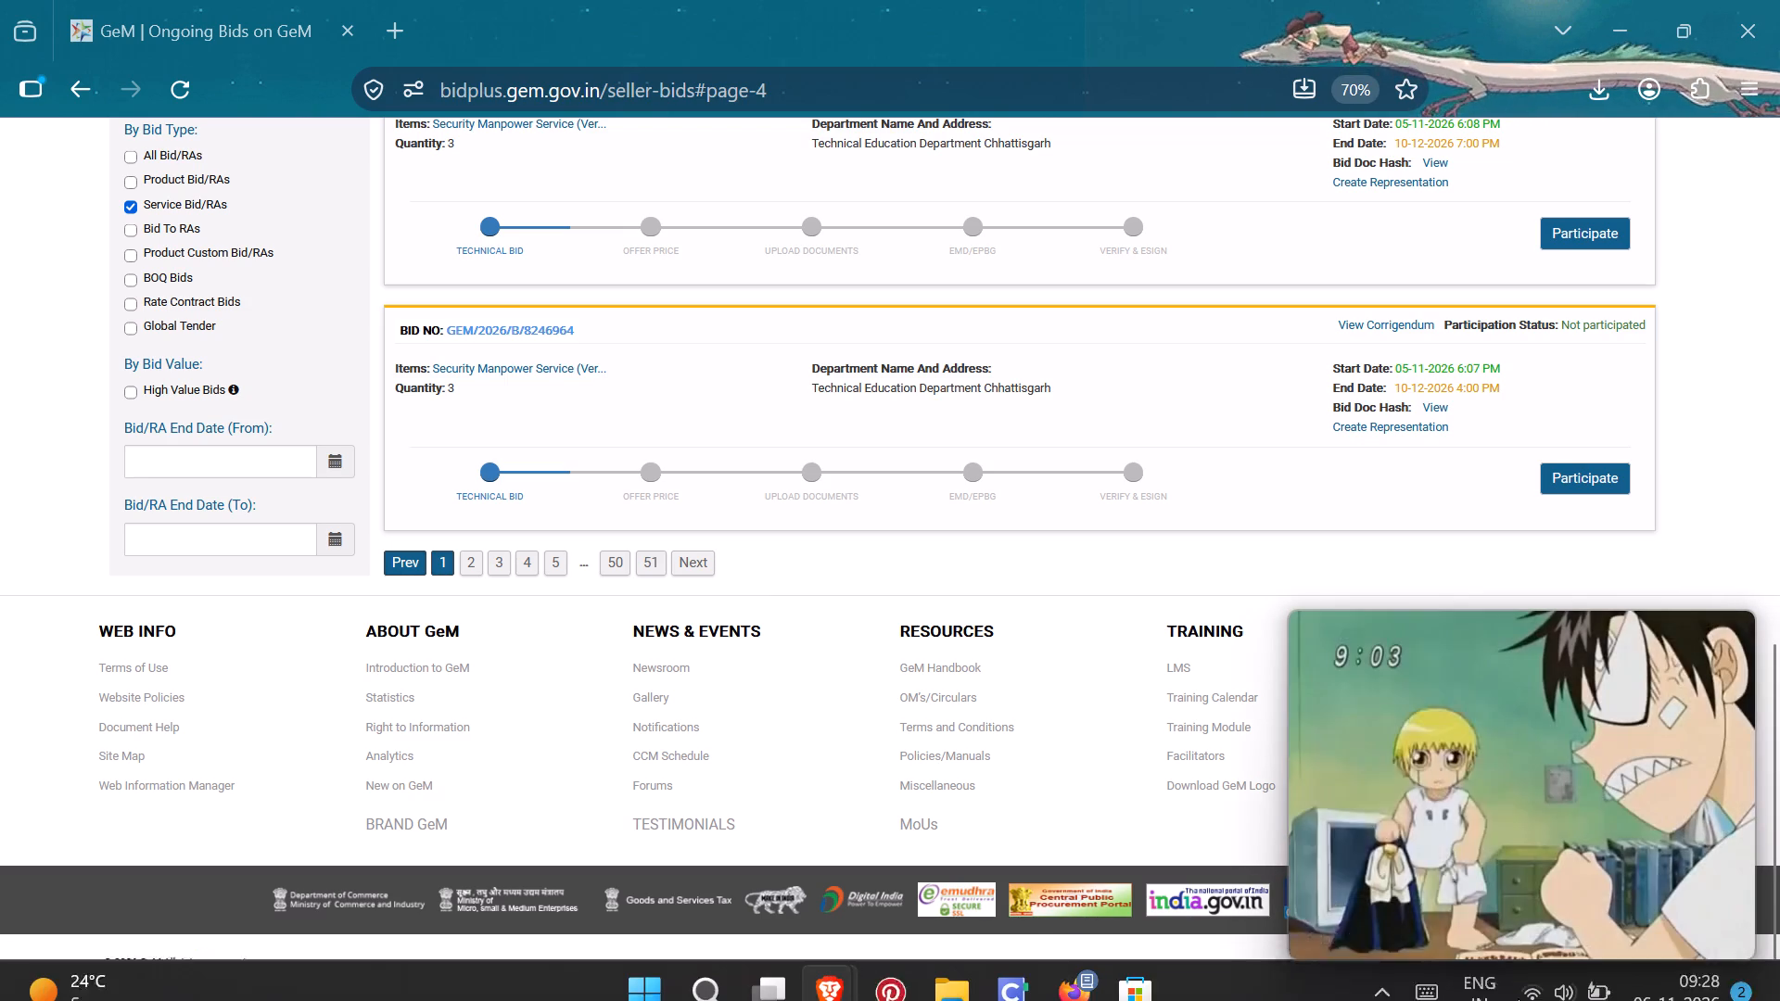
Look through pages 4 and 6 of the bid list for relevant bids.
{"action": "left_click", "coordinate": [517, 560]}
{"action": "scroll", "coordinate": [517, 560], "scroll_direction": "right", "scroll_amount": 1}
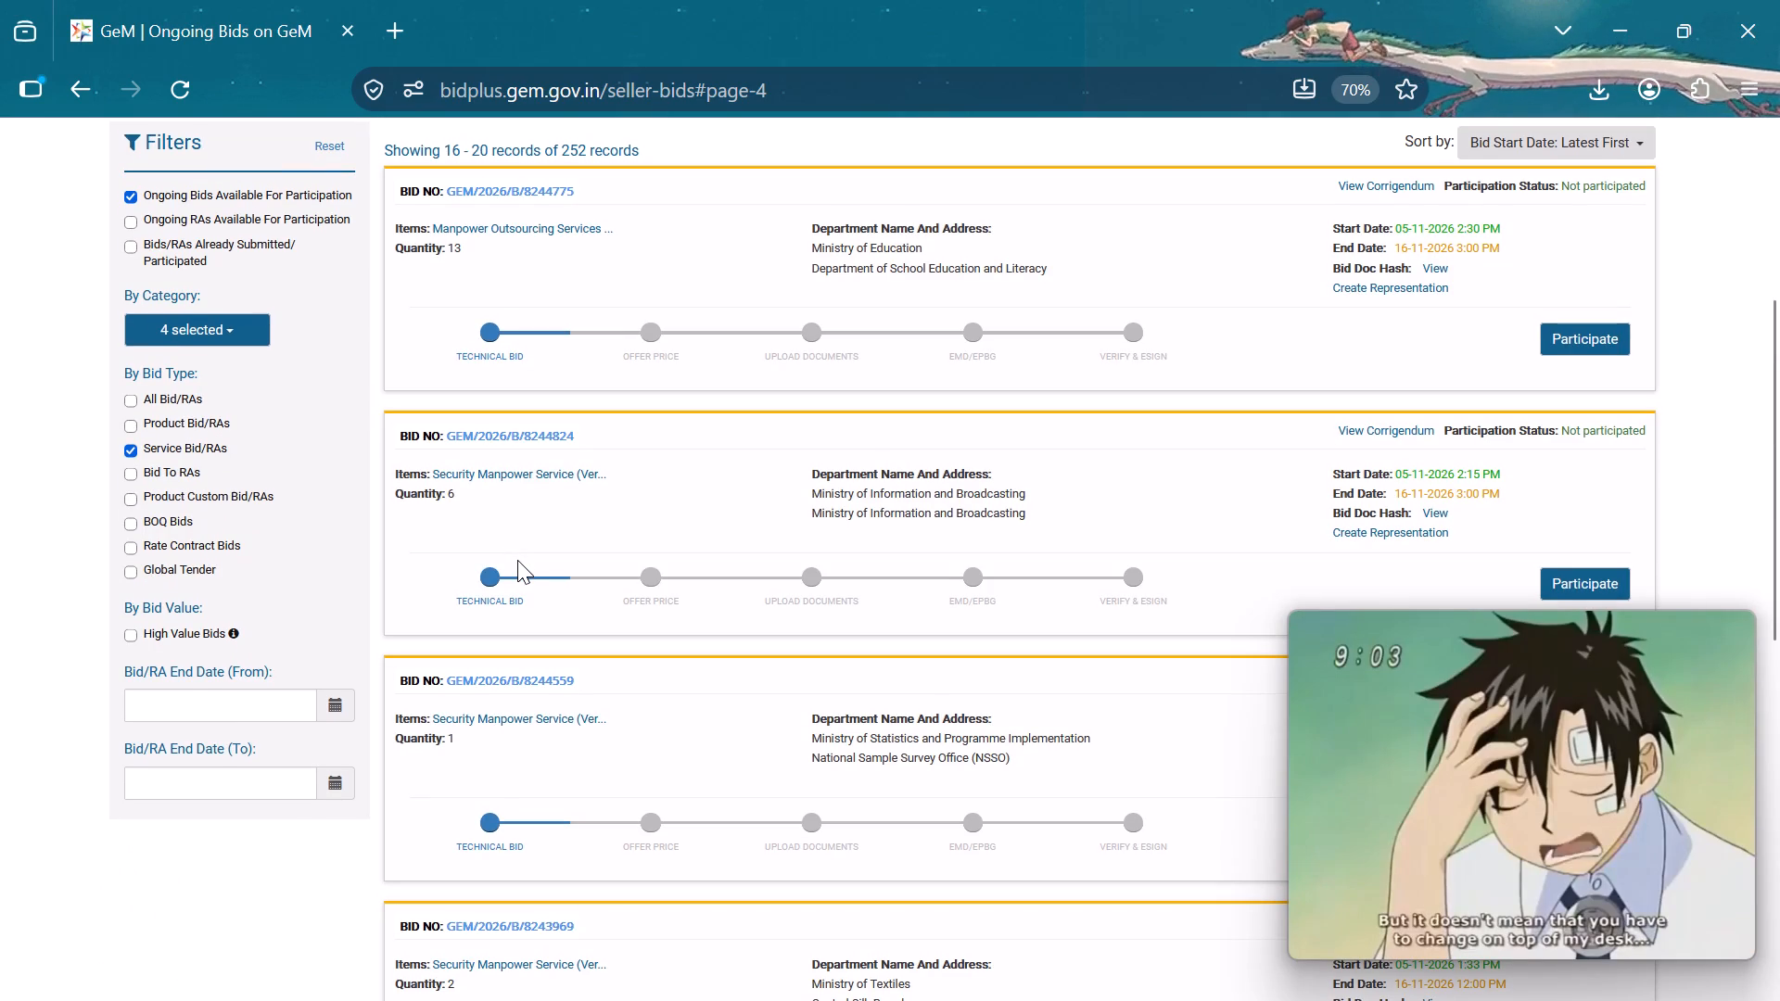
{"action": "scroll", "coordinate": [517, 560], "scroll_direction": "right", "scroll_amount": 2}
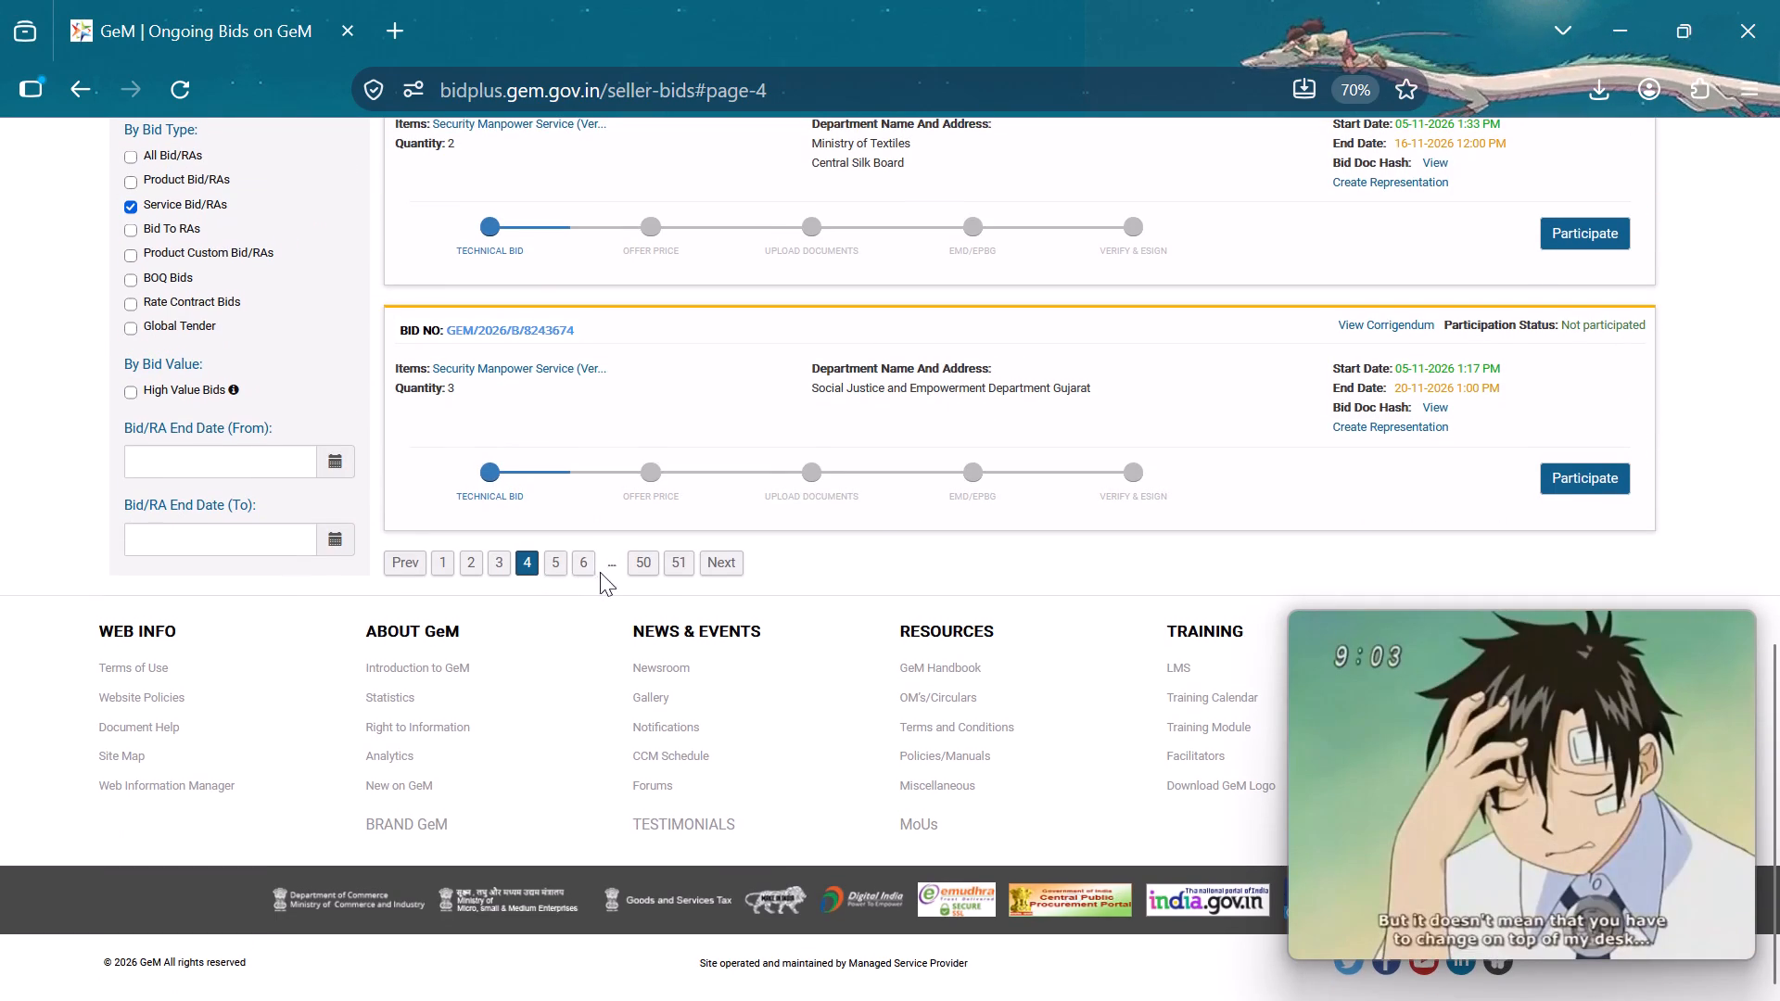
{"action": "left_click", "coordinate": [593, 572]}
{"action": "scroll", "coordinate": [593, 572], "scroll_direction": "up", "scroll_amount": 1}
{"action": "scroll", "coordinate": [593, 572], "scroll_direction": "down", "scroll_amount": 1}
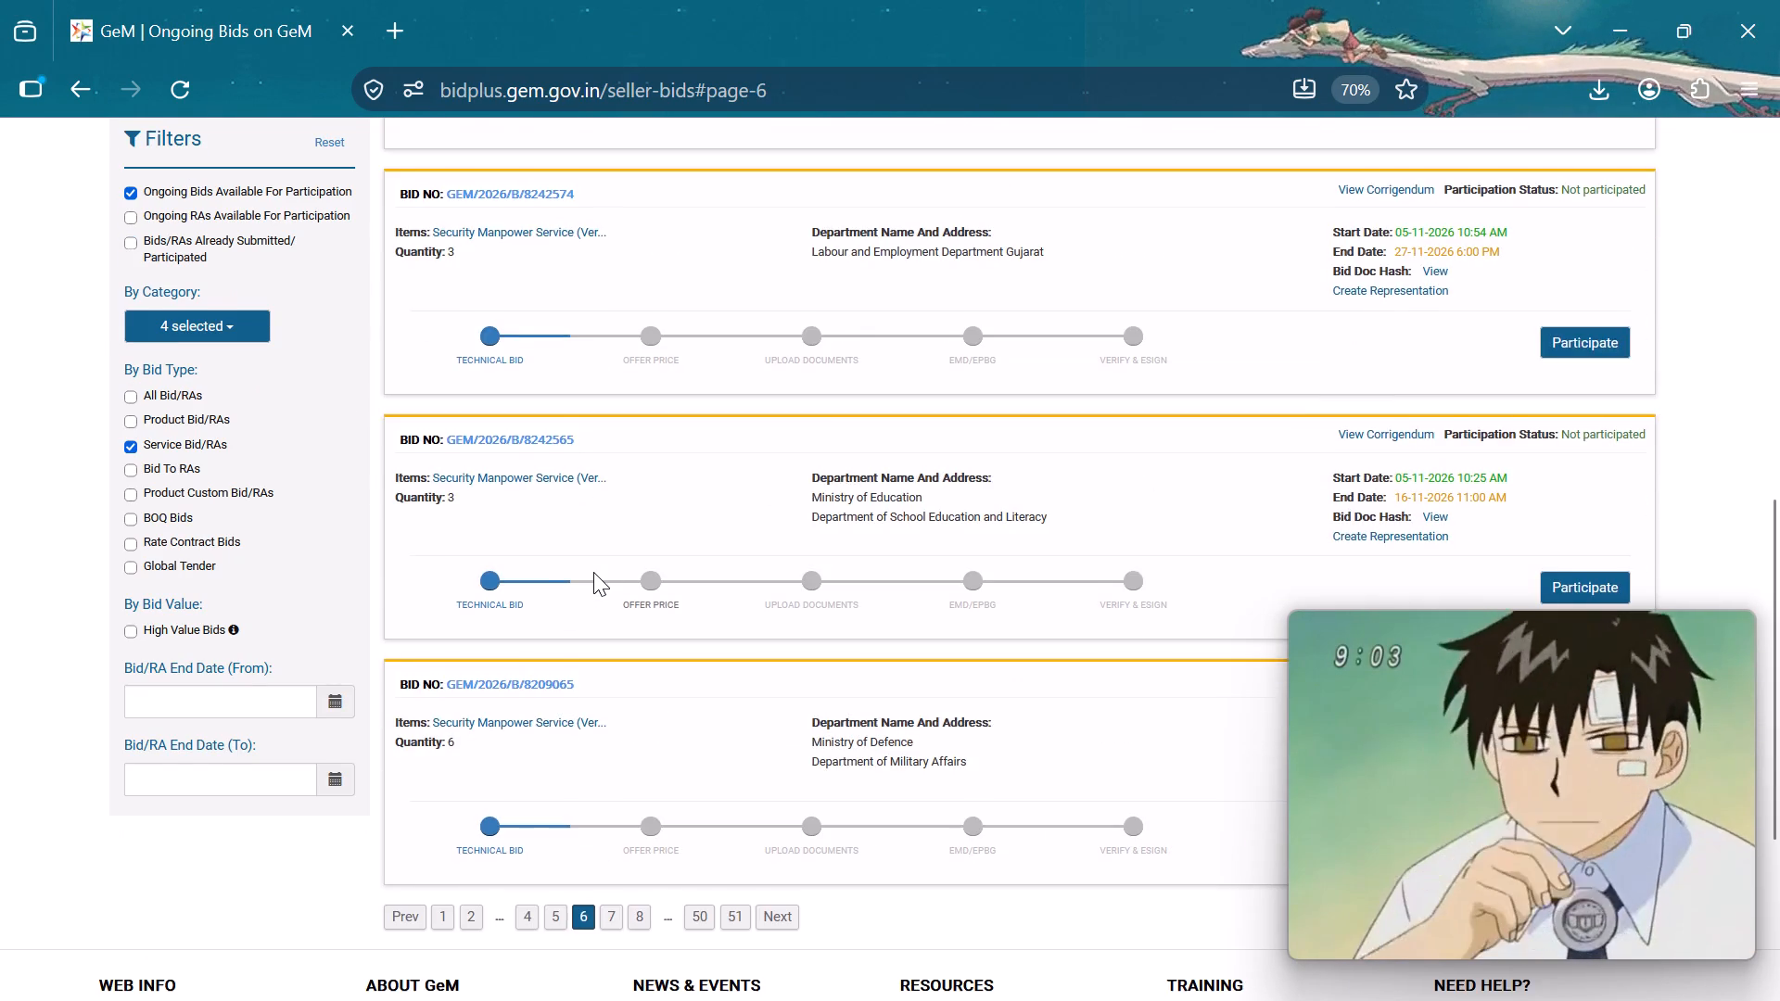
{"action": "scroll", "coordinate": [593, 572], "scroll_direction": "down", "scroll_amount": 3}
{"action": "scroll", "coordinate": [593, 572], "scroll_direction": "up", "scroll_amount": 1}
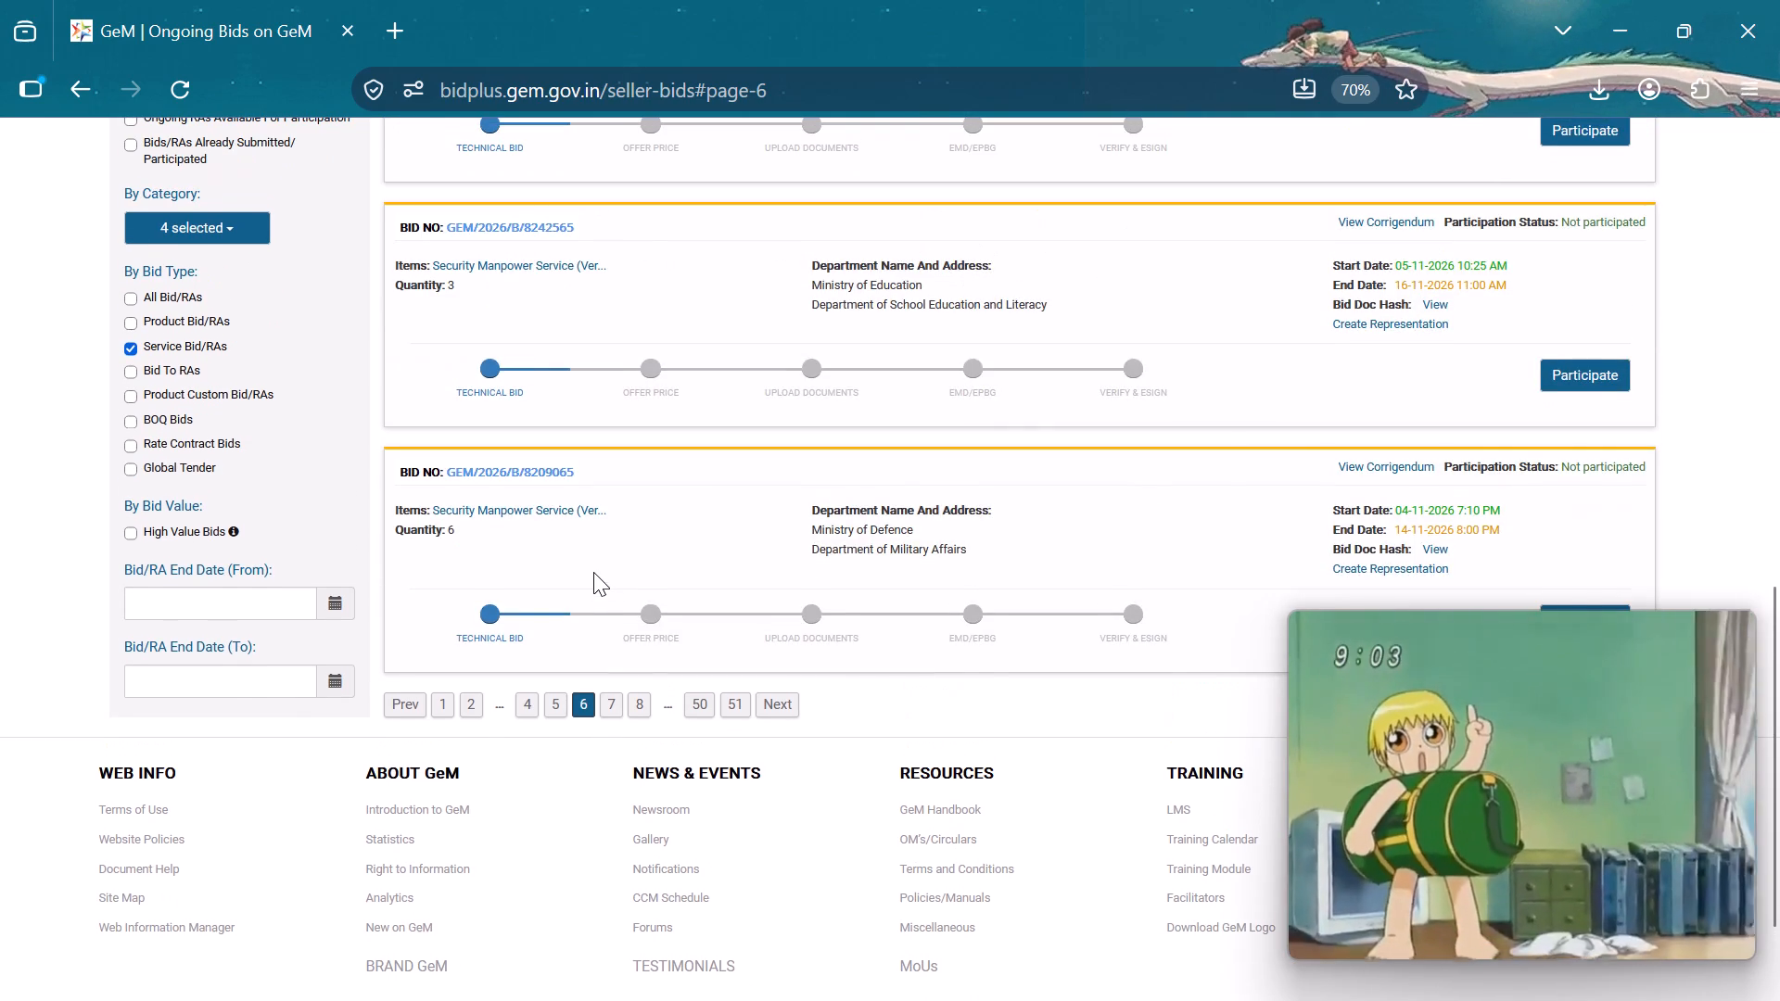
{"action": "scroll", "coordinate": [593, 572], "scroll_direction": "up", "scroll_amount": 3}
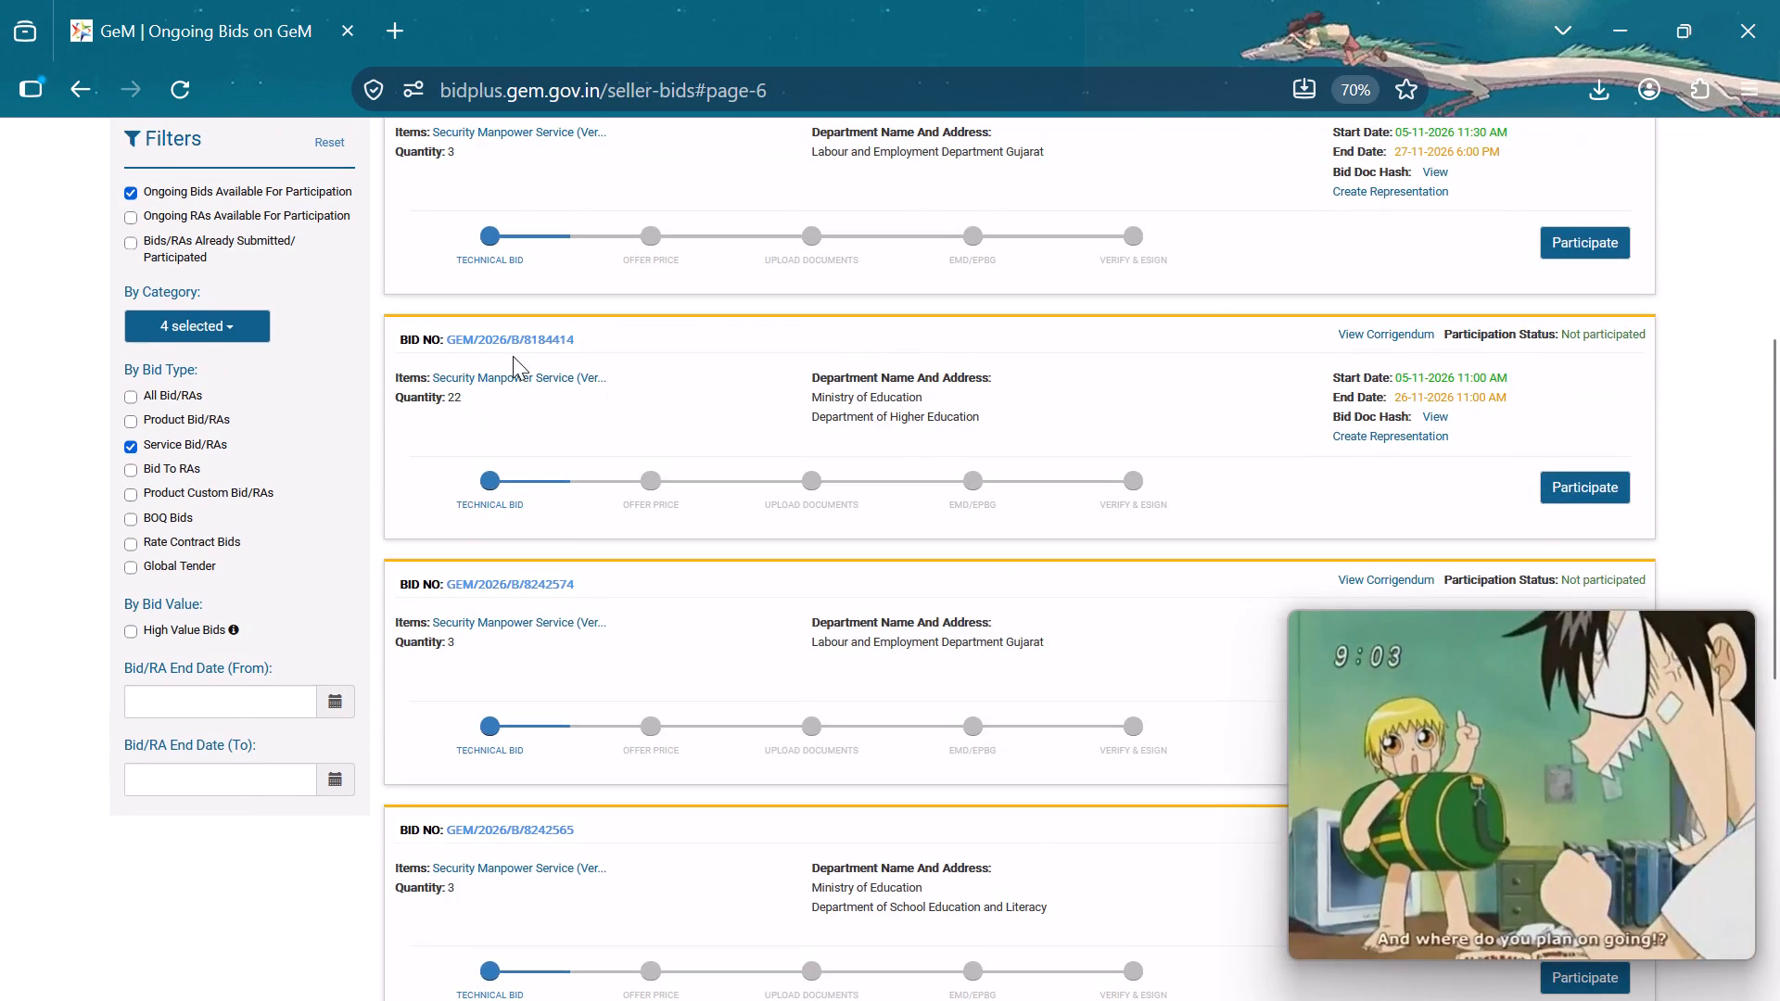
Download the document of the Department of Higher Education bid GEM/2026/B/8184414 and skim through its PDF.
{"action": "left_click", "coordinate": [513, 341]}
{"action": "scroll", "coordinate": [513, 341], "scroll_direction": "up", "scroll_amount": 1}
{"action": "left_click_drag", "start_coordinate": [594, 458], "coordinate": [599, 470]}
{"action": "scroll", "coordinate": [858, 583], "scroll_direction": "down", "scroll_amount": 19}
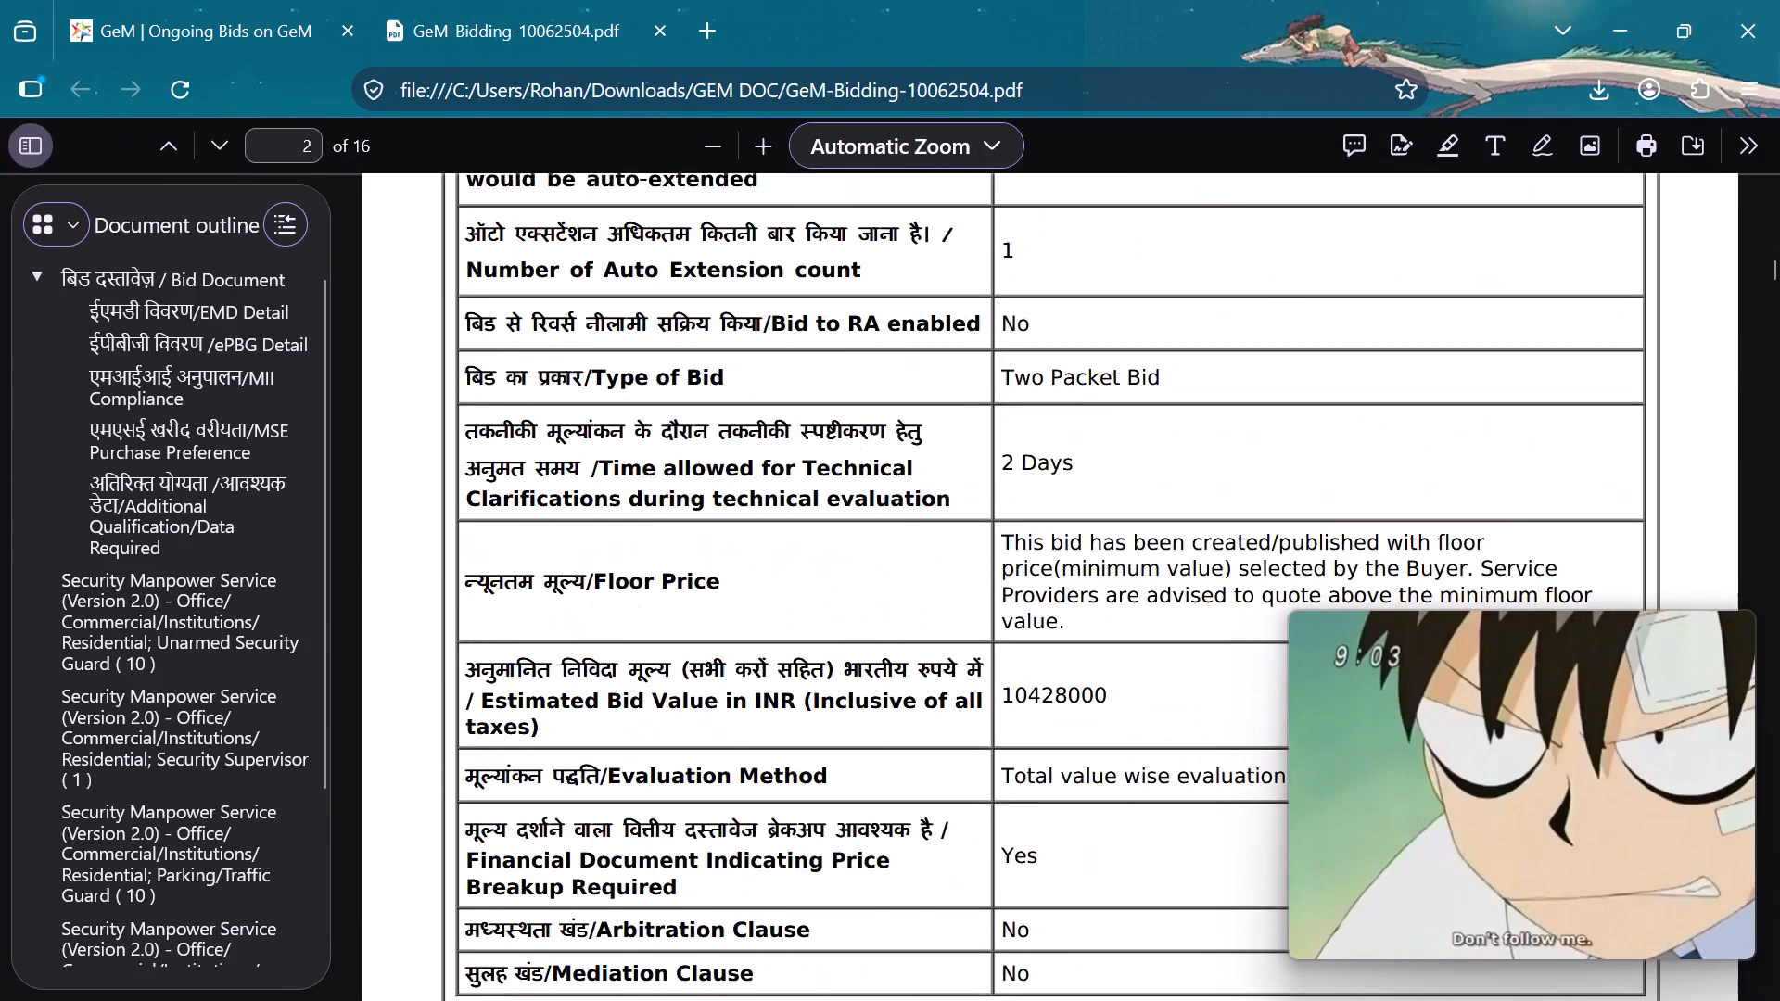
{"action": "scroll", "coordinate": [858, 583], "scroll_direction": "down", "scroll_amount": 20}
{"action": "scroll", "coordinate": [858, 583], "scroll_direction": "down", "scroll_amount": 5}
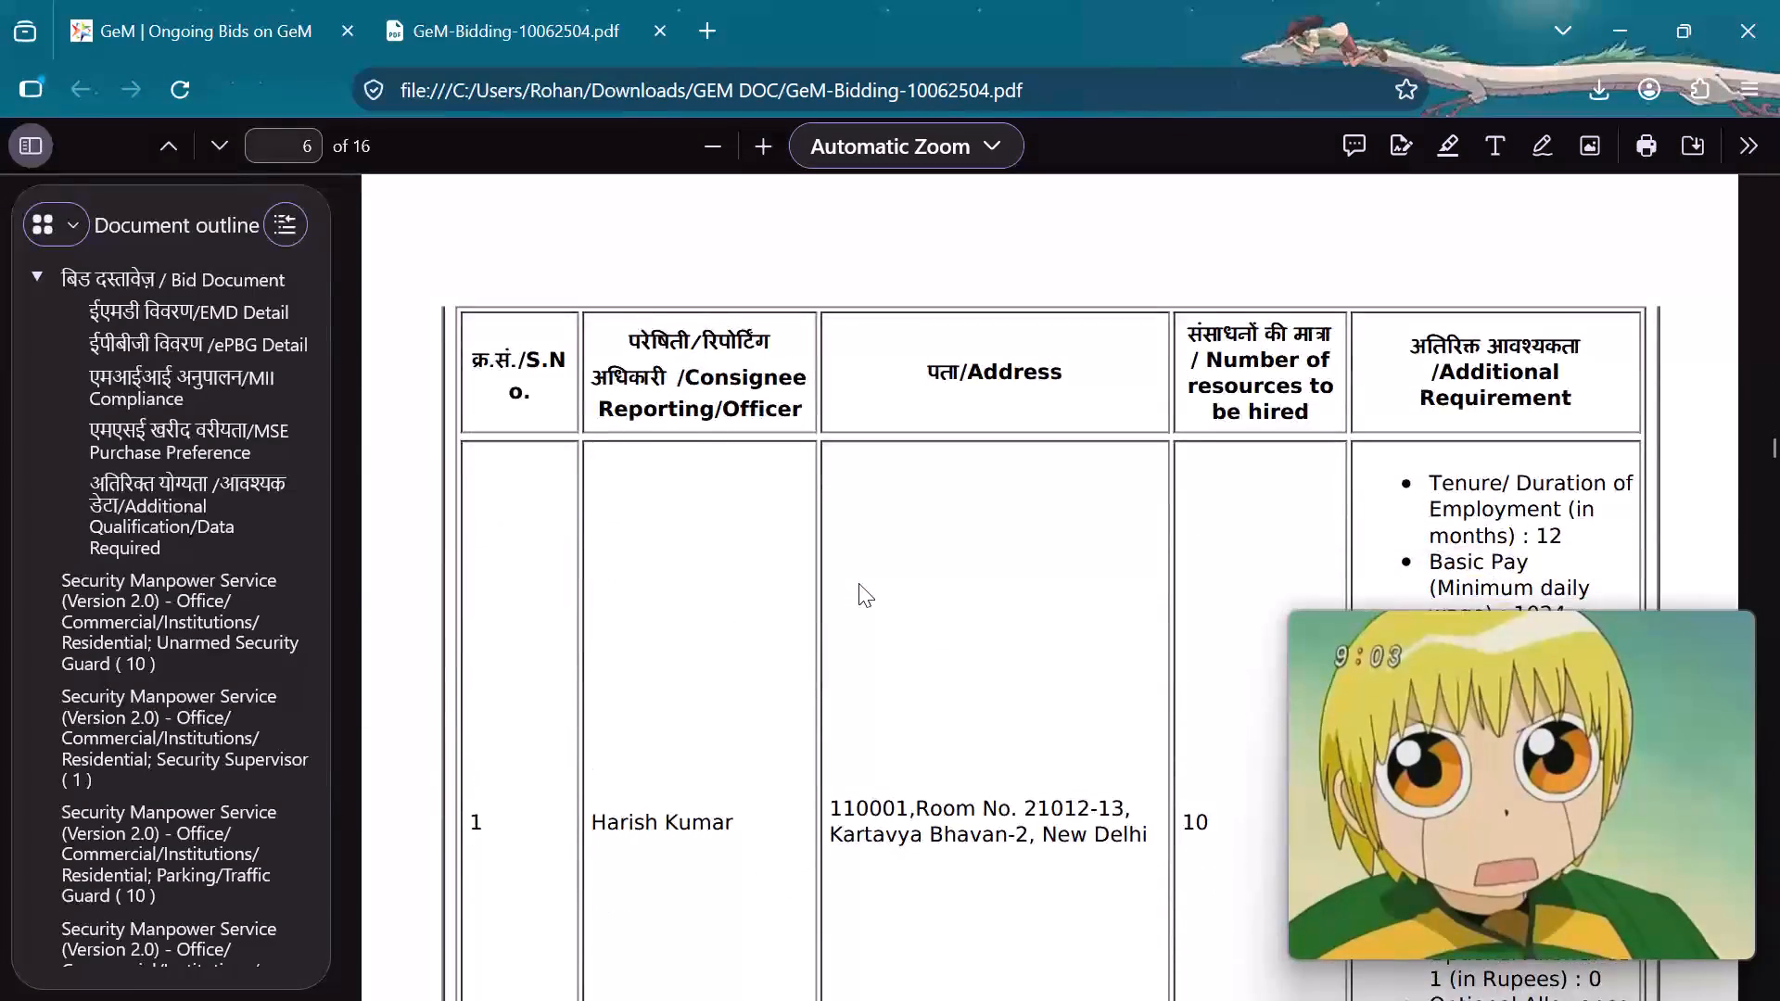
{"action": "scroll", "coordinate": [858, 583], "scroll_direction": "down", "scroll_amount": 4}
Return to the start of the PDF and copy the full bid number GEM/2026/B/8184414.
{"action": "key", "text": "ctrl+Up"}
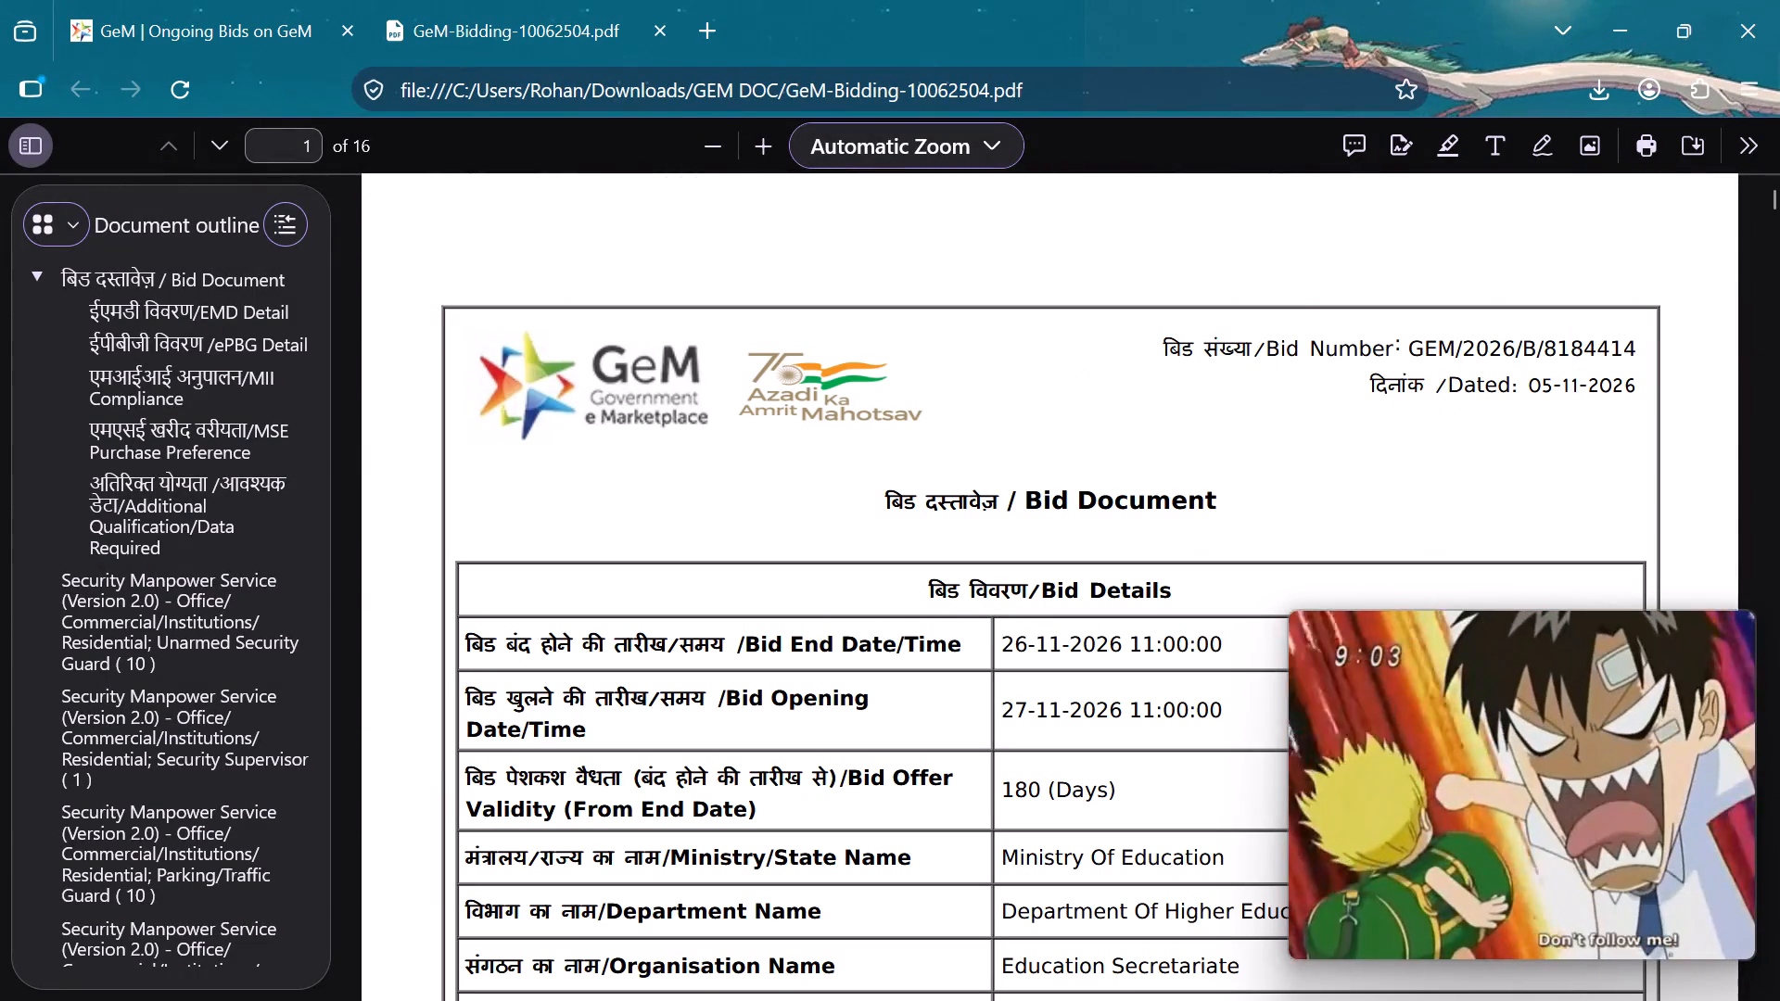
{"action": "double_click", "coordinate": [1438, 353]}
{"action": "key", "text": "ctrl+shift+Right"}
{"action": "key", "text": "ctrl+shift+Right"}
{"action": "key", "text": "ctrl+shift+Right"}
{"action": "key", "text": "ctrl+c"}
{"action": "key", "text": "ctrl+c"}
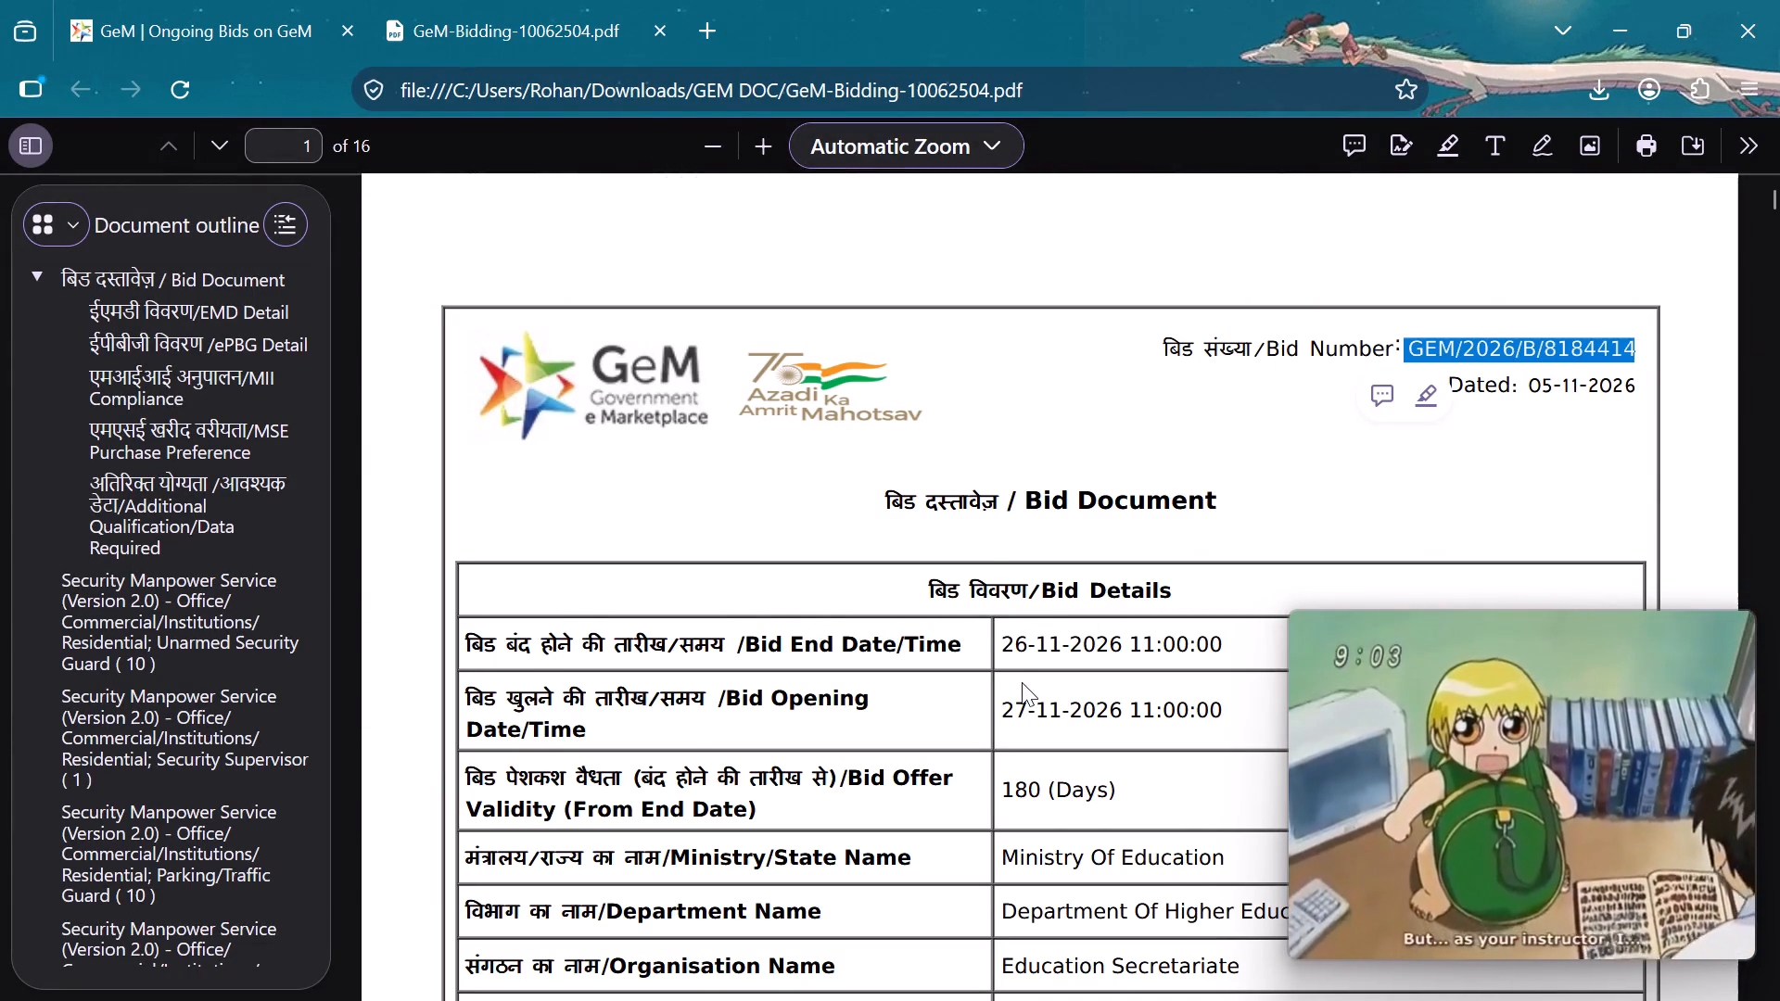
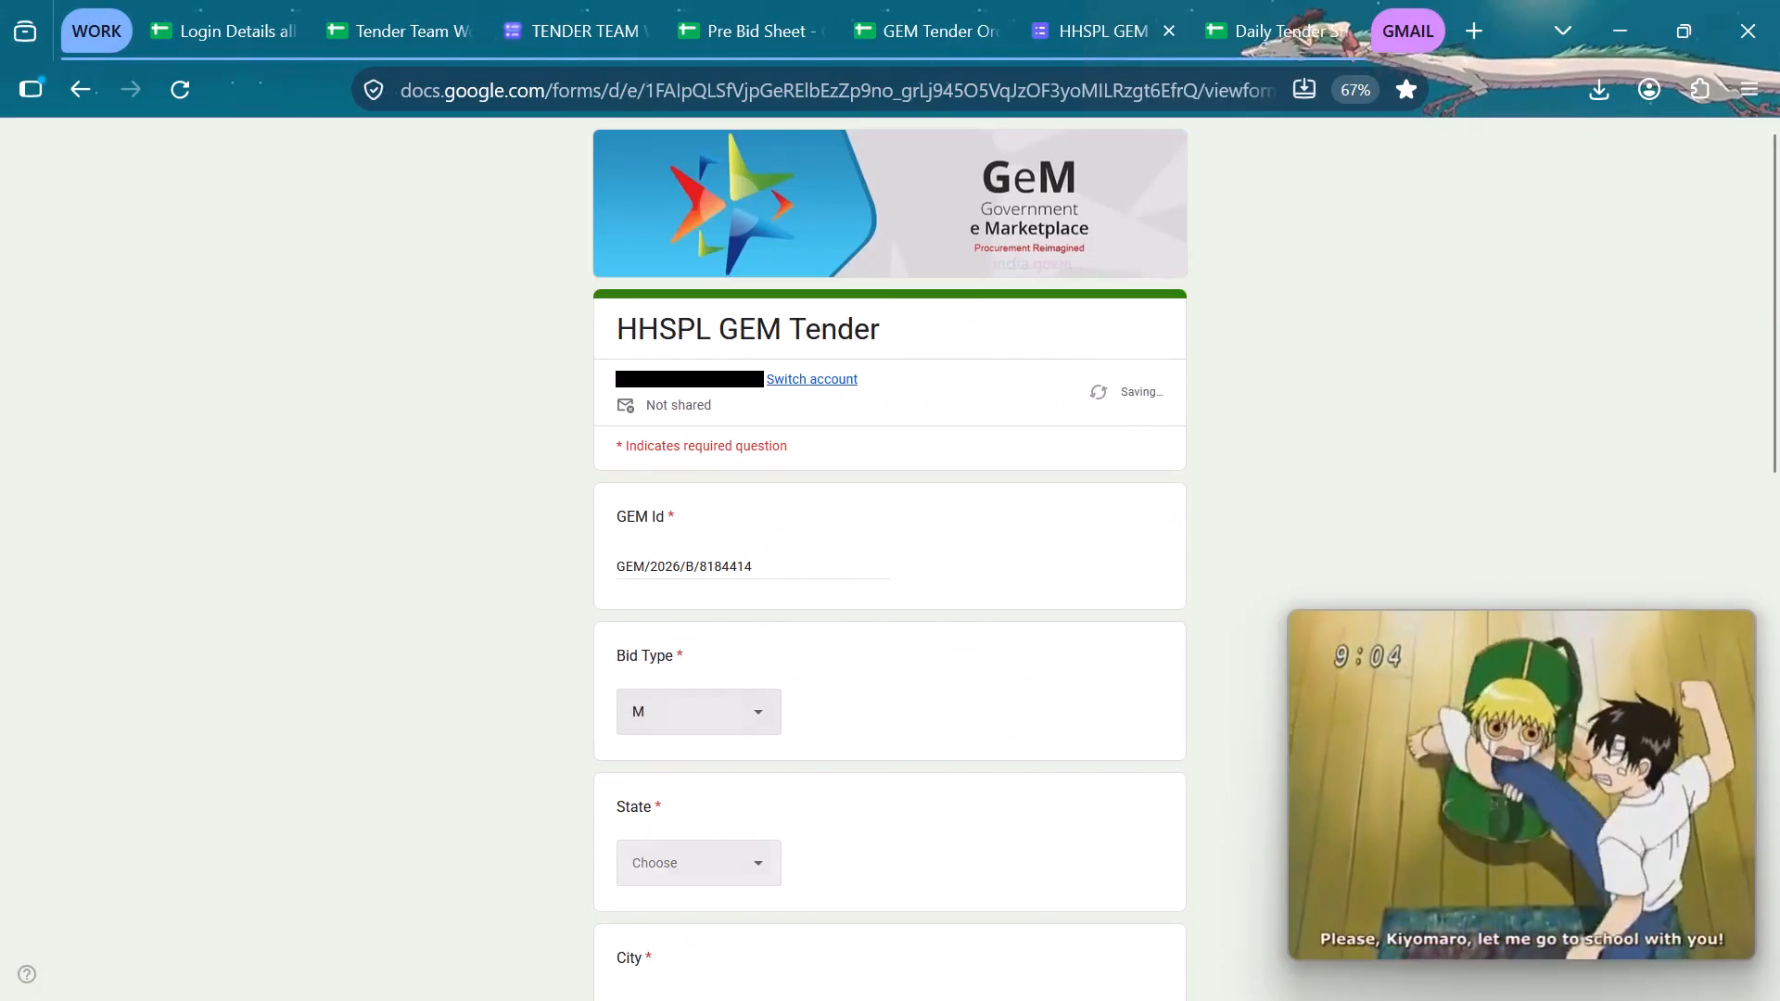
Set the tender form's State to DL, City to DELHI, Pasara to Y and Pre Bid Meeting to N.
{"action": "type", "text": "DL"}
{"action": "key", "text": "Tab"}
{"action": "type", "text": "DELHI"}
{"action": "key", "text": "Tab"}
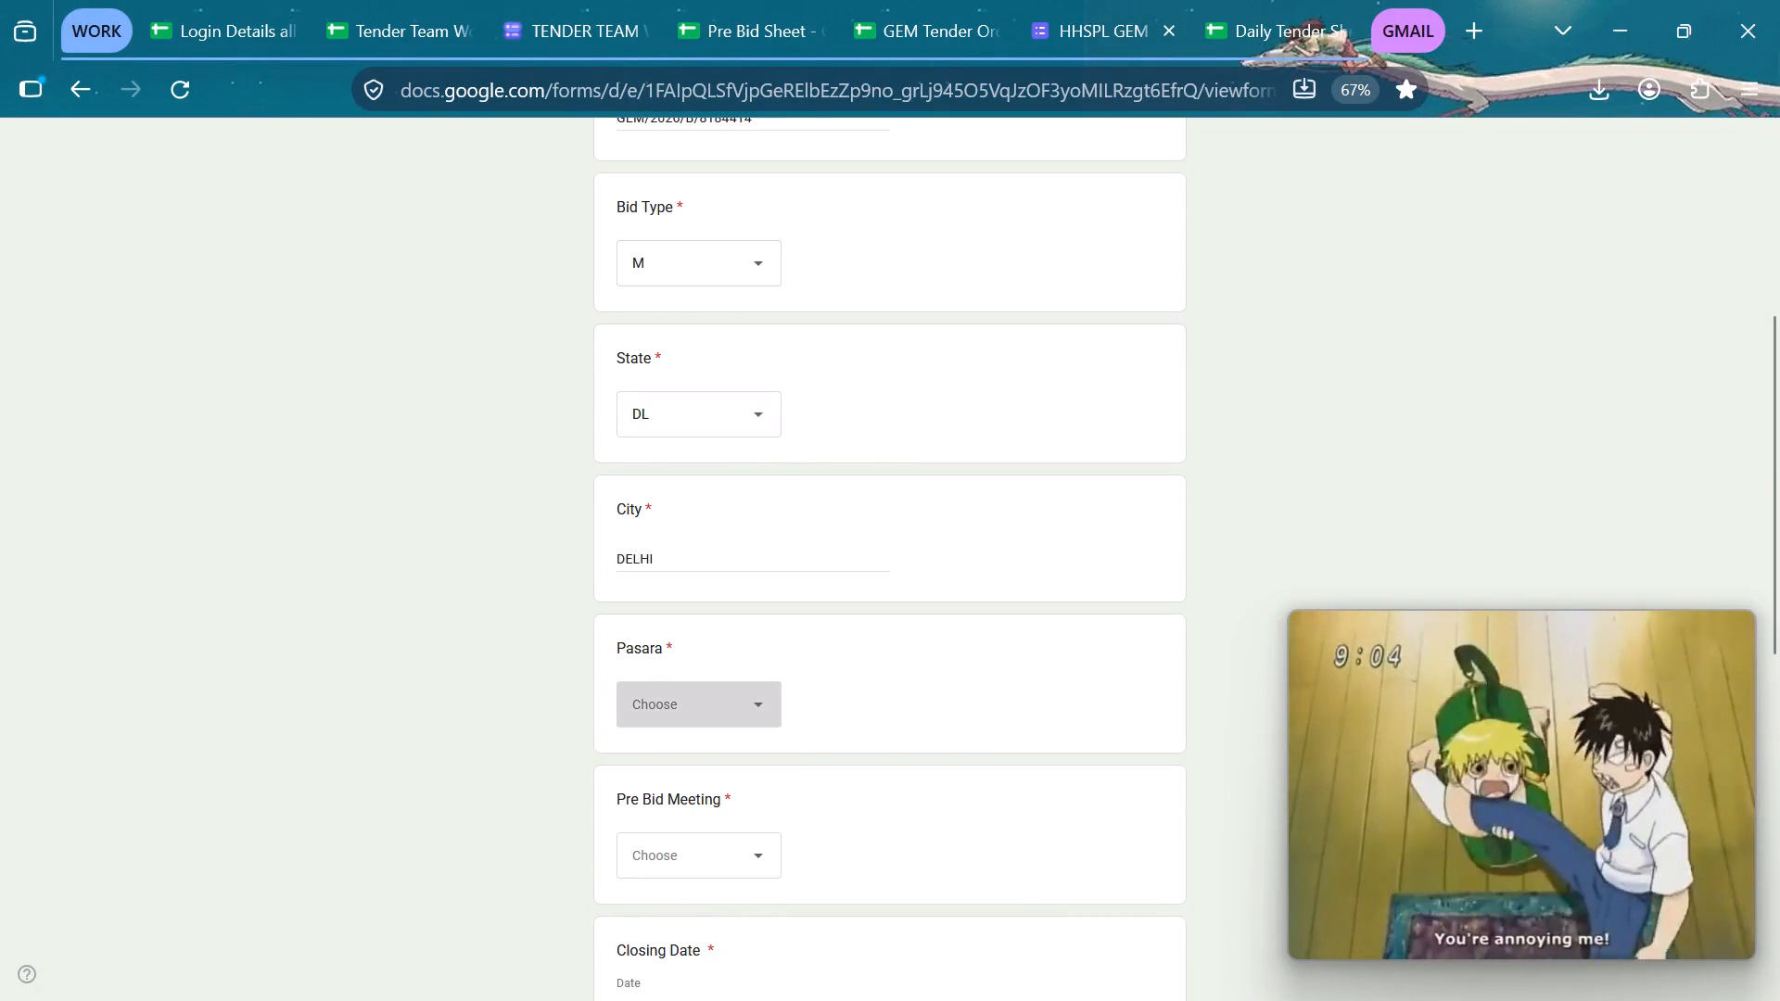
{"action": "key", "text": "y"}
{"action": "key", "text": "Tab"}
{"action": "key", "text": "n"}
Enter closing date 26/11/2026 and quantity 22 from the GeM bid listing, and submit the form for bid GEM/2026/B/8184414.
{"action": "key", "text": "alt+Tab"}
{"action": "scroll", "coordinate": [791, 567], "scroll_direction": "down", "scroll_amount": 9}
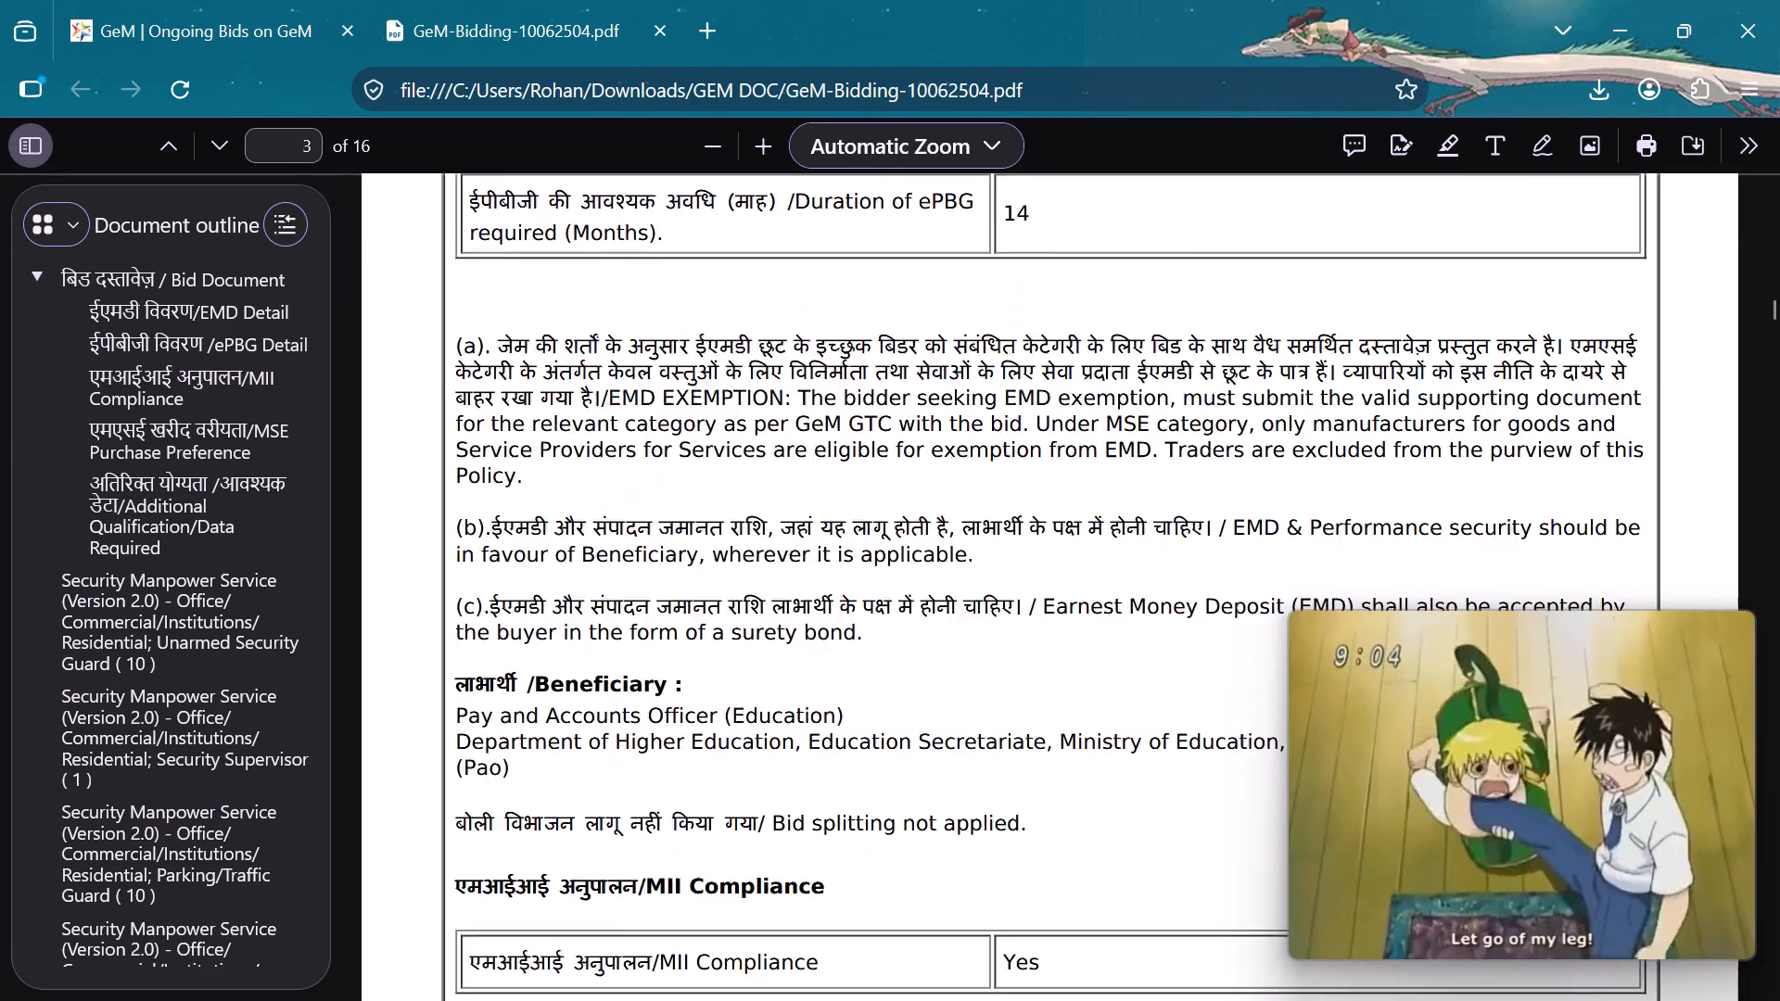
{"action": "scroll", "coordinate": [791, 567], "scroll_direction": "down", "scroll_amount": 18}
{"action": "left_click", "coordinate": [165, 0]}
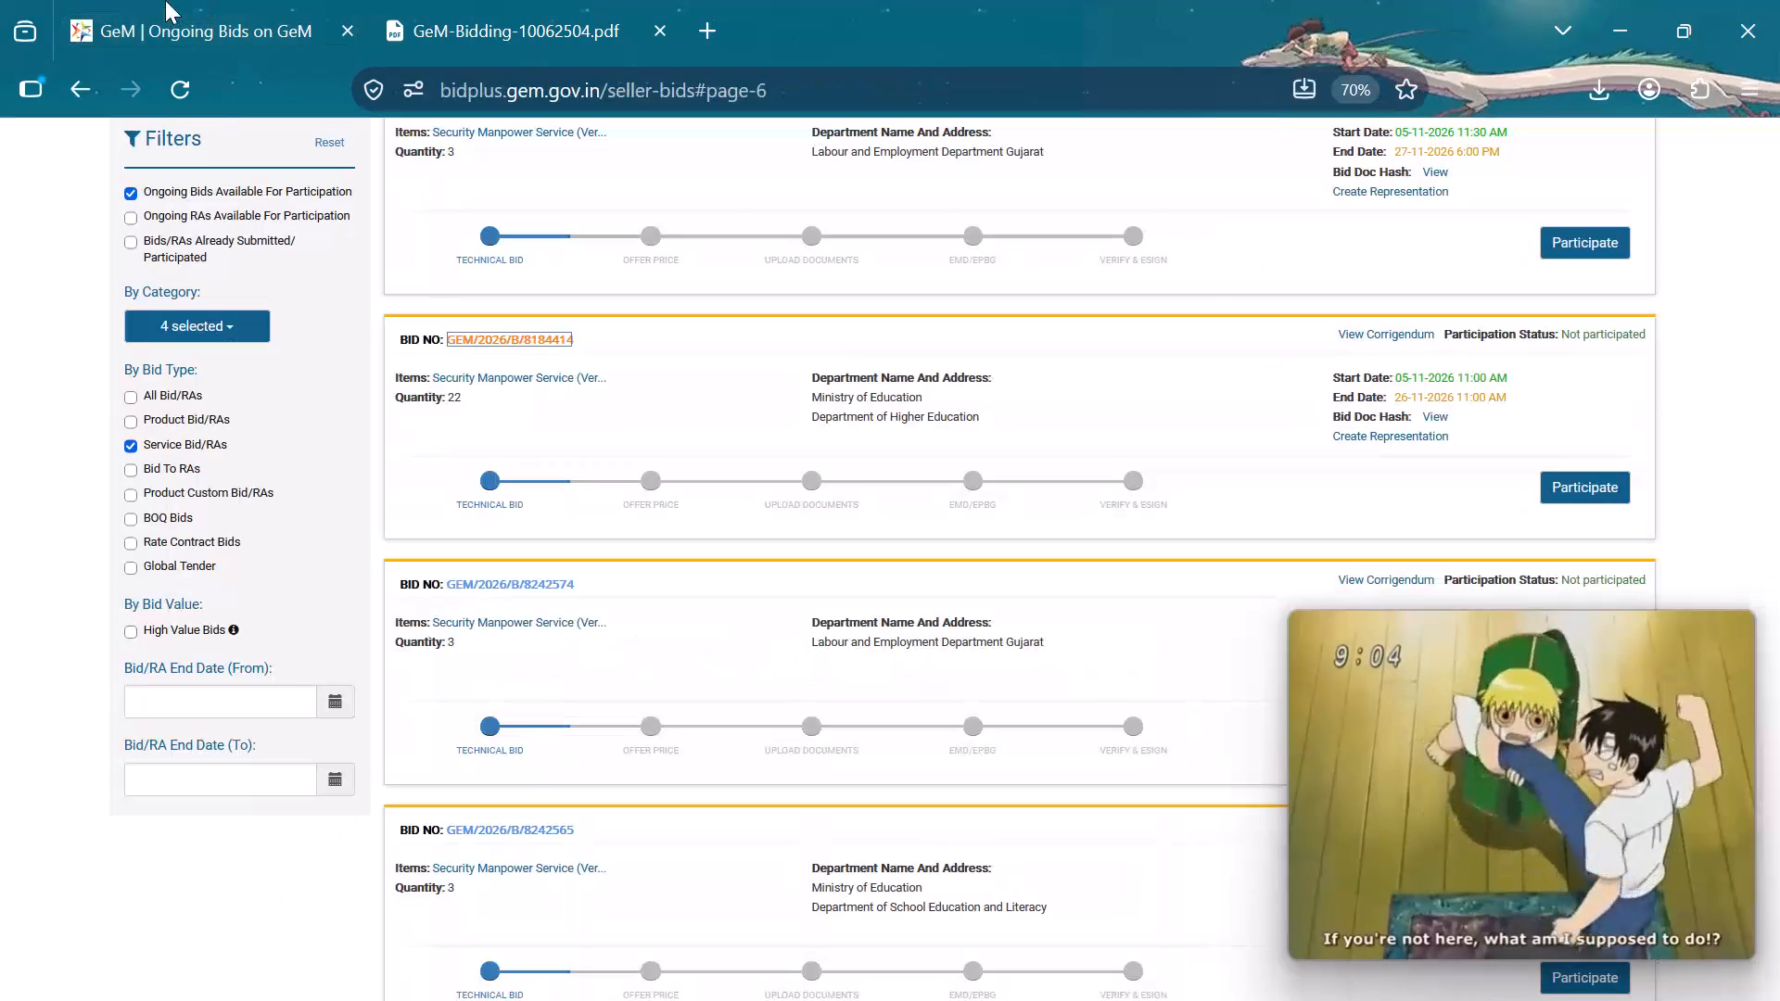
{"action": "key", "text": "alt+Tab"}
{"action": "key", "text": "Tab"}
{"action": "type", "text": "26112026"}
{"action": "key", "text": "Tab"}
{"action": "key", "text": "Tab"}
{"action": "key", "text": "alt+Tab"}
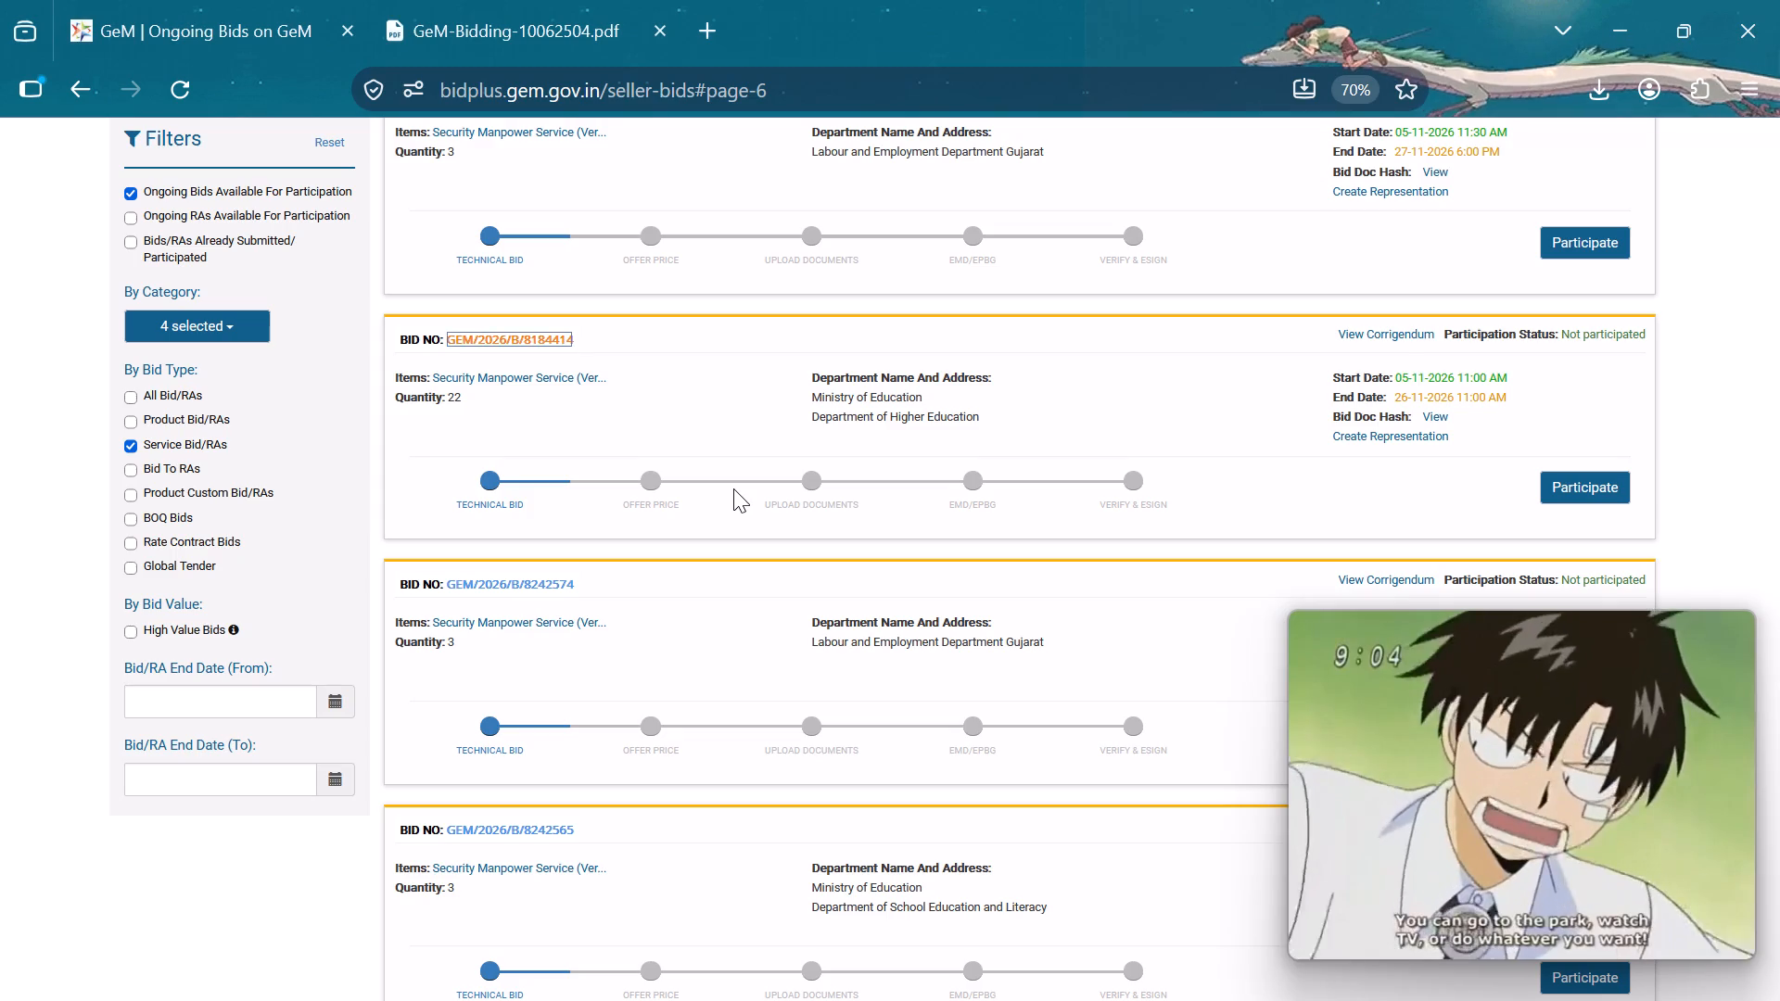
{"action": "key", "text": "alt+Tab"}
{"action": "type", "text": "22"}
{"action": "scroll", "coordinate": [733, 488], "scroll_direction": "down", "scroll_amount": 7}
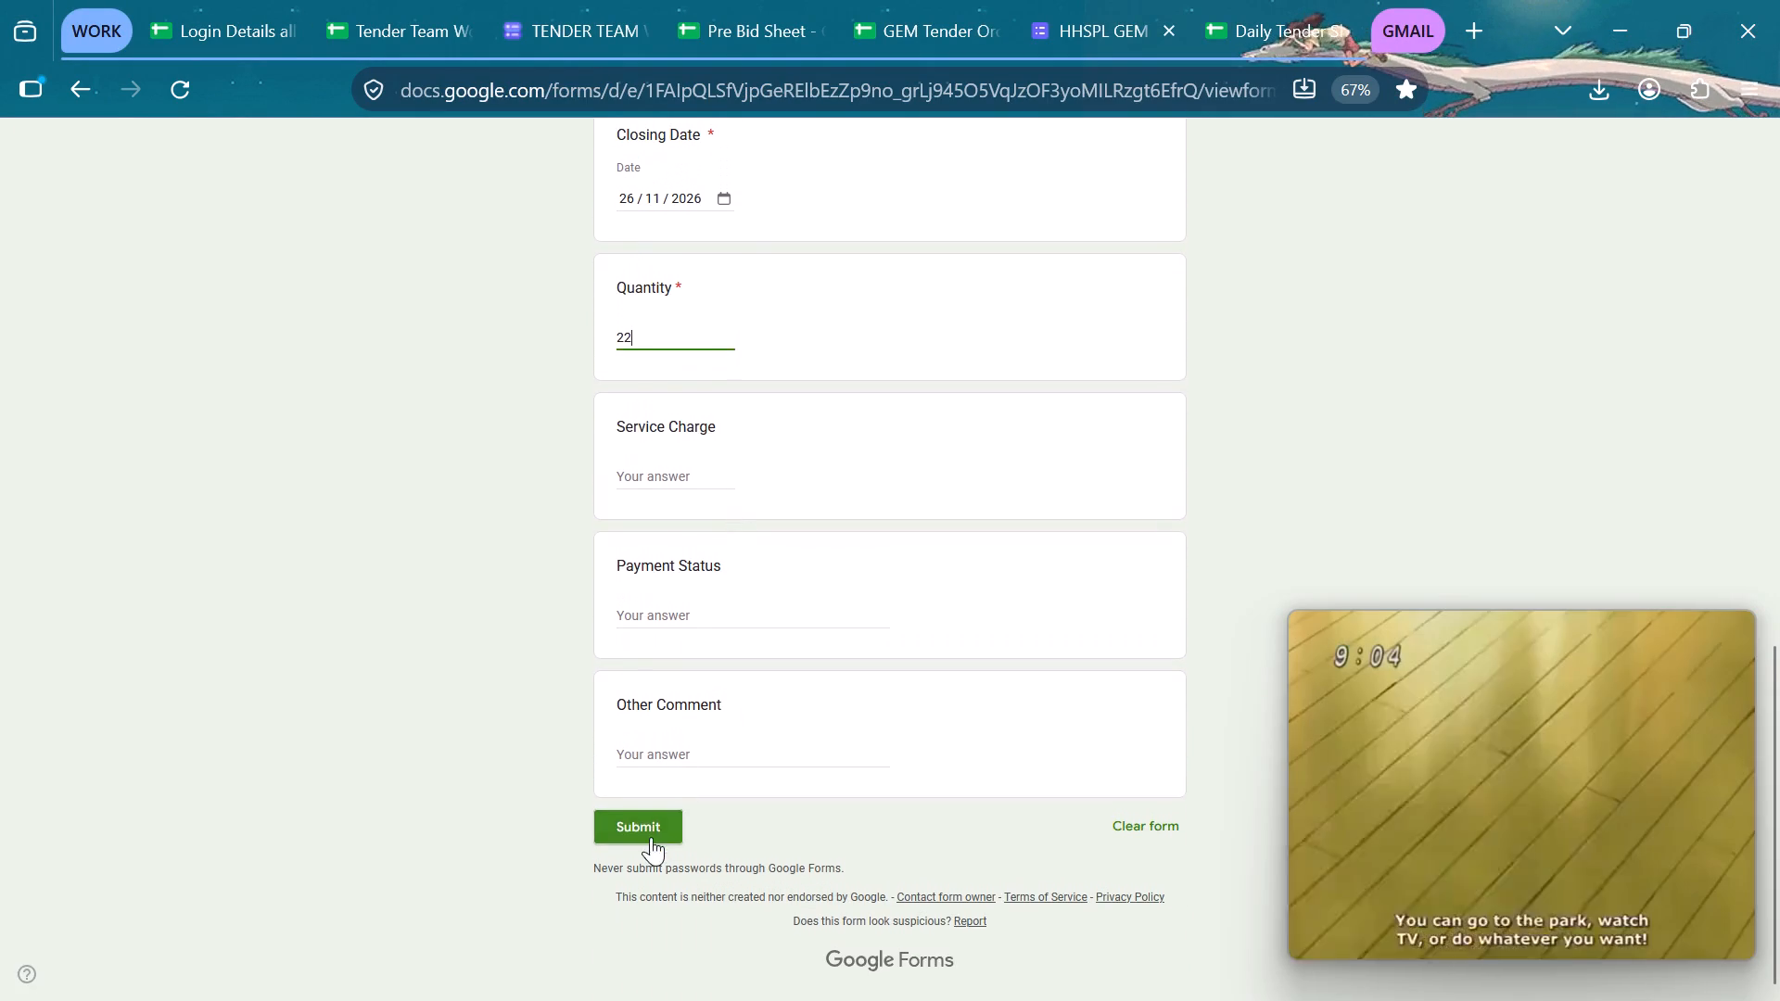
{"action": "left_click", "coordinate": [651, 837]}
Return to the GeM bid list, close the finished bid PDF and look through pages 6, 5 and 4 for relevant bids.
{"action": "key", "text": "alt+Tab"}
{"action": "scroll", "coordinate": [683, 539], "scroll_direction": "up", "scroll_amount": 1}
{"action": "scroll", "coordinate": [683, 539], "scroll_direction": "down", "scroll_amount": 4}
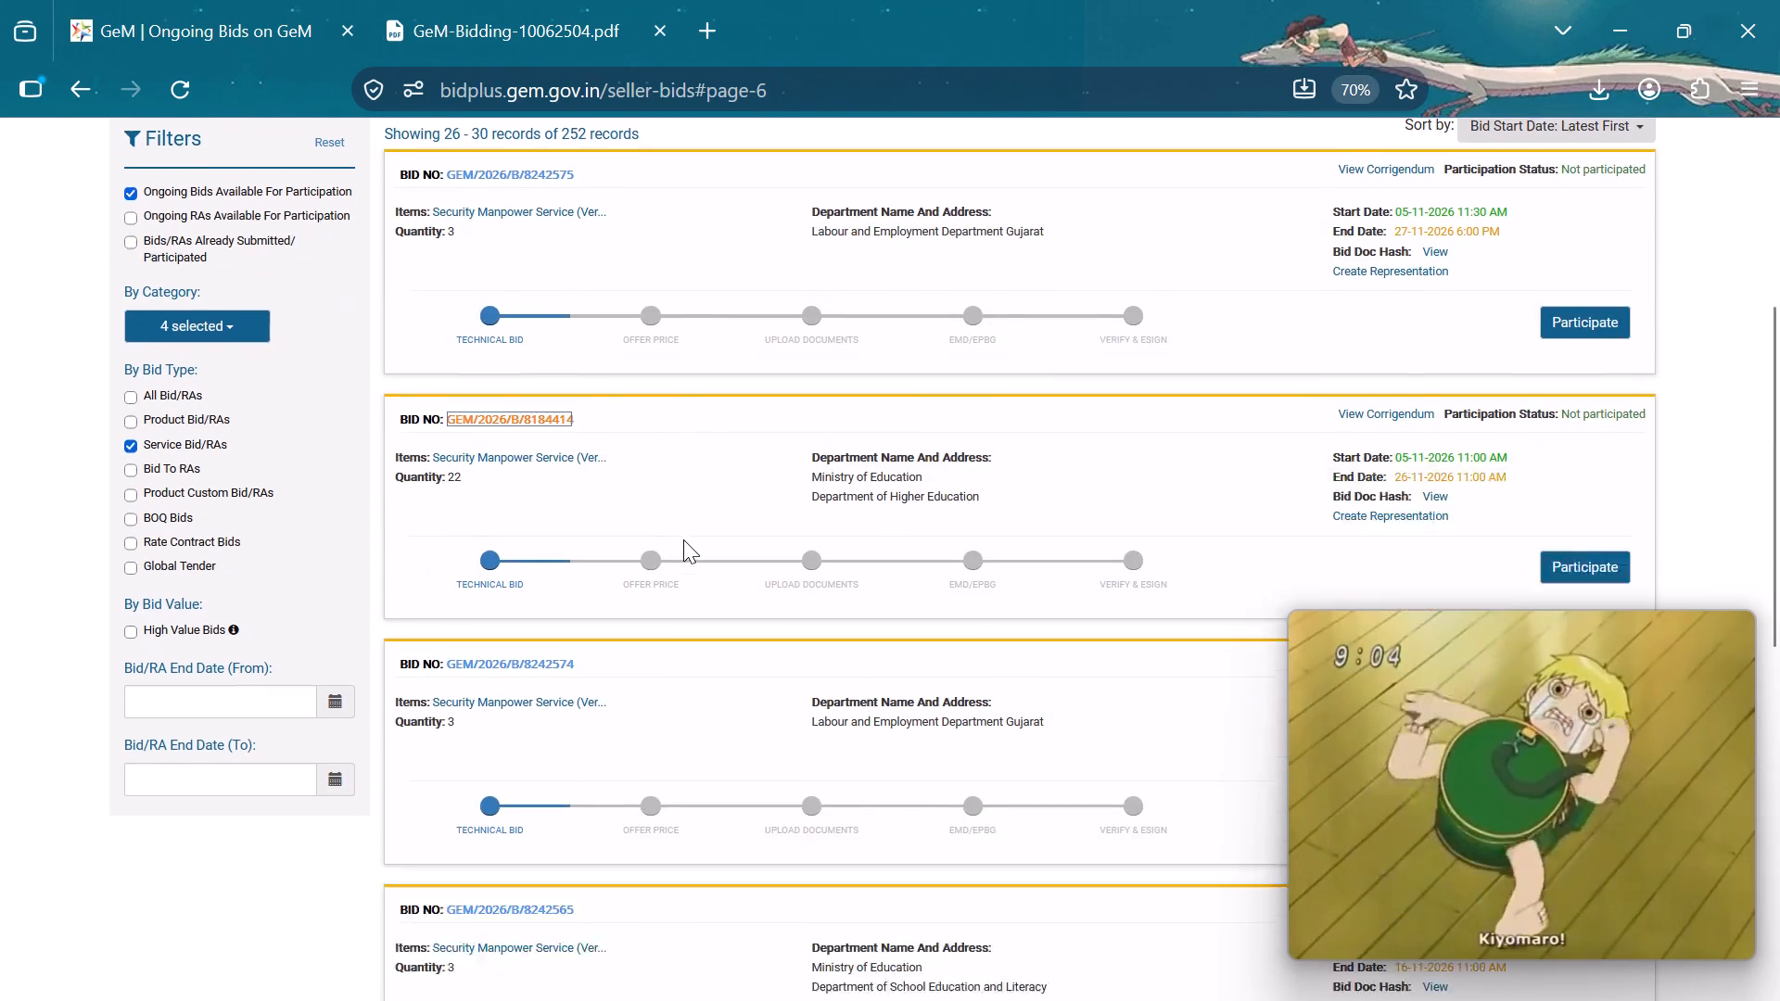
{"action": "scroll", "coordinate": [683, 539], "scroll_direction": "down", "scroll_amount": 3}
{"action": "left_click", "coordinate": [557, 560]}
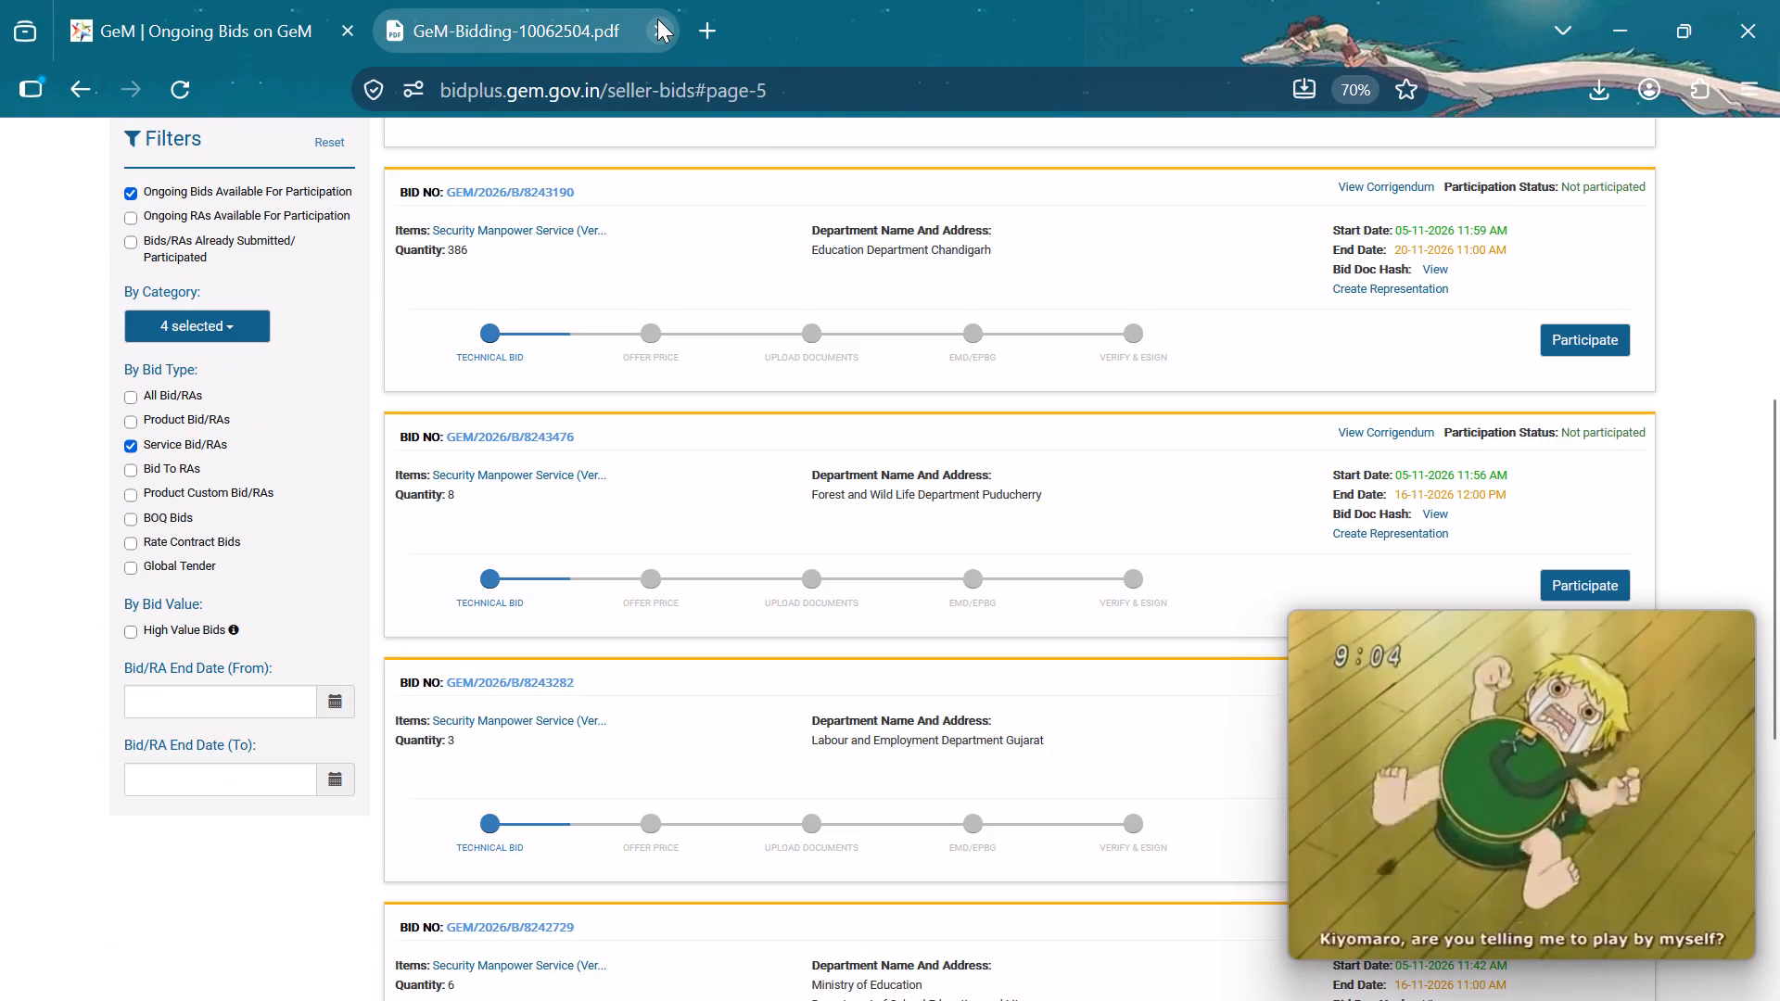
{"action": "left_click", "coordinate": [657, 19]}
{"action": "scroll", "coordinate": [687, 412], "scroll_direction": "down", "scroll_amount": 1}
{"action": "scroll", "coordinate": [624, 469], "scroll_direction": "up", "scroll_amount": 2}
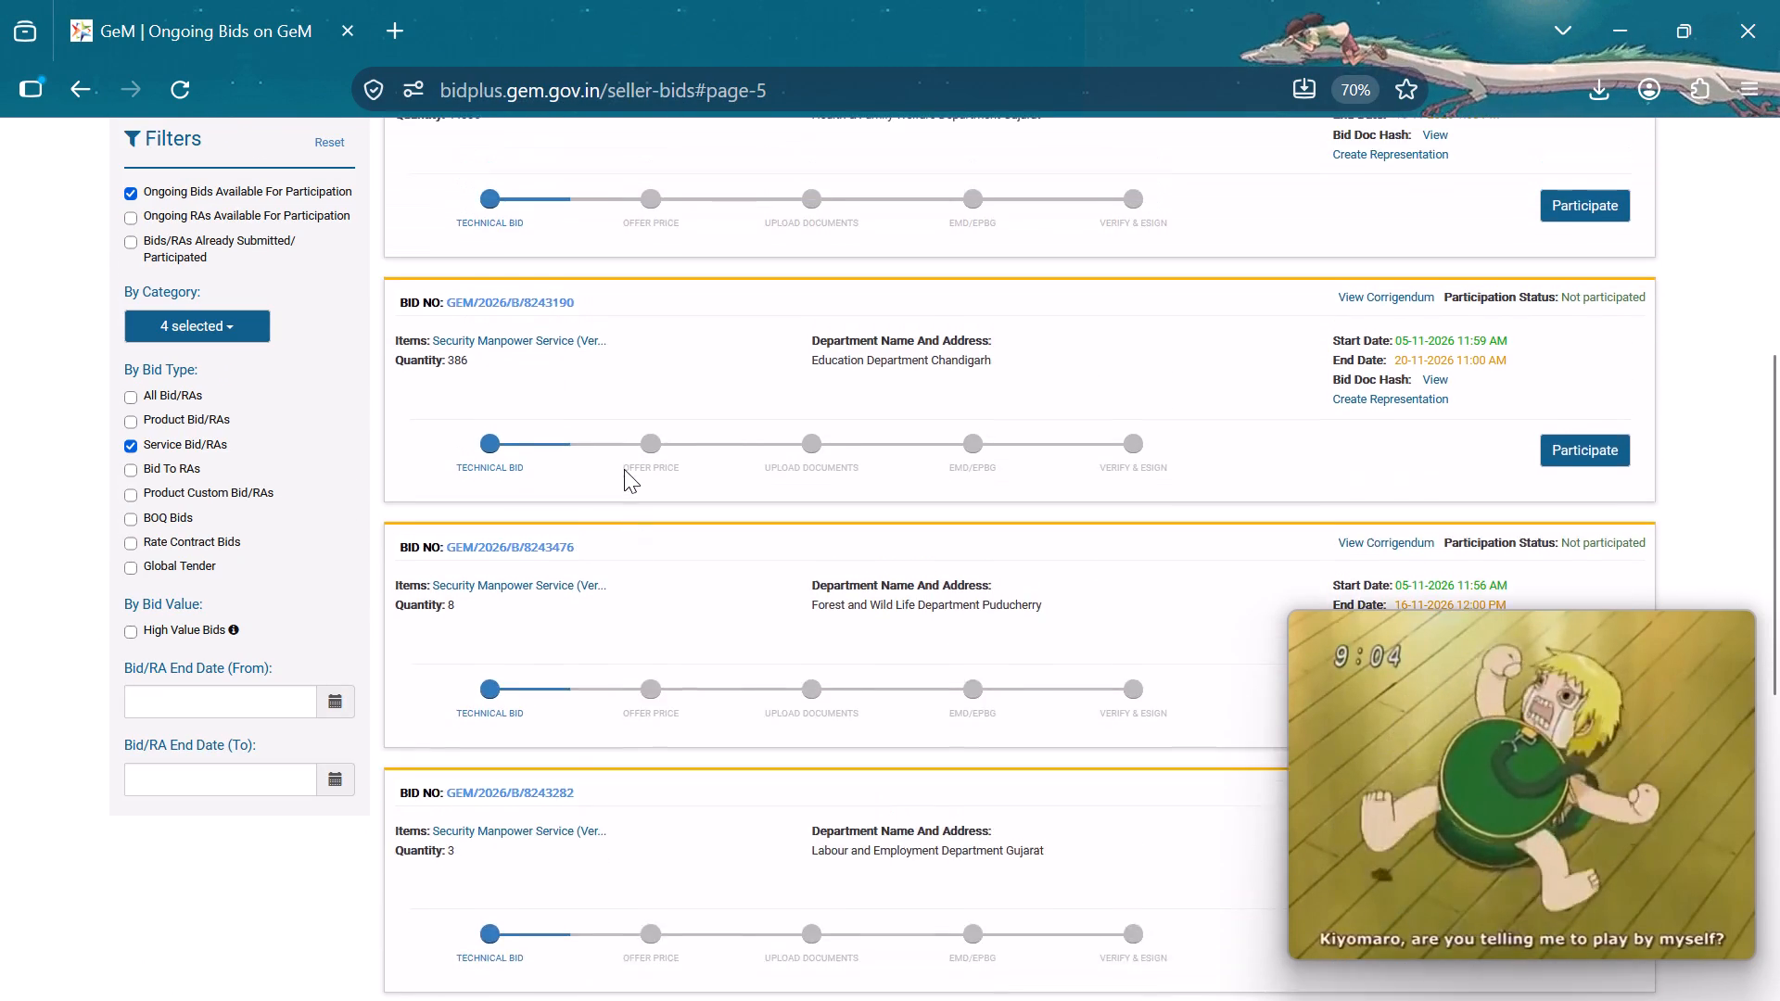
{"action": "scroll", "coordinate": [624, 469], "scroll_direction": "up", "scroll_amount": 3}
{"action": "scroll", "coordinate": [624, 469], "scroll_direction": "down", "scroll_amount": 8}
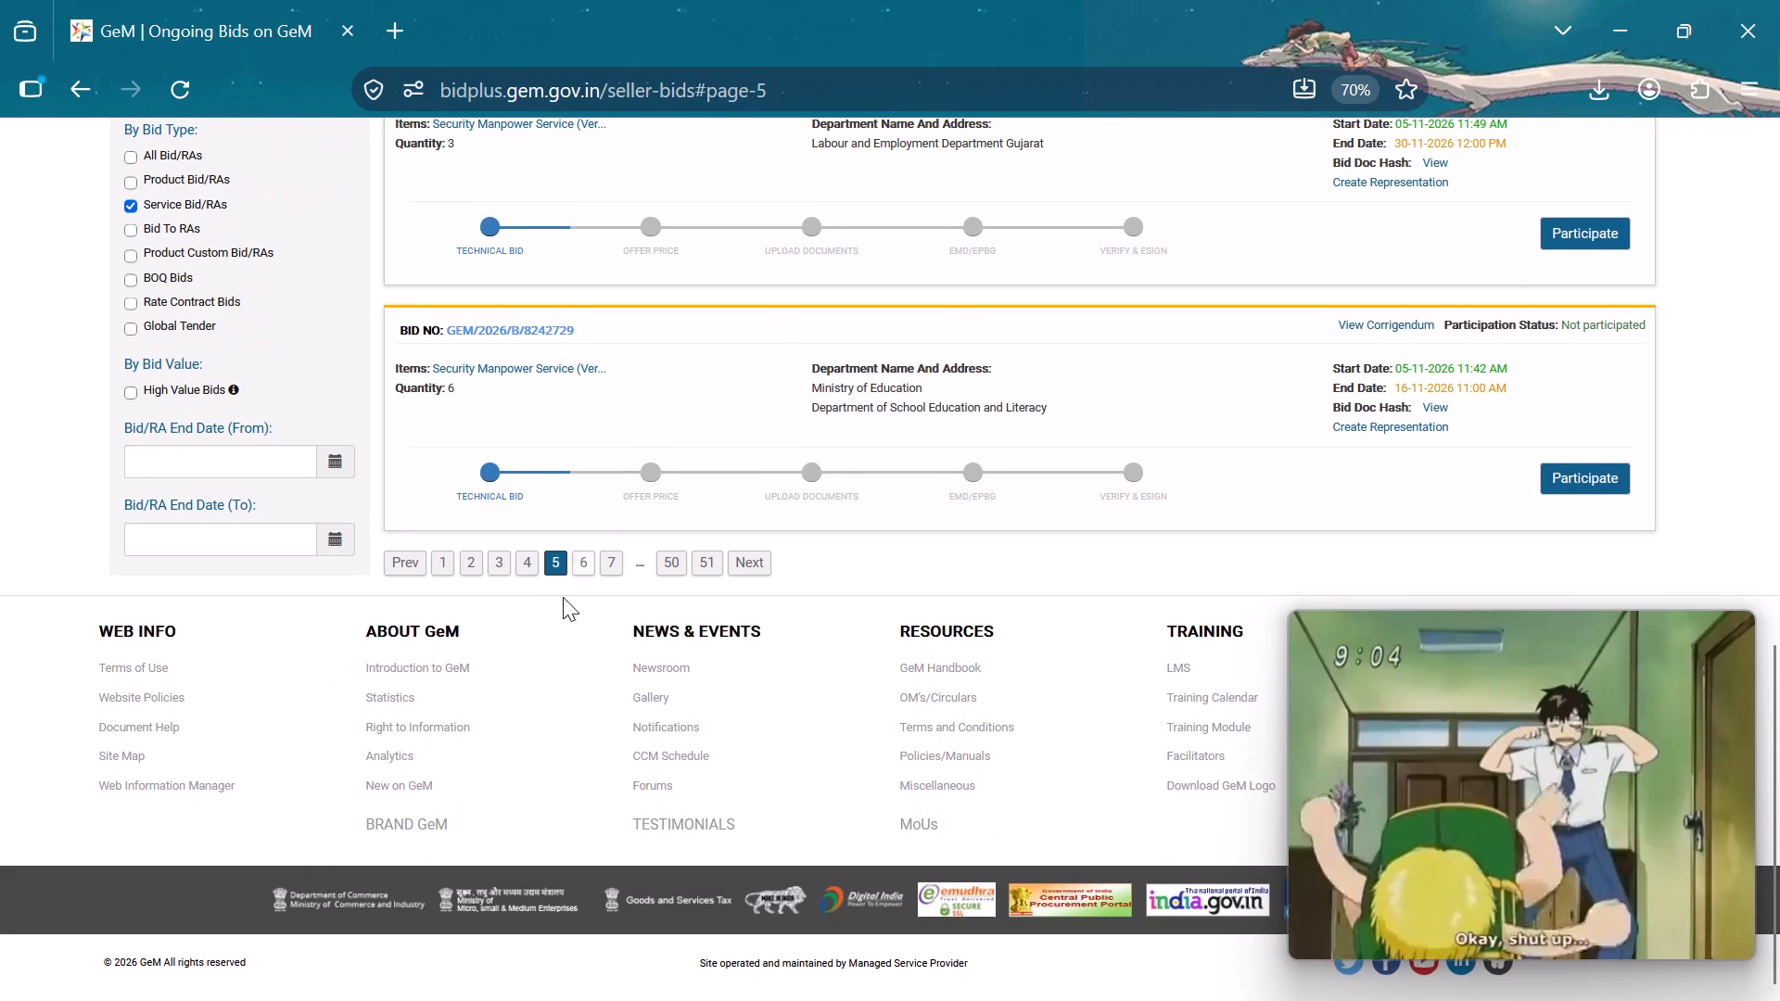
{"action": "left_click", "coordinate": [526, 570]}
{"action": "scroll", "coordinate": [526, 570], "scroll_direction": "down", "scroll_amount": 1}
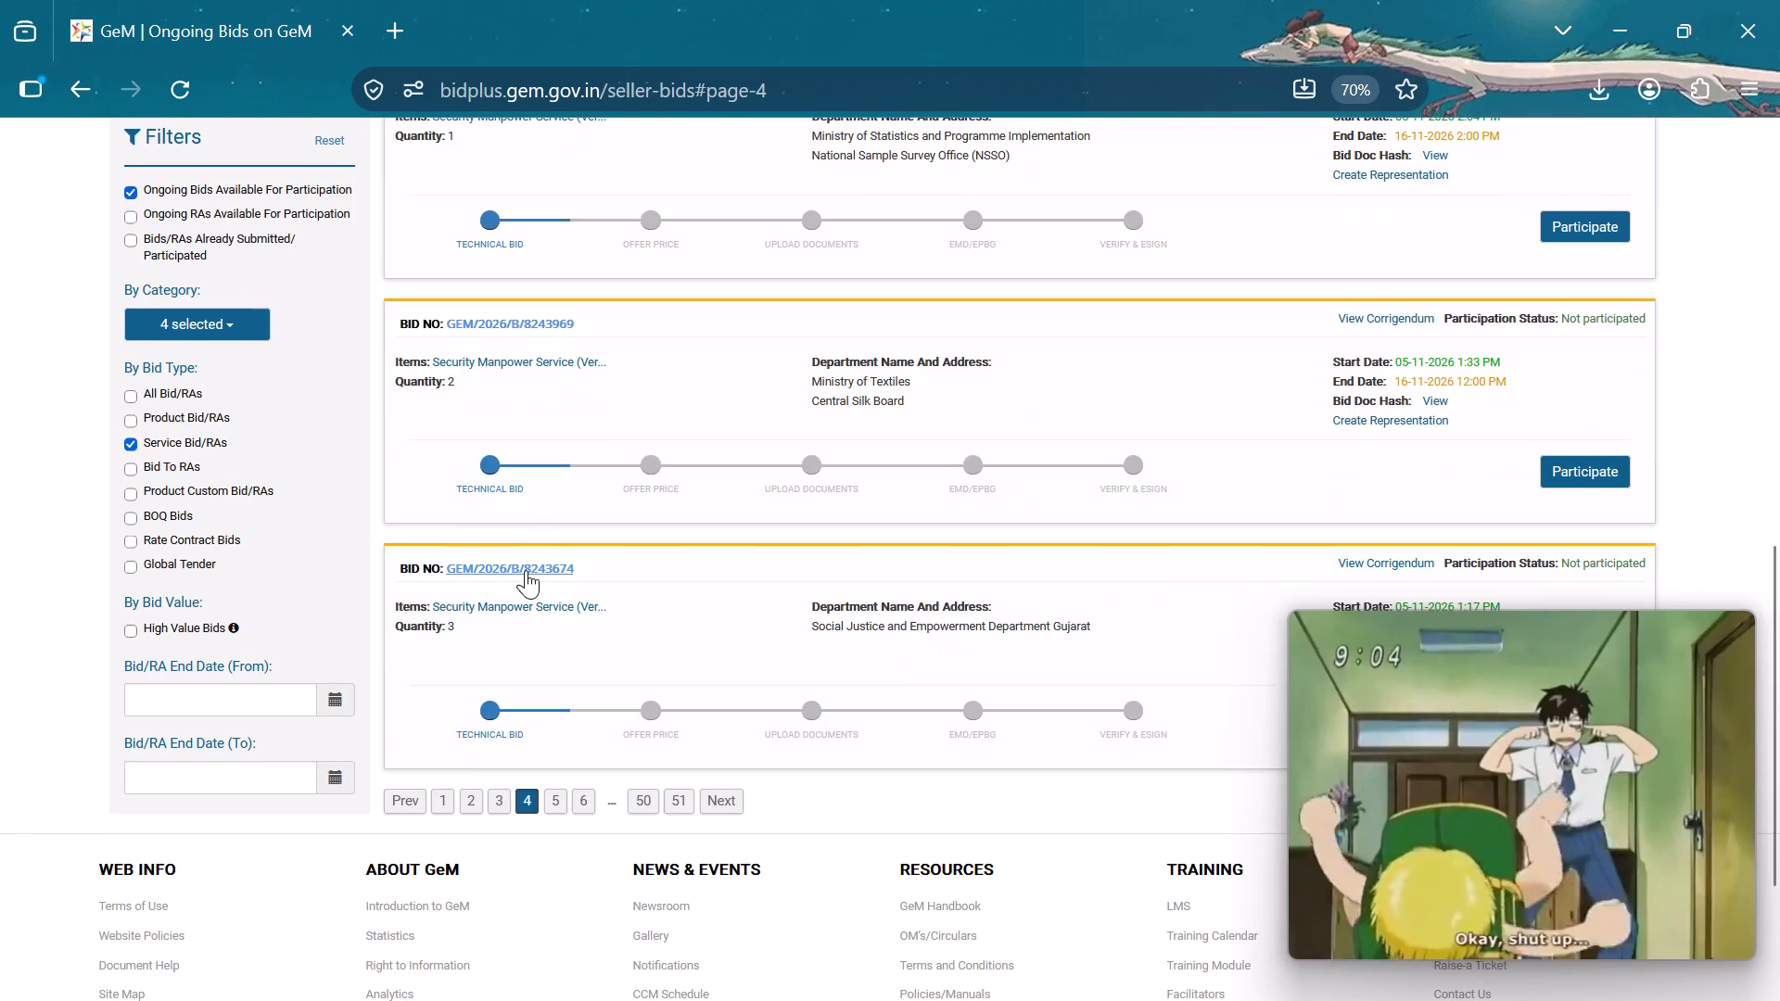
{"action": "scroll", "coordinate": [526, 570], "scroll_direction": "down", "scroll_amount": 1}
{"action": "scroll", "coordinate": [526, 570], "scroll_direction": "up", "scroll_amount": 3}
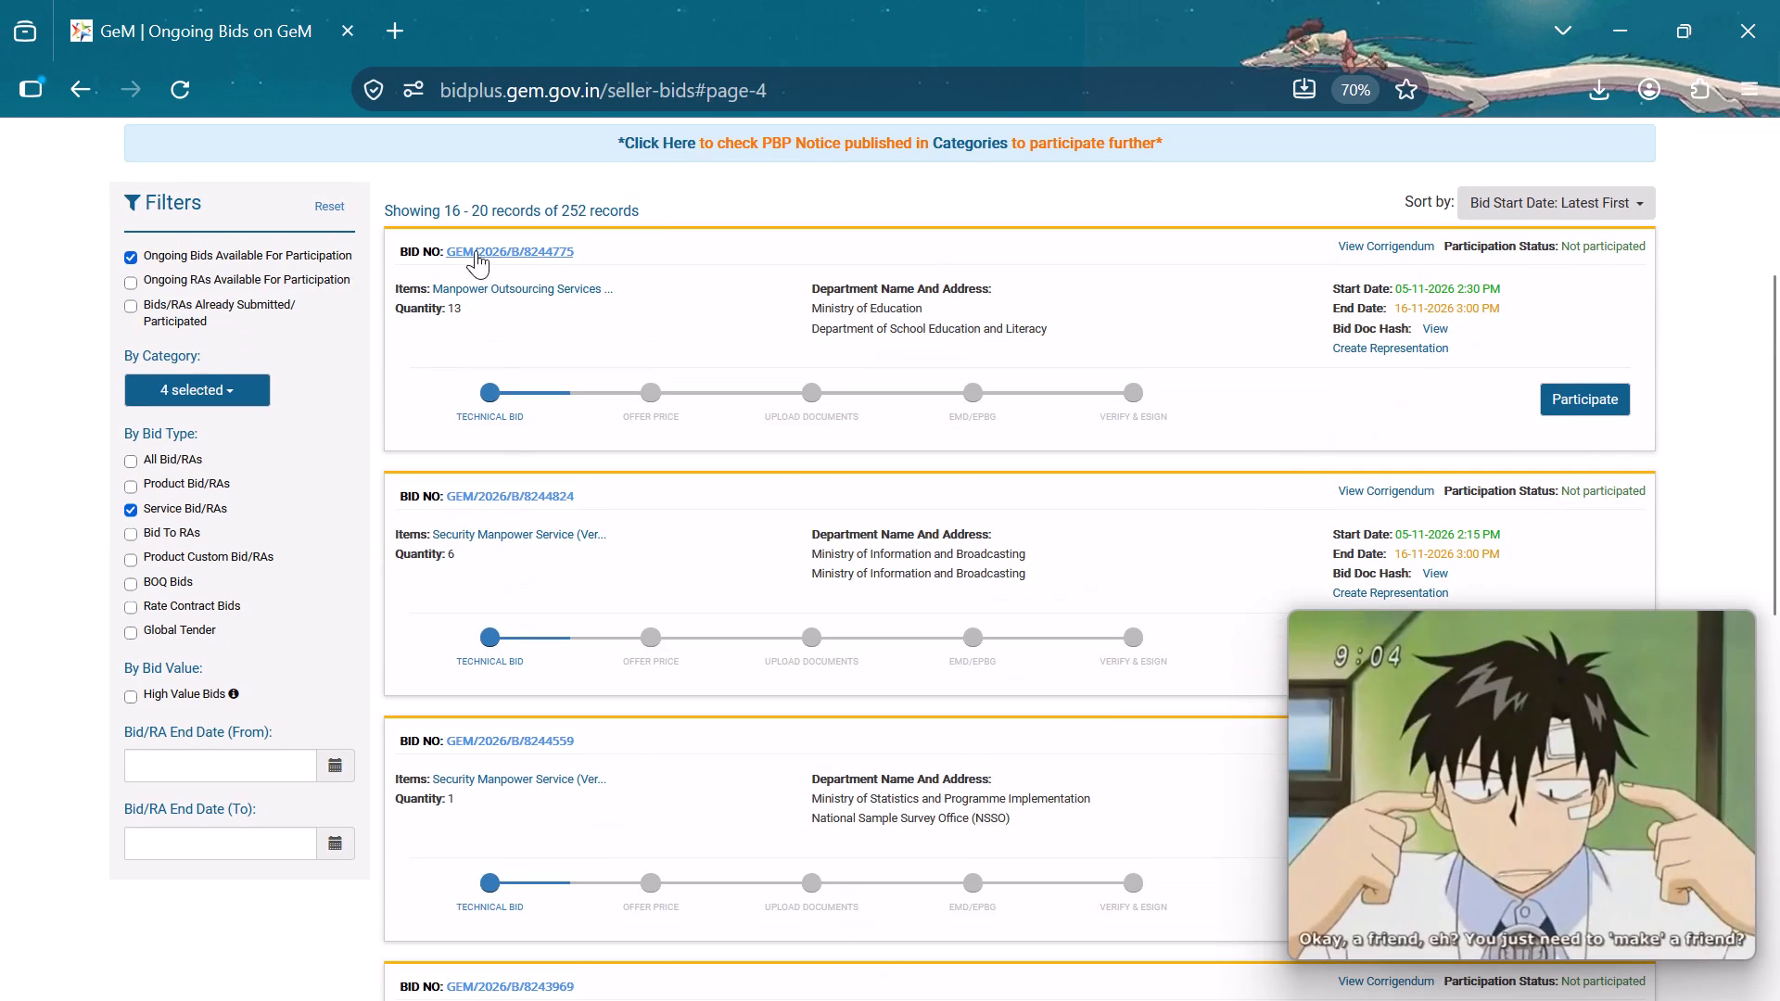
Download the document of the School Education and Literacy bid GEM/2026/B/8244775 and copy its full bid number.
{"action": "left_click", "coordinate": [477, 244]}
{"action": "left_click", "coordinate": [665, 334]}
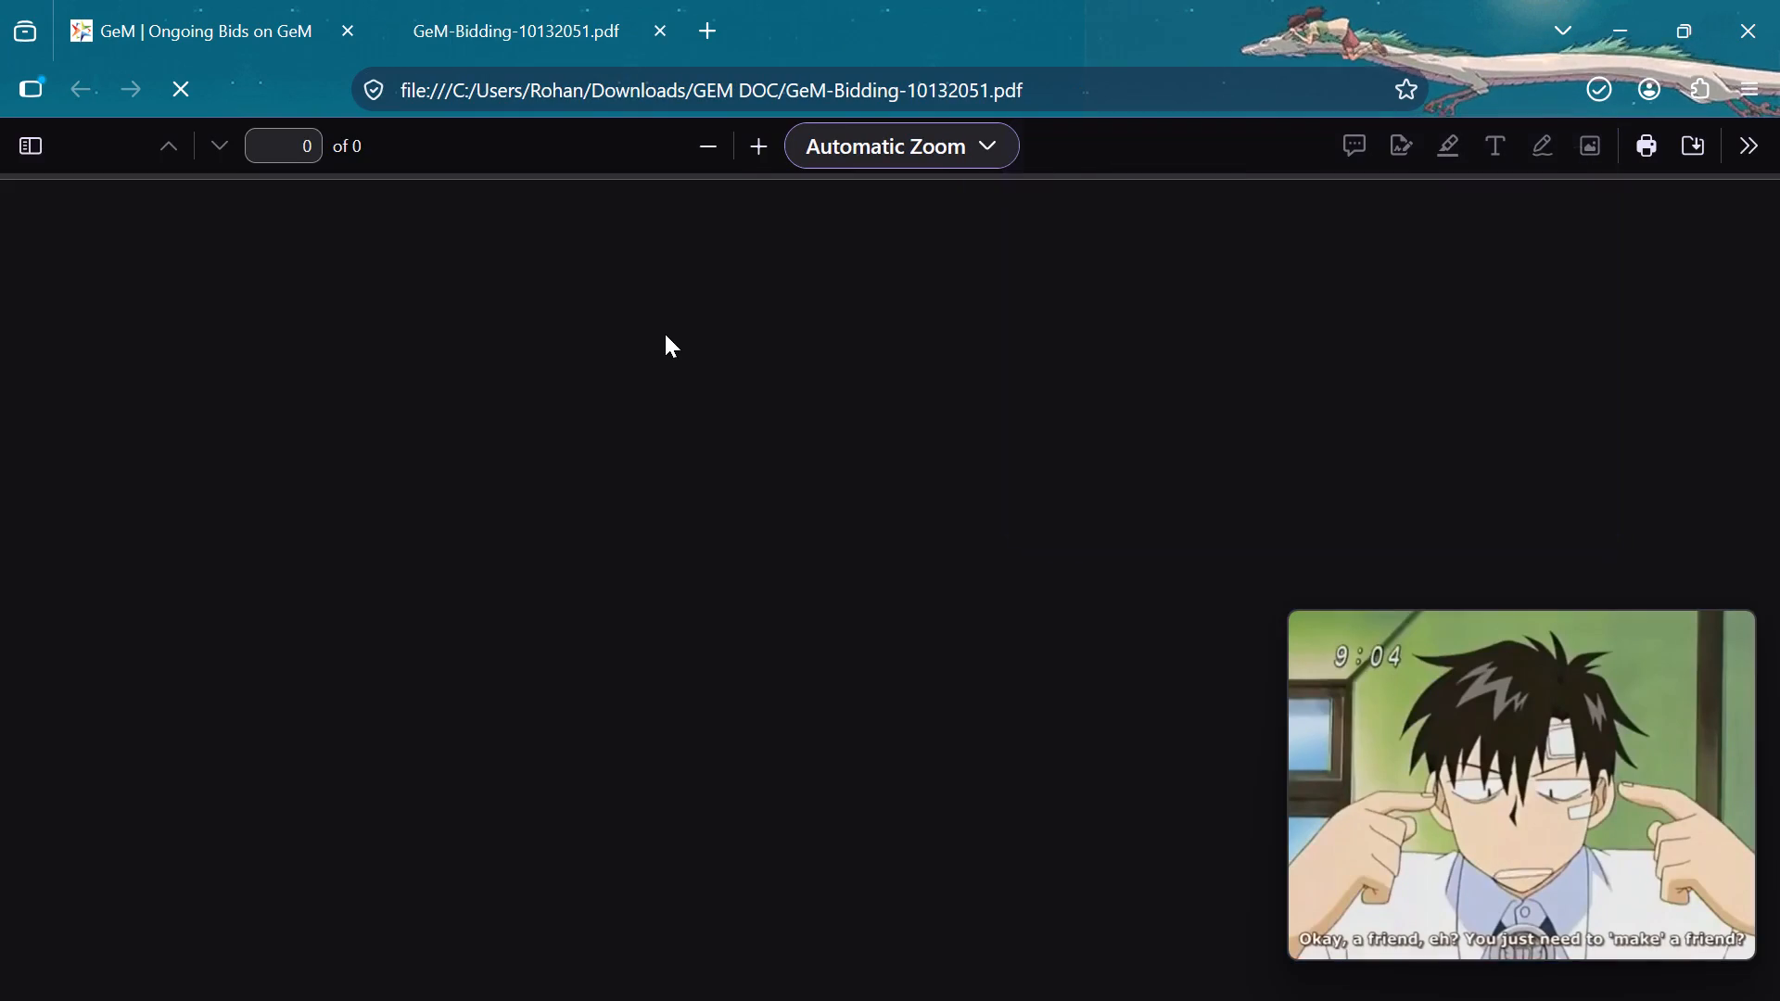
{"action": "double_click", "coordinate": [1440, 352]}
{"action": "key", "text": "ctrl+shift+Right"}
{"action": "key", "text": "ctrl+shift+Right"}
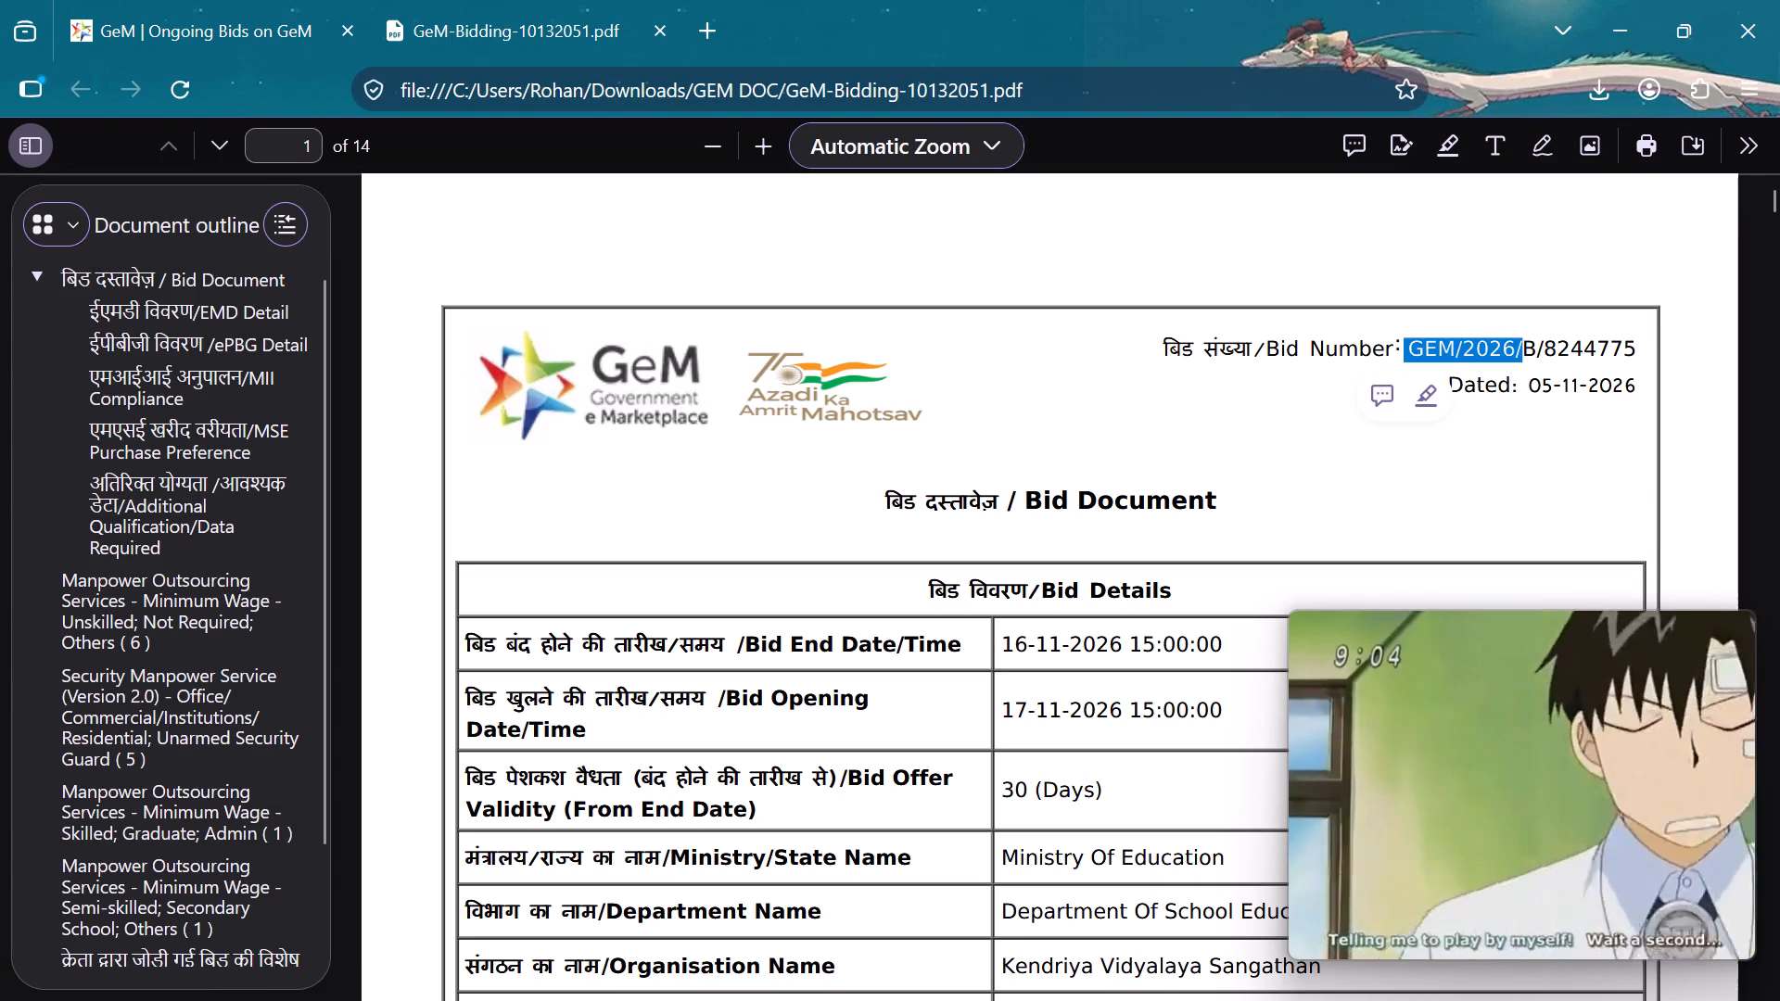
{"action": "key", "text": "ctrl+shift+Right"}
{"action": "key", "text": "ctrl+c"}
{"action": "key", "text": "ctrl+c"}
Skim the bid GEM/2026/B/8244775 PDF down to its consignee details and close it.
{"action": "scroll", "coordinate": [1033, 617], "scroll_direction": "down", "scroll_amount": 20}
{"action": "scroll", "coordinate": [1033, 617], "scroll_direction": "down", "scroll_amount": 1}
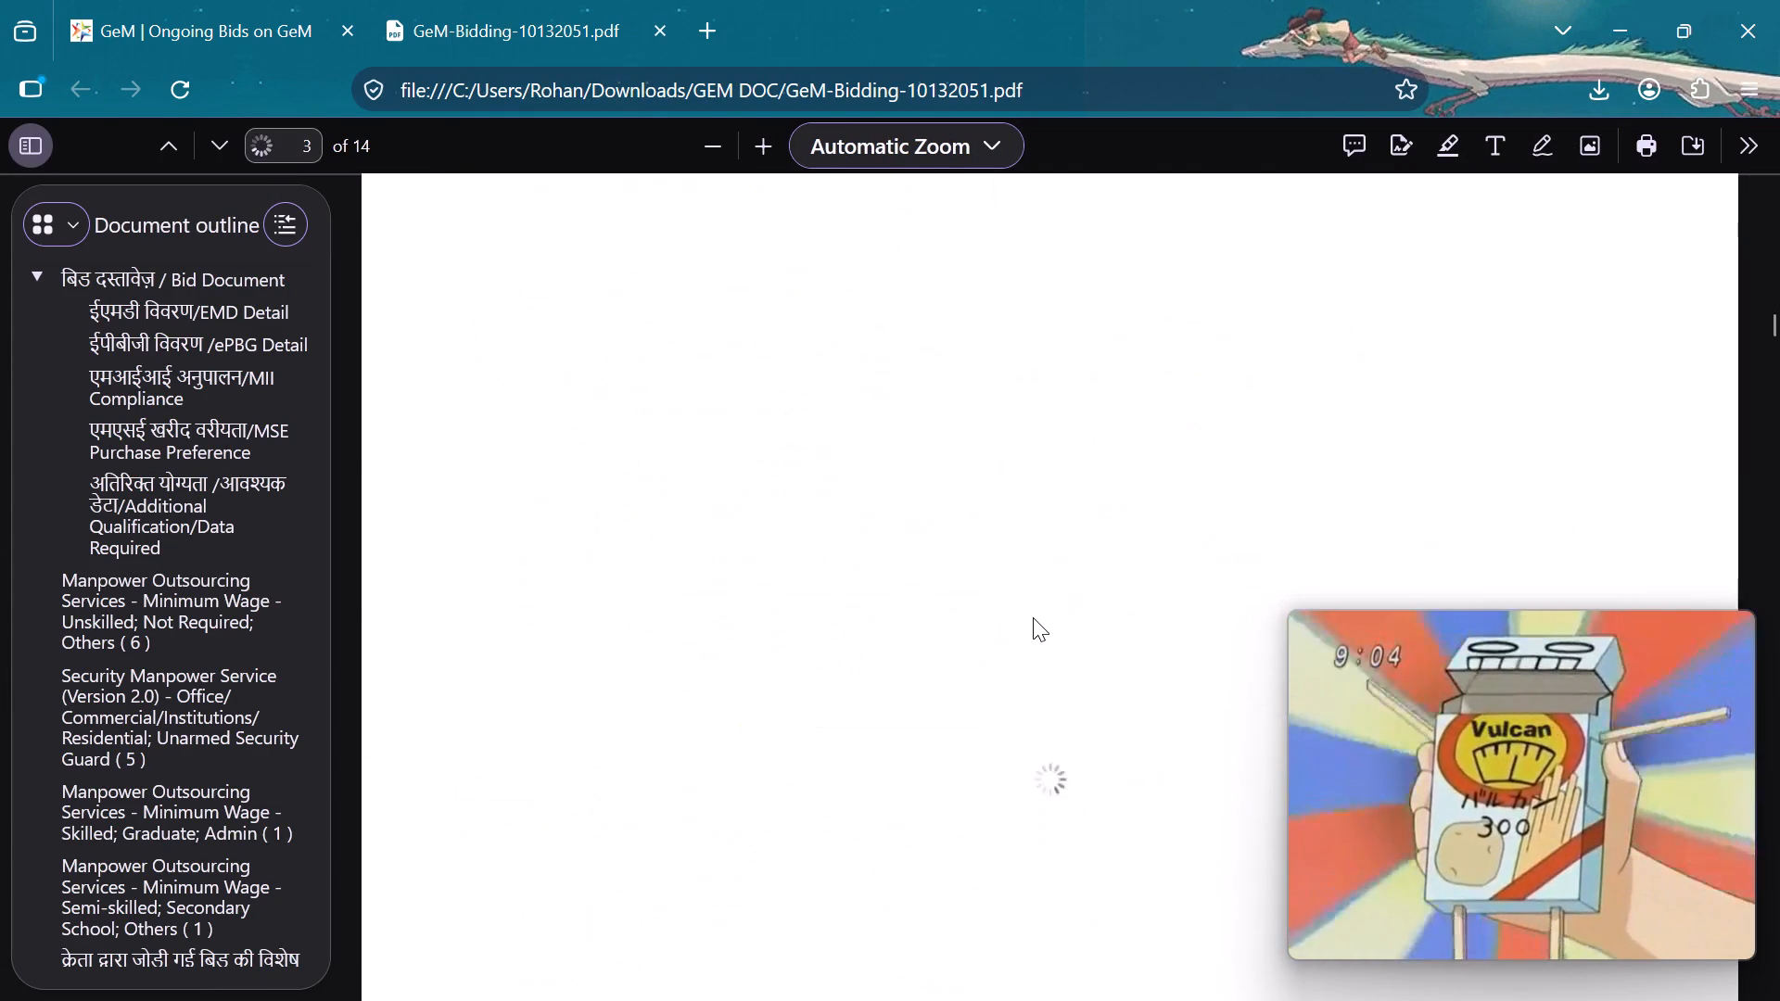
{"action": "scroll", "coordinate": [1033, 617], "scroll_direction": "down", "scroll_amount": 17}
{"action": "scroll", "coordinate": [1033, 617], "scroll_direction": "down", "scroll_amount": 4}
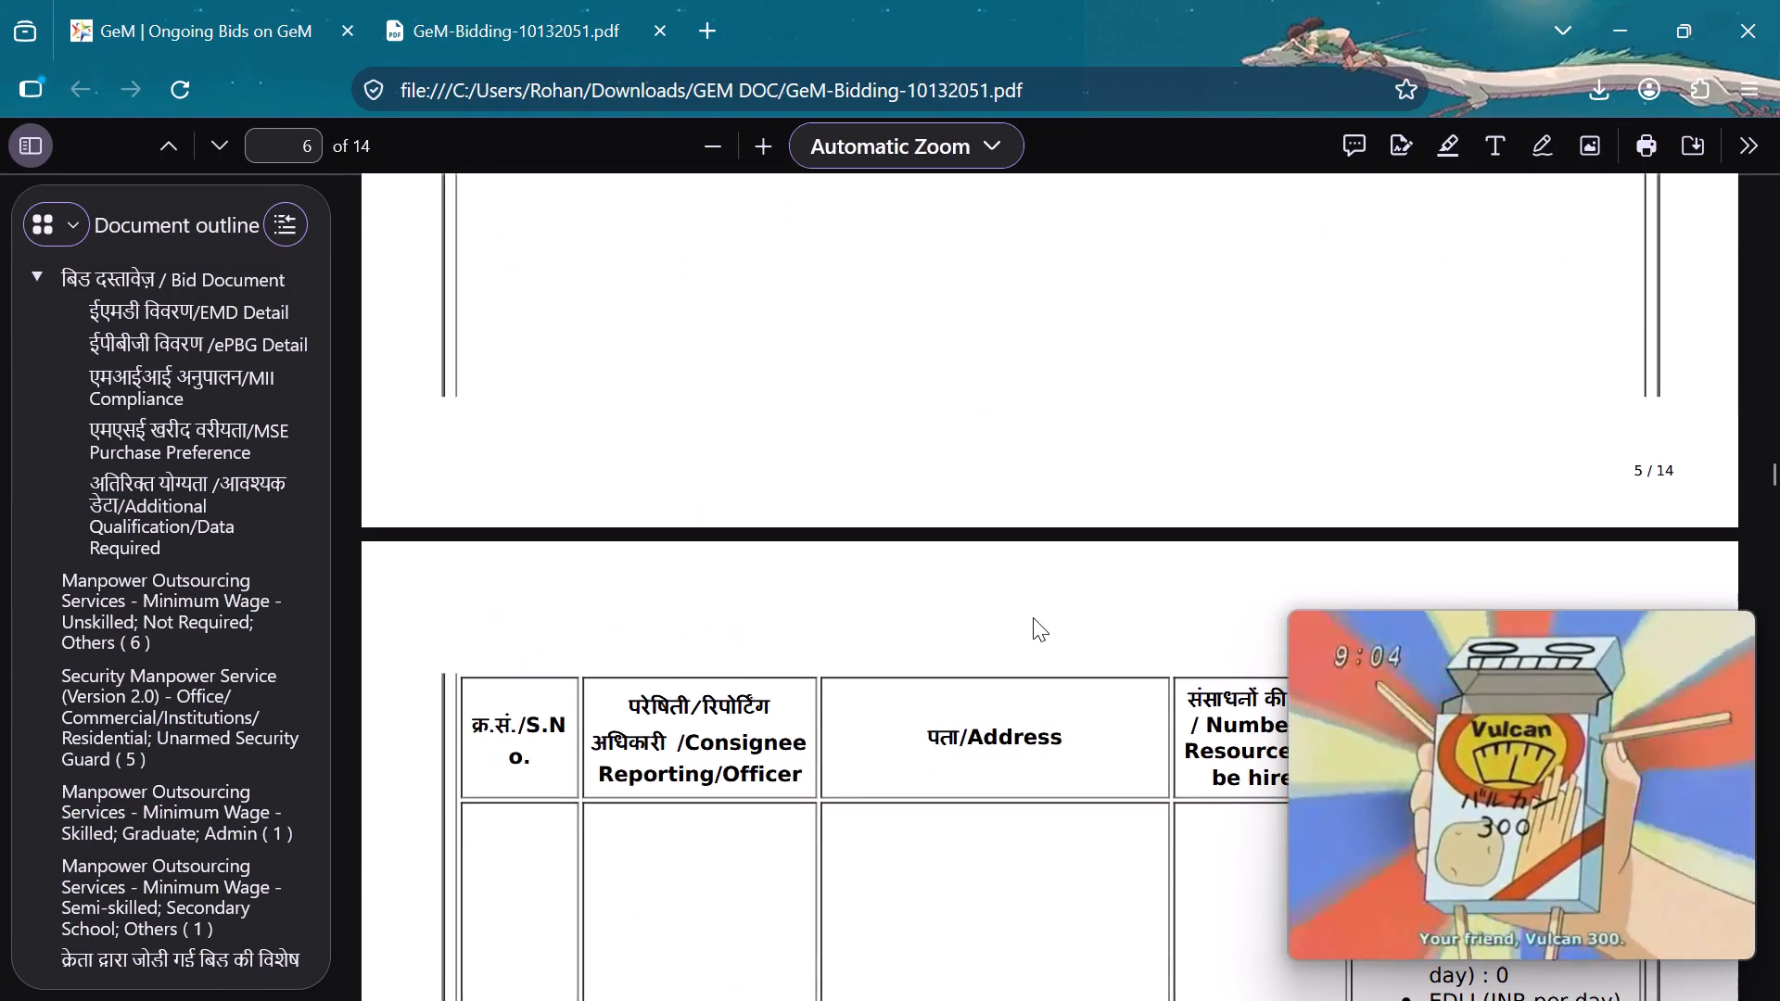
{"action": "scroll", "coordinate": [1033, 617], "scroll_direction": "down", "scroll_amount": 3}
{"action": "left_click", "coordinate": [658, 36]}
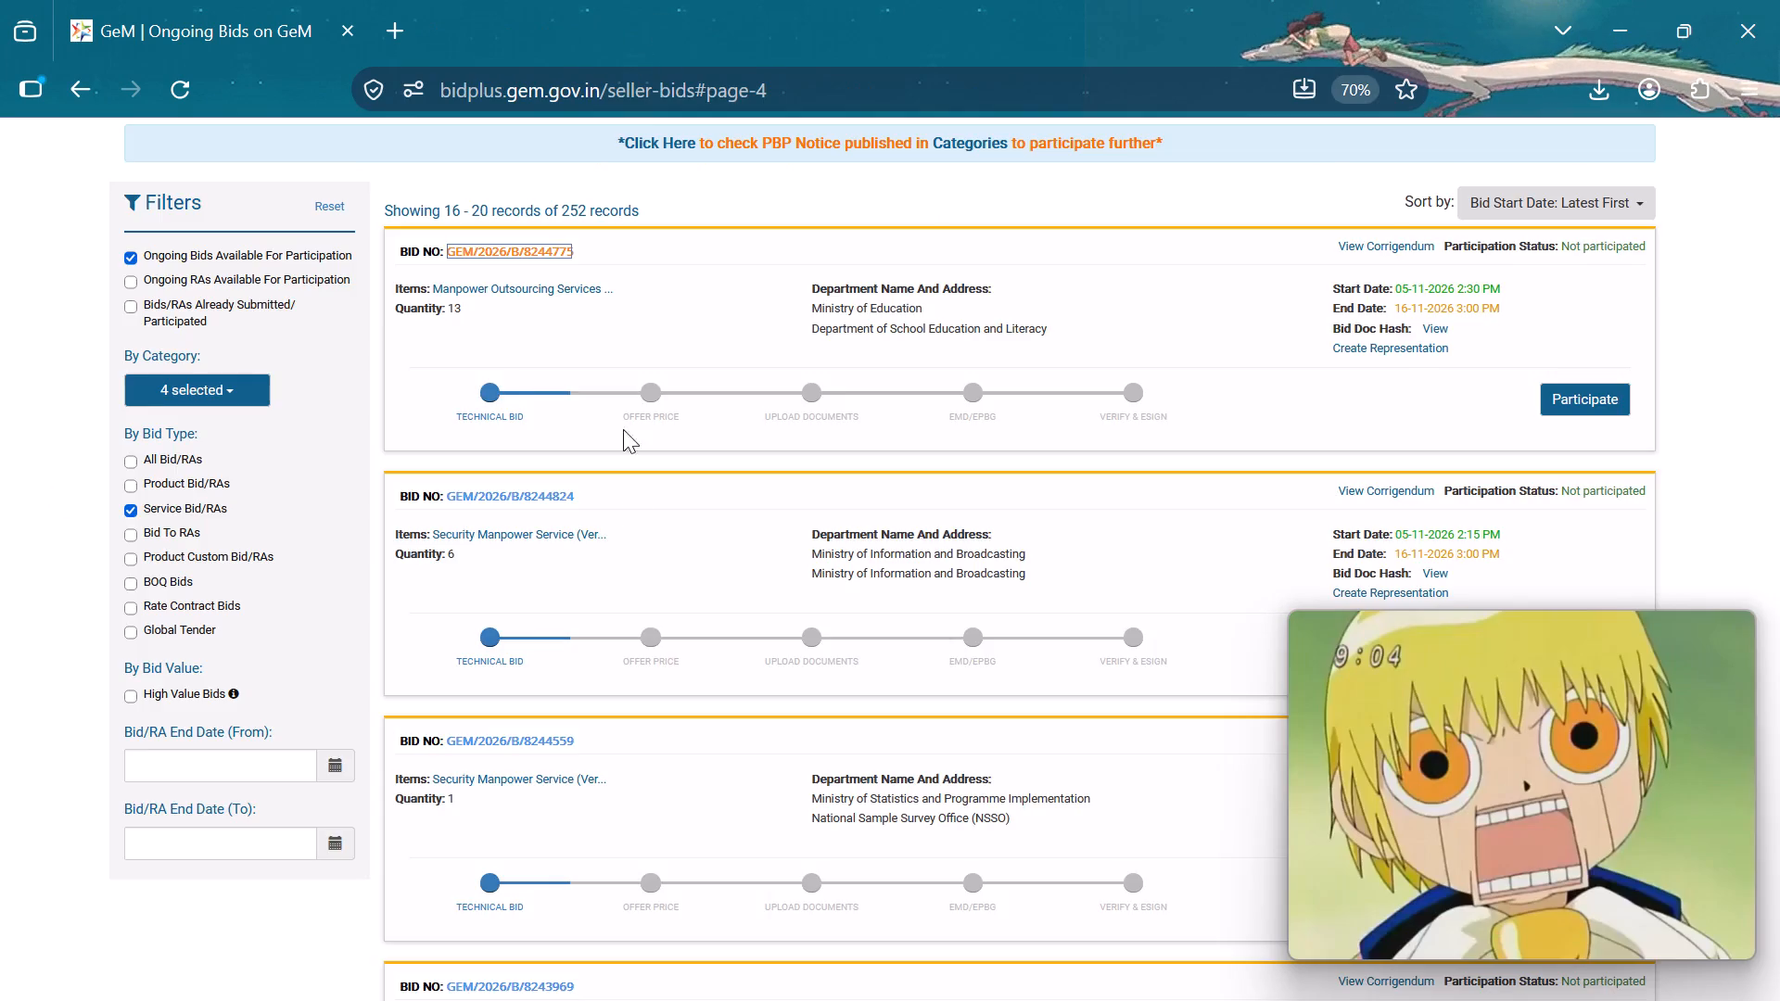
From page 3 of the bid list, download the Department of Military Affairs bid GEM/2026/B/8136743 document and copy its full bid number.
{"action": "scroll", "coordinate": [625, 503], "scroll_direction": "down", "scroll_amount": 7}
{"action": "left_click", "coordinate": [504, 563]}
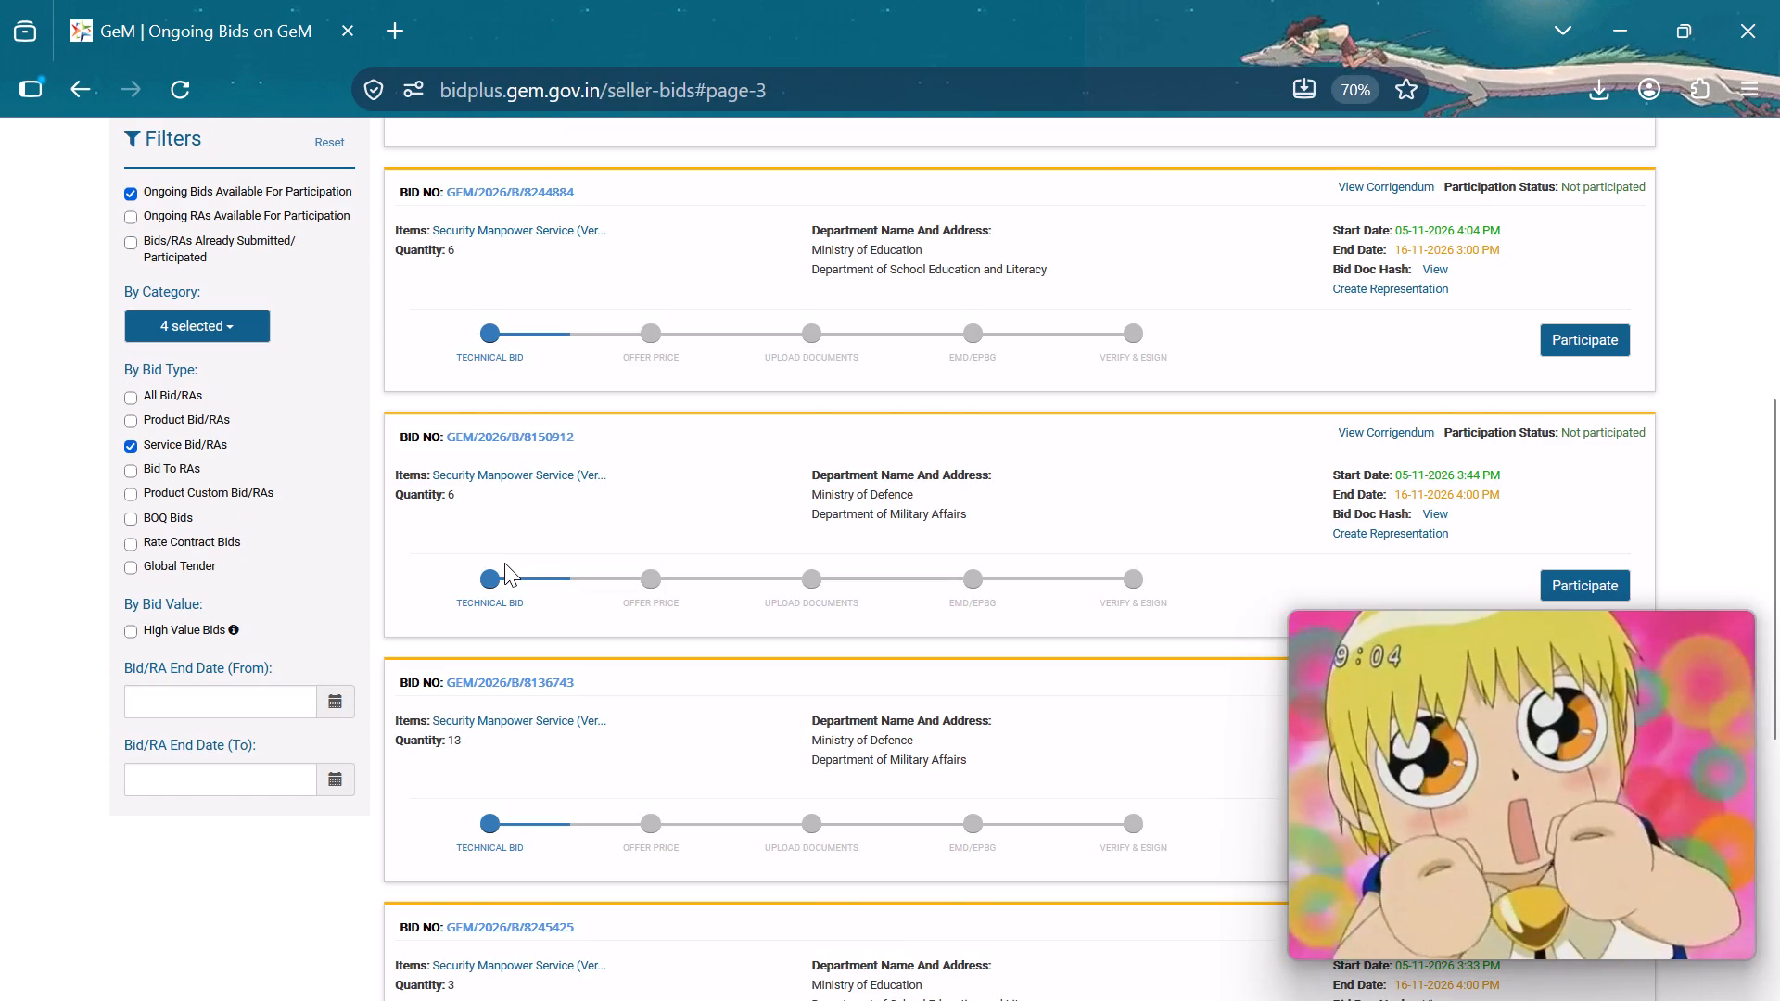
{"action": "scroll", "coordinate": [504, 563], "scroll_direction": "down", "scroll_amount": 1}
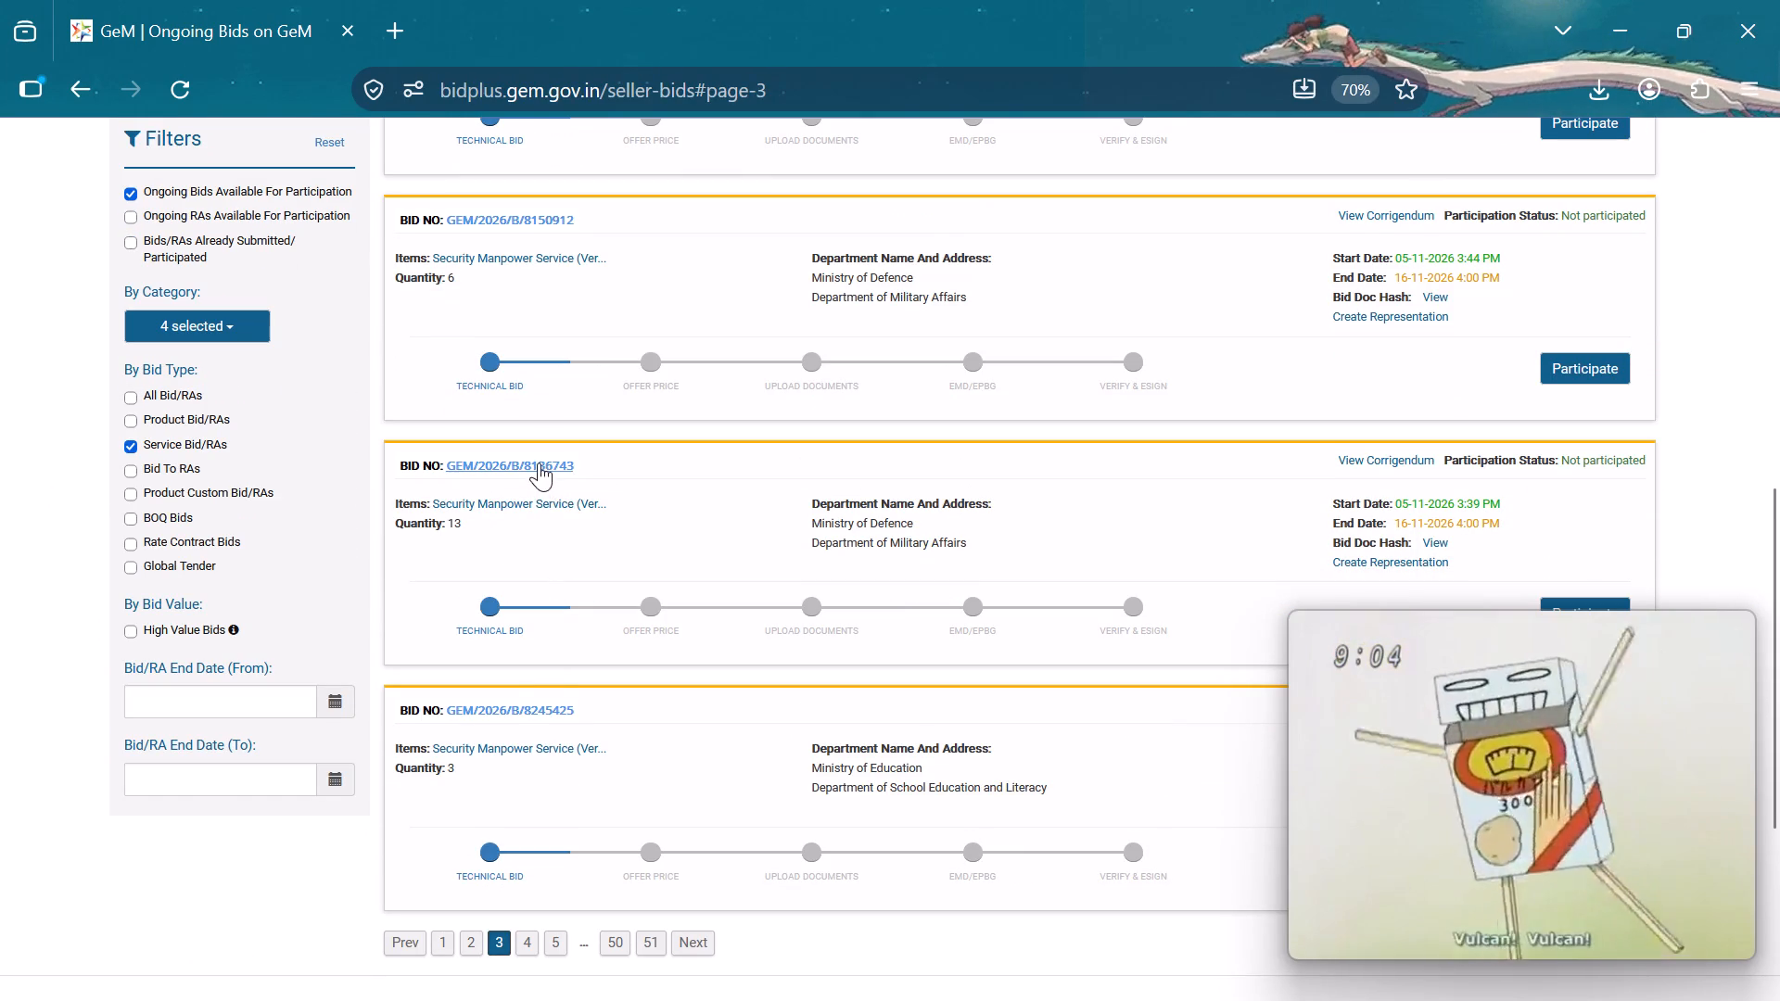
{"action": "left_click", "coordinate": [539, 462]}
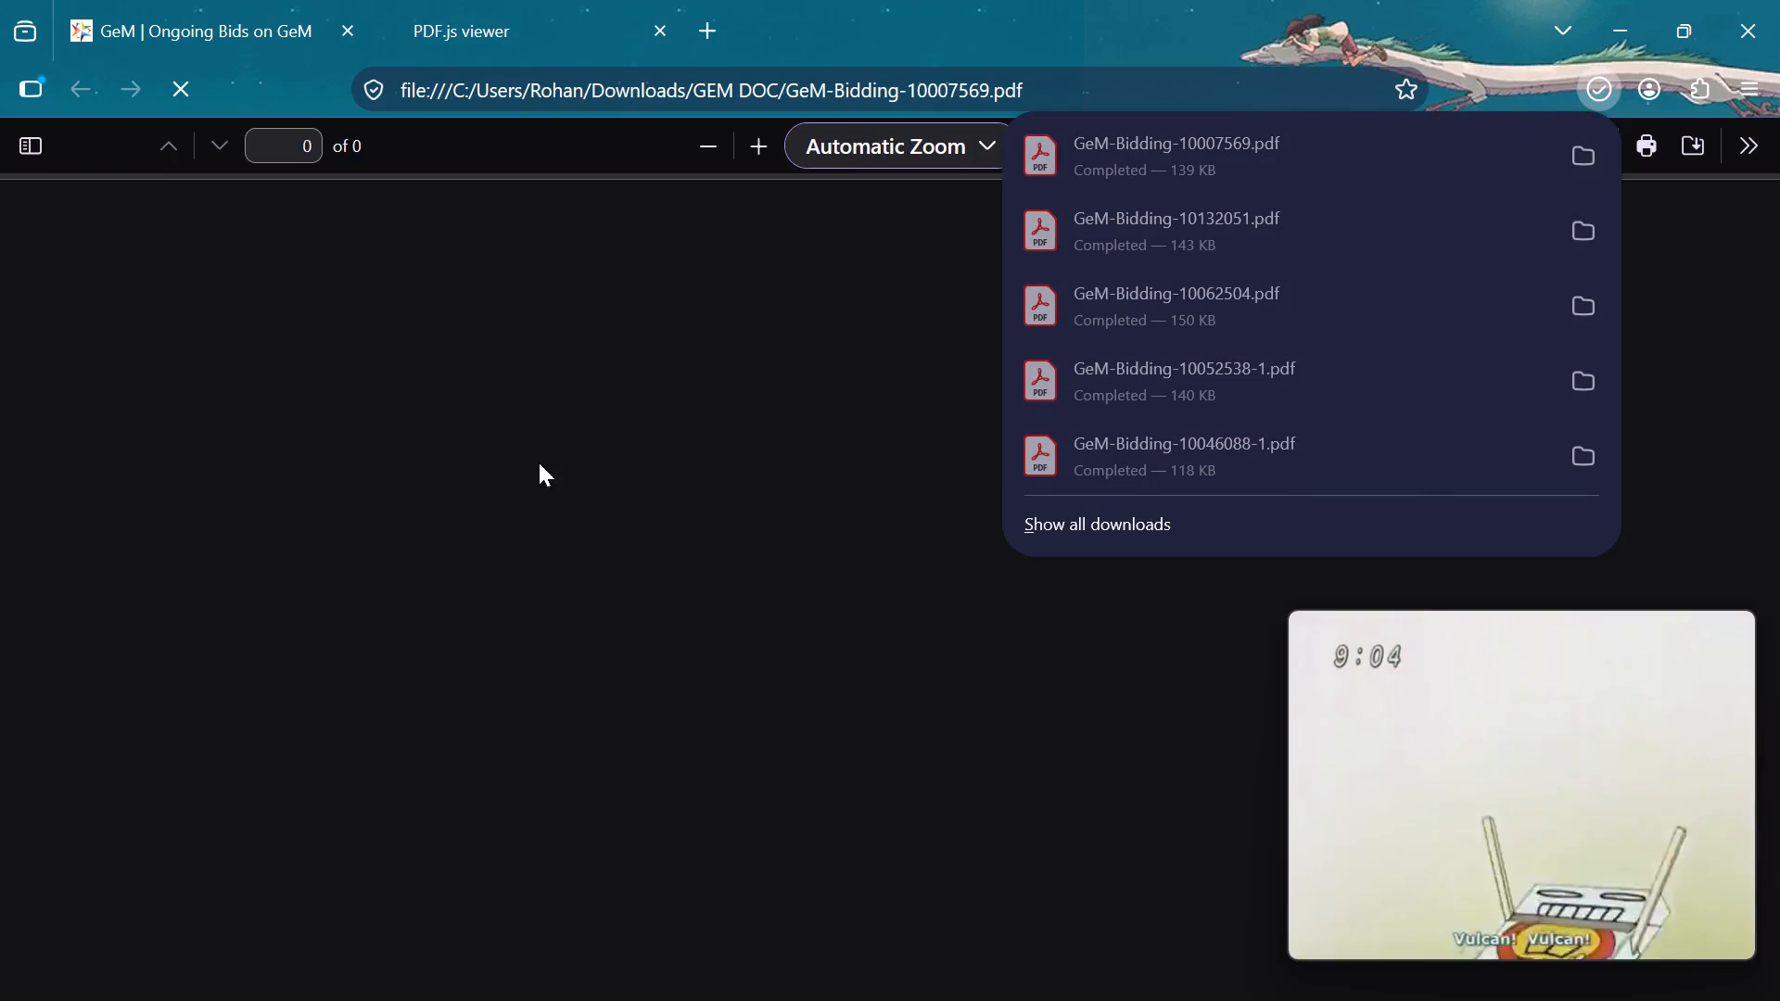
{"action": "left_click", "coordinate": [651, 539]}
{"action": "double_click", "coordinate": [1421, 361]}
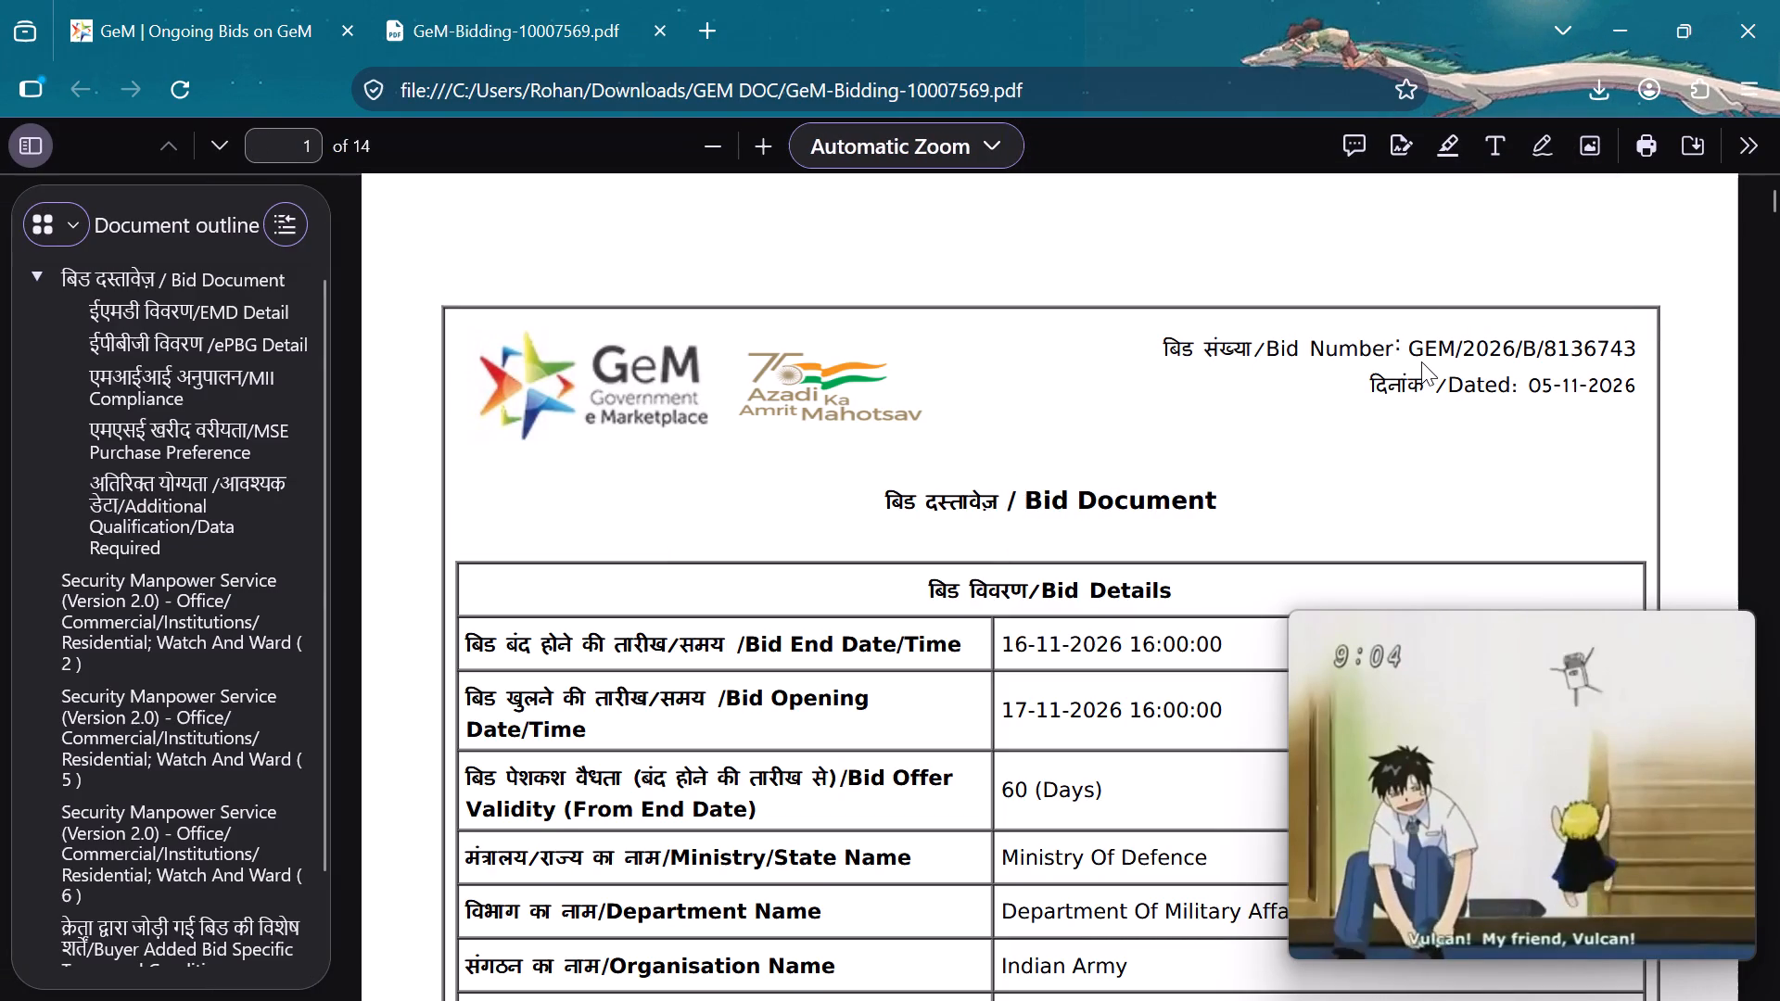
{"action": "left_click", "coordinate": [1427, 348]}
{"action": "key", "text": "ctrl+shift+Right"}
{"action": "double_click", "coordinate": [1427, 348]}
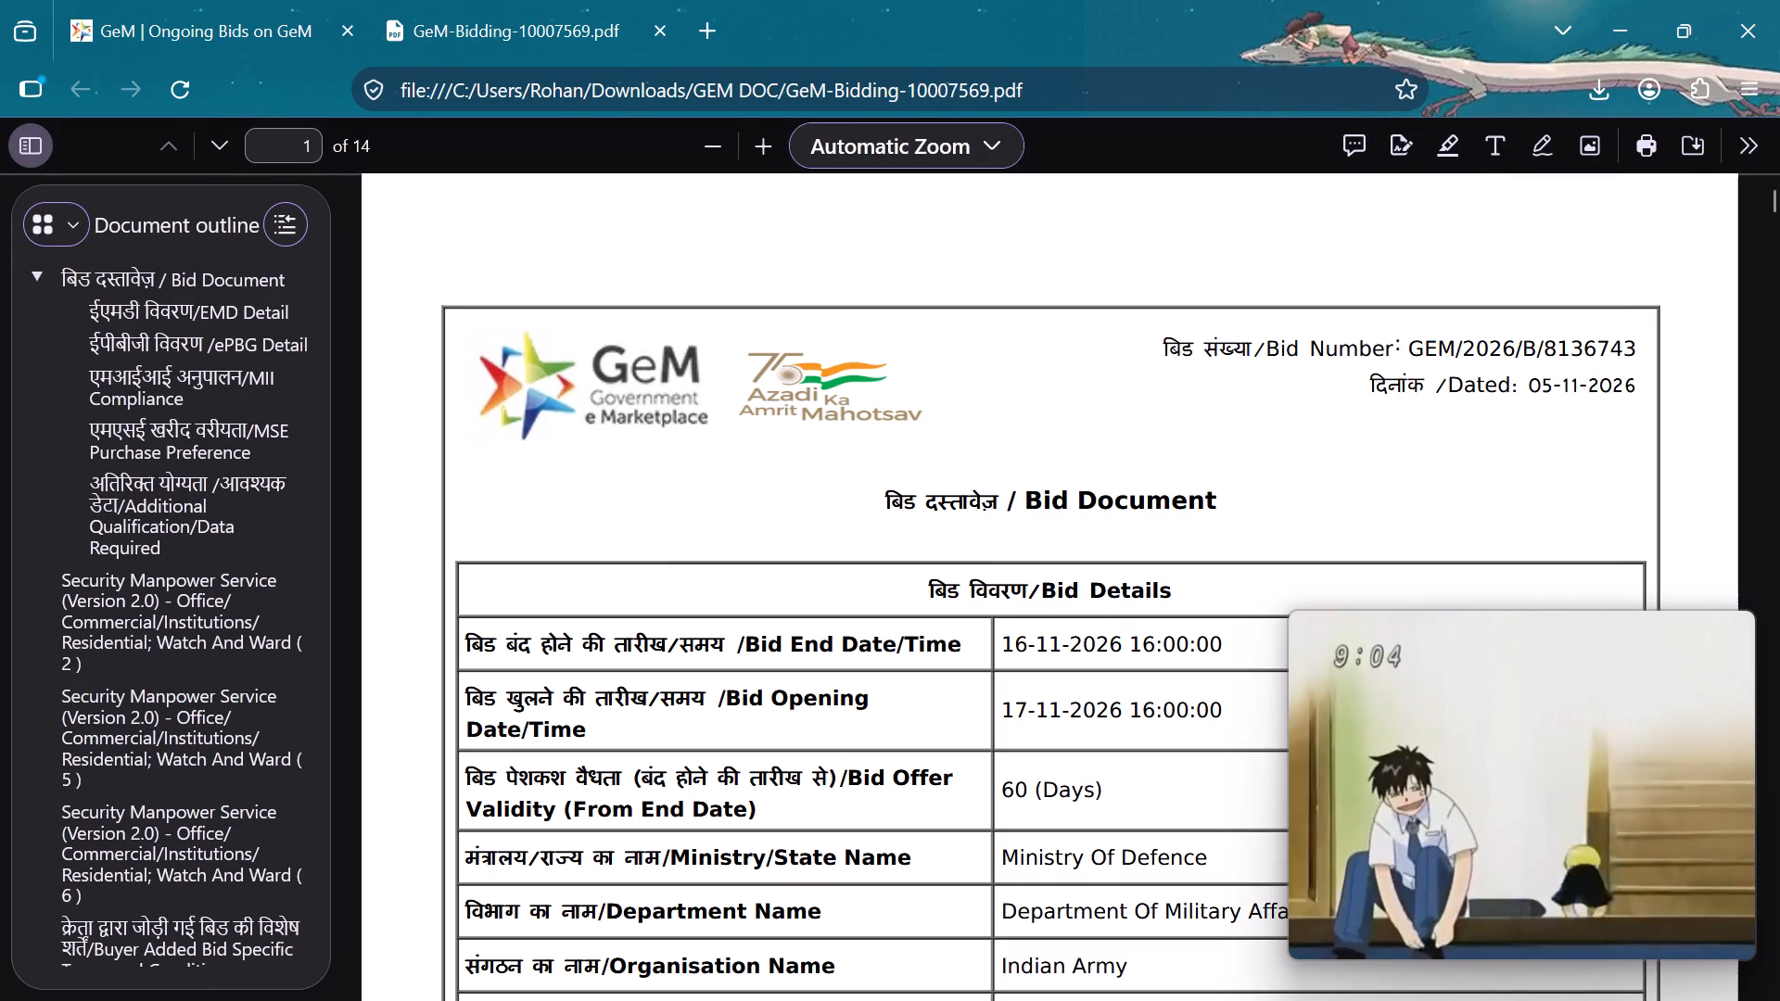
{"action": "key", "text": "ctrl+shift+Right"}
{"action": "key", "text": "ctrl+shift+Right"}
{"action": "key", "text": "ctrl+shift+Right"}
{"action": "key", "text": "ctrl+c"}
{"action": "key", "text": "ctrl+c"}
Skim the bid GEM/2026/B/8136743 PDF for its requirements and consignee location, and close it.
{"action": "scroll", "coordinate": [1229, 496], "scroll_direction": "down", "scroll_amount": 6}
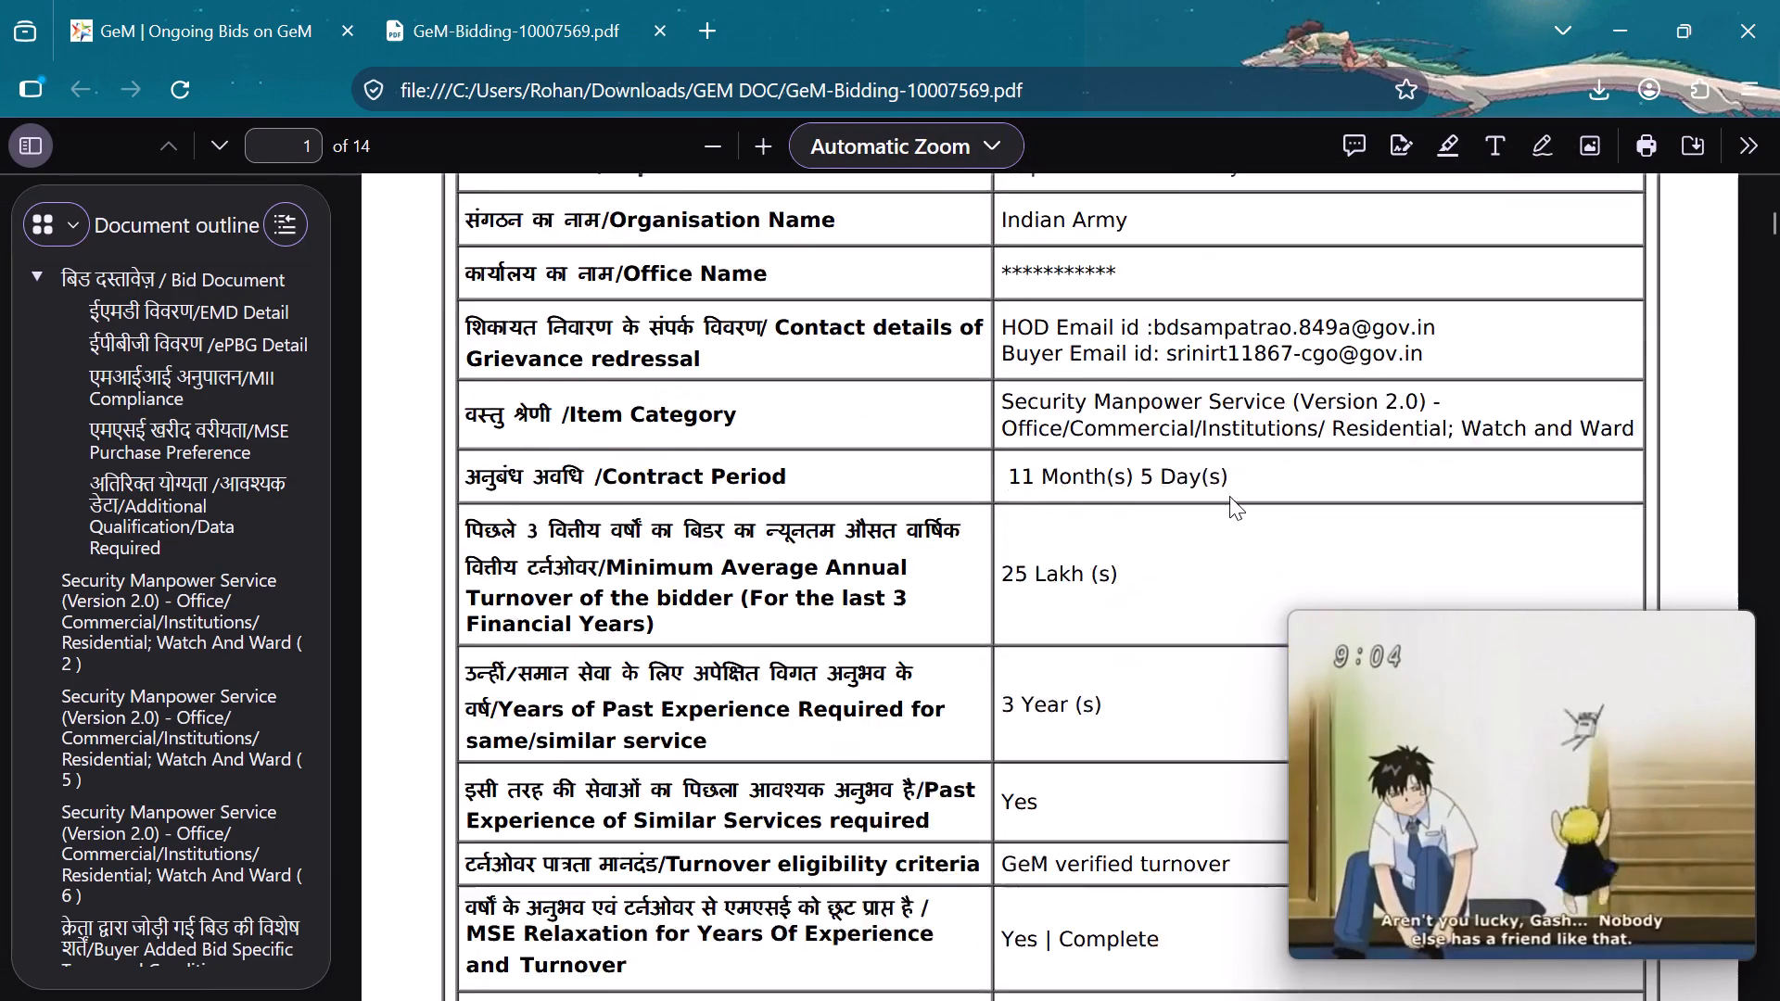
{"action": "scroll", "coordinate": [1229, 496], "scroll_direction": "down", "scroll_amount": 20}
{"action": "scroll", "coordinate": [1229, 496], "scroll_direction": "down", "scroll_amount": 16}
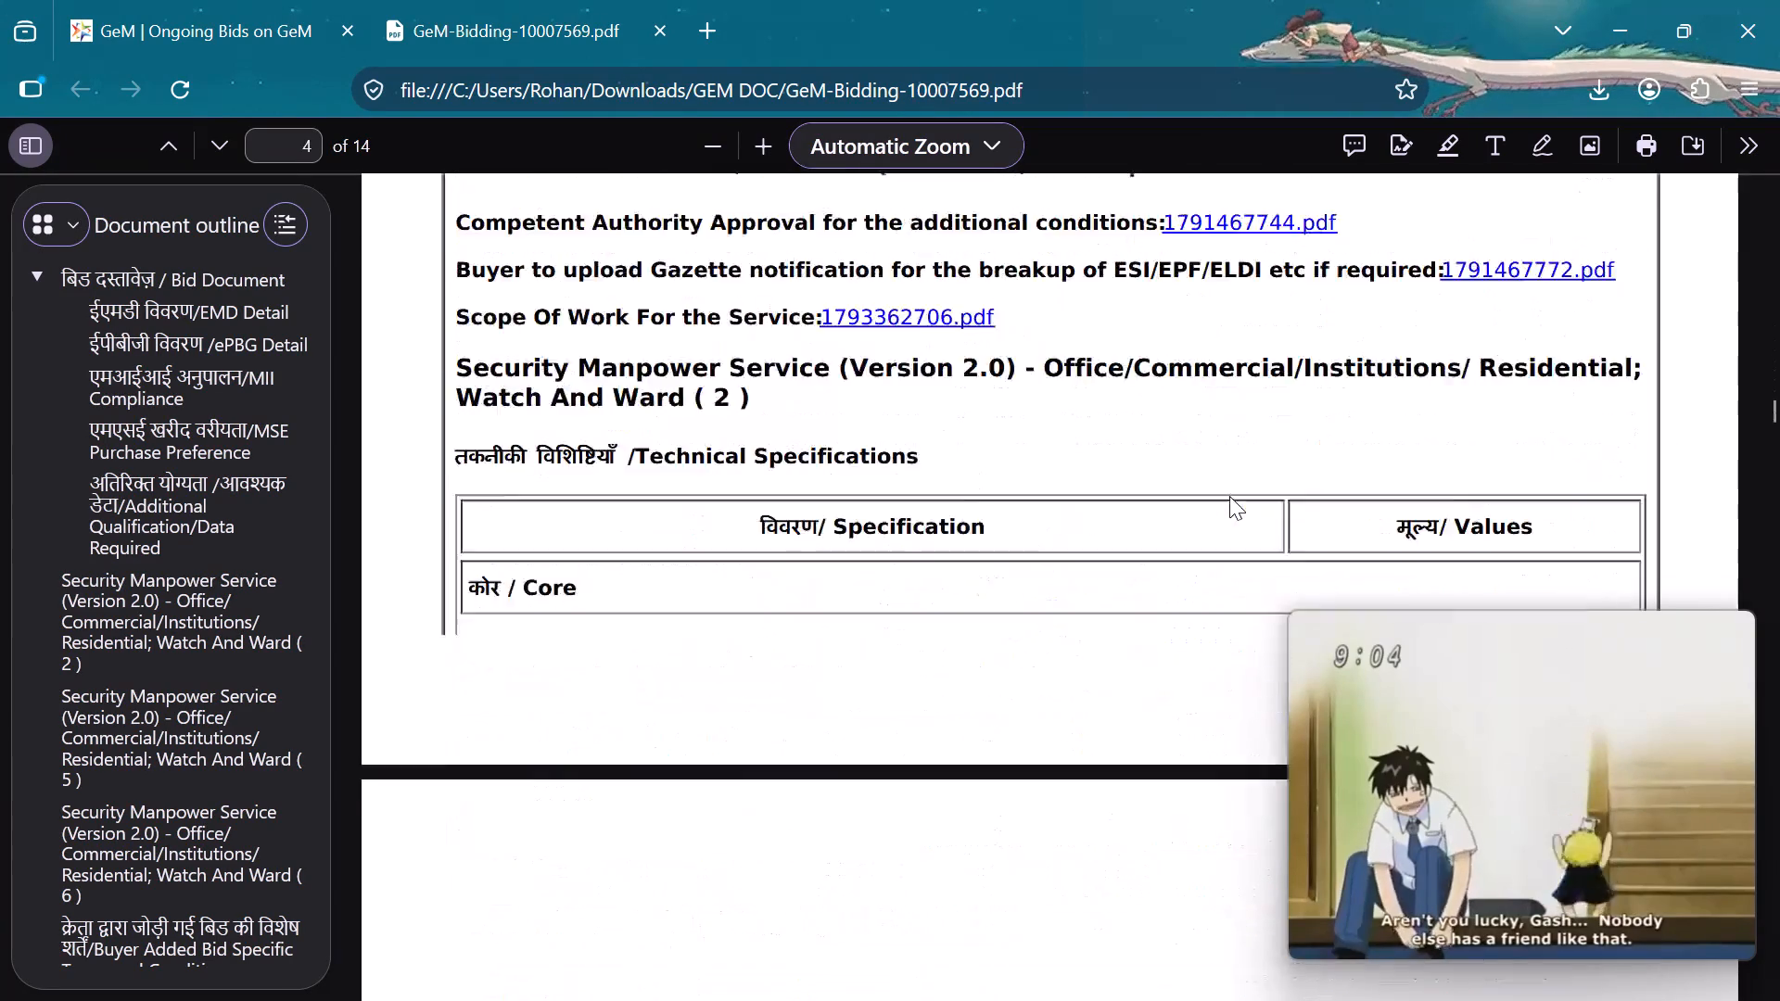
{"action": "scroll", "coordinate": [1229, 496], "scroll_direction": "down", "scroll_amount": 7}
{"action": "scroll", "coordinate": [1229, 496], "scroll_direction": "up", "scroll_amount": 3}
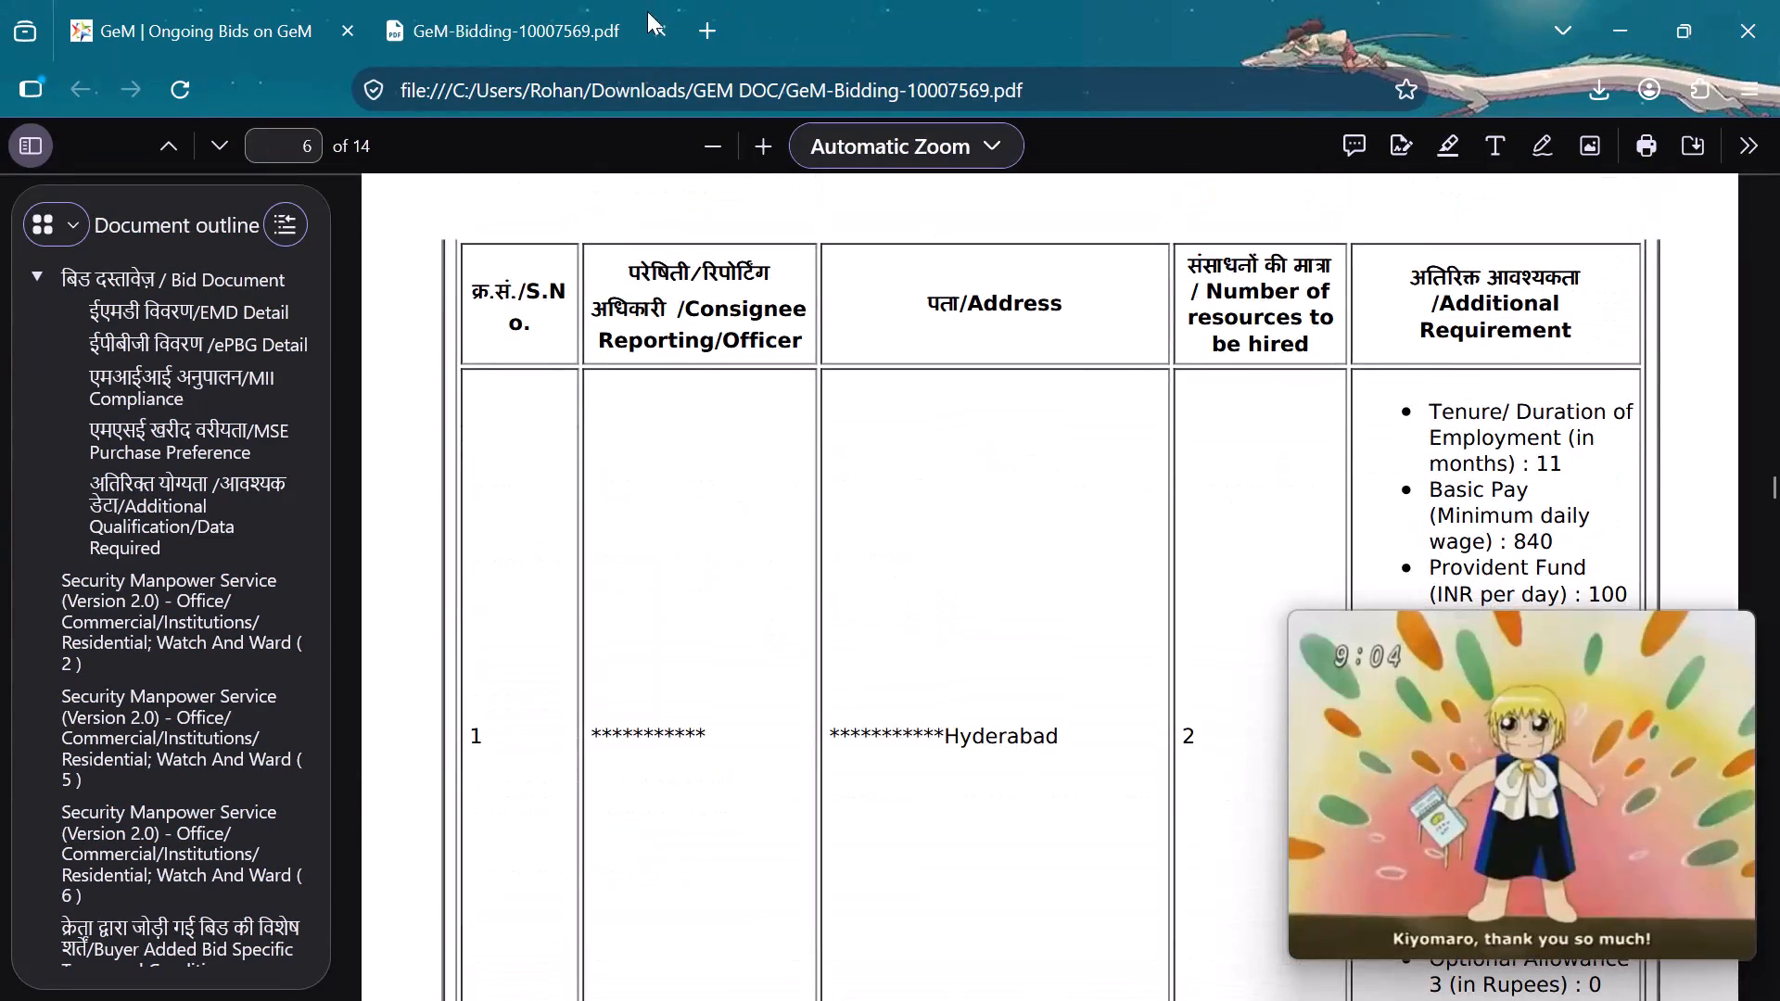
{"action": "left_click", "coordinate": [653, 23]}
From page 2 of the bid list, download the Information and Broadcasting bid GEM/2026/B/8245950 document and copy its full bid number.
{"action": "scroll", "coordinate": [587, 393], "scroll_direction": "up", "scroll_amount": 3}
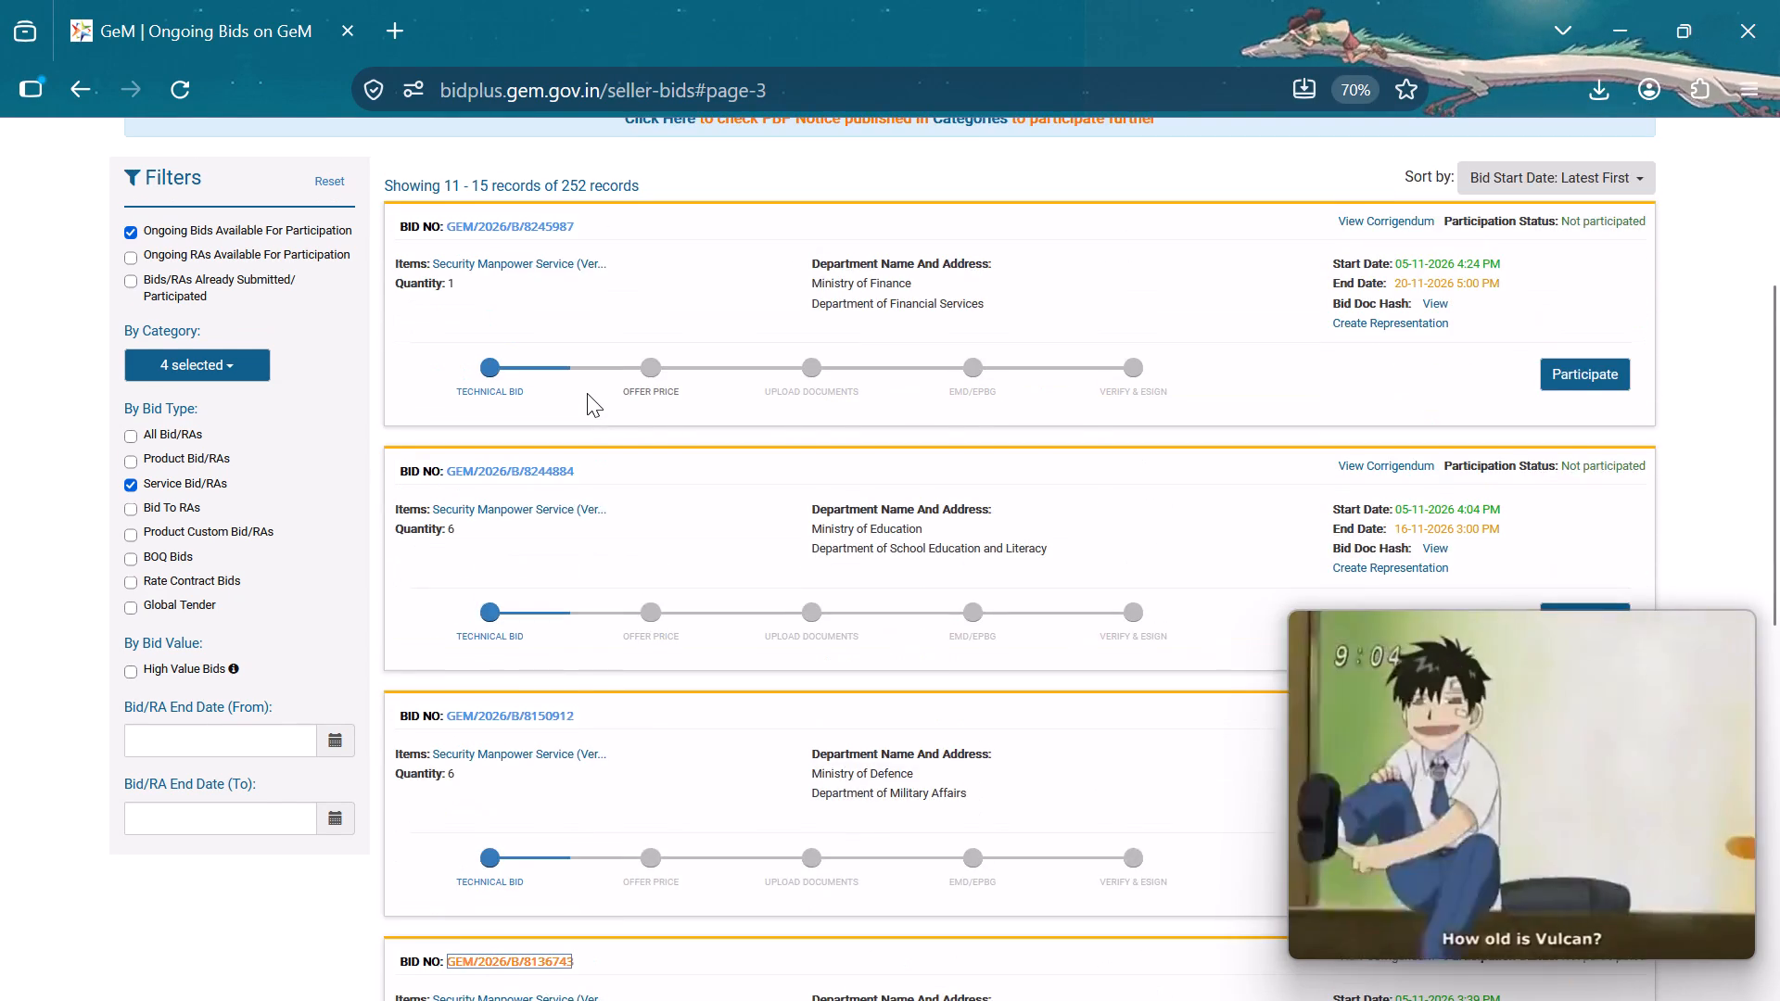
{"action": "scroll", "coordinate": [587, 393], "scroll_direction": "down", "scroll_amount": 7}
{"action": "left_click", "coordinate": [470, 566]}
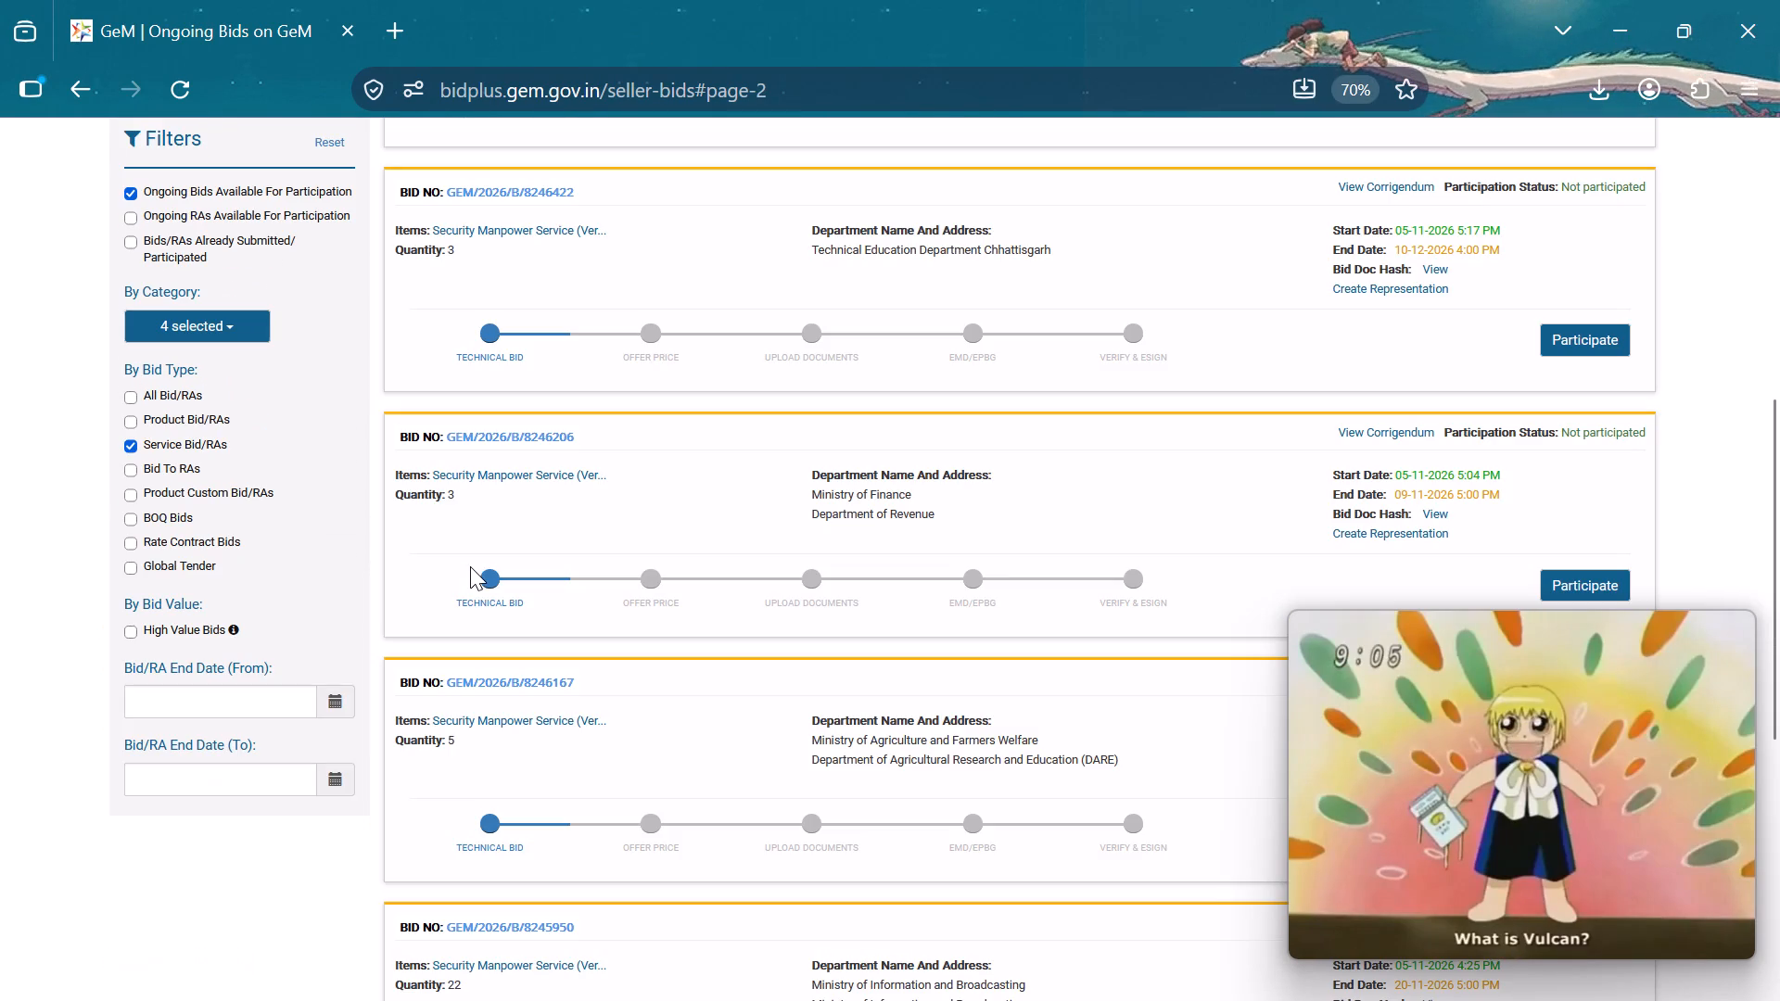
{"action": "scroll", "coordinate": [470, 566], "scroll_direction": "down", "scroll_amount": 1}
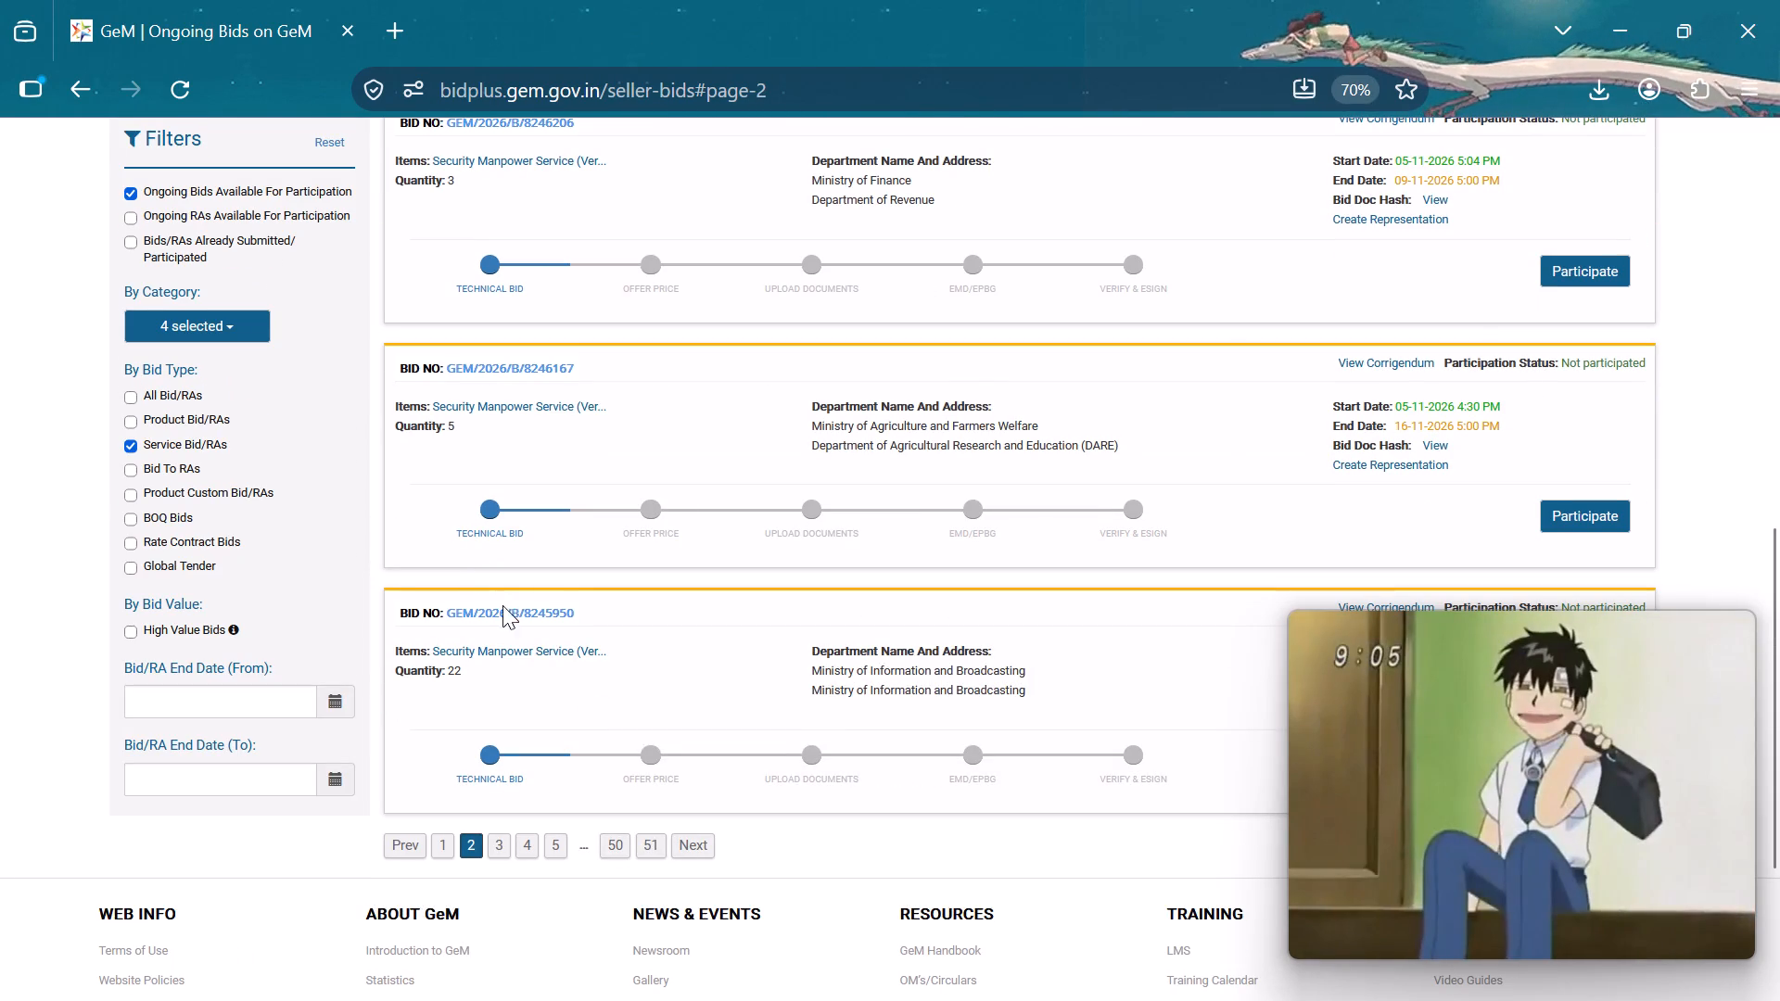
{"action": "left_click", "coordinate": [509, 615]}
{"action": "left_click", "coordinate": [619, 467]}
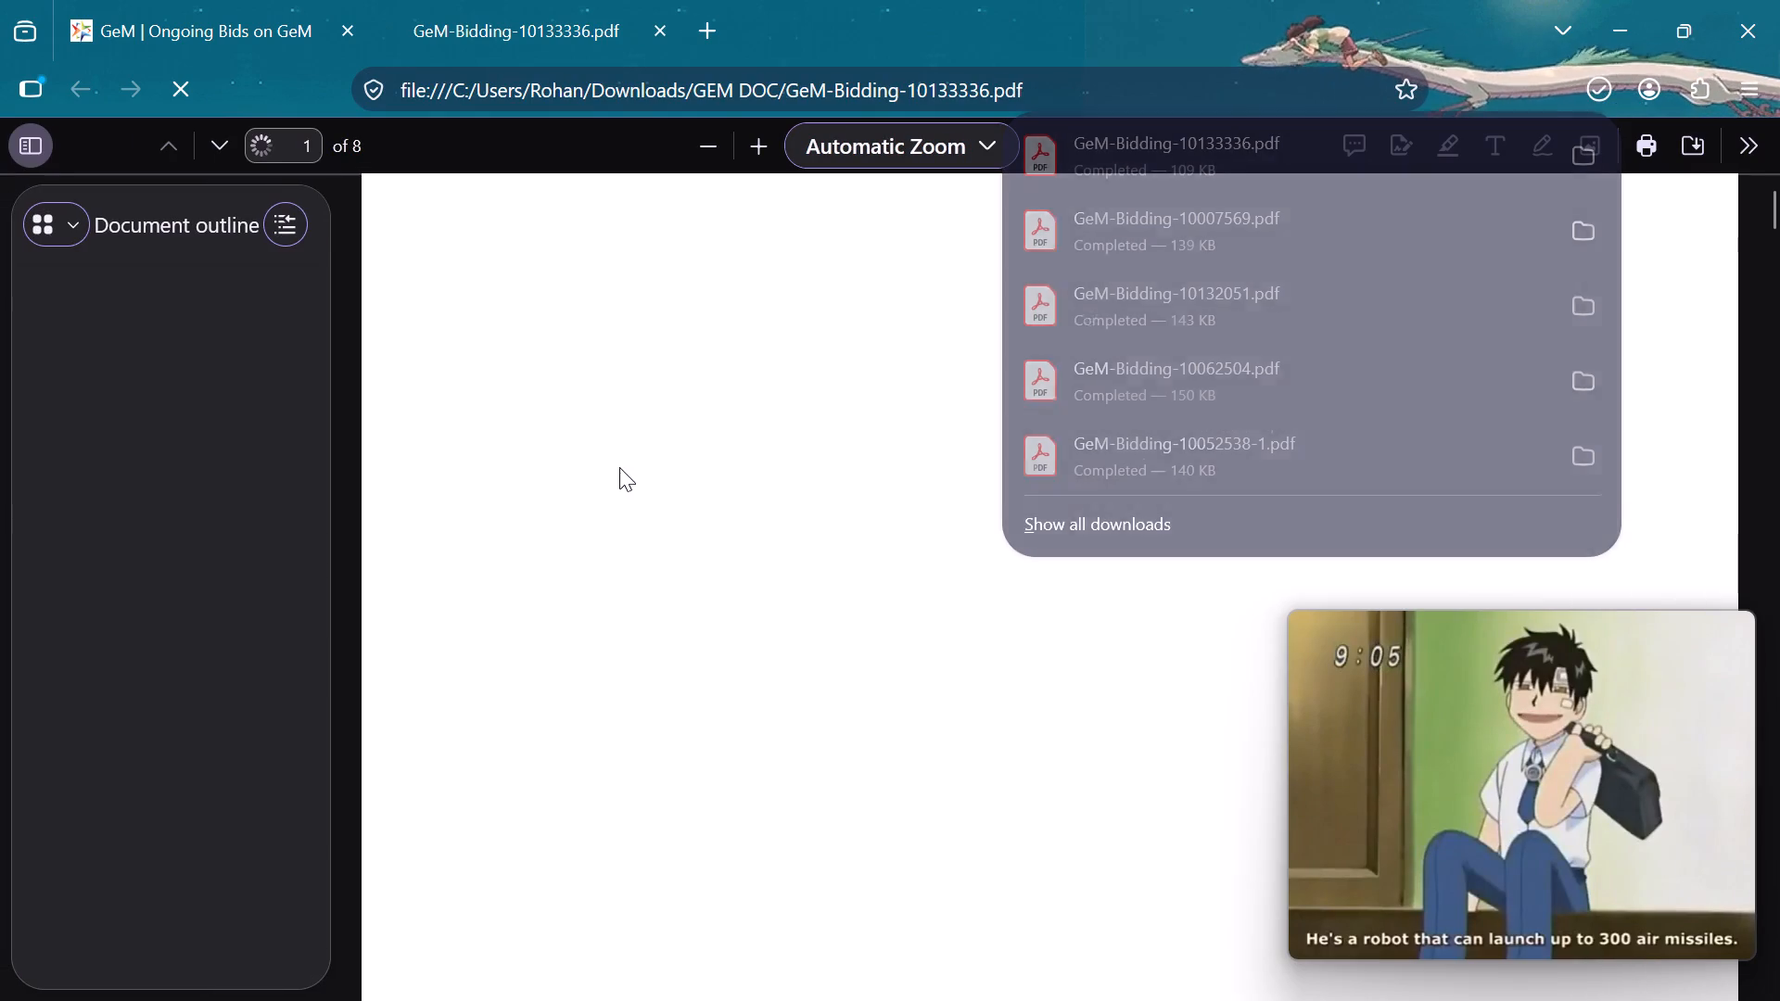
{"action": "double_click", "coordinate": [1415, 342]}
{"action": "key", "text": "ctrl+shift+Right"}
{"action": "key", "text": "ctrl+shift+Right"}
{"action": "key", "text": "ctrl+shift+Right"}
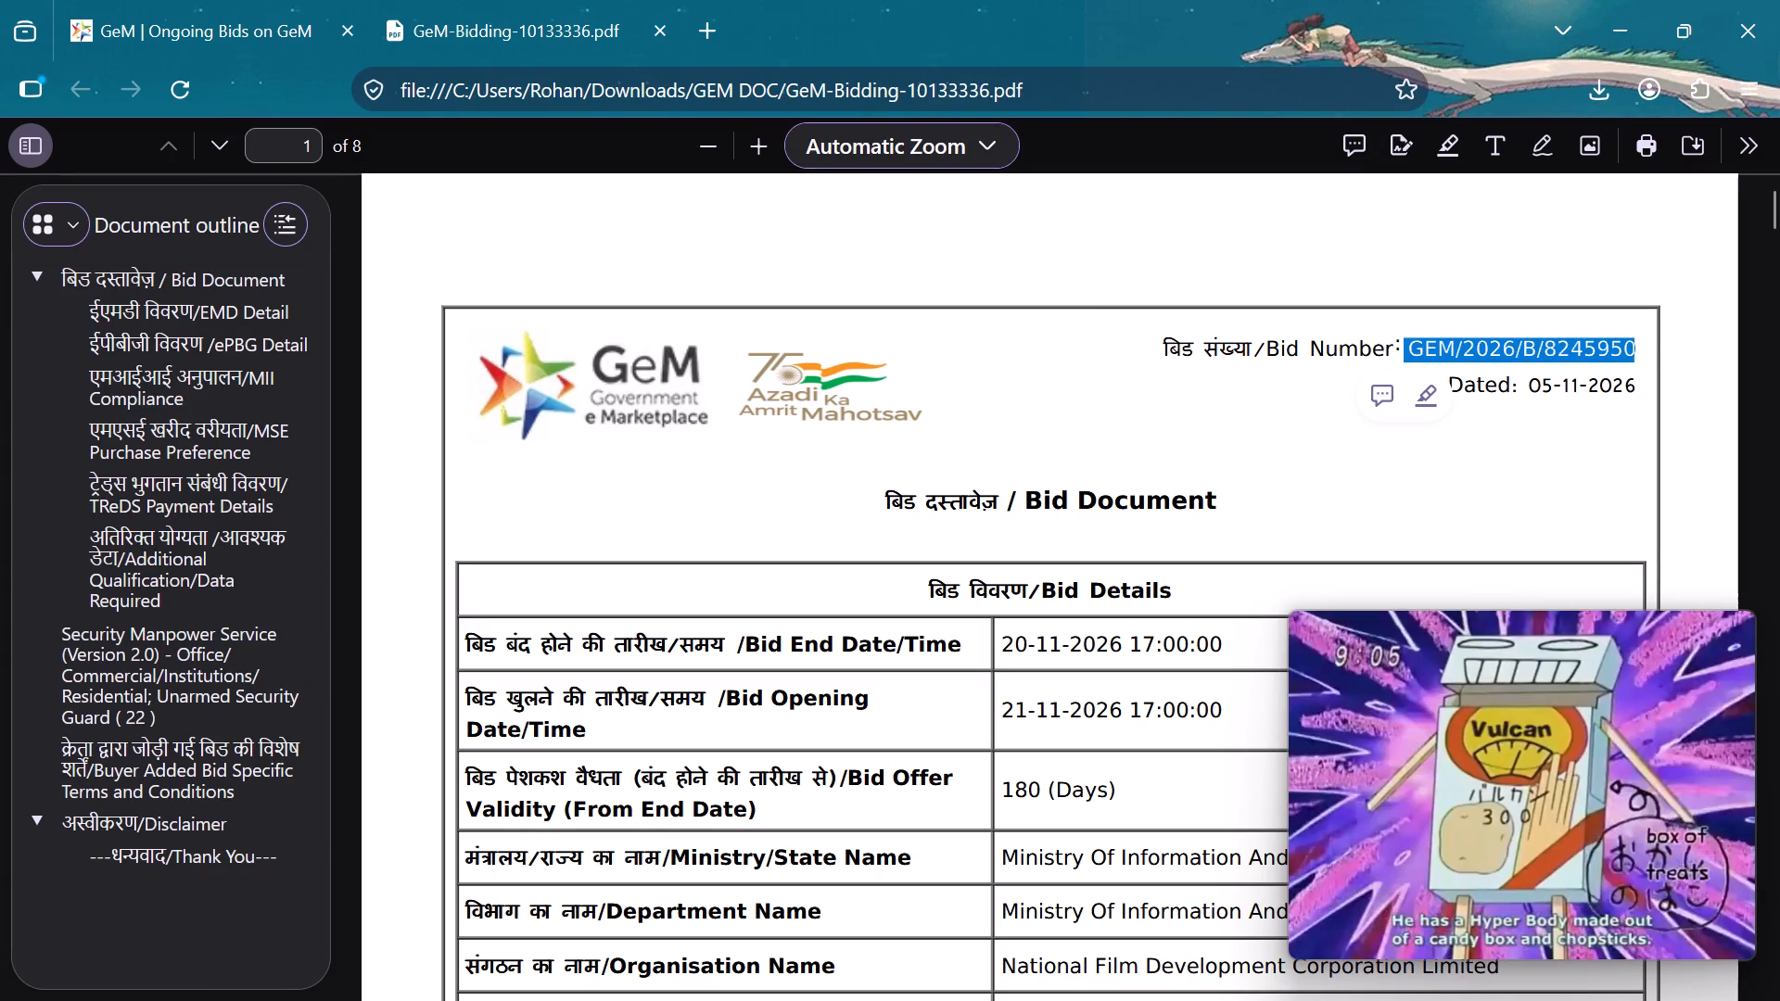
{"action": "key", "text": "ctrl+c"}
{"action": "key", "text": "ctrl+c"}
{"action": "scroll", "coordinate": [1163, 636], "scroll_direction": "down", "scroll_amount": 3}
{"action": "scroll", "coordinate": [922, 740], "scroll_direction": "down", "scroll_amount": 5}
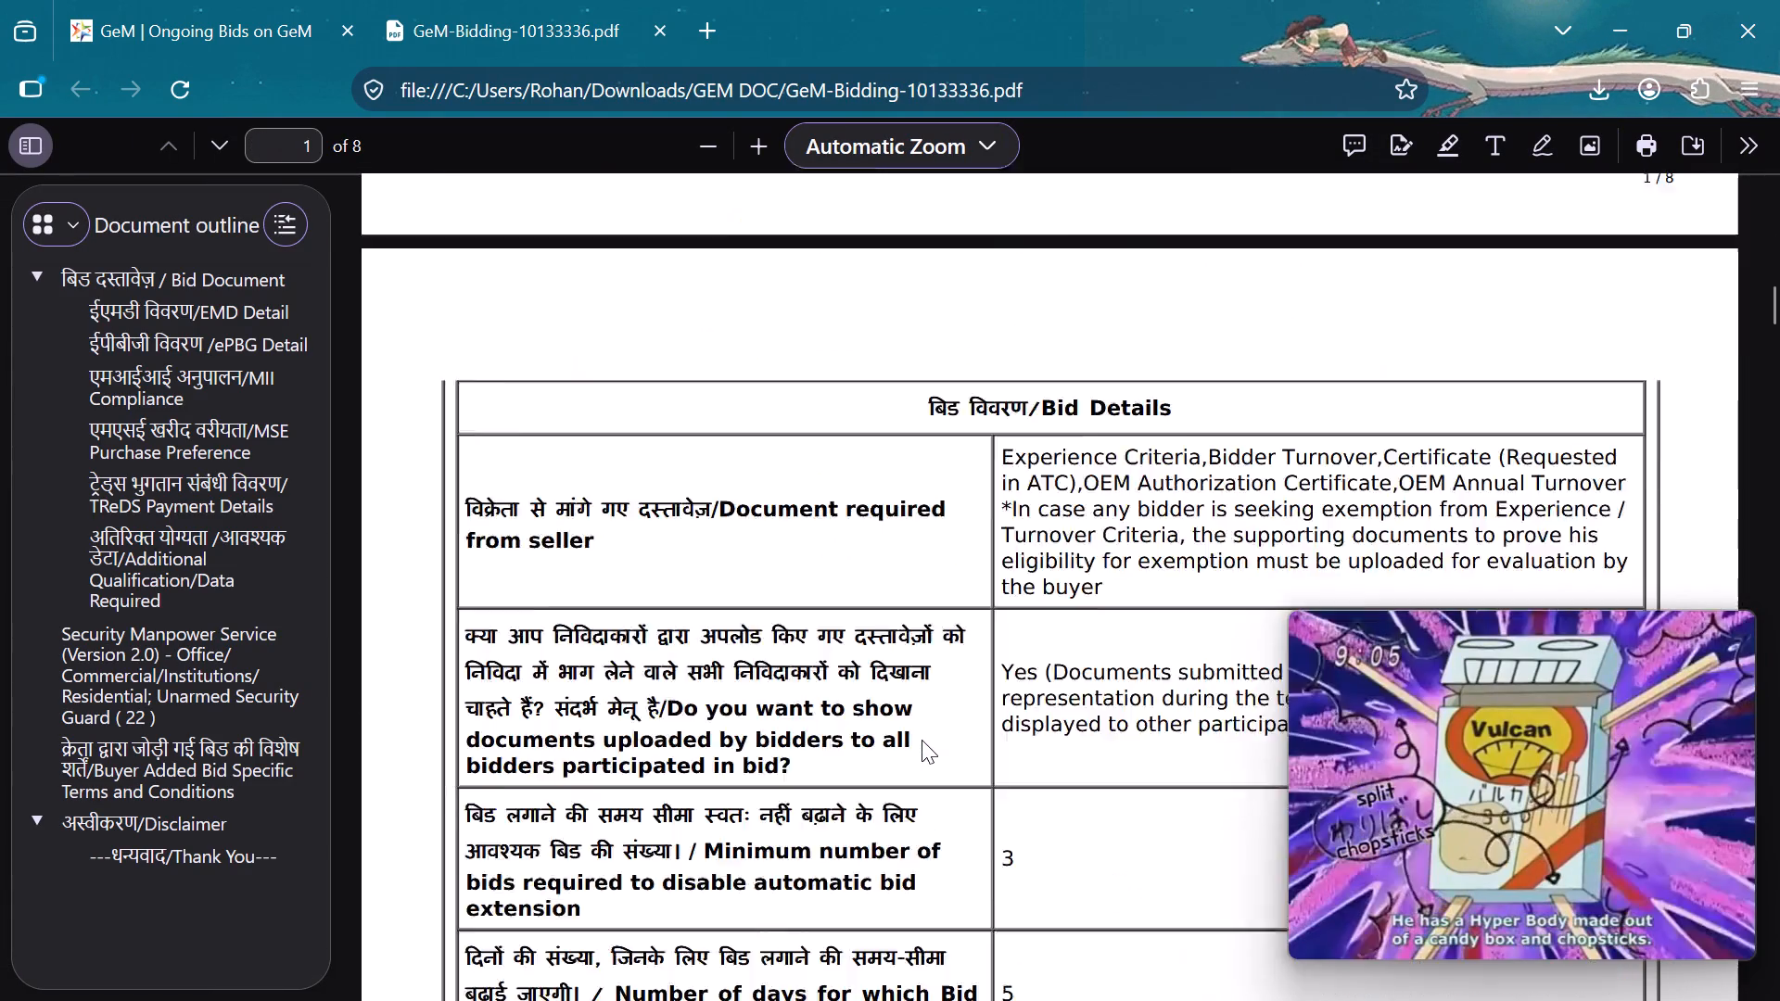
{"action": "scroll", "coordinate": [922, 740], "scroll_direction": "down", "scroll_amount": 4}
Start another HHSPL GEM Tender form response with GEM Id GEM/2026/B/8245950 and bid type M.
{"action": "key", "text": "alt+Tab"}
{"action": "left_click", "coordinate": [744, 424]}
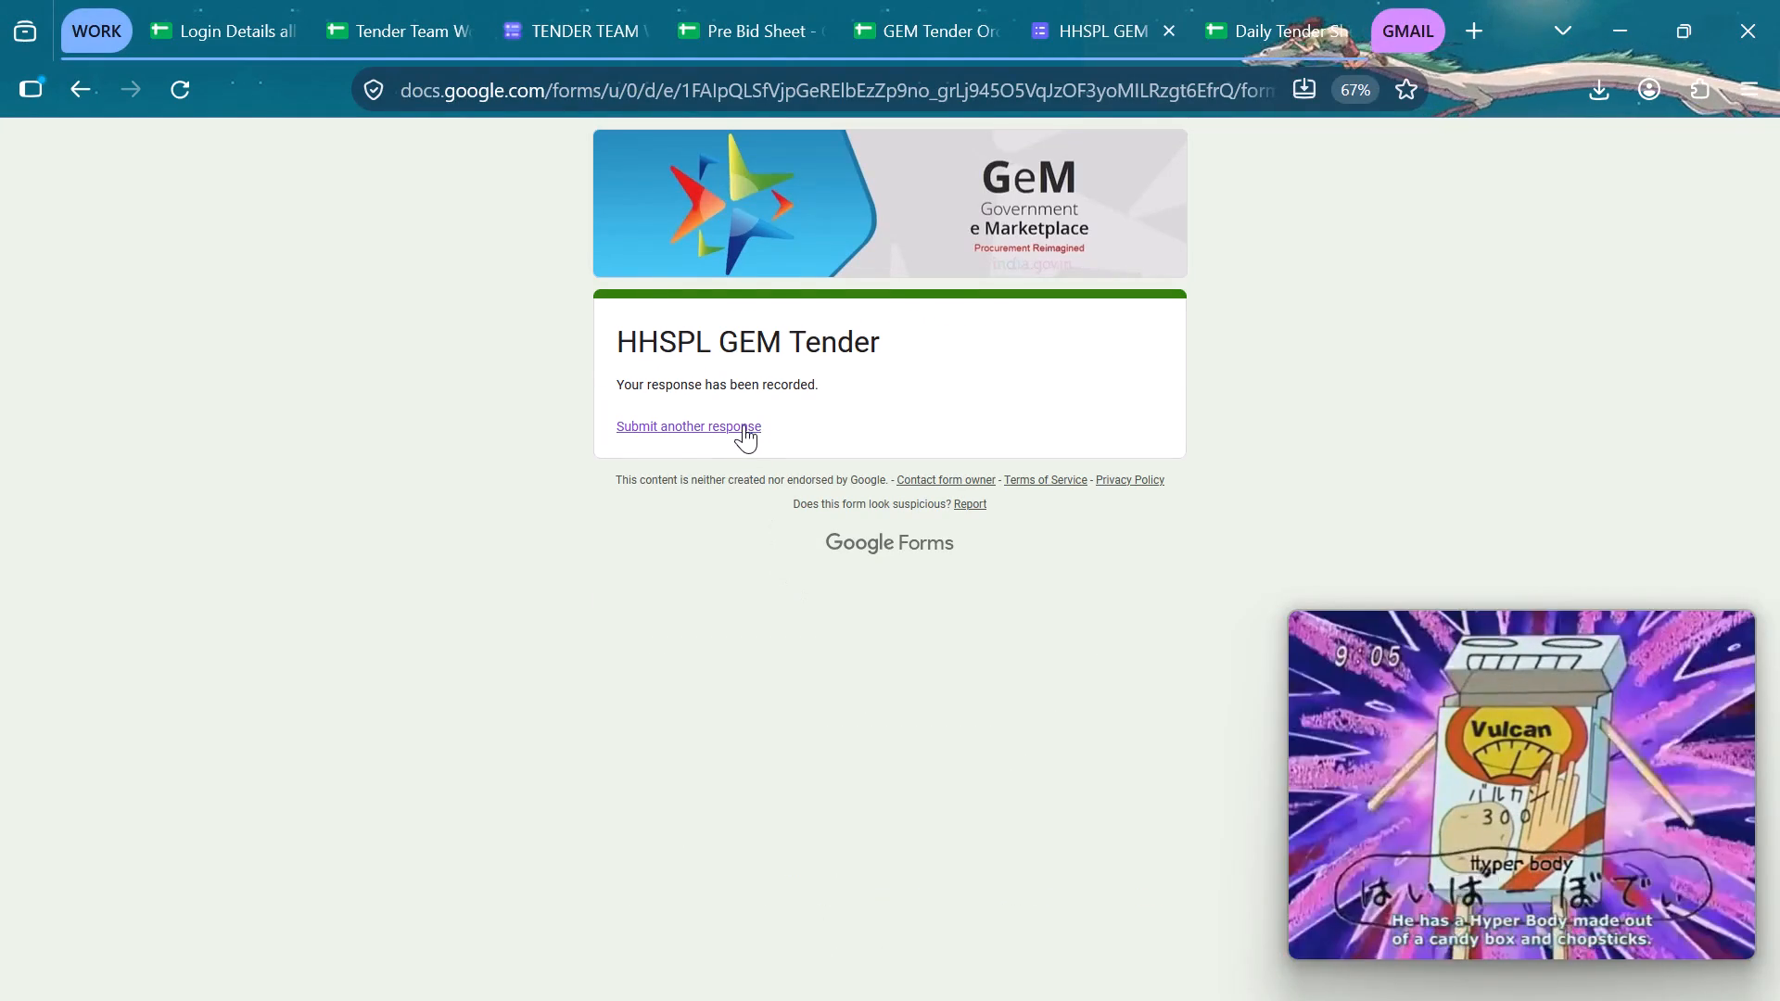
{"action": "key", "text": "alt+Tab"}
{"action": "key", "text": "alt+Tab"}
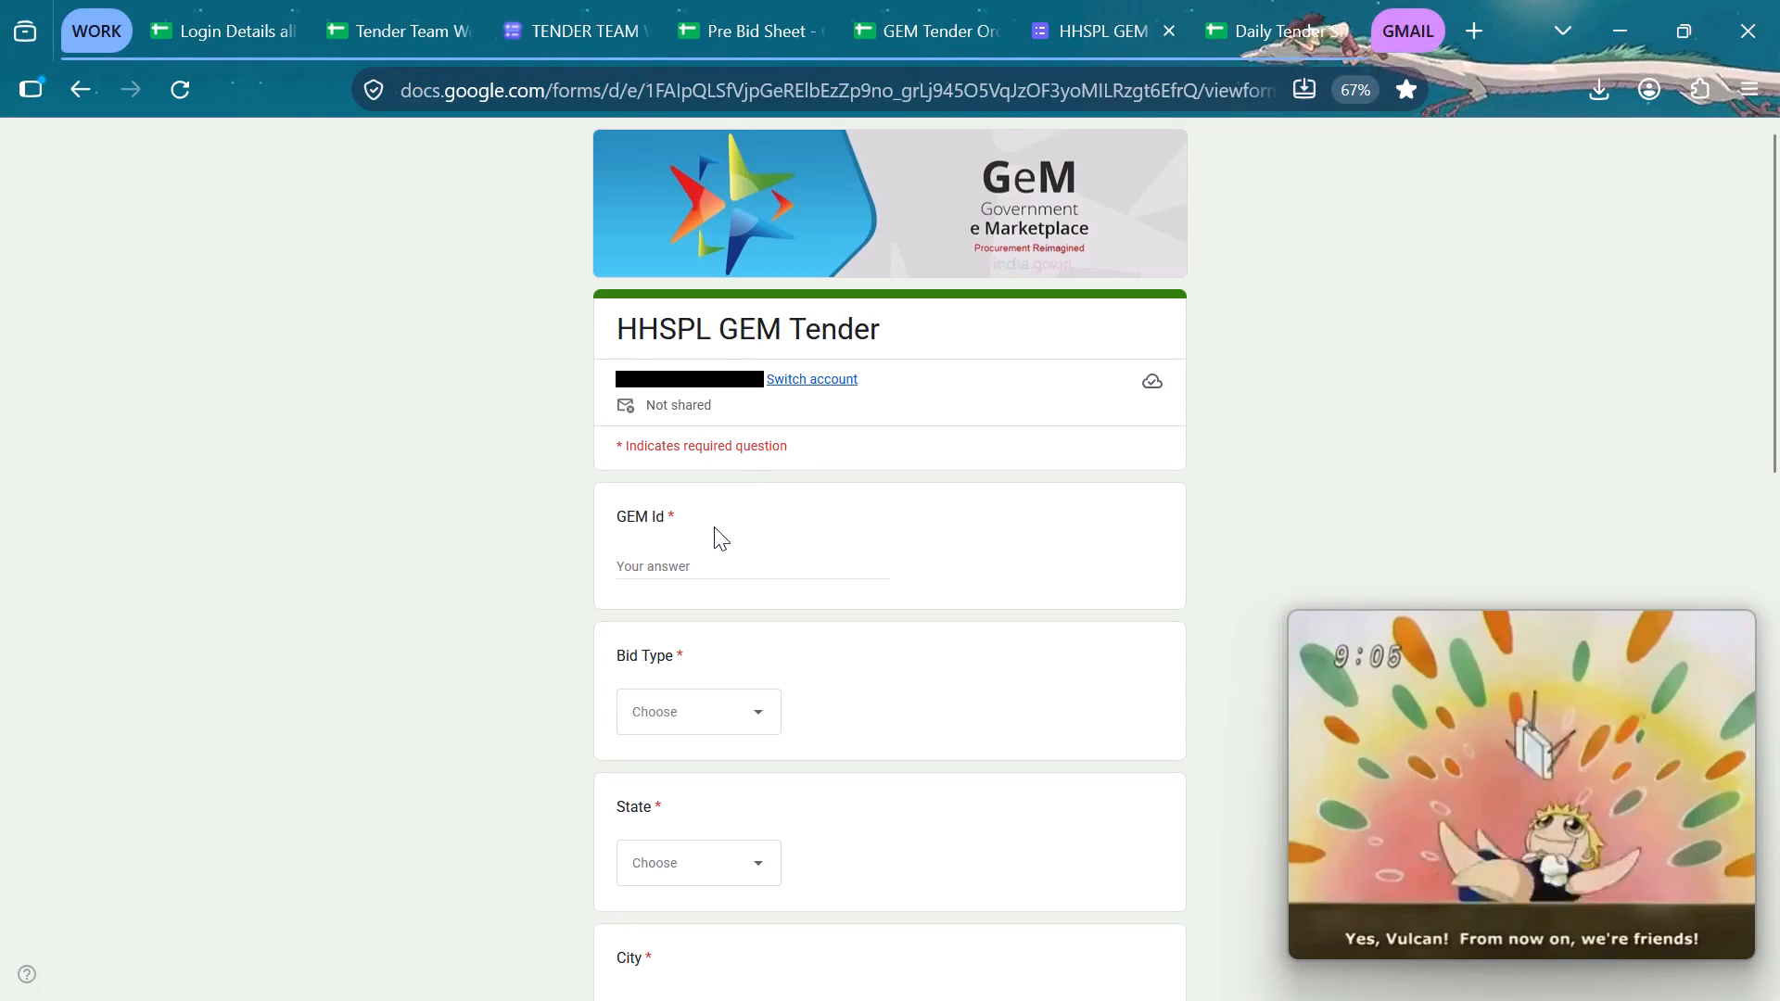
{"action": "left_click", "coordinate": [690, 571]}
{"action": "key", "text": "ctrl+v"}
{"action": "key", "text": "Tab"}
{"action": "key", "text": "m"}
Using the consignee address in the bid PDF, set state DL, city DELHI, Pasara Y and Pre Bid Meeting N in the form.
{"action": "key", "text": "alt+Tab"}
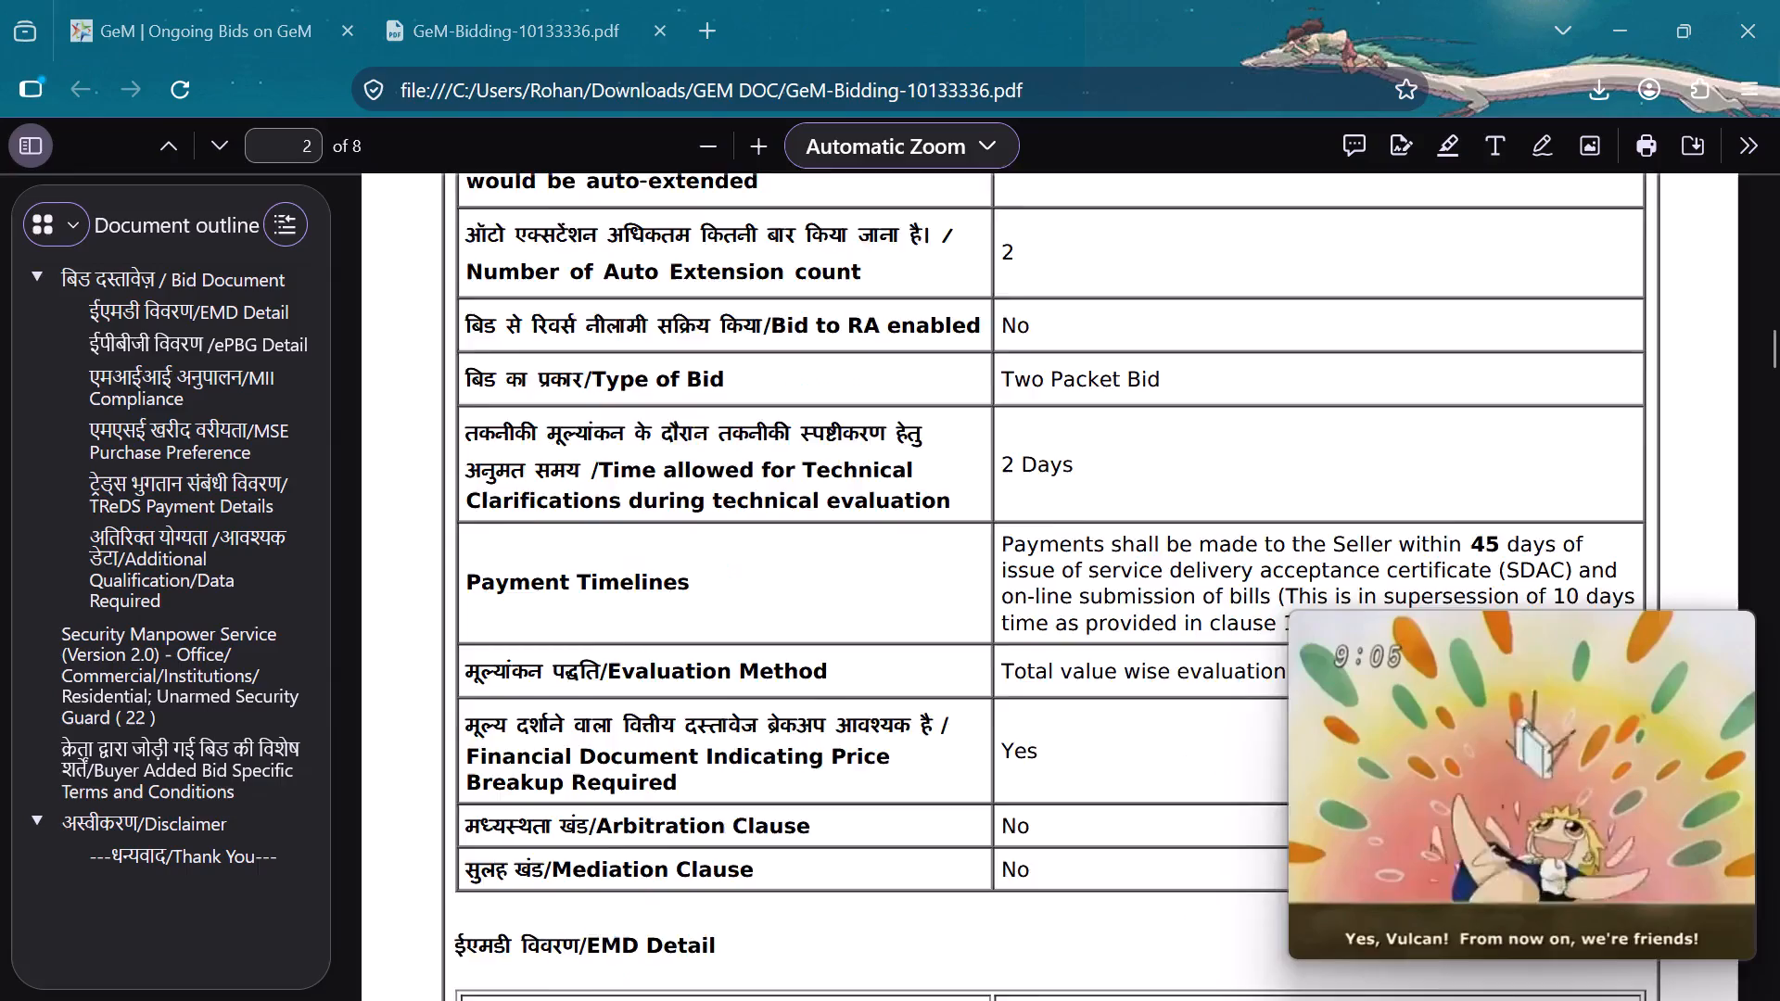
{"action": "scroll", "coordinate": [690, 571], "scroll_direction": "down", "scroll_amount": 20}
{"action": "scroll", "coordinate": [690, 571], "scroll_direction": "down", "scroll_amount": 11}
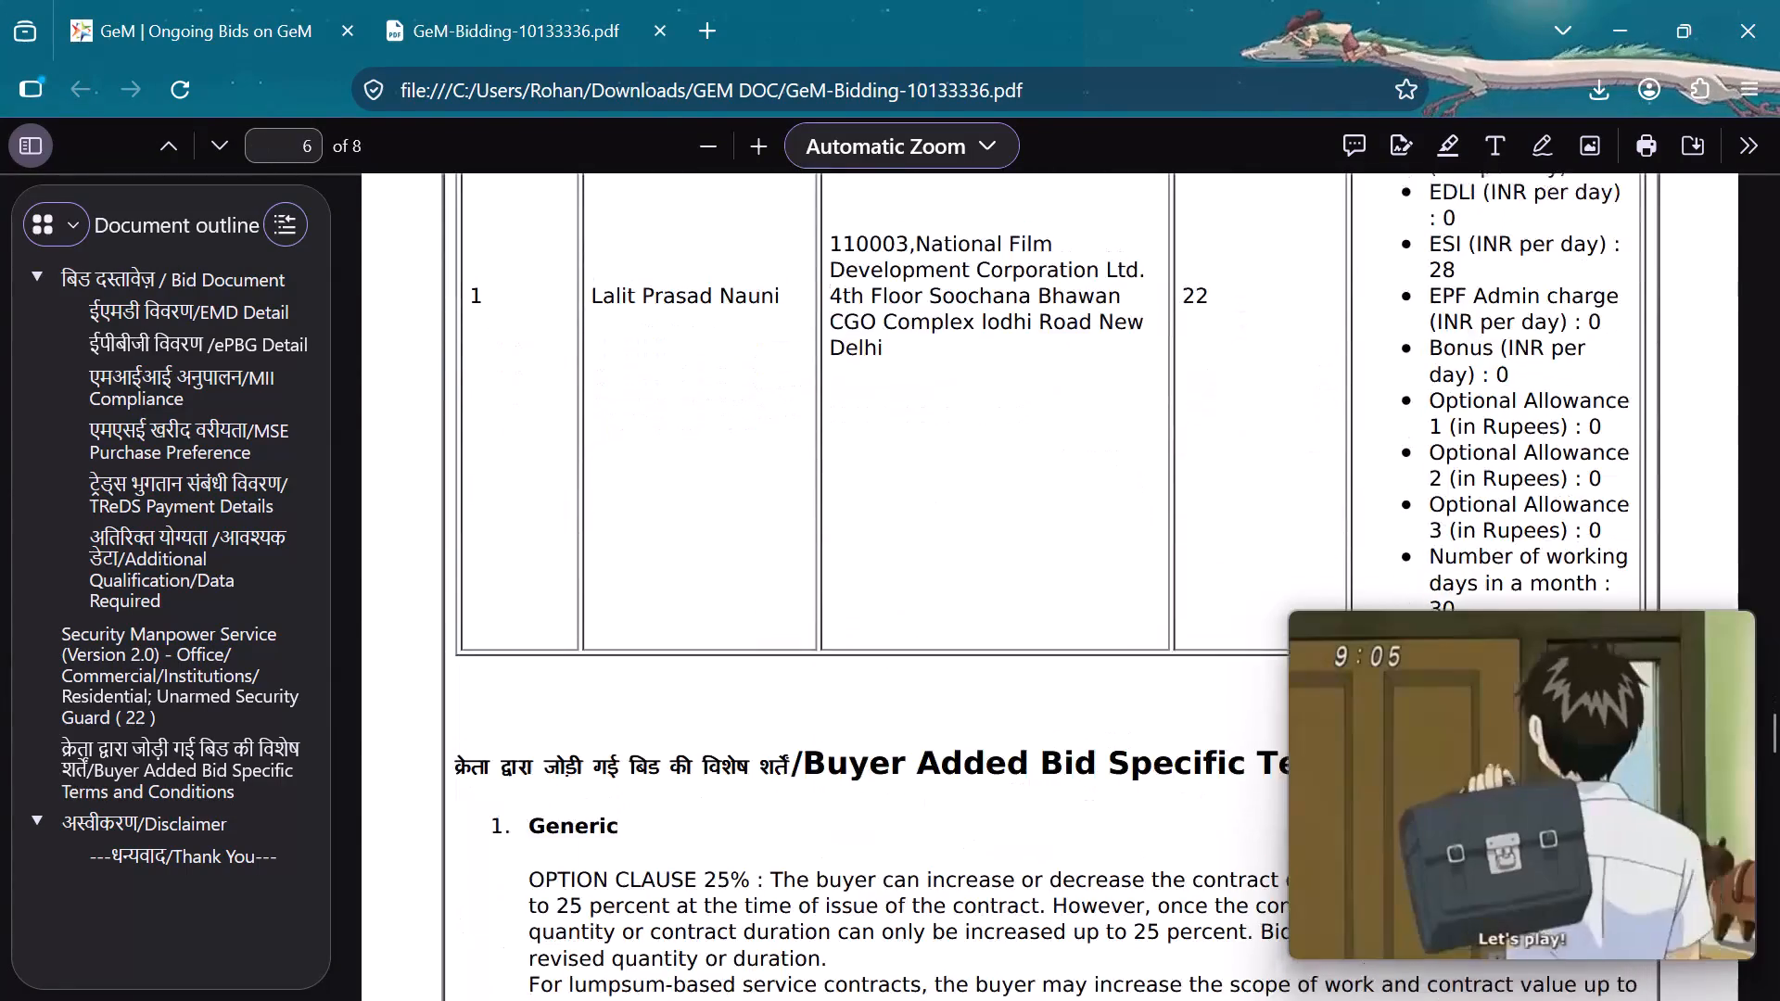
{"action": "scroll", "coordinate": [690, 571], "scroll_direction": "down", "scroll_amount": 4}
{"action": "key", "text": "Tab"}
{"action": "key", "text": "alt+Tab"}
{"action": "key", "text": "alt+Tab"}
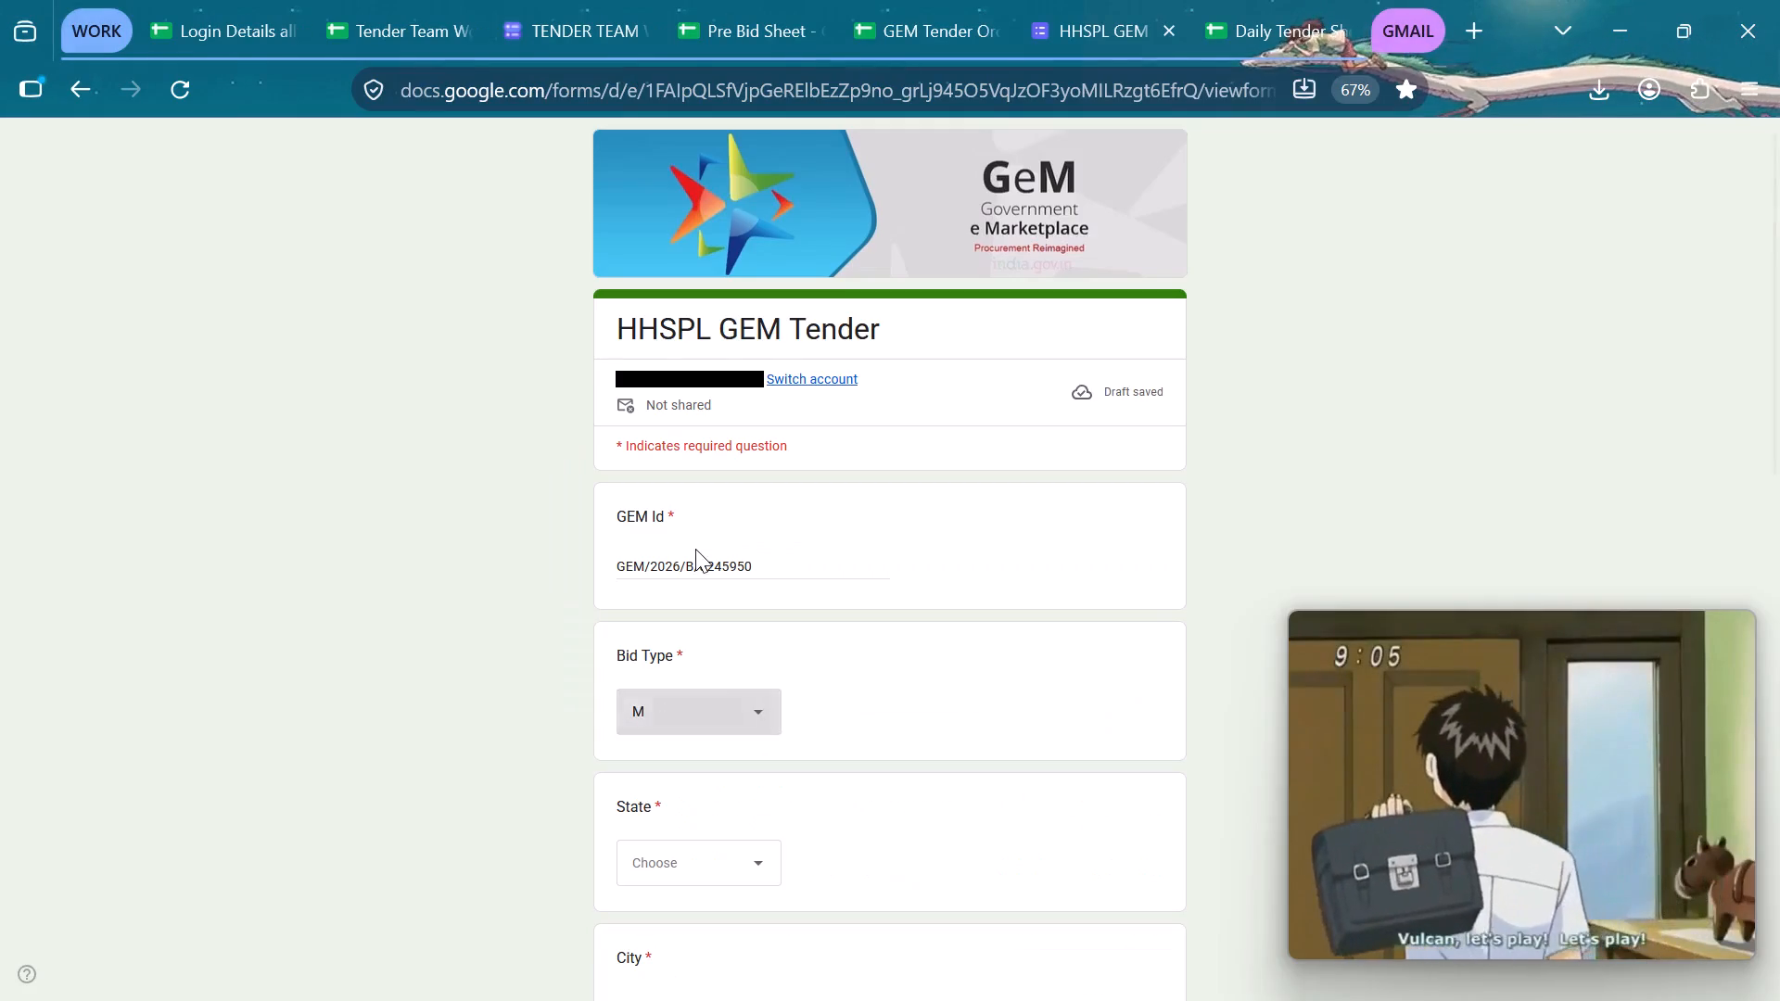
{"action": "key", "text": "Tab"}
{"action": "type", "text": "DL"}
{"action": "key", "text": "Tab"}
{"action": "type", "text": "DELHI"}
{"action": "key", "text": "Tab"}
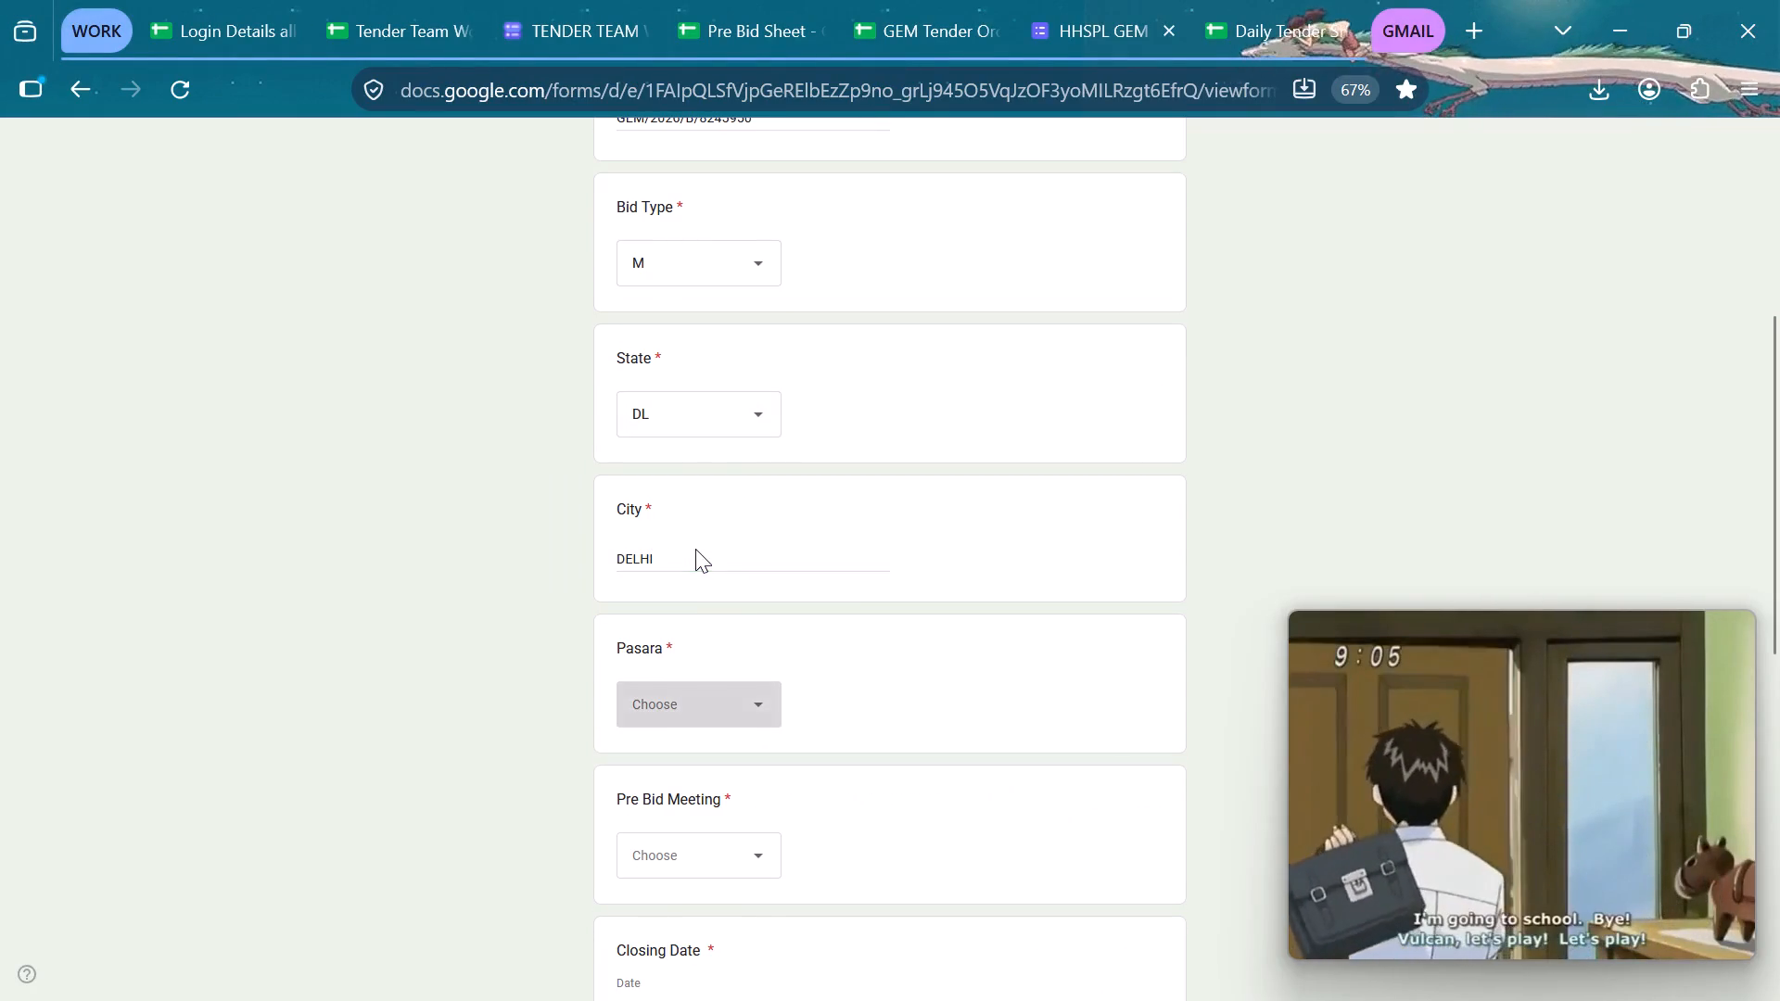
{"action": "key", "text": "y"}
{"action": "key", "text": "Tab"}
{"action": "key", "text": "n"}
Enter closing date 20/11/2026 and quantity 22 in the form, consulting the bid's details on GeM.
{"action": "key", "text": "alt+Tab"}
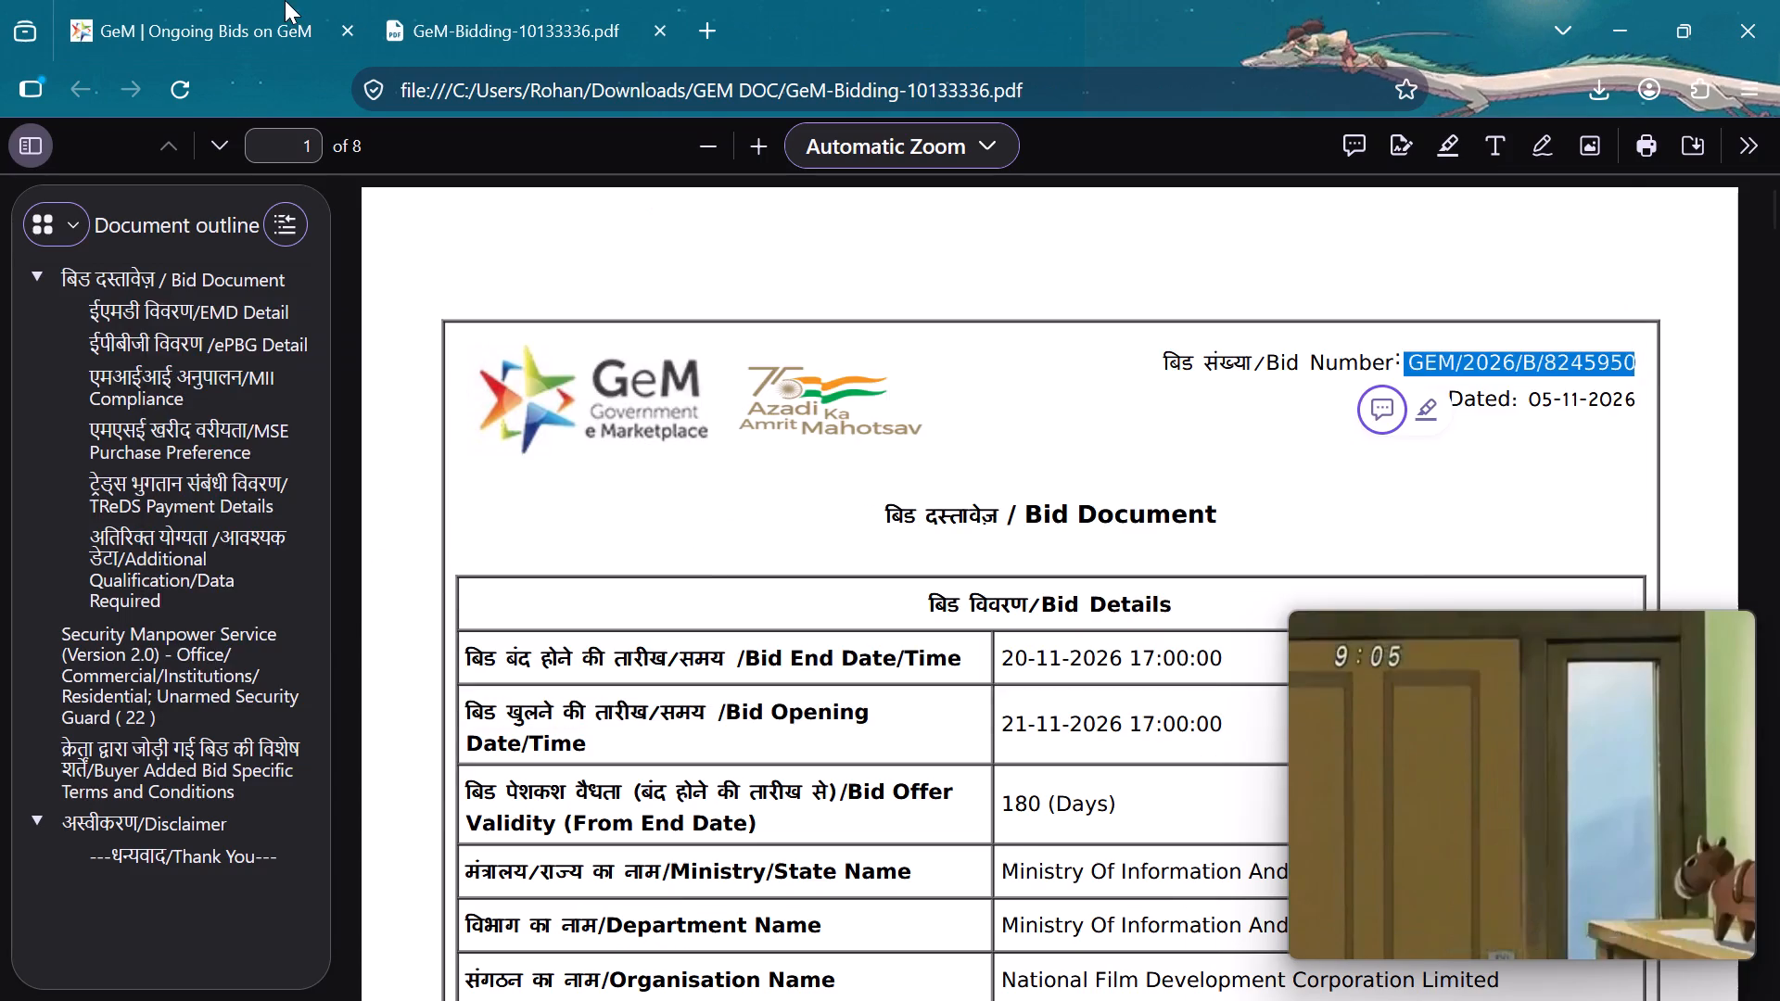
{"action": "left_click", "coordinate": [285, 0]}
{"action": "scroll", "coordinate": [701, 524], "scroll_direction": "down", "scroll_amount": 1}
{"action": "key", "text": "alt+Tab"}
{"action": "key", "text": "Tab"}
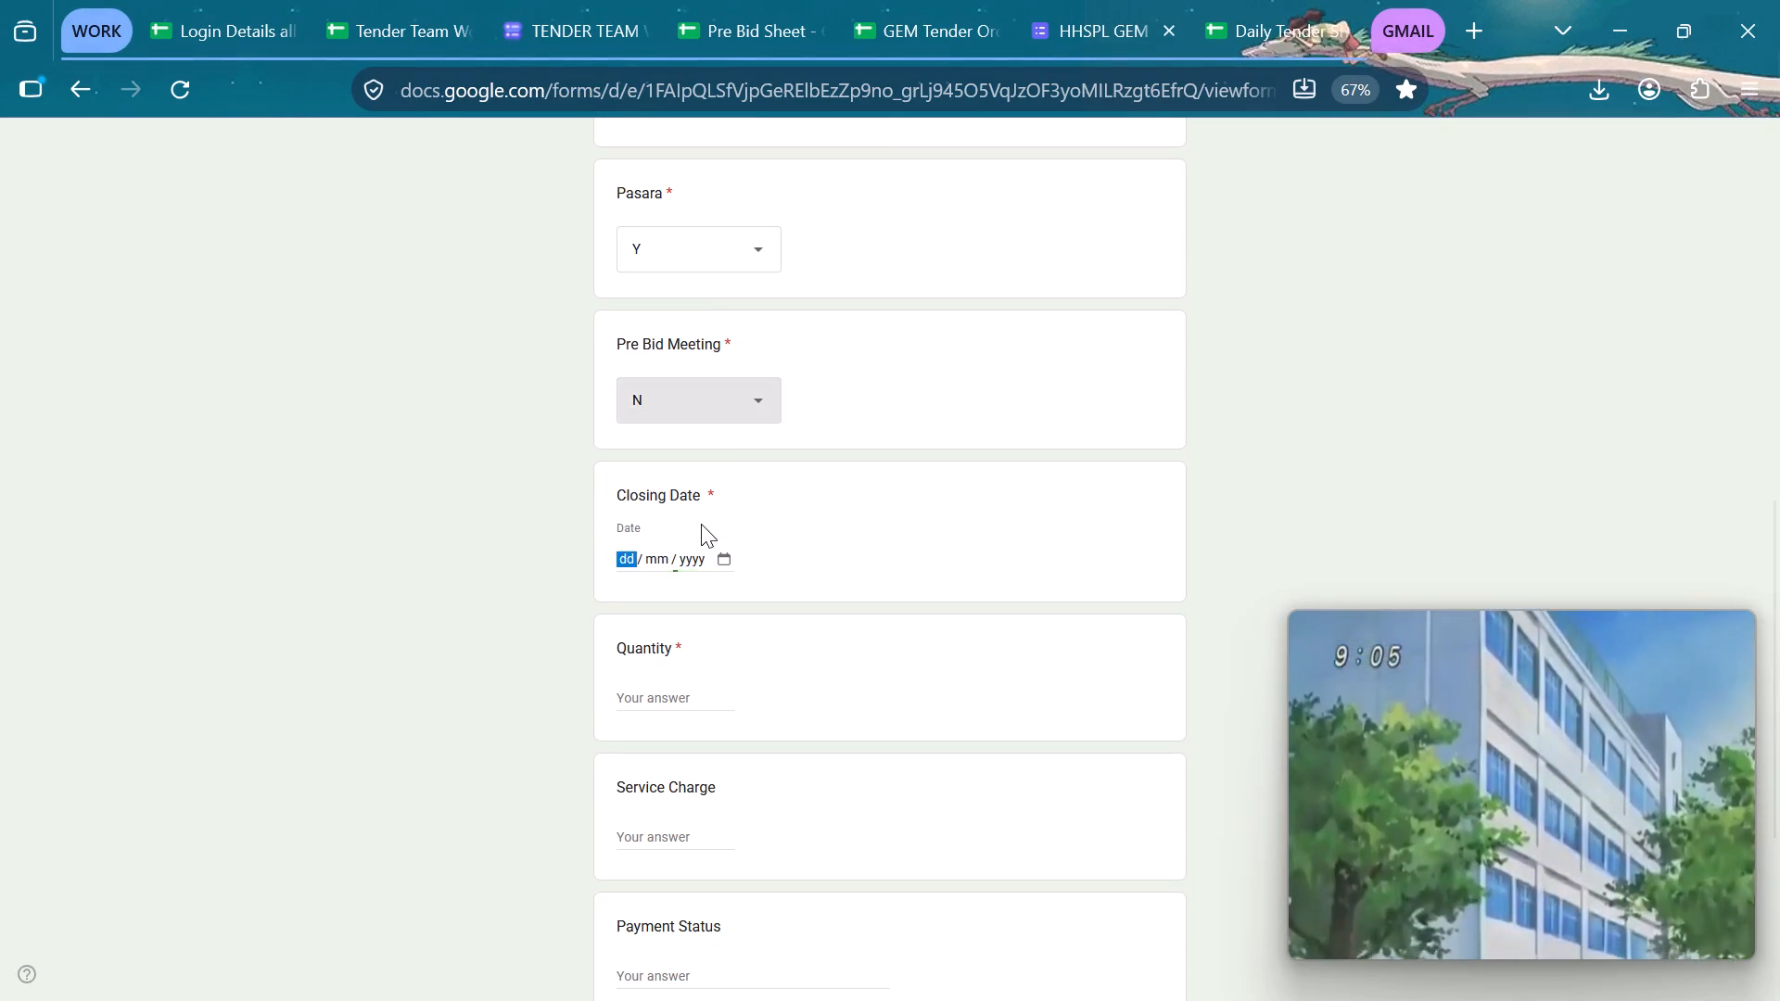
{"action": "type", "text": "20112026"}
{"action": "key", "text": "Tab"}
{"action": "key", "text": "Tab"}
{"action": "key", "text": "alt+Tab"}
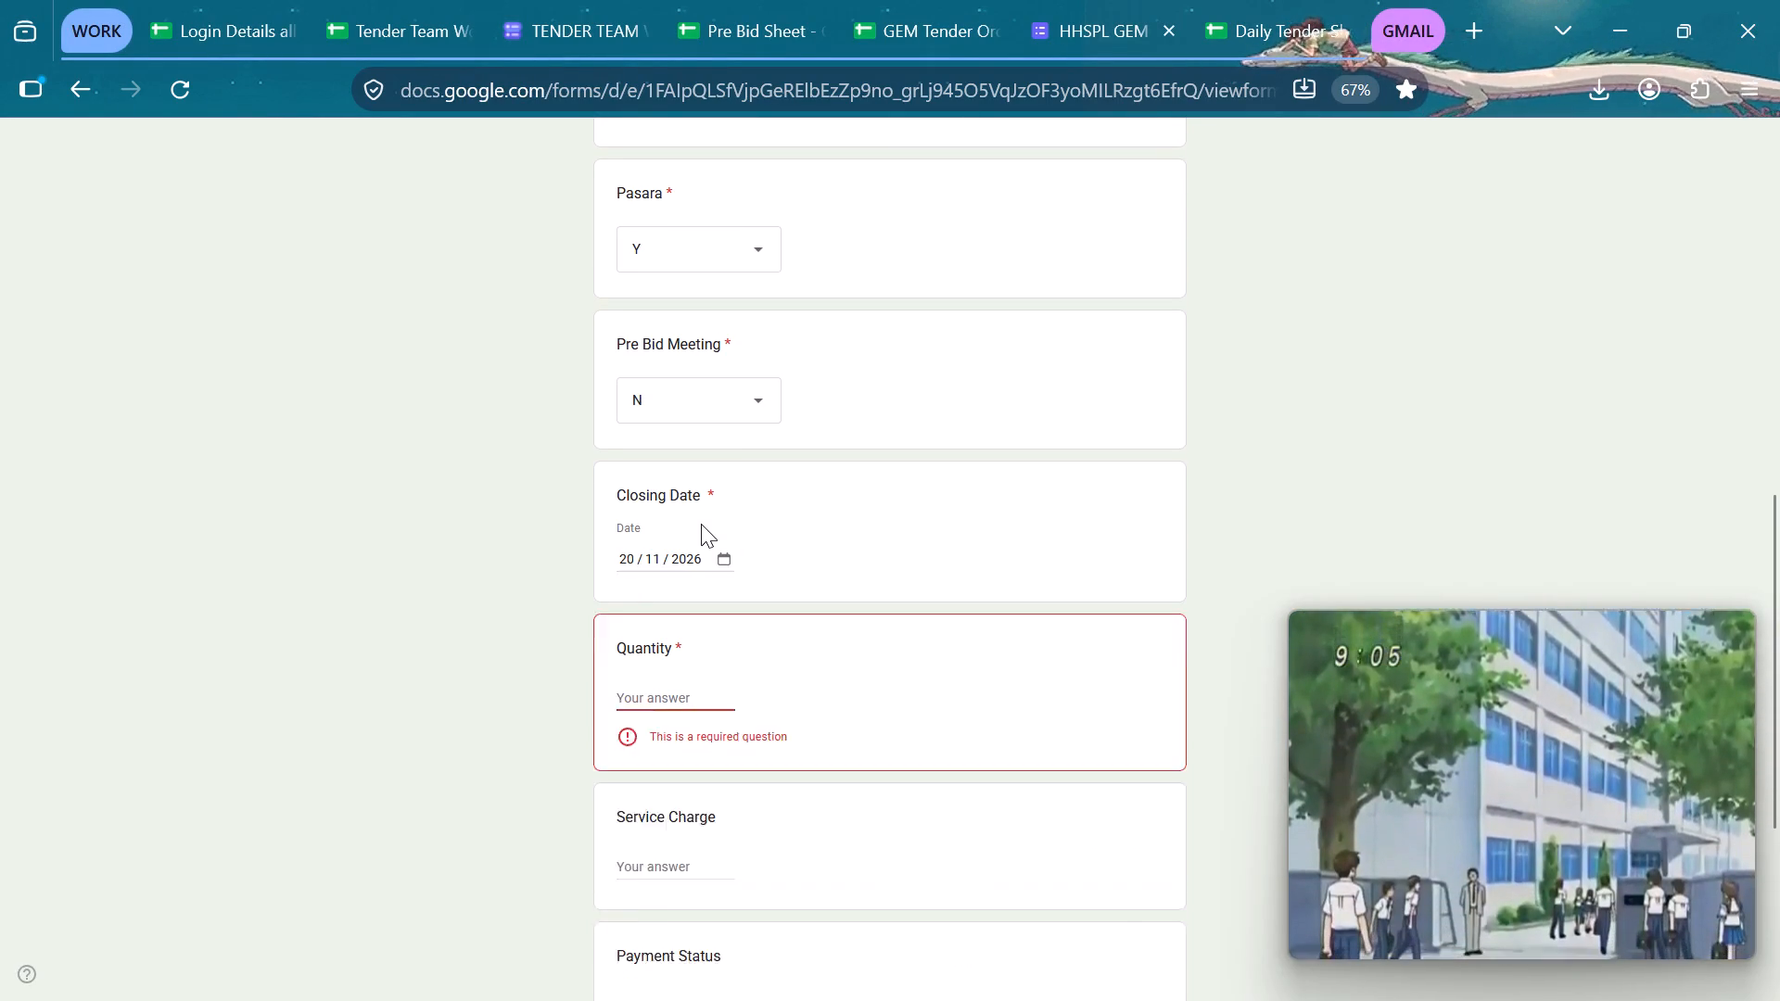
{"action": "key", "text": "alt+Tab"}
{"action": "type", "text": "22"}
Examine the bid GEM/2026/B/8245950 PDF for its eligibility requirements, payment terms and consignee details.
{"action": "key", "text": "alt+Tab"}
{"action": "left_click", "coordinate": [463, 0]}
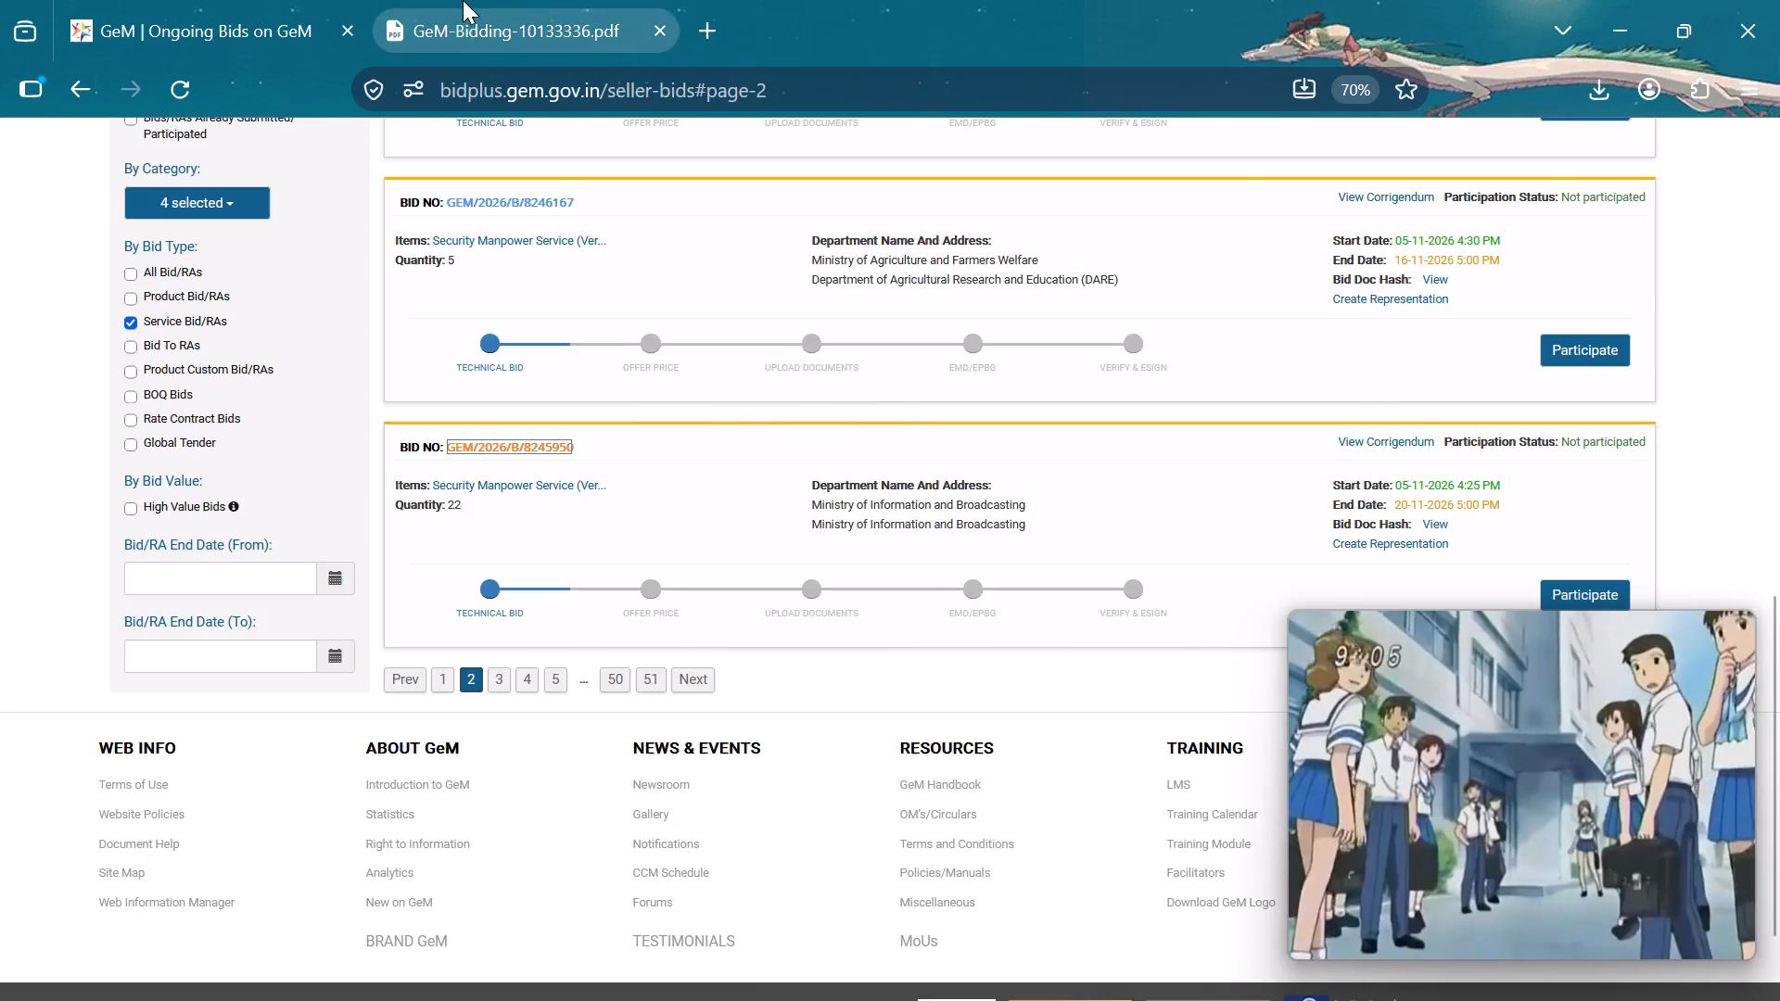
{"action": "scroll", "coordinate": [644, 335], "scroll_direction": "down", "scroll_amount": 4}
{"action": "scroll", "coordinate": [718, 494], "scroll_direction": "up", "scroll_amount": 1}
{"action": "scroll", "coordinate": [718, 494], "scroll_direction": "down", "scroll_amount": 1}
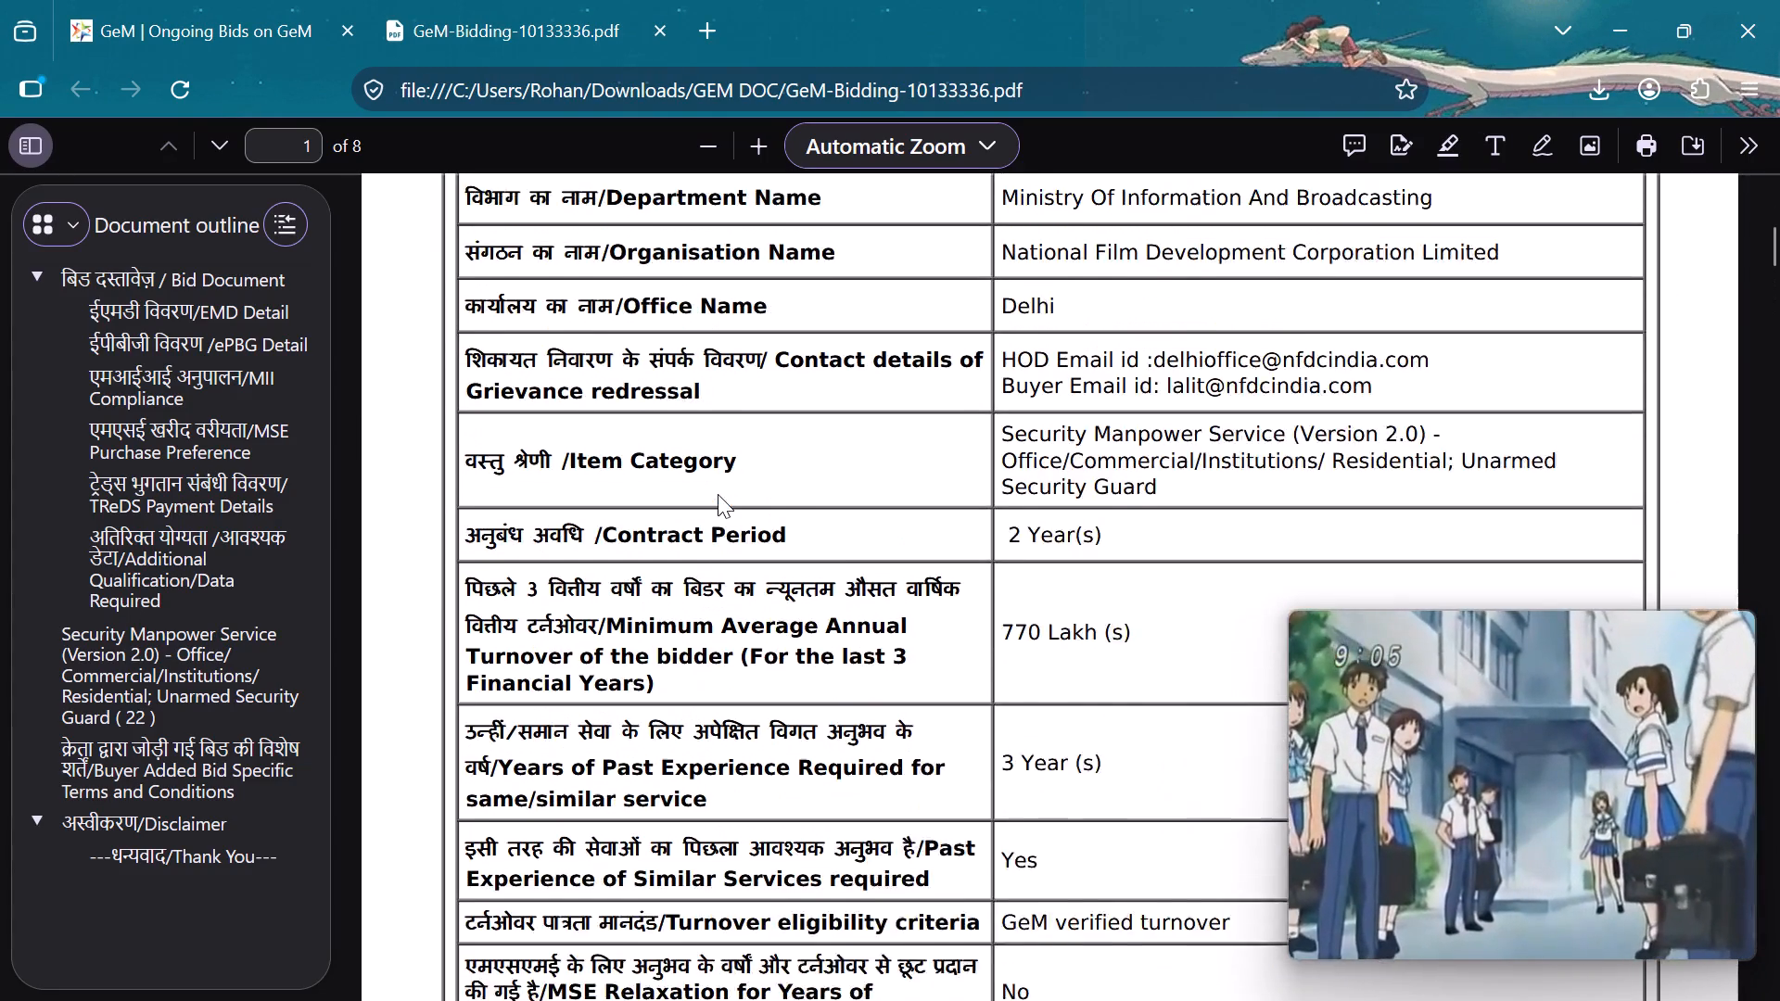
{"action": "scroll", "coordinate": [718, 494], "scroll_direction": "down", "scroll_amount": 1}
{"action": "scroll", "coordinate": [961, 569], "scroll_direction": "down", "scroll_amount": 14}
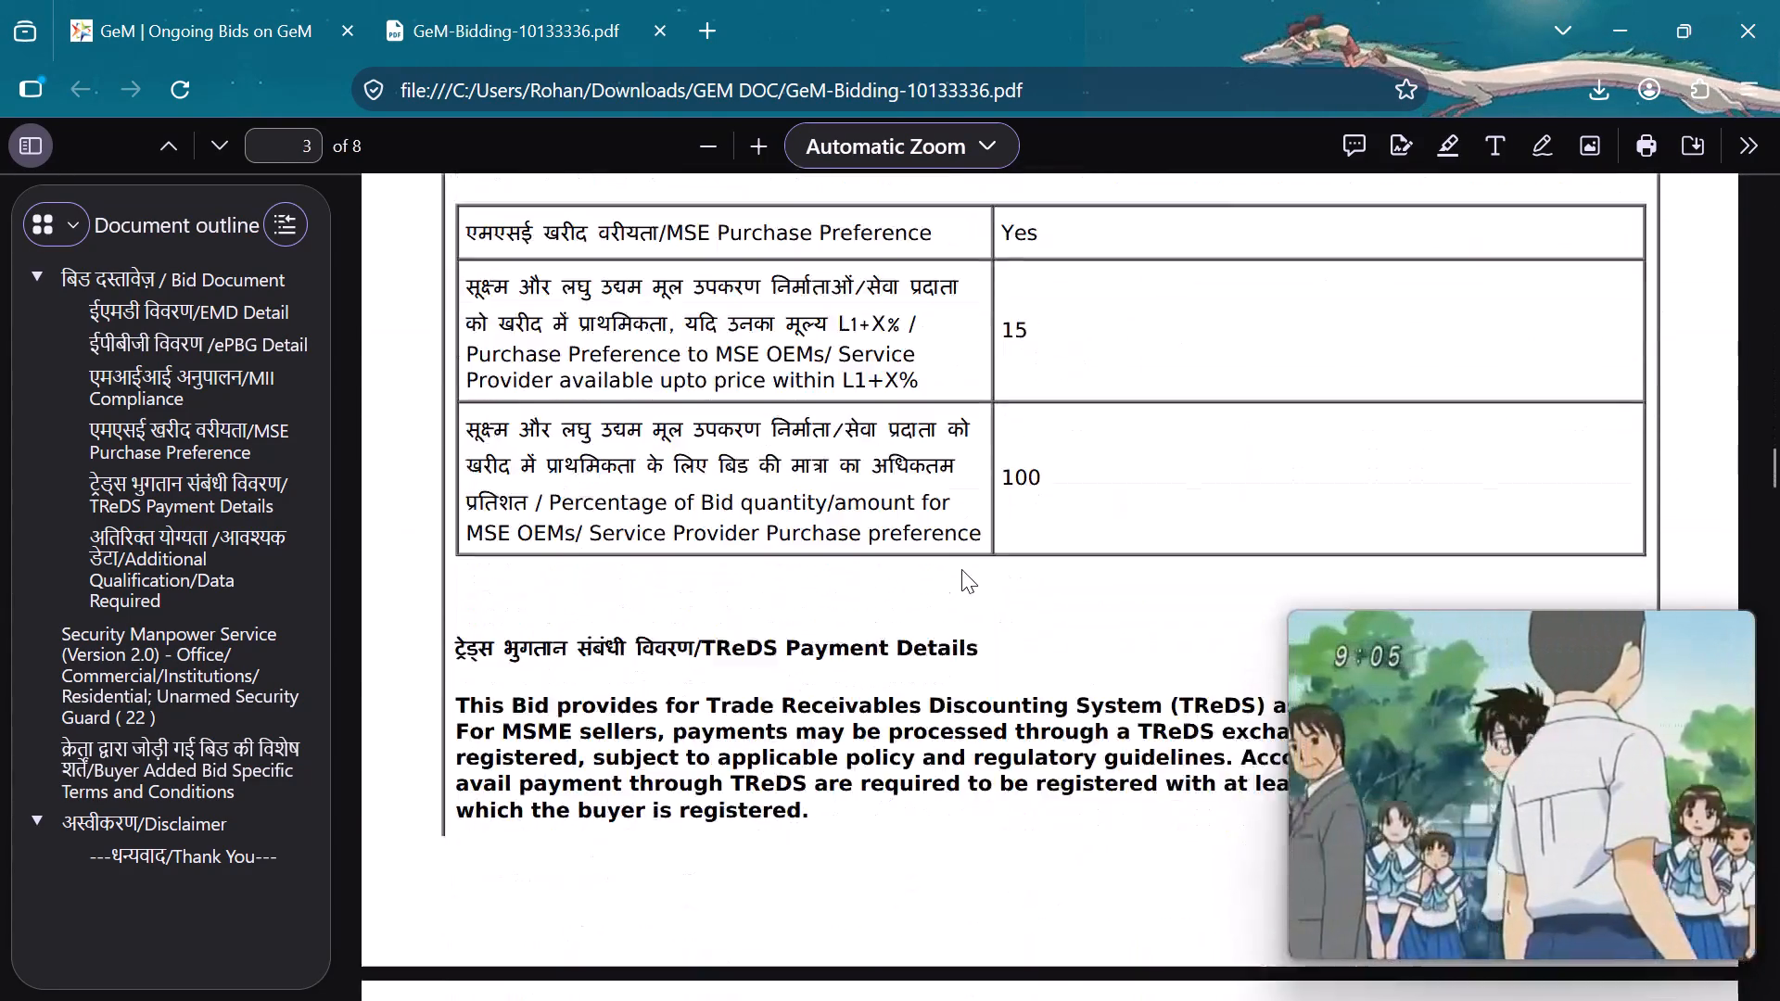
{"action": "scroll", "coordinate": [961, 569], "scroll_direction": "down", "scroll_amount": 20}
{"action": "scroll", "coordinate": [961, 569], "scroll_direction": "down", "scroll_amount": 5}
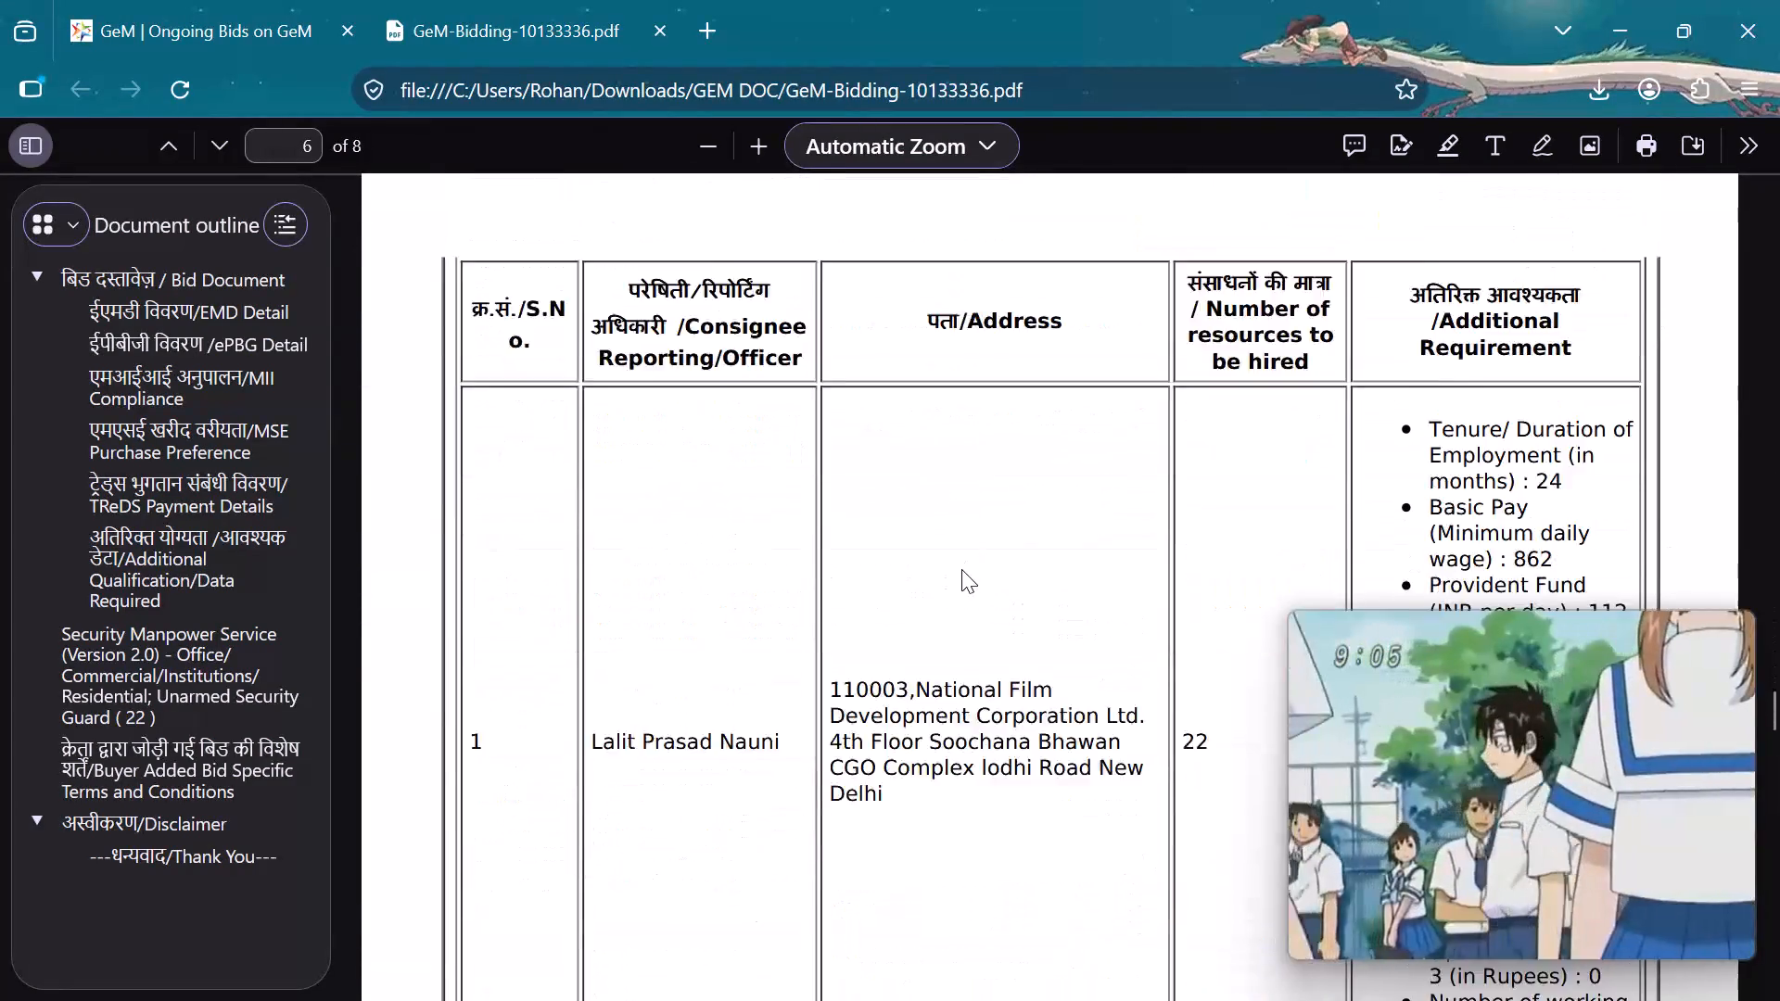
{"action": "scroll", "coordinate": [961, 569], "scroll_direction": "down", "scroll_amount": 4}
{"action": "left_click", "coordinate": [190, 0]}
Submit the HHSPL GEM Tender form response for GEM/2026/B/8245950 and close its bid PDF.
{"action": "key", "text": "alt+Tab"}
{"action": "scroll", "coordinate": [749, 758], "scroll_direction": "down", "scroll_amount": 7}
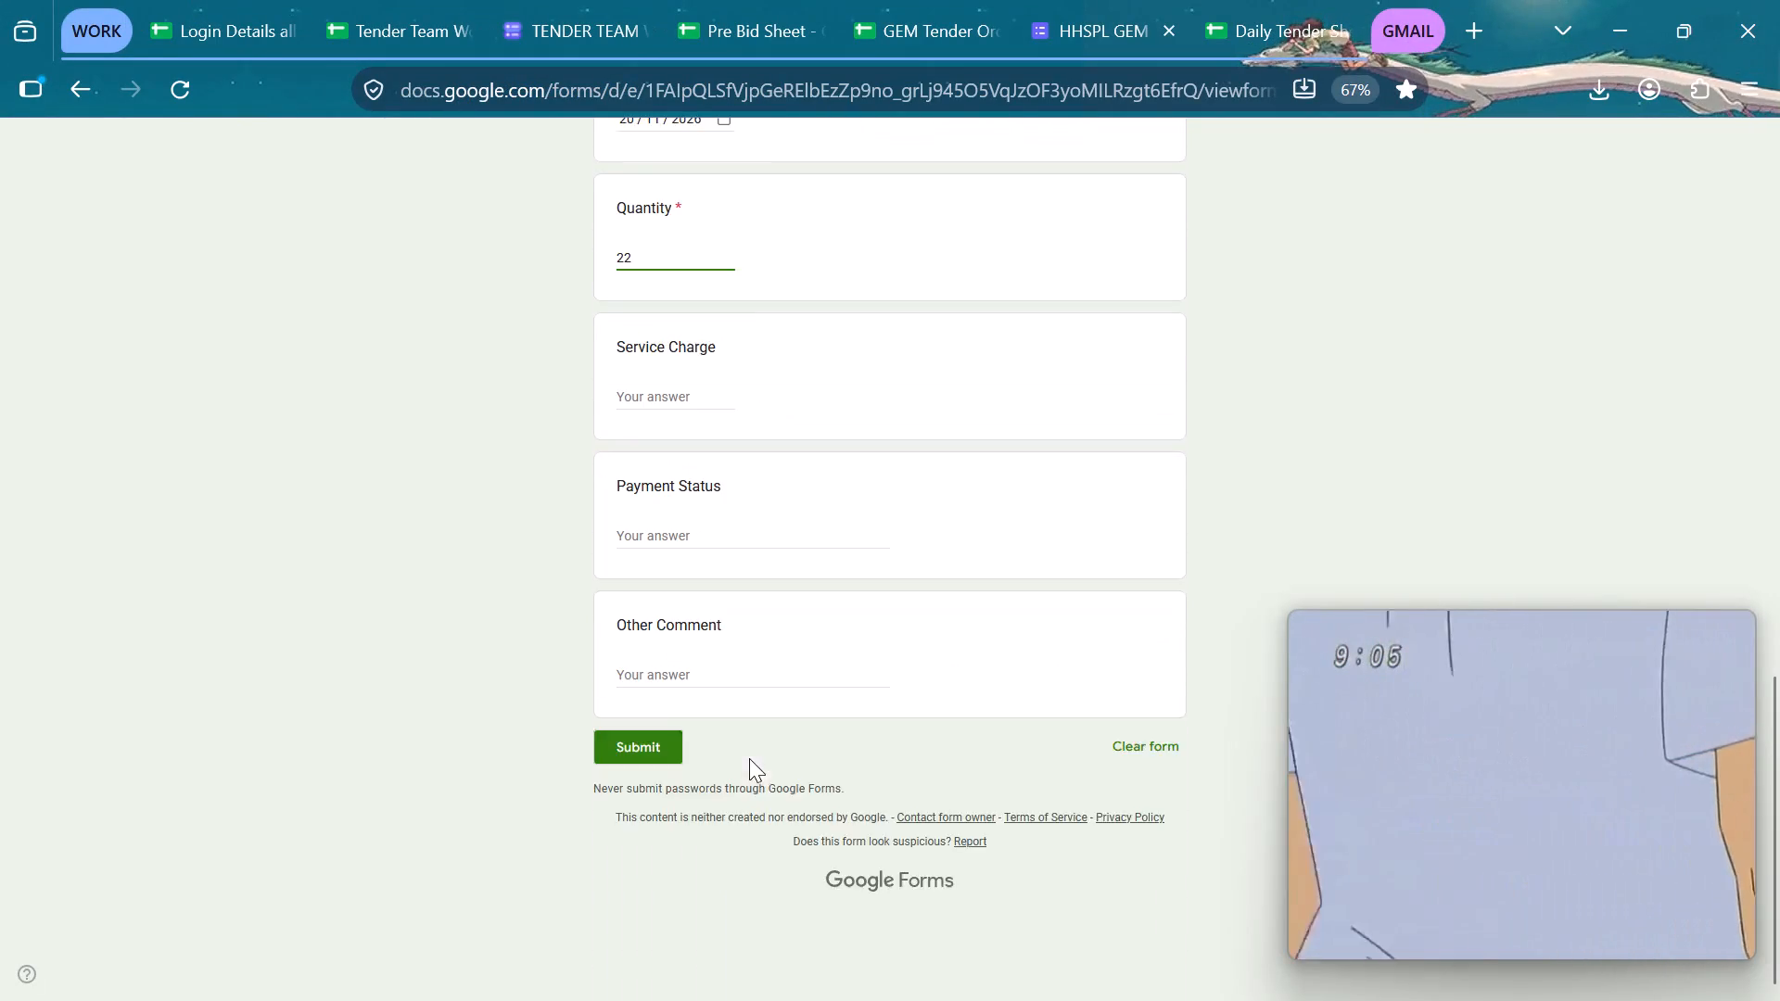
{"action": "left_click", "coordinate": [643, 817]}
{"action": "key", "text": "alt+Tab"}
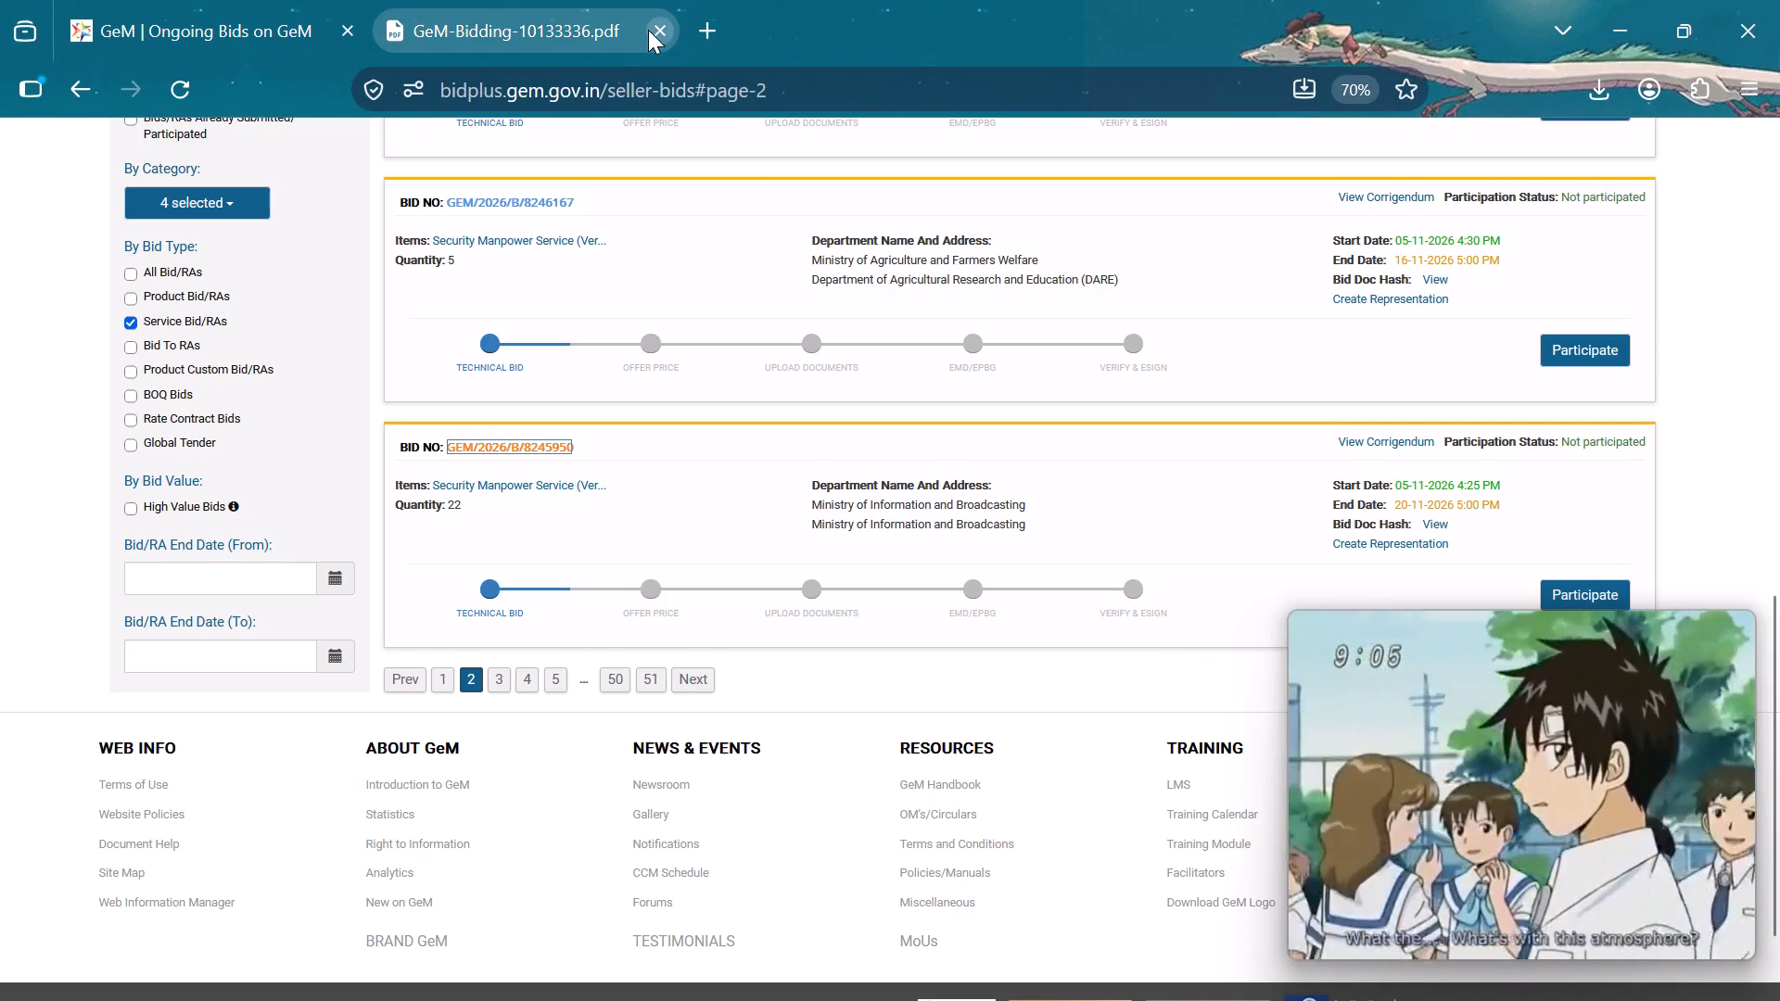
{"action": "left_click", "coordinate": [648, 30]}
Look over the bids on page 2 and page 1 of the list for suitable quantities and departments.
{"action": "scroll", "coordinate": [637, 432], "scroll_direction": "up", "scroll_amount": 4}
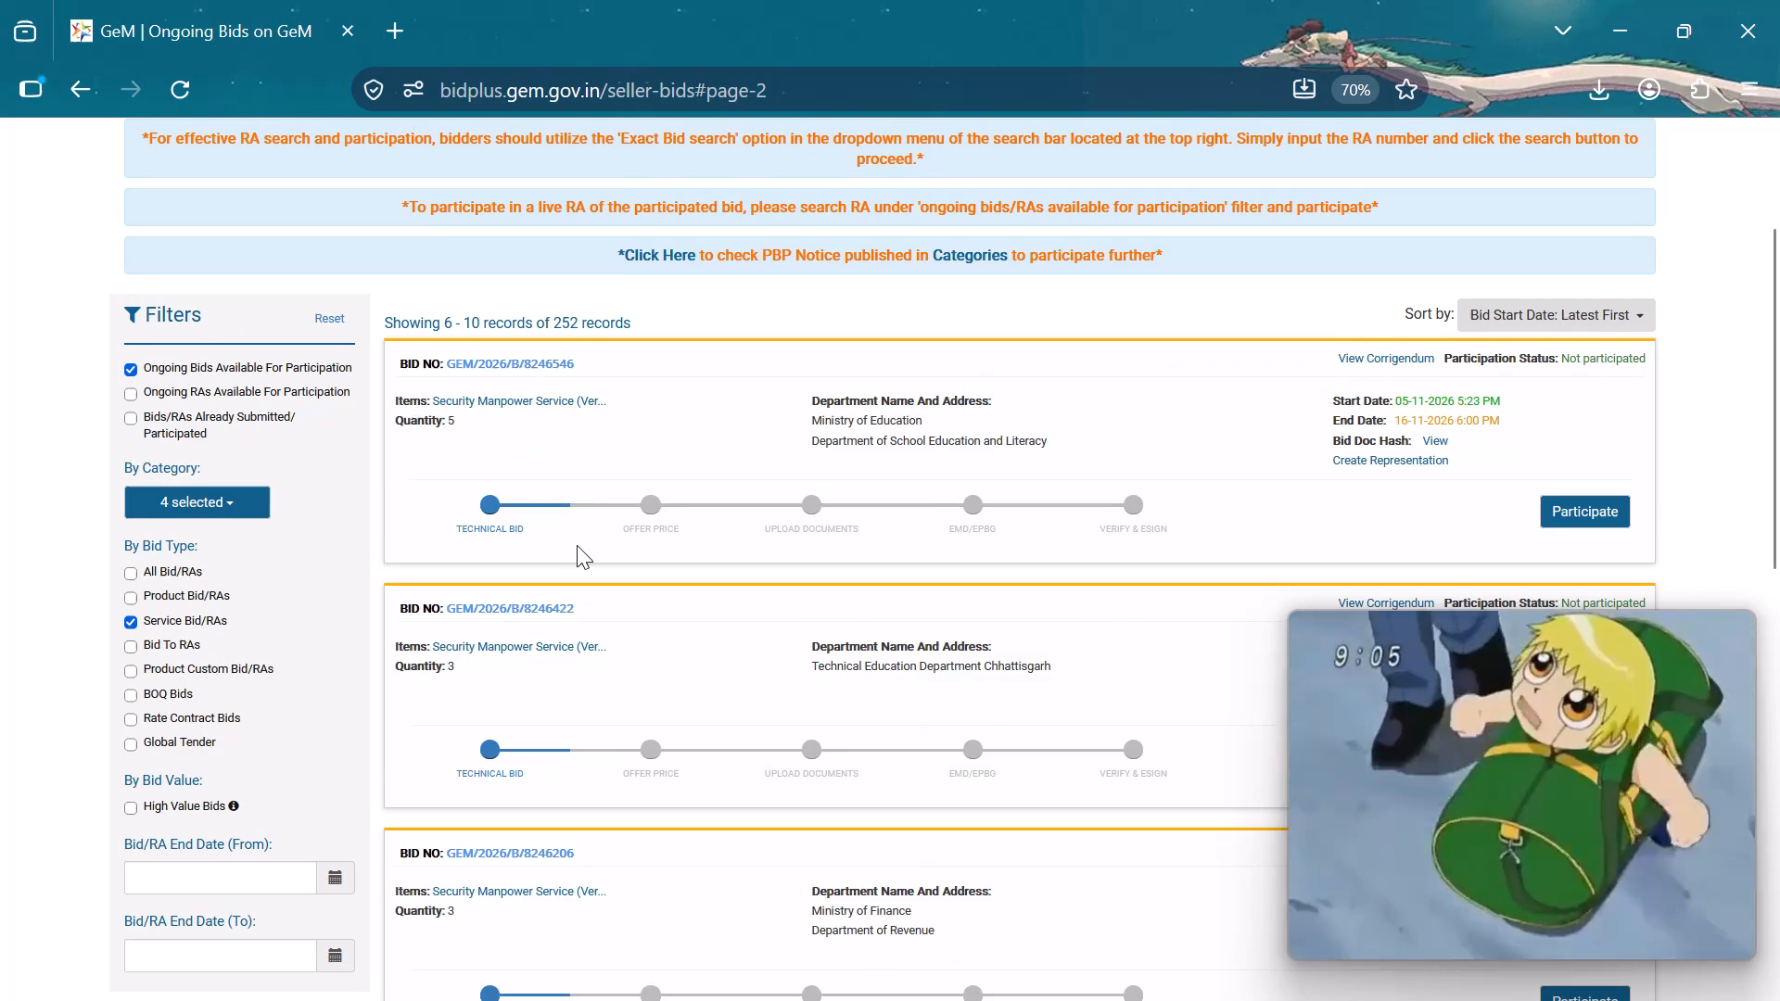
{"action": "scroll", "coordinate": [577, 545], "scroll_direction": "down", "scroll_amount": 6}
{"action": "left_click", "coordinate": [446, 563]}
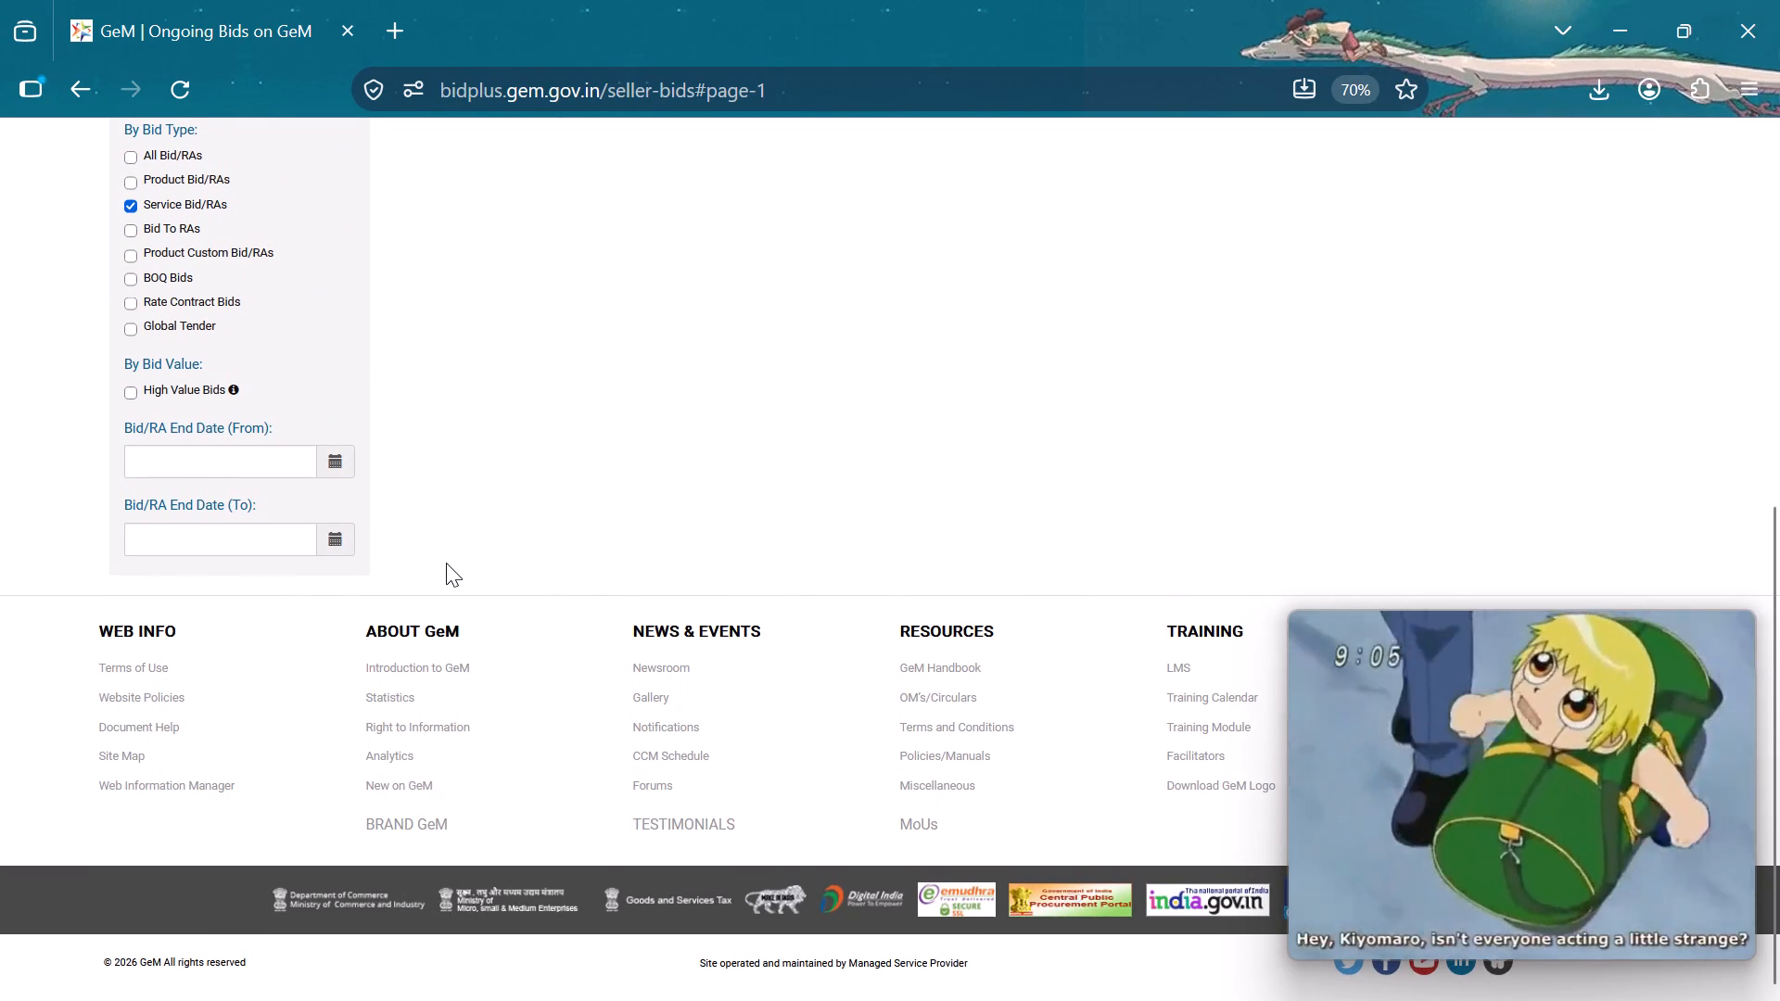
{"action": "scroll", "coordinate": [581, 669], "scroll_direction": "down", "scroll_amount": 2}
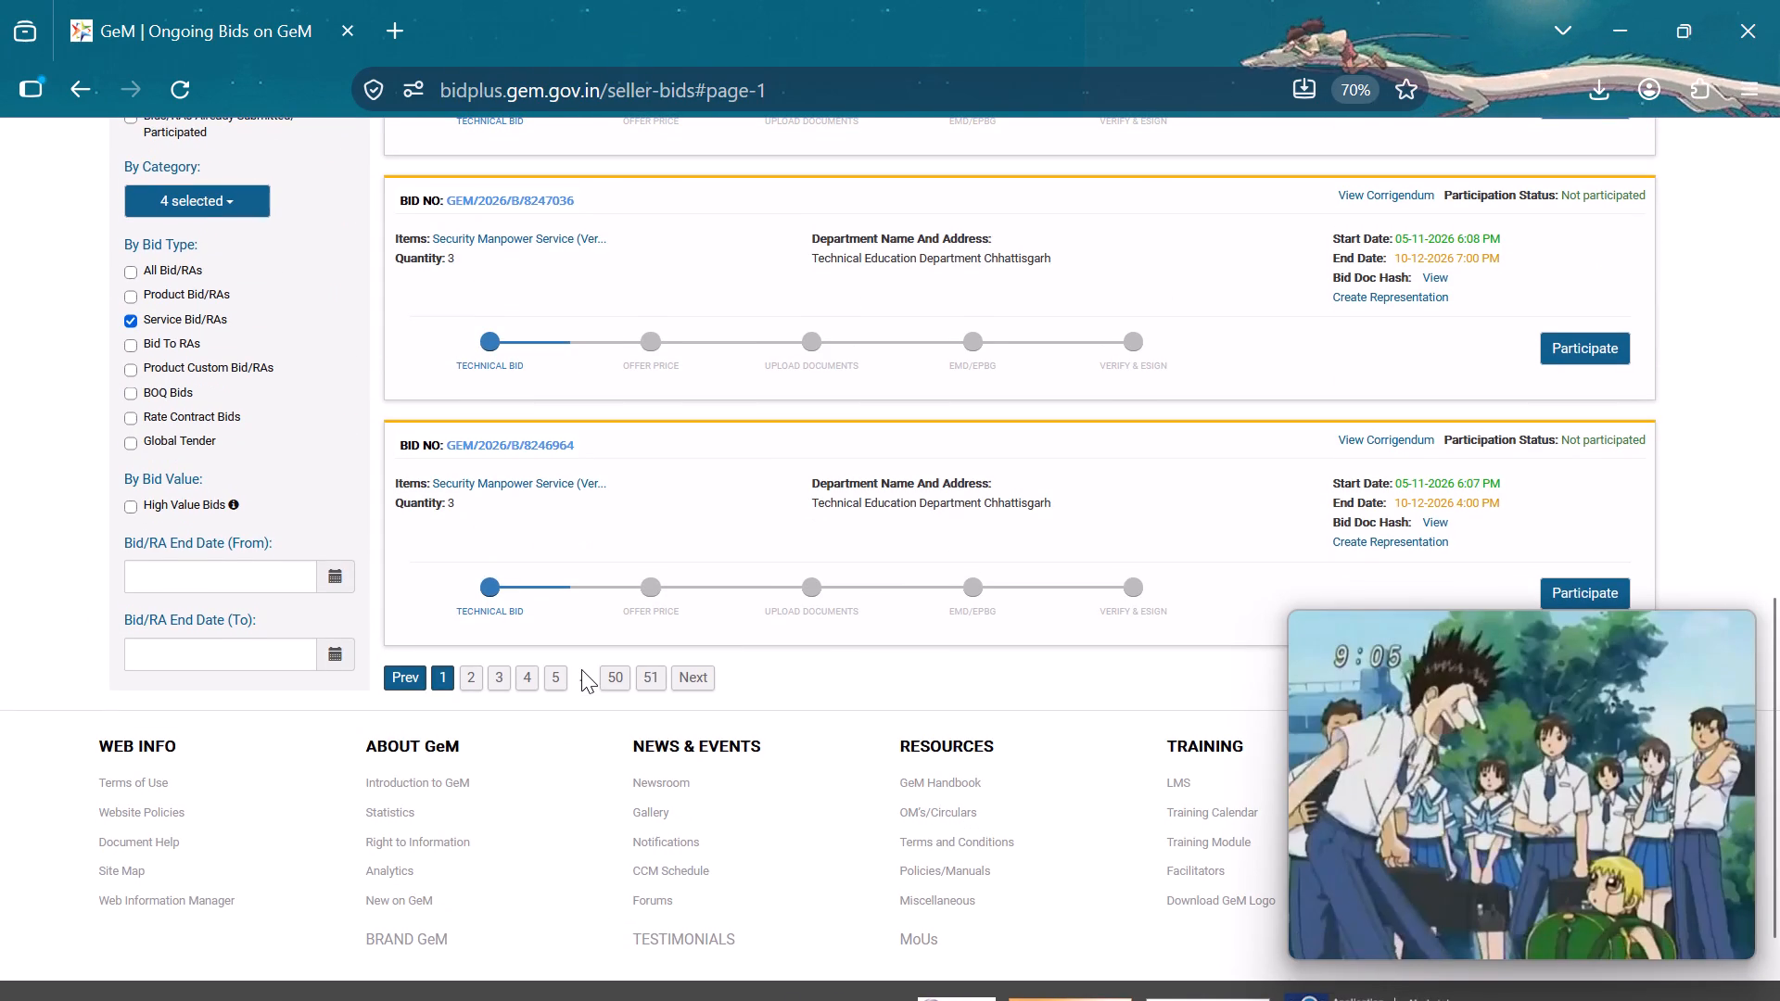
{"action": "scroll", "coordinate": [581, 669], "scroll_direction": "up", "scroll_amount": 3}
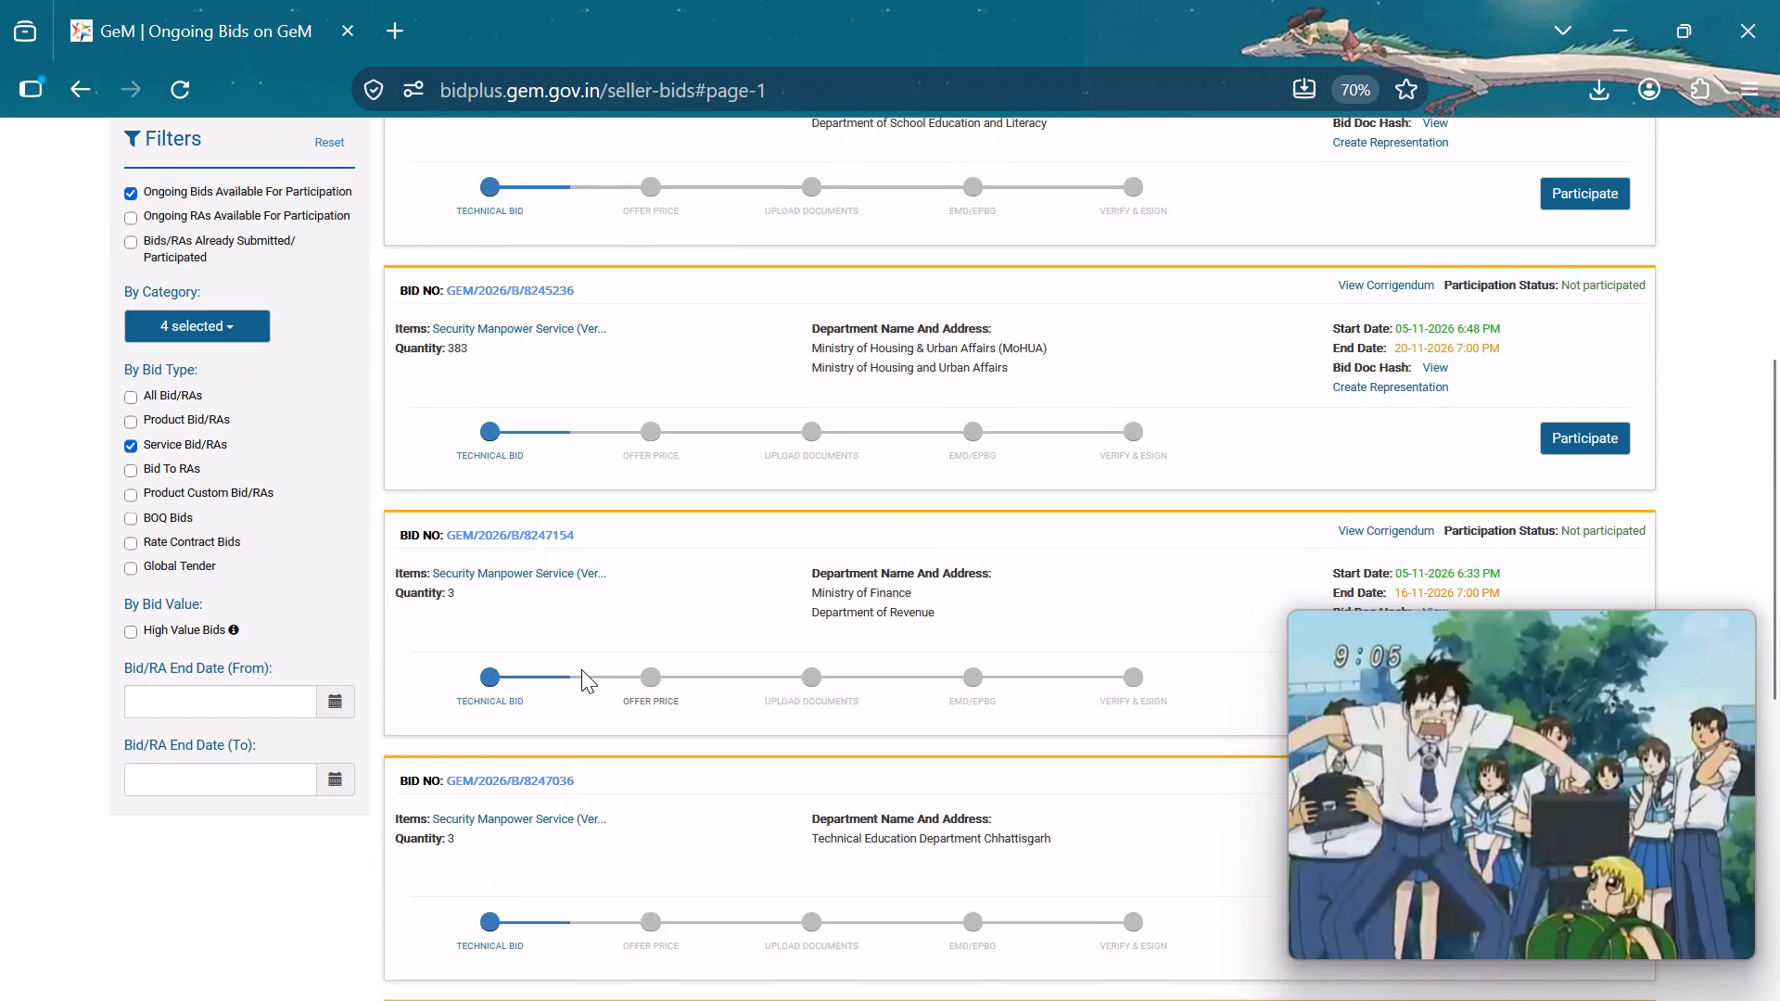
{"action": "scroll", "coordinate": [581, 669], "scroll_direction": "up", "scroll_amount": 1}
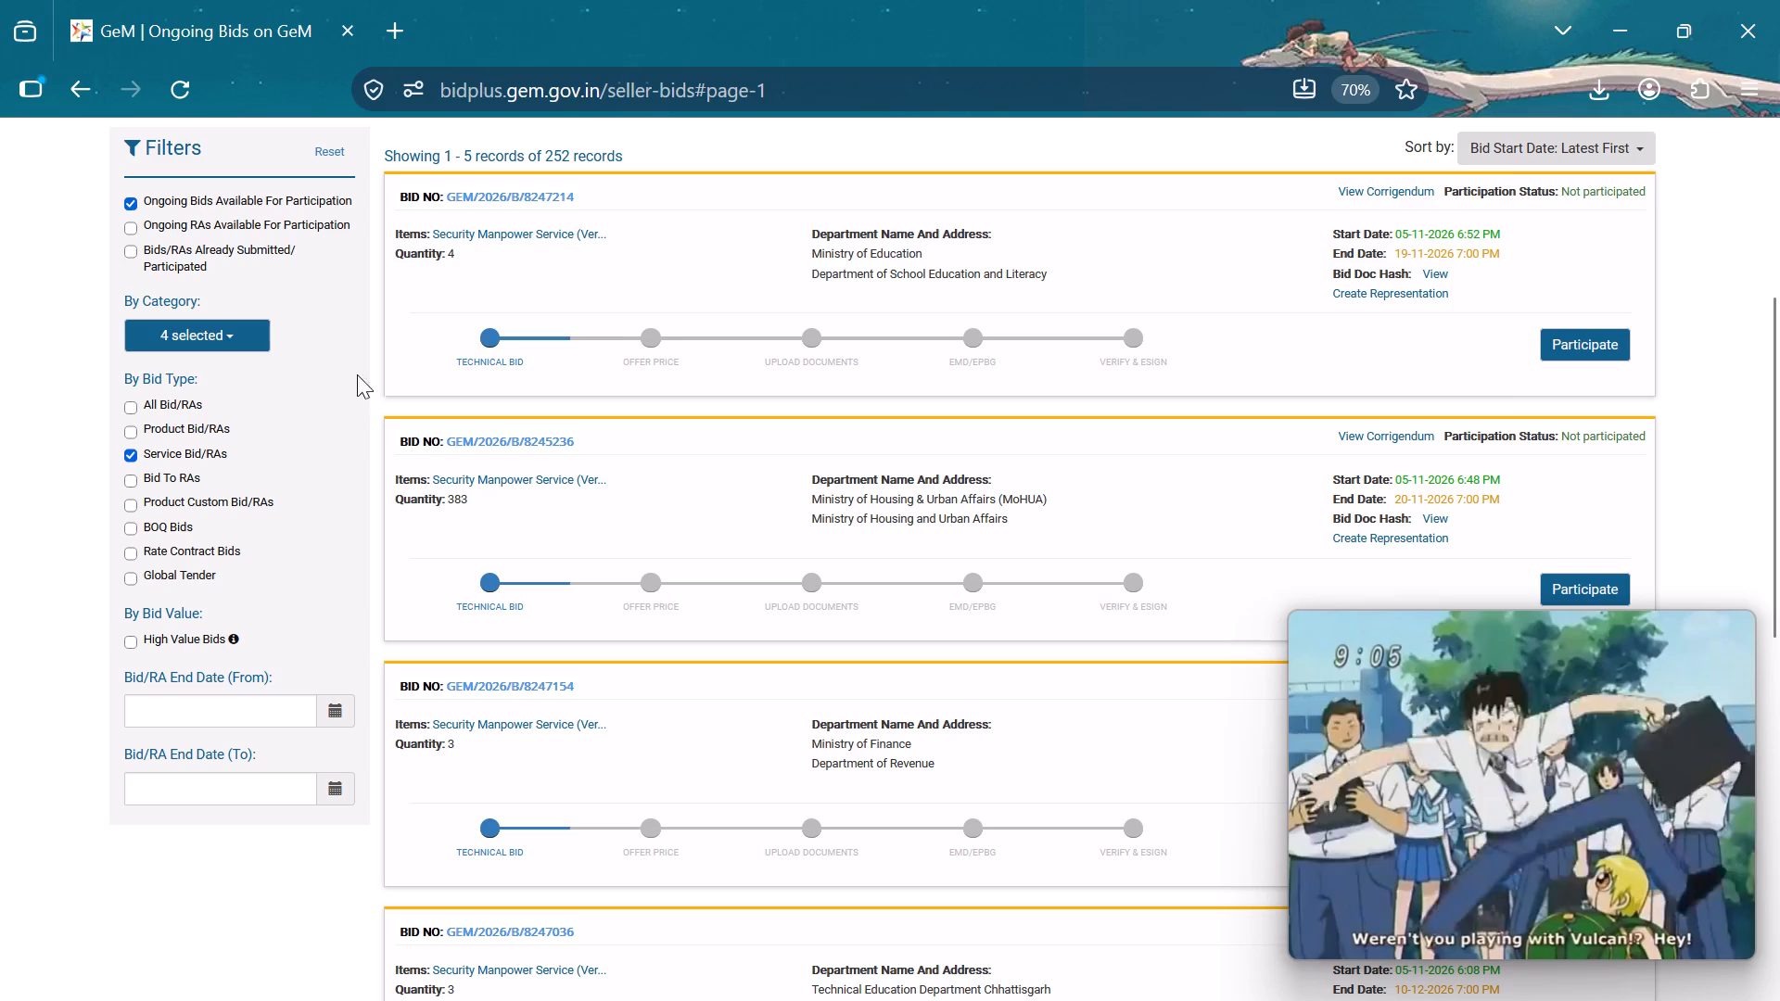
In the category filter, replace Hiring Of Multimedia Creative with first-column Manpower Outsourcing Services, Hiring Of Professionals, Healthcare Resource Outsourcing and Facility Management Service.
{"action": "left_click", "coordinate": [234, 331]}
{"action": "left_click", "coordinate": [253, 360]}
{"action": "scroll", "coordinate": [253, 360], "scroll_direction": "up", "scroll_amount": 1}
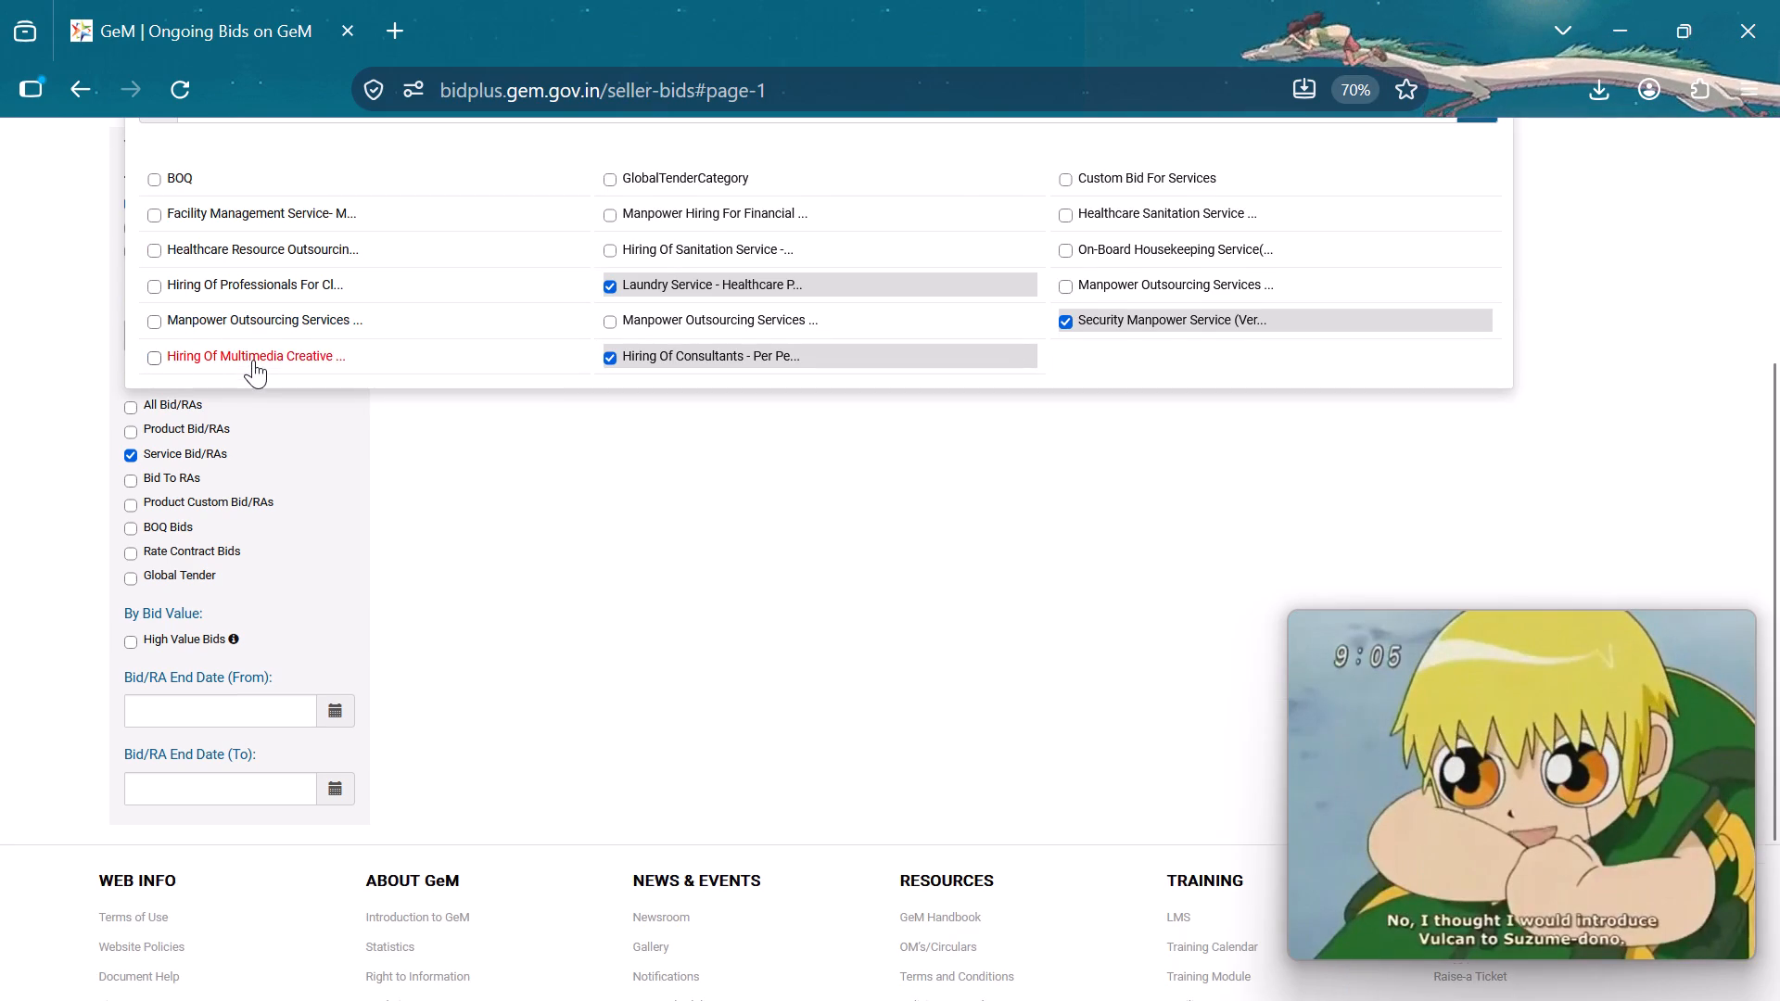
{"action": "scroll", "coordinate": [253, 360], "scroll_direction": "up", "scroll_amount": 1}
{"action": "left_click", "coordinate": [257, 525]}
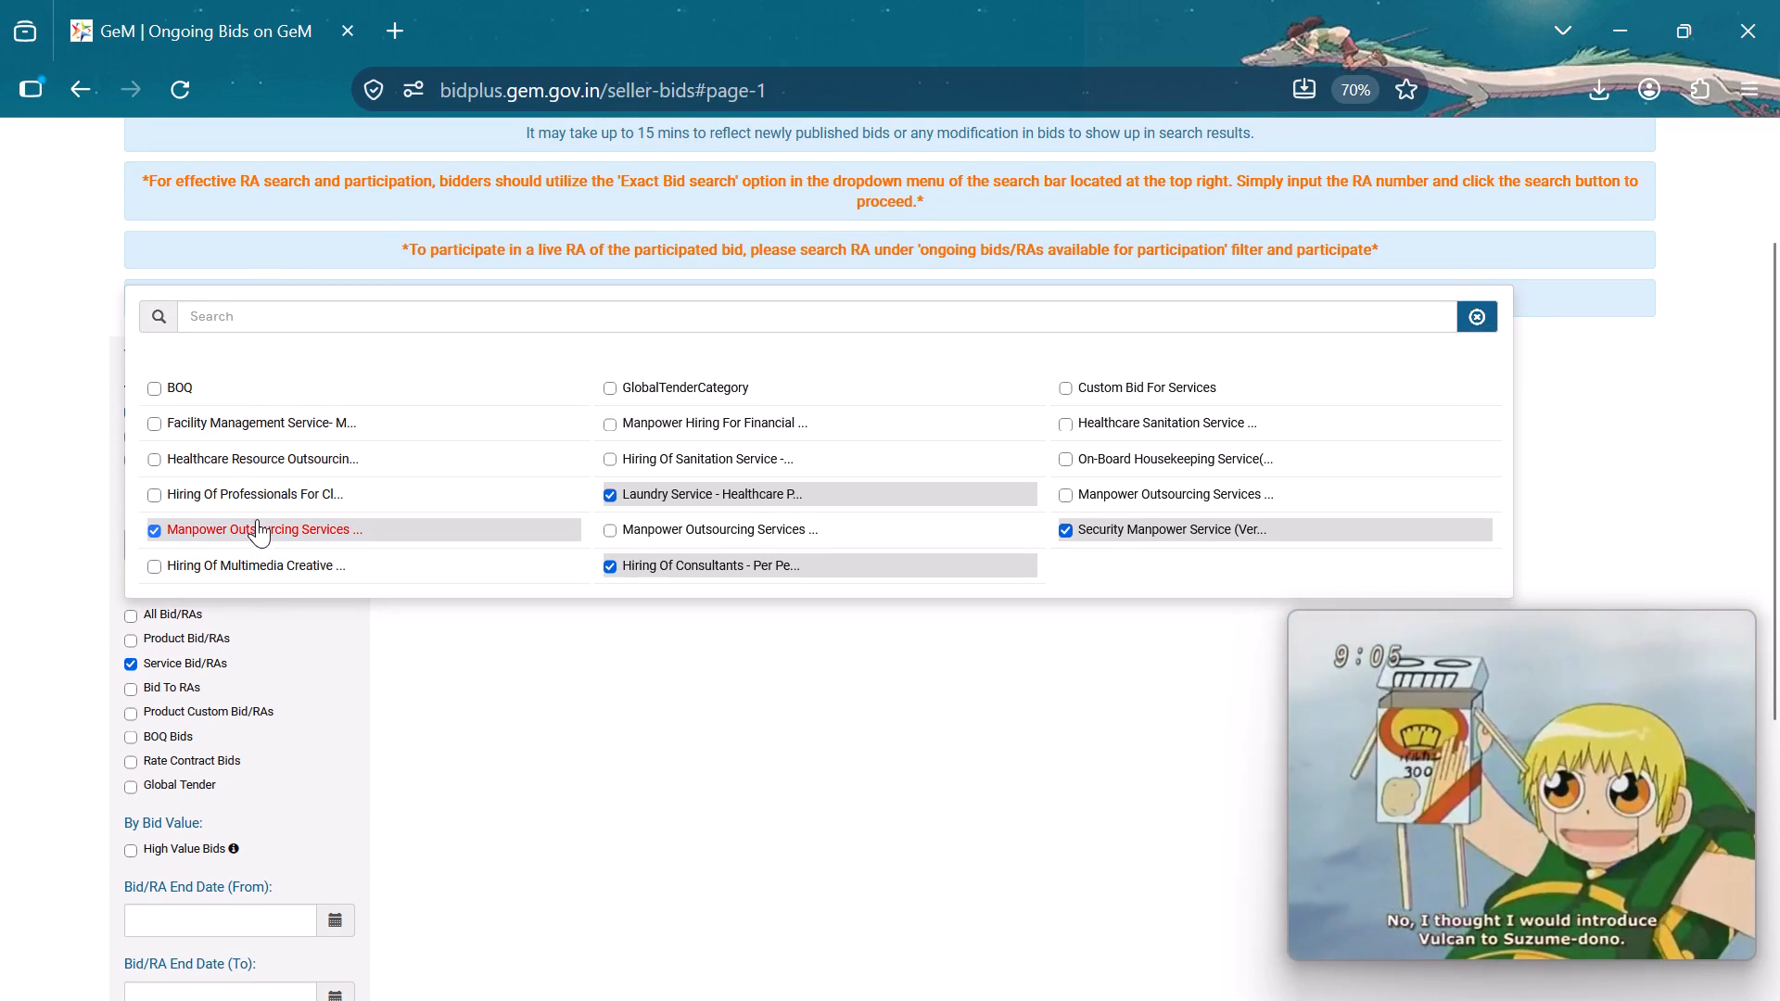
{"action": "left_click", "coordinate": [257, 499]}
{"action": "left_click", "coordinate": [259, 457]}
{"action": "left_click", "coordinate": [263, 424]}
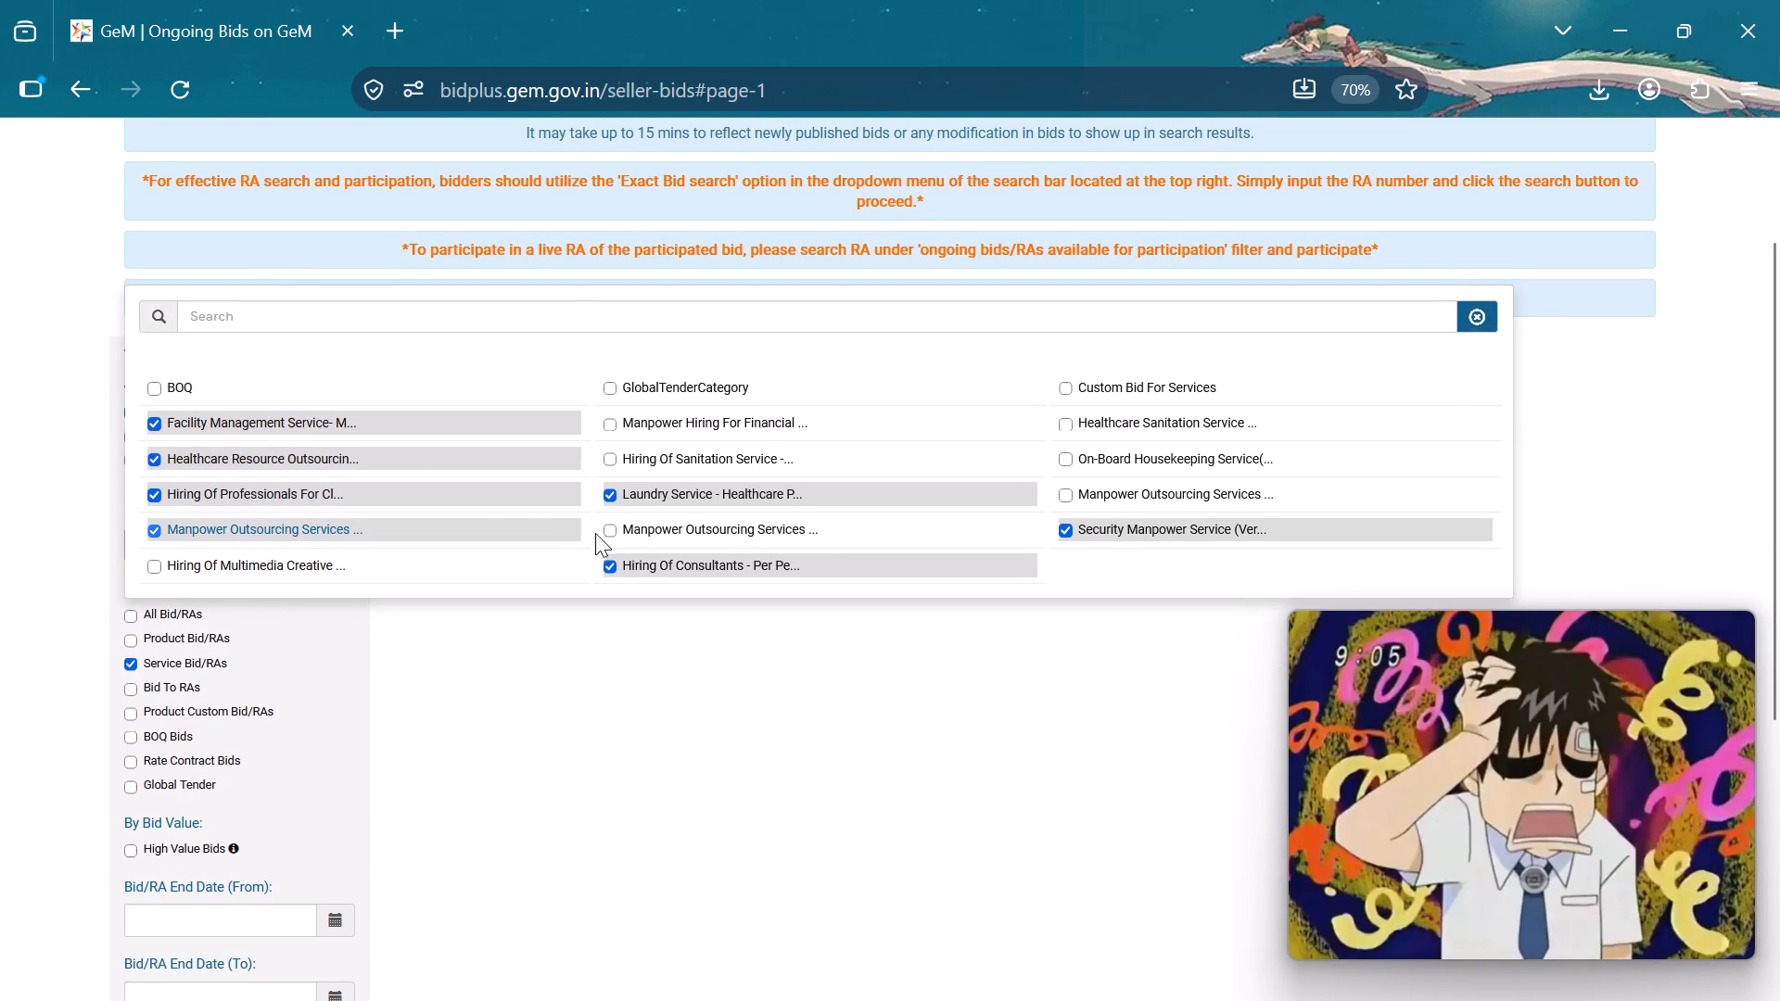
Replace Hiring Of Consultants and Laundry Service with the second-column Manpower Outsourcing Services, Hiring Of Sanitation Service and Manpower Hiring For Financial categories.
{"action": "left_click", "coordinate": [630, 555]}
{"action": "left_click", "coordinate": [633, 527]}
{"action": "left_click", "coordinate": [639, 490]}
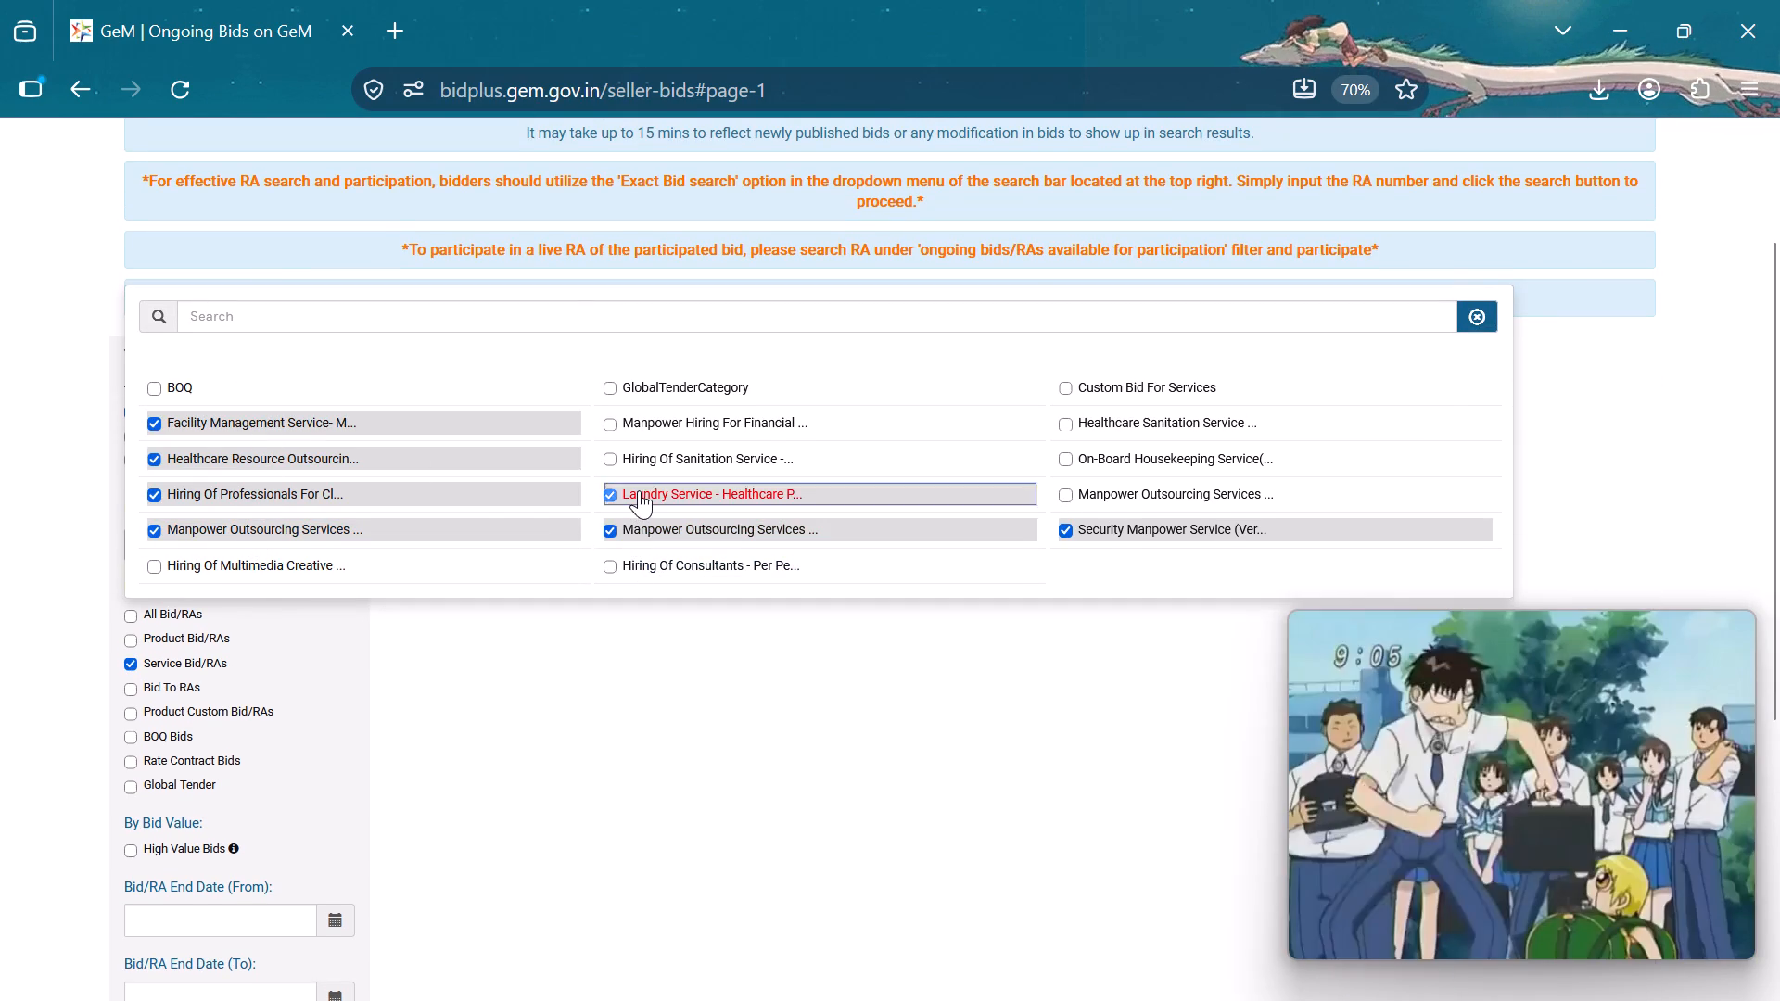
{"action": "left_click", "coordinate": [643, 465]}
{"action": "left_click", "coordinate": [647, 430]}
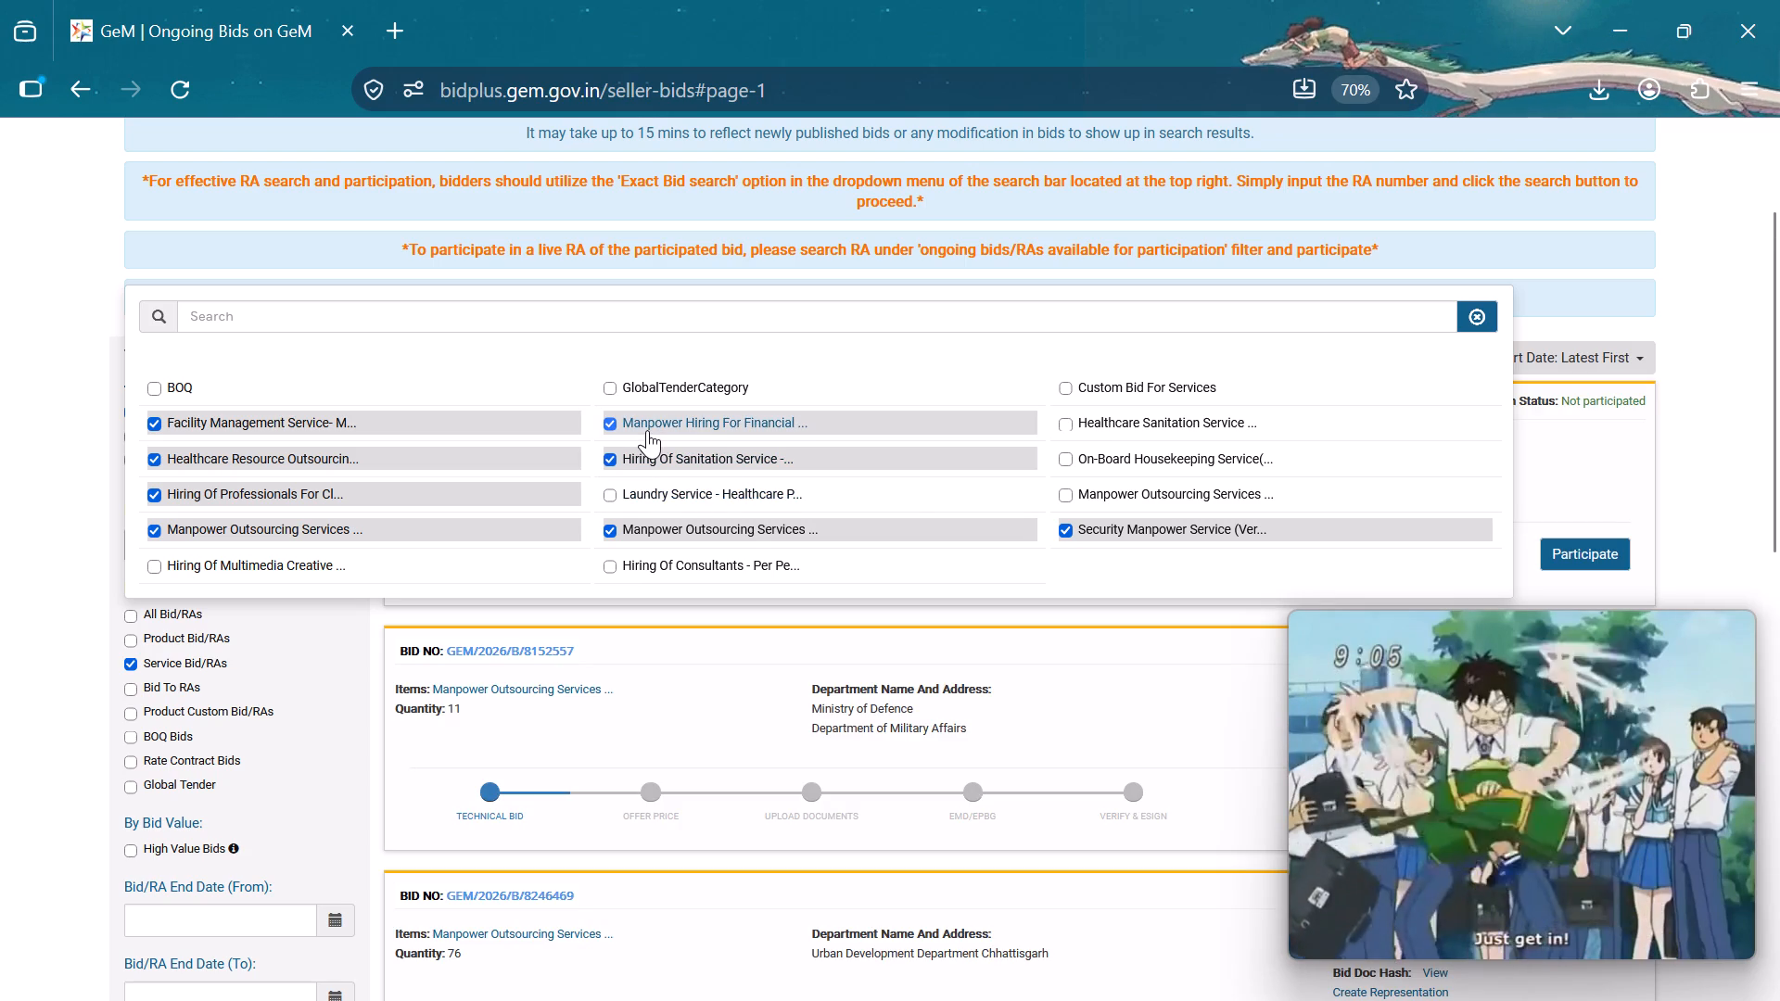
Replace Security Manpower Service with the third-column Manpower Outsourcing Services, On-Board Housekeeping Service and Healthcare Sanitation Service categories, and close the category list.
{"action": "left_click", "coordinate": [1081, 517]}
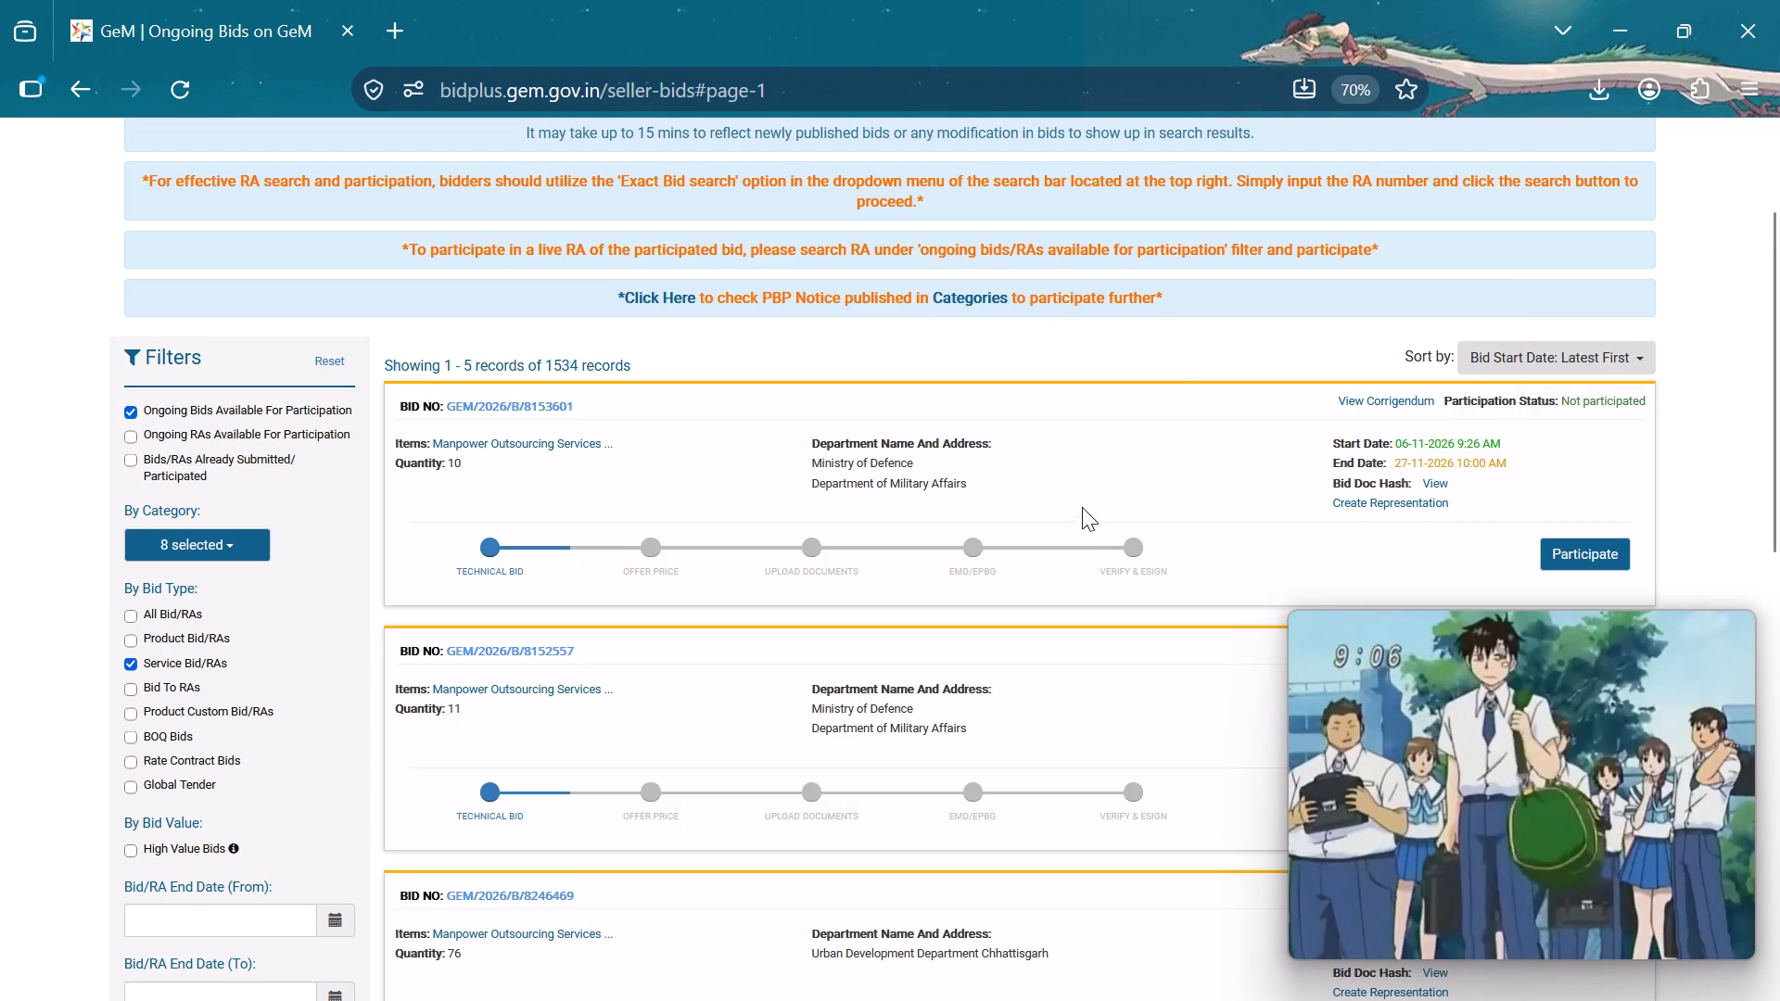
{"action": "left_click", "coordinate": [158, 555]}
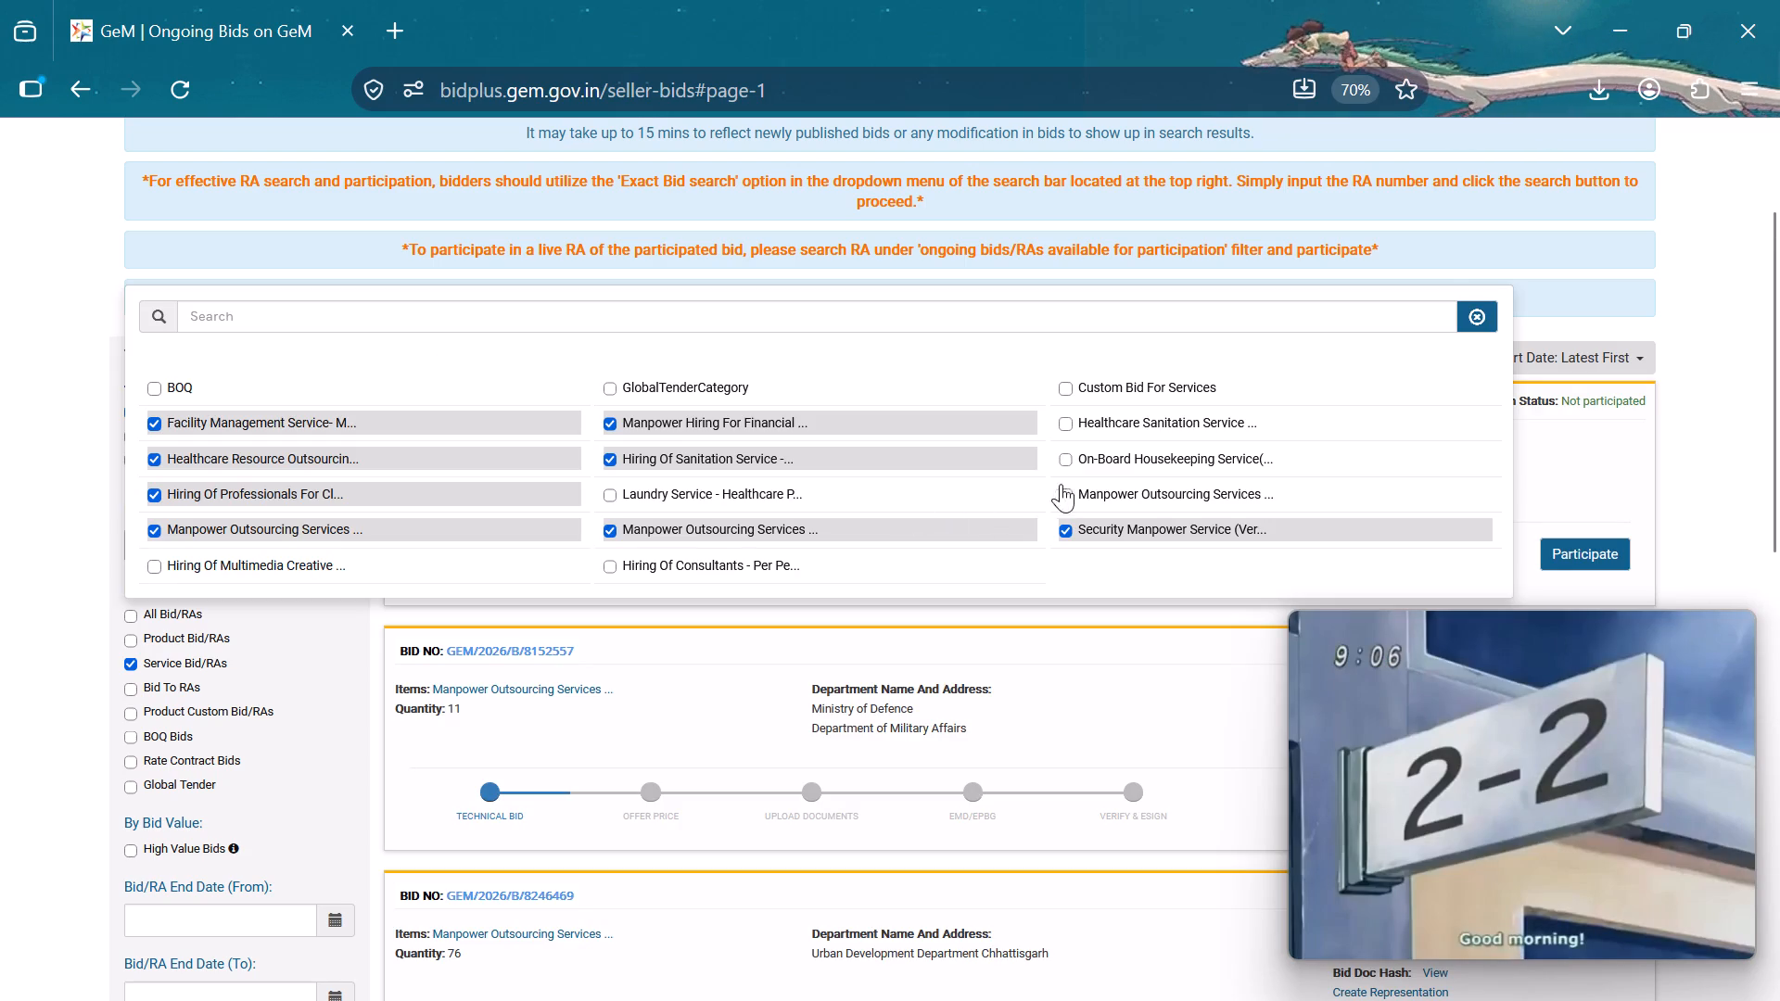
{"action": "left_click", "coordinate": [1075, 489]}
{"action": "left_click", "coordinate": [1076, 468]}
{"action": "left_click", "coordinate": [1089, 525]}
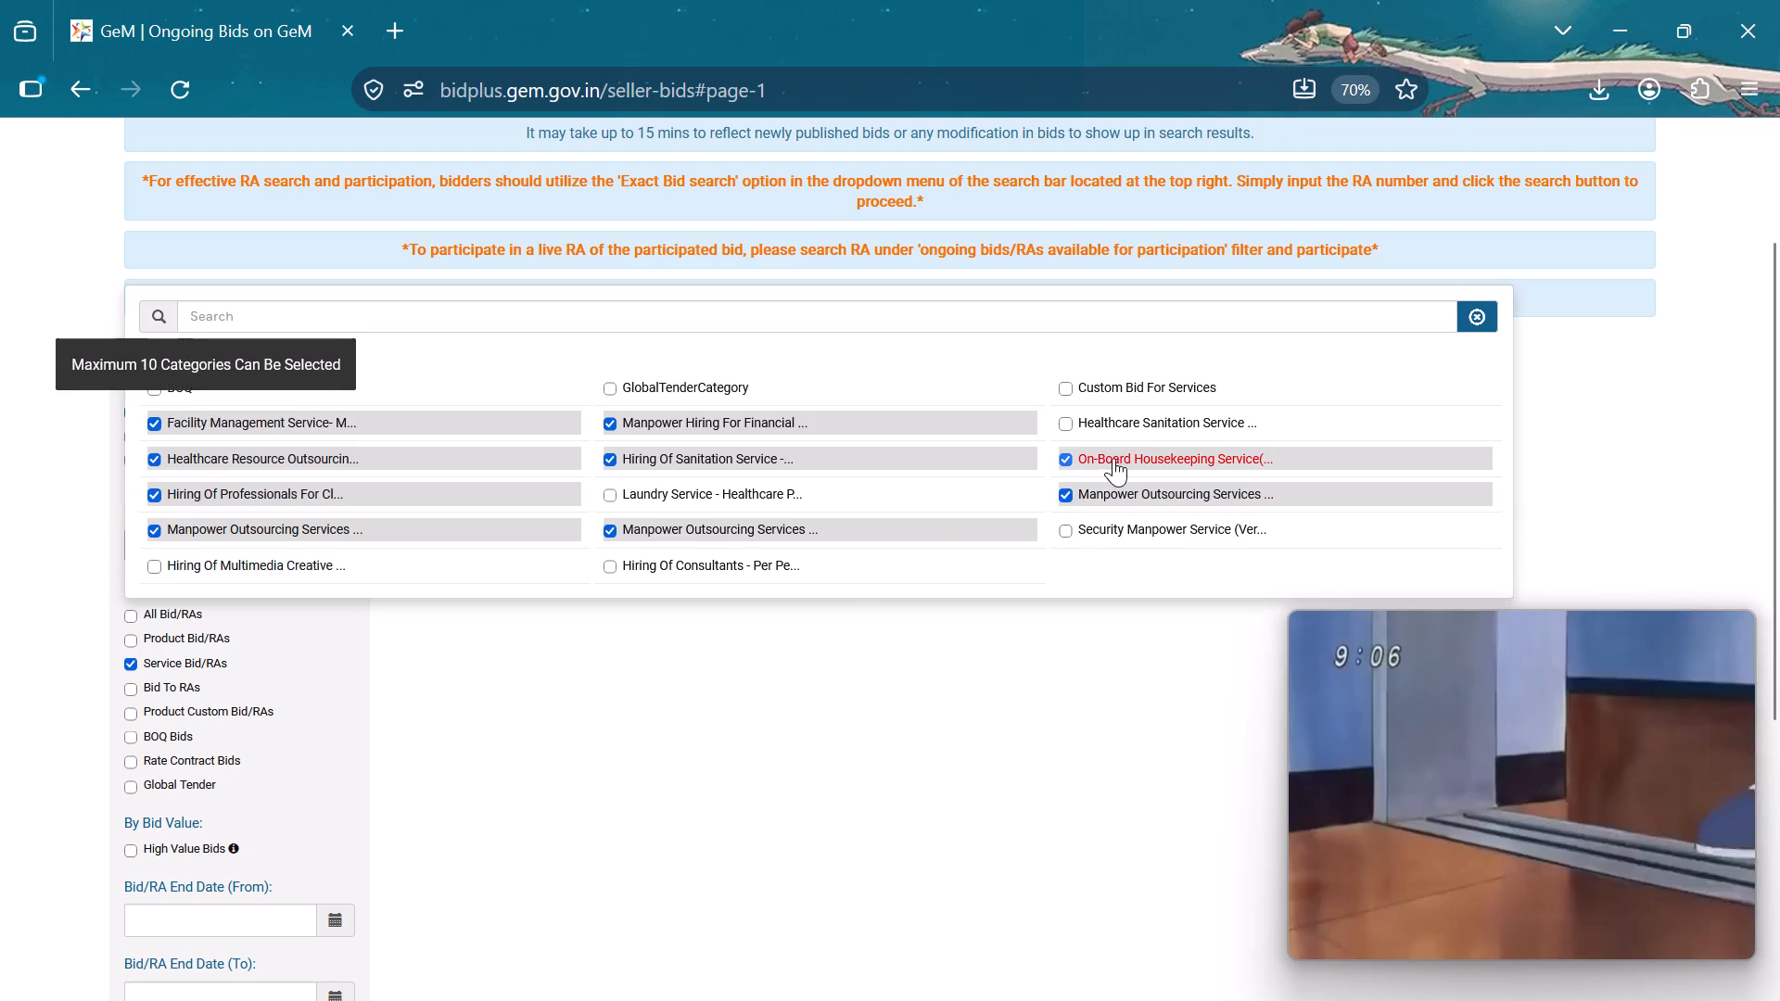
{"action": "left_click", "coordinate": [1114, 413]}
{"action": "left_click", "coordinate": [867, 625]}
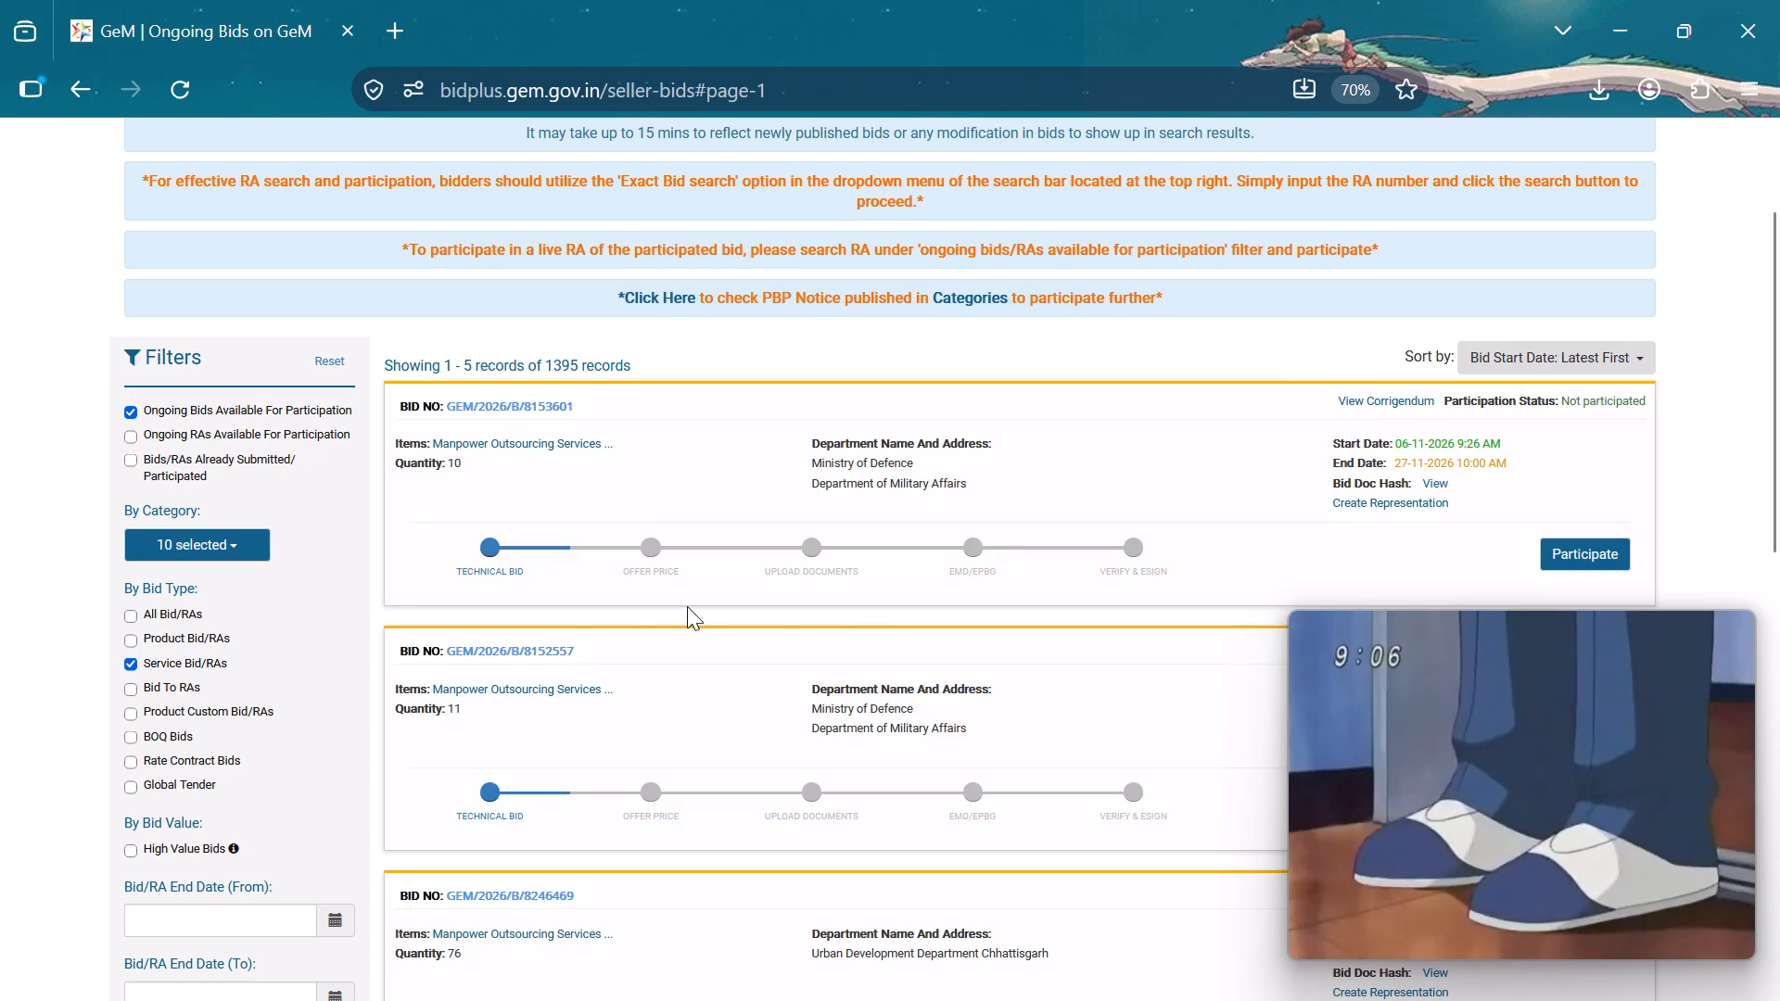
Sort the filtered bids by Bid Start Date: Latest First.
{"action": "left_click", "coordinate": [1524, 353]}
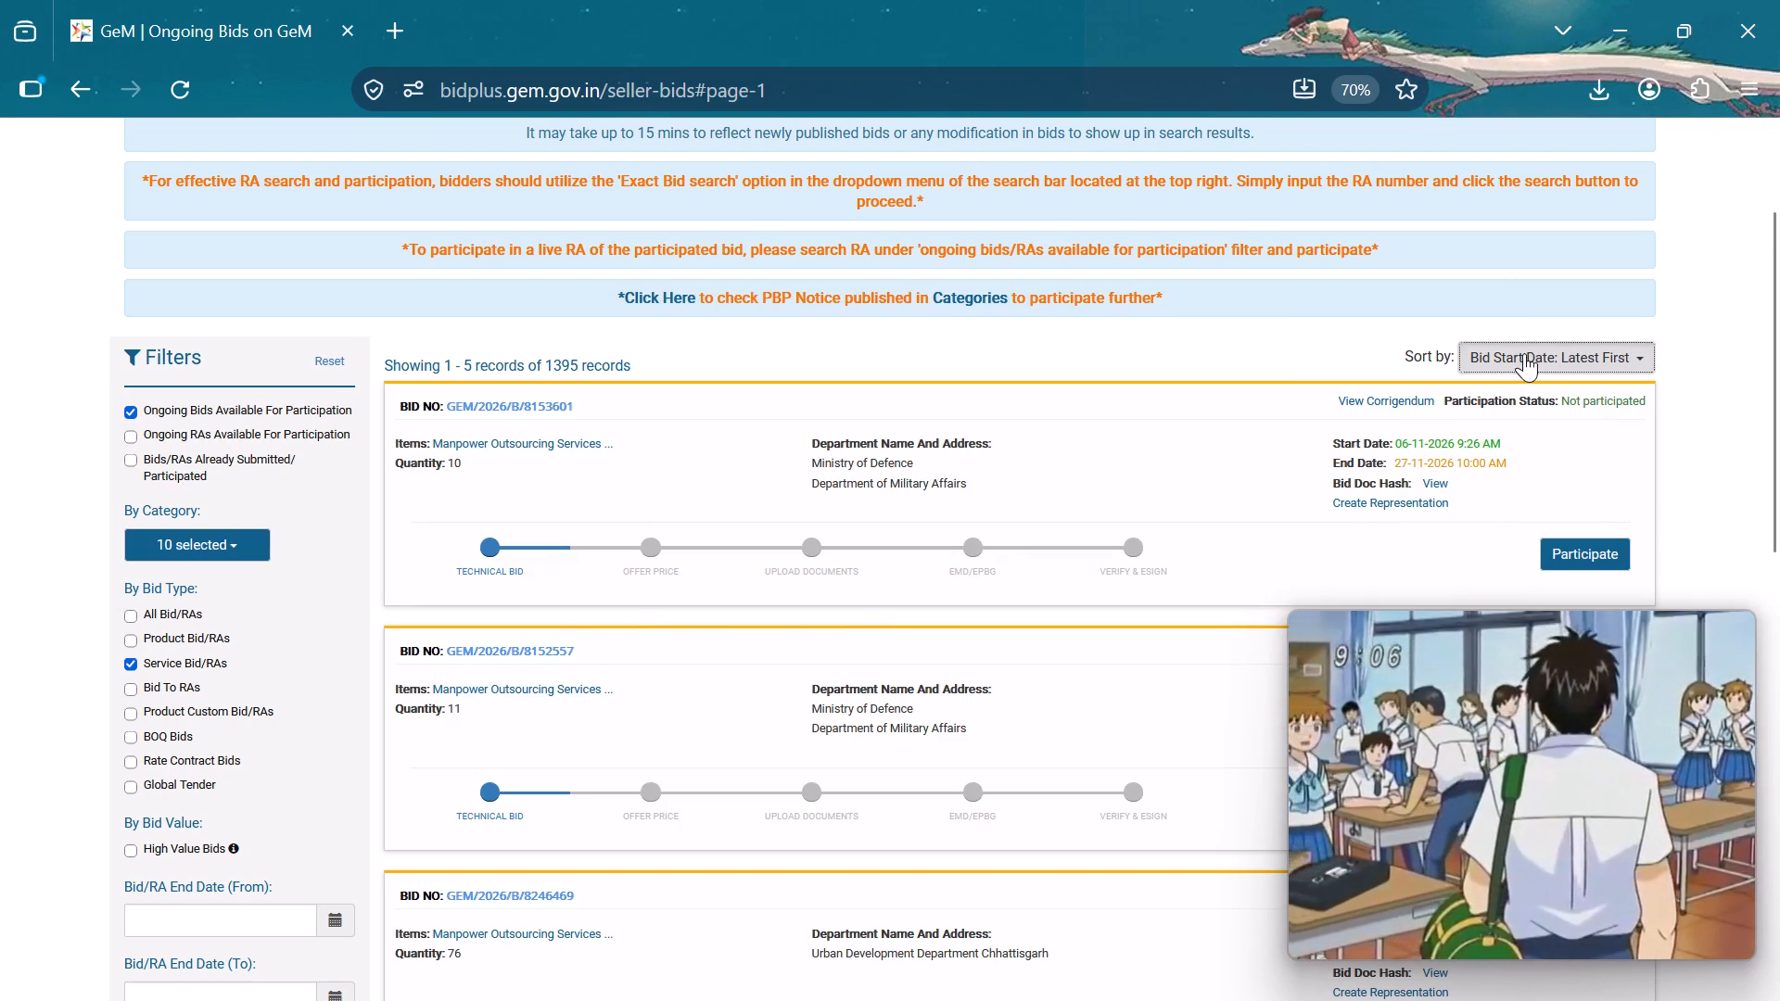
{"action": "left_click", "coordinate": [1491, 412]}
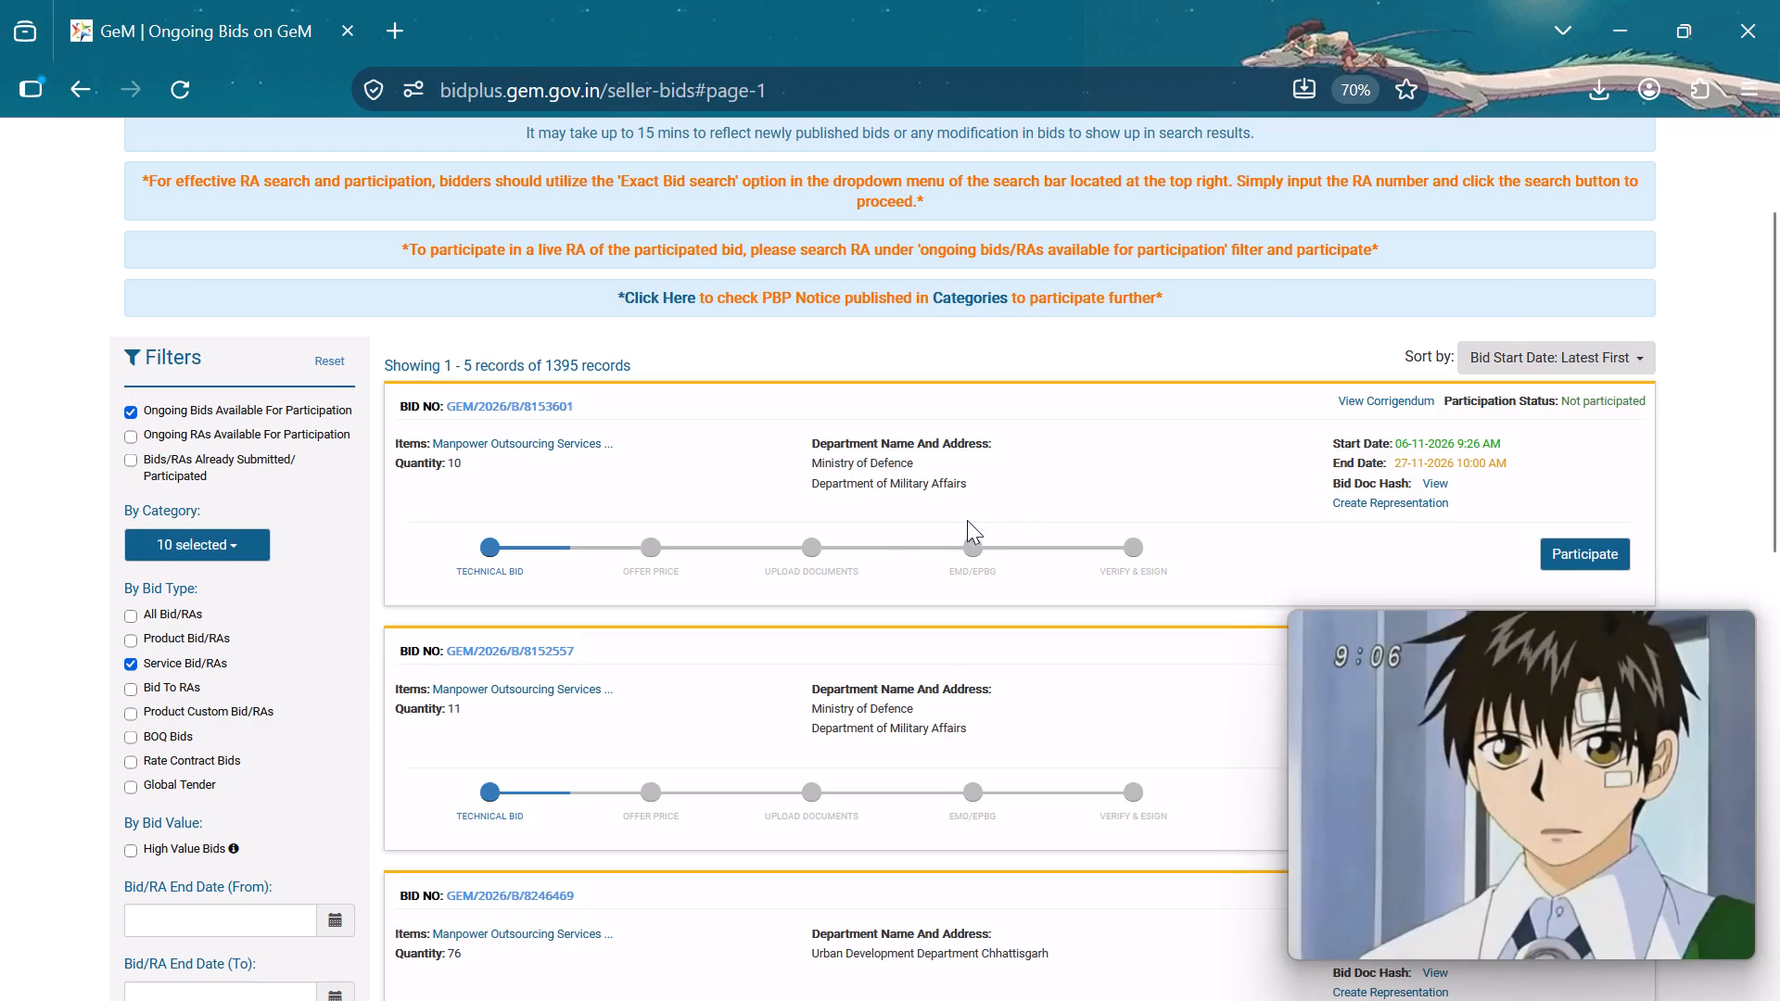
Jump forward through the latest-first bid results via pages 5, 7 and 9 to page 11, checking start dates.
{"action": "scroll", "coordinate": [888, 544], "scroll_direction": "down", "scroll_amount": 8}
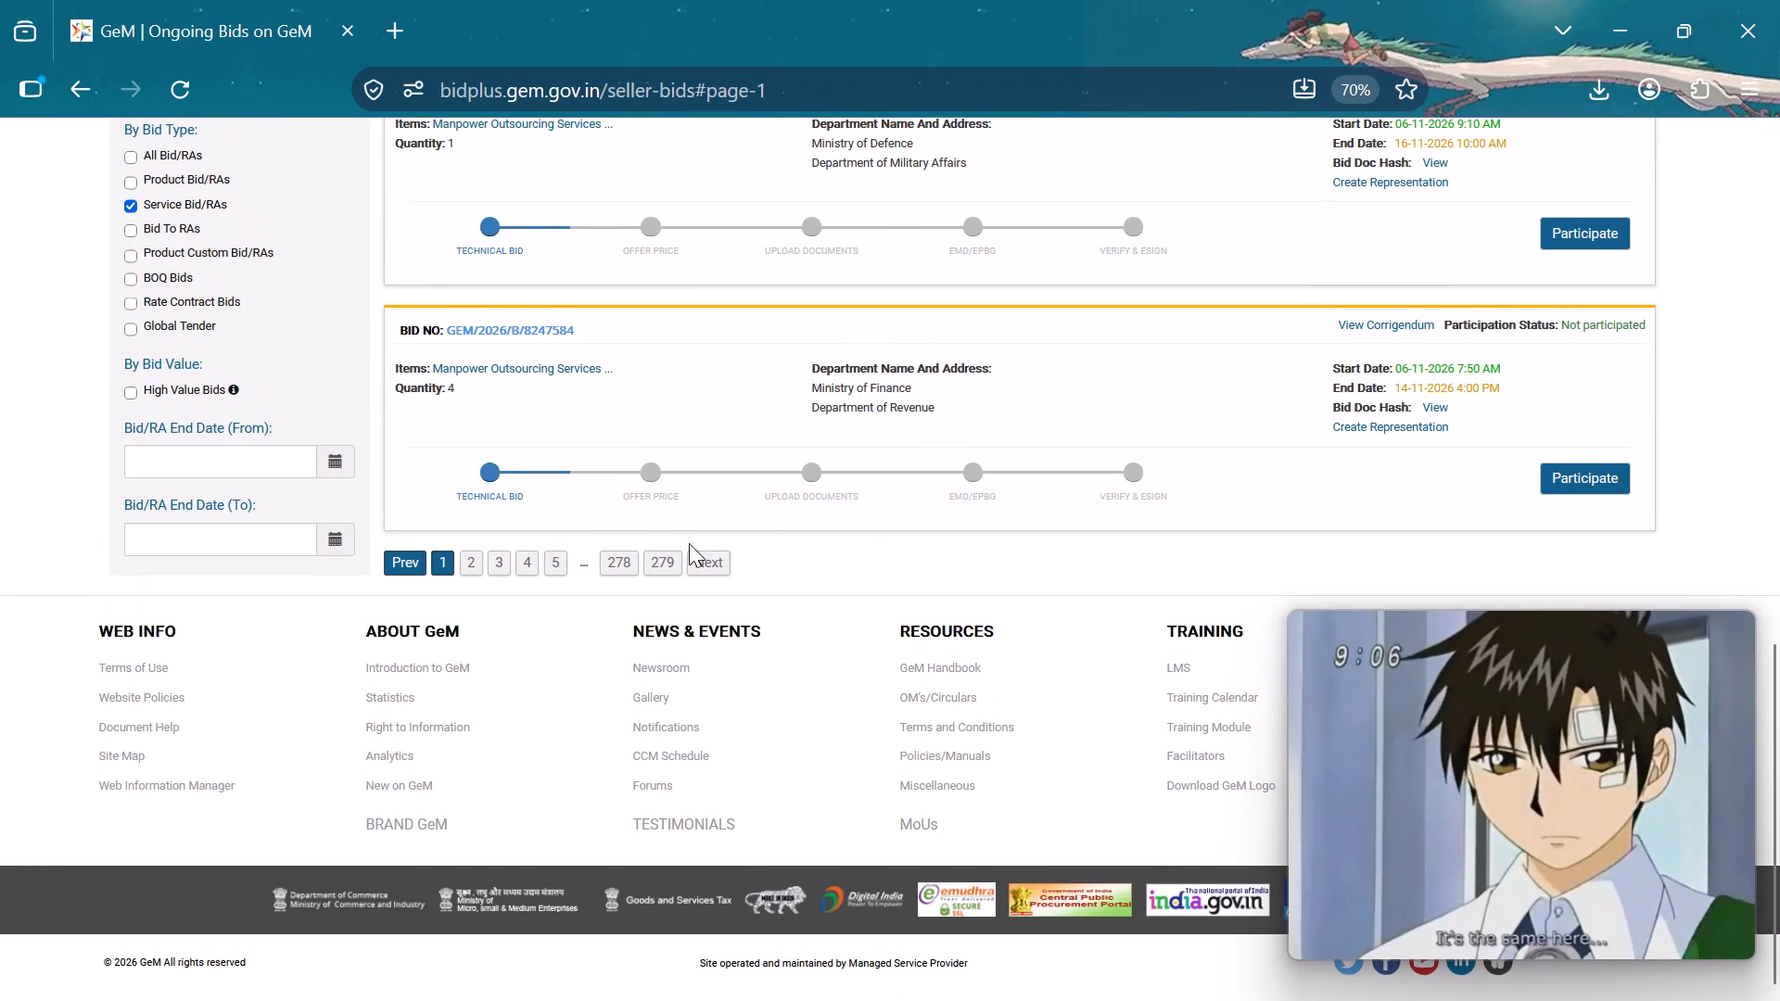
{"action": "left_click", "coordinate": [563, 552]}
{"action": "scroll", "coordinate": [563, 552], "scroll_direction": "down", "scroll_amount": 14}
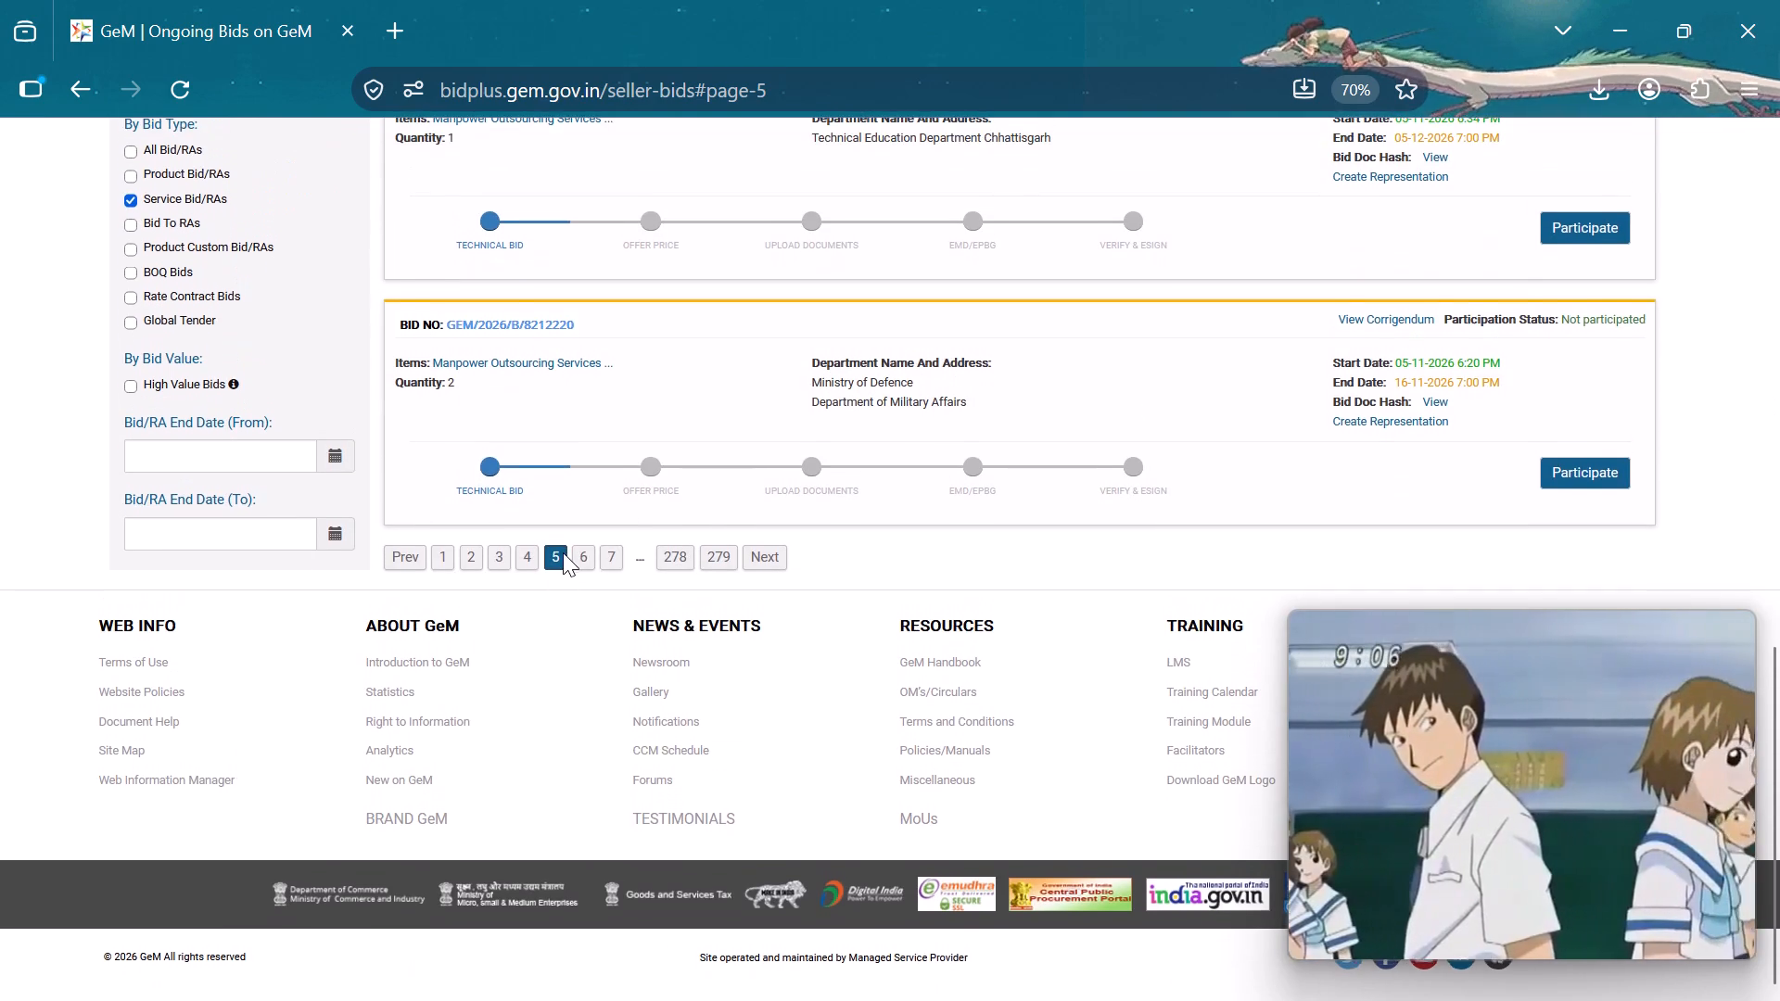
{"action": "left_click", "coordinate": [613, 565]}
{"action": "scroll", "coordinate": [613, 565], "scroll_direction": "down", "scroll_amount": 2}
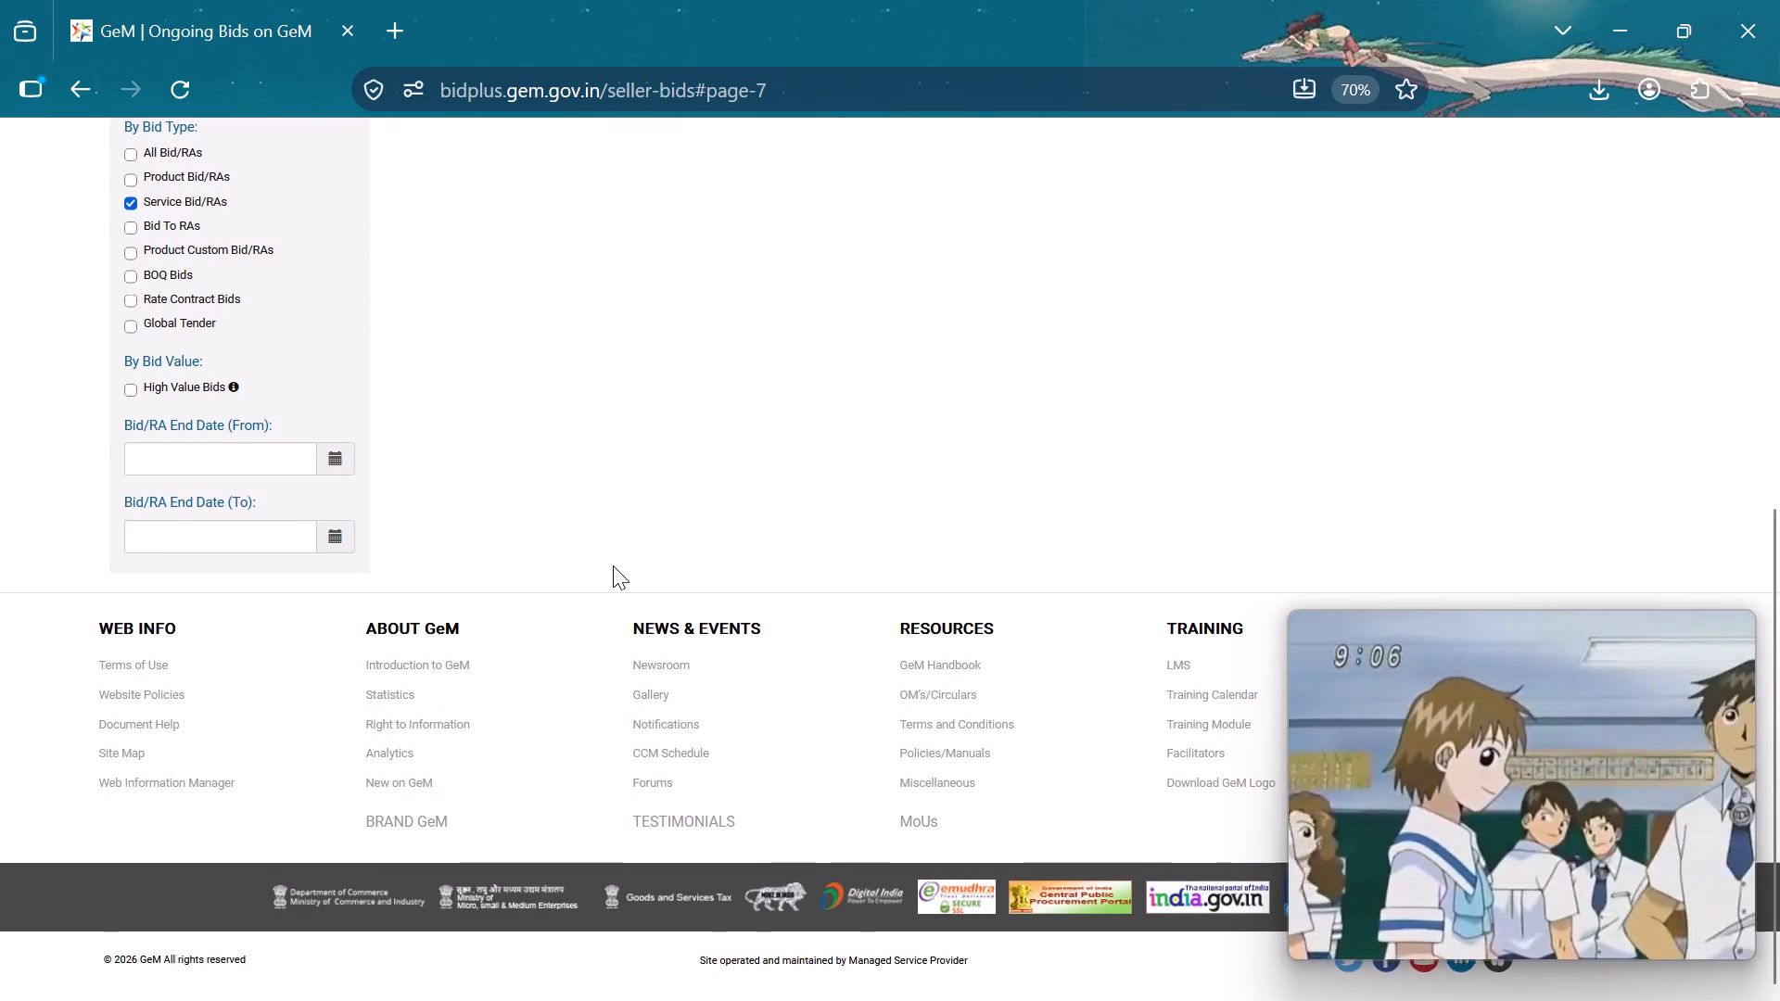
{"action": "scroll", "coordinate": [613, 565], "scroll_direction": "down", "scroll_amount": 19}
{"action": "left_click", "coordinate": [639, 571]}
{"action": "scroll", "coordinate": [639, 571], "scroll_direction": "down", "scroll_amount": 4}
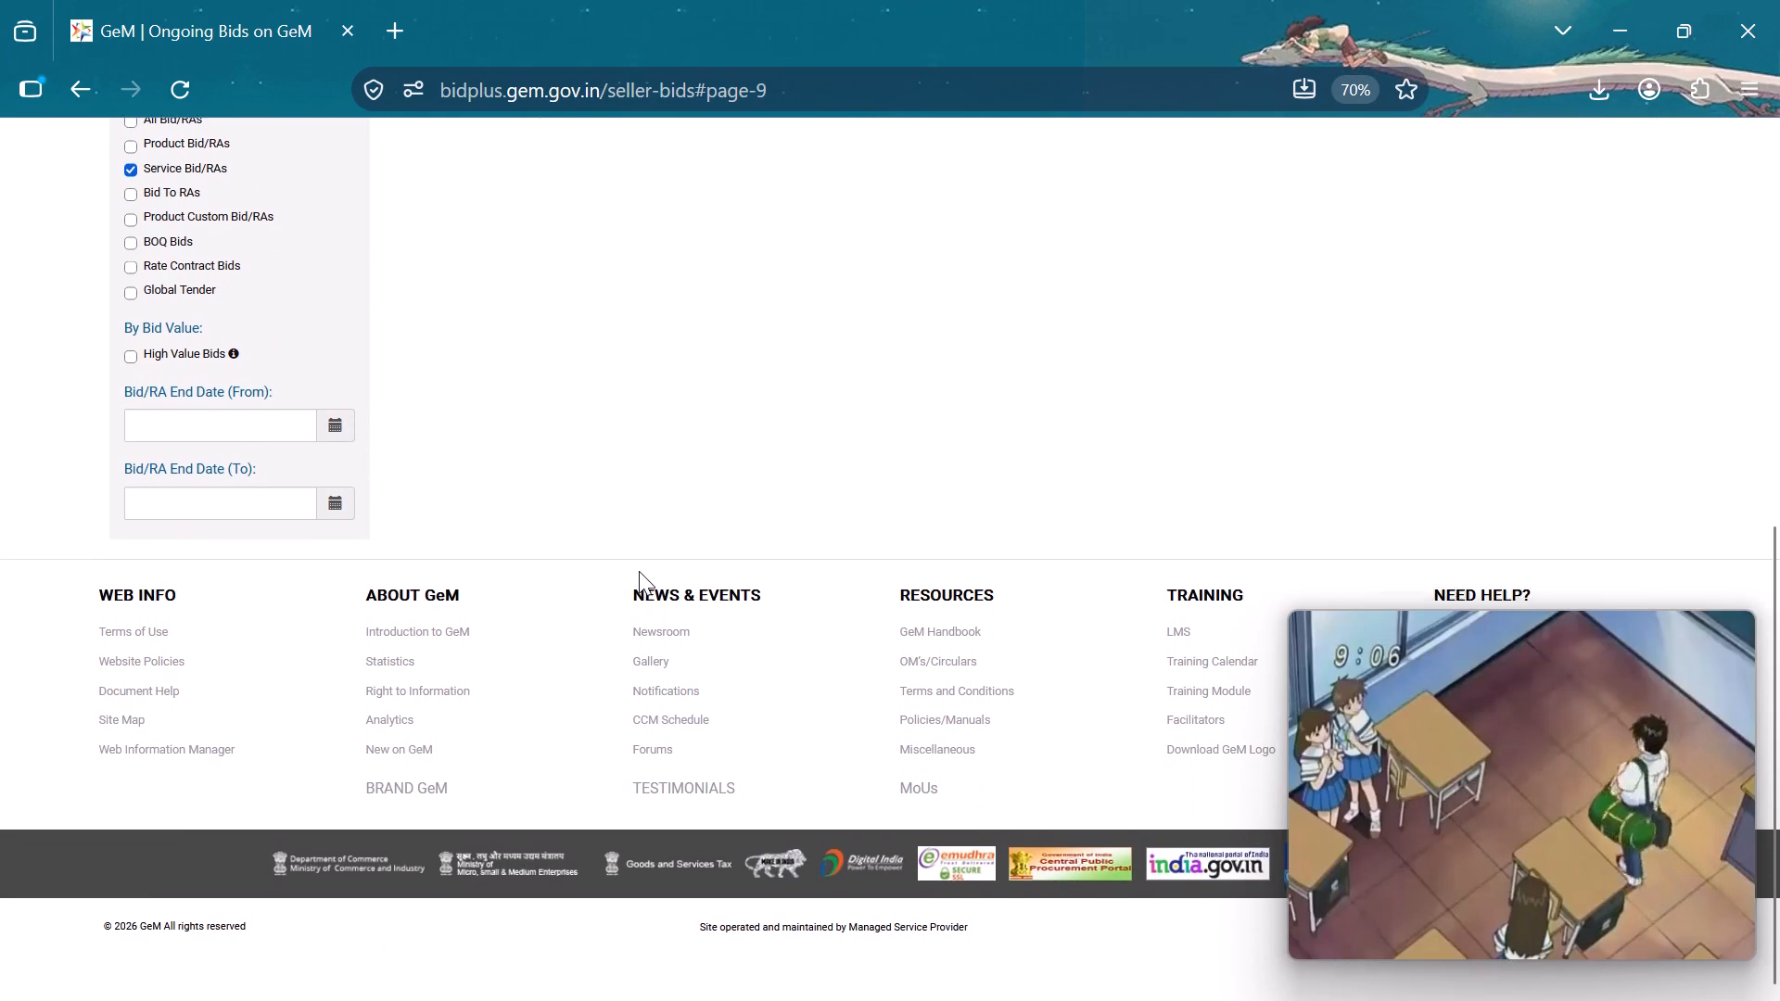
{"action": "scroll", "coordinate": [639, 571], "scroll_direction": "down", "scroll_amount": 9}
{"action": "left_click", "coordinate": [639, 571]}
Continue through the bid results from page 11, advancing two pages at a time to page 21 to follow the start dates.
{"action": "scroll", "coordinate": [639, 571], "scroll_direction": "down", "scroll_amount": 9}
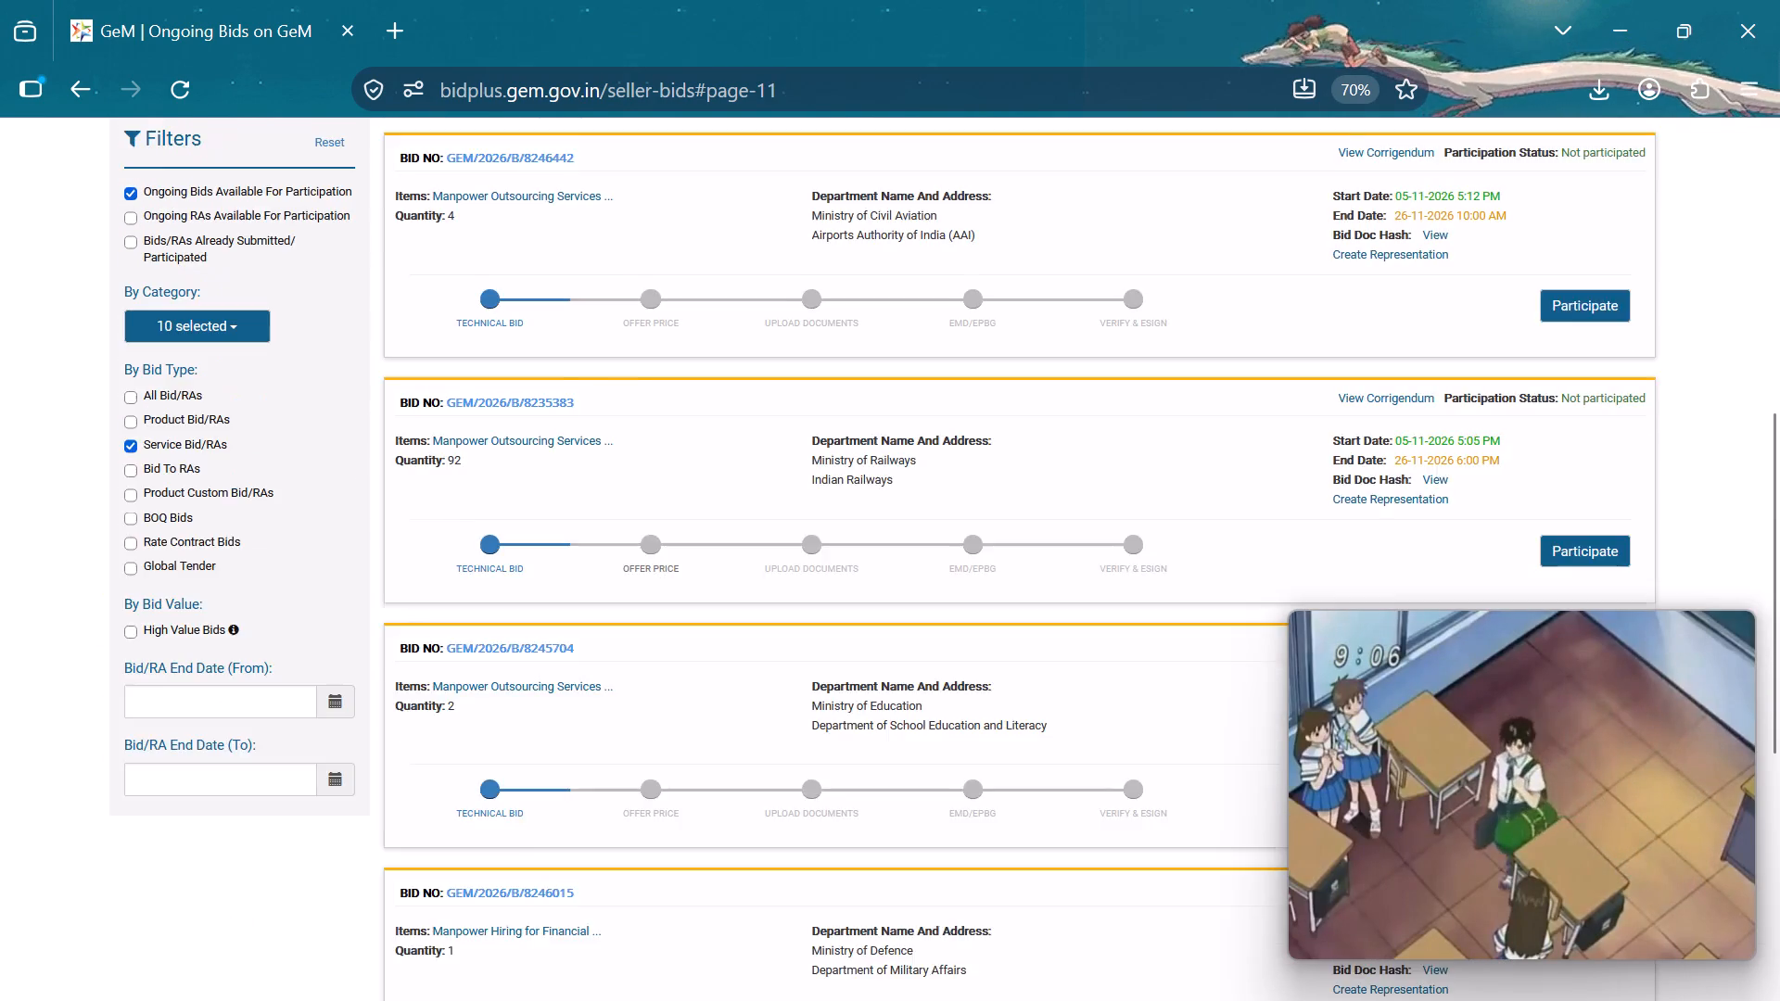
{"action": "scroll", "coordinate": [639, 571], "scroll_direction": "down", "scroll_amount": 9}
{"action": "left_click", "coordinate": [649, 567]}
{"action": "scroll", "coordinate": [649, 567], "scroll_direction": "down", "scroll_amount": 4}
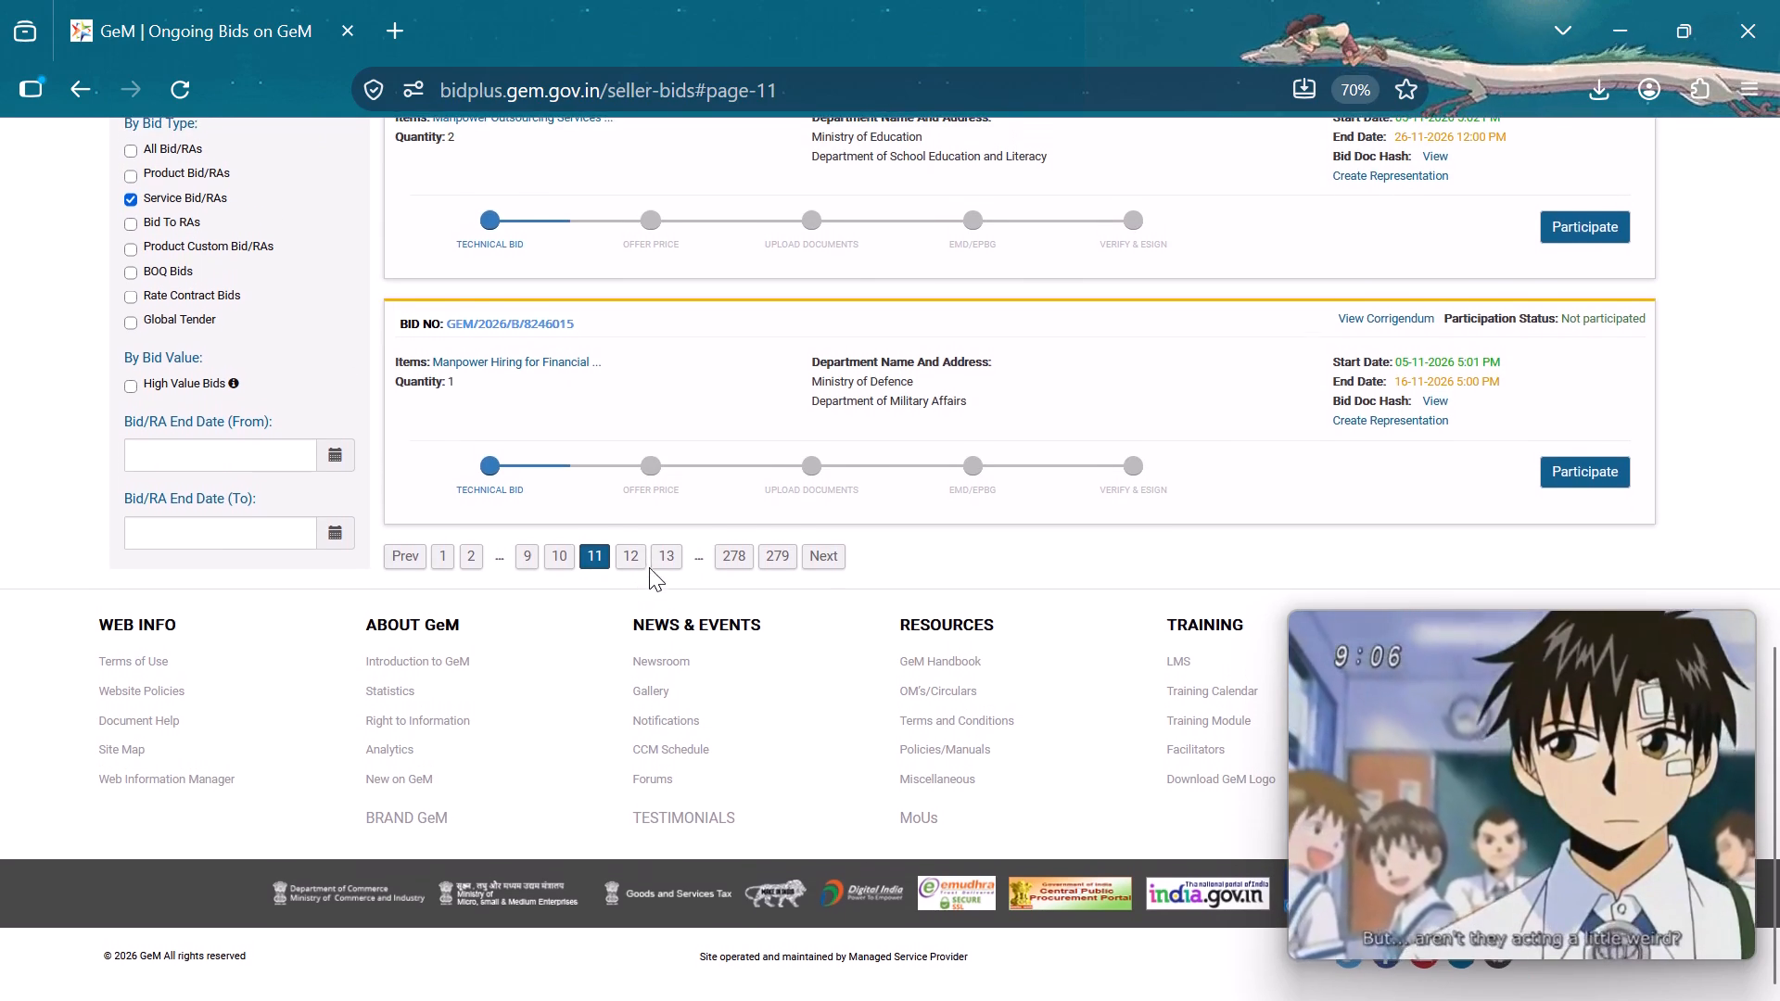
{"action": "left_click", "coordinate": [666, 562]}
{"action": "scroll", "coordinate": [666, 562], "scroll_direction": "down", "scroll_amount": 14}
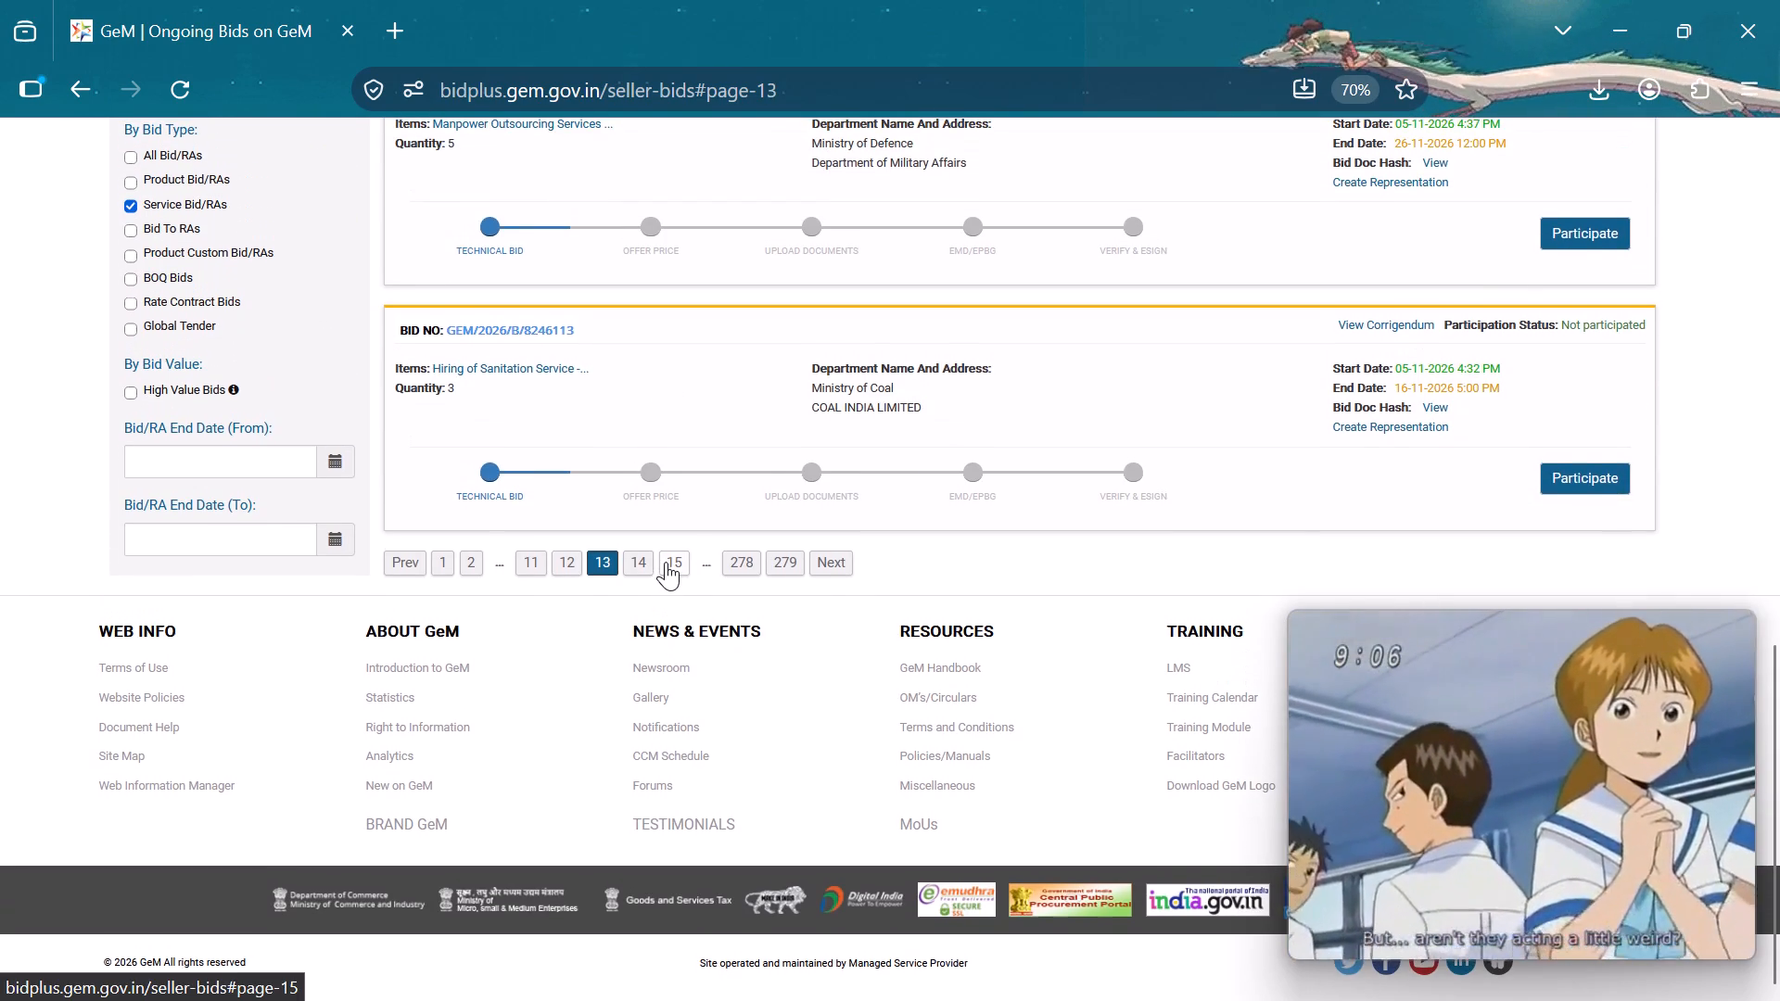
{"action": "left_click", "coordinate": [666, 562]}
{"action": "scroll", "coordinate": [666, 562], "scroll_direction": "down", "scroll_amount": 14}
{"action": "left_click", "coordinate": [675, 554]}
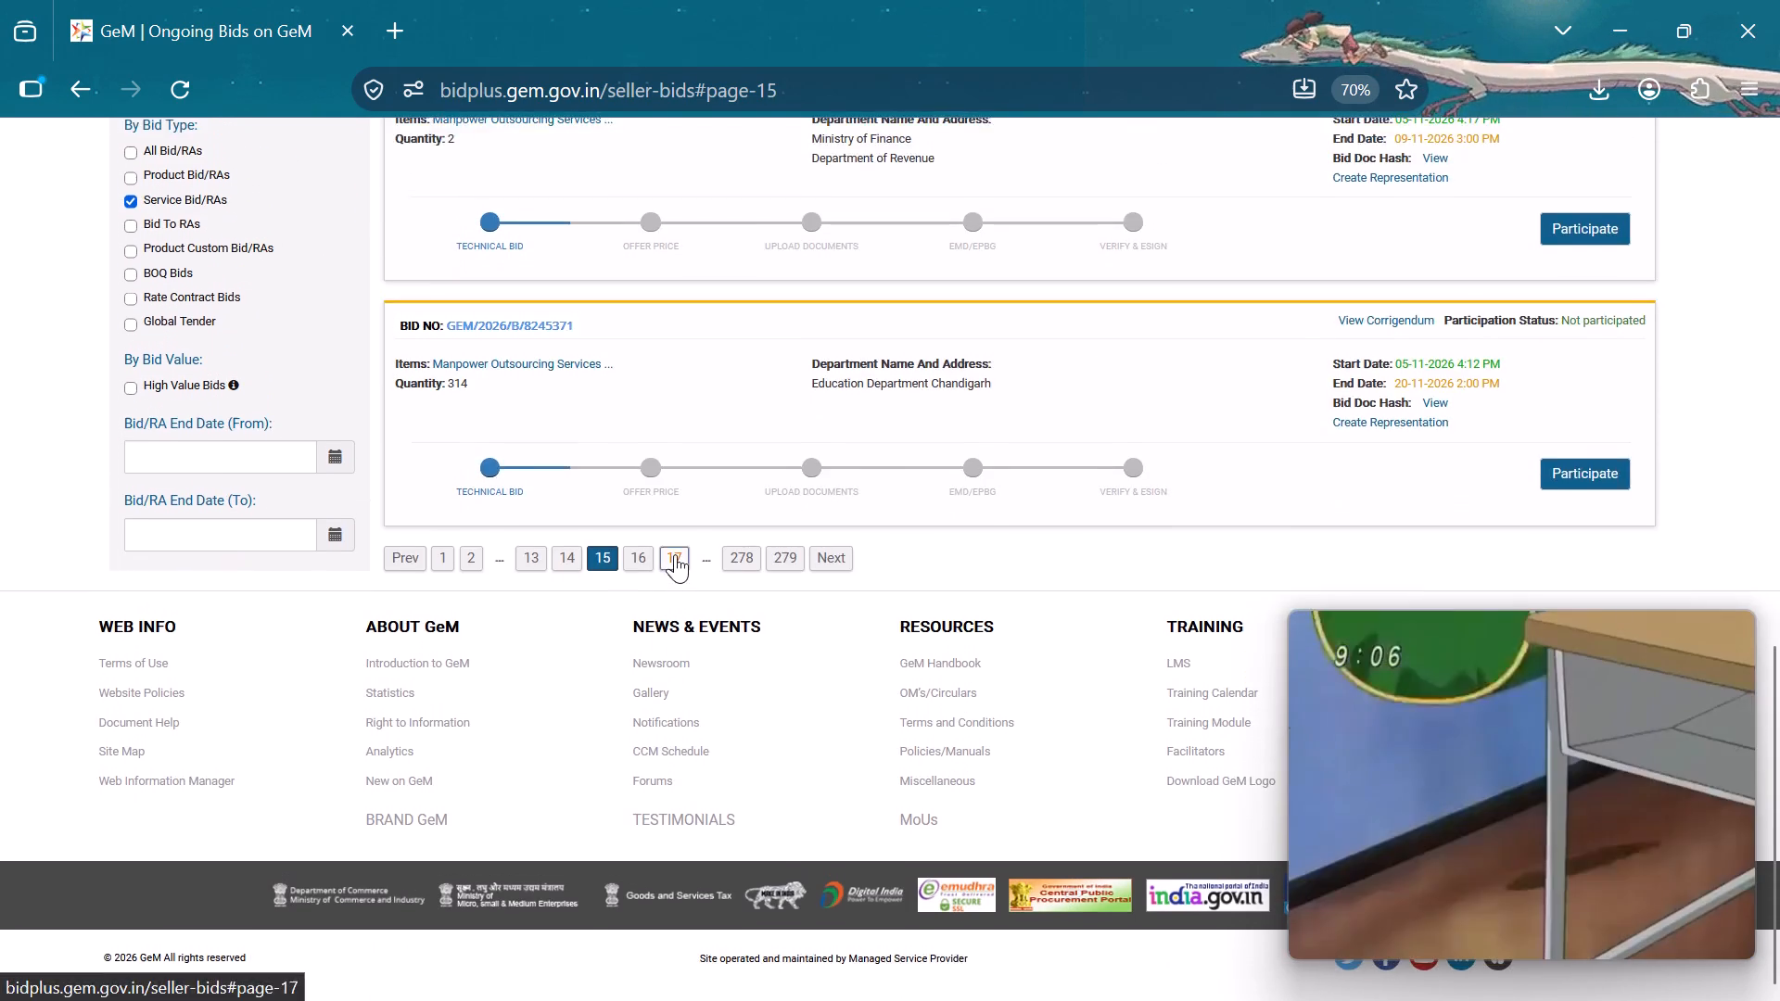
{"action": "scroll", "coordinate": [675, 554], "scroll_direction": "down", "scroll_amount": 12}
{"action": "left_click", "coordinate": [677, 551]}
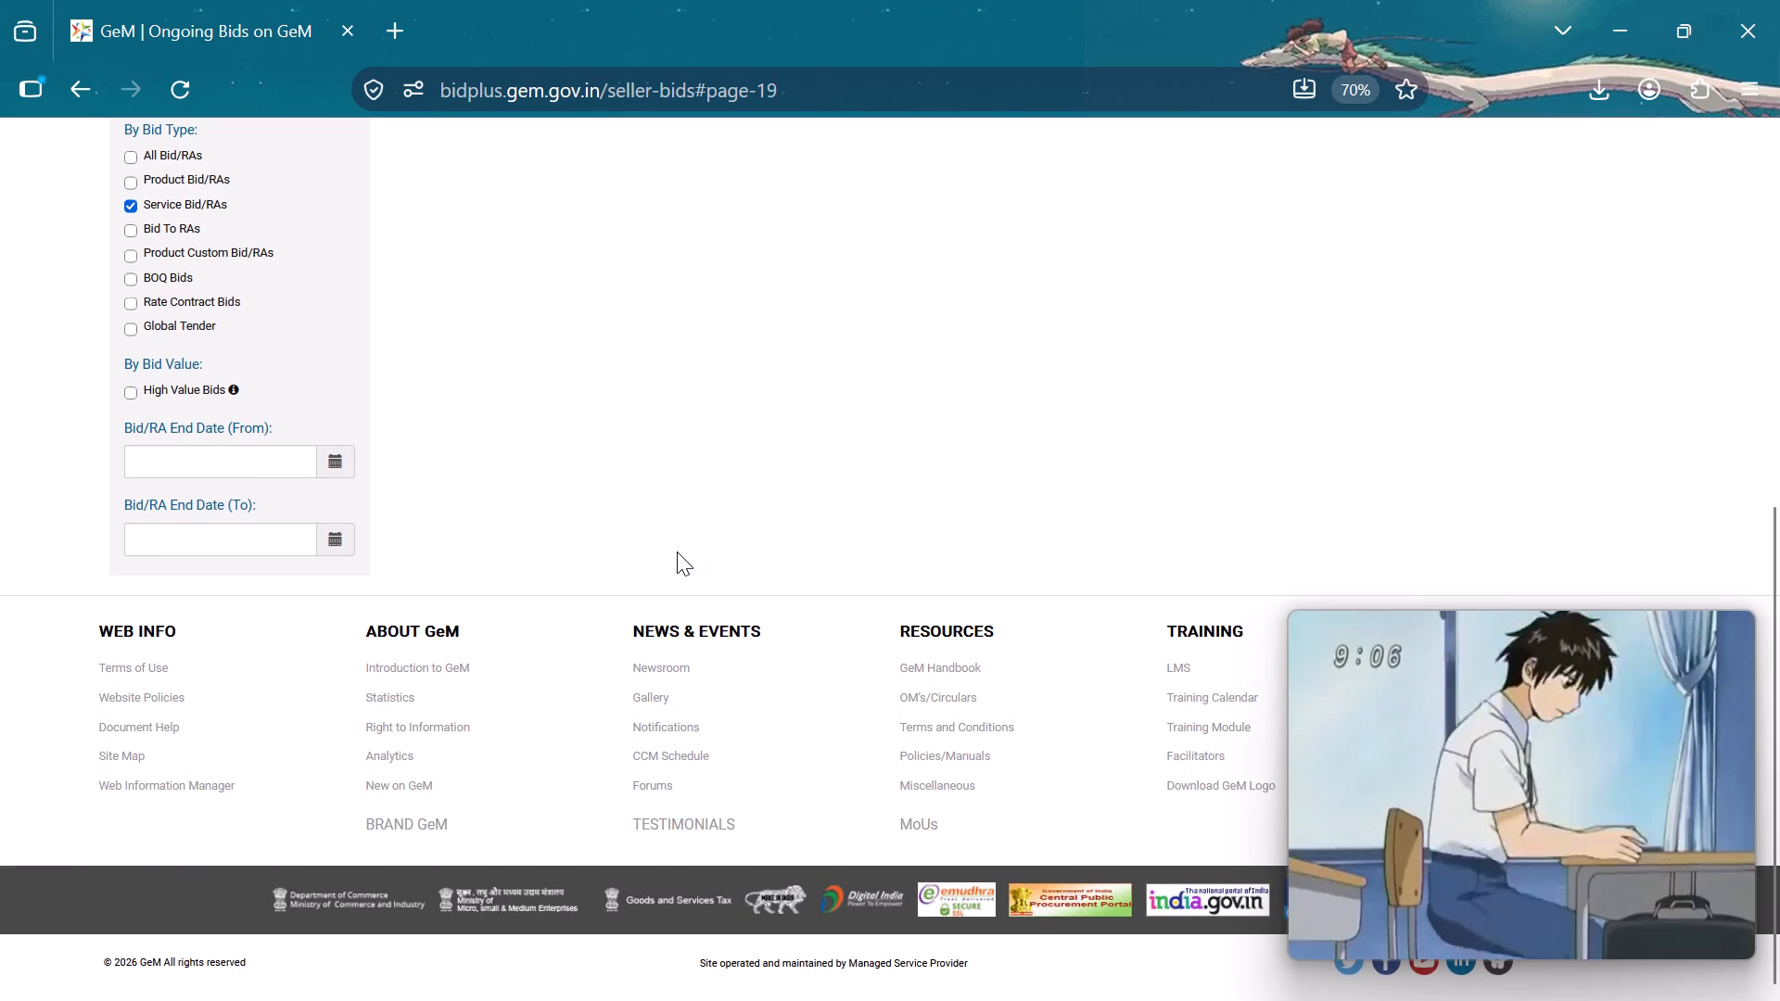
{"action": "scroll", "coordinate": [677, 551], "scroll_direction": "down", "scroll_amount": 7}
{"action": "left_click", "coordinate": [679, 549]}
Advance through the bid results two pages at a time from page 21 to page 29, checking start dates.
{"action": "scroll", "coordinate": [679, 549], "scroll_direction": "down", "scroll_amount": 3}
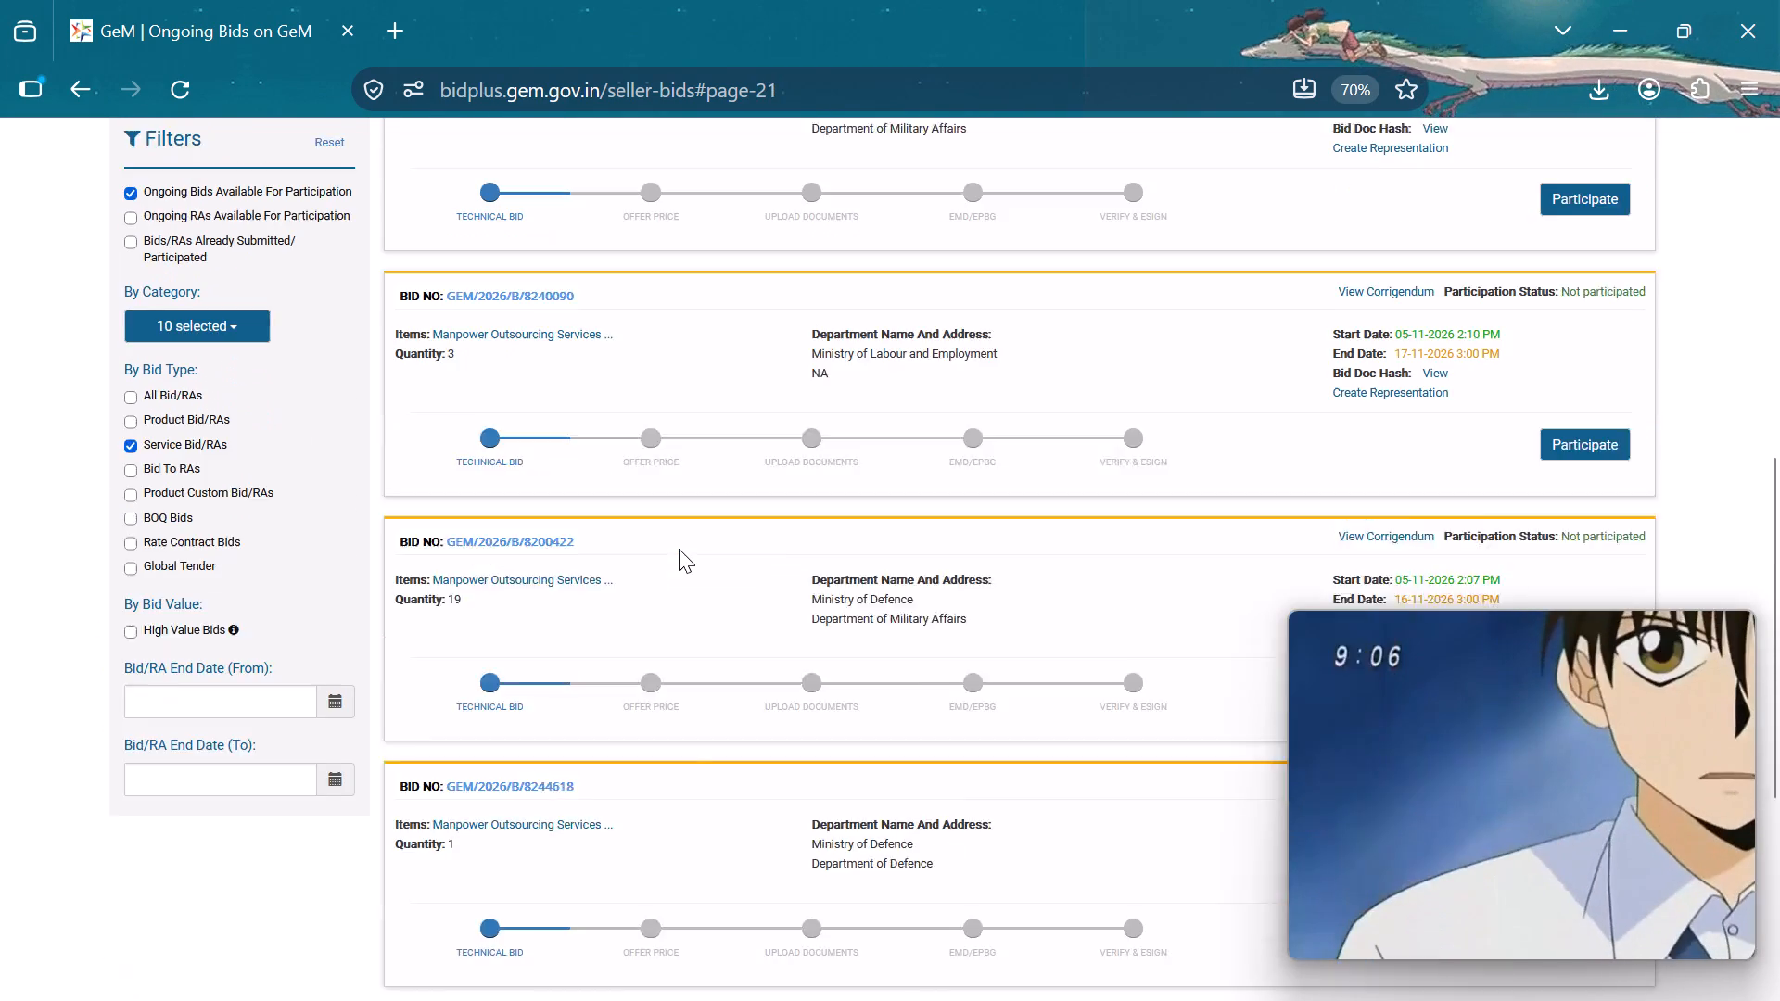
{"action": "scroll", "coordinate": [679, 549], "scroll_direction": "down", "scroll_amount": 1}
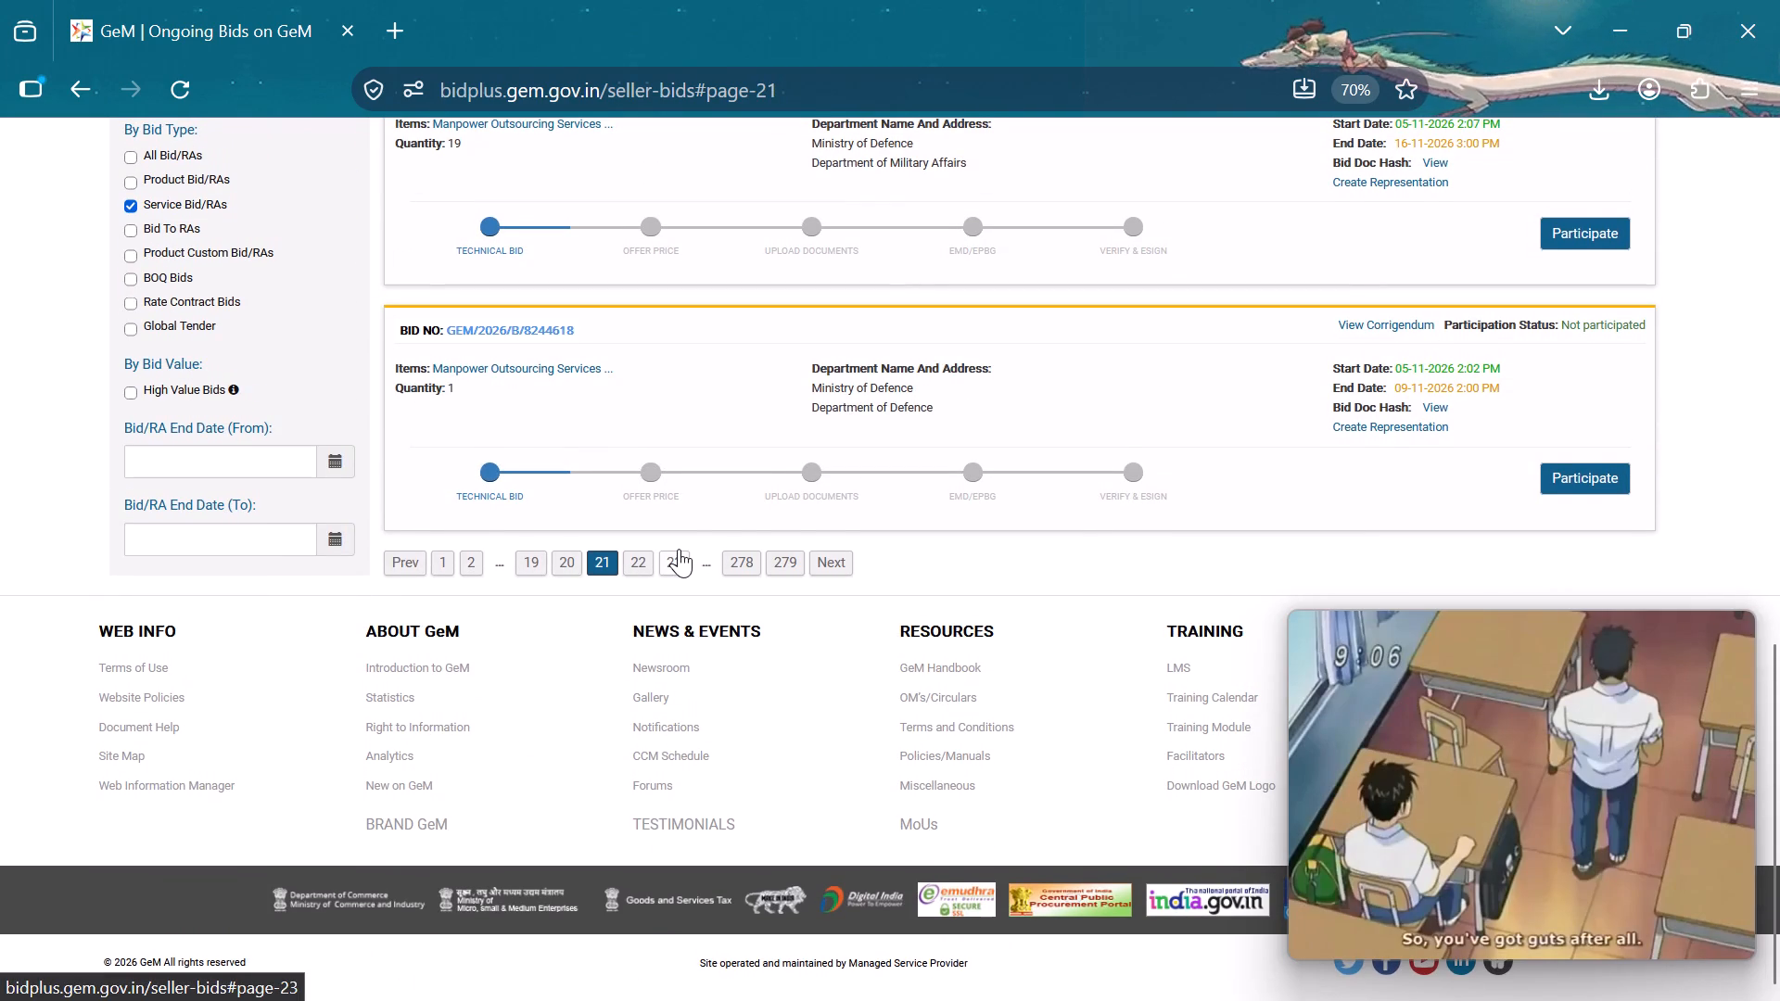
{"action": "scroll", "coordinate": [679, 549], "scroll_direction": "down", "scroll_amount": 4}
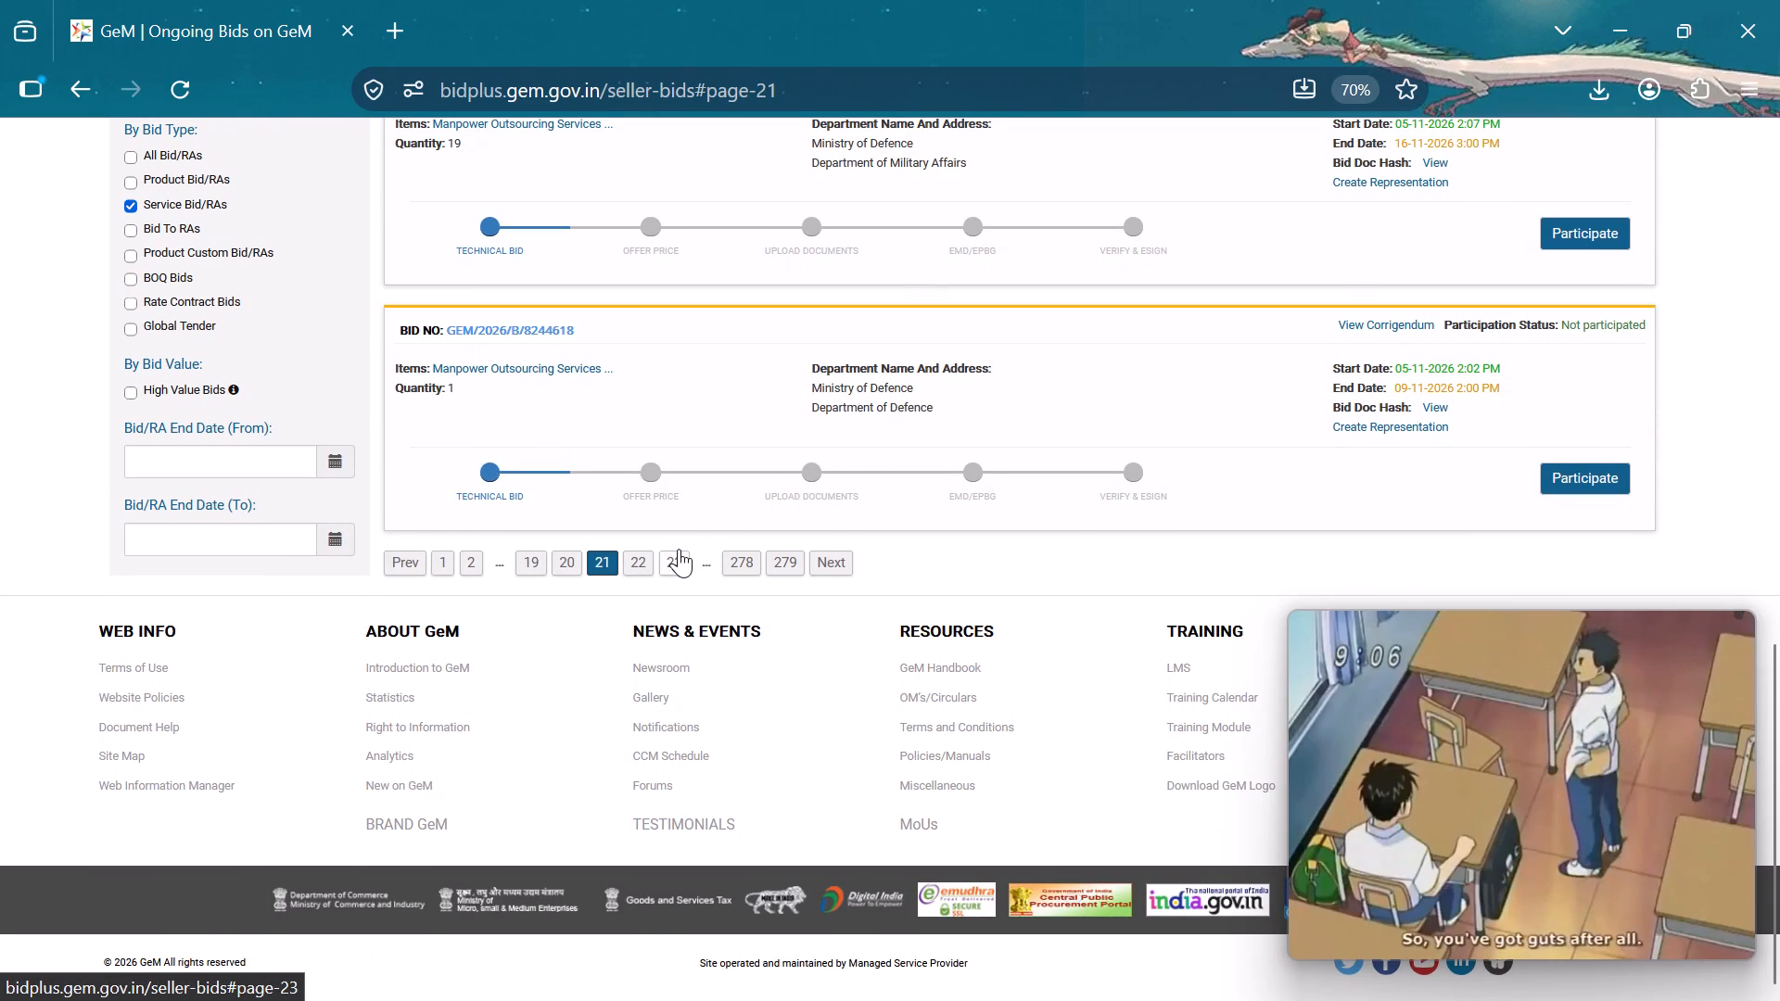
{"action": "left_click", "coordinate": [679, 549]}
{"action": "left_click", "coordinate": [676, 565]}
{"action": "scroll", "coordinate": [676, 565], "scroll_direction": "down", "scroll_amount": 14}
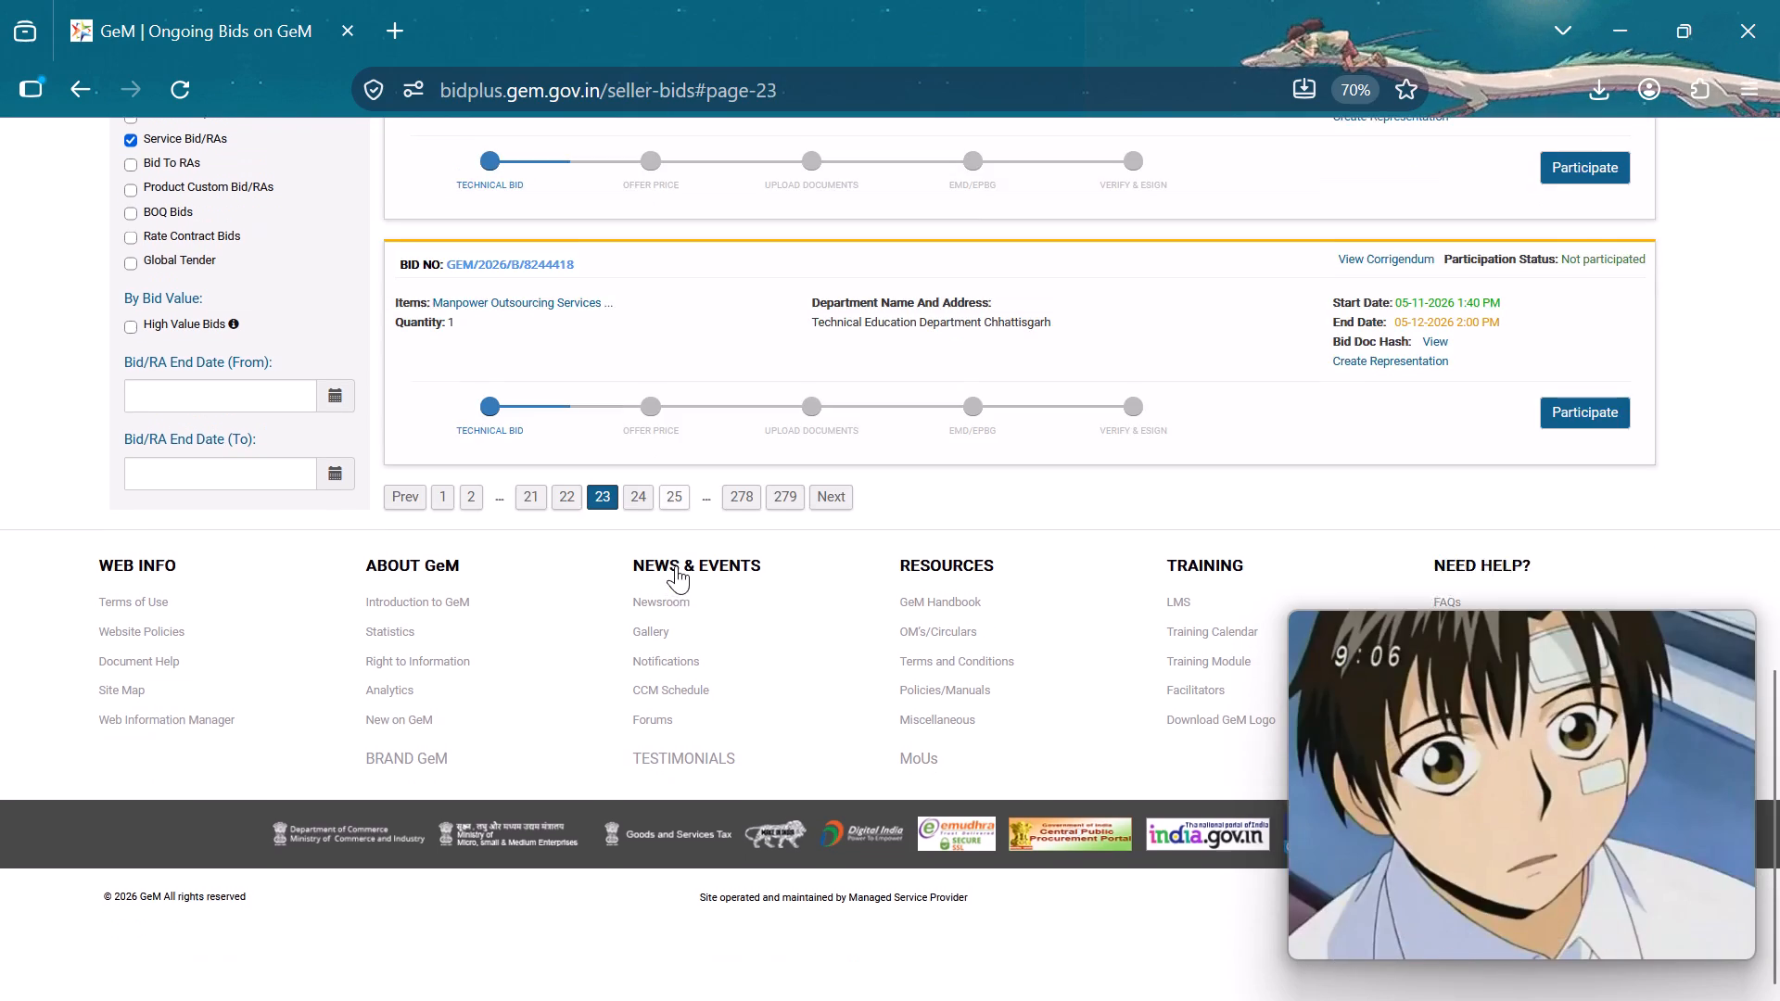
{"action": "scroll", "coordinate": [676, 565], "scroll_direction": "down", "scroll_amount": 4}
{"action": "left_click", "coordinate": [676, 565]}
{"action": "scroll", "coordinate": [676, 565], "scroll_direction": "down", "scroll_amount": 2}
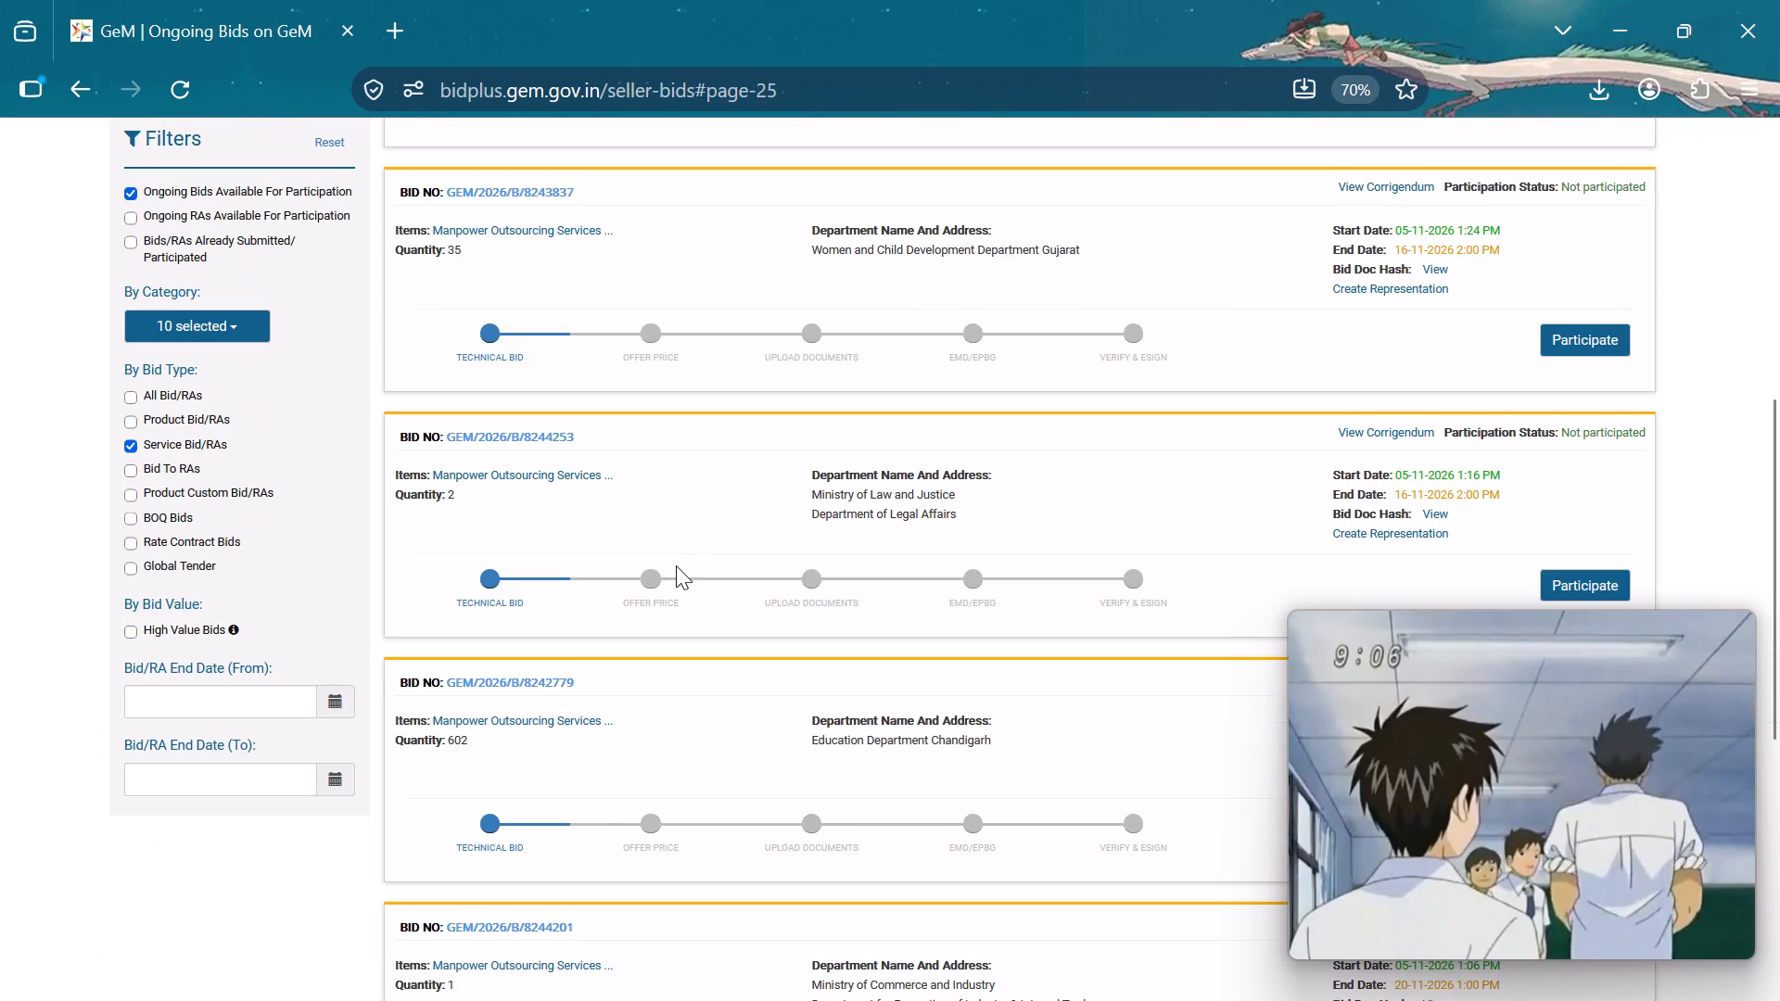
{"action": "scroll", "coordinate": [676, 565], "scroll_direction": "down", "scroll_amount": 2}
{"action": "left_click", "coordinate": [676, 565]}
{"action": "scroll", "coordinate": [676, 565], "scroll_direction": "down", "scroll_amount": 4}
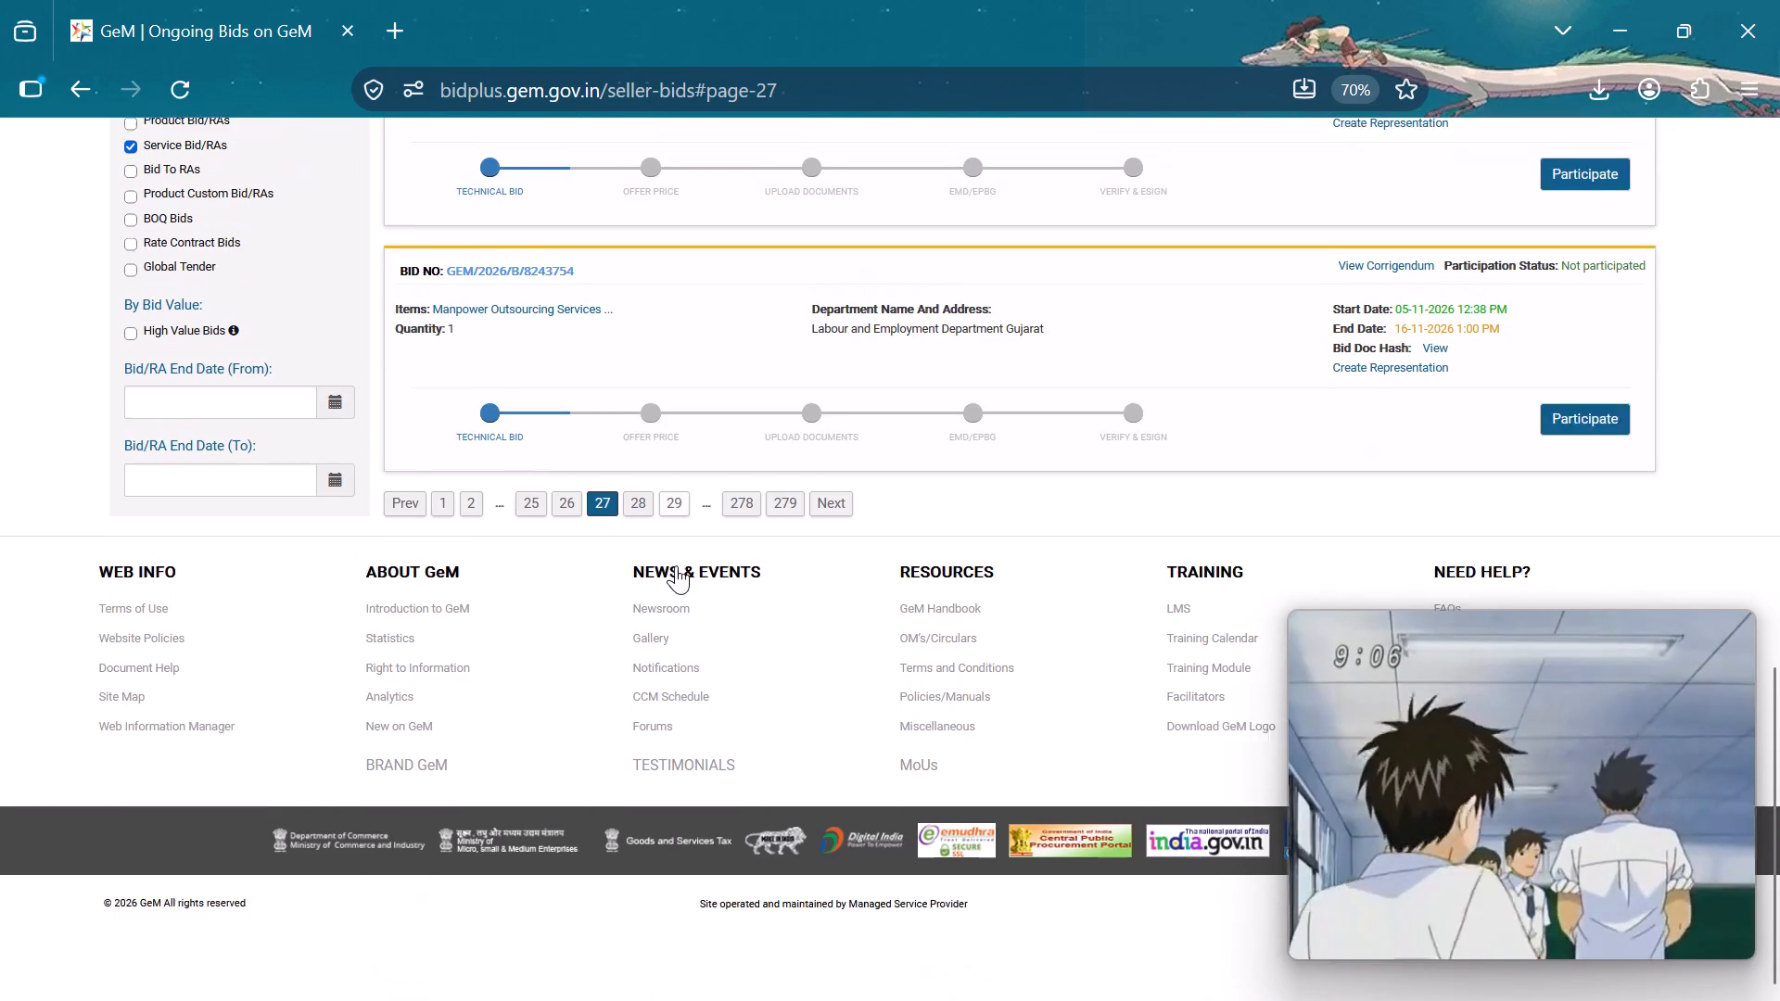
{"action": "left_click", "coordinate": [676, 565]}
Advance through the bid results via pages 31 and 33 to page 35, checking start dates.
{"action": "scroll", "coordinate": [676, 565], "scroll_direction": "down", "scroll_amount": 5}
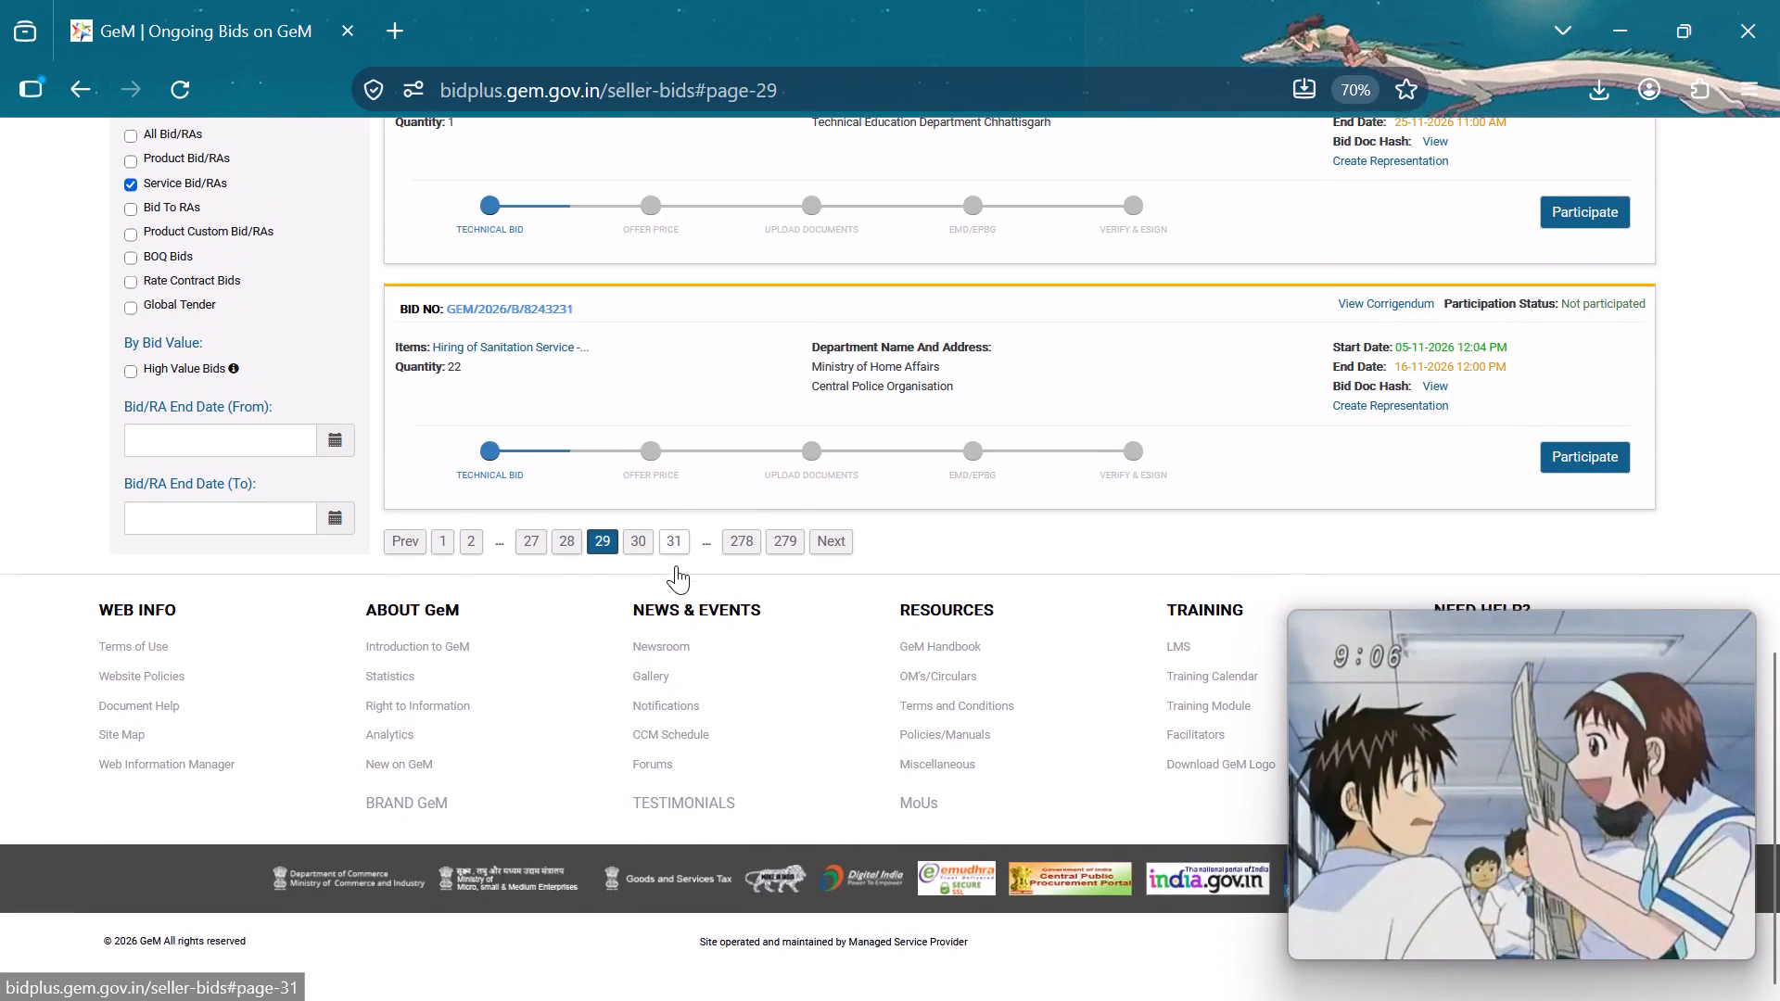
{"action": "left_click", "coordinate": [676, 565]}
{"action": "scroll", "coordinate": [676, 565], "scroll_direction": "down", "scroll_amount": 5}
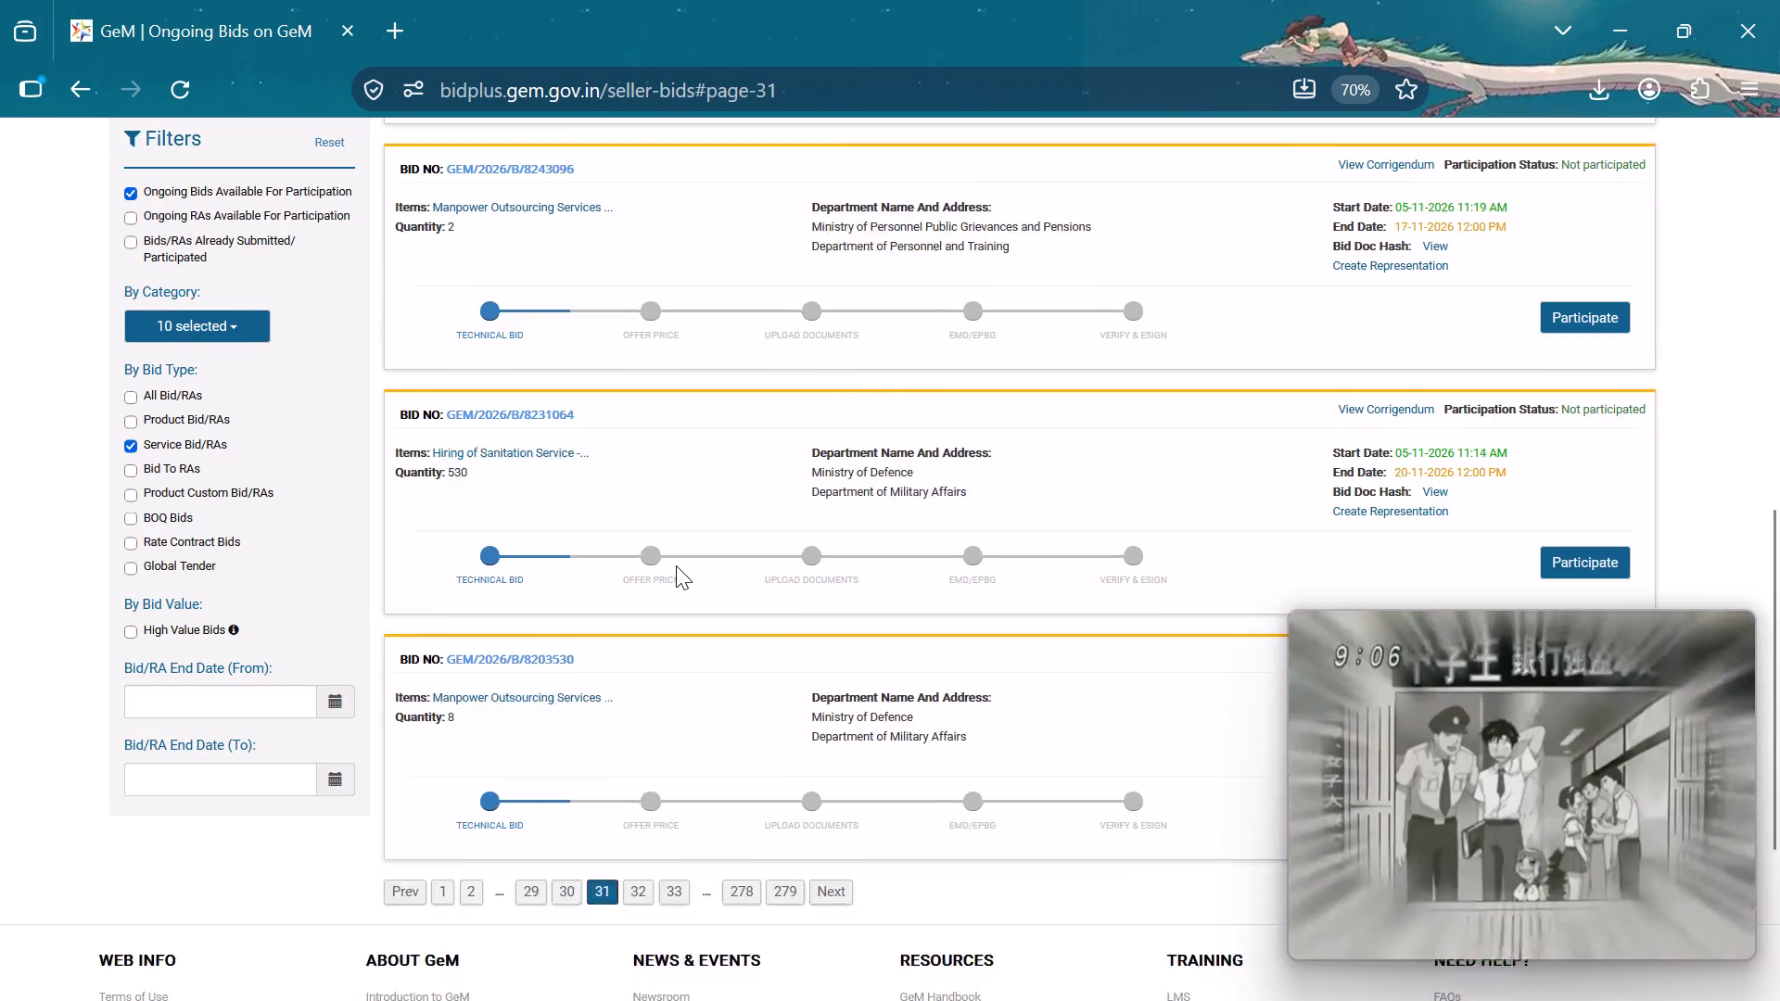
{"action": "scroll", "coordinate": [676, 565], "scroll_direction": "down", "scroll_amount": 1}
{"action": "left_click", "coordinate": [676, 565]}
{"action": "scroll", "coordinate": [676, 565], "scroll_direction": "up", "scroll_amount": 1}
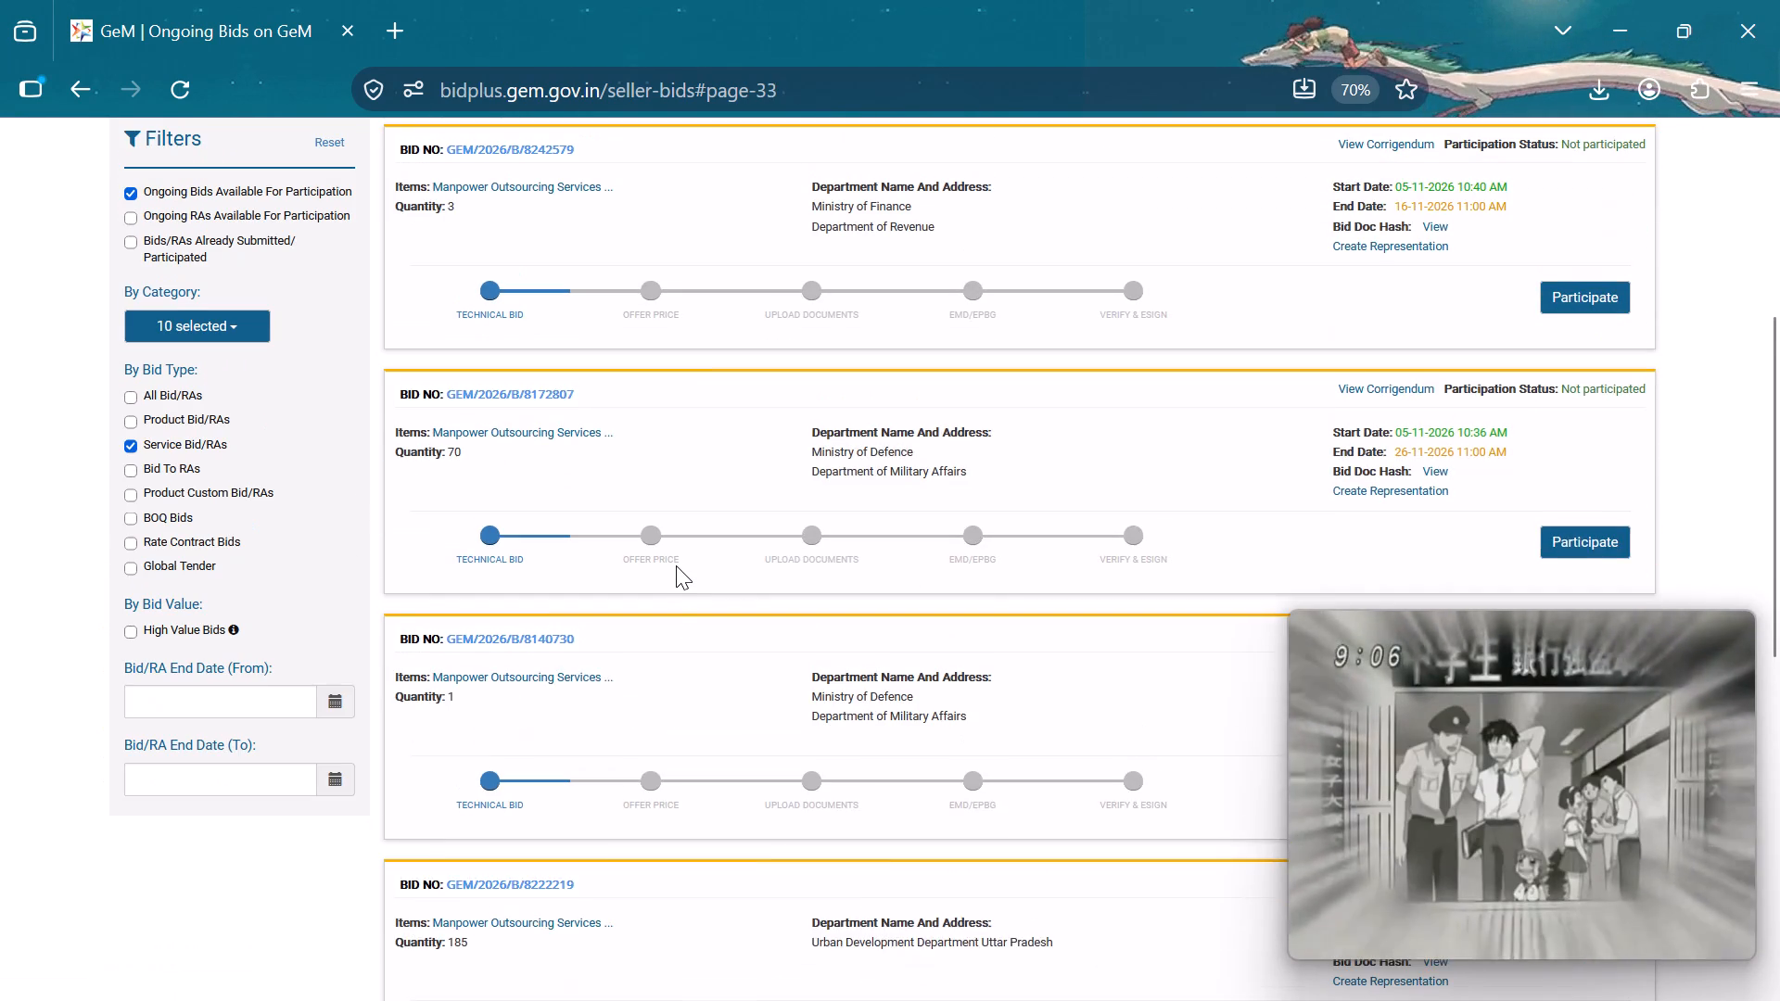
{"action": "scroll", "coordinate": [676, 565], "scroll_direction": "up", "scroll_amount": 1}
{"action": "scroll", "coordinate": [676, 565], "scroll_direction": "down", "scroll_amount": 5}
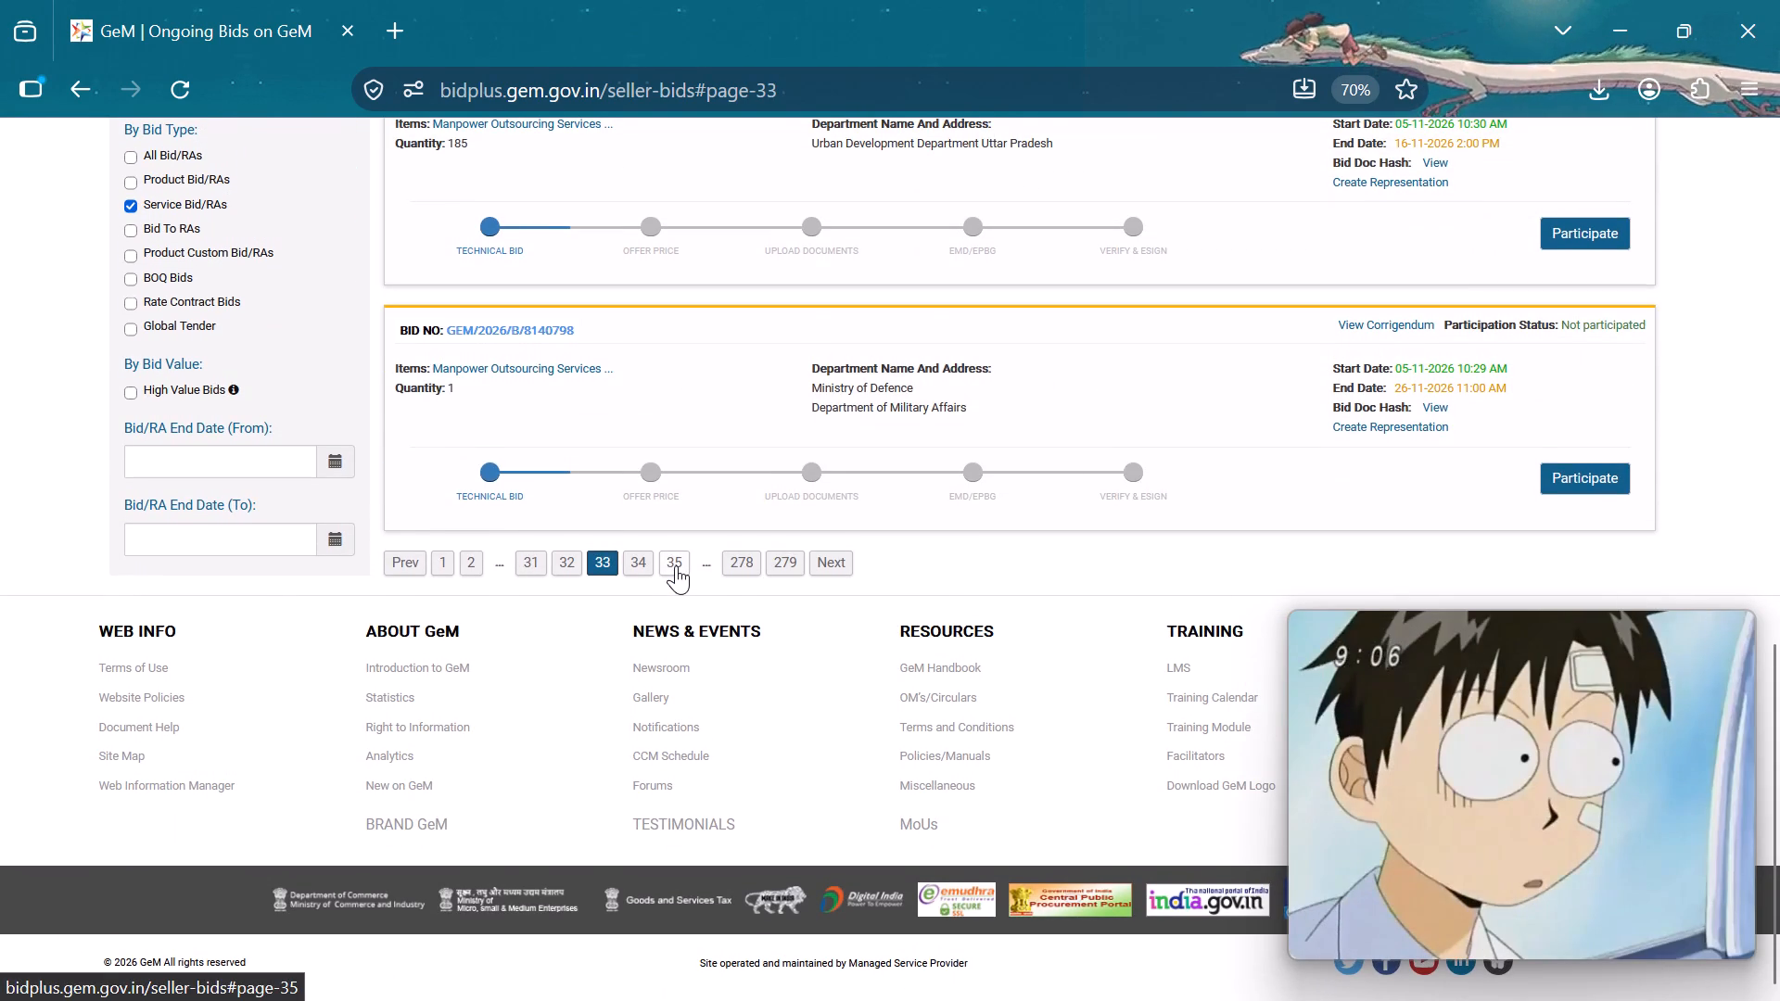
{"action": "left_click", "coordinate": [670, 564]}
Step through result pages 36, 37 and 38 to page 39, looking for where the 05-11-2026 start dates end.
{"action": "scroll", "coordinate": [670, 564], "scroll_direction": "down", "scroll_amount": 1}
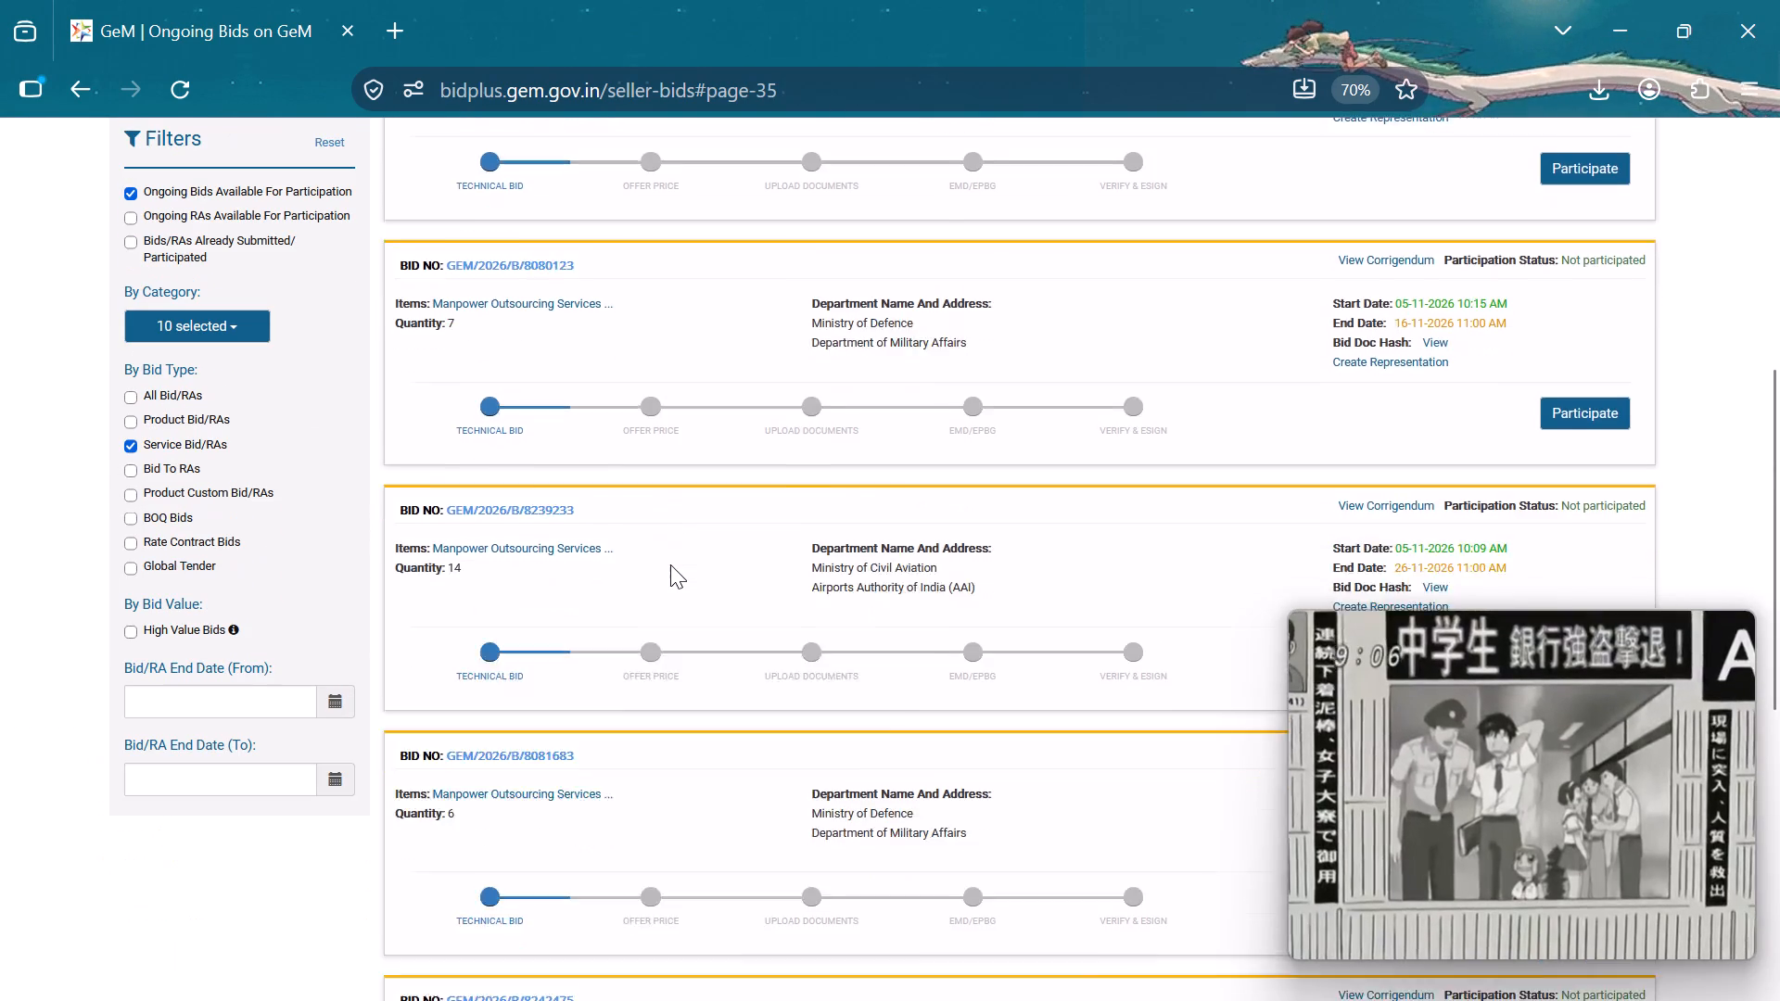
{"action": "scroll", "coordinate": [670, 564], "scroll_direction": "down", "scroll_amount": 1}
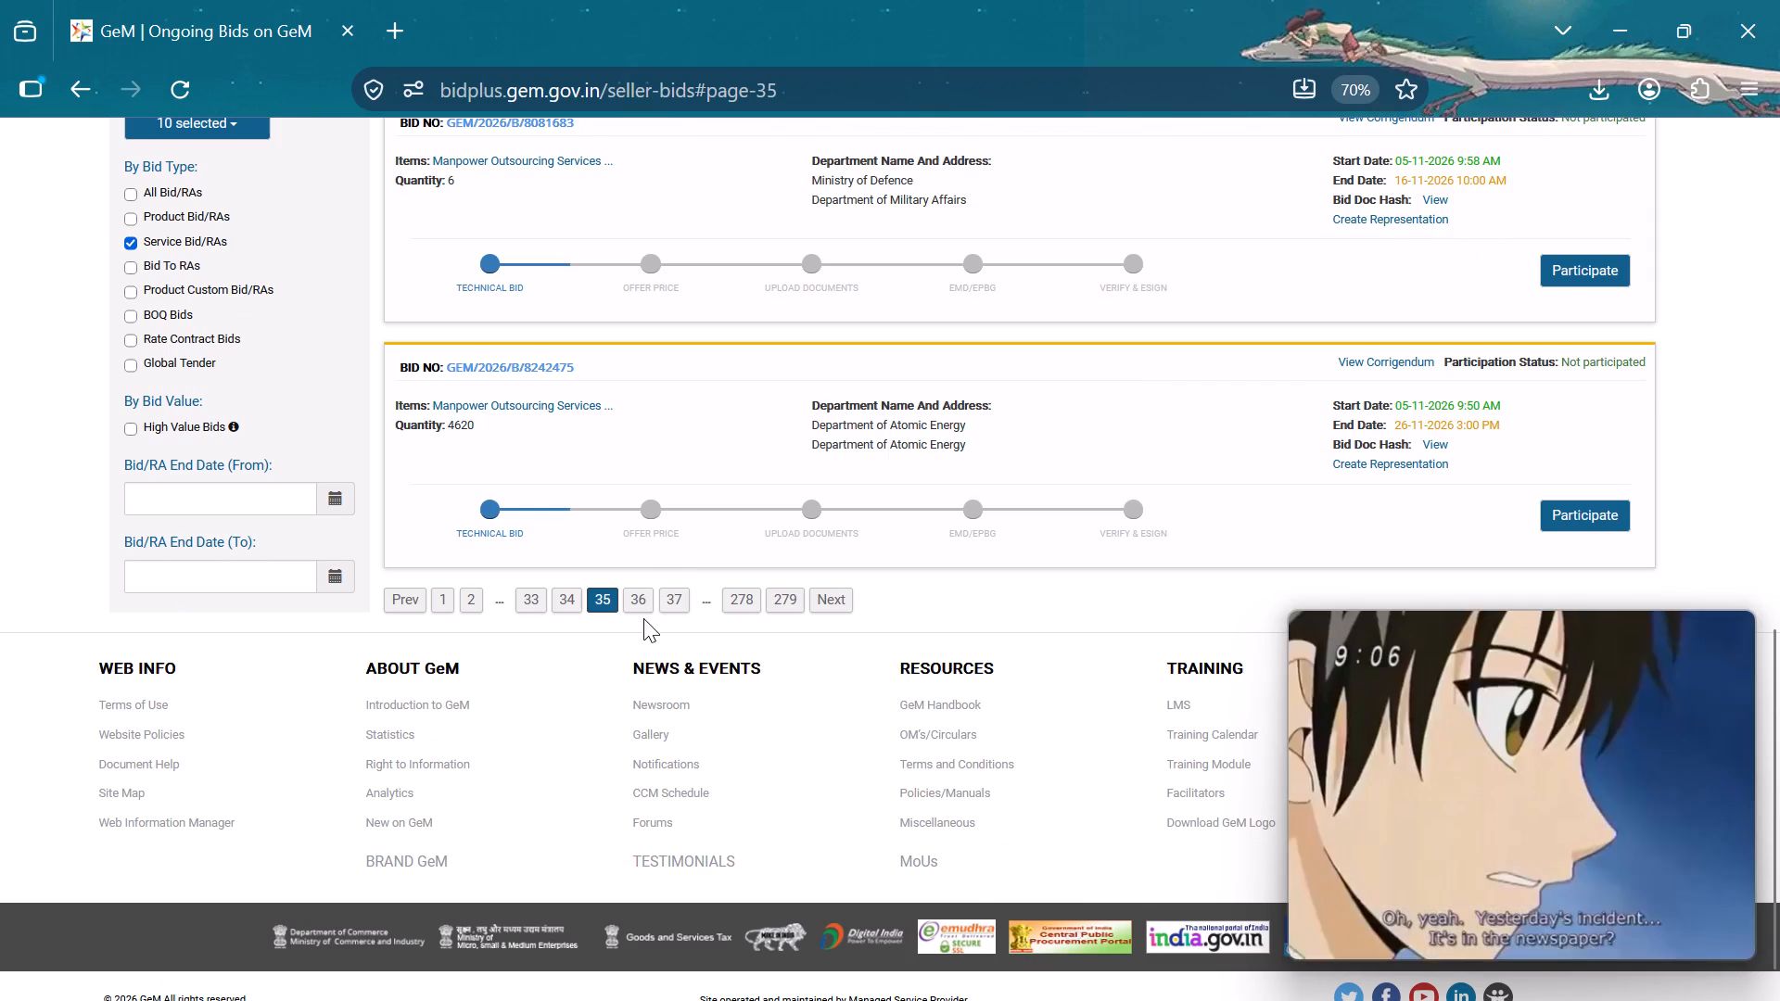
{"action": "left_click", "coordinate": [642, 604]}
{"action": "scroll", "coordinate": [642, 604], "scroll_direction": "down", "scroll_amount": 1}
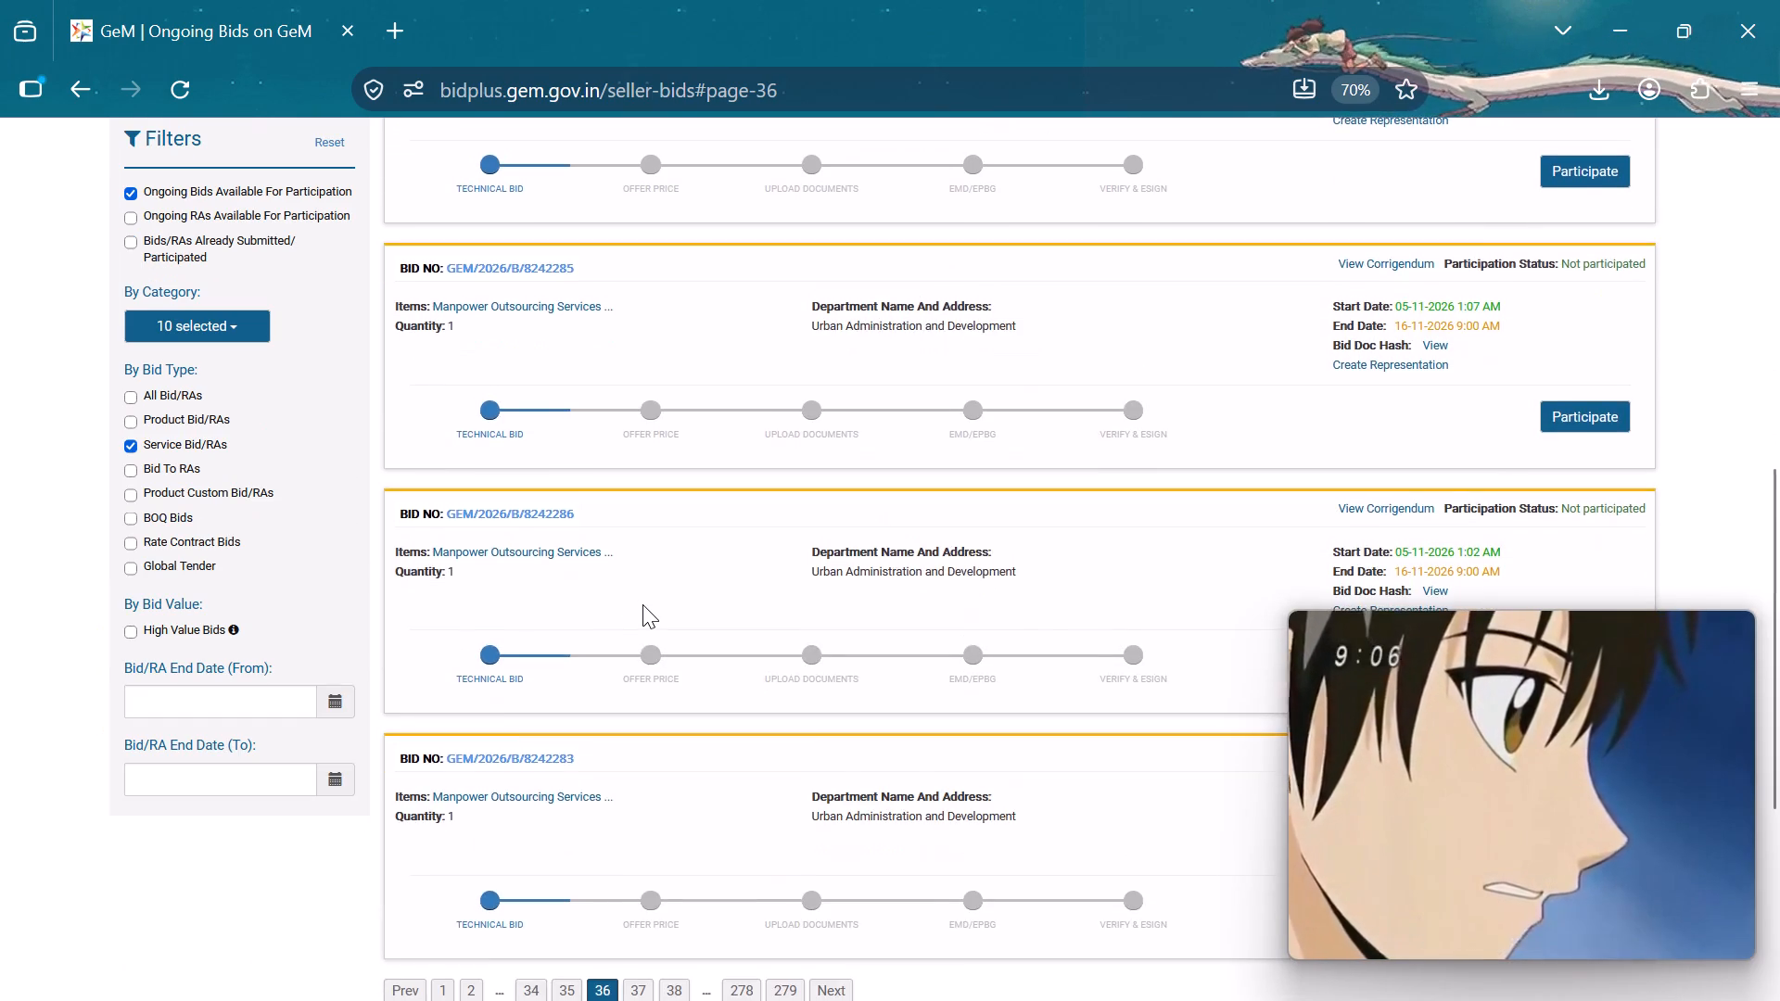
{"action": "scroll", "coordinate": [642, 604], "scroll_direction": "down", "scroll_amount": 1}
{"action": "left_click", "coordinate": [640, 577]}
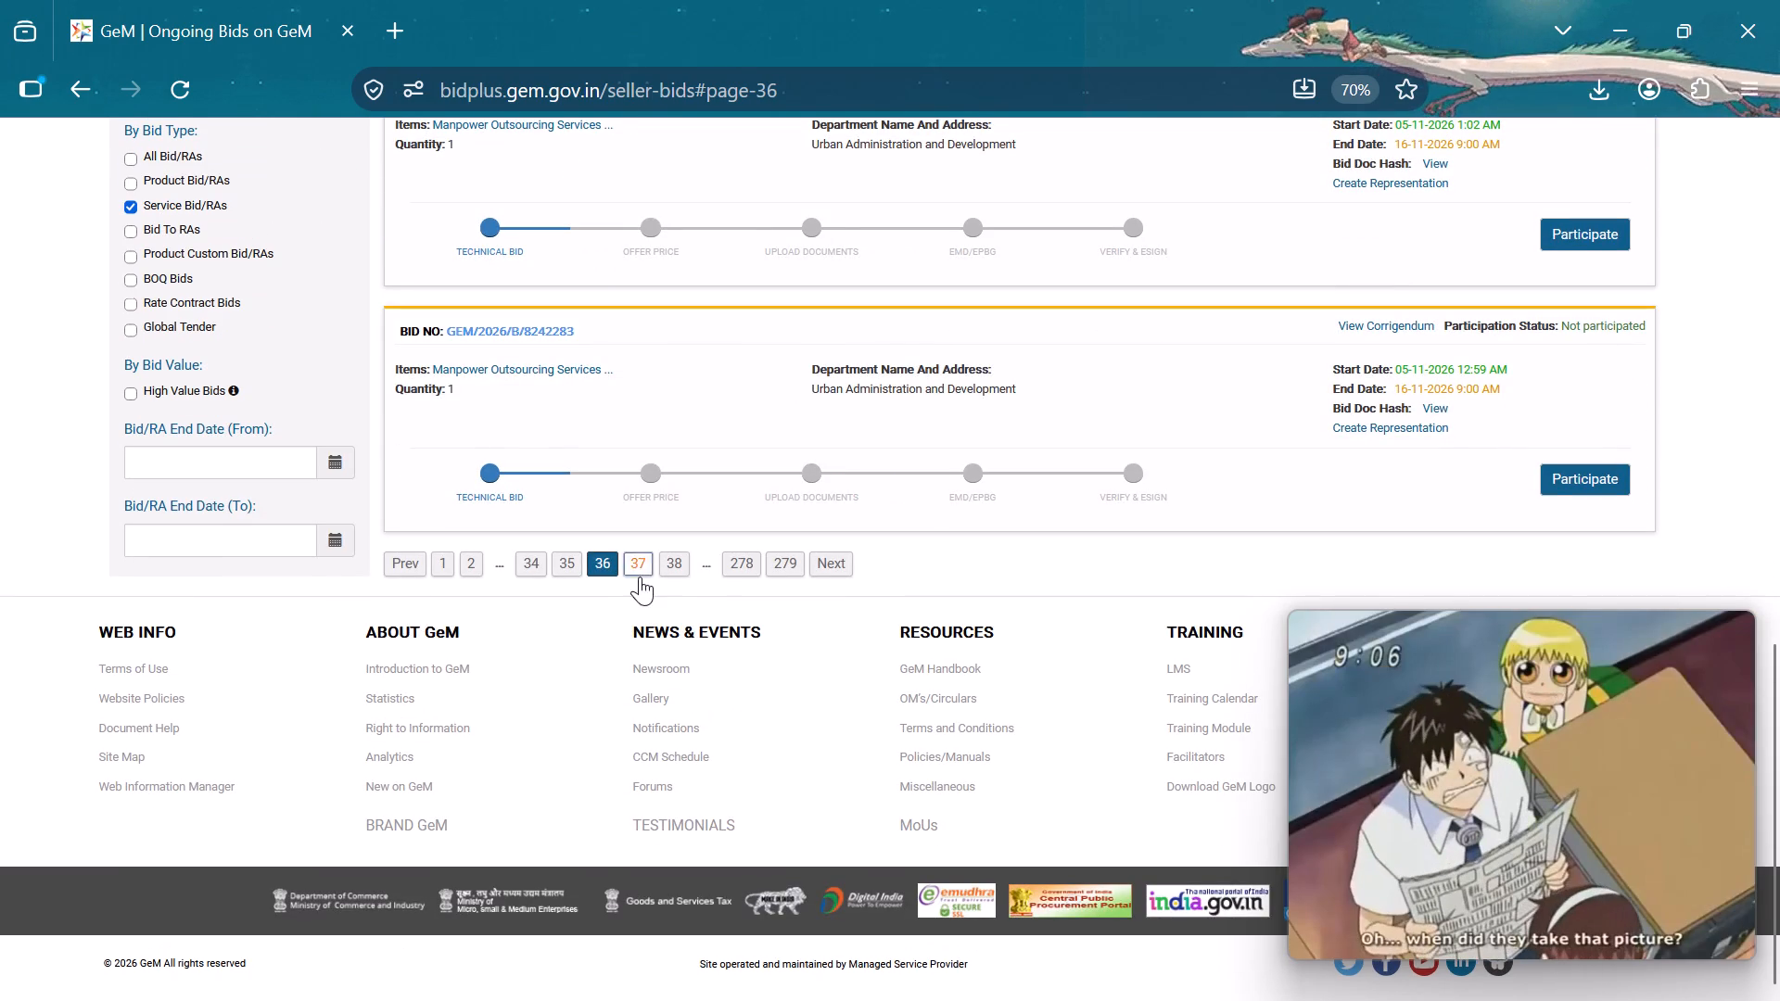
{"action": "scroll", "coordinate": [640, 577], "scroll_direction": "down", "scroll_amount": 1}
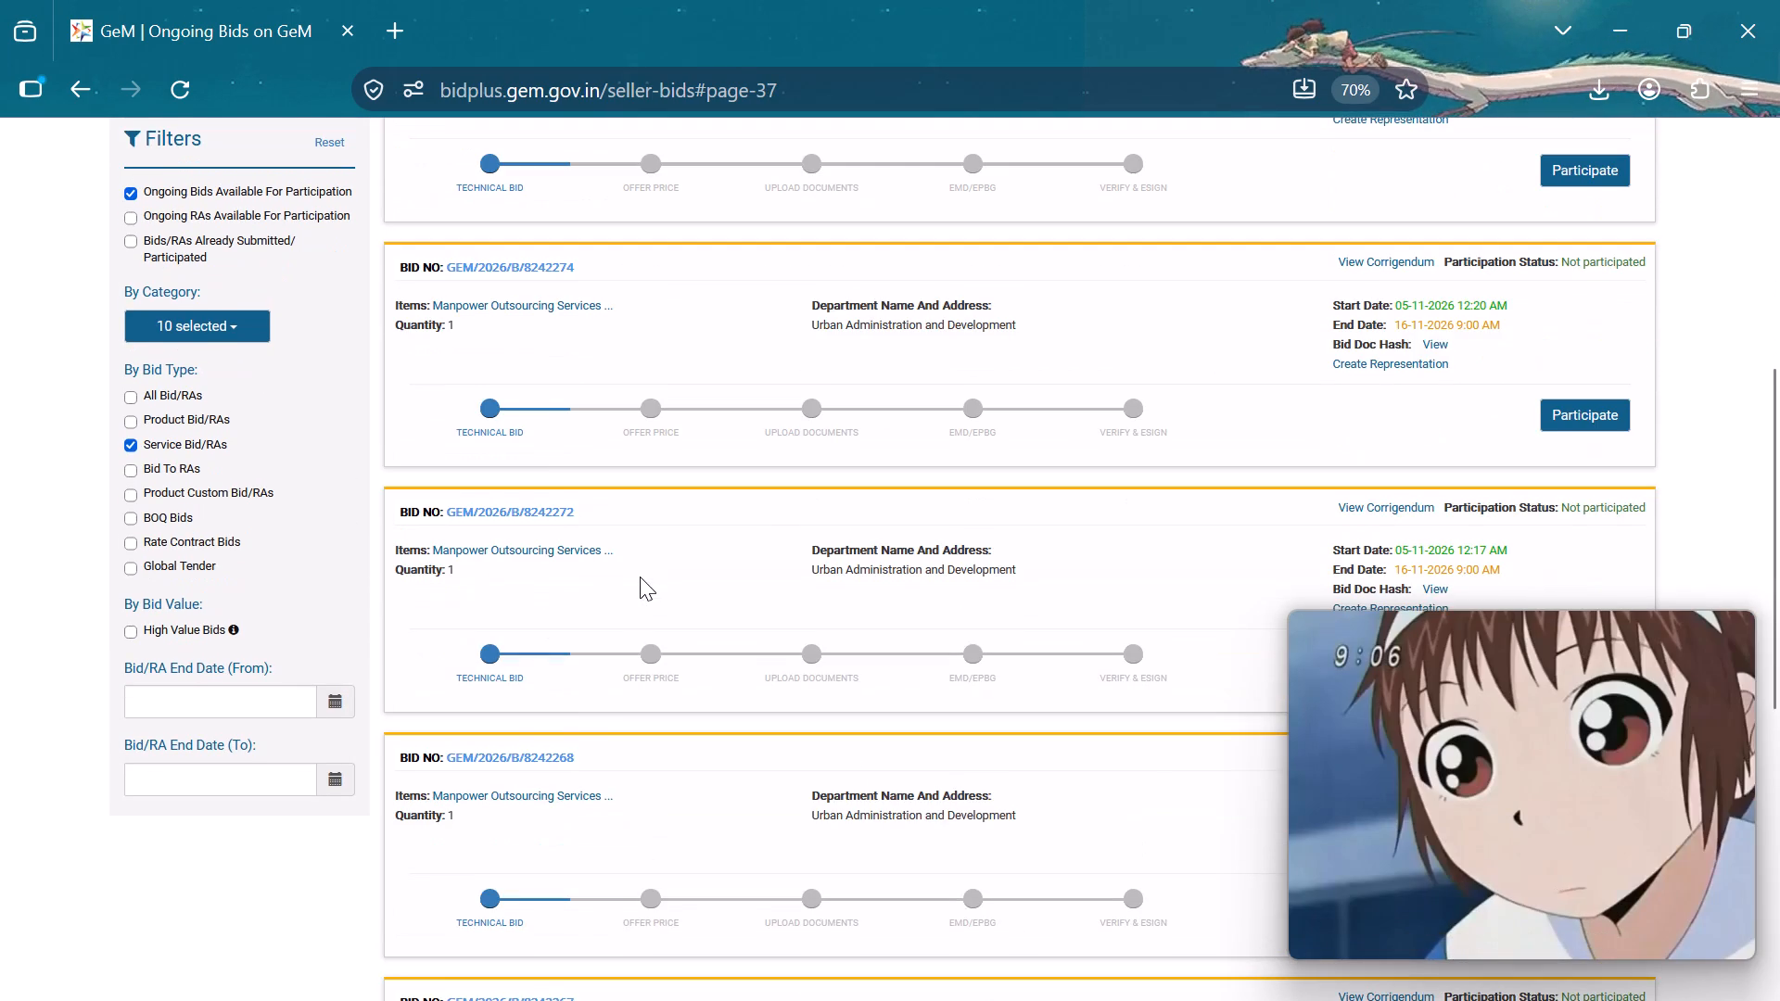
{"action": "scroll", "coordinate": [640, 577], "scroll_direction": "down", "scroll_amount": 2}
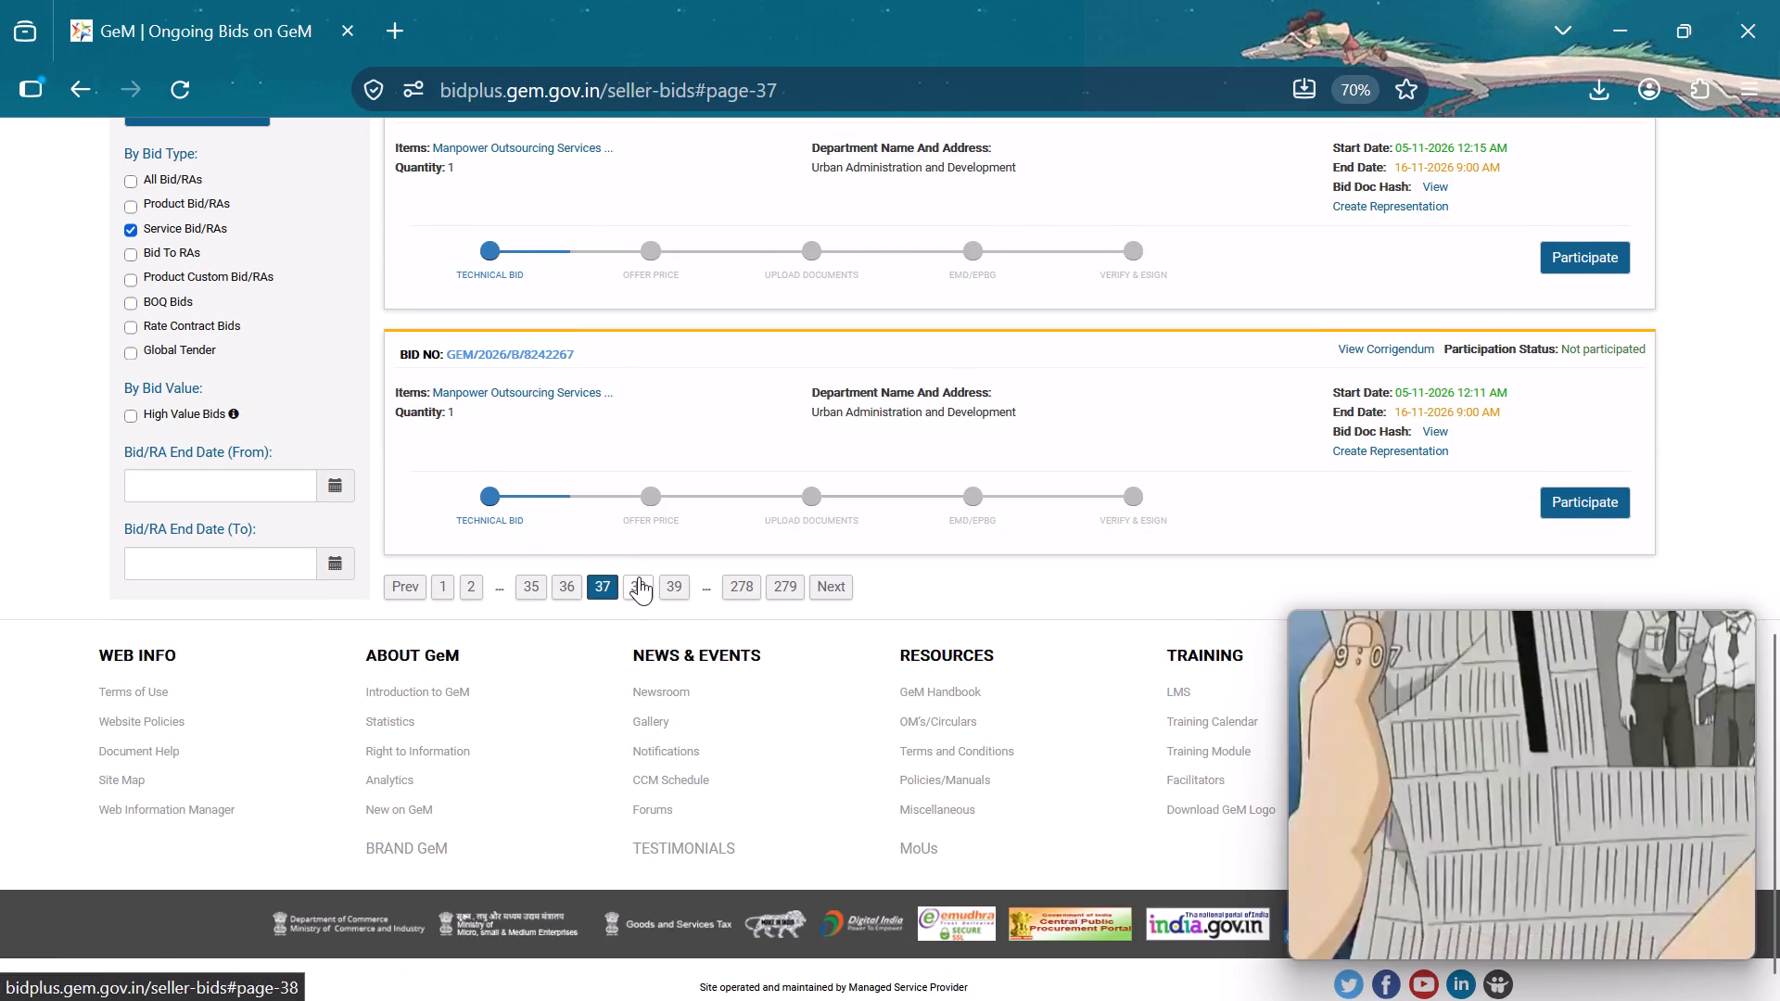
{"action": "scroll", "coordinate": [639, 577], "scroll_direction": "down", "scroll_amount": 1}
{"action": "left_click", "coordinate": [635, 564]}
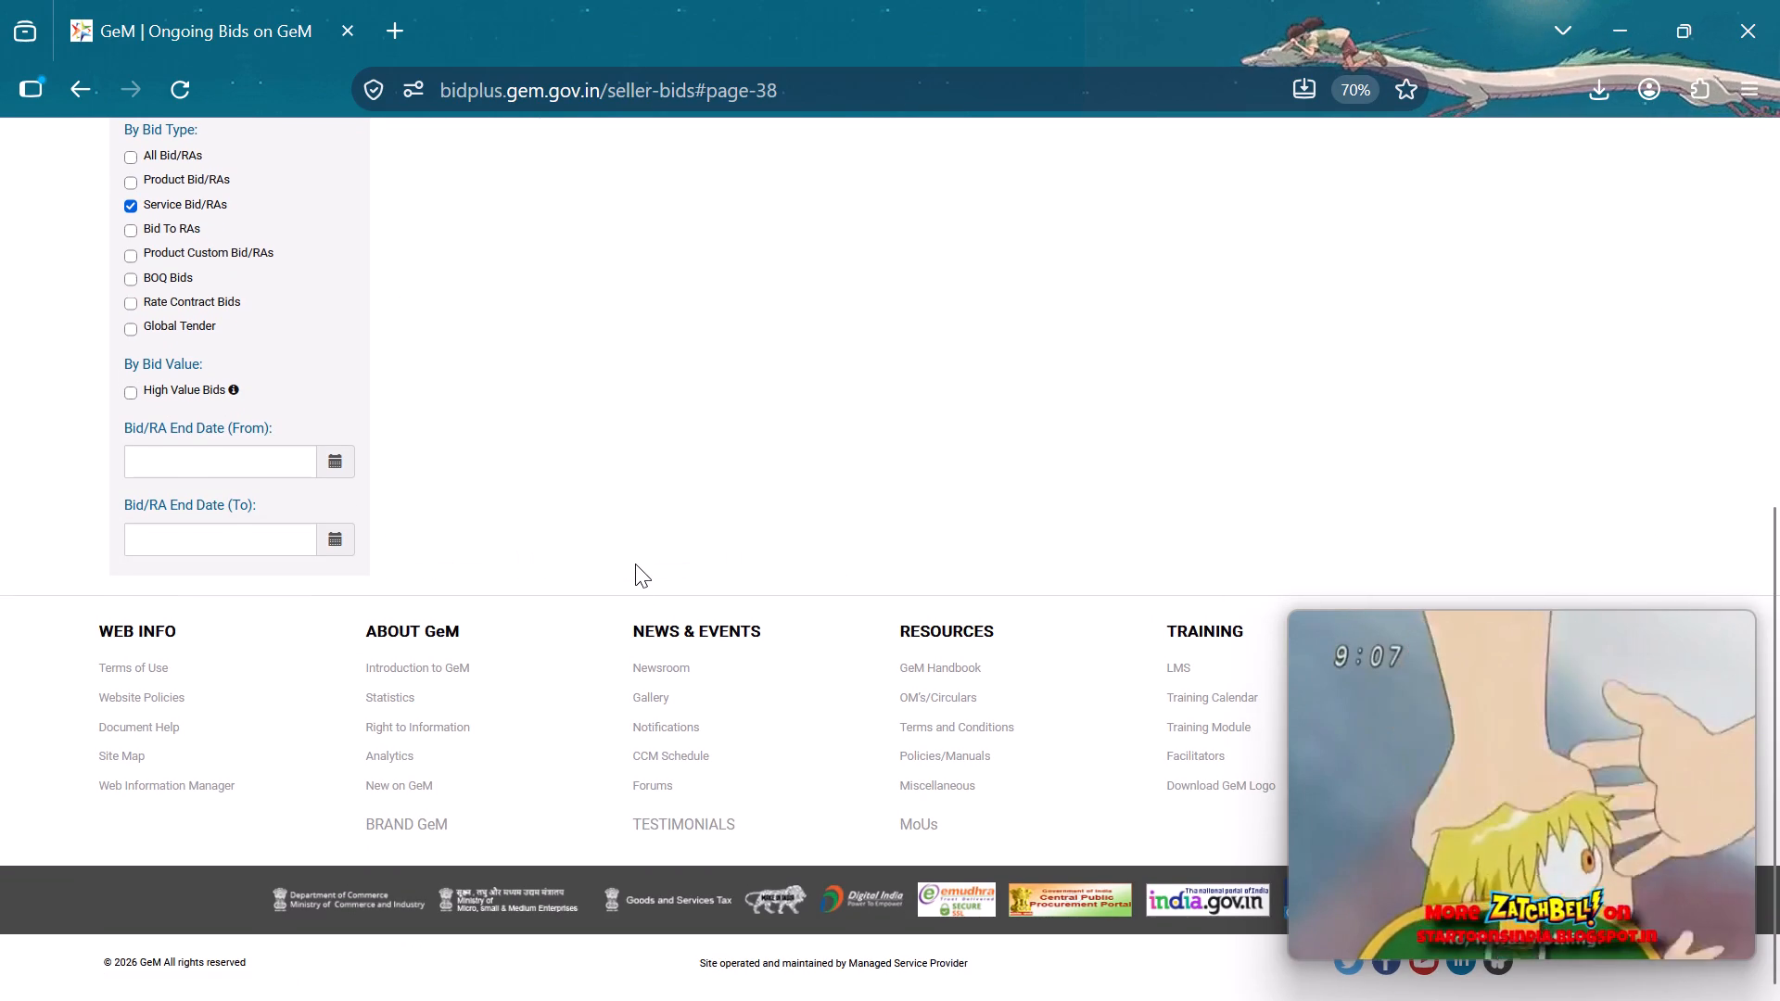
{"action": "scroll", "coordinate": [635, 564], "scroll_direction": "down", "scroll_amount": 3}
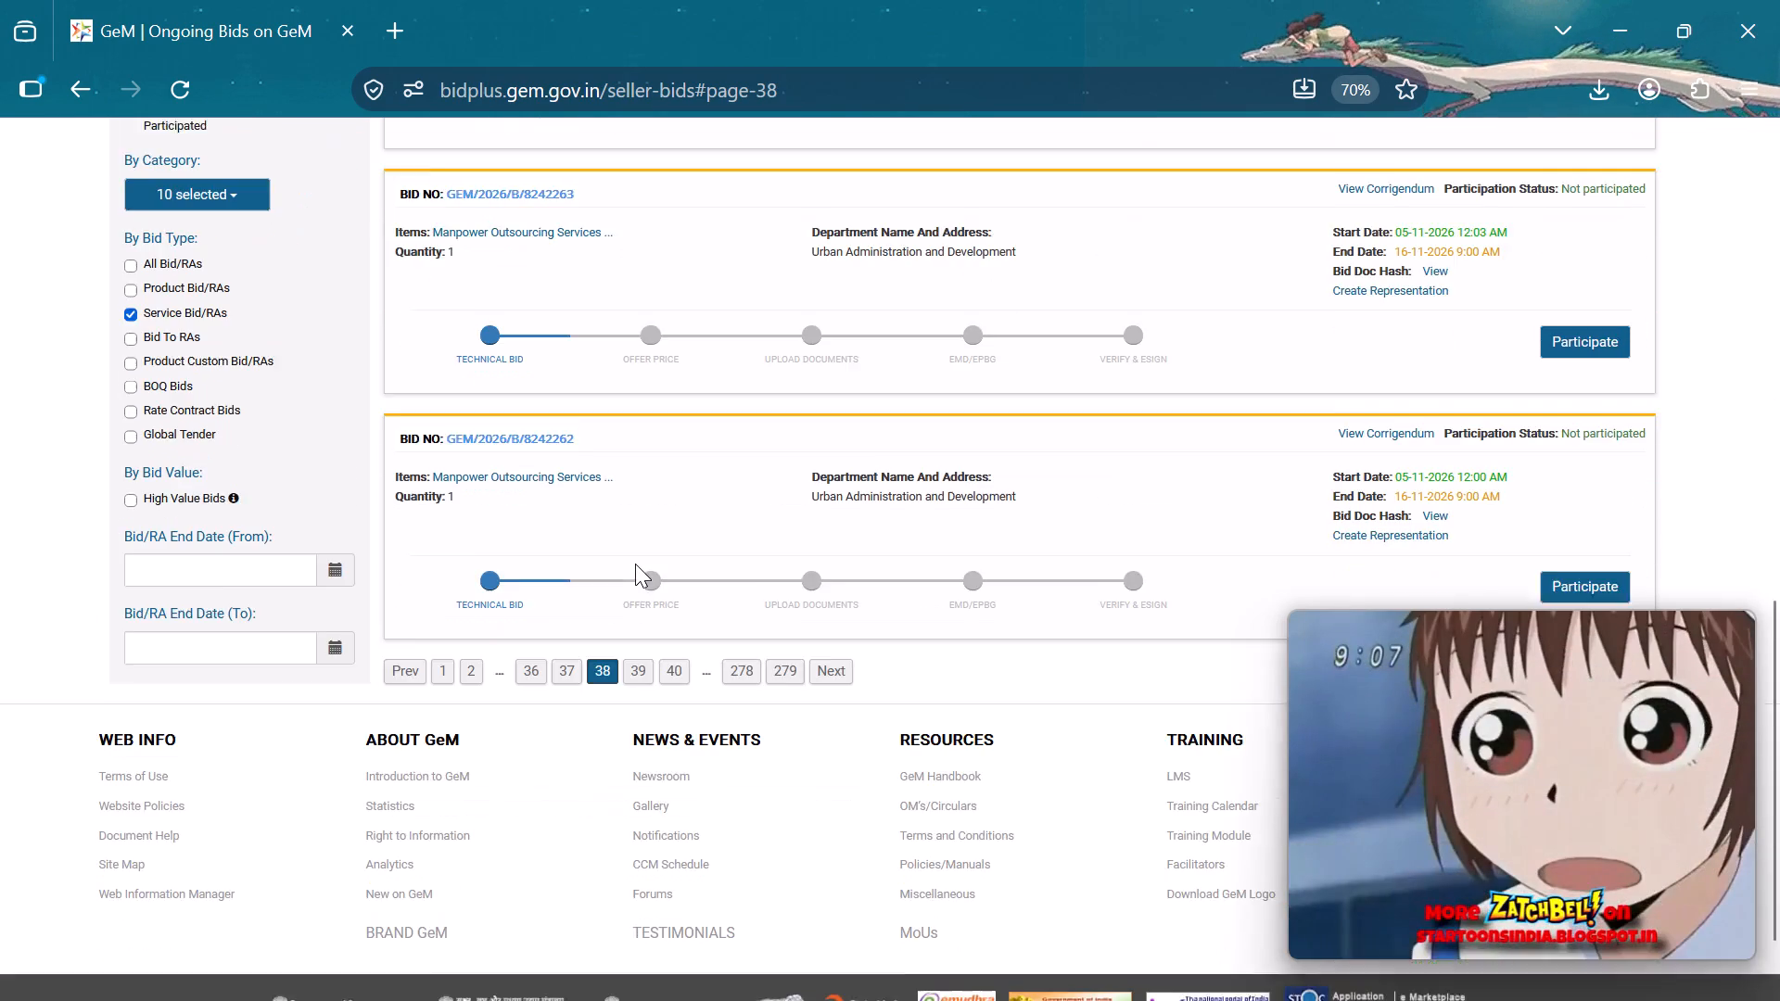
{"action": "scroll", "coordinate": [635, 564], "scroll_direction": "down", "scroll_amount": 1}
{"action": "left_click", "coordinate": [639, 554]}
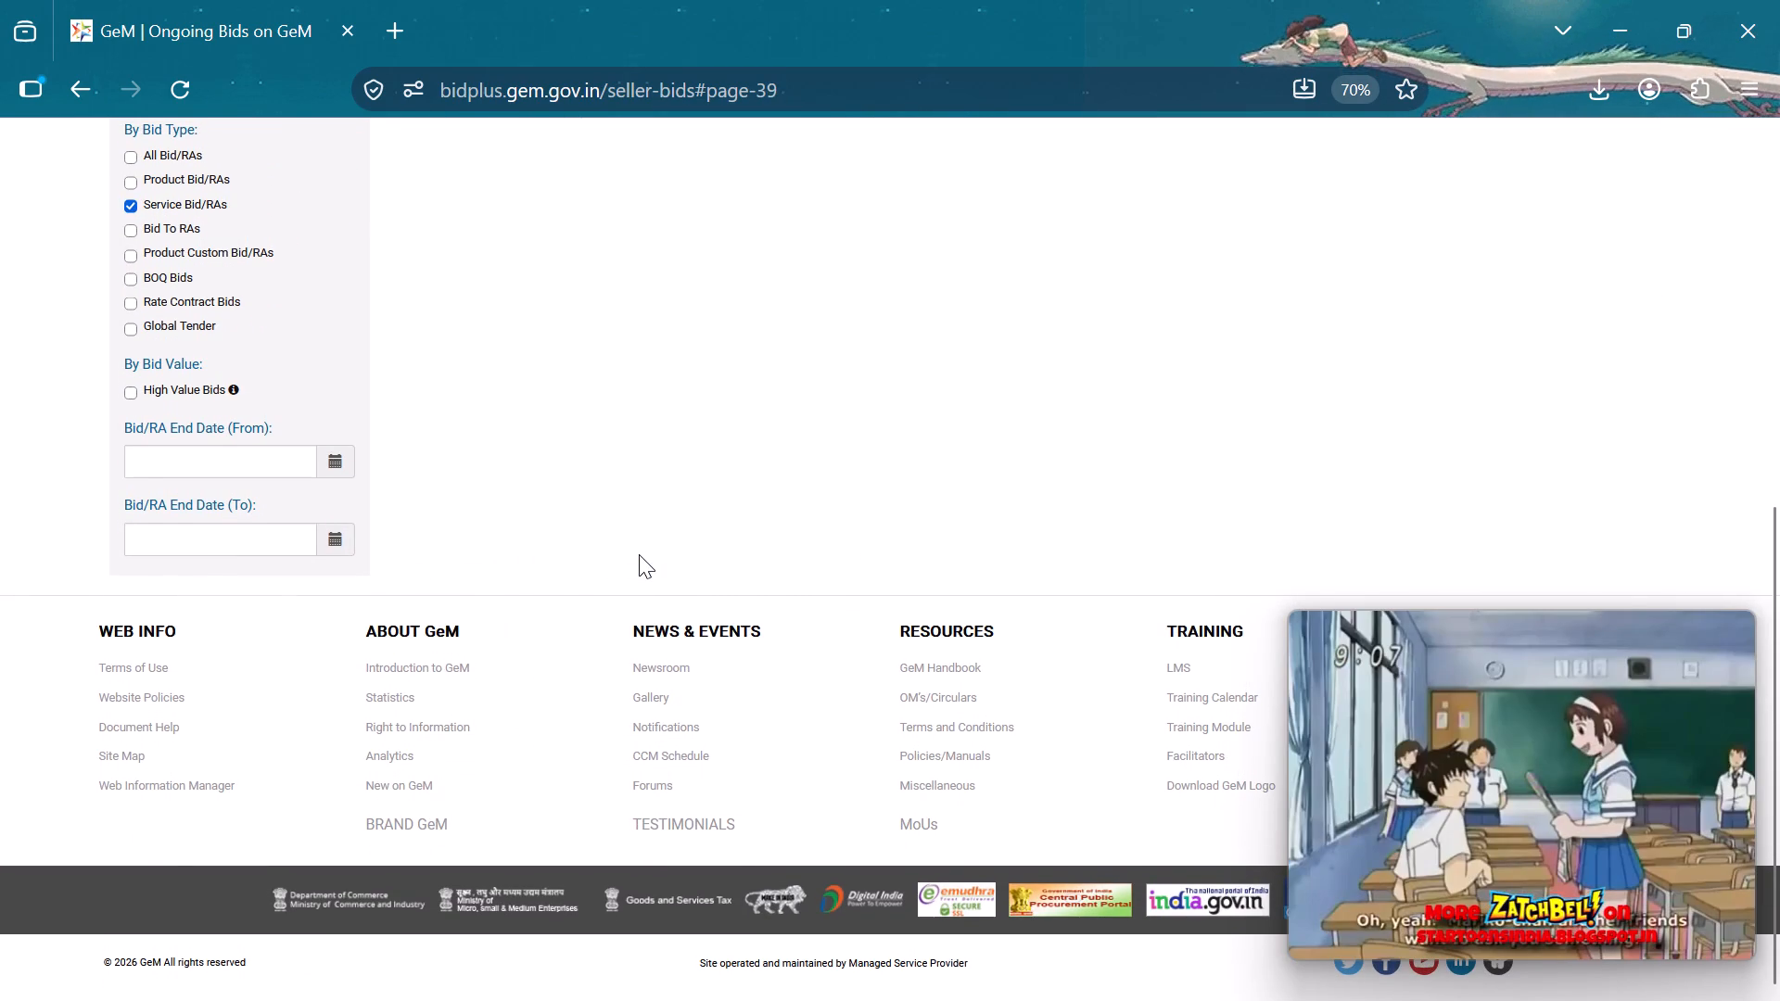
Step back through the bid results from page 39 via page 38 to page 37, examining the listed bids.
{"action": "scroll", "coordinate": [639, 554], "scroll_direction": "up", "scroll_amount": 1}
{"action": "scroll", "coordinate": [639, 554], "scroll_direction": "down", "scroll_amount": 1}
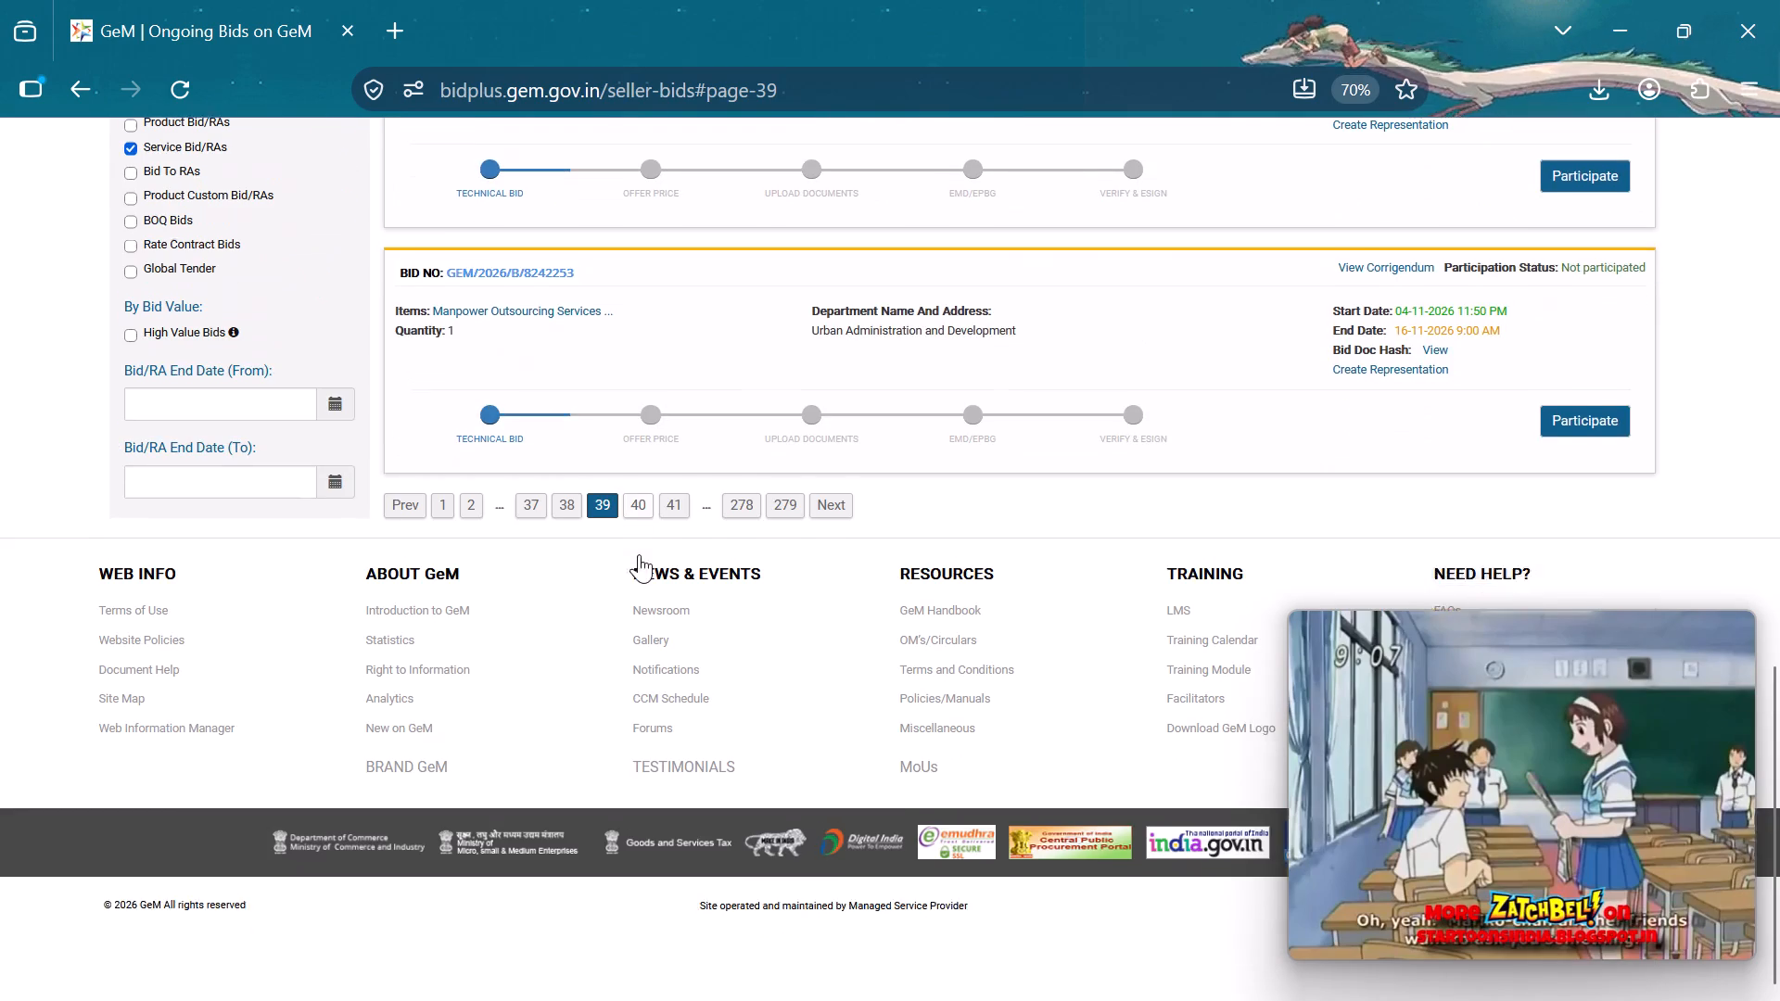
{"action": "left_click", "coordinate": [571, 561]}
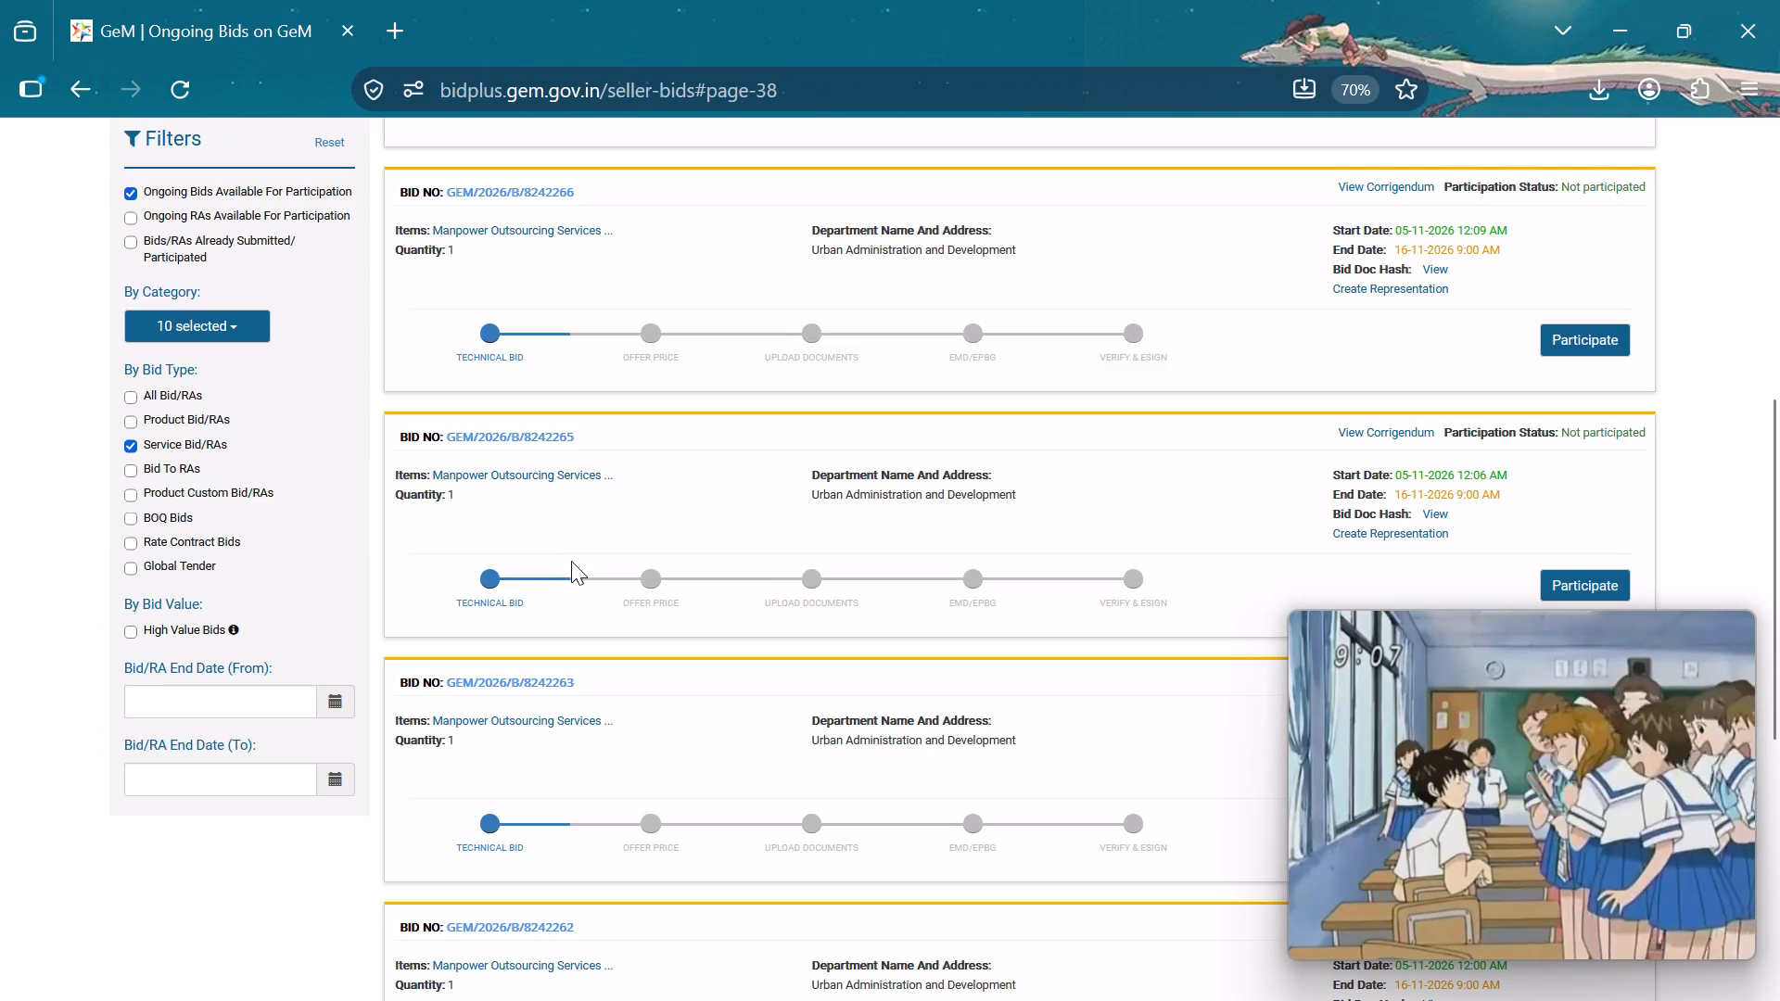
{"action": "scroll", "coordinate": [571, 561], "scroll_direction": "down", "scroll_amount": 3}
{"action": "scroll", "coordinate": [554, 361], "scroll_direction": "up", "scroll_amount": 2}
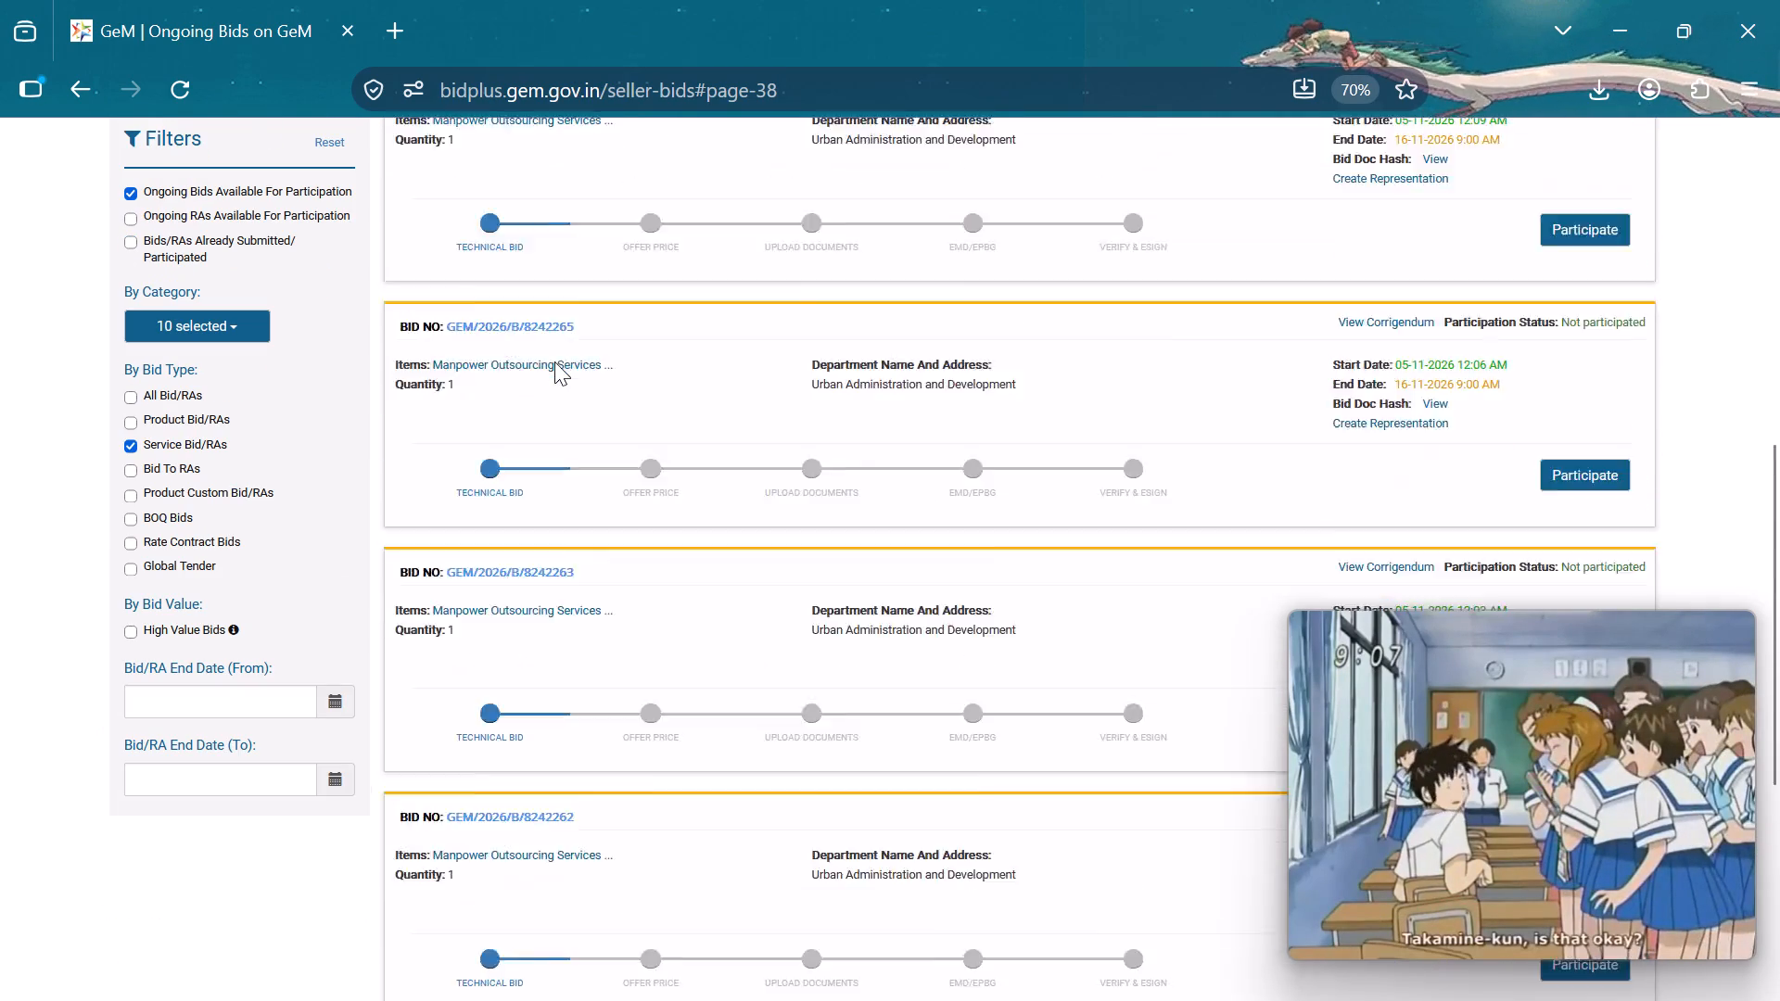
{"action": "scroll", "coordinate": [554, 361], "scroll_direction": "up", "scroll_amount": 3}
{"action": "scroll", "coordinate": [554, 361], "scroll_direction": "down", "scroll_amount": 8}
{"action": "left_click", "coordinate": [574, 554]}
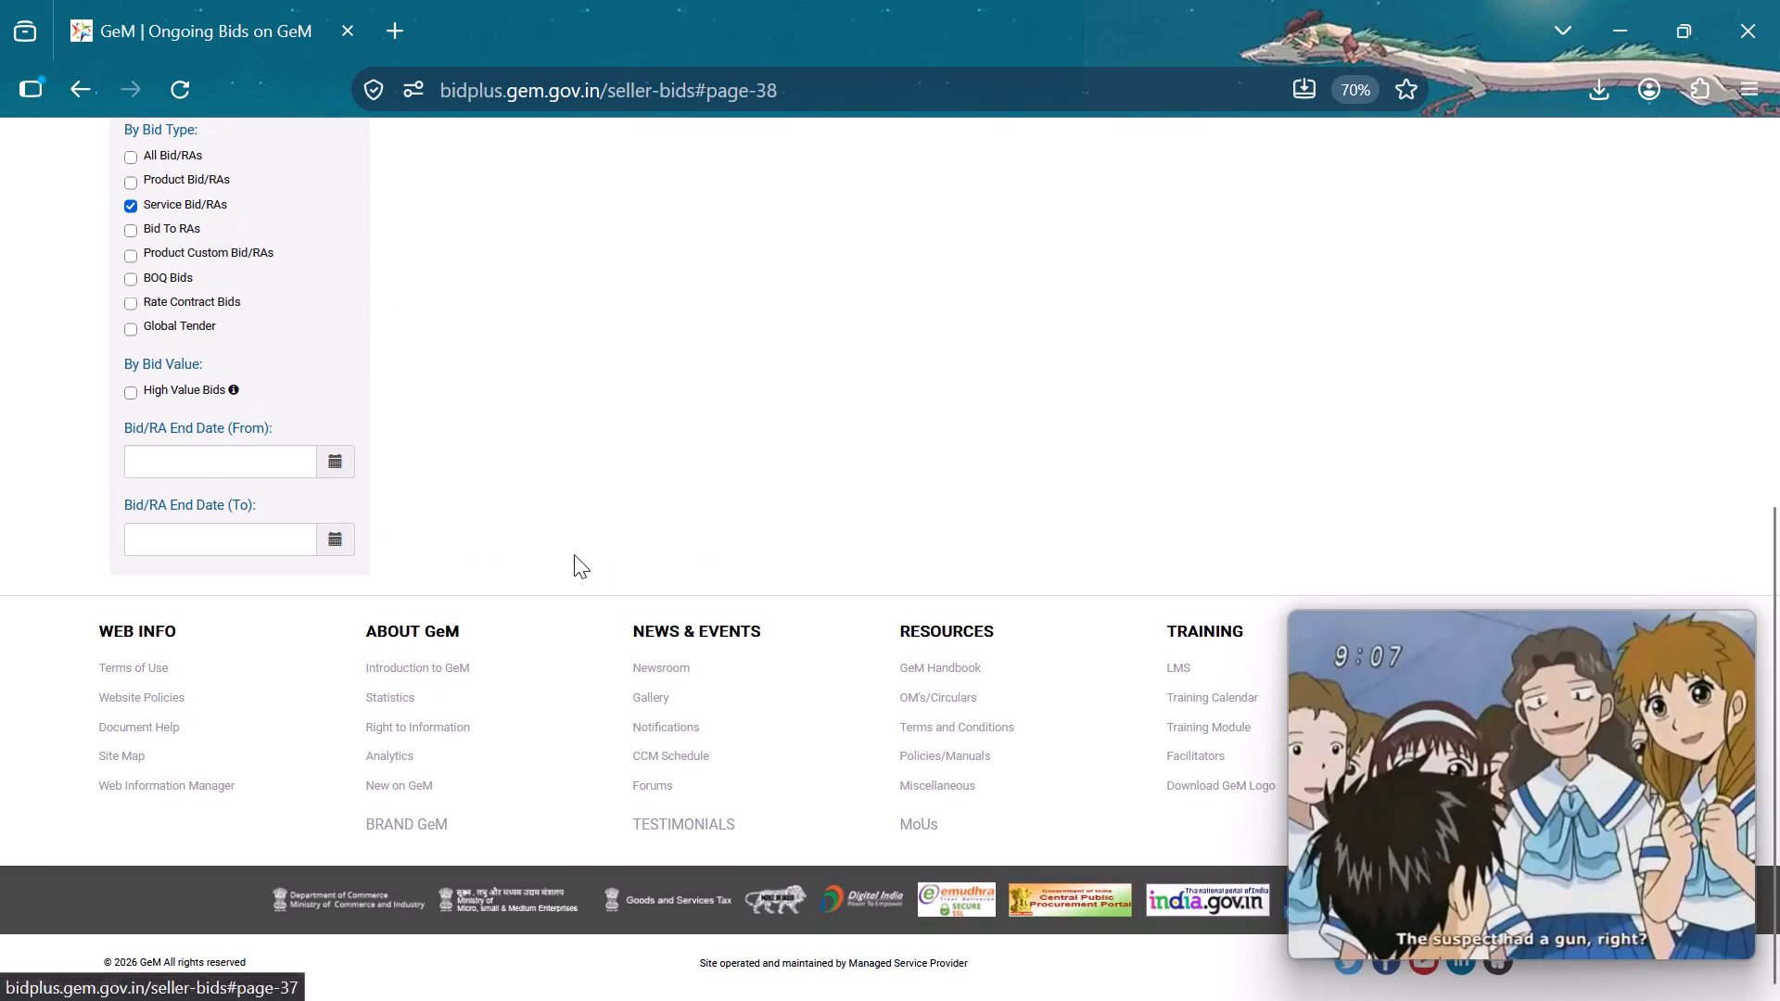
{"action": "scroll", "coordinate": [574, 554], "scroll_direction": "down", "scroll_amount": 2}
{"action": "scroll", "coordinate": [574, 554], "scroll_direction": "up", "scroll_amount": 2}
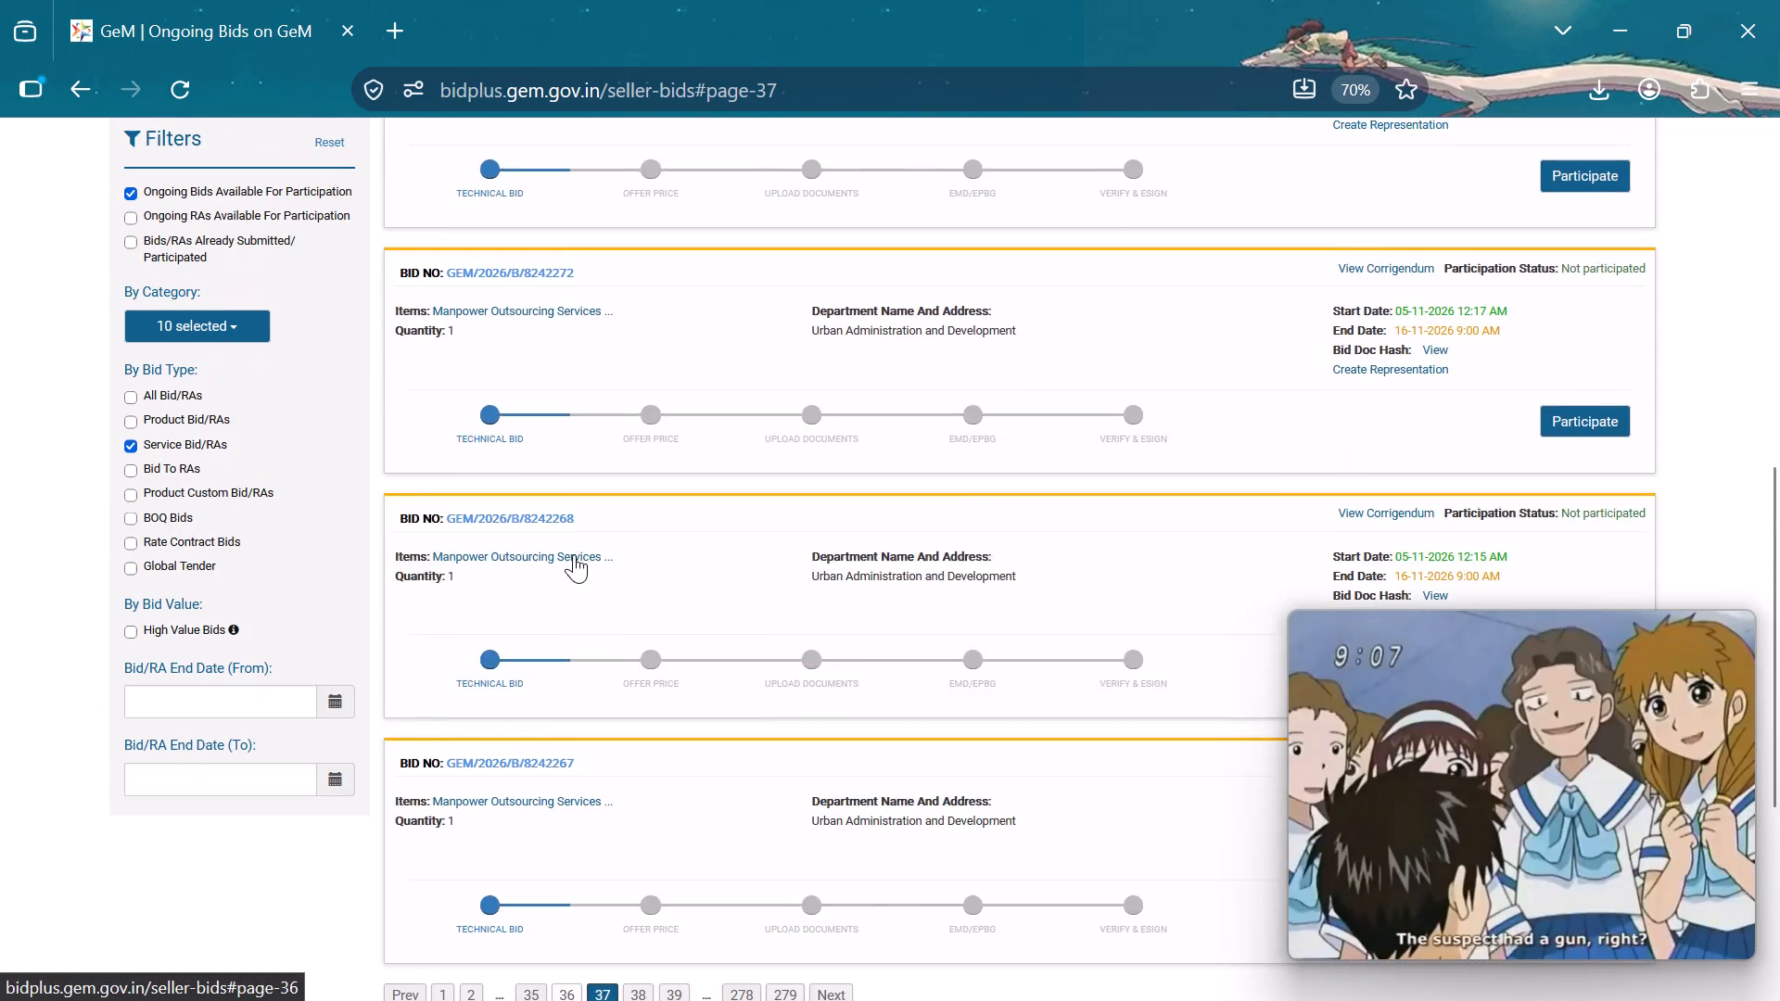
{"action": "scroll", "coordinate": [574, 554], "scroll_direction": "up", "scroll_amount": 4}
{"action": "scroll", "coordinate": [574, 554], "scroll_direction": "down", "scroll_amount": 6}
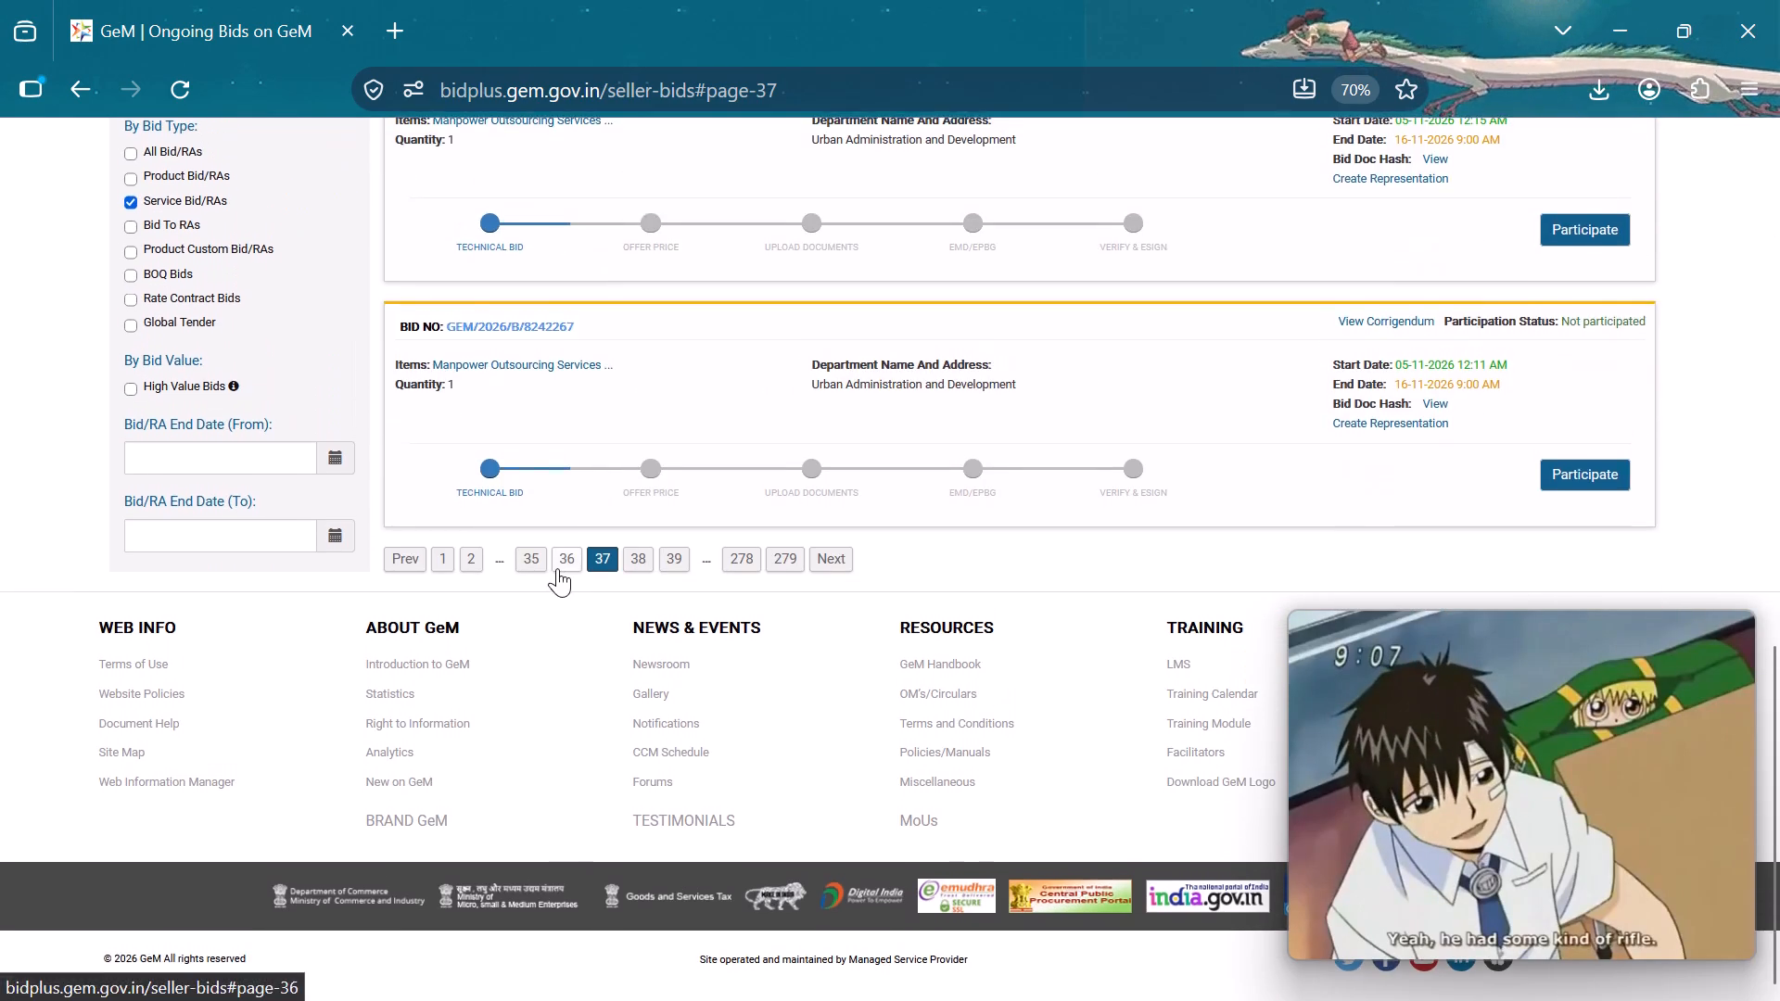
From results page 36, download the Ministry of Education bid document GEM/2026/B/8237286 and copy its bid number.
{"action": "left_click", "coordinate": [557, 568]}
{"action": "scroll", "coordinate": [557, 568], "scroll_direction": "up", "scroll_amount": 1}
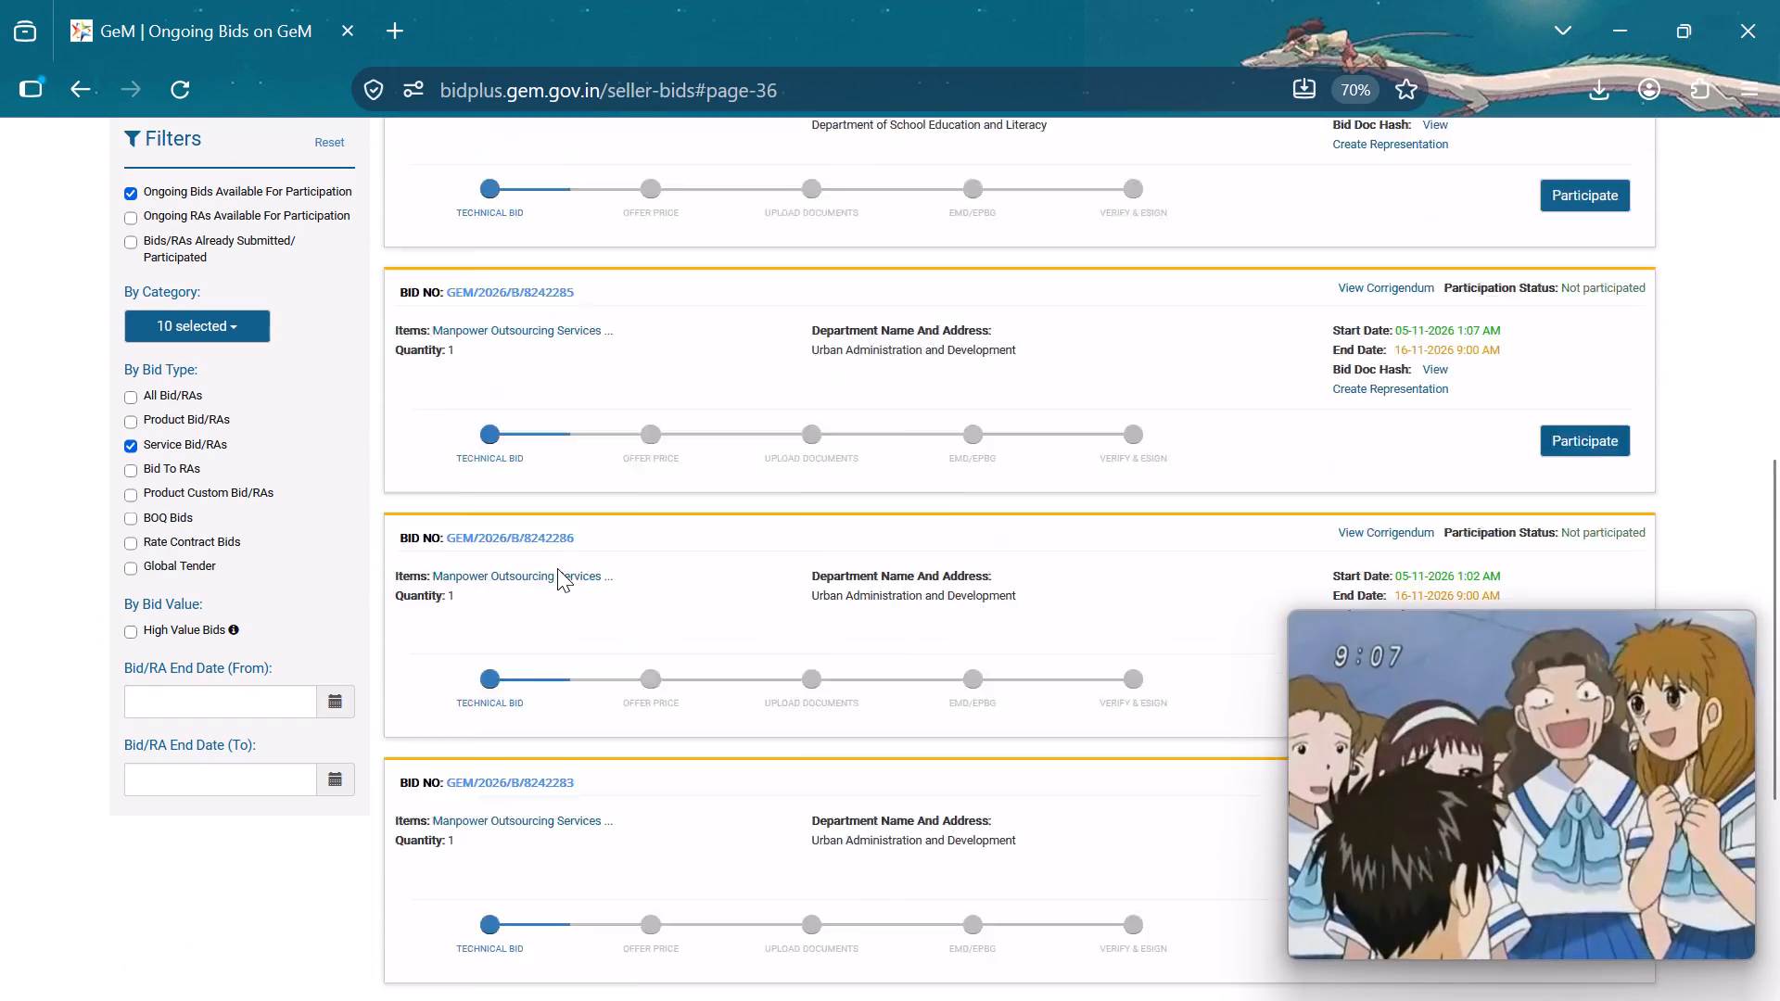
{"action": "scroll", "coordinate": [557, 568], "scroll_direction": "up", "scroll_amount": 2}
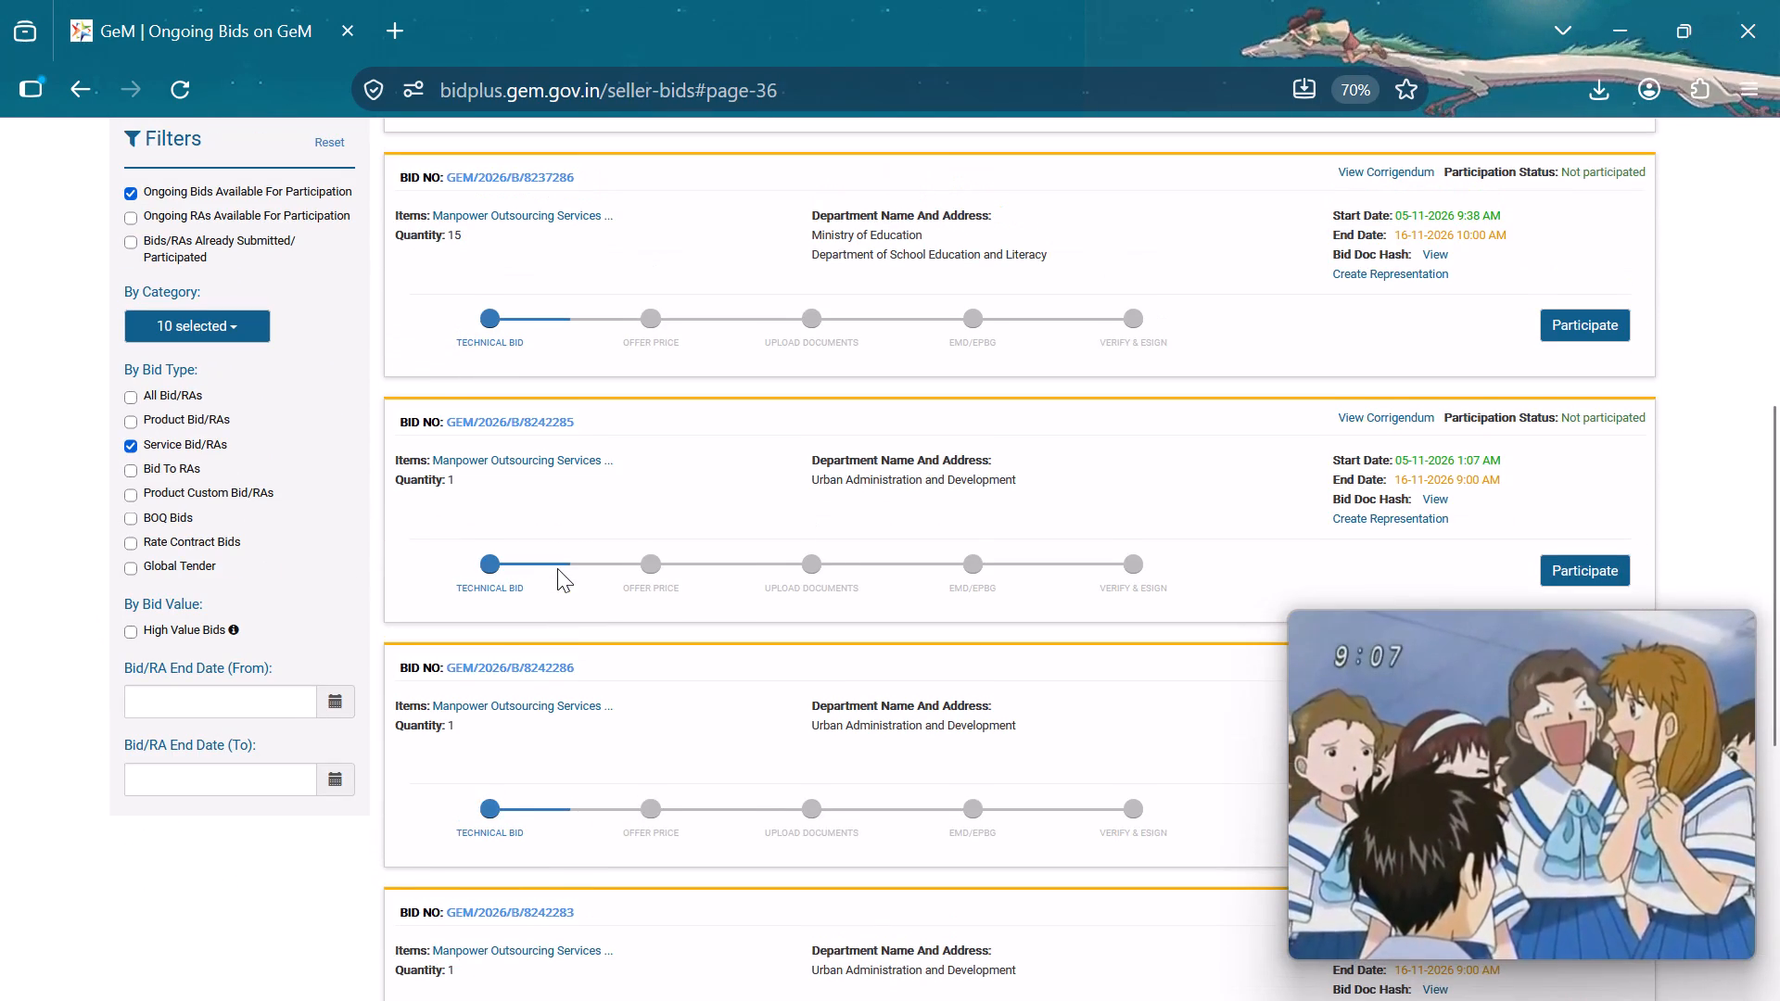
{"action": "scroll", "coordinate": [557, 568], "scroll_direction": "up", "scroll_amount": 1}
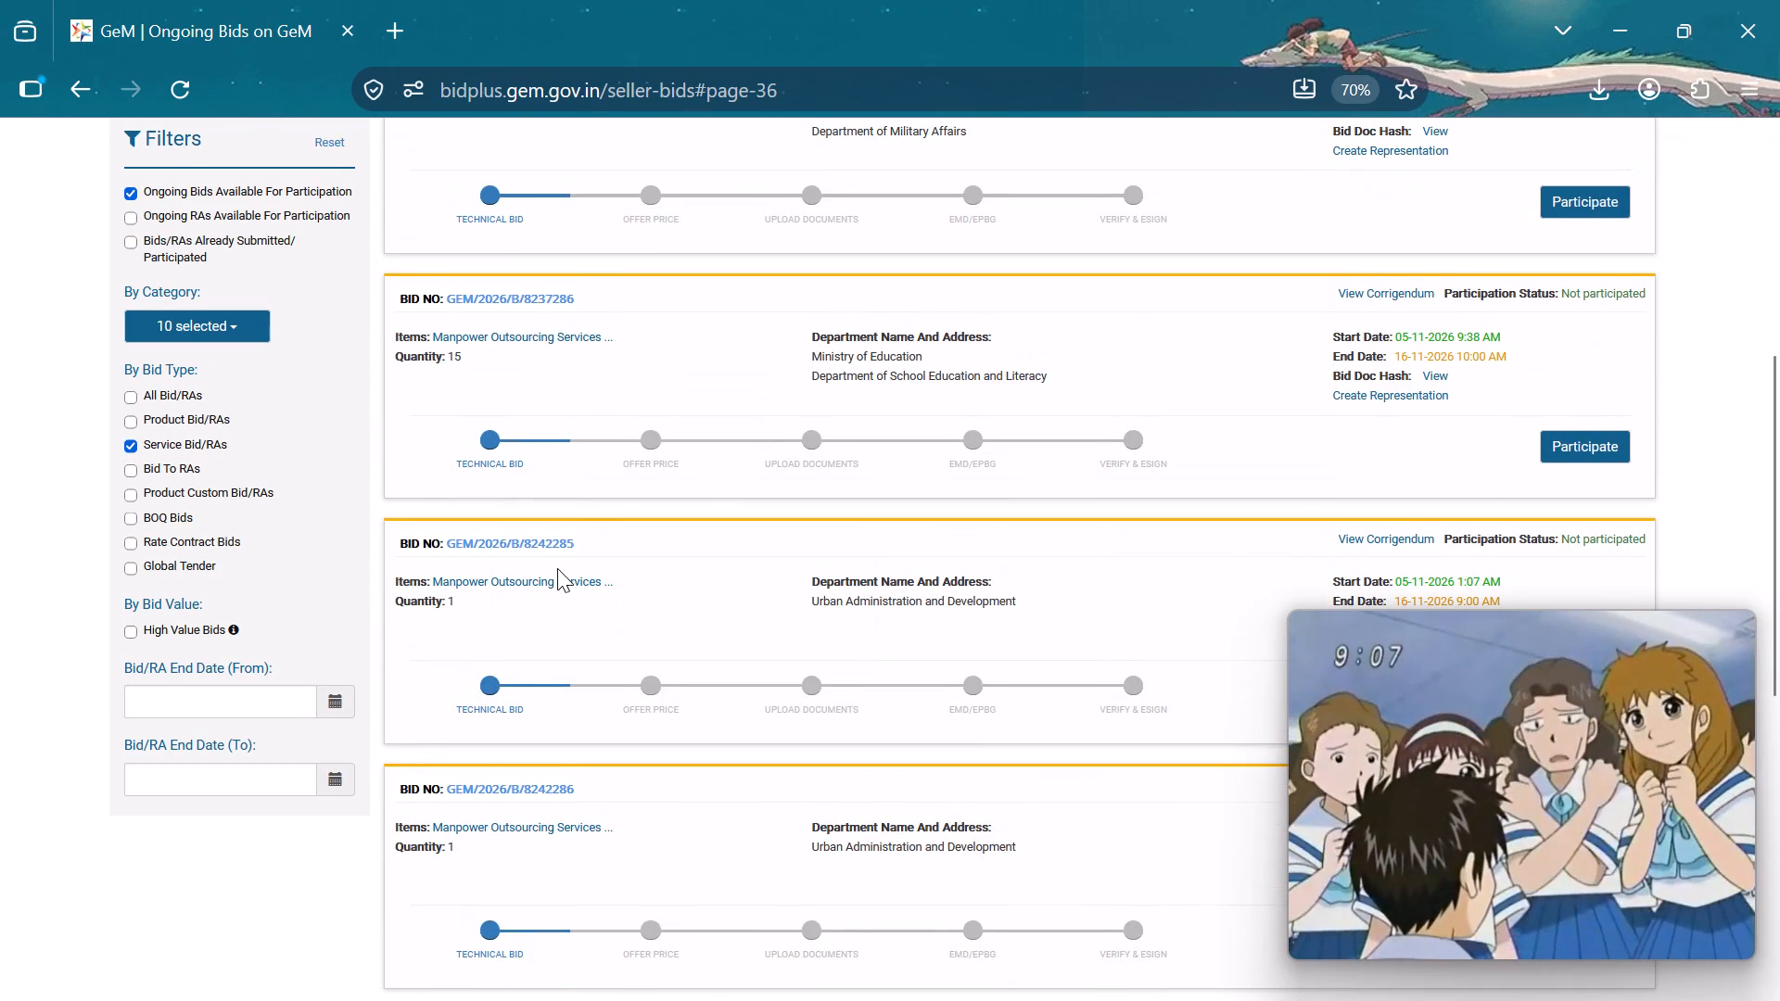
{"action": "left_click", "coordinate": [501, 298]}
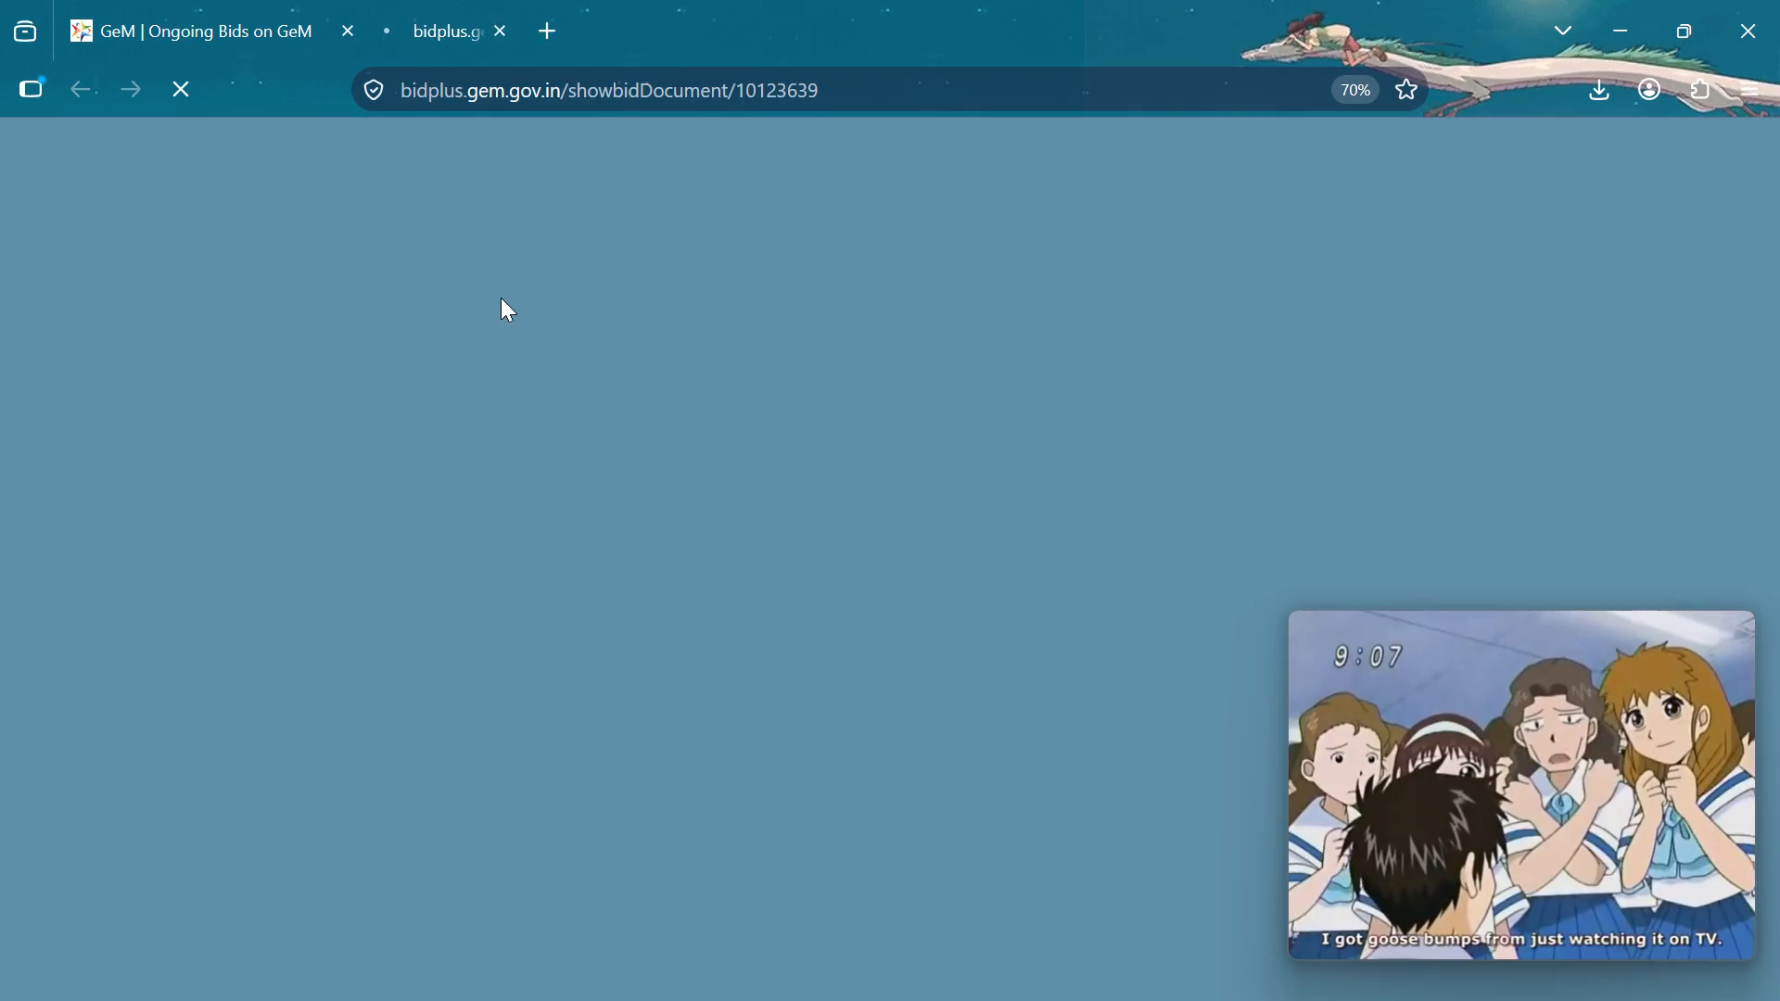
{"action": "left_click", "coordinate": [633, 408]}
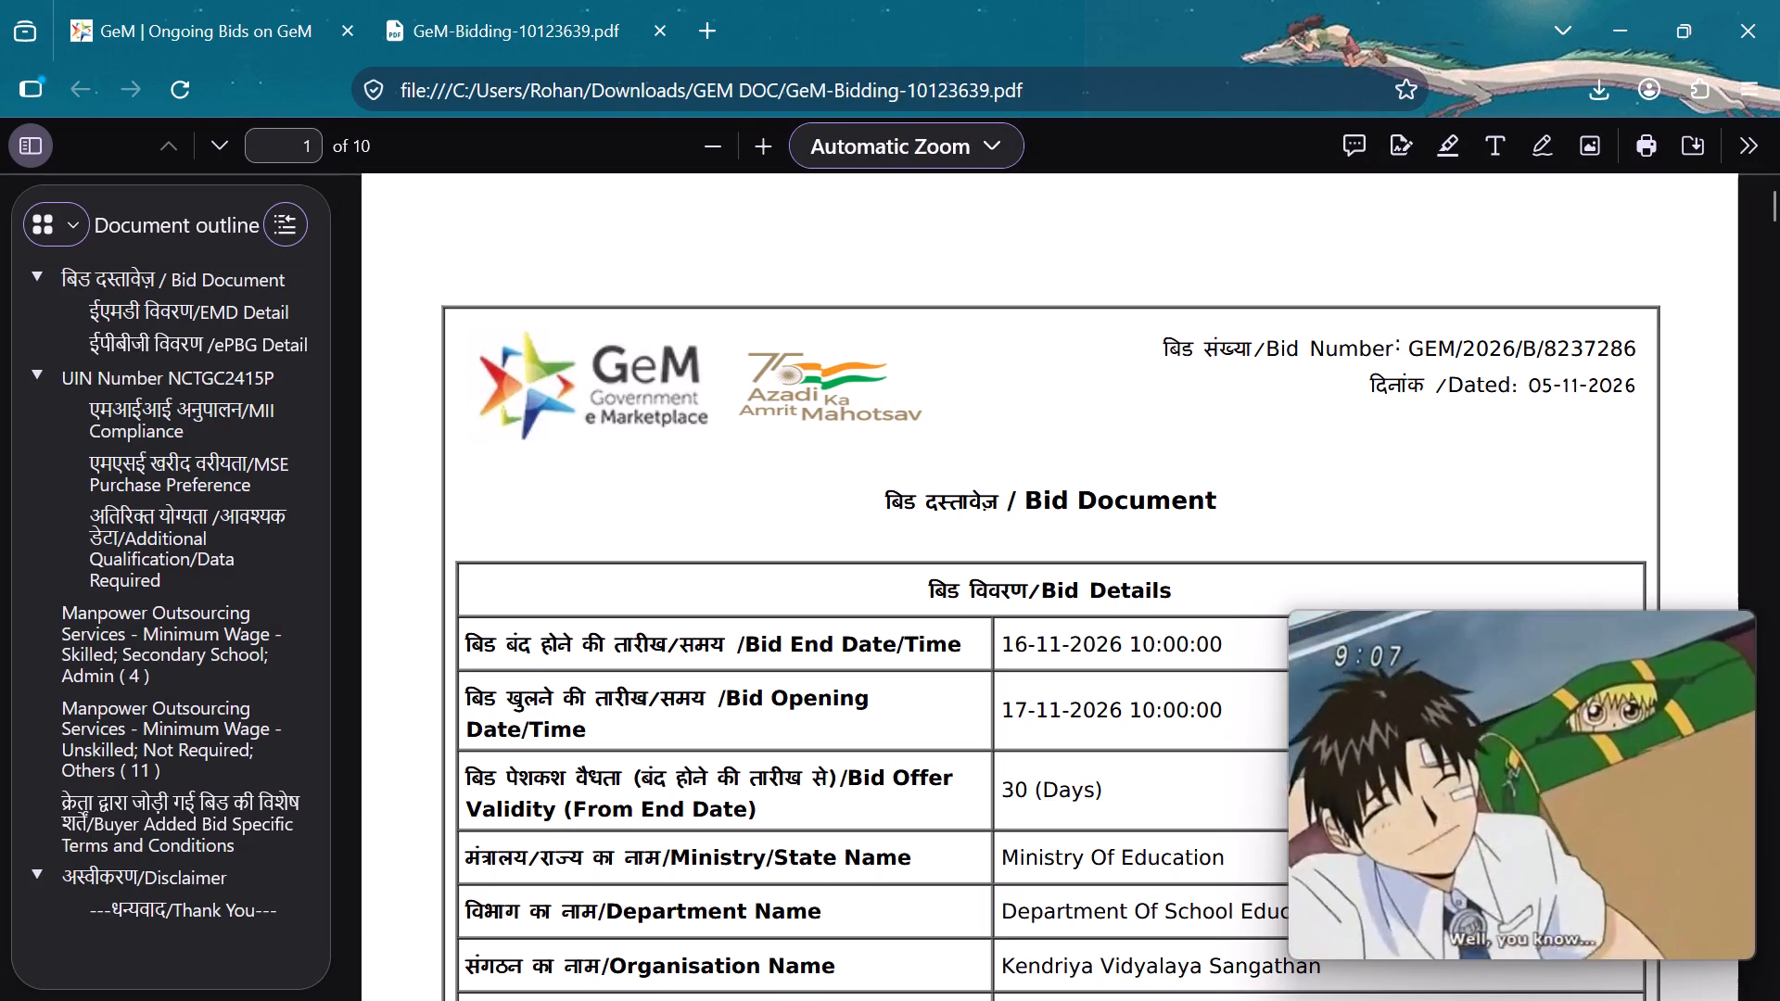
{"action": "double_click", "coordinate": [1415, 349]}
{"action": "key", "text": "ctrl+shift+Right"}
{"action": "key", "text": "ctrl+shift+Right"}
{"action": "key", "text": "ctrl+shift+Right"}
{"action": "key", "text": "ctrl+c"}
{"action": "key", "text": "ctrl+c"}
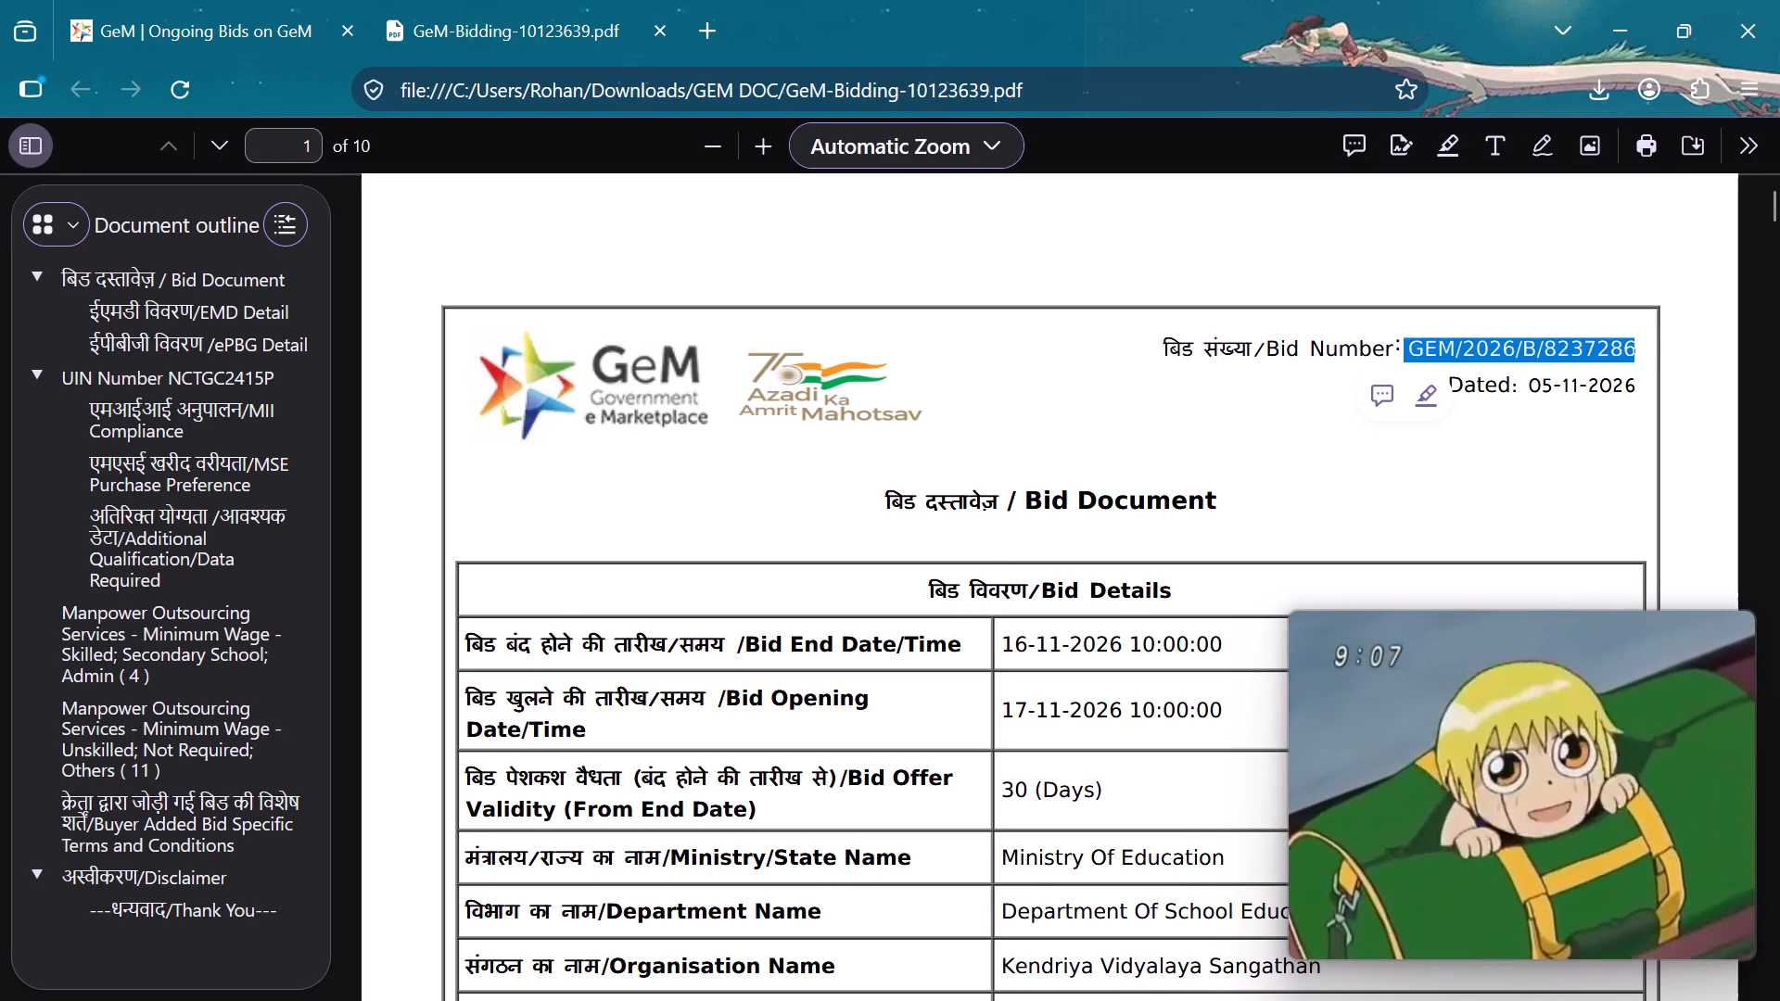
Check the consignee location in the bid document by searching the web for PIN code 691523, and close both tabs.
{"action": "scroll", "coordinate": [1046, 647], "scroll_direction": "down", "scroll_amount": 20}
{"action": "scroll", "coordinate": [1046, 647], "scroll_direction": "down", "scroll_amount": 15}
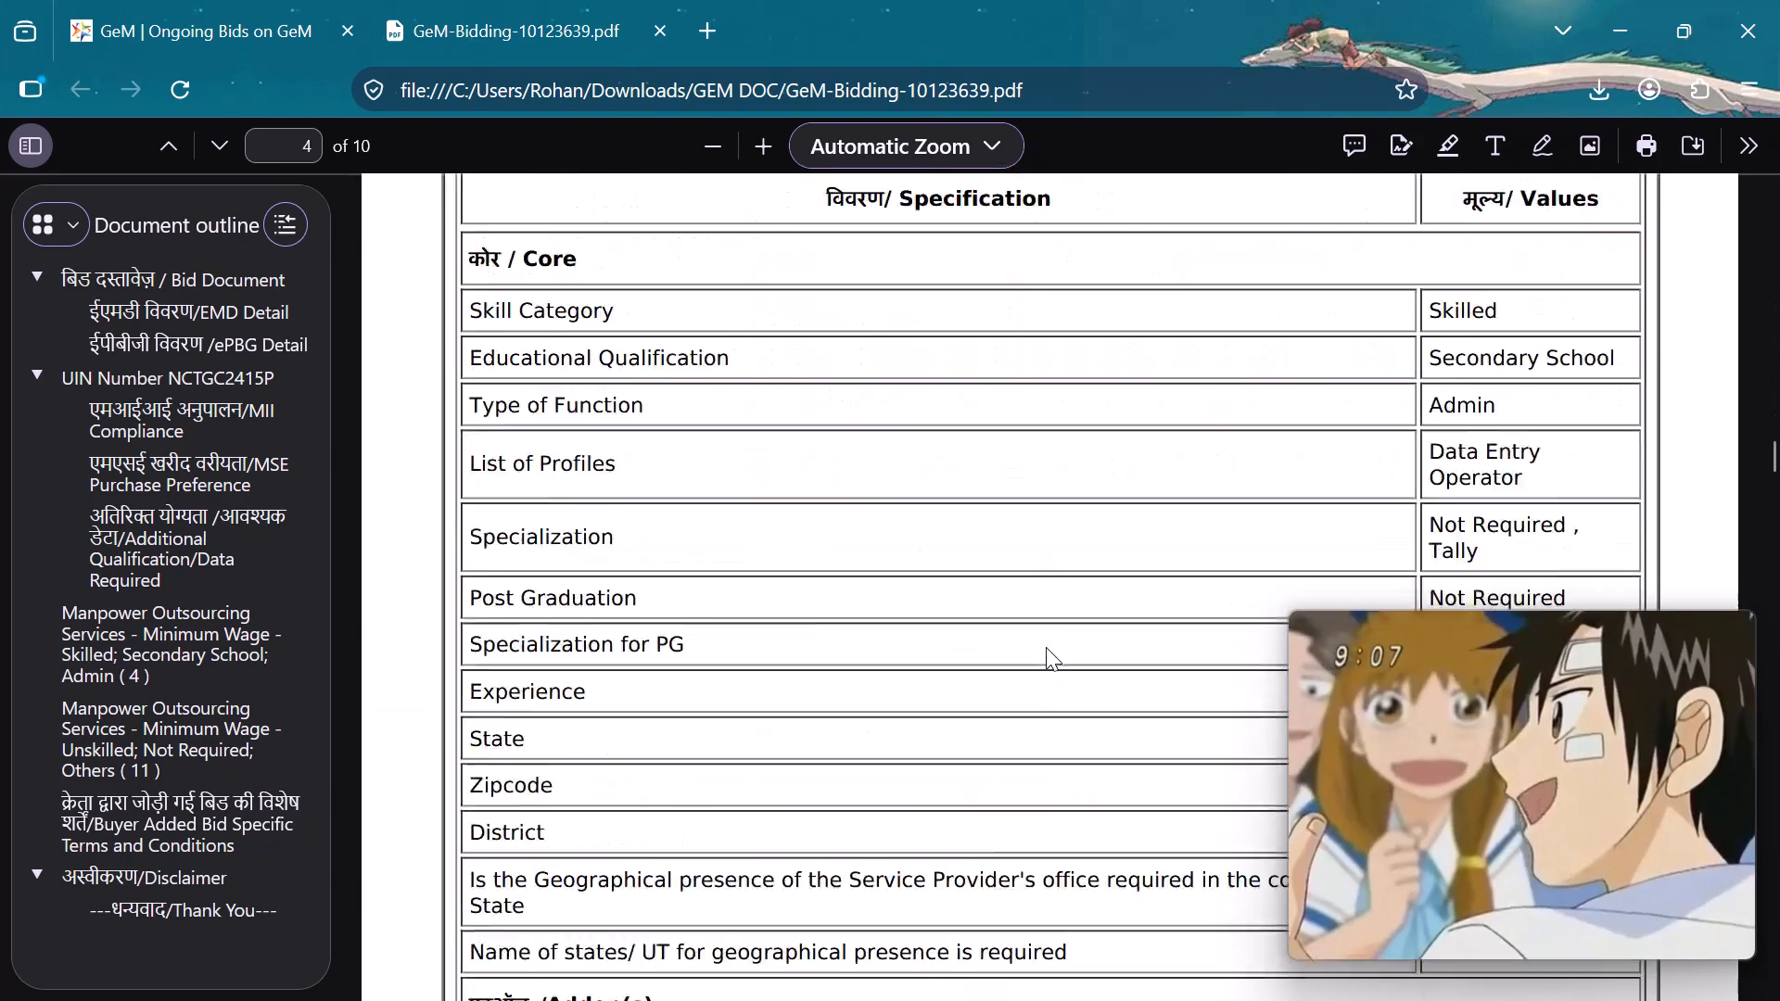
{"action": "scroll", "coordinate": [1046, 647], "scroll_direction": "down", "scroll_amount": 6}
{"action": "scroll", "coordinate": [1046, 647], "scroll_direction": "up", "scroll_amount": 4}
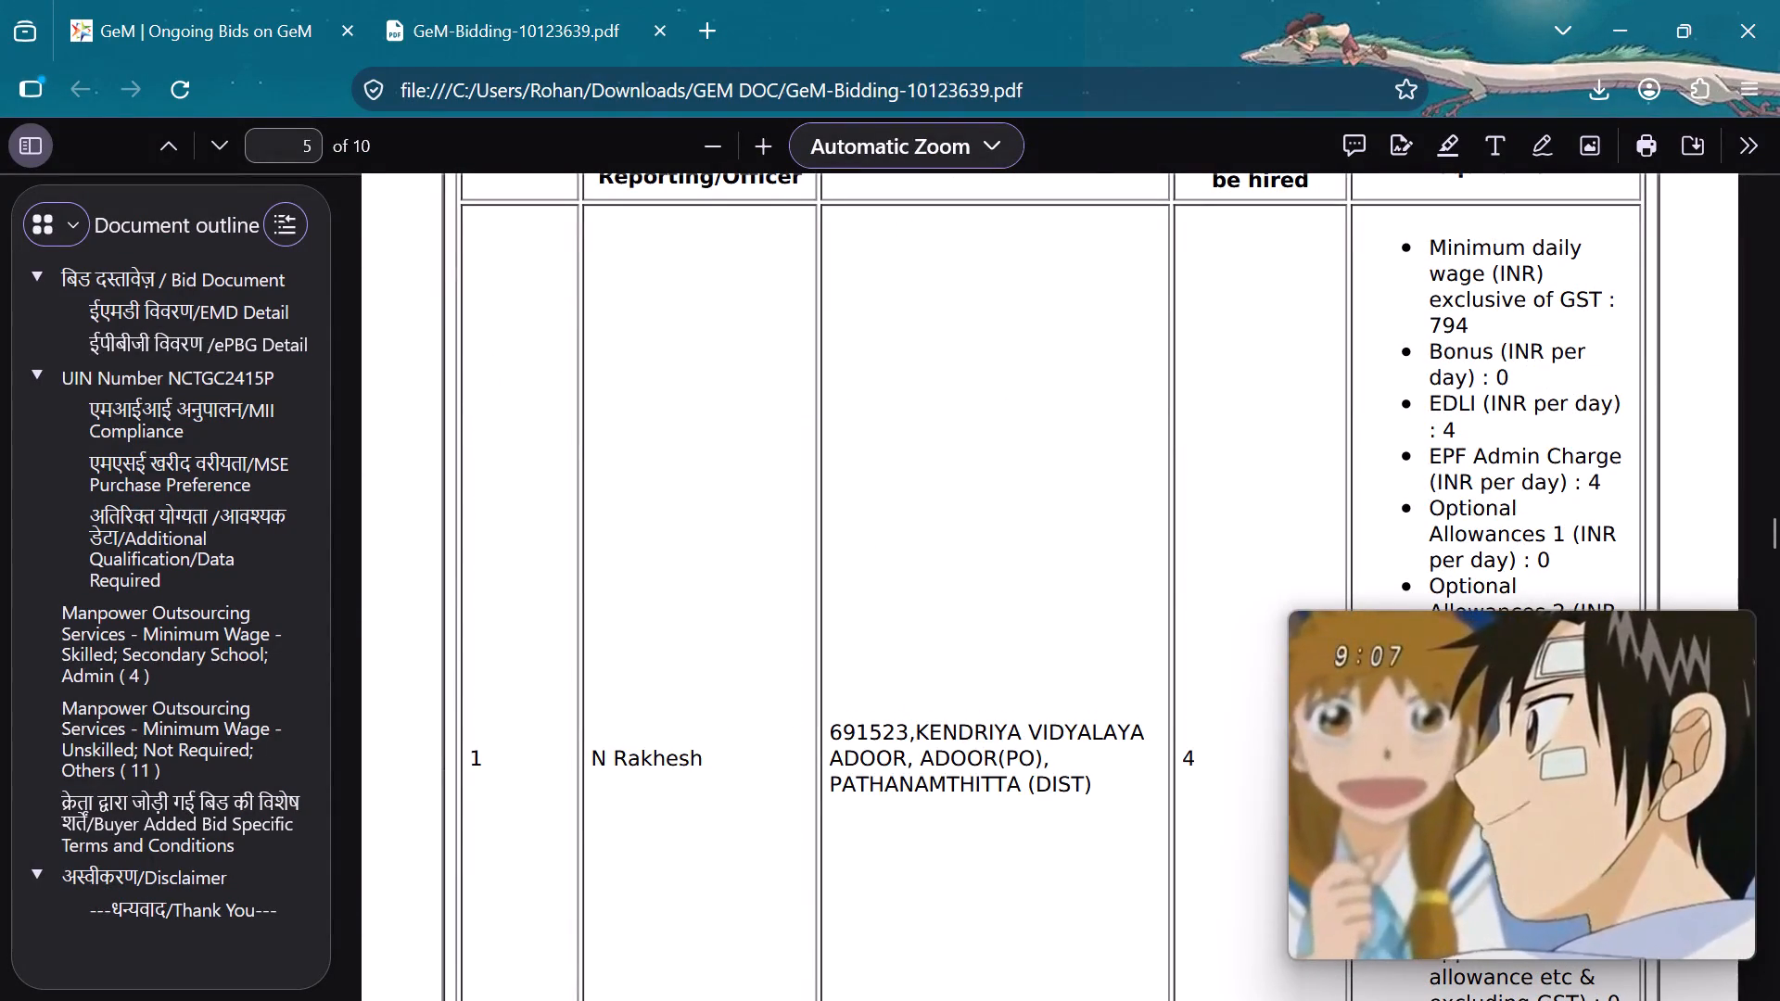
{"action": "double_click", "coordinate": [875, 729]}
{"action": "right_click", "coordinate": [875, 729]}
{"action": "left_click", "coordinate": [966, 486]}
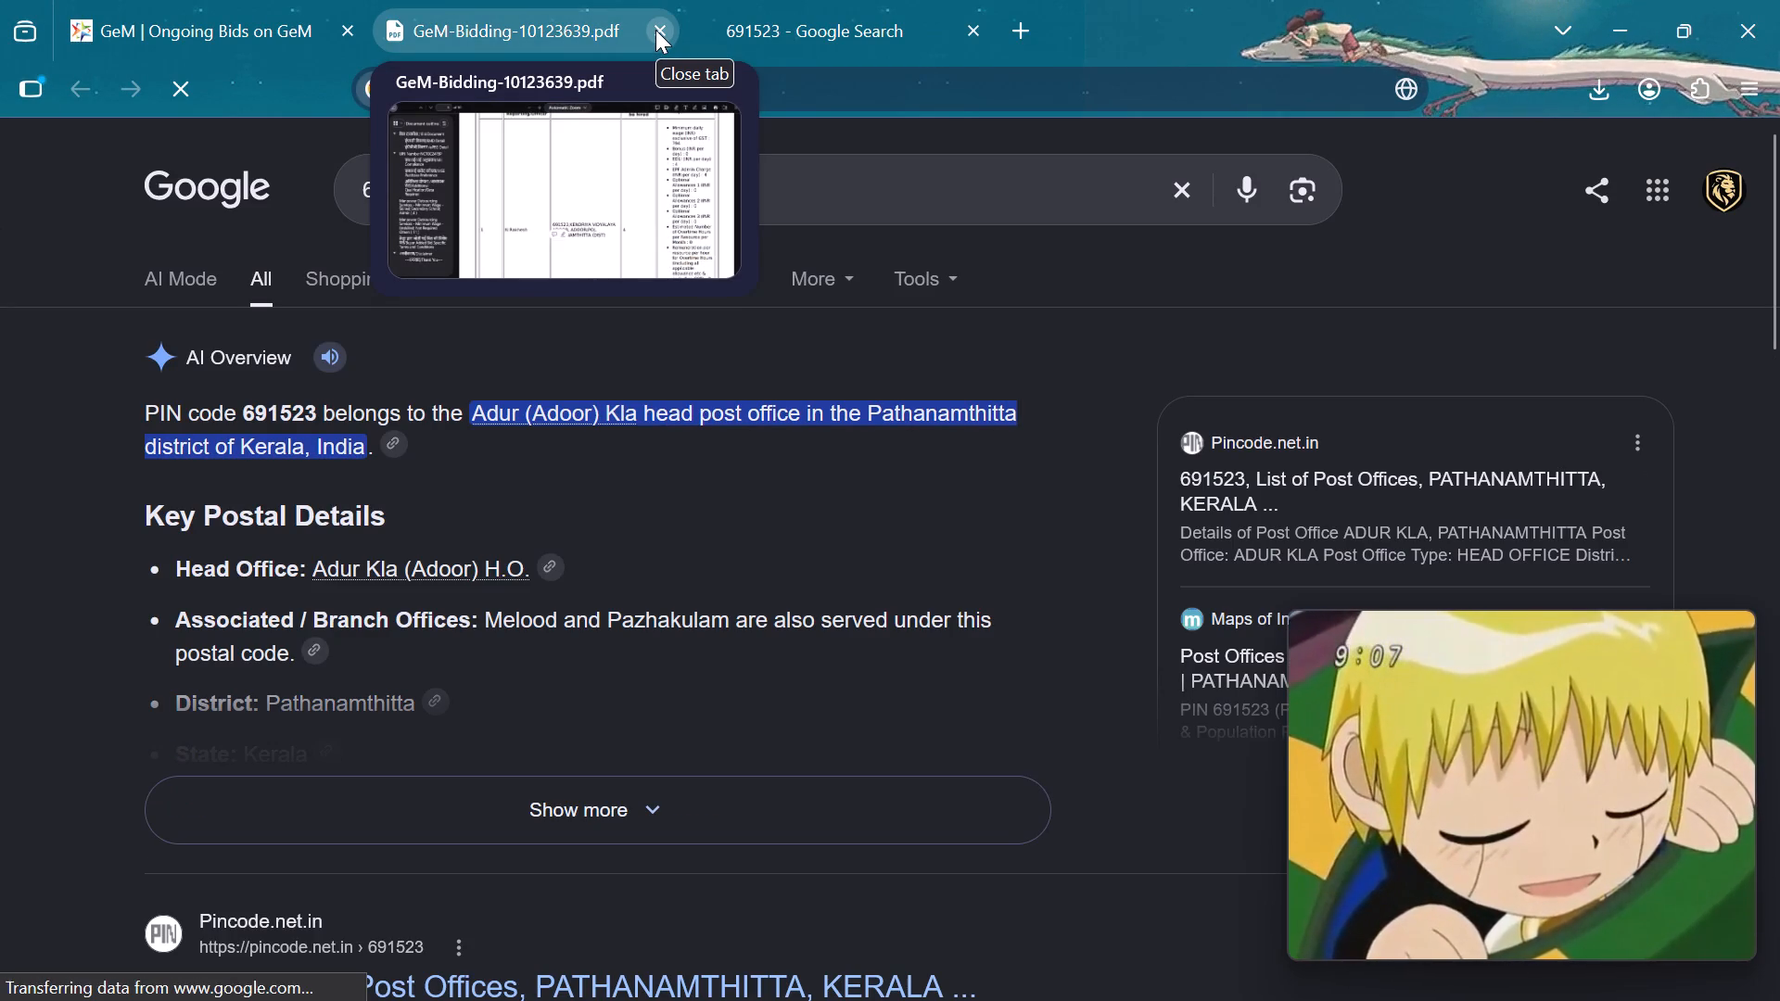
{"action": "double_click", "coordinate": [655, 30]}
From results page 35, download the Airports Authority of India bid document GEM/2026/B/8239233 and copy its bid number.
{"action": "scroll", "coordinate": [636, 393], "scroll_direction": "down", "scroll_amount": 7}
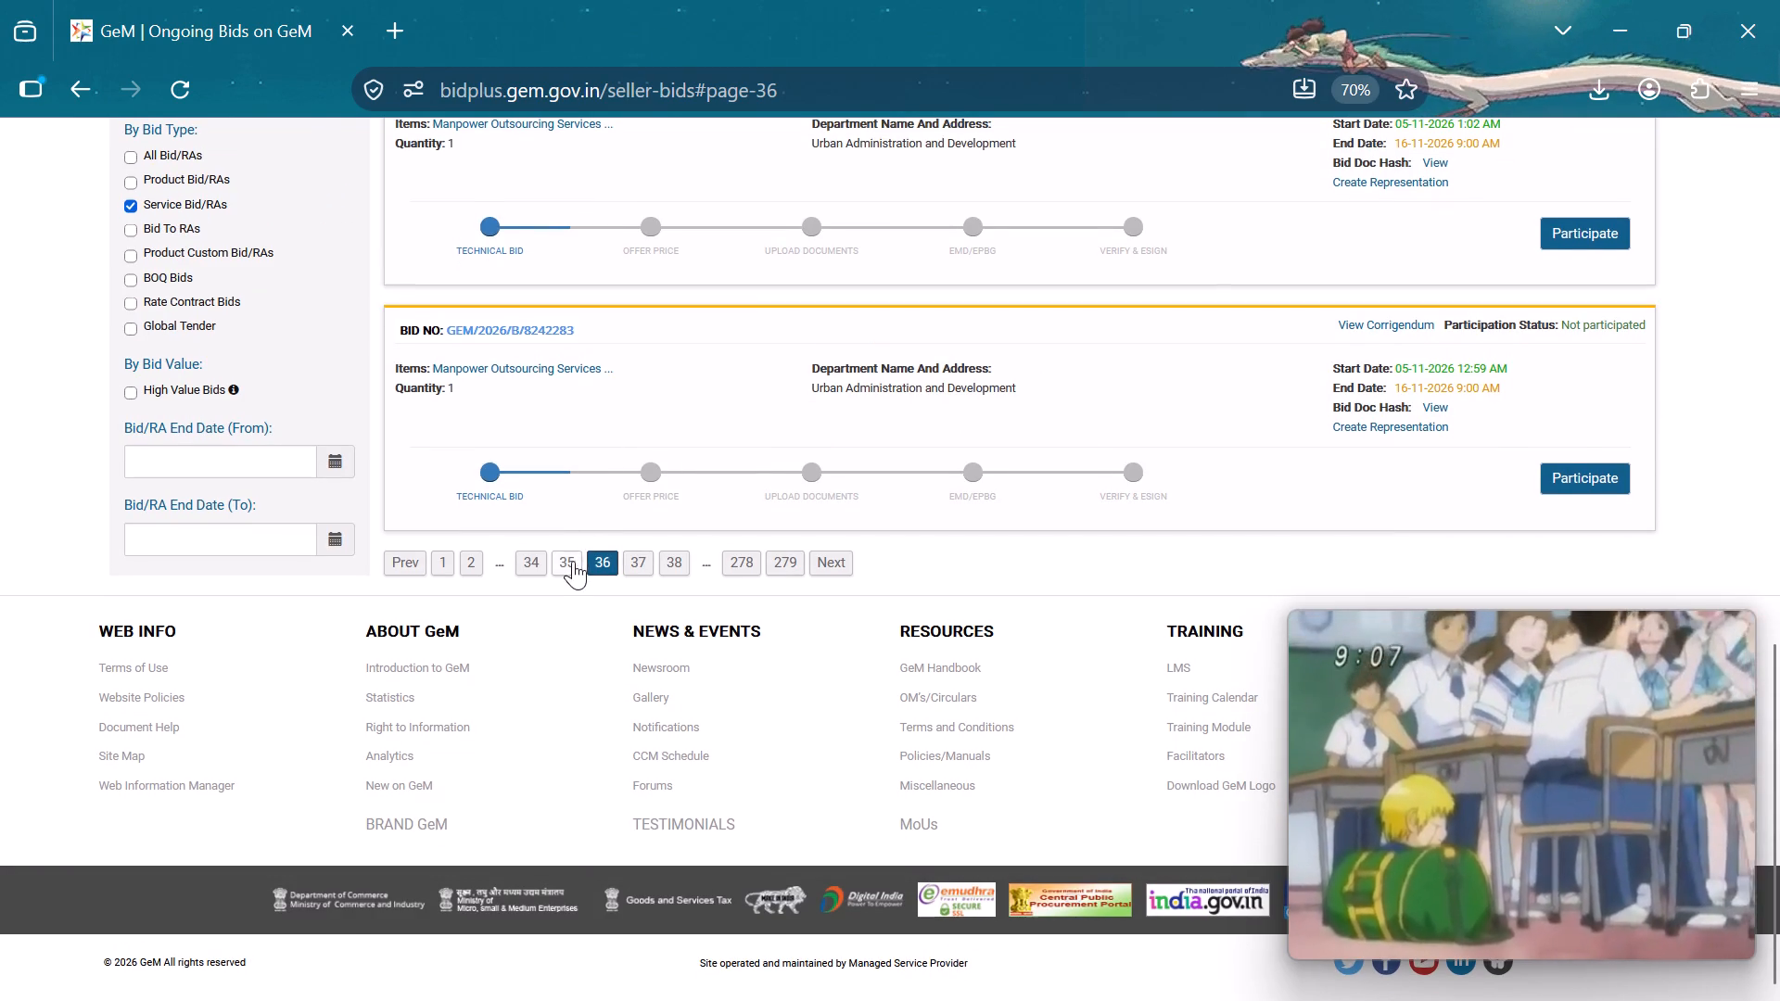
{"action": "left_click", "coordinate": [573, 562]}
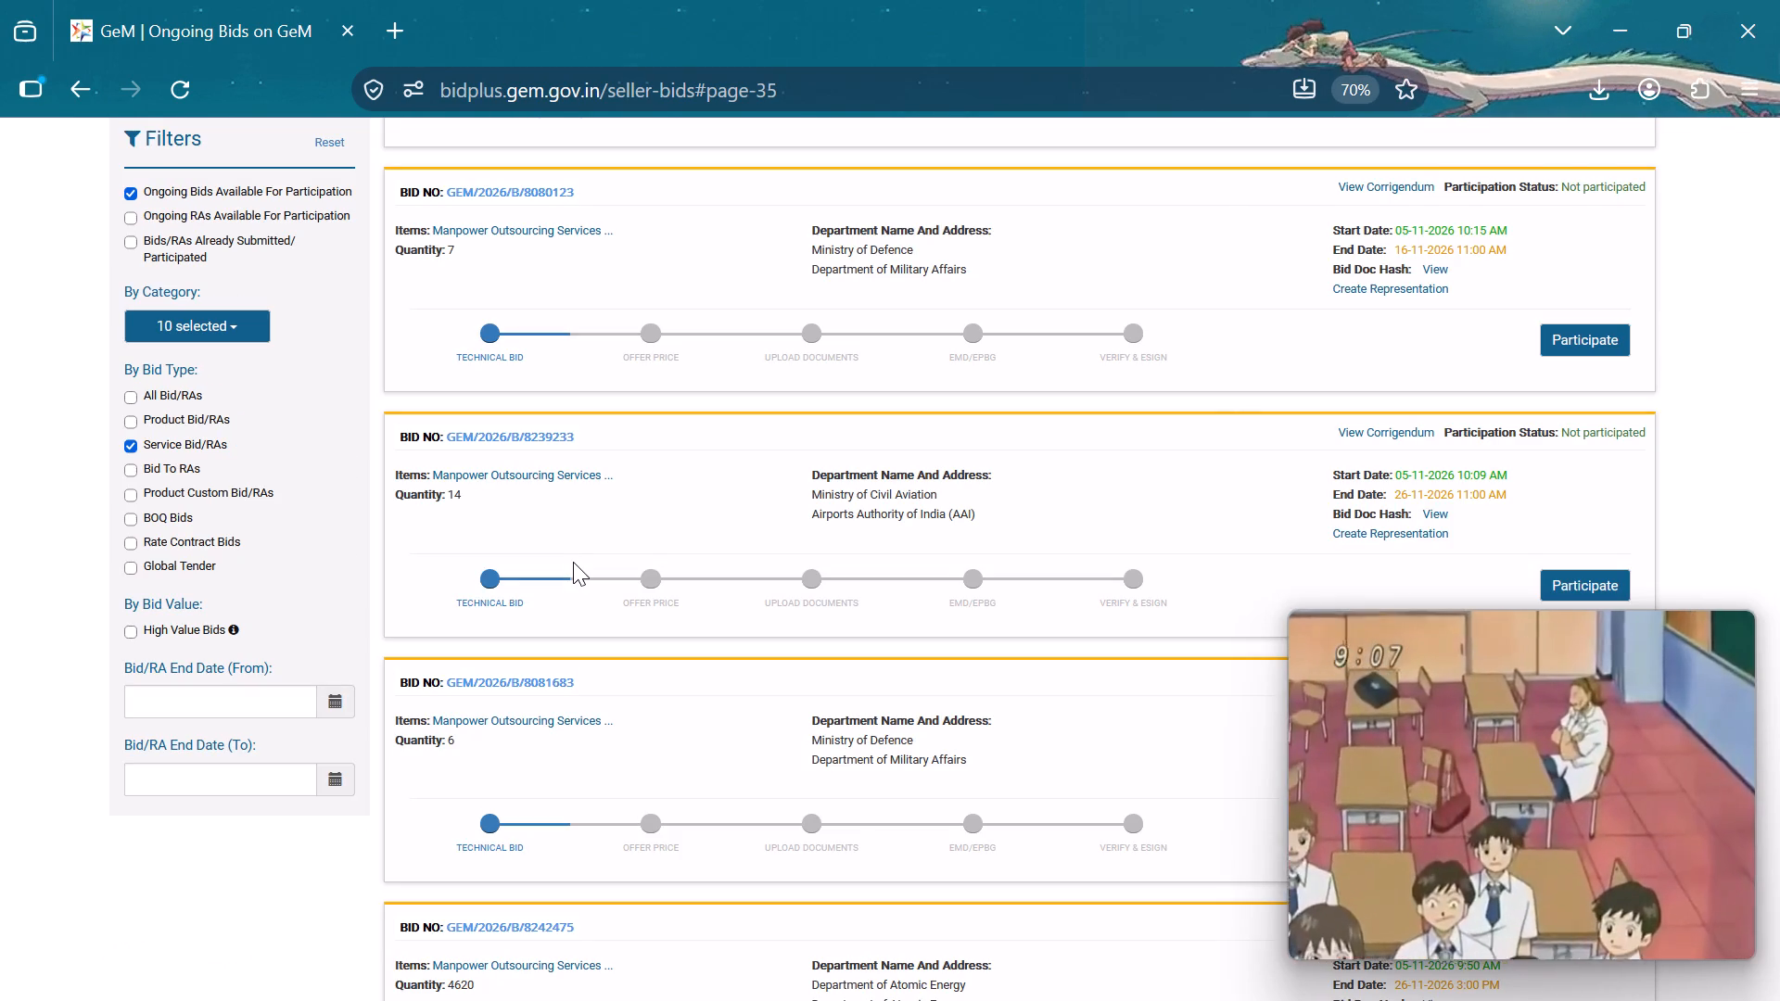
{"action": "scroll", "coordinate": [573, 562], "scroll_direction": "down", "scroll_amount": 2}
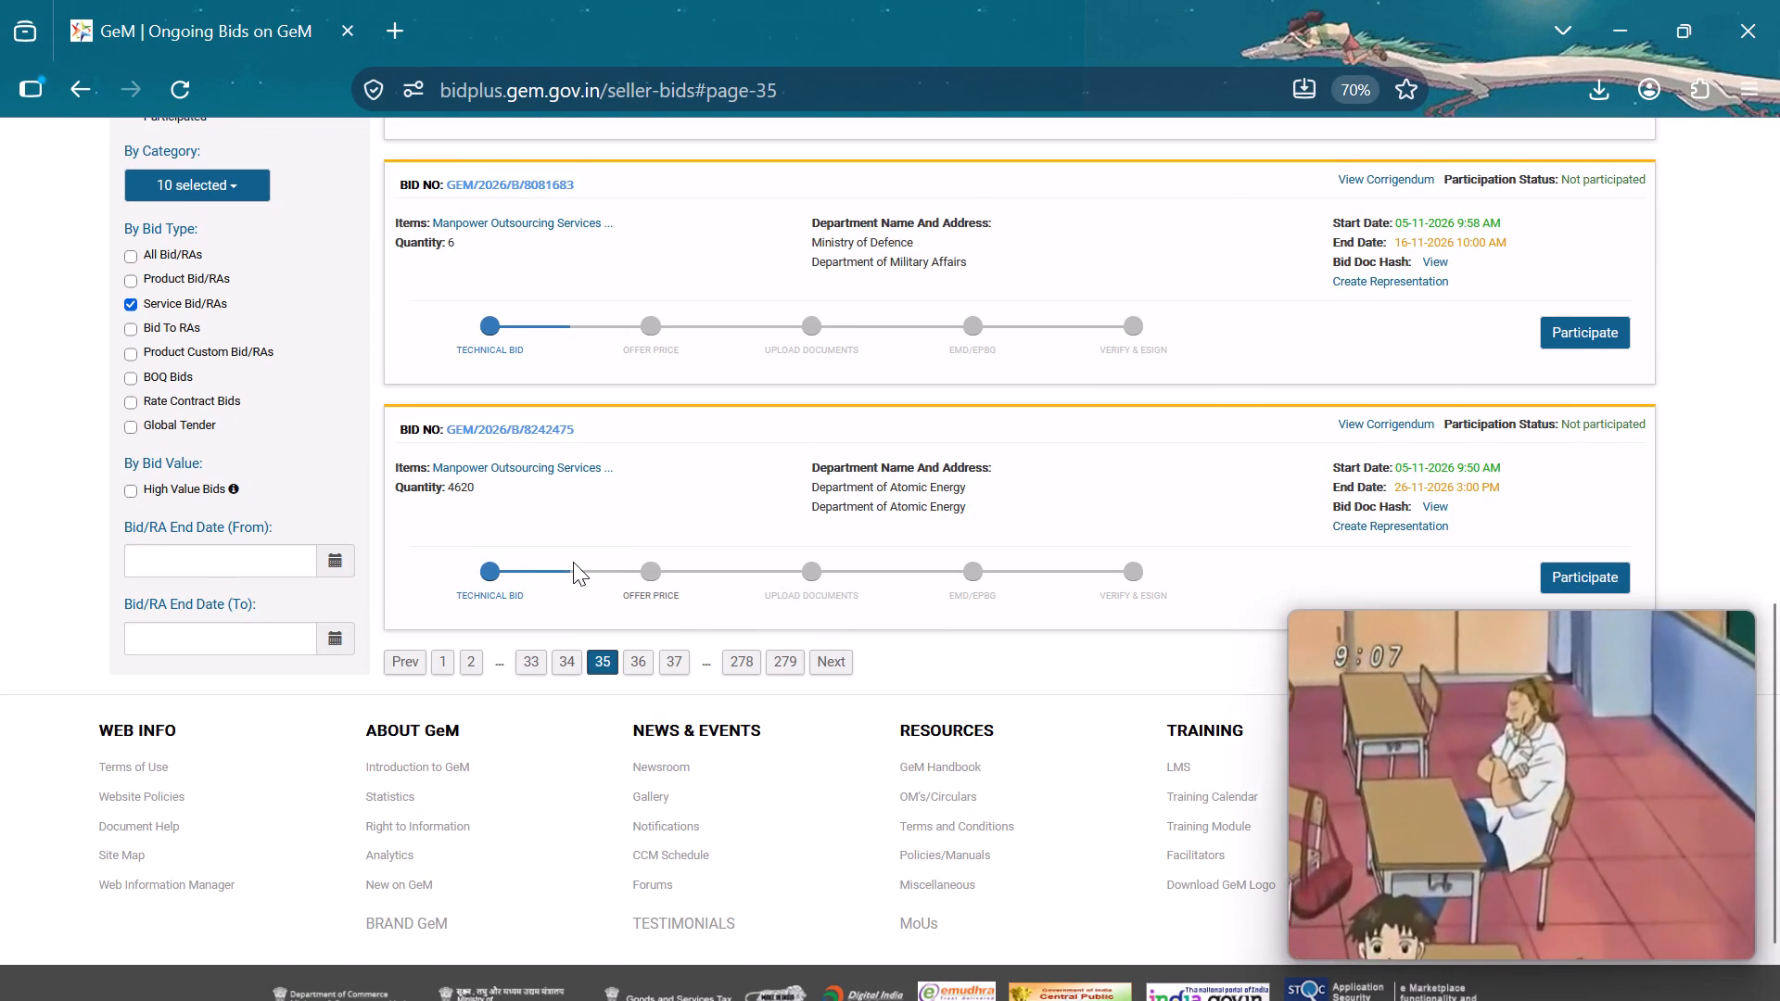
{"action": "scroll", "coordinate": [553, 519], "scroll_direction": "up", "scroll_amount": 3}
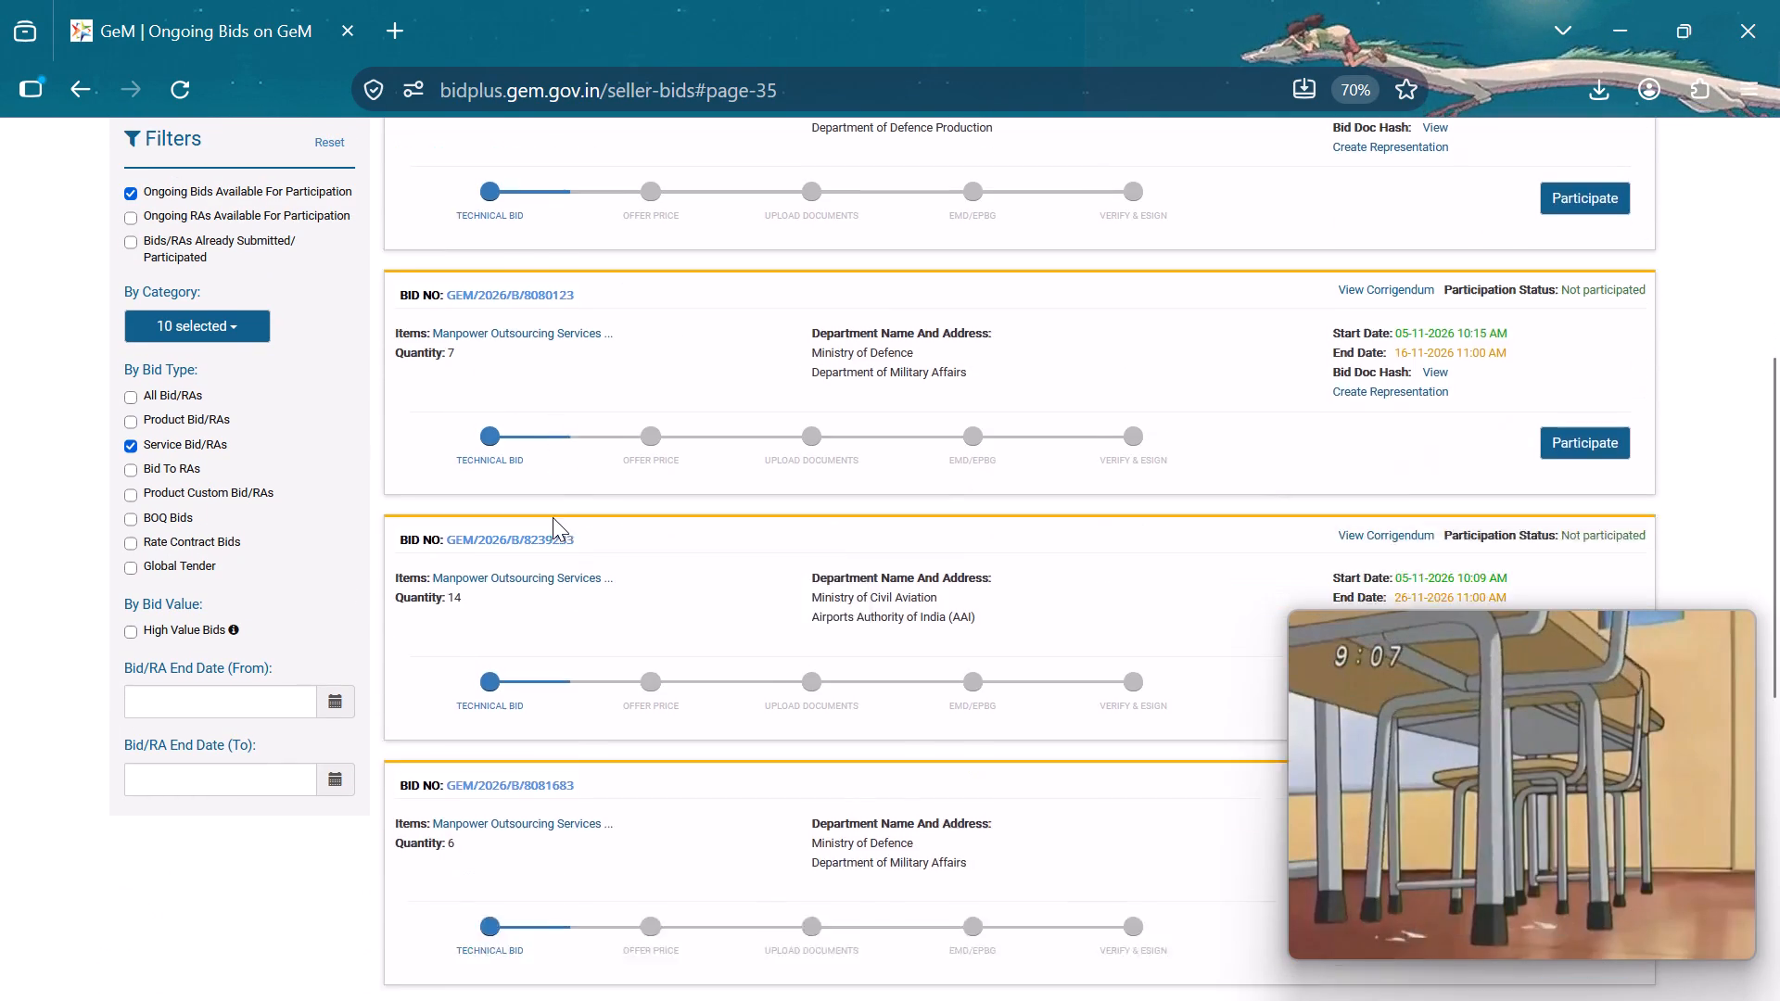
{"action": "left_click", "coordinate": [531, 487]}
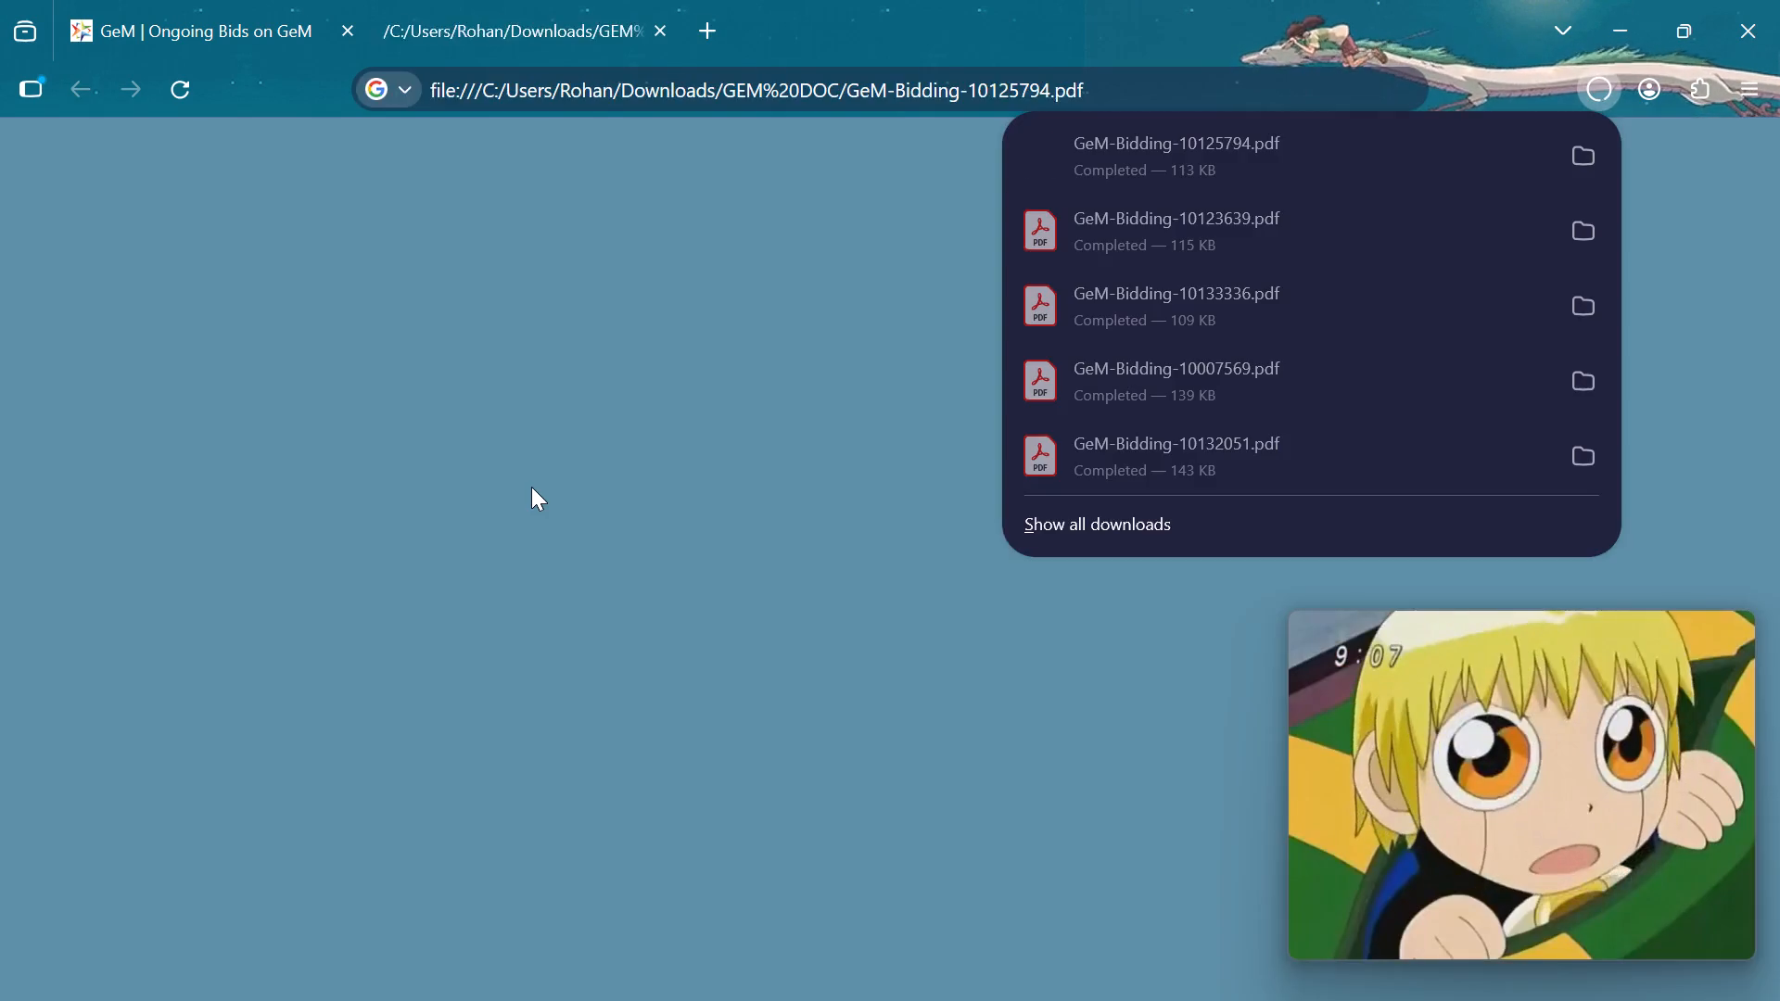
{"action": "left_click", "coordinate": [591, 517]}
{"action": "double_click", "coordinate": [1413, 356]}
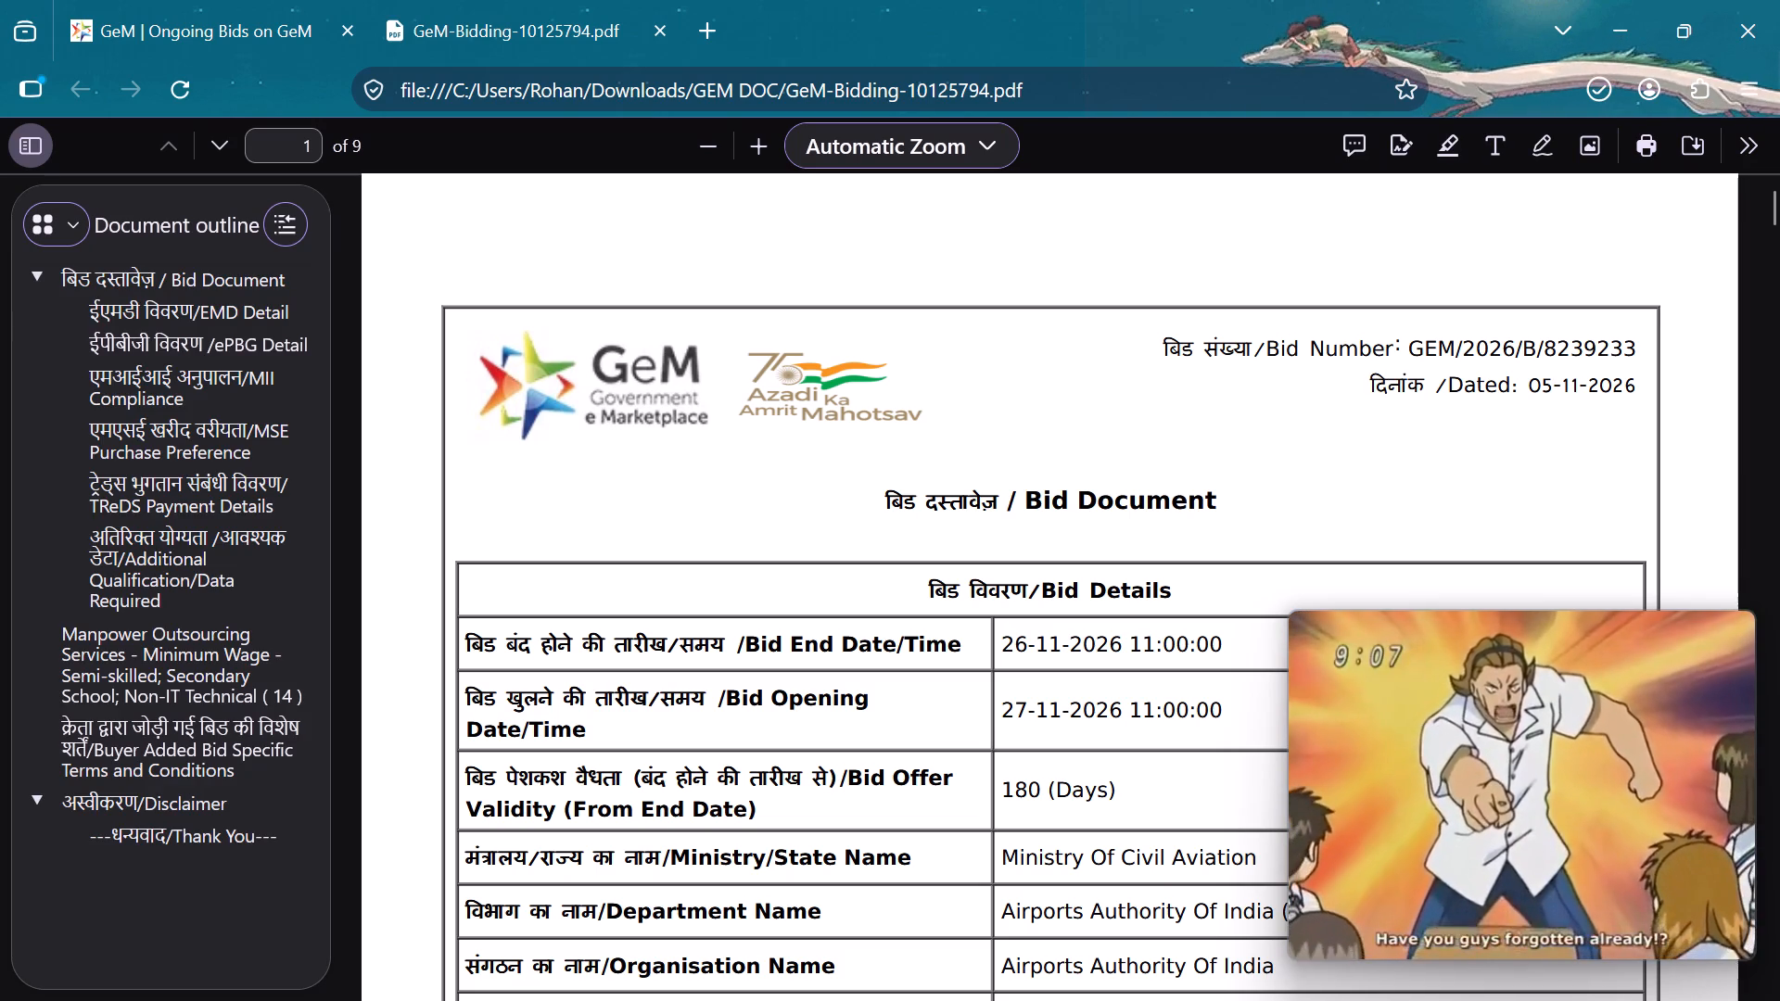
{"action": "key", "text": "ctrl+shift+Right"}
{"action": "key", "text": "ctrl+shift+Right"}
{"action": "key", "text": "ctrl+shift+Right"}
{"action": "key", "text": "ctrl+c"}
{"action": "key", "text": "ctrl+c"}
After checking the bid terms, paste bid number GEM/2026/B/8239233 into the HHSPL GEM Tender form and enter s in the next field.
{"action": "scroll", "coordinate": [1172, 583], "scroll_direction": "down", "scroll_amount": 3}
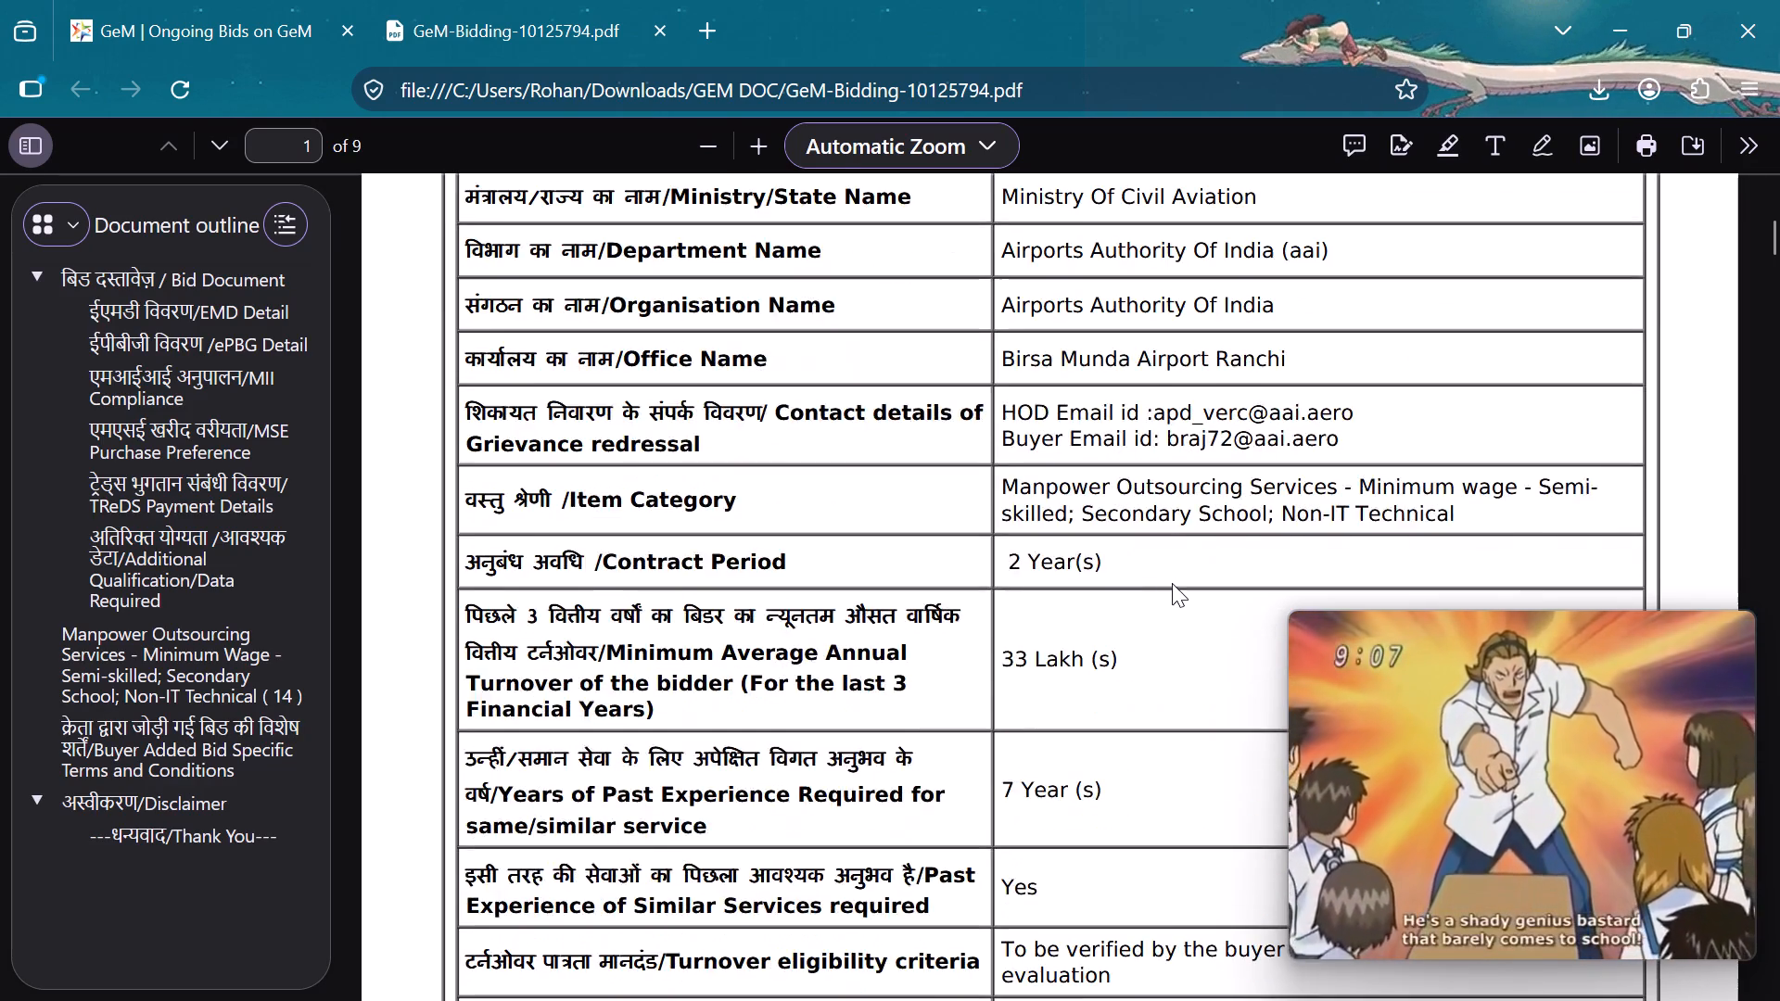
{"action": "scroll", "coordinate": [1172, 583], "scroll_direction": "down", "scroll_amount": 7}
{"action": "key", "text": "alt+Tab"}
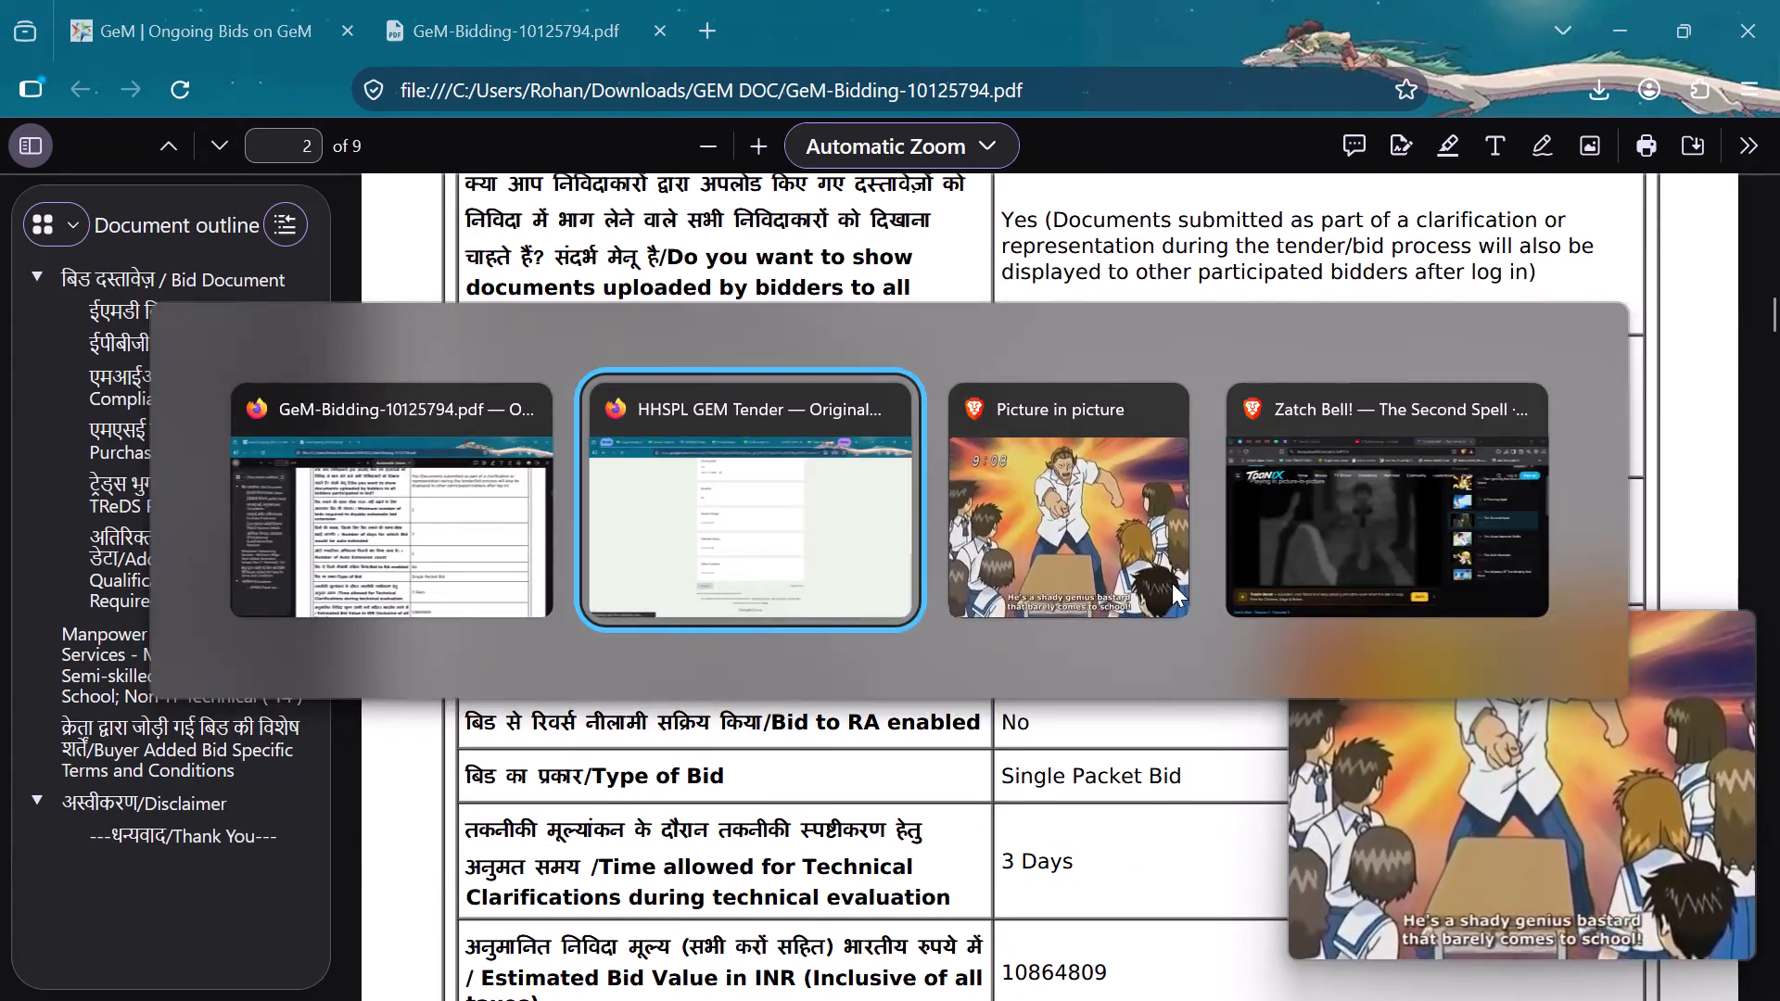
{"action": "left_click", "coordinate": [751, 445]}
{"action": "left_click", "coordinate": [749, 431]}
{"action": "key", "text": "alt+Tab"}
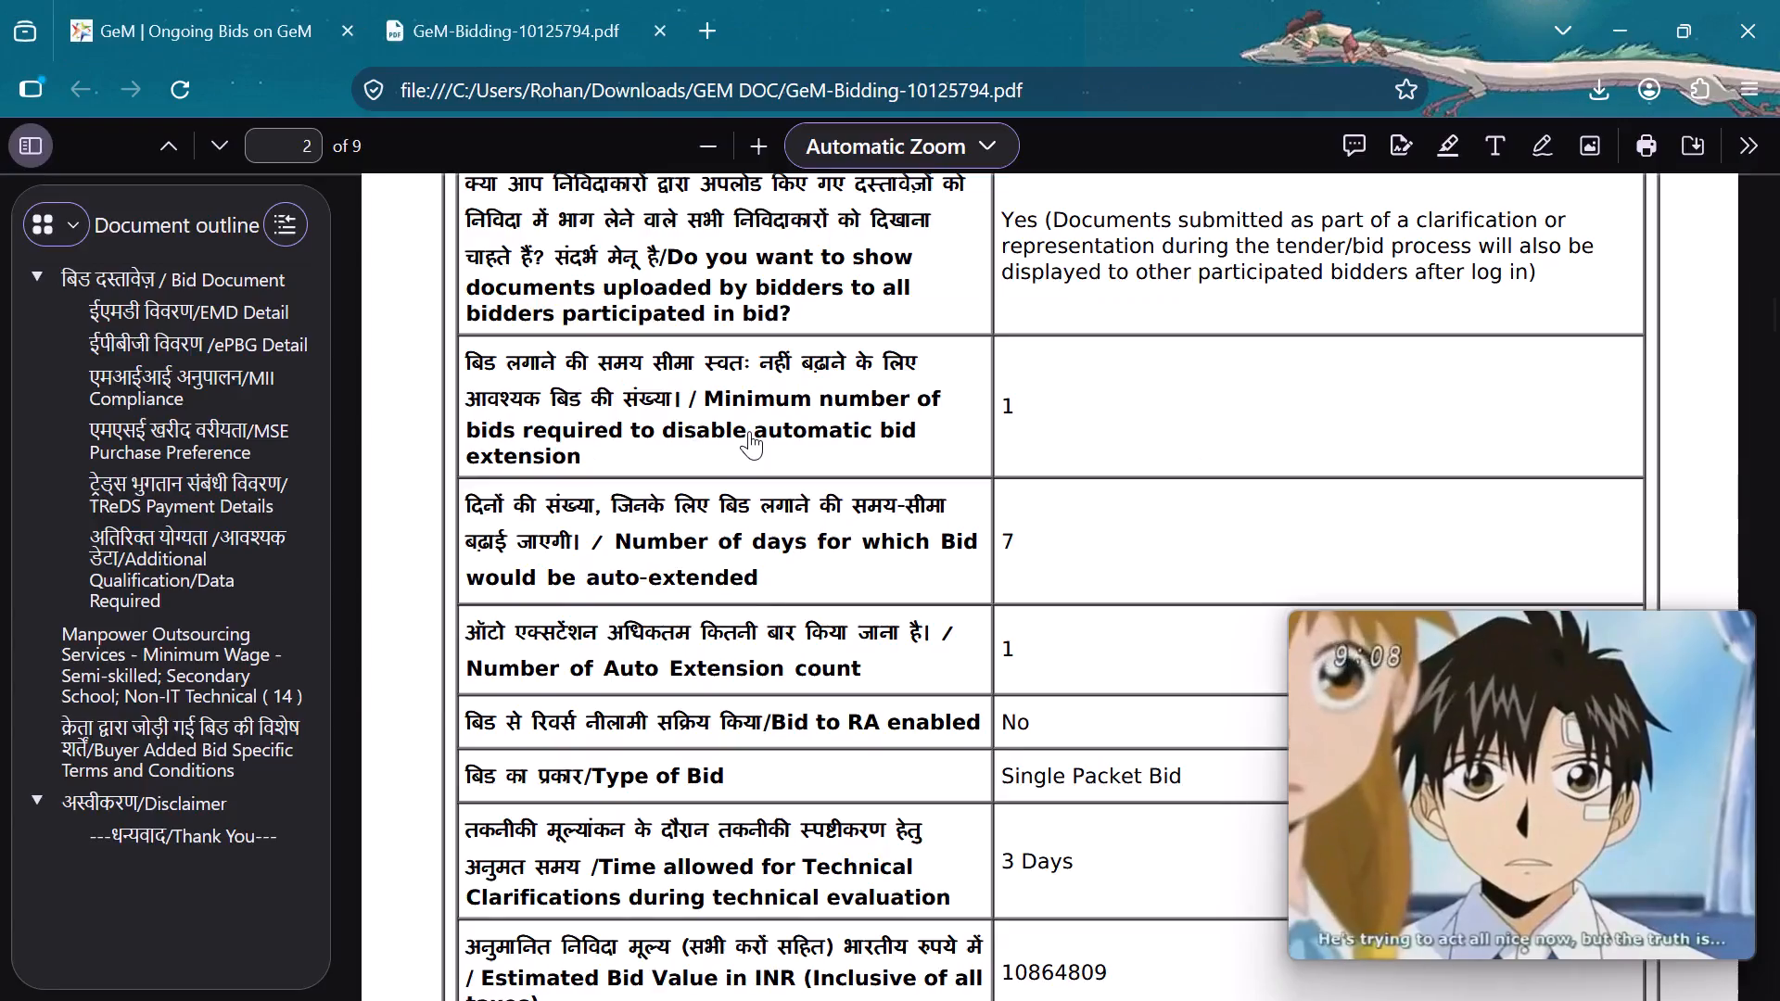
{"action": "key", "text": "alt+Tab"}
{"action": "left_click", "coordinate": [684, 573], "text": "ctrl"}
{"action": "key", "text": "ctrl+v"}
{"action": "key", "text": "Tab"}
{"action": "key", "text": "s"}
{"action": "key", "text": "alt+Tab"}
Examine the EMD and consignee details in the Airports Authority of India bid document, and close it.
{"action": "scroll", "coordinate": [684, 573], "scroll_direction": "down", "scroll_amount": 5}
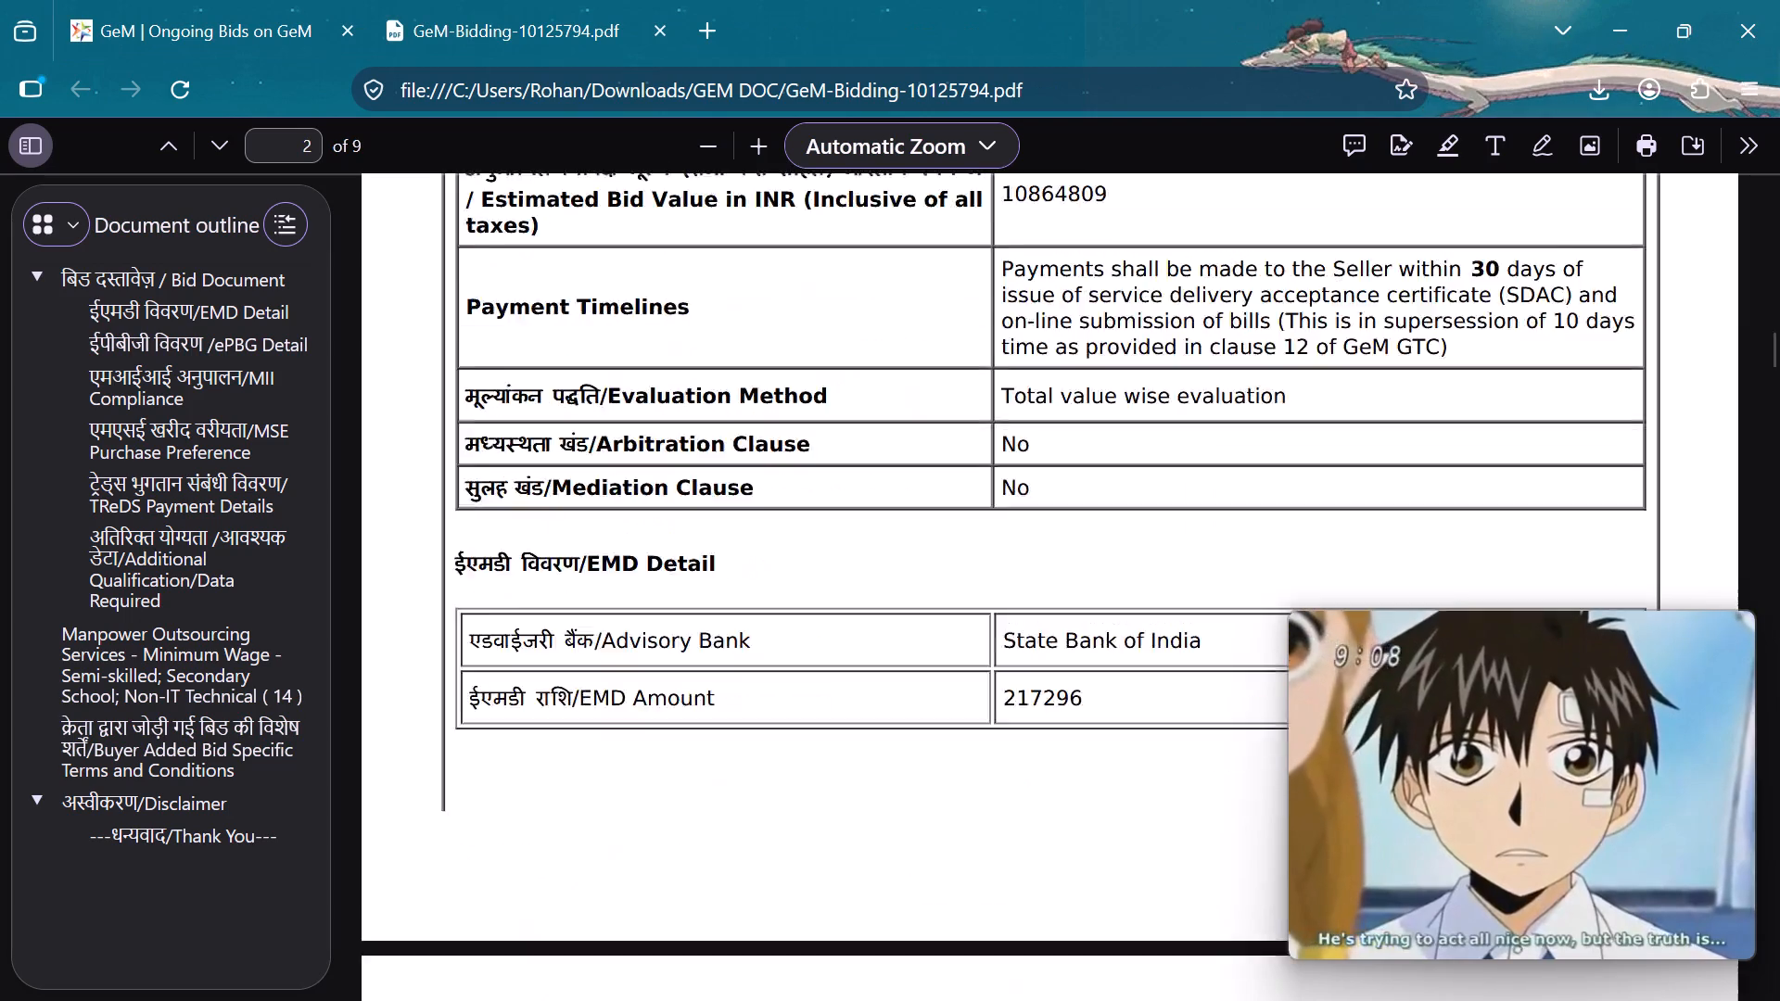
{"action": "scroll", "coordinate": [684, 573], "scroll_direction": "down", "scroll_amount": 20}
{"action": "scroll", "coordinate": [684, 573], "scroll_direction": "down", "scroll_amount": 8}
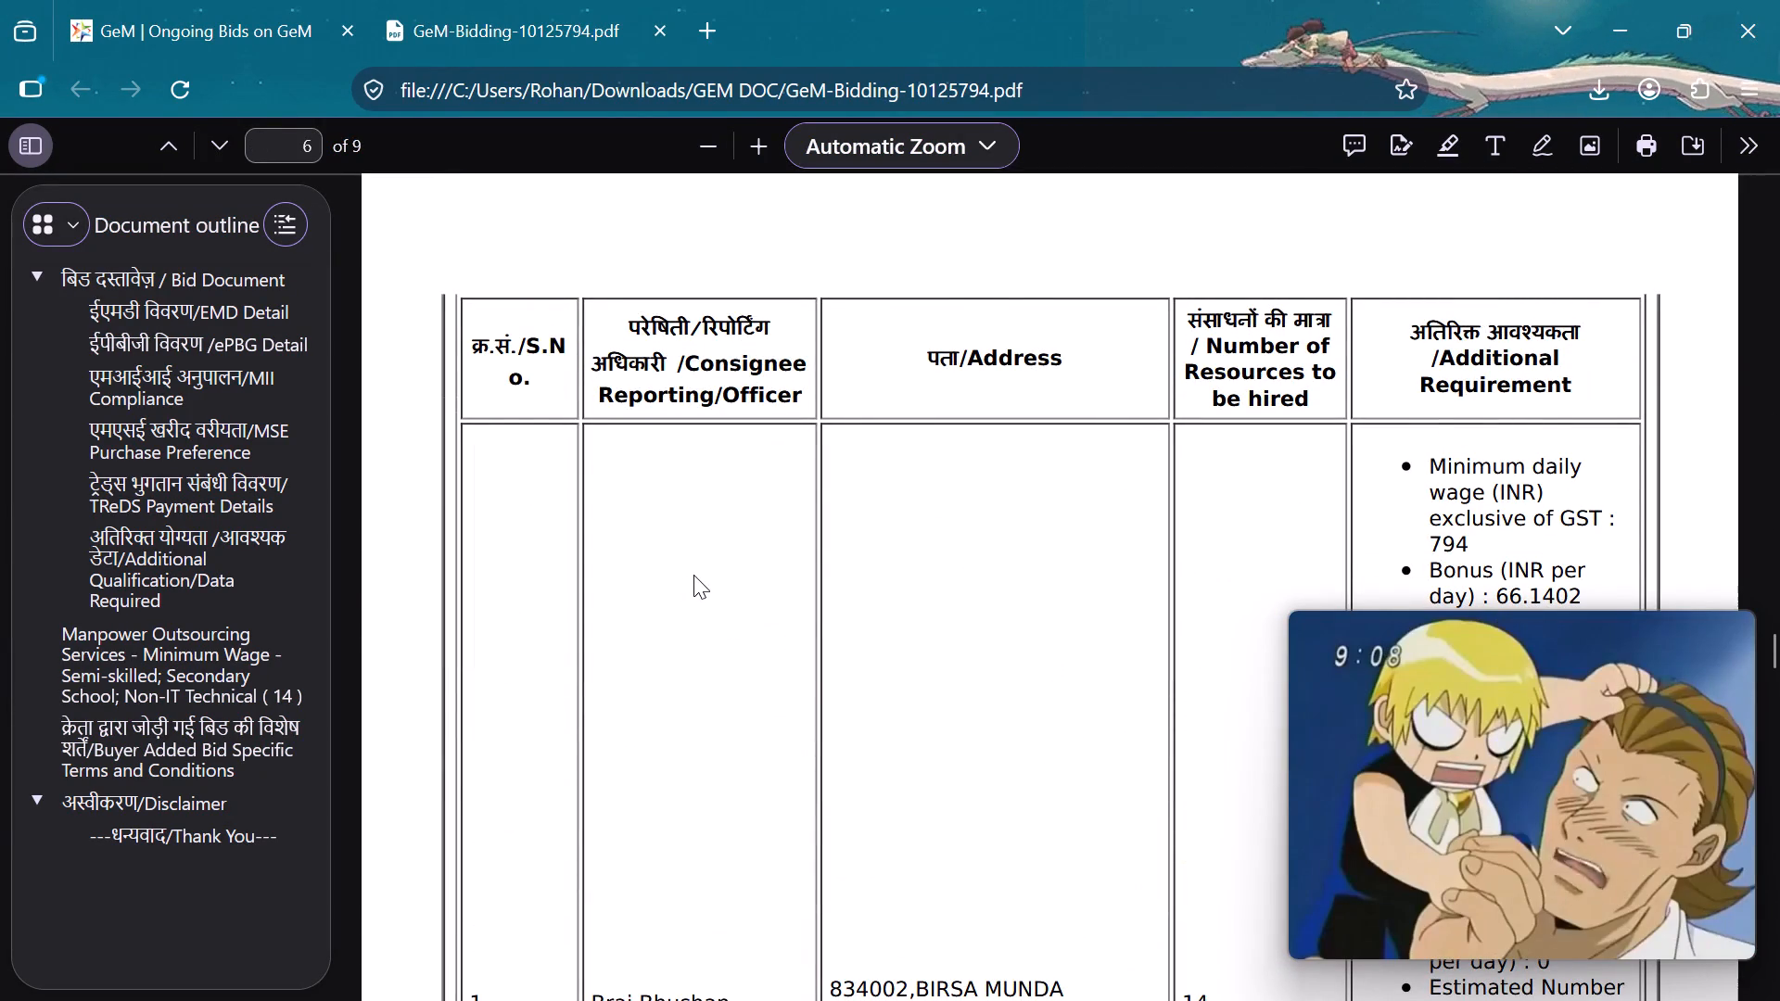
{"action": "scroll", "coordinate": [693, 575], "scroll_direction": "down", "scroll_amount": 2}
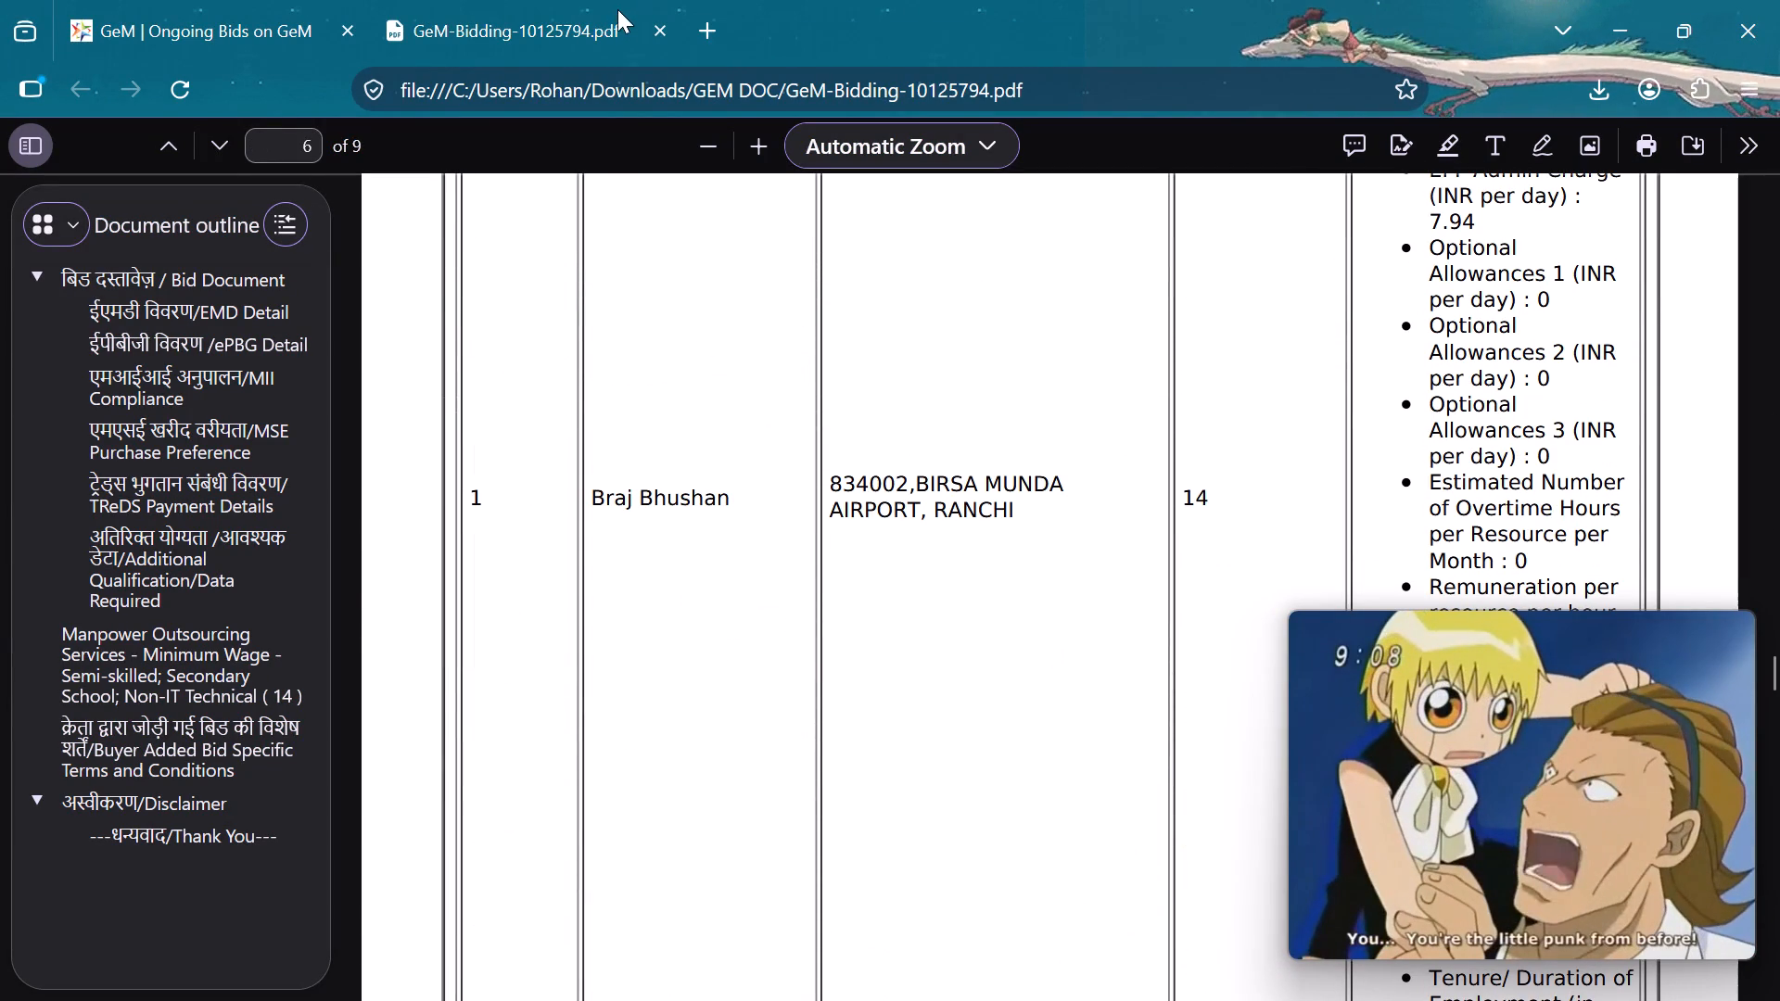
{"action": "left_click", "coordinate": [654, 24]}
Go back to page 34 of the bid results.
{"action": "scroll", "coordinate": [693, 416], "scroll_direction": "down", "scroll_amount": 7}
{"action": "left_click", "coordinate": [569, 560]}
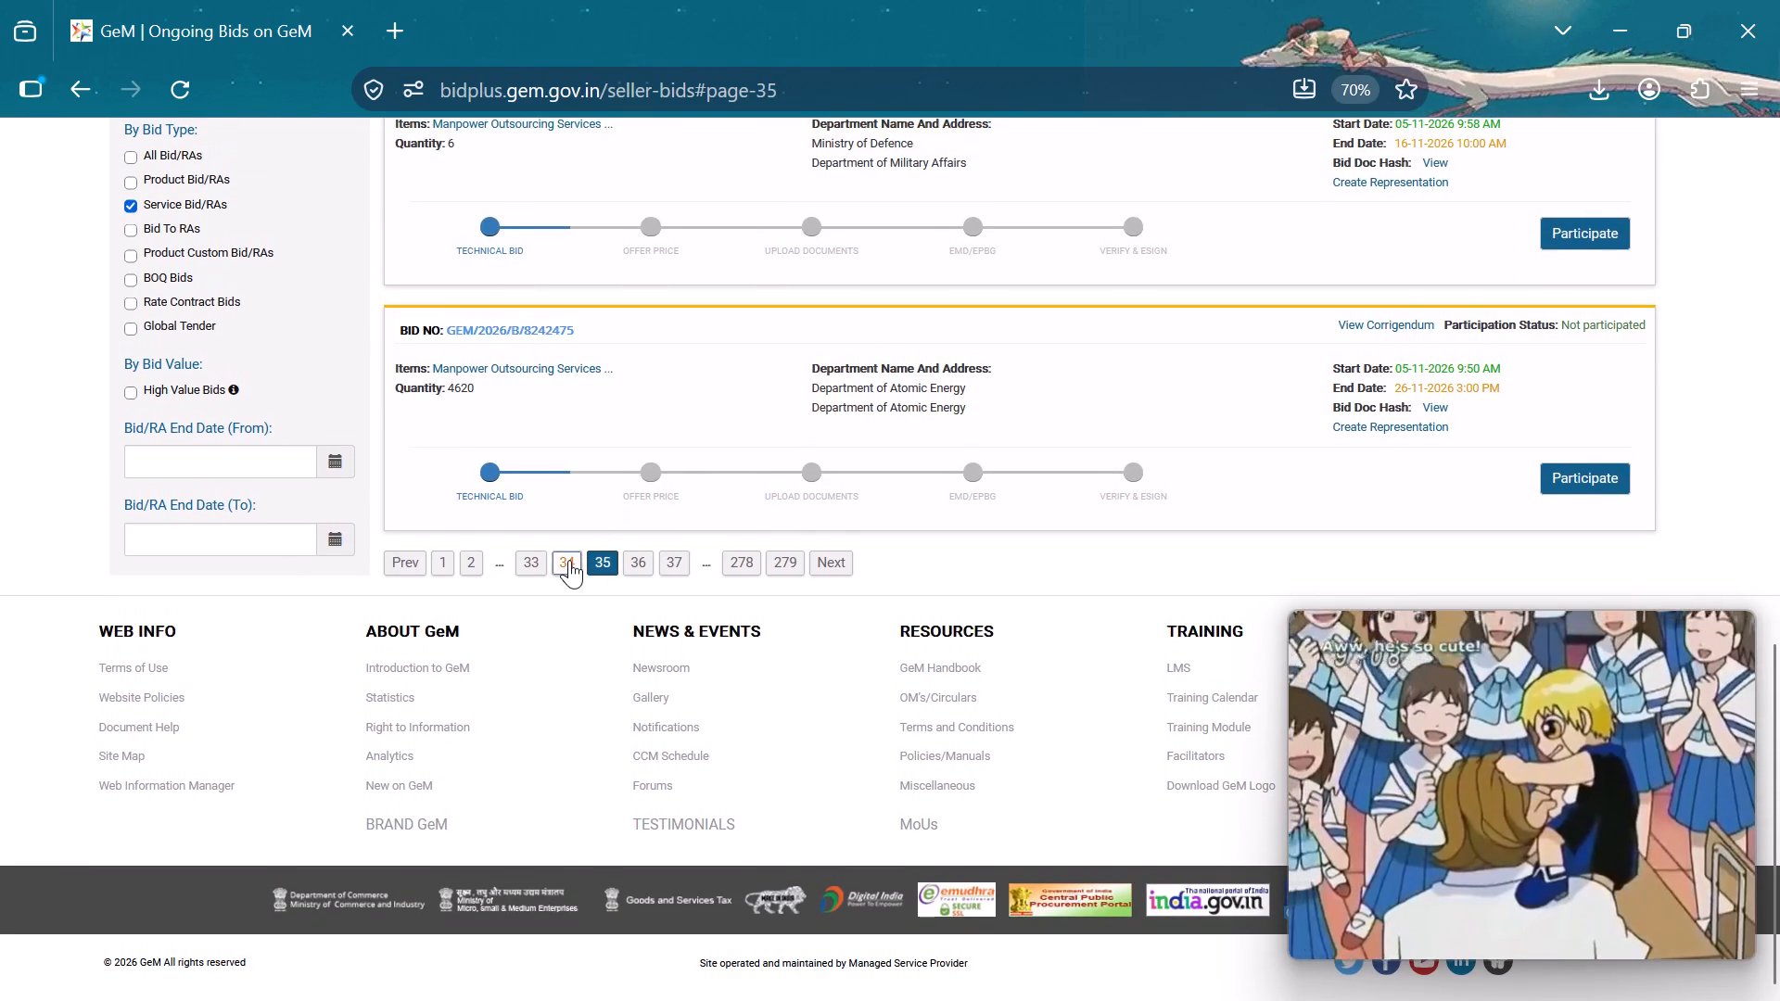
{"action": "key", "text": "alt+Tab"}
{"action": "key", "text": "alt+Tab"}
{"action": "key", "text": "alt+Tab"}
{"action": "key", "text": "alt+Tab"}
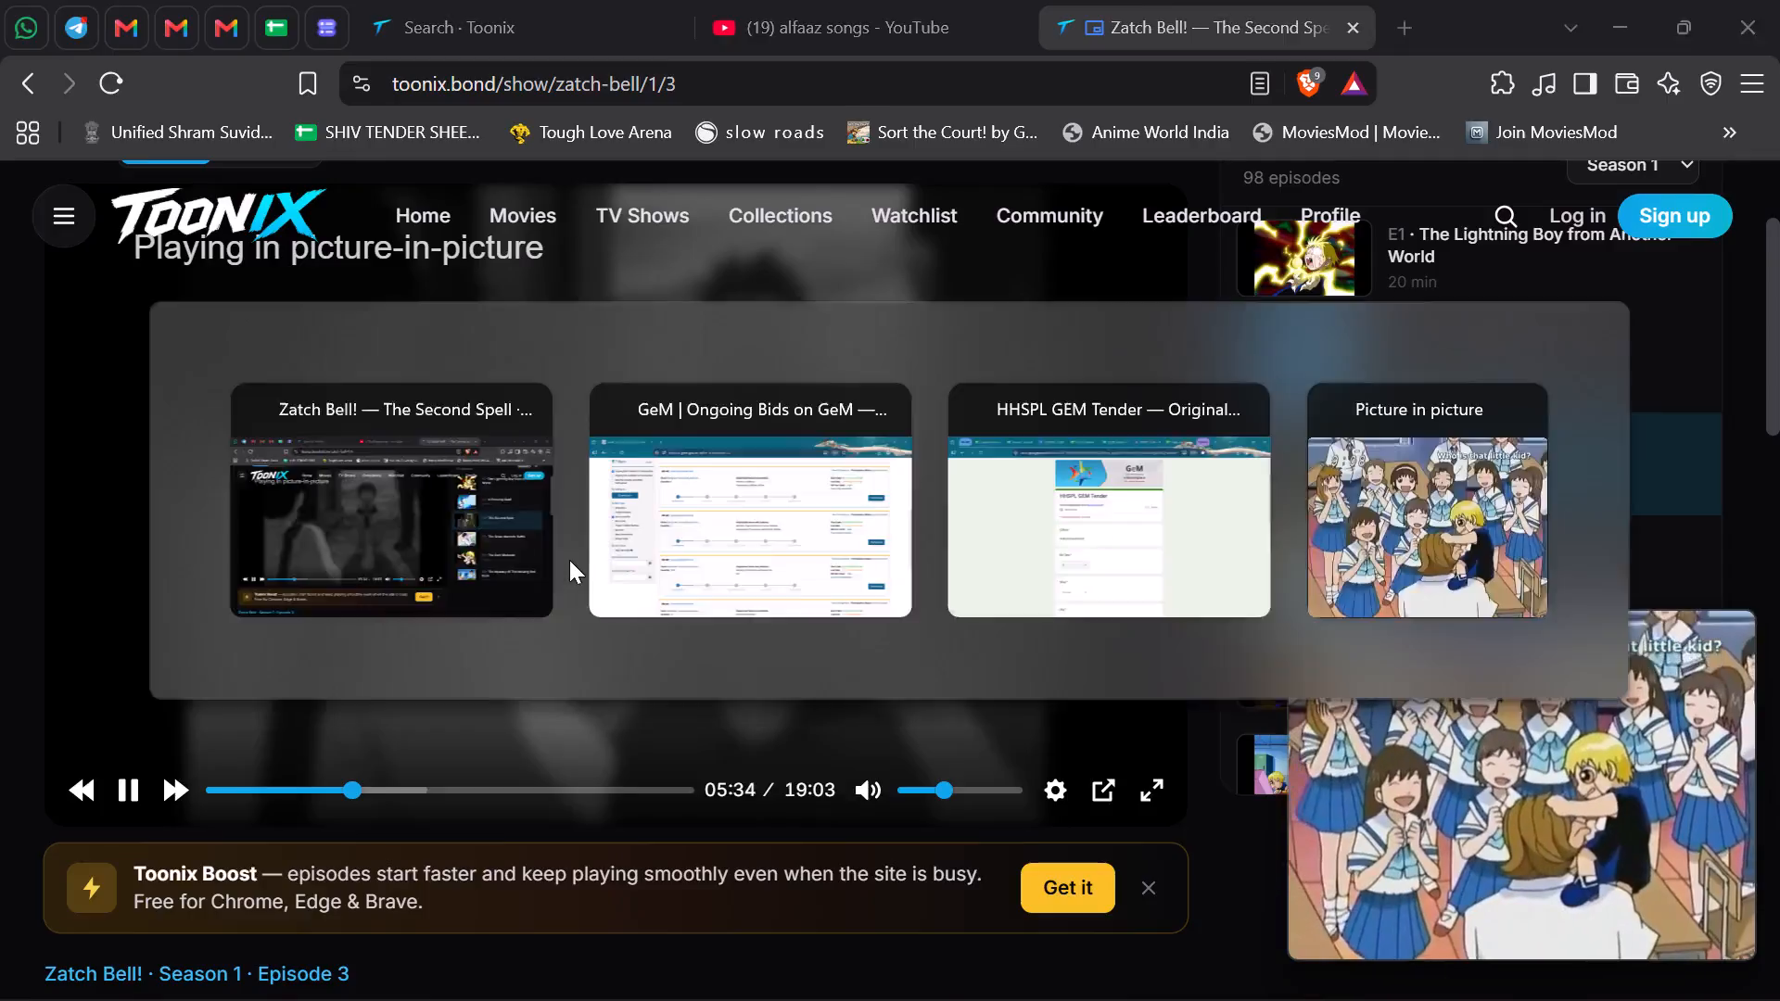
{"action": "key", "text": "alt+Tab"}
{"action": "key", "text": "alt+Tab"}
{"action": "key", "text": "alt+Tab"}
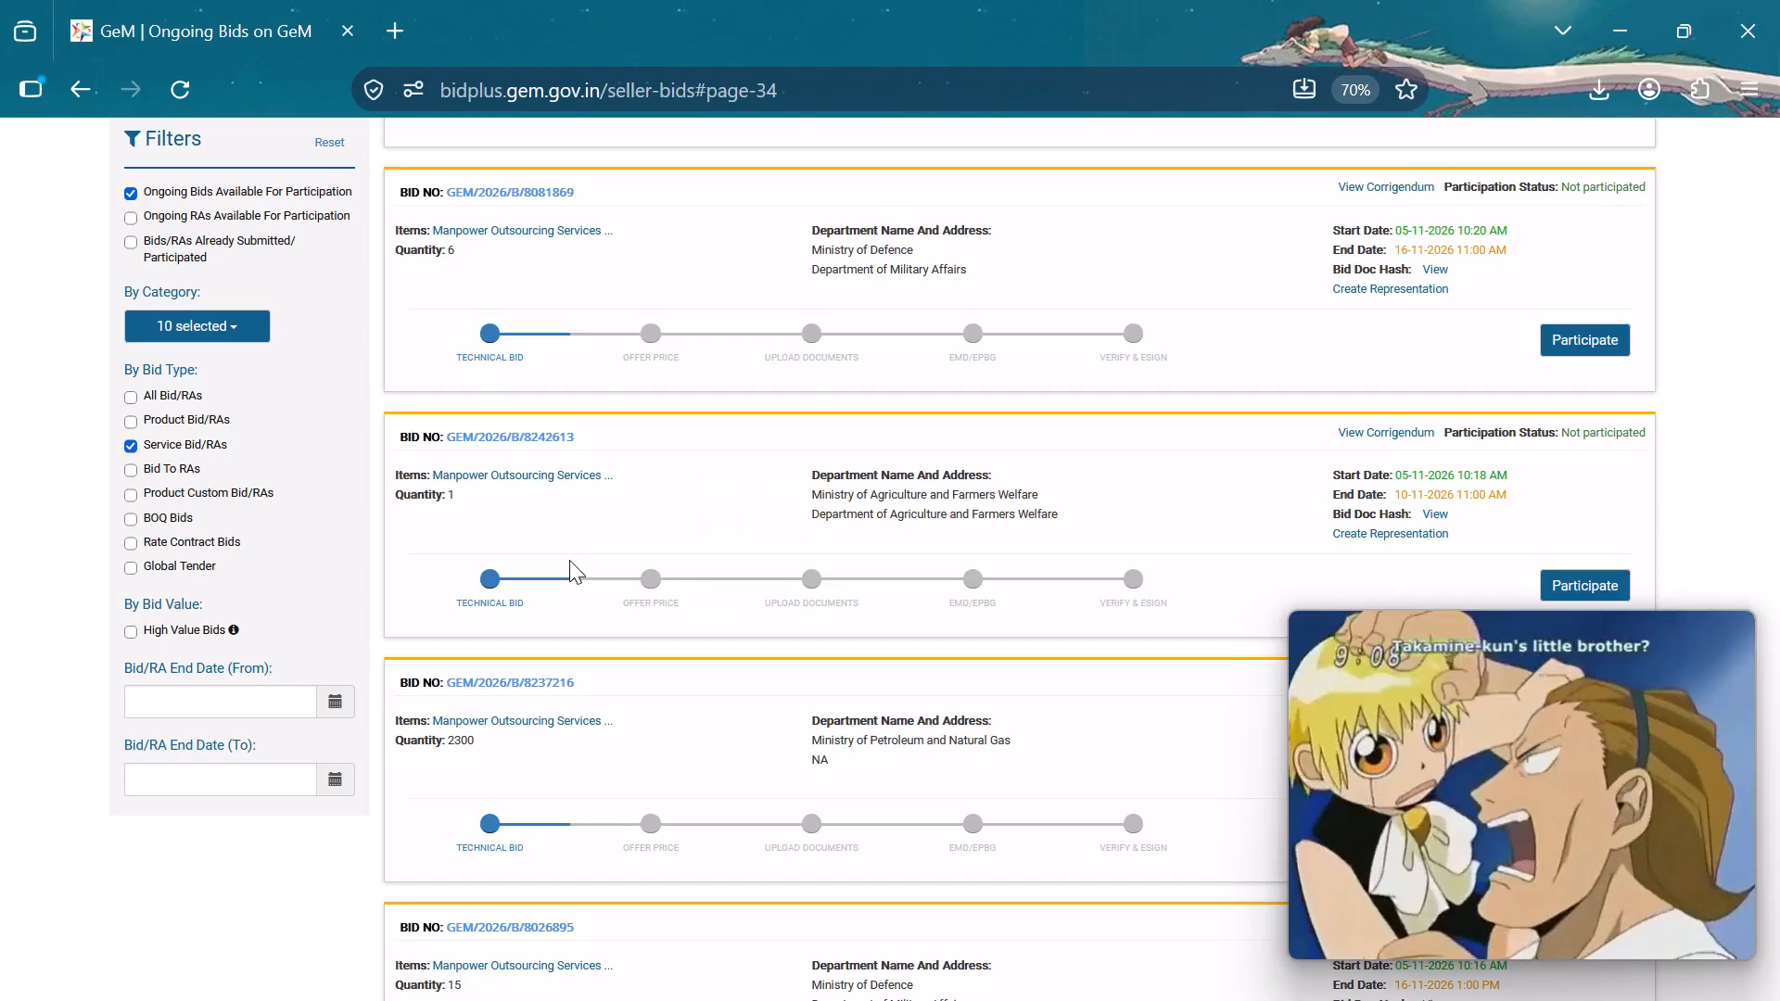
Download the Ministry of Defence bid document GEM/2026/B/8026895 and review its terms.
{"action": "scroll", "coordinate": [569, 560], "scroll_direction": "down", "scroll_amount": 1}
{"action": "left_click", "coordinate": [552, 561]}
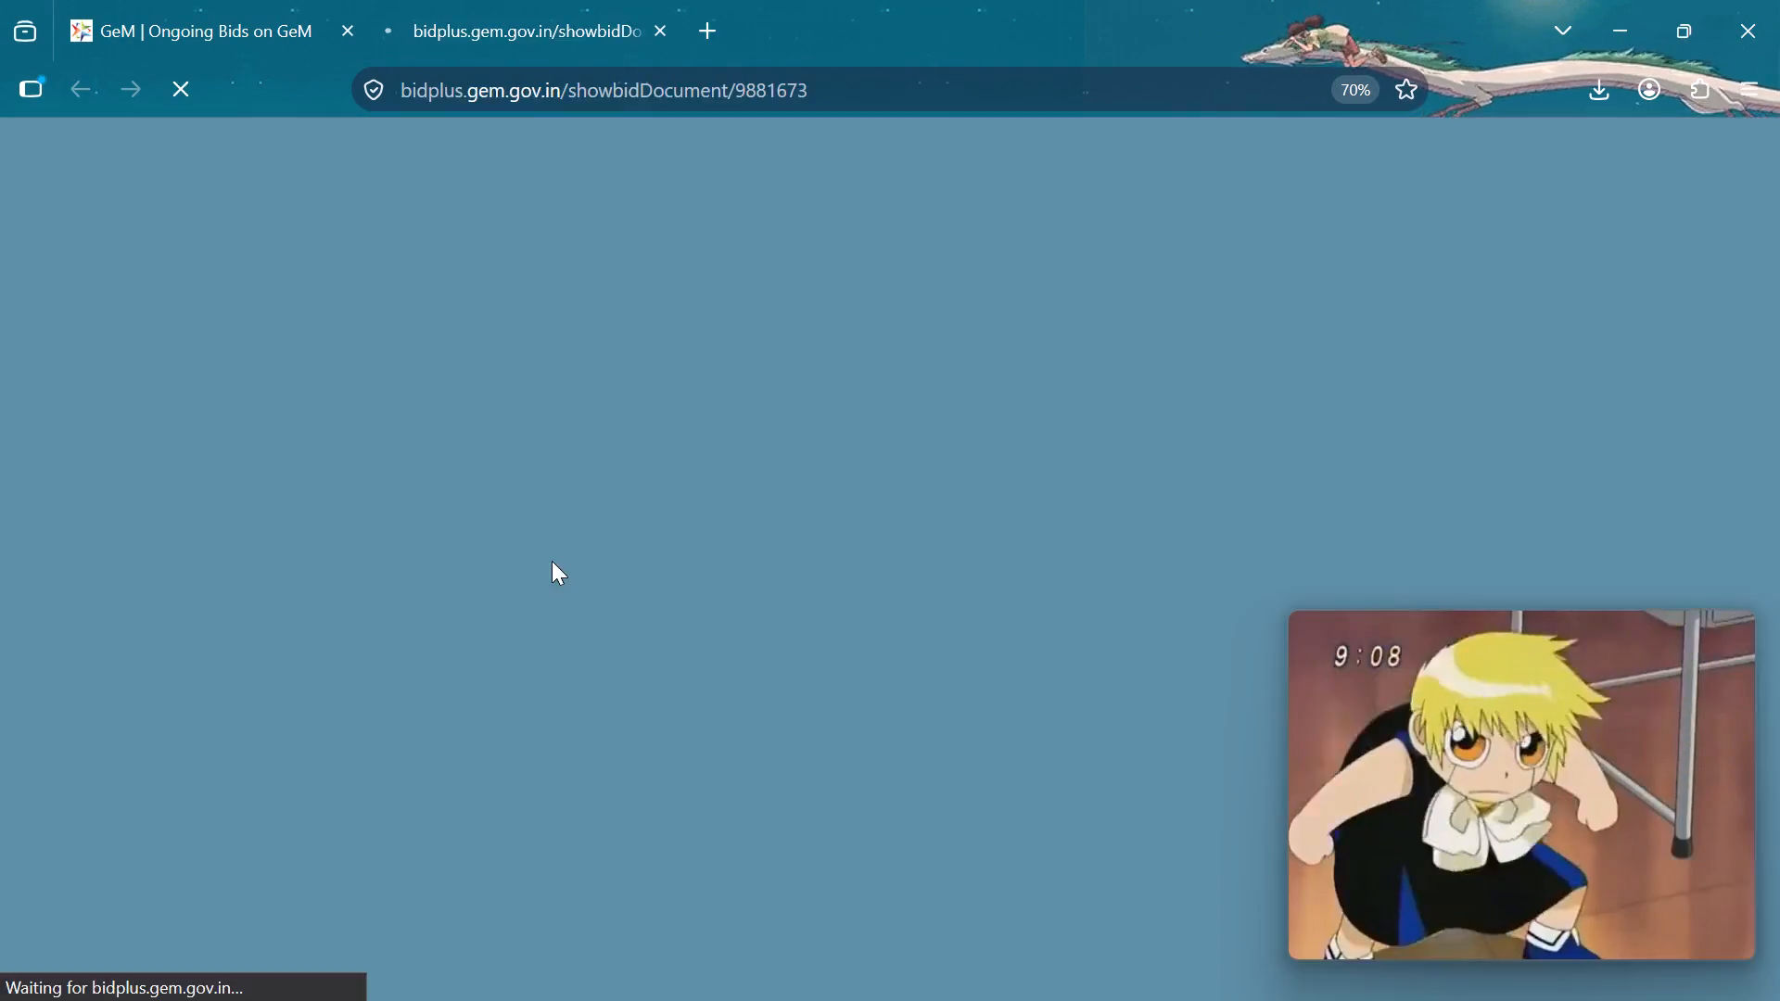
{"action": "left_click", "coordinate": [662, 527]}
{"action": "scroll", "coordinate": [803, 545], "scroll_direction": "down", "scroll_amount": 3}
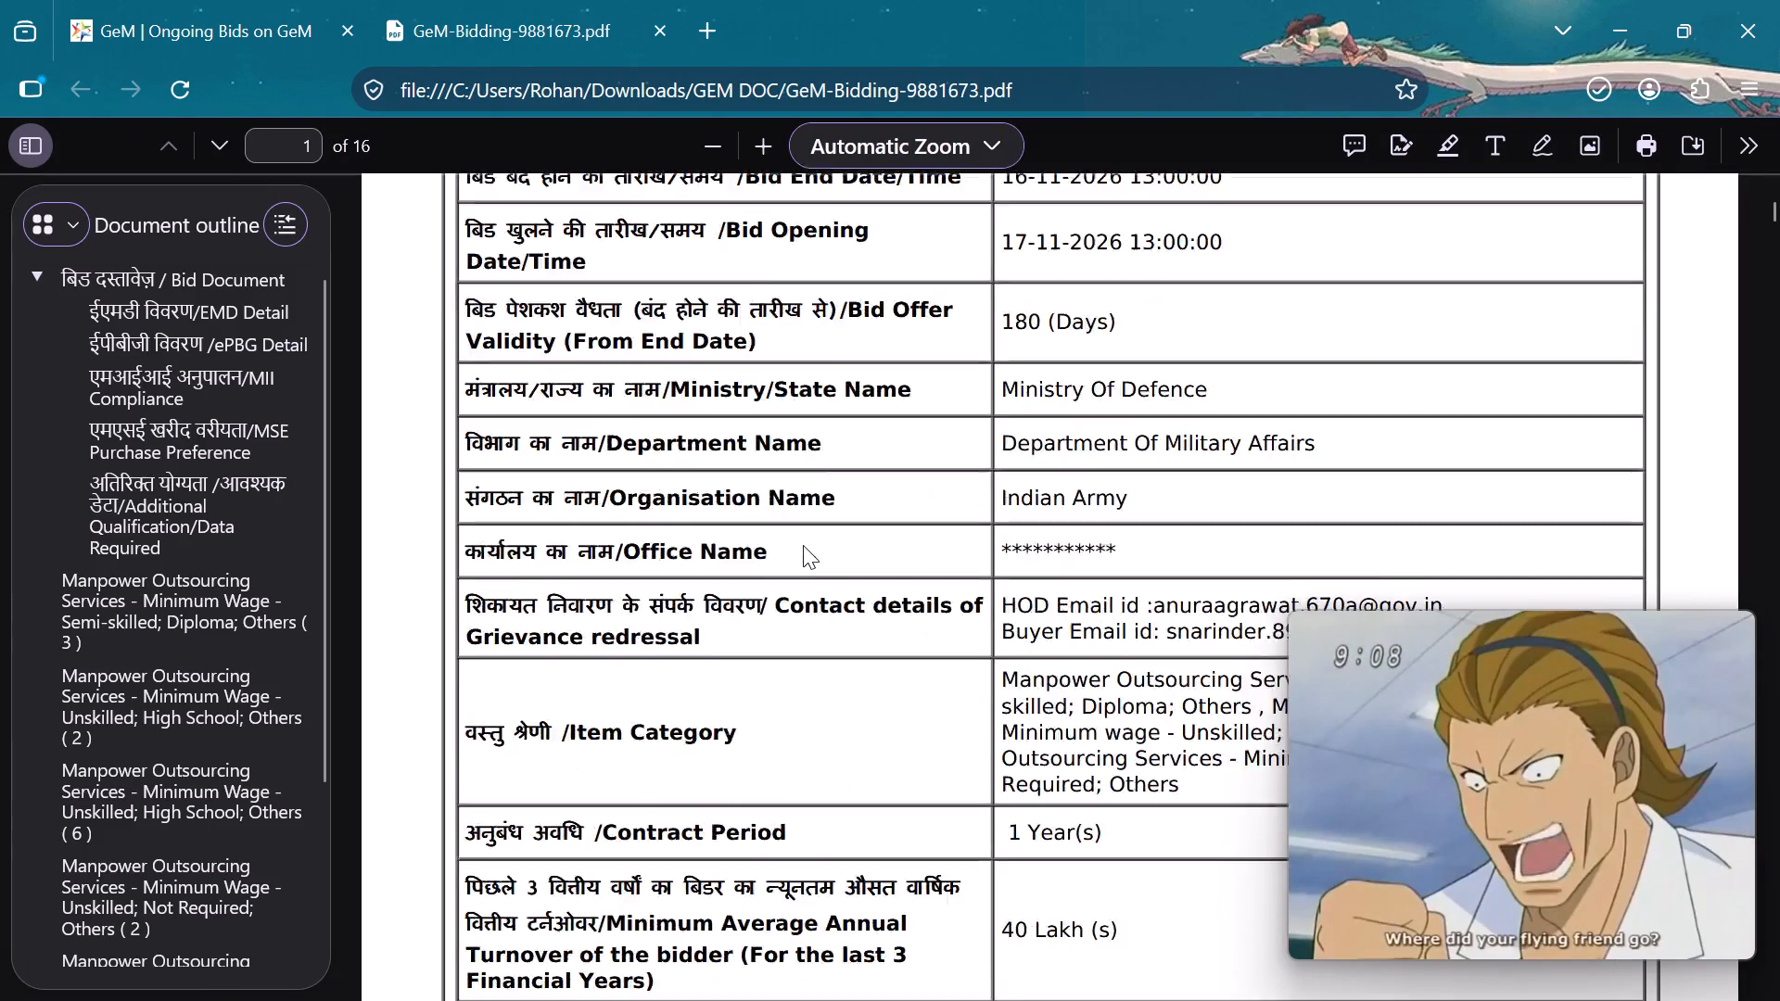
{"action": "scroll", "coordinate": [803, 545], "scroll_direction": "down", "scroll_amount": 20}
{"action": "scroll", "coordinate": [803, 545], "scroll_direction": "down", "scroll_amount": 7}
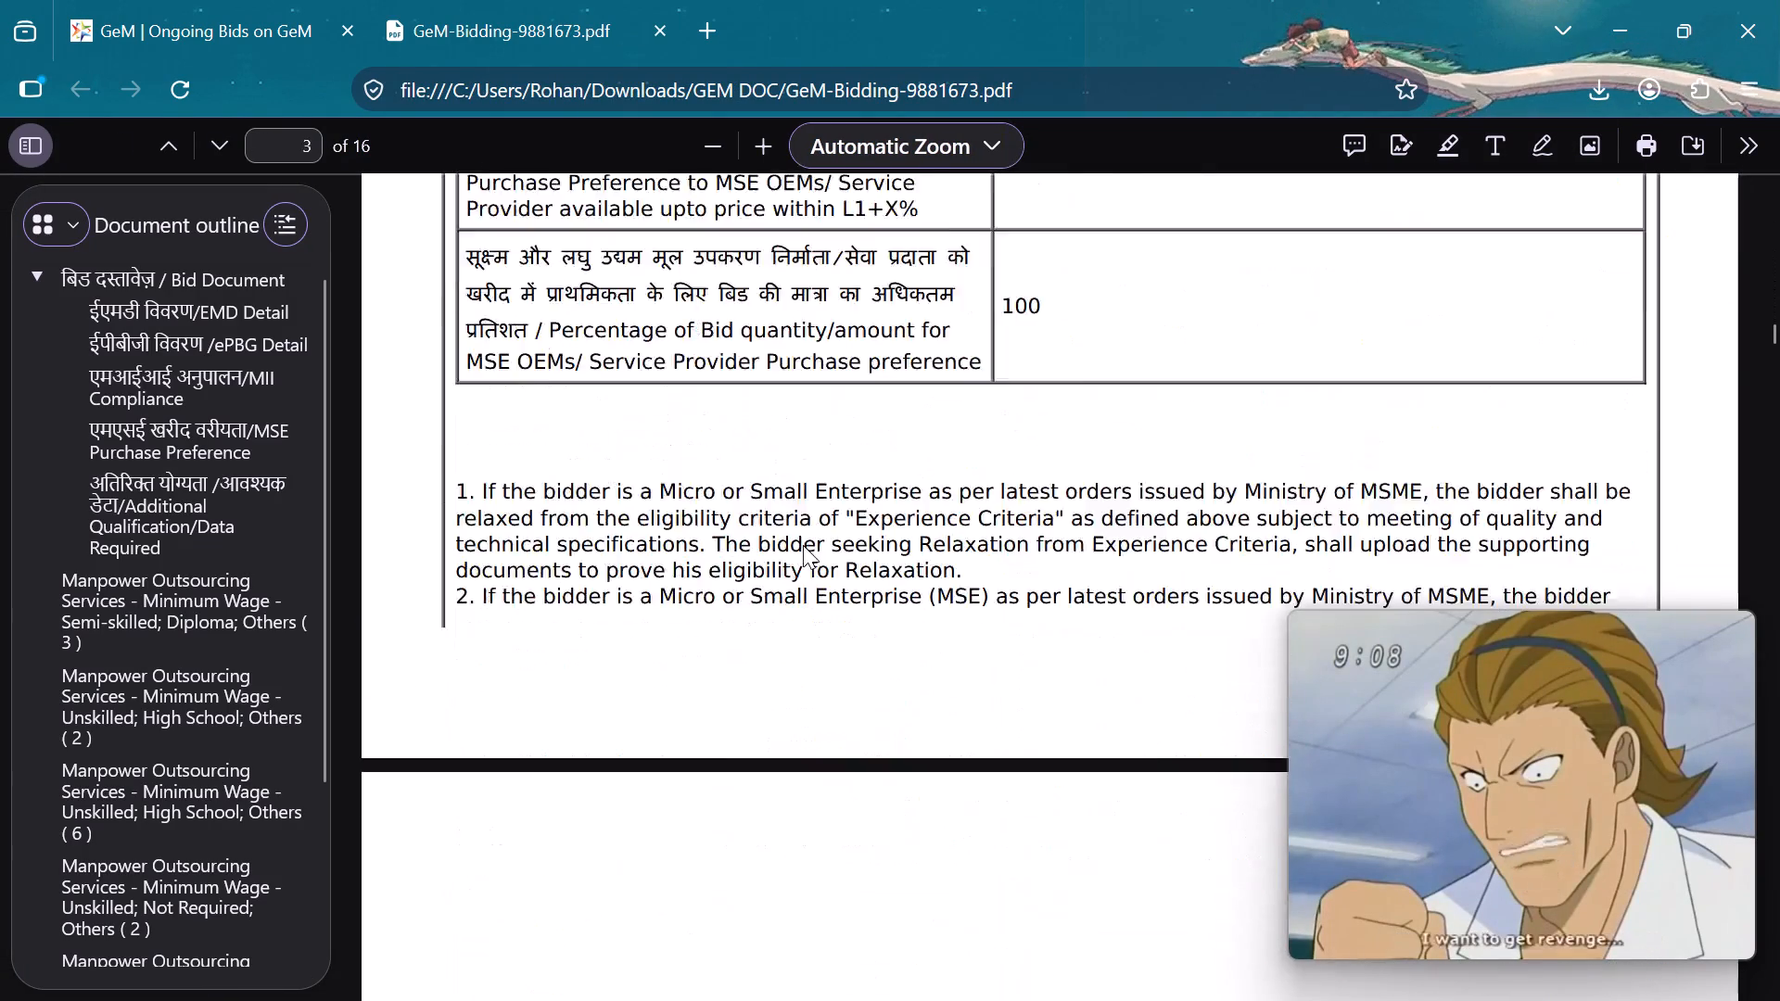
{"action": "scroll", "coordinate": [803, 545], "scroll_direction": "down", "scroll_amount": 19}
Copy bid number GEM/2026/B/8026895 from the bid document into the form's GEM Id and set Bid Type to M.
{"action": "key", "text": "ctrl+Up"}
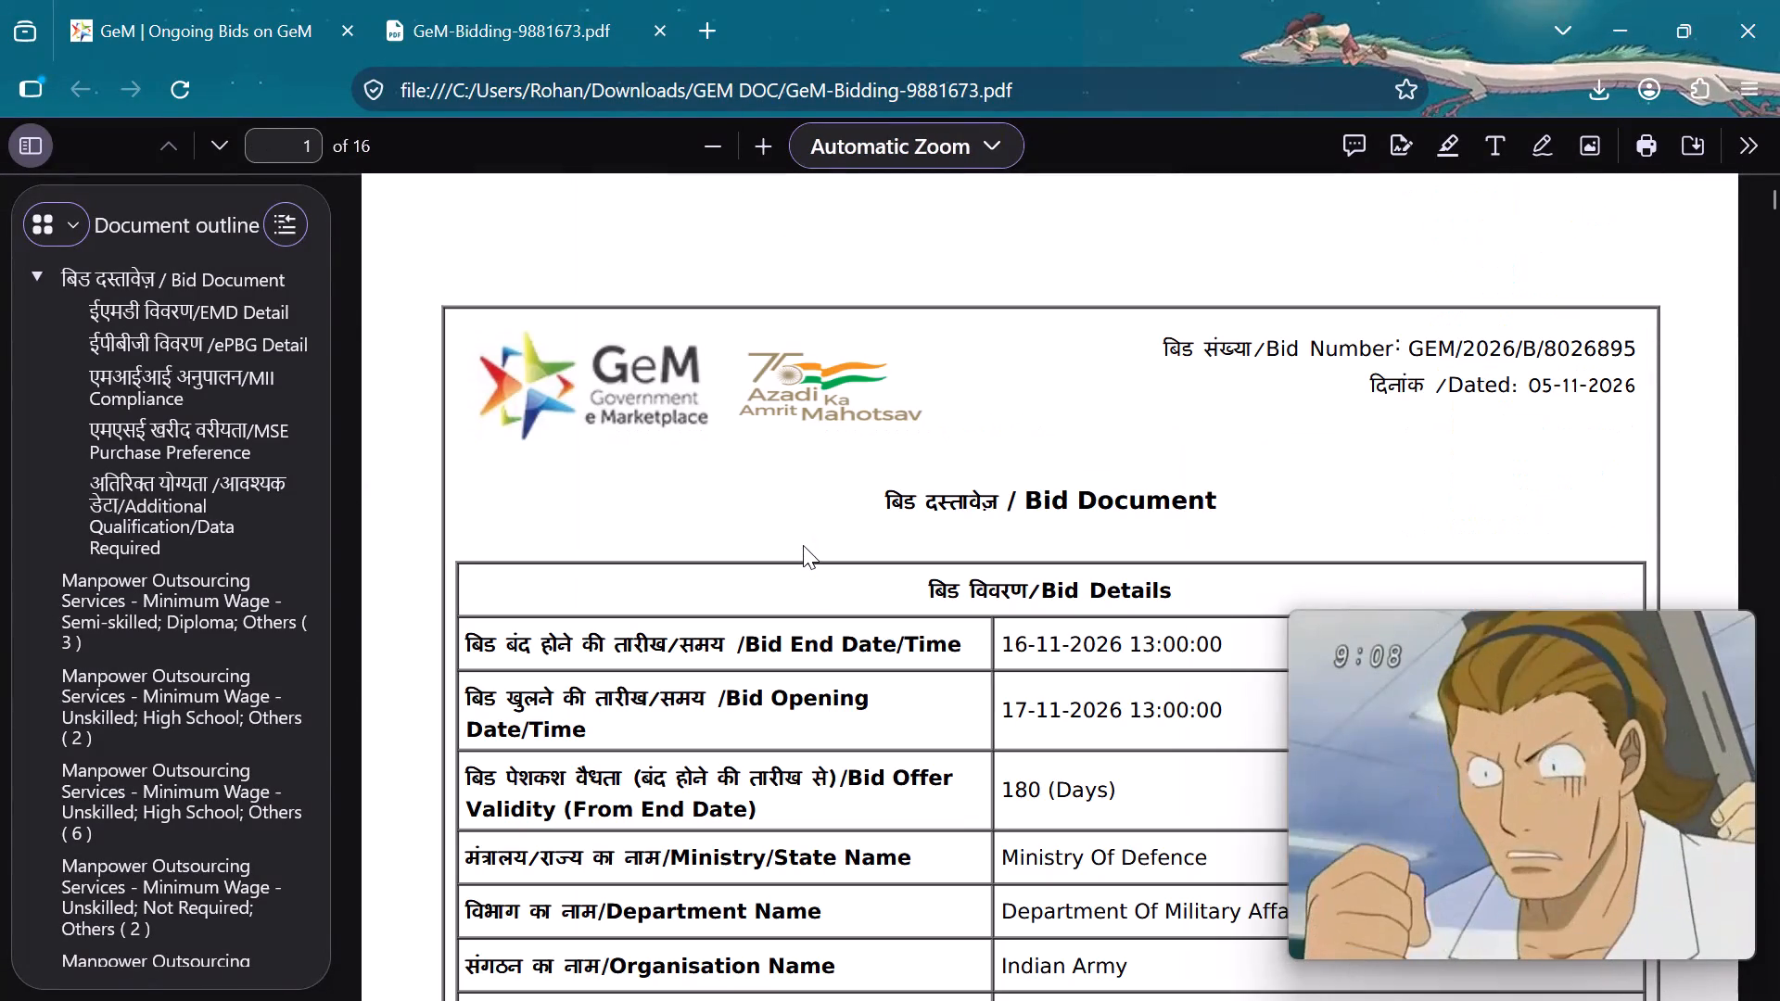
{"action": "double_click", "coordinate": [1436, 345]}
{"action": "key", "text": "ctrl+shift+Right"}
{"action": "key", "text": "ctrl+shift+Right"}
{"action": "key", "text": "ctrl+shift+Right"}
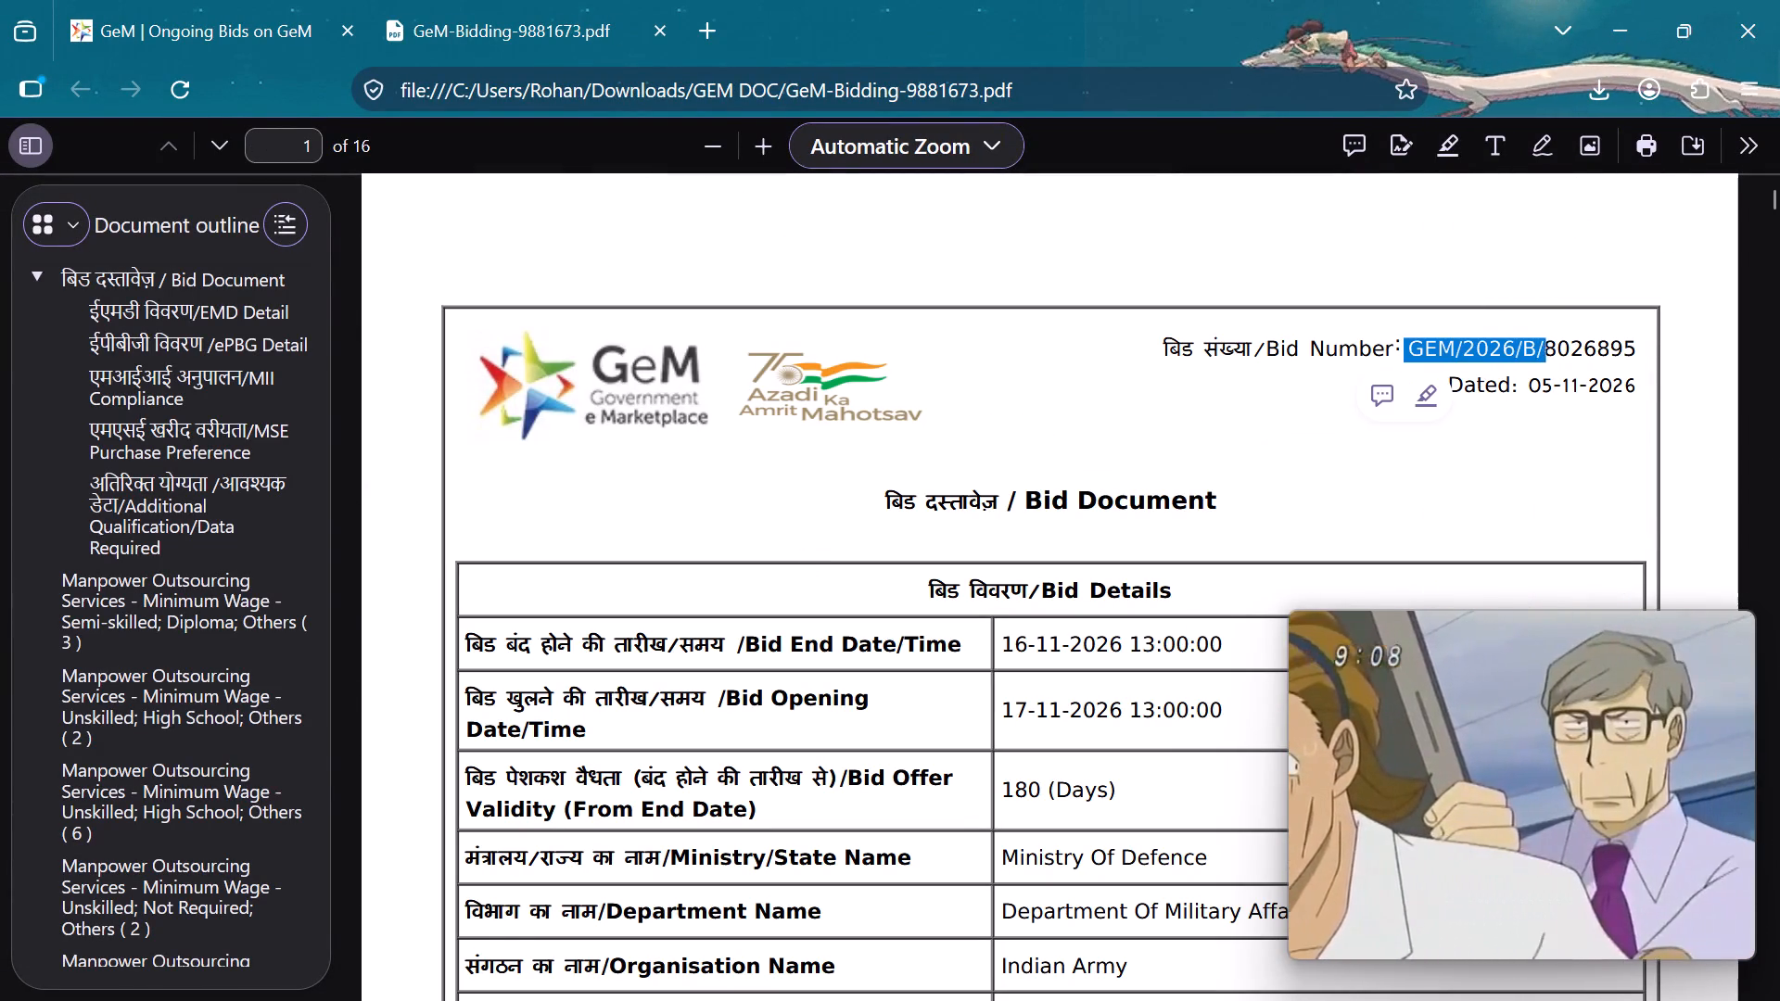
{"action": "key", "text": "ctrl+c"}
{"action": "key", "text": "ctrl+c"}
{"action": "scroll", "coordinate": [1070, 575], "scroll_direction": "down", "scroll_amount": 11}
{"action": "key", "text": "alt+Tab"}
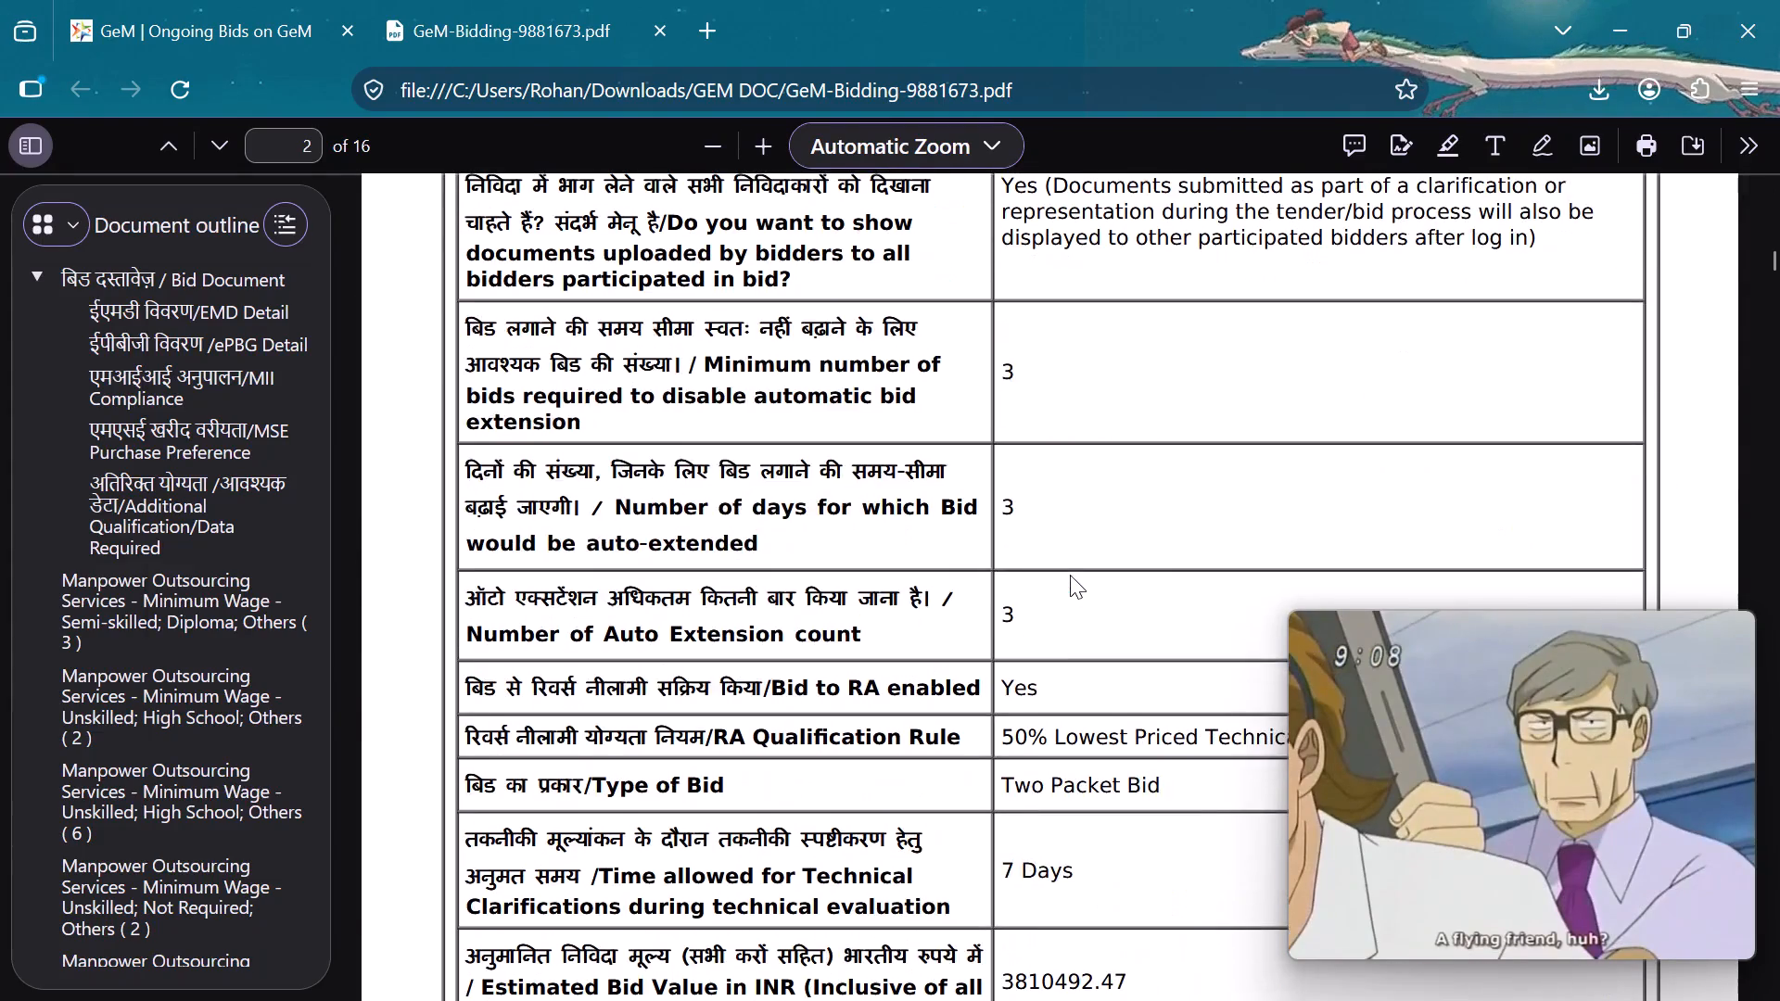
{"action": "left_click_drag", "start_coordinate": [1070, 575], "coordinate": [778, 574]}
{"action": "left_click", "coordinate": [778, 574]}
{"action": "key", "text": "ctrl+a"}
{"action": "key", "text": "ctrl+v"}
{"action": "key", "text": "Tab"}
{"action": "key", "text": "m"}
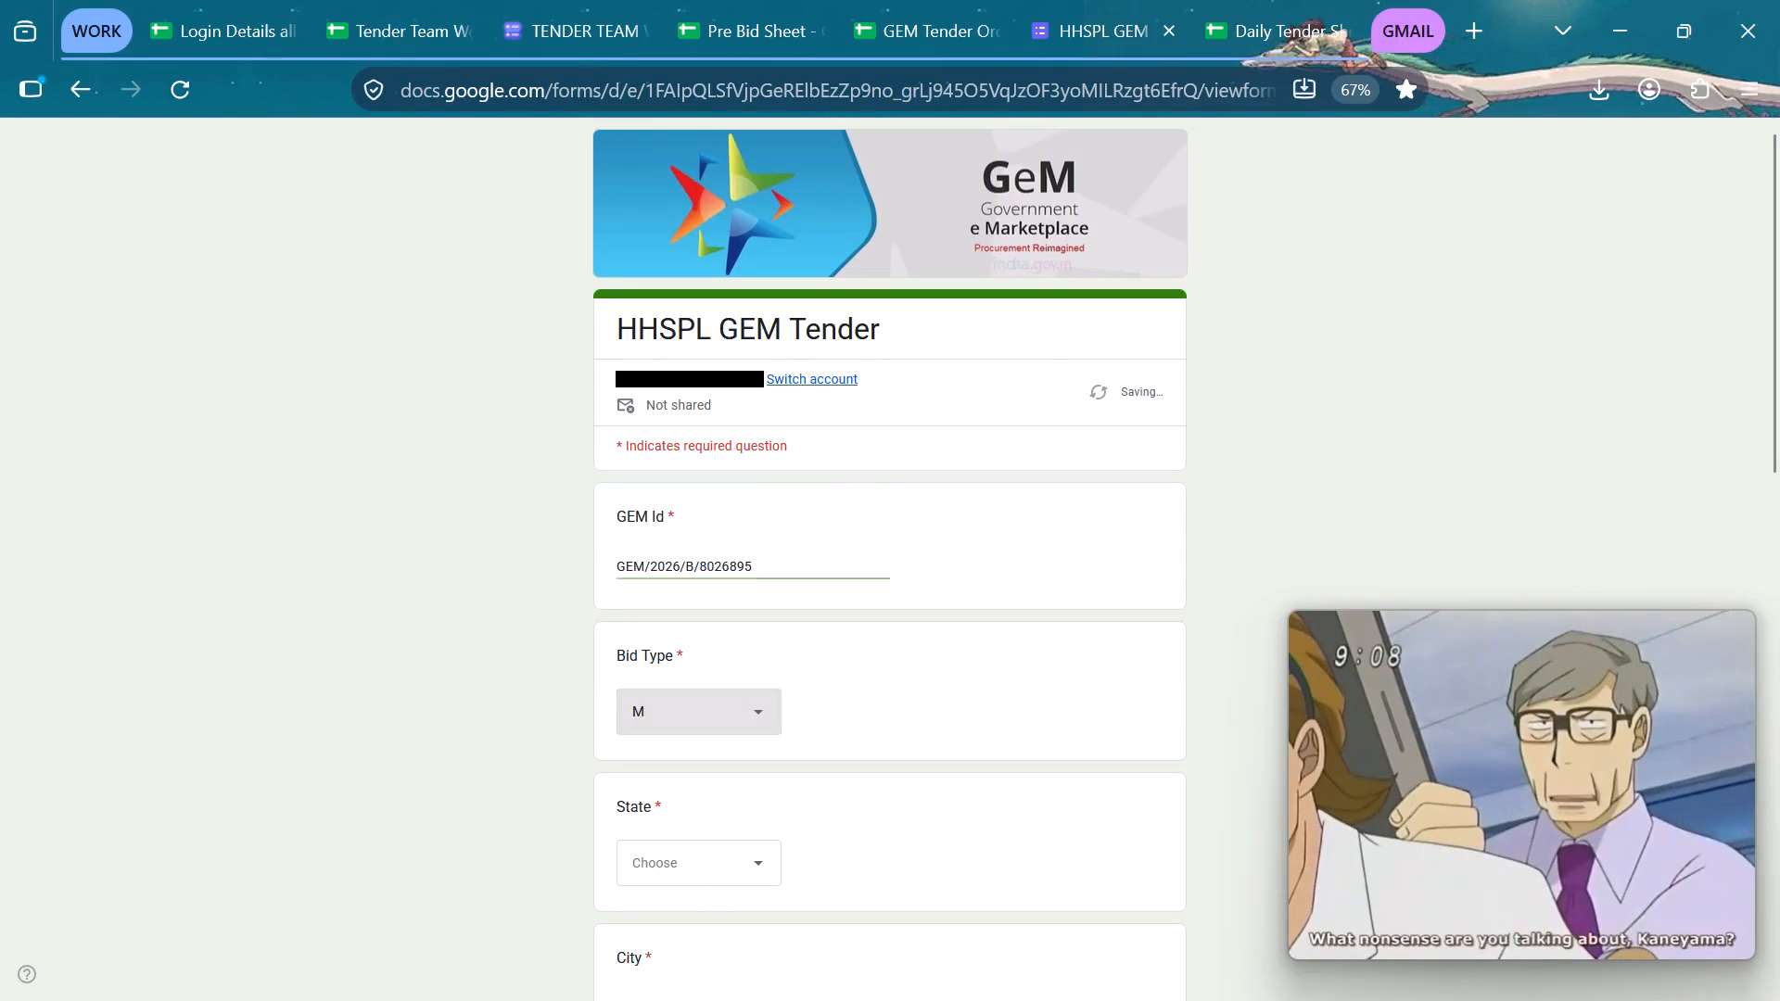
Set State to UP, enter MATHURA as the City, and set Pasara and Pre Bid Meeting to N.
{"action": "key", "text": "Tab"}
{"action": "key", "text": "alt+Tab"}
{"action": "key", "text": "alt+Tab"}
{"action": "type", "text": "UP"}
{"action": "key", "text": "Tab"}
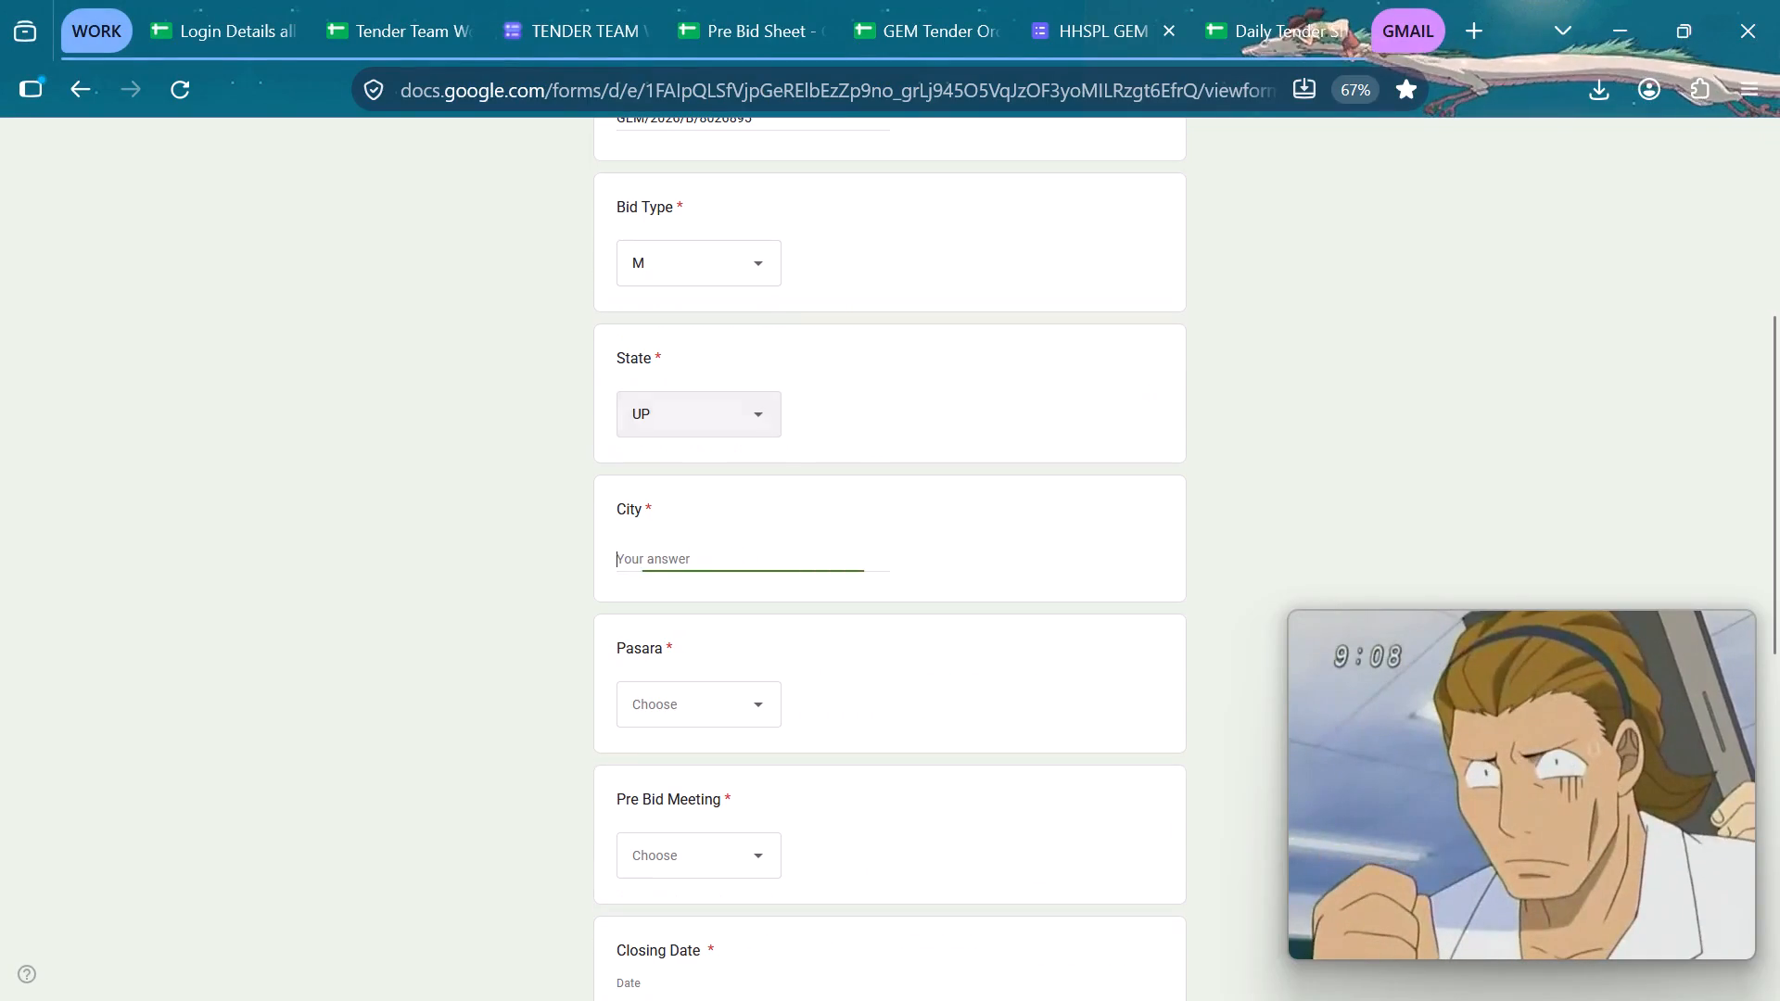
{"action": "type", "text": "mA"}
{"action": "key", "text": "BackSpace"}
{"action": "key", "text": "BackSpace"}
{"action": "type", "text": "MATHURA"}
{"action": "key", "text": "Tab"}
{"action": "key", "text": "n"}
{"action": "key", "text": "Tab"}
{"action": "key", "text": "n"}
Using the bid listing, enter closing date 16-11-2026 and quantity 15 in the HHSPL GEM Tender form, and submit it.
{"action": "key", "text": "alt+Tab"}
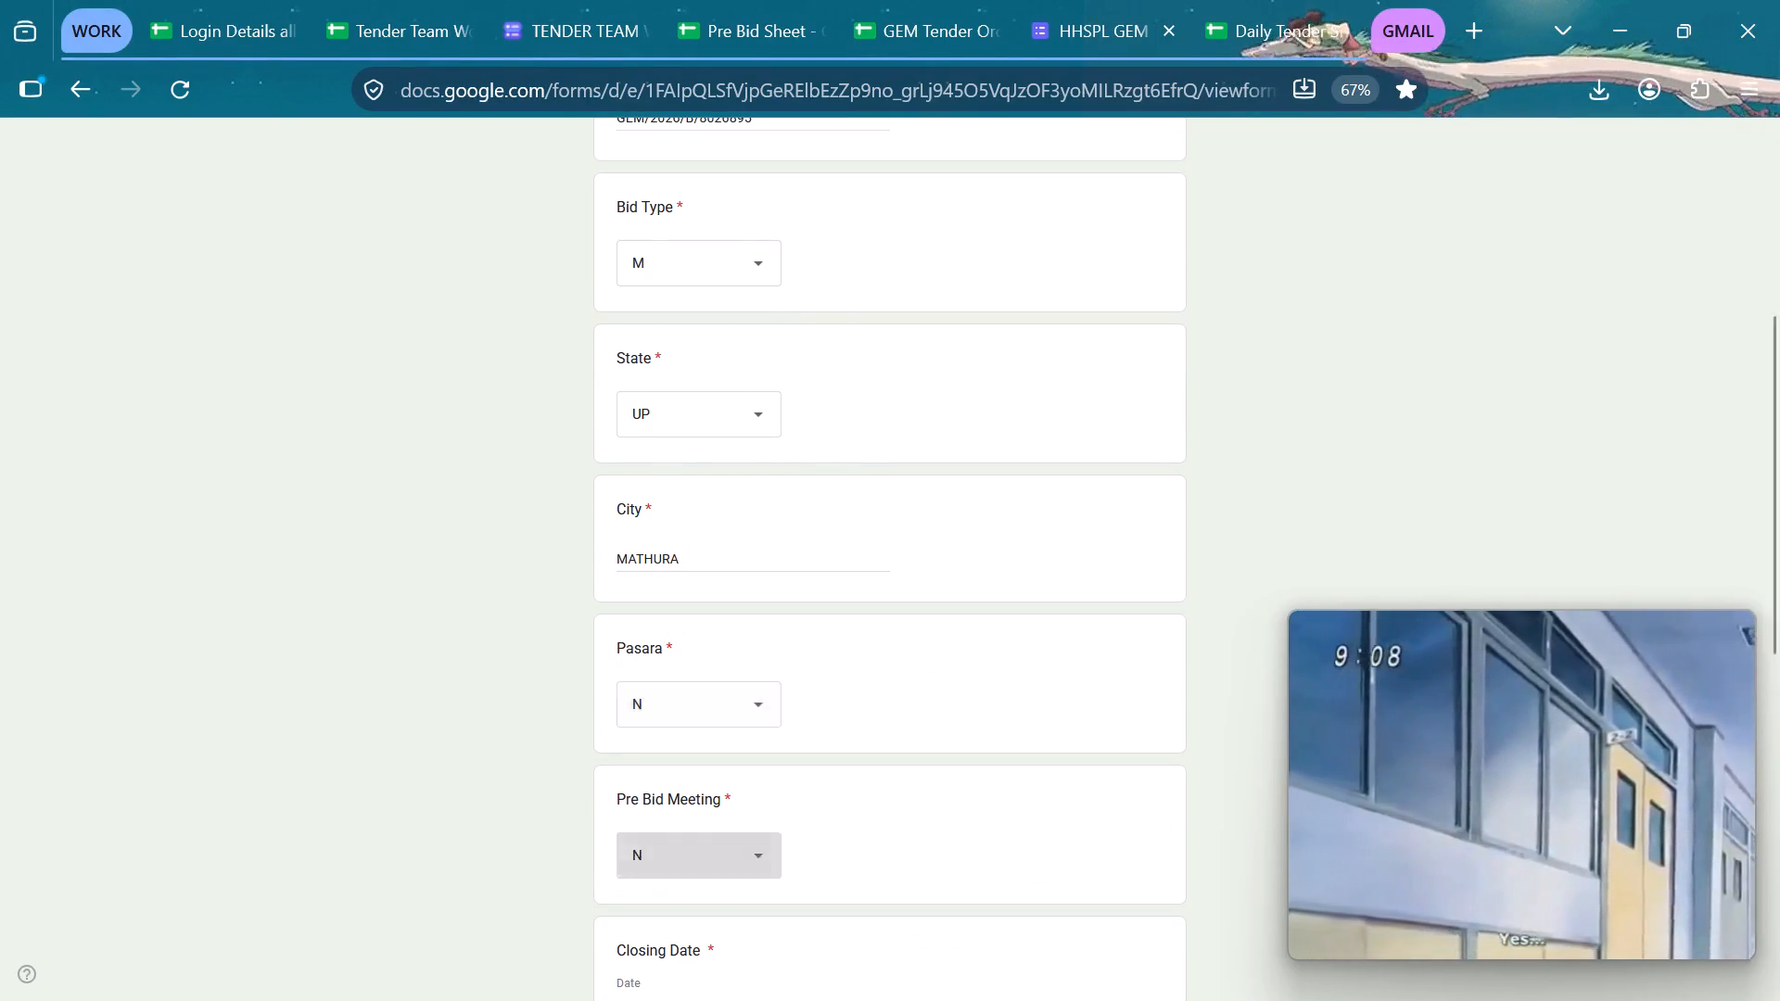
{"action": "left_click", "coordinate": [181, 0]}
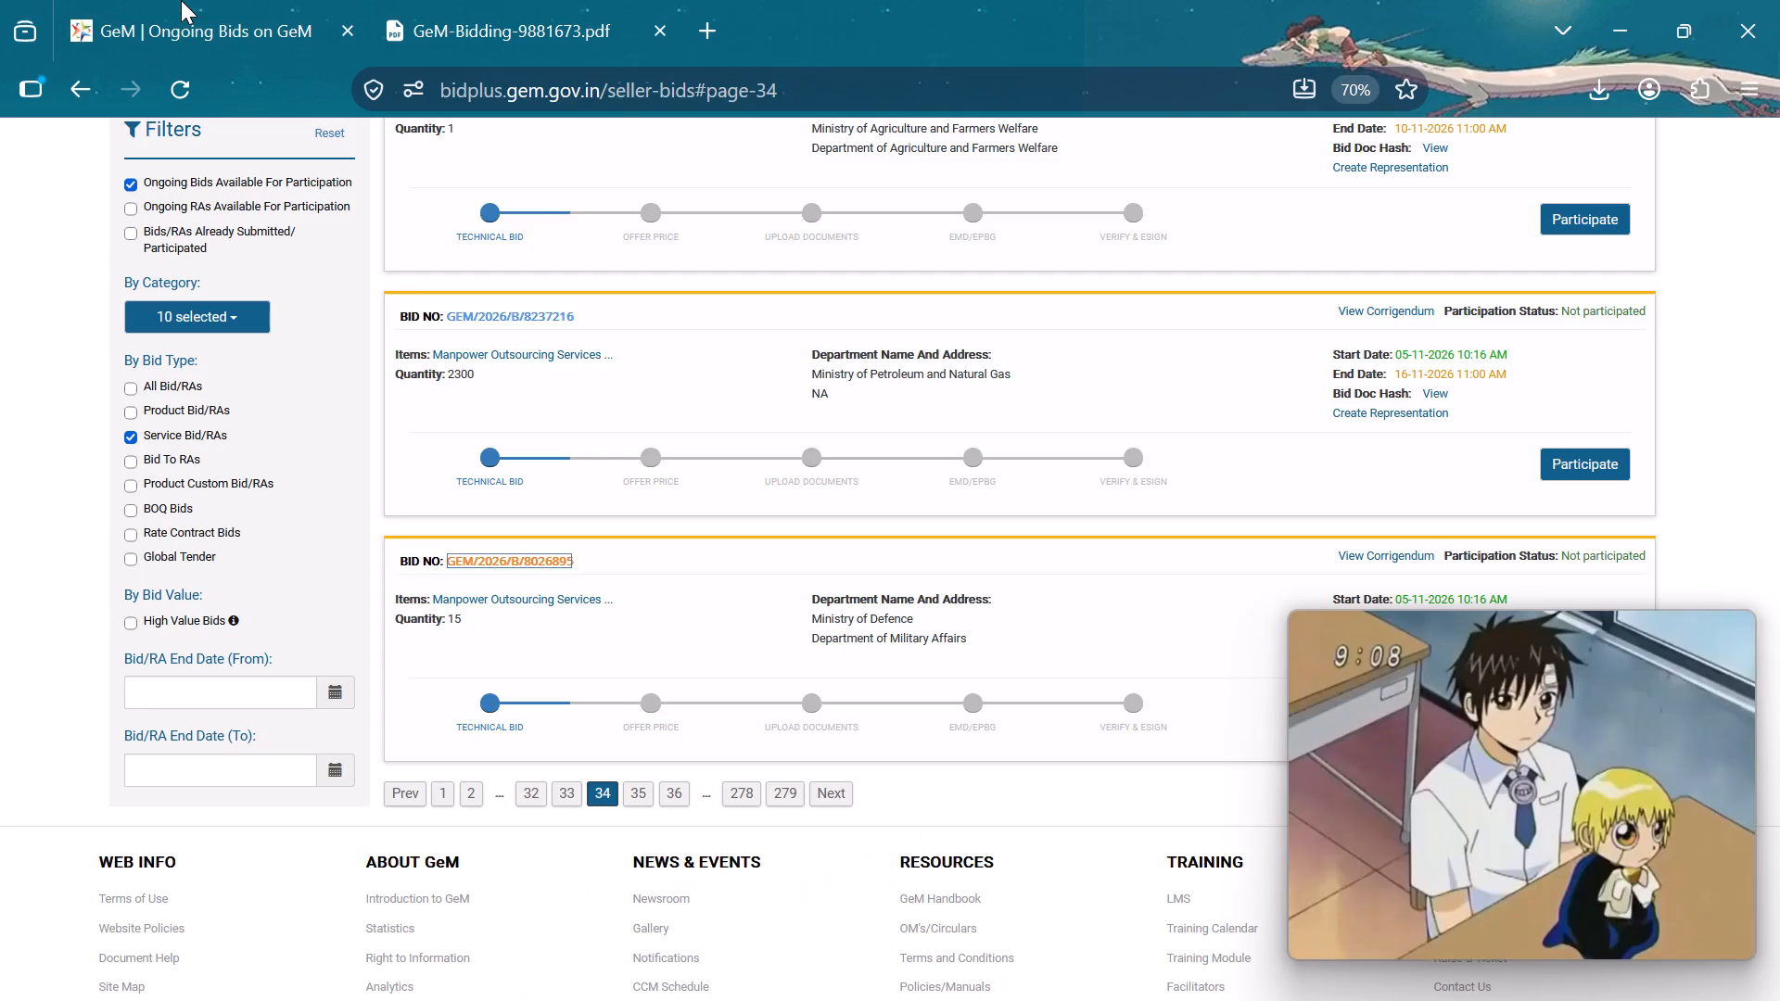
{"action": "scroll", "coordinate": [717, 475], "scroll_direction": "down", "scroll_amount": 1}
{"action": "key", "text": "alt+Tab"}
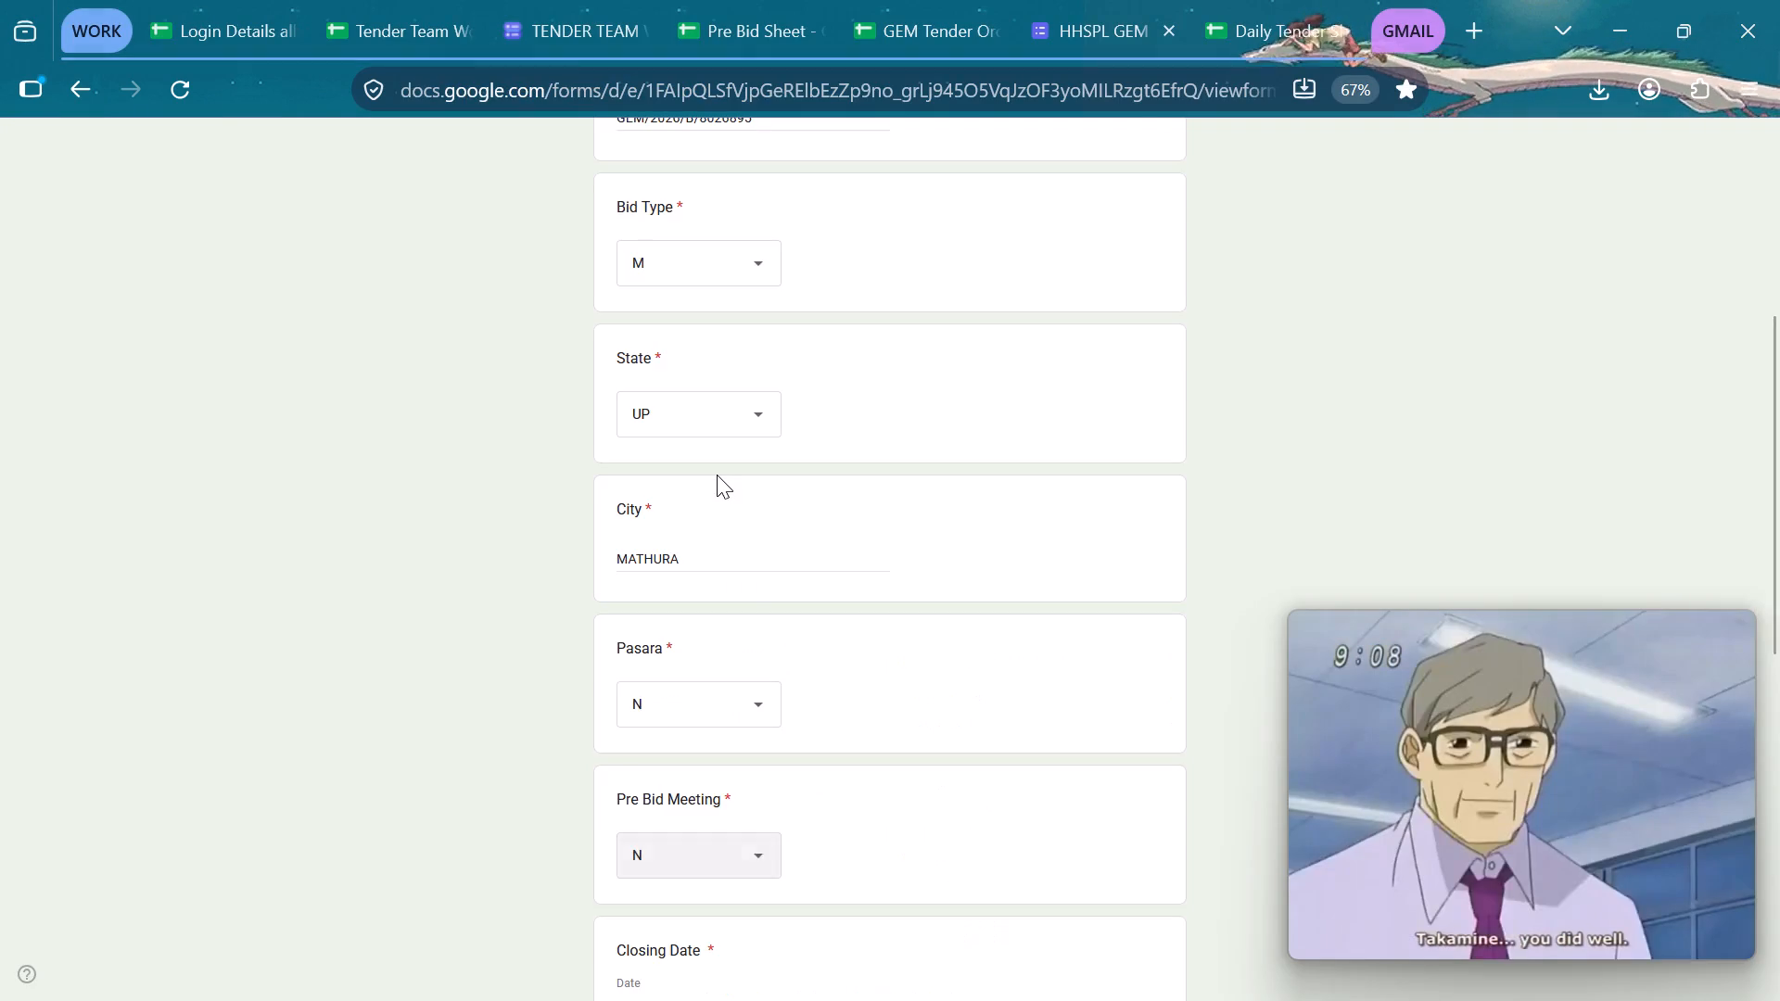
{"action": "key", "text": "Tab"}
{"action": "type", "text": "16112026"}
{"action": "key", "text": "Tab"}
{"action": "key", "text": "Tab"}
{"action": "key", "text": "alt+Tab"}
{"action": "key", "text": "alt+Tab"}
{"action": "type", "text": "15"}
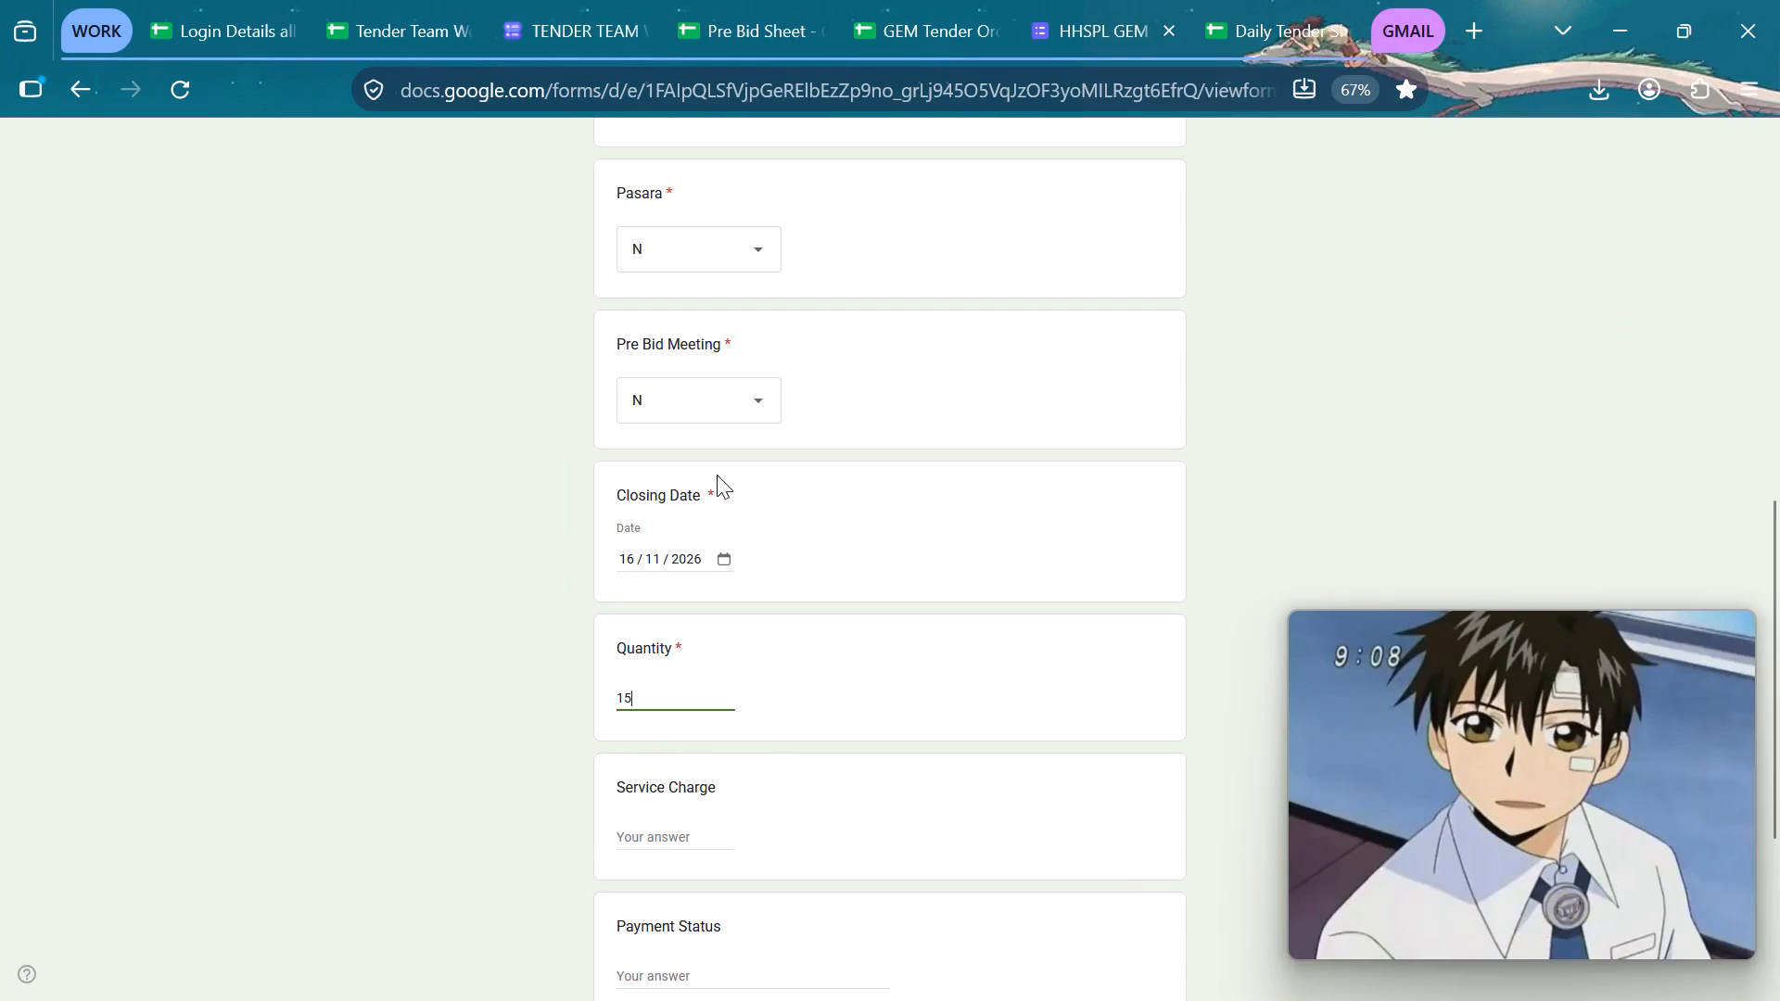
{"action": "scroll", "coordinate": [717, 475], "scroll_direction": "down", "scroll_amount": 7}
{"action": "left_click", "coordinate": [639, 826]}
Open the Ministry of Textiles bid document GEM/2026/B/8118028, review its terms and consignee details, and close the open bid documents.
{"action": "key", "text": "alt+Tab"}
{"action": "scroll", "coordinate": [586, 567], "scroll_direction": "up", "scroll_amount": 1}
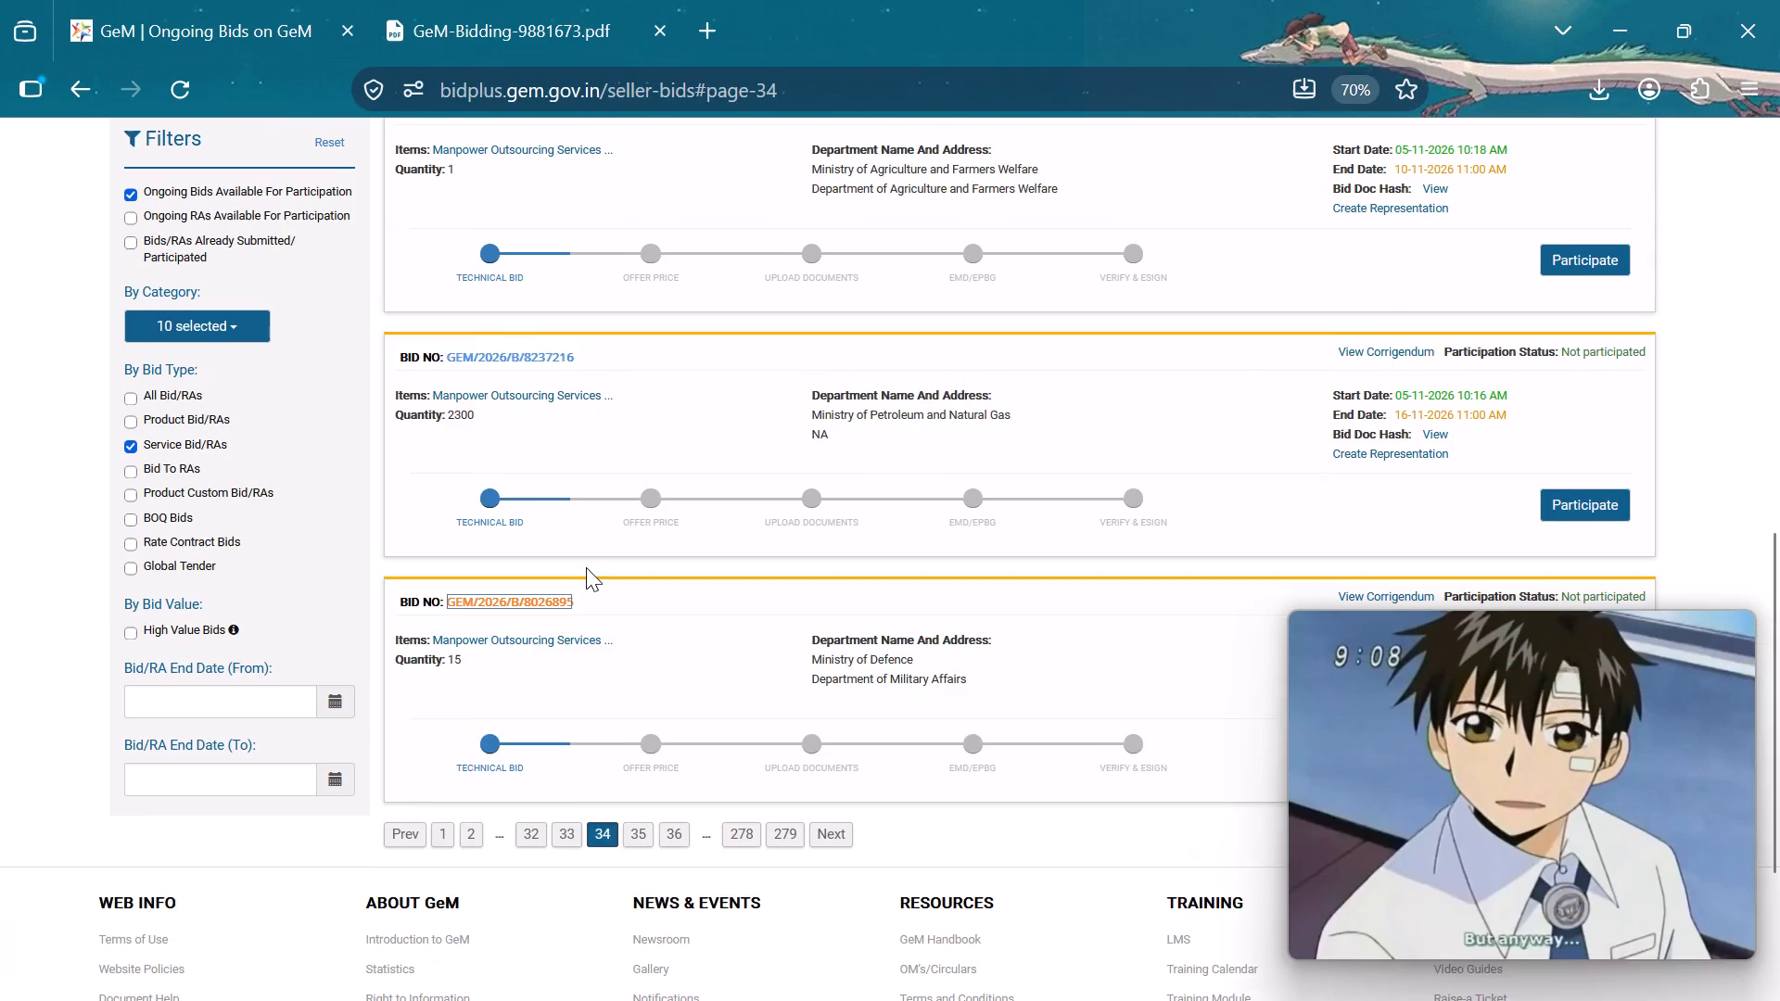
{"action": "scroll", "coordinate": [586, 567], "scroll_direction": "up", "scroll_amount": 4}
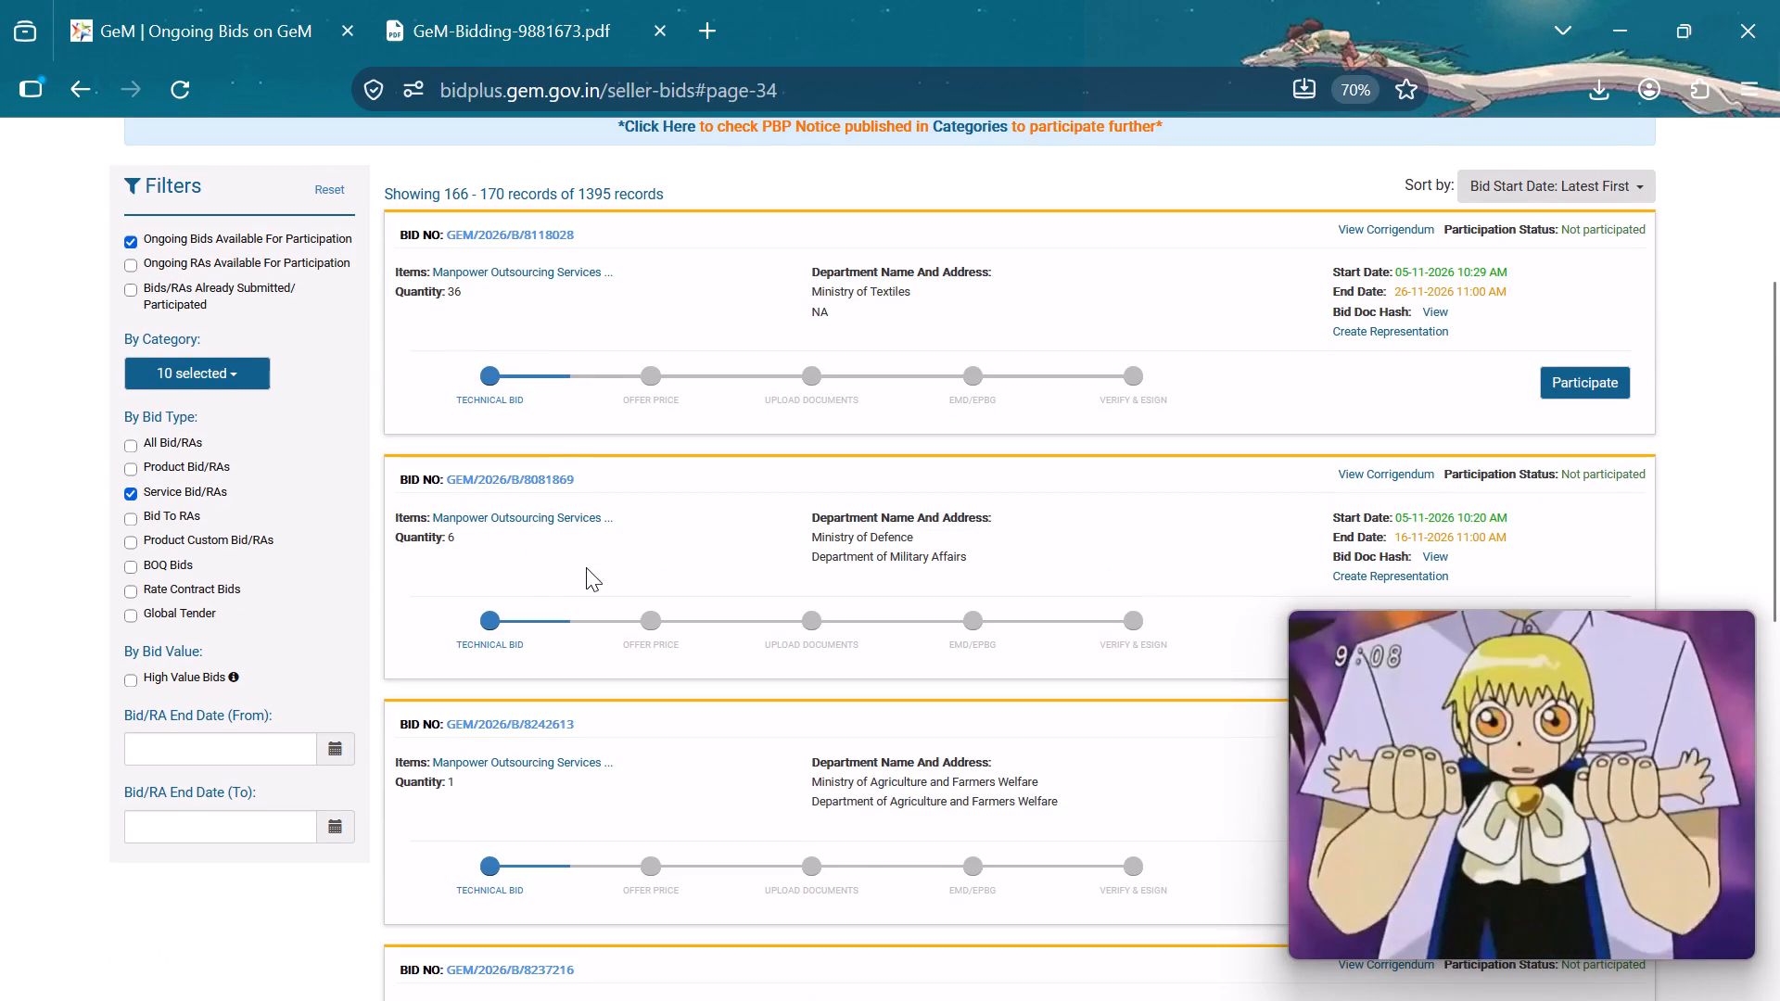
{"action": "left_click", "coordinate": [504, 238]}
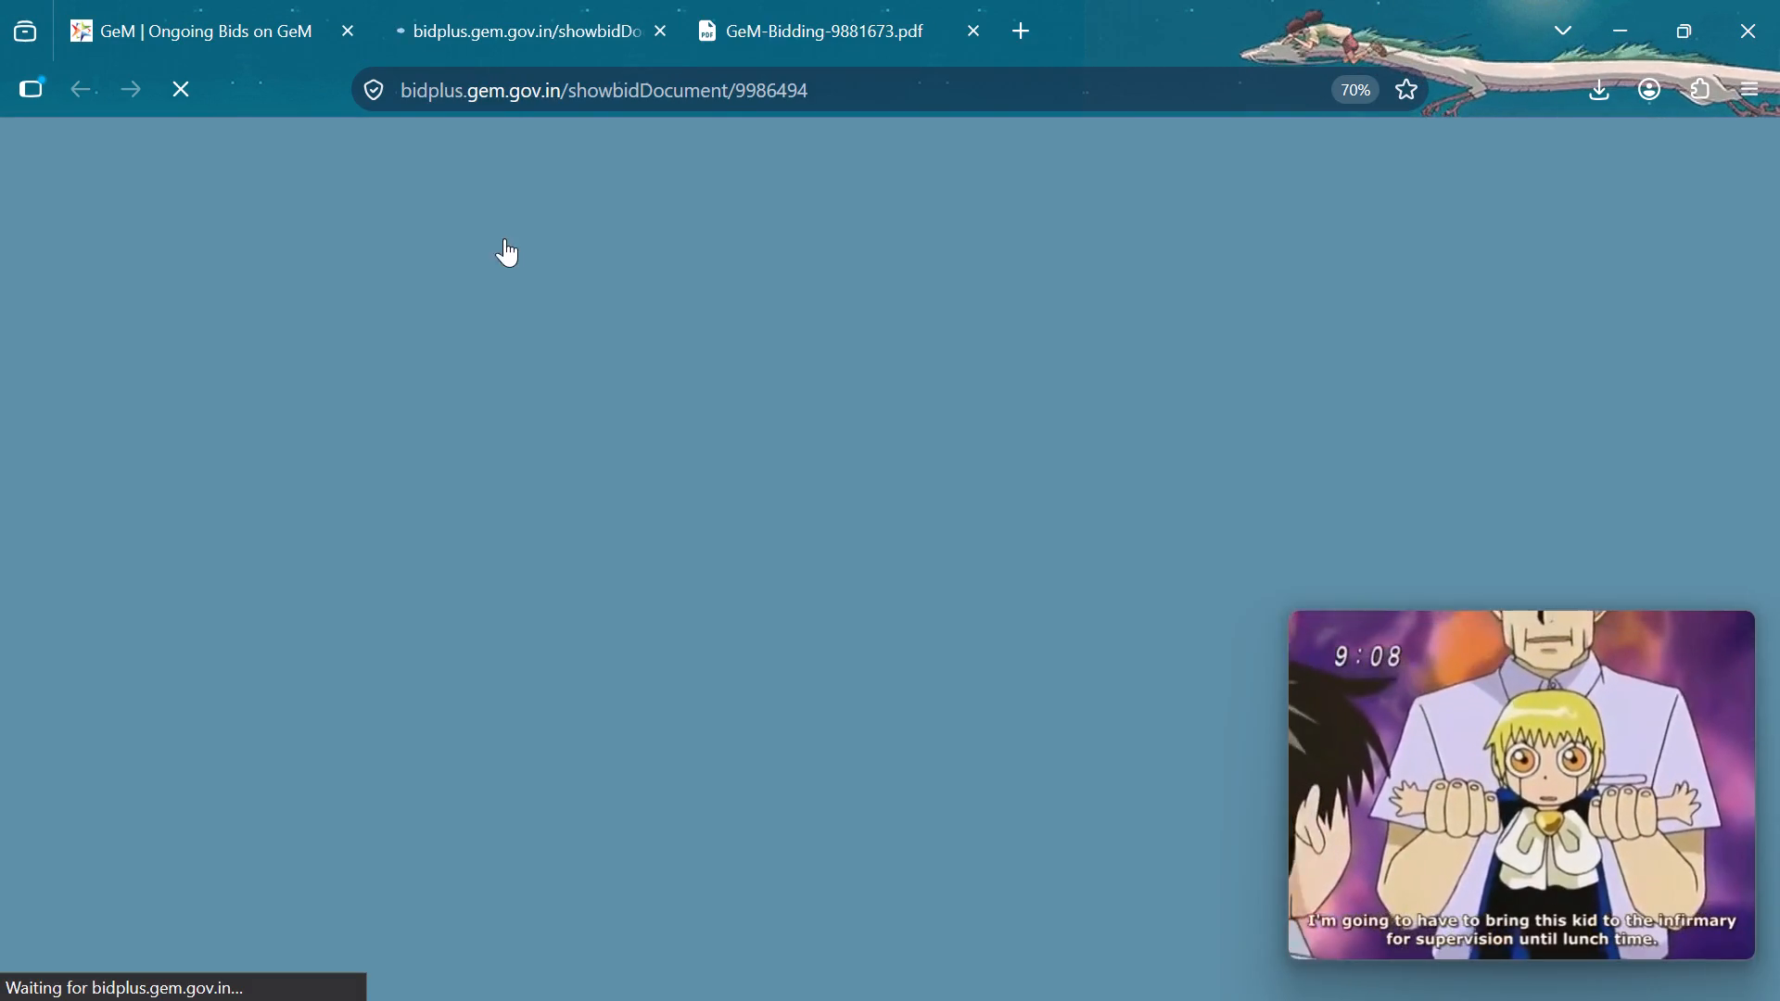
{"action": "left_click", "coordinate": [747, 426]}
{"action": "scroll", "coordinate": [747, 426], "scroll_direction": "down", "scroll_amount": 2}
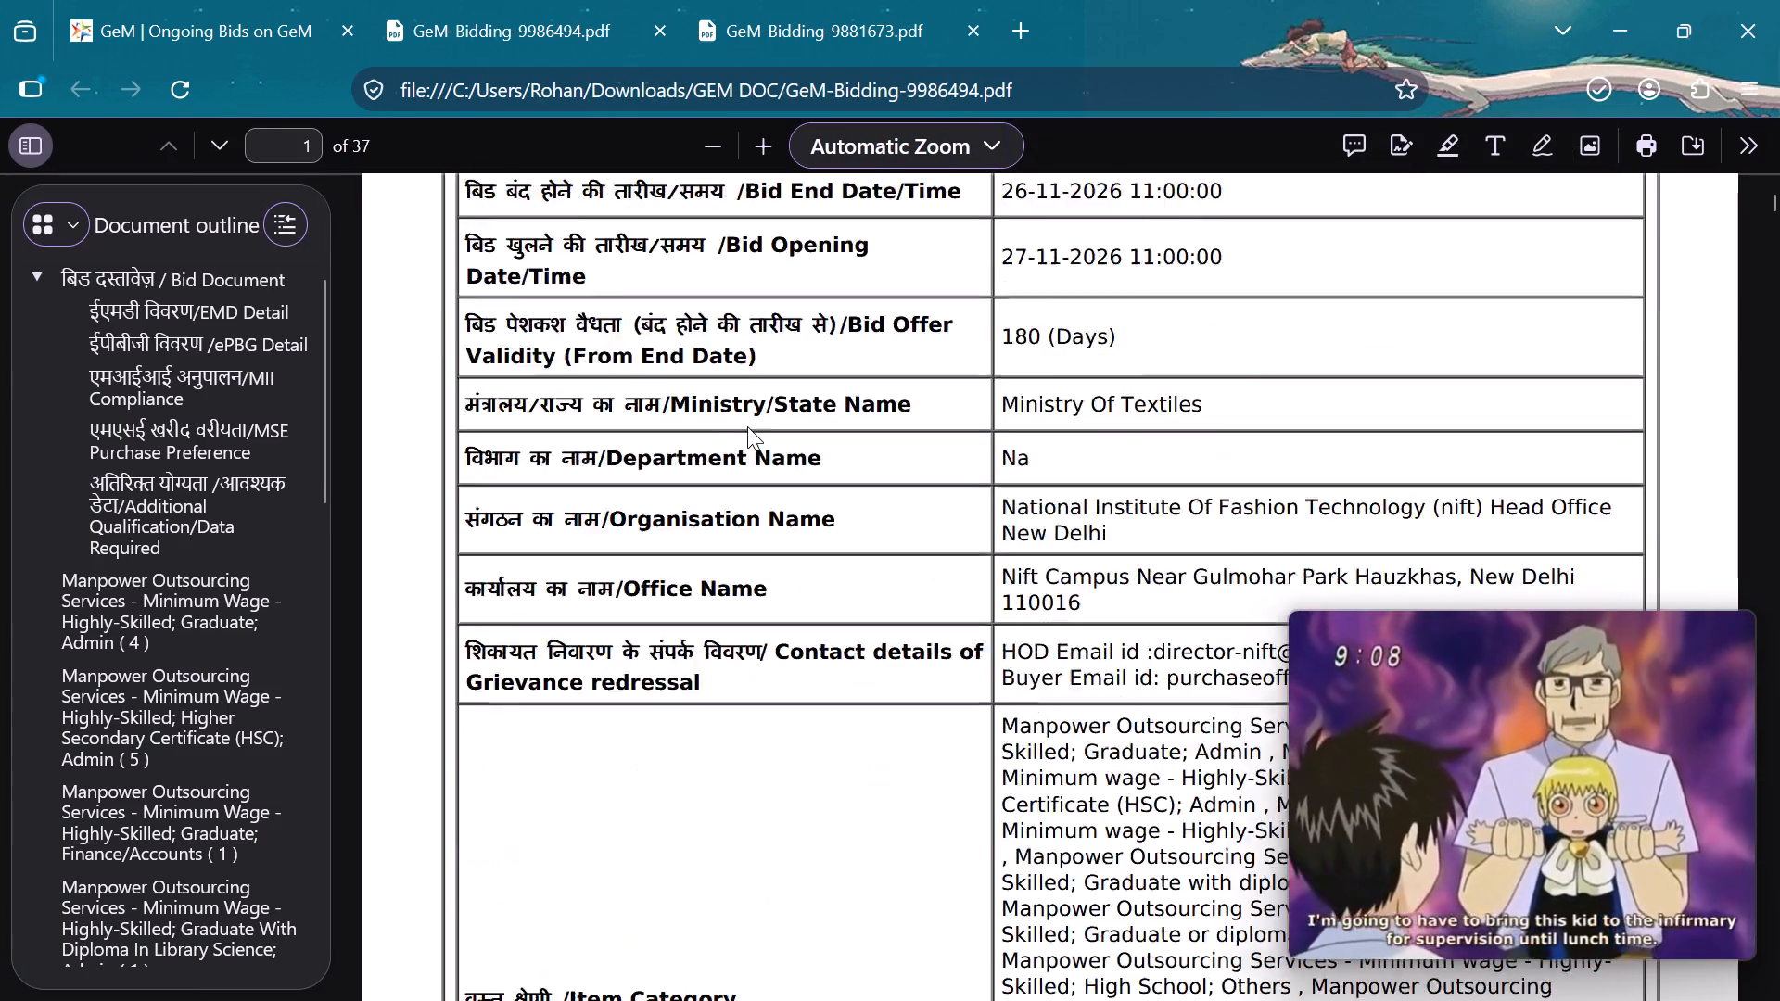
{"action": "scroll", "coordinate": [747, 426], "scroll_direction": "down", "scroll_amount": 20}
{"action": "scroll", "coordinate": [747, 426], "scroll_direction": "down", "scroll_amount": 1}
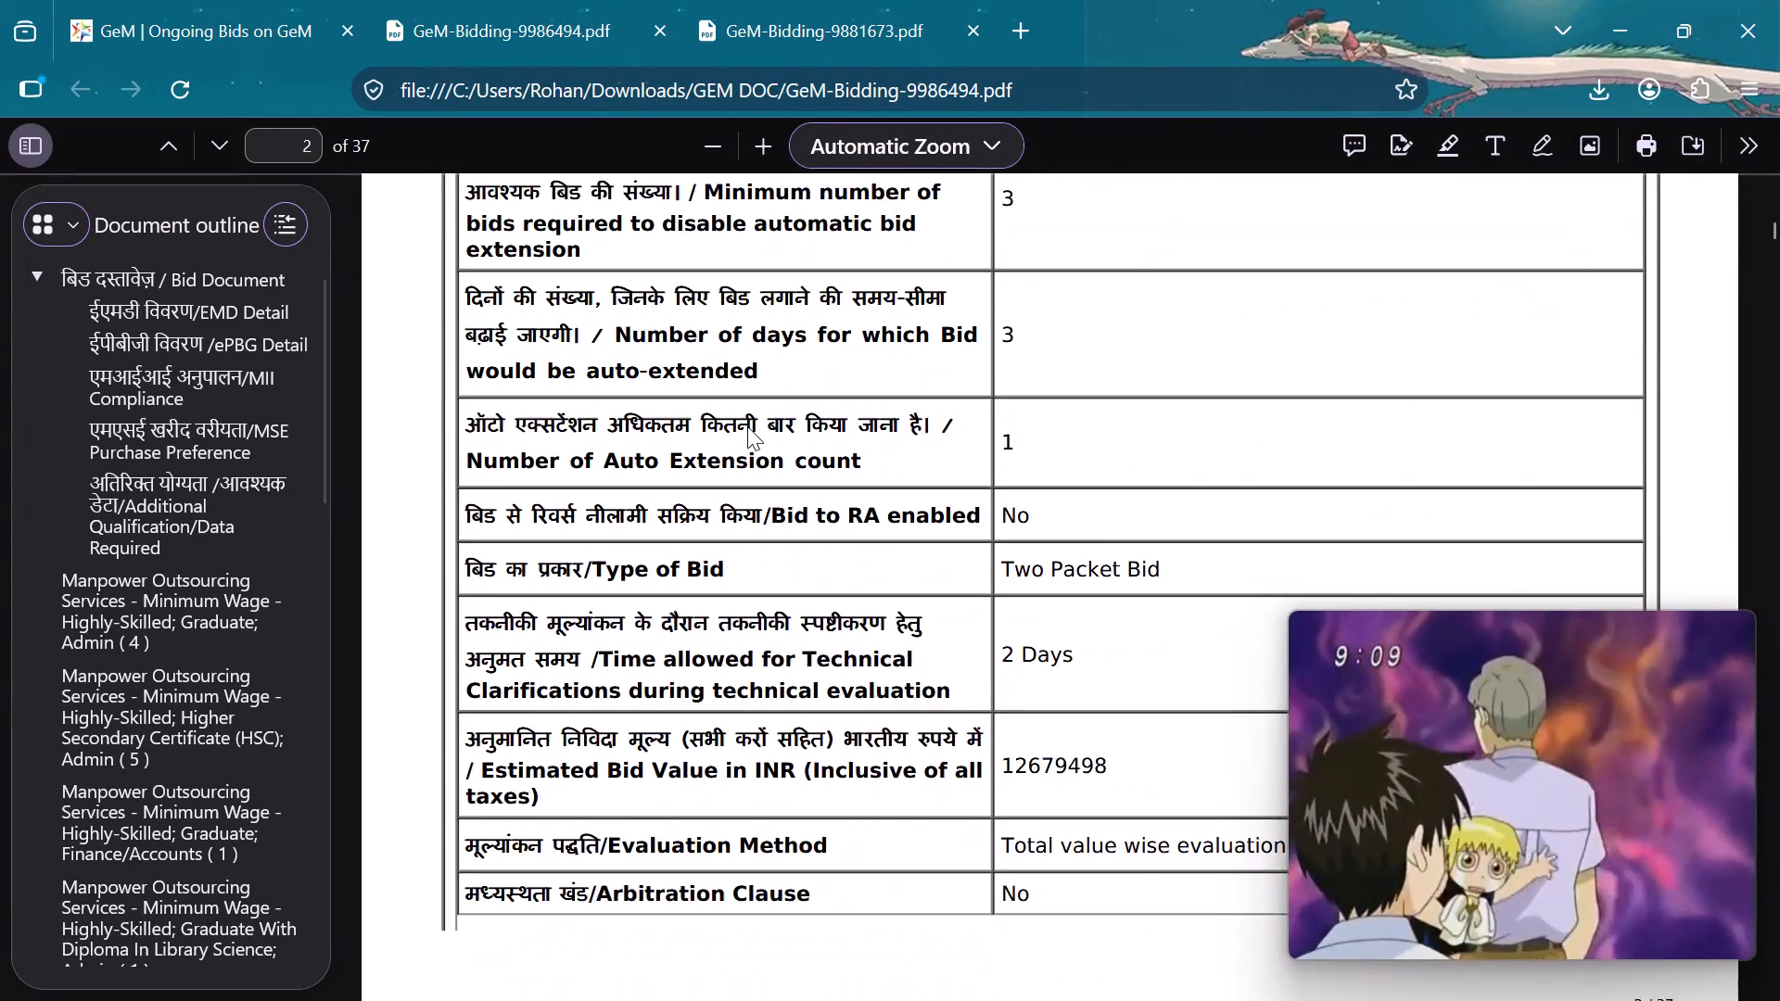
{"action": "scroll", "coordinate": [747, 426], "scroll_direction": "down", "scroll_amount": 20}
{"action": "scroll", "coordinate": [747, 426], "scroll_direction": "down", "scroll_amount": 1}
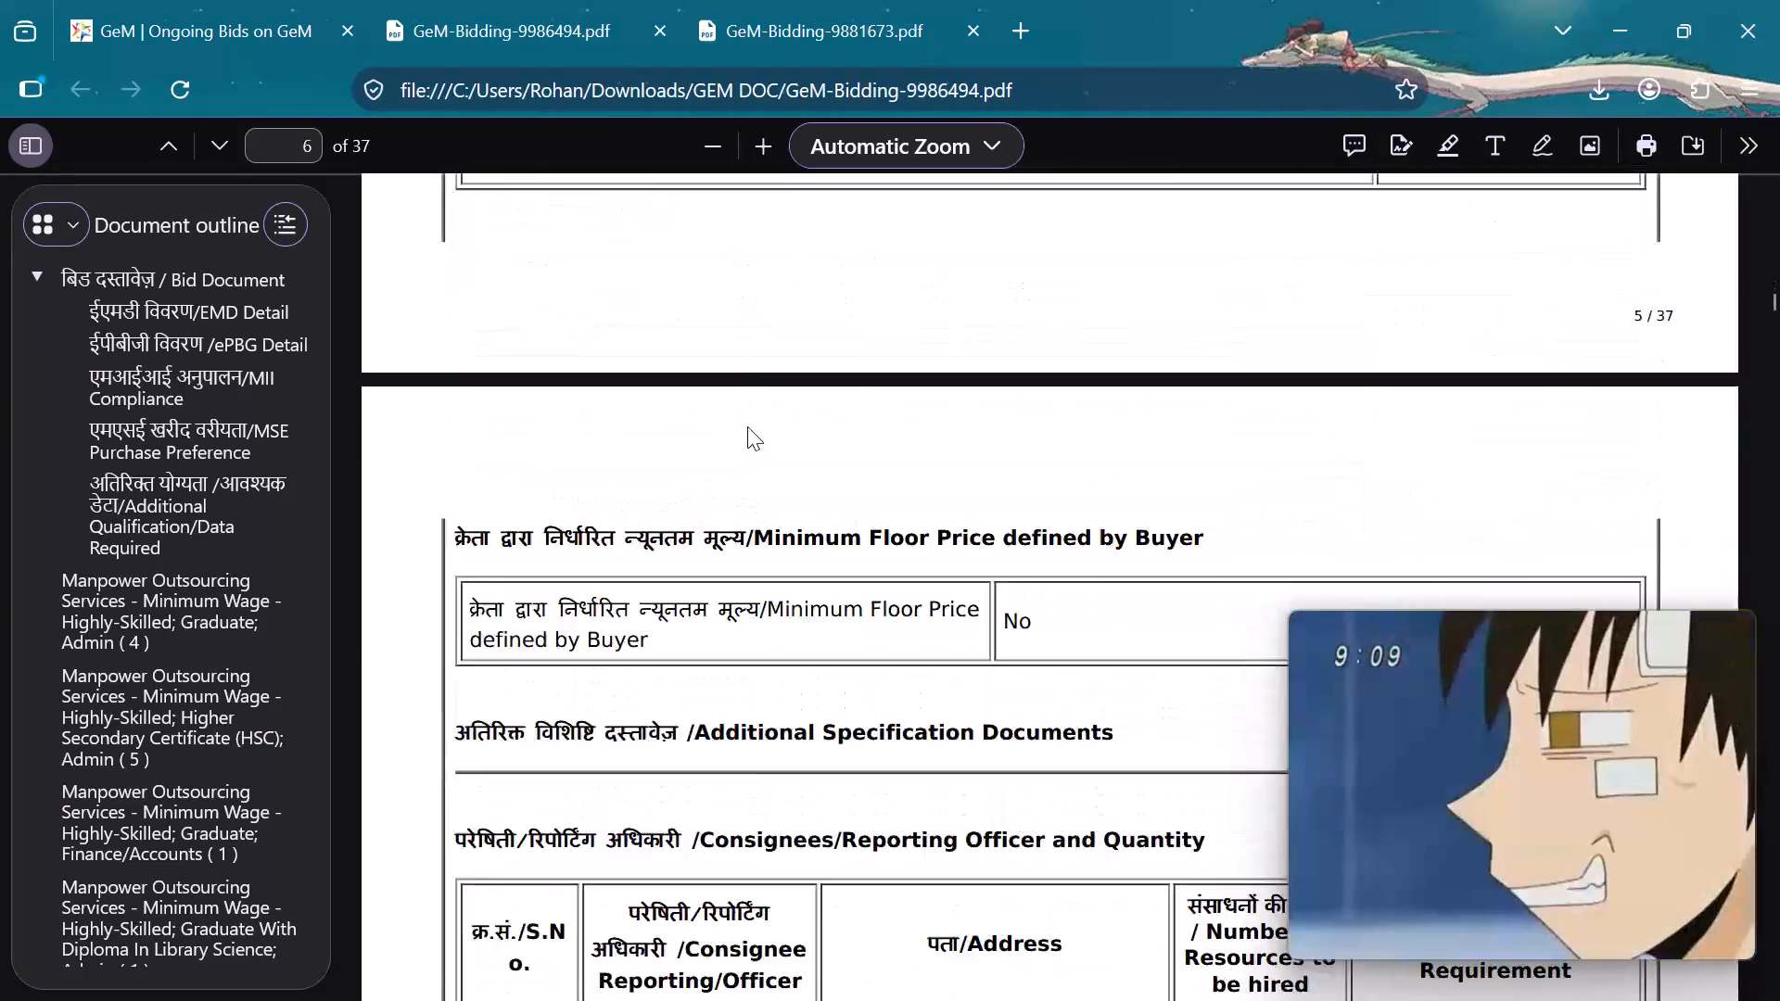
{"action": "scroll", "coordinate": [747, 426], "scroll_direction": "down", "scroll_amount": 7}
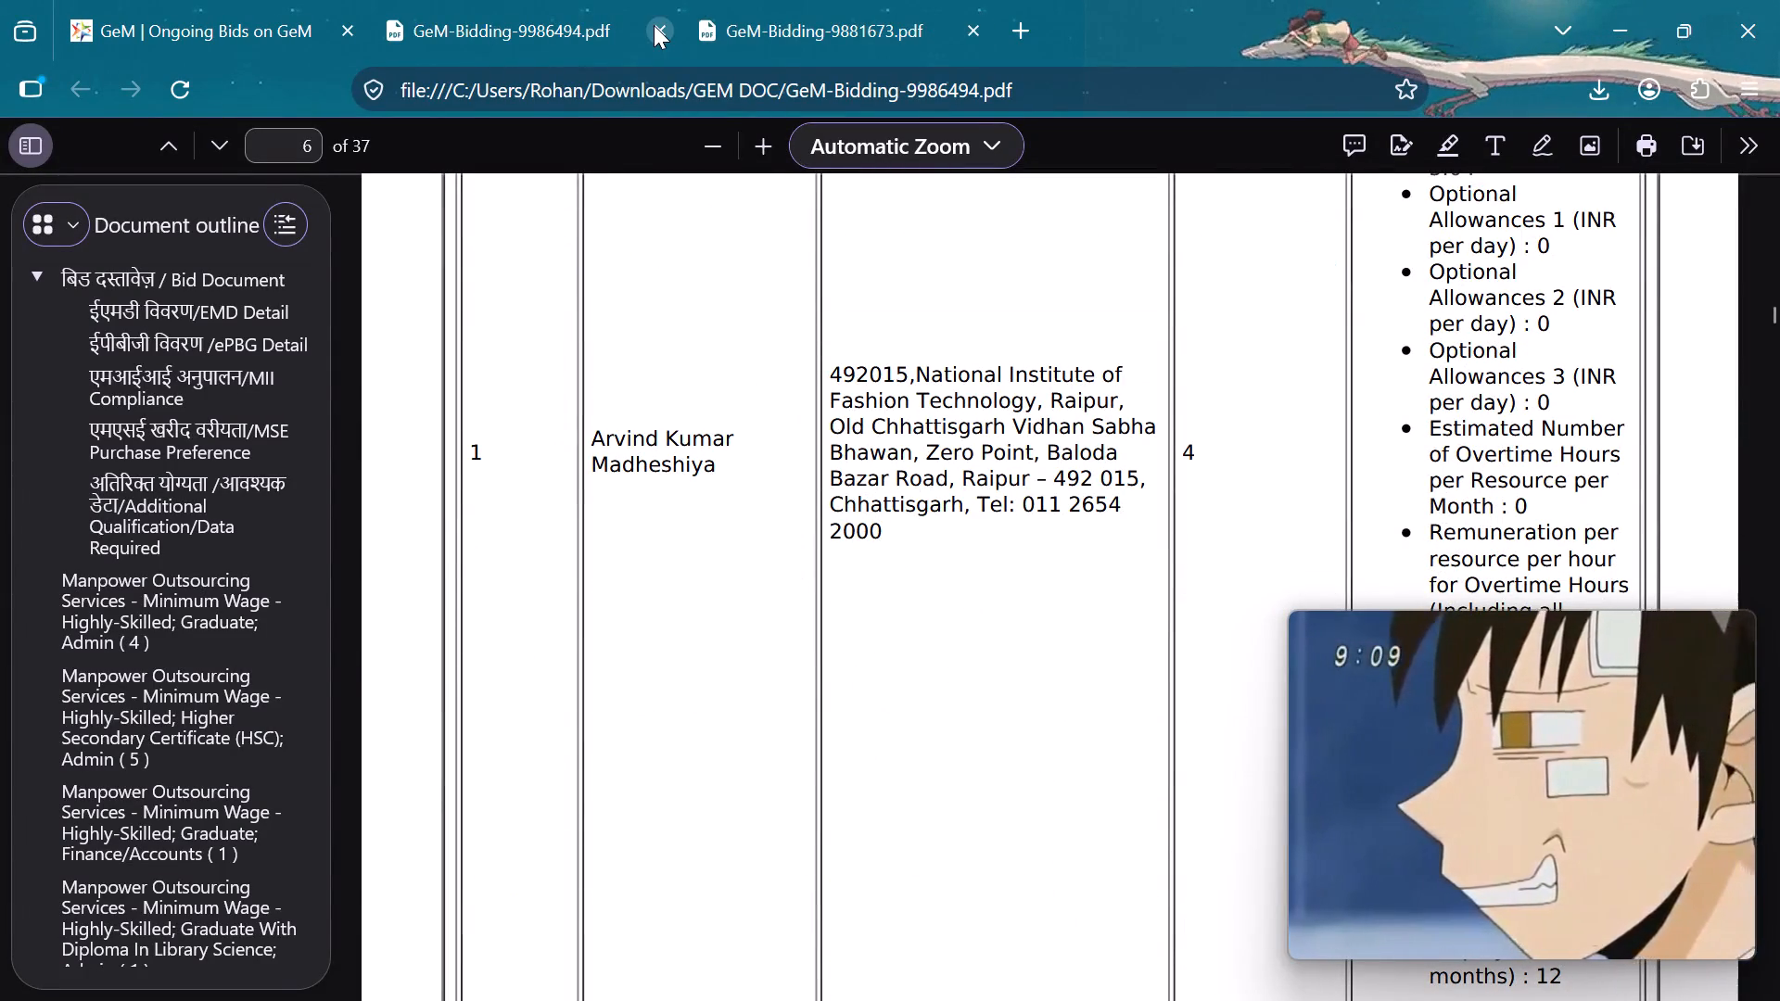
{"action": "double_click", "coordinate": [654, 25]}
Go to page 33 of the bid results and look through the listed bids.
{"action": "scroll", "coordinate": [666, 424], "scroll_direction": "down", "scroll_amount": 7}
{"action": "left_click", "coordinate": [578, 566]}
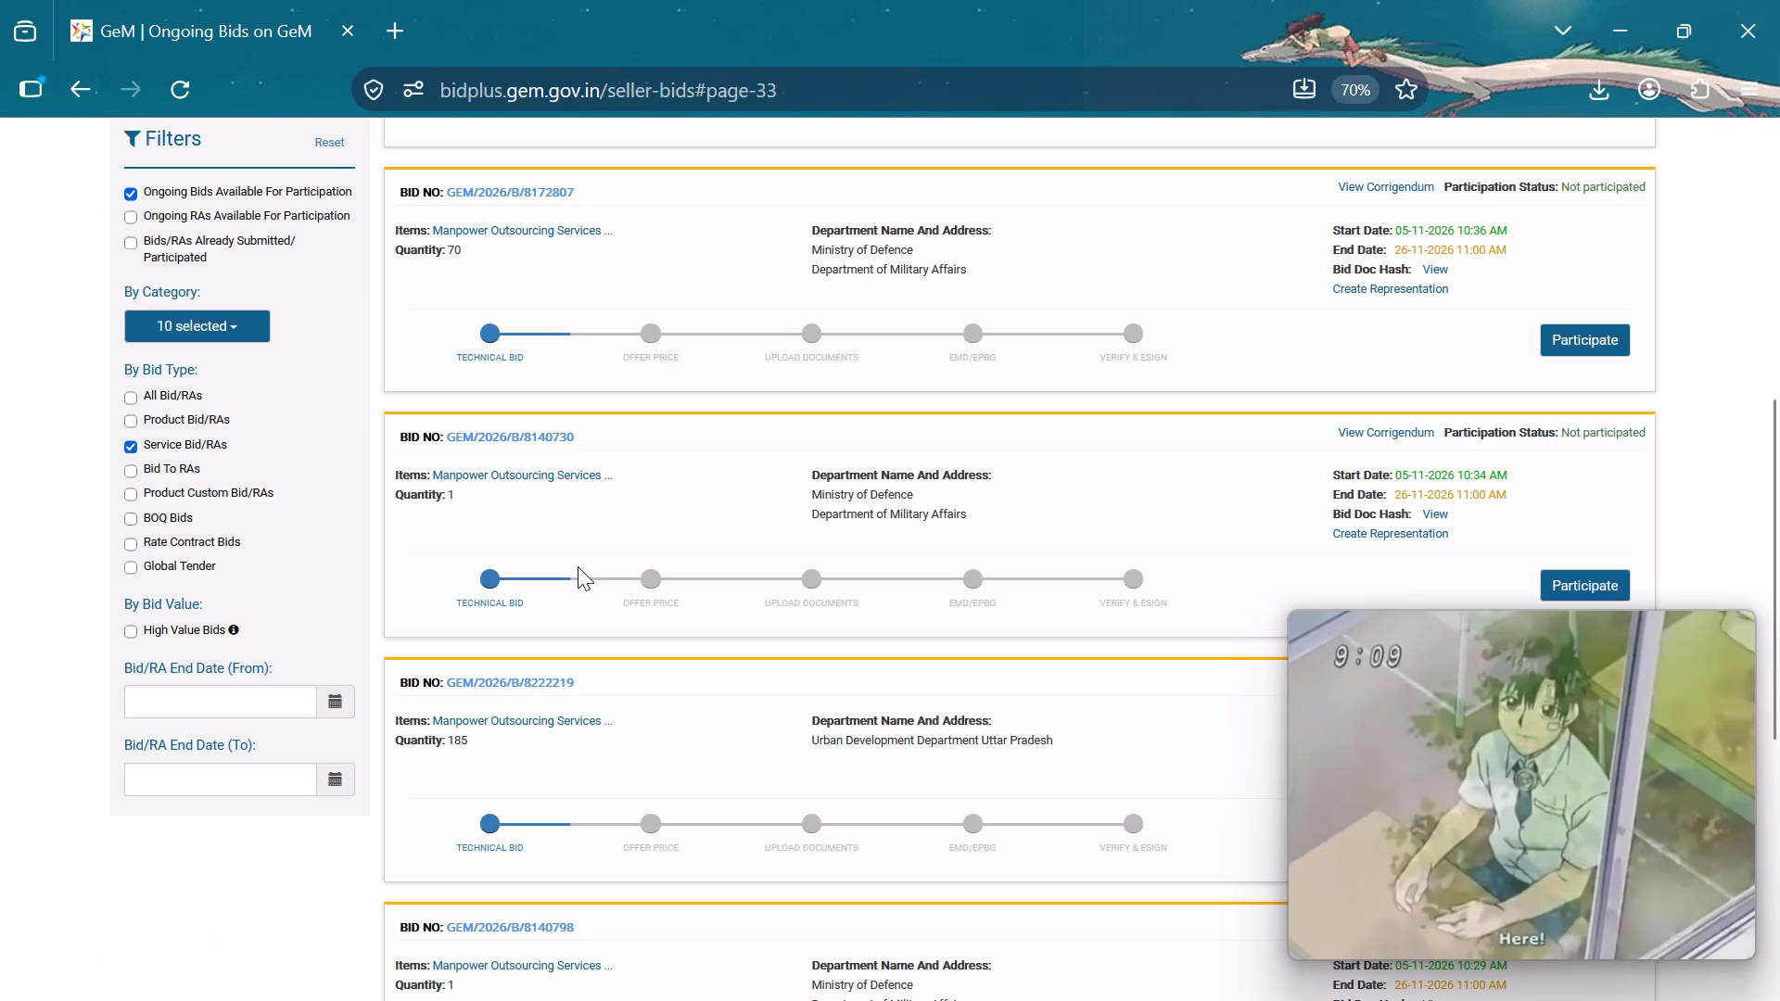
{"action": "key", "text": "Right"}
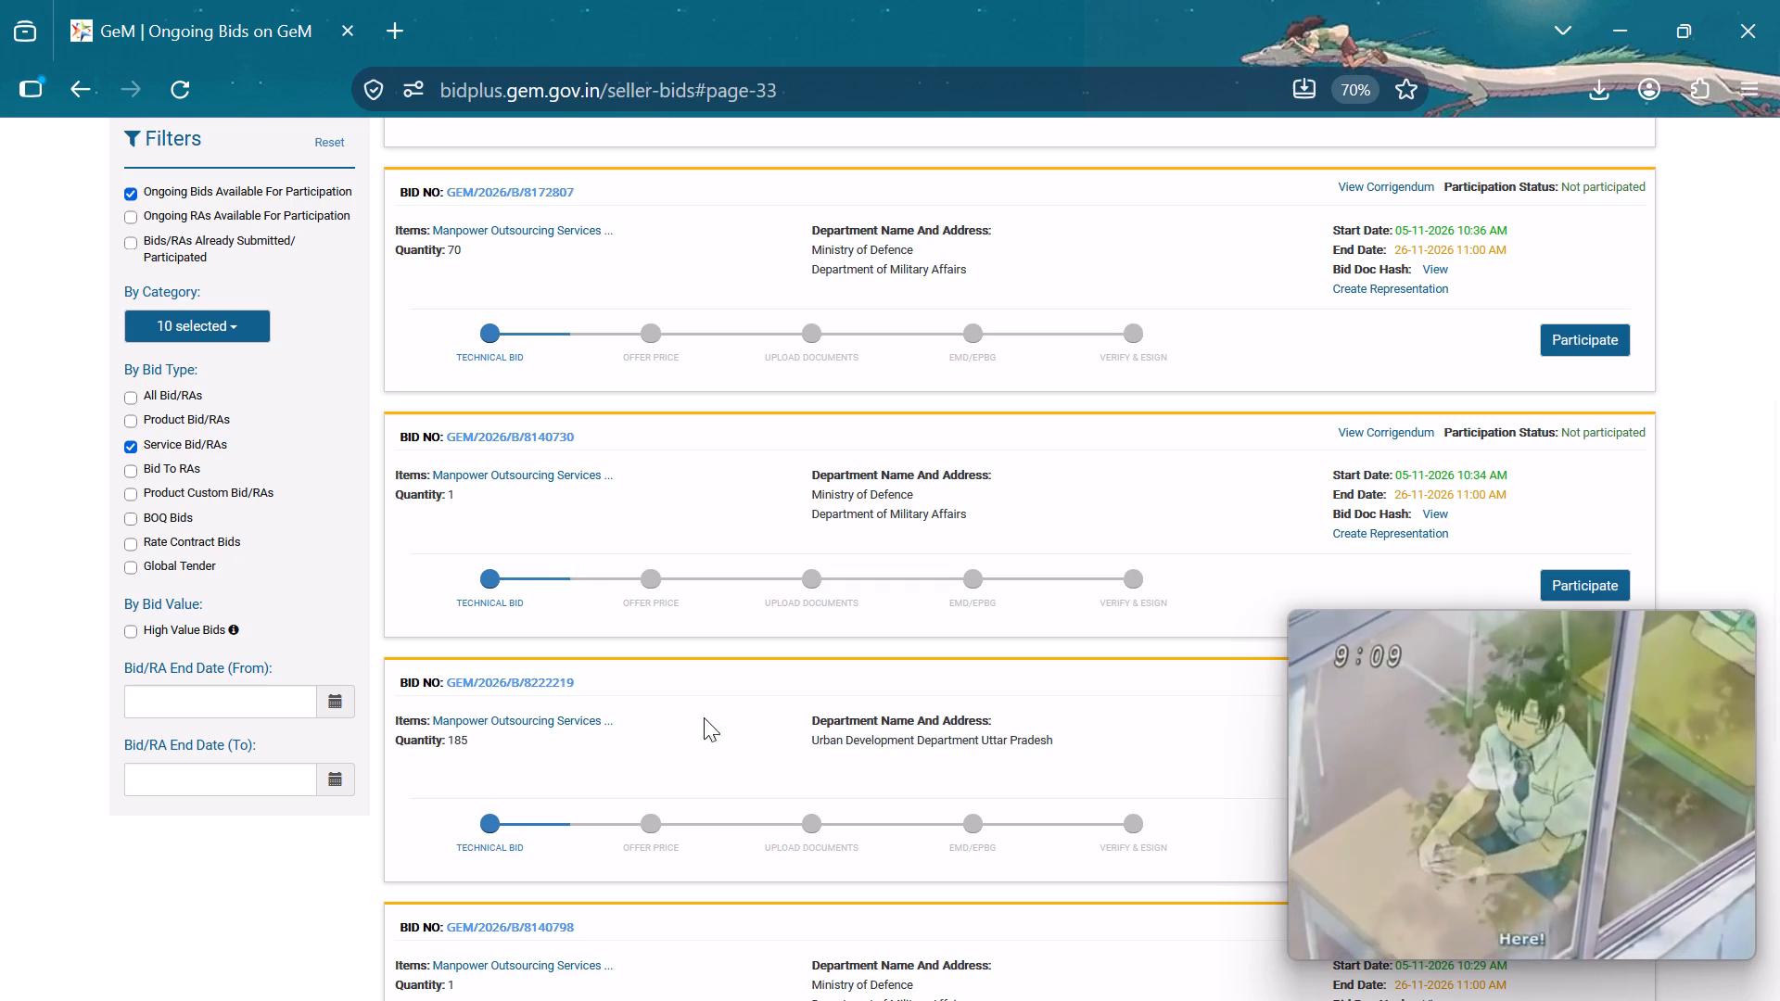
{"action": "scroll", "coordinate": [590, 796], "scroll_direction": "down", "scroll_amount": 1}
{"action": "scroll", "coordinate": [598, 658], "scroll_direction": "up", "scroll_amount": 3}
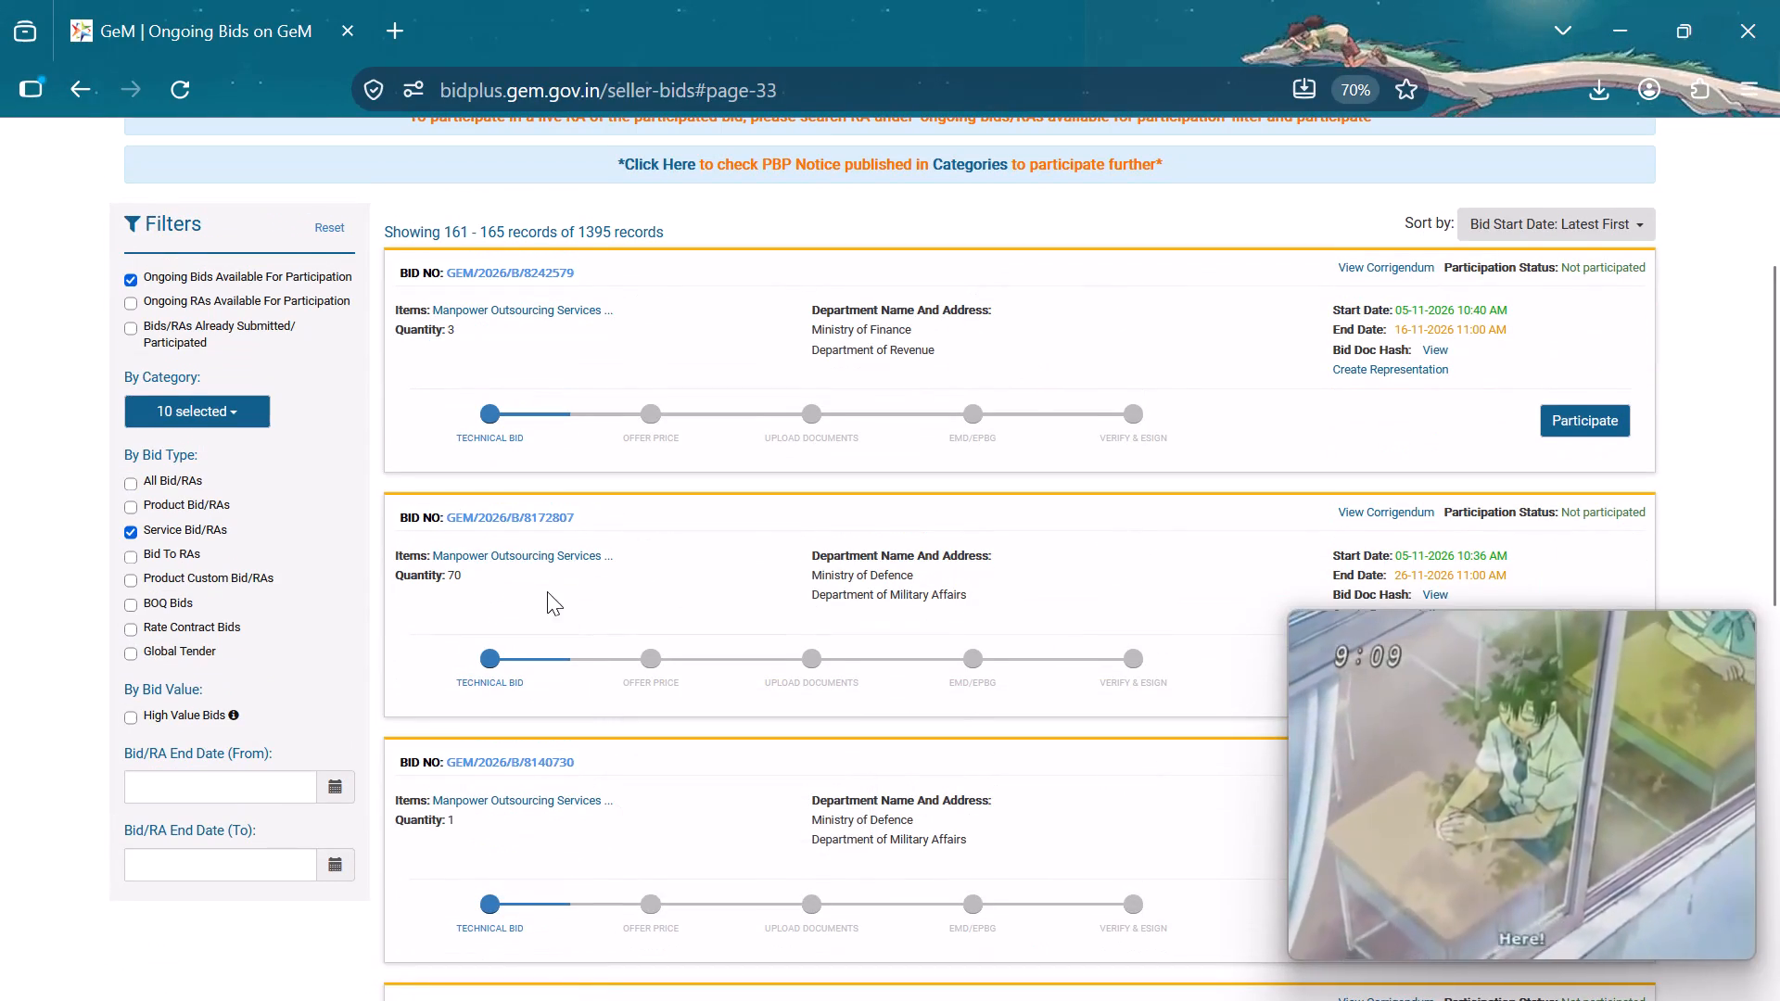
Download the Ministry of Defence bid document GEM/2026/B/8172807.
{"action": "left_click", "coordinate": [524, 530]}
{"action": "left_click", "coordinate": [528, 516]}
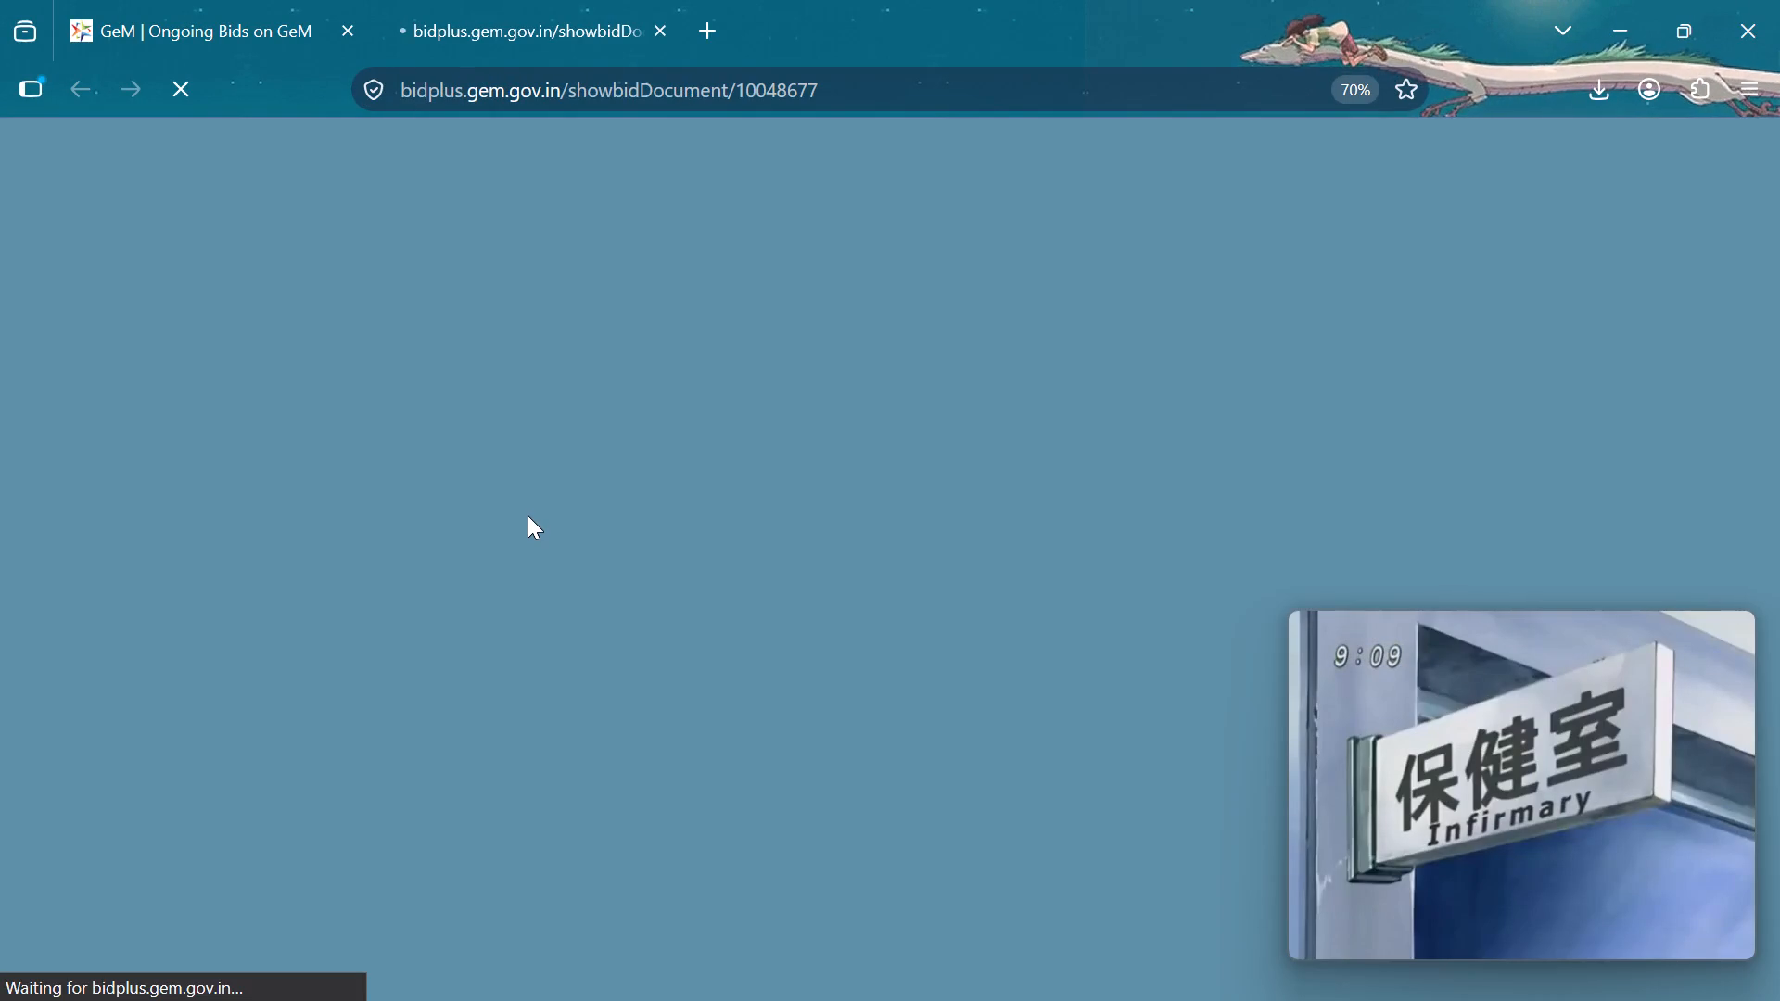
{"action": "left_click", "coordinate": [566, 468]}
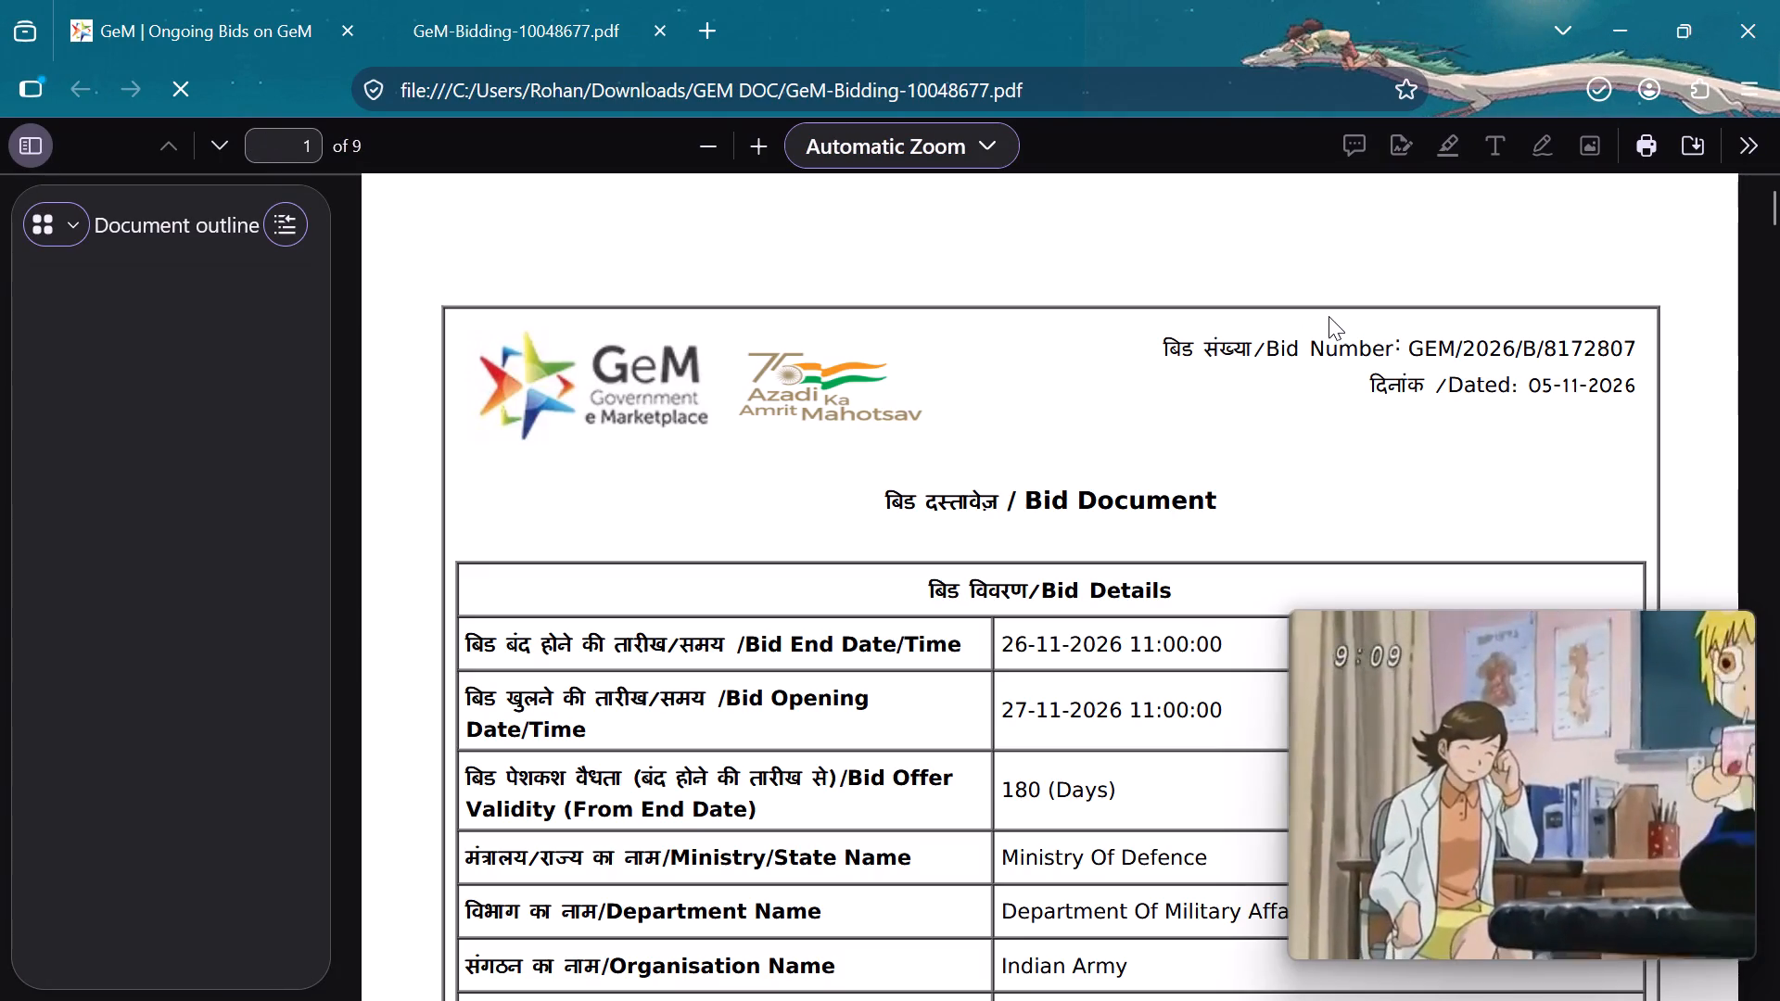
Copy bid number GEM/2026/B/8172807, check the bid terms, and start another form response with that GEM Id and Bid Type M.
{"action": "double_click", "coordinate": [1410, 344]}
{"action": "key", "text": "ctrl+shift+Right"}
{"action": "key", "text": "ctrl+shift+Right"}
{"action": "key", "text": "ctrl+shift+Right"}
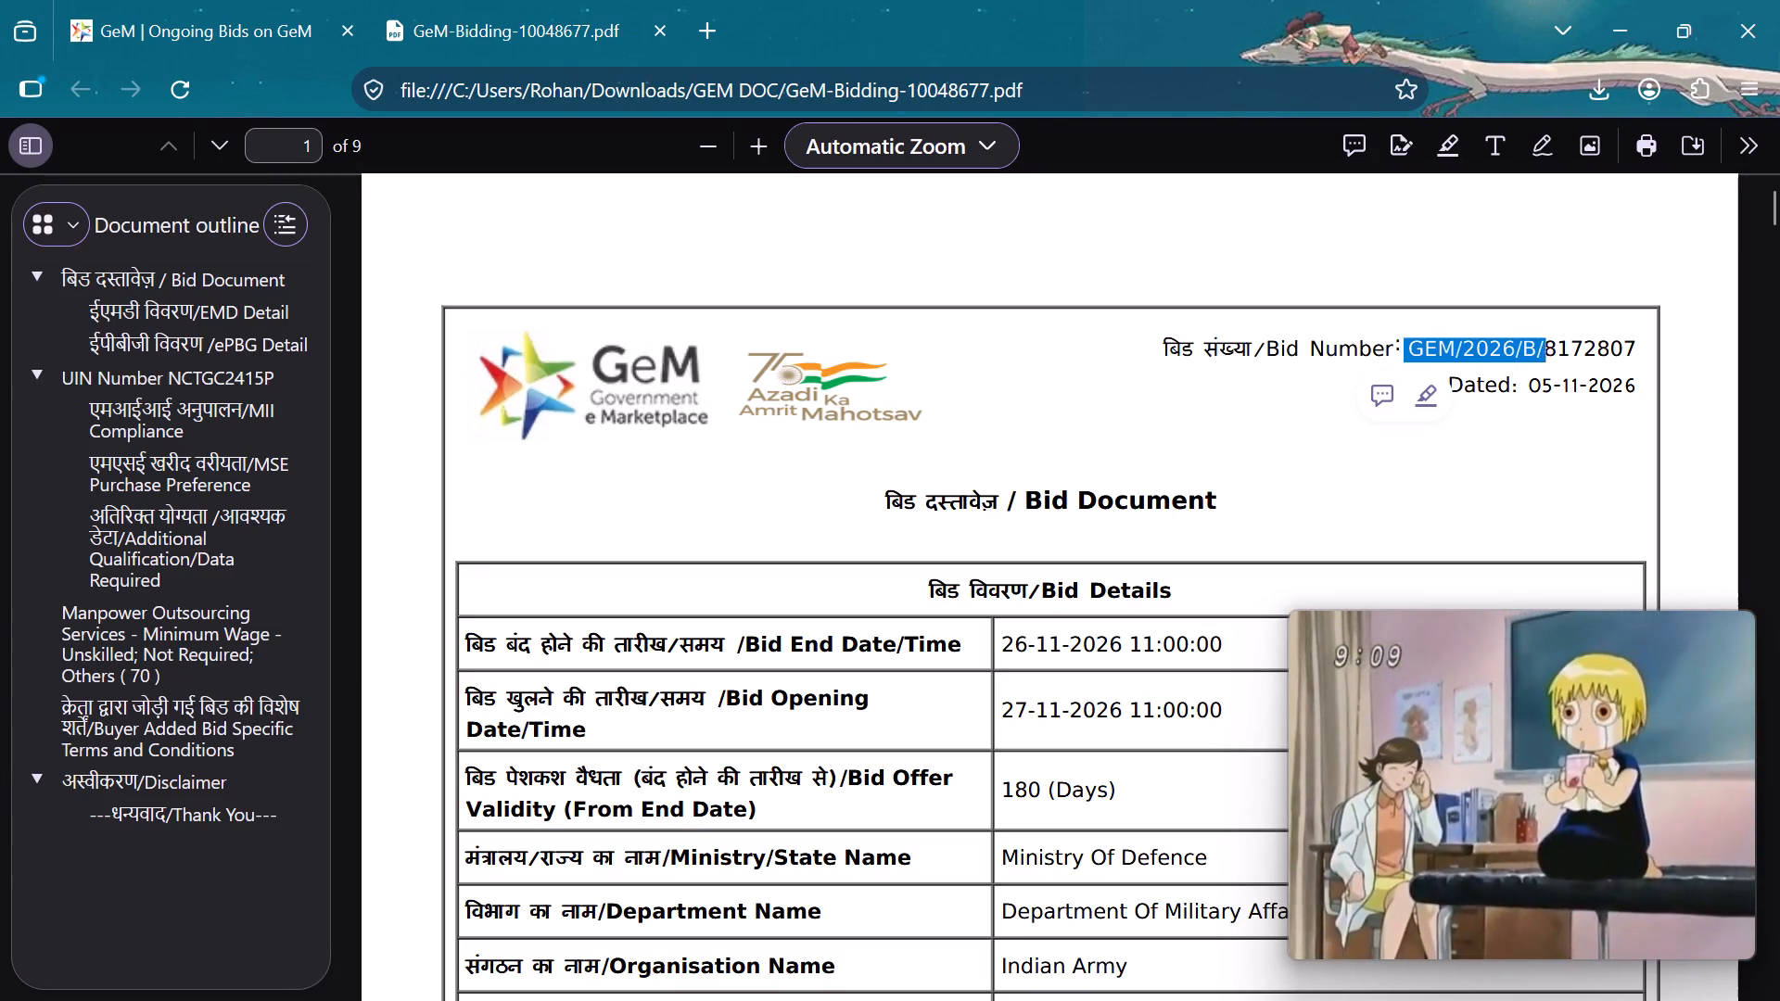
{"action": "key", "text": "ctrl+c"}
{"action": "key", "text": "ctrl+c"}
{"action": "key", "text": "ctrl+c"}
{"action": "scroll", "coordinate": [917, 649], "scroll_direction": "down", "scroll_amount": 8}
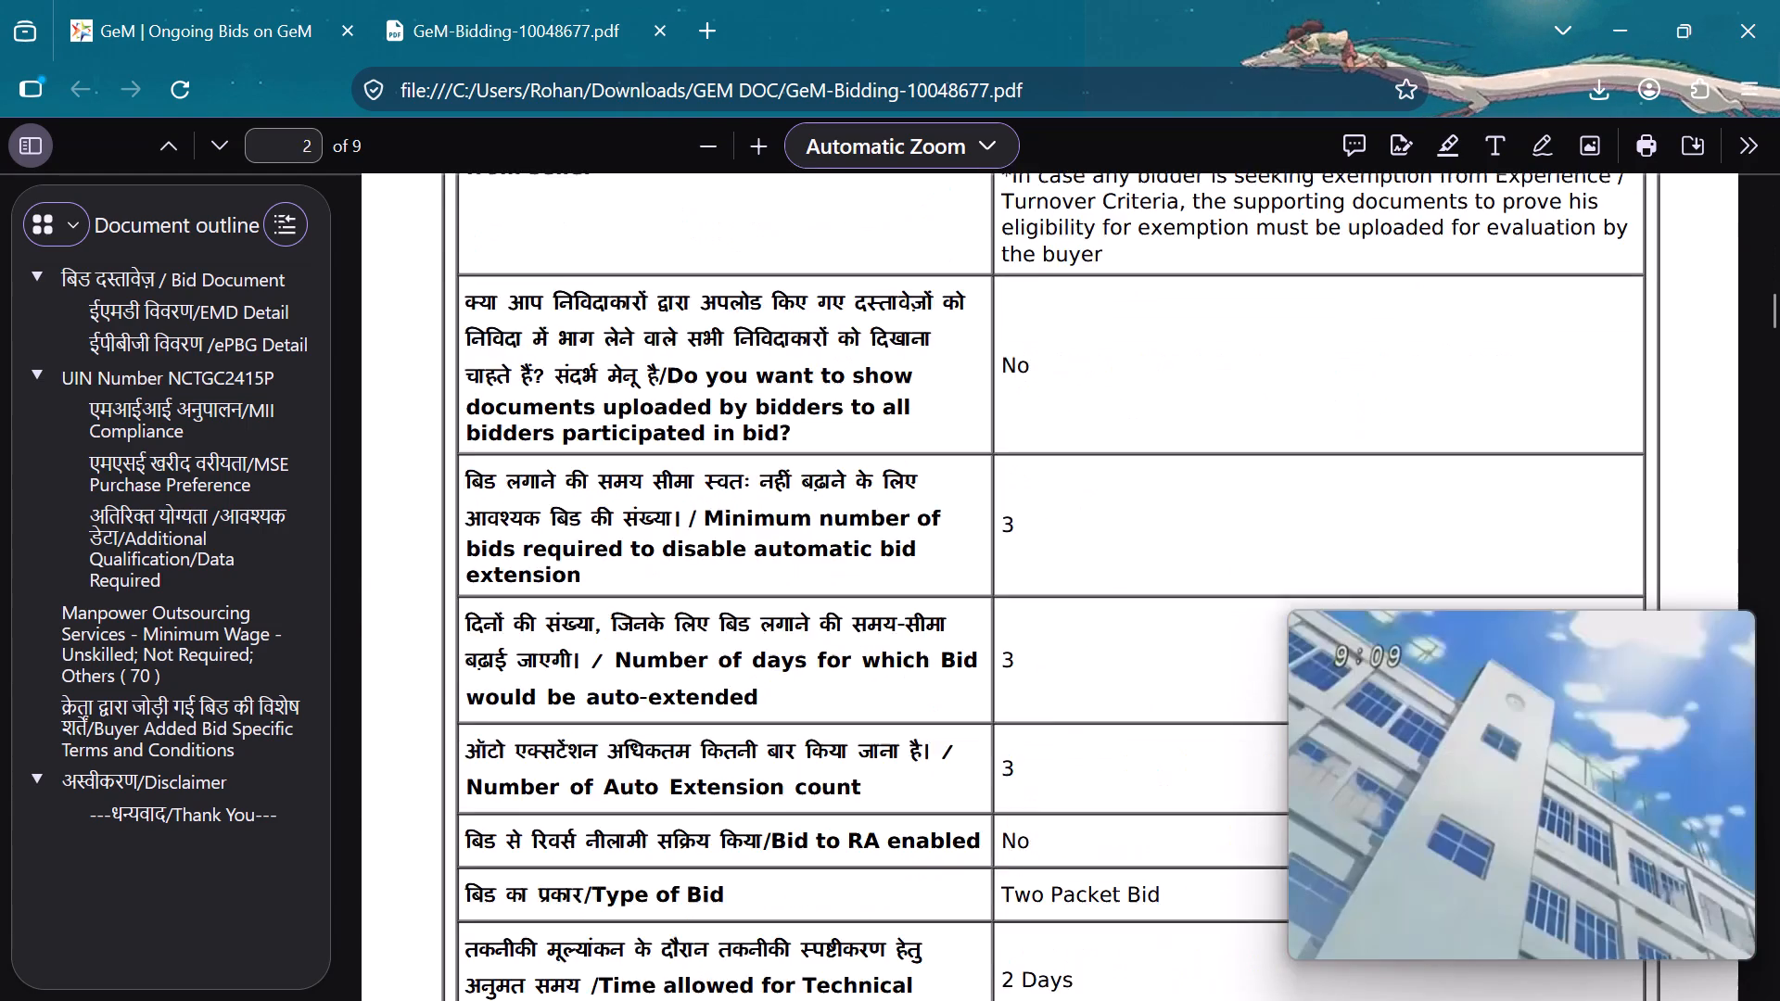
{"action": "scroll", "coordinate": [917, 649], "scroll_direction": "down", "scroll_amount": 4}
{"action": "key", "text": "alt+Tab"}
{"action": "left_click", "coordinate": [737, 425]}
{"action": "key", "text": "alt+Tab"}
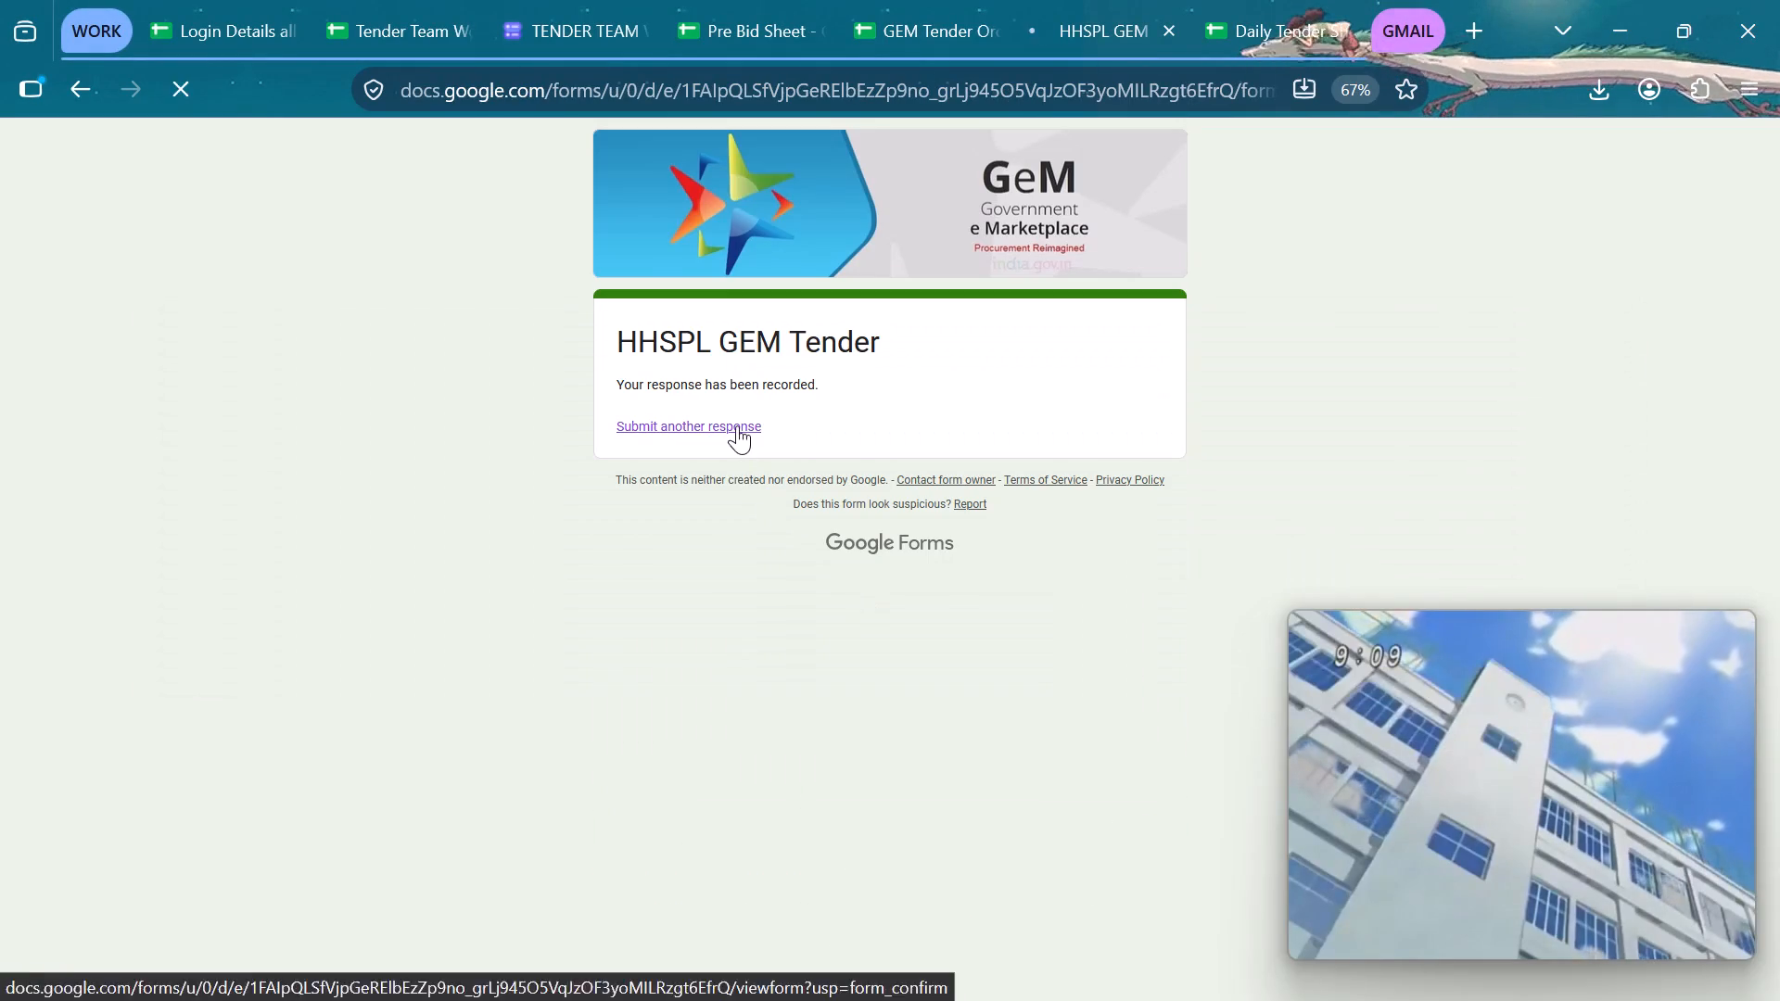
{"action": "key", "text": "alt+Tab"}
{"action": "left_click", "coordinate": [711, 570]}
{"action": "key", "text": "ctrl+v"}
{"action": "key", "text": "Tab"}
{"action": "key", "text": "m"}
Copy the city from the bid's consignee address, and set State to PB and Pasara and Pre Bid Meeting to N.
{"action": "key", "text": "alt+Tab"}
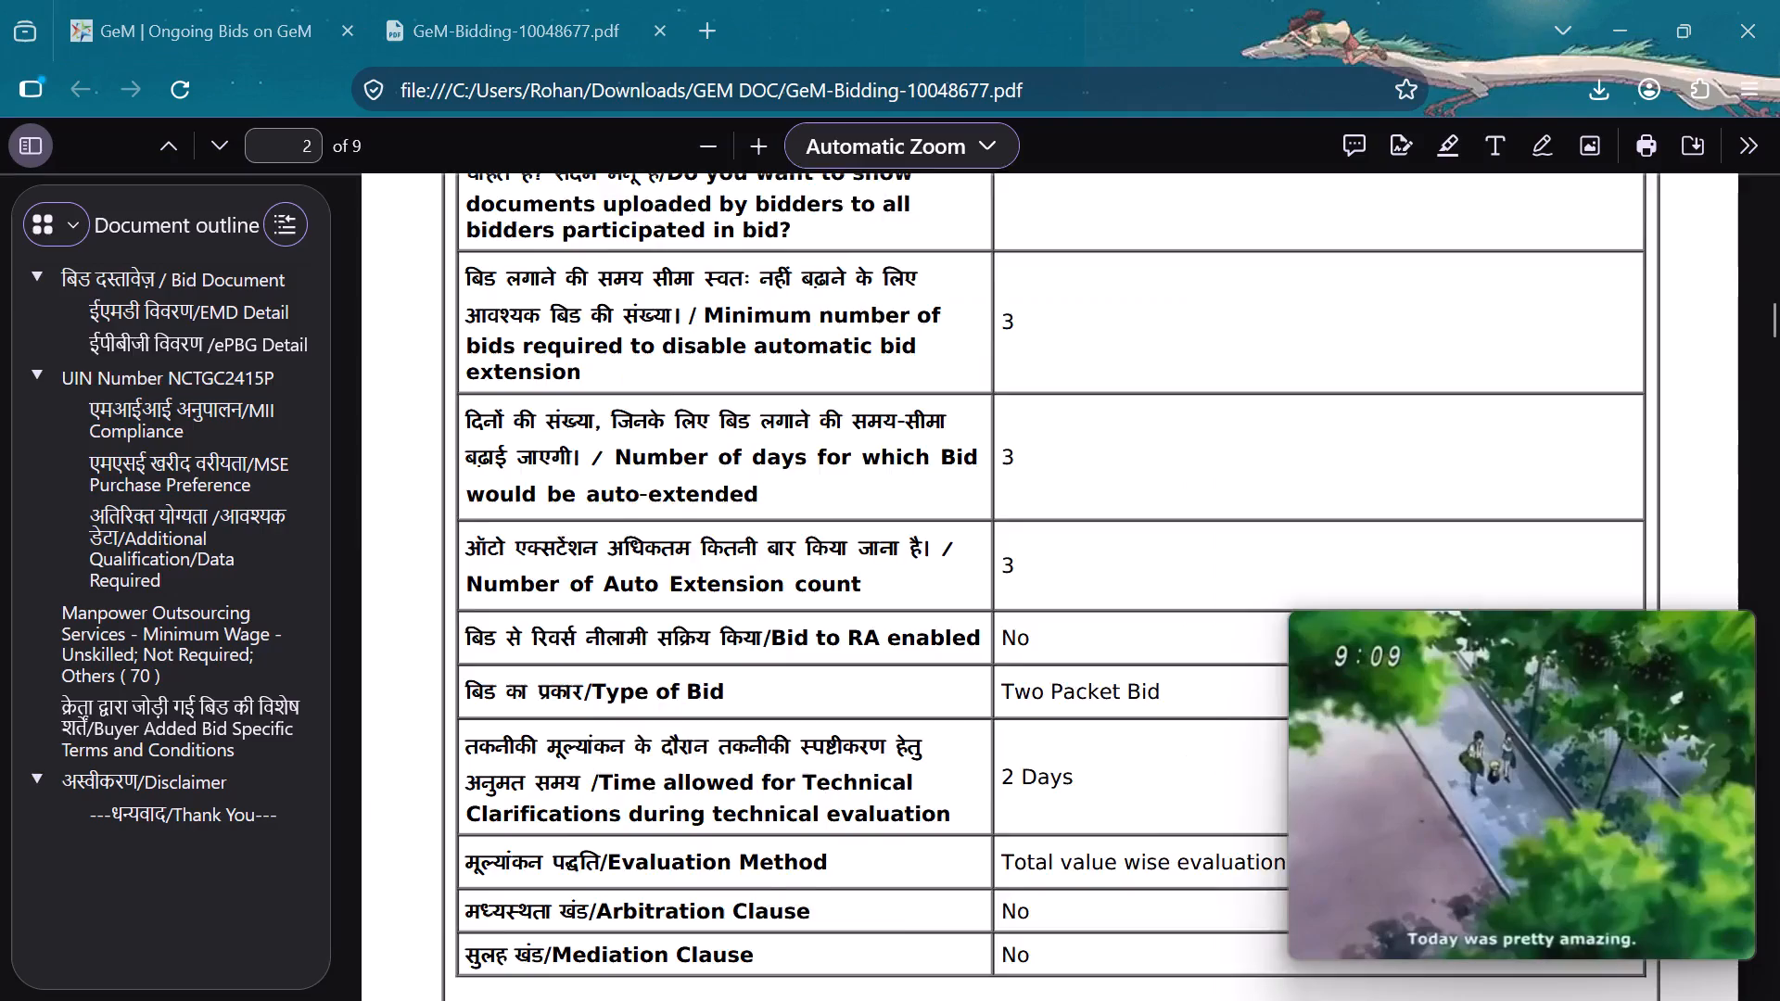
{"action": "scroll", "coordinate": [711, 570], "scroll_direction": "down", "scroll_amount": 20}
{"action": "scroll", "coordinate": [711, 570], "scroll_direction": "down", "scroll_amount": 9}
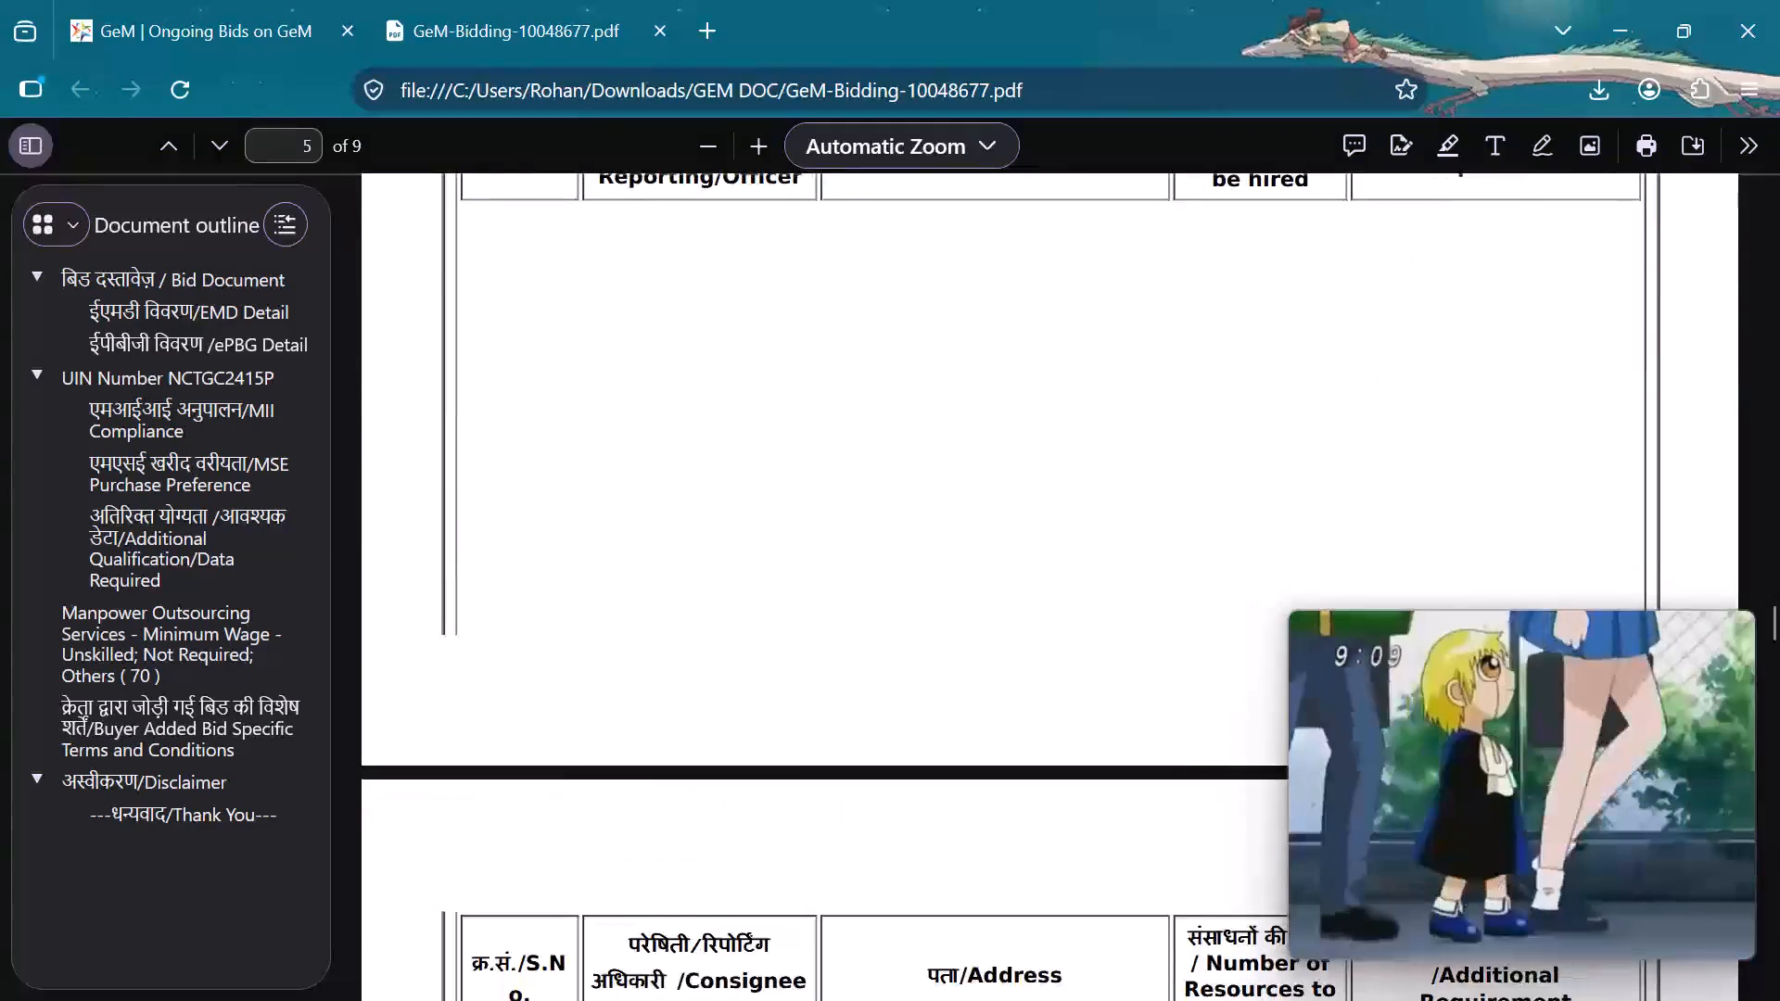
{"action": "scroll", "coordinate": [711, 570], "scroll_direction": "down", "scroll_amount": 6}
{"action": "double_click", "coordinate": [997, 899]}
{"action": "key", "text": "ctrl+c"}
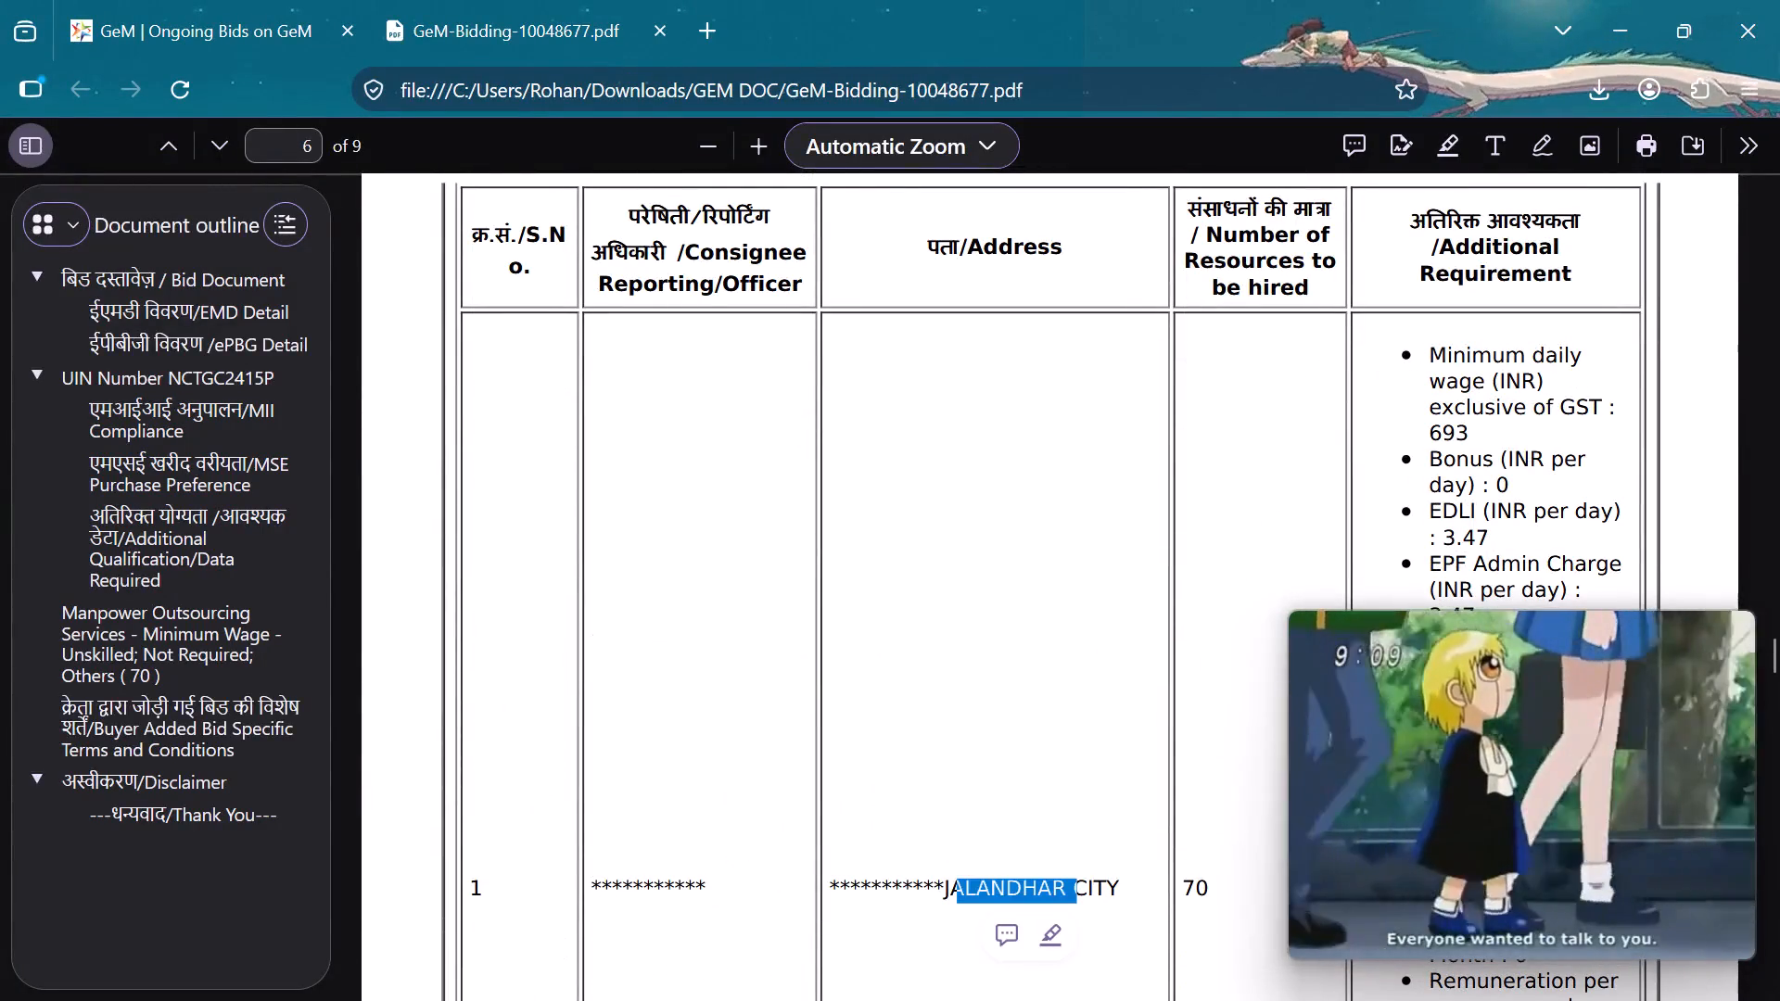
{"action": "key", "text": "alt+Tab"}
{"action": "key", "text": "p"}
{"action": "key", "text": "Tab"}
{"action": "key", "text": "p"}
{"action": "key", "text": "Tab"}
{"action": "key", "text": "Tab"}
{"action": "key", "text": "n"}
{"action": "key", "text": "Tab"}
{"action": "key", "text": "n"}
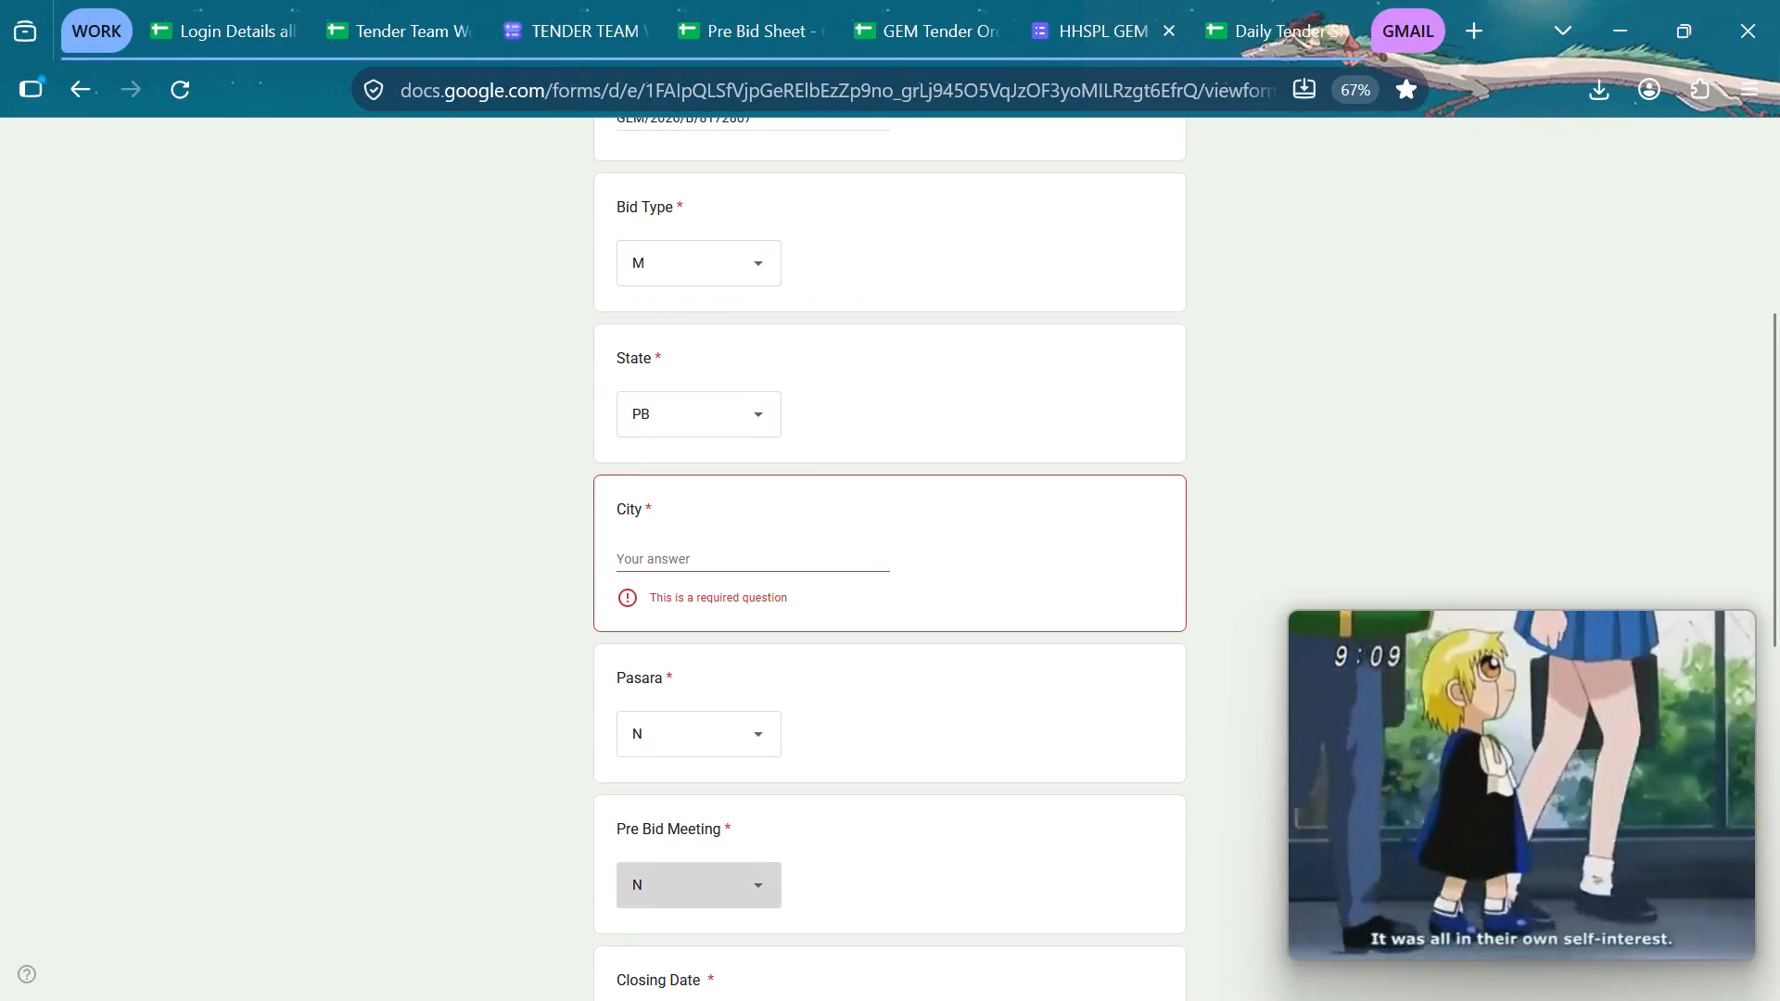
Paste JALANDHAR into the form's City field.
{"action": "left_click", "coordinate": [653, 539]}
{"action": "left_click", "coordinate": [656, 548]}
{"action": "key", "text": "ctrl+v"}
{"action": "left_click", "coordinate": [661, 554]}
{"action": "key", "text": "ctrl+v"}
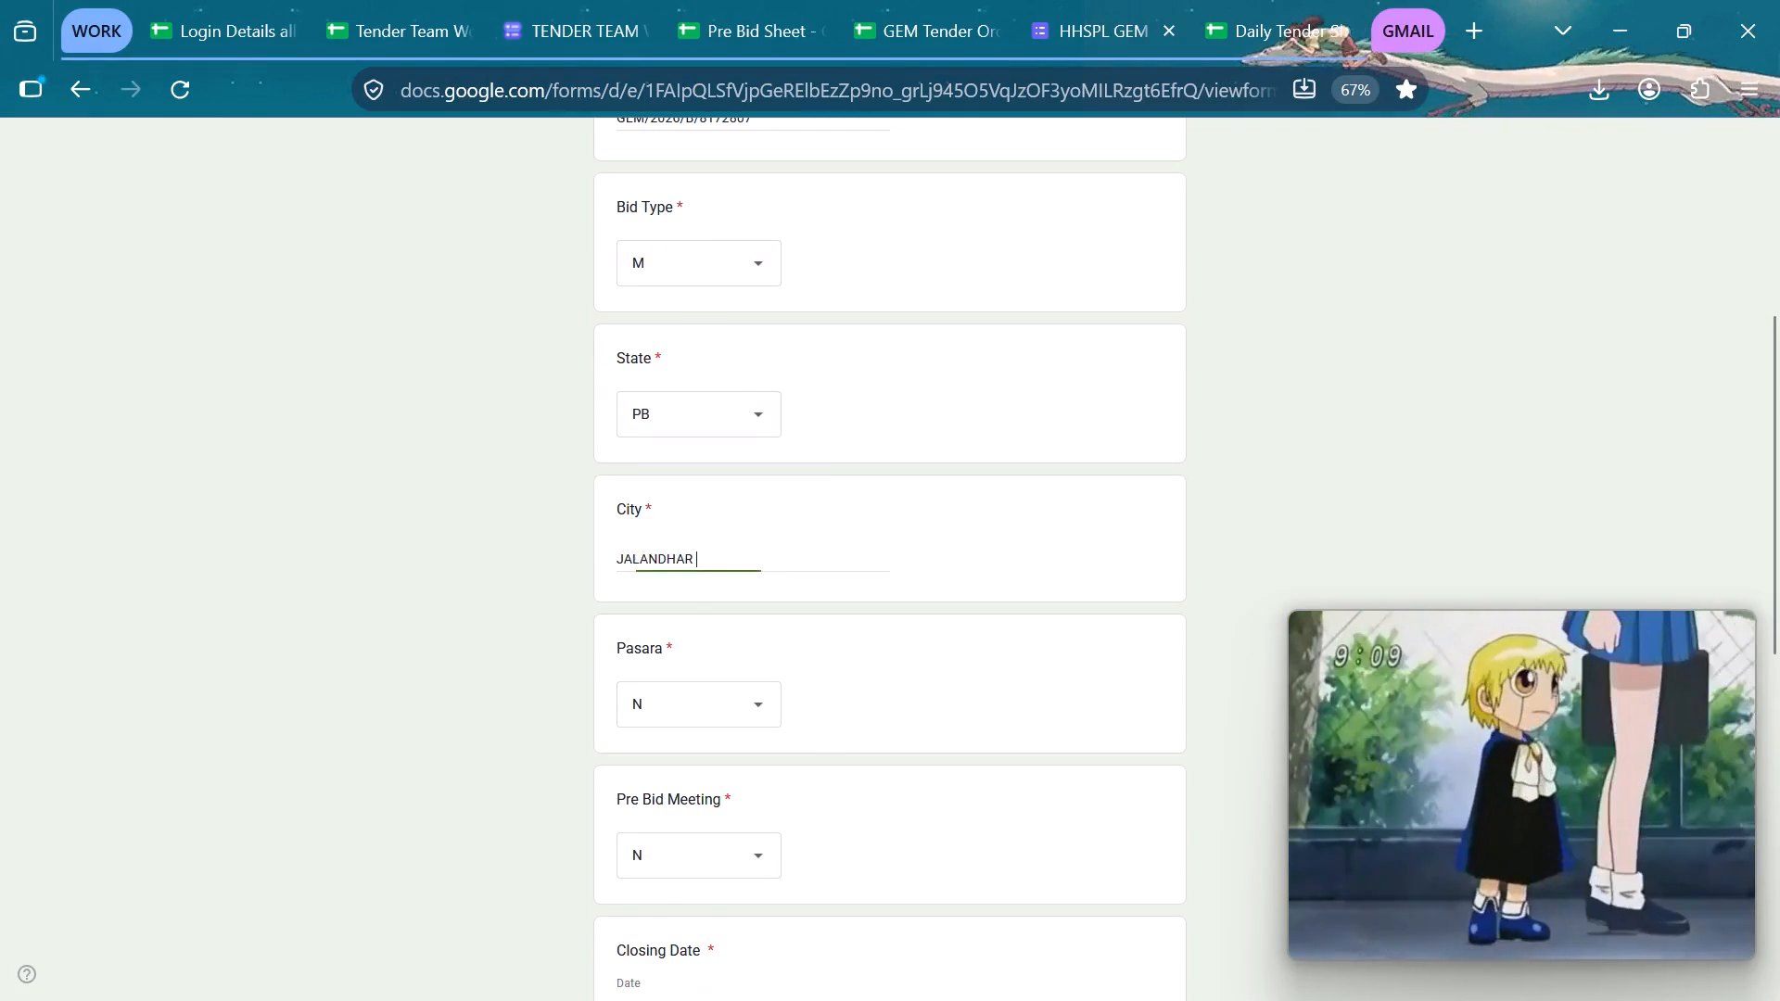
Enter closing date 26-11-2026 and quantity 70 from the bid listing, and submit the HHSPL GEM Tender form.
{"action": "key", "text": "Tab"}
{"action": "key", "text": "Tab"}
{"action": "key", "text": "Tab"}
{"action": "key", "text": "alt+Tab"}
{"action": "left_click", "coordinate": [283, 0]}
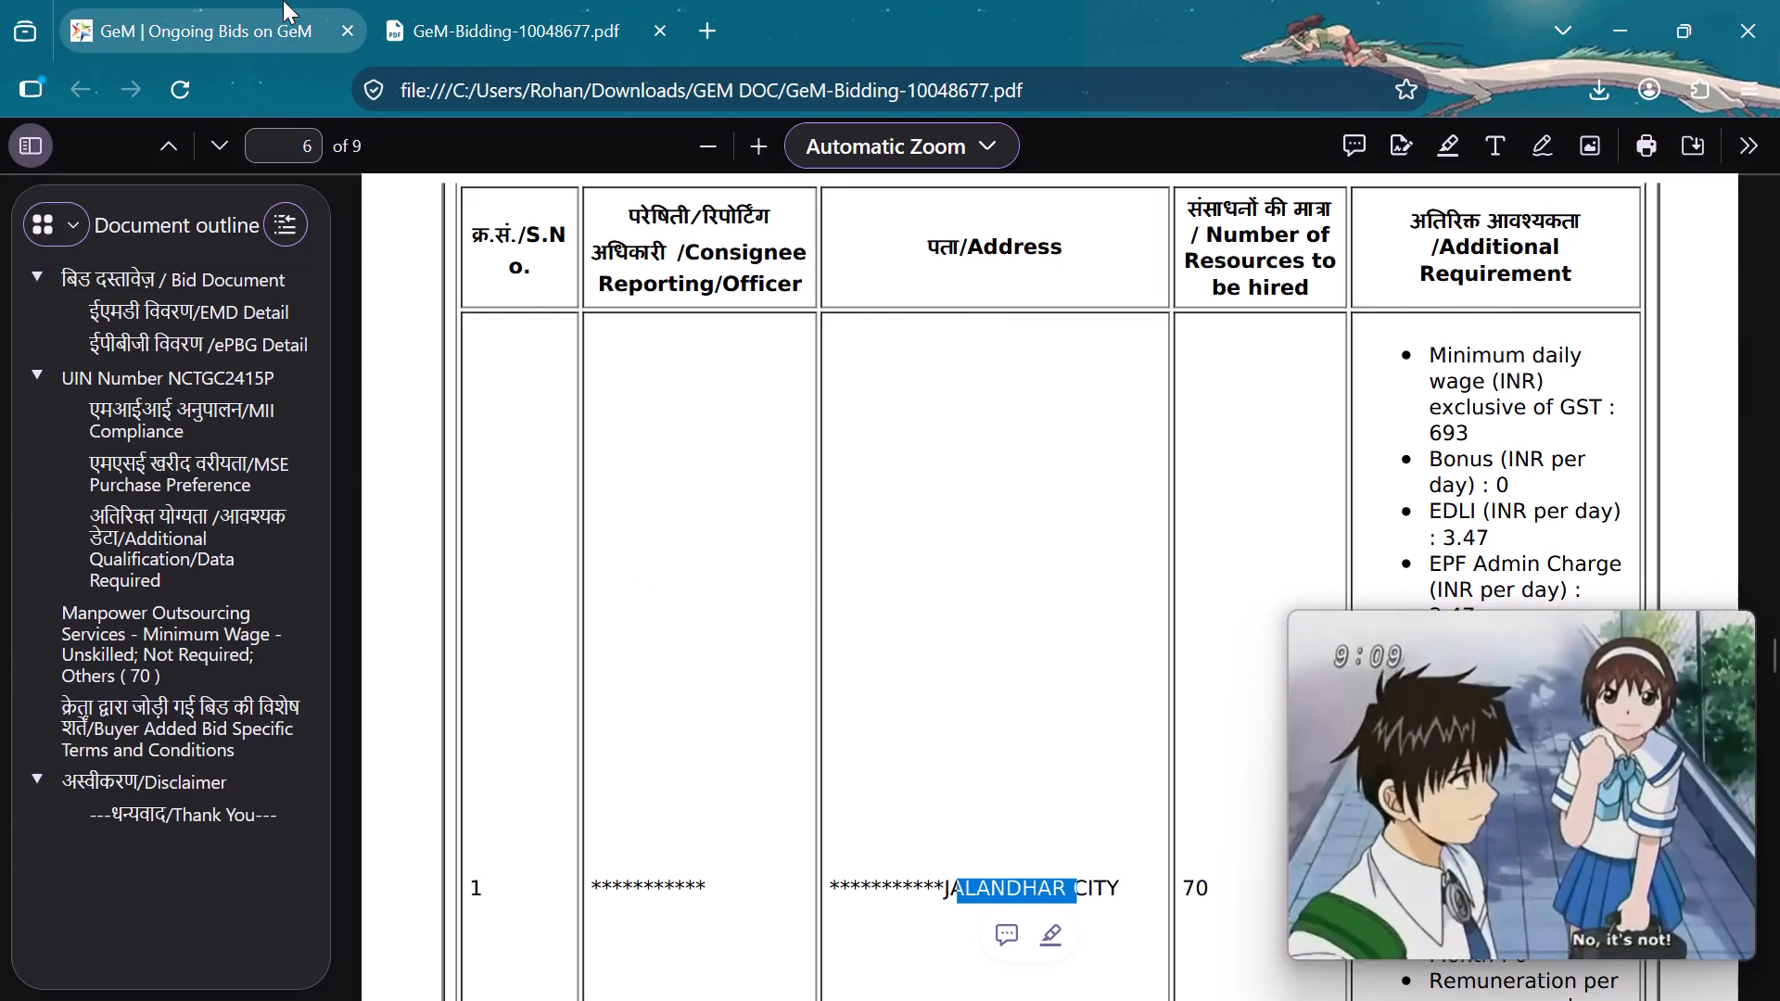
{"action": "key", "text": "alt+Tab"}
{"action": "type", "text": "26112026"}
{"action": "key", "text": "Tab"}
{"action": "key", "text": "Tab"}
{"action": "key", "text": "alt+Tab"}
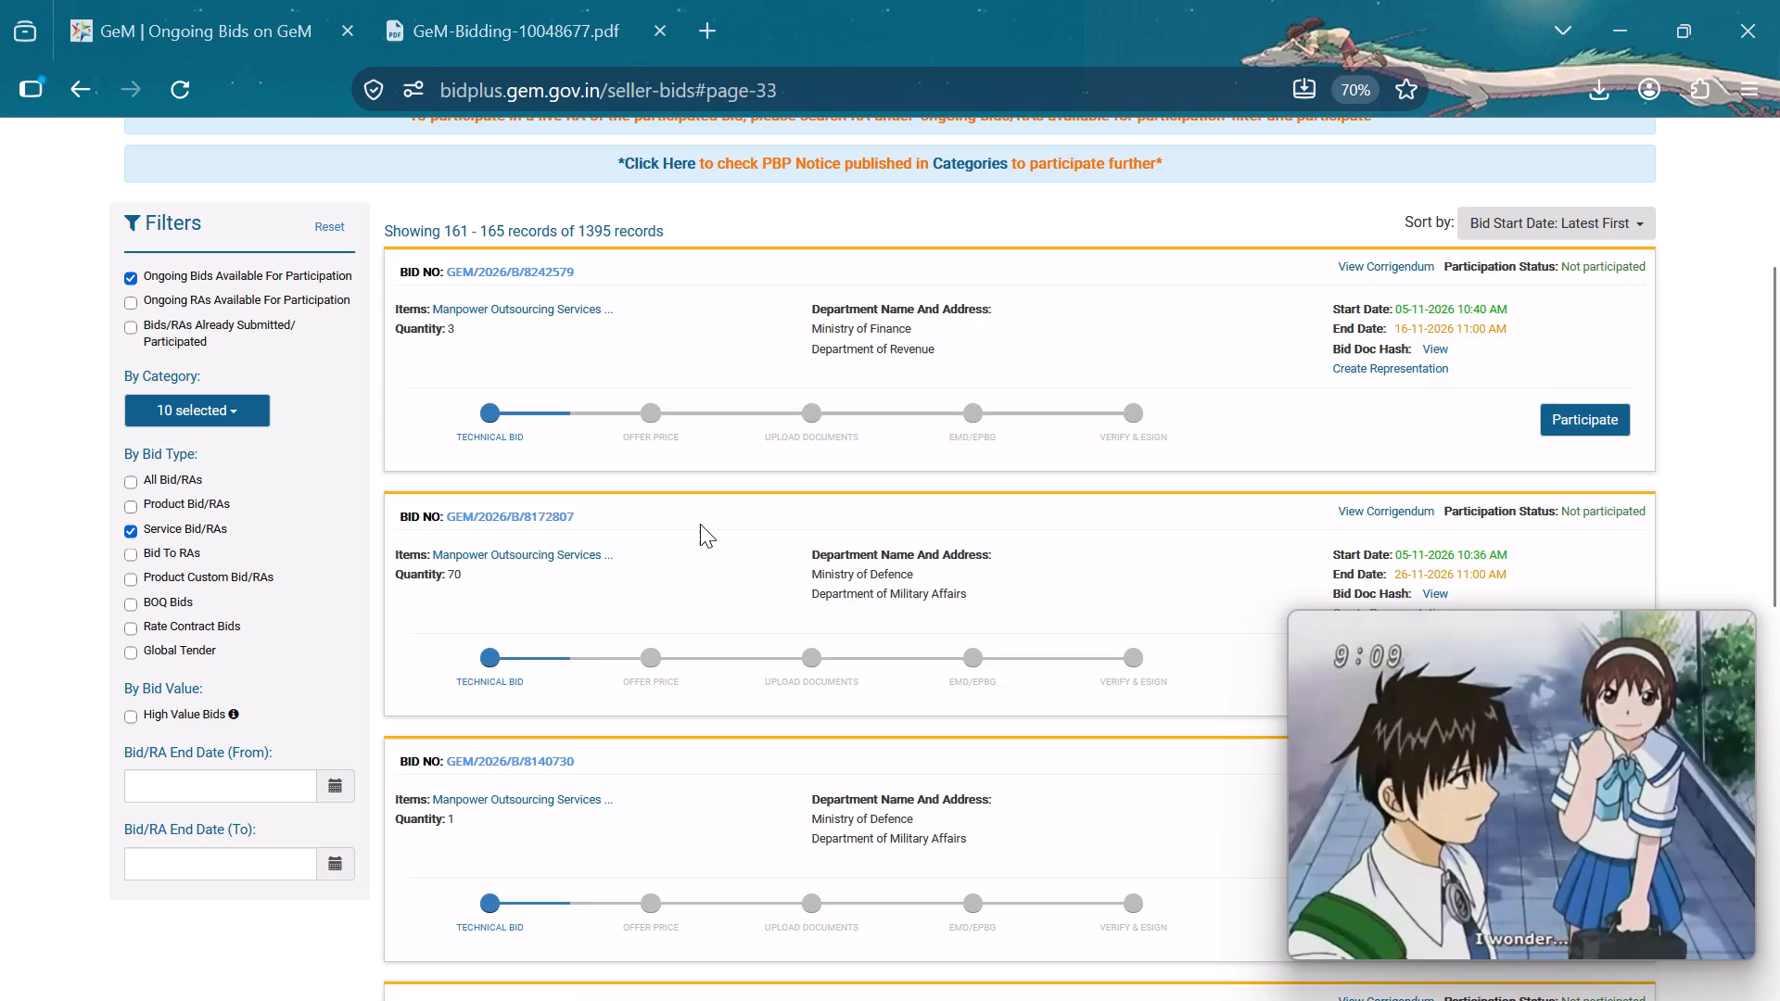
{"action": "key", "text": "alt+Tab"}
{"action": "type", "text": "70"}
{"action": "scroll", "coordinate": [700, 524], "scroll_direction": "down", "scroll_amount": 6}
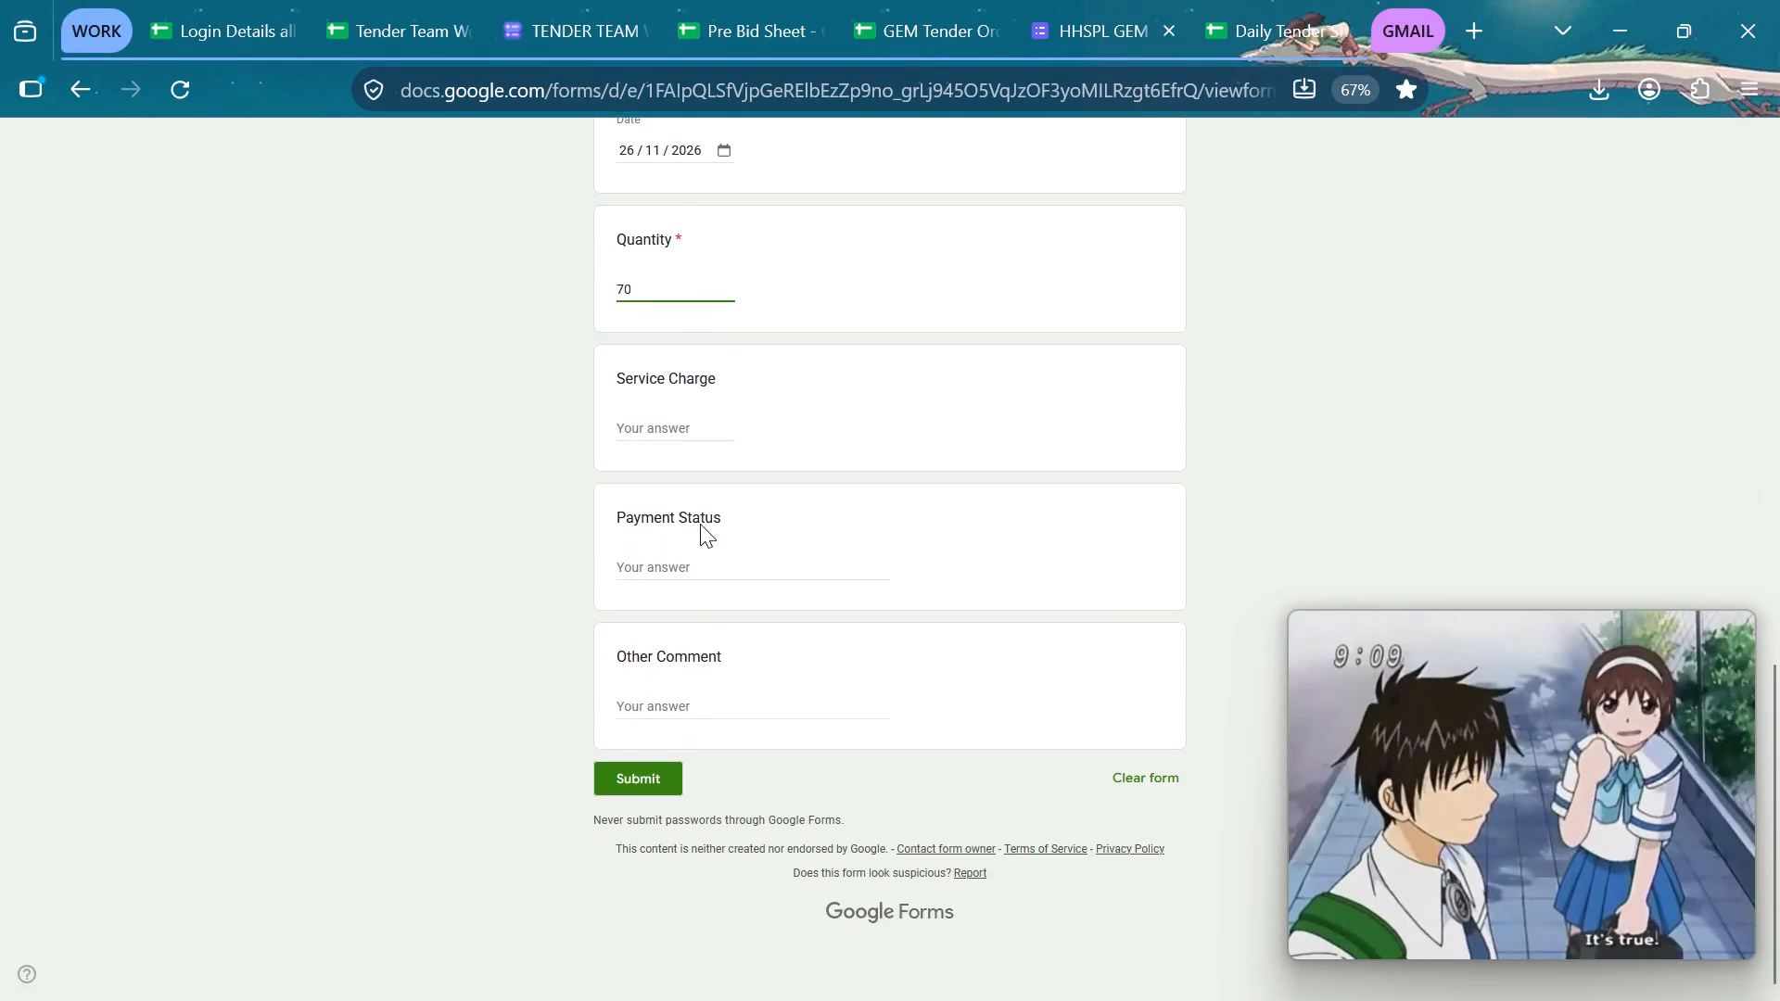
{"action": "left_click", "coordinate": [652, 815]}
Go to page 32 of the bid results, close the open bid document, and look through the listed bids.
{"action": "key", "text": "alt+Tab"}
{"action": "scroll", "coordinate": [530, 385], "scroll_direction": "down", "scroll_amount": 6}
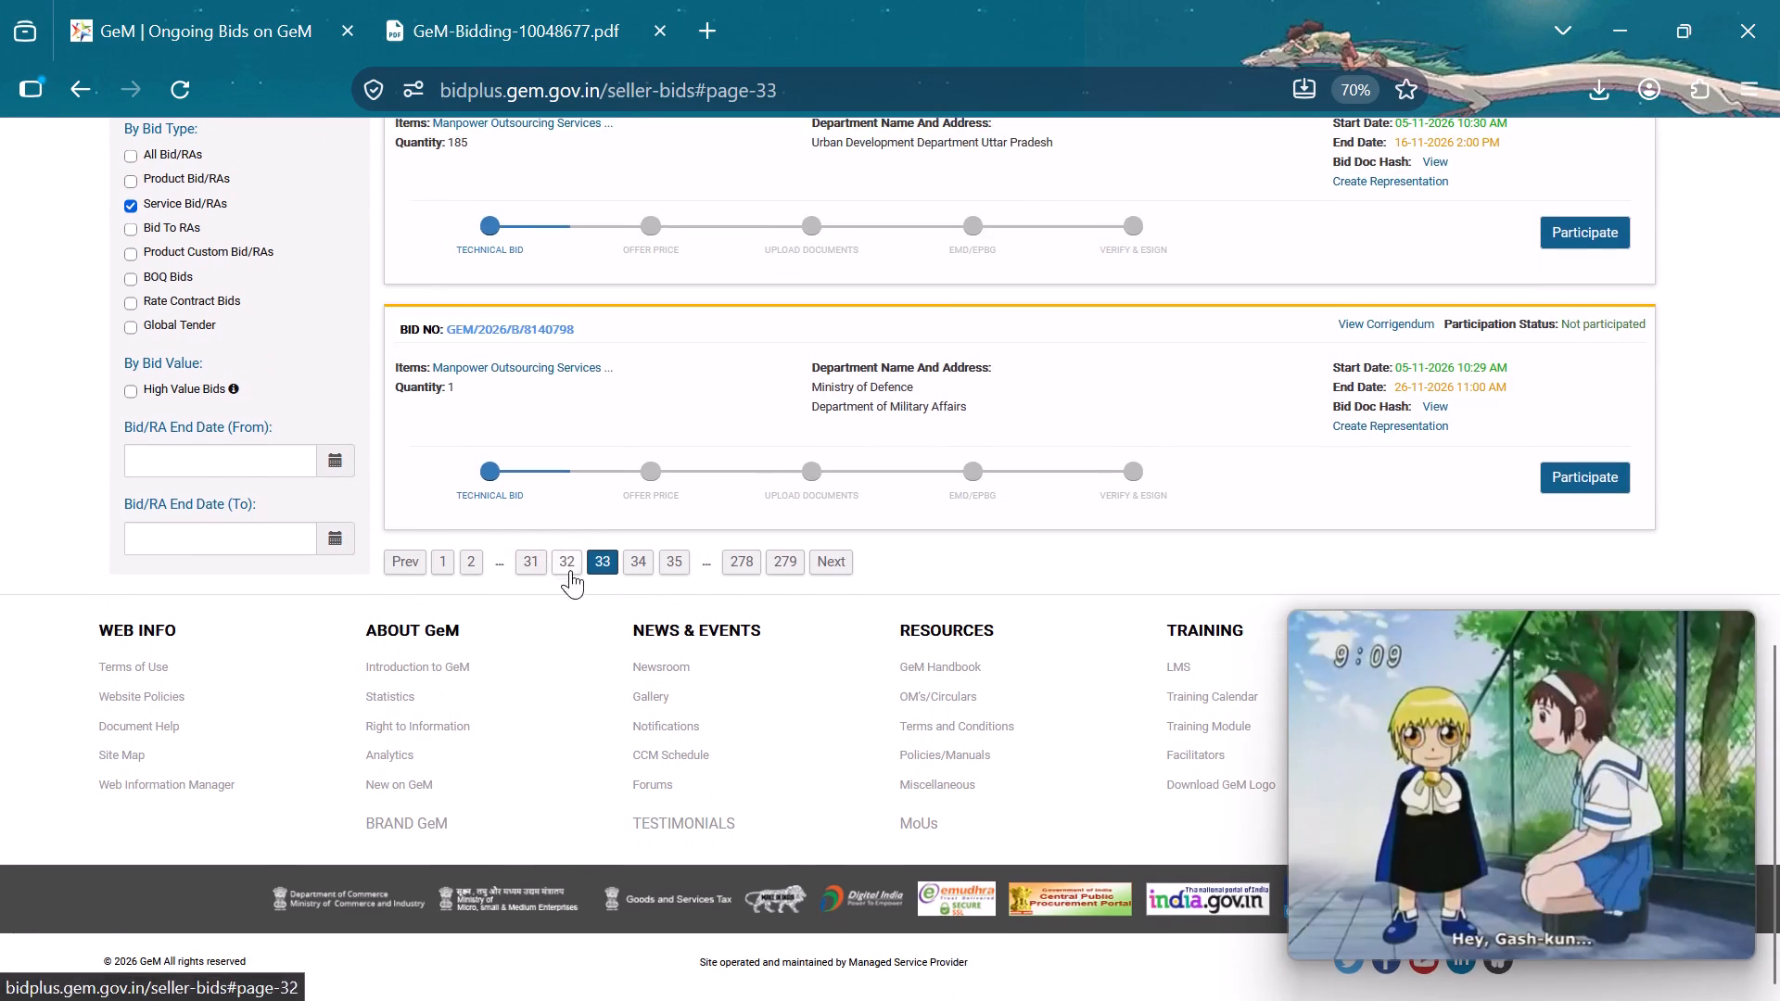
{"action": "left_click", "coordinate": [571, 568]}
{"action": "left_click", "coordinate": [659, 29]}
{"action": "scroll", "coordinate": [682, 506], "scroll_direction": "down", "scroll_amount": 2}
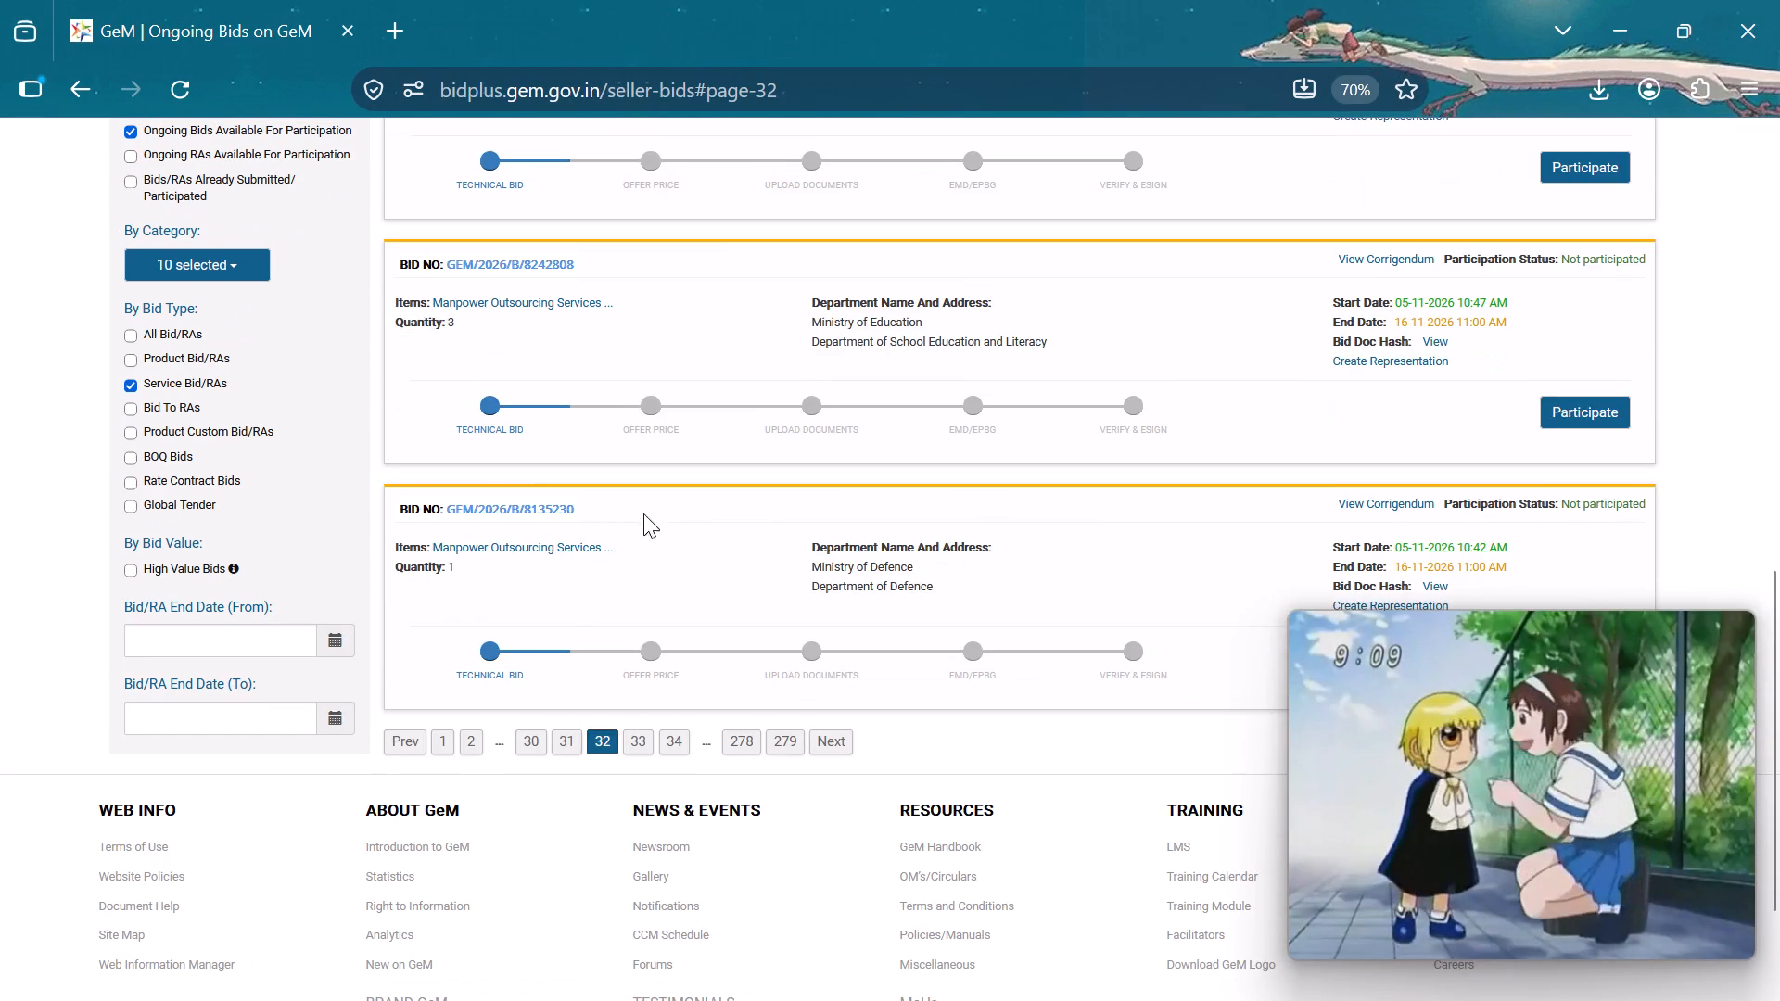
{"action": "scroll", "coordinate": [626, 509], "scroll_direction": "up", "scroll_amount": 4}
{"action": "scroll", "coordinate": [626, 509], "scroll_direction": "down", "scroll_amount": 7}
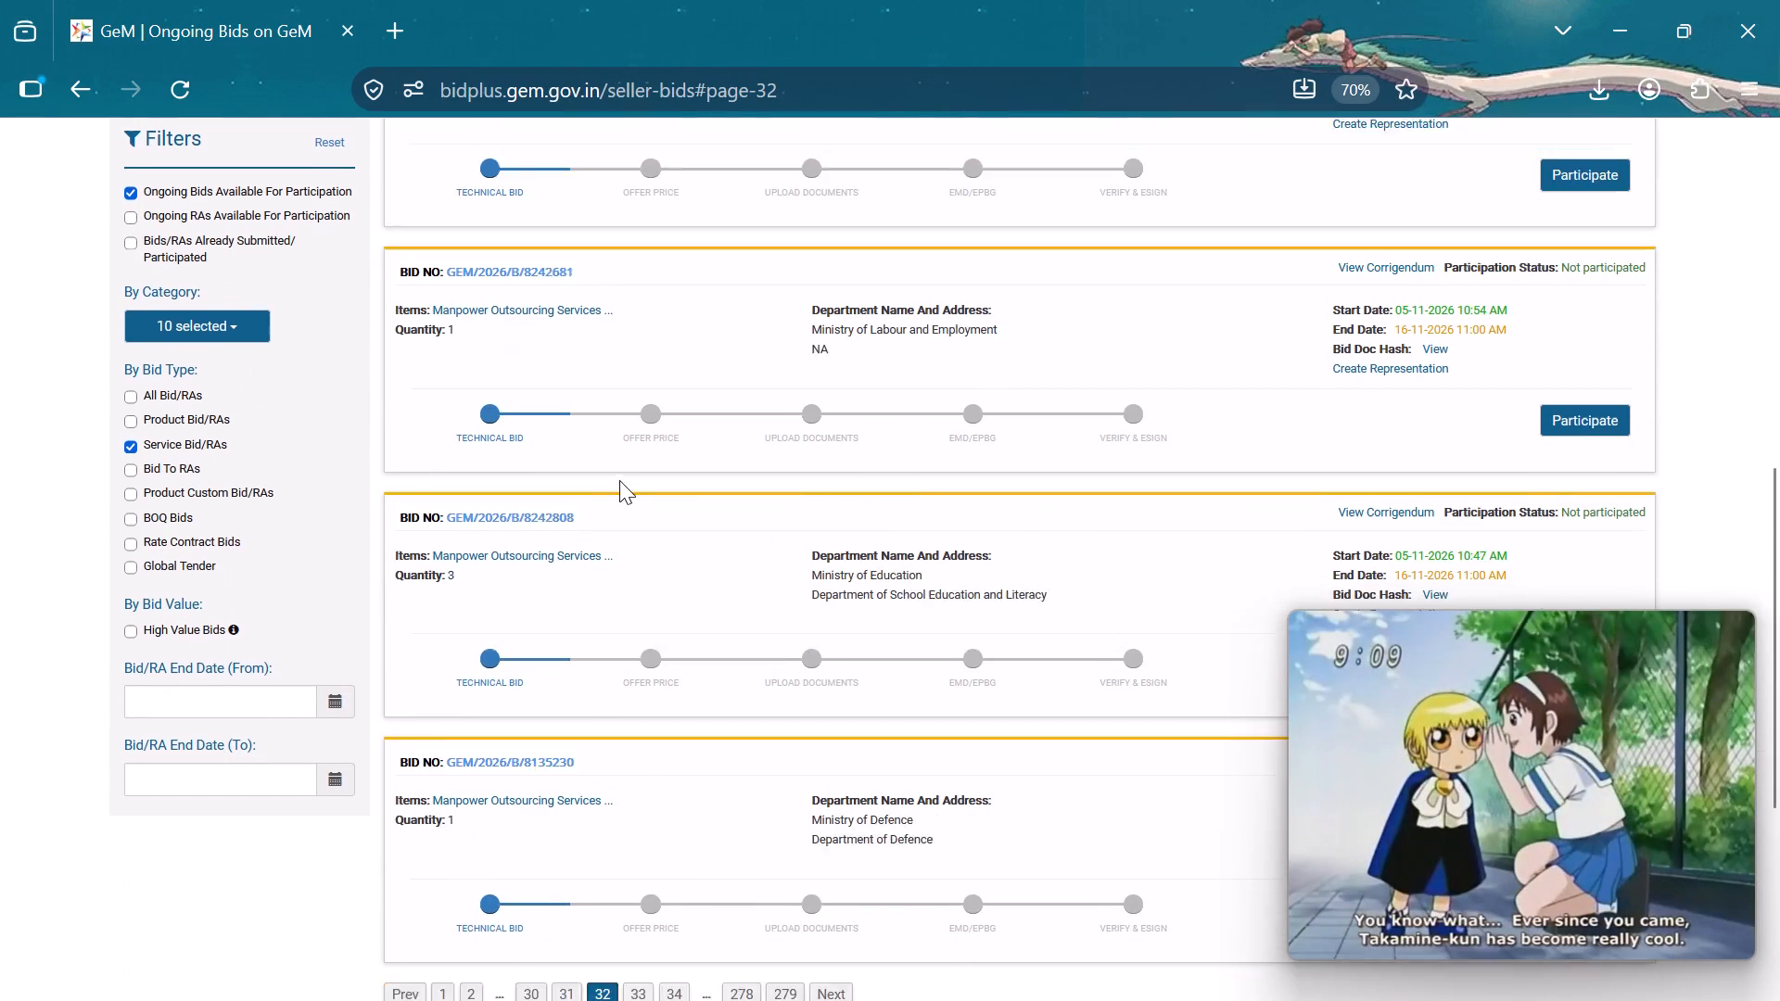
Go to page 31 of the bid results, download bid GEM/2026/B/8203530 and check its document through to the consignee address.
{"action": "left_click", "coordinate": [563, 567]}
{"action": "scroll", "coordinate": [563, 567], "scroll_direction": "up", "scroll_amount": 1}
{"action": "scroll", "coordinate": [563, 567], "scroll_direction": "down", "scroll_amount": 1}
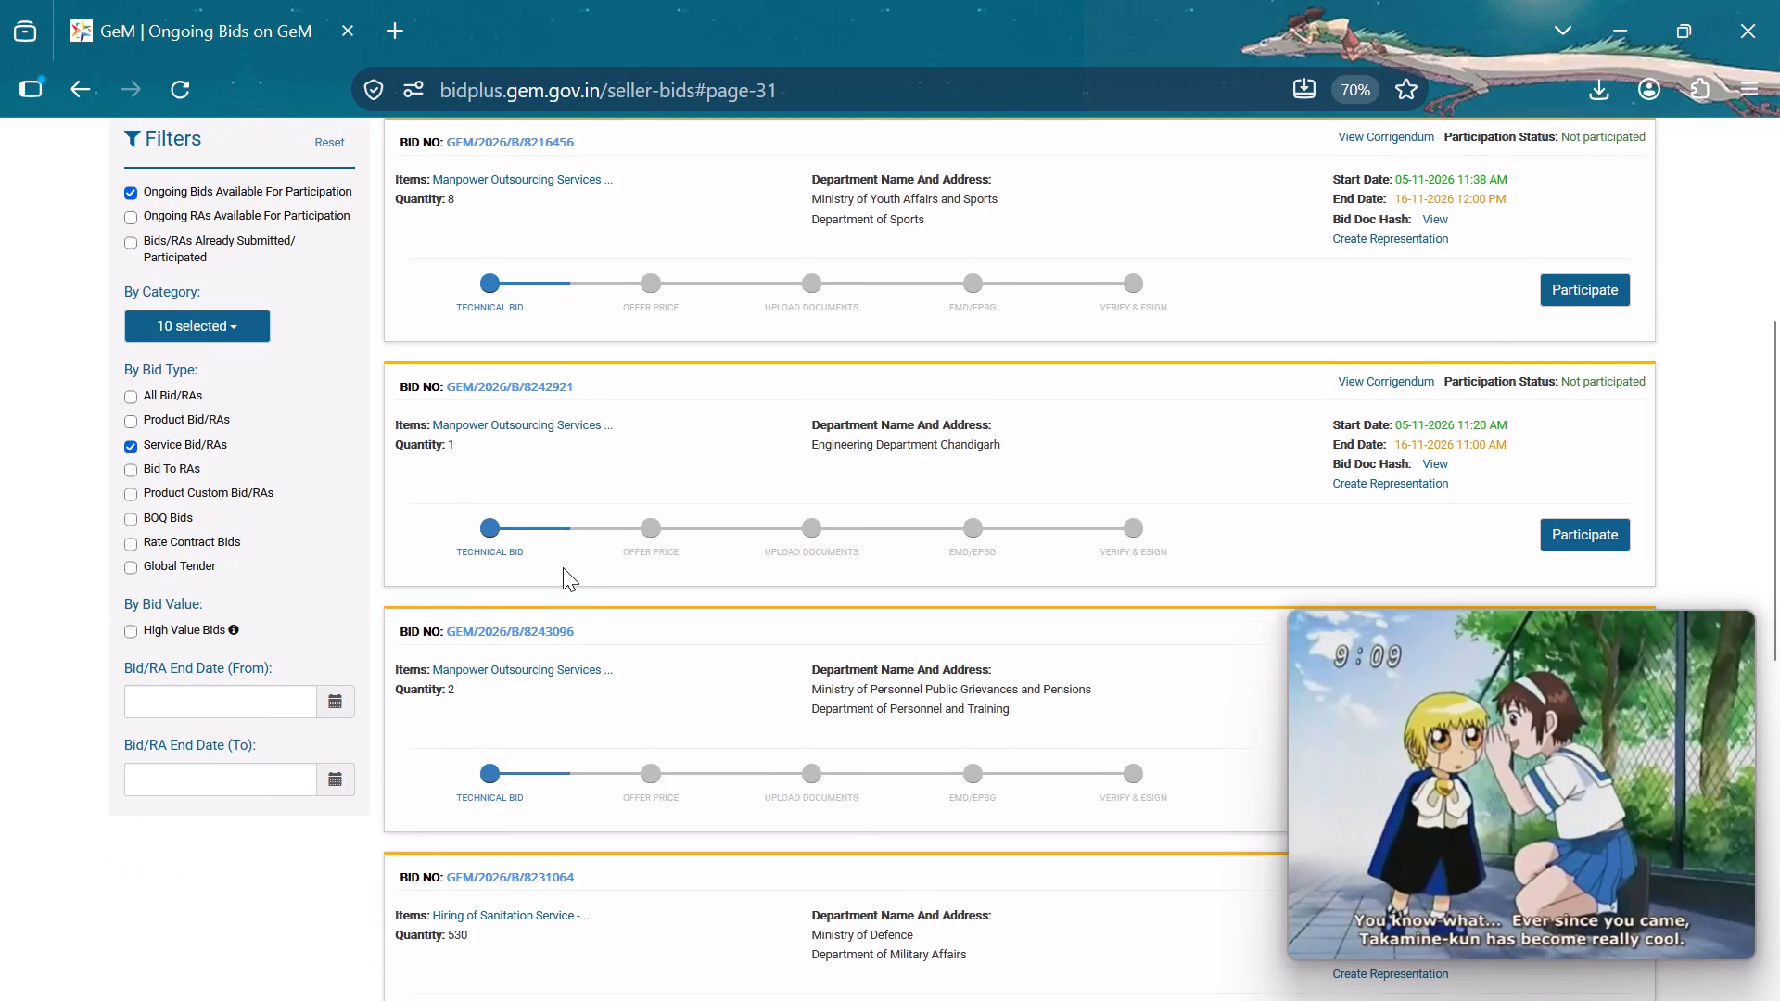
{"action": "scroll", "coordinate": [563, 567], "scroll_direction": "down", "scroll_amount": 2}
{"action": "left_click", "coordinate": [538, 615]}
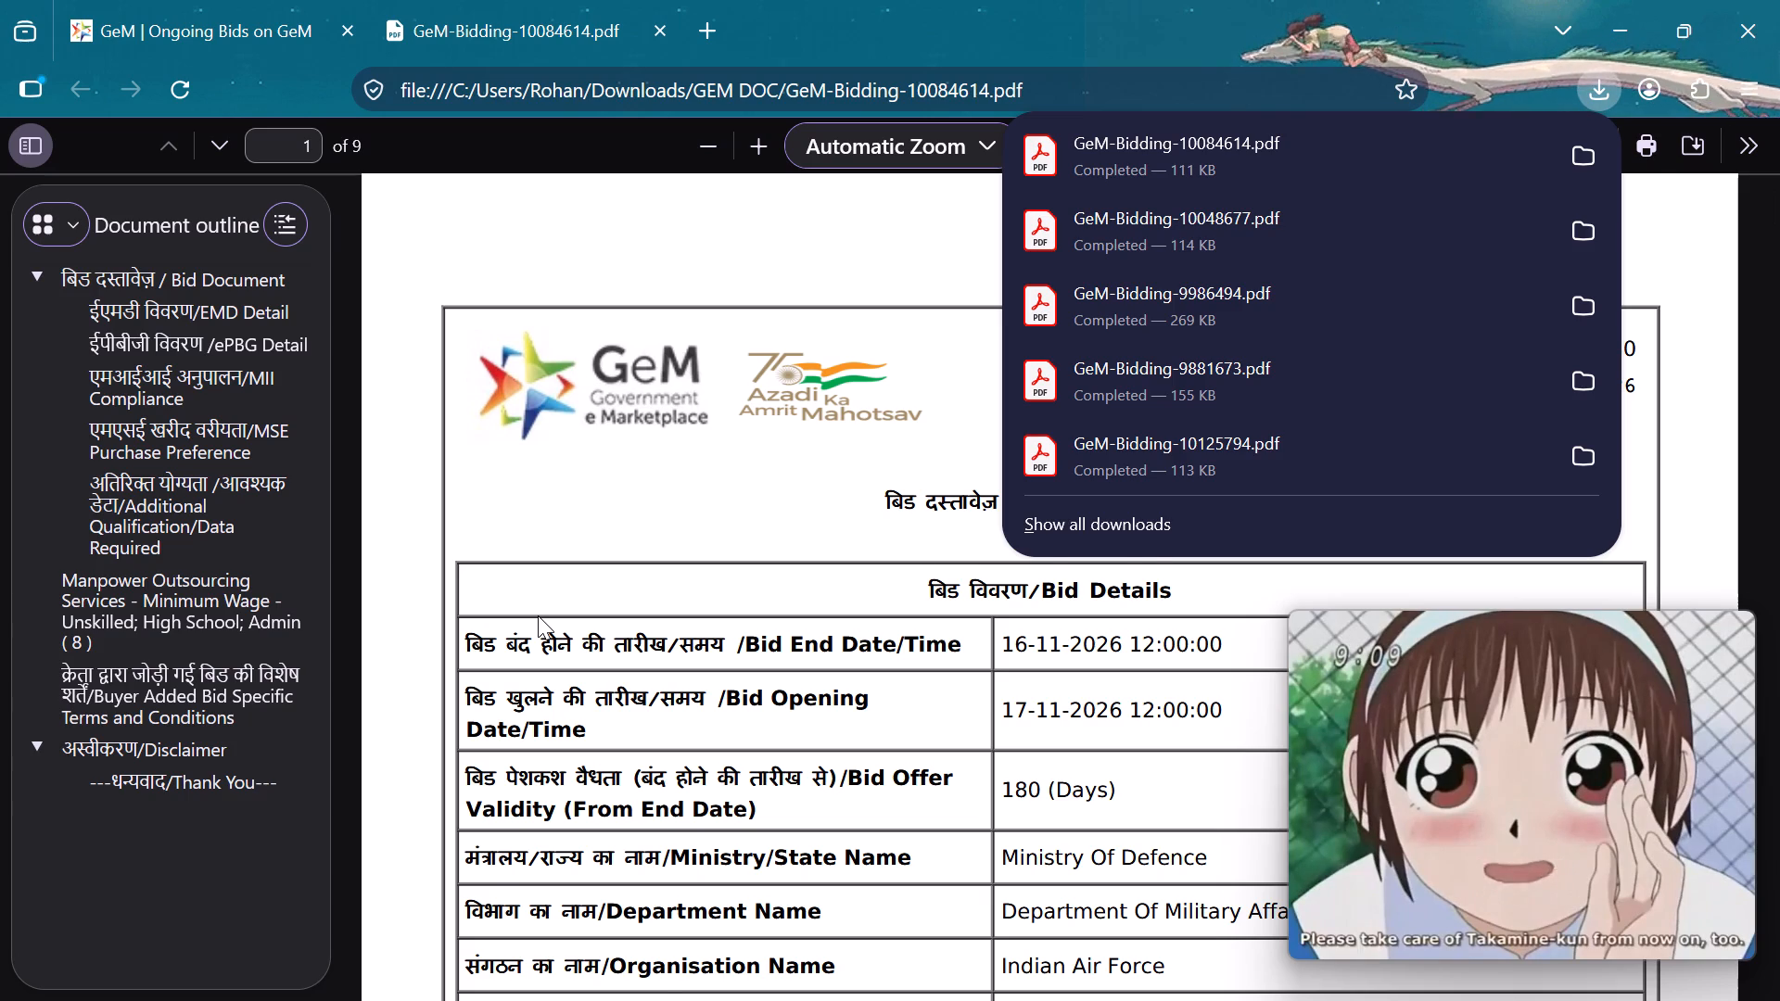
{"action": "scroll", "coordinate": [538, 615], "scroll_direction": "down", "scroll_amount": 4}
{"action": "scroll", "coordinate": [684, 725], "scroll_direction": "down", "scroll_amount": 17}
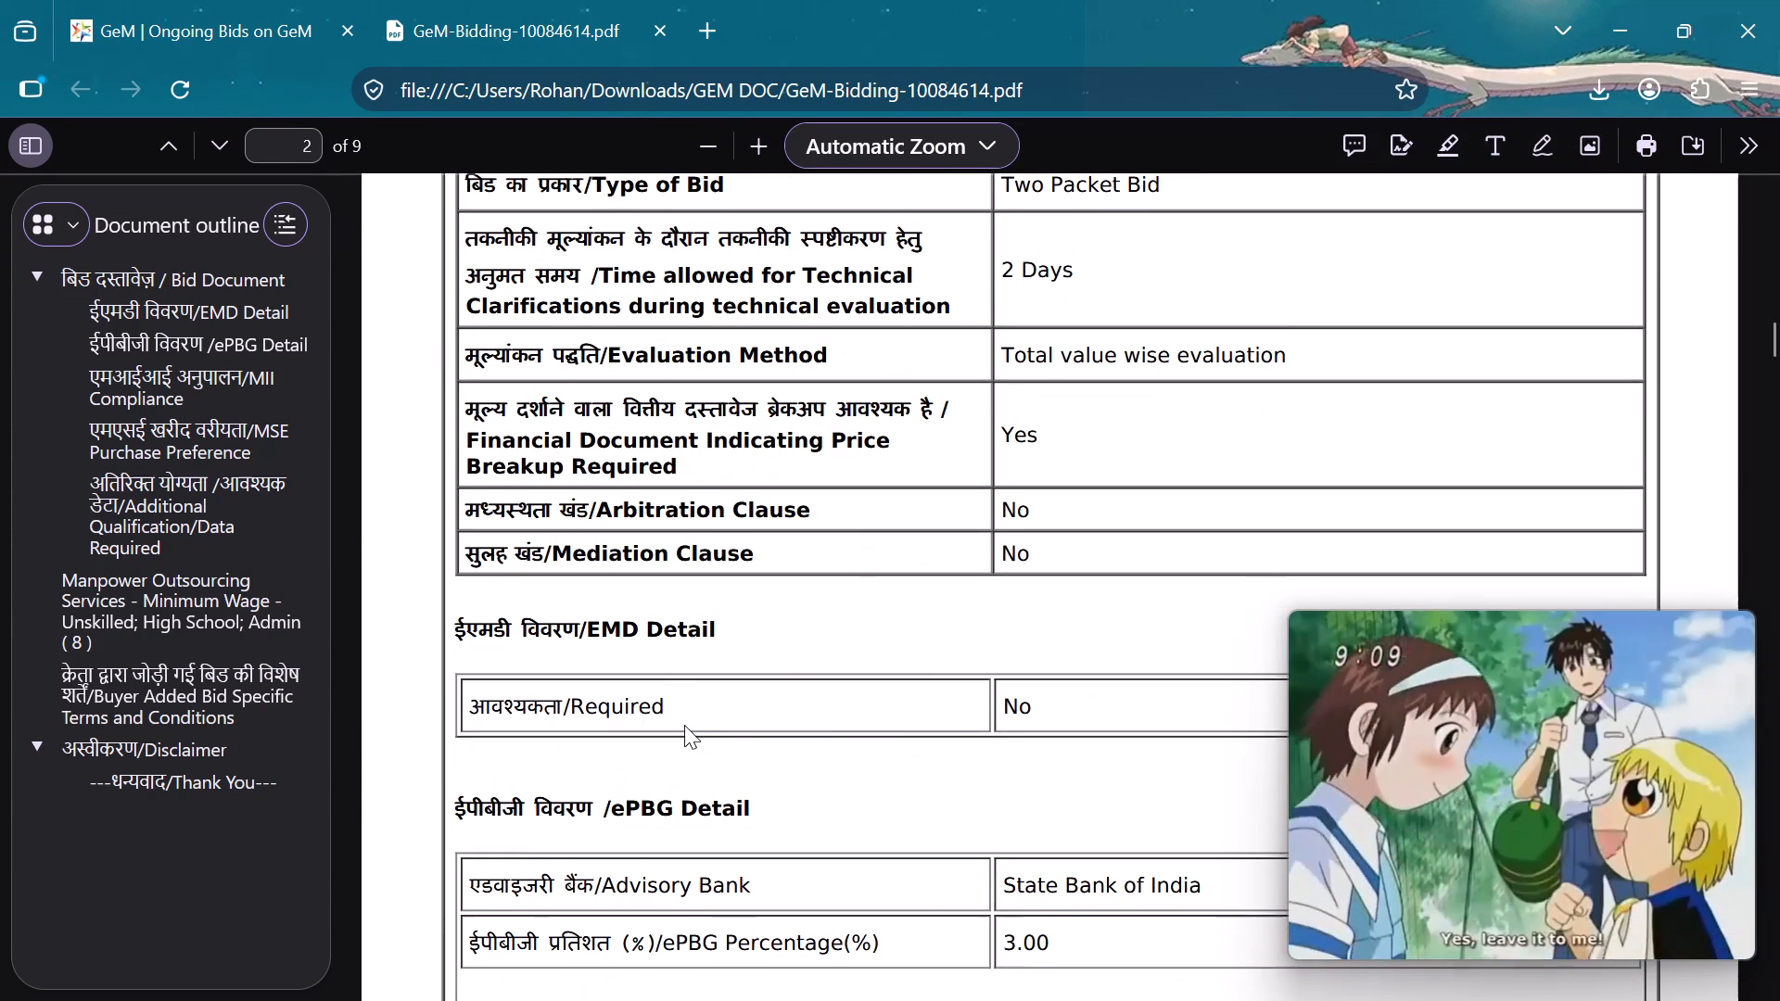
{"action": "scroll", "coordinate": [684, 725], "scroll_direction": "down", "scroll_amount": 20}
{"action": "scroll", "coordinate": [684, 725], "scroll_direction": "down", "scroll_amount": 2}
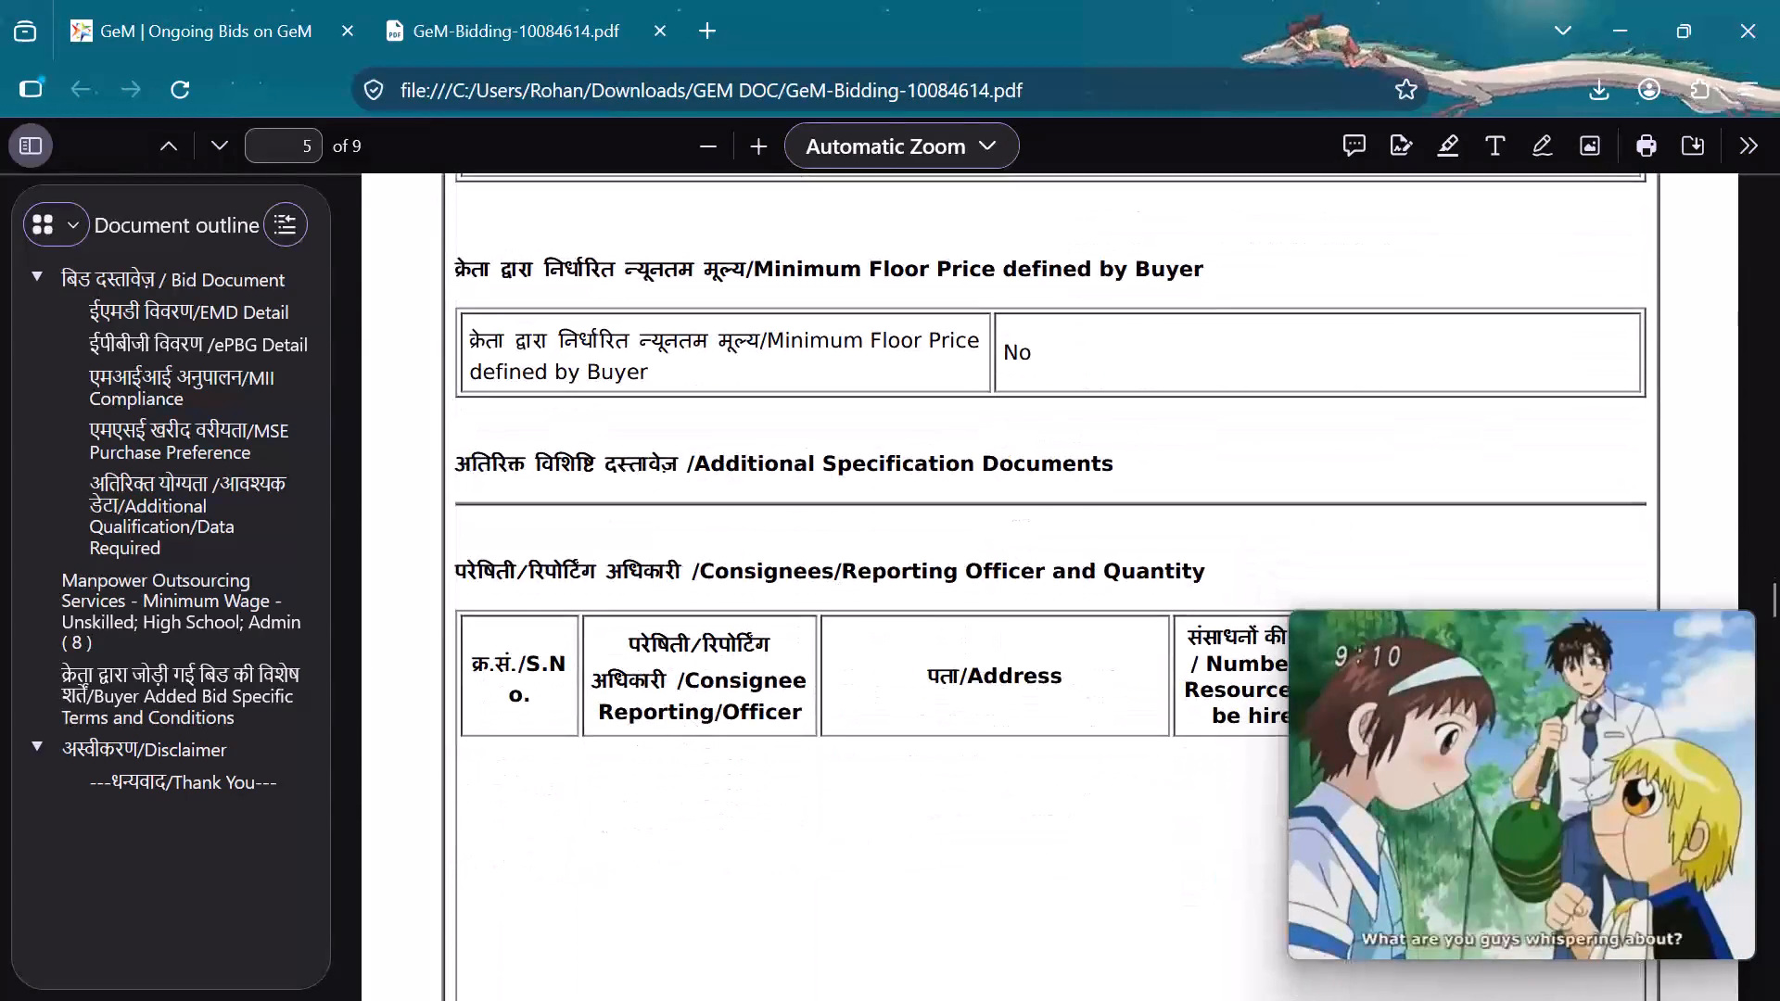
{"action": "scroll", "coordinate": [684, 725], "scroll_direction": "down", "scroll_amount": 10}
{"action": "scroll", "coordinate": [684, 725], "scroll_direction": "up", "scroll_amount": 1}
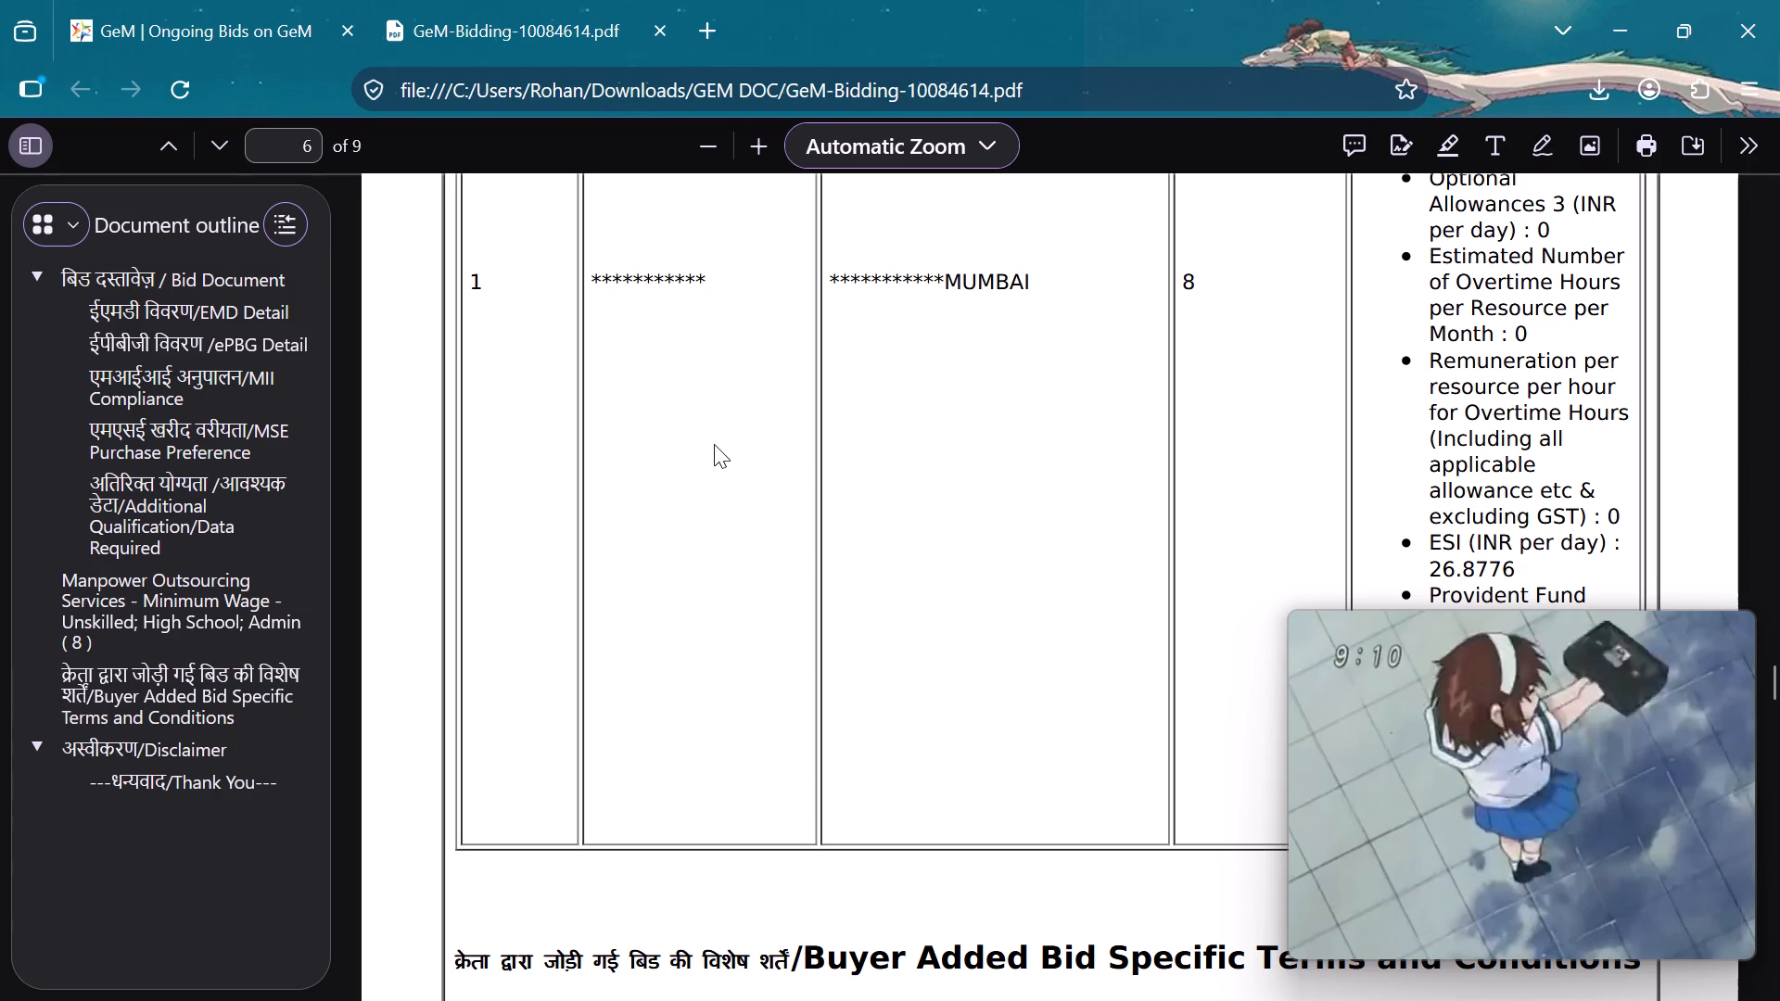
{"action": "left_click", "coordinate": [782, 487]}
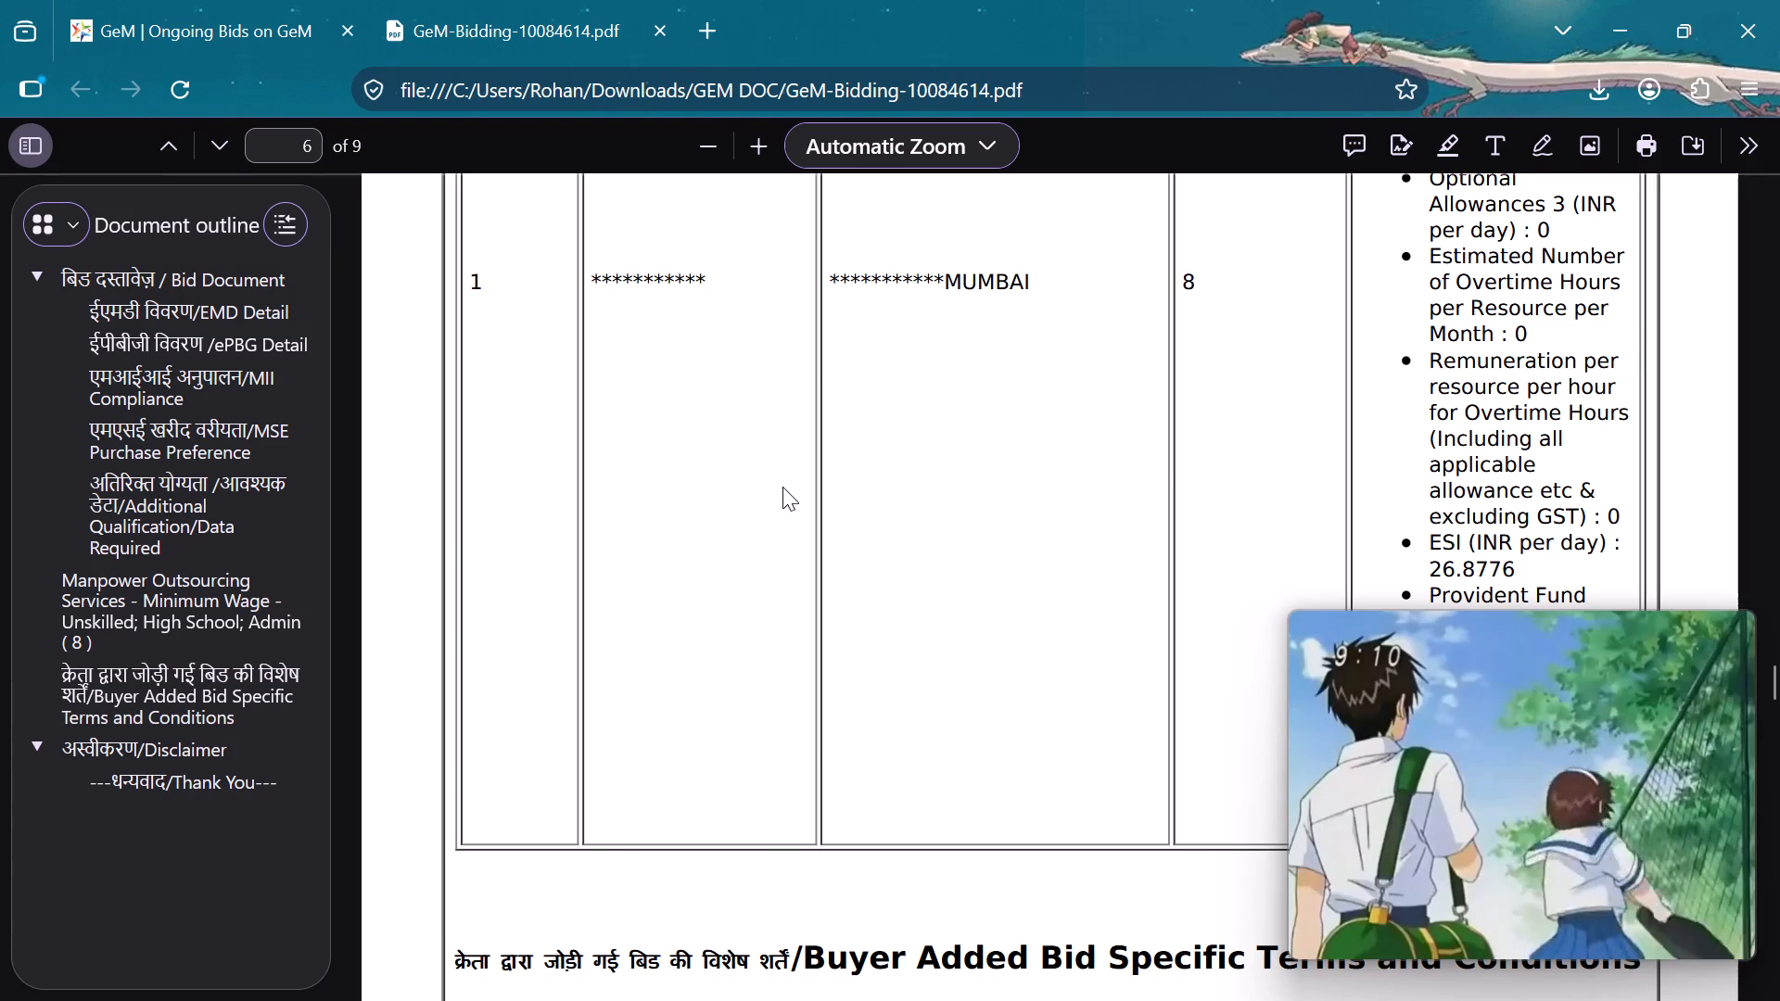
Copy bid number GEM/2026/B/8203530 from the document and paste it as GEM Id in a new HHSPL GEM Tender response.
{"action": "key", "text": "ctrl+Up"}
{"action": "double_click", "coordinate": [1417, 348]}
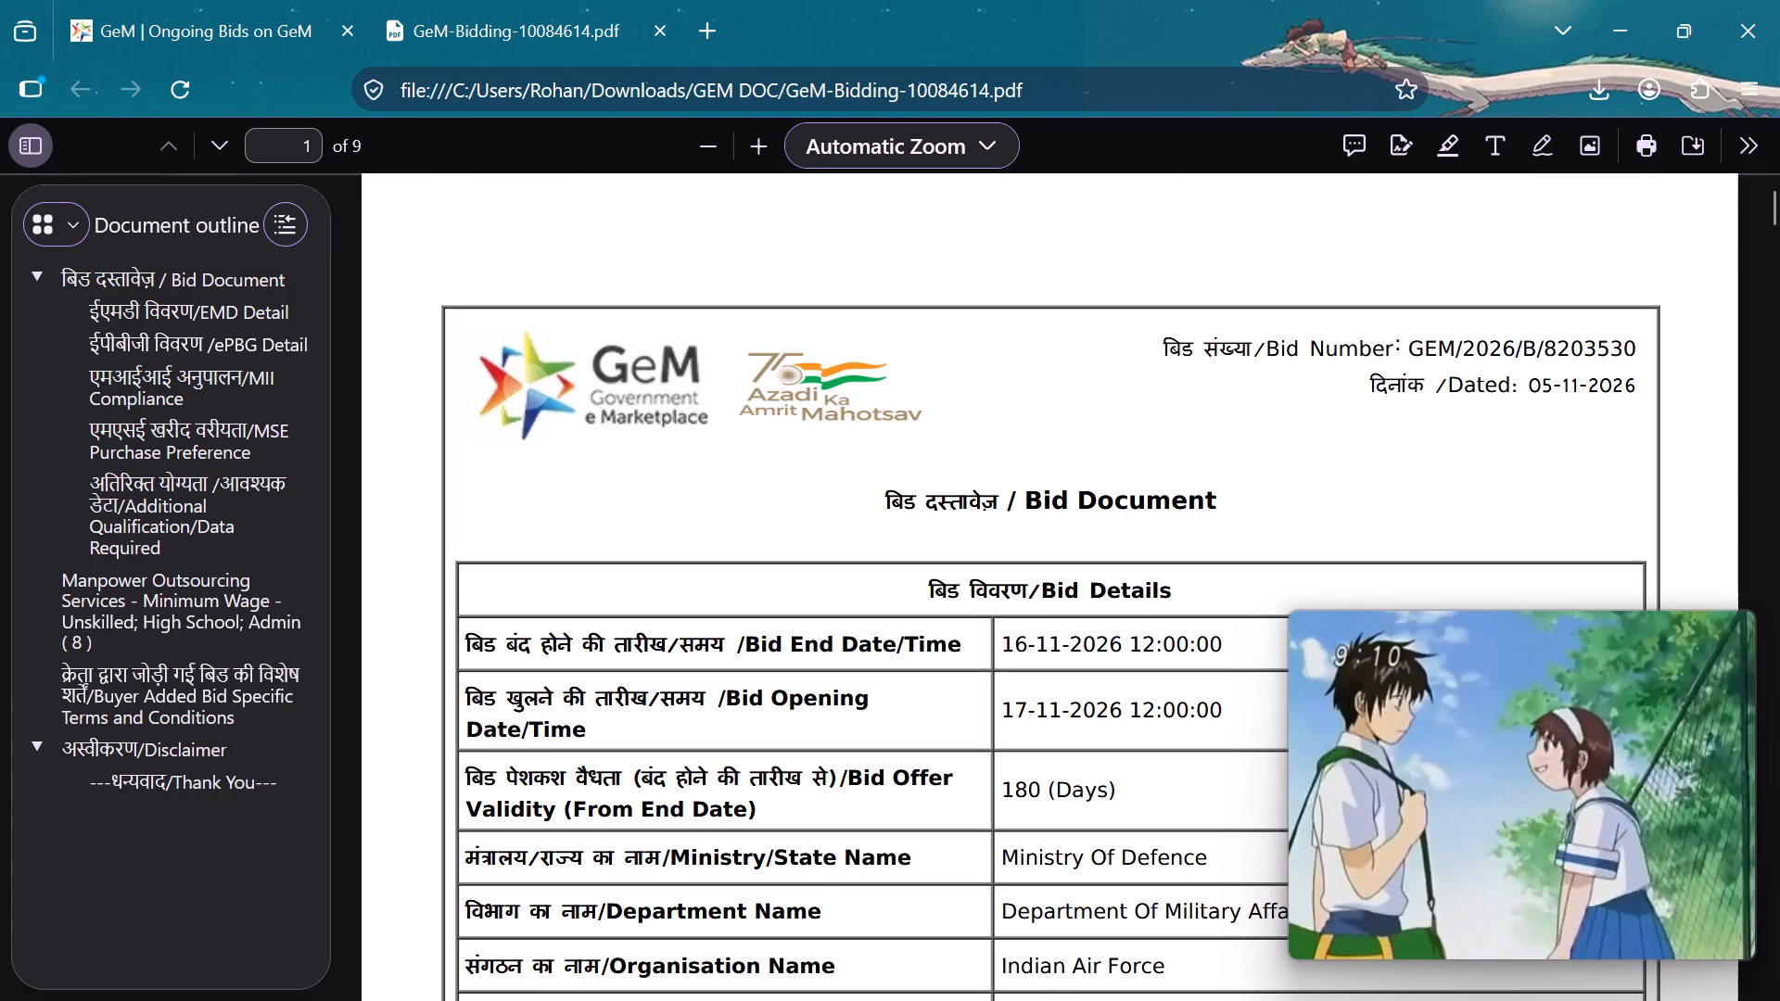
{"action": "key", "text": "ctrl+shift+Right"}
{"action": "key", "text": "ctrl+shift+Right"}
{"action": "key", "text": "ctrl+shift+Right"}
{"action": "key", "text": "ctrl+c"}
{"action": "key", "text": "alt+Tab"}
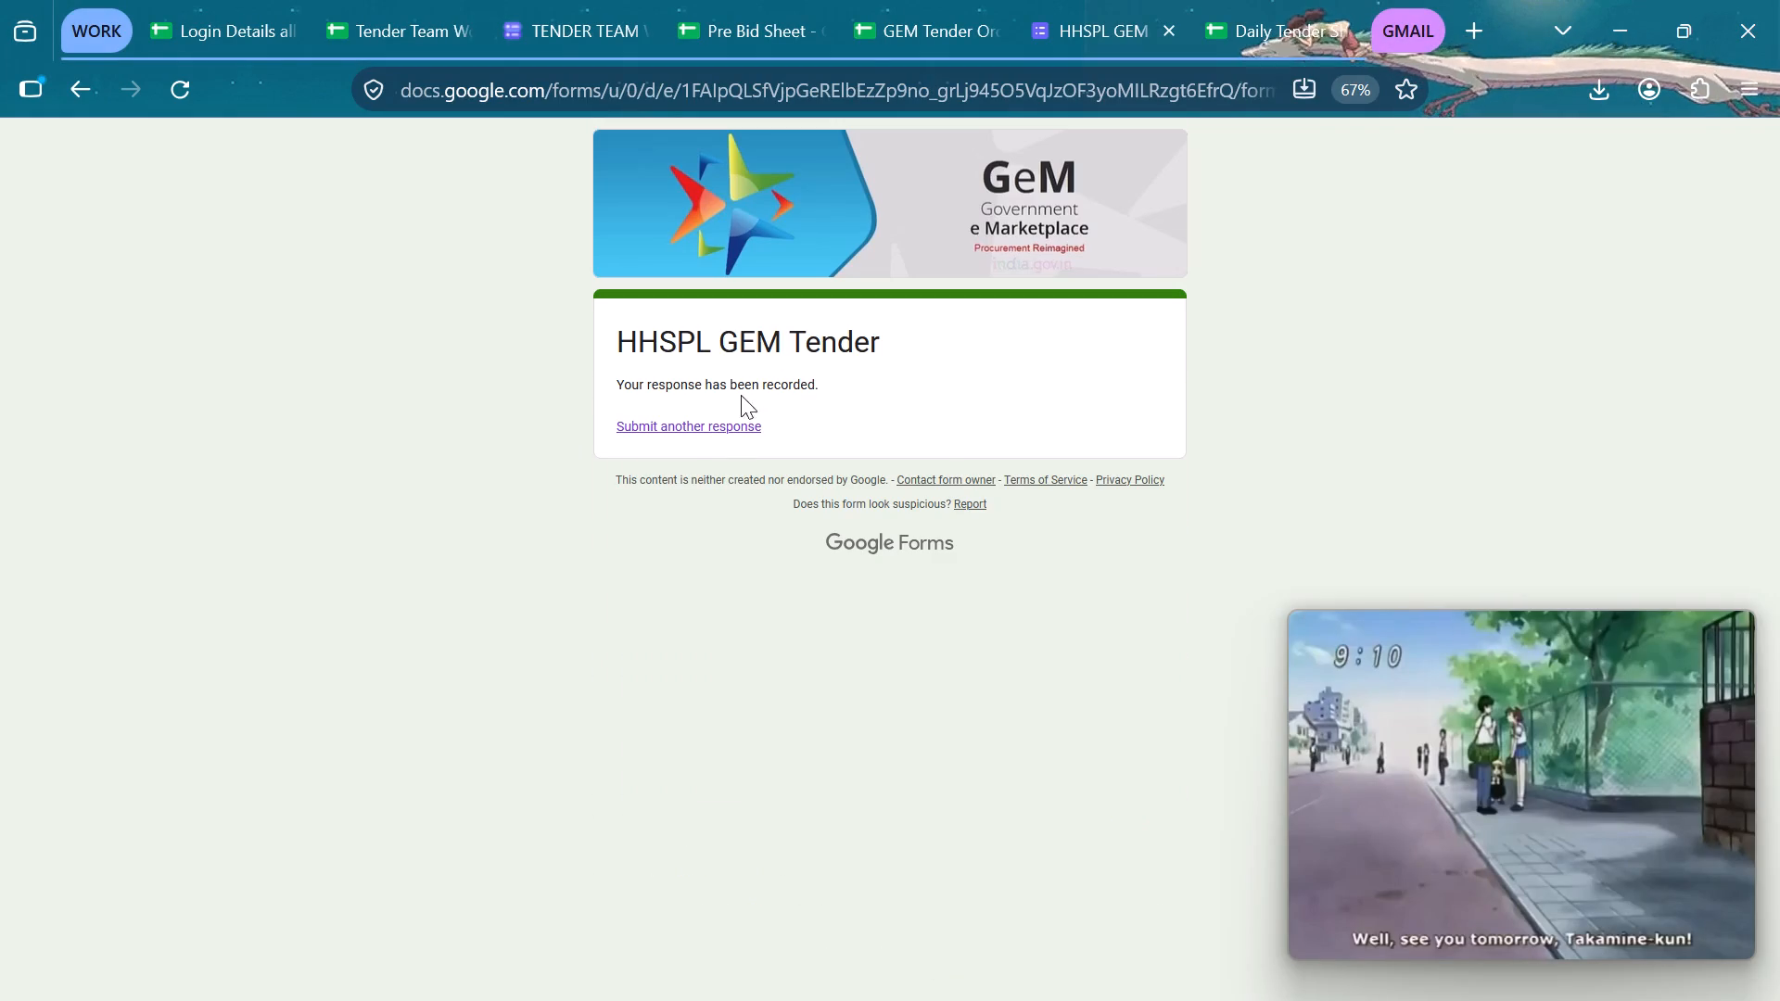
{"action": "left_click", "coordinate": [716, 424]}
{"action": "key", "text": "alt+Tab"}
{"action": "key", "text": "alt+Tab"}
{"action": "left_click", "coordinate": [717, 564]}
{"action": "key", "text": "ctrl+v"}
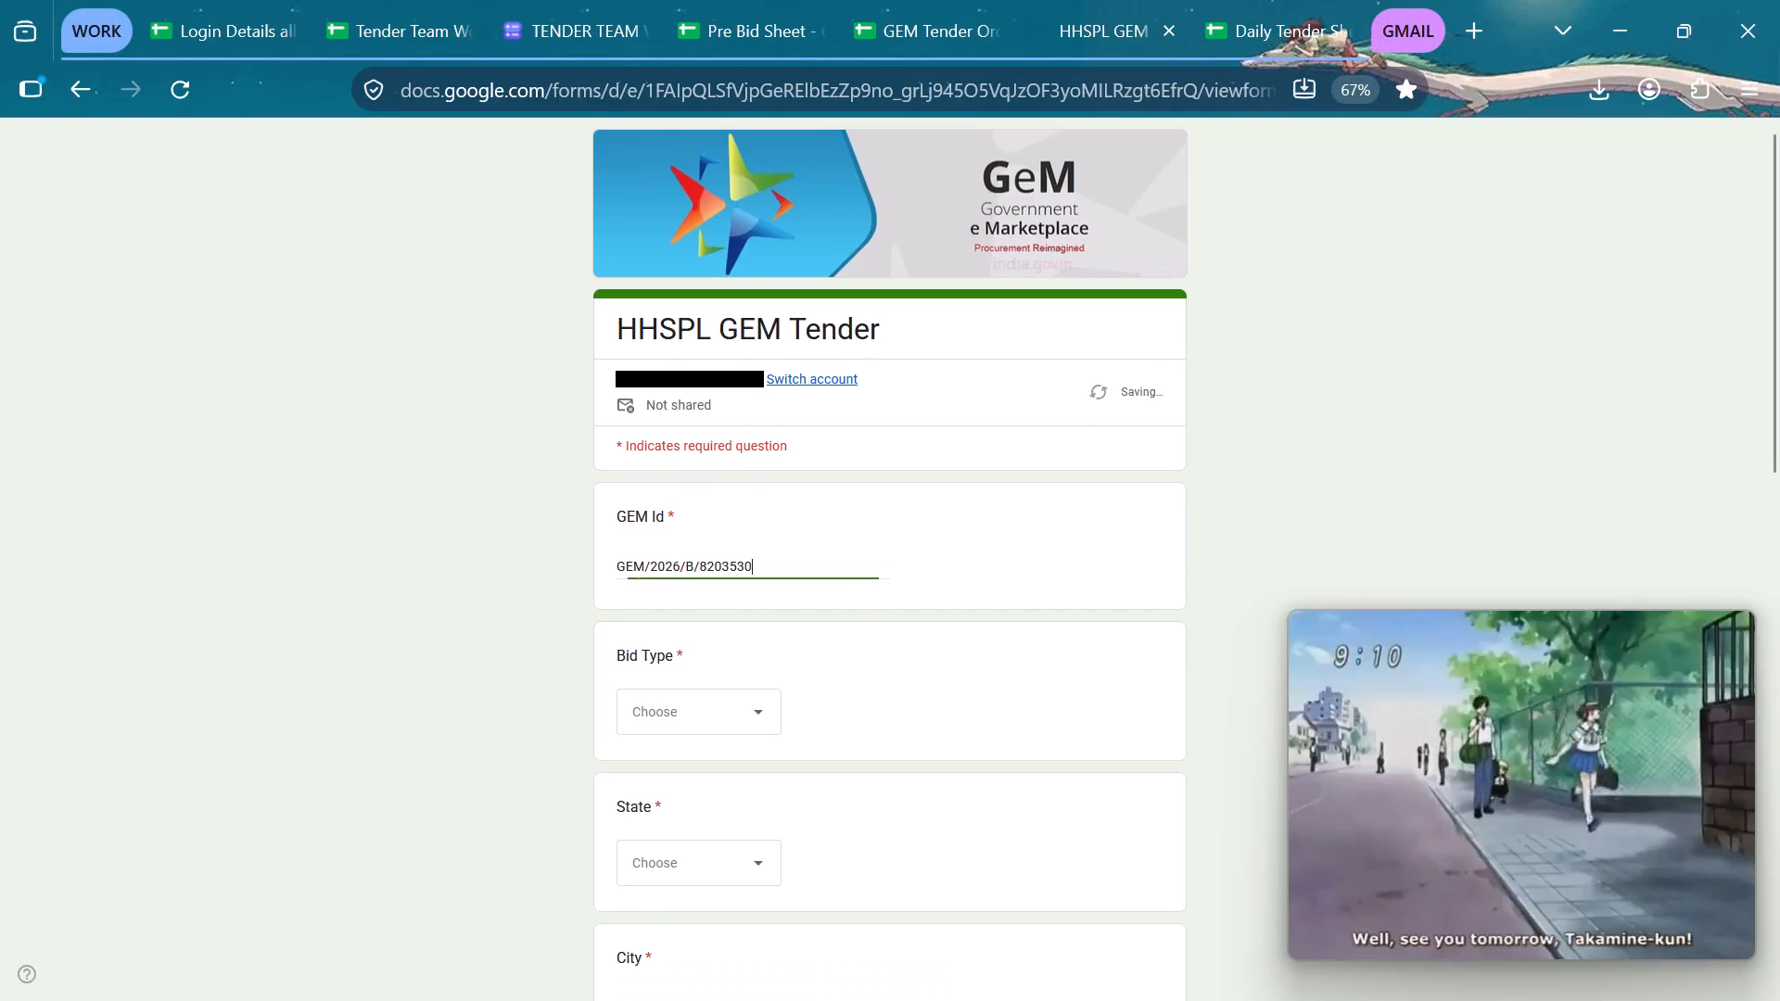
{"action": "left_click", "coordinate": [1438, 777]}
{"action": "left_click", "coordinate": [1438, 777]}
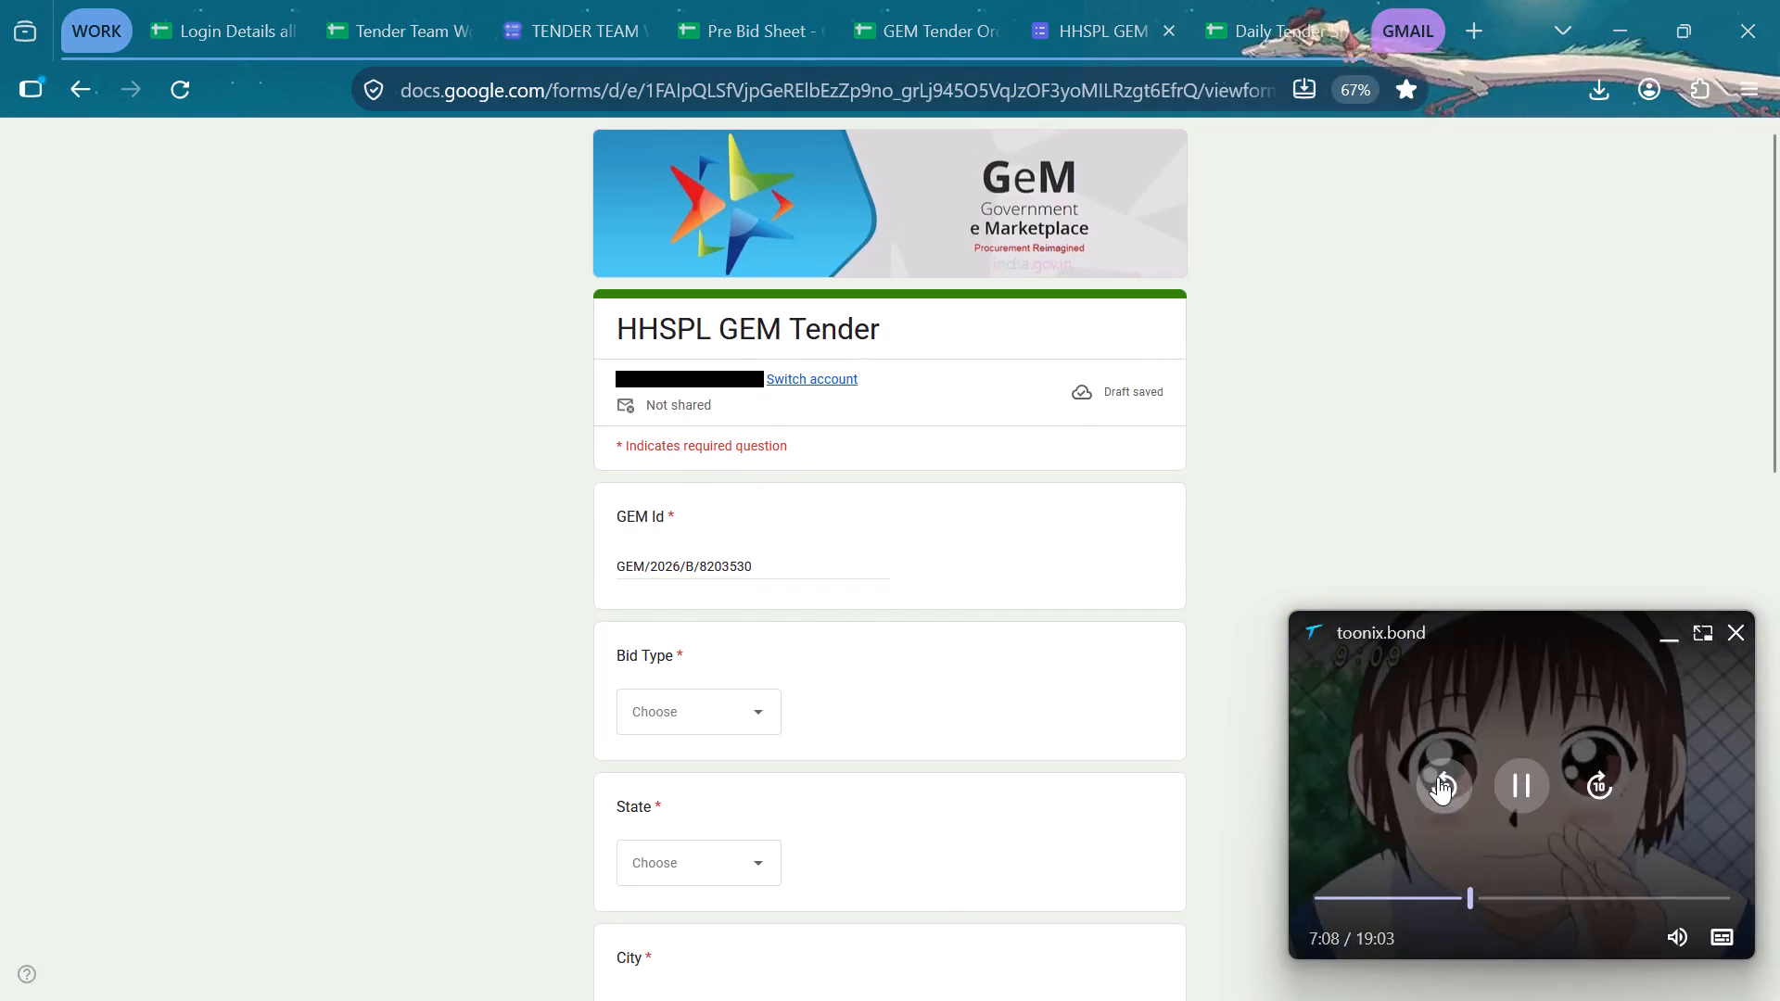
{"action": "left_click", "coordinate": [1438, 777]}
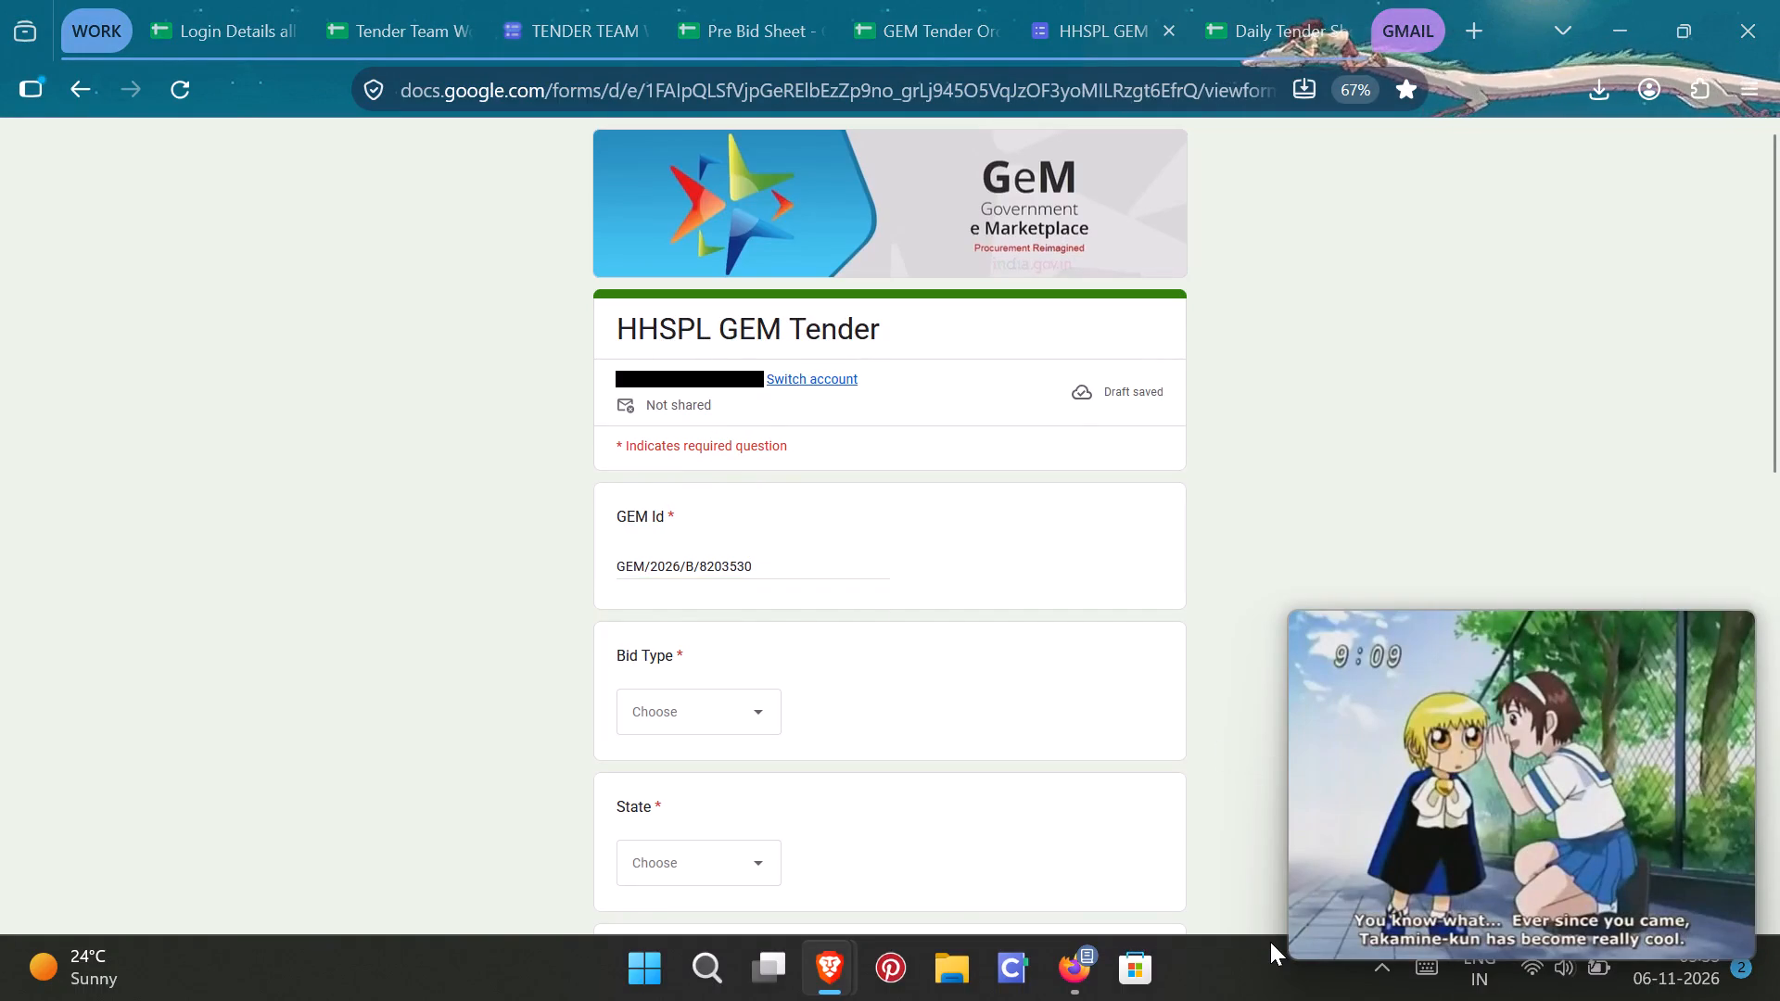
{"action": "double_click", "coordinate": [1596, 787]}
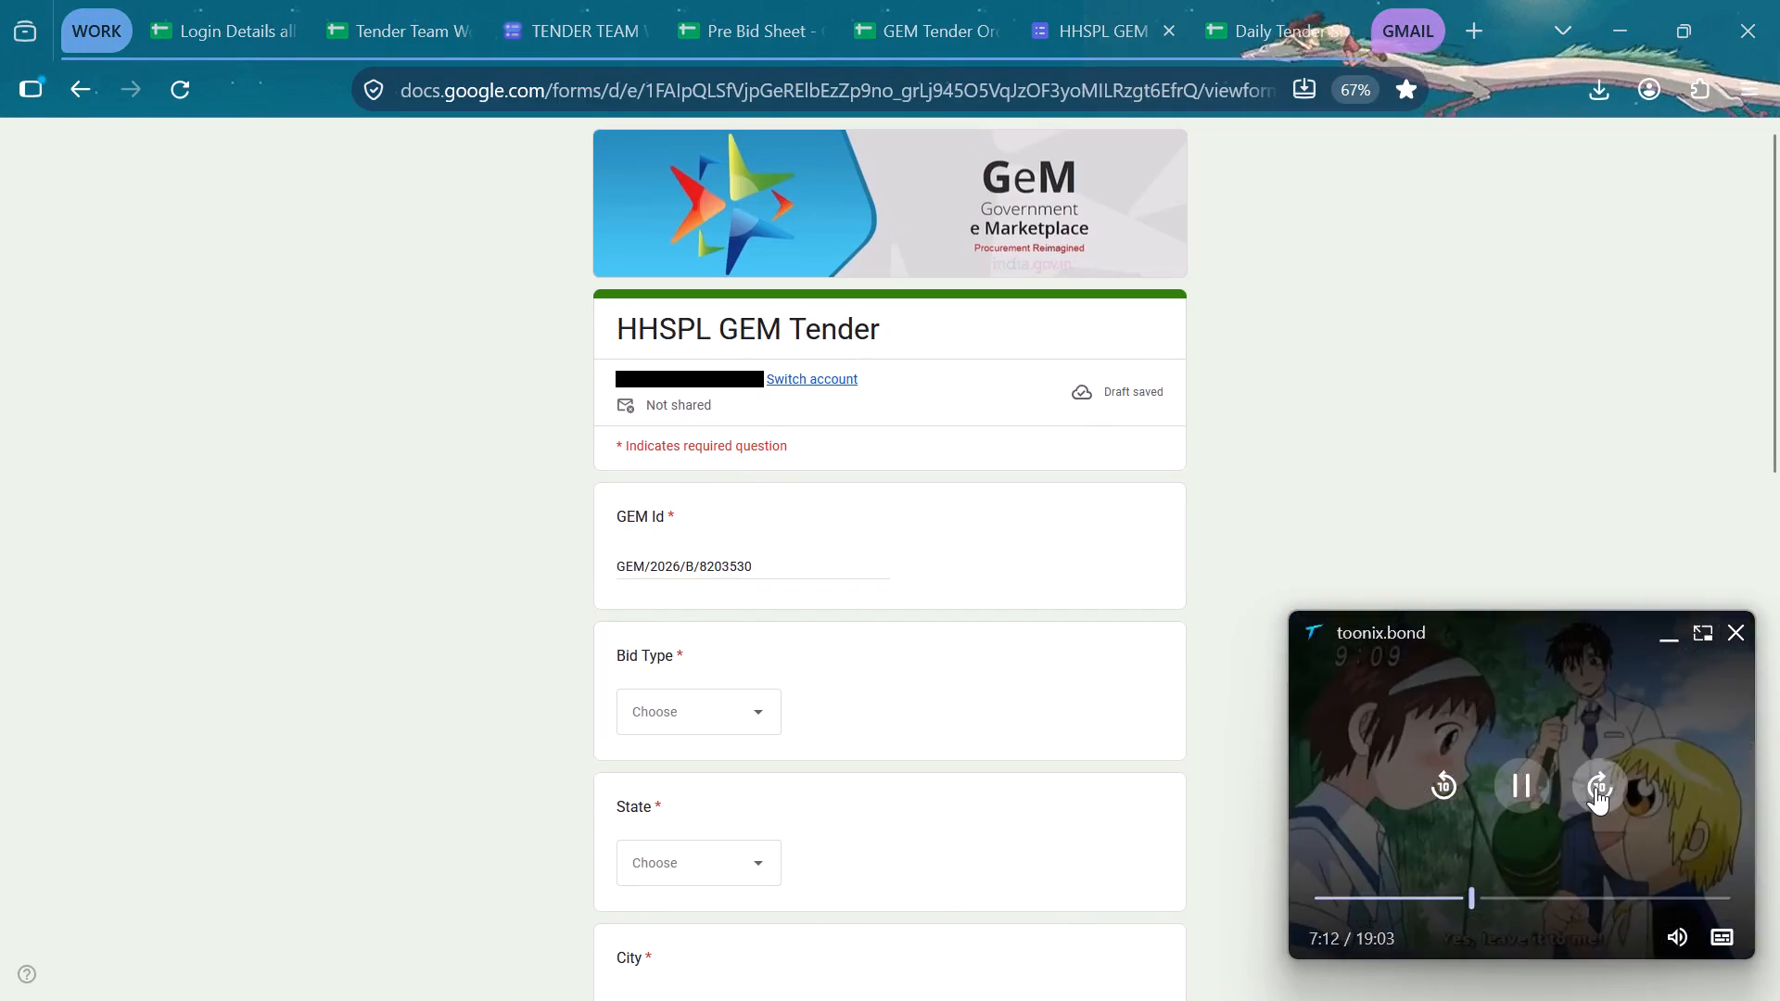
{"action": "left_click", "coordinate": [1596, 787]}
Check the bid document again and set the form's Bid Type to M.
{"action": "key", "text": "alt+Tab"}
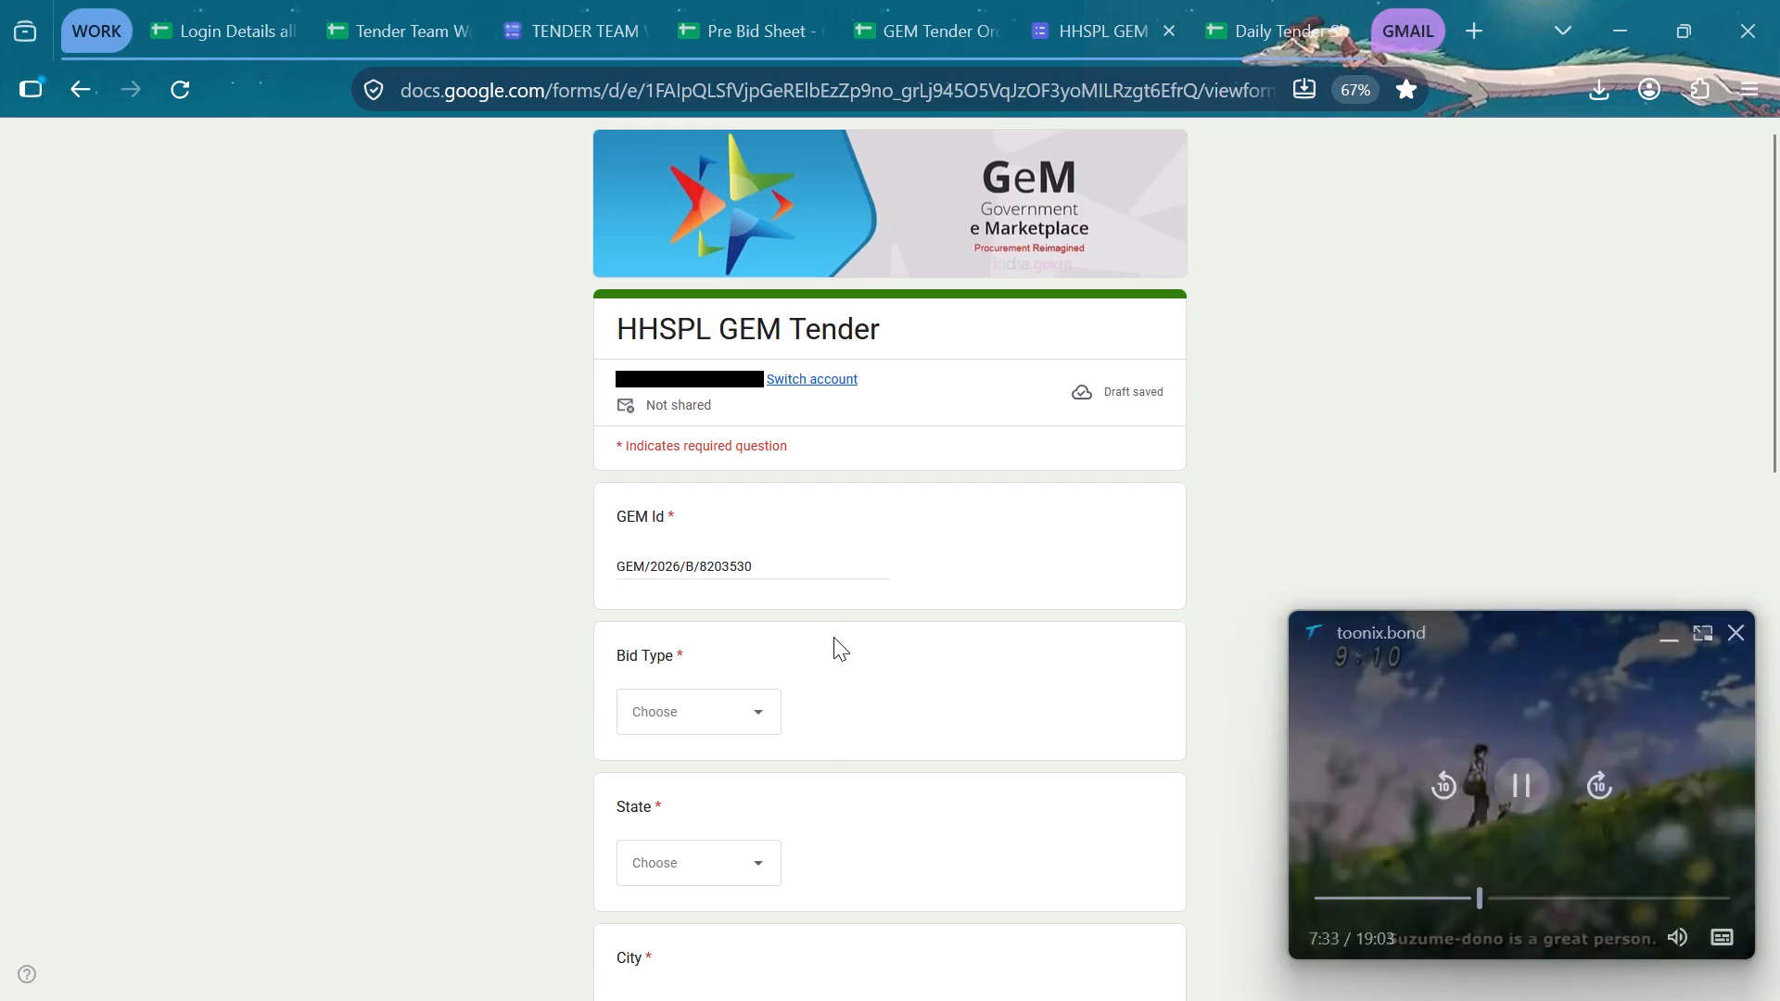
{"action": "key", "text": "Tab"}
{"action": "key", "text": "alt+Tab"}
{"action": "key", "text": "alt+Tab"}
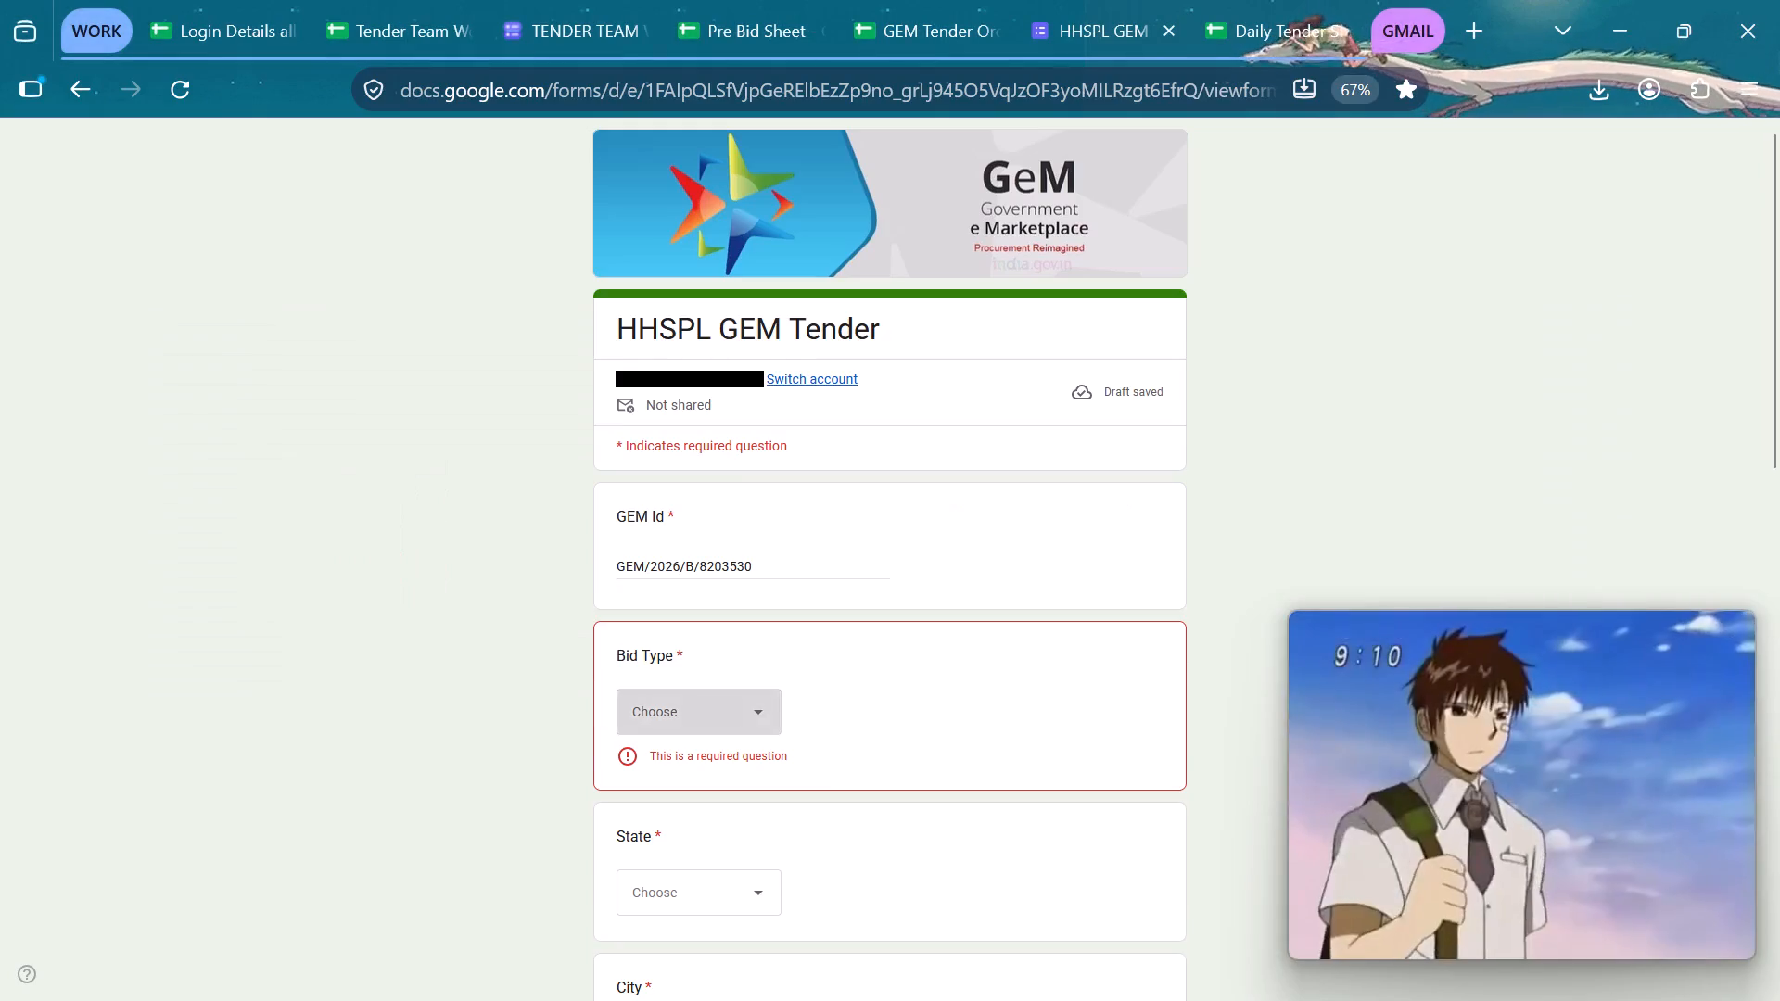
{"action": "key", "text": "alt+Tab"}
{"action": "key", "text": "alt+Tab"}
{"action": "scroll", "coordinate": [833, 637], "scroll_direction": "down", "scroll_amount": 12}
{"action": "key", "text": "alt+Tab"}
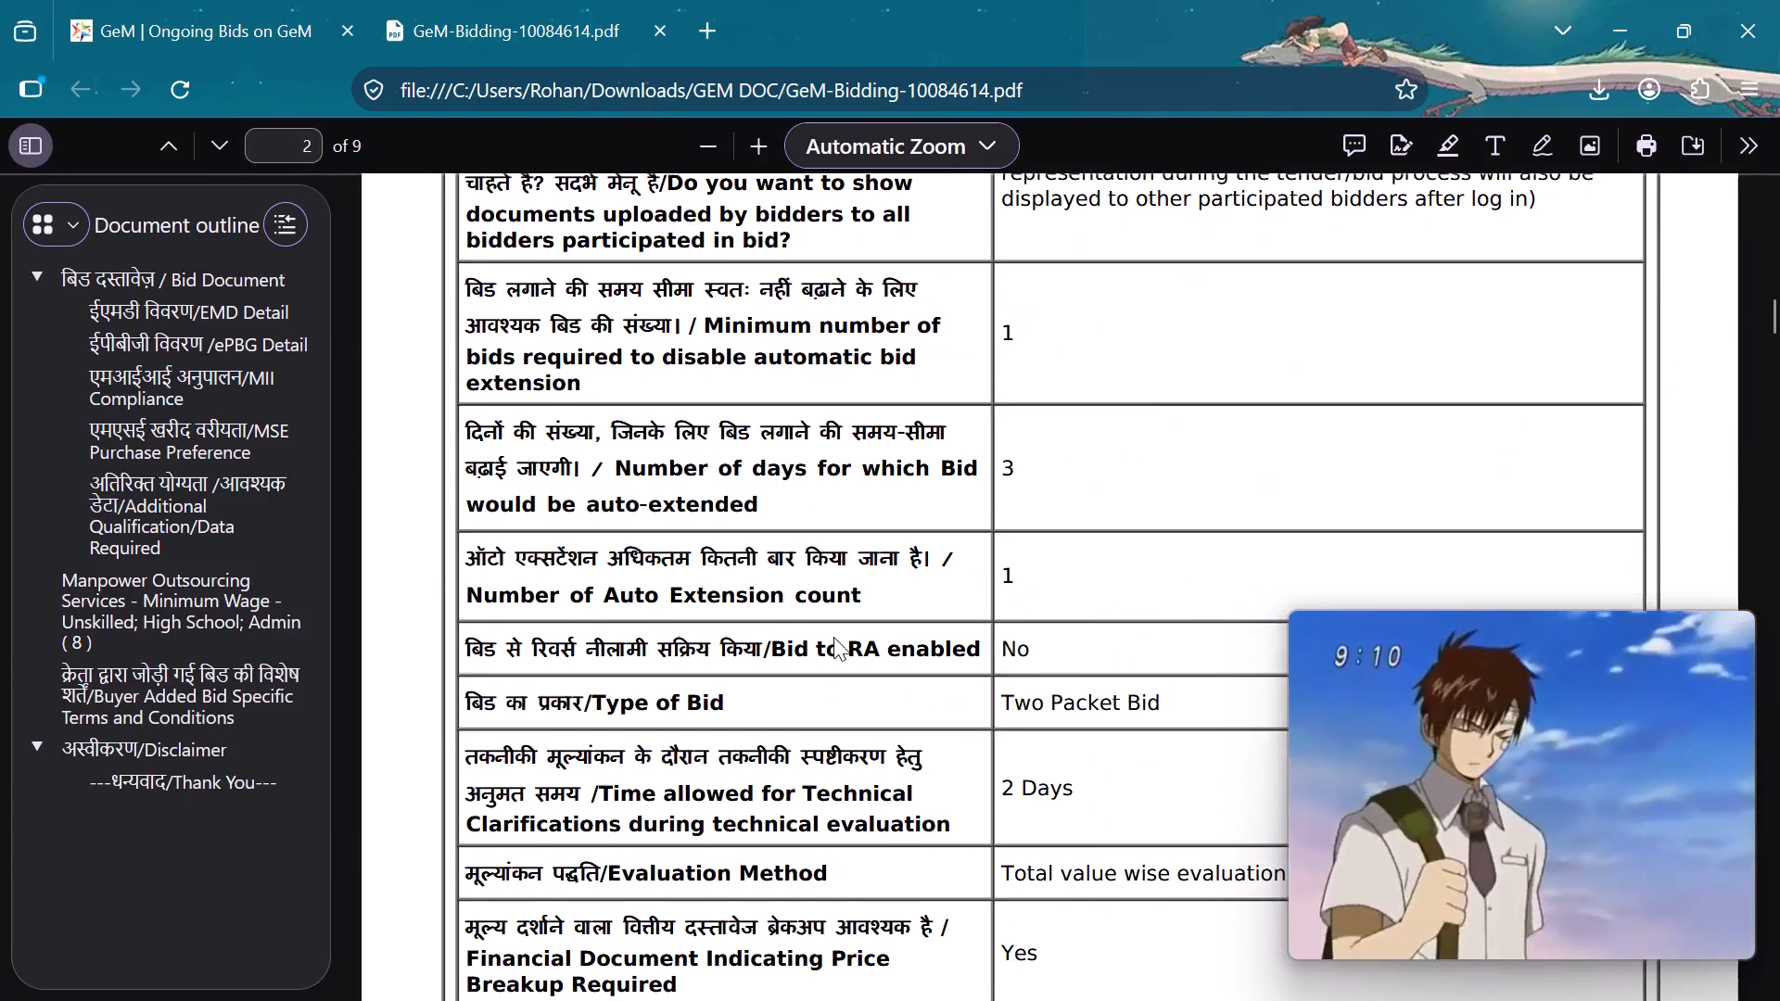
{"action": "key", "text": "m"}
{"action": "key", "text": "Tab"}
Copy MUMBAI from the bid's consignee address, set State to MH and paste the city into the City field.
{"action": "key", "text": "alt+Tab"}
{"action": "scroll", "coordinate": [833, 637], "scroll_direction": "down", "scroll_amount": 16}
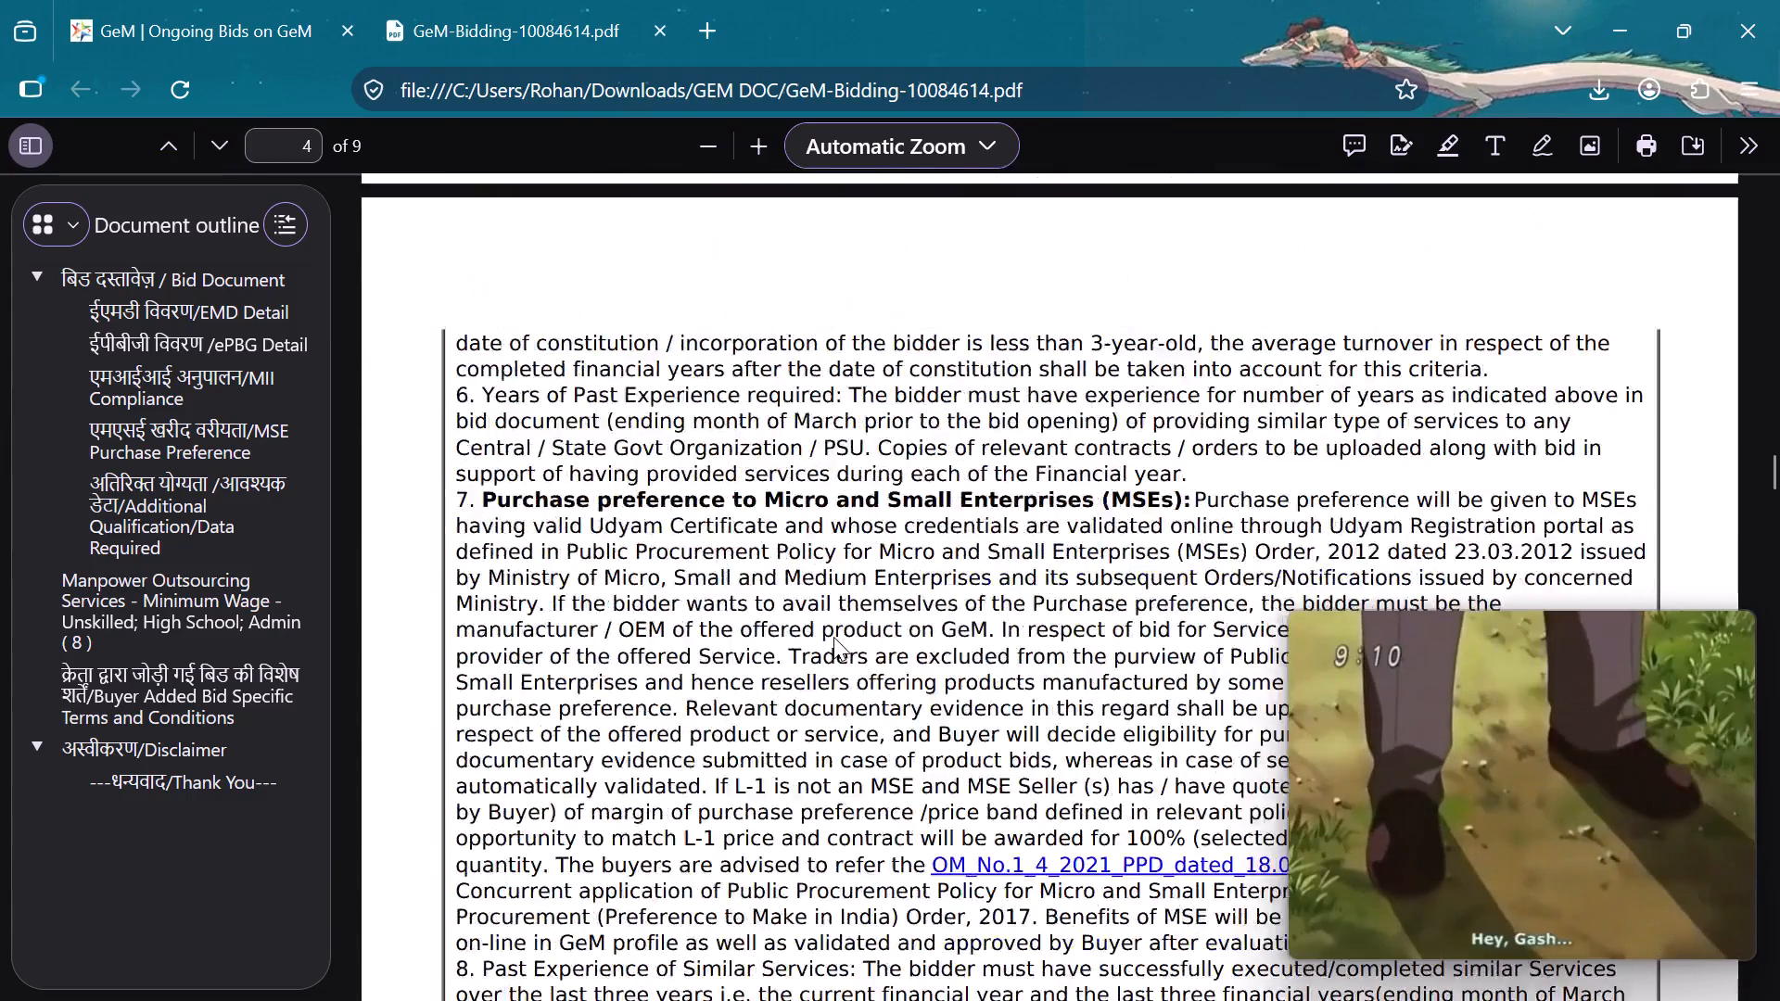
{"action": "scroll", "coordinate": [833, 637], "scroll_direction": "down", "scroll_amount": 20}
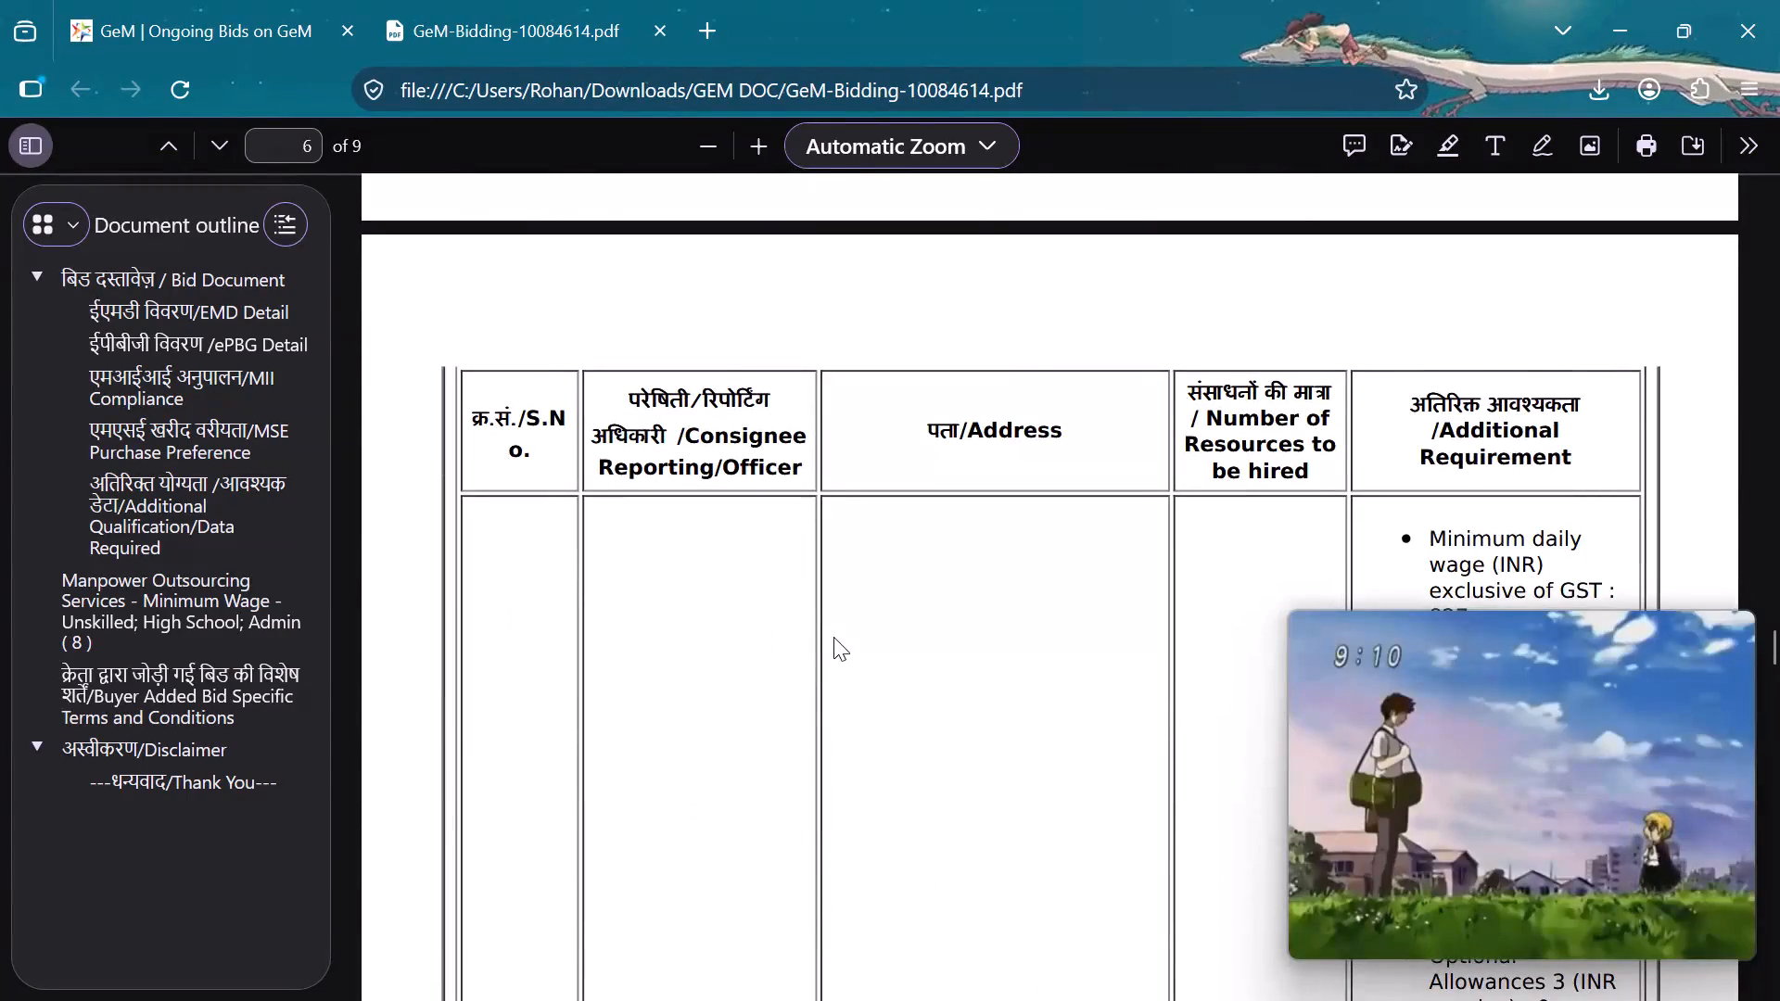
{"action": "scroll", "coordinate": [833, 637], "scroll_direction": "down", "scroll_amount": 2}
{"action": "double_click", "coordinate": [986, 348]}
{"action": "key", "text": "ctrl+c"}
{"action": "key", "text": "alt+Tab"}
{"action": "type", "text": "MM"}
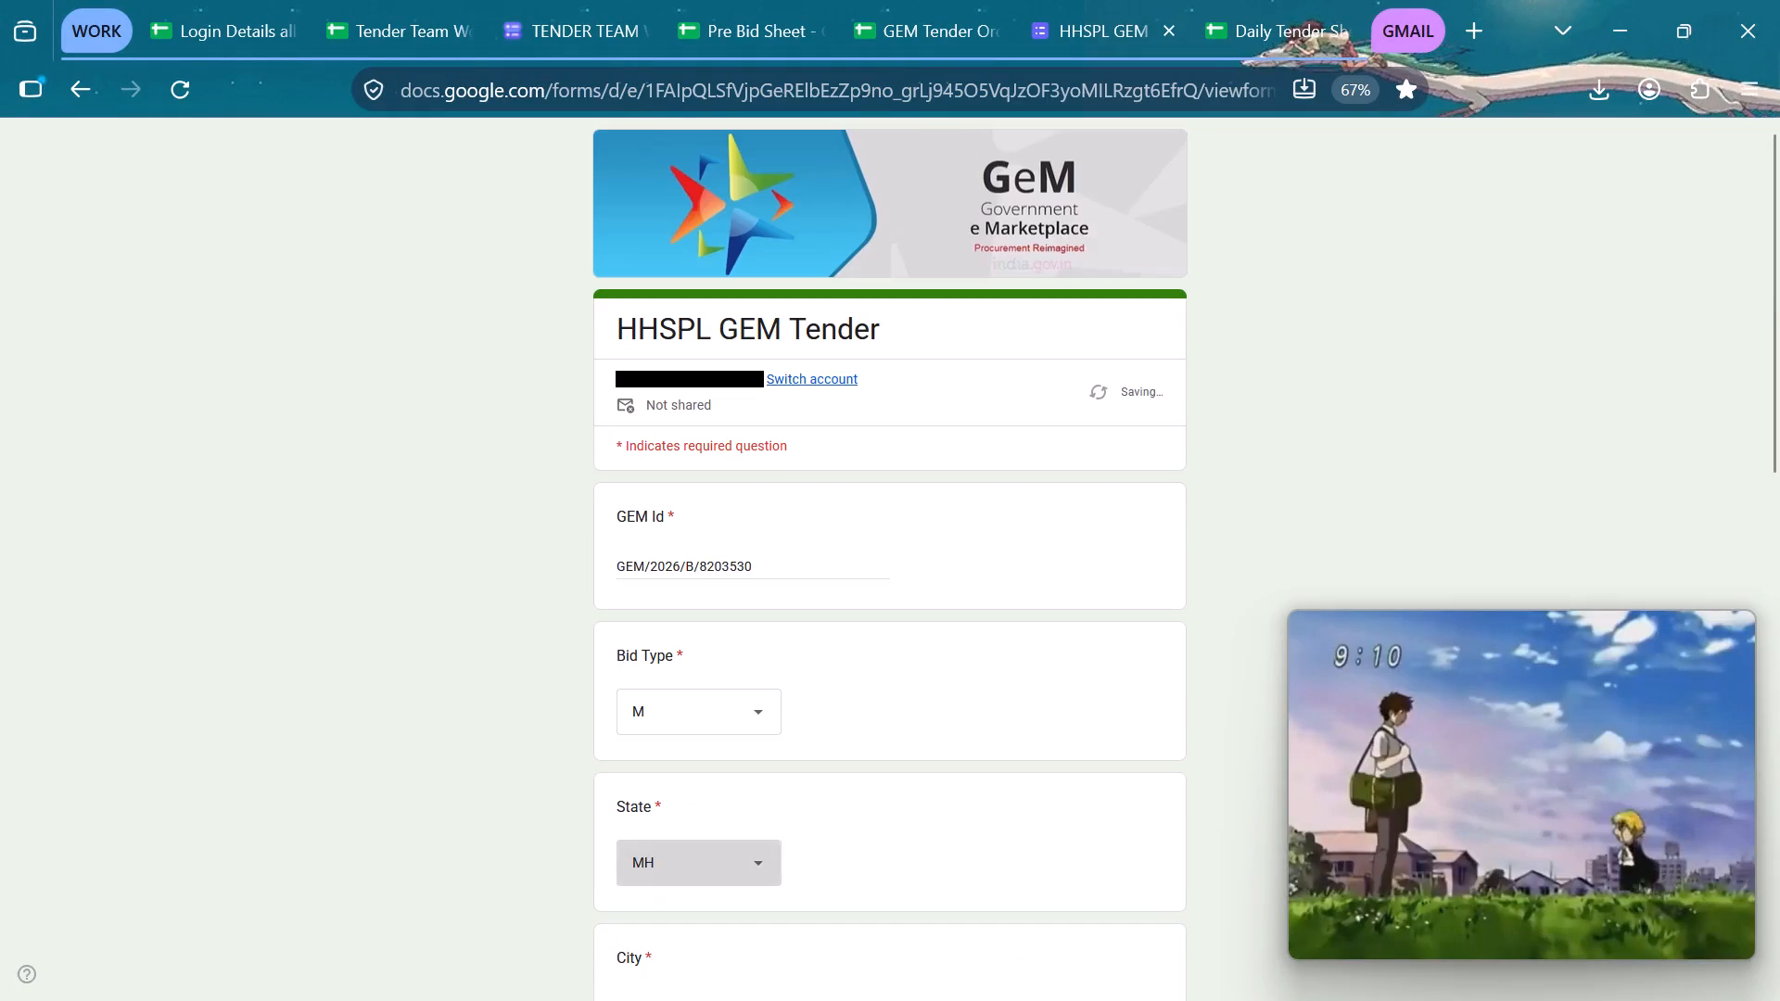
{"action": "key", "text": "Tab"}
{"action": "key", "text": "ctrl+v"}
Set Pasara and Pre Bid Meeting to N.
{"action": "key", "text": "Tab"}
{"action": "key", "text": "n"}
{"action": "key", "text": "Tab"}
{"action": "key", "text": "n"}
Enter closing date 16-11-2026 and quantity 8 from the bid listing, and submit the HHSPL GEM Tender form.
{"action": "key", "text": "alt+Tab"}
{"action": "left_click", "coordinate": [240, 0]}
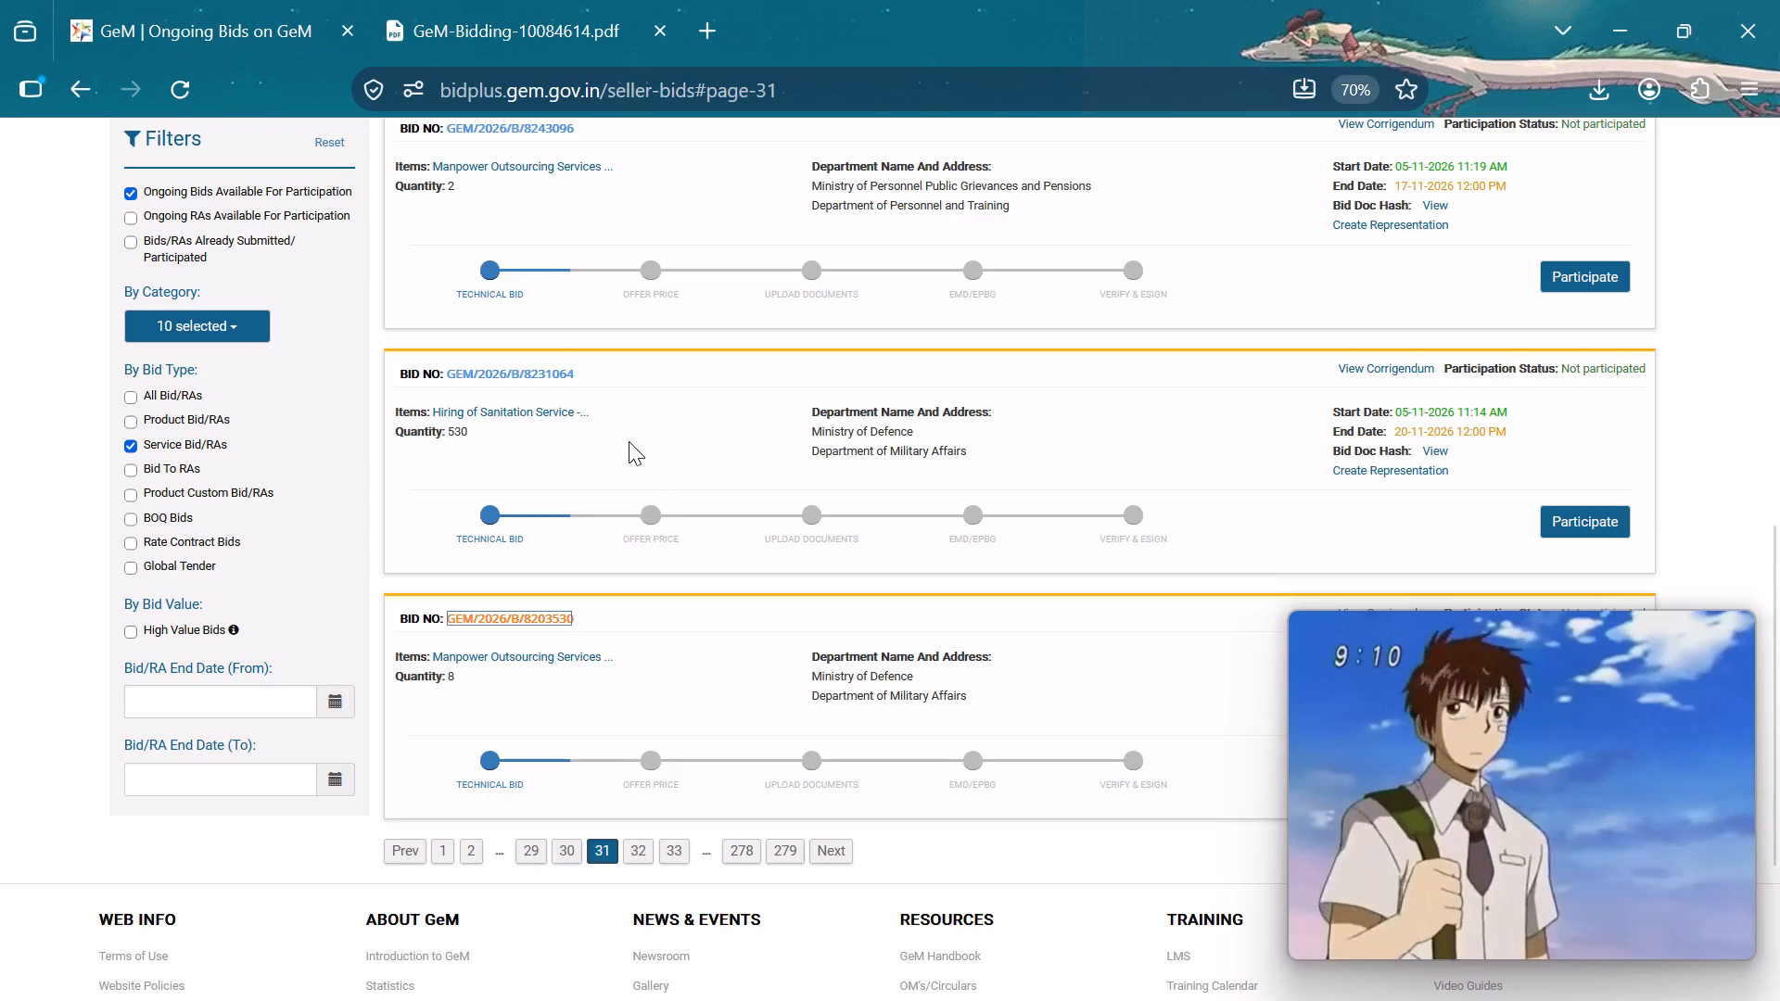
{"action": "scroll", "coordinate": [668, 499], "scroll_direction": "down", "scroll_amount": 1}
{"action": "key", "text": "alt+Tab"}
{"action": "key", "text": "Tab"}
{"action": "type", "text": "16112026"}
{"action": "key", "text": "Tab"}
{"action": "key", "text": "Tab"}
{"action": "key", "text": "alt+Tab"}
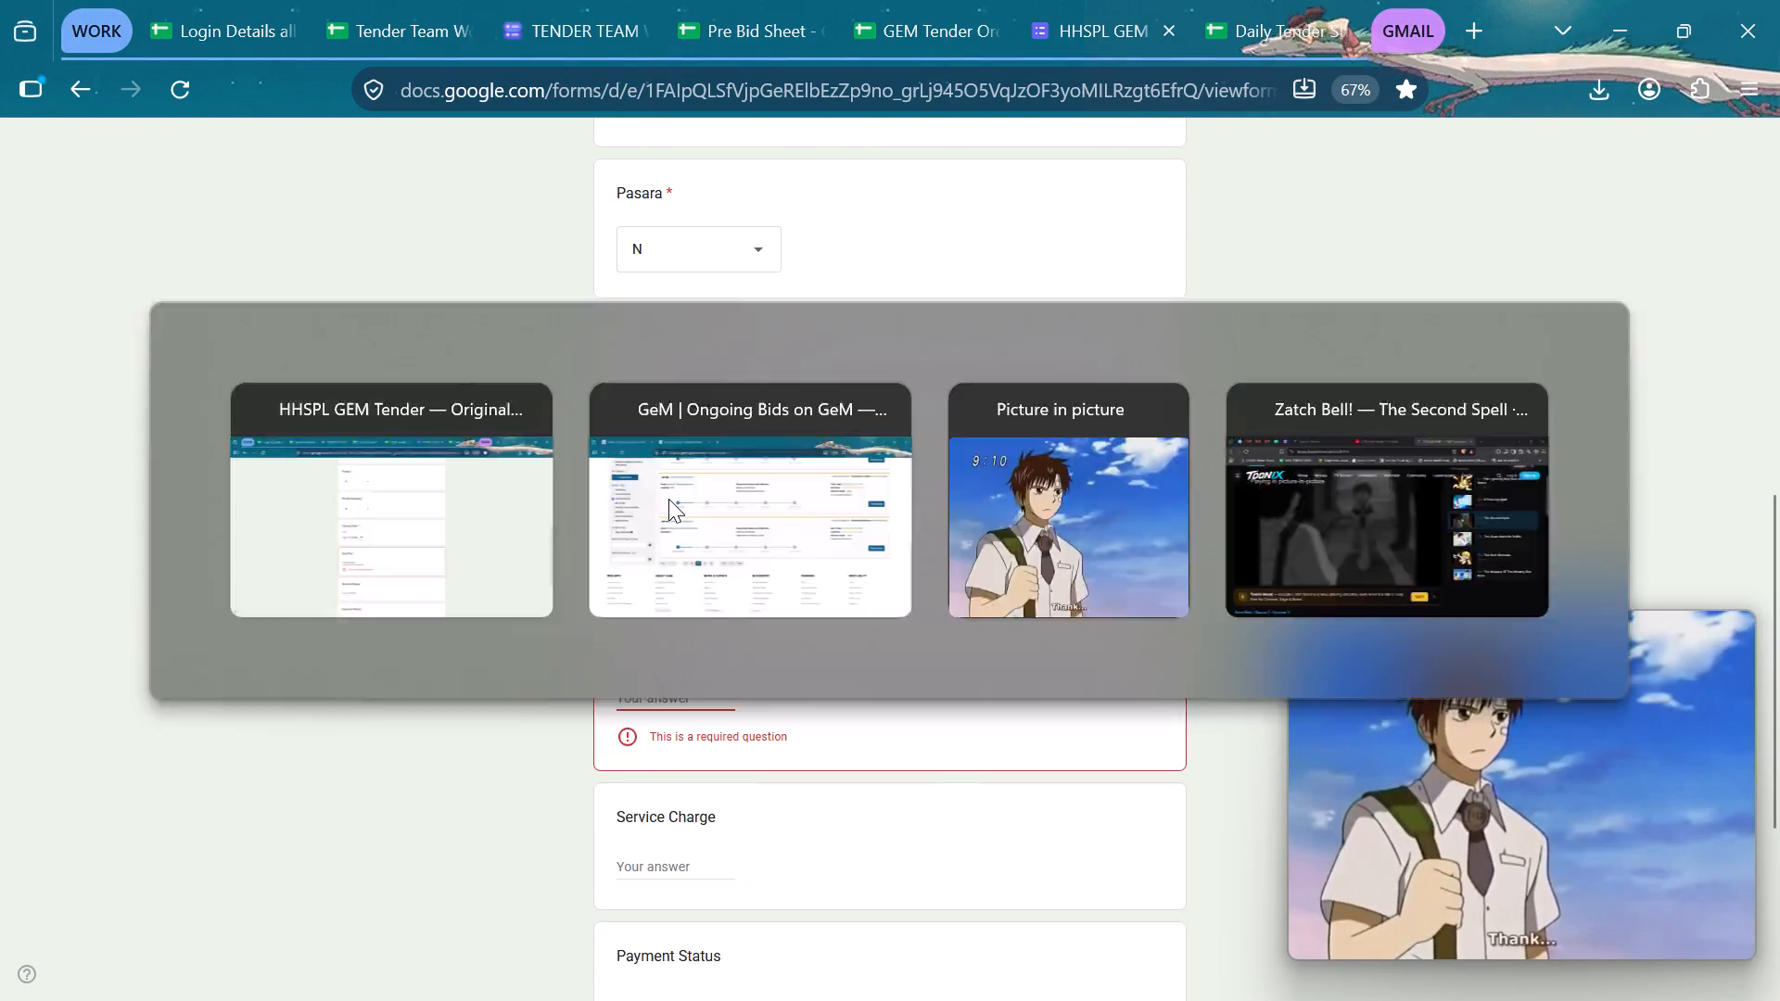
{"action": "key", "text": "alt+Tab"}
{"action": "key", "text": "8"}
{"action": "scroll", "coordinate": [668, 499], "scroll_direction": "down", "scroll_amount": 5}
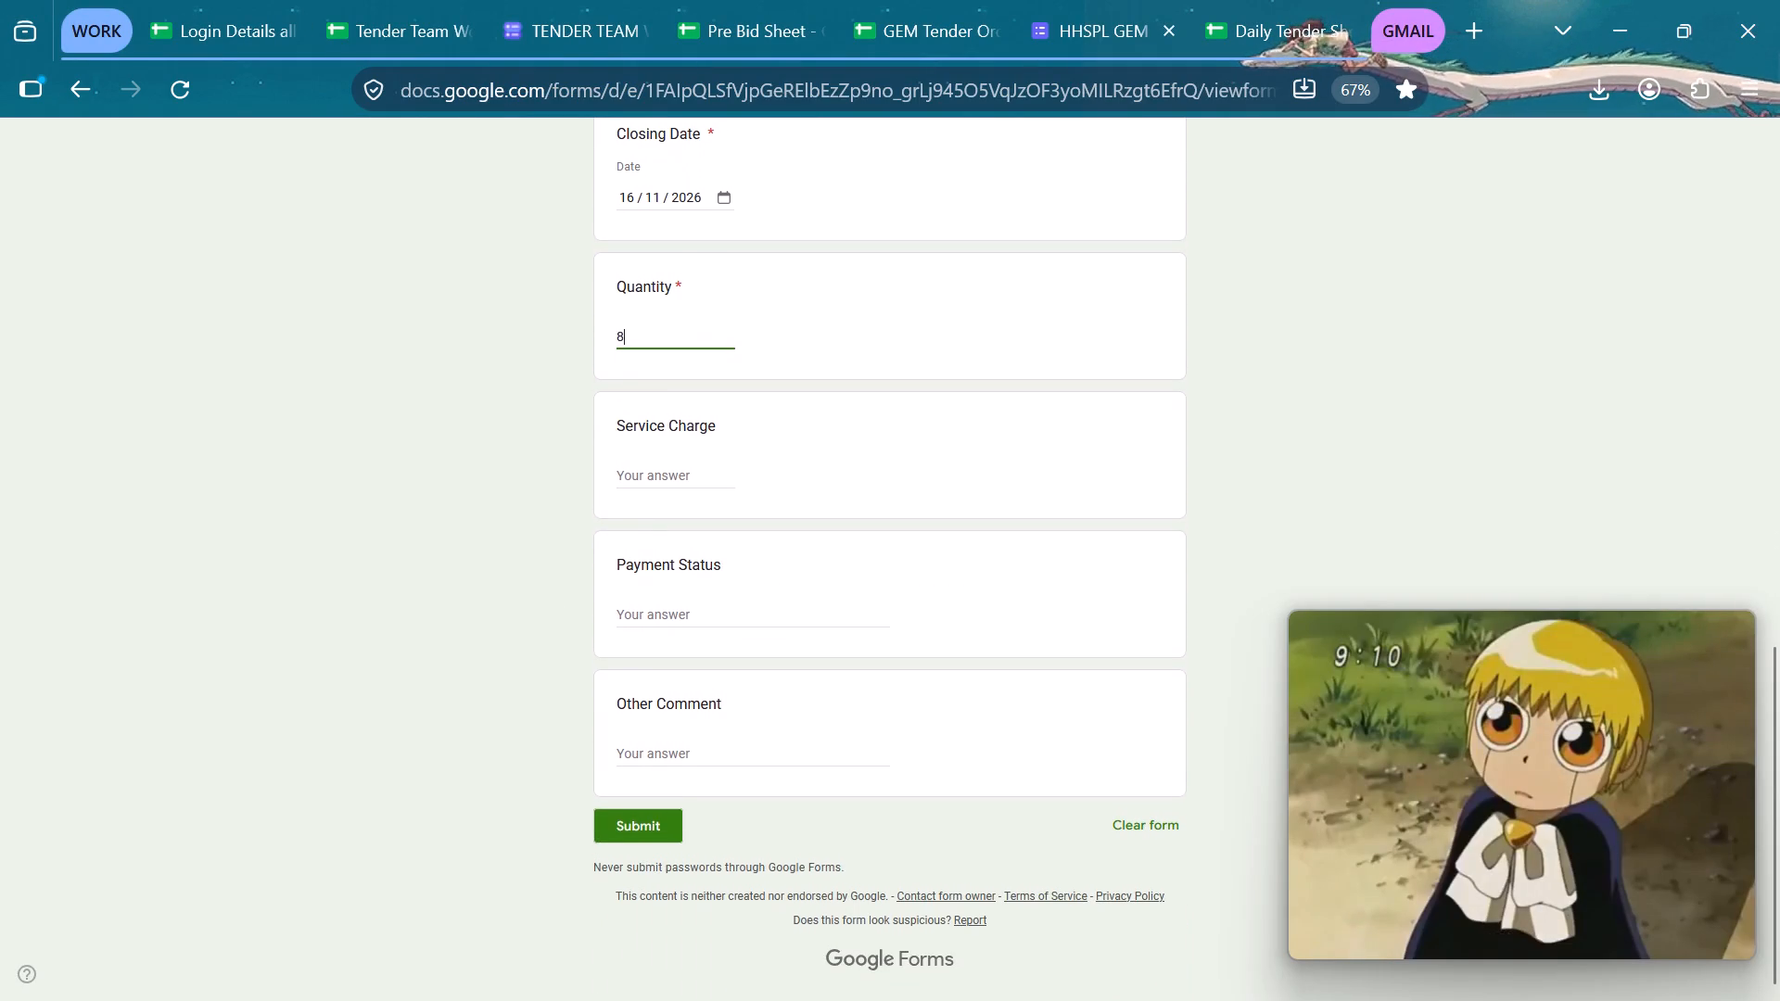
{"action": "left_click", "coordinate": [652, 840]}
Download bid GEM/2026/B/8216456 from page 31 of the bid results and close the previous bid's document.
{"action": "key", "text": "alt+Tab"}
{"action": "scroll", "coordinate": [607, 595], "scroll_direction": "up", "scroll_amount": 2}
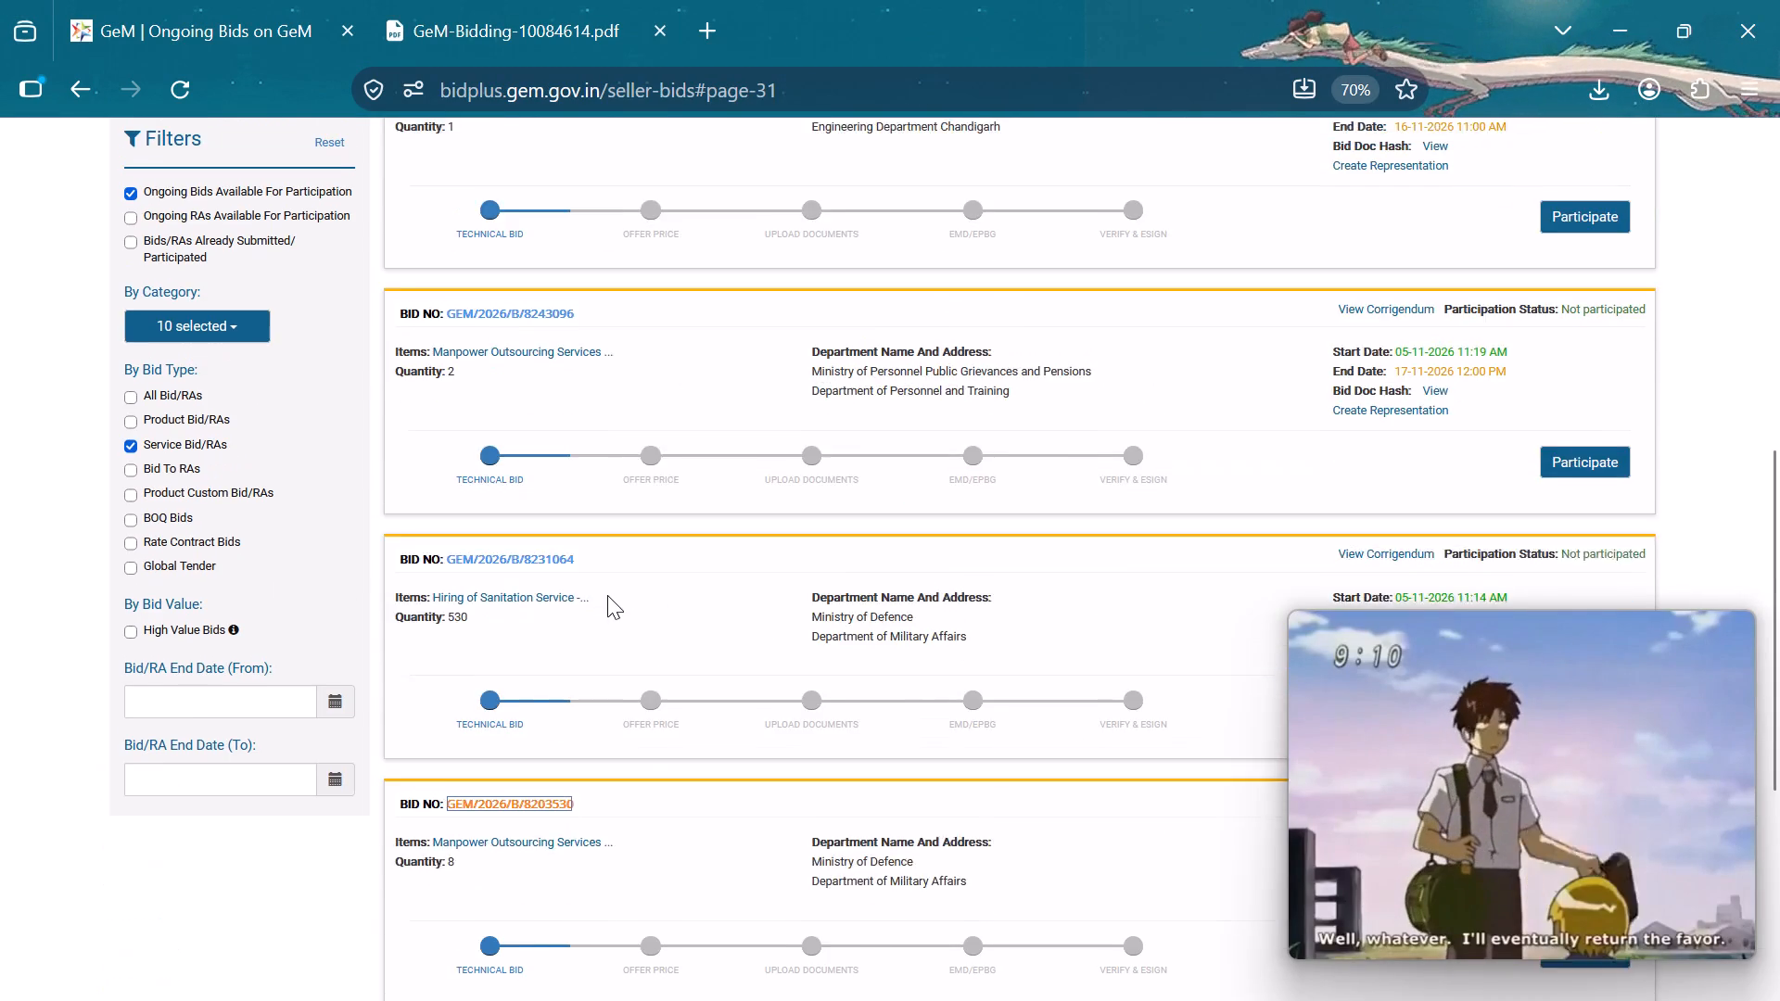
{"action": "scroll", "coordinate": [607, 595], "scroll_direction": "up", "scroll_amount": 3}
{"action": "left_click", "coordinate": [510, 214]}
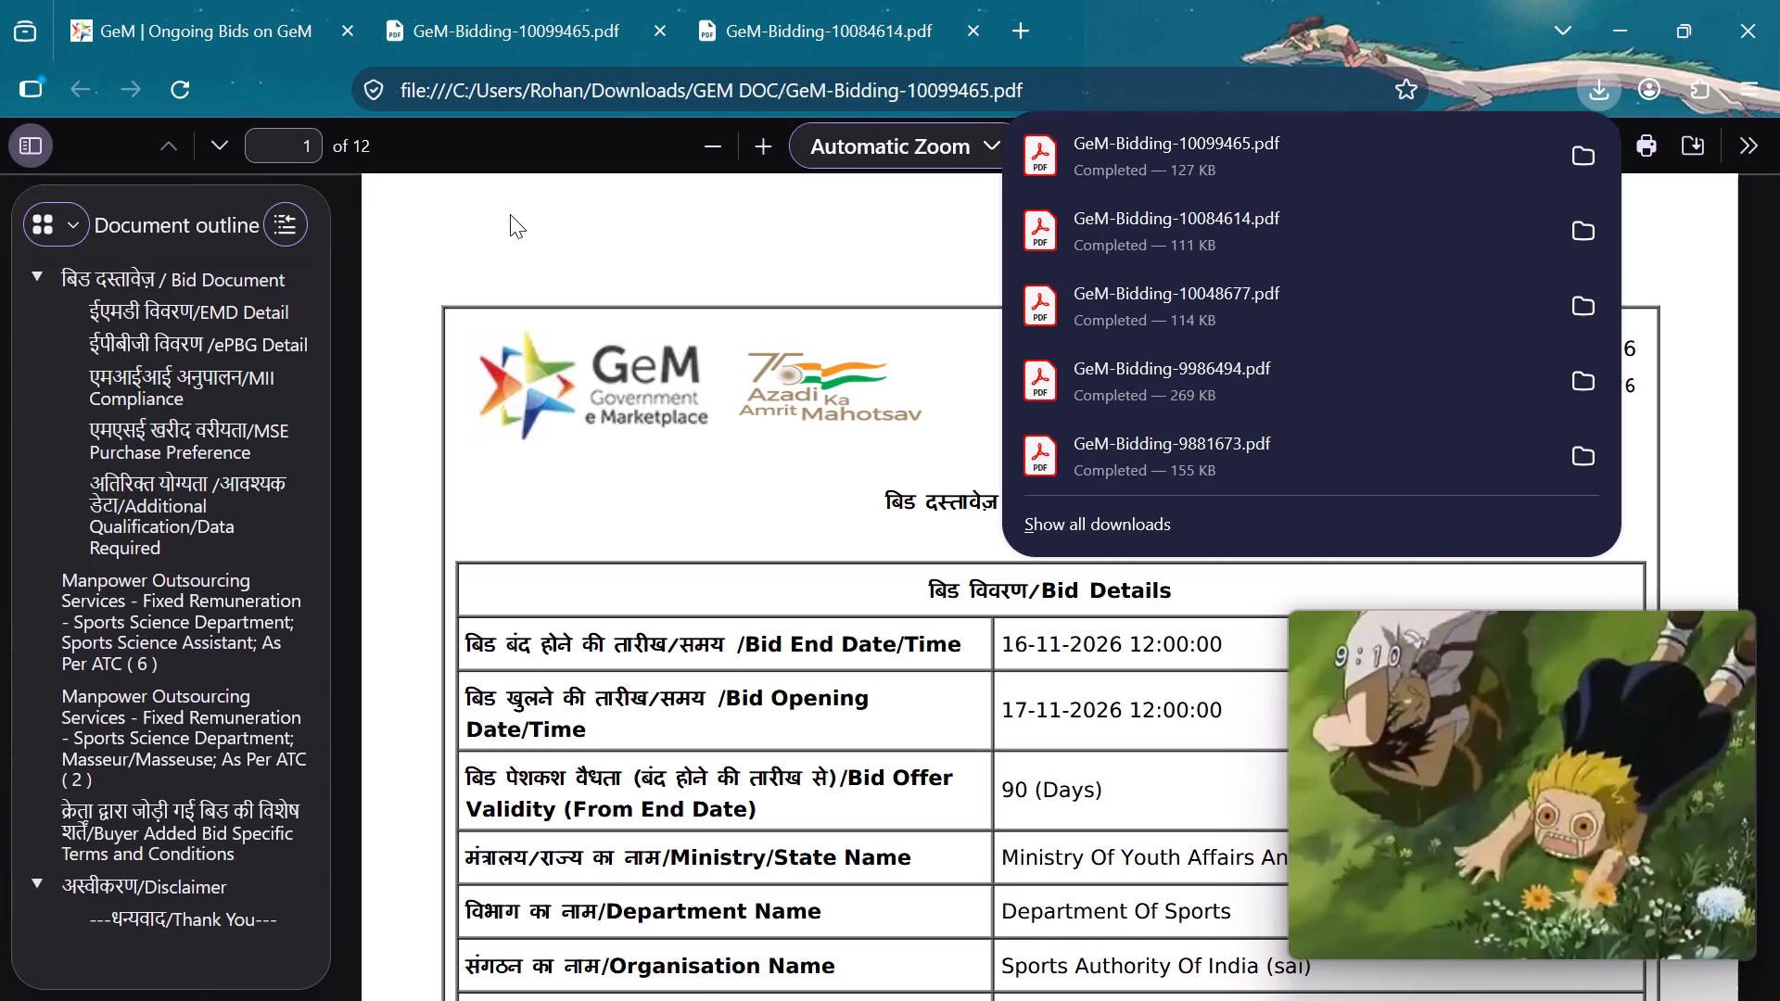
{"action": "left_click", "coordinate": [558, 261]}
{"action": "left_click", "coordinate": [969, 25]}
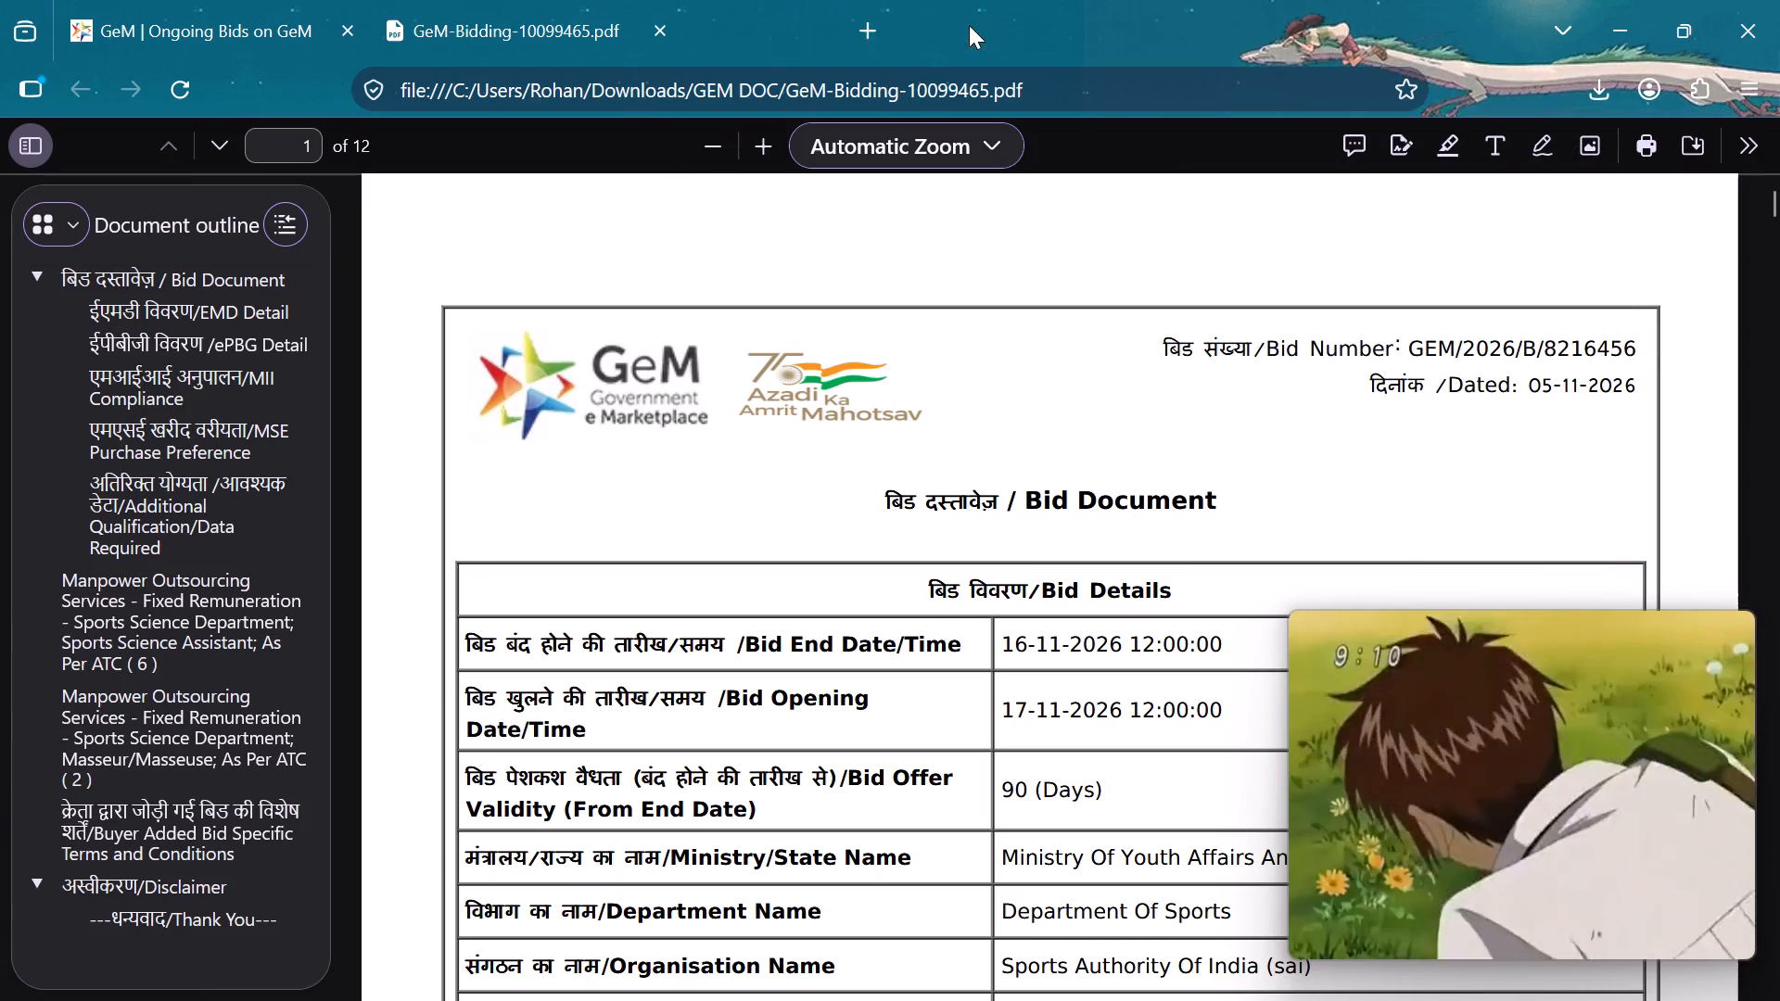
Copy bid number GEM/2026/B/8216456 from the document and paste it as GEM Id in a new HHSPL GEM Tender response.
{"action": "double_click", "coordinate": [1432, 344]}
{"action": "key", "text": "ctrl+shift+Right"}
{"action": "key", "text": "ctrl+shift+Right"}
{"action": "key", "text": "ctrl+shift+Right"}
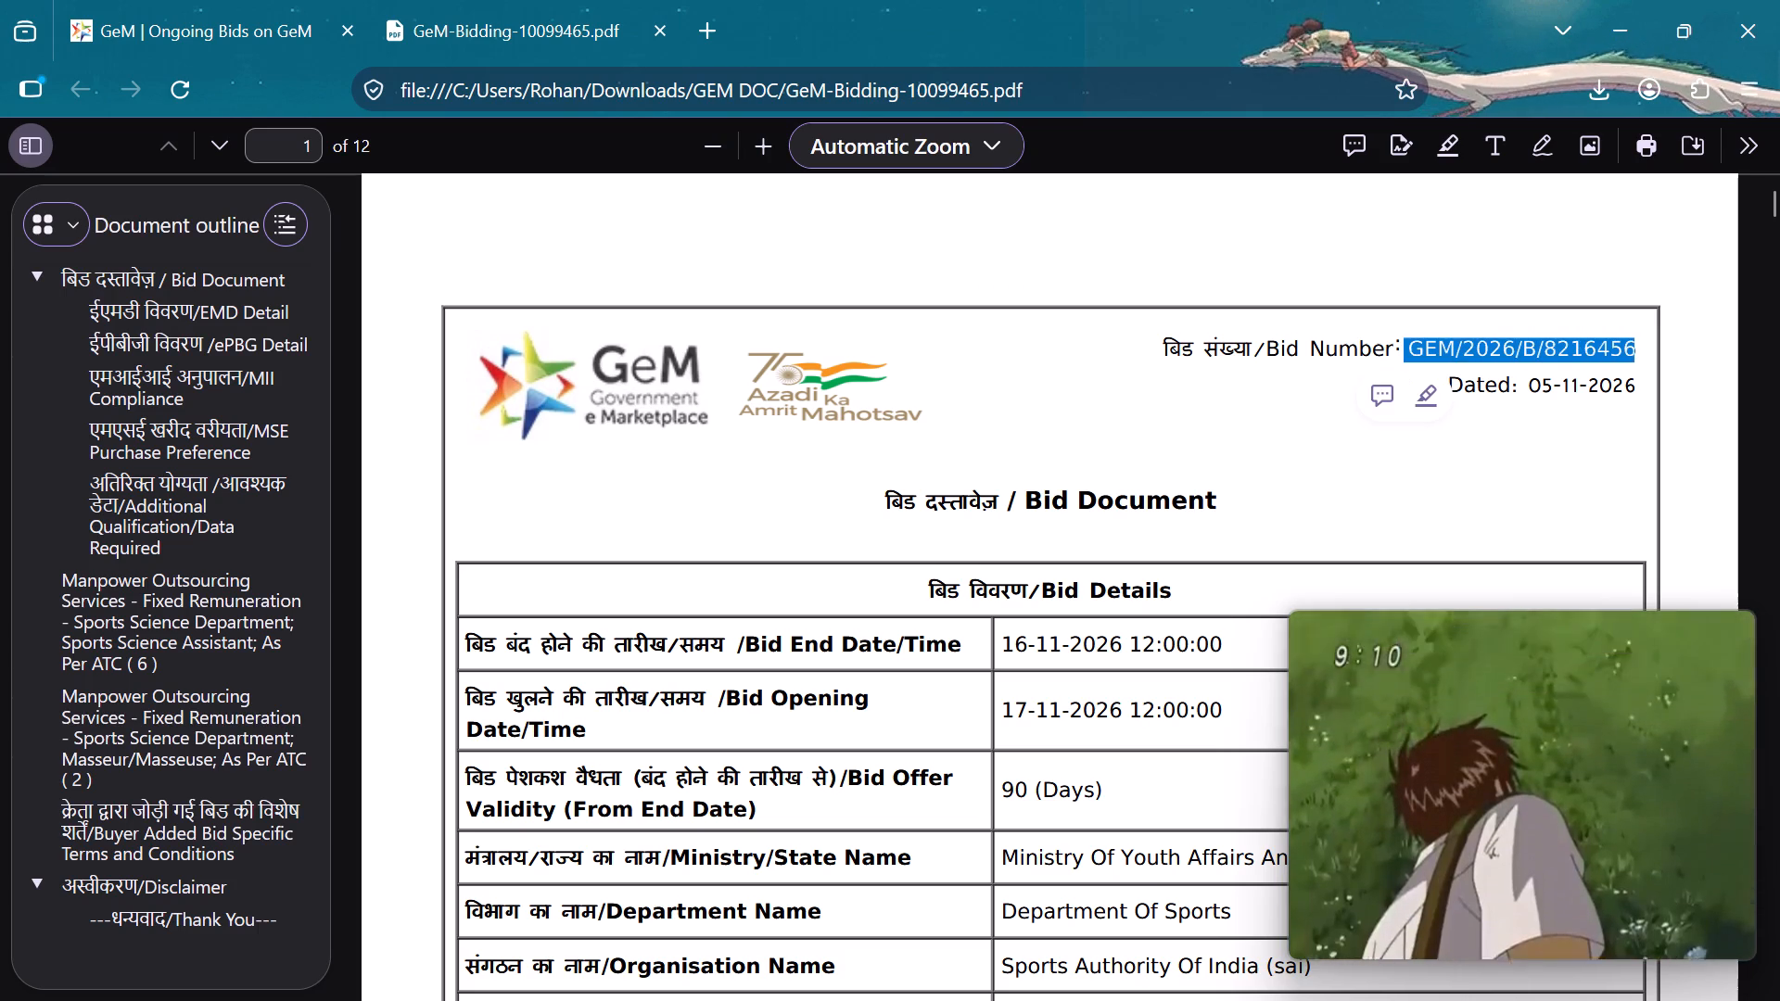
{"action": "key", "text": "ctrl+c"}
{"action": "key", "text": "ctrl+c"}
{"action": "key", "text": "ctrl+c"}
{"action": "scroll", "coordinate": [1011, 644], "scroll_direction": "down", "scroll_amount": 5}
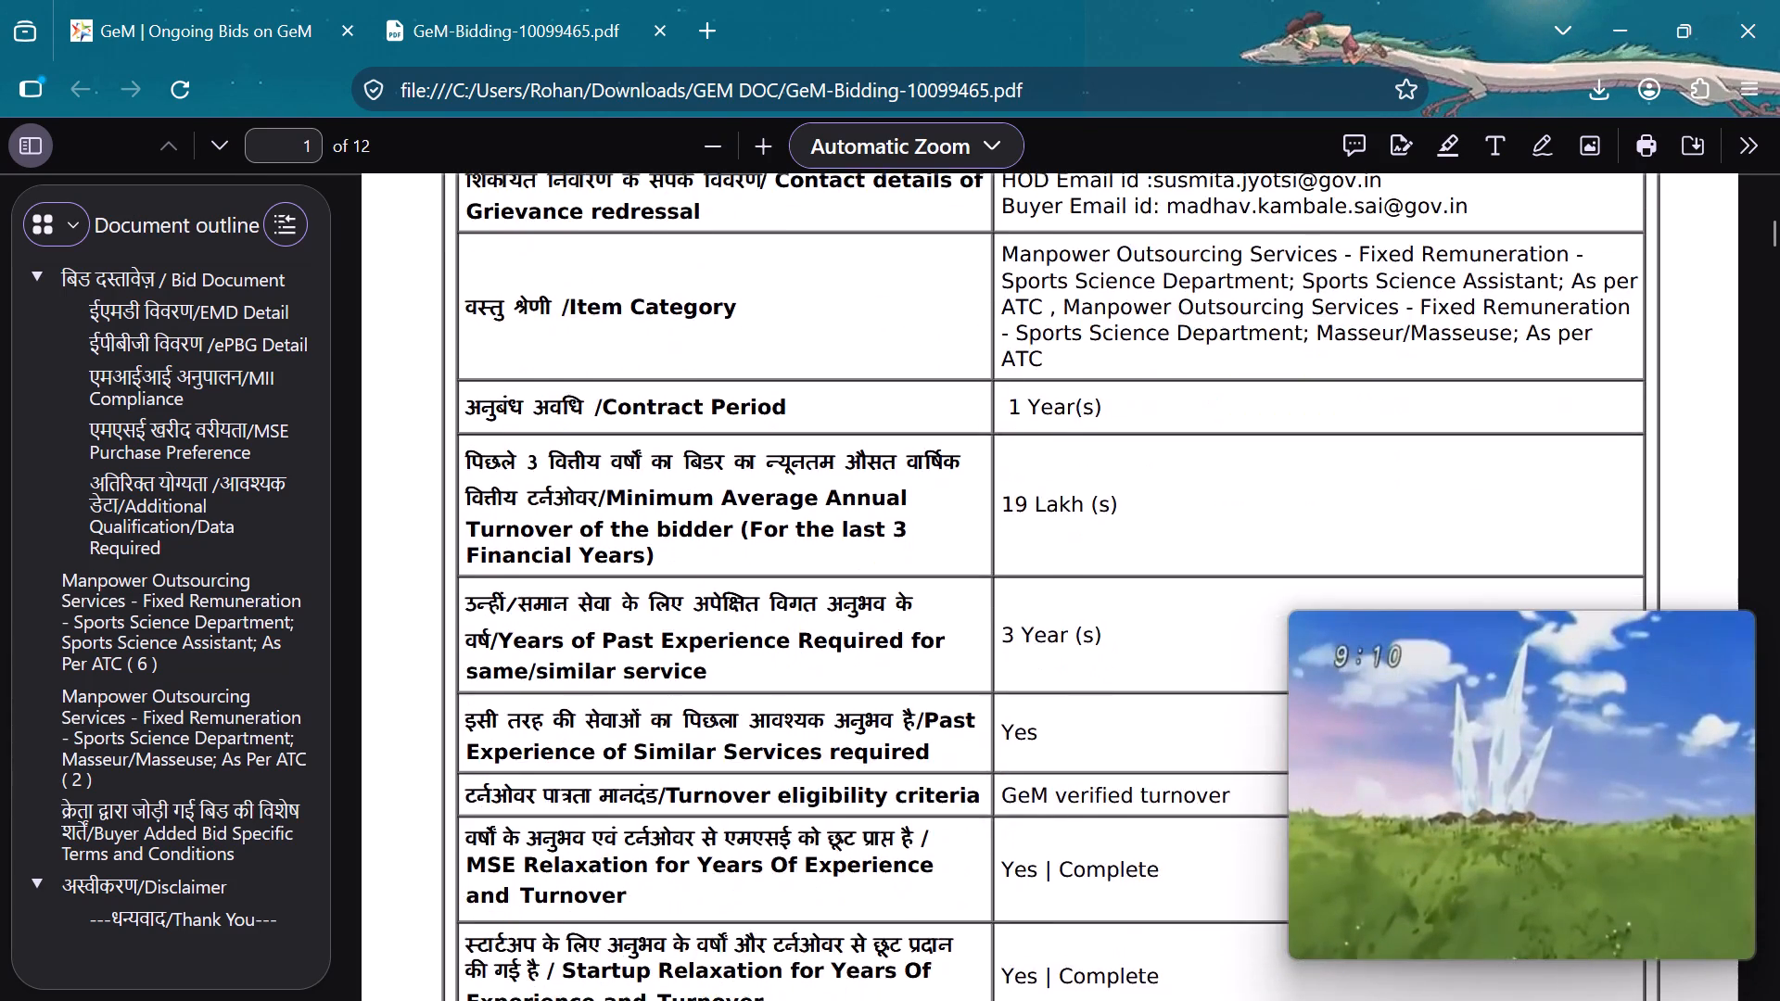
{"action": "scroll", "coordinate": [1011, 644], "scroll_direction": "down", "scroll_amount": 6}
{"action": "key", "text": "alt+Tab"}
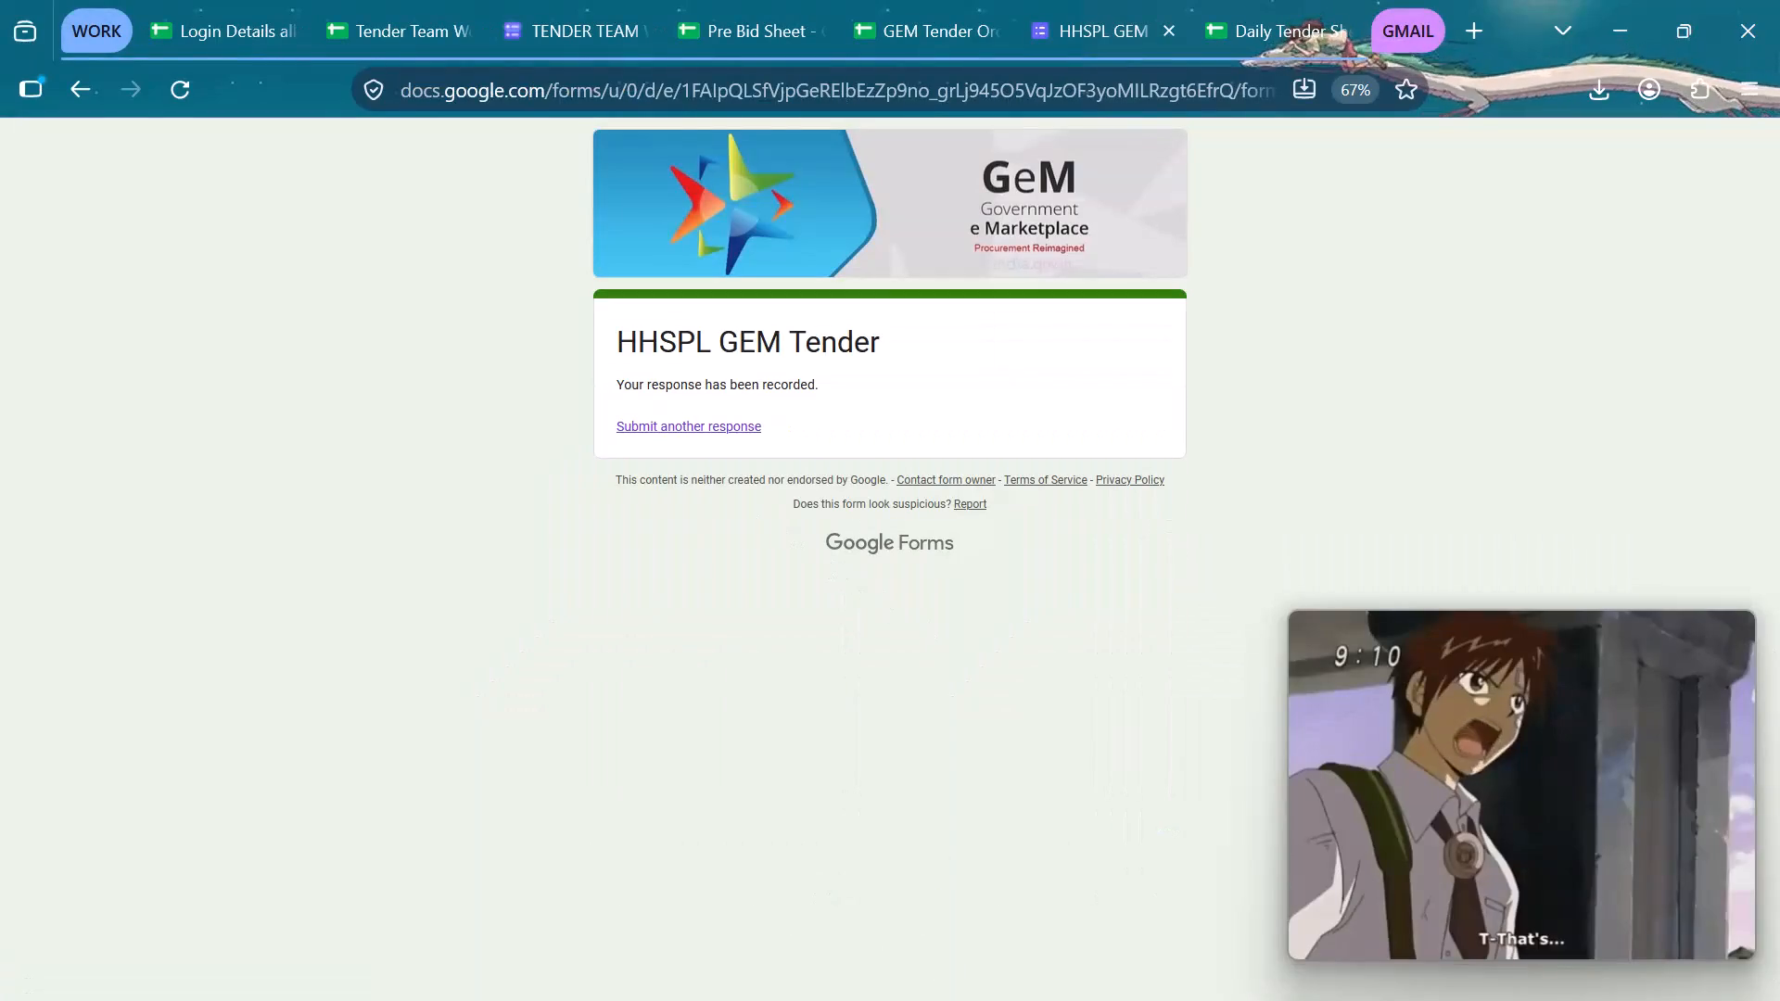
{"action": "left_click", "coordinate": [737, 428]}
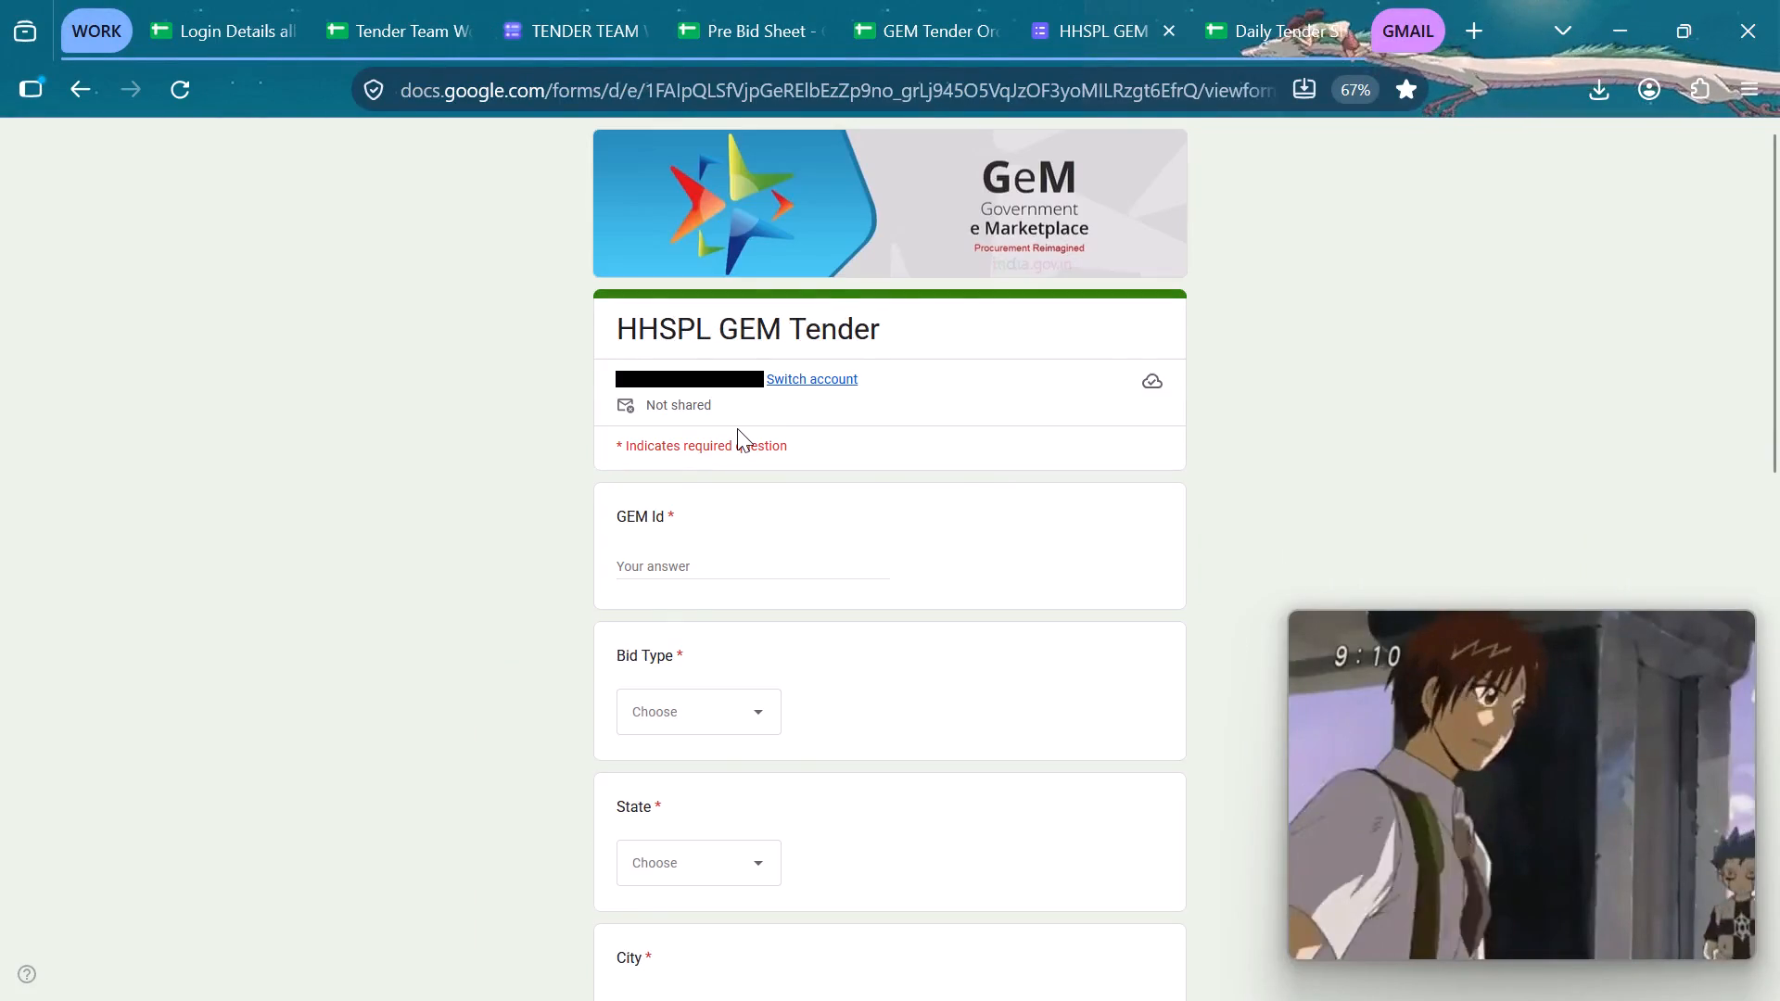
{"action": "key", "text": "alt+Tab"}
{"action": "key", "text": "alt+Tab"}
{"action": "left_click", "coordinate": [665, 565], "text": "ctrl"}
{"action": "key", "text": "ctrl+v"}
Set the form's Bid Type to S.
{"action": "key", "text": "Tab"}
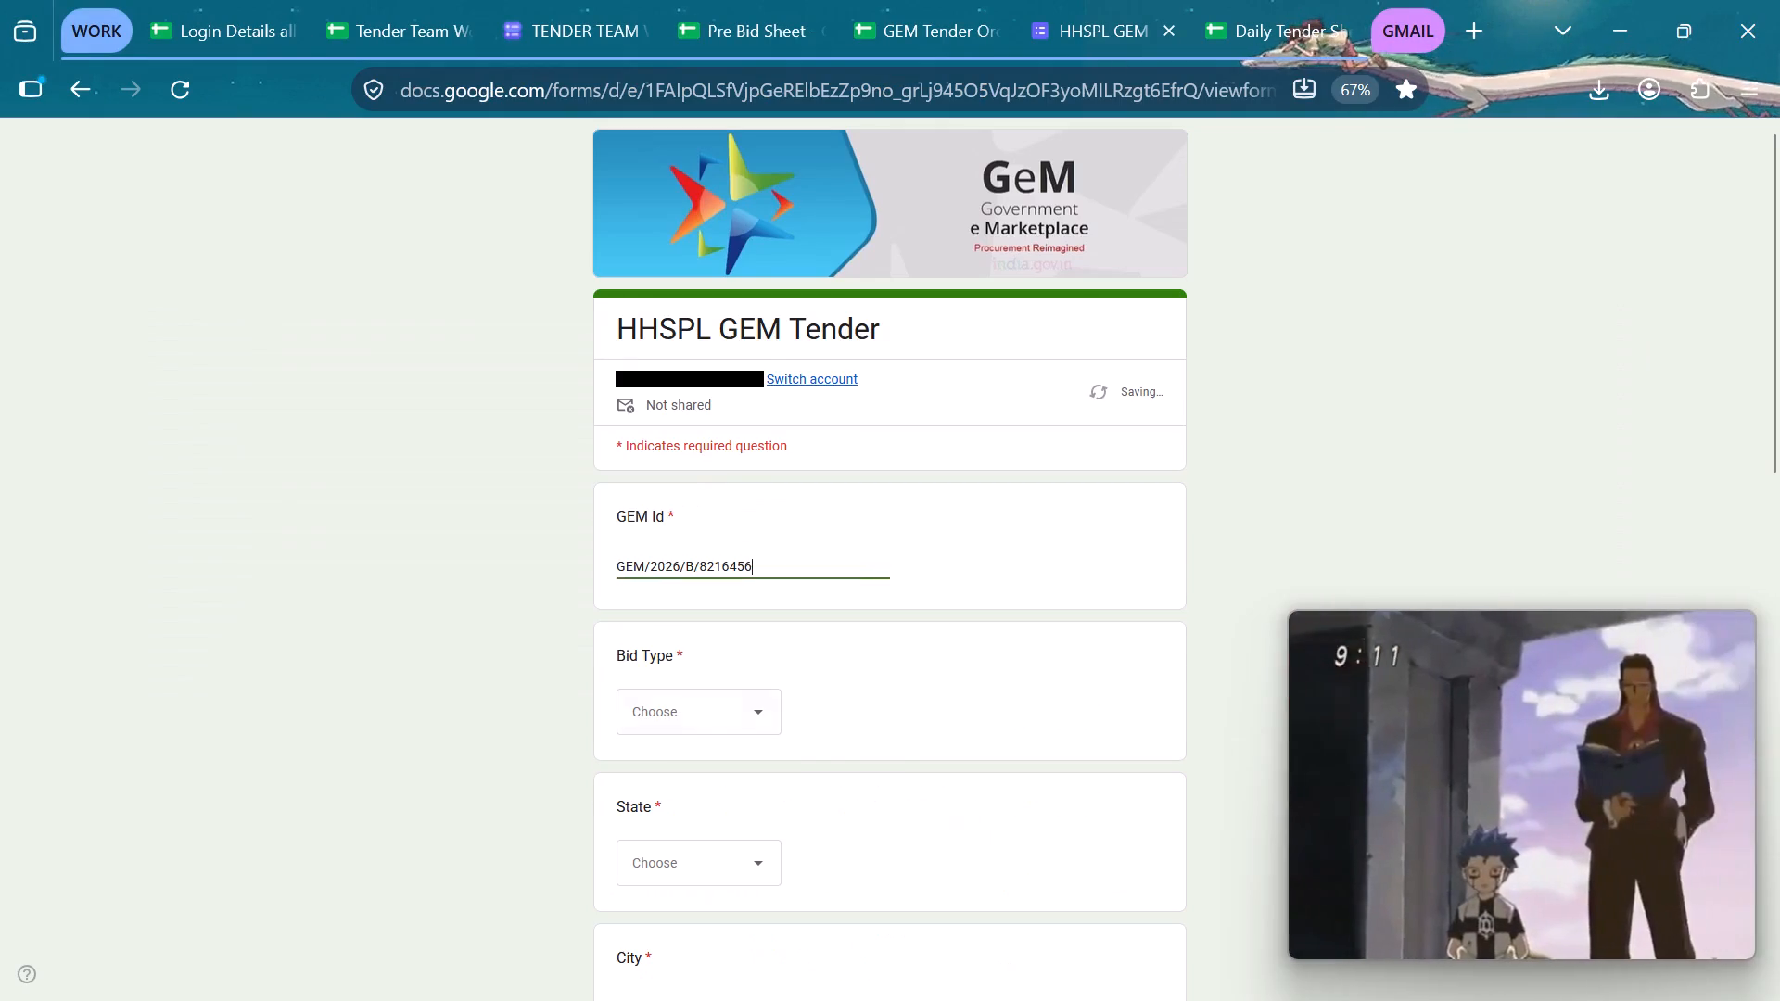
{"action": "key", "text": "s"}
{"action": "key", "text": "Tab"}
Search Google for the consignee address's PIN code 431004 and copy the city name from the result.
{"action": "key", "text": "alt+Tab"}
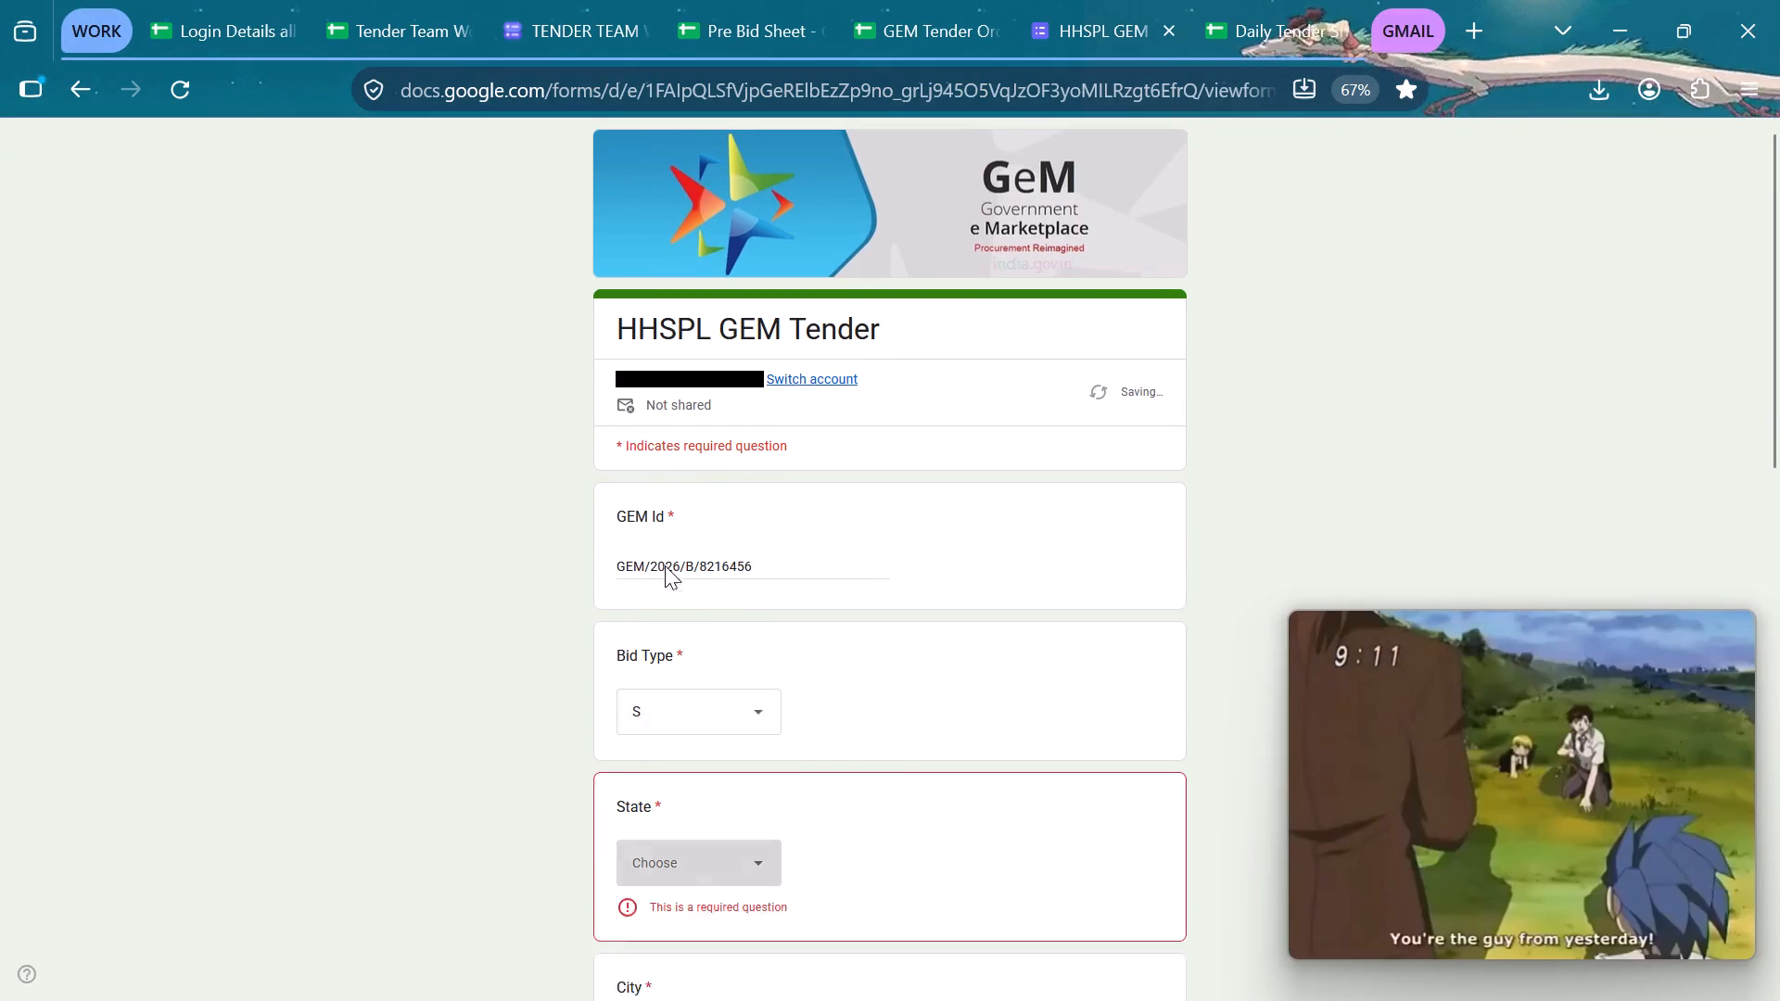
{"action": "scroll", "coordinate": [665, 565], "scroll_direction": "down", "scroll_amount": 20}
{"action": "scroll", "coordinate": [665, 565], "scroll_direction": "down", "scroll_amount": 20}
{"action": "scroll", "coordinate": [665, 565], "scroll_direction": "down", "scroll_amount": 2}
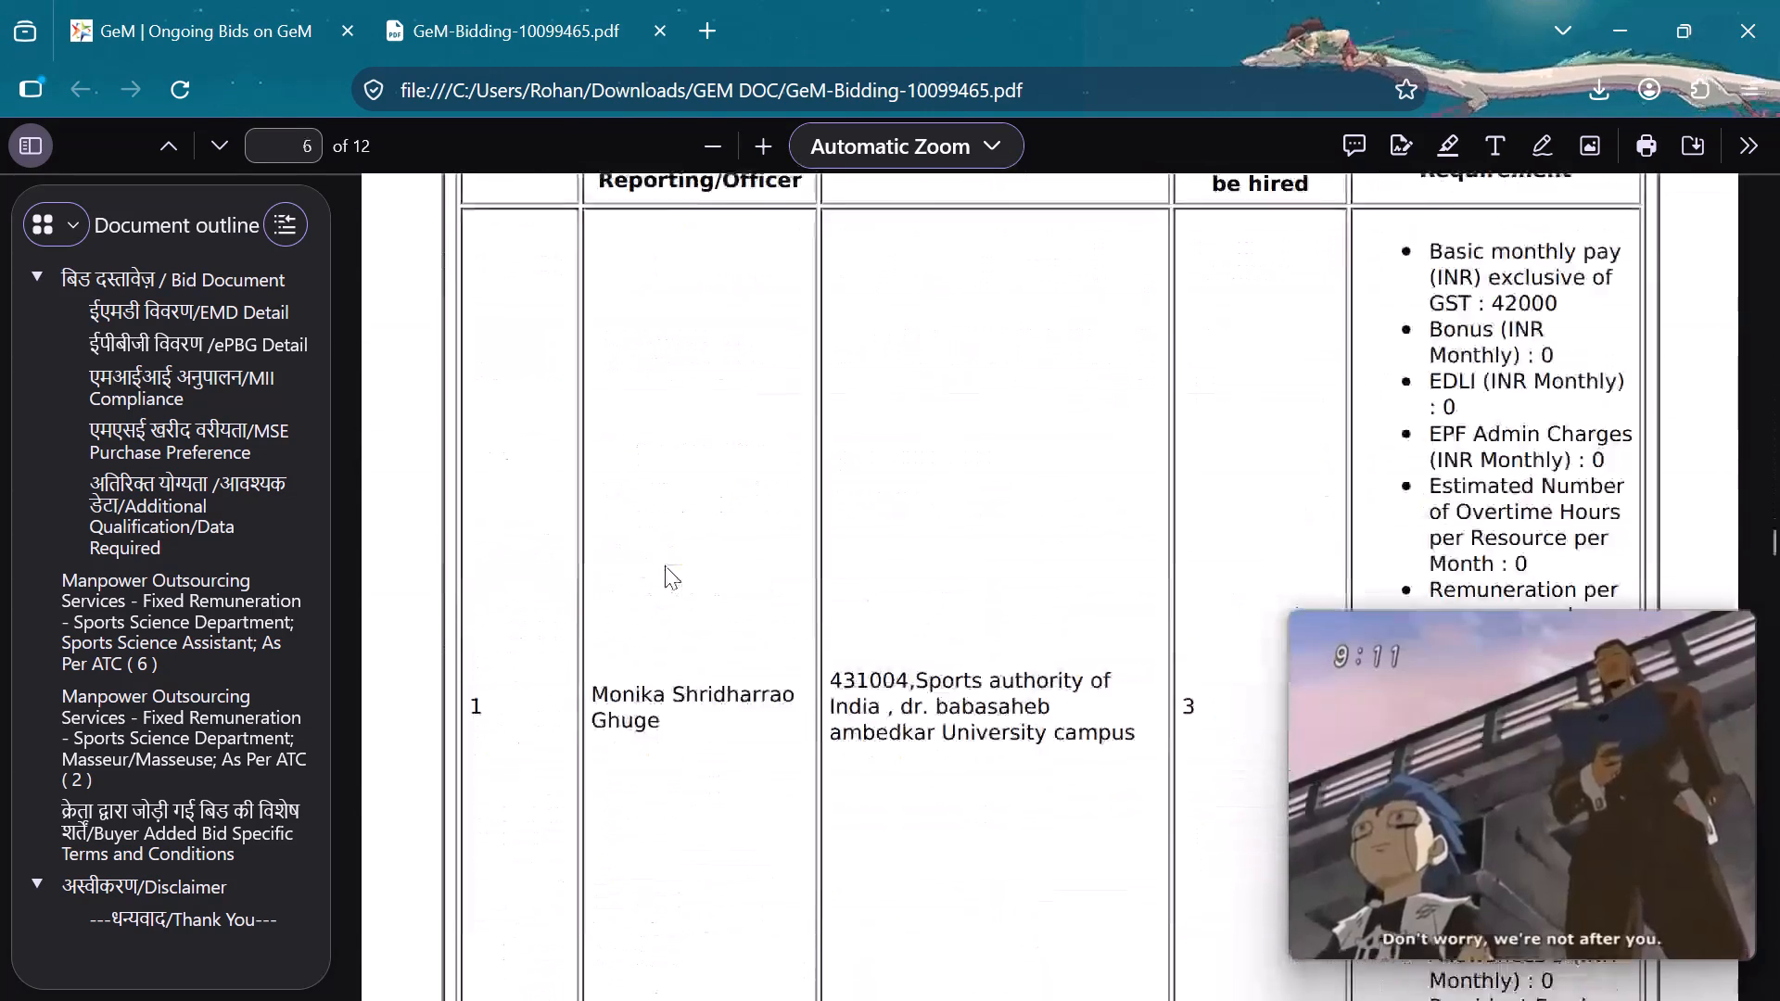
{"action": "scroll", "coordinate": [665, 565], "scroll_direction": "up", "scroll_amount": 2}
{"action": "double_click", "coordinate": [858, 359]}
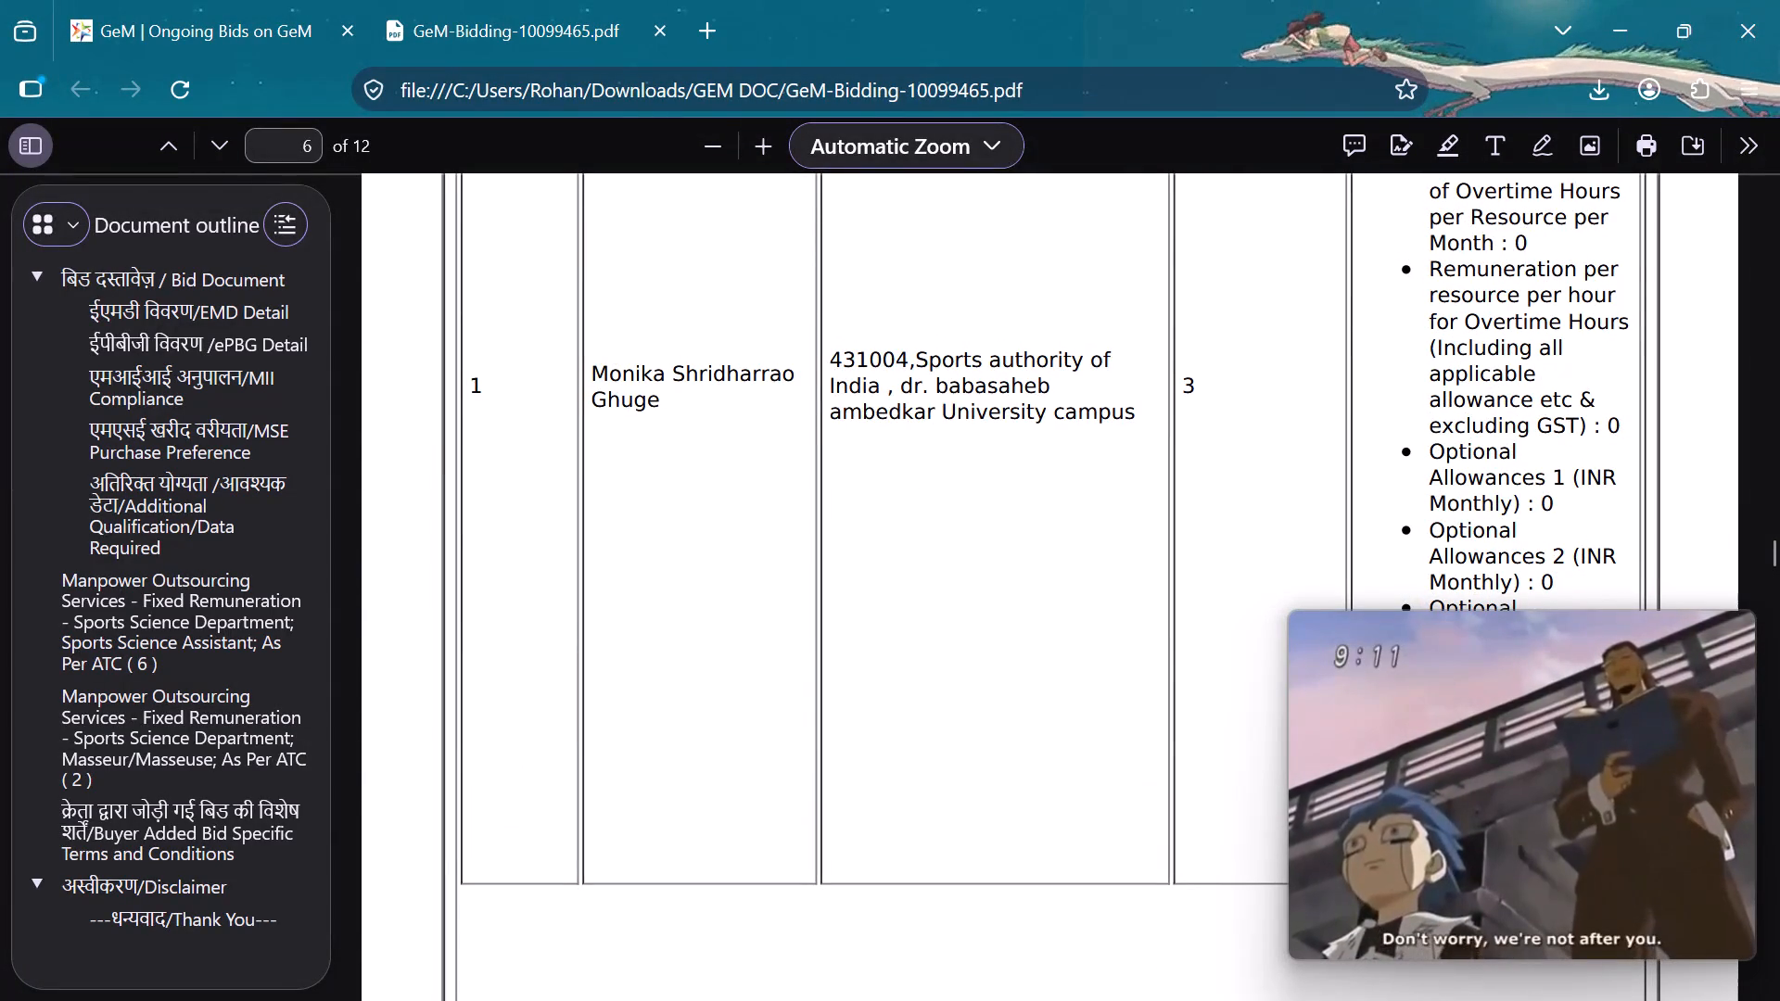
{"action": "right_click", "coordinate": [858, 359]}
{"action": "left_click", "coordinate": [962, 658]}
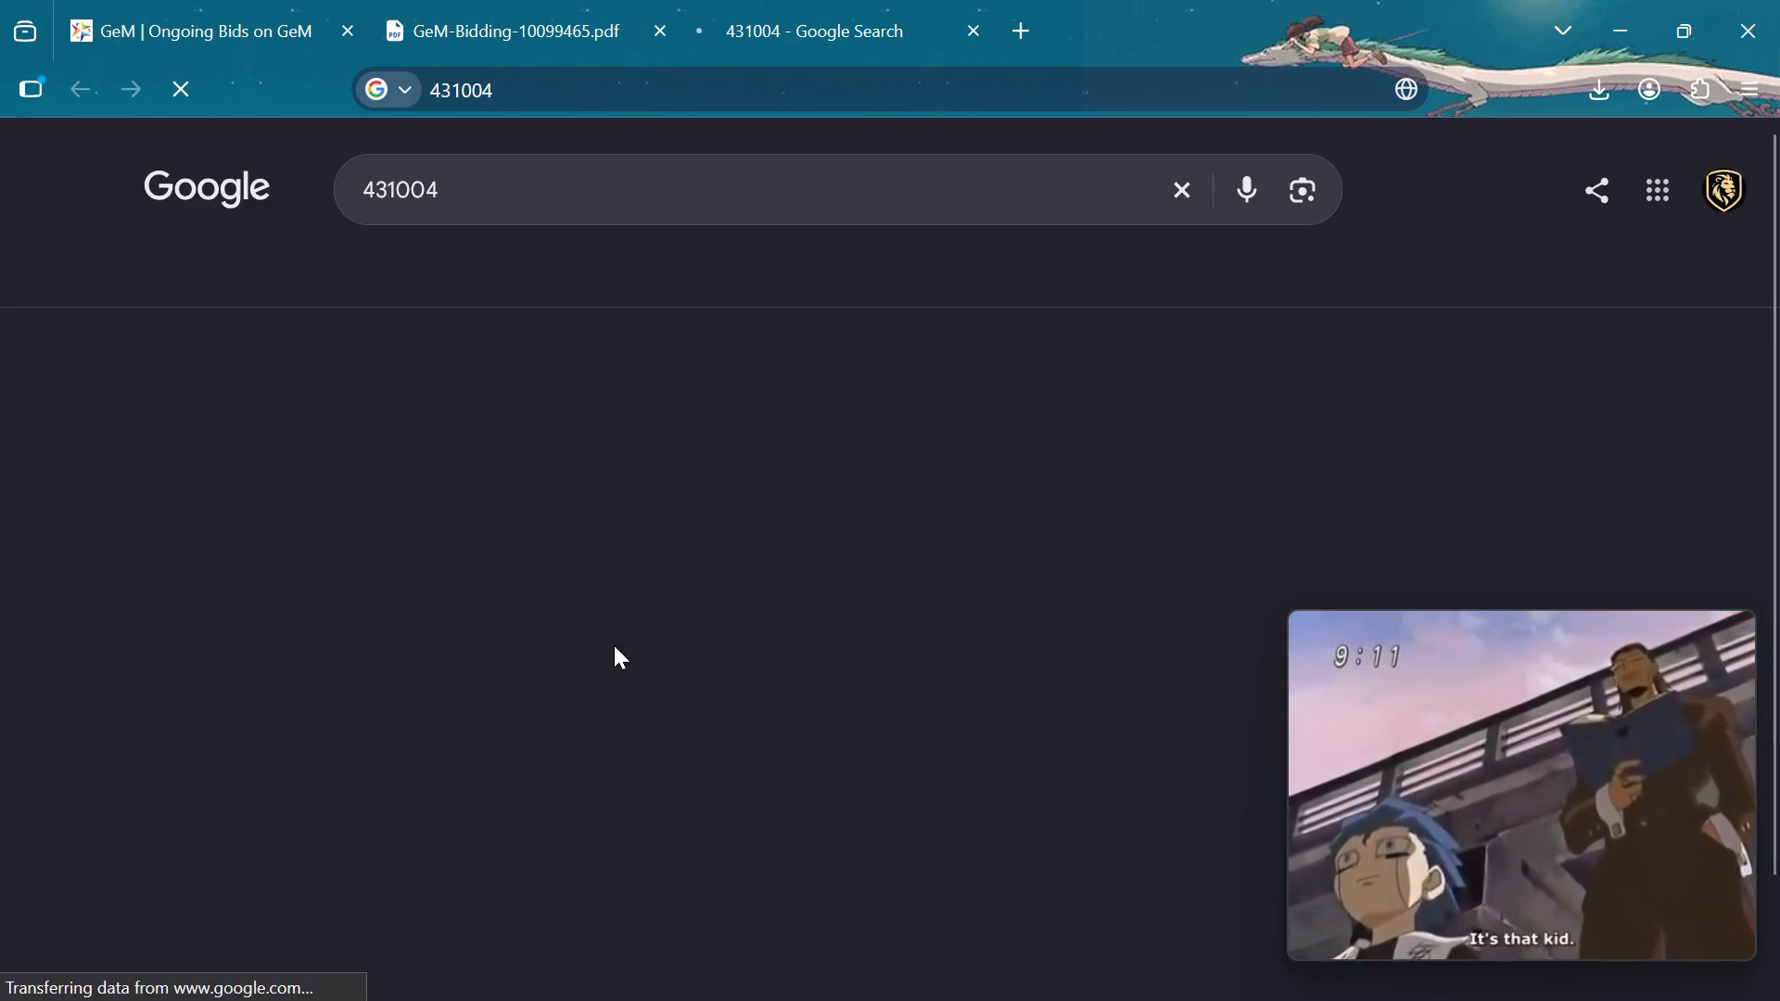
{"action": "left_click", "coordinate": [587, 436]}
{"action": "double_click", "coordinate": [591, 422]}
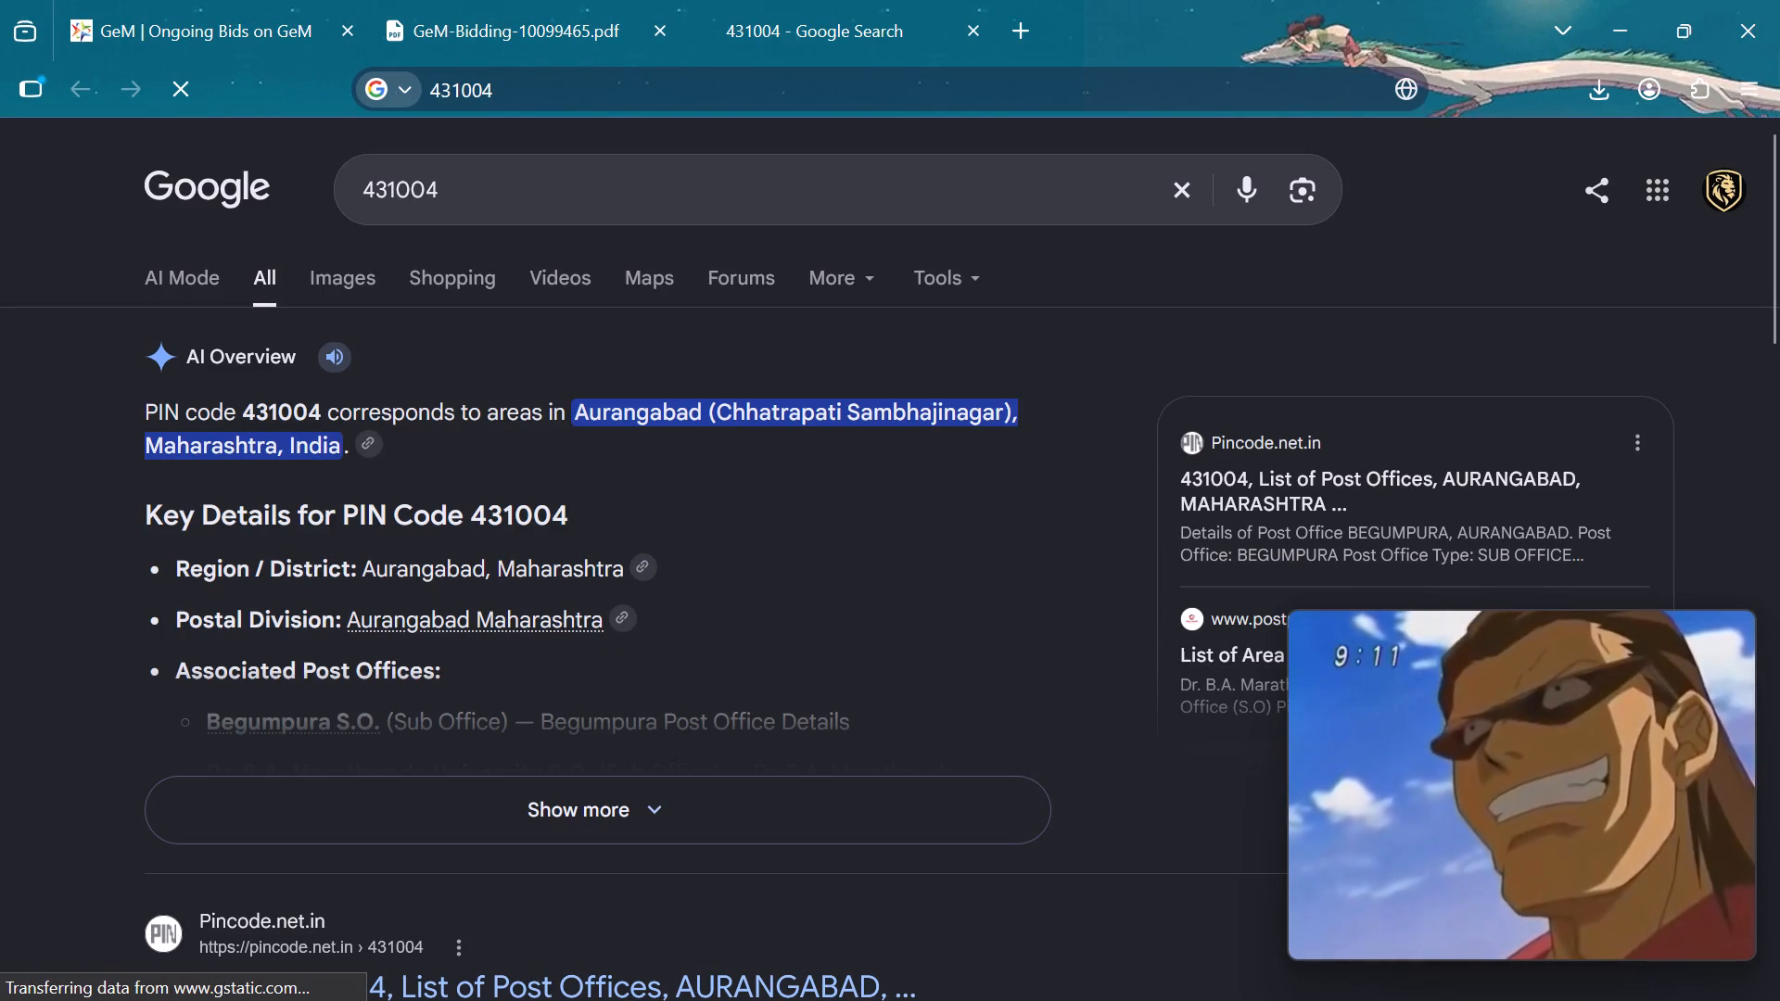
{"action": "key", "text": "ctrl+c"}
Set the form's State to MH, paste the copied city as City, and set Pasara and Pre Bid Meeting to N.
{"action": "key", "text": "alt+Tab"}
{"action": "type", "text": "MM"}
{"action": "key", "text": "Tab"}
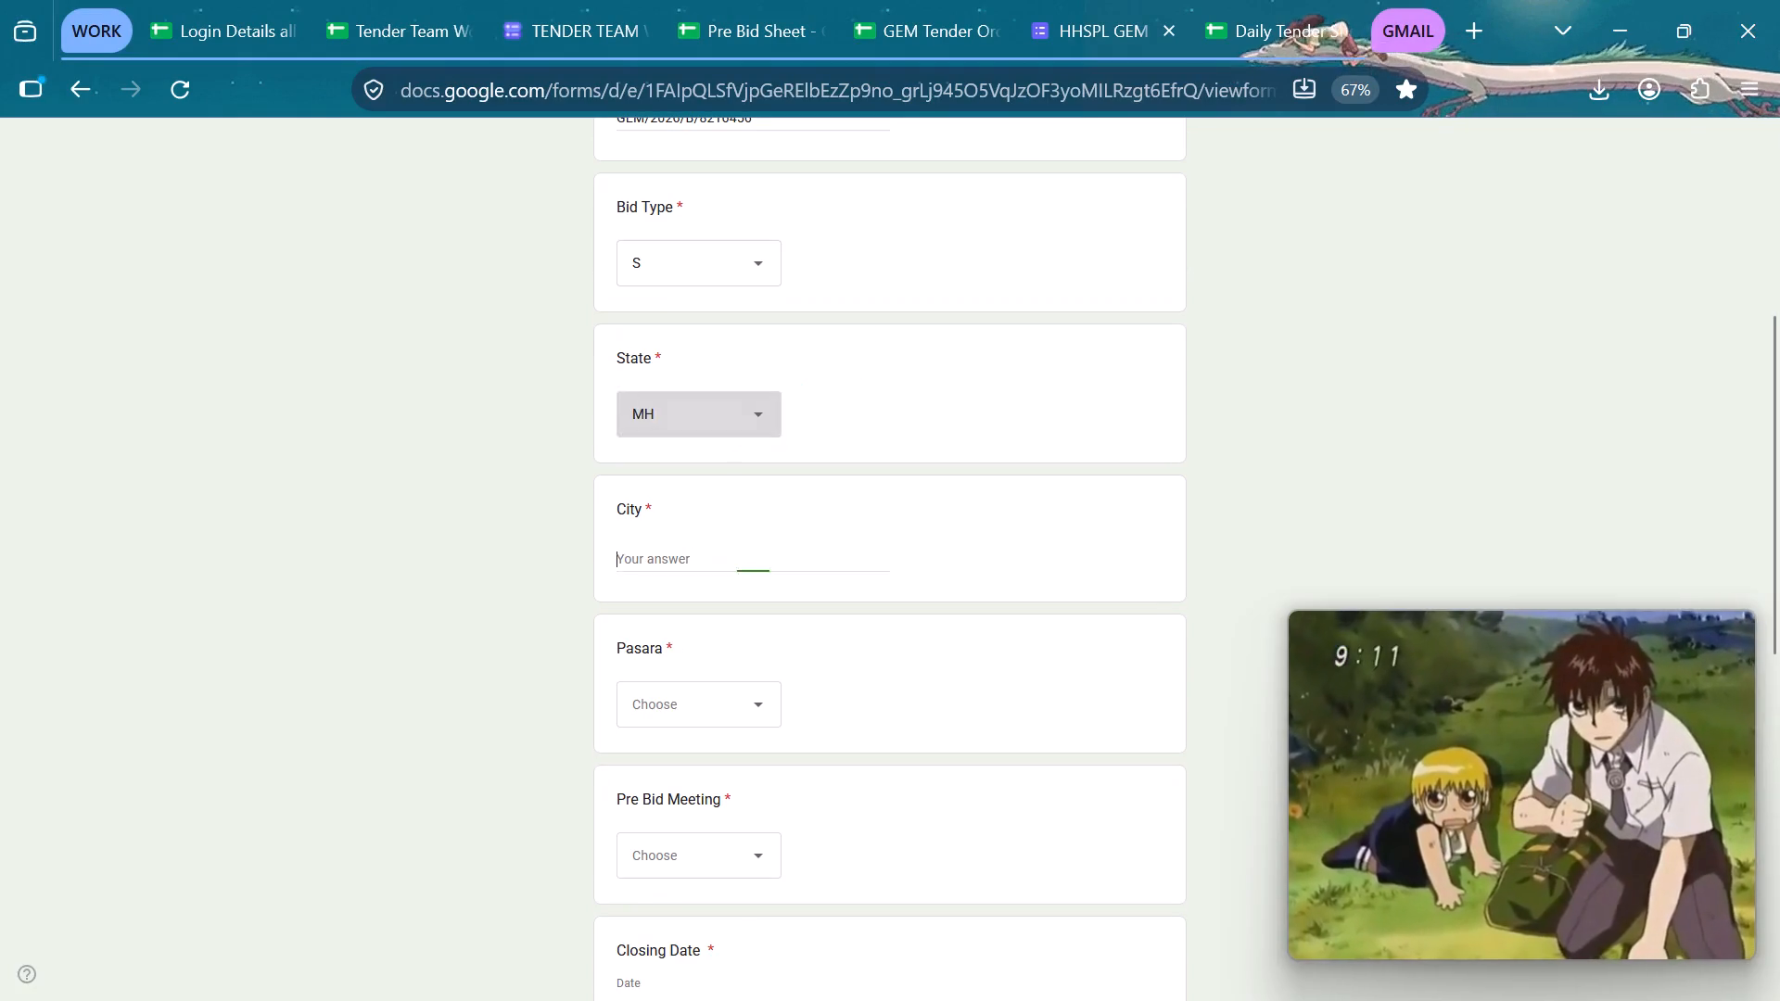
{"action": "key", "text": "ctrl+v"}
{"action": "key", "text": "Tab"}
{"action": "key", "text": "n"}
{"action": "key", "text": "Tab"}
{"action": "key", "text": "n"}
Enter closing date 16/11/2026 and quantity 8 from the bid listing for GEM/2026/B/8216456, and submit the form.
{"action": "key", "text": "alt+Tab"}
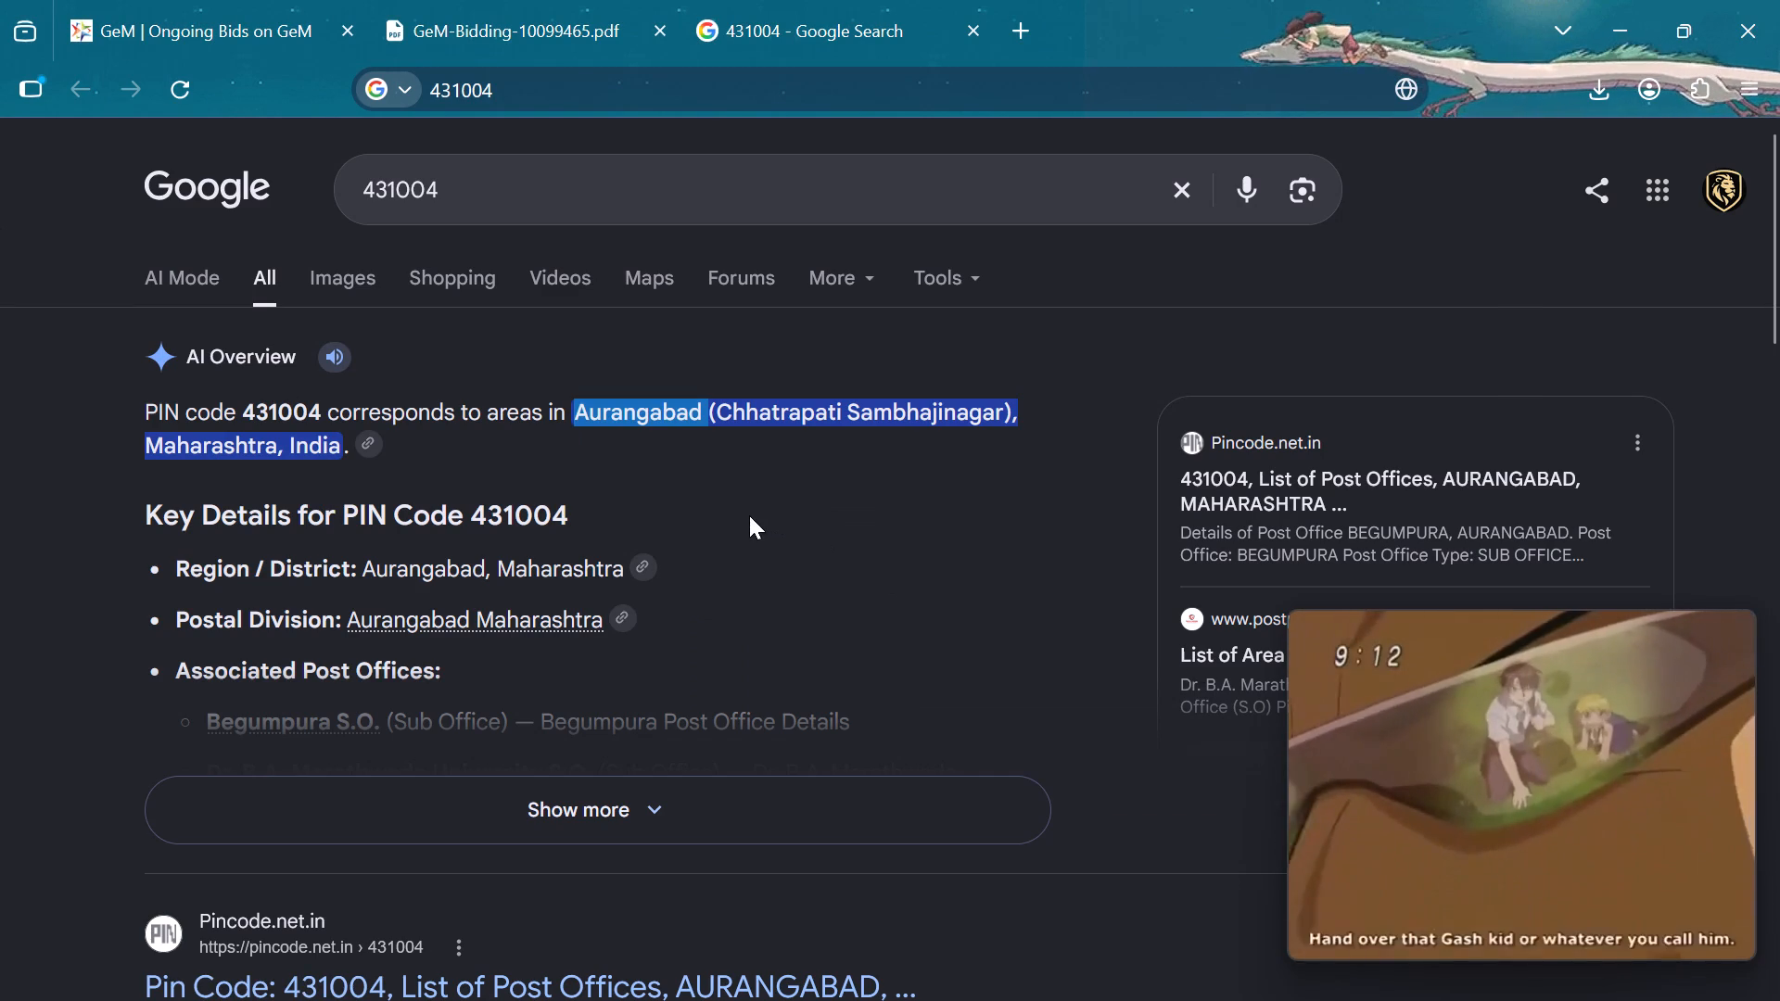
{"action": "key", "text": "alt+Tab"}
{"action": "key", "text": "alt+Tab"}
{"action": "left_click", "coordinate": [165, 4]}
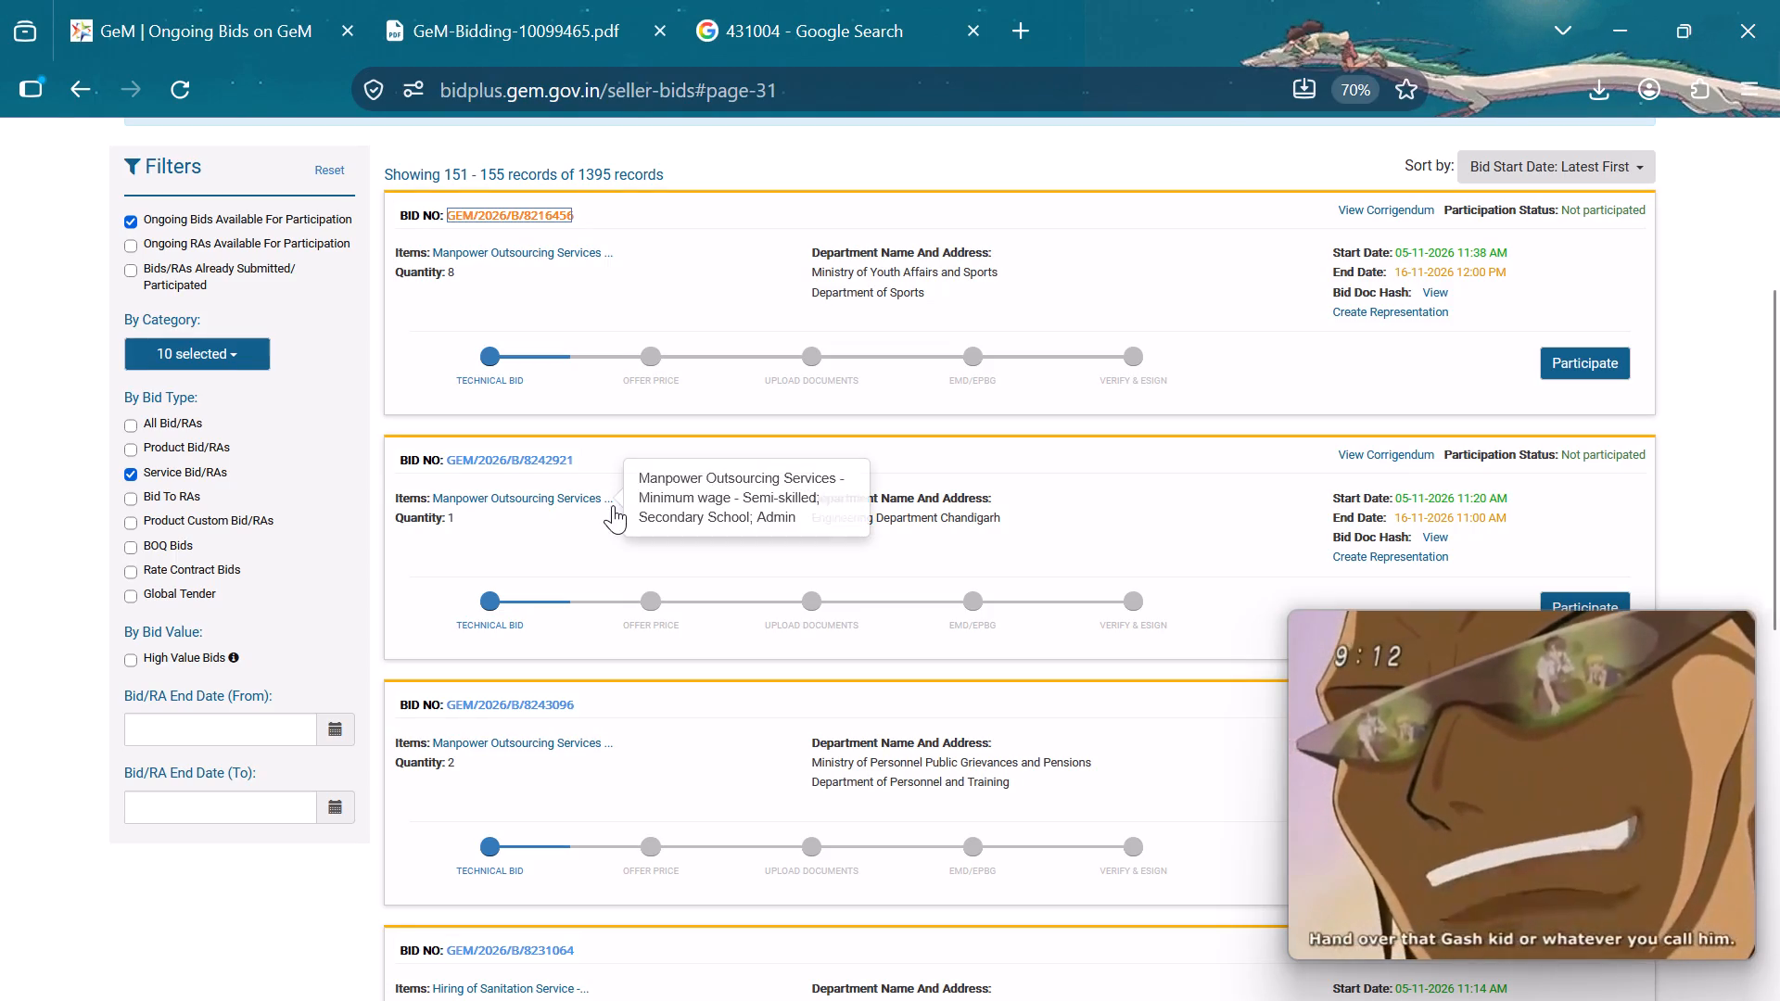
{"action": "key", "text": "alt+Tab"}
{"action": "key", "text": "Tab"}
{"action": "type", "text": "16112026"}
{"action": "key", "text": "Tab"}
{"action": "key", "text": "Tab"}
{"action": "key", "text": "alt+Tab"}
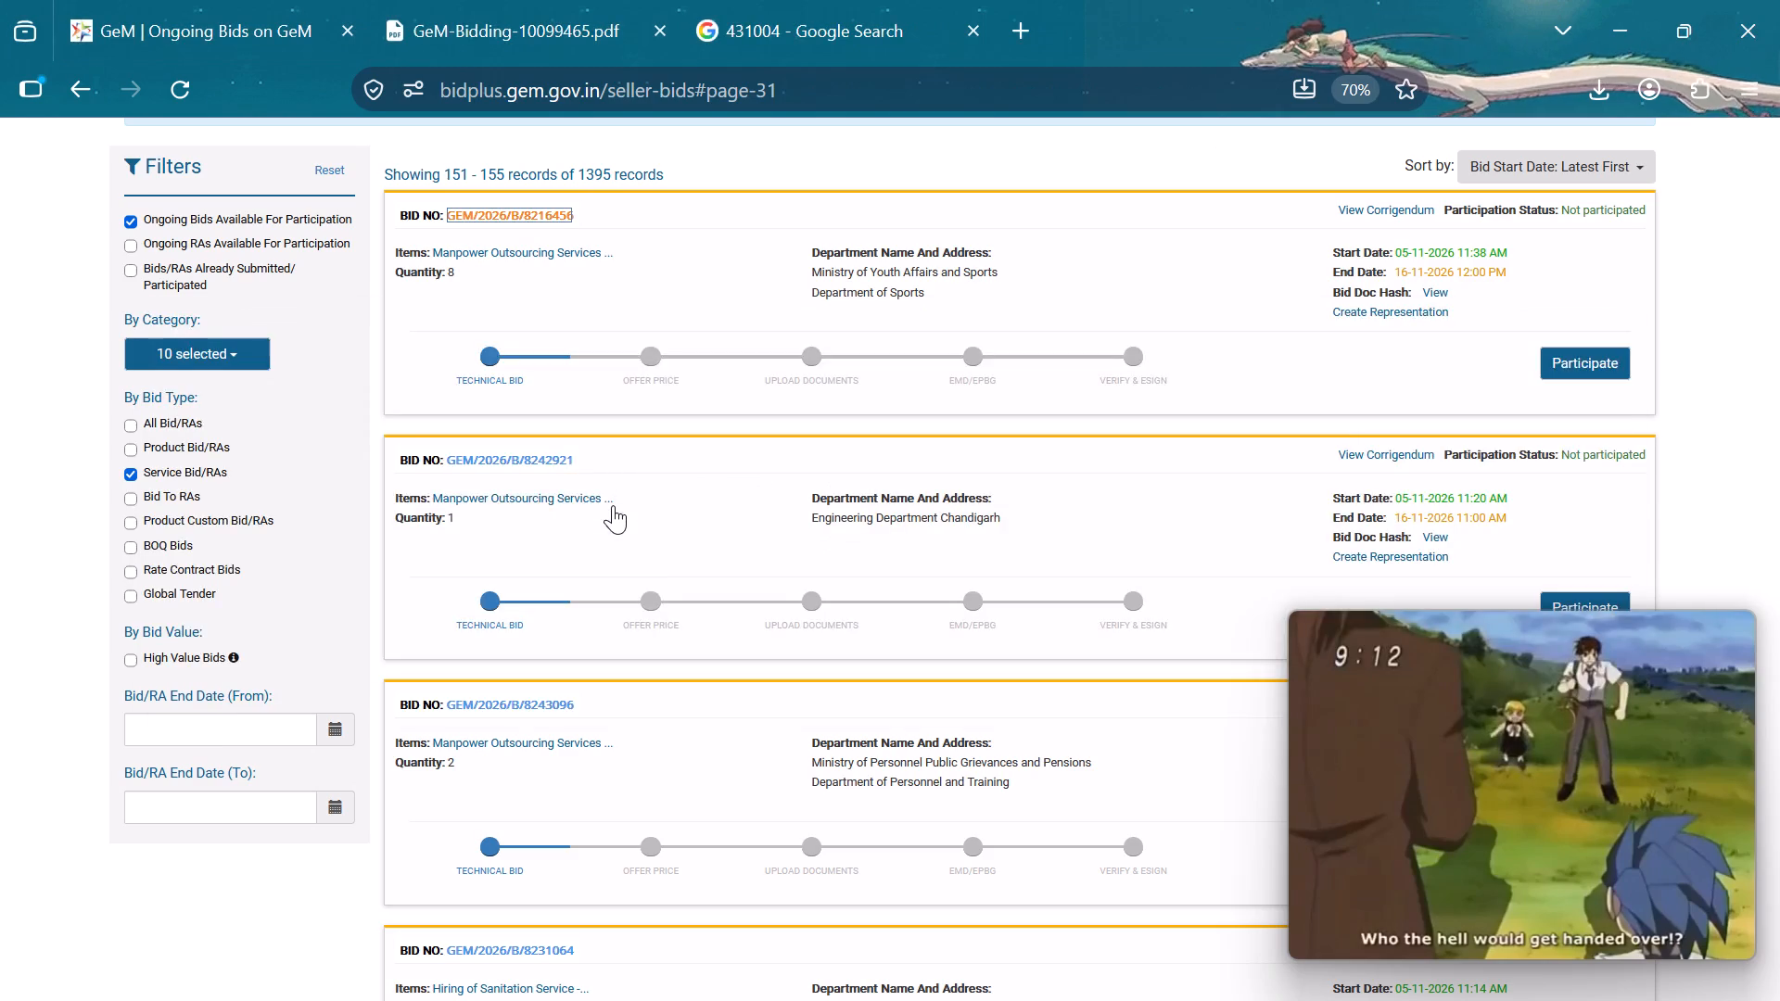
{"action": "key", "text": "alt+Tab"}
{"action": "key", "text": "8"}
{"action": "scroll", "coordinate": [613, 505], "scroll_direction": "down", "scroll_amount": 7}
{"action": "left_click", "coordinate": [612, 821]}
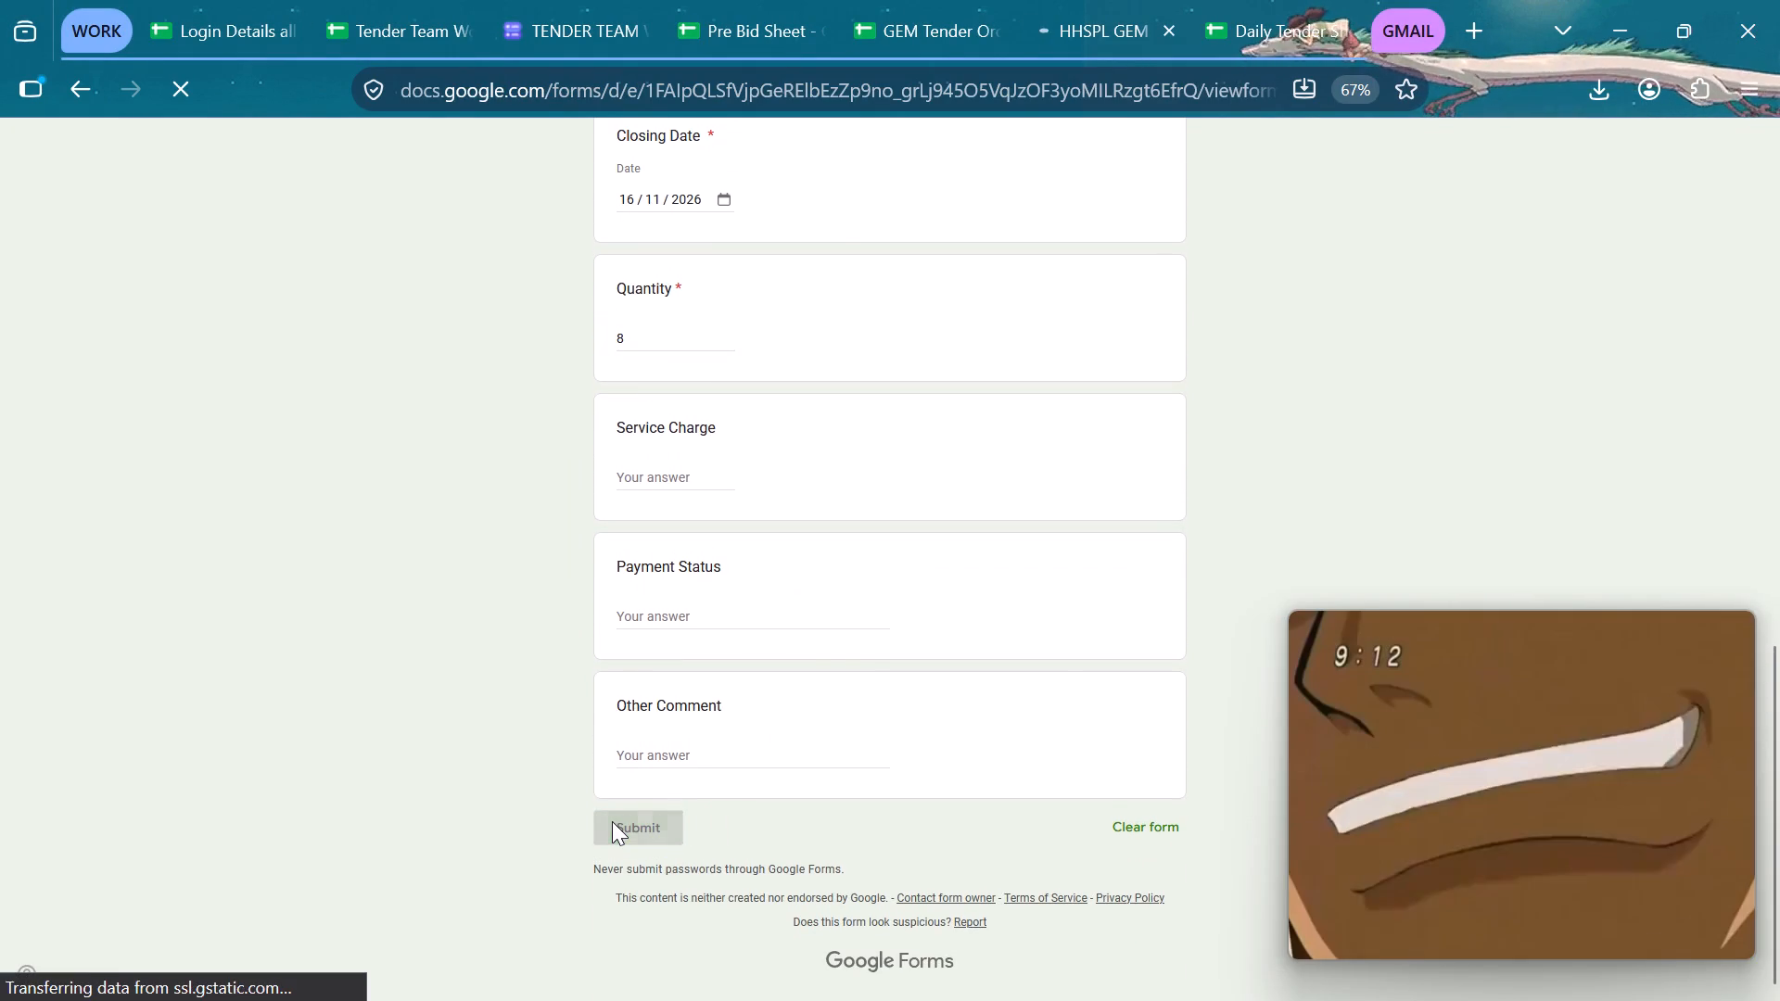
Close the previous bid's document and the PIN code search, and download bid GEM/2026/B/8080526 from page 30 of the bid results.
{"action": "key", "text": "alt+Tab"}
{"action": "scroll", "coordinate": [658, 541], "scroll_direction": "down", "scroll_amount": 7}
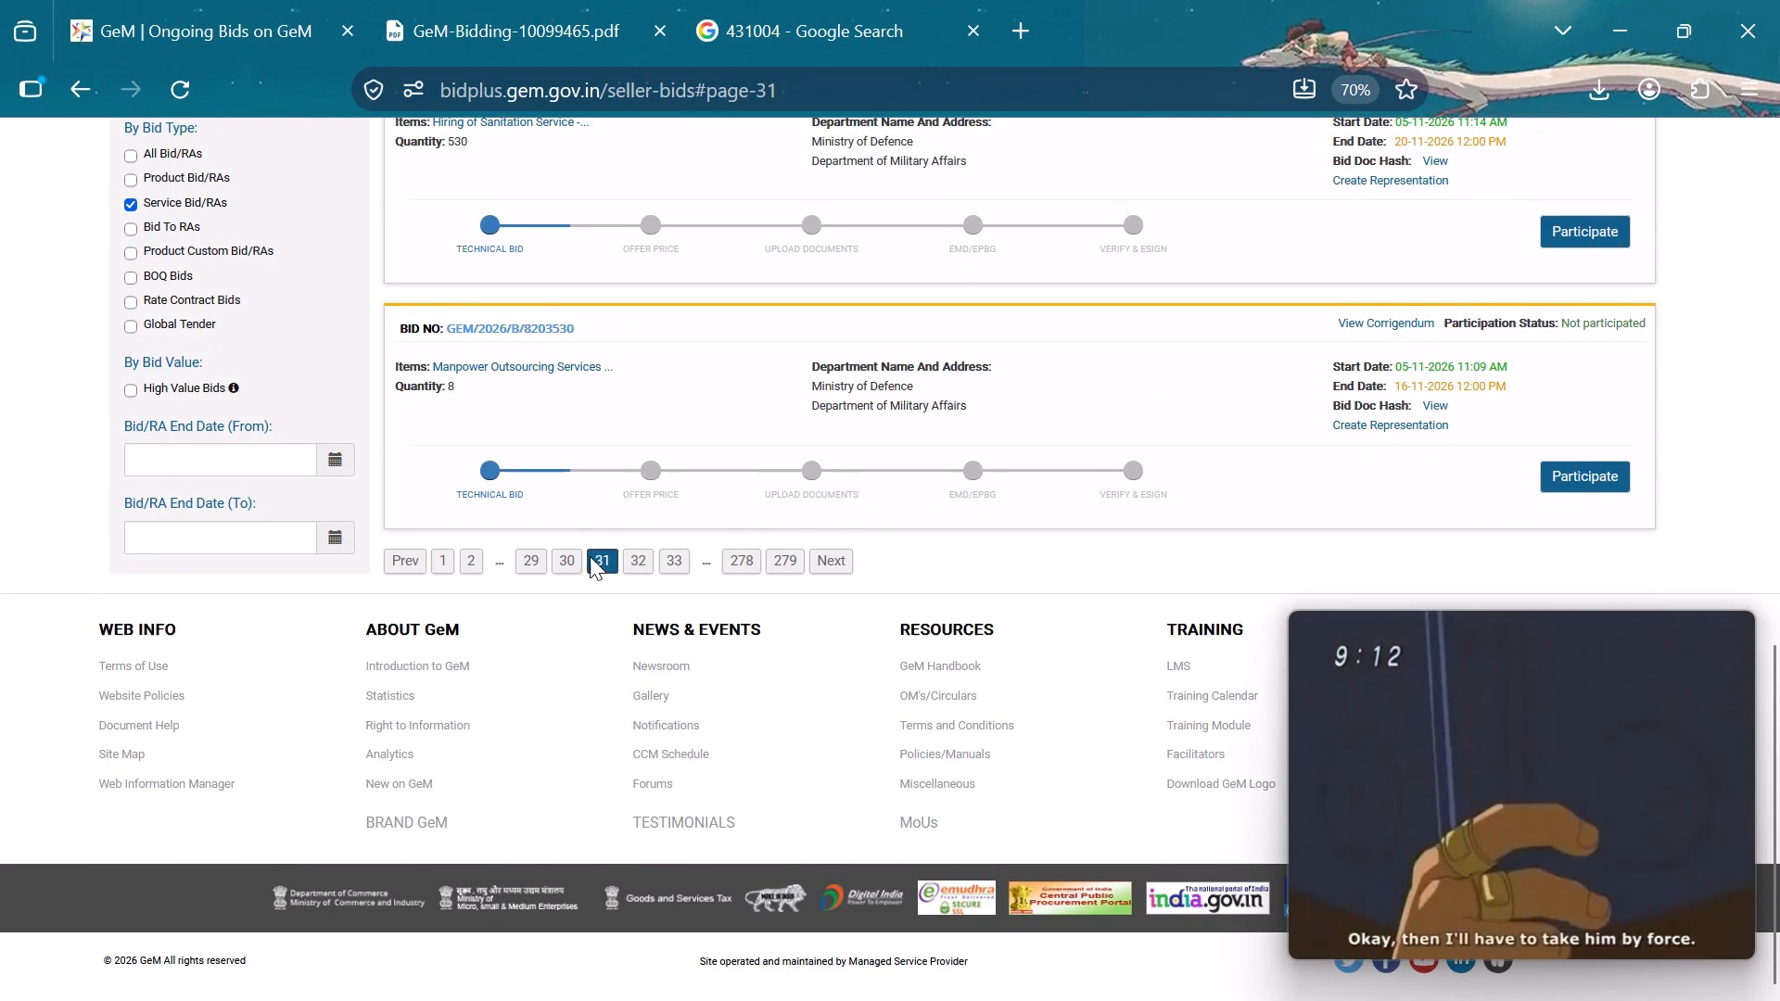
{"action": "left_click", "coordinate": [576, 561]}
{"action": "left_click", "coordinate": [662, 26]}
{"action": "left_click", "coordinate": [662, 26]}
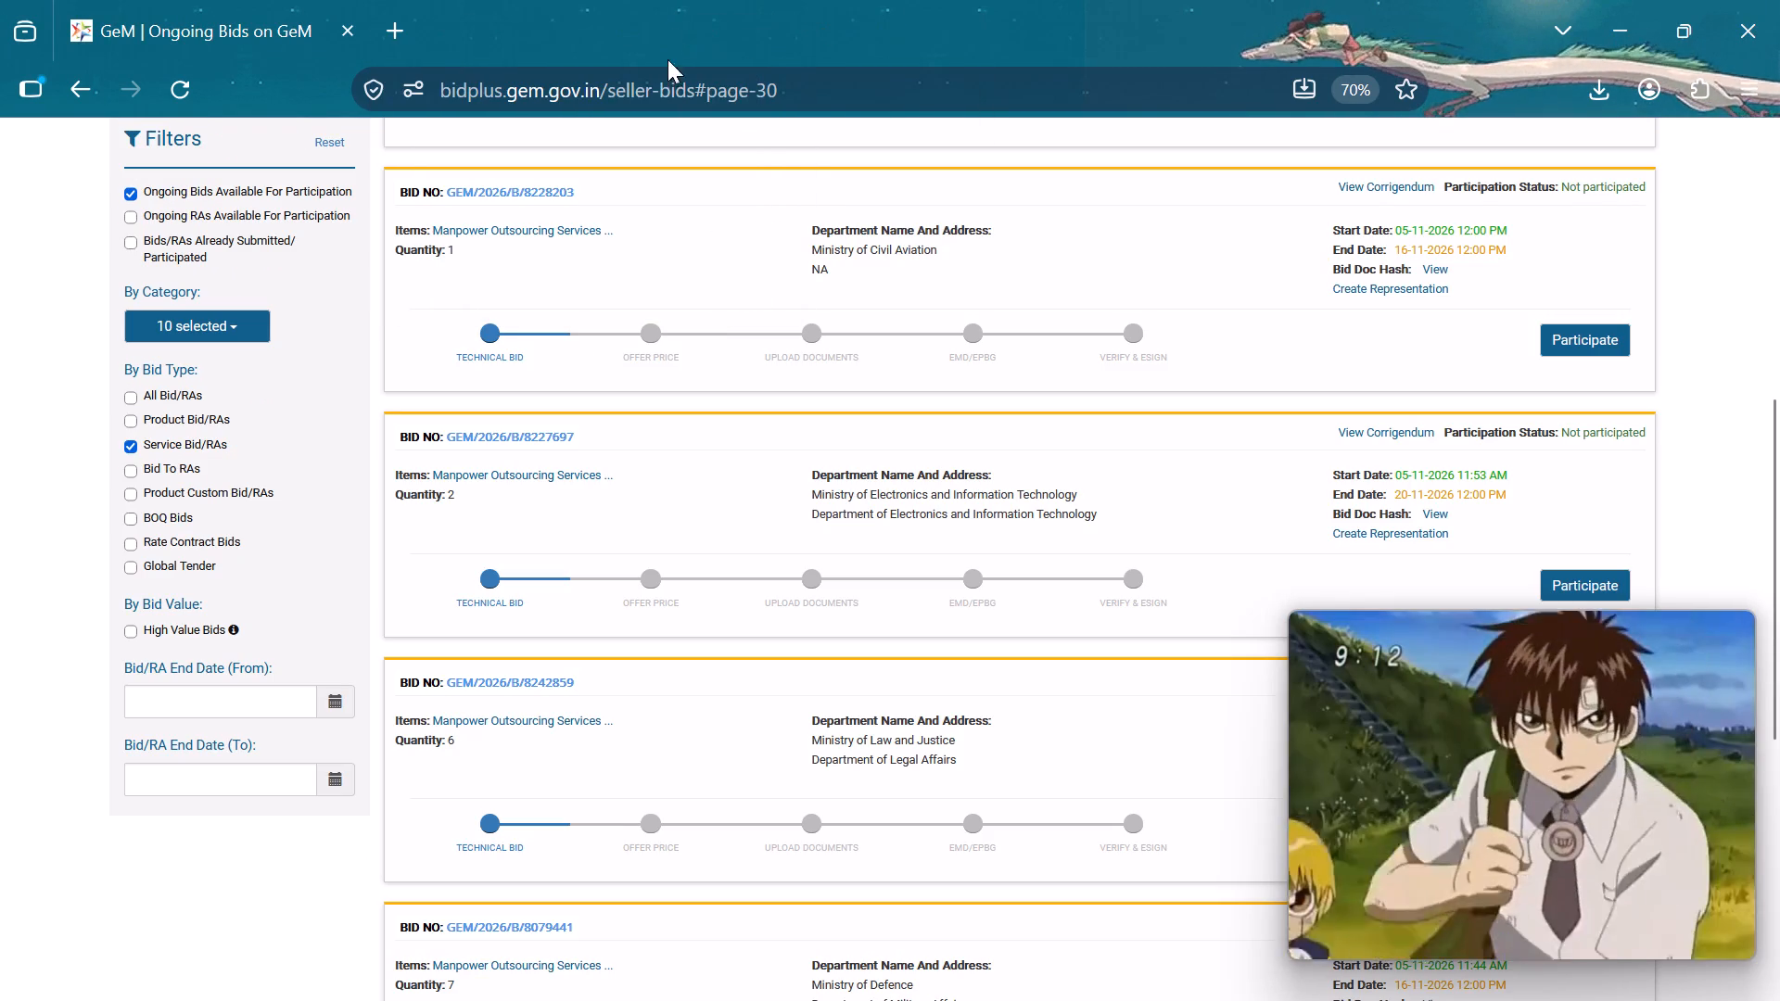
{"action": "scroll", "coordinate": [733, 589], "scroll_direction": "down", "scroll_amount": 1}
{"action": "scroll", "coordinate": [650, 599], "scroll_direction": "up", "scroll_amount": 1}
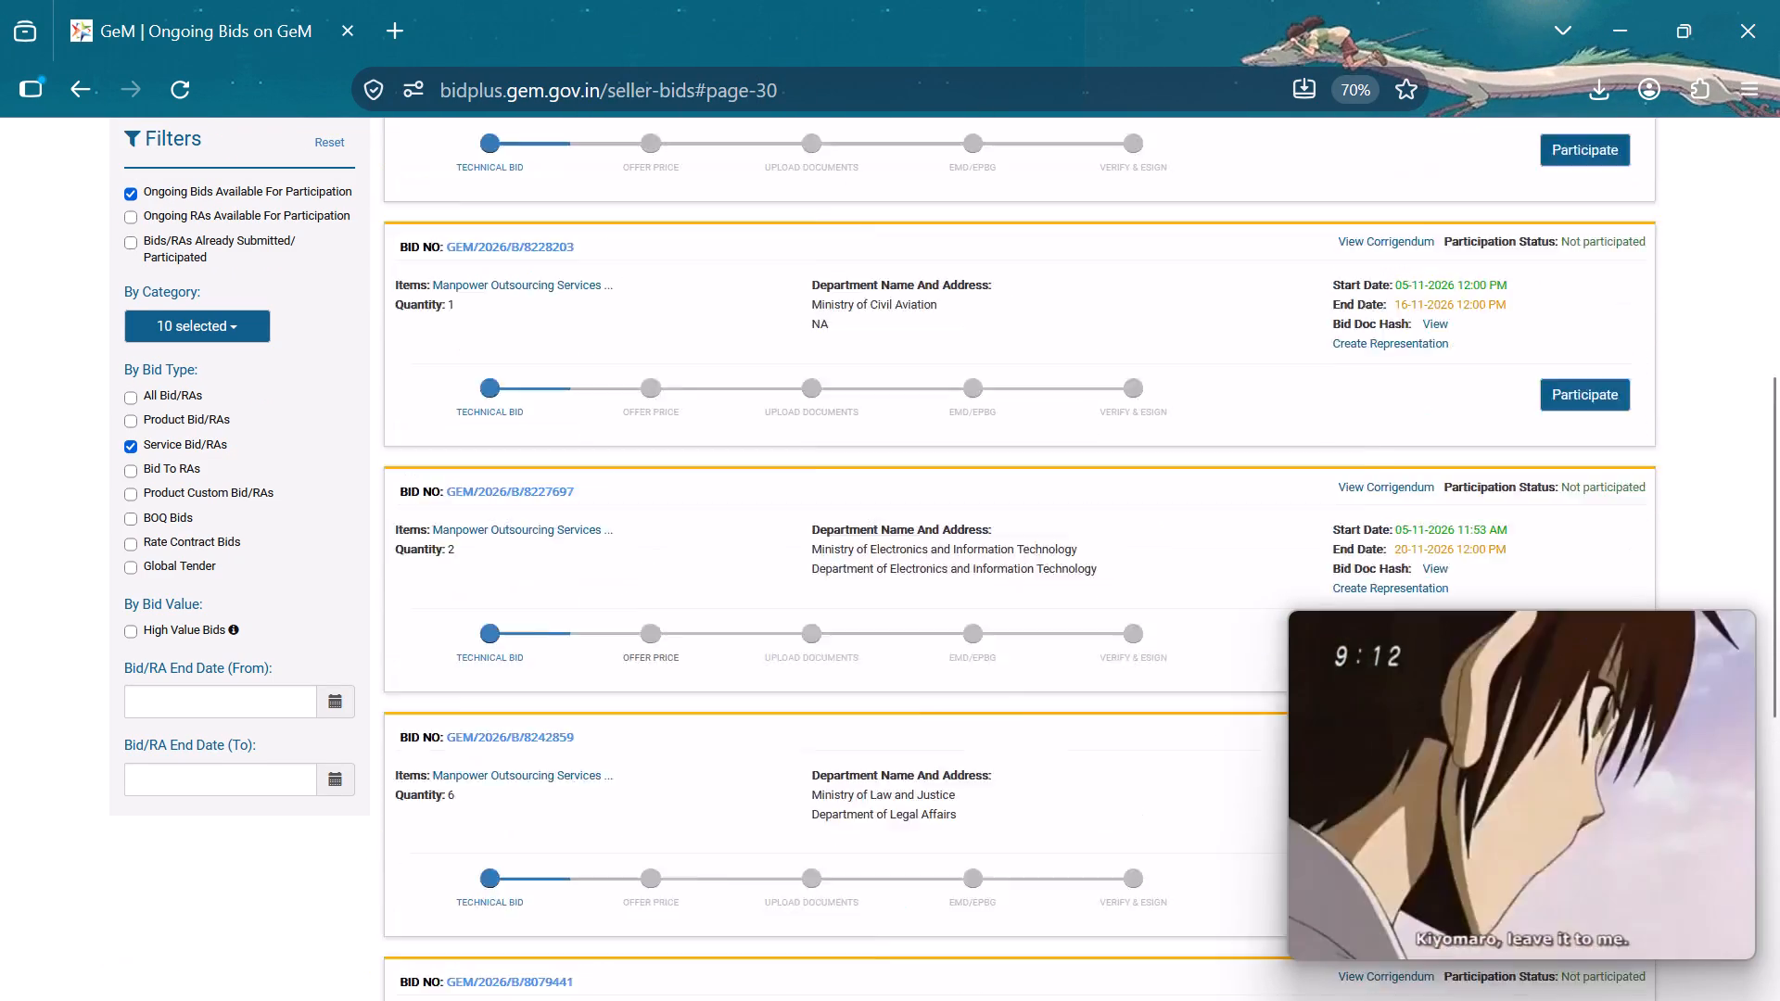
{"action": "scroll", "coordinate": [650, 599], "scroll_direction": "up", "scroll_amount": 1}
{"action": "left_click", "coordinate": [487, 229]}
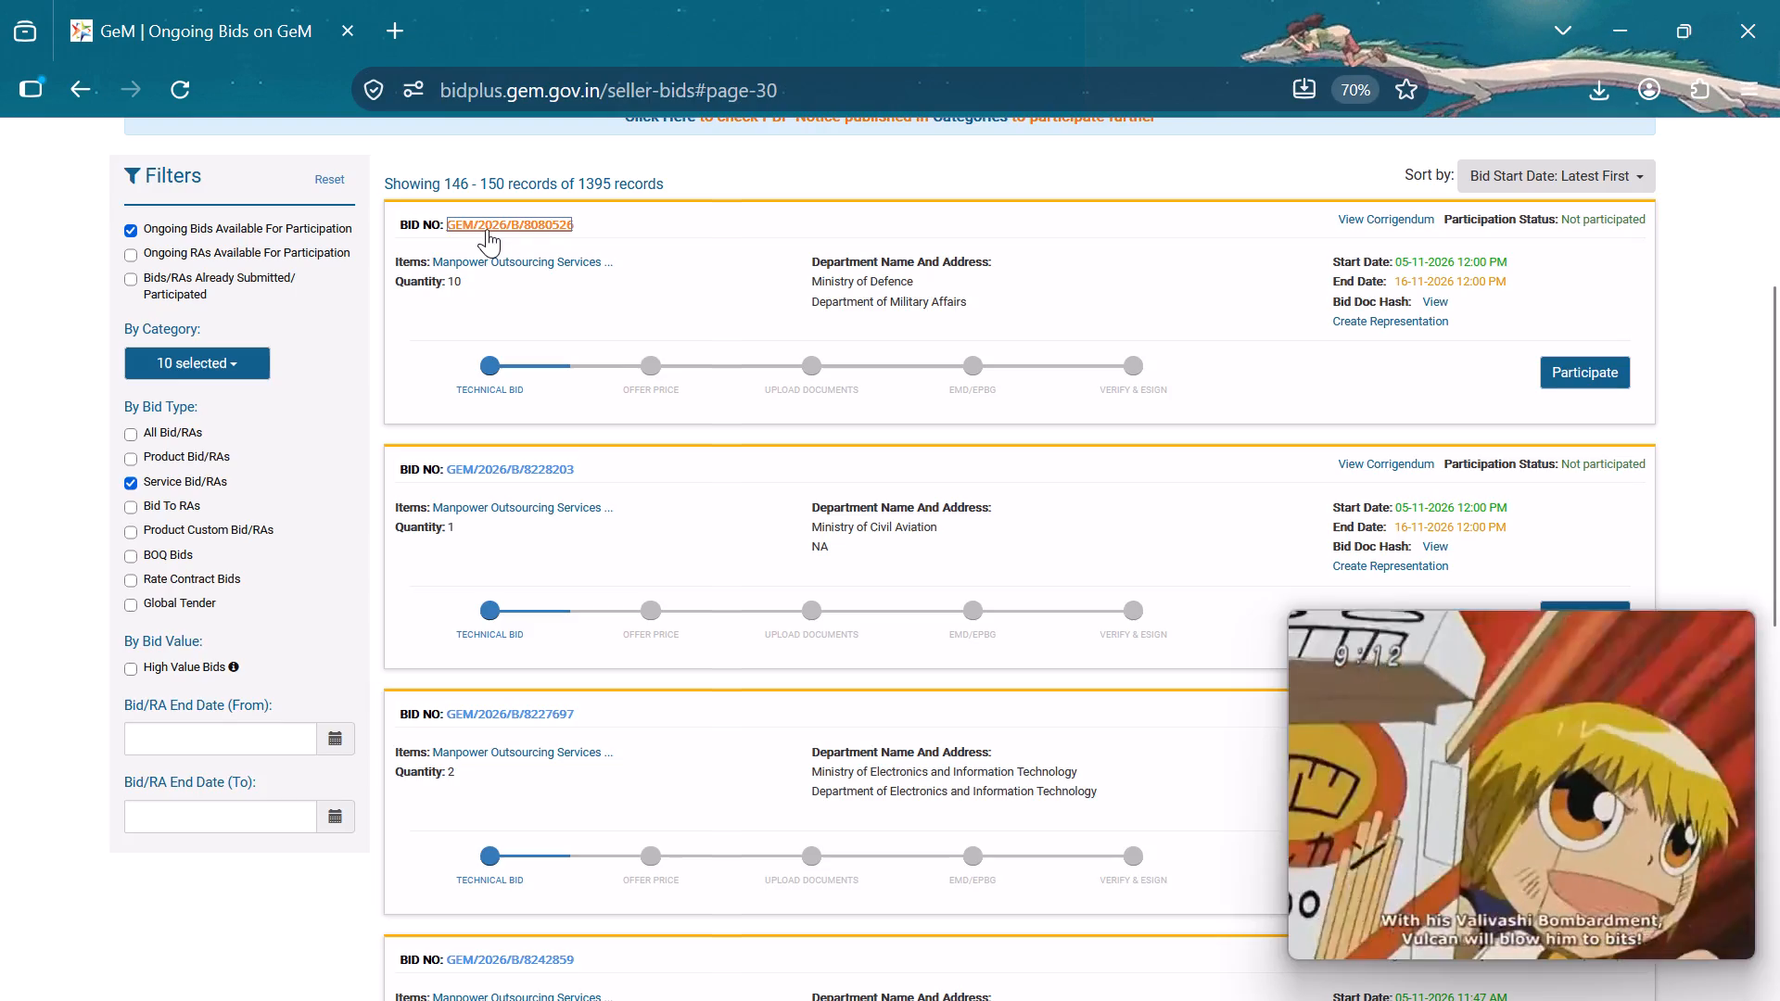
{"action": "left_click", "coordinate": [539, 308]}
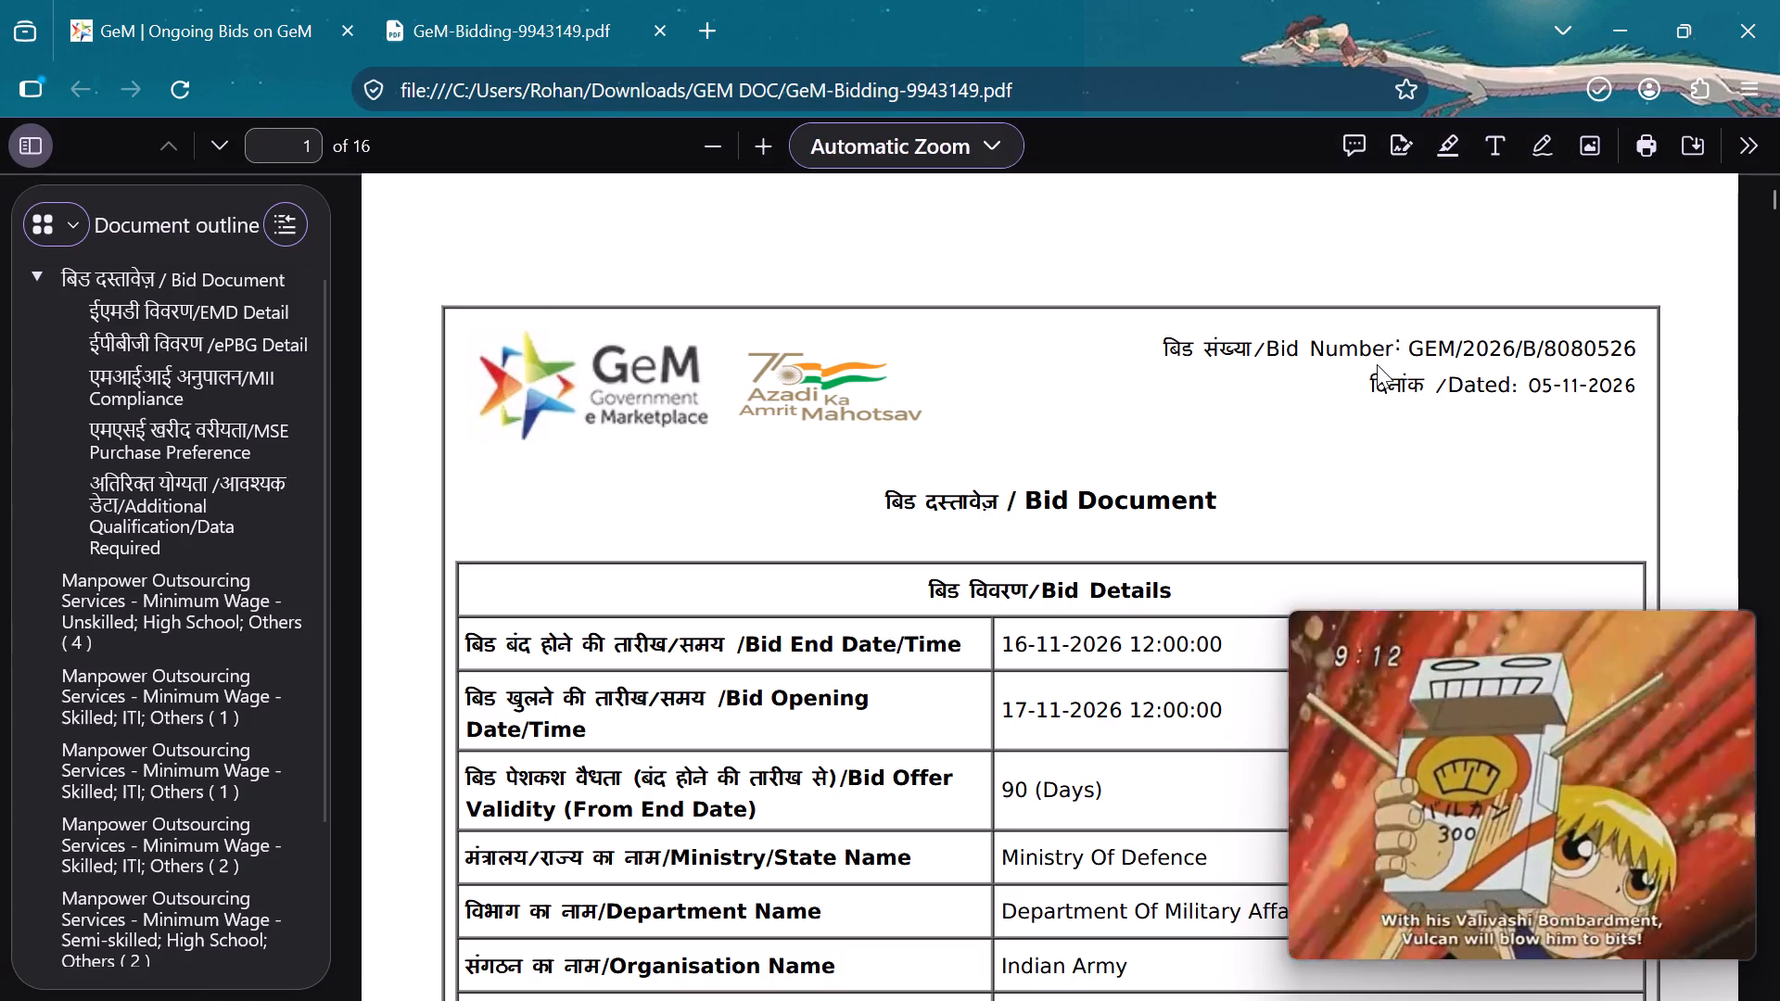
Copy bid number GEM/2026/B/8080526 from the document and paste it as GEM Id in a new HHSPL GEM Tender response.
{"action": "double_click", "coordinate": [1417, 348]}
{"action": "key", "text": "ctrl+shift+Right"}
{"action": "key", "text": "ctrl+shift+Right"}
{"action": "key", "text": "ctrl+shift+Right"}
{"action": "key", "text": "ctrl+c"}
{"action": "key", "text": "ctrl+c"}
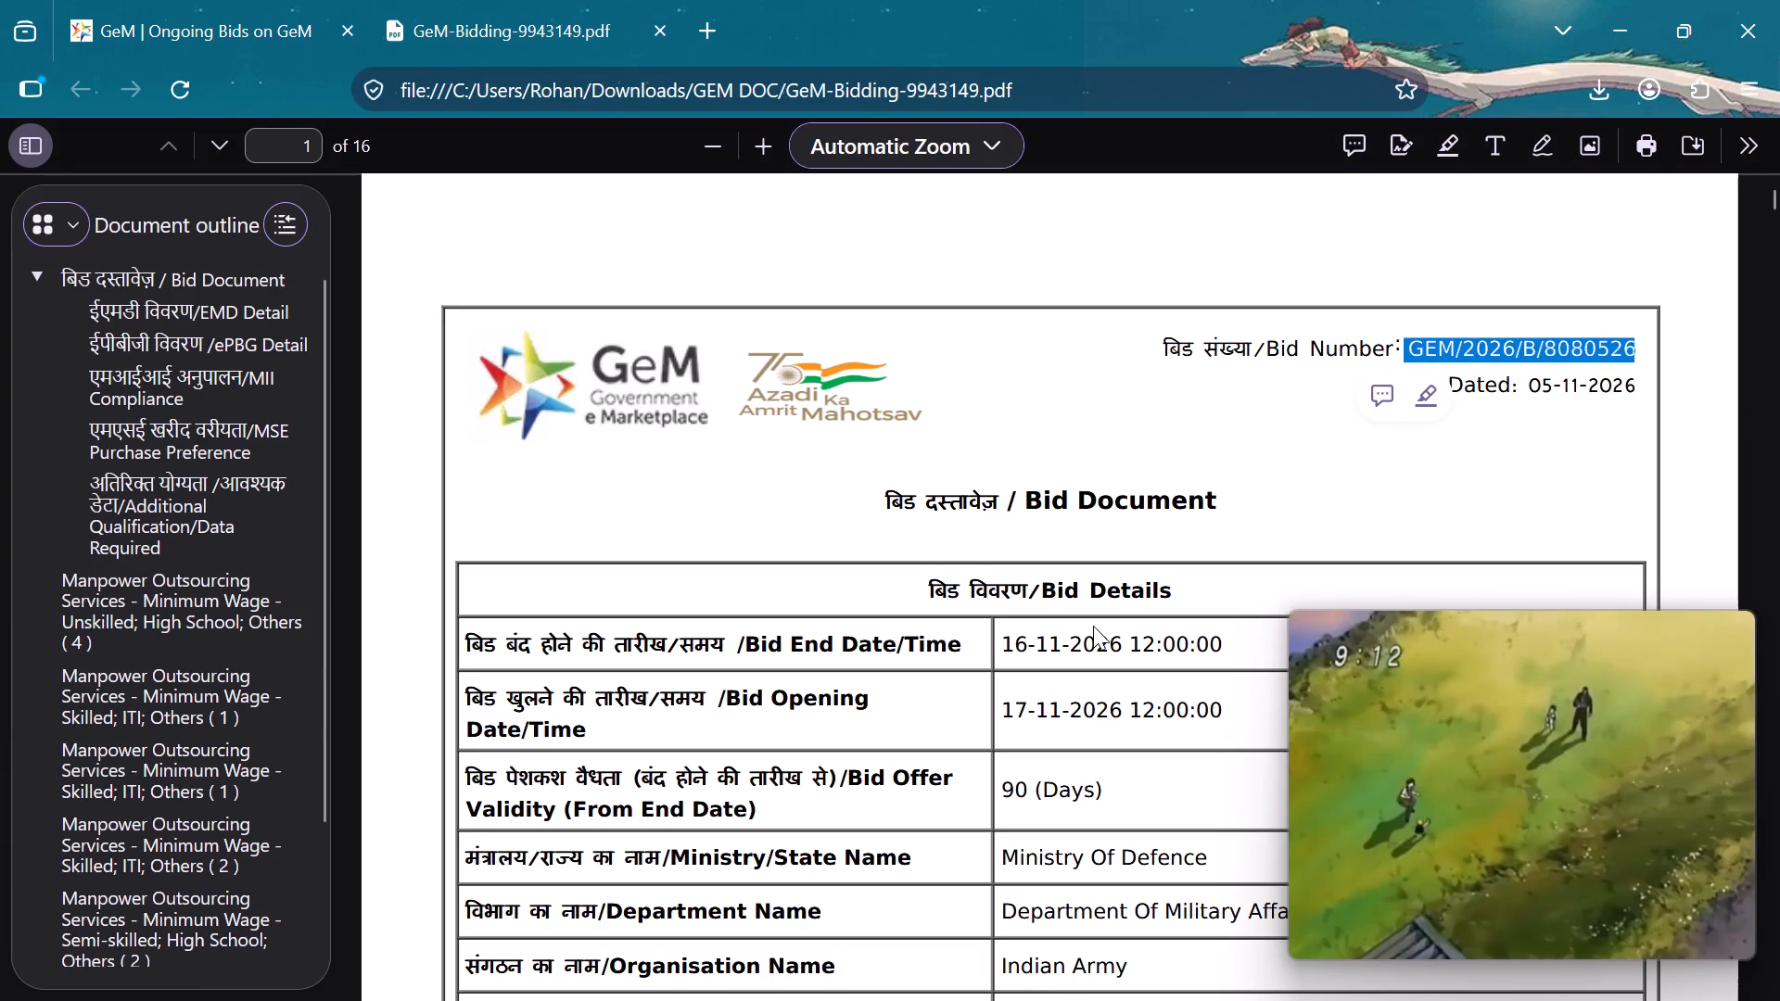
{"action": "scroll", "coordinate": [1093, 626], "scroll_direction": "down", "scroll_amount": 11}
{"action": "key", "text": "alt+Tab"}
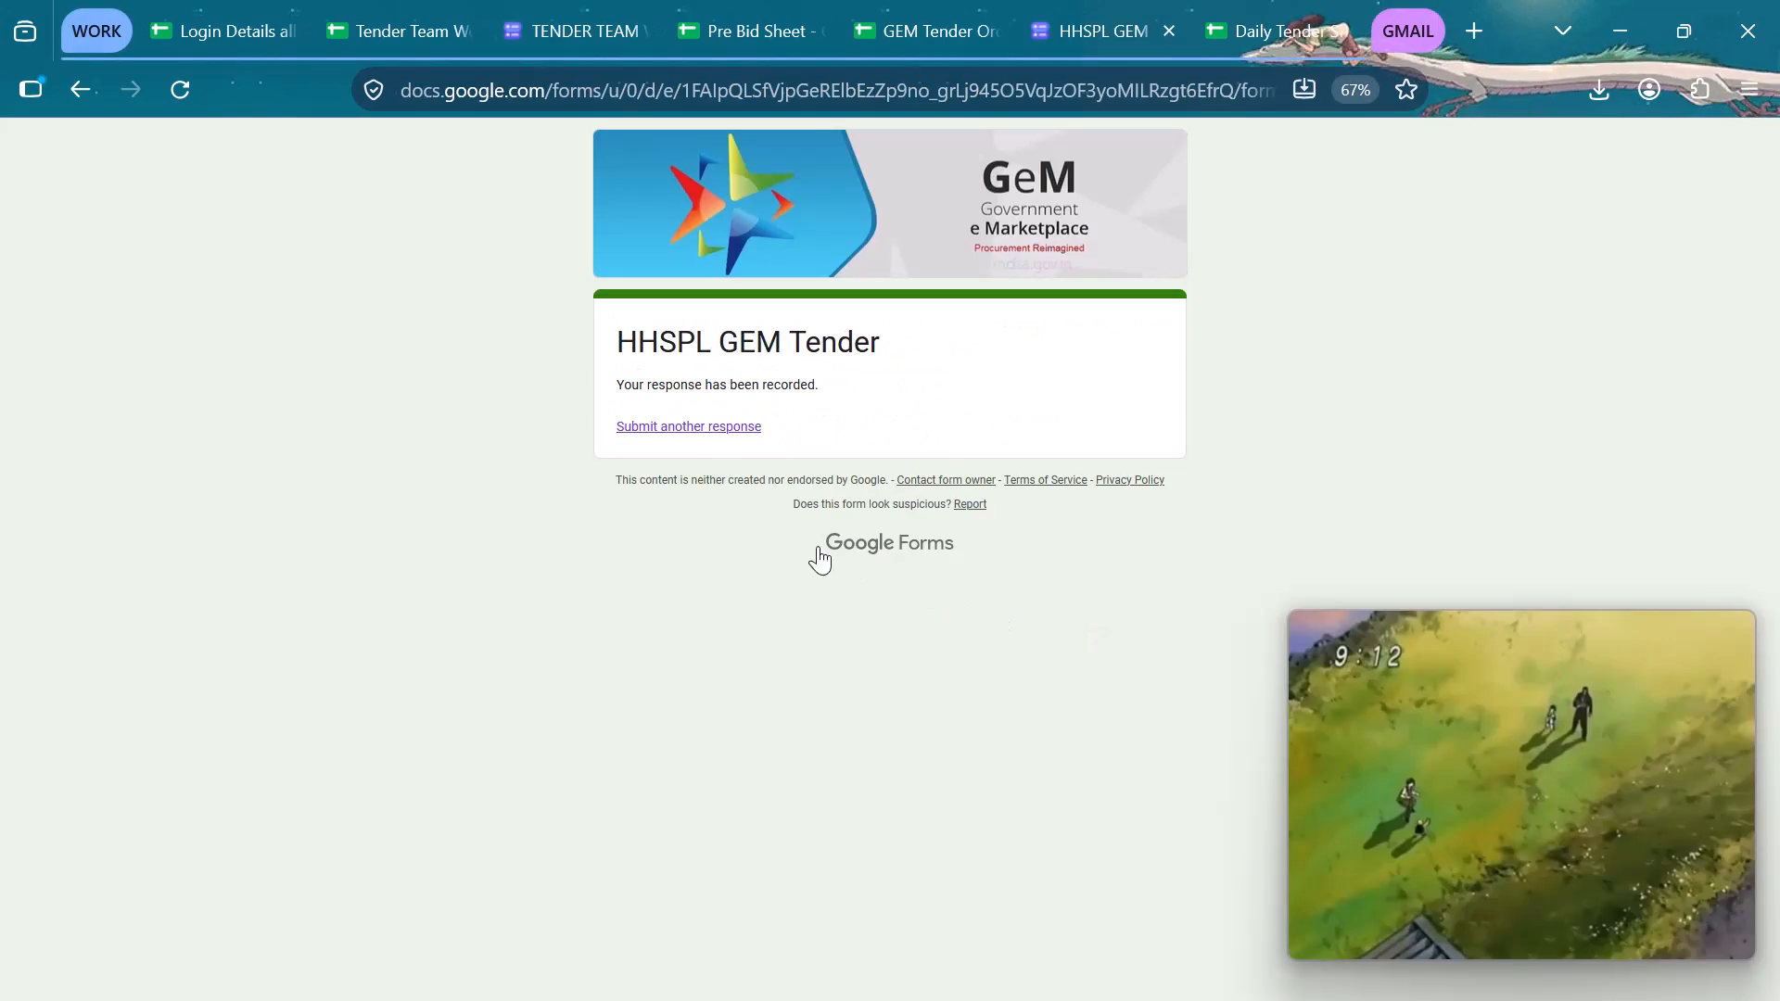
{"action": "left_click", "coordinate": [689, 426]}
{"action": "key", "text": "alt+Tab"}
{"action": "key", "text": "alt+Tab"}
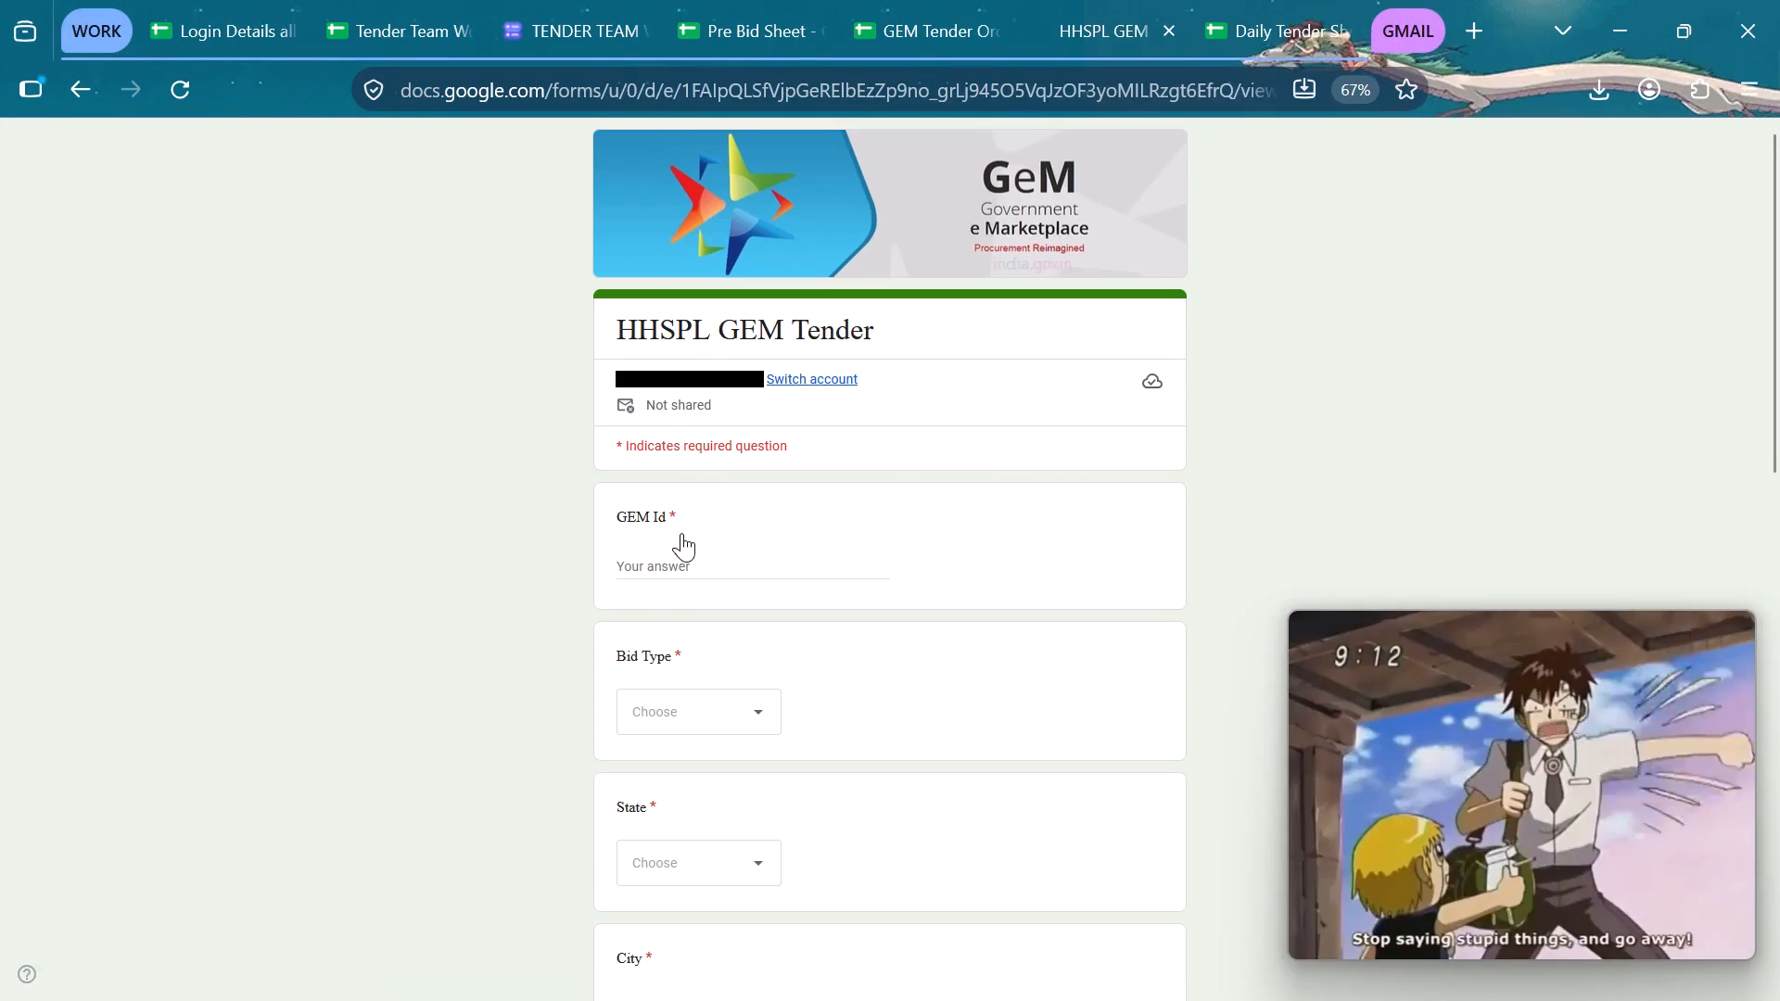
{"action": "left_click", "coordinate": [676, 547], "text": "ctrl"}
{"action": "key", "text": "ctrl+v"}
{"action": "left_click", "coordinate": [674, 556], "text": "ctrl"}
{"action": "key", "text": "ctrl+v"}
Set the form's Bid Type to S.
{"action": "key", "text": "Tab"}
{"action": "key", "text": "s"}
Check the consignee location and requirements in the document of bid GEM/2026/B/8080526 and close the document.
{"action": "key", "text": "alt+Tab"}
{"action": "scroll", "coordinate": [674, 556], "scroll_direction": "down", "scroll_amount": 7}
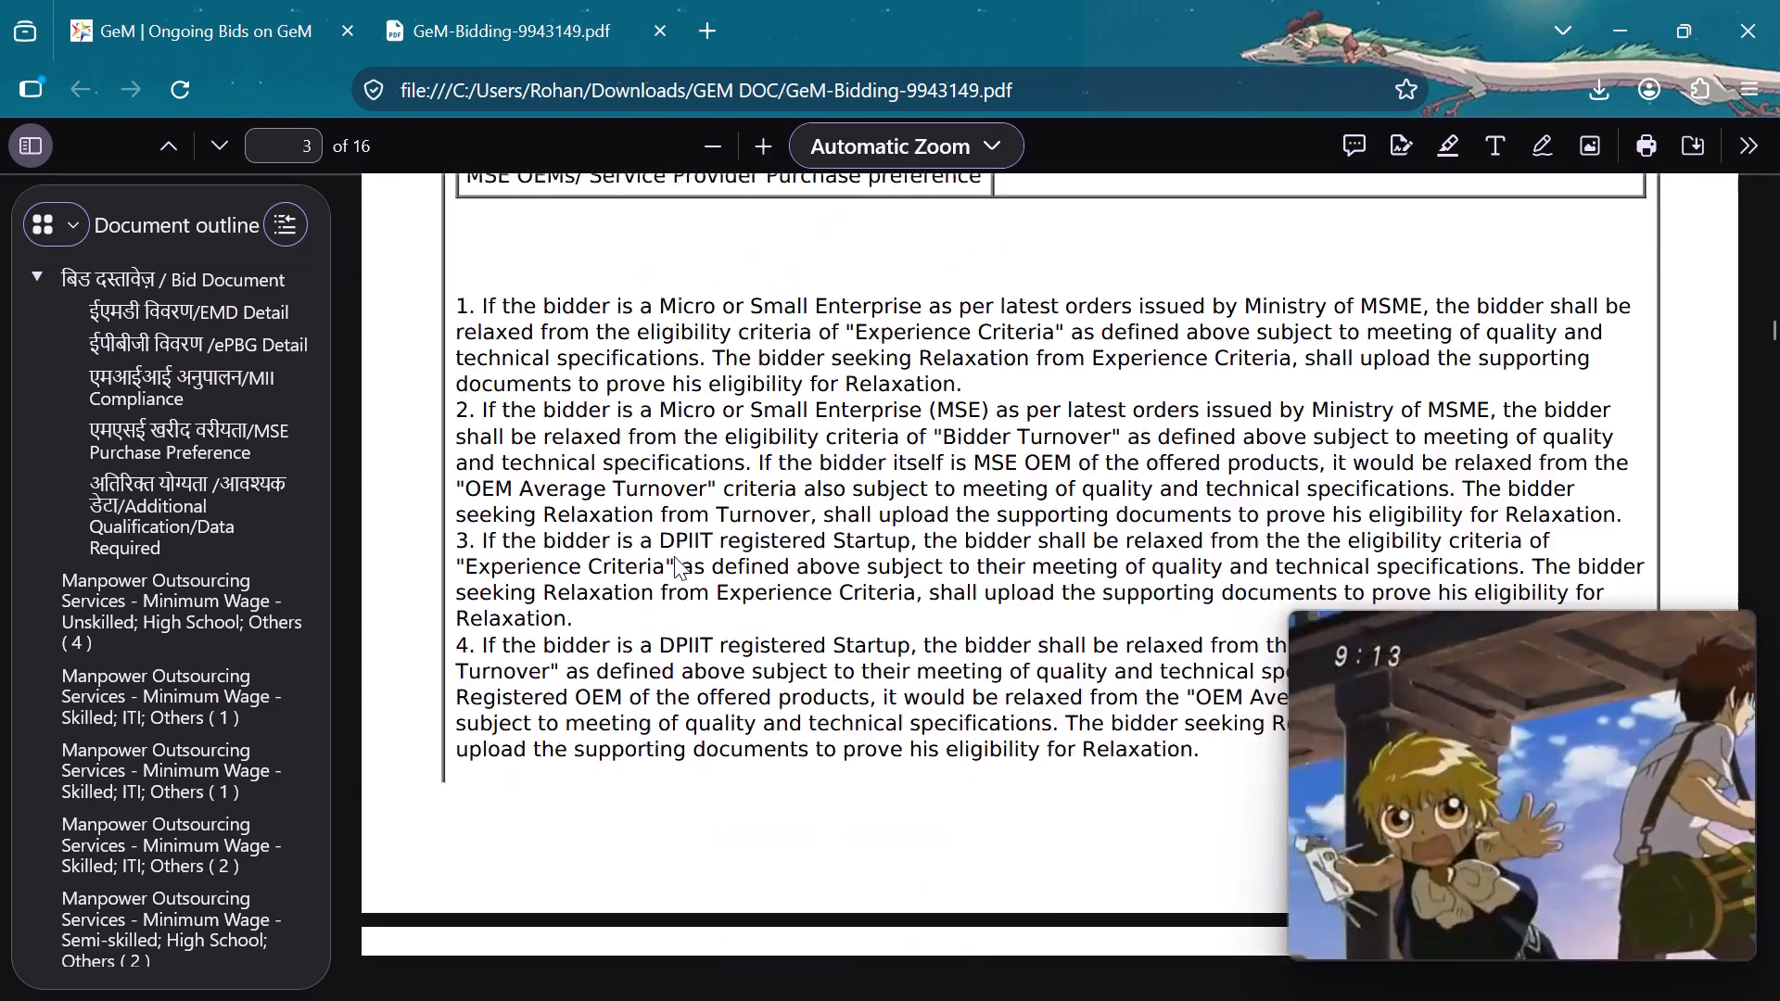
{"action": "scroll", "coordinate": [674, 556], "scroll_direction": "down", "scroll_amount": 20}
{"action": "scroll", "coordinate": [674, 556], "scroll_direction": "down", "scroll_amount": 6}
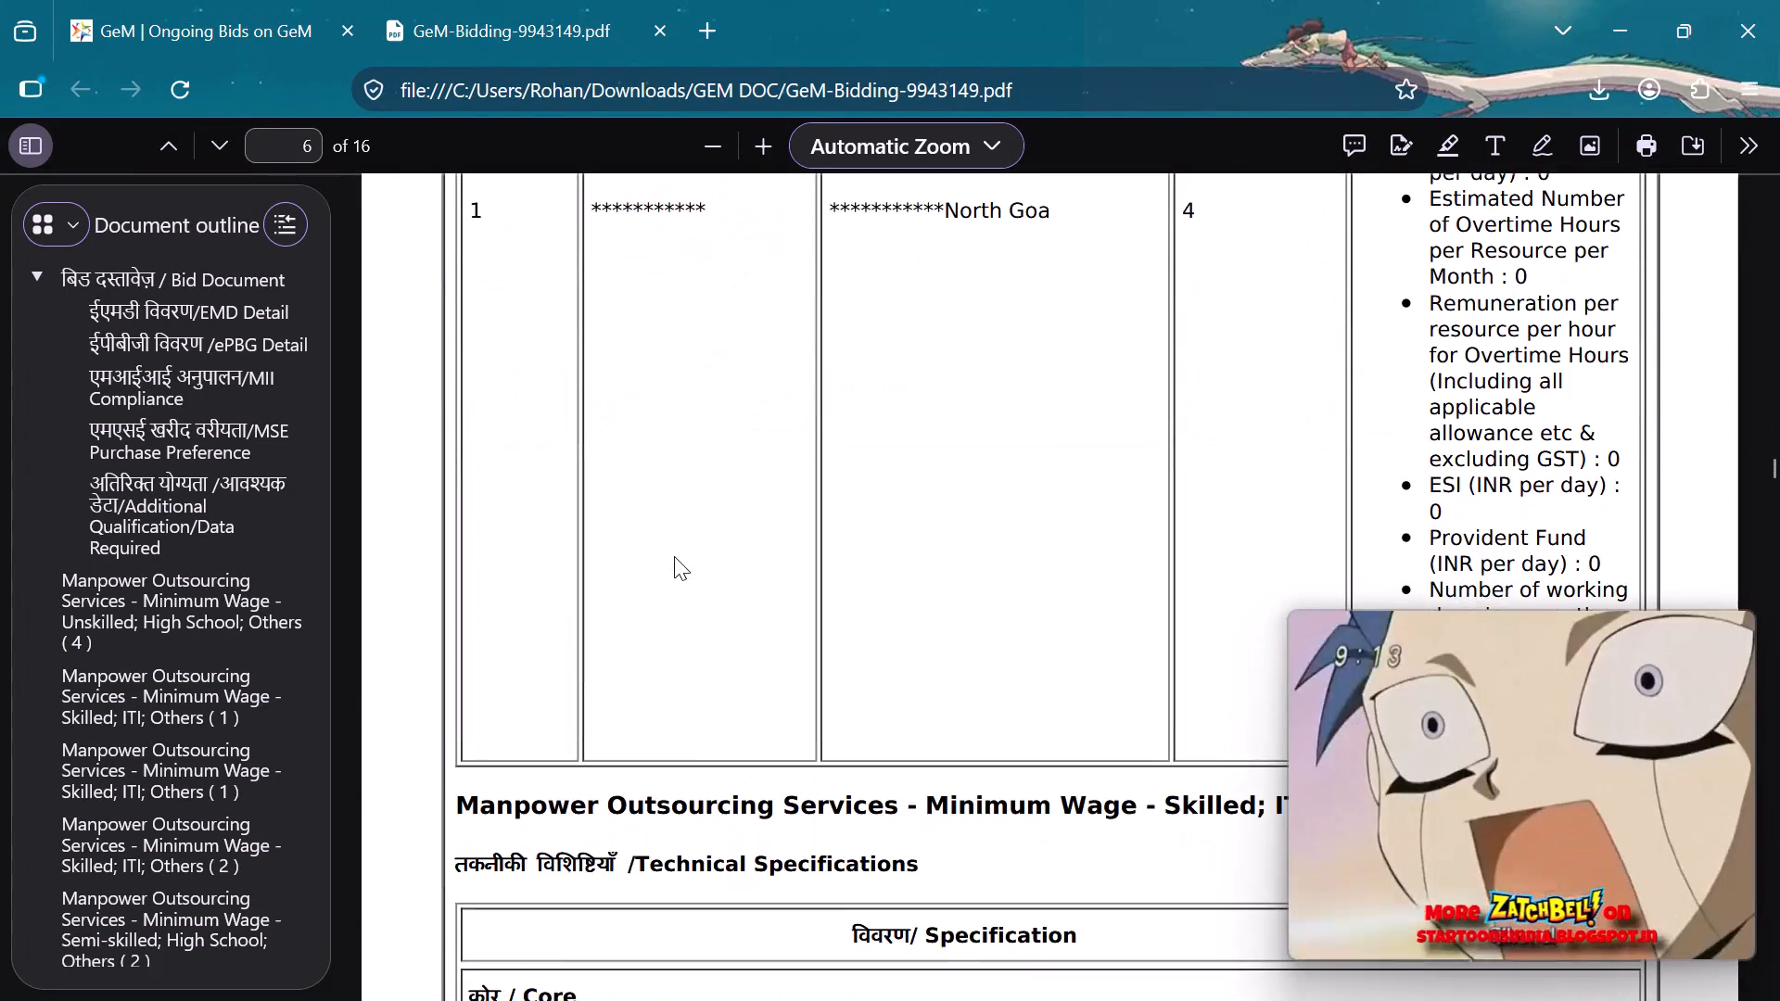
{"action": "scroll", "coordinate": [674, 556], "scroll_direction": "down", "scroll_amount": 5}
{"action": "left_click", "coordinate": [660, 25]}
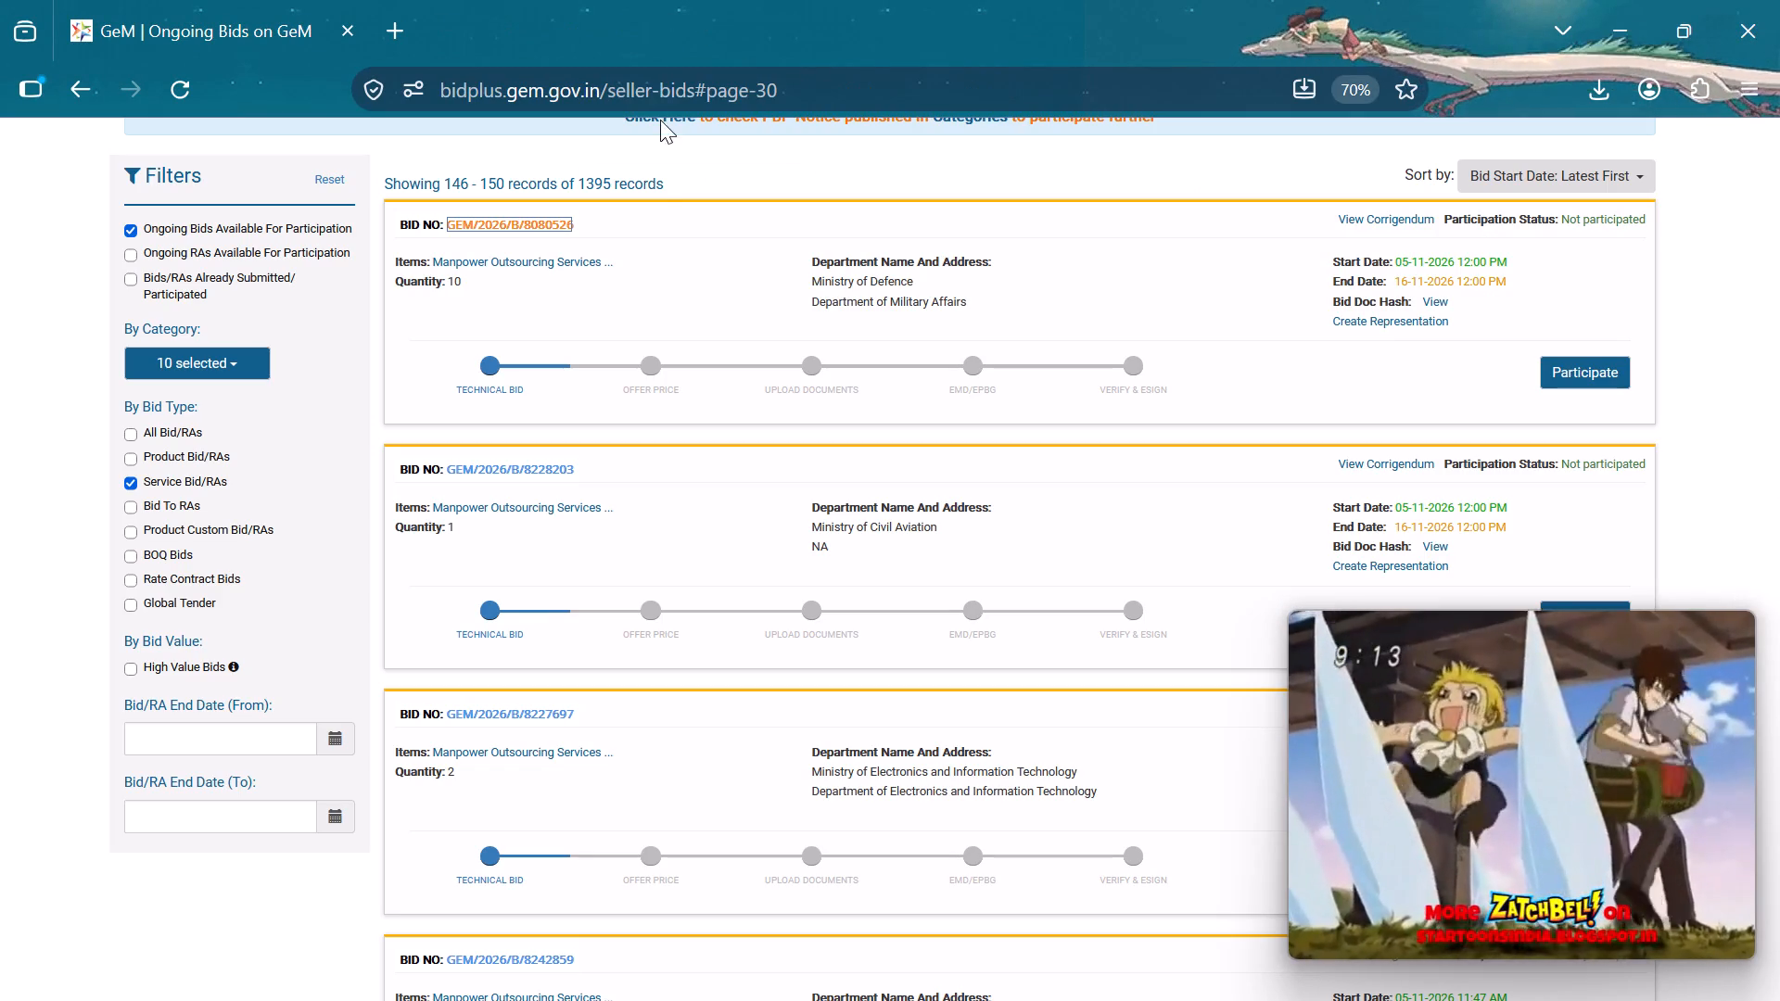
Download bid GEM/2026/B/8243231 from page 29 of the bid results.
{"action": "scroll", "coordinate": [629, 419], "scroll_direction": "down", "scroll_amount": 8}
{"action": "left_click", "coordinate": [565, 561]}
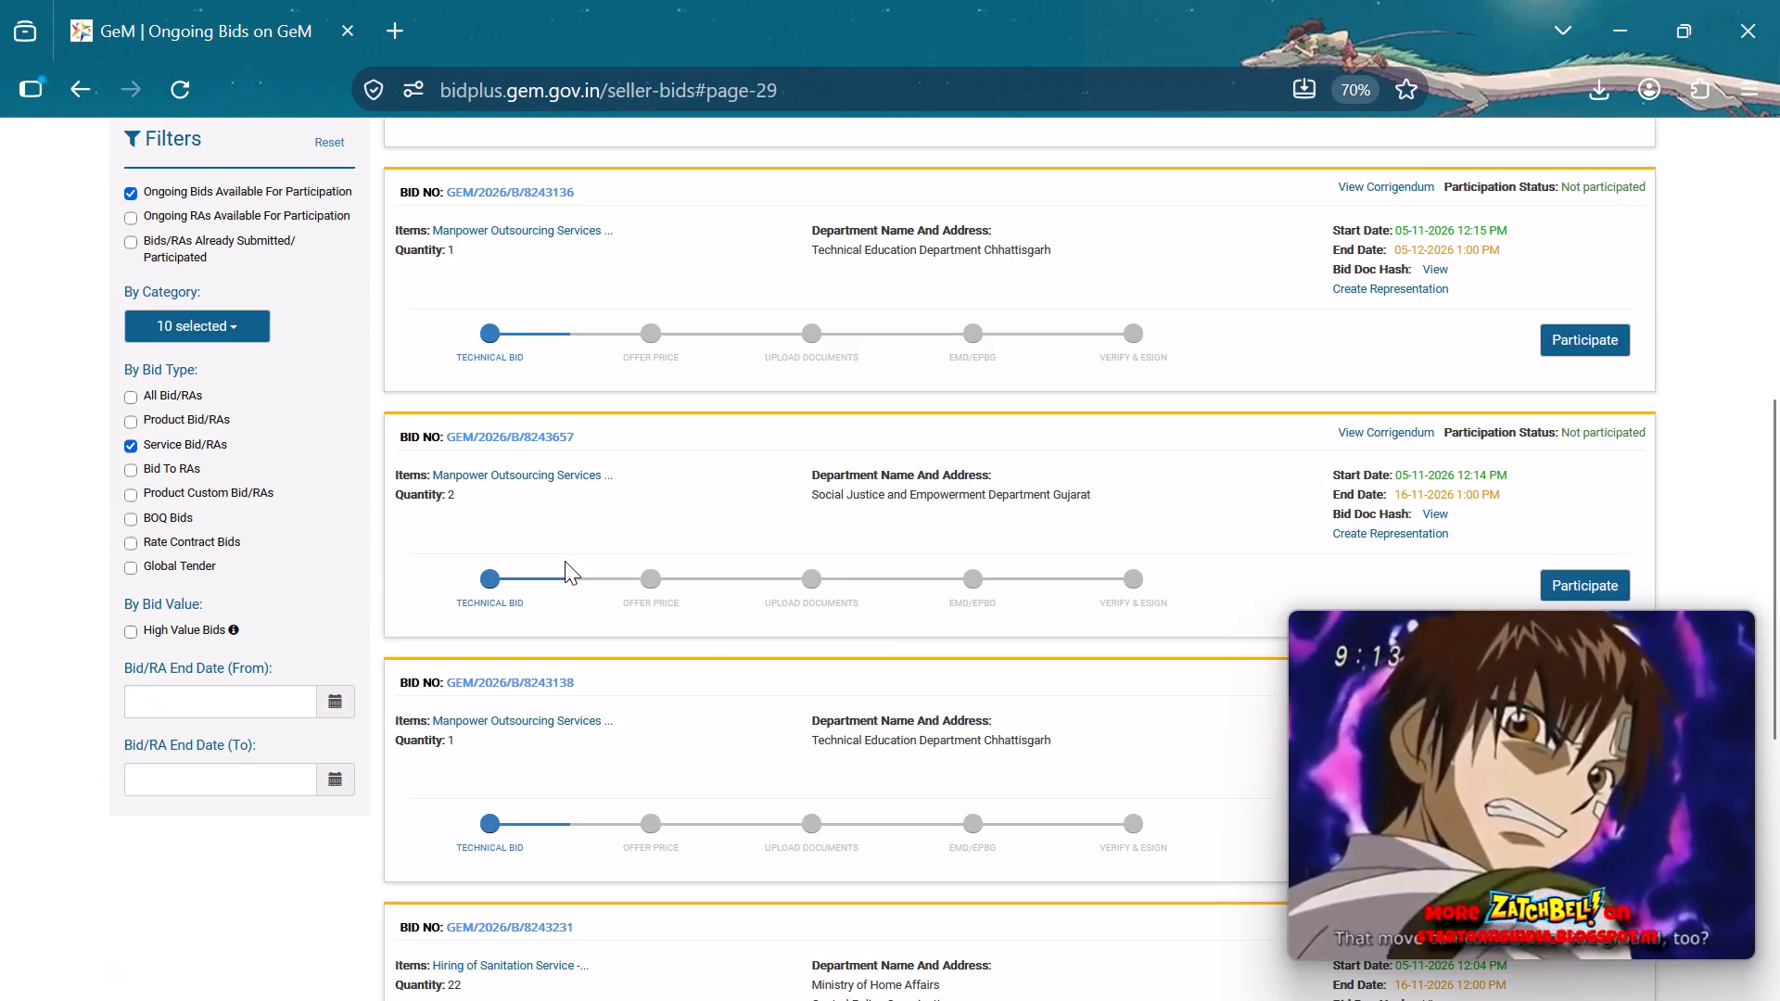
{"action": "scroll", "coordinate": [565, 561], "scroll_direction": "down", "scroll_amount": 2}
{"action": "scroll", "coordinate": [565, 561], "scroll_direction": "up", "scroll_amount": 1}
{"action": "left_click", "coordinate": [544, 608]}
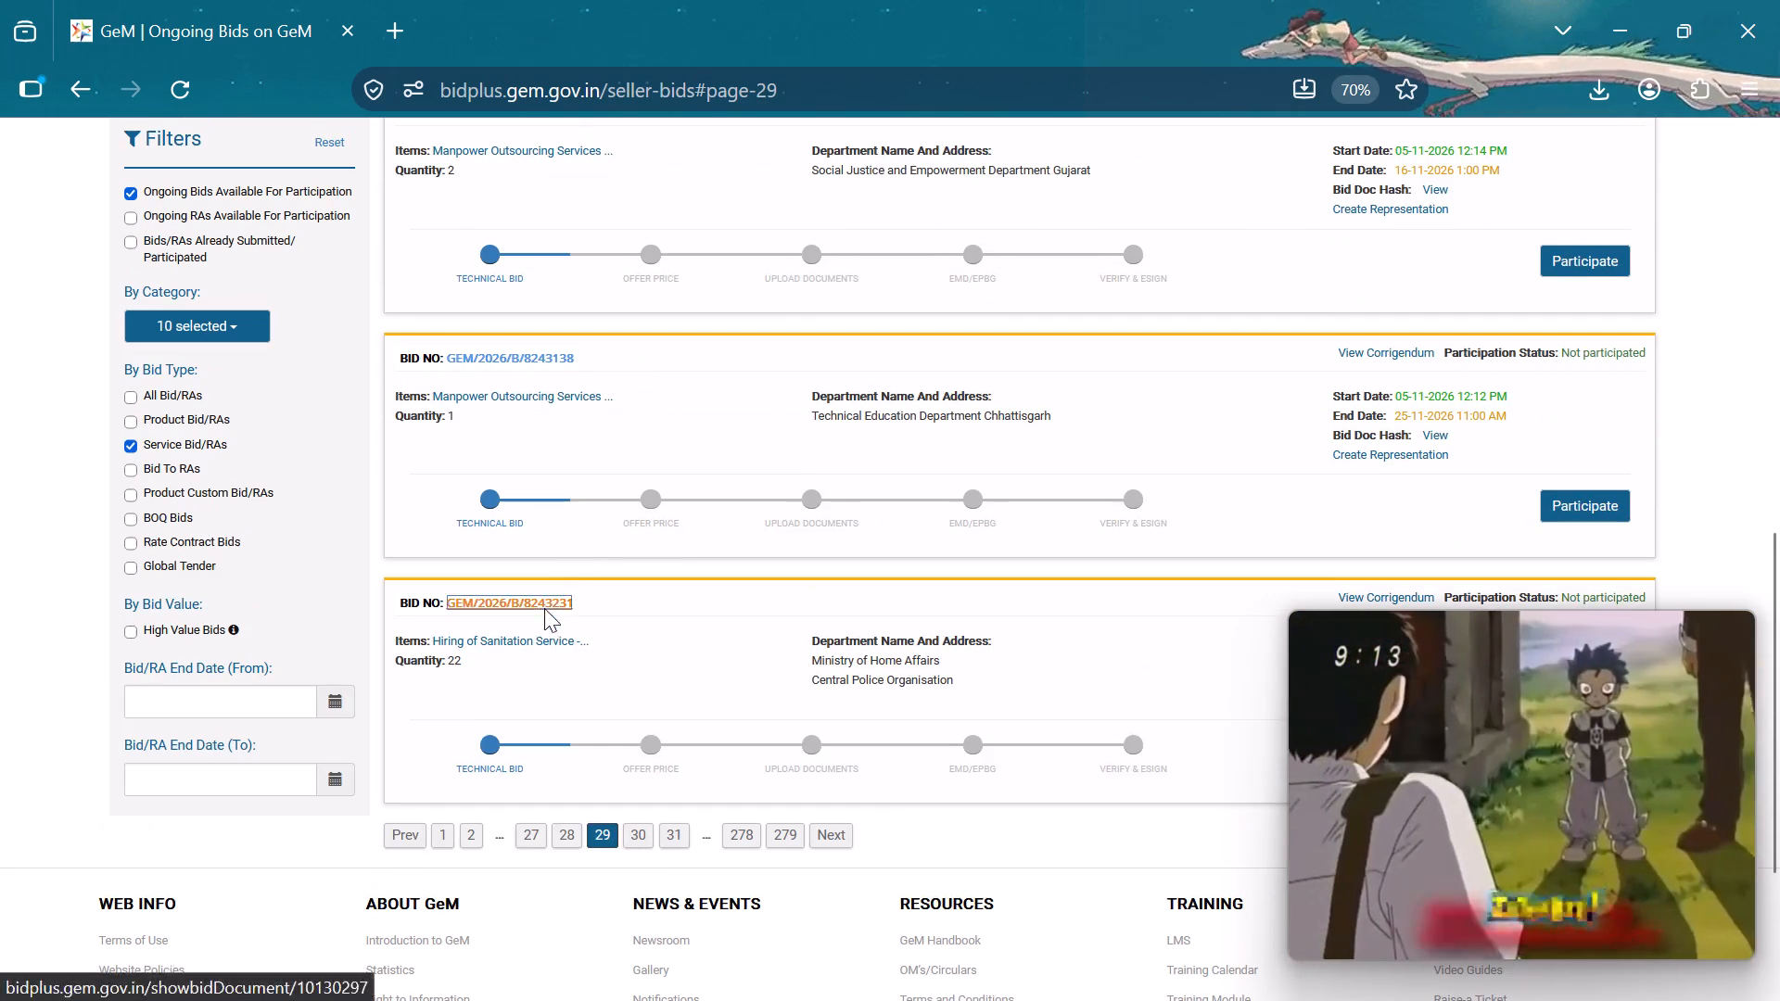
{"action": "left_click", "coordinate": [563, 575]}
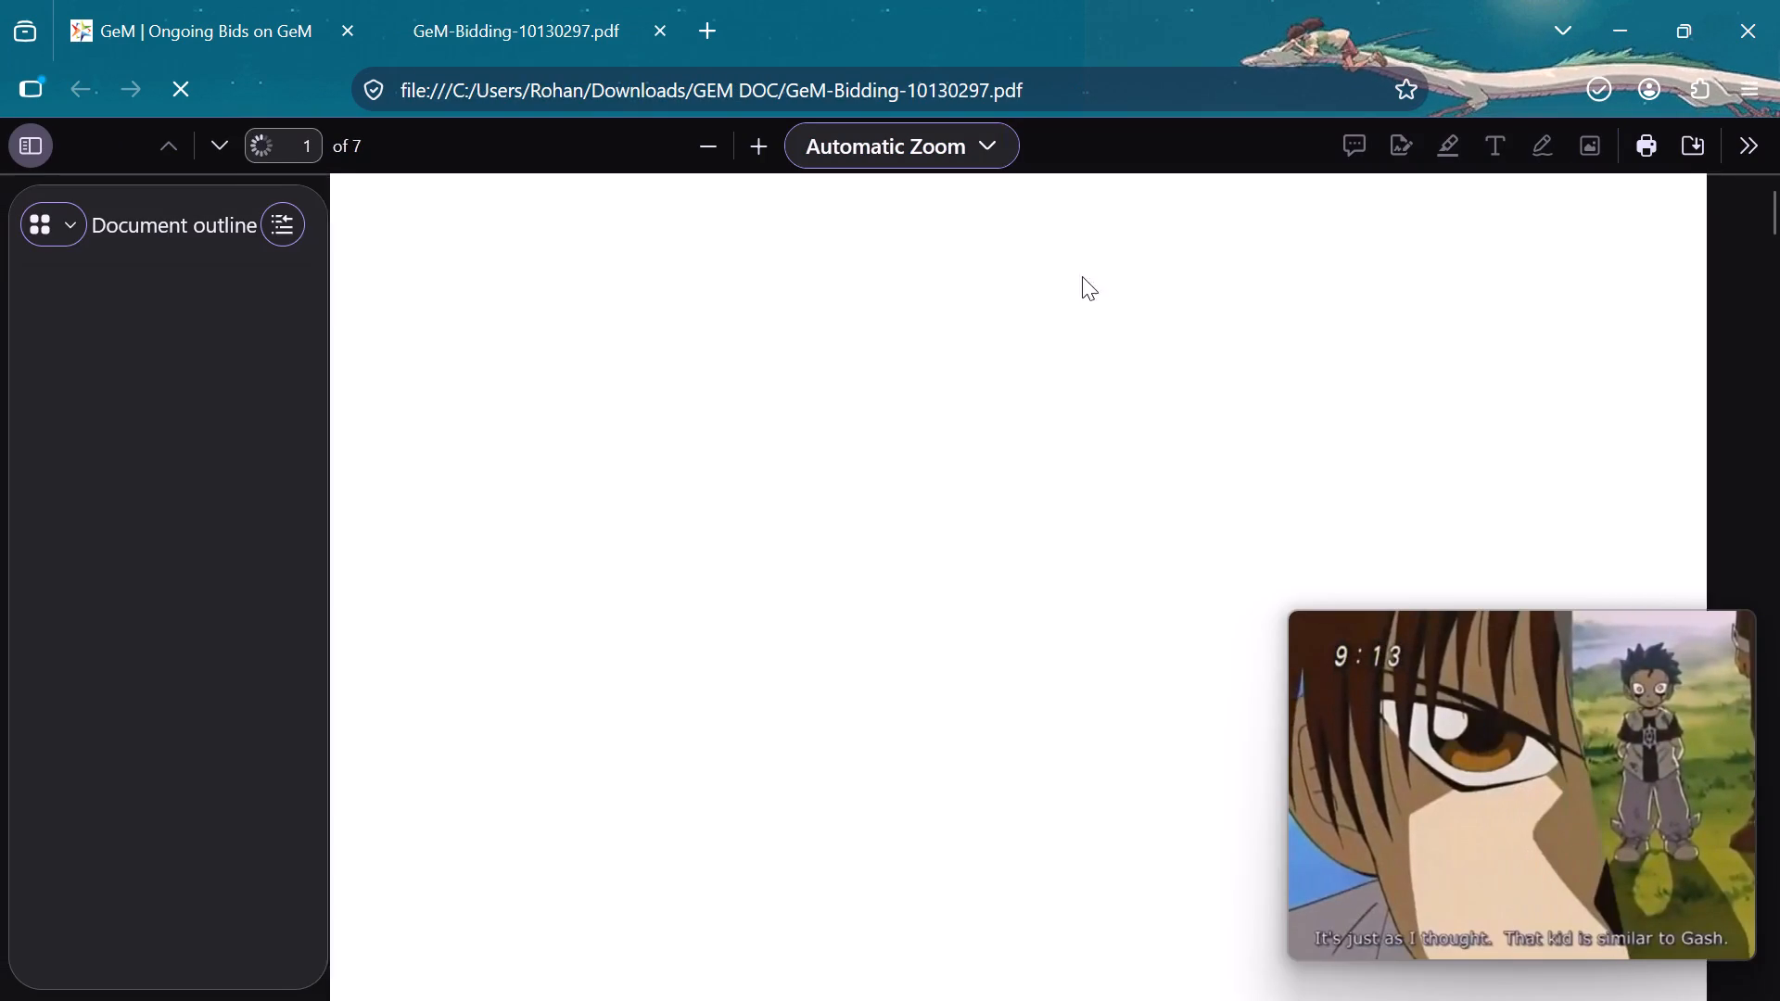
Copy bid number GEM/2026/B/8243231 from its document and replace the form's GEM Id with it.
{"action": "double_click", "coordinate": [1429, 350]}
{"action": "key", "text": "ctrl+shift+Right"}
{"action": "key", "text": "ctrl+shift+Right"}
{"action": "key", "text": "ctrl+shift+Right"}
{"action": "key", "text": "ctrl+c"}
{"action": "key", "text": "ctrl+c"}
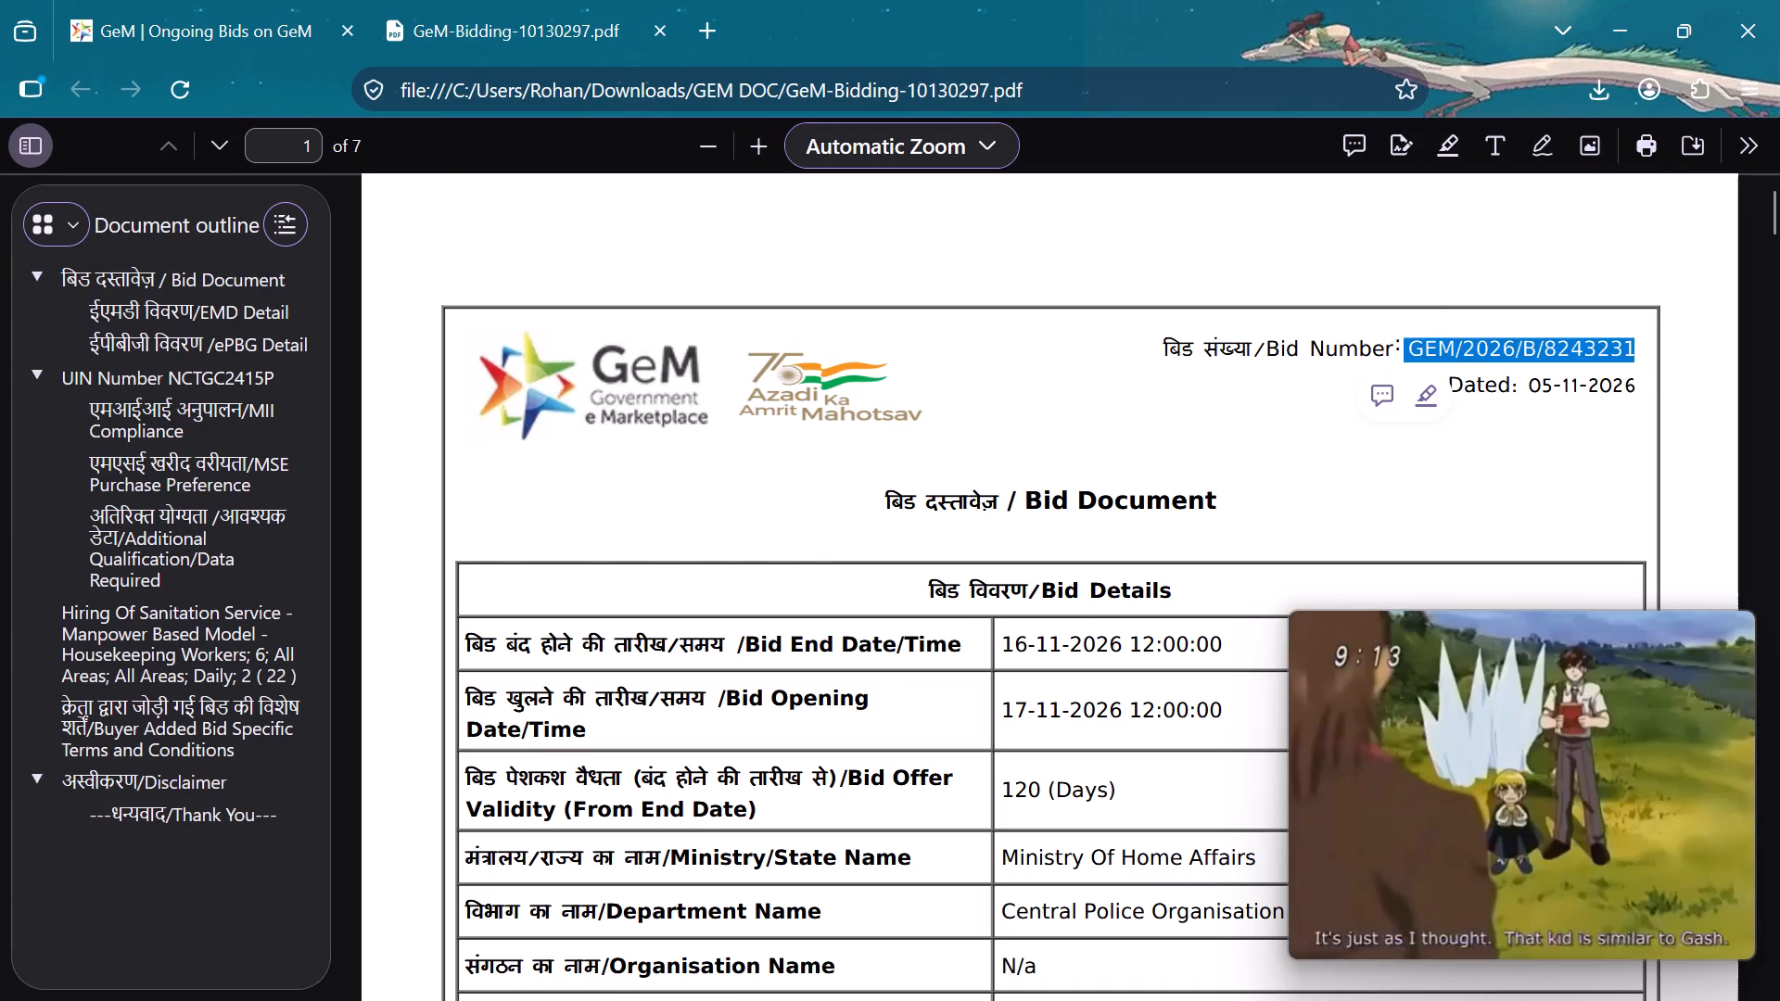
{"action": "scroll", "coordinate": [1090, 592], "scroll_direction": "down", "scroll_amount": 10}
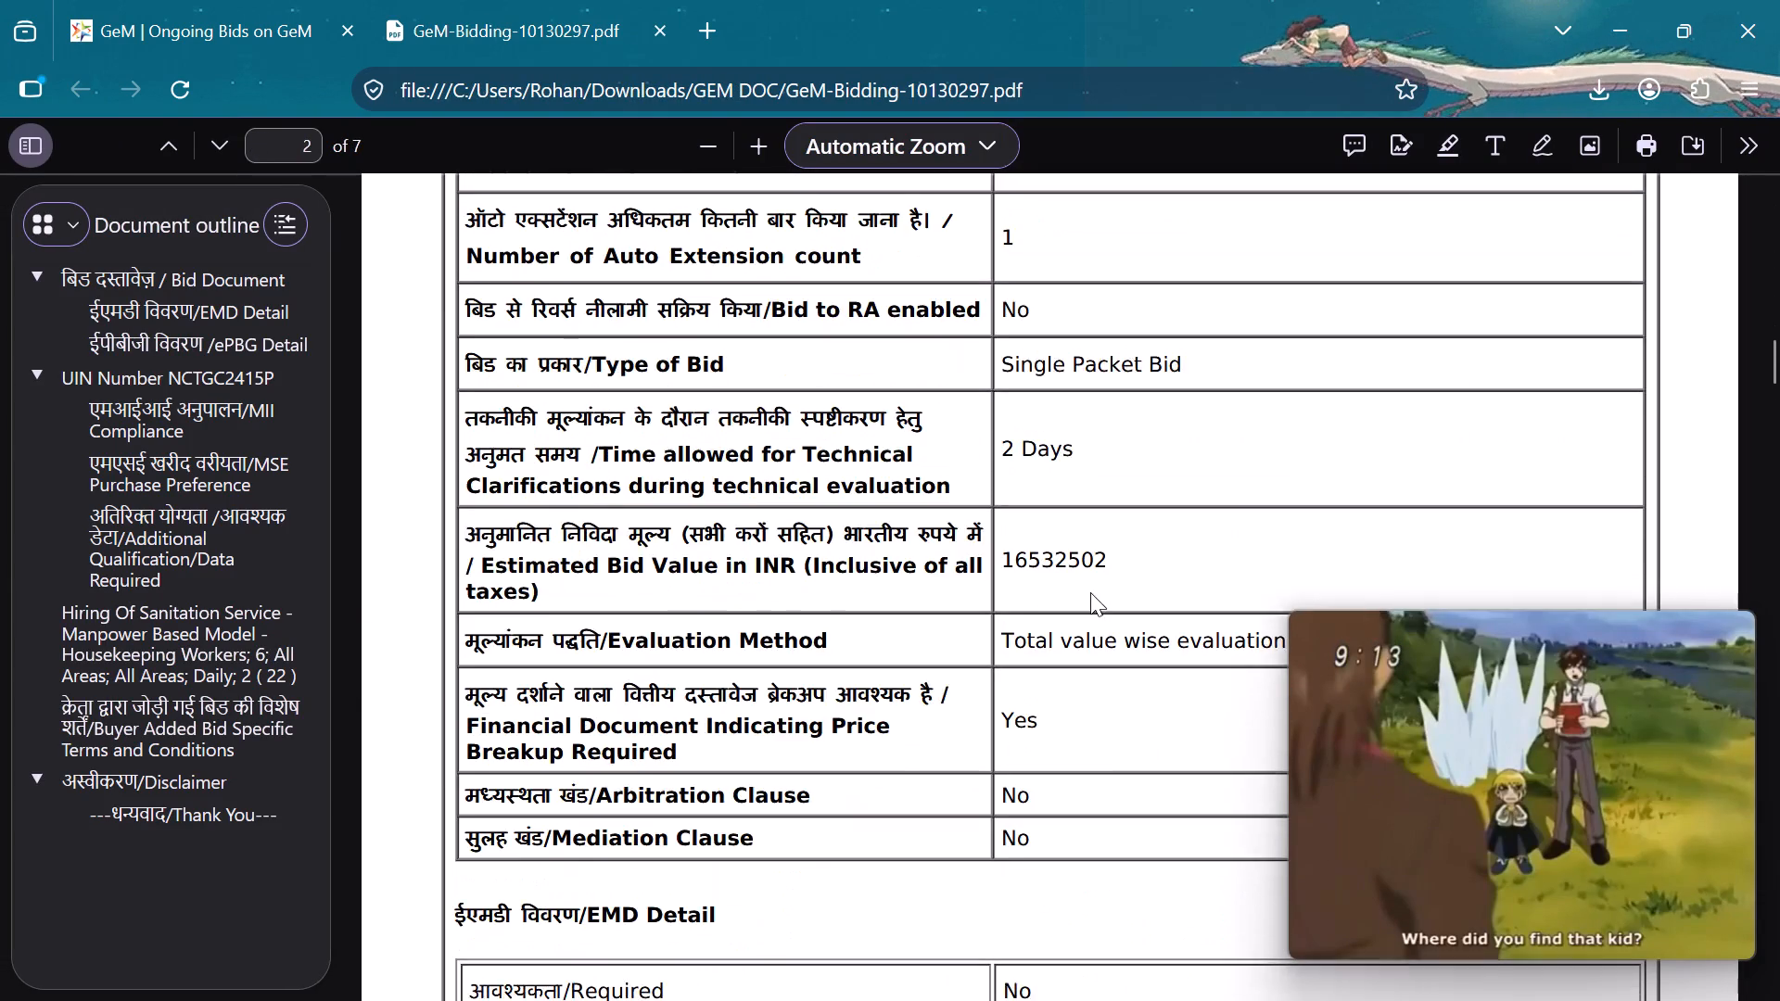
{"action": "key", "text": "alt+Tab"}
{"action": "left_click", "coordinate": [780, 551]}
{"action": "left_click", "coordinate": [776, 567]}
{"action": "key", "text": "ctrl+a"}
{"action": "key", "text": "ctrl+v"}
{"action": "key", "text": "Tab"}
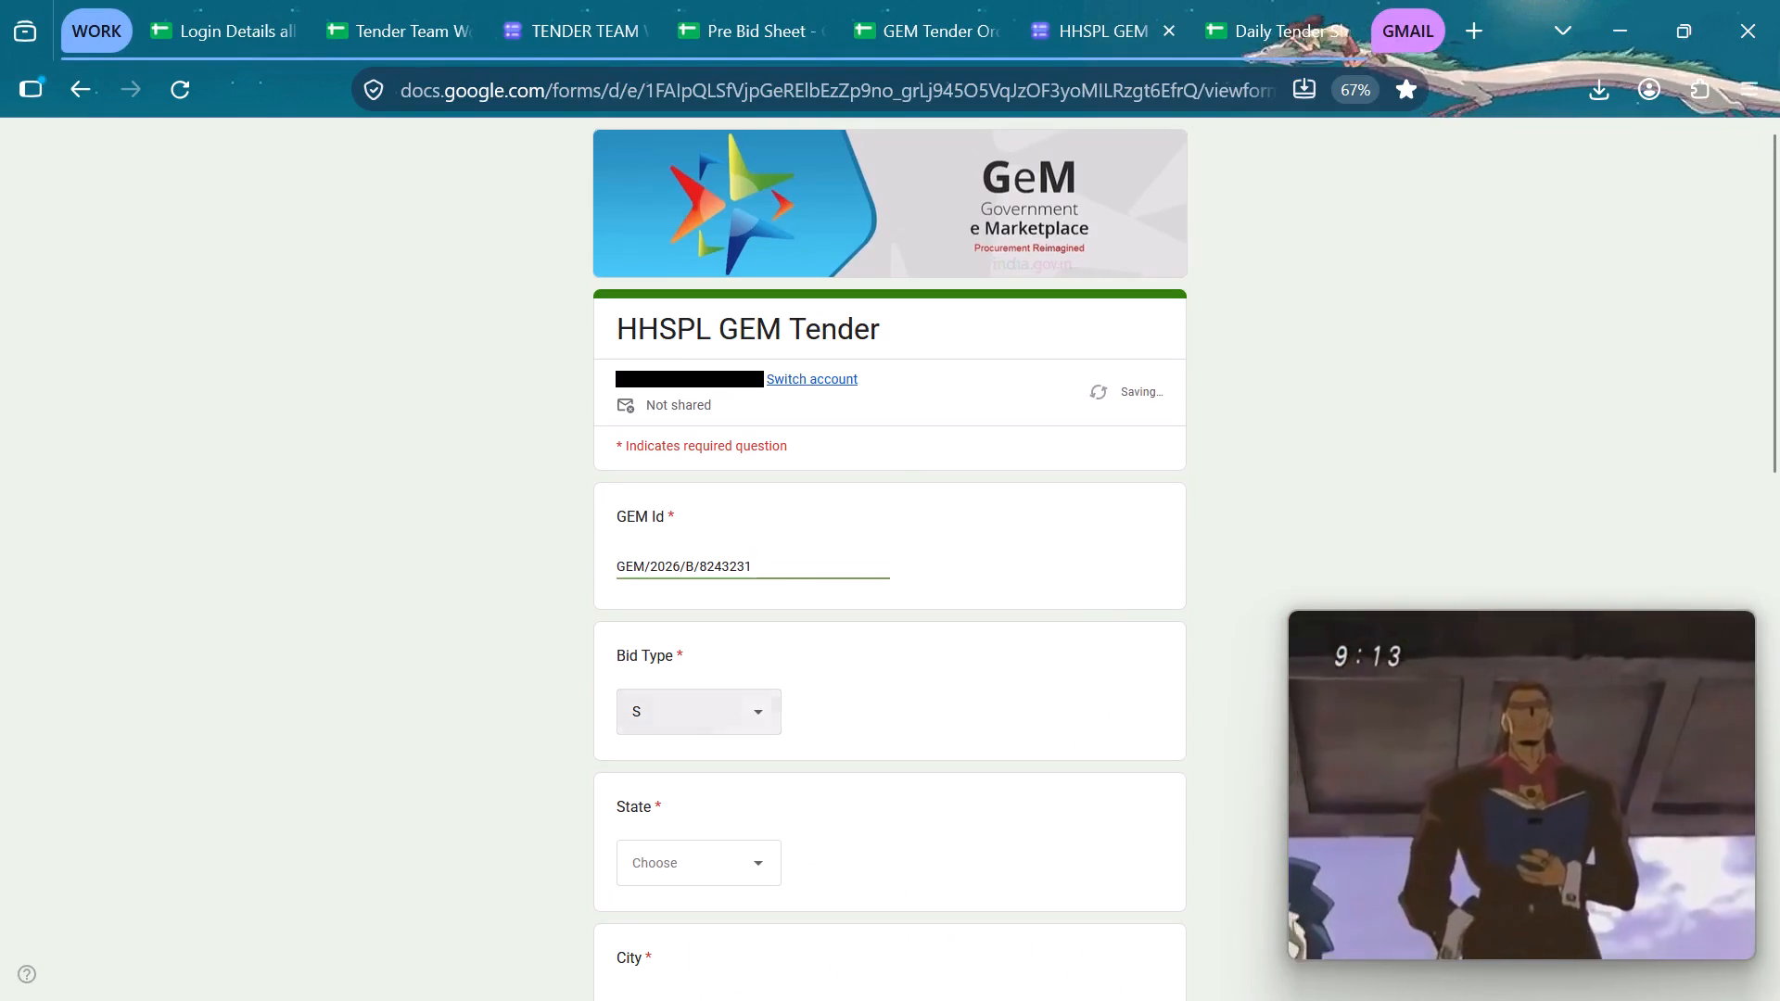
Check the document's delivery address and set State to DL, City to DELHI, and Pasara and Pre Bid Meeting to N.
{"action": "key", "text": "alt+Tab"}
{"action": "scroll", "coordinate": [776, 567], "scroll_direction": "down", "scroll_amount": 20}
{"action": "scroll", "coordinate": [776, 567], "scroll_direction": "down", "scroll_amount": 10}
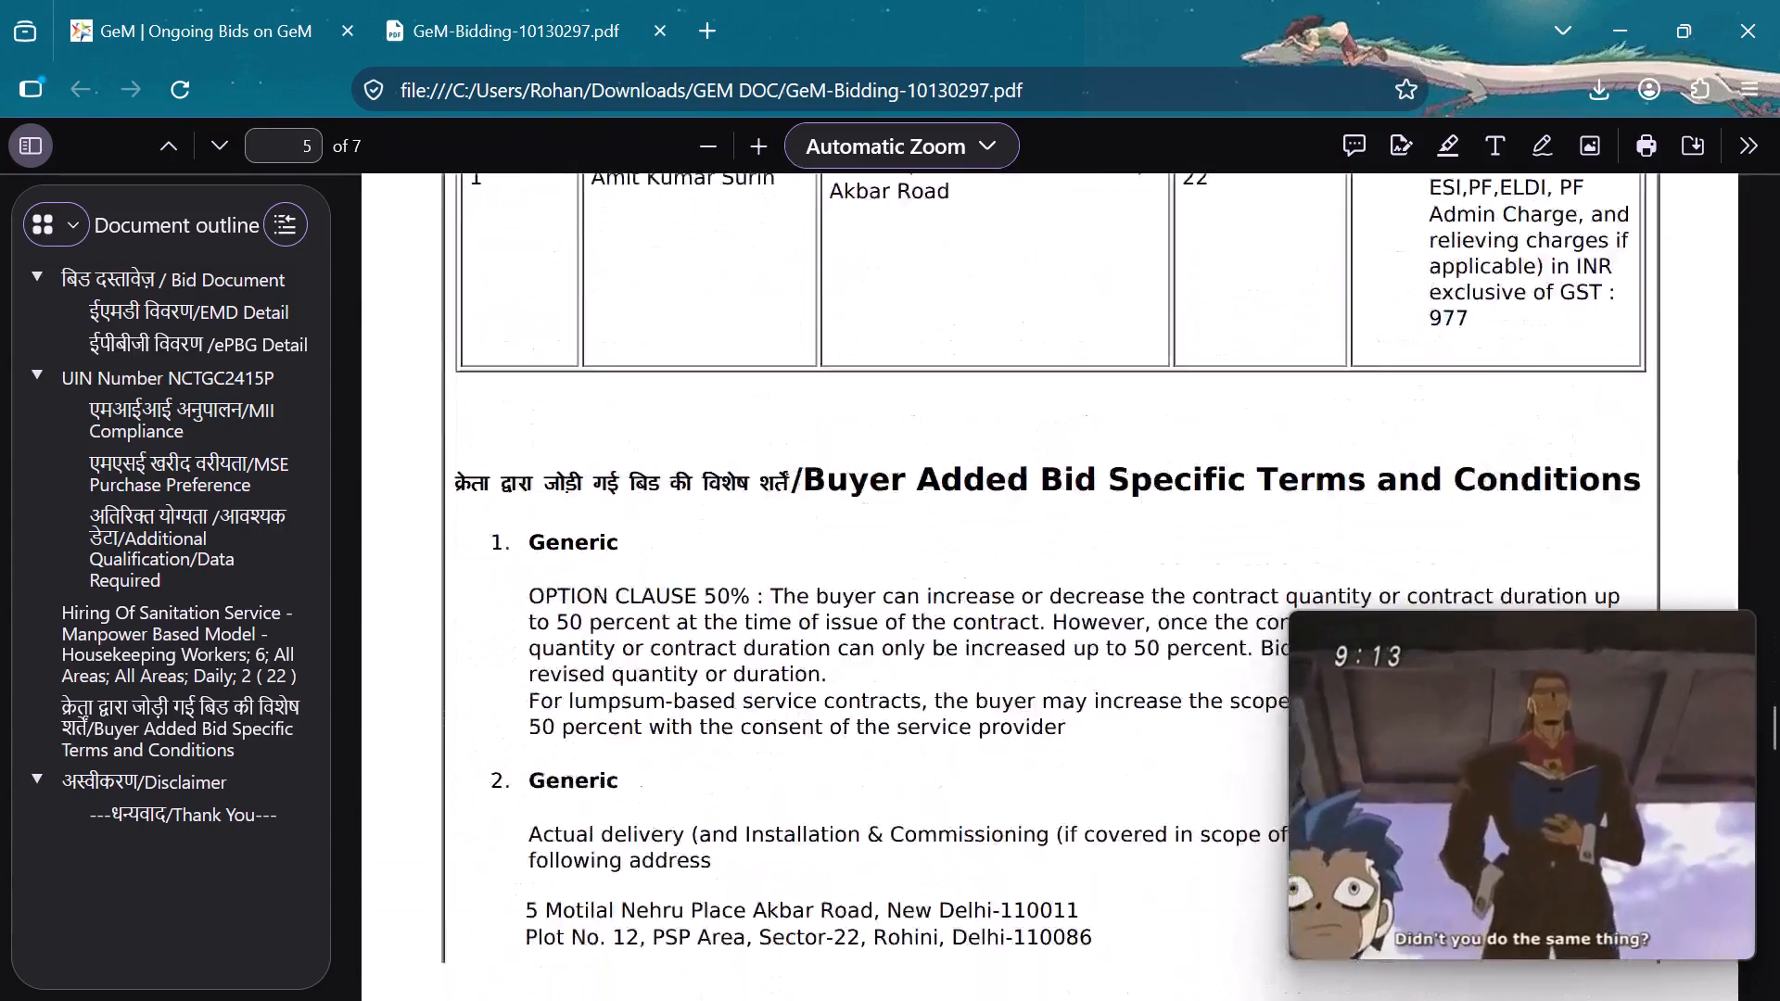
{"action": "key", "text": "alt+Tab"}
{"action": "key", "text": "Tab"}
{"action": "type", "text": "DL"}
{"action": "key", "text": "Tab"}
{"action": "type", "text": "DELHI"}
{"action": "key", "text": "Tab"}
{"action": "key", "text": "n"}
{"action": "key", "text": "Tab"}
{"action": "key", "text": "n"}
Enter closing date 16/11/2026 and quantity 22 from the bid listing for GEM/2026/B/8243231, and submit the form.
{"action": "key", "text": "alt+Tab"}
{"action": "left_click", "coordinate": [337, 0]}
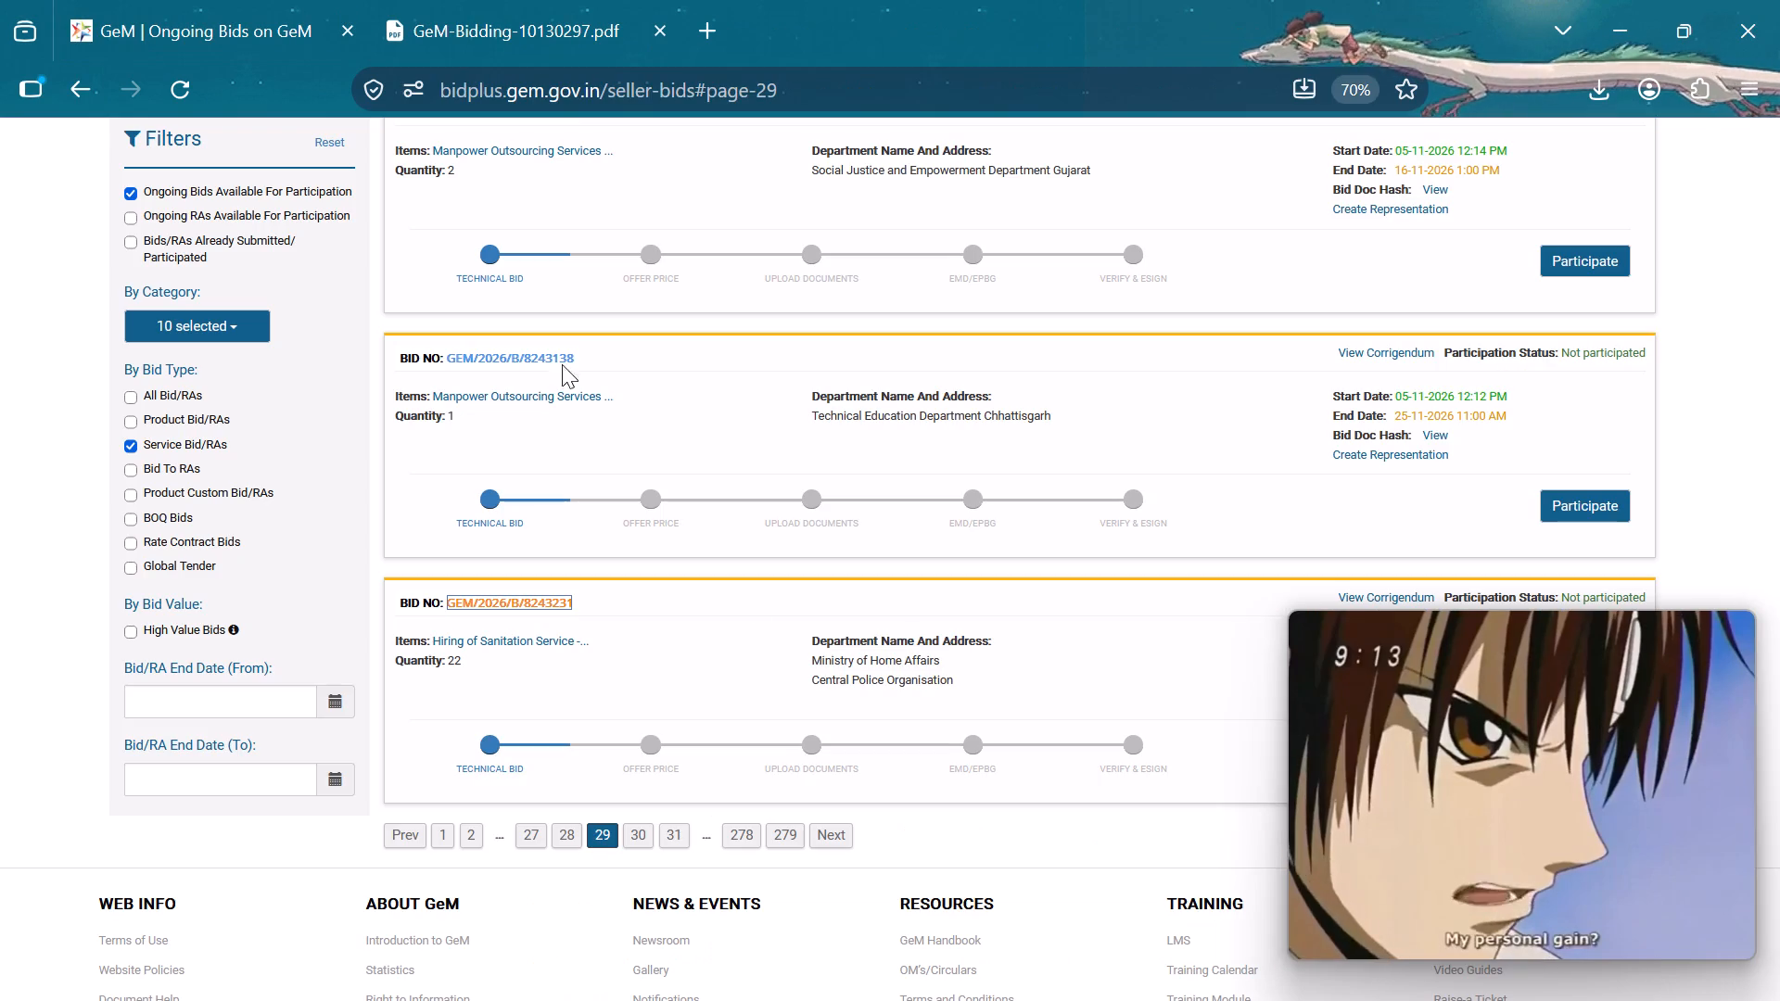
{"action": "scroll", "coordinate": [749, 597], "scroll_direction": "down", "scroll_amount": 1}
{"action": "key", "text": "alt+Tab"}
{"action": "key", "text": "Tab"}
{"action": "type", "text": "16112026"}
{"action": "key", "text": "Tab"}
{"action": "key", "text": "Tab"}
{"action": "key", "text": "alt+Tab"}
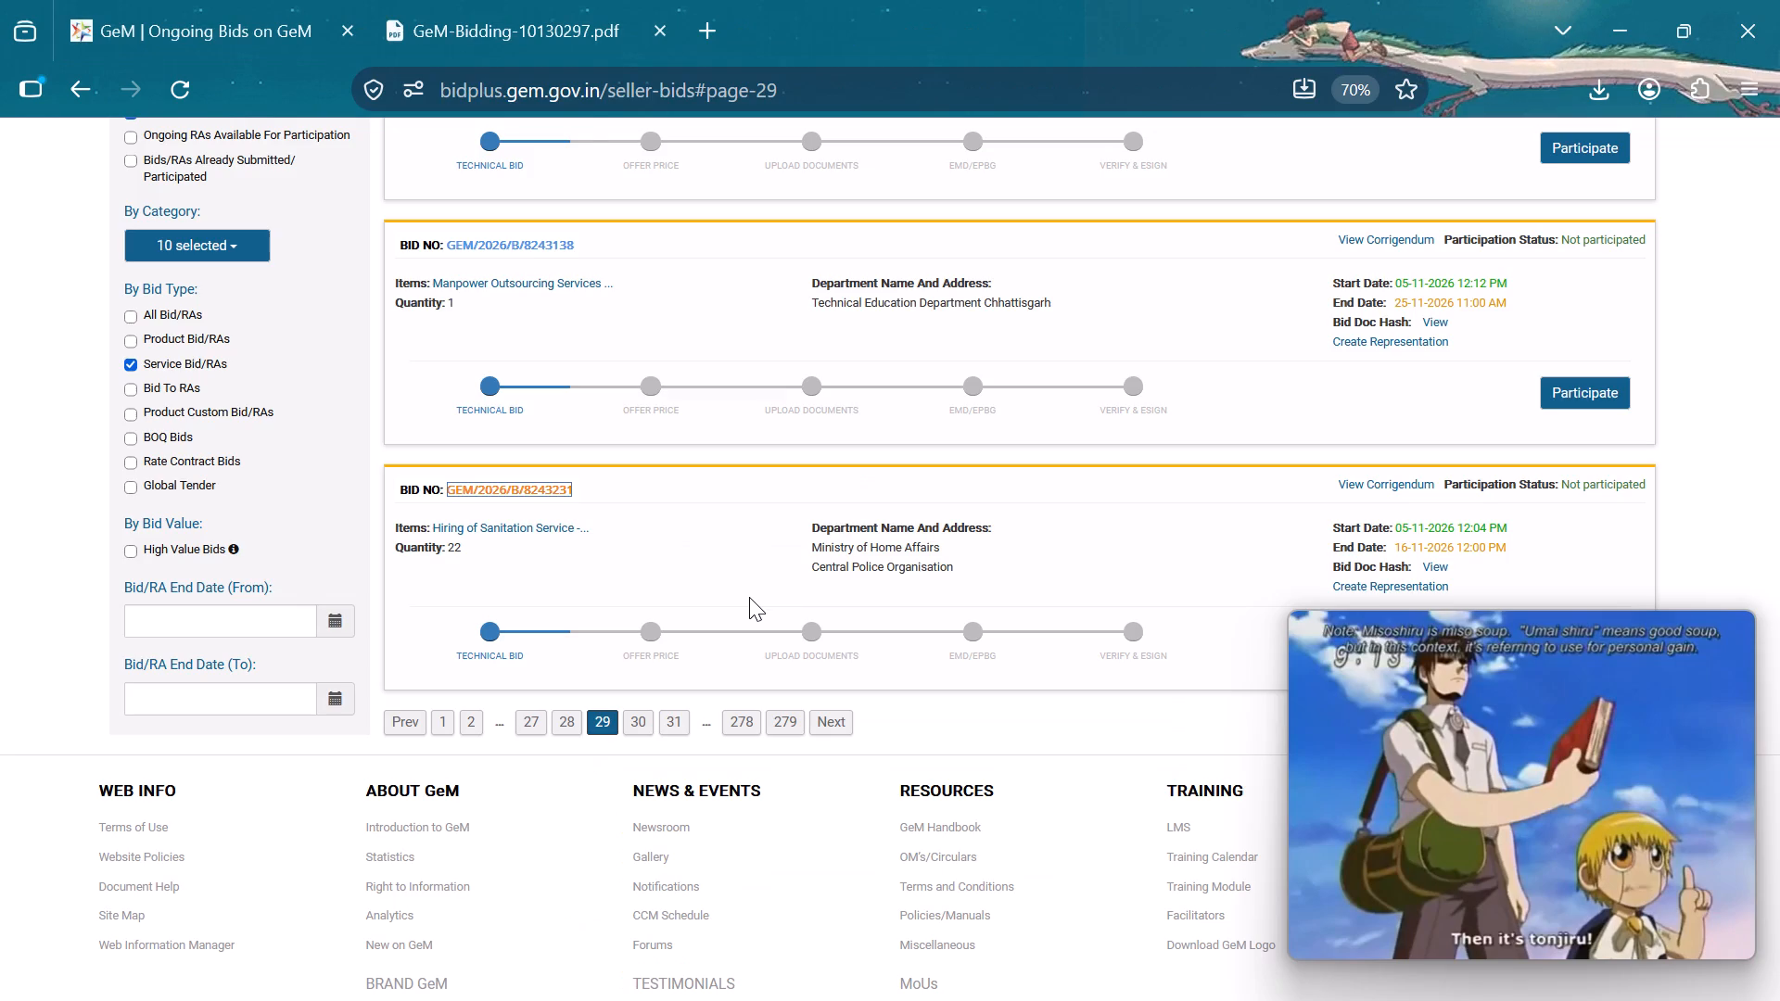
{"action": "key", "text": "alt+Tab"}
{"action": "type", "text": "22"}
{"action": "scroll", "coordinate": [749, 597], "scroll_direction": "down", "scroll_amount": 6}
{"action": "left_click", "coordinate": [611, 835]}
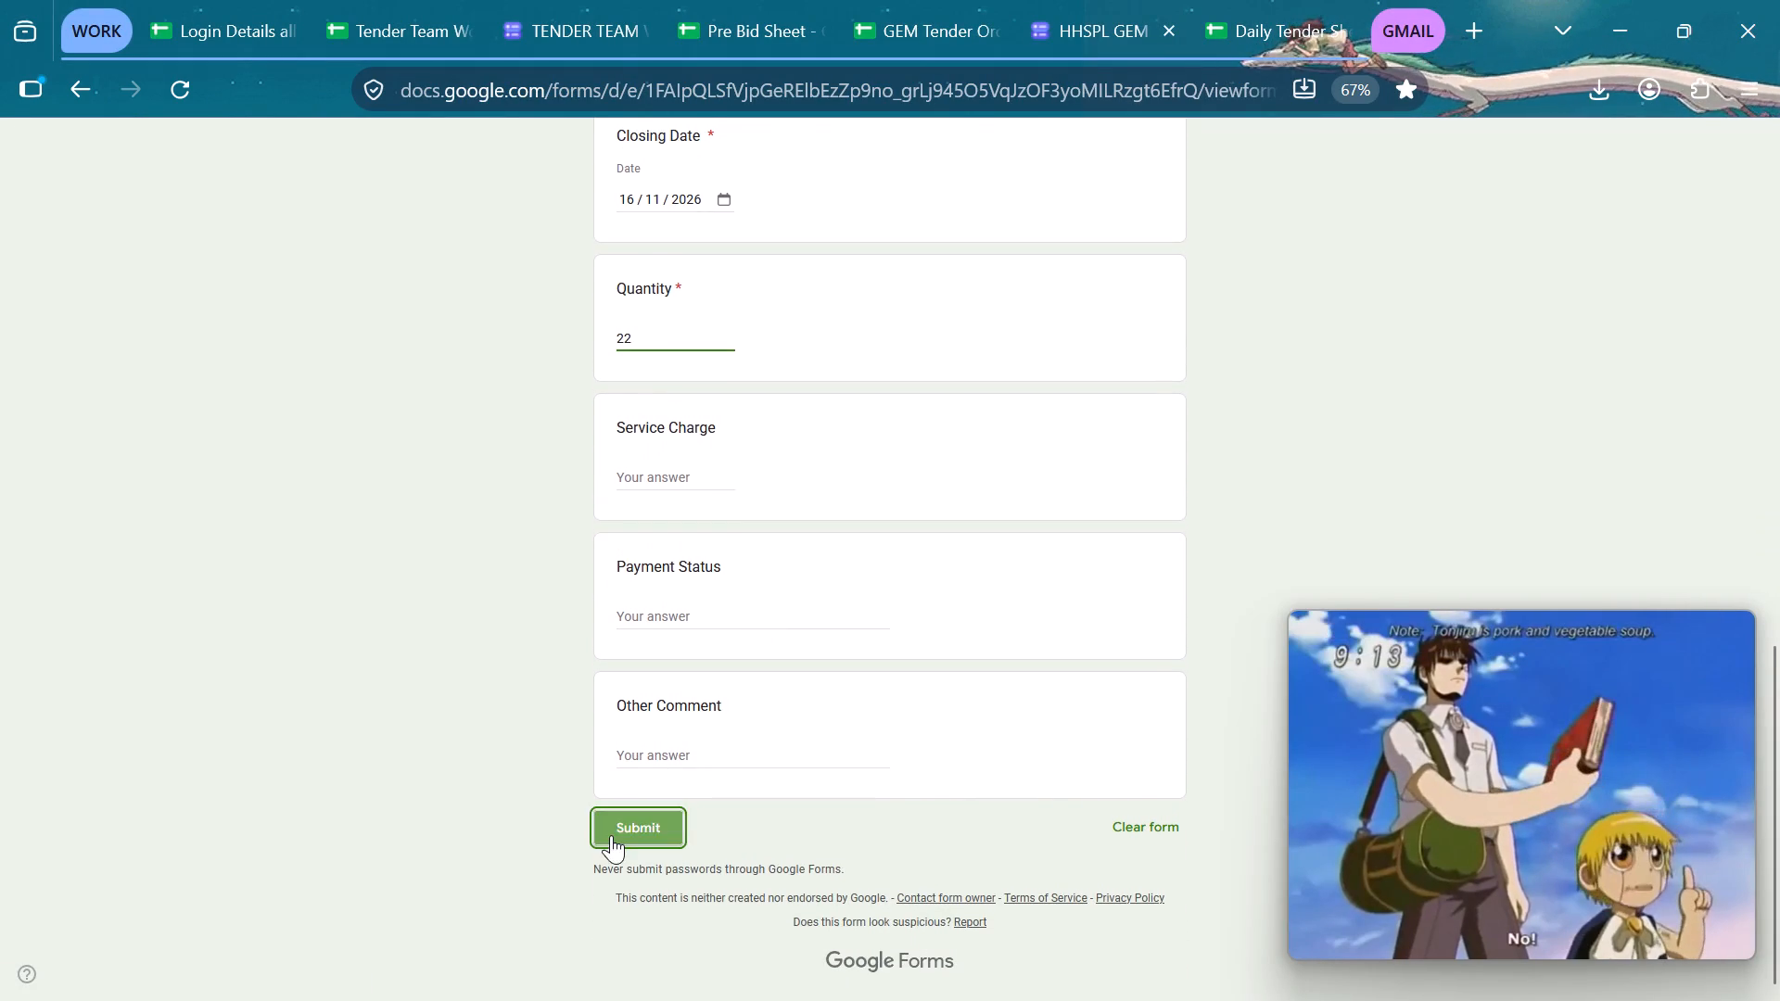
Download bid GEM/2026/B/8243283 from page 29 of the bid results and close the previous bid's document.
{"action": "key", "text": "alt+Tab"}
{"action": "scroll", "coordinate": [542, 555], "scroll_direction": "up", "scroll_amount": 3}
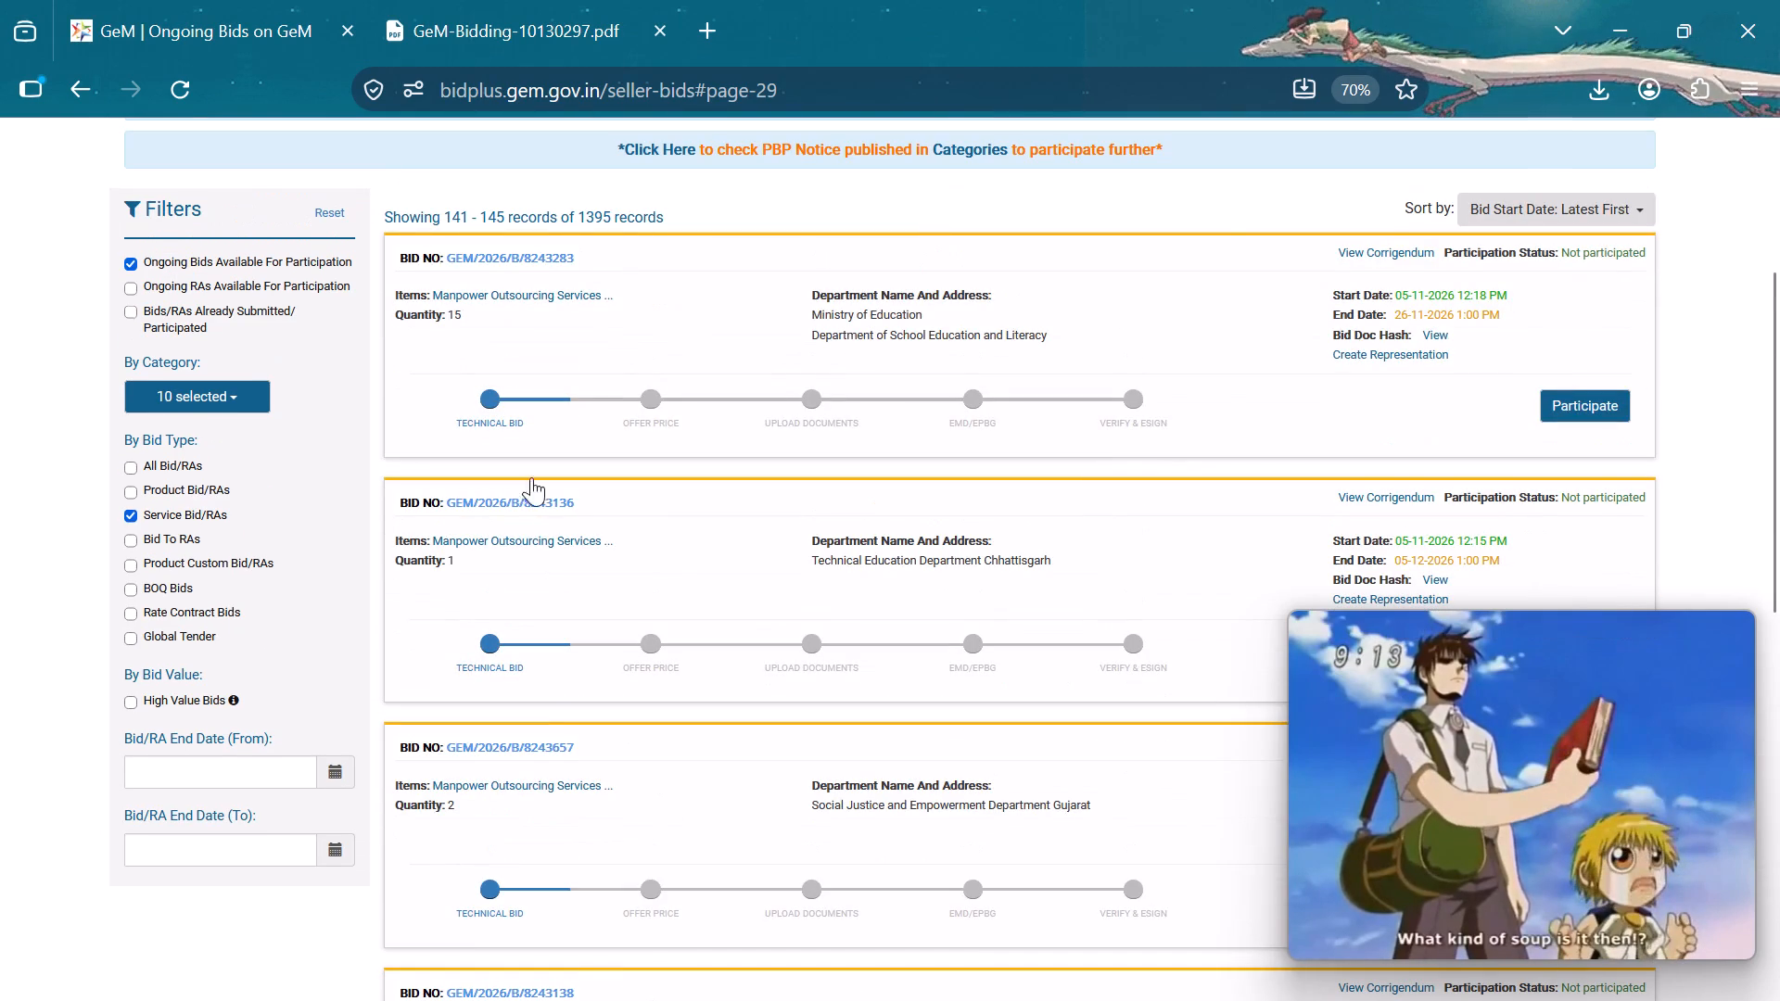
{"action": "left_click", "coordinate": [498, 264]}
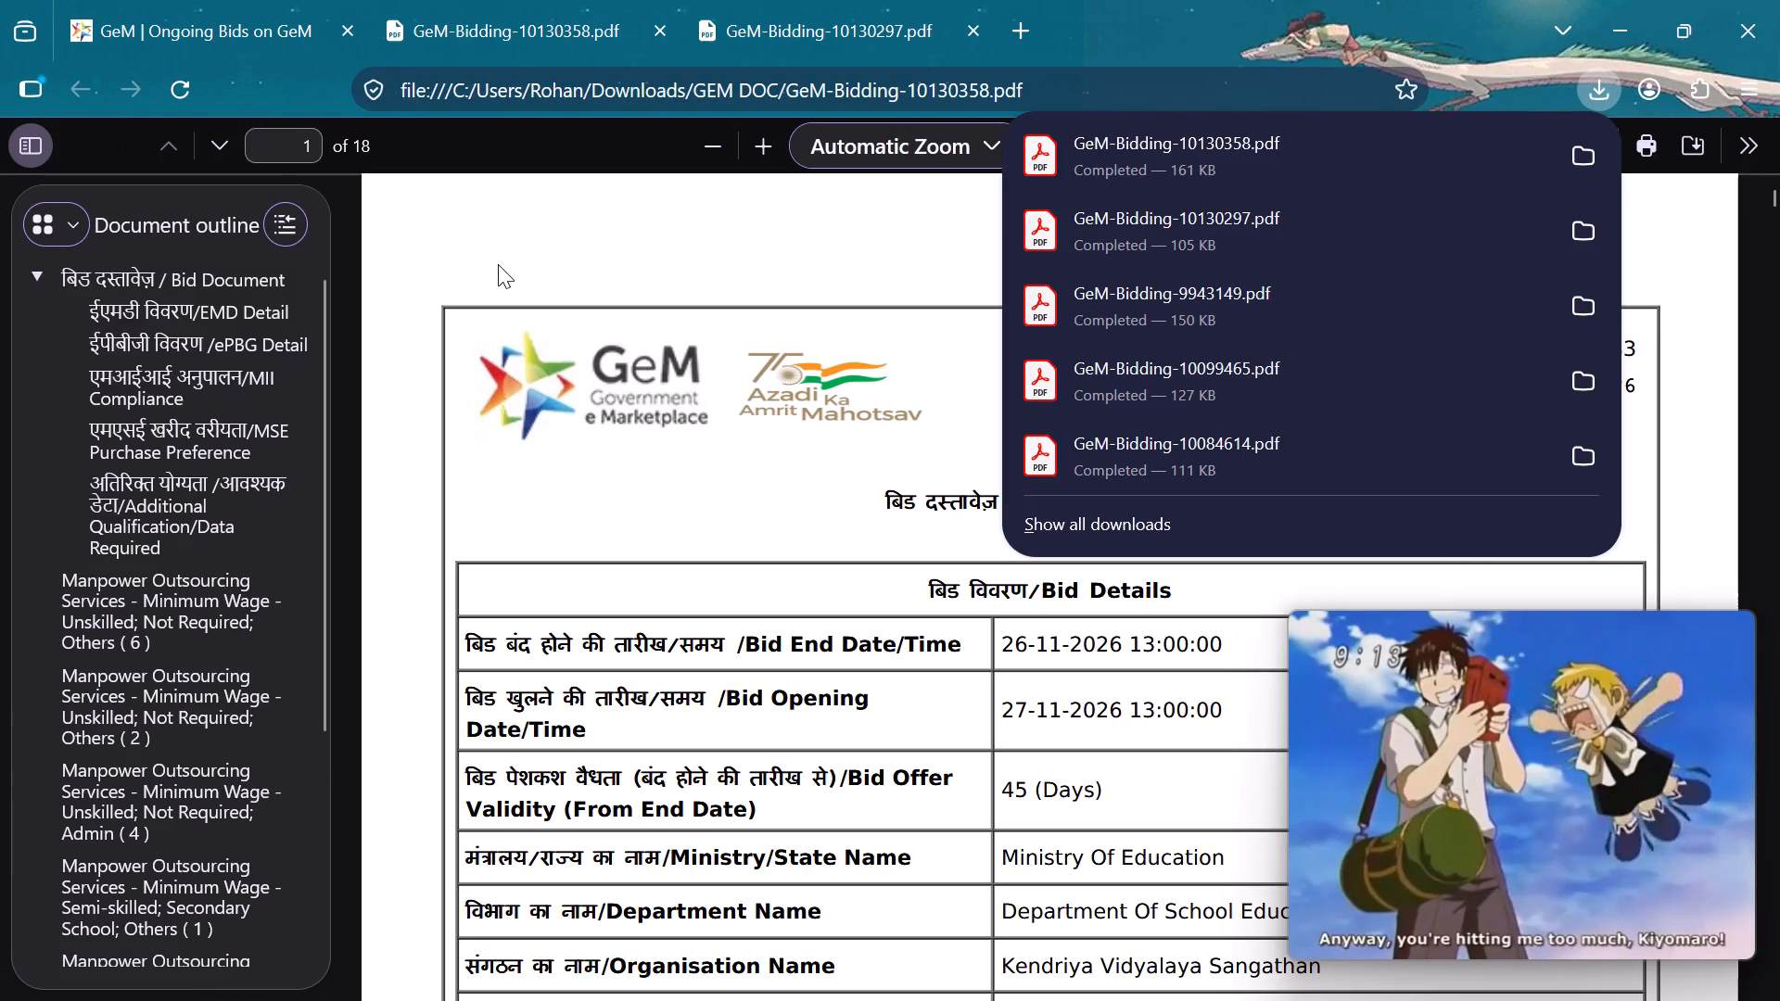
{"action": "left_click", "coordinate": [983, 23]}
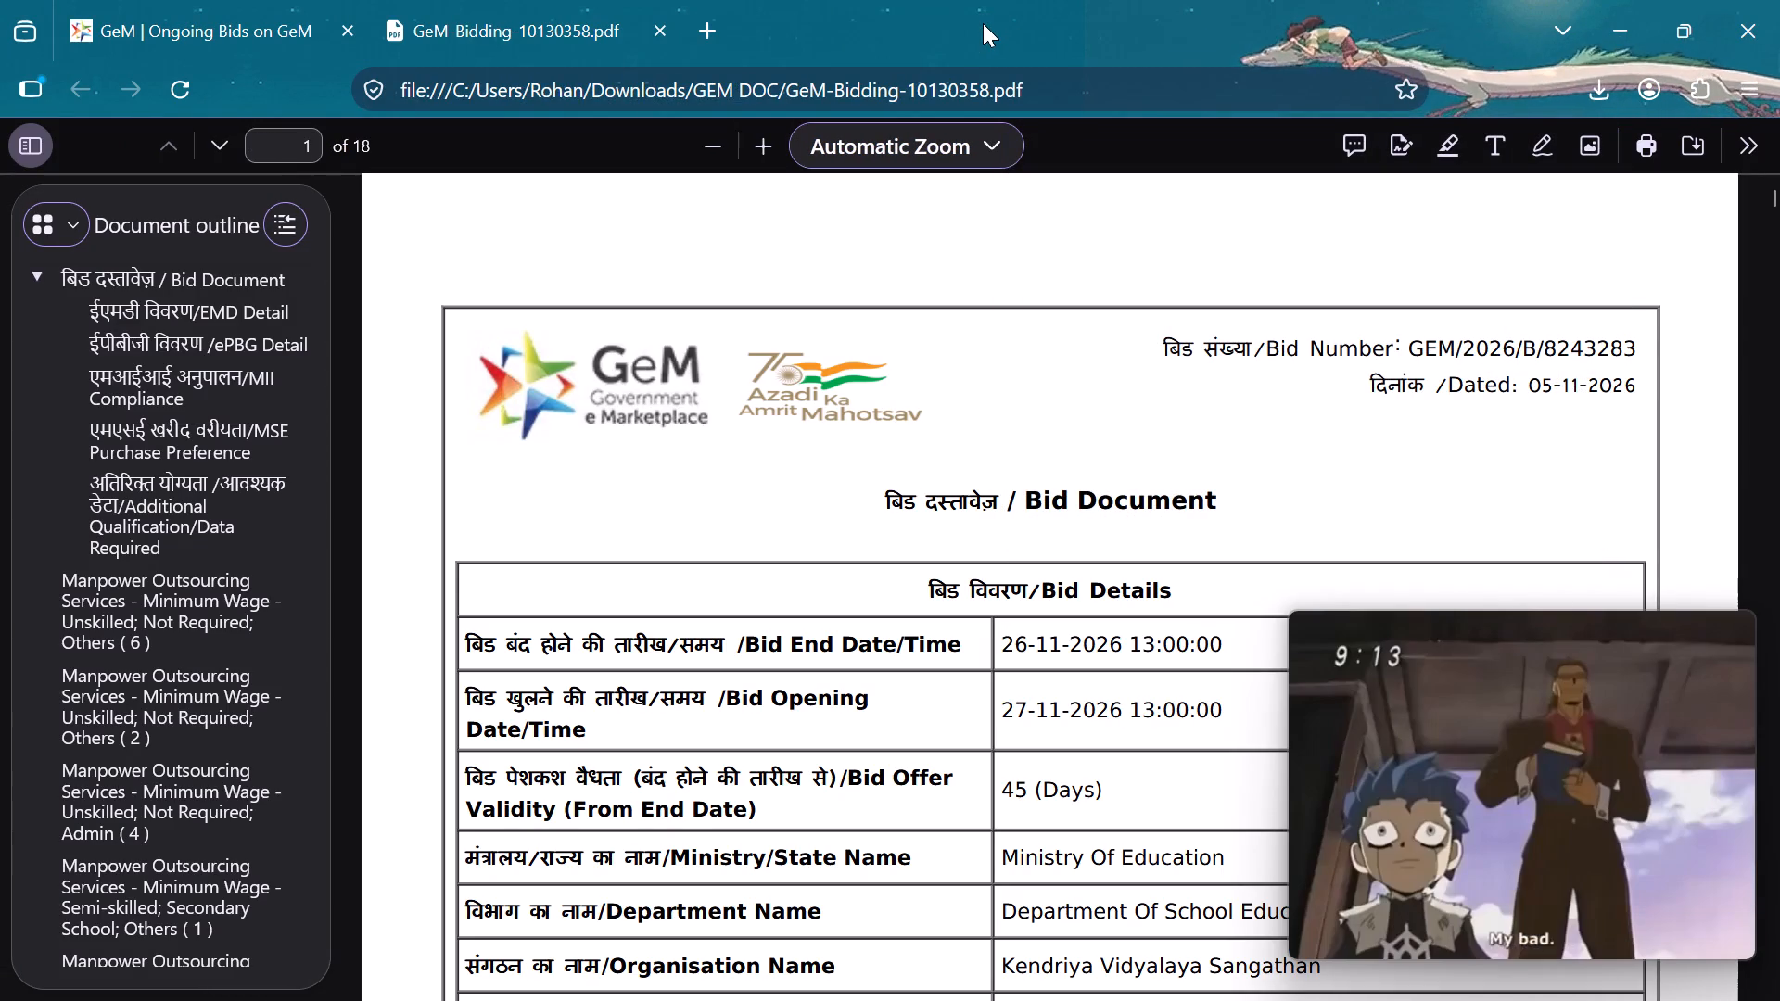
Examine the bid requirements and consignee address in the document of bid GEM/2026/B/8243283.
{"action": "scroll", "coordinate": [1162, 419], "scroll_direction": "down", "scroll_amount": 5}
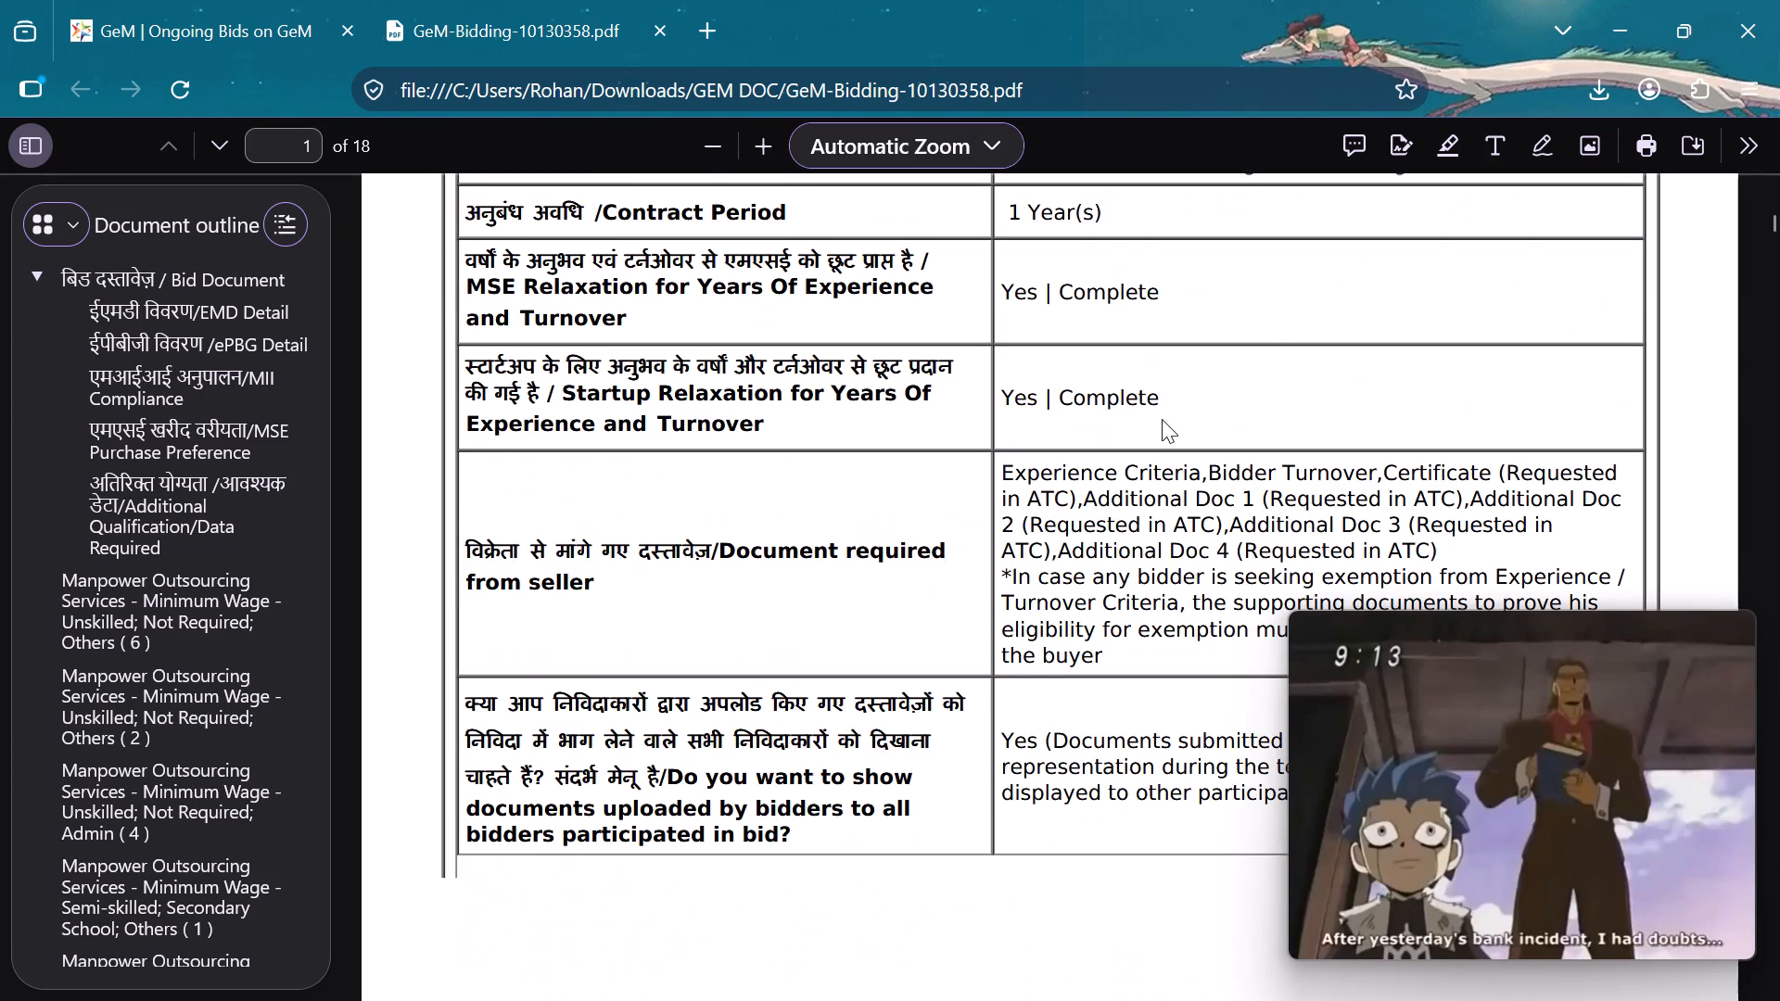
{"action": "scroll", "coordinate": [1162, 419], "scroll_direction": "down", "scroll_amount": 20}
{"action": "scroll", "coordinate": [1162, 419], "scroll_direction": "down", "scroll_amount": 6}
{"action": "scroll", "coordinate": [1162, 419], "scroll_direction": "up", "scroll_amount": 6}
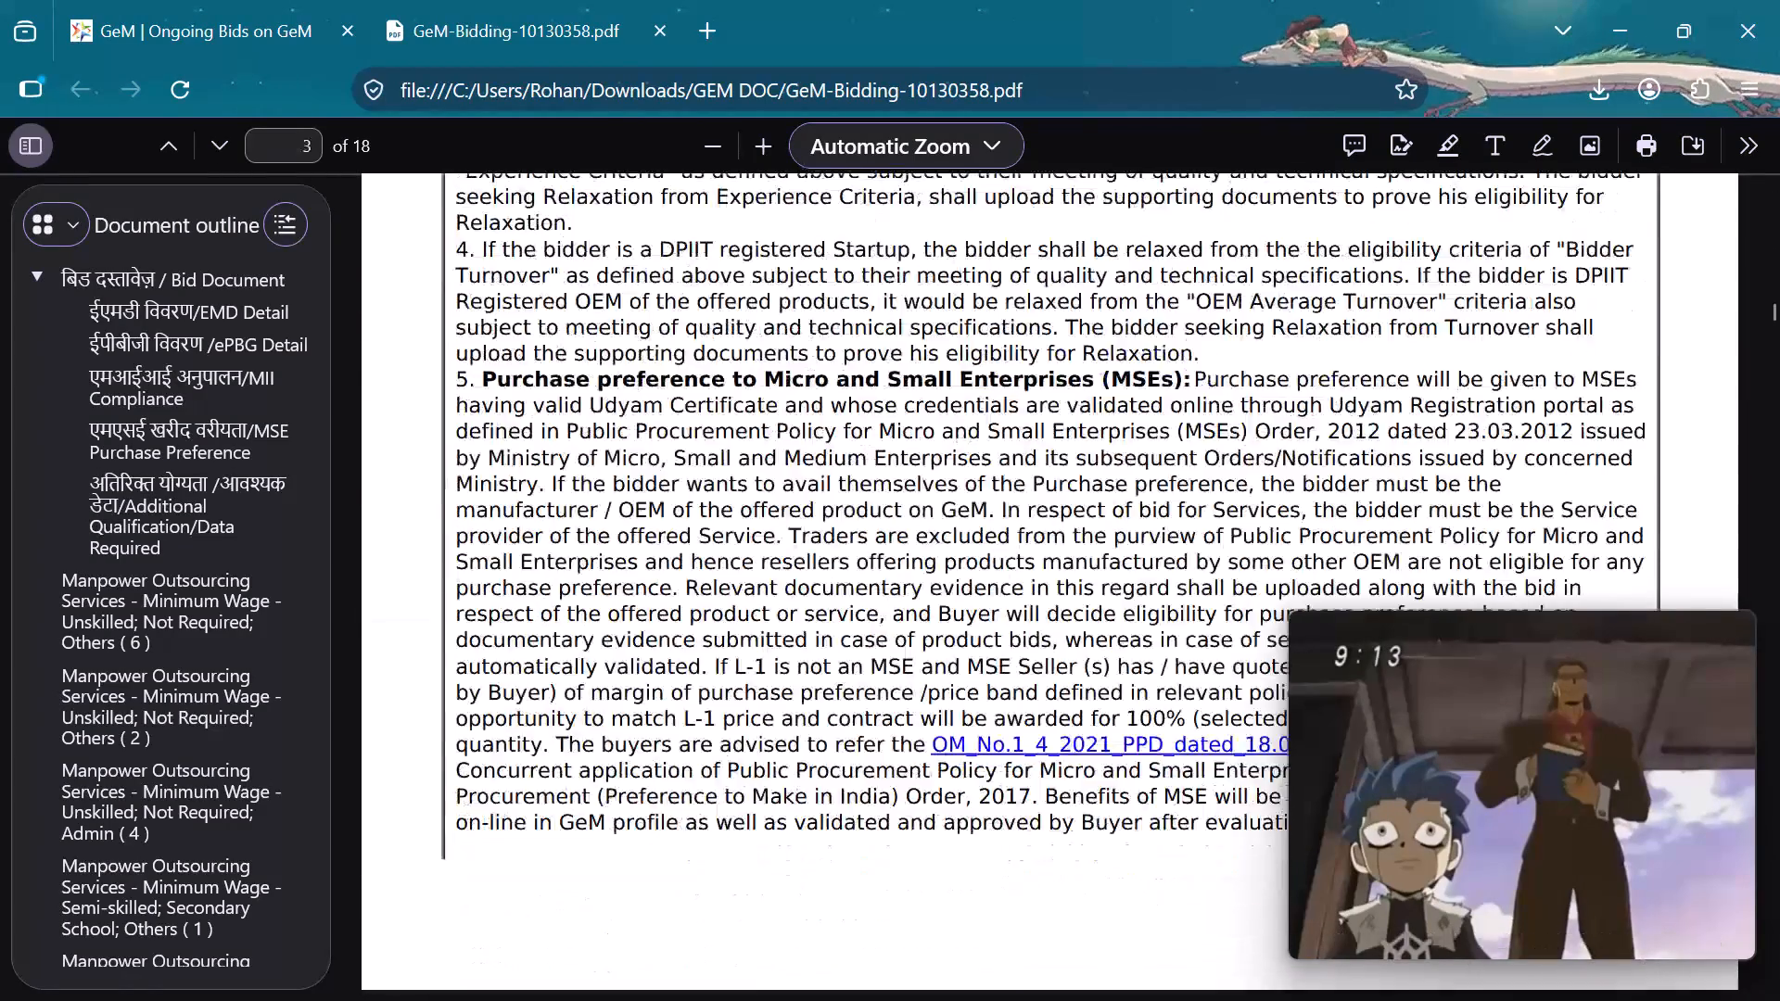
{"action": "scroll", "coordinate": [1162, 419], "scroll_direction": "up", "scroll_amount": 17}
{"action": "scroll", "coordinate": [1162, 419], "scroll_direction": "down", "scroll_amount": 19}
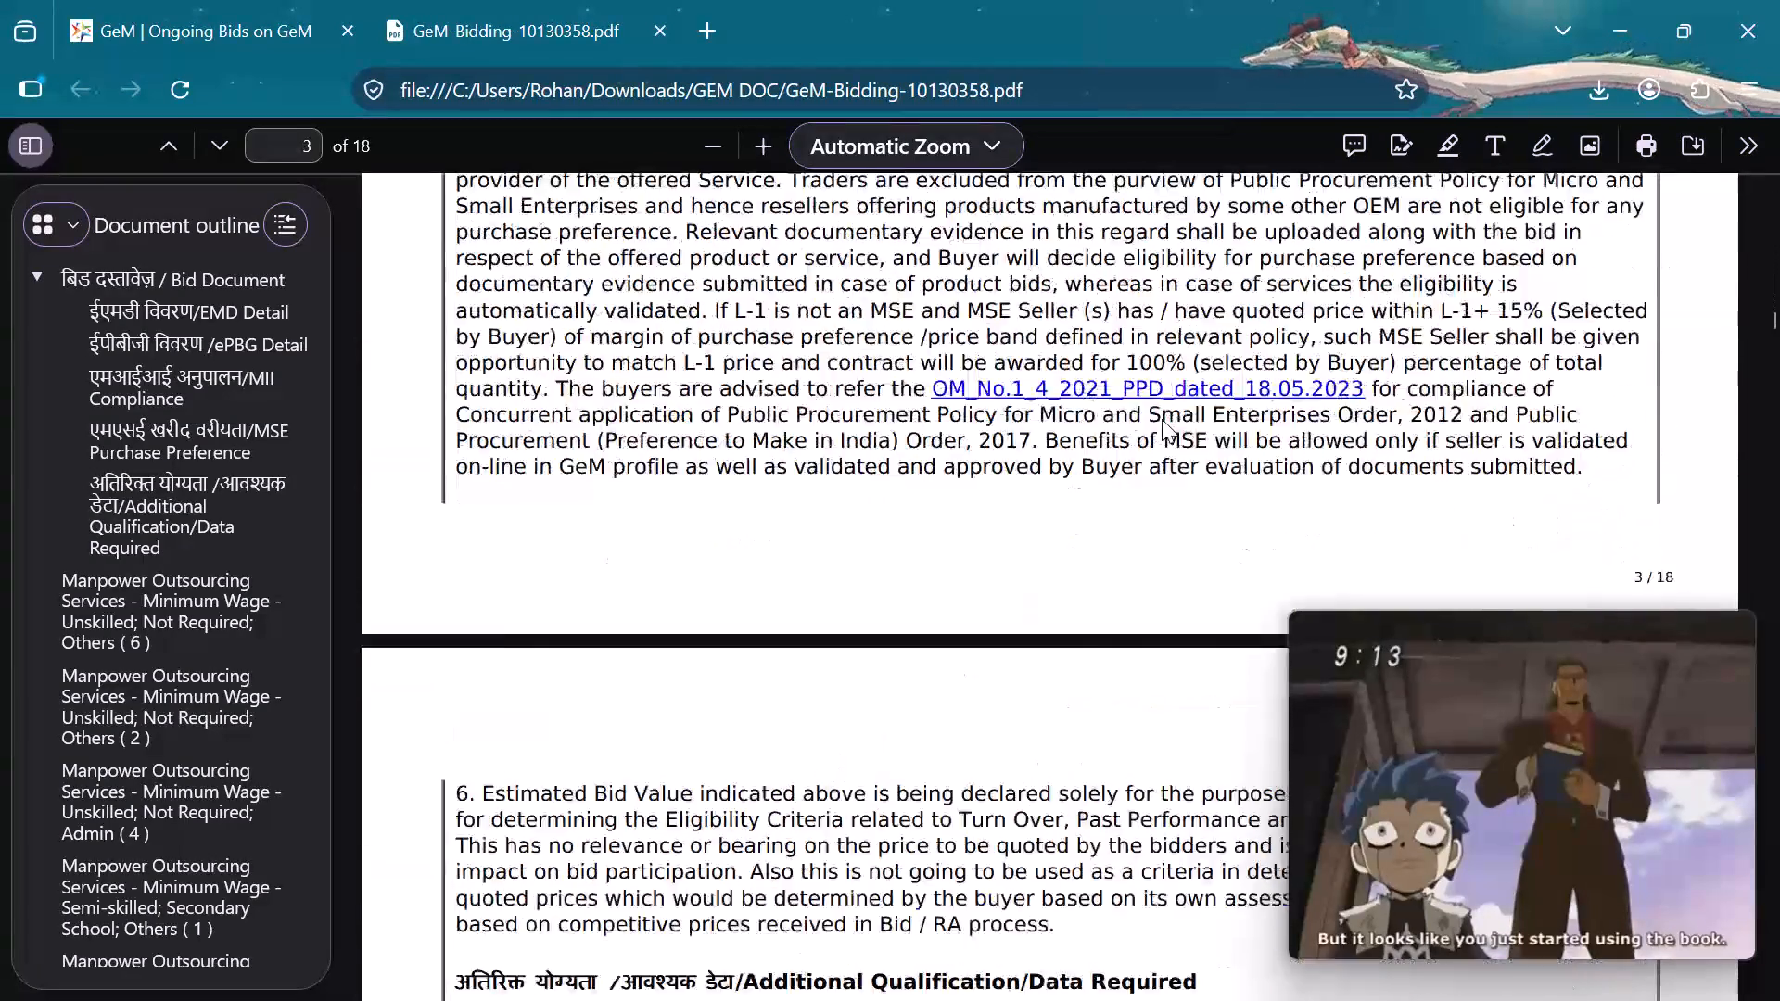
{"action": "scroll", "coordinate": [1162, 419], "scroll_direction": "down", "scroll_amount": 10}
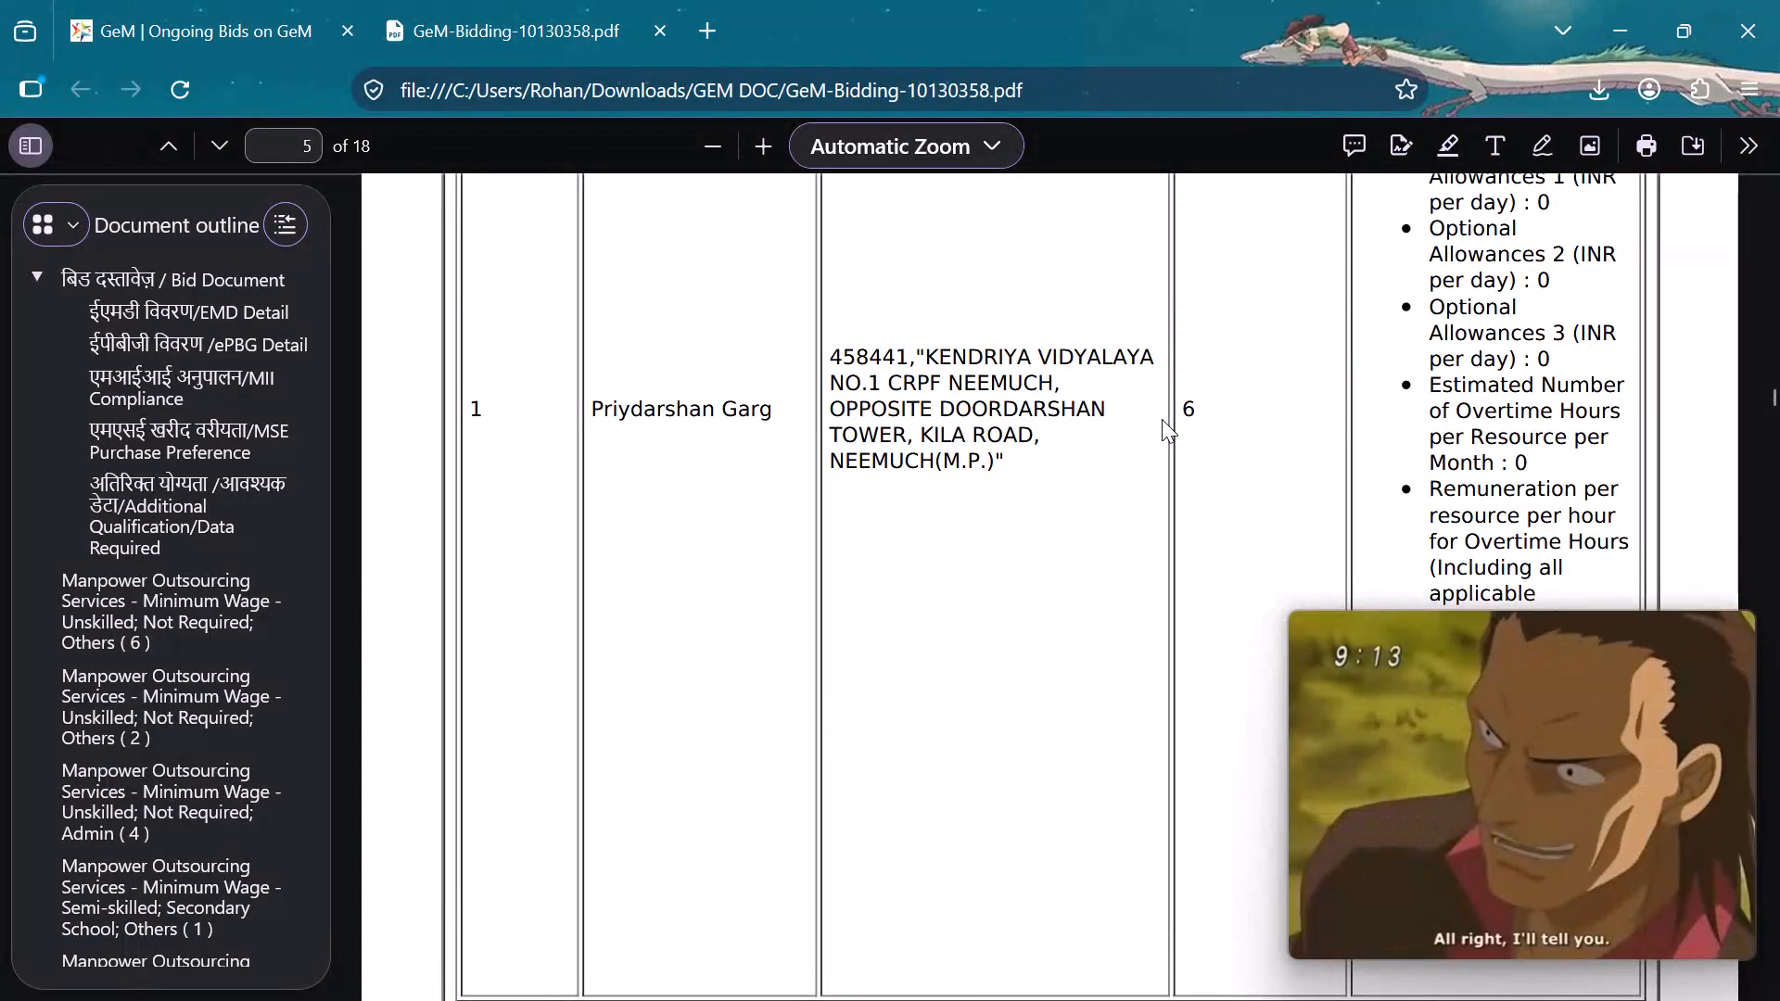
Start another HHSPL GEM Tender response with the document's bid number GEM/2026/B/8243283 as GEM Id and Bid Type S.
{"action": "key", "text": "ctrl+Up"}
{"action": "left_click", "coordinate": [1162, 419]}
{"action": "key", "text": "ctrl+Up"}
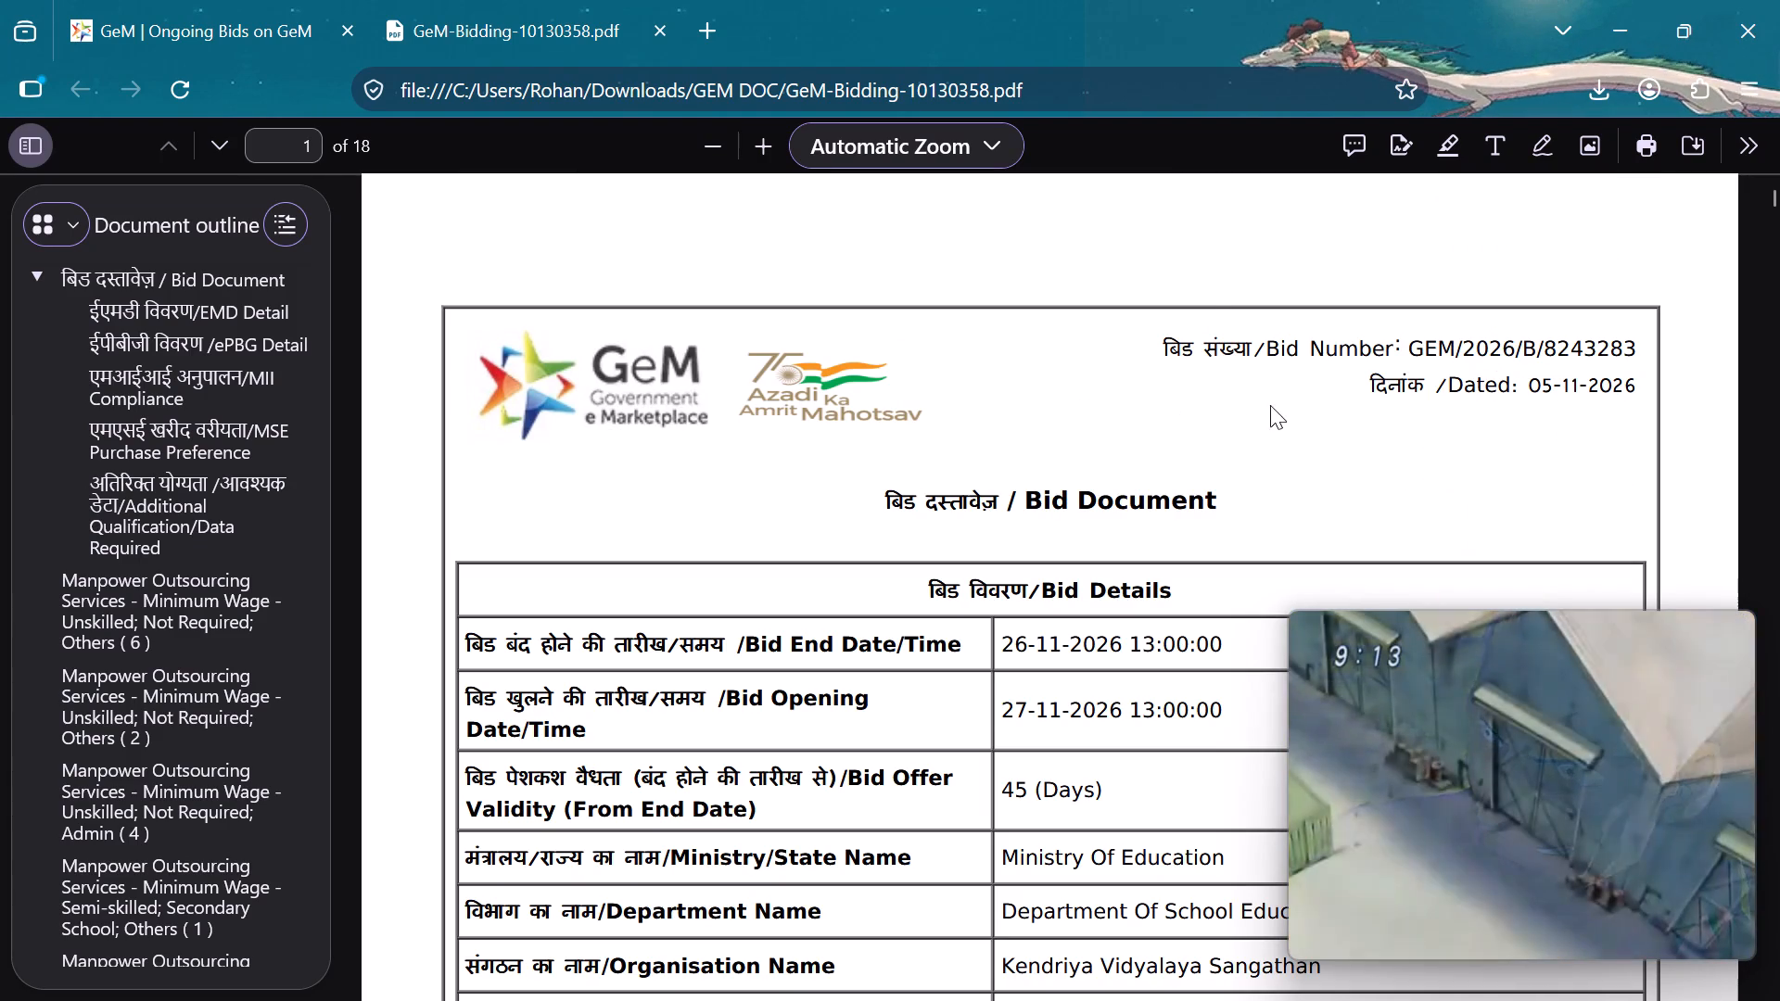
{"action": "left_click", "coordinate": [1432, 333]}
{"action": "double_click", "coordinate": [1432, 342]}
{"action": "key", "text": "ctrl+shift+Right"}
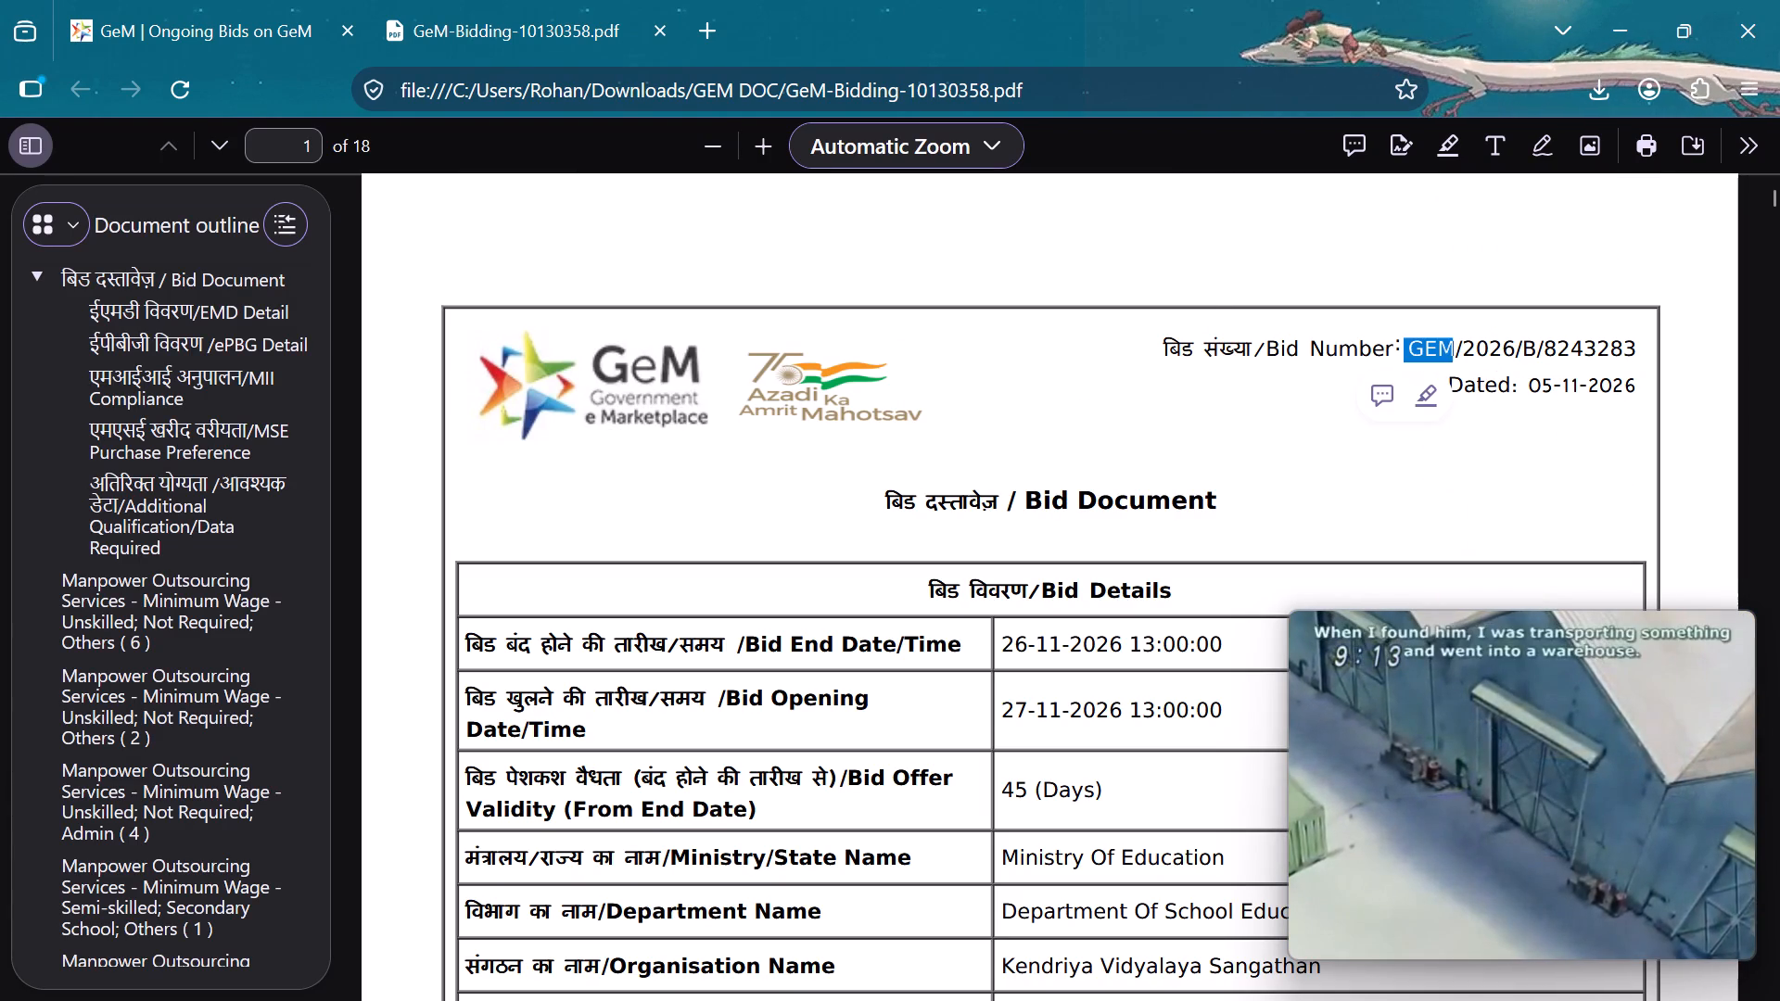
{"action": "key", "text": "ctrl+shift+Right"}
{"action": "key", "text": "ctrl+shift+Right"}
{"action": "key", "text": "ctrl+c"}
{"action": "key", "text": "ctrl+c"}
{"action": "key", "text": "alt+Tab"}
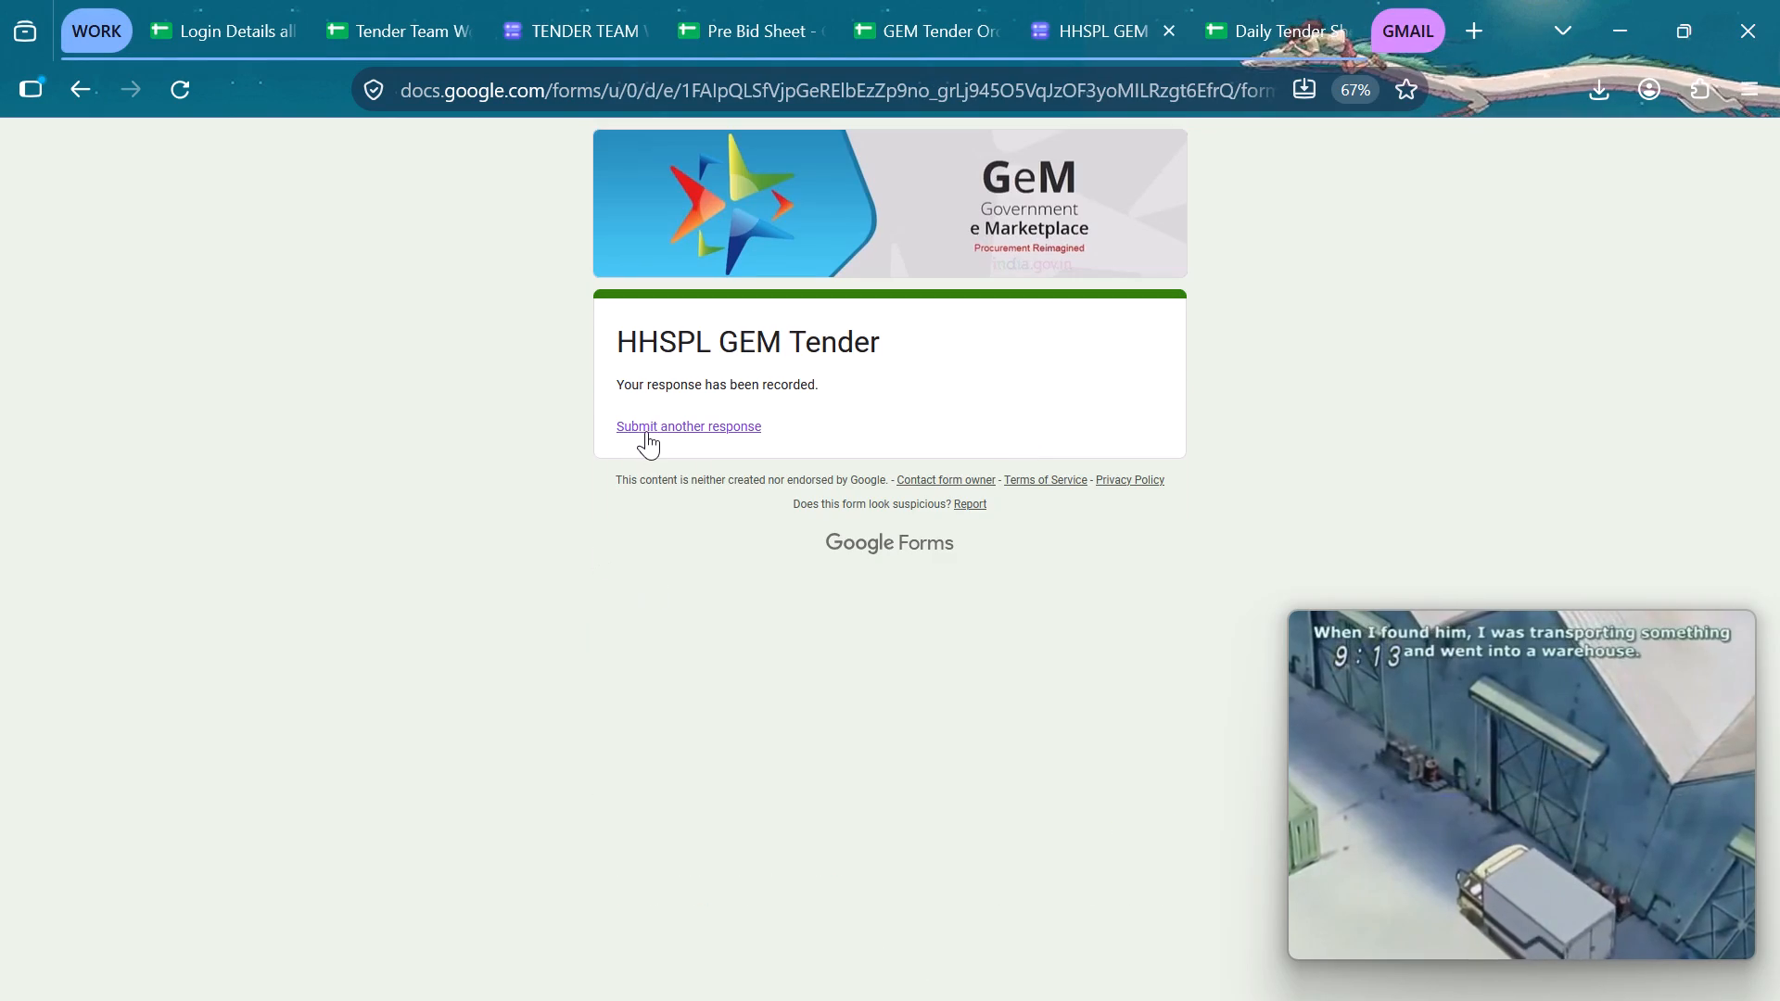
{"action": "left_click", "coordinate": [646, 431]}
{"action": "key", "text": "alt+Tab"}
{"action": "key", "text": "alt+Tab"}
{"action": "left_click", "coordinate": [633, 569], "text": "ctrl"}
{"action": "key", "text": "ctrl+v"}
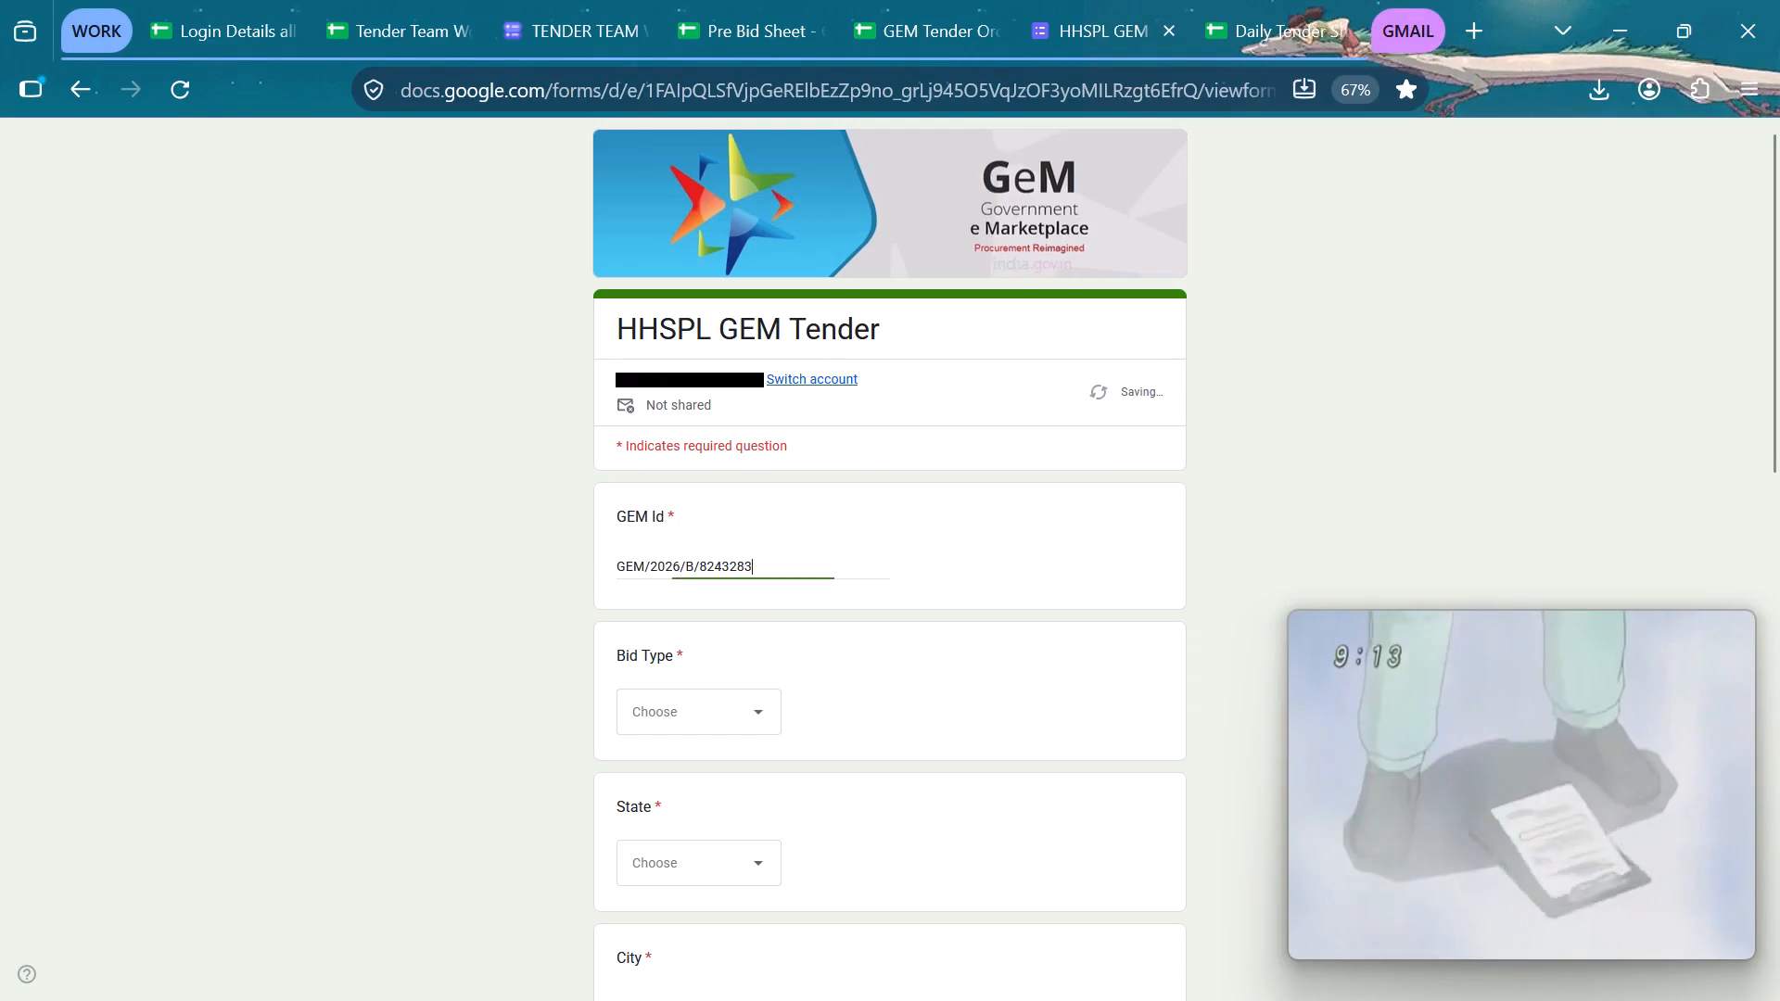
{"action": "key", "text": "Tab"}
{"action": "key", "text": "s"}
Fill in State for the document's M.P. consignee address, City as NEEMUCH, and set Pasara and Pre Bid Meeting to N.
{"action": "key", "text": "alt+Tab"}
{"action": "scroll", "coordinate": [633, 569], "scroll_direction": "down", "scroll_amount": 9}
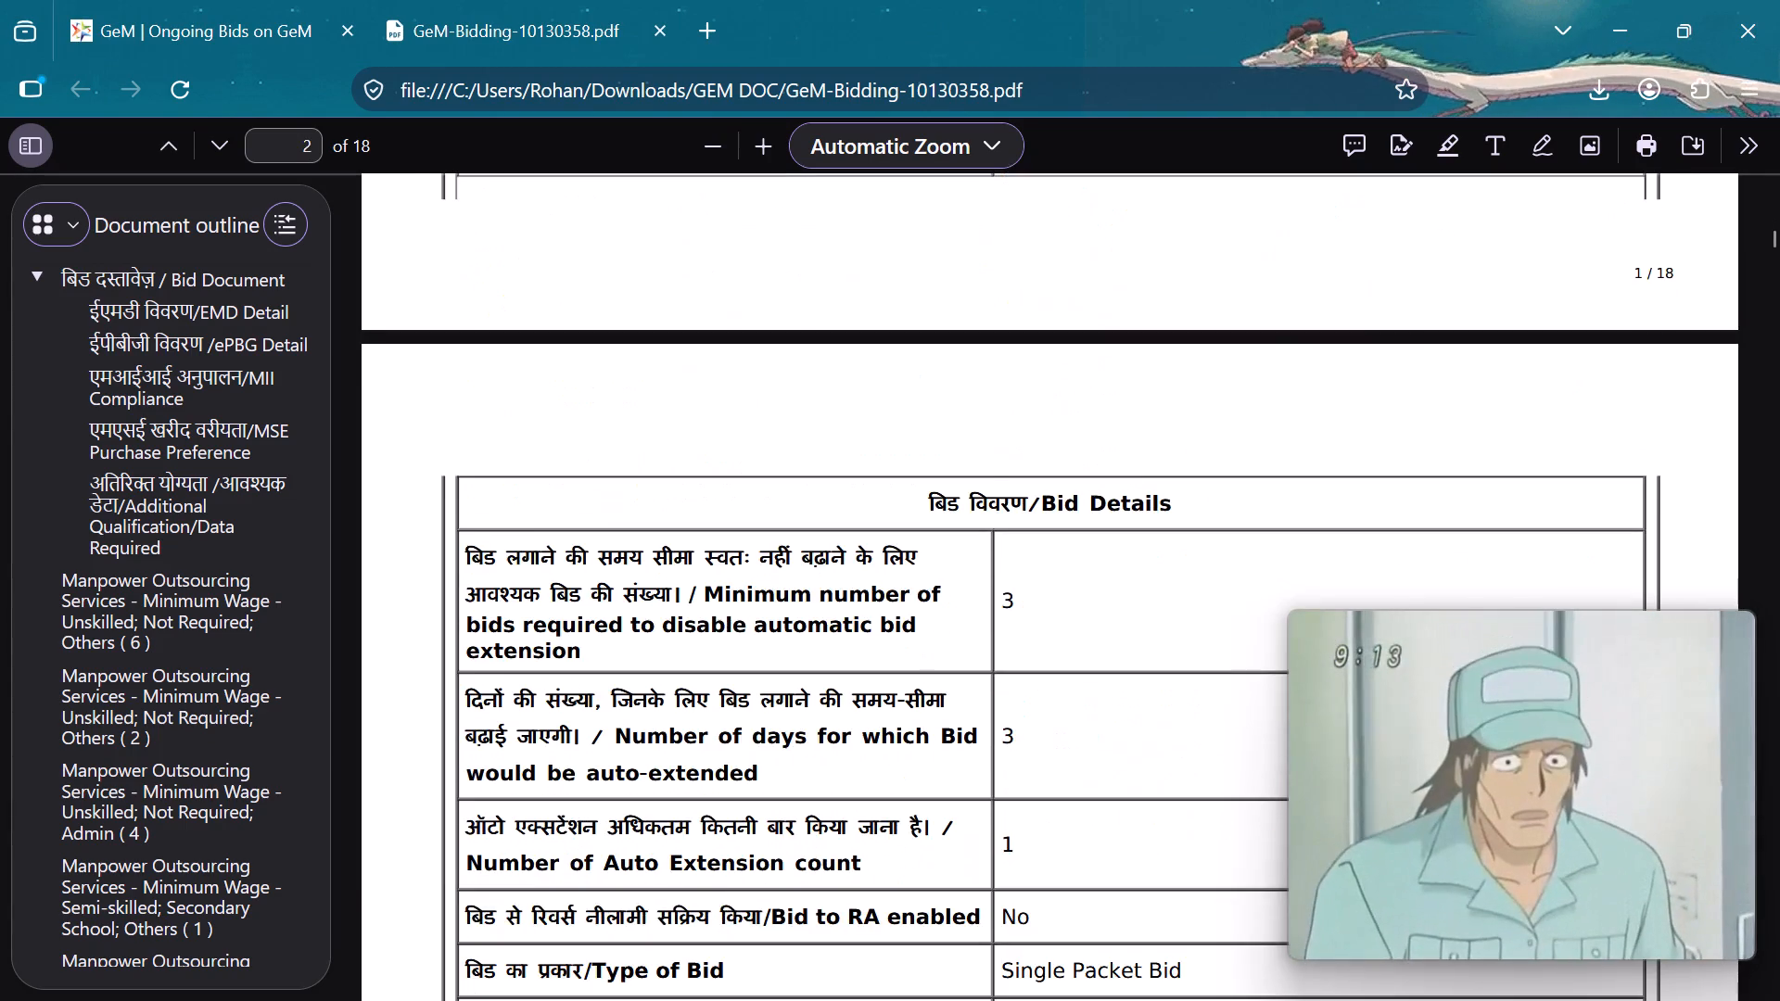
{"action": "scroll", "coordinate": [746, 627], "scroll_direction": "down", "scroll_amount": 20}
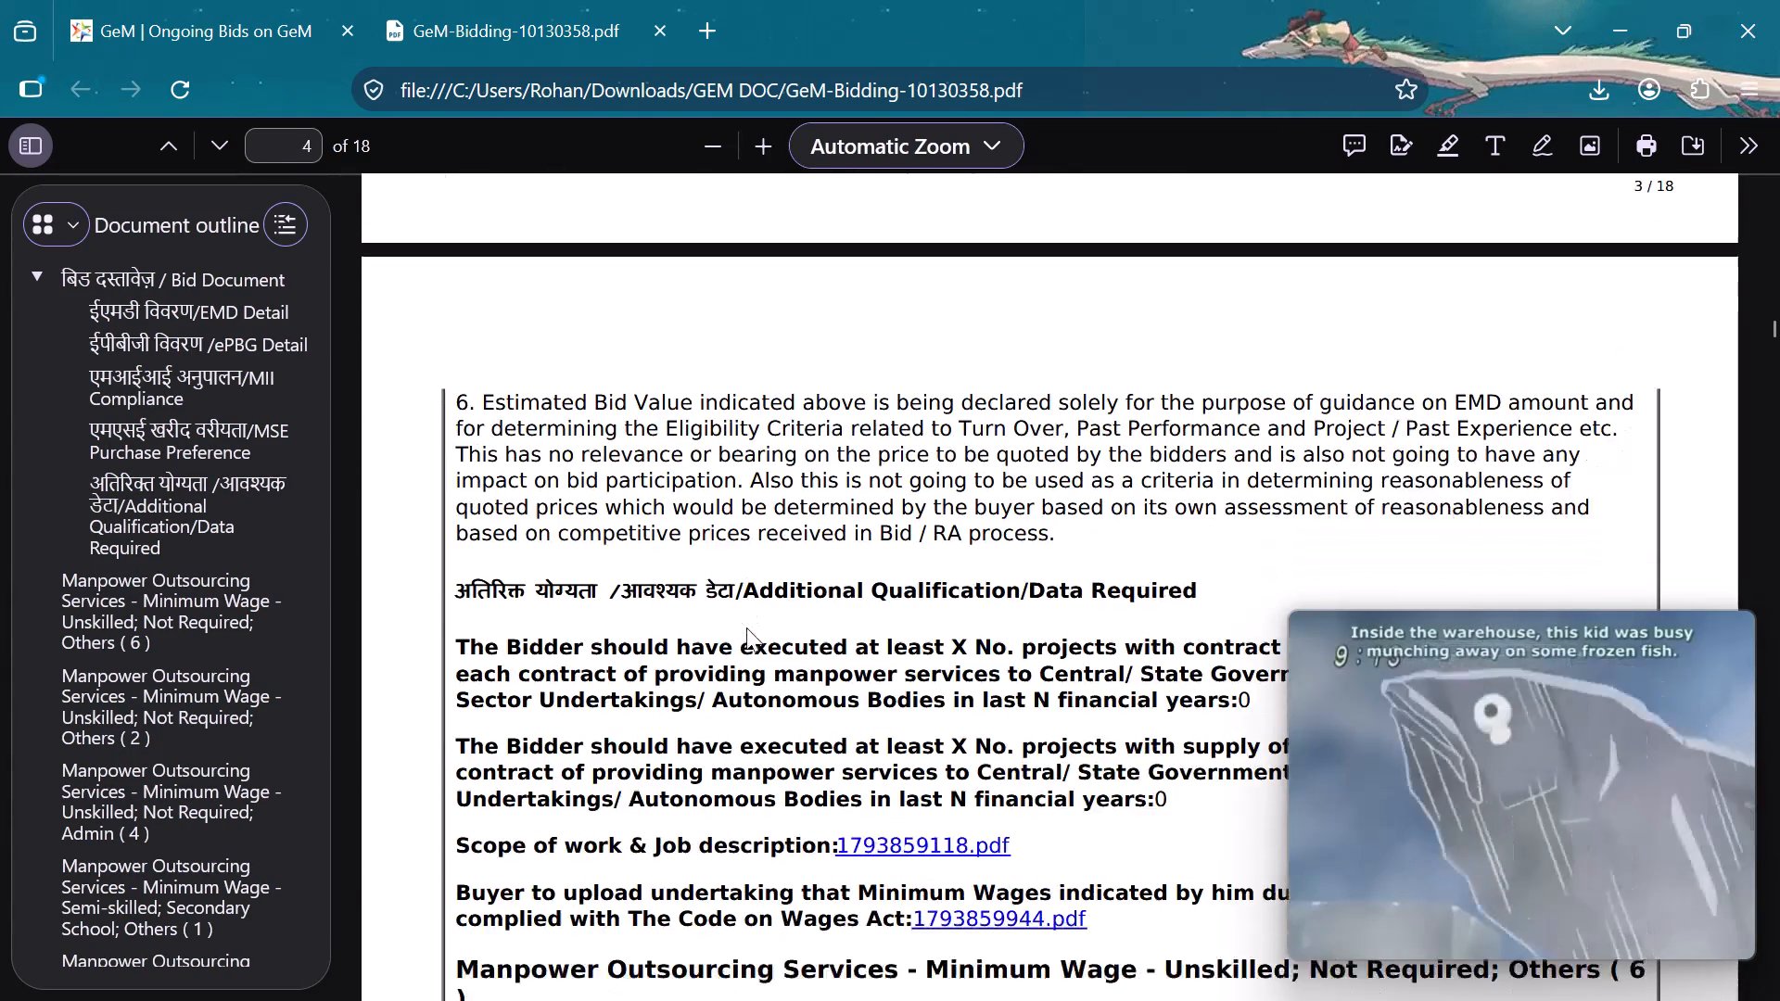
{"action": "scroll", "coordinate": [746, 627], "scroll_direction": "down", "scroll_amount": 3}
{"action": "scroll", "coordinate": [938, 637], "scroll_direction": "down", "scroll_amount": 2}
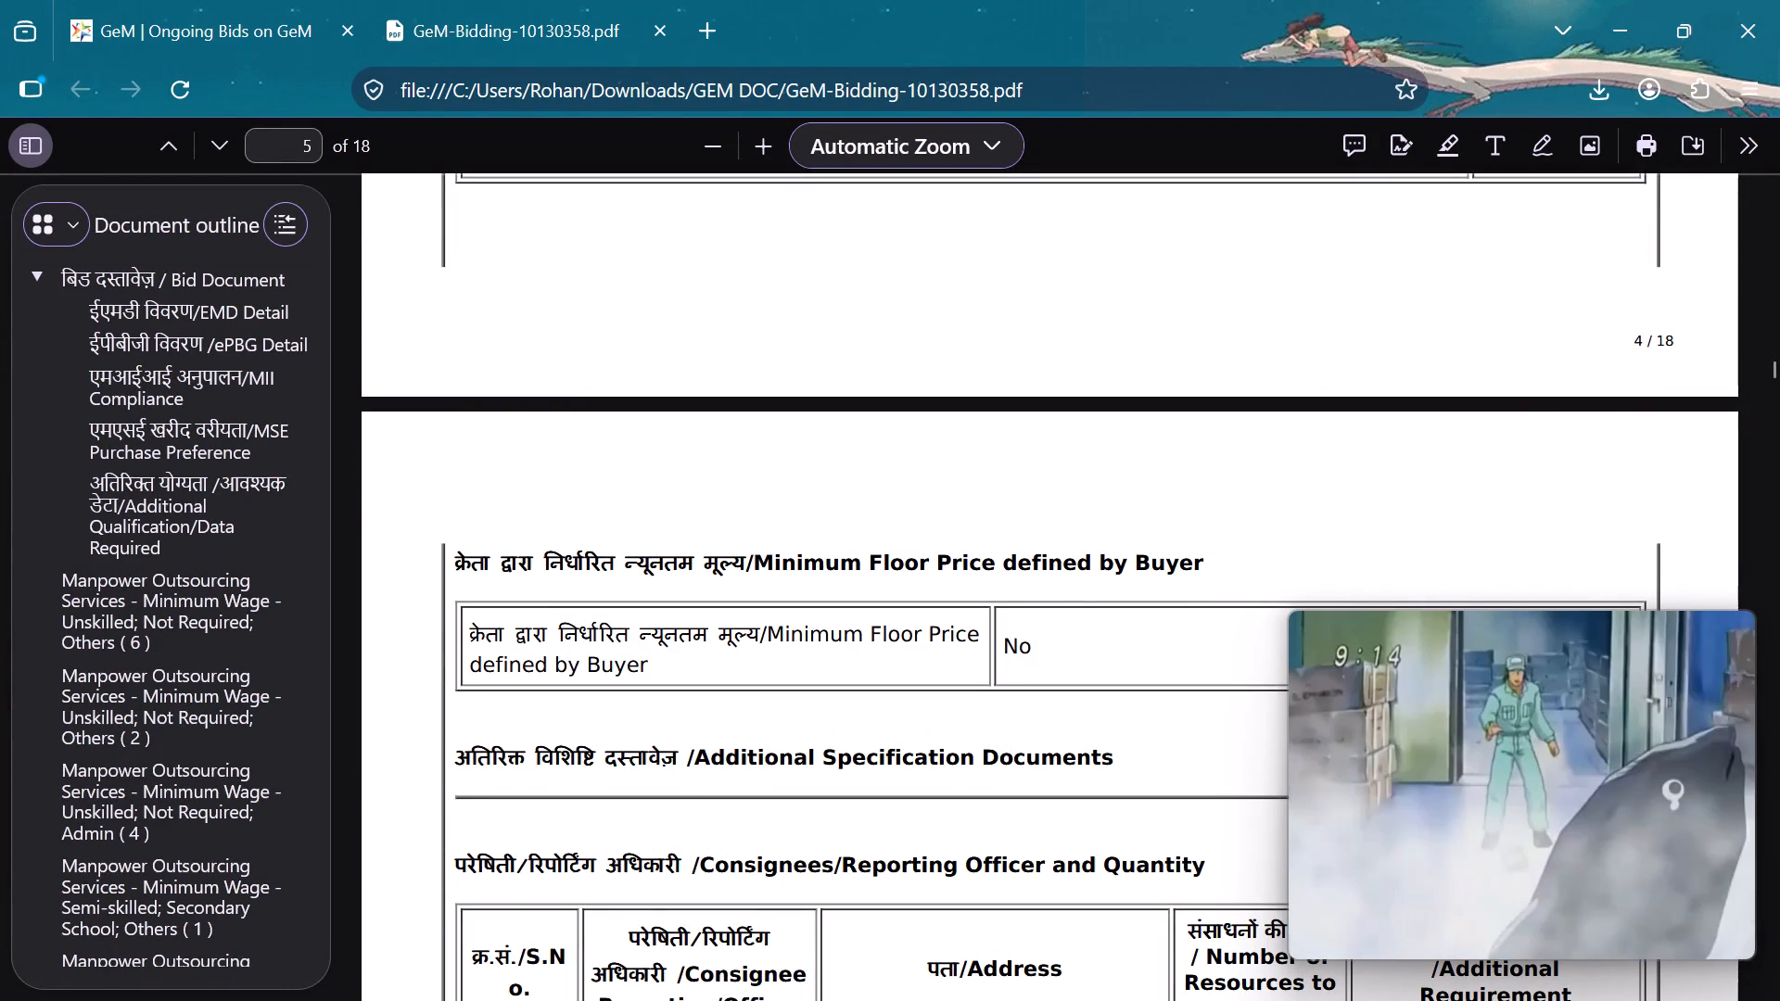
{"action": "scroll", "coordinate": [938, 637], "scroll_direction": "down", "scroll_amount": 5}
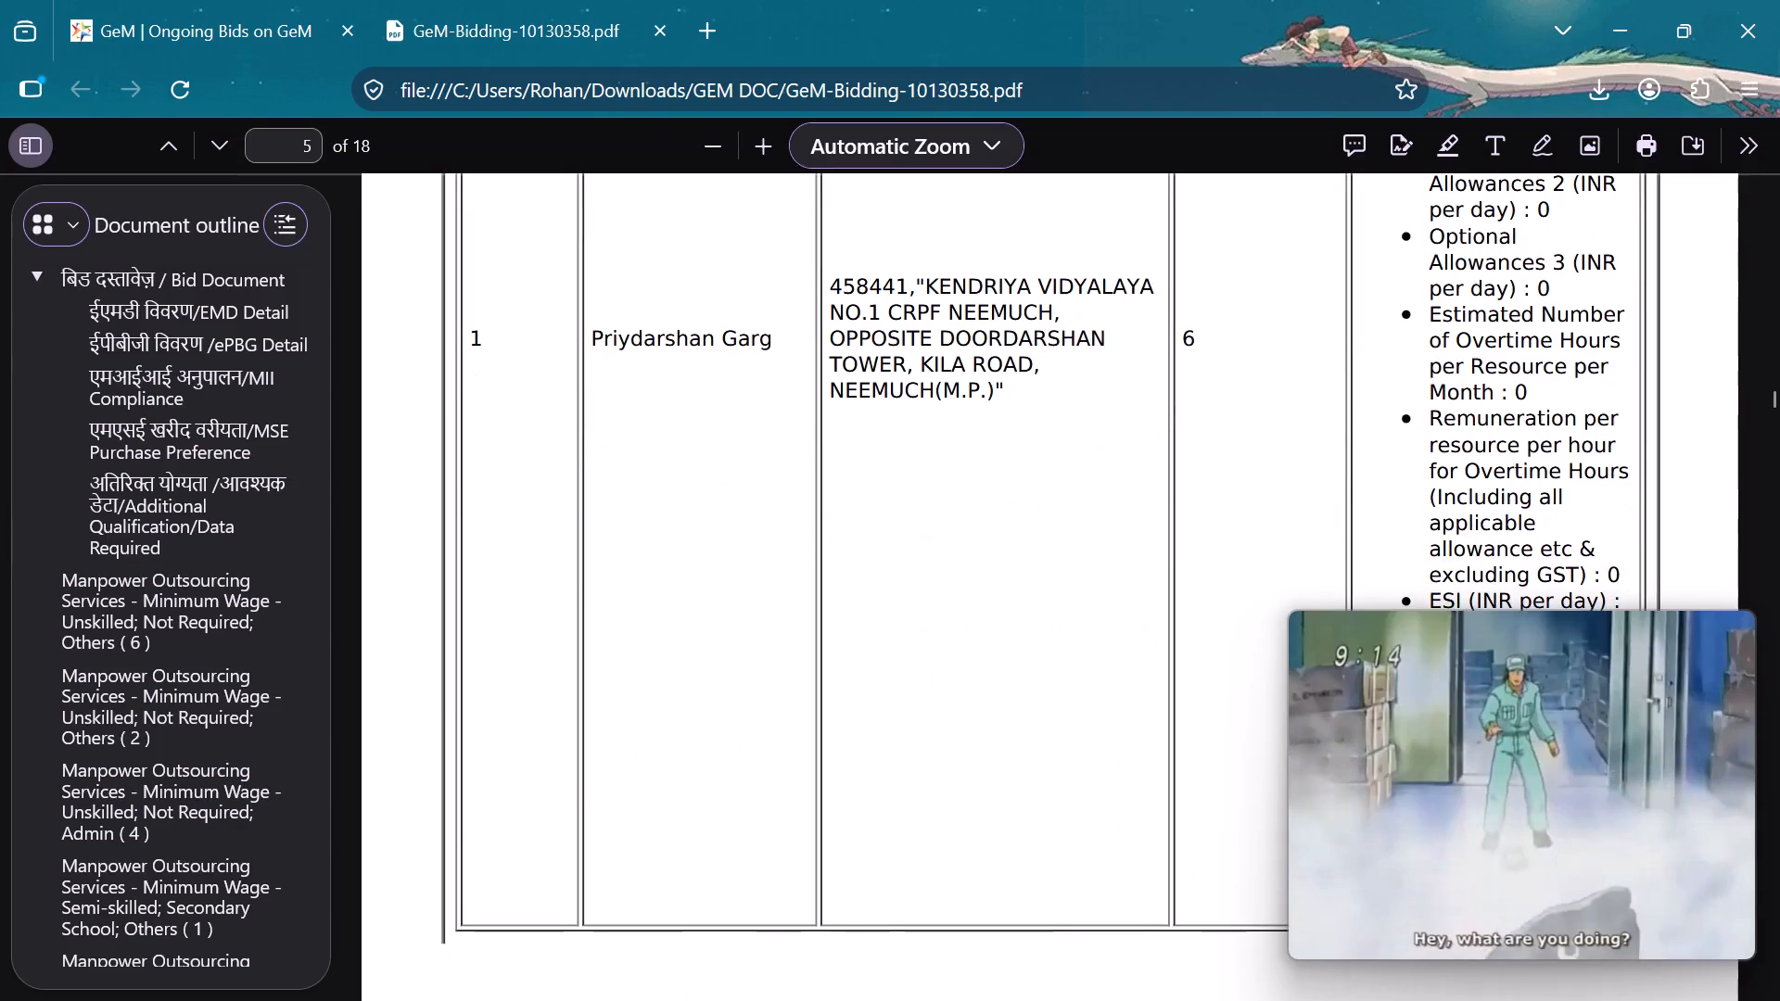
{"action": "double_click", "coordinate": [856, 396]}
{"action": "key", "text": "ctrl+c"}
{"action": "key", "text": "alt+Tab"}
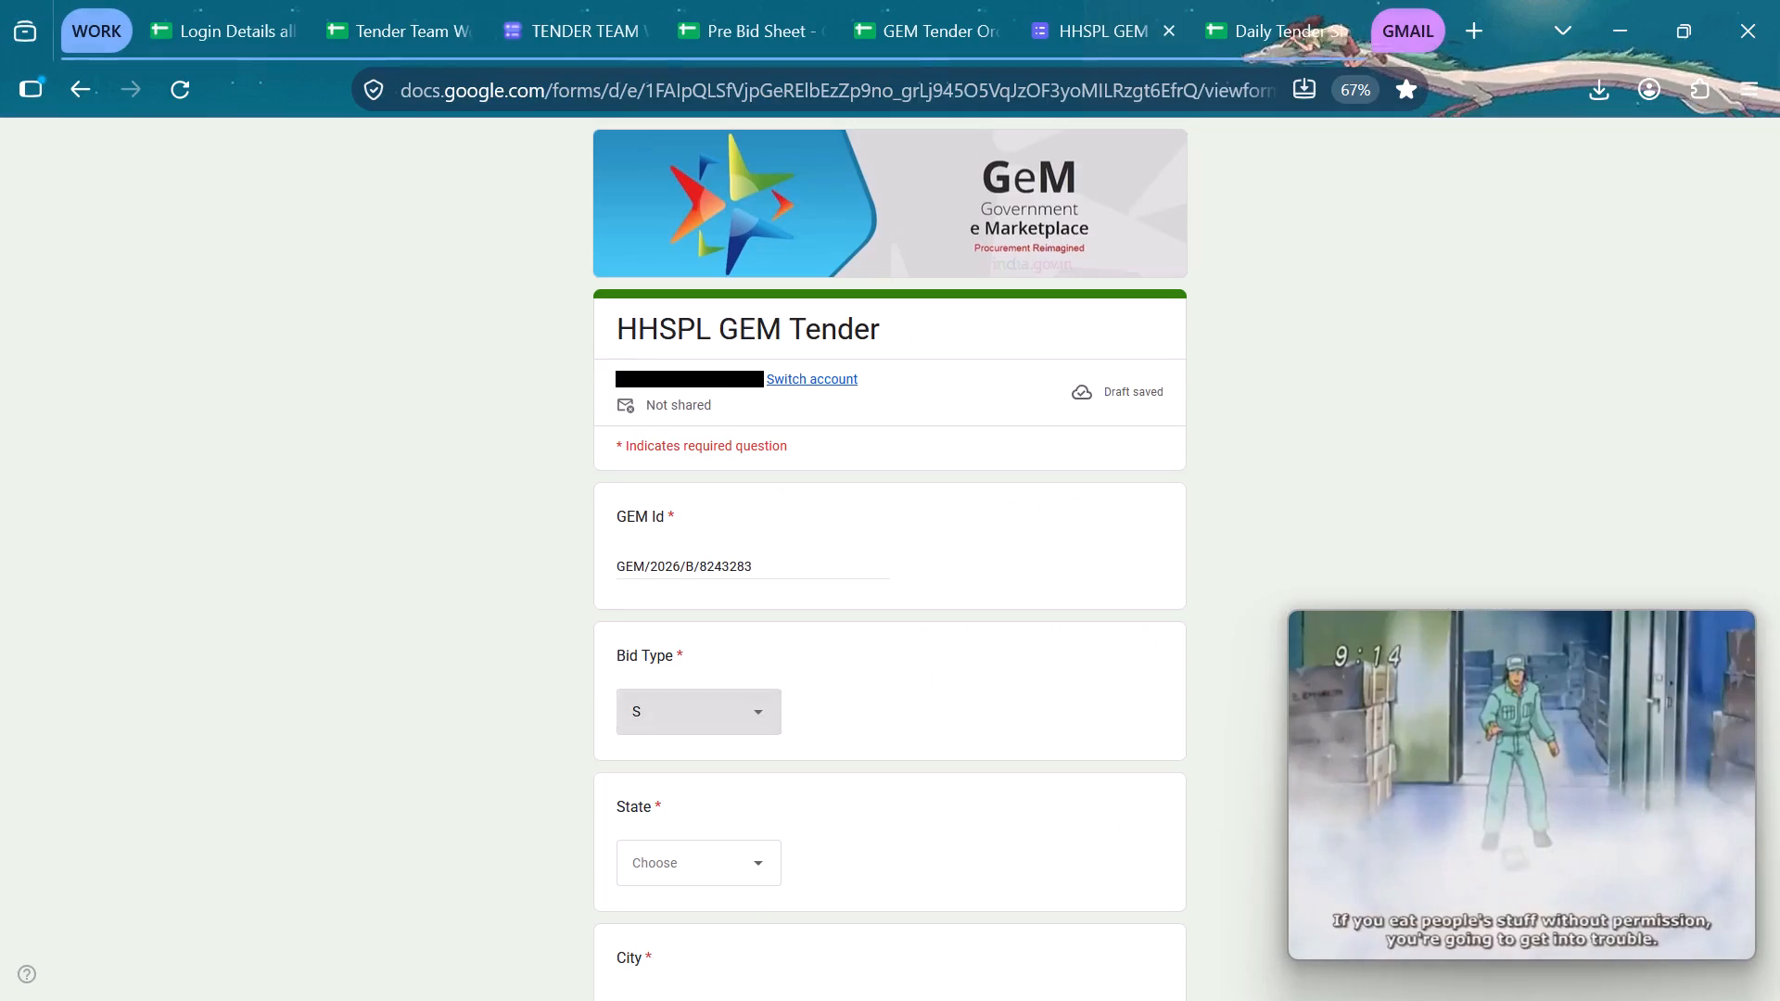
{"action": "key", "text": "Tab"}
{"action": "key", "text": "m"}
{"action": "key", "text": "Tab"}
{"action": "key", "text": "ctrl+v"}
{"action": "key", "text": "Tab"}
{"action": "key", "text": "n"}
{"action": "key", "text": "Tab"}
{"action": "key", "text": "n"}
Search Google for the postal code in the consignee address of the bid document.
{"action": "key", "text": "alt+Tab"}
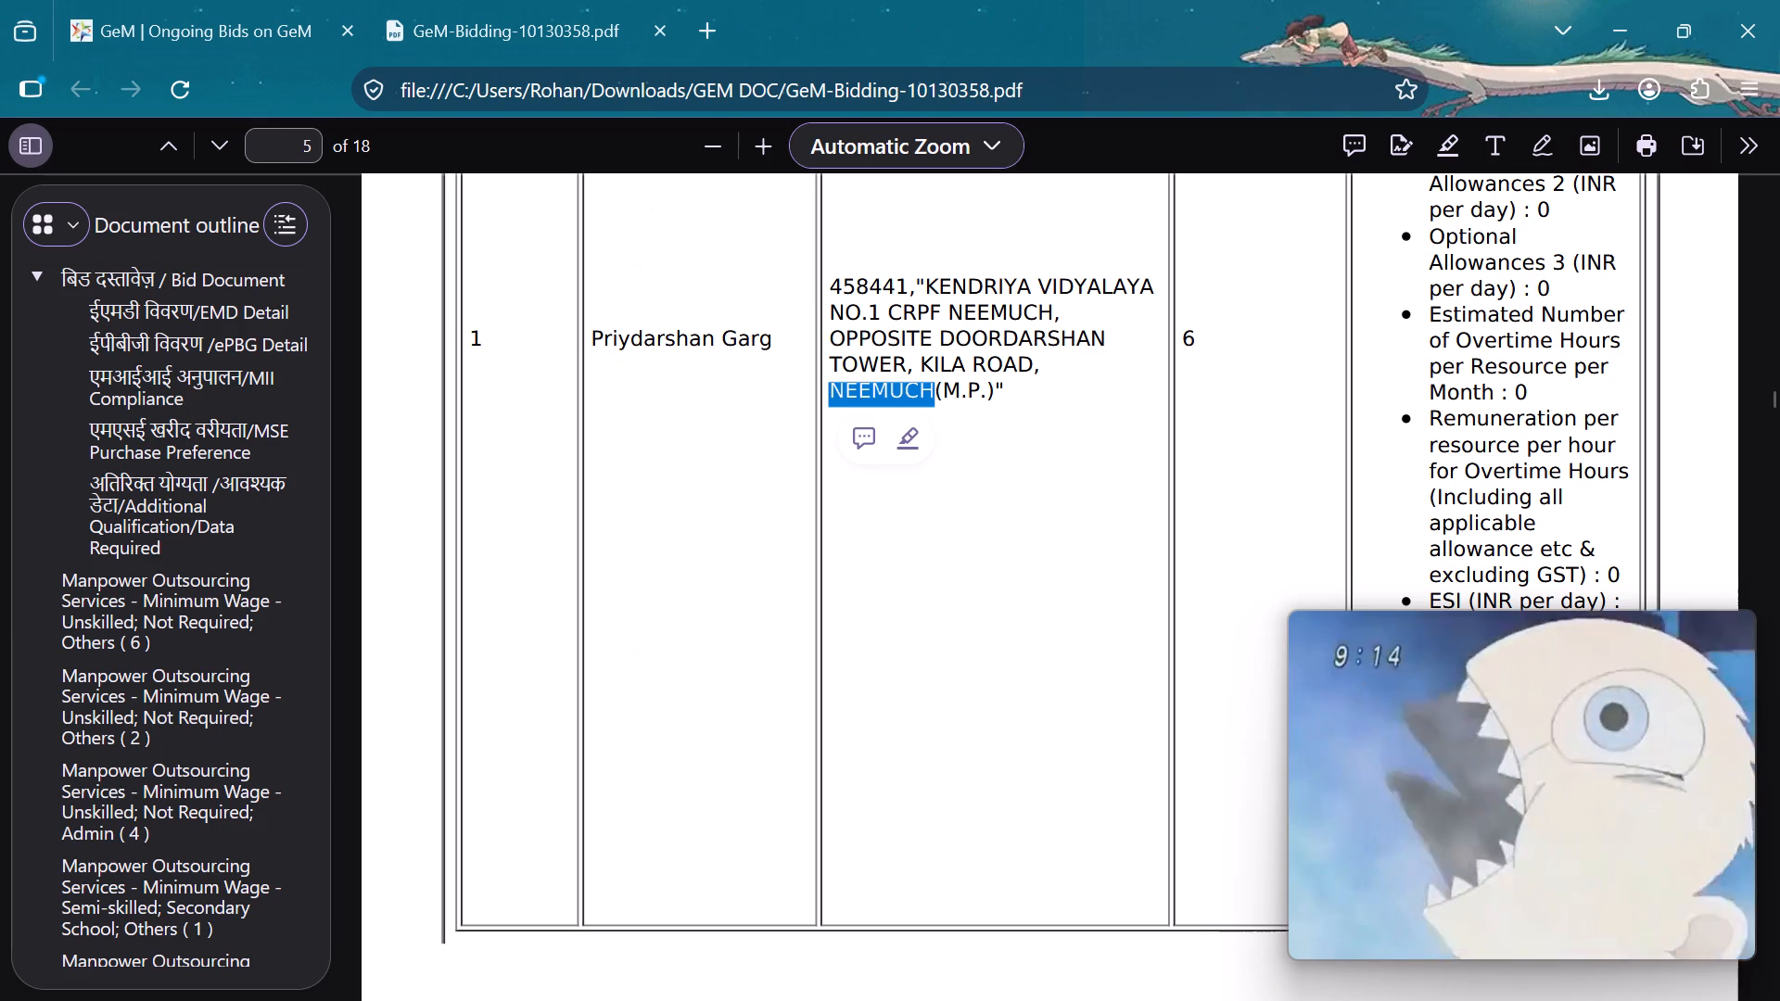
{"action": "double_click", "coordinate": [849, 289]}
{"action": "right_click", "coordinate": [849, 289]}
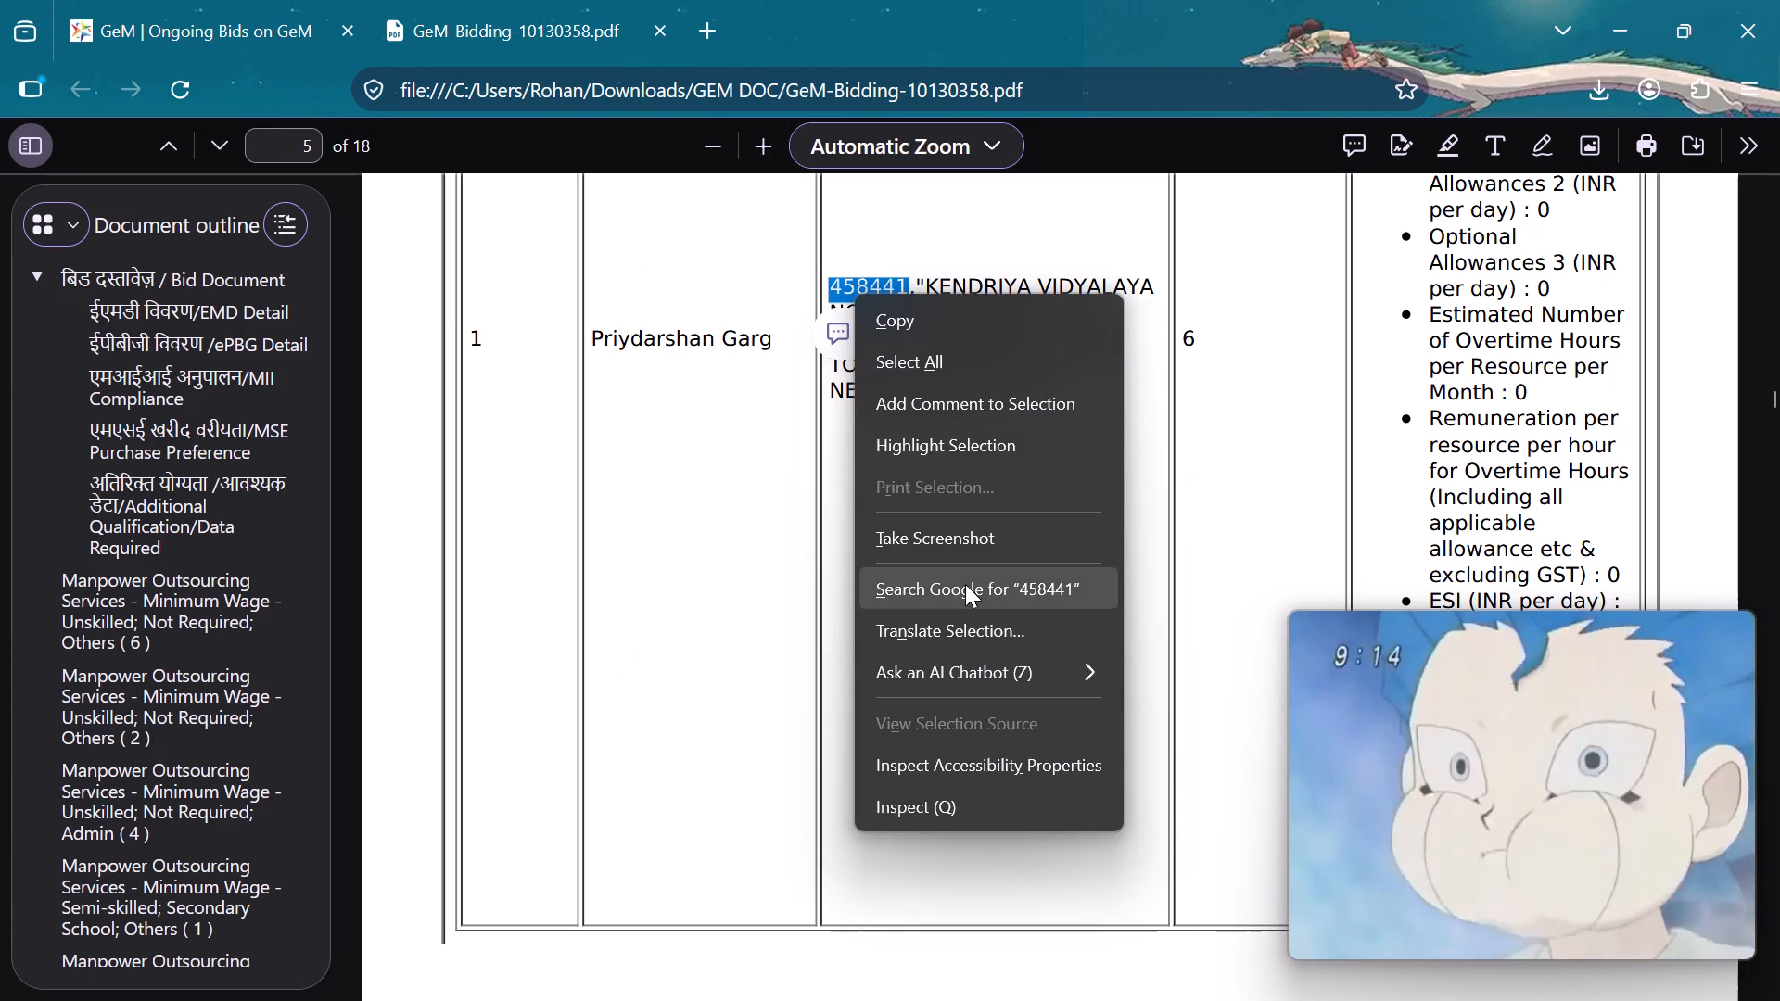
{"action": "left_click", "coordinate": [962, 589]}
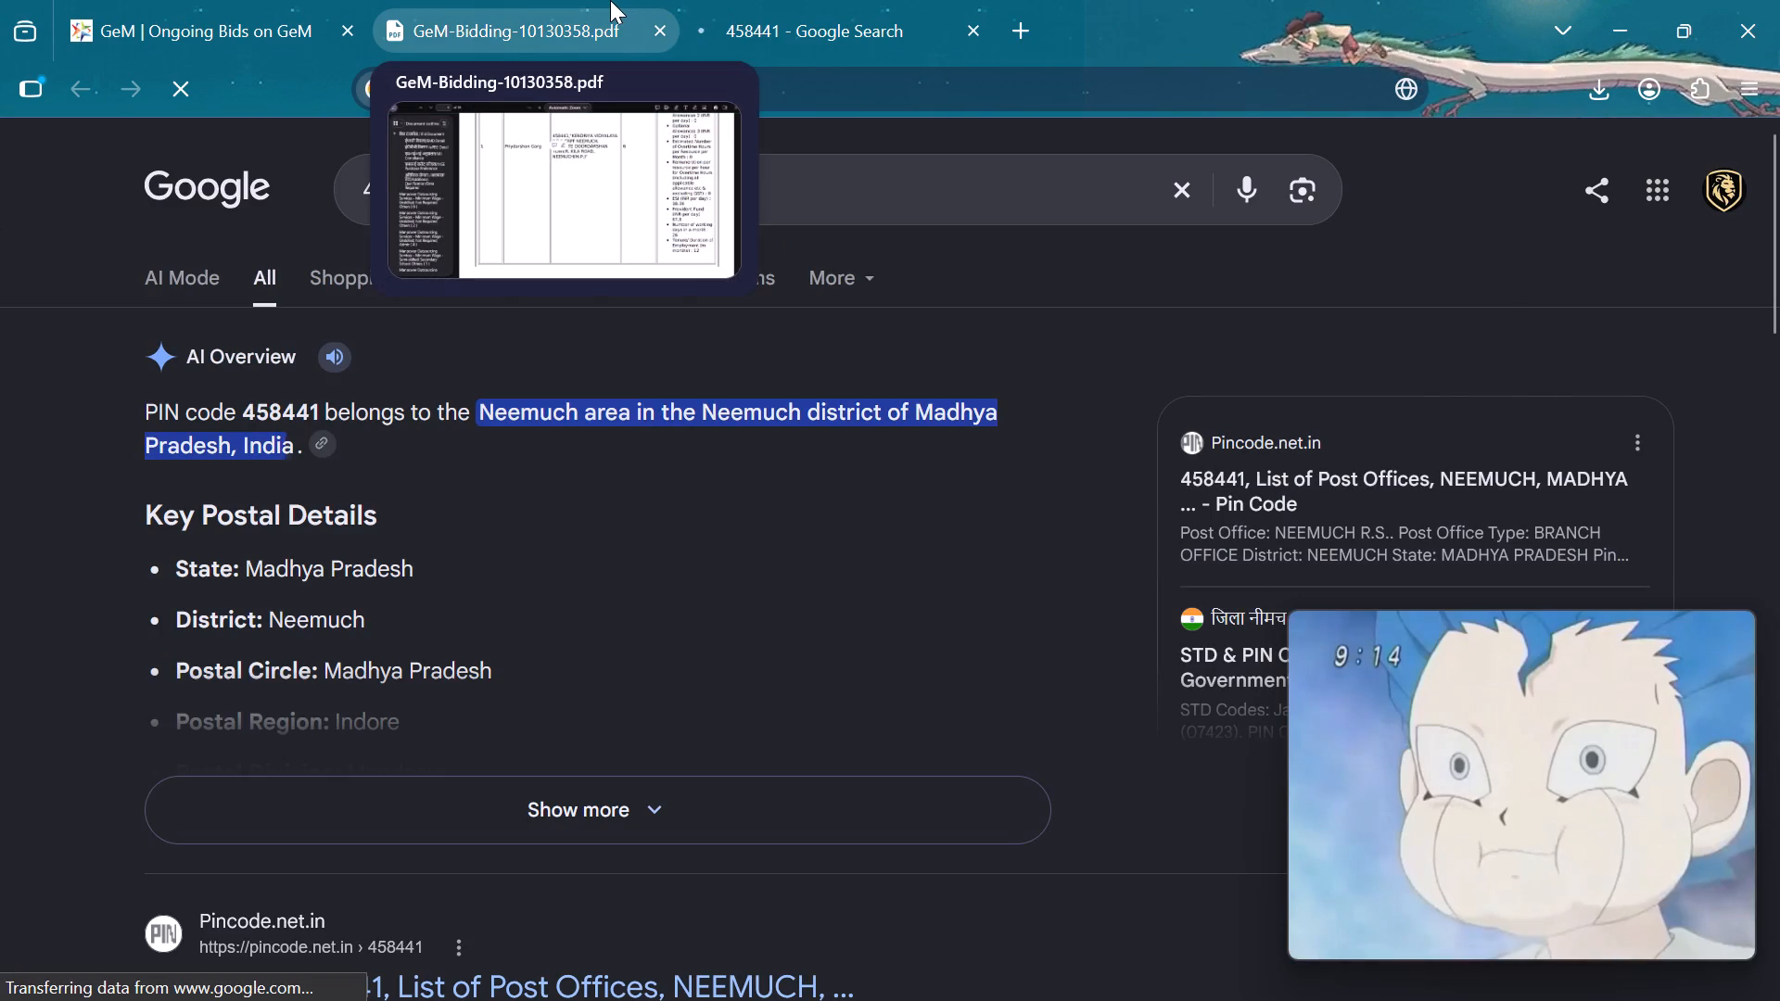
Enter closing date 26/11/2026 and quantity 15 from the listing of GEM/2026/B/8243283, and submit the form.
{"action": "left_click", "coordinate": [285, 0]}
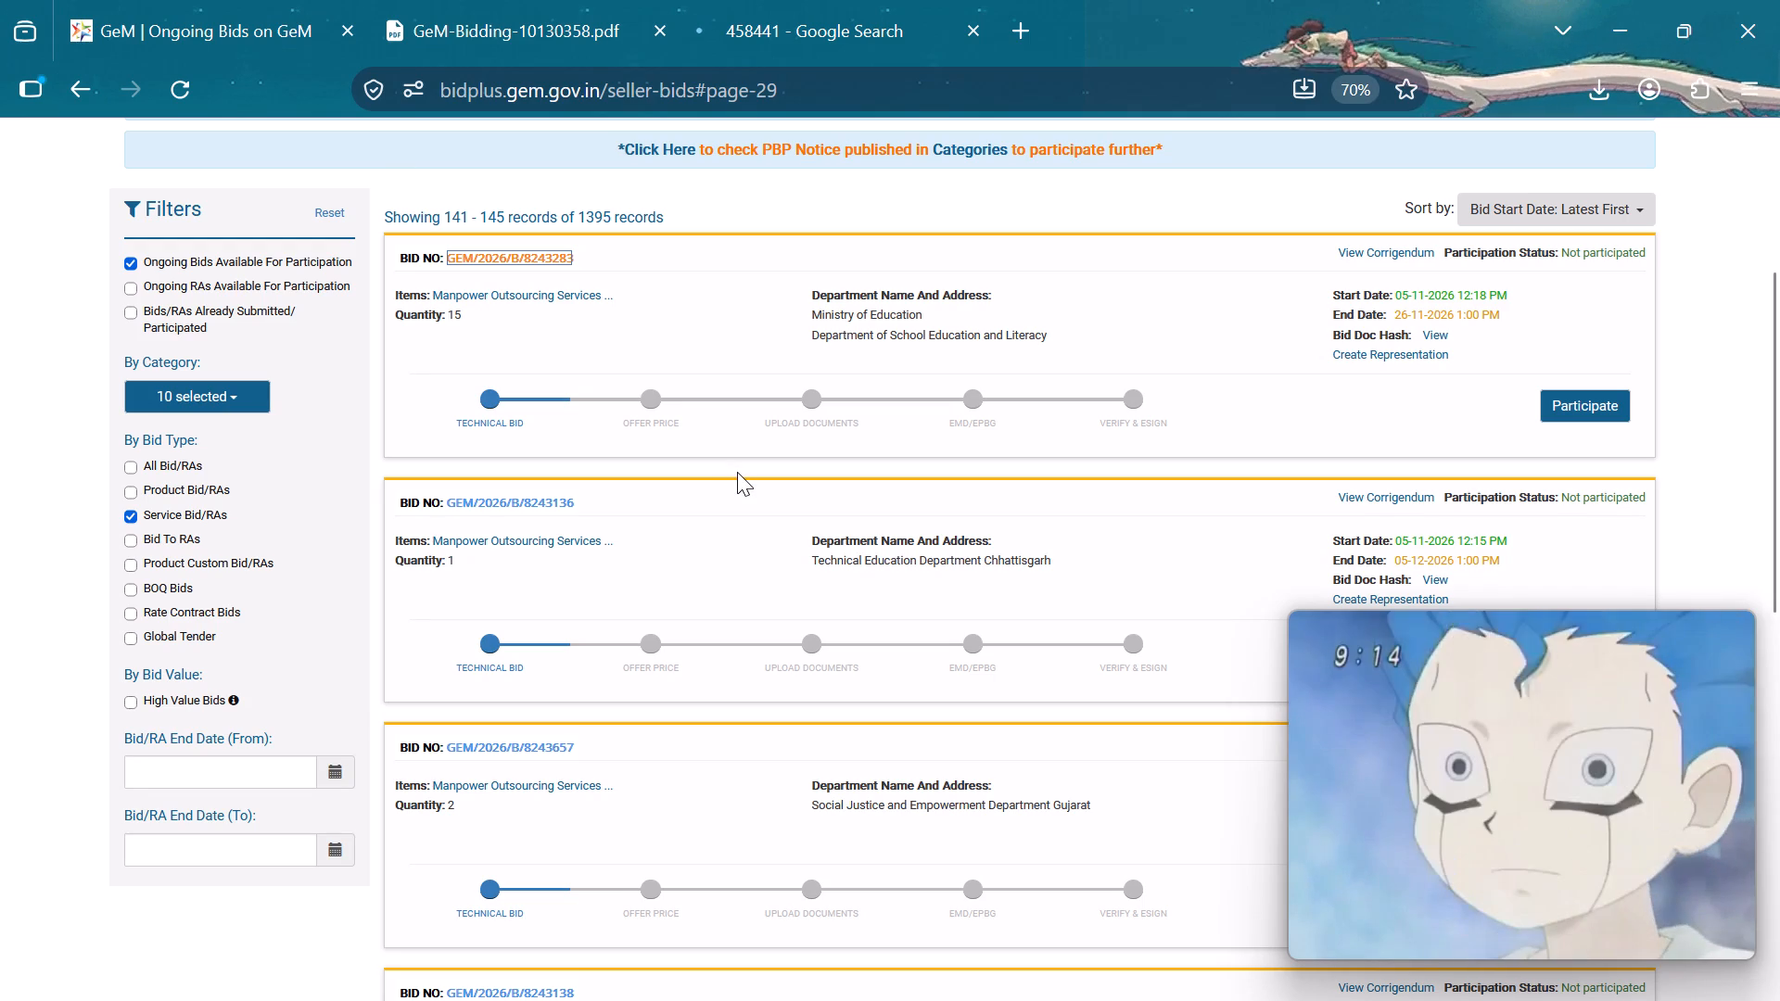
{"action": "key", "text": "alt+Tab"}
{"action": "key", "text": "Tab"}
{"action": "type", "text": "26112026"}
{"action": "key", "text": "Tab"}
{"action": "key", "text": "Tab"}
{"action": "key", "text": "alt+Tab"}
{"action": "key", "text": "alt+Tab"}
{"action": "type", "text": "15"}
{"action": "scroll", "coordinate": [737, 472], "scroll_direction": "down", "scroll_amount": 7}
{"action": "left_click", "coordinate": [651, 832]}
Move the bid results to page 28 and close the previous bid's document and the postal code search.
{"action": "key", "text": "alt+Tab"}
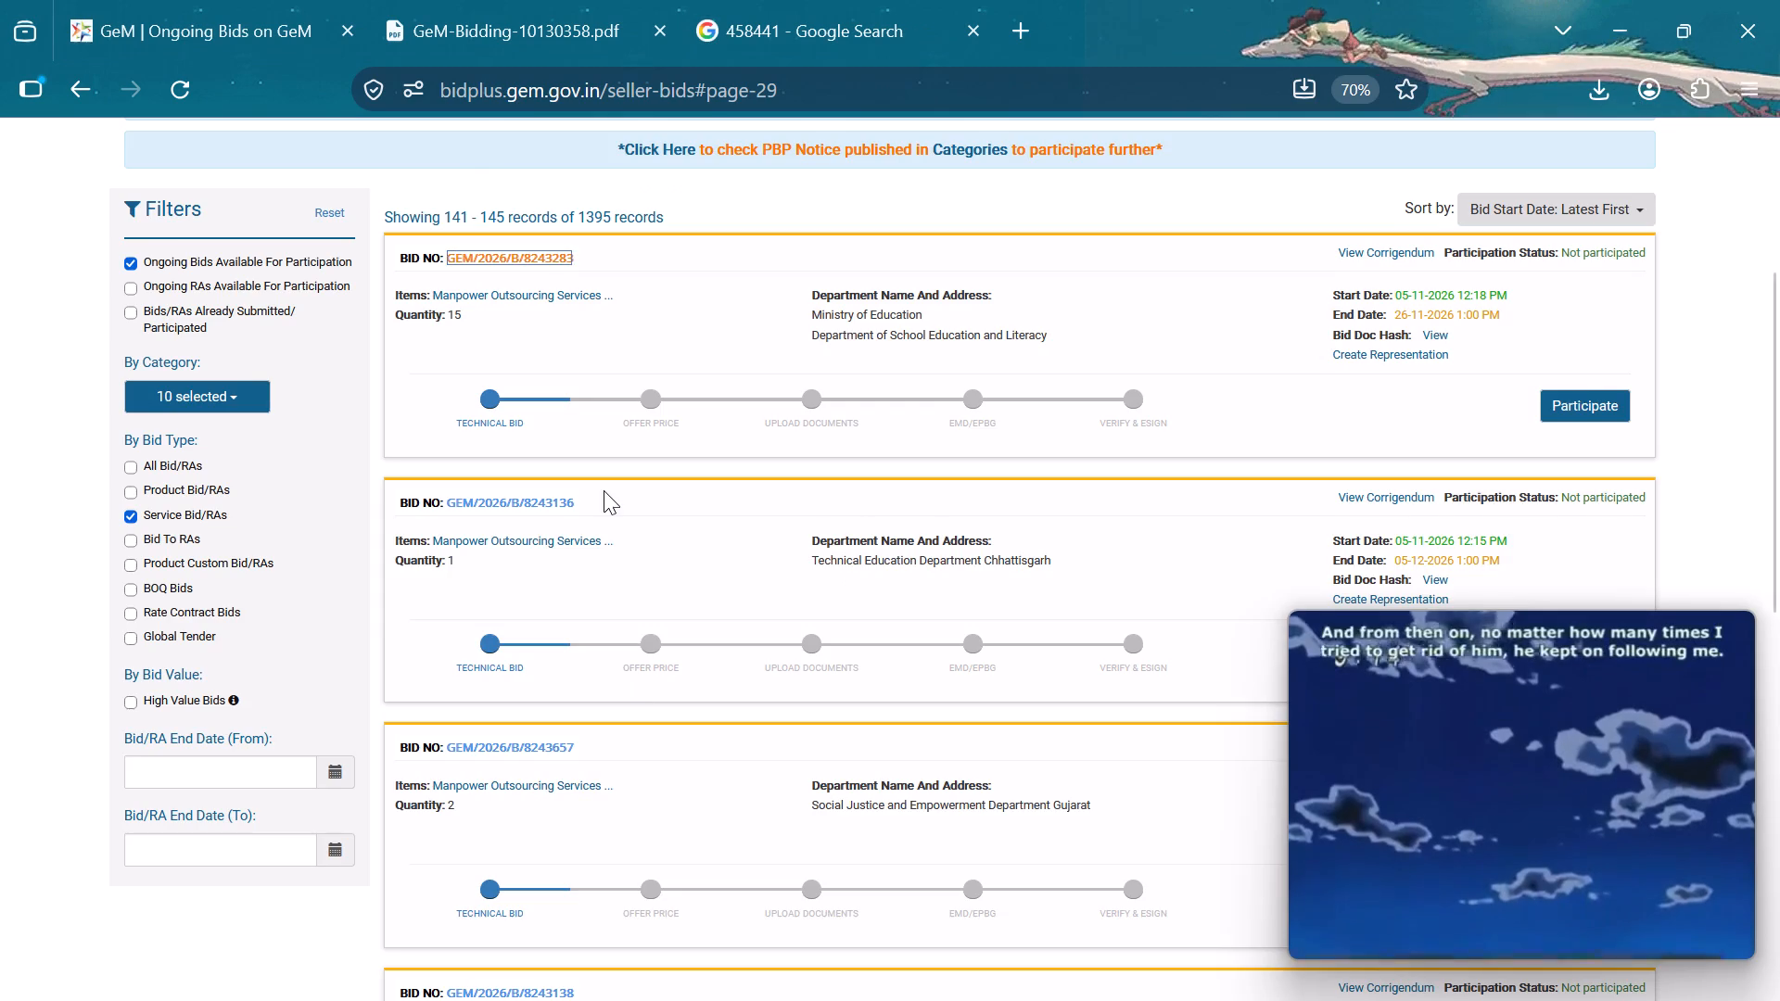
{"action": "scroll", "coordinate": [604, 490], "scroll_direction": "down", "scroll_amount": 6}
{"action": "left_click", "coordinate": [568, 566]}
{"action": "double_click", "coordinate": [661, 33]}
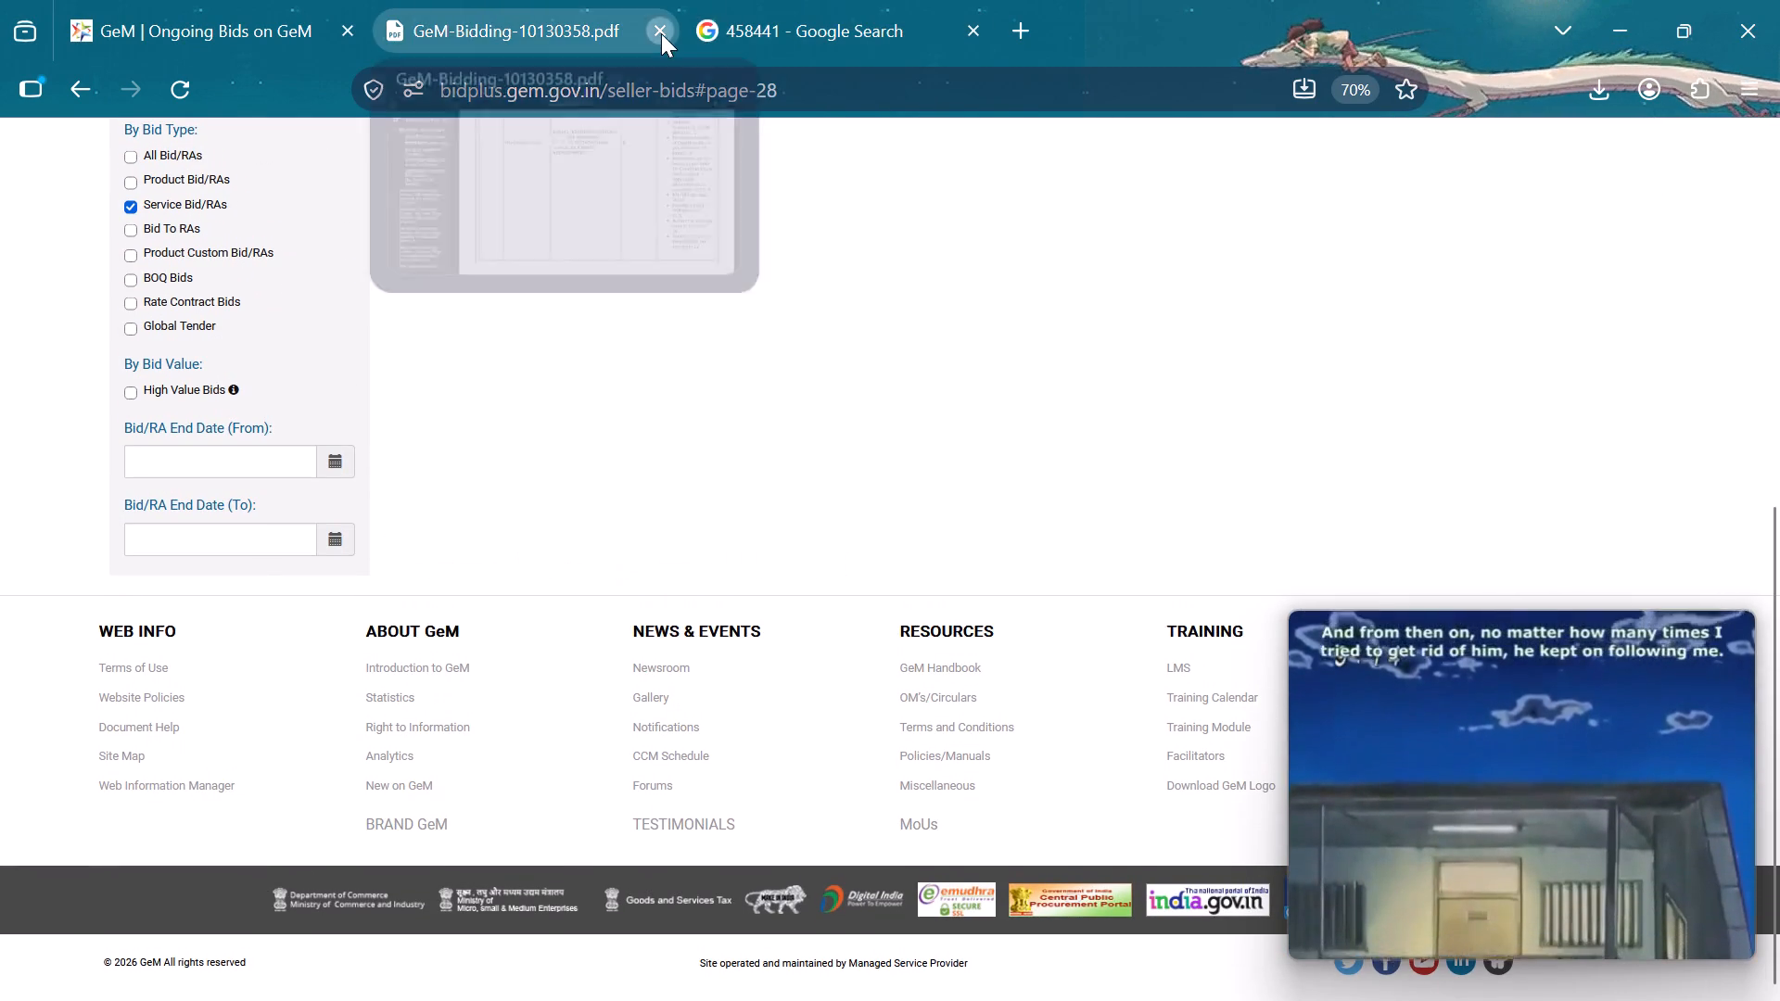
Review the bids on pages 28 and 27 for suitable quantities, and move on to page 26.
{"action": "scroll", "coordinate": [685, 571], "scroll_direction": "down", "scroll_amount": 1}
{"action": "scroll", "coordinate": [685, 571], "scroll_direction": "up", "scroll_amount": 2}
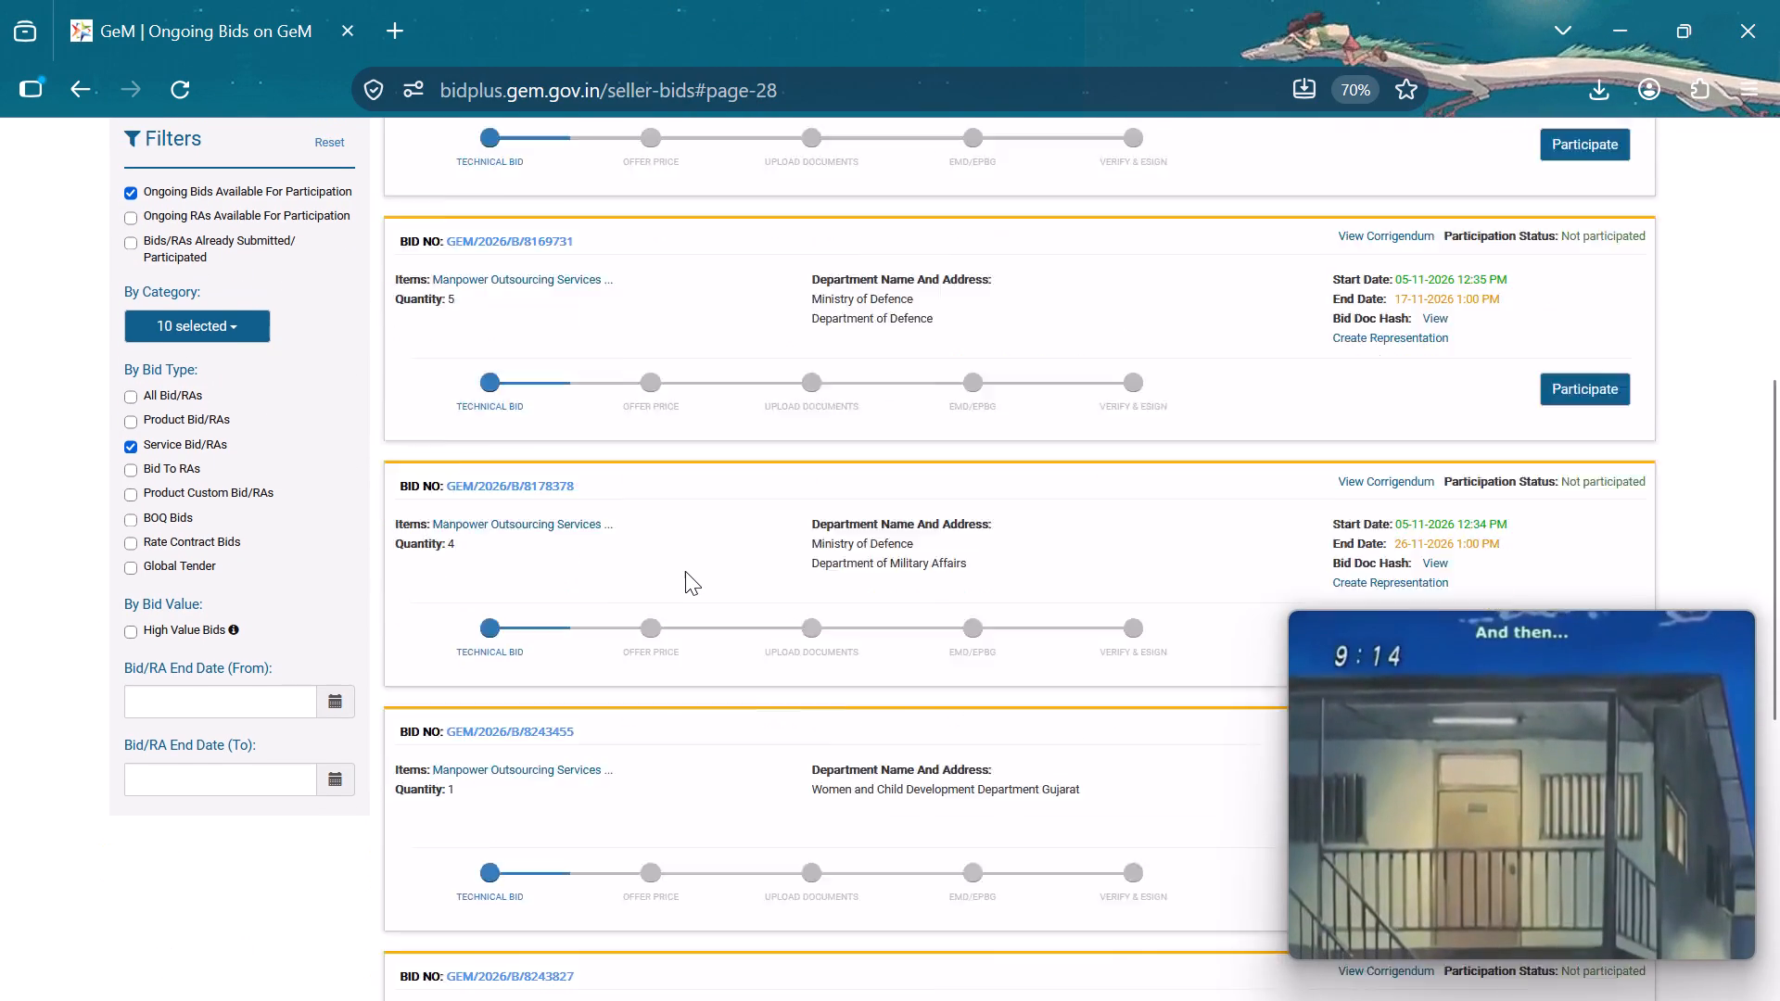
{"action": "scroll", "coordinate": [685, 571], "scroll_direction": "up", "scroll_amount": 1}
{"action": "scroll", "coordinate": [685, 571], "scroll_direction": "down", "scroll_amount": 7}
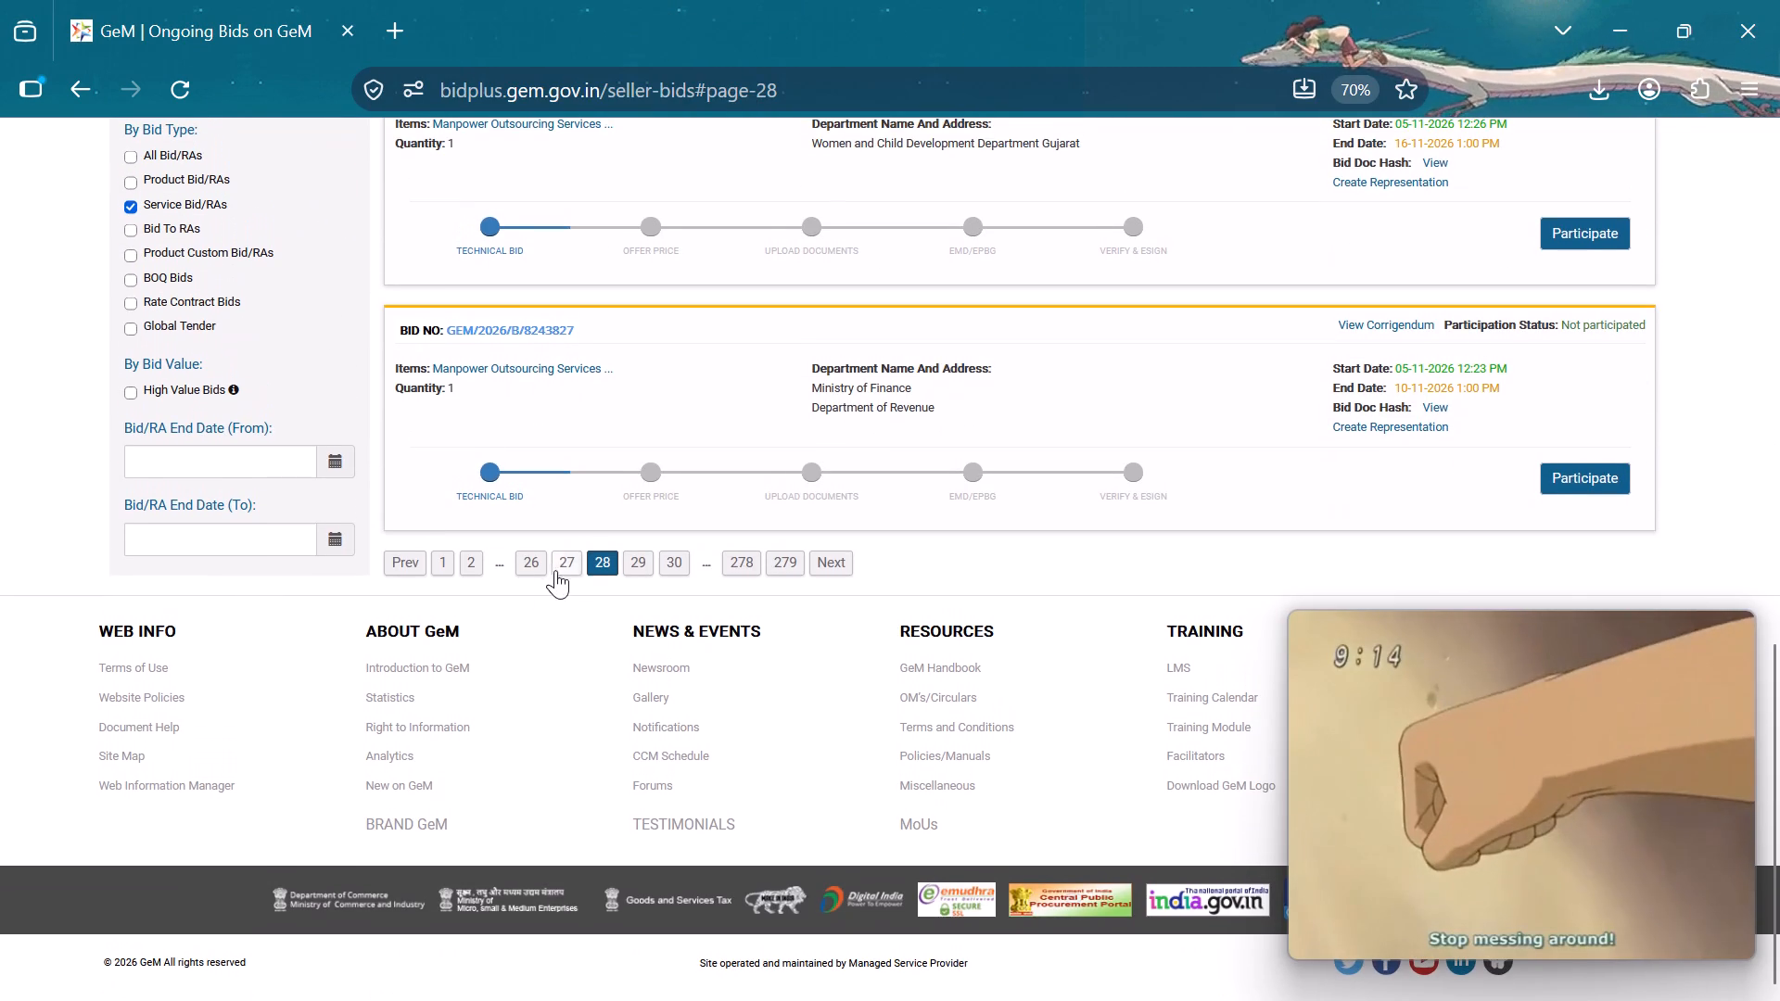
{"action": "left_click", "coordinate": [561, 567]}
{"action": "scroll", "coordinate": [561, 567], "scroll_direction": "down", "scroll_amount": 1}
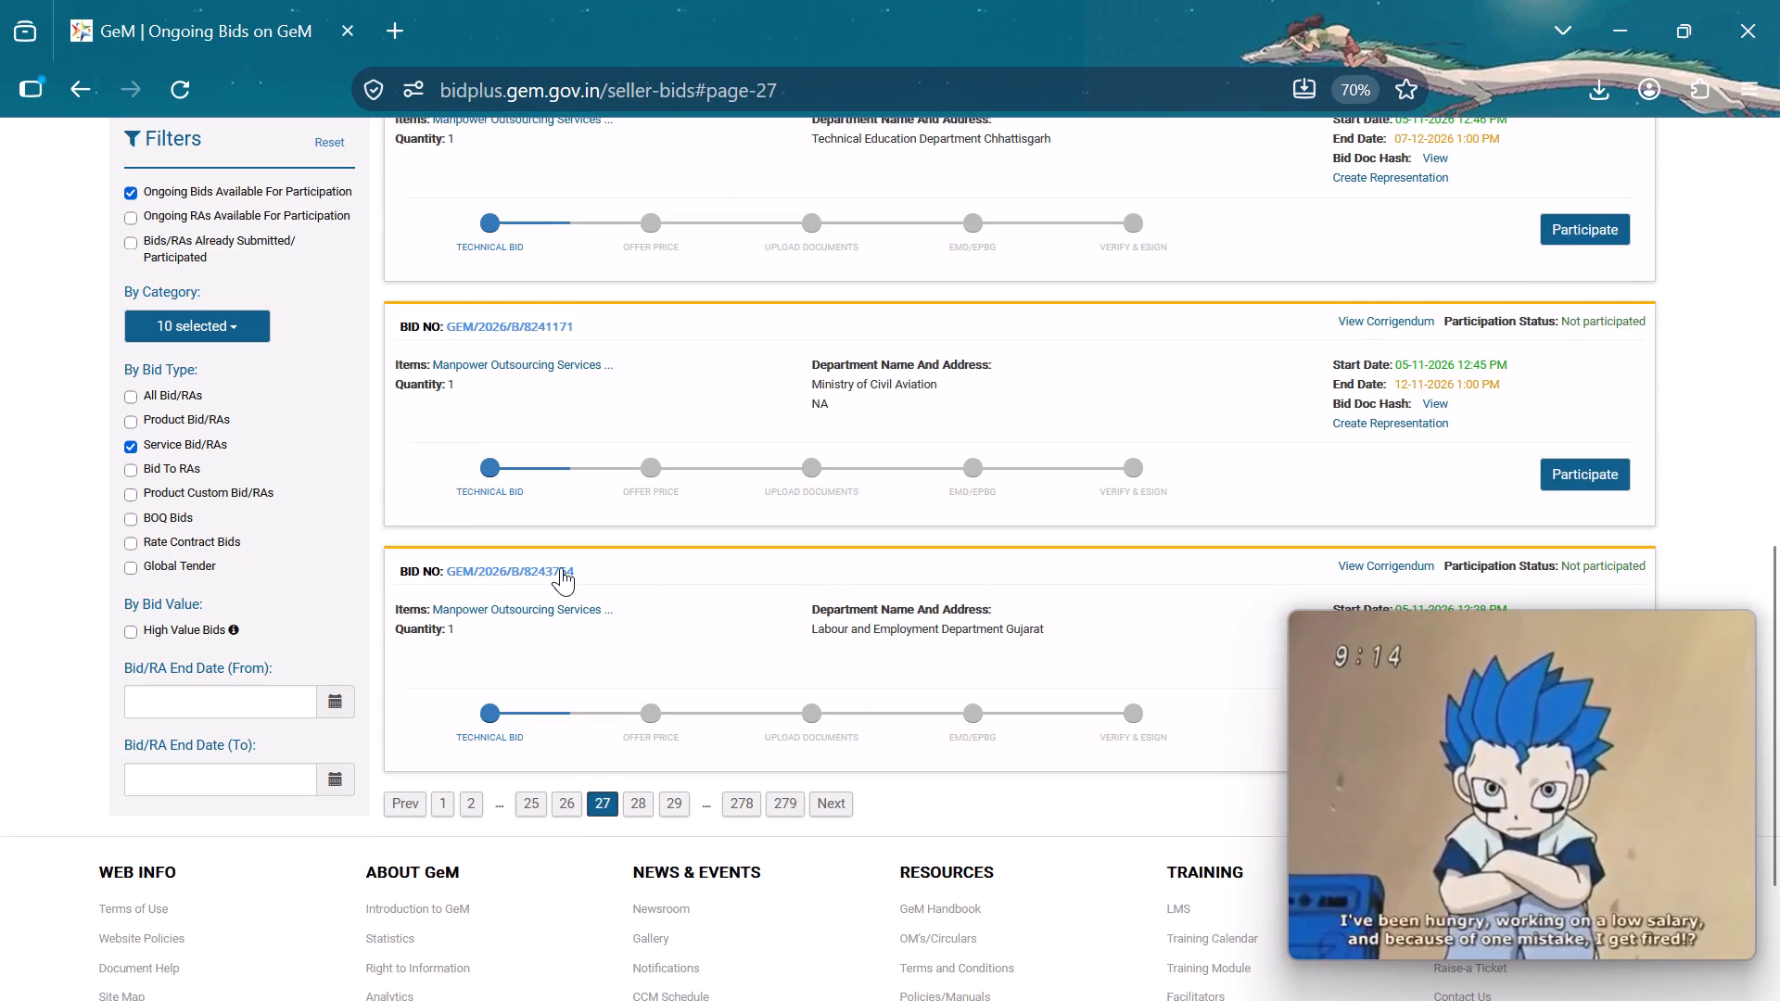
{"action": "scroll", "coordinate": [561, 567], "scroll_direction": "down", "scroll_amount": 1}
{"action": "scroll", "coordinate": [561, 567], "scroll_direction": "up", "scroll_amount": 3}
{"action": "scroll", "coordinate": [561, 567], "scroll_direction": "down", "scroll_amount": 8}
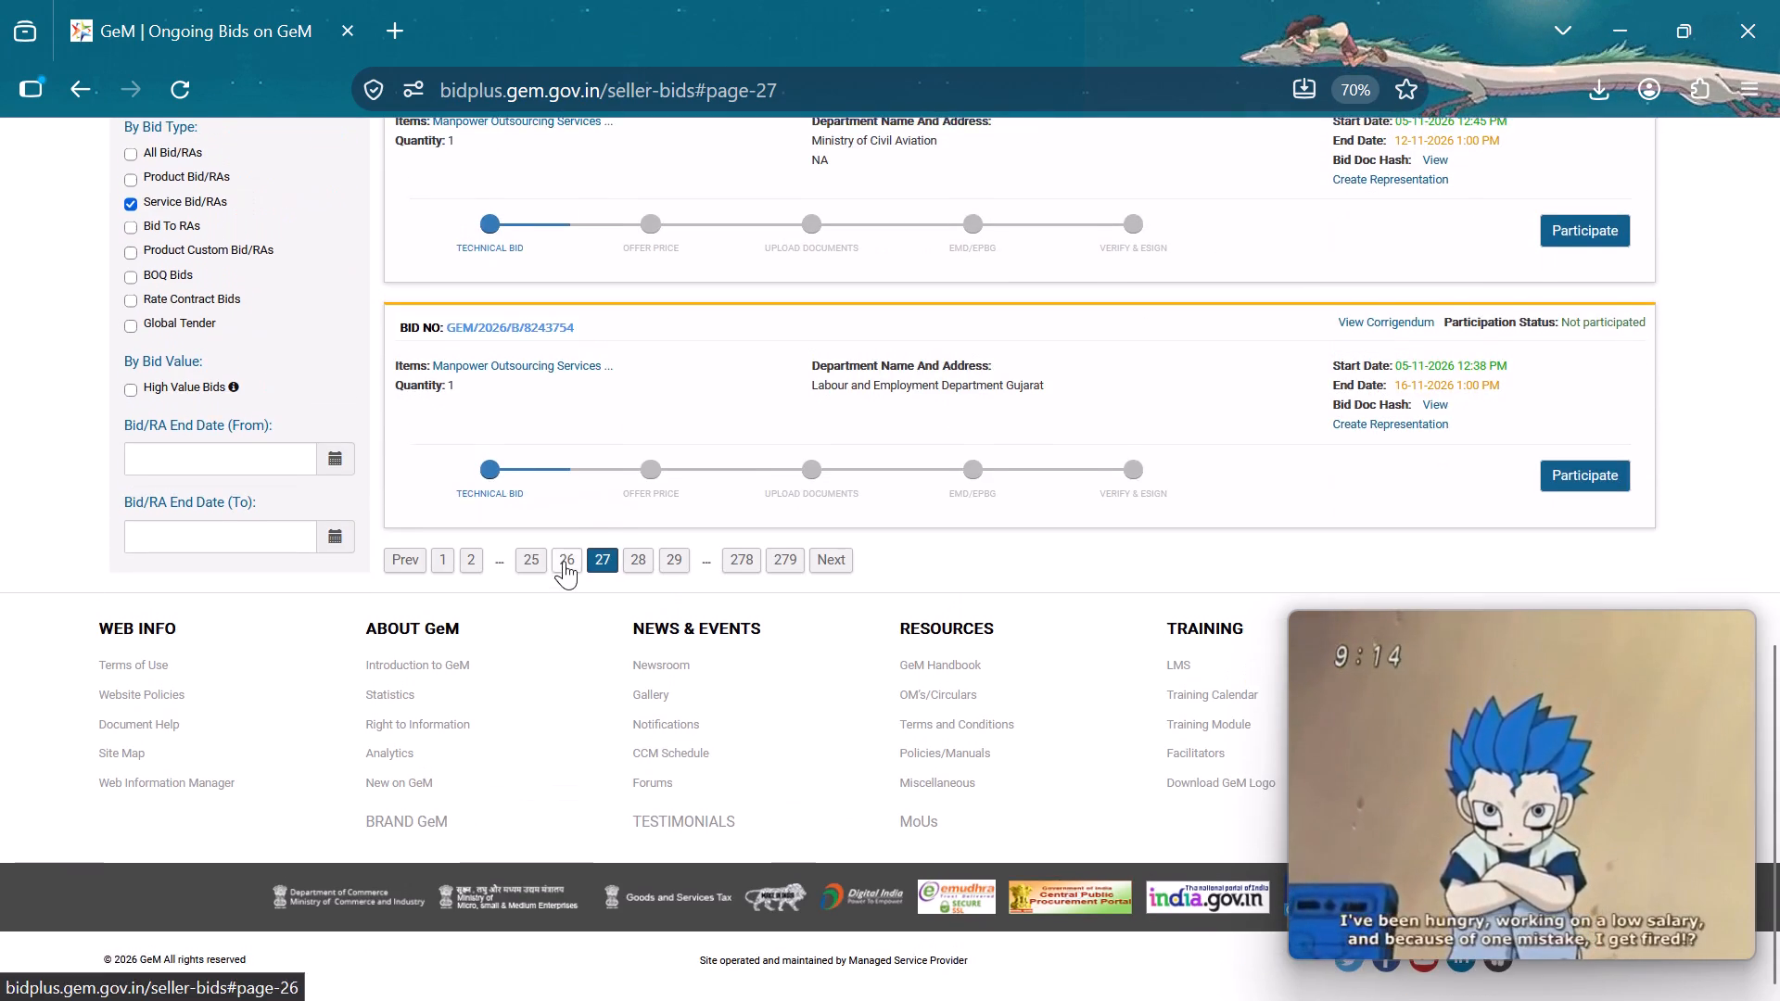
{"action": "left_click", "coordinate": [564, 561]}
Start another blank response in the HHSPL GEM Tender form.
{"action": "key", "text": "alt+Tab"}
{"action": "left_click", "coordinate": [1252, 0]}
{"action": "left_click", "coordinate": [1125, 0]}
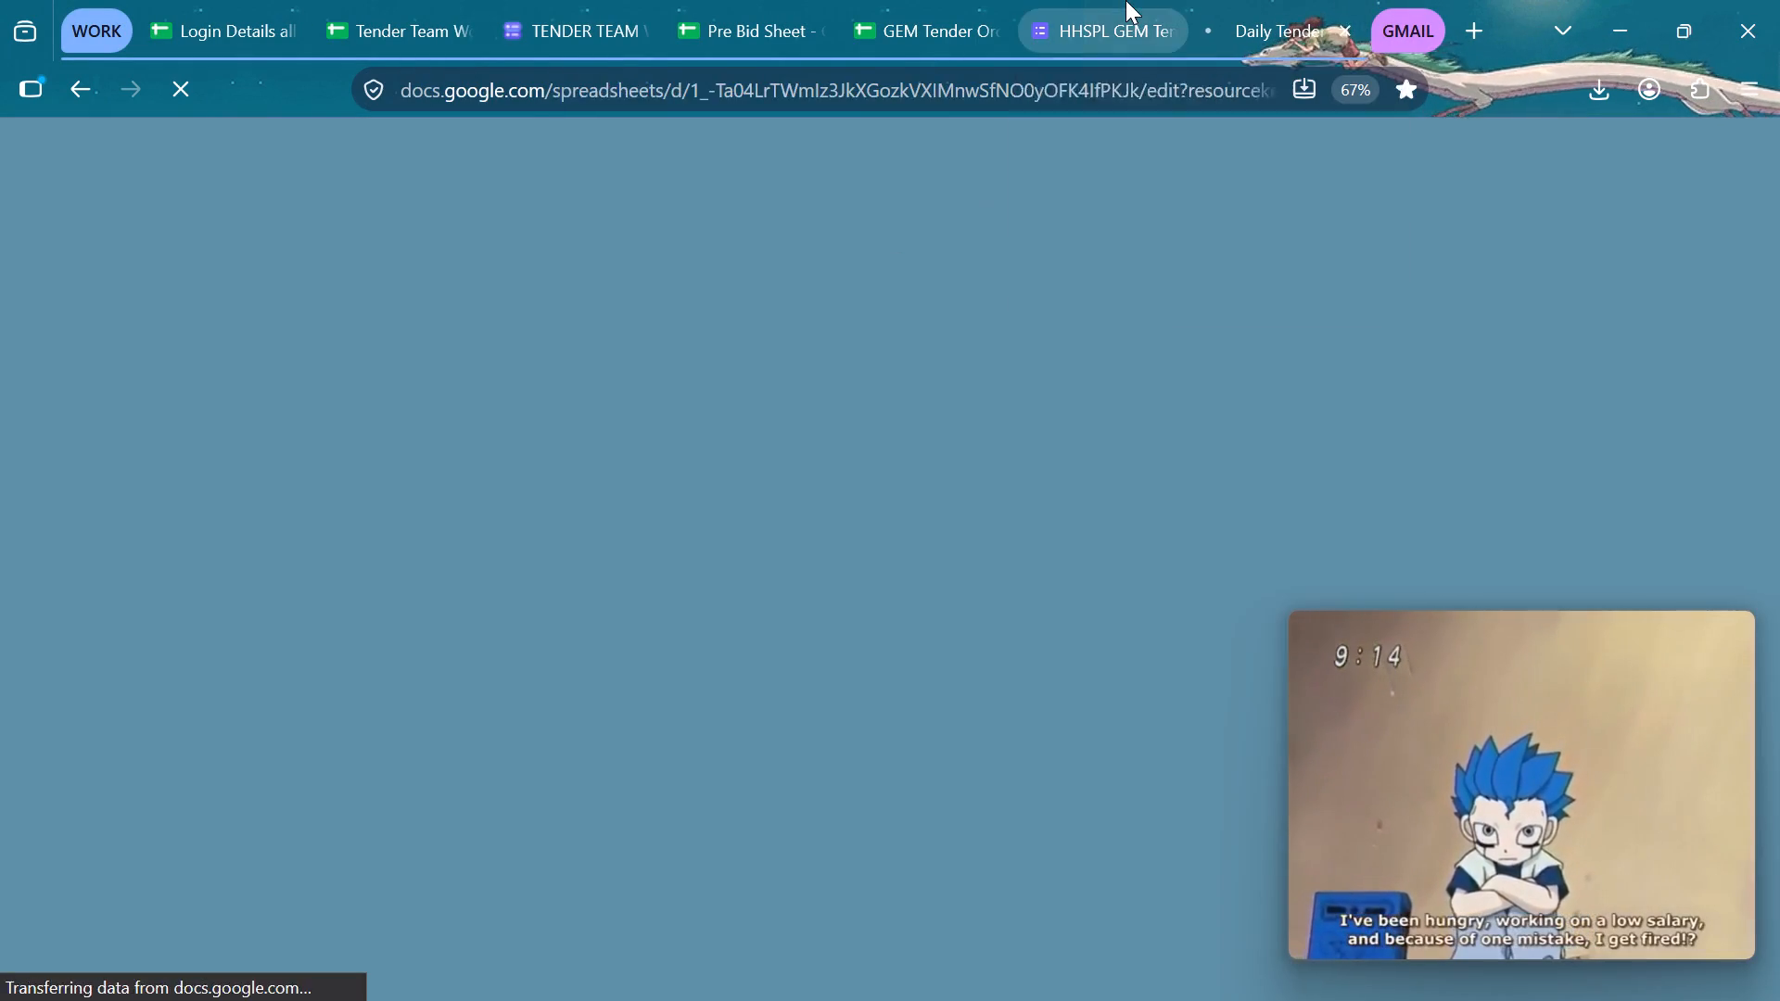
{"action": "left_click", "coordinate": [736, 430]}
Look through page 26 of the bid results and download the document of bid GEM/2026/B/8243953.
{"action": "key", "text": "alt+Tab"}
{"action": "scroll", "coordinate": [653, 505], "scroll_direction": "down", "scroll_amount": 1}
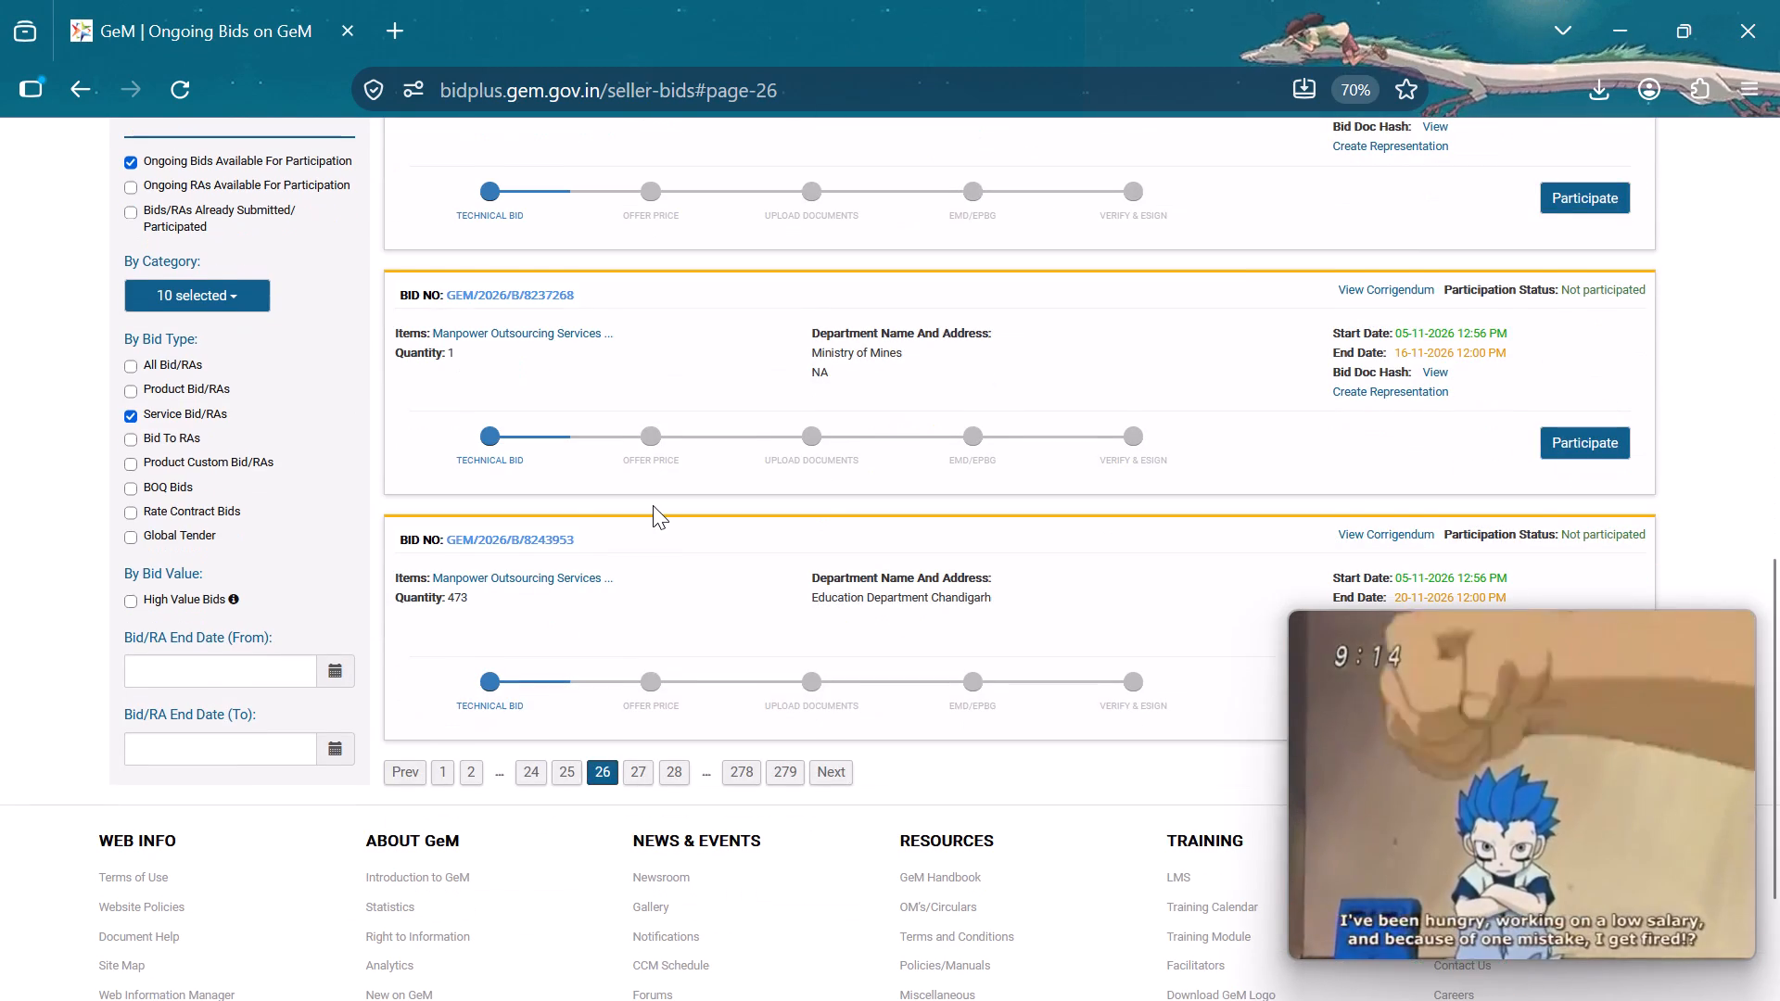
{"action": "scroll", "coordinate": [653, 505], "scroll_direction": "down", "scroll_amount": 1}
{"action": "left_click", "coordinate": [560, 541]}
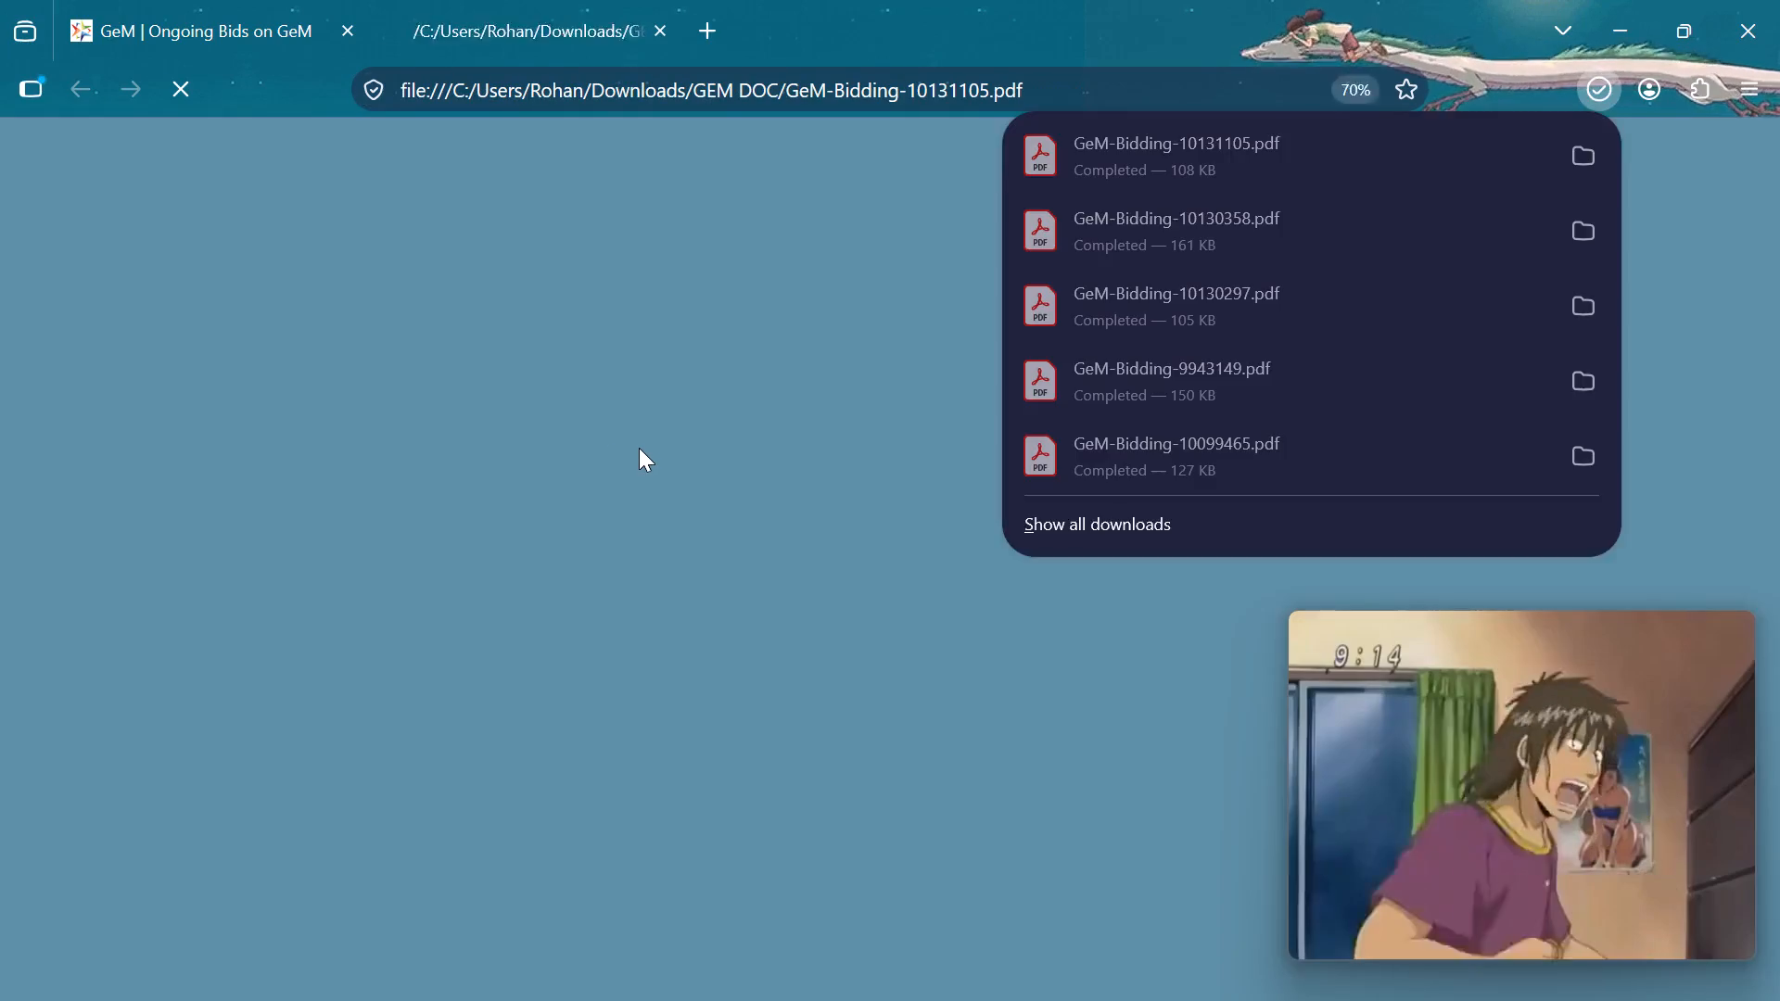
{"action": "left_click", "coordinate": [639, 448]}
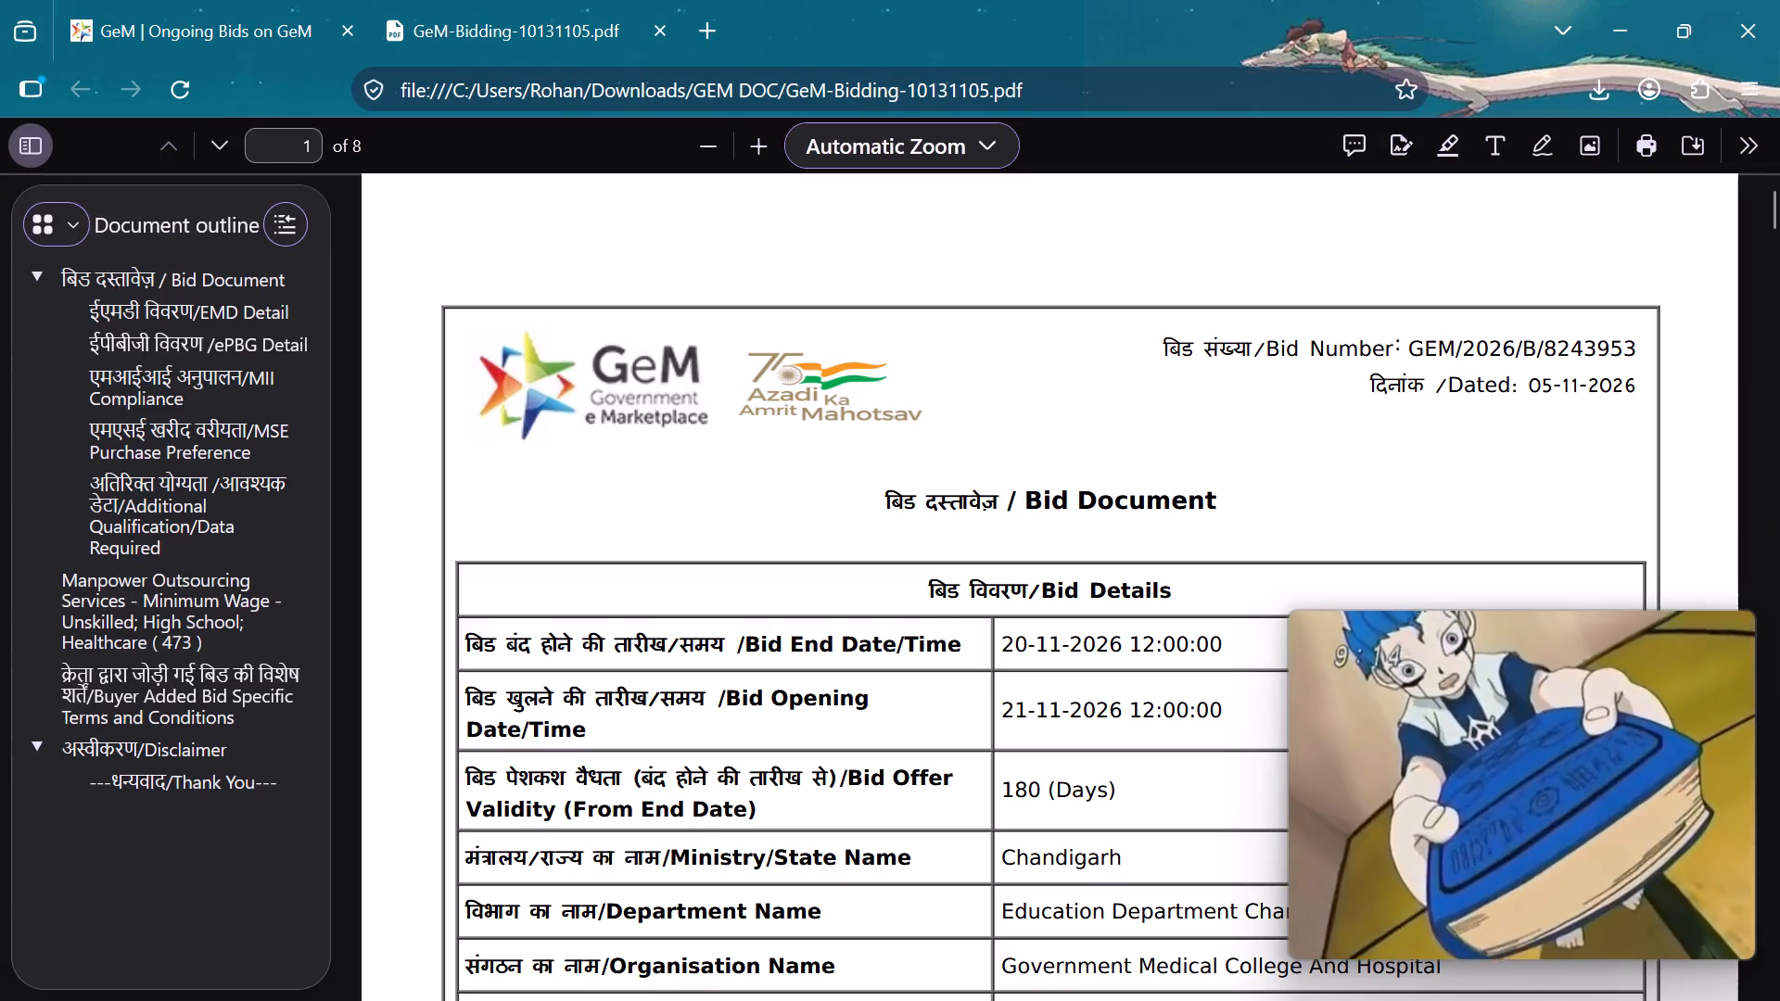
Copy bid number GEM/2026/B/8243953 from the document, check its requirements, and enter it as GEM Id with Bid Type M.
{"action": "double_click", "coordinate": [1433, 349]}
{"action": "key", "text": "ctrl+shift+Right"}
{"action": "key", "text": "ctrl+shift+Right"}
{"action": "key", "text": "ctrl+shift+Right"}
{"action": "key", "text": "ctrl+c"}
{"action": "key", "text": "ctrl+c"}
{"action": "scroll", "coordinate": [973, 684], "scroll_direction": "down", "scroll_amount": 3}
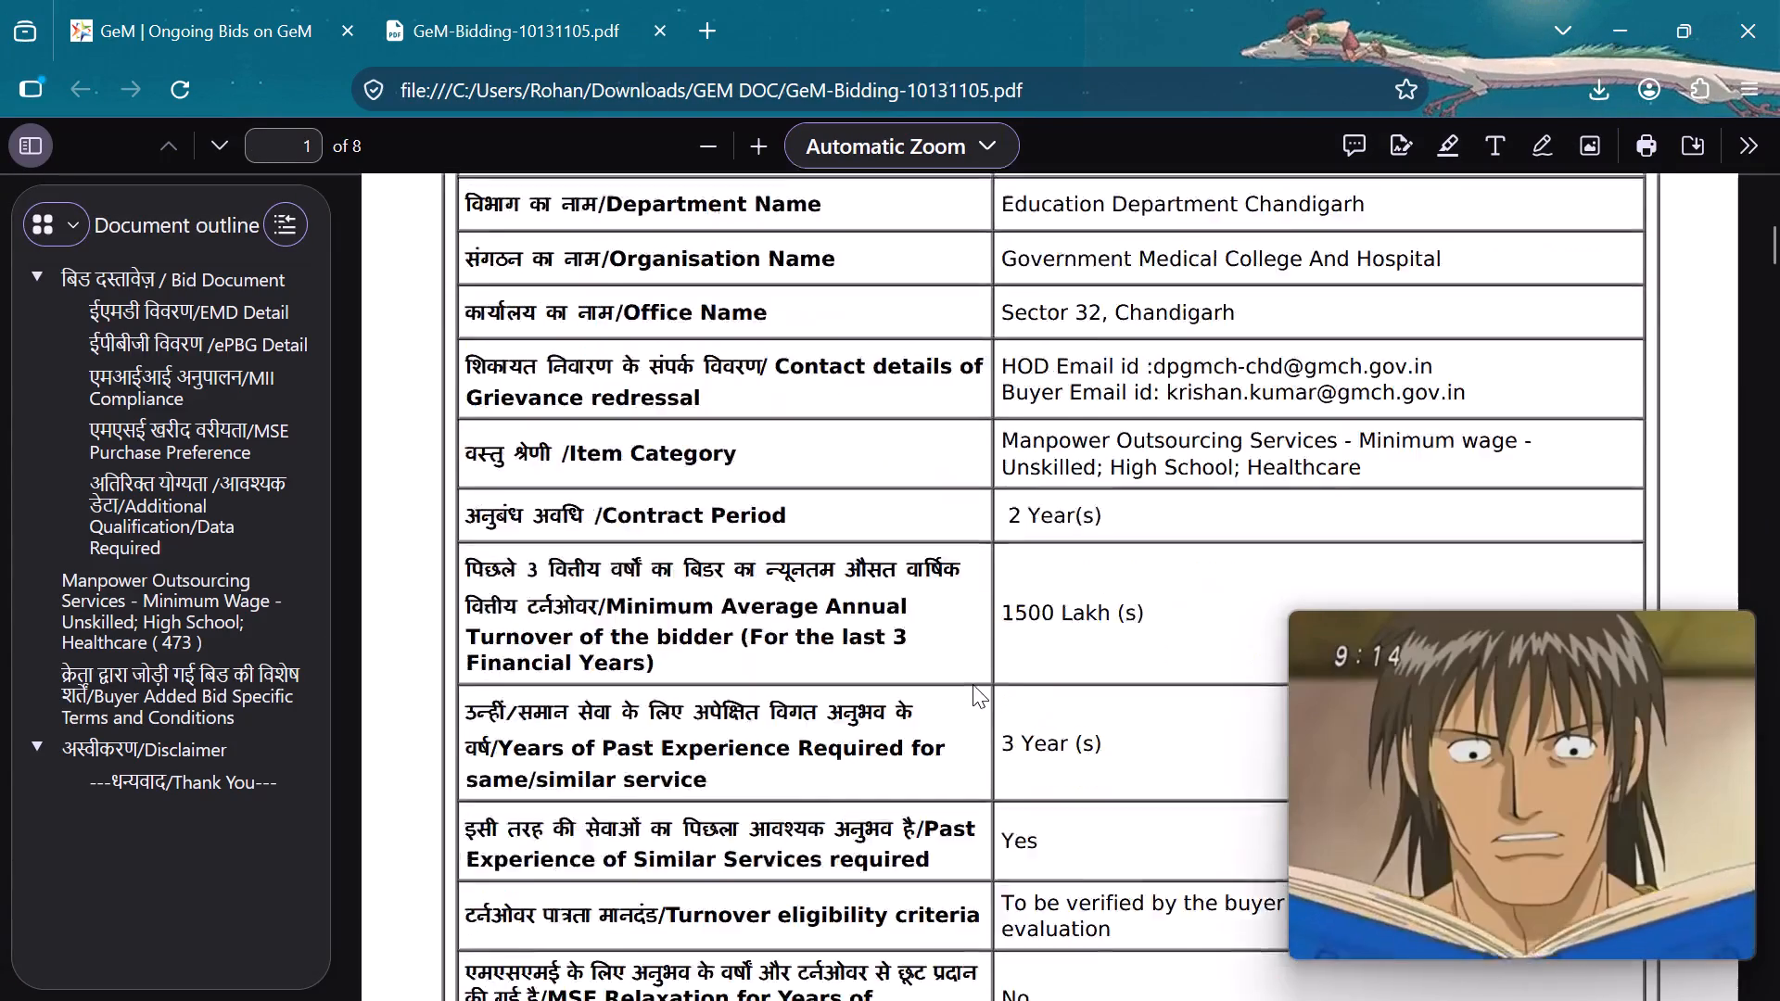
{"action": "scroll", "coordinate": [973, 684], "scroll_direction": "down", "scroll_amount": 12}
{"action": "key", "text": "alt+Tab"}
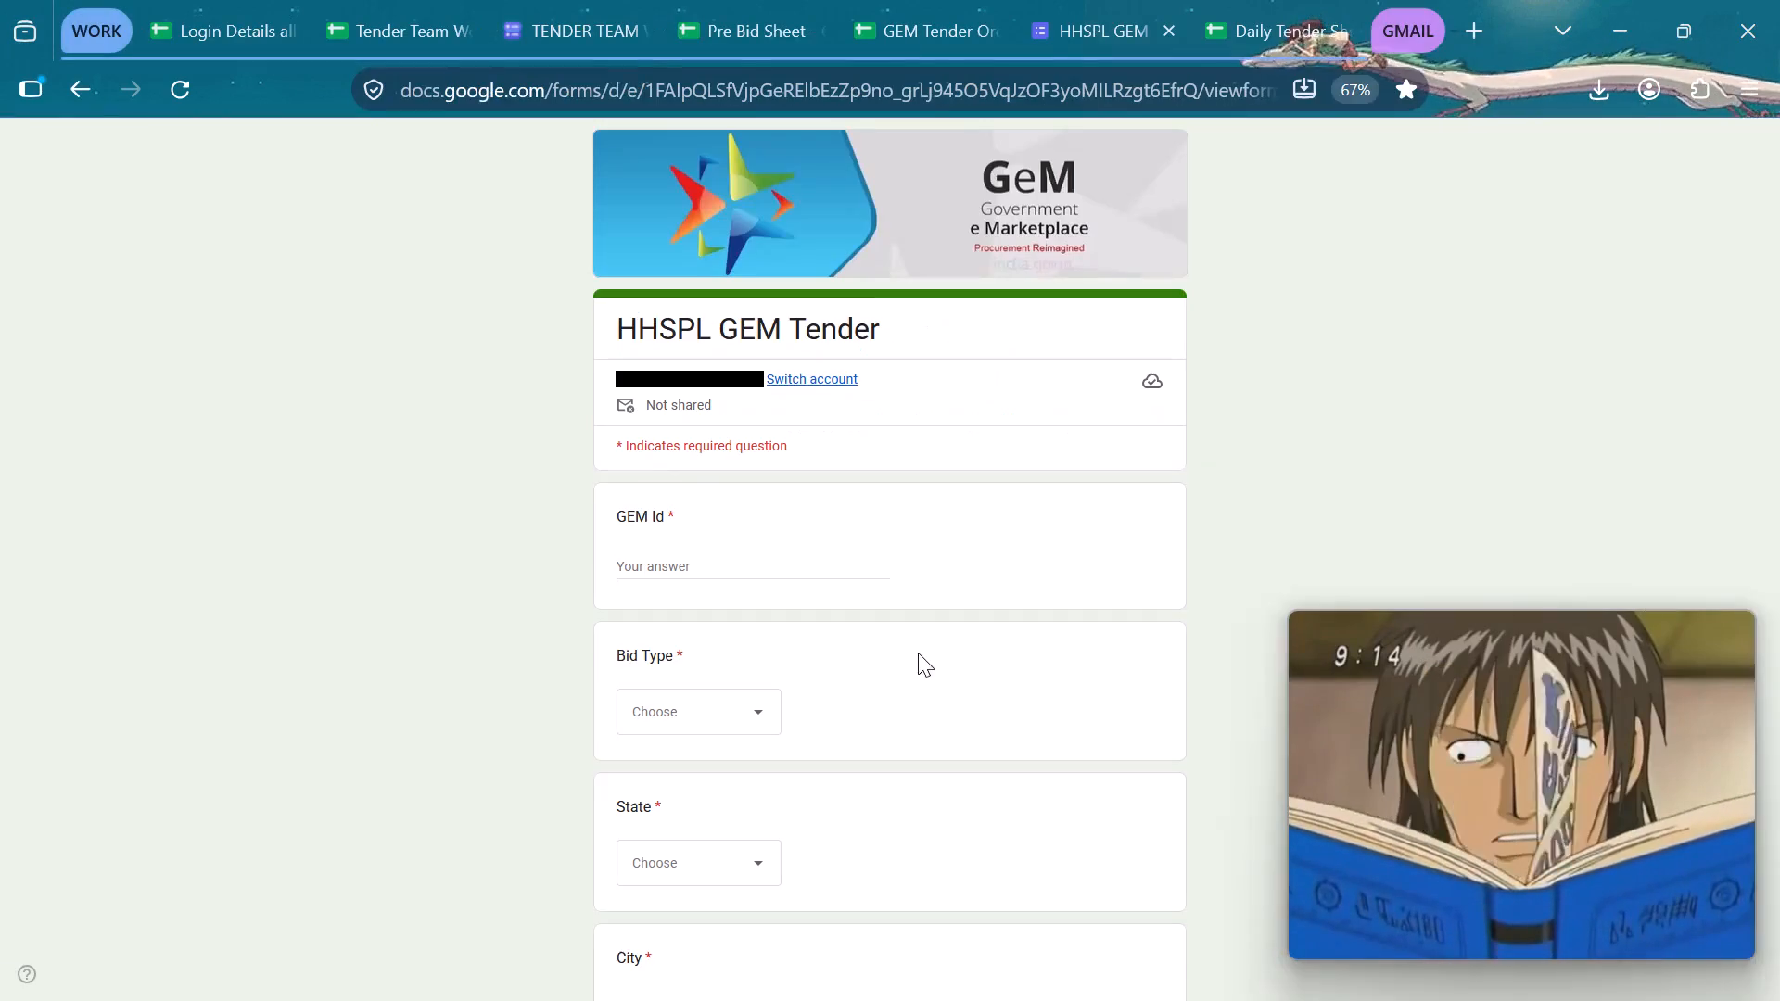
{"action": "double_click", "coordinate": [772, 584]}
{"action": "key", "text": "ctrl+v"}
{"action": "left_click", "coordinate": [774, 575]}
{"action": "key", "text": "ctrl+v"}
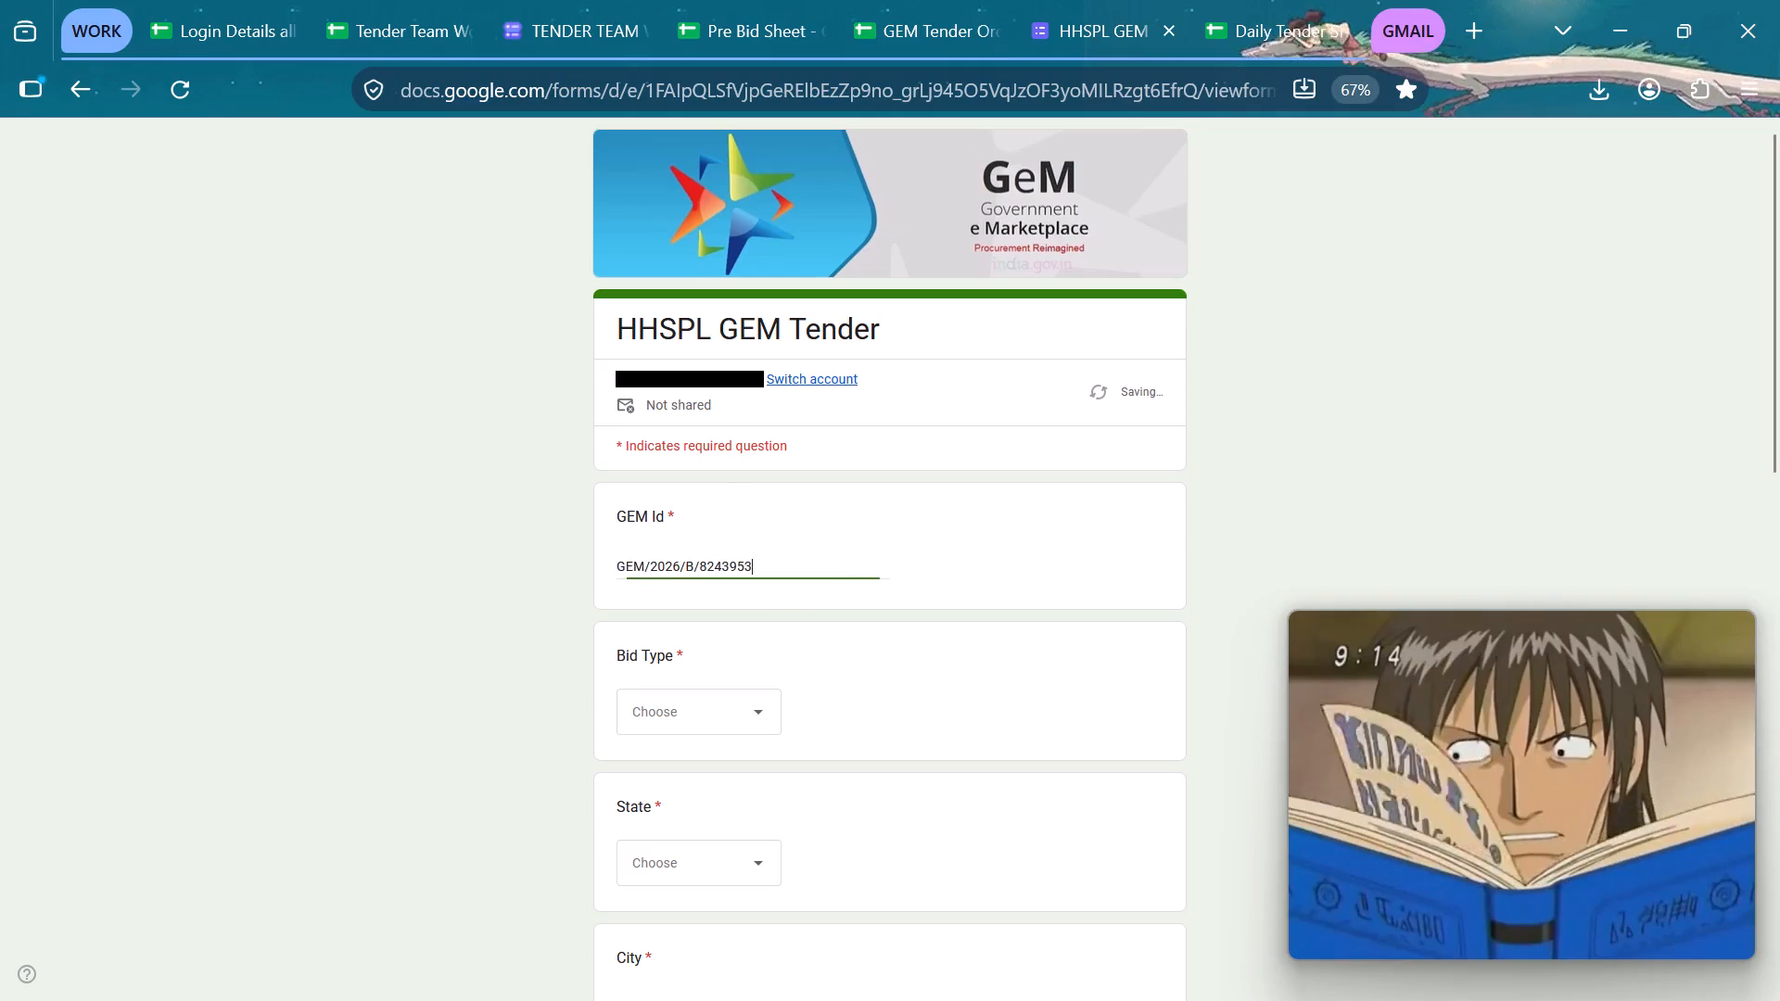
{"action": "key", "text": "Tab"}
{"action": "key", "text": "m"}
Set State to CH, City to Chandigarh from the document's consignee address, and Pasara and Pre Bid Meeting to N.
{"action": "key", "text": "alt+Tab"}
{"action": "scroll", "coordinate": [774, 575], "scroll_direction": "down", "scroll_amount": 20}
{"action": "scroll", "coordinate": [774, 575], "scroll_direction": "down", "scroll_amount": 3}
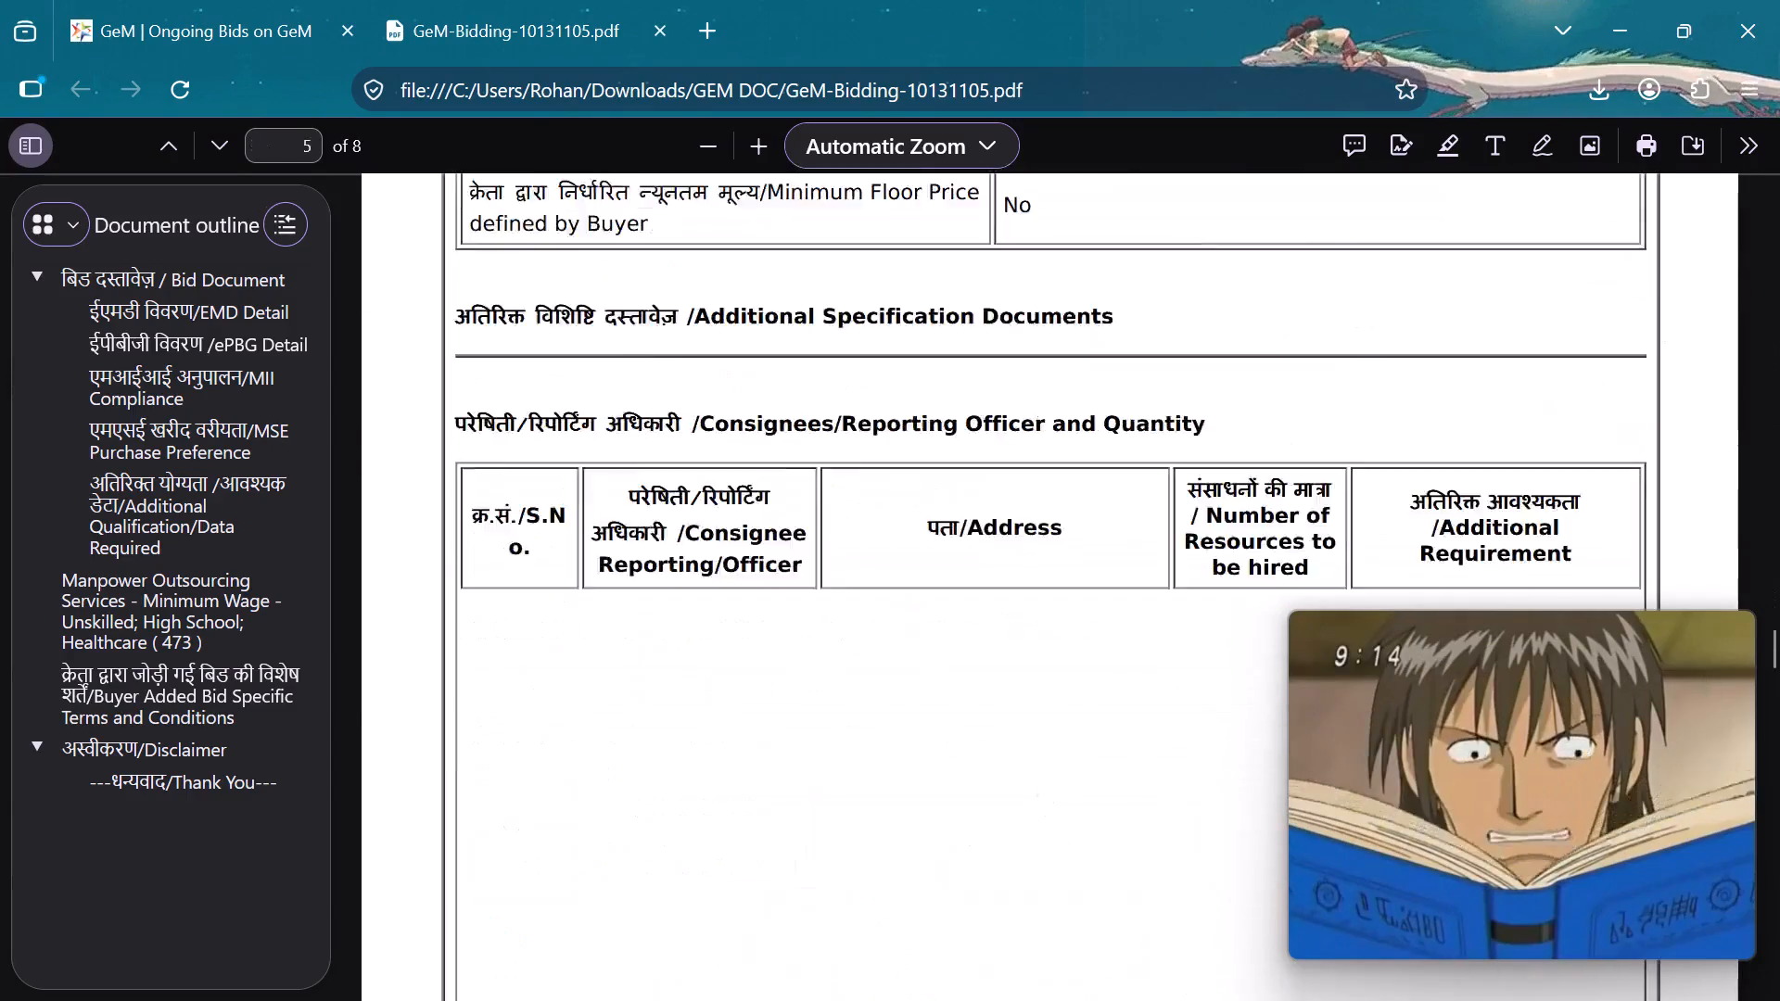
{"action": "scroll", "coordinate": [774, 575], "scroll_direction": "down", "scroll_amount": 12}
{"action": "double_click", "coordinate": [844, 533]}
{"action": "key", "text": "ctrl+c"}
{"action": "key", "text": "alt+Tab"}
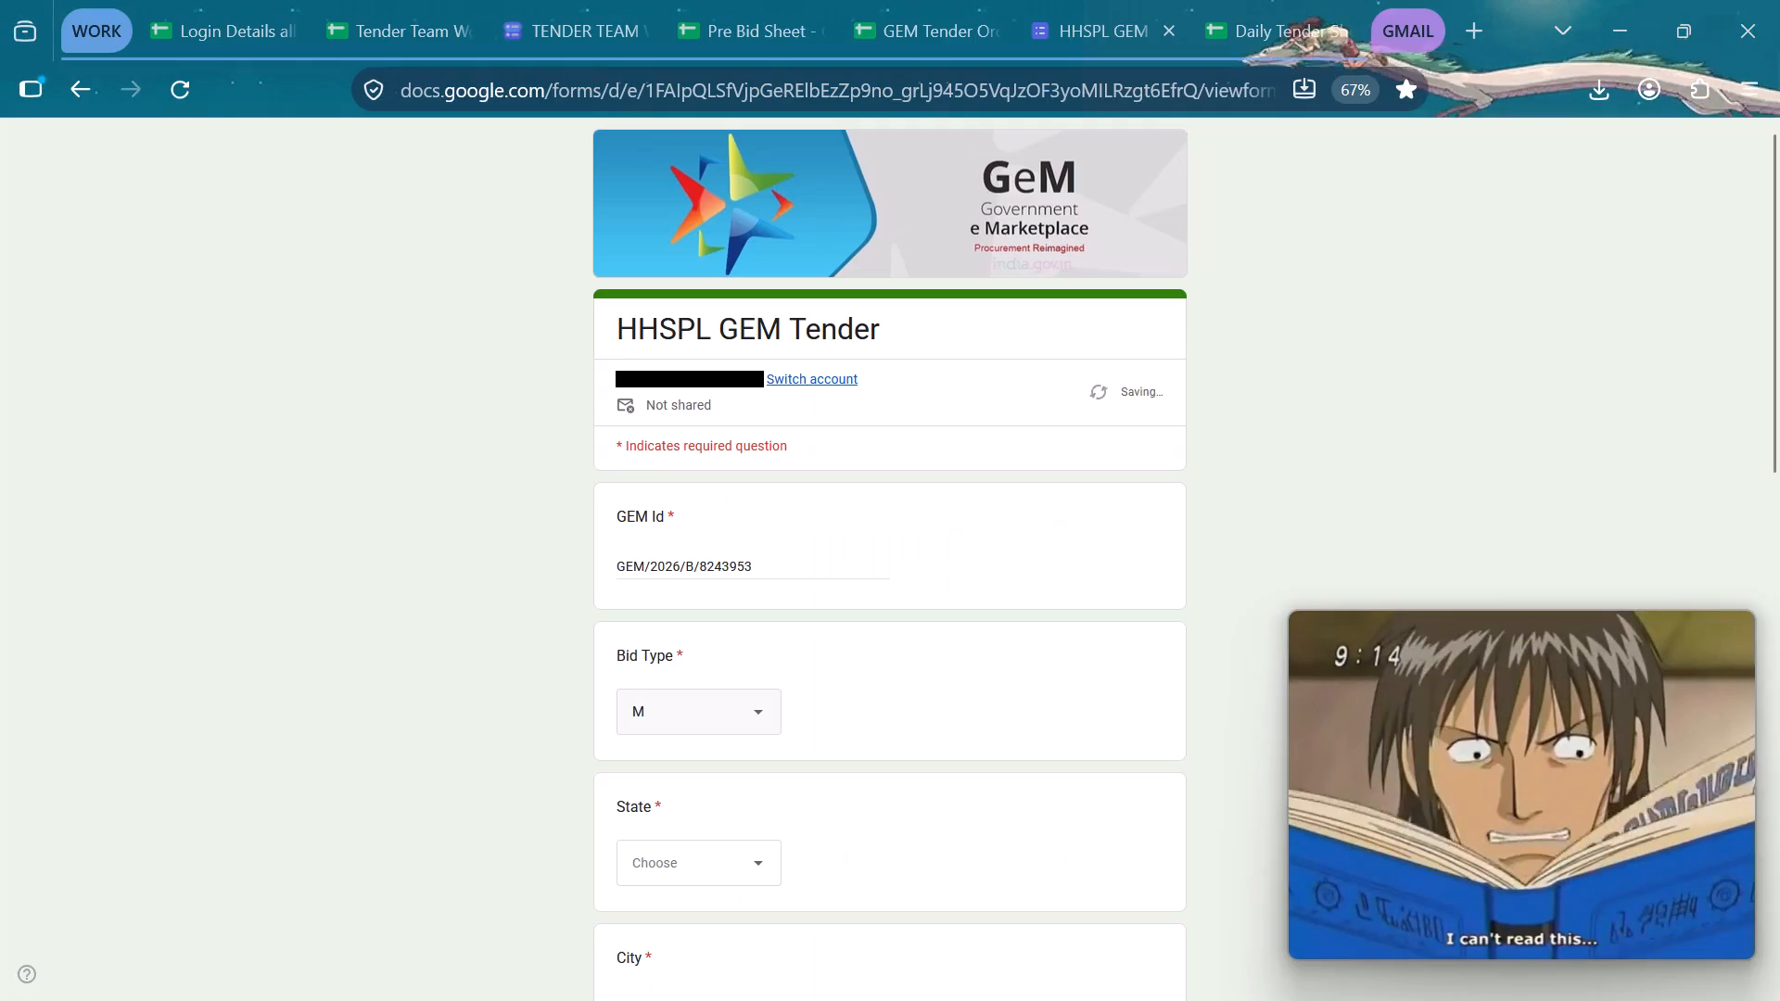
{"action": "key", "text": "Tab"}
{"action": "type", "text": "CCC"}
{"action": "key", "text": "Tab"}
{"action": "key", "text": "ctrl+v"}
{"action": "key", "text": "Tab"}
{"action": "key", "text": "n"}
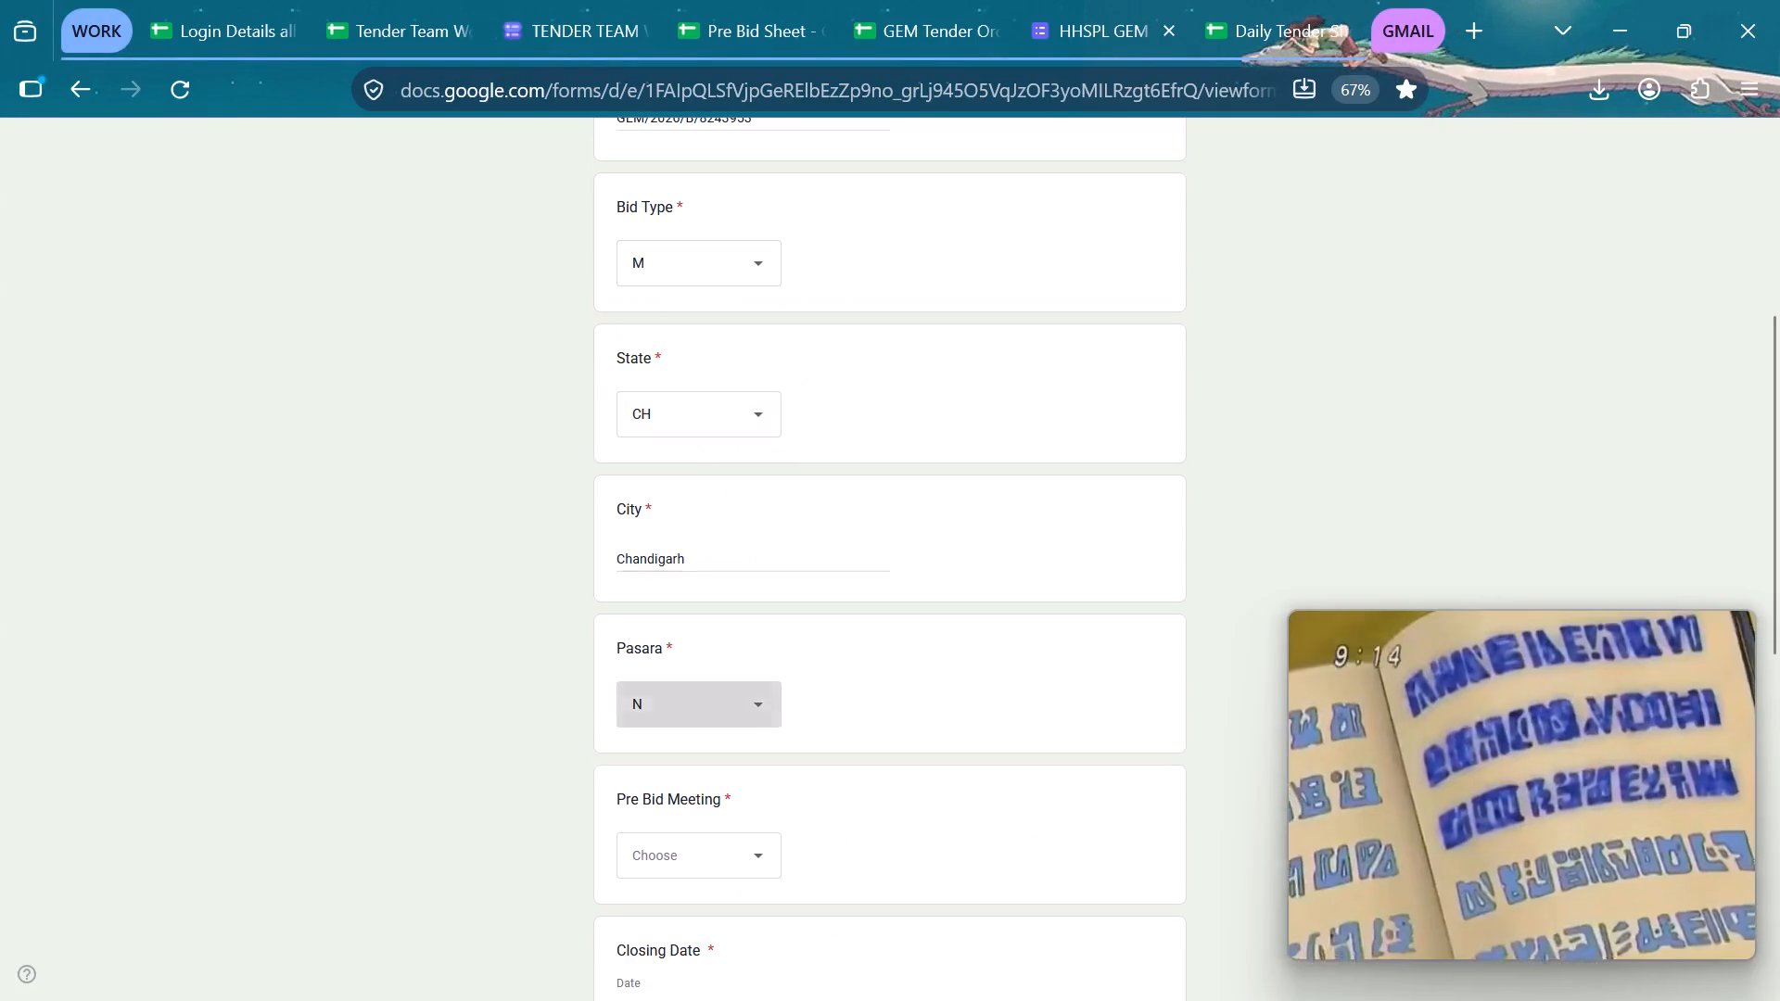
{"action": "key", "text": "Tab"}
{"action": "key", "text": "n"}
{"action": "key", "text": "Tab"}
Set the closing date to 20/11/2026 from the listing of bid GEM/2026/B/8243953.
{"action": "key", "text": "alt+Tab"}
{"action": "left_click", "coordinate": [78, 0]}
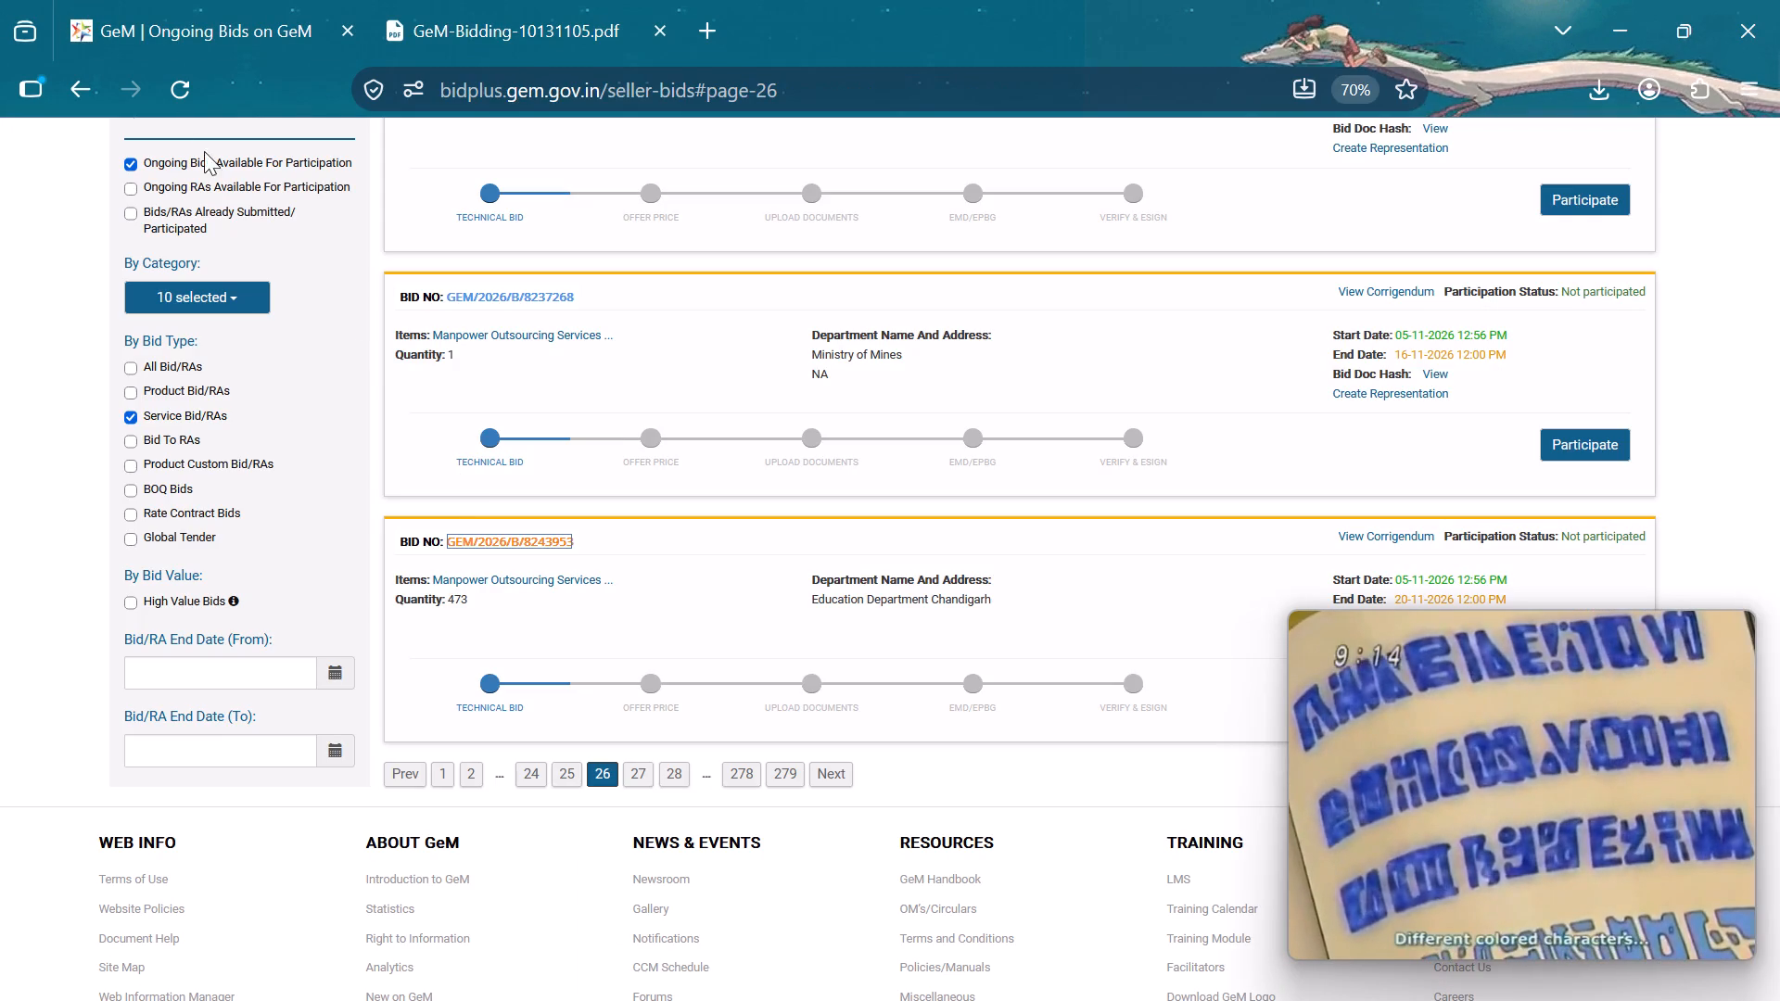
{"action": "scroll", "coordinate": [470, 487], "scroll_direction": "down", "scroll_amount": 1}
{"action": "key", "text": "alt+Tab"}
{"action": "key", "text": "Tab"}
{"action": "key", "text": "2"}
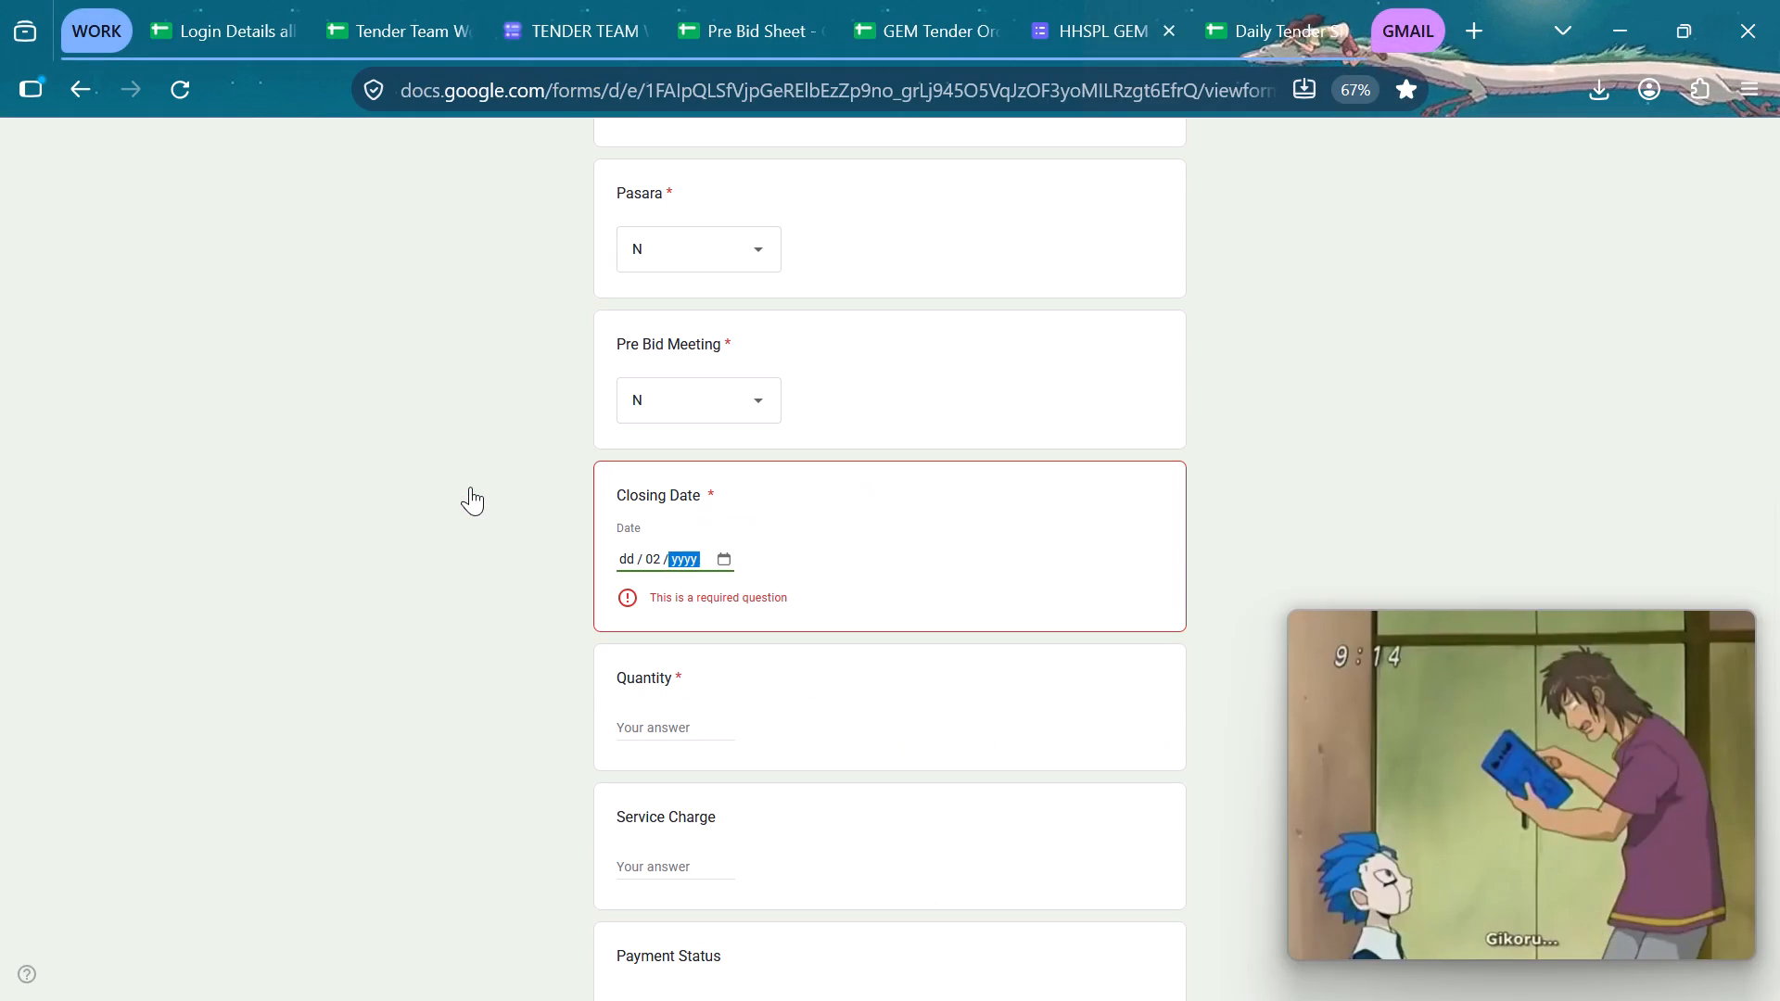
{"action": "key", "text": "Left"}
{"action": "key", "text": "Left"}
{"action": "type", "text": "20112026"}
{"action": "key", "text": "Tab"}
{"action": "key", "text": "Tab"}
Copy quantity 473 from the listing of GEM/2026/B/8243953 into the form and submit the response.
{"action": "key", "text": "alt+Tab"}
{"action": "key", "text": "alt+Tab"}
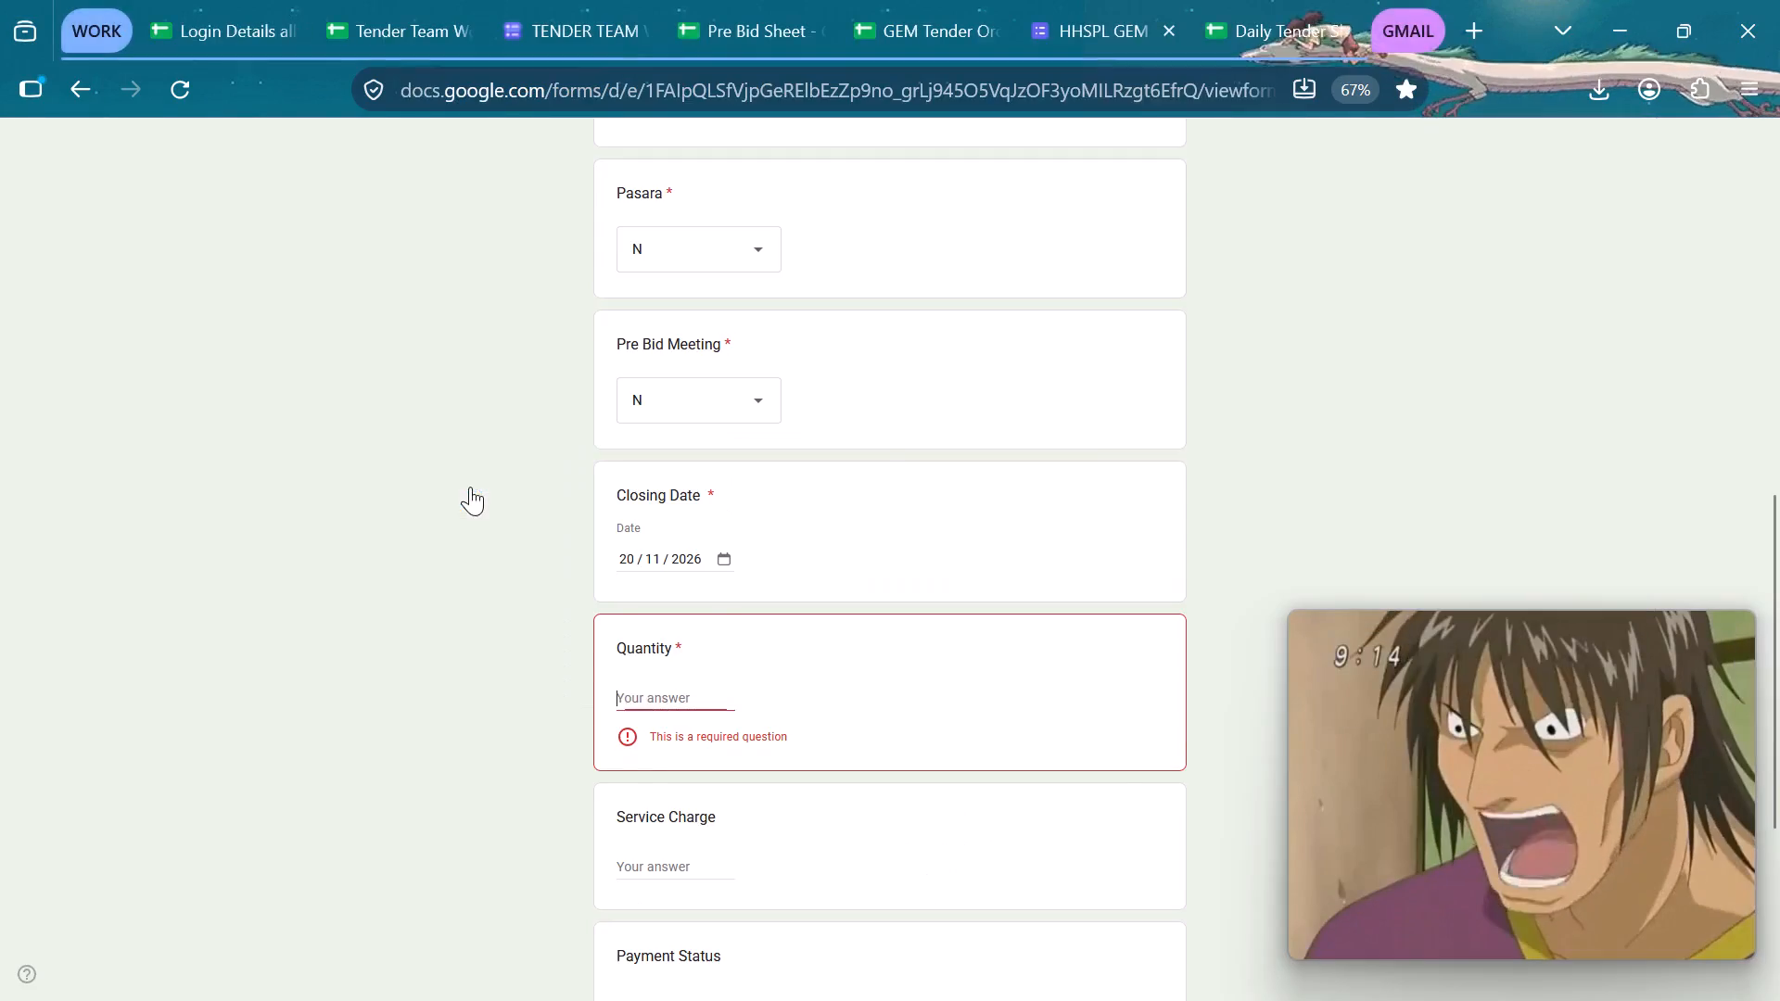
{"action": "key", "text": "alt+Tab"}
{"action": "double_click", "coordinate": [452, 518]}
{"action": "double_click", "coordinate": [455, 517]}
{"action": "key", "text": "ctrl+c"}
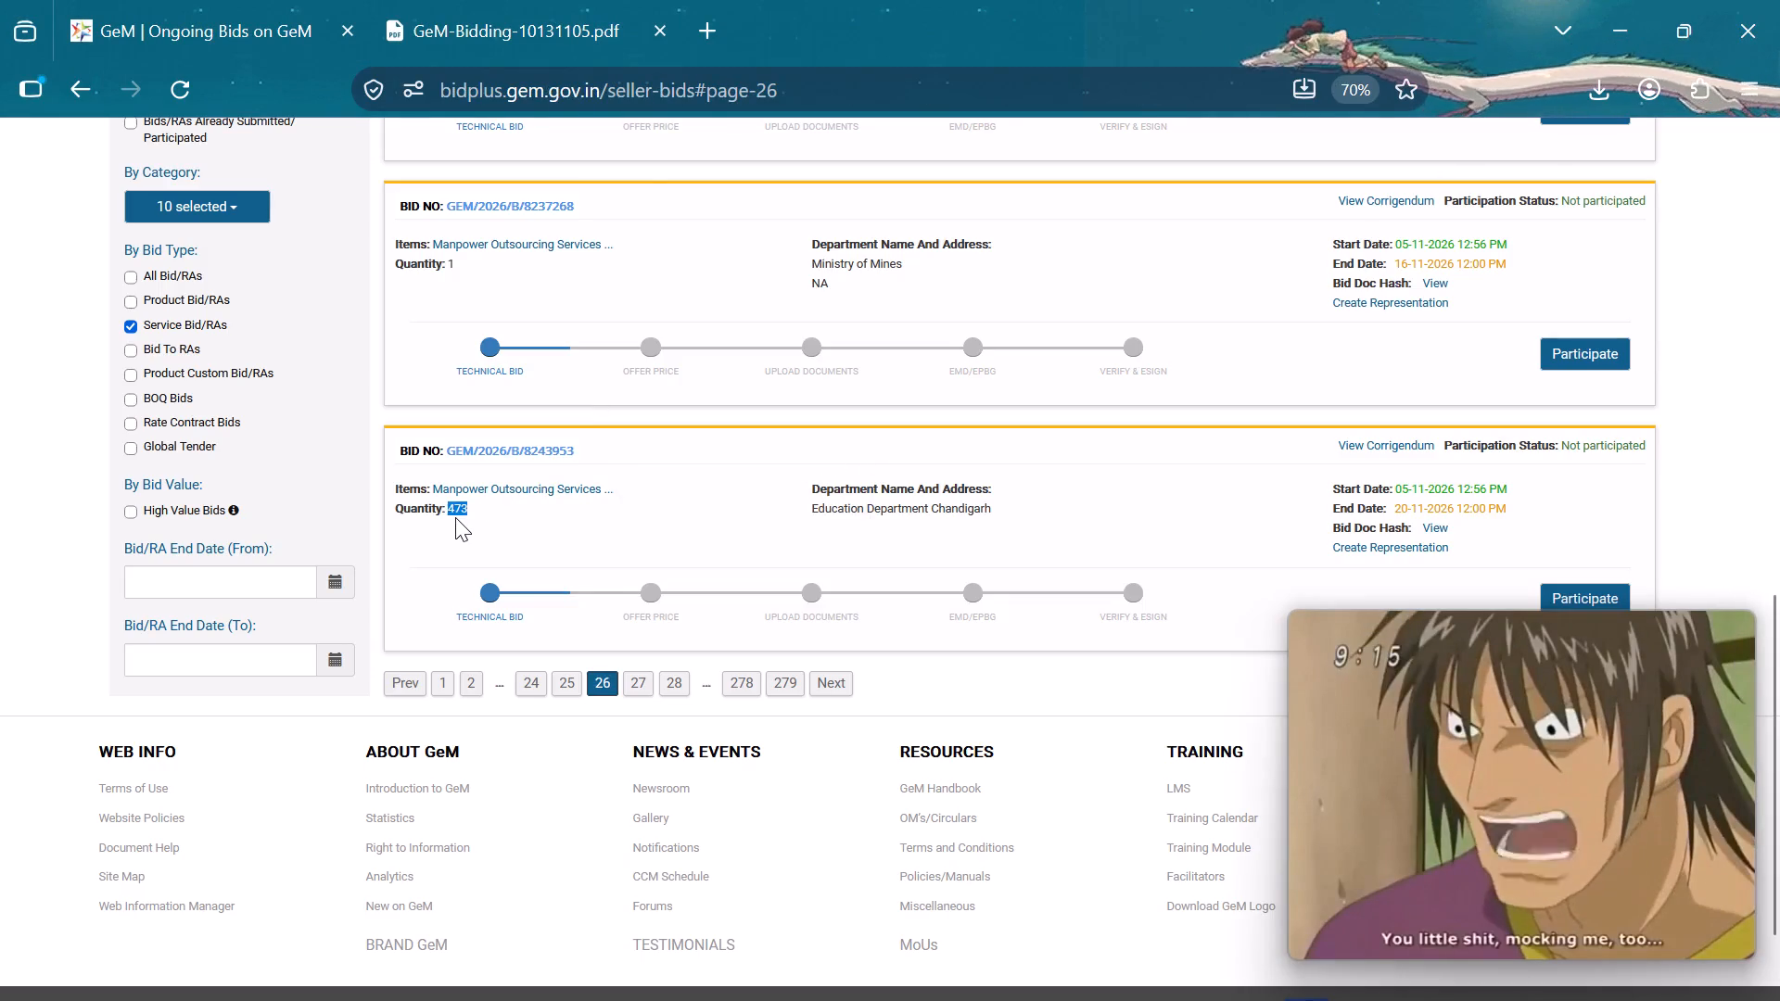
{"action": "key", "text": "alt+Tab"}
{"action": "key", "text": "ctrl+v"}
{"action": "scroll", "coordinate": [714, 590], "scroll_direction": "down", "scroll_amount": 7}
{"action": "left_click", "coordinate": [656, 809]}
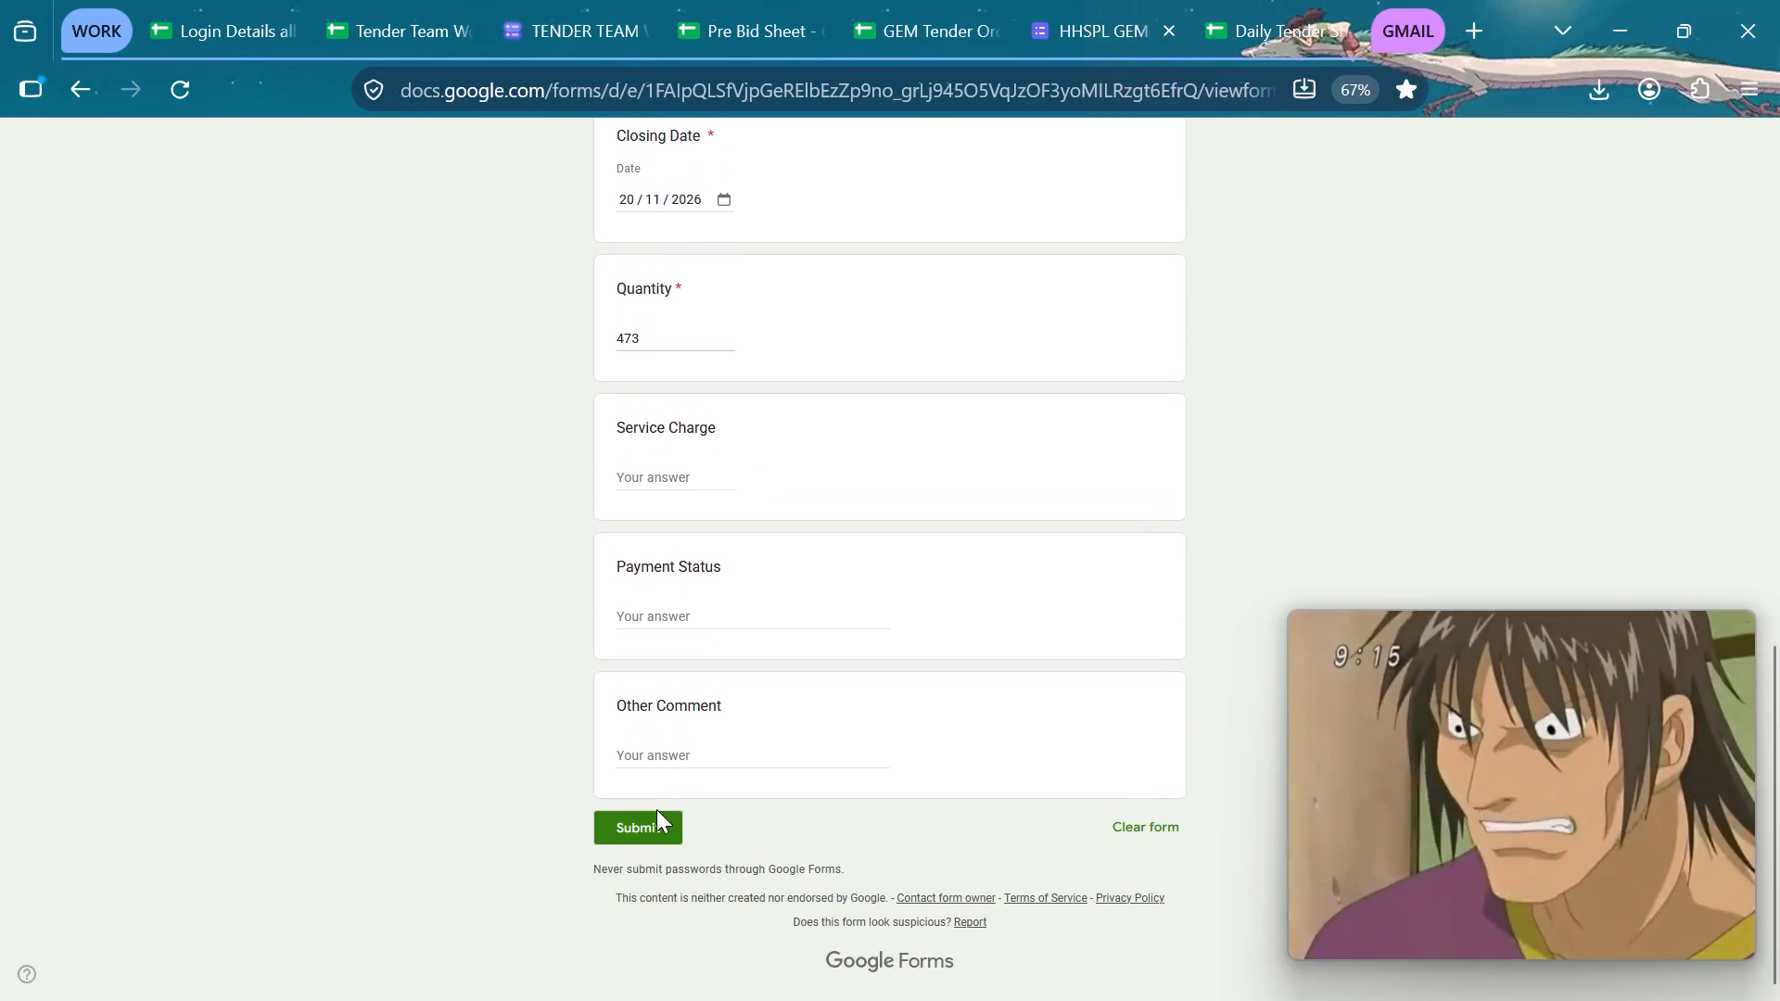
{"action": "left_click", "coordinate": [655, 818]}
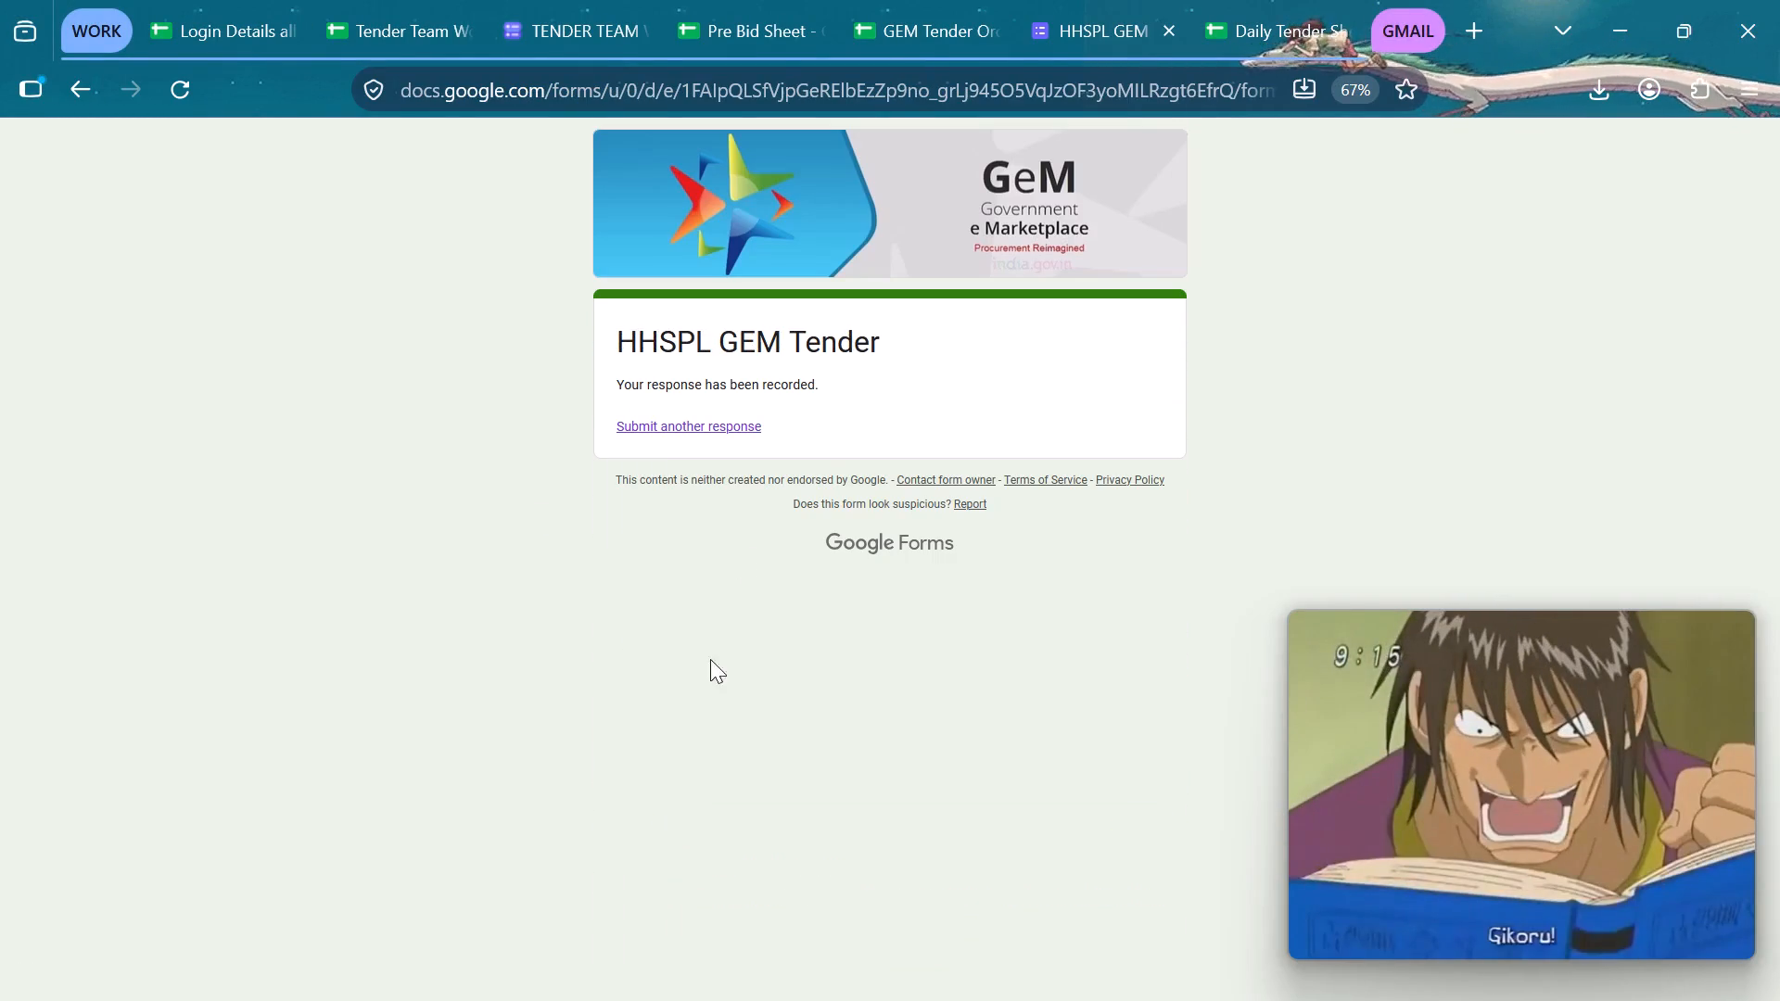
Open another blank response of the HHSPL GEM Tender form.
{"action": "left_click", "coordinate": [697, 434]}
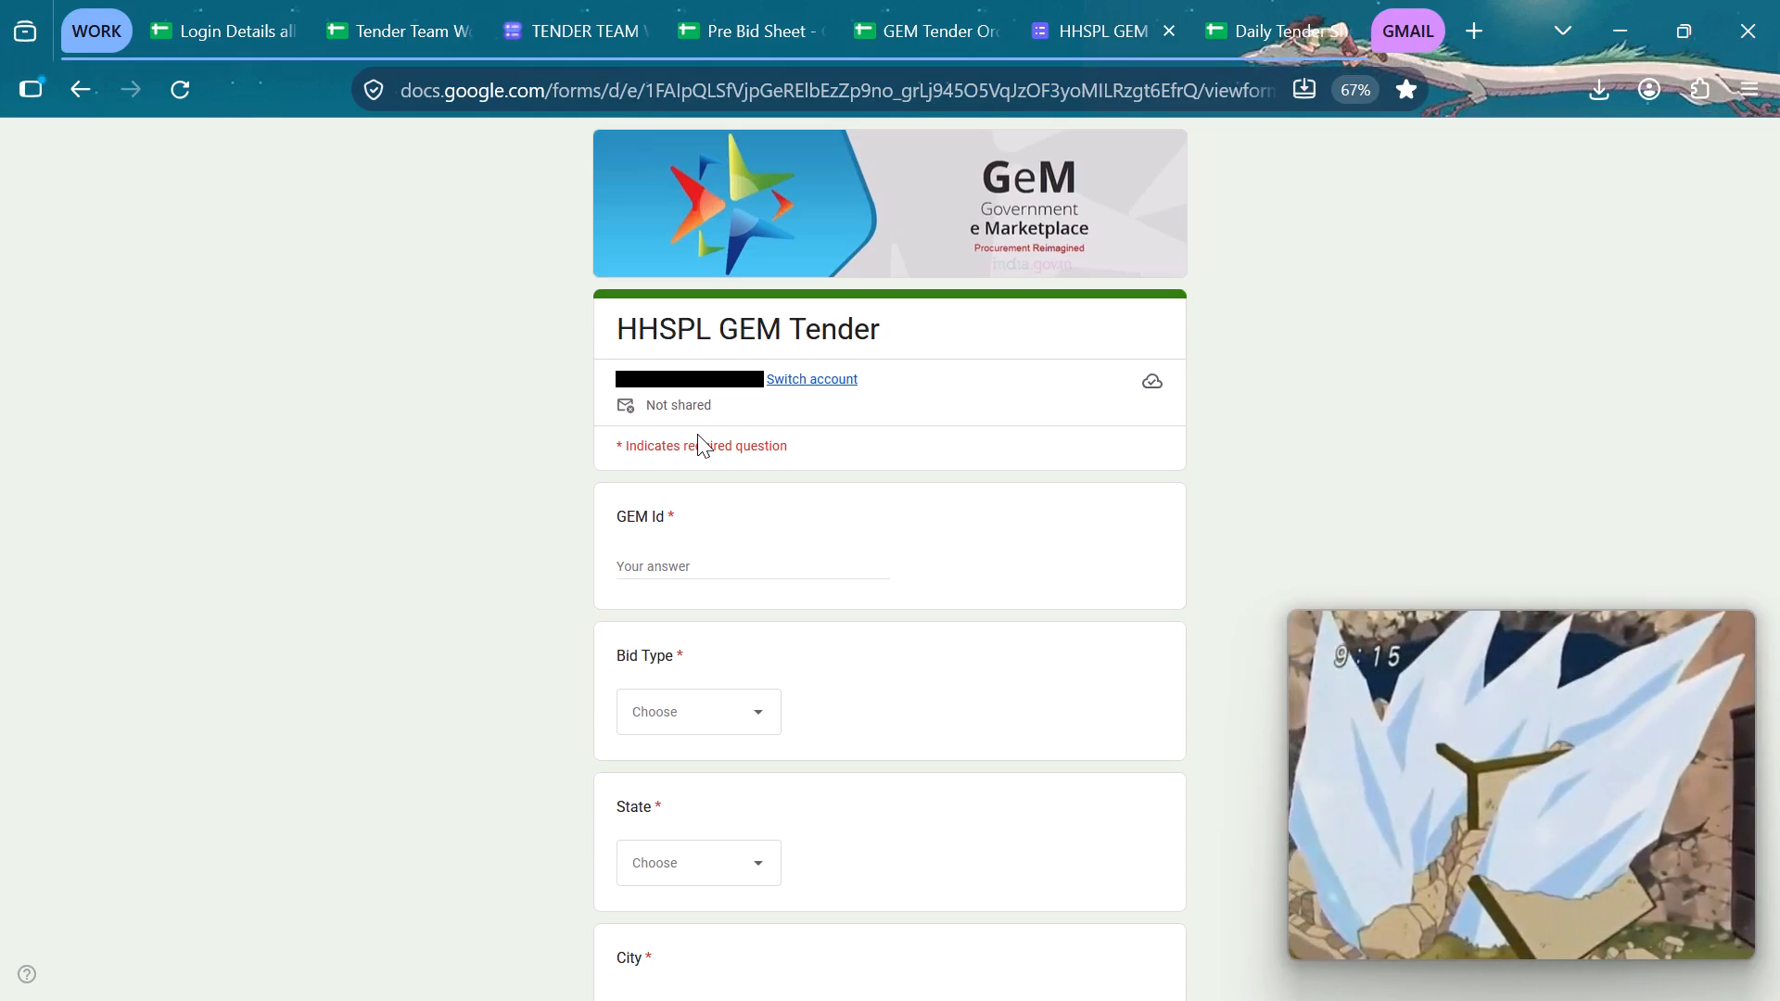
Switch to the GeM ongoing bids window, go to page 25 of the bid list and close the GeM-Bidding-10131105.pdf document.
{"action": "key", "text": "alt+Tab"}
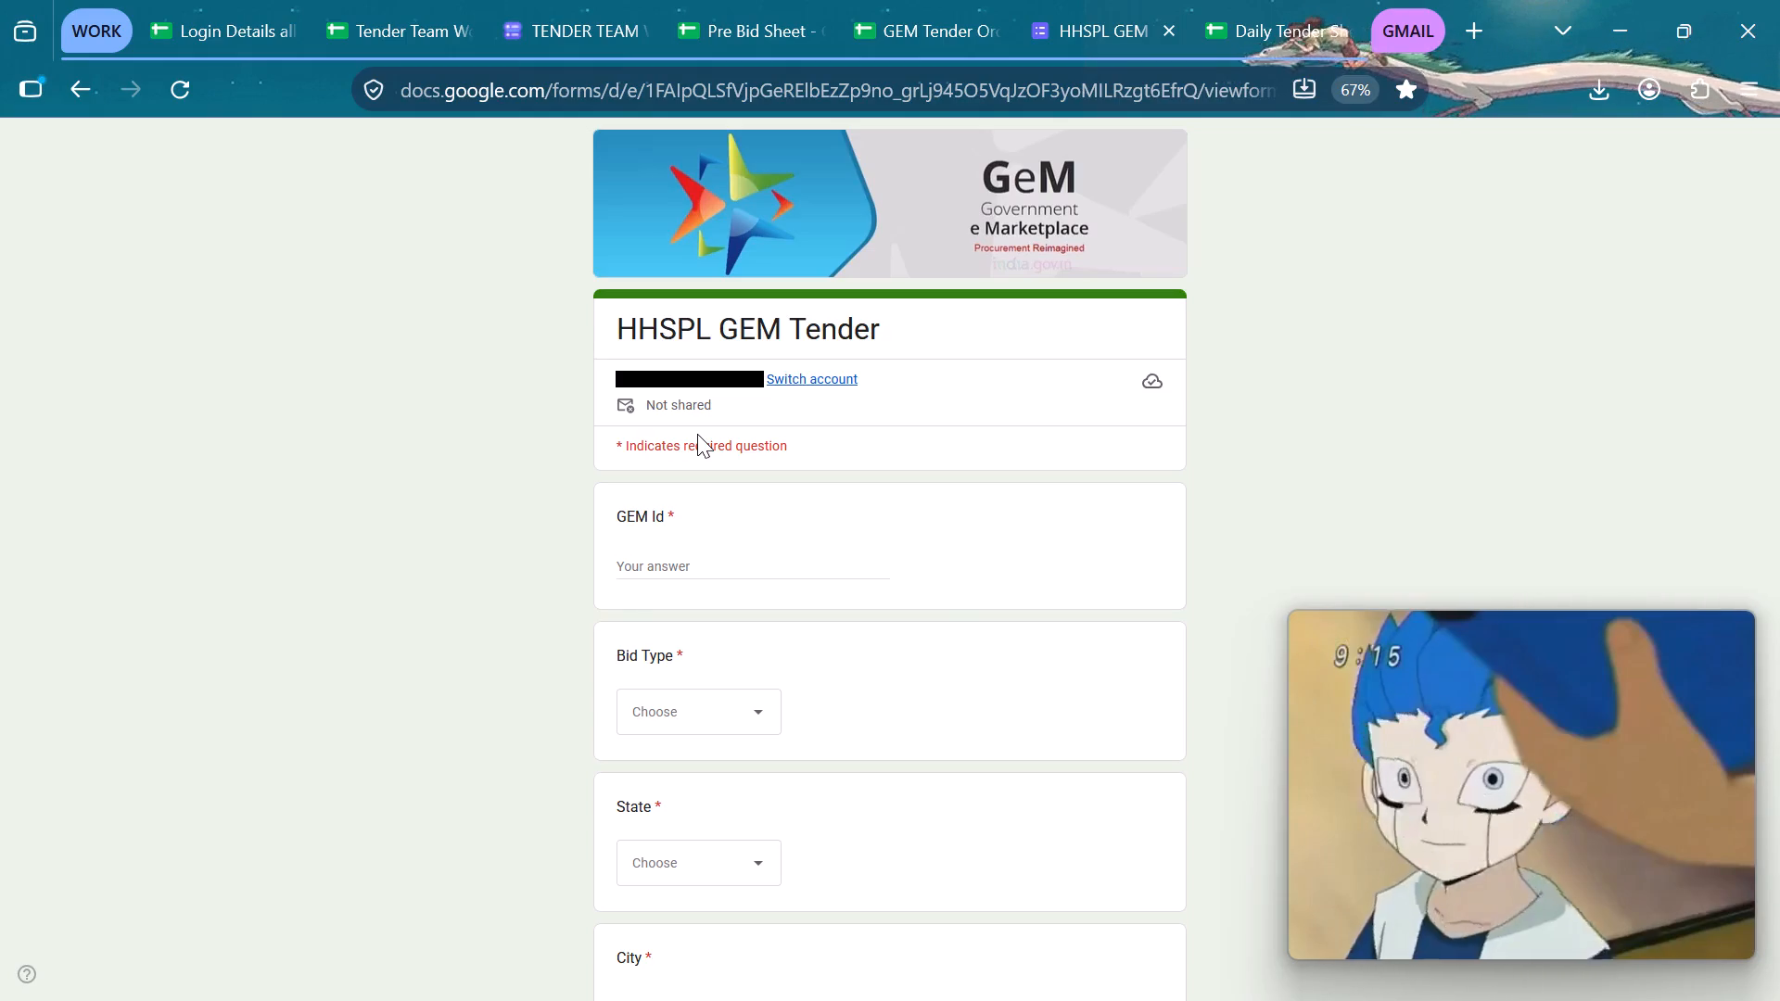
{"action": "scroll", "coordinate": [697, 434], "scroll_direction": "up", "scroll_amount": 4}
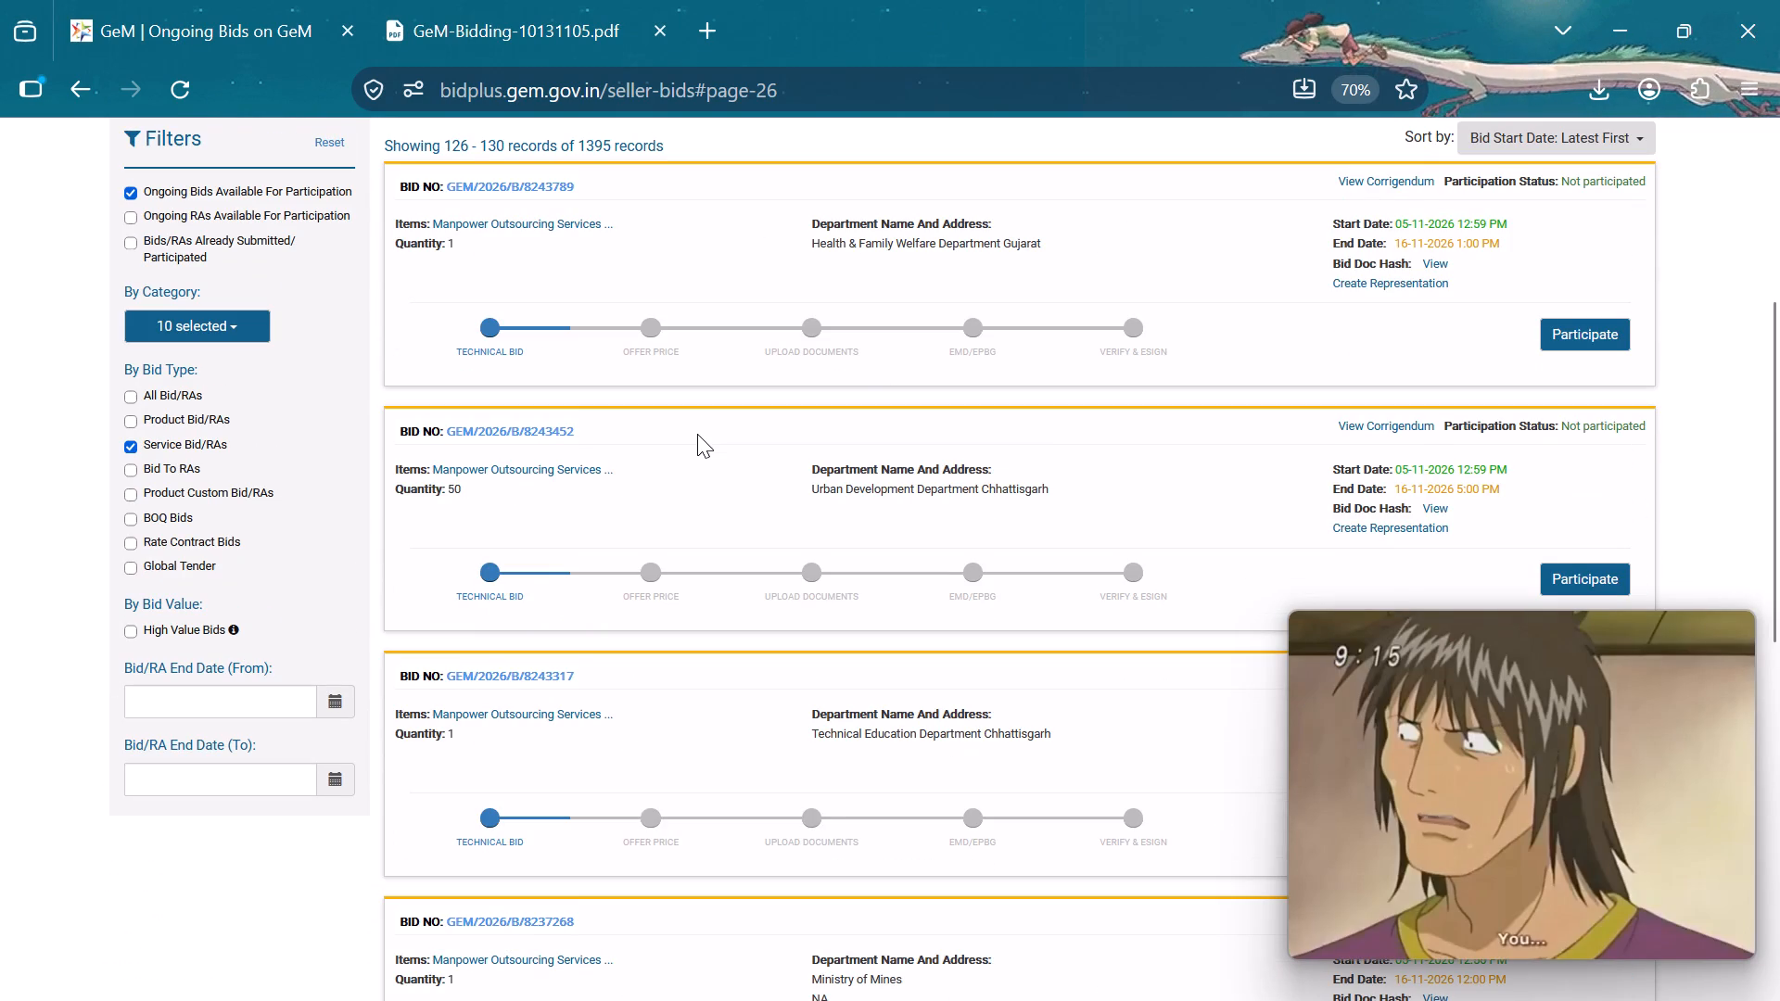
{"action": "scroll", "coordinate": [638, 488], "scroll_direction": "down", "scroll_amount": 7}
{"action": "left_click", "coordinate": [578, 567]}
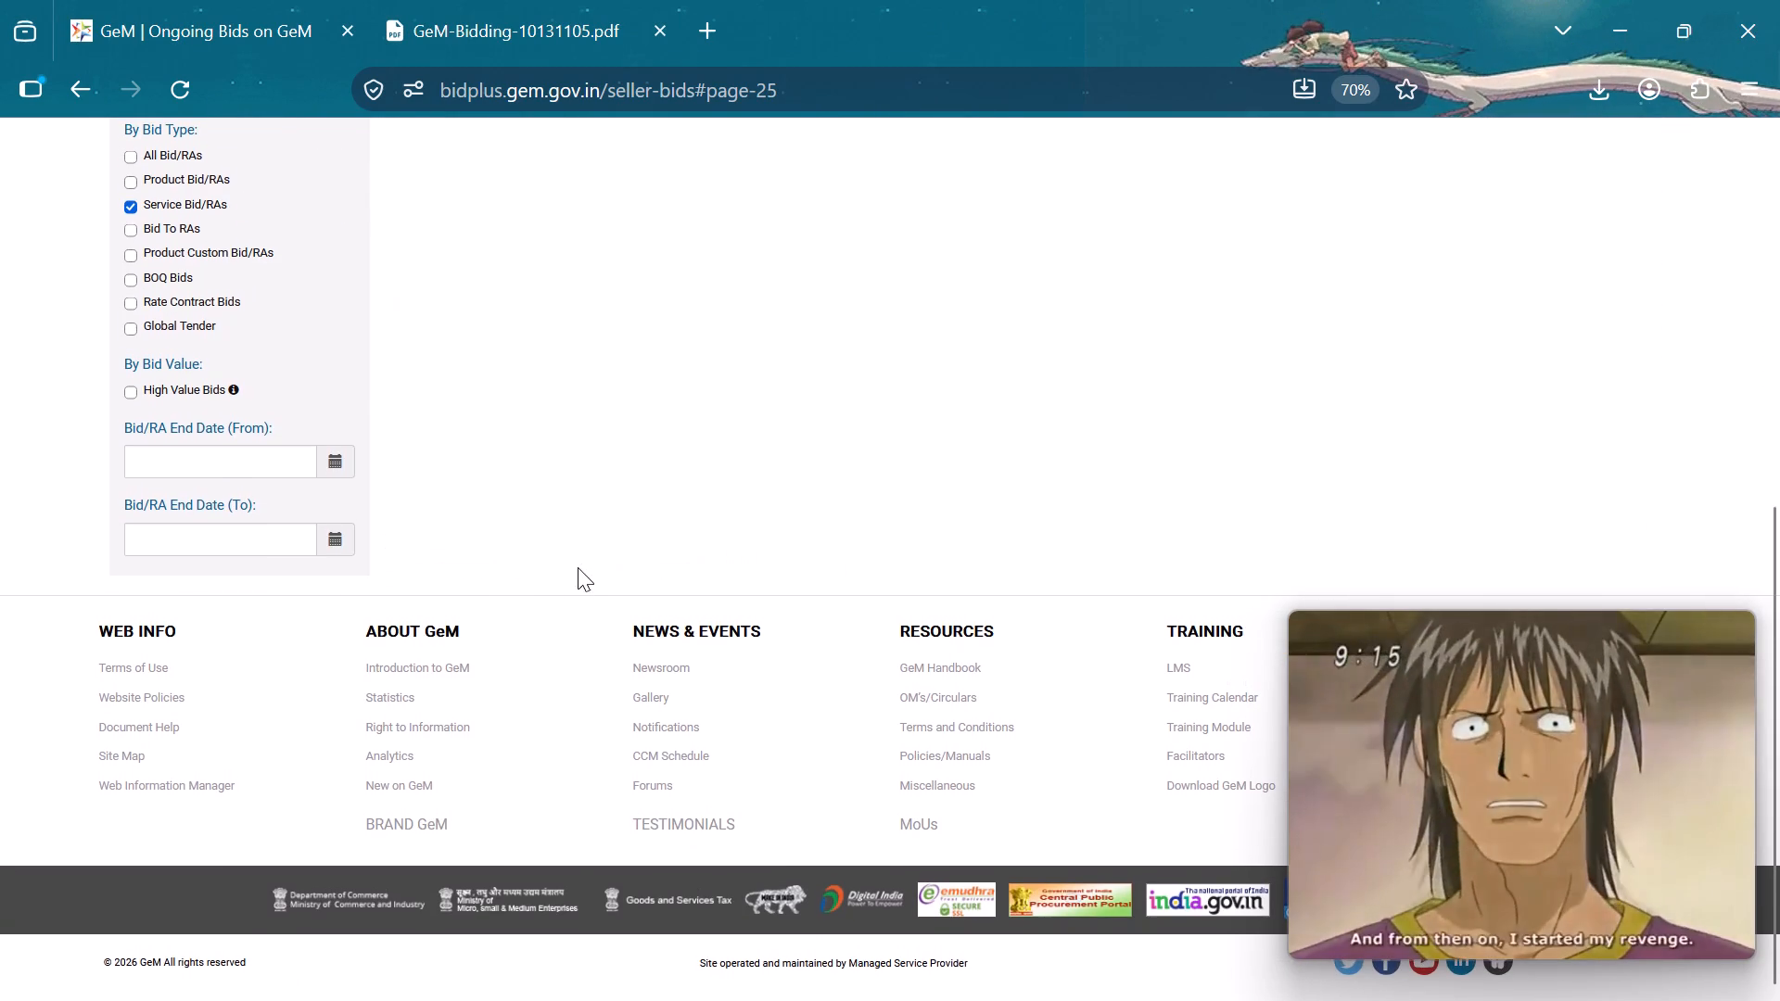
{"action": "left_click", "coordinate": [662, 27]}
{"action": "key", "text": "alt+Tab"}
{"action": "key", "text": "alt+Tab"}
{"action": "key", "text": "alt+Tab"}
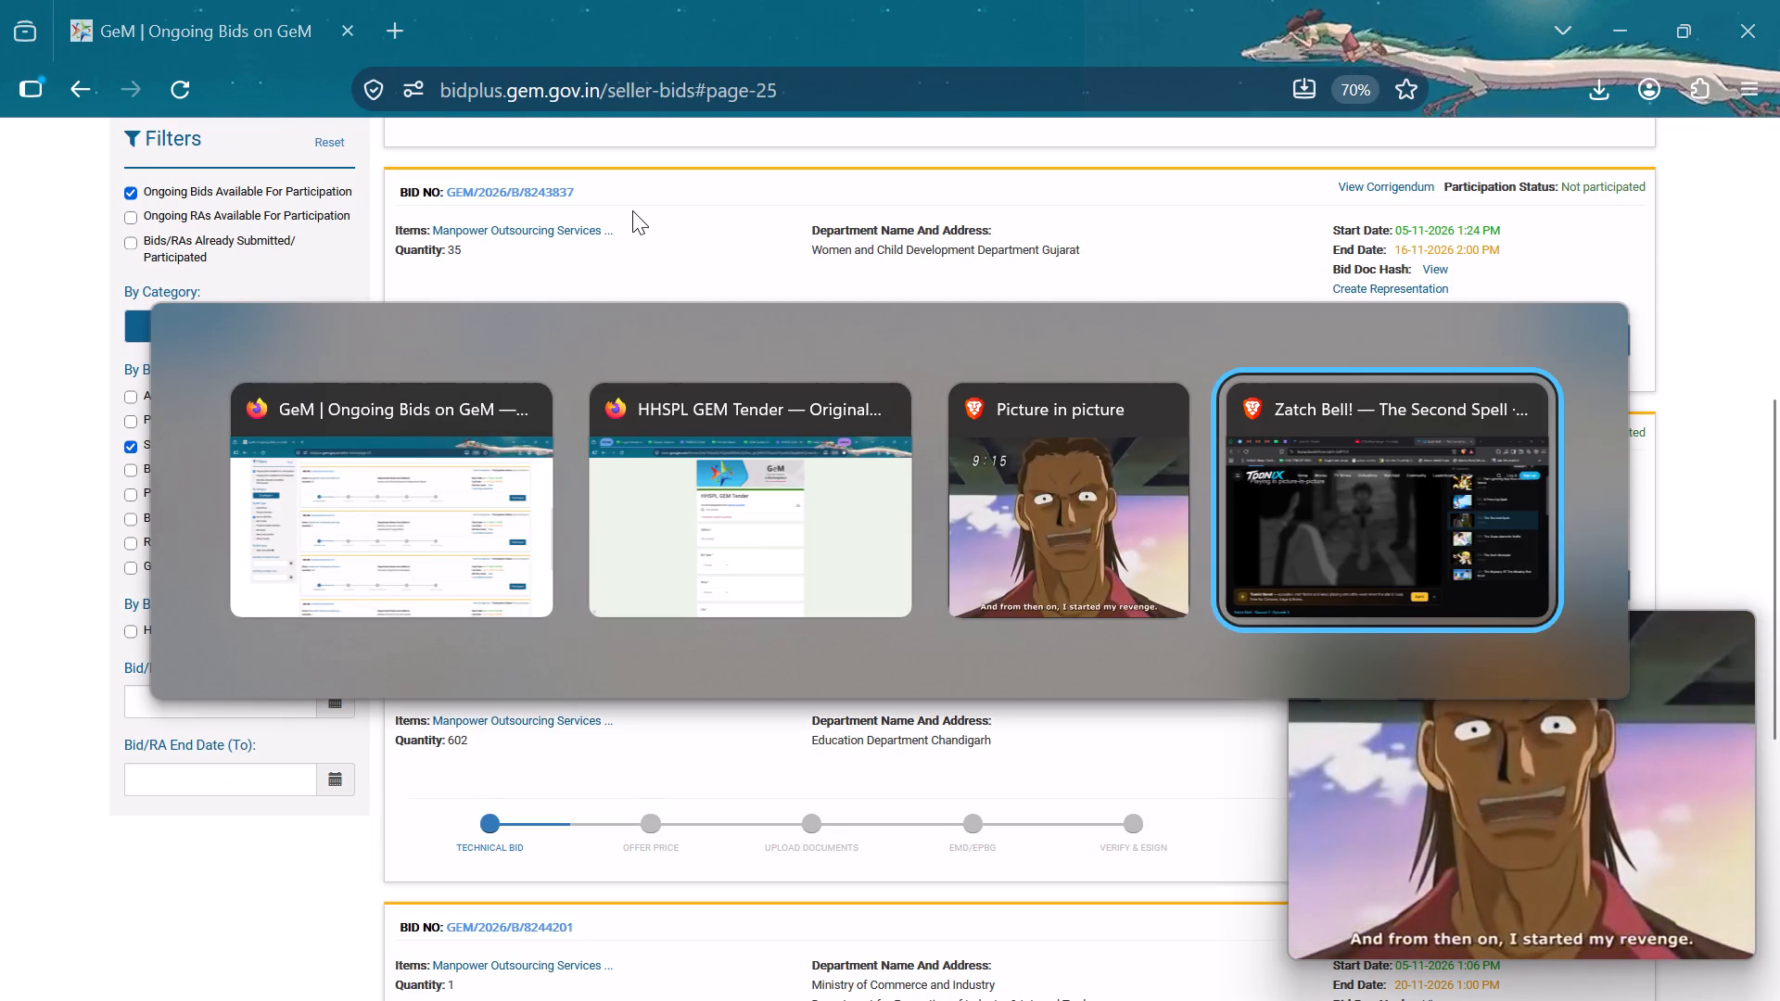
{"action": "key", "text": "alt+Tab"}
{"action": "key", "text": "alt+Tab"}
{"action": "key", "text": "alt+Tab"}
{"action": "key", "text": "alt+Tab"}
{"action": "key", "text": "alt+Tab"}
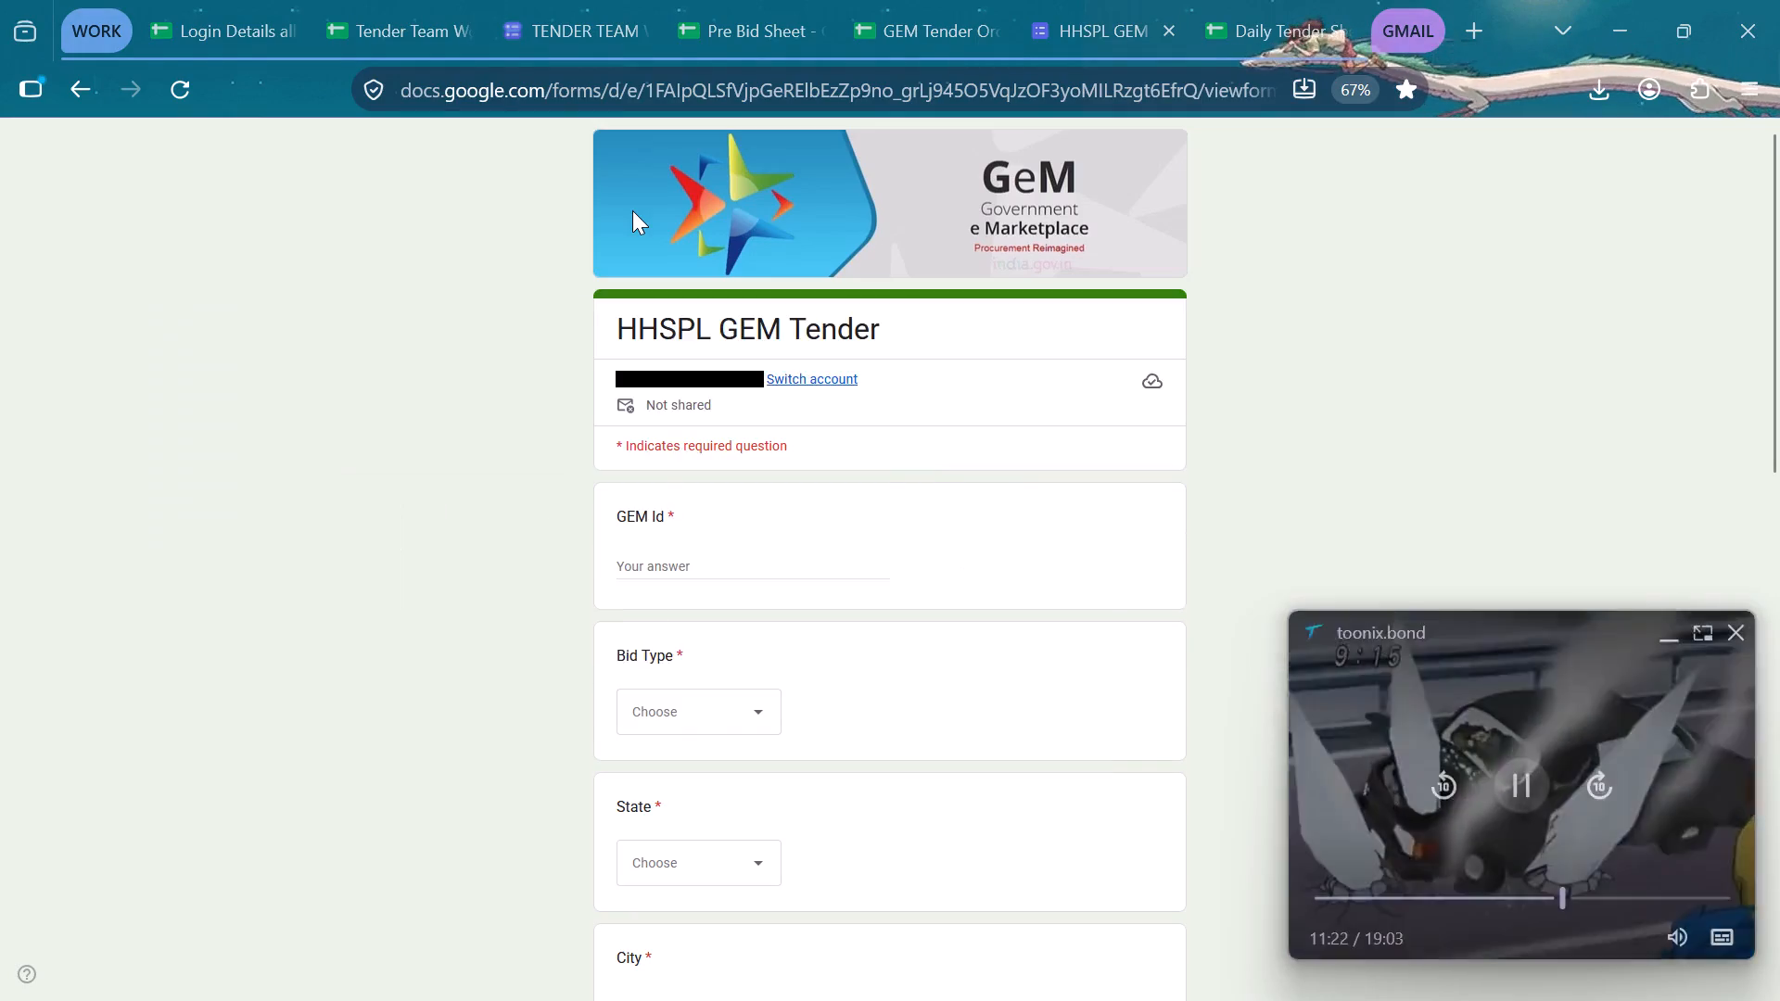
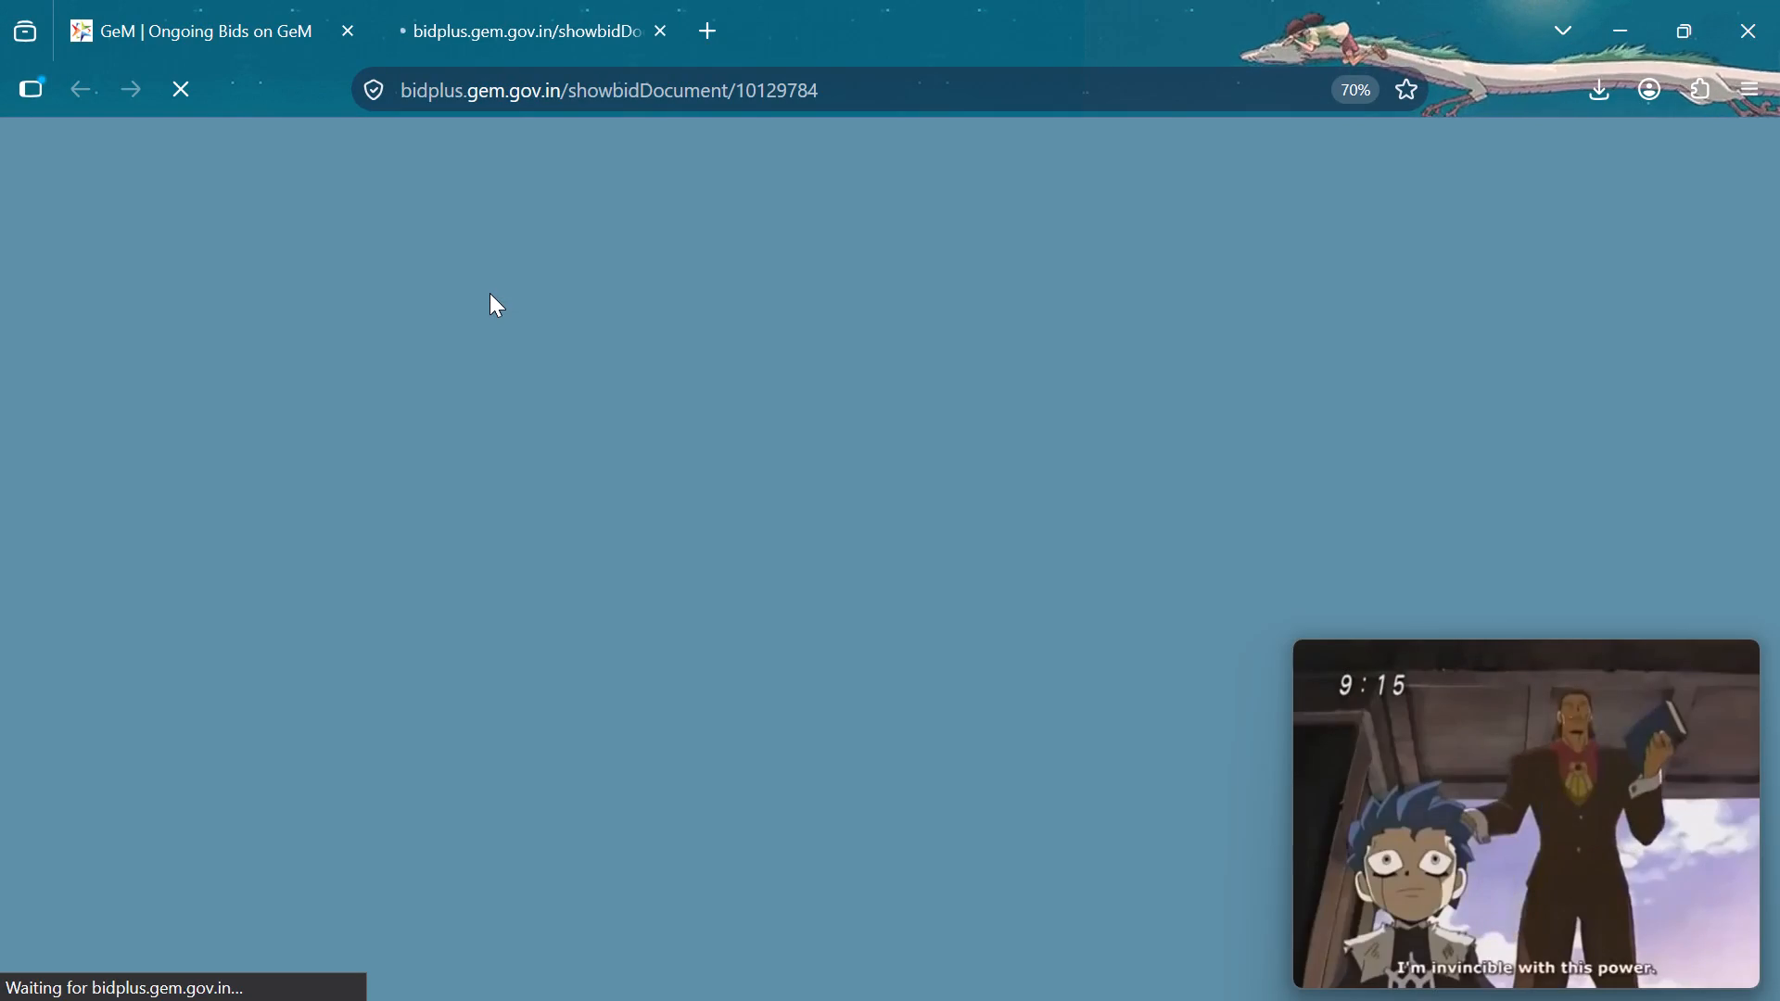
Copy bid number GEM/2026/B/8242779 from its bid document into the form's GEM Id and set Bid Type to M.
{"action": "left_click", "coordinate": [583, 348]}
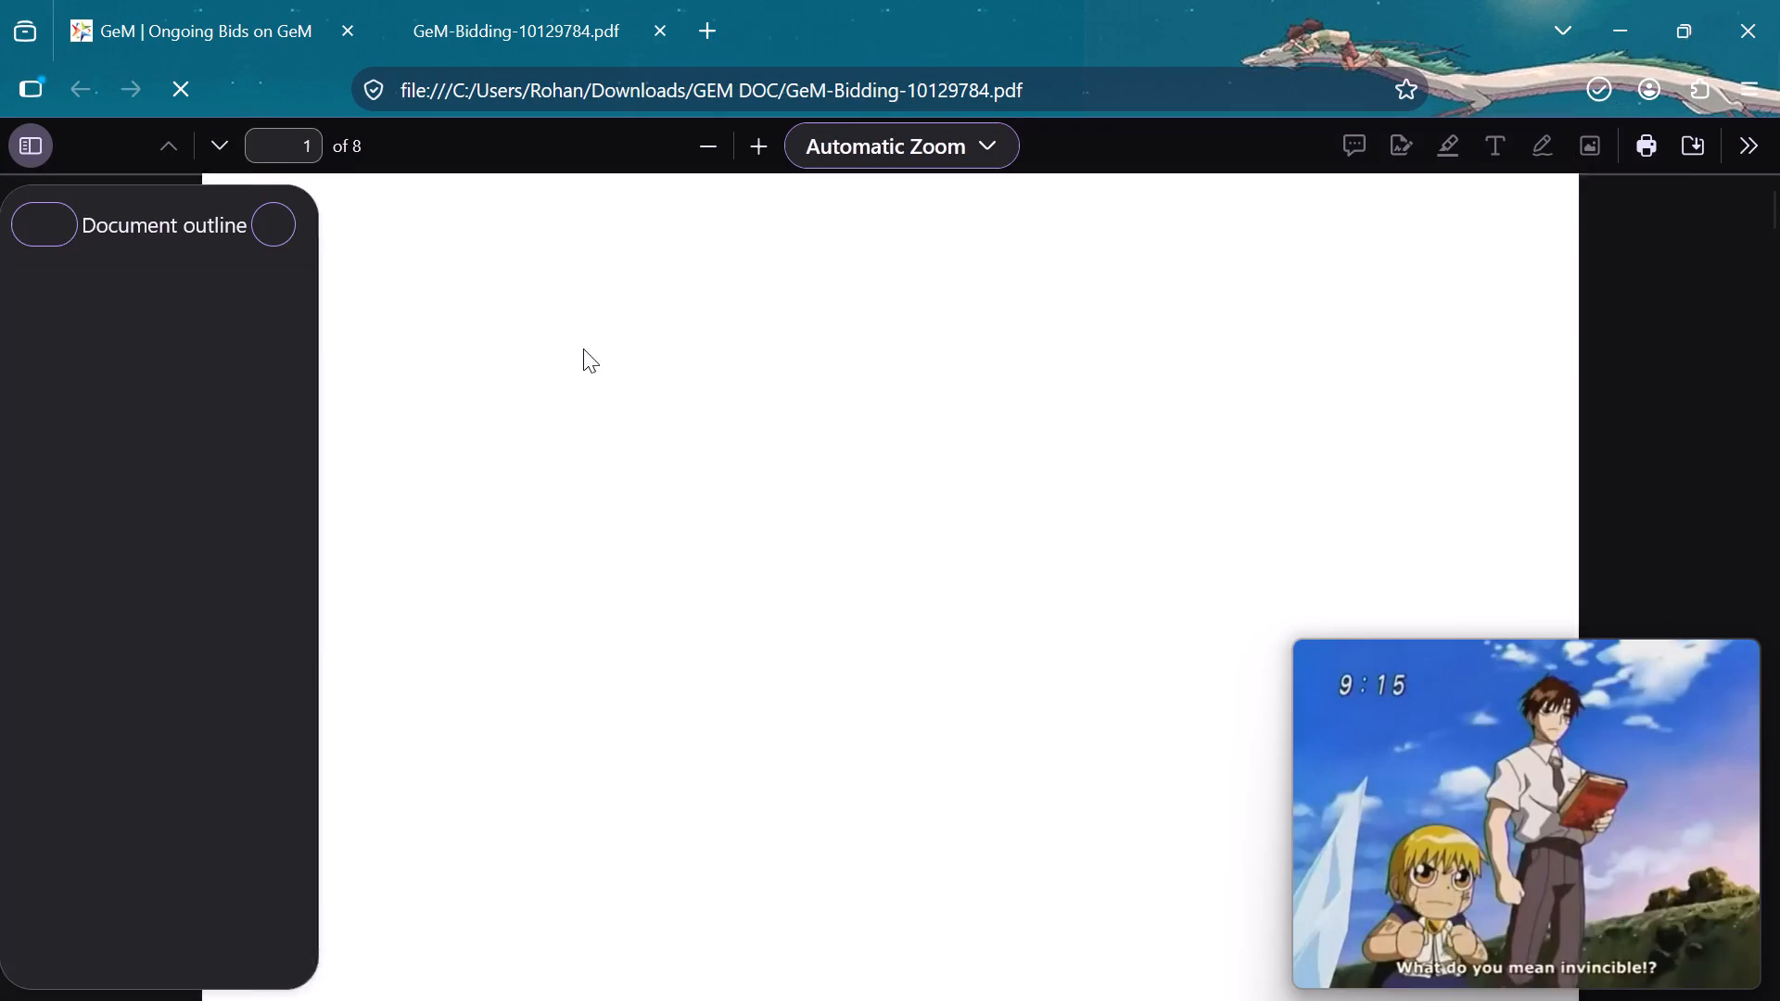
{"action": "double_click", "coordinate": [1429, 348]}
{"action": "key", "text": "ctrl+shift+Right"}
{"action": "key", "text": "ctrl+shift+Right"}
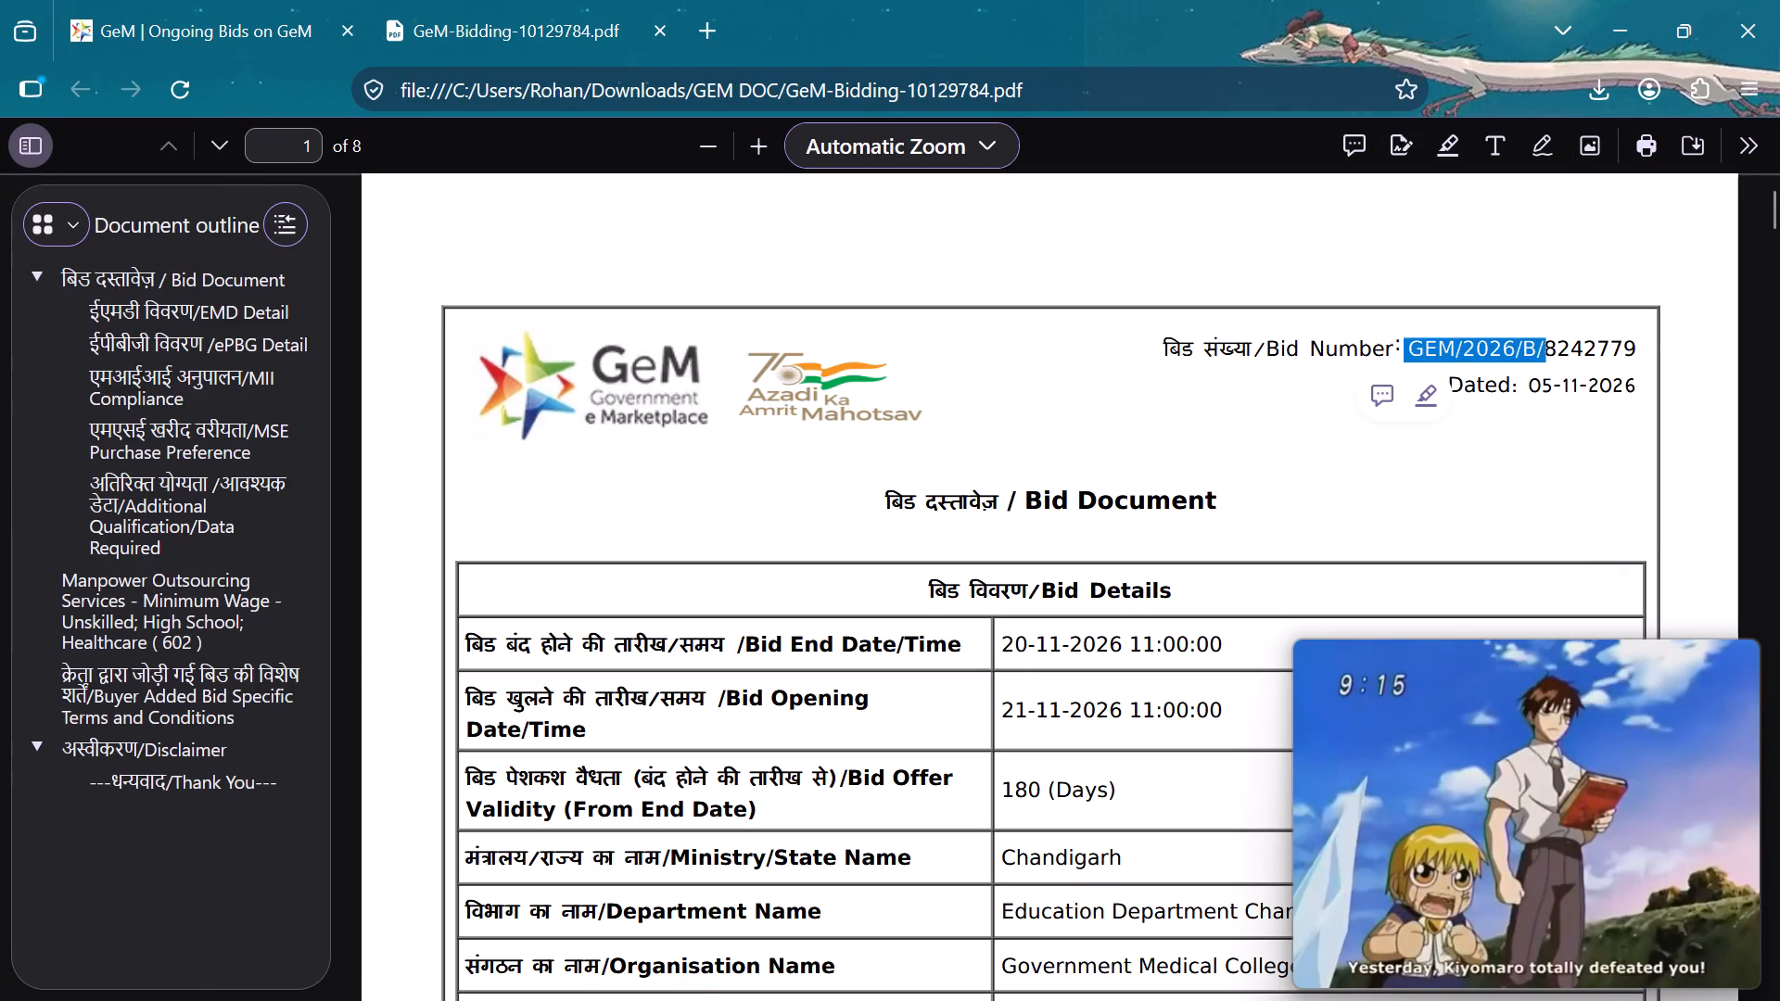
{"action": "key", "text": "ctrl+shift+Right"}
{"action": "key", "text": "ctrl+c"}
{"action": "scroll", "coordinate": [1012, 657], "scroll_direction": "down", "scroll_amount": 10}
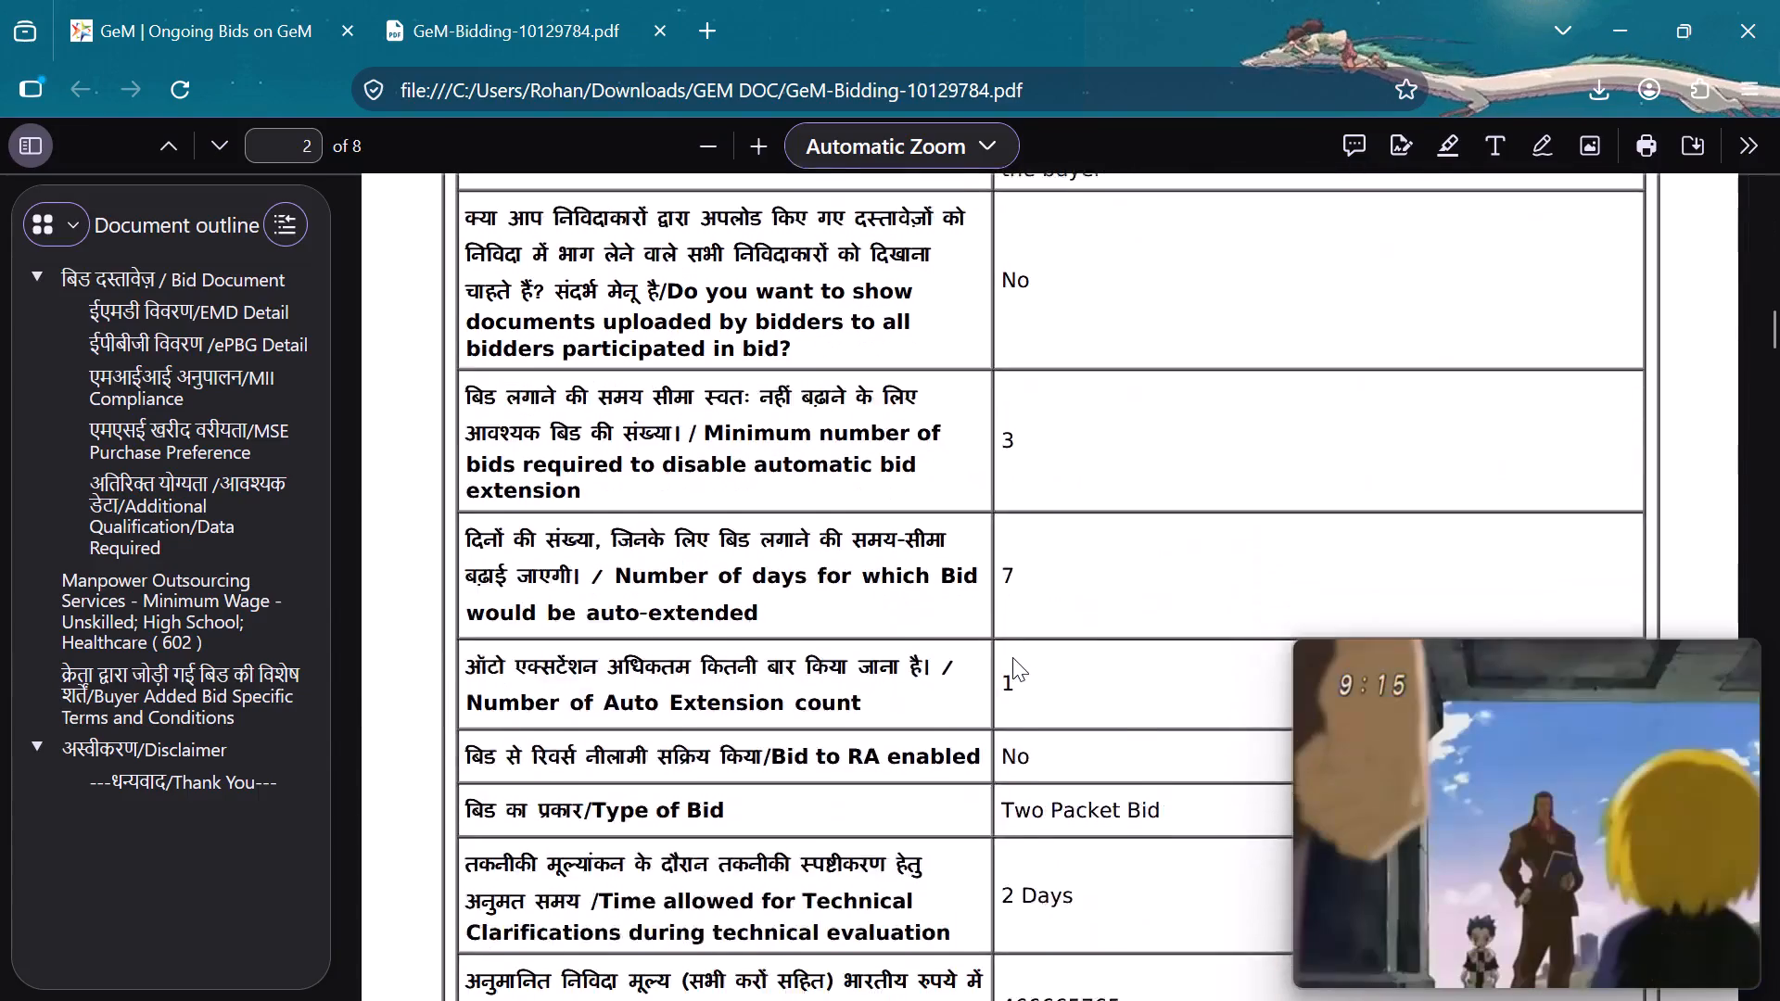
{"action": "scroll", "coordinate": [1012, 657], "scroll_direction": "down", "scroll_amount": 2}
{"action": "key", "text": "alt+Tab"}
{"action": "left_click", "coordinate": [786, 549]}
{"action": "left_click", "coordinate": [790, 563]}
{"action": "key", "text": "ctrl+v"}
{"action": "key", "text": "Tab"}
{"action": "key", "text": "m"}
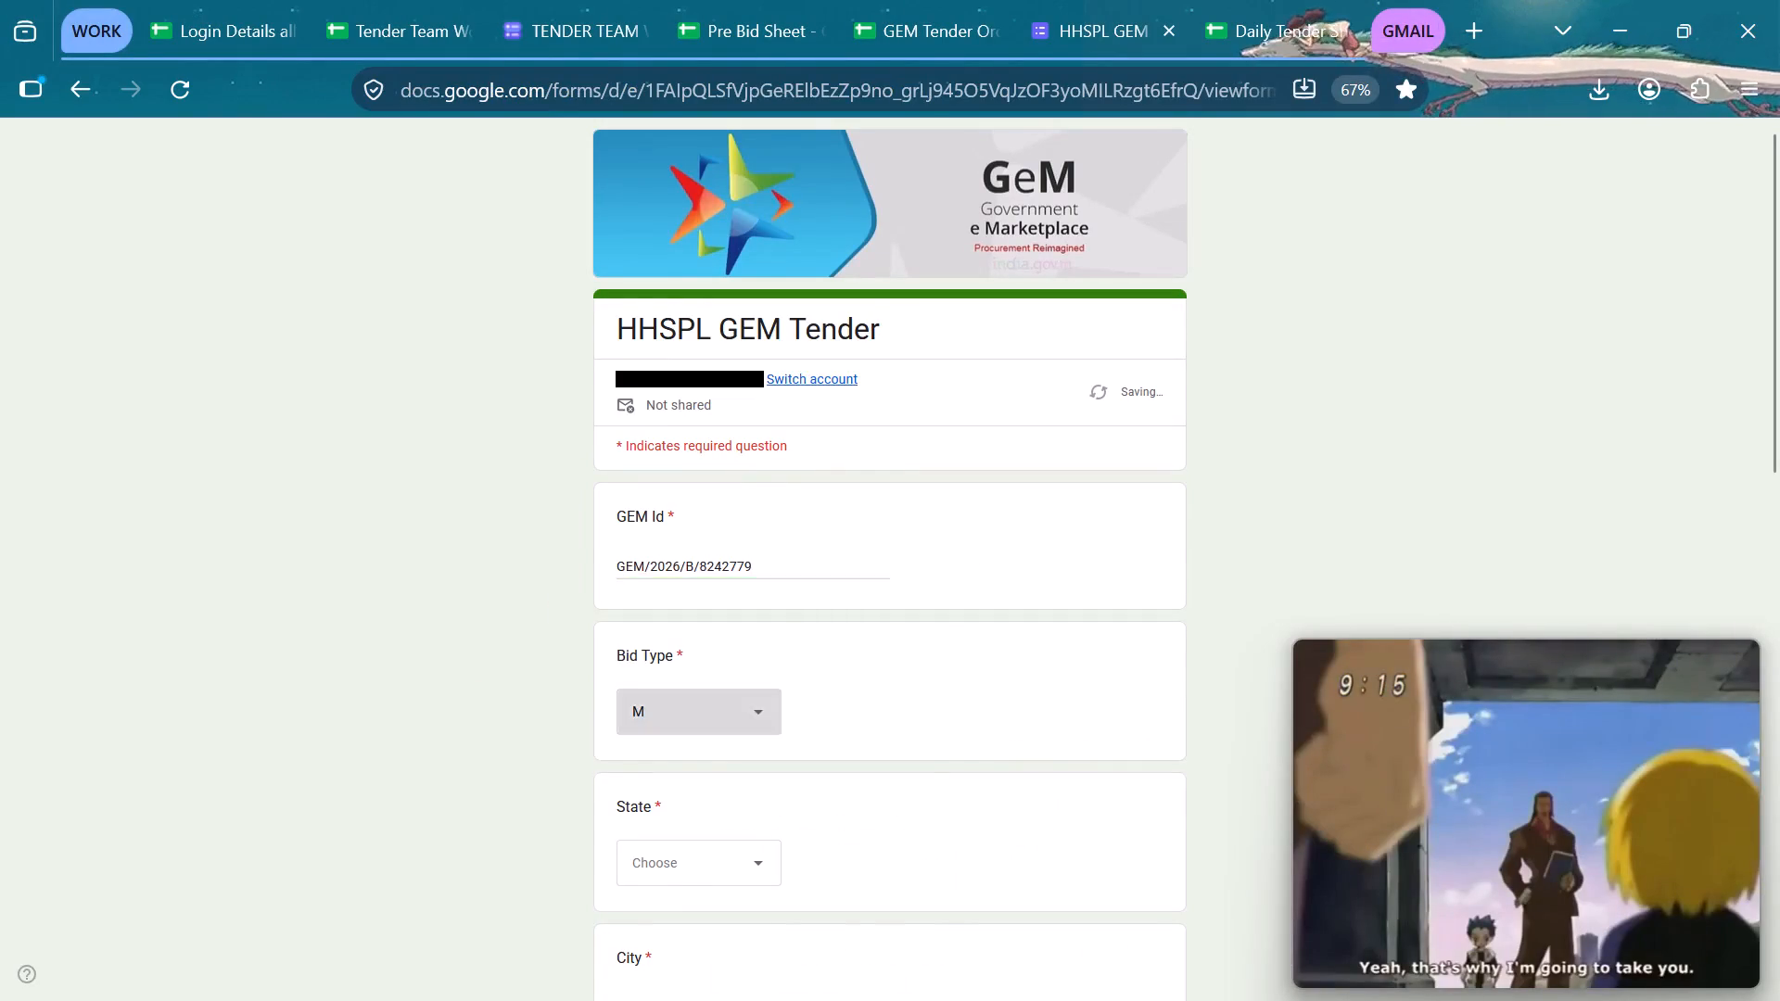
Copy the city from the consignee address in the GeM-Bidding-10129784.pdf document.
{"action": "key", "text": "alt+Tab"}
{"action": "scroll", "coordinate": [790, 563], "scroll_direction": "down", "scroll_amount": 20}
{"action": "scroll", "coordinate": [790, 563], "scroll_direction": "down", "scroll_amount": 12}
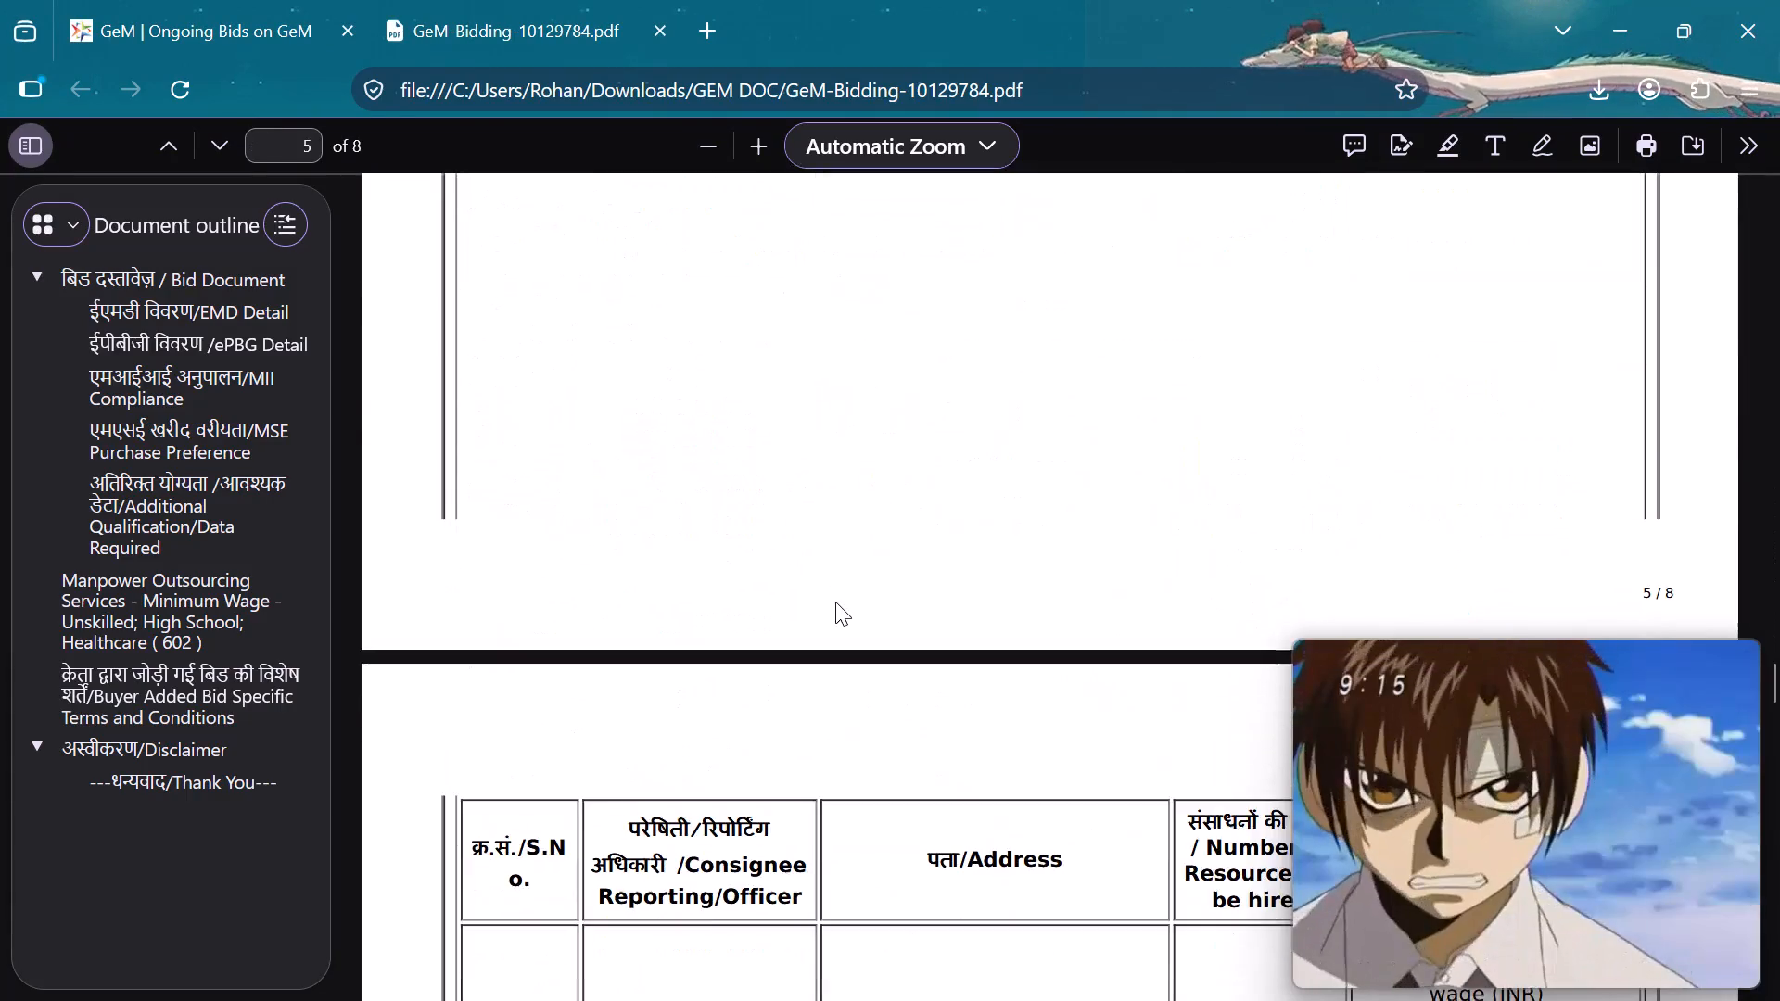
{"action": "scroll", "coordinate": [835, 602], "scroll_direction": "down", "scroll_amount": 3}
{"action": "double_click", "coordinate": [881, 836]}
{"action": "key", "text": "ctrl+c"}
Set Bid Type to M and State to CH in the HHSPL GEM Tender form.
{"action": "key", "text": "alt+Tab"}
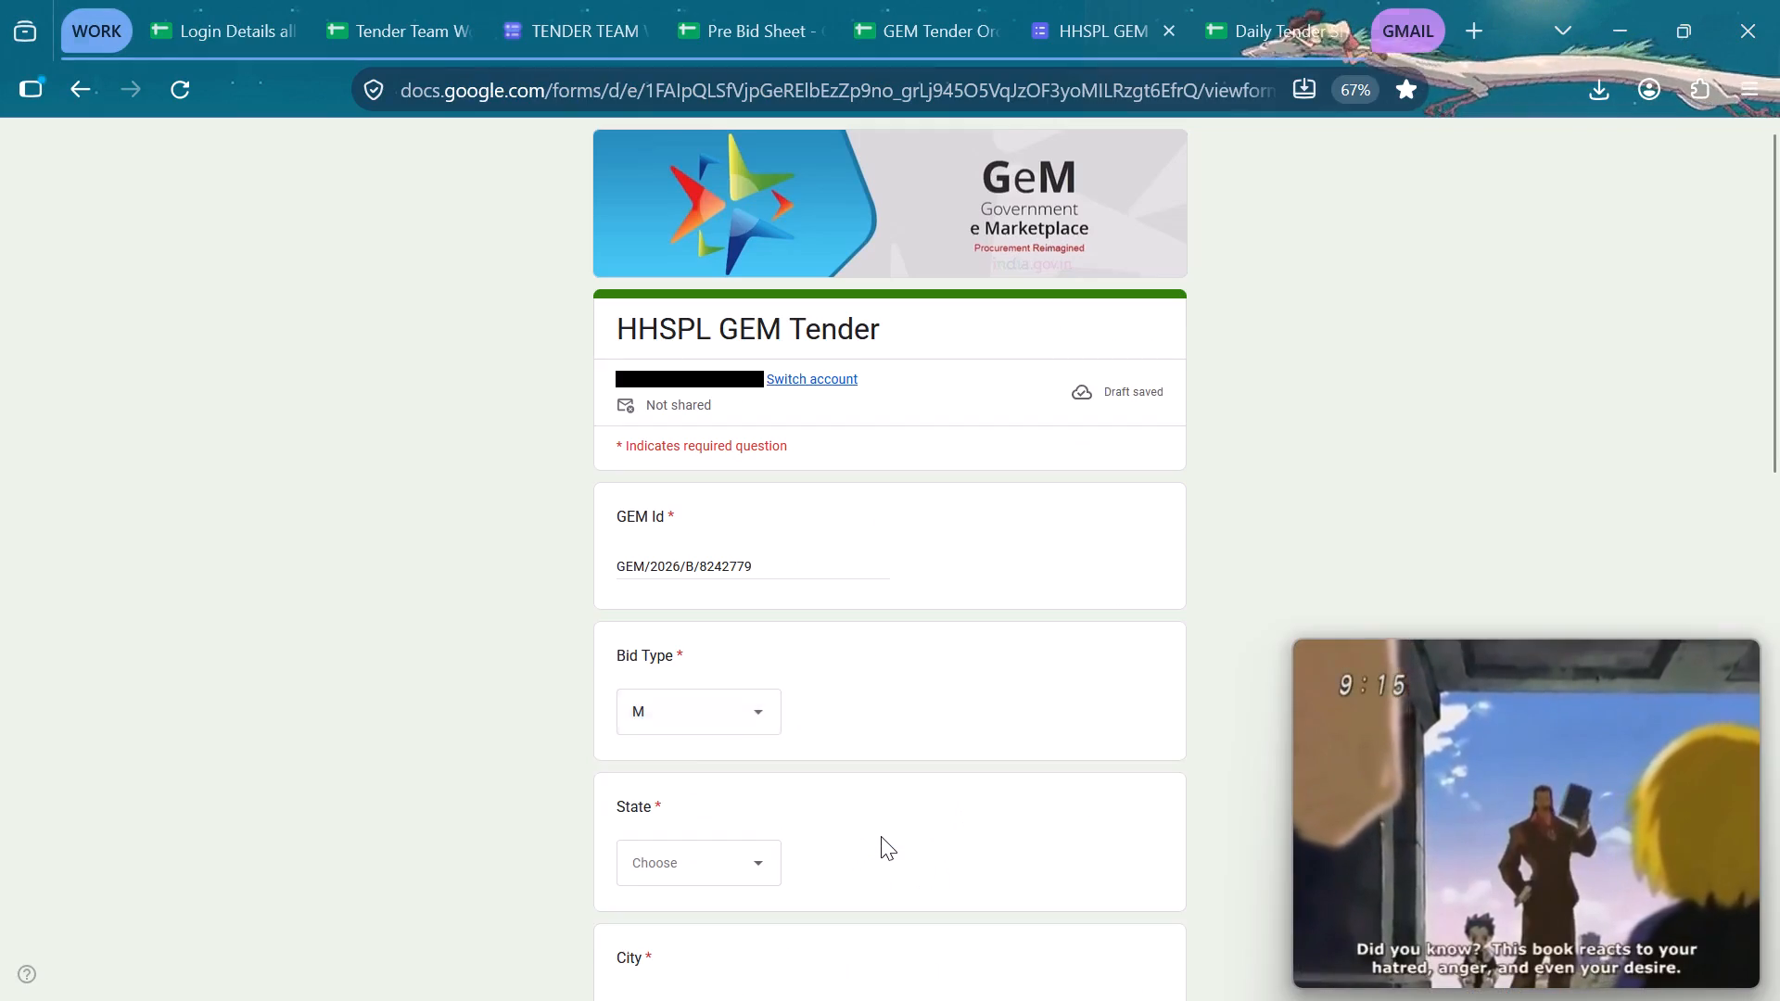
{"action": "key", "text": "c"}
{"action": "key", "text": "Tab"}
{"action": "left_click", "coordinate": [730, 578]}
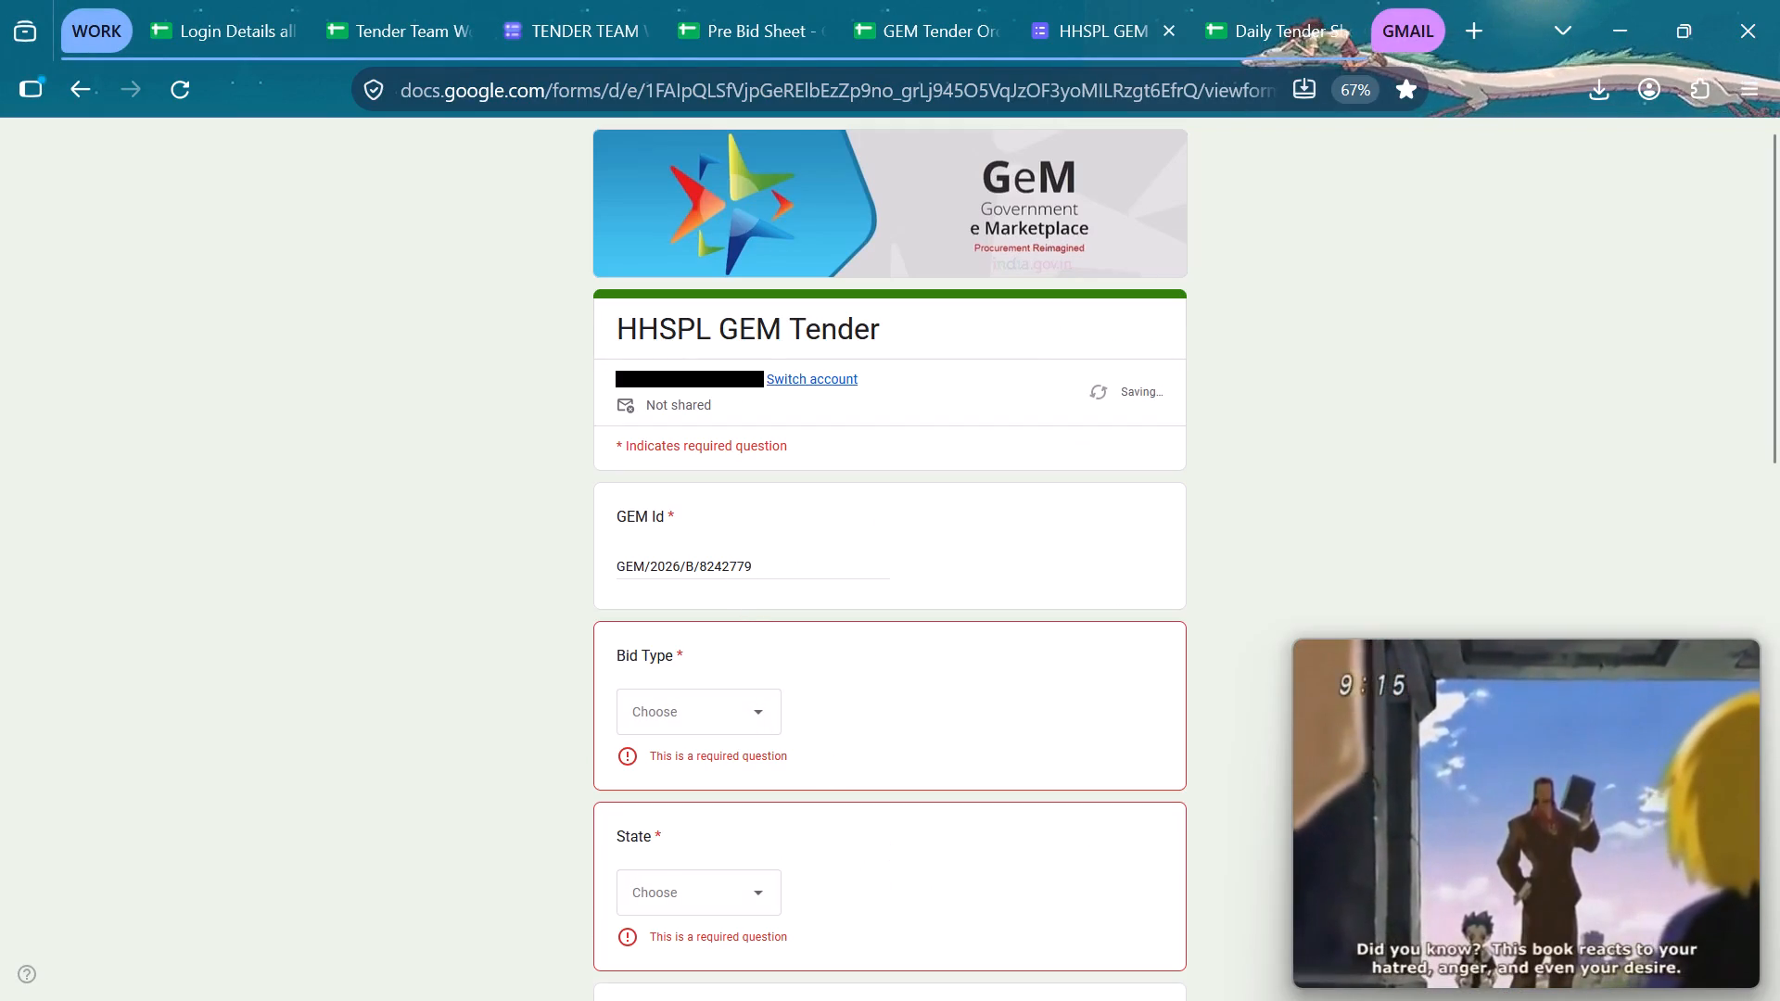
{"action": "left_click", "coordinate": [733, 564]}
{"action": "key", "text": "Tab"}
{"action": "key", "text": "m"}
{"action": "key", "text": "Tab"}
{"action": "type", "text": "ccc"}
{"action": "key", "text": "Tab"}
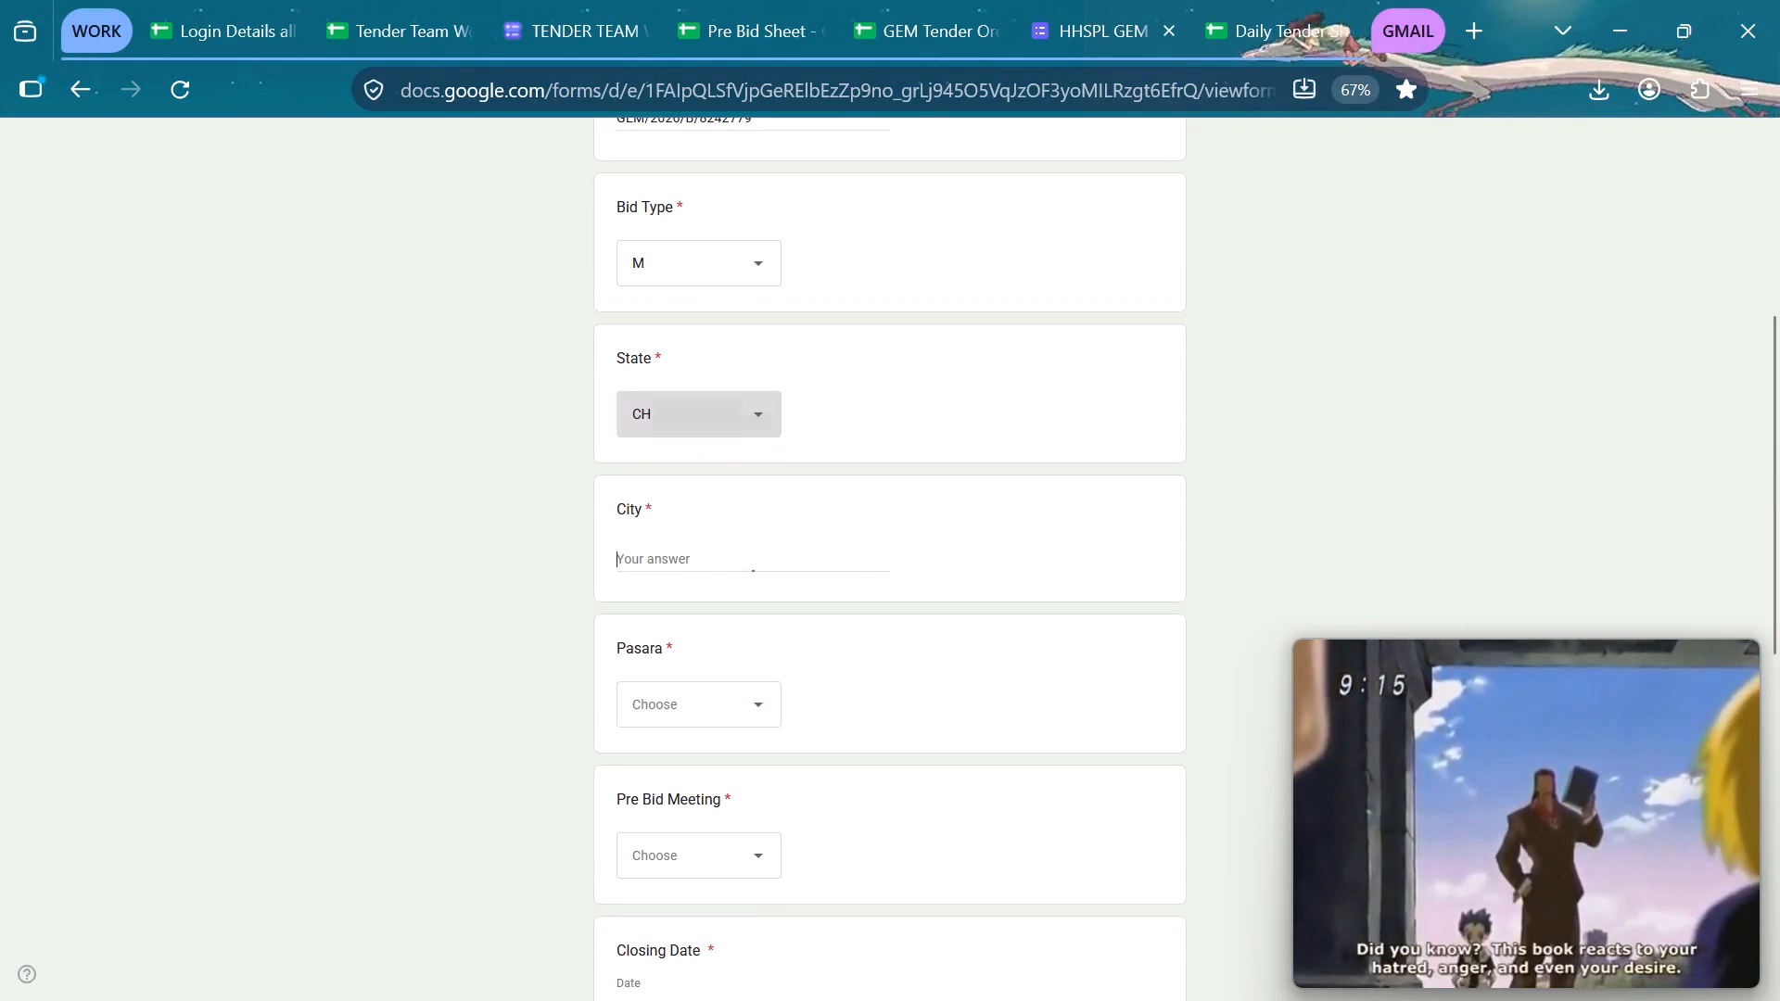
Paste the copied city into City and set Pasara and Pre Bid Meeting to N.
{"action": "key", "text": "ctrl+v"}
{"action": "key", "text": "Tab"}
{"action": "key", "text": "n"}
{"action": "key", "text": "Tab"}
{"action": "key", "text": "n"}
Set the closing date to 20/11/2026 from the GeM listing of bid GEM/2026/B/8242779.
{"action": "key", "text": "alt+Tab"}
{"action": "left_click", "coordinate": [196, 0]}
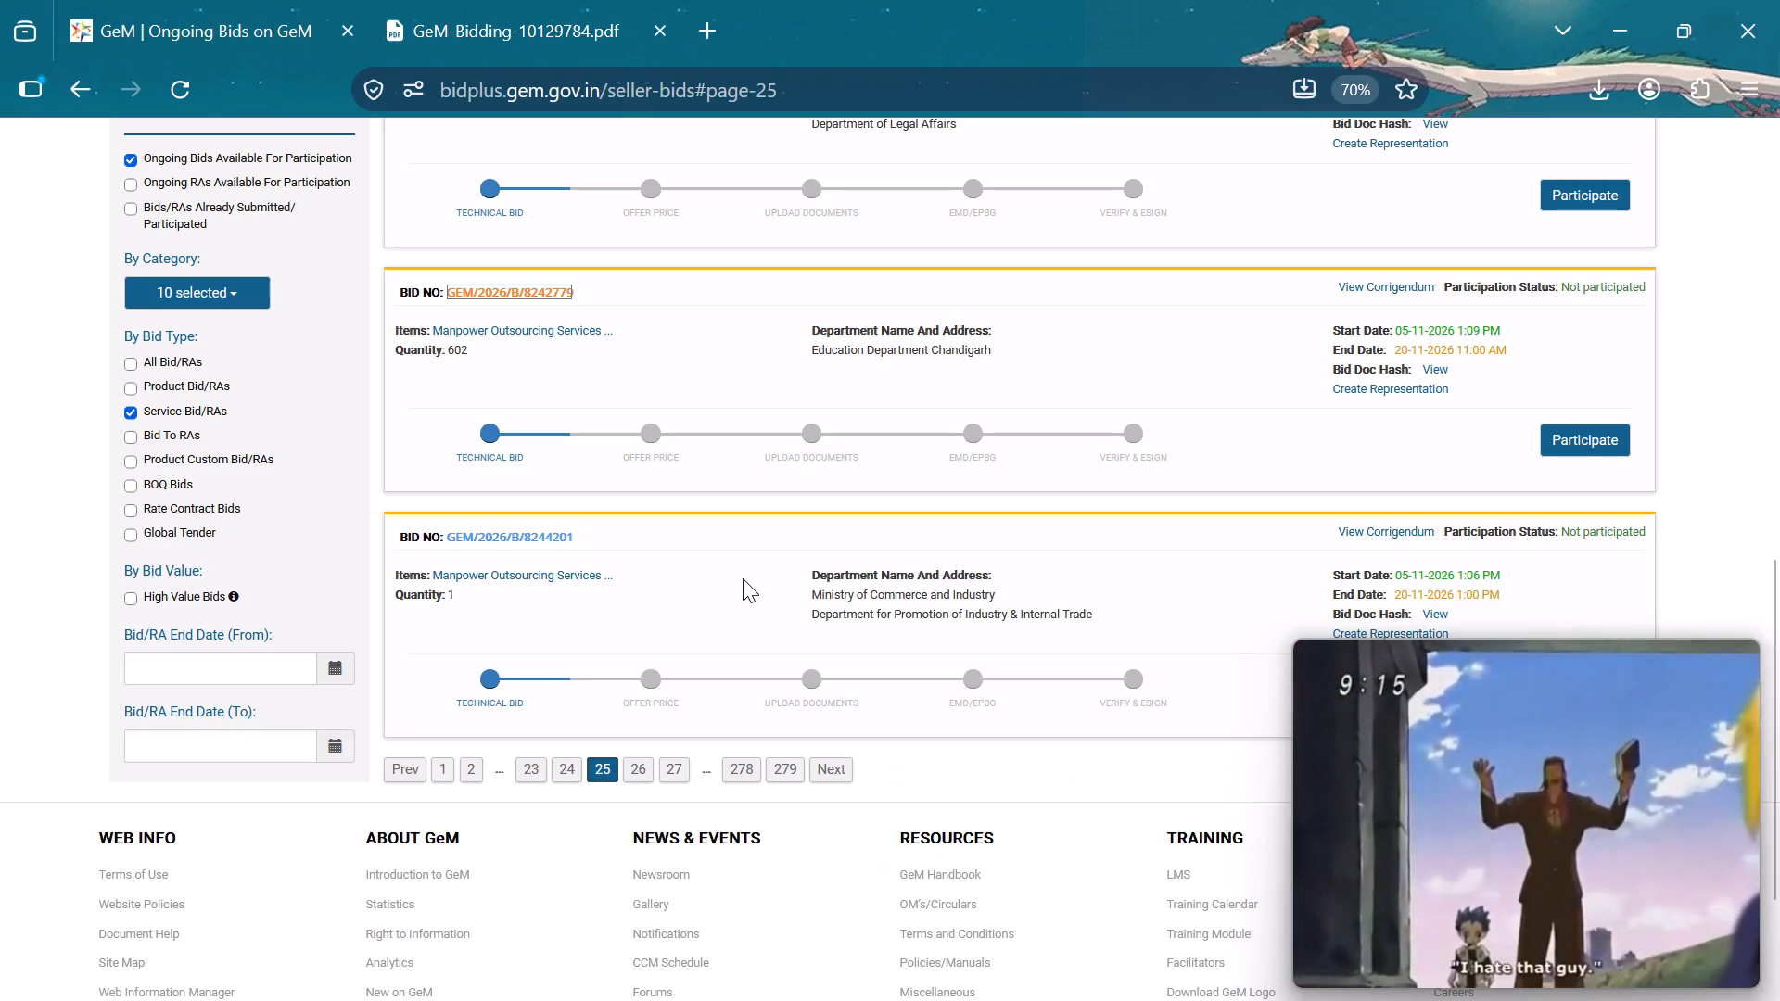
{"action": "key", "text": "alt+Tab"}
{"action": "key", "text": "Tab"}
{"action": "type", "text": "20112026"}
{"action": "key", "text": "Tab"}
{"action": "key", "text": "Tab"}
Enter quantity 602 from the listing of GEM/2026/B/8242779 and submit the response.
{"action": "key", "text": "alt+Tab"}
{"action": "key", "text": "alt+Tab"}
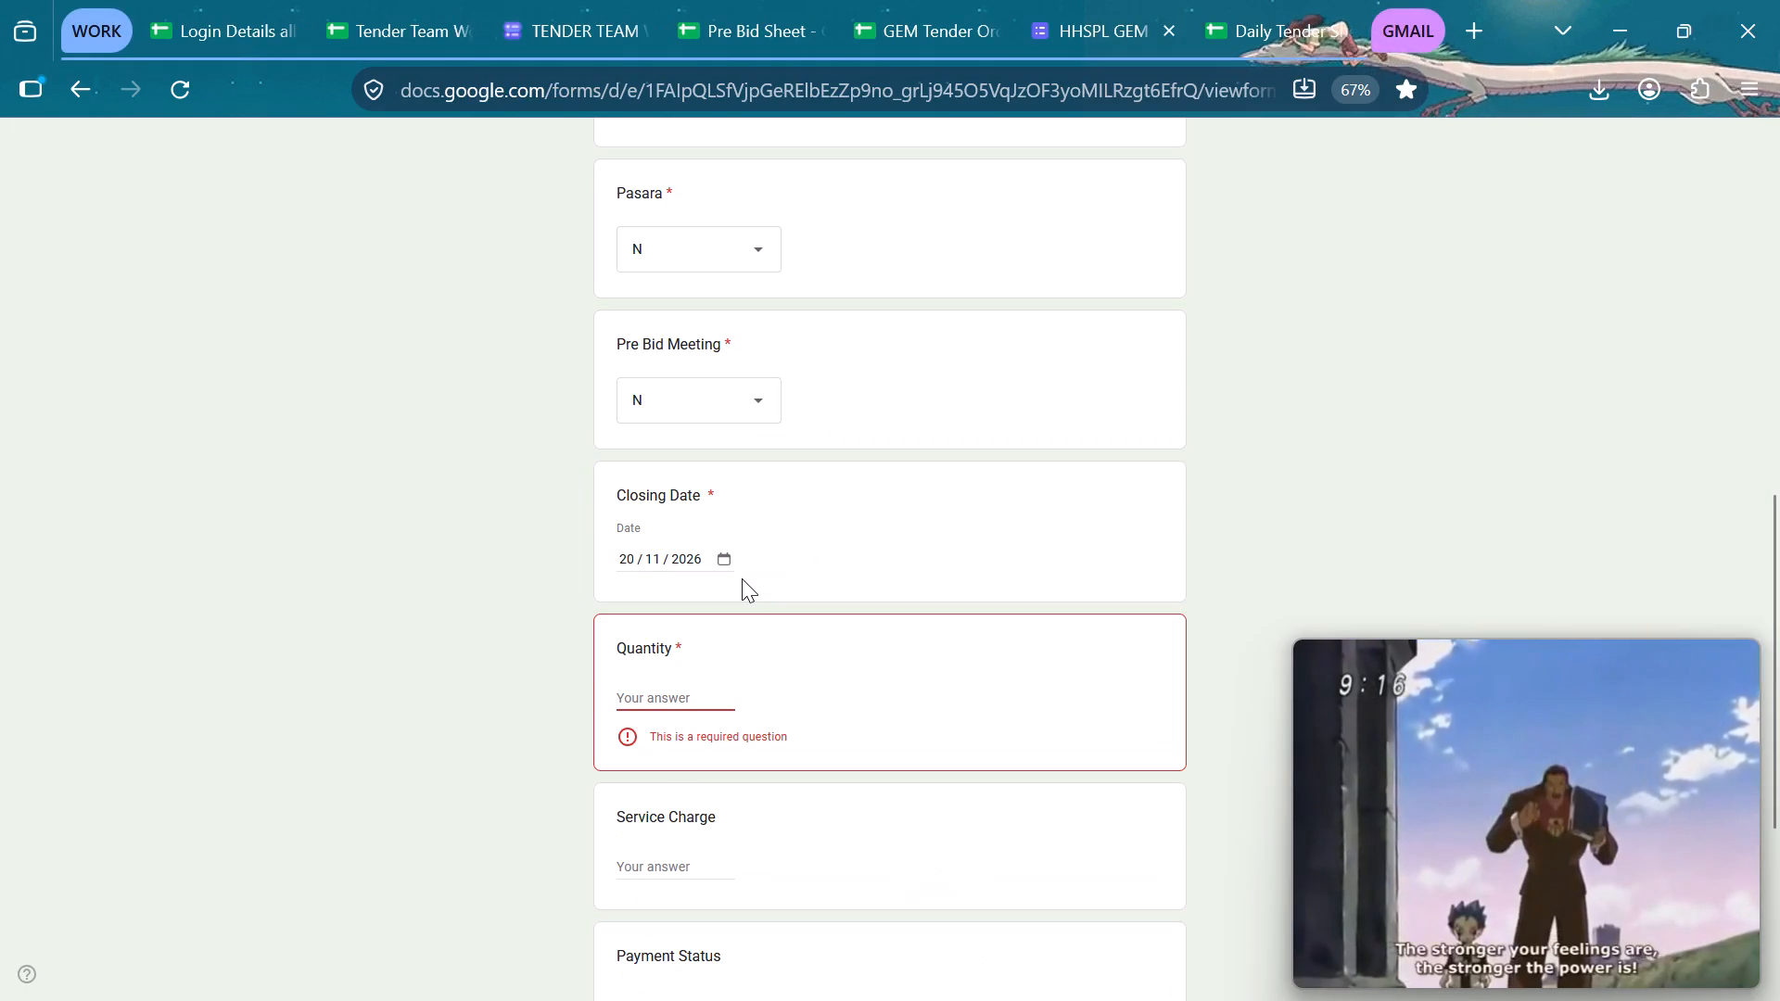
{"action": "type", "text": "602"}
{"action": "scroll", "coordinate": [742, 578], "scroll_direction": "down", "scroll_amount": 6}
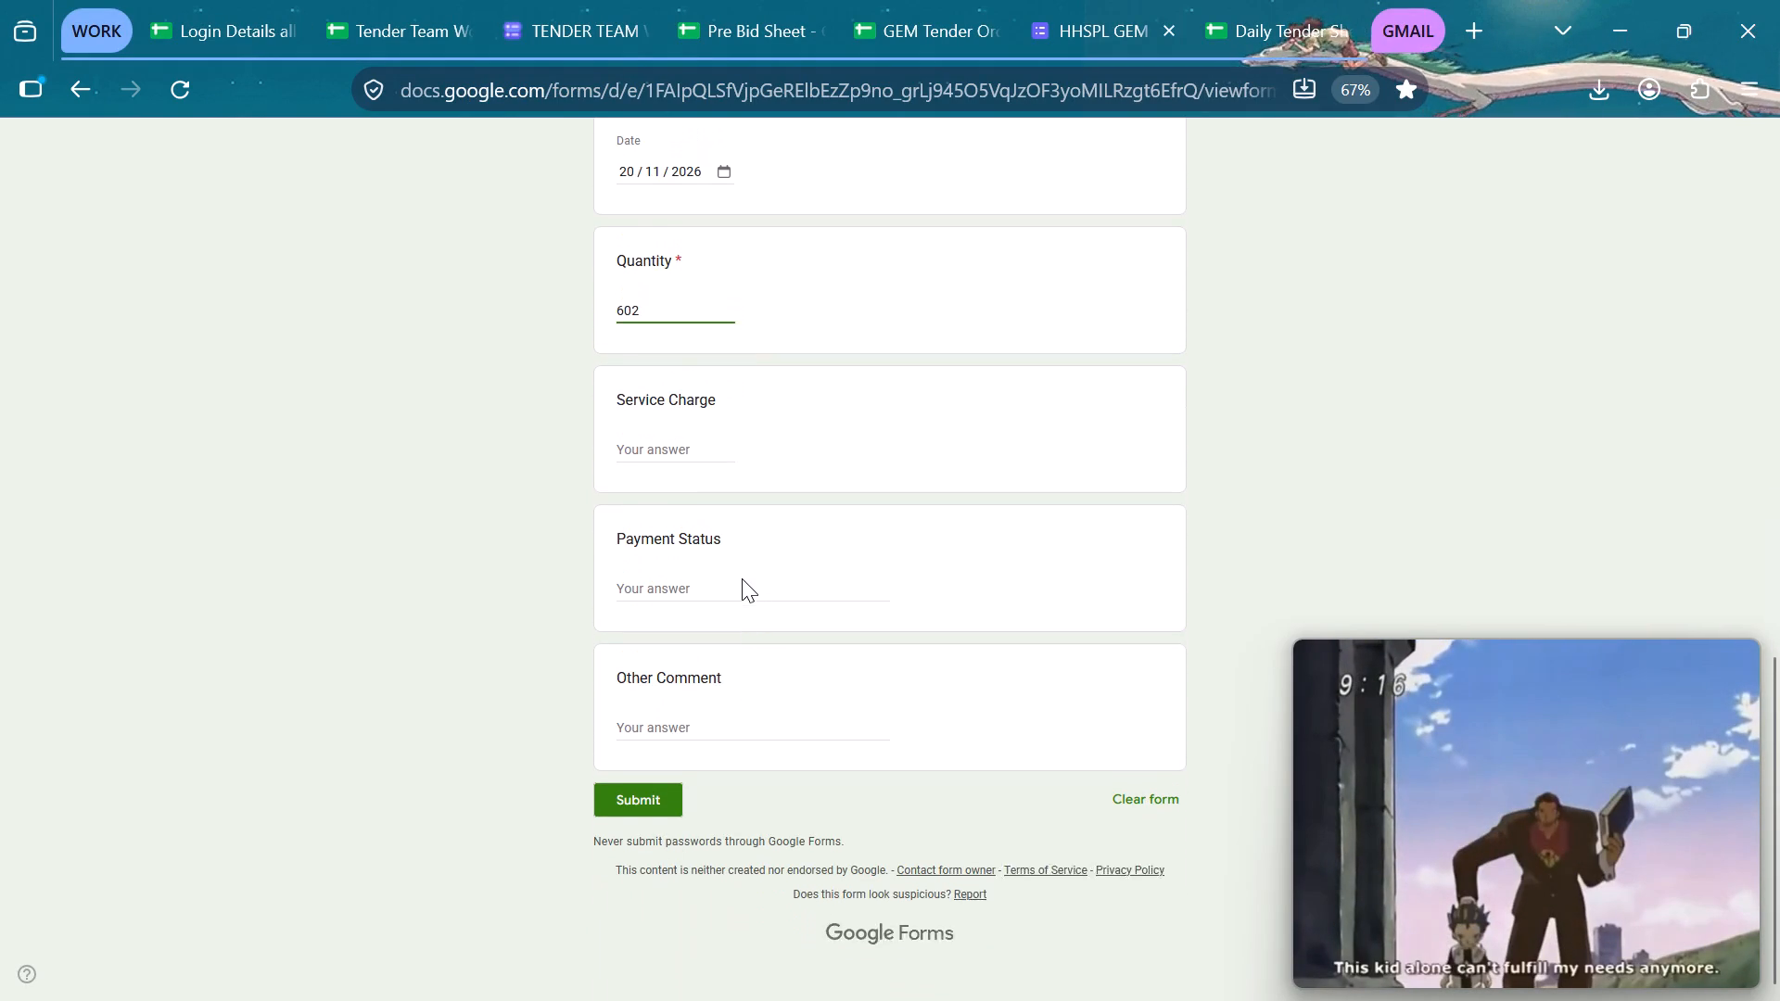
{"action": "left_click", "coordinate": [644, 830]}
Return to the GeM bid list, open the document of bid GEM/2026/B/8243837 and close GeM-Bidding-10129784.pdf.
{"action": "key", "text": "alt+Tab"}
{"action": "scroll", "coordinate": [670, 500], "scroll_direction": "up", "scroll_amount": 2}
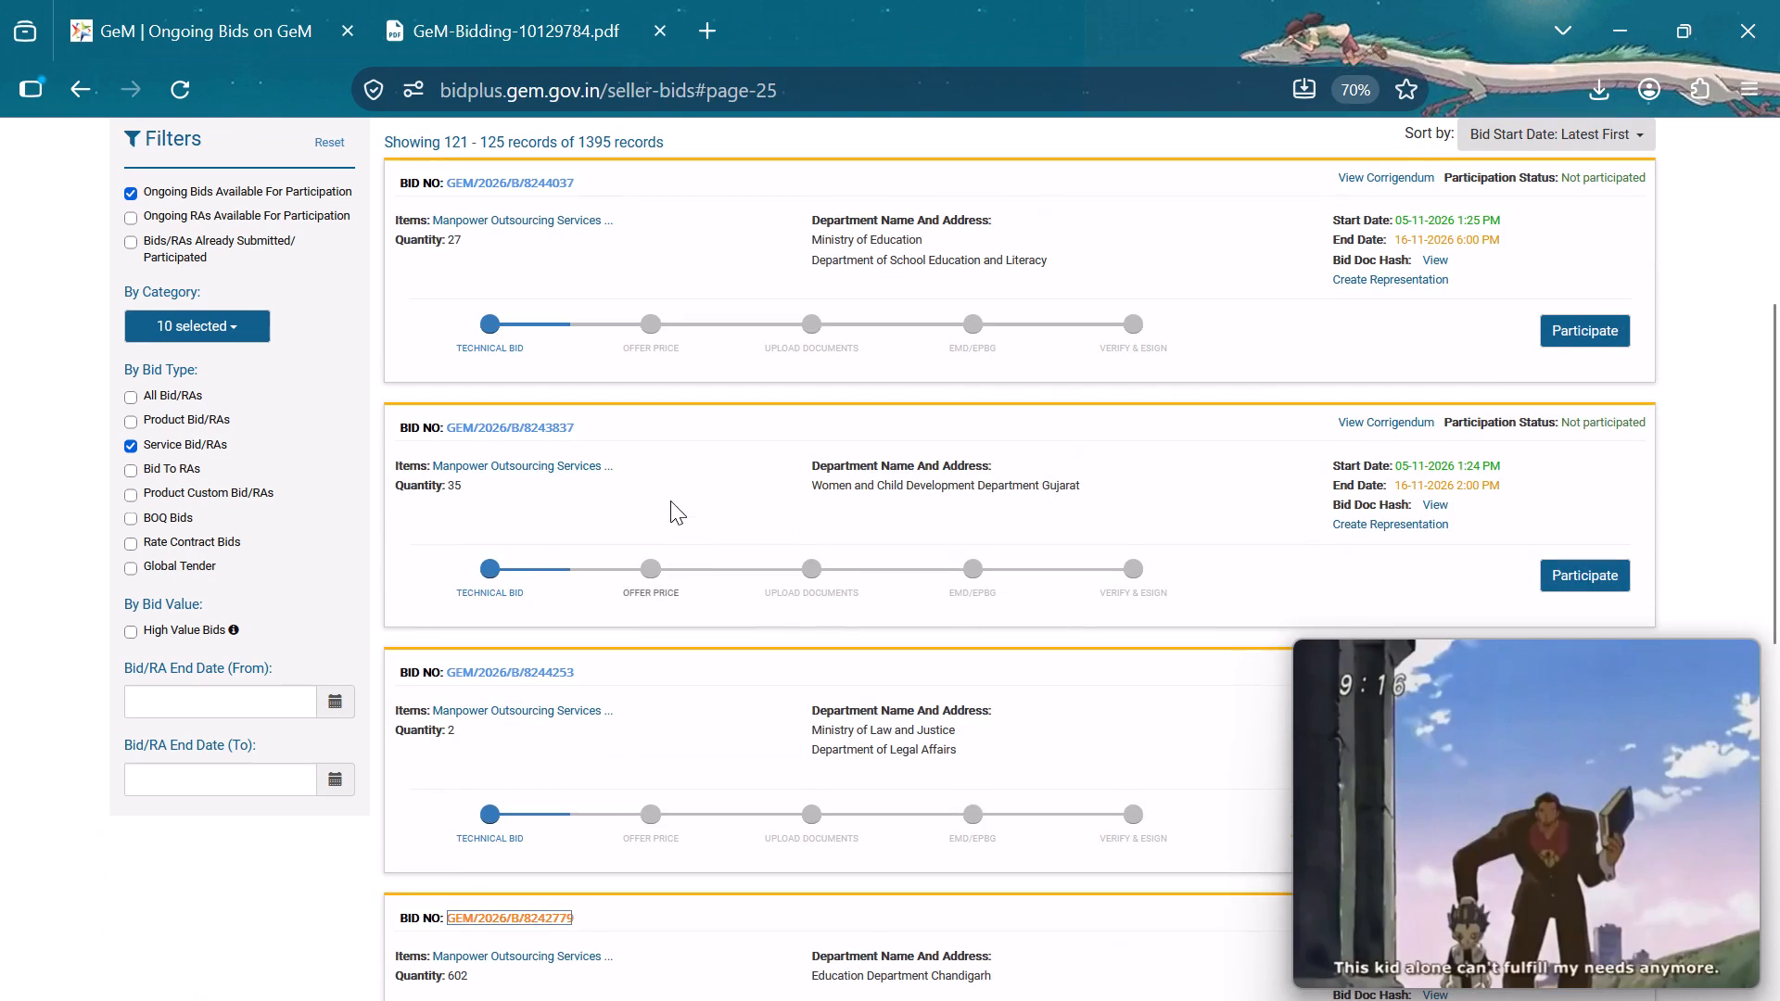
{"action": "scroll", "coordinate": [670, 500], "scroll_direction": "up", "scroll_amount": 1}
{"action": "left_click", "coordinate": [542, 423]}
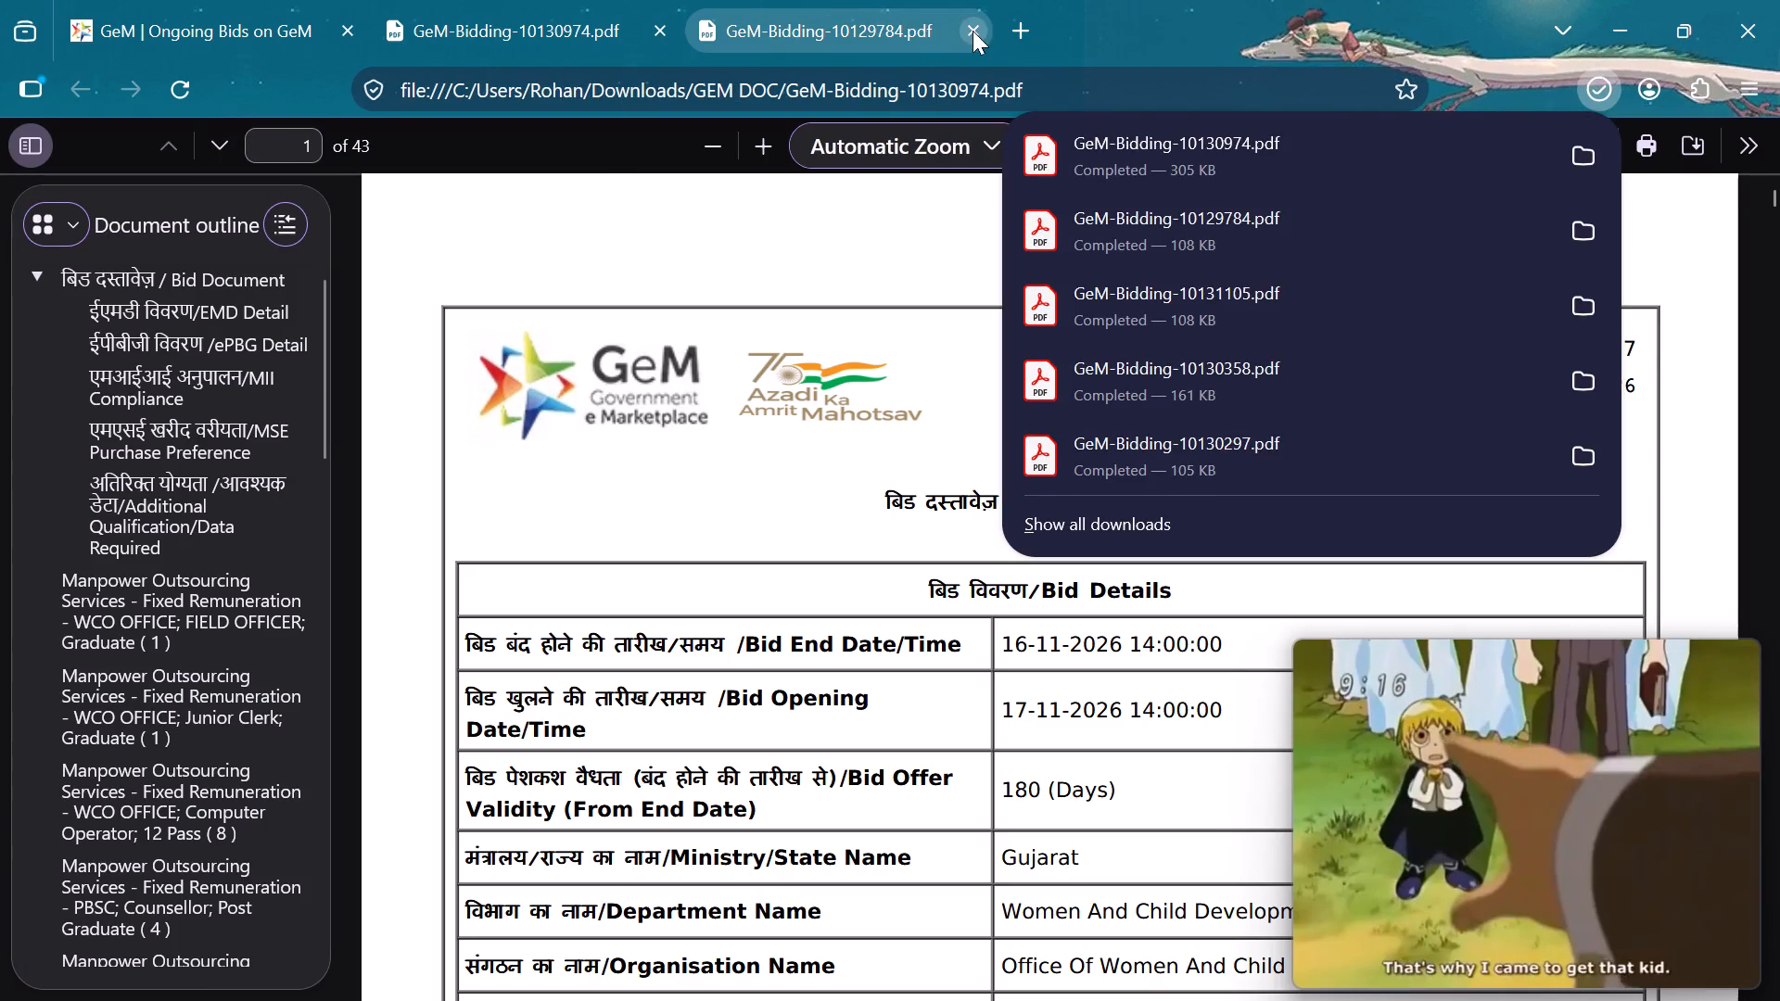
{"action": "left_click", "coordinate": [973, 31]}
Copy bid number GEM/2026/B/8243837 from its document and skim the bid details.
{"action": "double_click", "coordinate": [1429, 355]}
{"action": "key", "text": "ctrl+shift+Right"}
{"action": "key", "text": "ctrl+shift+Right"}
{"action": "key", "text": "ctrl+shift+Right"}
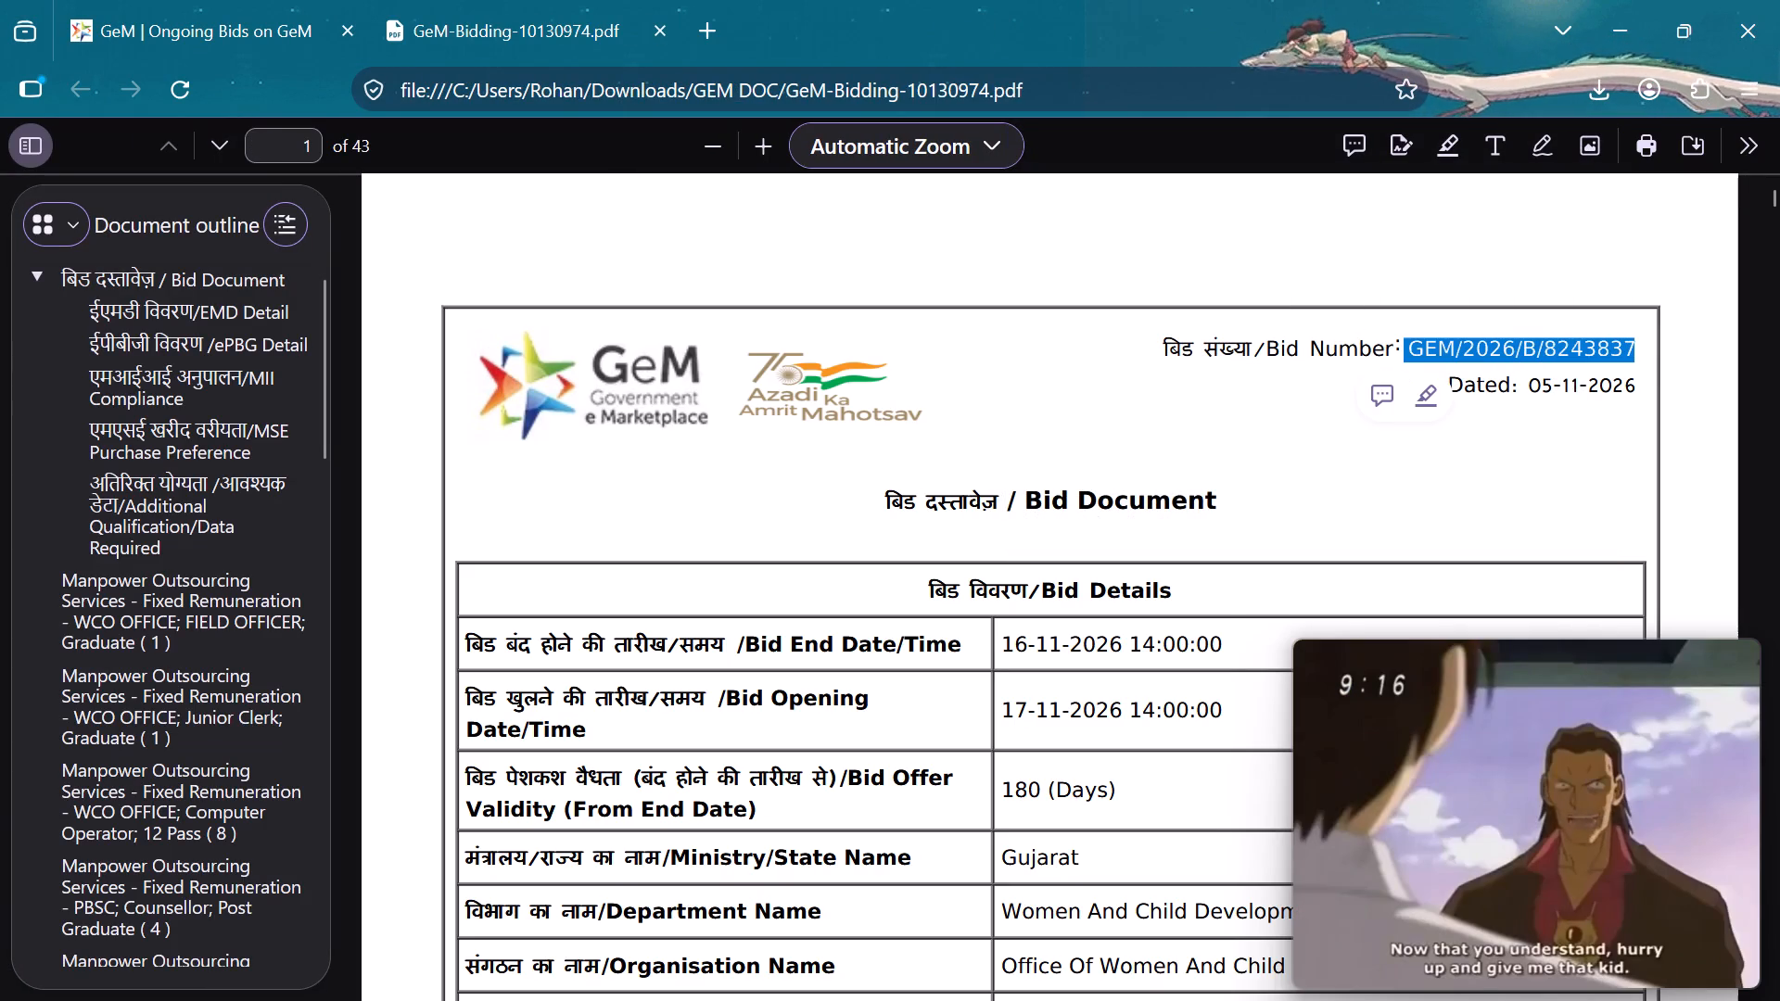
{"action": "key", "text": "ctrl+c"}
{"action": "key", "text": "ctrl+c"}
{"action": "scroll", "coordinate": [1215, 601], "scroll_direction": "down", "scroll_amount": 16}
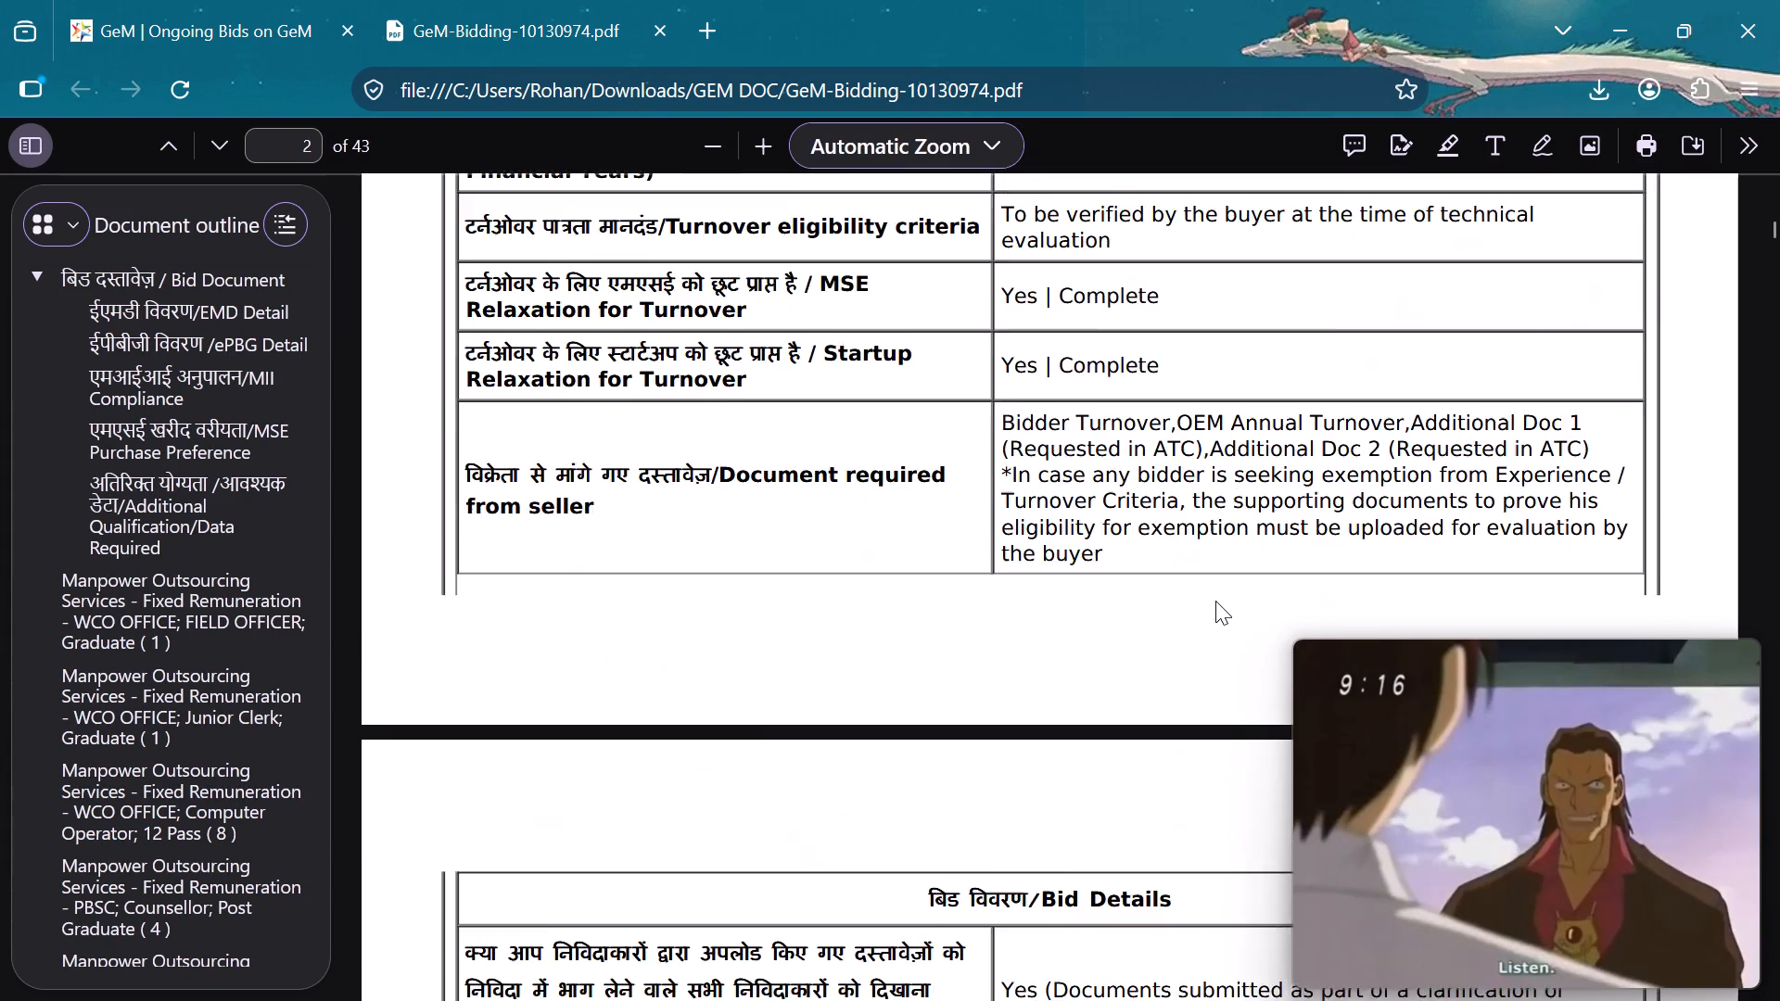
{"action": "scroll", "coordinate": [1215, 601], "scroll_direction": "down", "scroll_amount": 9}
Open another blank form response, paste GEM/2026/B/8243837 as GEM Id and set Bid Type to M.
{"action": "key", "text": "alt+Tab"}
{"action": "left_click", "coordinate": [725, 424]}
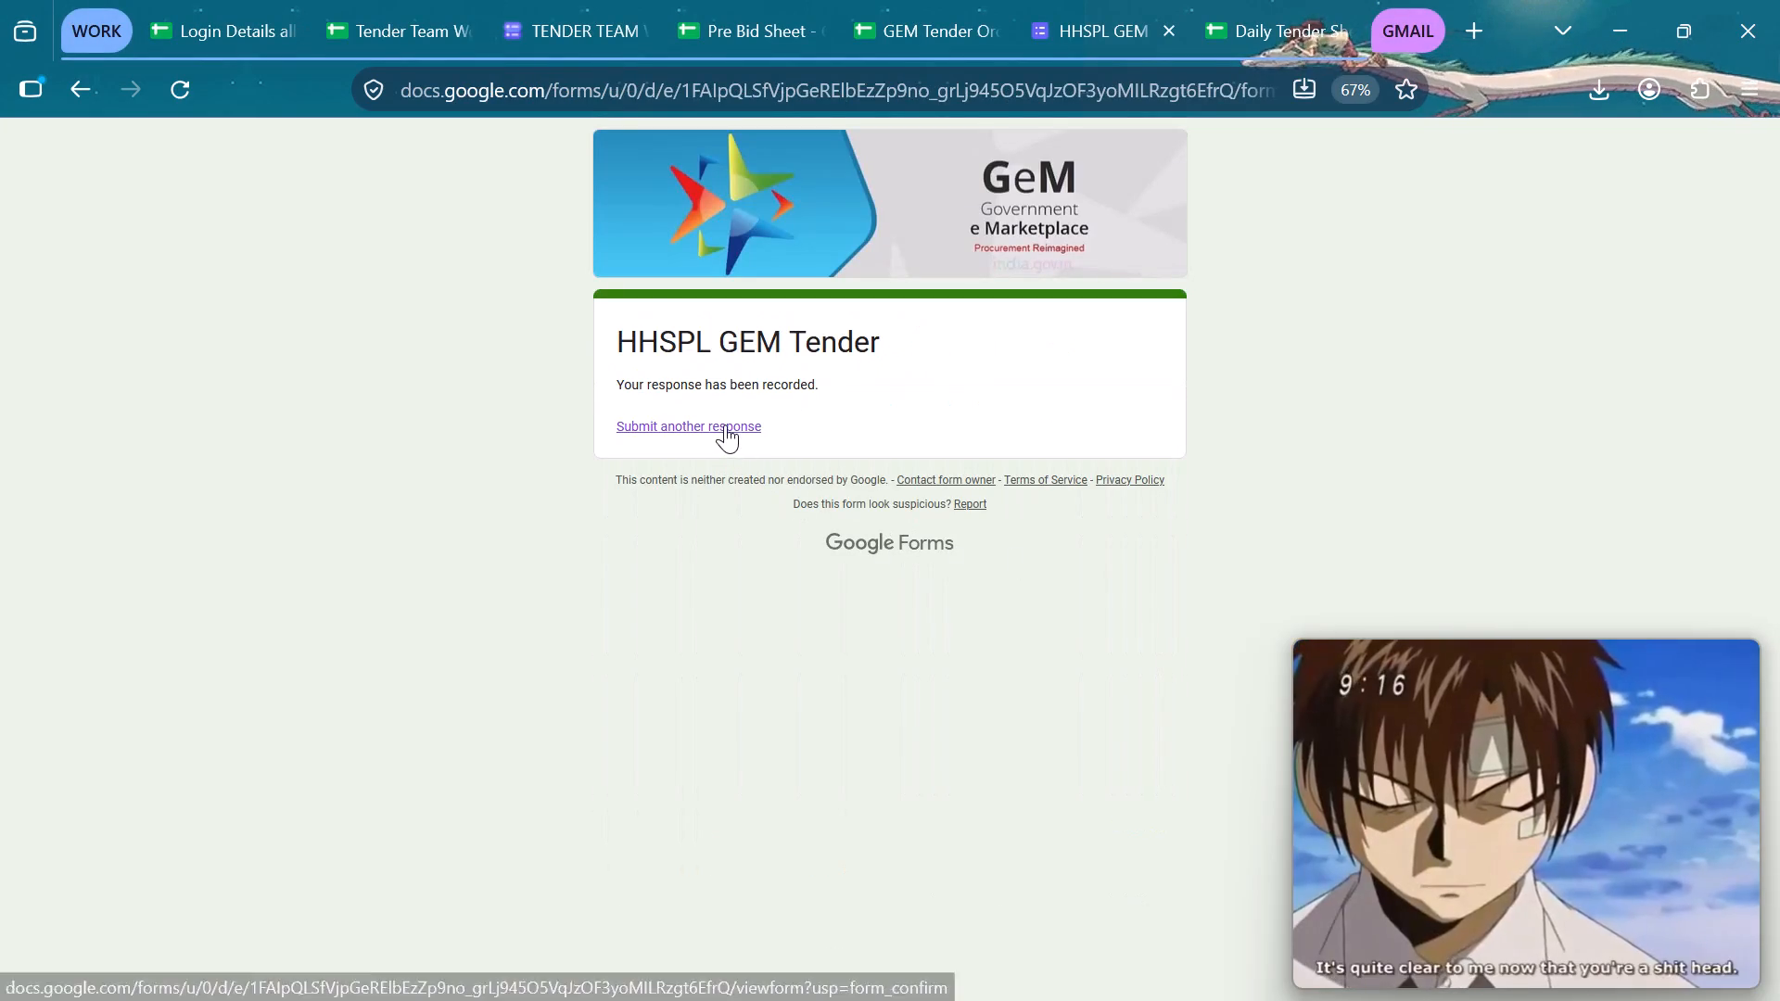
{"action": "key", "text": "alt+Tab"}
{"action": "key", "text": "alt+Tab"}
{"action": "left_click", "coordinate": [673, 579]}
{"action": "key", "text": "ctrl+v"}
{"action": "left_click", "coordinate": [674, 569], "text": "ctrl"}
{"action": "key", "text": "ctrl+v"}
{"action": "key", "text": "Tab"}
{"action": "key", "text": "m"}
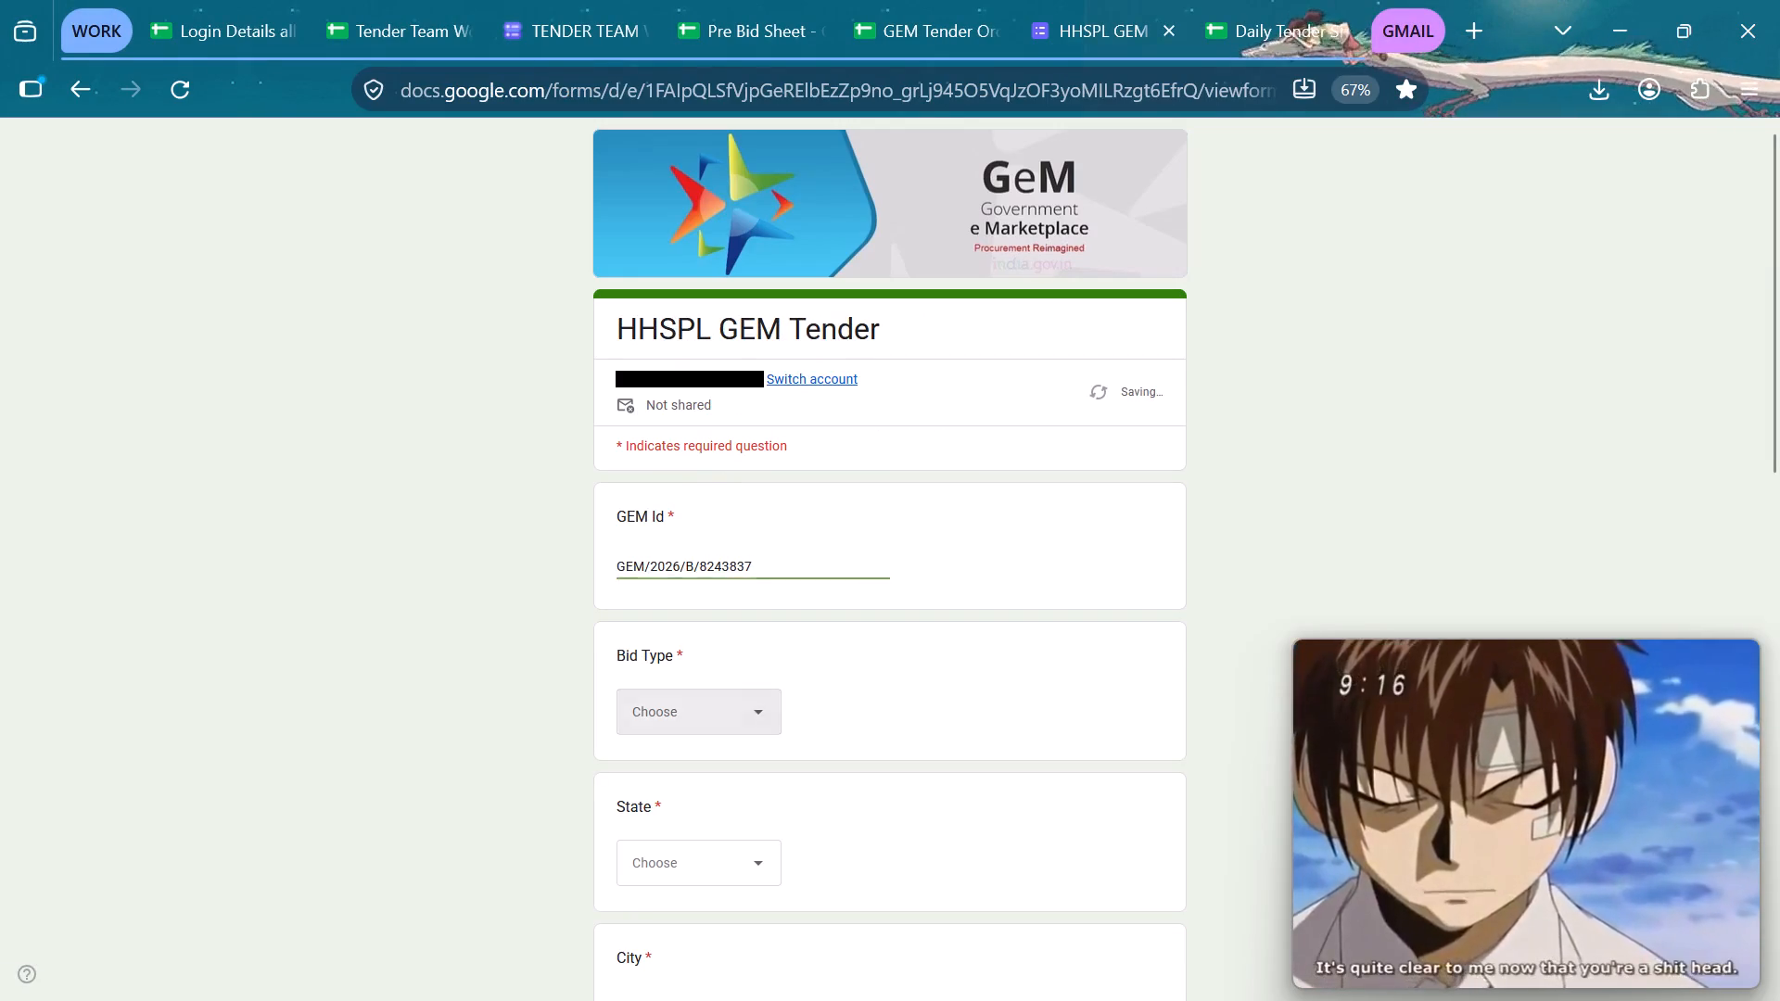
Copy the district Gir Somnath from the first consignee address in the GeM-Bidding-10130974.pdf document.
{"action": "key", "text": "alt+Tab"}
{"action": "scroll", "coordinate": [674, 569], "scroll_direction": "down", "scroll_amount": 20}
{"action": "scroll", "coordinate": [674, 569], "scroll_direction": "down", "scroll_amount": 8}
{"action": "scroll", "coordinate": [992, 465], "scroll_direction": "down", "scroll_amount": 1}
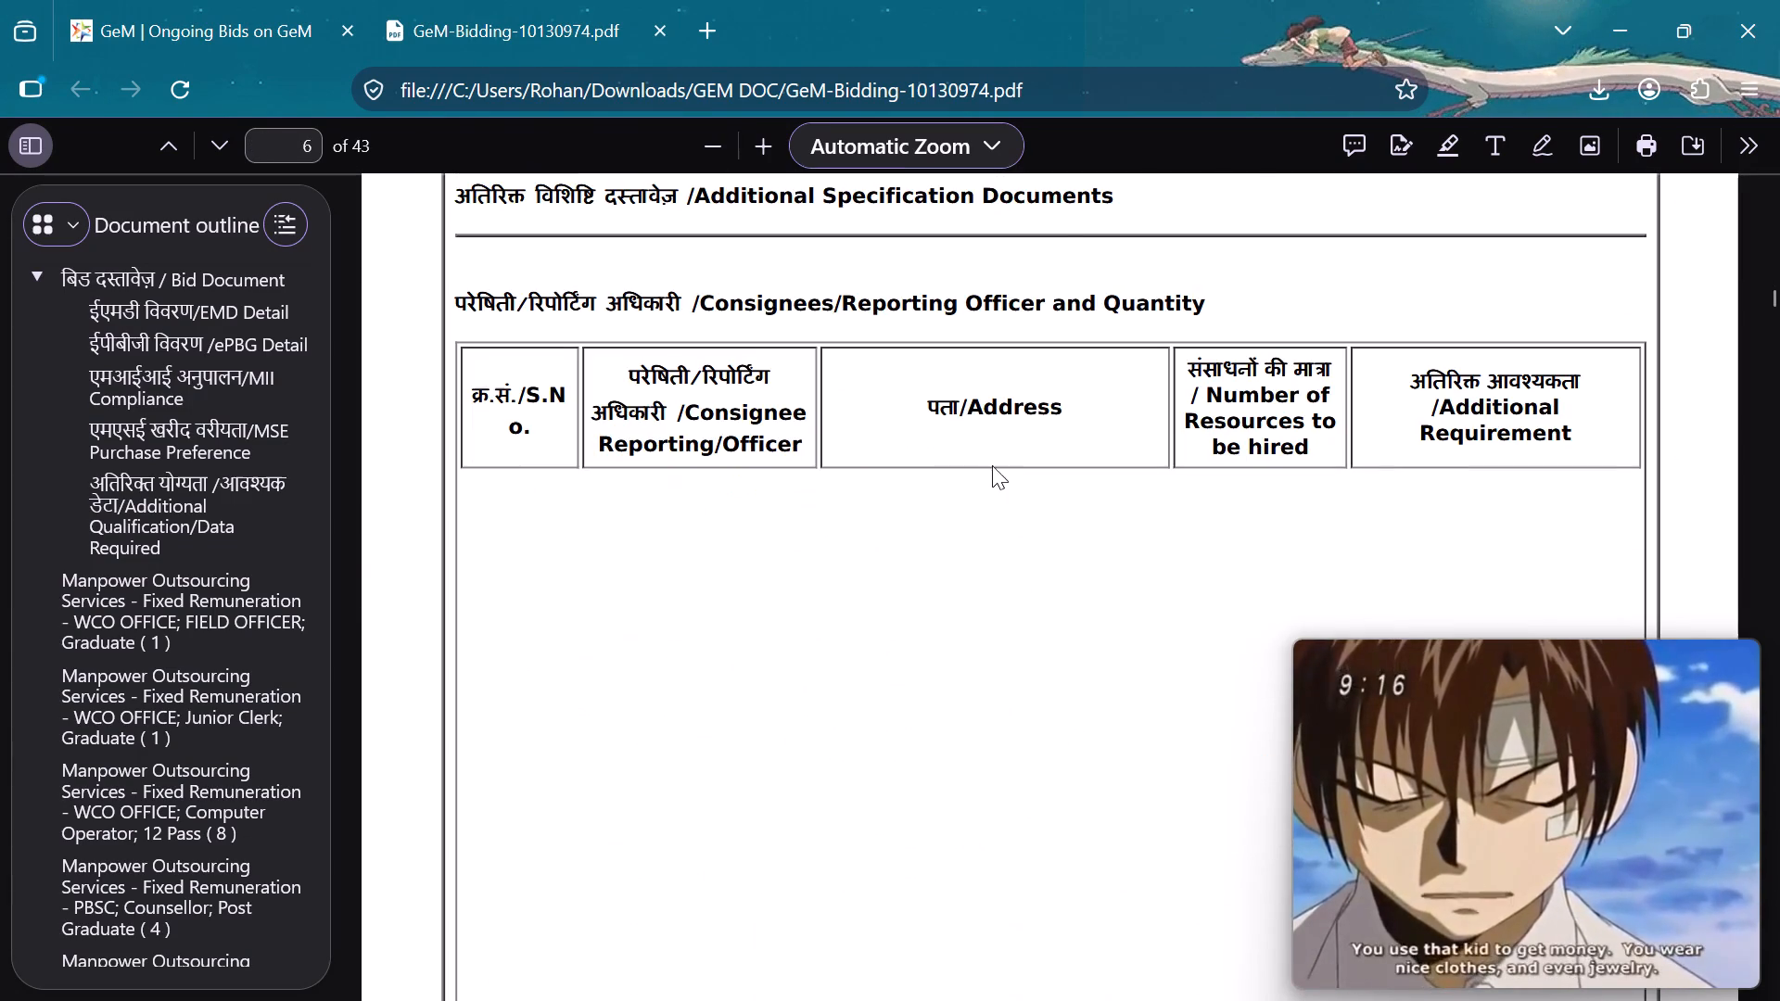
{"action": "scroll", "coordinate": [992, 465], "scroll_direction": "down", "scroll_amount": 6}
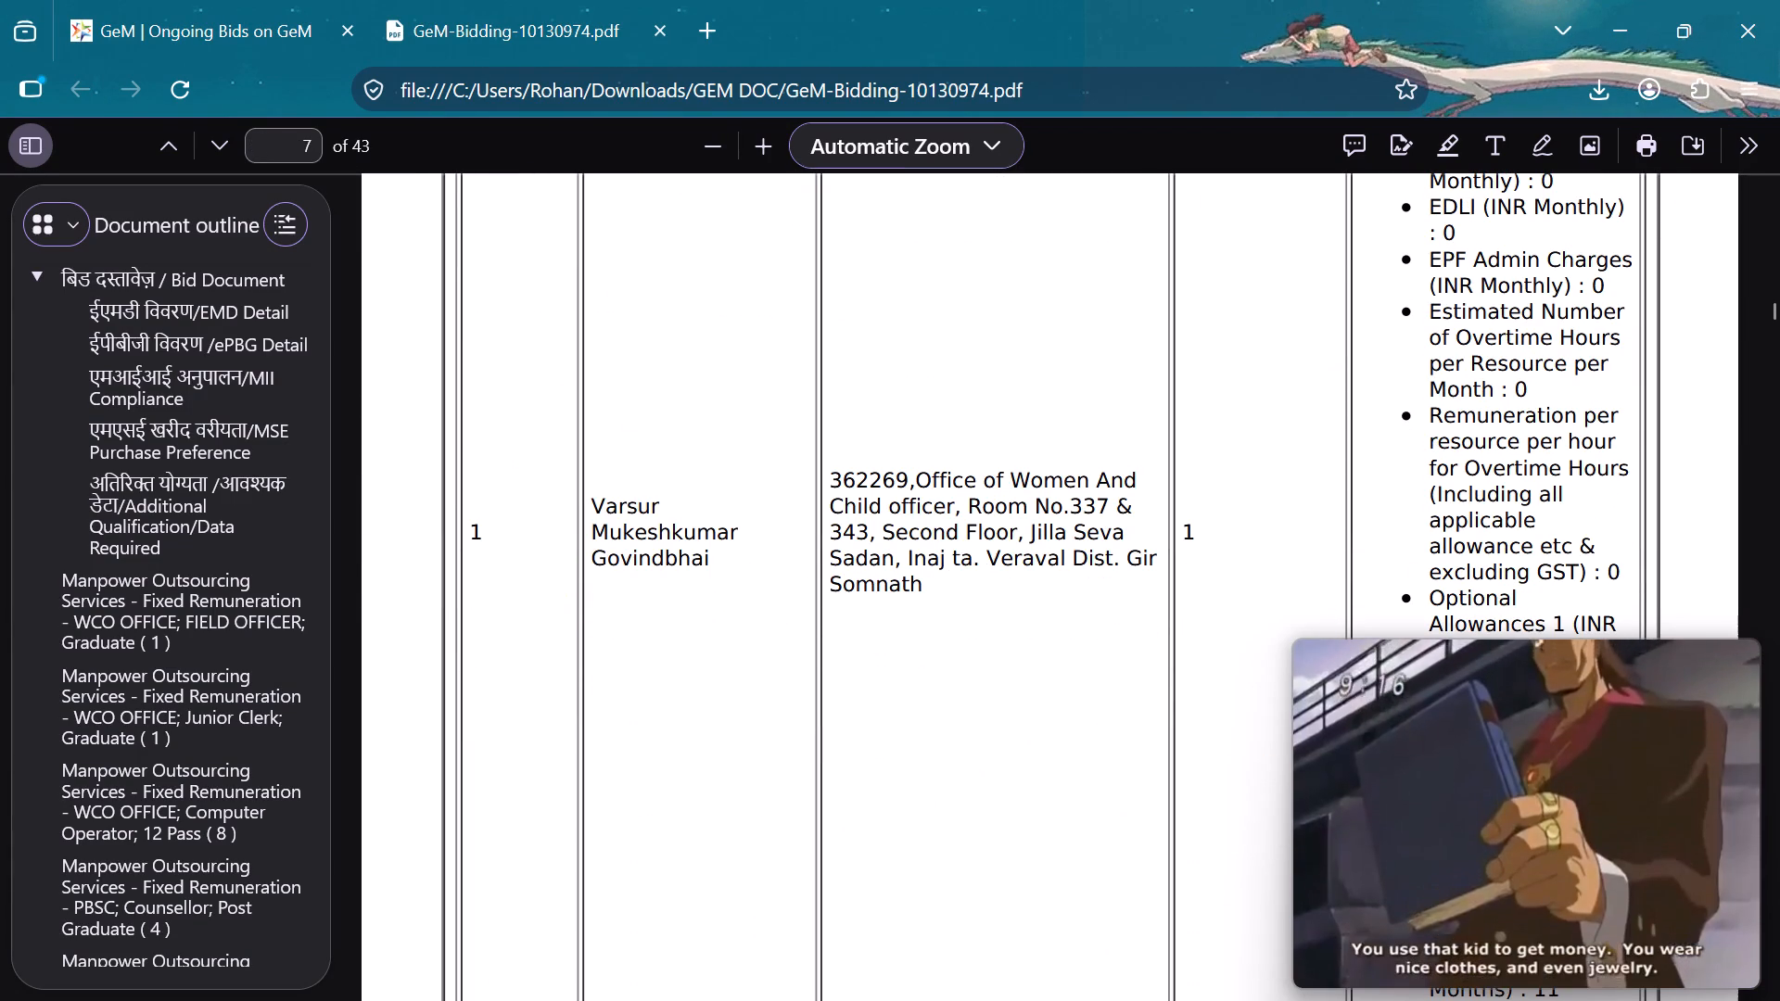
{"action": "double_click", "coordinate": [1135, 558]}
{"action": "key", "text": "ctrl+shift+Right"}
{"action": "key", "text": "ctrl+shift+Right"}
{"action": "key", "text": "ctrl+c"}
{"action": "key", "text": "ctrl+c"}
Set State to GJ, City to the copied Gir Somnath, and Pasara and Pre Bid Meeting to N in the form.
{"action": "key", "text": "alt+Tab"}
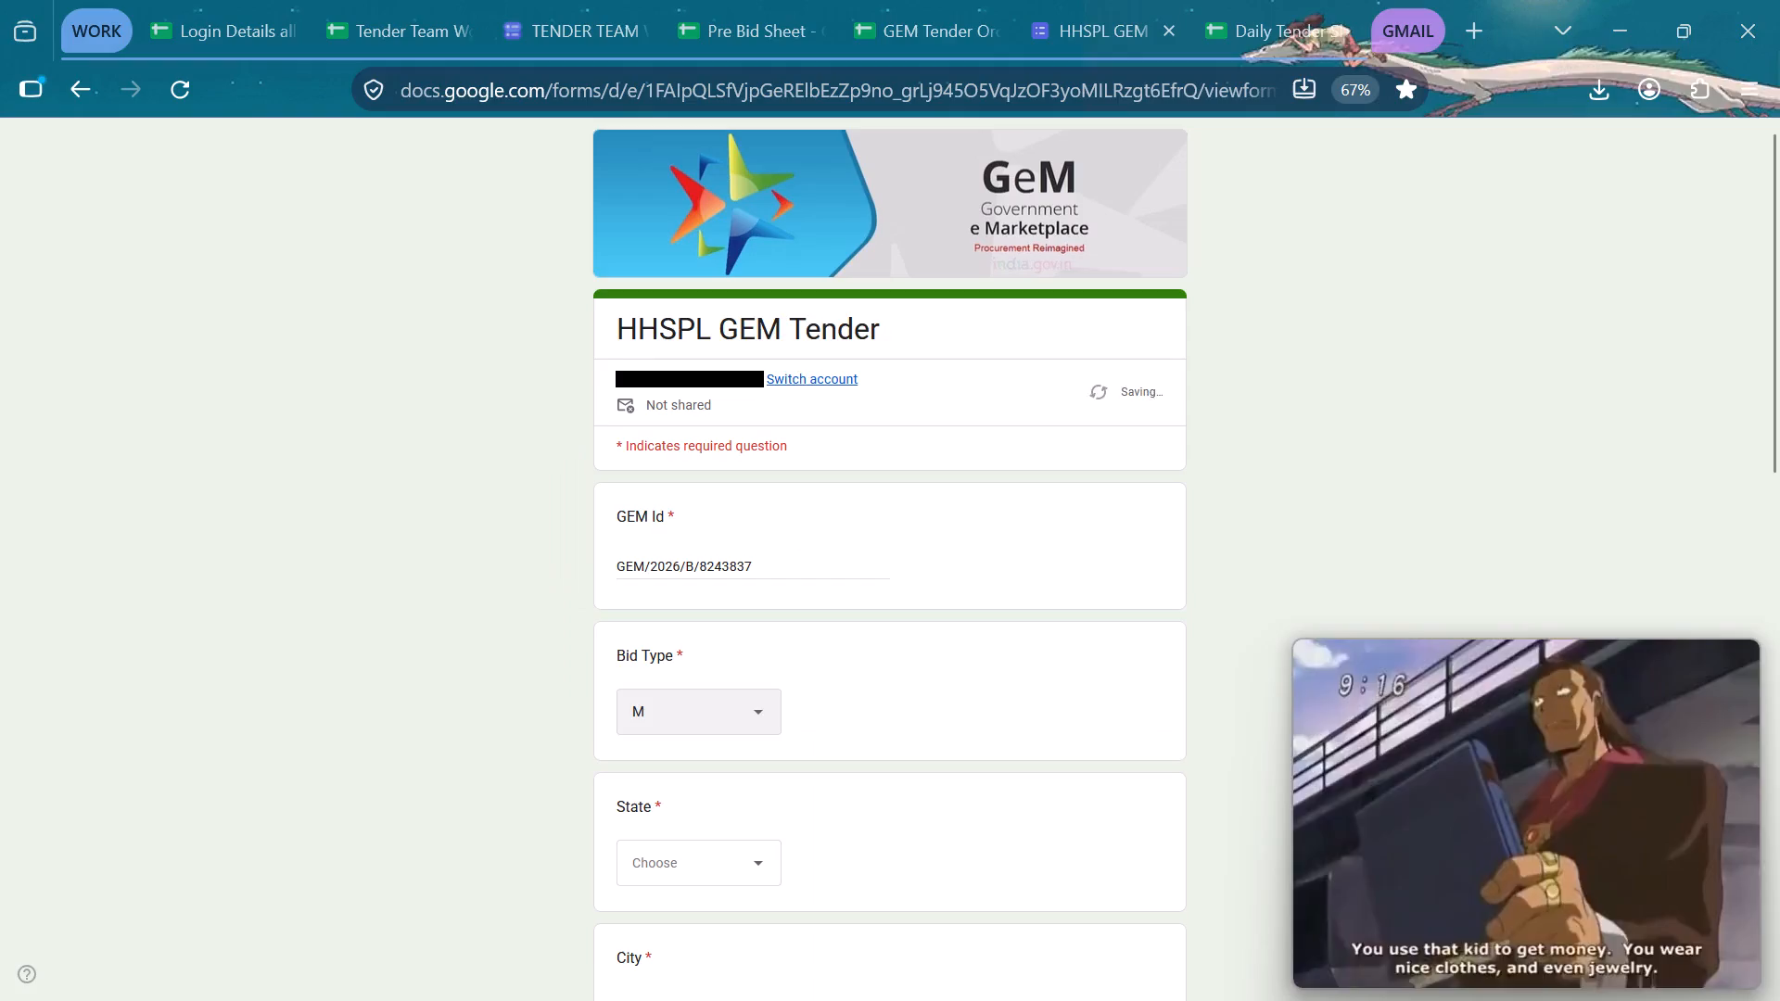
{"action": "key", "text": "Tab"}
{"action": "type", "text": "gj"}
{"action": "key", "text": "Tab"}
{"action": "key", "text": "v"}
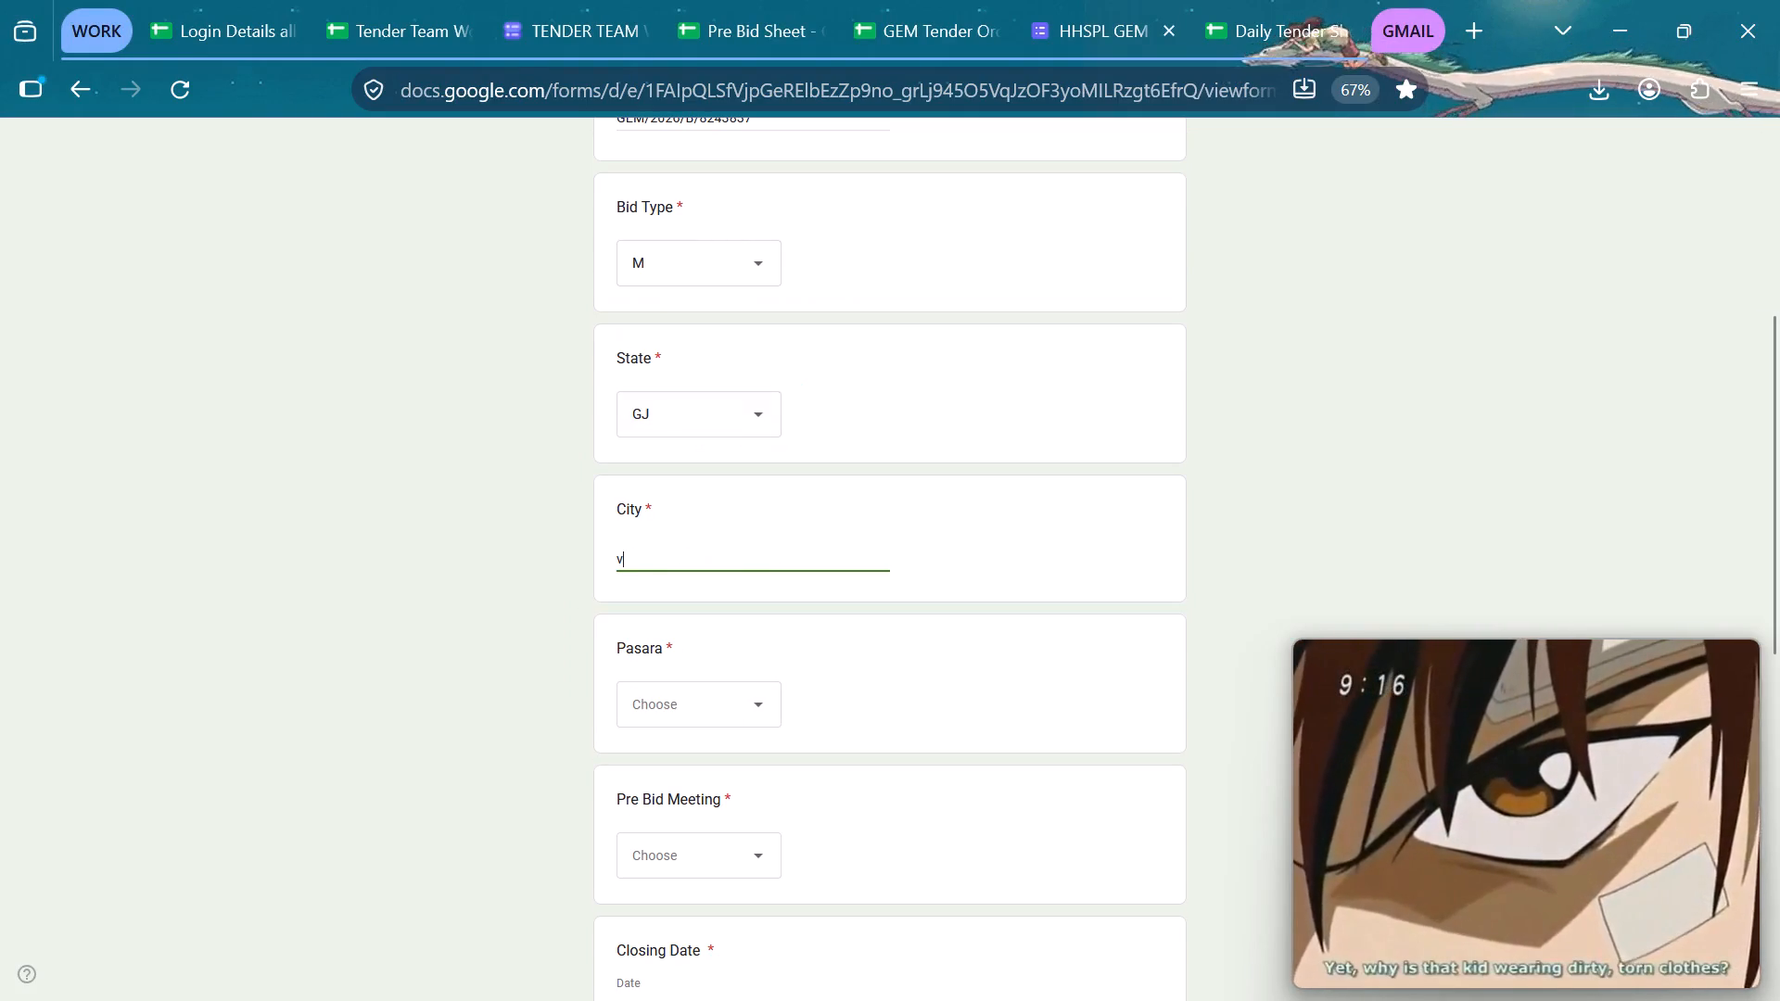
{"action": "key", "text": "ctrl+a"}
{"action": "key", "text": "ctrl+v"}
{"action": "key", "text": "Tab"}
{"action": "key", "text": "n"}
{"action": "key", "text": "Tab"}
{"action": "key", "text": "n"}
{"action": "key", "text": "Tab"}
Set the closing date to 16/11/2026 from the GeM listing of bid GEM/2026/B/8243837.
{"action": "key", "text": "alt+Tab"}
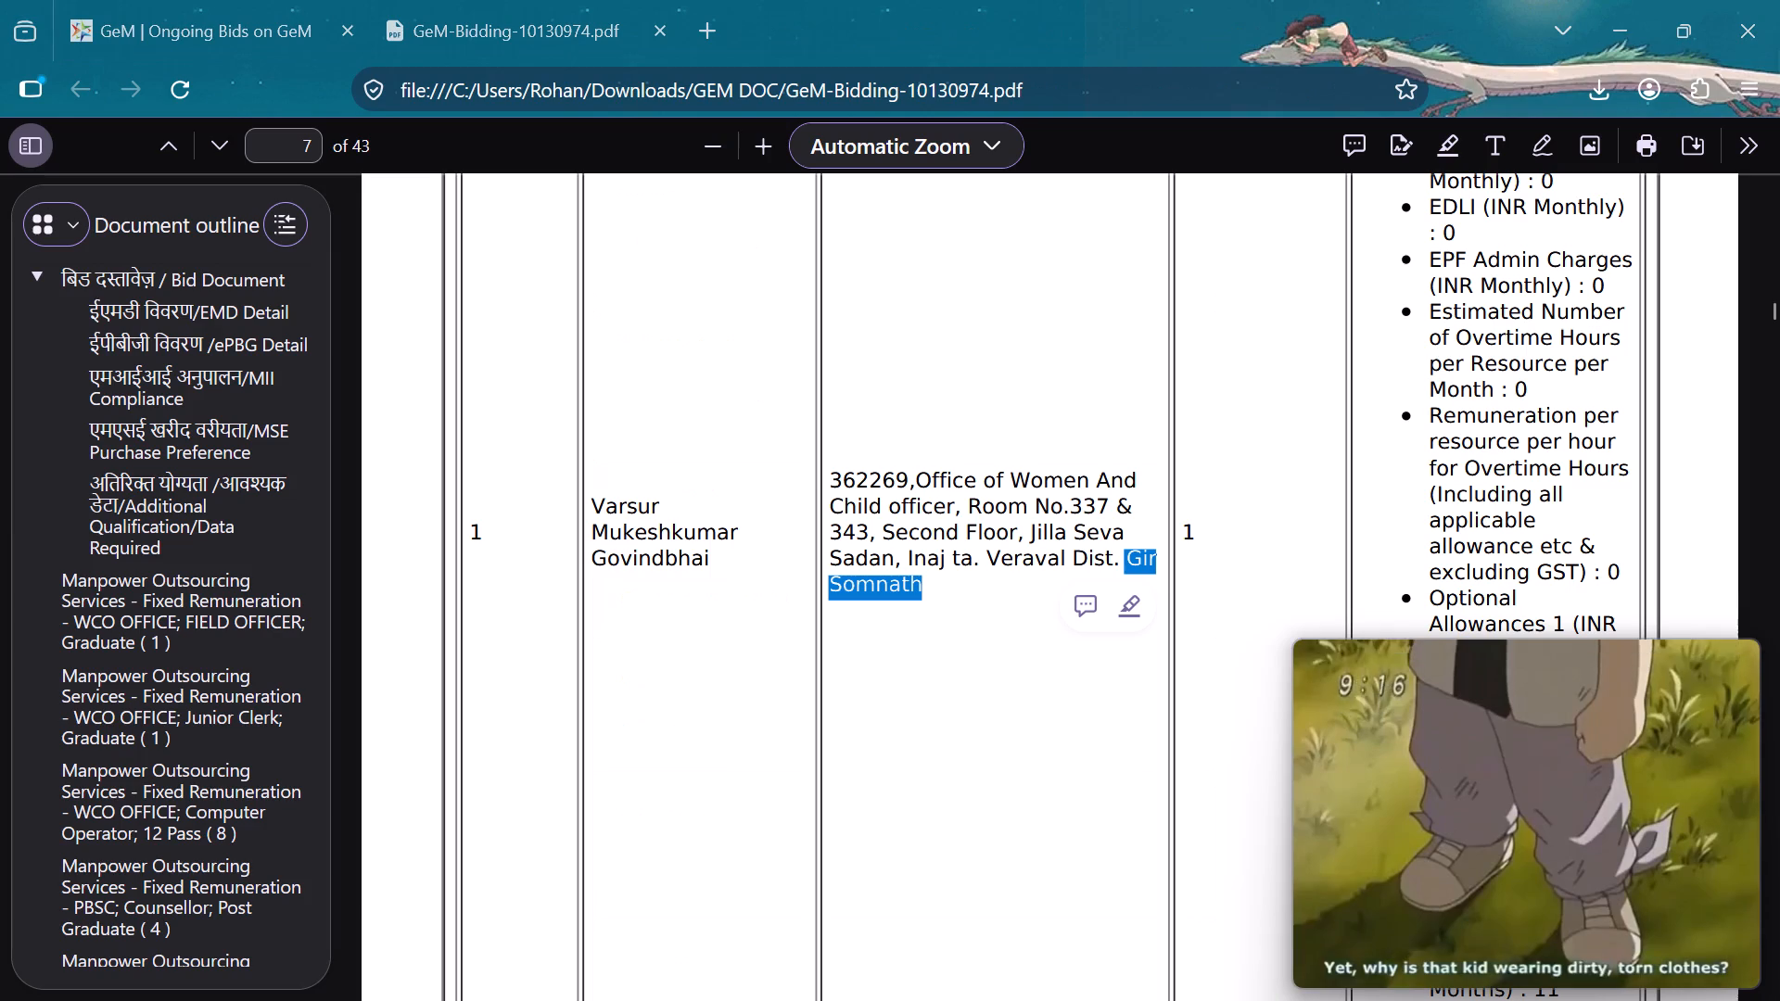
{"action": "left_click", "coordinate": [128, 0]}
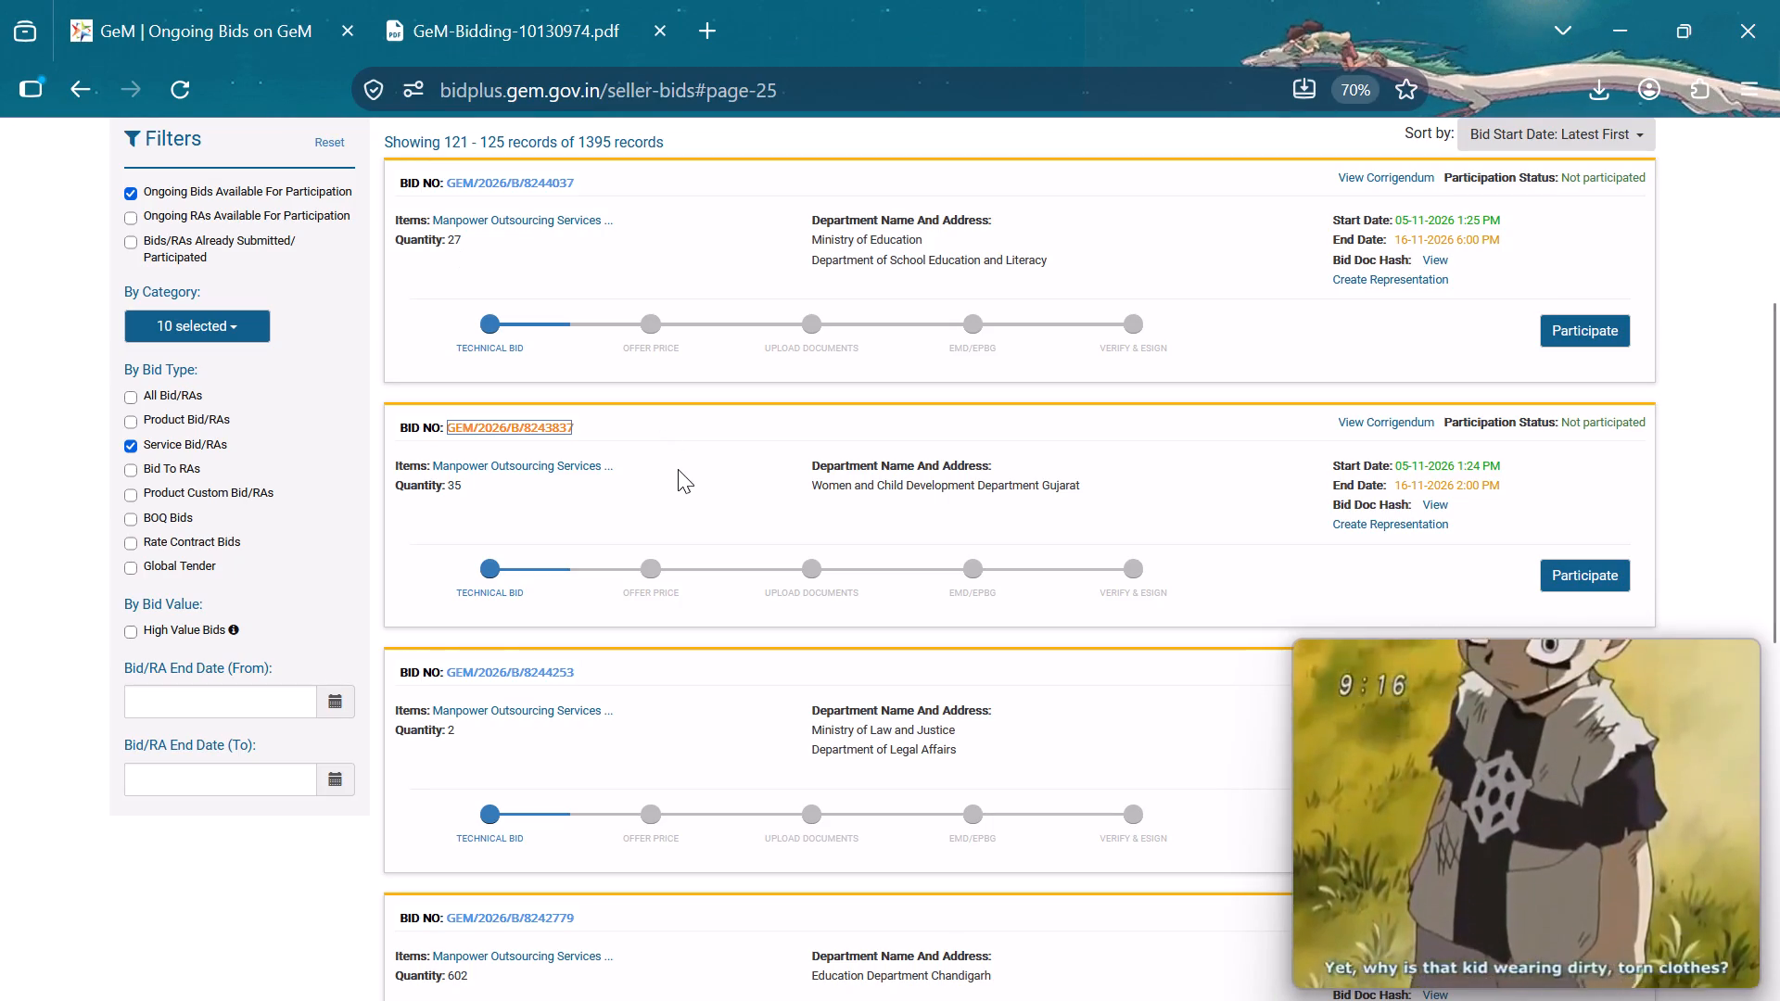
{"action": "key", "text": "alt+Tab"}
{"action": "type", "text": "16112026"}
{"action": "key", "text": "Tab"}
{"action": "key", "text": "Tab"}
Enter quantity 35 from the listing of GEM/2026/B/8243837 and submit the response.
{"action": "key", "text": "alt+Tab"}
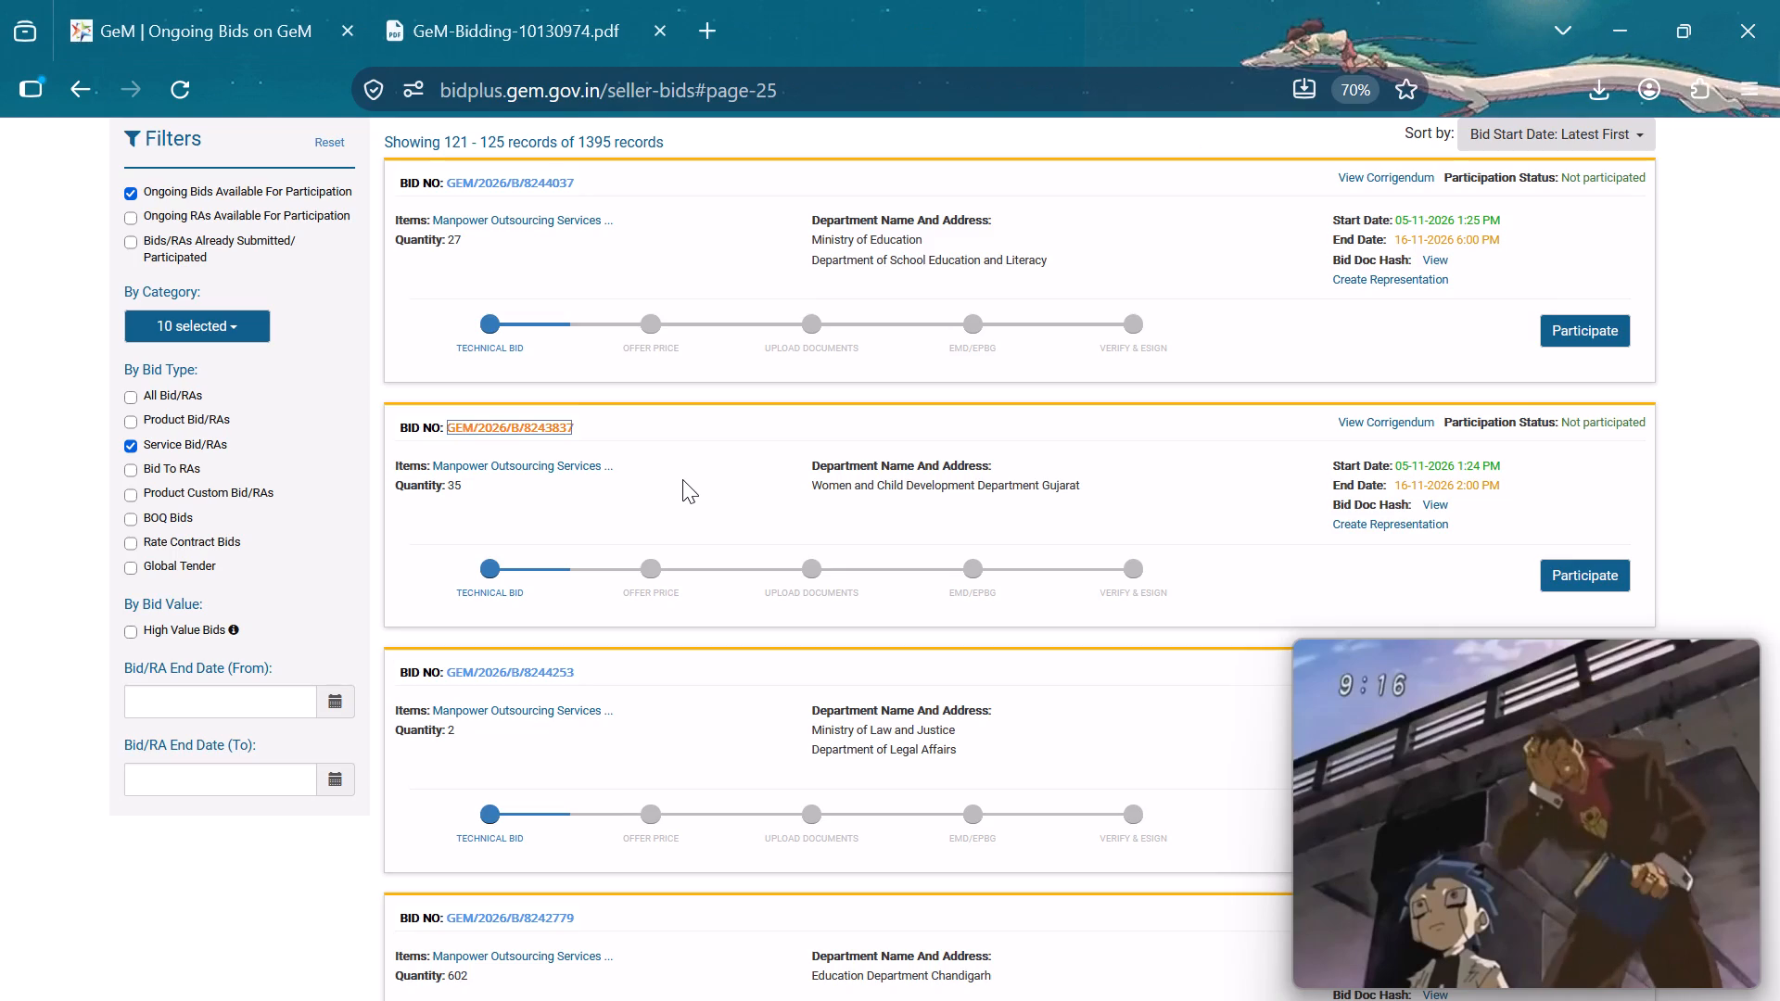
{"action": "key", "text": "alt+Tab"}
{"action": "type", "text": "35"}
{"action": "scroll", "coordinate": [682, 479], "scroll_direction": "down", "scroll_amount": 6}
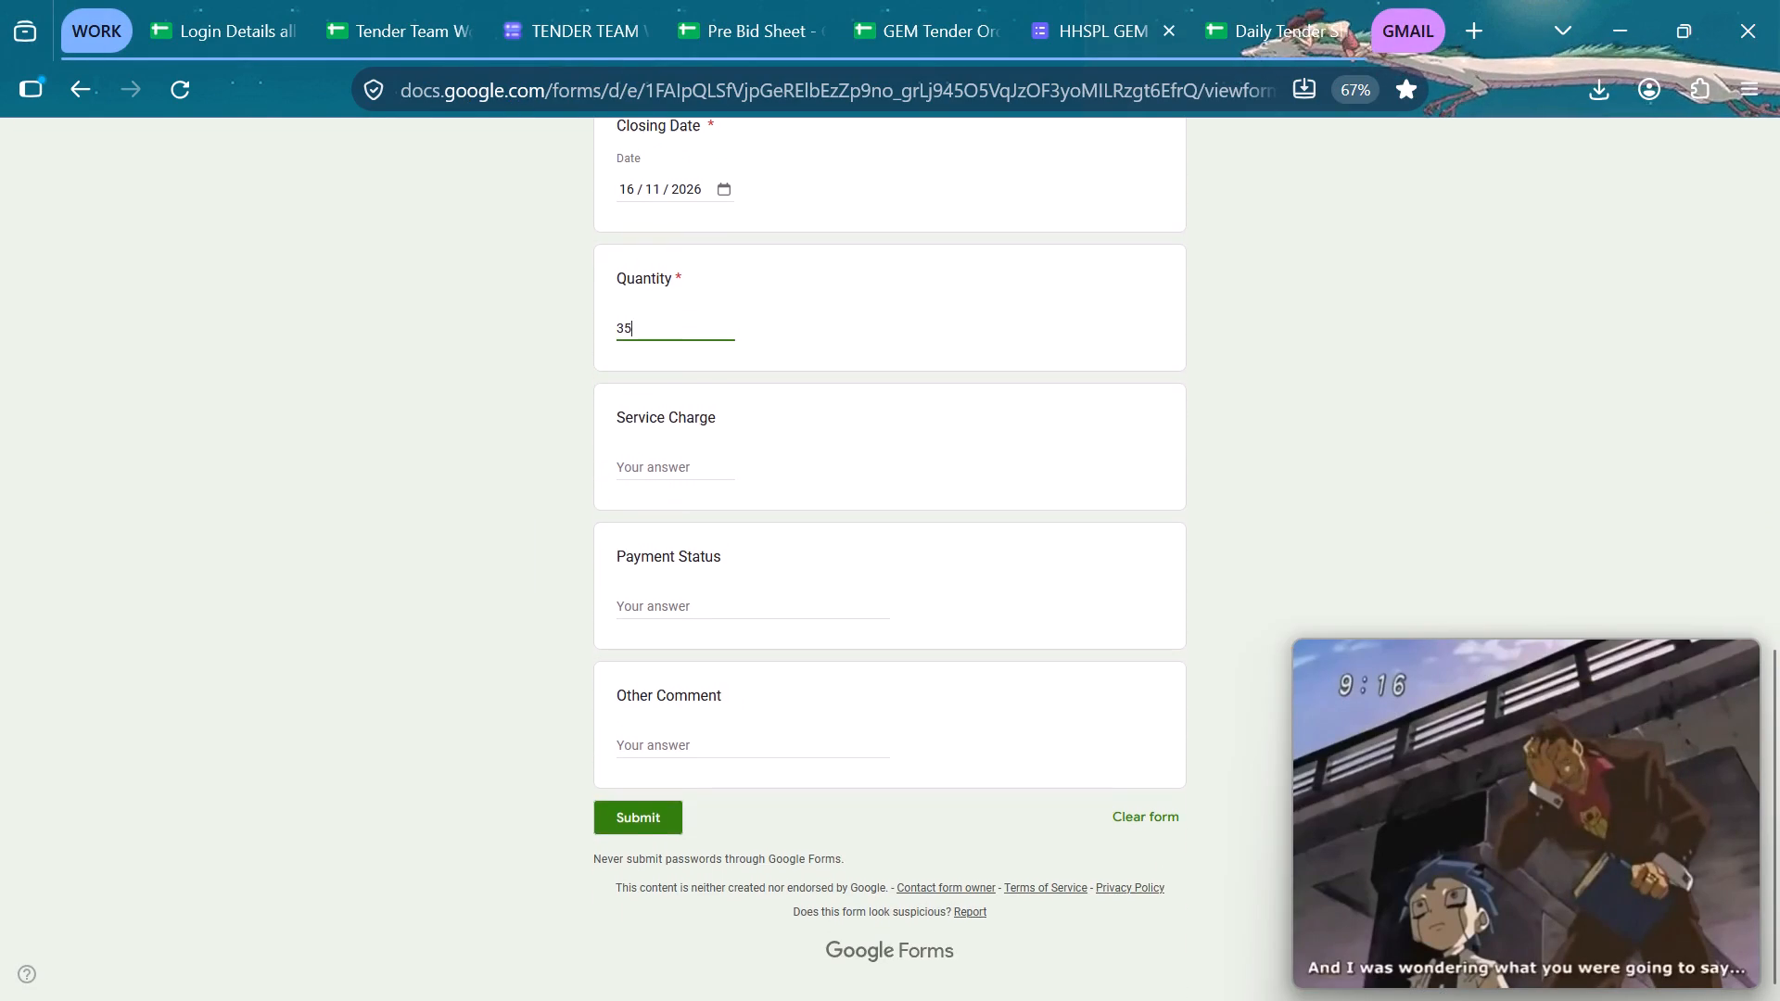
{"action": "left_click", "coordinate": [661, 817]}
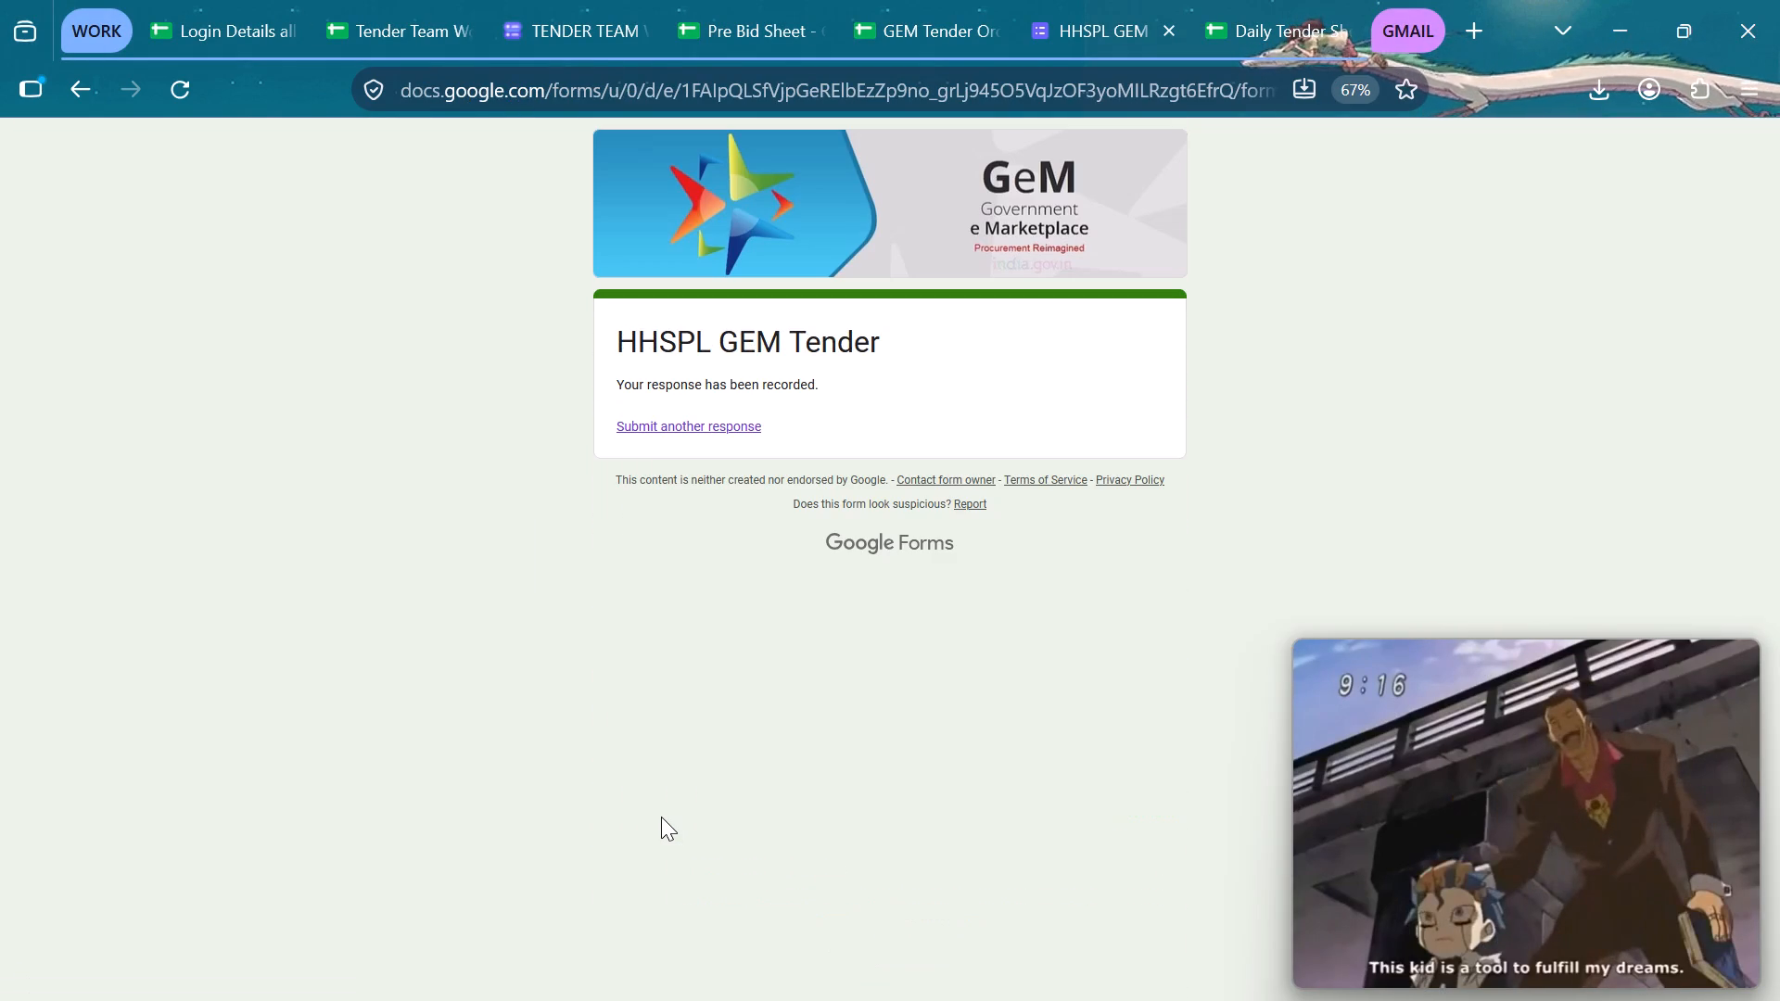
Return to the GeM bid list, open the document of bid GEM/2026/B/8244037 and close GeM-Bidding-10130974.pdf.
{"action": "key", "text": "alt+Tab"}
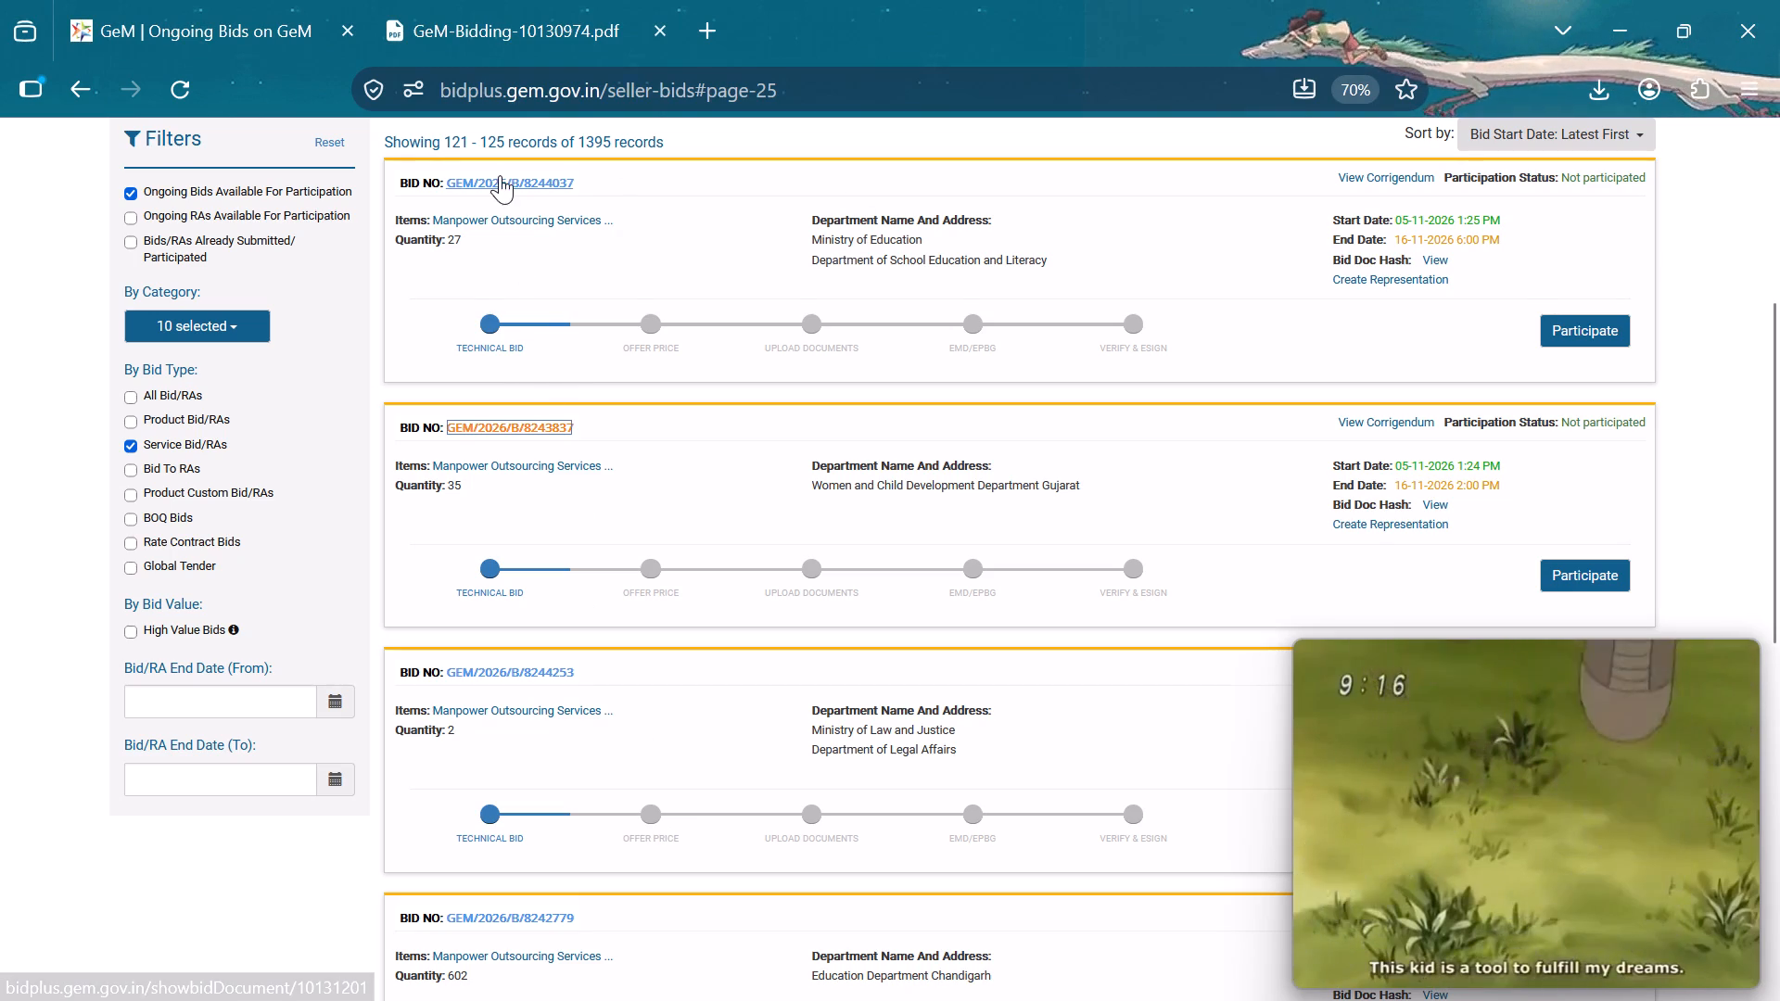
{"action": "left_click", "coordinate": [500, 175]}
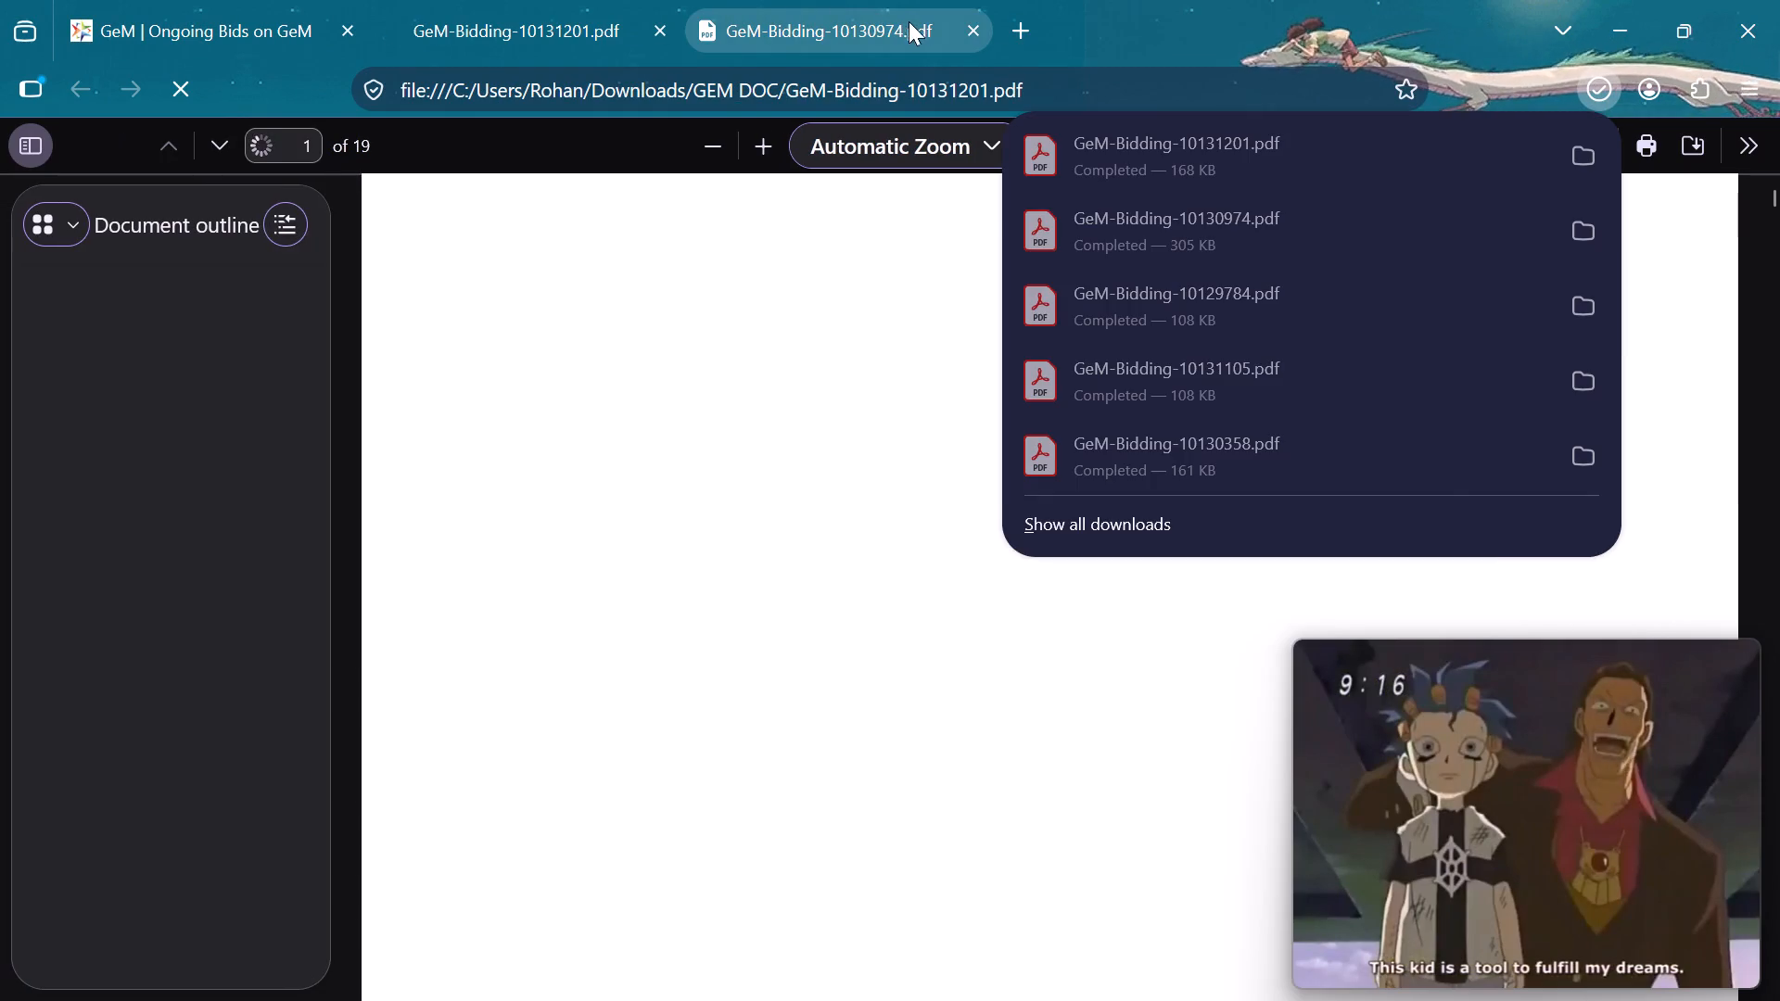
{"action": "left_click", "coordinate": [964, 35]}
Copy bid number GEM/2026/B/8244037 from its document and skim the bid details.
{"action": "double_click", "coordinate": [1435, 352]}
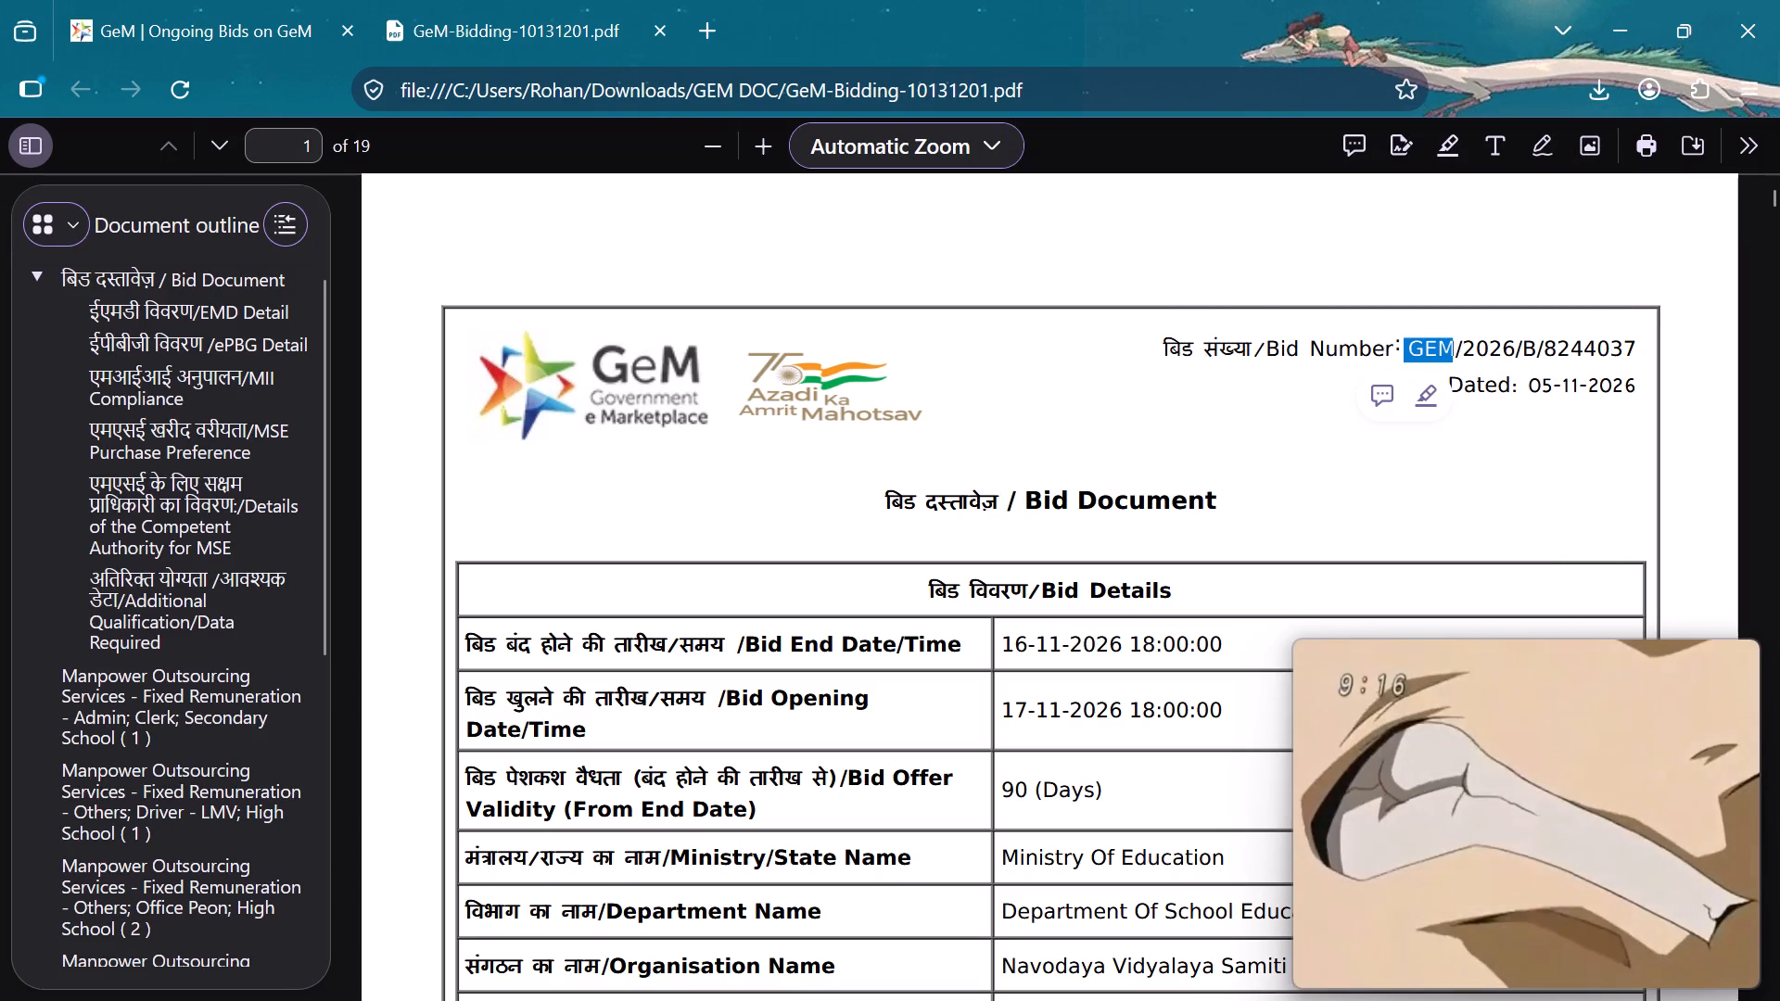
{"action": "key", "text": "ctrl+shift+Right"}
{"action": "key", "text": "ctrl+shift+Right"}
{"action": "key", "text": "ctrl+shift+Right"}
{"action": "key", "text": "ctrl+c"}
{"action": "key", "text": "ctrl+c"}
{"action": "scroll", "coordinate": [1051, 605], "scroll_direction": "down", "scroll_amount": 6}
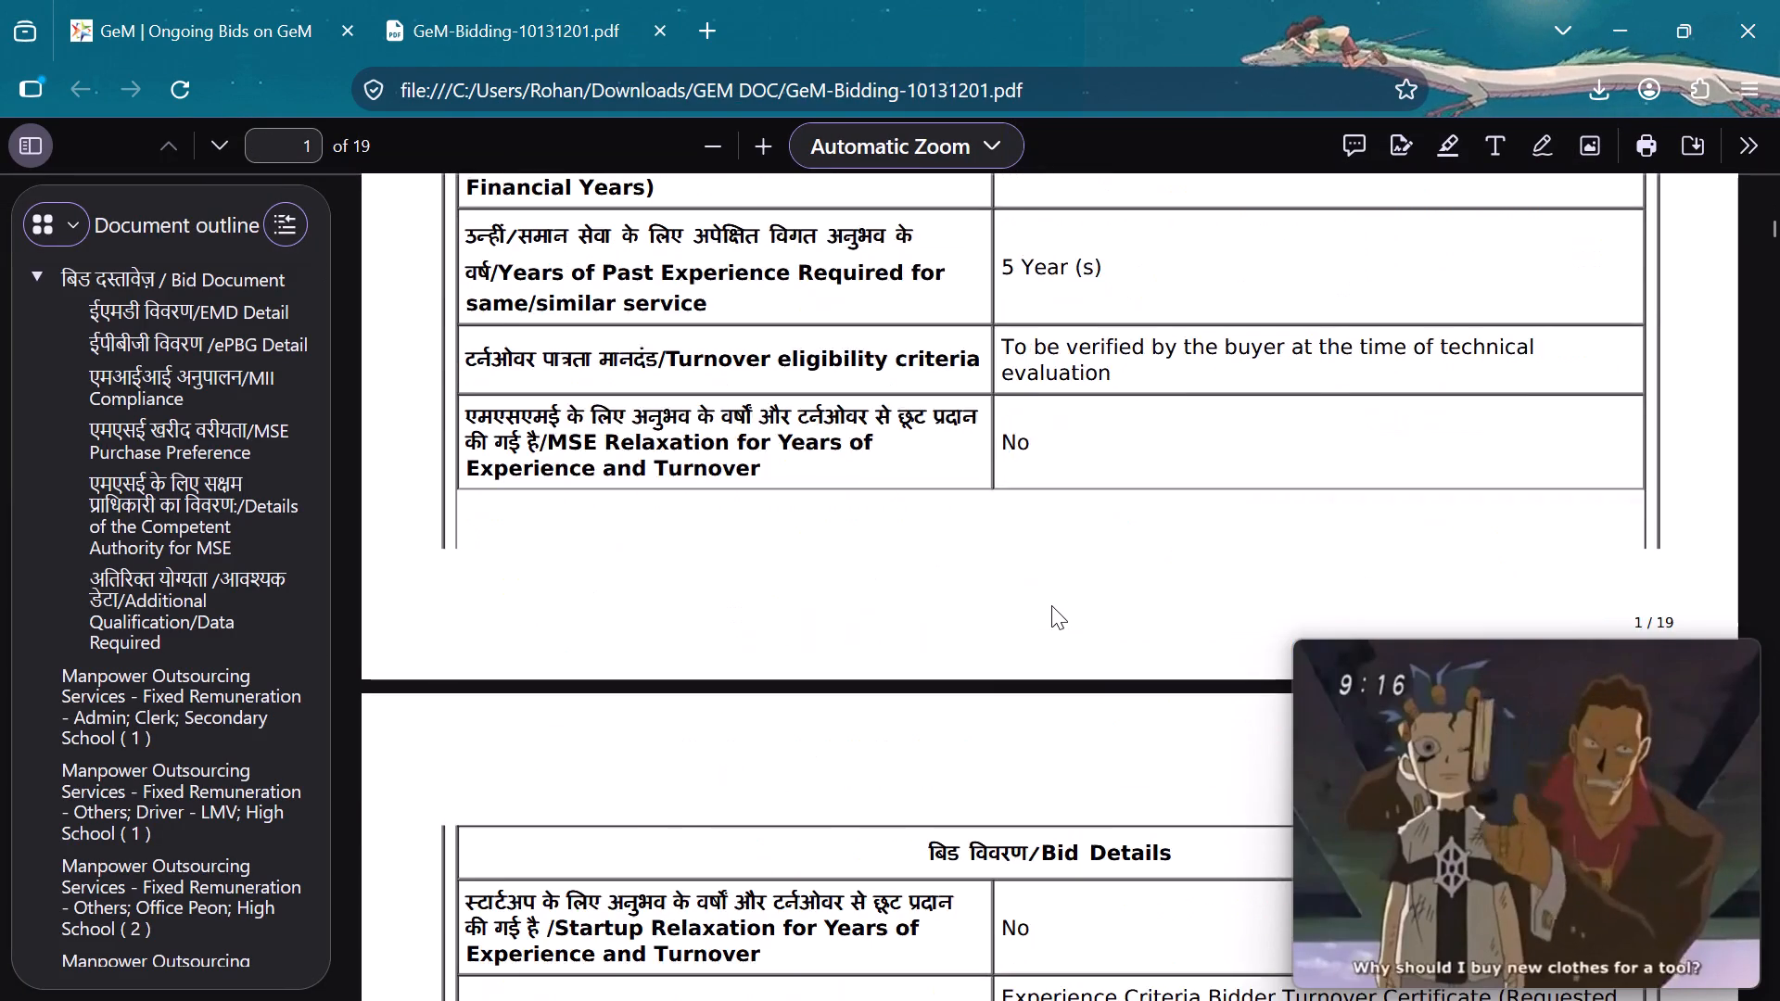
{"action": "scroll", "coordinate": [1051, 605], "scroll_direction": "down", "scroll_amount": 5}
Open another blank form response, paste GEM/2026/B/8244037 as GEM Id and set Bid Type to M.
{"action": "key", "text": "alt+Tab"}
{"action": "left_click", "coordinate": [672, 426]}
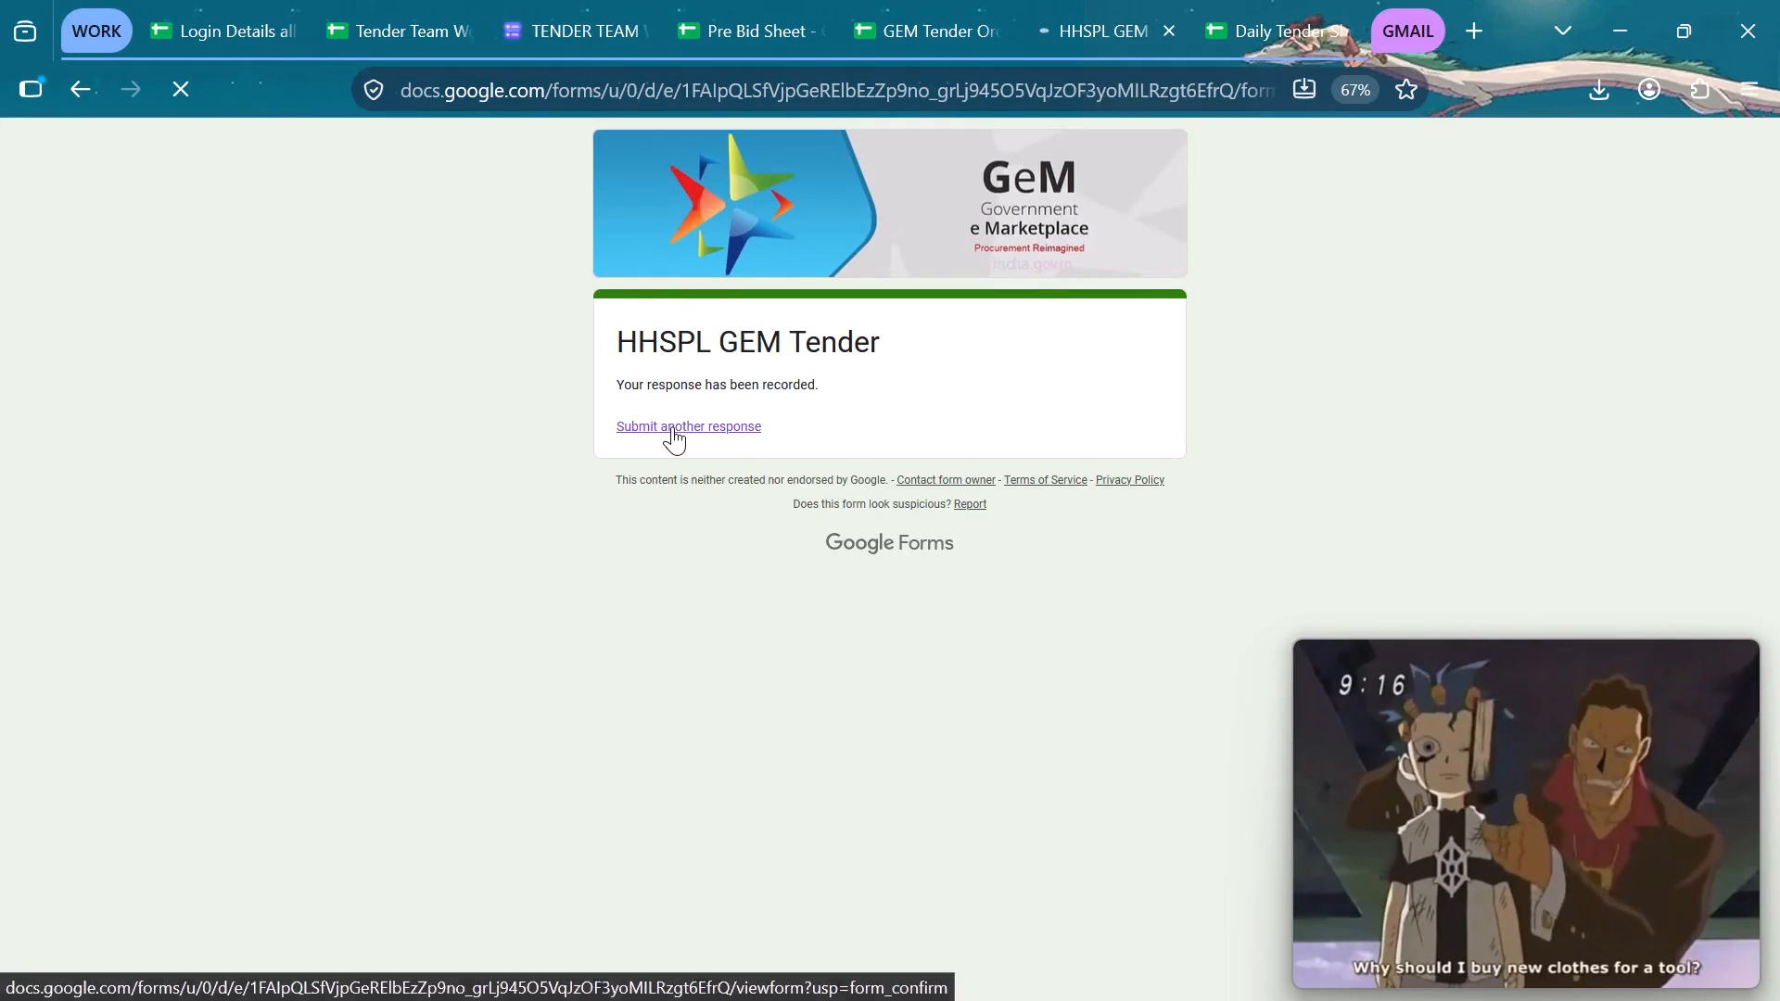
{"action": "key", "text": "alt+Tab"}
{"action": "key", "text": "alt+Tab"}
{"action": "left_click", "coordinate": [667, 560]}
{"action": "key", "text": "ctrl+v"}
{"action": "key", "text": "Tab"}
{"action": "key", "text": "m"}
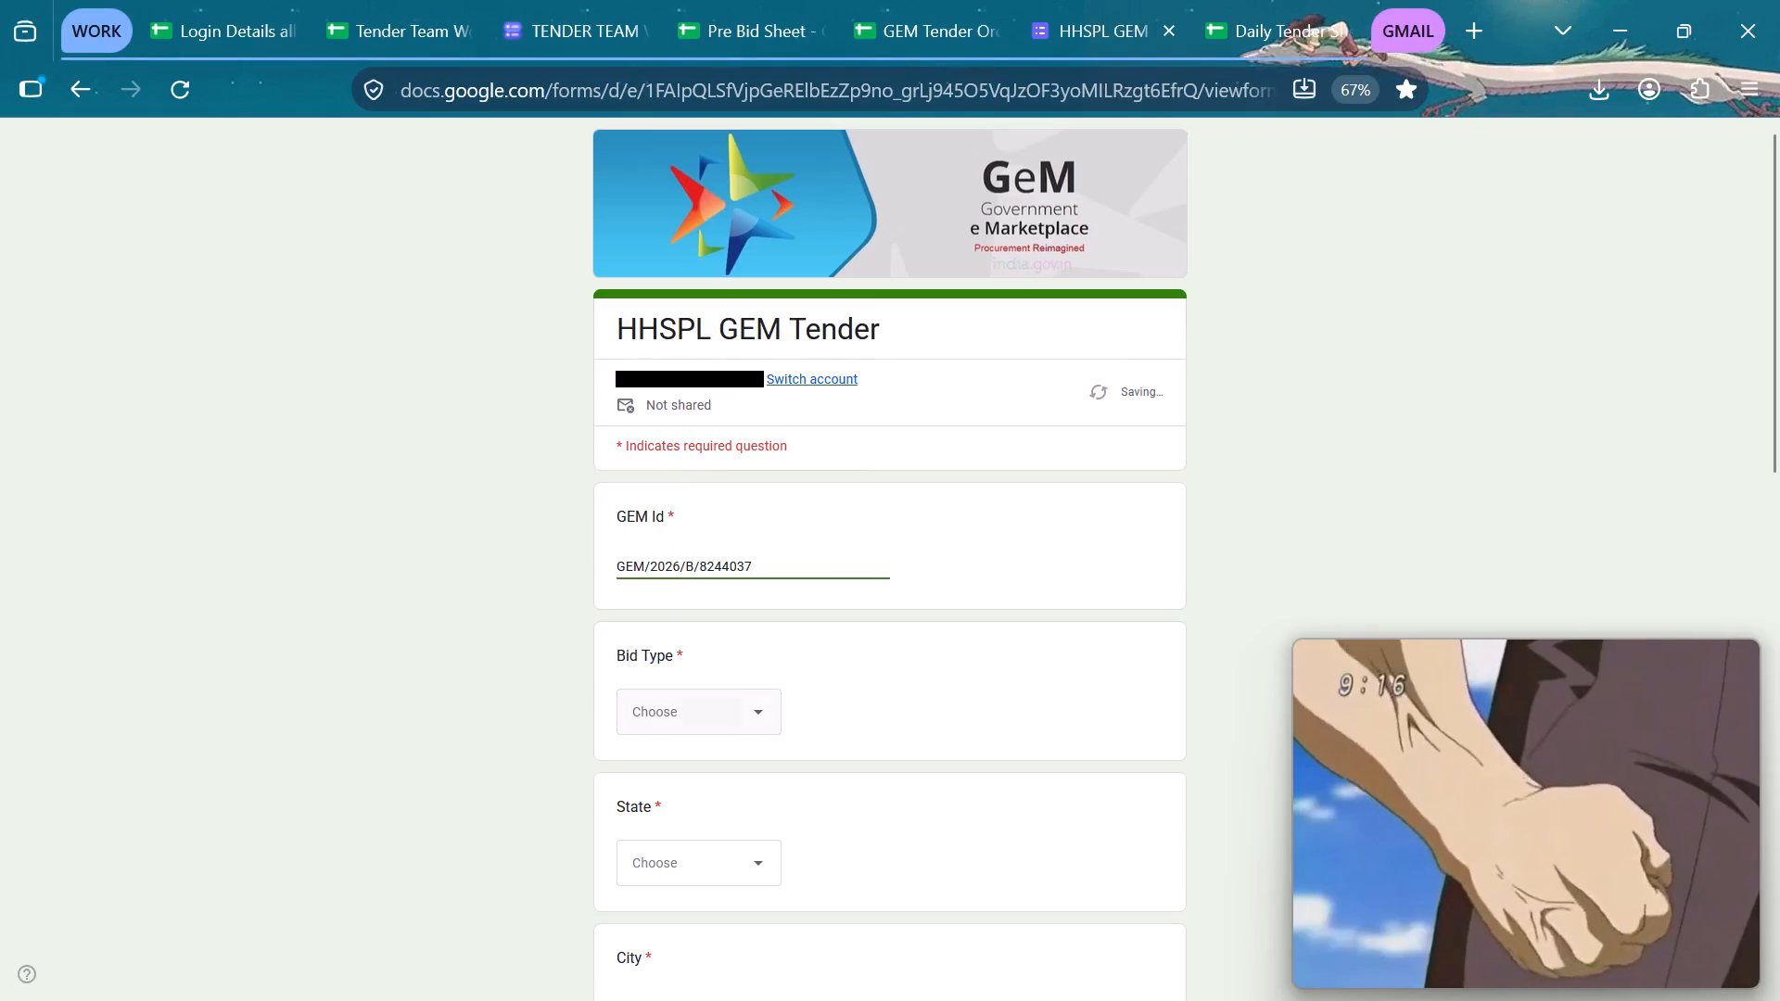
Find the first consignee address in GeM-Bidding-10131201.pdf and search the web for its postal code.
{"action": "key", "text": "alt+Tab"}
{"action": "scroll", "coordinate": [667, 561], "scroll_direction": "down", "scroll_amount": 16}
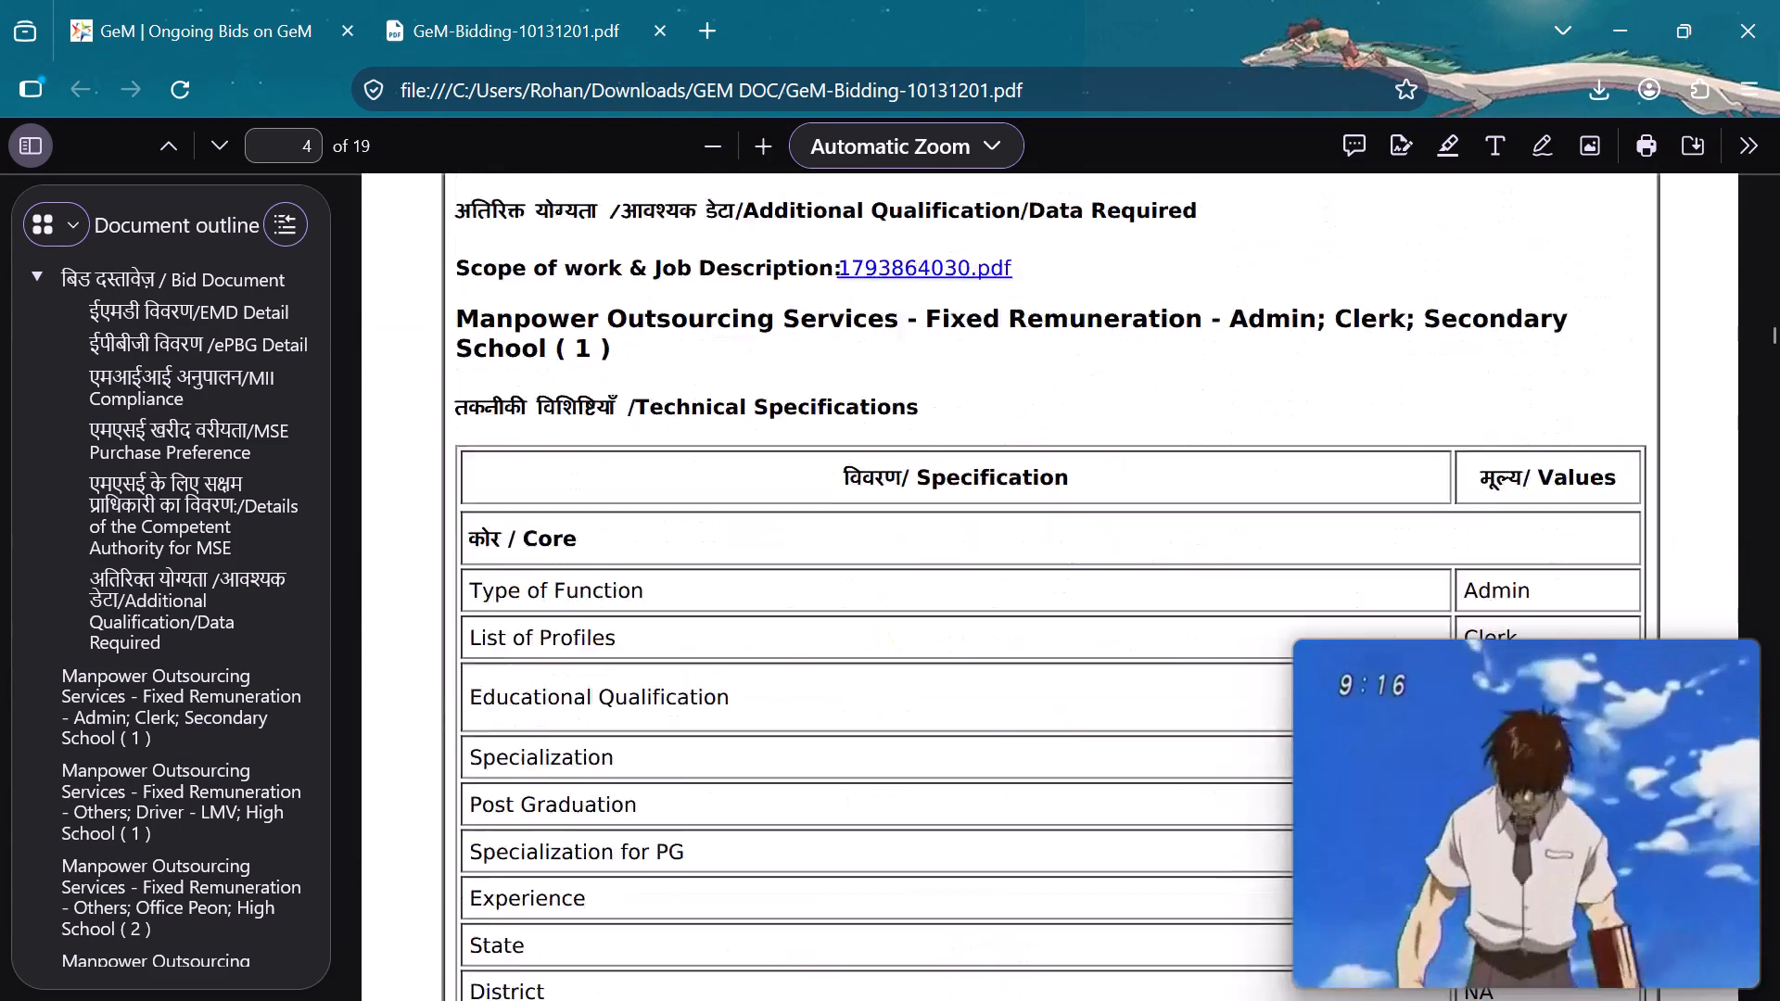
{"action": "scroll", "coordinate": [667, 561], "scroll_direction": "down", "scroll_amount": 14}
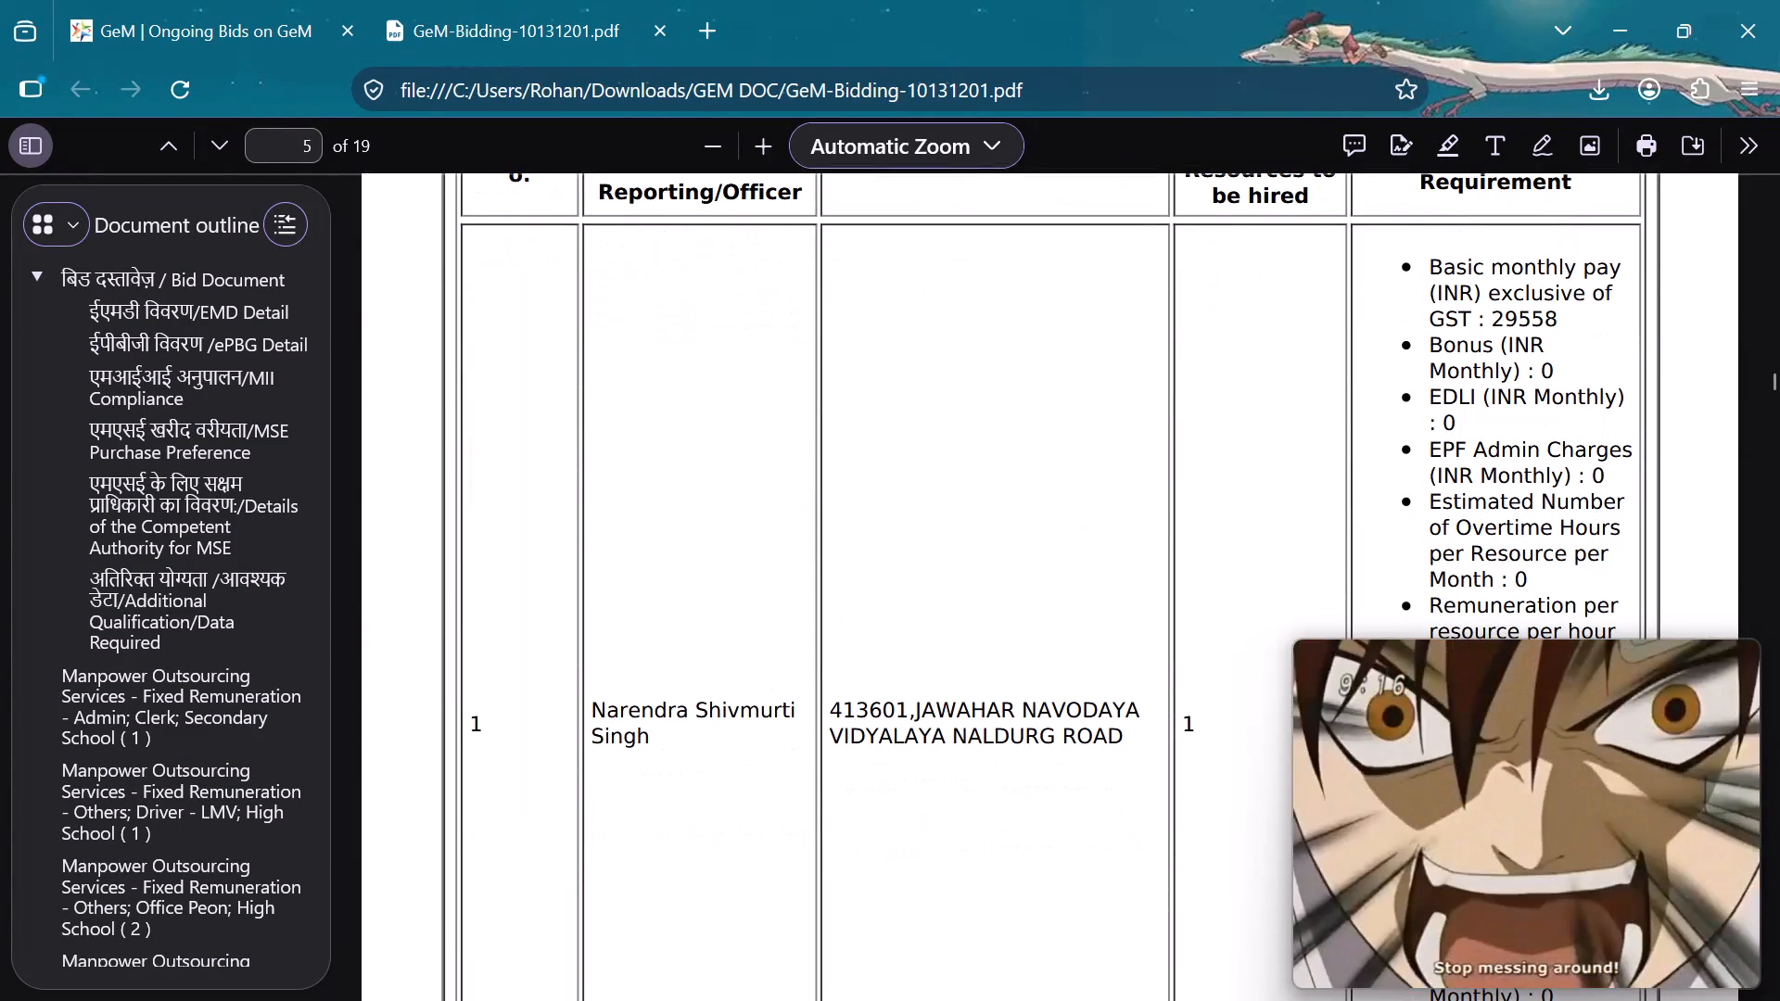
{"action": "double_click", "coordinate": [845, 708]}
{"action": "right_click", "coordinate": [845, 708]}
{"action": "left_click", "coordinate": [961, 454]}
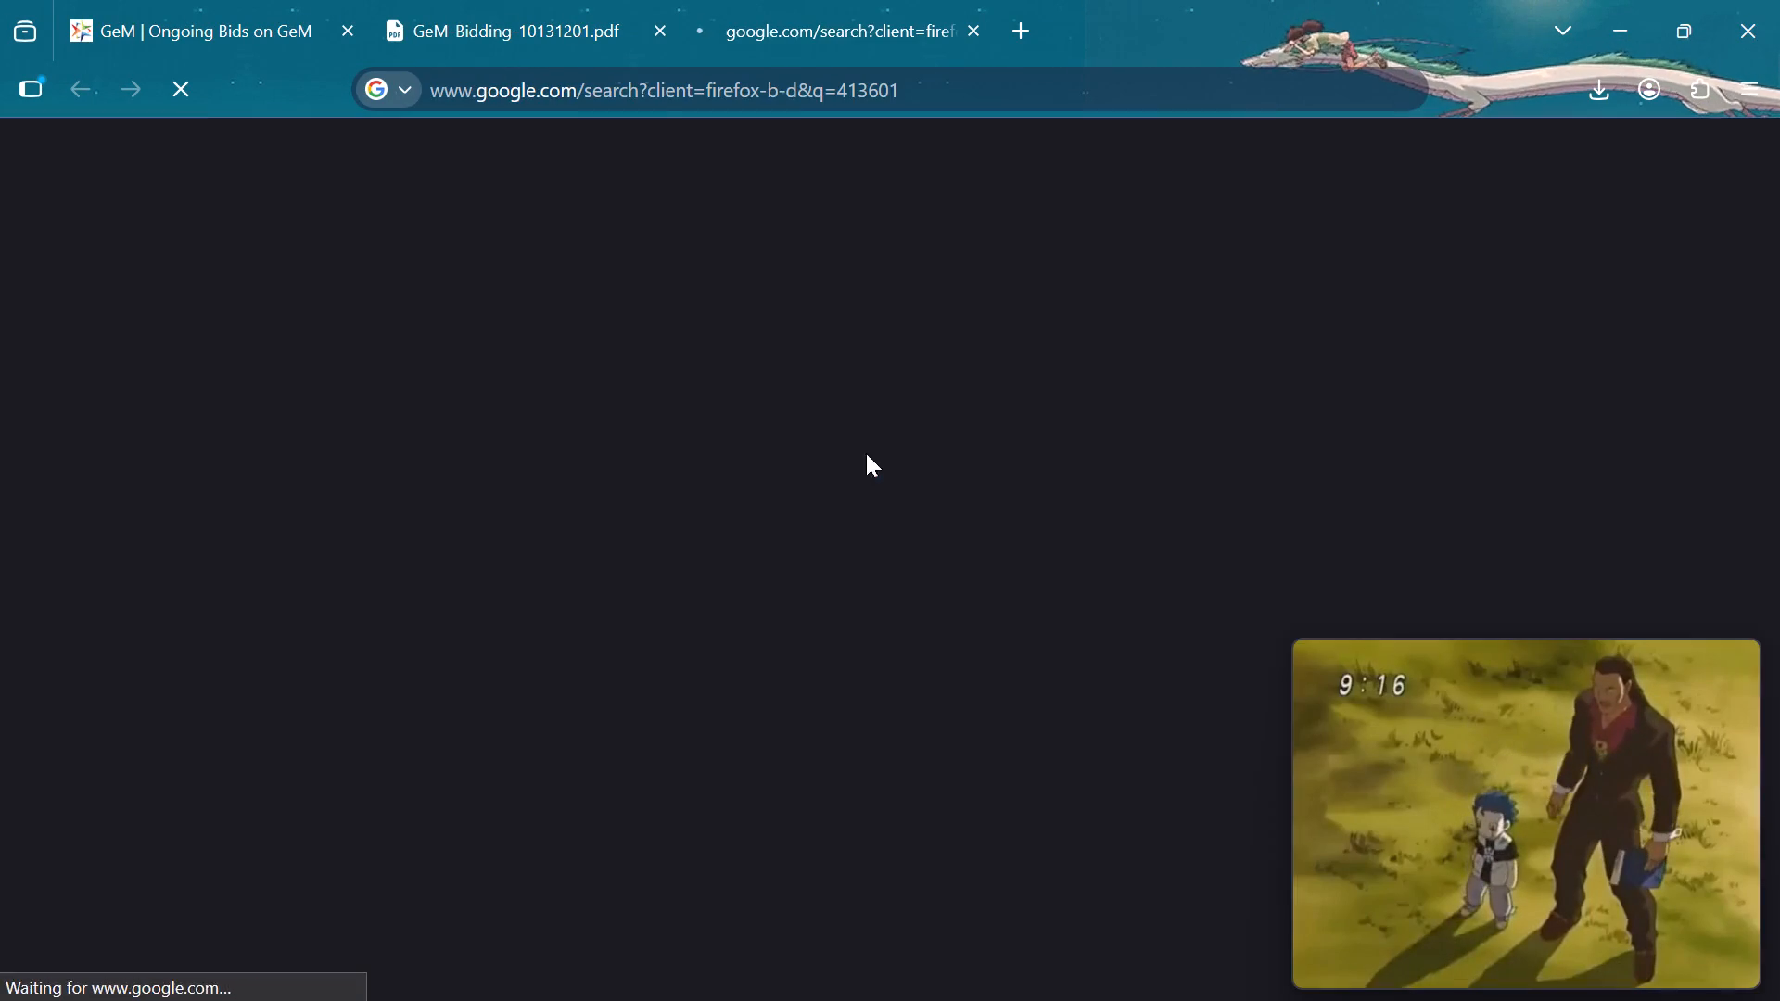
Copy district OSMANABAD from the postal code results and fill the form with State MH, City OSMANABAD, Pasara N and Pre Bid Meeting N.
{"action": "scroll", "coordinate": [419, 604], "scroll_direction": "down", "scroll_amount": 1}
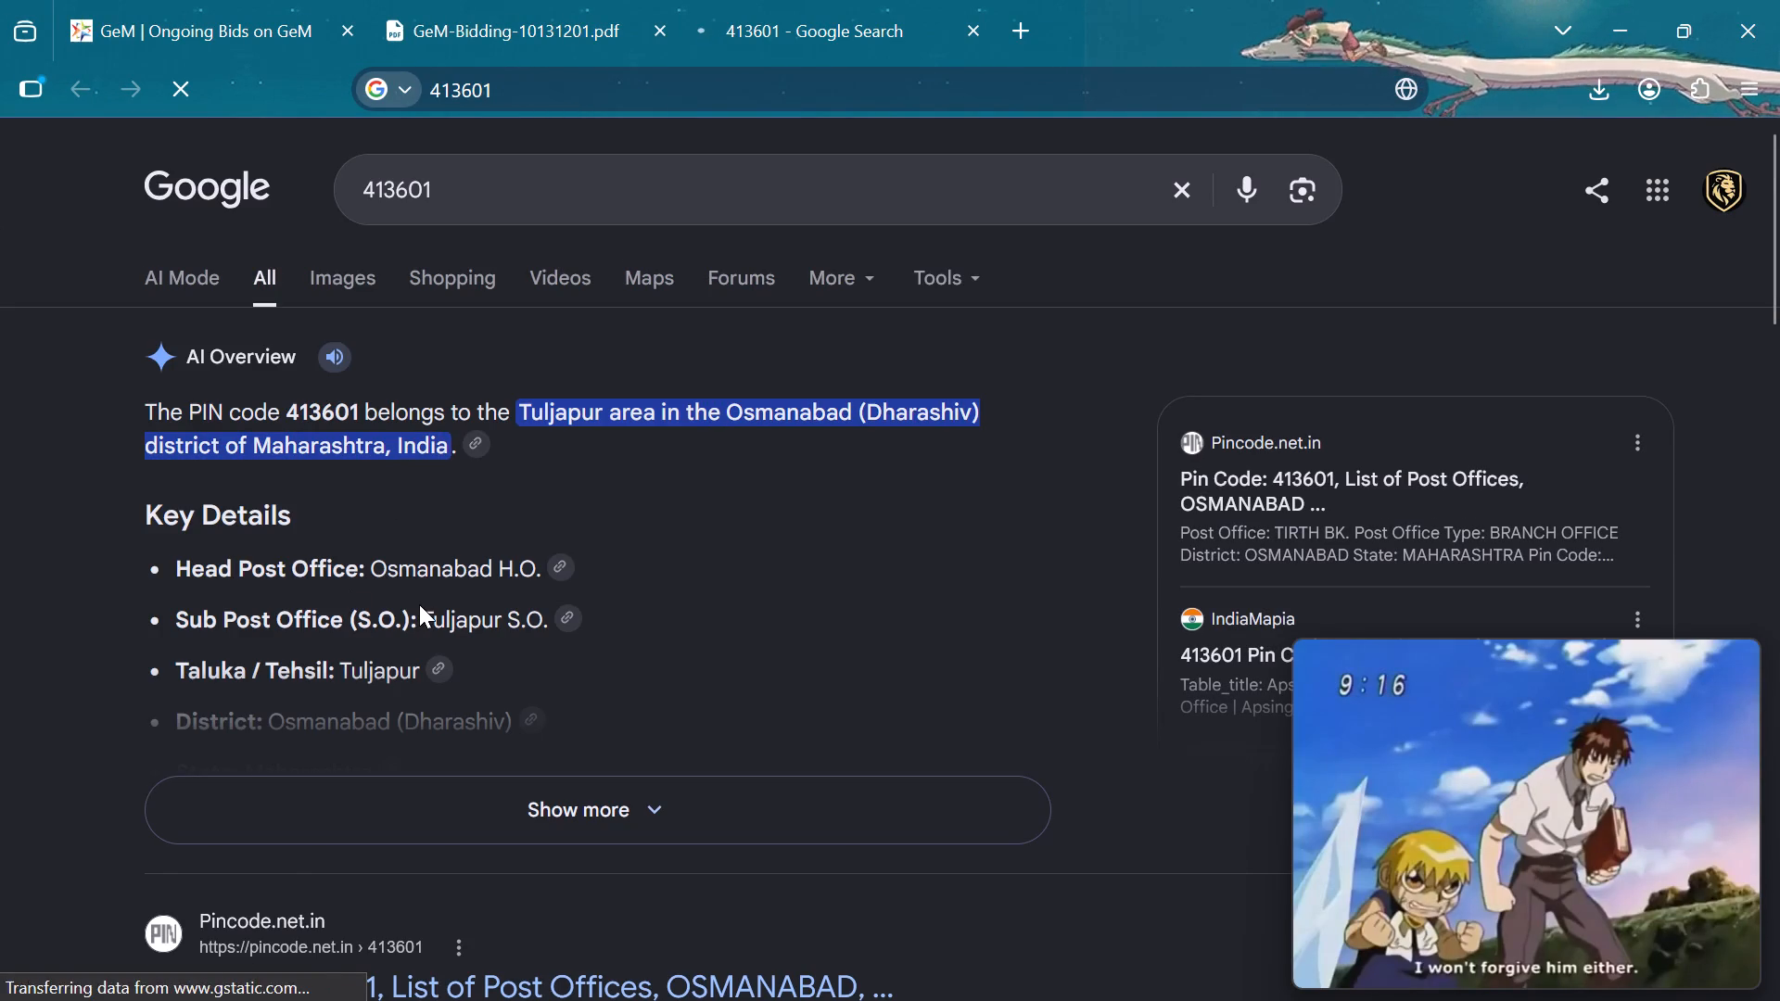
{"action": "scroll", "coordinate": [419, 604], "scroll_direction": "down", "scroll_amount": 1}
{"action": "double_click", "coordinate": [257, 664]}
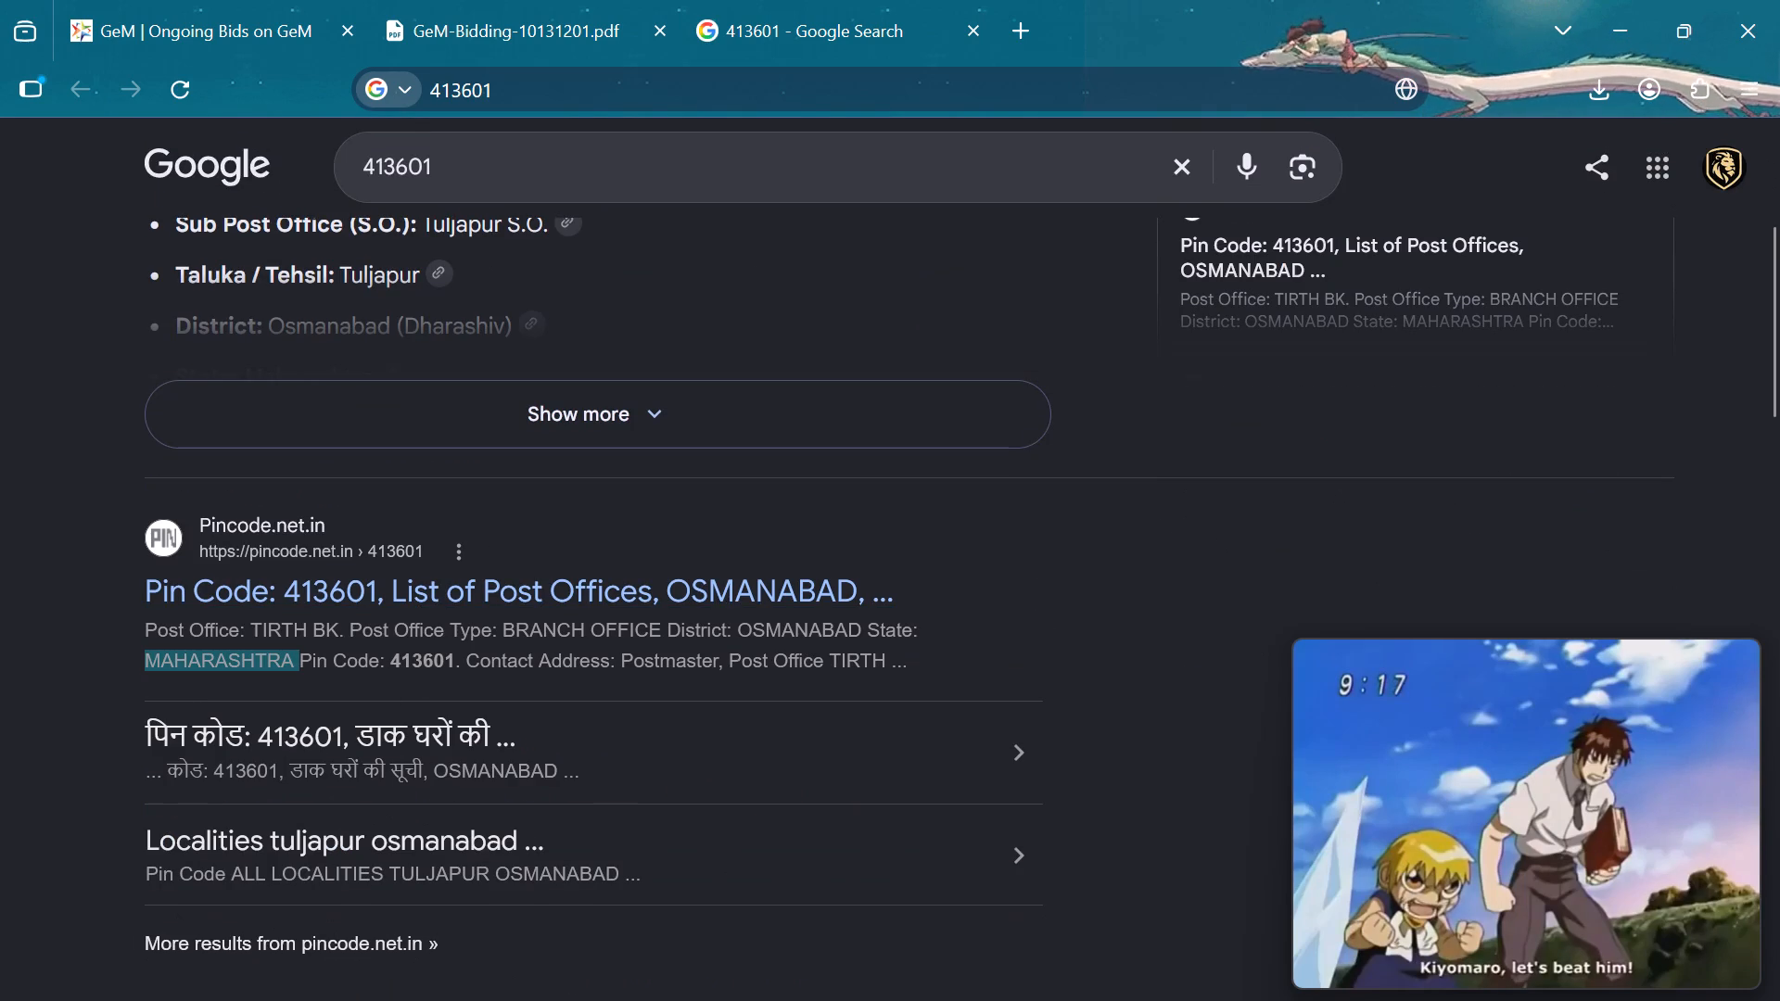
{"action": "double_click", "coordinate": [762, 627]}
{"action": "key", "text": "ctrl+c"}
{"action": "key", "text": "alt+Tab"}
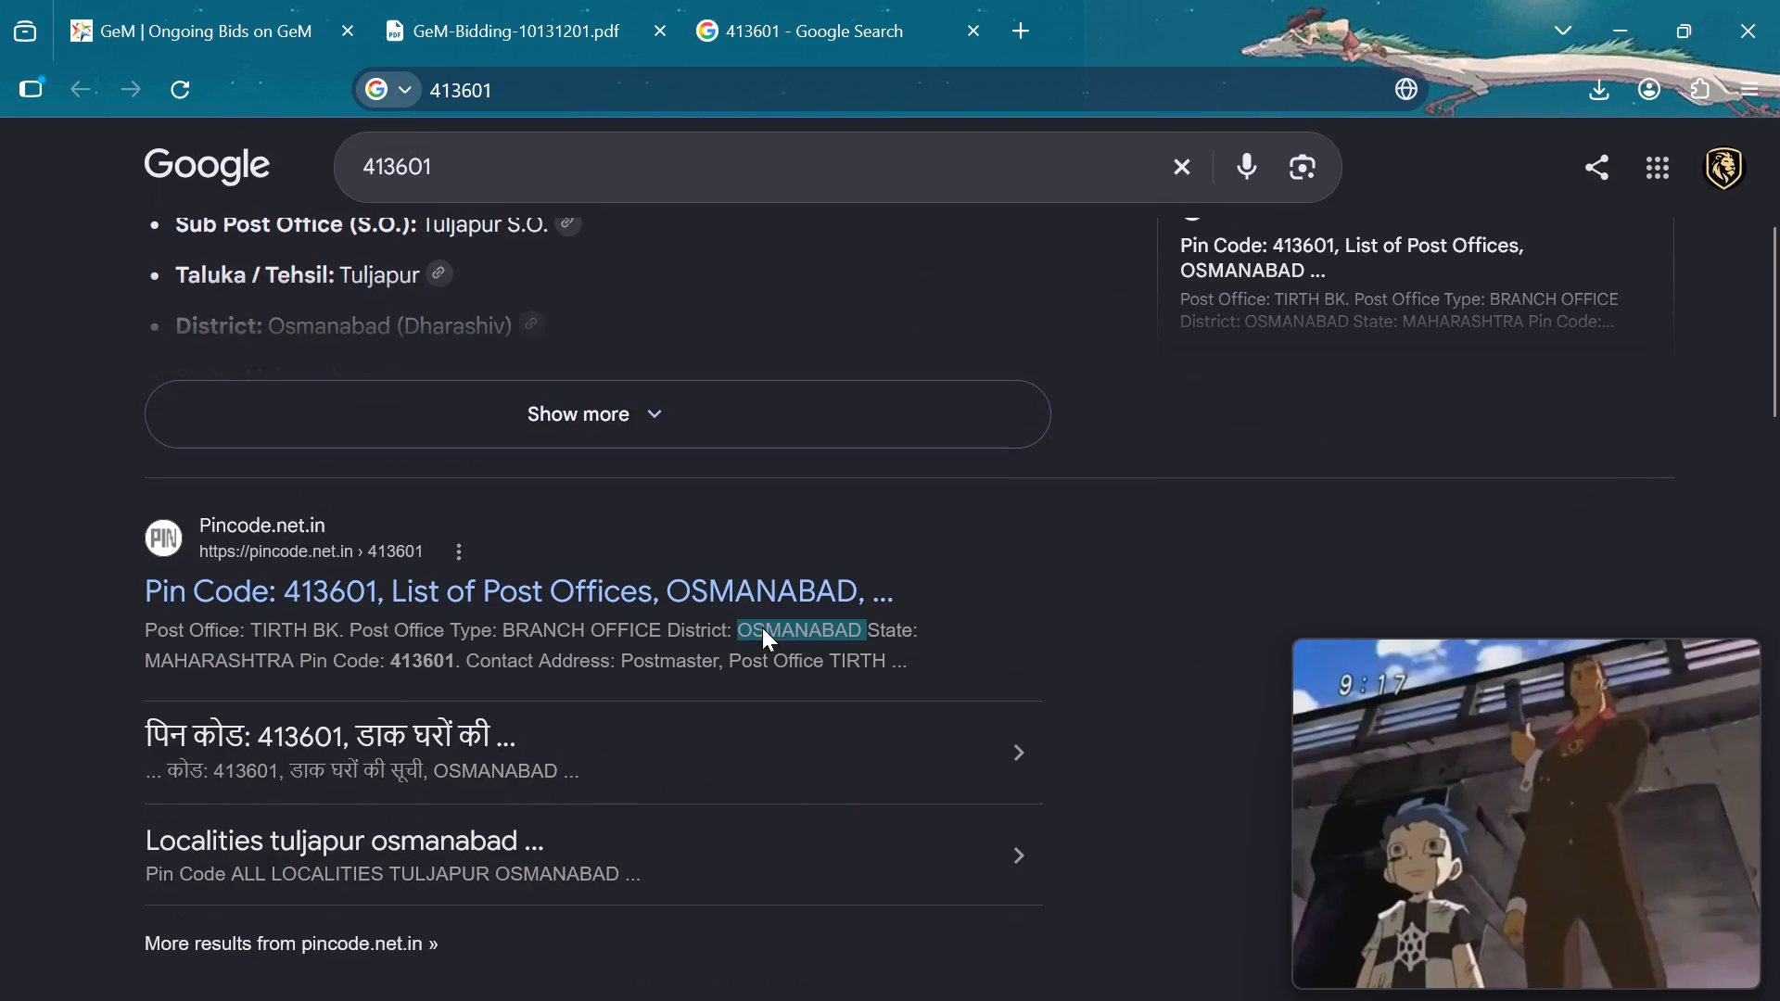
{"action": "key", "text": "Tab"}
{"action": "type", "text": "mm"}
{"action": "key", "text": "Tab"}
{"action": "key", "text": "ctrl+v"}
{"action": "key", "text": "Tab"}
{"action": "key", "text": "n"}
{"action": "key", "text": "Tab"}
{"action": "key", "text": "n"}
Enter closing date 16-11-2026 and quantity 27 from the bid list, submit the response and open another blank one.
{"action": "key", "text": "alt+Tab"}
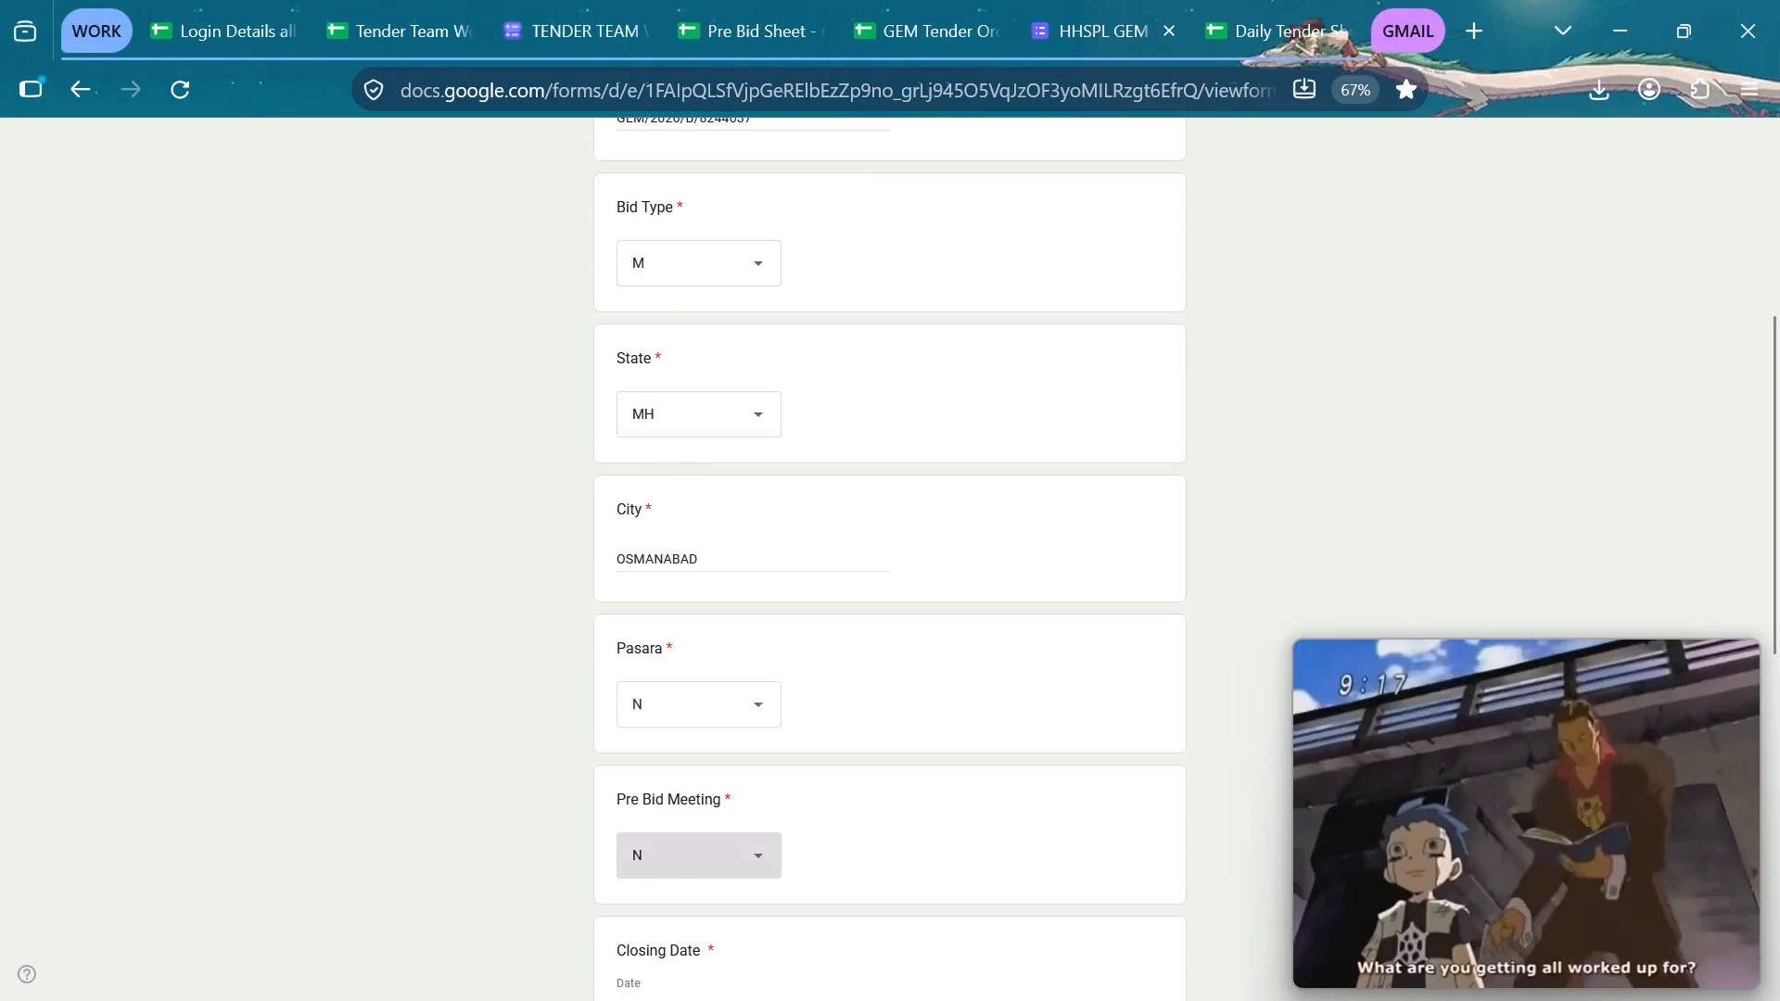
{"action": "left_click", "coordinate": [117, 0]}
{"action": "key", "text": "alt+Tab"}
{"action": "key", "text": "Tab"}
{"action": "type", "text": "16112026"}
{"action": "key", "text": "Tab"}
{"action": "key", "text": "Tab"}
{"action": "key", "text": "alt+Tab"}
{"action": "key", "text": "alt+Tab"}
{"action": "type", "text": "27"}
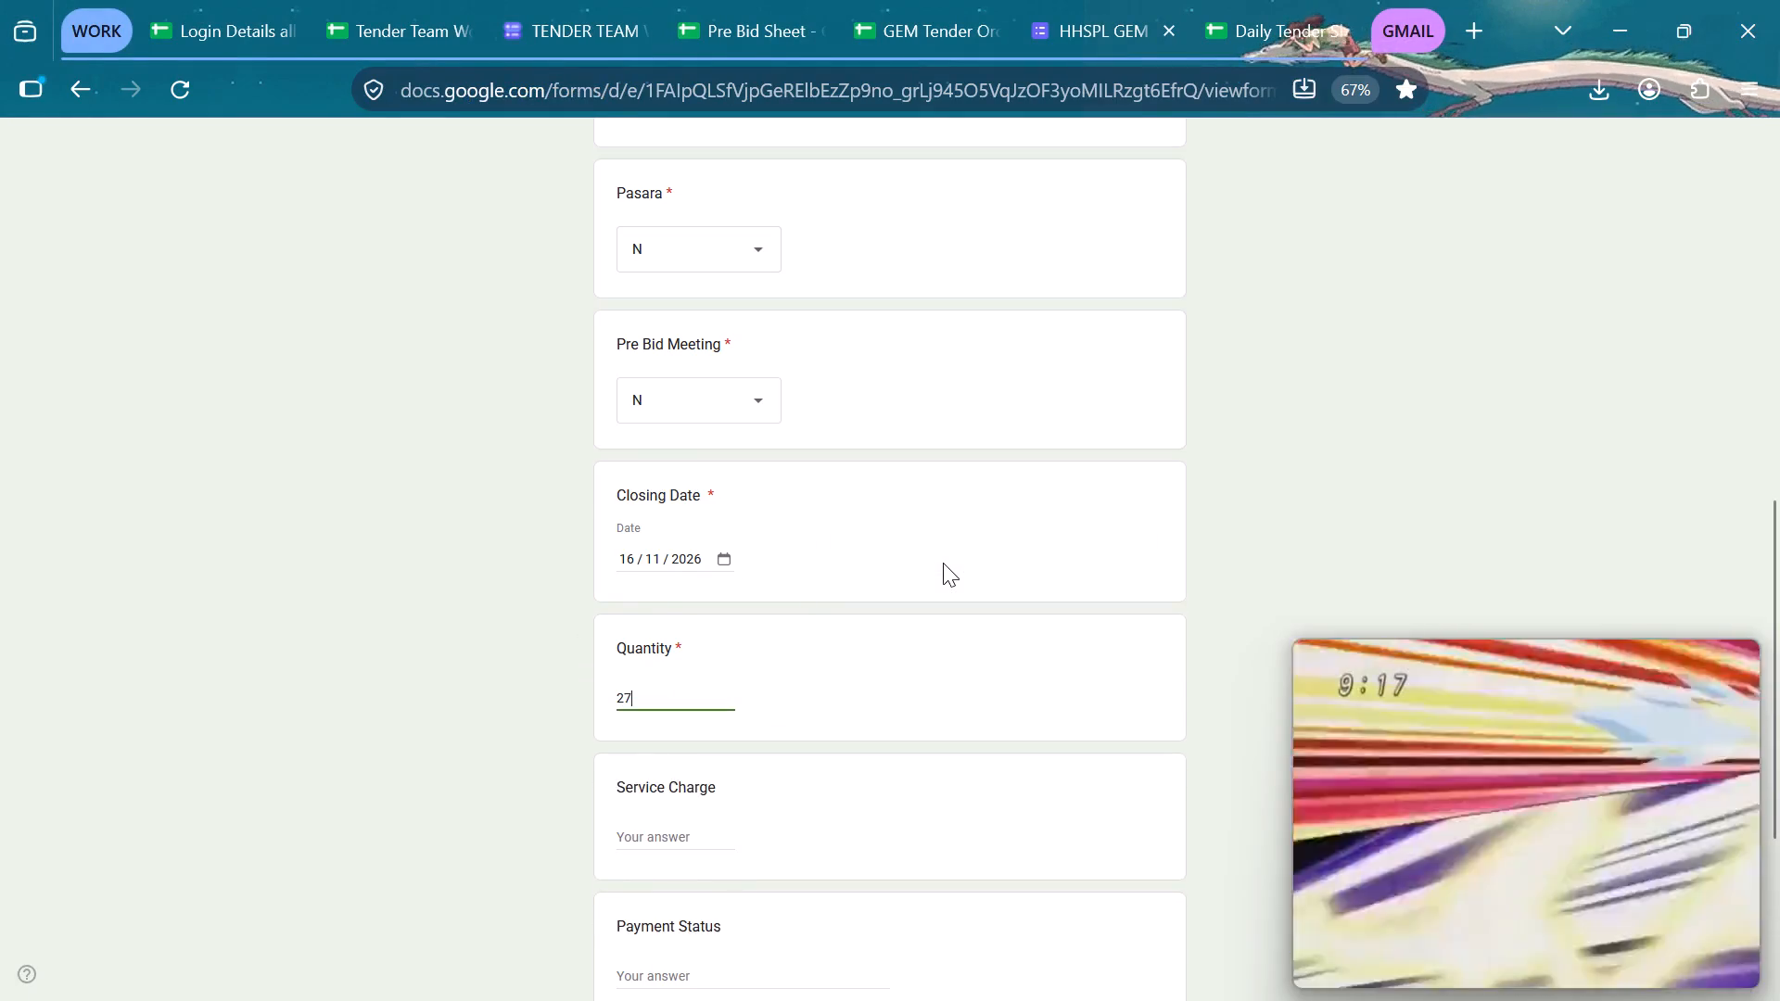
{"action": "scroll", "coordinate": [943, 563], "scroll_direction": "down", "scroll_amount": 3}
{"action": "left_click", "coordinate": [624, 827]}
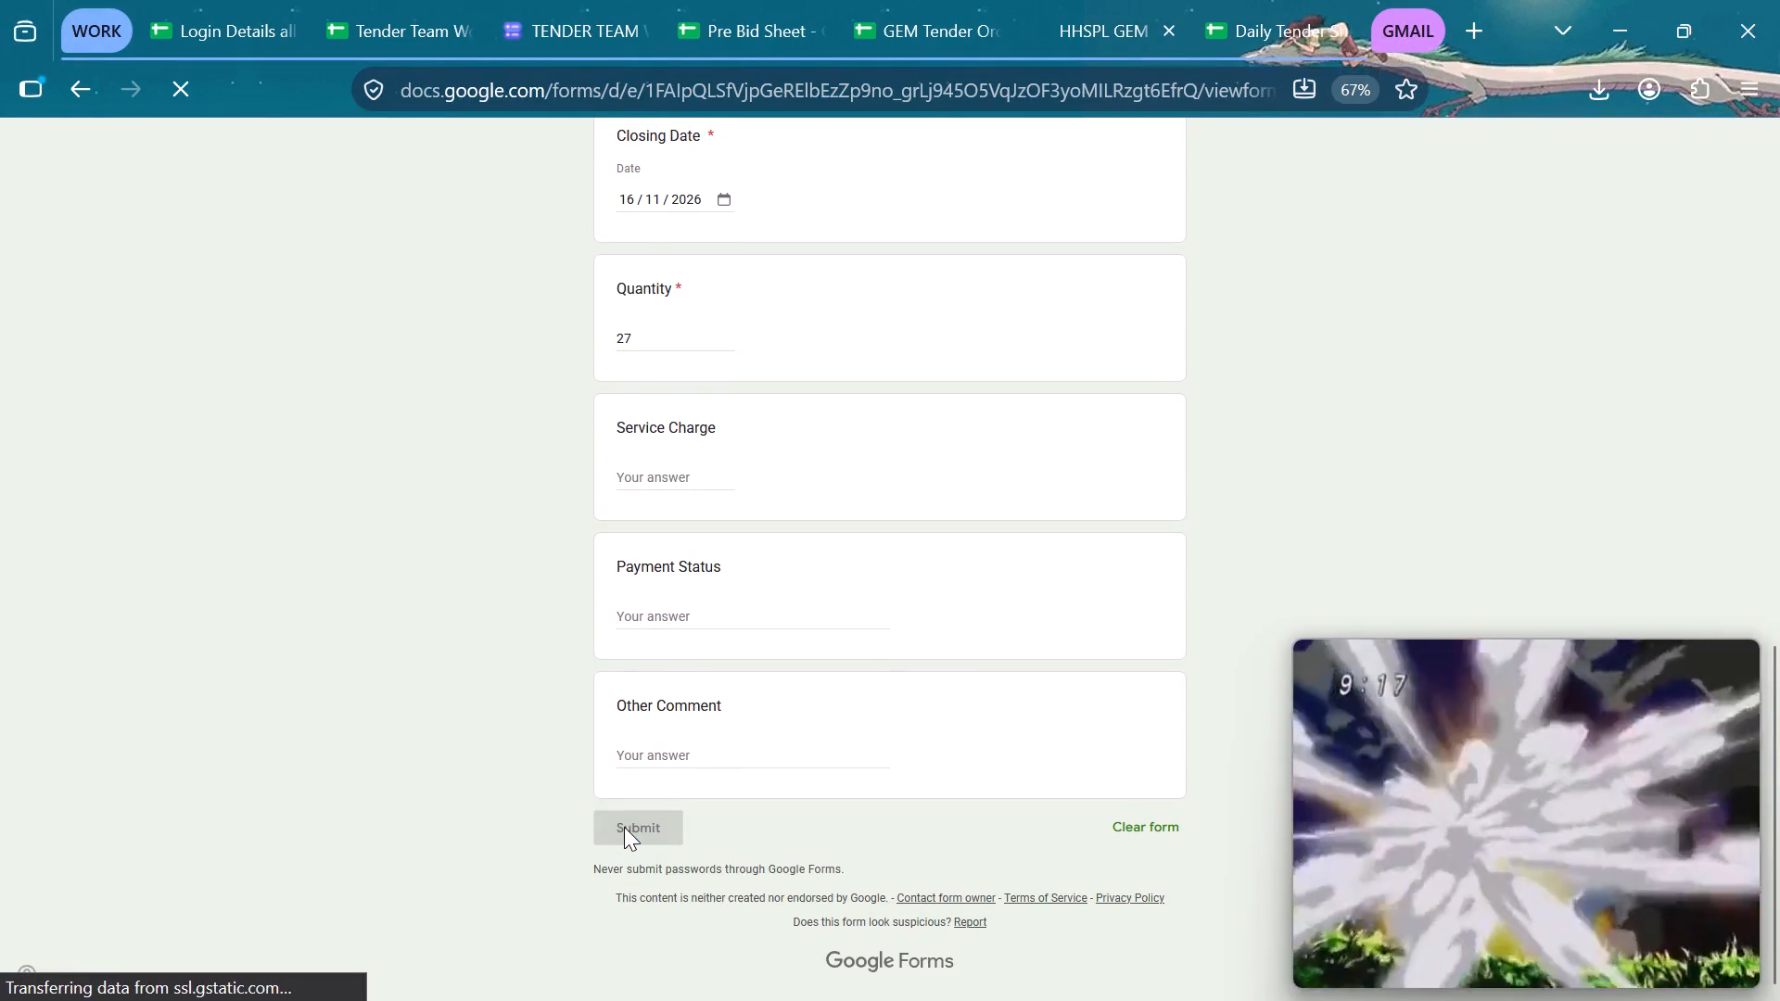
{"action": "left_click", "coordinate": [666, 423]}
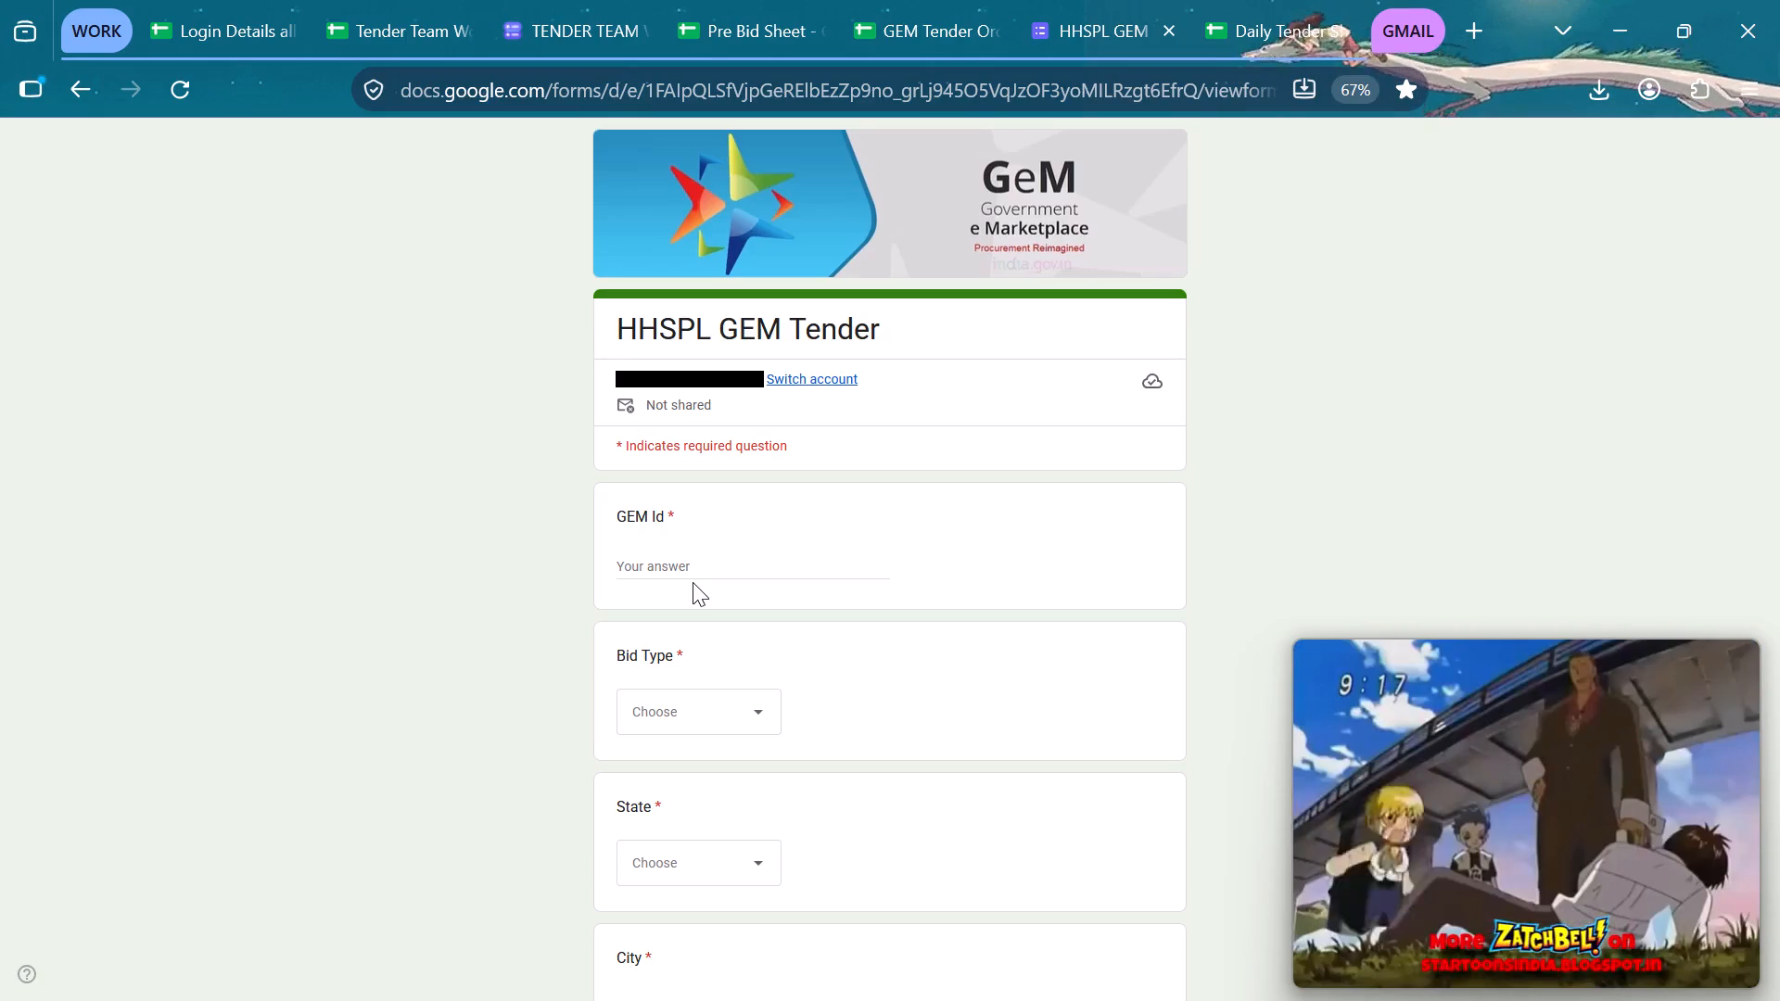
Go to page 24 of the GeM bid list, close the previous bid PDF and search tabs, and open the document of bid GEM/2026/B/8243847.
{"action": "key", "text": "alt+Tab"}
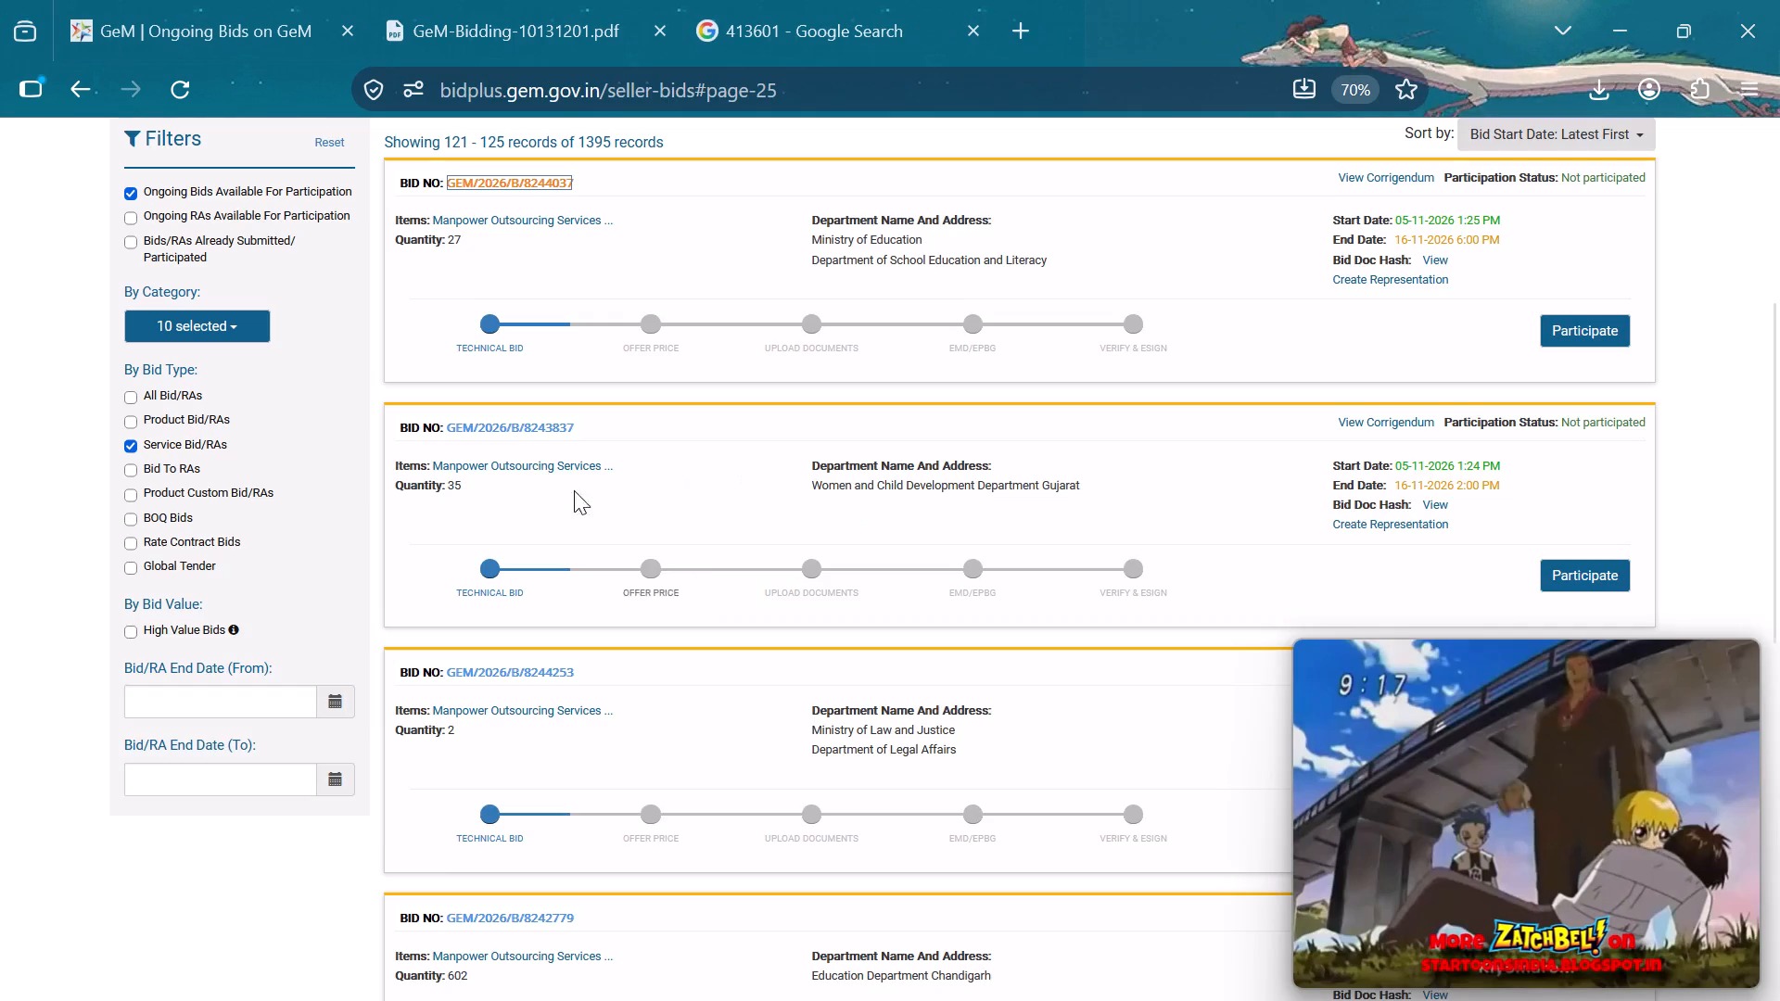
{"action": "scroll", "coordinate": [564, 475], "scroll_direction": "down", "scroll_amount": 7}
{"action": "left_click", "coordinate": [566, 555]}
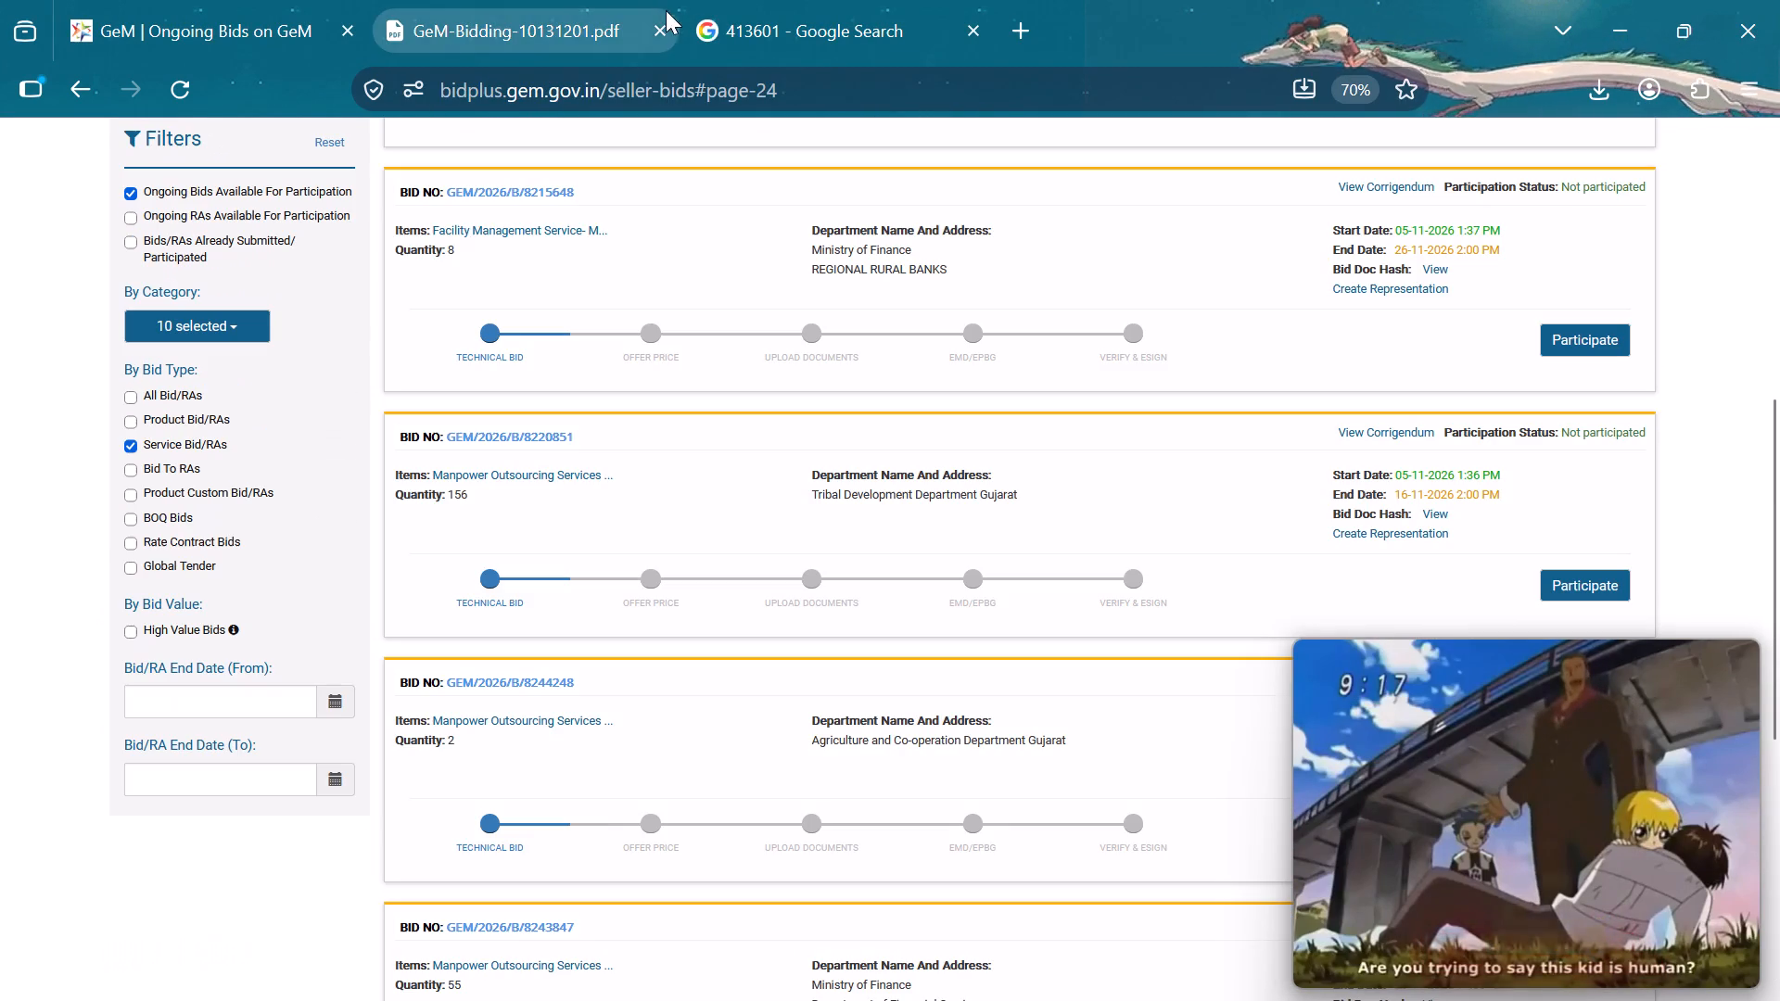
{"action": "double_click", "coordinate": [663, 27]}
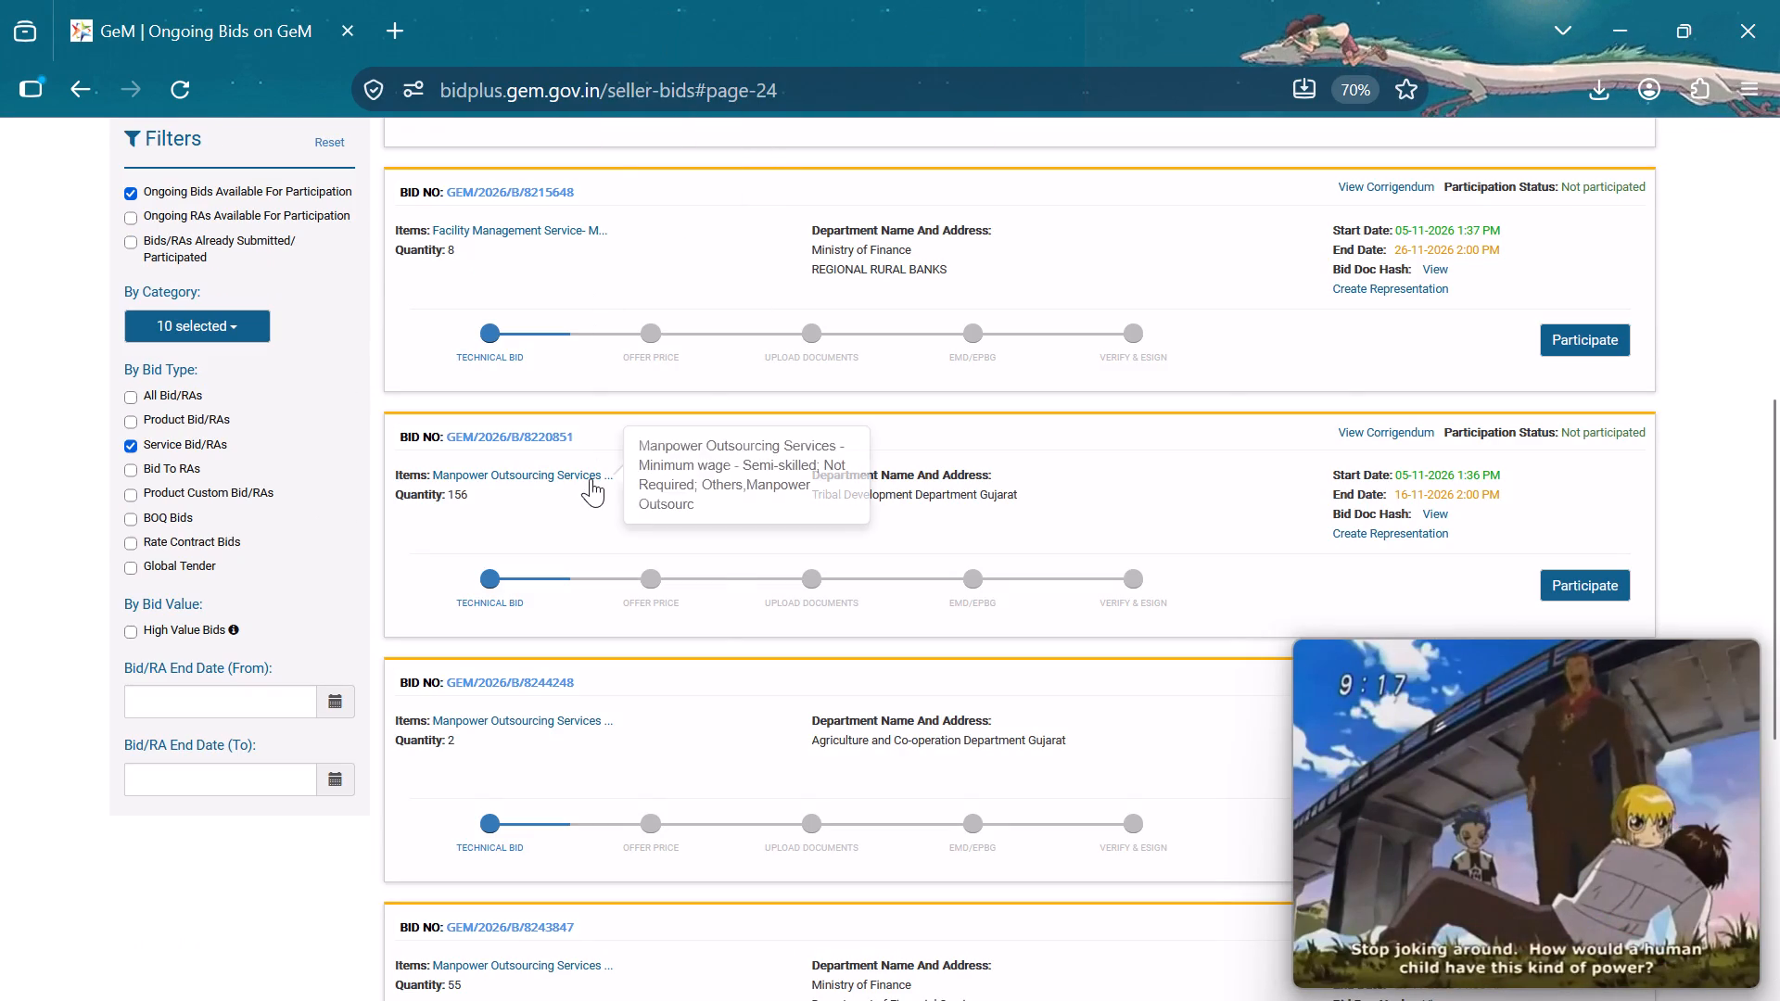
{"action": "scroll", "coordinate": [591, 478], "scroll_direction": "down", "scroll_amount": 1}
{"action": "left_click", "coordinate": [535, 655]}
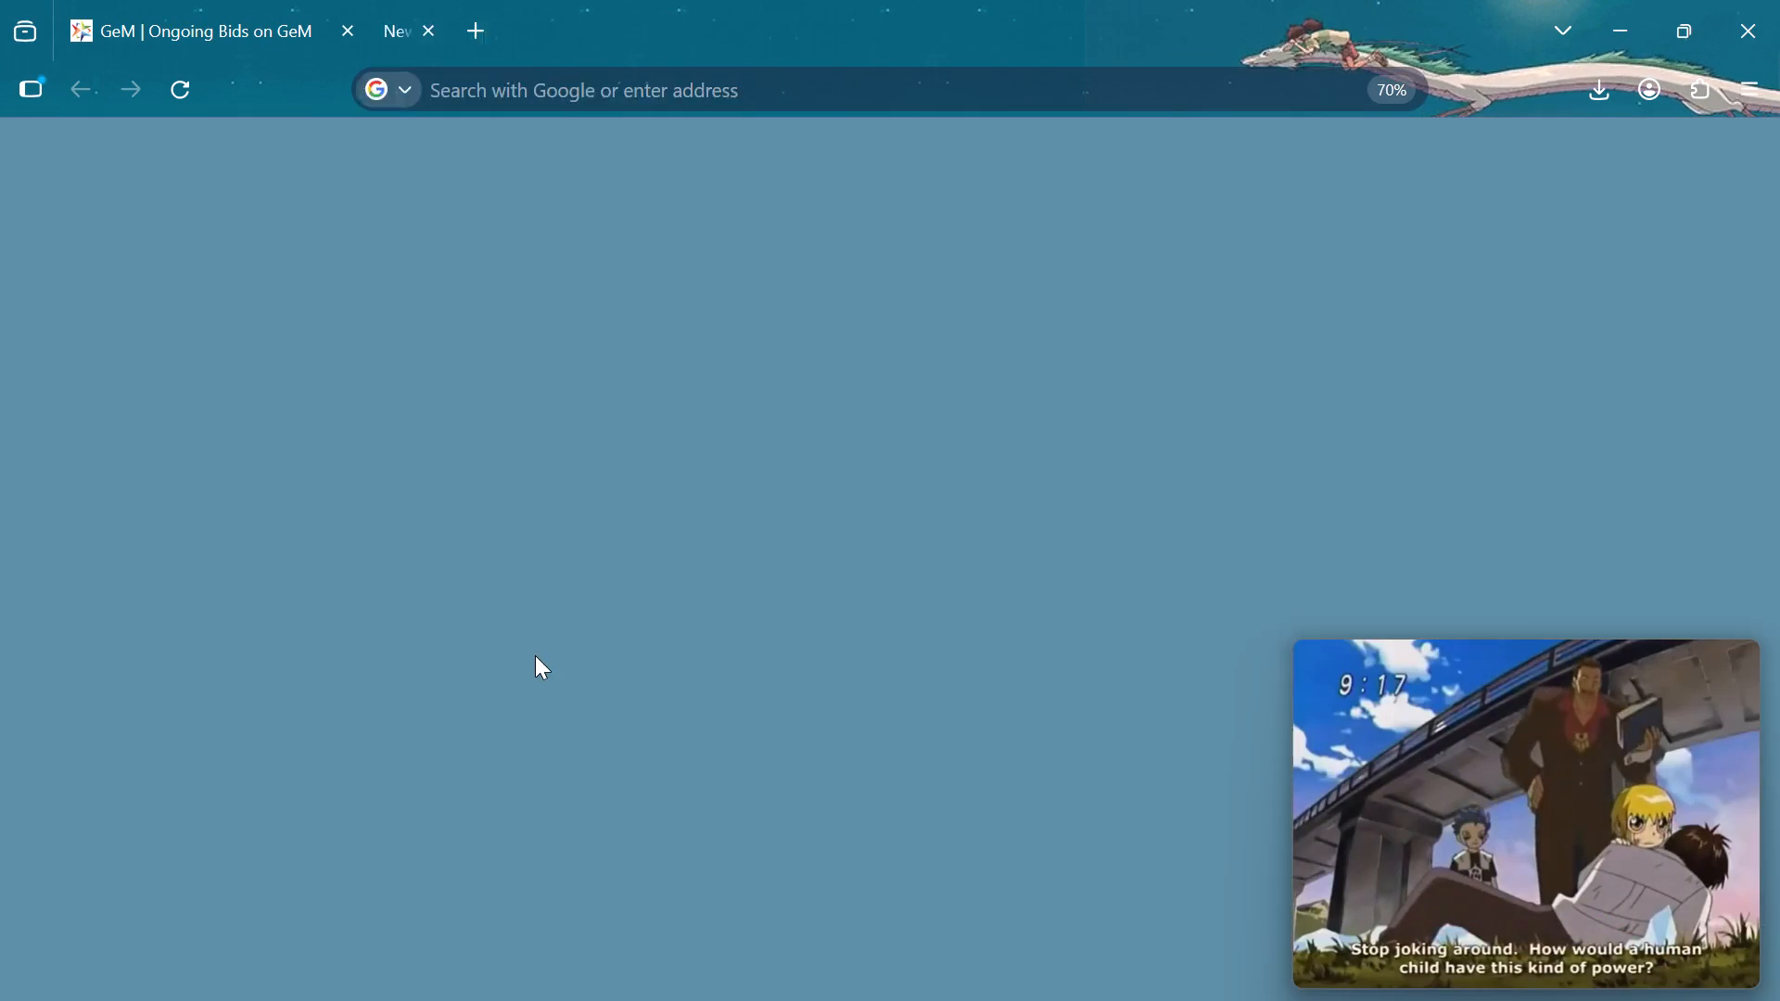
{"action": "left_click", "coordinate": [599, 603]}
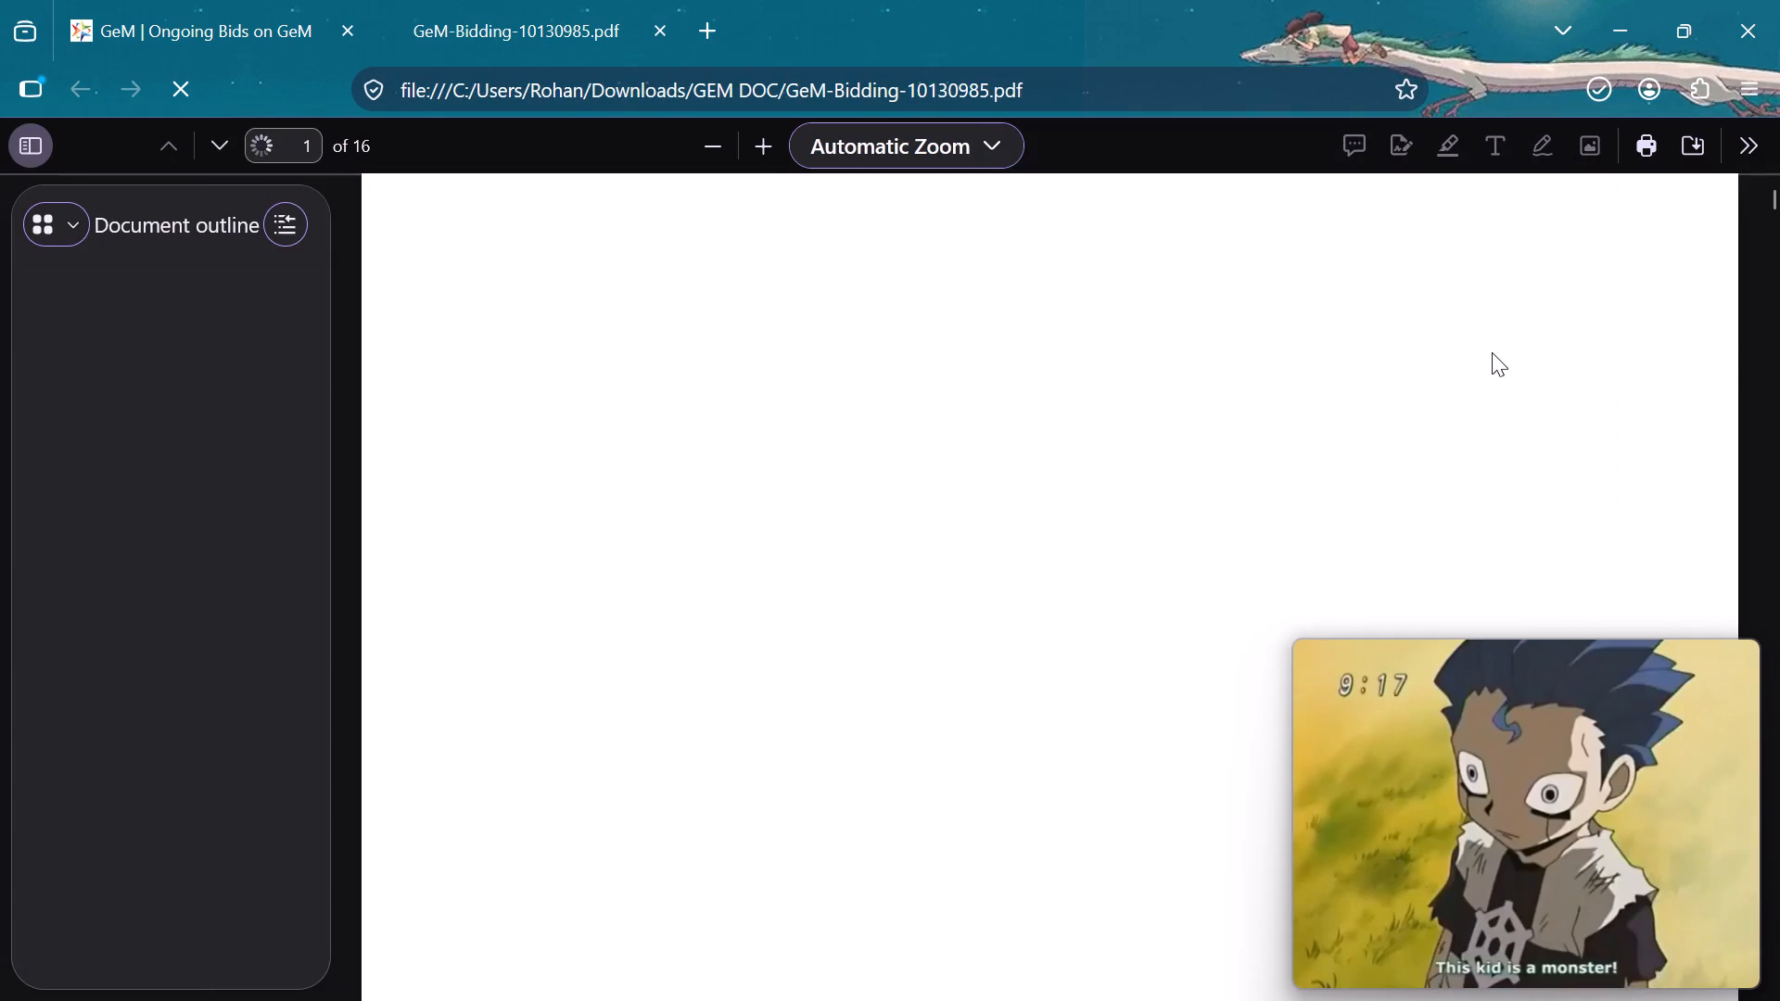
Copy bid number GEM/2026/B/8243847 from its document and skim the bid details.
{"action": "double_click", "coordinate": [1438, 350]}
{"action": "key", "text": "ctrl+shift+Right"}
{"action": "key", "text": "ctrl+shift+Right"}
{"action": "key", "text": "ctrl+shift+Right"}
{"action": "key", "text": "ctrl+c"}
{"action": "key", "text": "ctrl+c"}
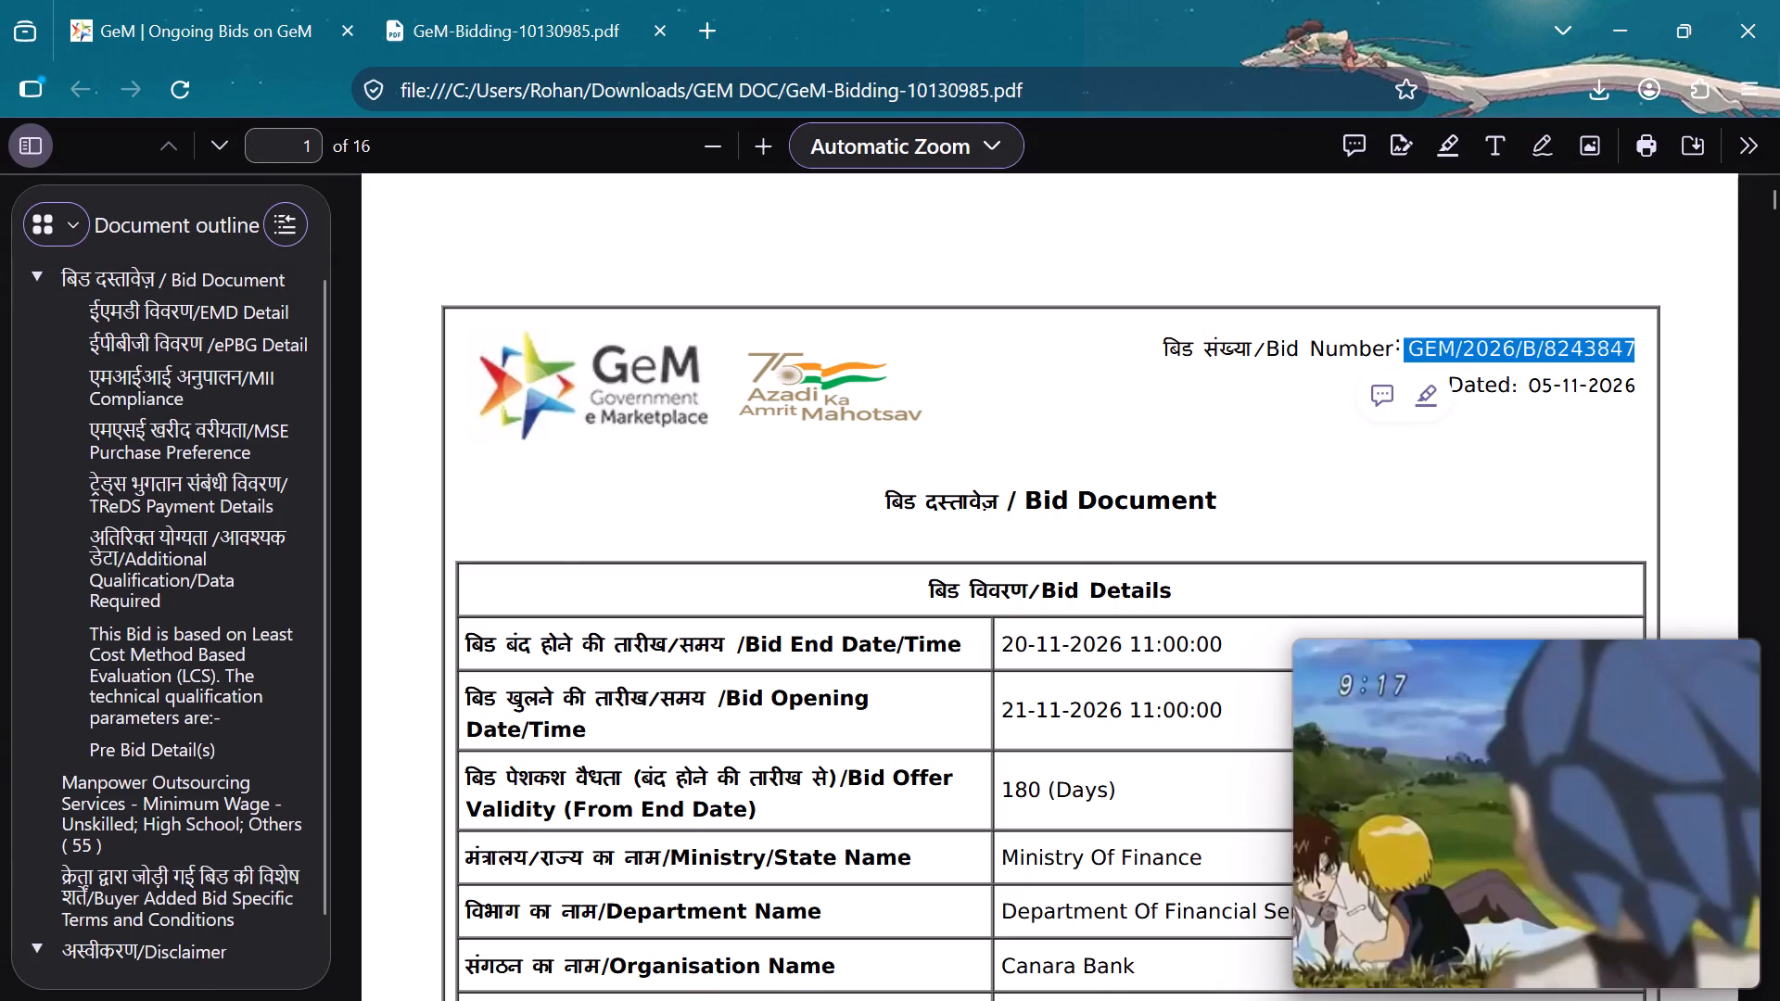
{"action": "scroll", "coordinate": [1021, 797], "scroll_direction": "down", "scroll_amount": 10}
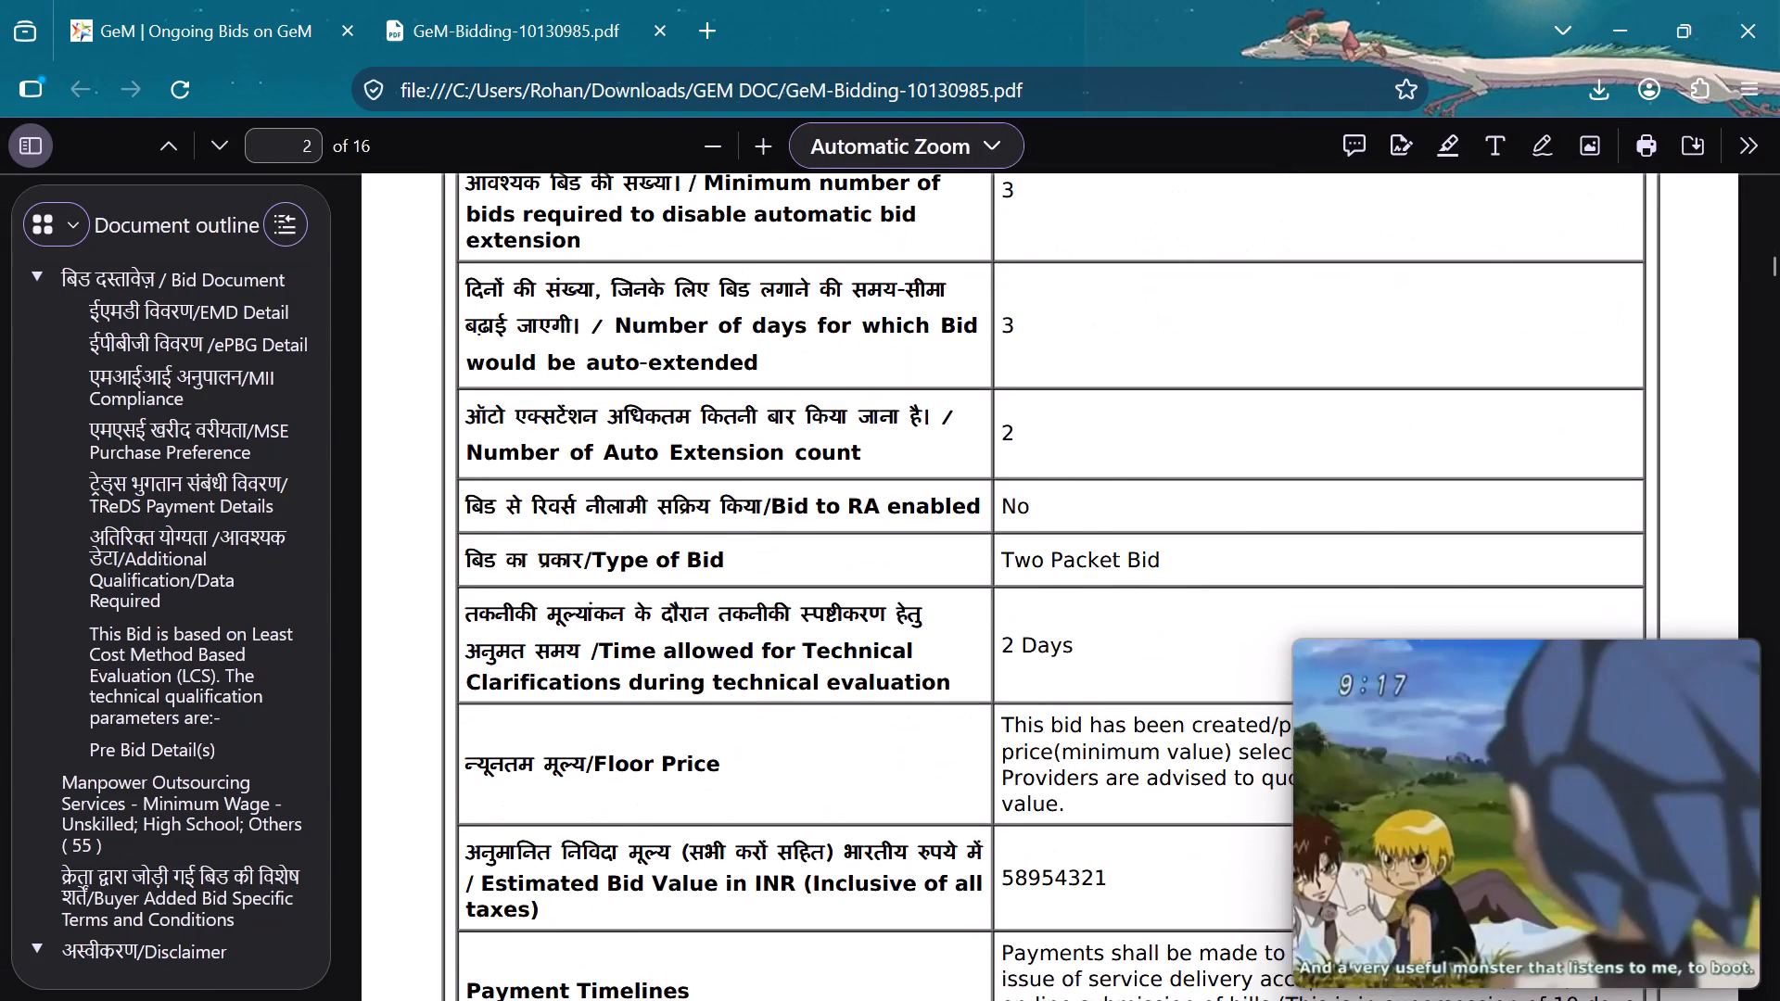
{"action": "scroll", "coordinate": [1021, 797], "scroll_direction": "down", "scroll_amount": 2}
Paste GEM/2026/B/8243847 as GEM Id in the blank form response and set Bid Type to M.
{"action": "key", "text": "alt+Tab"}
{"action": "left_click", "coordinate": [754, 575]}
{"action": "key", "text": "ctrl+v"}
{"action": "key", "text": "Tab"}
{"action": "key", "text": "m"}
Find the first consignee address in GeM-Bidding-10130985.pdf and copy the district Gautam Buddh Nagar.
{"action": "key", "text": "alt+Tab"}
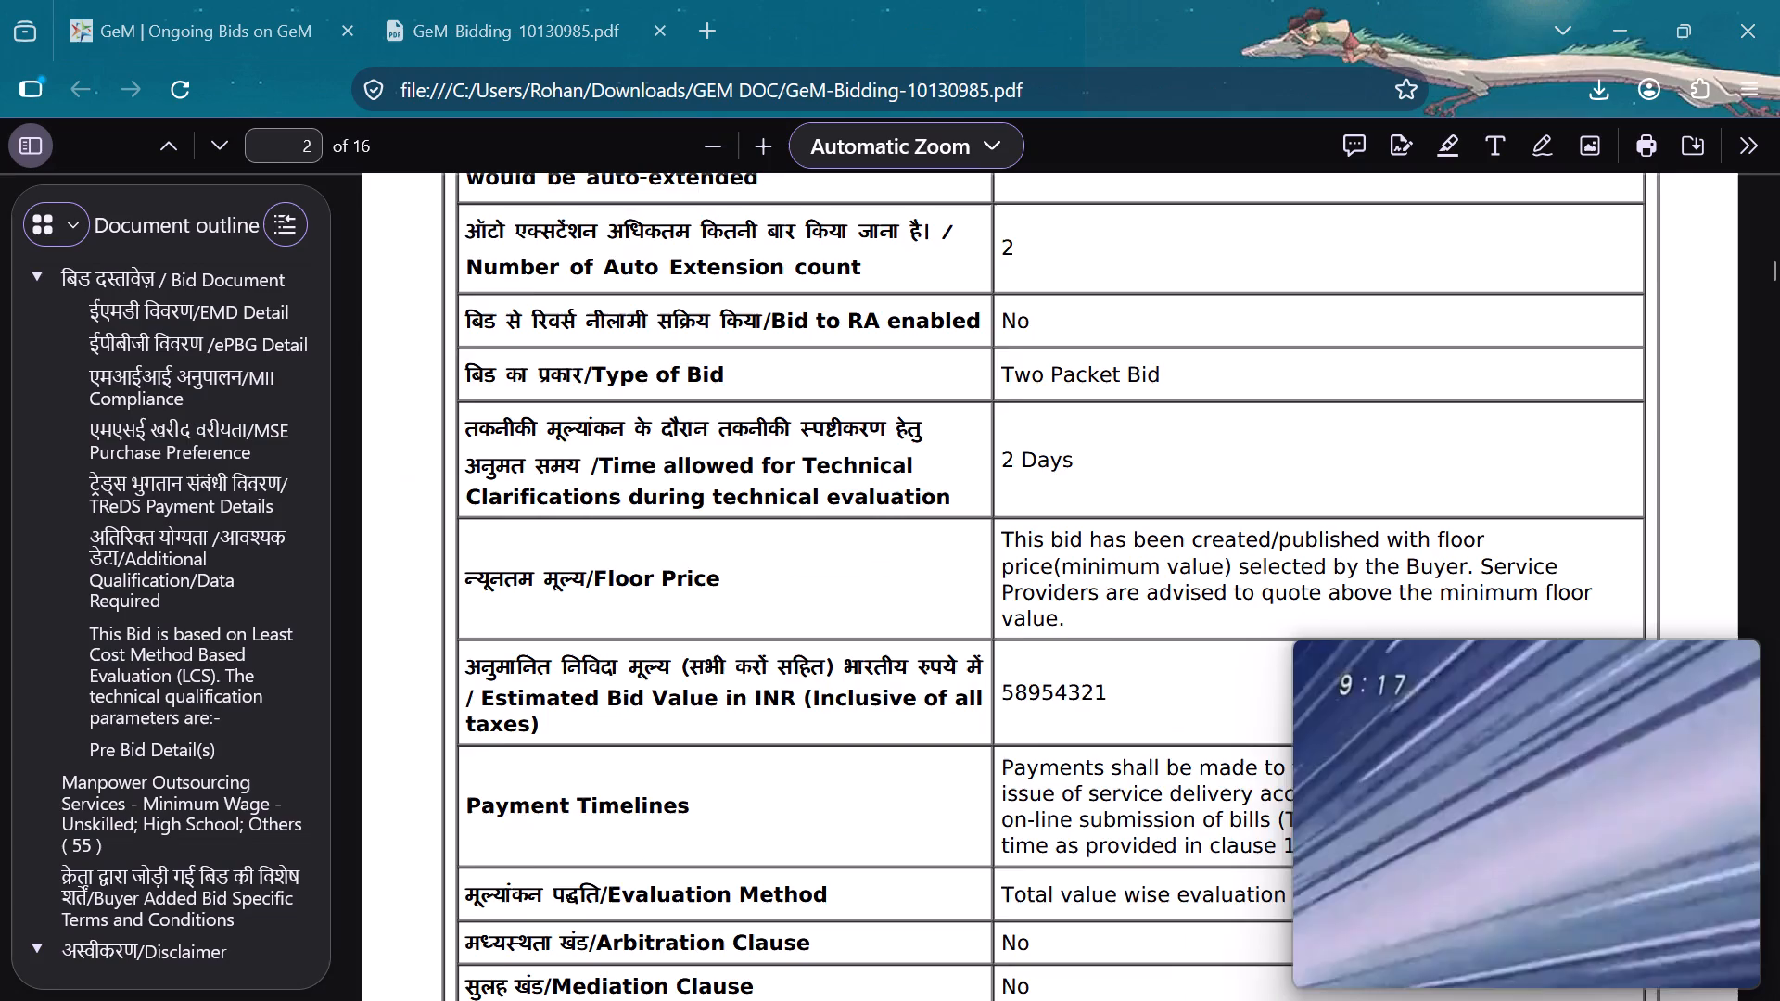
{"action": "scroll", "coordinate": [754, 575], "scroll_direction": "down", "scroll_amount": 18}
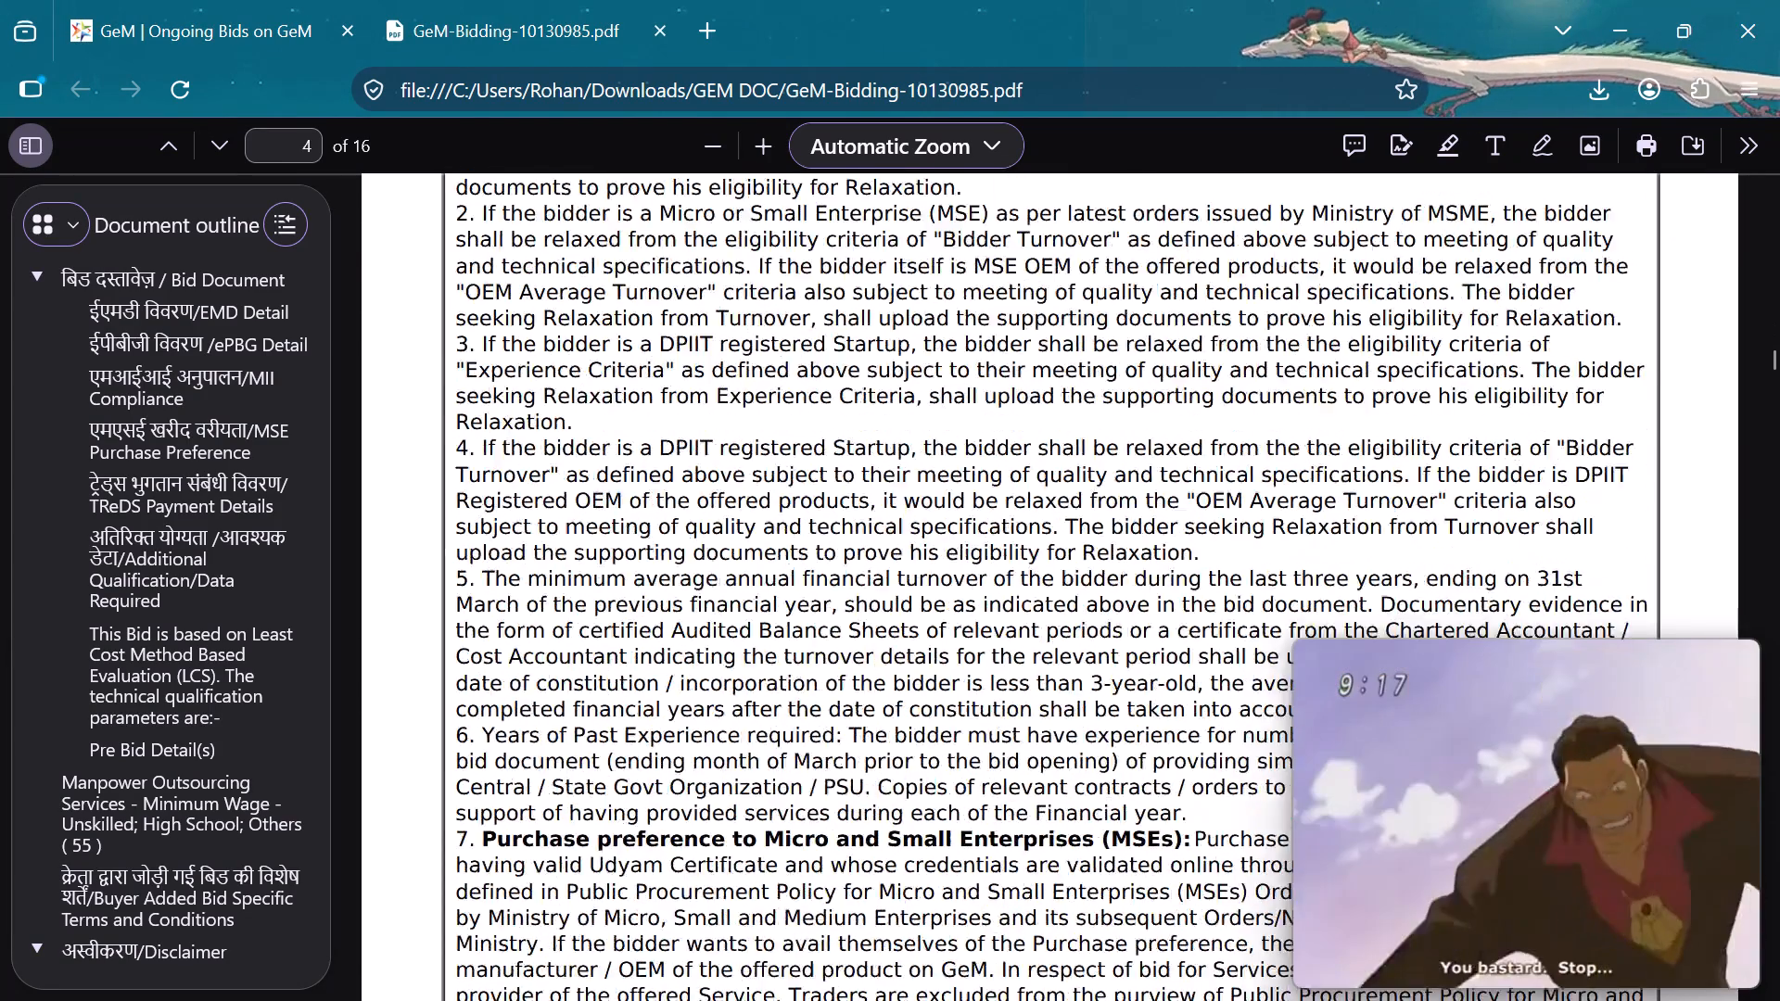
{"action": "scroll", "coordinate": [754, 575], "scroll_direction": "down", "scroll_amount": 10}
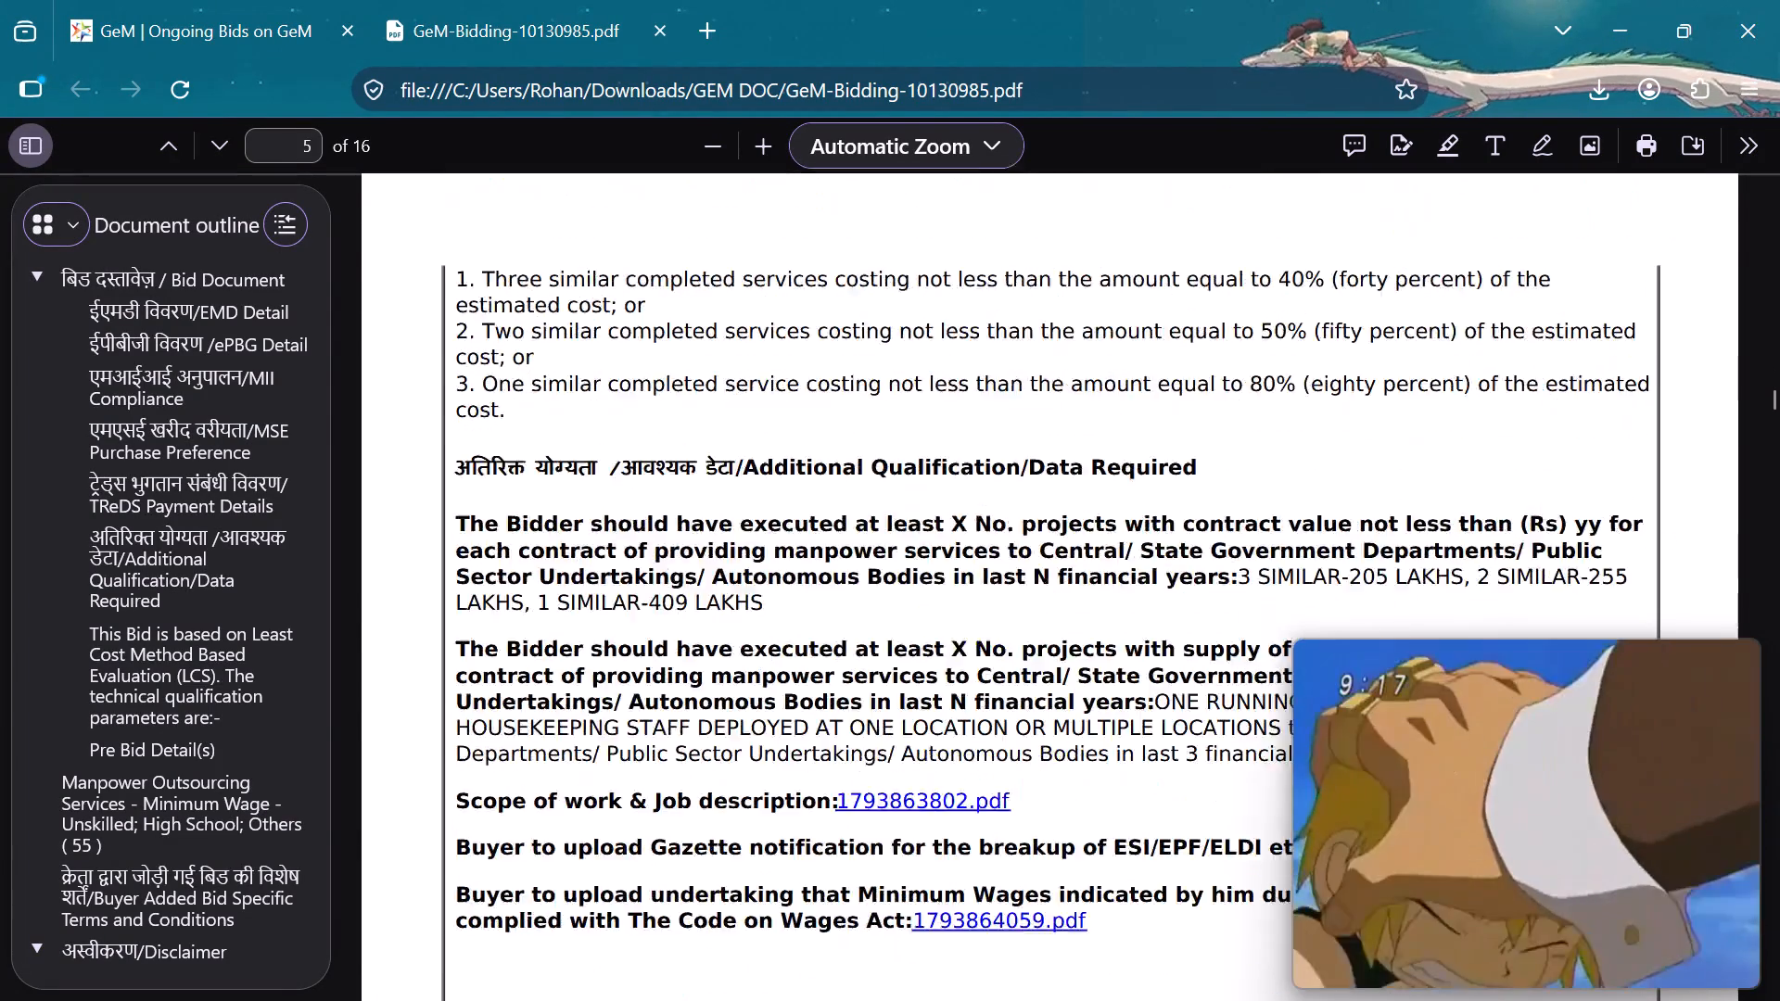
{"action": "scroll", "coordinate": [754, 575], "scroll_direction": "down", "scroll_amount": 15}
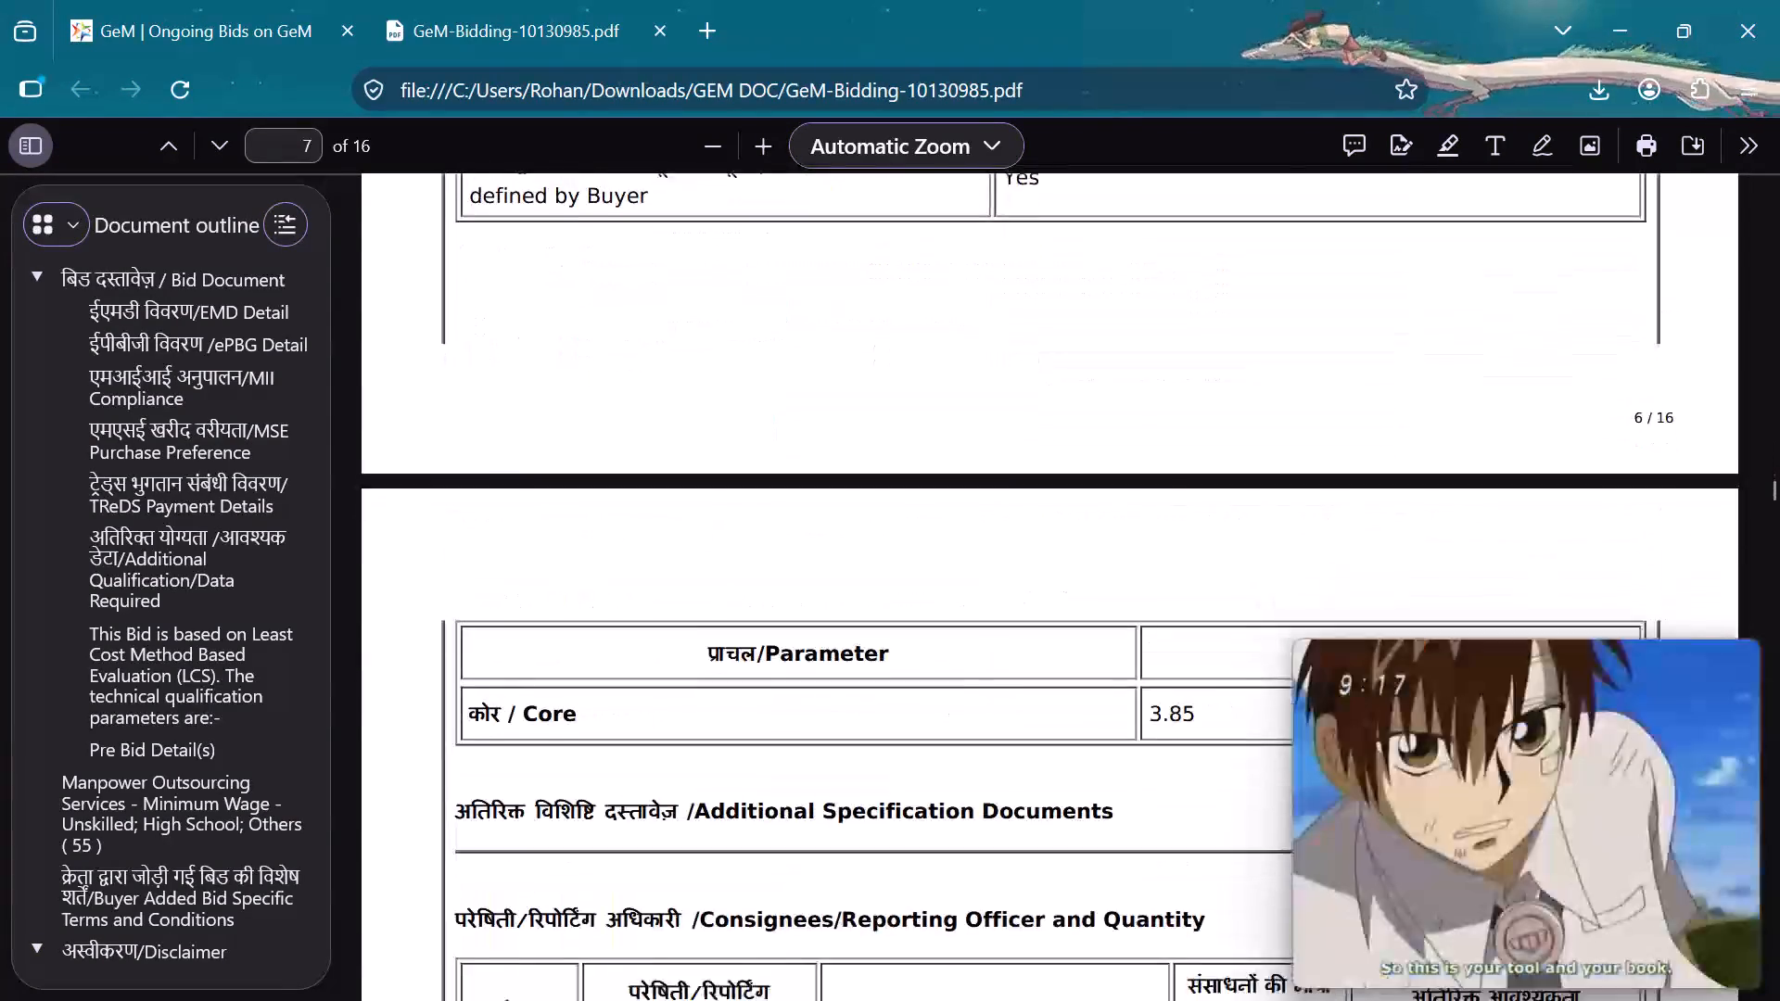
{"action": "scroll", "coordinate": [754, 575], "scroll_direction": "down", "scroll_amount": 6}
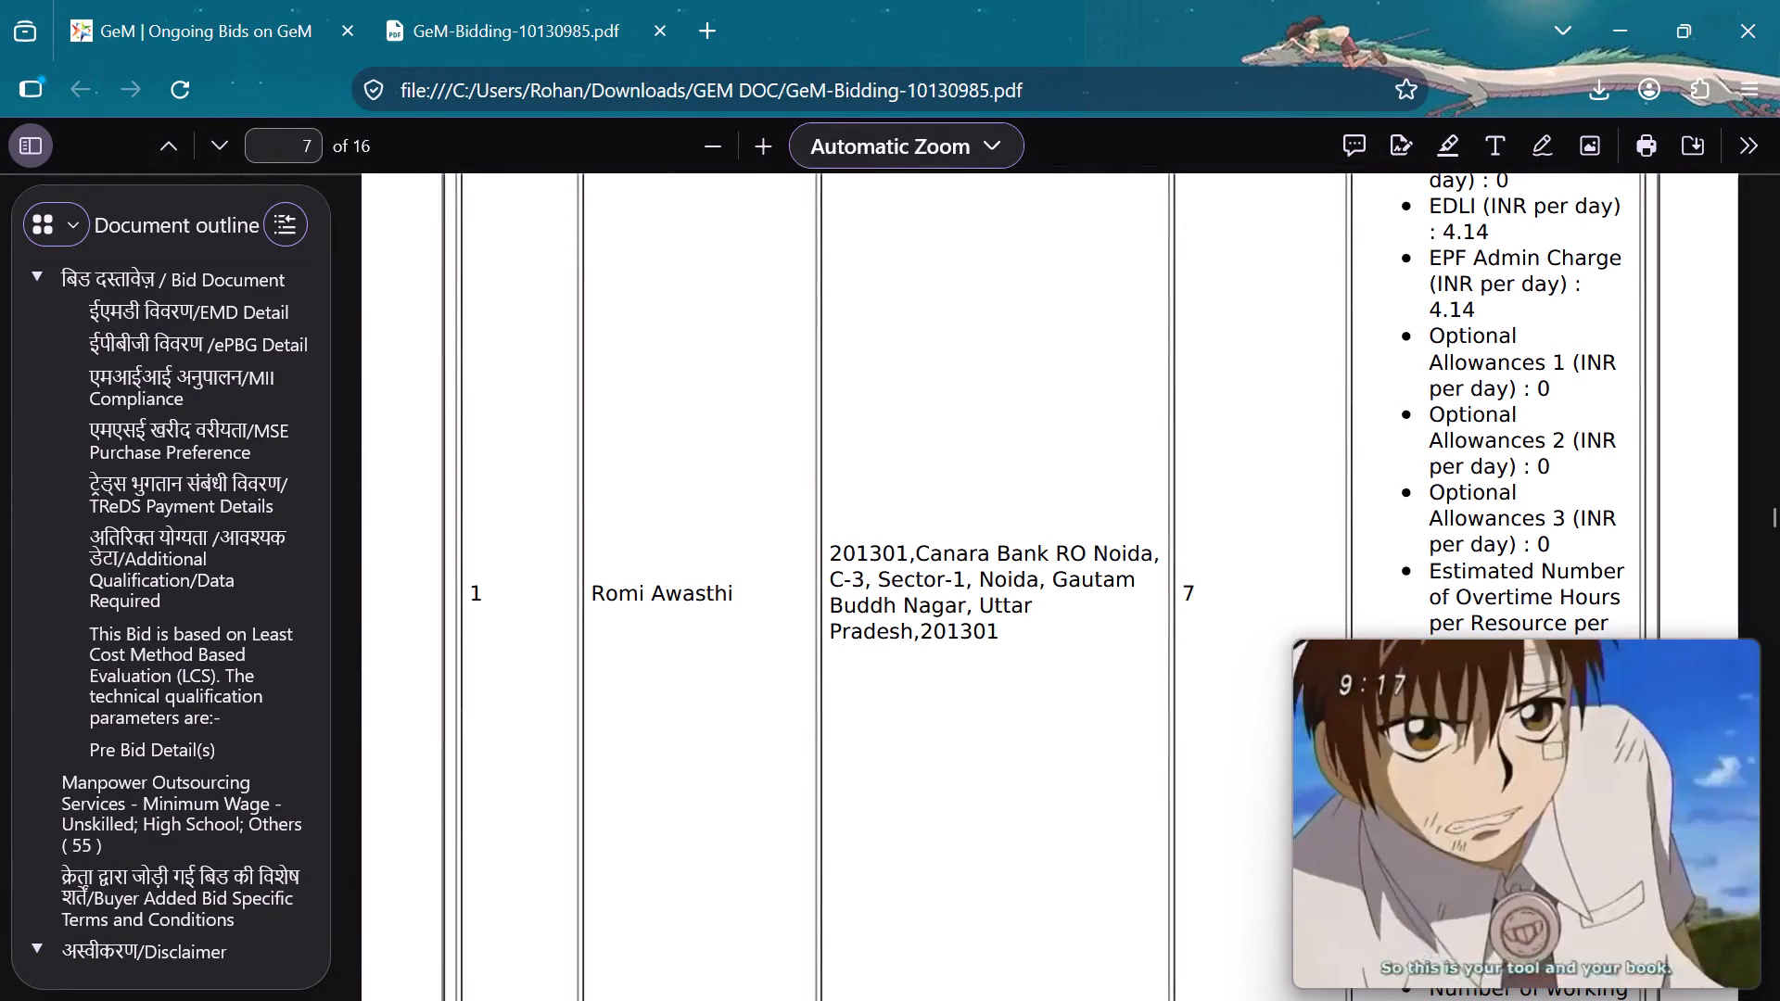
{"action": "double_click", "coordinate": [1058, 573]}
{"action": "key", "text": "ctrl+shift+Right"}
{"action": "key", "text": "ctrl+shift+Right"}
{"action": "key", "text": "ctrl+shift+Right"}
{"action": "key", "text": "ctrl+c"}
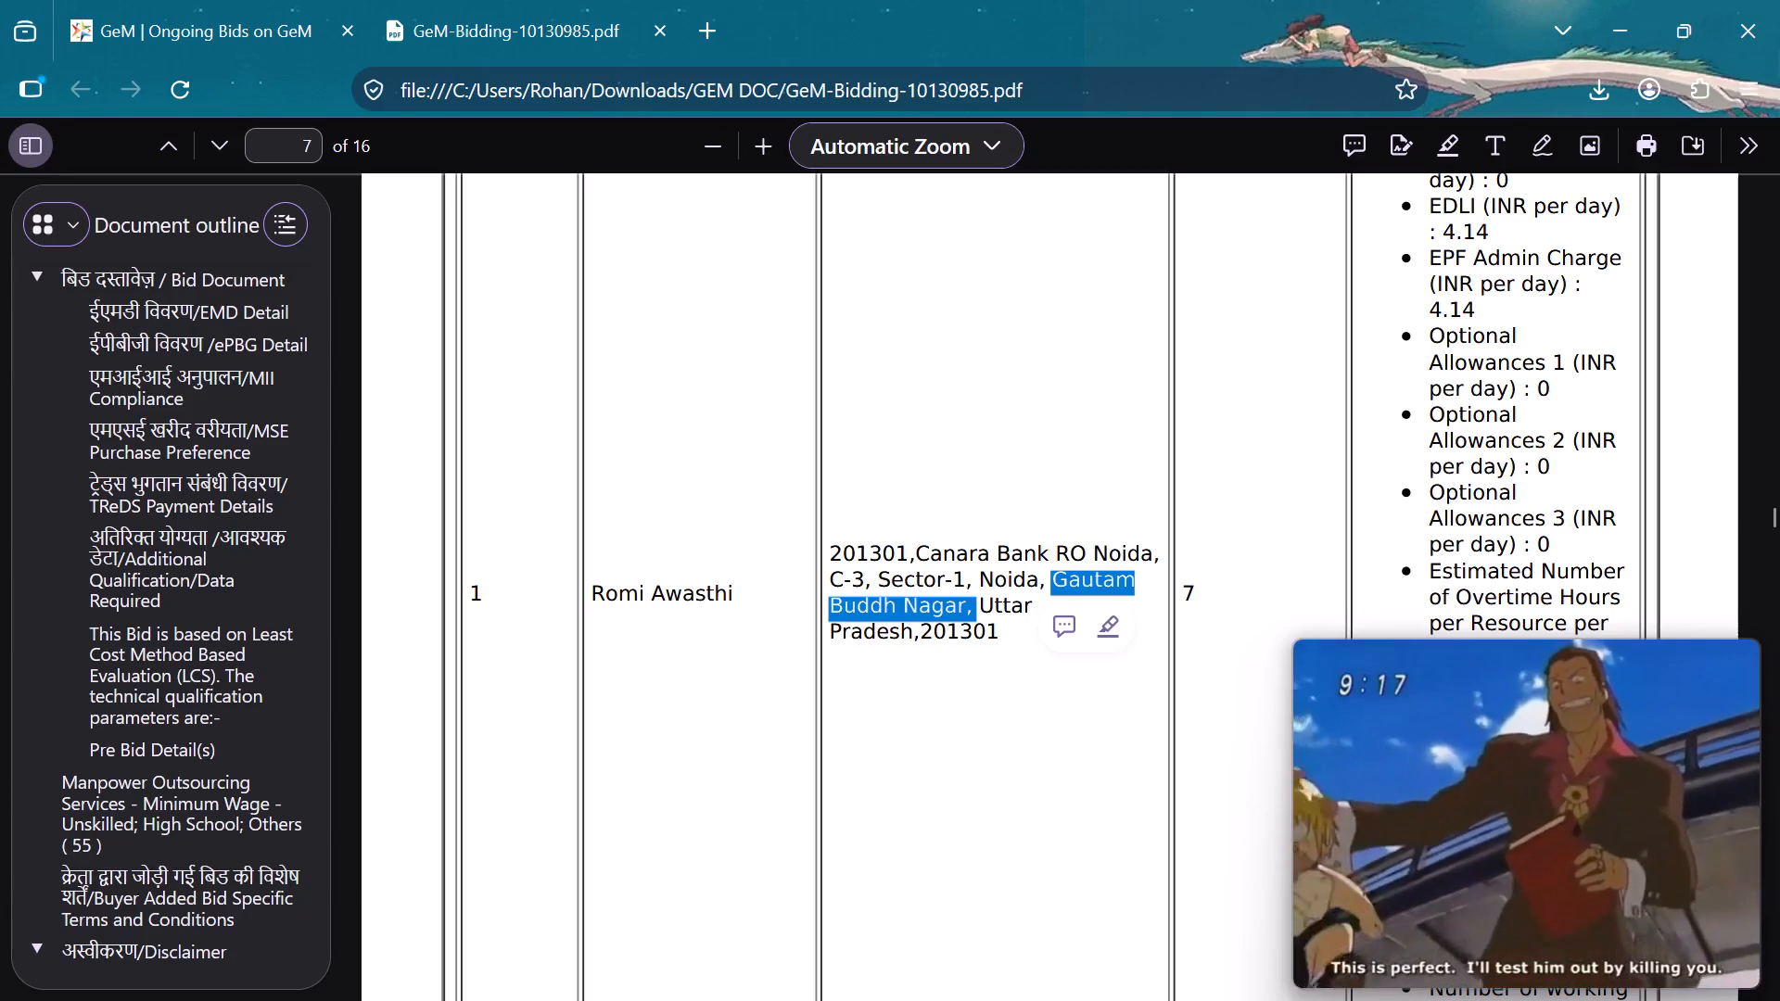
Set State to UP, City to Gautam Buddh Nagar without the trailing comma, and Pasara and Pre Bid Meeting to N.
{"action": "key", "text": "alt+Tab"}
{"action": "key", "text": "Tab"}
{"action": "type", "text": "up"}
{"action": "key", "text": "Tab"}
{"action": "key", "text": "ctrl+v"}
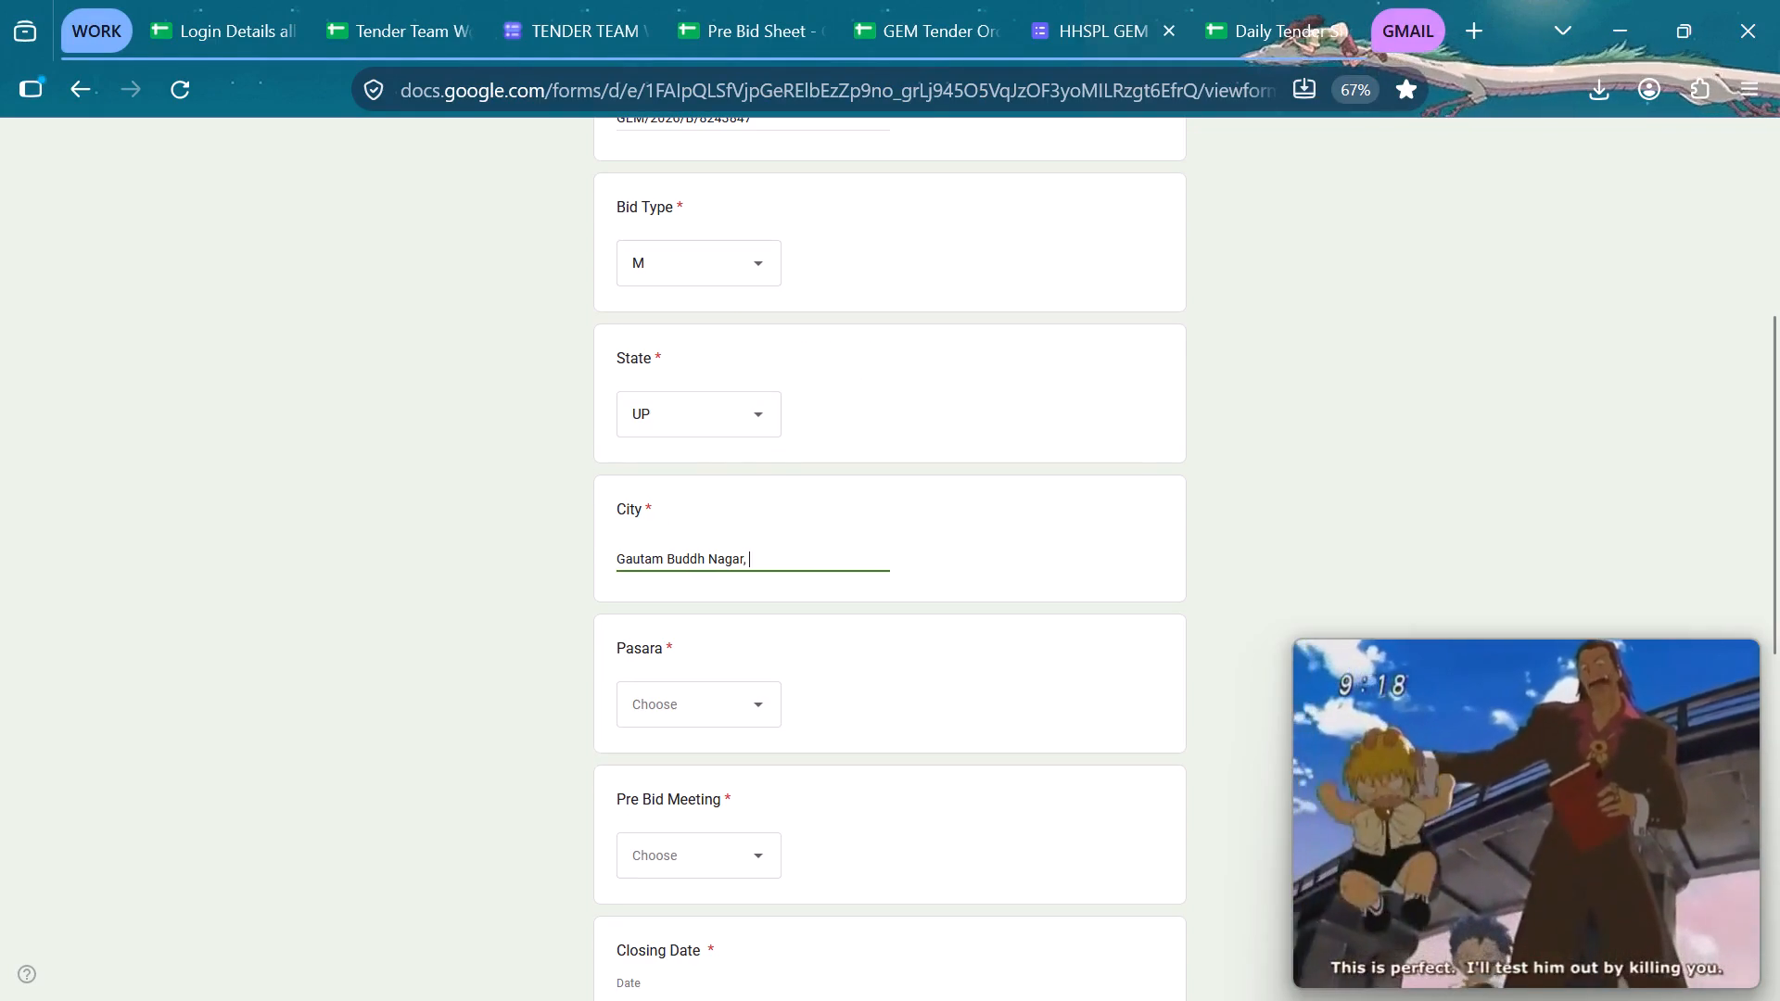
{"action": "key", "text": "BackSpace"}
{"action": "key", "text": "BackSpace"}
{"action": "key", "text": "Tab"}
{"action": "key", "text": "n"}
{"action": "key", "text": "Tab"}
{"action": "key", "text": "n"}
{"action": "key", "text": "Tab"}
Check the bid in the GeM list, enter closing date 20-11-2026 and quantity 55, and submit the response.
{"action": "key", "text": "alt+Tab"}
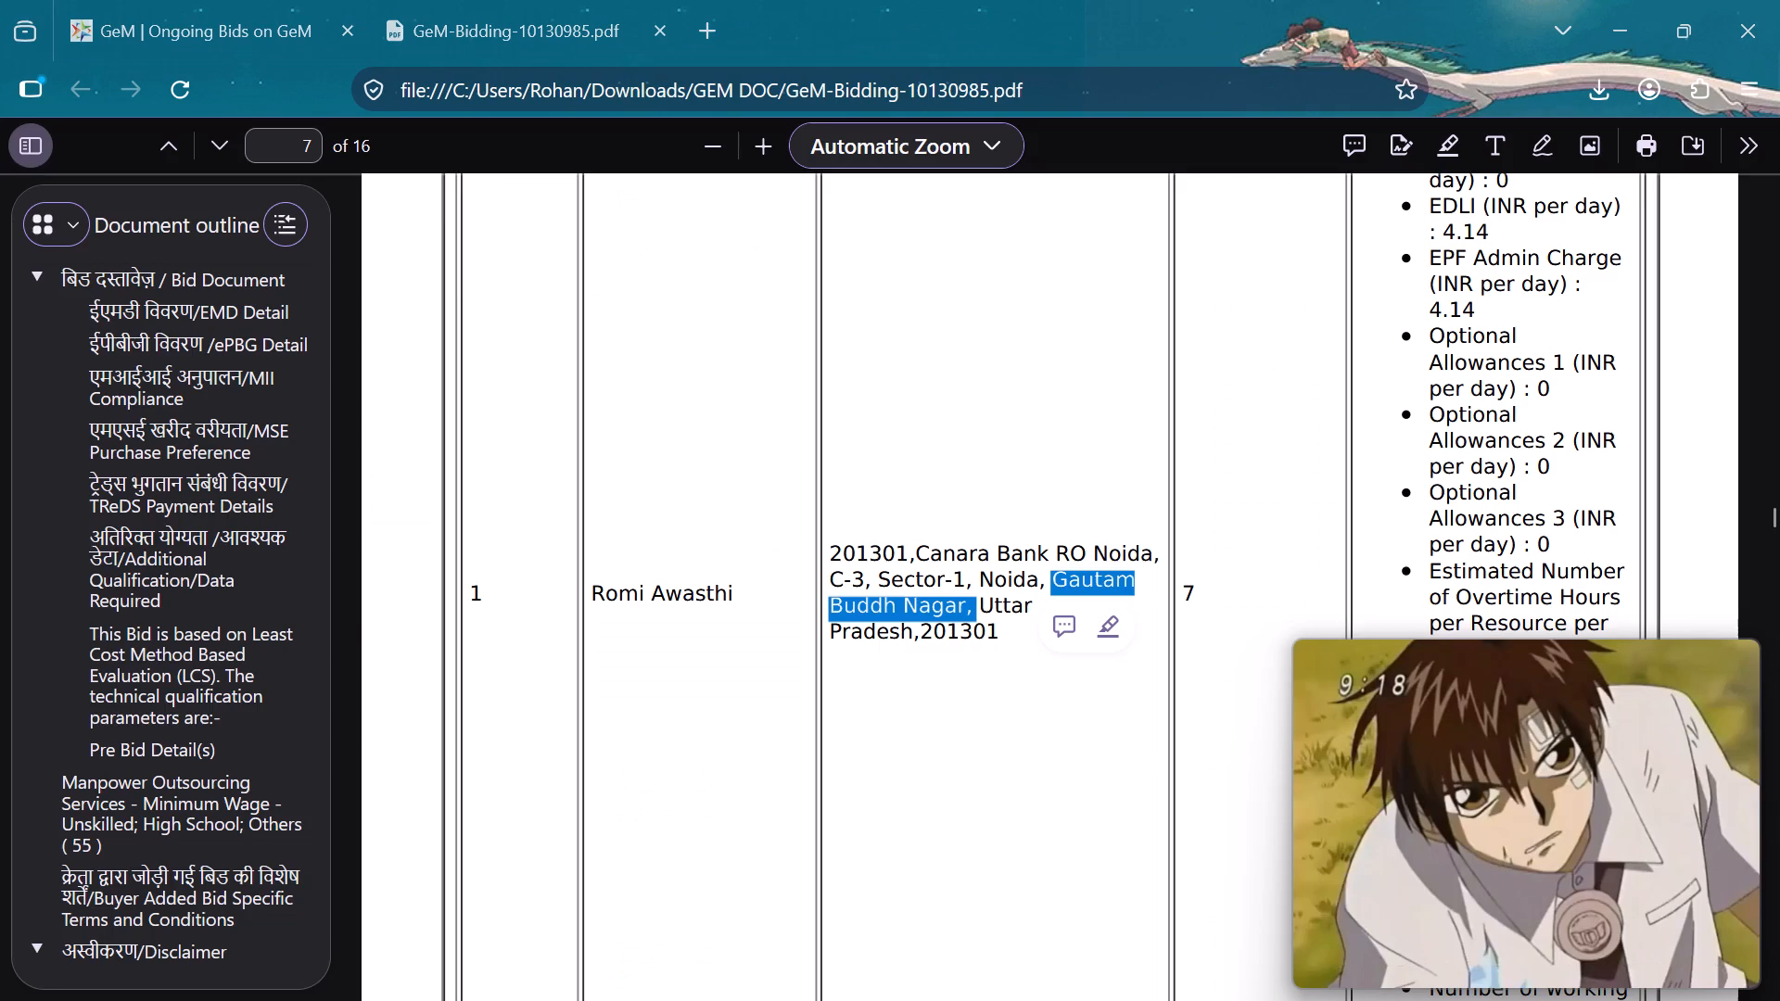
{"action": "left_click", "coordinate": [244, 0]}
{"action": "scroll", "coordinate": [724, 561], "scroll_direction": "down", "scroll_amount": 1}
{"action": "key", "text": "alt+Tab"}
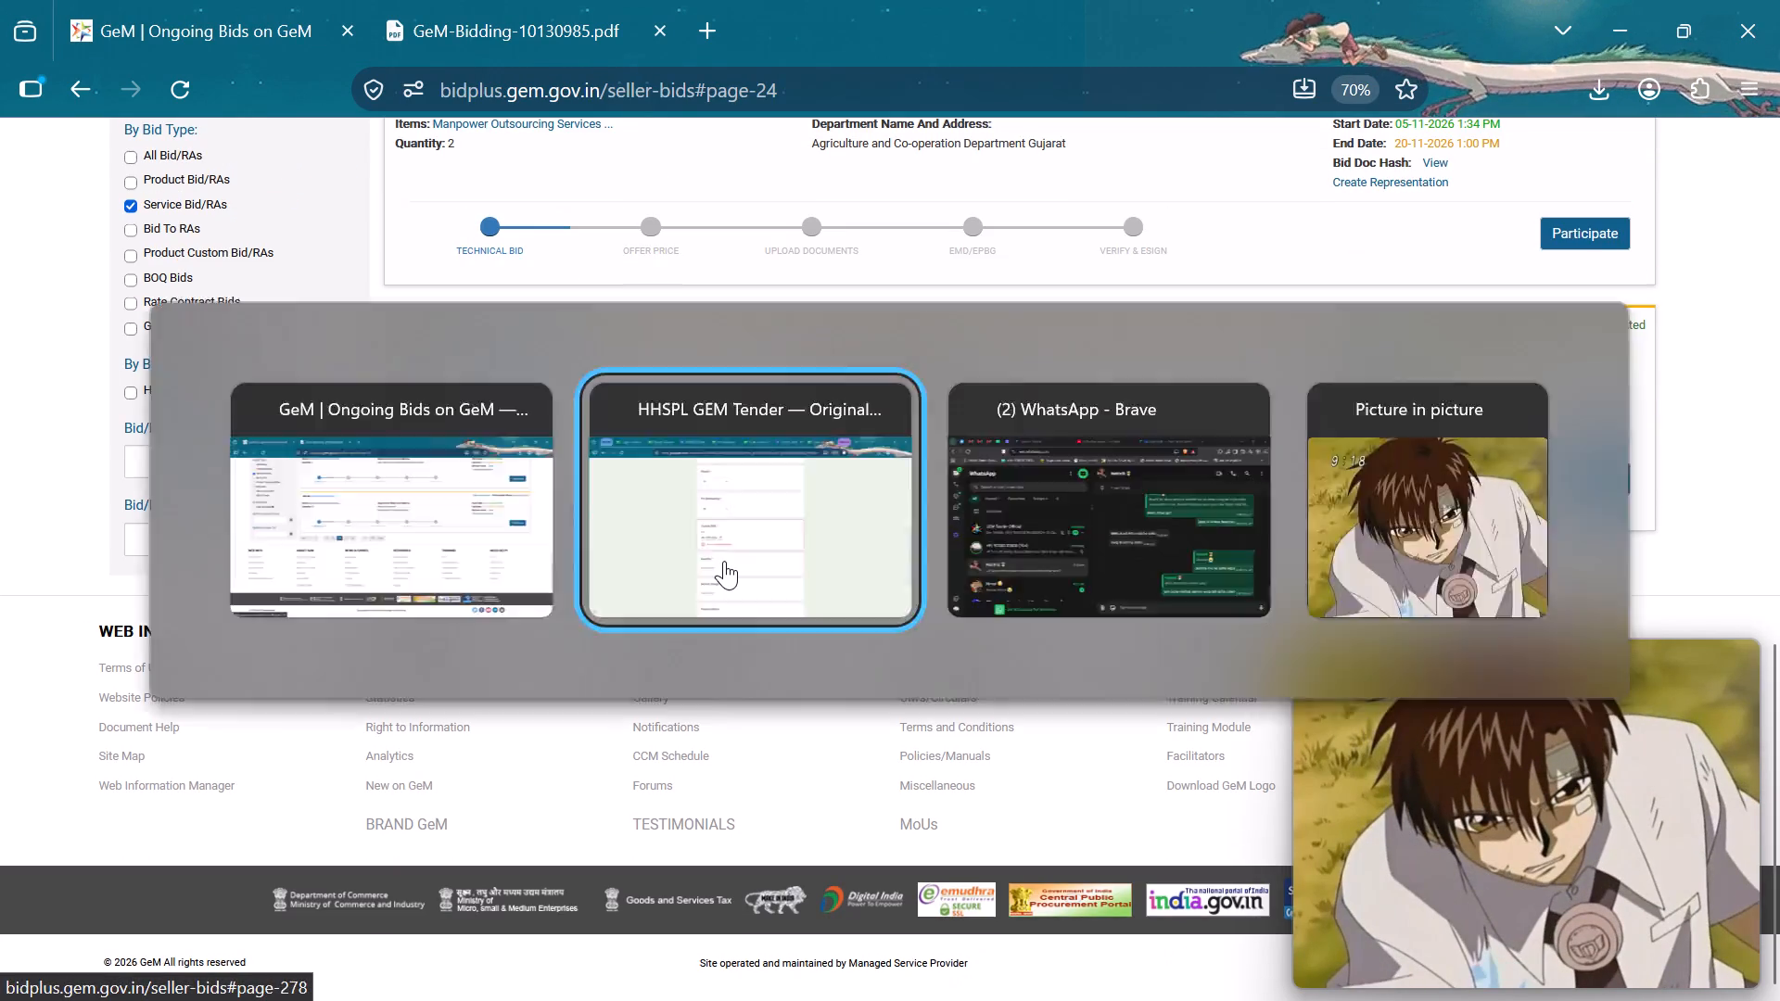
{"action": "key", "text": "Tab"}
{"action": "key", "text": "2"}
{"action": "key", "text": "Left"}
{"action": "key", "text": "Left"}
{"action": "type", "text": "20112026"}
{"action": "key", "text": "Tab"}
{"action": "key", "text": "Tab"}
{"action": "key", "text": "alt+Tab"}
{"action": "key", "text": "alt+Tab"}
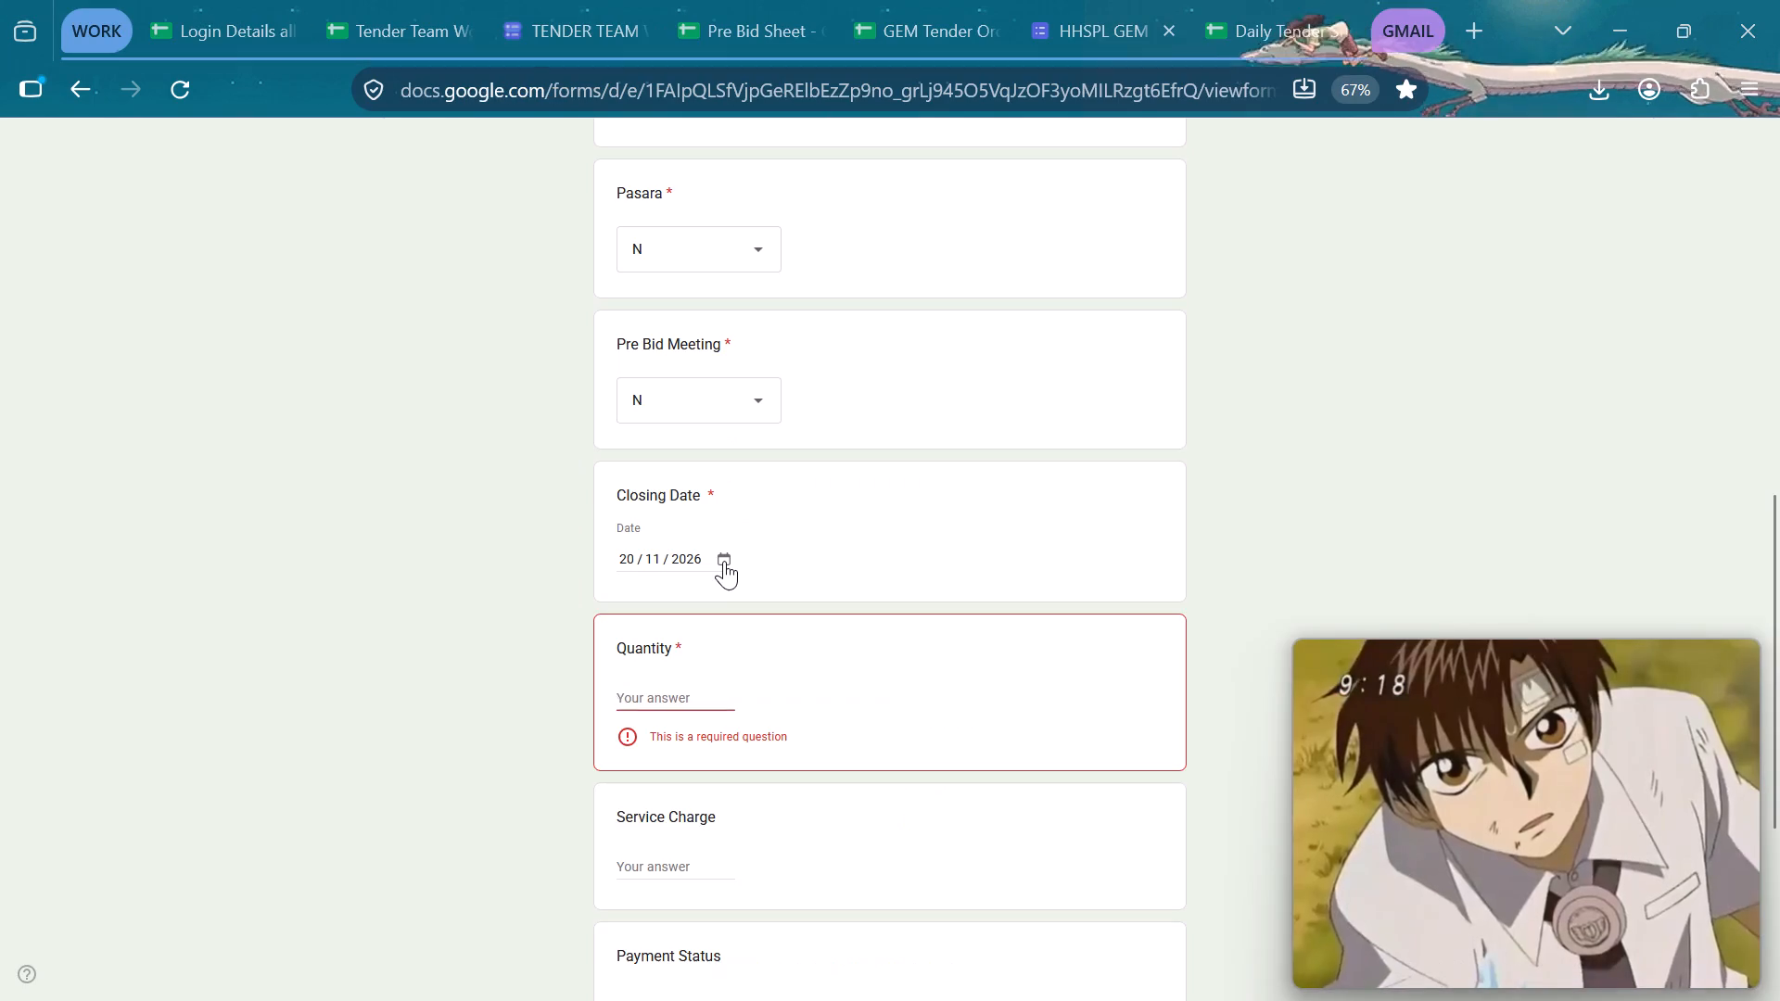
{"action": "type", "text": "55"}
{"action": "scroll", "coordinate": [724, 561], "scroll_direction": "down", "scroll_amount": 6}
{"action": "left_click", "coordinate": [646, 817]}
Return to the GeM bid list, open the document of bid GEM/2026/B/8220851 and close GeM-Bidding-10130985.pdf.
{"action": "key", "text": "alt+Tab"}
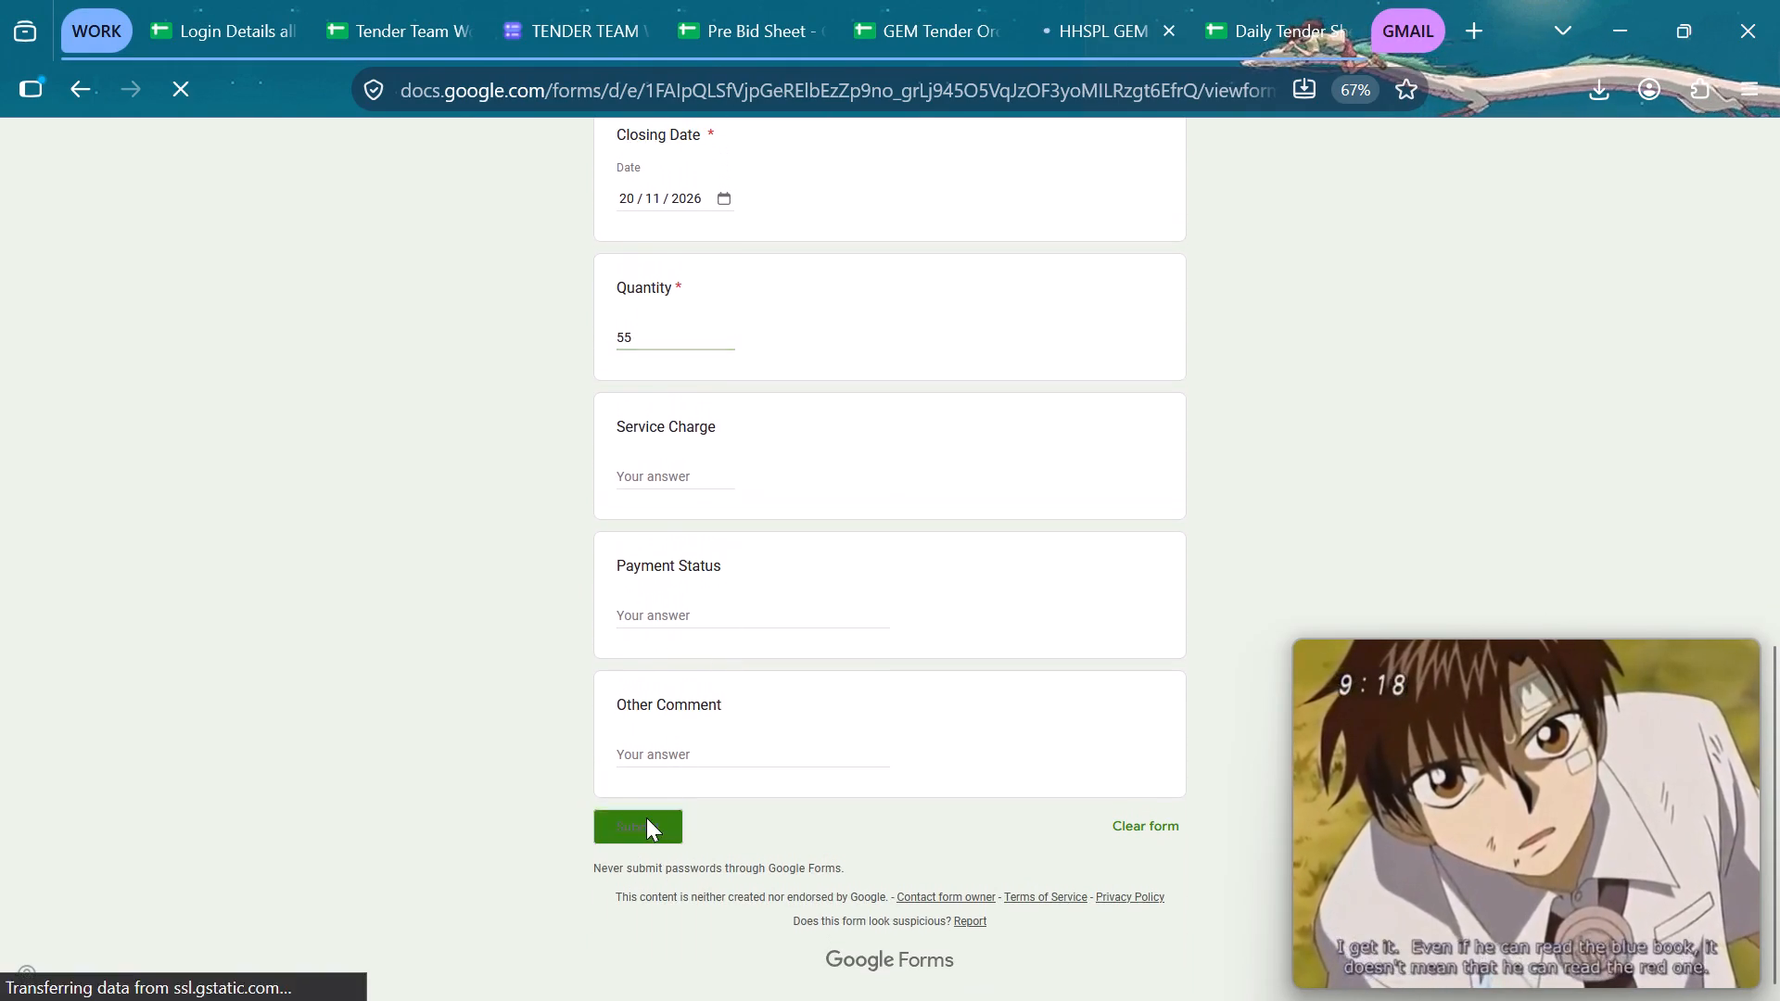
{"action": "scroll", "coordinate": [600, 507], "scroll_direction": "up", "scroll_amount": 3}
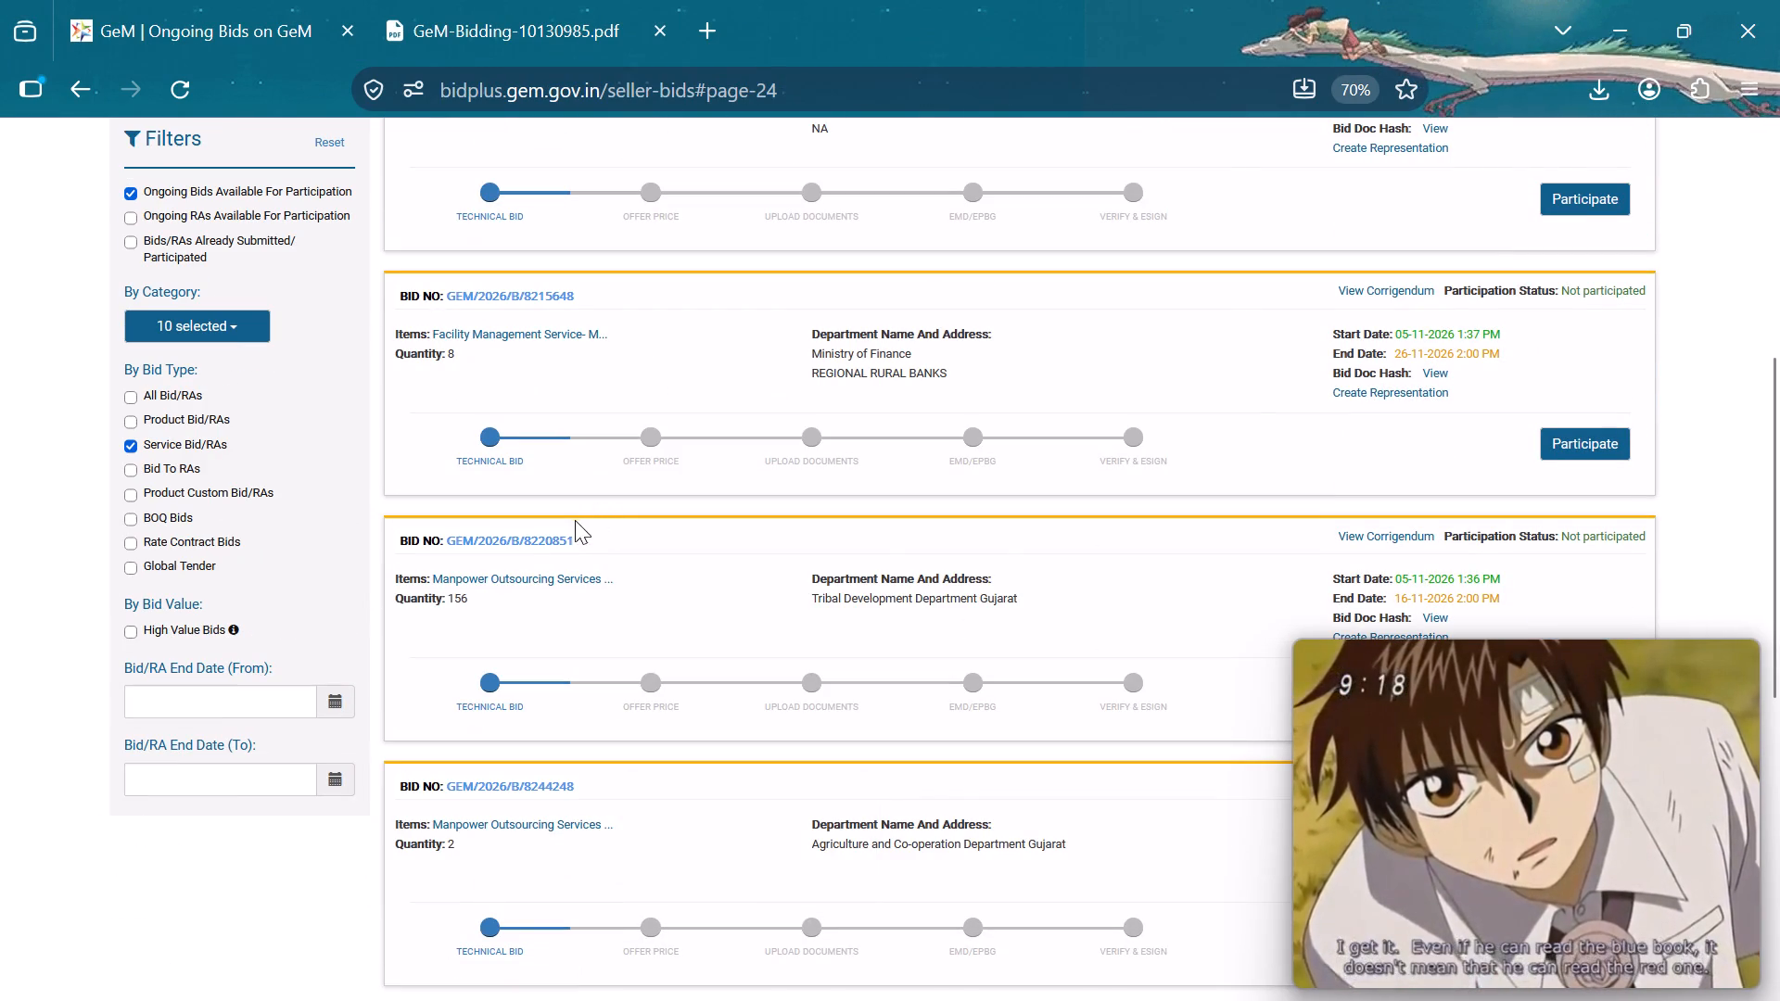
{"action": "left_click", "coordinate": [556, 540]}
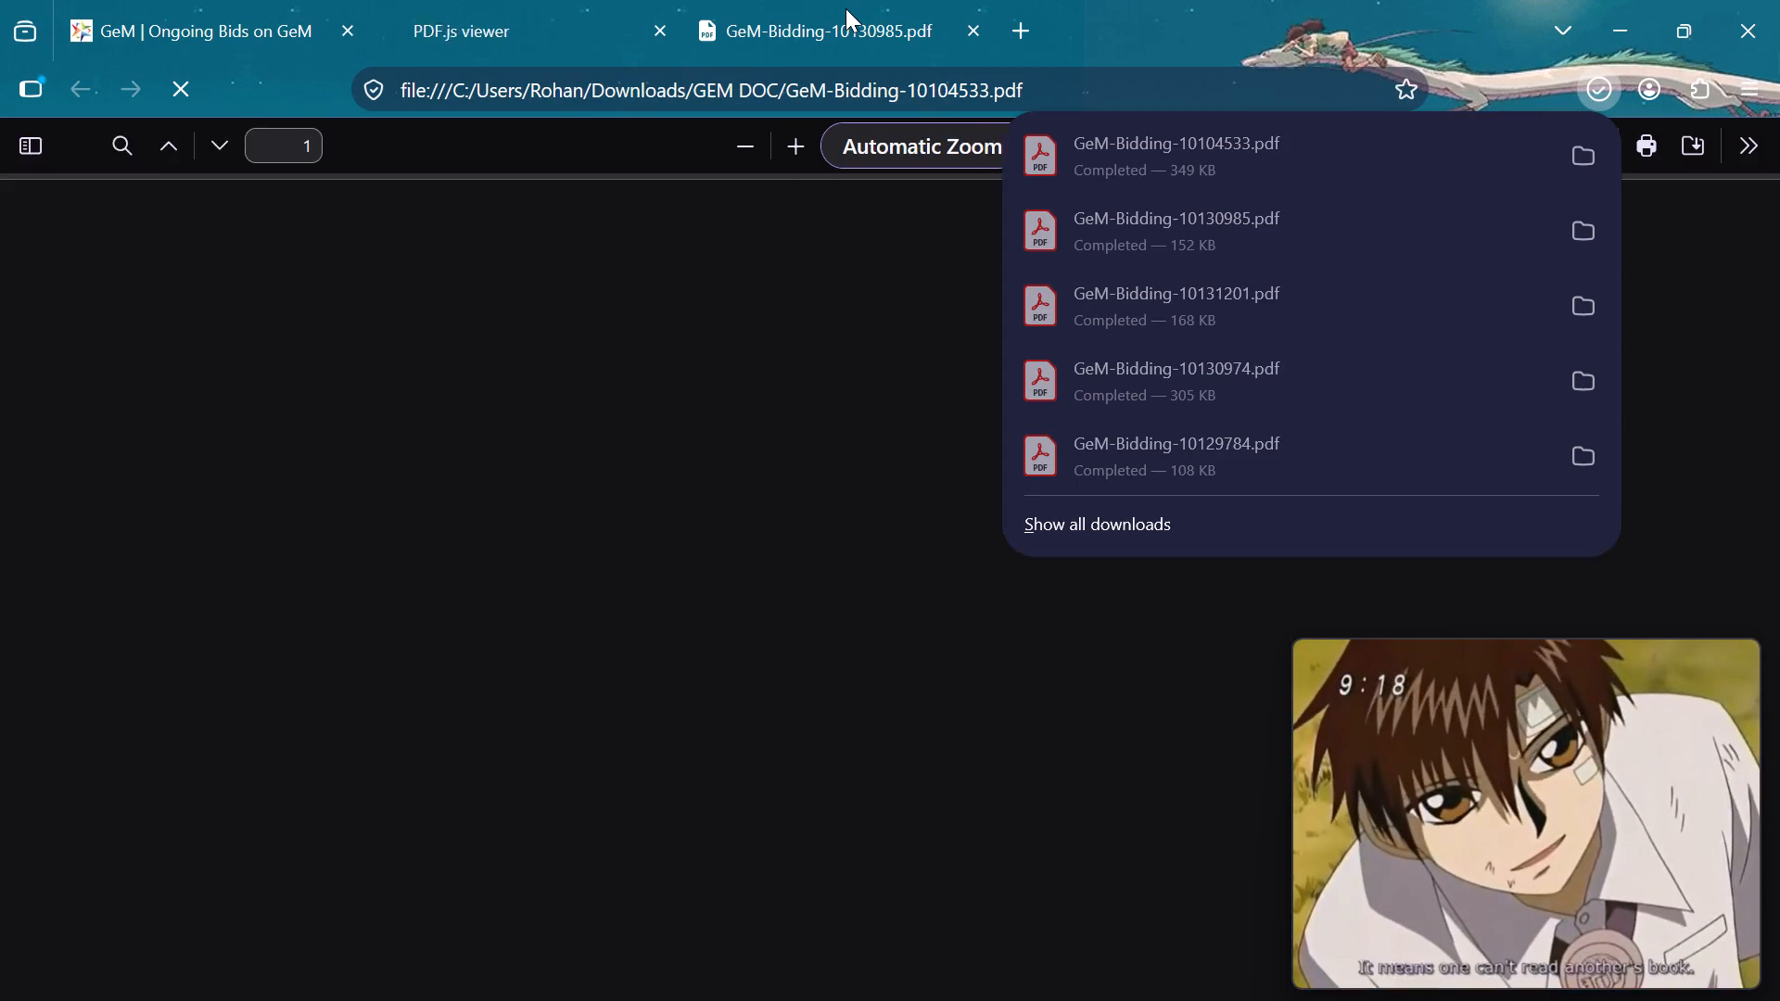
{"action": "left_click", "coordinate": [988, 33]}
{"action": "left_click", "coordinate": [976, 28]}
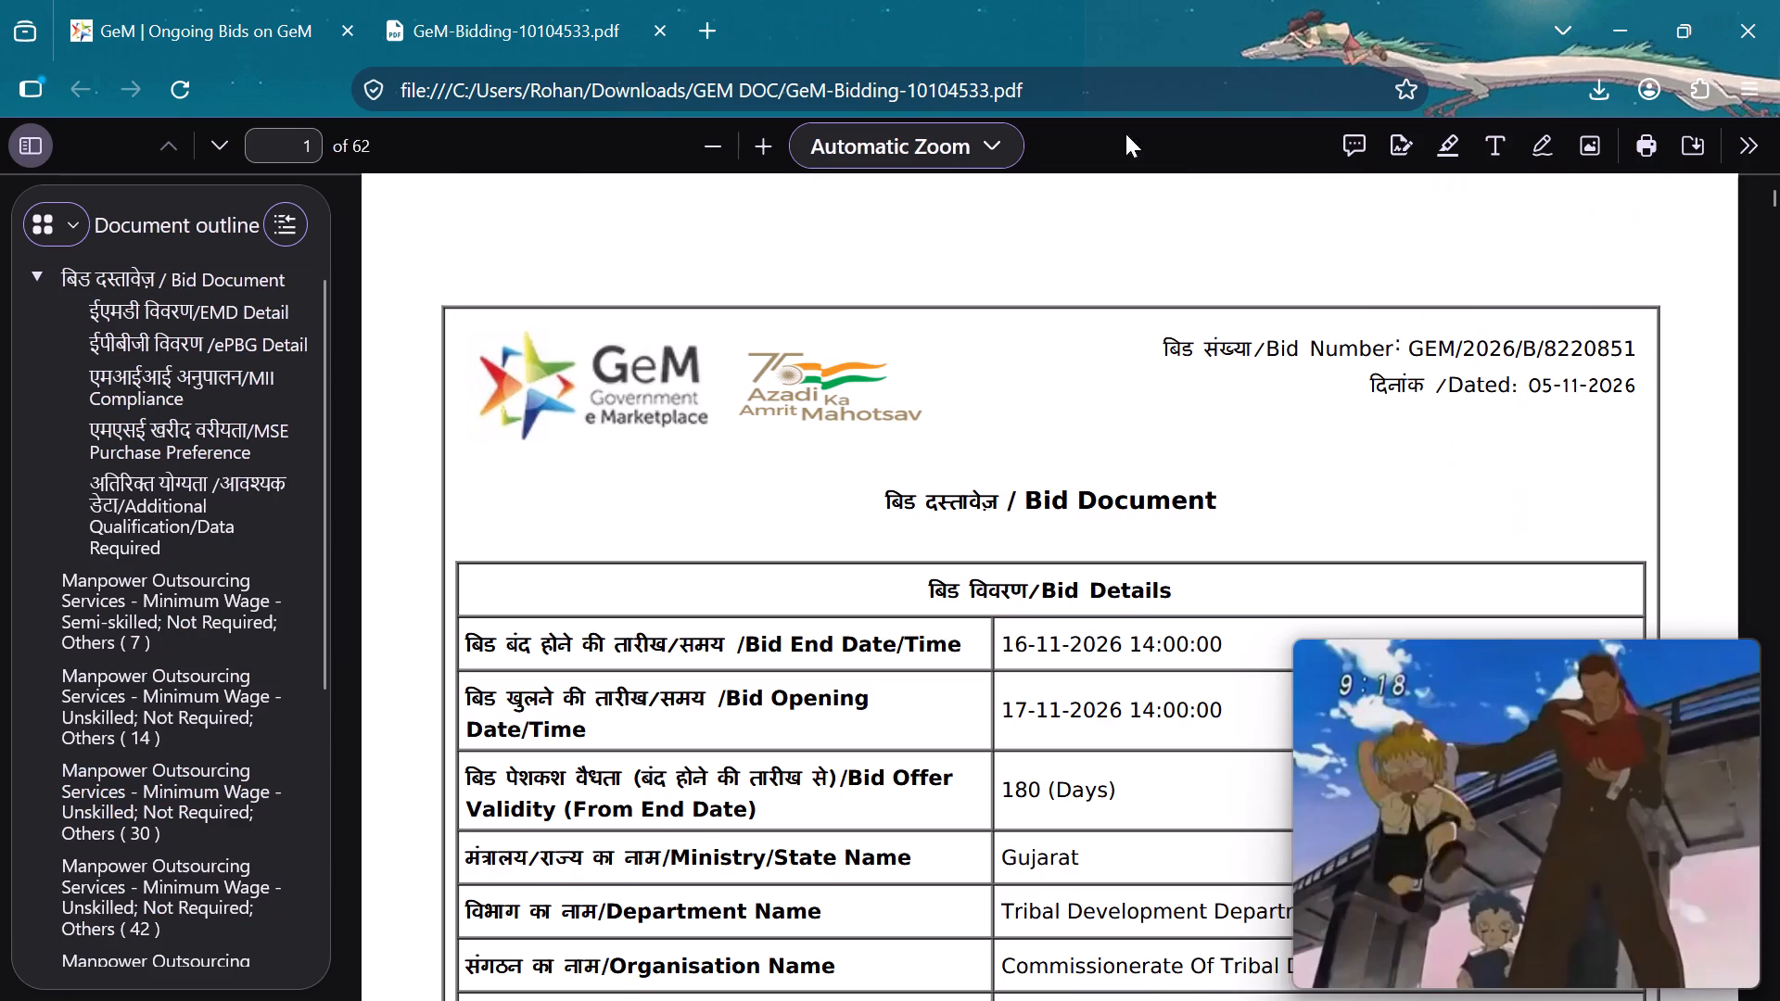
Copy bid number GEM/2026/B/8220851 from its document and skim the bid details.
{"action": "double_click", "coordinate": [1413, 344]}
{"action": "key", "text": "ctrl+shift+Right"}
{"action": "key", "text": "ctrl+shift+Right"}
{"action": "key", "text": "ctrl+shift+Right"}
{"action": "key", "text": "ctrl+c"}
{"action": "key", "text": "ctrl+c"}
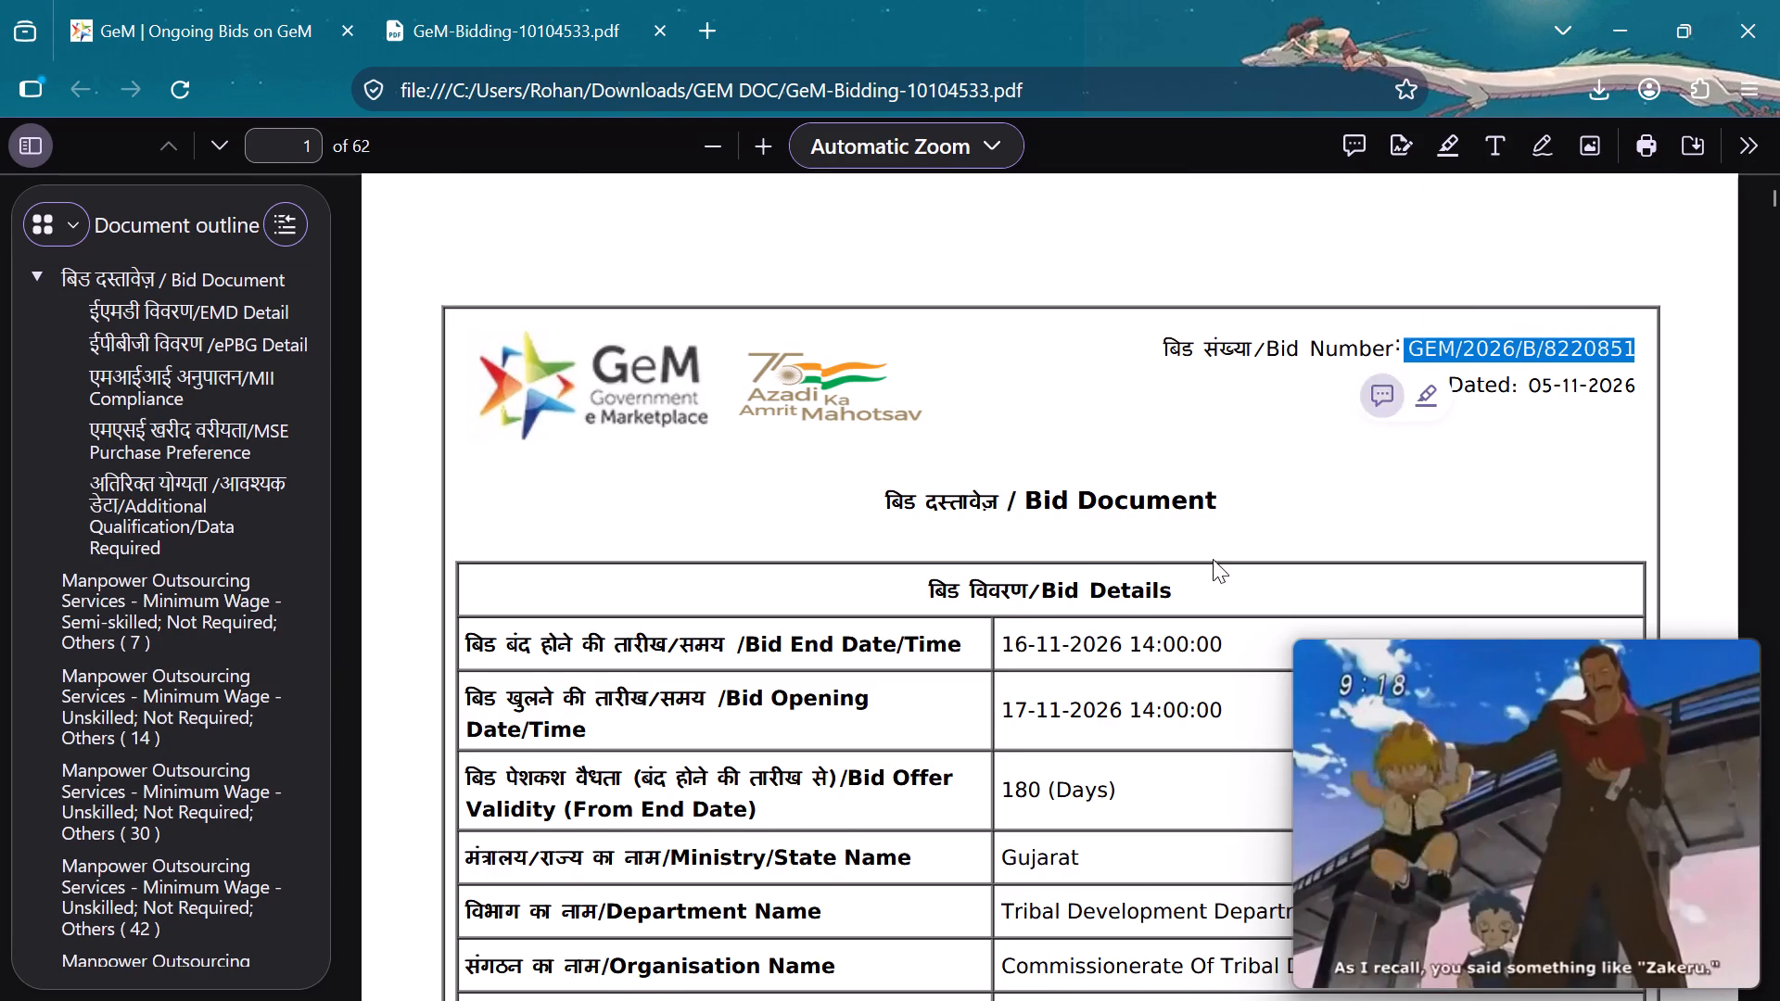
{"action": "scroll", "coordinate": [1213, 559], "scroll_direction": "down", "scroll_amount": 9}
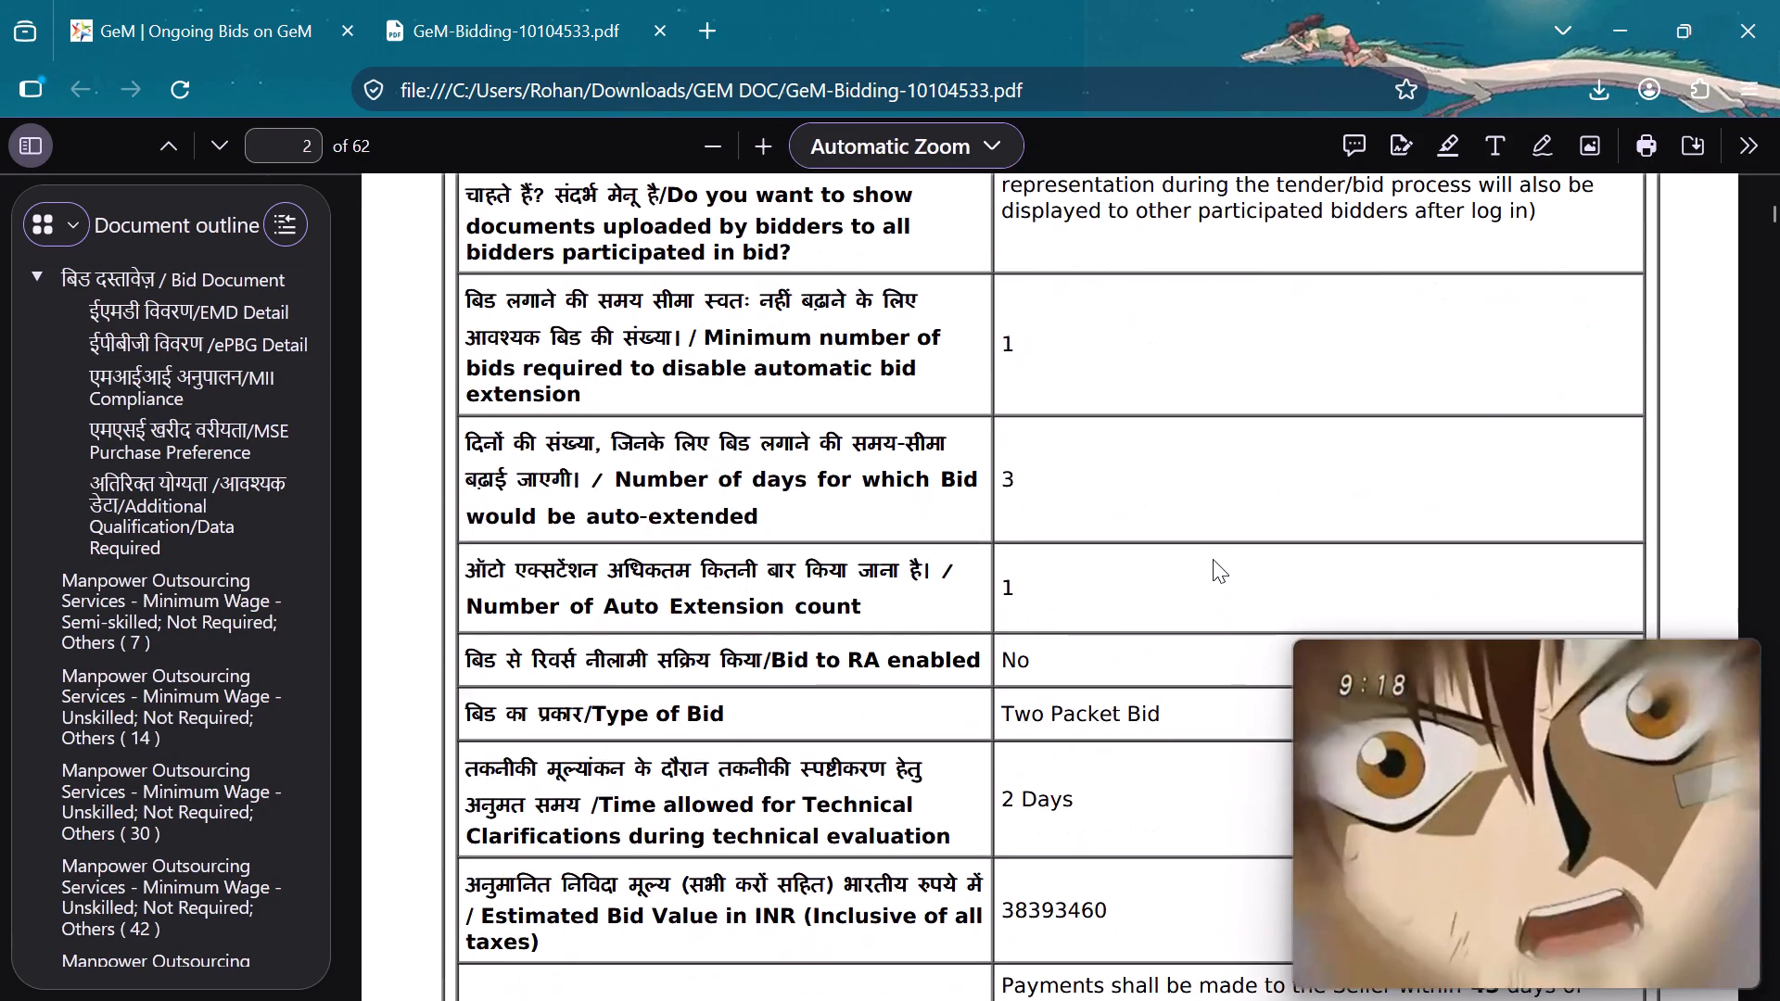
{"action": "scroll", "coordinate": [1213, 559], "scroll_direction": "down", "scroll_amount": 3}
Open another blank form response, paste GEM/2026/B/8220851 as GEM Id and set Bid Type to M.
{"action": "key", "text": "alt+Tab"}
{"action": "left_click", "coordinate": [744, 418]}
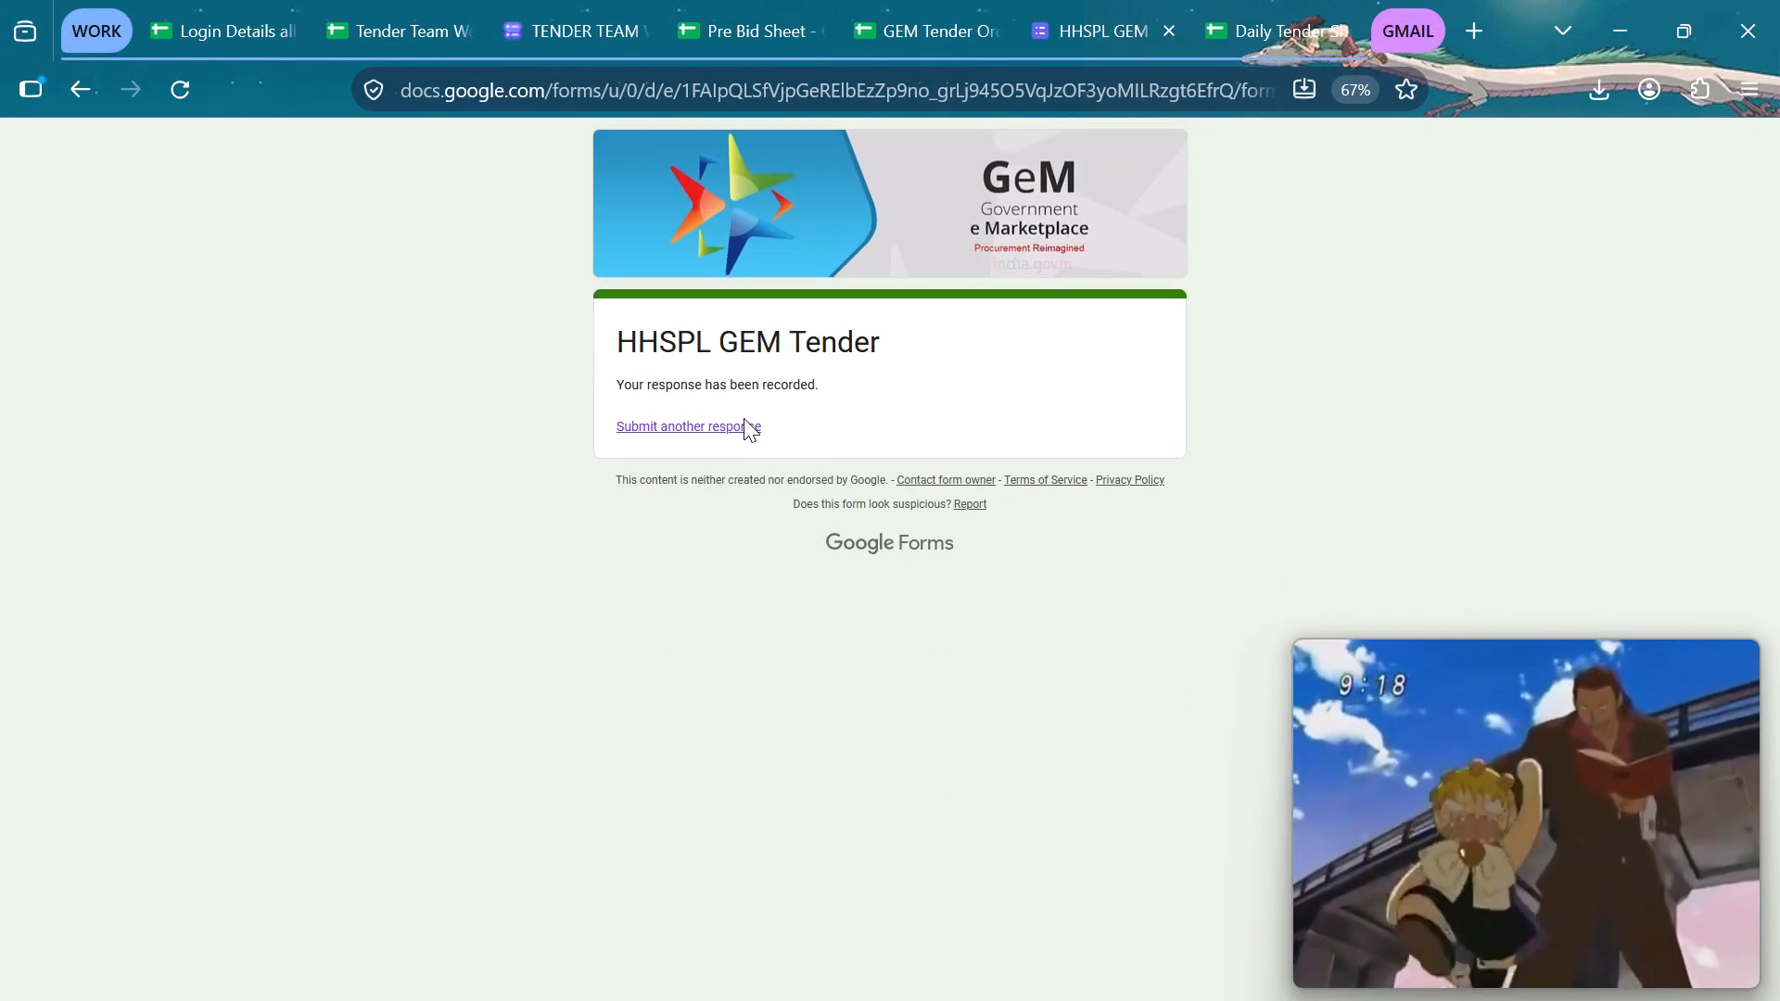
{"action": "key", "text": "alt+Tab"}
{"action": "key", "text": "alt+Tab"}
{"action": "left_click", "coordinate": [743, 428]}
{"action": "key", "text": "alt+Tab"}
{"action": "key", "text": "alt+Tab"}
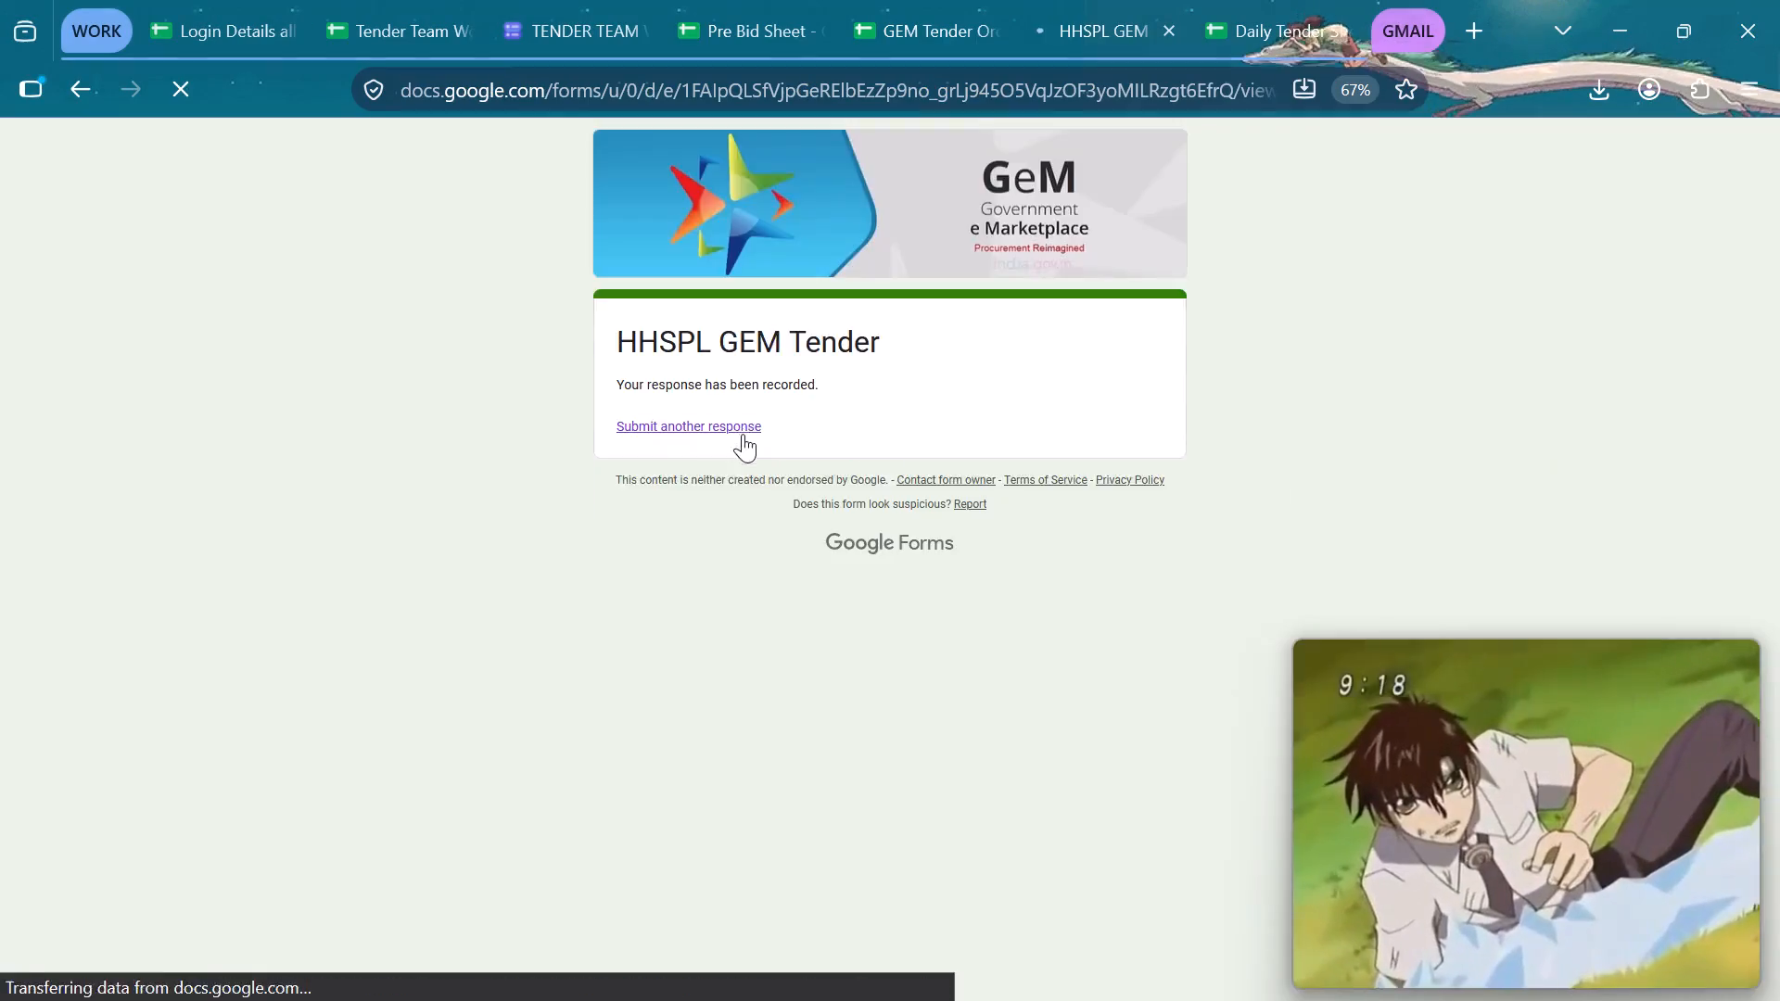
{"action": "left_click", "coordinate": [718, 571]}
{"action": "key", "text": "ctrl+v"}
{"action": "key", "text": "Tab"}
{"action": "key", "text": "m"}
Find the first consignee address in GeM-Bidding-10104533.pdf, search the web for postal code 385130 and copy the district BANASKANTHA.
{"action": "key", "text": "alt+Tab"}
{"action": "scroll", "coordinate": [718, 571], "scroll_direction": "down", "scroll_amount": 13}
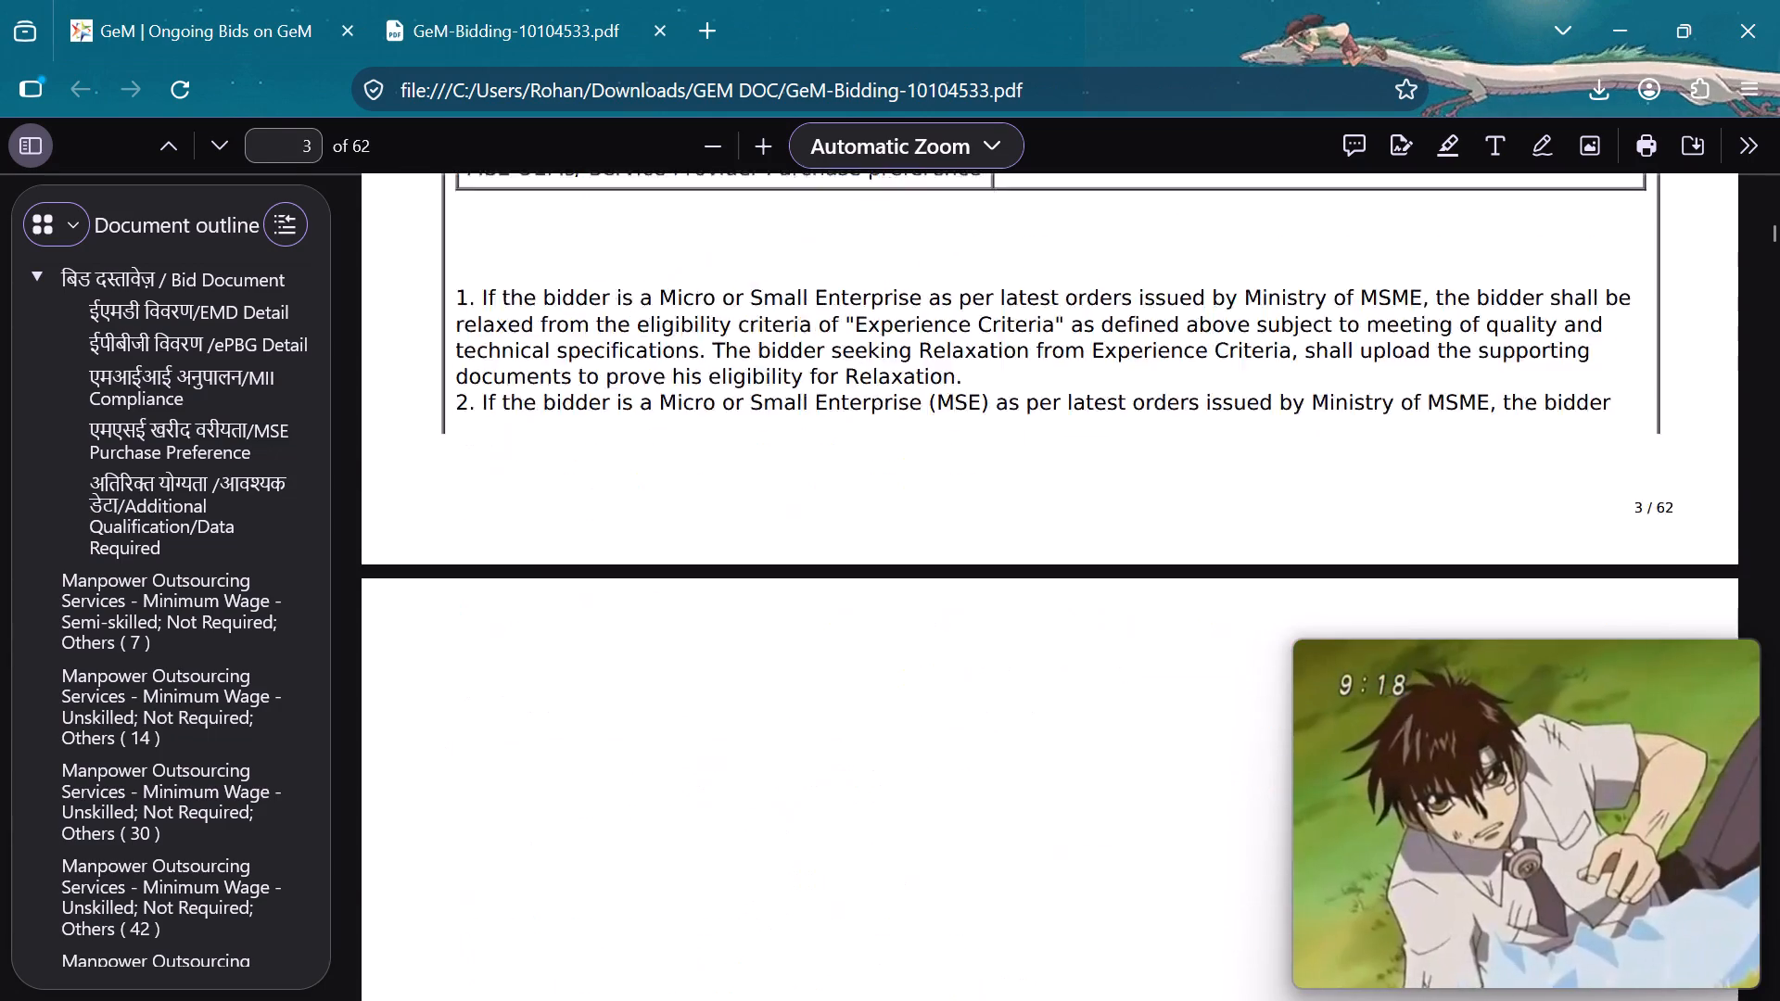
{"action": "scroll", "coordinate": [718, 571], "scroll_direction": "down", "scroll_amount": 20}
{"action": "scroll", "coordinate": [718, 571], "scroll_direction": "down", "scroll_amount": 6}
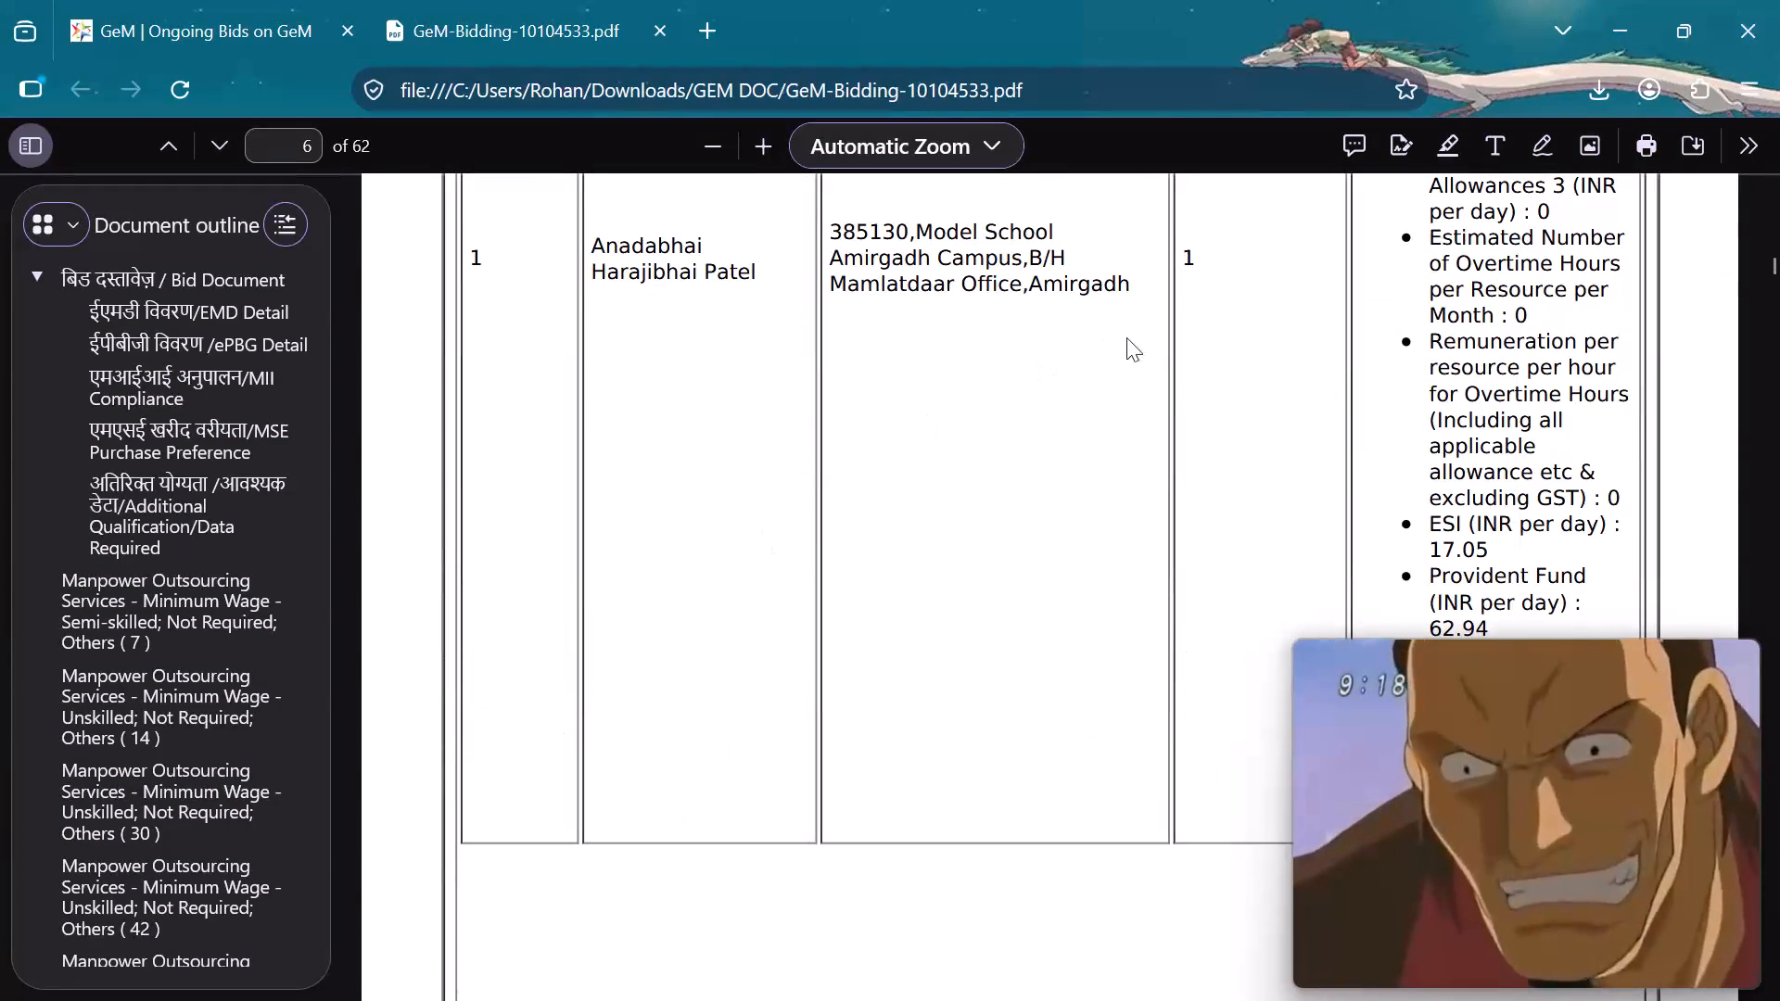
{"action": "double_click", "coordinate": [850, 230]}
{"action": "right_click", "coordinate": [850, 230]}
{"action": "left_click", "coordinate": [944, 524]}
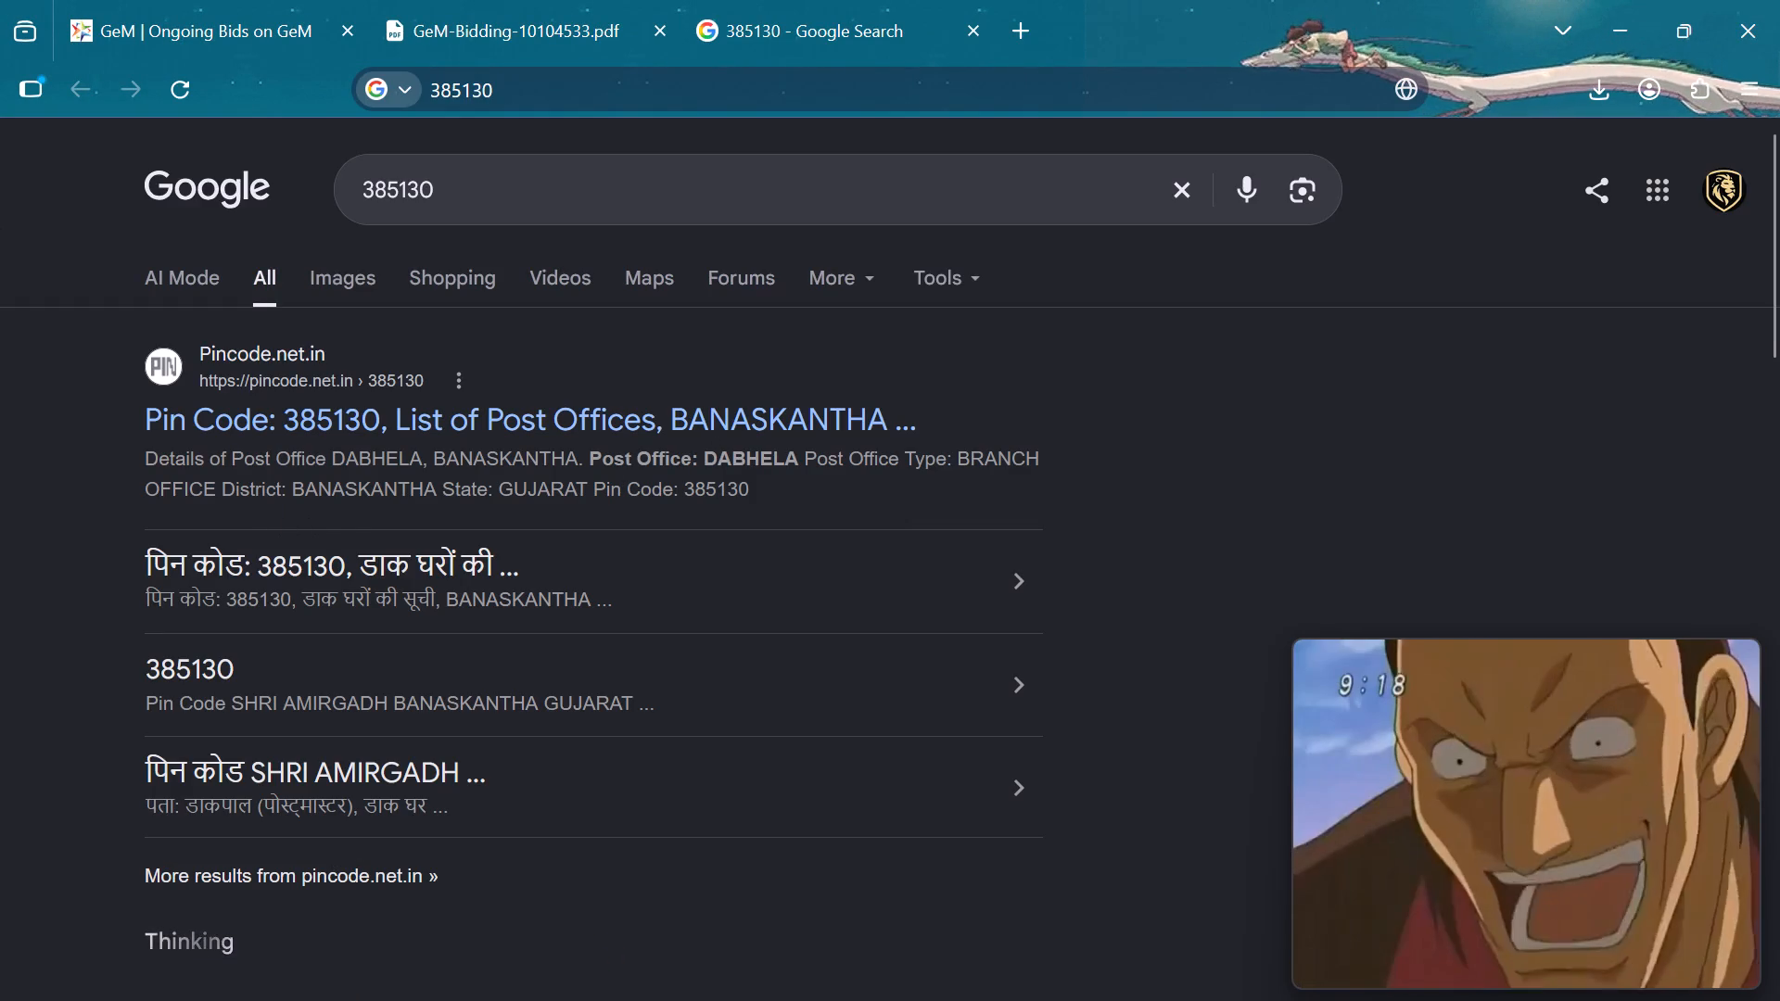
{"action": "double_click", "coordinate": [356, 483]}
{"action": "key", "text": "ctrl+c"}
Set State to GJ, paste the copied district as City, and set Pasara and Pre Bid Meeting to N.
{"action": "key", "text": "alt+Tab"}
{"action": "key", "text": "Tab"}
{"action": "type", "text": "gj"}
{"action": "key", "text": "Tab"}
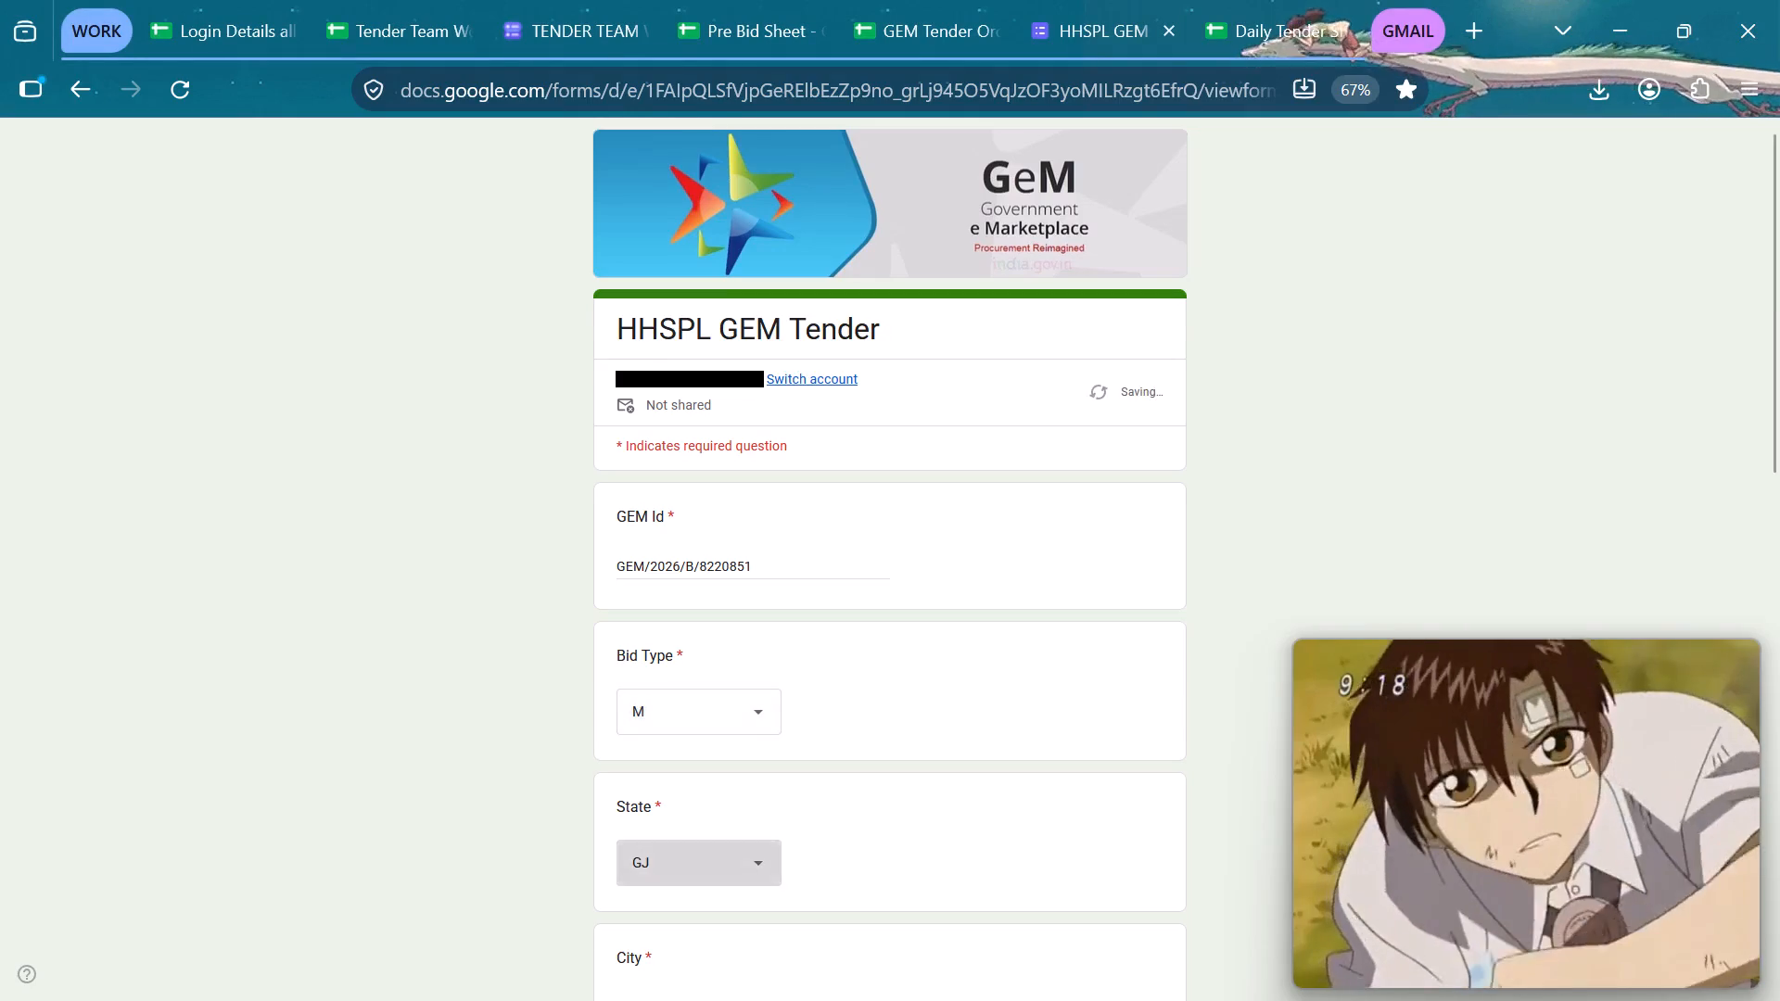
{"action": "key", "text": "ctrl+v"}
{"action": "key", "text": "Tab"}
{"action": "key", "text": "n"}
{"action": "key", "text": "Tab"}
{"action": "key", "text": "n"}
Check the bid in the GeM list, enter closing date 16-11-2026 and quantity 156, and submit the response.
{"action": "key", "text": "alt+Tab"}
{"action": "left_click", "coordinate": [100, 0]}
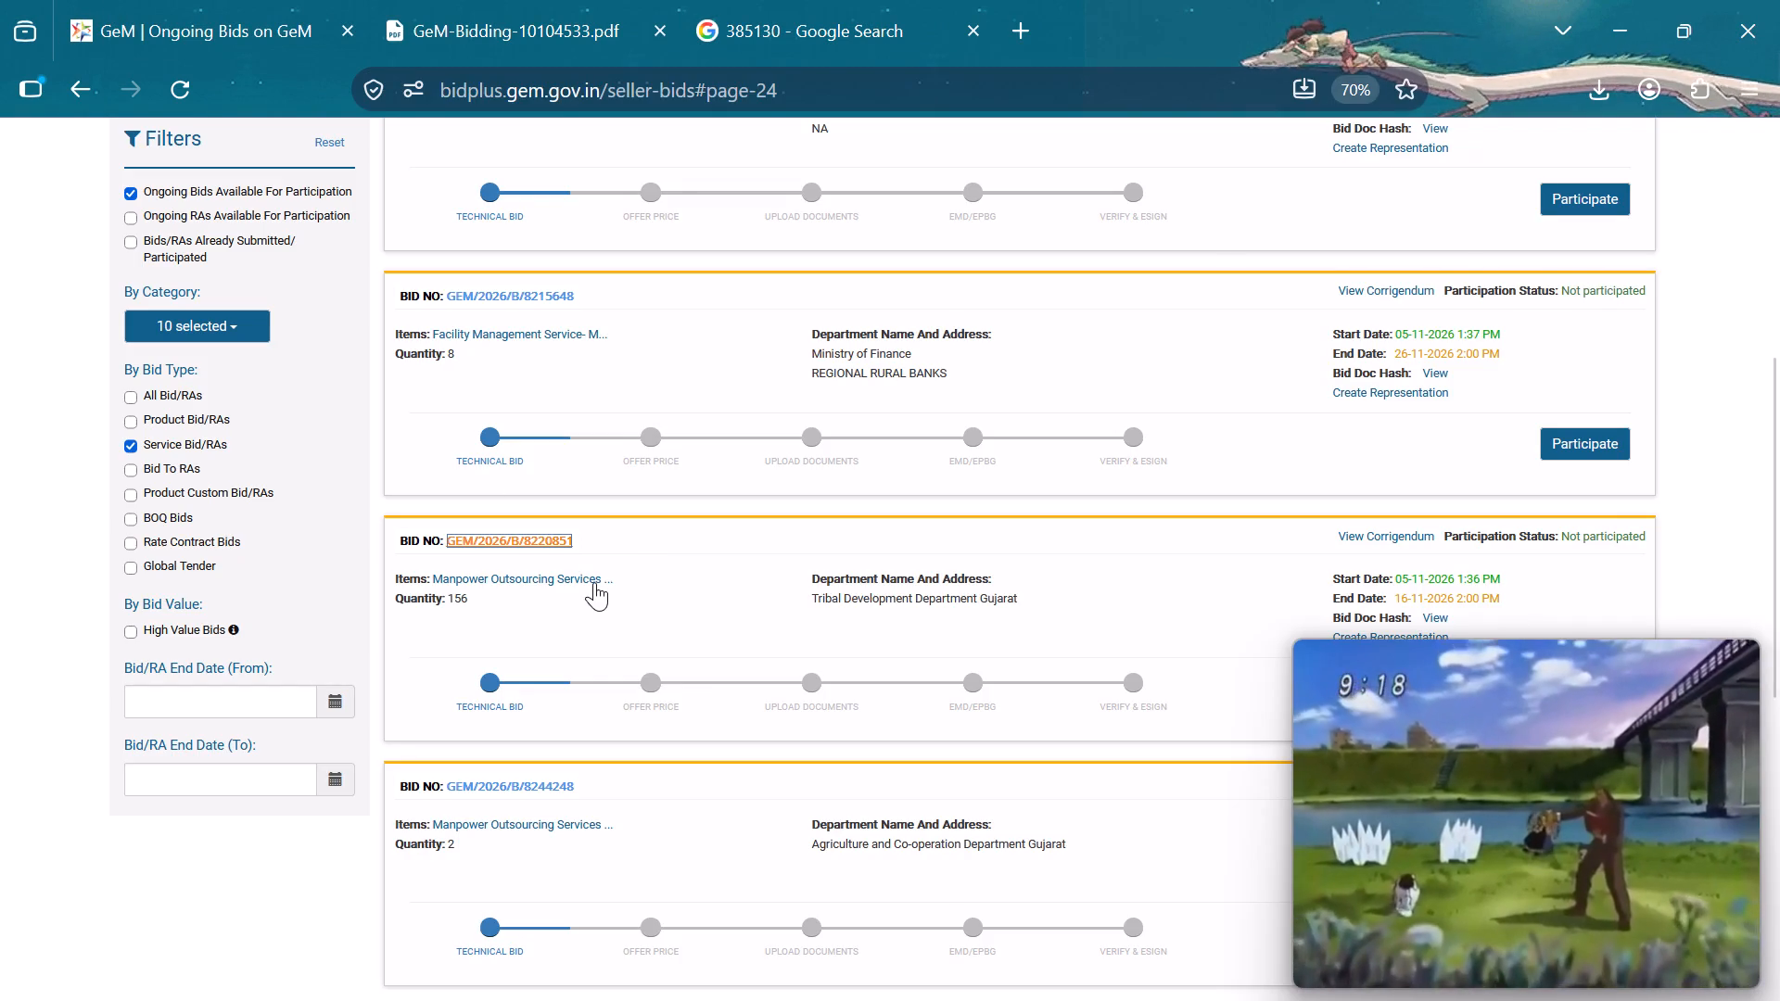
{"action": "scroll", "coordinate": [595, 583], "scroll_direction": "down", "scroll_amount": 1}
{"action": "key", "text": "alt+Tab"}
{"action": "key", "text": "Tab"}
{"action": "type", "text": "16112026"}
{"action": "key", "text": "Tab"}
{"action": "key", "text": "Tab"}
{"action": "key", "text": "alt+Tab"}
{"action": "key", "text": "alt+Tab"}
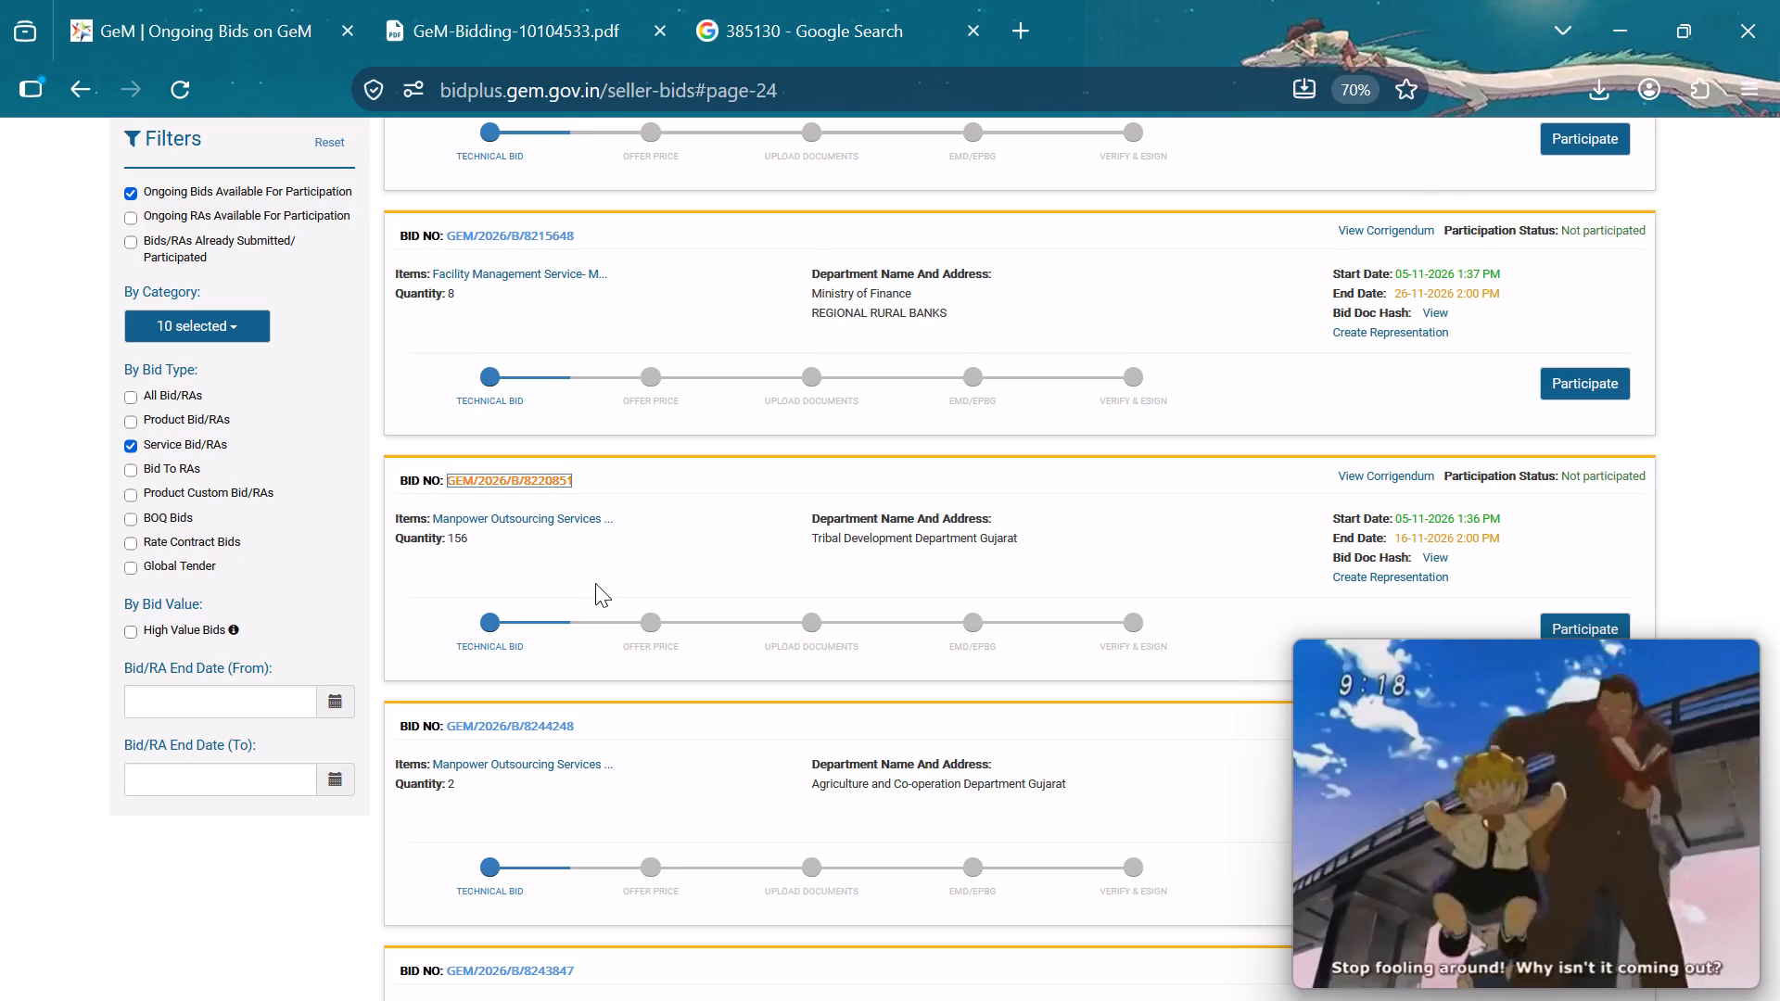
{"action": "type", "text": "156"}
{"action": "scroll", "coordinate": [595, 583], "scroll_direction": "down", "scroll_amount": 4}
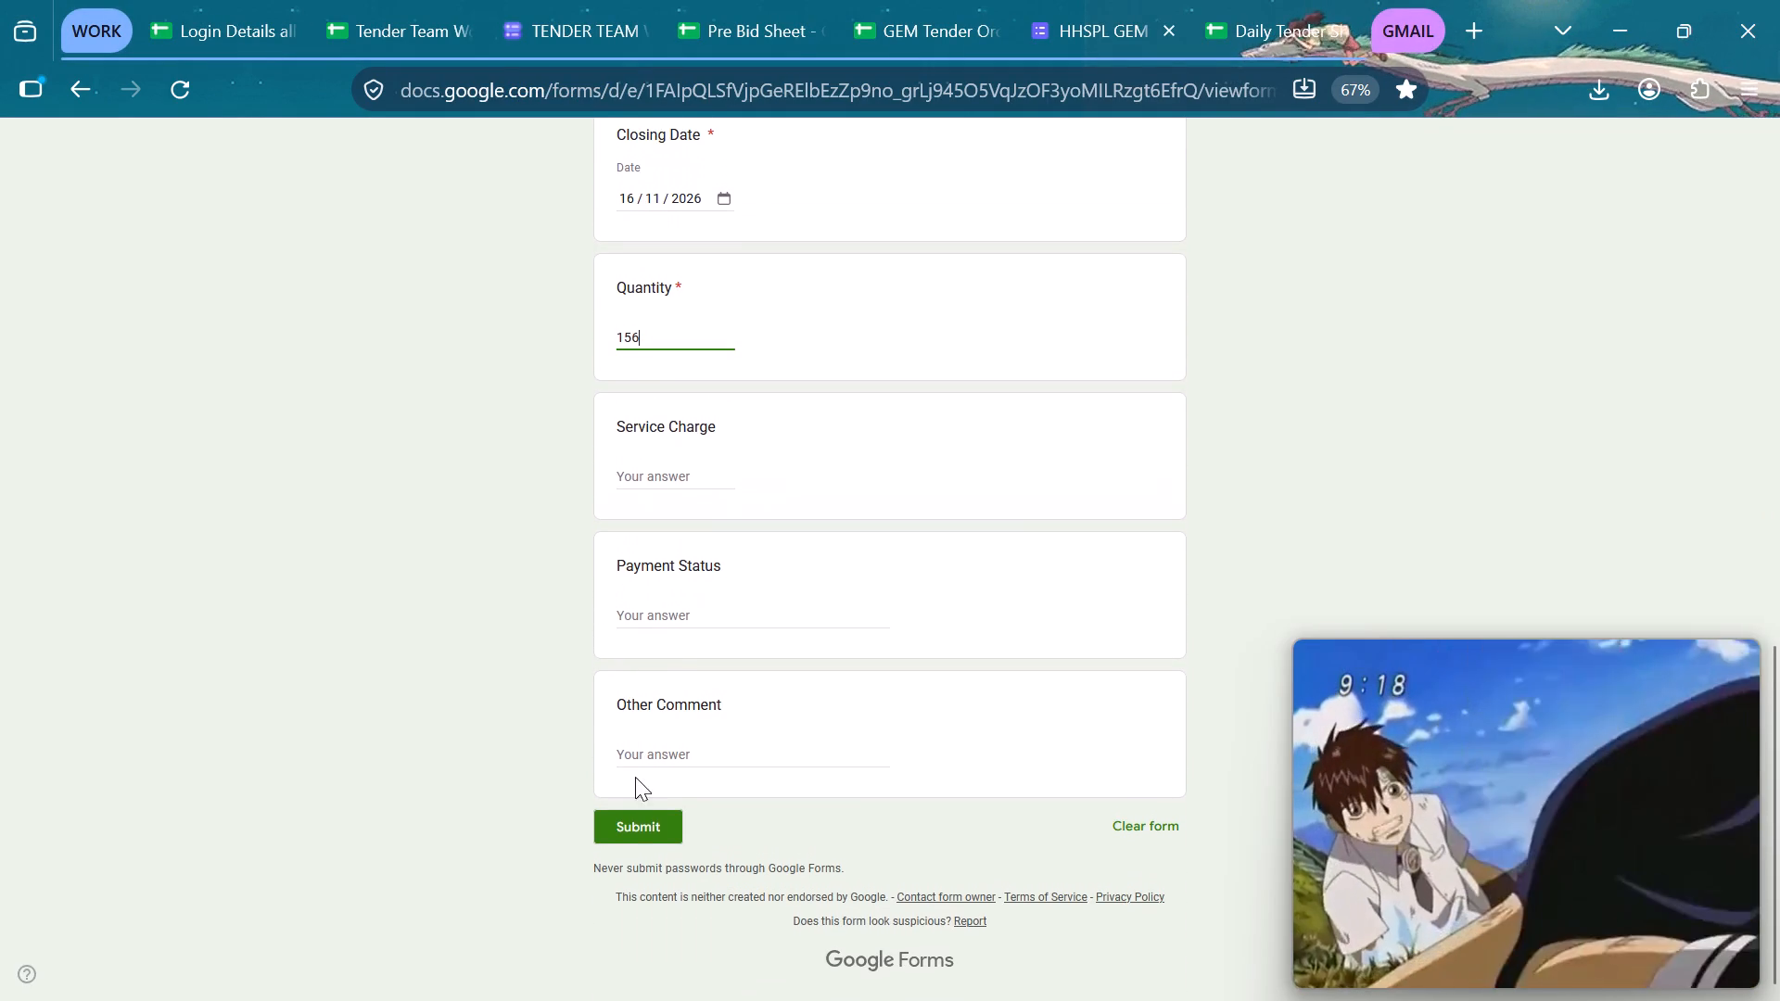
{"action": "left_click", "coordinate": [637, 824]}
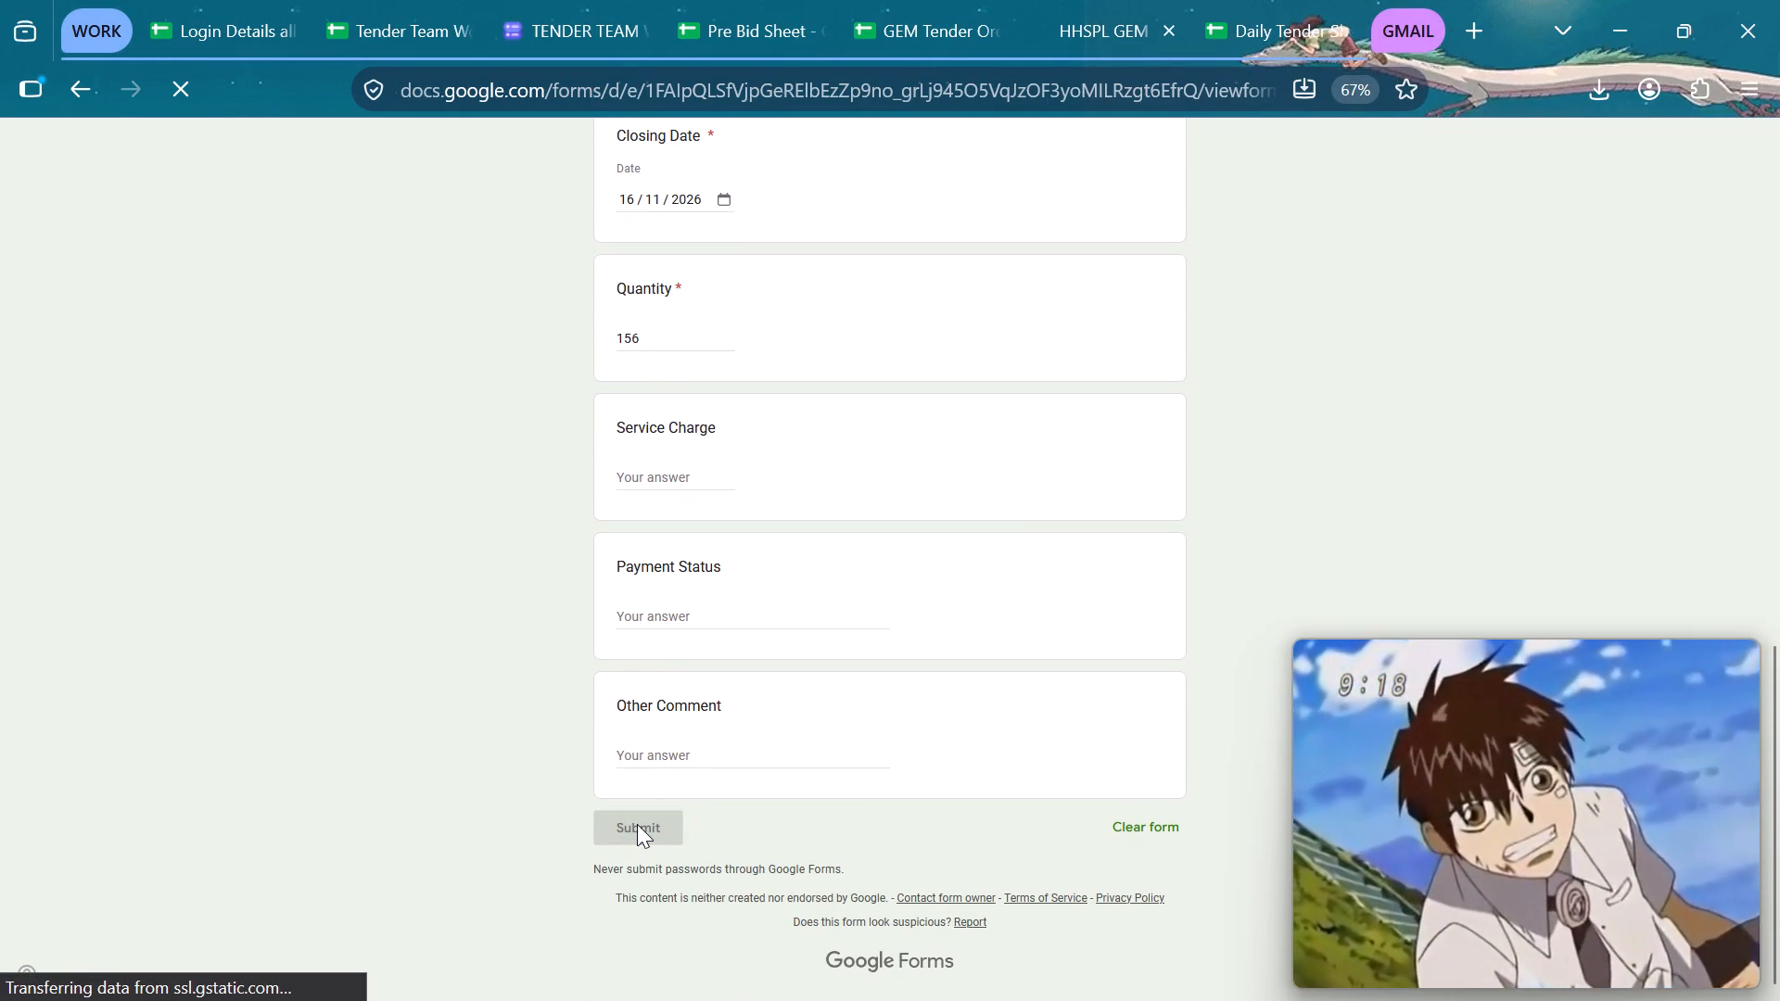
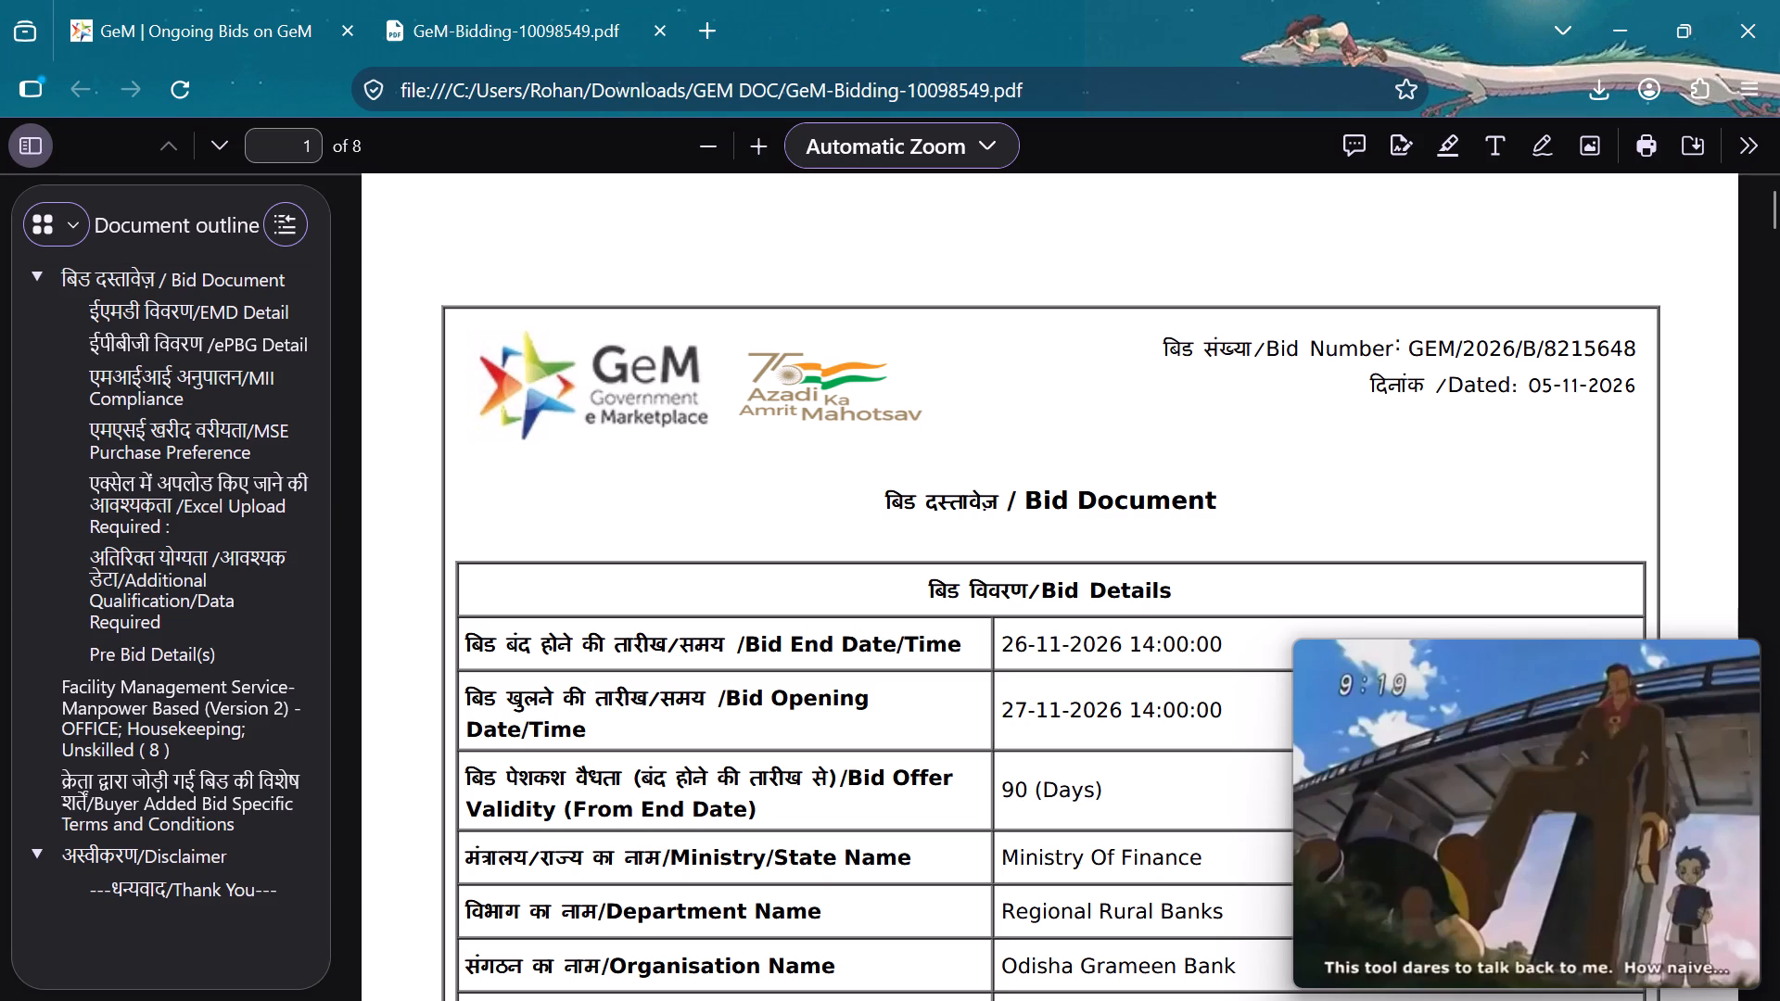
Copy bid number GEM/2026/B/8215648 from GeM-Bidding-10098549.pdf, skim its bid details and close the document.
{"action": "key", "text": "ctrl+shift+Right"}
{"action": "key", "text": "ctrl+shift+Right"}
{"action": "double_click", "coordinate": [1414, 354]}
{"action": "key", "text": "ctrl+shift+Right"}
{"action": "key", "text": "ctrl+shift+Right"}
{"action": "key", "text": "ctrl+shift+Right"}
{"action": "key", "text": "ctrl+c"}
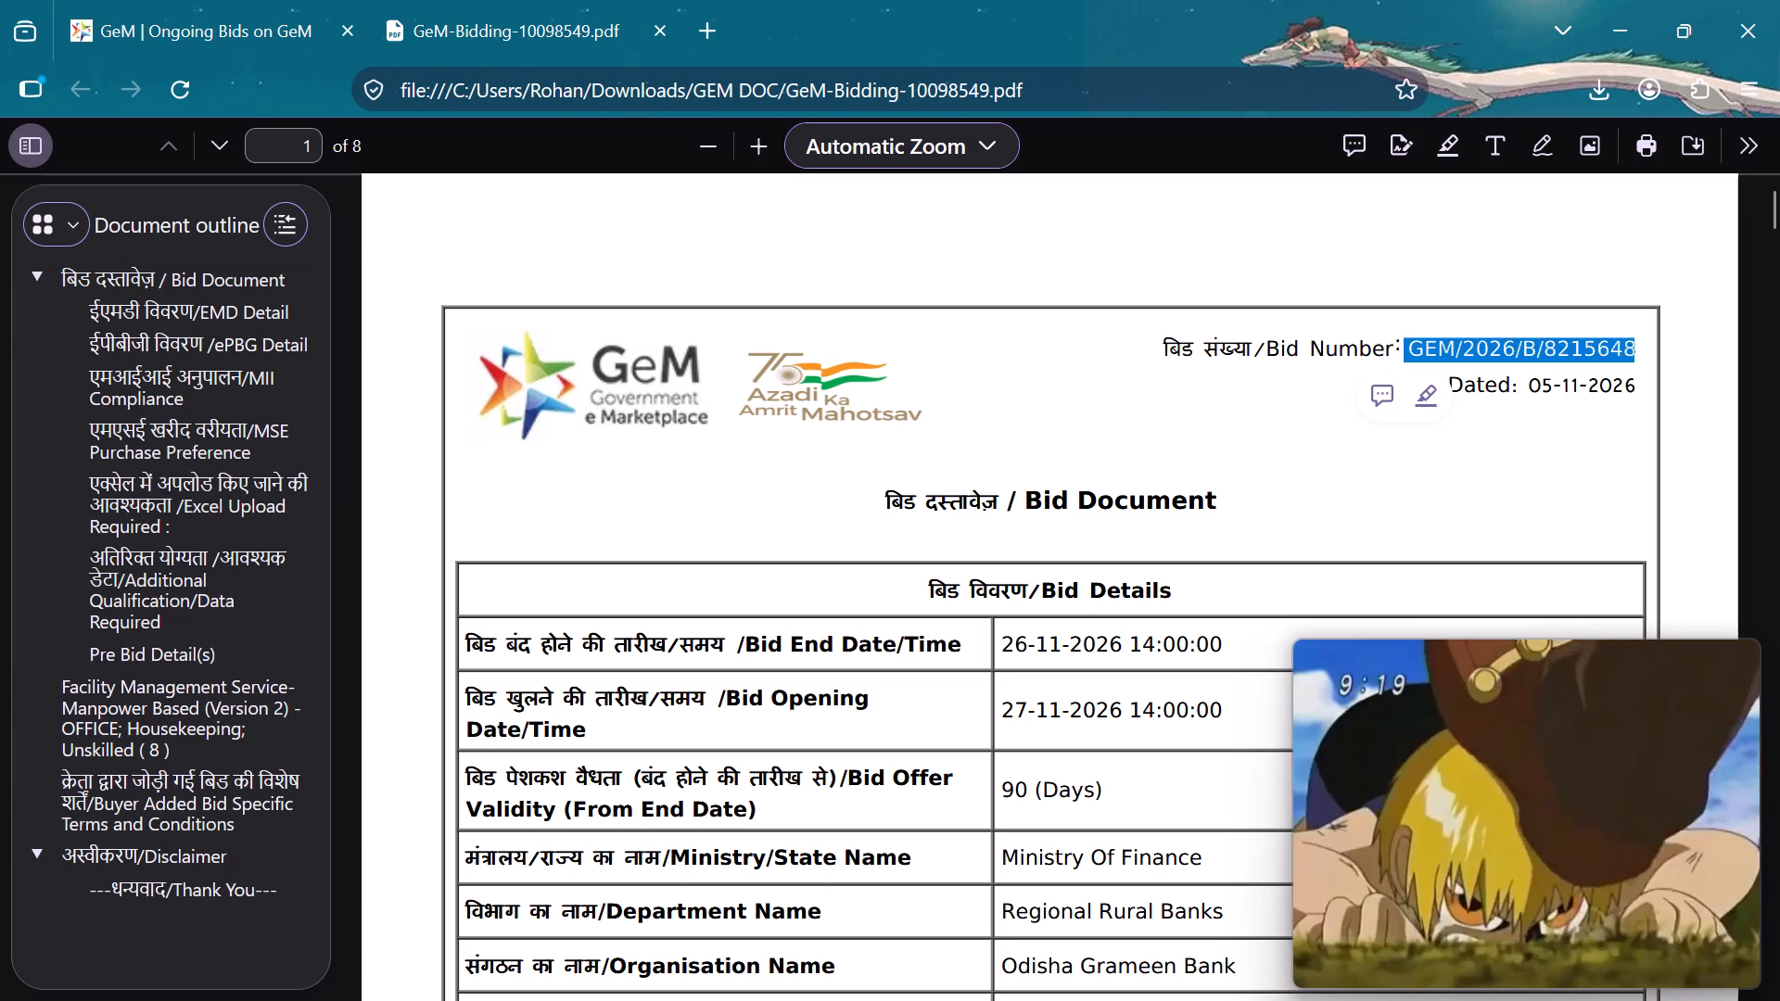
{"action": "key", "text": "ctrl+c"}
{"action": "scroll", "coordinate": [1119, 558], "scroll_direction": "down", "scroll_amount": 8}
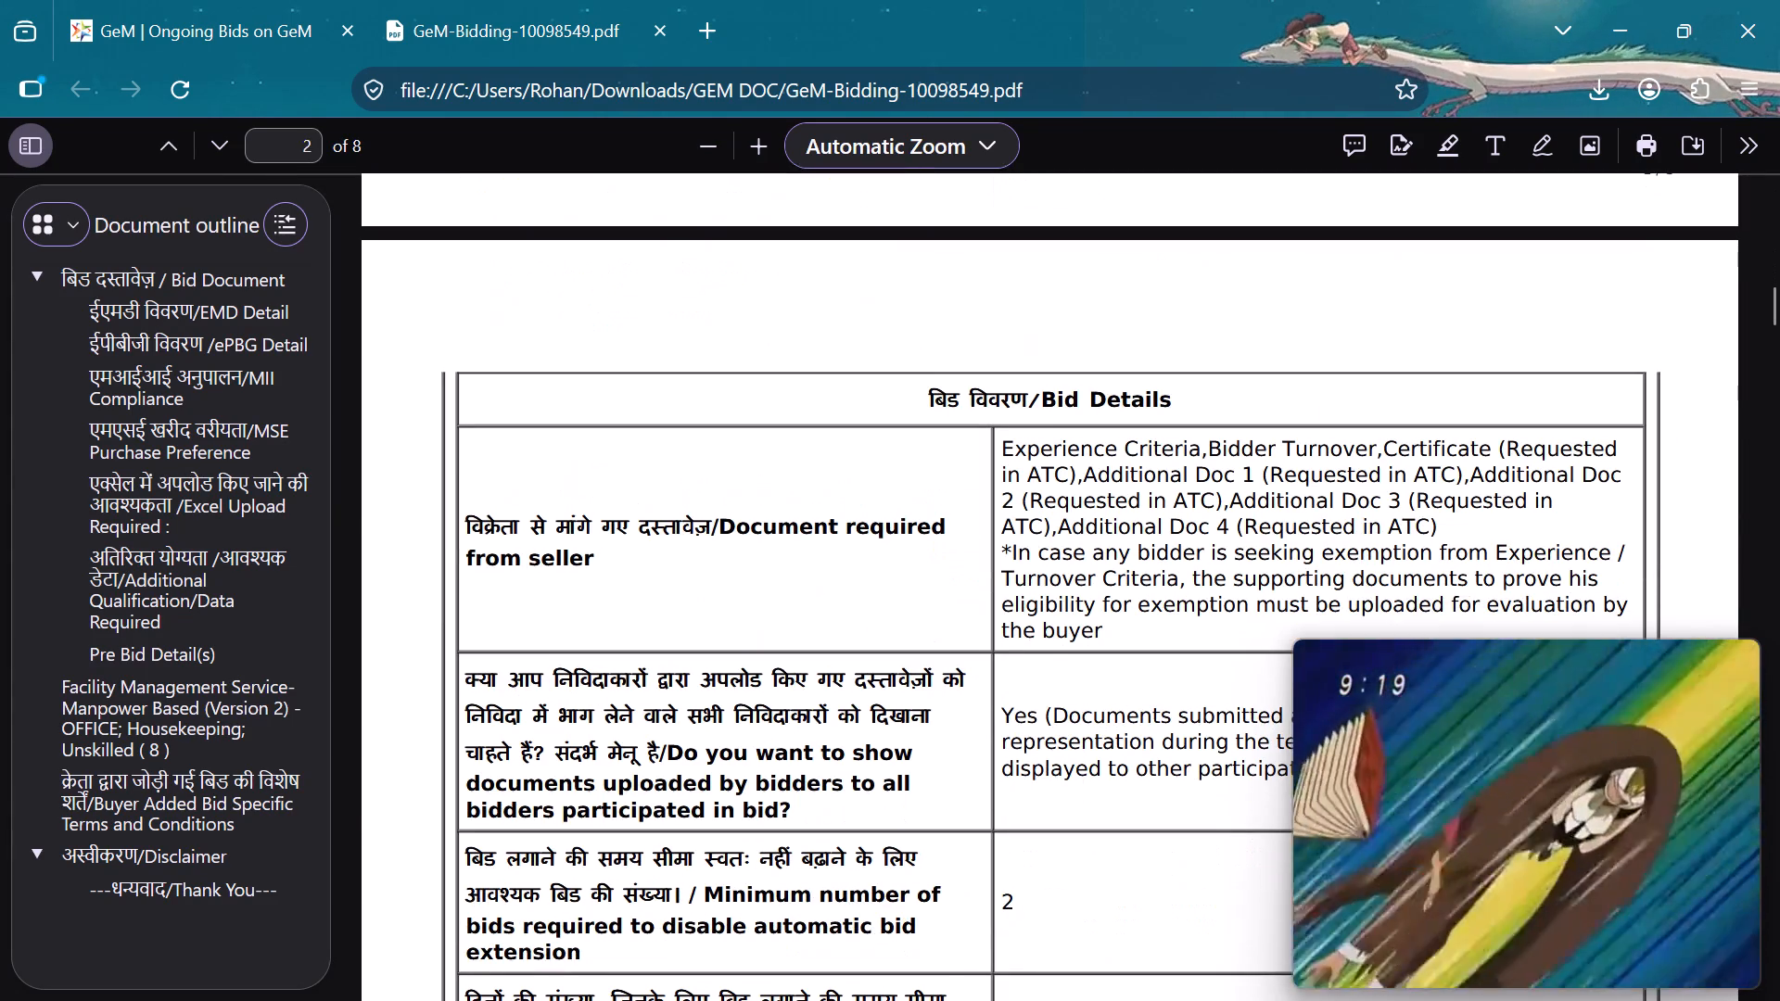
{"action": "left_click", "coordinate": [656, 31]}
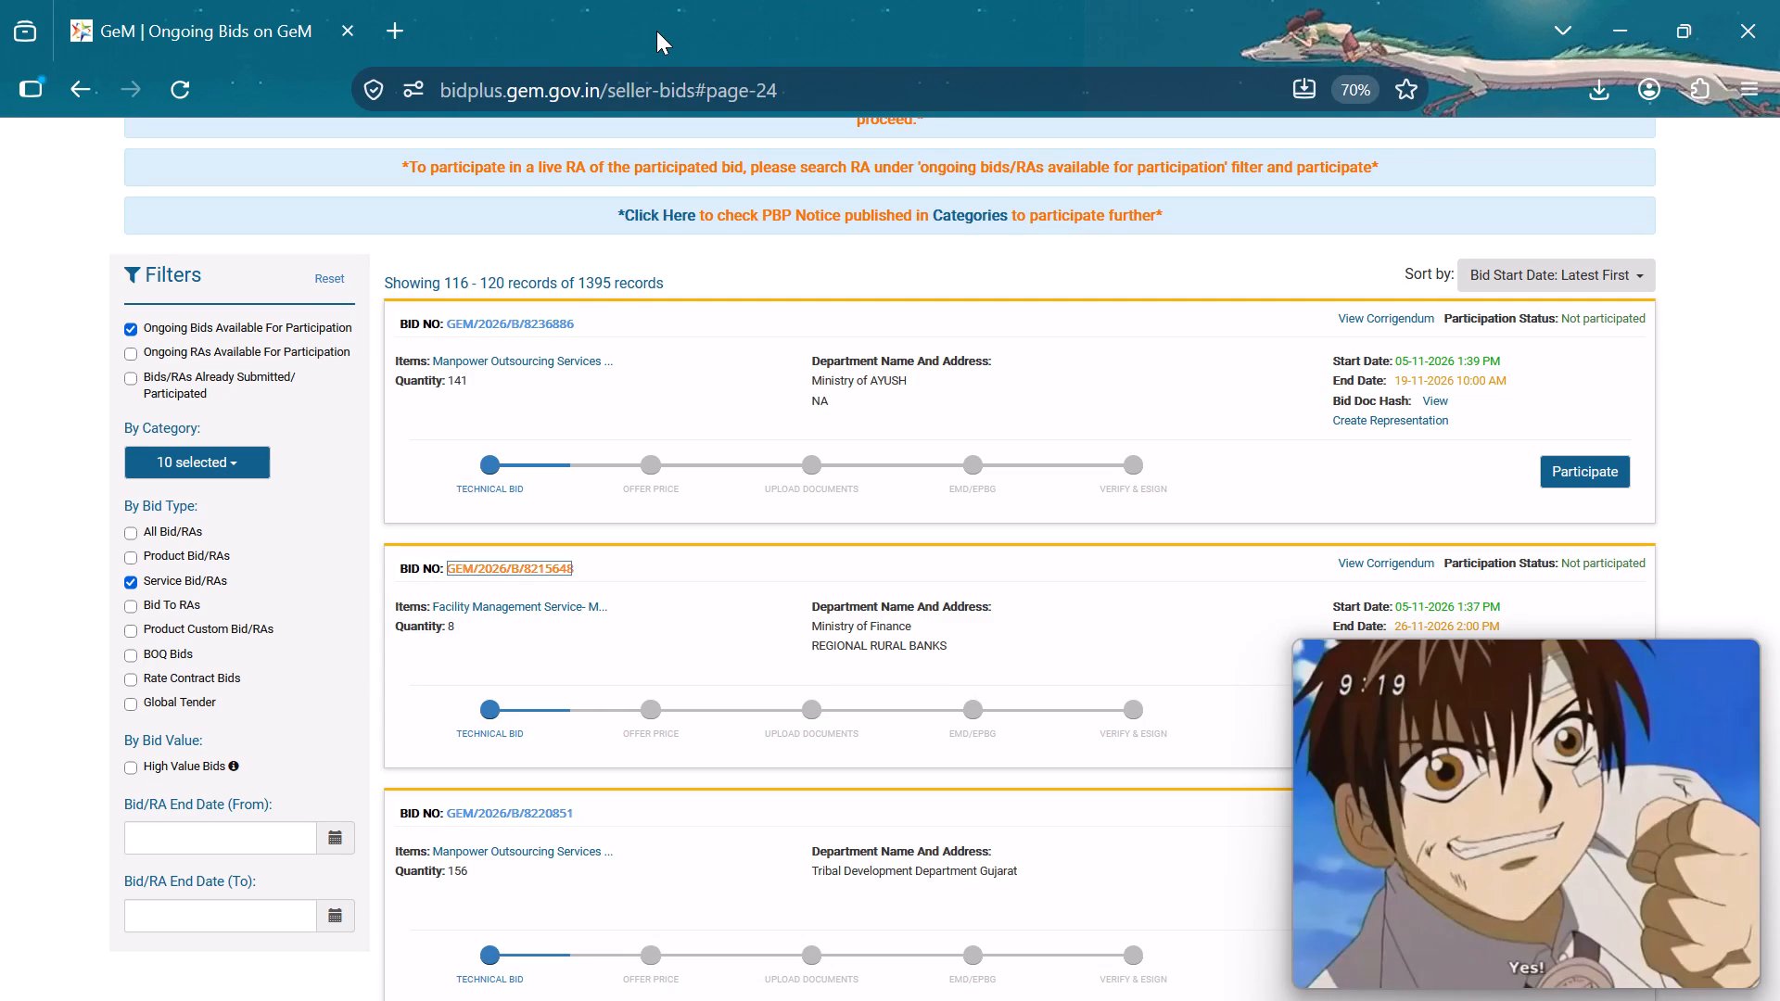
Download and open the bid document for GEM/2026/B/8236886 from the GeM ongoing bids list.
{"action": "left_click", "coordinate": [534, 300]}
{"action": "left_click", "coordinate": [541, 318]}
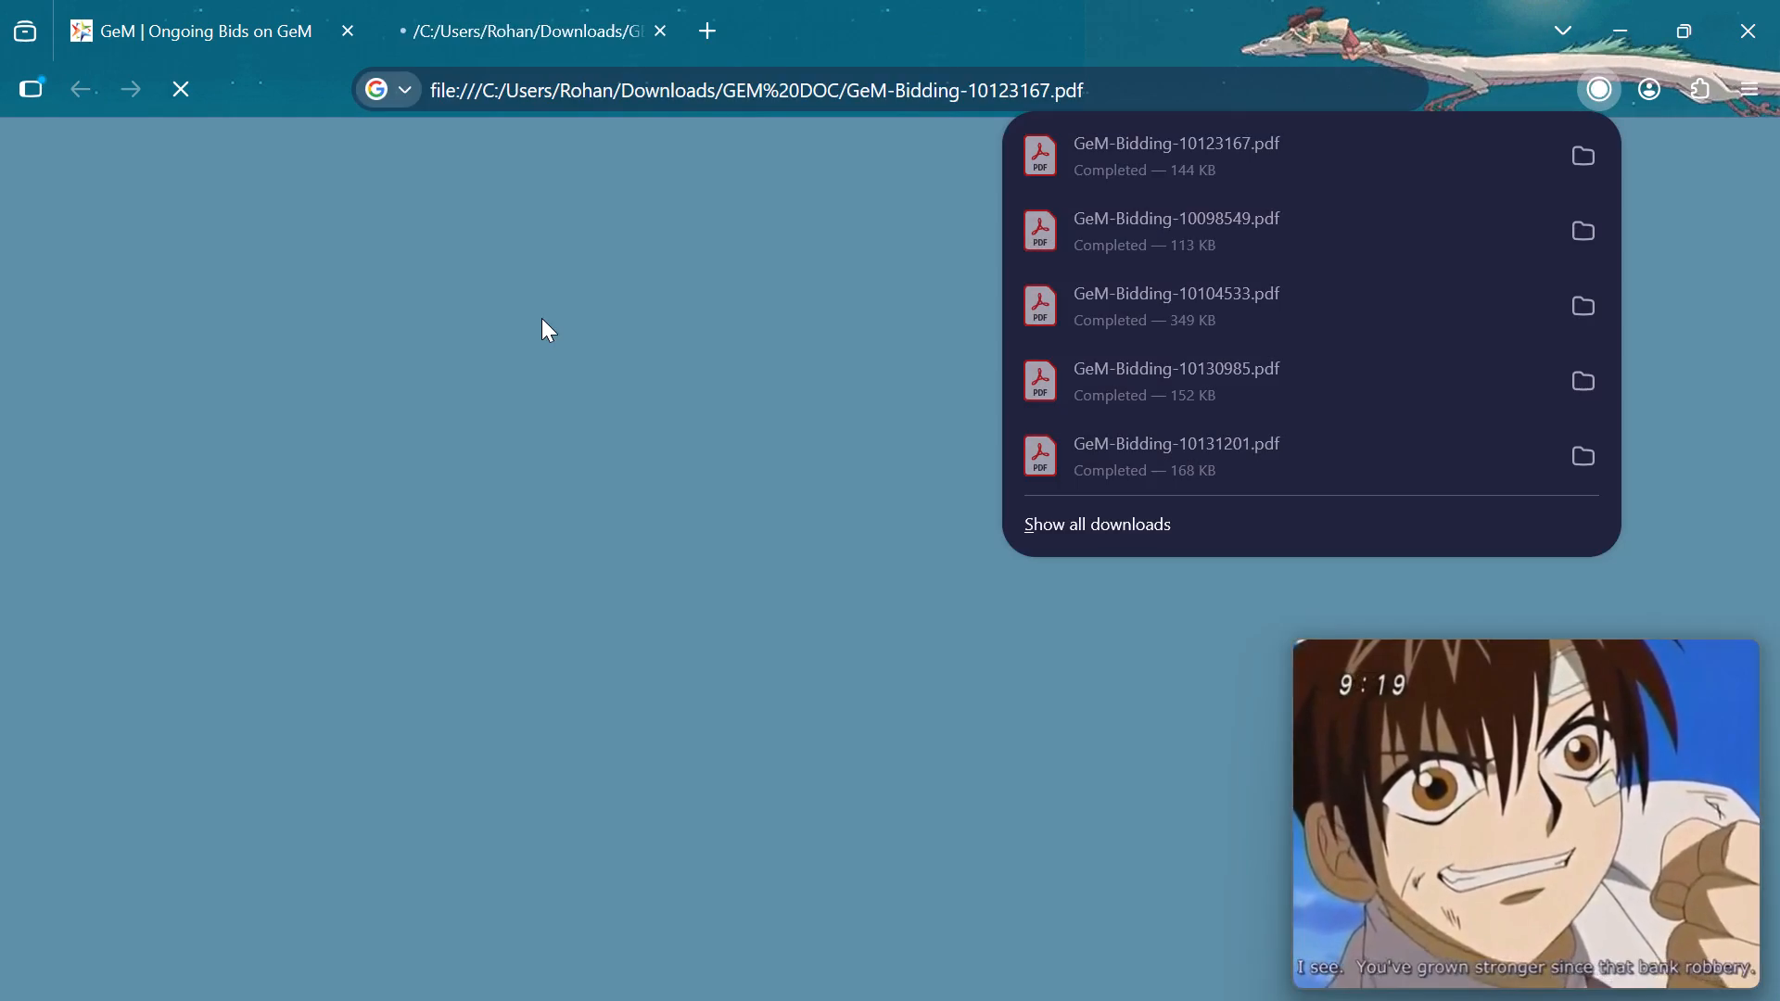
{"action": "left_click", "coordinate": [566, 323]}
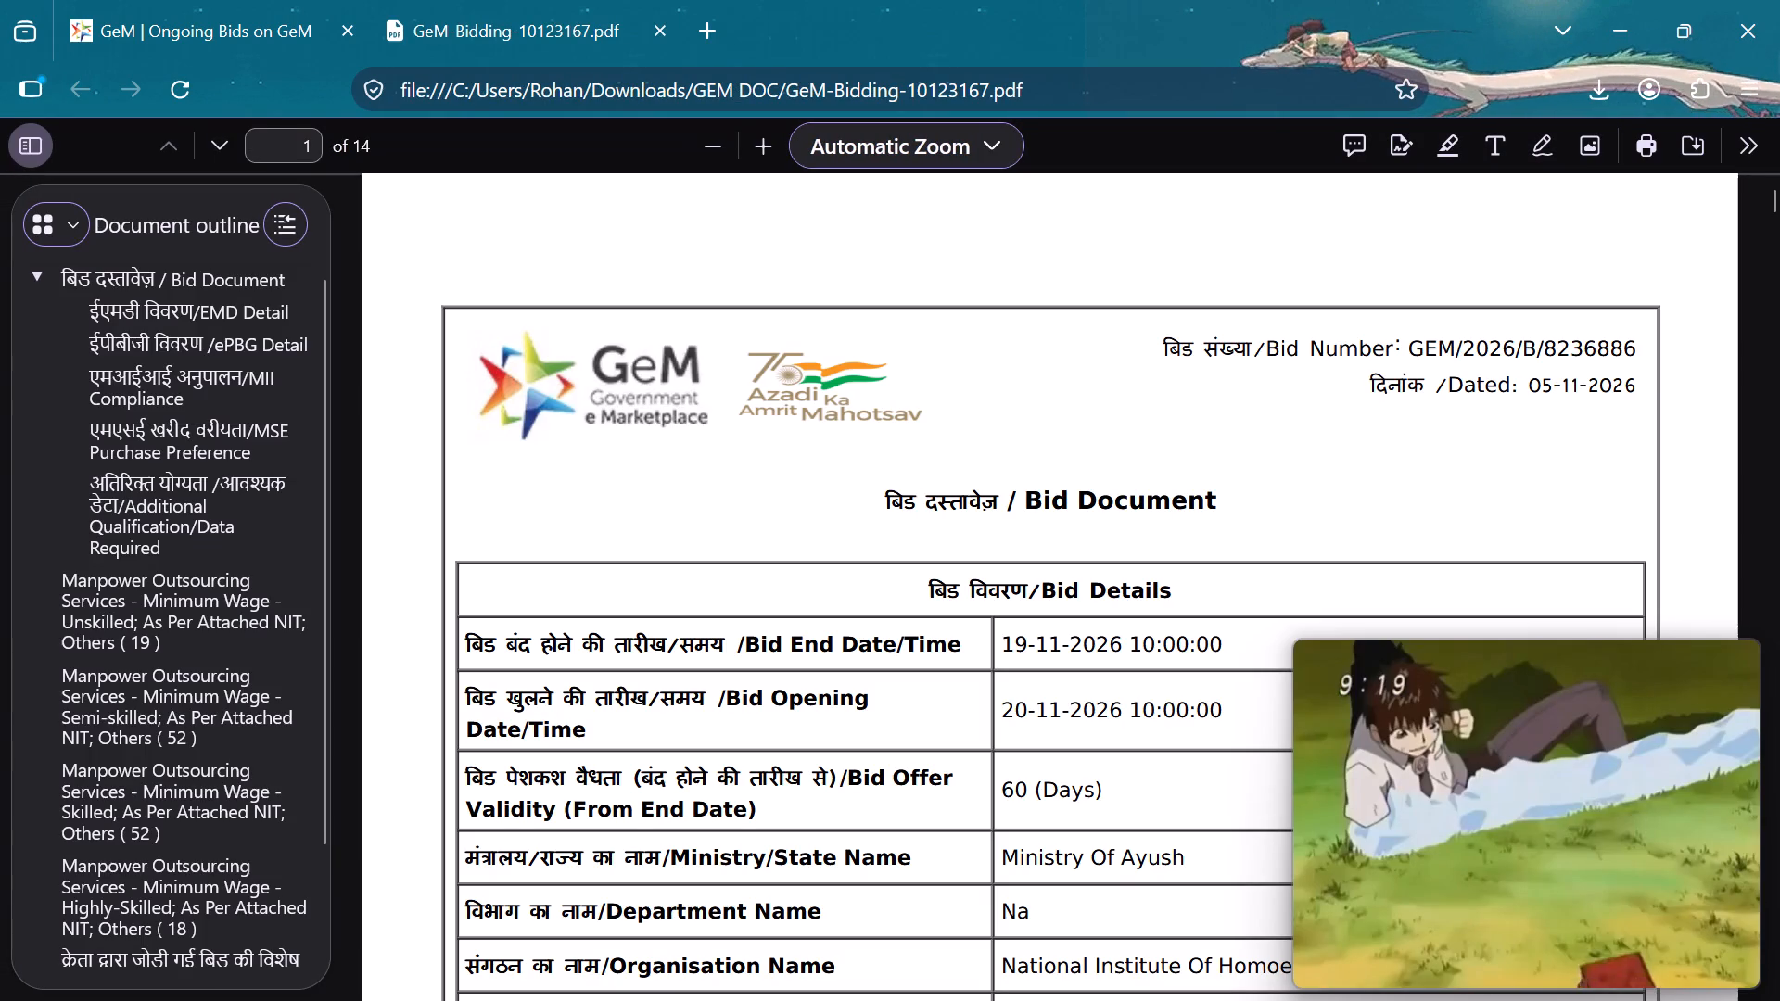
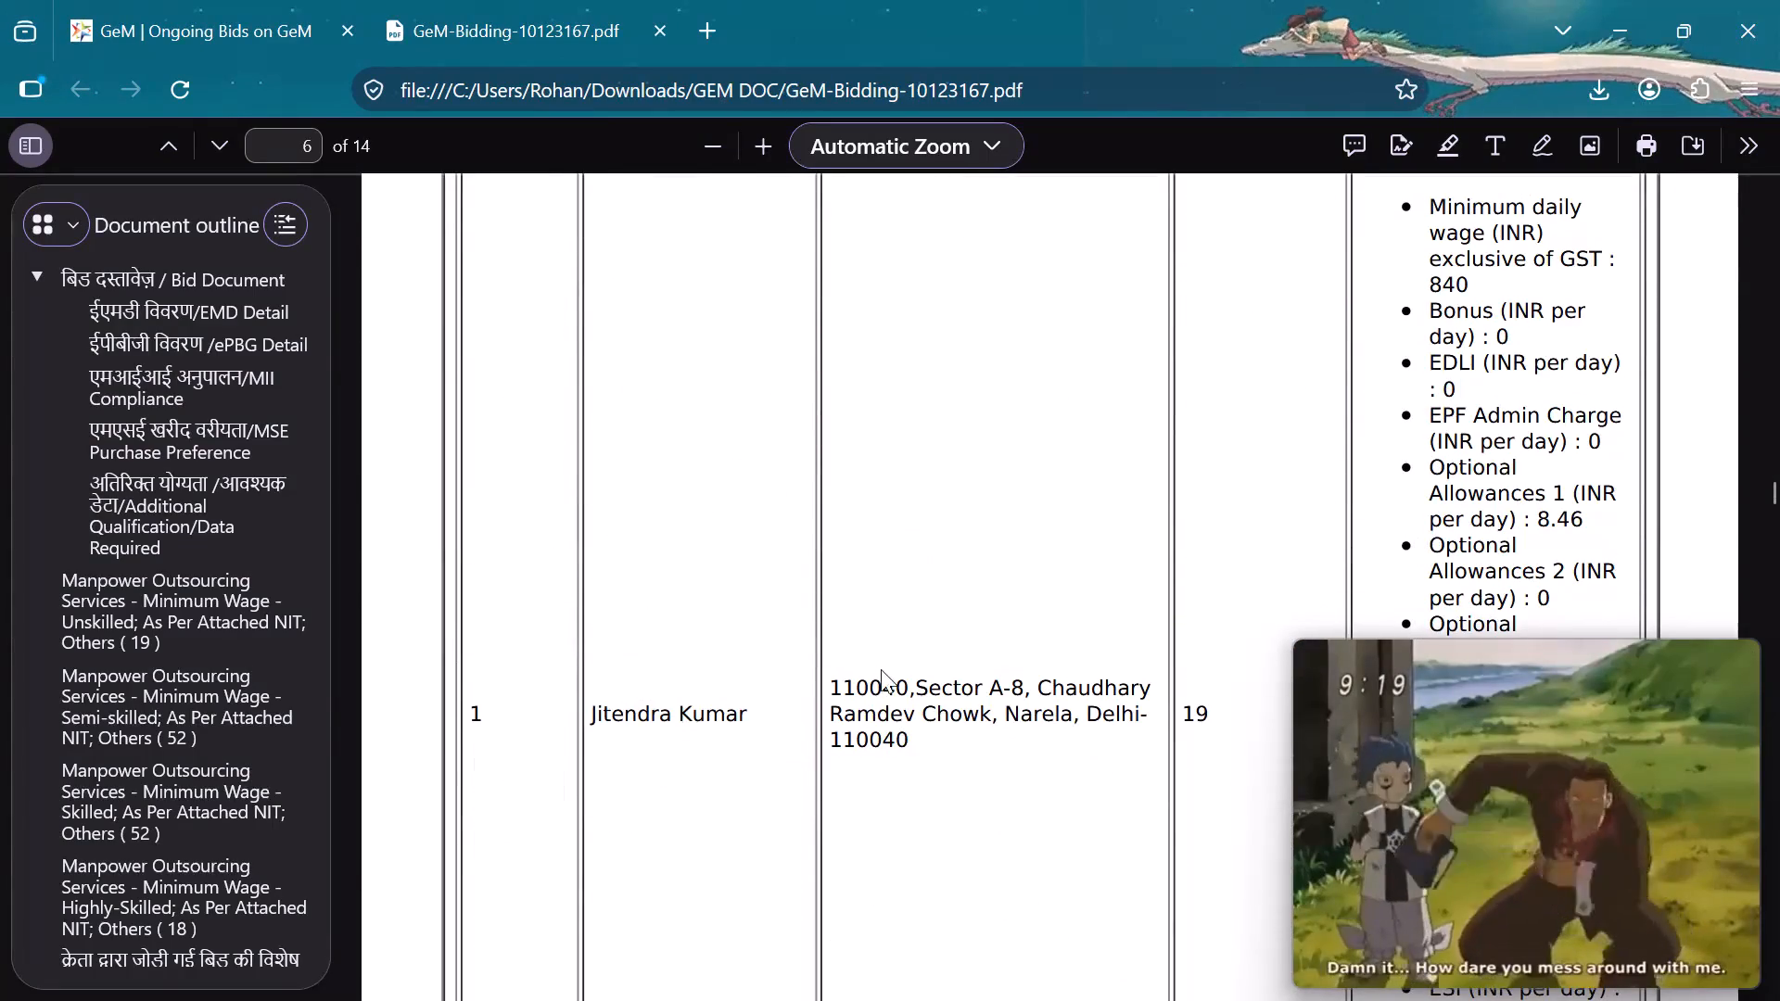
Set the State to DL, City to delhi, and both Pasara and Pre Bid Meeting to N in the tender form.
{"action": "key", "text": "Tab"}
{"action": "type", "text": "dl"}
{"action": "key", "text": "Tab"}
{"action": "type", "text": "del"}
{"action": "key", "text": "h"}
{"action": "key", "text": "i"}
{"action": "key", "text": "Tab"}
{"action": "key", "text": "n"}
{"action": "key", "text": "Tab"}
{"action": "key", "text": "n"}
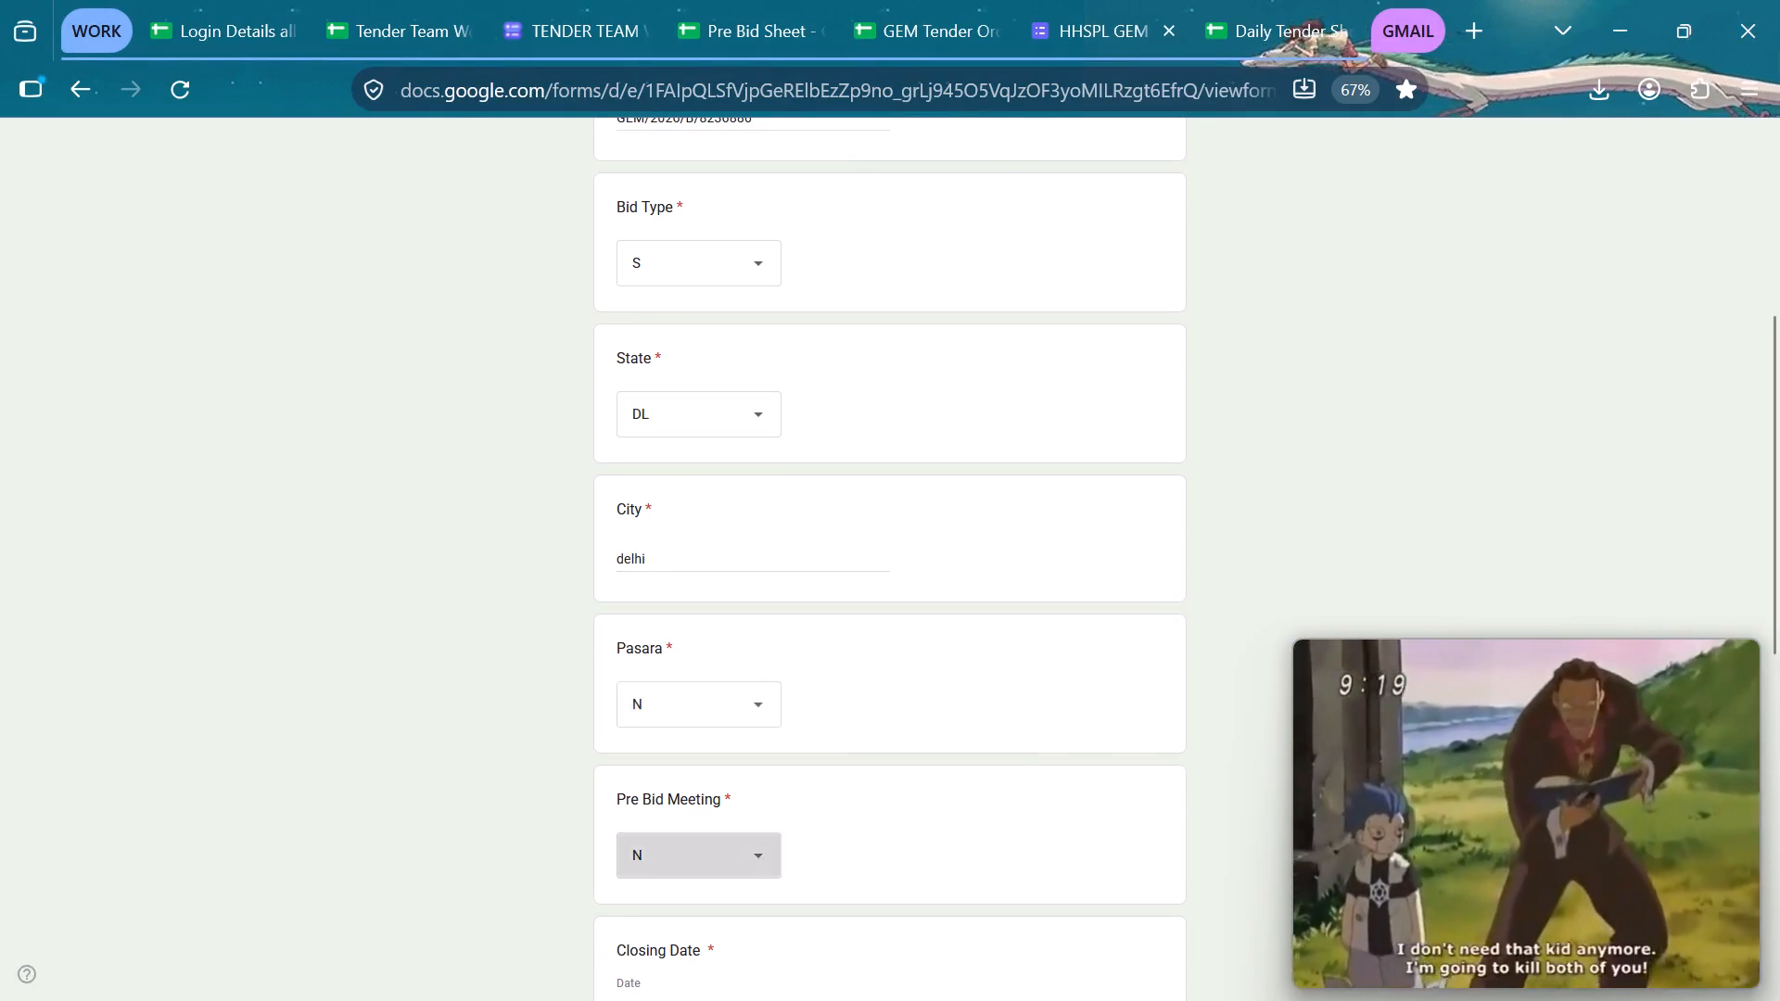
Check the bid listing and enter the closing date 19/11/2026 and quantity 141 in the form.
{"action": "key", "text": "alt+Tab"}
{"action": "left_click", "coordinate": [372, 0]}
{"action": "left_click", "coordinate": [283, 0]}
{"action": "key", "text": "alt+Tab"}
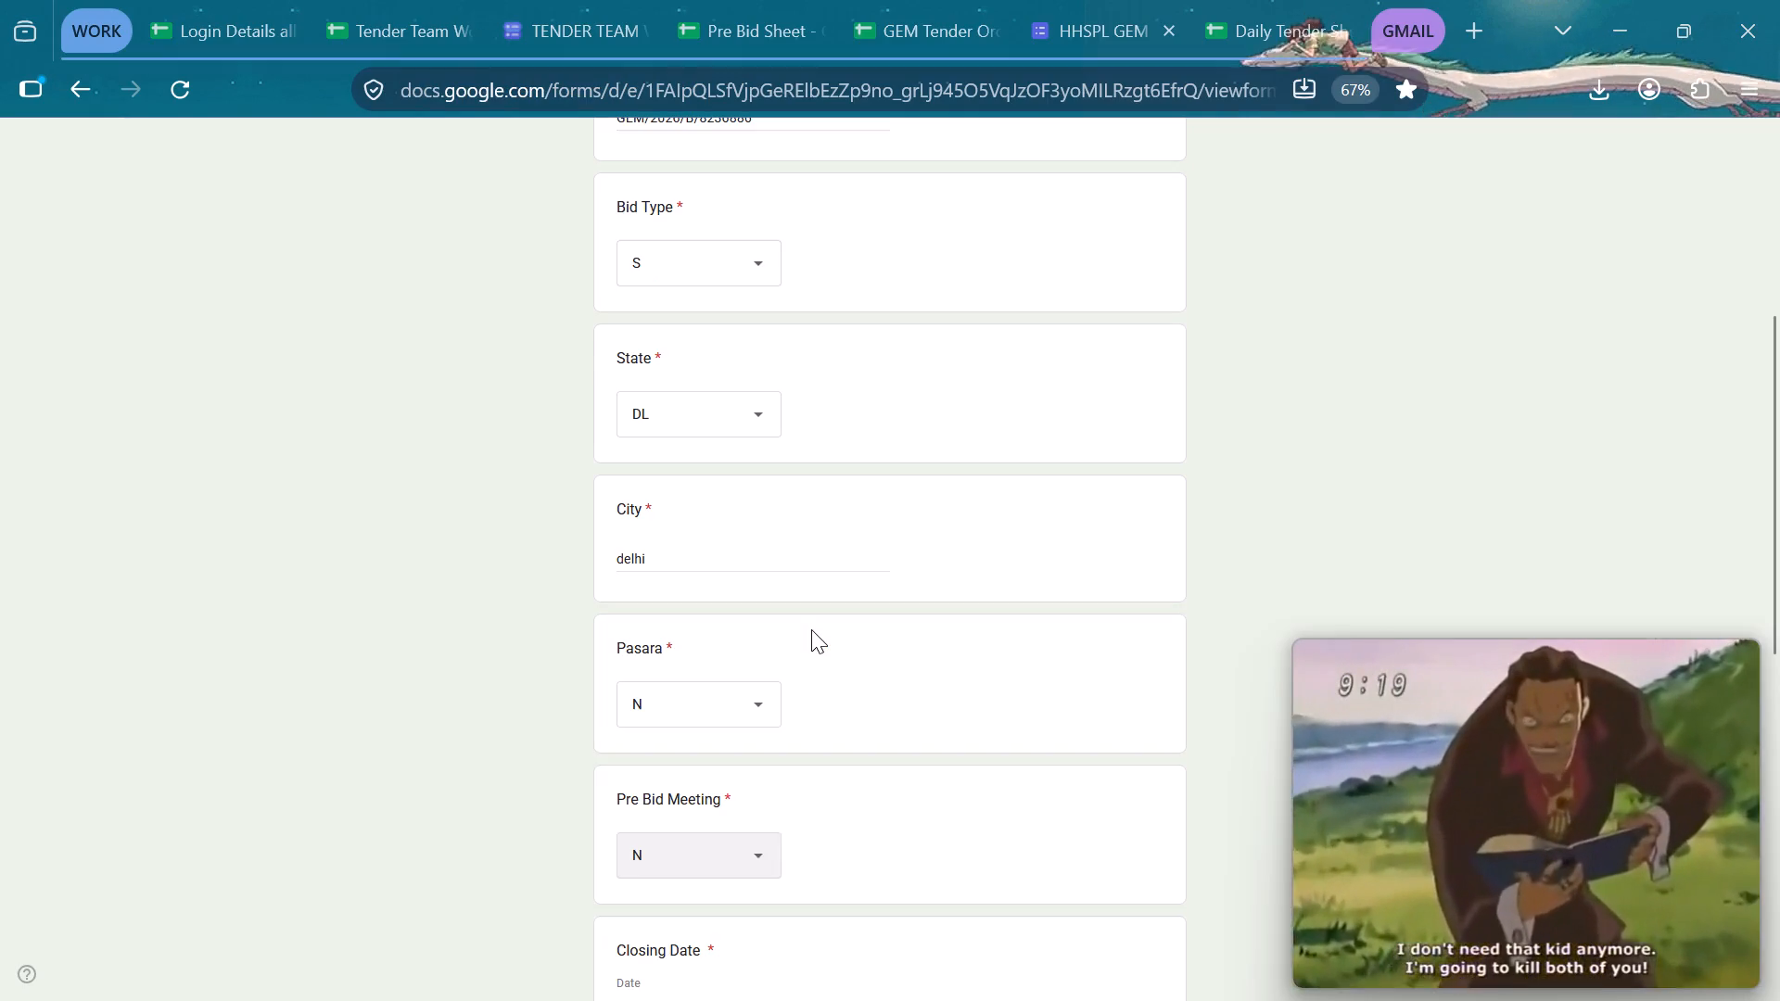
{"action": "key", "text": "Tab"}
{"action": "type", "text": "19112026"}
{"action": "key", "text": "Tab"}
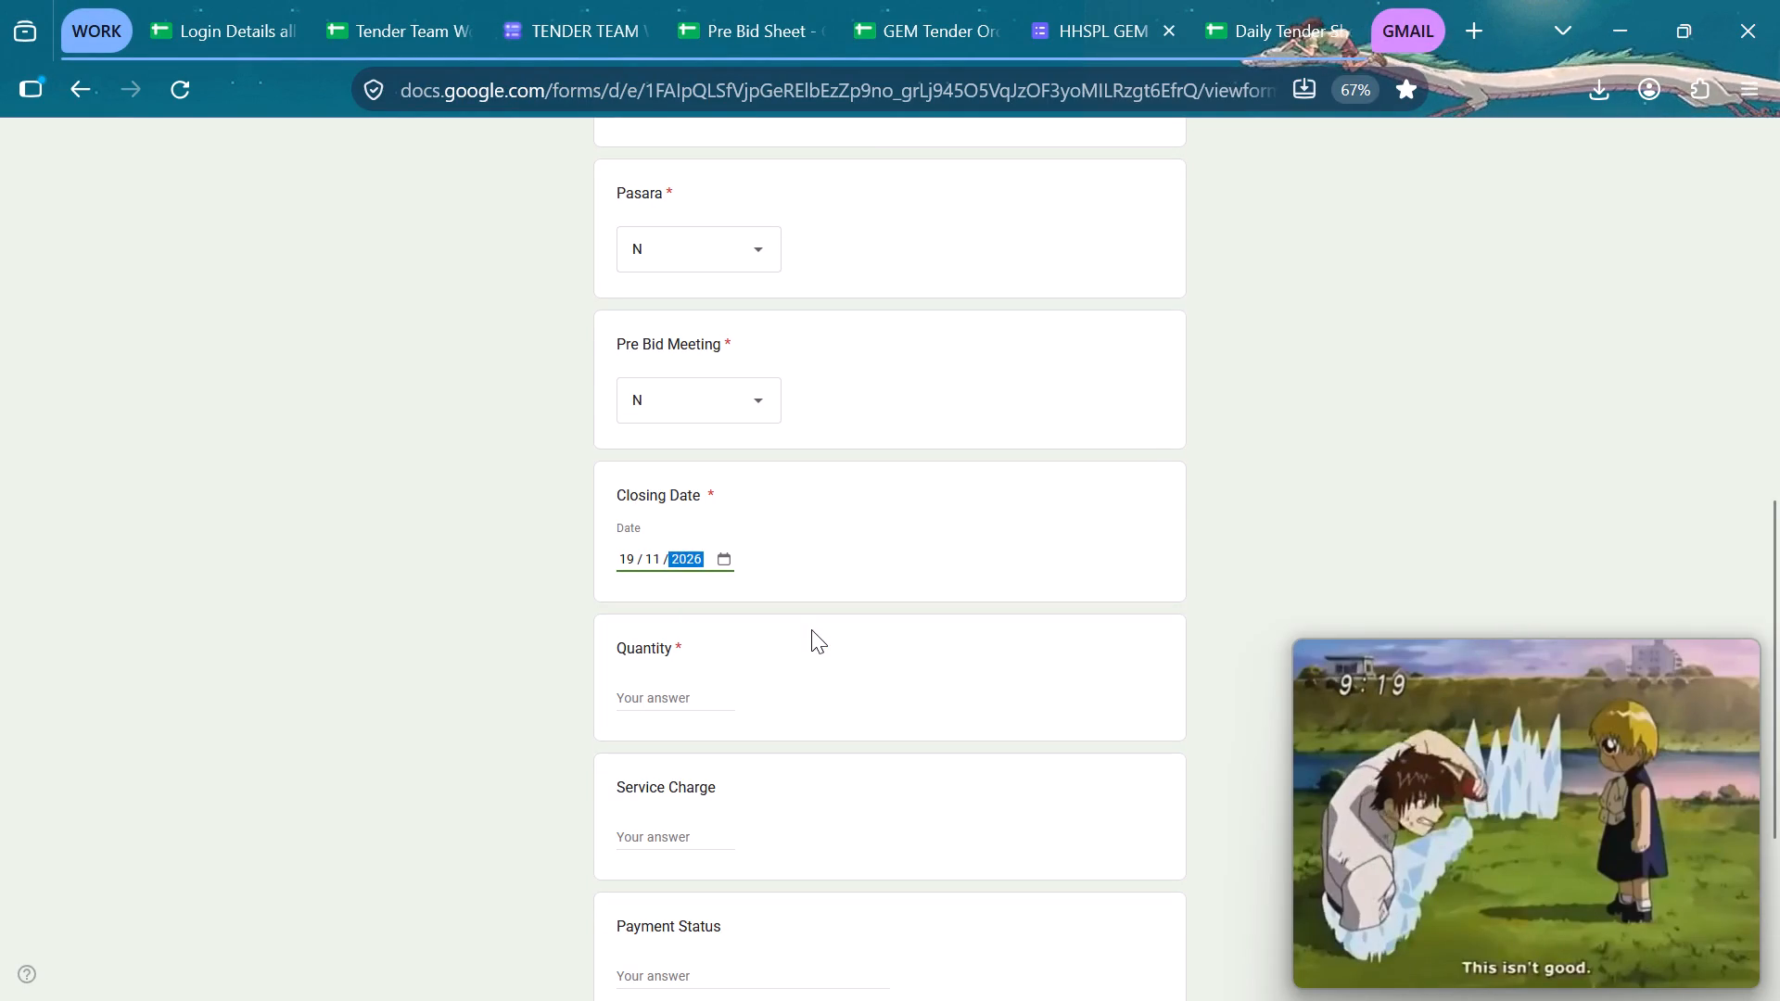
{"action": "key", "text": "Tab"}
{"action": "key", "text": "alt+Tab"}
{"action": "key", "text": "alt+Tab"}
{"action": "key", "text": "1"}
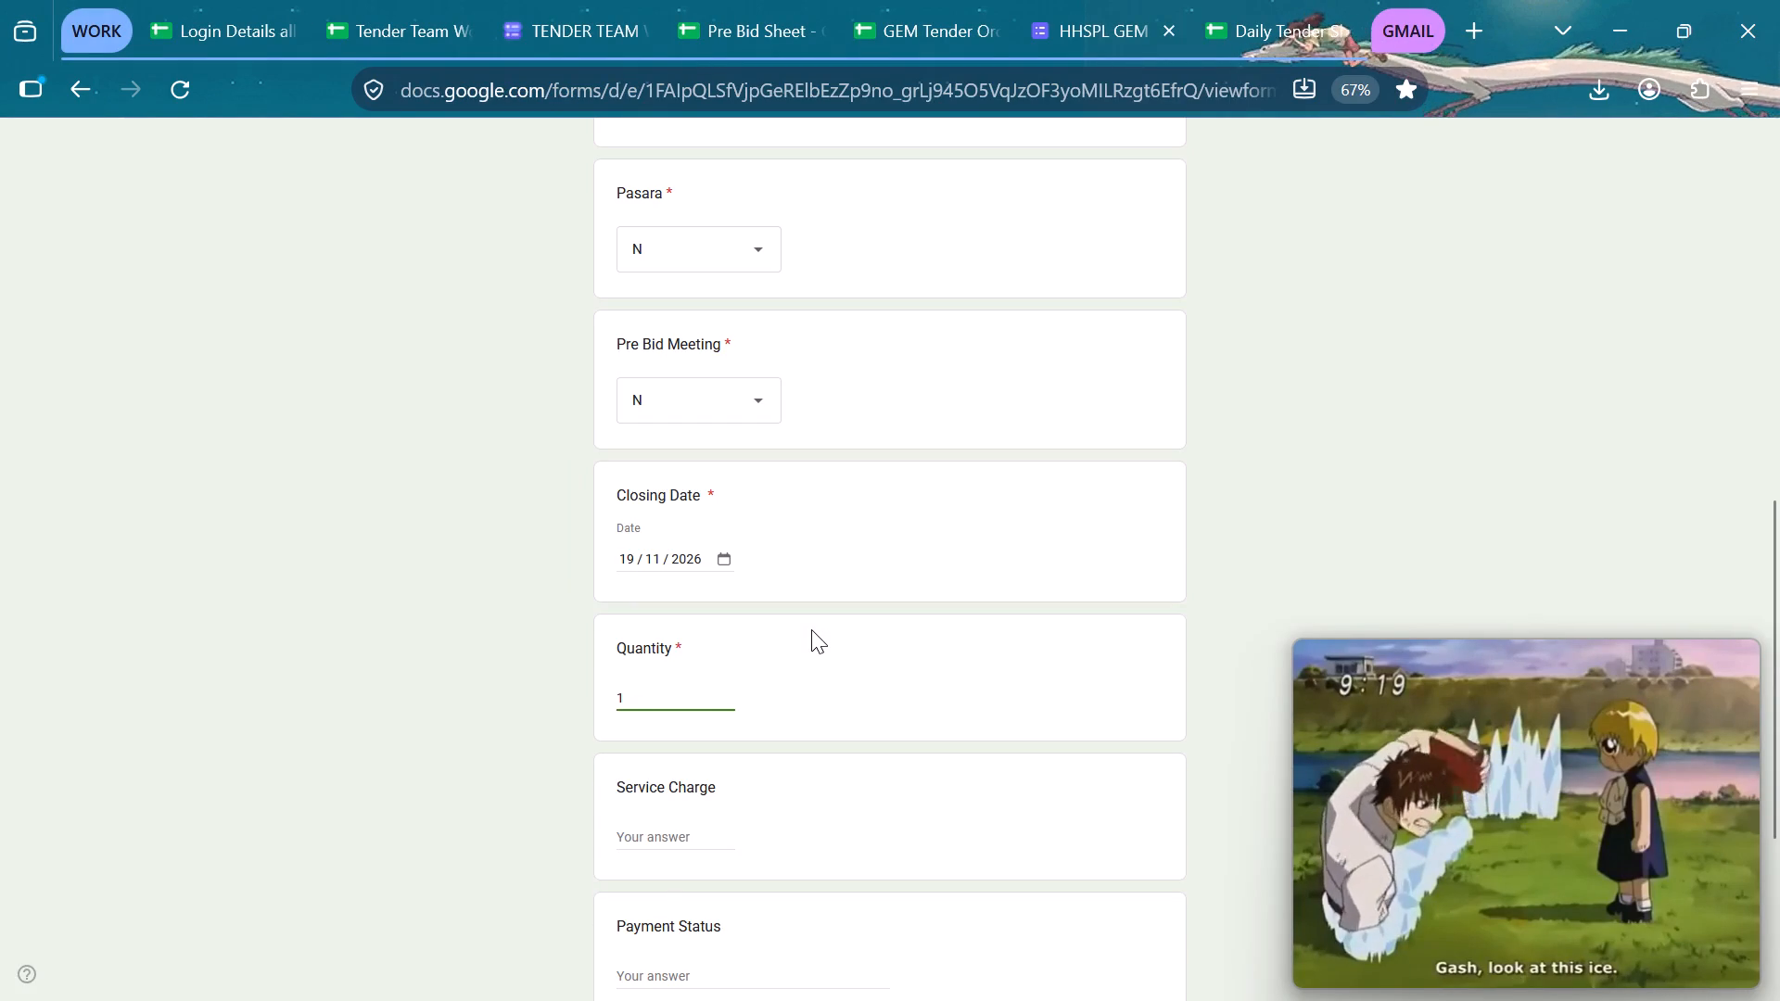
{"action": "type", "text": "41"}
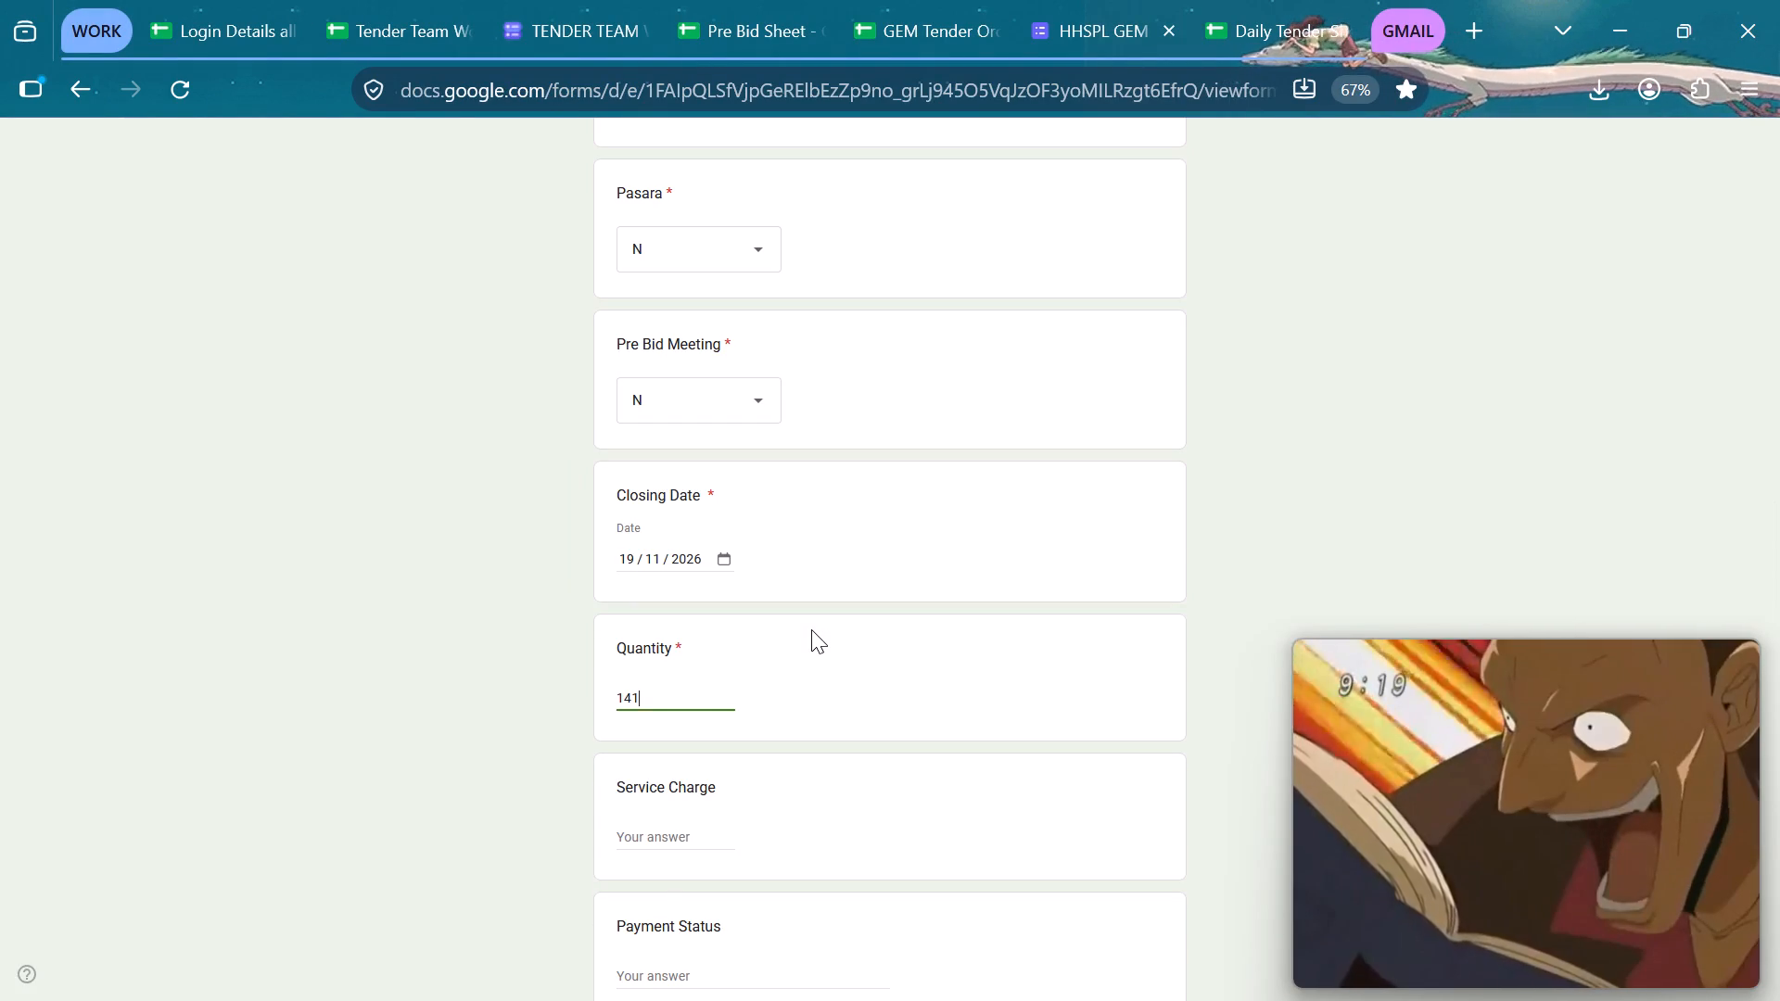
Submit the completed HHSPL GEM Tender response and start another response.
{"action": "left_click", "coordinate": [811, 629]}
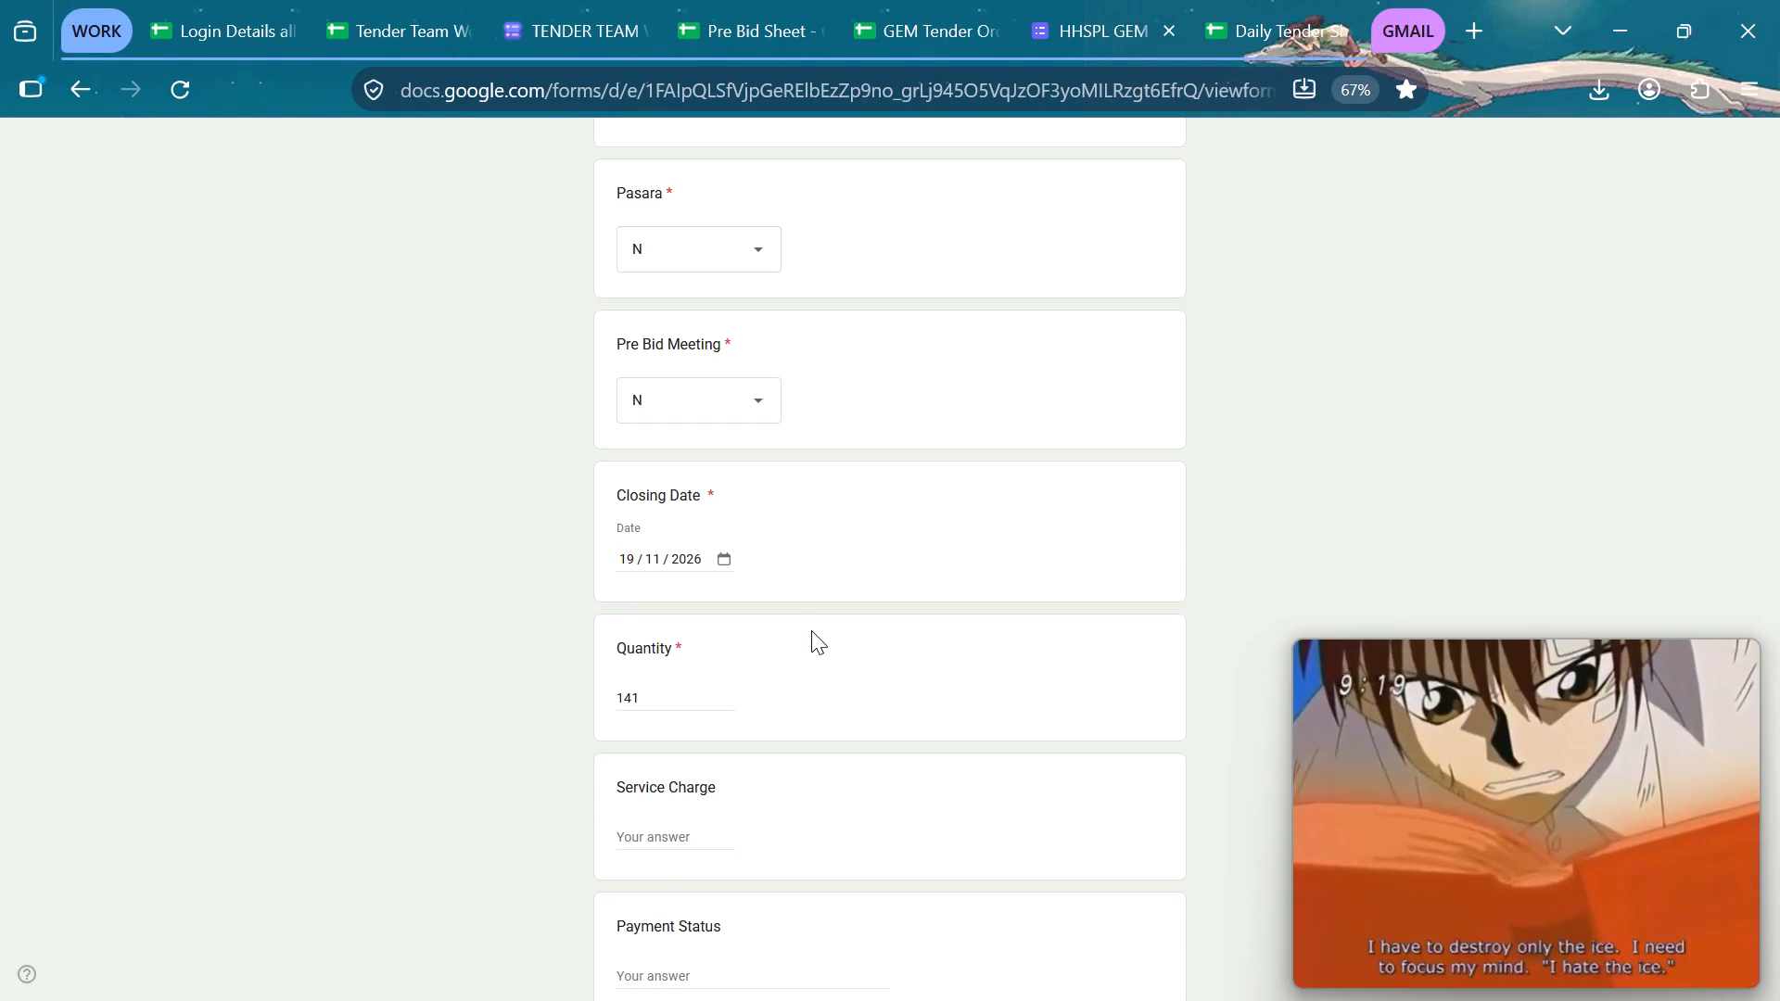
{"action": "key", "text": "Tab"}
{"action": "scroll", "coordinate": [803, 631], "scroll_direction": "down", "scroll_amount": 6}
{"action": "left_click", "coordinate": [638, 830]}
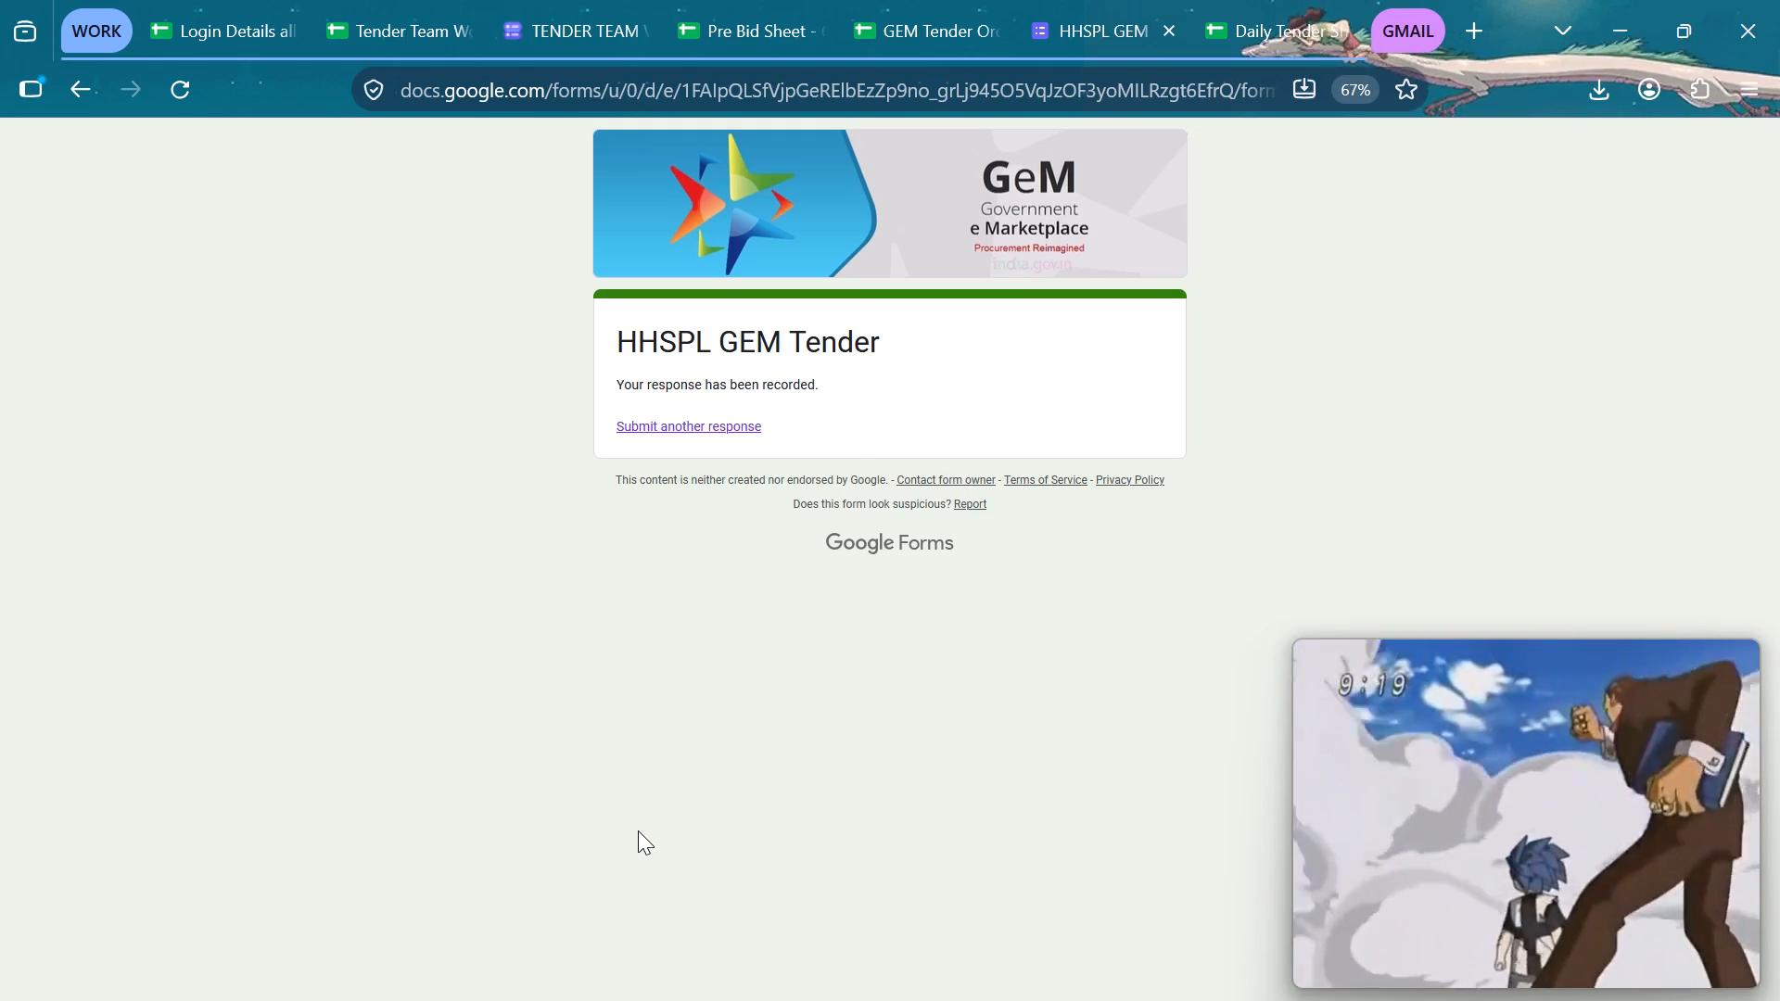
{"action": "left_click", "coordinate": [687, 427]}
Go to page 23 of the GeM ongoing bids and close GeM-Bidding-10123167.pdf, leaving the blank form's GEM Id ready for entry.
{"action": "key", "text": "alt+Tab"}
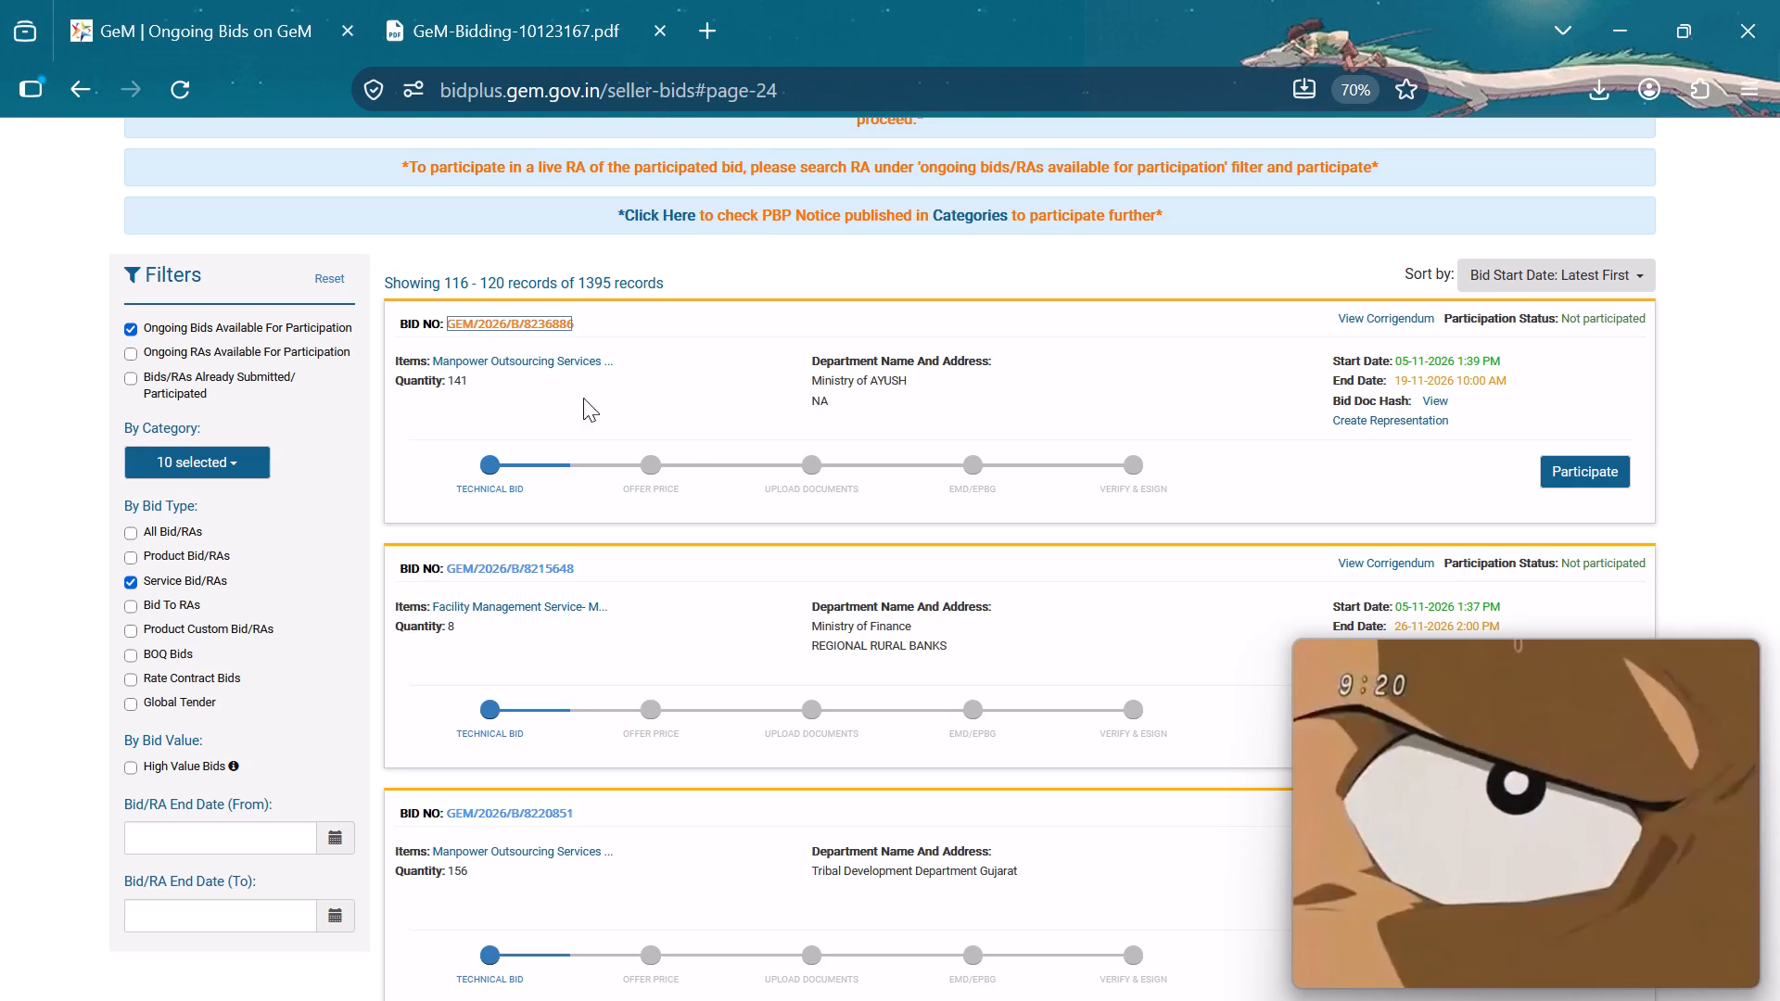
{"action": "scroll", "coordinate": [635, 423], "scroll_direction": "down", "scroll_amount": 6}
{"action": "left_click", "coordinate": [573, 566]}
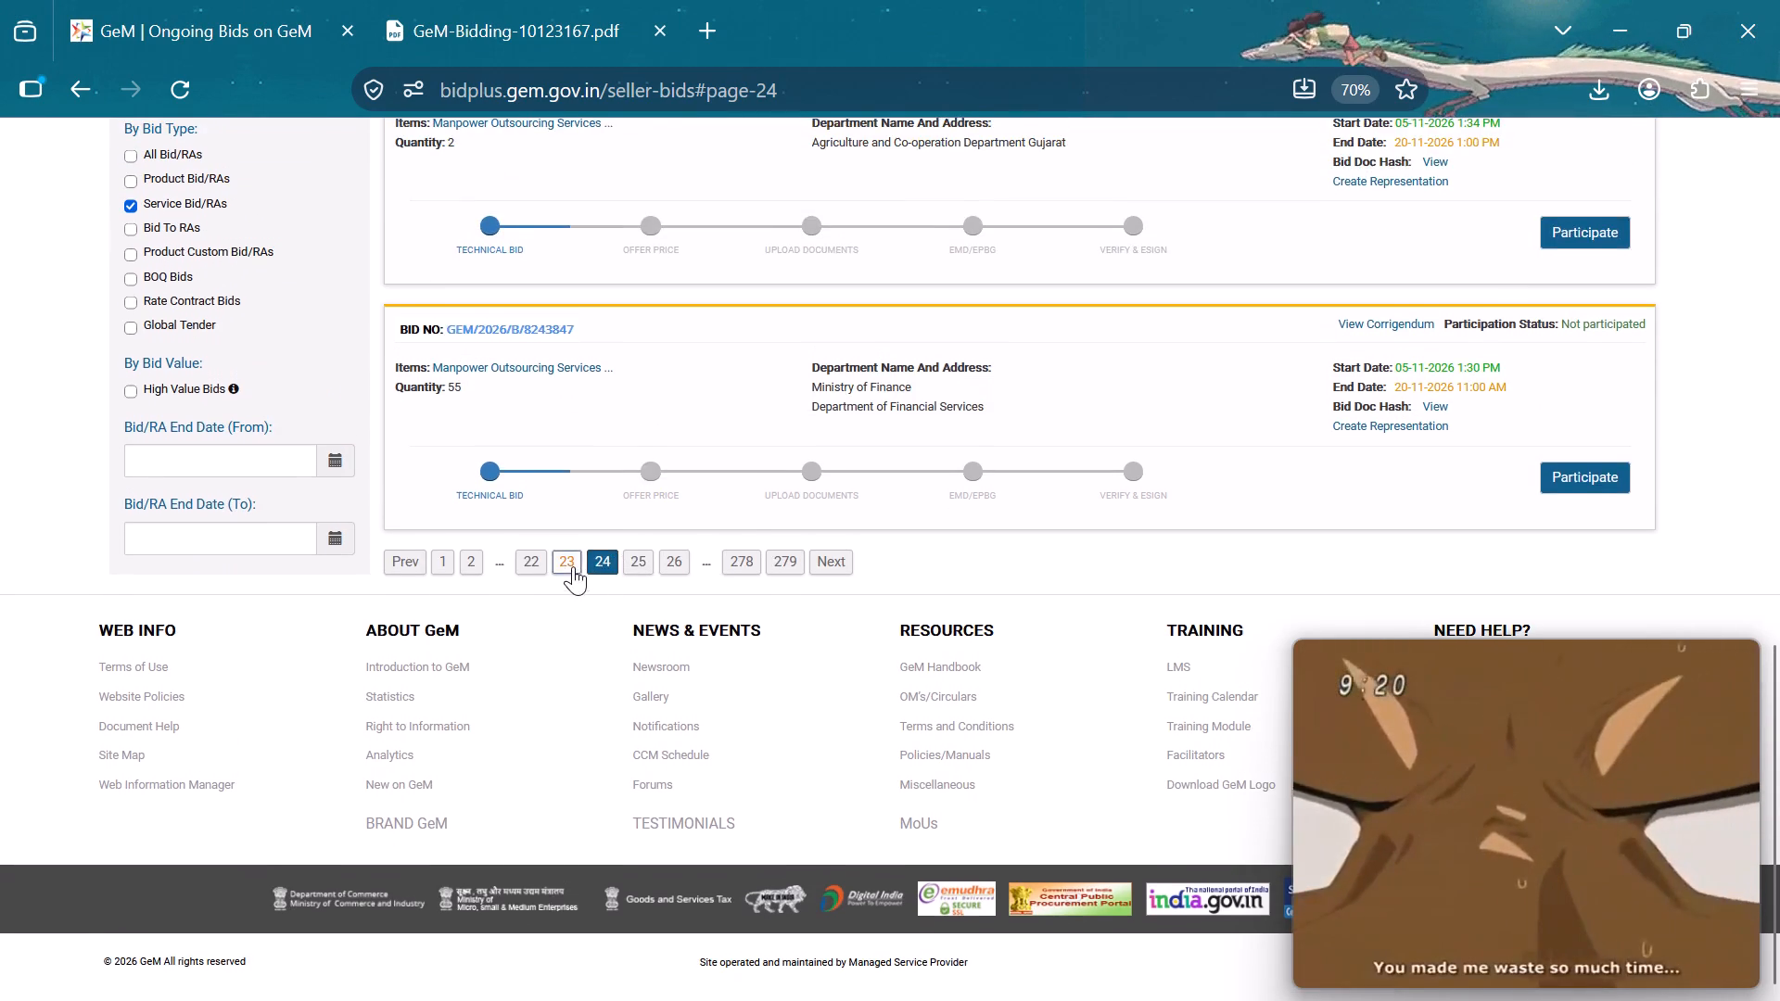
{"action": "left_click", "coordinate": [654, 20]}
{"action": "key", "text": "alt+Tab"}
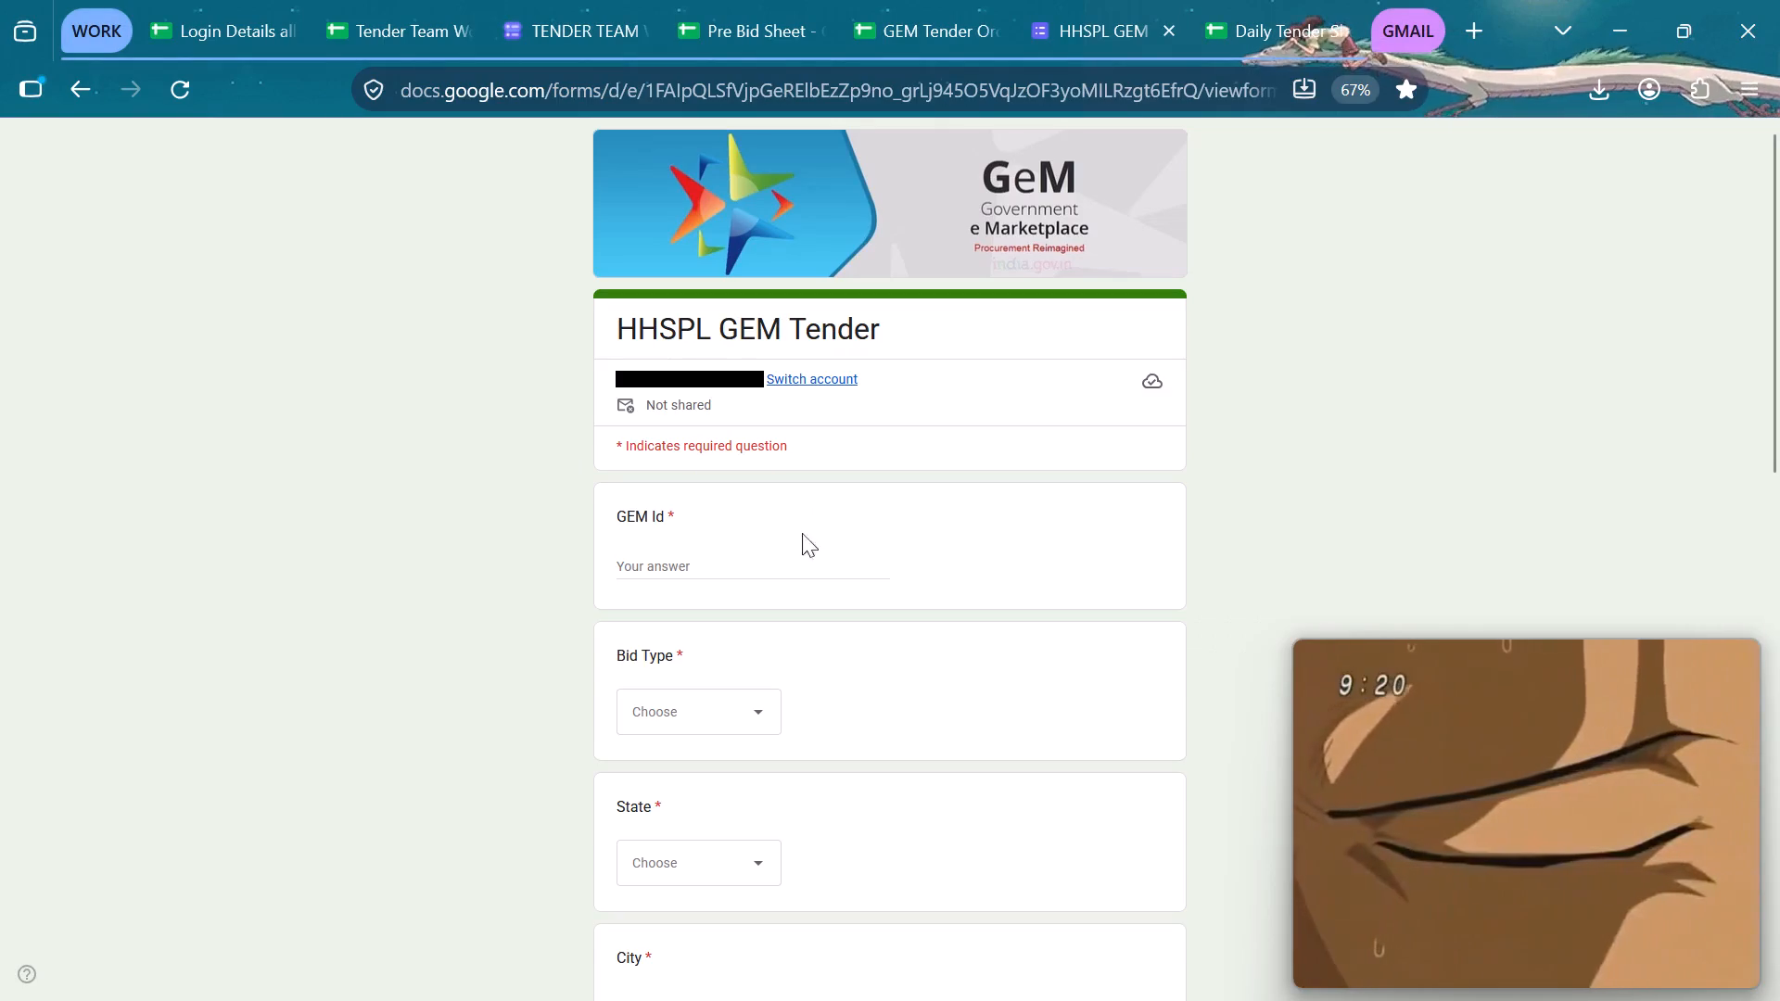
{"action": "left_click", "coordinate": [759, 578]}
{"action": "left_click", "coordinate": [760, 577]}
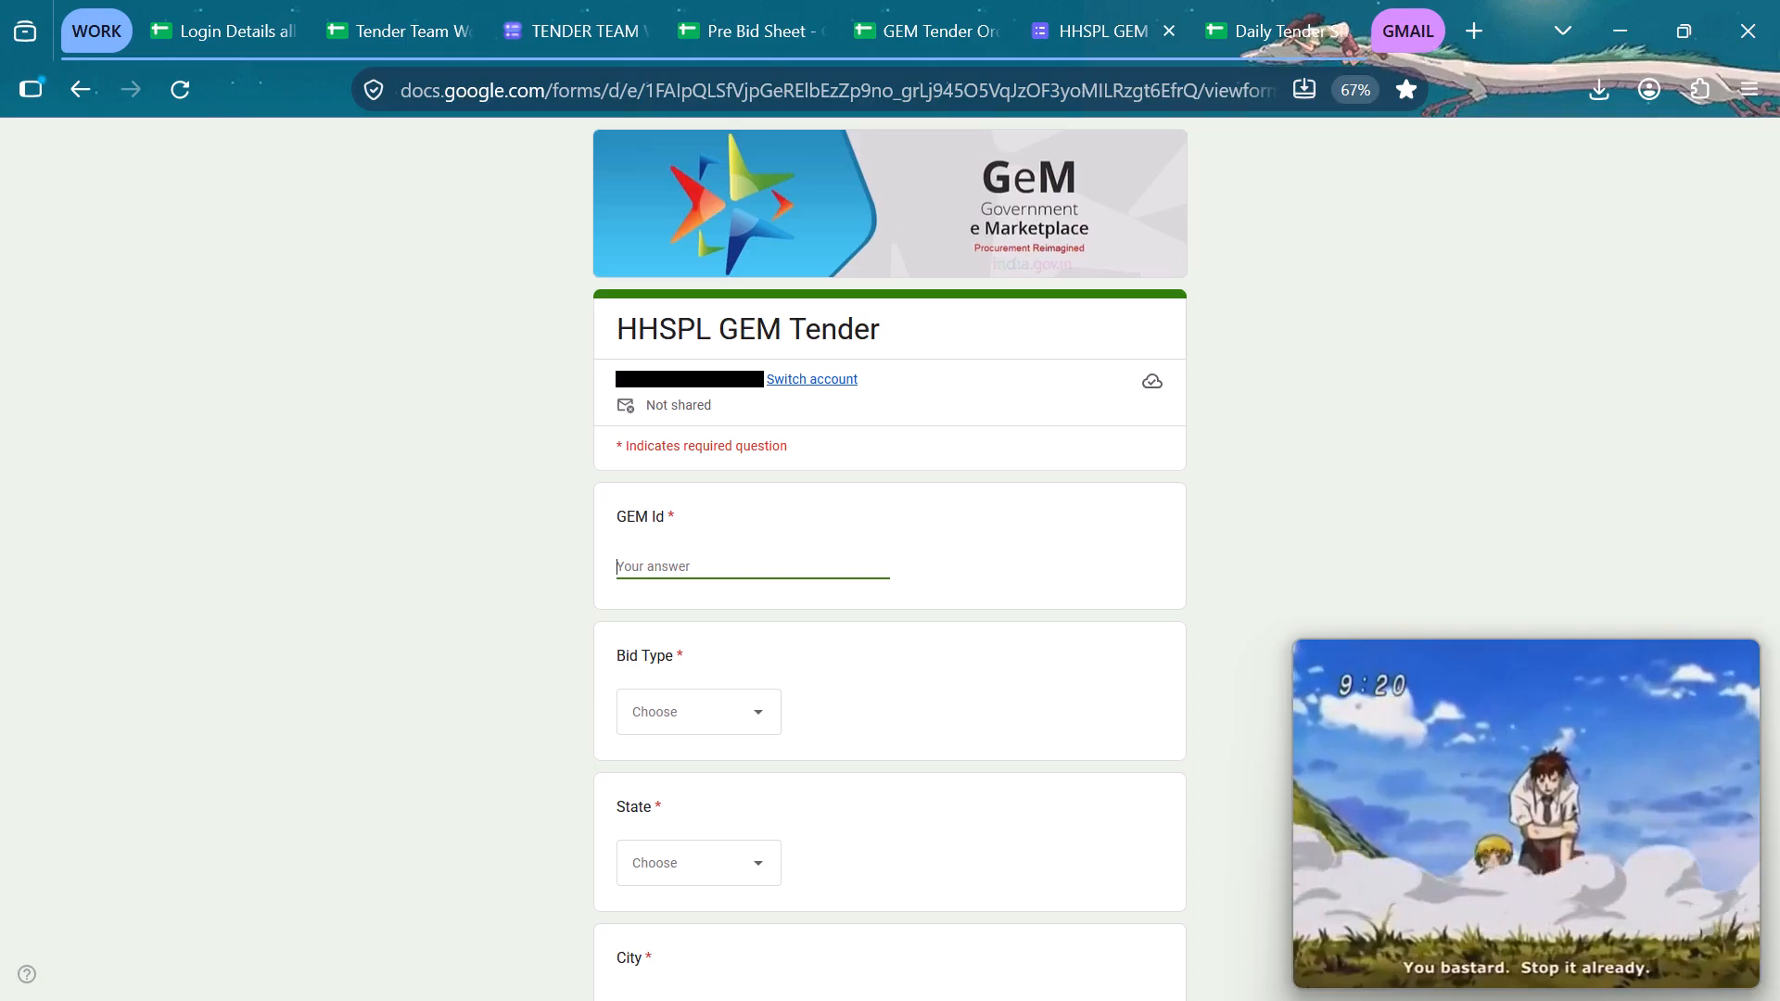
{"action": "scroll", "coordinate": [760, 577], "scroll_direction": "down", "scroll_amount": 1}
Download and open the bid document for GEM/2026/B/8244573 from the ongoing bids list.
{"action": "key", "text": "alt+Tab"}
{"action": "scroll", "coordinate": [555, 593], "scroll_direction": "down", "scroll_amount": 1}
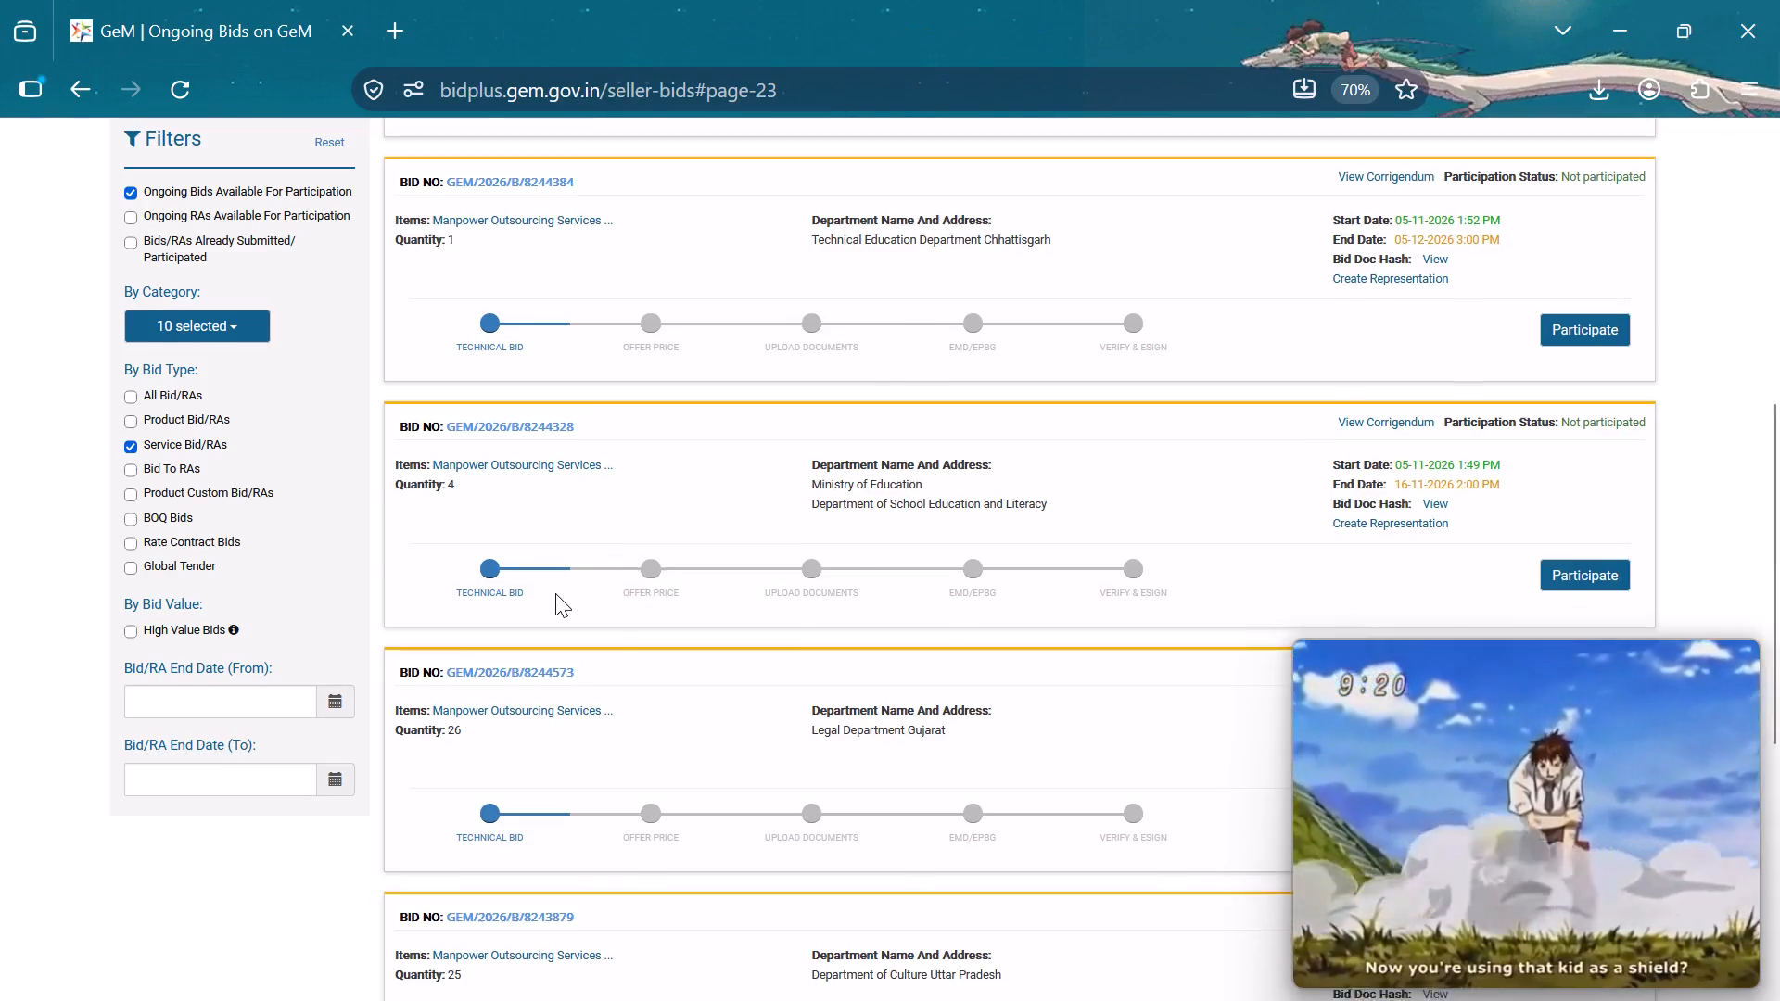
{"action": "scroll", "coordinate": [555, 593], "scroll_direction": "down", "scroll_amount": 1}
{"action": "left_click", "coordinate": [546, 282]}
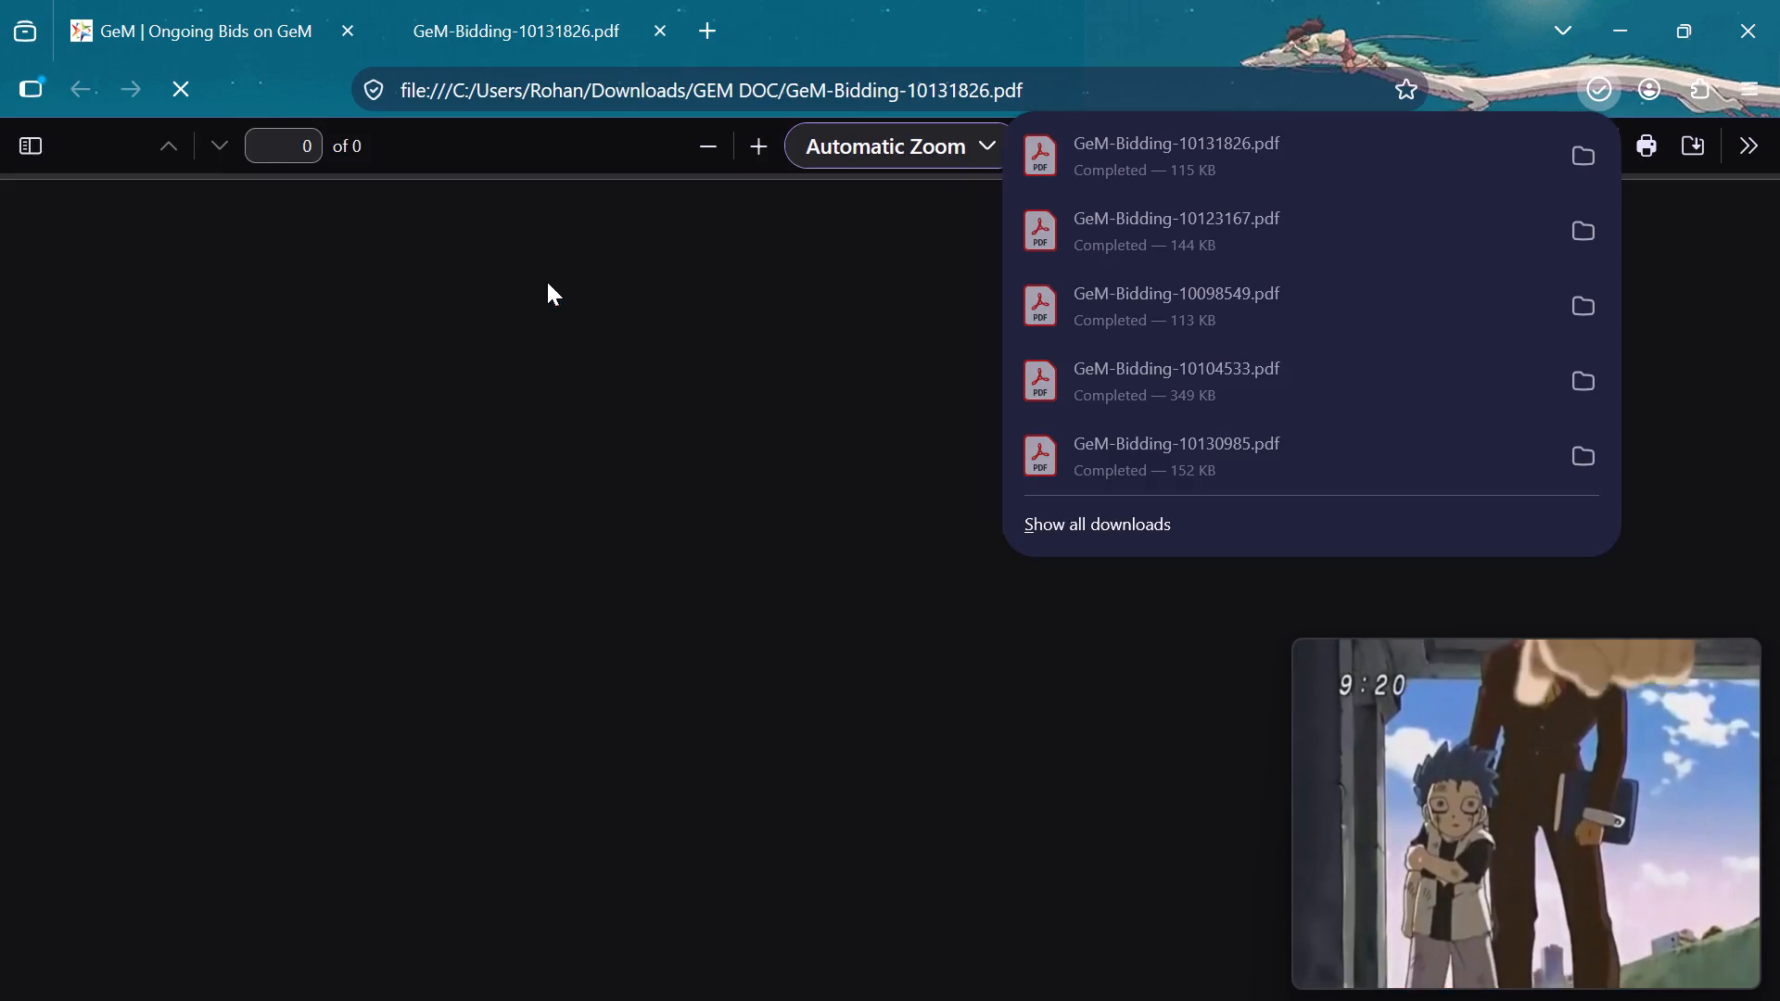
{"action": "left_click", "coordinate": [703, 432]}
Copy bid number GEM/2026/B/8244573 from the document into the form's GEM Id and set the Bid Type to M.
{"action": "double_click", "coordinate": [1415, 348]}
{"action": "key", "text": "ctrl+shift+Right"}
{"action": "key", "text": "ctrl+shift+Right"}
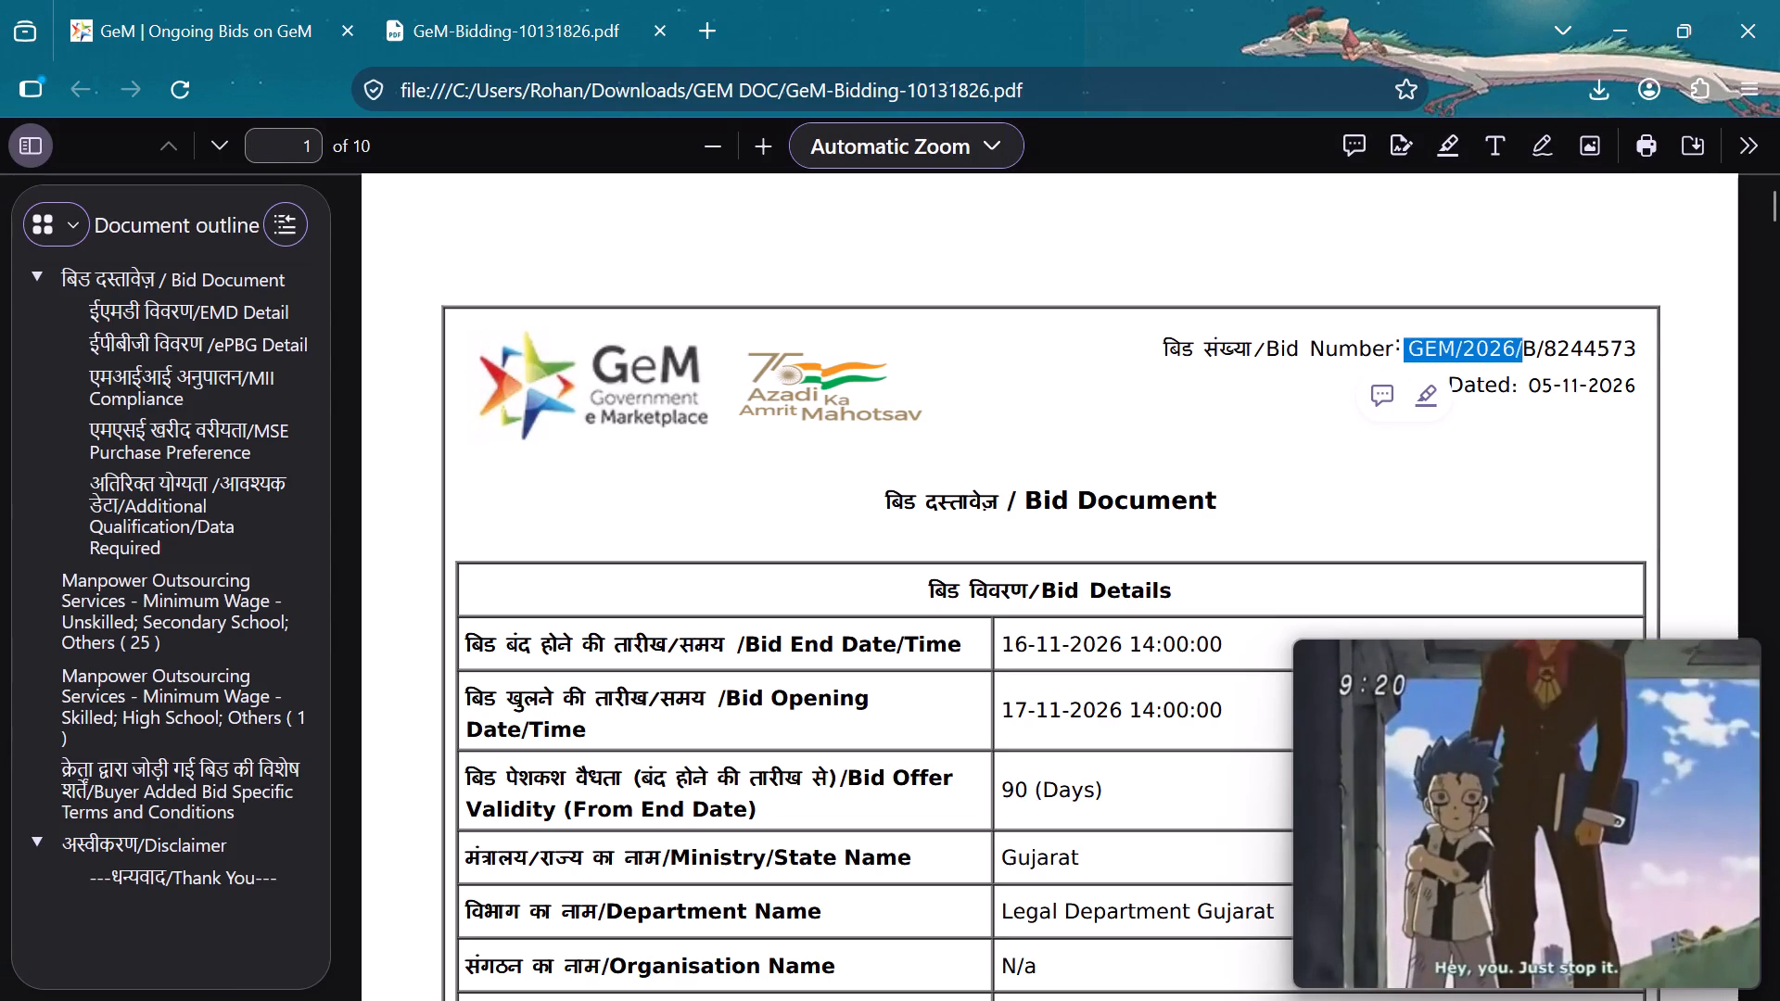
{"action": "key", "text": "ctrl+shift+Right"}
{"action": "key", "text": "ctrl+c"}
{"action": "key", "text": "ctrl+c"}
{"action": "scroll", "coordinate": [905, 602], "scroll_direction": "down", "scroll_amount": 10}
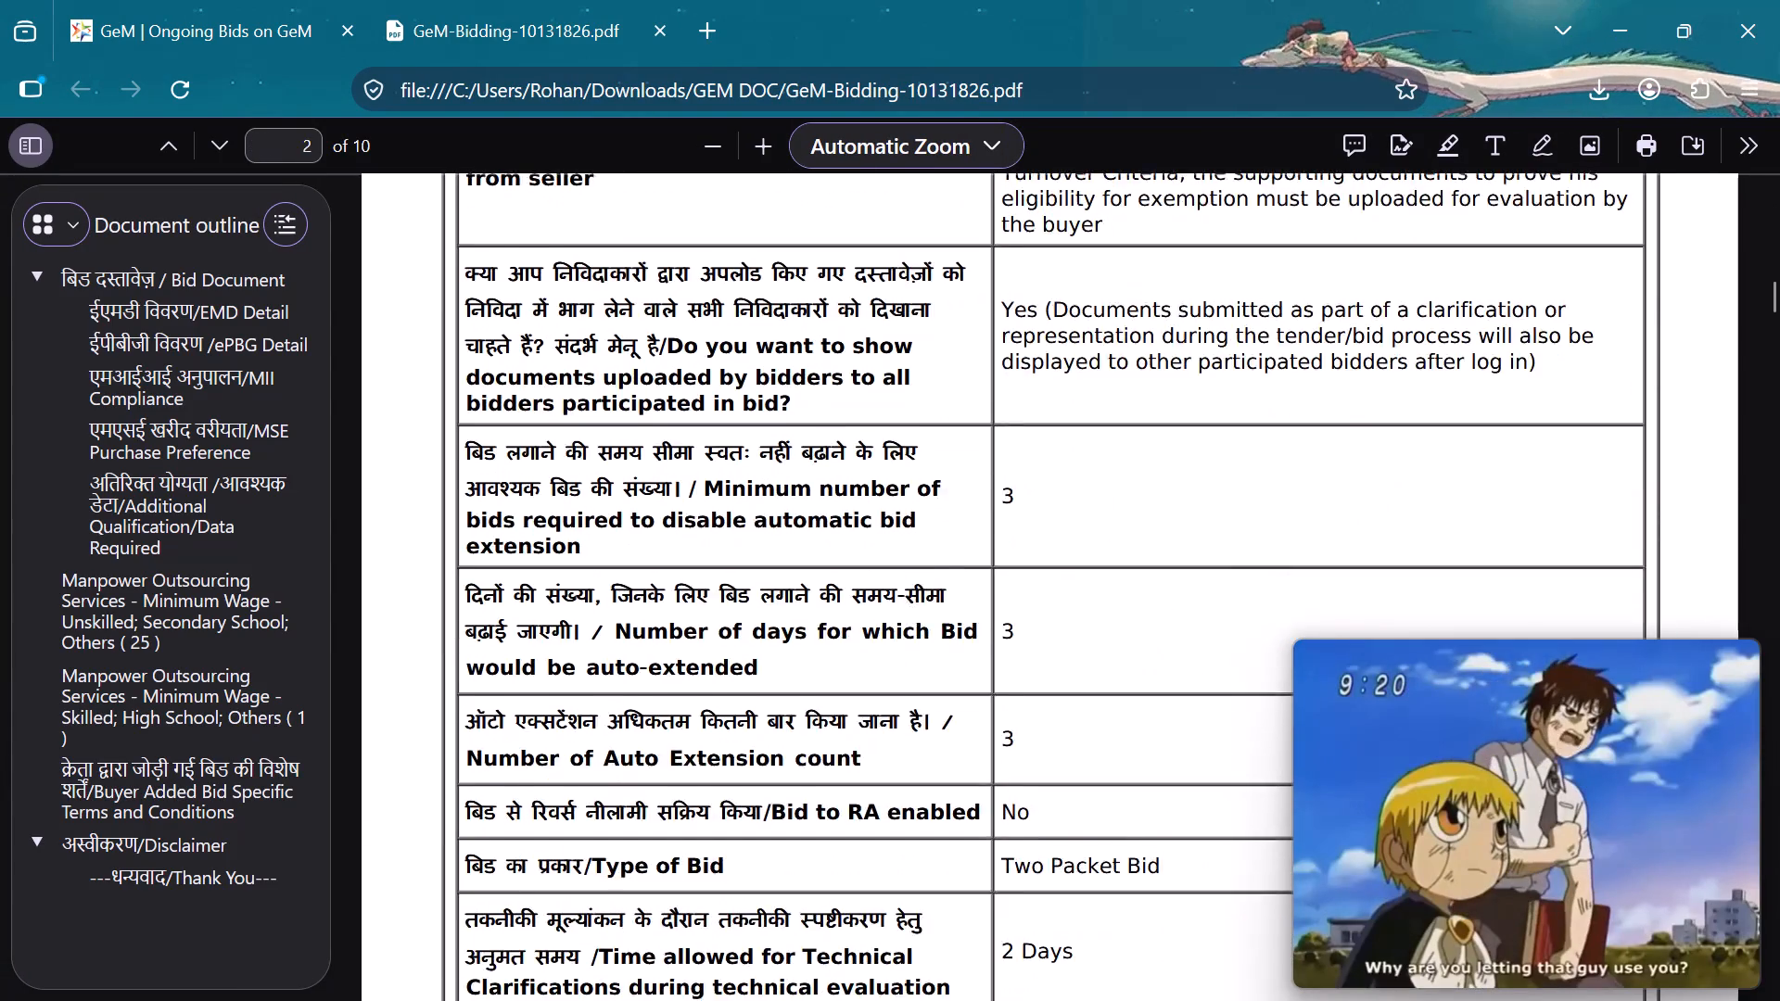
{"action": "scroll", "coordinate": [905, 602], "scroll_direction": "down", "scroll_amount": 3}
{"action": "key", "text": "alt+Tab"}
{"action": "key", "text": "ctrl+v"}
{"action": "key", "text": "Tab"}
{"action": "key", "text": "m"}
{"action": "key", "text": "Tab"}
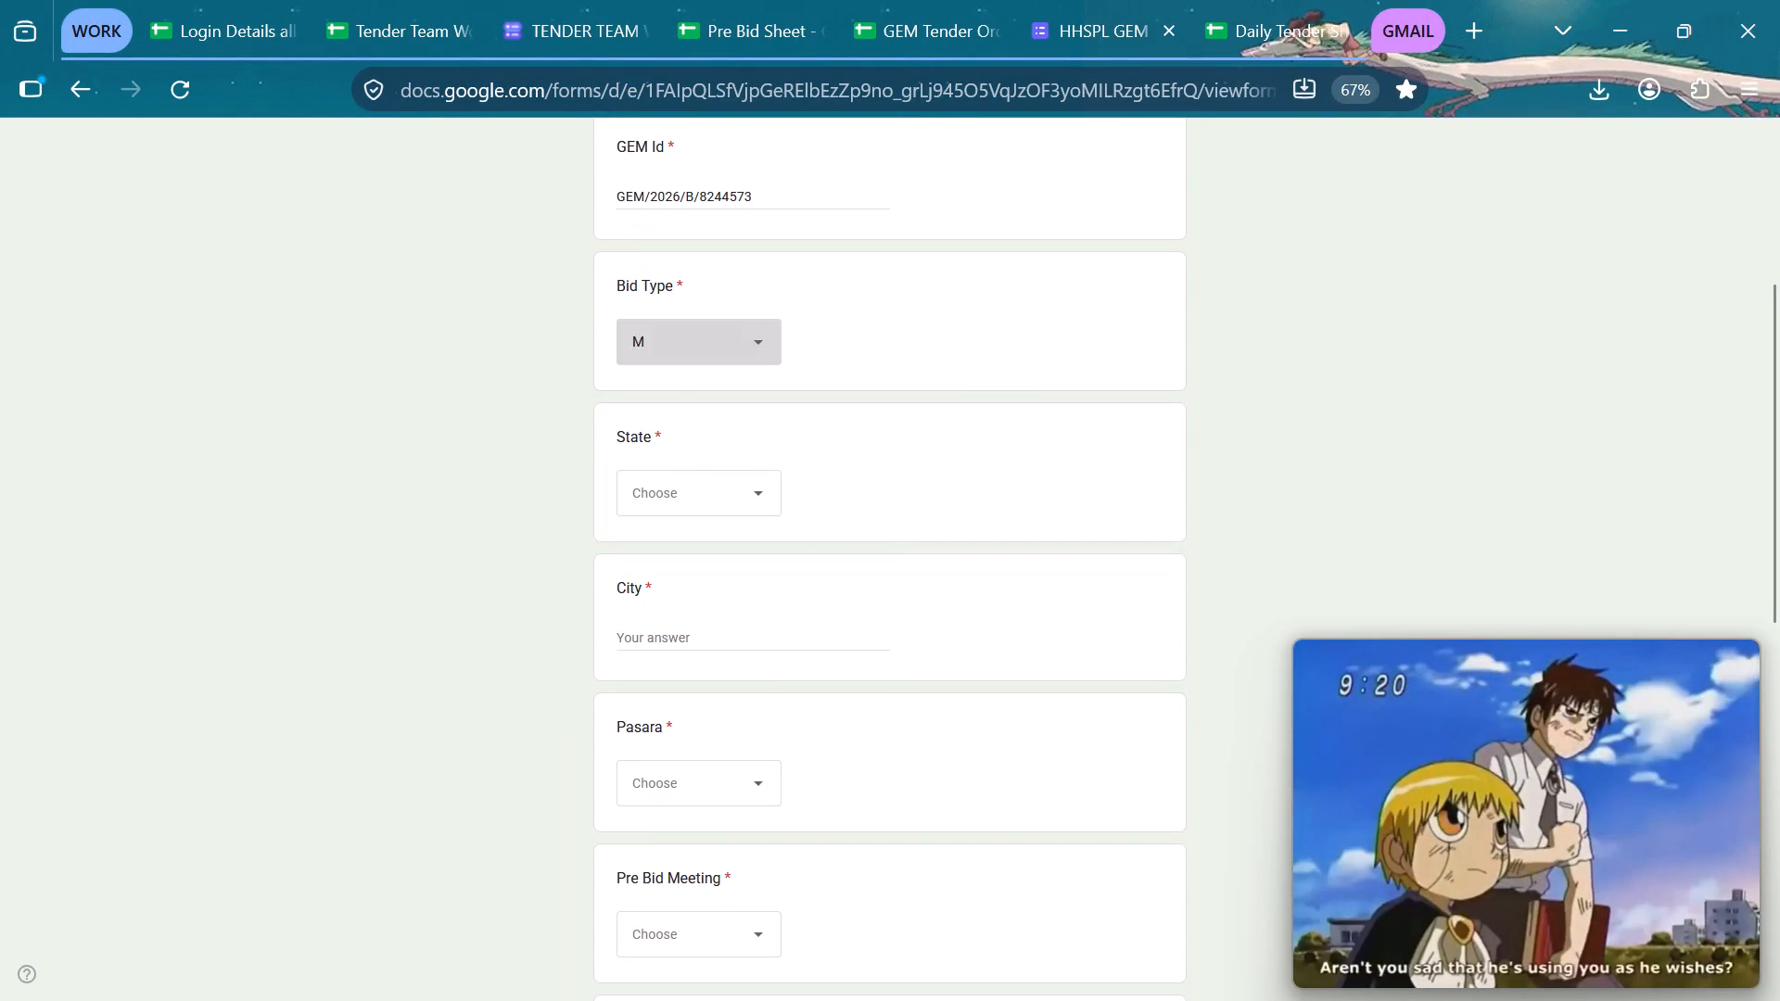
Set the State to GJ, copy the city KACHCHH from the consignee address into the form, and set Pasara and Pre Bid Meeting to N.
{"action": "key", "text": "alt+Tab"}
{"action": "scroll", "coordinate": [705, 343], "scroll_direction": "down", "scroll_amount": 20}
{"action": "scroll", "coordinate": [705, 343], "scroll_direction": "down", "scroll_amount": 9}
{"action": "scroll", "coordinate": [827, 426], "scroll_direction": "up", "scroll_amount": 1}
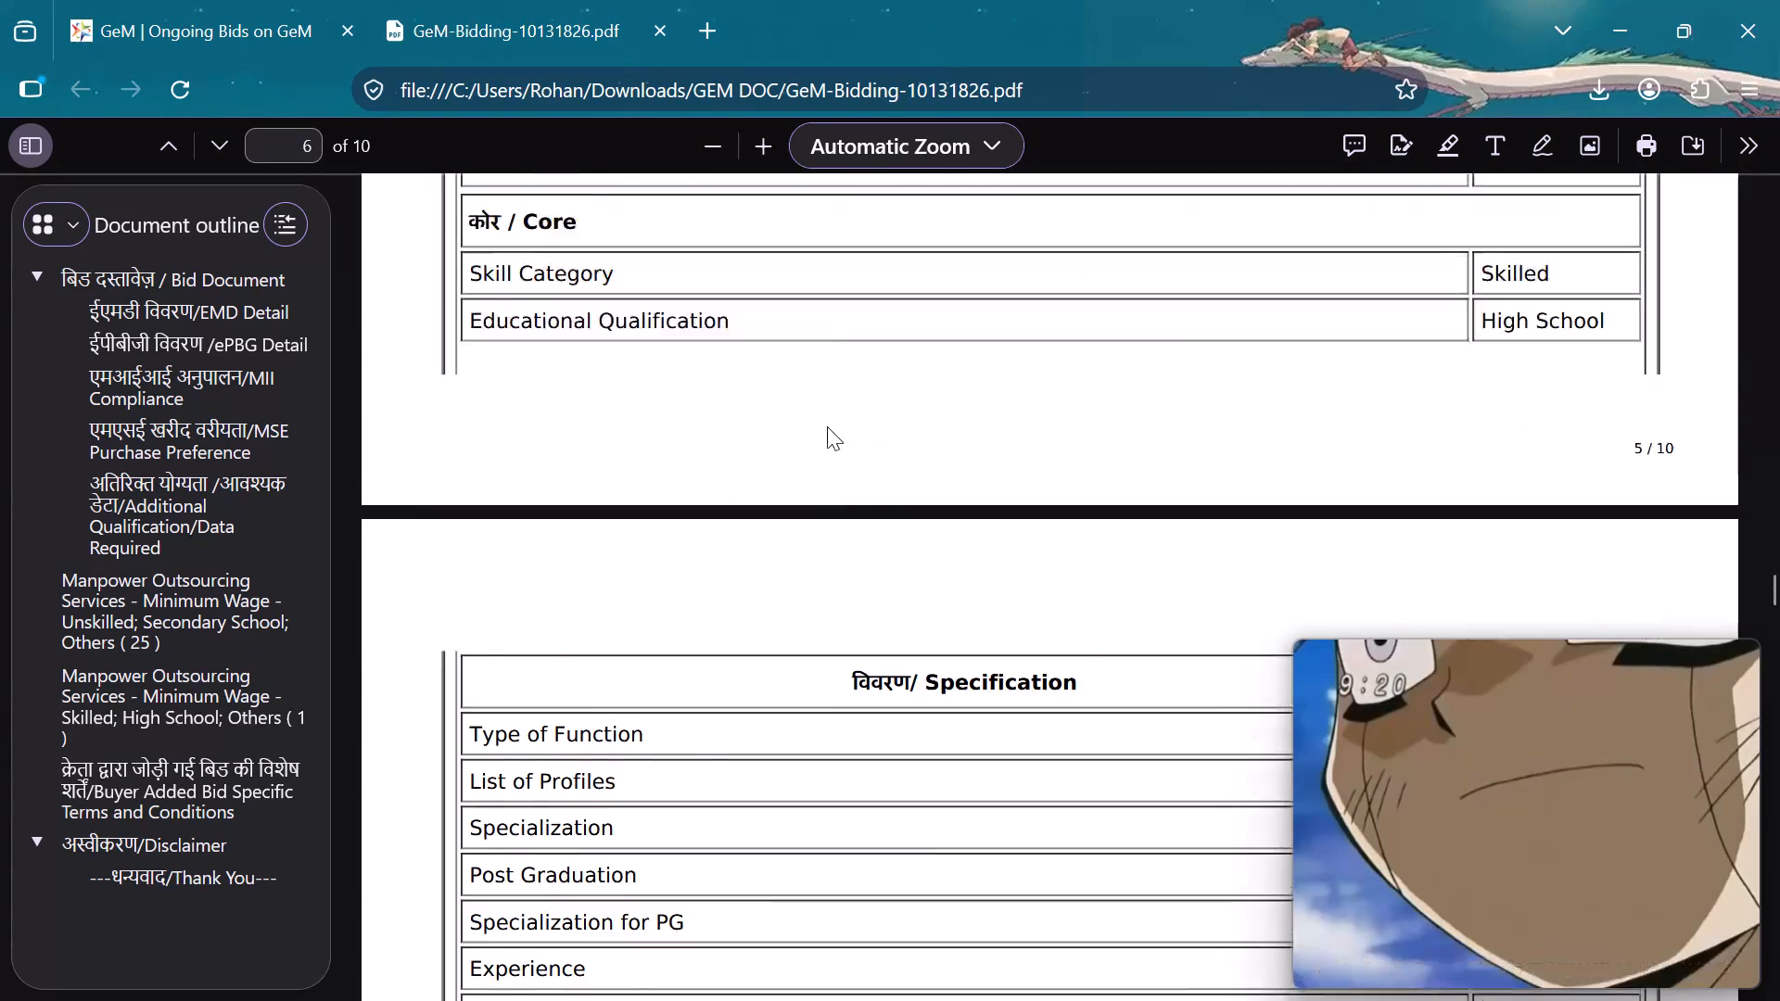
{"action": "scroll", "coordinate": [827, 426], "scroll_direction": "up", "scroll_amount": 4}
{"action": "double_click", "coordinate": [944, 495]}
{"action": "key", "text": "ctrl+c"}
{"action": "key", "text": "alt+Tab"}
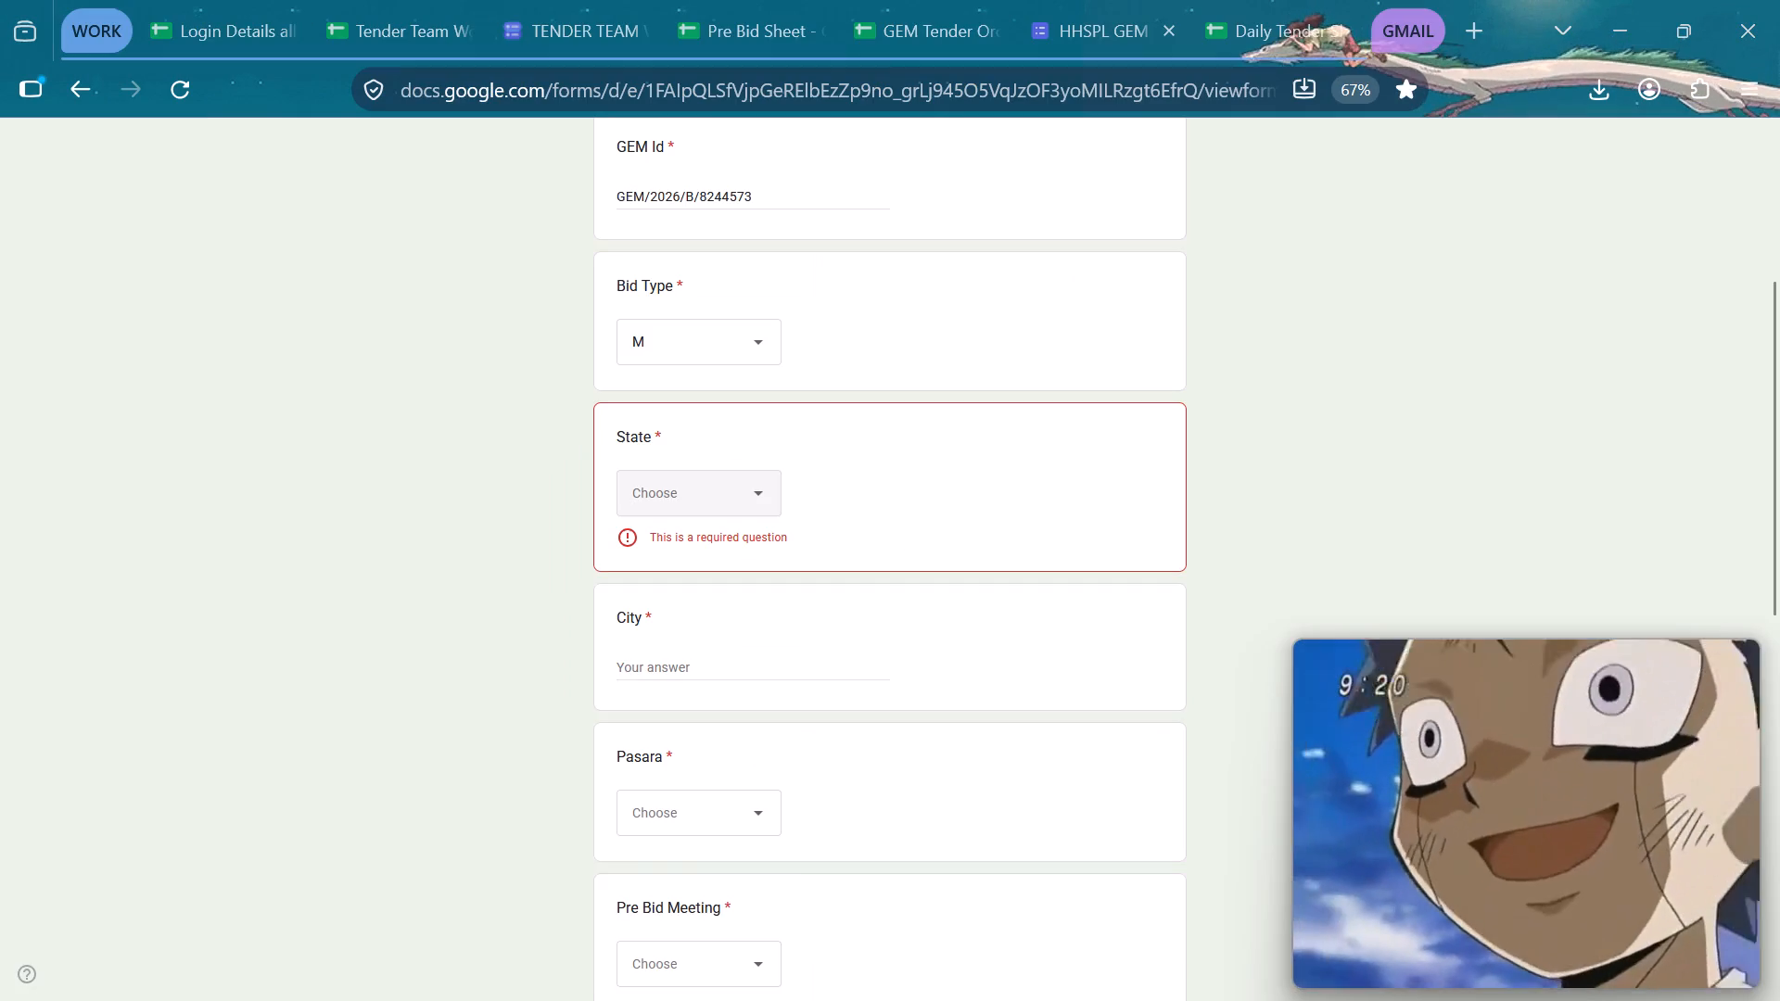
{"action": "type", "text": "gj"}
{"action": "key", "text": "Tab"}
{"action": "key", "text": "ctrl+v"}
{"action": "key", "text": "Tab"}
{"action": "key", "text": "n"}
{"action": "key", "text": "Tab"}
{"action": "key", "text": "n"}
Check the bid listing and enter the closing date 16/11/2026 and quantity 26 in the form.
{"action": "key", "text": "alt+Tab"}
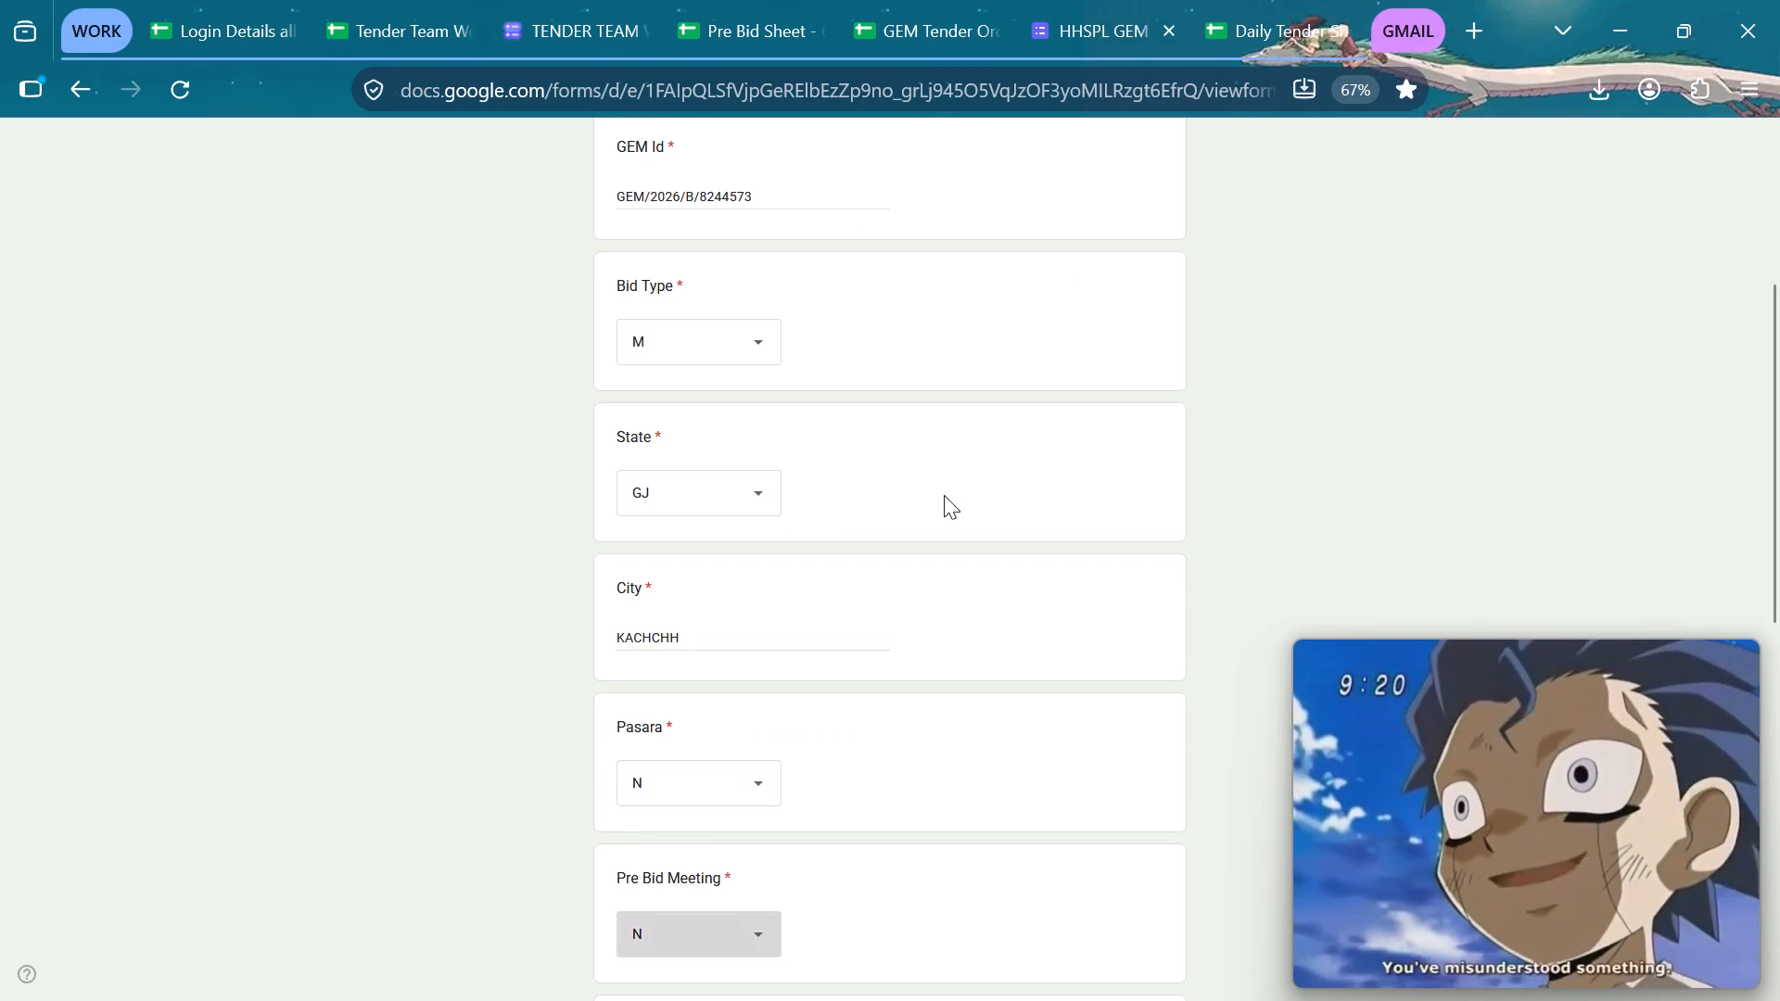
{"action": "left_click", "coordinate": [218, 0]}
{"action": "key", "text": "alt+Tab"}
{"action": "key", "text": "Tab"}
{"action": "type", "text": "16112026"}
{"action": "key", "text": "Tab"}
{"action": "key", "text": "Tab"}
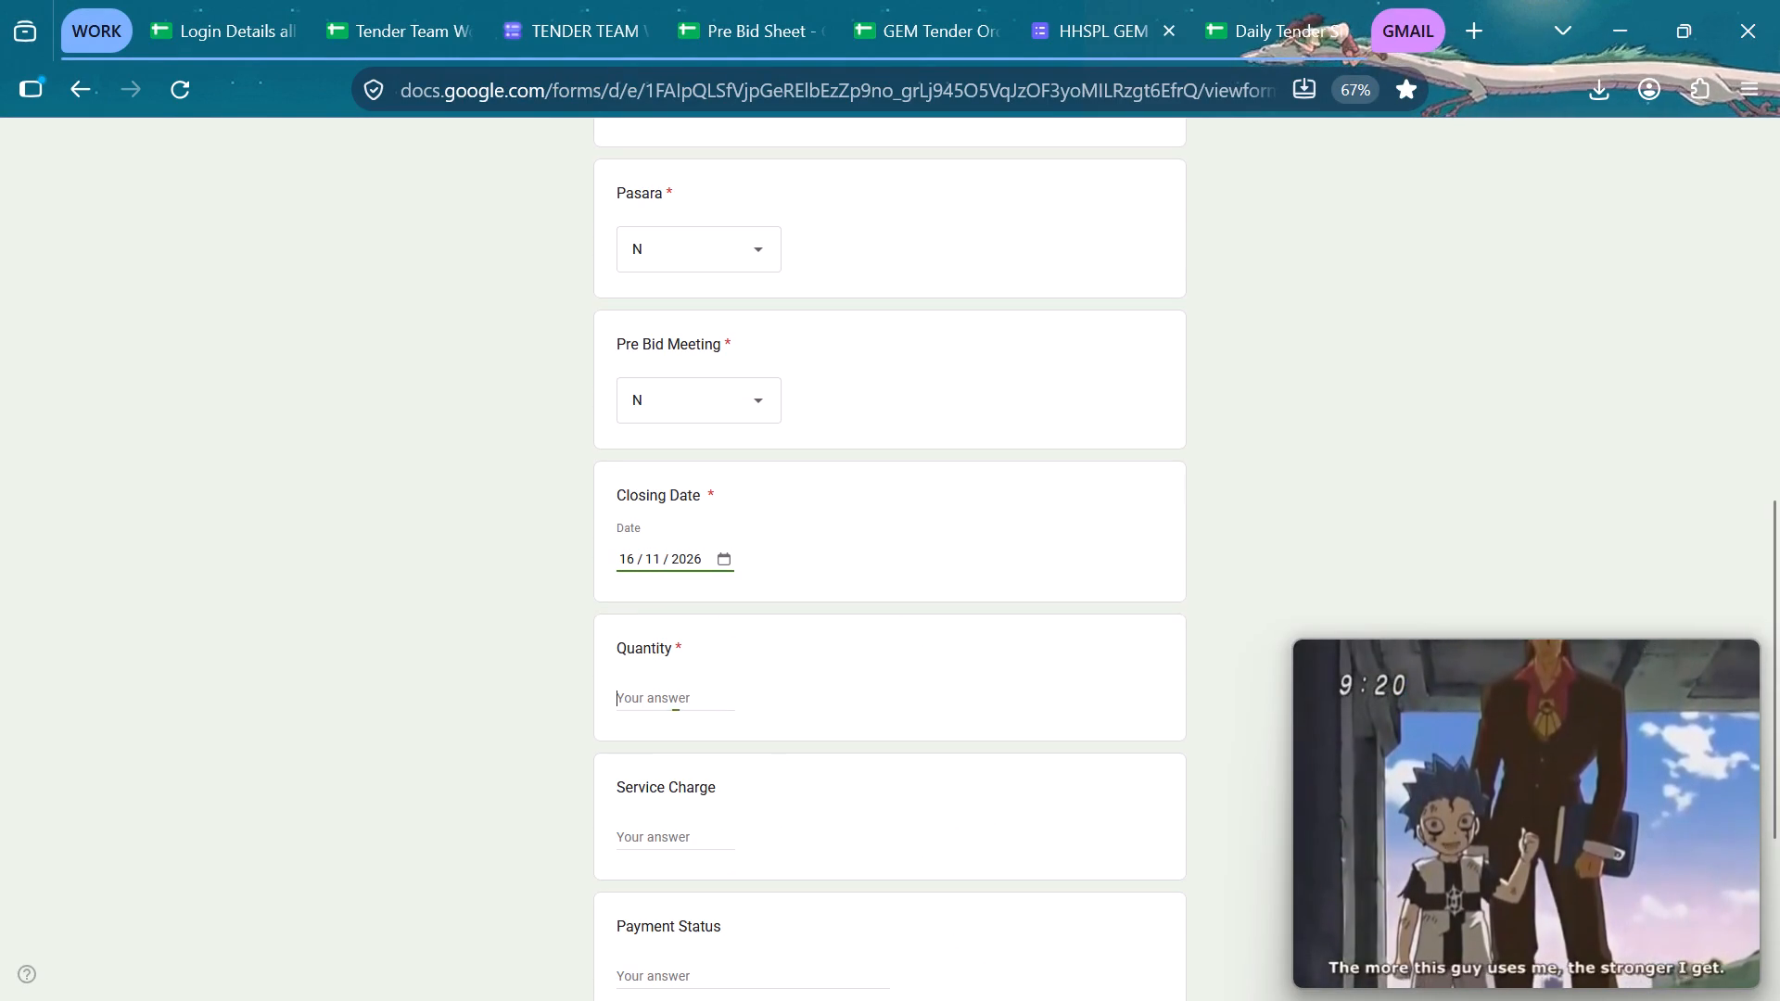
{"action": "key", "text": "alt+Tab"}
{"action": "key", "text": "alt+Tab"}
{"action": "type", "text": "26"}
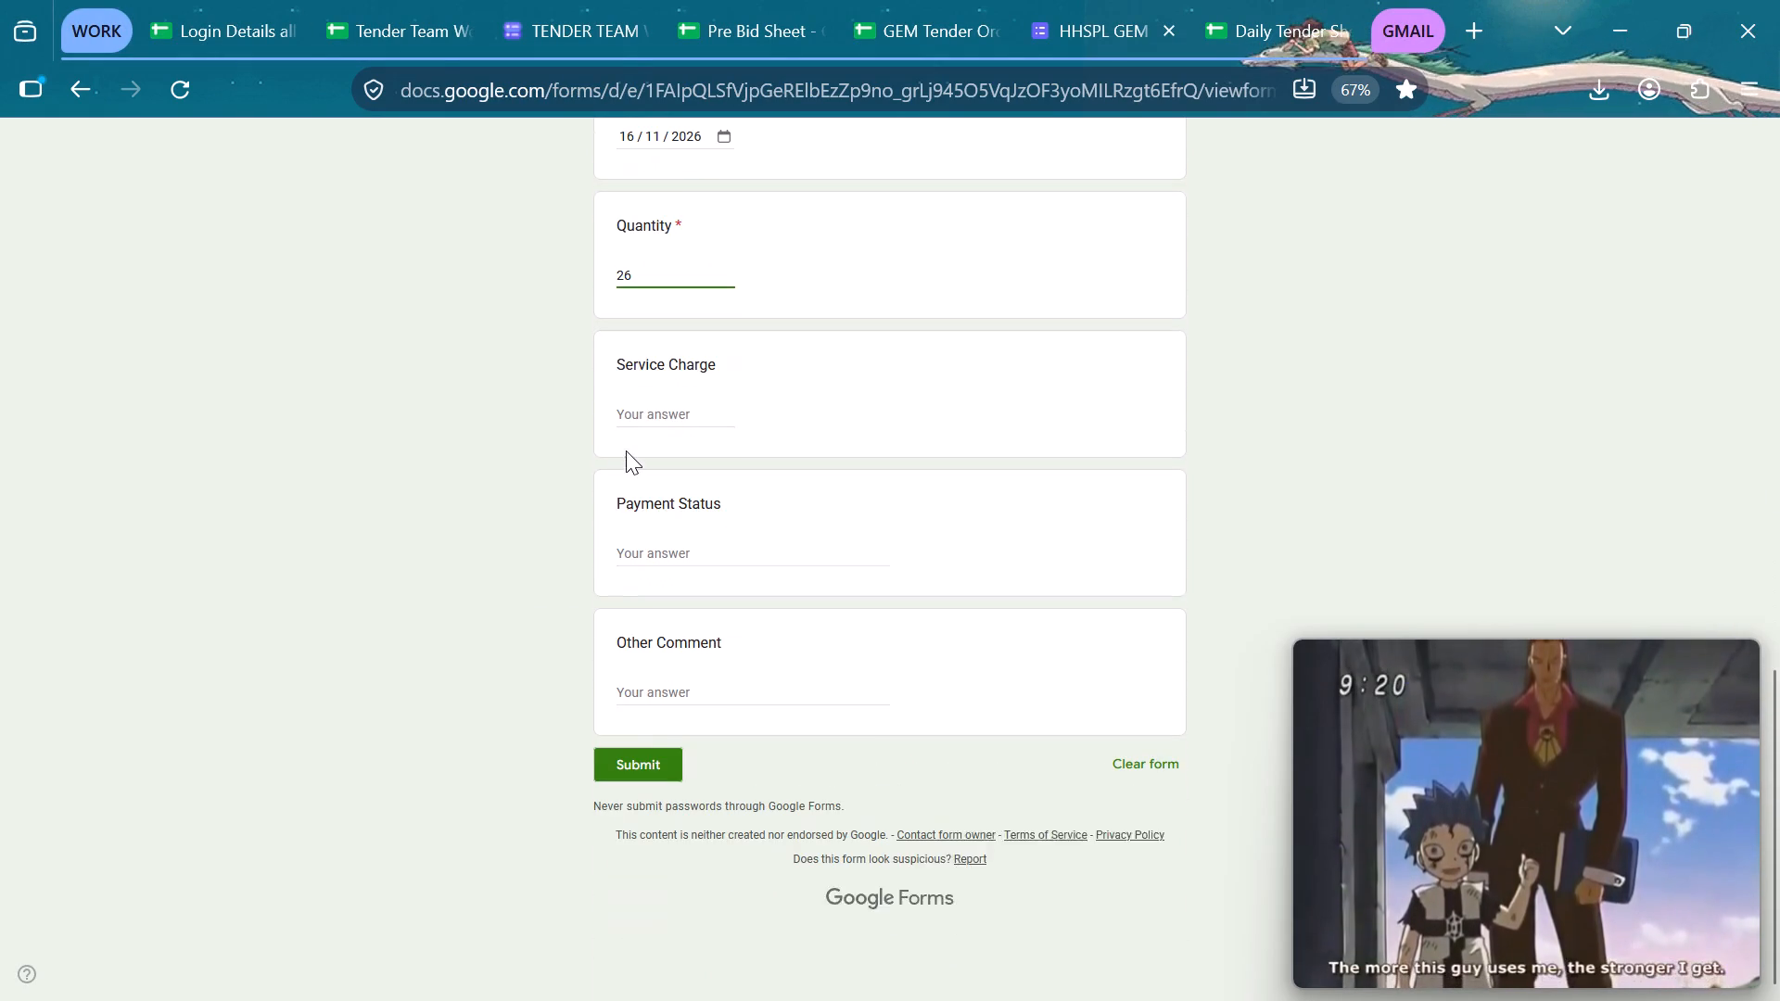
Submit the tender form response for GEM/2026/B/8244573 and start another response.
{"action": "left_click", "coordinate": [631, 826]}
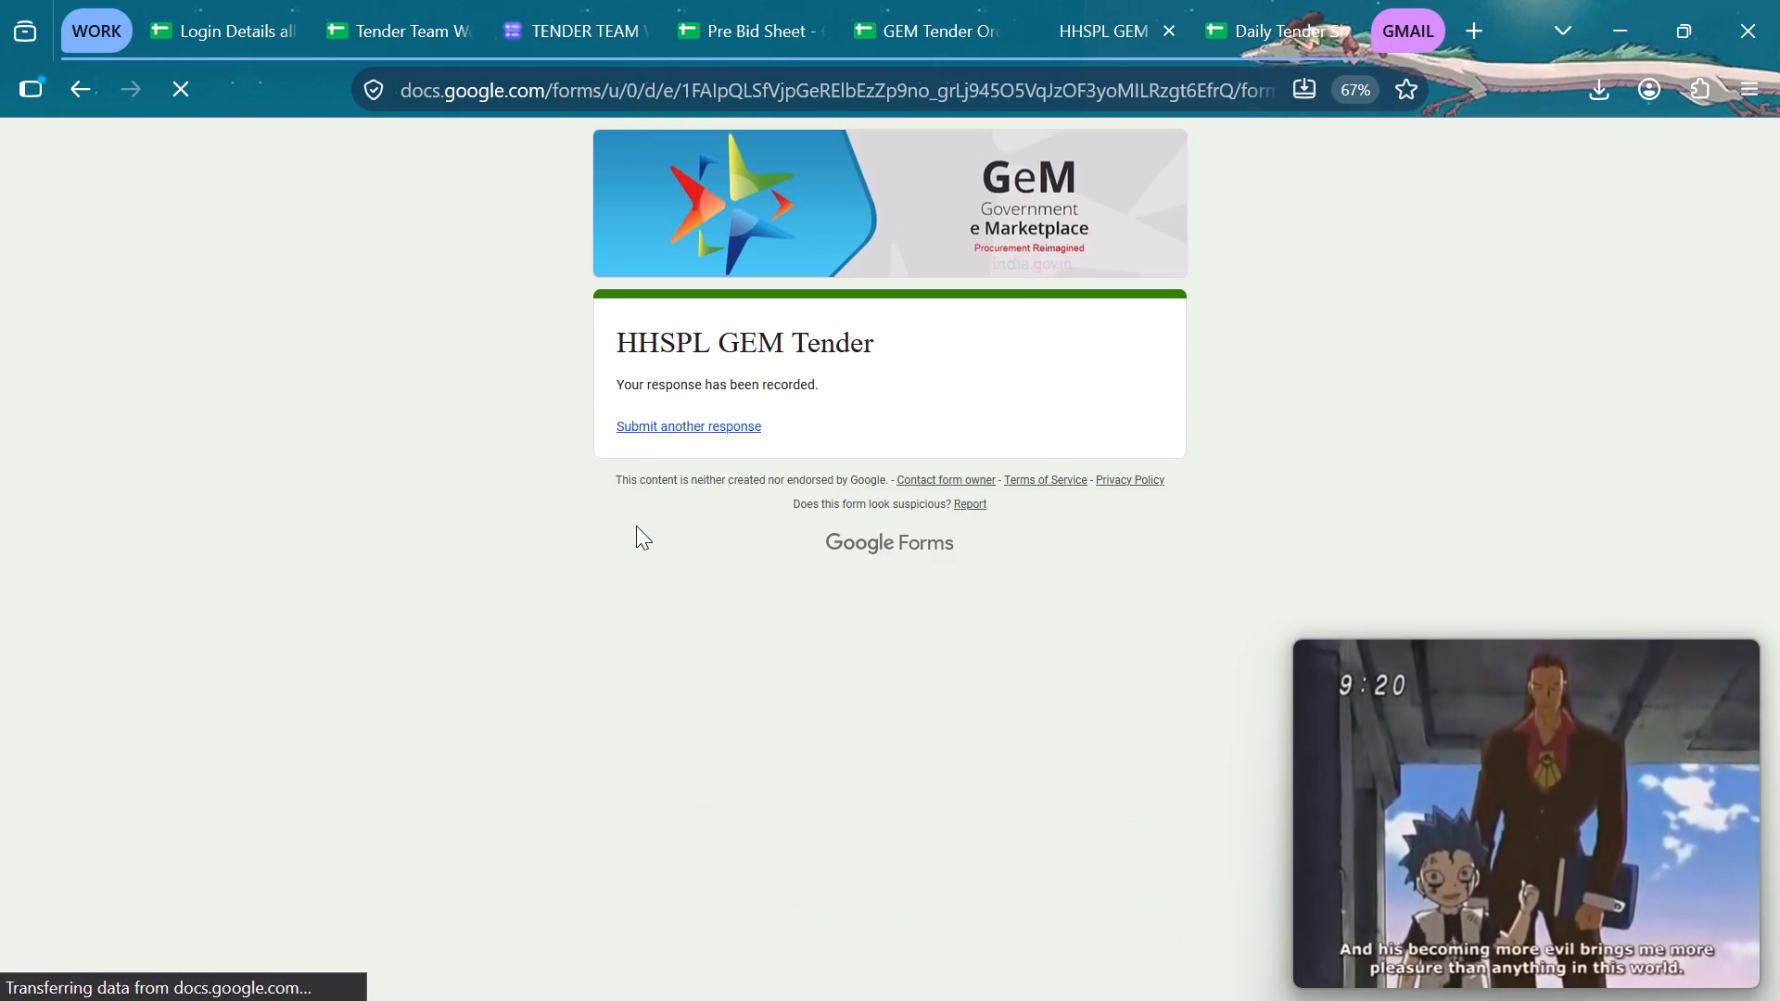
{"action": "left_click", "coordinate": [661, 429]}
Look over the remaining bids on page 23, go to page 22 of the list and close GeM-Bidding-10131826.pdf.
{"action": "key", "text": "alt+Tab"}
{"action": "scroll", "coordinate": [661, 429], "scroll_direction": "up", "scroll_amount": 3}
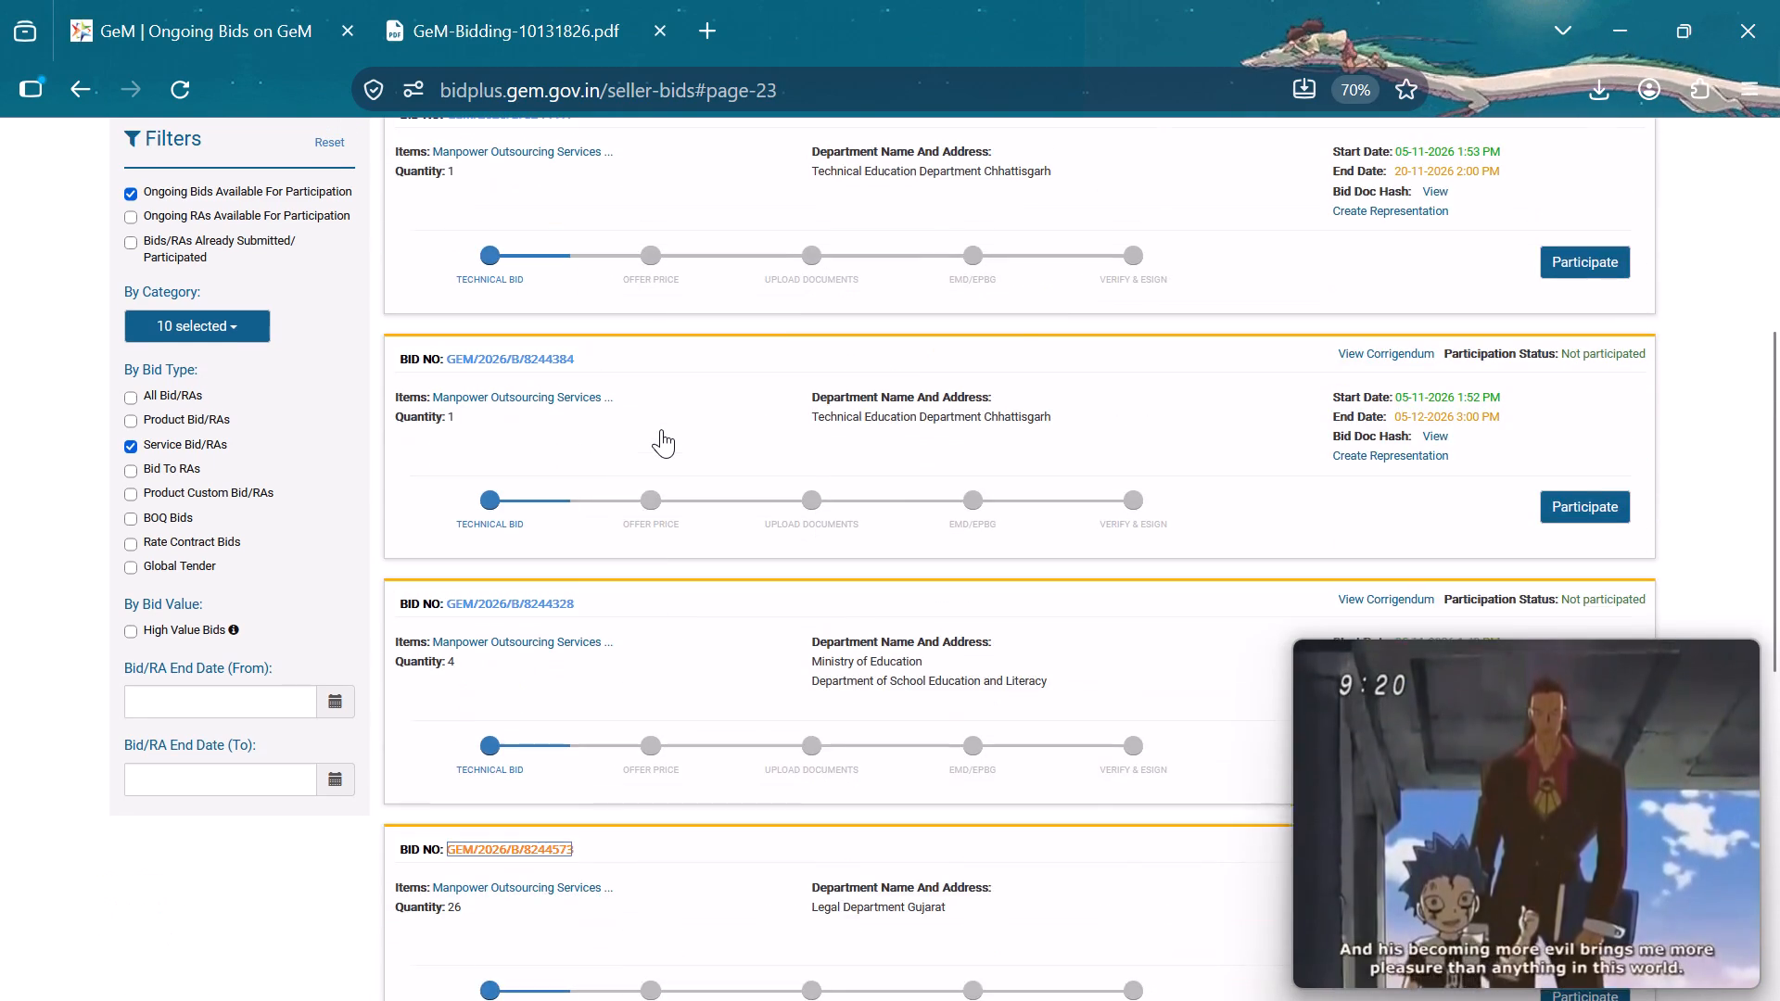
{"action": "scroll", "coordinate": [661, 429], "scroll_direction": "up", "scroll_amount": 1}
{"action": "scroll", "coordinate": [661, 429], "scroll_direction": "down", "scroll_amount": 3}
{"action": "left_click", "coordinate": [574, 563]}
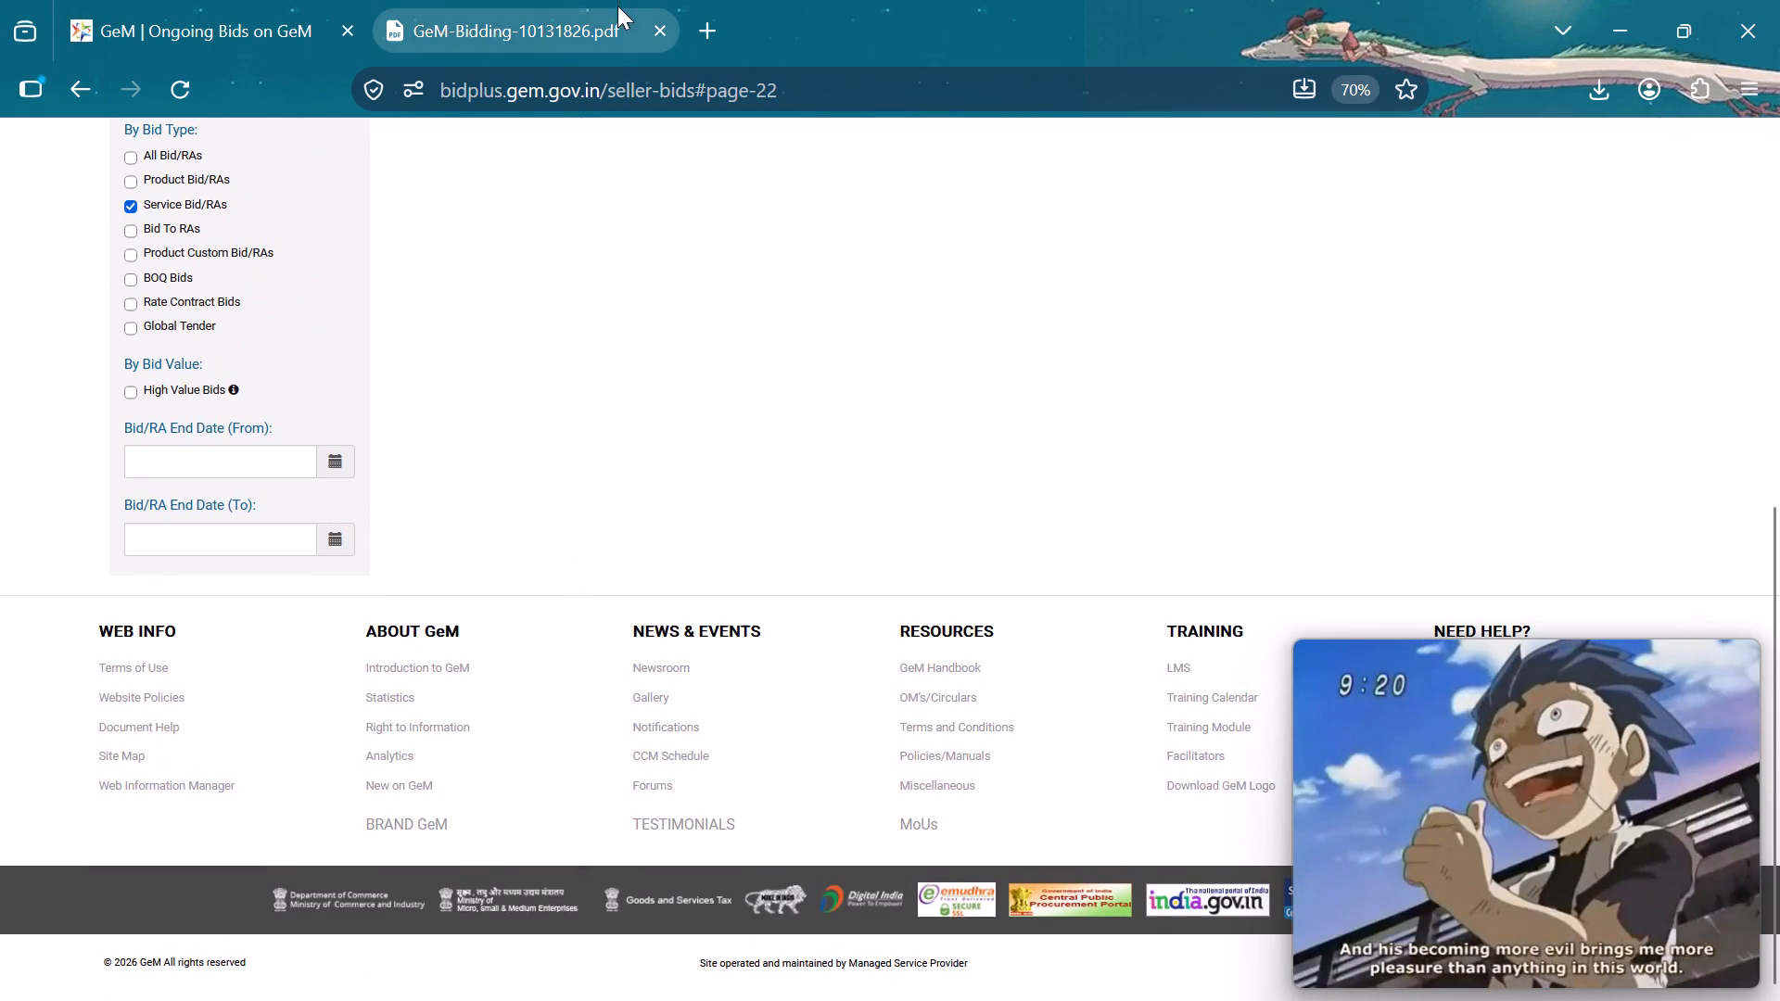
{"action": "left_click", "coordinate": [655, 32]}
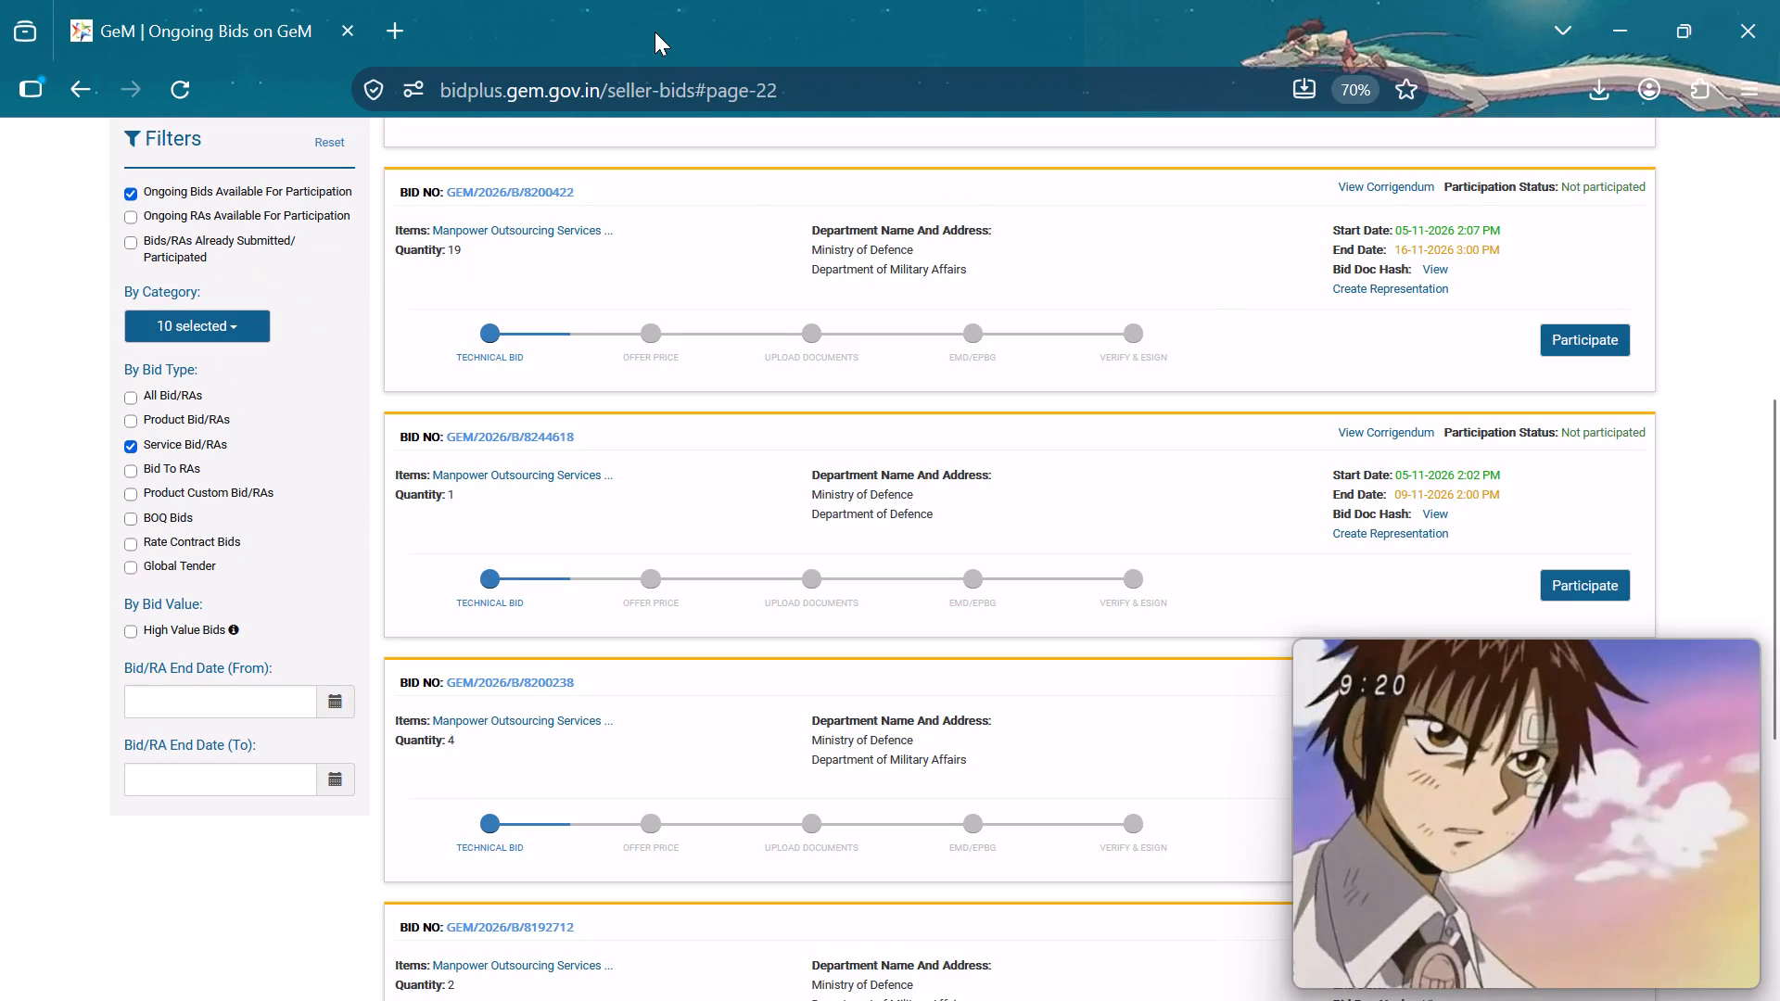
Download and open the bid document for GEM/2026/B/8200422 from page 22 of the ongoing bids.
{"action": "scroll", "coordinate": [681, 355], "scroll_direction": "up", "scroll_amount": 1}
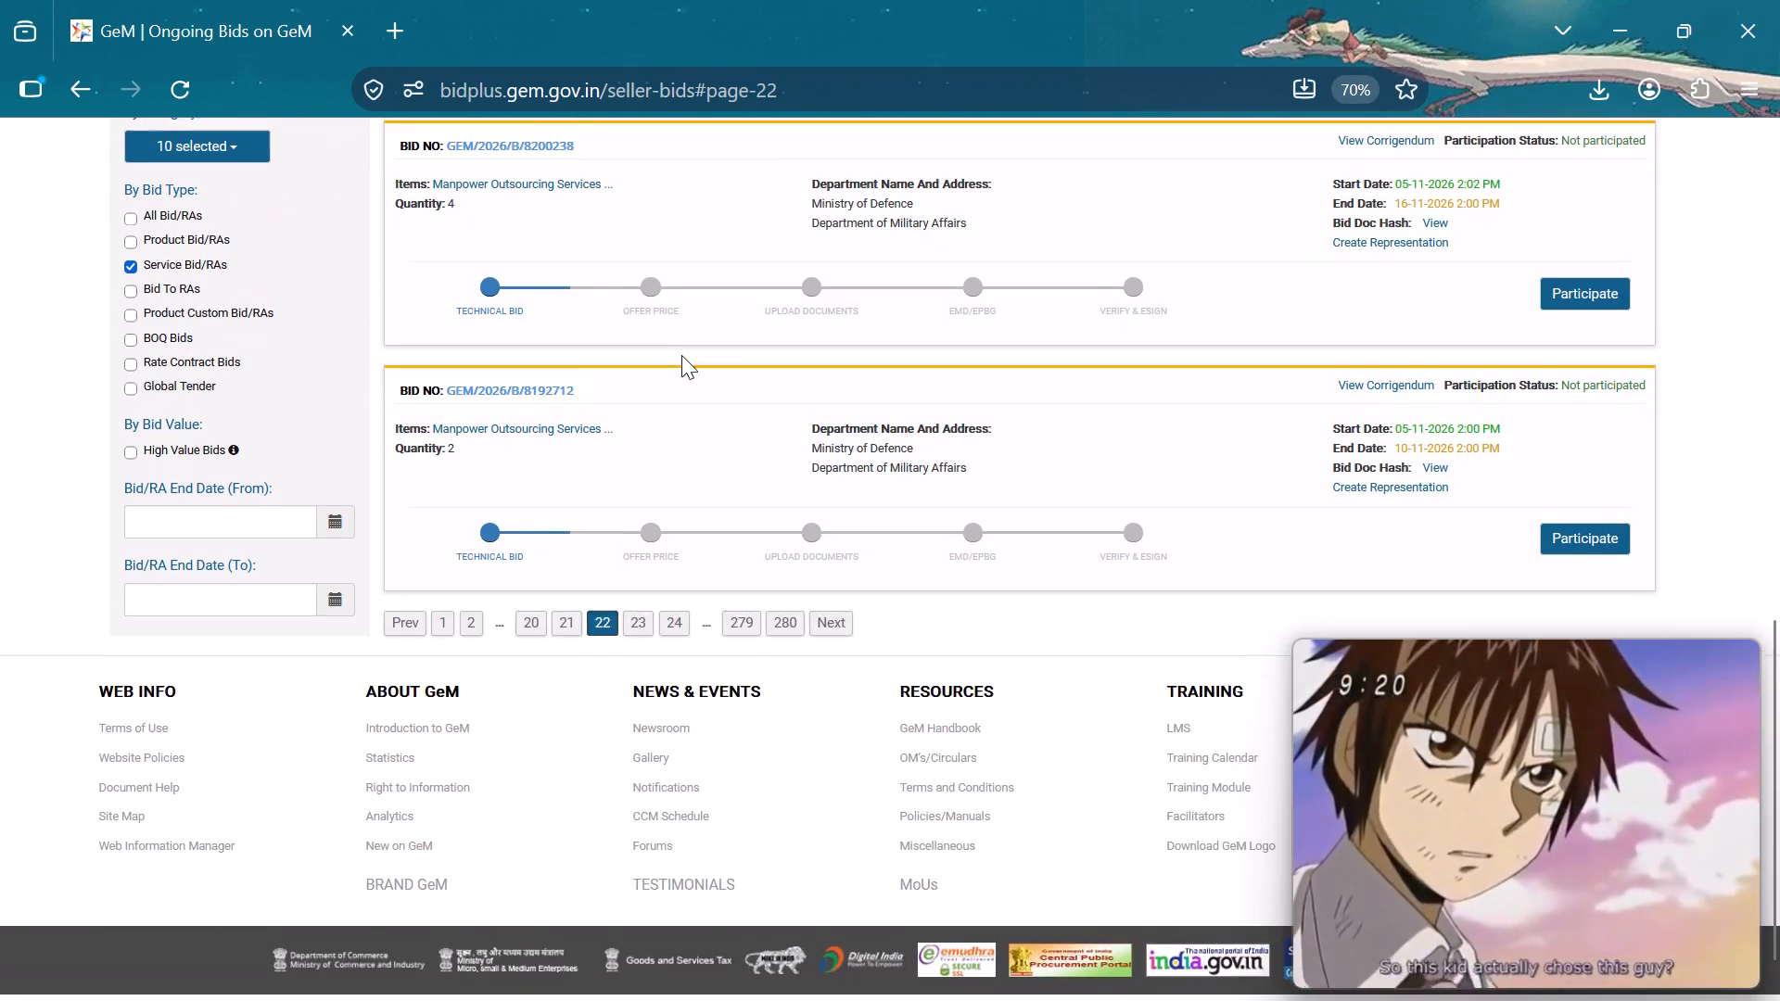
{"action": "scroll", "coordinate": [681, 355], "scroll_direction": "up", "scroll_amount": 1}
{"action": "left_click", "coordinate": [556, 533]}
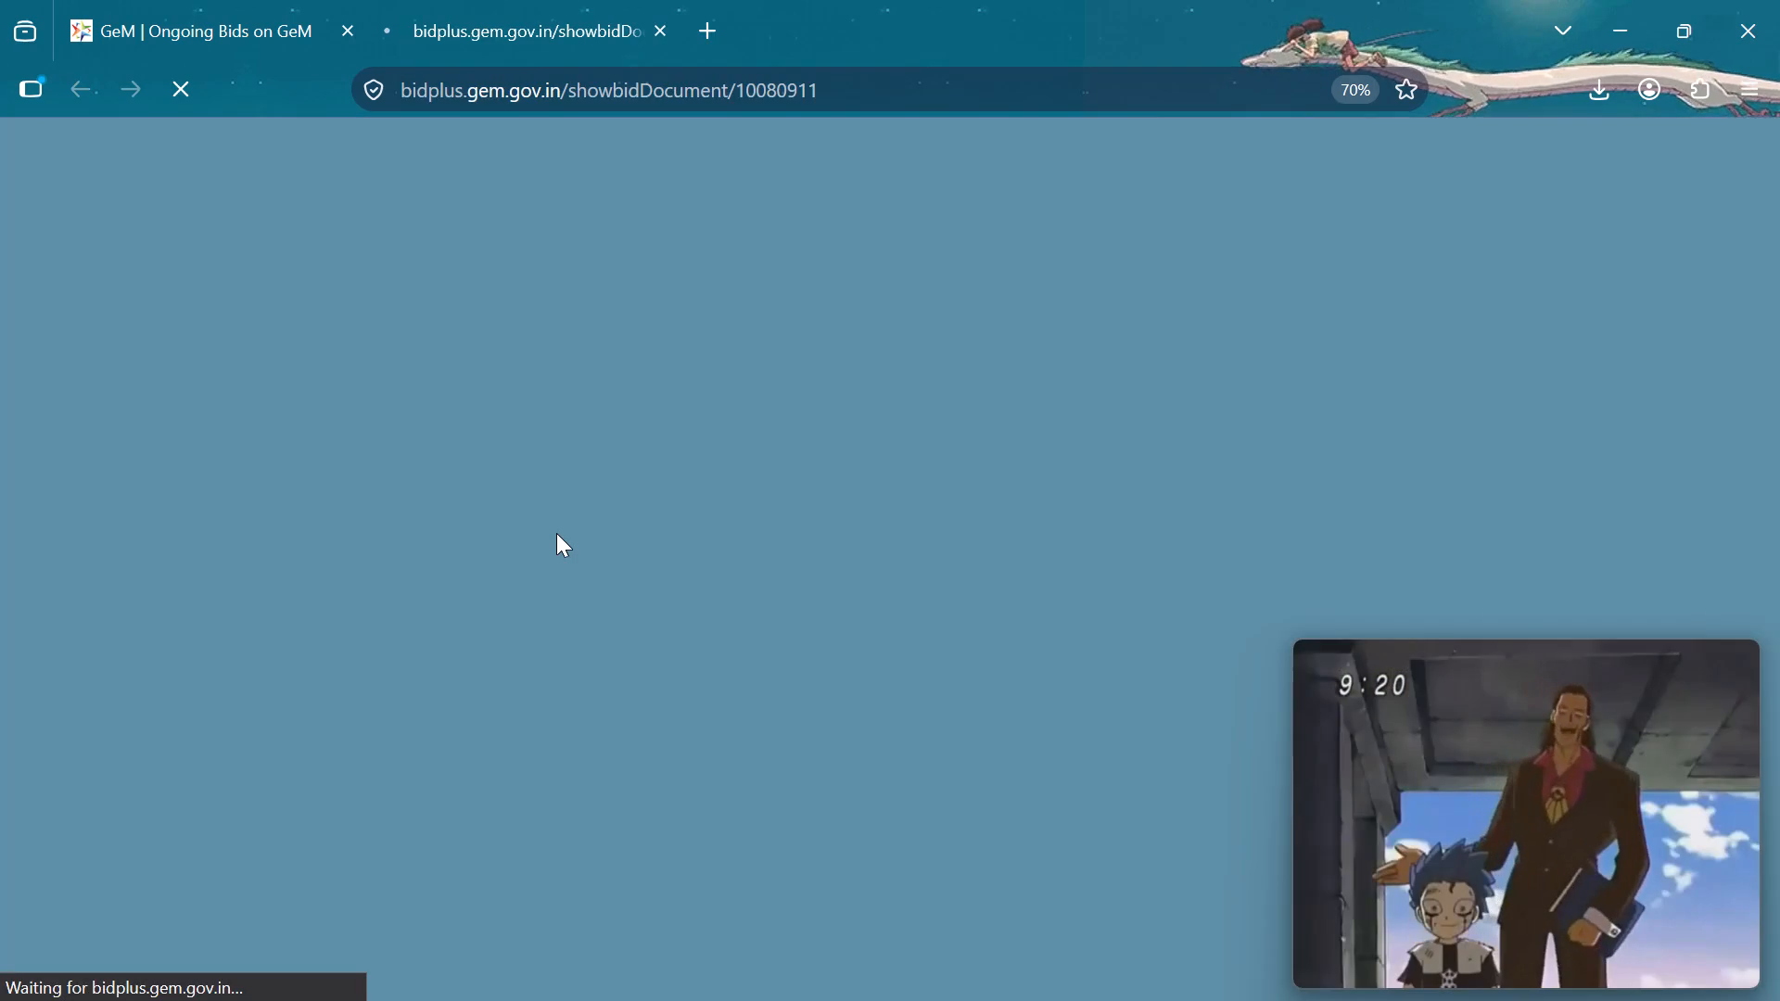
{"action": "left_click", "coordinate": [558, 526]}
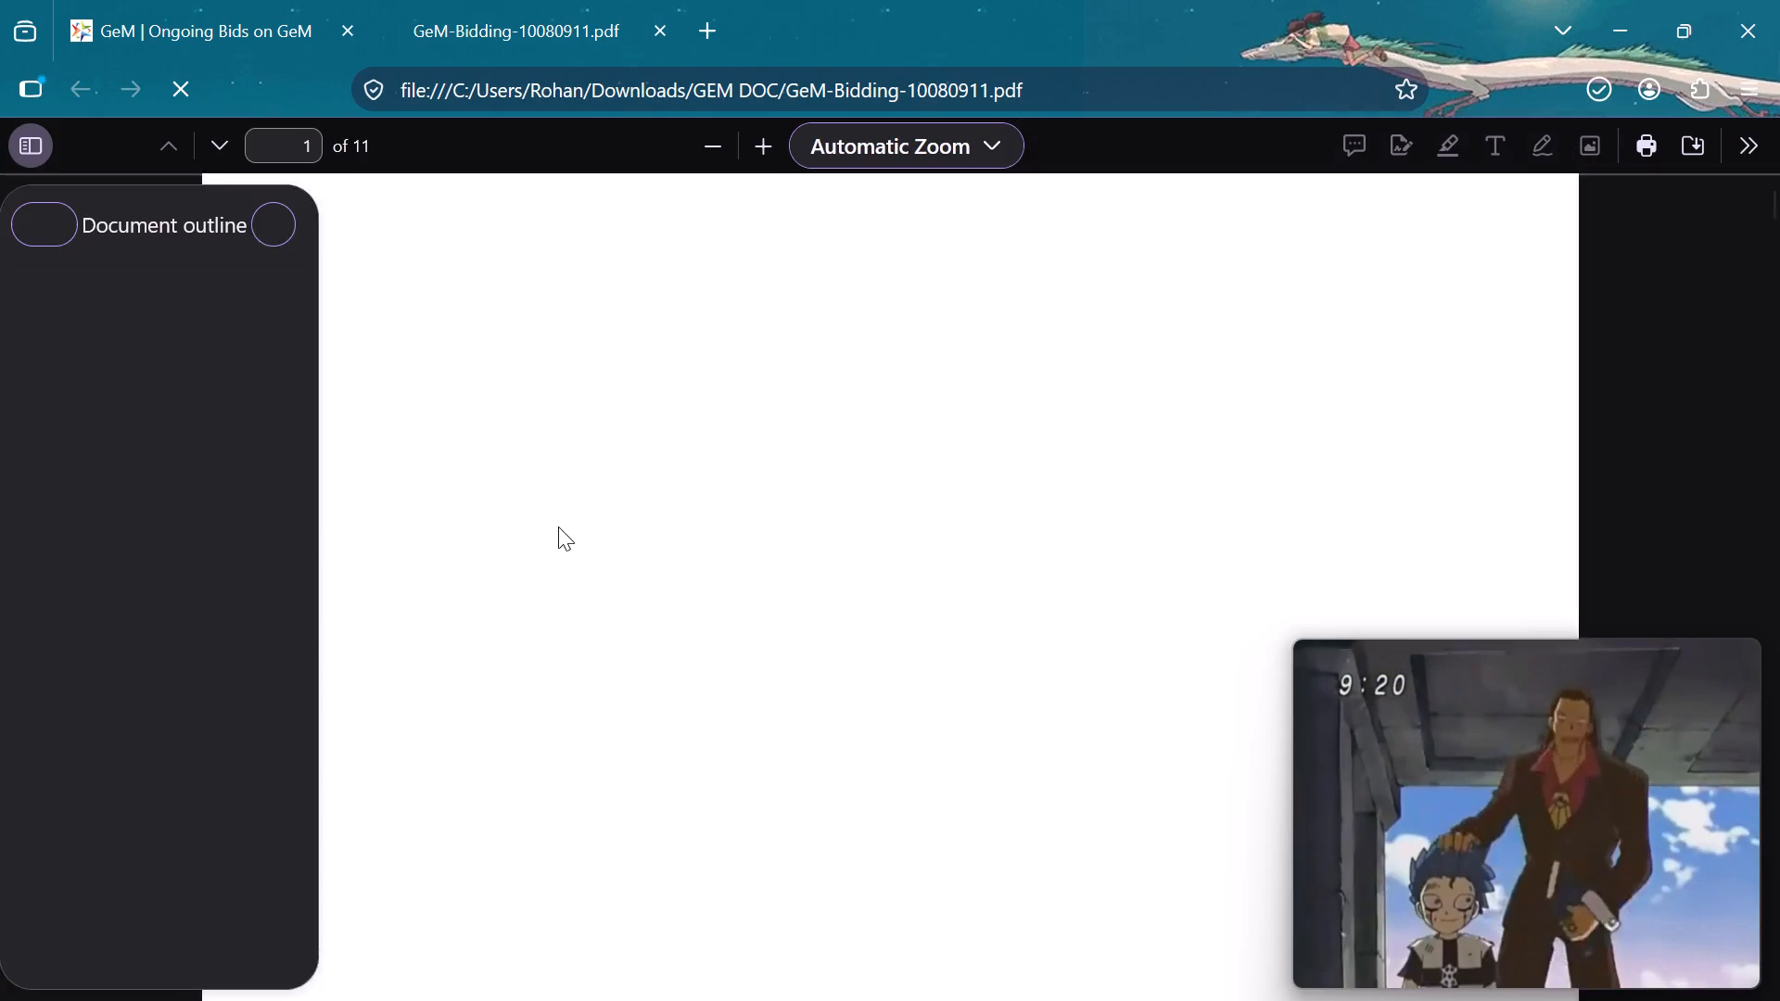
Copy bid number GEM/2026/B/8200422 from the document into the form's GEM Id and set the Bid Type to M.
{"action": "double_click", "coordinate": [1426, 348]}
{"action": "key", "text": "ctrl+shift+Right"}
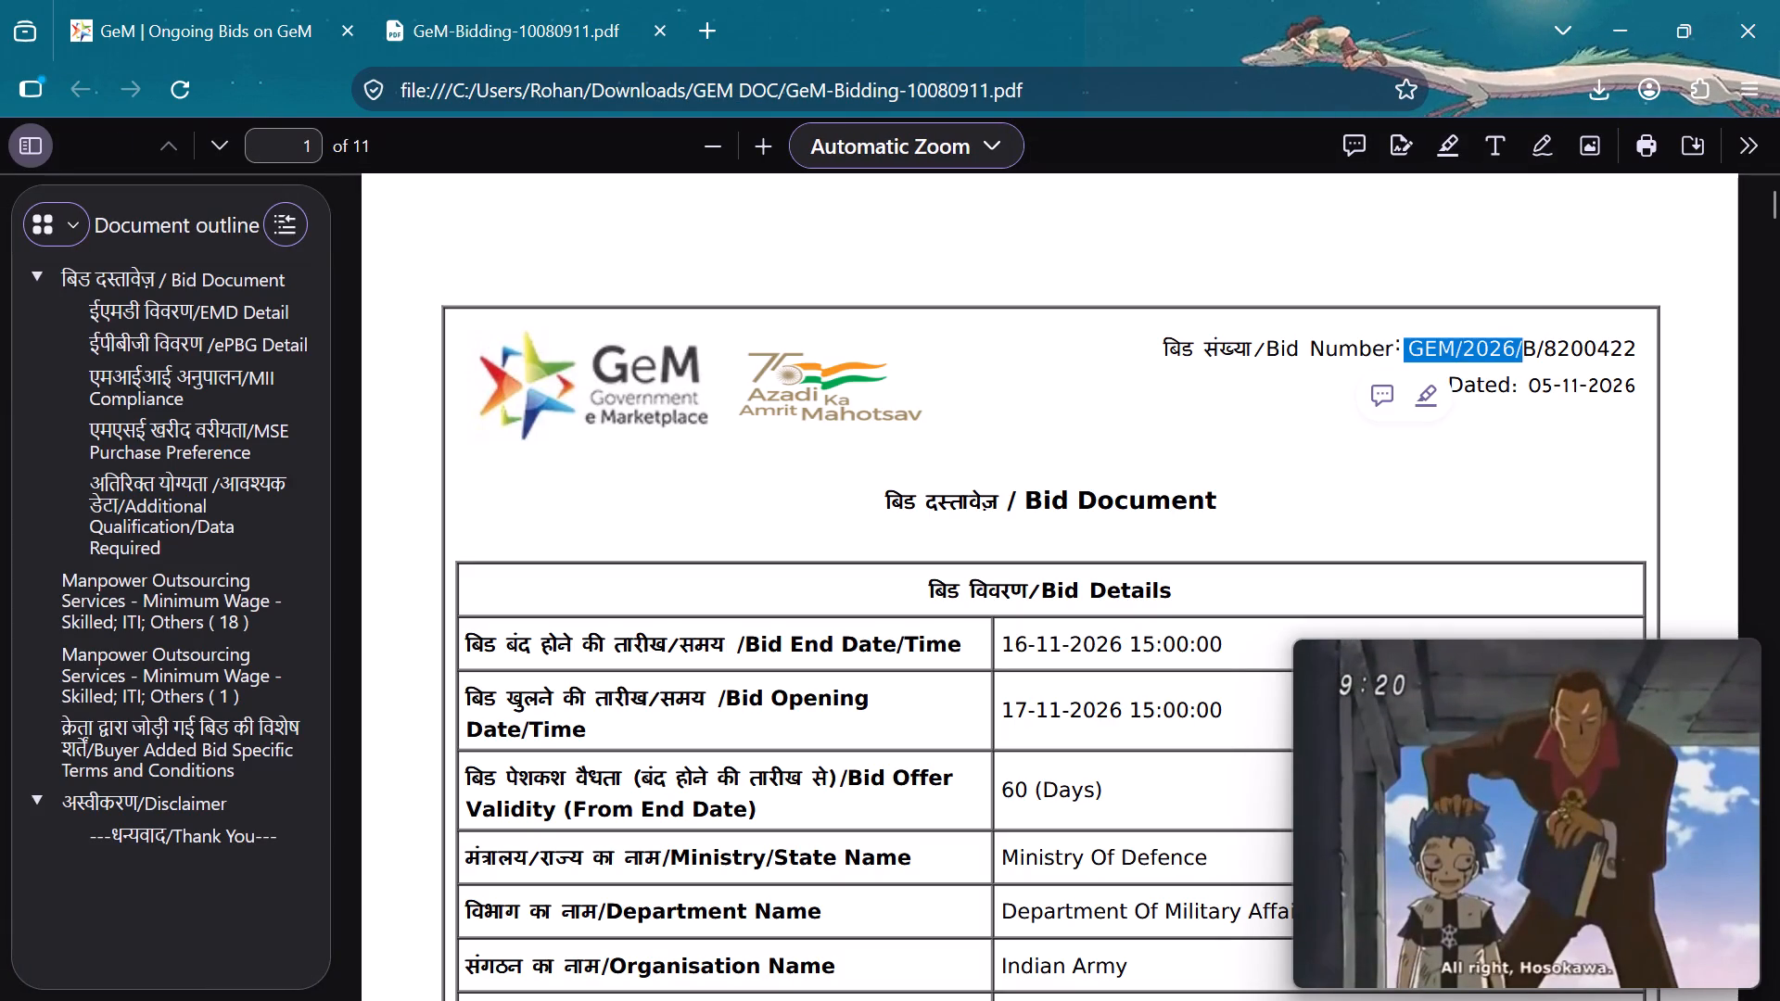
{"action": "key", "text": "ctrl+shift+Right"}
{"action": "key", "text": "ctrl+shift+Right"}
{"action": "key", "text": "ctrl+c"}
{"action": "key", "text": "ctrl+c"}
{"action": "scroll", "coordinate": [1163, 588], "scroll_direction": "down", "scroll_amount": 10}
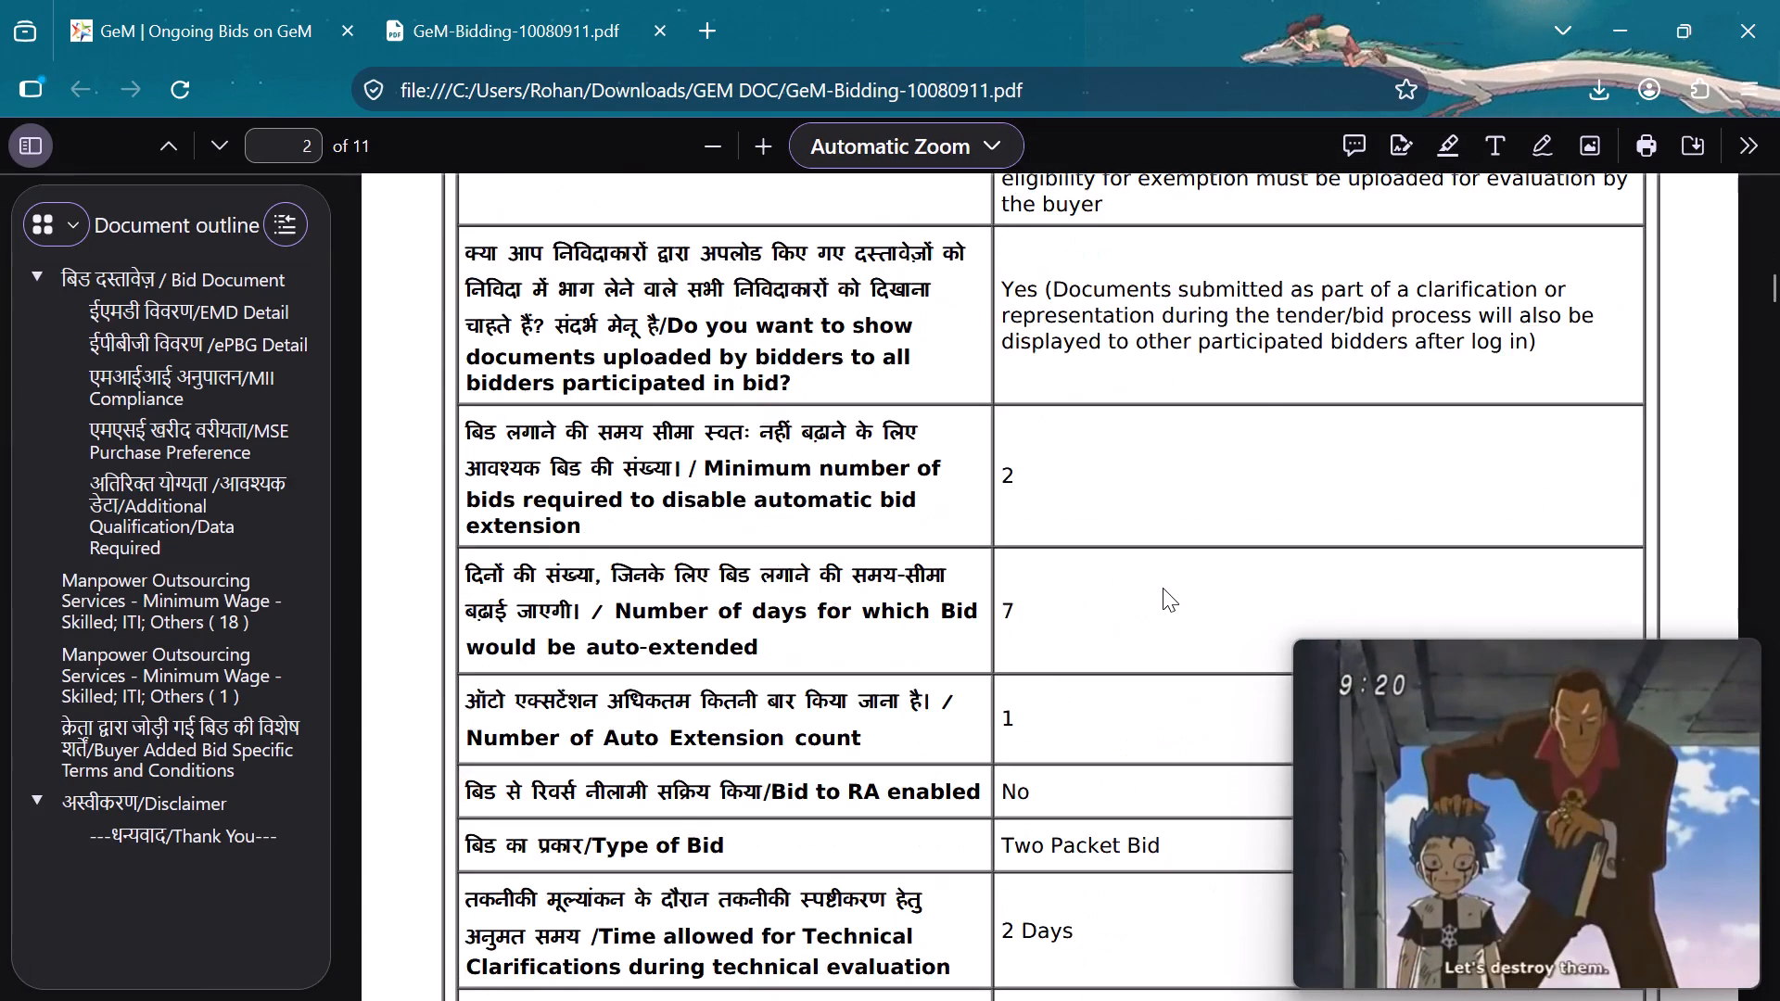
{"action": "scroll", "coordinate": [1163, 588], "scroll_direction": "down", "scroll_amount": 4}
{"action": "key", "text": "alt+Tab"}
{"action": "left_click", "coordinate": [689, 568]}
{"action": "key", "text": "ctrl+v"}
{"action": "key", "text": "Tab"}
{"action": "key", "text": "m"}
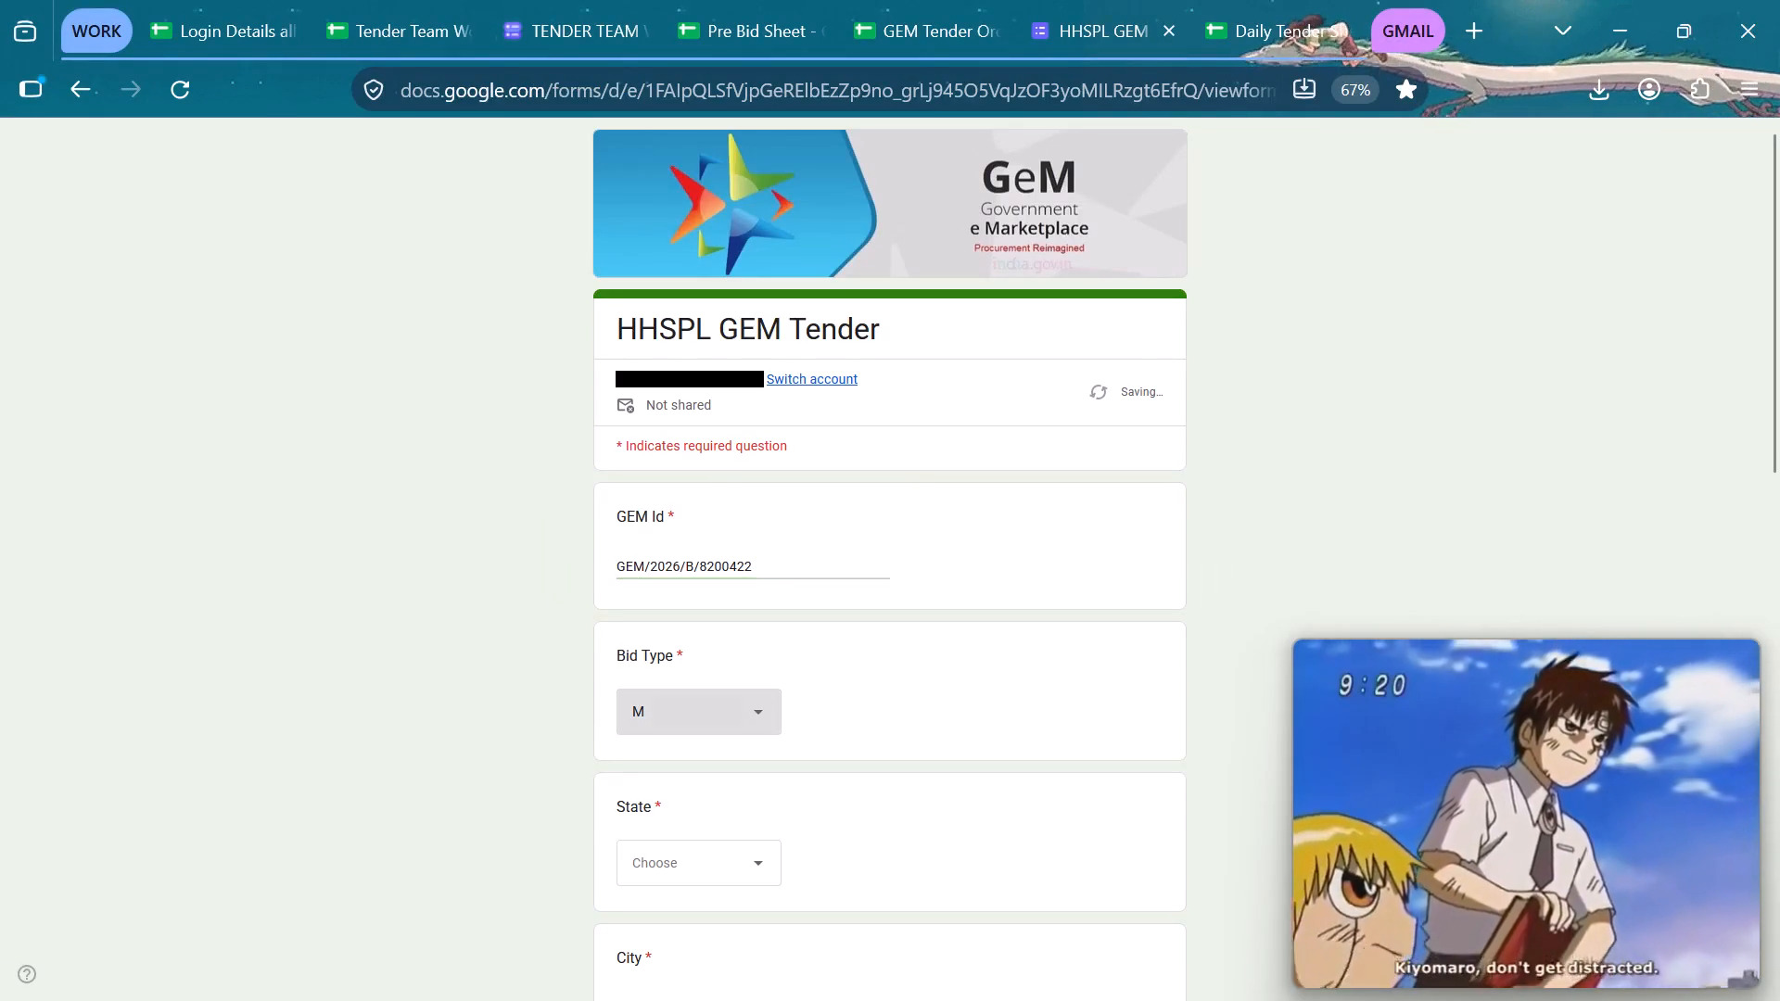
{"action": "key", "text": "Tab"}
Examine the bid document for GEM/2026/B/8200422 for the consignee location and resources required, cross-checking its entry in the bids list.
{"action": "key", "text": "alt+Tab"}
{"action": "scroll", "coordinate": [689, 568], "scroll_direction": "down", "scroll_amount": 20}
{"action": "scroll", "coordinate": [689, 568], "scroll_direction": "down", "scroll_amount": 2}
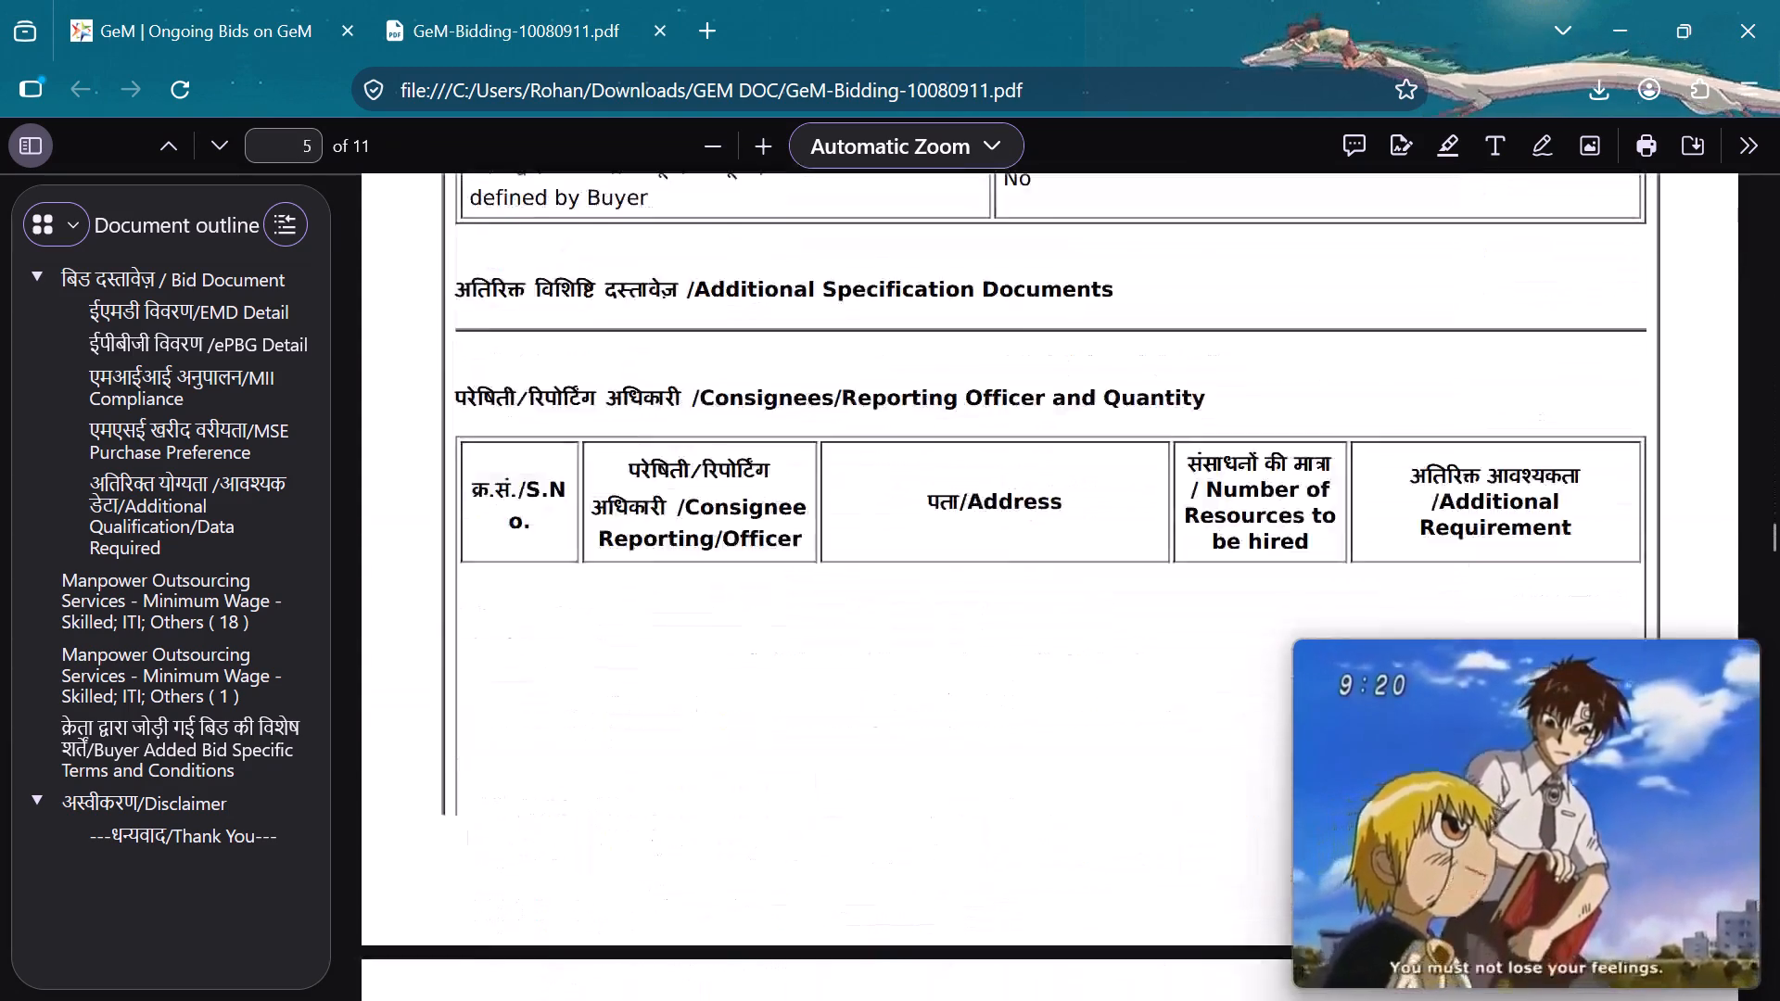
{"action": "scroll", "coordinate": [689, 568], "scroll_direction": "down", "scroll_amount": 10}
{"action": "scroll", "coordinate": [882, 786], "scroll_direction": "down", "scroll_amount": 1}
{"action": "left_click", "coordinate": [319, 0]}
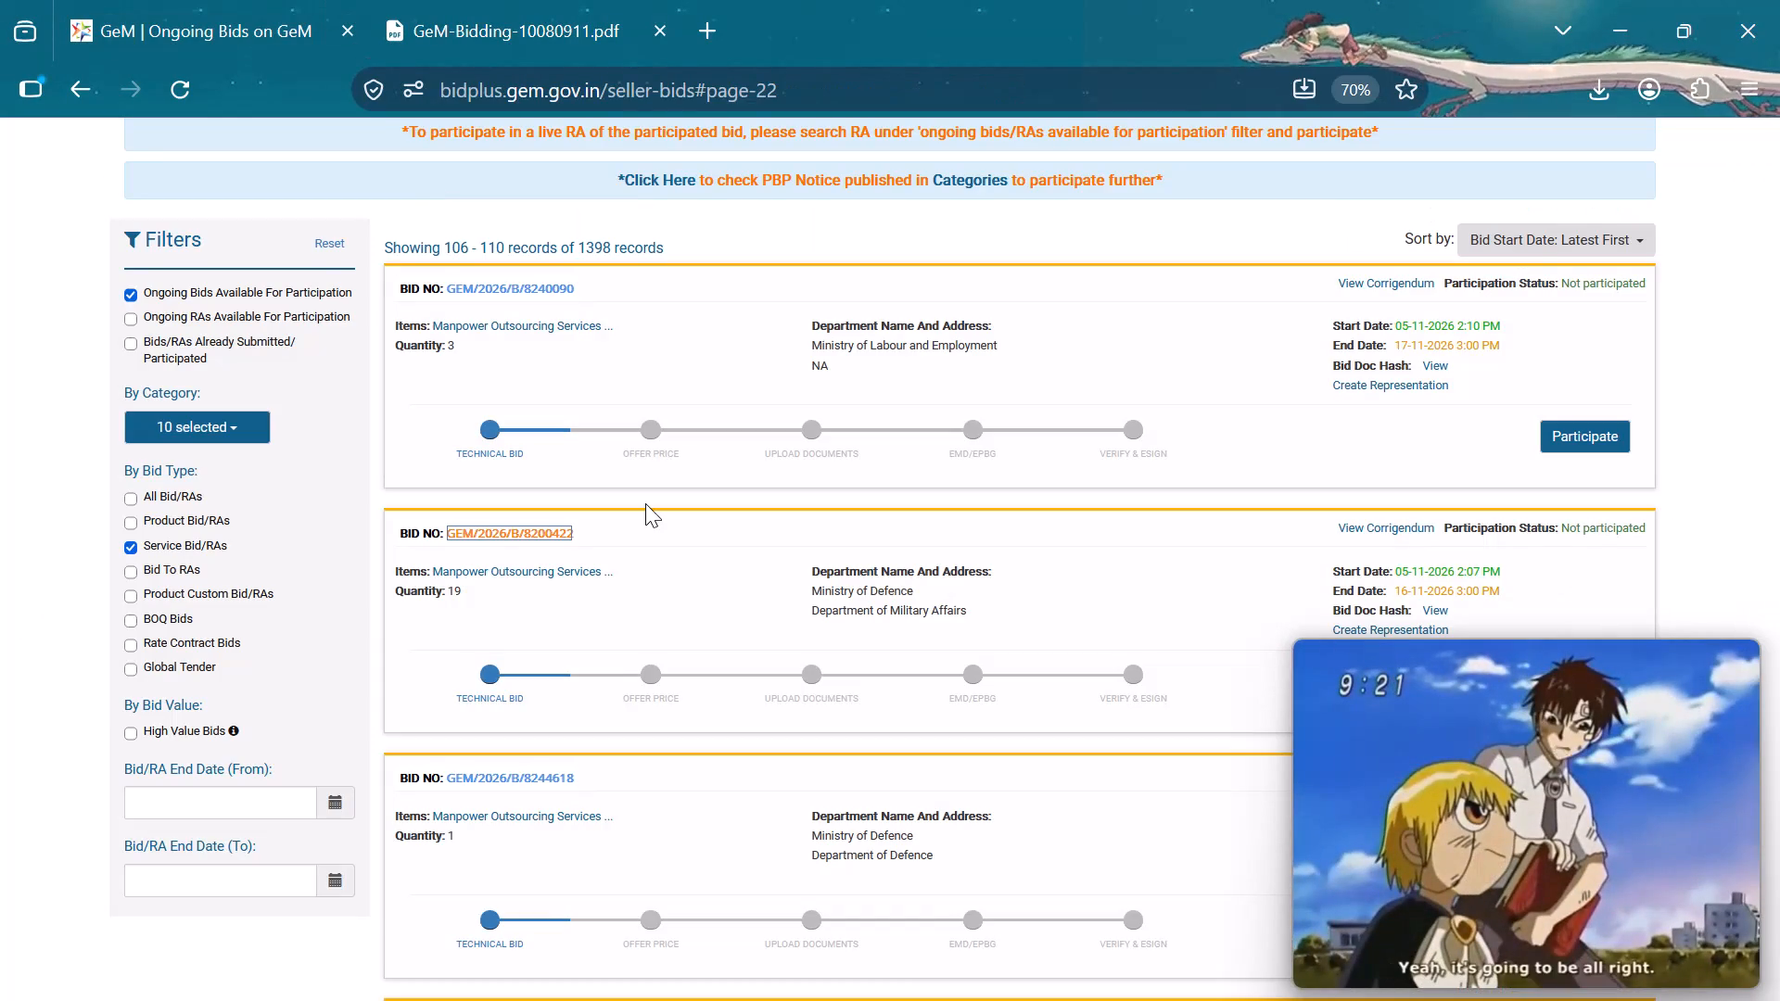
{"action": "left_click", "coordinate": [538, 0]}
{"action": "scroll", "coordinate": [727, 241], "scroll_direction": "up", "scroll_amount": 2}
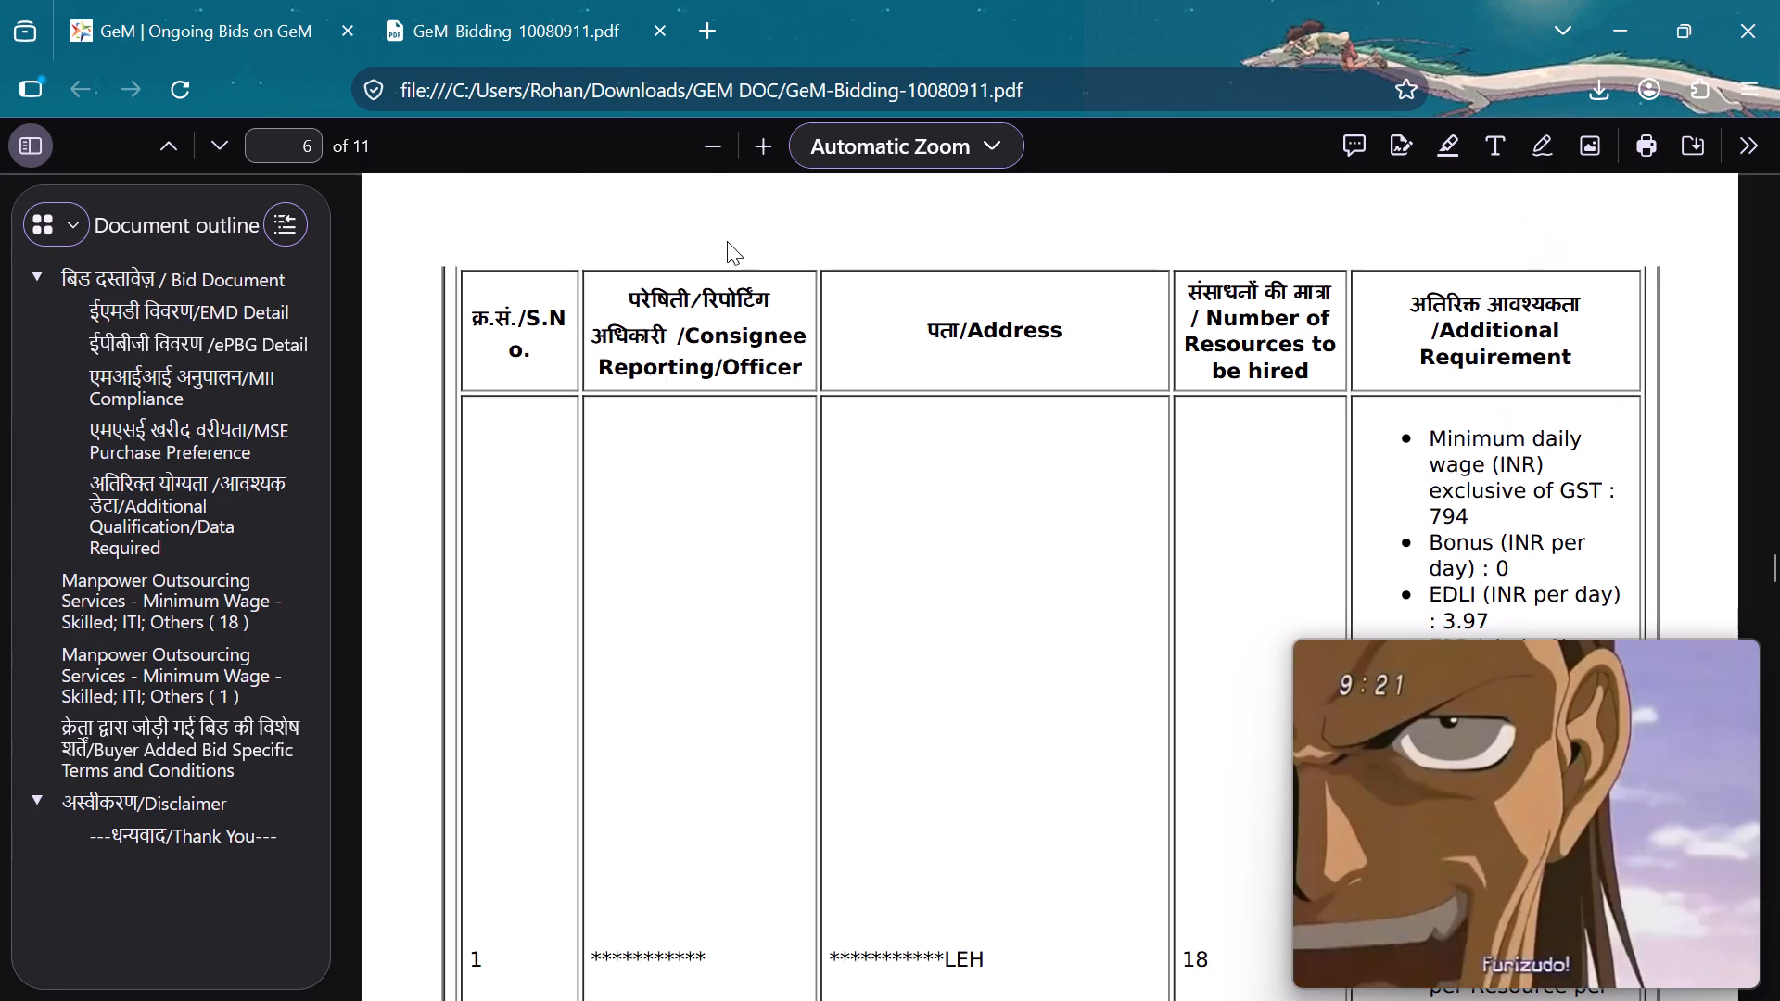
{"action": "key", "text": "alt+Tab"}
{"action": "key", "text": "alt+Tab"}
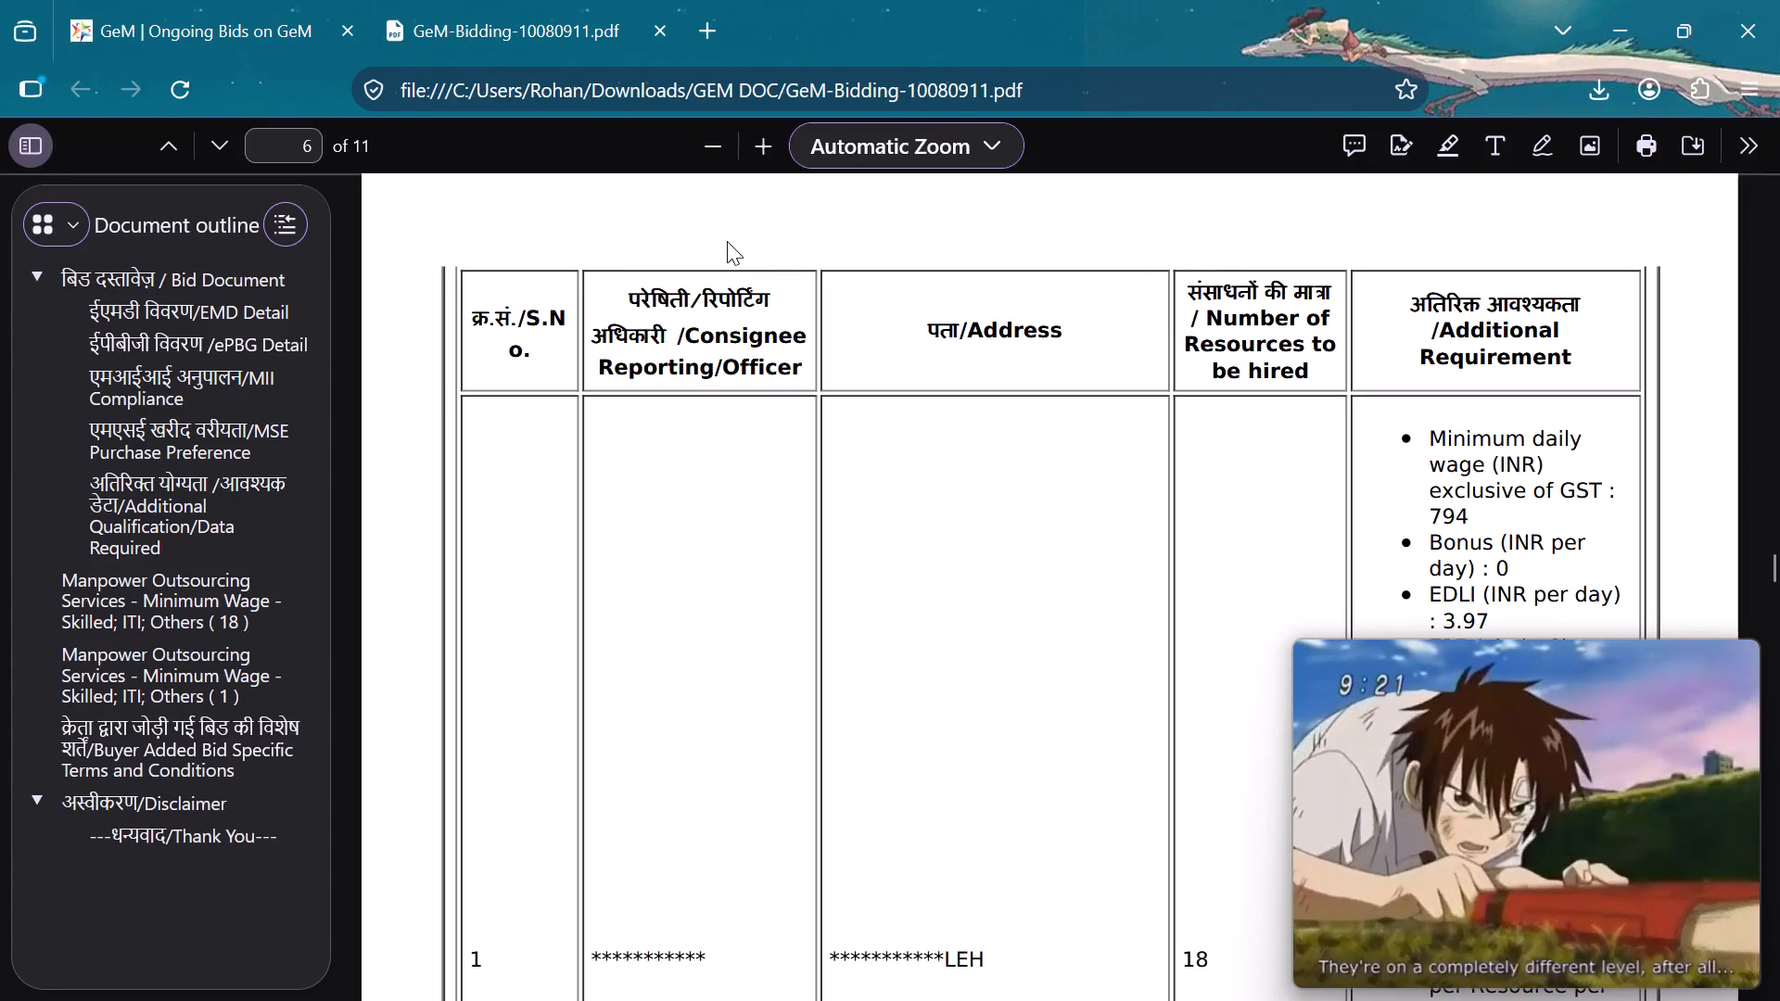
Open the scope of work file 1792997129.pdf linked in the bid document, read through it and close it.
{"action": "key", "text": "ctrl+Up"}
{"action": "scroll", "coordinate": [827, 637], "scroll_direction": "down", "scroll_amount": 2}
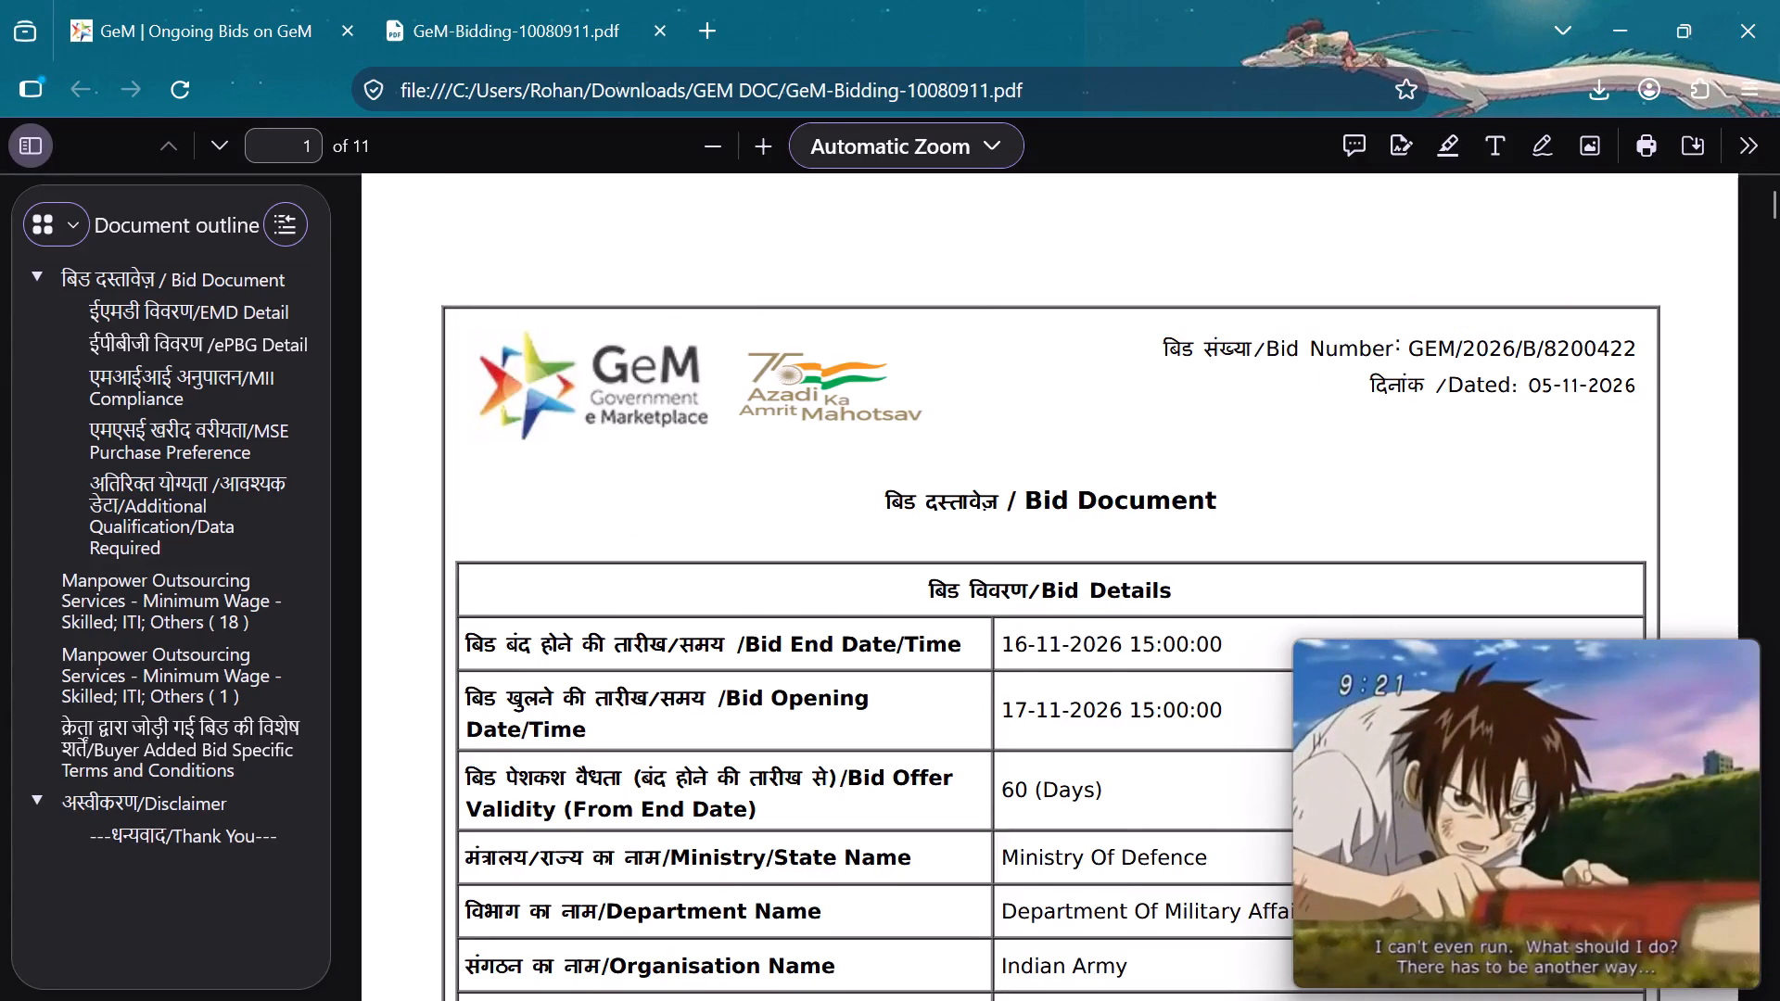
{"action": "scroll", "coordinate": [827, 637], "scroll_direction": "down", "scroll_amount": 20}
{"action": "scroll", "coordinate": [827, 637], "scroll_direction": "down", "scroll_amount": 14}
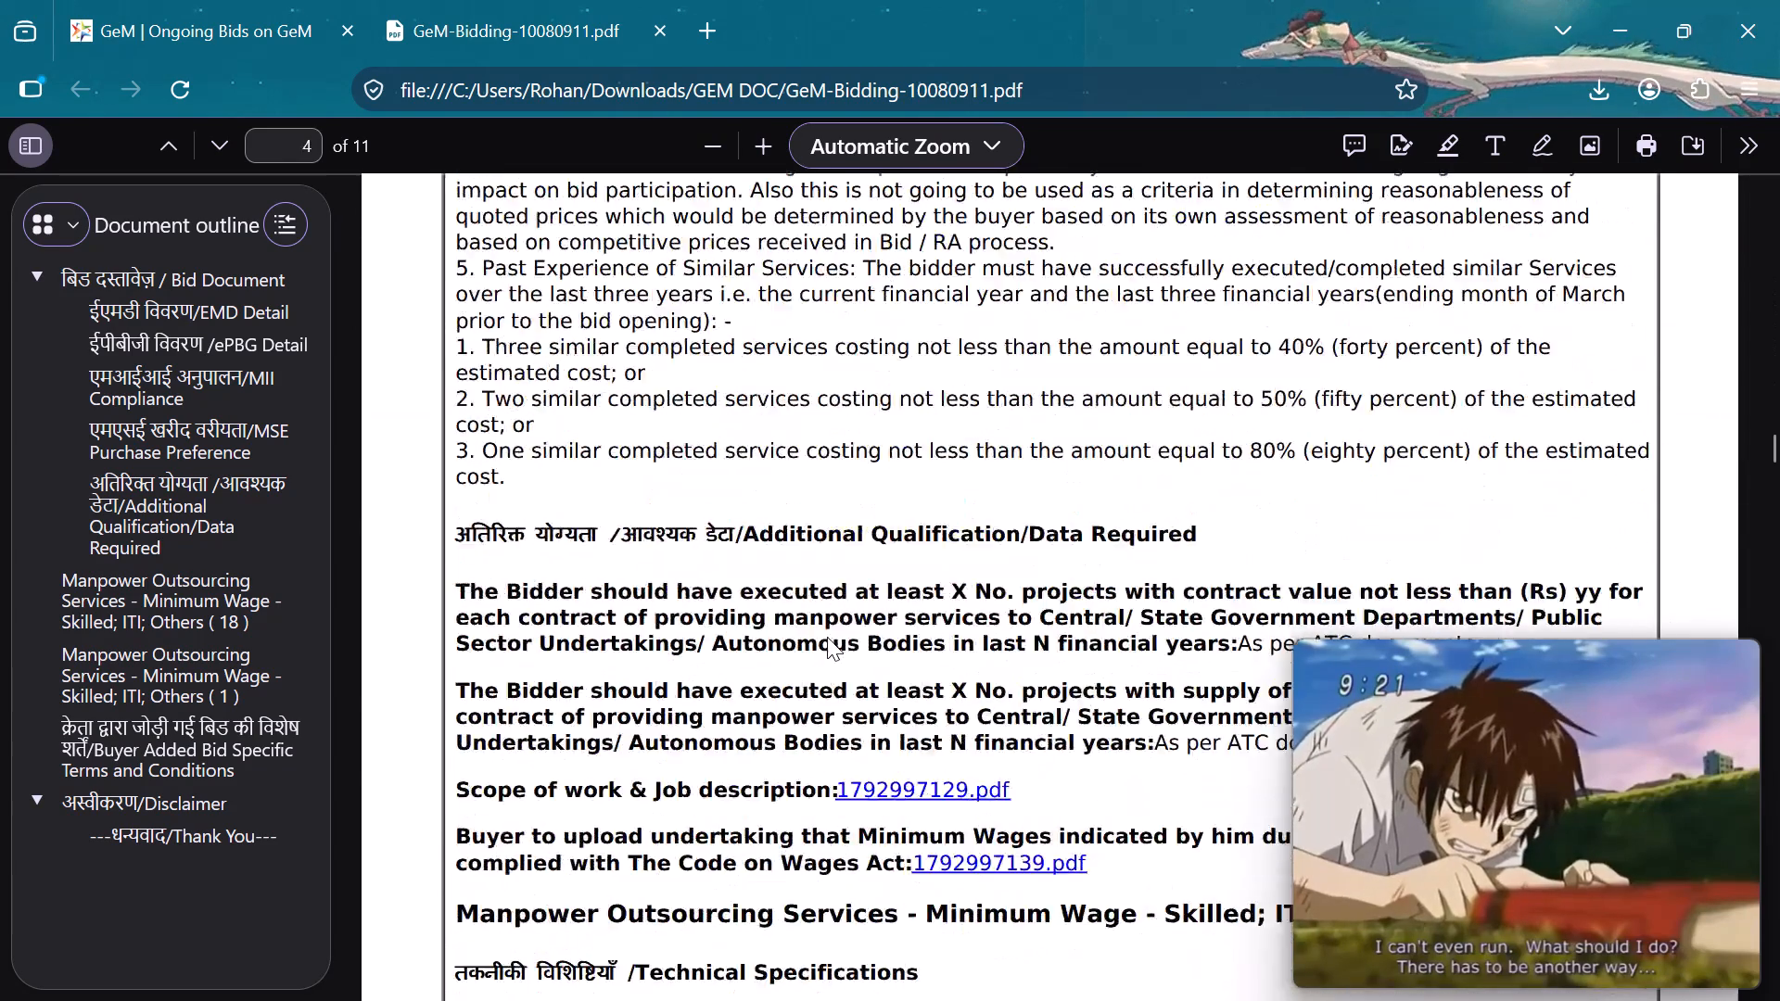
{"action": "scroll", "coordinate": [827, 637], "scroll_direction": "up", "scroll_amount": 2}
{"action": "right_click", "coordinate": [878, 527]}
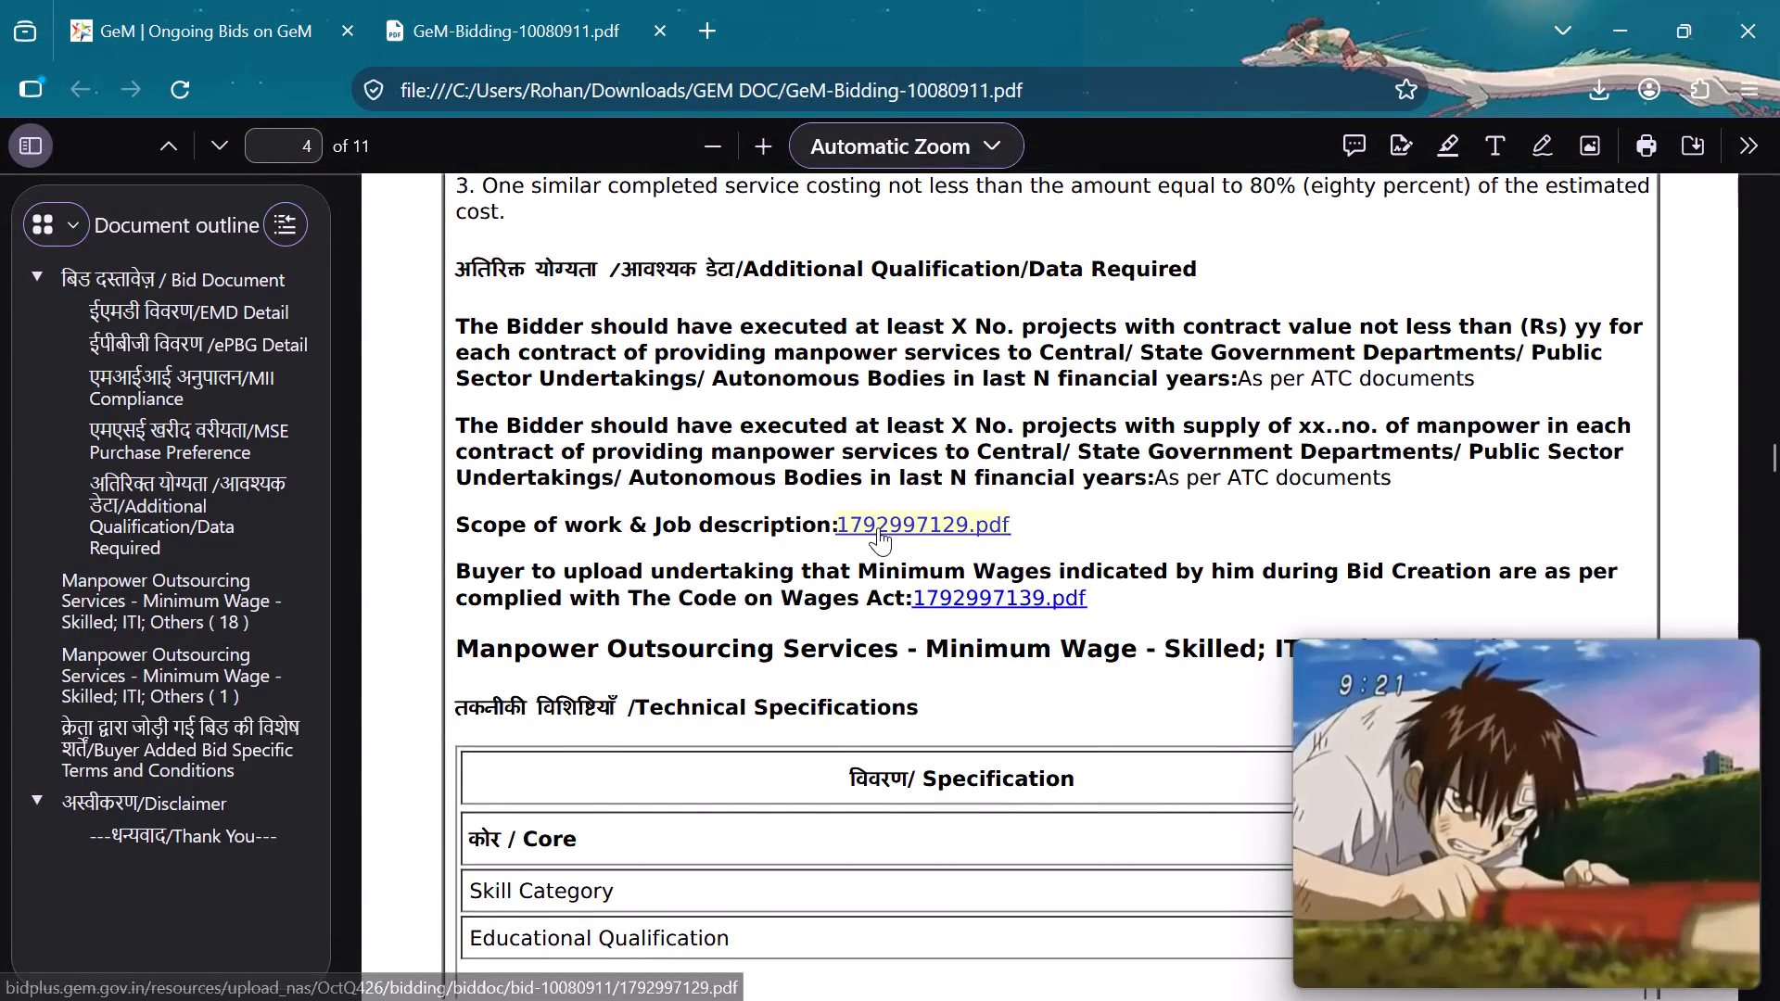
{"action": "left_click", "coordinate": [1000, 26]}
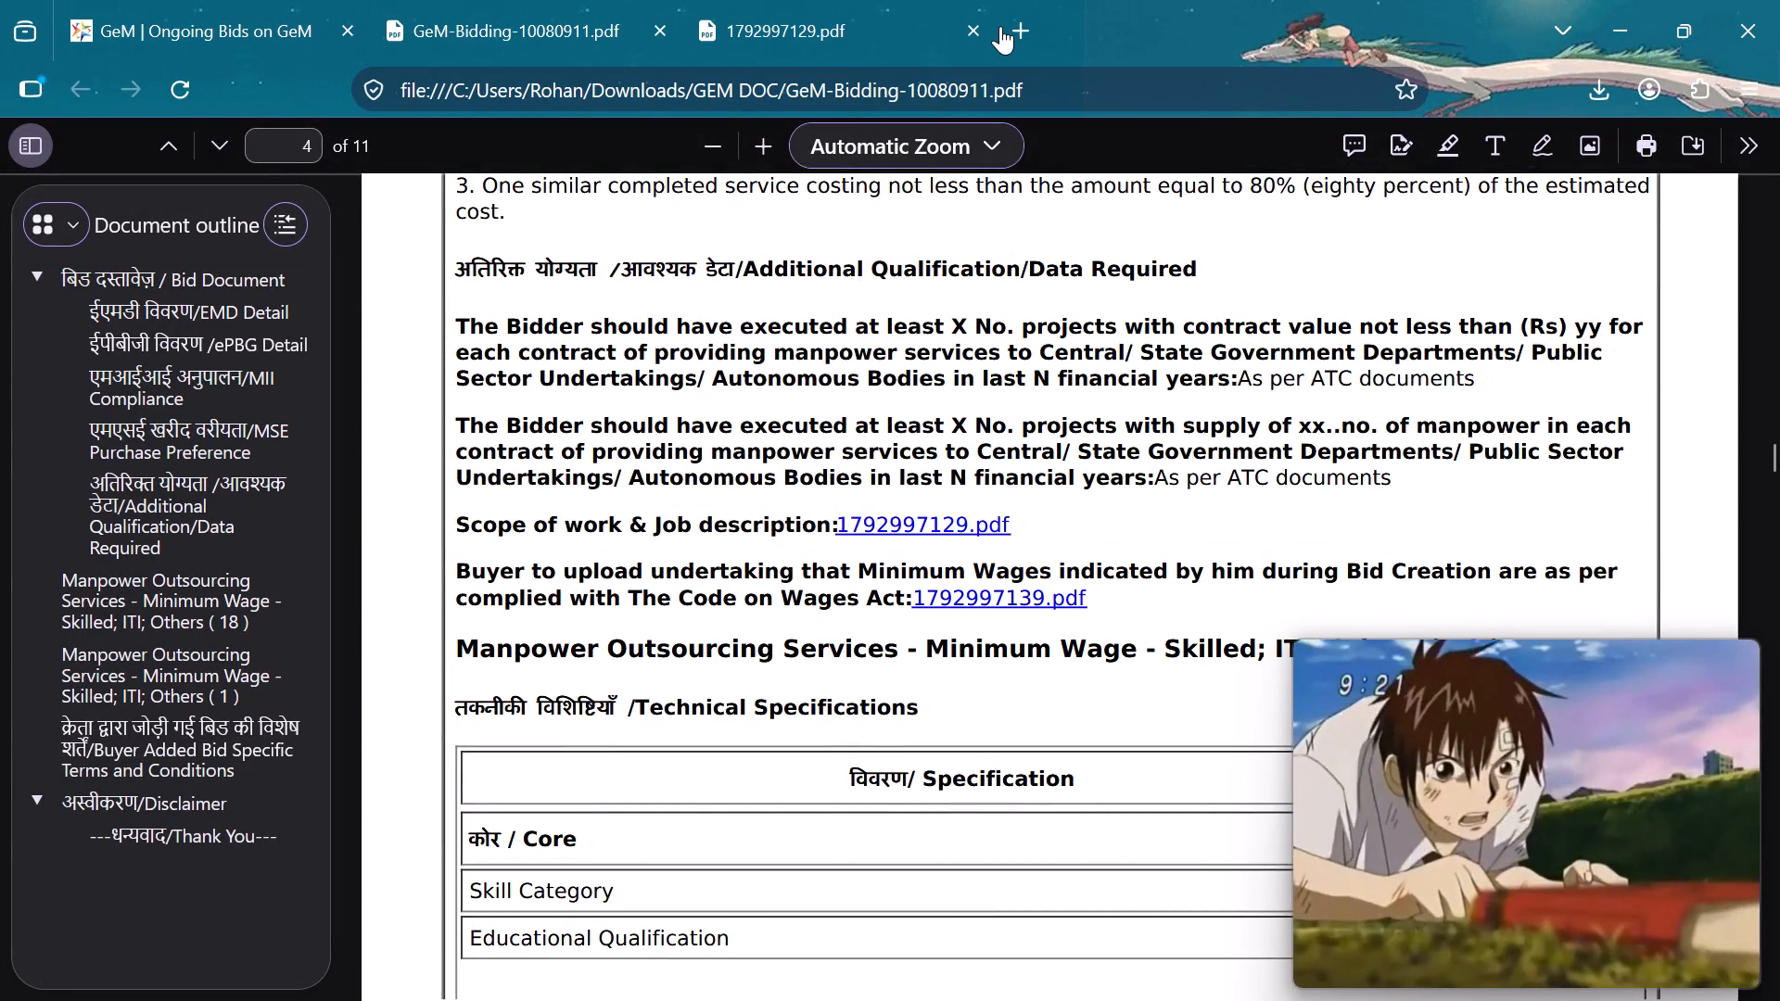
{"action": "left_click", "coordinate": [838, 0]}
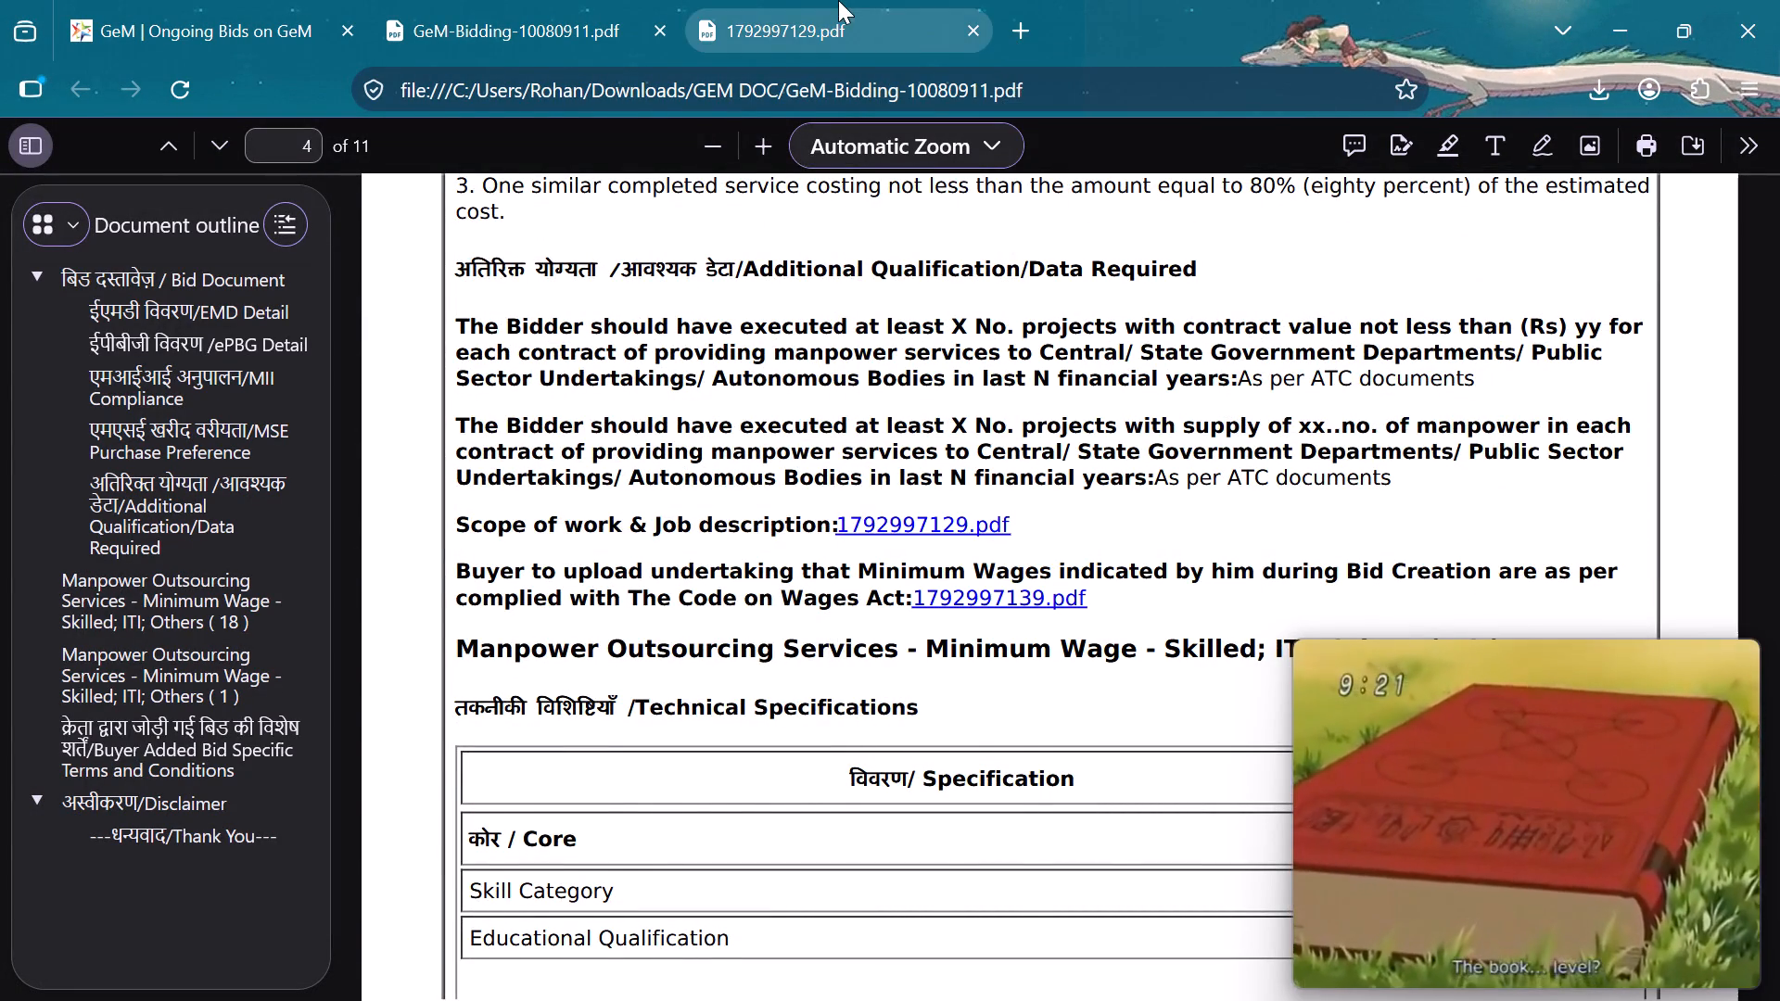
{"action": "scroll", "coordinate": [813, 552], "scroll_direction": "down", "scroll_amount": 7}
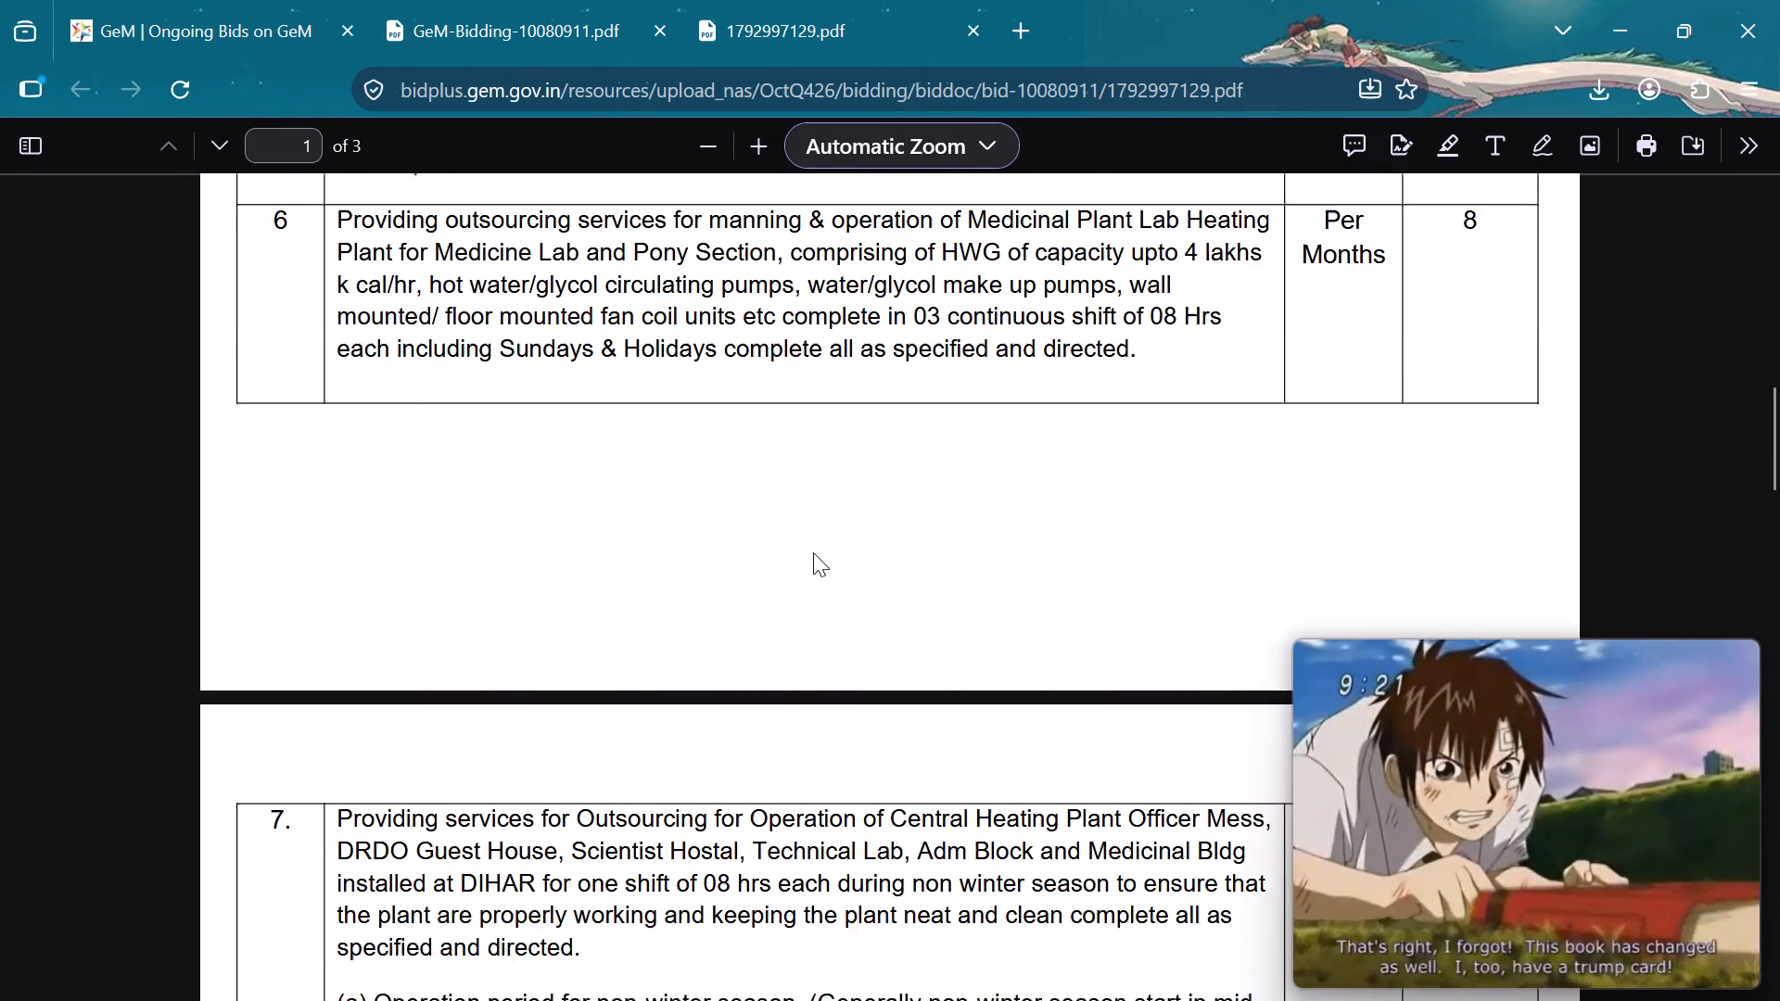
{"action": "double_click", "coordinate": [960, 32]}
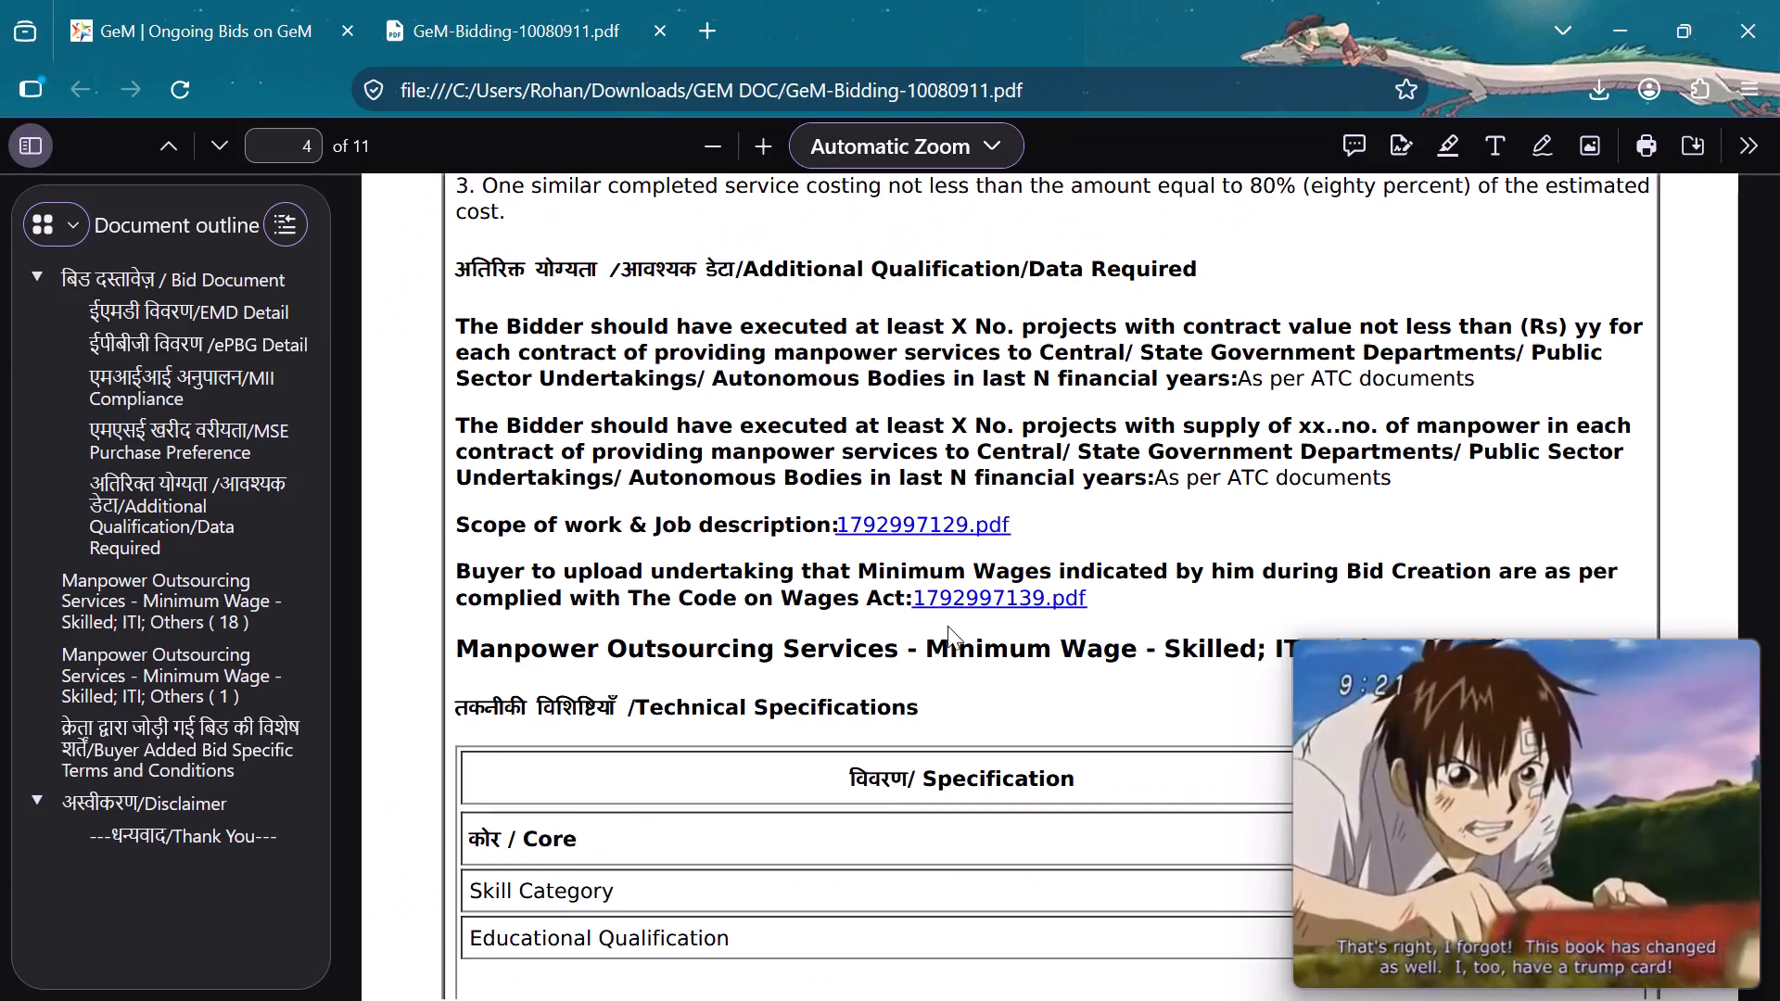
Check the consignee address and fill the form with State JK, City Leh, Pasara N and Pre Bid Meeting N.
{"action": "scroll", "coordinate": [947, 626], "scroll_direction": "down", "scroll_amount": 16}
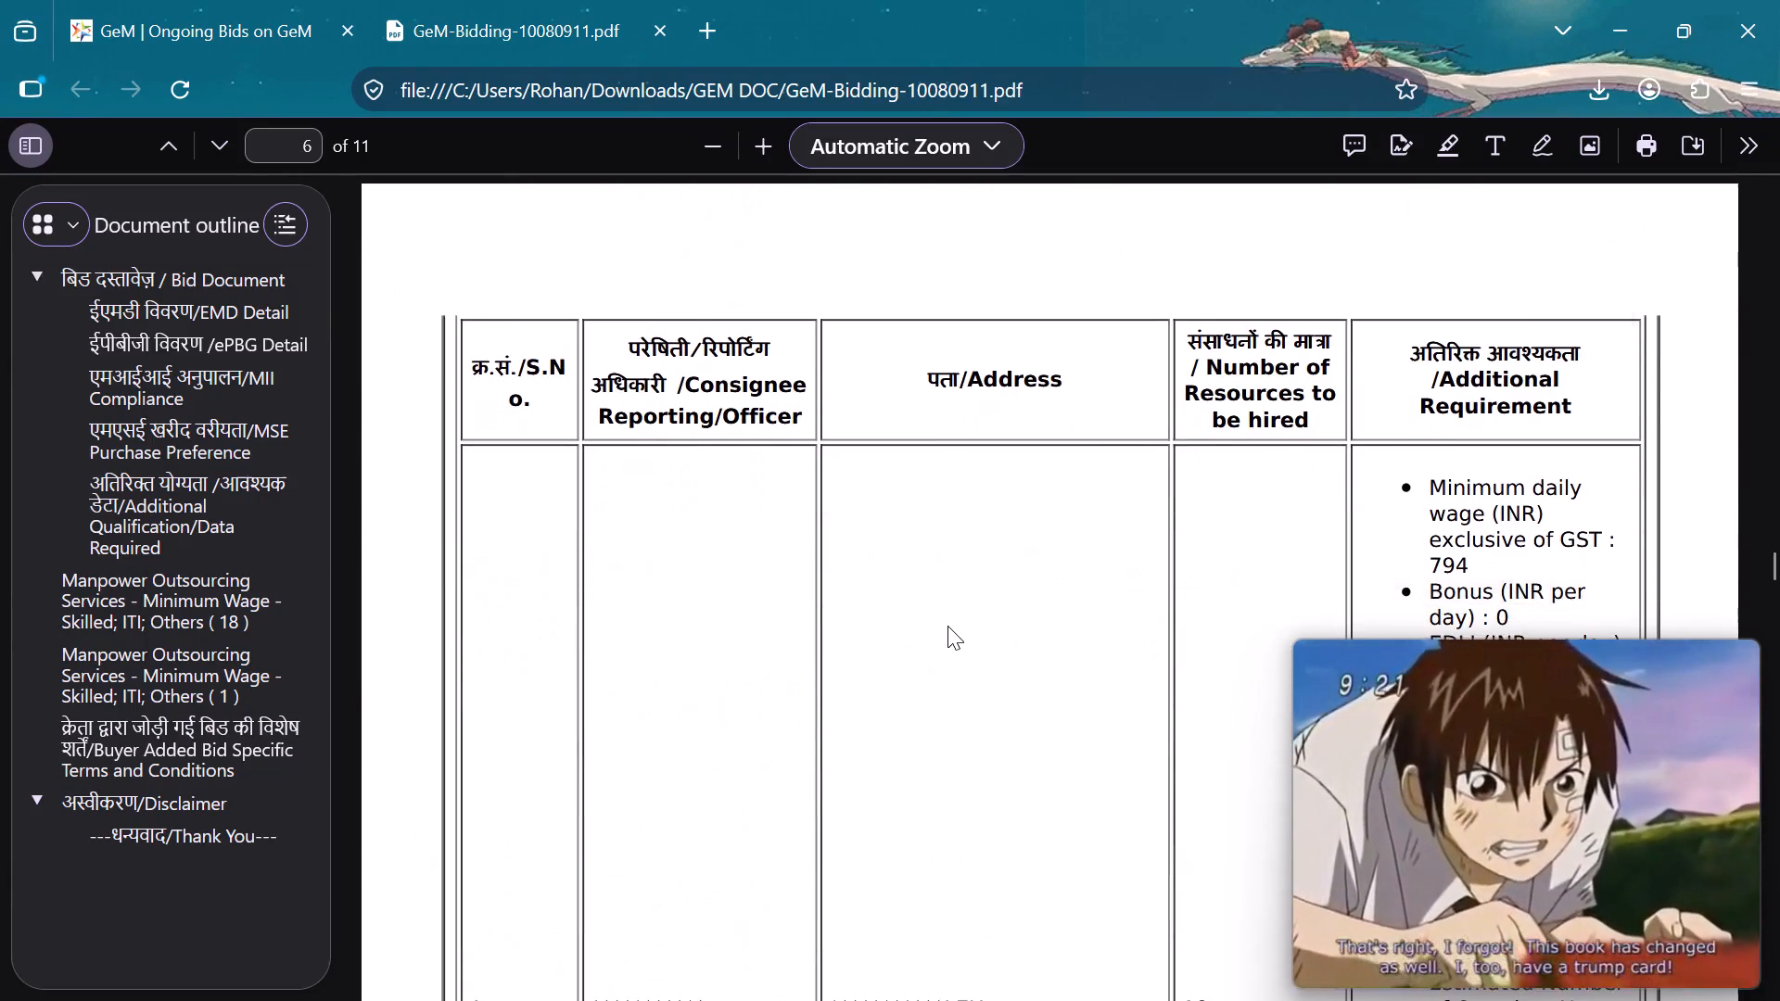
{"action": "key", "text": "alt+Tab"}
{"action": "key", "text": "j"}
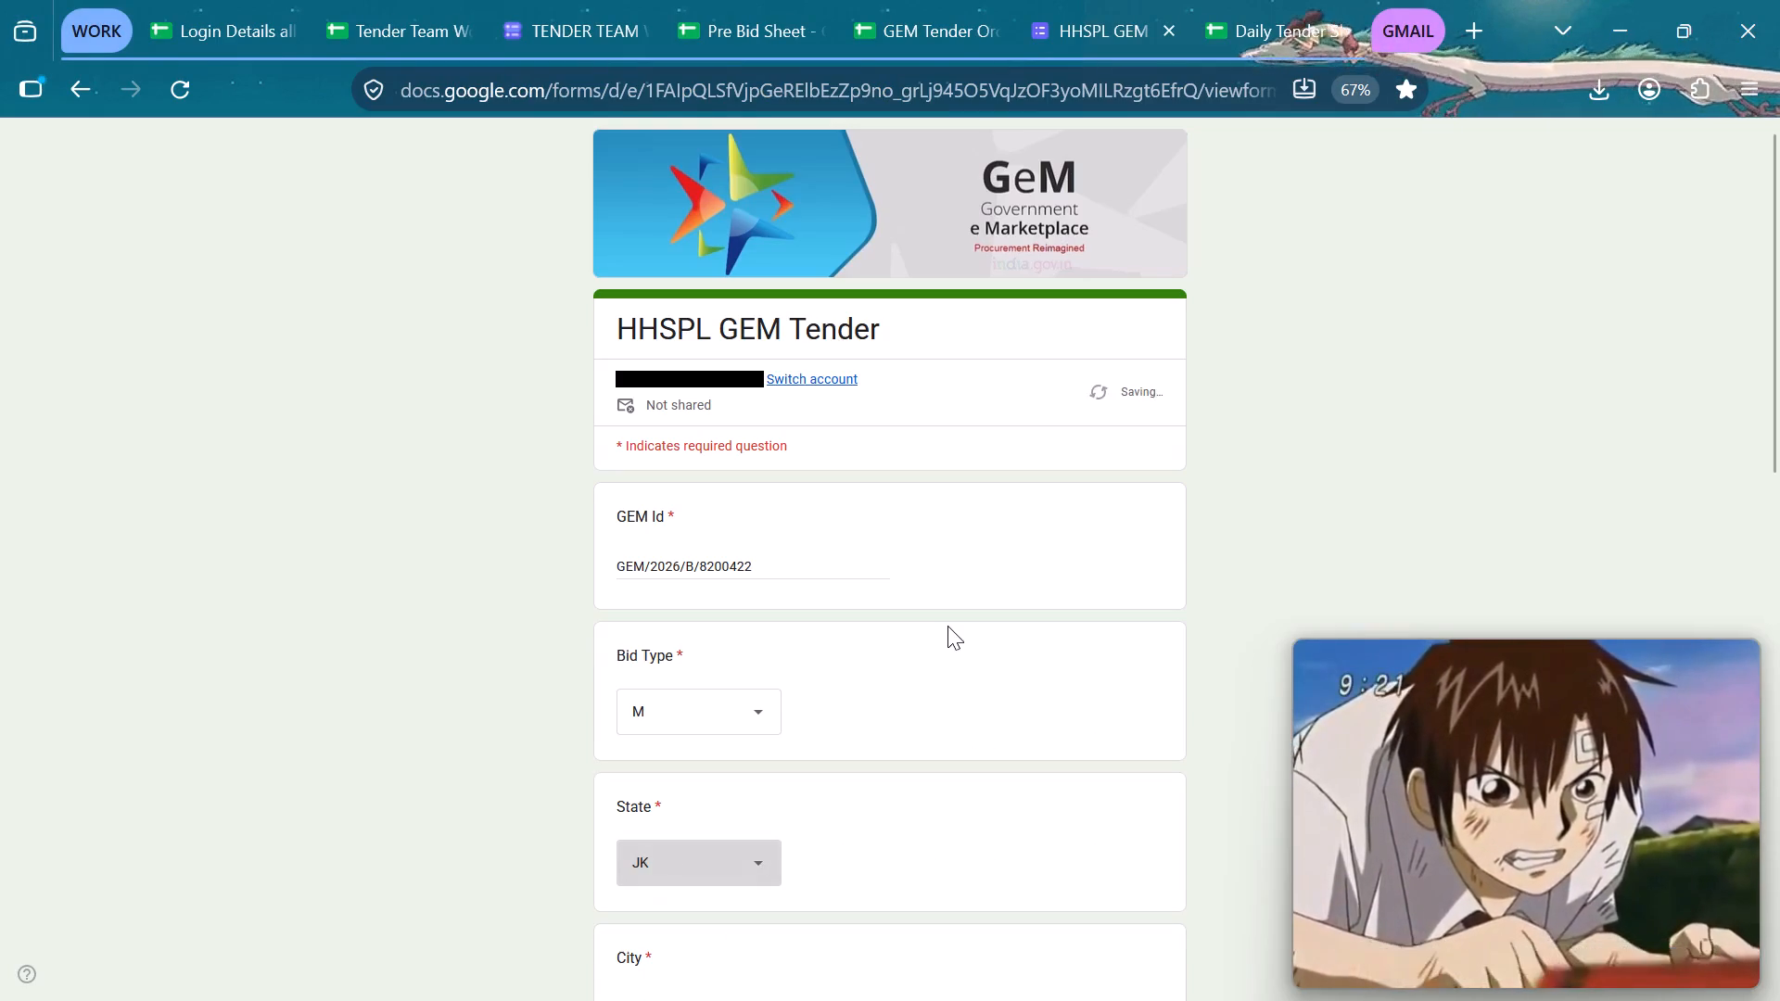
{"action": "key", "text": "Tab"}
{"action": "type", "text": "Leh"}
{"action": "key", "text": "Tab"}
{"action": "key", "text": "n"}
{"action": "key", "text": "Tab"}
{"action": "key", "text": "n"}
{"action": "key", "text": "Tab"}
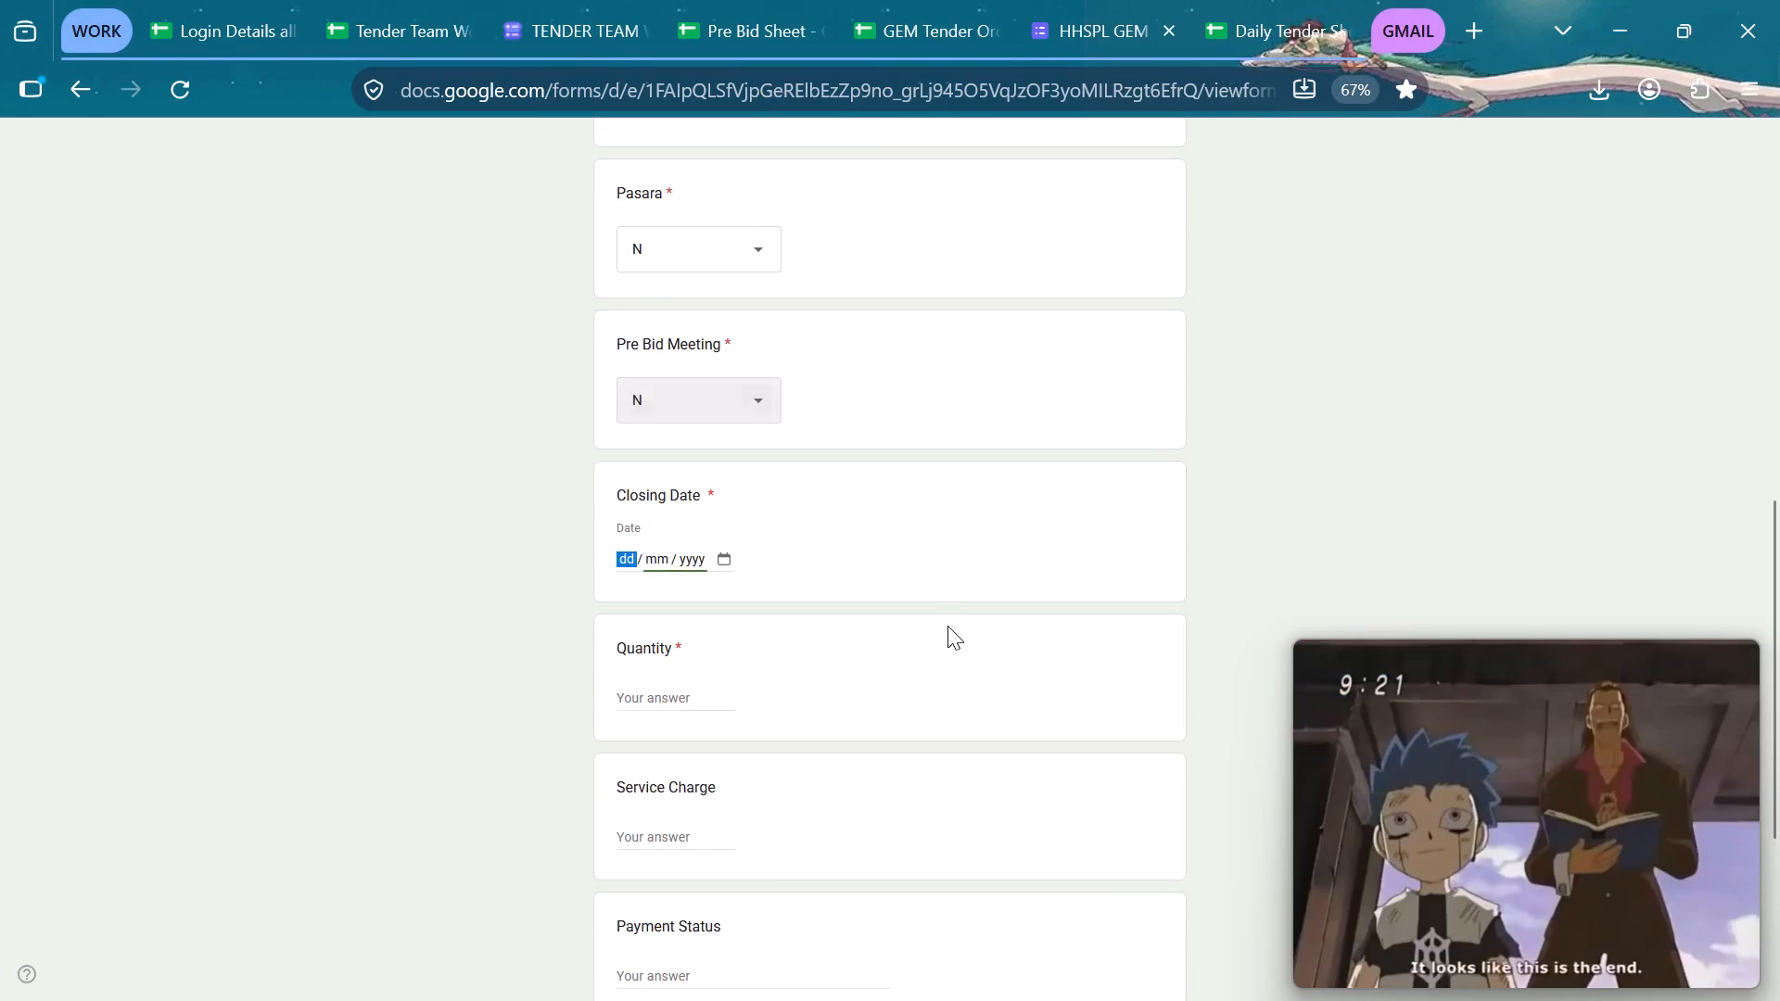
Enter closing date 16/11/2026 and quantity 19 in the form, using the bid's entry in the ongoing bids list.
{"action": "key", "text": "alt+Tab"}
{"action": "left_click", "coordinate": [161, 0]}
{"action": "key", "text": "alt+Tab"}
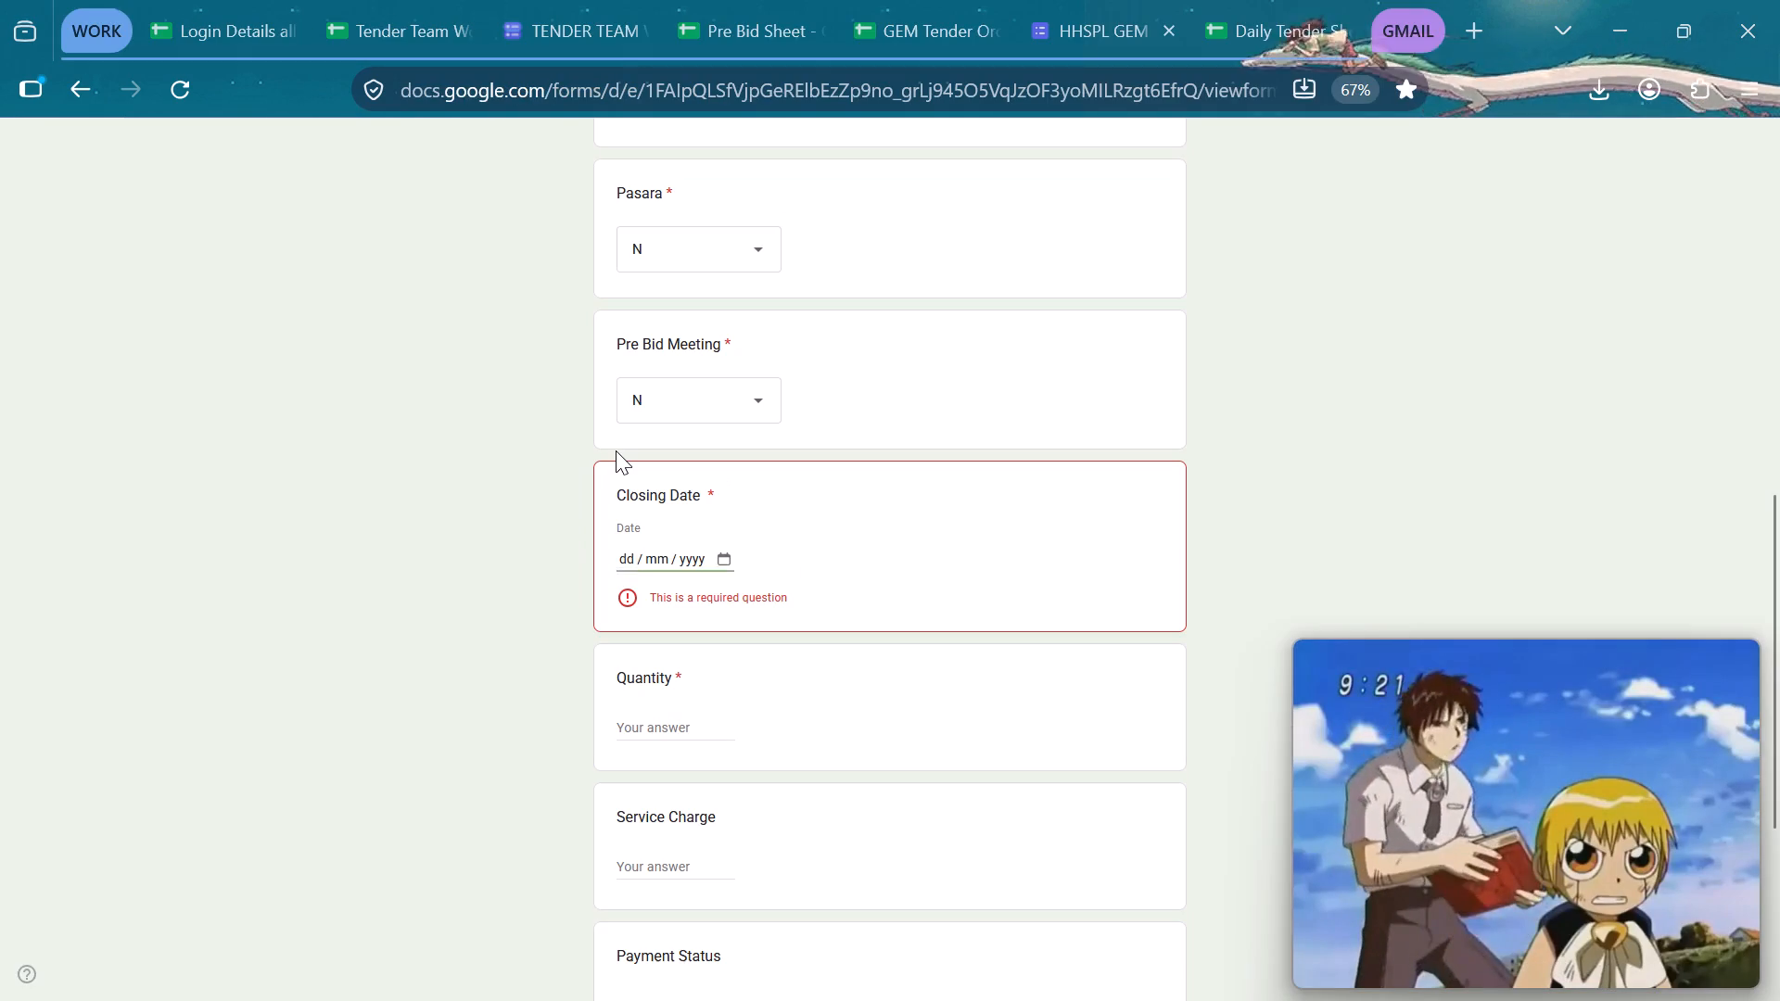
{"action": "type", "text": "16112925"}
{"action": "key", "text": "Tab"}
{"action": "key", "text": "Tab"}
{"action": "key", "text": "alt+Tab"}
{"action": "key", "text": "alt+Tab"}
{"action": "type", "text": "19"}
{"action": "left_click", "coordinate": [695, 564]}
{"action": "type", "text": "2026"}
{"action": "scroll", "coordinate": [695, 564], "scroll_direction": "down", "scroll_amount": 6}
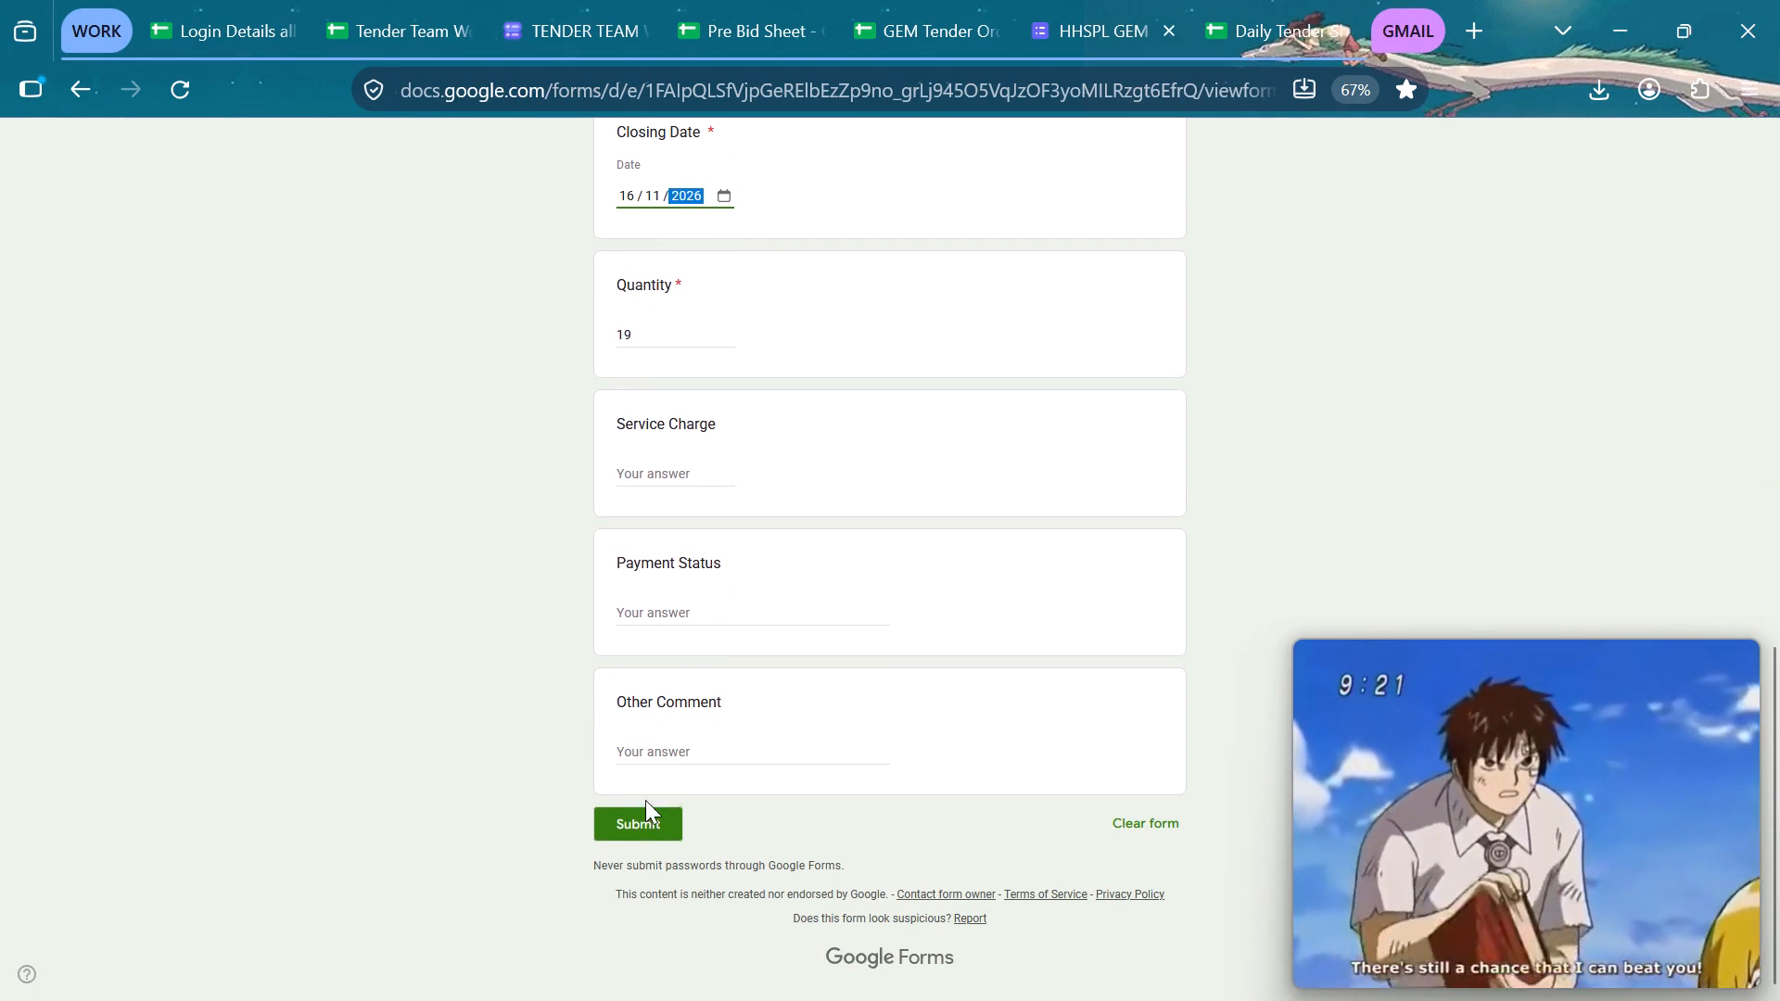
Submit the tender form response for GEM/2026/B/8200422 and start another response.
{"action": "left_click", "coordinate": [637, 833]}
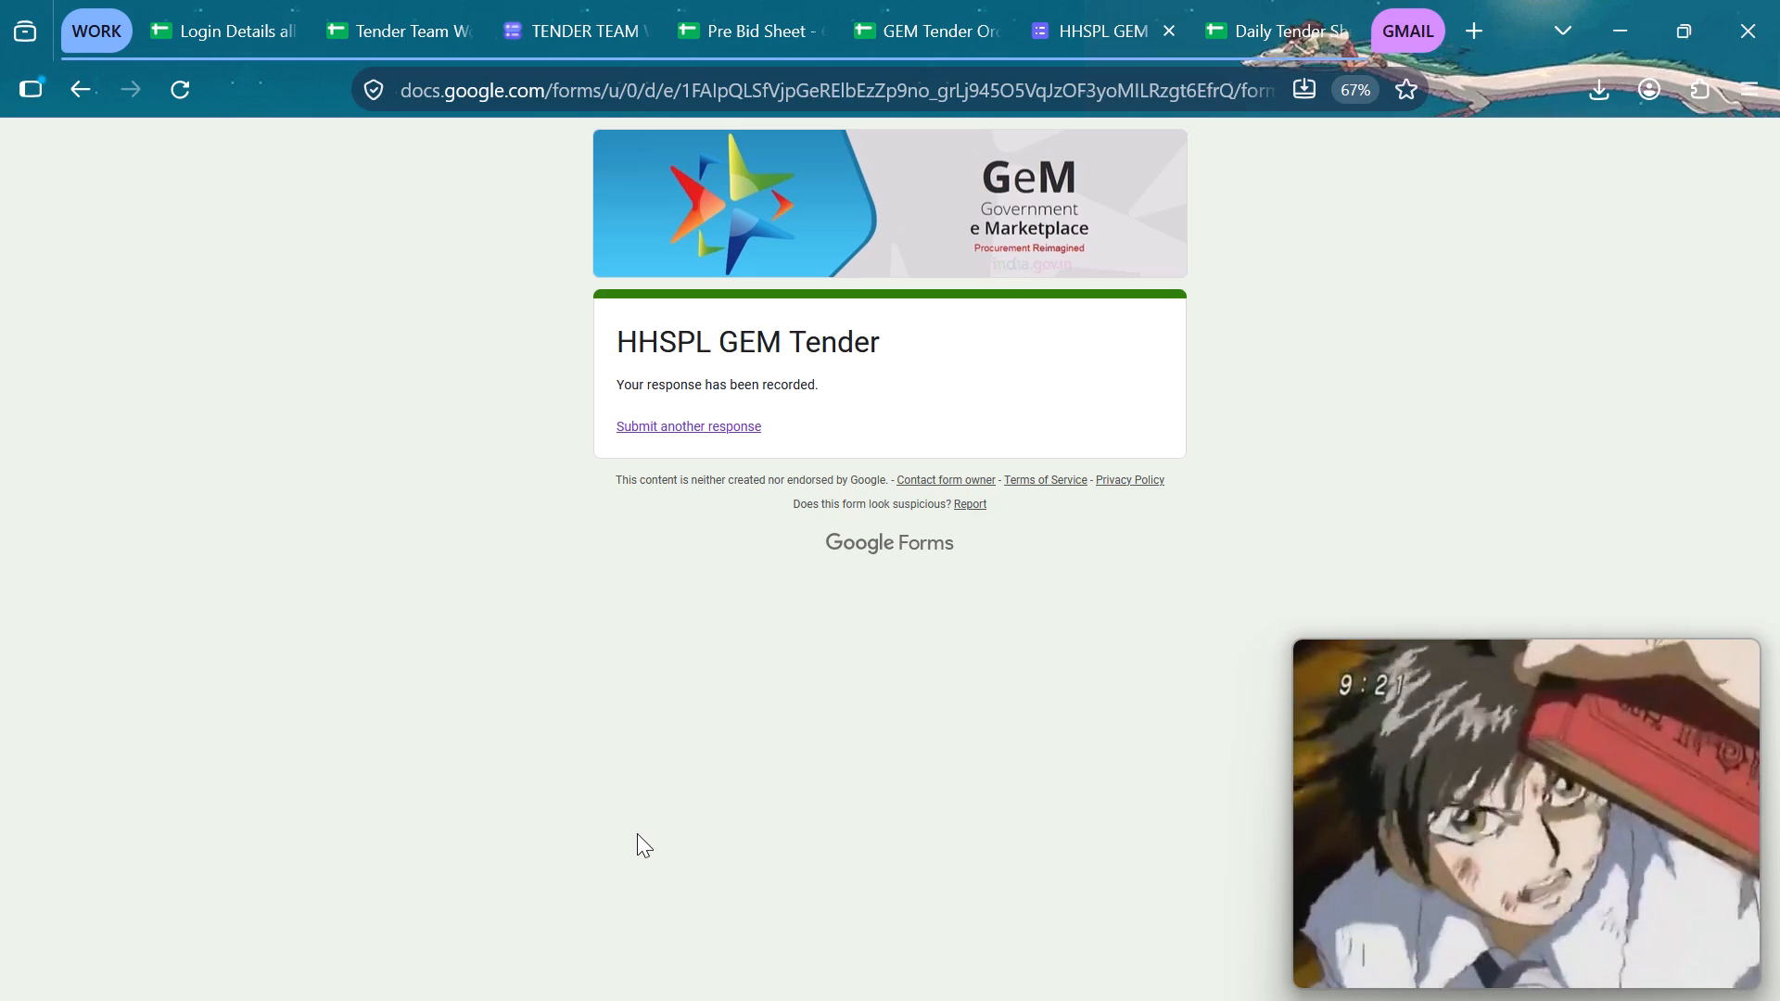
{"action": "left_click", "coordinate": [687, 417]}
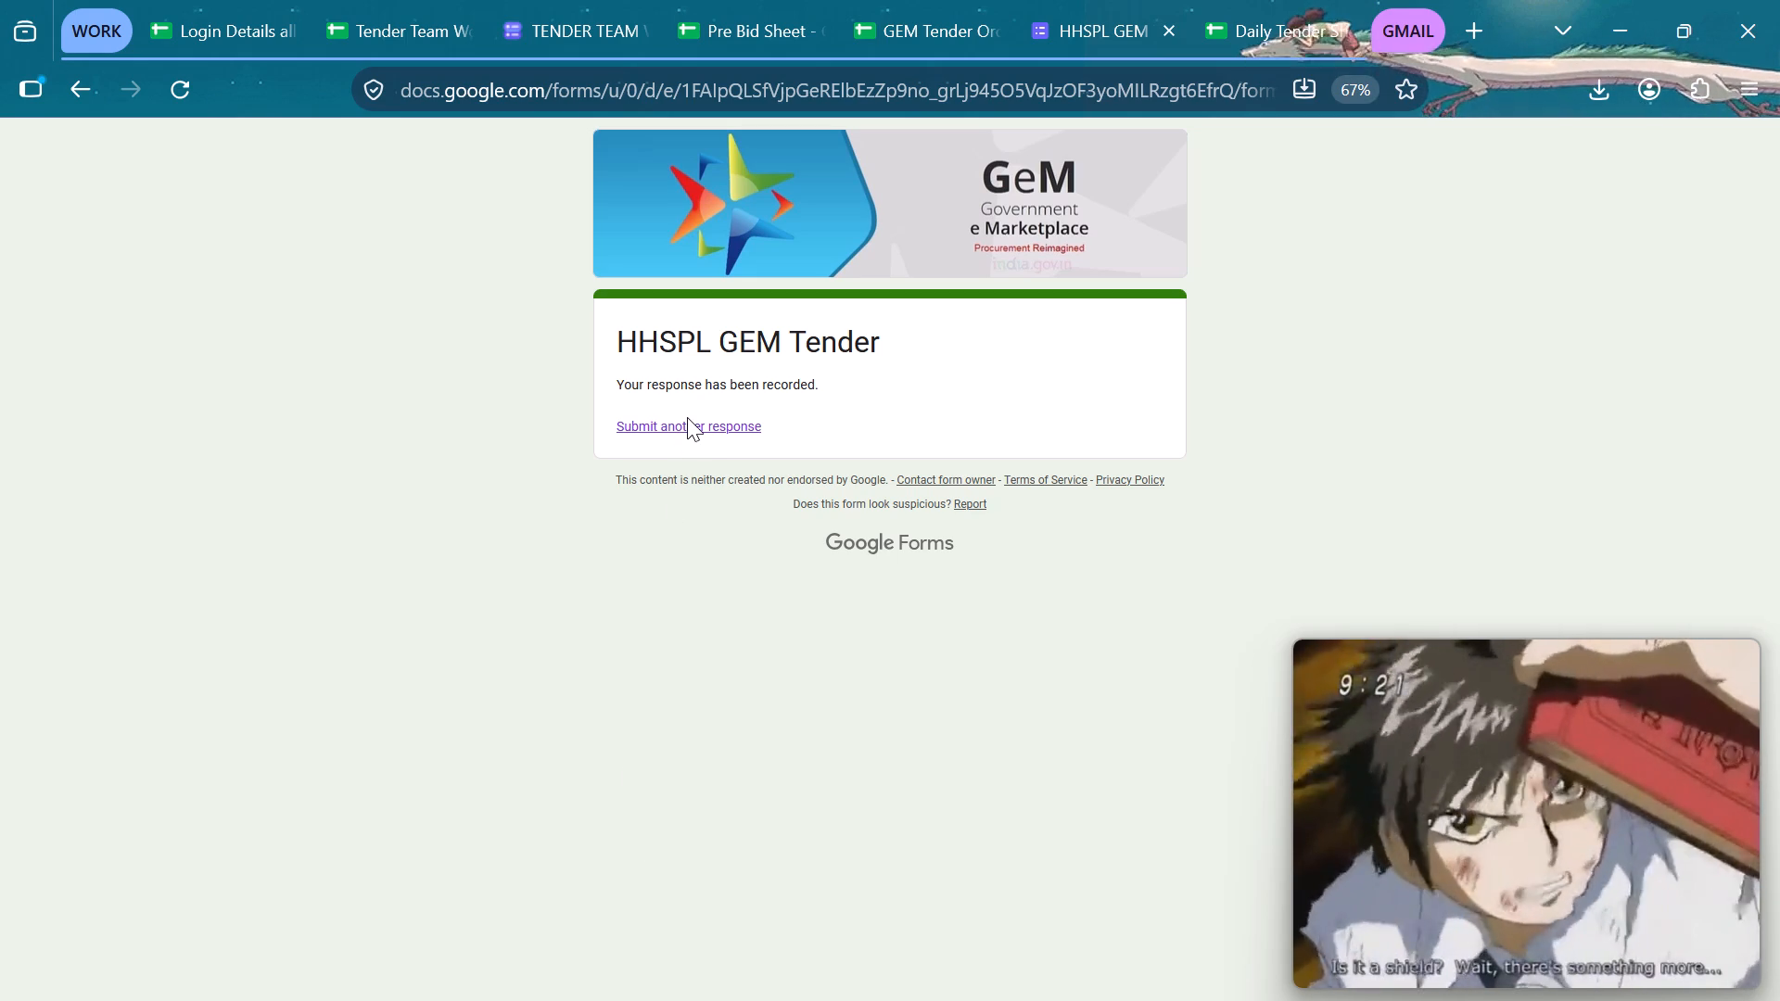
{"action": "left_click", "coordinate": [688, 426]}
Go to page 21 of the ongoing bids list and close GeM-Bidding-10080911.pdf.
{"action": "key", "text": "alt+Tab"}
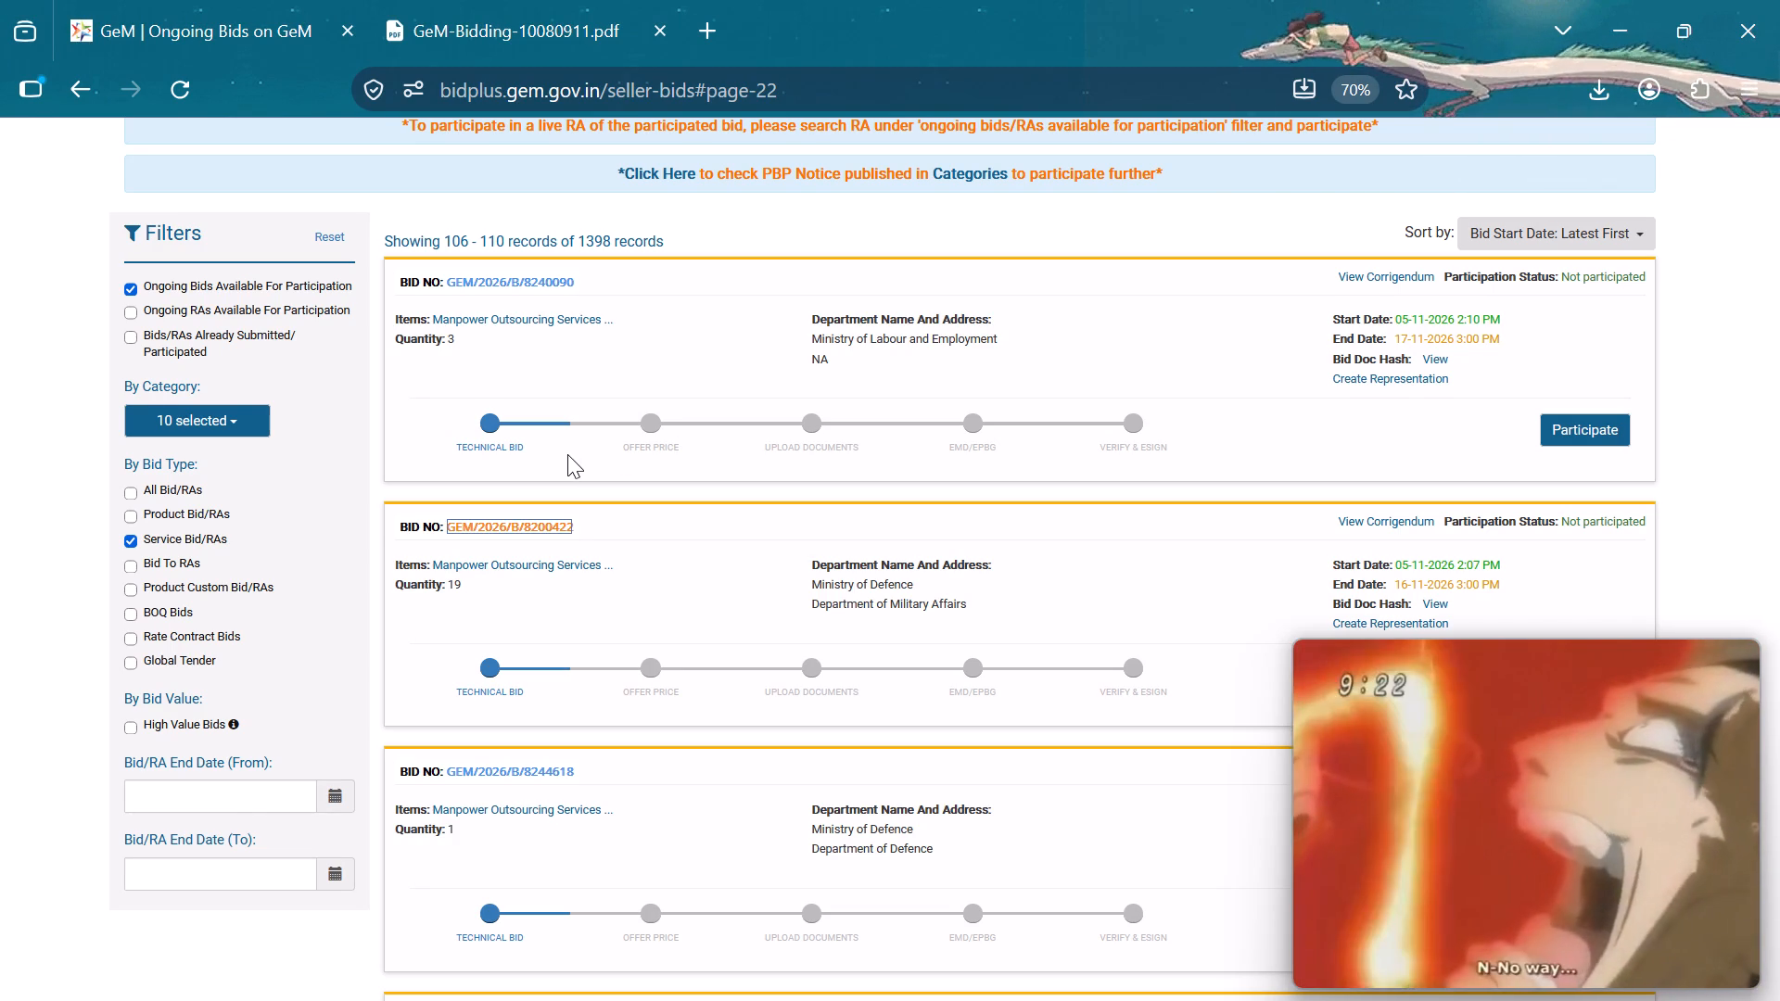
{"action": "scroll", "coordinate": [567, 454], "scroll_direction": "down", "scroll_amount": 7}
{"action": "left_click", "coordinate": [565, 562]}
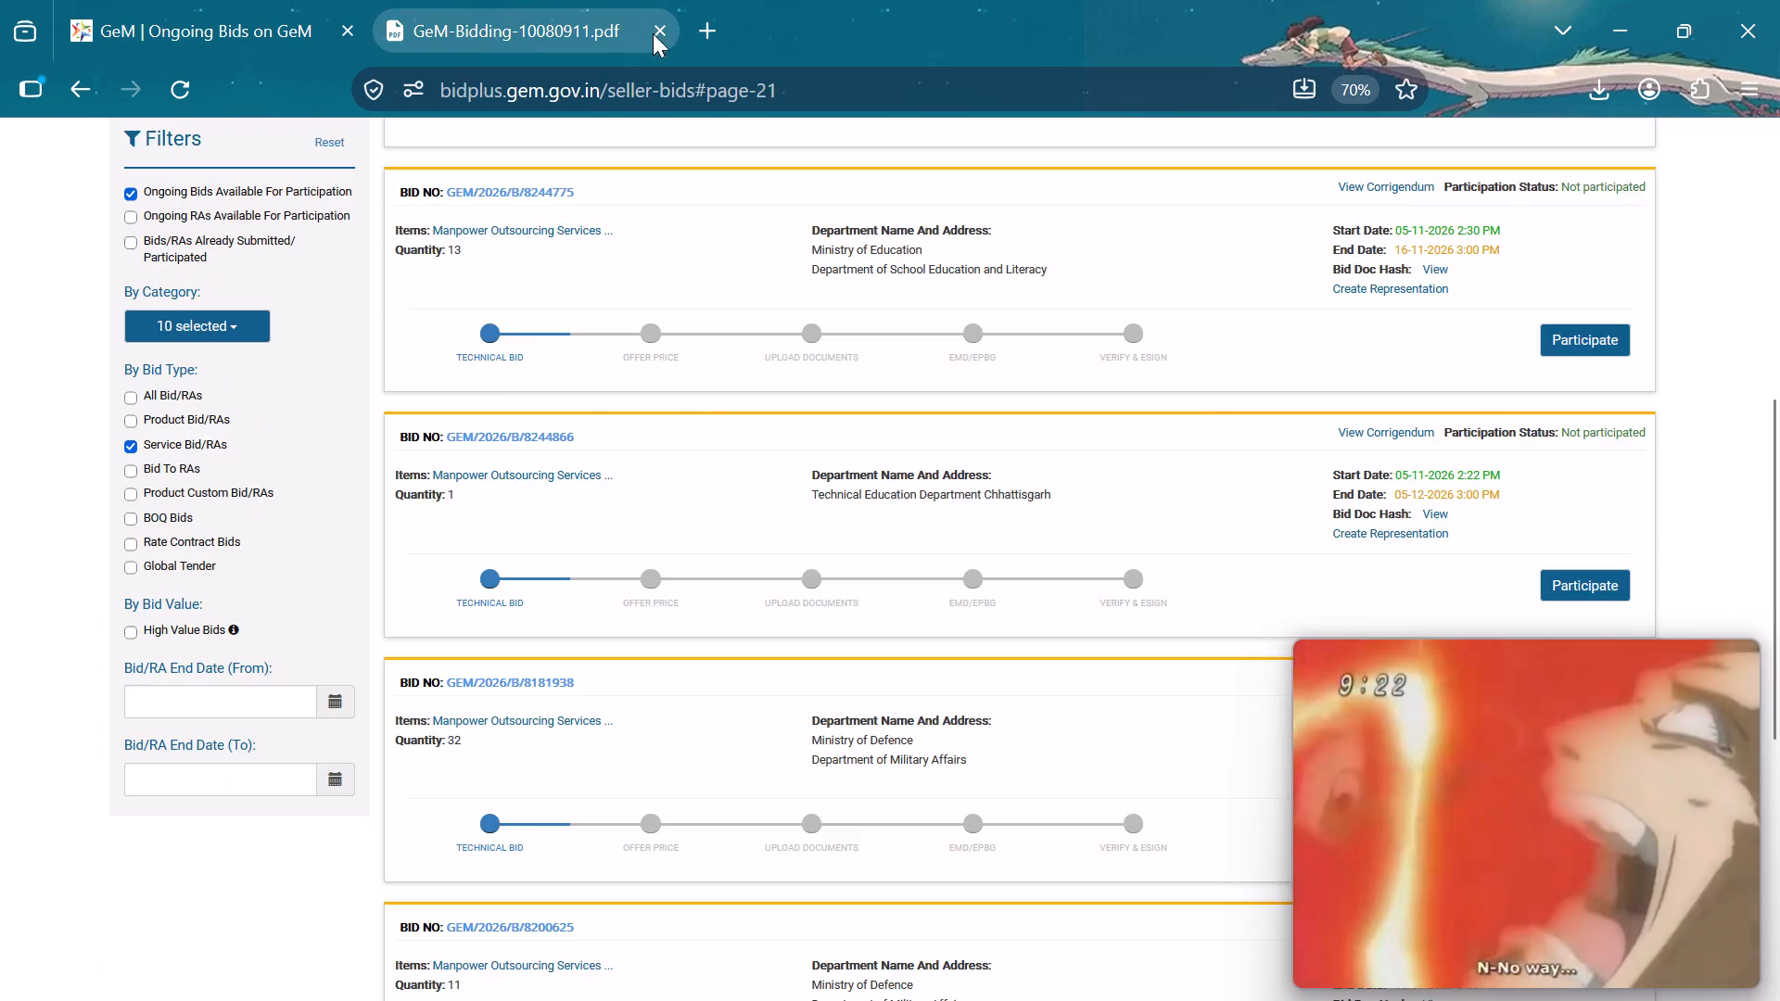
{"action": "left_click", "coordinate": [678, 38]}
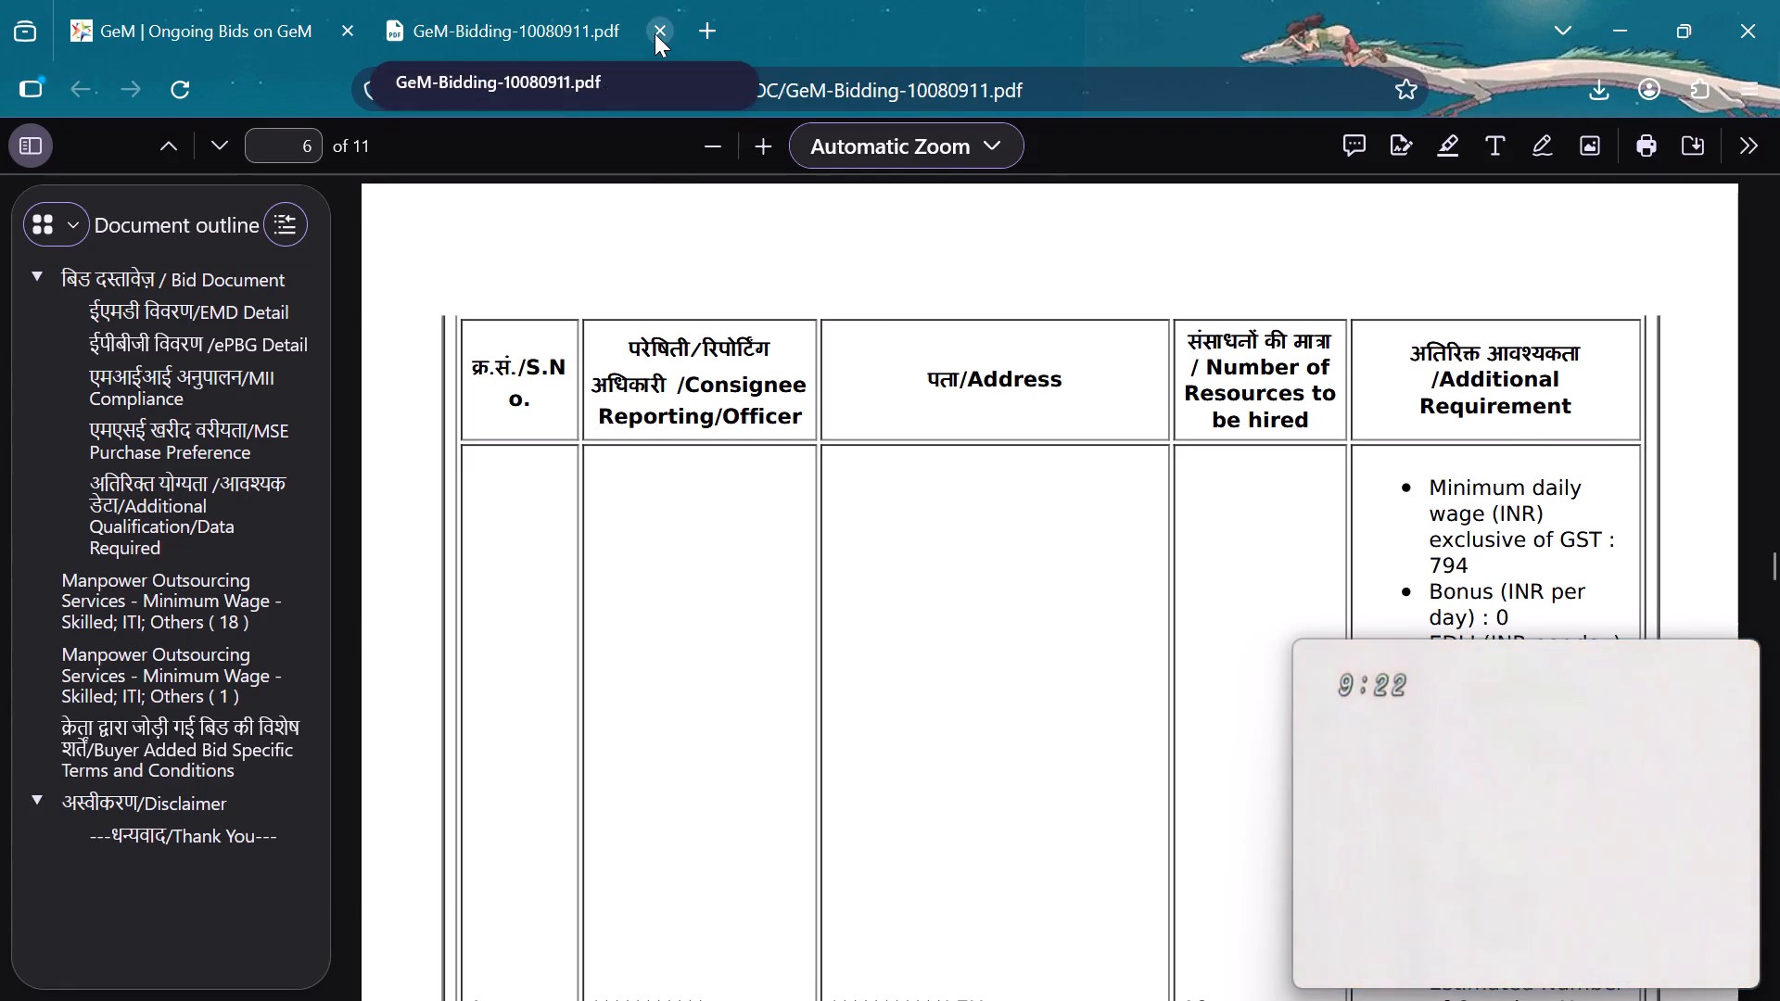
{"action": "left_click", "coordinate": [655, 33]}
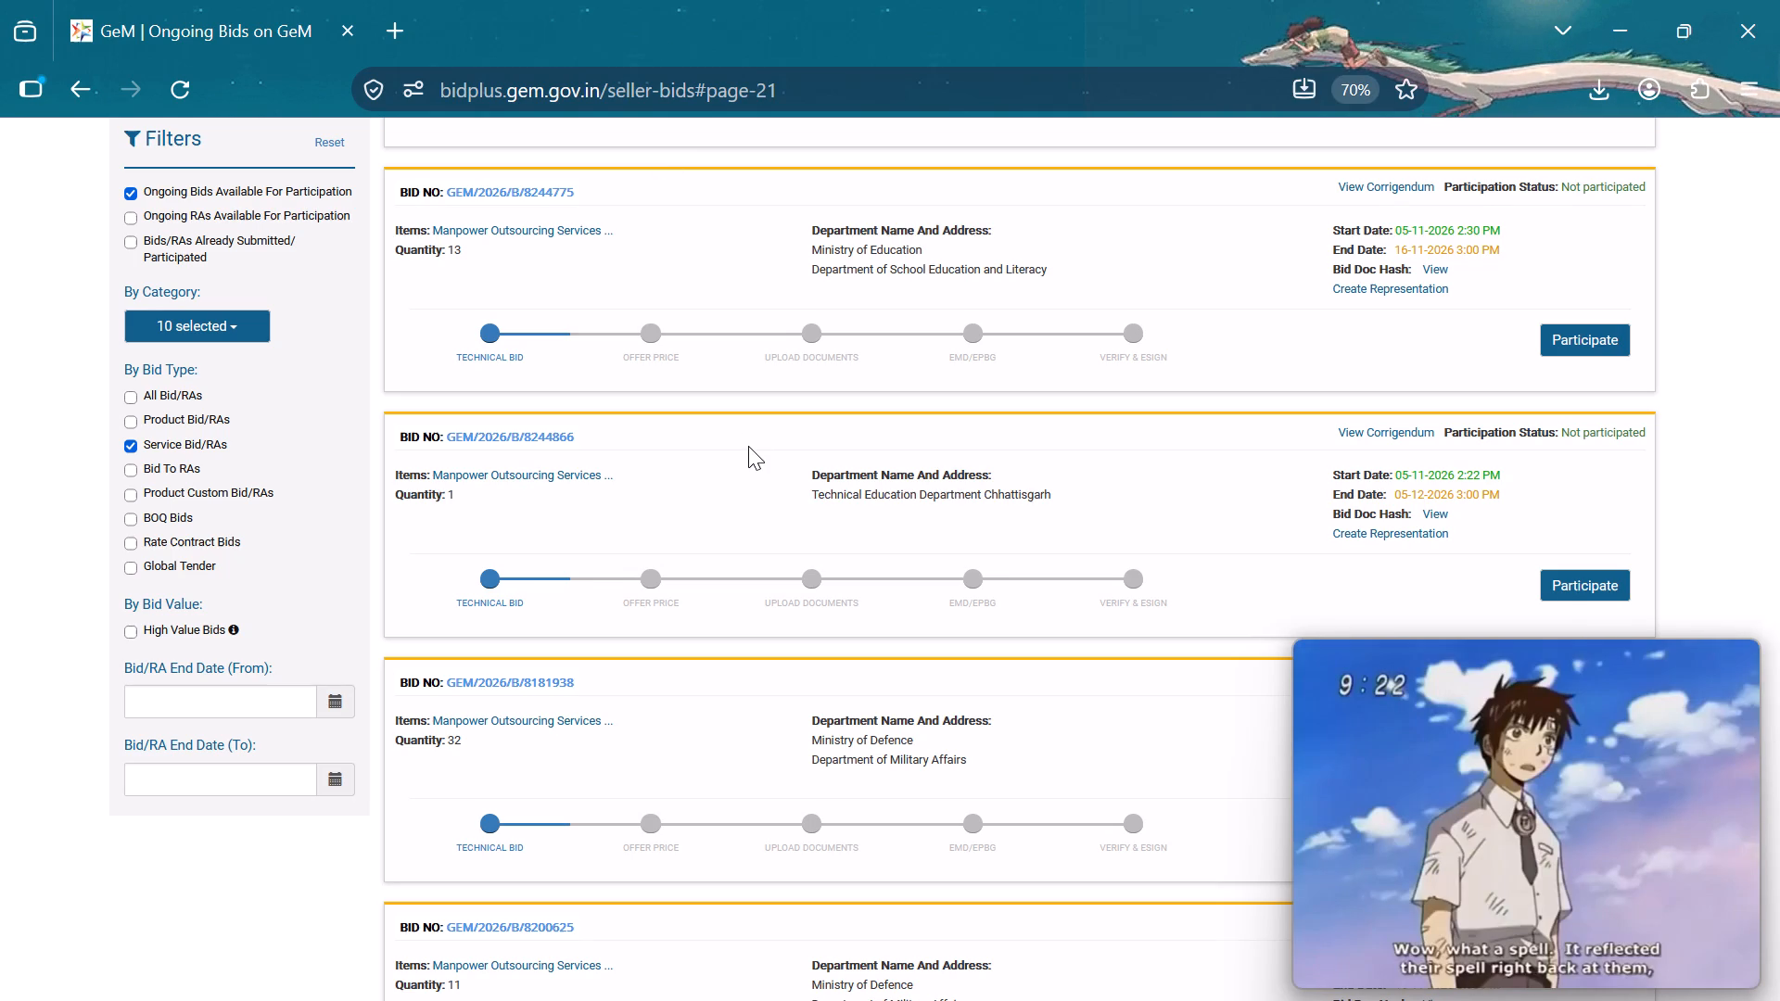
Download and open the bid document for GEM/2026/B/8200625 and read through to its consignee details.
{"action": "scroll", "coordinate": [685, 672], "scroll_direction": "down", "scroll_amount": 2}
{"action": "left_click", "coordinate": [538, 491]}
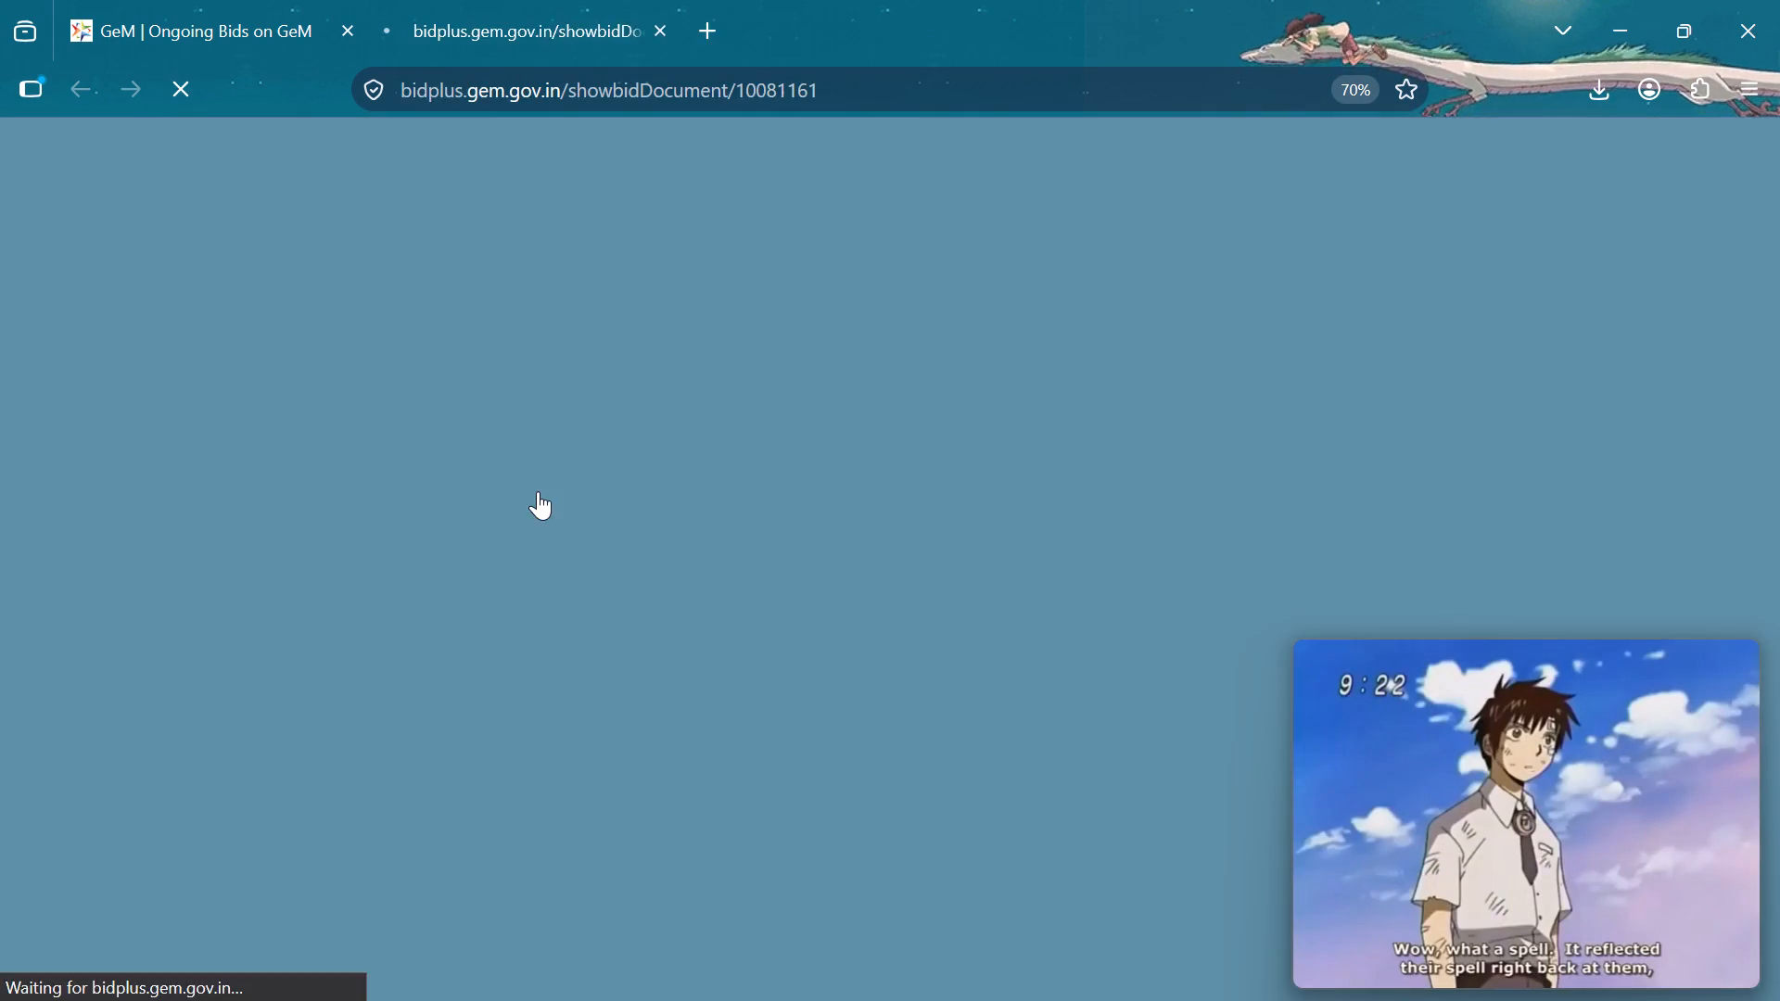
{"action": "left_click", "coordinate": [540, 488]}
{"action": "scroll", "coordinate": [717, 551], "scroll_direction": "down", "scroll_amount": 1}
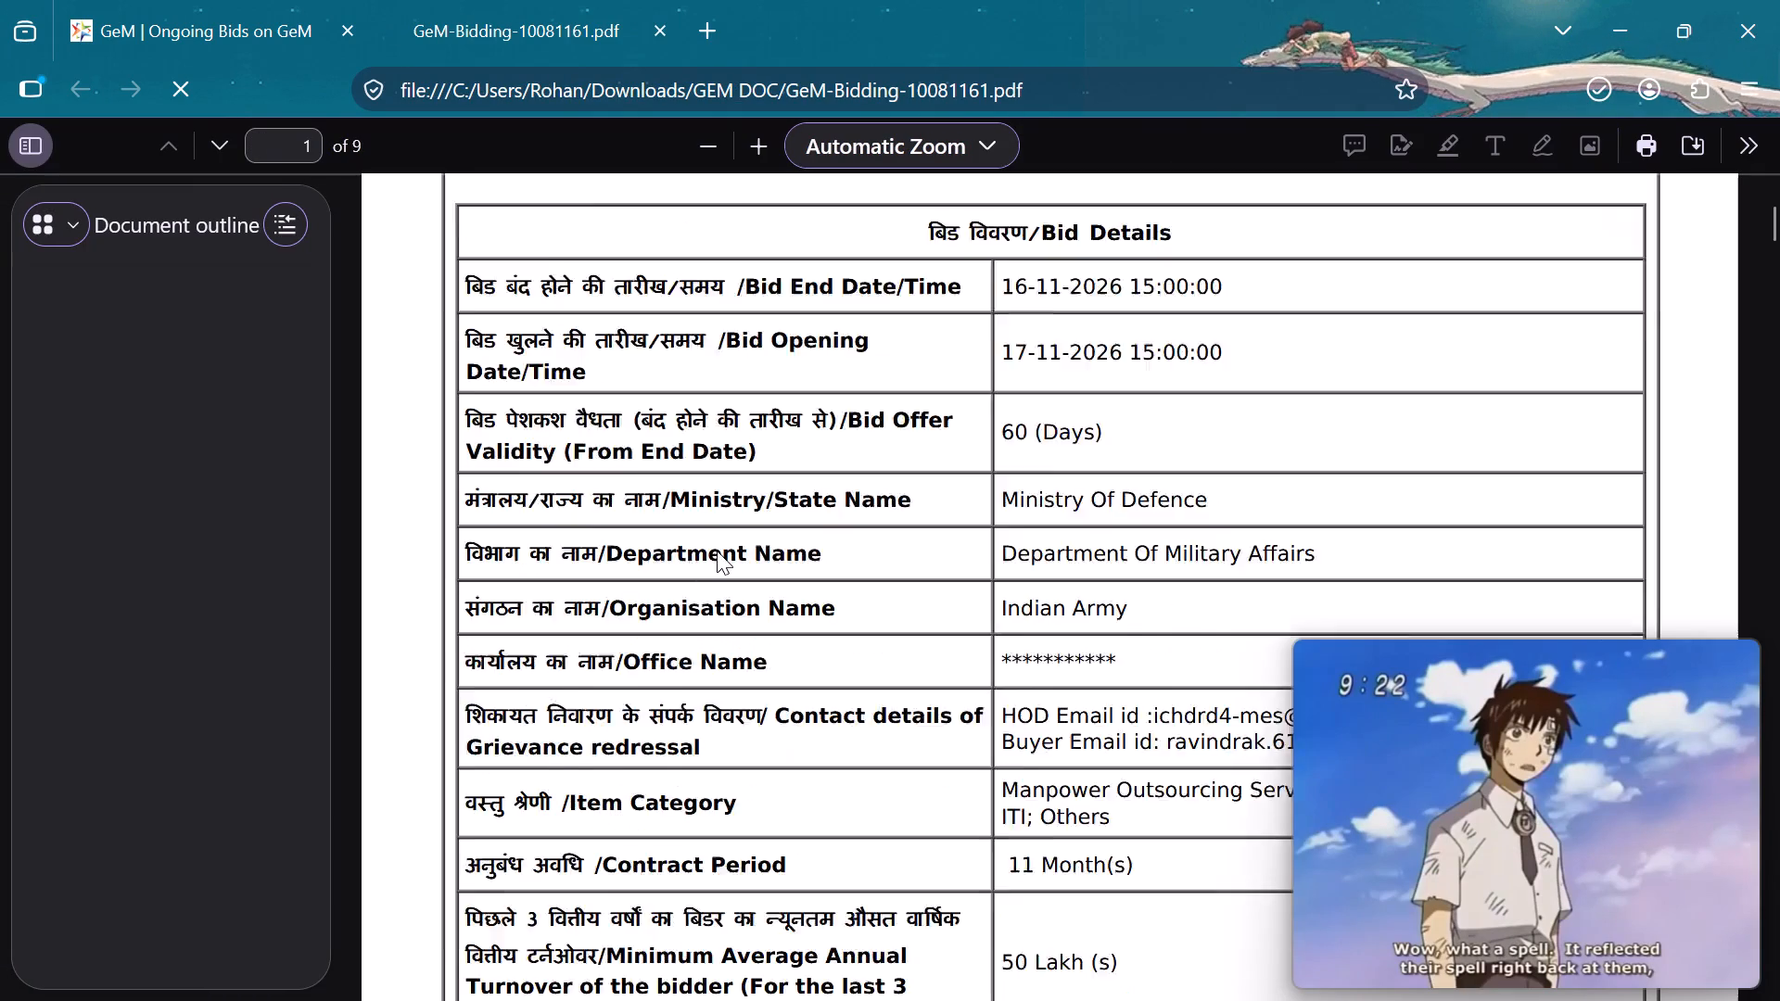
{"action": "scroll", "coordinate": [717, 551], "scroll_direction": "down", "scroll_amount": 1}
{"action": "scroll", "coordinate": [945, 605], "scroll_direction": "down", "scroll_amount": 13}
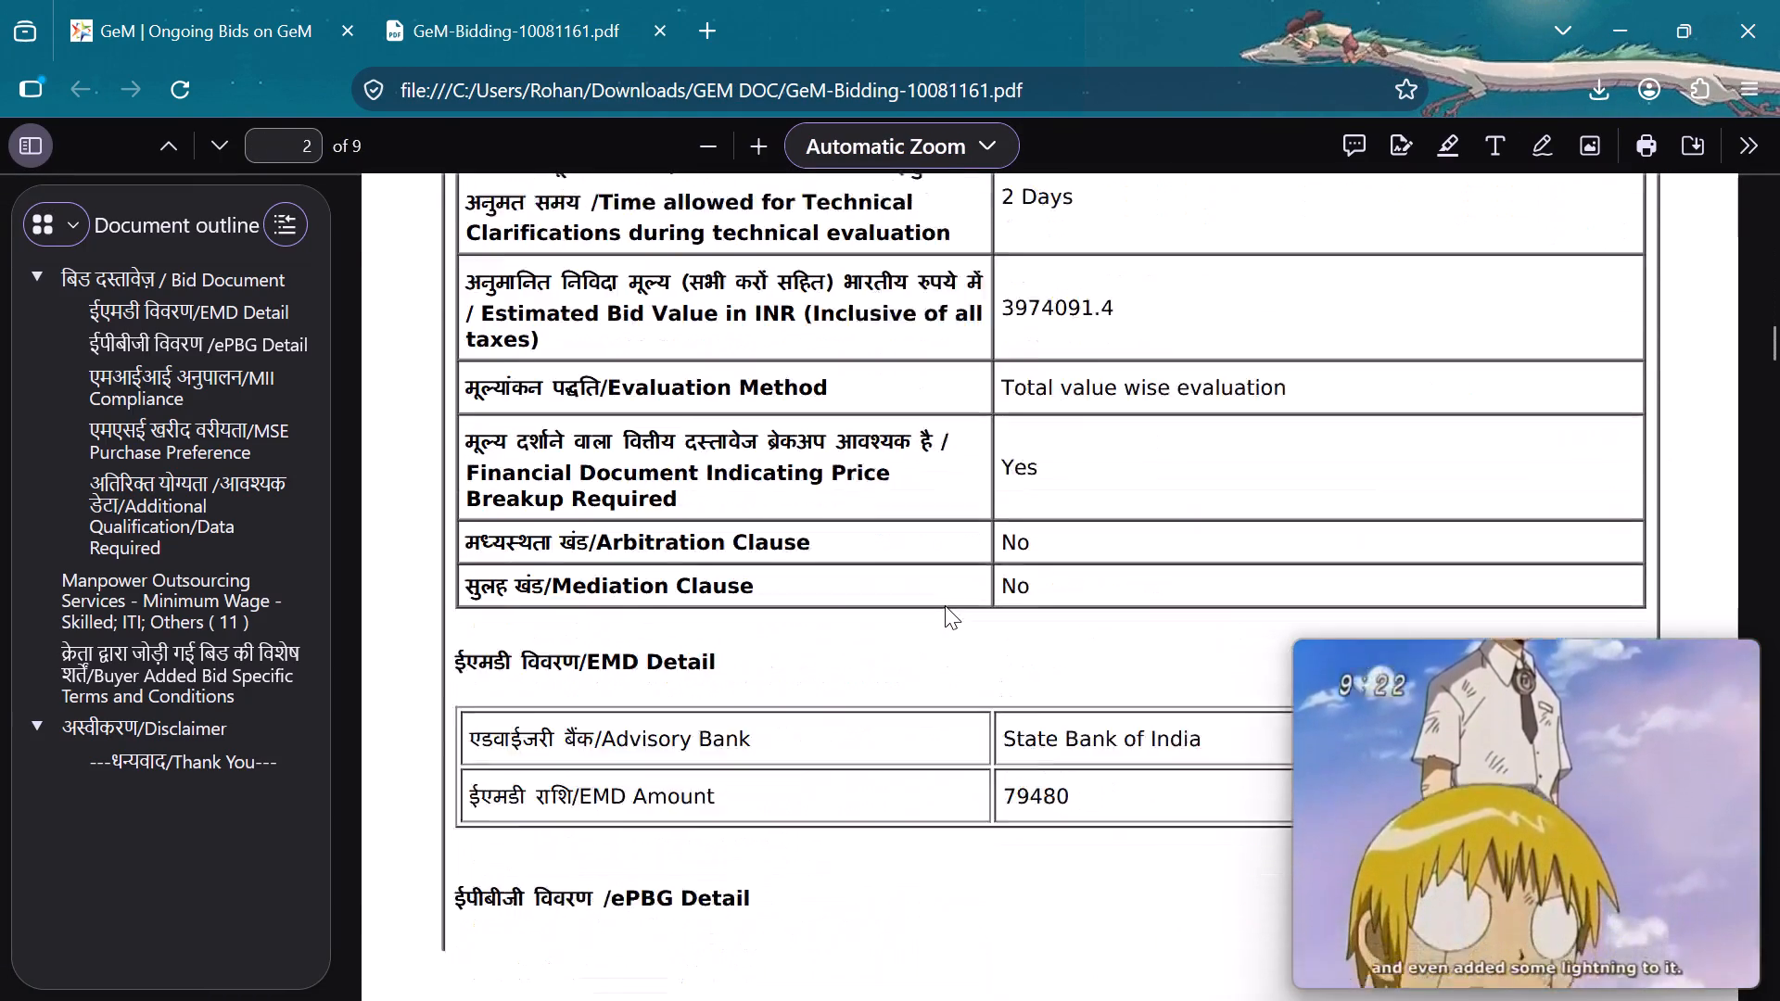
{"action": "scroll", "coordinate": [945, 605], "scroll_direction": "down", "scroll_amount": 19}
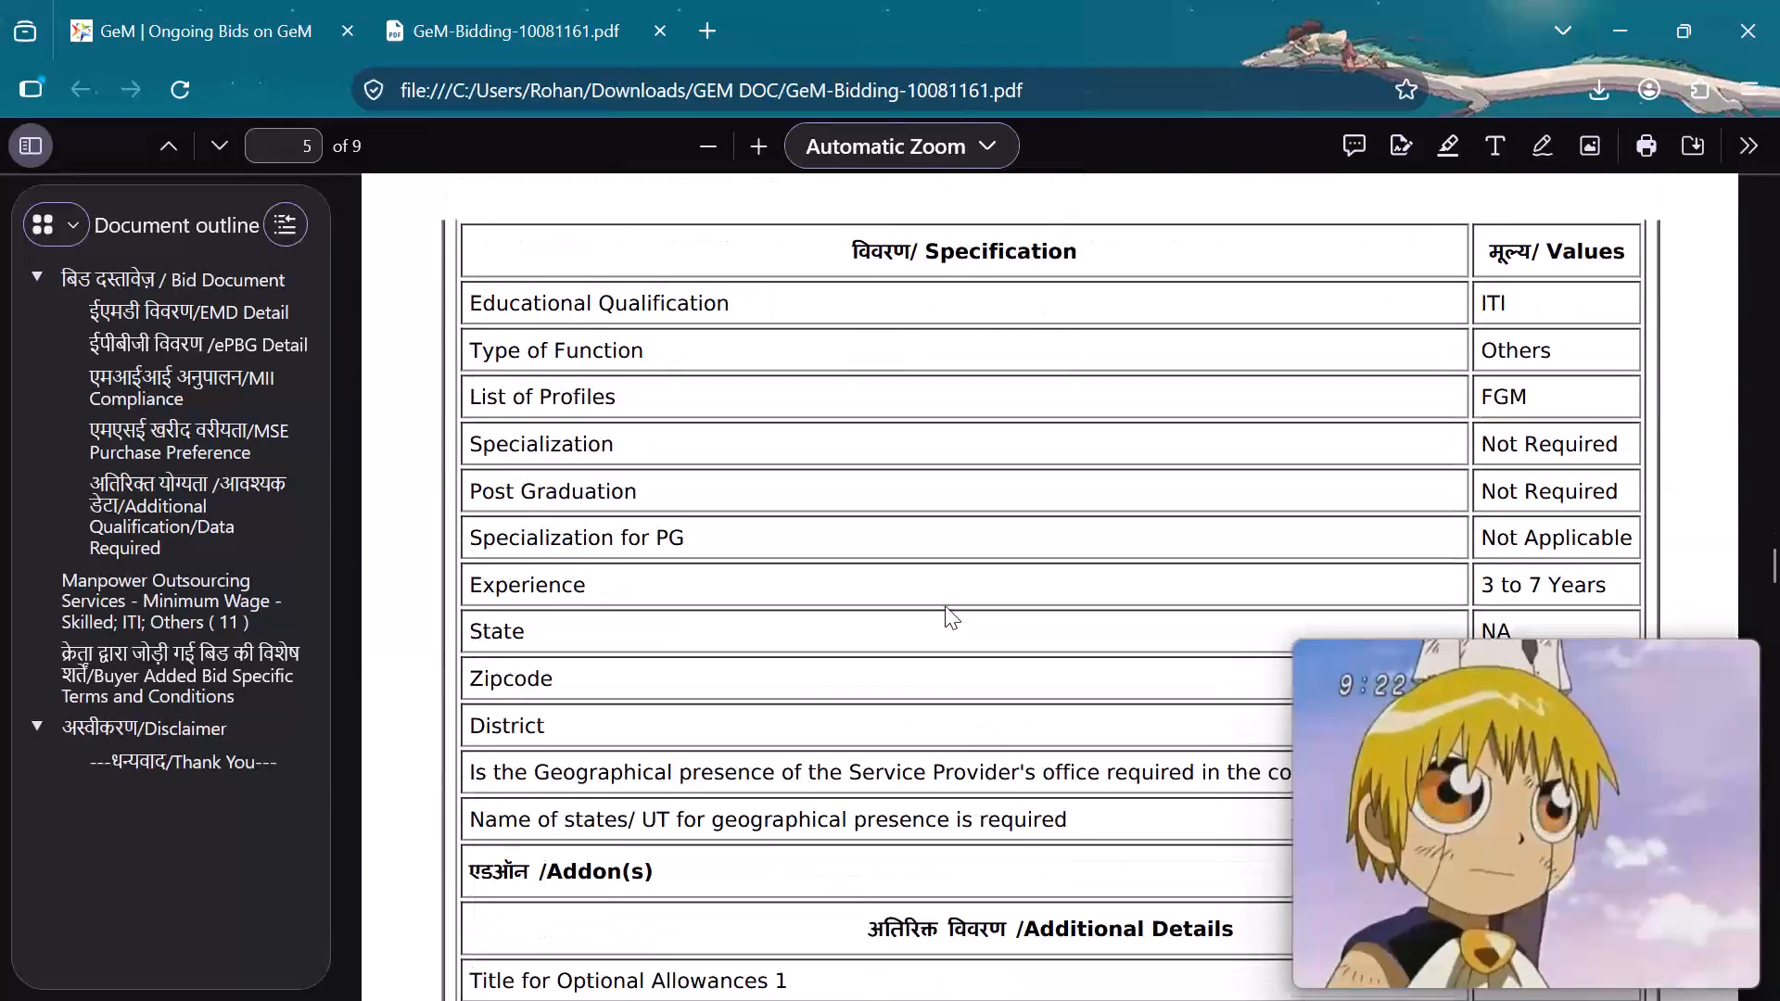
{"action": "scroll", "coordinate": [945, 605], "scroll_direction": "down", "scroll_amount": 12}
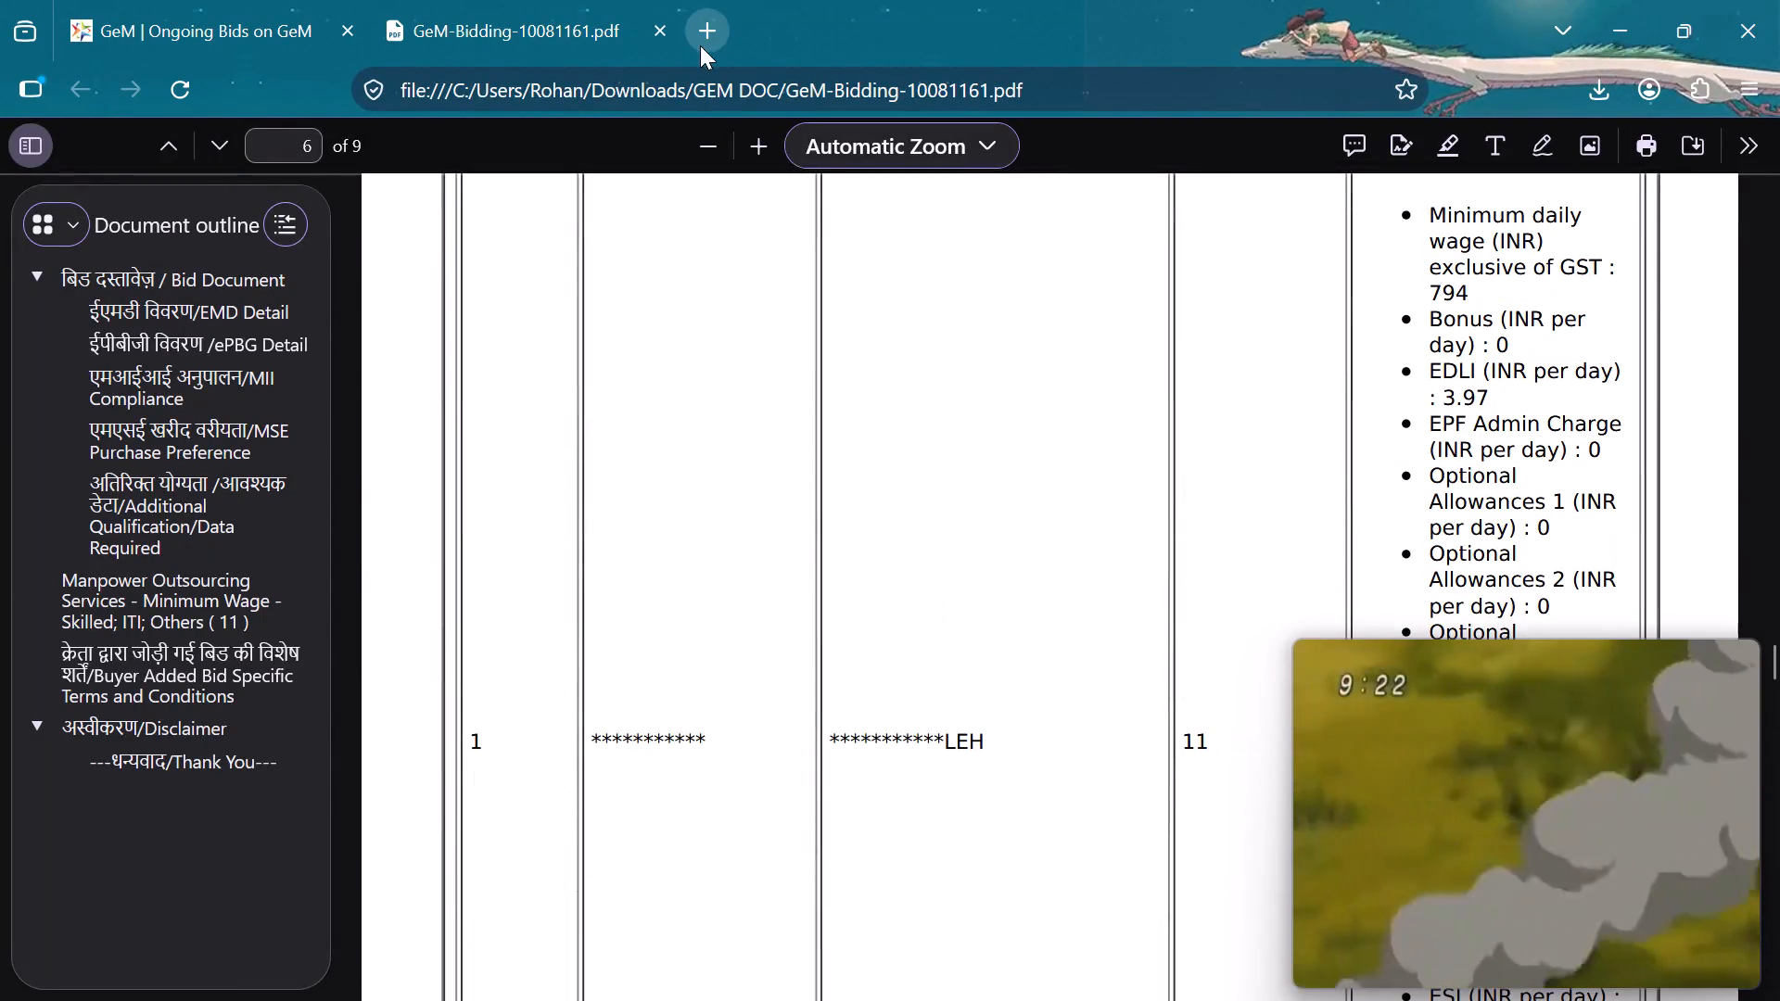
Download and open the bid document for GEM/2026/B/8181938 from page 21 and close GeM-Bidding-10081161.pdf.
{"action": "left_click", "coordinate": [350, 0]}
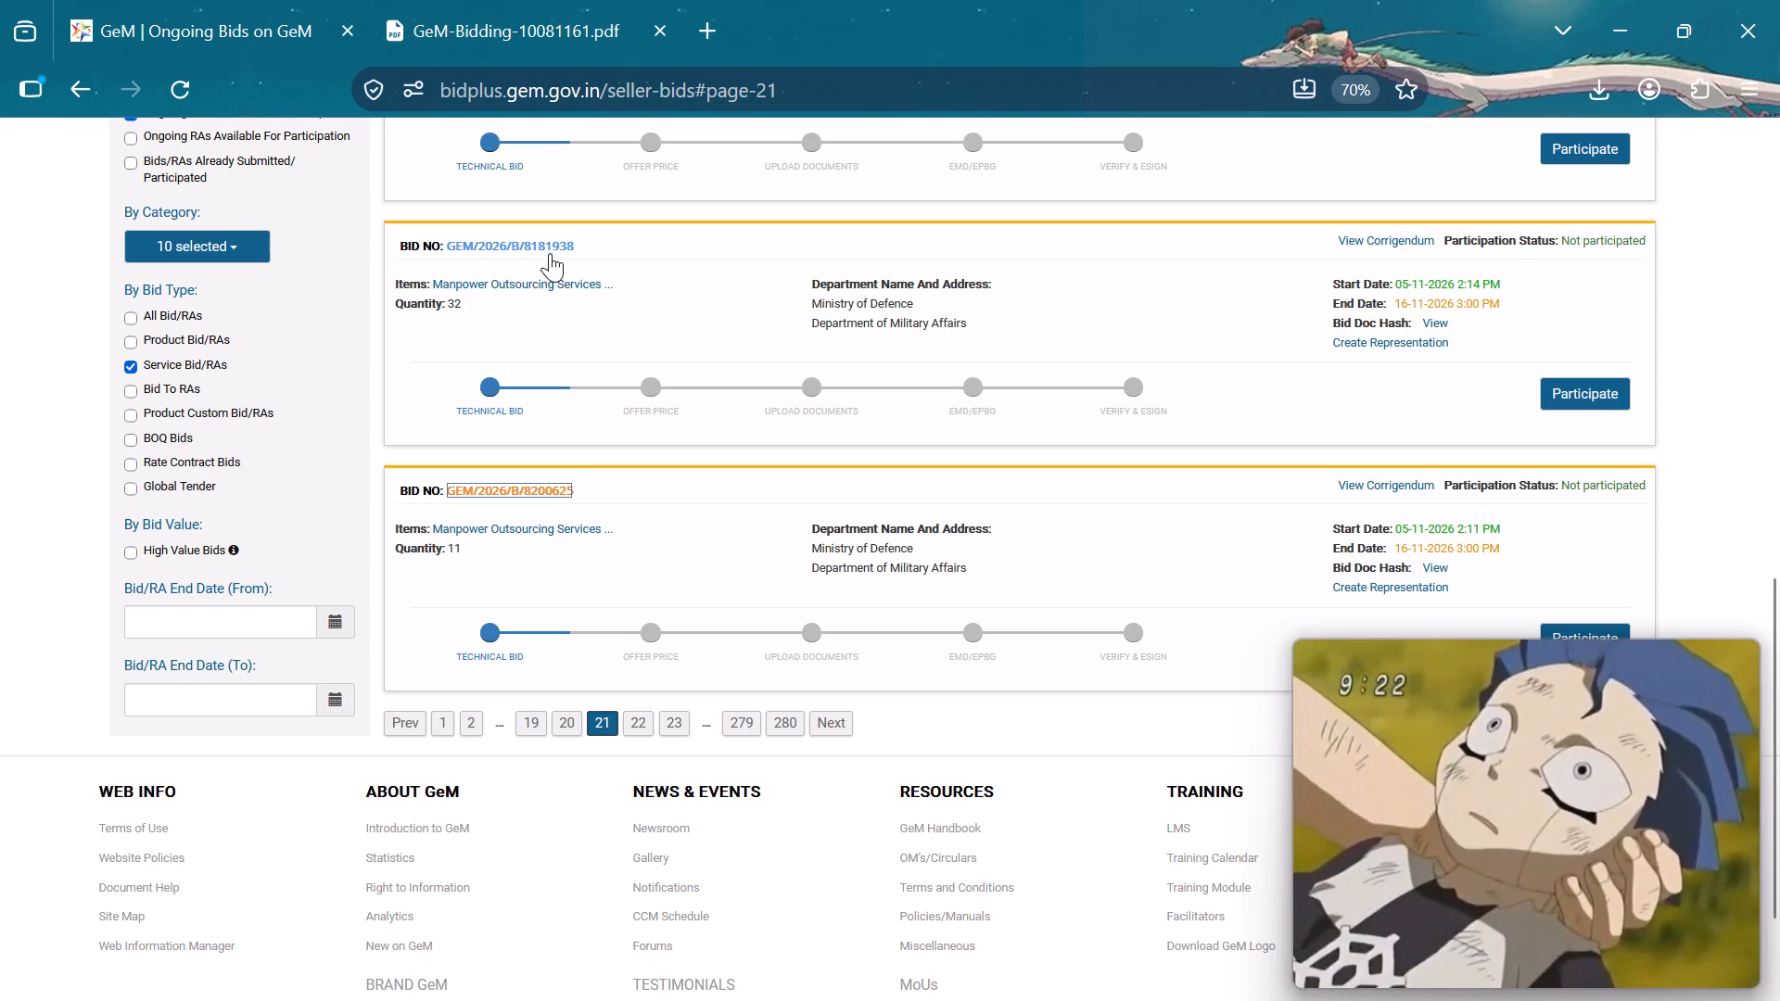
{"action": "left_click", "coordinate": [550, 253]}
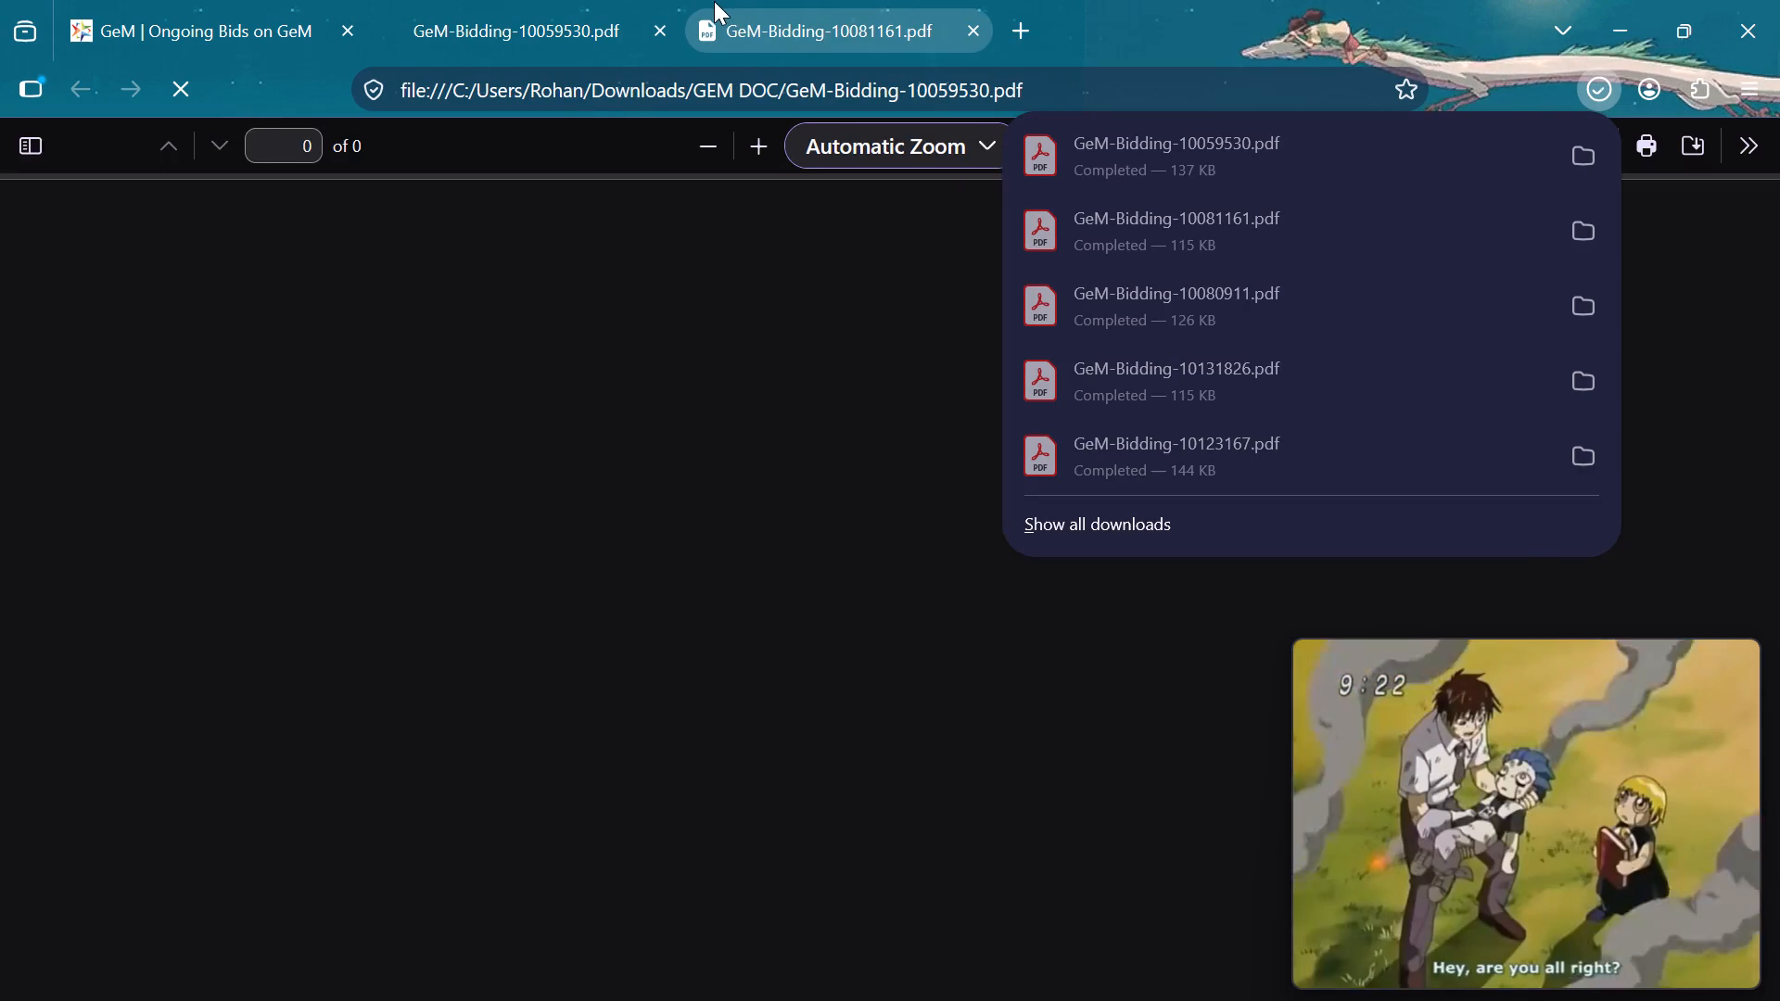
{"action": "left_click", "coordinate": [977, 30]}
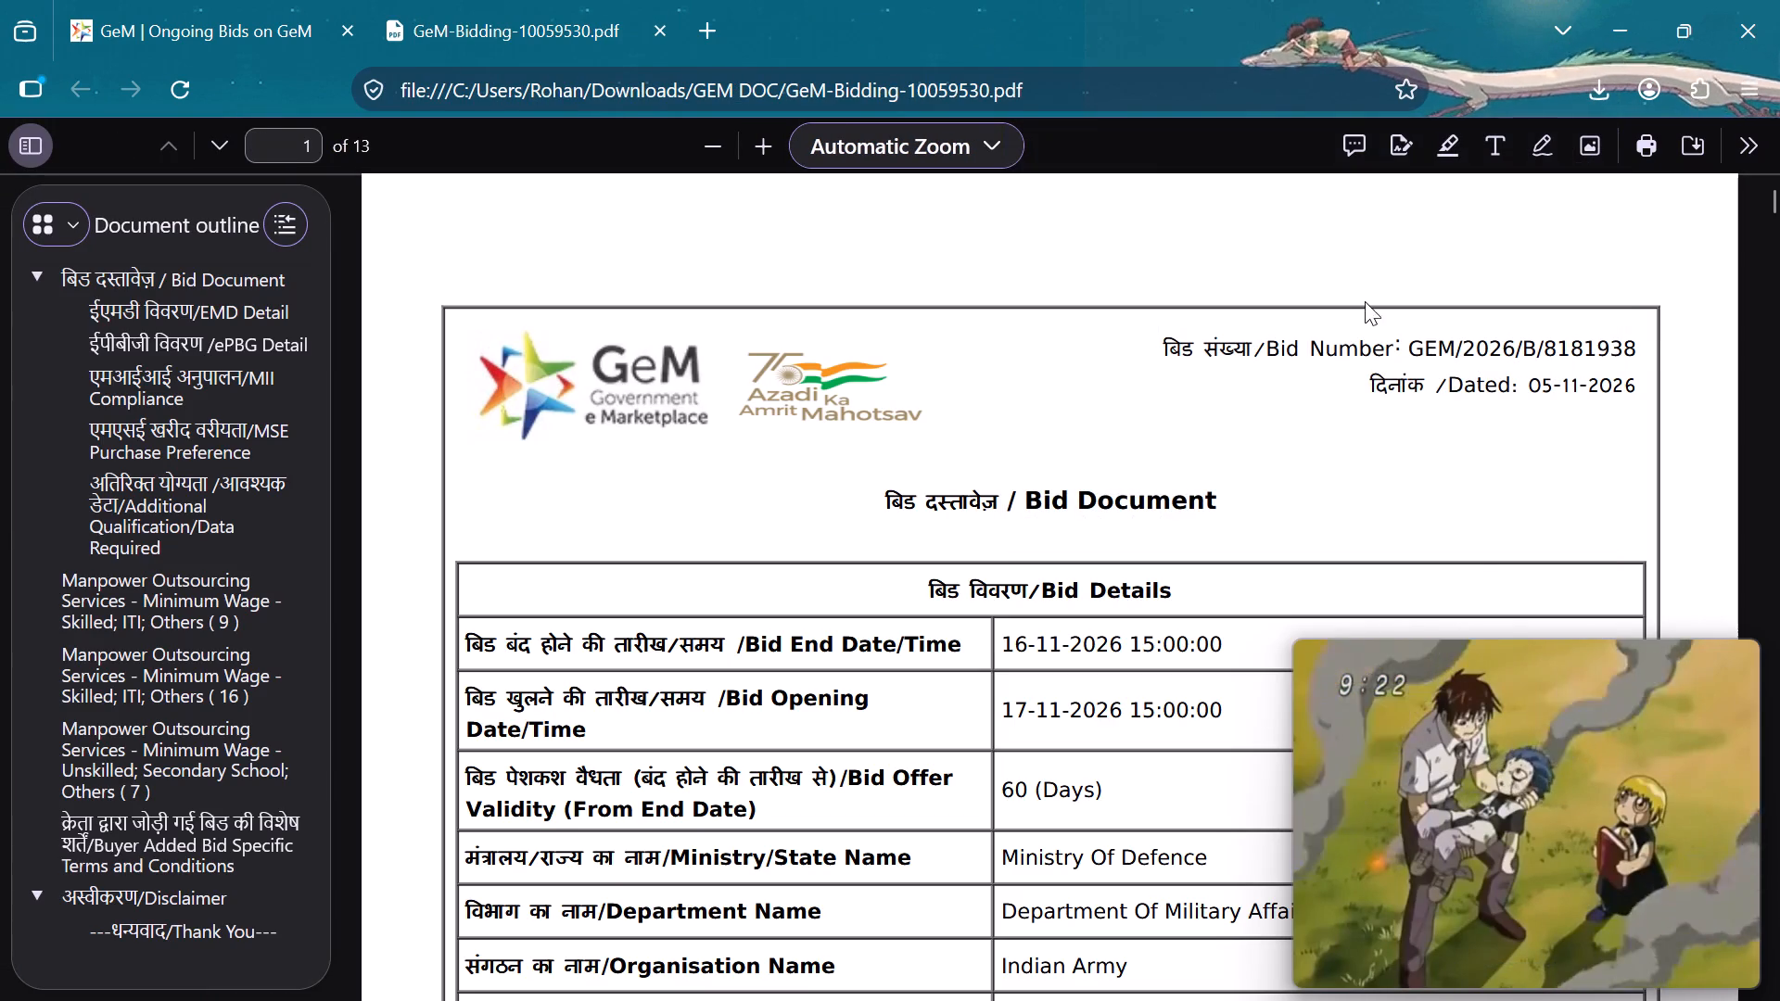
Copy bid number GEM/2026/B/8181938 from the document into the form's GEM Id and set the Bid Type to S.
{"action": "double_click", "coordinate": [1433, 349]}
{"action": "key", "text": "ctrl+shift+Right"}
{"action": "key", "text": "ctrl+shift+Right"}
{"action": "key", "text": "ctrl+shift+Right"}
{"action": "key", "text": "ctrl+c"}
{"action": "key", "text": "ctrl+c"}
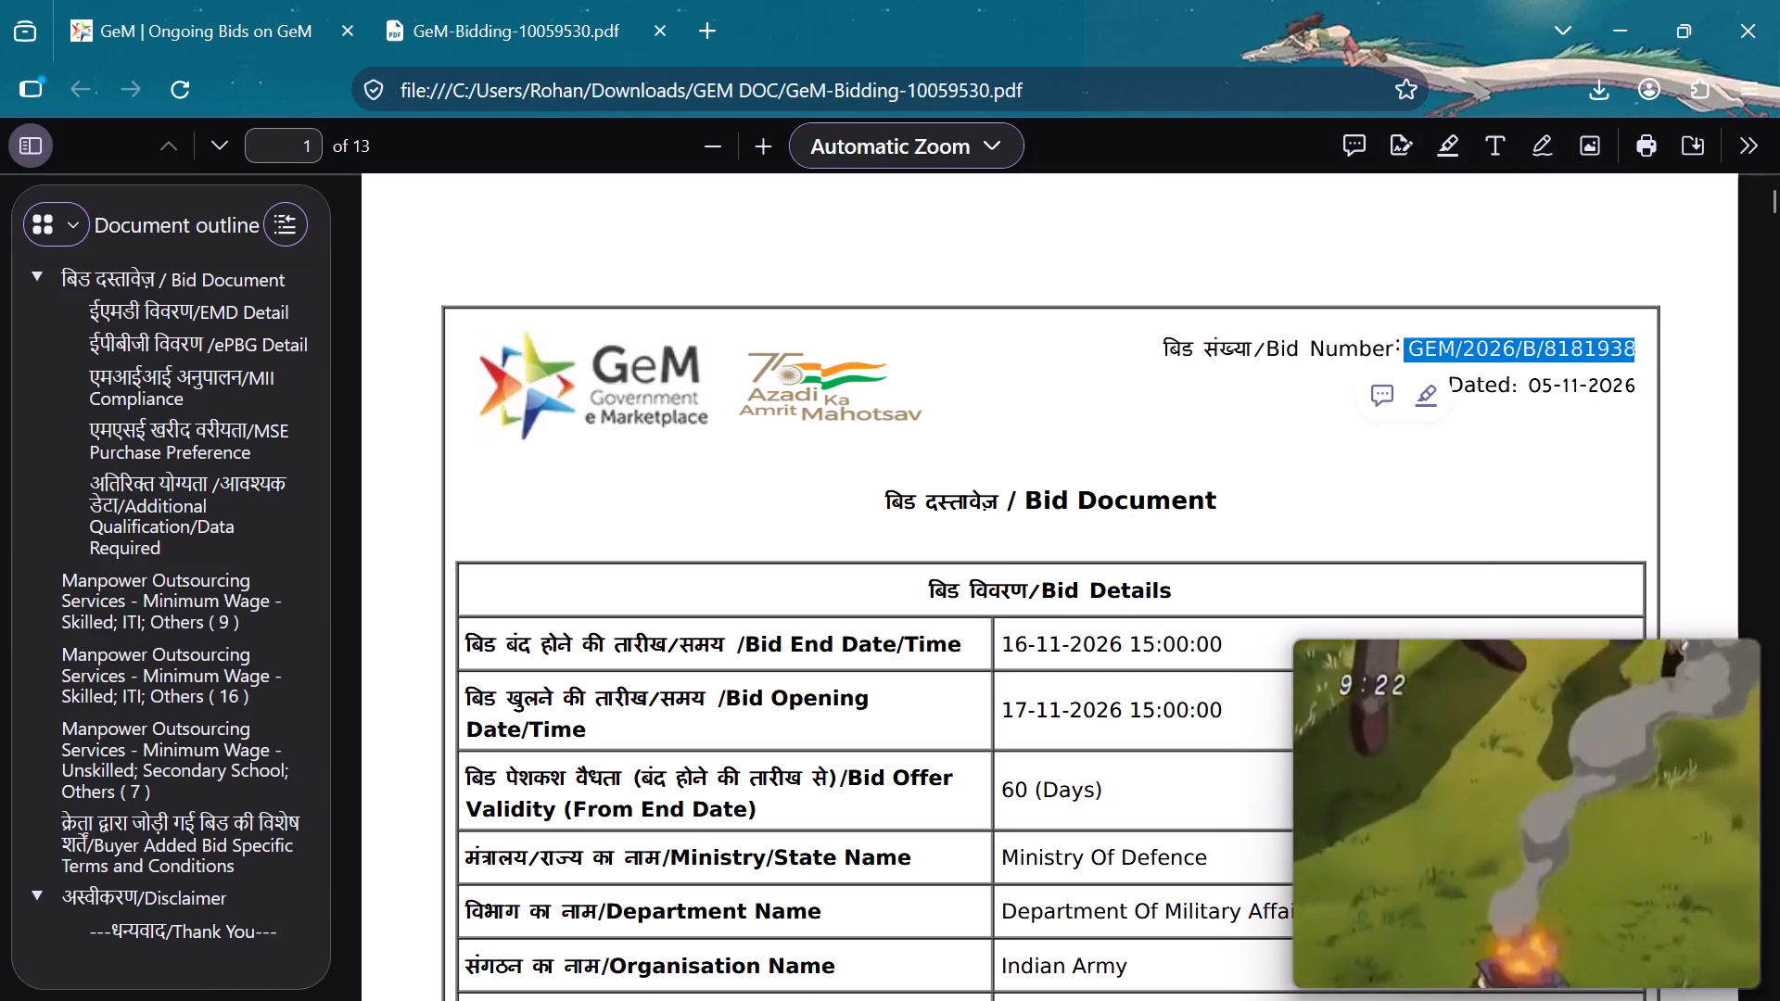
{"action": "key", "text": "ctrl+c"}
{"action": "key", "text": "ctrl+c"}
{"action": "key", "text": "ctrl+c"}
{"action": "key", "text": "ctrl+c"}
{"action": "scroll", "coordinate": [1044, 693], "scroll_direction": "down", "scroll_amount": 7}
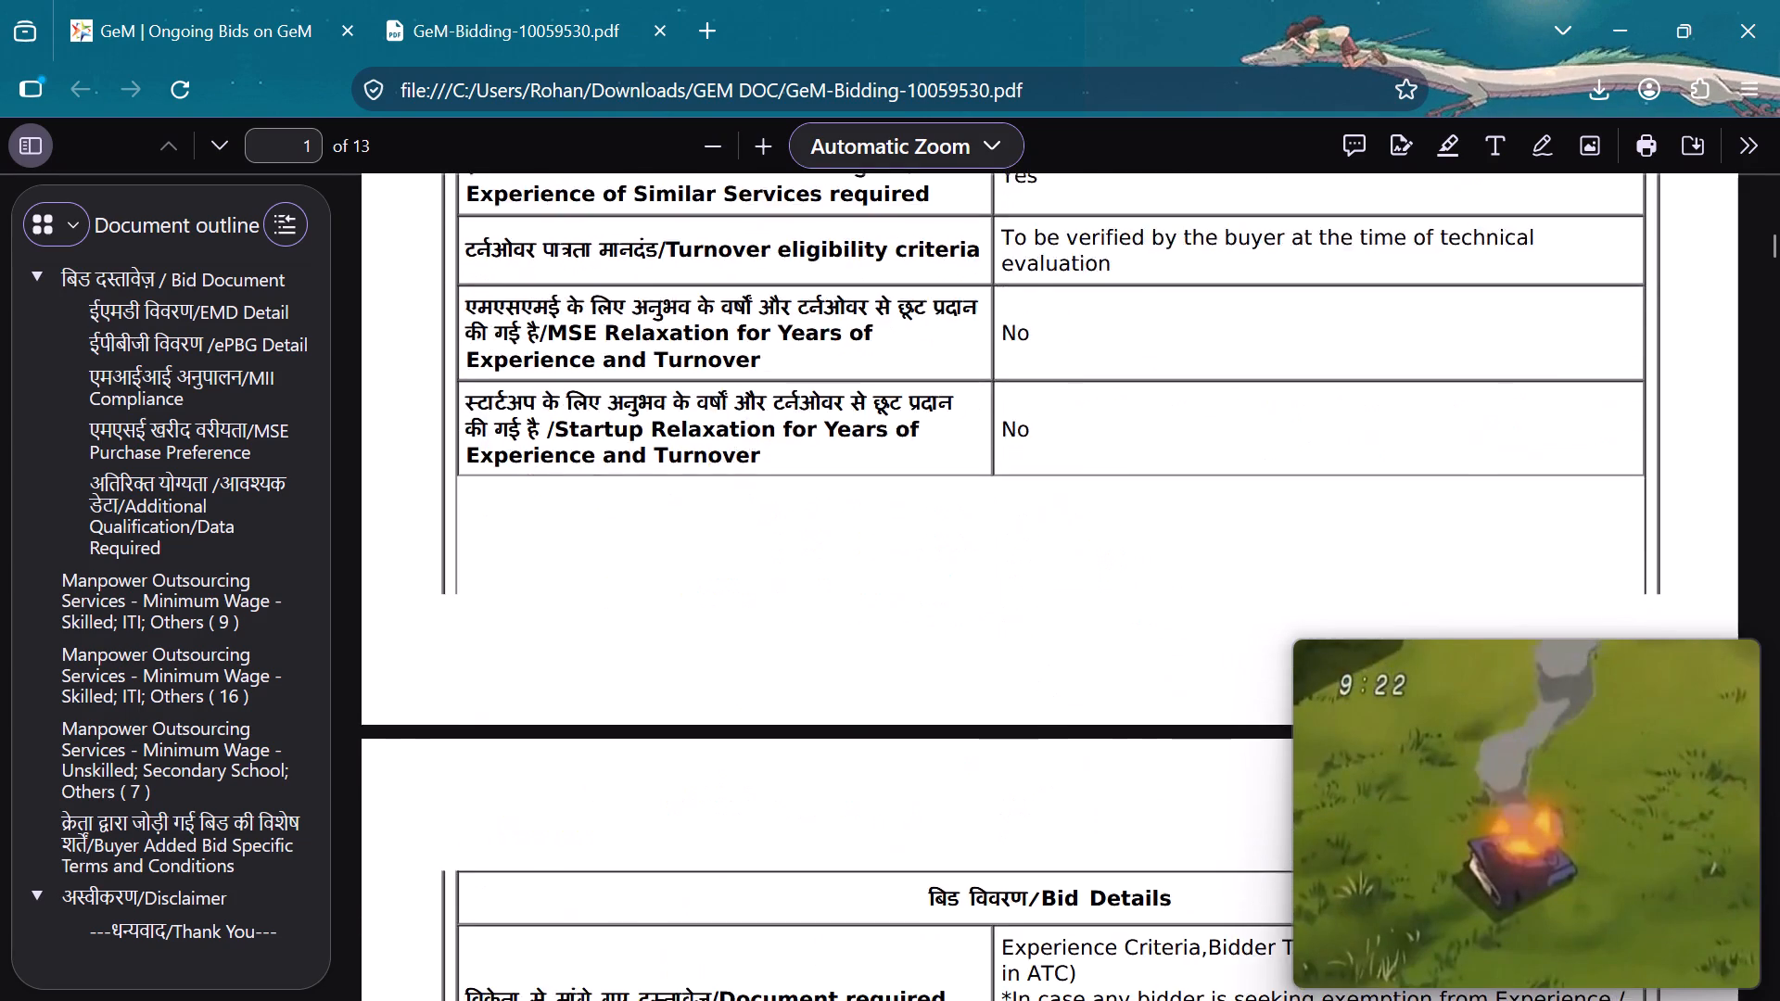
{"action": "scroll", "coordinate": [1044, 693], "scroll_direction": "down", "scroll_amount": 5}
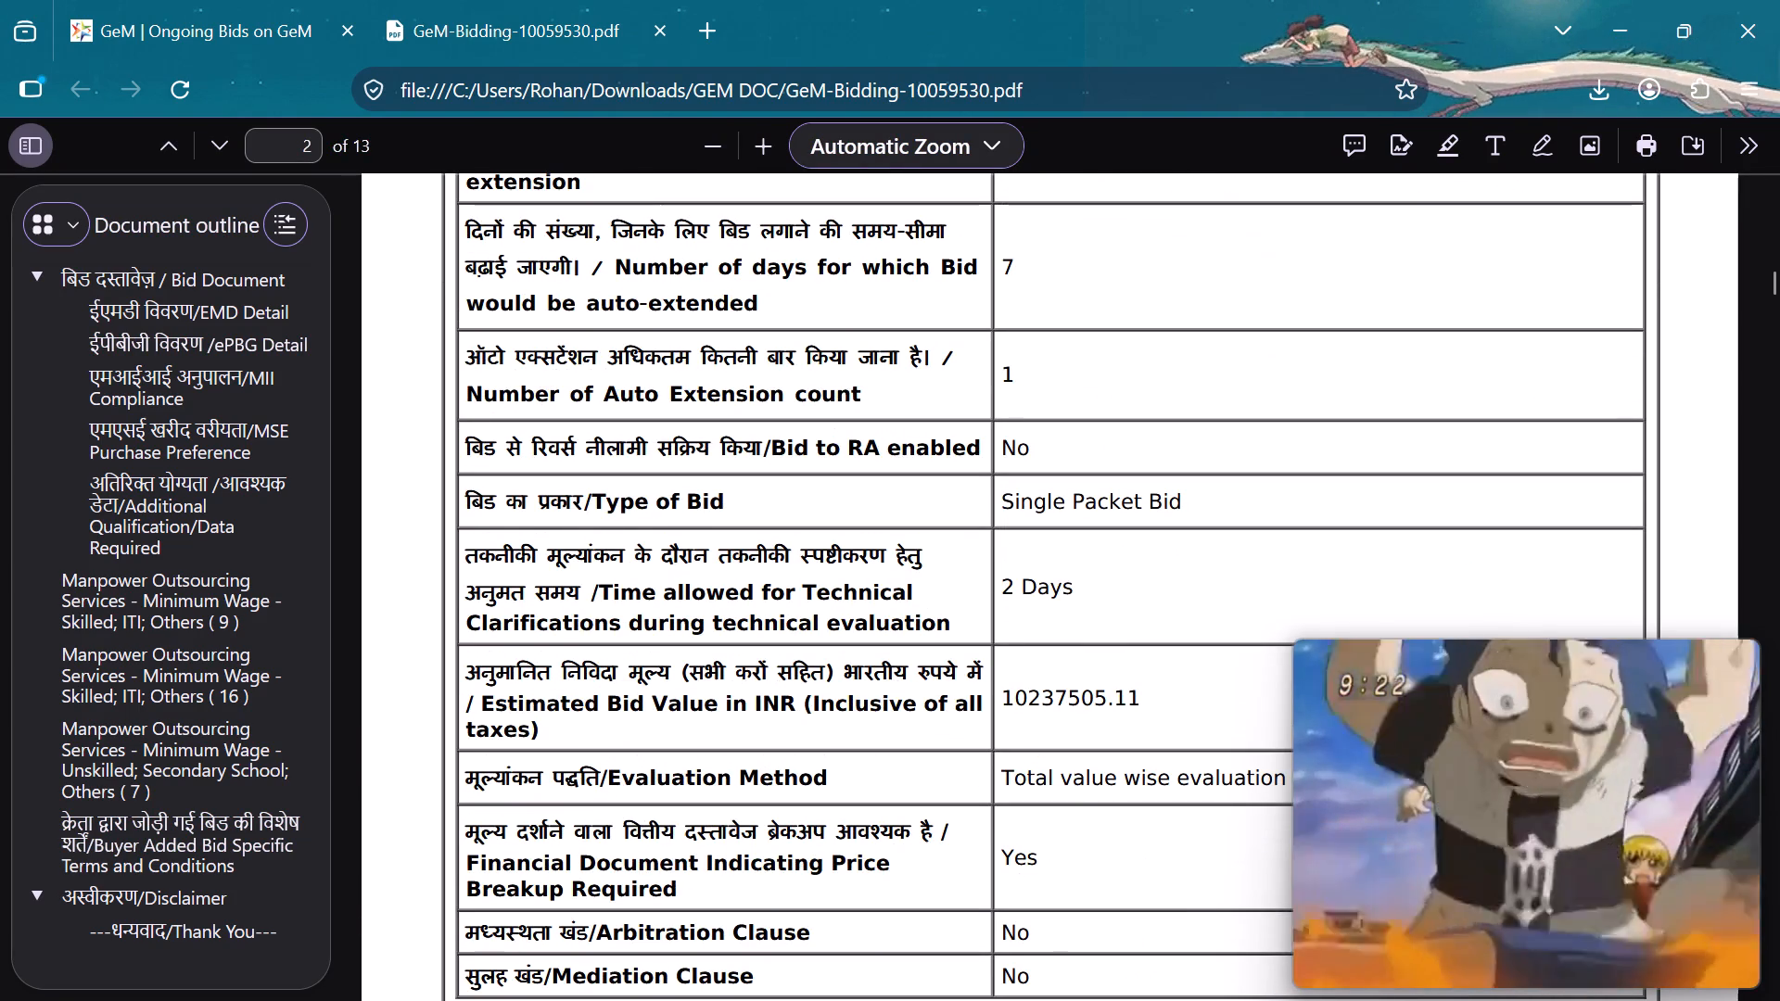
{"action": "key", "text": "ctrl+c"}
{"action": "key", "text": "alt+Tab"}
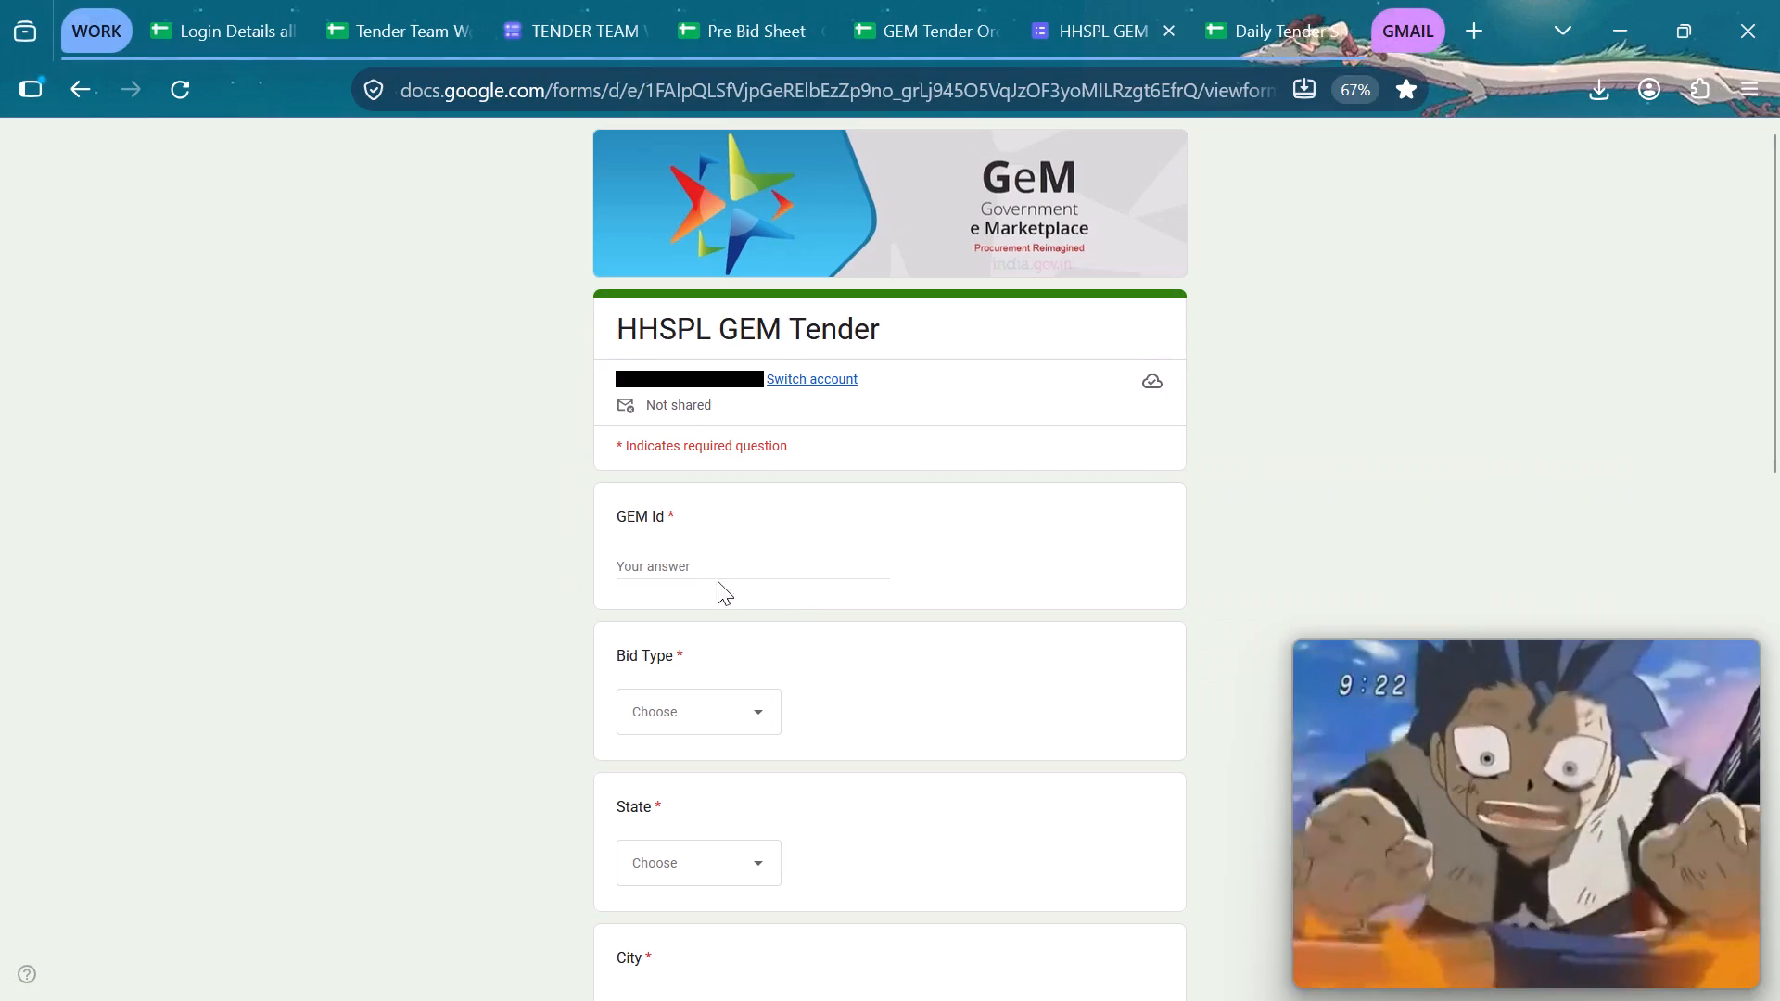
{"action": "left_click", "coordinate": [662, 575]}
{"action": "key", "text": "ctrl+v"}
{"action": "key", "text": "Tab"}
{"action": "key", "text": "s"}
Find the consignee city in the GEM/2026/B/8181938 document, fill the form's State for it and enter Chandigarh as the City.
{"action": "key", "text": "alt+Tab"}
{"action": "scroll", "coordinate": [662, 575], "scroll_direction": "down", "scroll_amount": 8}
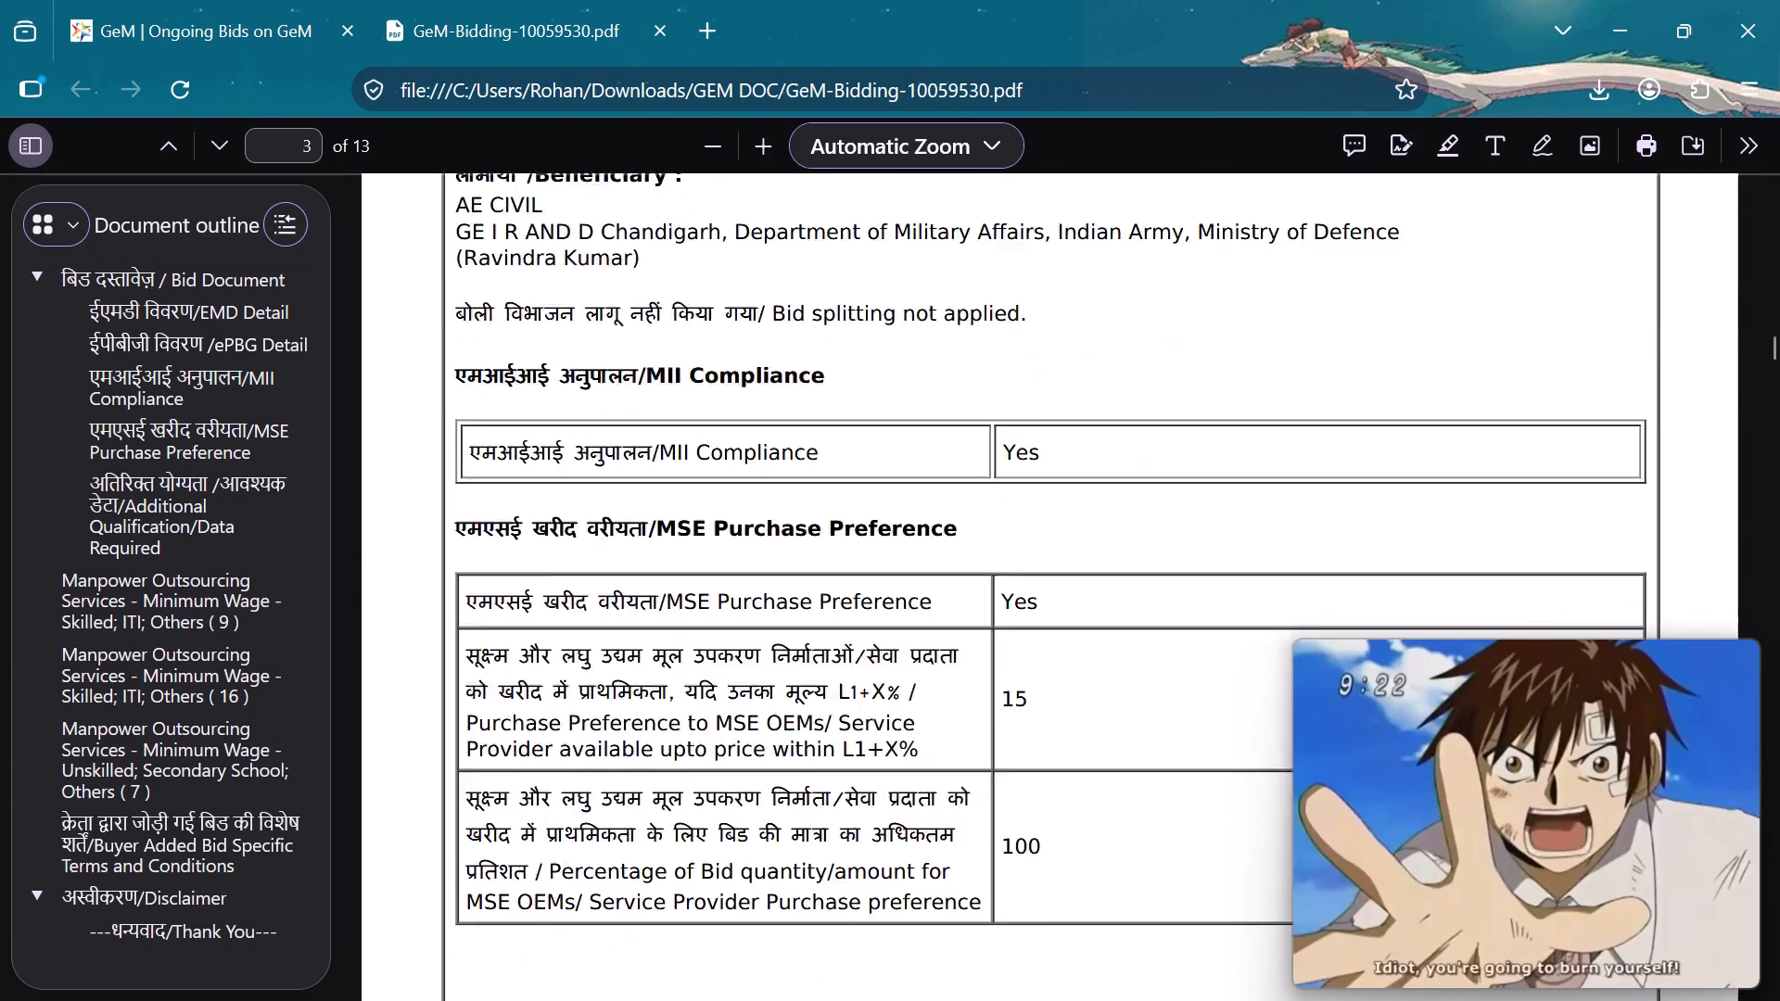
{"action": "scroll", "coordinate": [662, 575], "scroll_direction": "down", "scroll_amount": 18}
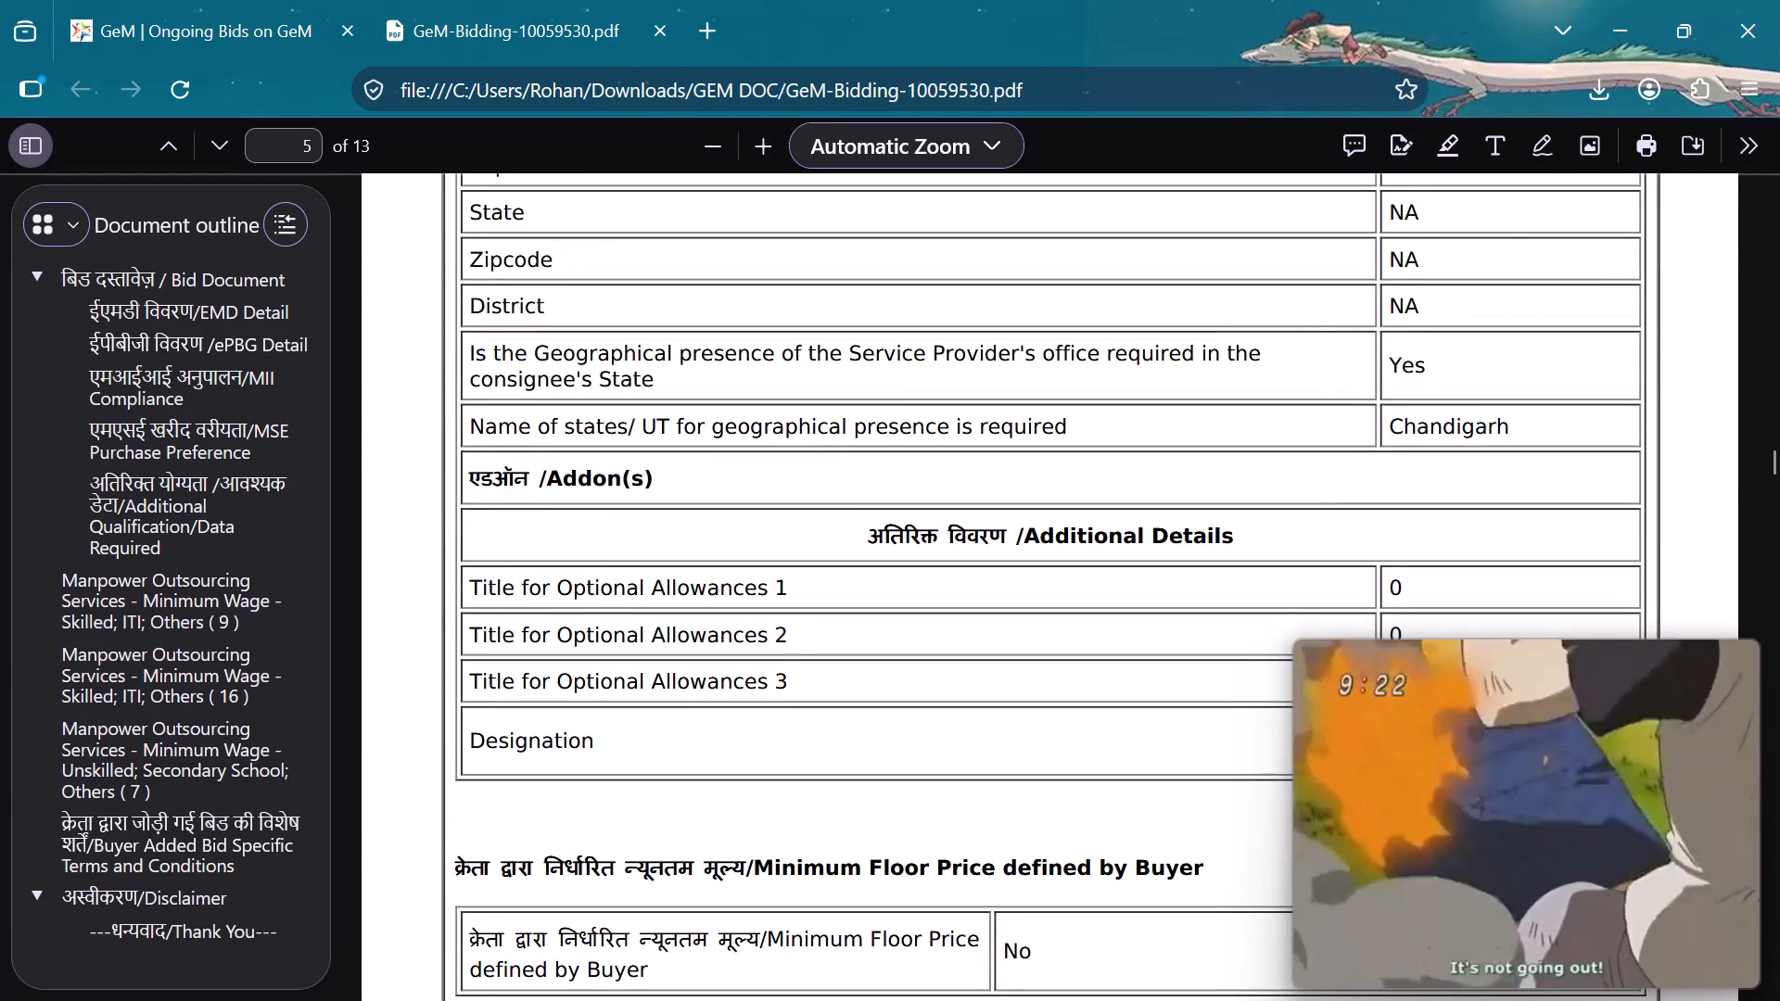
{"action": "scroll", "coordinate": [662, 575], "scroll_direction": "down", "scroll_amount": 8}
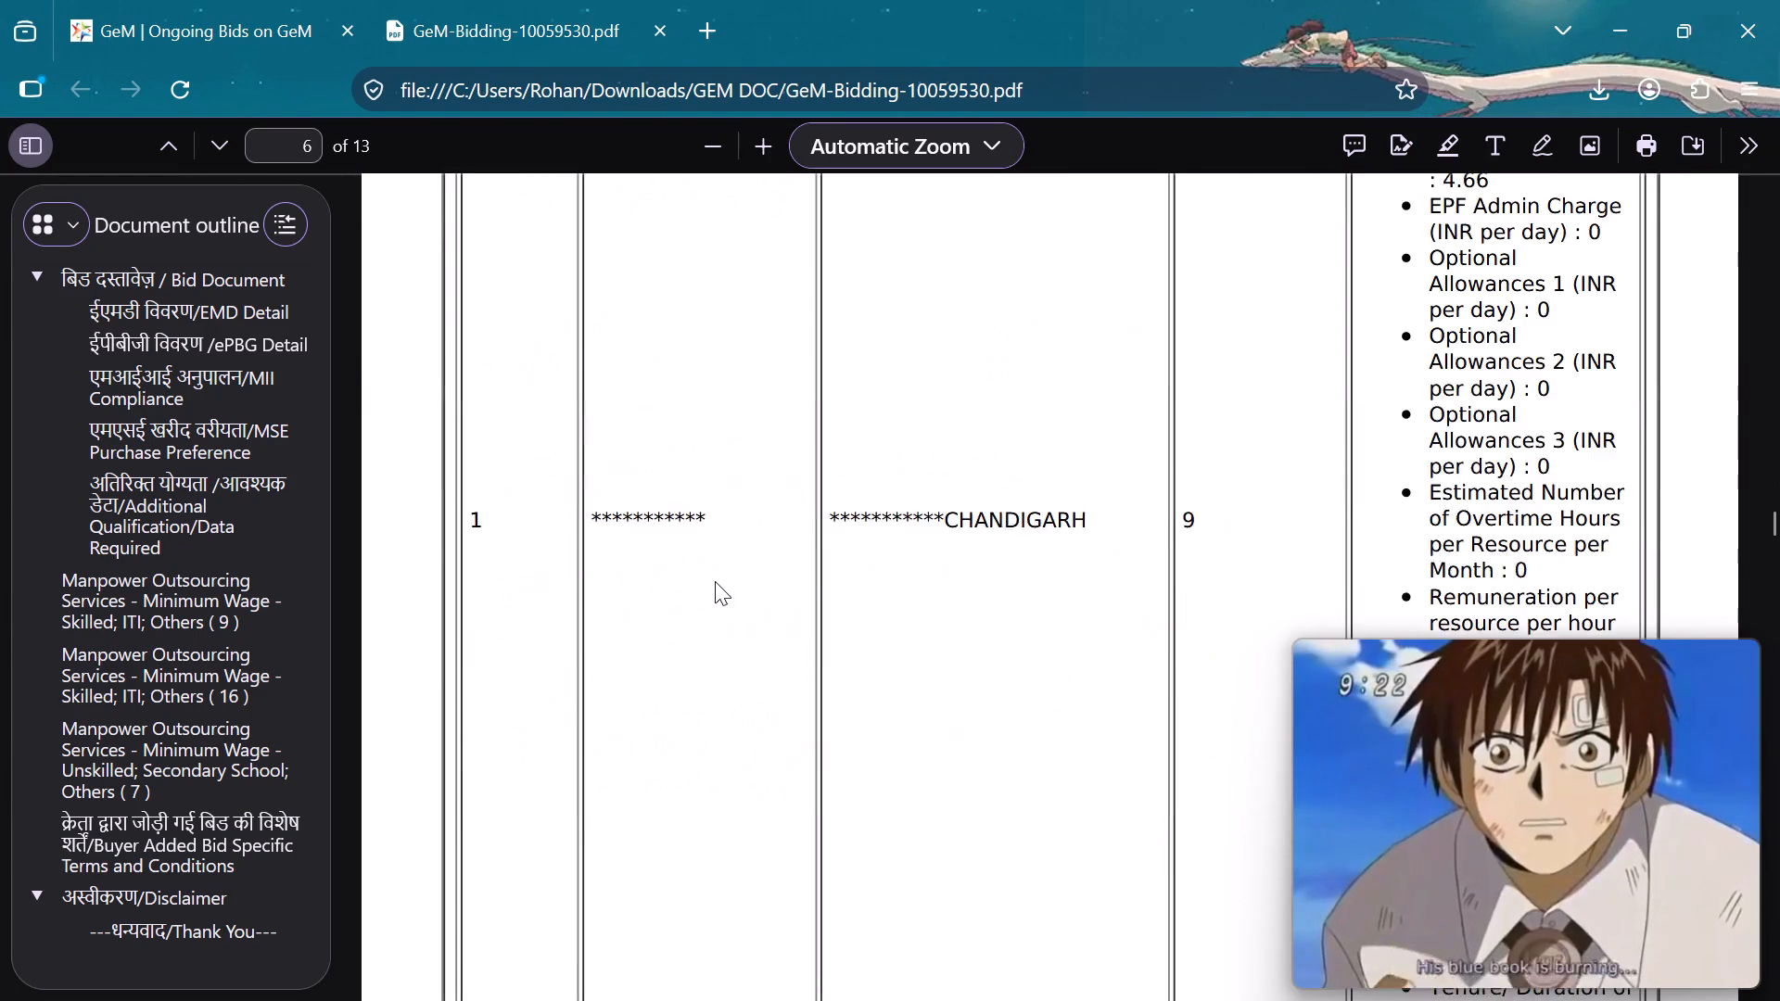
{"action": "scroll", "coordinate": [715, 581], "scroll_direction": "down", "scroll_amount": 1}
{"action": "left_click", "coordinate": [1005, 373]}
{"action": "double_click", "coordinate": [1005, 376]}
{"action": "key", "text": "ctrl+c"}
{"action": "key", "text": "ctrl+c"}
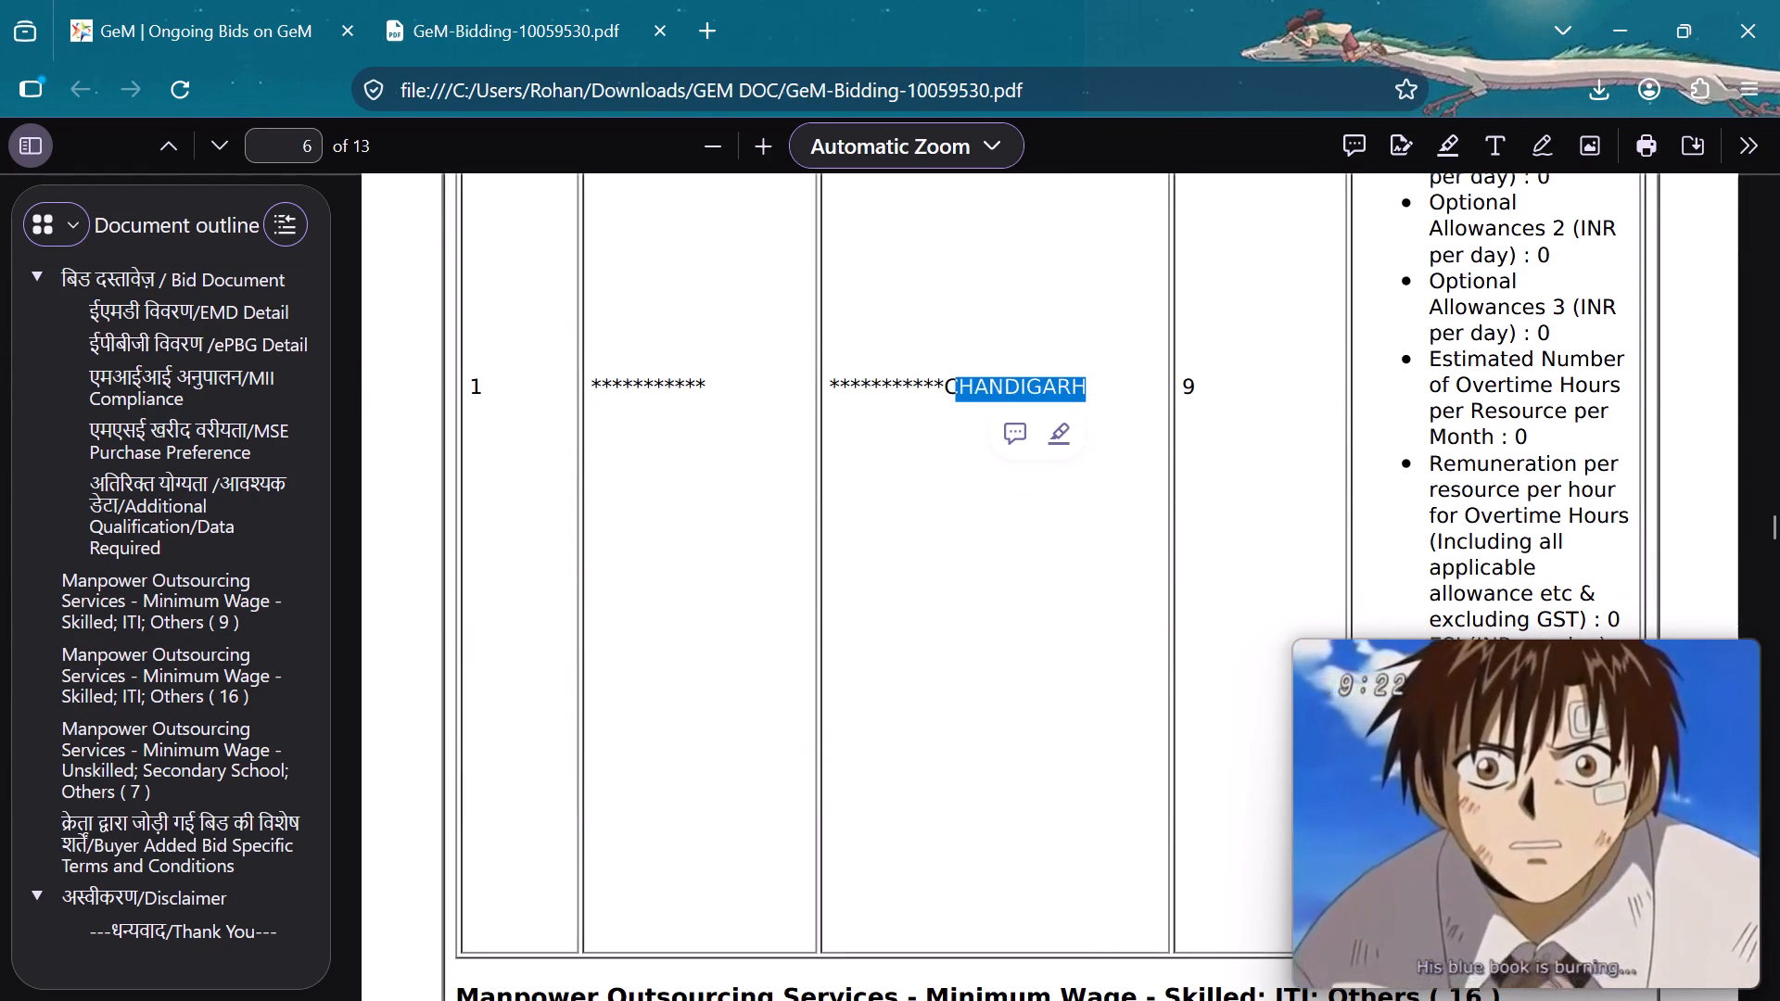
{"action": "key", "text": "alt+Tab"}
{"action": "key", "text": "Tab"}
{"action": "type", "text": "ccc"}
{"action": "key", "text": "Tab"}
{"action": "key", "text": "ctrl+v"}
Set both Pasara and Pre Bid Meeting to N for bid GEM/2026/B/8181938.
{"action": "key", "text": "Tab"}
{"action": "key", "text": "n"}
{"action": "key", "text": "Tab"}
{"action": "key", "text": "n"}
{"action": "key", "text": "Tab"}
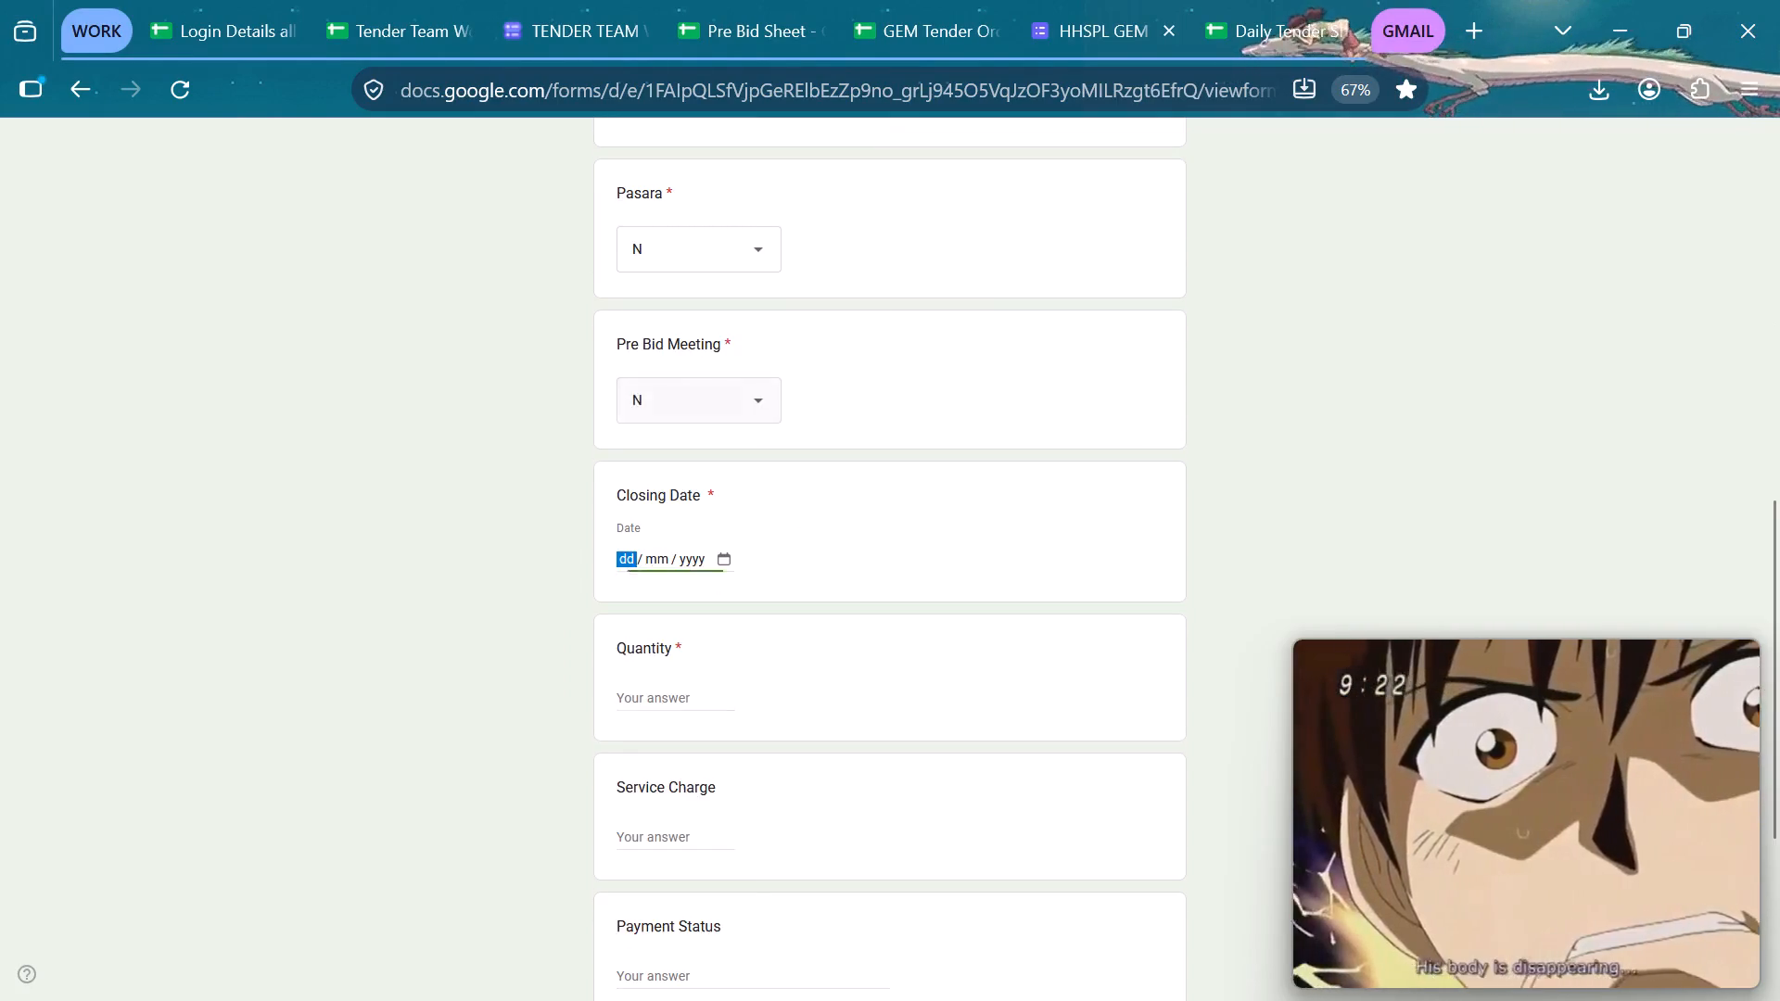
Enter the Closing Date 16/11/2026 and Quantity 32 from the bid listing, and submit the form for GEM/2026/B/8181938.
{"action": "key", "text": "alt+Tab"}
{"action": "left_click", "coordinate": [270, 0]}
{"action": "key", "text": "alt+Tab"}
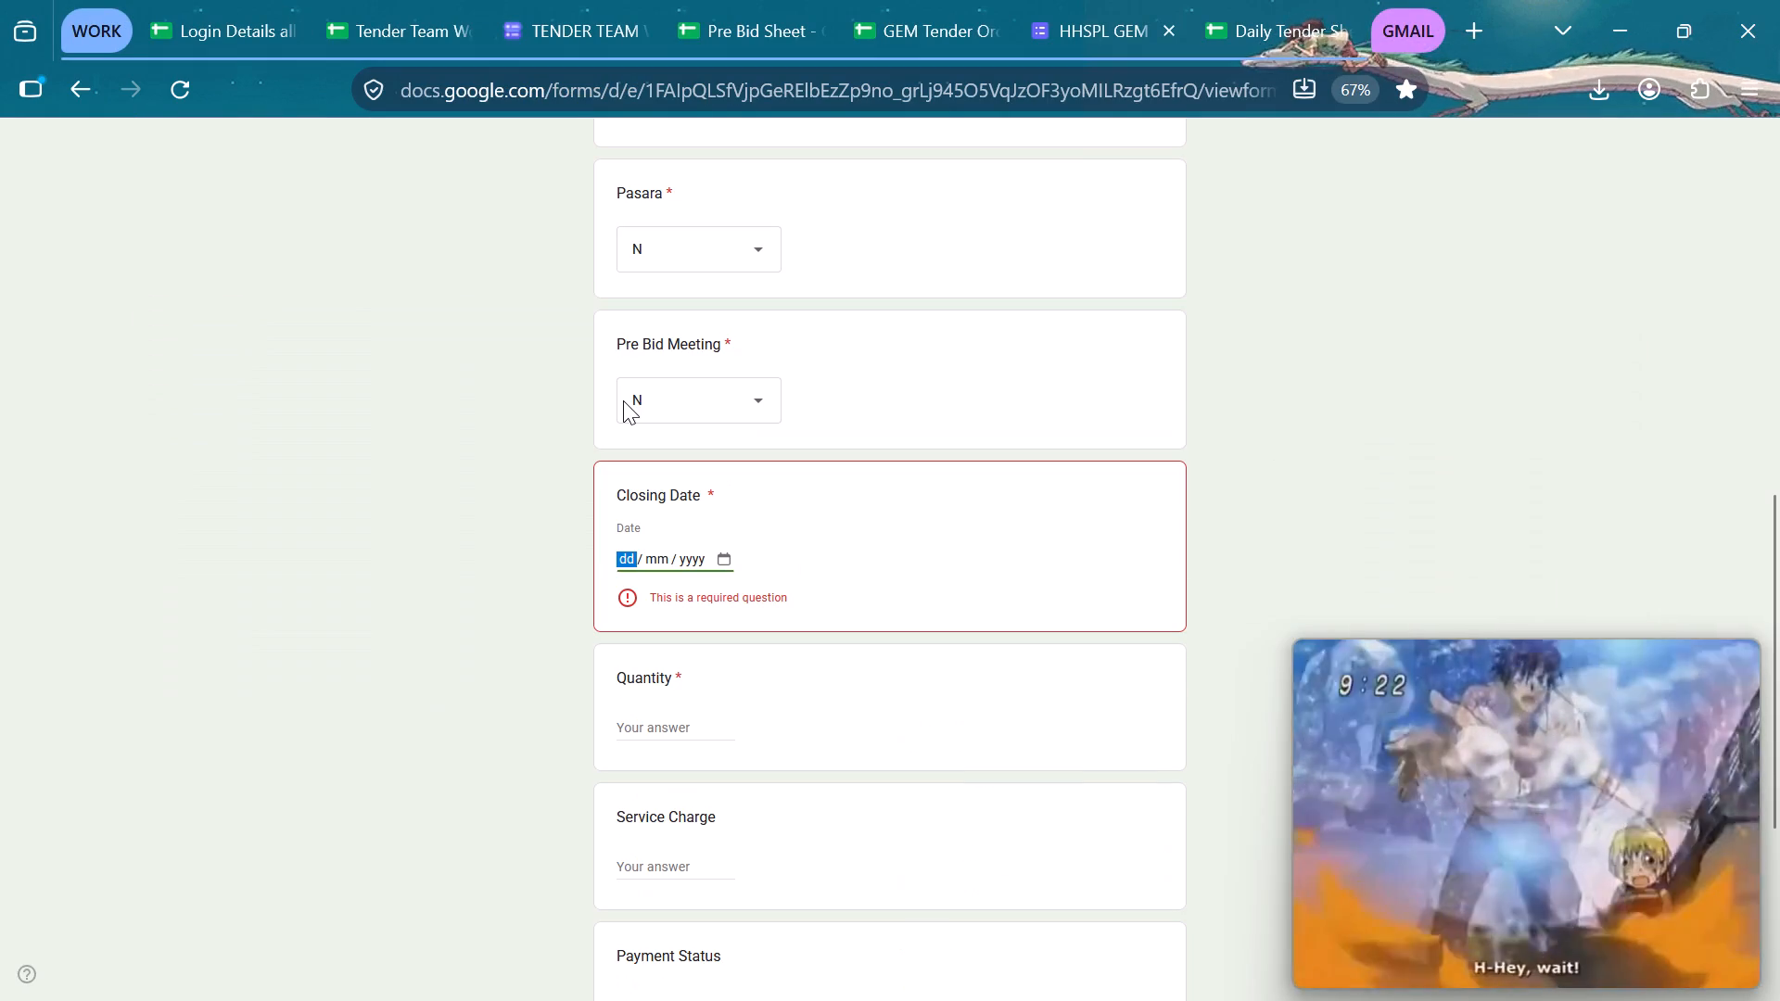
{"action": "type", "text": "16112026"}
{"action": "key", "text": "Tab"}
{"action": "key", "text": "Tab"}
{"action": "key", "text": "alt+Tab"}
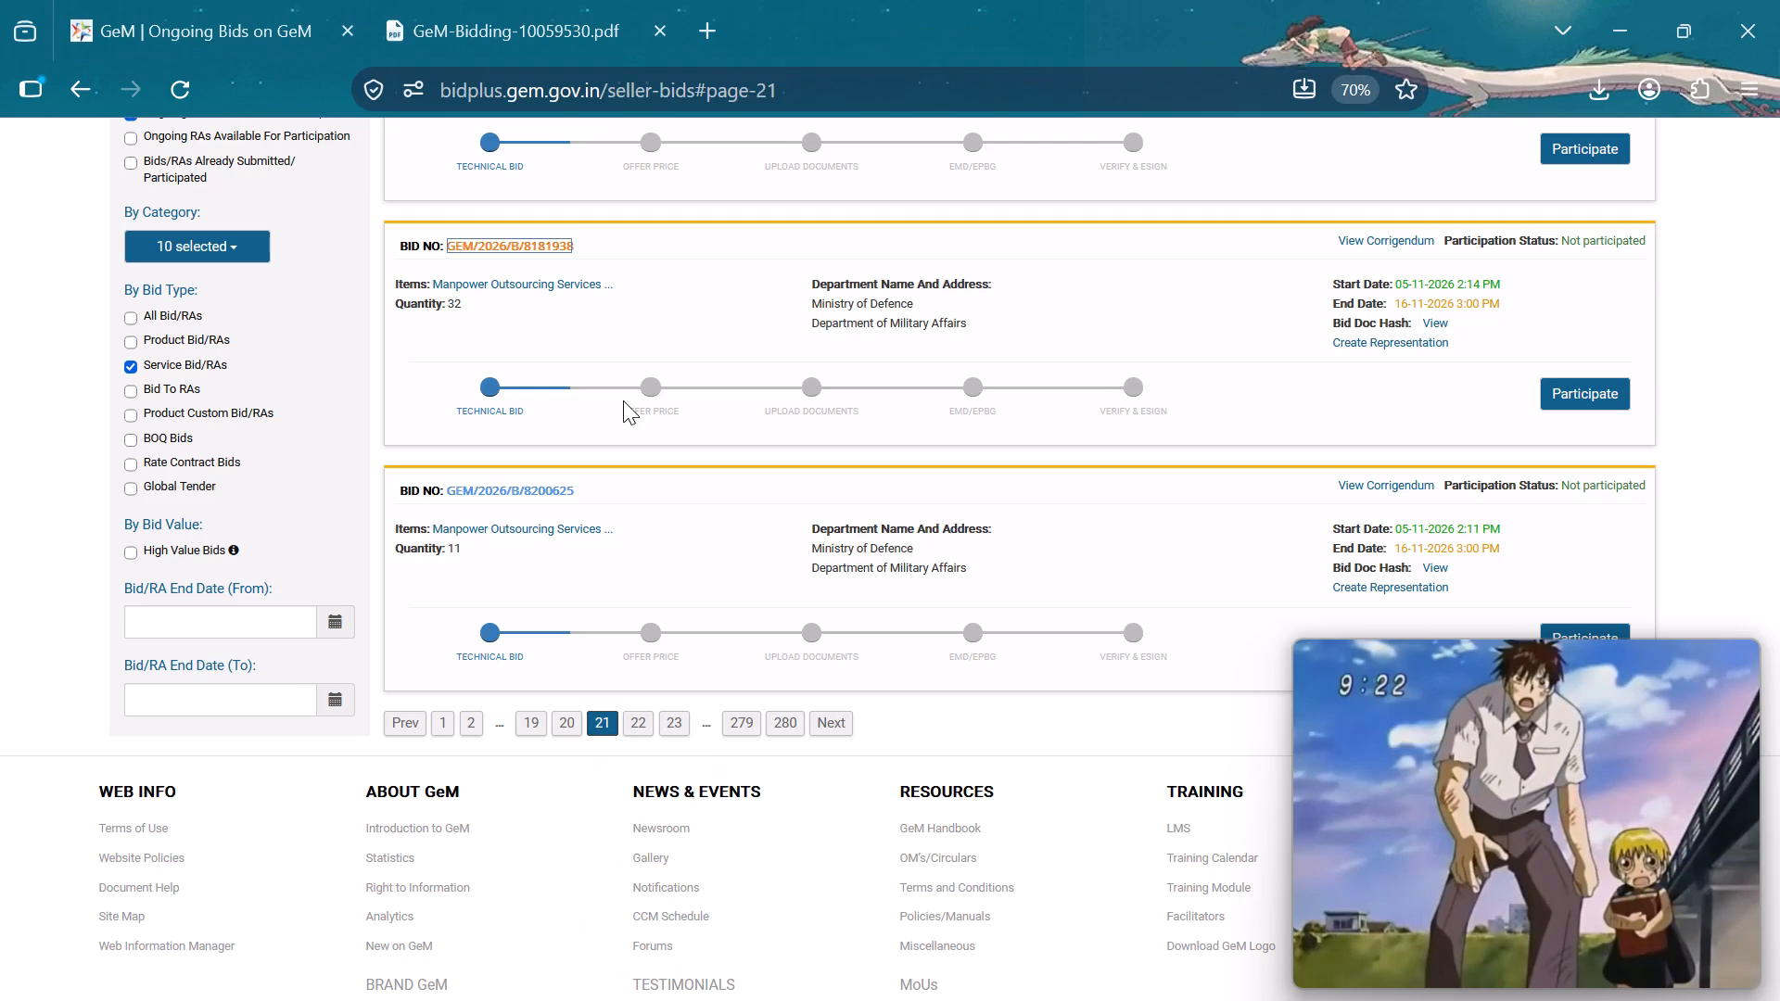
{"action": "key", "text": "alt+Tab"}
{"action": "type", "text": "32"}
{"action": "scroll", "coordinate": [623, 400], "scroll_direction": "down", "scroll_amount": 5}
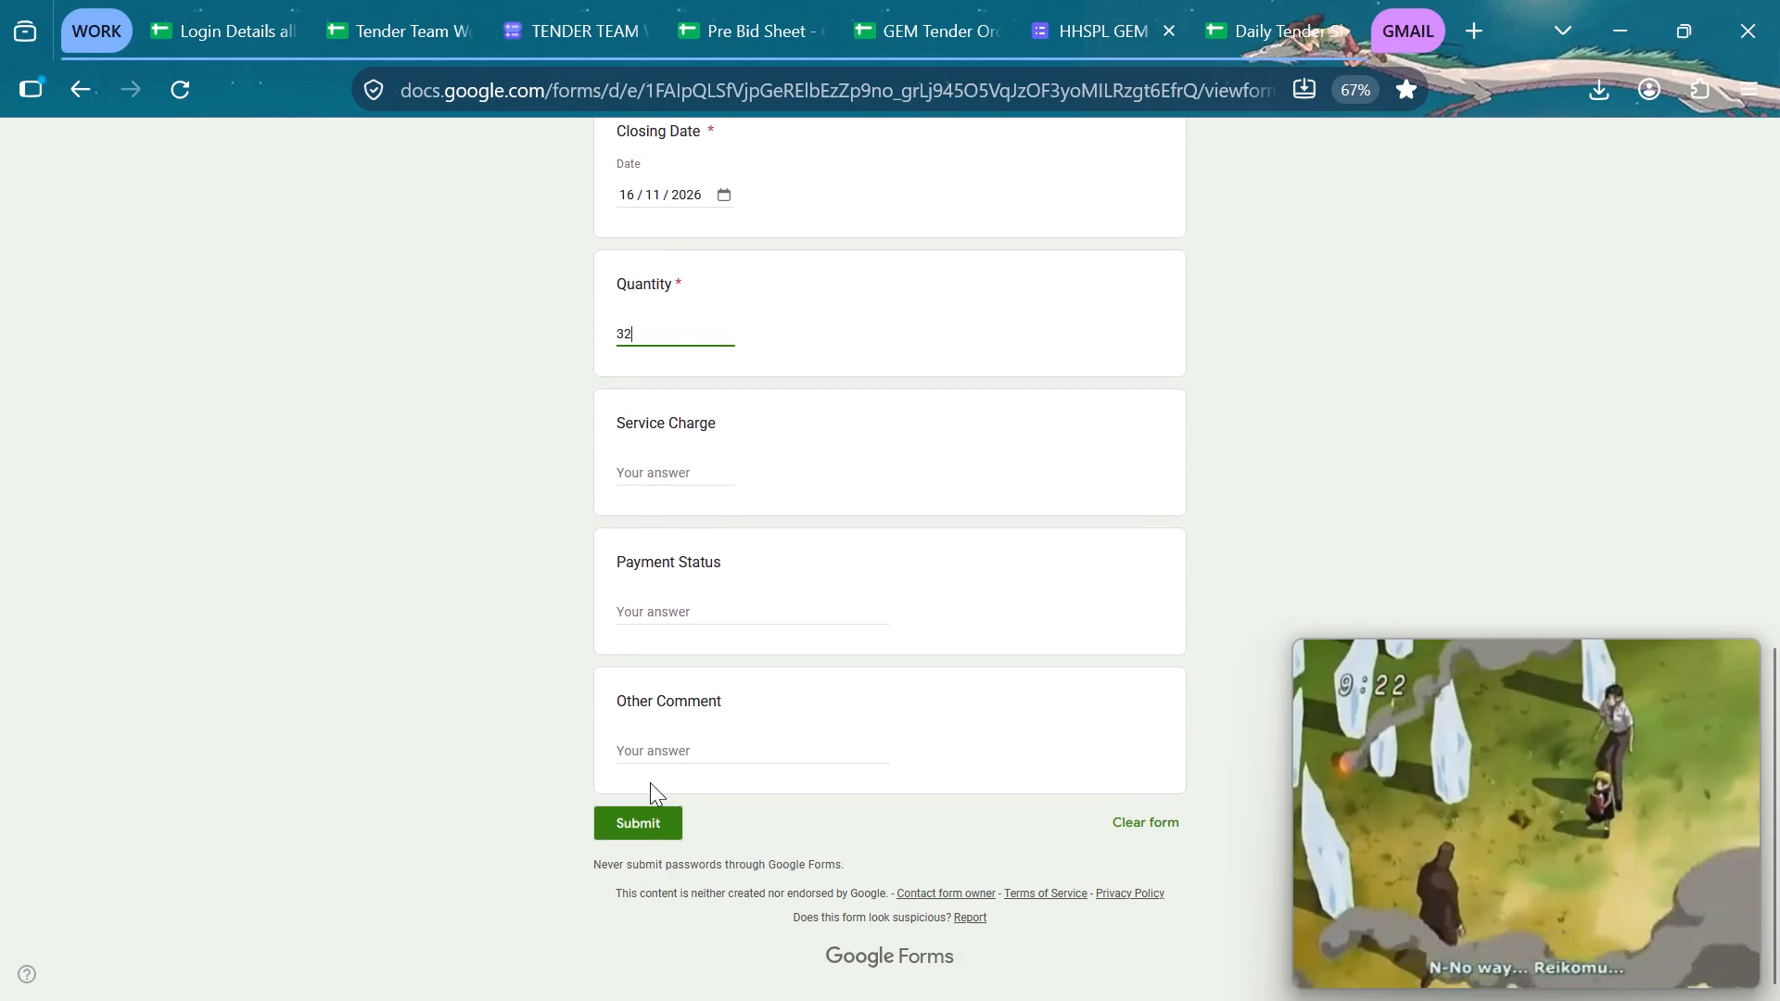
{"action": "left_click", "coordinate": [659, 830]}
Download and open the bid document for GEM/2026/B/8244775 from page 21, then close it and GeM-Bidding-10059530.pdf.
{"action": "key", "text": "alt+Tab"}
{"action": "scroll", "coordinate": [506, 347], "scroll_direction": "up", "scroll_amount": 1}
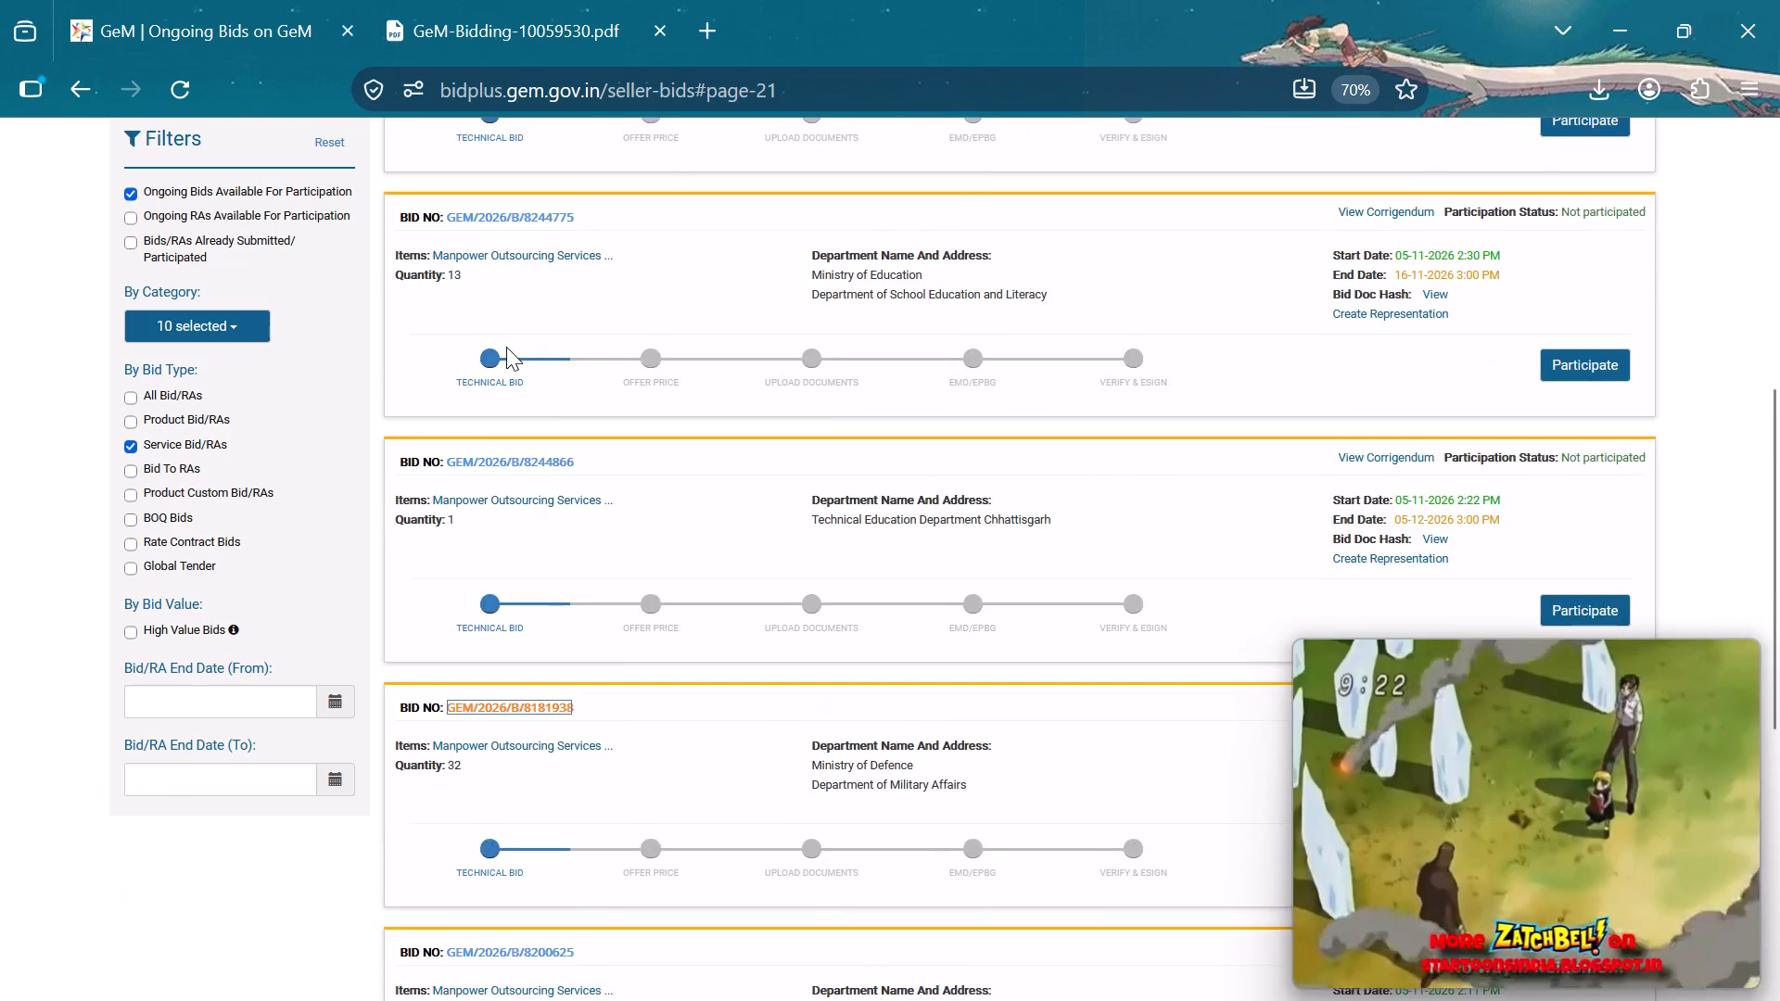
{"action": "scroll", "coordinate": [506, 347], "scroll_direction": "up", "scroll_amount": 2}
{"action": "left_click", "coordinate": [510, 424]}
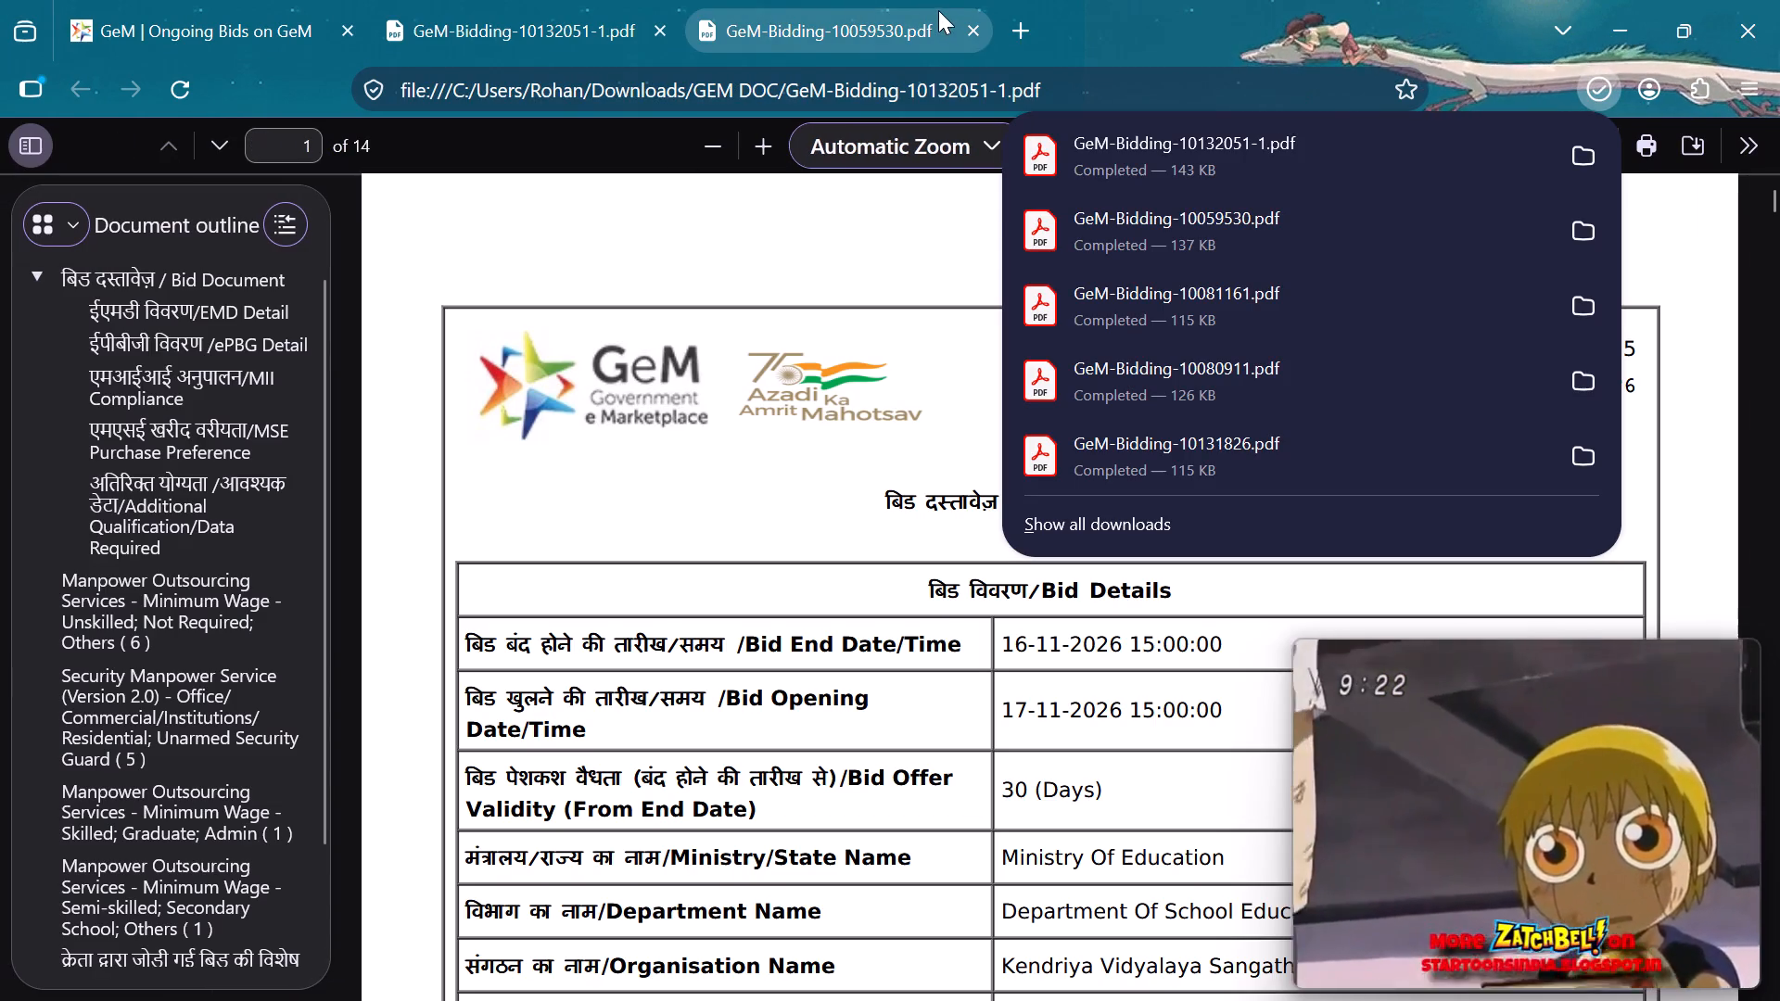
{"action": "double_click", "coordinate": [658, 33]}
Go to page 20 of the ongoing bids list and download and open the bid document for GEM/2026/B/8244355.
{"action": "scroll", "coordinate": [672, 338], "scroll_direction": "down", "scroll_amount": 5}
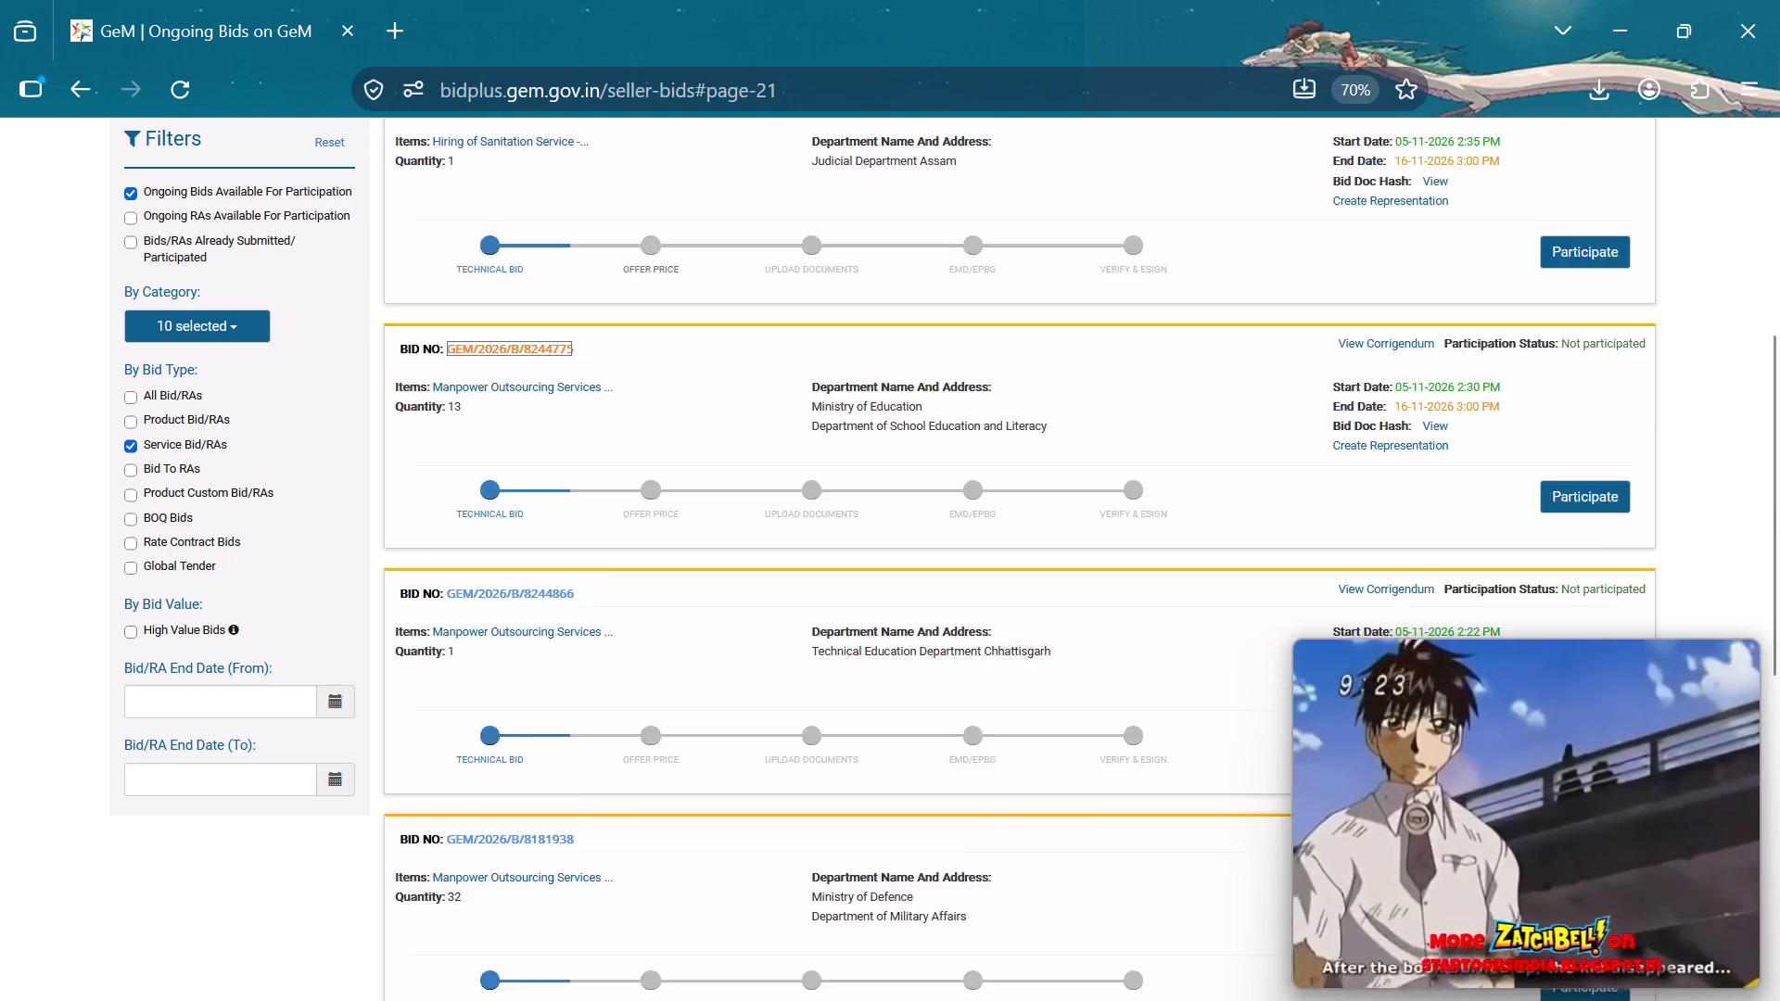
{"action": "scroll", "coordinate": [672, 338], "scroll_direction": "down", "scroll_amount": 1}
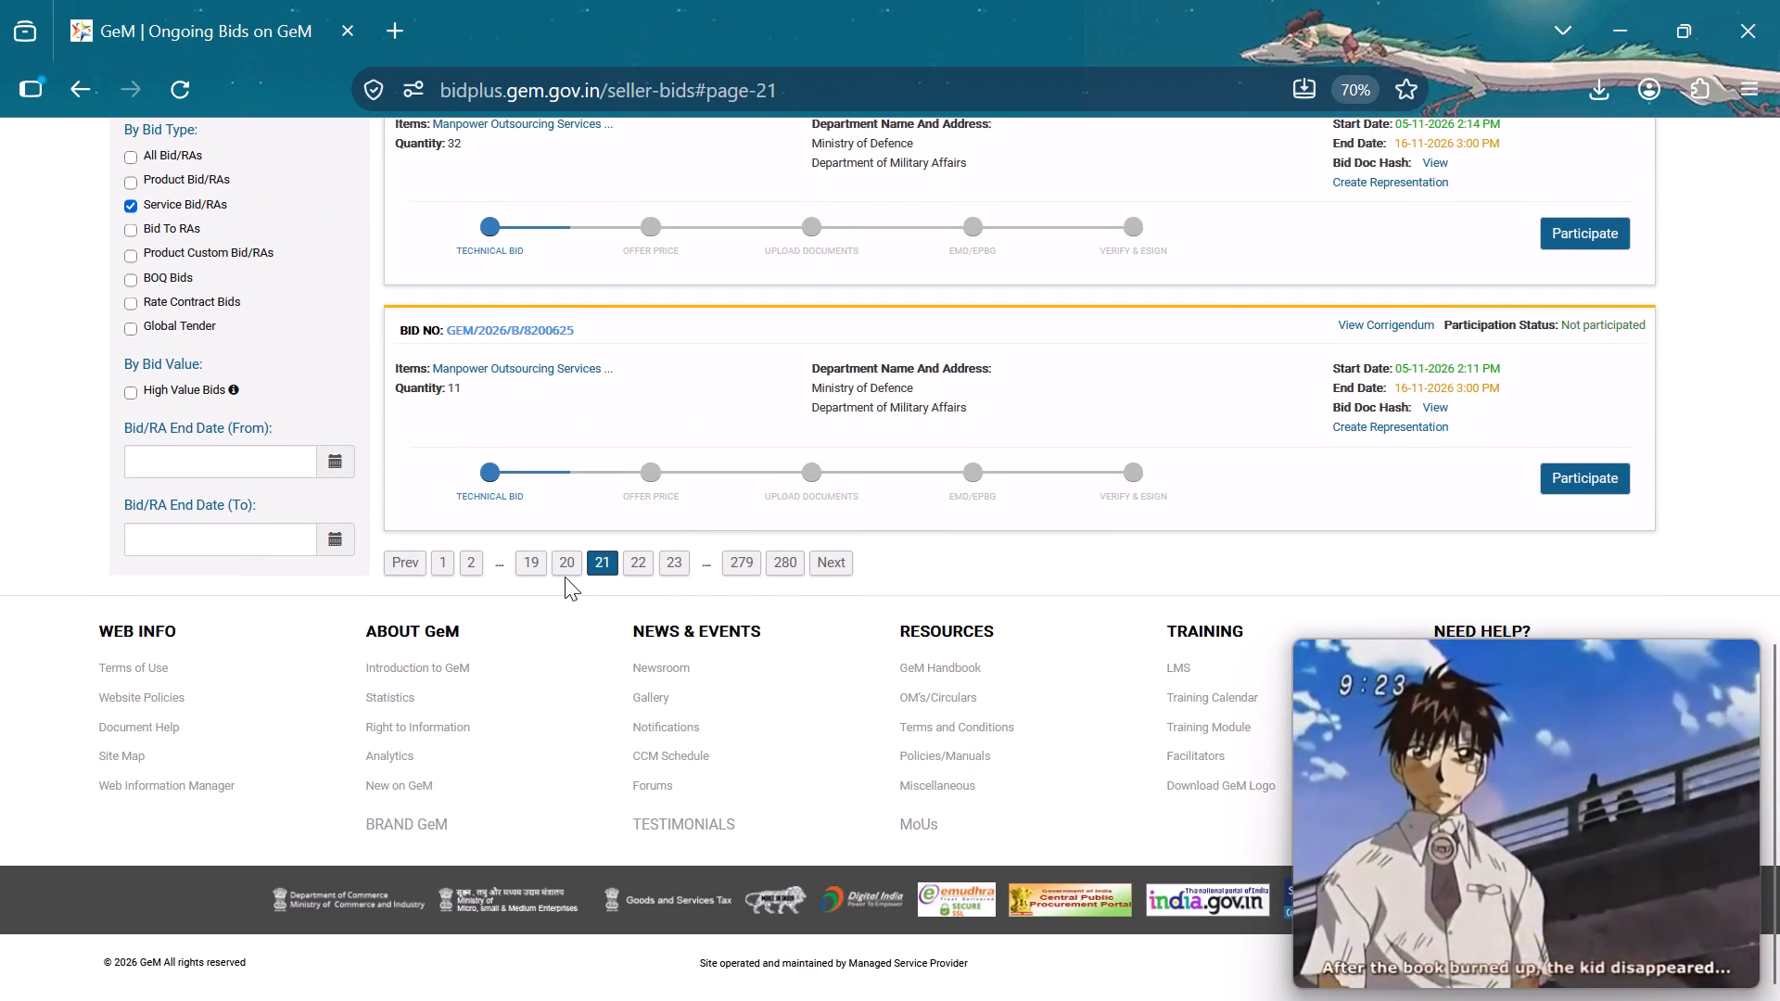
{"action": "left_click", "coordinate": [566, 566]}
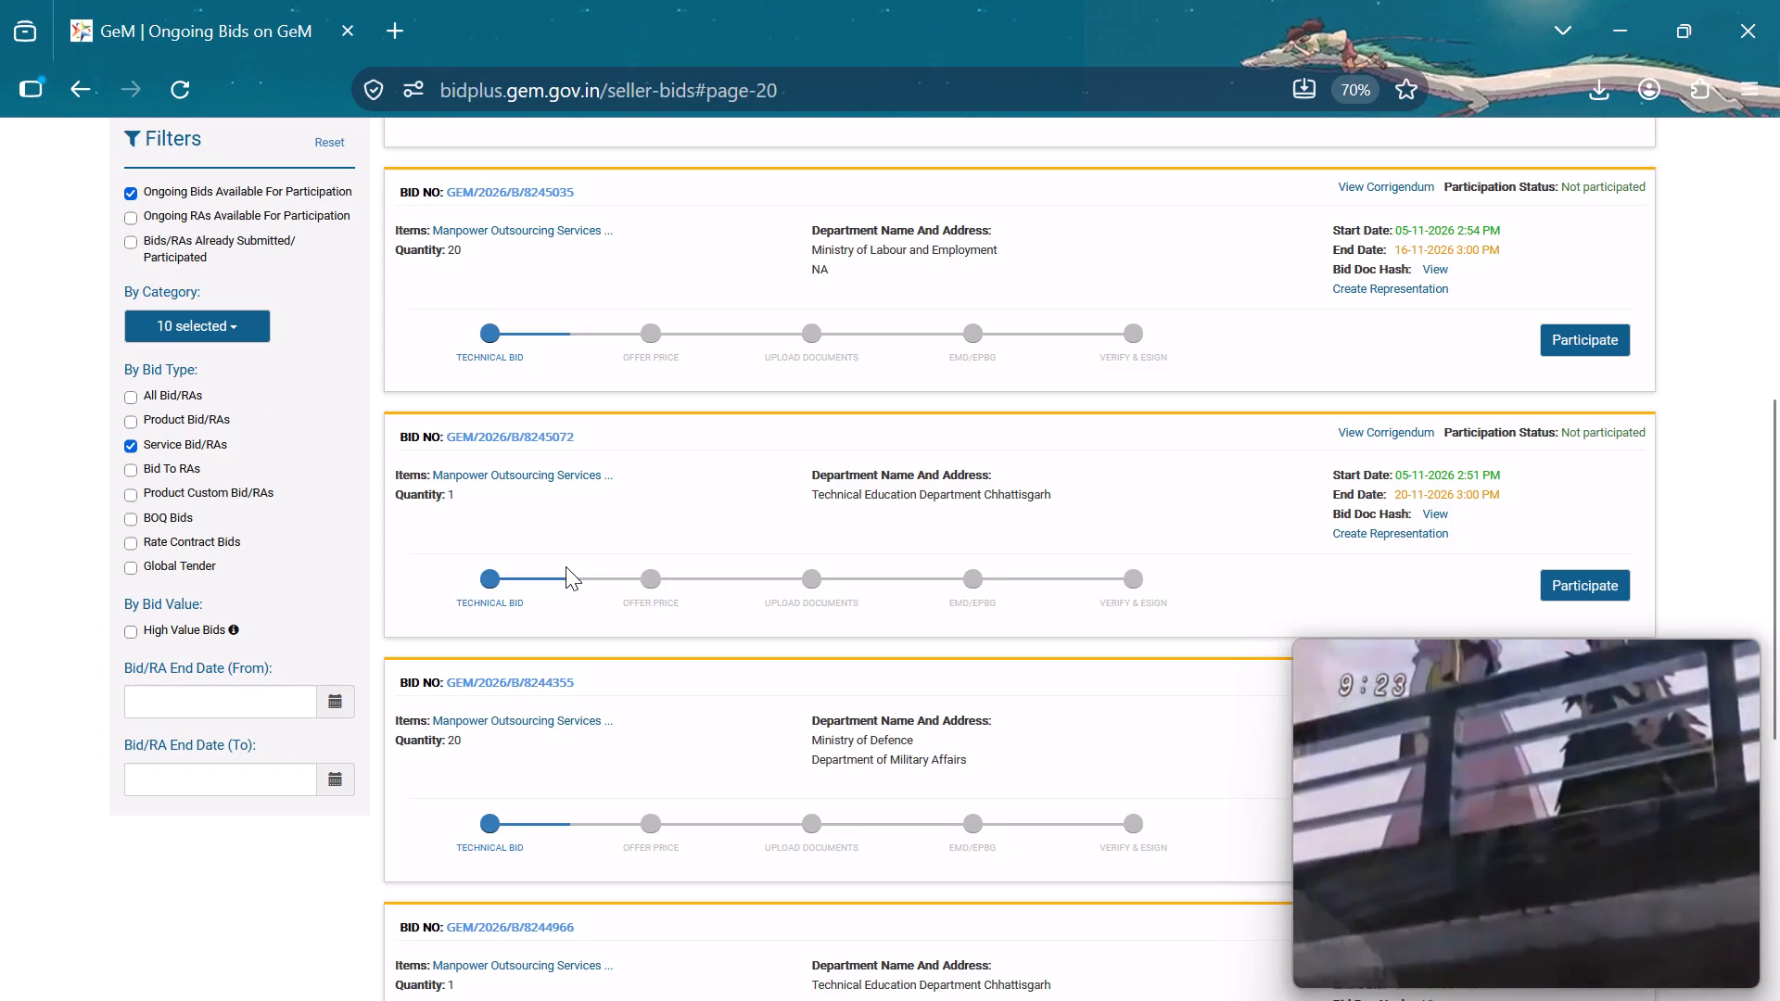
{"action": "scroll", "coordinate": [671, 450], "scroll_direction": "down", "scroll_amount": 2}
{"action": "scroll", "coordinate": [671, 450], "scroll_direction": "up", "scroll_amount": 1}
{"action": "left_click", "coordinate": [494, 331]}
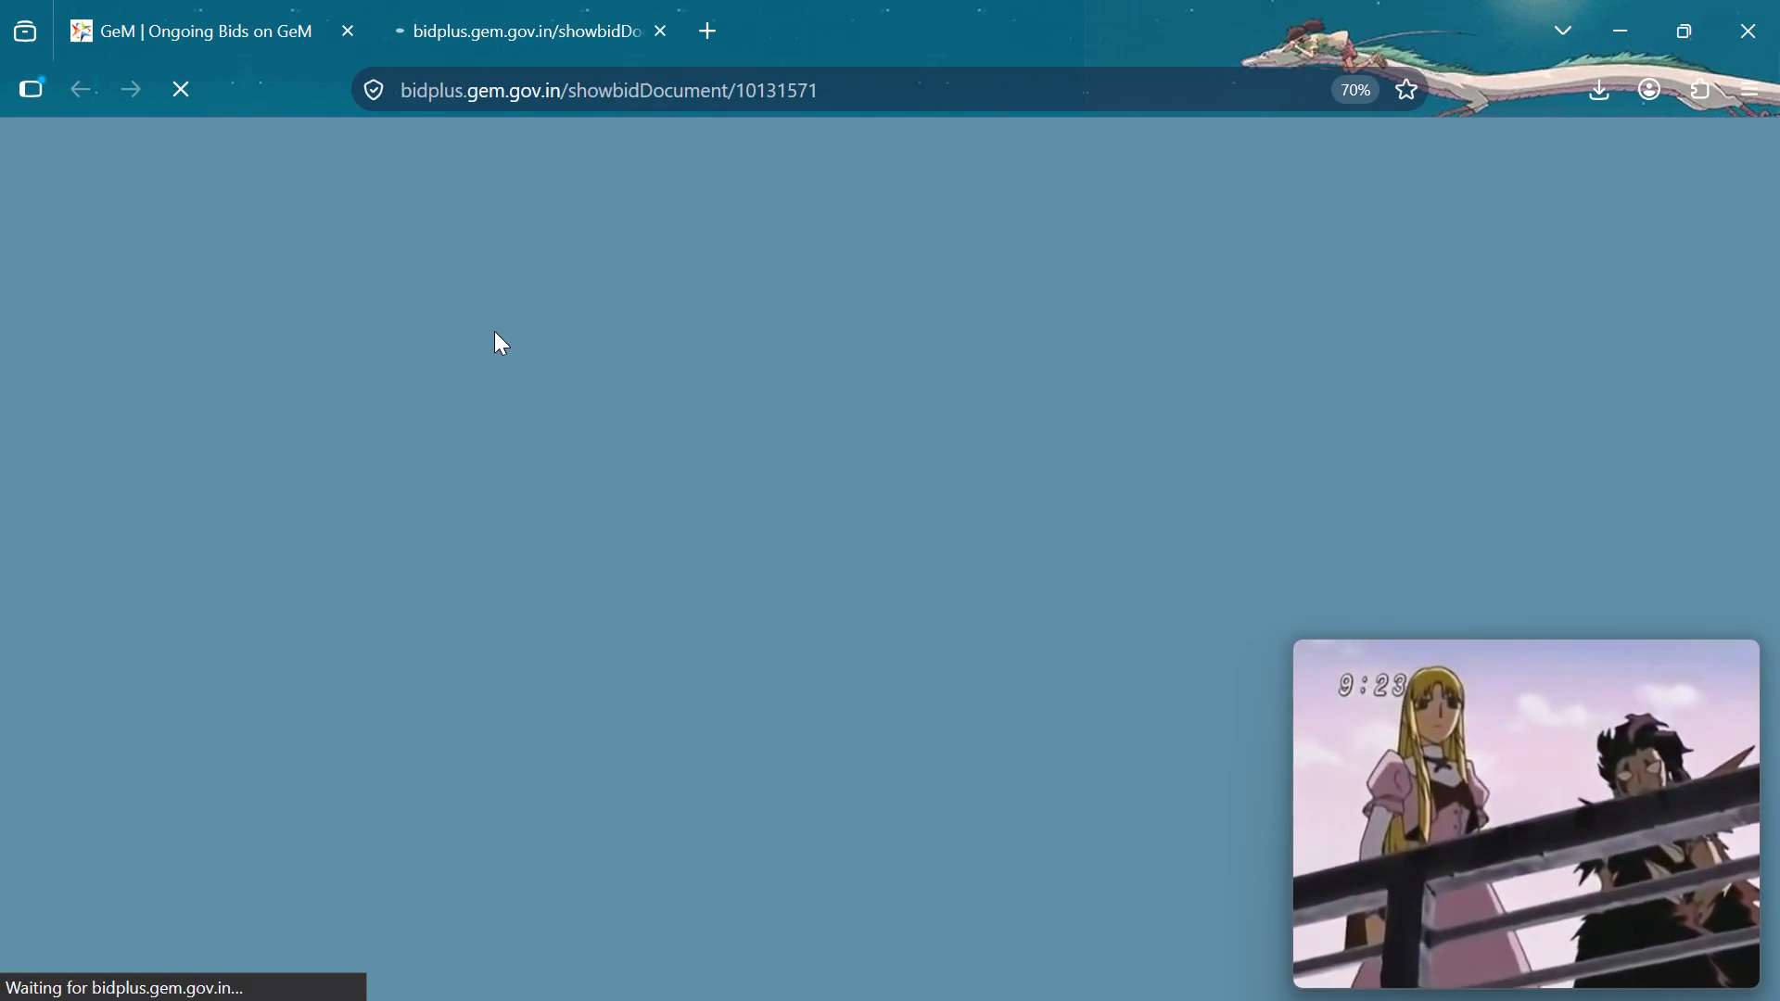
{"action": "left_click", "coordinate": [625, 339]}
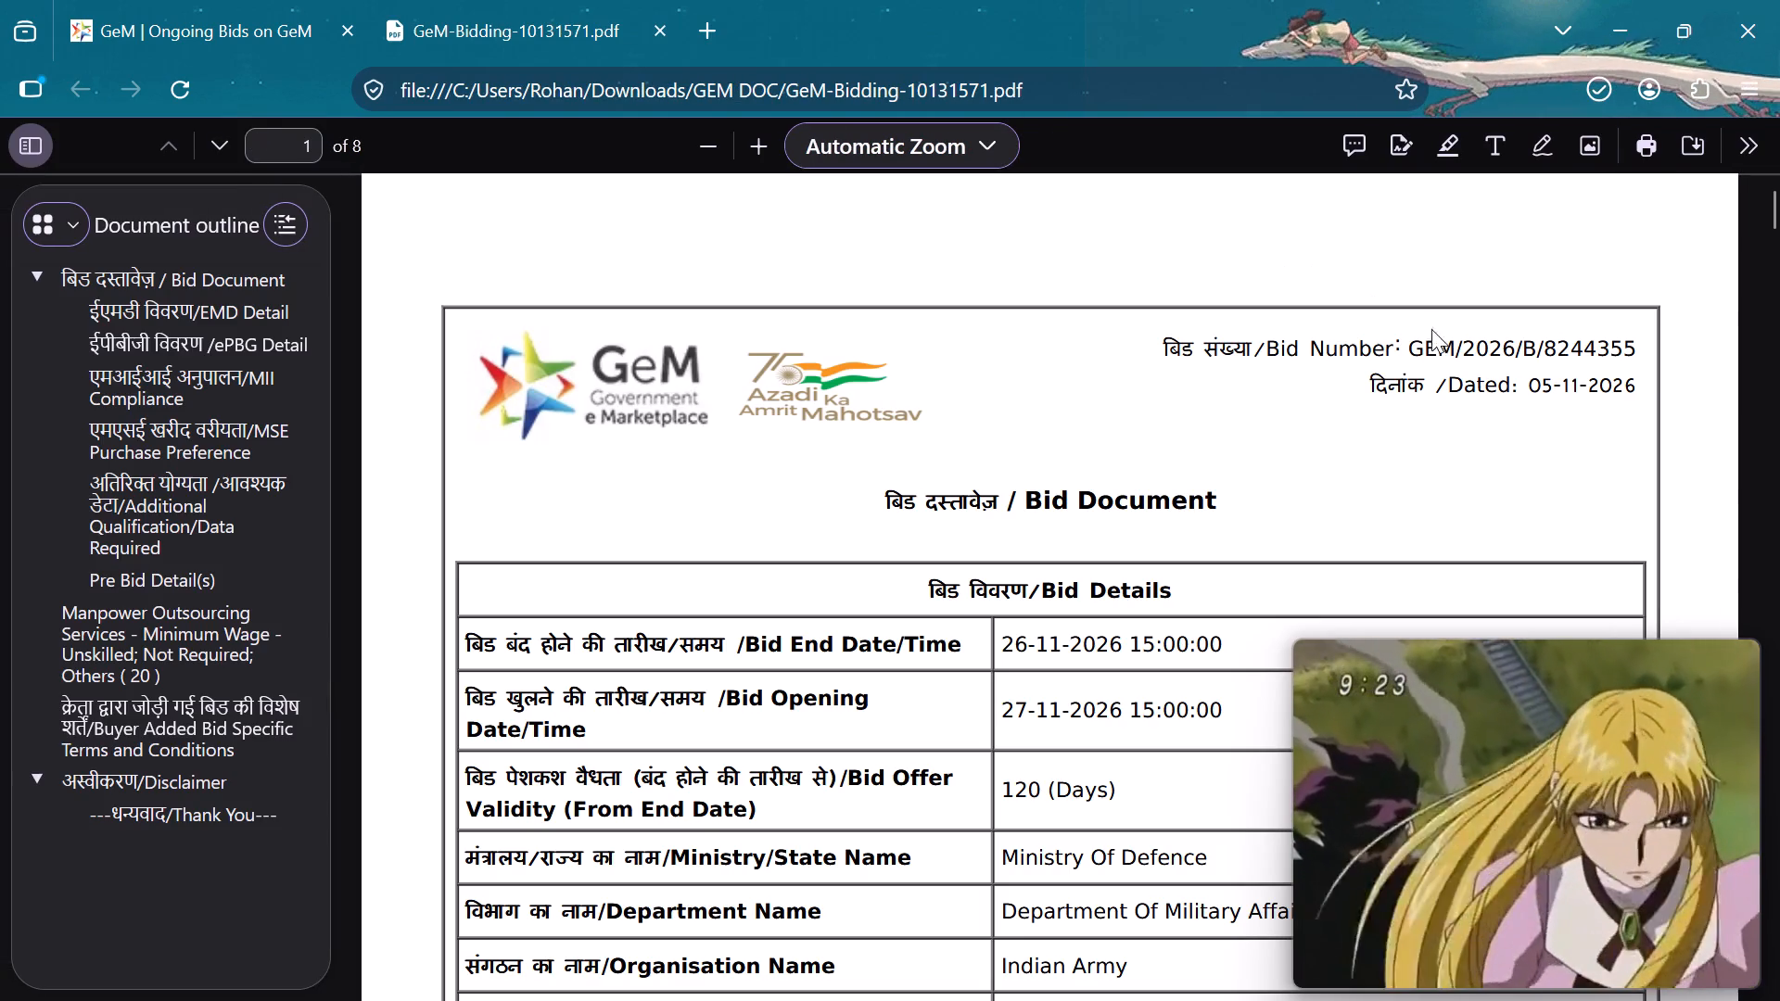
Copy bid number GEM/2026/B/8244355 from the document into the GEM Id of a new form response and set the Bid Type to M.
{"action": "double_click", "coordinate": [1432, 345]}
{"action": "key", "text": "ctrl+shift+Right"}
{"action": "key", "text": "ctrl+shift+Right"}
{"action": "key", "text": "ctrl+shift+Right"}
{"action": "key", "text": "ctrl+c"}
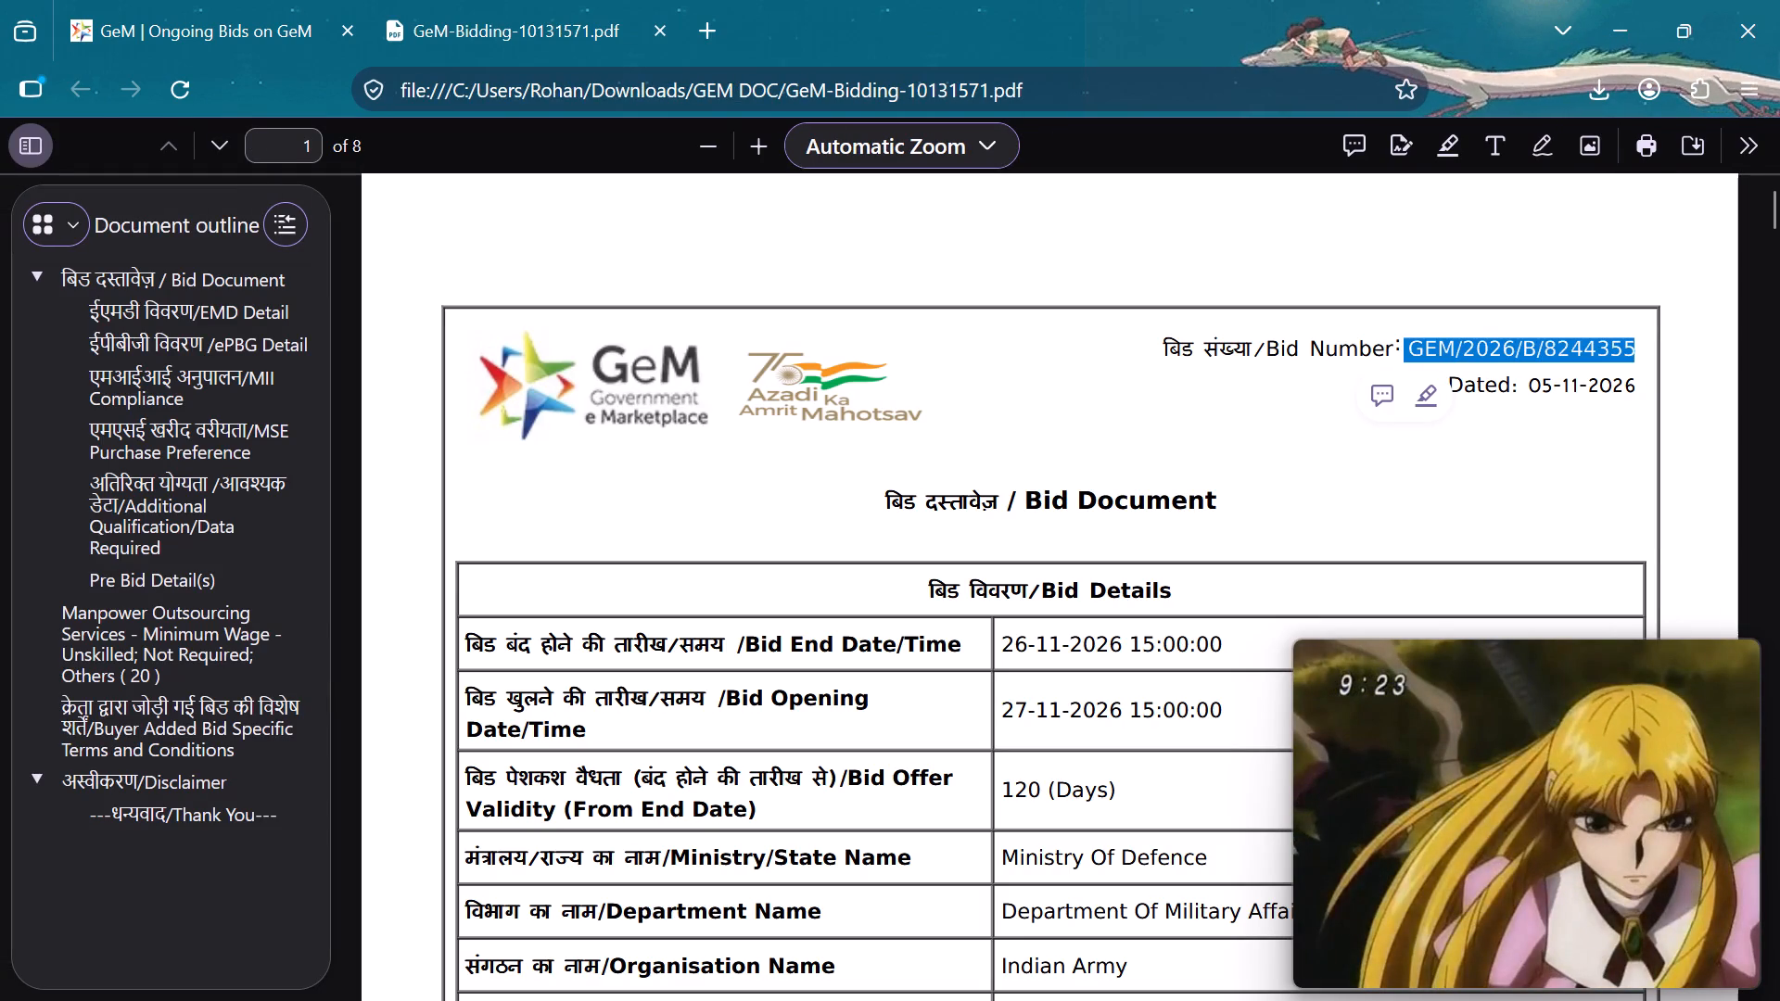
{"action": "key", "text": "ctrl+c"}
{"action": "scroll", "coordinate": [1053, 597], "scroll_direction": "down", "scroll_amount": 11}
{"action": "key", "text": "alt+Tab"}
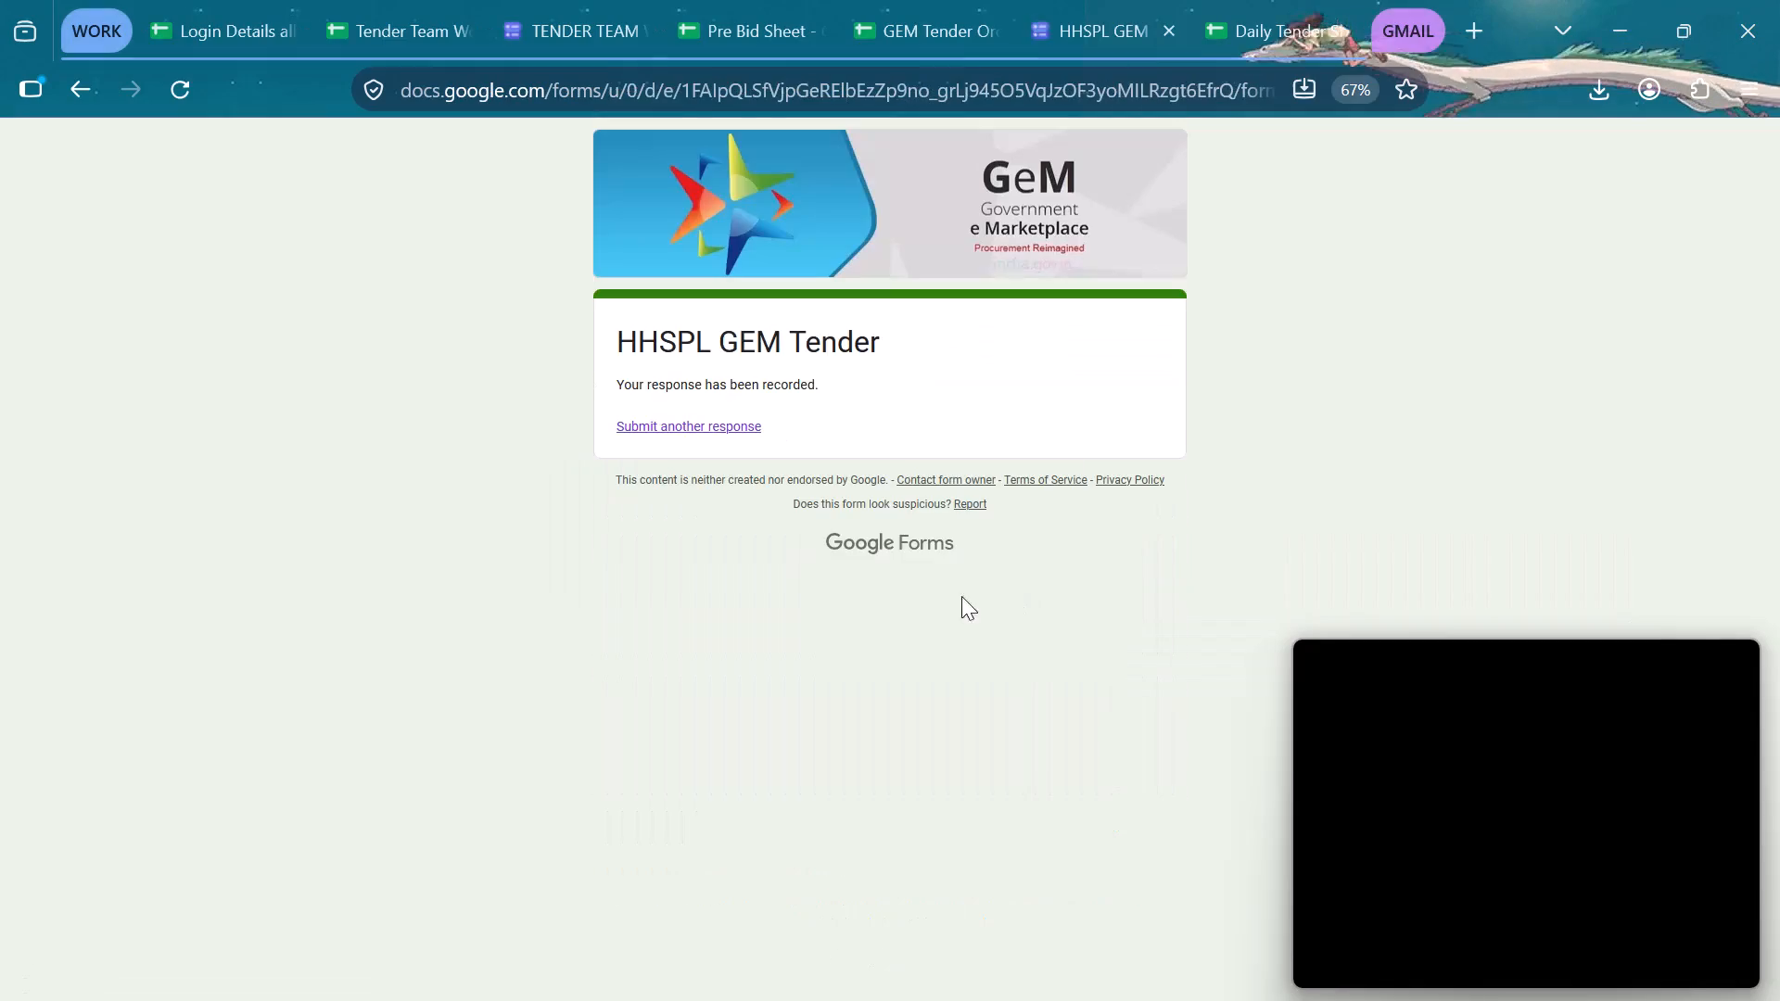
{"action": "left_click", "coordinate": [700, 418]}
{"action": "left_click", "coordinate": [701, 424]}
{"action": "key", "text": "alt+Tab"}
{"action": "key", "text": "alt+Tab"}
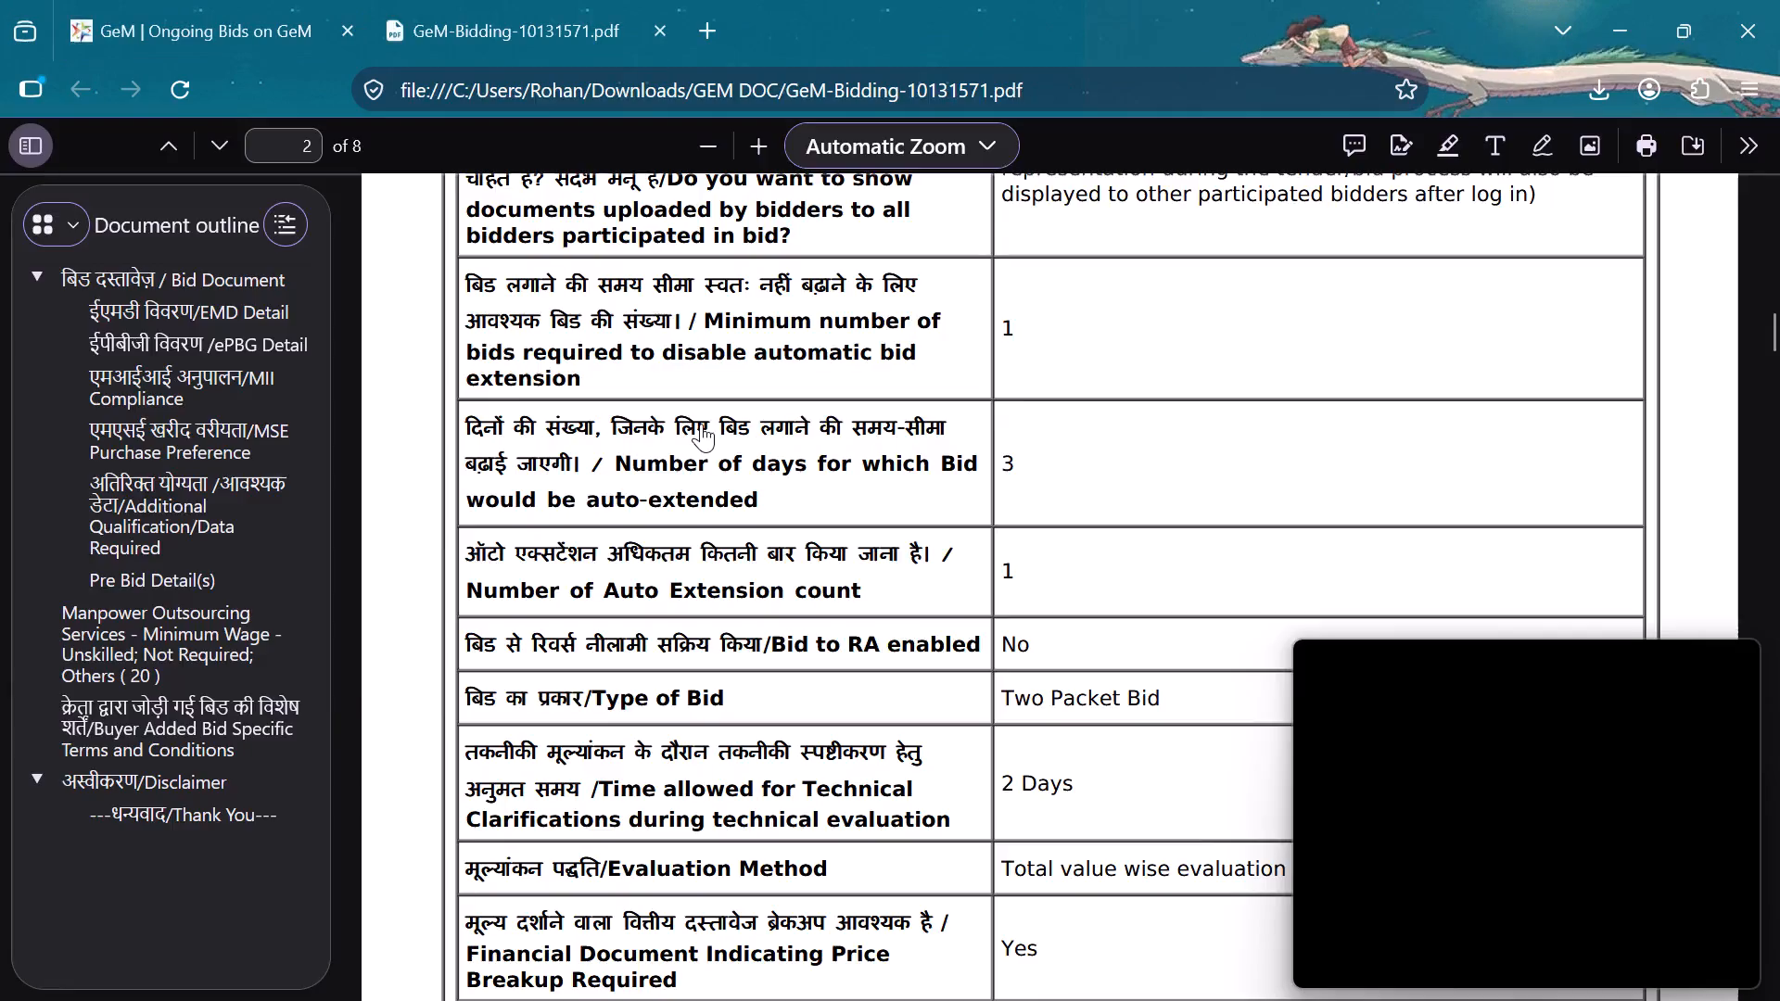
{"action": "left_click", "coordinate": [667, 581], "text": "ctrl"}
{"action": "left_click", "coordinate": [669, 573]}
{"action": "key", "text": "ctrl+v"}
{"action": "key", "text": "Tab"}
{"action": "key", "text": "m"}
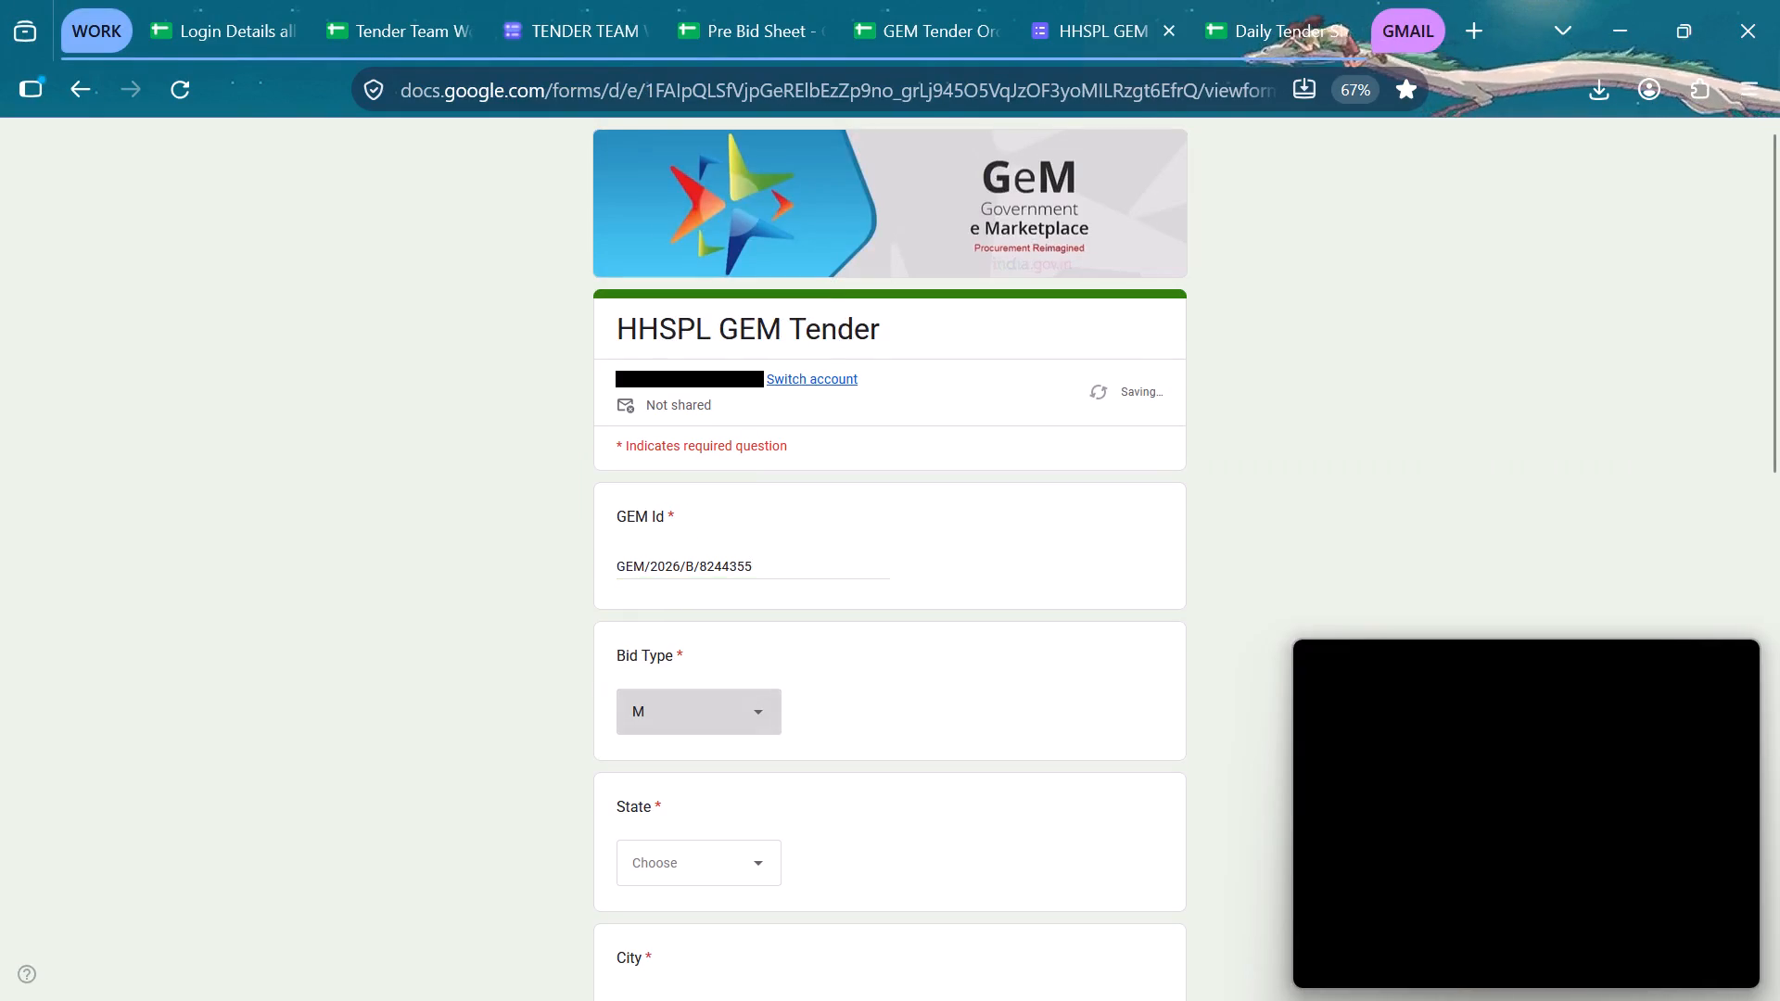
Find the consignee city in the GEM/2026/B/8244355 document, set the form's State to HR and enter PANCHKULA as the City.
{"action": "key", "text": "alt+Tab"}
{"action": "scroll", "coordinate": [1035, 667], "scroll_direction": "down", "scroll_amount": 1}
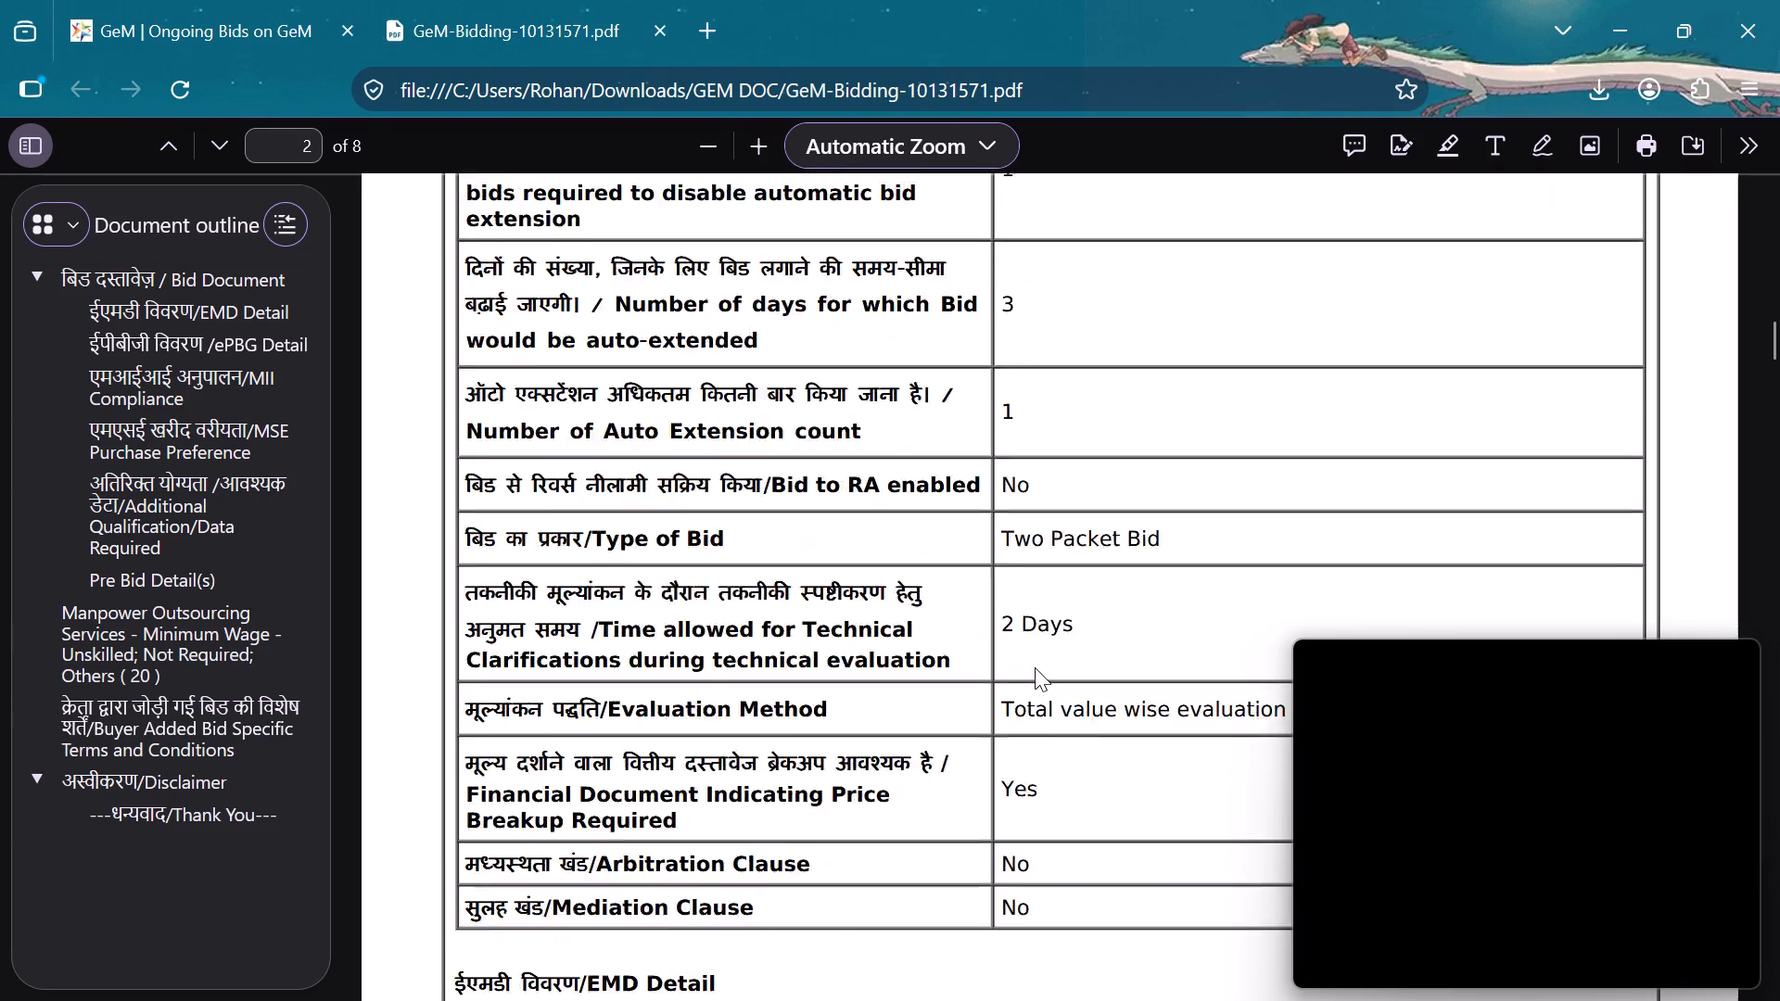
{"action": "scroll", "coordinate": [1035, 667], "scroll_direction": "down", "scroll_amount": 1}
{"action": "key", "text": "alt+Tab"}
{"action": "scroll", "coordinate": [824, 636], "scroll_direction": "down", "scroll_amount": 3}
{"action": "scroll", "coordinate": [824, 636], "scroll_direction": "up", "scroll_amount": 1}
{"action": "key", "text": "Tab"}
{"action": "key", "text": "alt+Tab"}
{"action": "scroll", "coordinate": [824, 636], "scroll_direction": "down", "scroll_amount": 3}
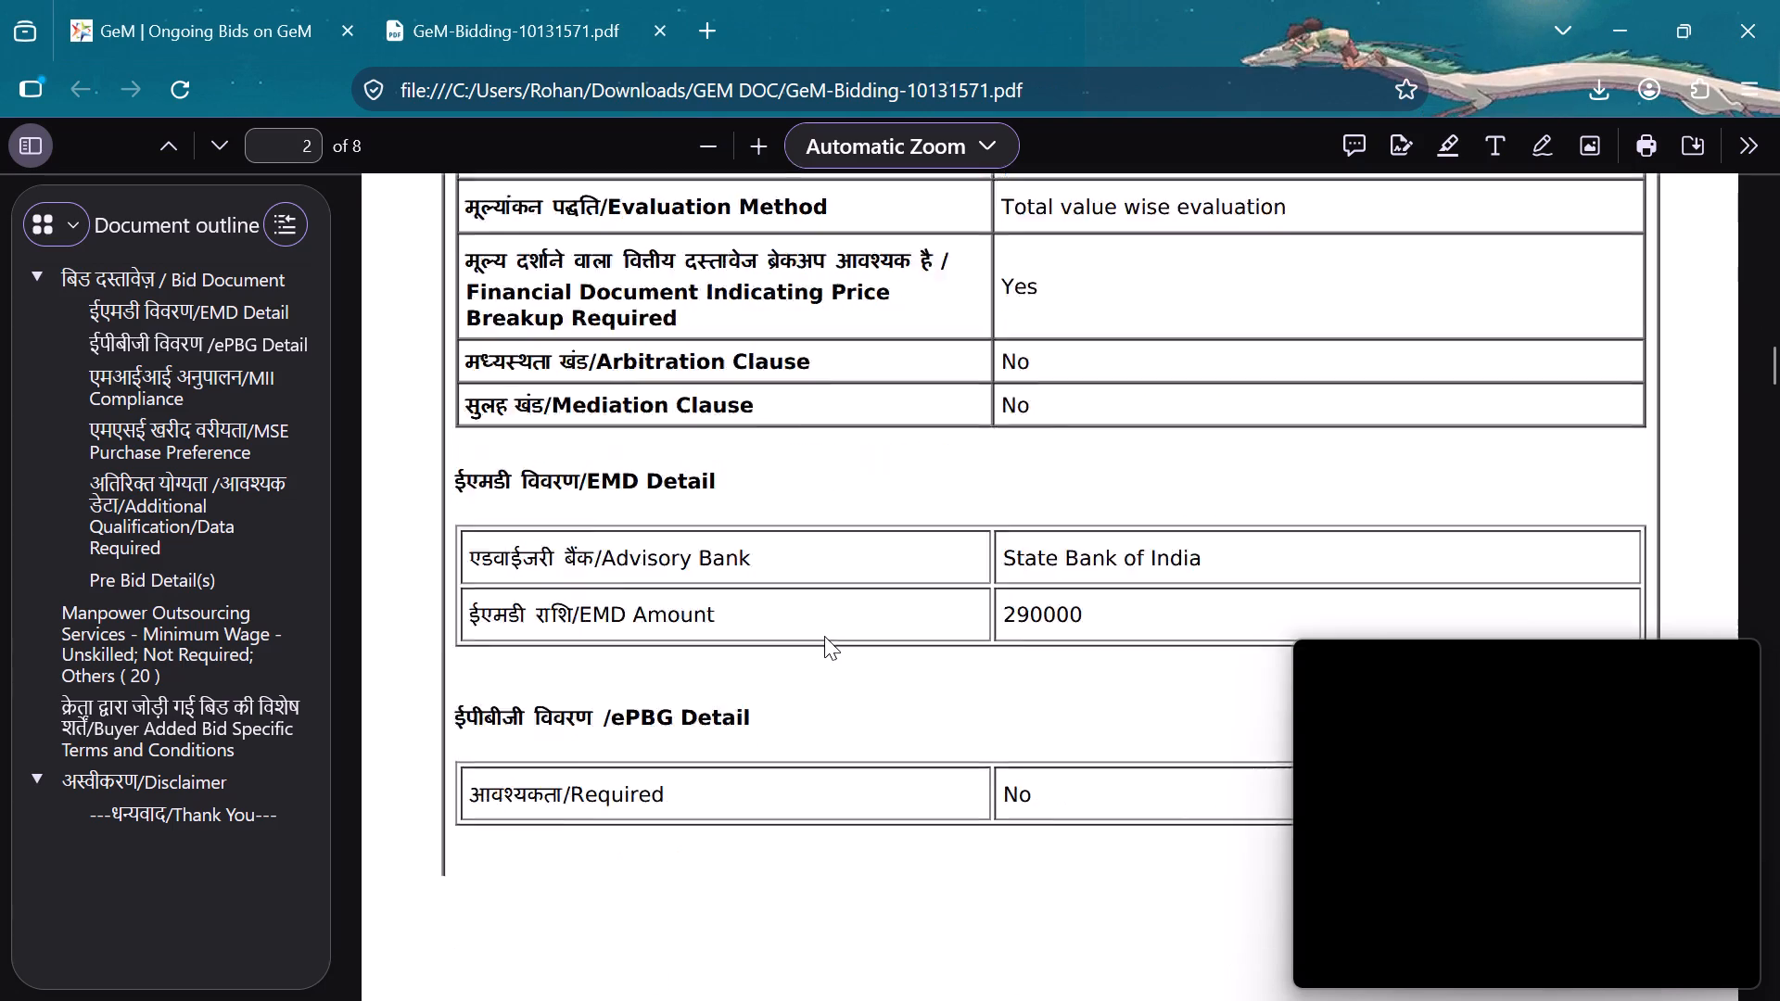
{"action": "scroll", "coordinate": [824, 636], "scroll_direction": "down", "scroll_amount": 20}
{"action": "scroll", "coordinate": [824, 636], "scroll_direction": "down", "scroll_amount": 15}
{"action": "scroll", "coordinate": [824, 636], "scroll_direction": "up", "scroll_amount": 1}
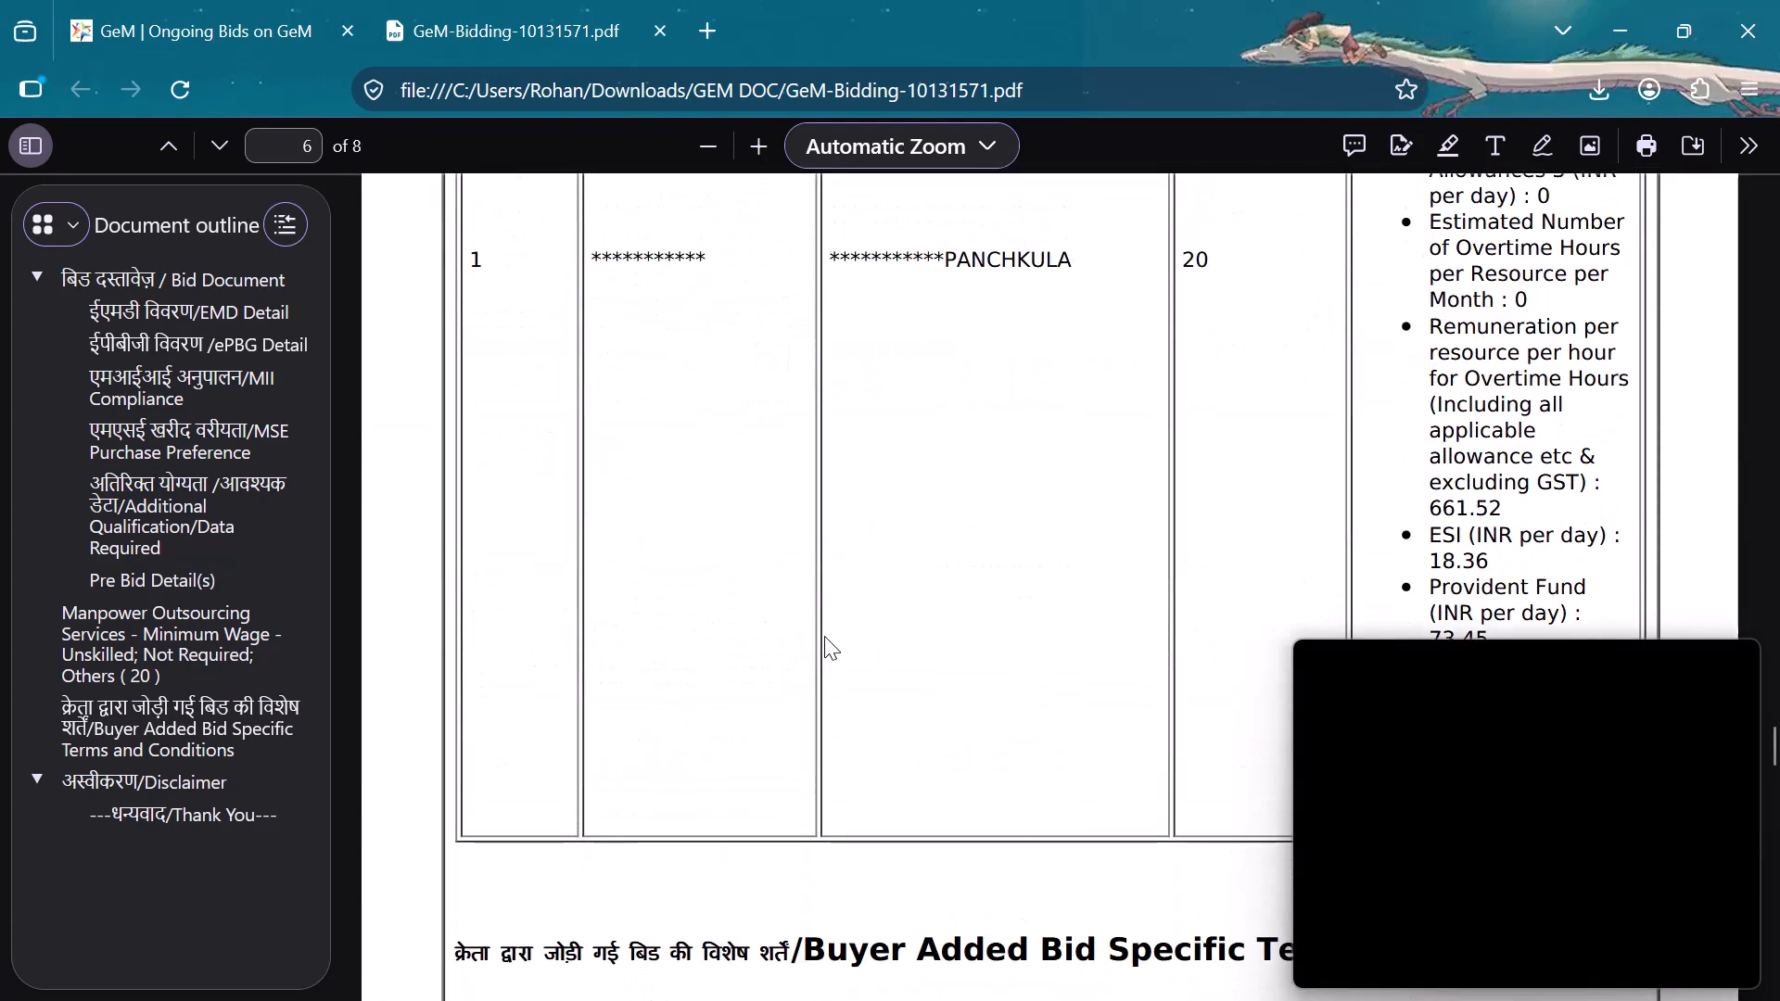
{"action": "double_click", "coordinate": [982, 269]}
{"action": "key", "text": "ctrl+c"}
{"action": "key", "text": "alt+Tab"}
{"action": "key", "text": "h"}
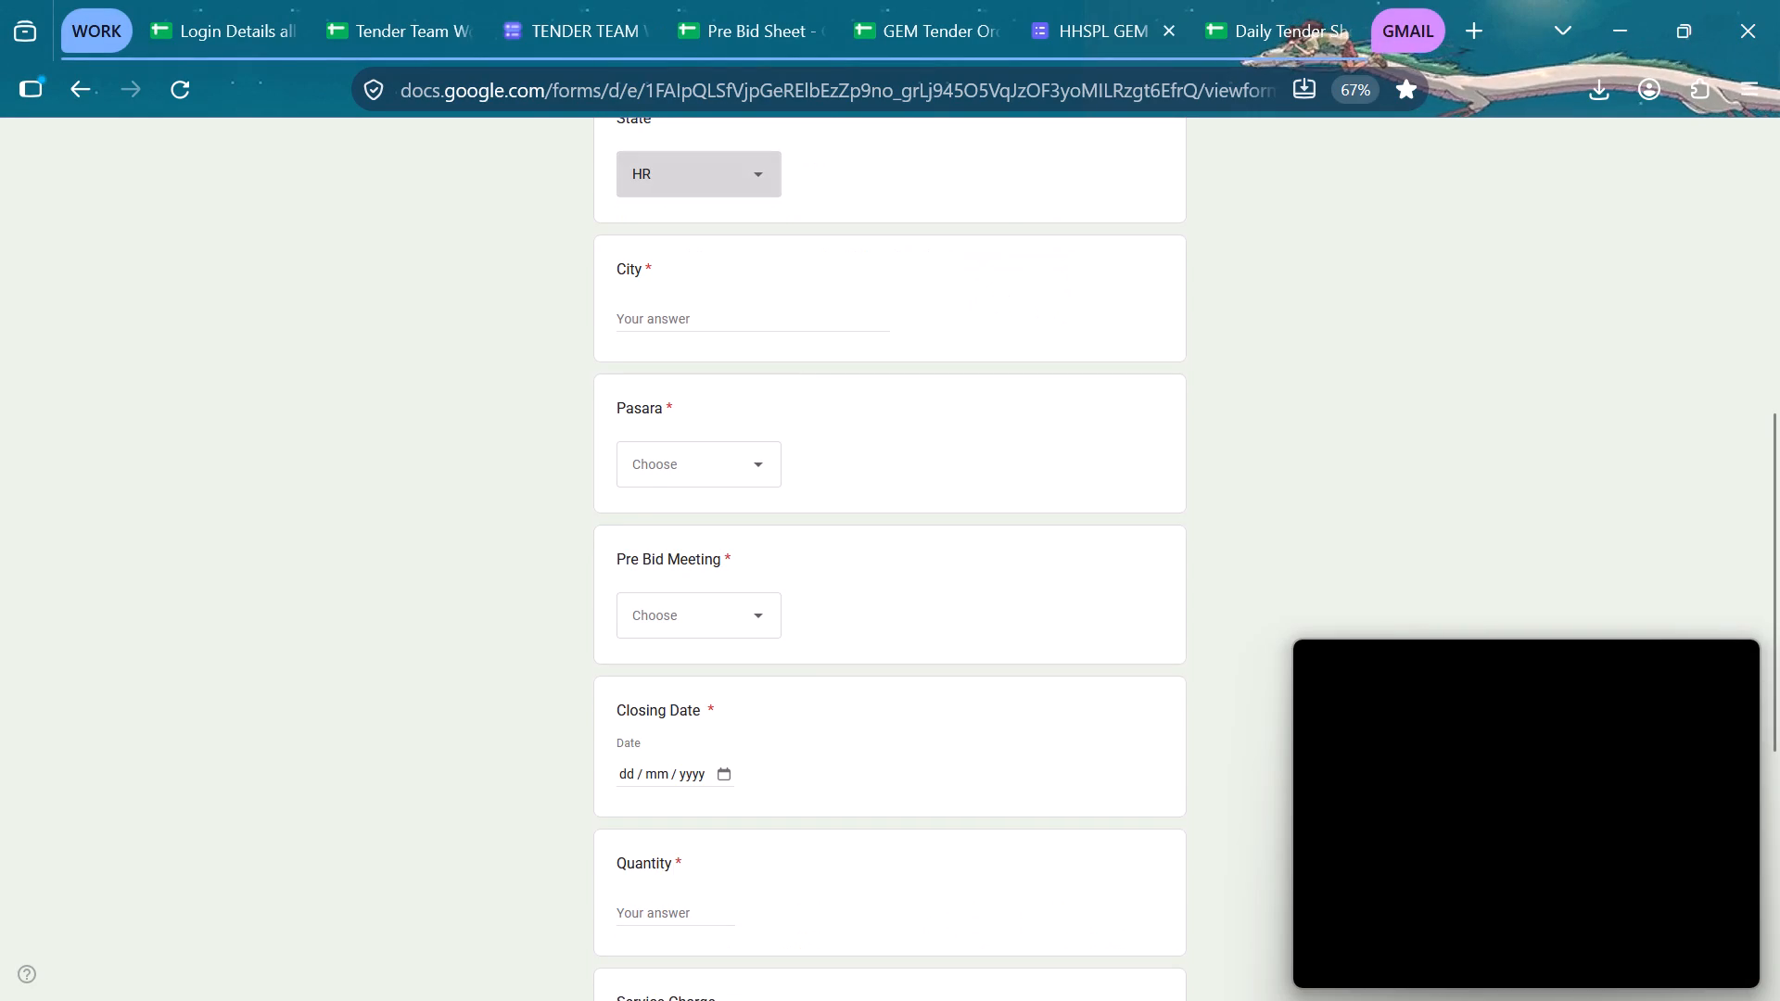
{"action": "key", "text": "Tab"}
{"action": "key", "text": "ctrl+v"}
{"action": "key", "text": "Tab"}
Check the bid document again and set Pasara to N and Pre Bid Meeting to Y.
{"action": "key", "text": "alt+Tab"}
{"action": "scroll", "coordinate": [982, 269], "scroll_direction": "up", "scroll_amount": 20}
{"action": "scroll", "coordinate": [982, 269], "scroll_direction": "up", "scroll_amount": 2}
{"action": "scroll", "coordinate": [982, 269], "scroll_direction": "down", "scroll_amount": 4}
{"action": "left_click", "coordinate": [982, 269], "text": "alt"}
{"action": "key", "text": "alt+Tab"}
{"action": "key", "text": "n"}
{"action": "key", "text": "Tab"}
{"action": "key", "text": "y"}
{"action": "key", "text": "Tab"}
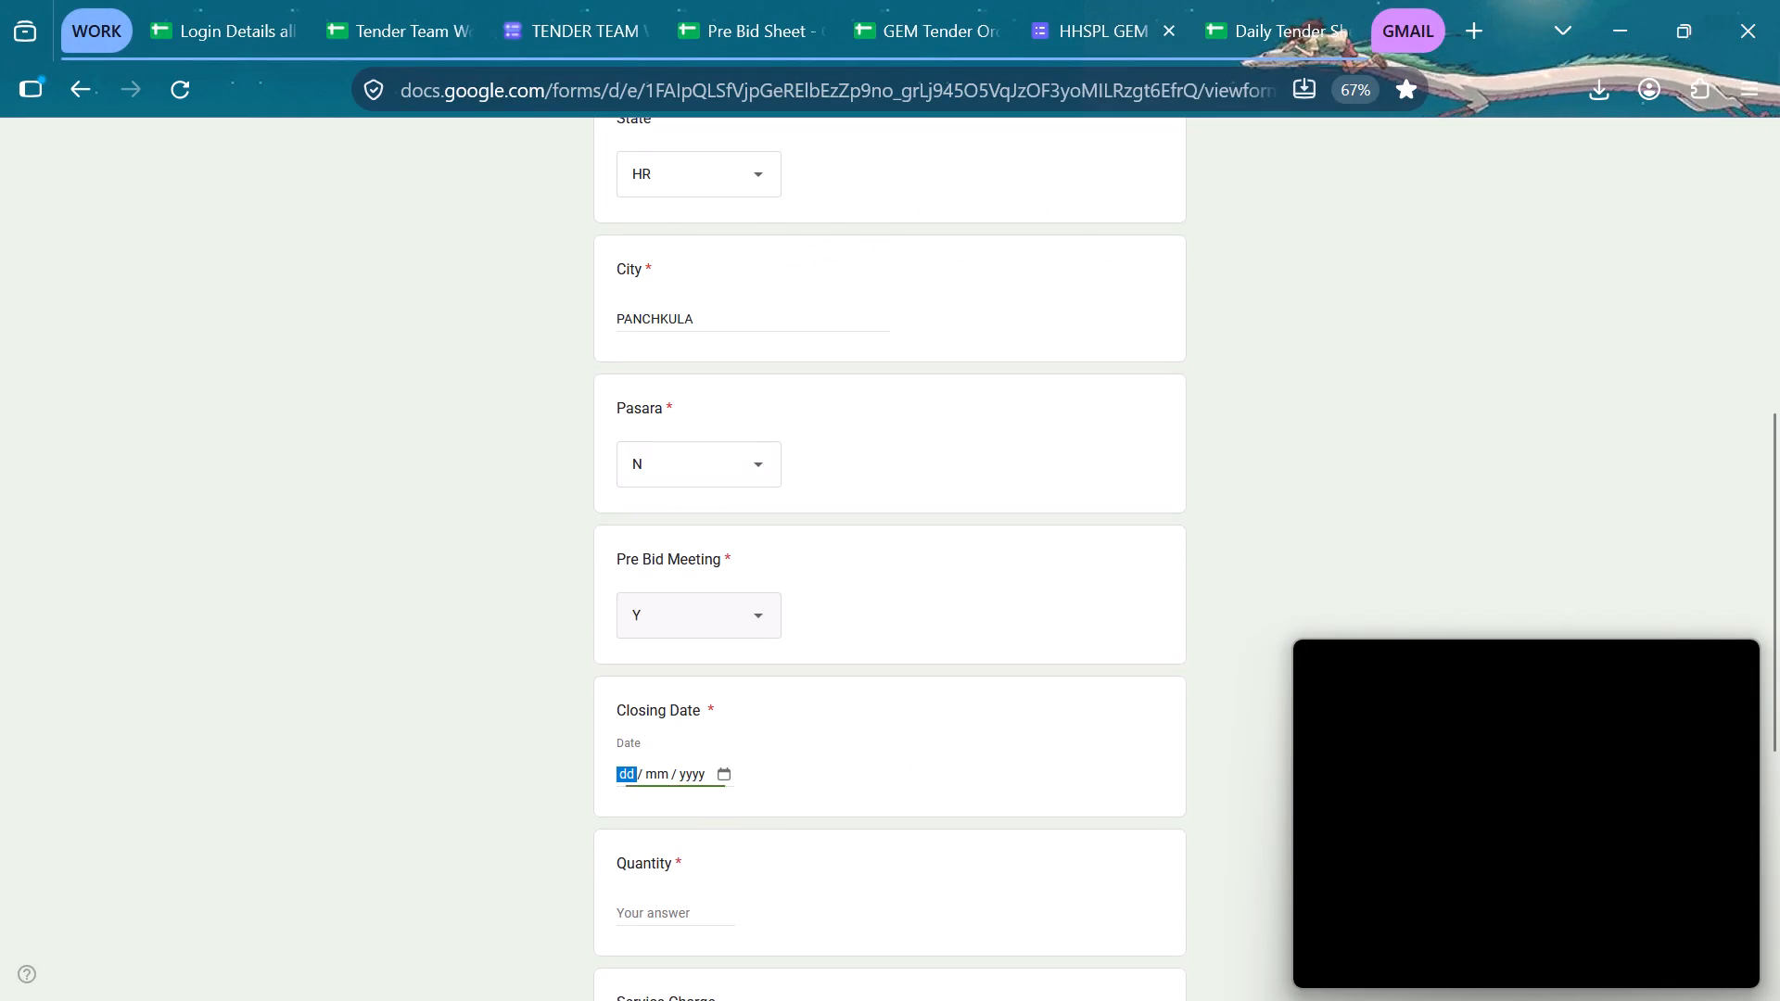
Enter the Closing Date 26/11/2026 and Quantity 20 for GEM/2026/B/8244355 from the bid listing.
{"action": "key", "text": "alt+Tab"}
{"action": "left_click", "coordinate": [467, 0]}
{"action": "left_click", "coordinate": [270, 0]}
{"action": "key", "text": "alt+Tab"}
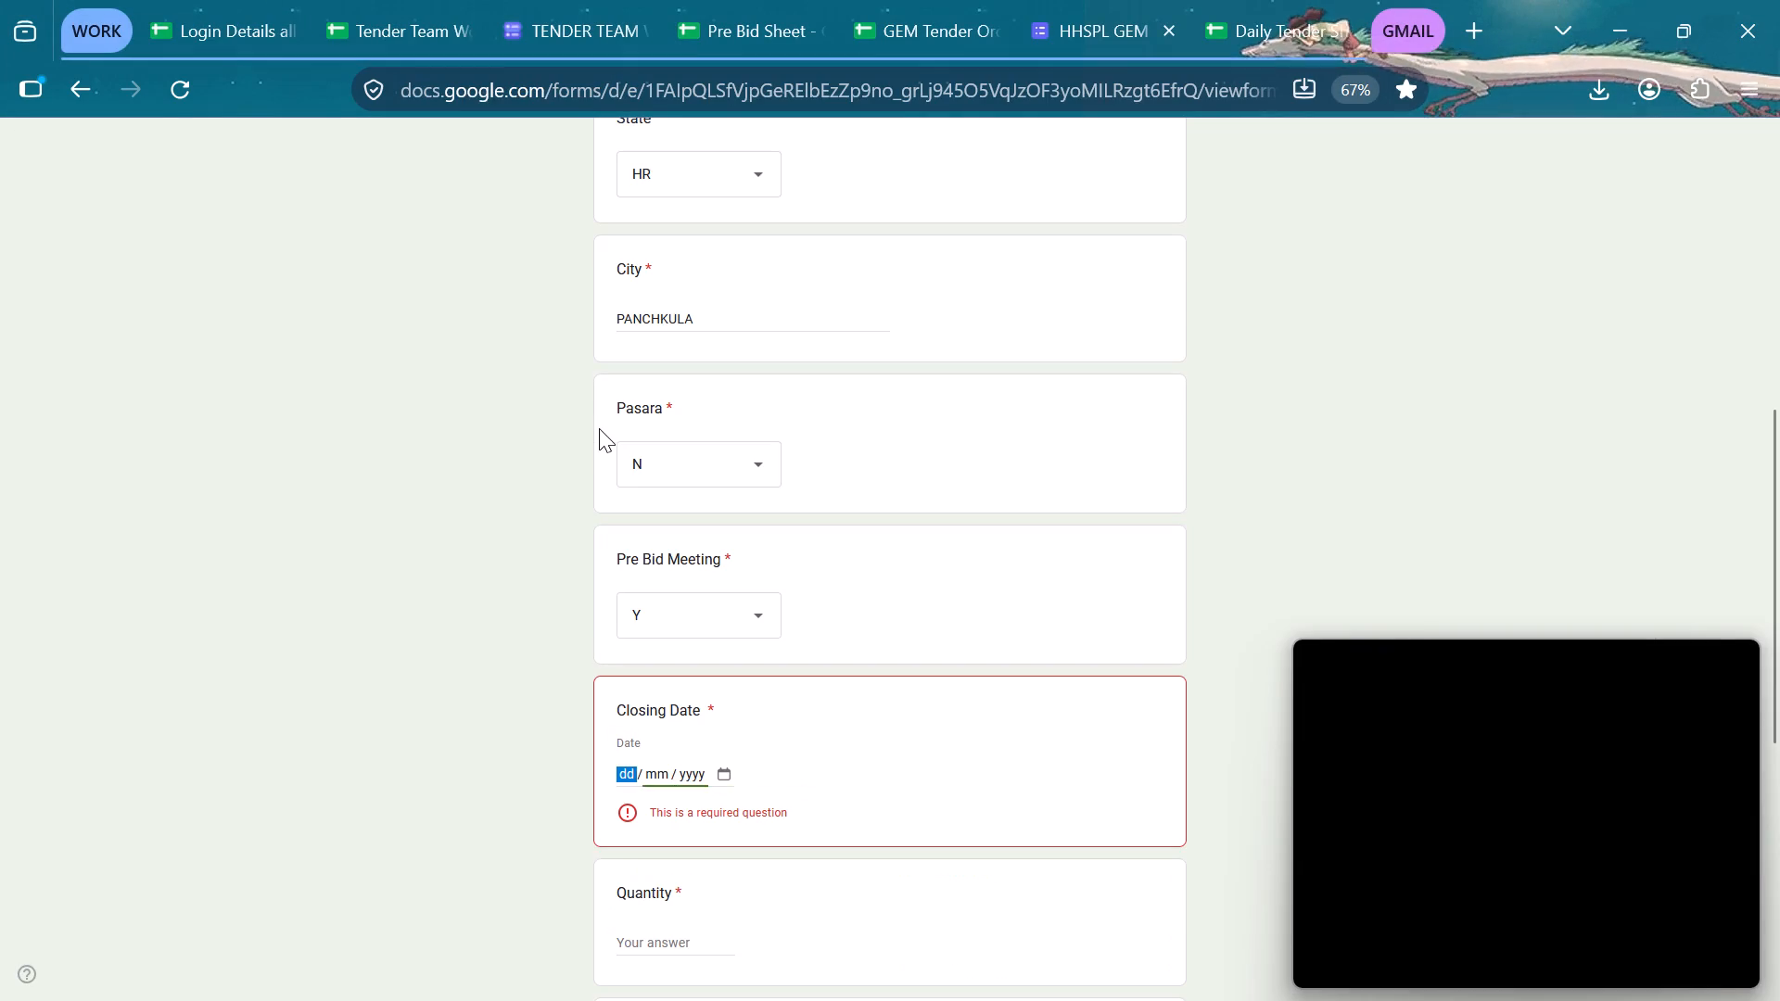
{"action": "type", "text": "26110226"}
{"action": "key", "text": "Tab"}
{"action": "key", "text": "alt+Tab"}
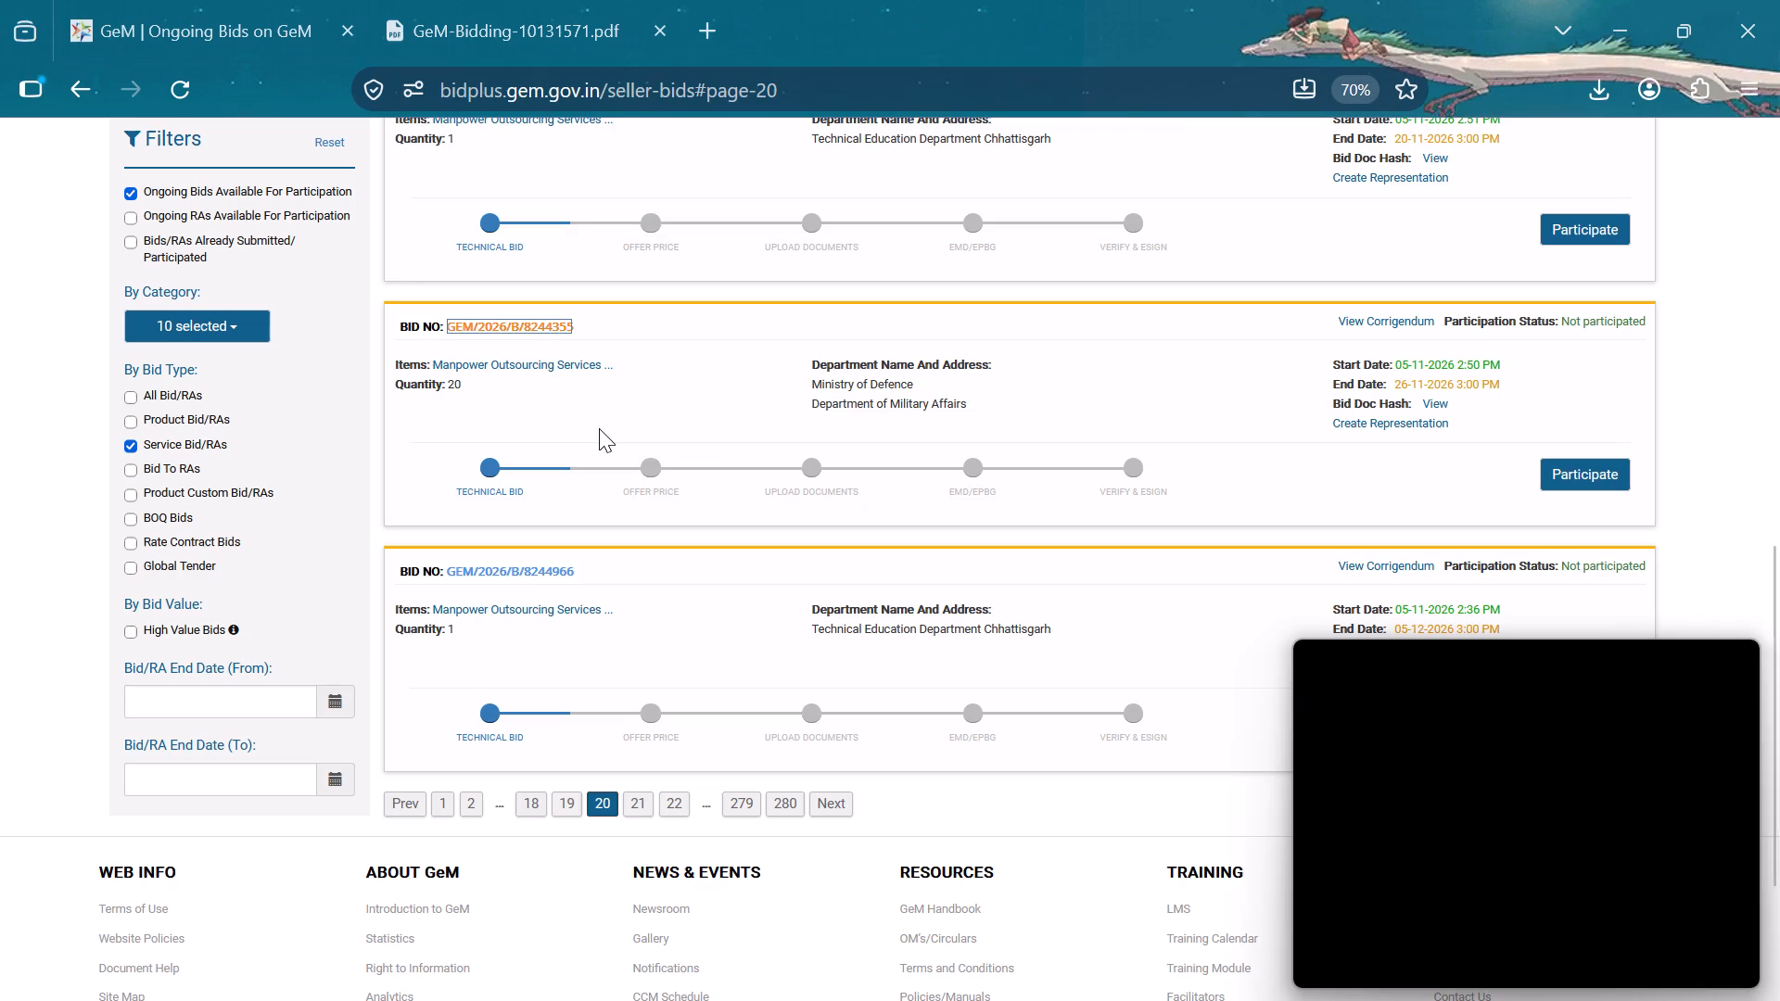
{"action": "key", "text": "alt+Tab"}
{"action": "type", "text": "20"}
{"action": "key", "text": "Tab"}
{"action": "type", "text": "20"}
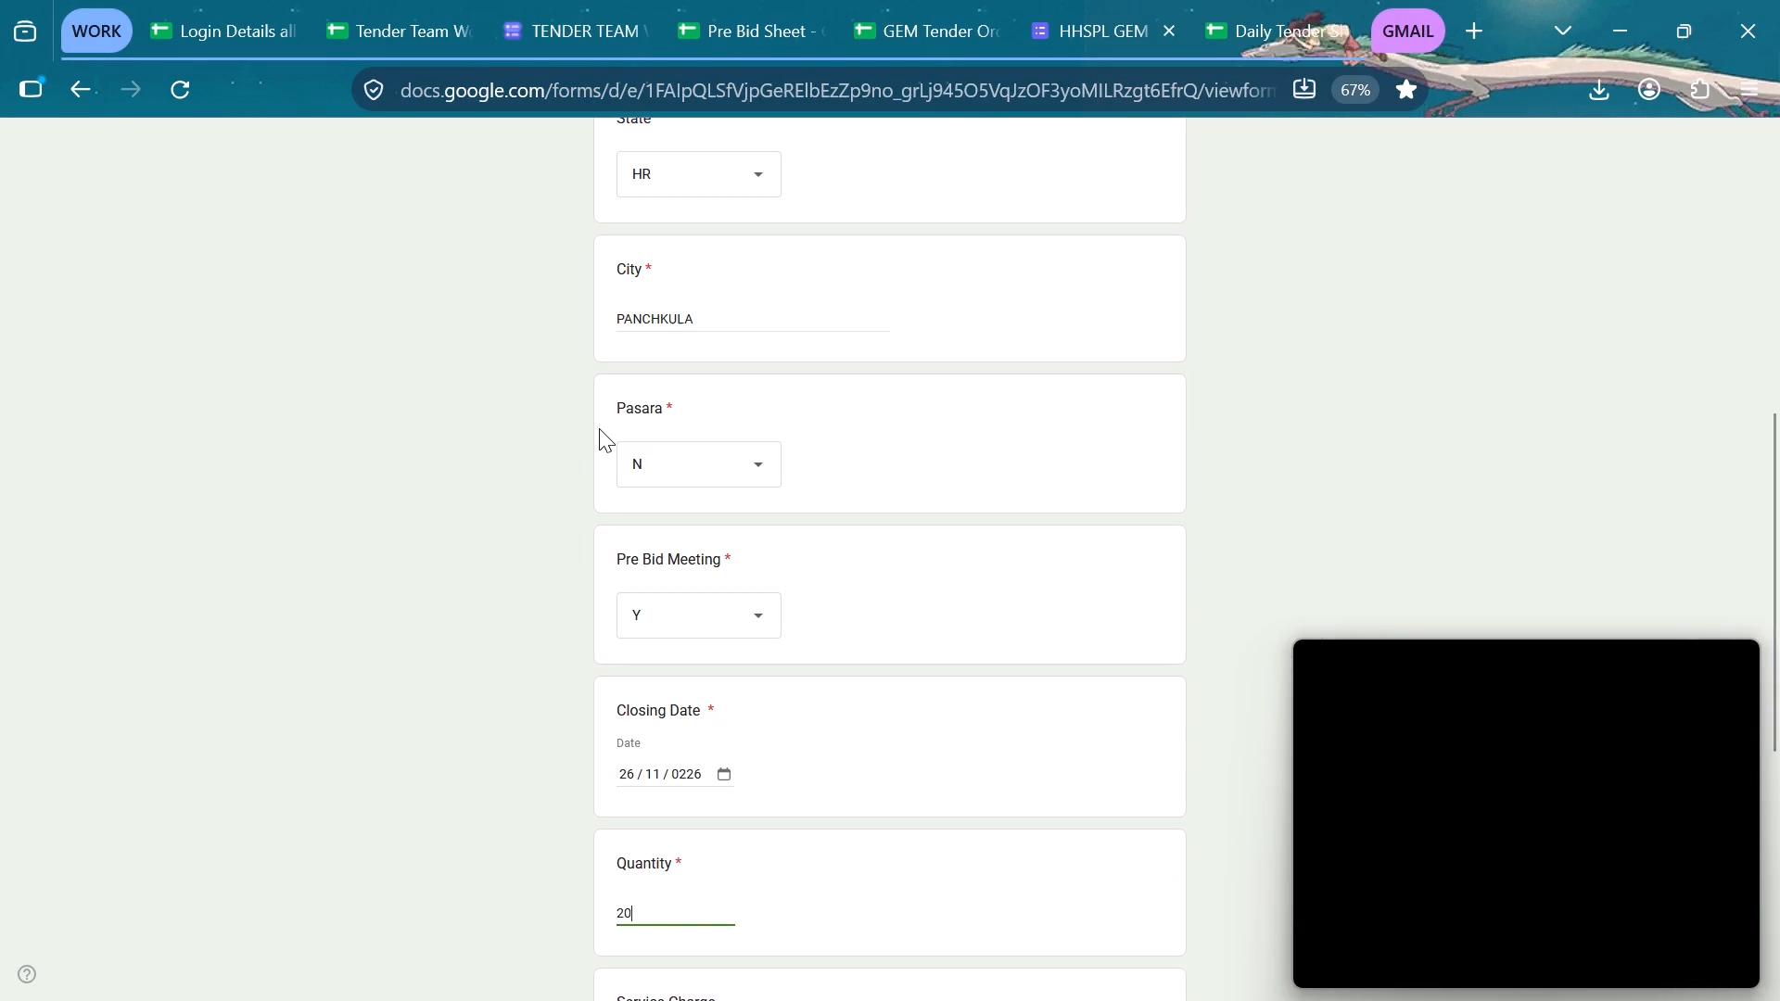
{"action": "left_click", "coordinate": [677, 775]}
{"action": "type", "text": "2026"}
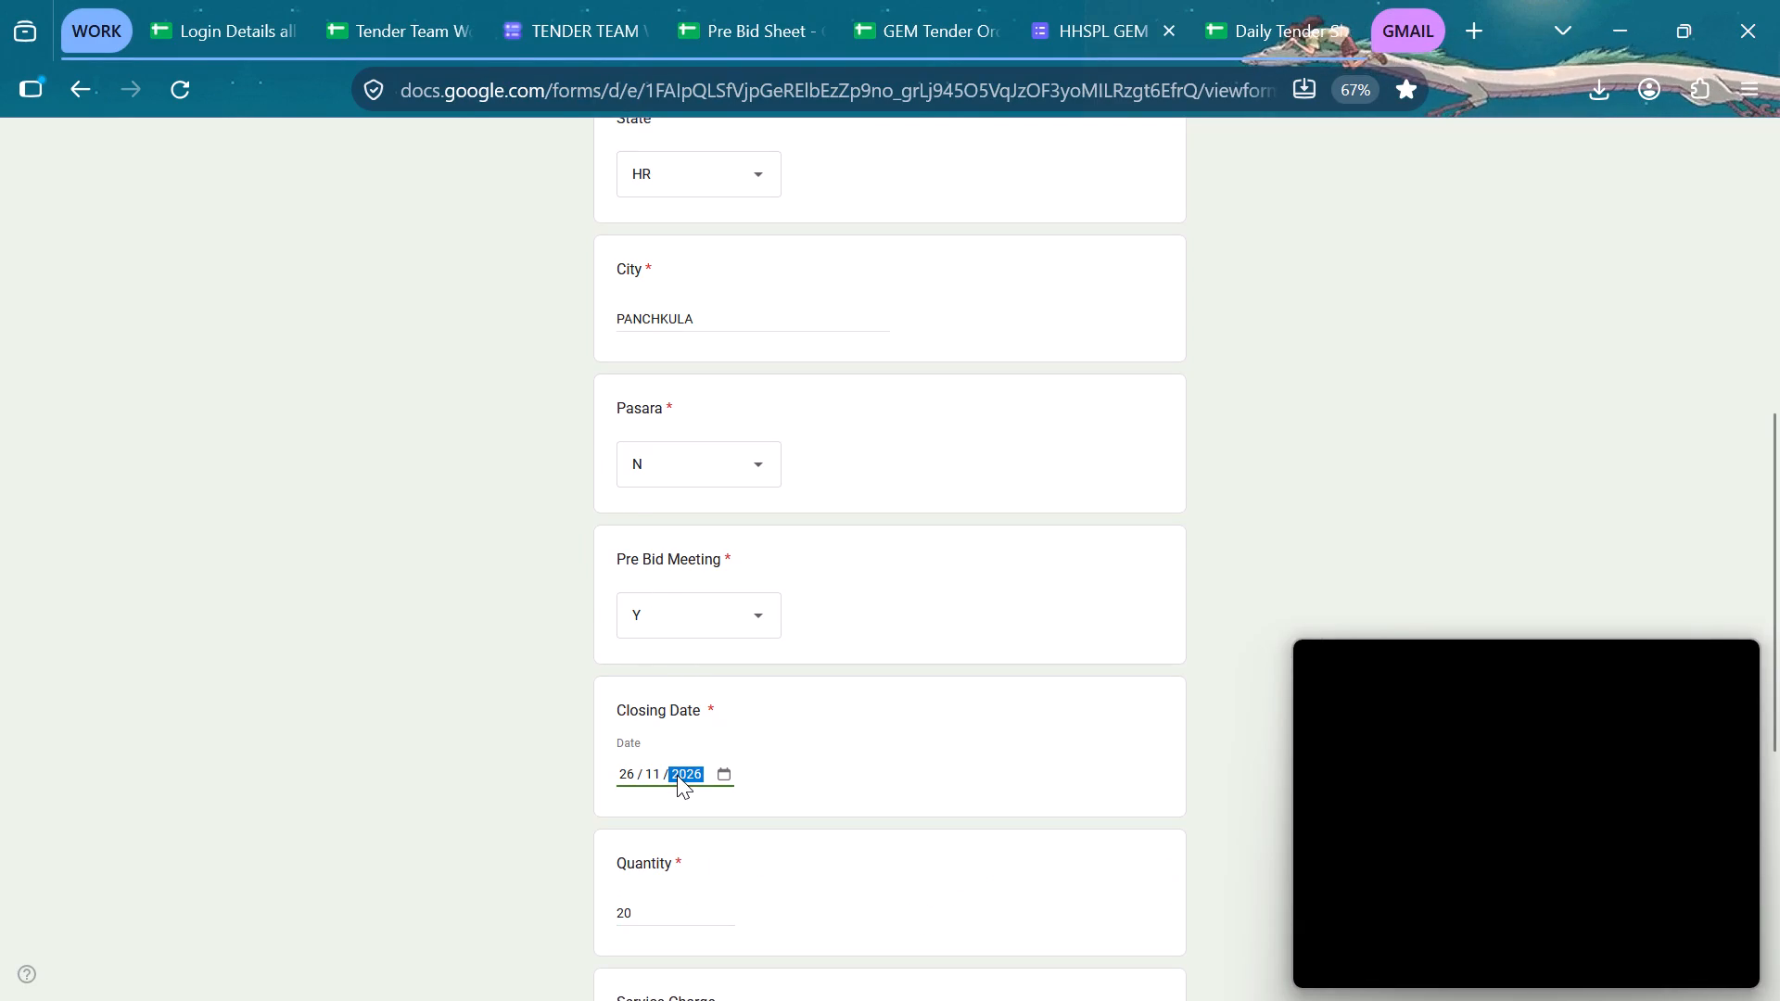
{"action": "key", "text": "Tab"}
{"action": "key", "text": "alt+Tab"}
{"action": "key", "text": "alt+Tab"}
{"action": "scroll", "coordinate": [647, 646], "scroll_direction": "down", "scroll_amount": 6}
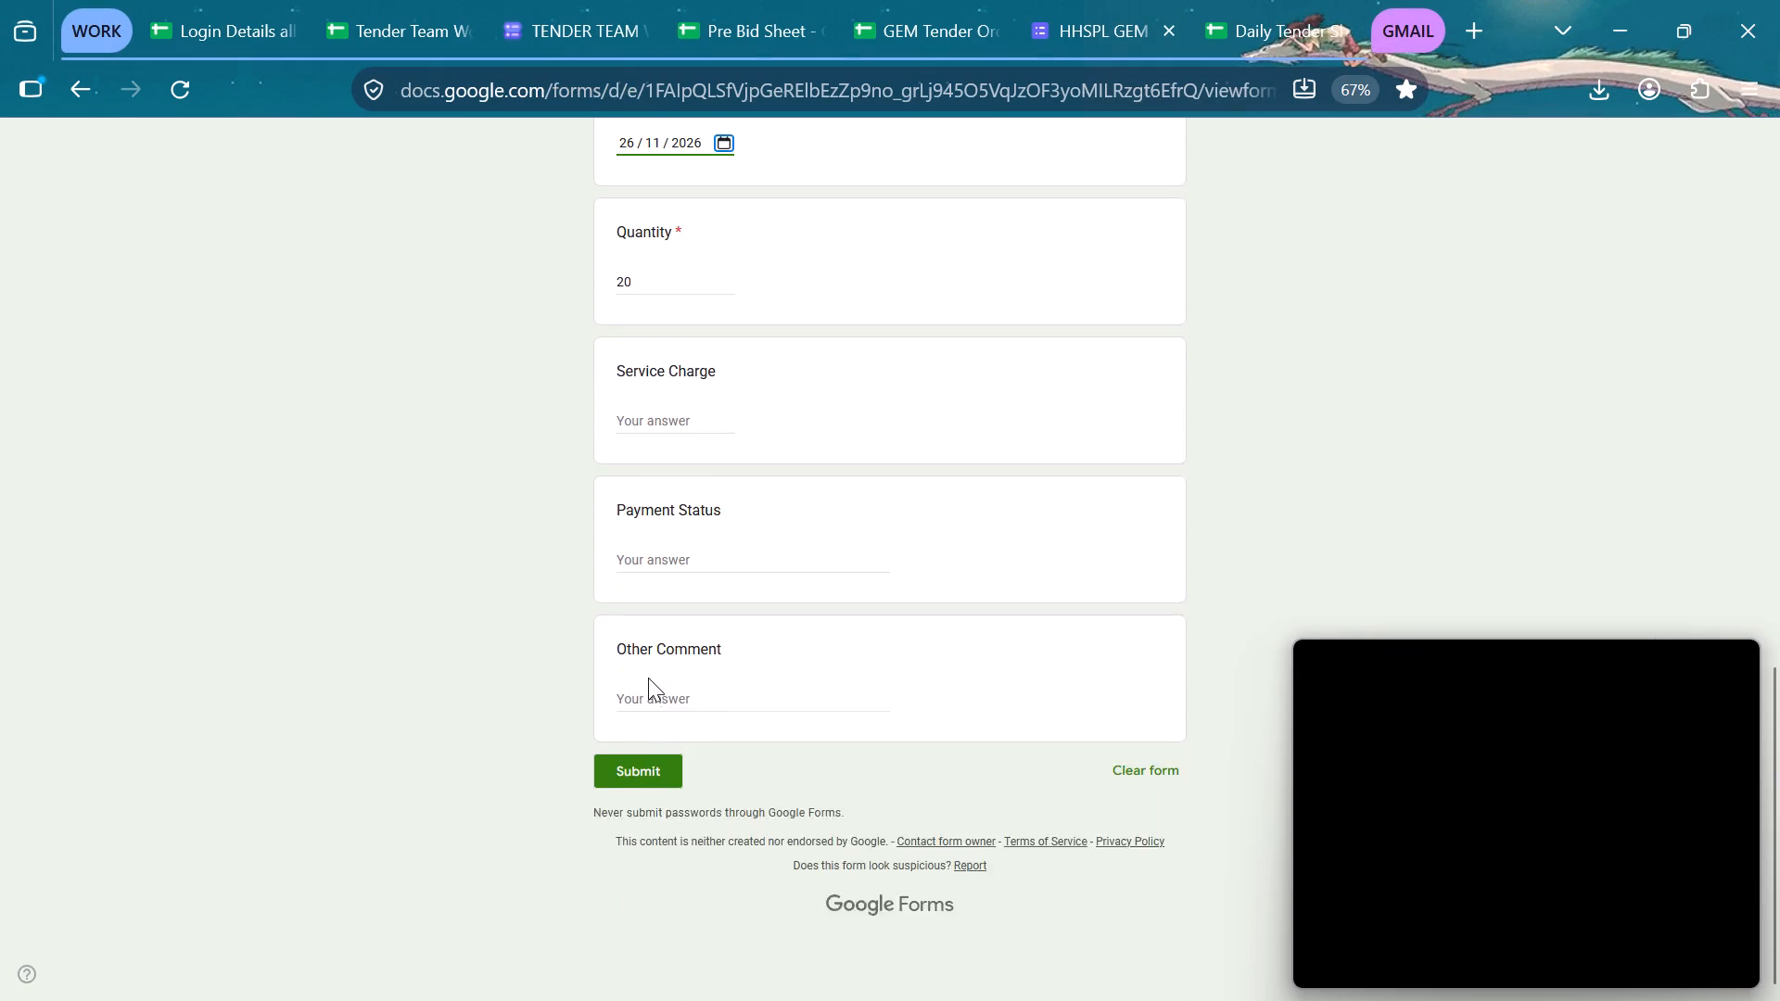
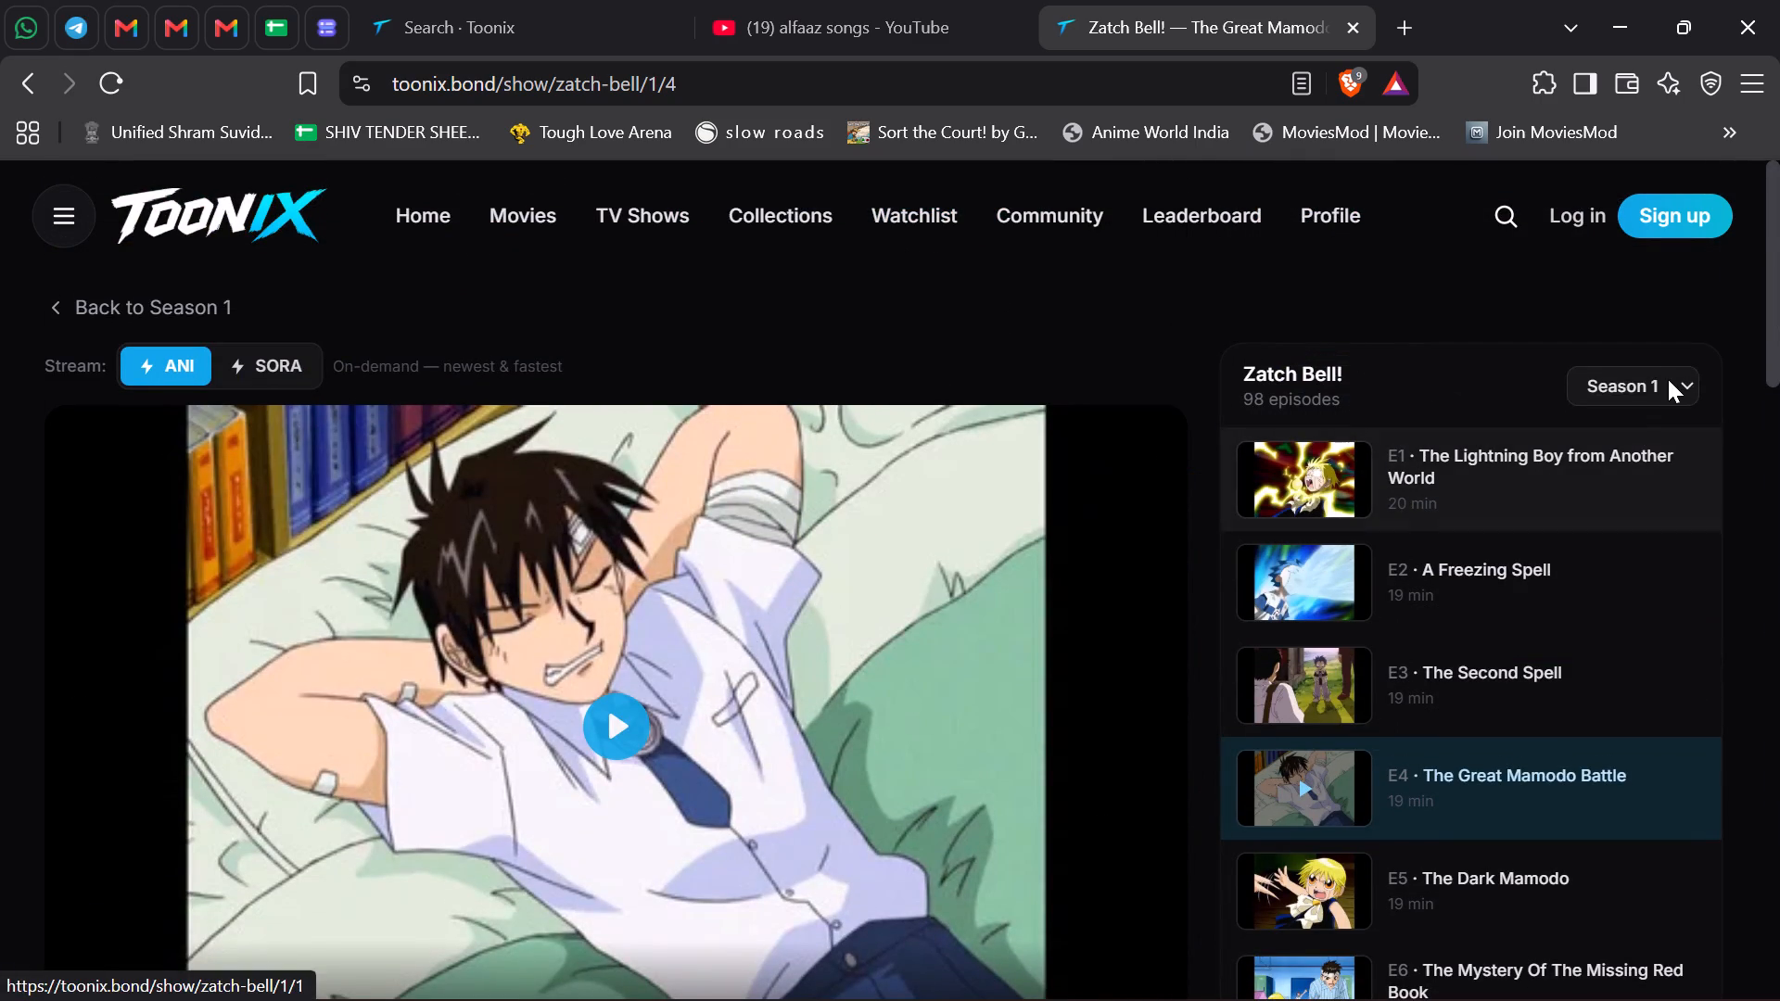
Play Zatch Bell! Season 1 episode 4, The Great Mamodo Battle, in picture-in-picture.
{"action": "left_click", "coordinate": [1687, 384]}
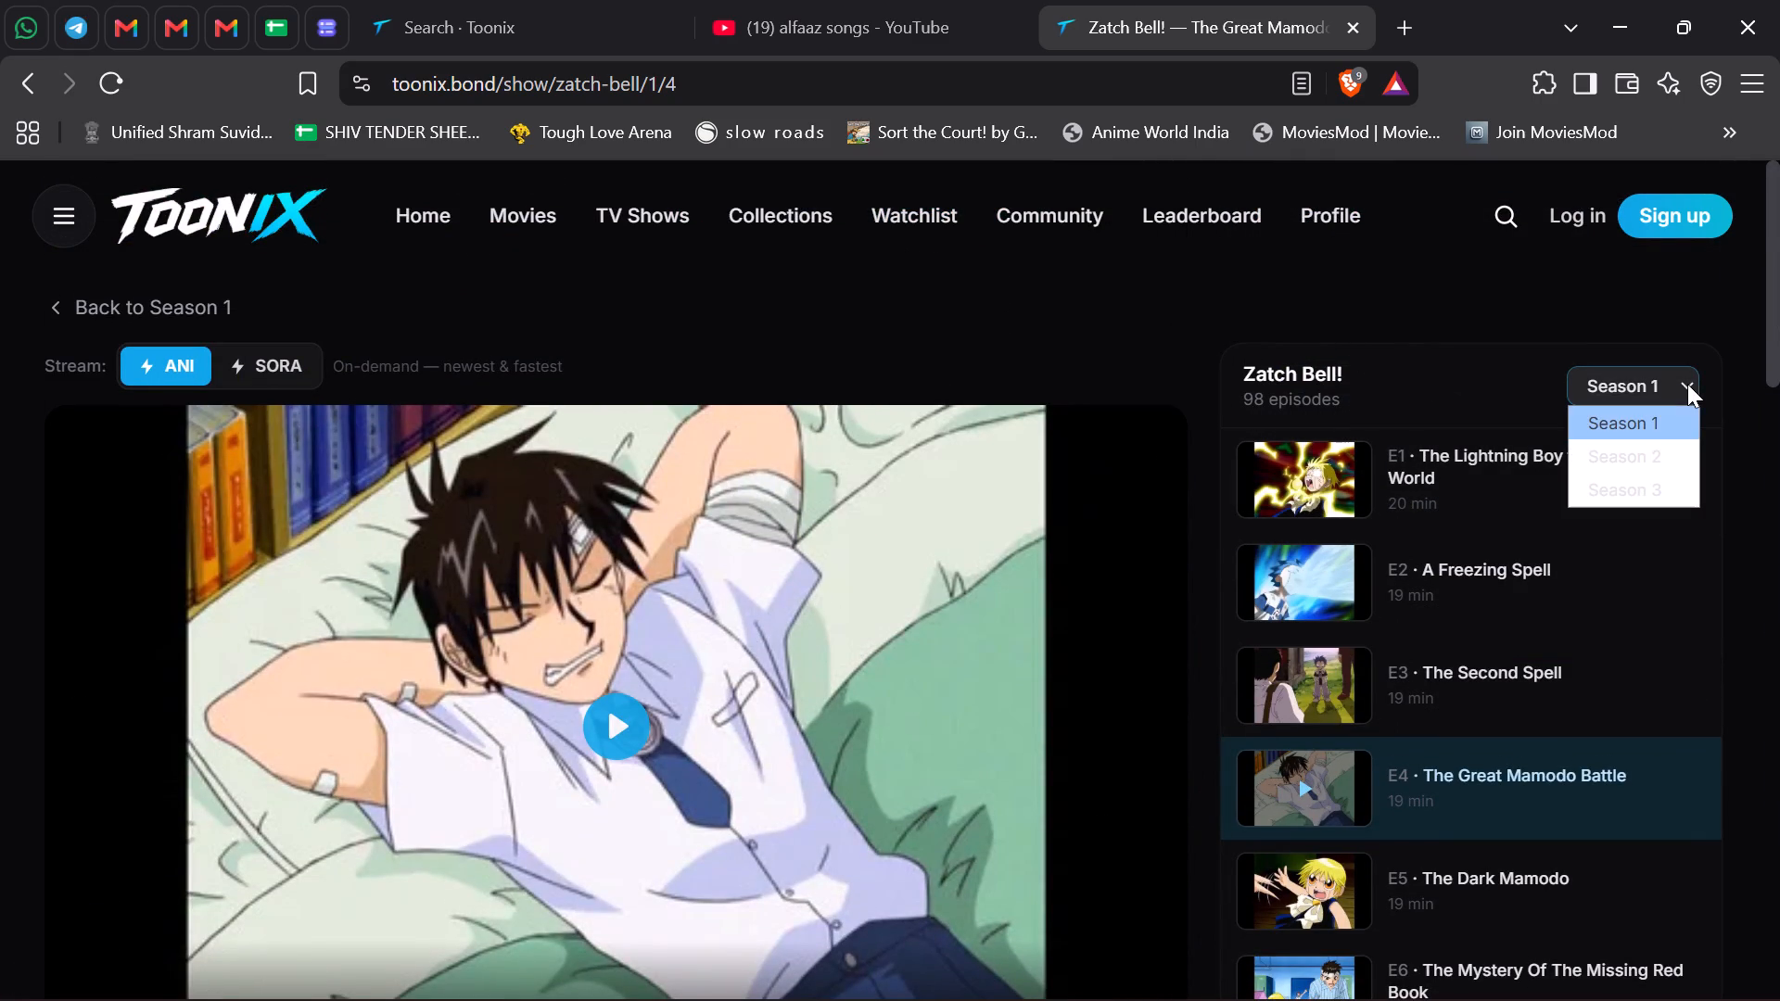
{"action": "scroll", "coordinate": [519, 753], "scroll_direction": "left", "scroll_amount": 1}
{"action": "left_click", "coordinate": [515, 755]}
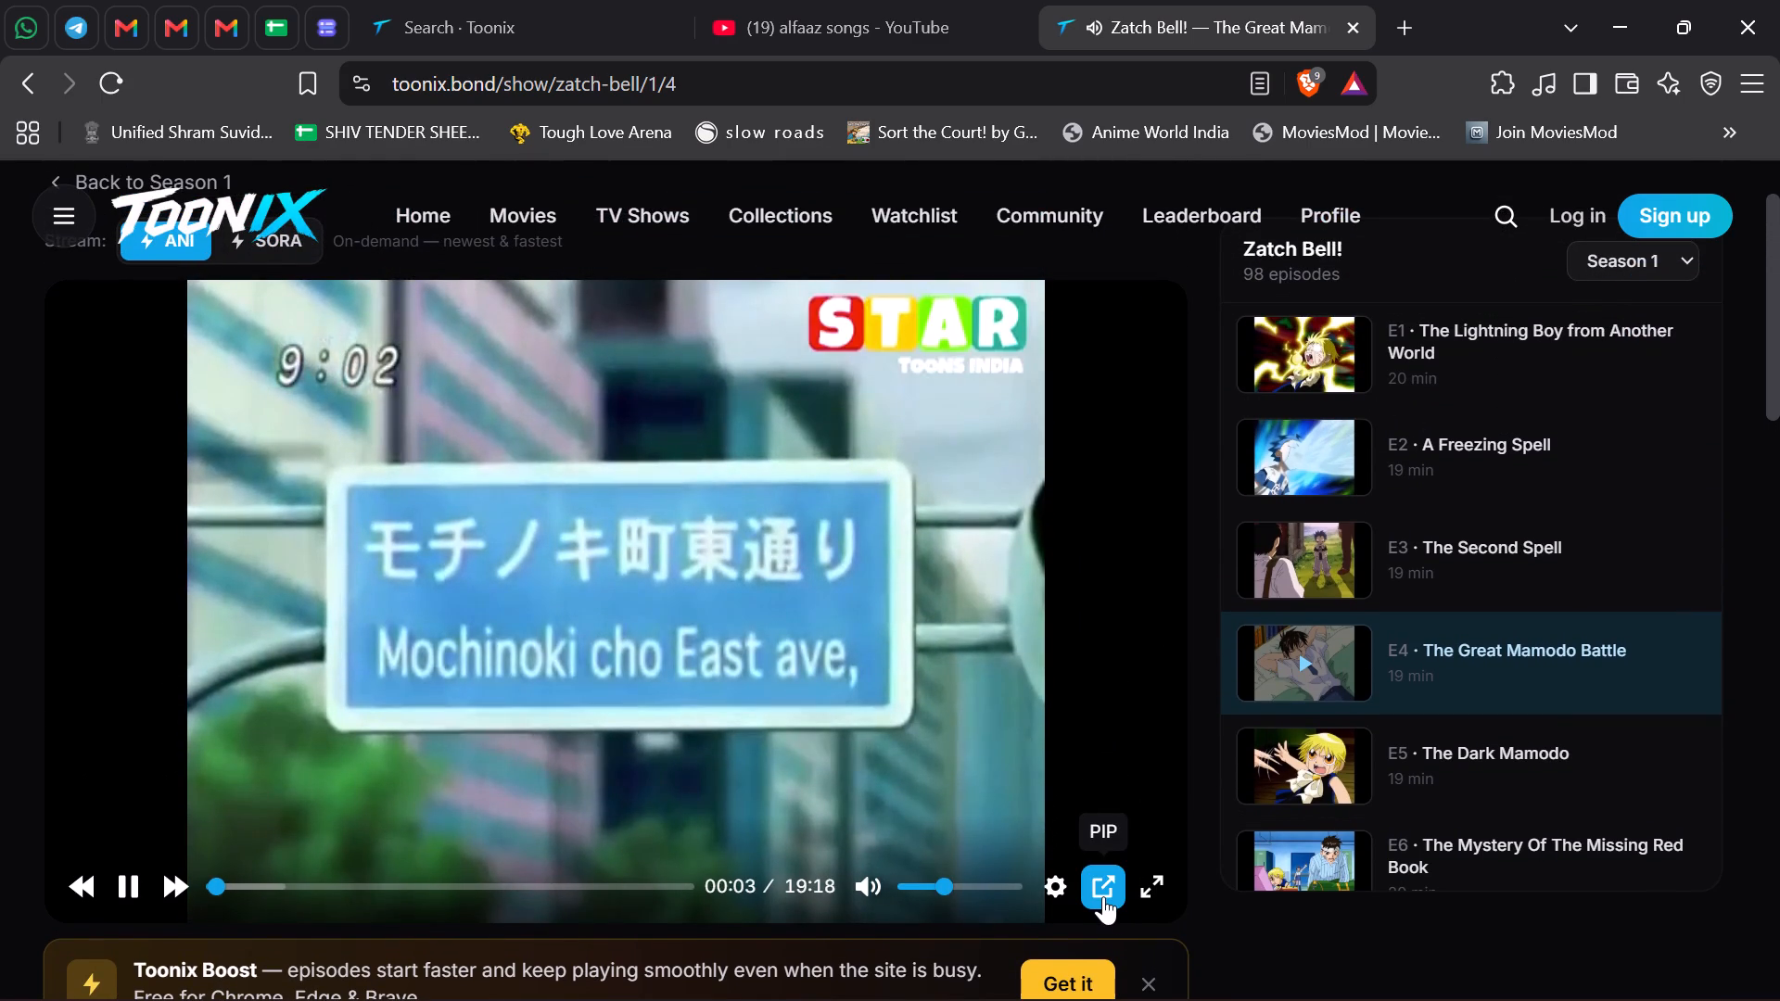
{"action": "left_click", "coordinate": [1103, 891]}
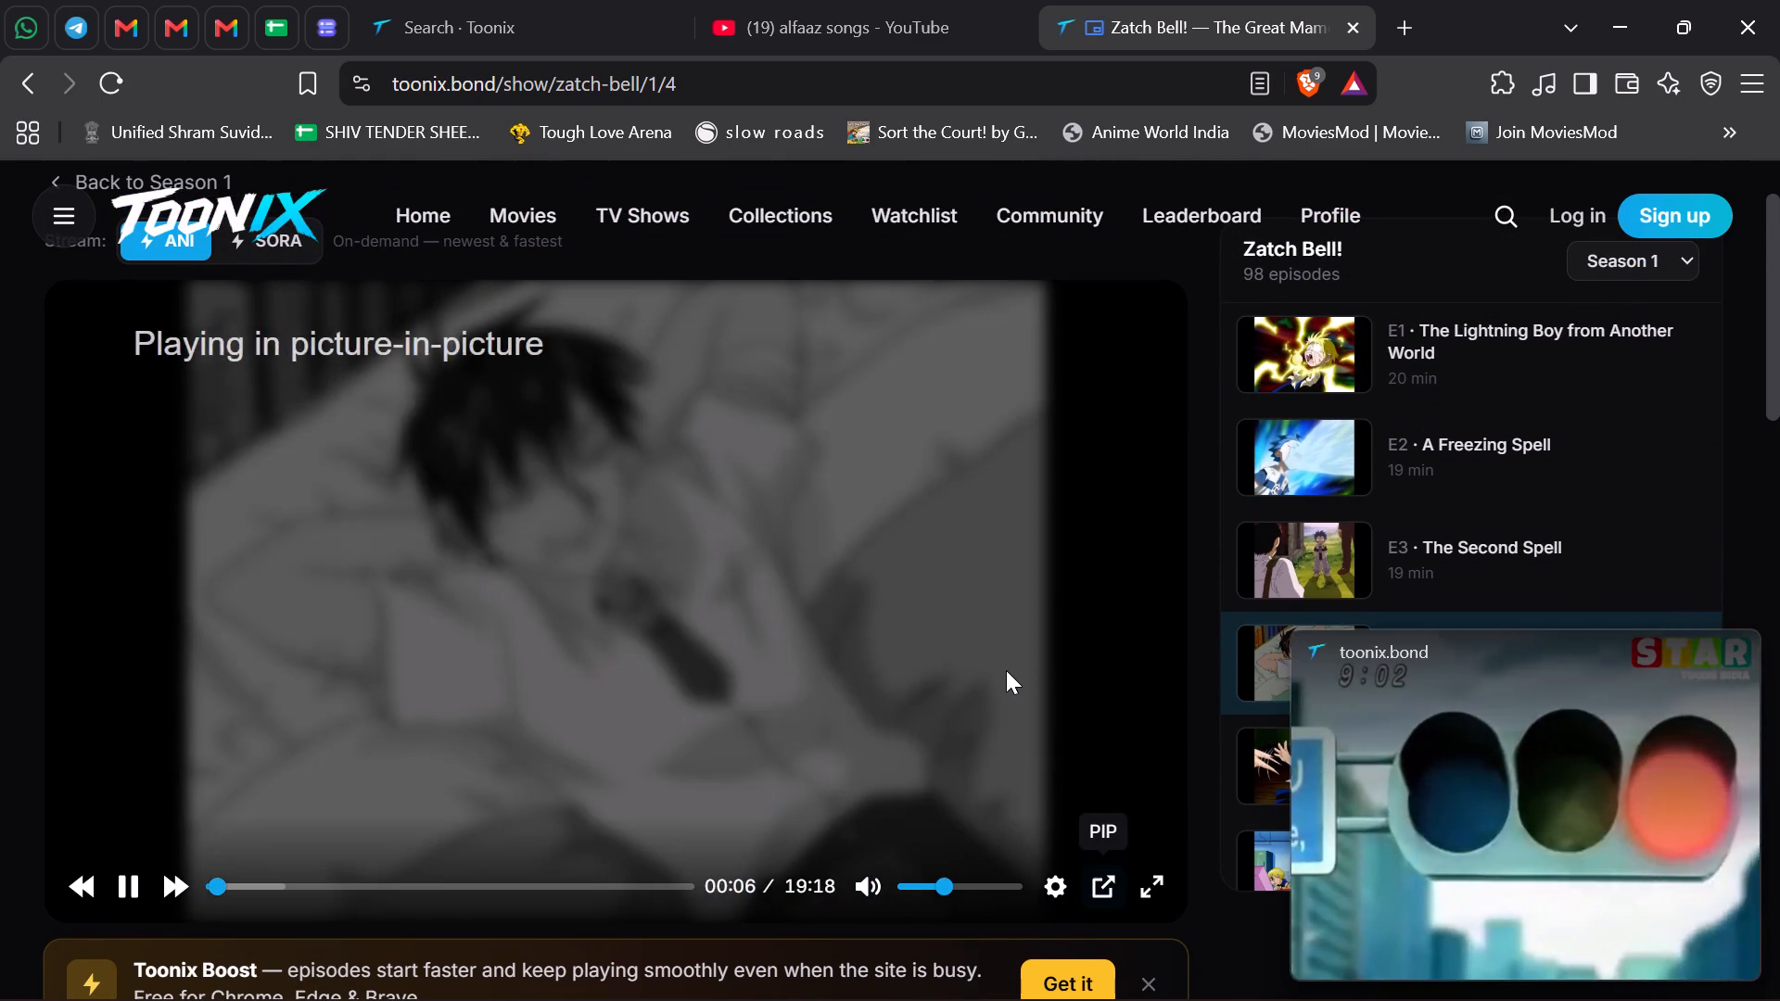
Switch to the HHSPL GEM Tender form in Firefox and start another response.
{"action": "key", "text": "alt+Tab"}
{"action": "key", "text": "alt+Tab"}
{"action": "key", "text": "alt+Tab"}
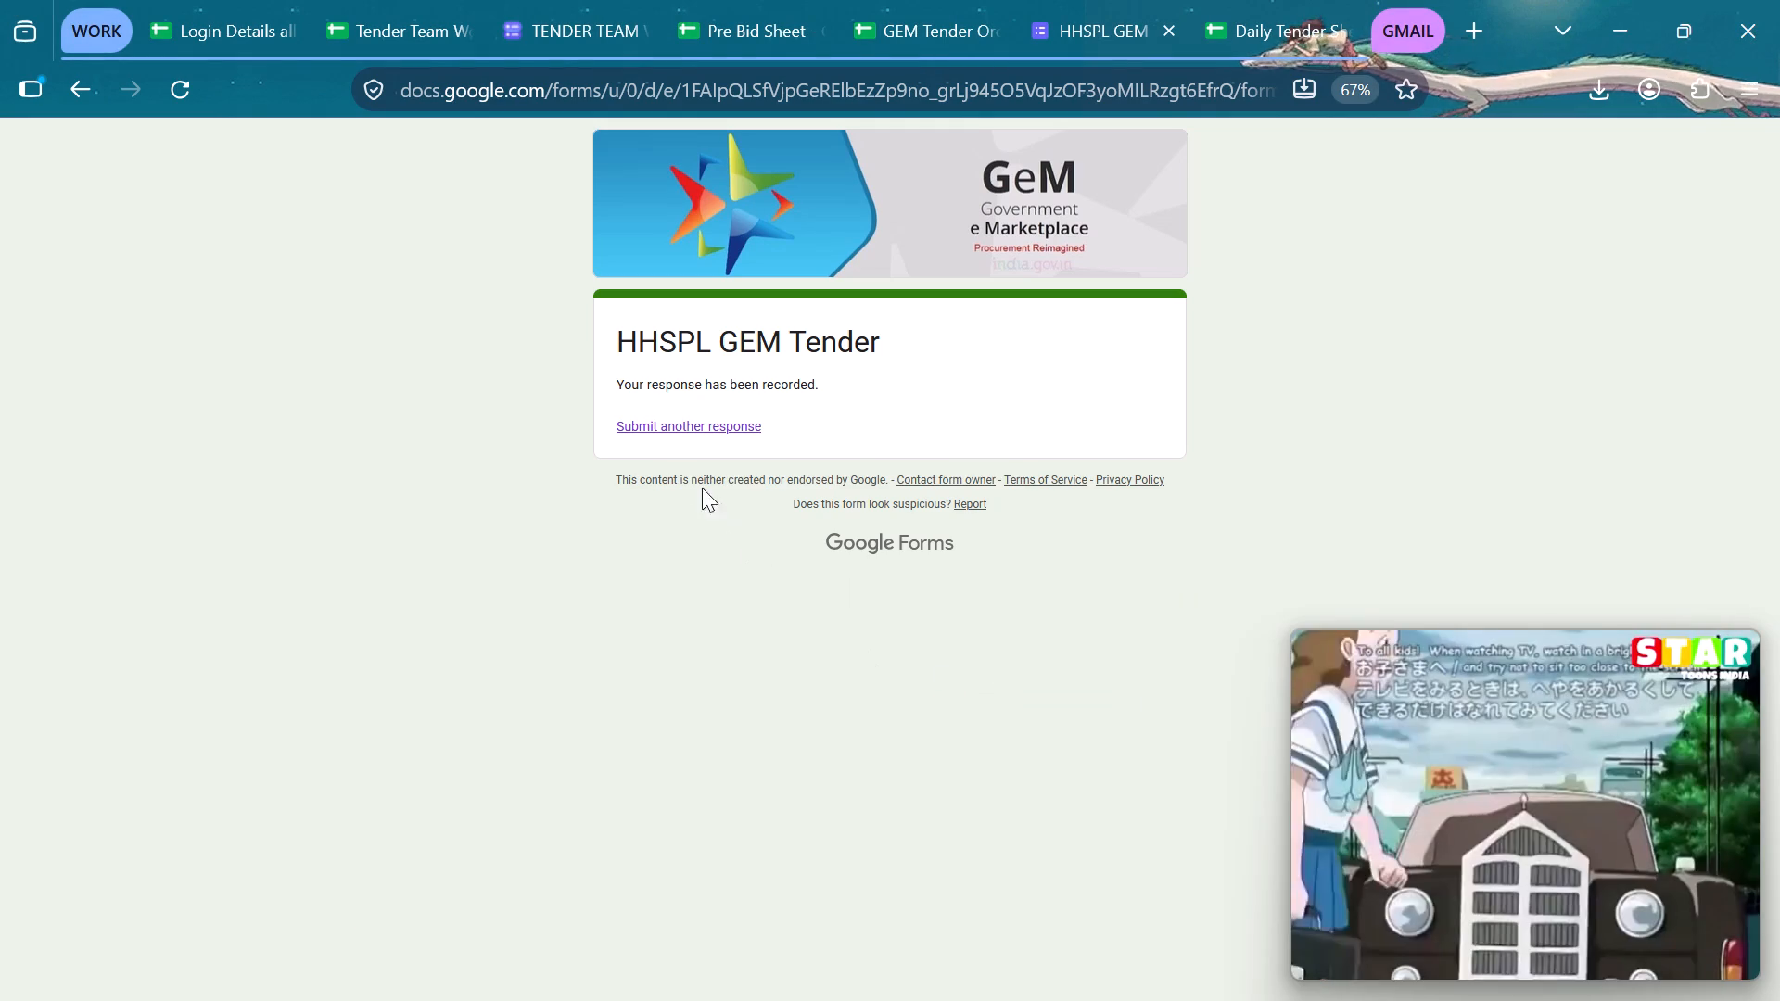
{"action": "left_click", "coordinate": [681, 423]}
Open the bid document for GEM/2026/B/8245035 from the GeM listing and close the previous bid's document.
{"action": "key", "text": "alt+Tab"}
{"action": "key", "text": "alt+Tab"}
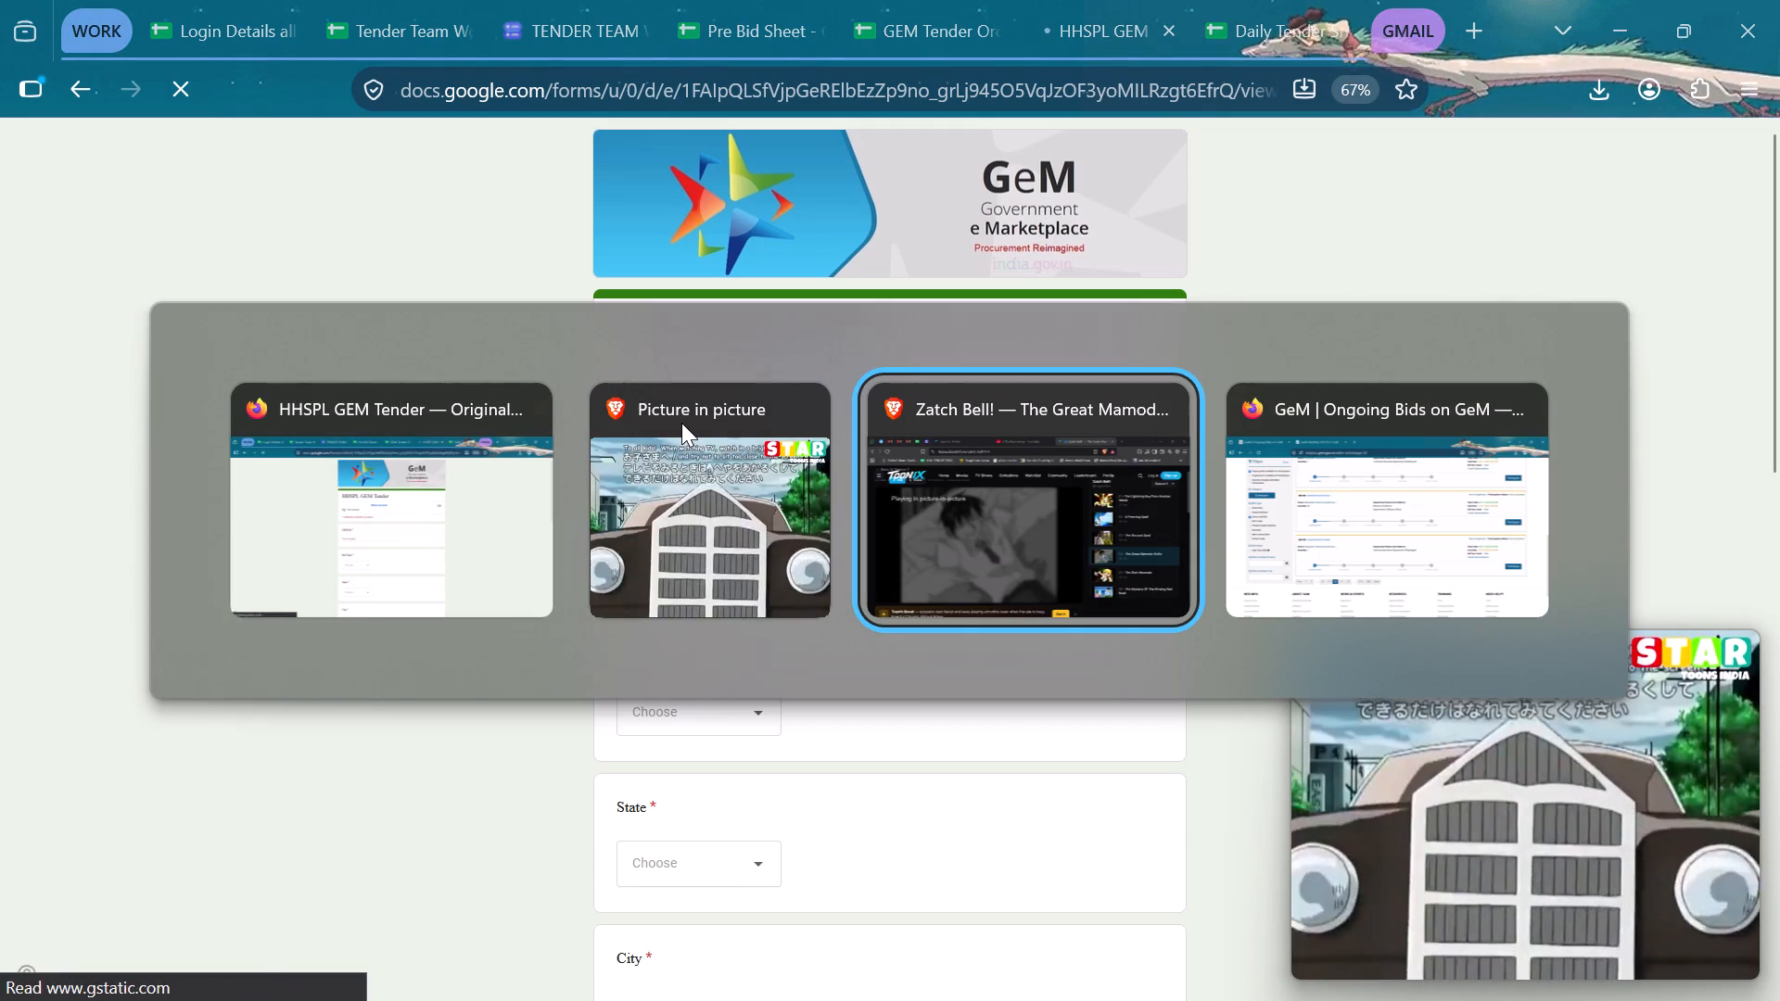
{"action": "key", "text": "alt+Tab"}
{"action": "scroll", "coordinate": [681, 423], "scroll_direction": "up", "scroll_amount": 2}
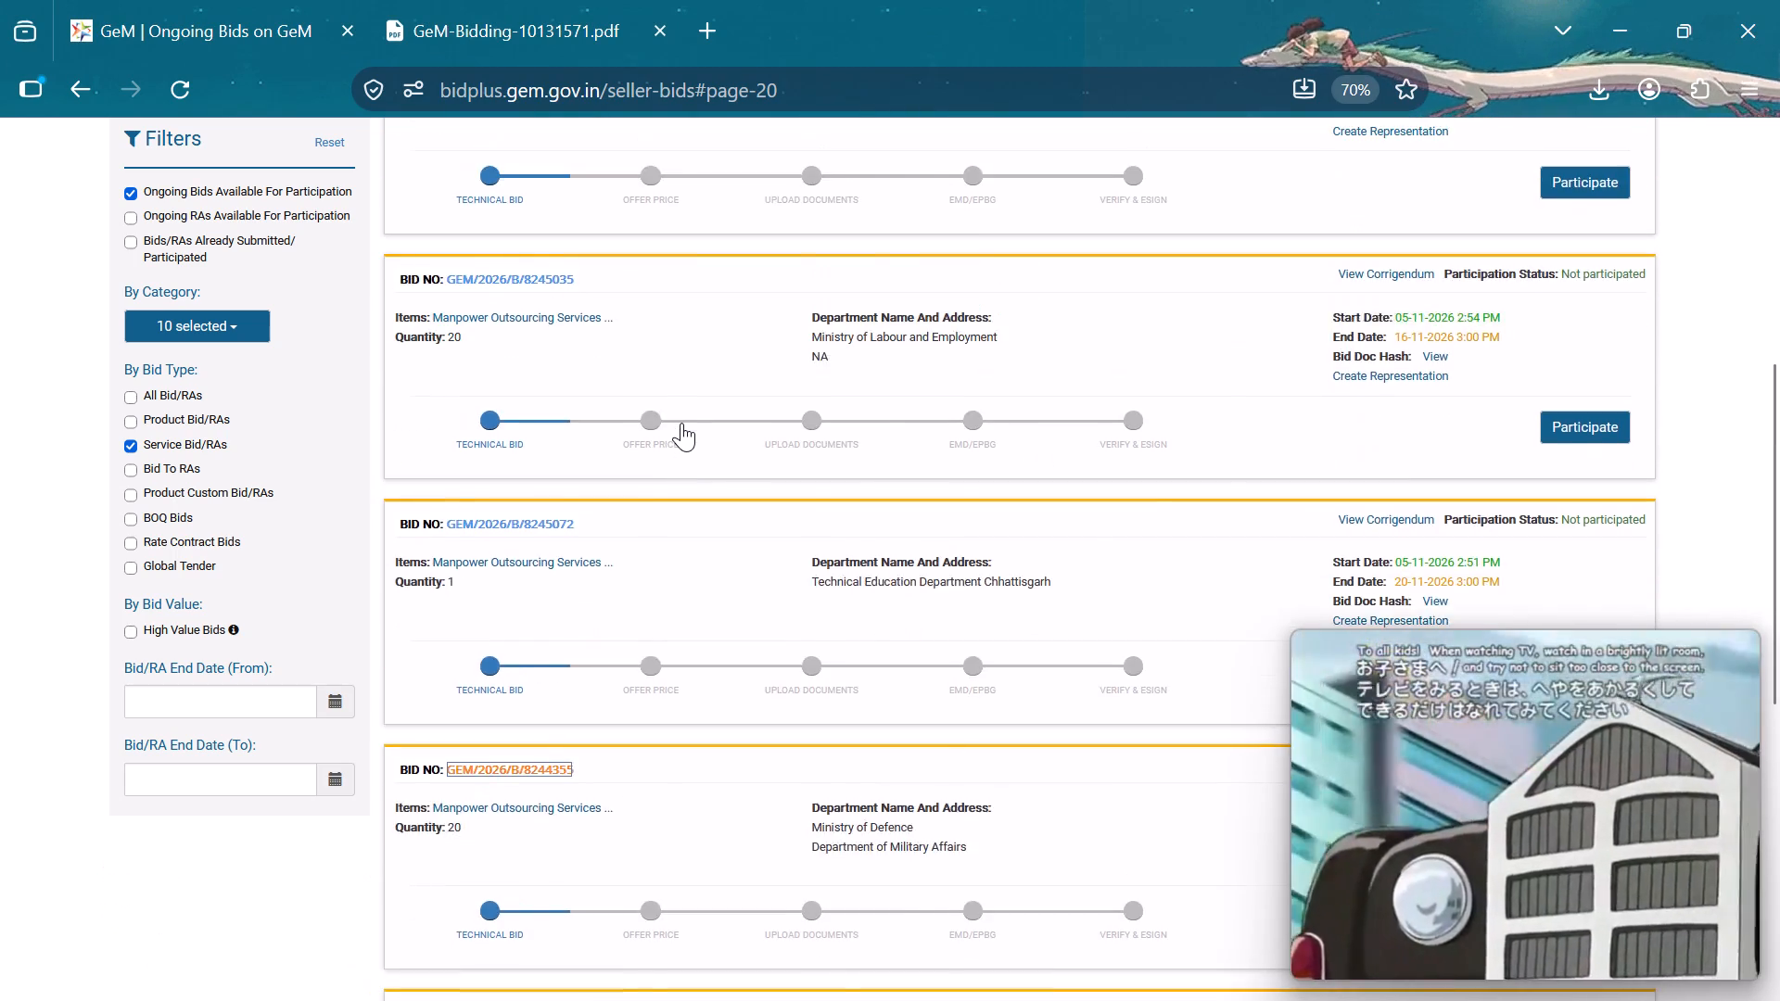
{"action": "scroll", "coordinate": [681, 423], "scroll_direction": "up", "scroll_amount": 1}
{"action": "left_click", "coordinate": [548, 407]}
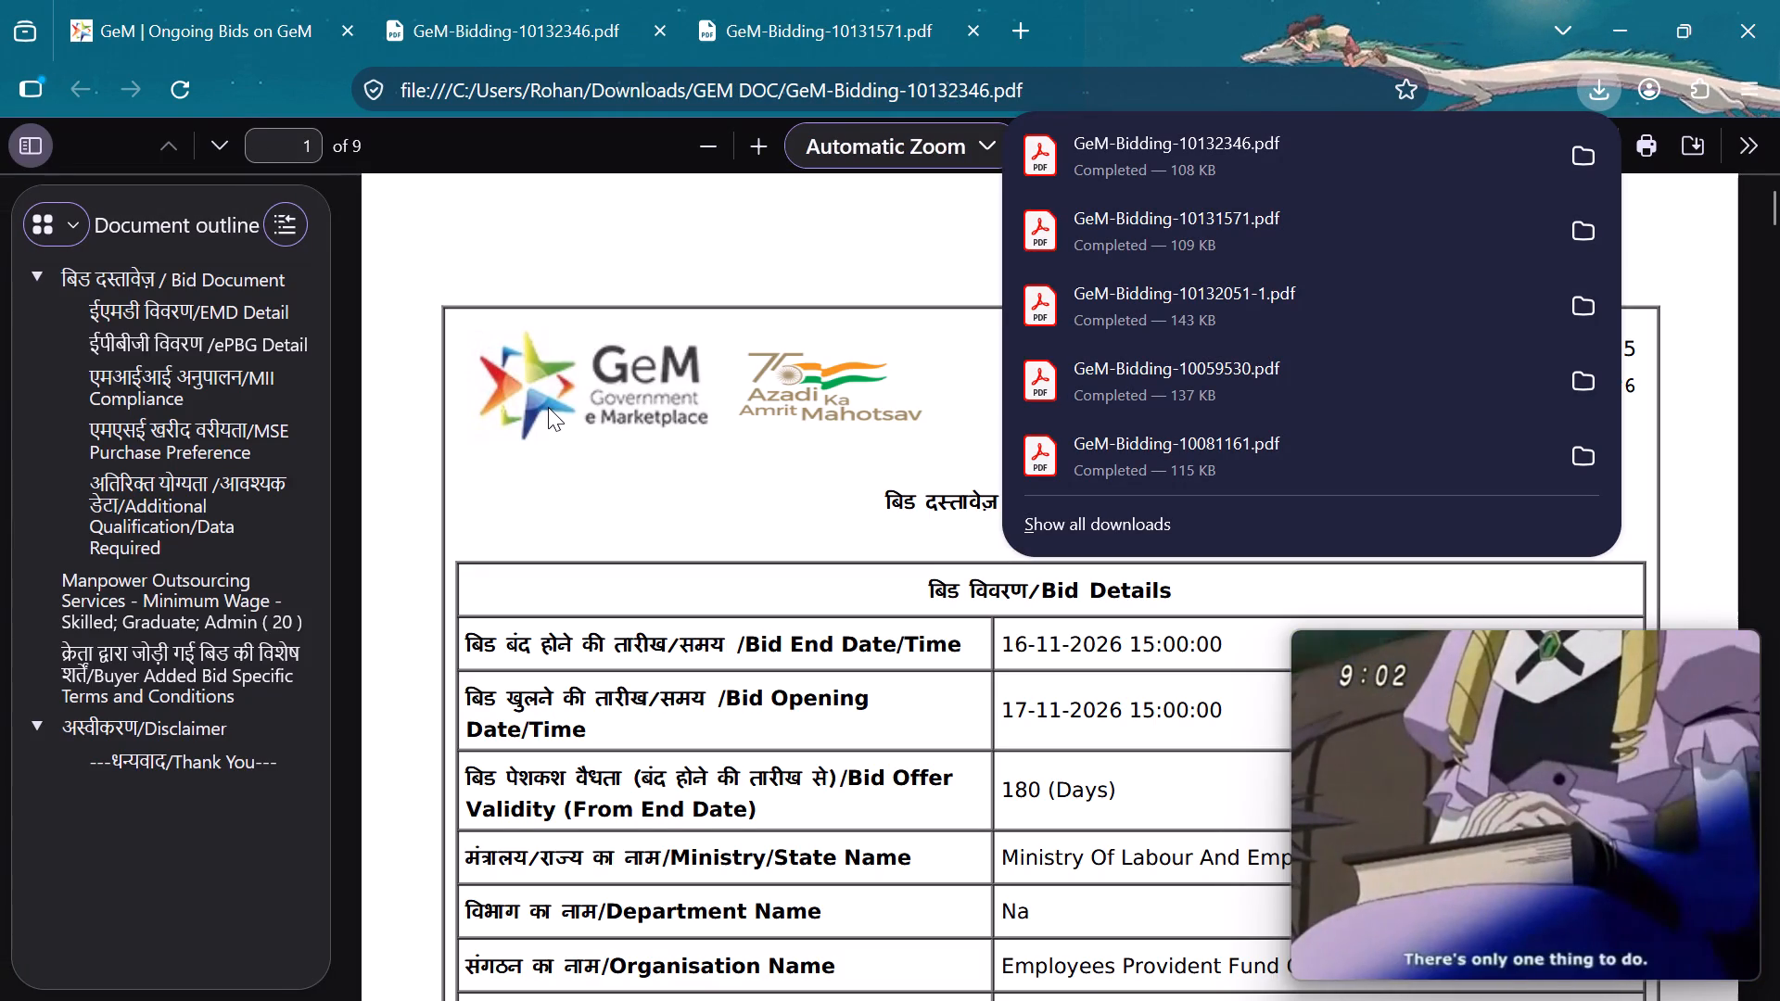
{"action": "left_click", "coordinate": [981, 39]}
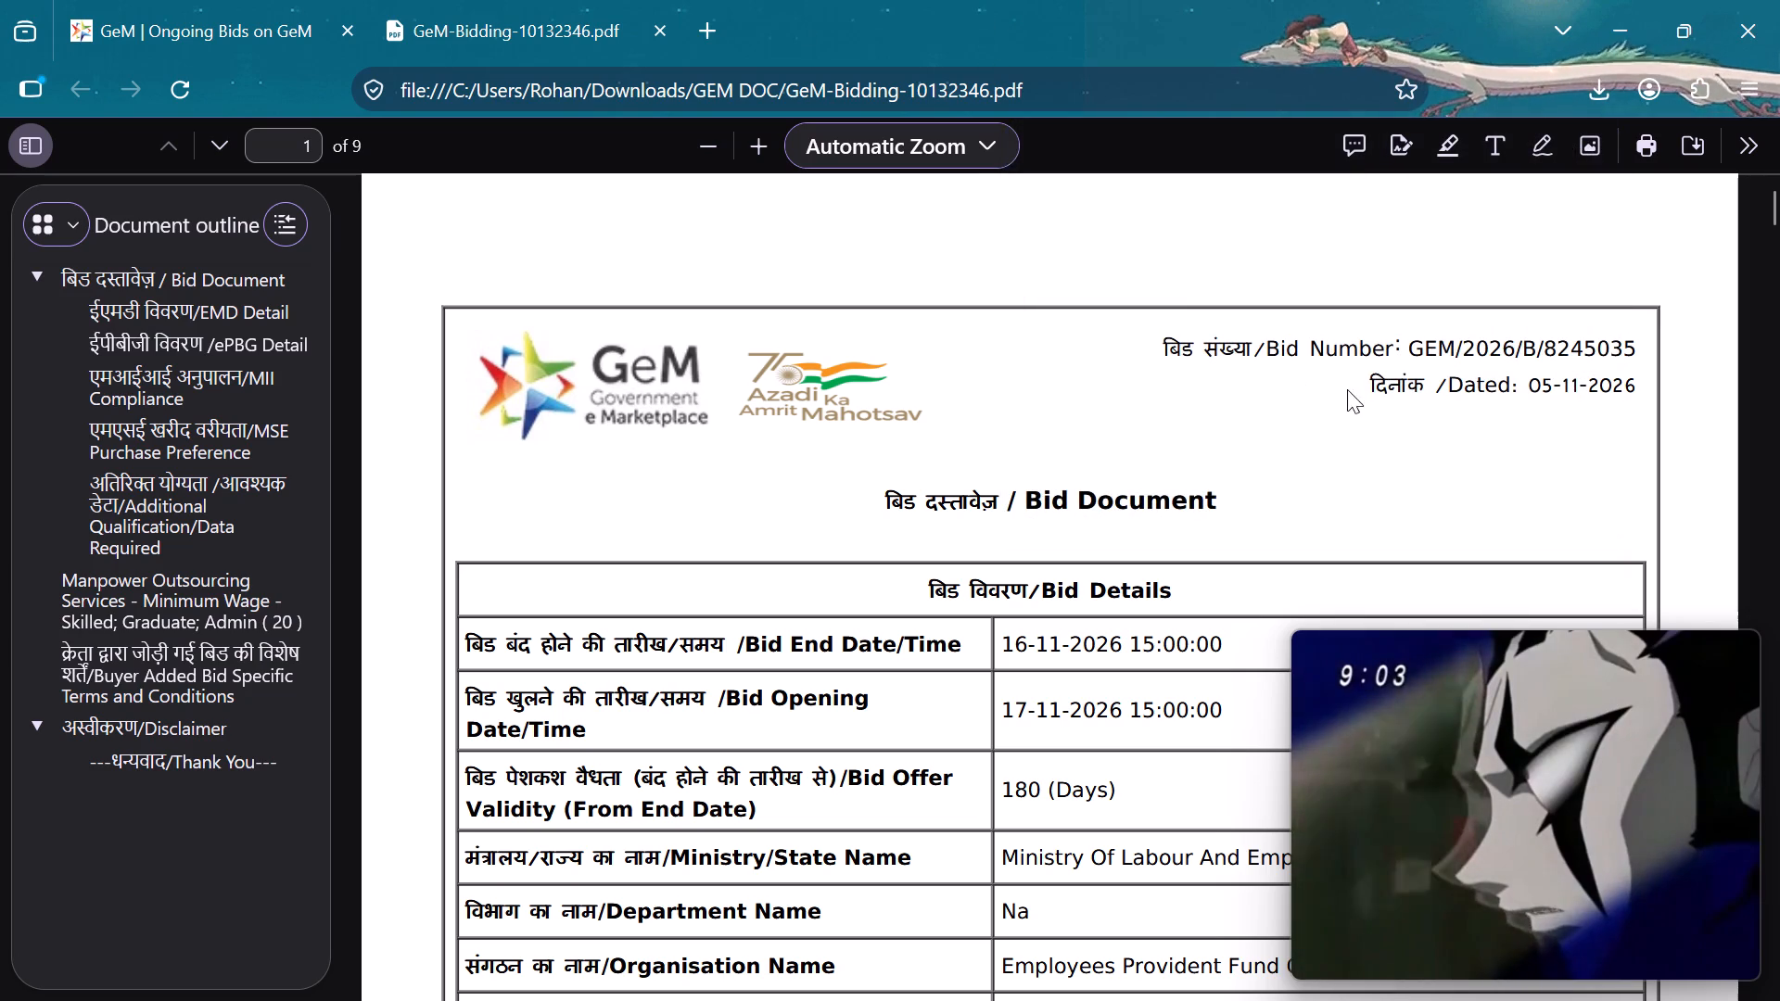
Copy bid number GEM/2026/B/8245035, check the document's consignee location, then enter the number as GEM Id and set Bid Type to M.
{"action": "left_click", "coordinate": [1413, 343]}
{"action": "left_click_drag", "start_coordinate": [1413, 343], "coordinate": [1596, 360]}
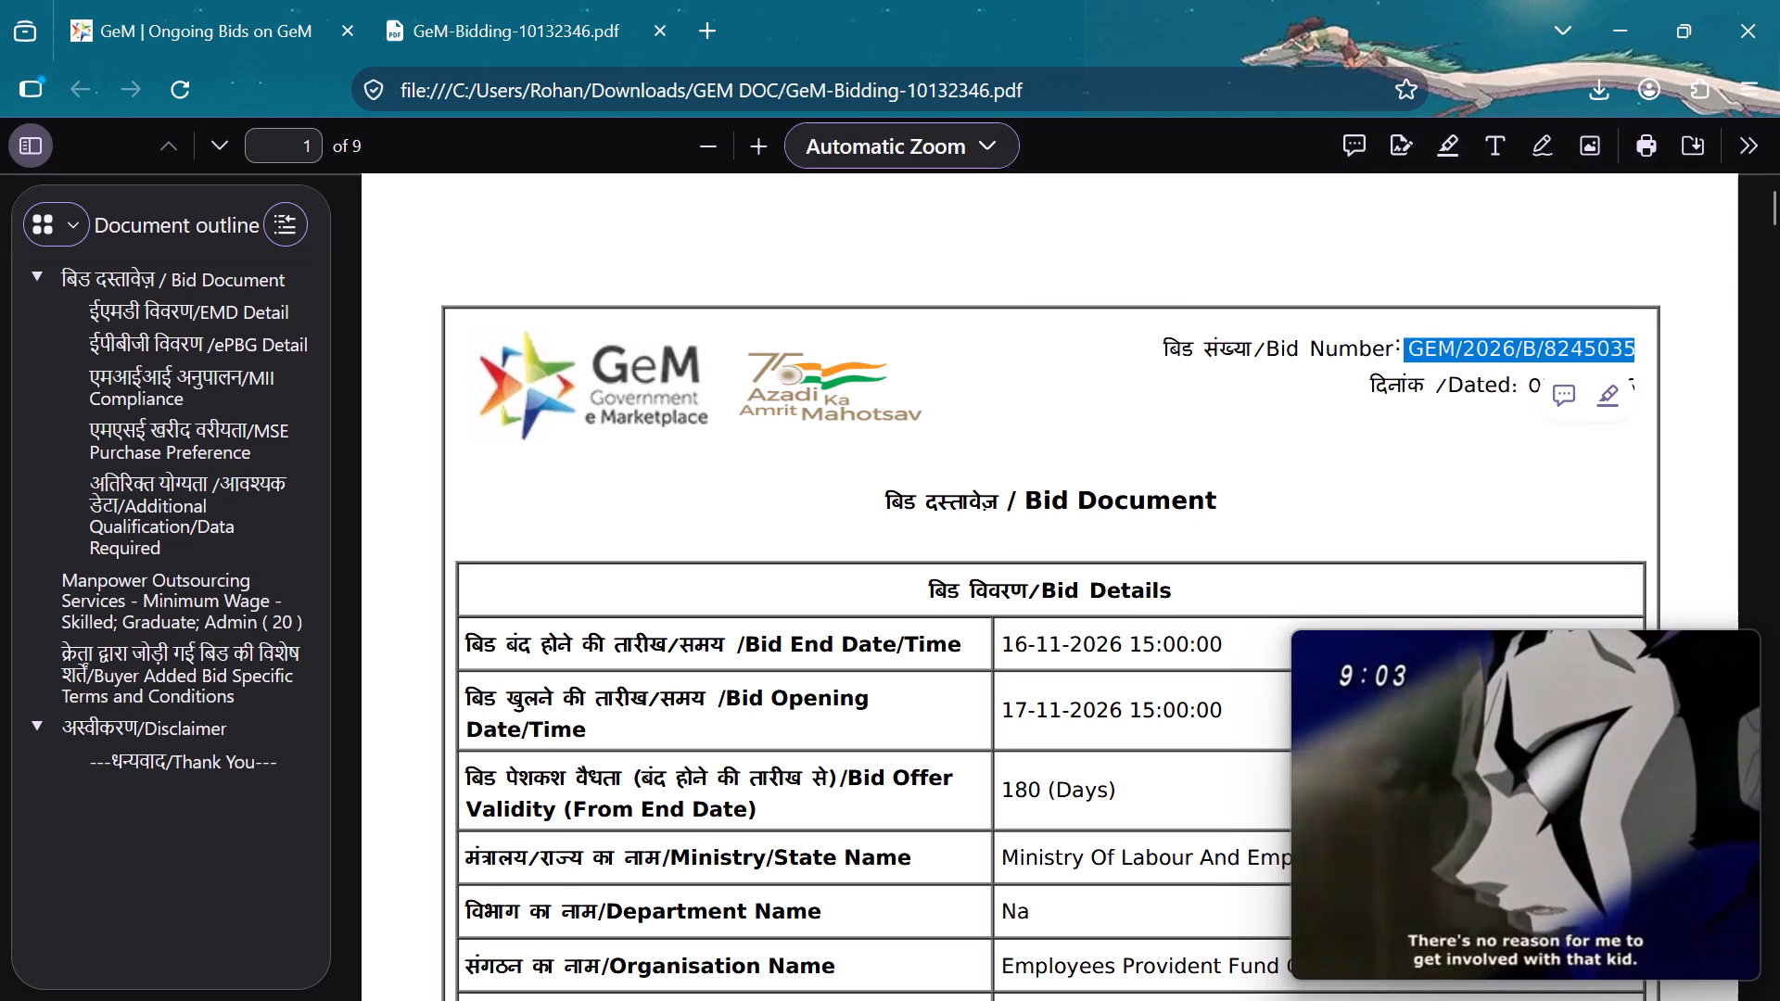
{"action": "key", "text": "ctrl+c"}
{"action": "key", "text": "ctrl+c"}
{"action": "scroll", "coordinate": [1185, 514], "scroll_direction": "down", "scroll_amount": 5}
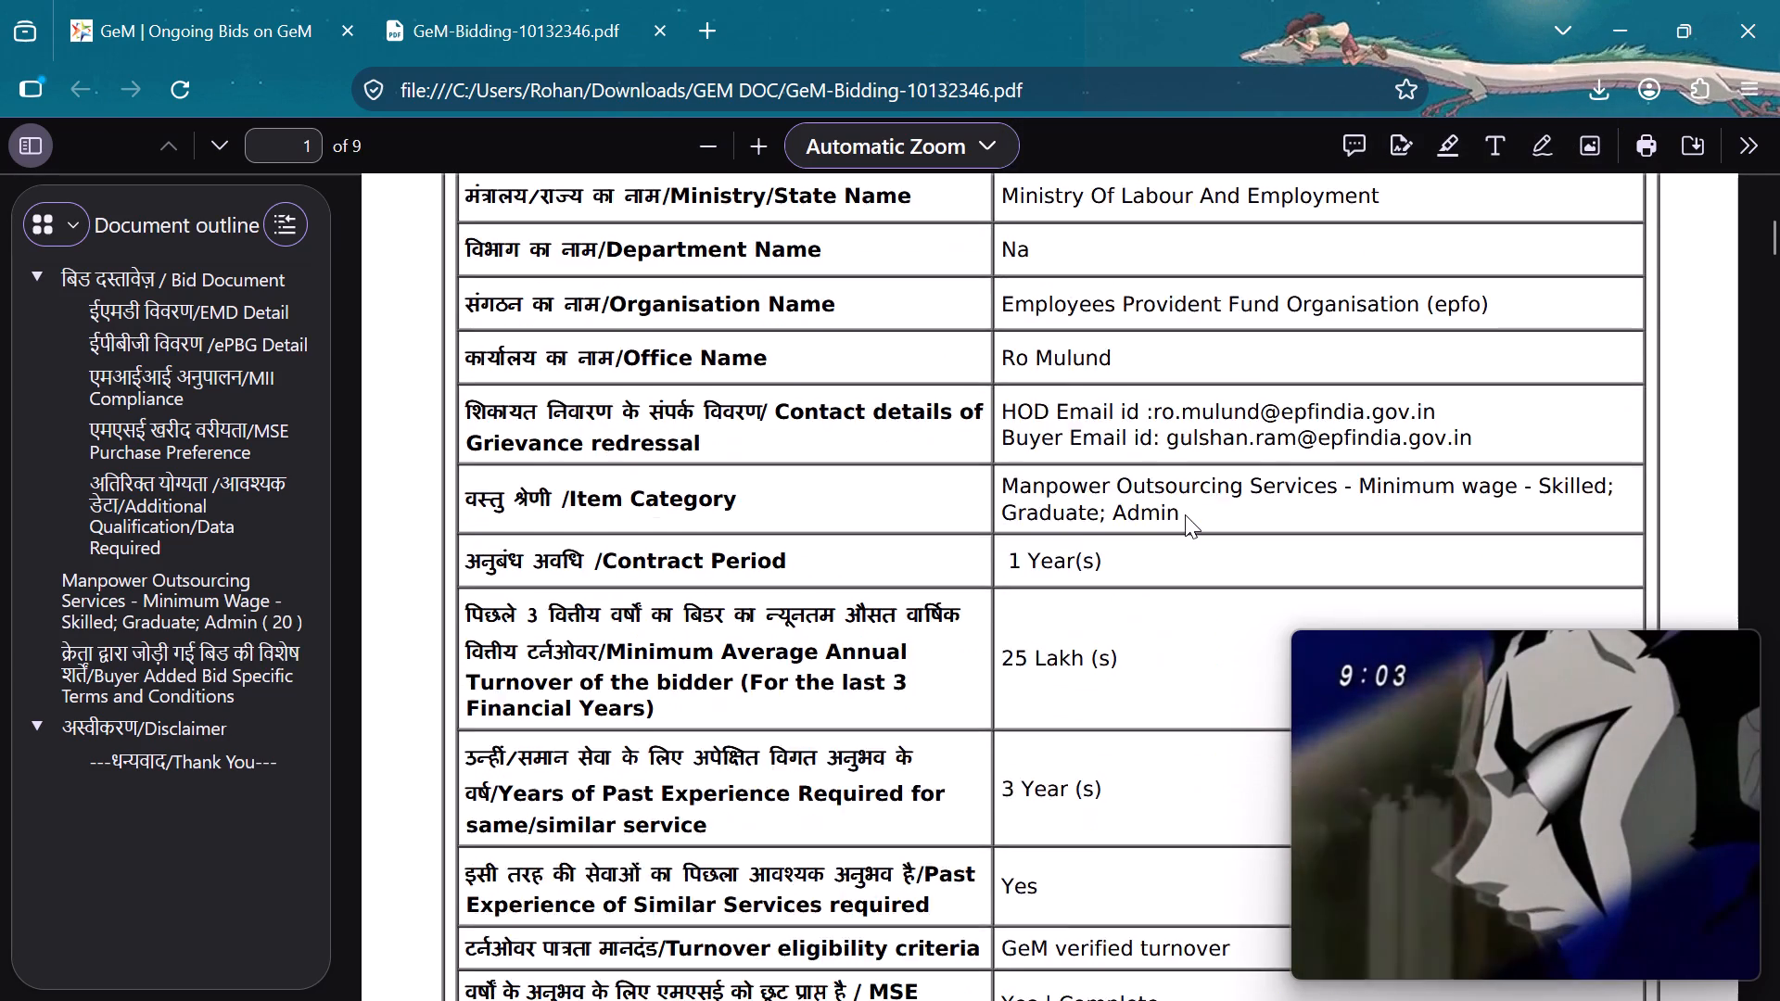
{"action": "scroll", "coordinate": [1185, 514], "scroll_direction": "down", "scroll_amount": 20}
{"action": "scroll", "coordinate": [1185, 514], "scroll_direction": "down", "scroll_amount": 1}
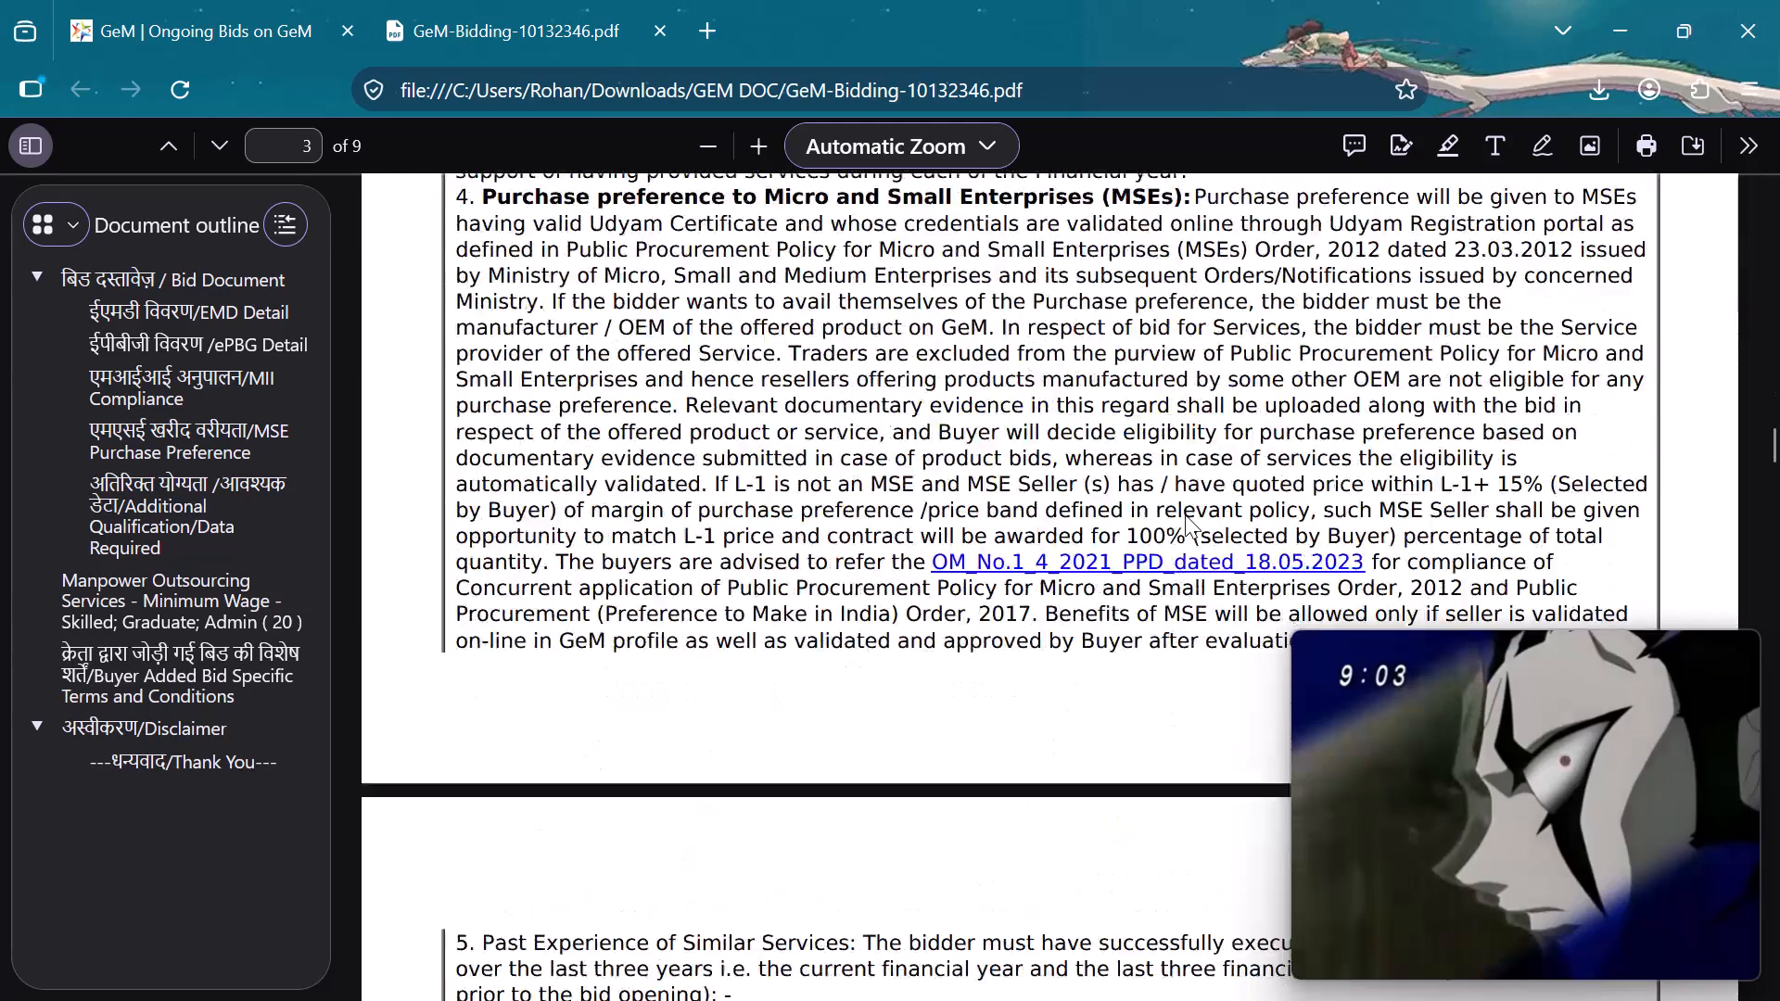
{"action": "scroll", "coordinate": [1185, 514], "scroll_direction": "down", "scroll_amount": 19}
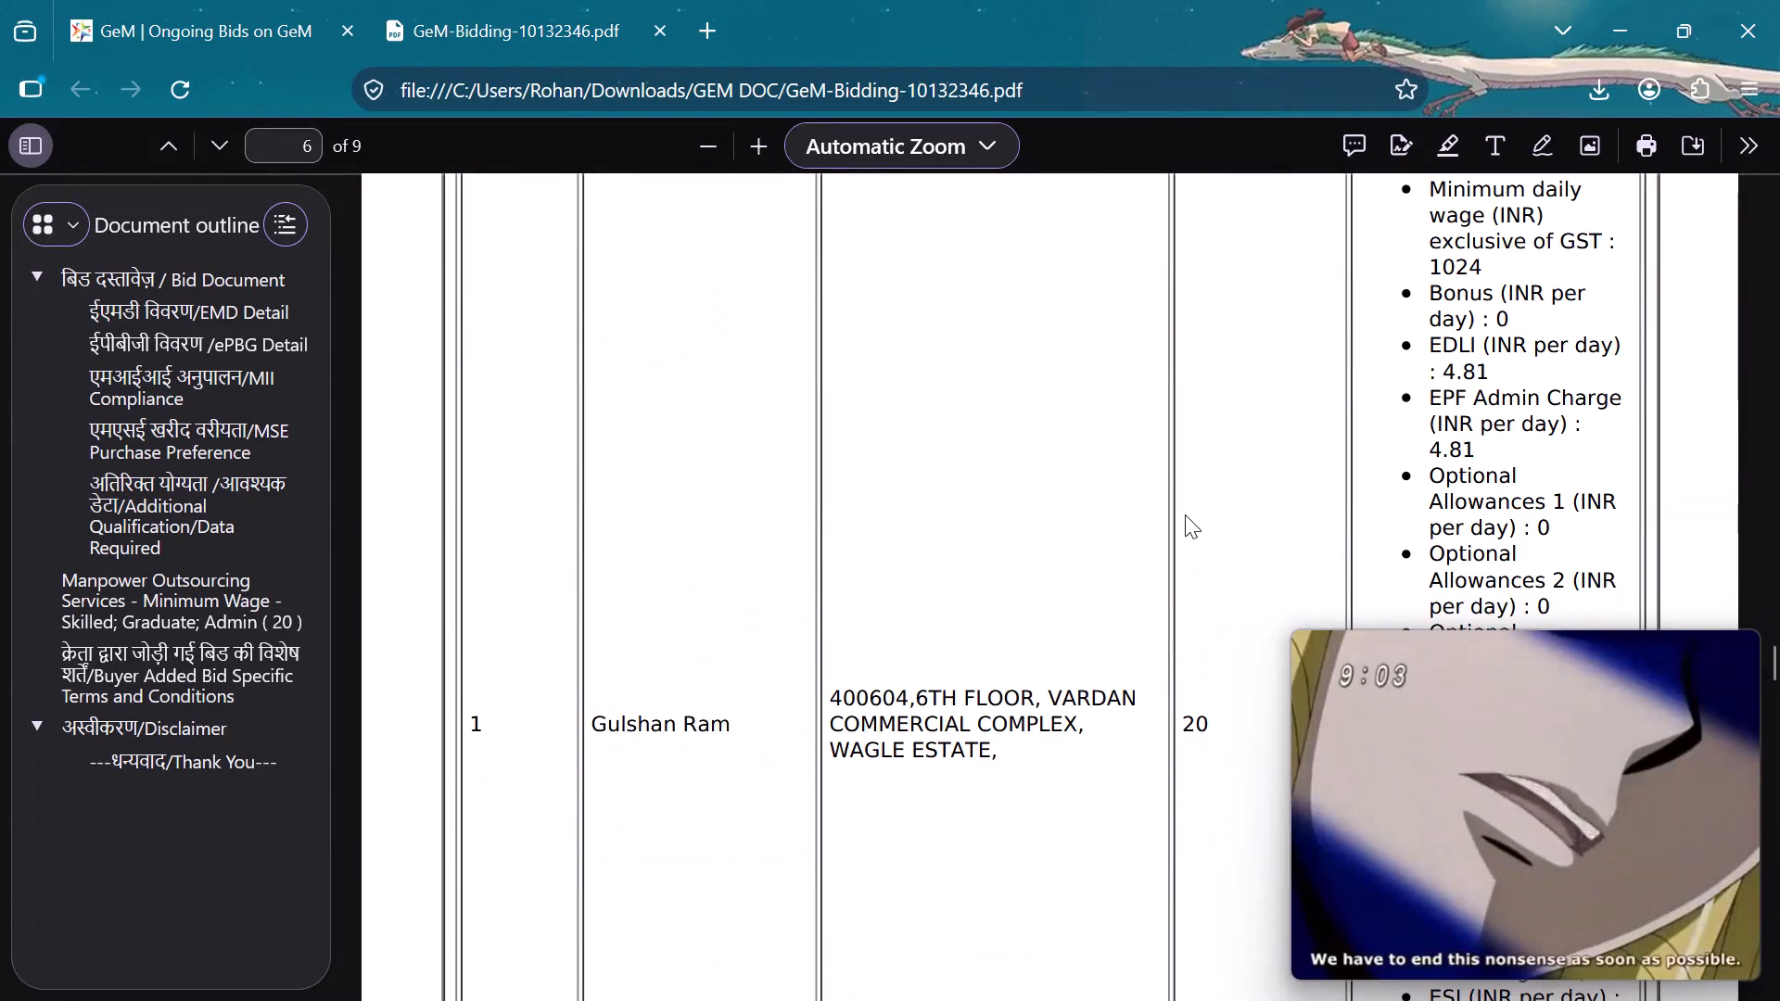
{"action": "scroll", "coordinate": [1185, 514], "scroll_direction": "down", "scroll_amount": 1}
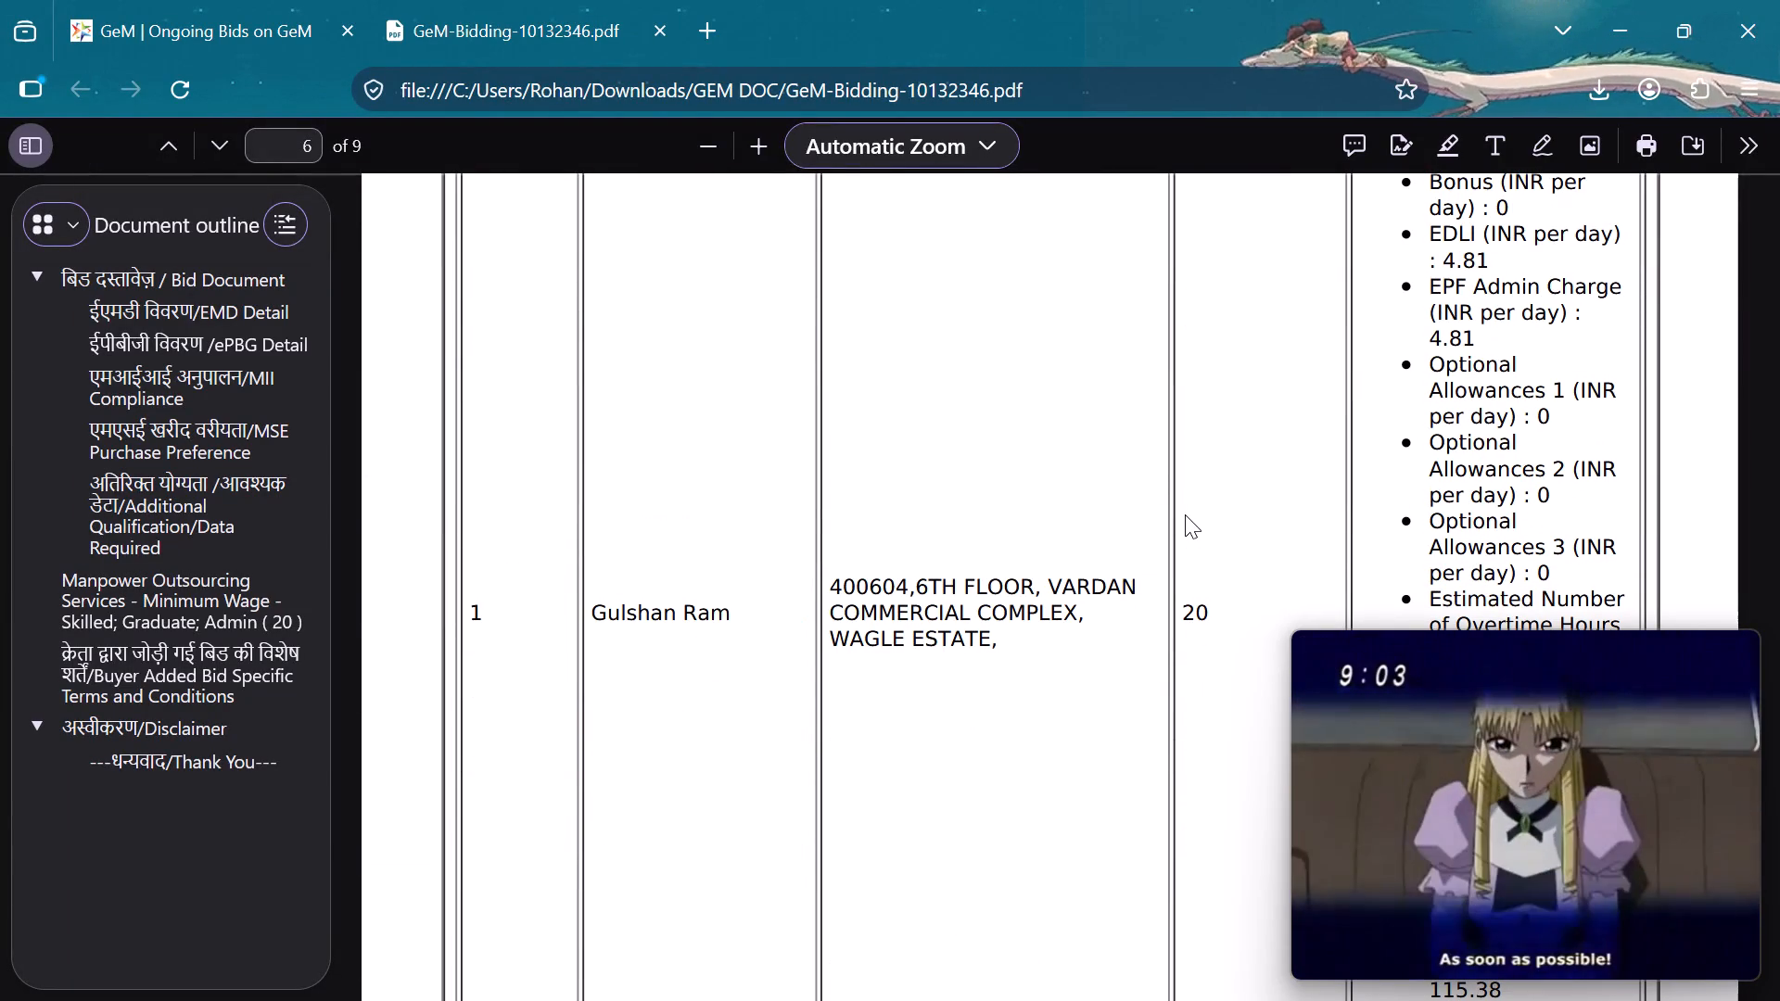
{"action": "key", "text": "alt+Tab"}
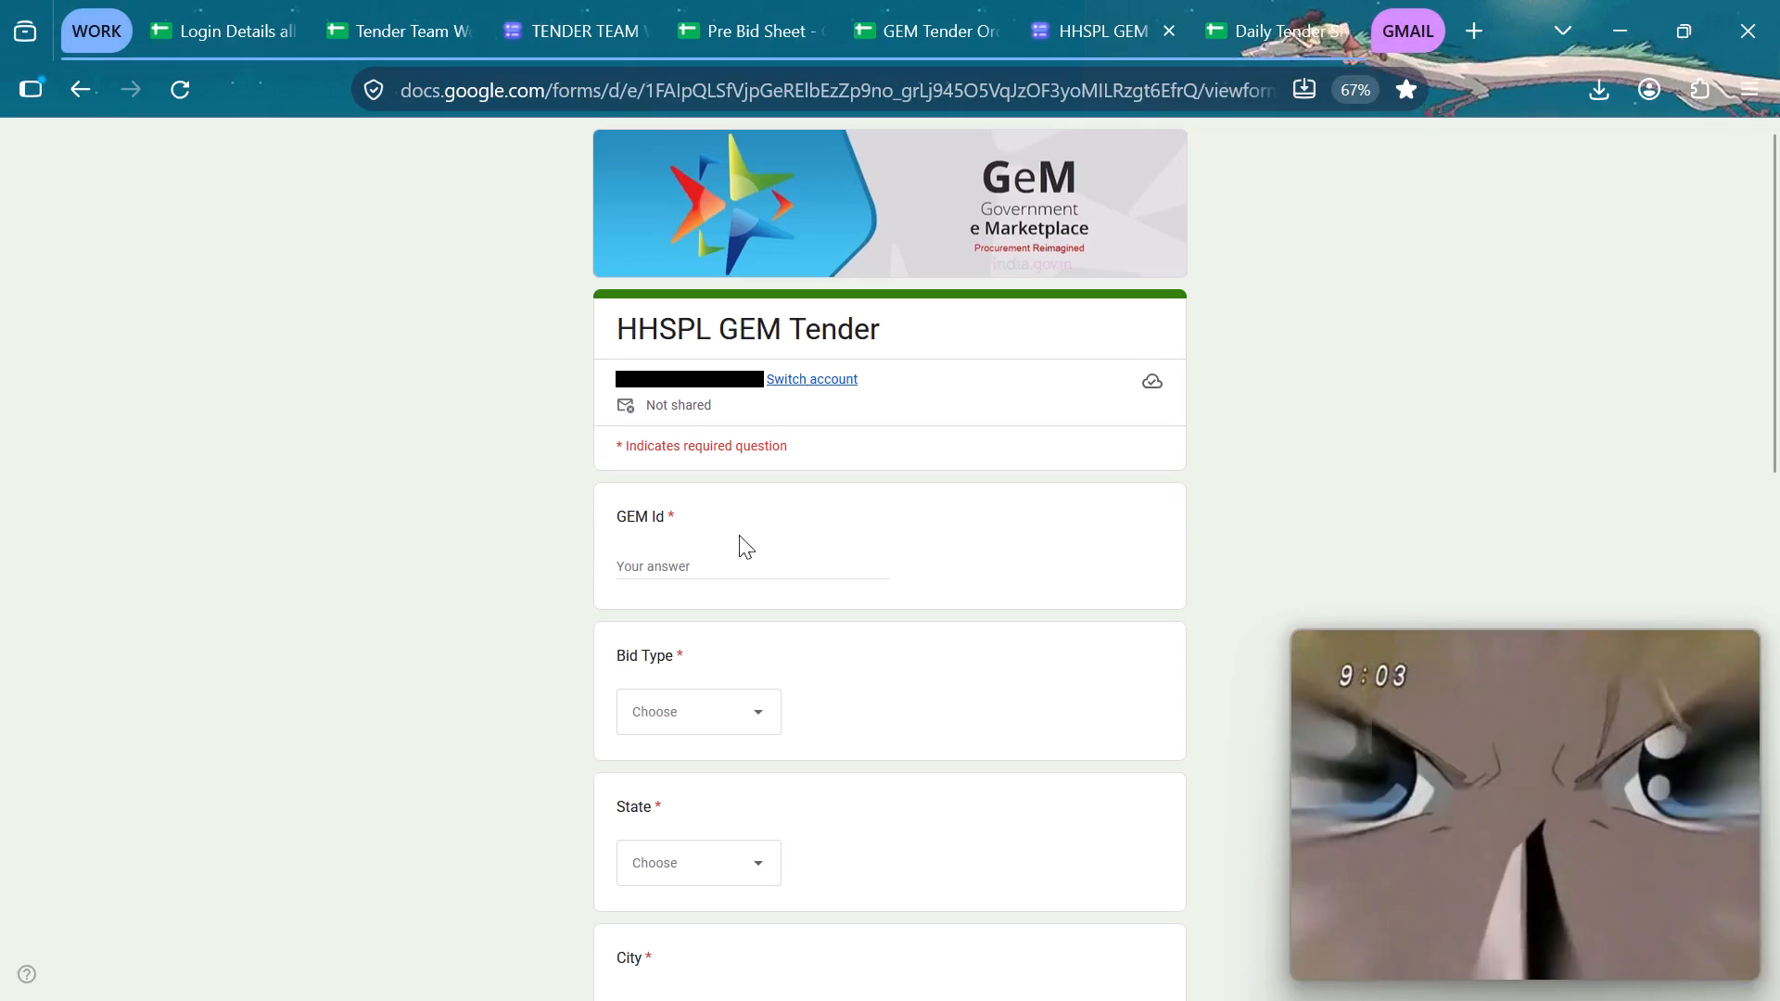
{"action": "left_click", "coordinate": [708, 573]}
{"action": "key", "text": "ctrl+v"}
{"action": "key", "text": "Tab"}
{"action": "key", "text": "m"}
Search the web for the consignee's PIN code, select the matching State in the form and enter Thane as the City.
{"action": "key", "text": "alt+Tab"}
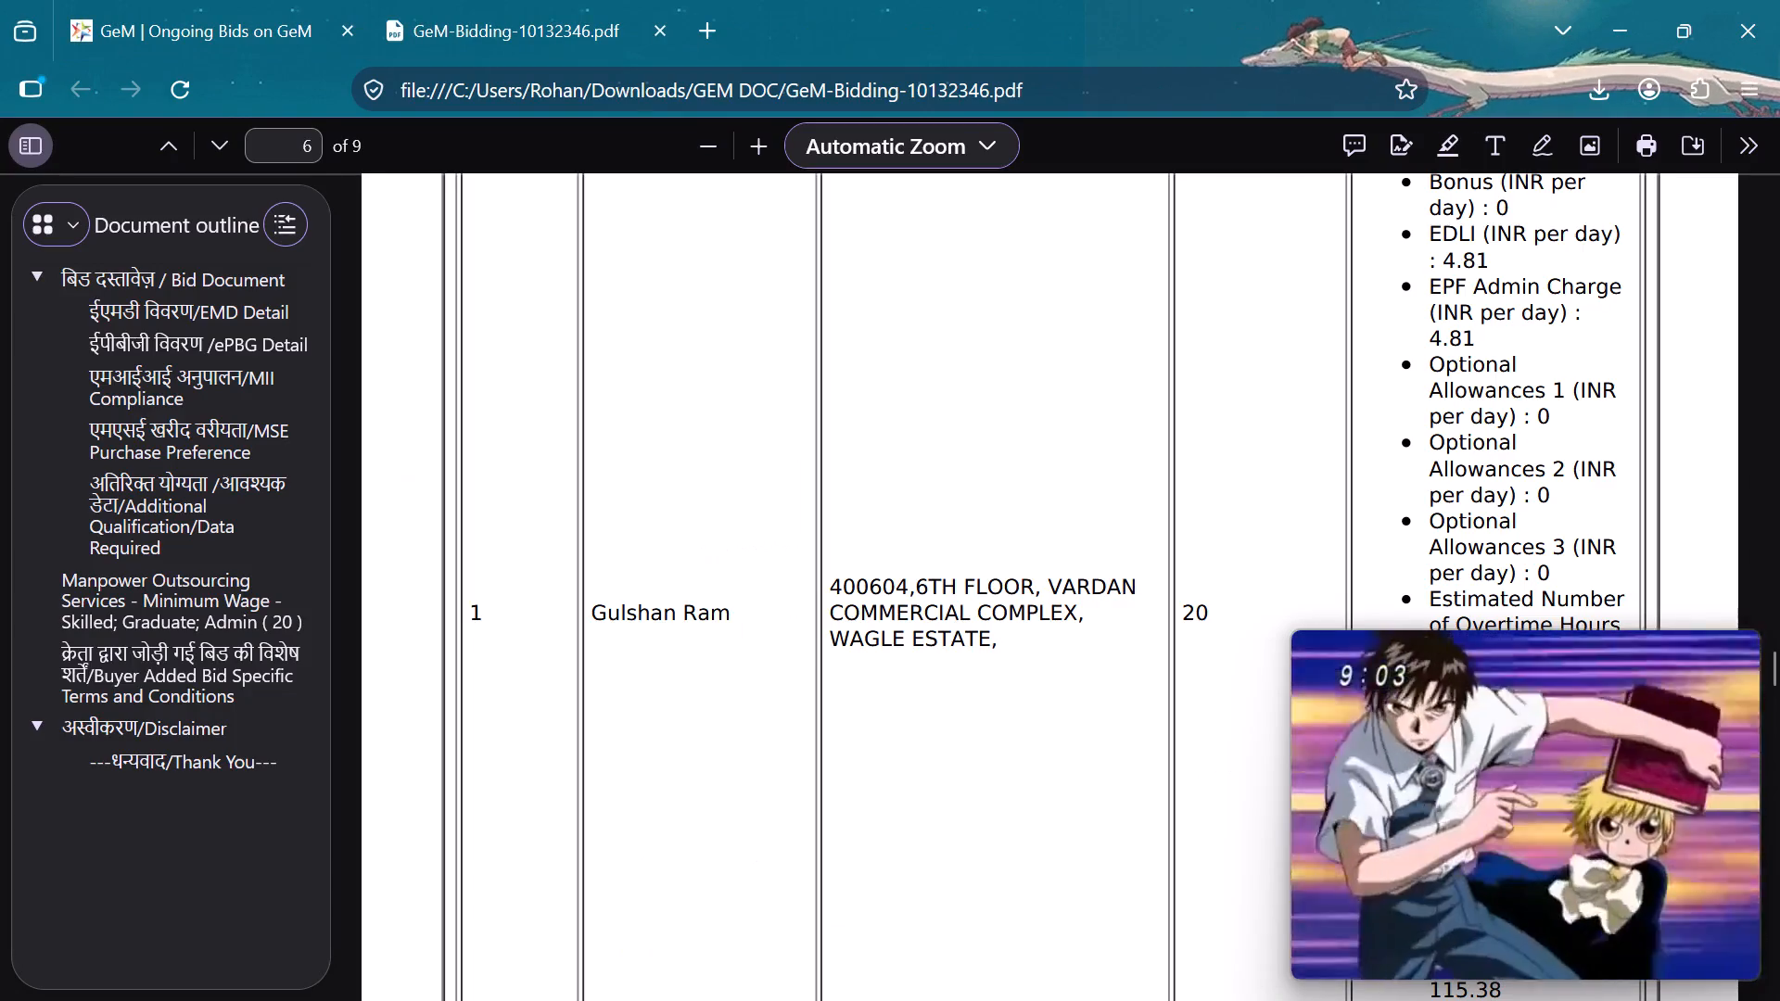
{"action": "double_click", "coordinate": [835, 582]}
{"action": "right_click", "coordinate": [835, 582]}
{"action": "left_click", "coordinate": [935, 343]}
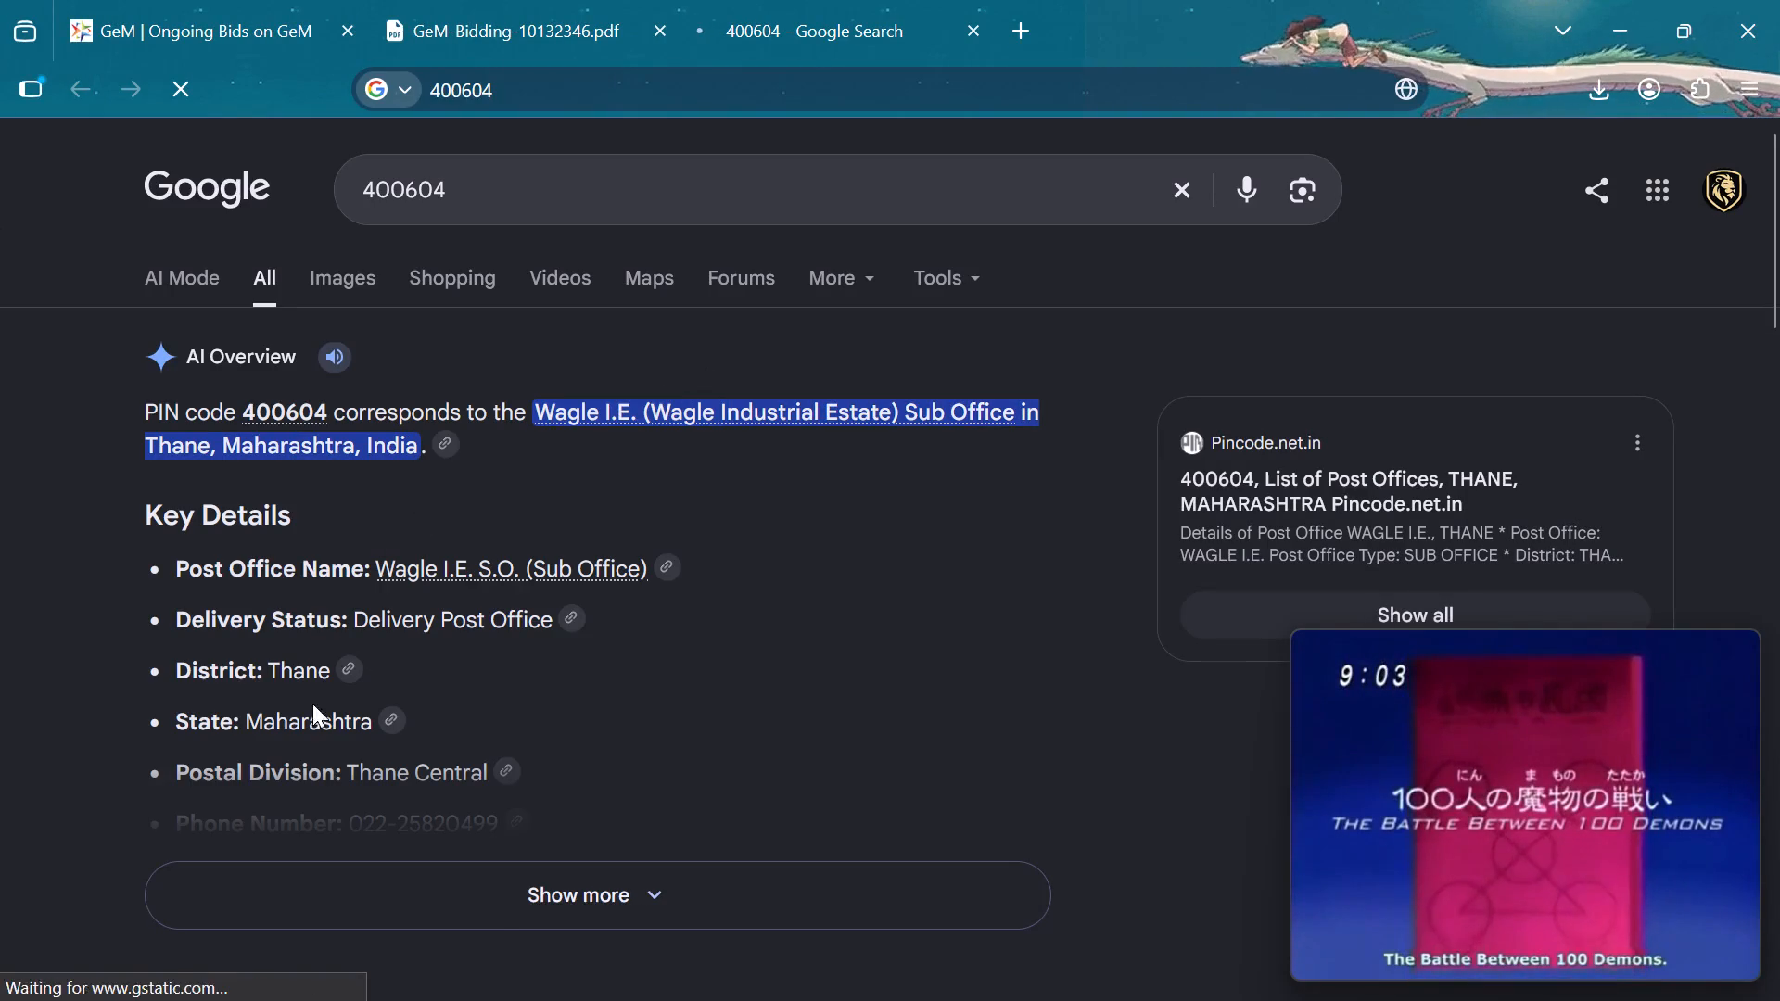
{"action": "double_click", "coordinate": [306, 680]}
{"action": "key", "text": "ctrl+c"}
{"action": "key", "text": "alt+Tab"}
{"action": "key", "text": "Tab"}
{"action": "type", "text": "mm"}
{"action": "key", "text": "Tab"}
{"action": "key", "text": "ctrl+v"}
Set both Pasara and Pre Bid Meeting to N for GEM/2026/B/8245035.
{"action": "key", "text": "Tab"}
{"action": "key", "text": "n"}
{"action": "key", "text": "Tab"}
{"action": "key", "text": "n"}
Enter the Closing Date 16/11/2026 and Quantity 20 from the bid listing, and submit the form response.
{"action": "key", "text": "alt+Tab"}
{"action": "left_click", "coordinate": [273, 0]}
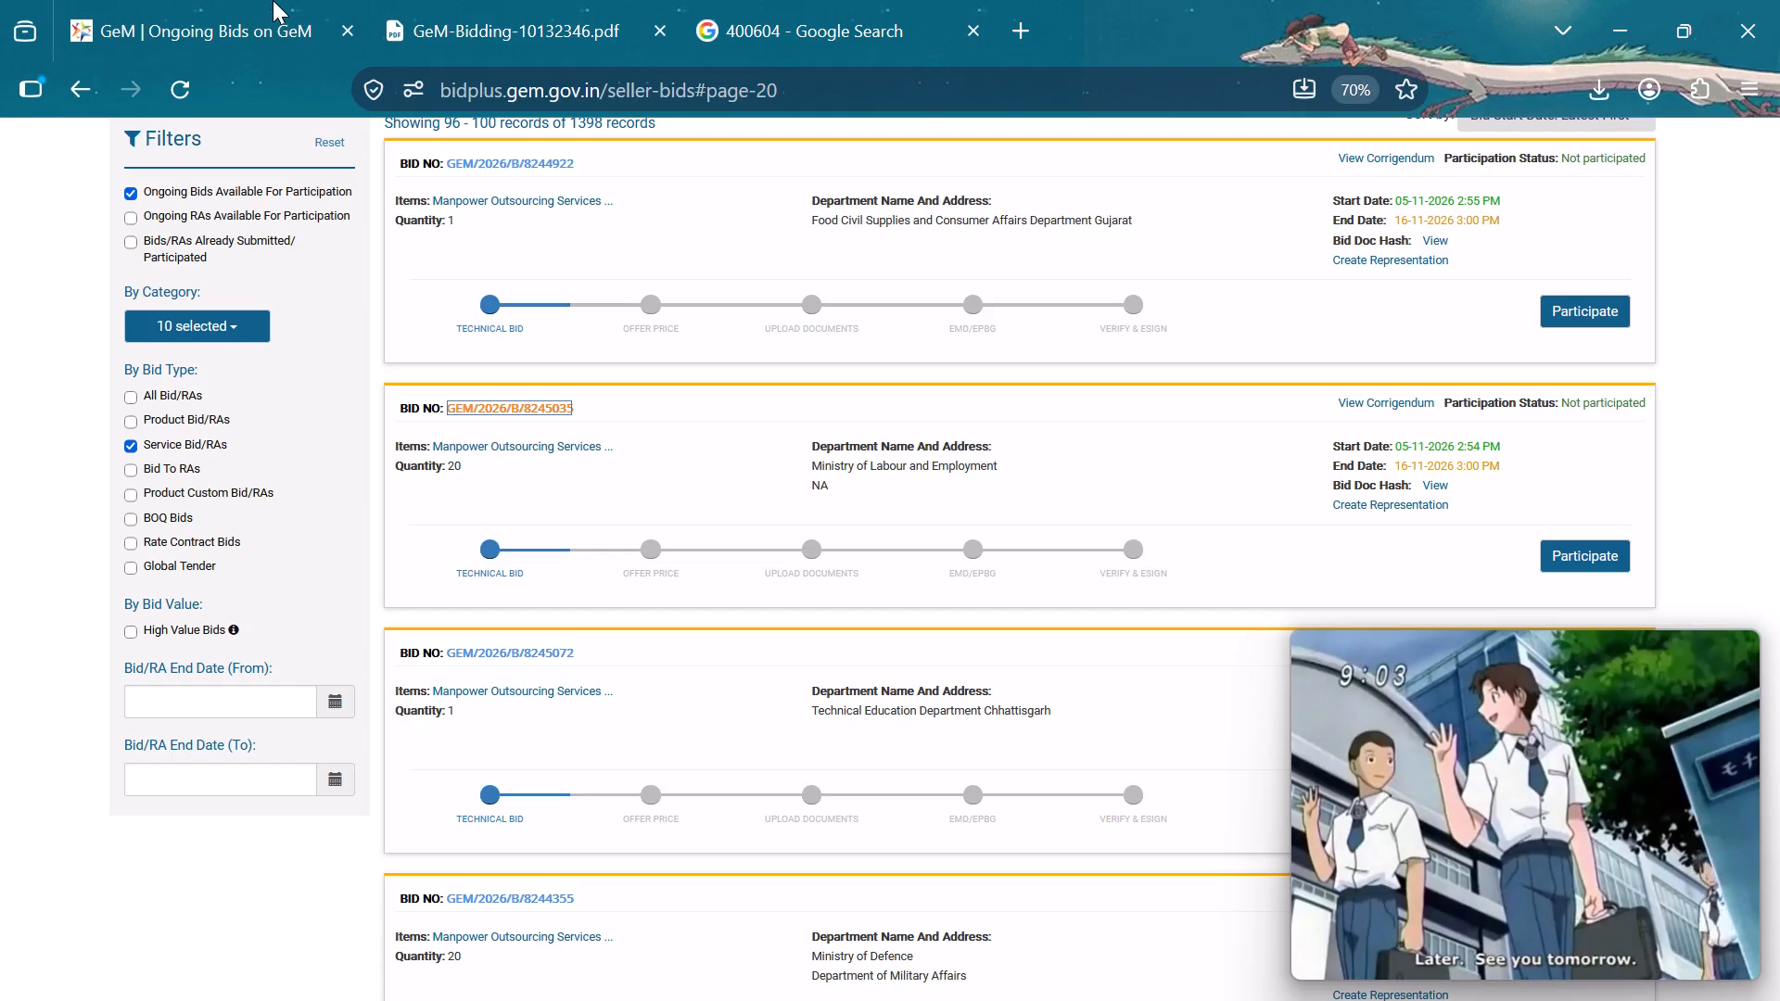
{"action": "key", "text": "alt+Tab"}
{"action": "key", "text": "Tab"}
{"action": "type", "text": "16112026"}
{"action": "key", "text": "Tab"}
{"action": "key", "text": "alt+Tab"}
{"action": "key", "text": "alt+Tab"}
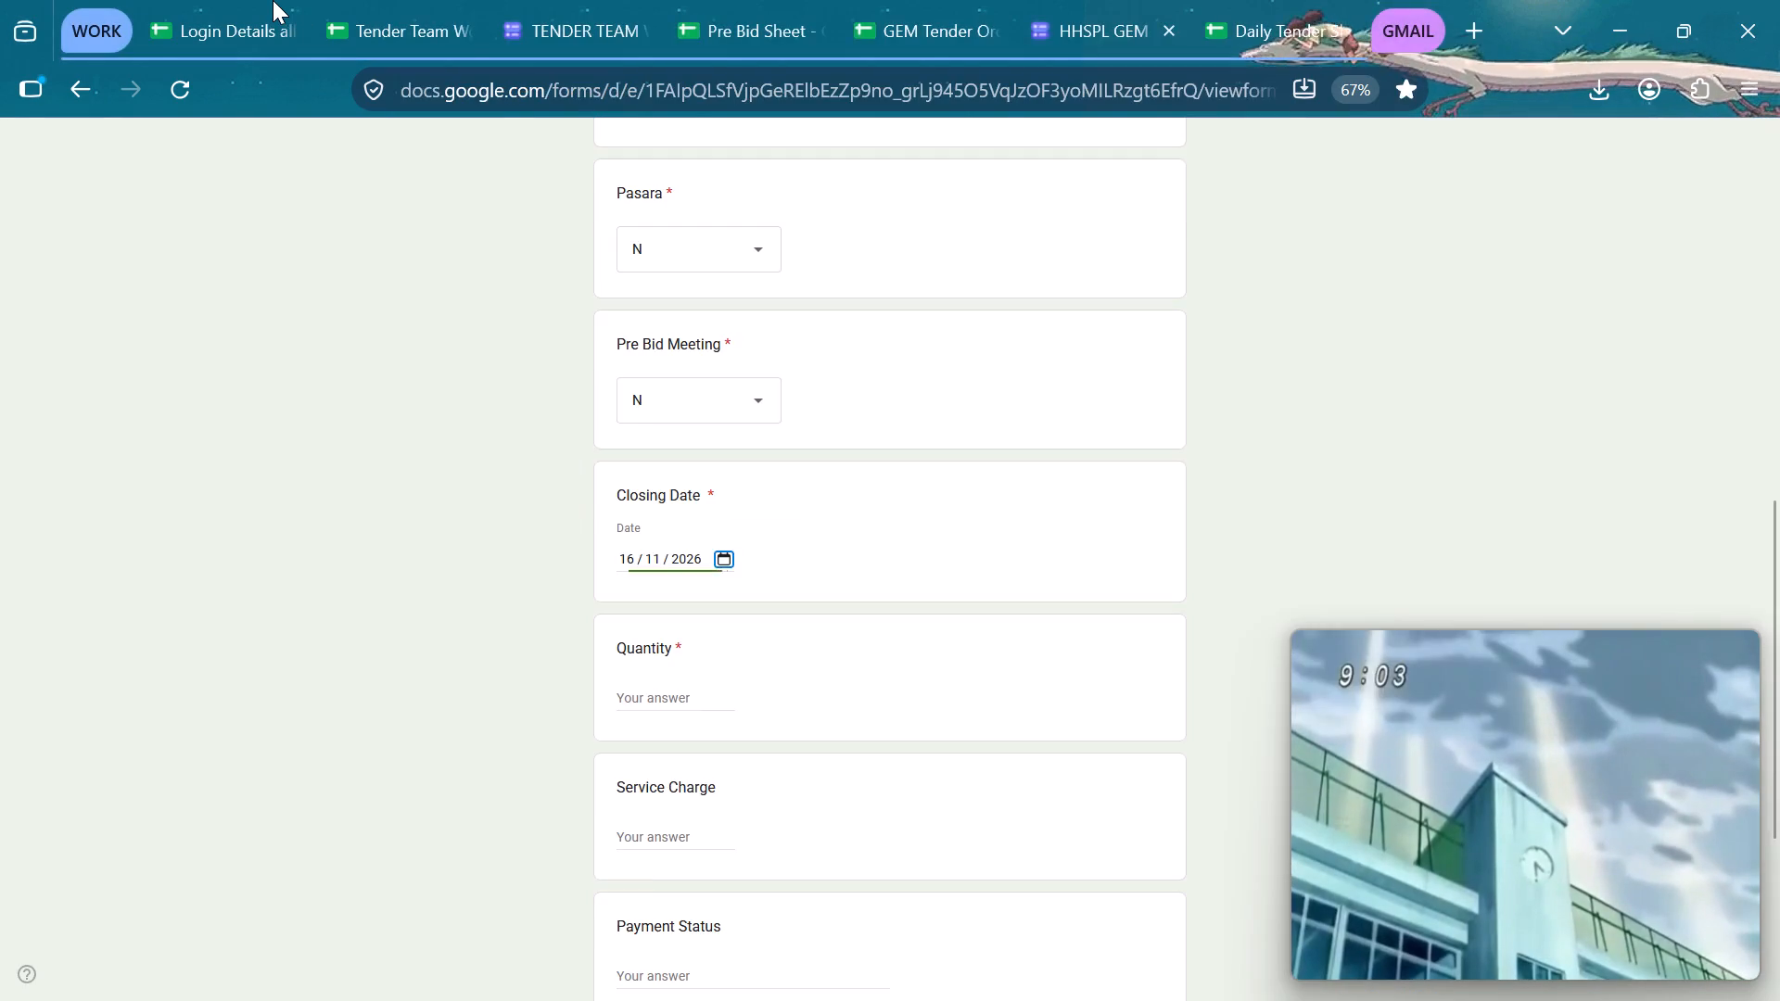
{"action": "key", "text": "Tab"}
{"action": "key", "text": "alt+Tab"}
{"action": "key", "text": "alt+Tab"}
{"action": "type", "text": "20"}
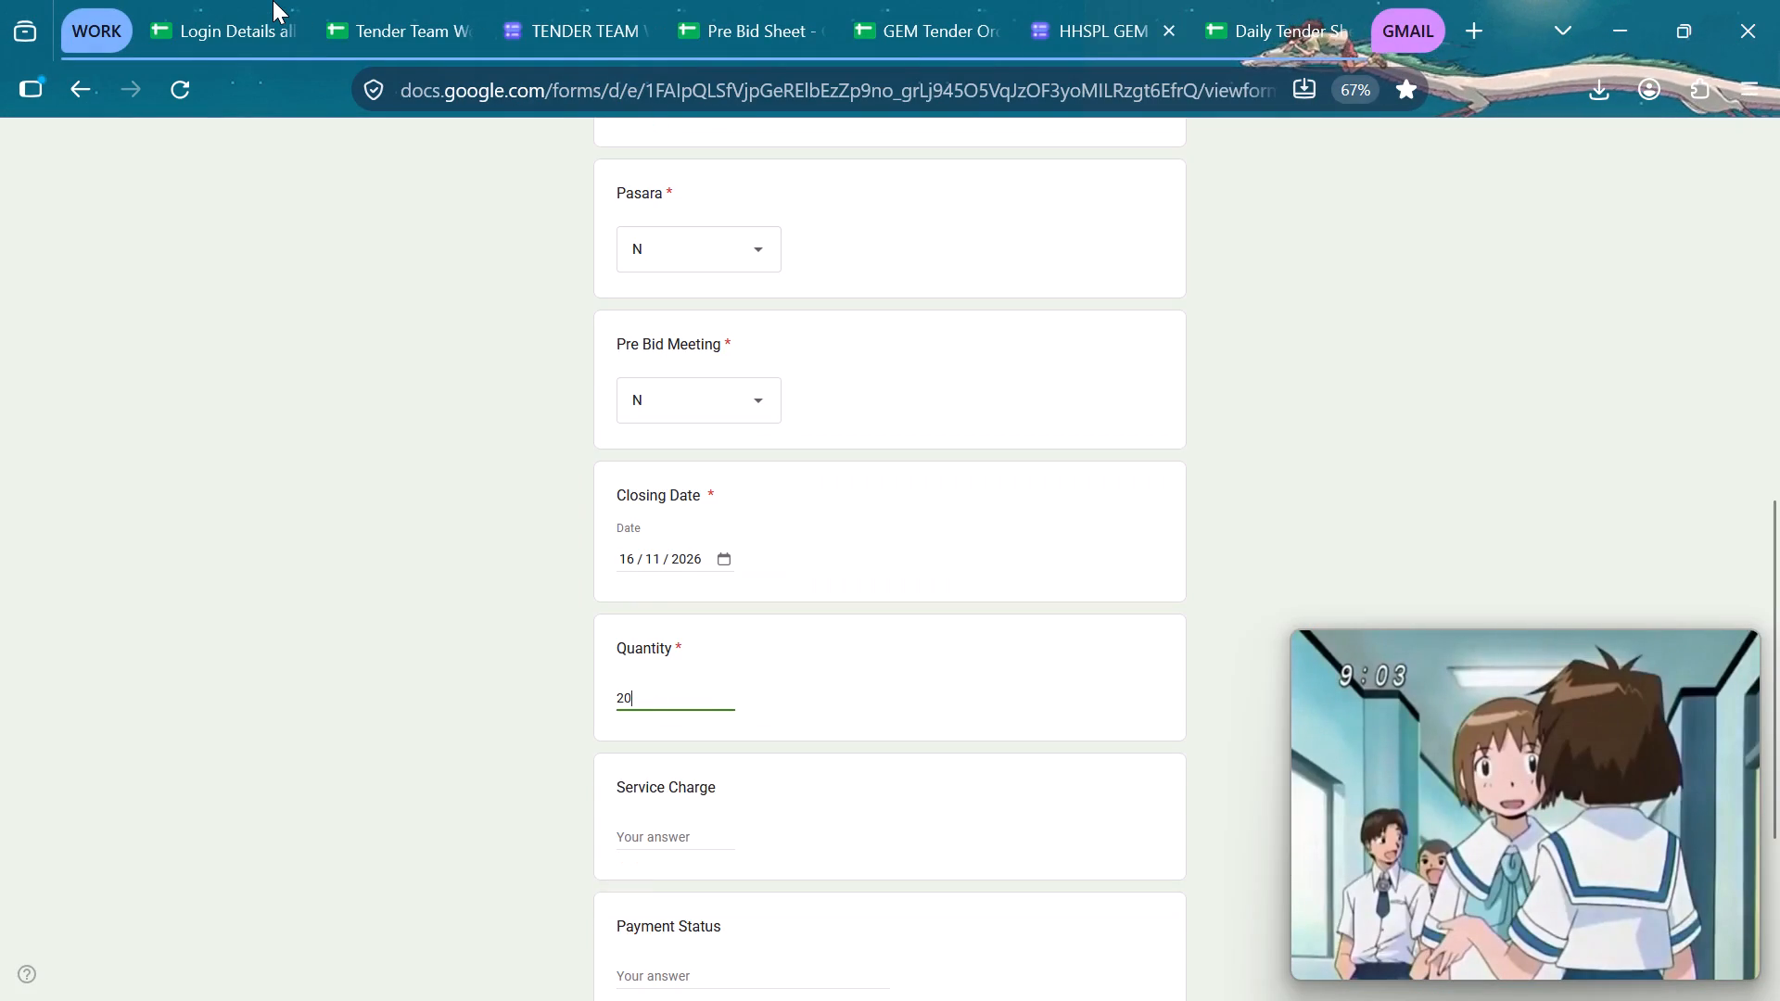
{"action": "scroll", "coordinate": [603, 475], "scroll_direction": "down", "scroll_amount": 7}
{"action": "left_click", "coordinate": [647, 830]}
Return to the GeM bid listing and go to page 19.
{"action": "key", "text": "alt+Tab"}
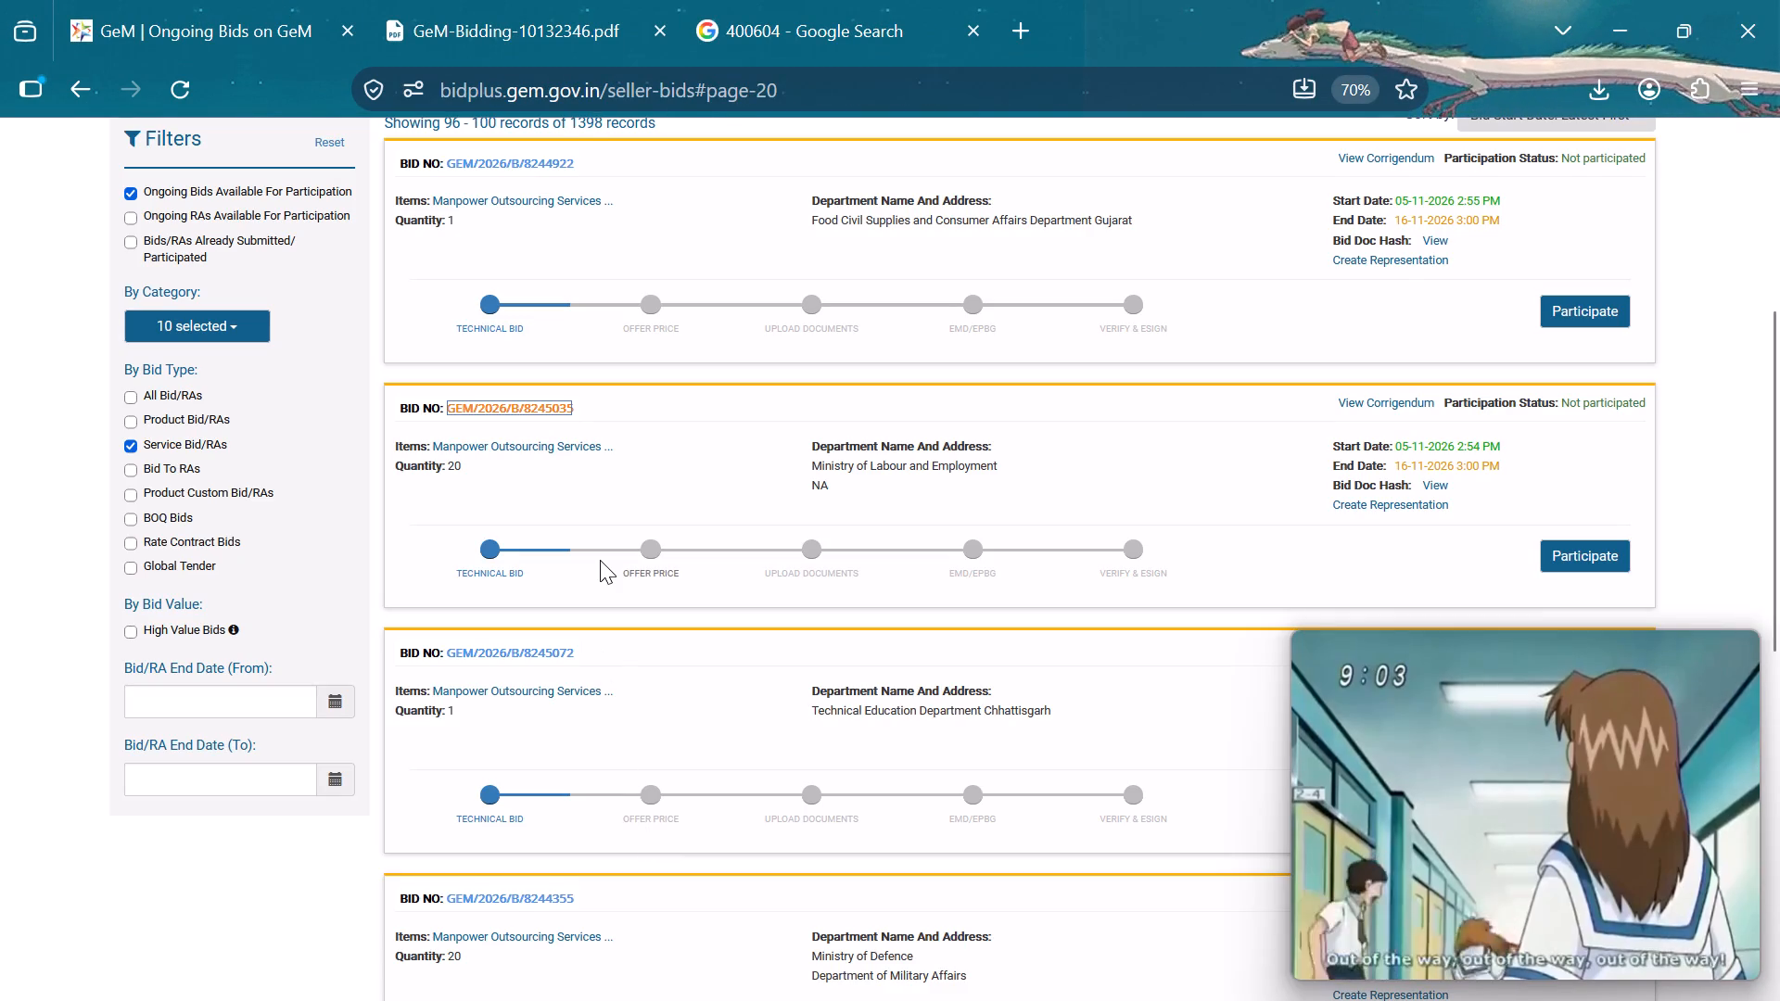
{"action": "scroll", "coordinate": [600, 560], "scroll_direction": "down", "scroll_amount": 6}
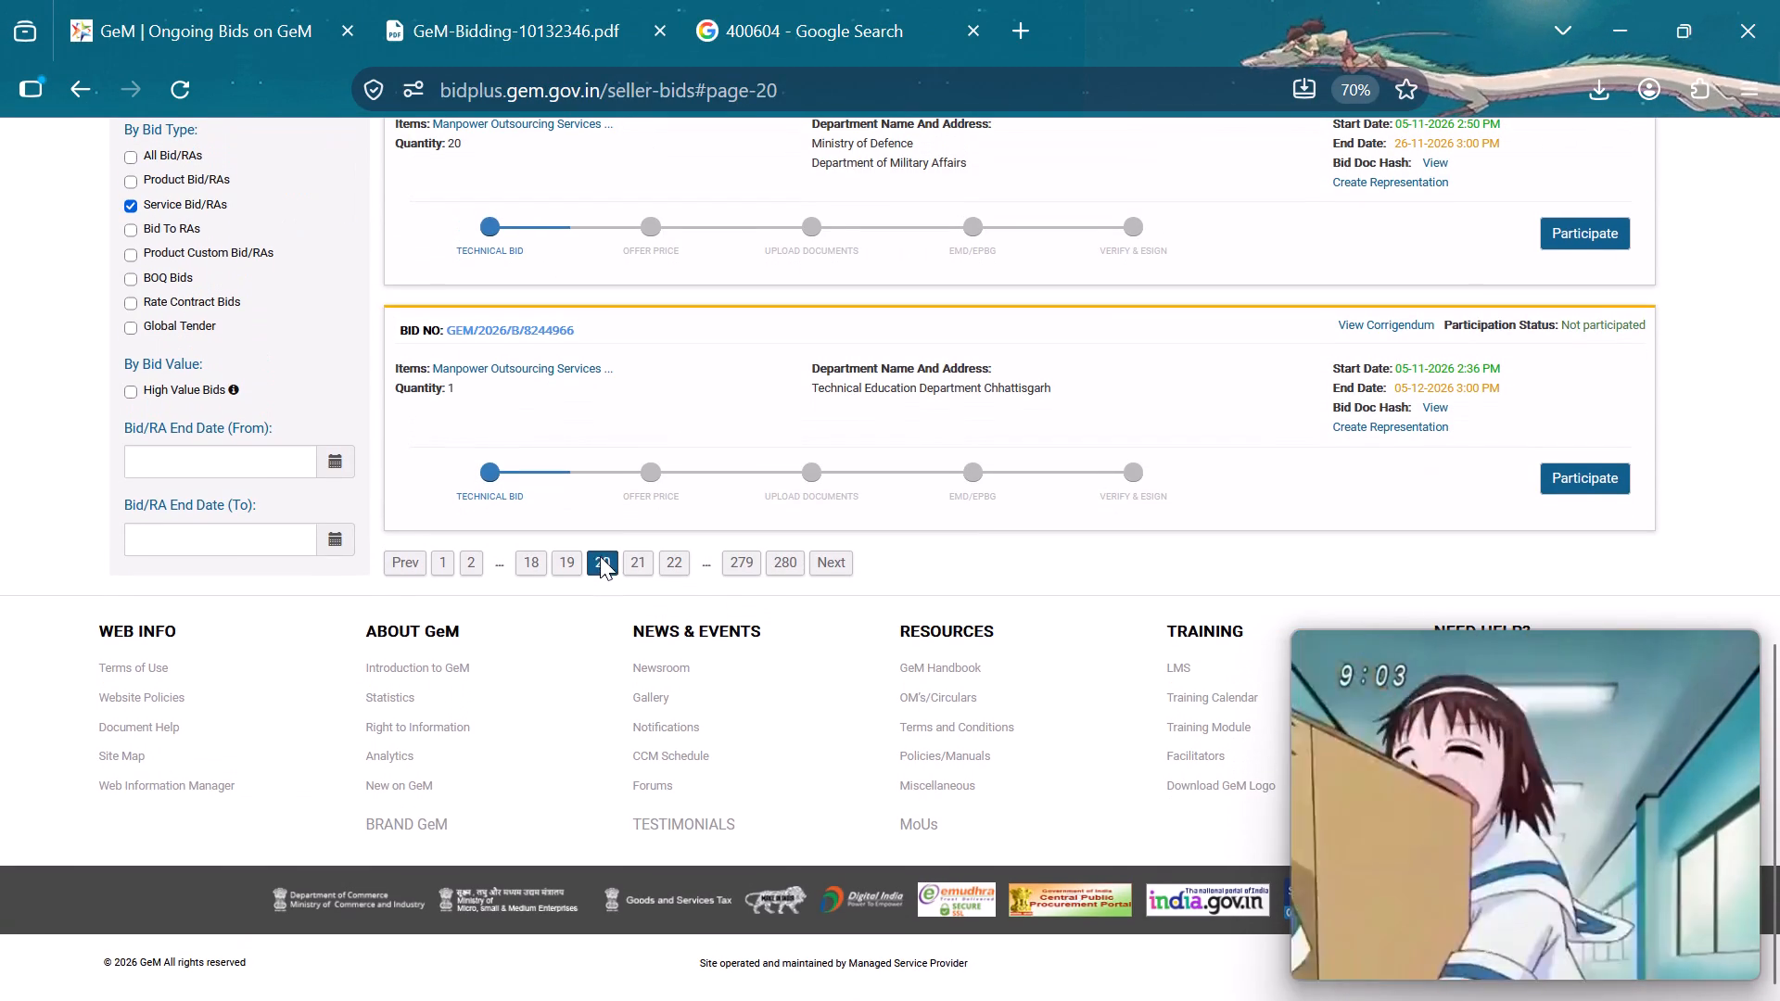
{"action": "left_click", "coordinate": [572, 570]}
Close the GEM/2026/B/8245035 bid document and the PIN code search results.
{"action": "left_click", "coordinate": [546, 0]}
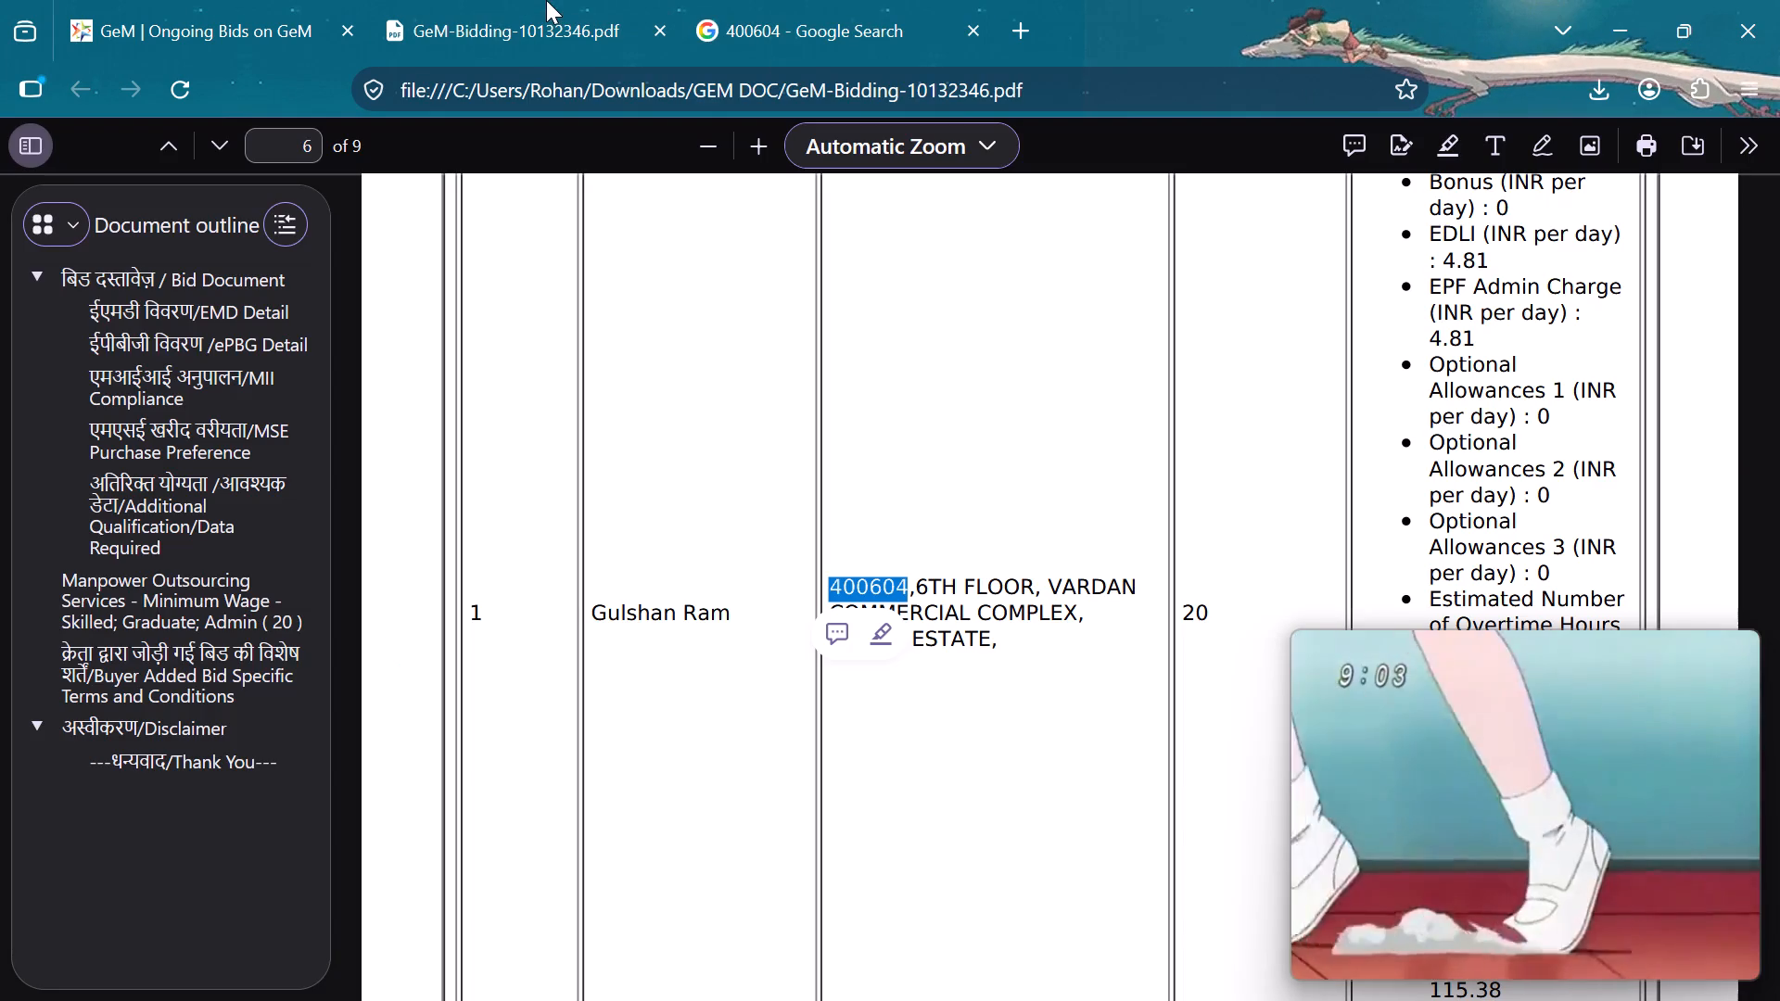
{"action": "left_click", "coordinate": [633, 30]}
{"action": "left_click", "coordinate": [652, 28]}
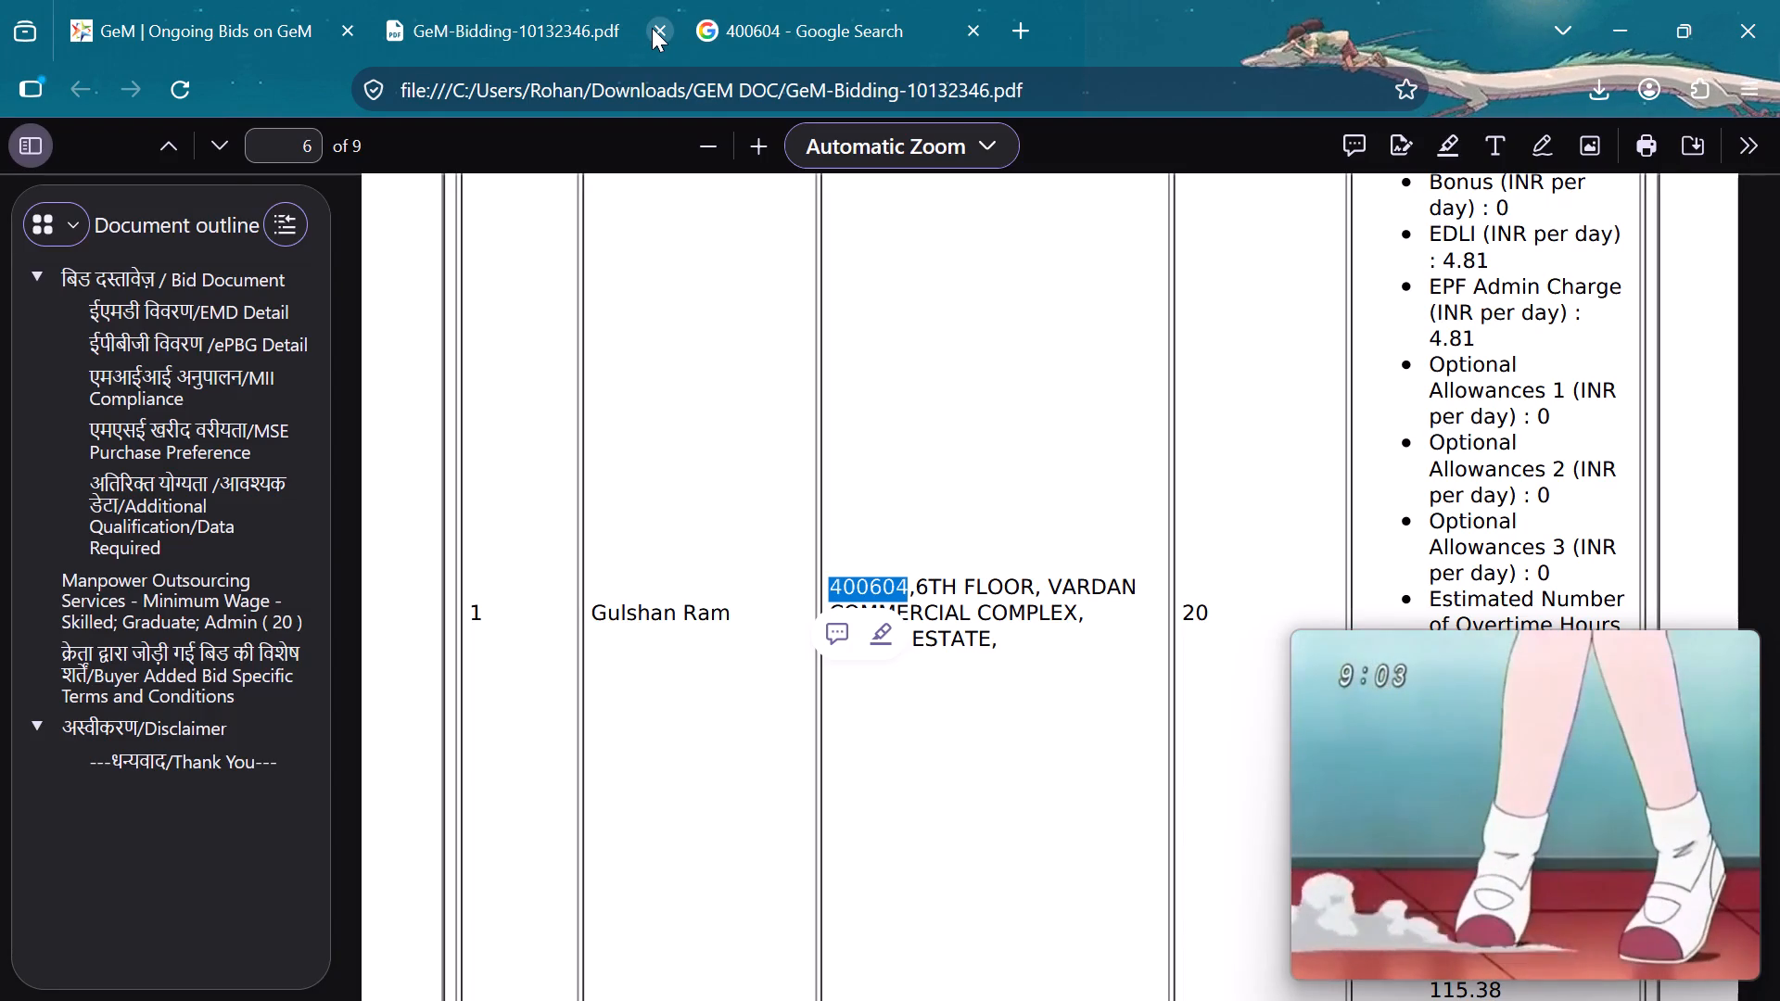
{"action": "left_click", "coordinate": [652, 26]}
Switch to Brave, search Google for "momodo" in a new tab and check the image and web results.
{"action": "key", "text": "alt+Tab"}
{"action": "key", "text": "alt+Tab"}
{"action": "key", "text": "alt+Tab"}
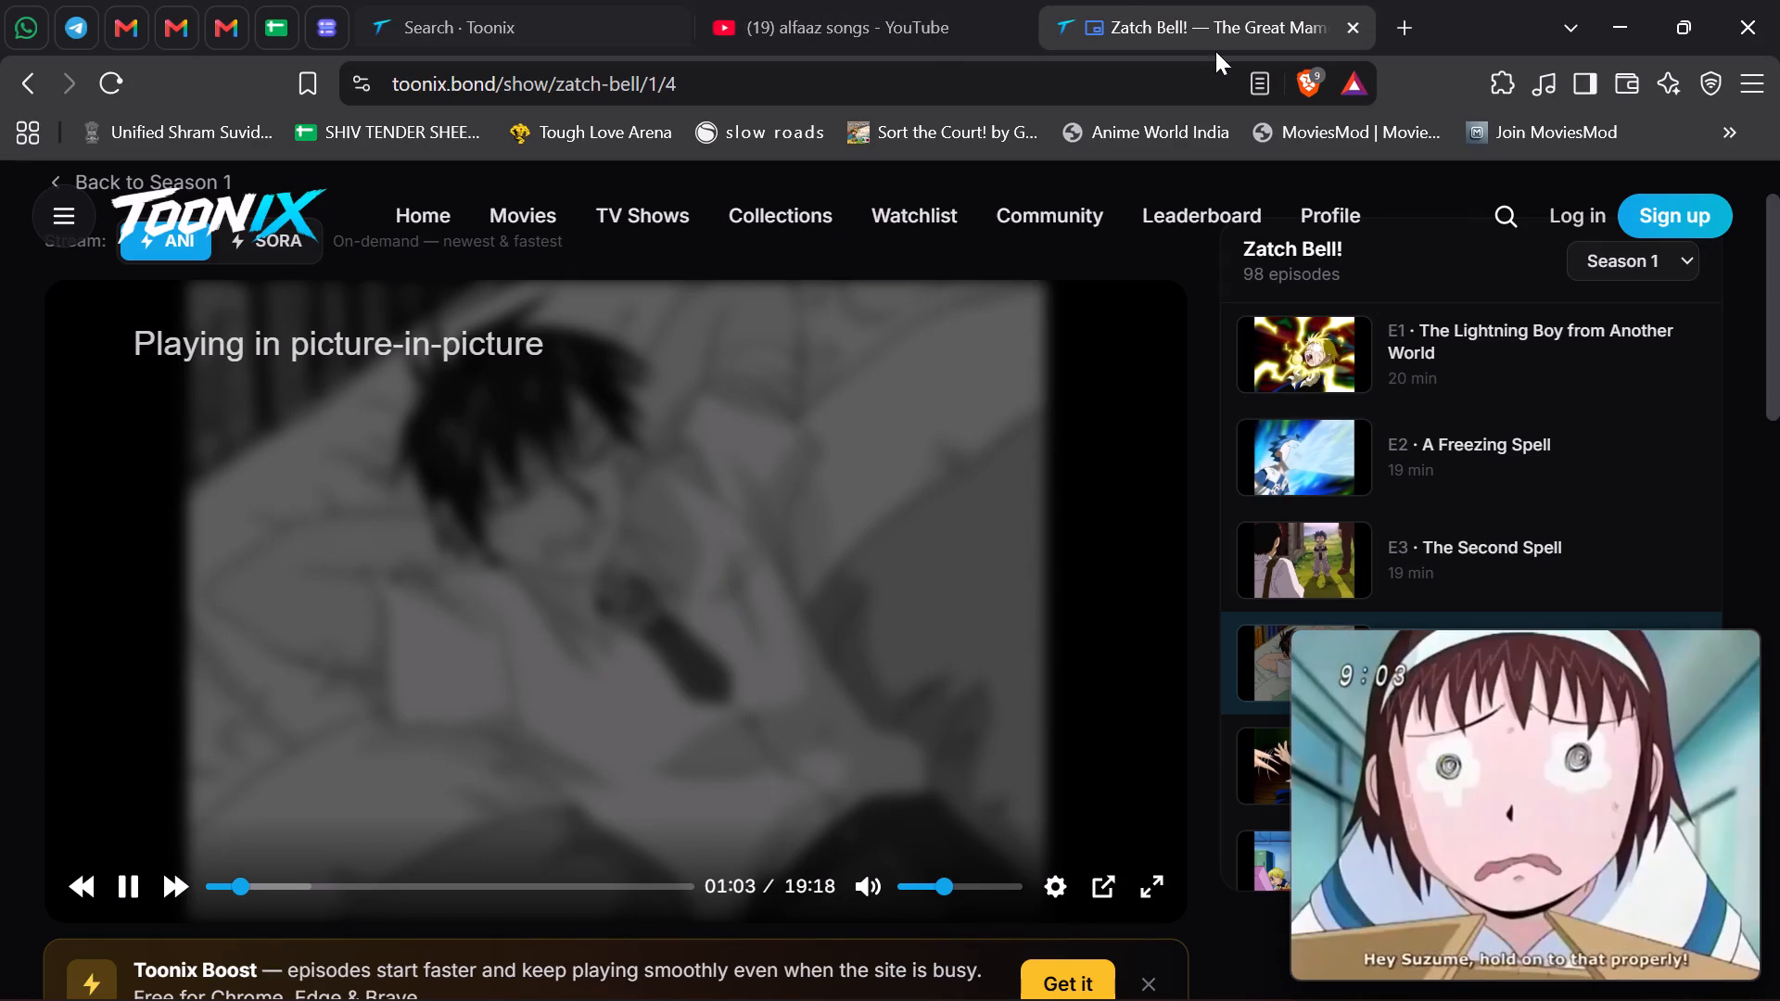
{"action": "left_click", "coordinate": [1391, 34]}
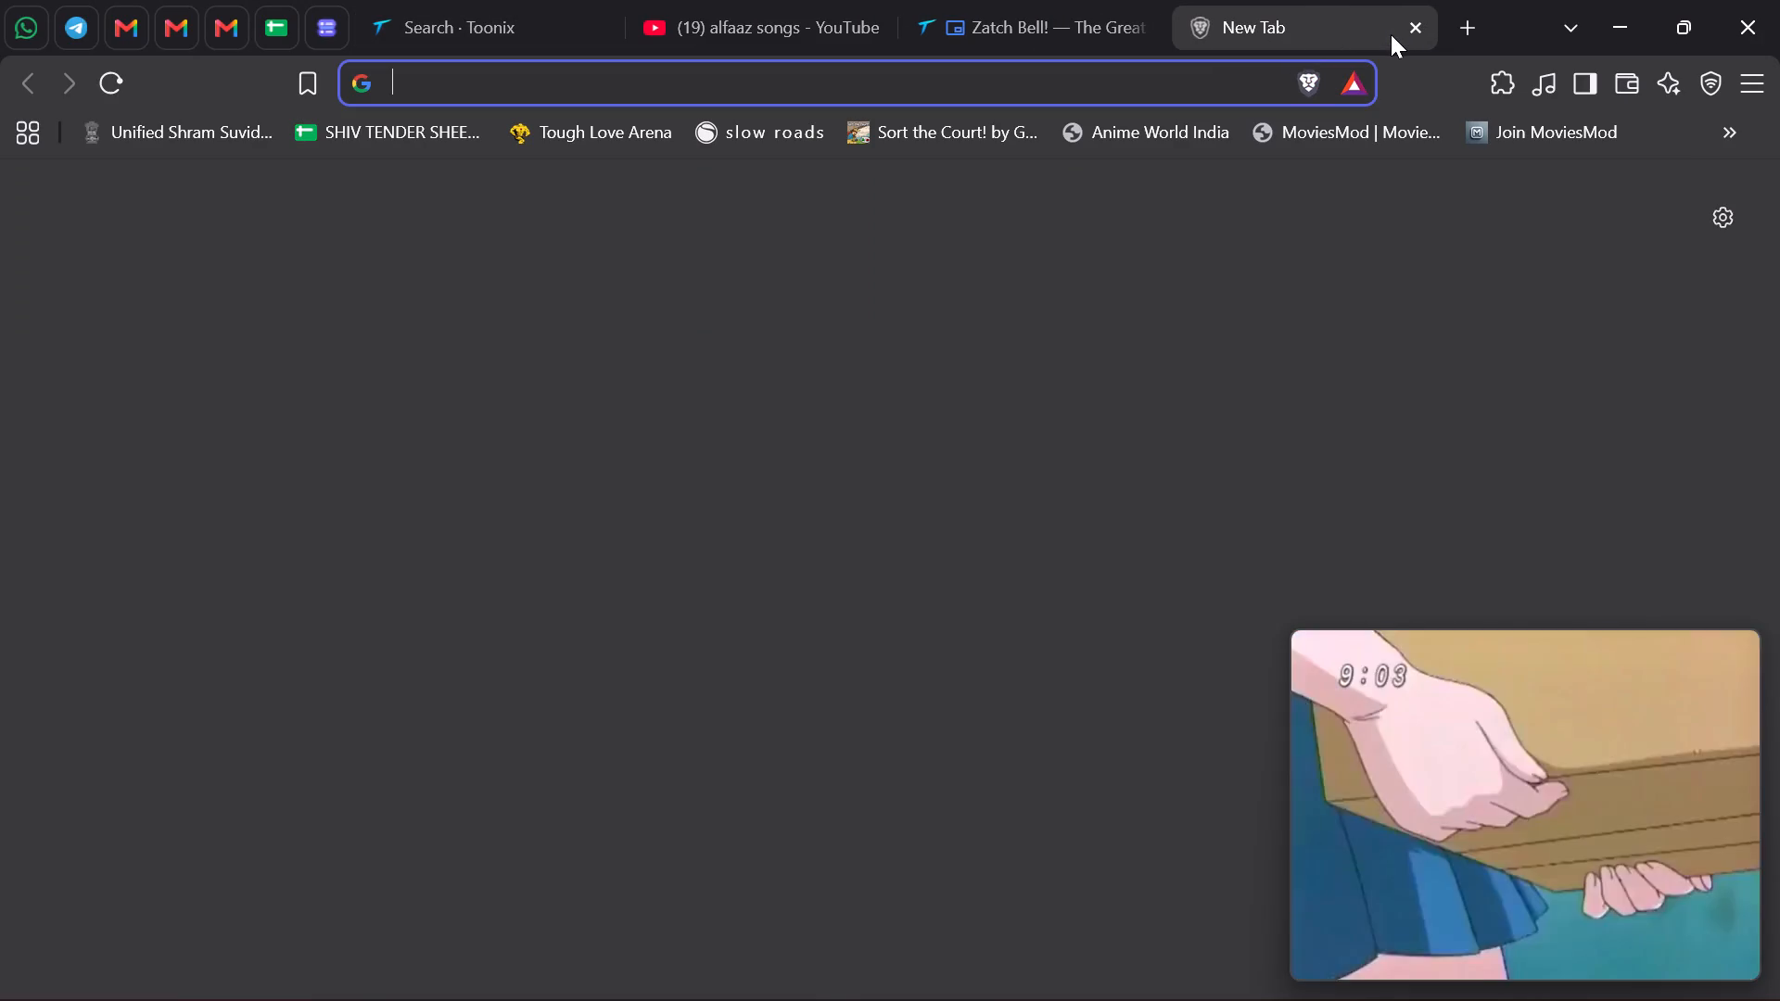
{"action": "type", "text": "momodo"}
{"action": "key", "text": "Return"}
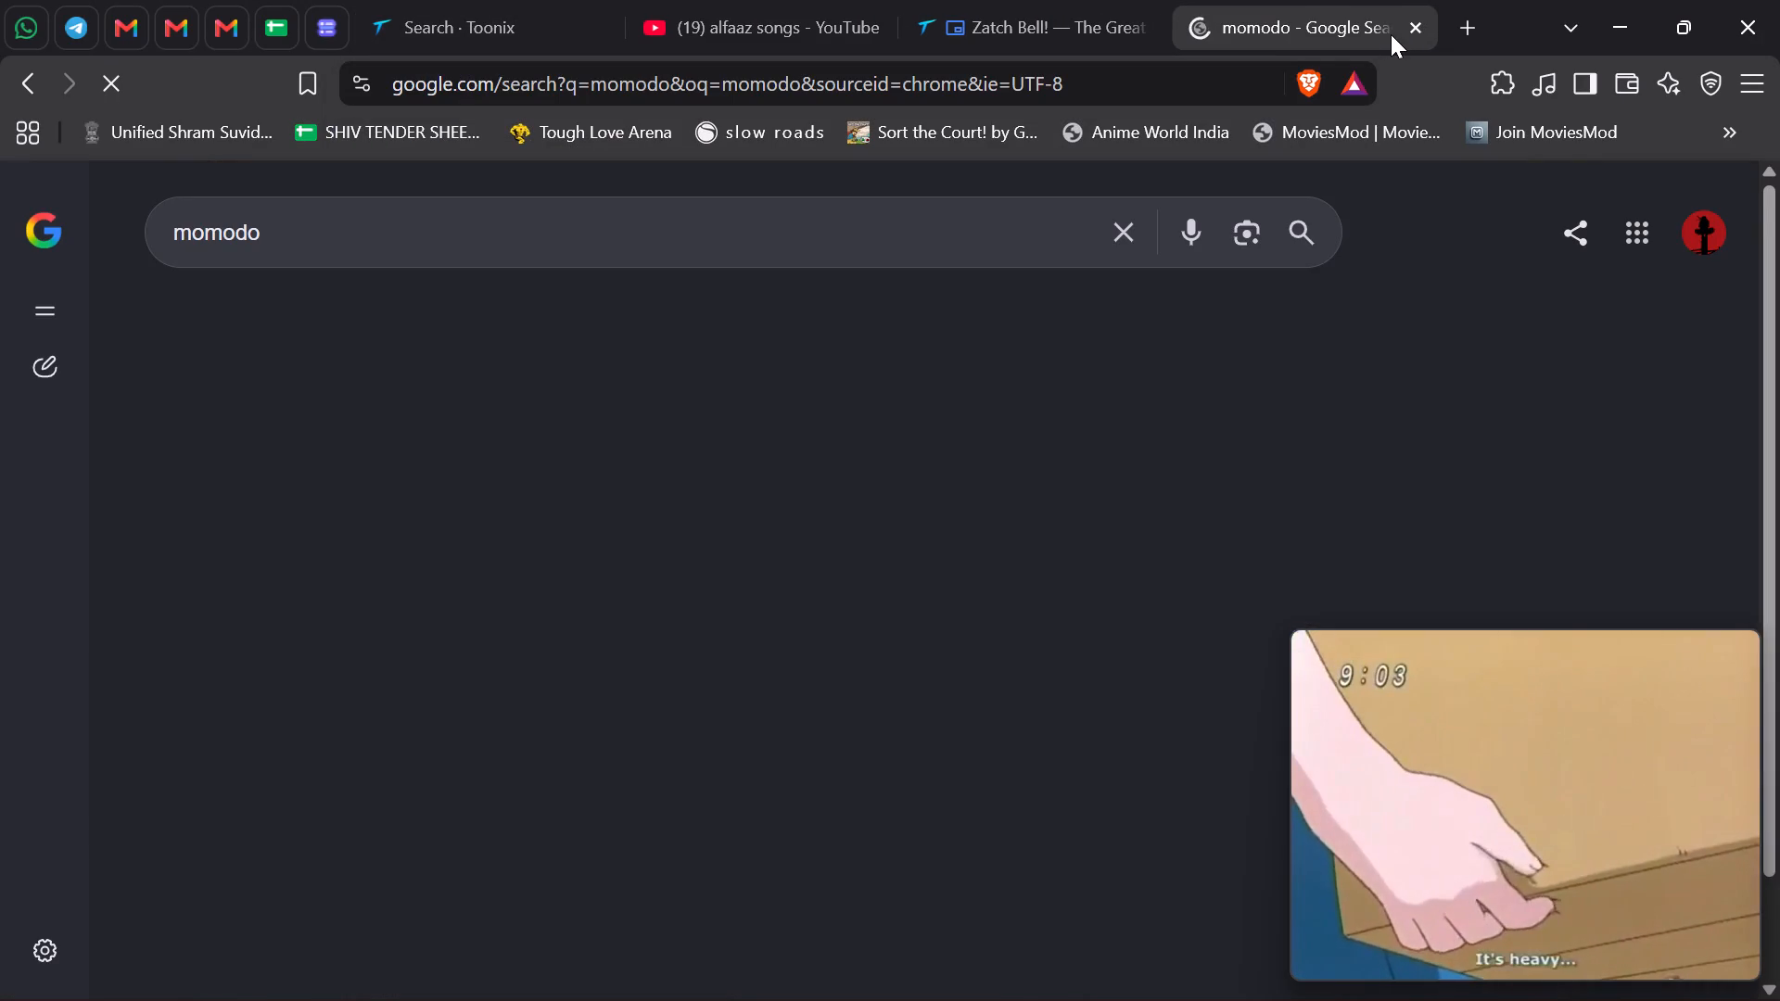
{"action": "left_click", "coordinate": [482, 379]}
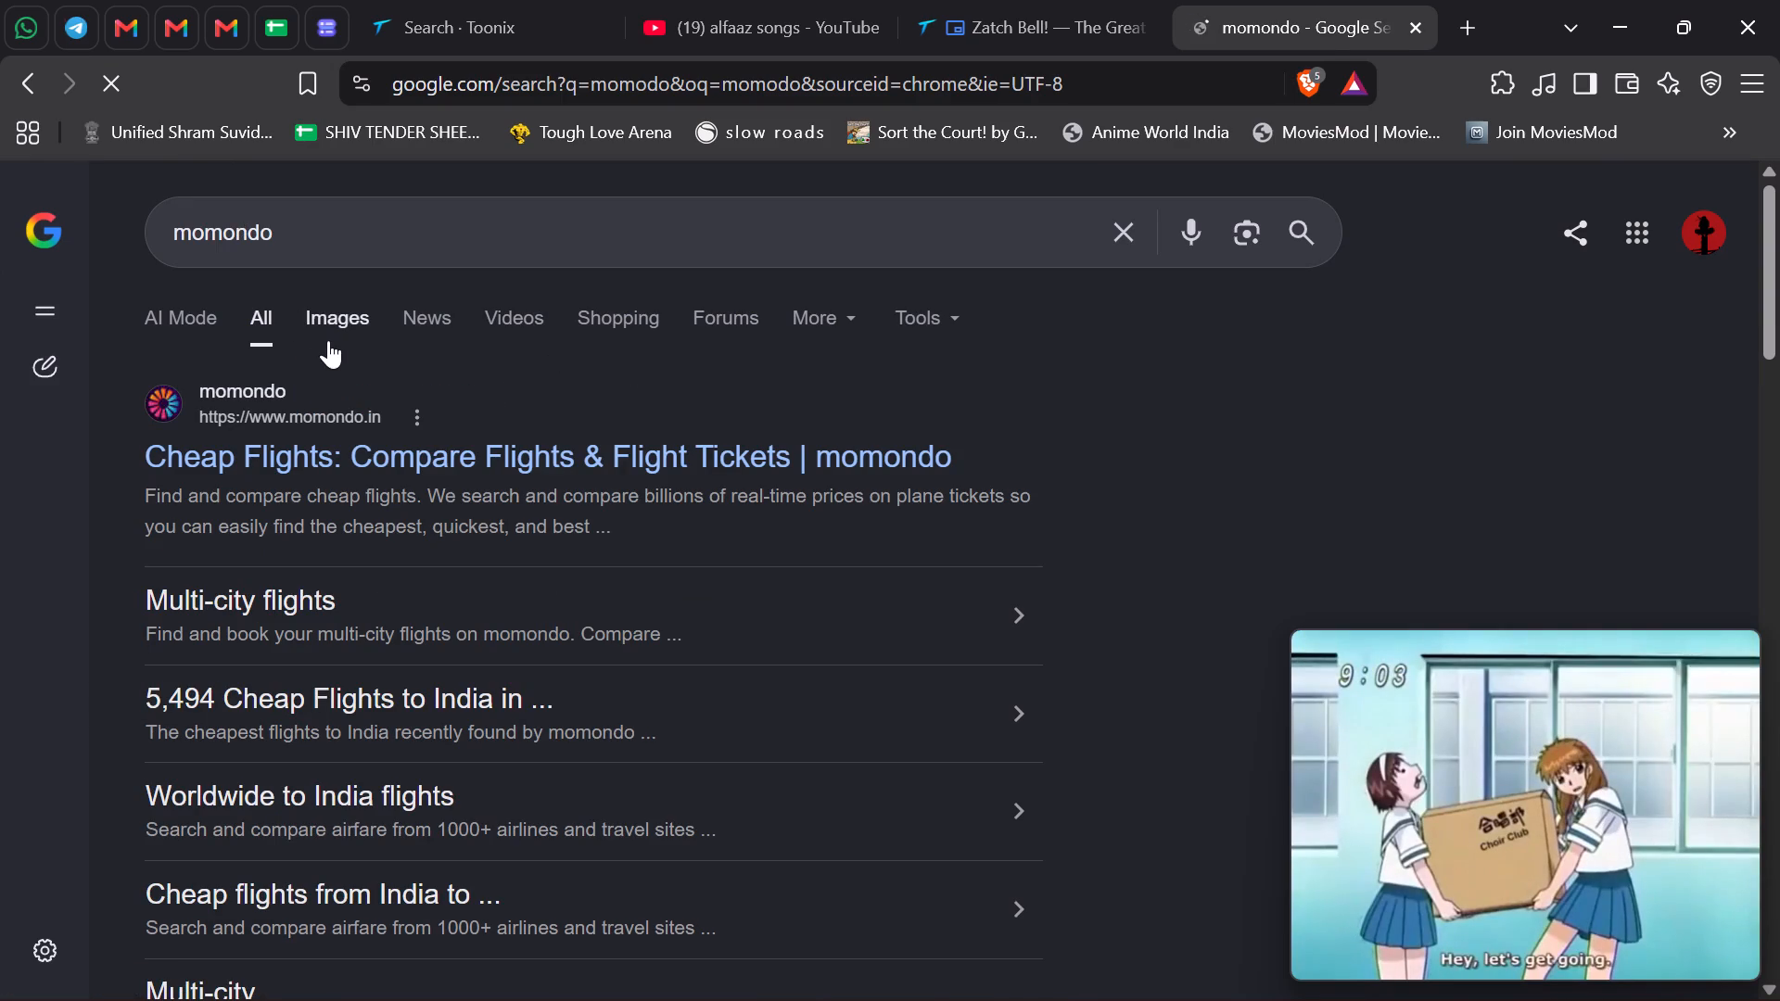
{"action": "left_click", "coordinate": [329, 340]}
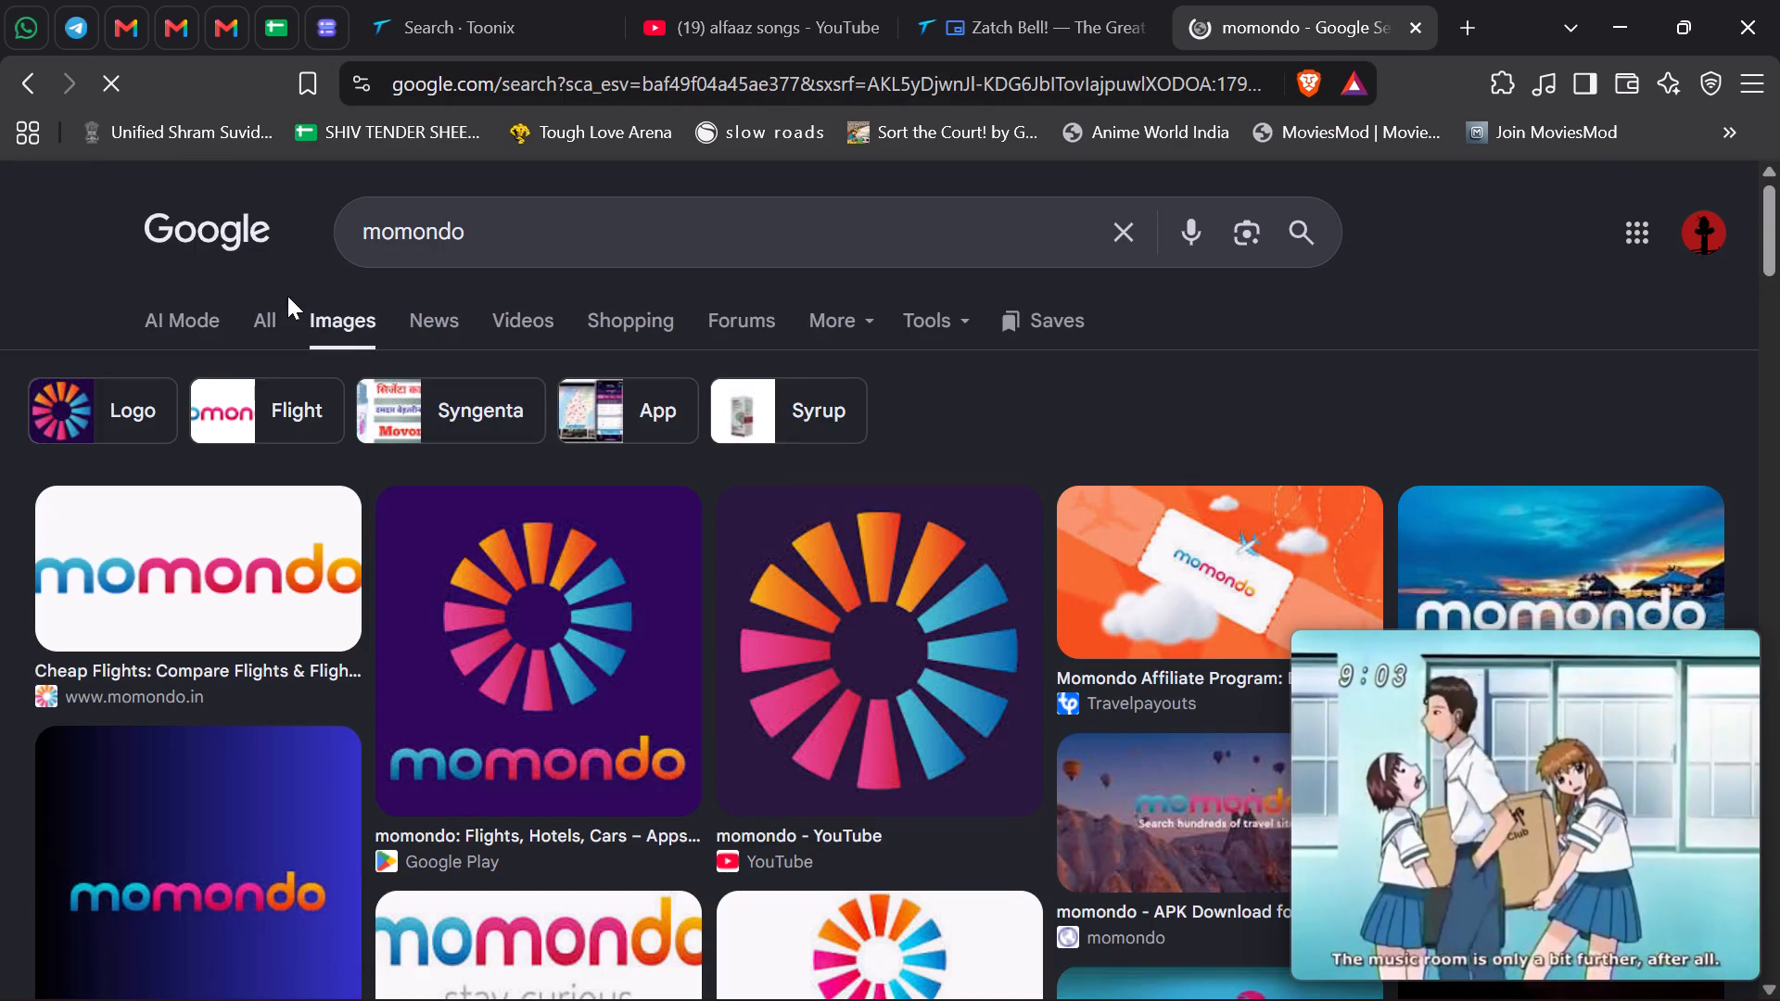
{"action": "left_click", "coordinate": [282, 299]}
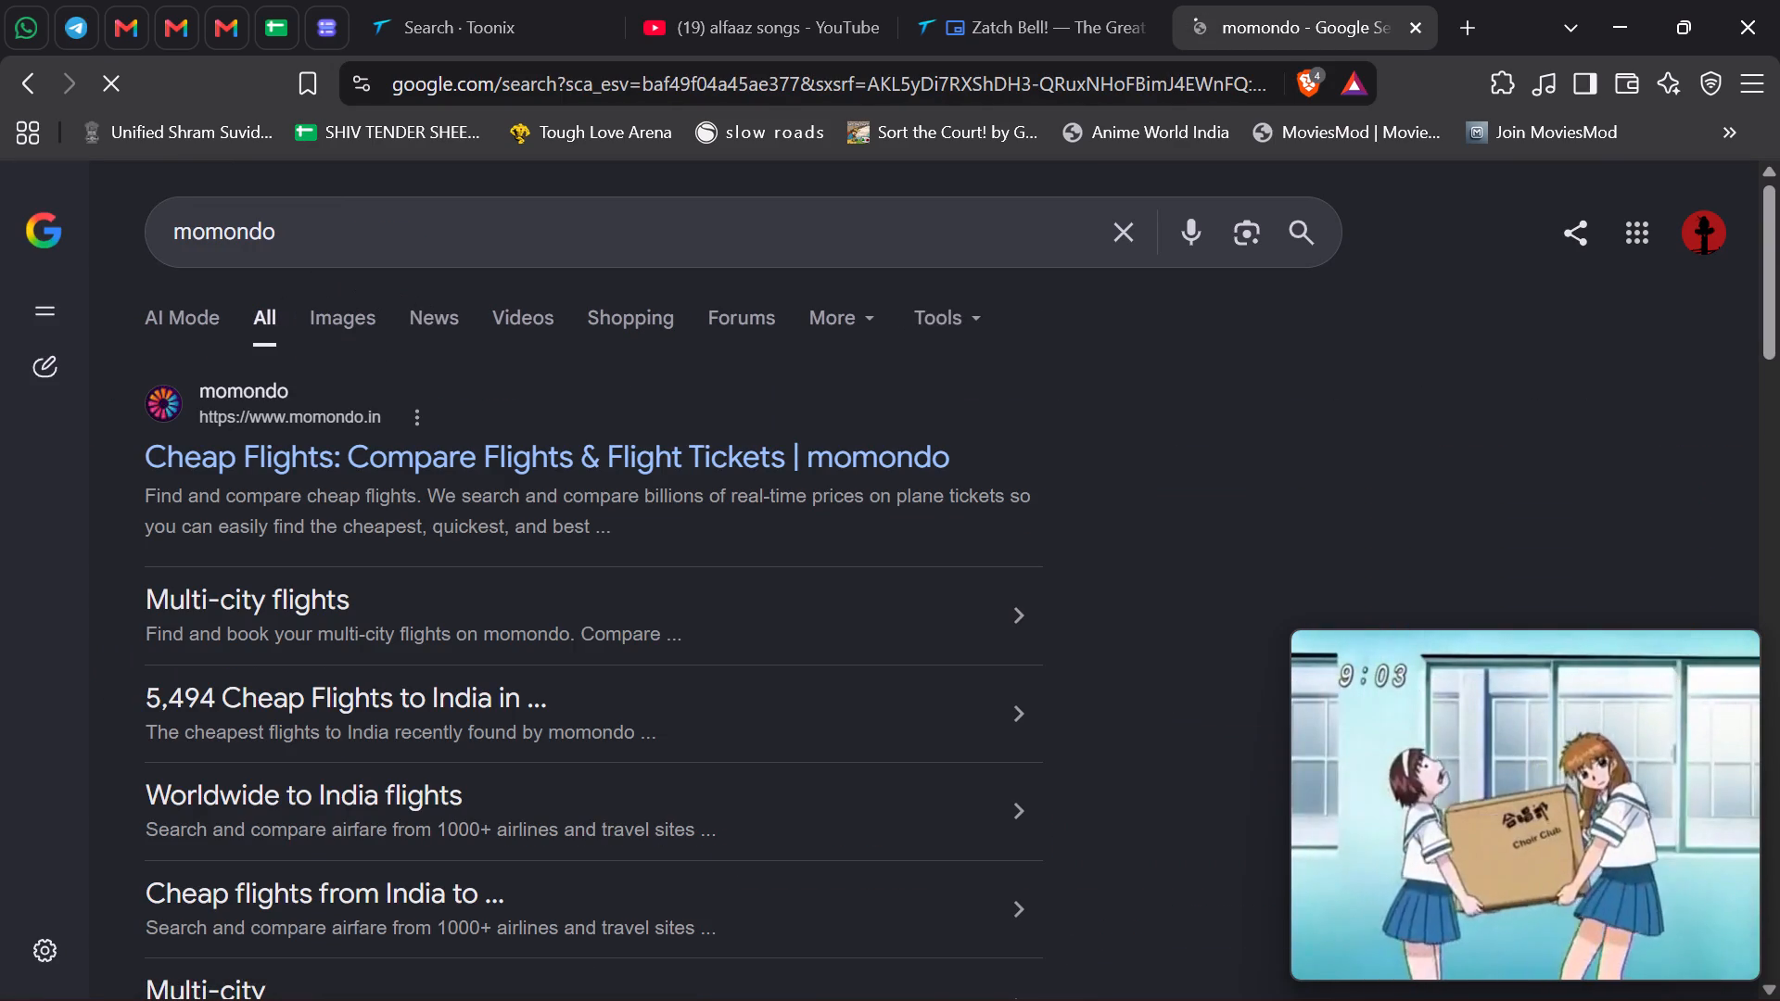
Correct the search back to "momodo" and look through the image results.
{"action": "left_click", "coordinate": [247, 238]}
{"action": "key", "text": "BackSpace"}
{"action": "key", "text": "Return"}
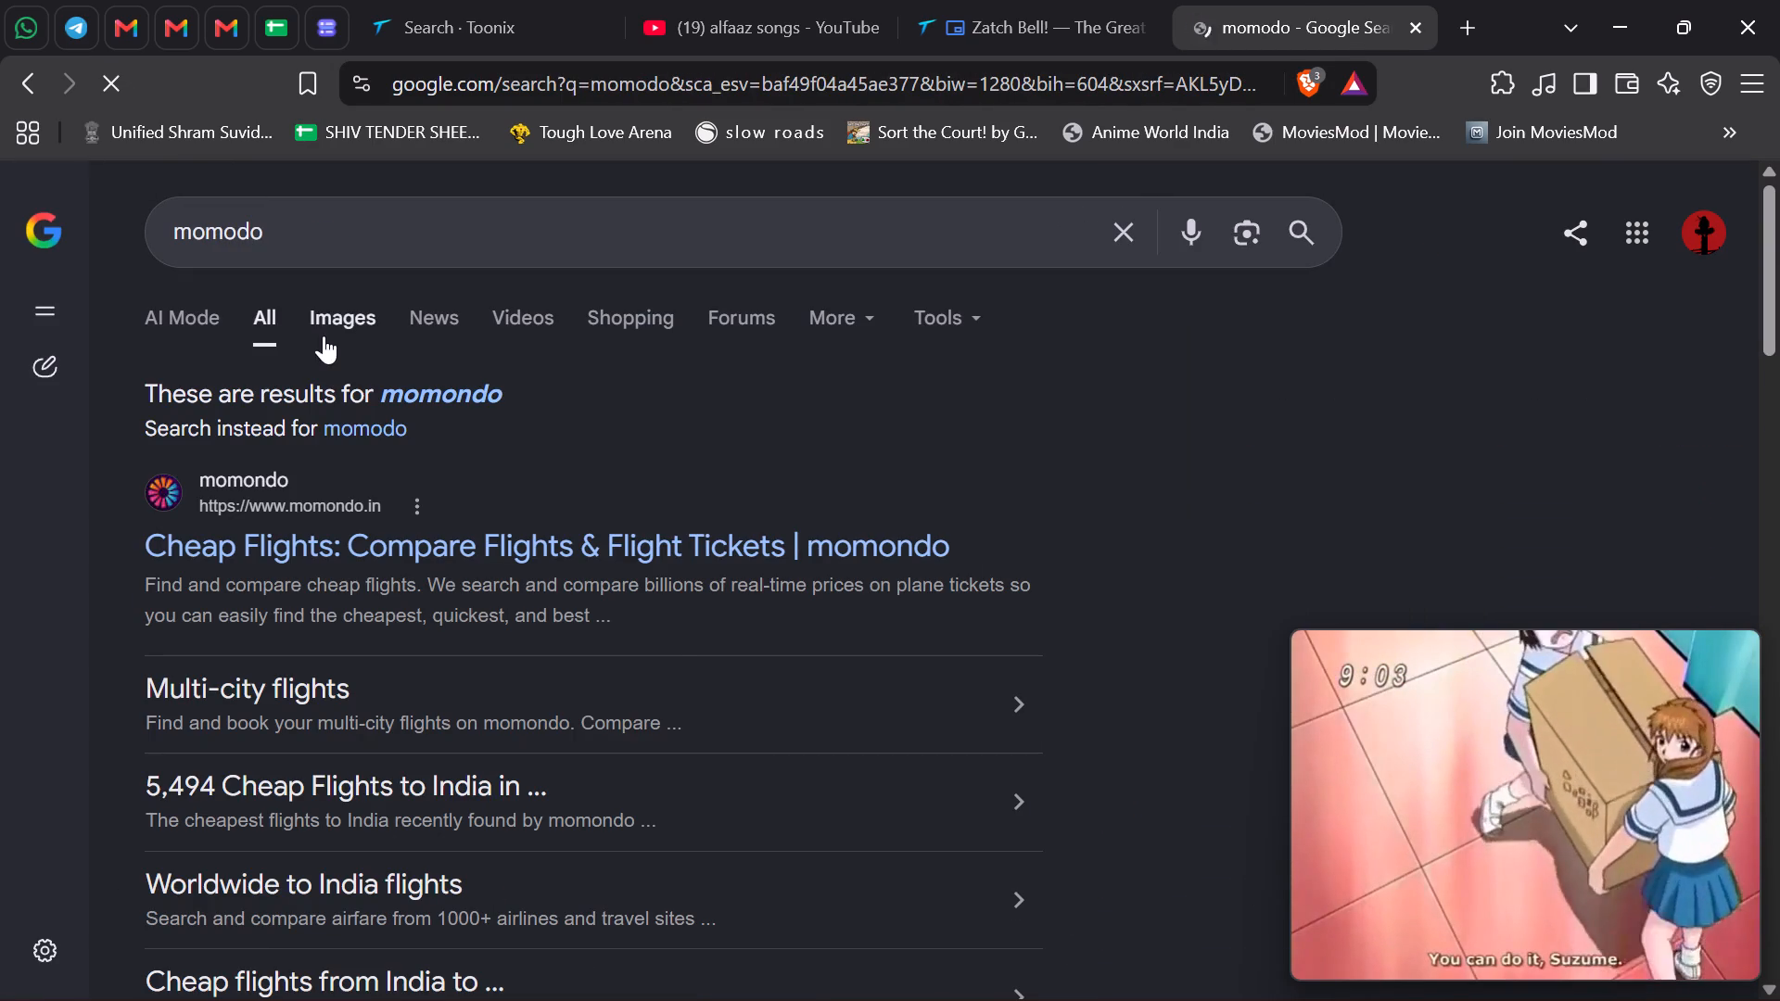
{"action": "left_click", "coordinate": [325, 321]}
{"action": "scroll", "coordinate": [435, 425], "scroll_direction": "down", "scroll_amount": 4}
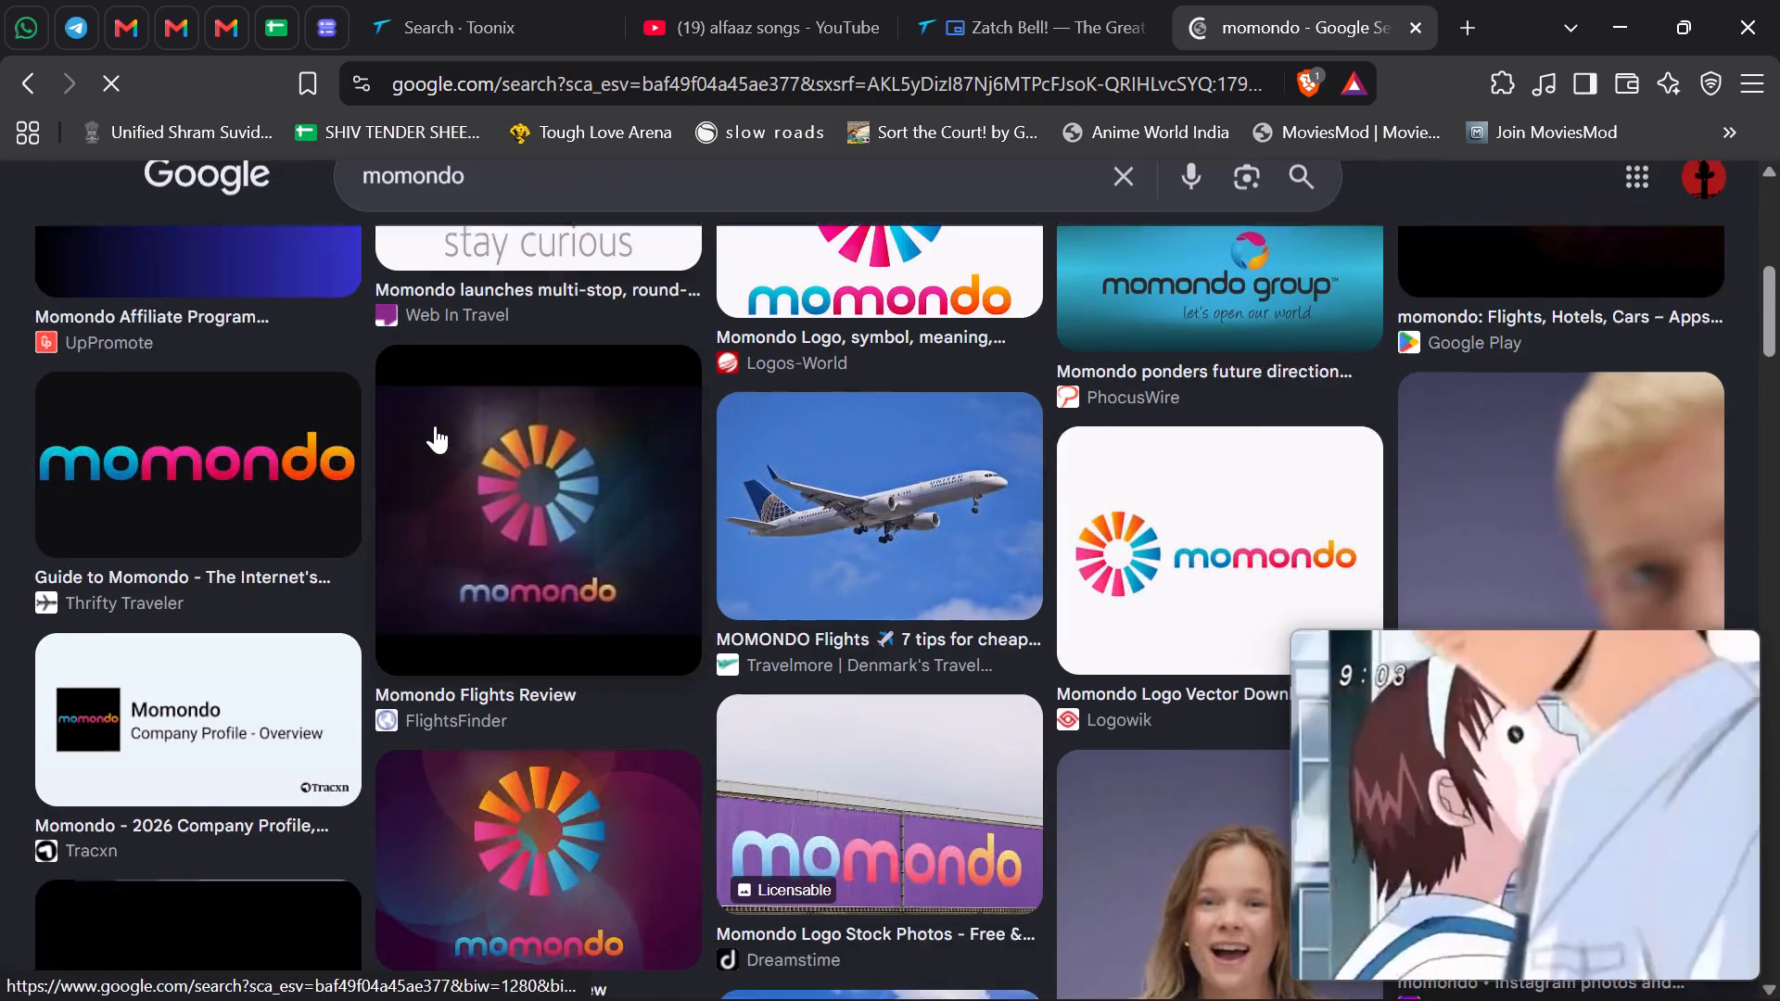
{"action": "scroll", "coordinate": [435, 425], "scroll_direction": "down", "scroll_amount": 5}
{"action": "scroll", "coordinate": [435, 425], "scroll_direction": "up", "scroll_amount": 16}
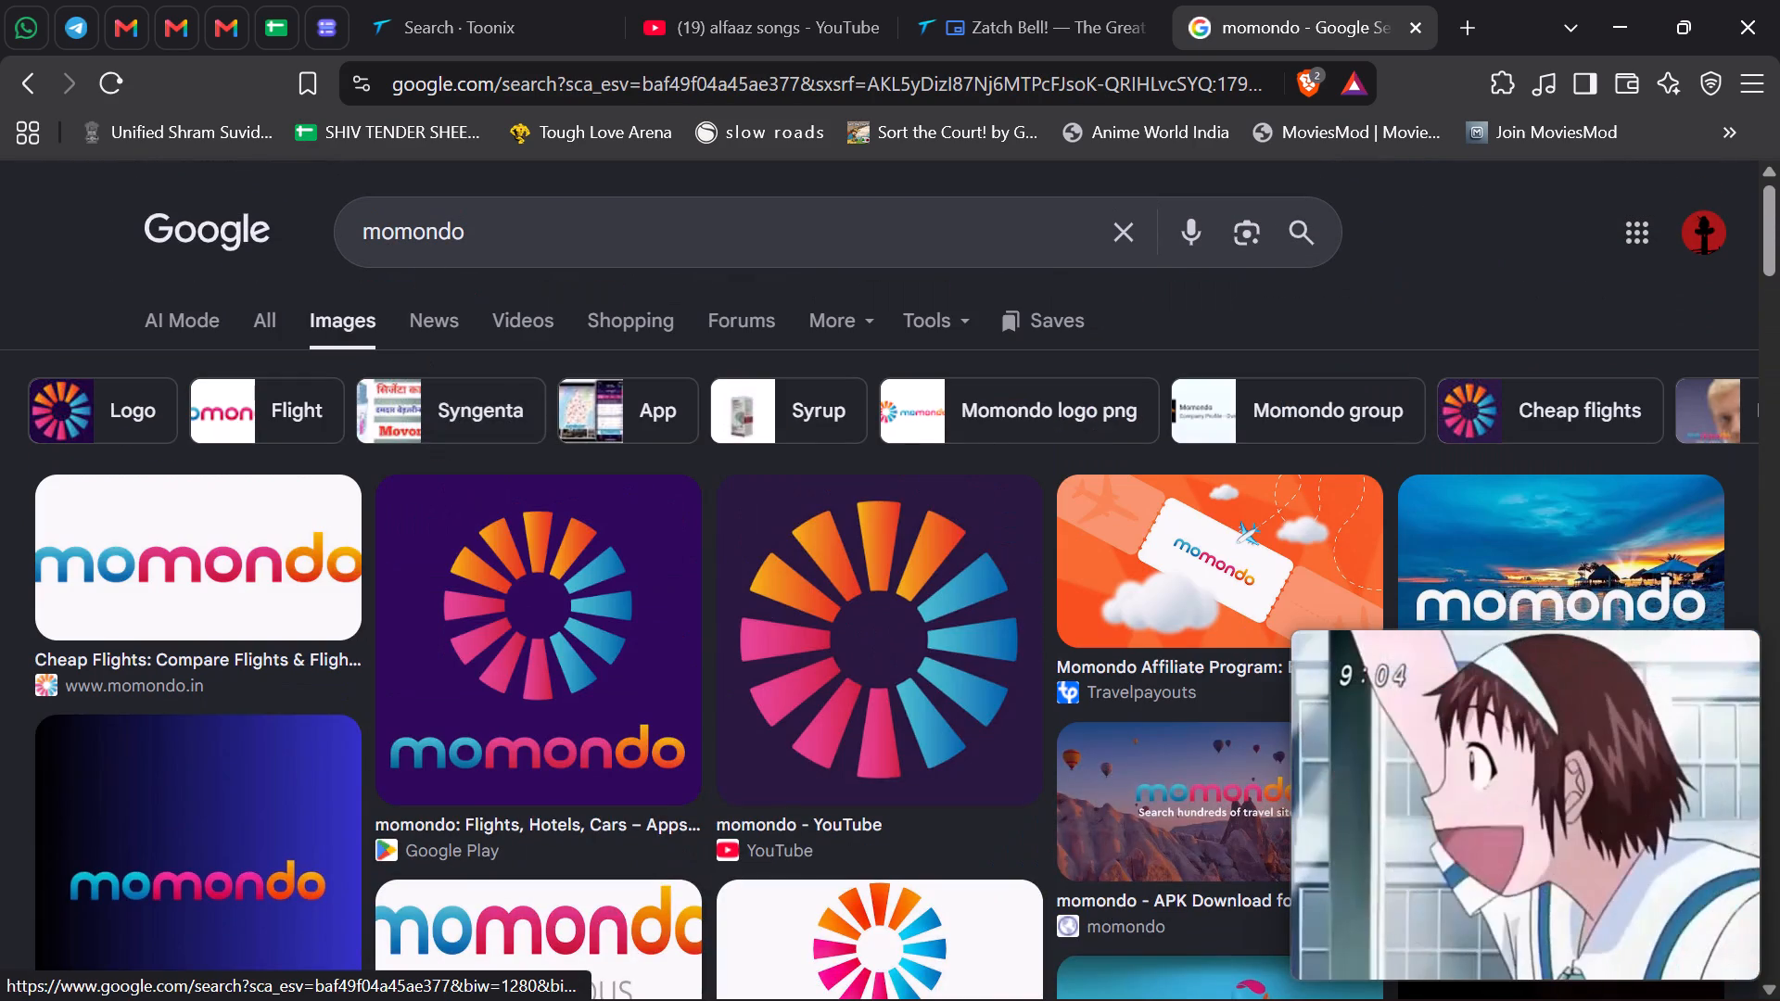
Change the search to "mamondo" and look through all the web results.
{"action": "left_click", "coordinate": [394, 241]}
{"action": "key", "text": "a"}
{"action": "key", "text": "BackSpace"}
{"action": "key", "text": "BackSpace"}
{"action": "key", "text": "a"}
{"action": "key", "text": "Return"}
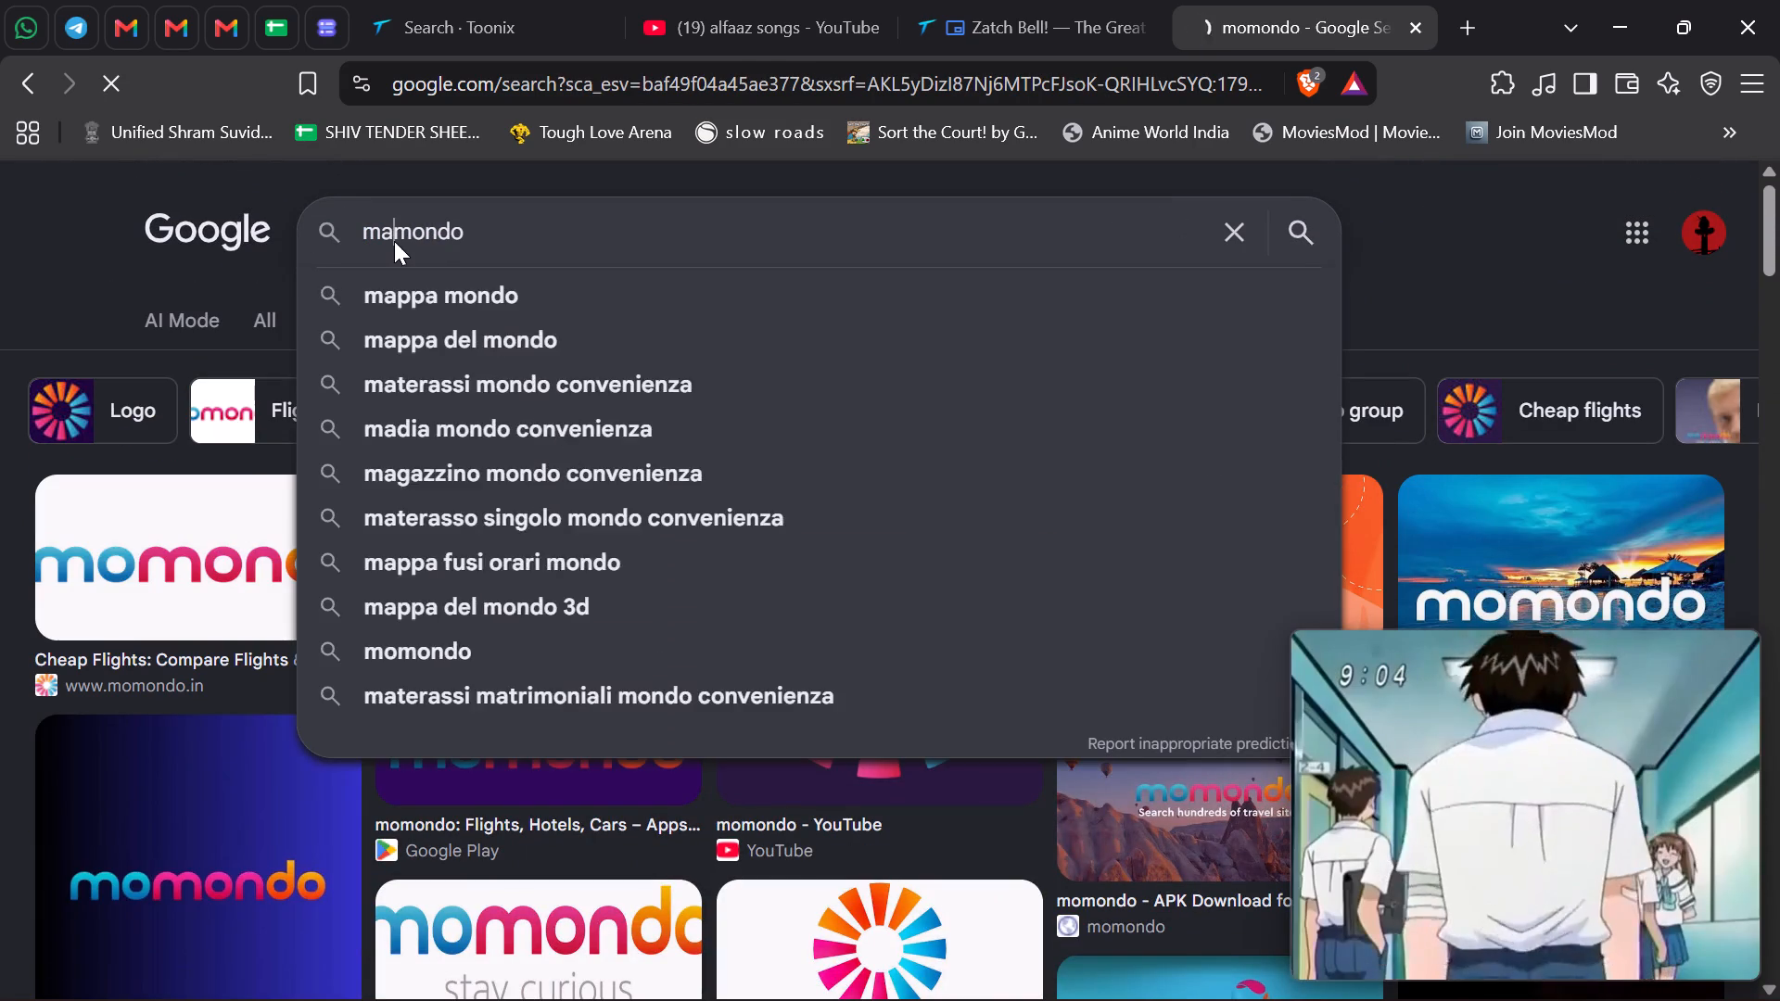
{"action": "left_click", "coordinate": [299, 307]}
{"action": "left_click", "coordinate": [279, 324]}
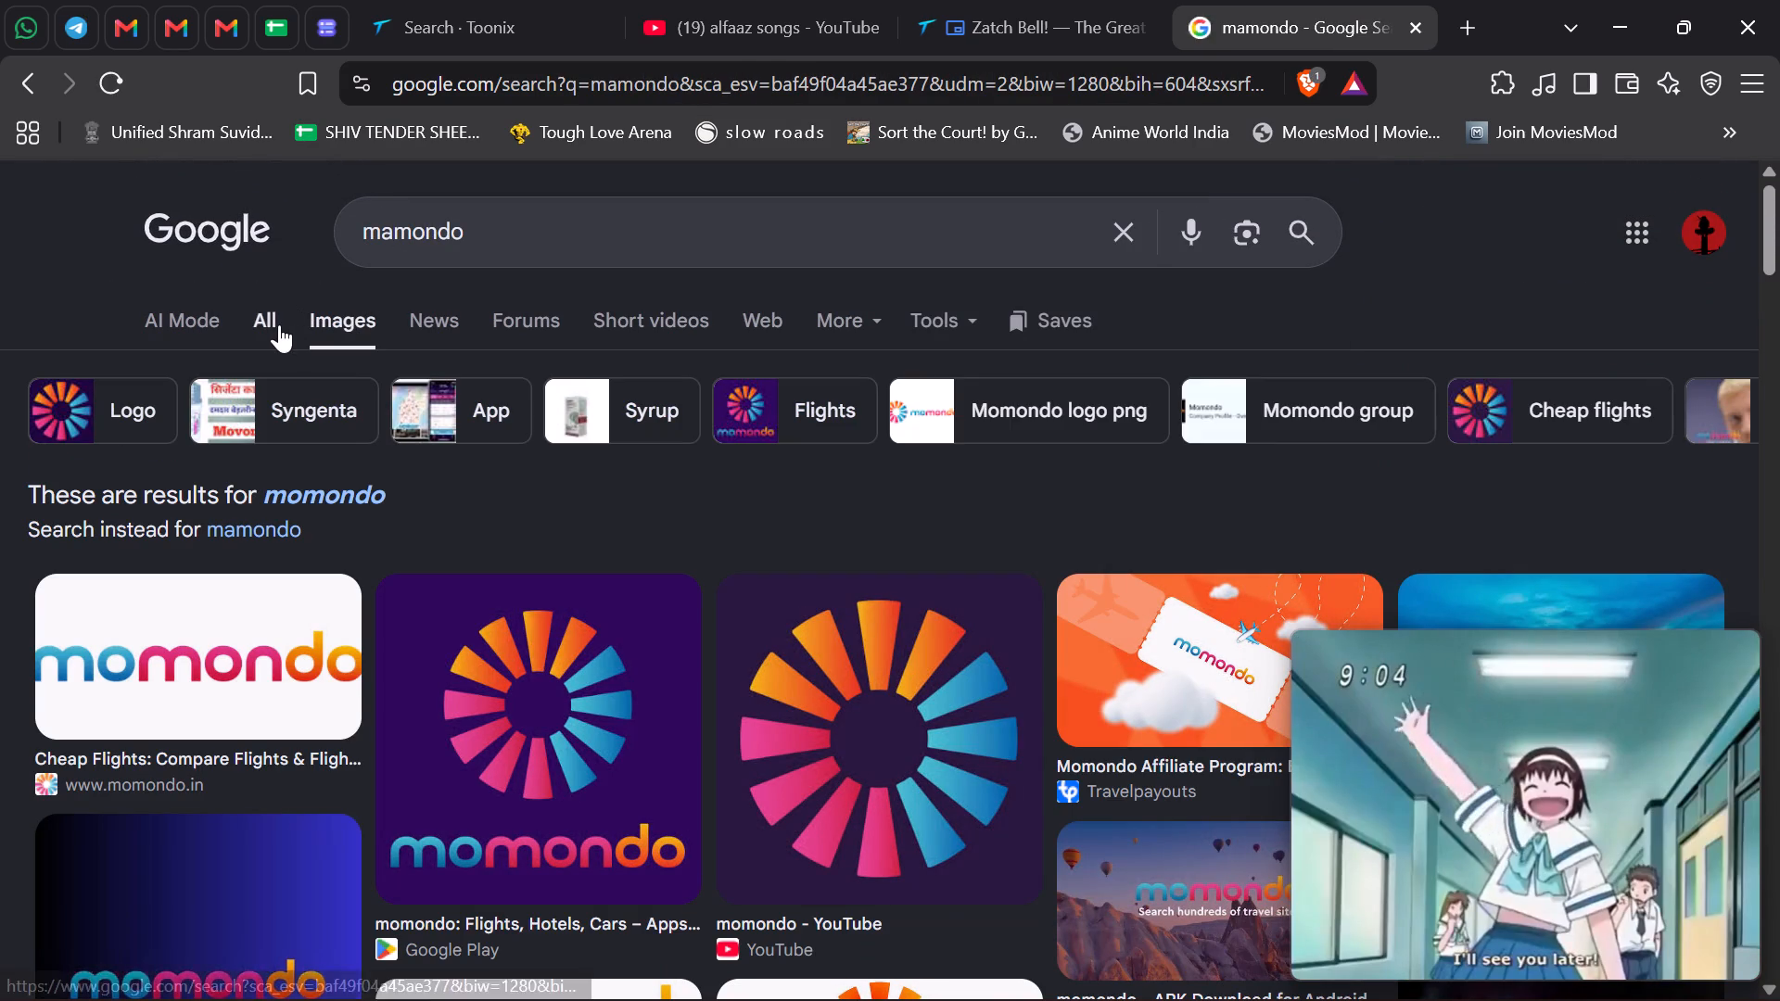
{"action": "scroll", "coordinate": [561, 615], "scroll_direction": "down", "scroll_amount": 6}
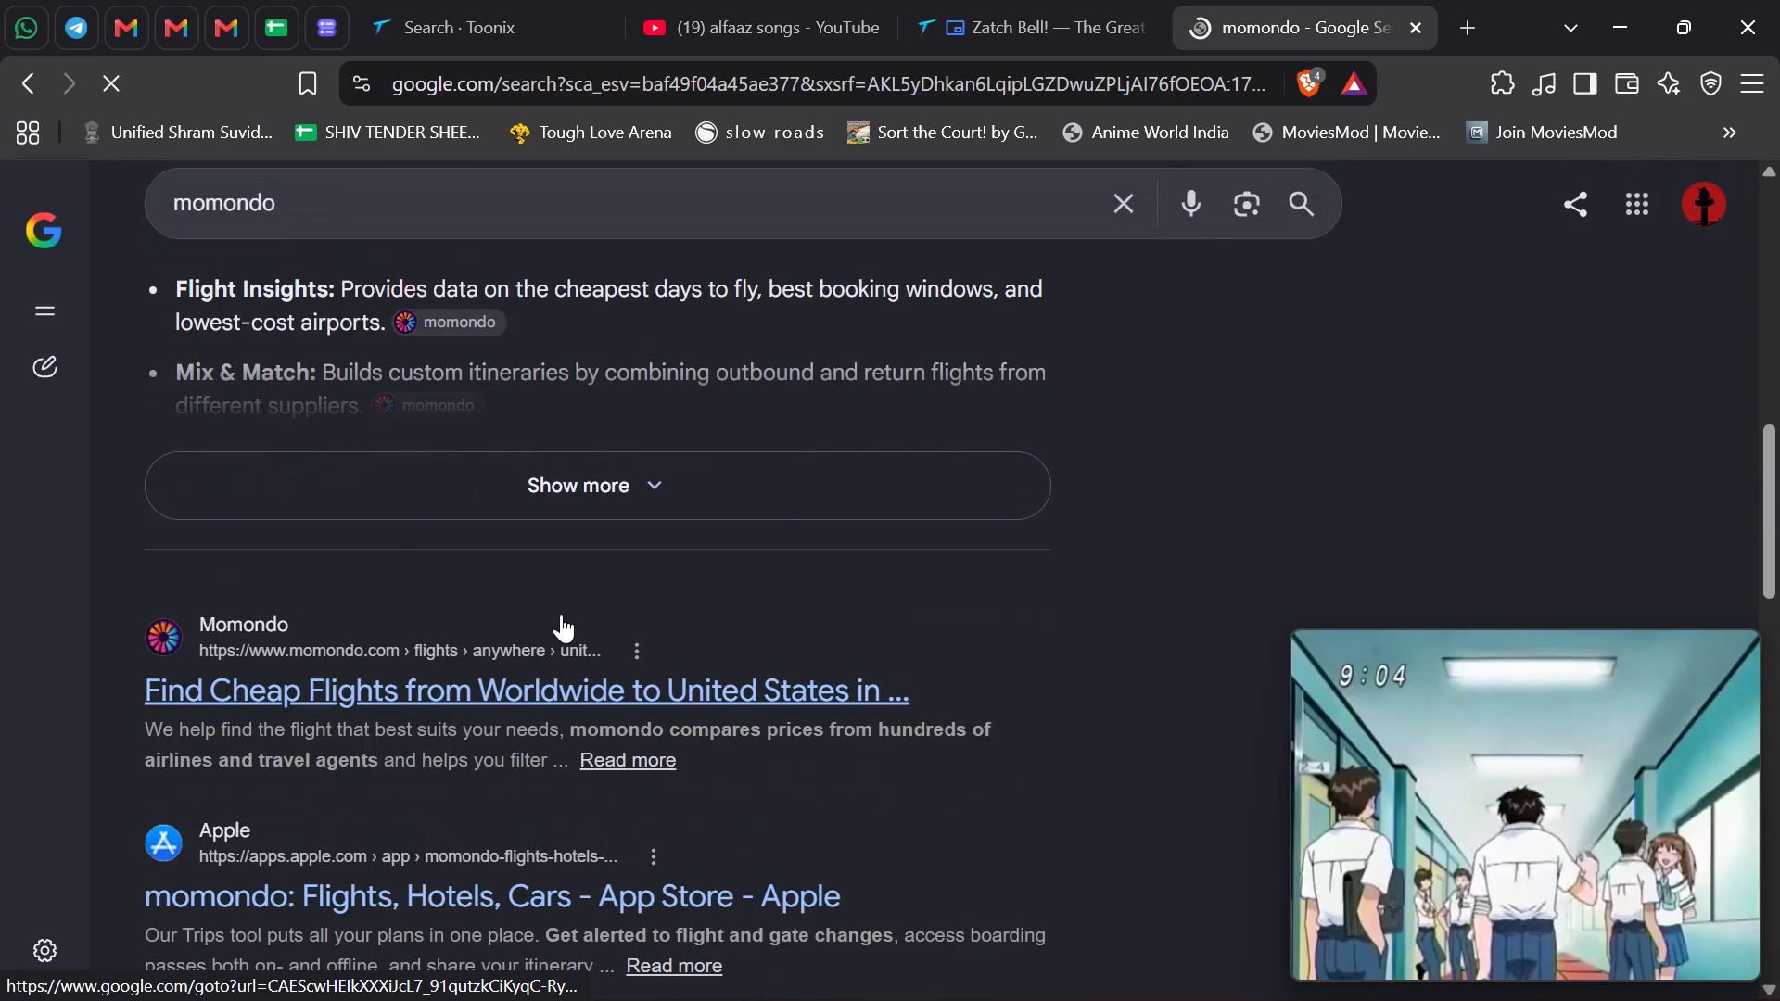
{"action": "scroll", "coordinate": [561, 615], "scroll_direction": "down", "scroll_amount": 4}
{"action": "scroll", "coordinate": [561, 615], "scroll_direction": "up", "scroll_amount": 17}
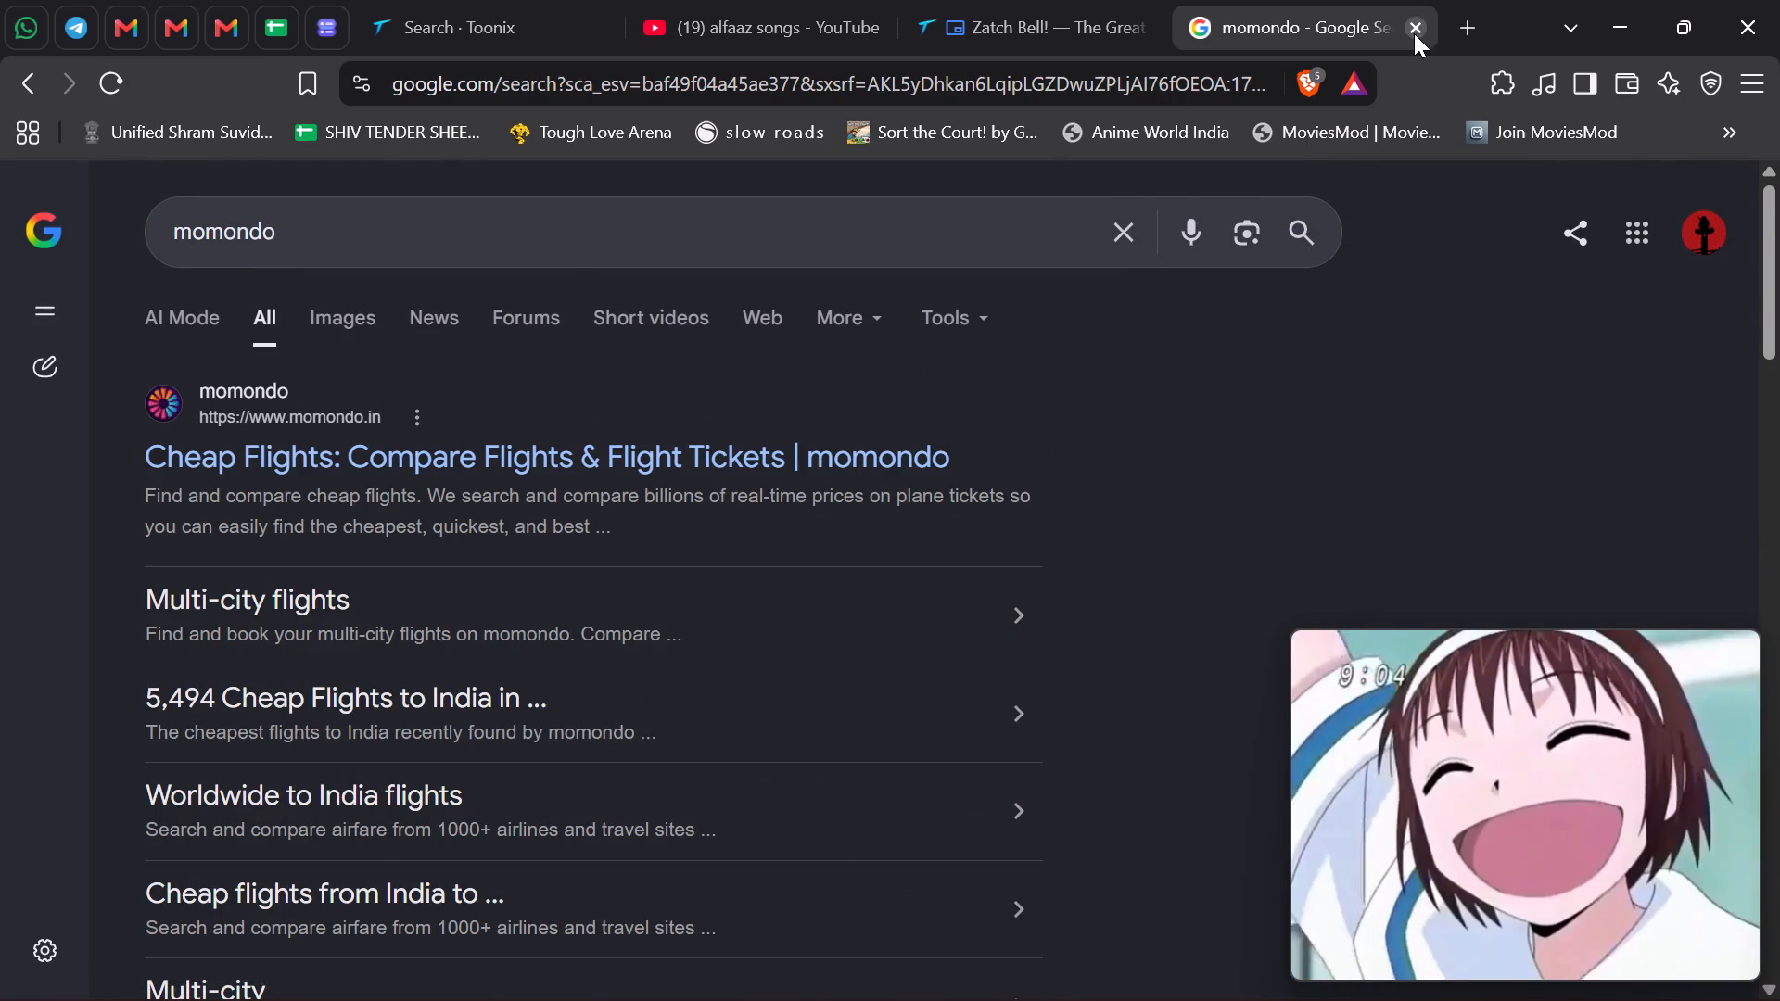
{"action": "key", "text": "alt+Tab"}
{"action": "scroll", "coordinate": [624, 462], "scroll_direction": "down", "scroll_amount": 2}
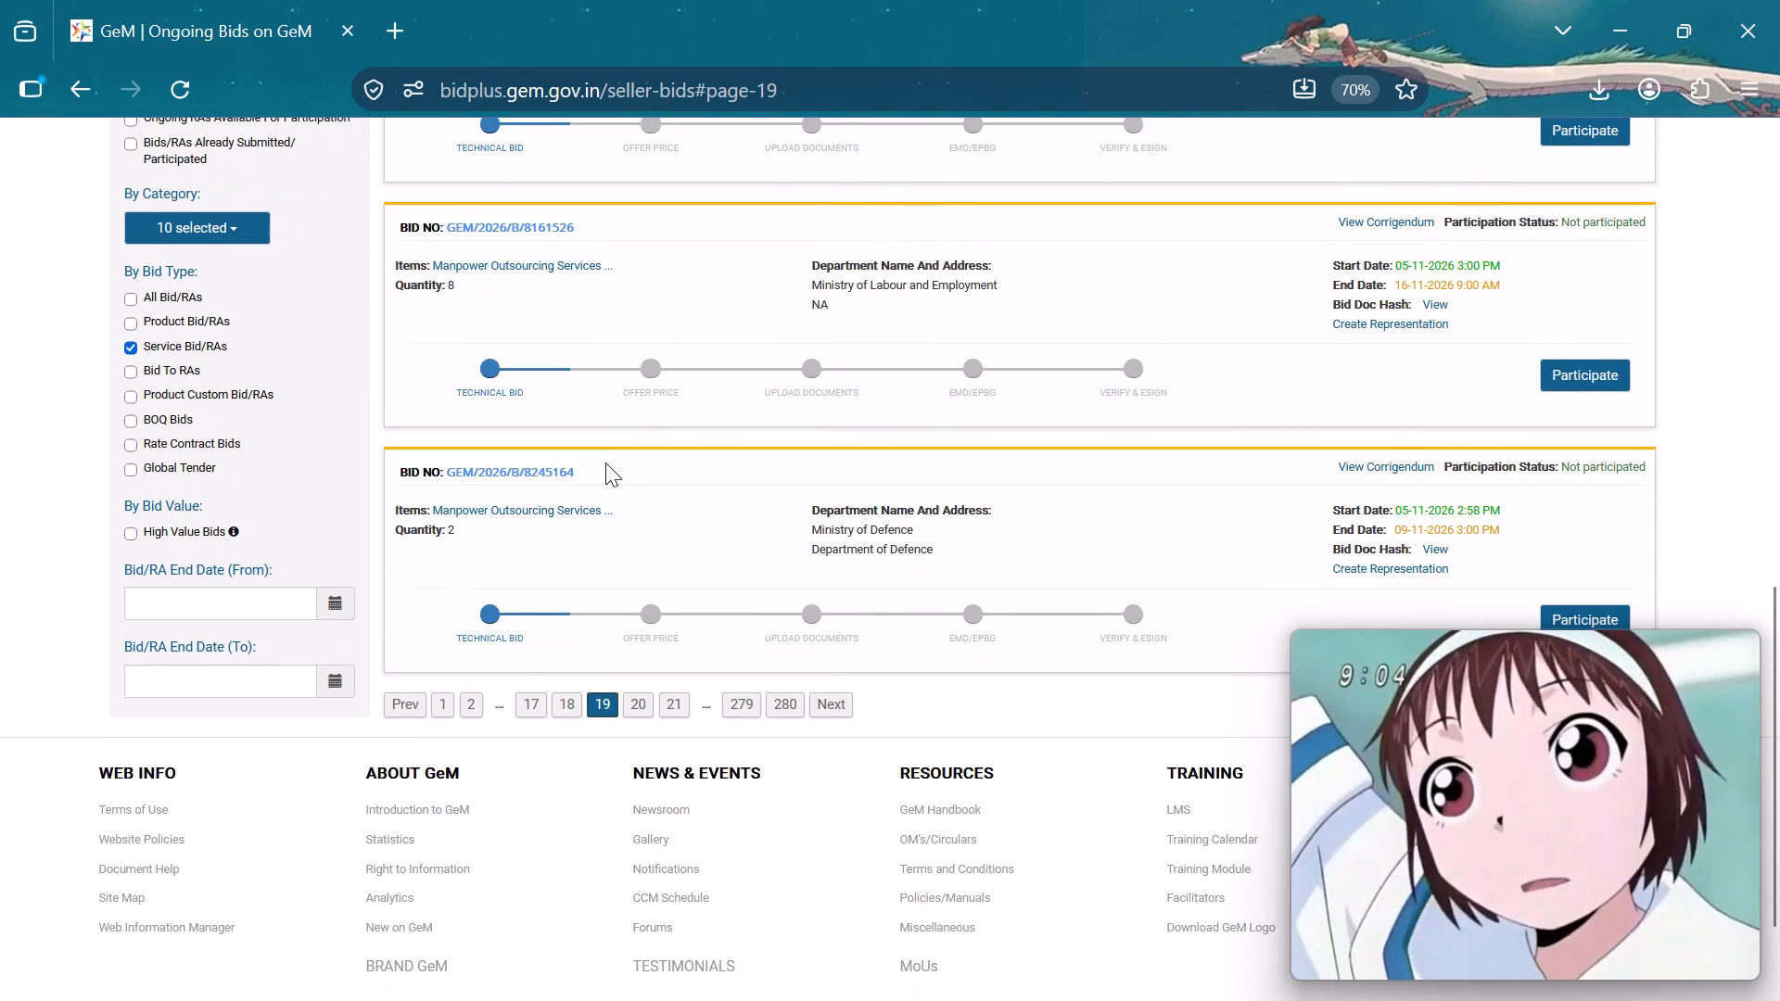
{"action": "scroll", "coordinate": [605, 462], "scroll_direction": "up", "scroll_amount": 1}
Switch to Brave, search Google for "momondo zeth bell" and follow the spelling suggestions through to "mamodo zatch bell".
{"action": "key", "text": "alt+Tab"}
{"action": "left_click", "coordinate": [543, 218]}
{"action": "key", "text": "space"}
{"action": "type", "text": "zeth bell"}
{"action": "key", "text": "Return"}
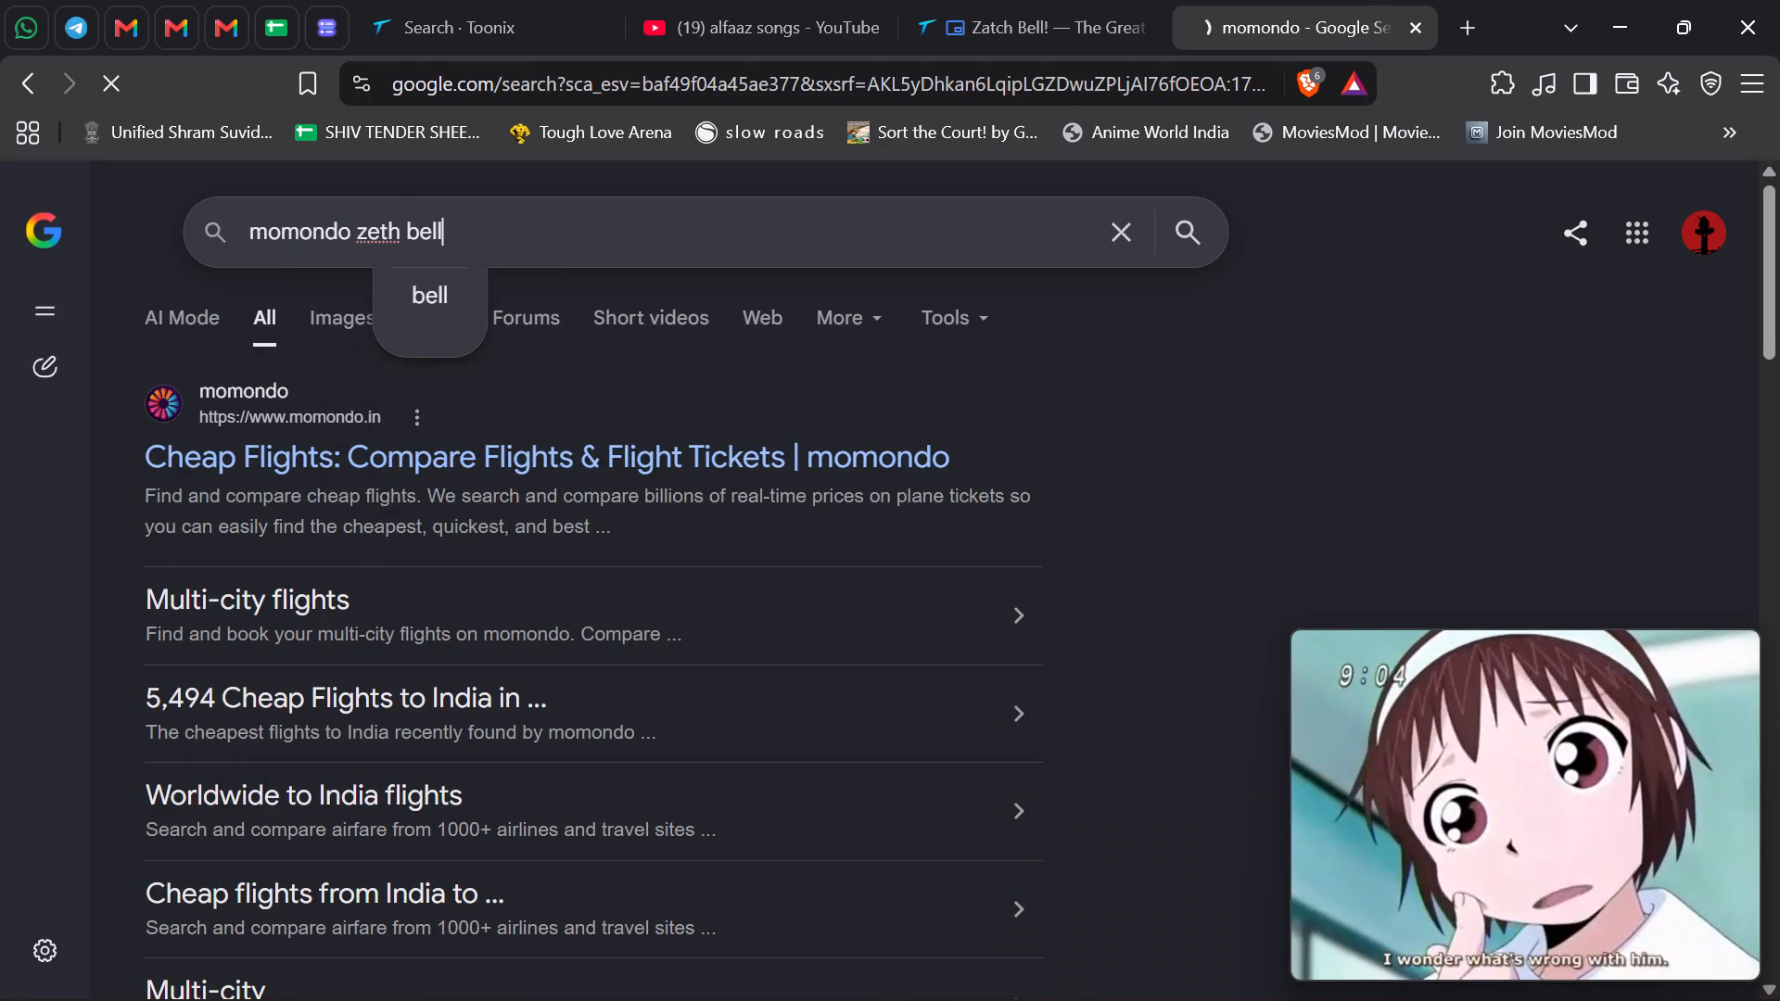
{"action": "left_click", "coordinate": [517, 390]}
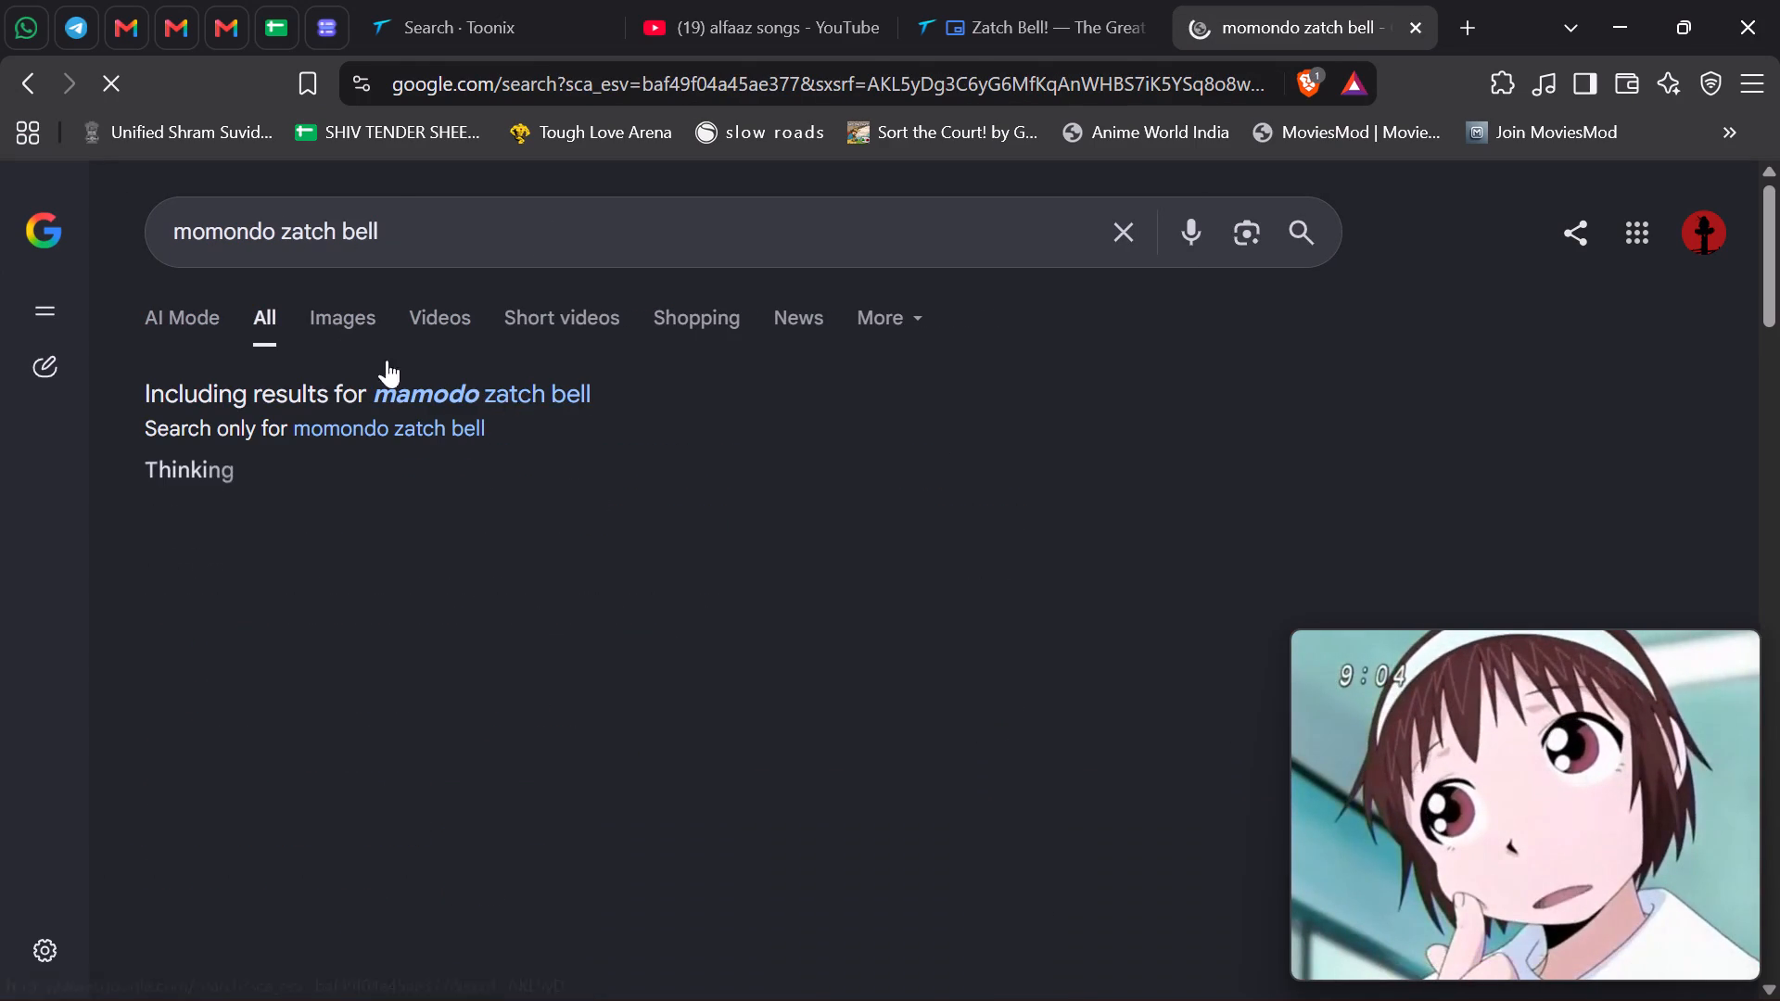
{"action": "left_click", "coordinate": [432, 396]}
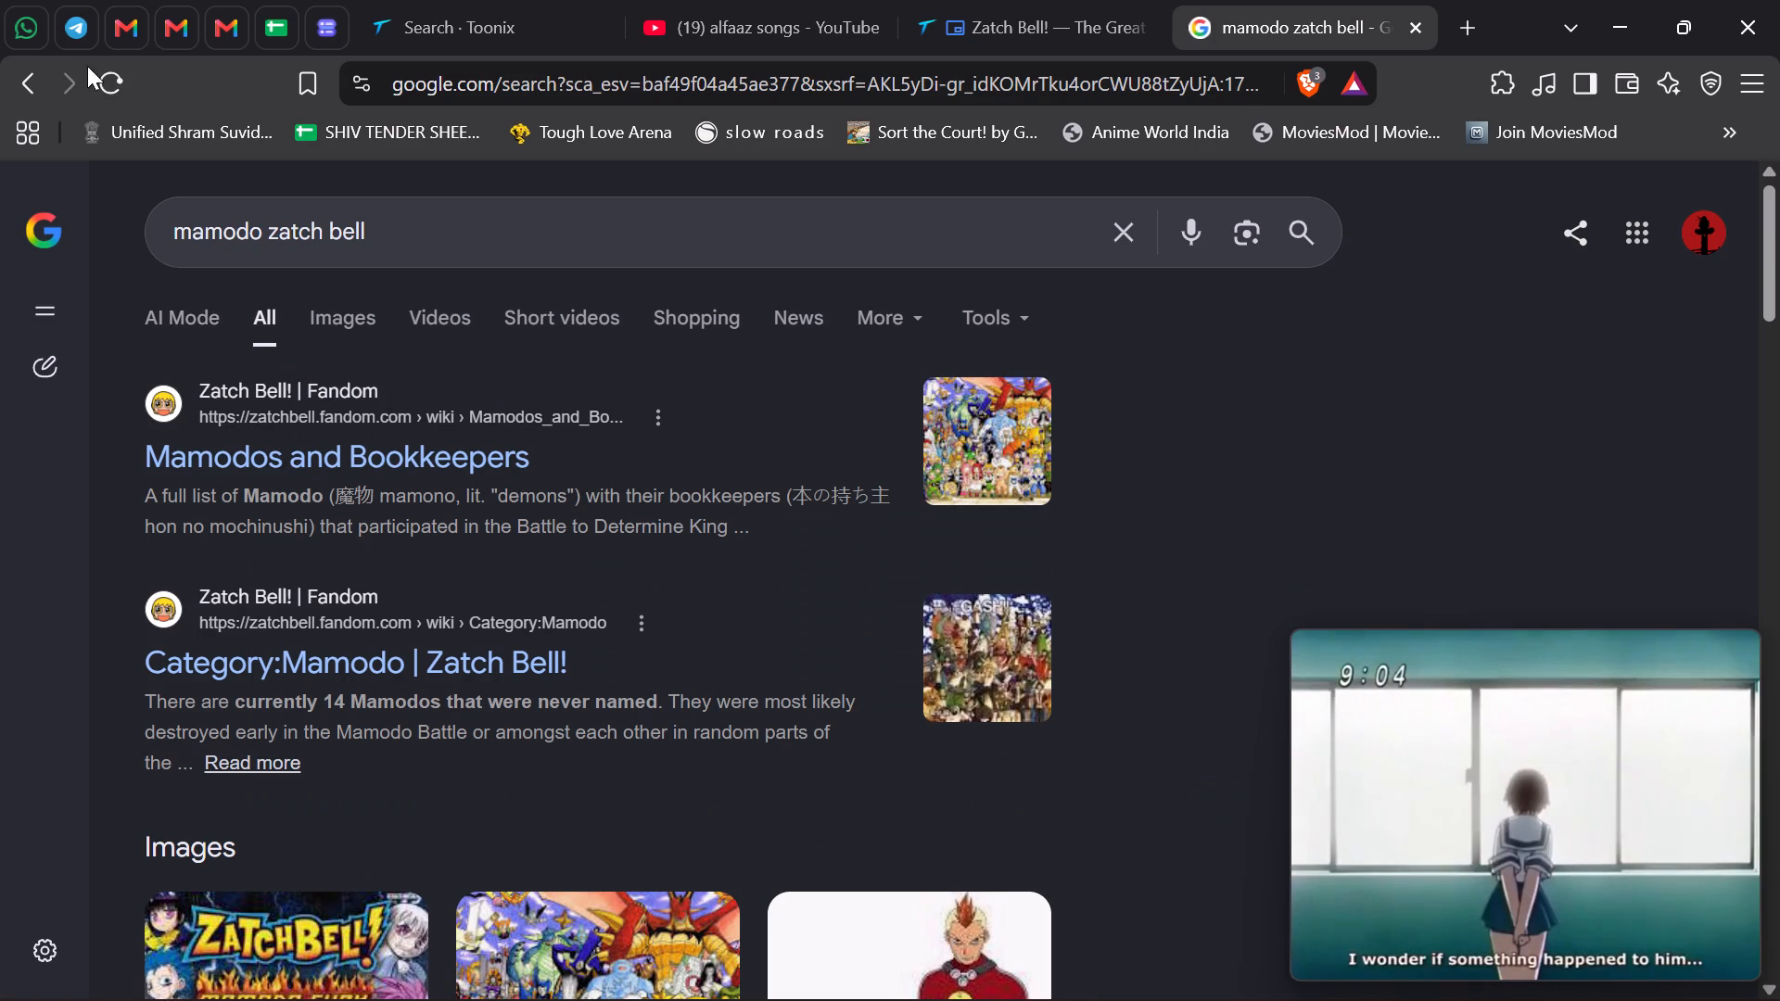
Return to the "momondo zatch bell" results and open the Zatch Bell! information from the AI Overview.
{"action": "left_click", "coordinate": [15, 84]}
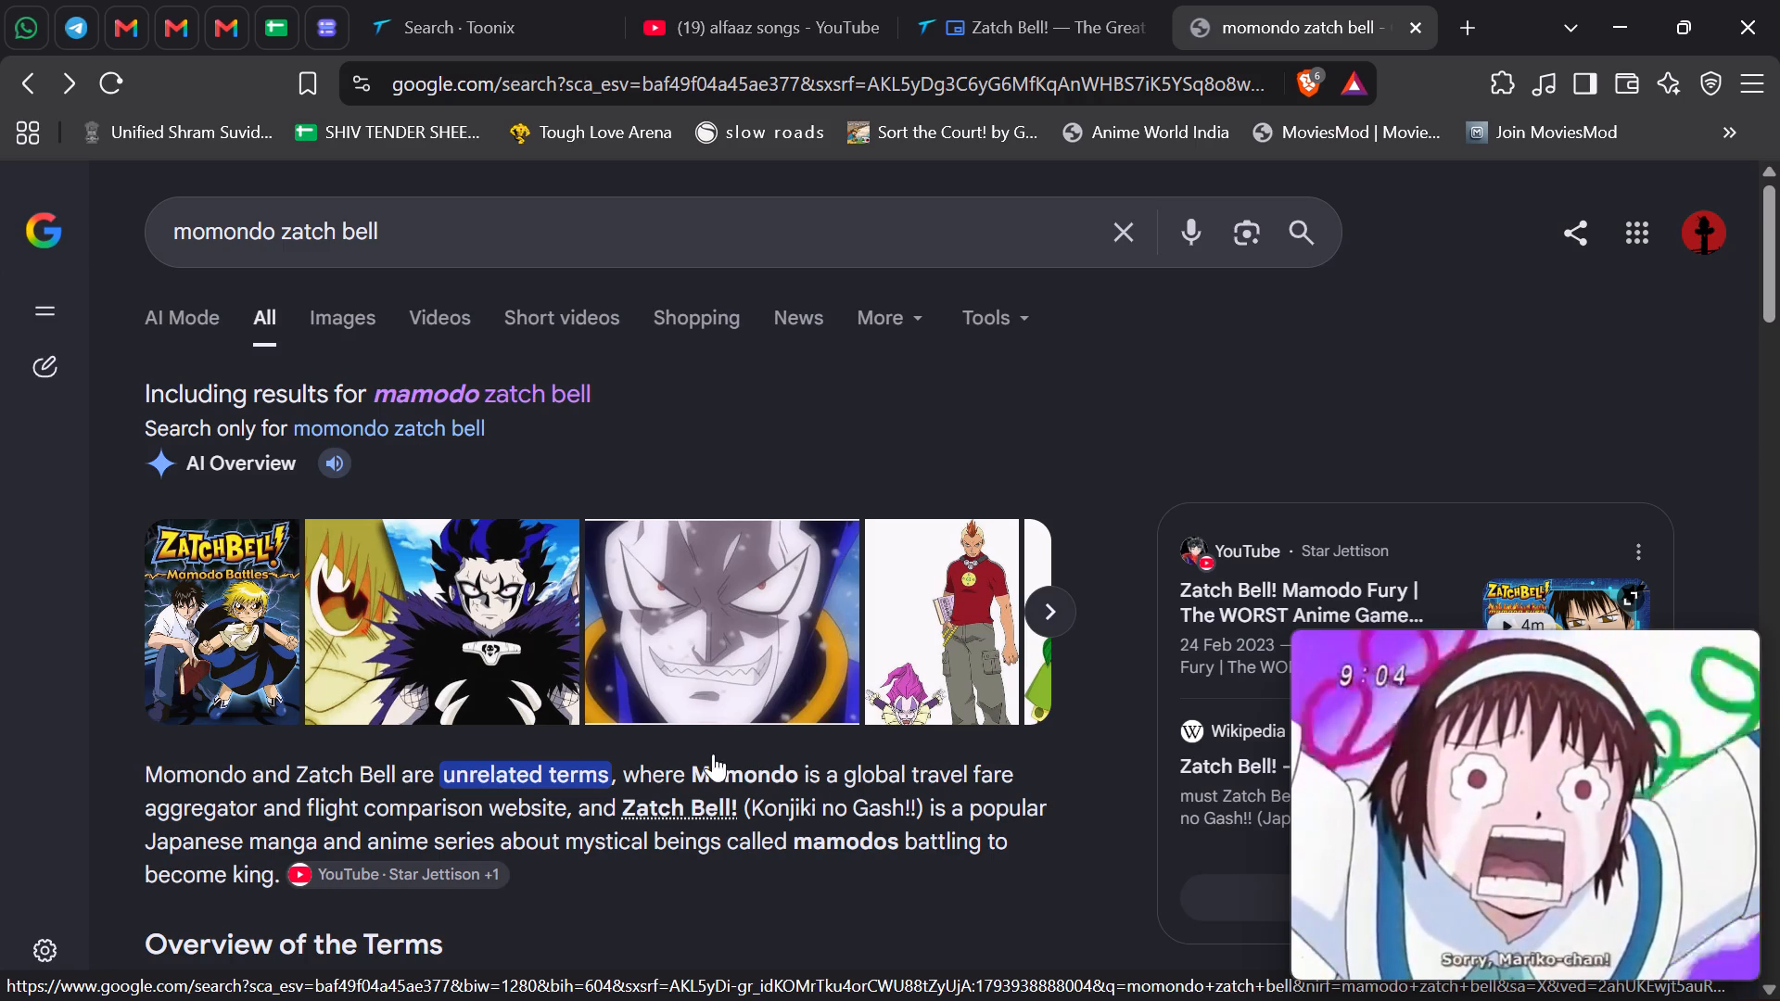
{"action": "left_click", "coordinate": [694, 810]}
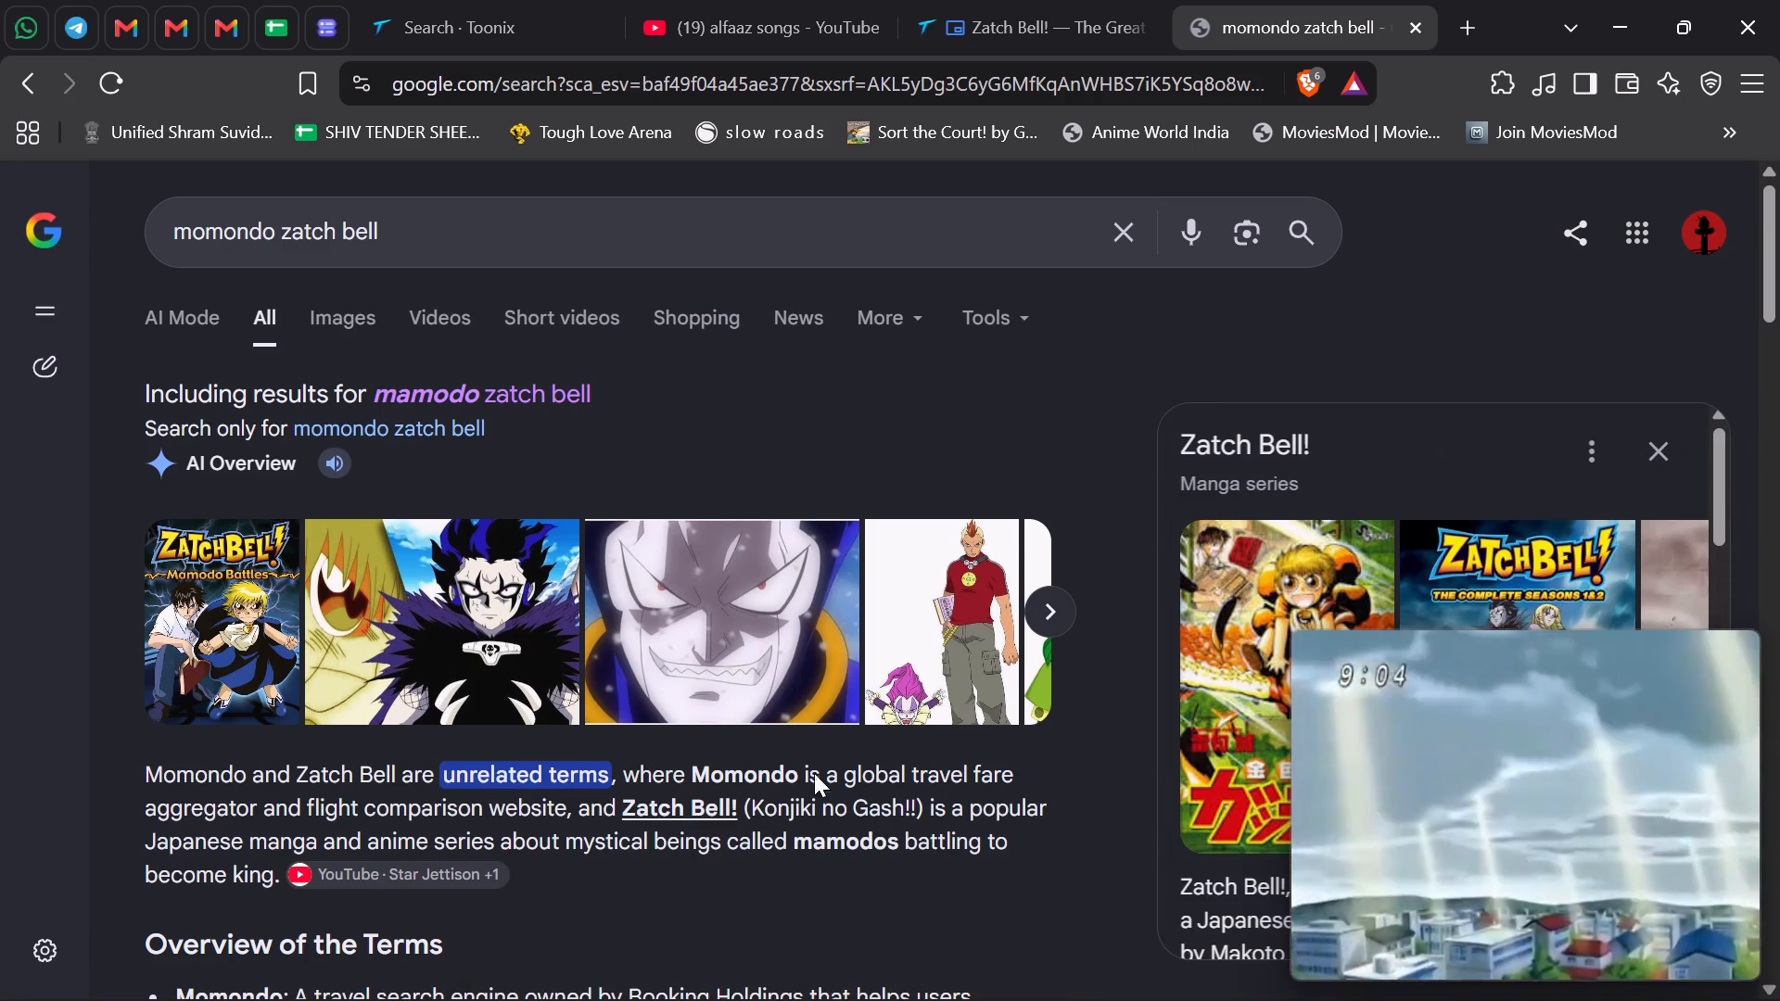
{"action": "scroll", "coordinate": [1061, 714], "scroll_direction": "down", "scroll_amount": 2}
{"action": "scroll", "coordinate": [1327, 743], "scroll_direction": "down", "scroll_amount": 1}
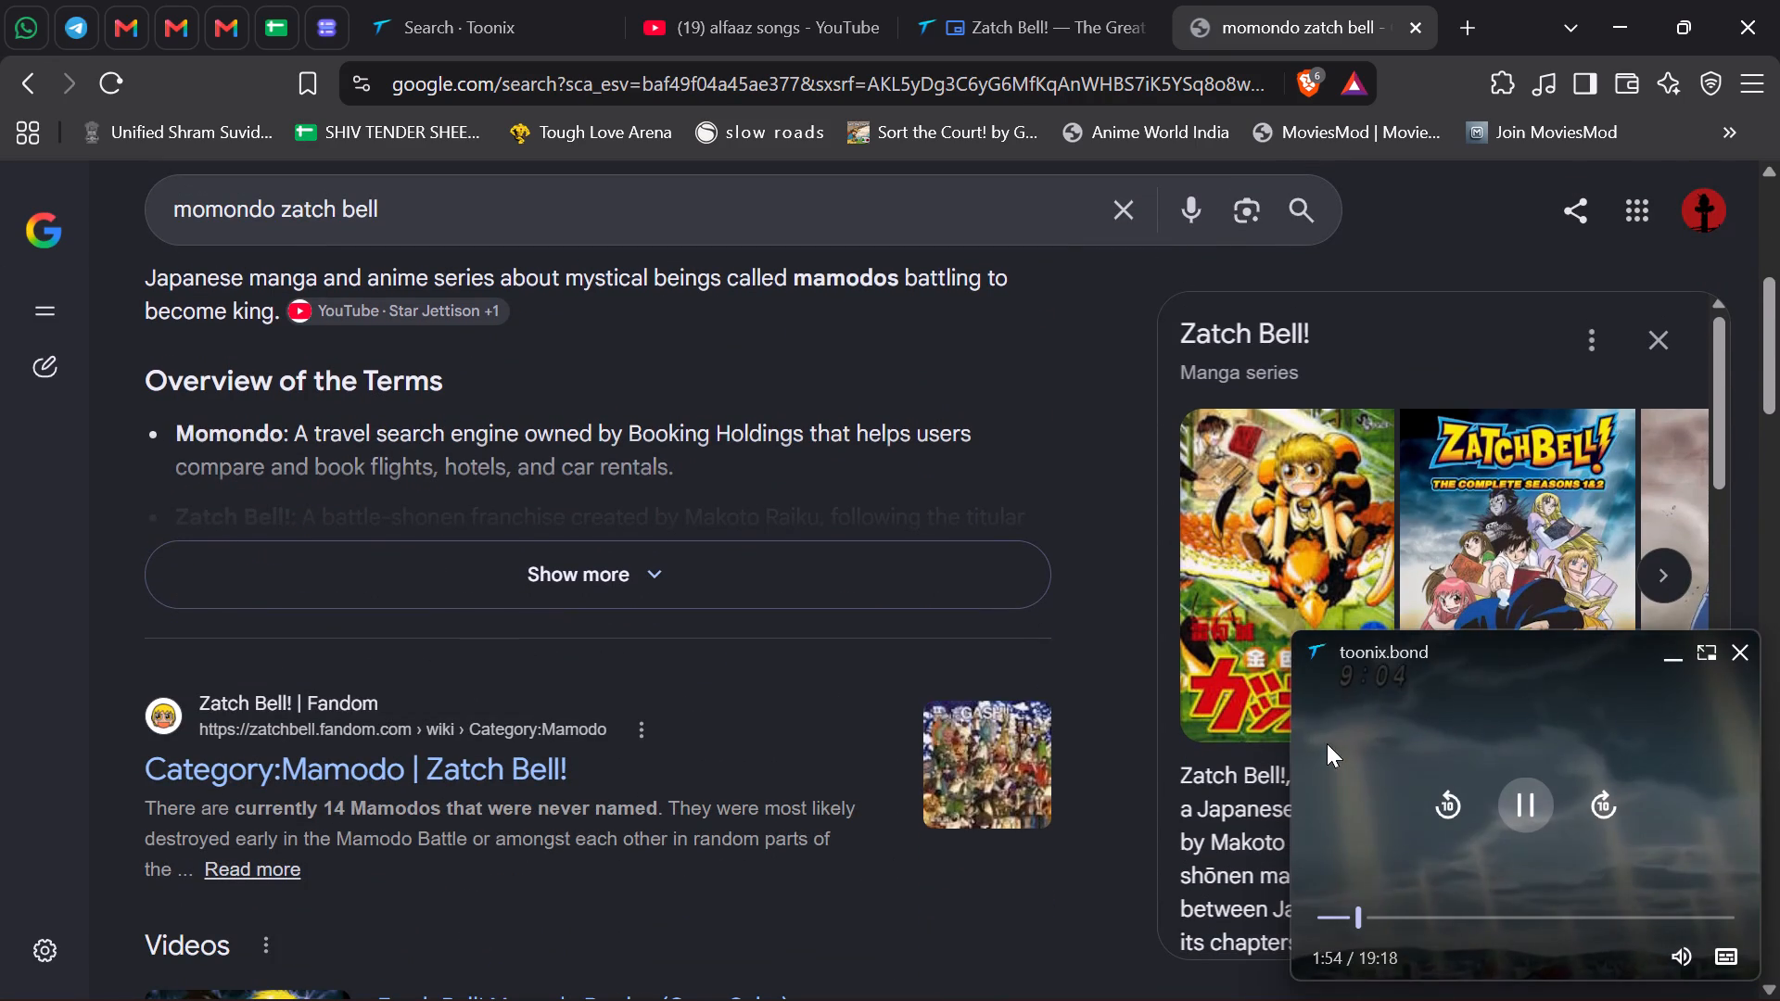
{"action": "scroll", "coordinate": [977, 648], "scroll_direction": "up", "scroll_amount": 9}
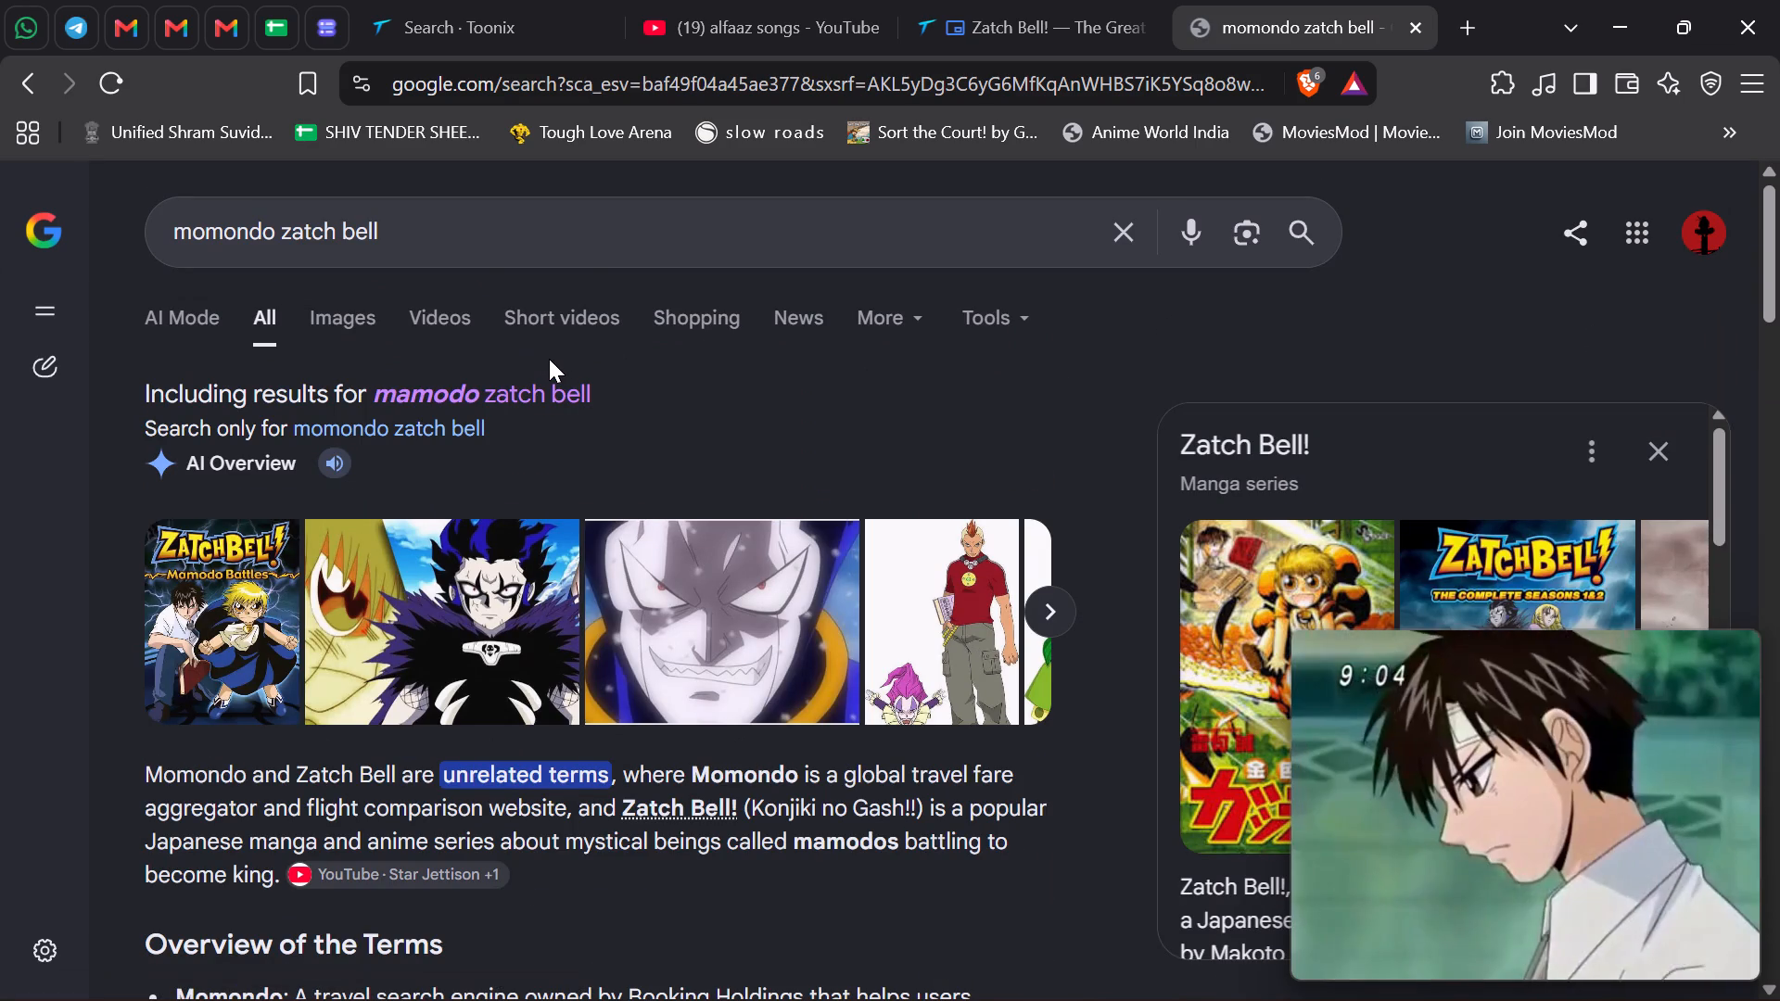
Switch to the GeM bids list in Firefox and download and open the GEM/2026/B/8161526 bid document.
{"action": "key", "text": "alt+Tab"}
{"action": "key", "text": "alt+Tab"}
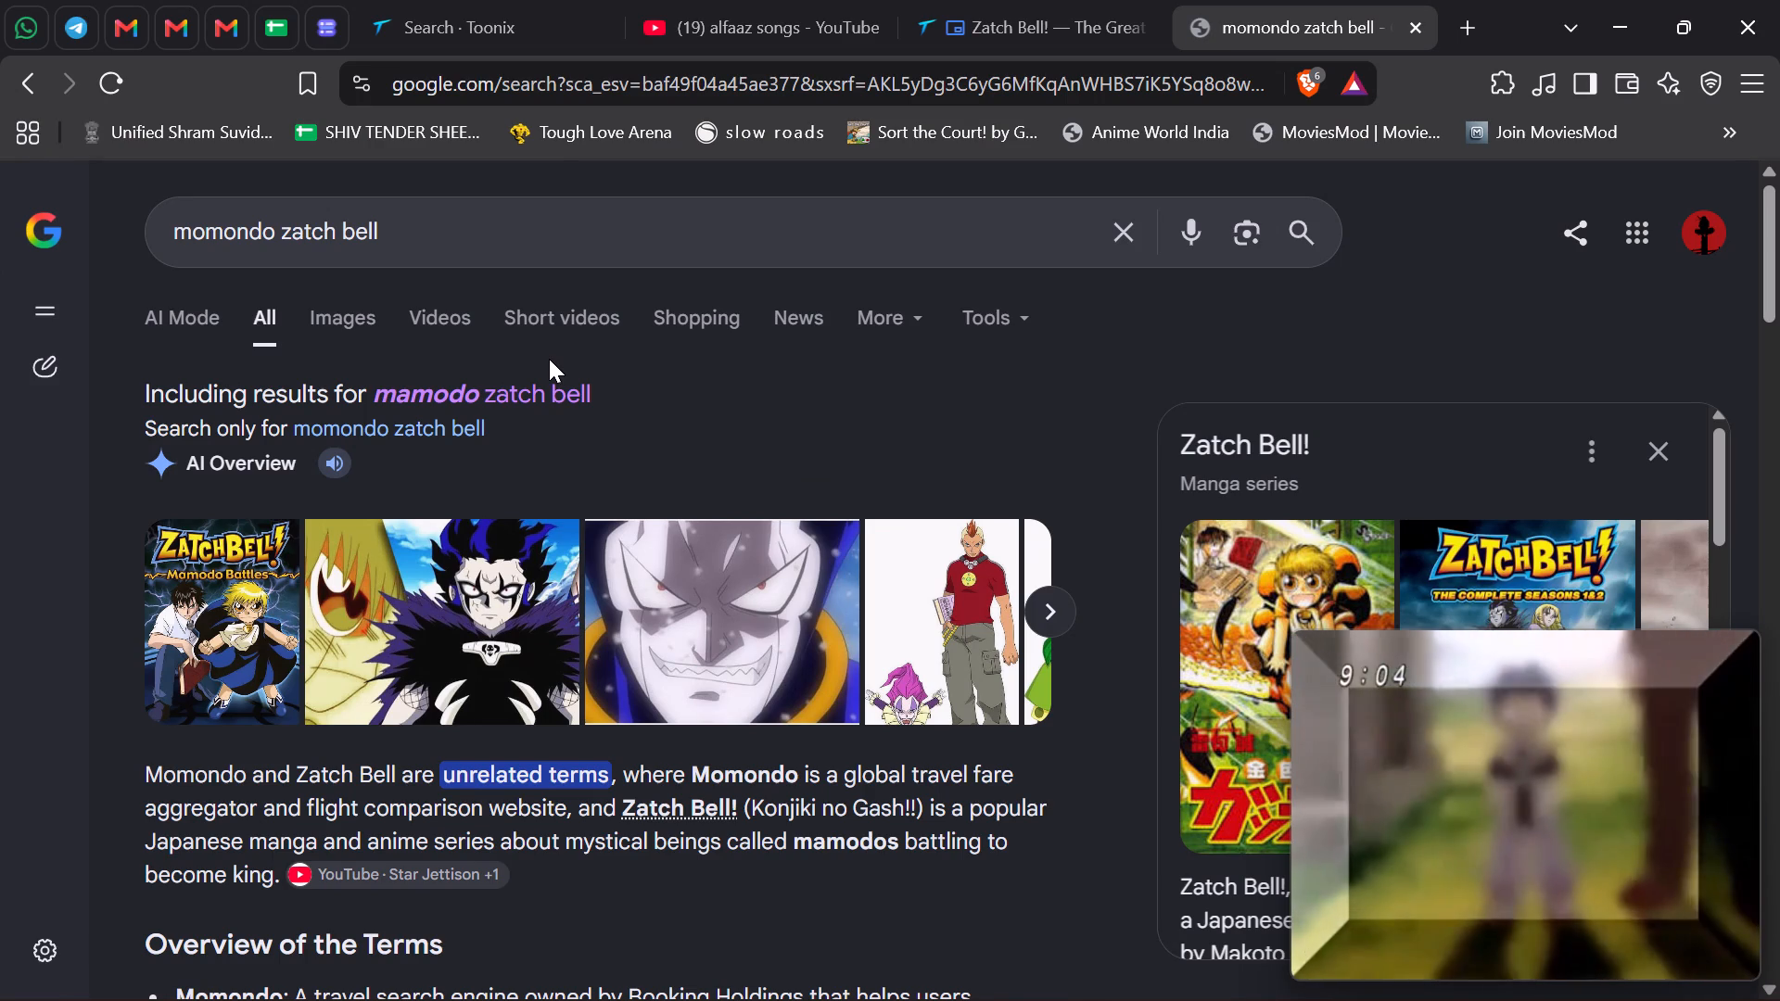
{"action": "key", "text": "alt+Tab"}
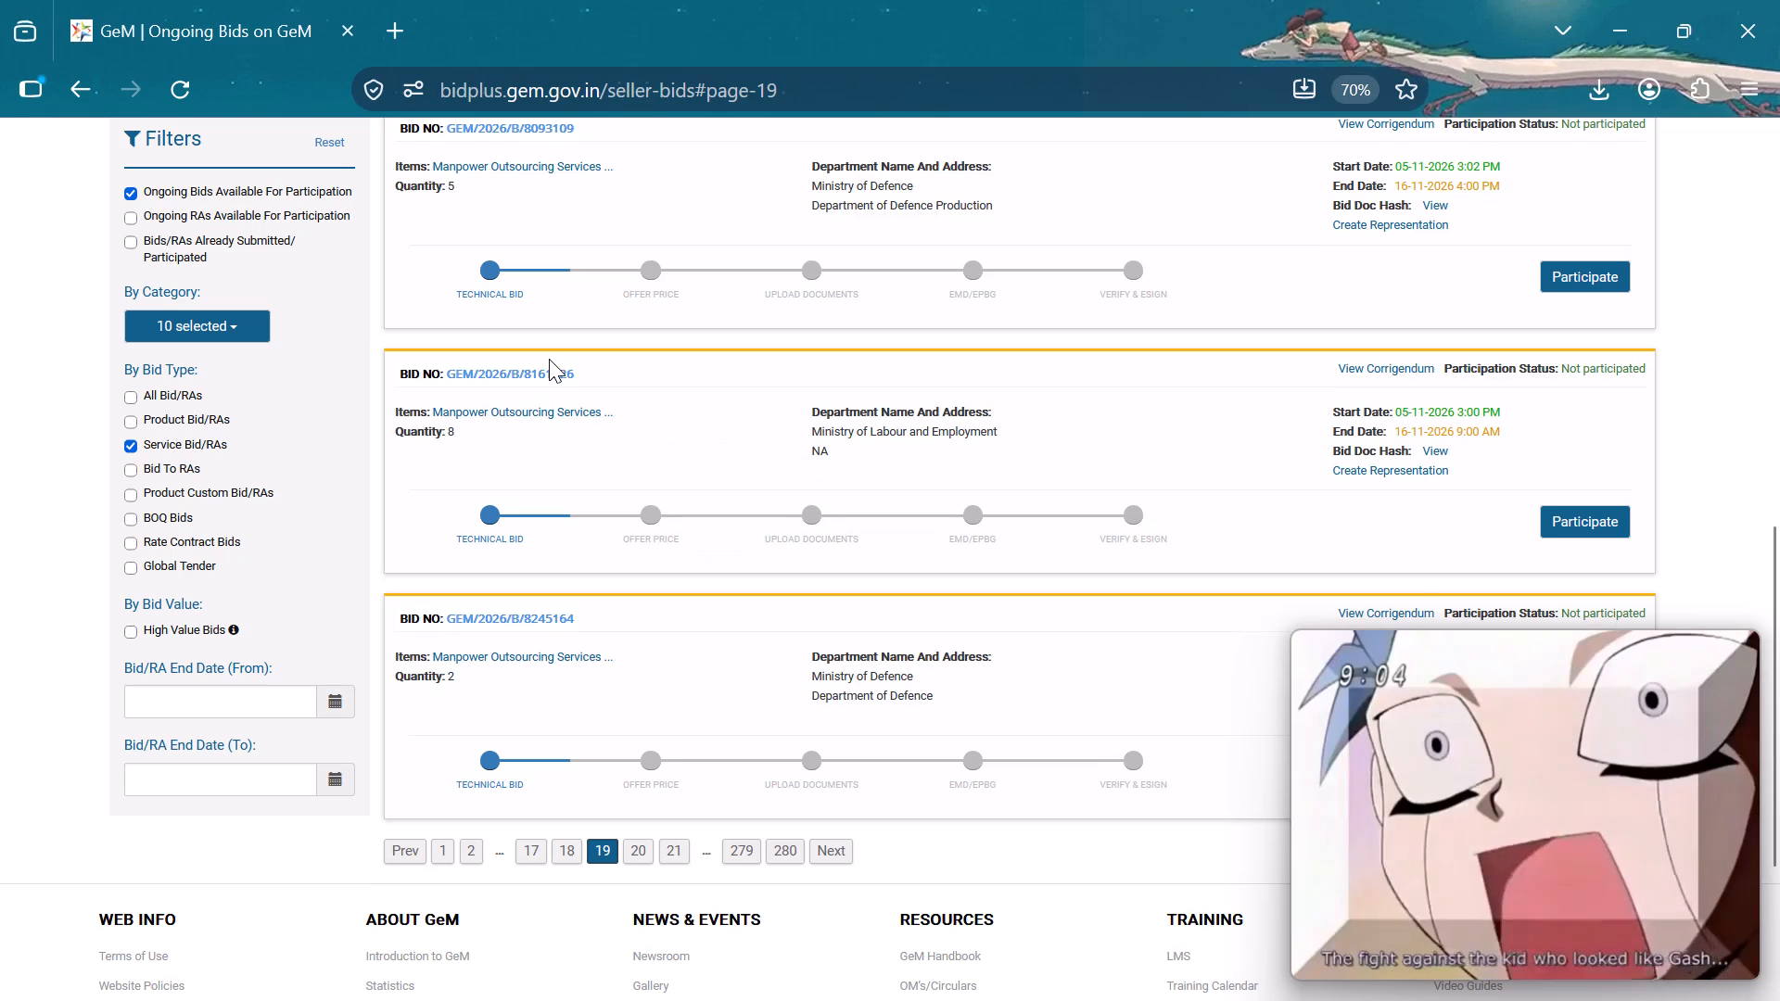
{"action": "scroll", "coordinate": [549, 359], "scroll_direction": "up", "scroll_amount": 2}
{"action": "scroll", "coordinate": [549, 359], "scroll_direction": "down", "scroll_amount": 1}
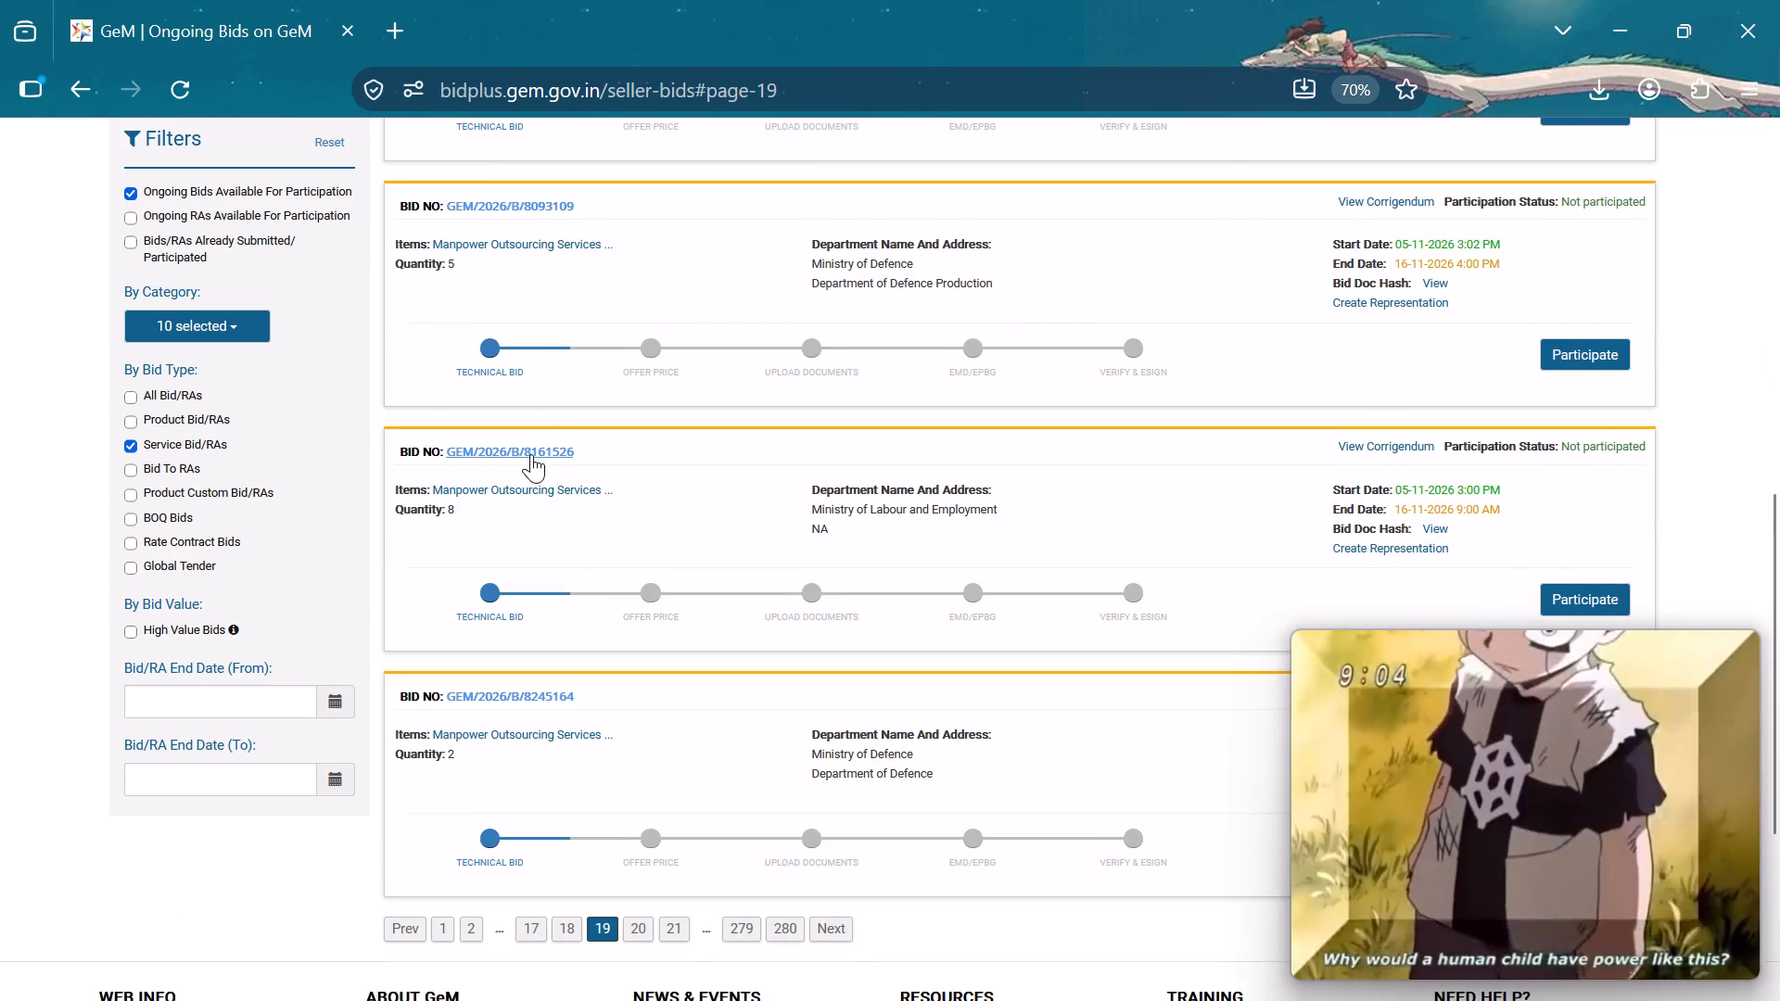
{"action": "left_click", "coordinate": [531, 454]}
{"action": "left_click", "coordinate": [623, 429]}
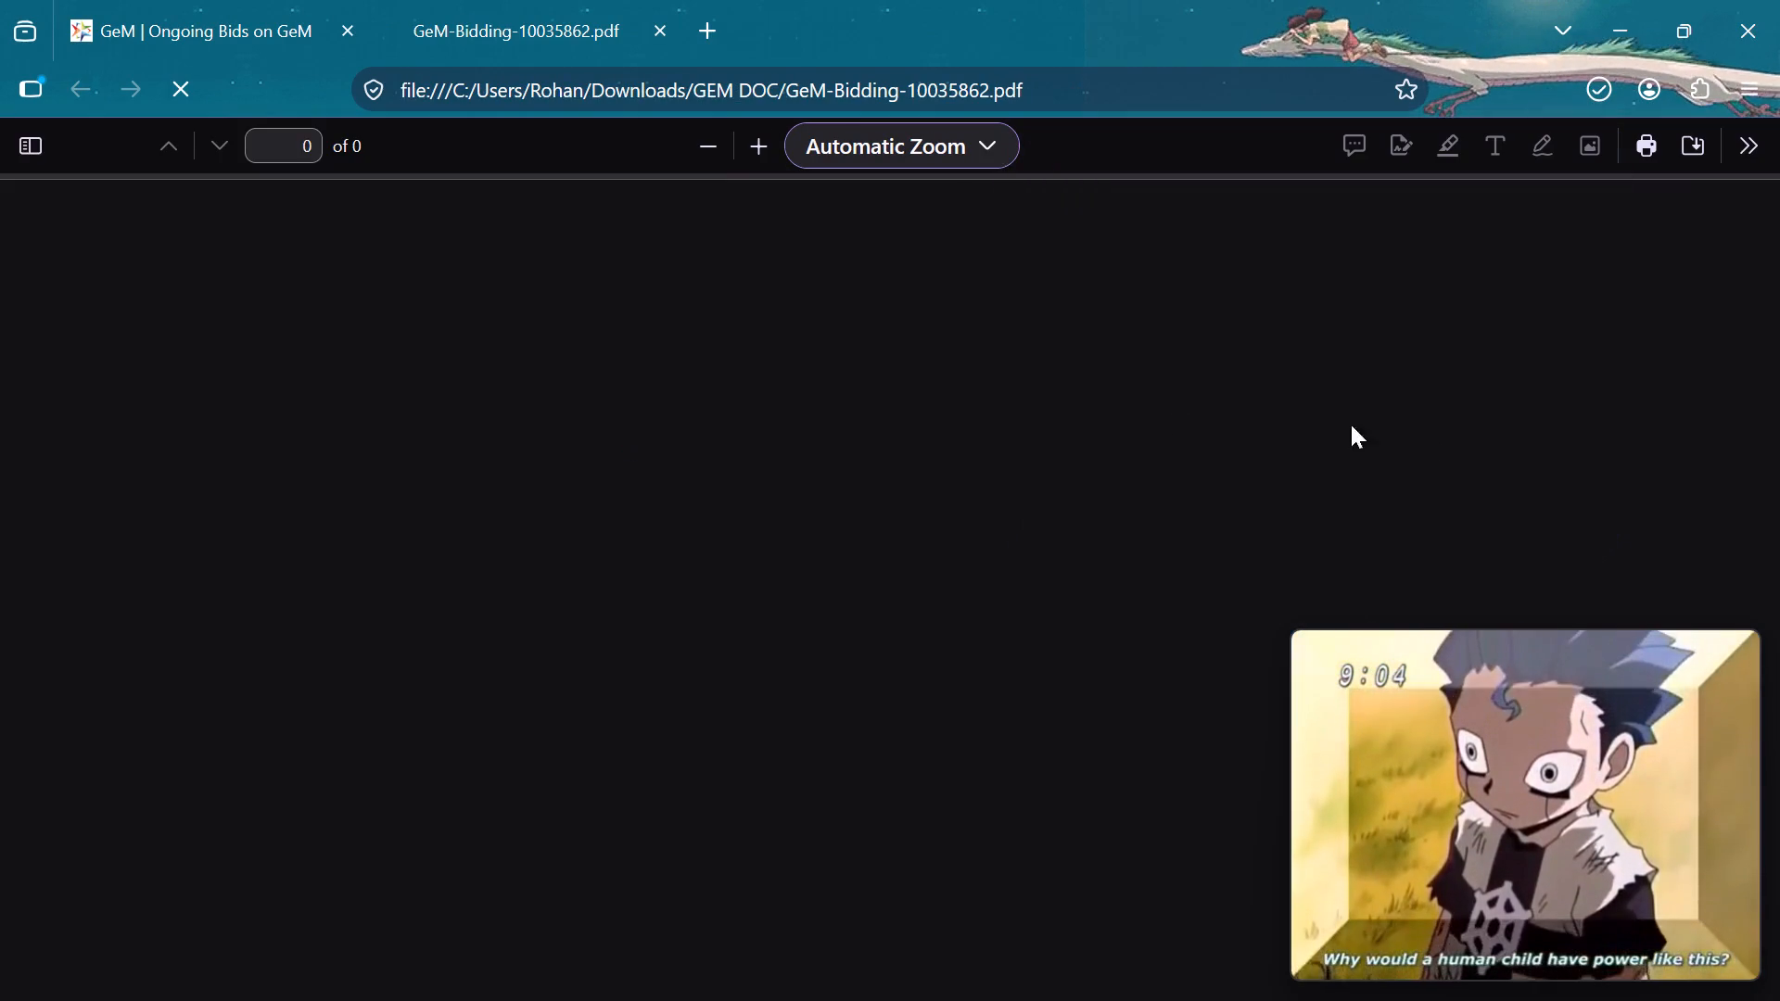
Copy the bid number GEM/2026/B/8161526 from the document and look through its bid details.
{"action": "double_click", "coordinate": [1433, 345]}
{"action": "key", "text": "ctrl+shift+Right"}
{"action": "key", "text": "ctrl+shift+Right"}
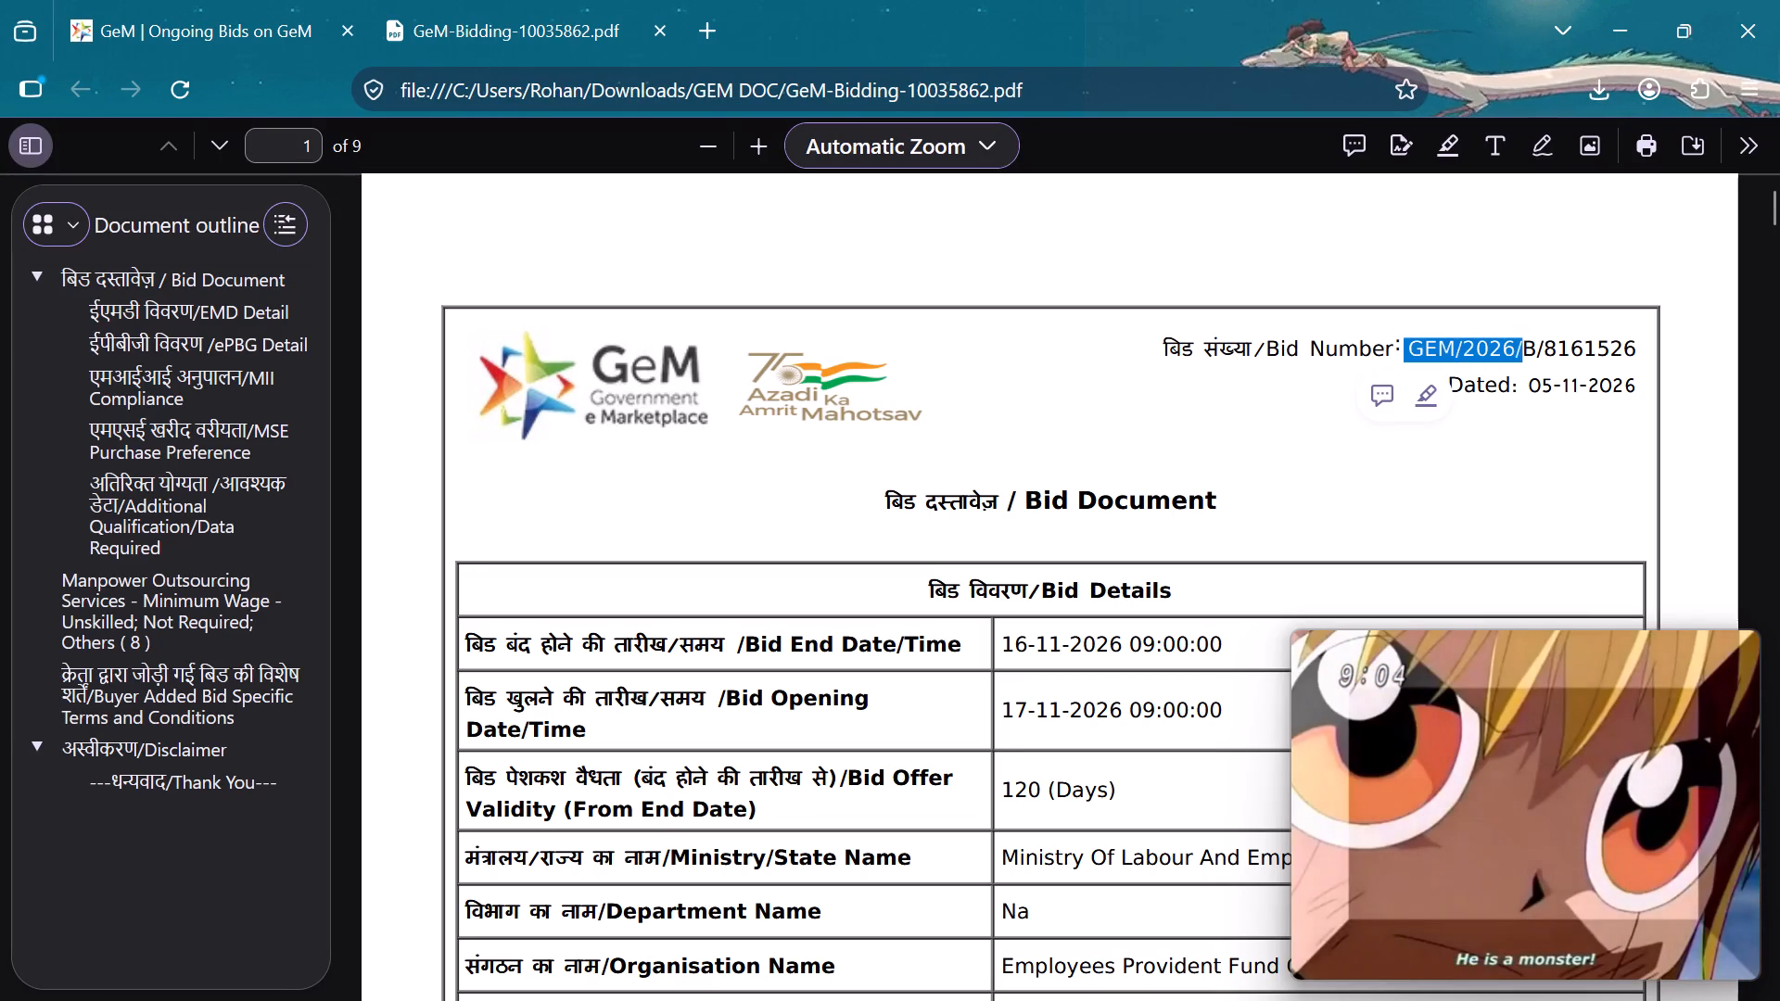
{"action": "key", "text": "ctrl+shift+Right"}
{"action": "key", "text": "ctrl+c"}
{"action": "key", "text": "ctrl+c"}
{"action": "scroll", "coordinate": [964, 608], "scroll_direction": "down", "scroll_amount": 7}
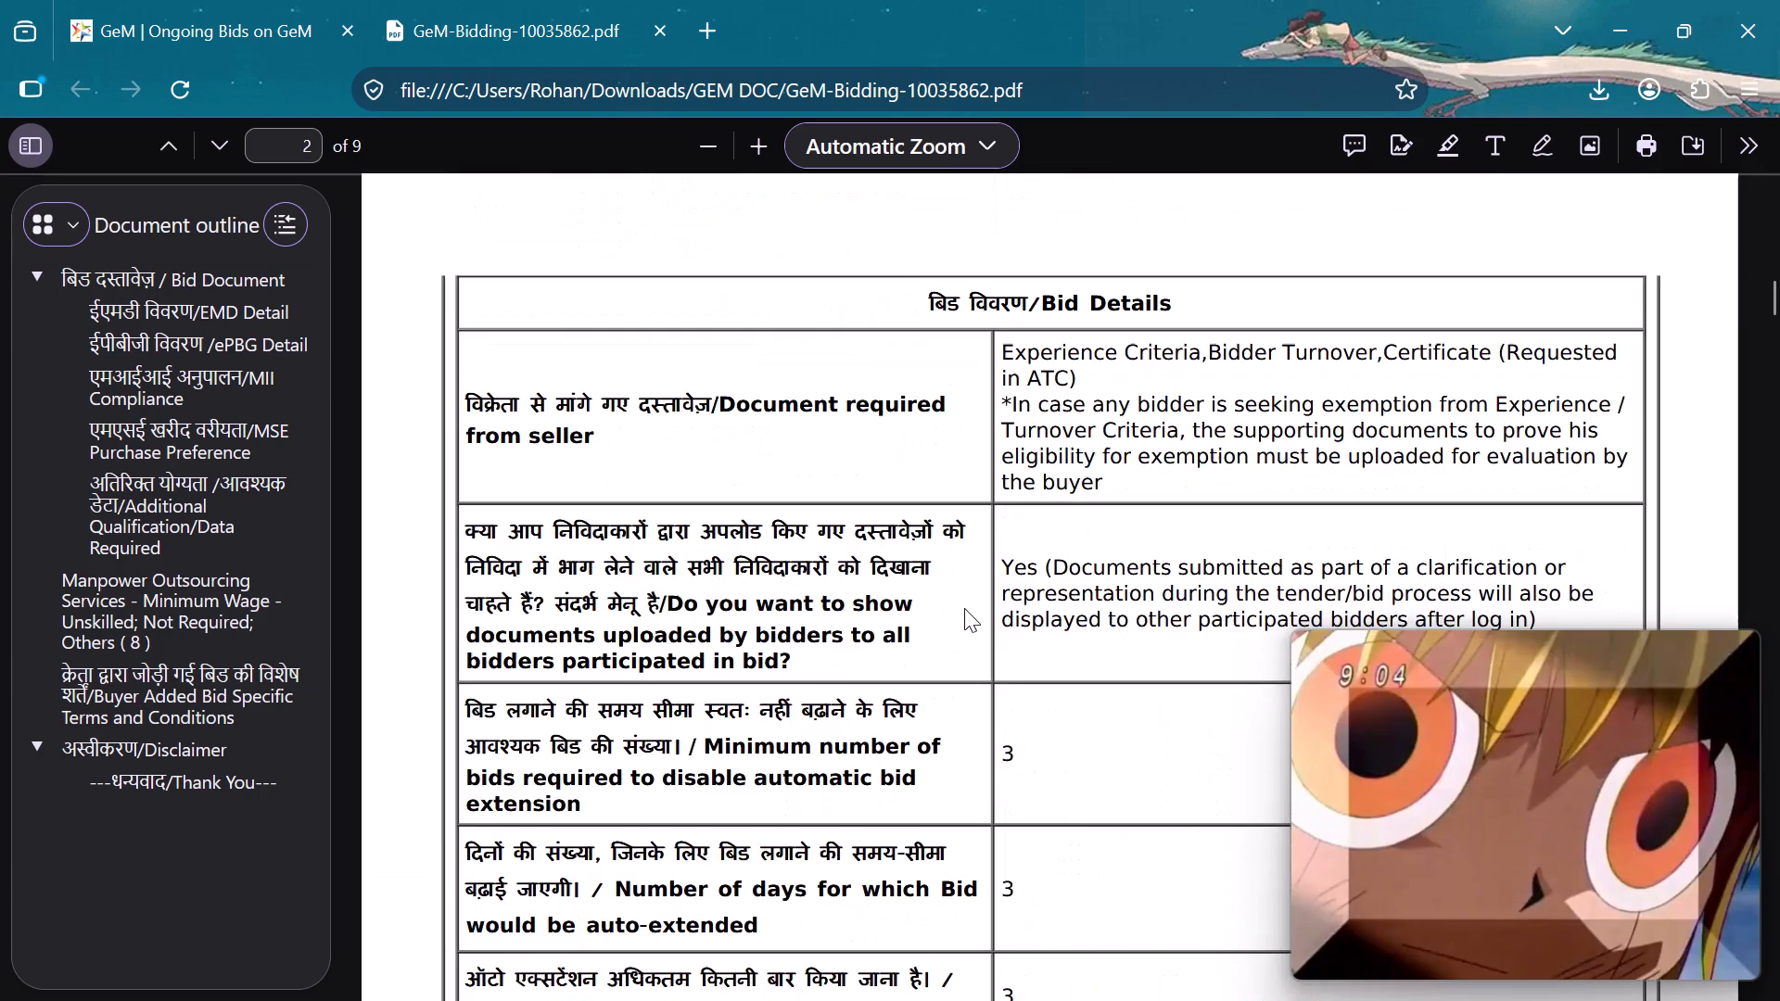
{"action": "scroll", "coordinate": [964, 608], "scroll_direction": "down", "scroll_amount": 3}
Start another response in the HHSPL GEM Tender form.
{"action": "key", "text": "alt+Tab"}
{"action": "key", "text": "alt+Tab"}
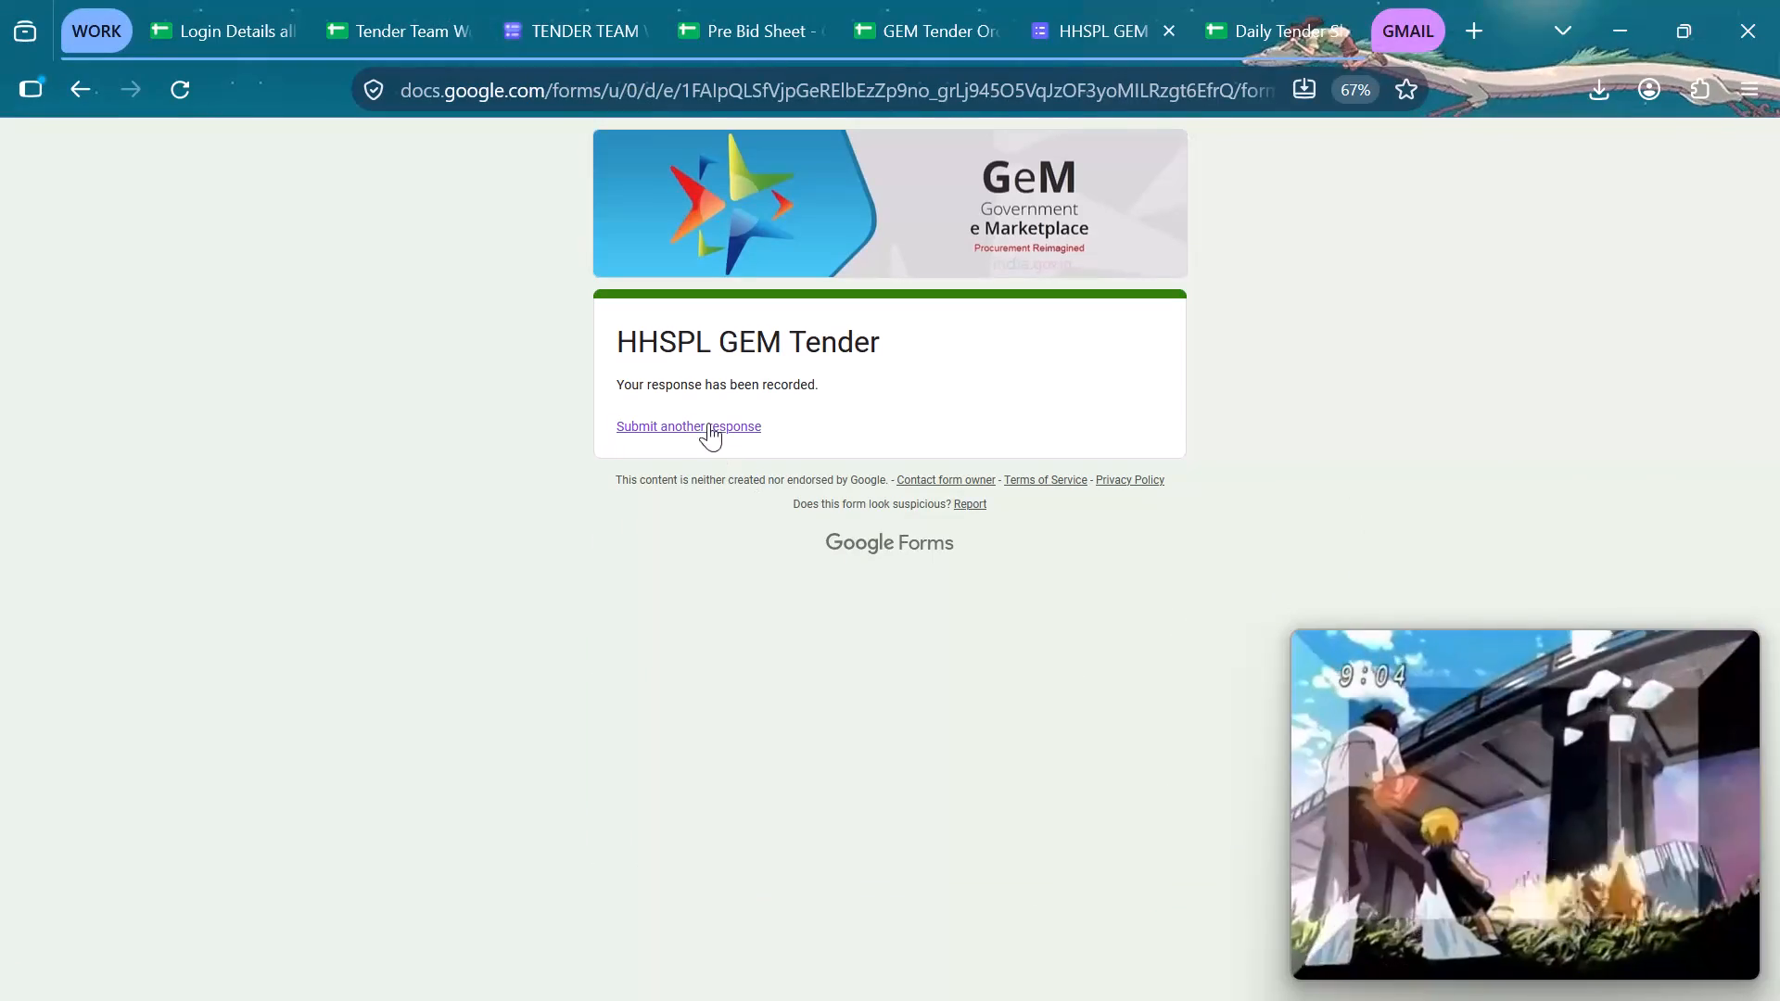
{"action": "left_click", "coordinate": [708, 429]}
{"action": "key", "text": "alt+Tab"}
{"action": "key", "text": "alt+Tab"}
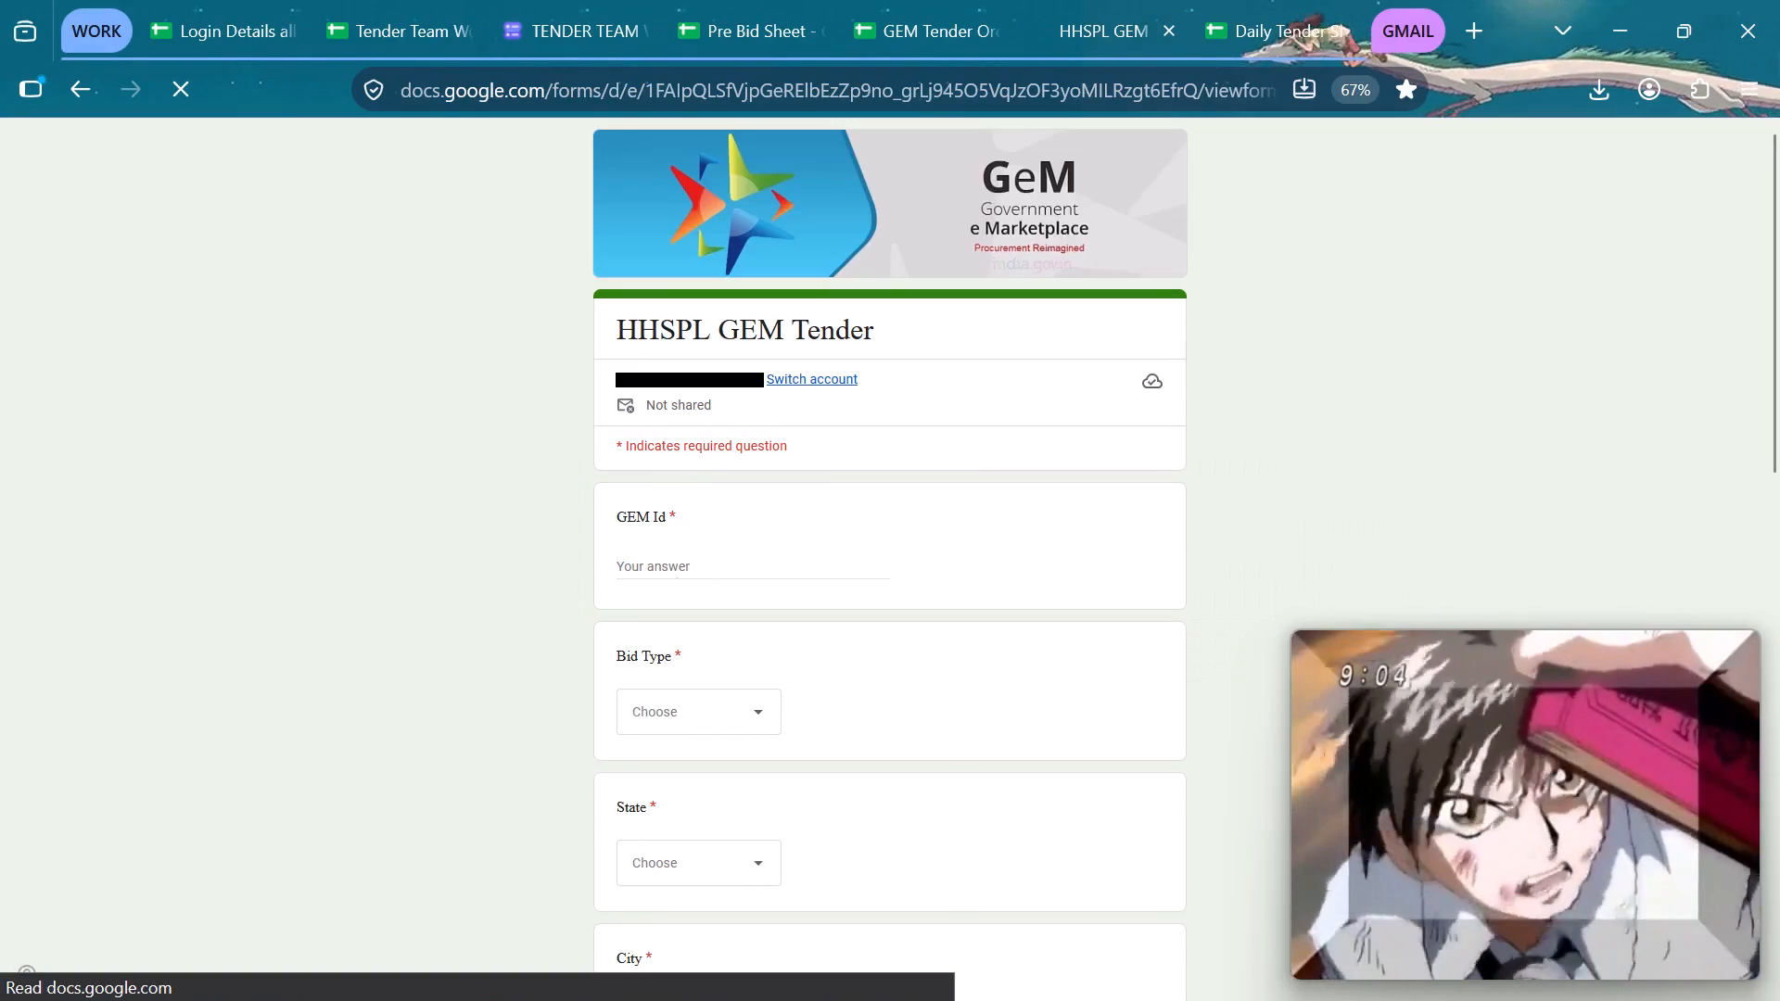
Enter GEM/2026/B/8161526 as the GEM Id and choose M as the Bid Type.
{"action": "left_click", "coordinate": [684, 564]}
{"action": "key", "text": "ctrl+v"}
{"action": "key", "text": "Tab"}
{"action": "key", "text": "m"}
Check the consignee location in the GEM/2026/B/8161526 bid document and close the document.
{"action": "key", "text": "alt+Tab"}
{"action": "scroll", "coordinate": [684, 564], "scroll_direction": "down", "scroll_amount": 20}
{"action": "scroll", "coordinate": [684, 564], "scroll_direction": "down", "scroll_amount": 3}
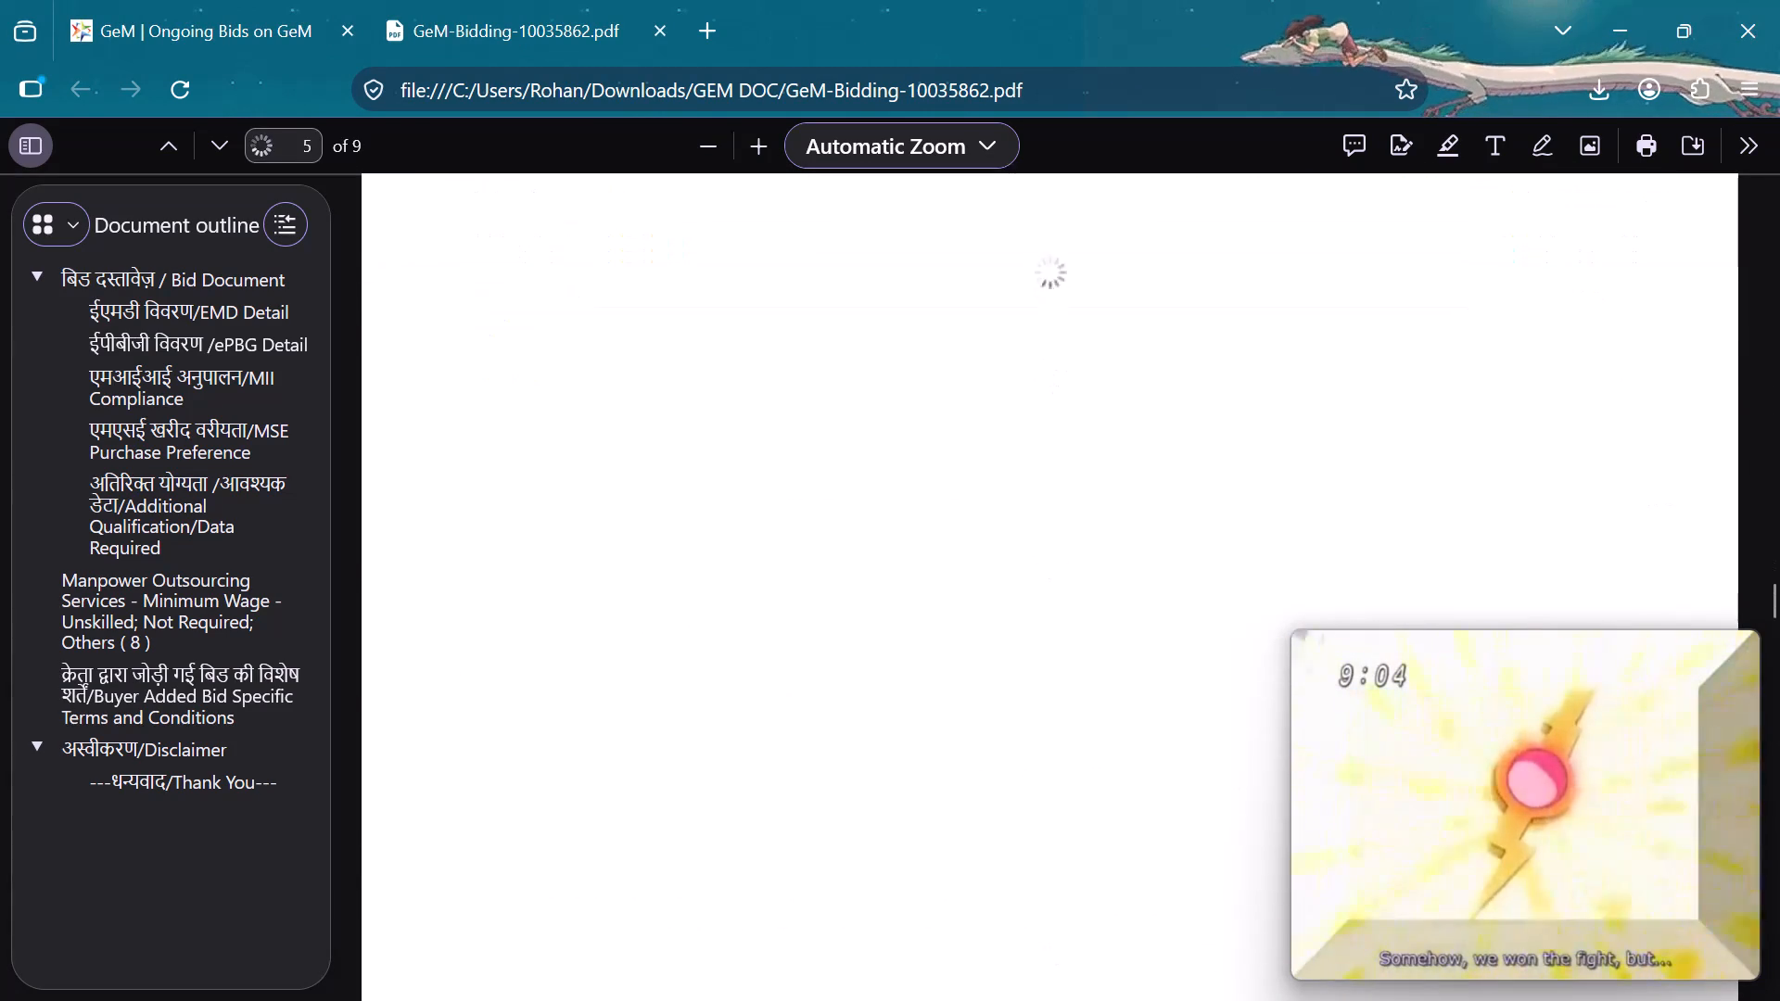
{"action": "scroll", "coordinate": [684, 564], "scroll_direction": "down", "scroll_amount": 9}
{"action": "scroll", "coordinate": [887, 599], "scroll_direction": "down", "scroll_amount": 6}
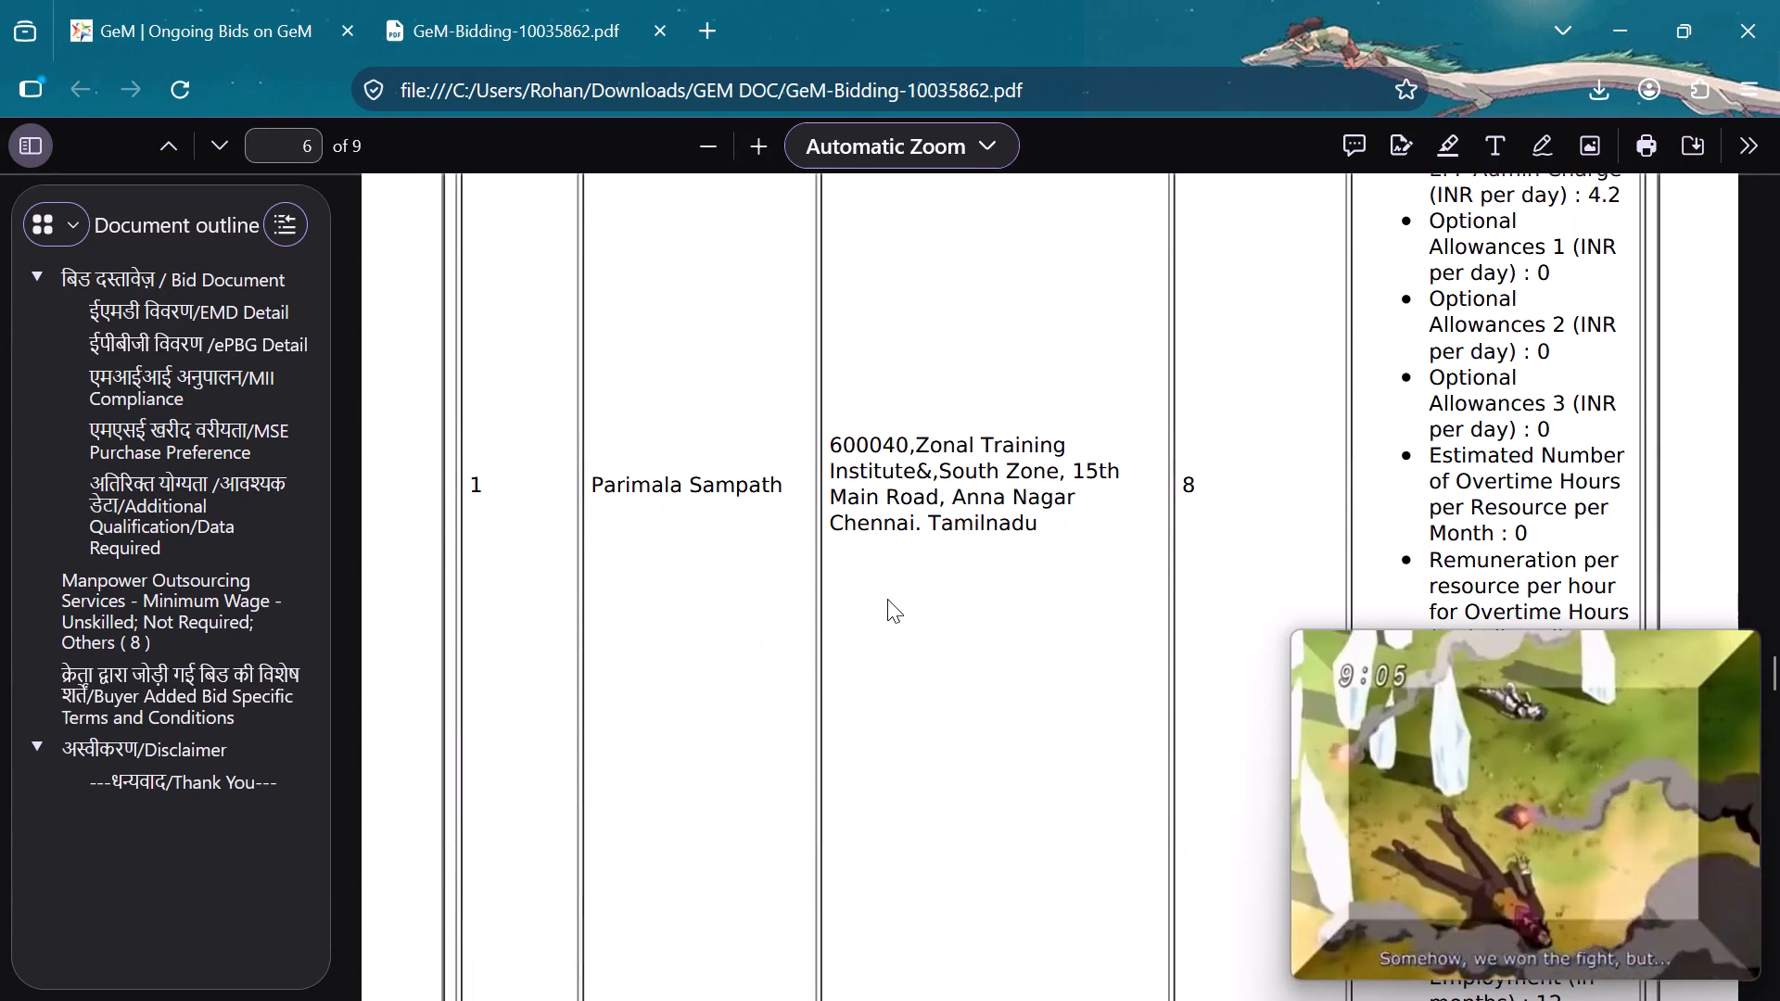
{"action": "left_click", "coordinate": [668, 40]}
Download and open the GEM/2026/B/8203841 bid document from page 19 of the bids list.
{"action": "scroll", "coordinate": [591, 336], "scroll_direction": "up", "scroll_amount": 2}
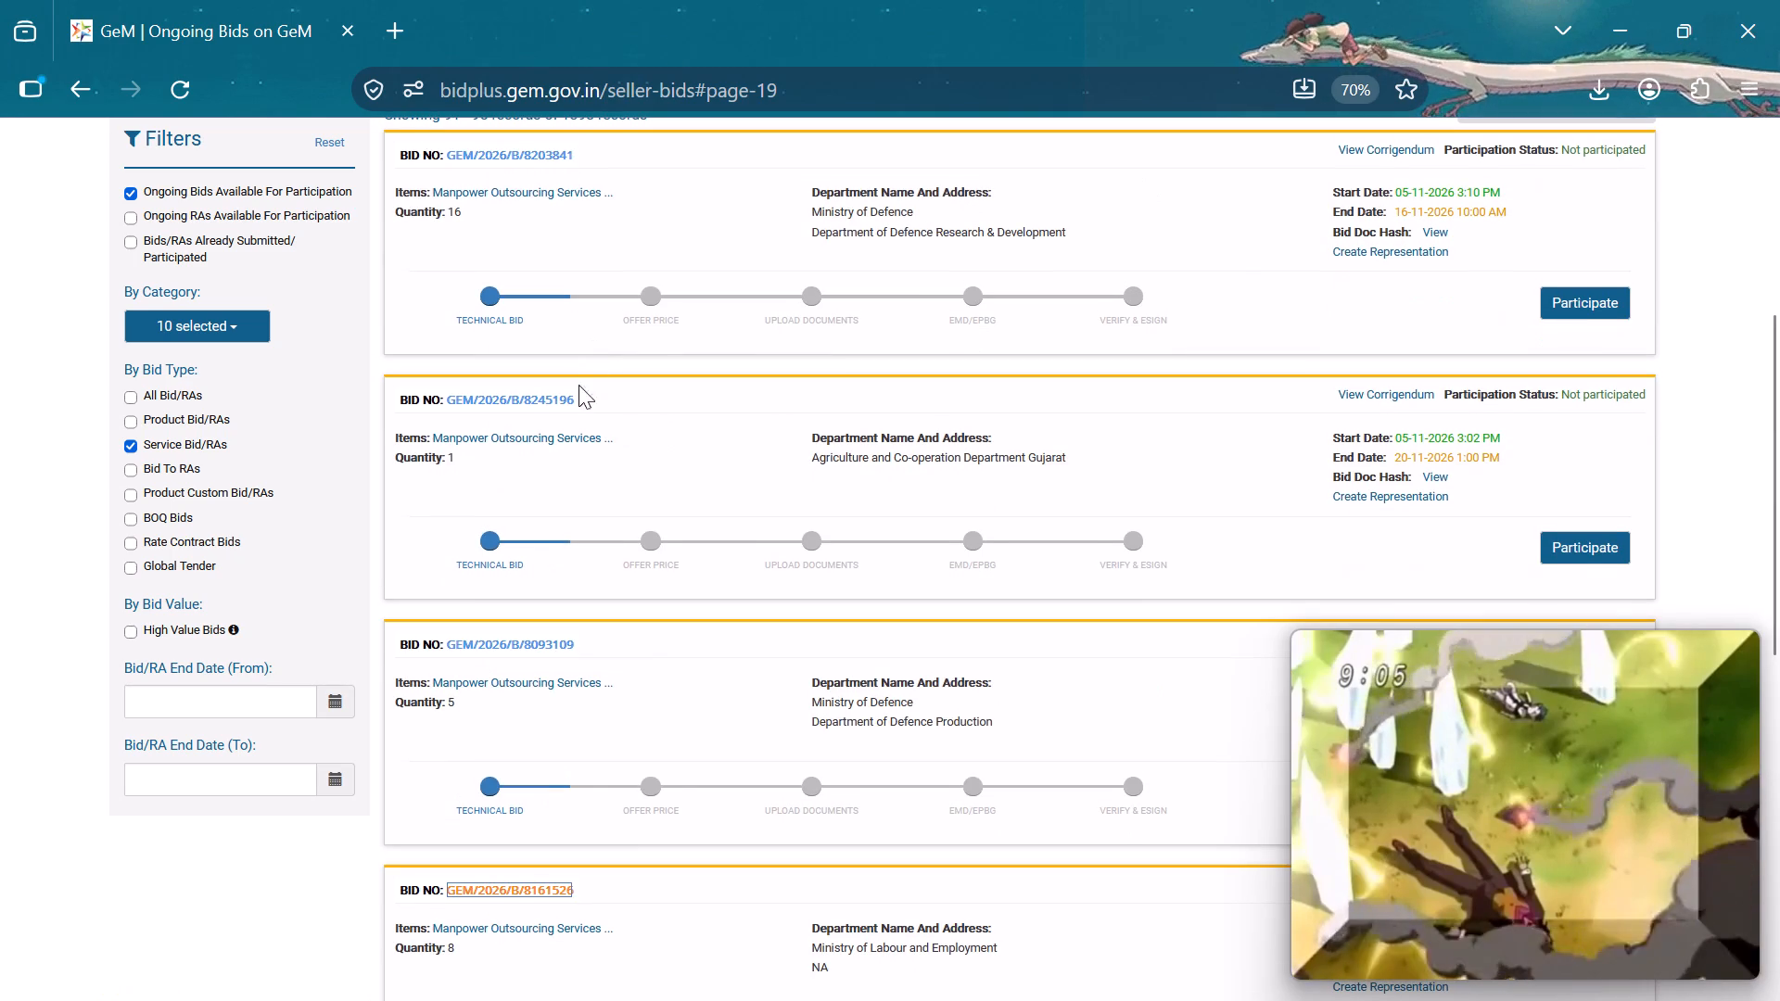
{"action": "left_click", "coordinate": [540, 159]}
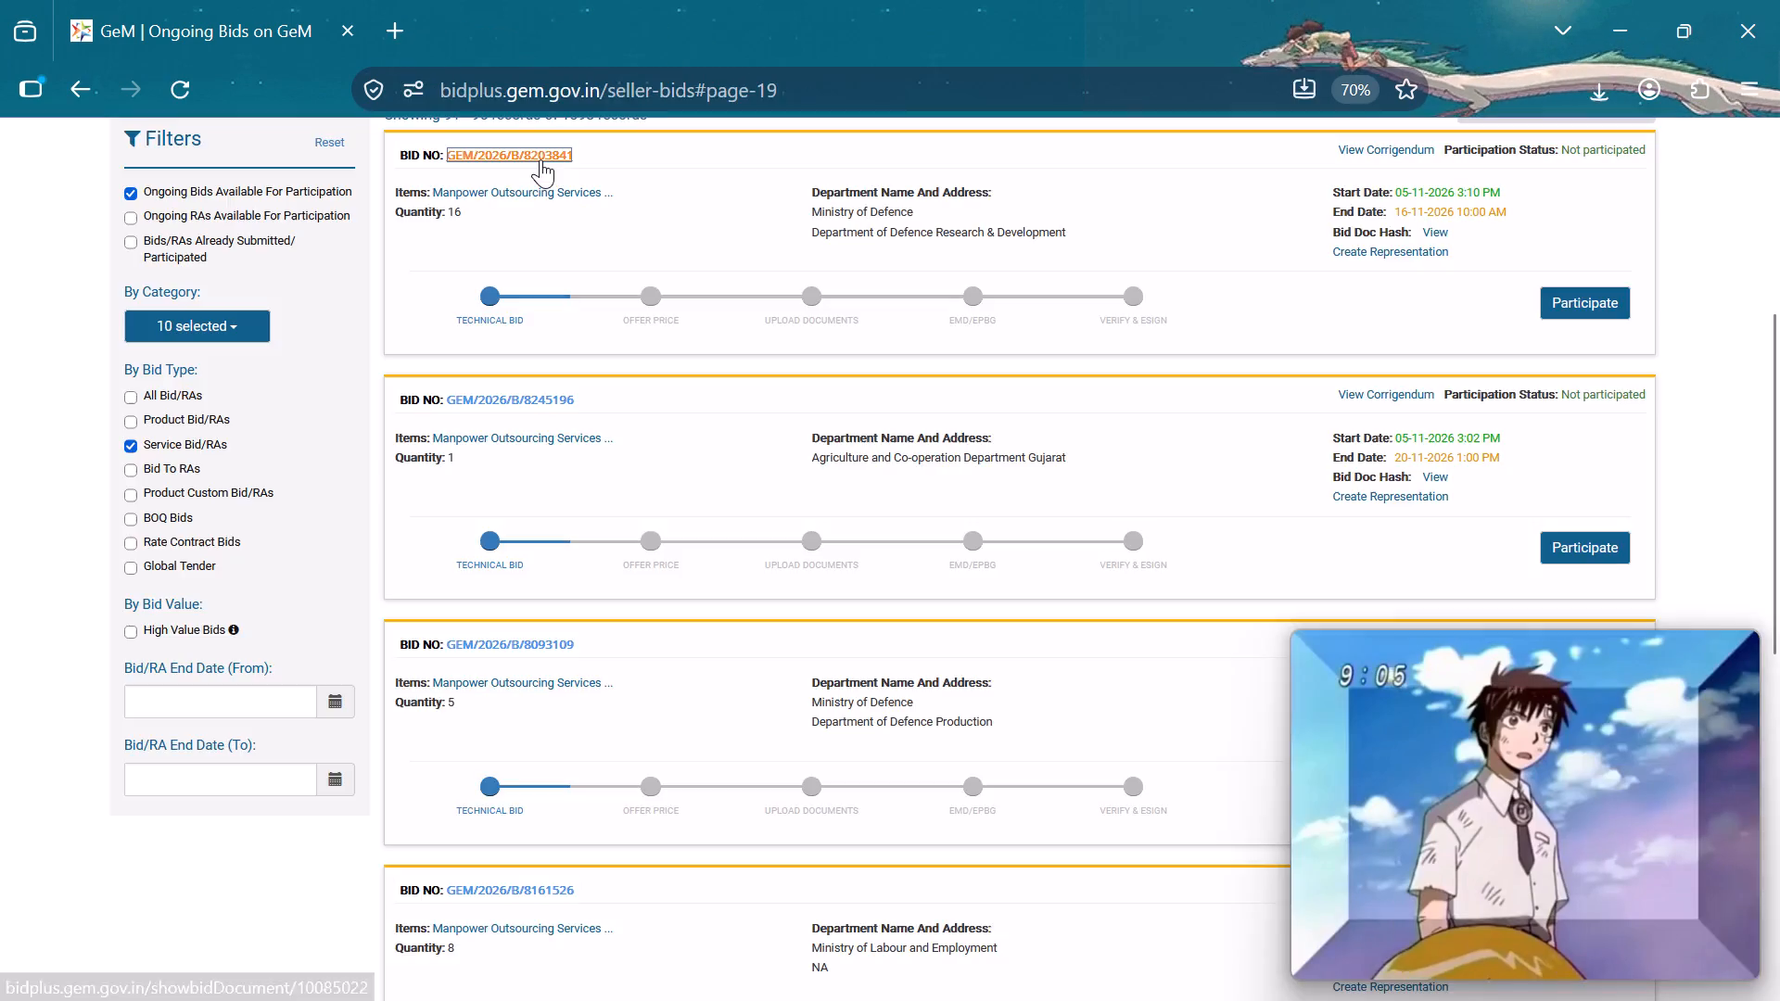
{"action": "left_click", "coordinate": [655, 297]}
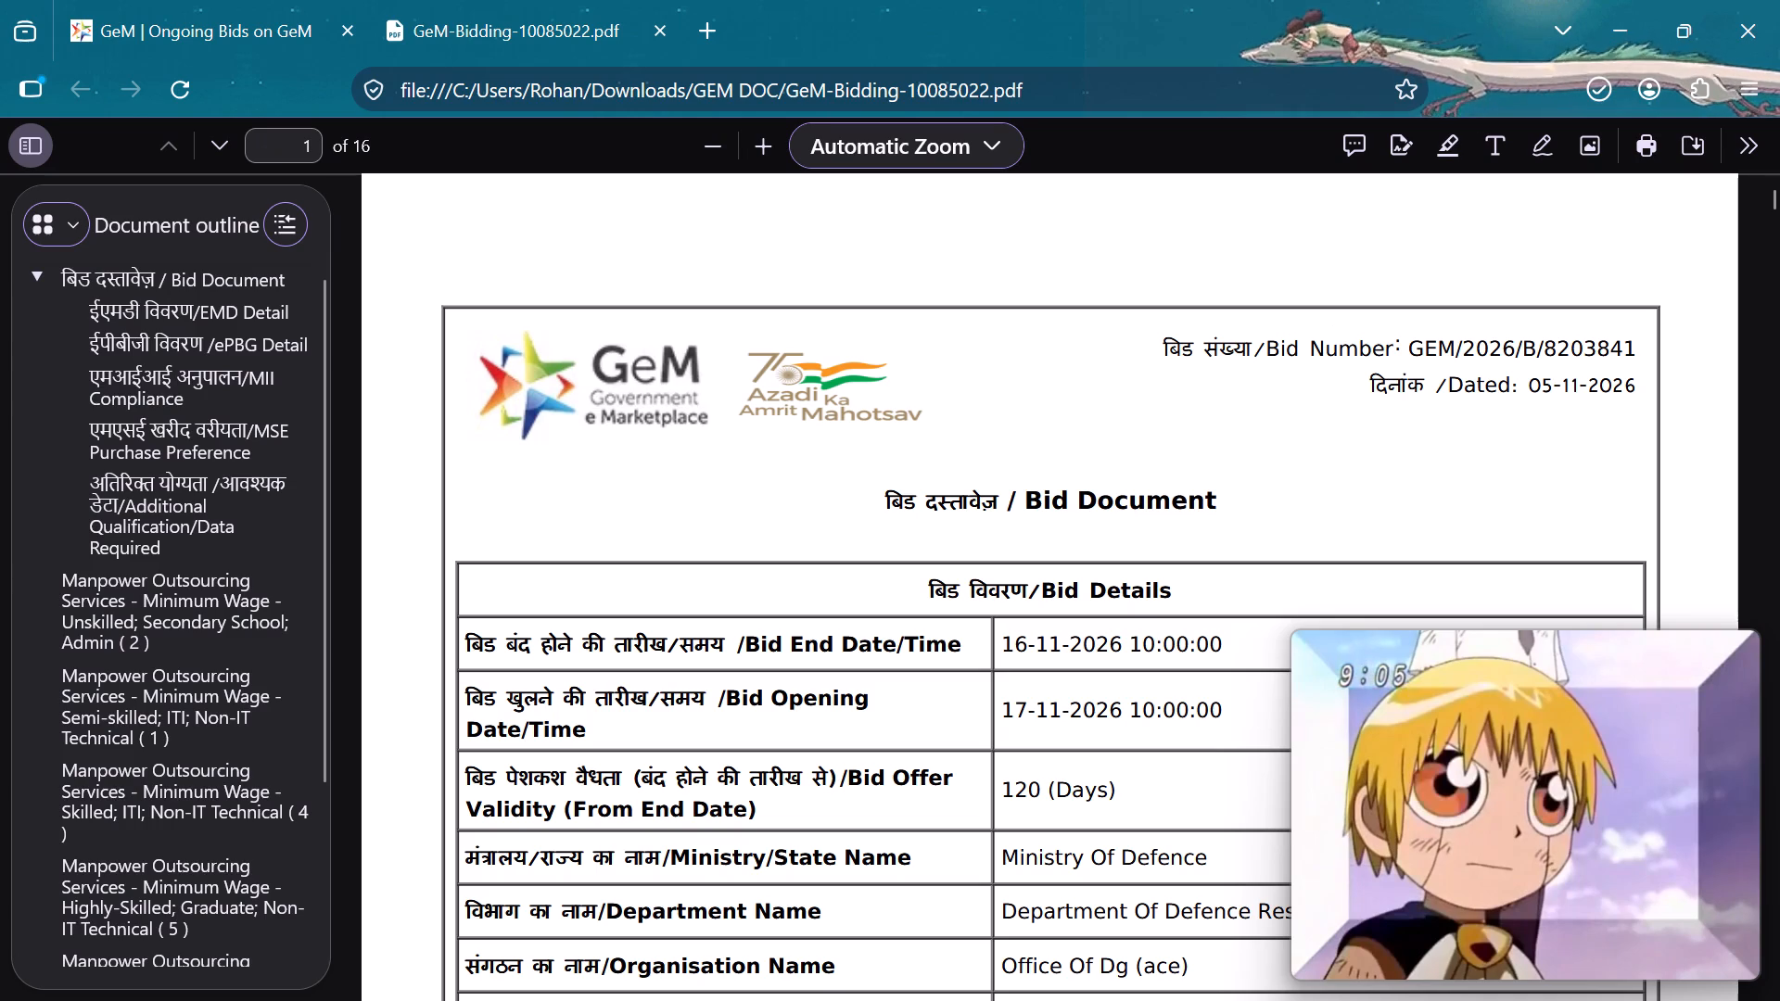
Copy GEM/2026/B/8203841 into the form's GEM Id, check the document's type of bid and set Bid Type to S.
{"action": "double_click", "coordinate": [1419, 350]}
{"action": "key", "text": "ctrl+shift+Right"}
{"action": "key", "text": "ctrl+shift+Right"}
{"action": "key", "text": "ctrl+shift+Right"}
{"action": "key", "text": "ctrl+c"}
{"action": "scroll", "coordinate": [1347, 537], "scroll_direction": "down", "scroll_amount": 4}
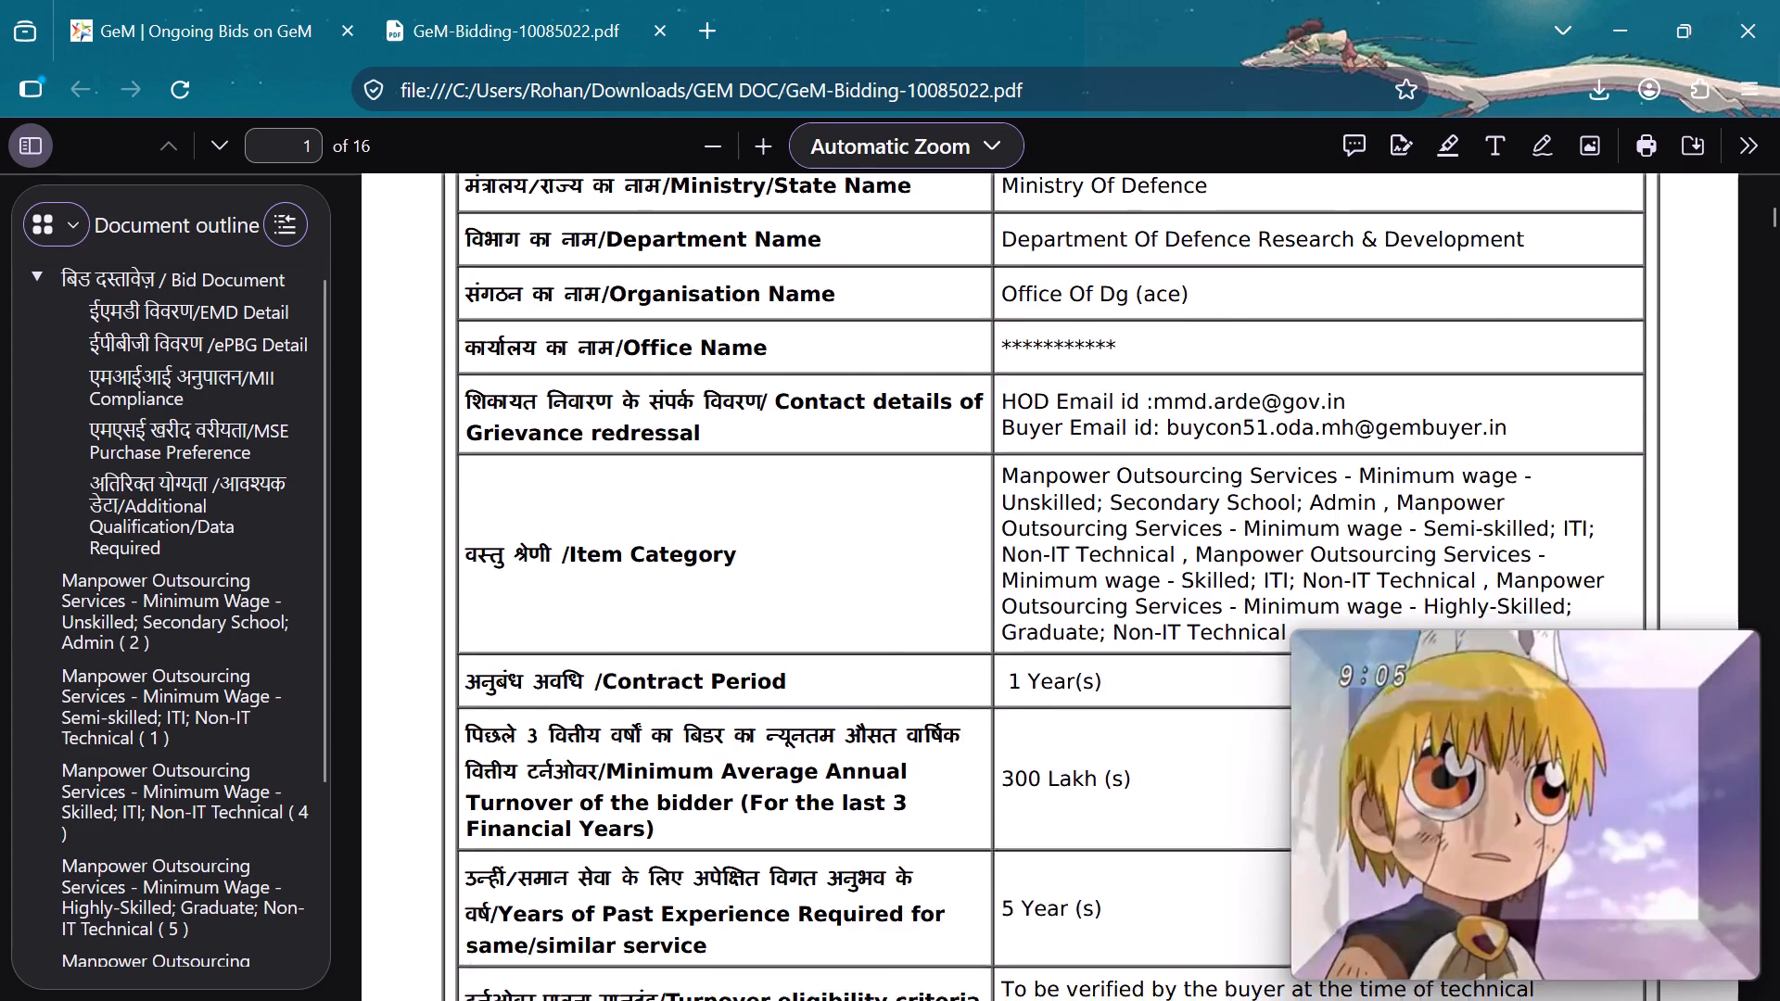
{"action": "scroll", "coordinate": [1347, 537], "scroll_direction": "down", "scroll_amount": 5}
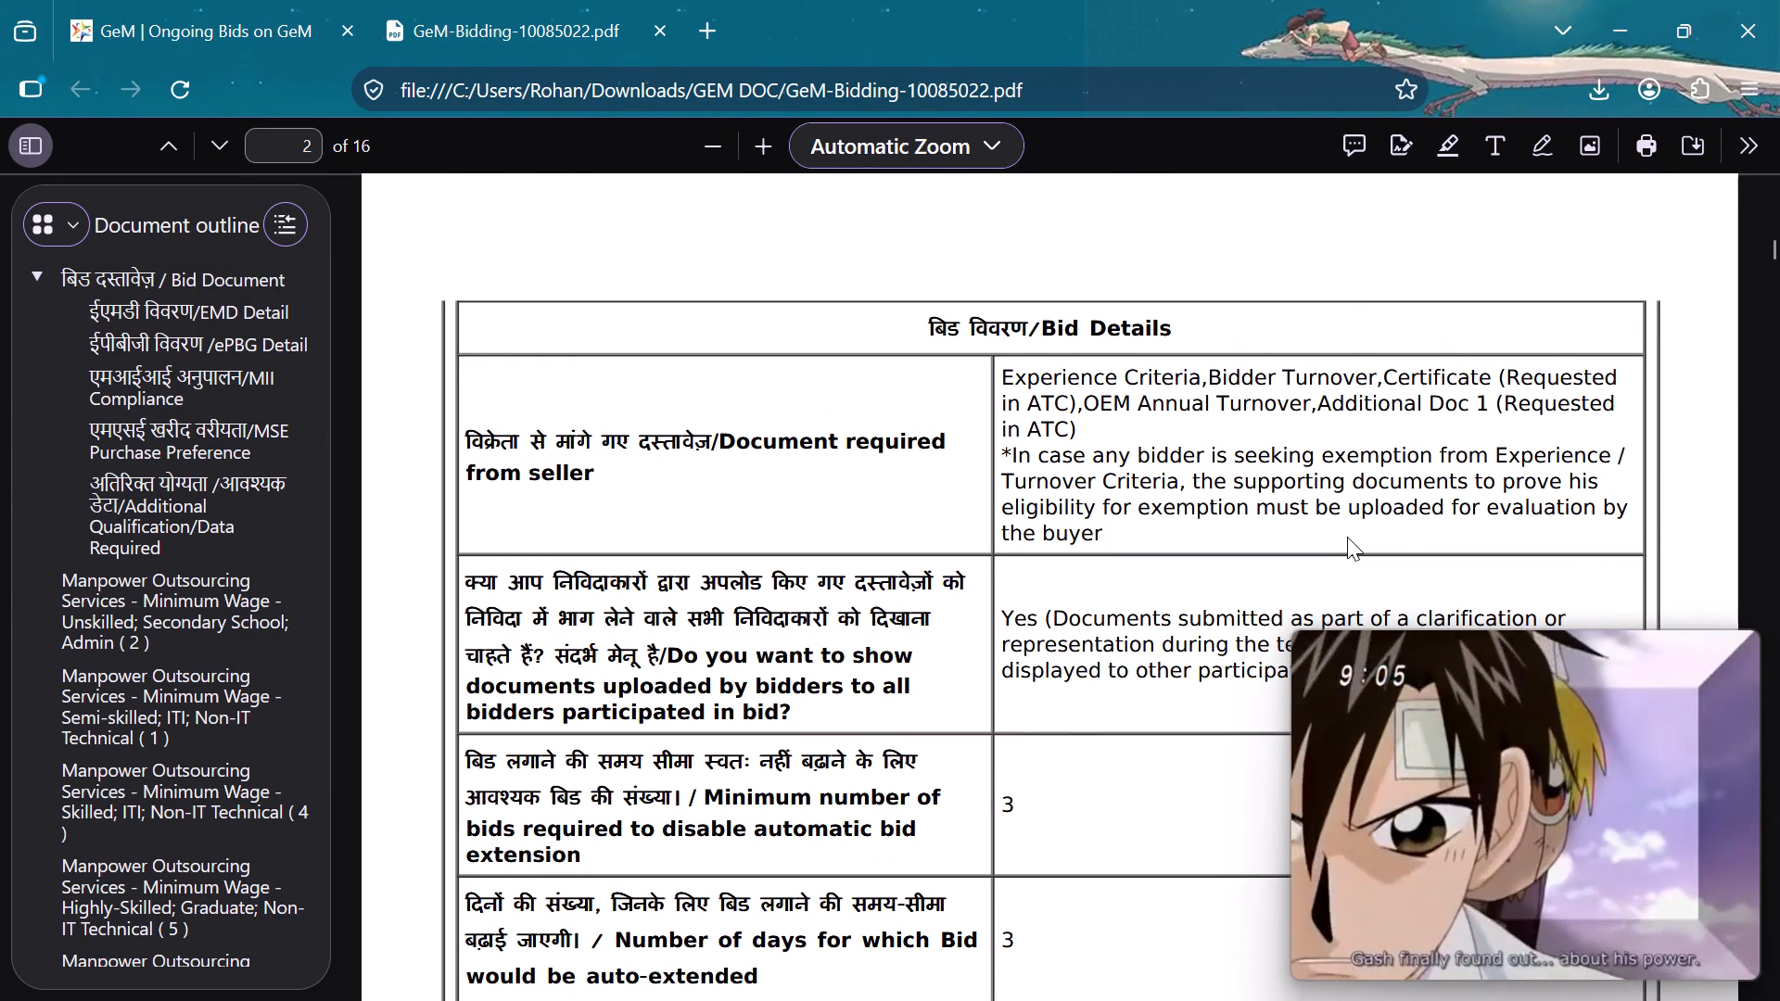
{"action": "scroll", "coordinate": [1347, 537], "scroll_direction": "down", "scroll_amount": 4}
{"action": "key", "text": "alt+Tab"}
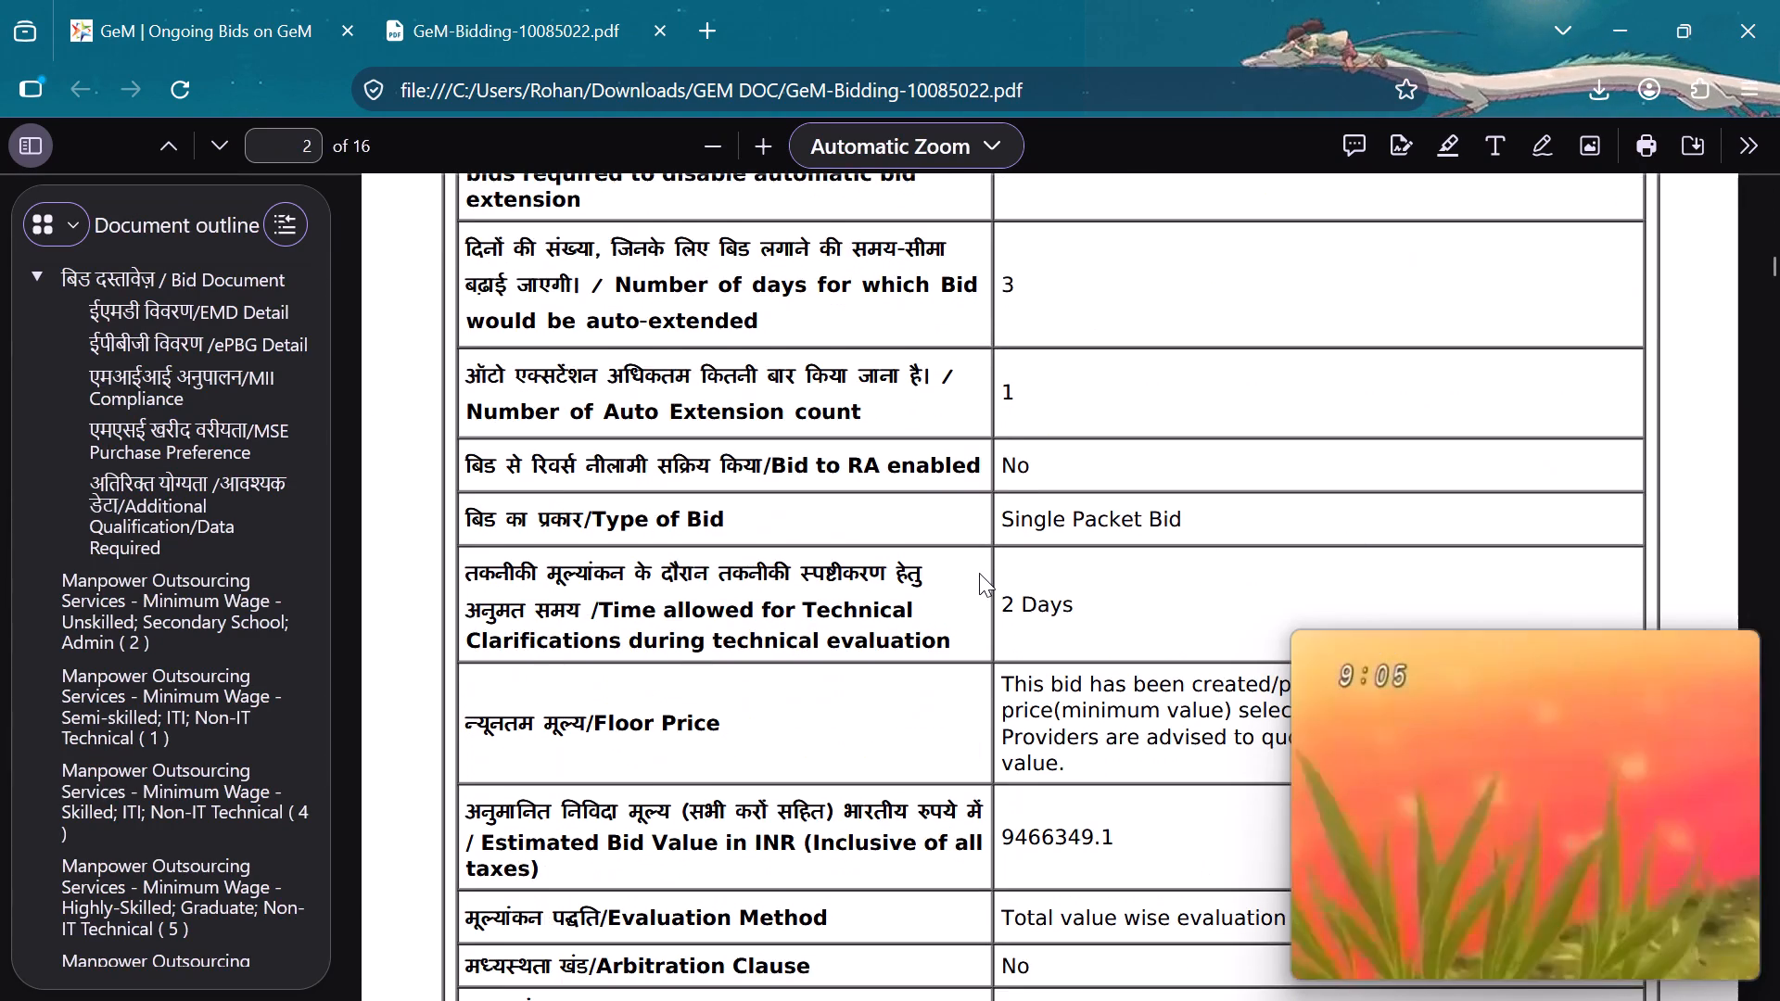
{"action": "left_click", "coordinate": [799, 571]}
{"action": "key", "text": "ctrl+a"}
{"action": "key", "text": "ctrl+v"}
{"action": "key", "text": "Tab"}
{"action": "key", "text": "s"}
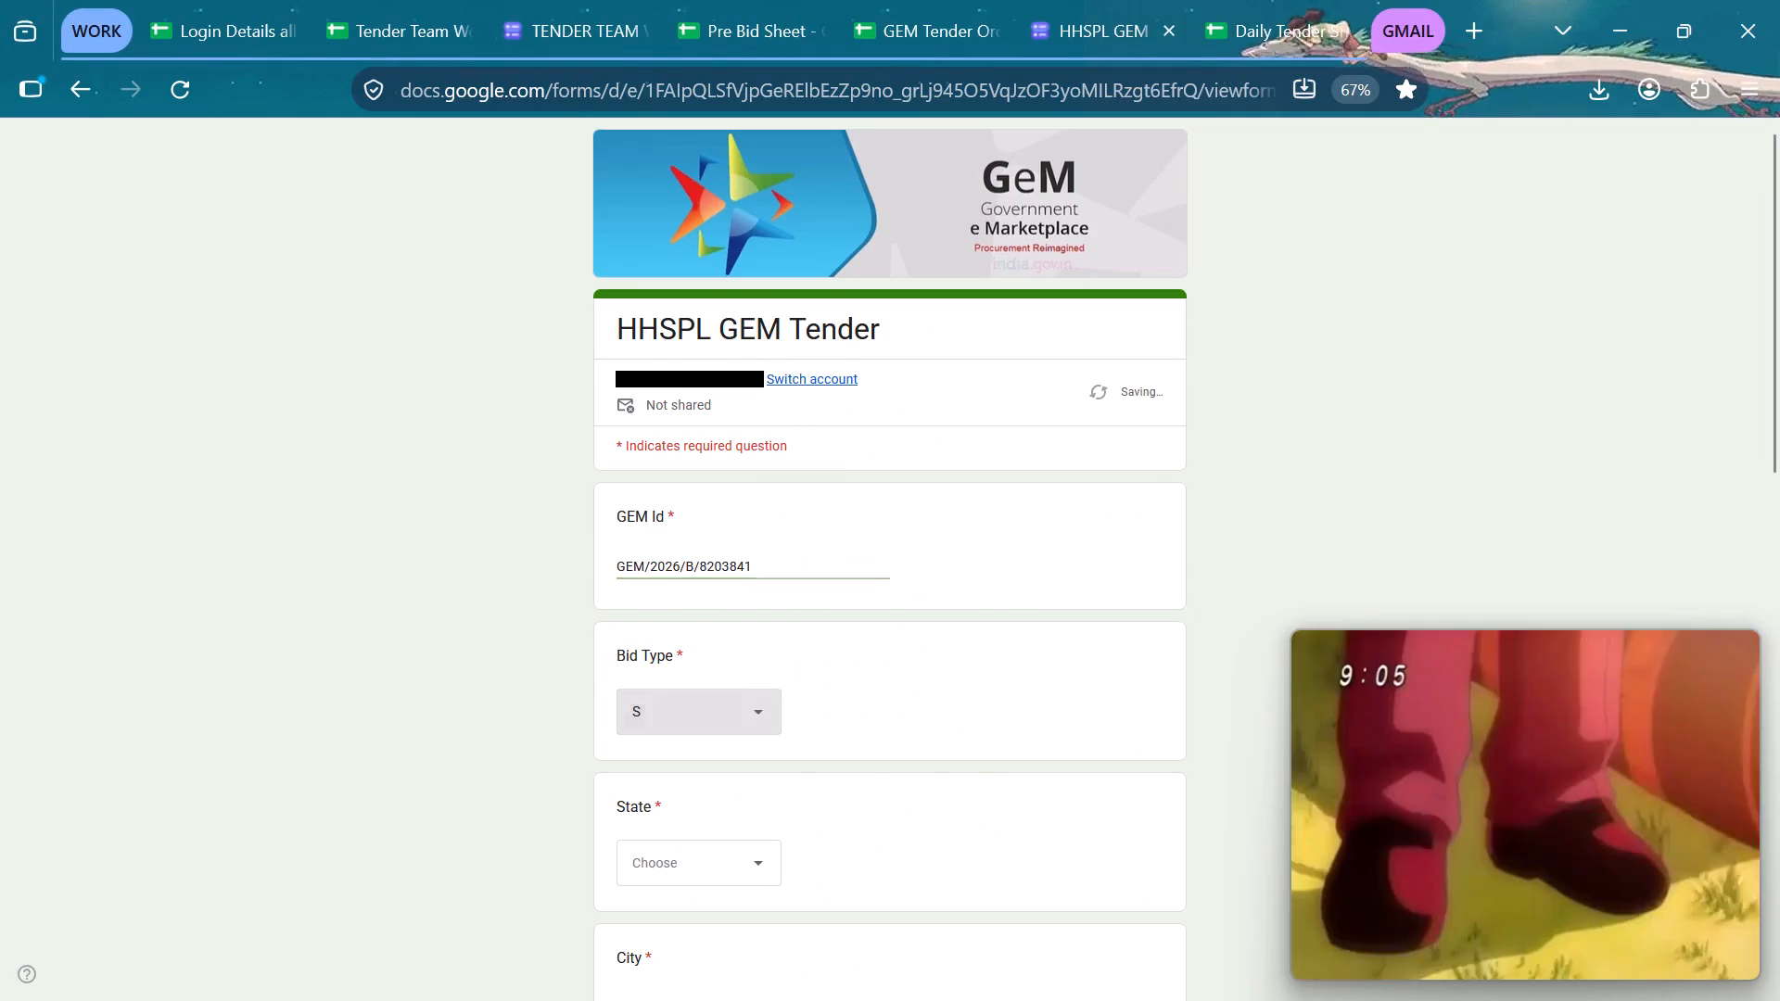
Look up the consignee location in the bid document, select its State in the form and enter Pune as the City.
{"action": "key", "text": "alt+Tab"}
{"action": "scroll", "coordinate": [799, 571], "scroll_direction": "down", "scroll_amount": 20}
{"action": "scroll", "coordinate": [799, 571], "scroll_direction": "down", "scroll_amount": 3}
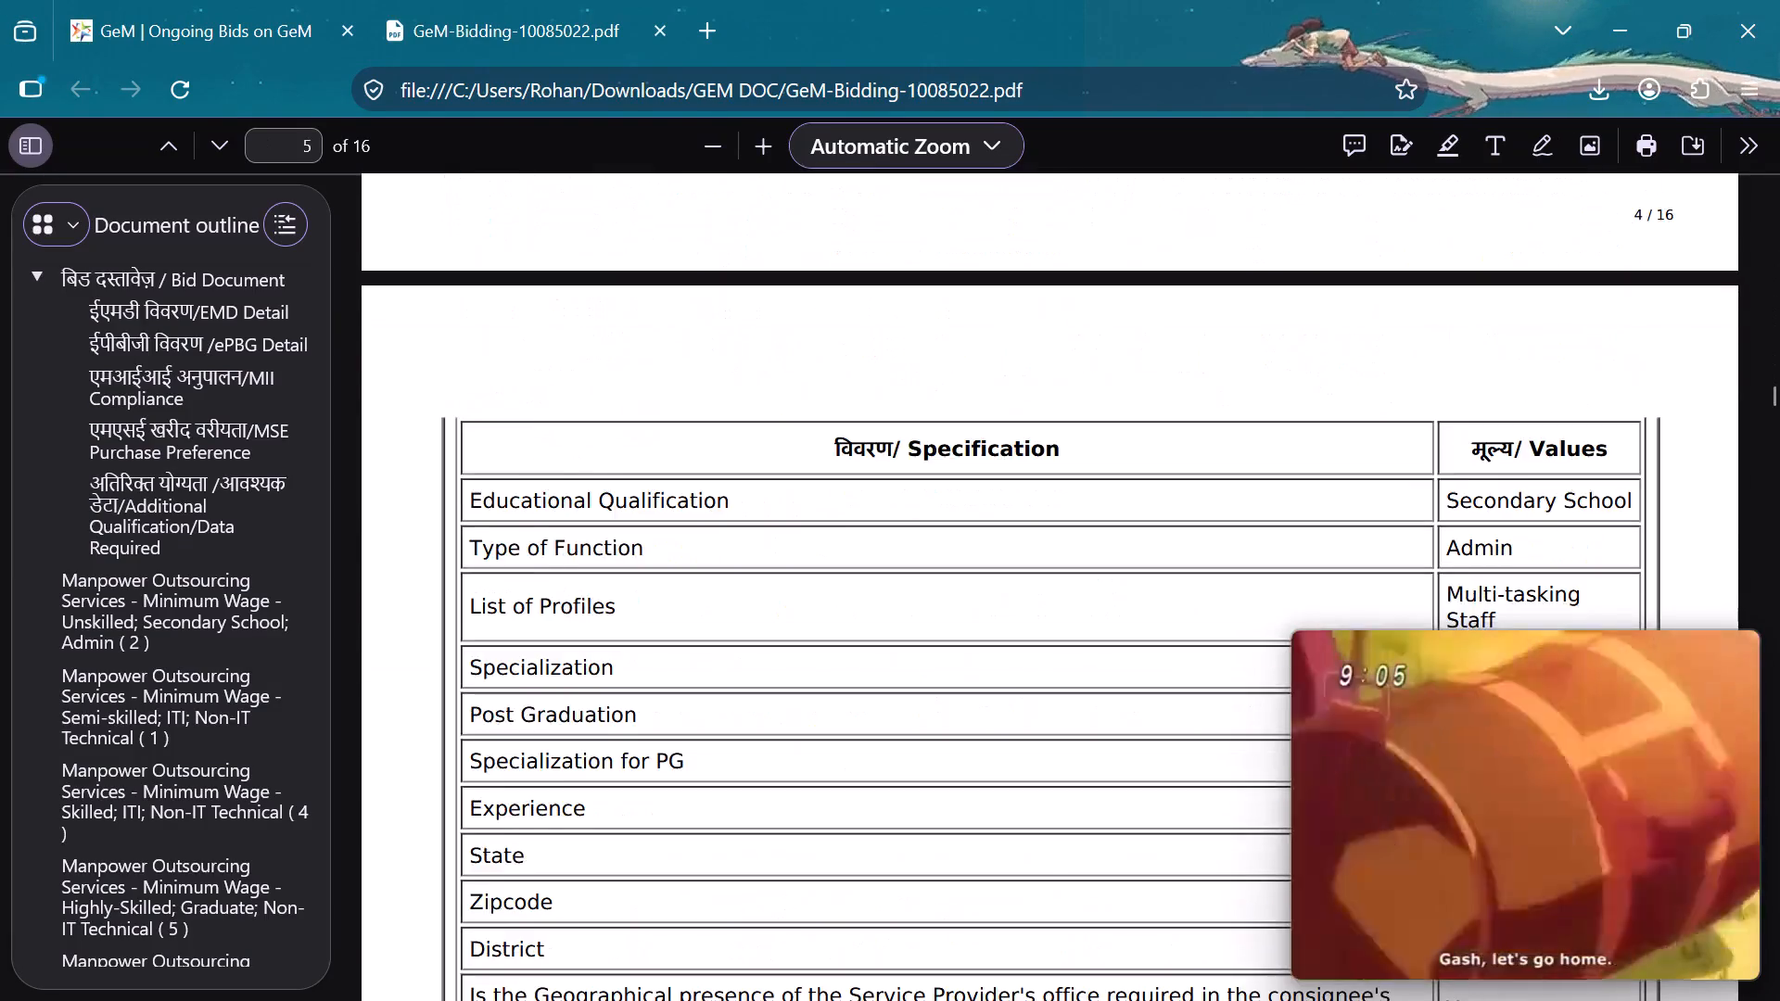
{"action": "scroll", "coordinate": [799, 571], "scroll_direction": "down", "scroll_amount": 5}
{"action": "scroll", "coordinate": [859, 656], "scroll_direction": "down", "scroll_amount": 10}
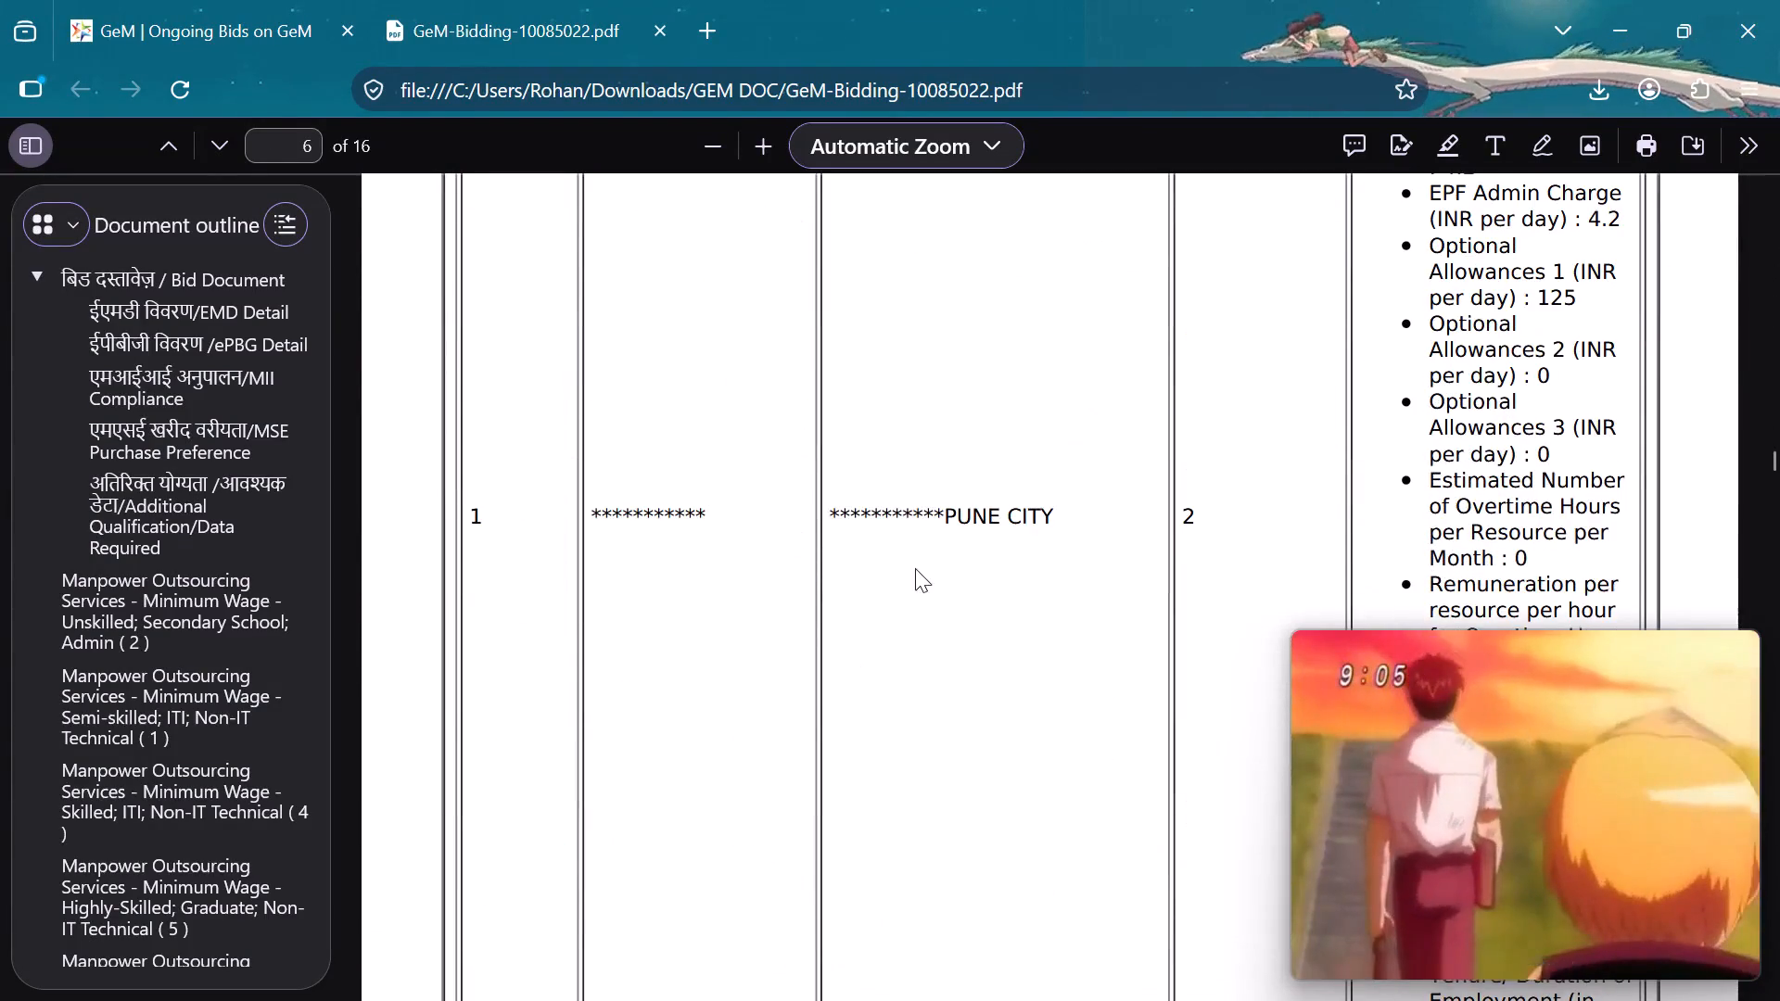
{"action": "key", "text": "alt+Tab"}
{"action": "key", "text": "Tab"}
{"action": "type", "text": "mm"}
{"action": "key", "text": "Tab"}
{"action": "type", "text": "Pune"}
Set Pasara and Pre Bid Meeting to N, check the bid's end date and set the Closing Date to 16/11/2026.
{"action": "key", "text": "Tab"}
{"action": "key", "text": "n"}
{"action": "key", "text": "Tab"}
{"action": "key", "text": "n"}
{"action": "key", "text": "Tab"}
{"action": "key", "text": "alt+Tab"}
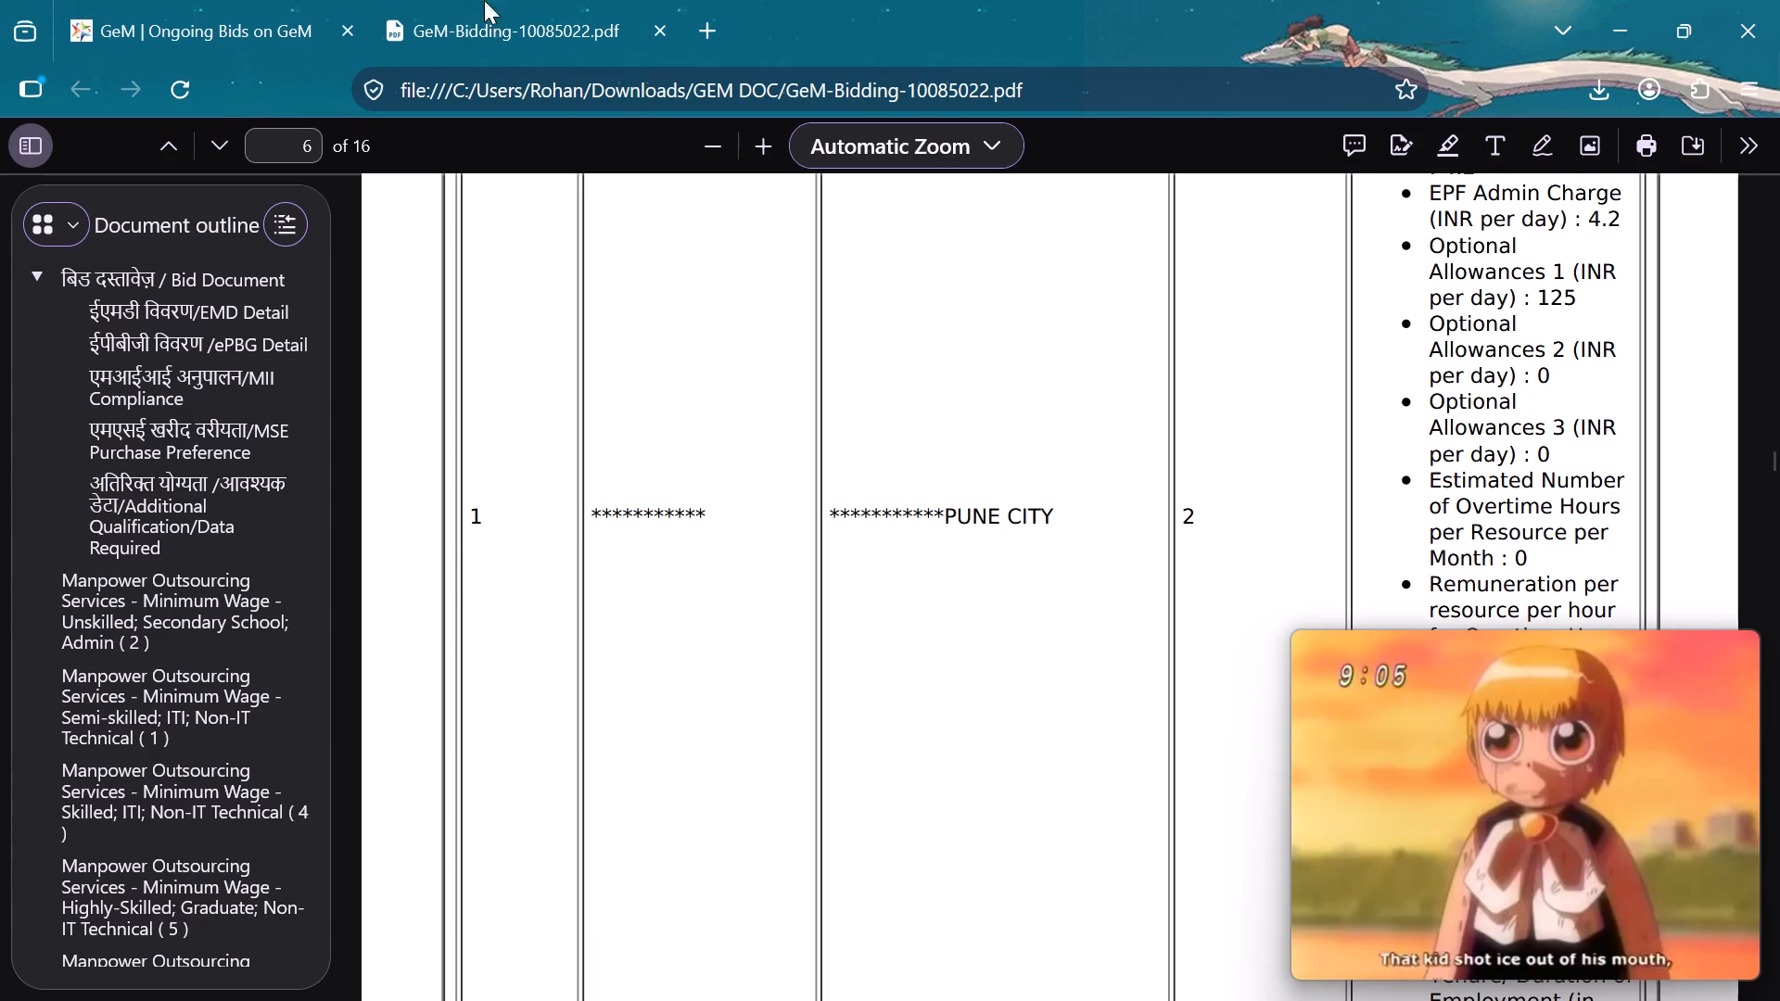
{"action": "left_click", "coordinate": [423, 0]}
{"action": "left_click", "coordinate": [279, 0]}
{"action": "key", "text": "alt+Tab"}
{"action": "key", "text": "Tab"}
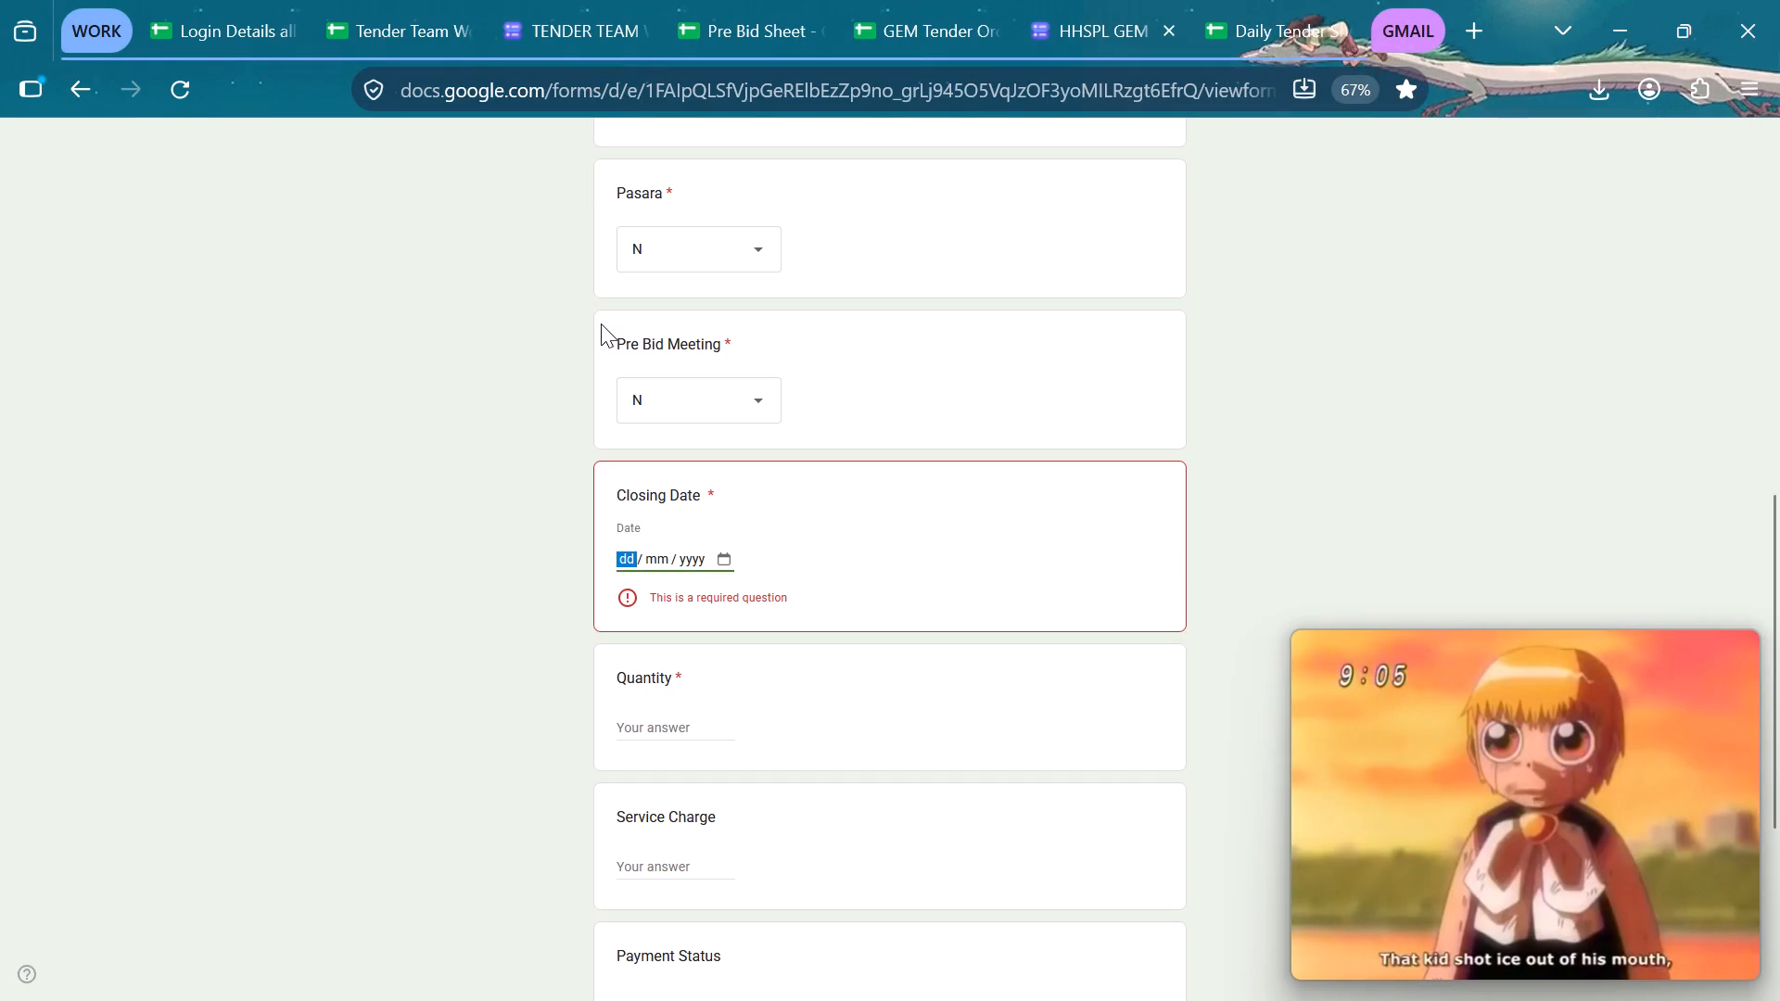
{"action": "key", "text": "Left"}
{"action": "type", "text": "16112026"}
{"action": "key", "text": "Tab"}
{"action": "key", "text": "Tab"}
Check the bid quantity, enter 16 as the Quantity and submit the form response.
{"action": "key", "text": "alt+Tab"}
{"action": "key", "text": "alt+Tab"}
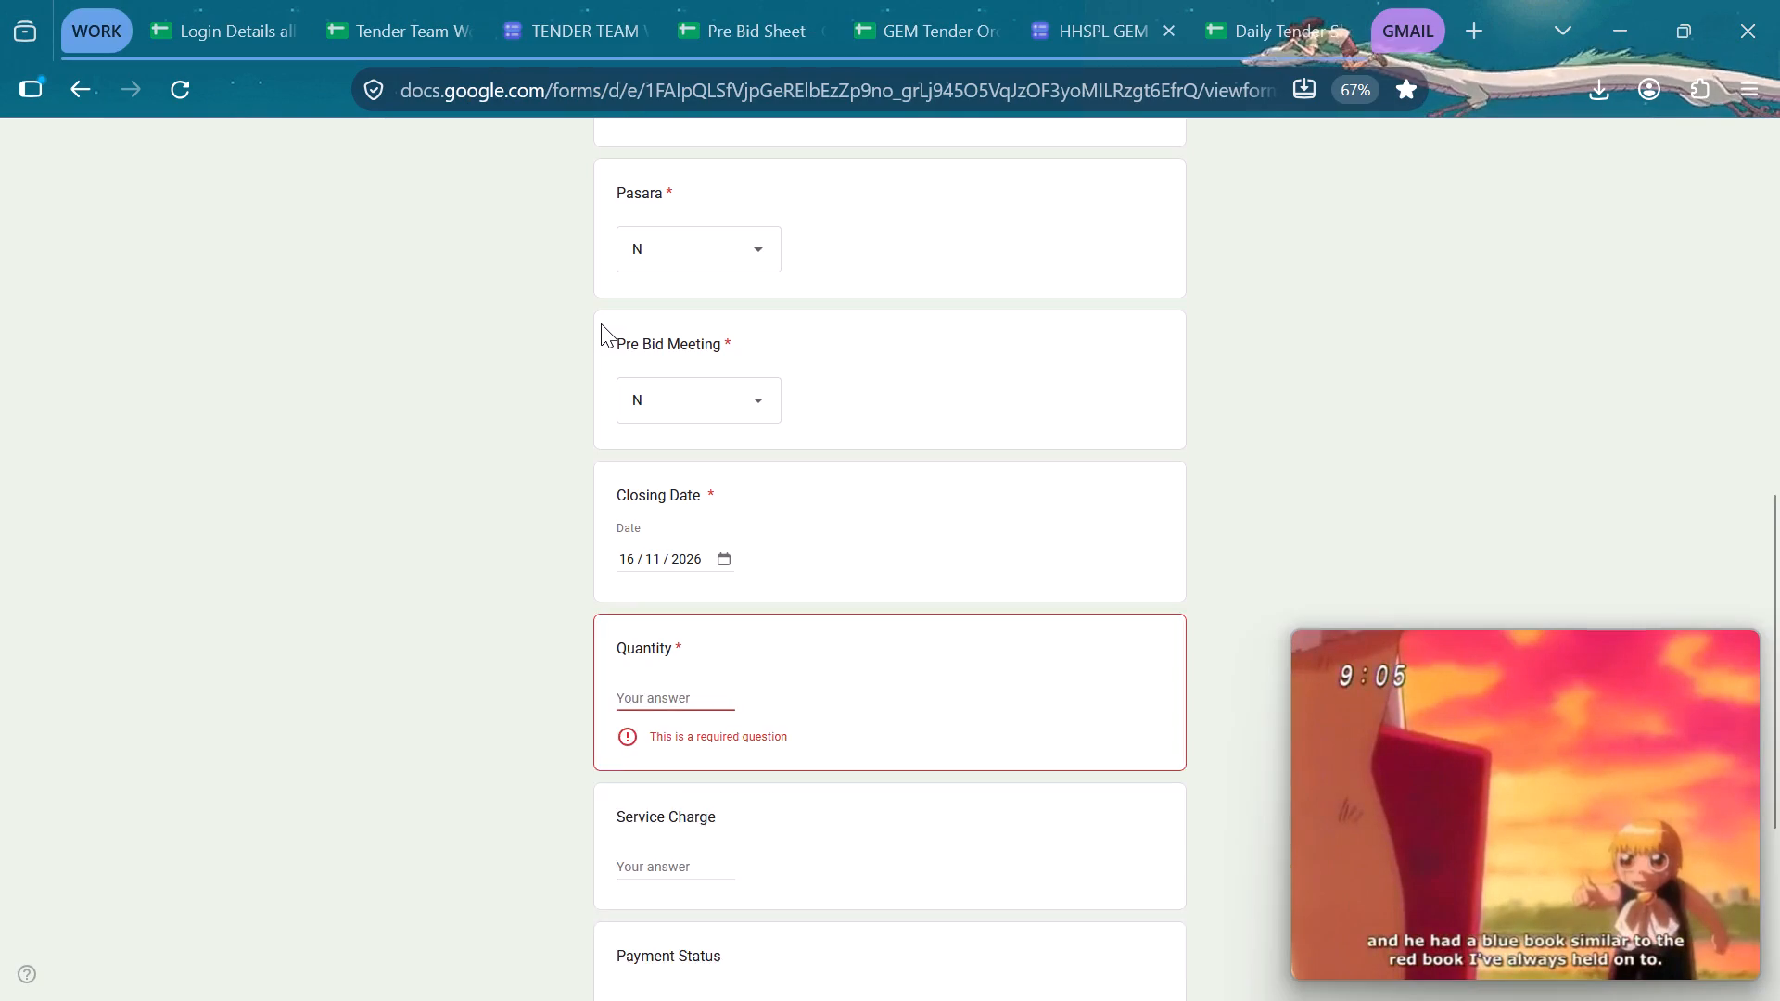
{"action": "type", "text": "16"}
{"action": "scroll", "coordinate": [601, 323], "scroll_direction": "down", "scroll_amount": 8}
{"action": "left_click", "coordinate": [619, 817]}
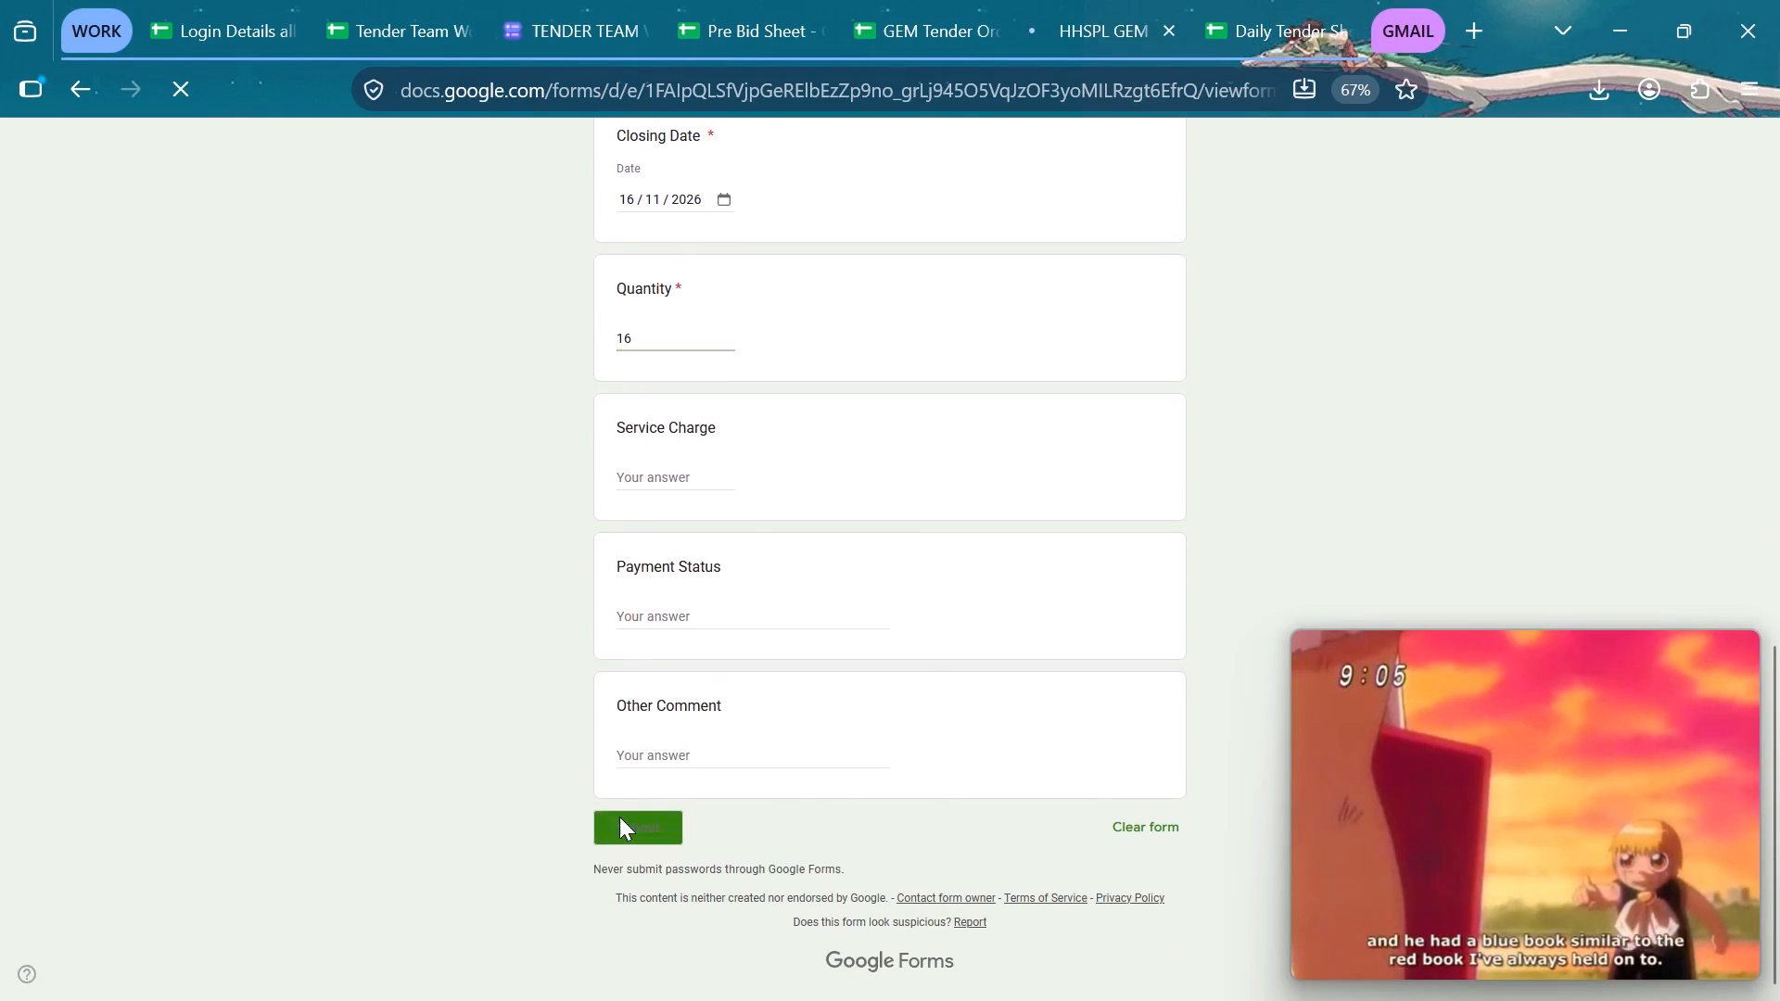
Go to page 18 of the GeM bids list and close the GEM/2026/B/8203841 bid document.
{"action": "key", "text": "alt+Tab"}
{"action": "scroll", "coordinate": [555, 564], "scroll_direction": "down", "scroll_amount": 7}
{"action": "left_click", "coordinate": [572, 573]}
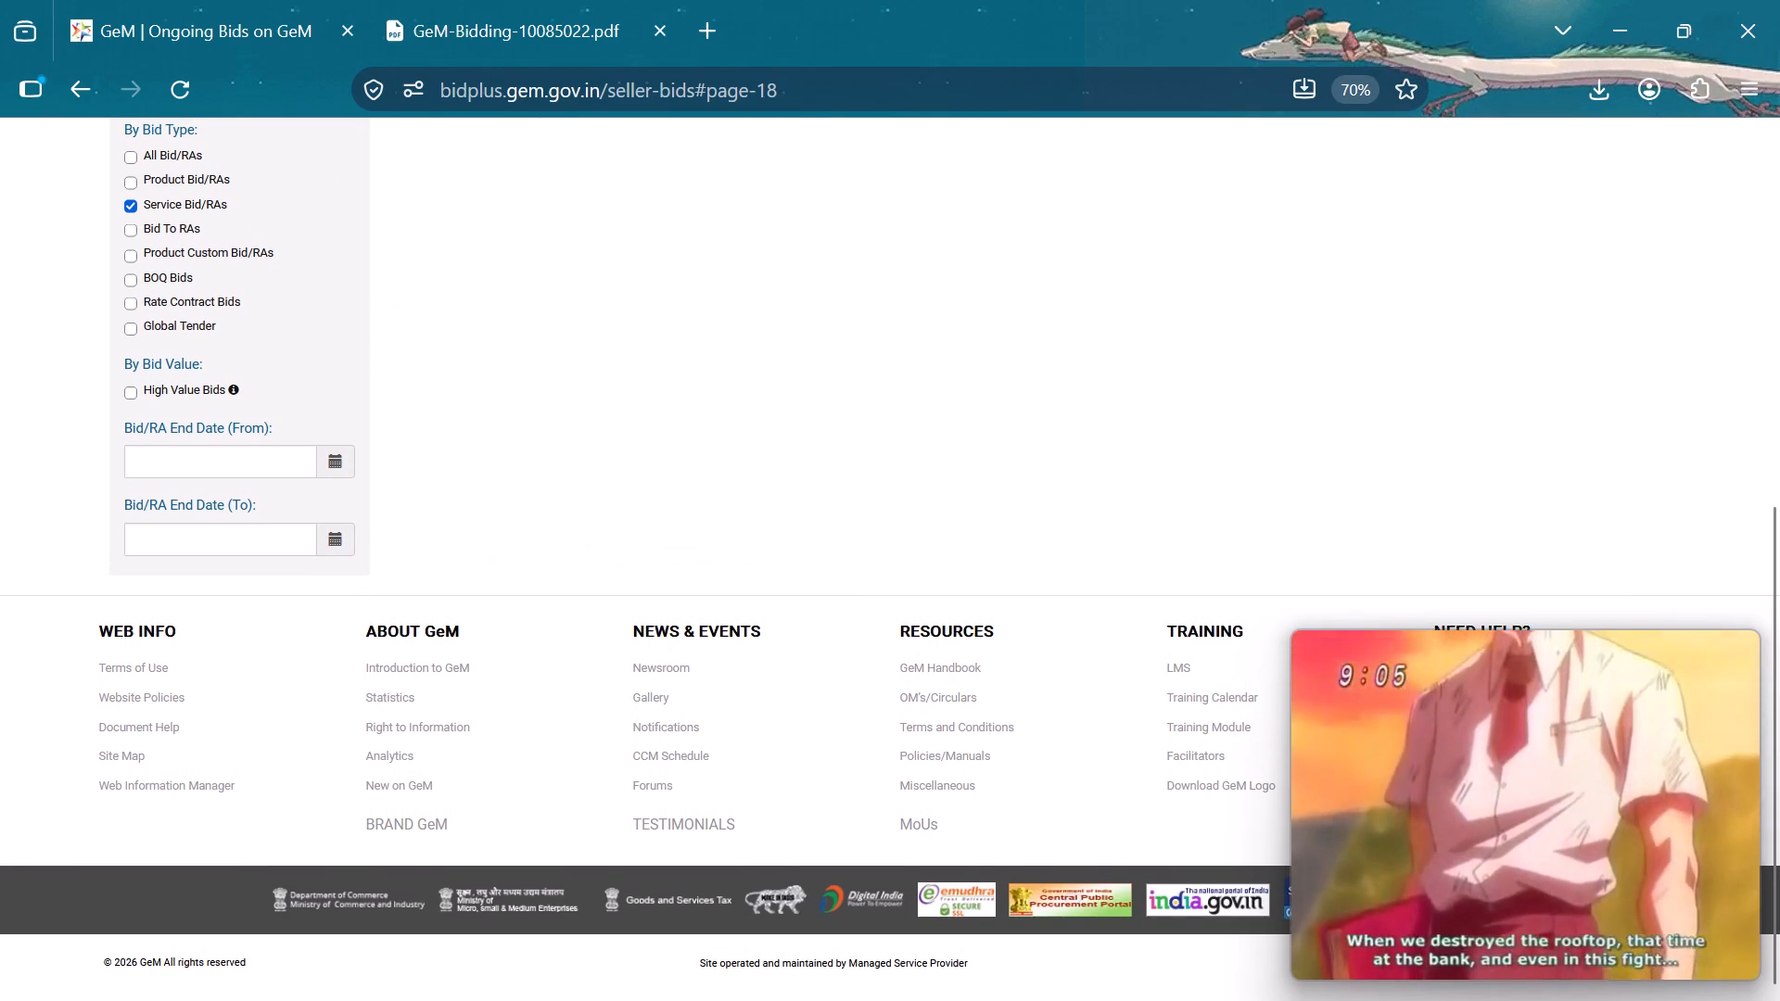
{"action": "left_click", "coordinate": [655, 32]}
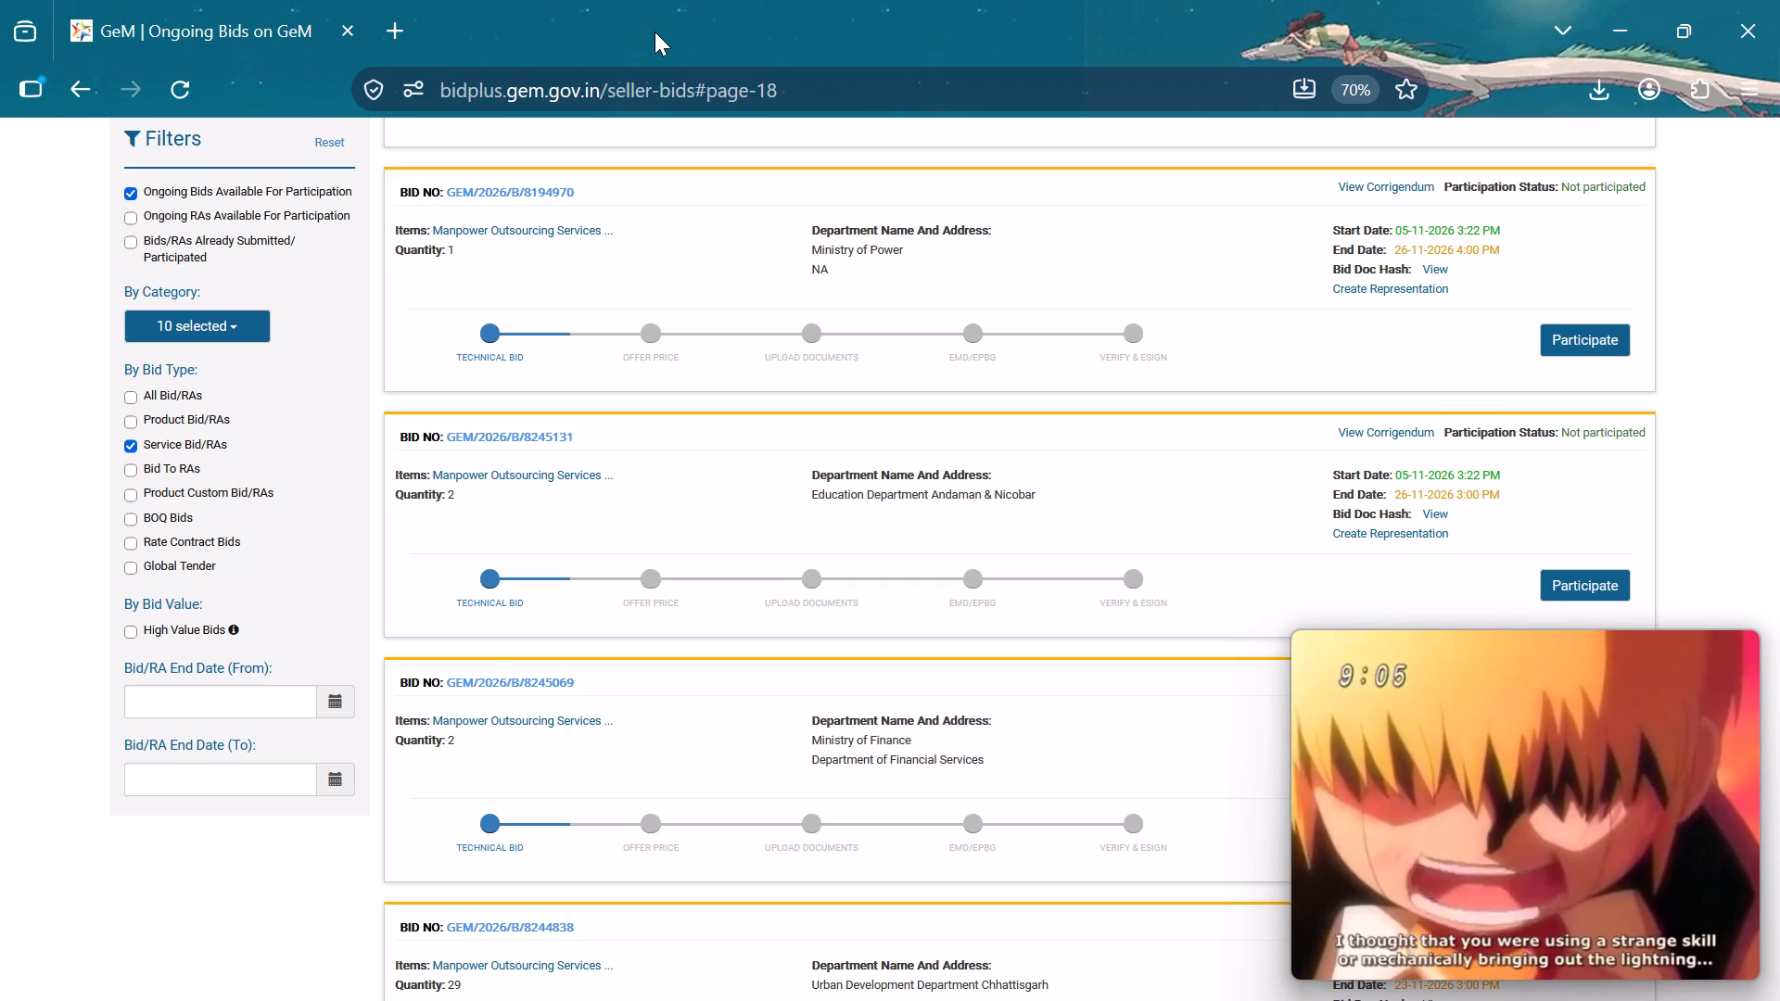
{"action": "scroll", "coordinate": [591, 367], "scroll_direction": "down", "scroll_amount": 1}
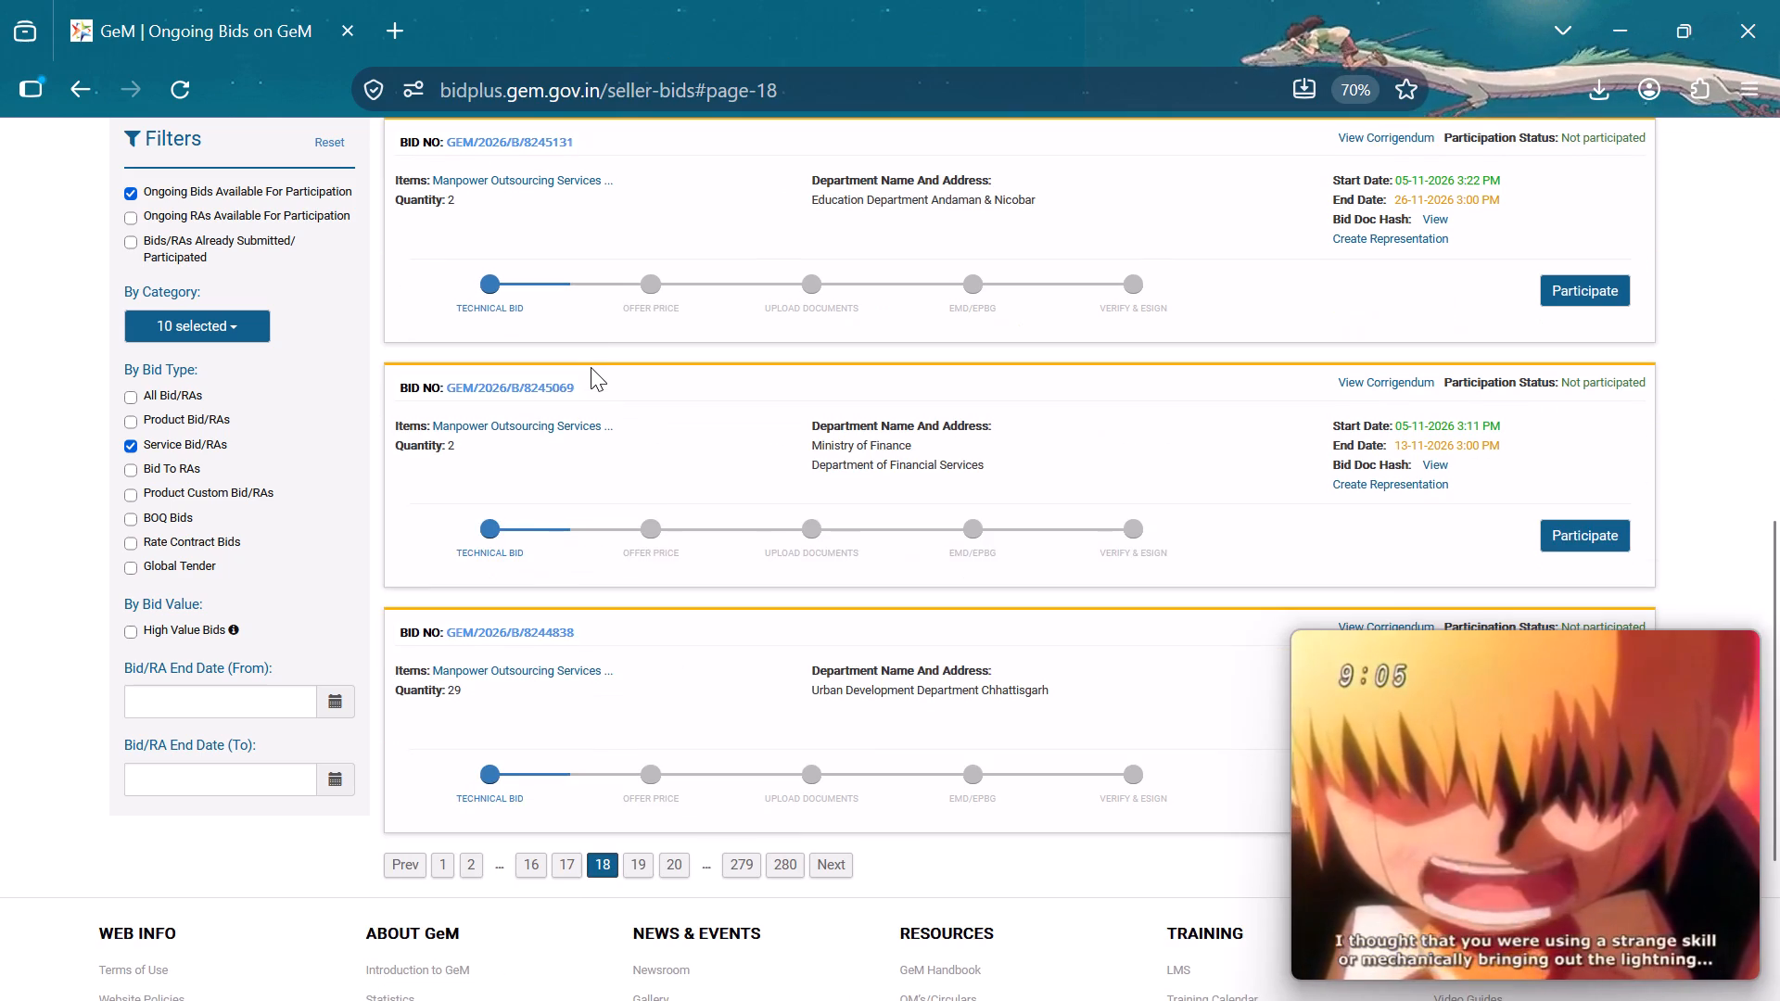
Look over the bids on page 18 of the GeM bids list and go to page 17.
{"action": "scroll", "coordinate": [591, 367], "scroll_direction": "down", "scroll_amount": 1}
{"action": "scroll", "coordinate": [580, 402], "scroll_direction": "up", "scroll_amount": 2}
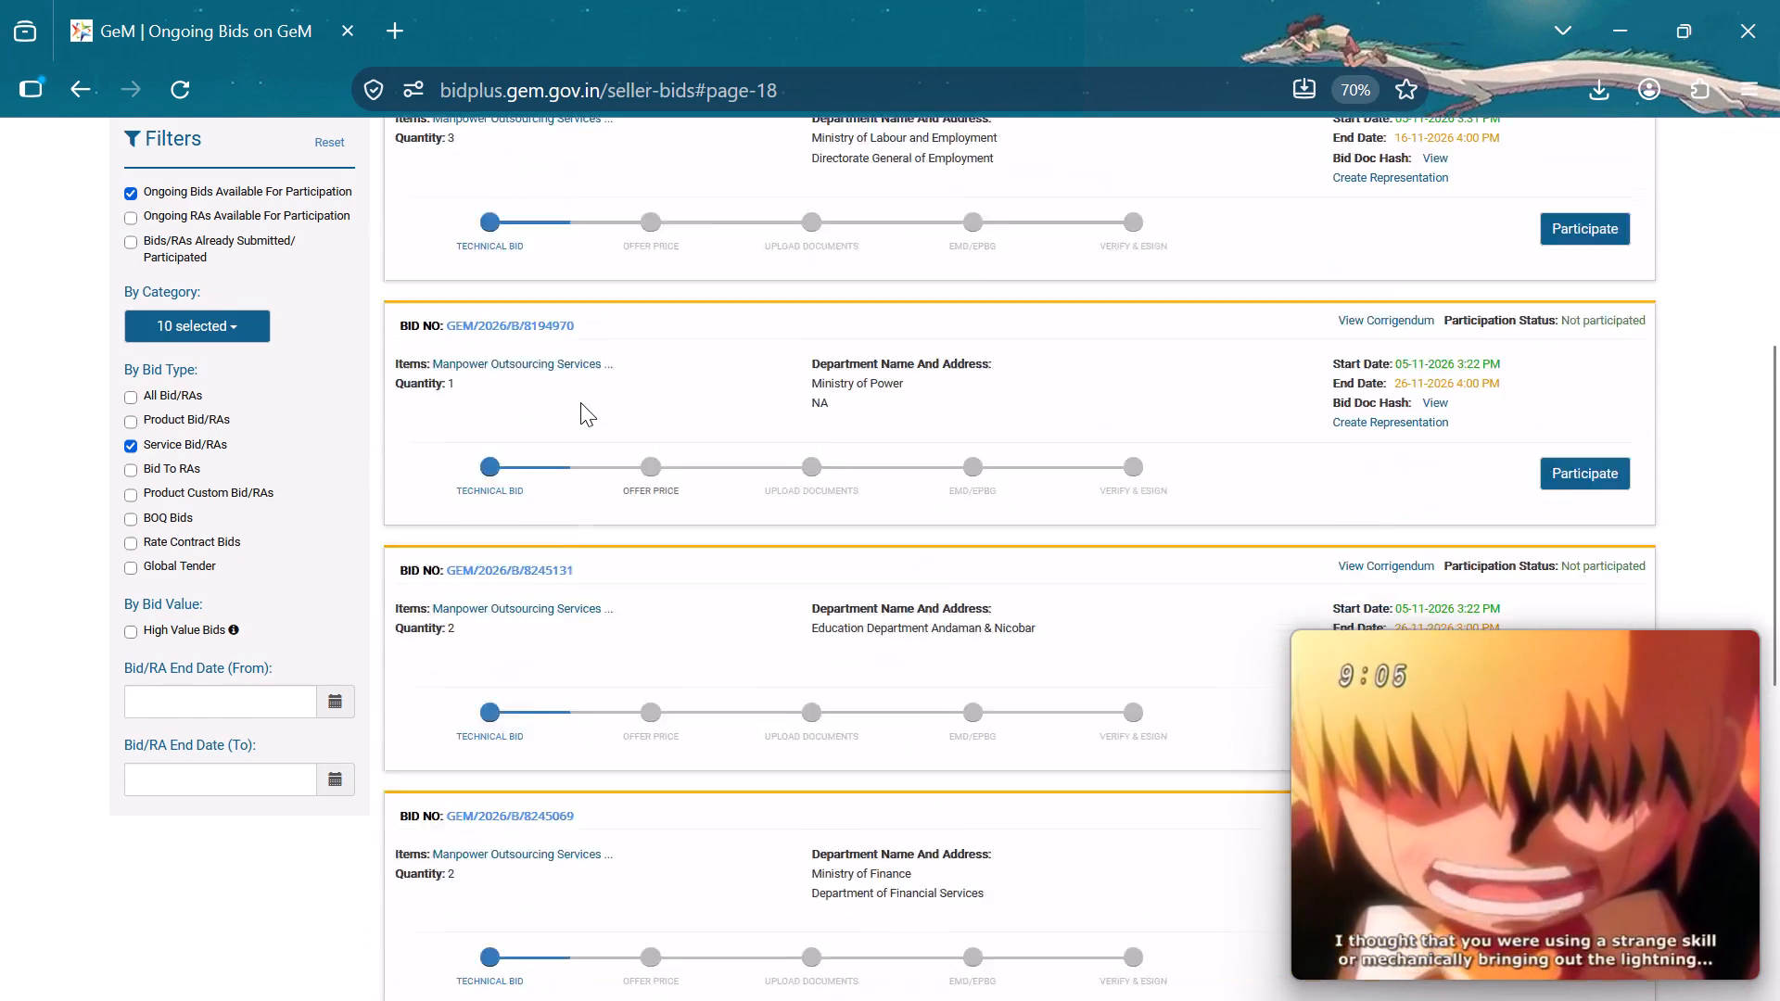
{"action": "scroll", "coordinate": [580, 402], "scroll_direction": "up", "scroll_amount": 2}
{"action": "scroll", "coordinate": [580, 402], "scroll_direction": "down", "scroll_amount": 6}
{"action": "left_click", "coordinate": [565, 564]}
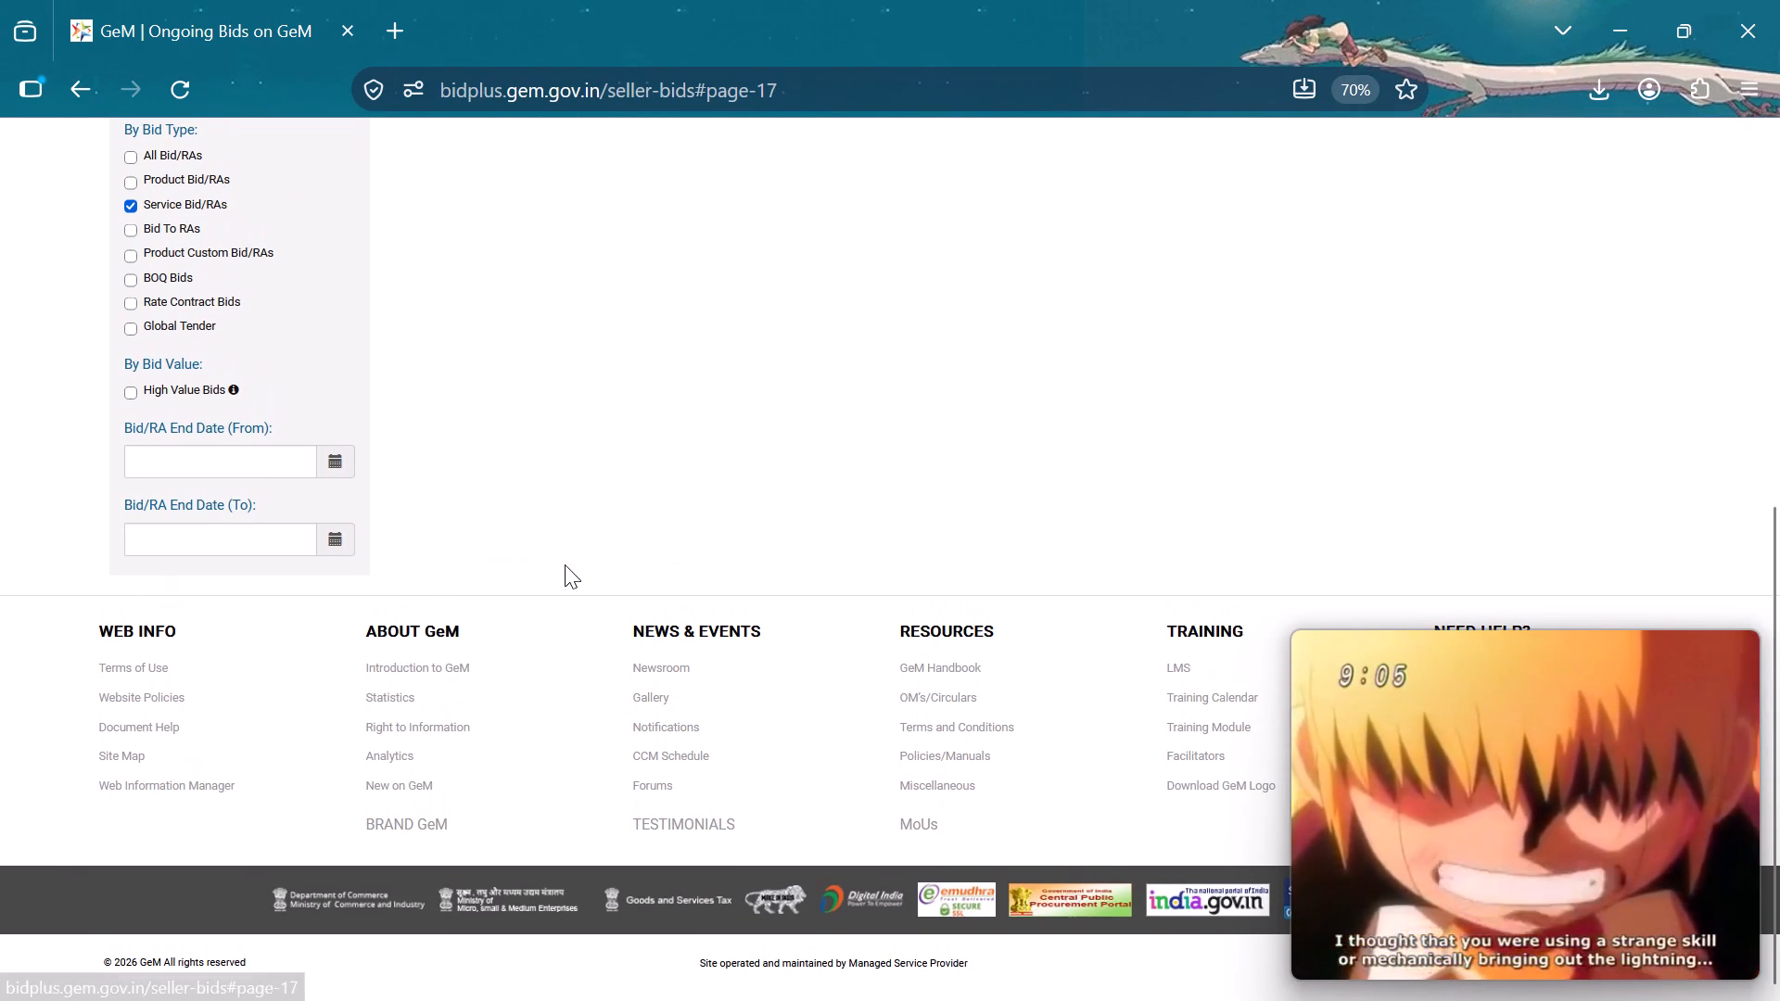
Open the bid document of the Department of Military Affairs bid GEM/2026/B/8151098 from page 17.
{"action": "scroll", "coordinate": [565, 564], "scroll_direction": "down", "scroll_amount": 2}
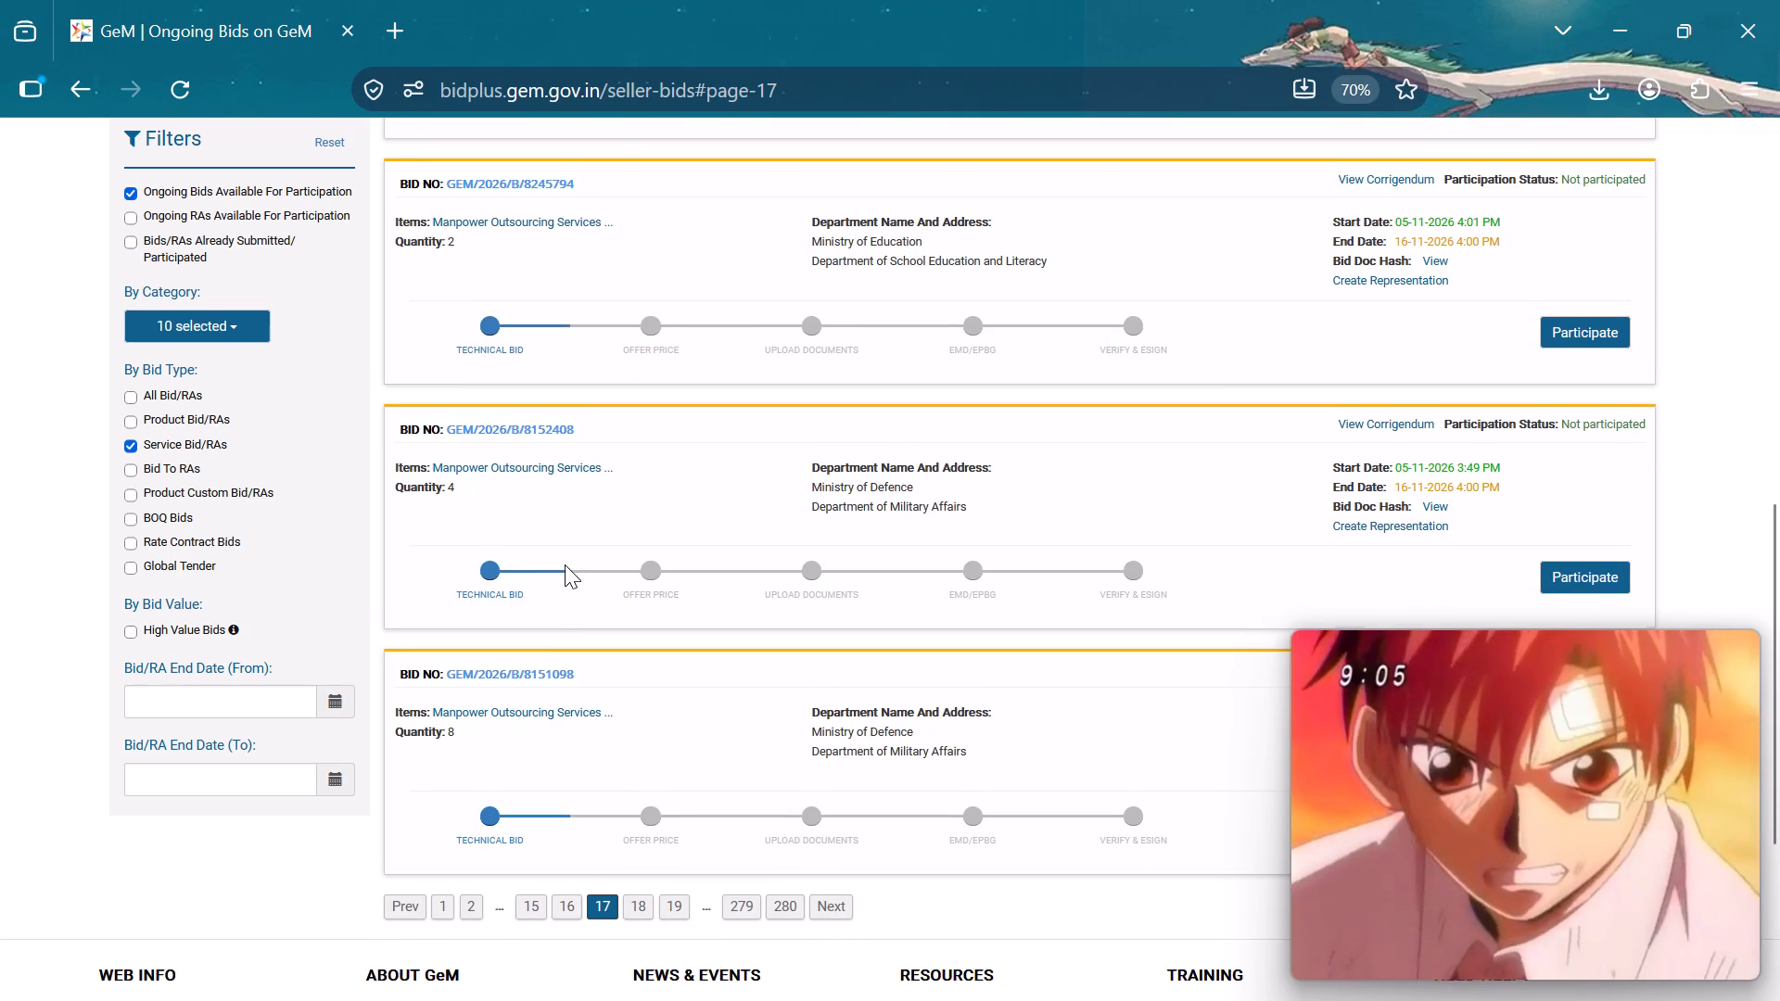
{"action": "scroll", "coordinate": [565, 564], "scroll_direction": "down", "scroll_amount": 1}
{"action": "left_click", "coordinate": [564, 594]}
{"action": "left_click", "coordinate": [562, 606]}
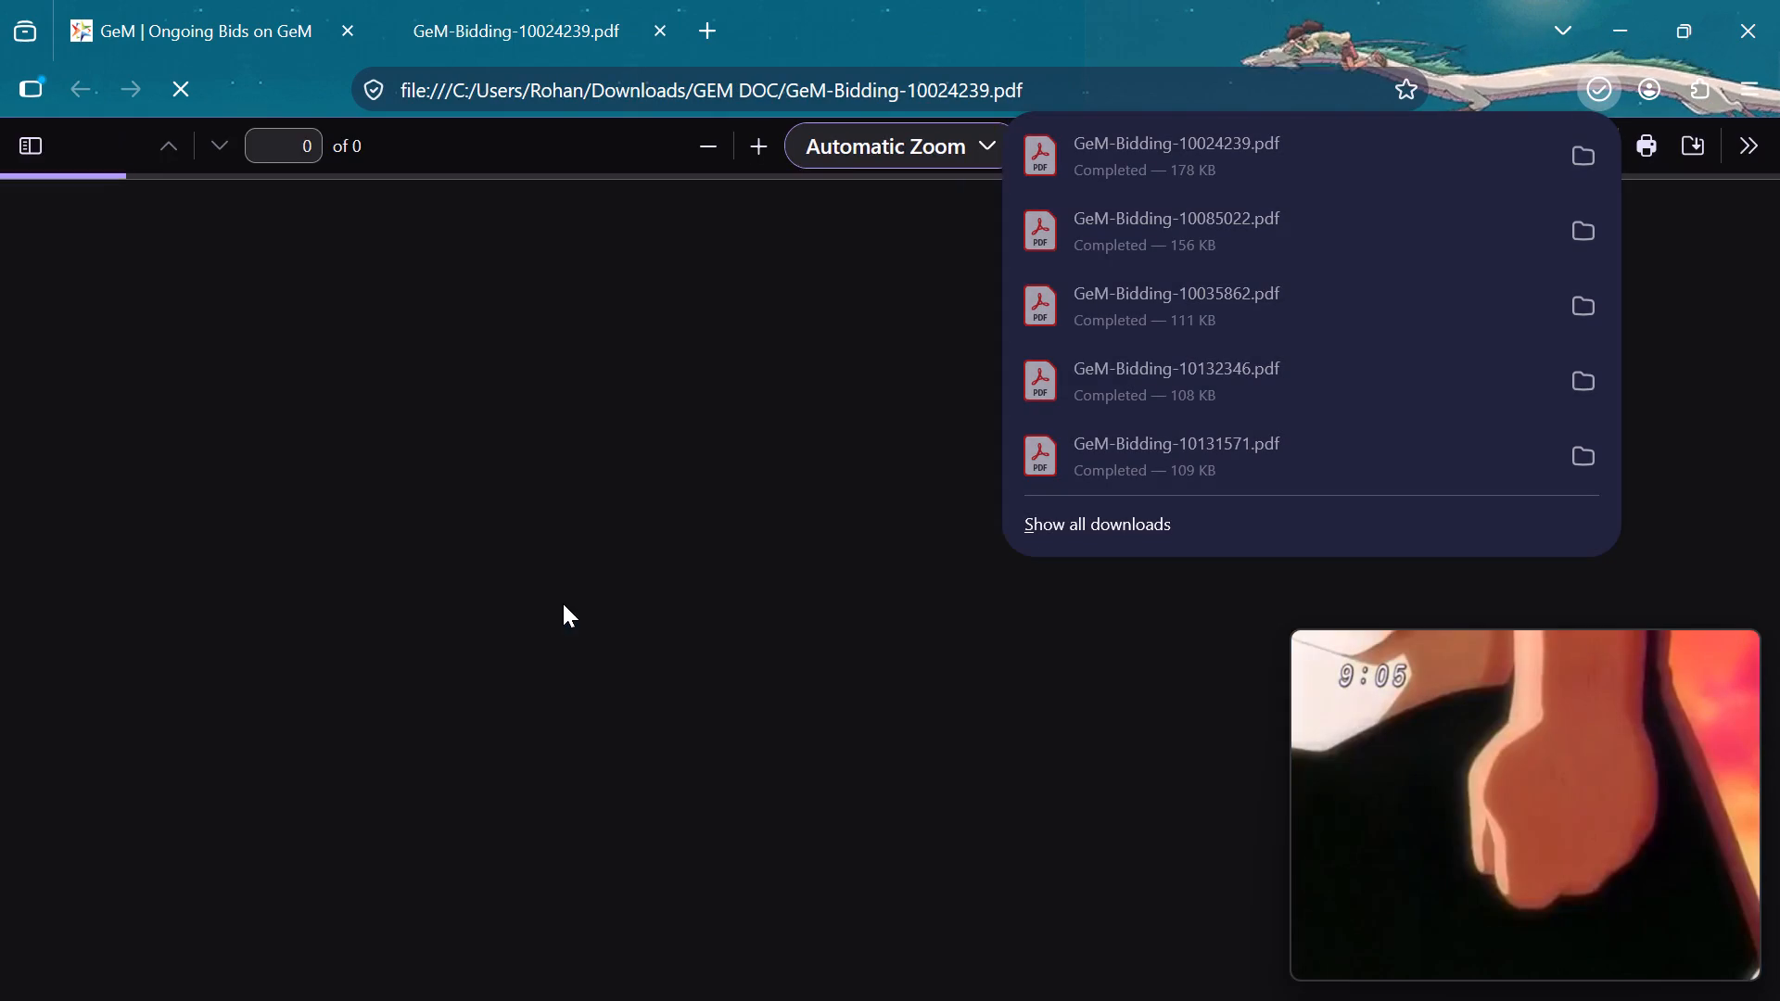
Check the bid details and the Scope of work & Job Description attachment, searching for "mes", and return to the bid document.
{"action": "left_click", "coordinate": [639, 603]}
{"action": "scroll", "coordinate": [639, 603], "scroll_direction": "down", "scroll_amount": 14}
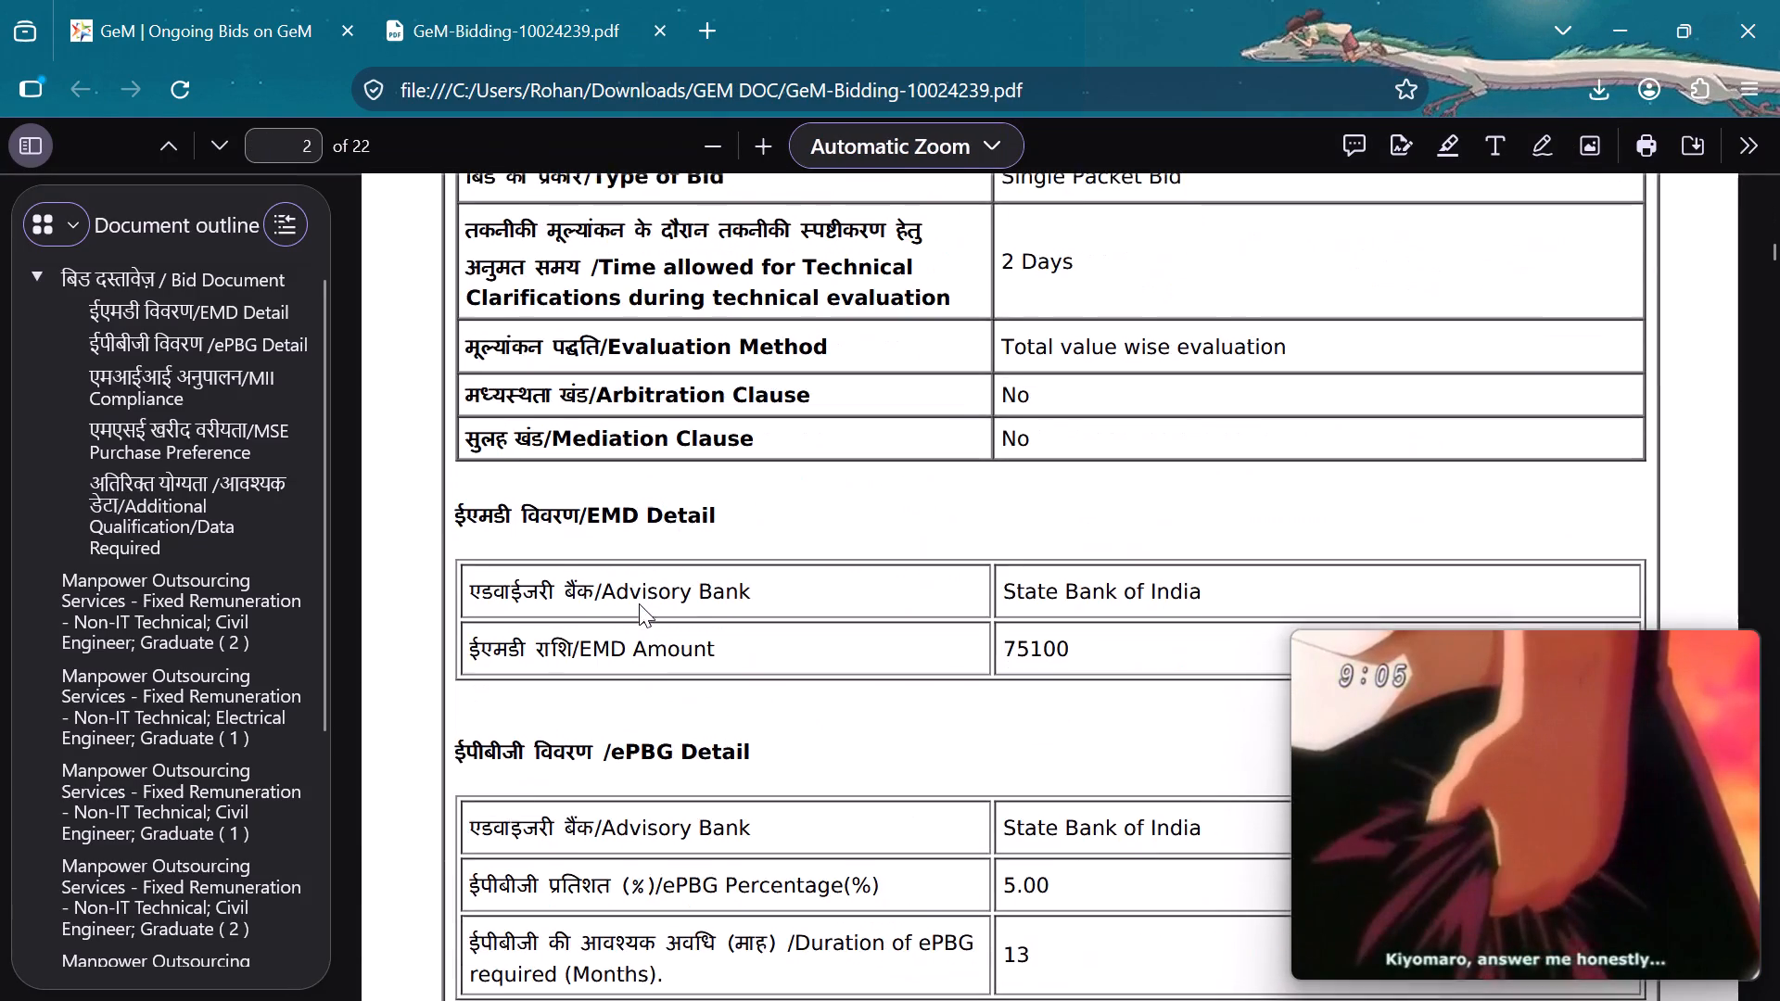
{"action": "scroll", "coordinate": [639, 603], "scroll_direction": "down", "scroll_amount": 11}
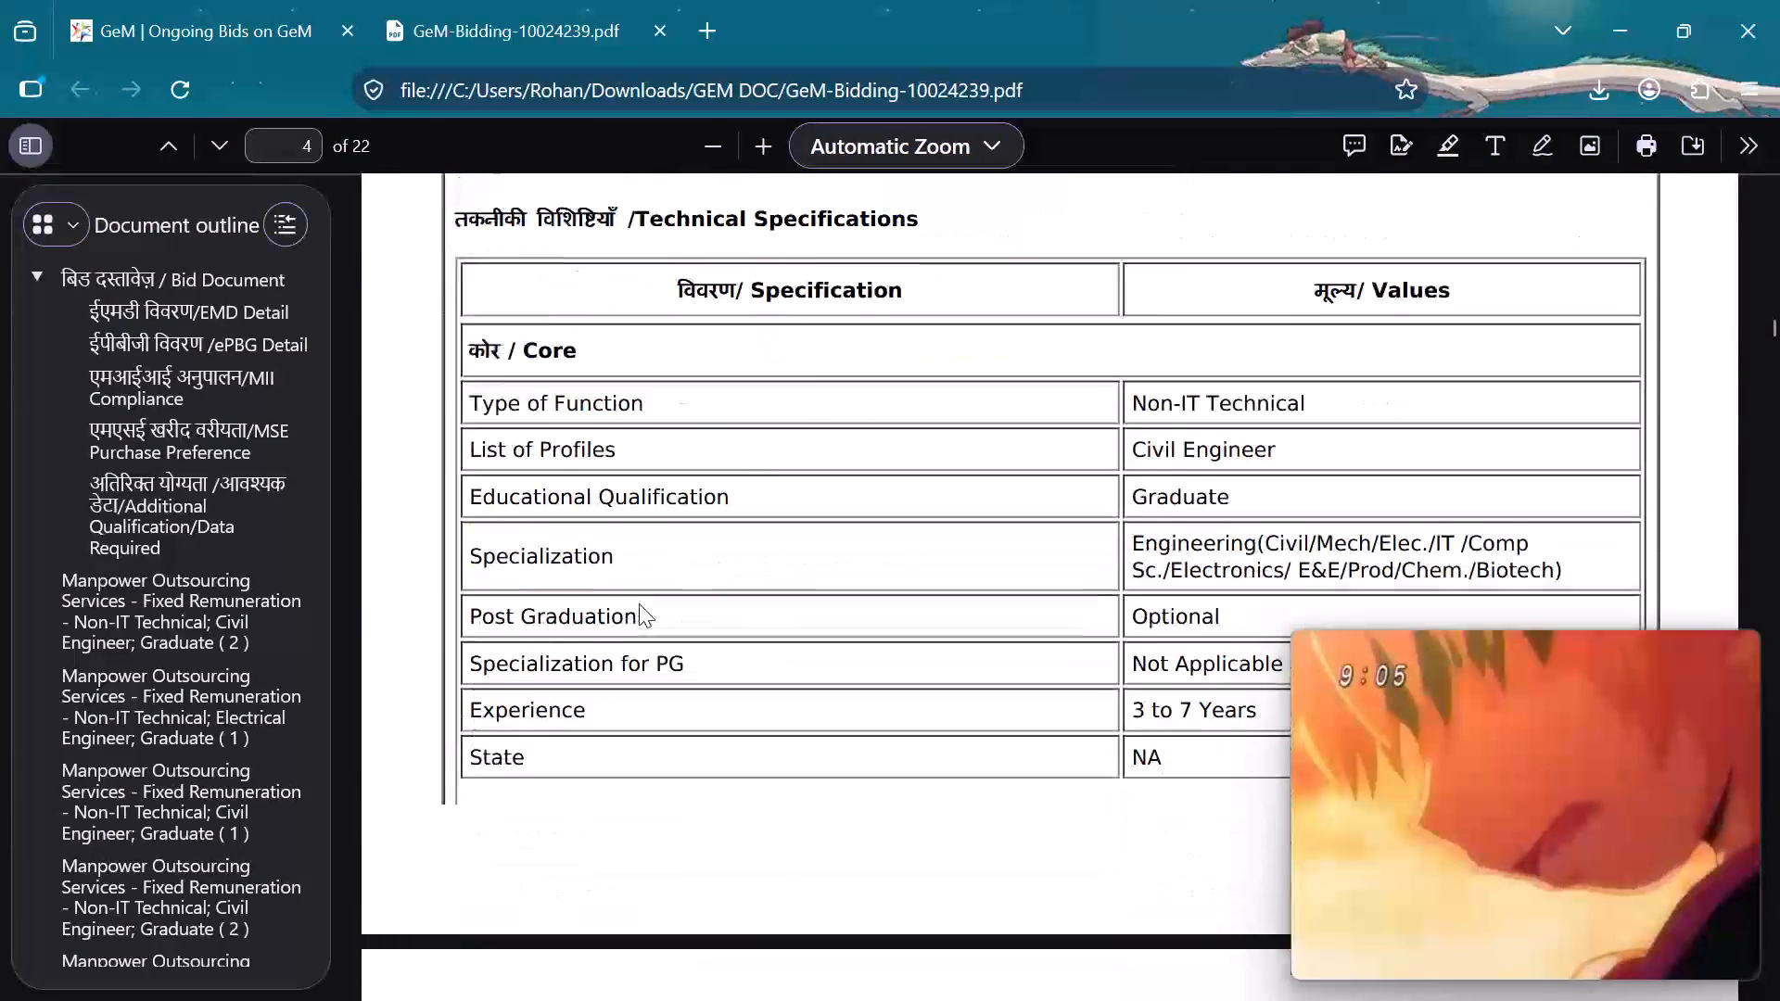
{"action": "left_click", "coordinate": [871, 364]}
{"action": "left_click", "coordinate": [874, 351]}
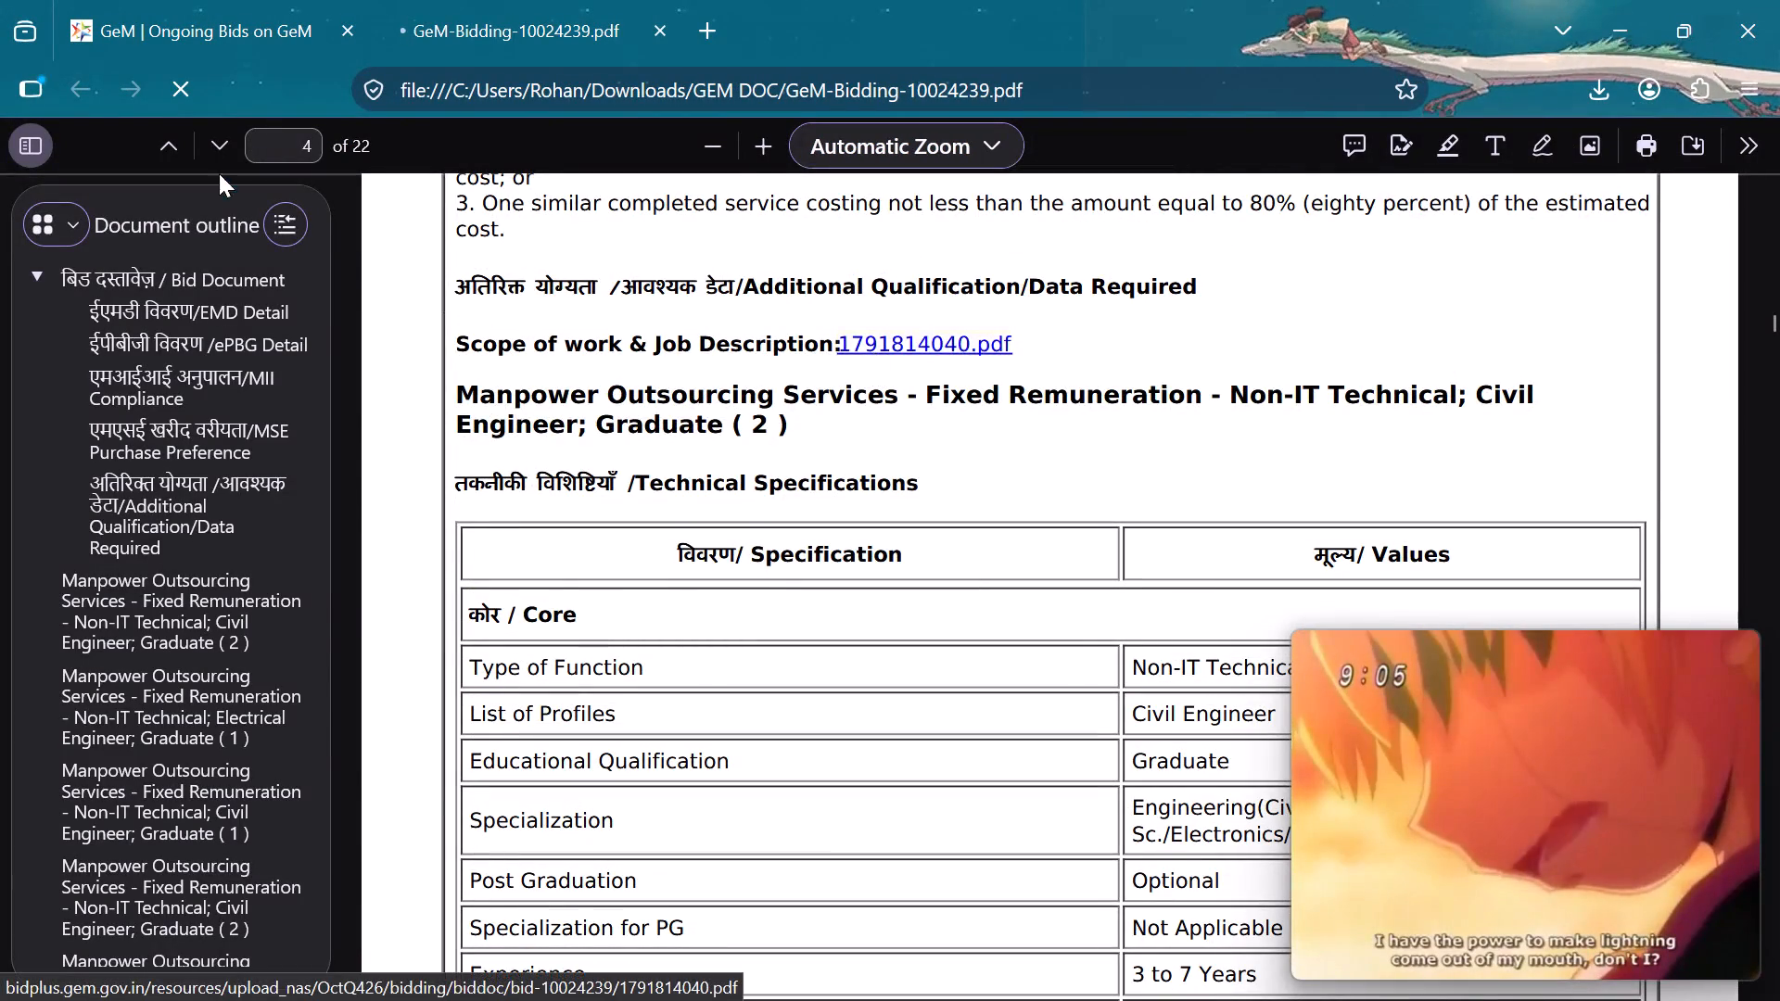
{"action": "key", "text": "ctrl+f"}
{"action": "type", "text": "mes"}
{"action": "left_click", "coordinate": [79, 87]}
Examine the bid document's closing terms, job descriptions and consignee locations, searching for "mes", and close the document.
{"action": "key", "text": "ctrl+Down"}
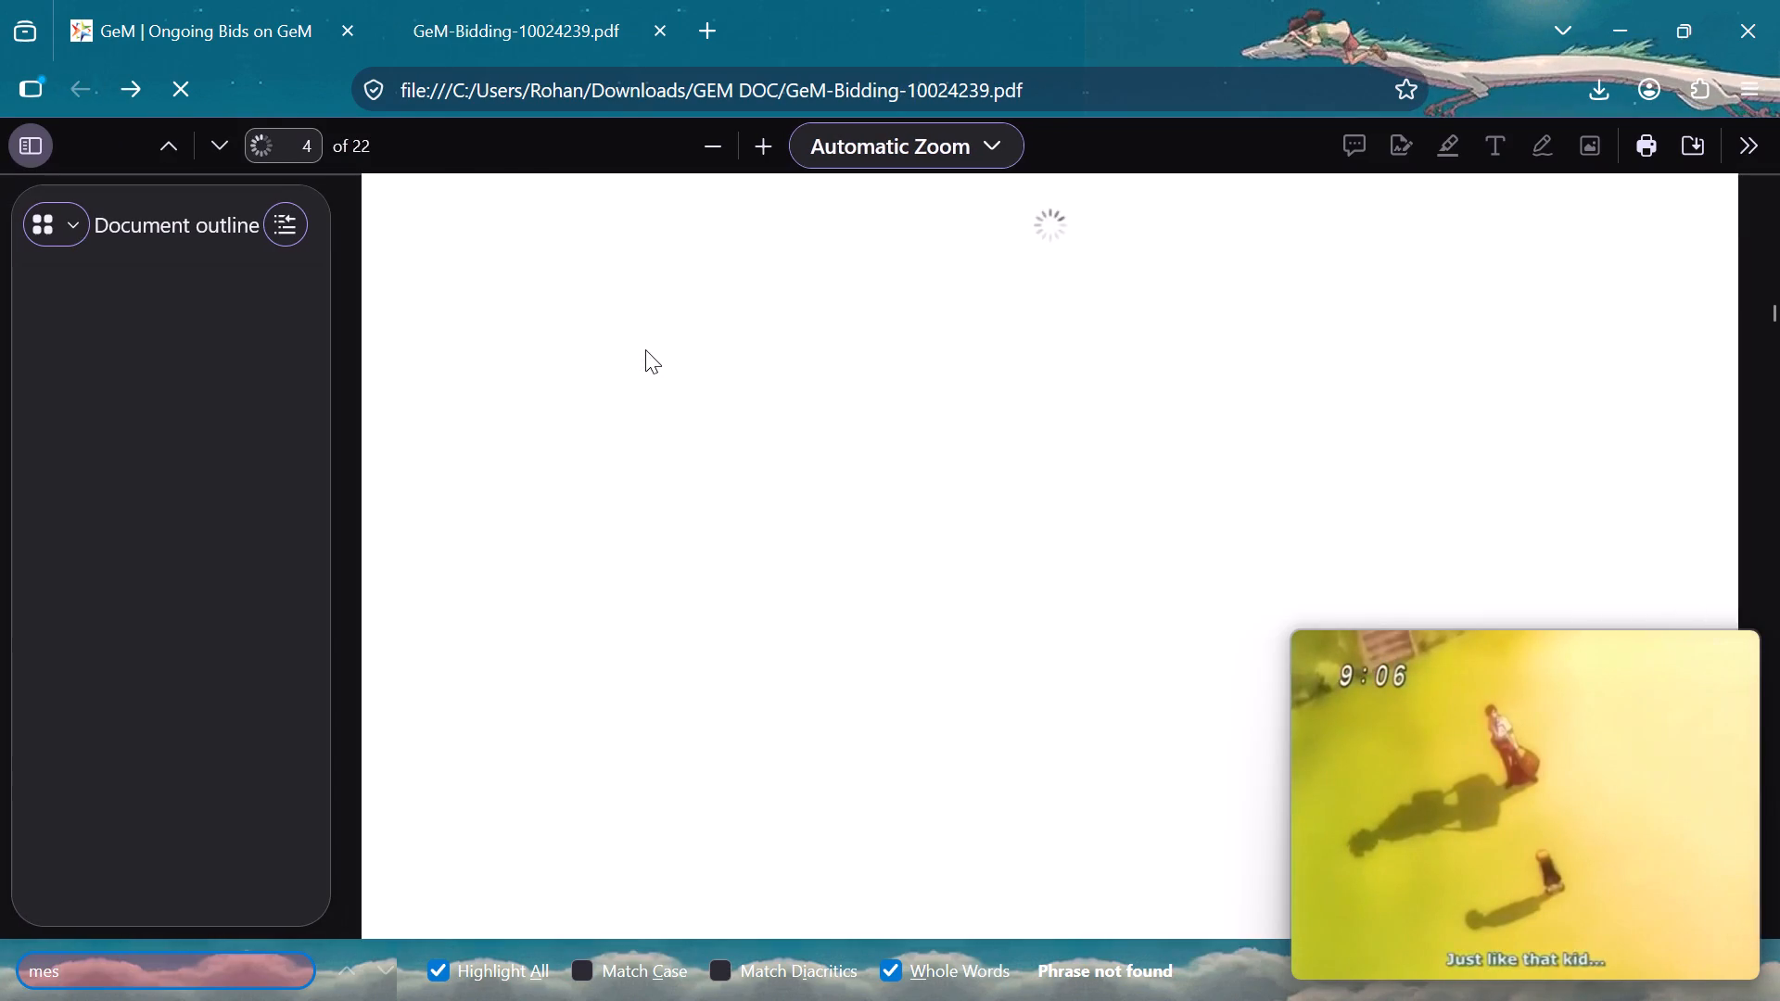
{"action": "key", "text": "ctrl+Down"}
{"action": "left_click", "coordinate": [645, 349]}
{"action": "key", "text": "ctrl+Down"}
{"action": "scroll", "coordinate": [645, 349], "scroll_direction": "up", "scroll_amount": 3}
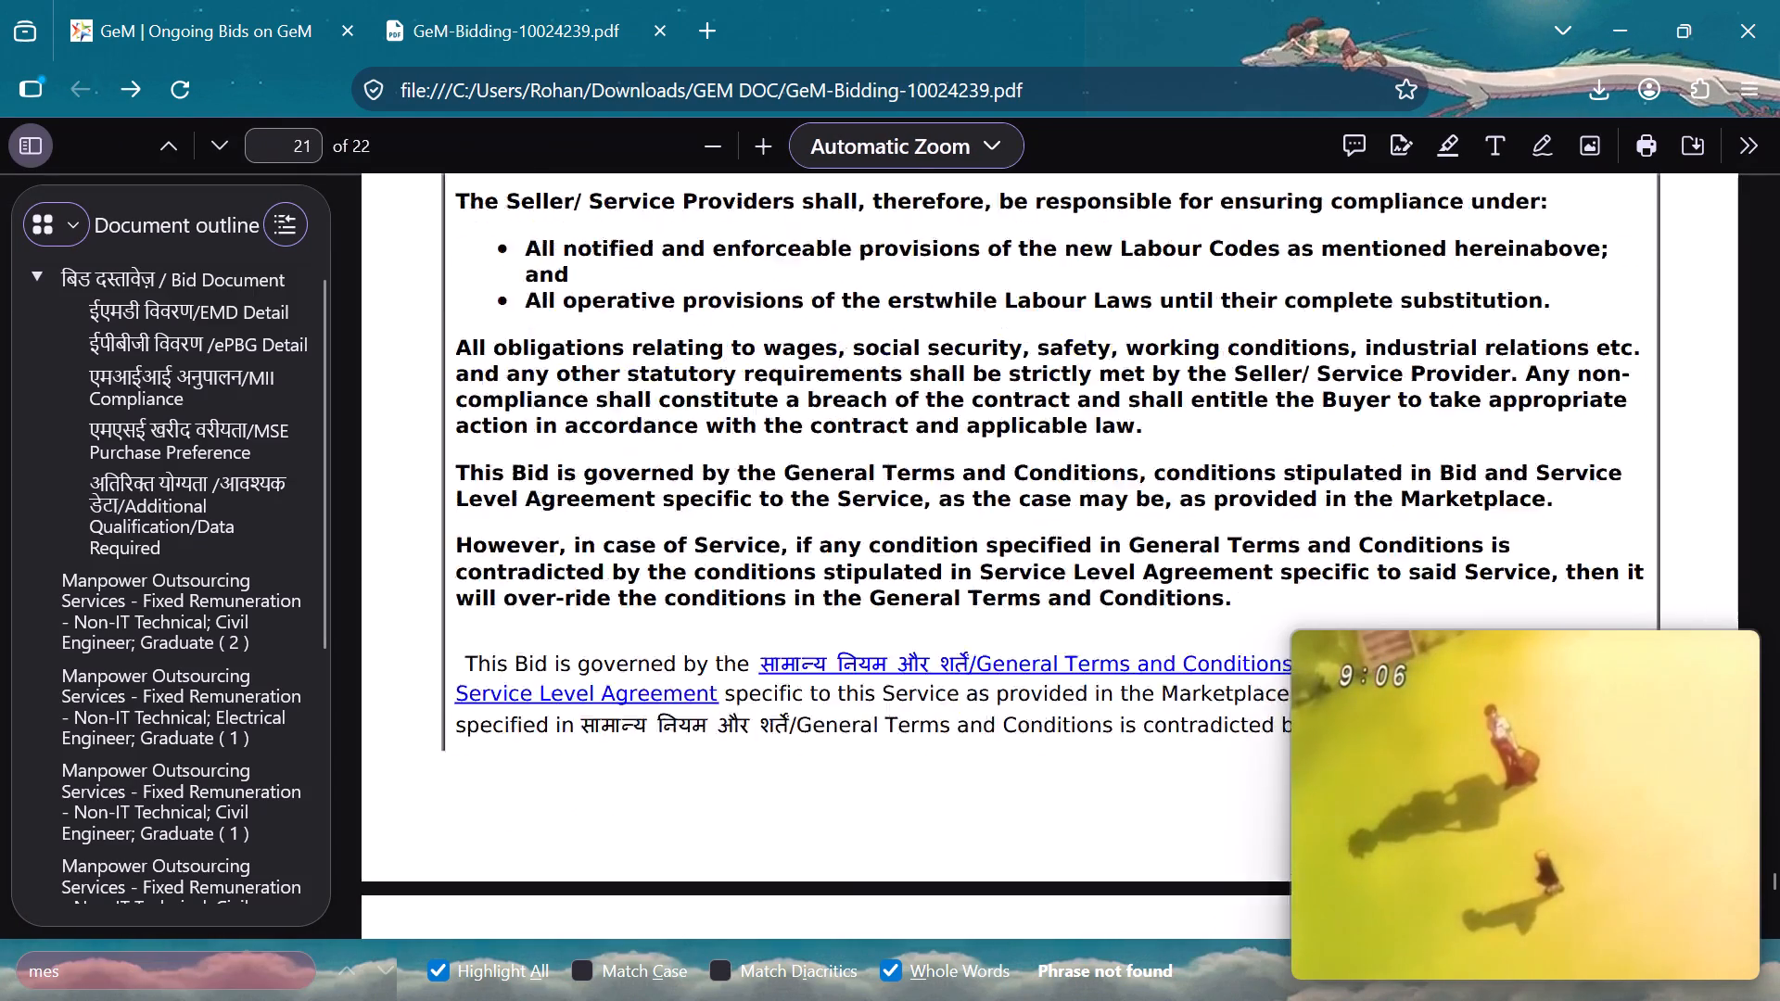
{"action": "scroll", "coordinate": [645, 349], "scroll_direction": "up", "scroll_amount": 20}
{"action": "scroll", "coordinate": [645, 349], "scroll_direction": "up", "scroll_amount": 2}
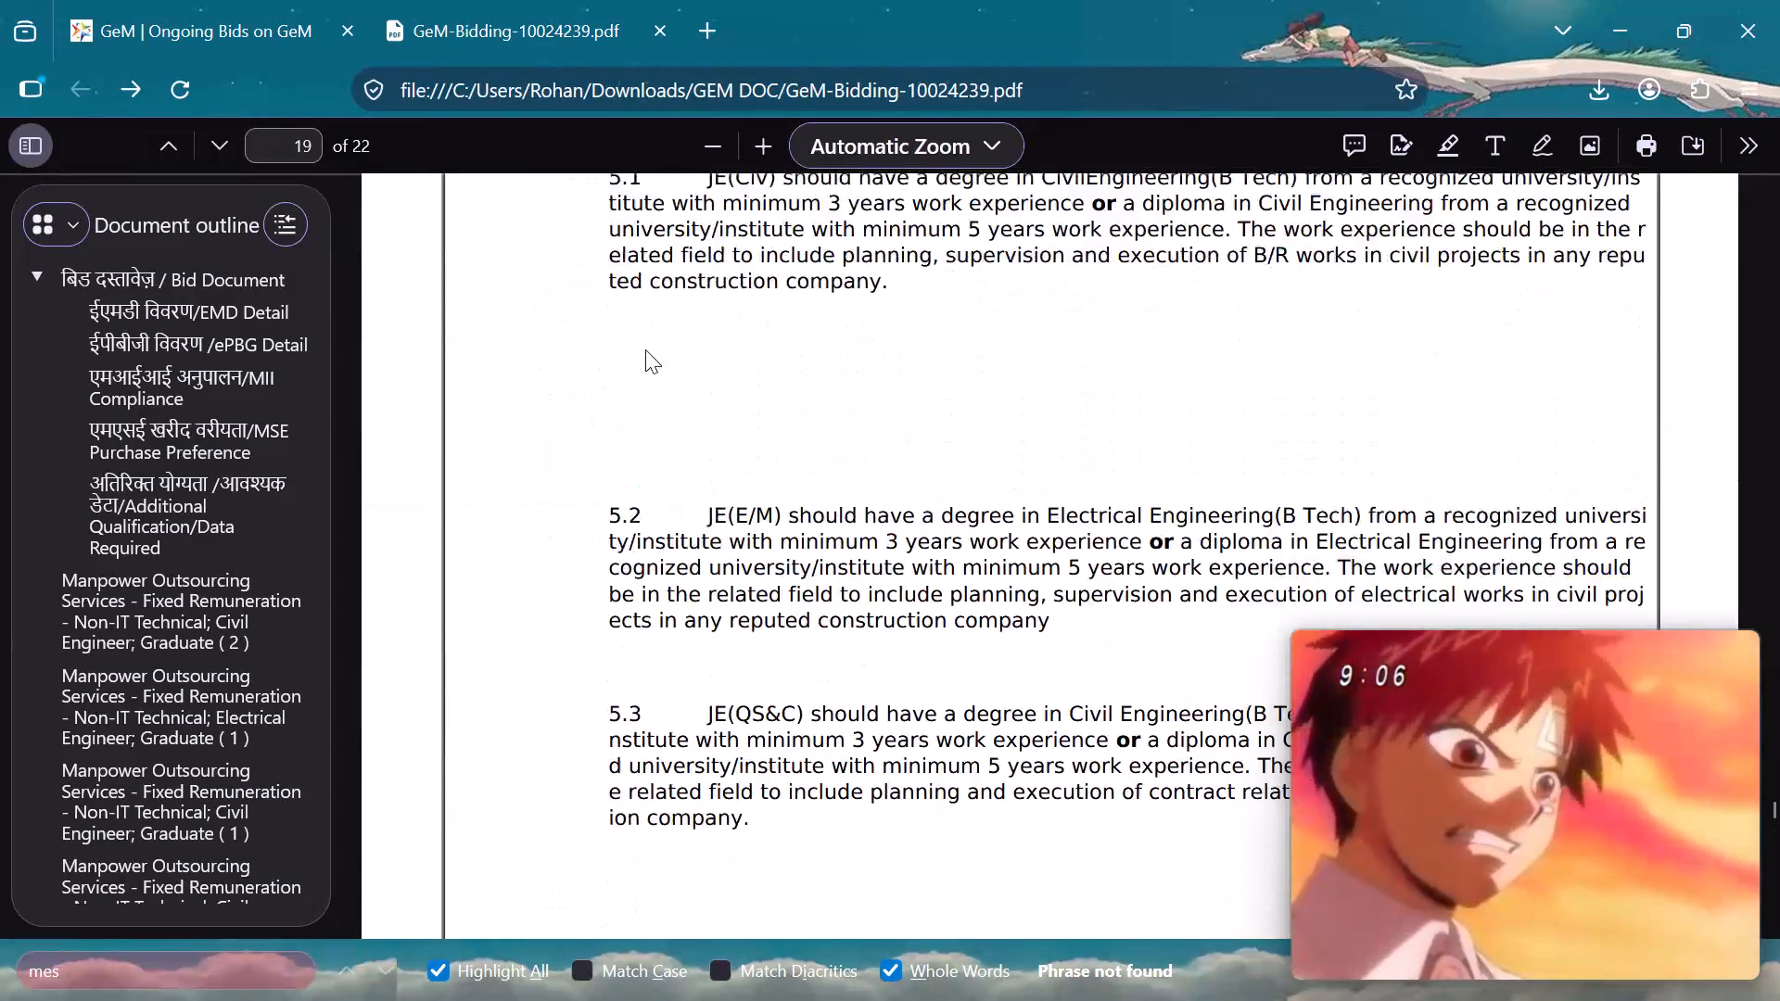
{"action": "scroll", "coordinate": [645, 349], "scroll_direction": "up", "scroll_amount": 8}
{"action": "key", "text": "ctrl+f"}
{"action": "type", "text": "mes"}
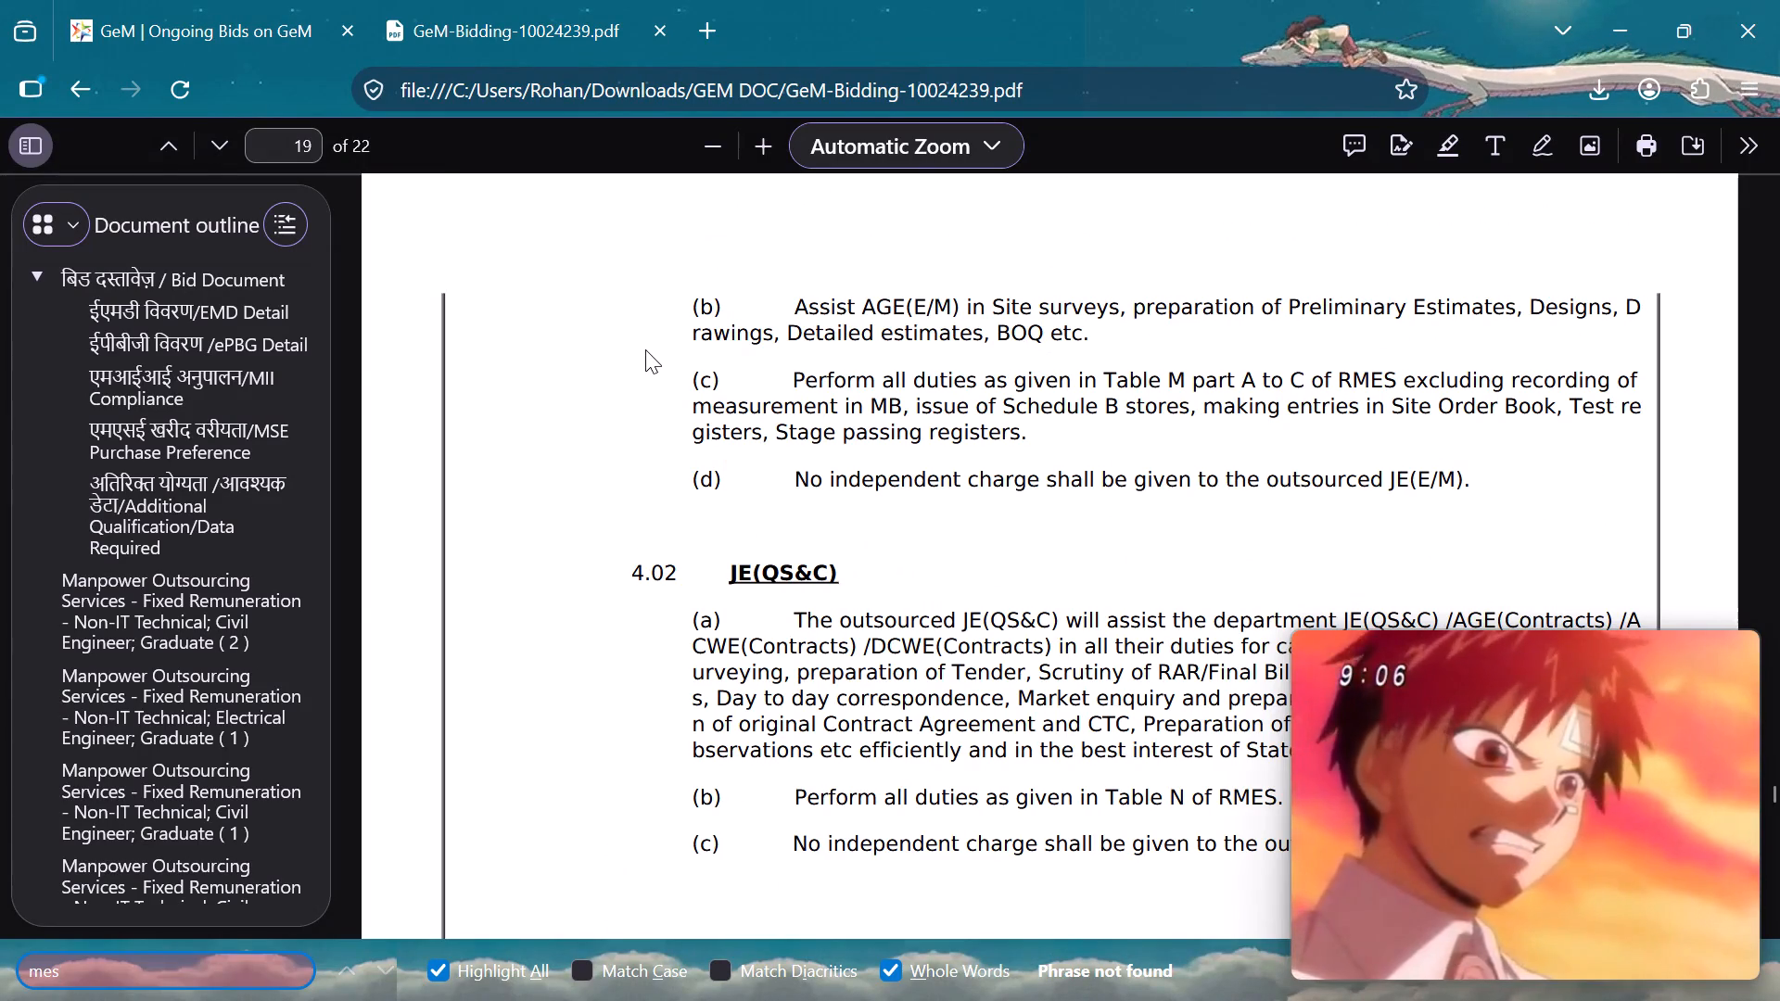
{"action": "scroll", "coordinate": [645, 349], "scroll_direction": "up", "scroll_amount": 8}
{"action": "scroll", "coordinate": [645, 349], "scroll_direction": "down", "scroll_amount": 2}
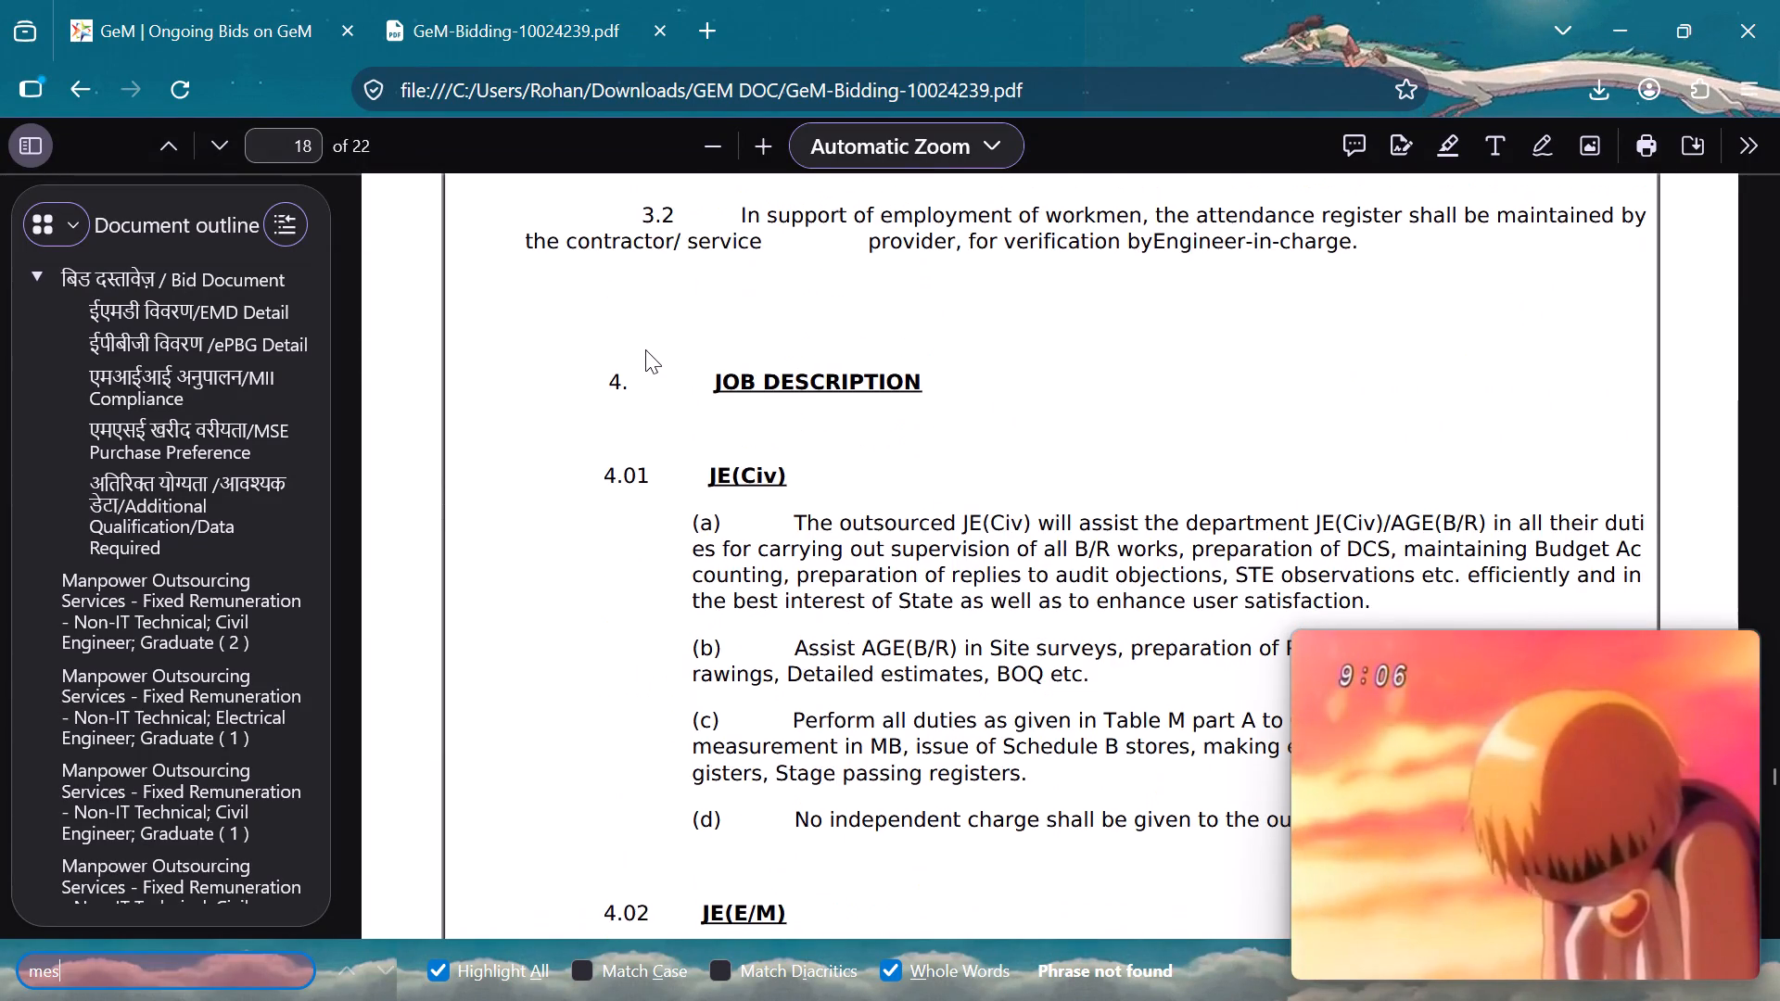
{"action": "scroll", "coordinate": [645, 349], "scroll_direction": "up", "scroll_amount": 11}
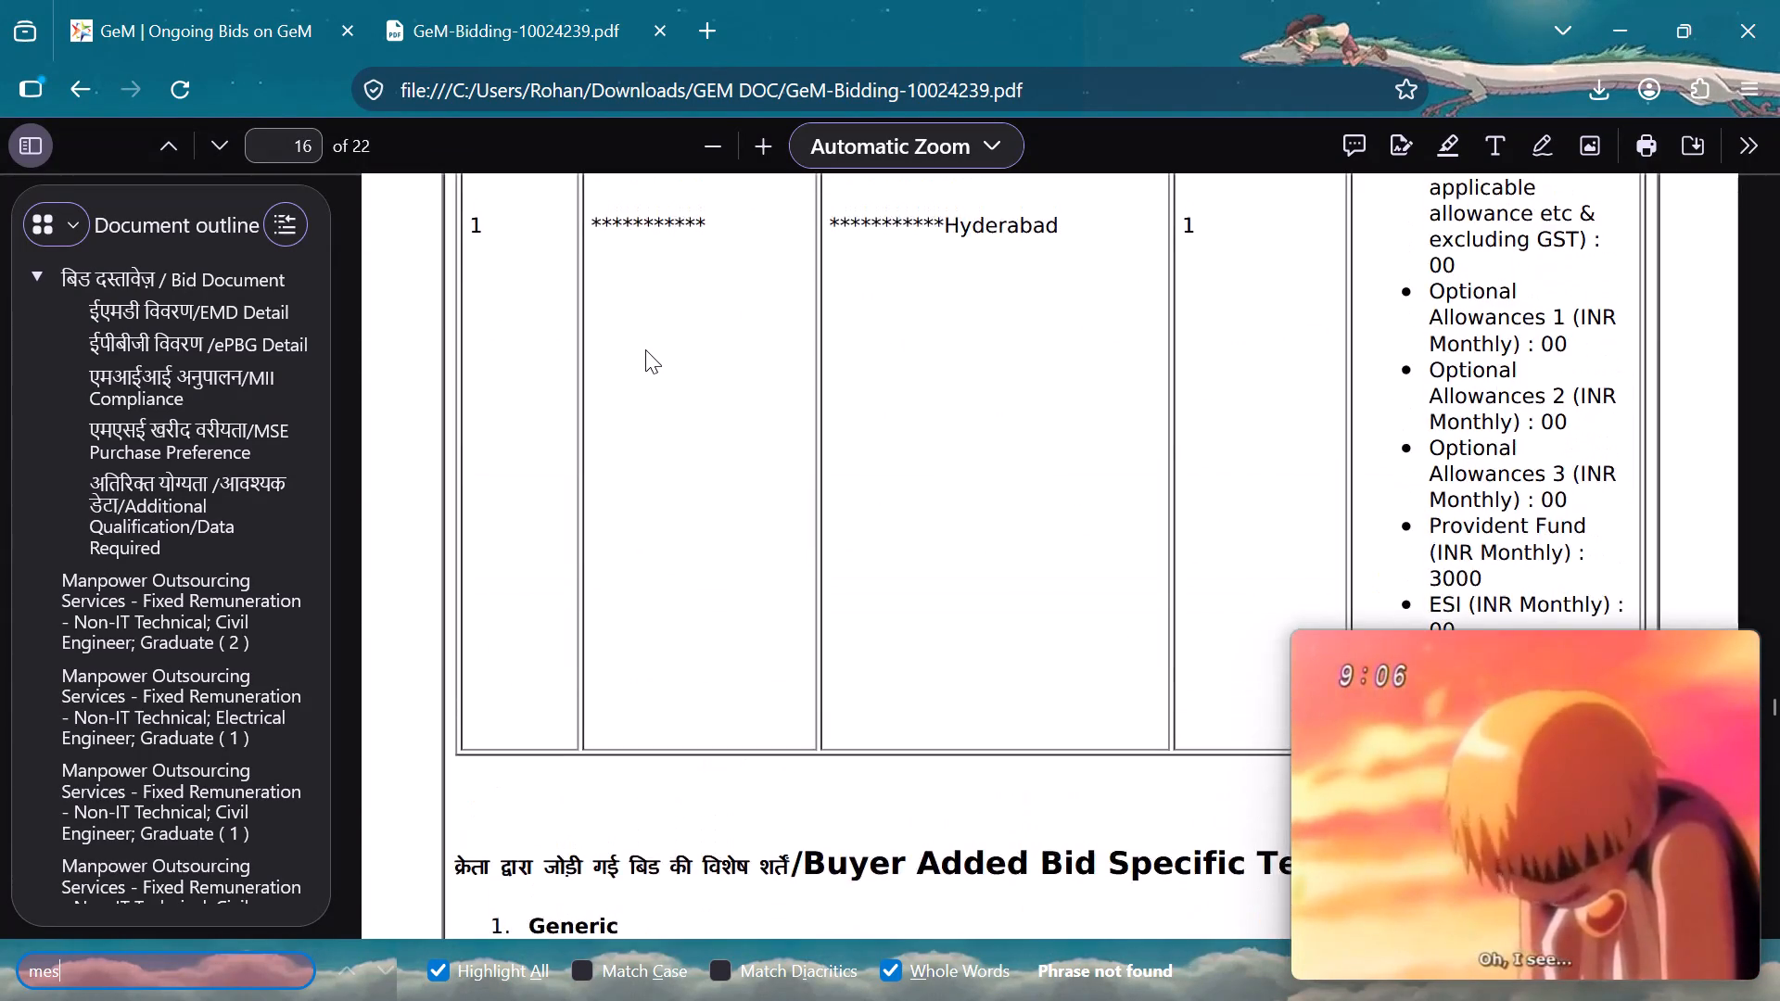
{"action": "scroll", "coordinate": [645, 349], "scroll_direction": "up", "scroll_amount": 6}
{"action": "left_click", "coordinate": [659, 29]}
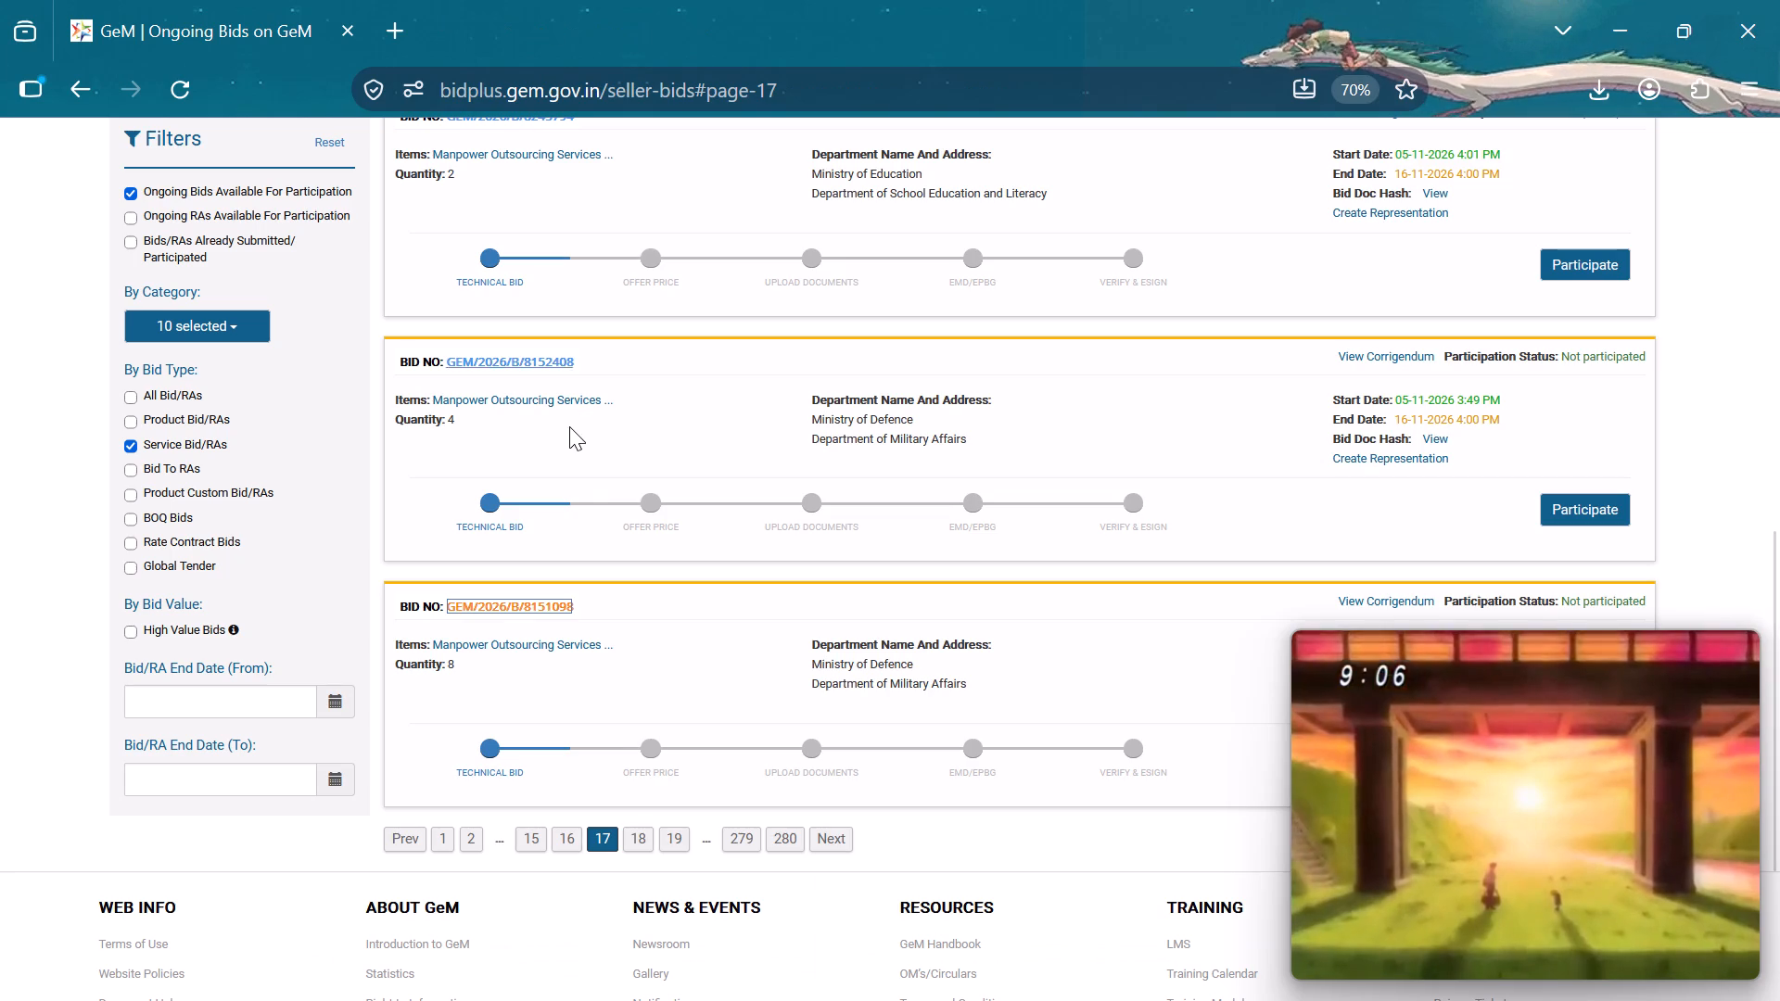
Open the bid document of the sanitation service bid GEM/2026/B/8245648 and copy its bid number.
{"action": "scroll", "coordinate": [569, 426], "scroll_direction": "up", "scroll_amount": 3}
{"action": "left_click", "coordinate": [540, 530]}
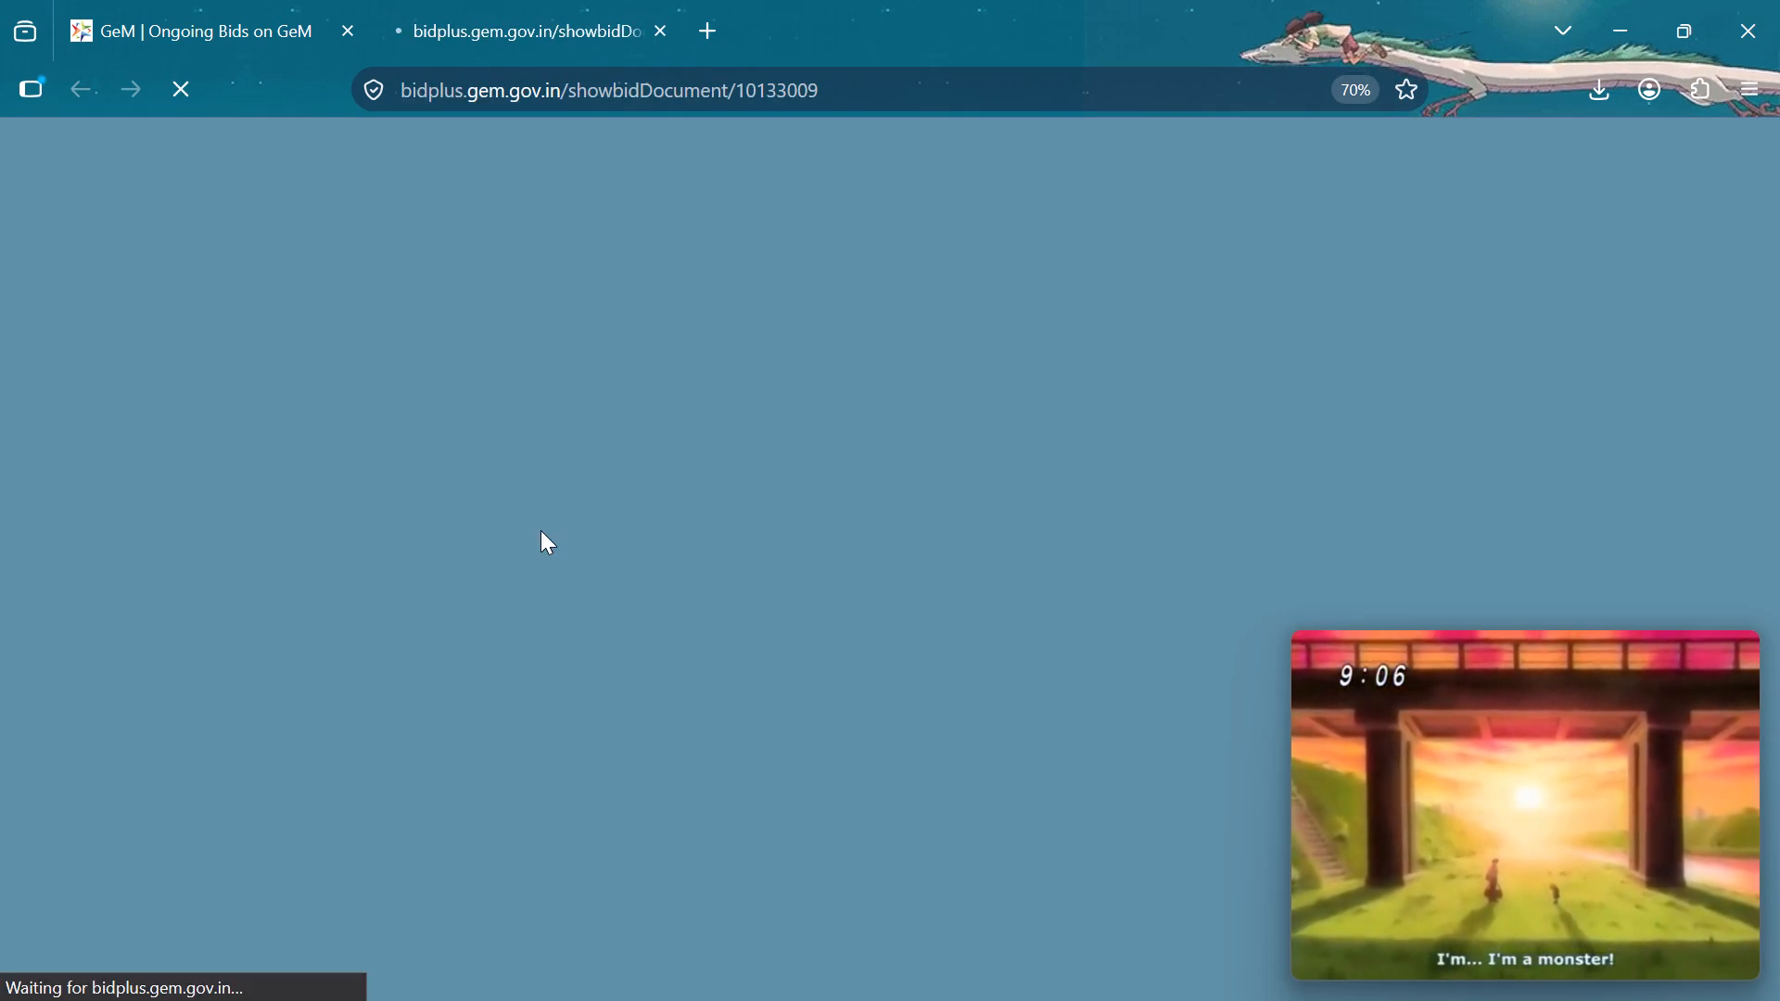
{"action": "left_click", "coordinate": [757, 553]}
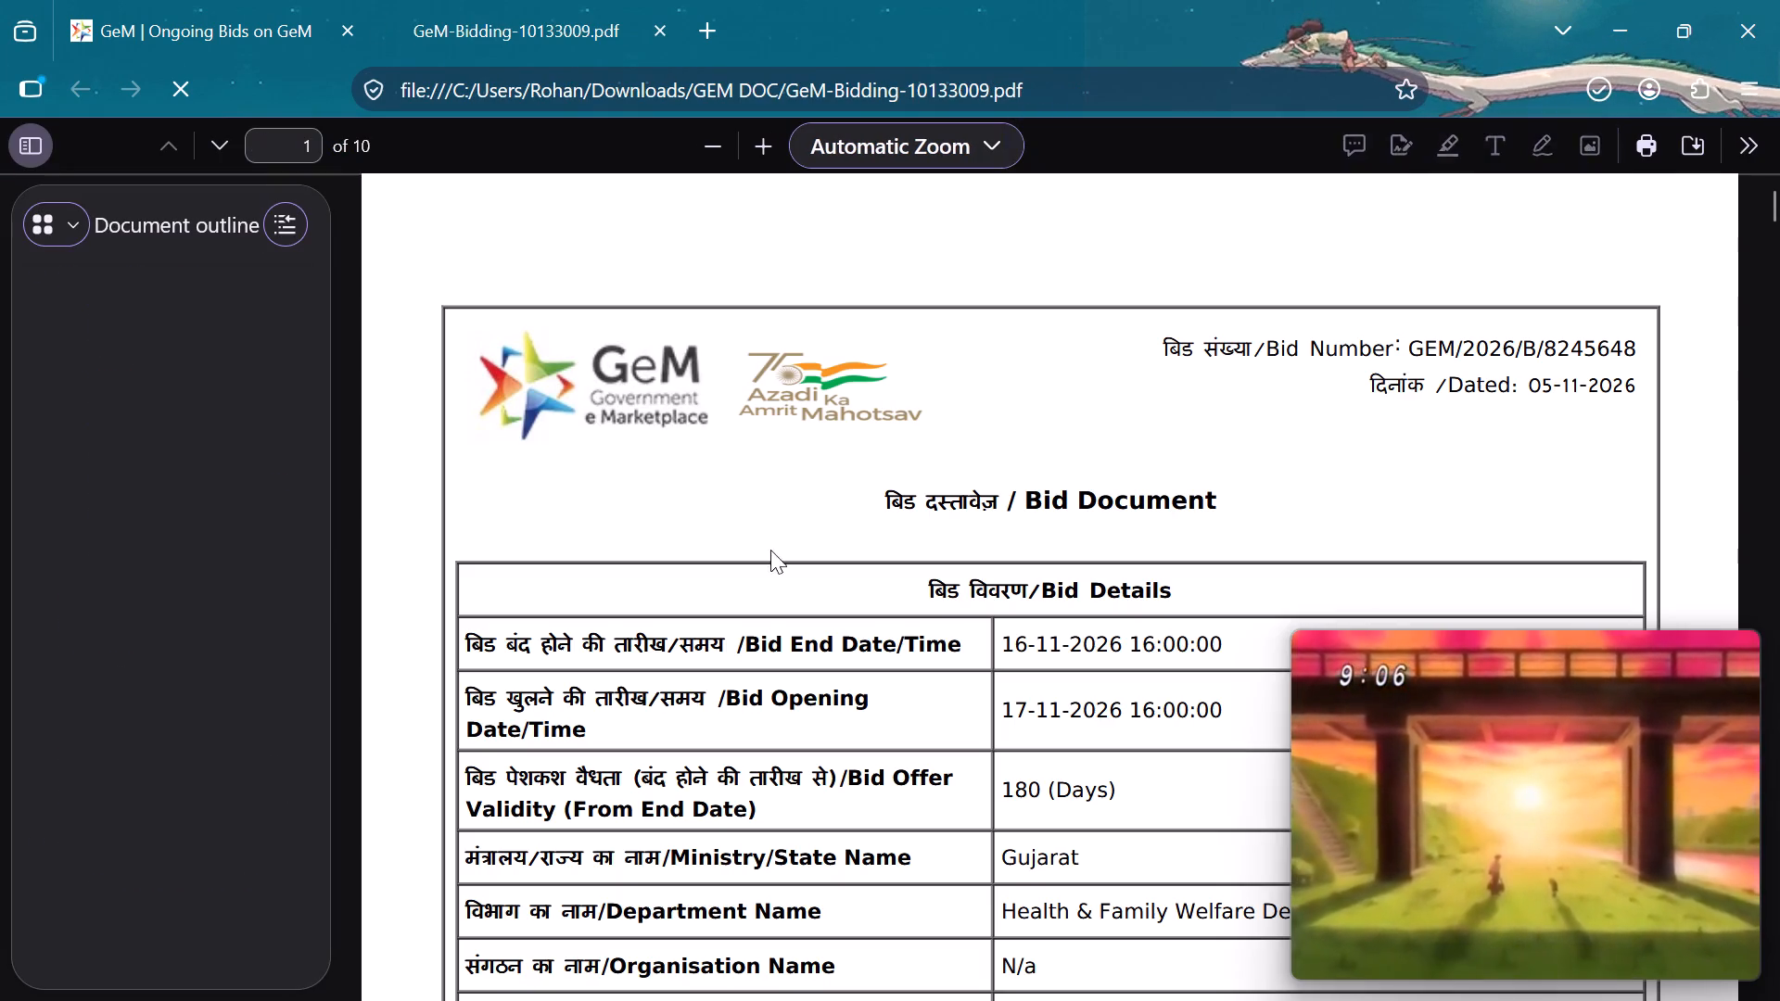
{"action": "double_click", "coordinate": [1413, 348]}
{"action": "key", "text": "ctrl+shift+Right"}
{"action": "key", "text": "ctrl+shift+Right"}
{"action": "key", "text": "ctrl+shift+Right"}
{"action": "key", "text": "ctrl+c"}
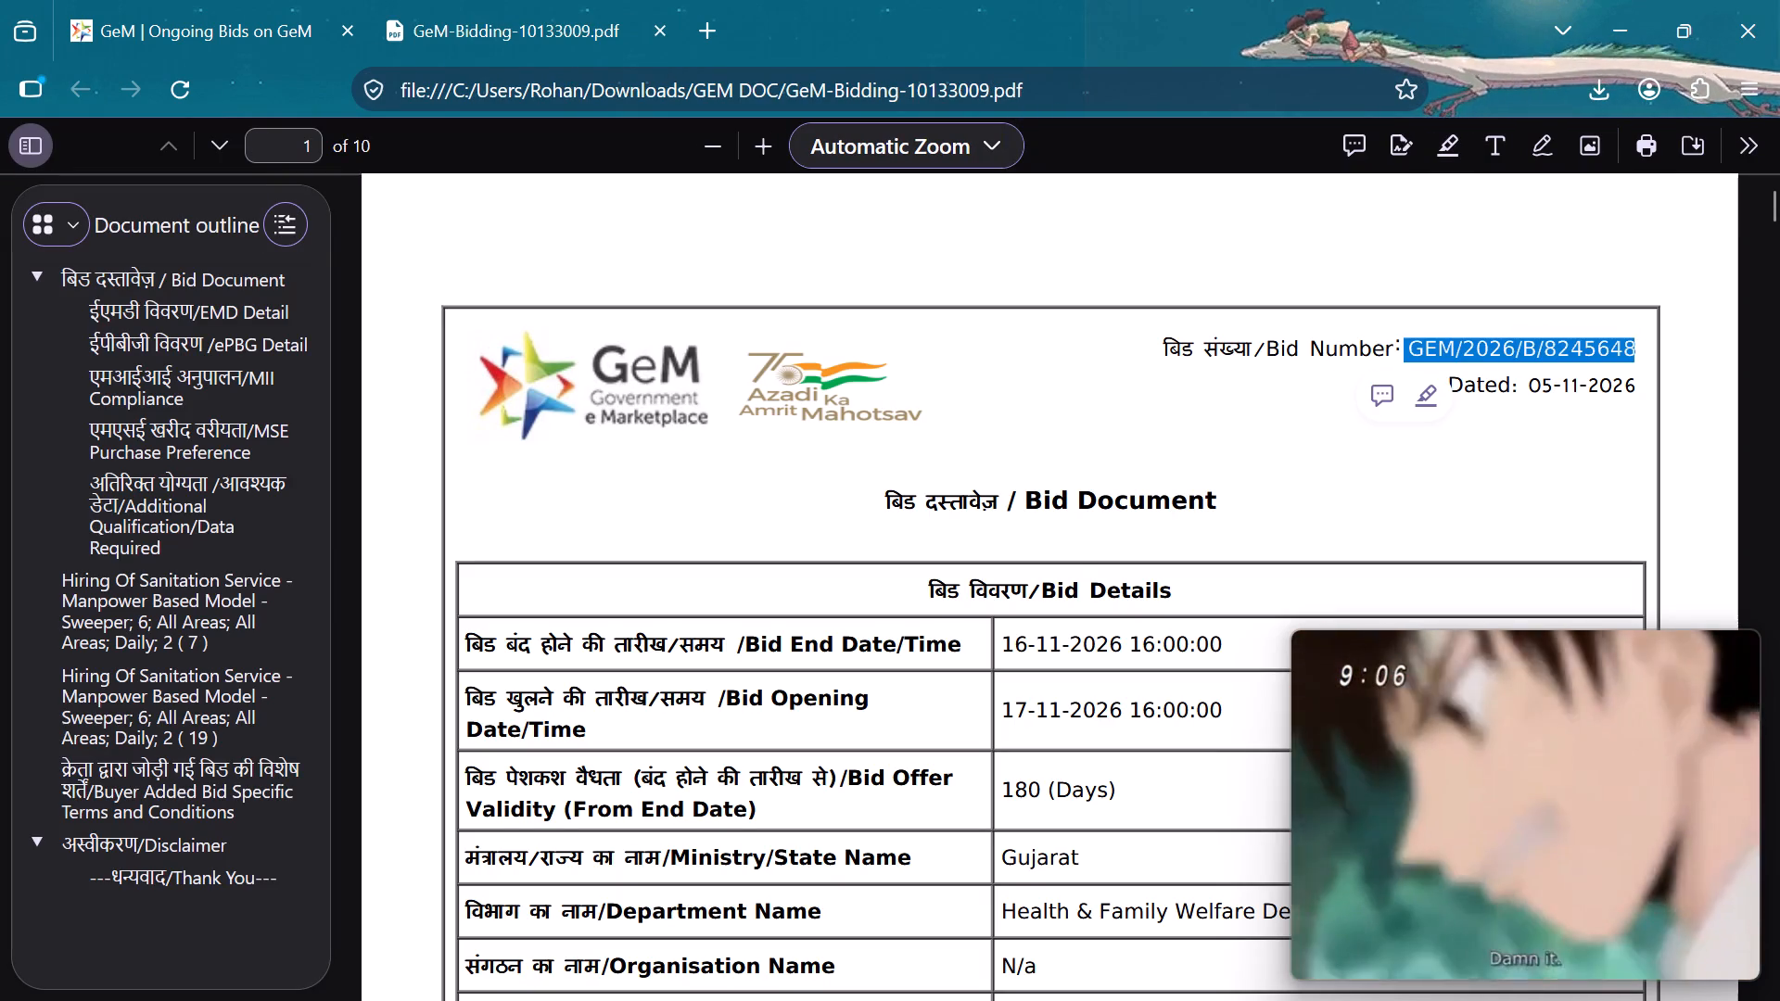
{"action": "key", "text": "ctrl+c"}
{"action": "key", "text": "ctrl+c"}
Start a new HHSPL GEM Tender form response with bid number GEM/2026/B/8245648 and Bid Type M.
{"action": "scroll", "coordinate": [1071, 564], "scroll_direction": "down", "scroll_amount": 12}
{"action": "key", "text": "alt+Tab"}
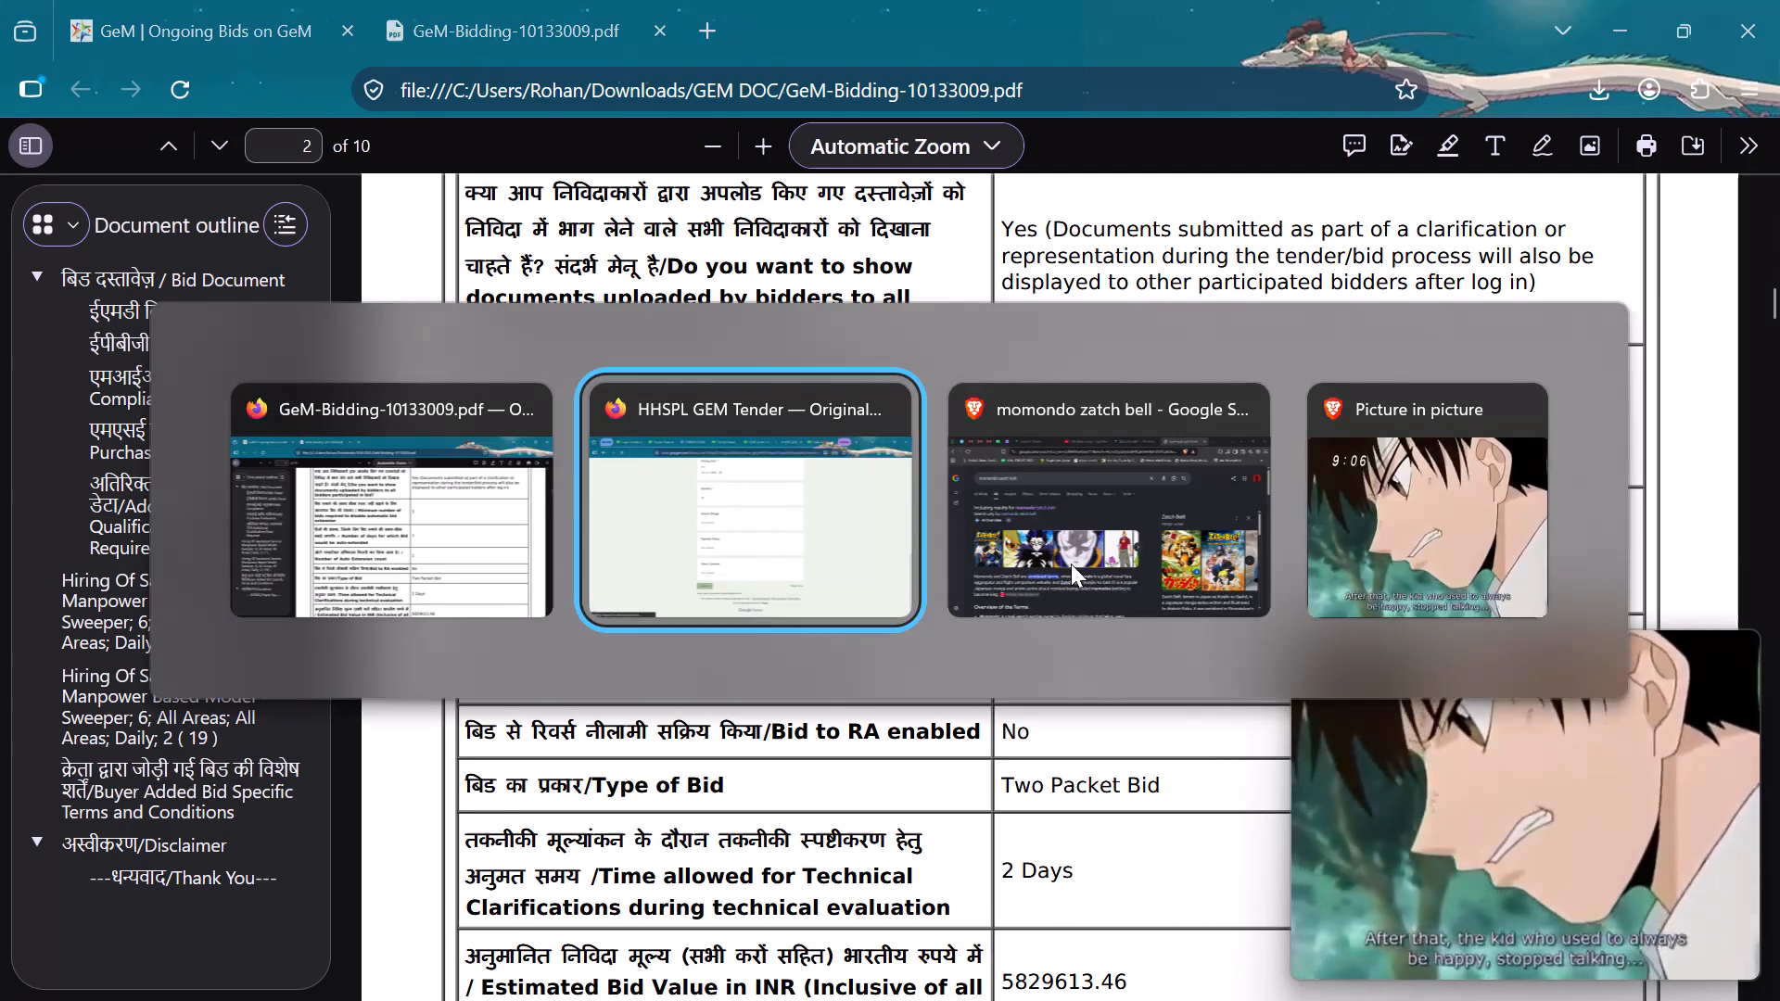
{"action": "left_click", "coordinate": [742, 424]}
{"action": "key", "text": "alt+Tab"}
{"action": "key", "text": "alt+Tab"}
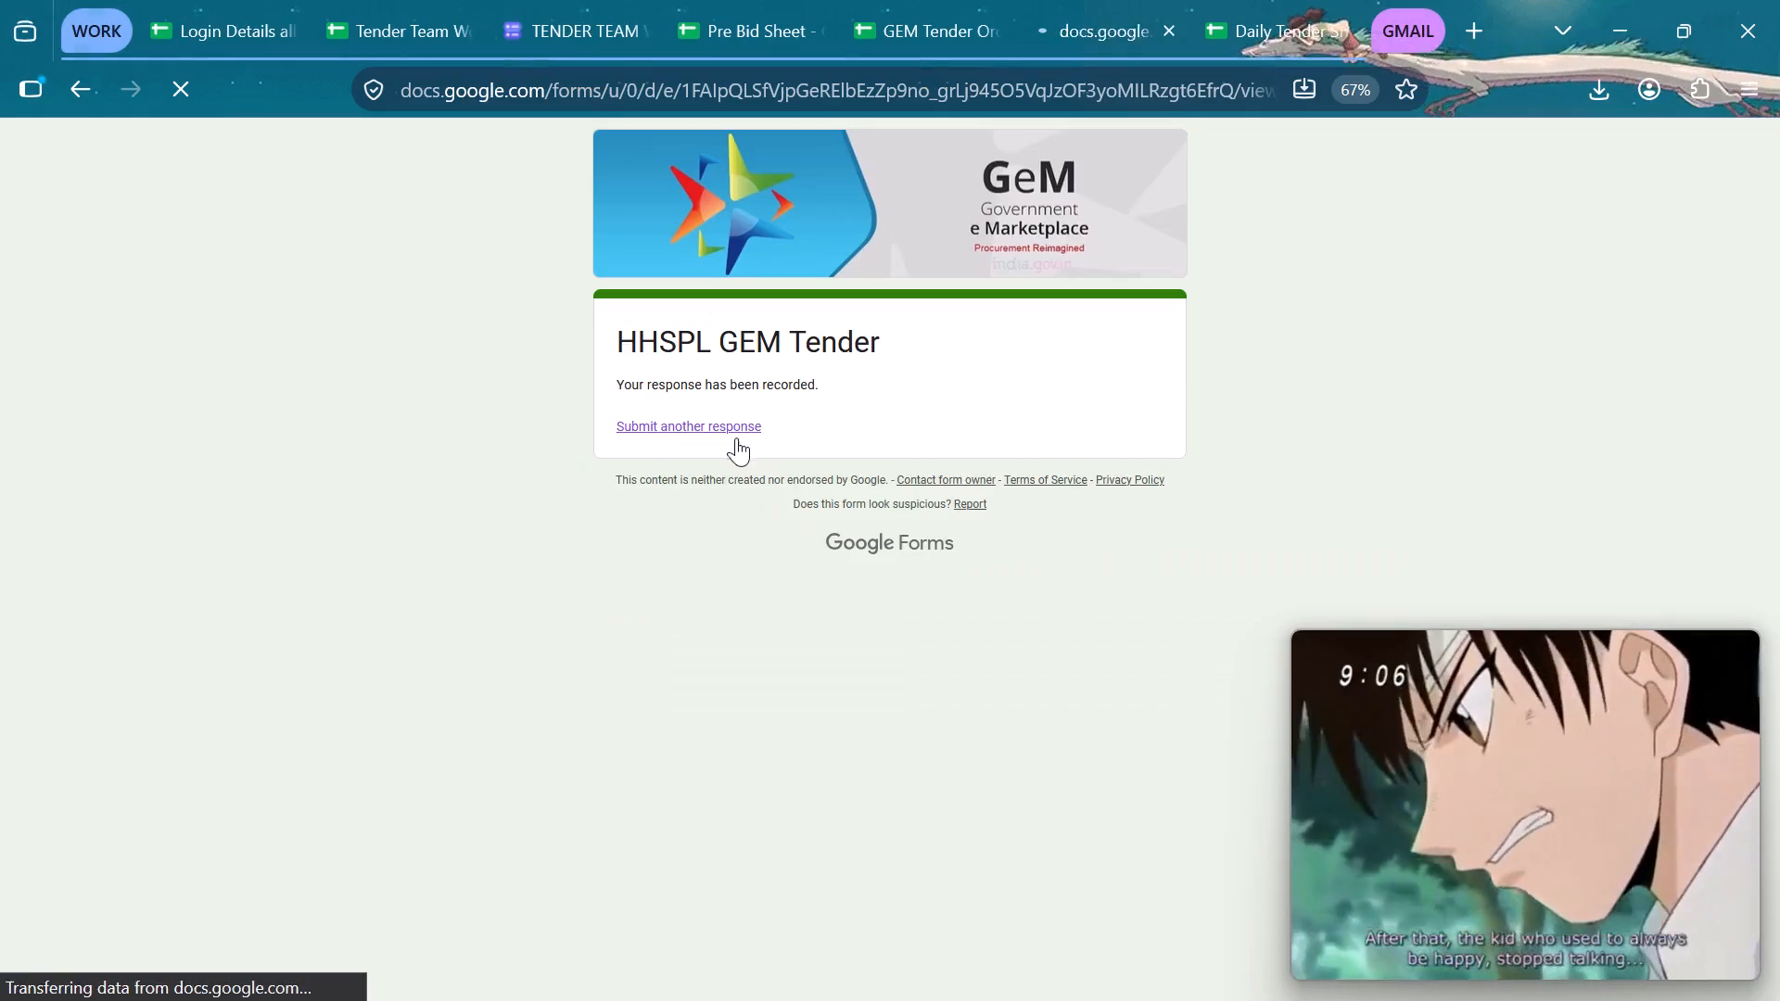
{"action": "left_click", "coordinate": [689, 561]}
{"action": "key", "text": "ctrl+v"}
{"action": "key", "text": "Tab"}
{"action": "key", "text": "m"}
Look up the consignee location in the bid document, select GJ as the State and enter Bharuch as the City.
{"action": "key", "text": "alt+Tab"}
{"action": "scroll", "coordinate": [687, 563], "scroll_direction": "down", "scroll_amount": 9}
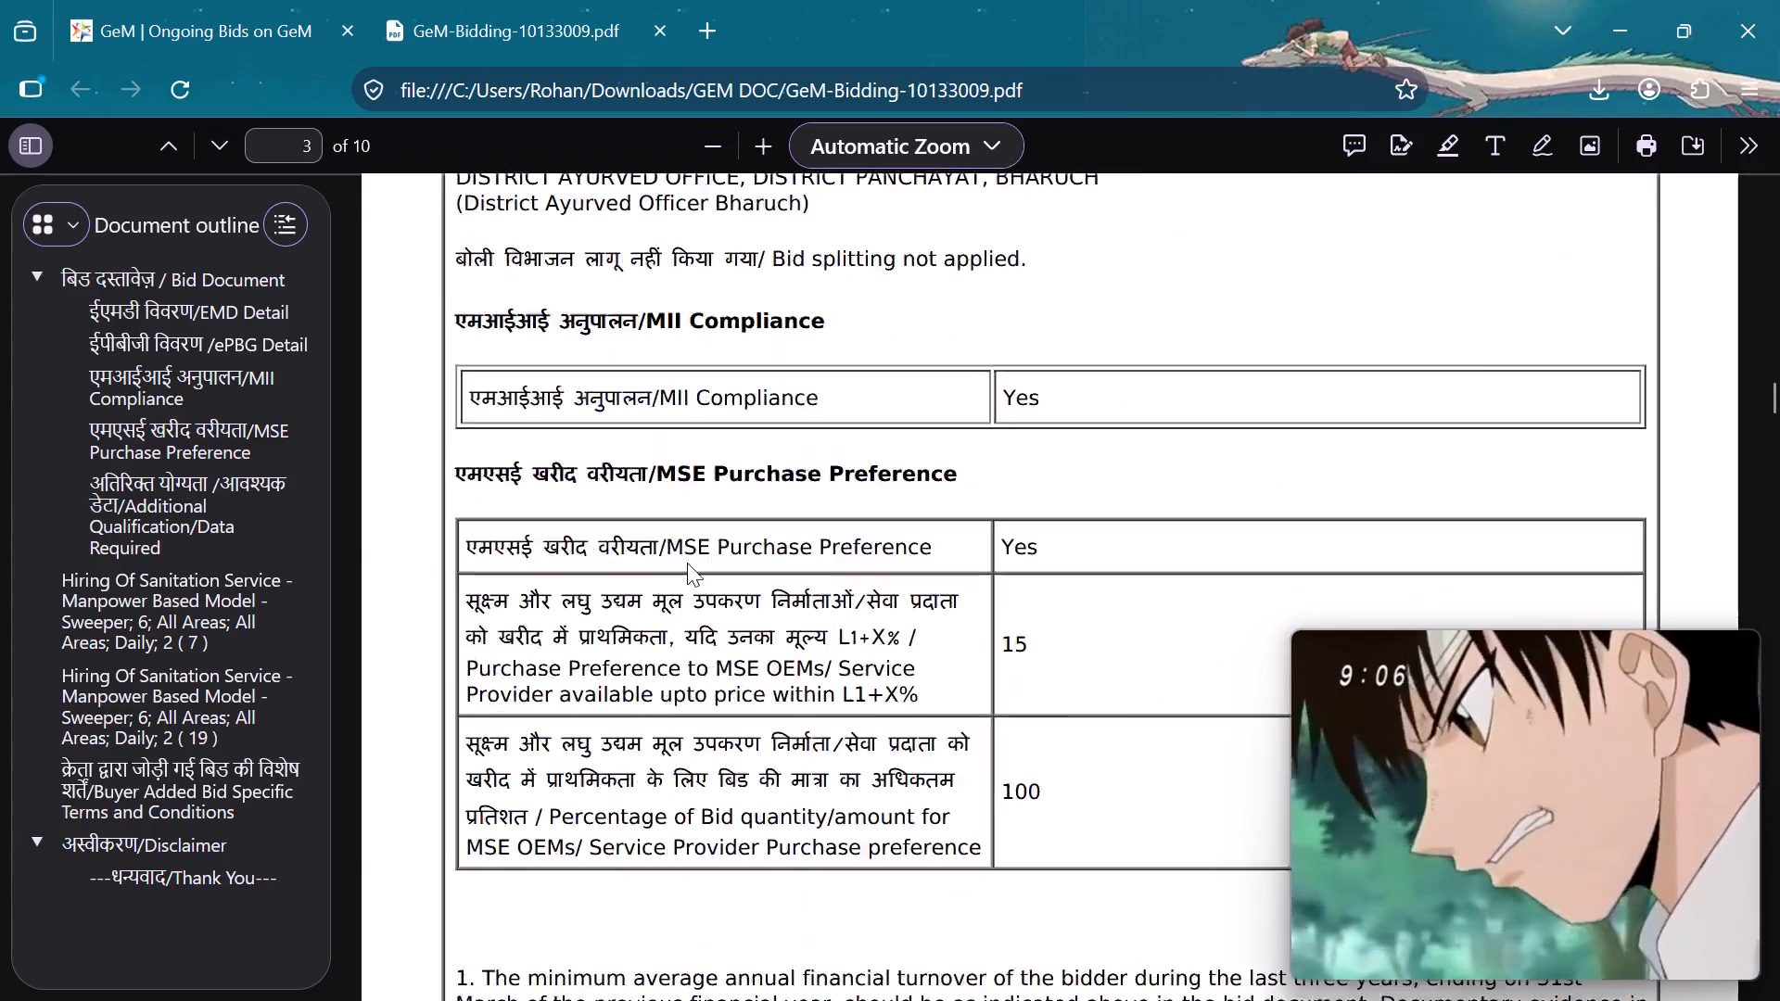
{"action": "scroll", "coordinate": [687, 563], "scroll_direction": "down", "scroll_amount": 20}
{"action": "scroll", "coordinate": [687, 563], "scroll_direction": "up", "scroll_amount": 1}
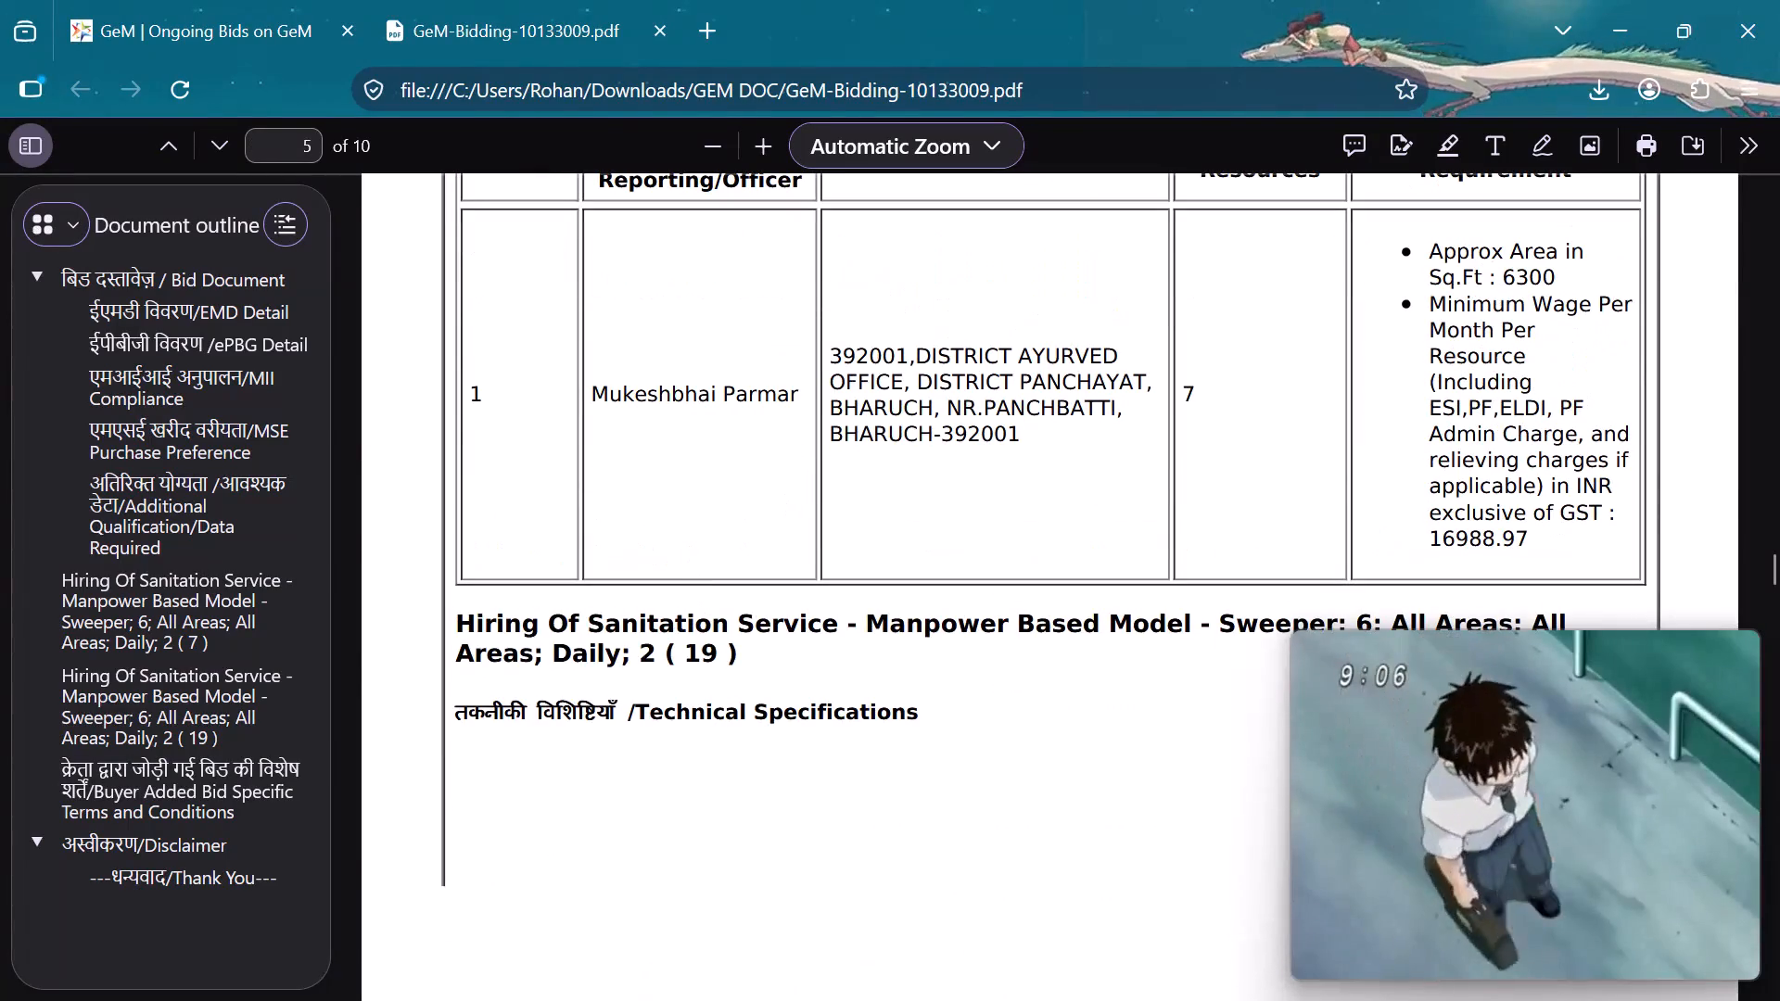
{"action": "double_click", "coordinate": [848, 429]}
{"action": "key", "text": "ctrl+c"}
{"action": "key", "text": "alt+Tab"}
{"action": "key", "text": "Tab"}
{"action": "type", "text": "gj"}
{"action": "key", "text": "Tab"}
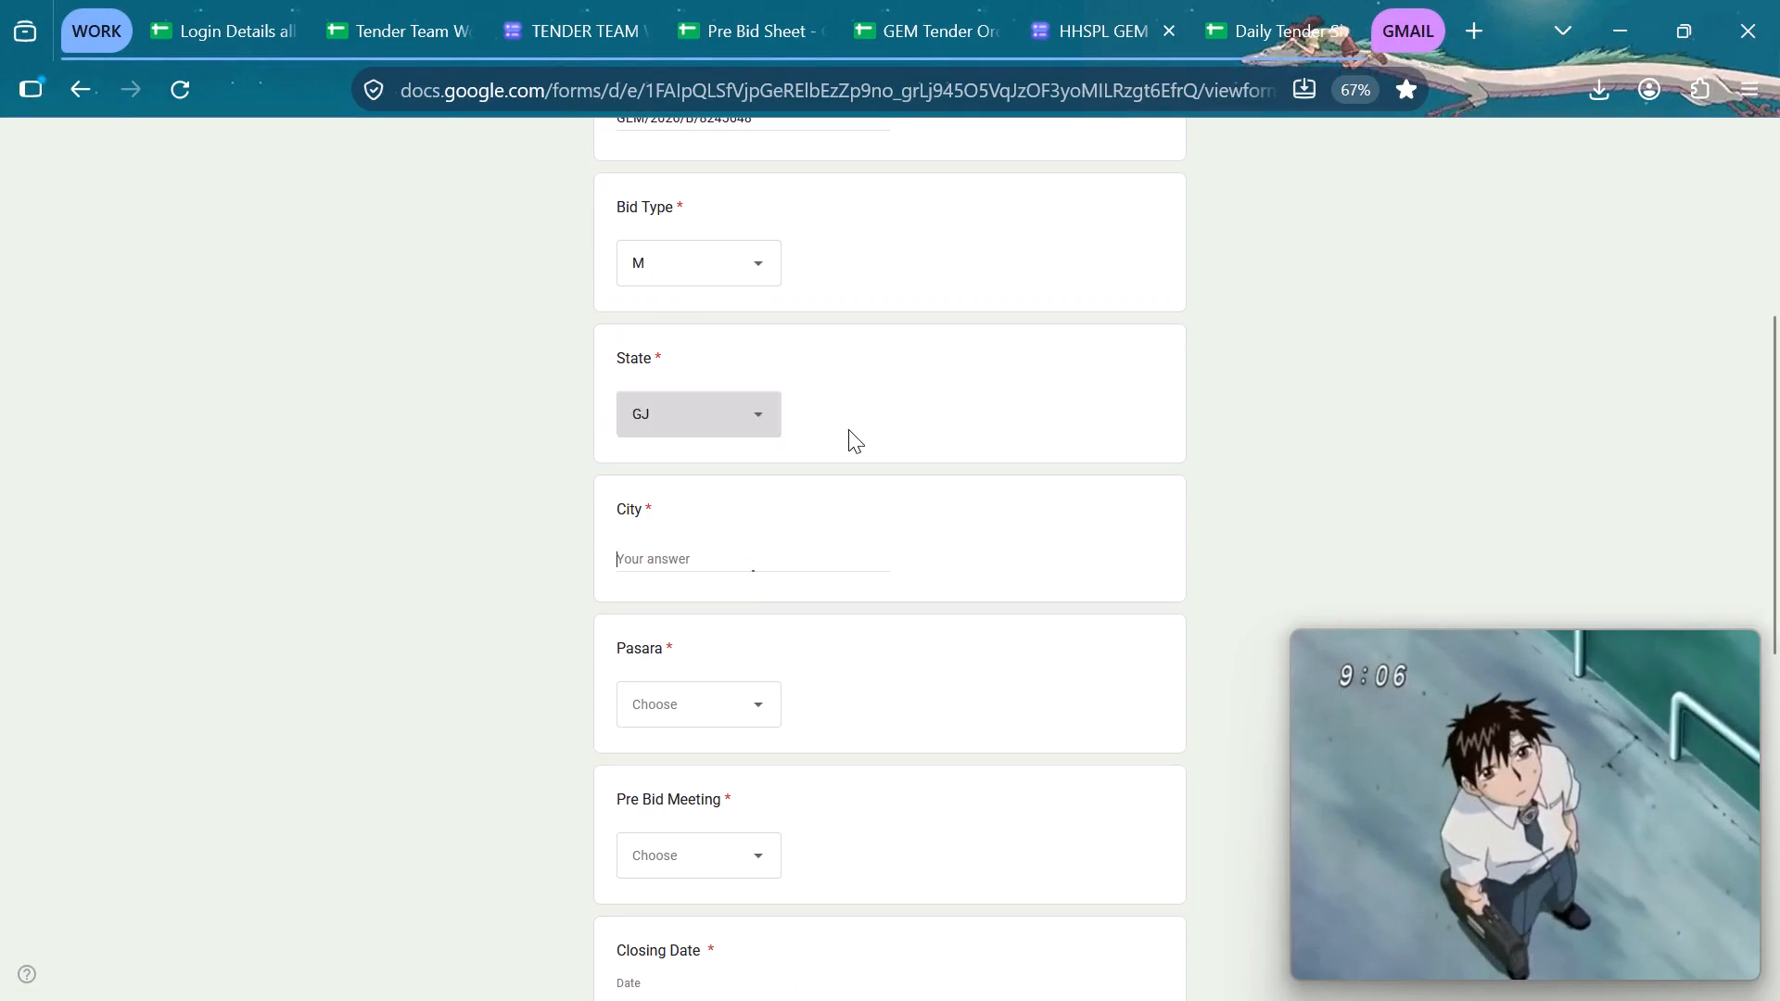
{"action": "key", "text": "ctrl+v"}
Set Pasara and Pre Bid Meeting to N, check the bid's end date and set the Closing Date to 16/11/2026.
{"action": "key", "text": "Tab"}
{"action": "key", "text": "n"}
{"action": "key", "text": "Tab"}
{"action": "key", "text": "n"}
{"action": "key", "text": "alt+Tab"}
{"action": "left_click", "coordinate": [89, 0]}
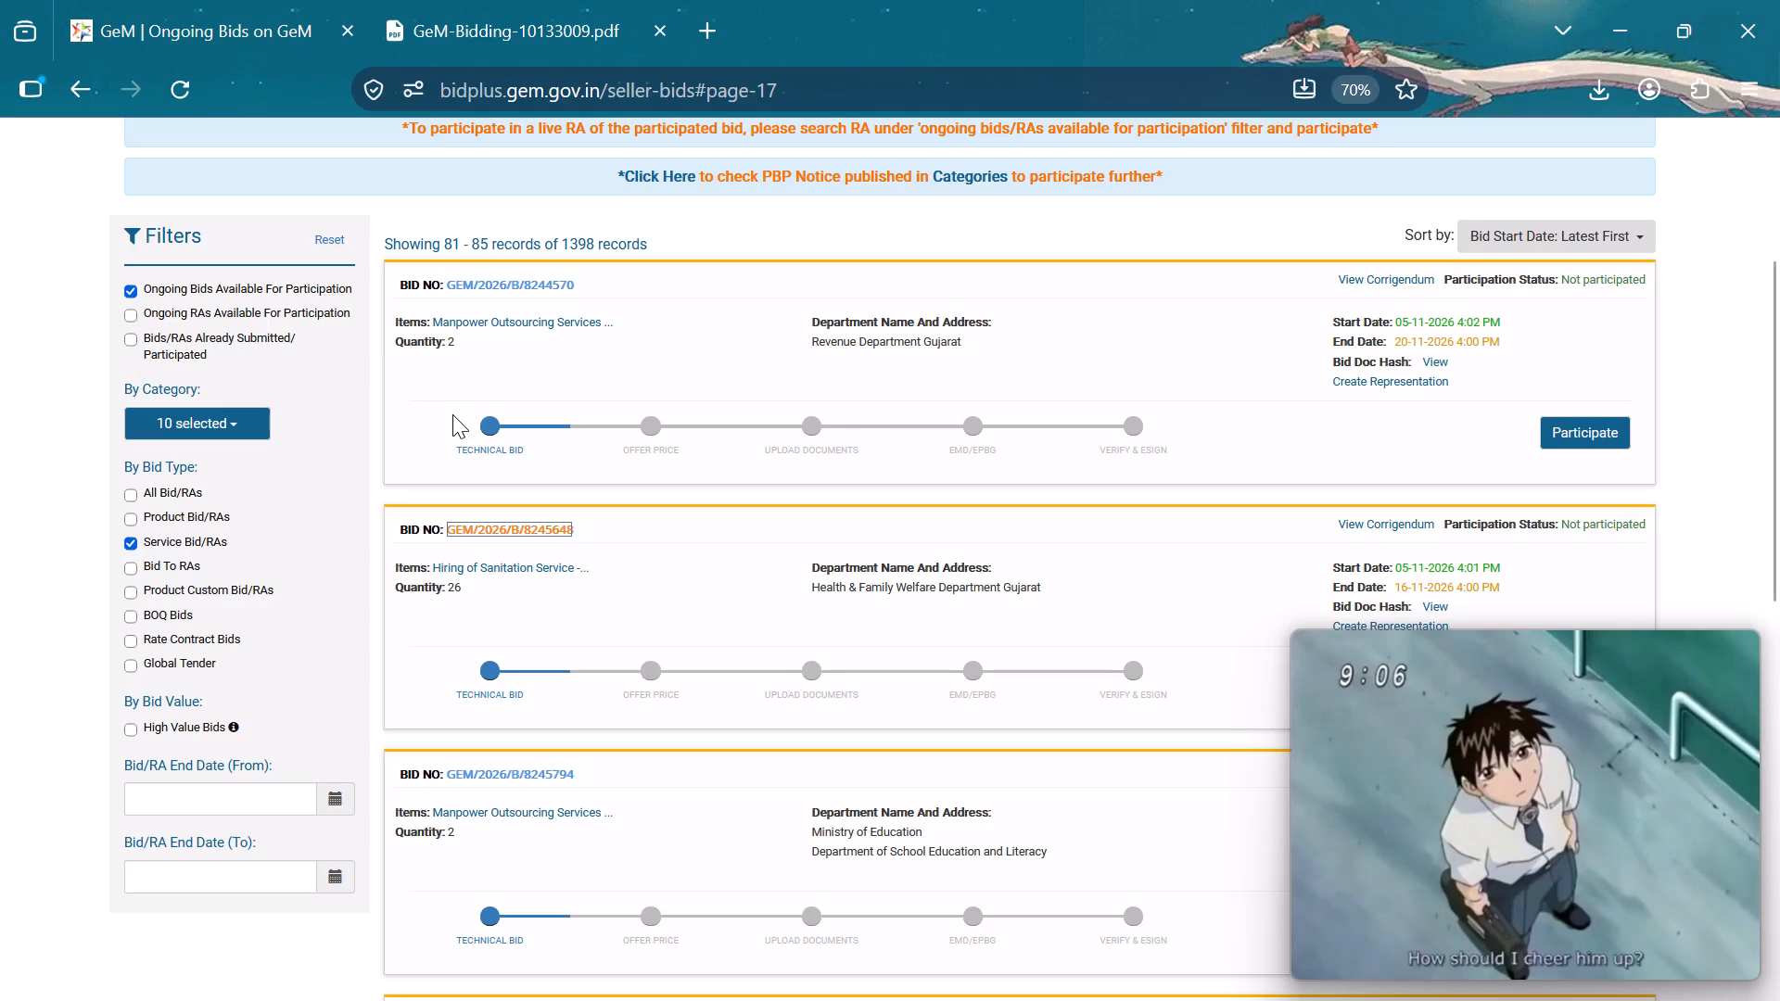
{"action": "key", "text": "alt+Tab"}
{"action": "key", "text": "Tab"}
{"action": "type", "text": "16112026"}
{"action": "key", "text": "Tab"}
Check the bid quantity, enter 26 as the Quantity, submit the form response and open another blank response.
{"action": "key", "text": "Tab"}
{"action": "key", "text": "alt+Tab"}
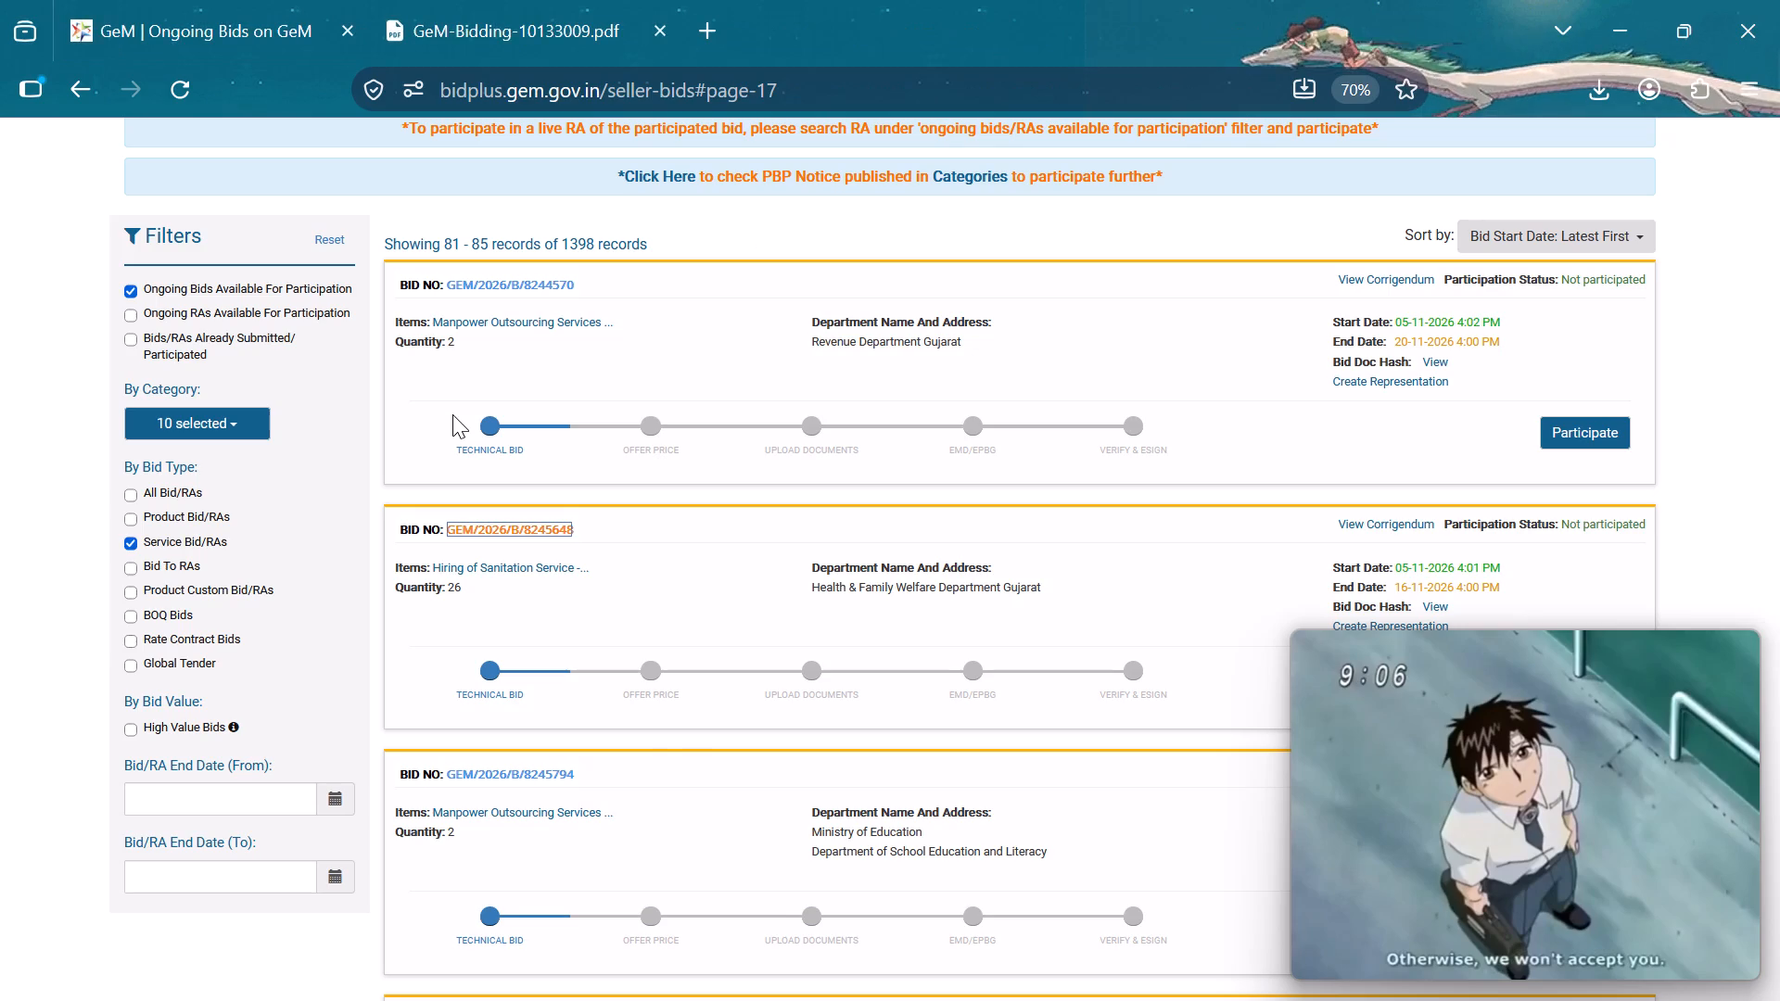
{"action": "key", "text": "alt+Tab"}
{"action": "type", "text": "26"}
{"action": "scroll", "coordinate": [452, 414], "scroll_direction": "down", "scroll_amount": 6}
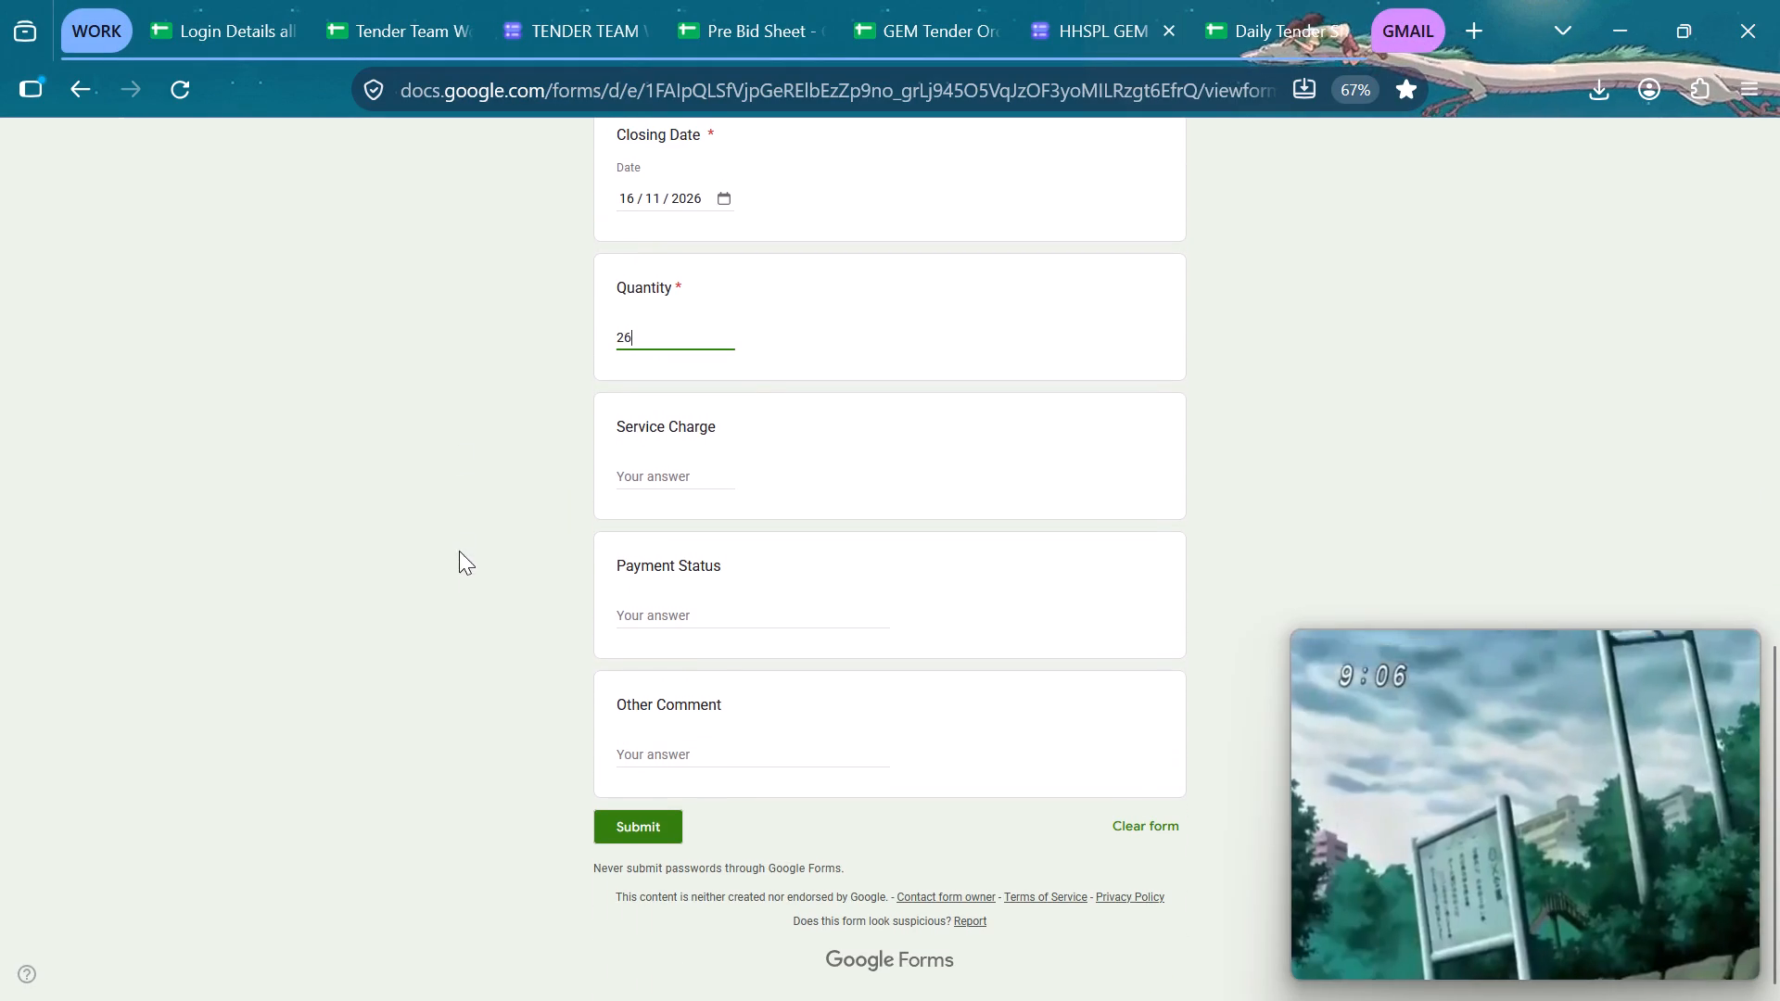
{"action": "key", "text": "alt+Tab"}
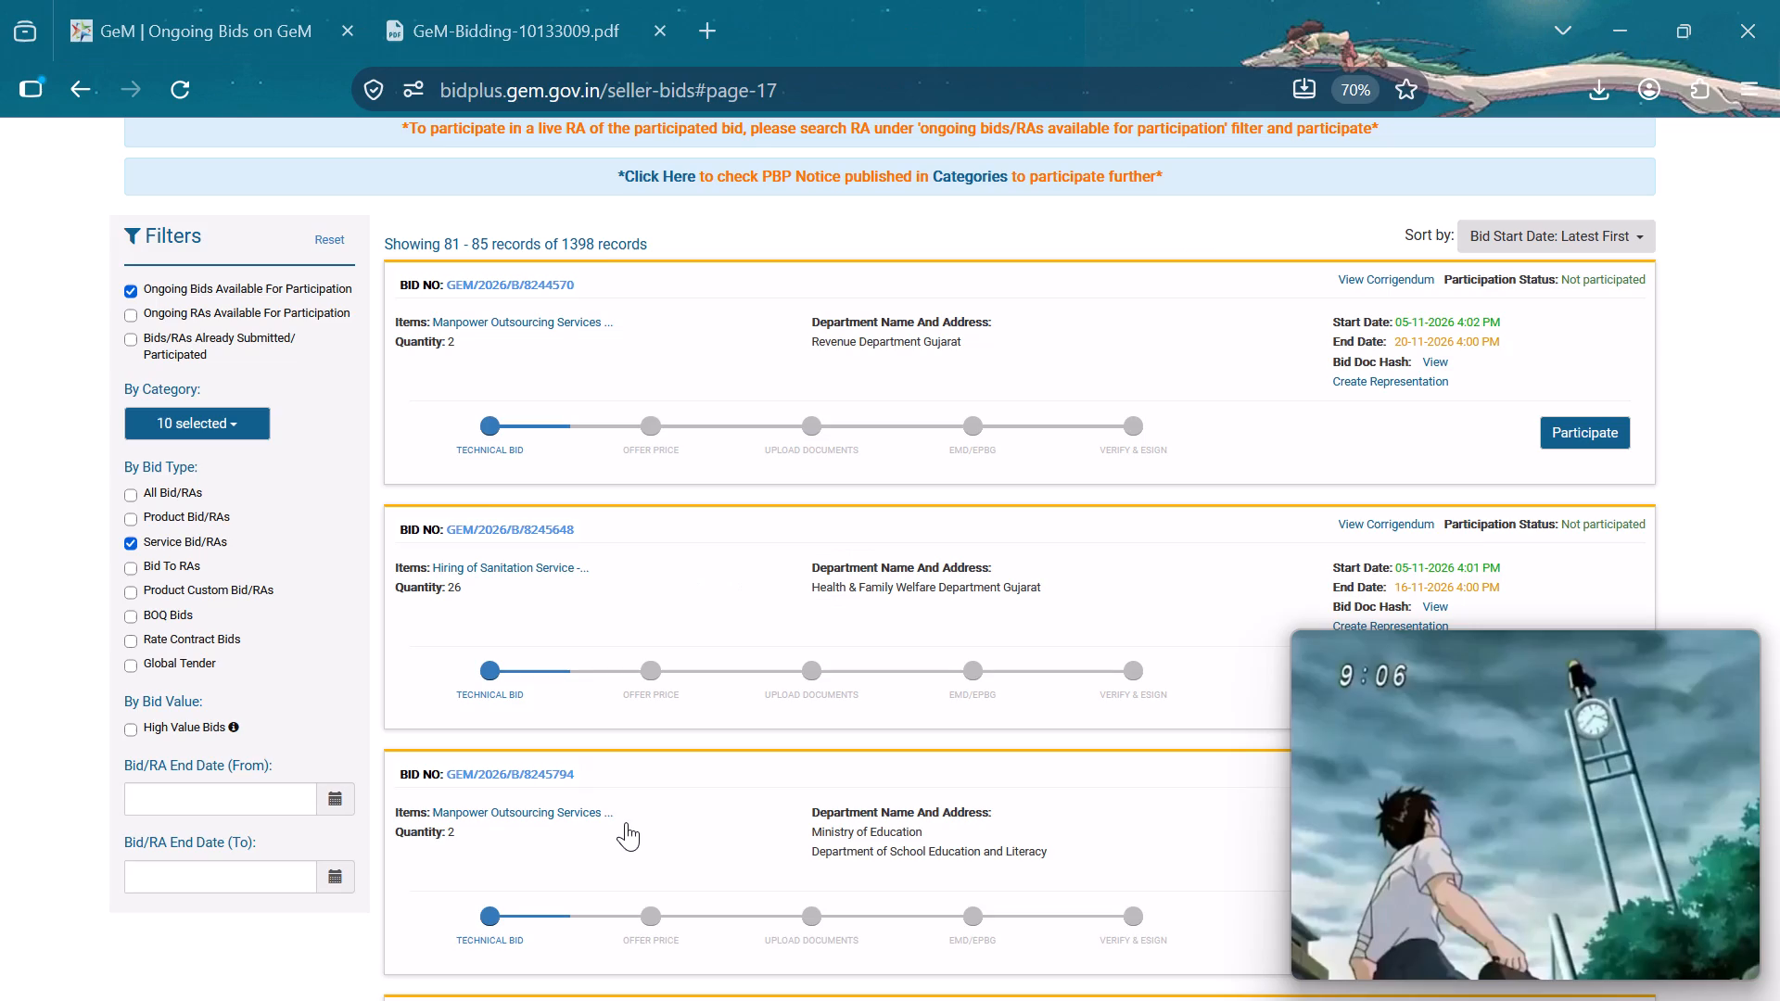
{"action": "key", "text": "alt+Tab"}
{"action": "left_click", "coordinate": [626, 822]}
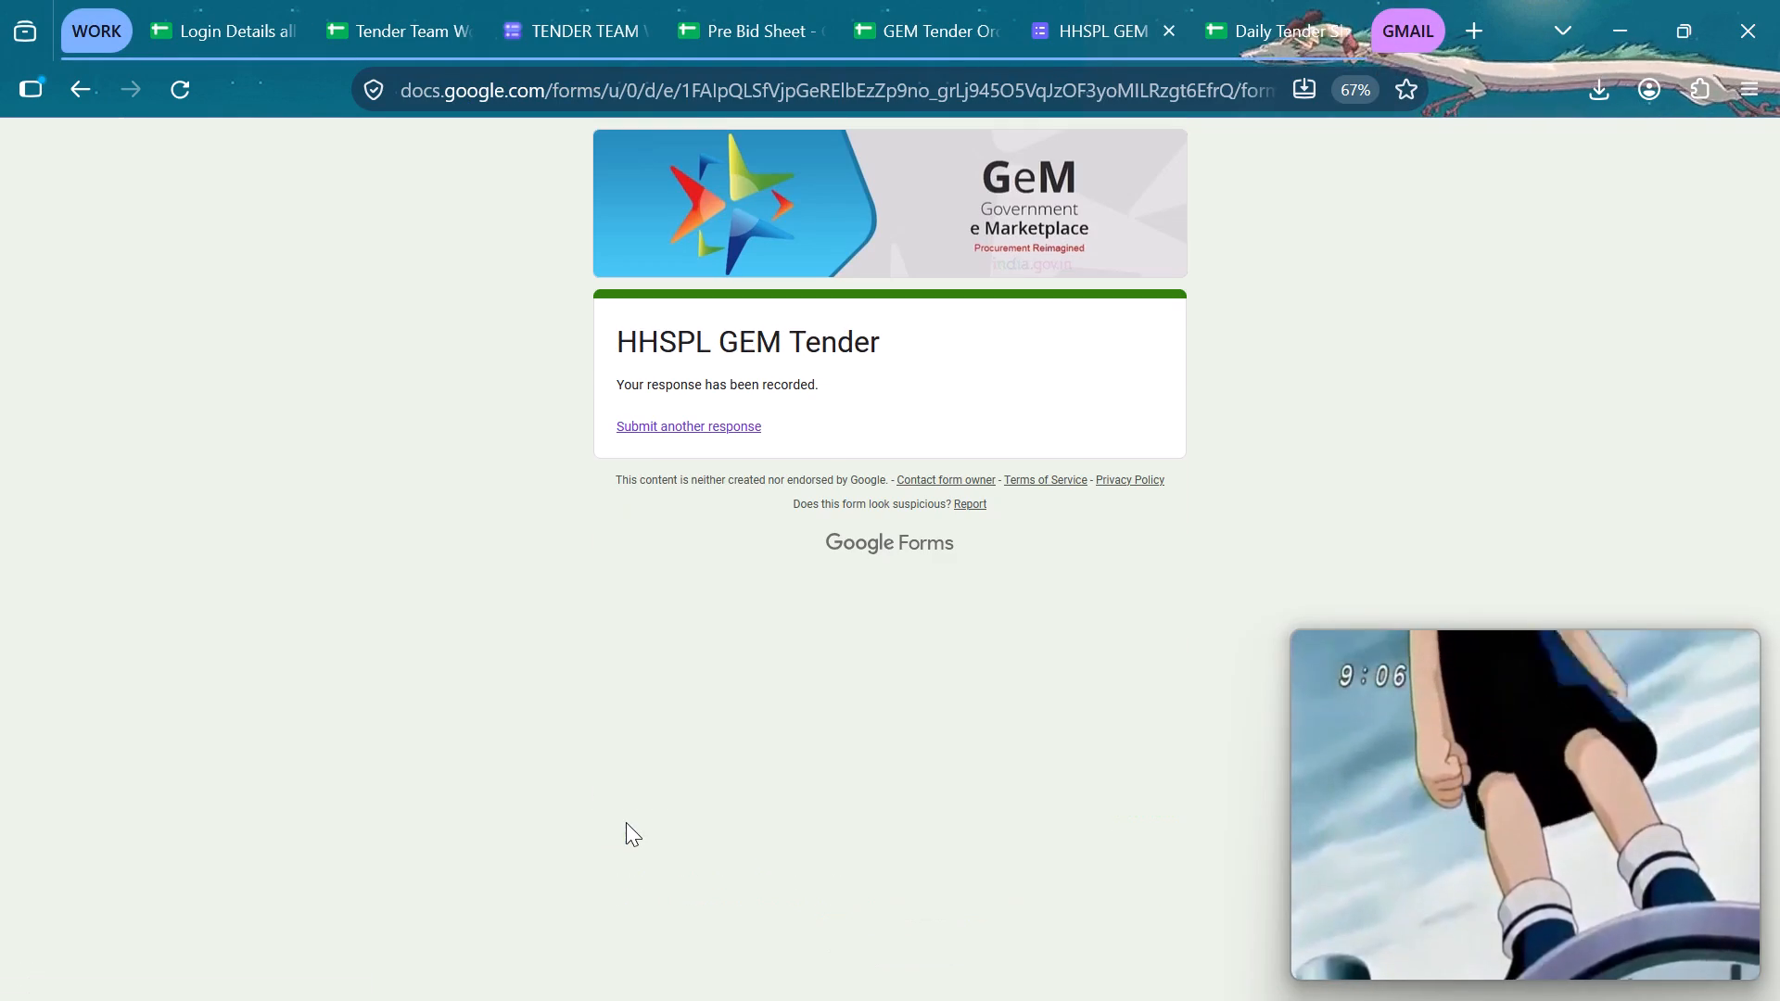
{"action": "left_click", "coordinate": [704, 435]}
{"action": "left_click", "coordinate": [705, 430]}
Go to page 16 of the GeM bids list and close the GEM/2026/B/8245648 bid document.
{"action": "key", "text": "alt+Tab"}
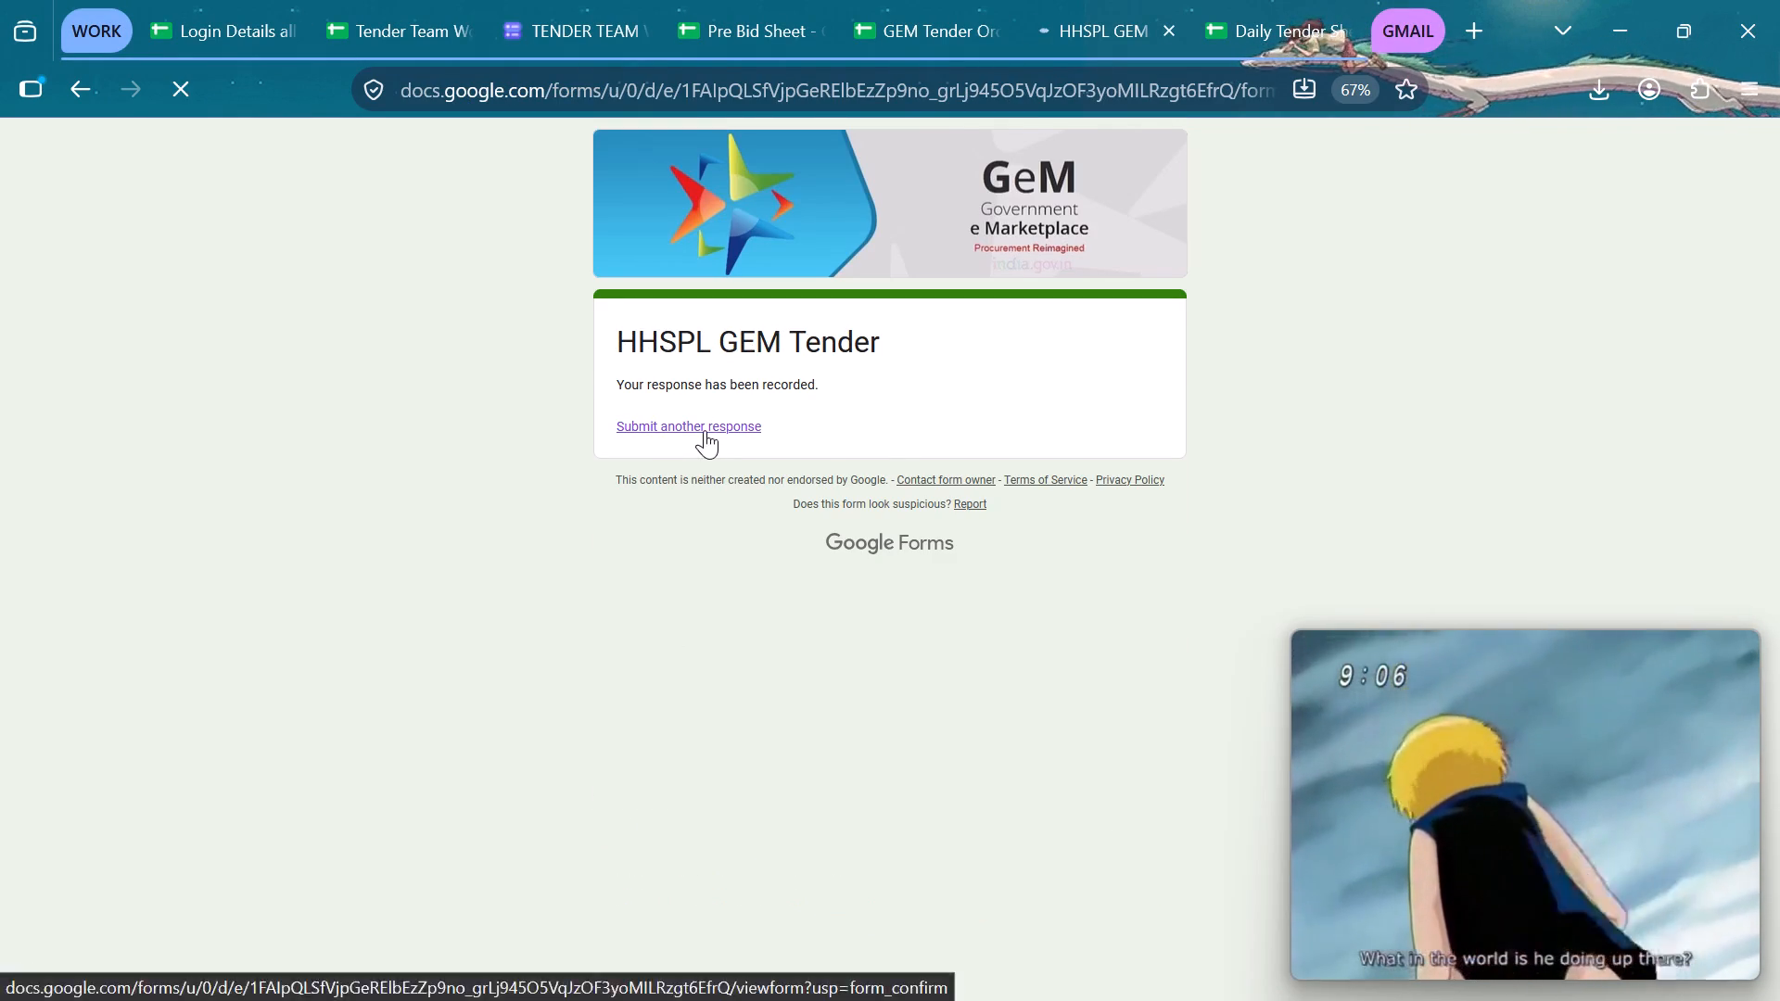
{"action": "scroll", "coordinate": [615, 457], "scroll_direction": "down", "scroll_amount": 9}
{"action": "left_click", "coordinate": [566, 563]}
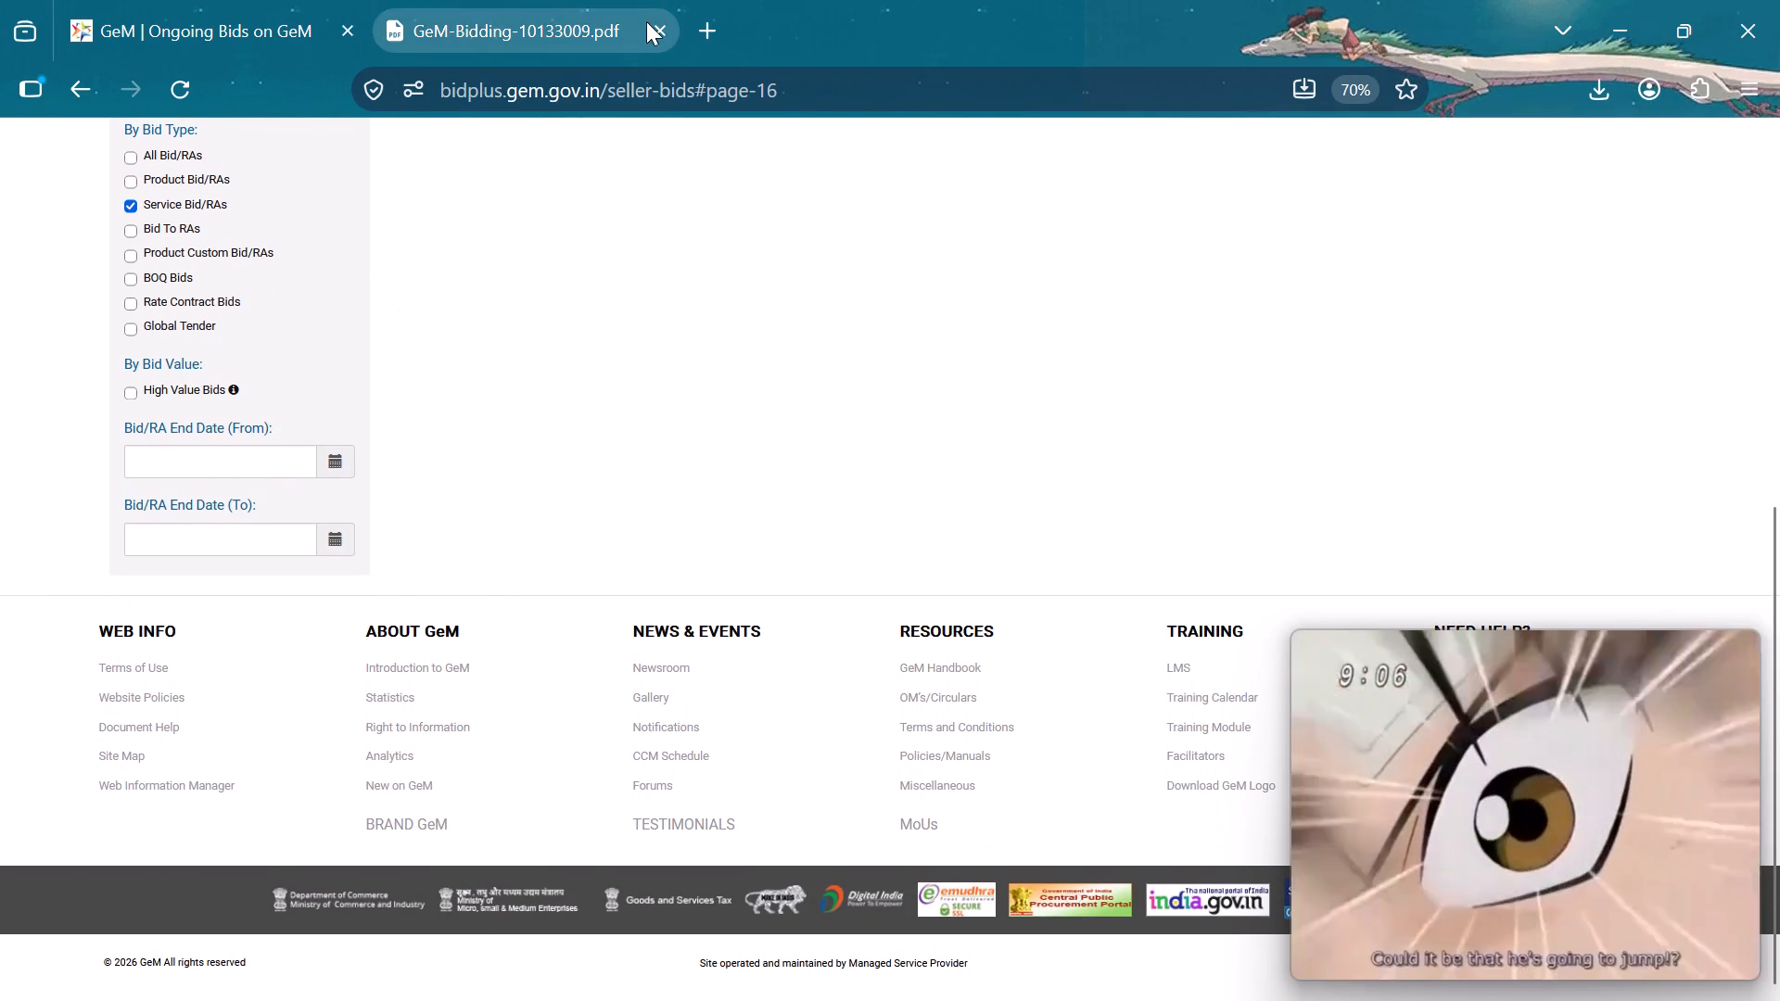
{"action": "left_click", "coordinate": [660, 33]}
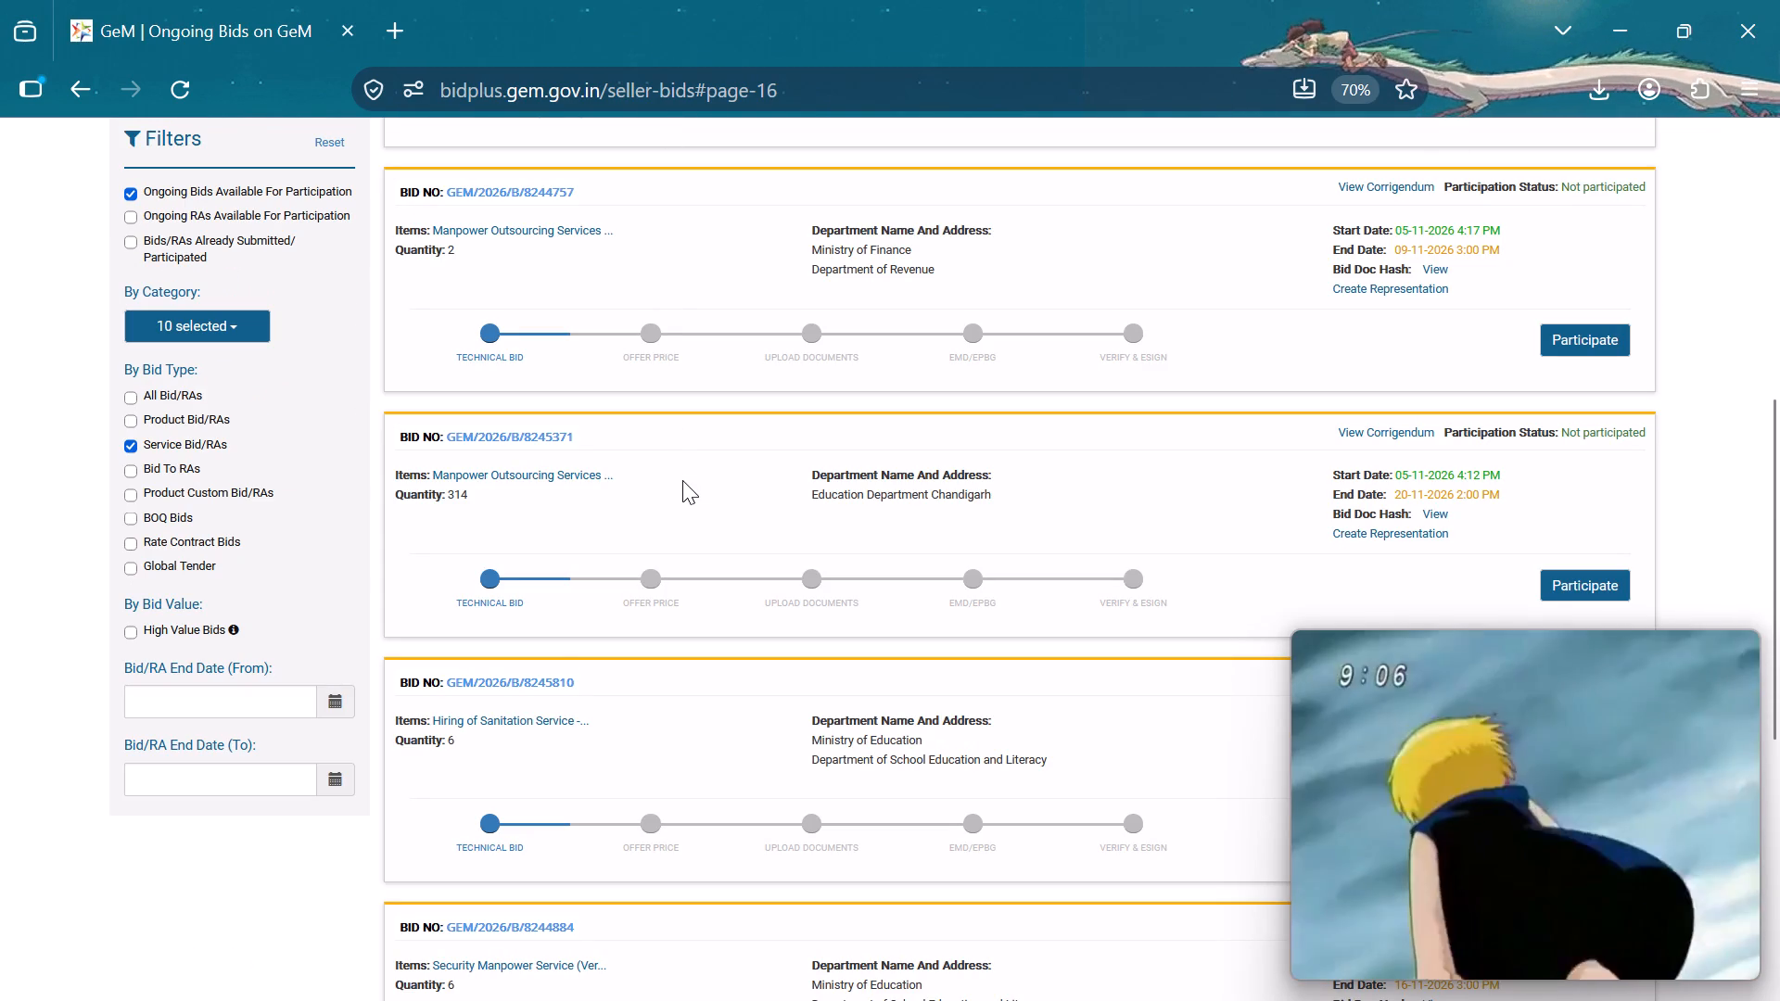
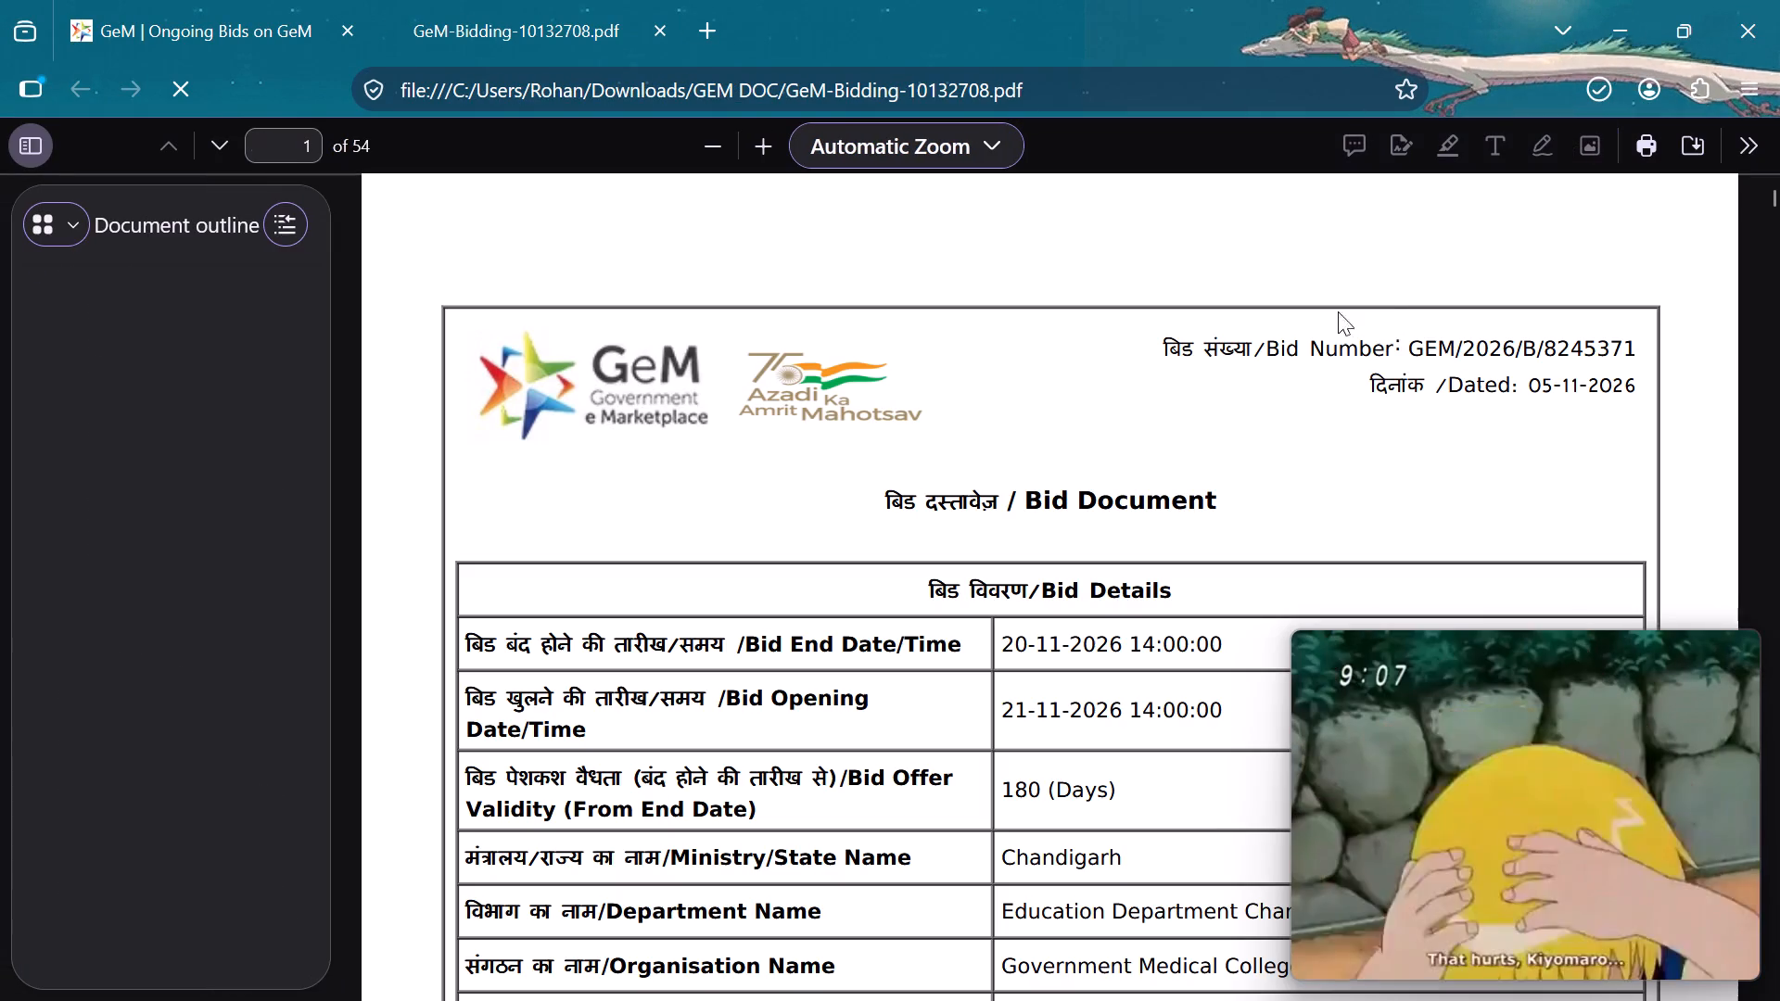
Copy bid number GEM/2026/B/8245371 from the bid document into the form's GEM Id and set Bid Type to M.
{"action": "double_click", "coordinate": [1422, 359]}
{"action": "key", "text": "ctrl+shift+Right"}
{"action": "key", "text": "ctrl+shift+Right"}
{"action": "key", "text": "ctrl+shift+Right"}
{"action": "key", "text": "ctrl+c"}
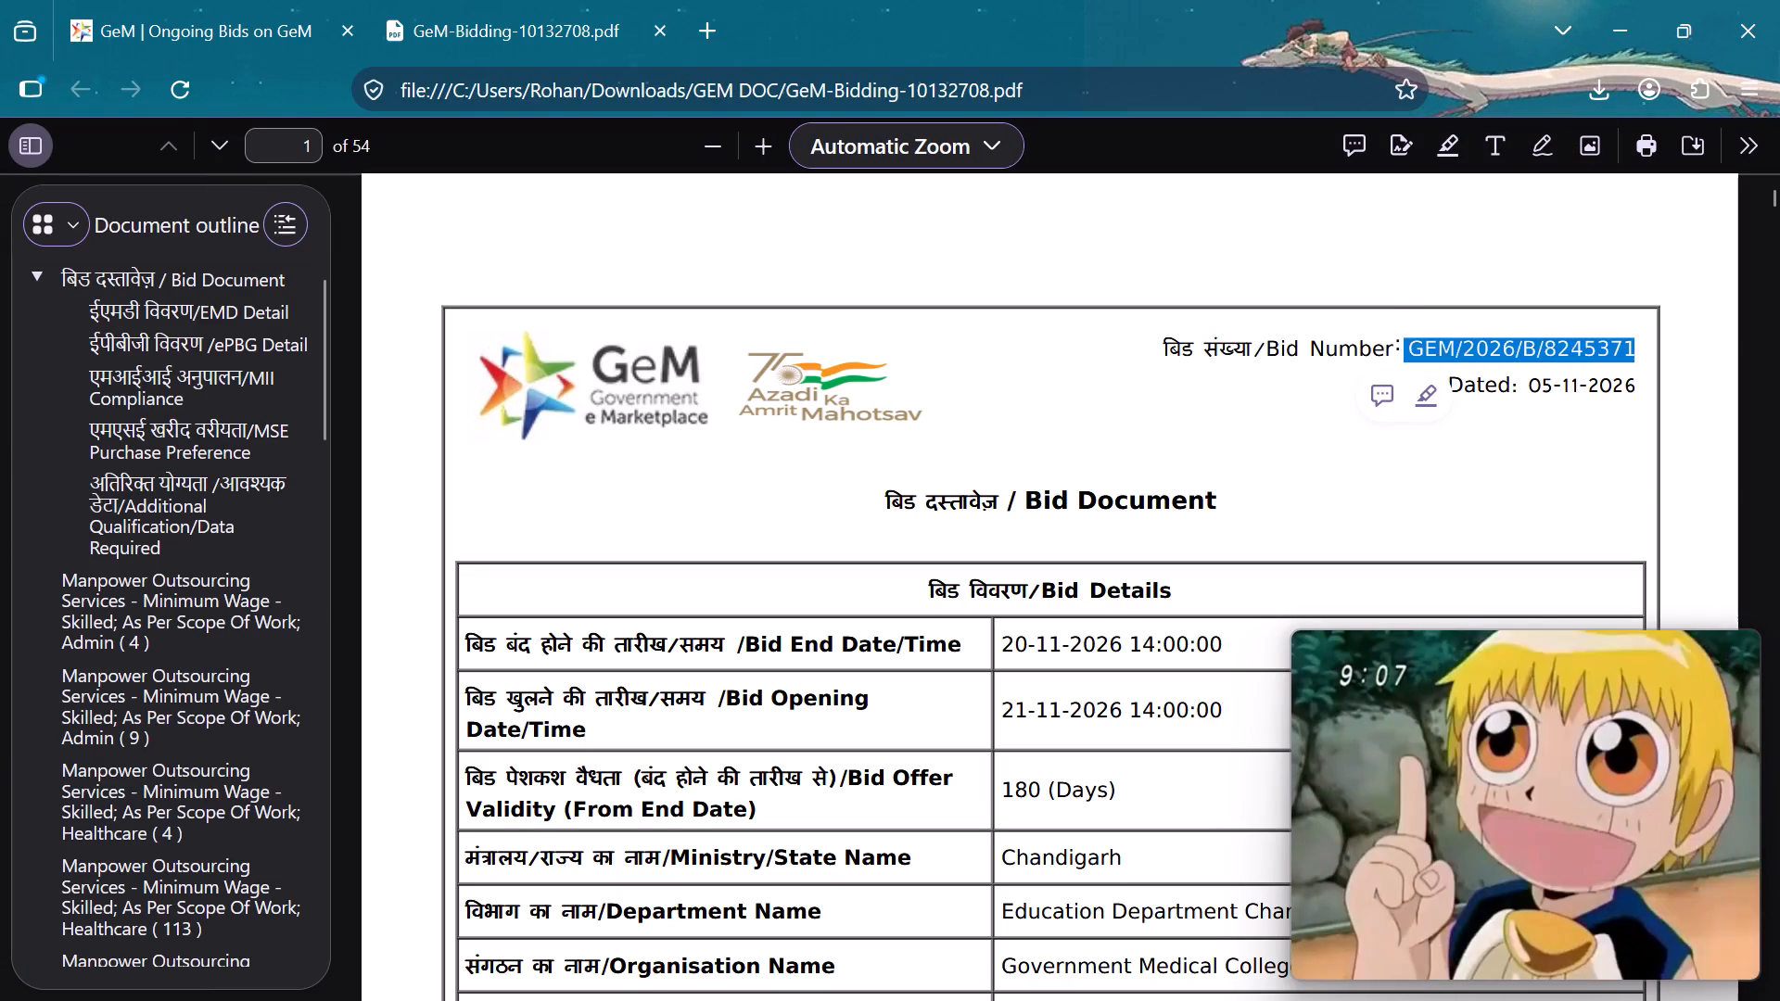
{"action": "scroll", "coordinate": [1114, 505], "scroll_direction": "down", "scroll_amount": 14}
{"action": "key", "text": "alt+Tab"}
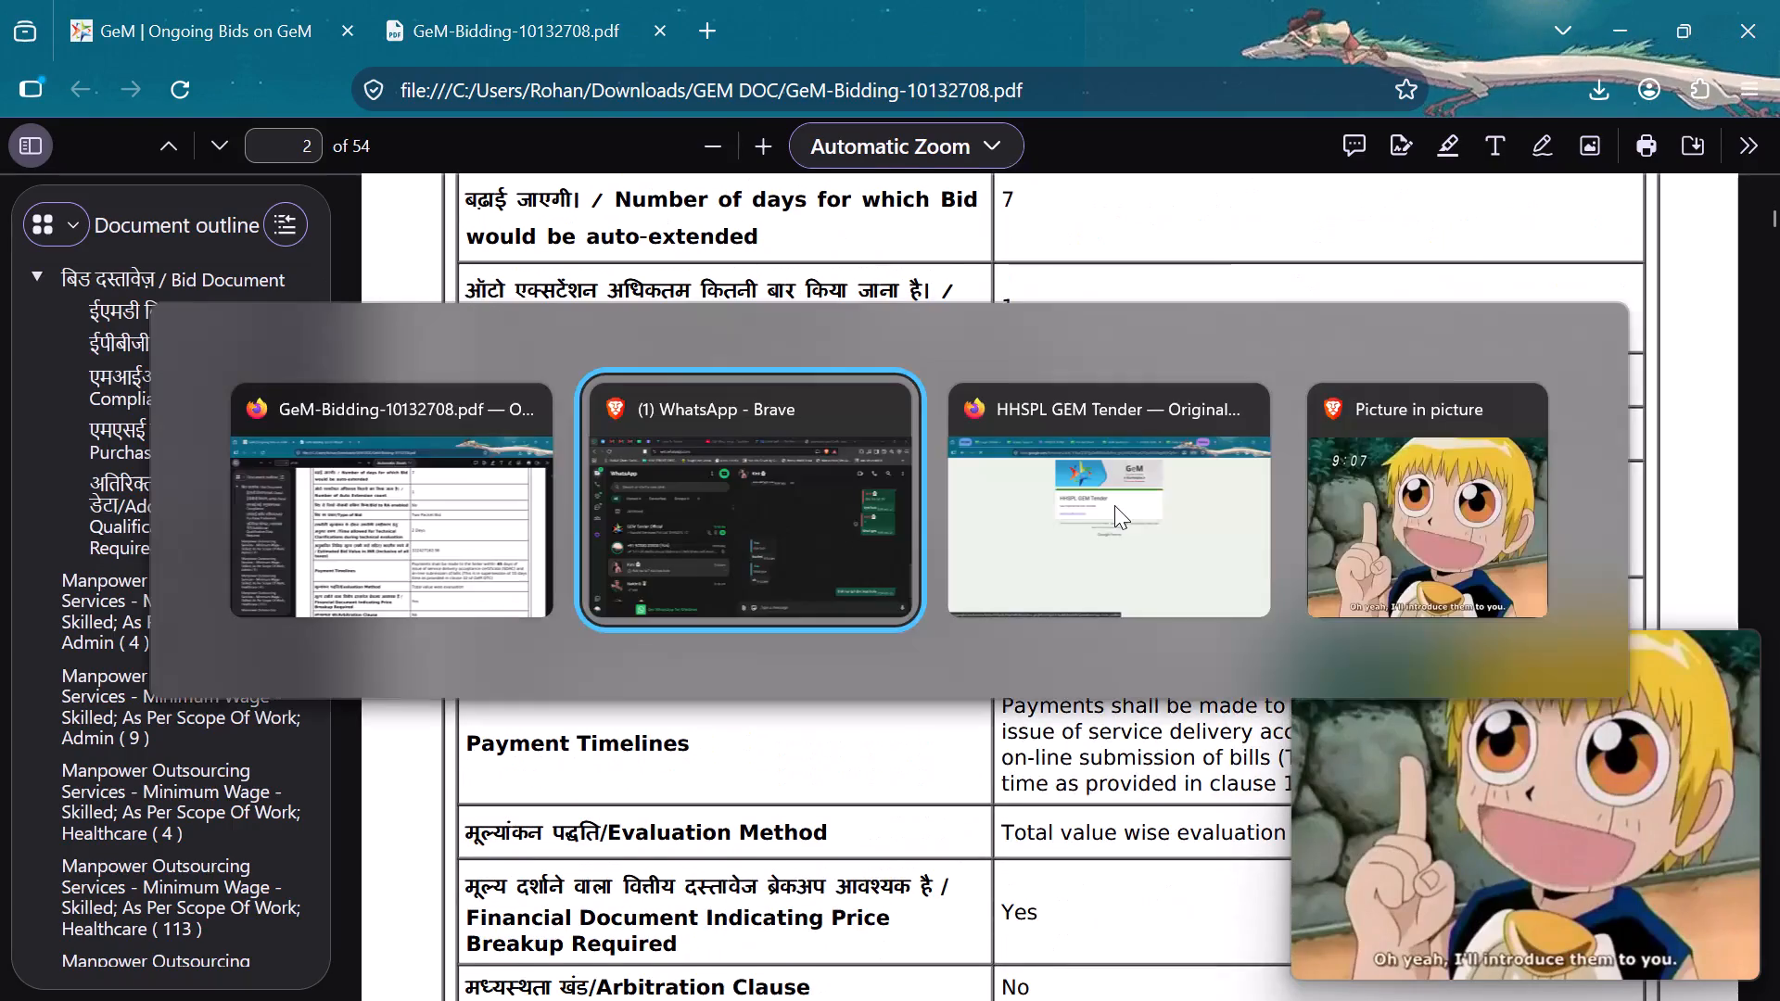
{"action": "key", "text": "alt+Tab"}
{"action": "left_click", "coordinate": [686, 575]}
{"action": "key", "text": "ctrl+v"}
{"action": "key", "text": "Tab"}
{"action": "key", "text": "m"}
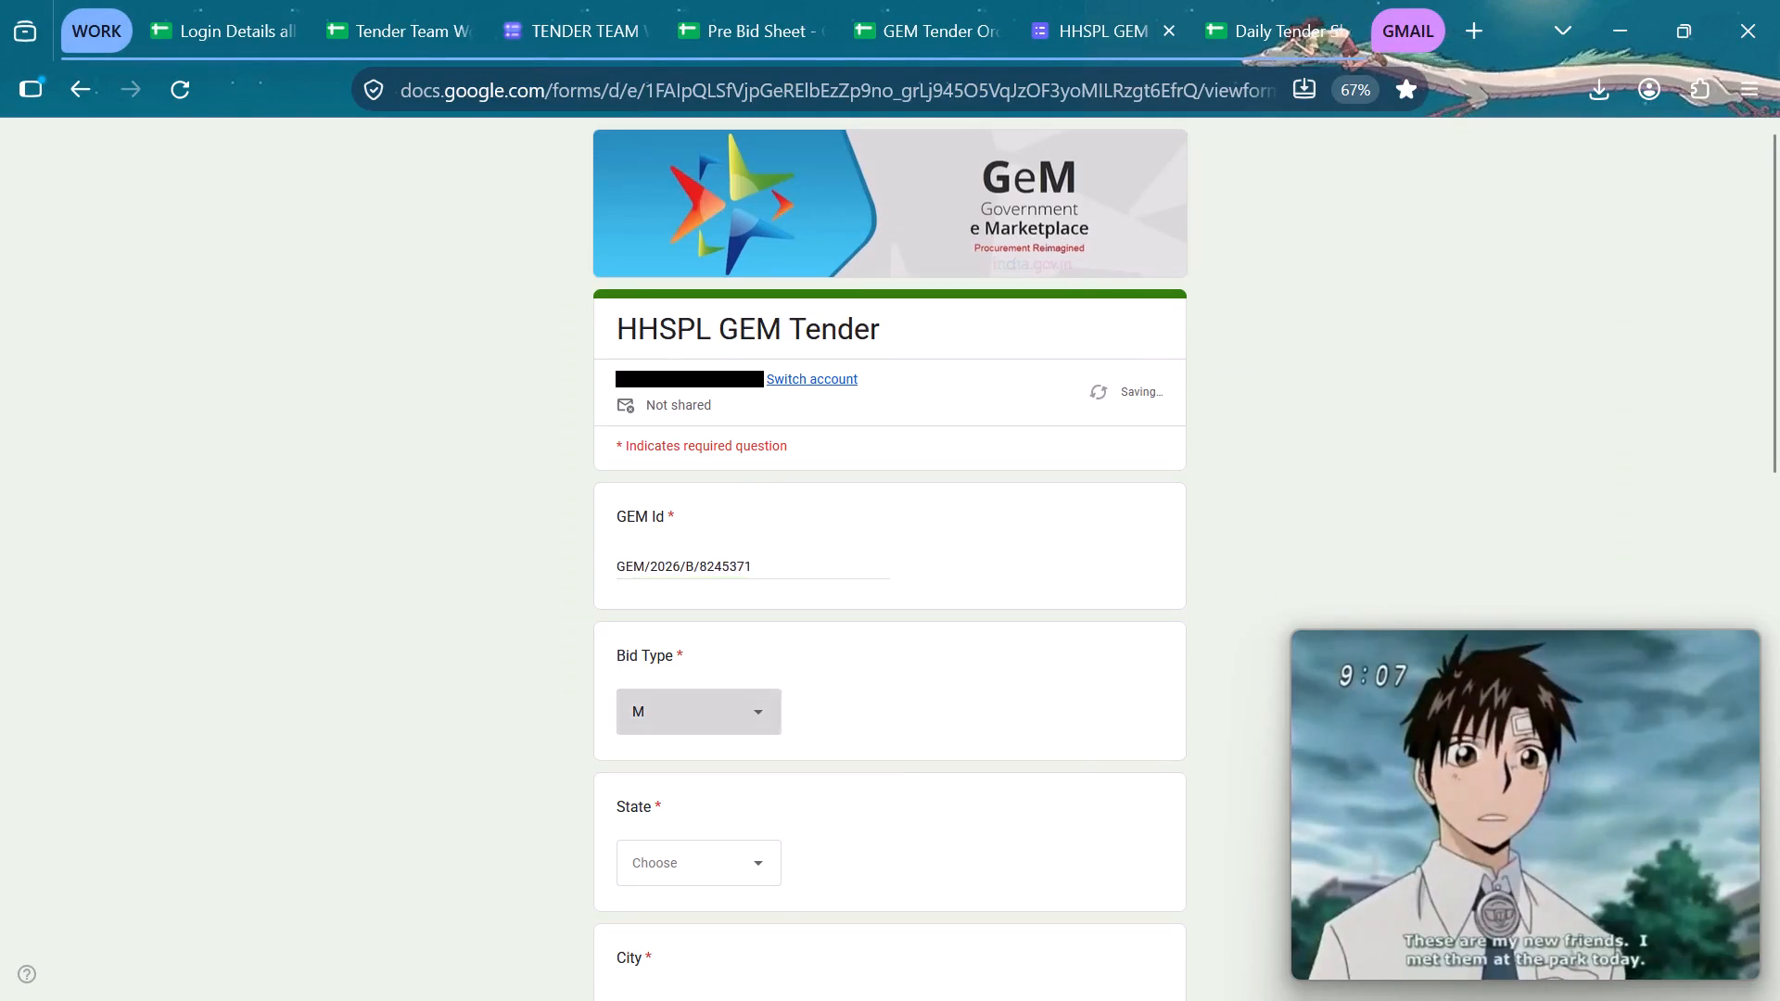
Look up the consignee location in the bid document, select CH as the State and enter Chandigarh as the City.
{"action": "key", "text": "alt+Tab"}
{"action": "scroll", "coordinate": [686, 575], "scroll_direction": "down", "scroll_amount": 20}
{"action": "scroll", "coordinate": [686, 575], "scroll_direction": "down", "scroll_amount": 15}
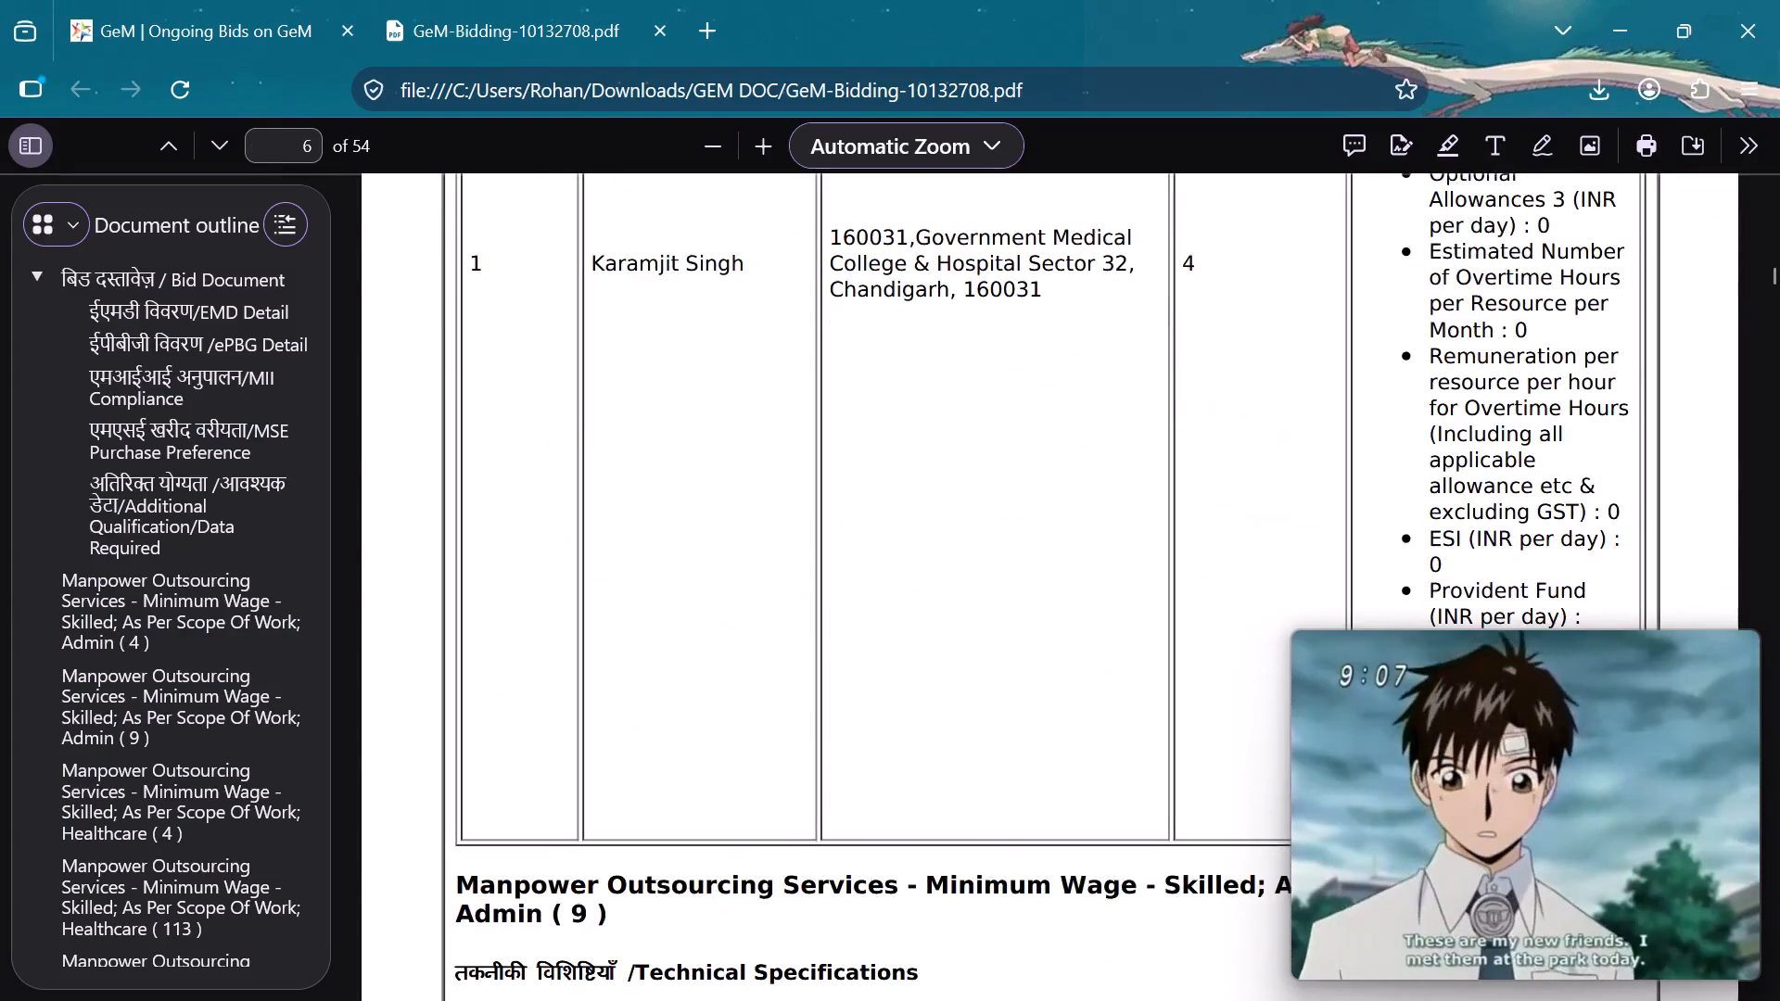
{"action": "double_click", "coordinate": [865, 290]}
{"action": "key", "text": "ctrl+c"}
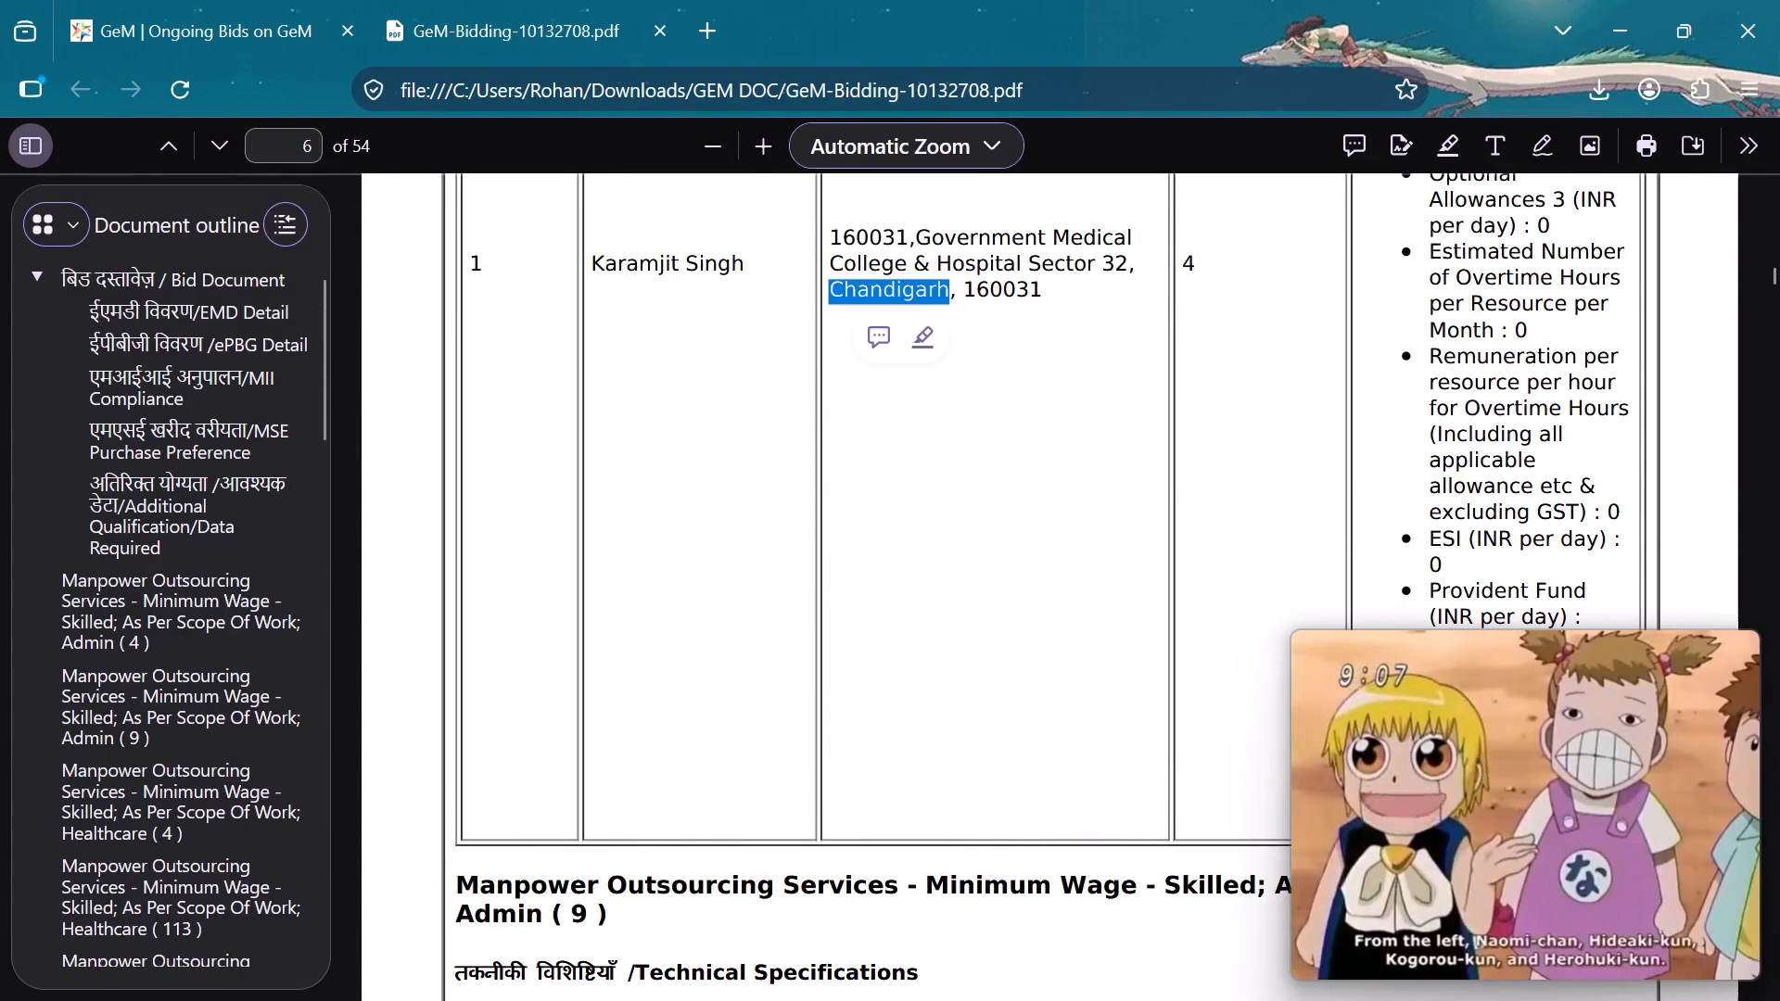
{"action": "key", "text": "ctrl+c"}
{"action": "key", "text": "alt+Tab"}
{"action": "key", "text": "Tab"}
{"action": "type", "text": "ccc"}
{"action": "key", "text": "Tab"}
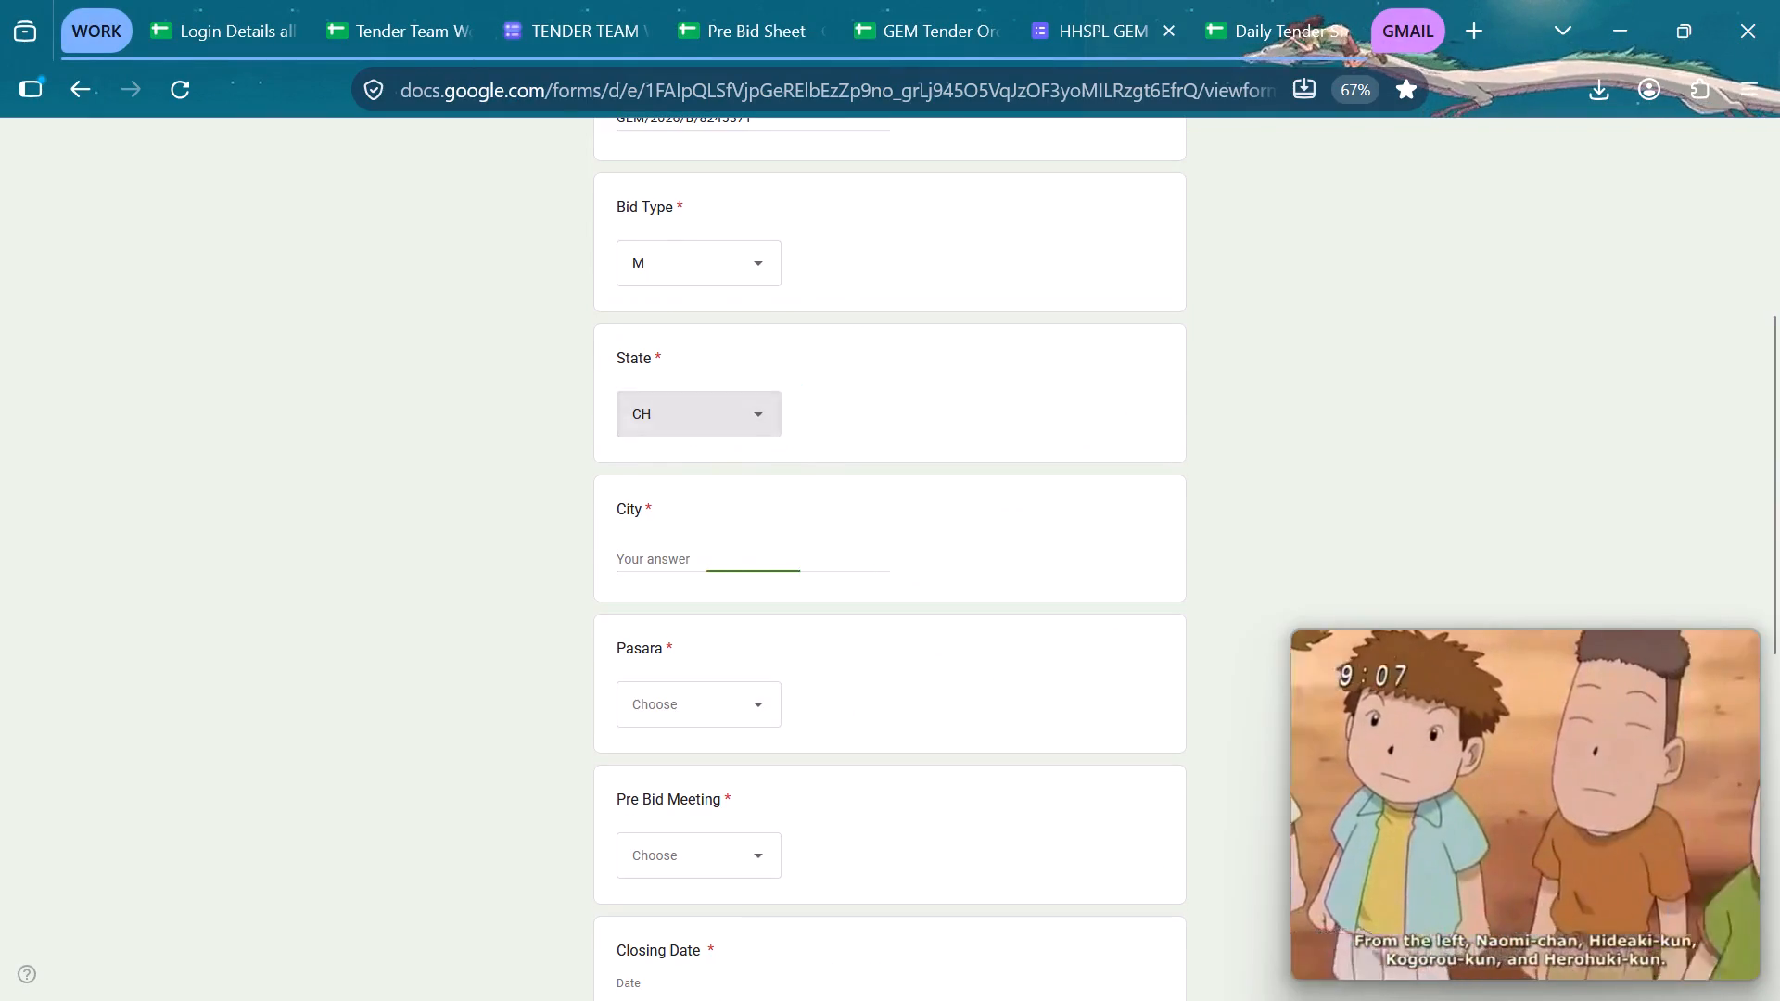
{"action": "key", "text": "ctrl+v"}
Set Pasara and Pre Bid Meeting to N, check the bid's end date and set the Closing Date to 20/11/2026.
{"action": "key", "text": "Tab"}
{"action": "key", "text": "n"}
{"action": "key", "text": "Tab"}
{"action": "key", "text": "n"}
{"action": "key", "text": "Tab"}
{"action": "key", "text": "alt+Tab"}
{"action": "left_click", "coordinate": [251, 0]}
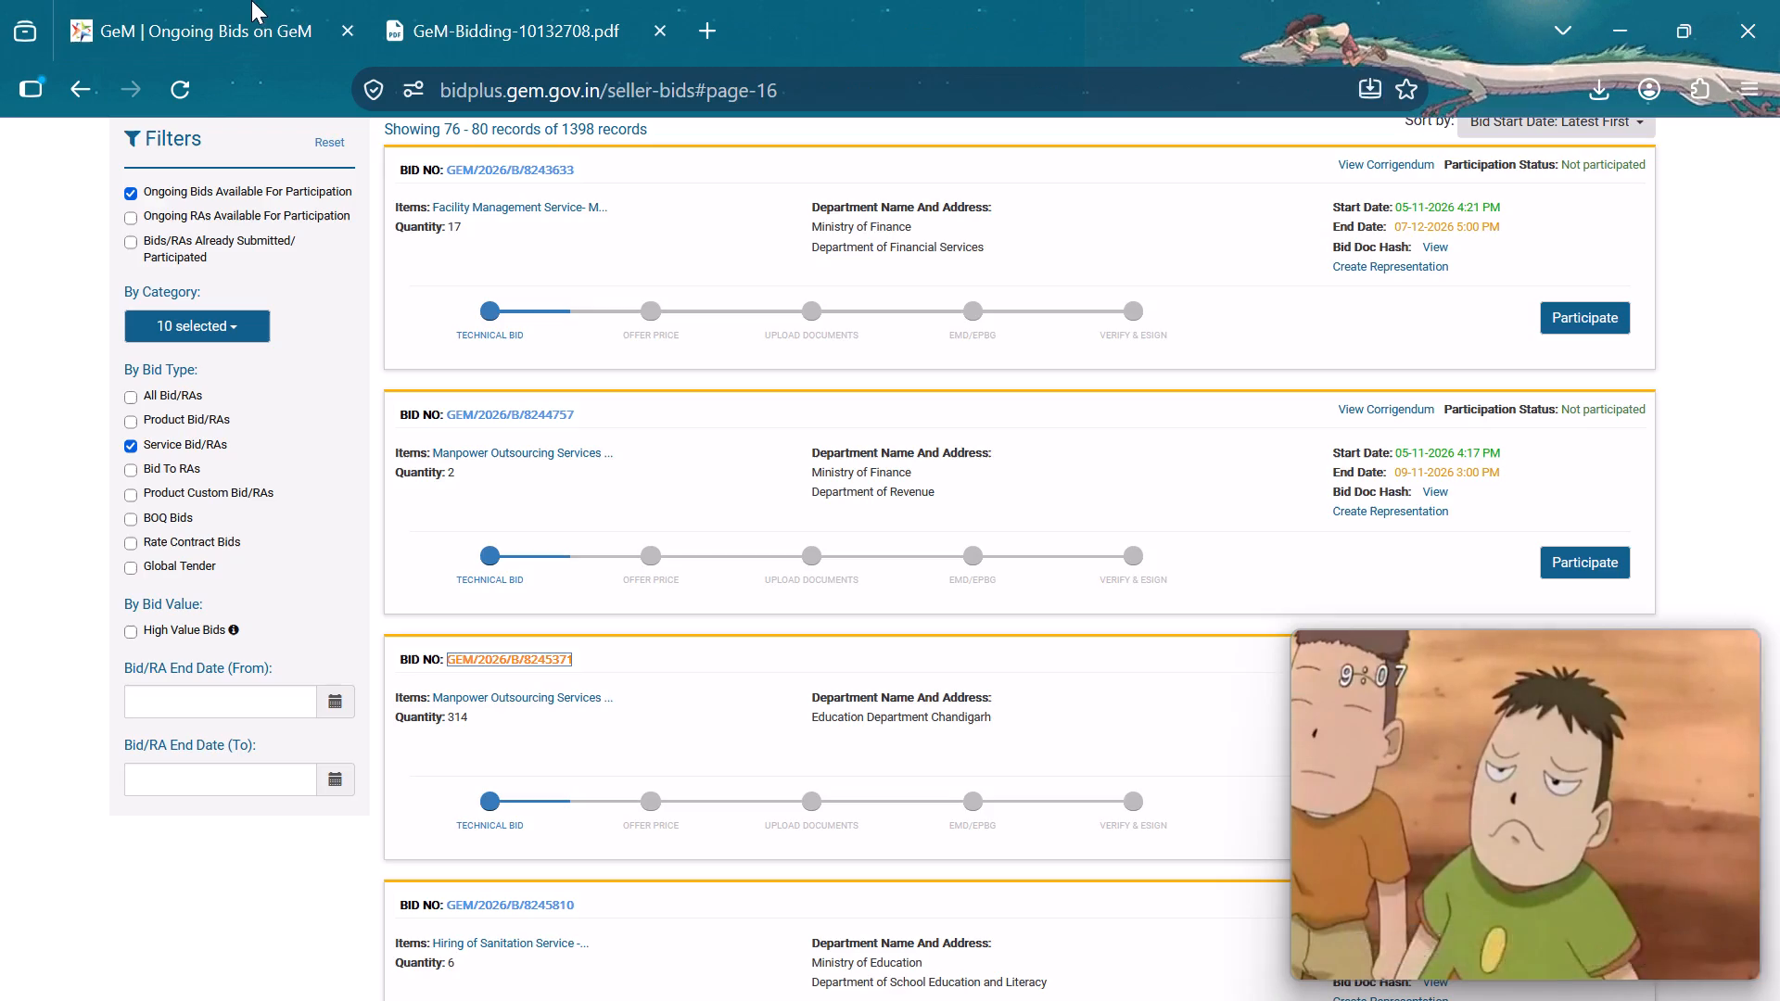
{"action": "scroll", "coordinate": [636, 491], "scroll_direction": "down", "scroll_amount": 1}
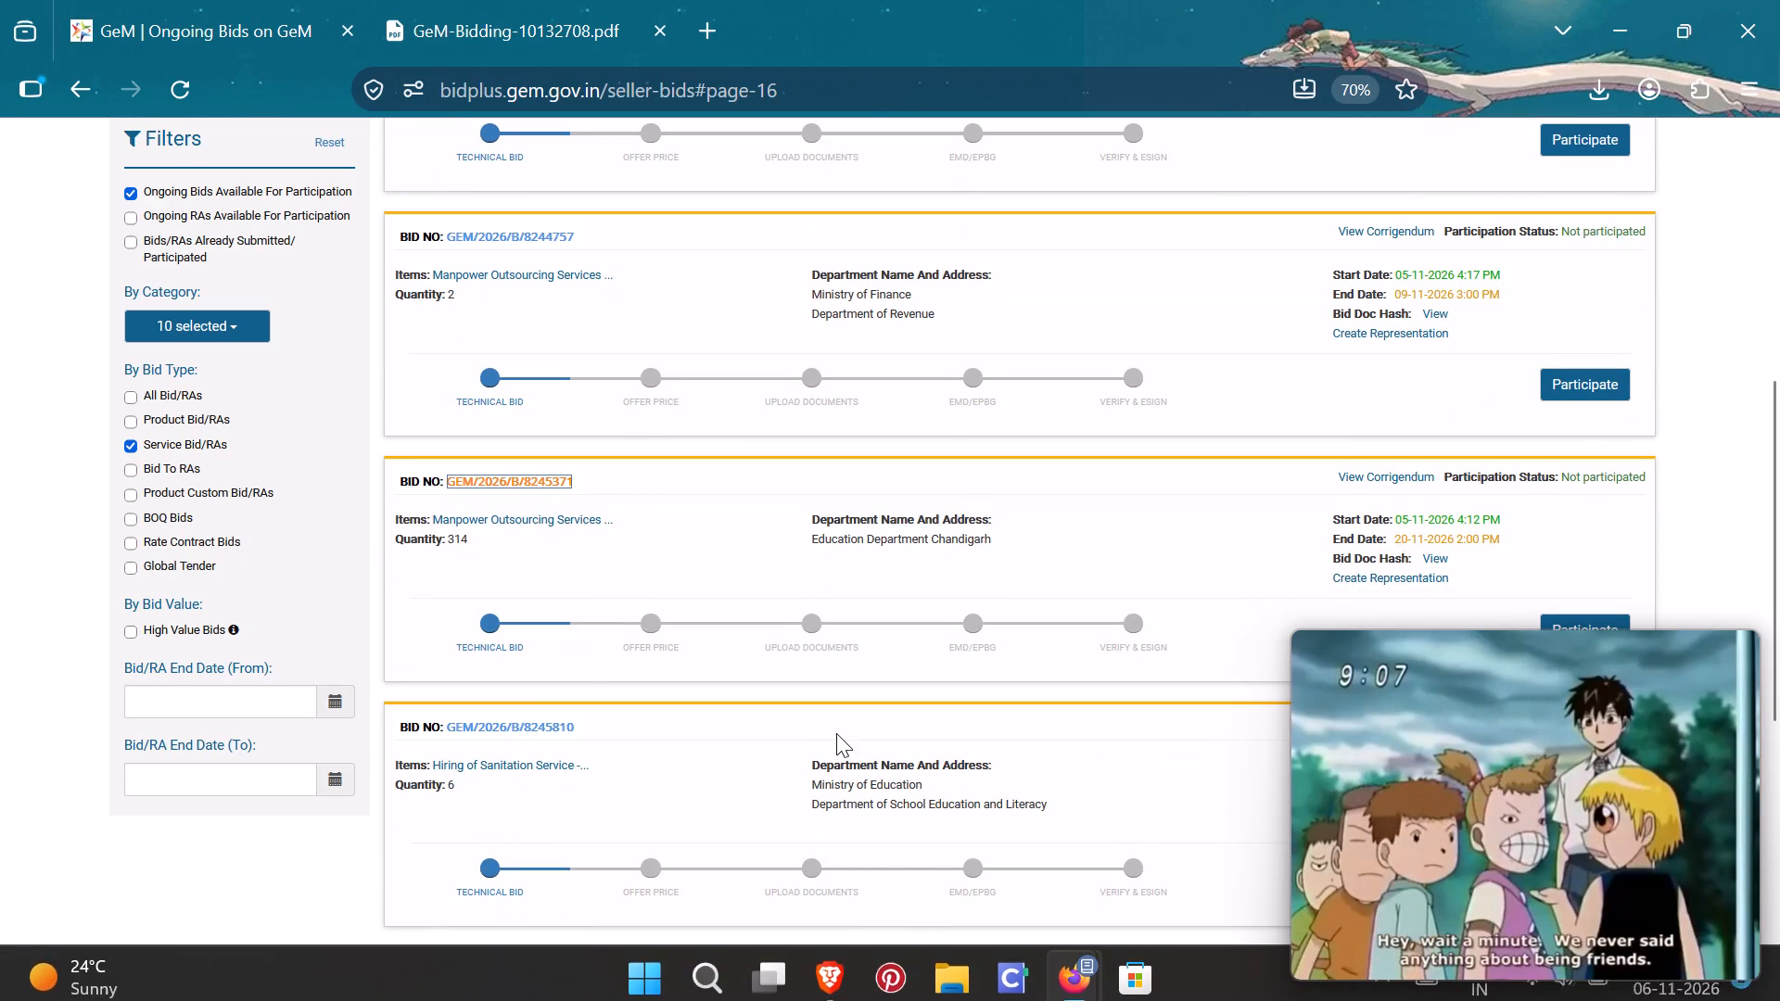
{"action": "key", "text": "alt+Tab"}
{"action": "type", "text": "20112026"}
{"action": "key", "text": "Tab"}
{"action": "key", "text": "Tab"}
Check the bid quantity in the GeM list, enter 314 as the Quantity and submit the form response.
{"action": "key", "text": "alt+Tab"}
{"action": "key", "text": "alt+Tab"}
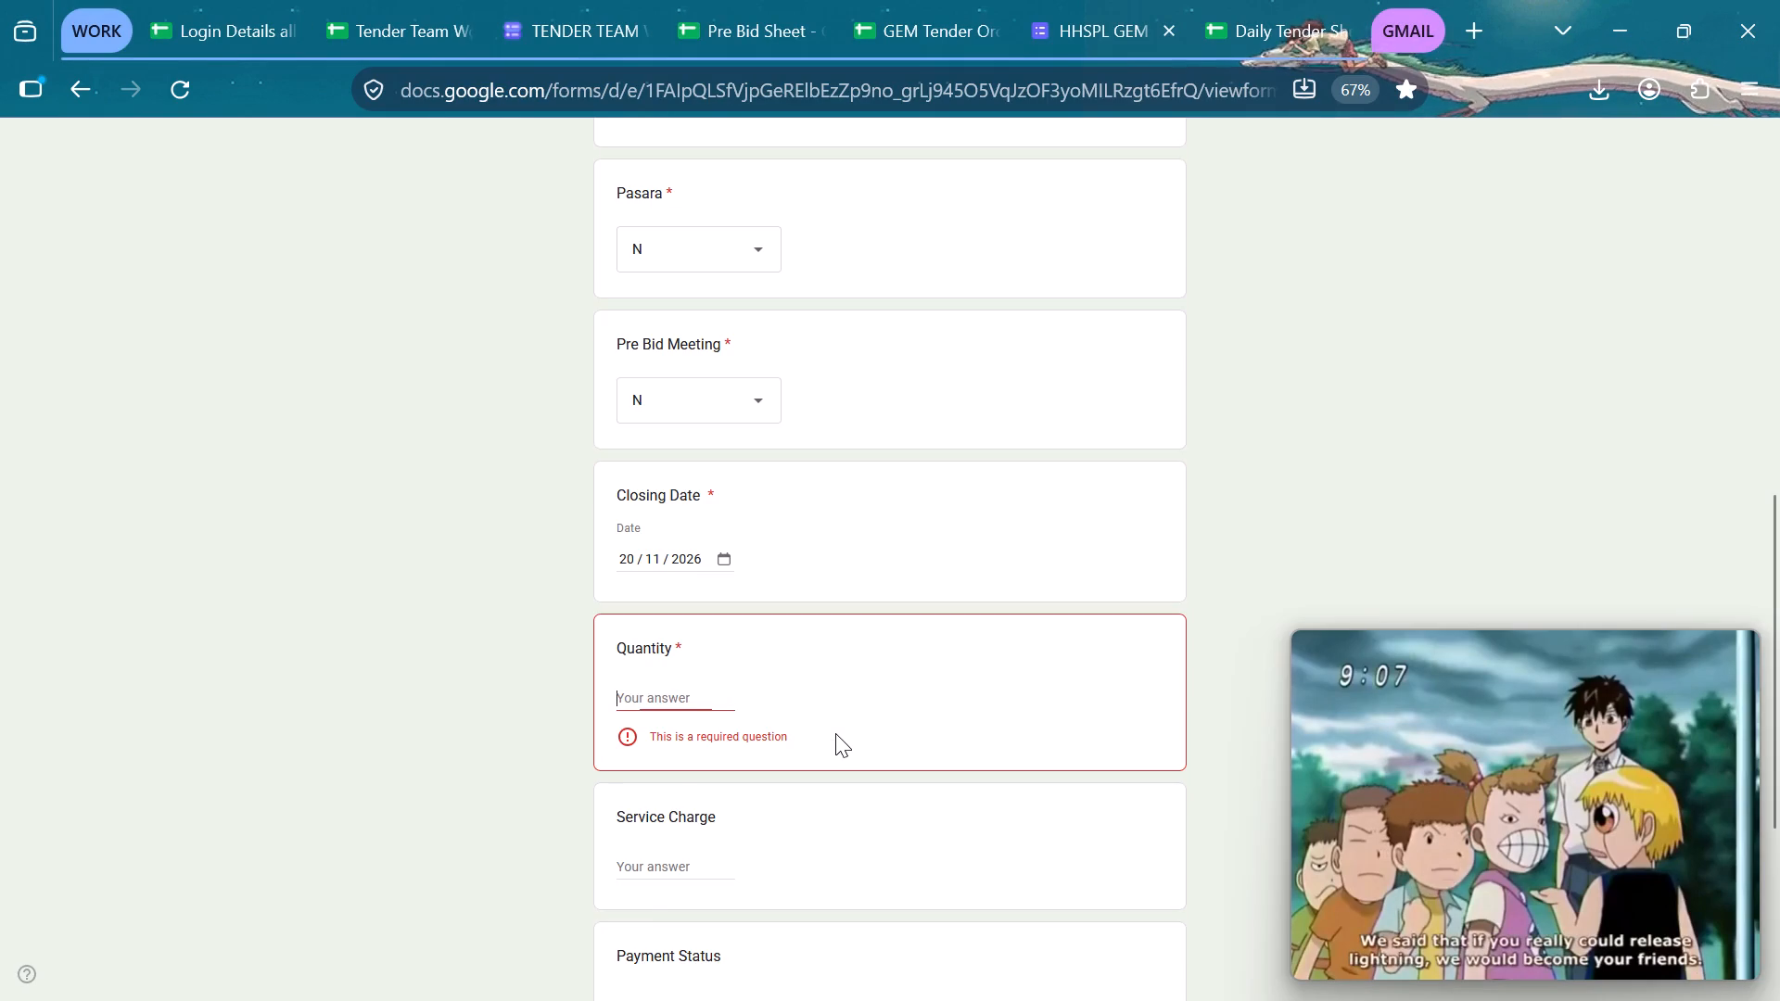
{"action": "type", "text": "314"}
{"action": "scroll", "coordinate": [835, 733], "scroll_direction": "down", "scroll_amount": 7}
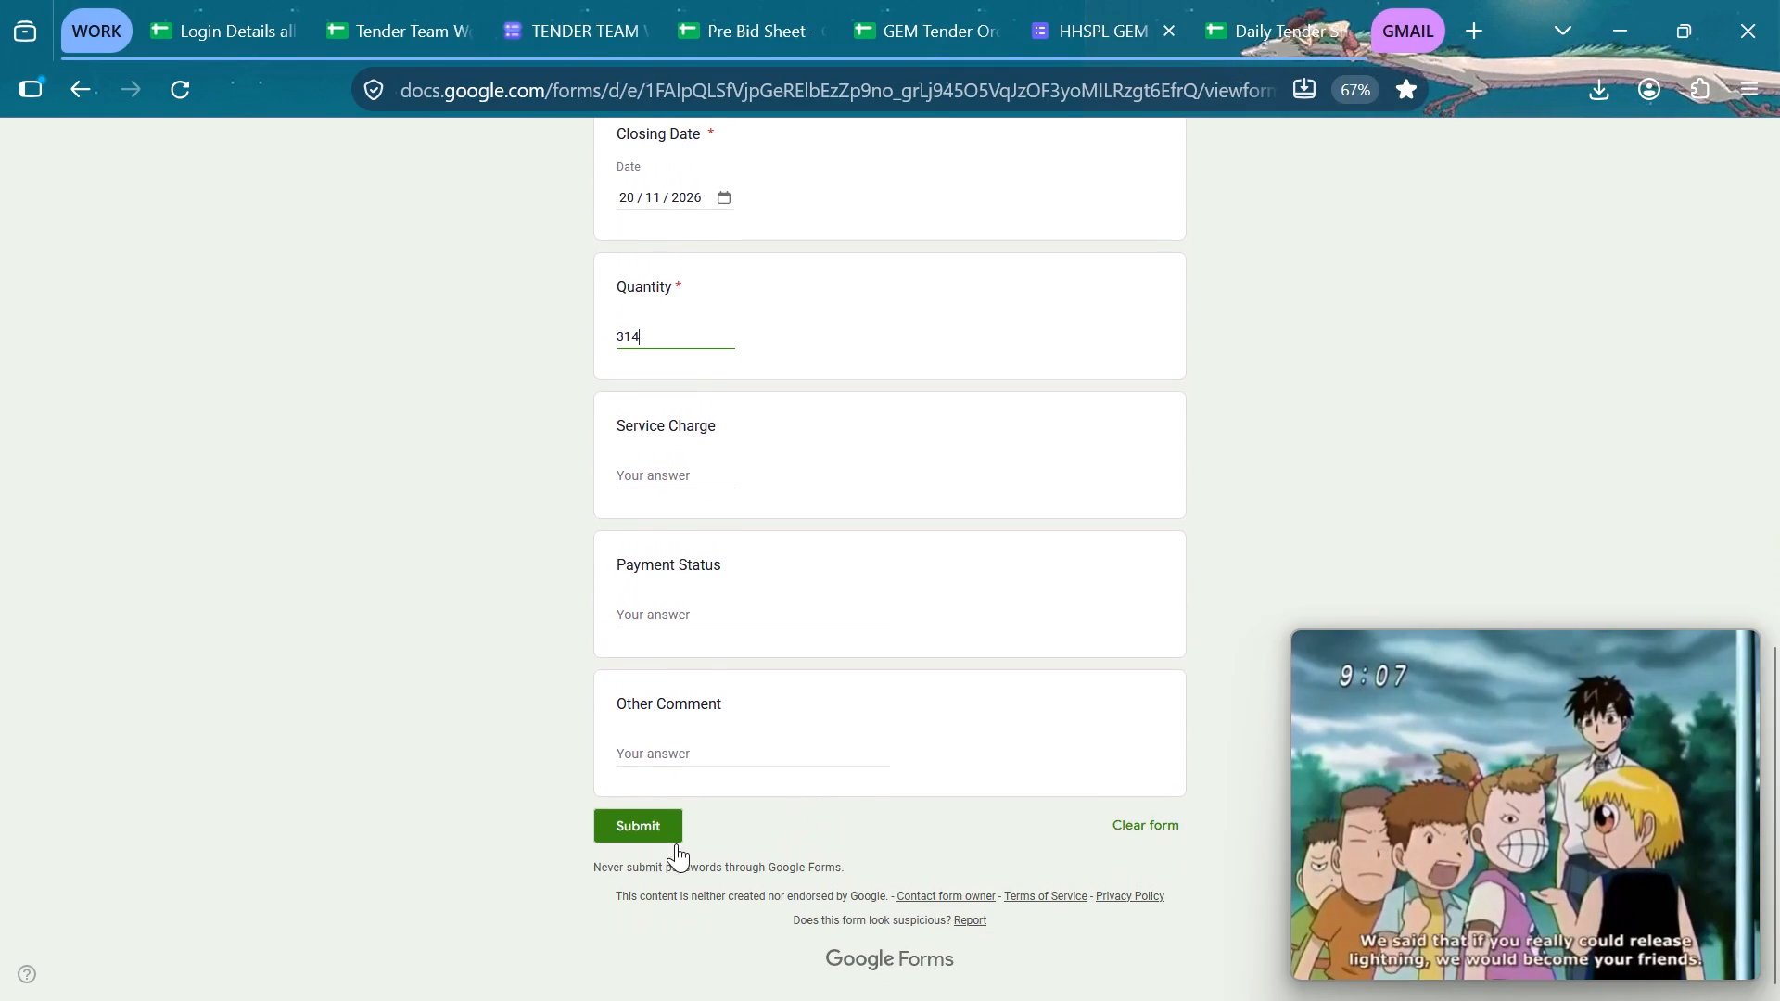
{"action": "left_click", "coordinate": [666, 841]}
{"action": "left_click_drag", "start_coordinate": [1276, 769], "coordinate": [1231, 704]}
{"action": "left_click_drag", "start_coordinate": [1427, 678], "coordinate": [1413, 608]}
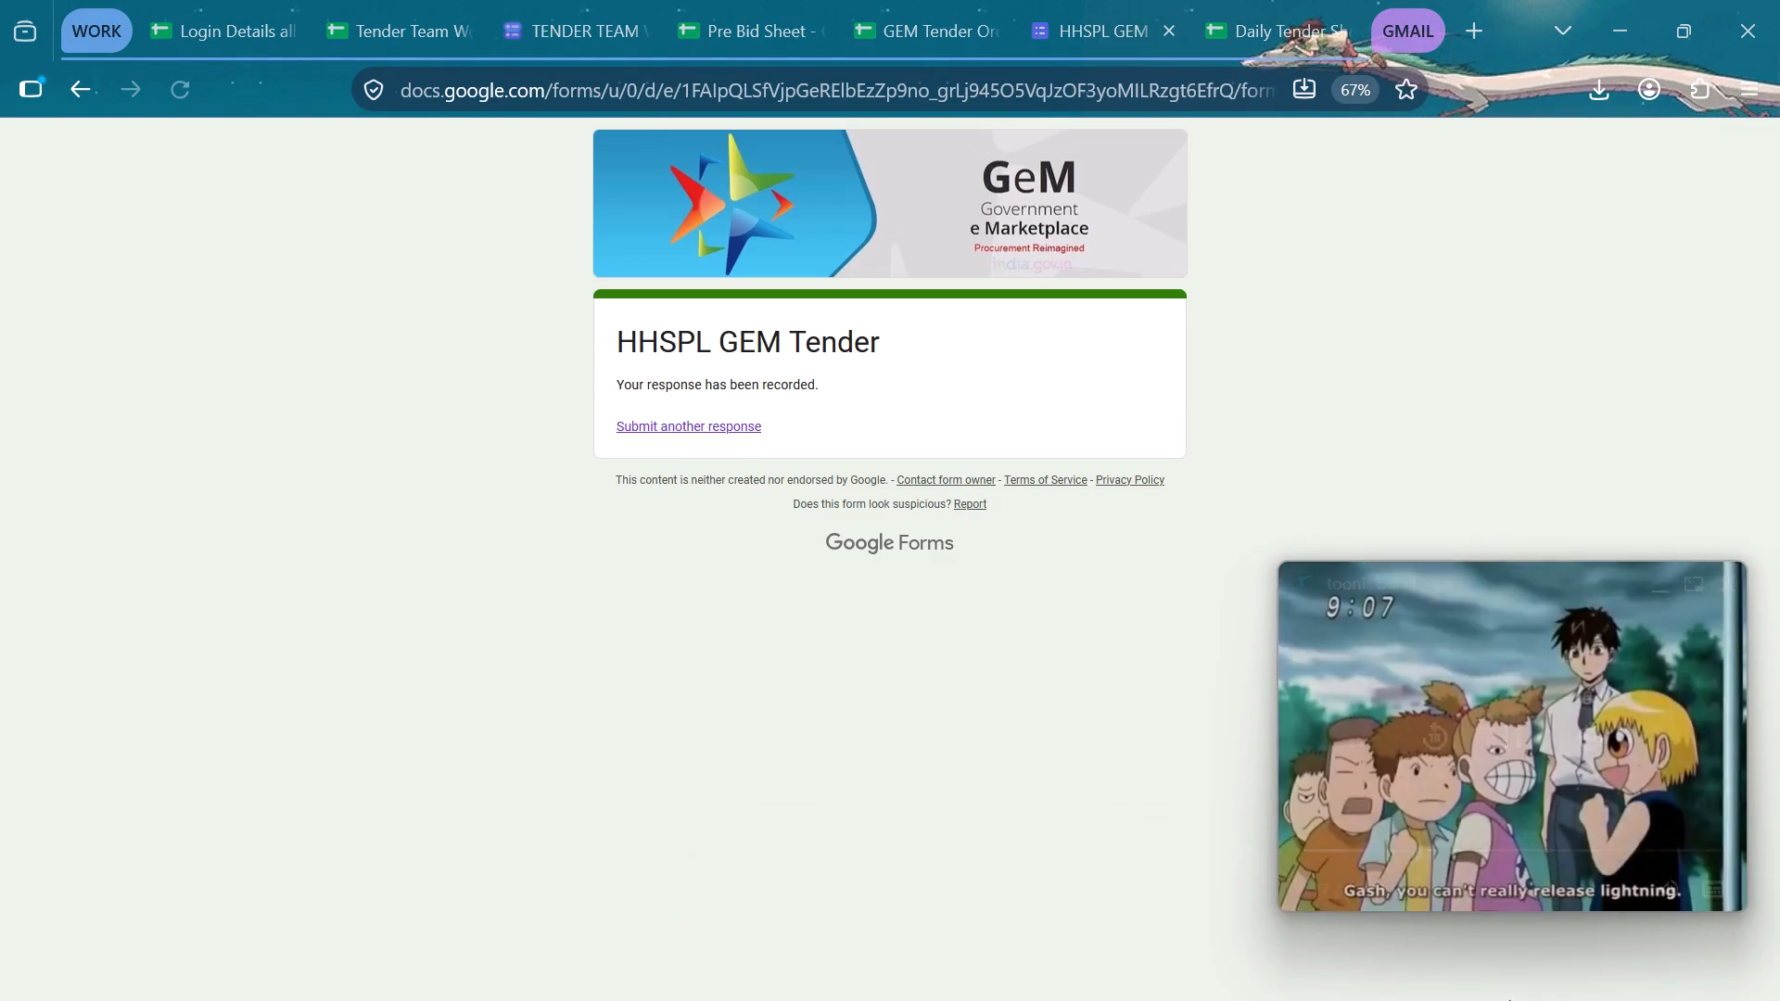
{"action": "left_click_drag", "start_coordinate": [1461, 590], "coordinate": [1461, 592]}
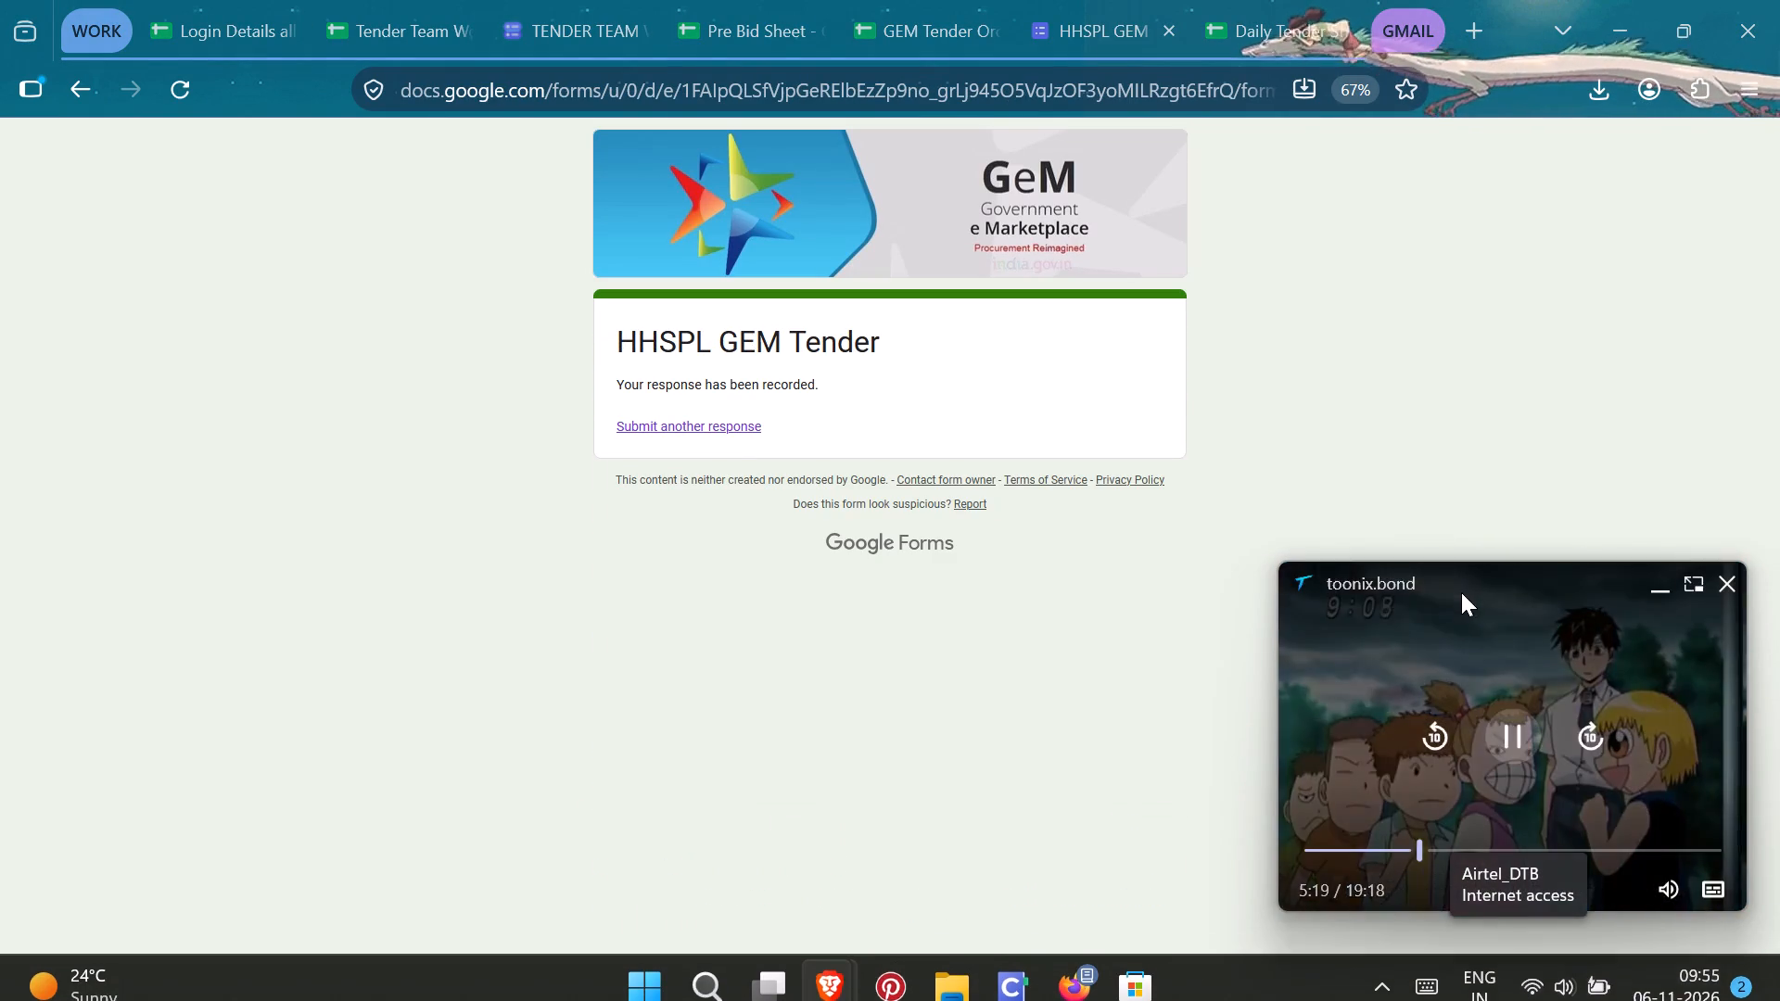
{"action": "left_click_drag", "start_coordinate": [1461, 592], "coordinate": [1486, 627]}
Open another blank HHSPL GEM Tender response and make the GEM Id field ready for entry.
{"action": "left_click", "coordinate": [641, 425]}
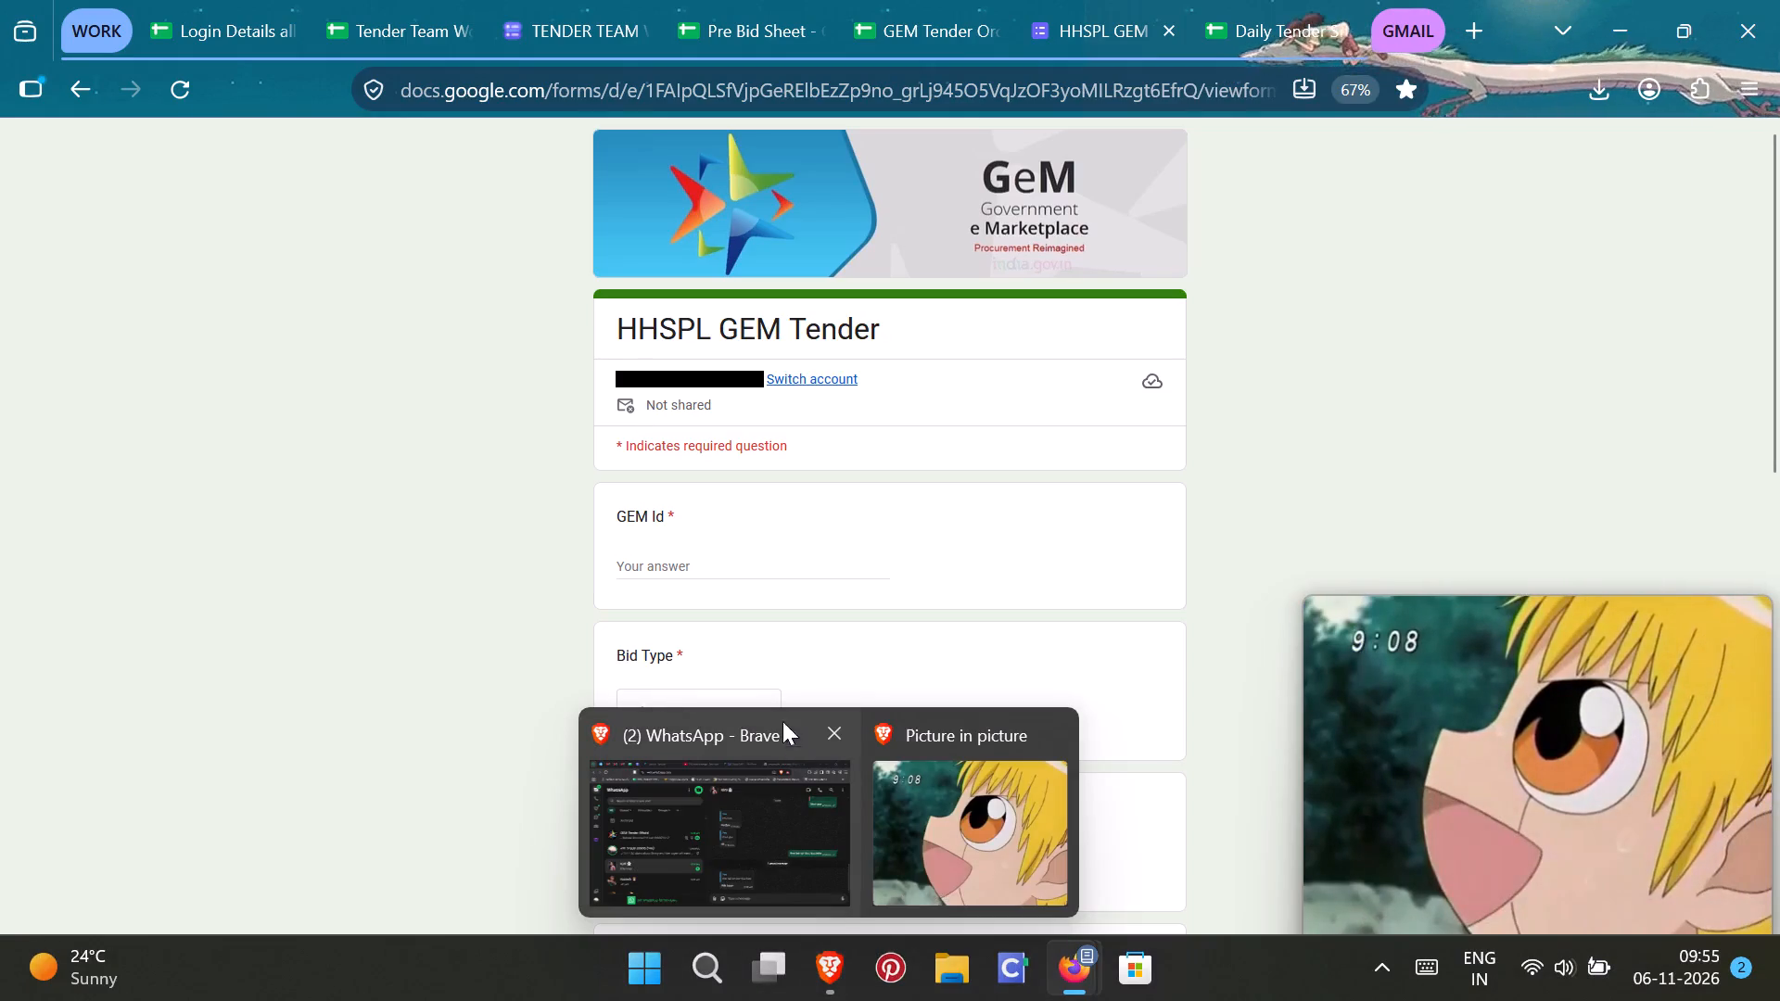
{"action": "left_click", "coordinate": [712, 574]}
Open the GEM/2026/B/8243633 bid document from the GeM bids list and close the GEM/2026/B/8245371 document.
{"action": "key", "text": "alt+Tab"}
{"action": "key", "text": "alt+Tab"}
{"action": "key", "text": "alt+Tab"}
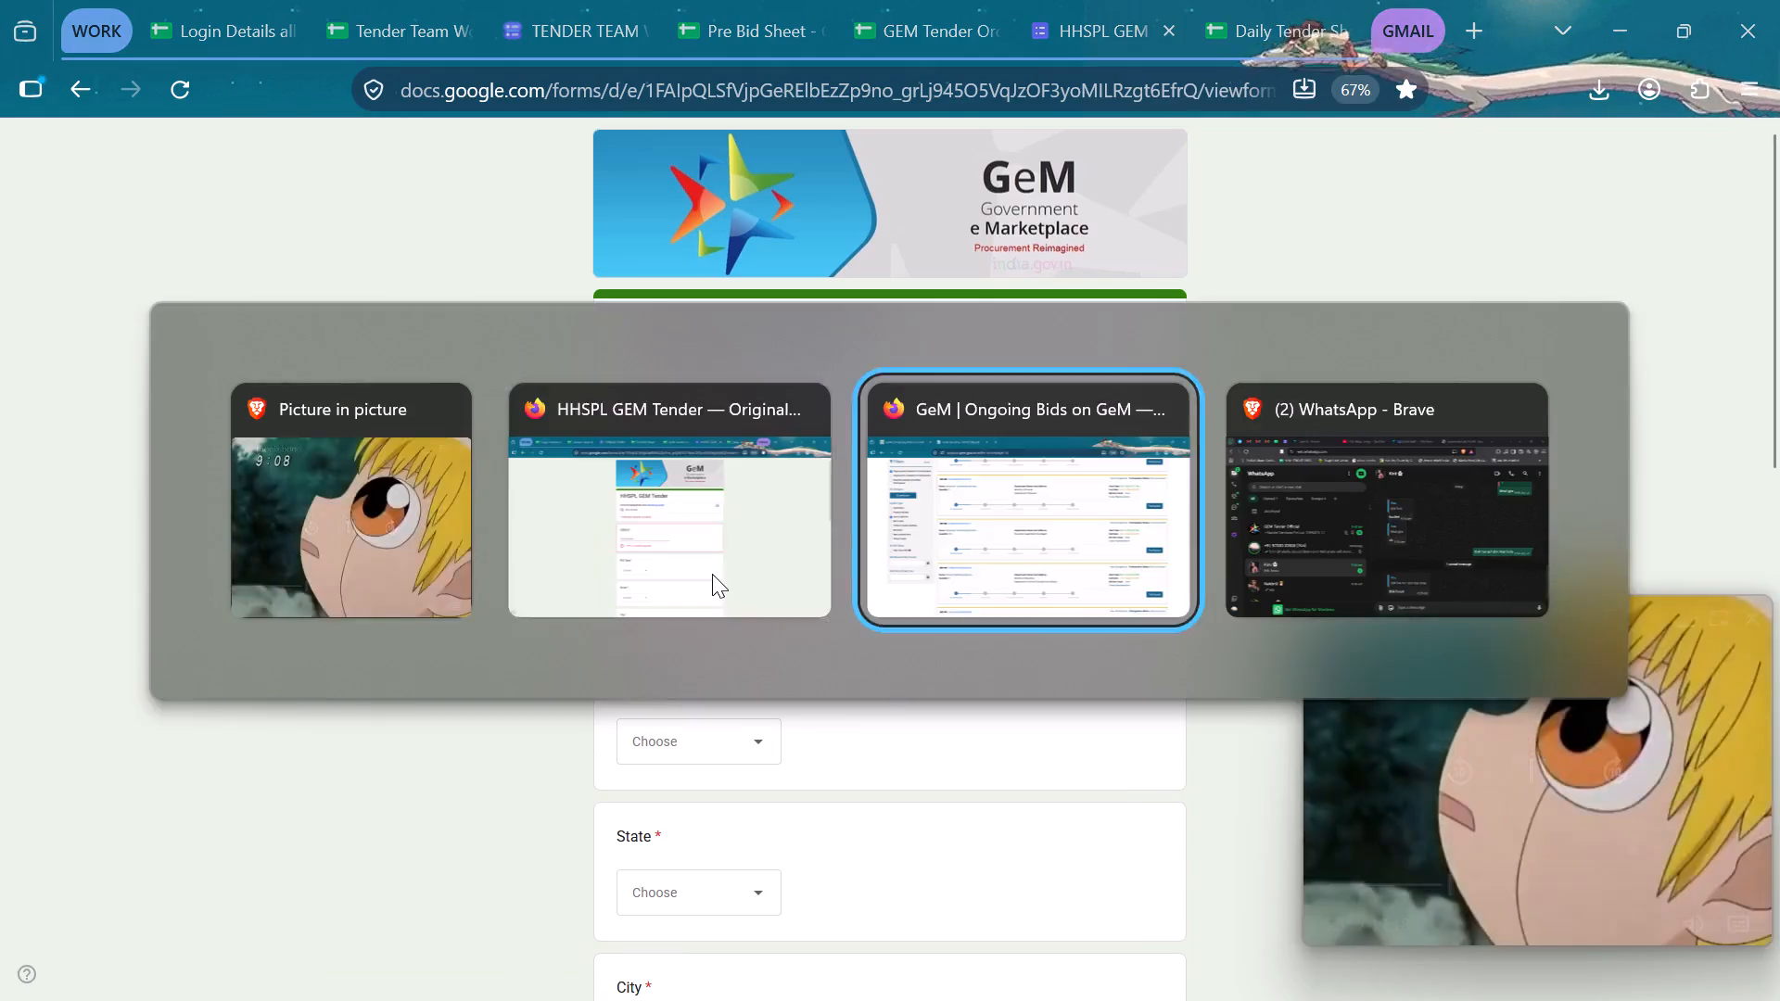
{"action": "scroll", "coordinate": [712, 574], "scroll_direction": "up", "scroll_amount": 1}
{"action": "left_click", "coordinate": [495, 316]}
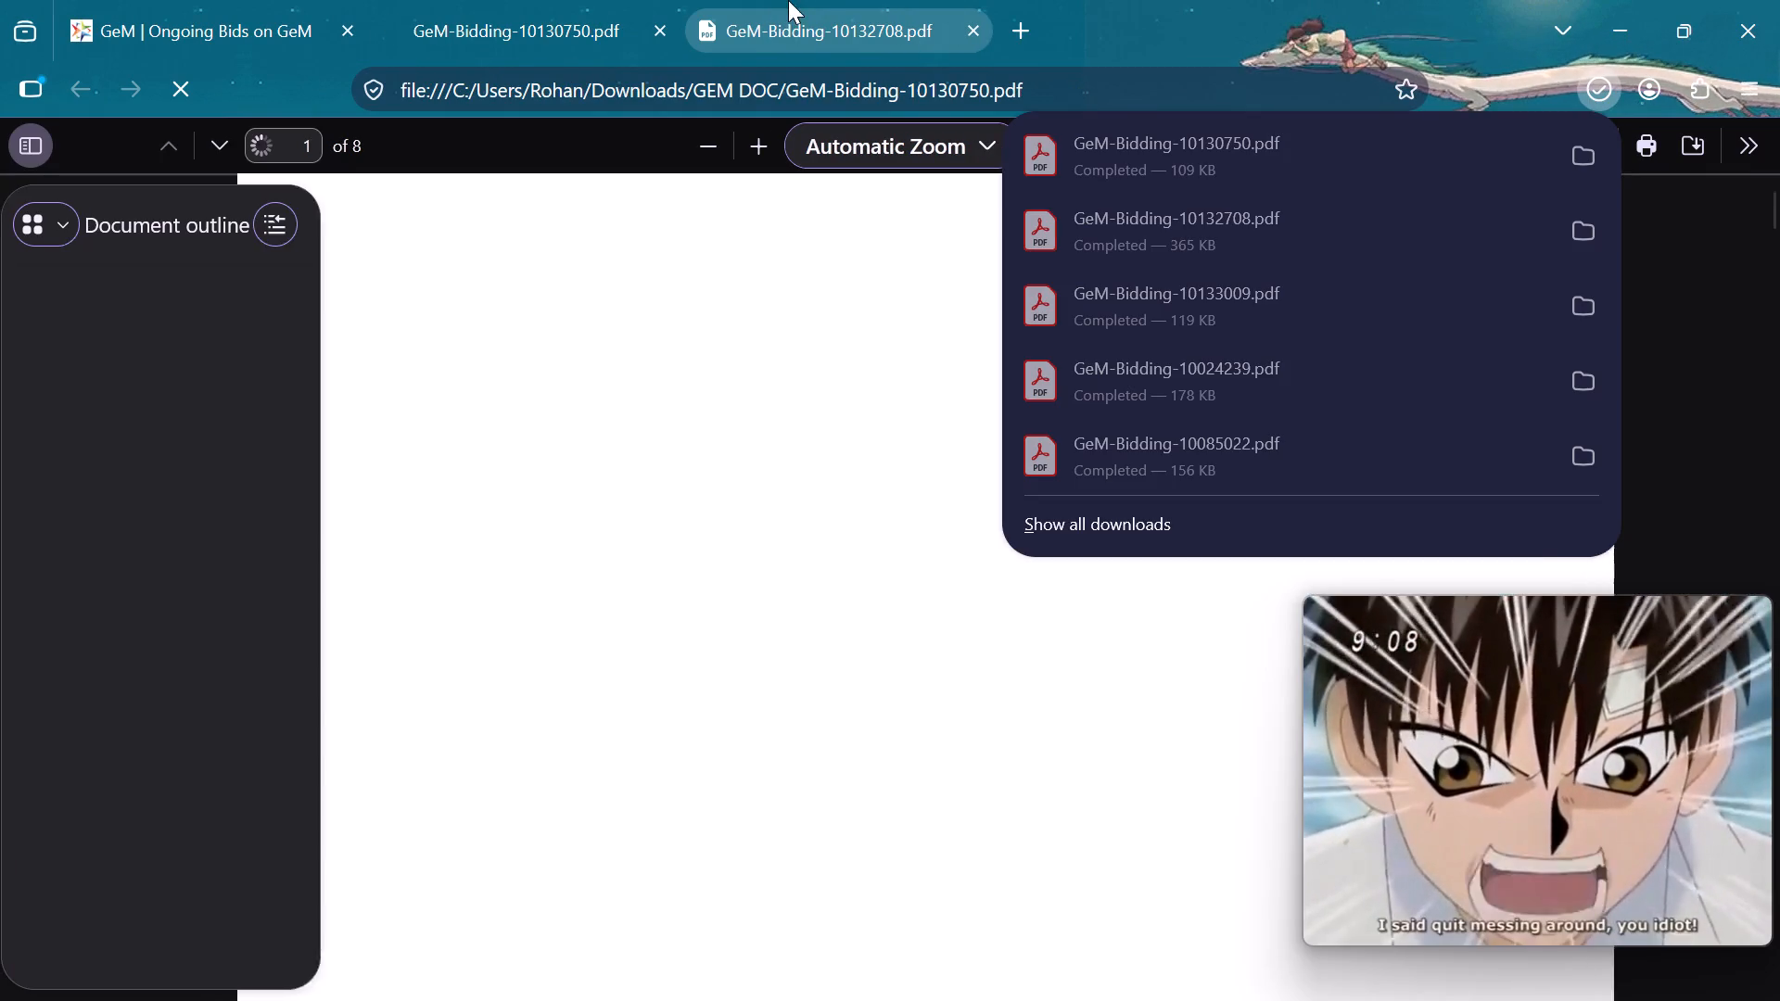
{"action": "left_click", "coordinate": [963, 30]}
Copy bid number GEM/2026/B/8243633 from the bid document into the form's GEM Id and set Bid Type to M.
{"action": "double_click", "coordinate": [1431, 345]}
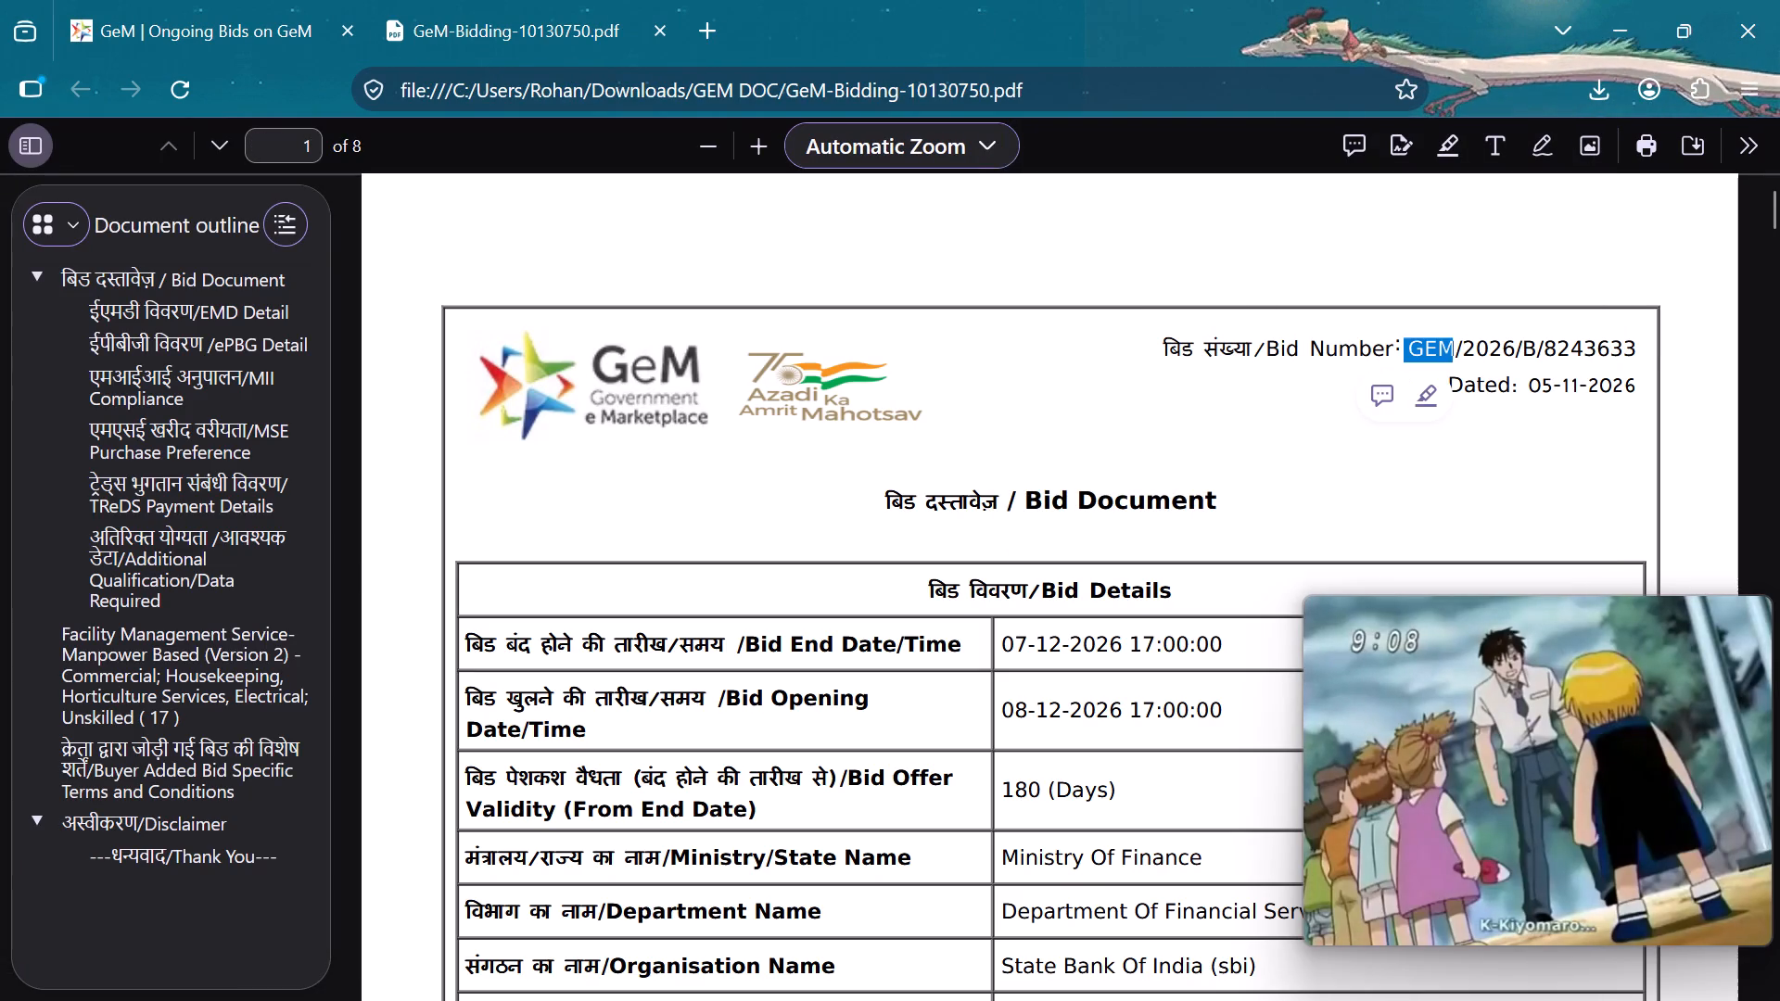
{"action": "key", "text": "ctrl+shift+Right"}
{"action": "key", "text": "ctrl+shift+Right"}
{"action": "key", "text": "ctrl+shift+Right"}
{"action": "key", "text": "ctrl+c"}
{"action": "key", "text": "ctrl+c"}
{"action": "scroll", "coordinate": [1127, 548], "scroll_direction": "down", "scroll_amount": 5}
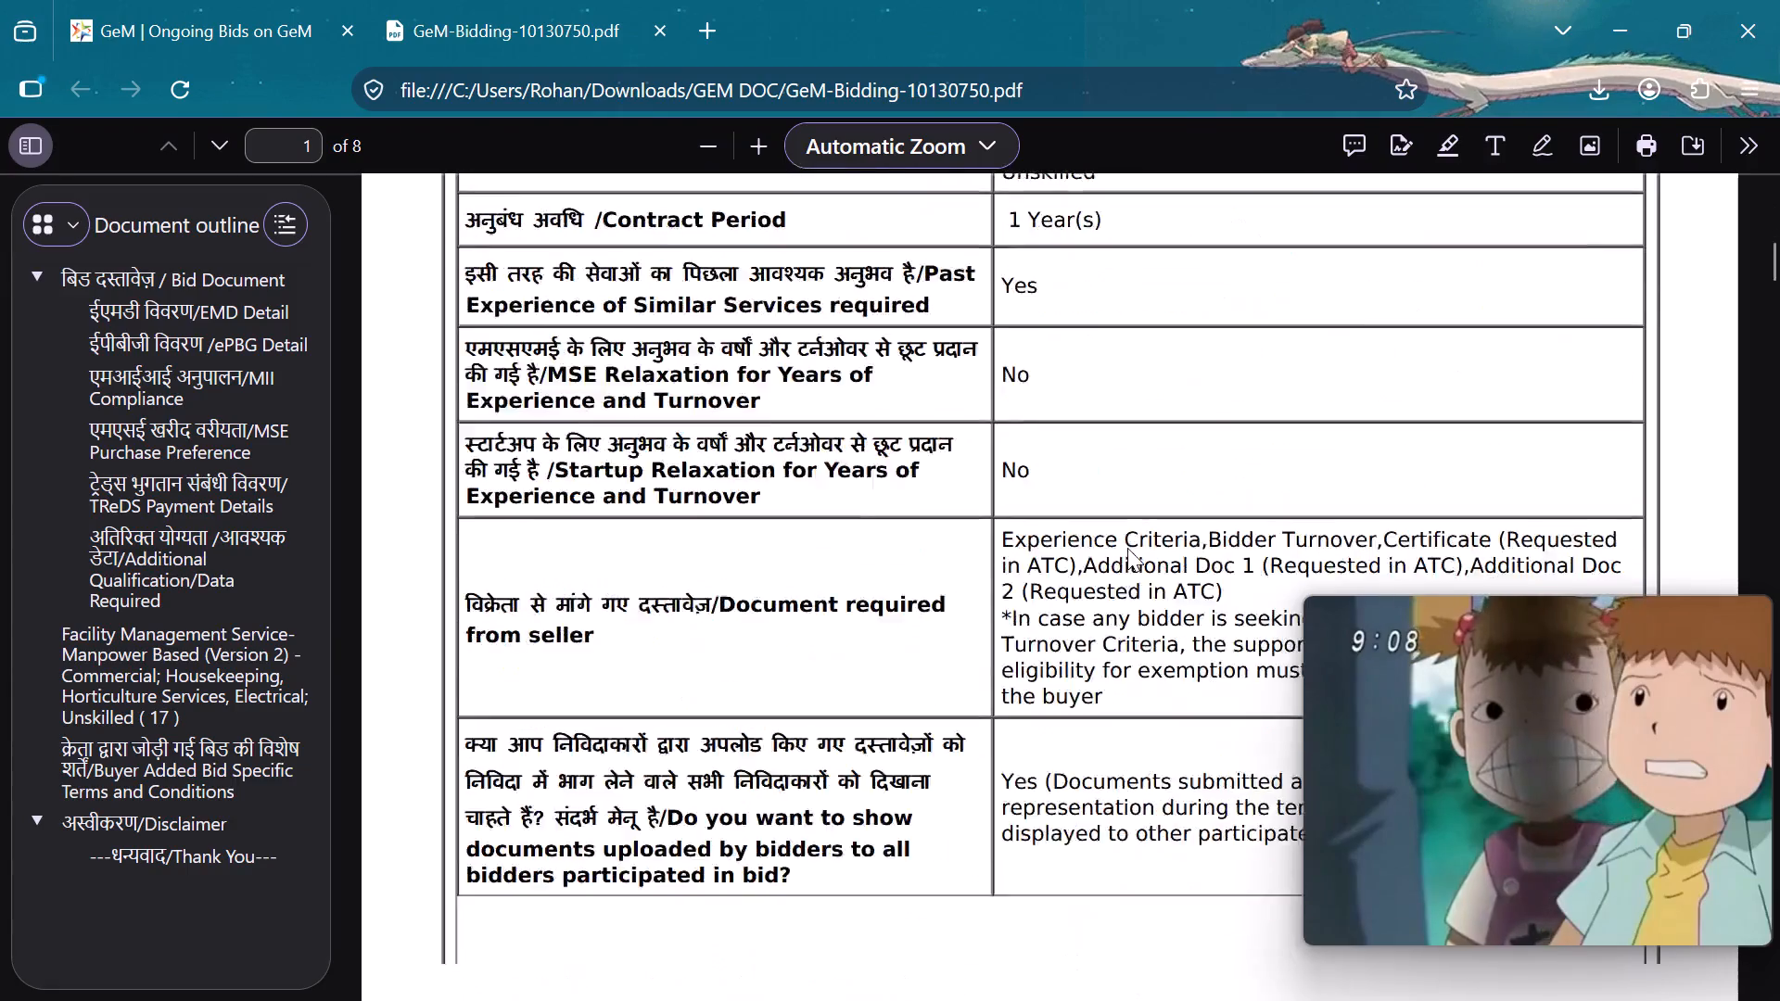
{"action": "scroll", "coordinate": [1127, 548], "scroll_direction": "down", "scroll_amount": 7}
{"action": "key", "text": "alt+Tab"}
{"action": "key", "text": "alt+Tab"}
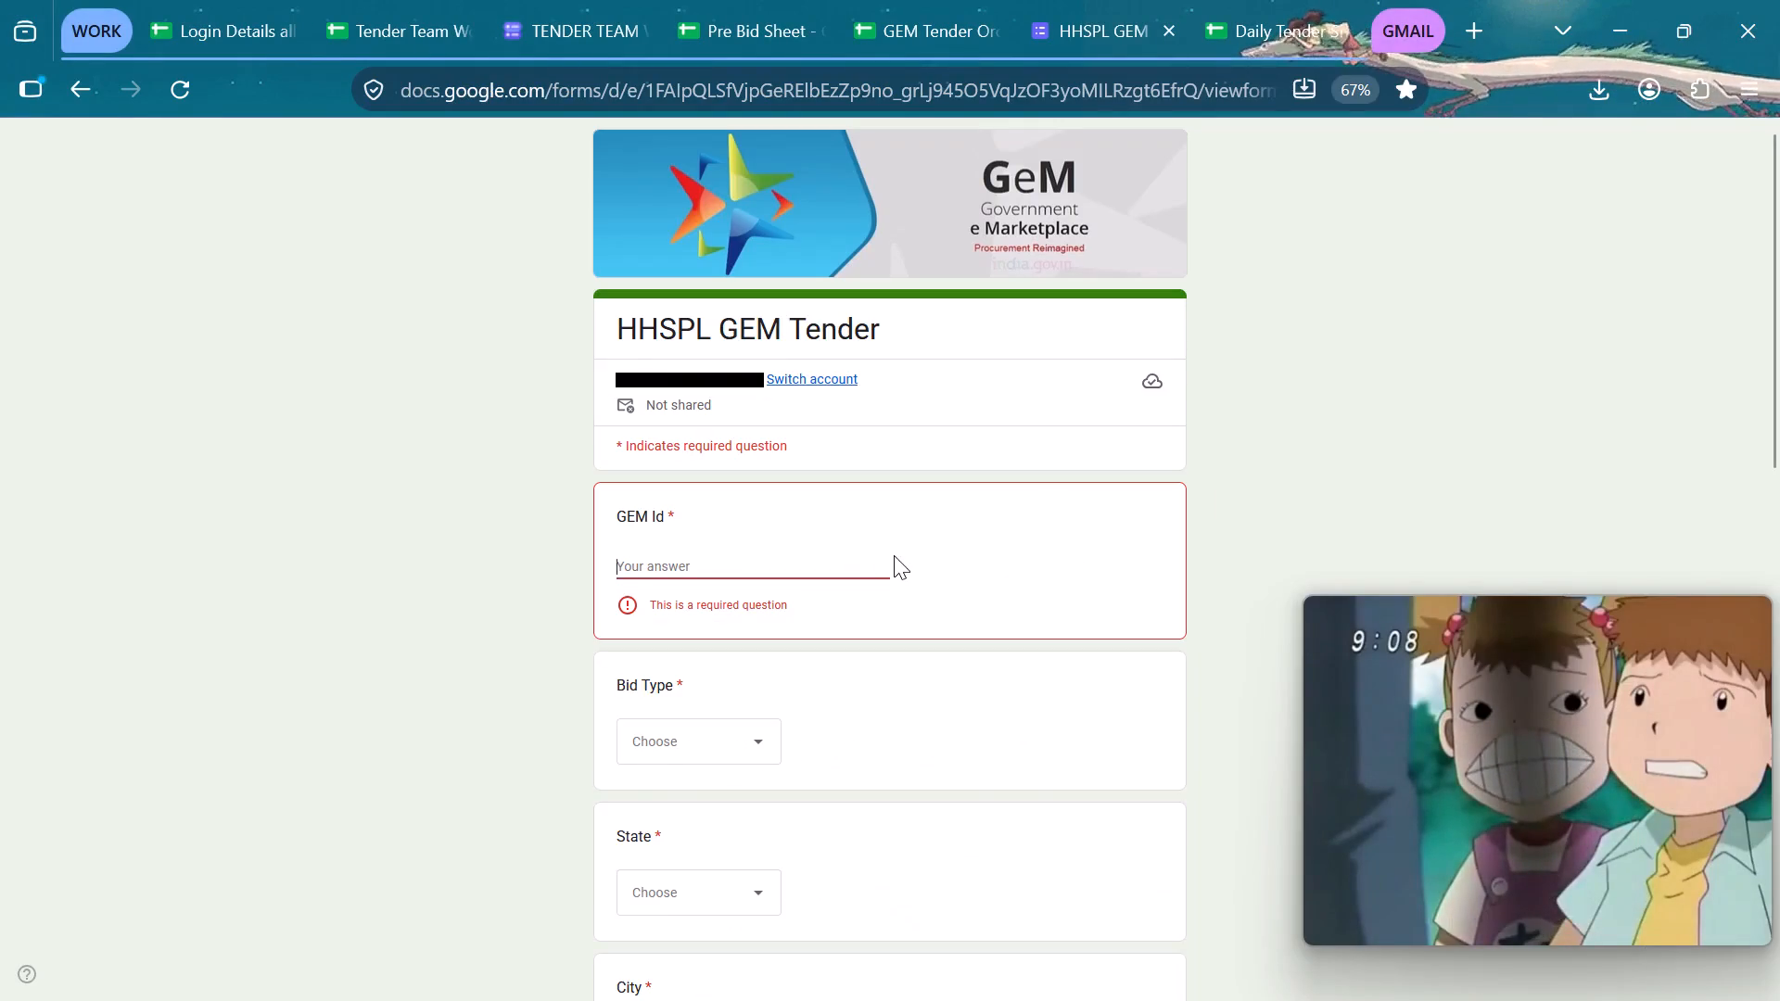
{"action": "key", "text": "ctrl+v"}
{"action": "key", "text": "Tab"}
{"action": "key", "text": "m"}
Look up the consignee location in the bid document, select CH as the State and enter Chandigarh as the City.
{"action": "key", "text": "alt+Tab"}
{"action": "scroll", "coordinate": [896, 556], "scroll_direction": "down", "scroll_amount": 18}
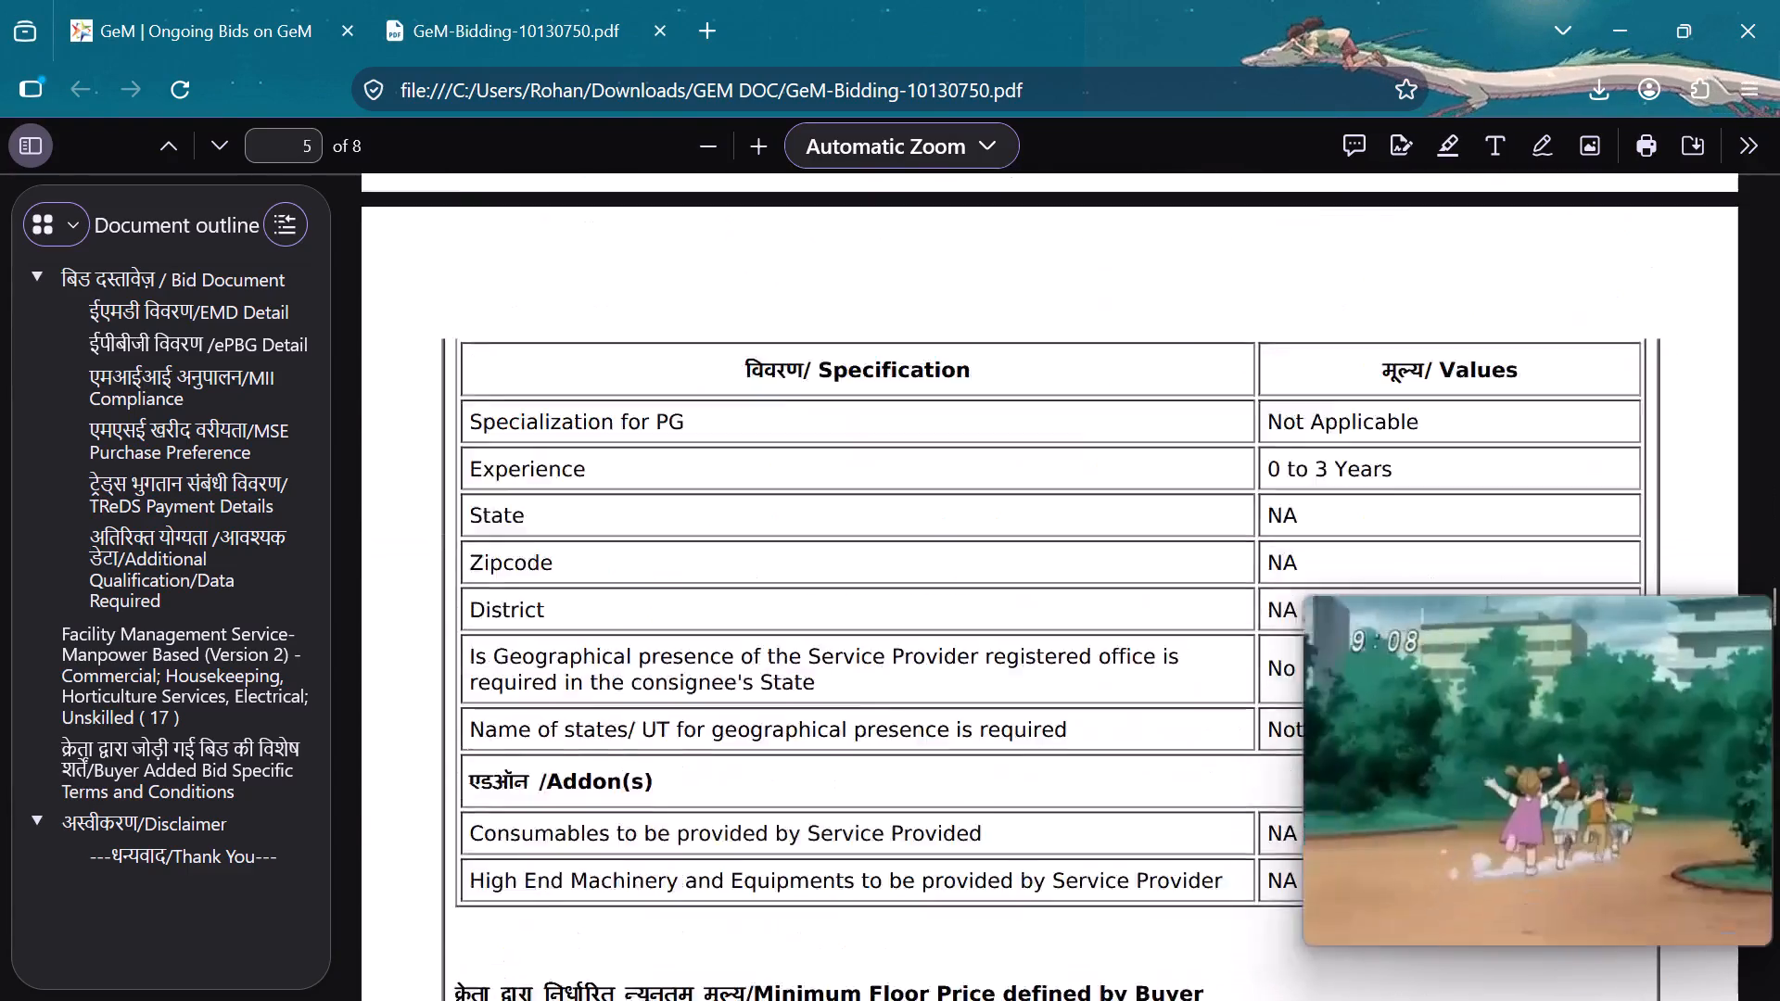
{"action": "scroll", "coordinate": [896, 556], "scroll_direction": "down", "scroll_amount": 18}
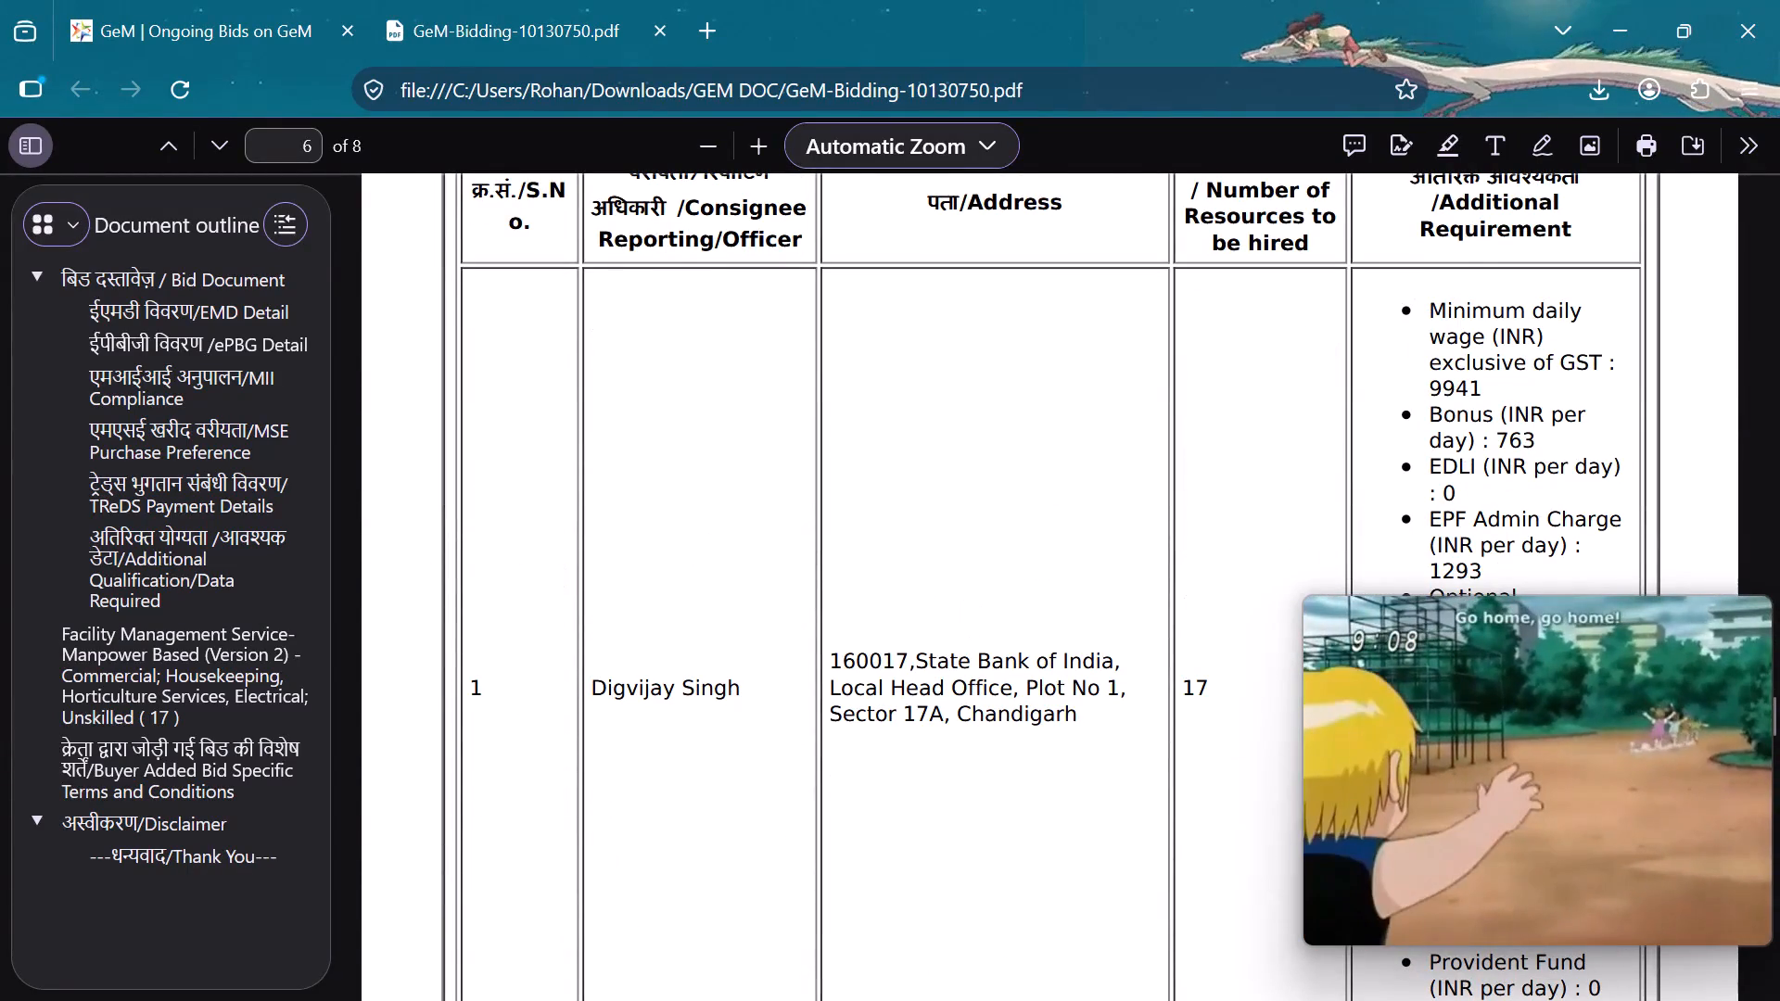
{"action": "double_click", "coordinate": [1004, 723]}
{"action": "key", "text": "ctrl+c"}
{"action": "key", "text": "alt+Tab"}
{"action": "key", "text": "Tab"}
{"action": "type", "text": "ccc"}
{"action": "key", "text": "Tab"}
{"action": "key", "text": "ctrl+v"}
Set Pasara and Pre Bid Meeting to N, check the bid's end date and set the Closing Date to 07/12/2026.
{"action": "key", "text": "Tab"}
{"action": "key", "text": "n"}
{"action": "key", "text": "Tab"}
{"action": "key", "text": "n"}
{"action": "key", "text": "alt+Tab"}
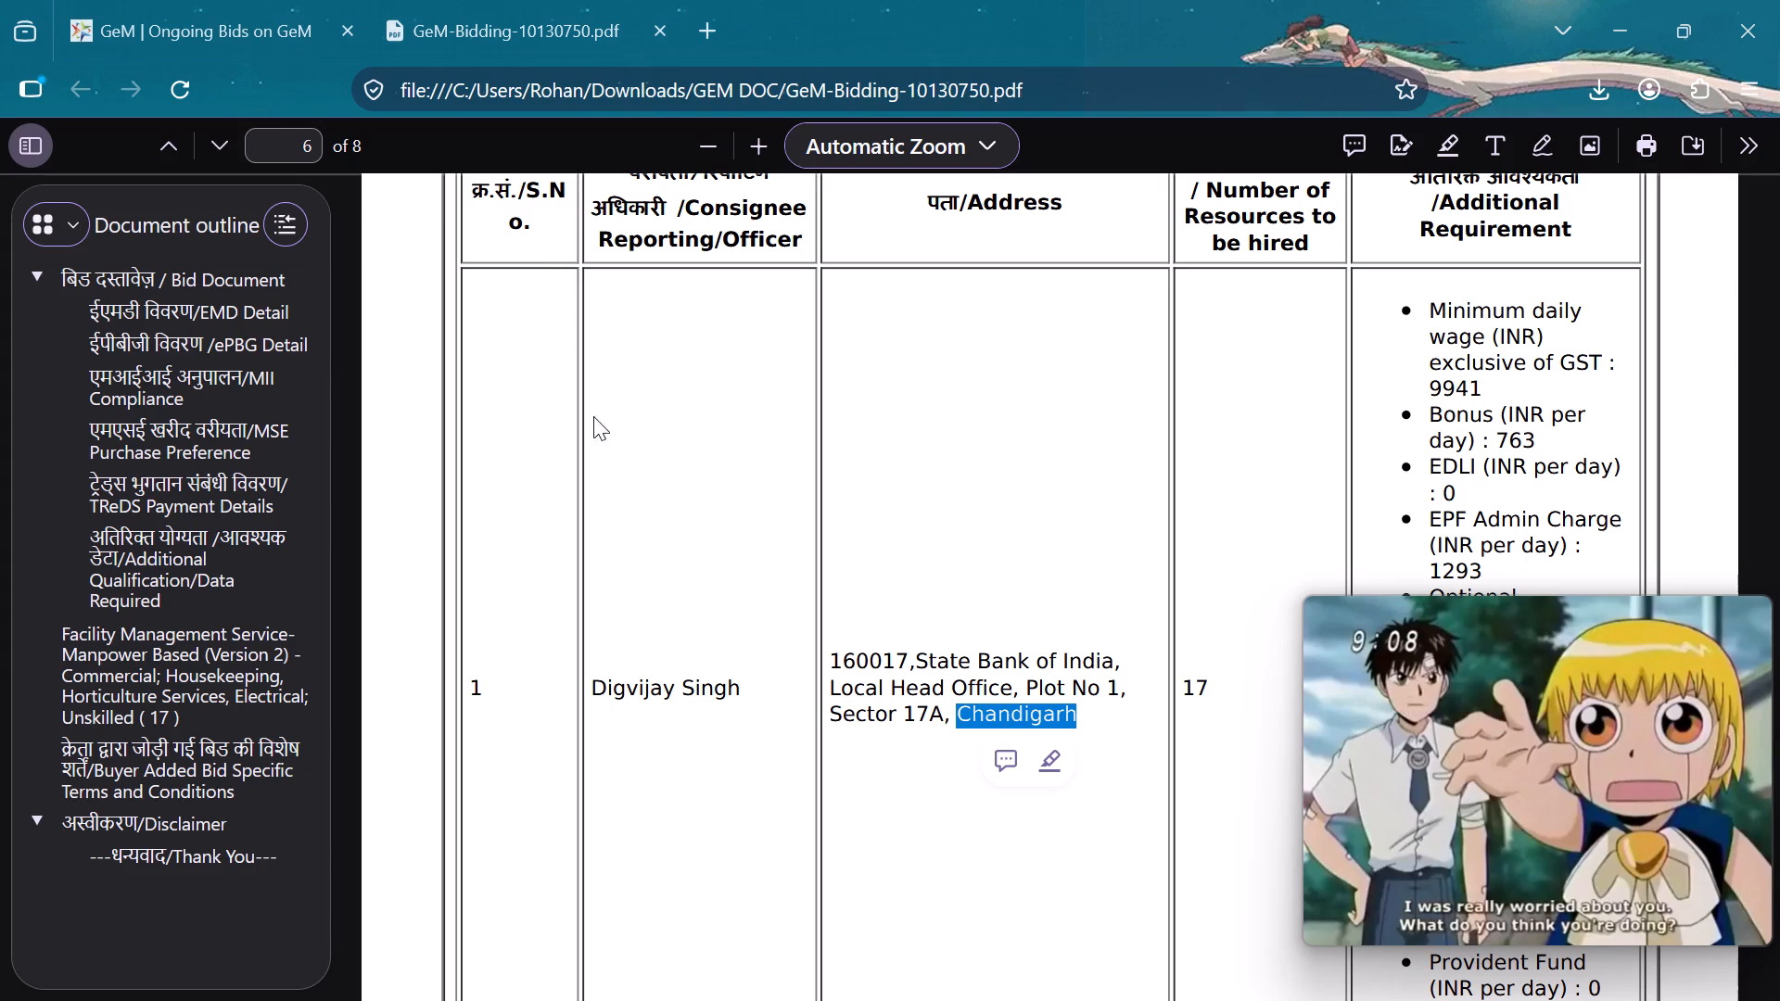
{"action": "left_click", "coordinate": [271, 0]}
{"action": "key", "text": "alt+Tab"}
{"action": "key", "text": "Tab"}
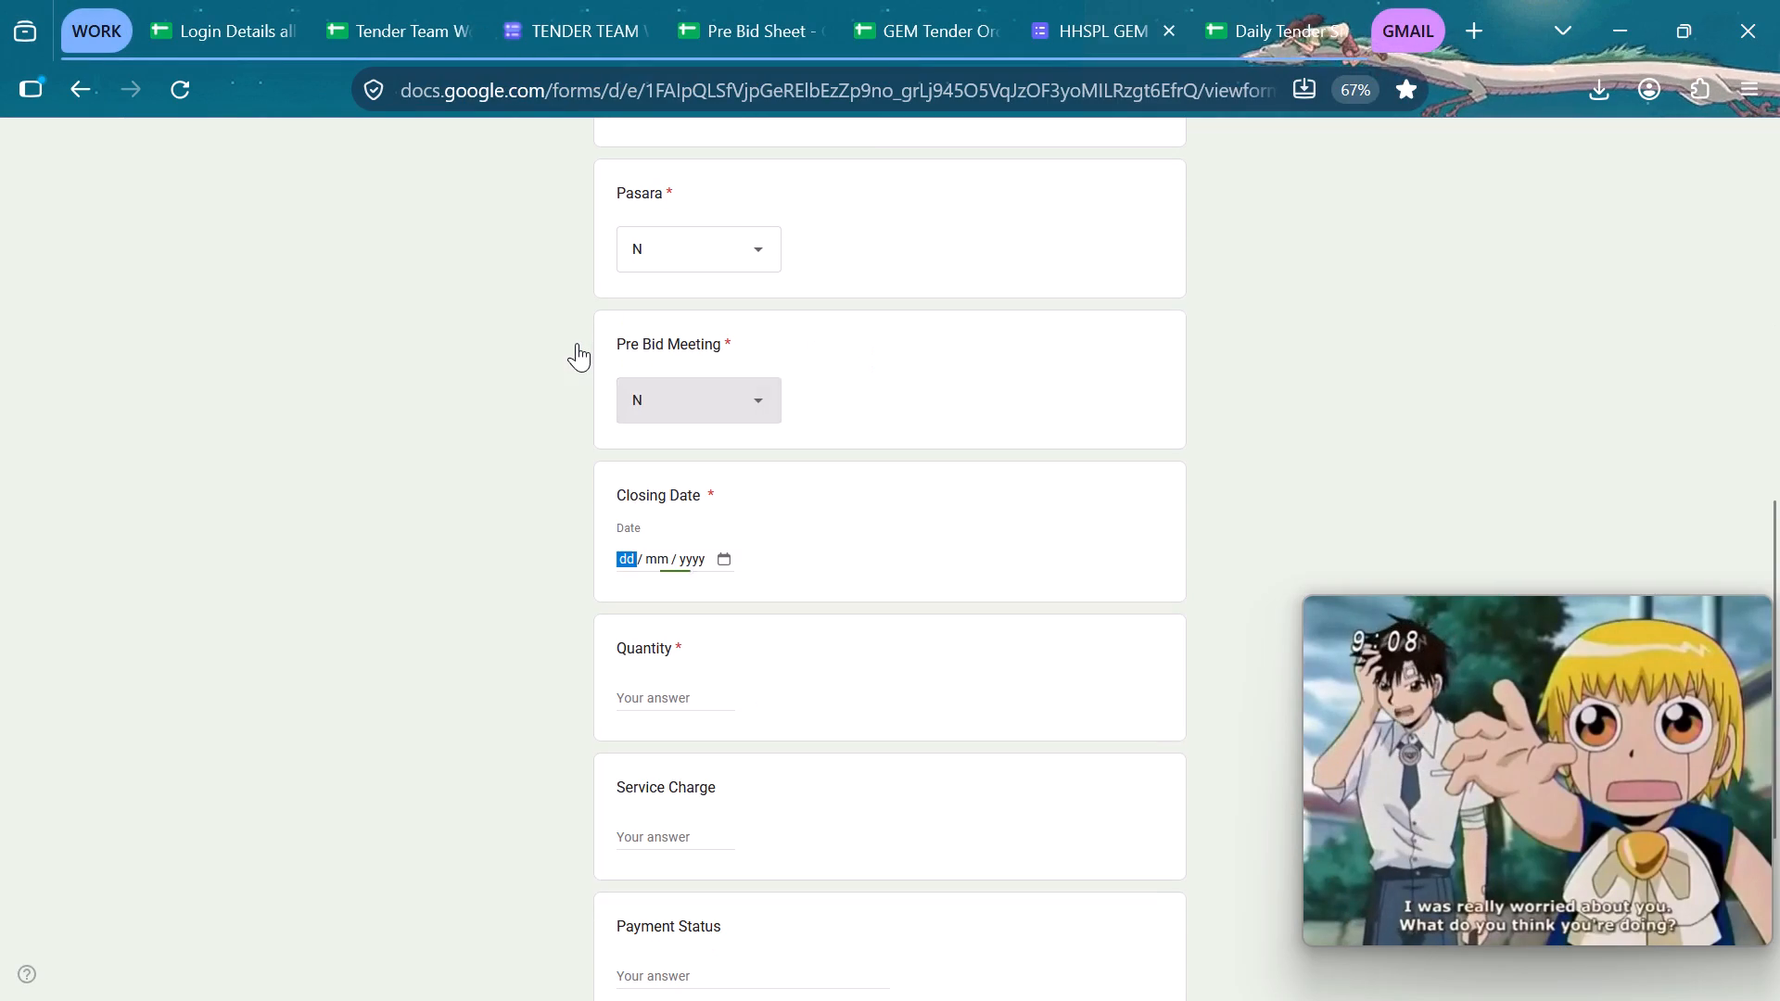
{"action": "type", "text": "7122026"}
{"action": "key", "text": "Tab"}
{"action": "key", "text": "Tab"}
Check the bid quantity in the GeM list, enter 17 as the Quantity and submit the form response.
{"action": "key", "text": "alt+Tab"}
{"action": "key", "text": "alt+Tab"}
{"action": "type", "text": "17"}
{"action": "scroll", "coordinate": [577, 343], "scroll_direction": "down", "scroll_amount": 6}
{"action": "left_click", "coordinate": [643, 828]}
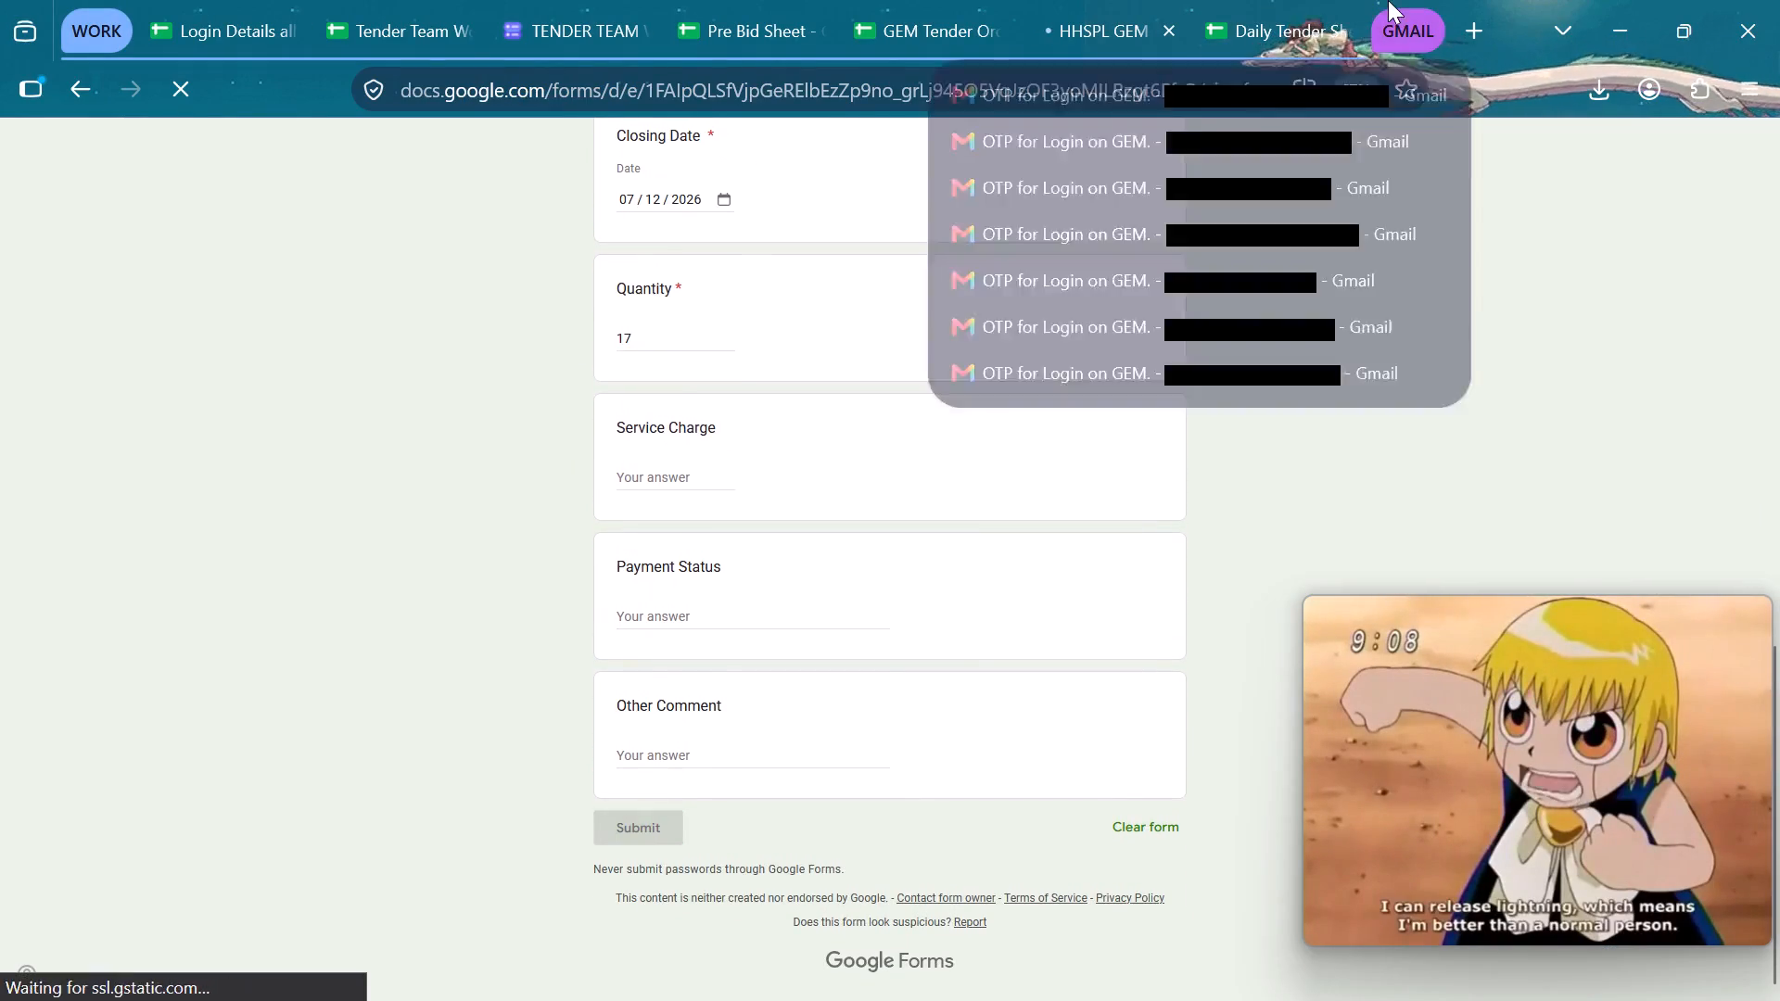
In the Daily Tender Sheet, select the bid type cells of the 11/6/2026 entries from row 332 to the last row to count them.
{"action": "left_click", "coordinate": [1236, 0]}
{"action": "left_click", "coordinate": [1710, 306]}
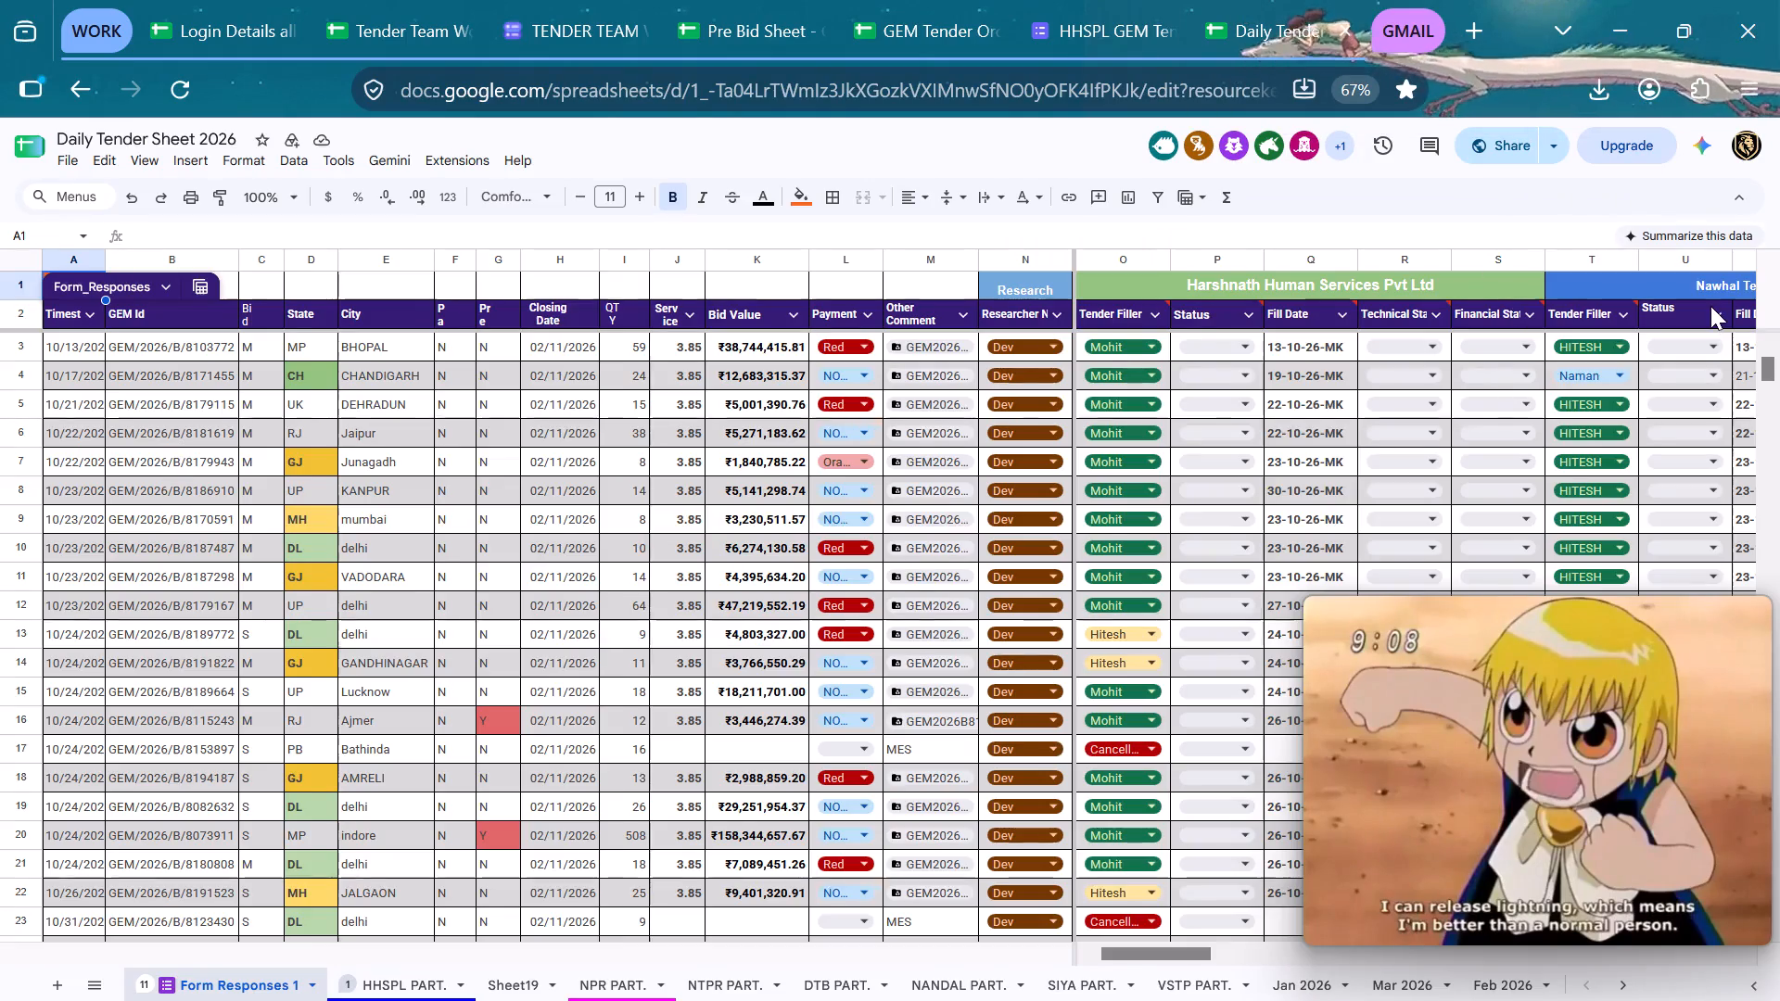
{"action": "left_click", "coordinate": [612, 482]}
{"action": "key", "text": "ctrl+Down"}
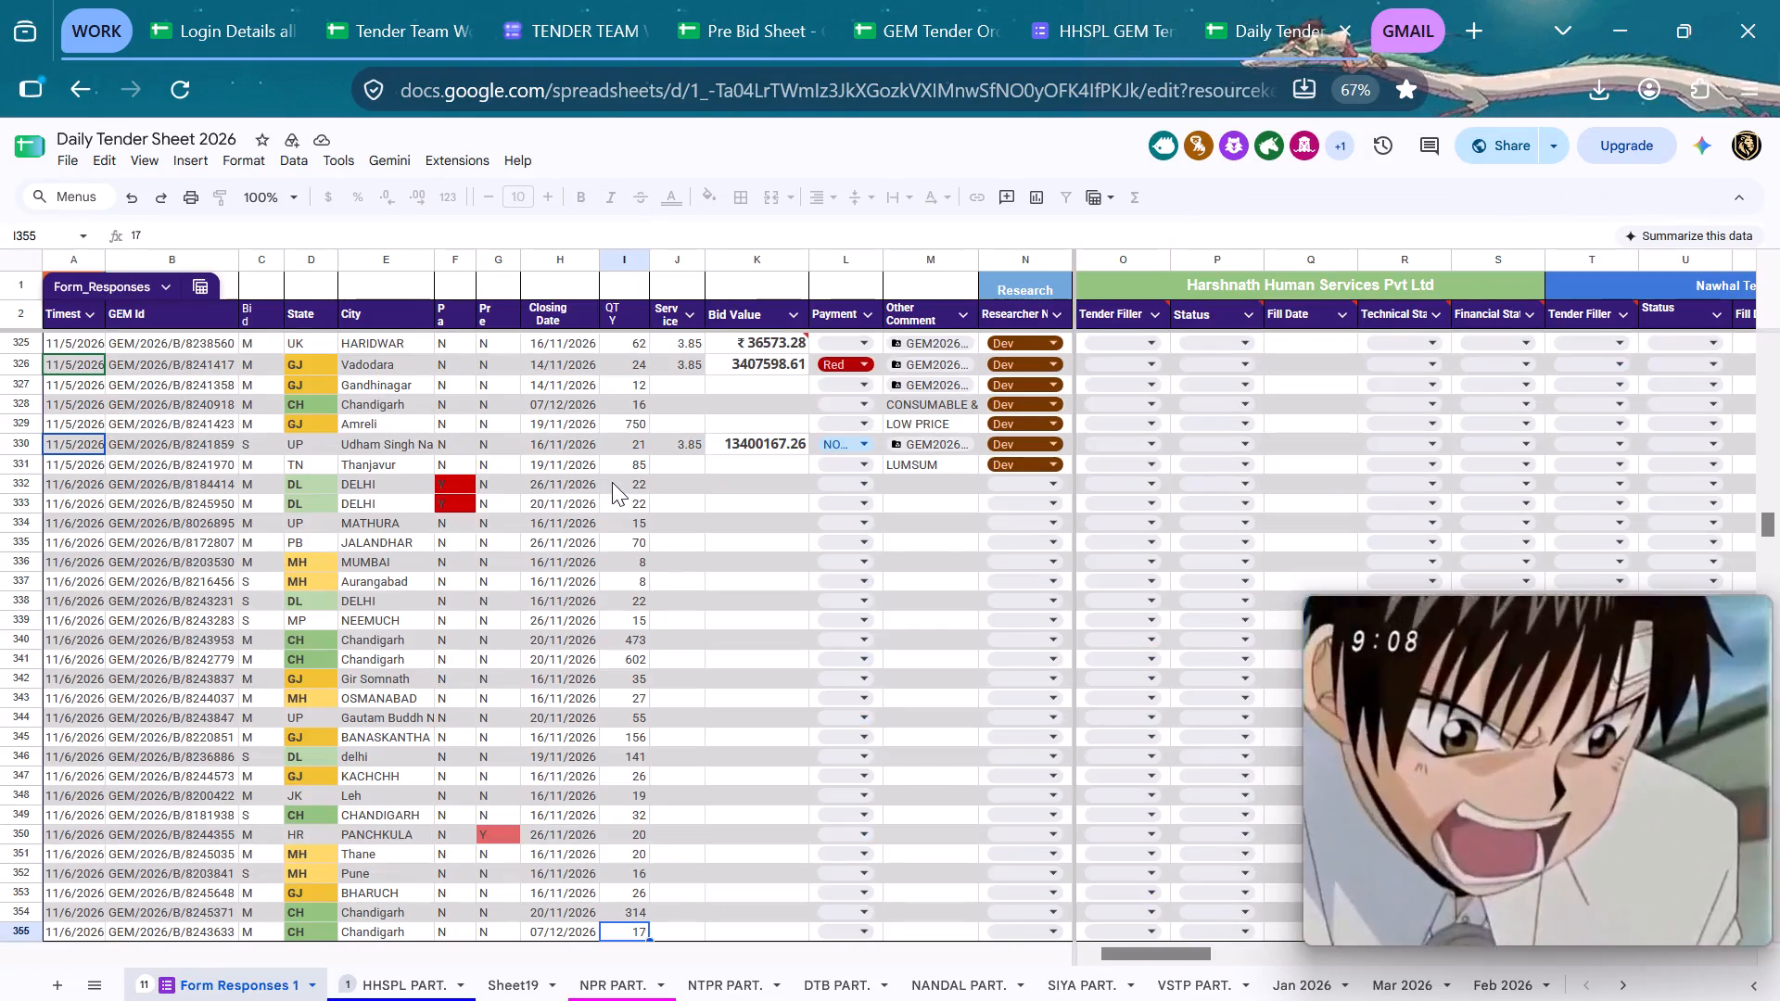
{"action": "left_click", "coordinate": [606, 477]}
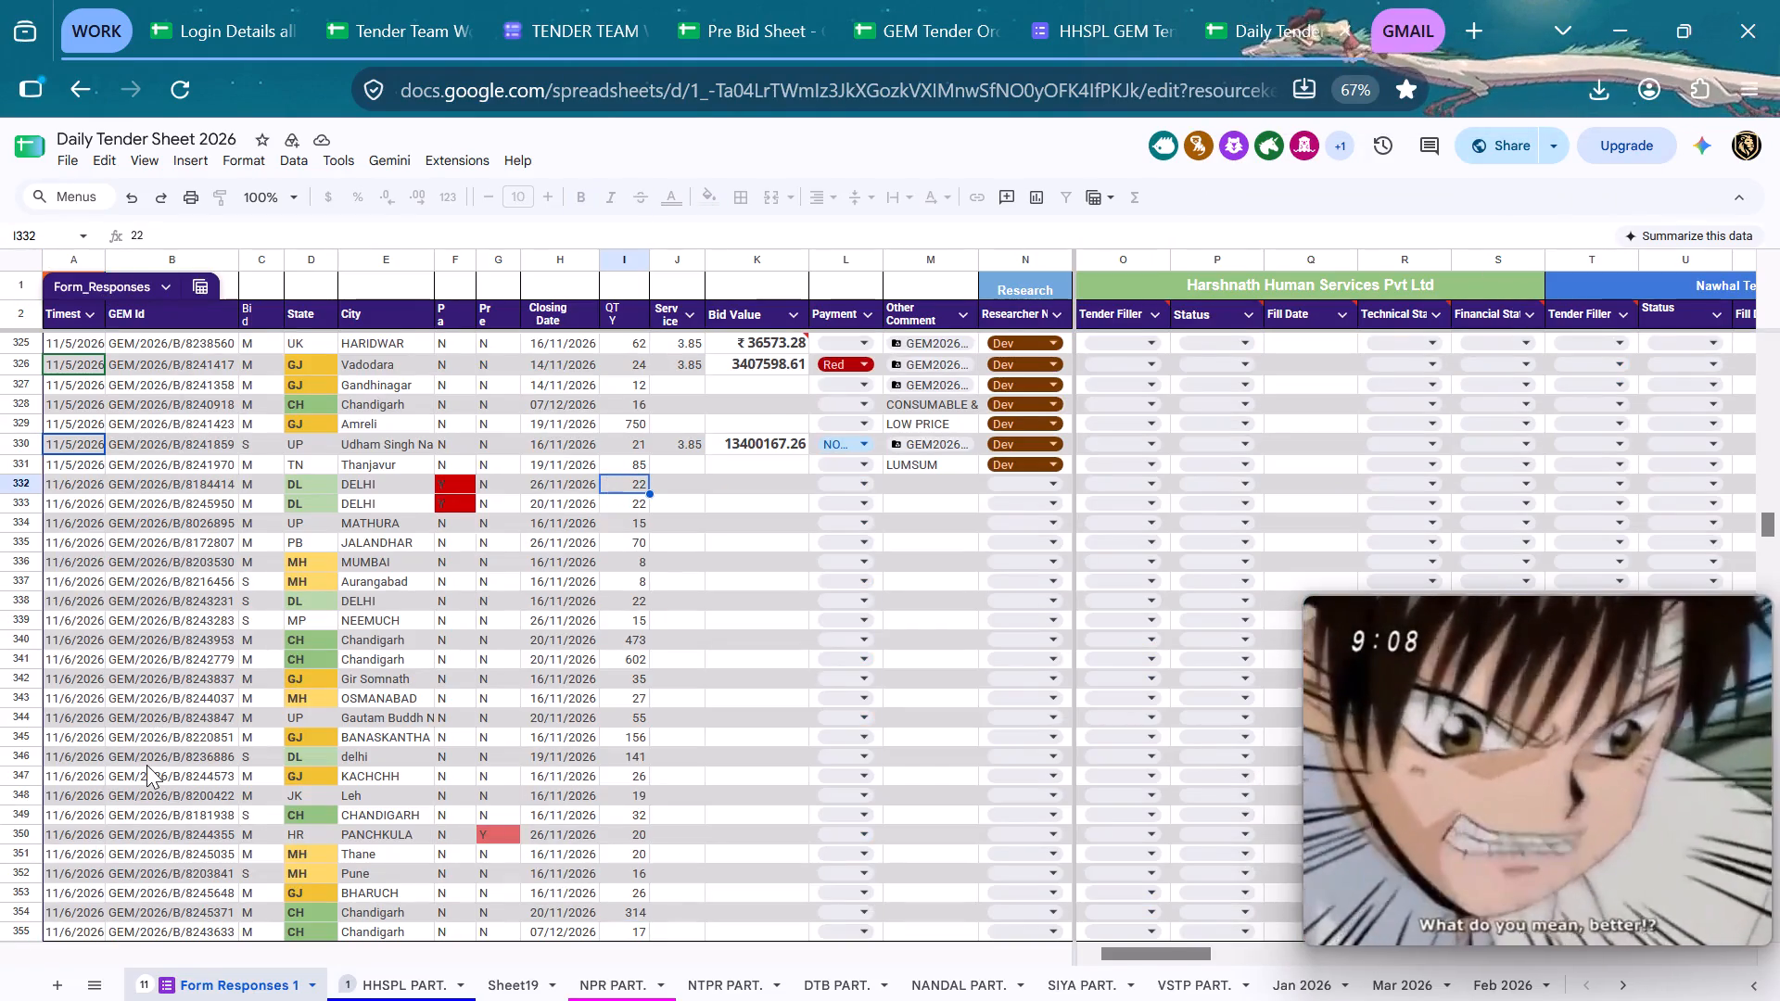
{"action": "scroll", "coordinate": [146, 765], "scroll_direction": "down", "scroll_amount": 1}
{"action": "scroll", "coordinate": [146, 765], "scroll_direction": "up", "scroll_amount": 2}
{"action": "left_click", "coordinate": [96, 558]}
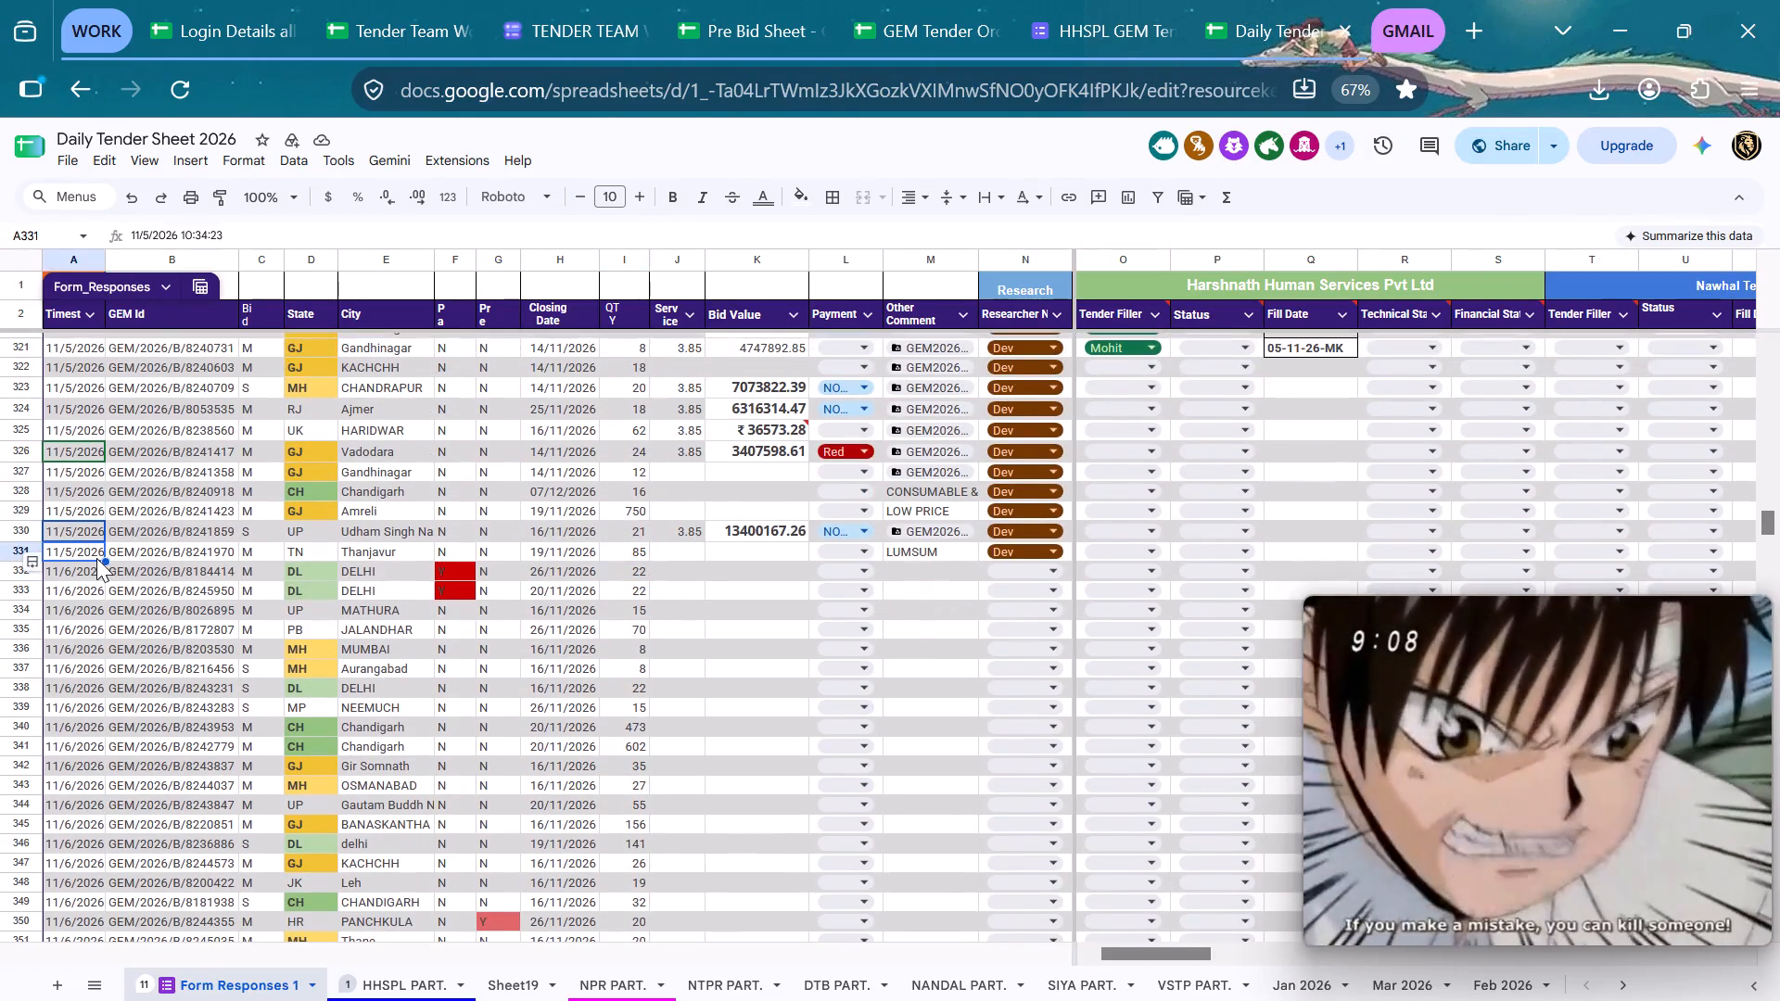
{"action": "key", "text": "Down"}
{"action": "key", "text": "Right"}
{"action": "key", "text": "Right"}
{"action": "key", "text": "ctrl+shift+Down"}
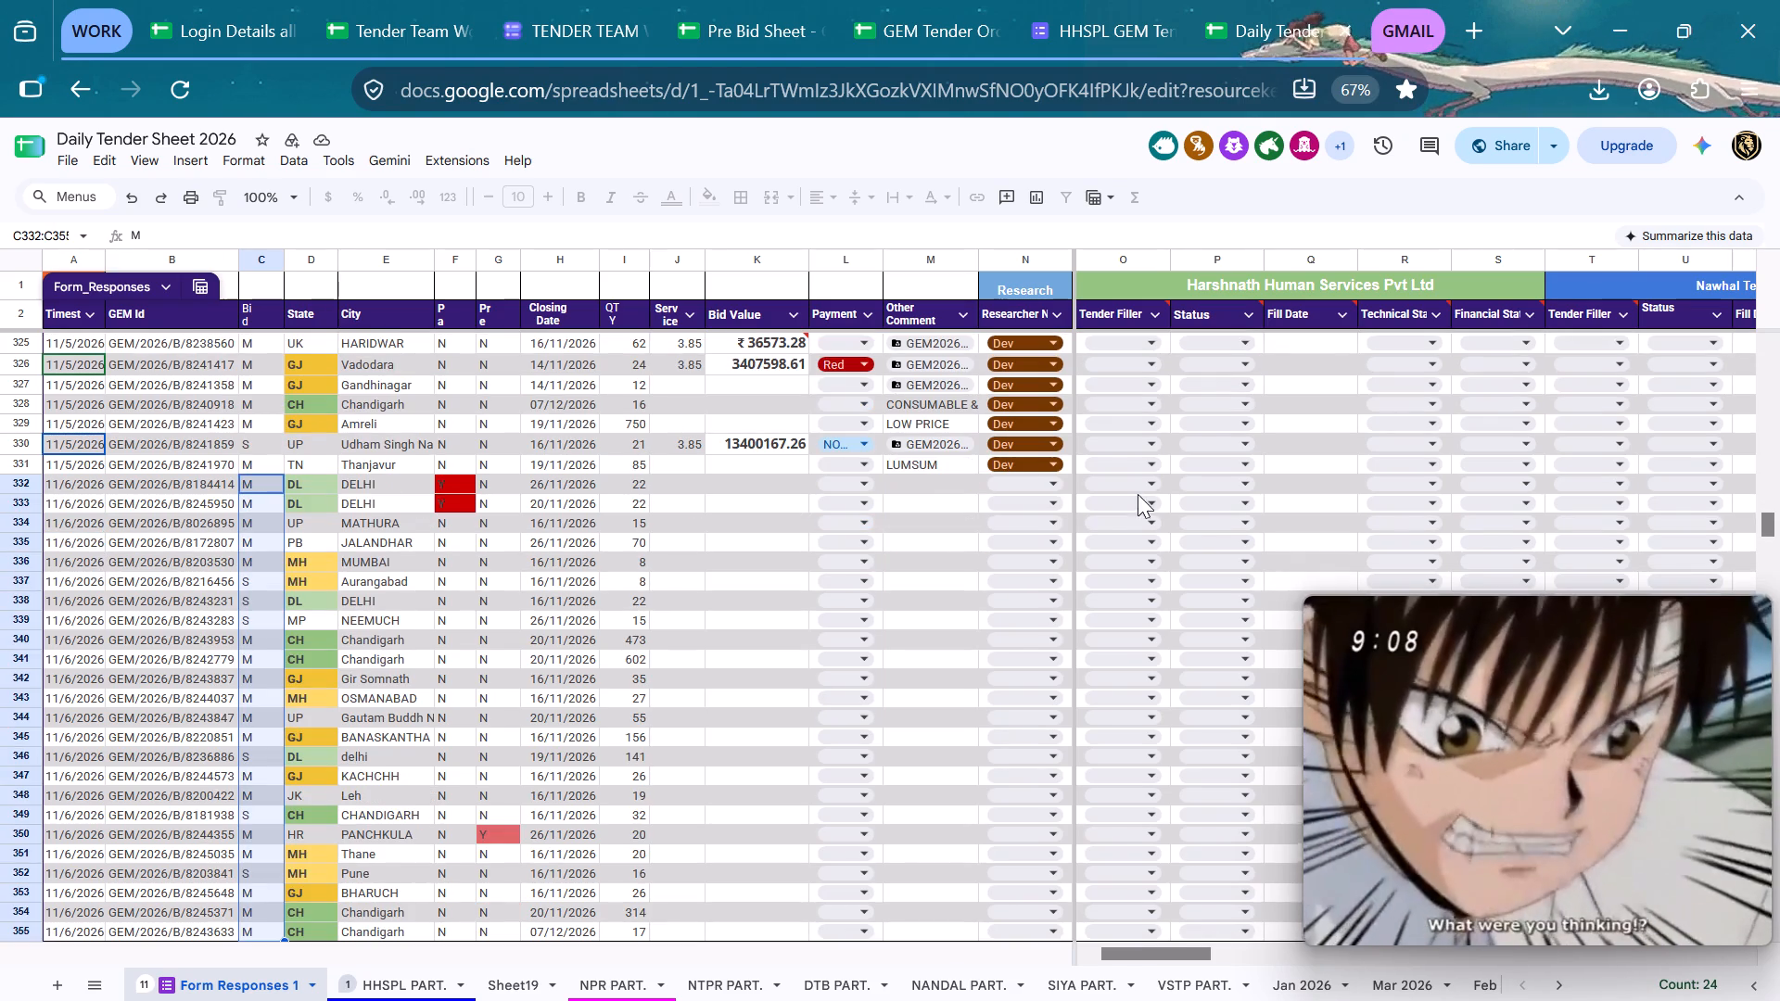
Go to page 15 of the GeM bids list and close the GEM/2026/B/8243633 bid document.
{"action": "key", "text": "alt+Tab"}
{"action": "scroll", "coordinate": [876, 551], "scroll_direction": "down", "scroll_amount": 7}
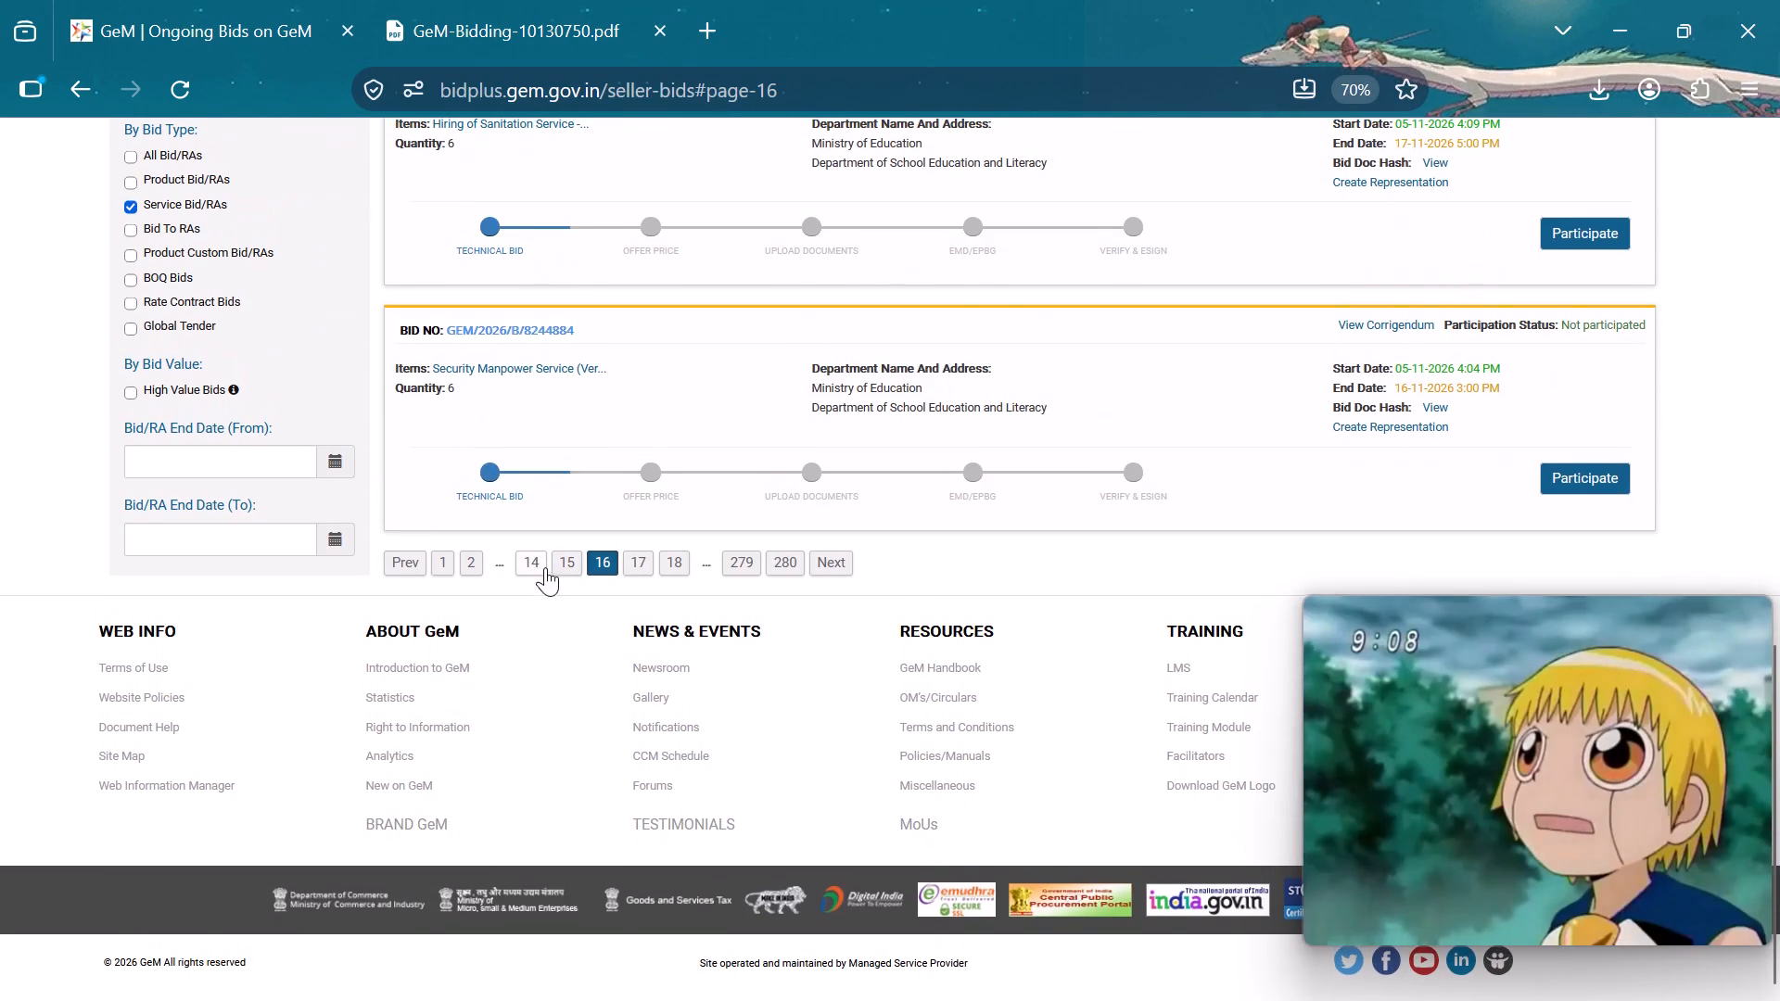
{"action": "left_click", "coordinate": [565, 565]}
{"action": "left_click", "coordinate": [660, 29]}
Open the GEM/2026/B/8180039 bid document from page 15 of the GeM bids list.
{"action": "scroll", "coordinate": [754, 488], "scroll_direction": "down", "scroll_amount": 1}
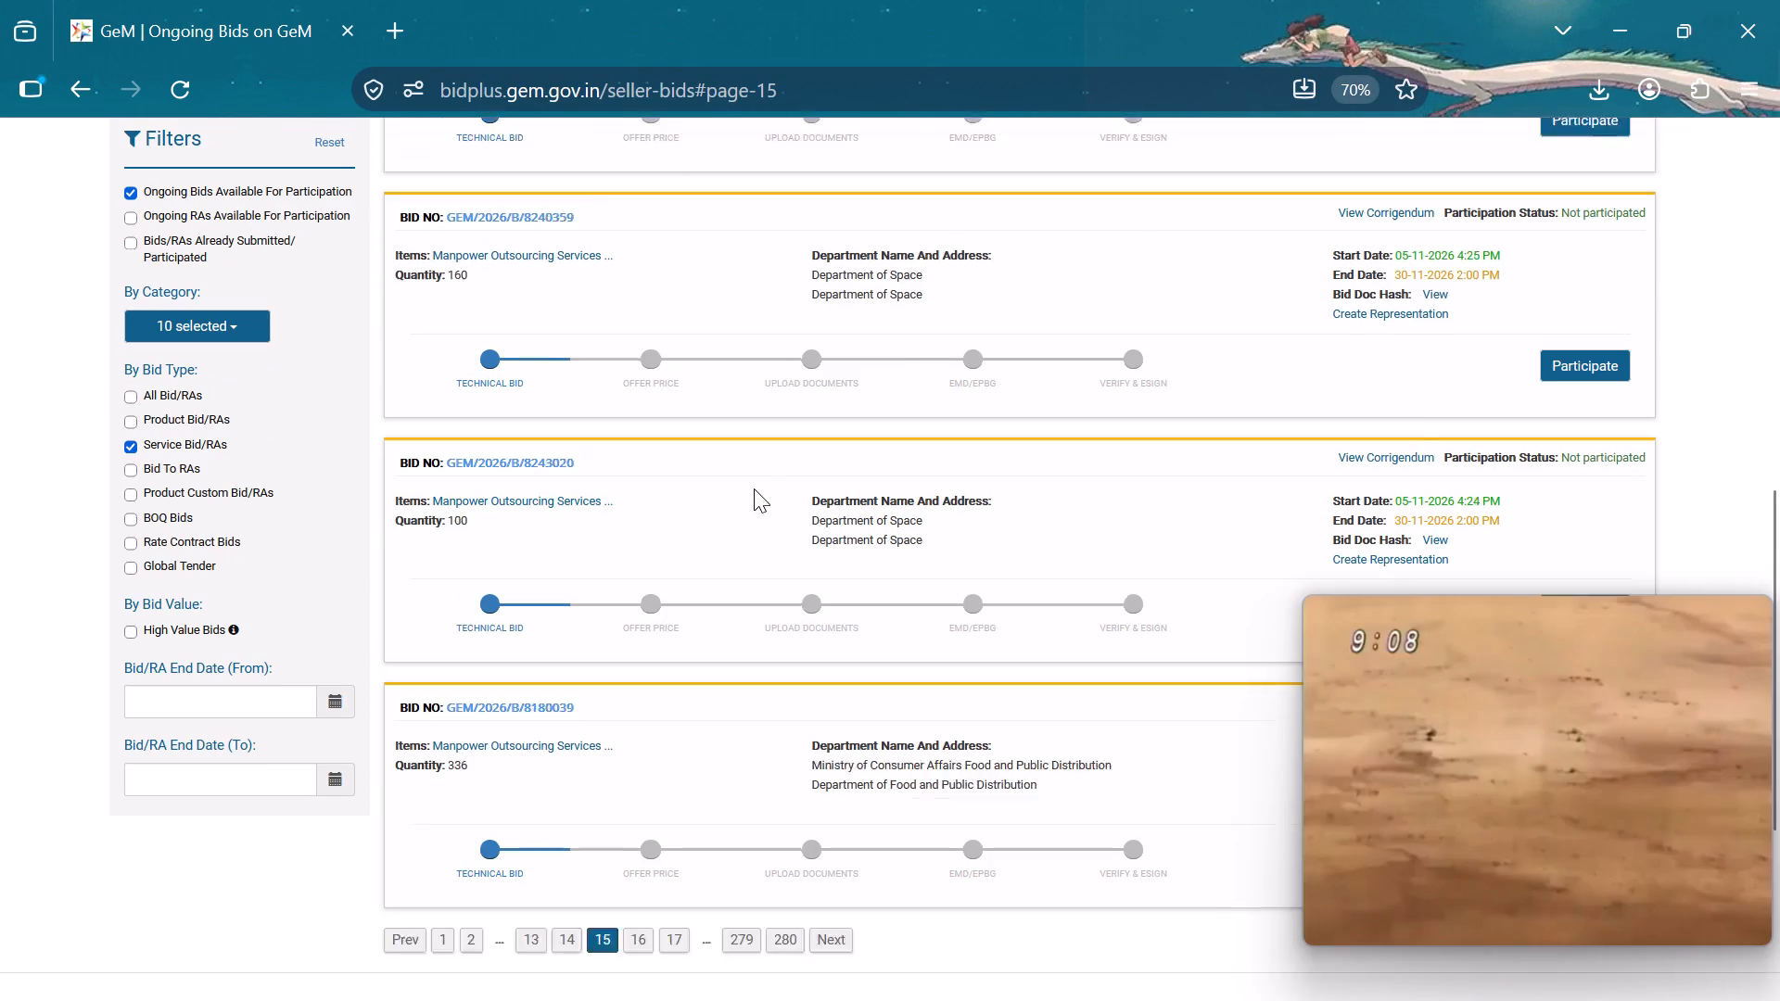
{"action": "scroll", "coordinate": [754, 488], "scroll_direction": "down", "scroll_amount": 1}
{"action": "left_click", "coordinate": [557, 577]}
{"action": "left_click", "coordinate": [554, 565]}
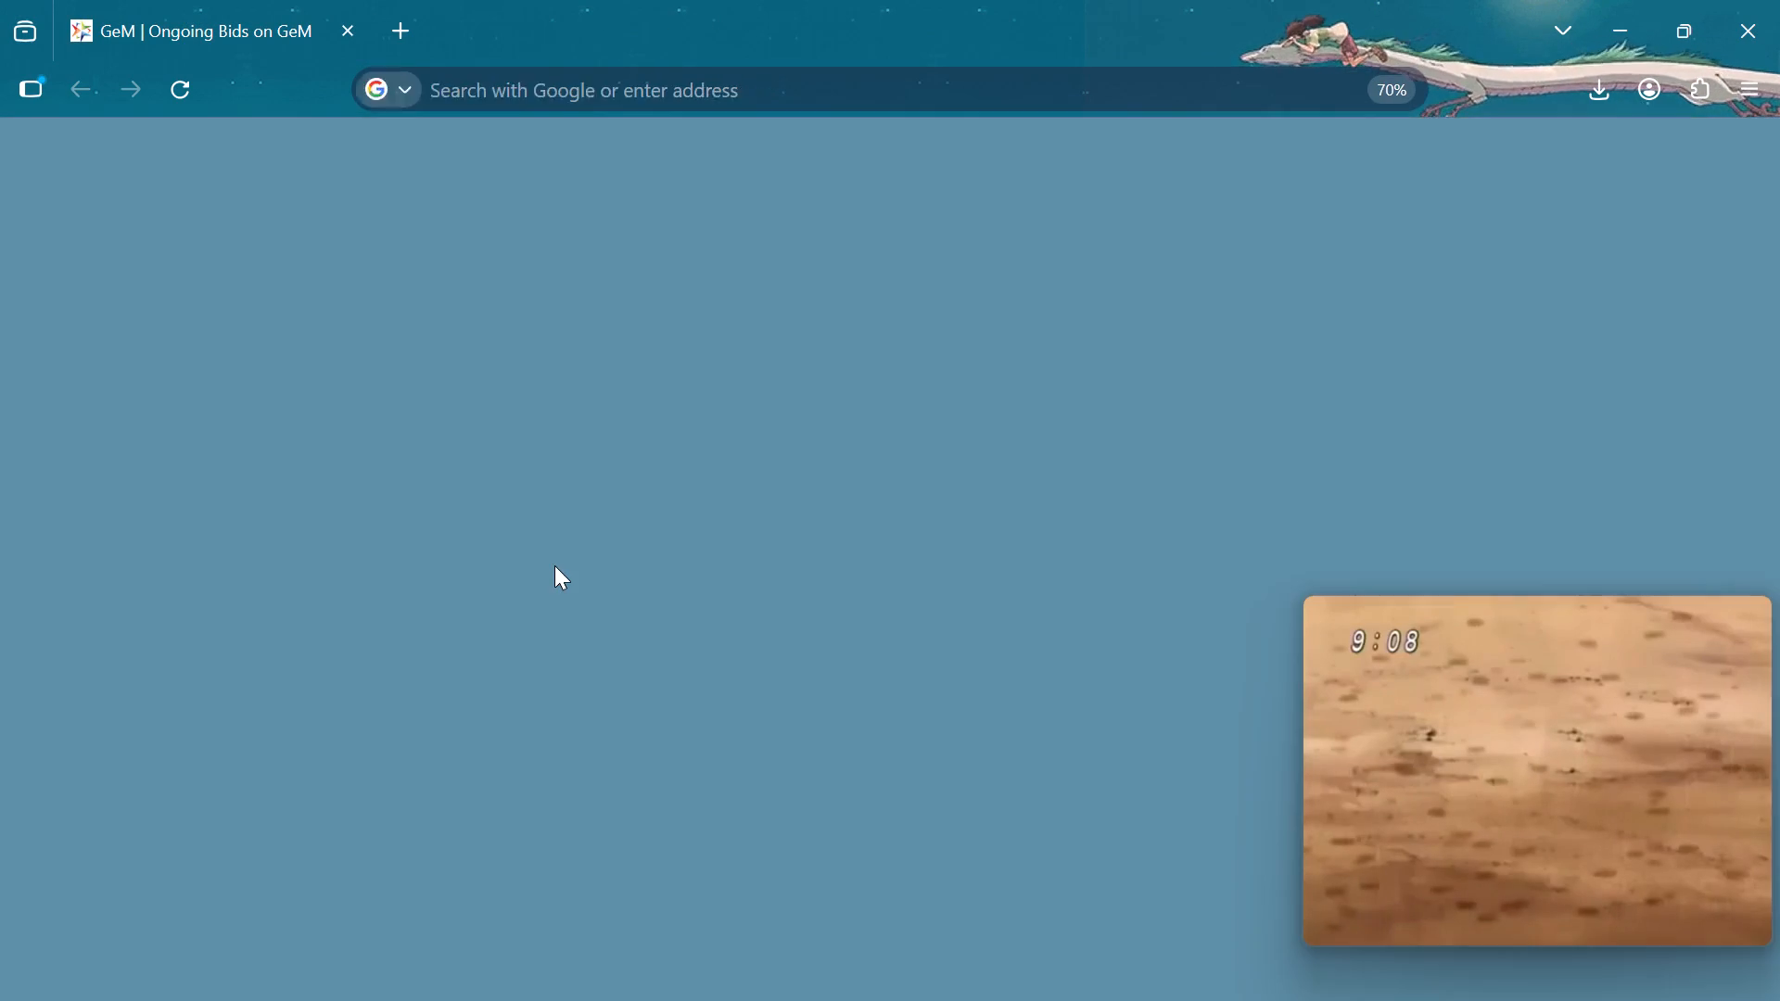
{"action": "left_click", "coordinate": [608, 462]}
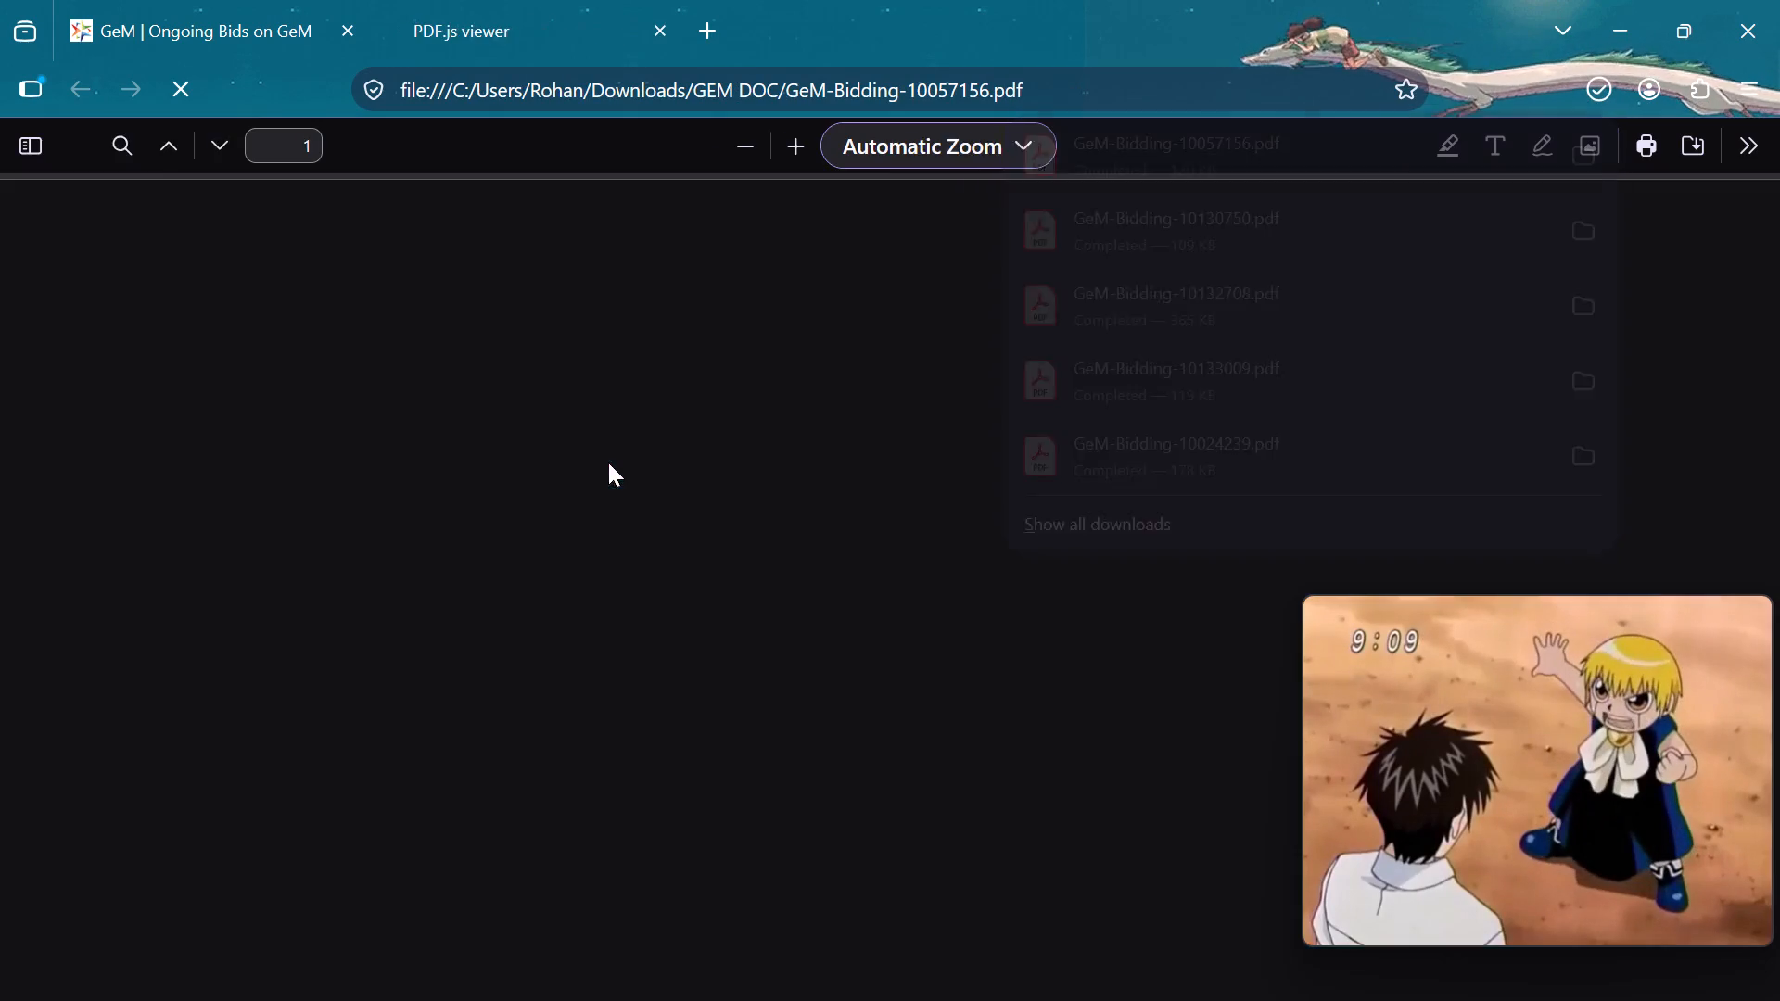
Copy the bid number GEM/2026/B/8180039 from the bid document and check its type of bid.
{"action": "double_click", "coordinate": [1430, 344]}
{"action": "key", "text": "ctrl+shift+Right"}
{"action": "key", "text": "ctrl+shift+Right"}
{"action": "key", "text": "ctrl+shift+Right"}
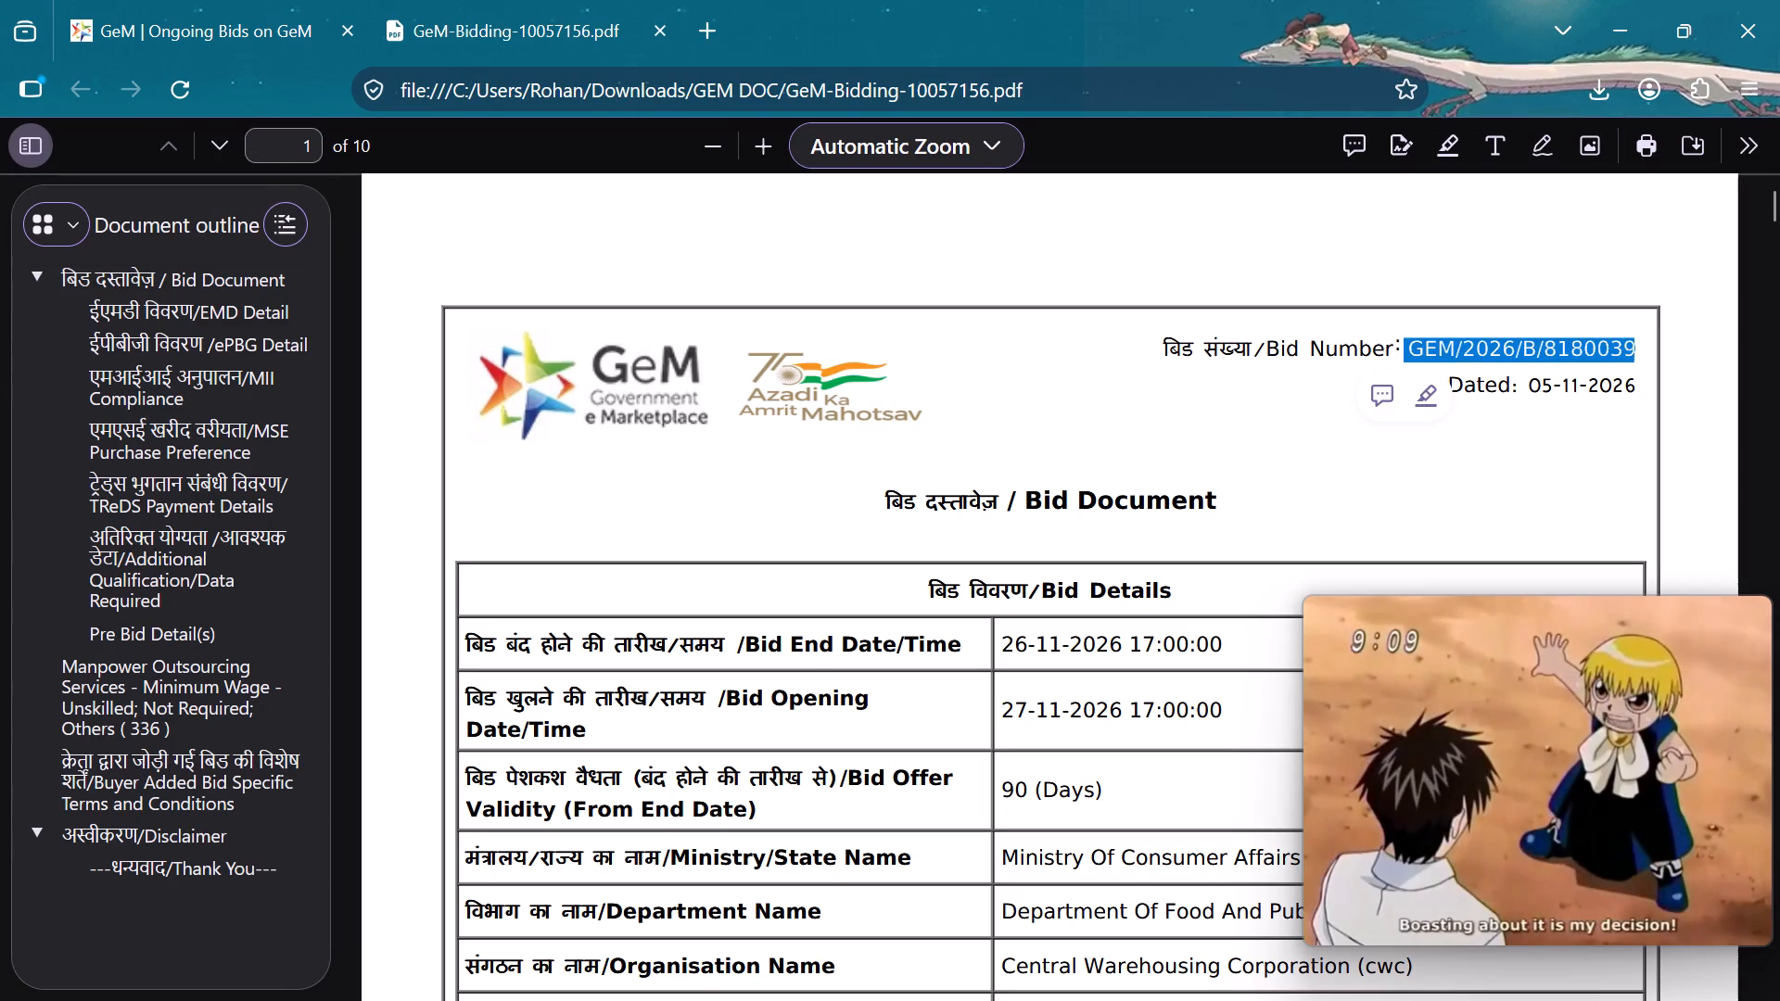
{"action": "key", "text": "ctrl+c"}
{"action": "key", "text": "ctrl+c"}
{"action": "scroll", "coordinate": [963, 638], "scroll_direction": "down", "scroll_amount": 9}
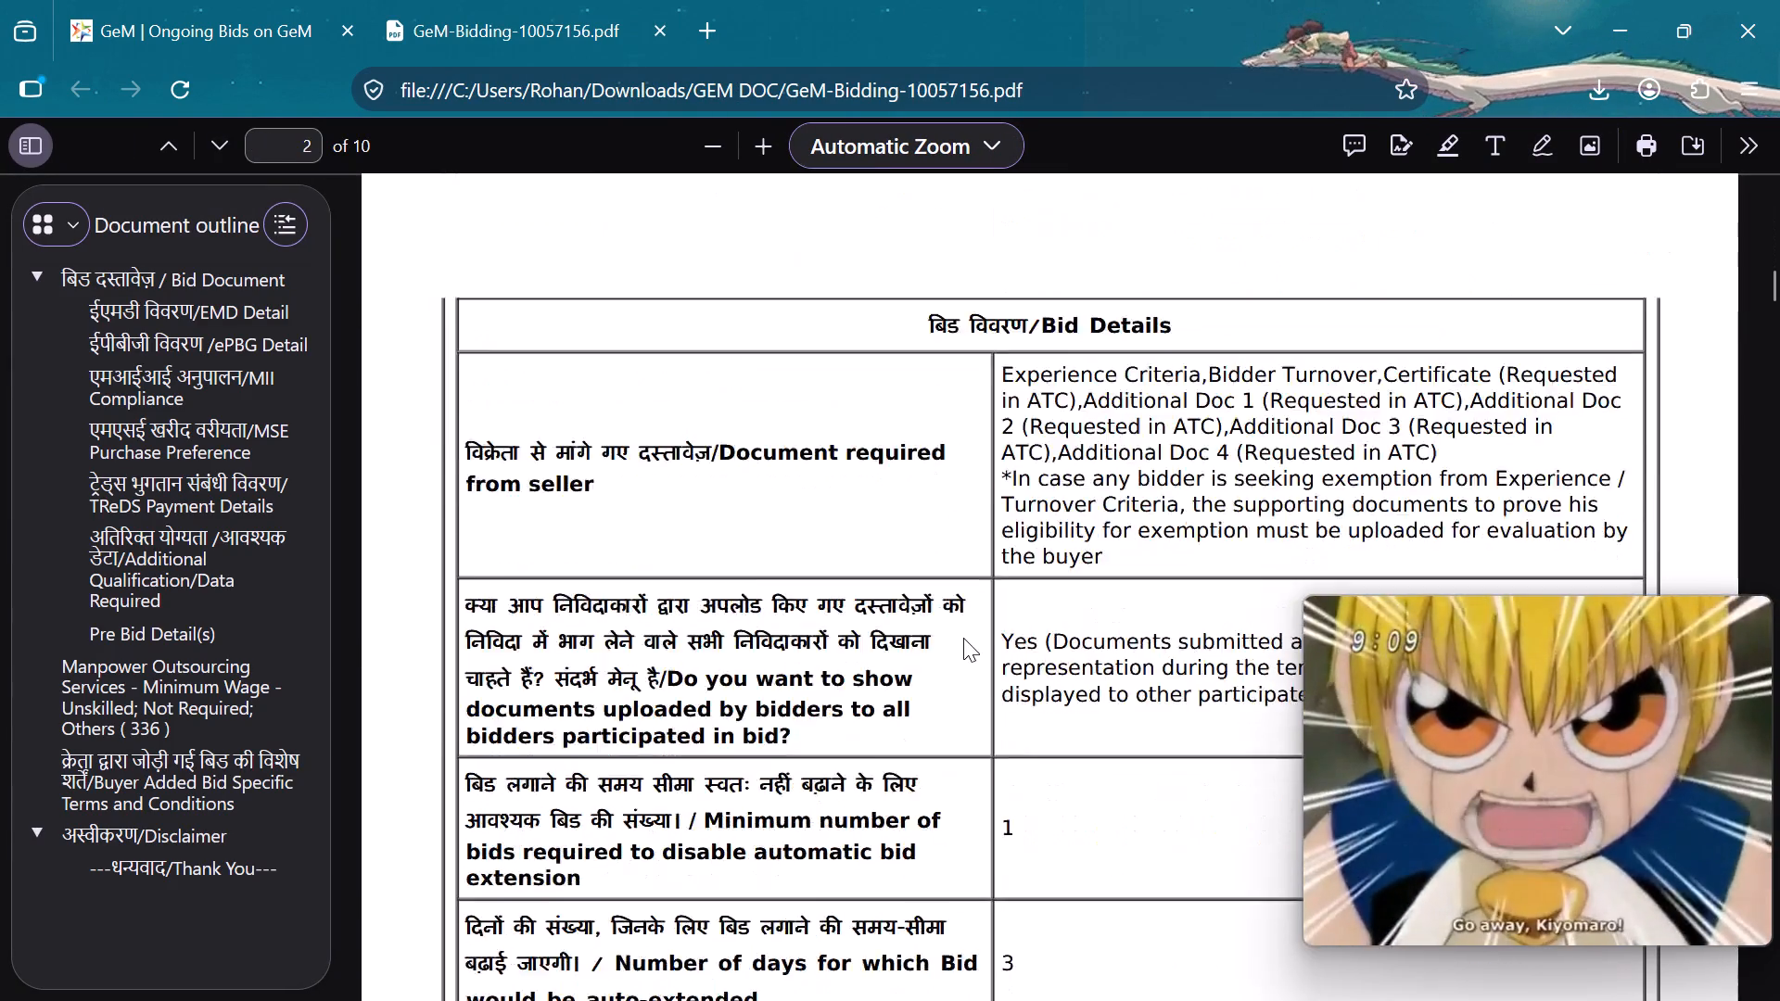
{"action": "scroll", "coordinate": [963, 638], "scroll_direction": "down", "scroll_amount": 2}
Start a new HHSPL GEM Tender response with GEM Id GEM/2026/B/8180039 and Bid Type M.
{"action": "key", "text": "alt+Tab"}
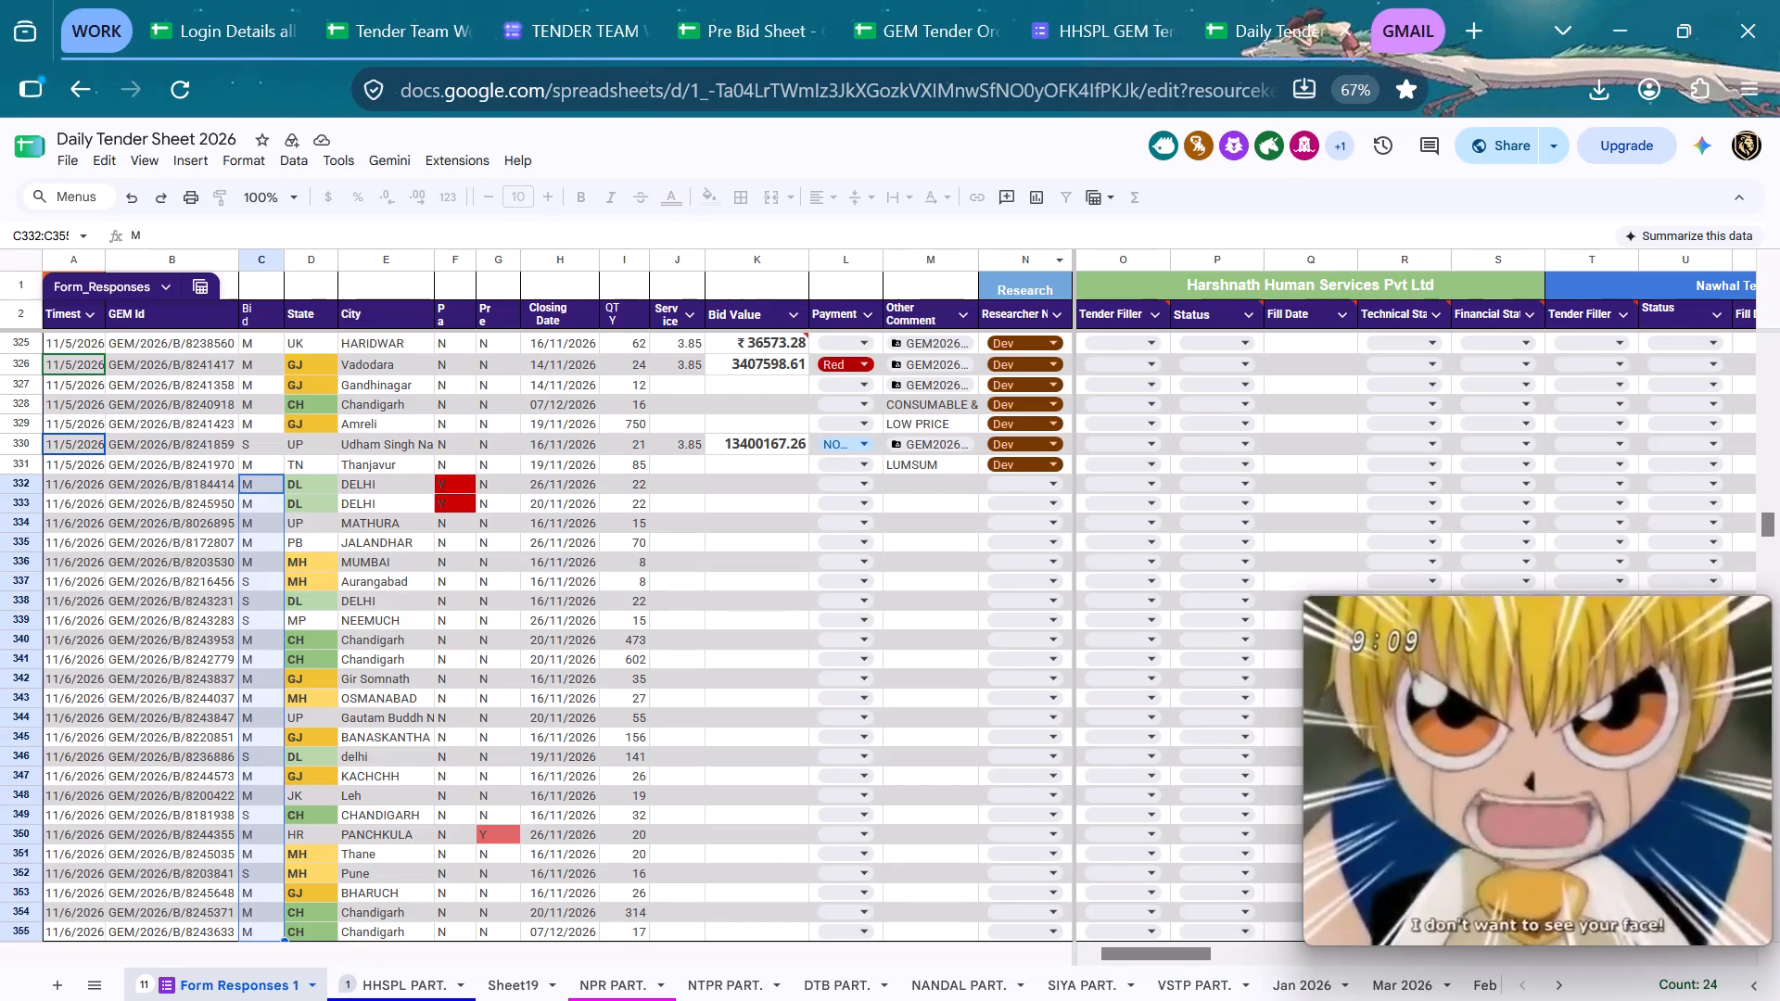
{"action": "left_click", "coordinate": [1085, 9]}
{"action": "left_click", "coordinate": [696, 426]}
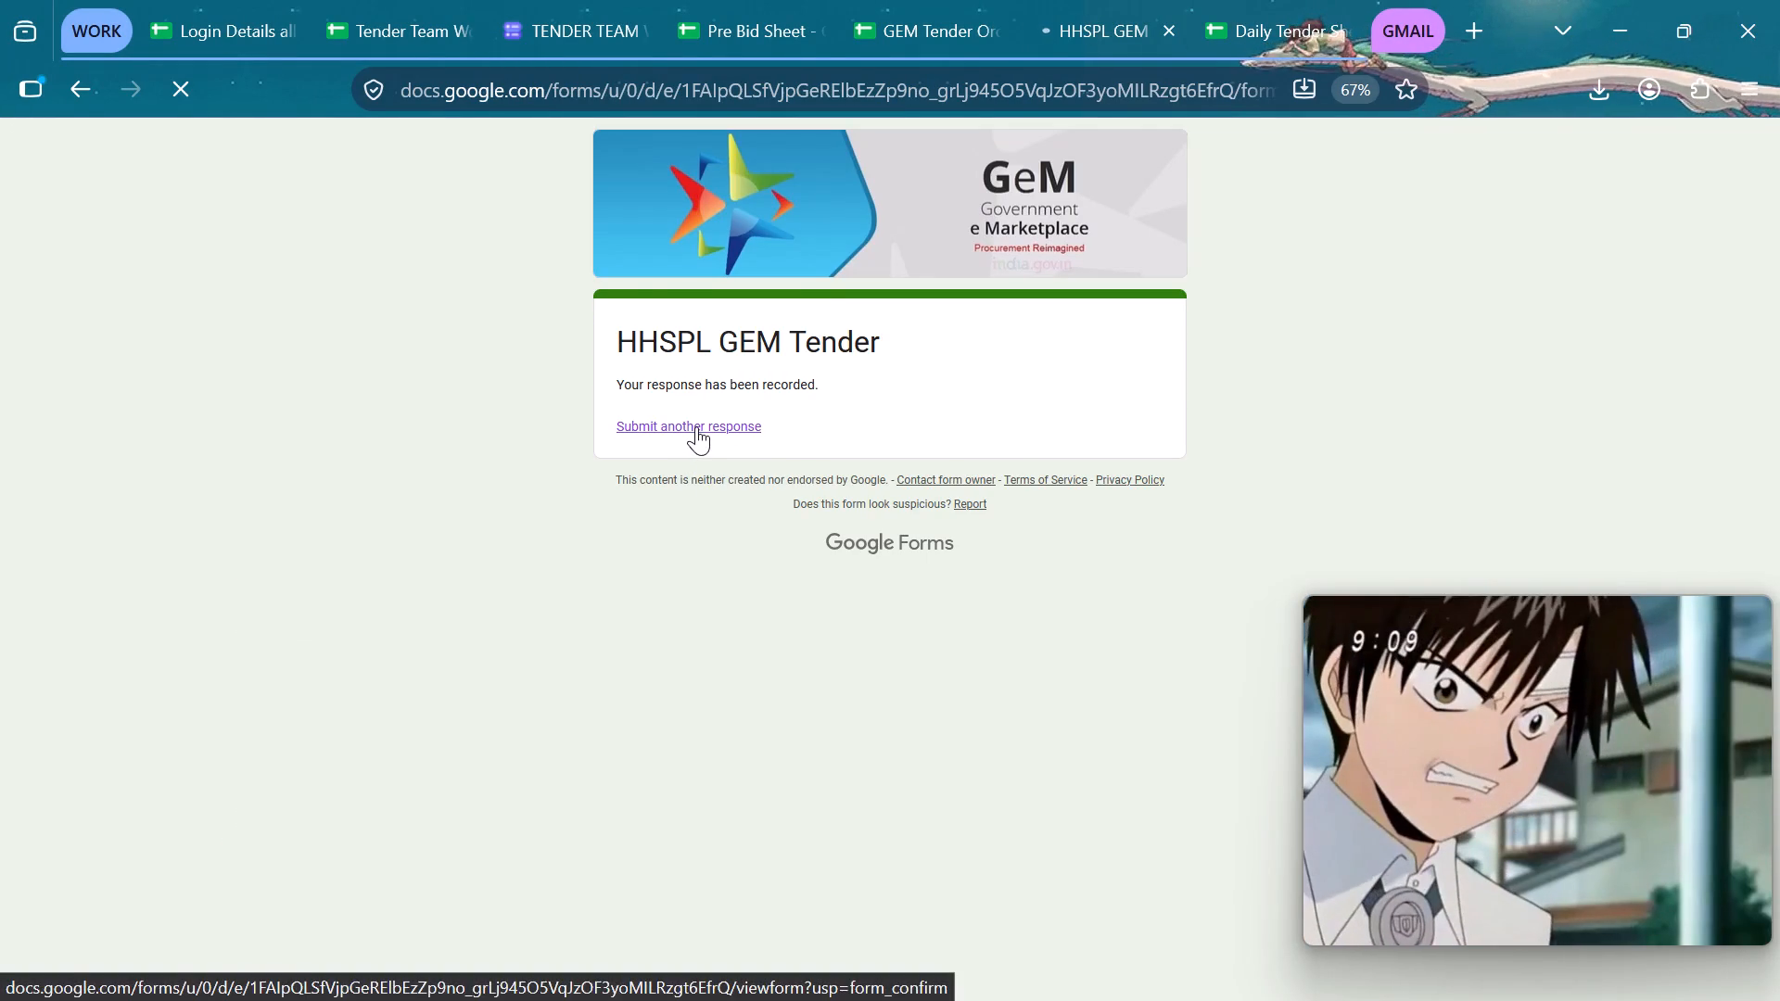
{"action": "key", "text": "alt+Tab"}
{"action": "key", "text": "alt+Tab"}
{"action": "left_click", "coordinate": [669, 584], "text": "ctrl"}
{"action": "key", "text": "ctrl+v"}
{"action": "left_click", "coordinate": [670, 577]}
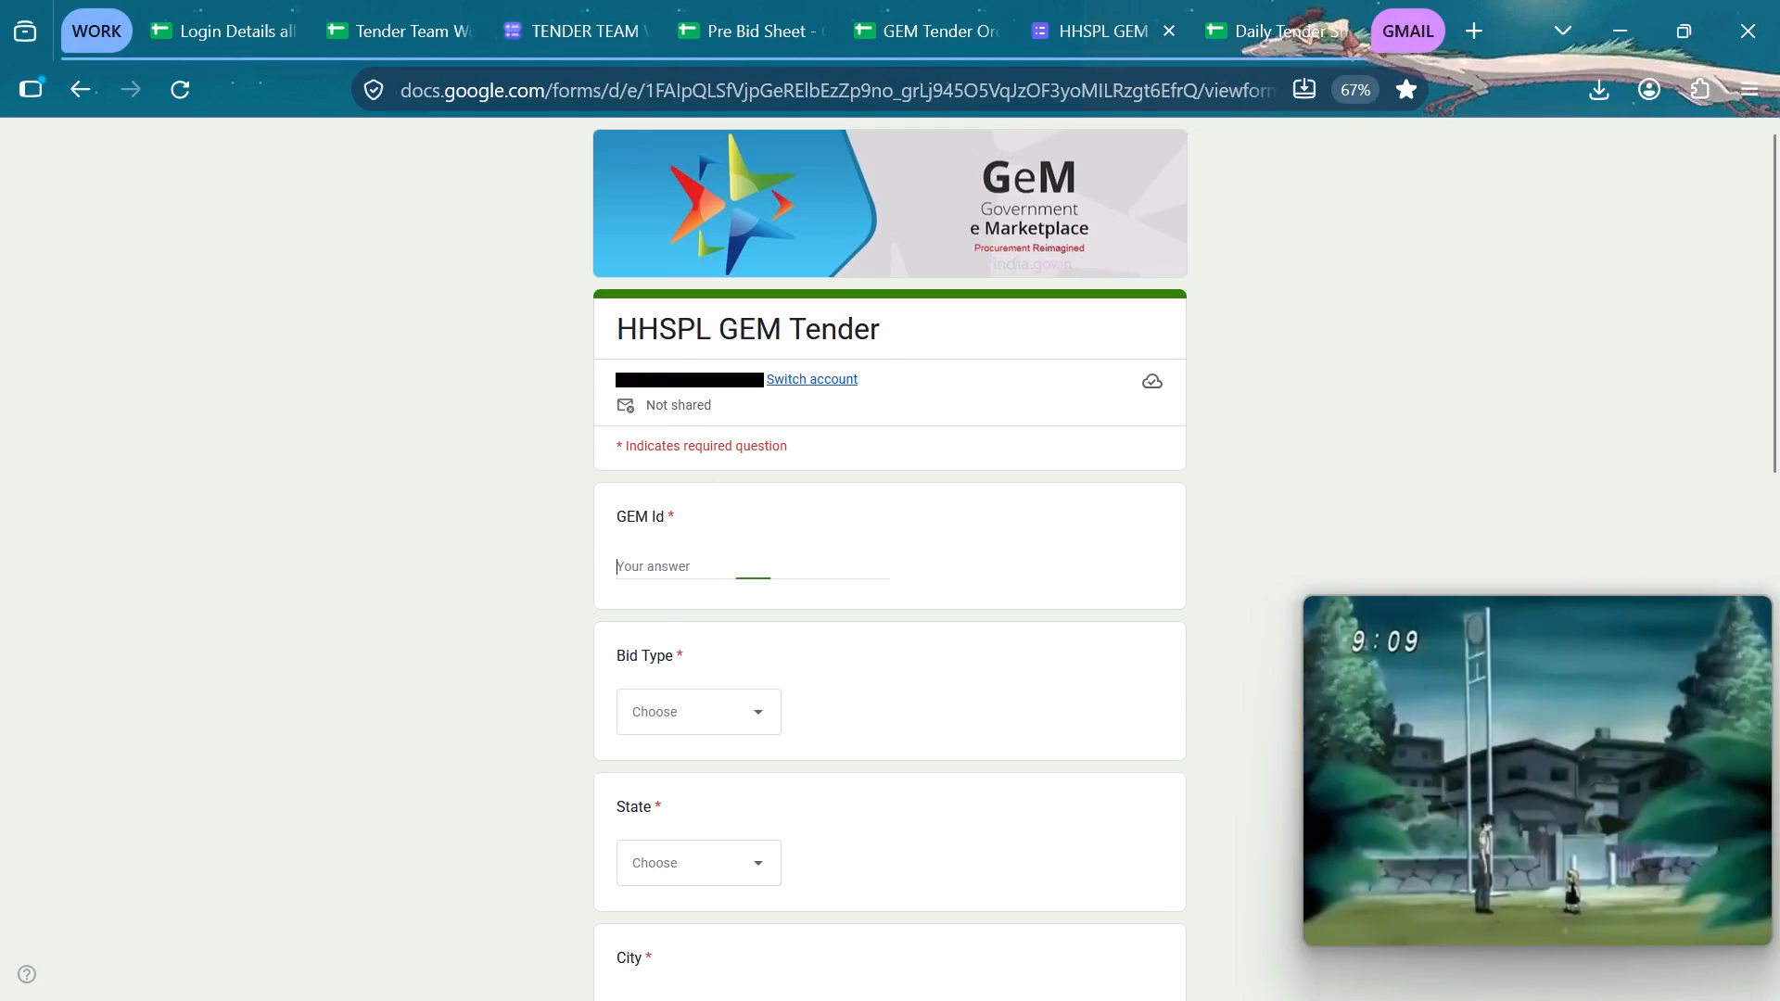
{"action": "key", "text": "ctrl+v"}
{"action": "key", "text": "Tab"}
{"action": "key", "text": "m"}
{"action": "key", "text": "Tab"}
Find the consignee city in the bid document and enter State UP, City Jhansi, Pasara N and Pre Bid Meeting Y.
{"action": "key", "text": "alt+Tab"}
{"action": "scroll", "coordinate": [670, 577], "scroll_direction": "down", "scroll_amount": 8}
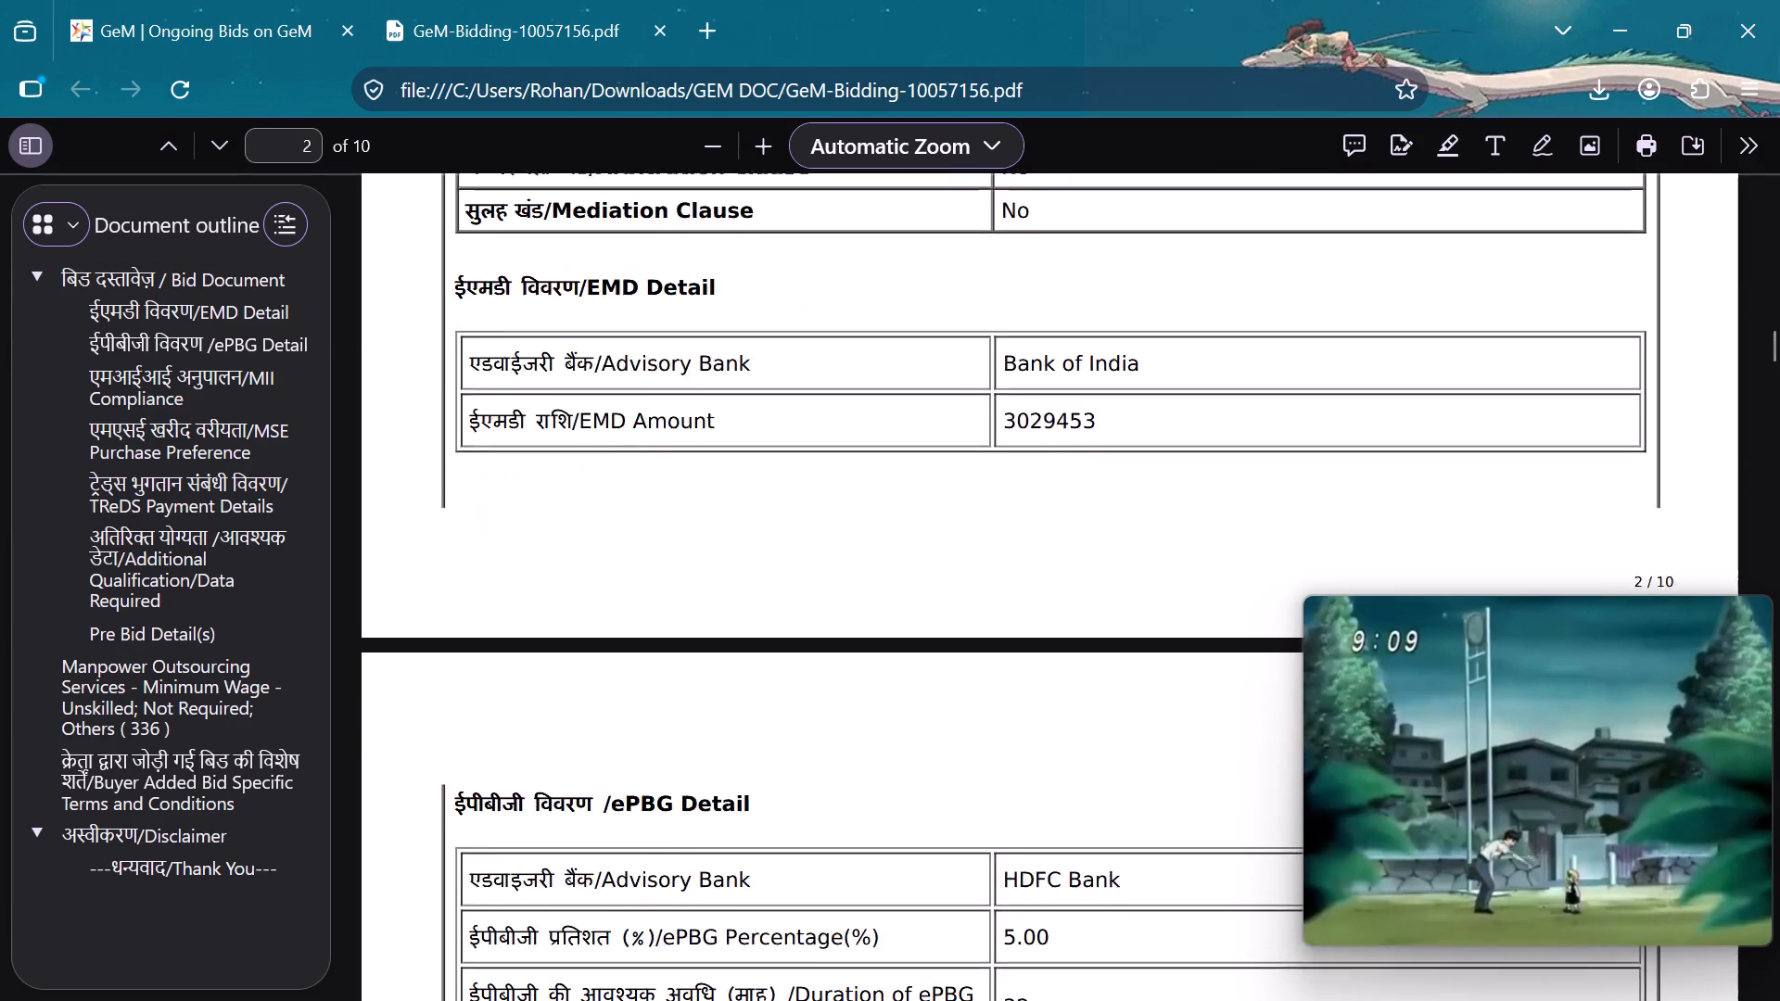
{"action": "scroll", "coordinate": [670, 577], "scroll_direction": "down", "scroll_amount": 20}
{"action": "scroll", "coordinate": [670, 577], "scroll_direction": "down", "scroll_amount": 14}
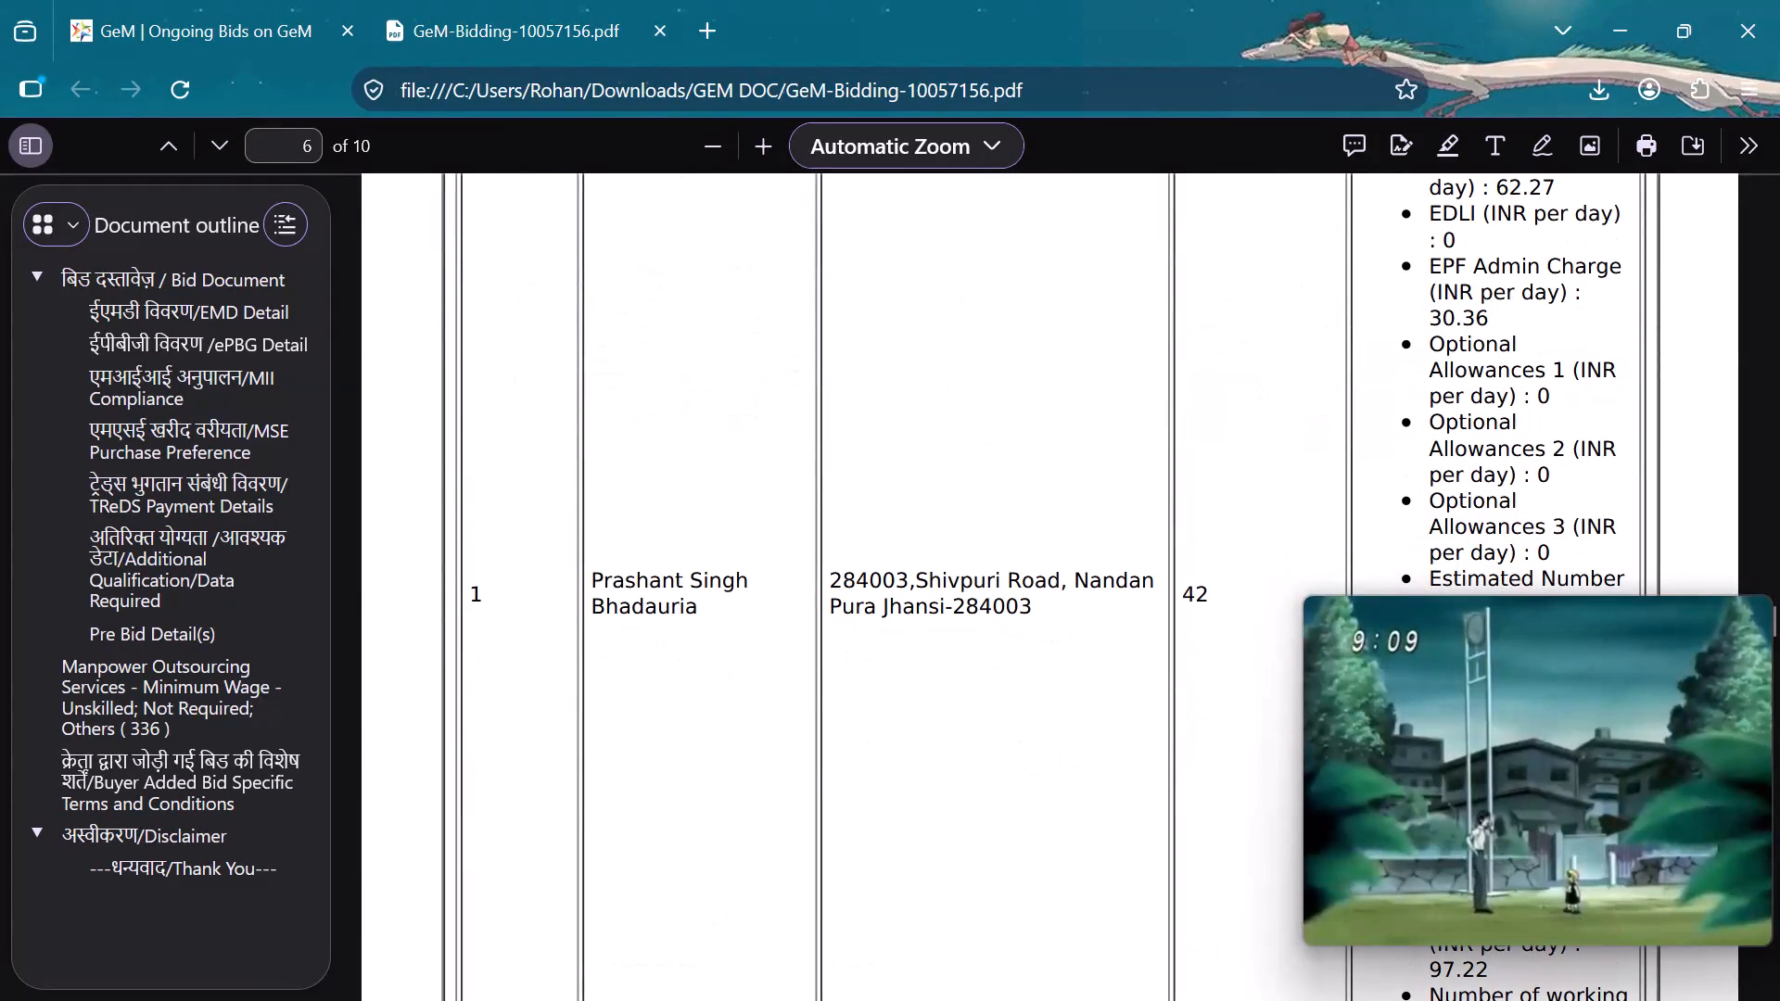
{"action": "double_click", "coordinate": [913, 616]}
{"action": "key", "text": "ctrl+c"}
{"action": "key", "text": "alt+Tab"}
{"action": "type", "text": "up"}
{"action": "key", "text": "Tab"}
{"action": "key", "text": "ctrl+v"}
{"action": "key", "text": "Tab"}
{"action": "key", "text": "n"}
{"action": "key", "text": "Tab"}
{"action": "key", "text": "y"}
{"action": "key", "text": "Tab"}
Check the bid in the GeM list, enter Closing Date 26/11/2026 and Quantity 336, and submit the response.
{"action": "key", "text": "alt+Tab"}
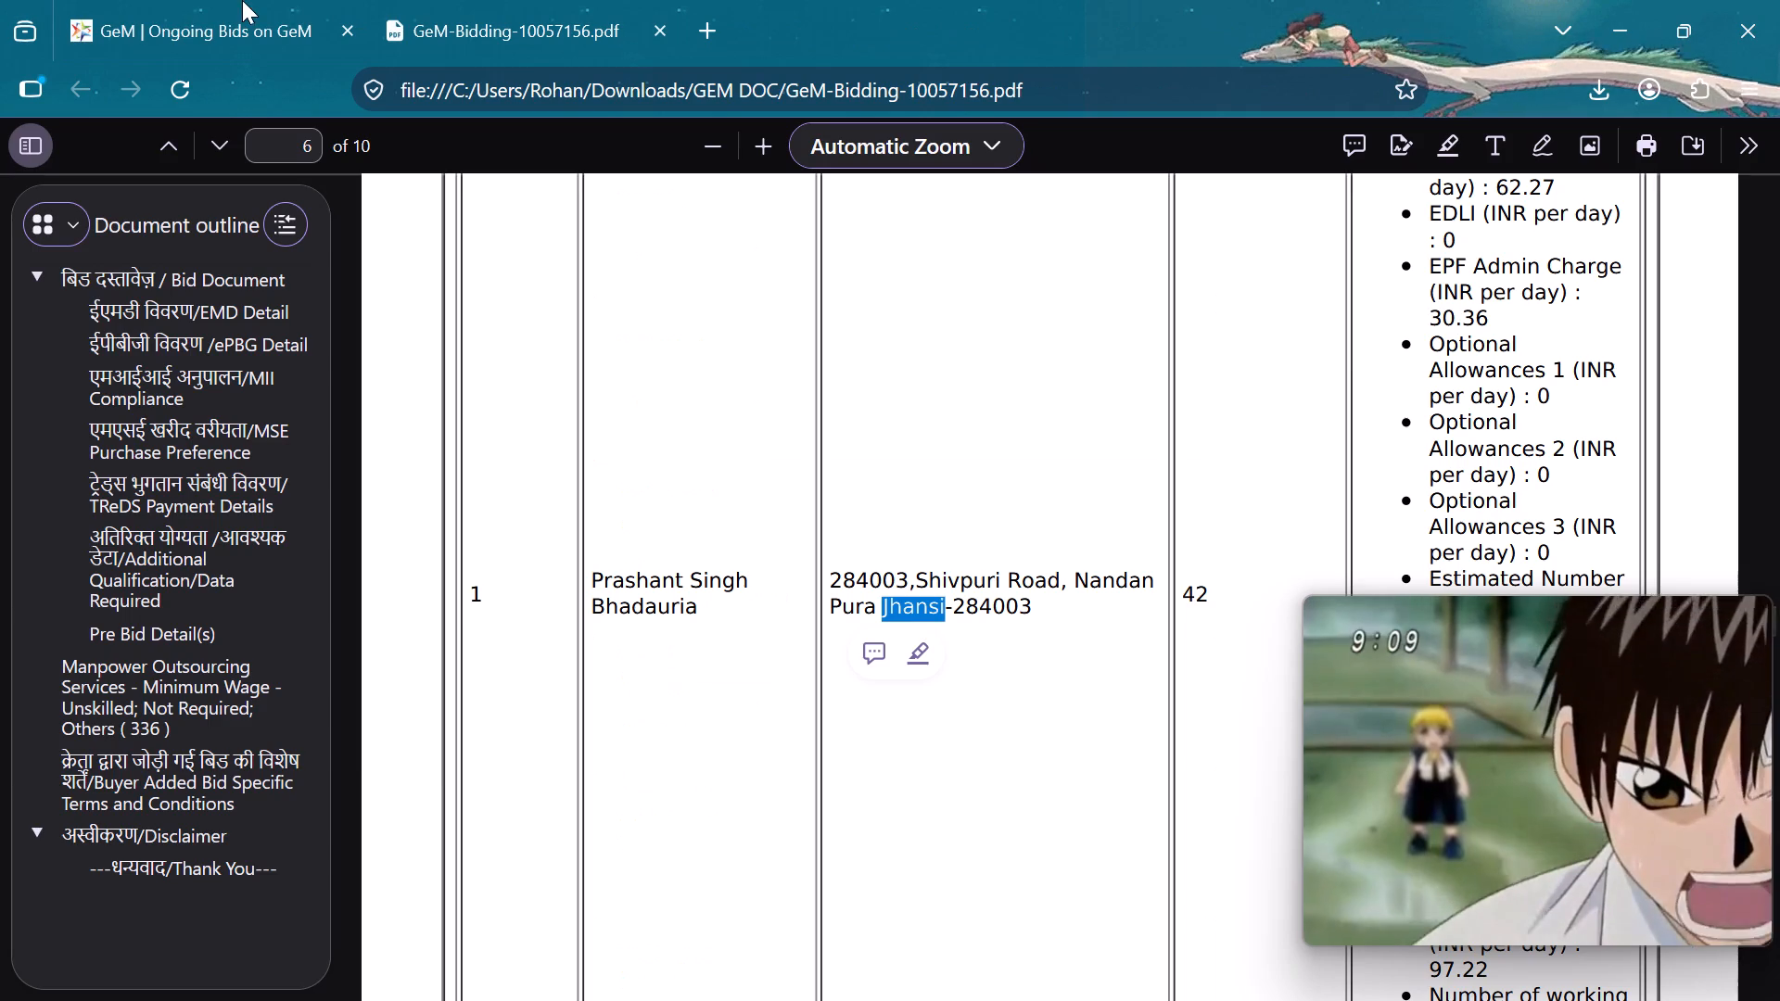
{"action": "left_click", "coordinate": [242, 0]}
{"action": "scroll", "coordinate": [572, 477], "scroll_direction": "down", "scroll_amount": 1}
{"action": "key", "text": "alt+Tab"}
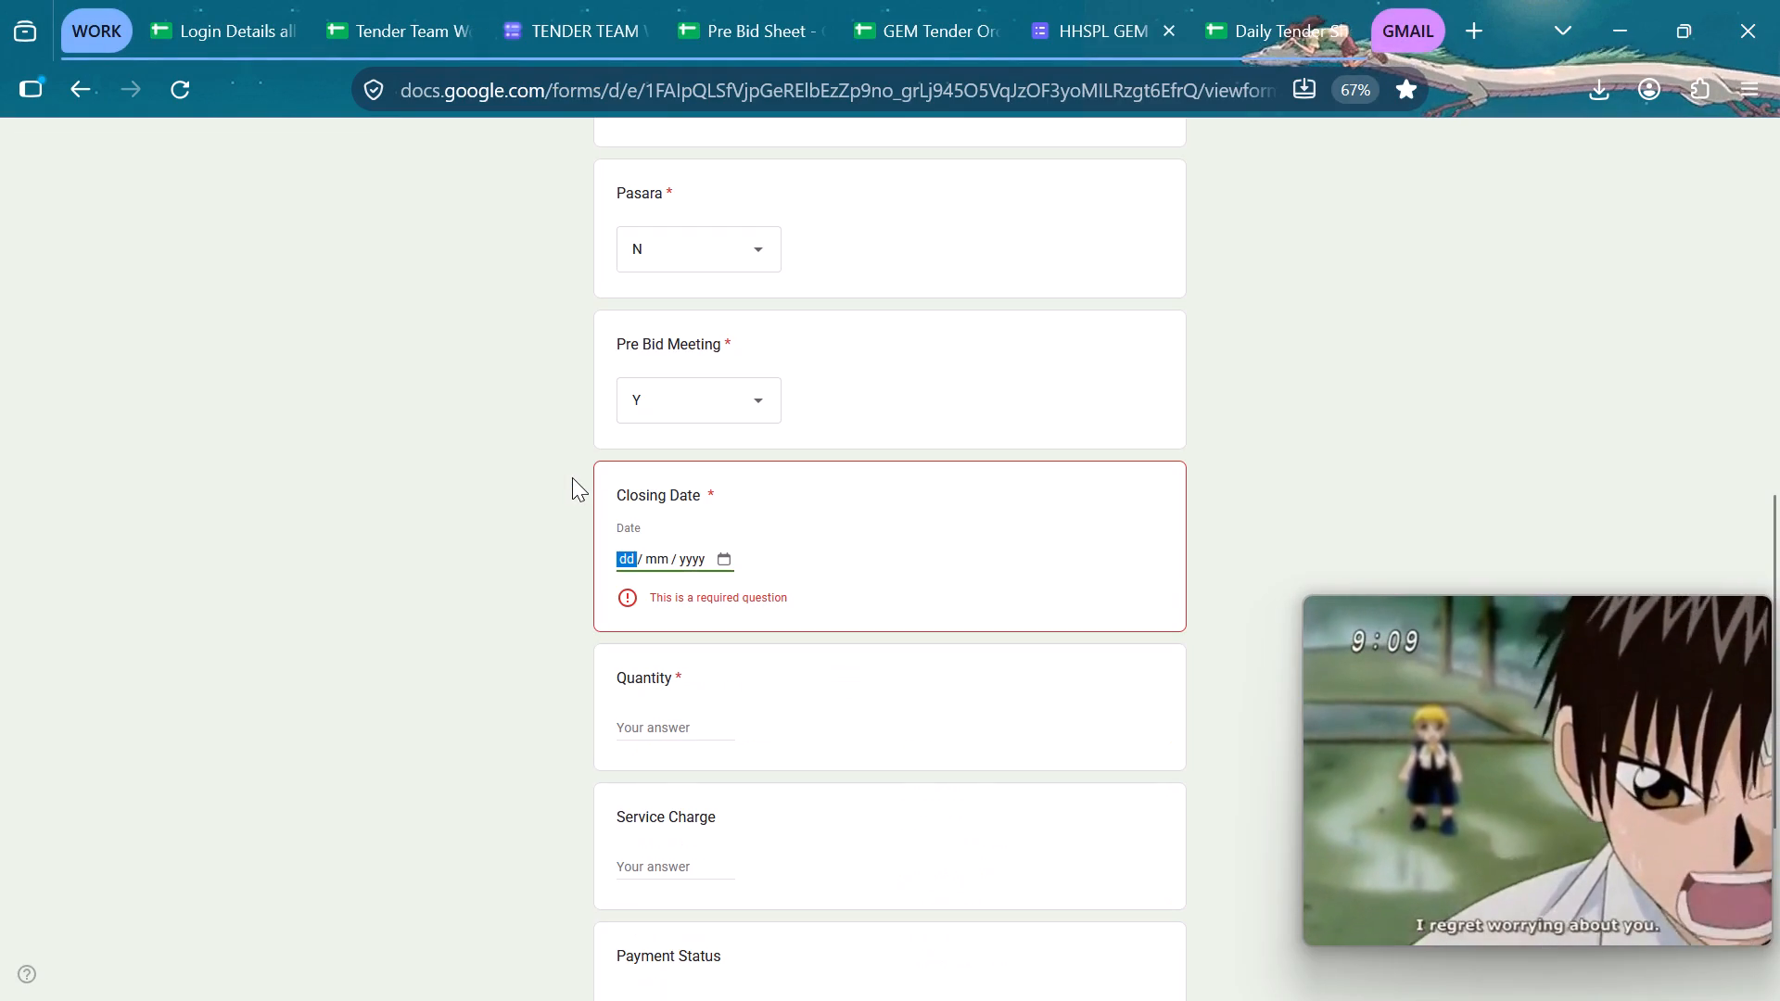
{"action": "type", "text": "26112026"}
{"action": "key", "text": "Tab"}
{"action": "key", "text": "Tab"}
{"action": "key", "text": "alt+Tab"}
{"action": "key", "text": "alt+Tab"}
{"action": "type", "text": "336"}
{"action": "scroll", "coordinate": [572, 477], "scroll_direction": "down", "scroll_amount": 4}
{"action": "left_click", "coordinate": [637, 828]}
Open the GEM/2026/B/8243020 bid document from page 15 of the GeM list and close the GEM/2026/B/8180039 document.
{"action": "key", "text": "alt+Tab"}
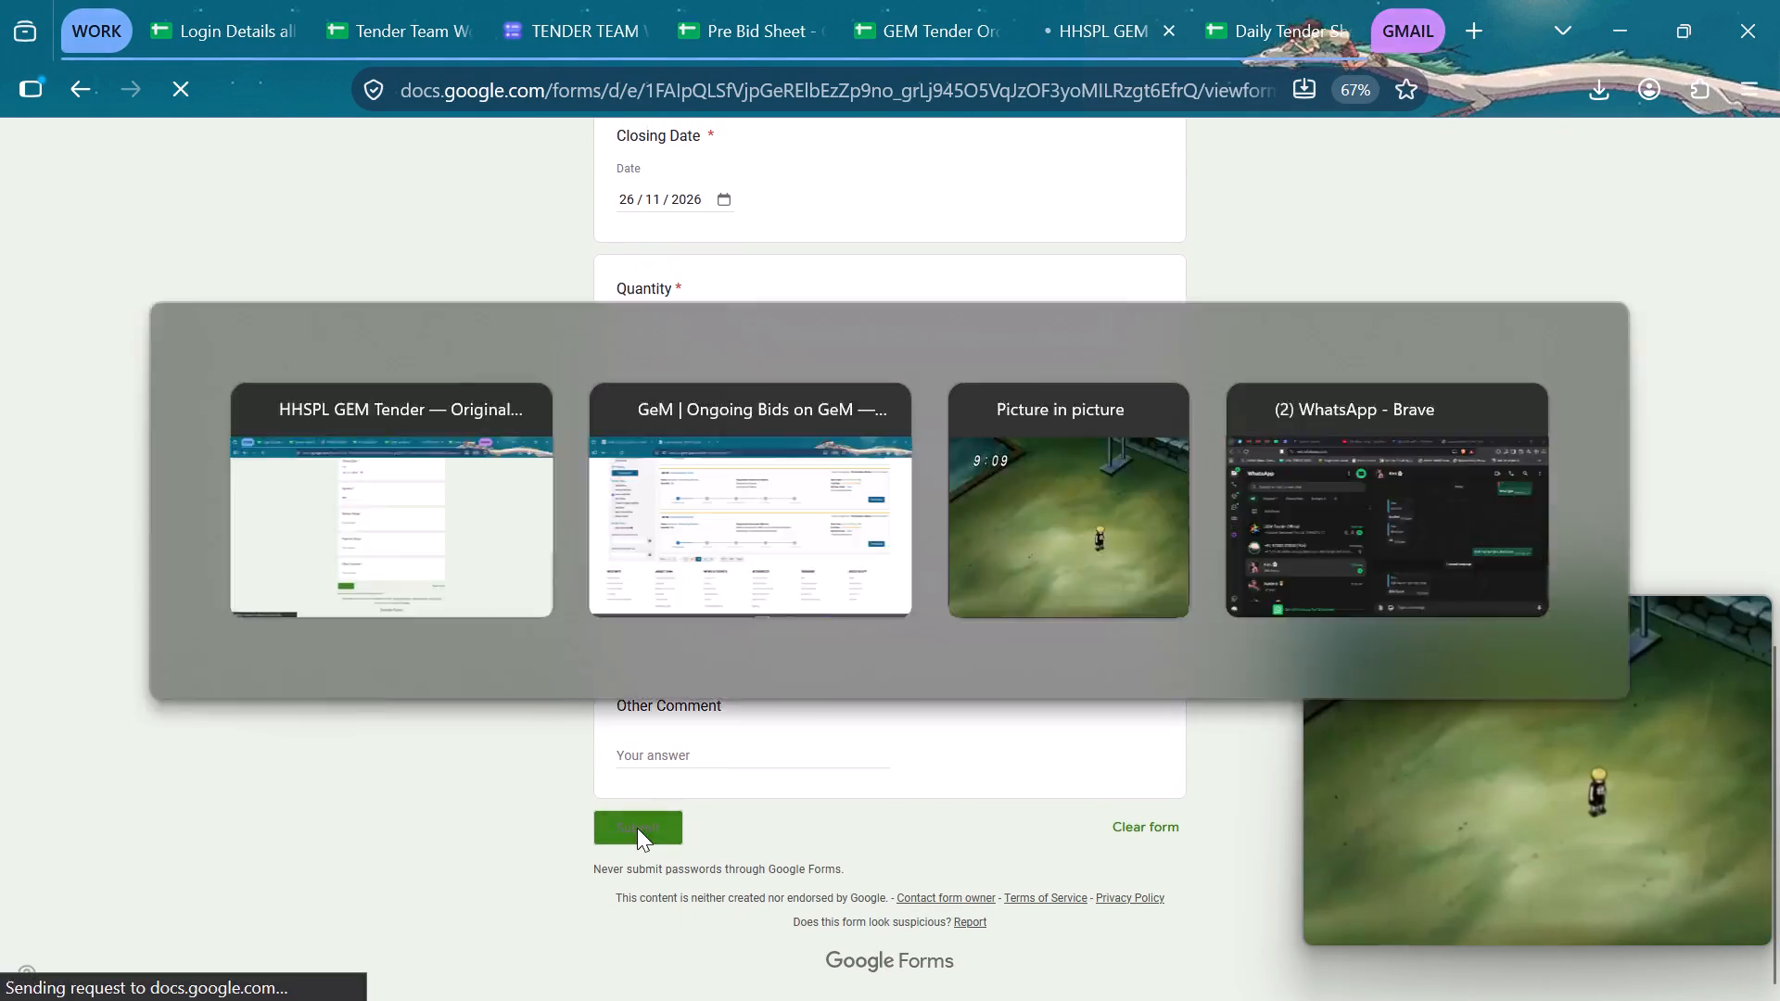
{"action": "scroll", "coordinate": [460, 361], "scroll_direction": "up", "scroll_amount": 1}
{"action": "left_click", "coordinate": [467, 331]}
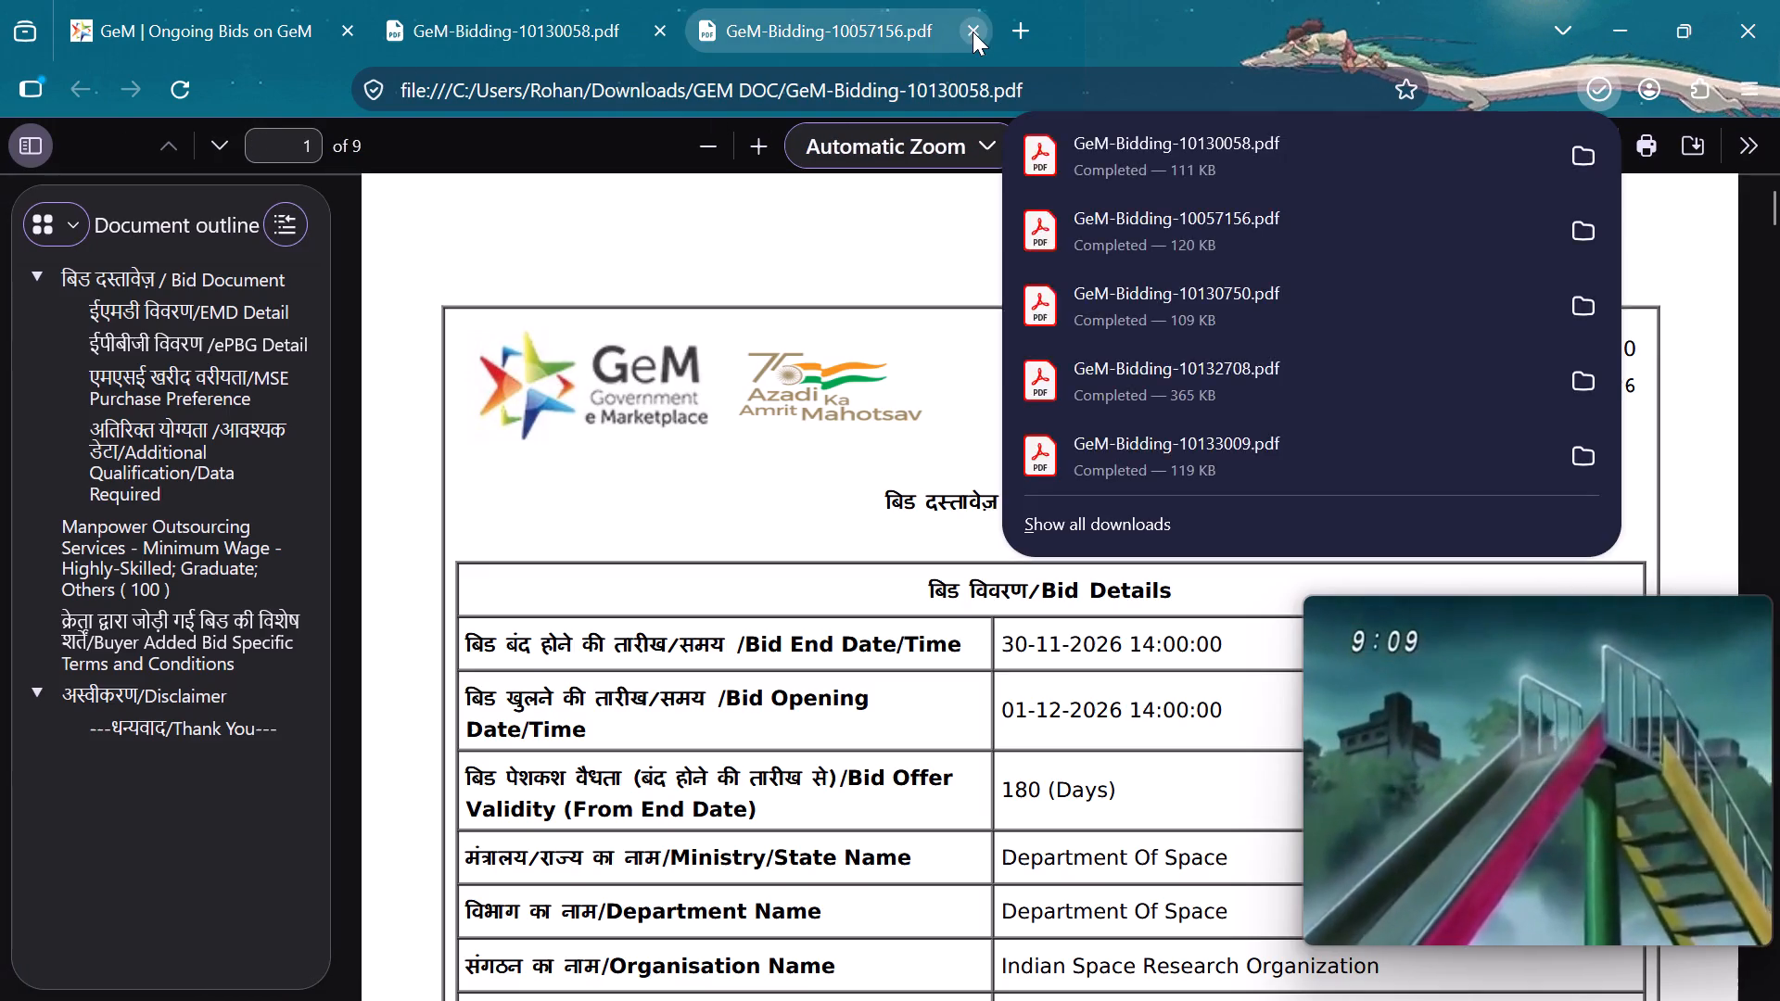
{"action": "left_click", "coordinate": [973, 32]}
Copy the bid number GEM/2026/B/8243020 from the bid document and check its type of bid.
{"action": "double_click", "coordinate": [1418, 342]}
{"action": "key", "text": "ctrl+shift+Right"}
{"action": "key", "text": "ctrl+shift+Right"}
{"action": "key", "text": "ctrl+c"}
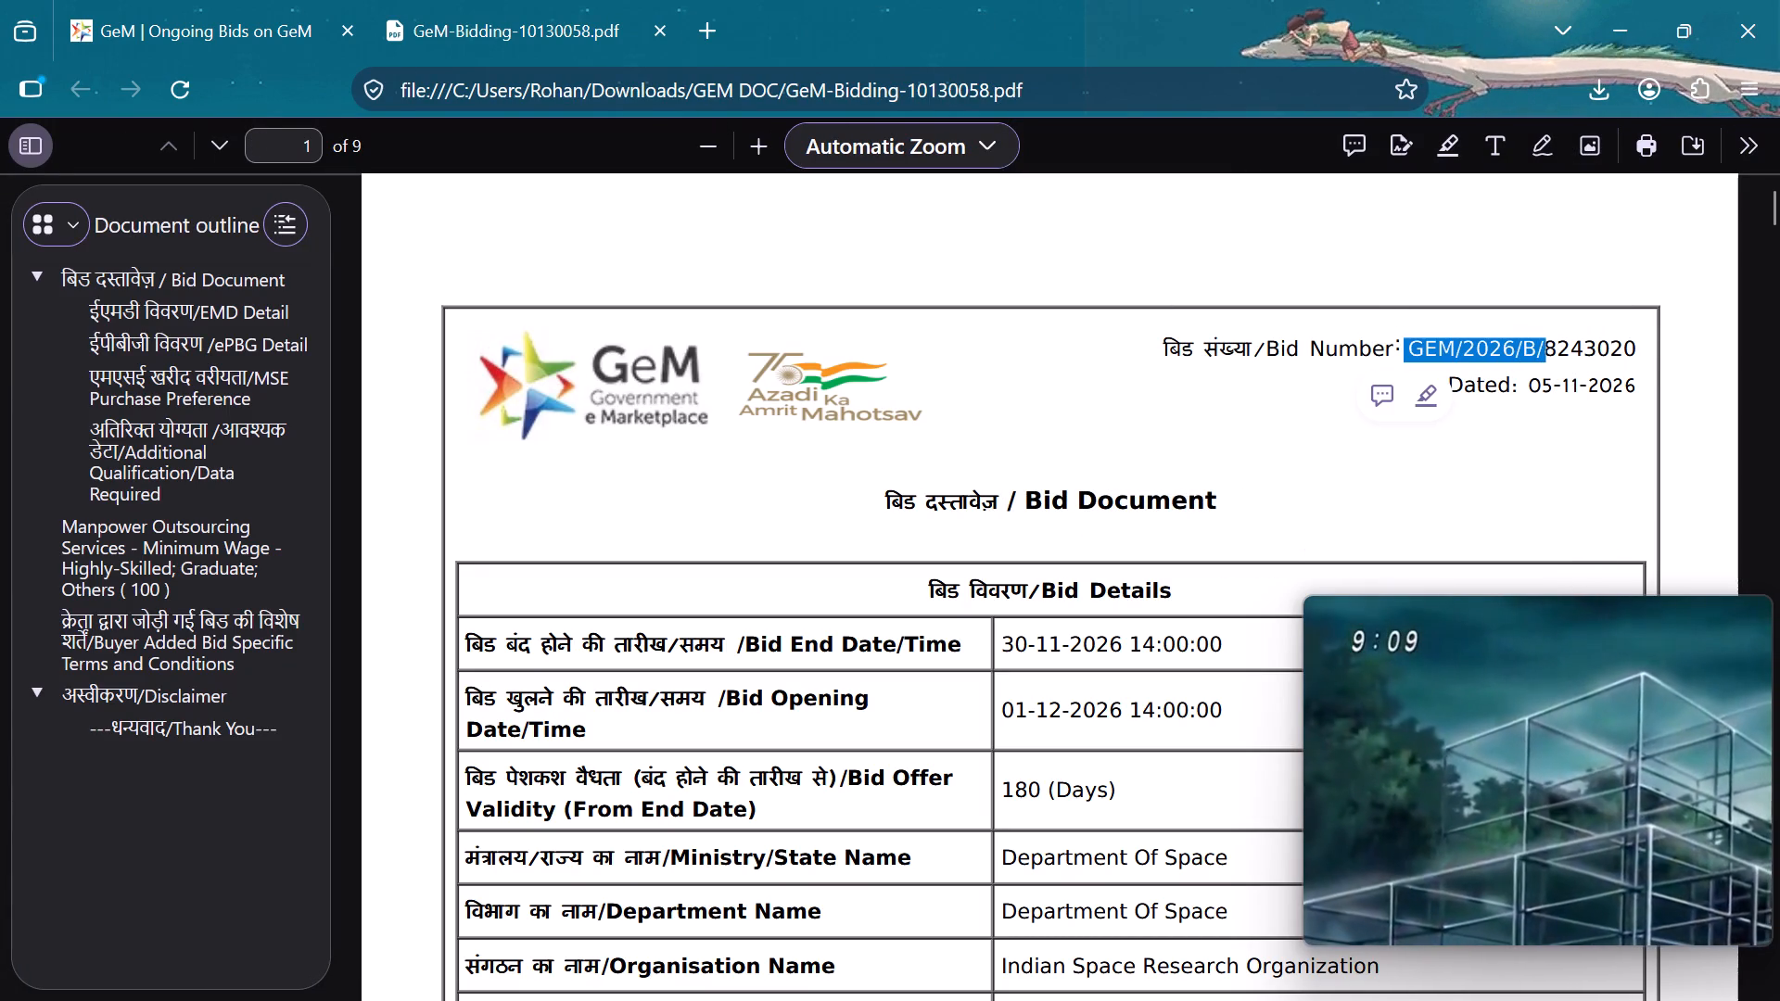
{"action": "key", "text": "ctrl+shift+Right"}
{"action": "key", "text": "ctrl+c"}
{"action": "key", "text": "ctrl+c"}
{"action": "scroll", "coordinate": [1029, 641], "scroll_direction": "down", "scroll_amount": 6}
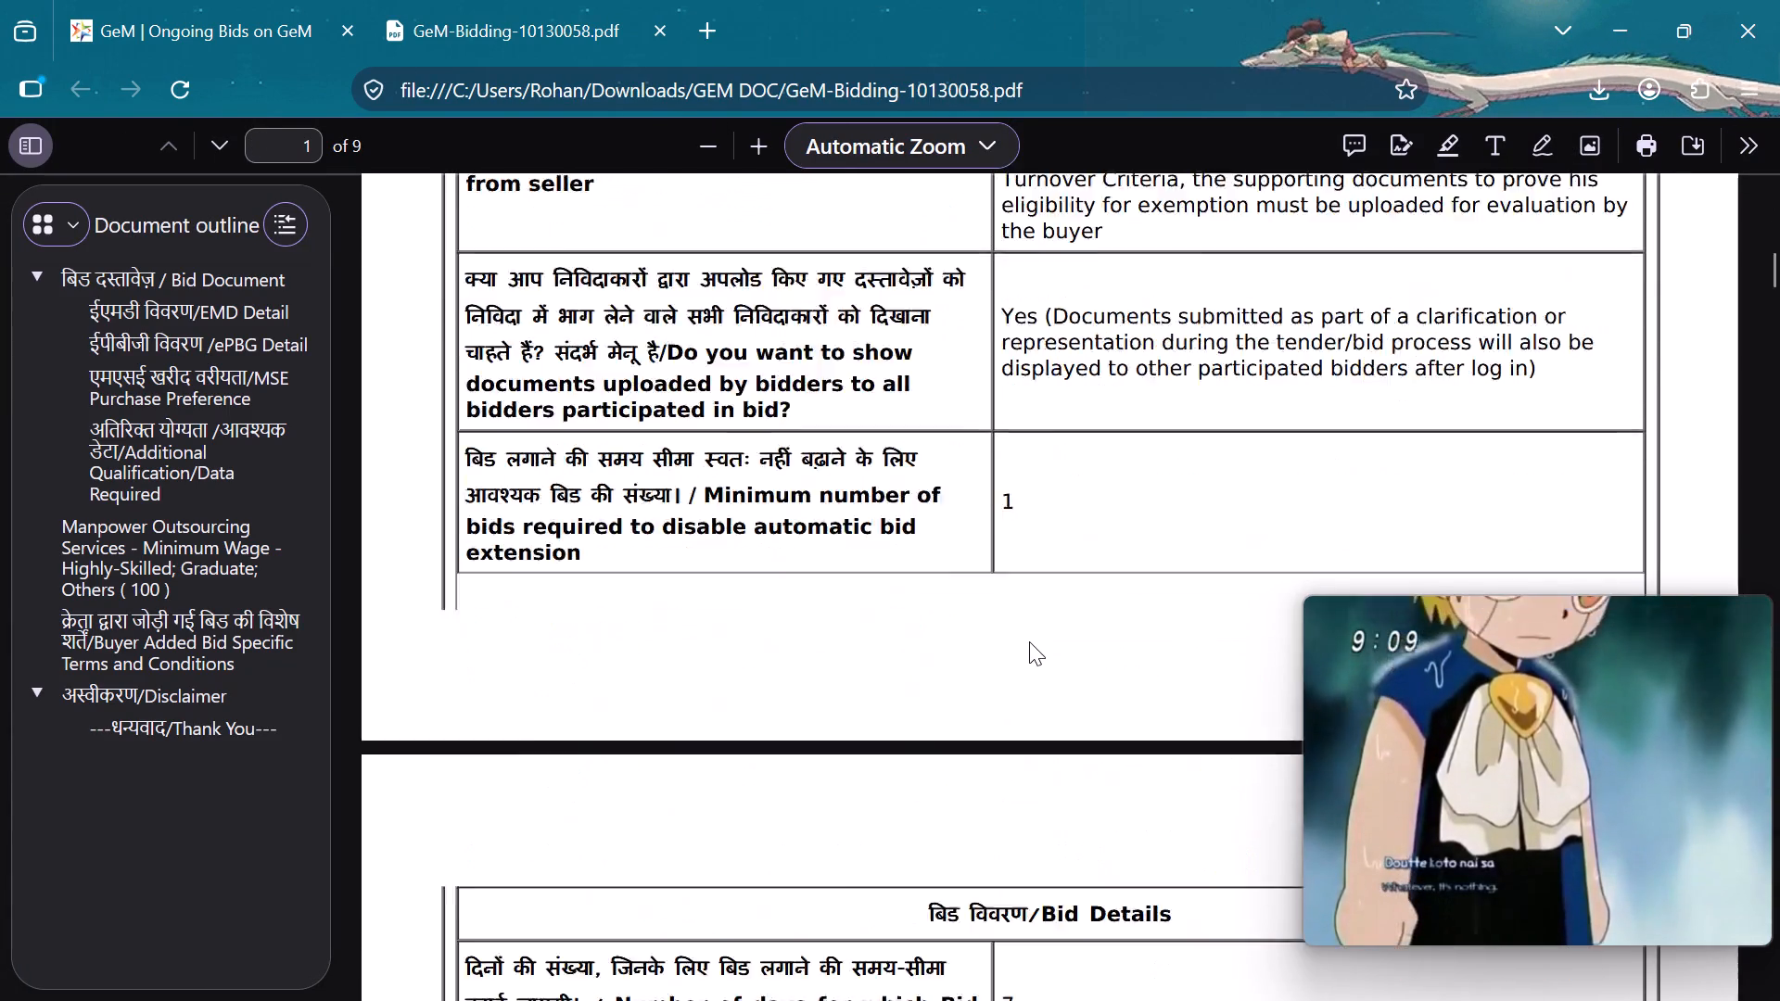
{"action": "scroll", "coordinate": [1029, 641], "scroll_direction": "down", "scroll_amount": 4}
Start another HHSPL GEM Tender response with GEM Id GEM/2026/B/8243020 and Bid Type S.
{"action": "key", "text": "alt+Tab"}
{"action": "left_click", "coordinate": [713, 428]}
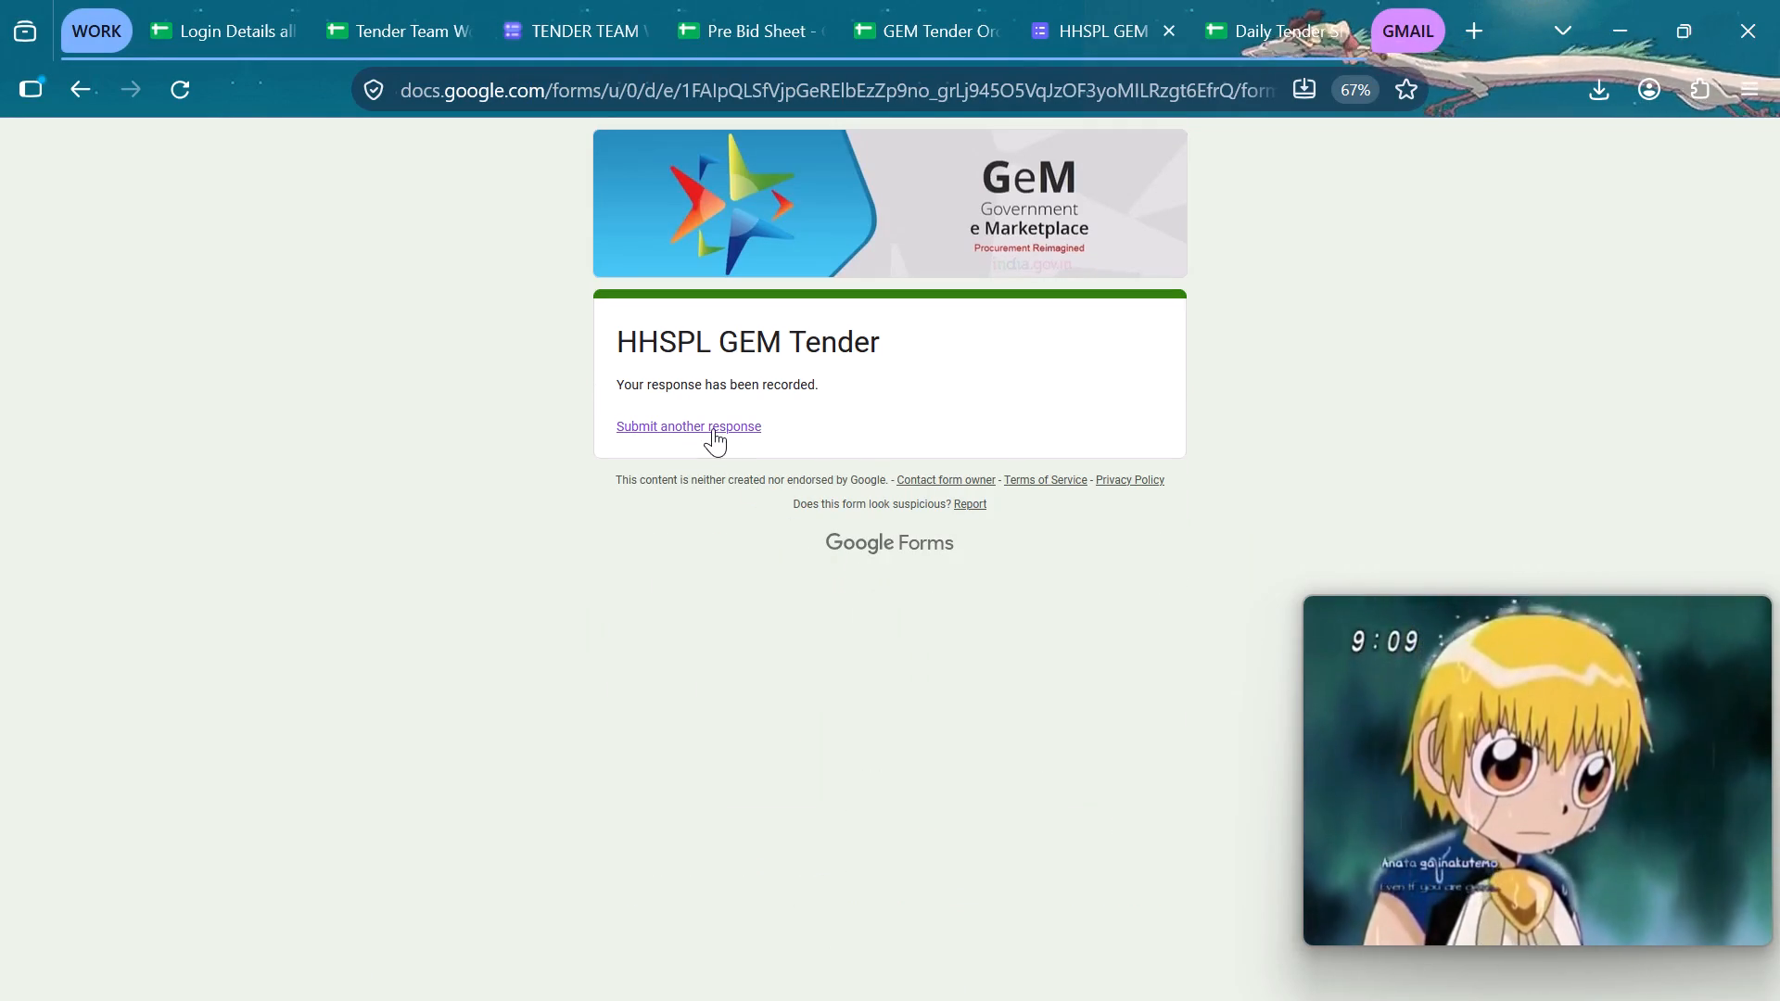
{"action": "key", "text": "alt+Tab"}
{"action": "key", "text": "alt+Tab"}
{"action": "left_click", "coordinate": [691, 564], "text": "ctrl"}
{"action": "key", "text": "ctrl+v"}
{"action": "key", "text": "Tab"}
{"action": "key", "text": "s"}
Search the web for the consignee PIN code 380015 from the bid document and copy the city name Ahmedabad.
{"action": "key", "text": "alt+Tab"}
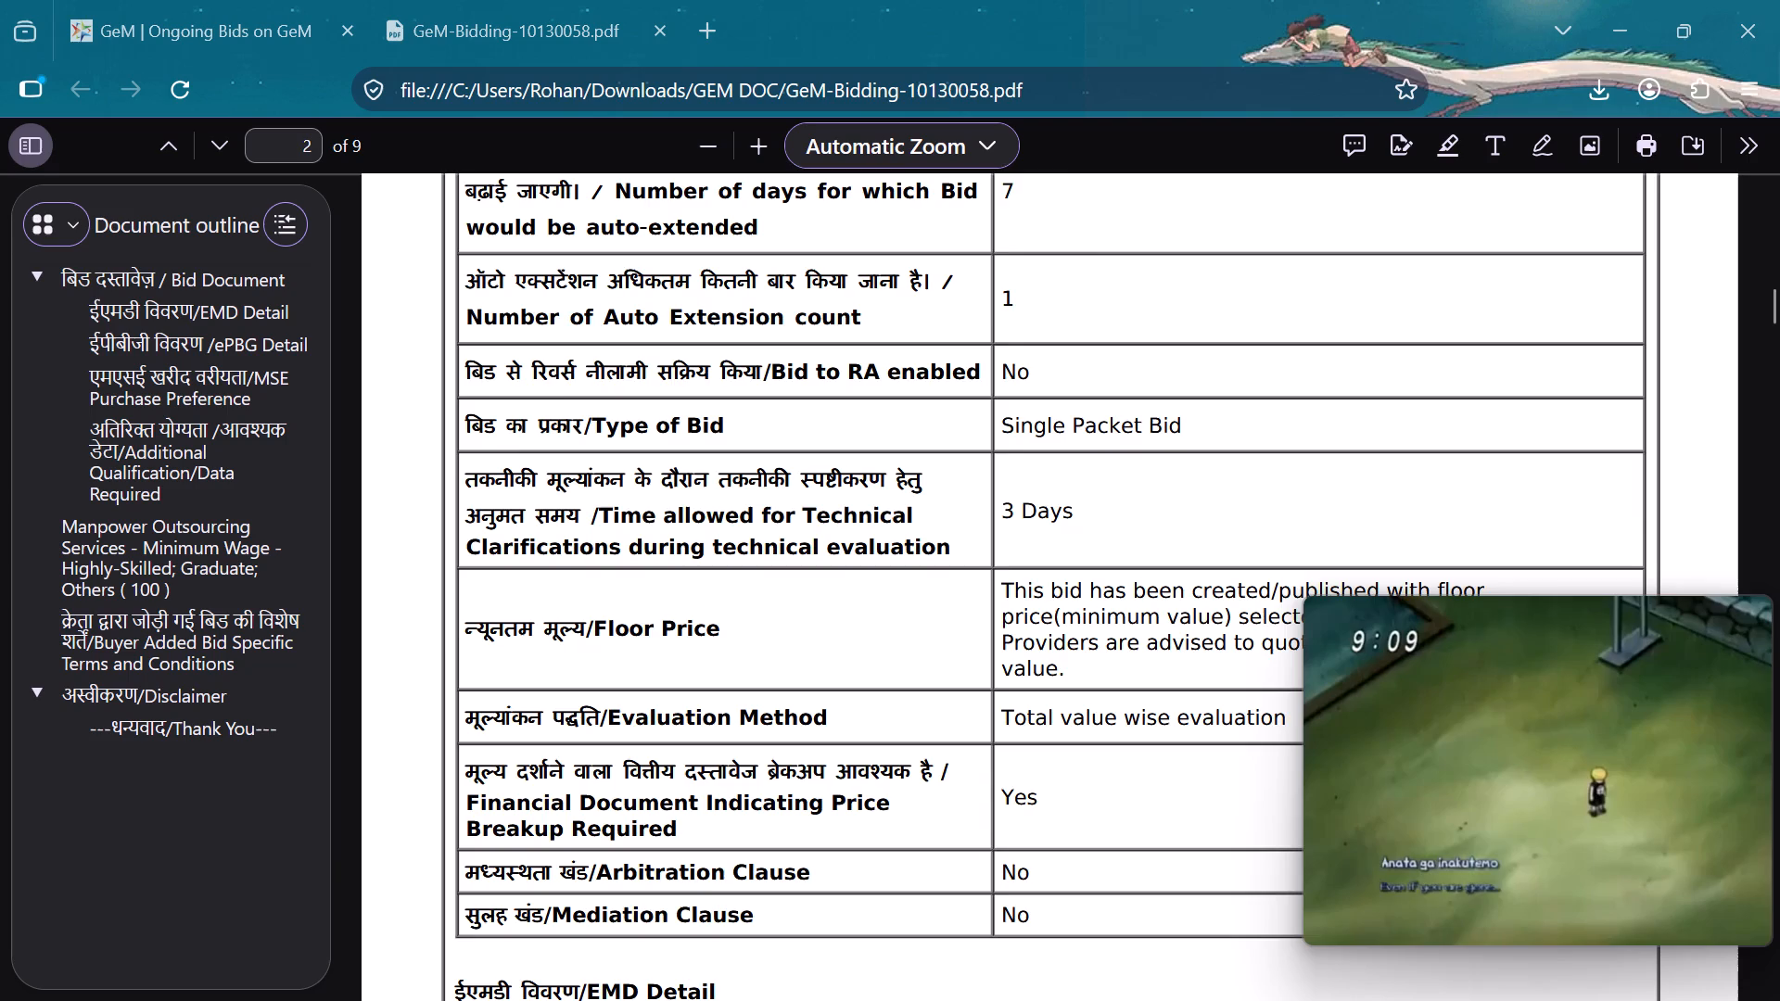
{"action": "scroll", "coordinate": [690, 566], "scroll_direction": "down", "scroll_amount": 20}
{"action": "scroll", "coordinate": [690, 566], "scroll_direction": "down", "scroll_amount": 5}
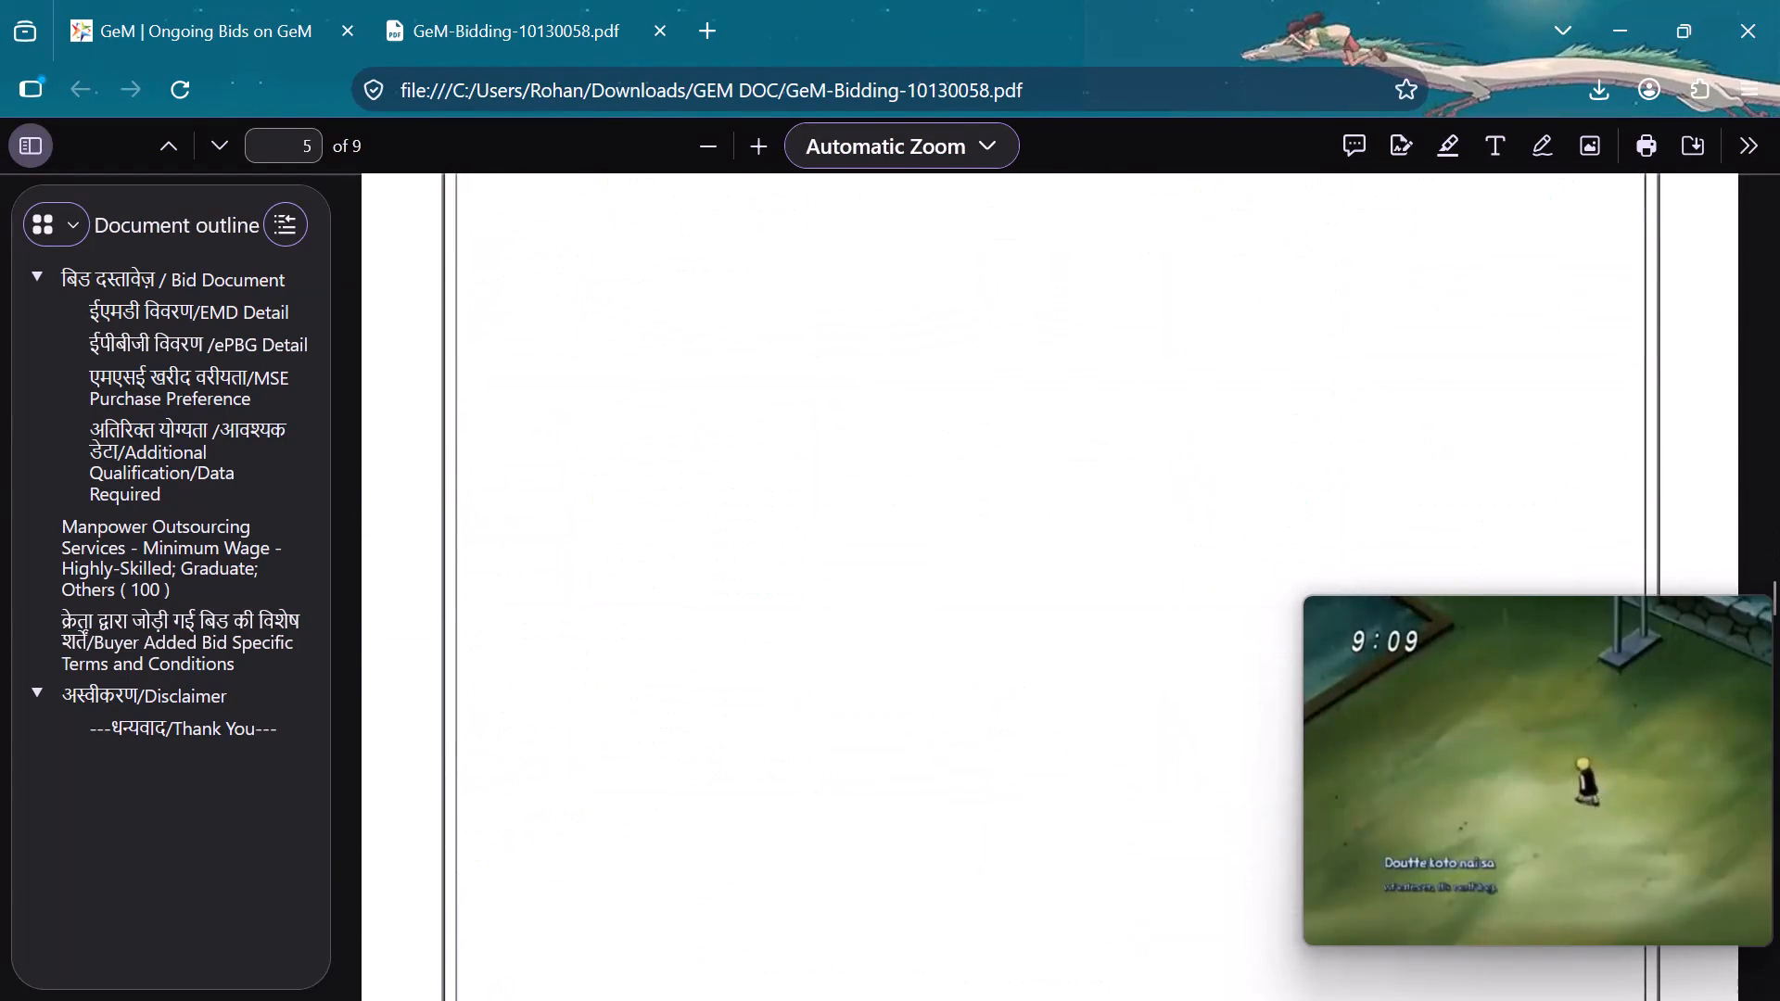
{"action": "scroll", "coordinate": [690, 566], "scroll_direction": "down", "scroll_amount": 11}
{"action": "double_click", "coordinate": [864, 496]}
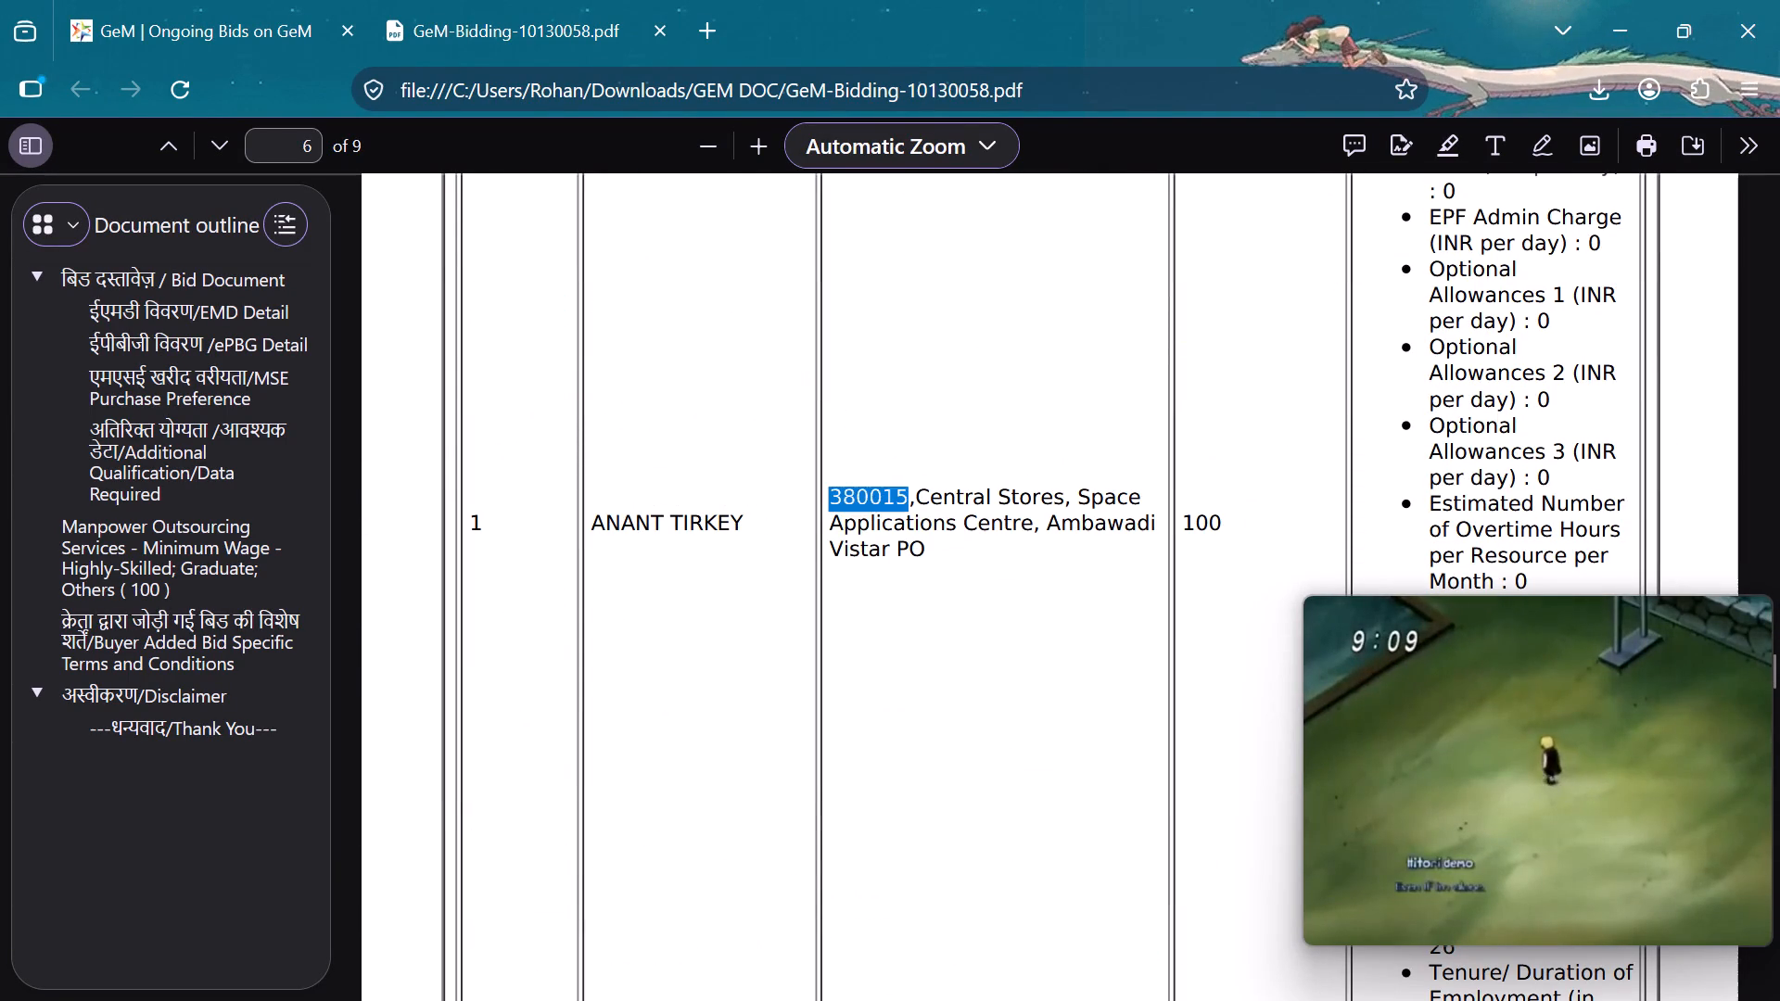
{"action": "right_click", "coordinate": [864, 496]}
{"action": "left_click", "coordinate": [964, 739]}
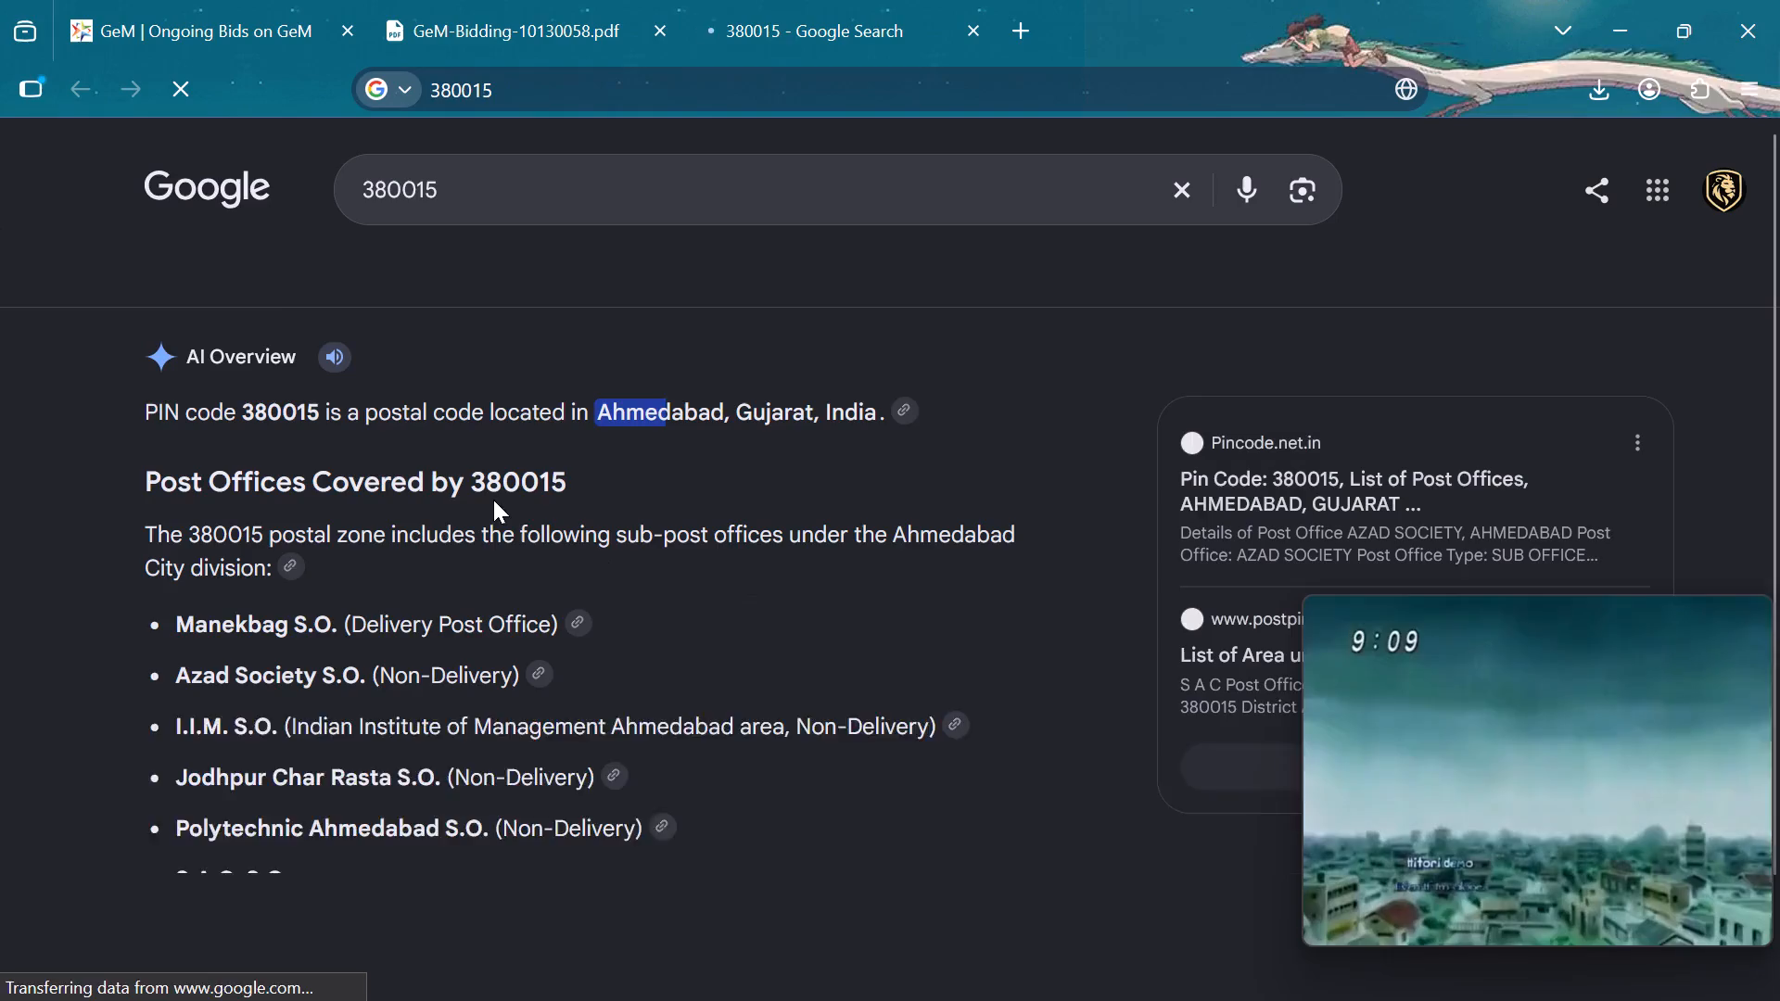
{"action": "double_click", "coordinate": [619, 423]}
{"action": "key", "text": "ctrl+c"}
{"action": "key", "text": "alt+Tab"}
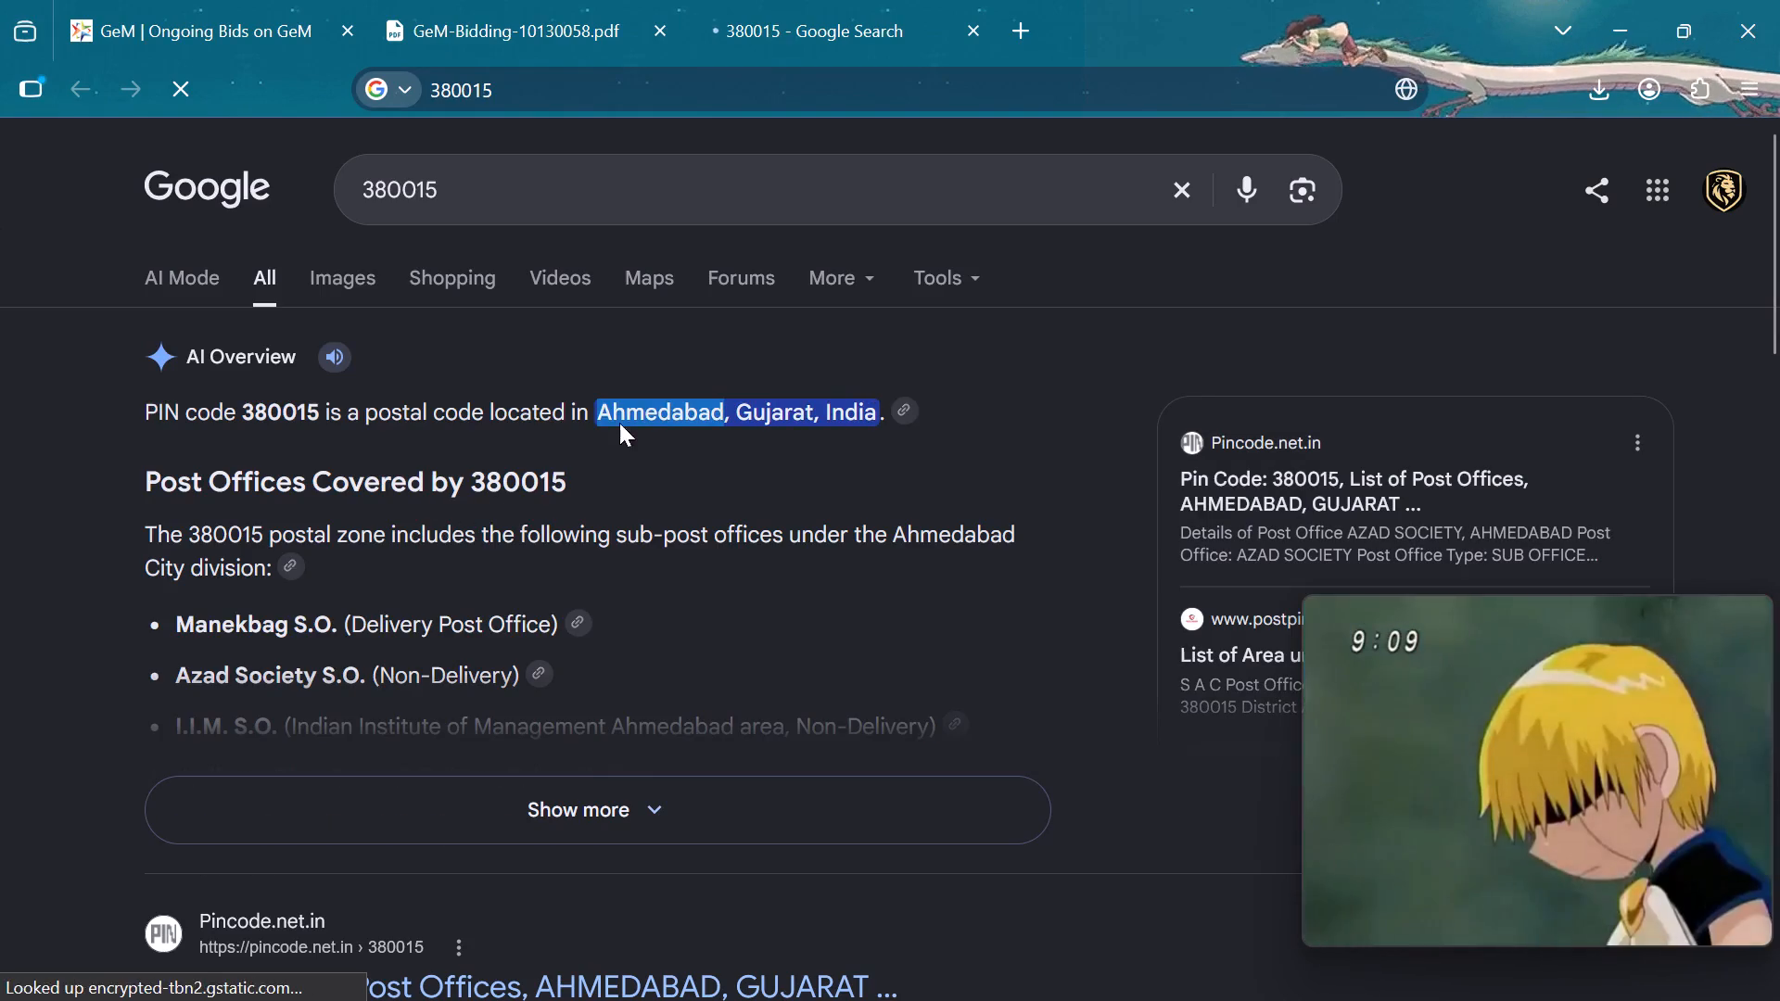
Fill in State GJ, City Ahmedabad, Pasara N and Pre Bid Meeting N in the form.
{"action": "key", "text": "Tab"}
{"action": "type", "text": "gj"}
{"action": "key", "text": "Tab"}
{"action": "key", "text": "ctrl+v"}
{"action": "key", "text": "Tab"}
{"action": "key", "text": "n"}
{"action": "key", "text": "Tab"}
{"action": "key", "text": "n"}
Check the bid in the GeM list, submit the form with Closing Date 20/11/2026 and Quantity 100, and start another response.
{"action": "key", "text": "alt+Tab"}
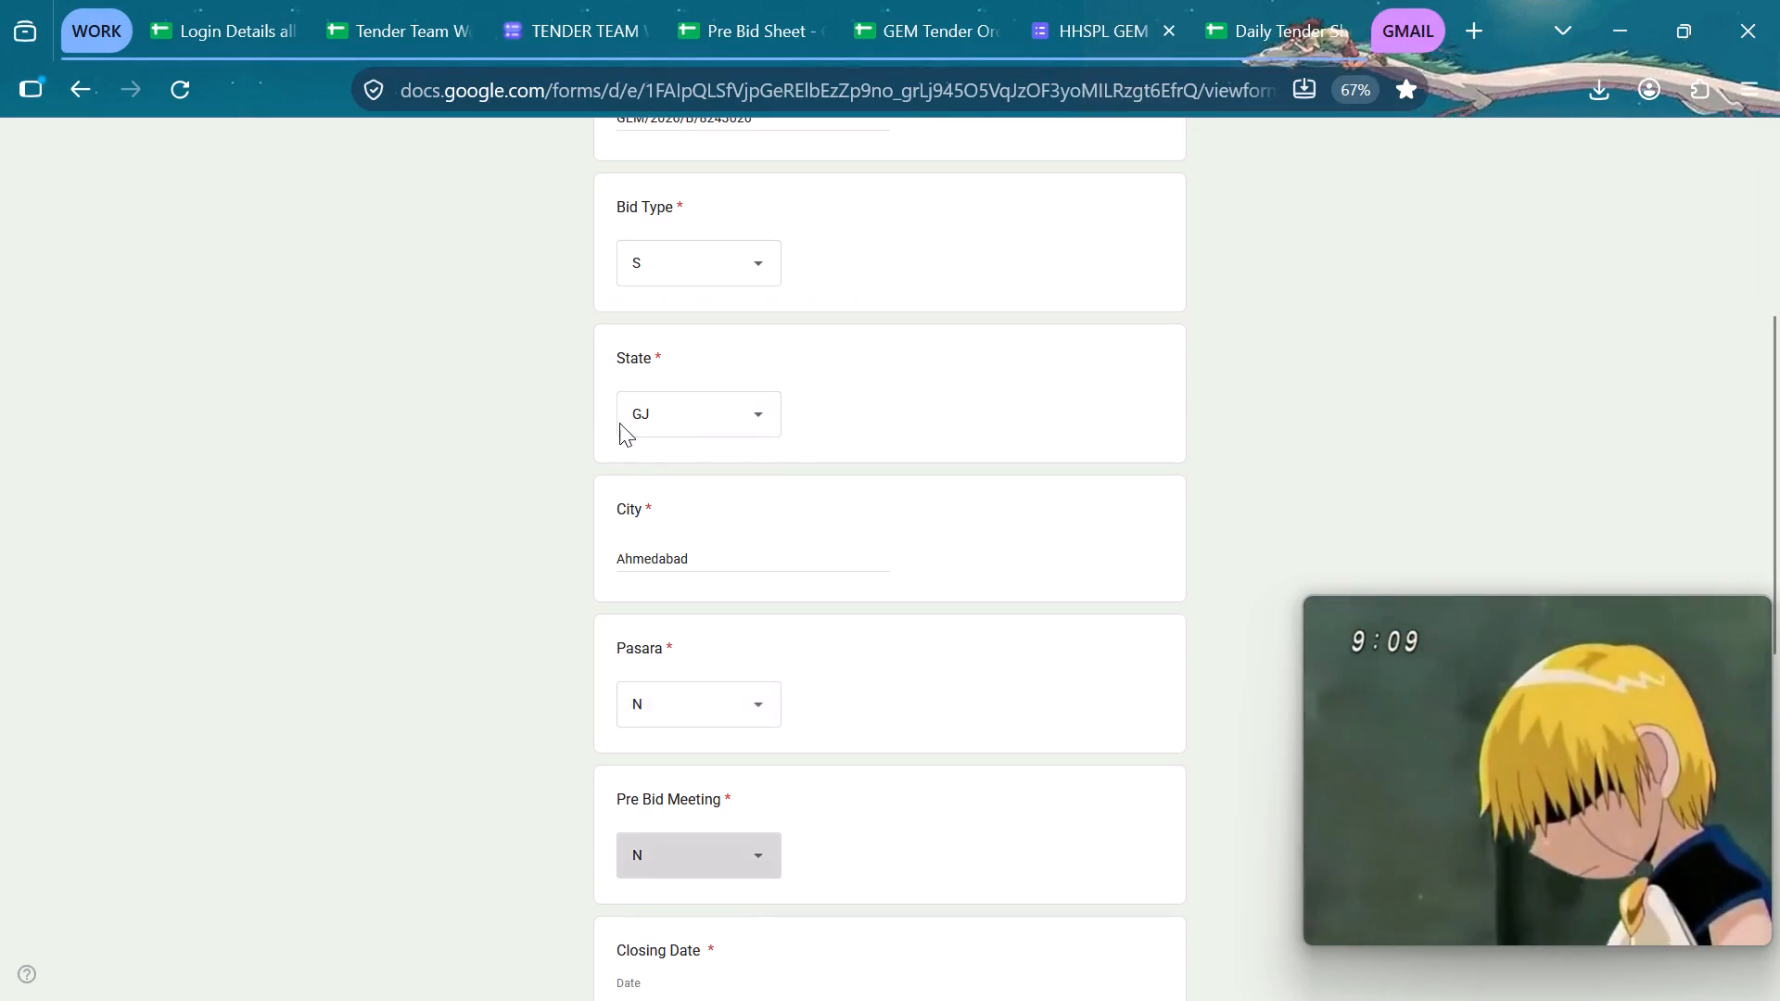
{"action": "left_click", "coordinate": [291, 0]}
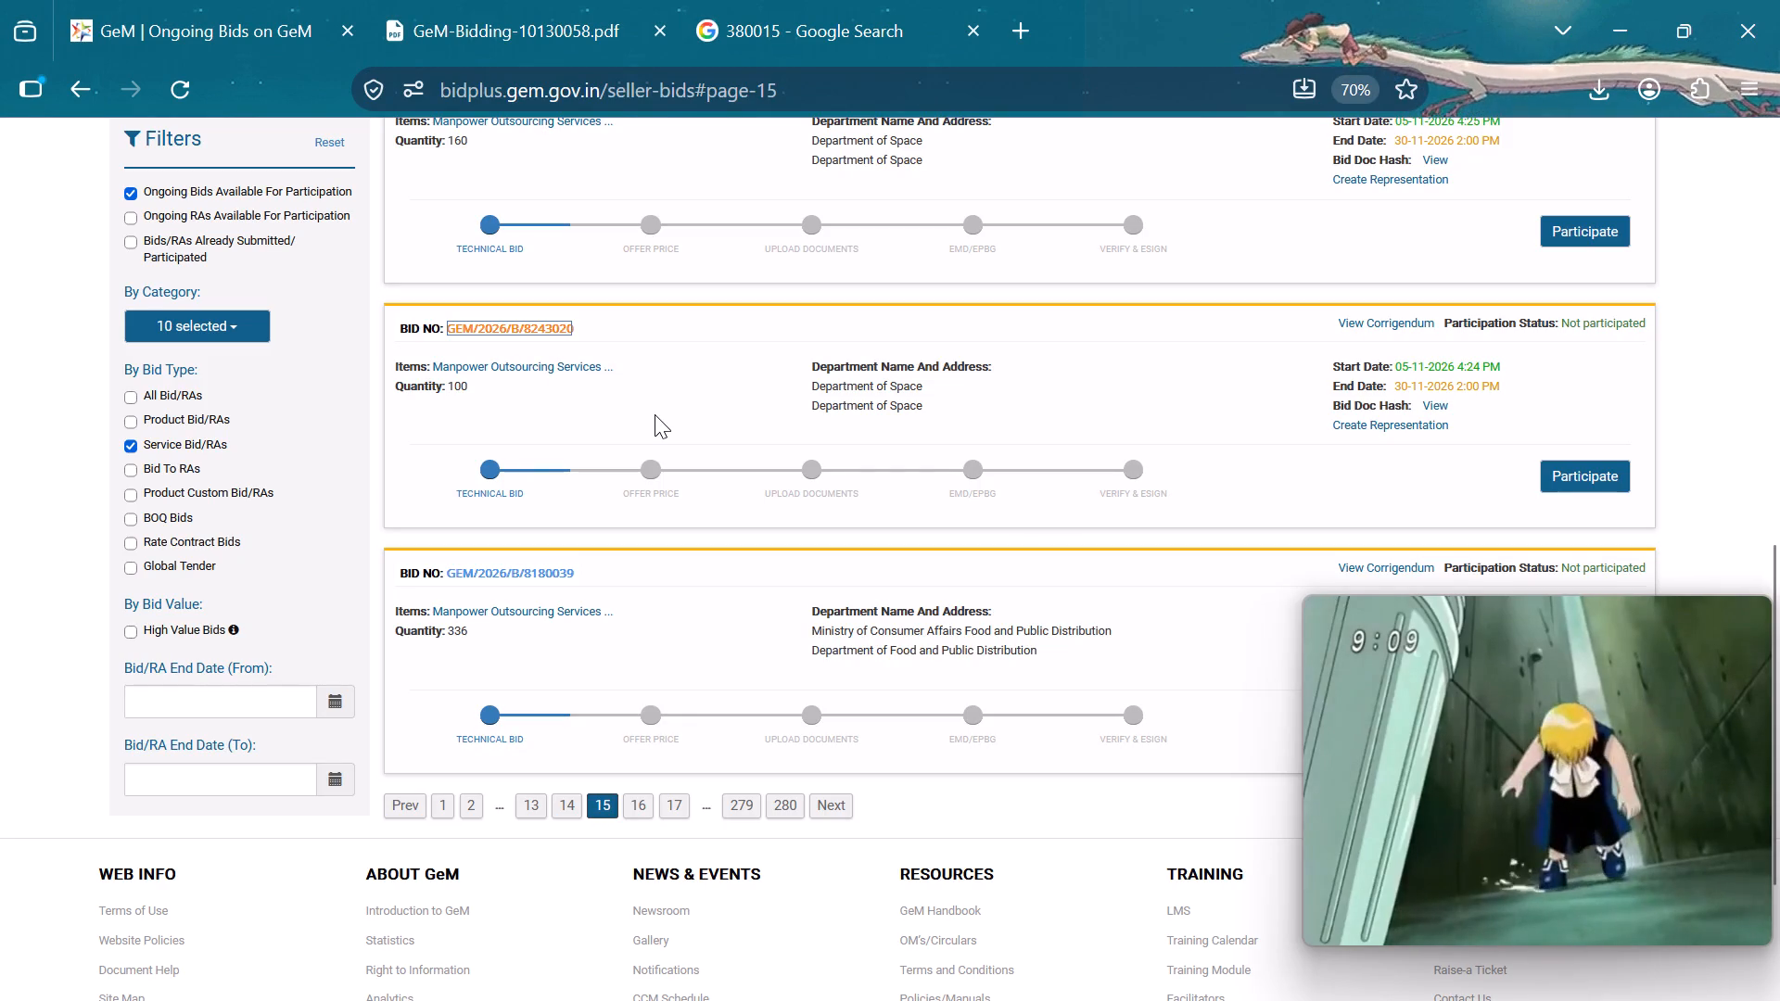
{"action": "key", "text": "alt+Tab"}
{"action": "key", "text": "Tab"}
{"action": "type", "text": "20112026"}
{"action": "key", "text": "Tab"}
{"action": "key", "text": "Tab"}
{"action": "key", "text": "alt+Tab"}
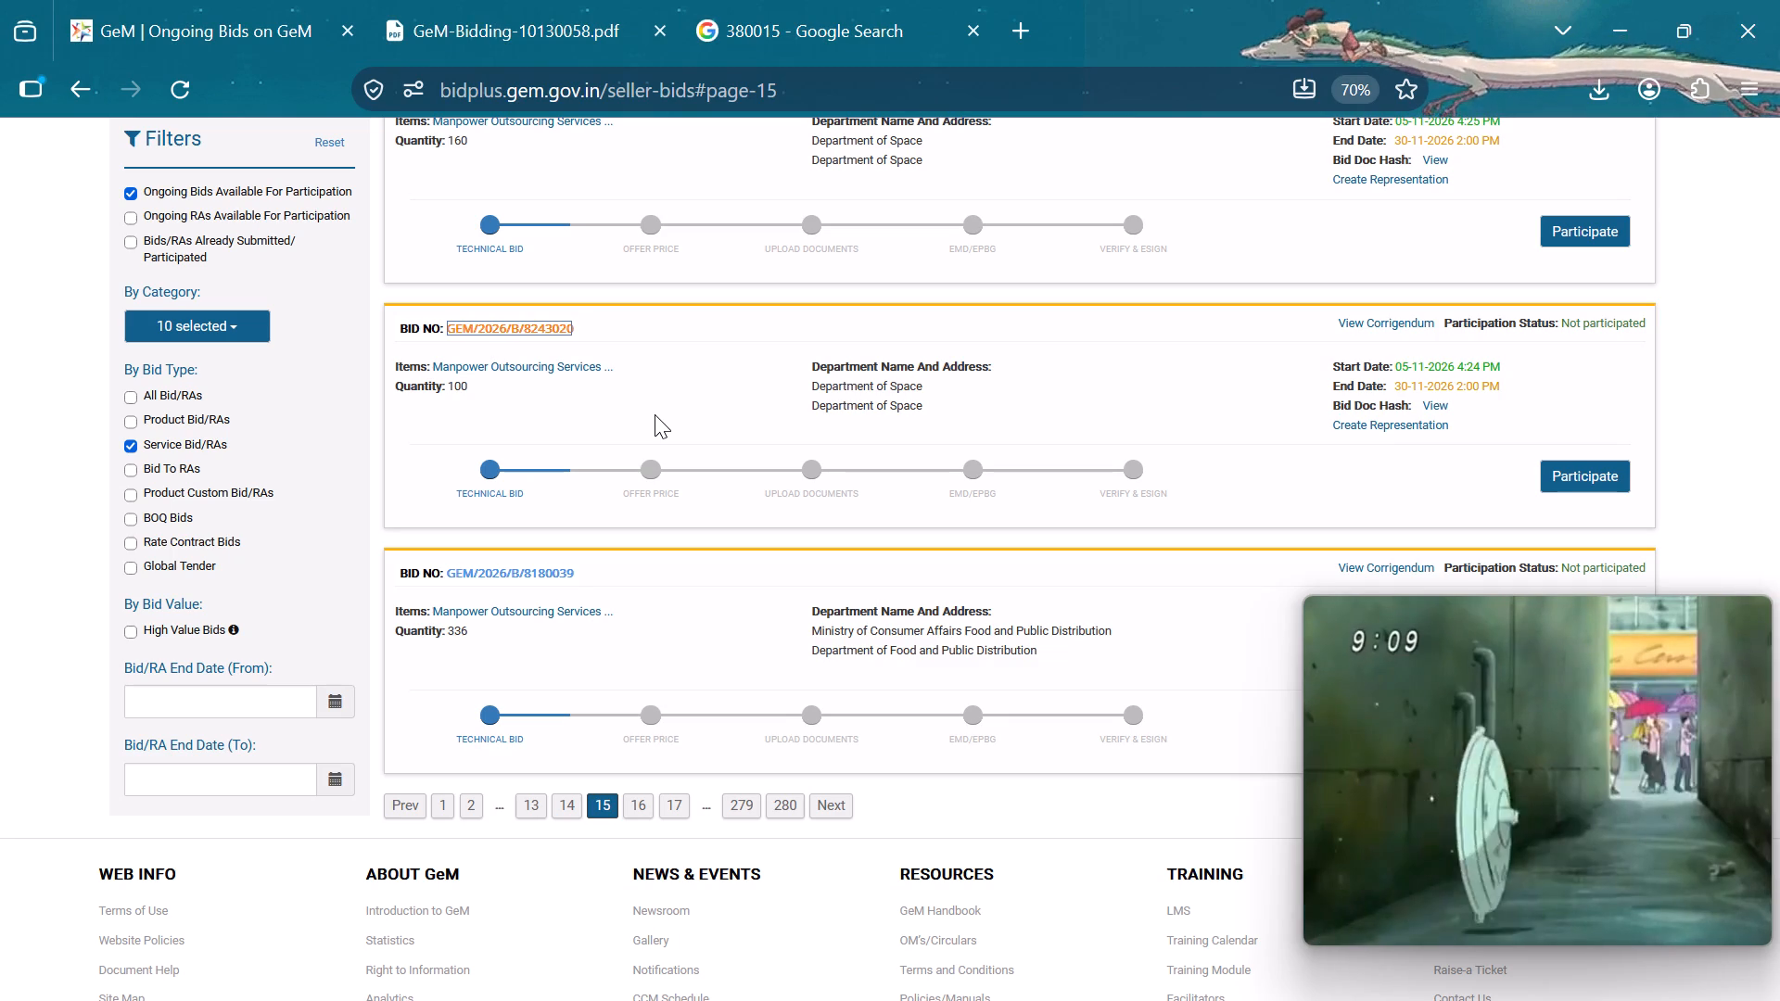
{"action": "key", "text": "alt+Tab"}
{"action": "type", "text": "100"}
{"action": "scroll", "coordinate": [655, 414], "scroll_direction": "down", "scroll_amount": 3}
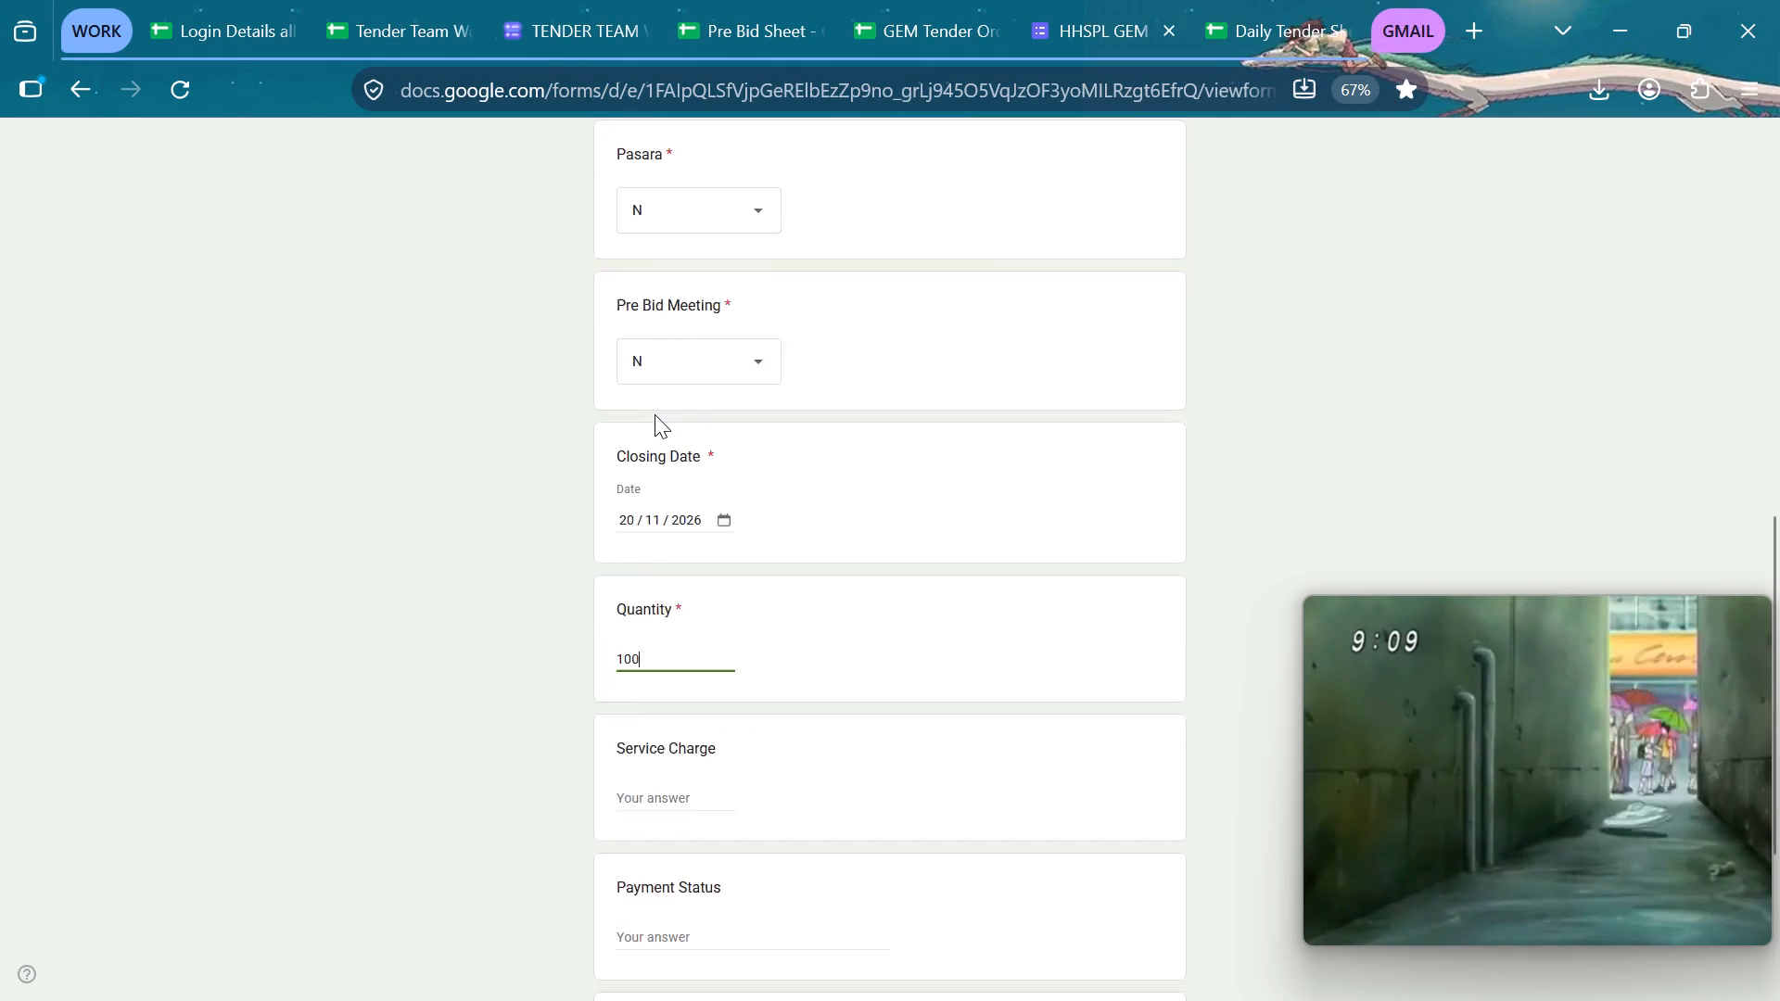
{"action": "scroll", "coordinate": [655, 414], "scroll_direction": "down", "scroll_amount": 3}
{"action": "left_click", "coordinate": [628, 830]}
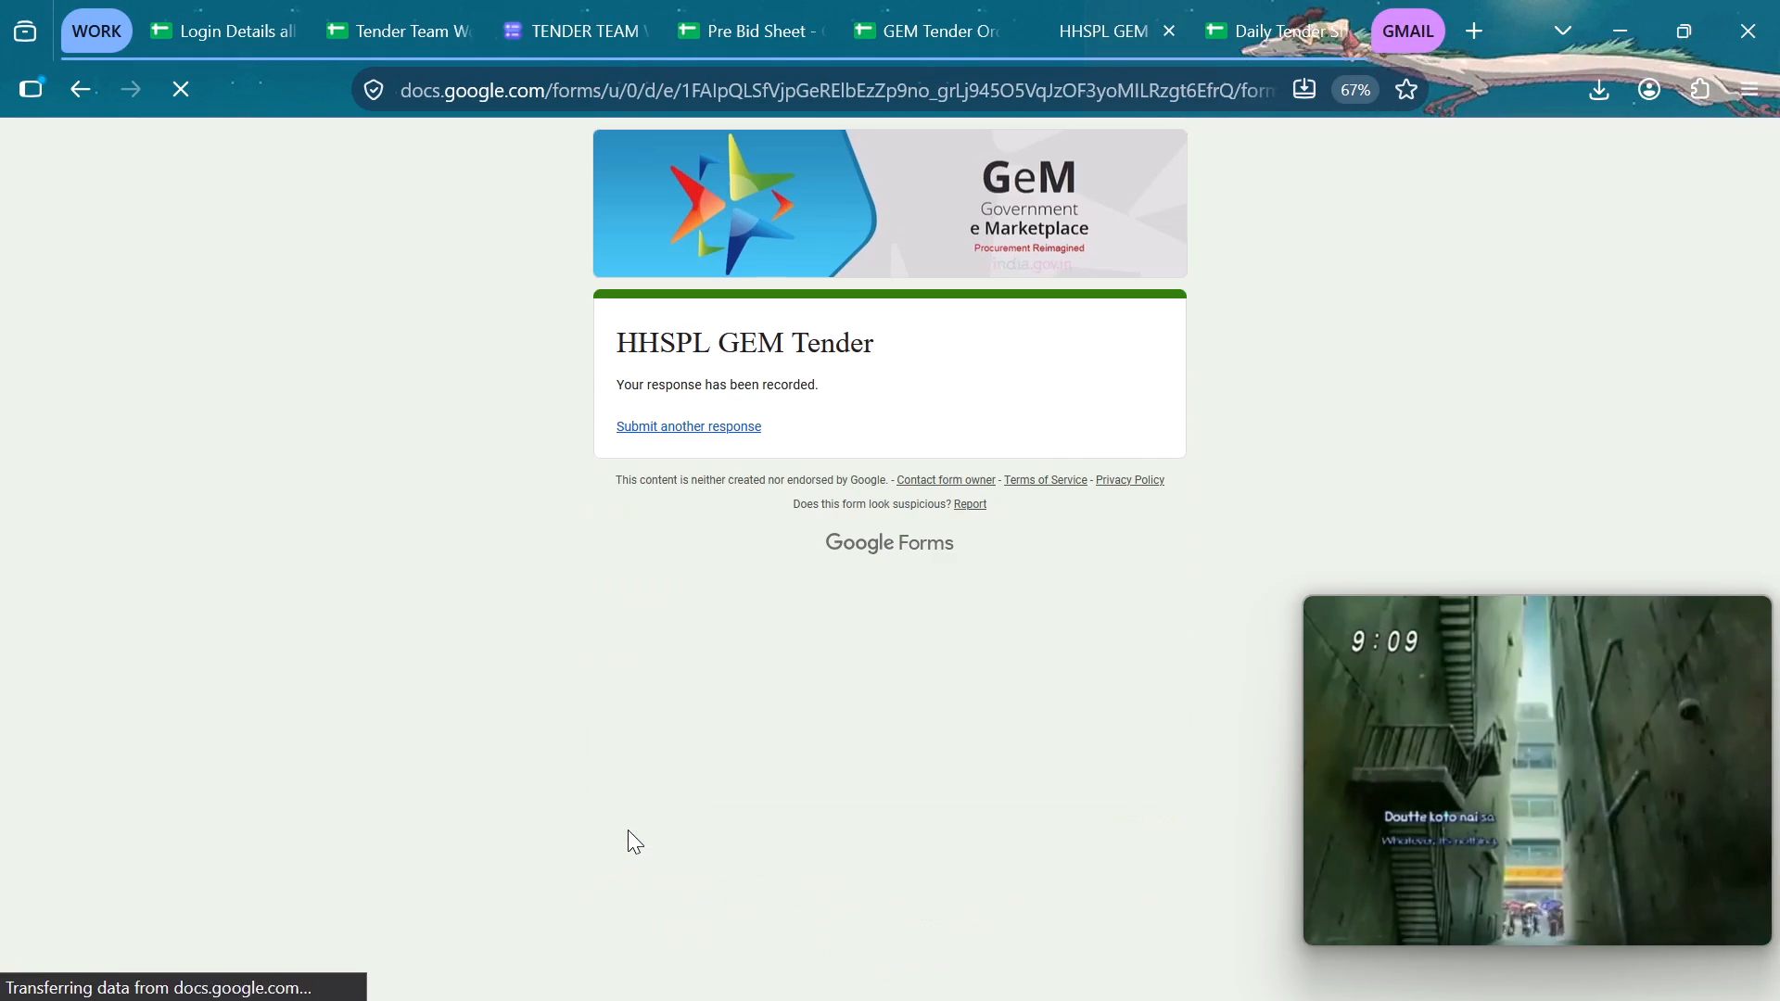
{"action": "left_click", "coordinate": [717, 423]}
Open the GEM/2026/B/8240359 bid document from the GeM list and close the GEM/2026/B/8243020 document and the PIN code search.
{"action": "key", "text": "alt+Tab"}
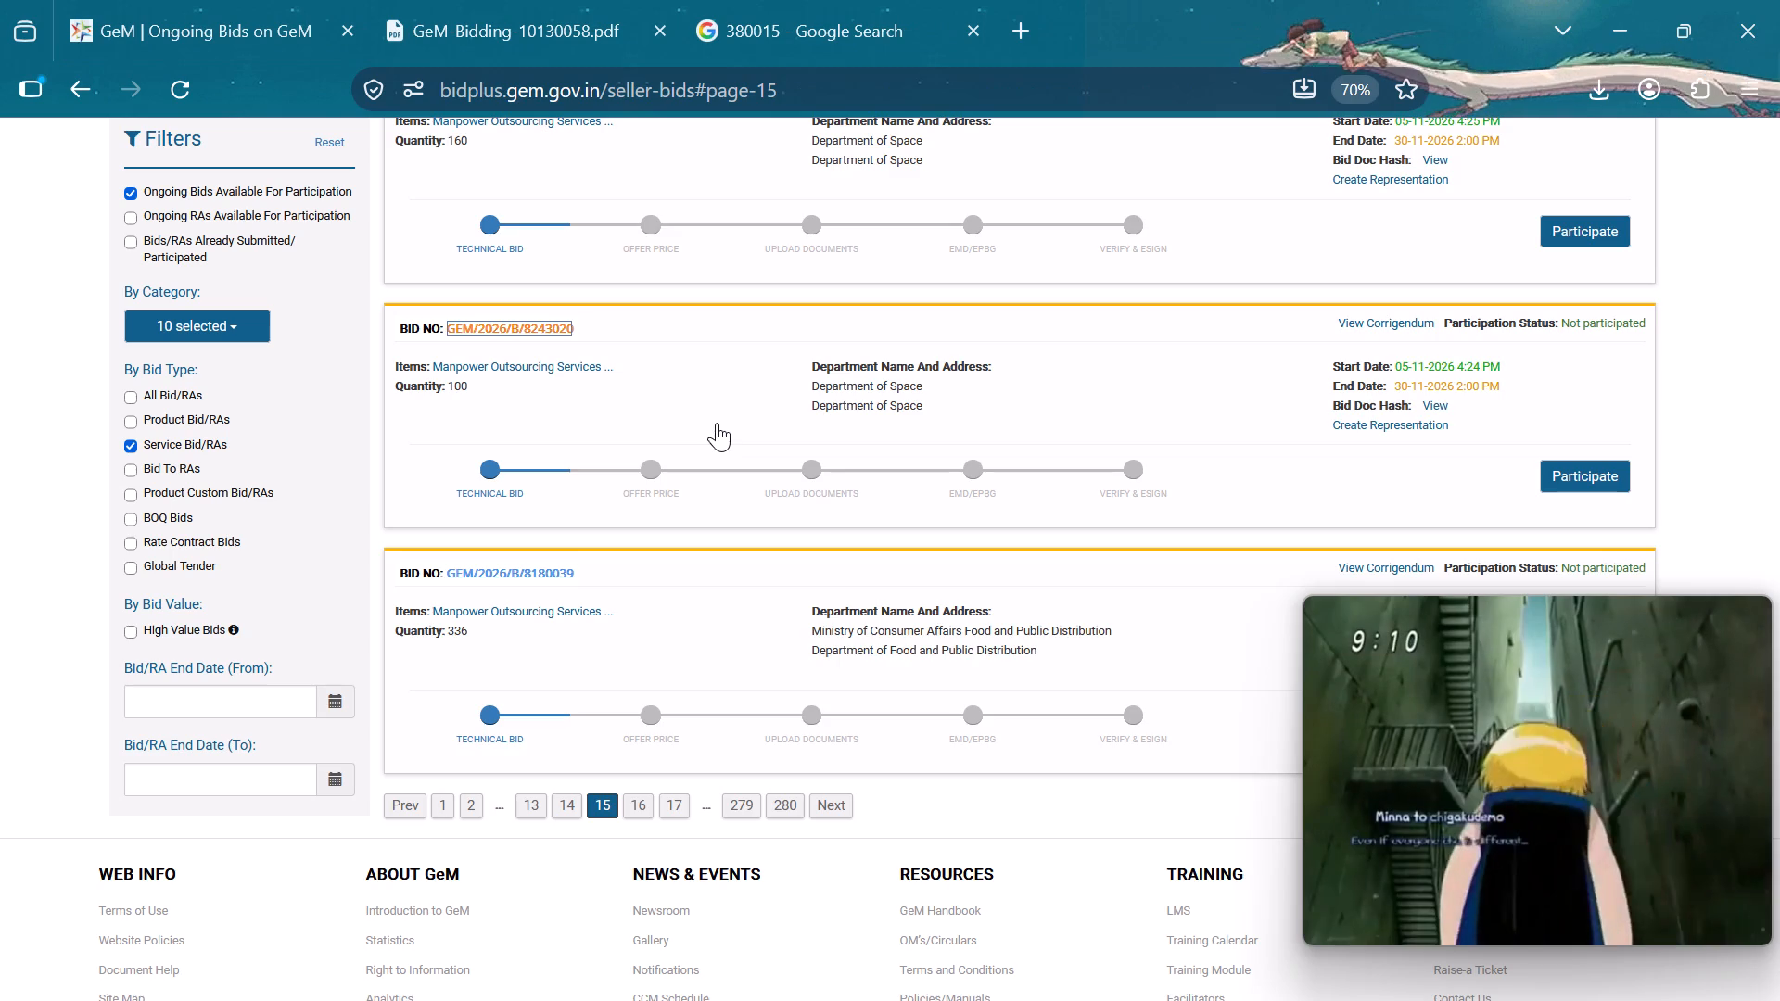
{"action": "scroll", "coordinate": [655, 420], "scroll_direction": "up", "scroll_amount": 1}
{"action": "left_click", "coordinate": [527, 362]}
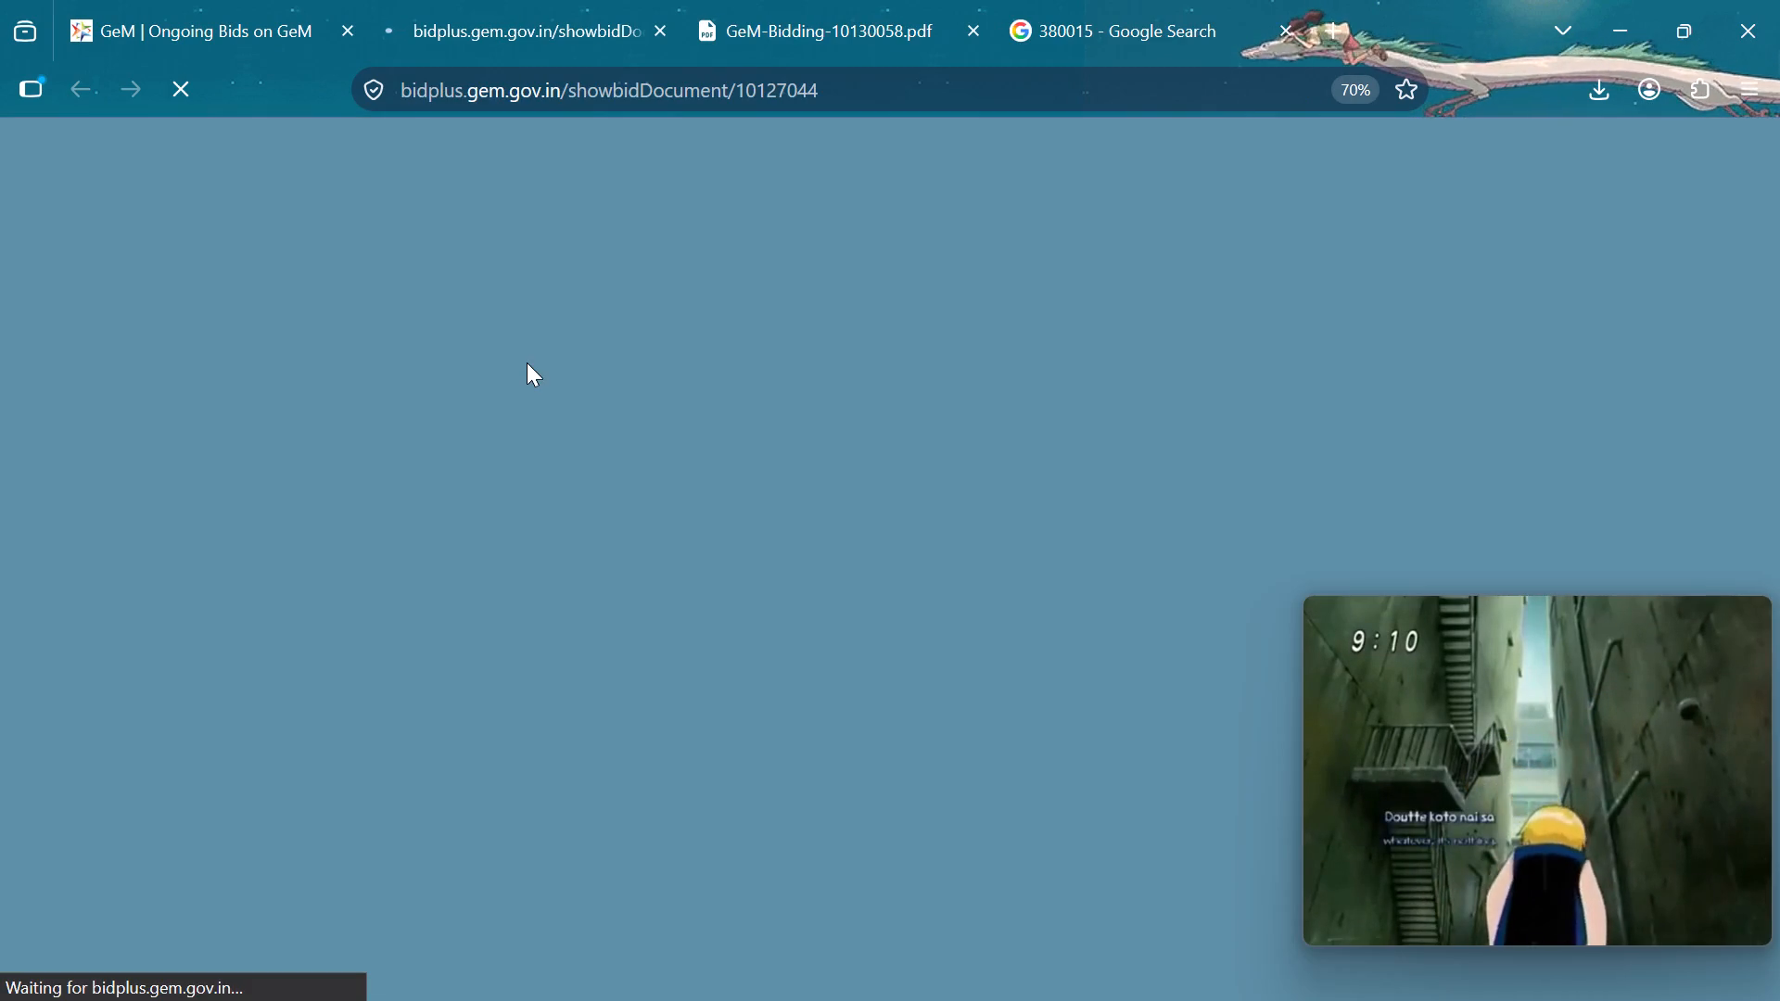
{"action": "double_click", "coordinate": [976, 31]}
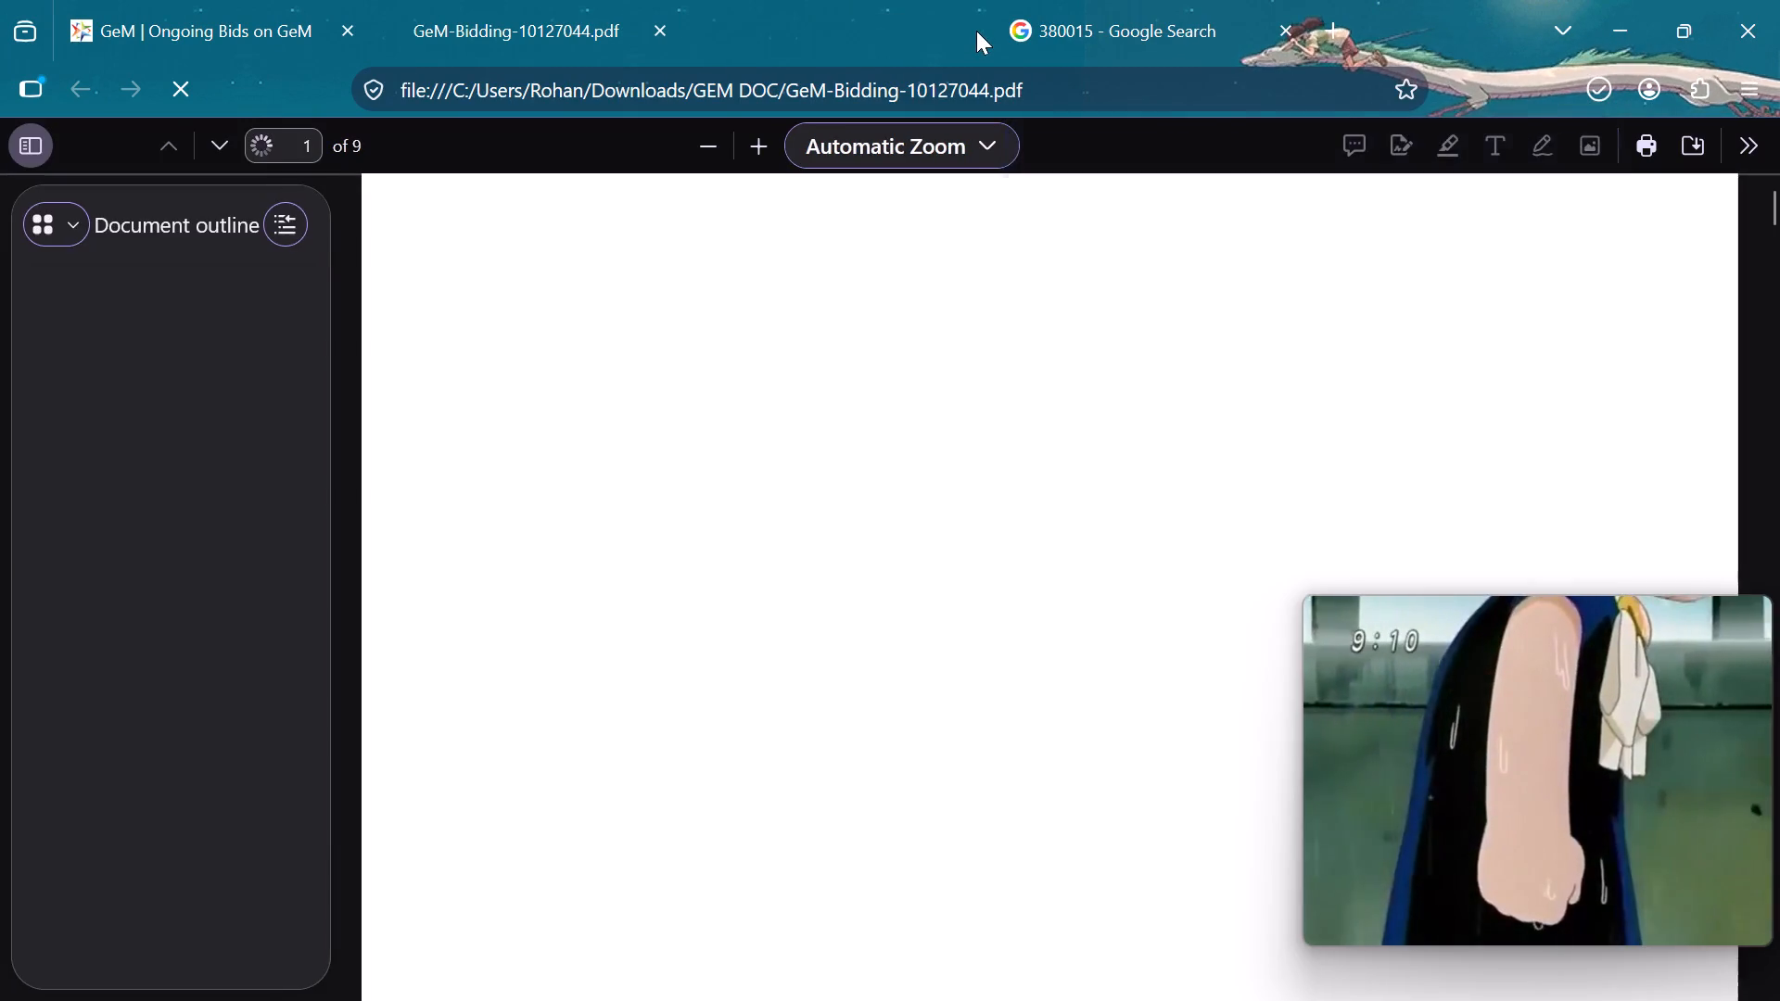
{"action": "left_click", "coordinate": [1027, 158]}
{"action": "double_click", "coordinate": [1103, 171]}
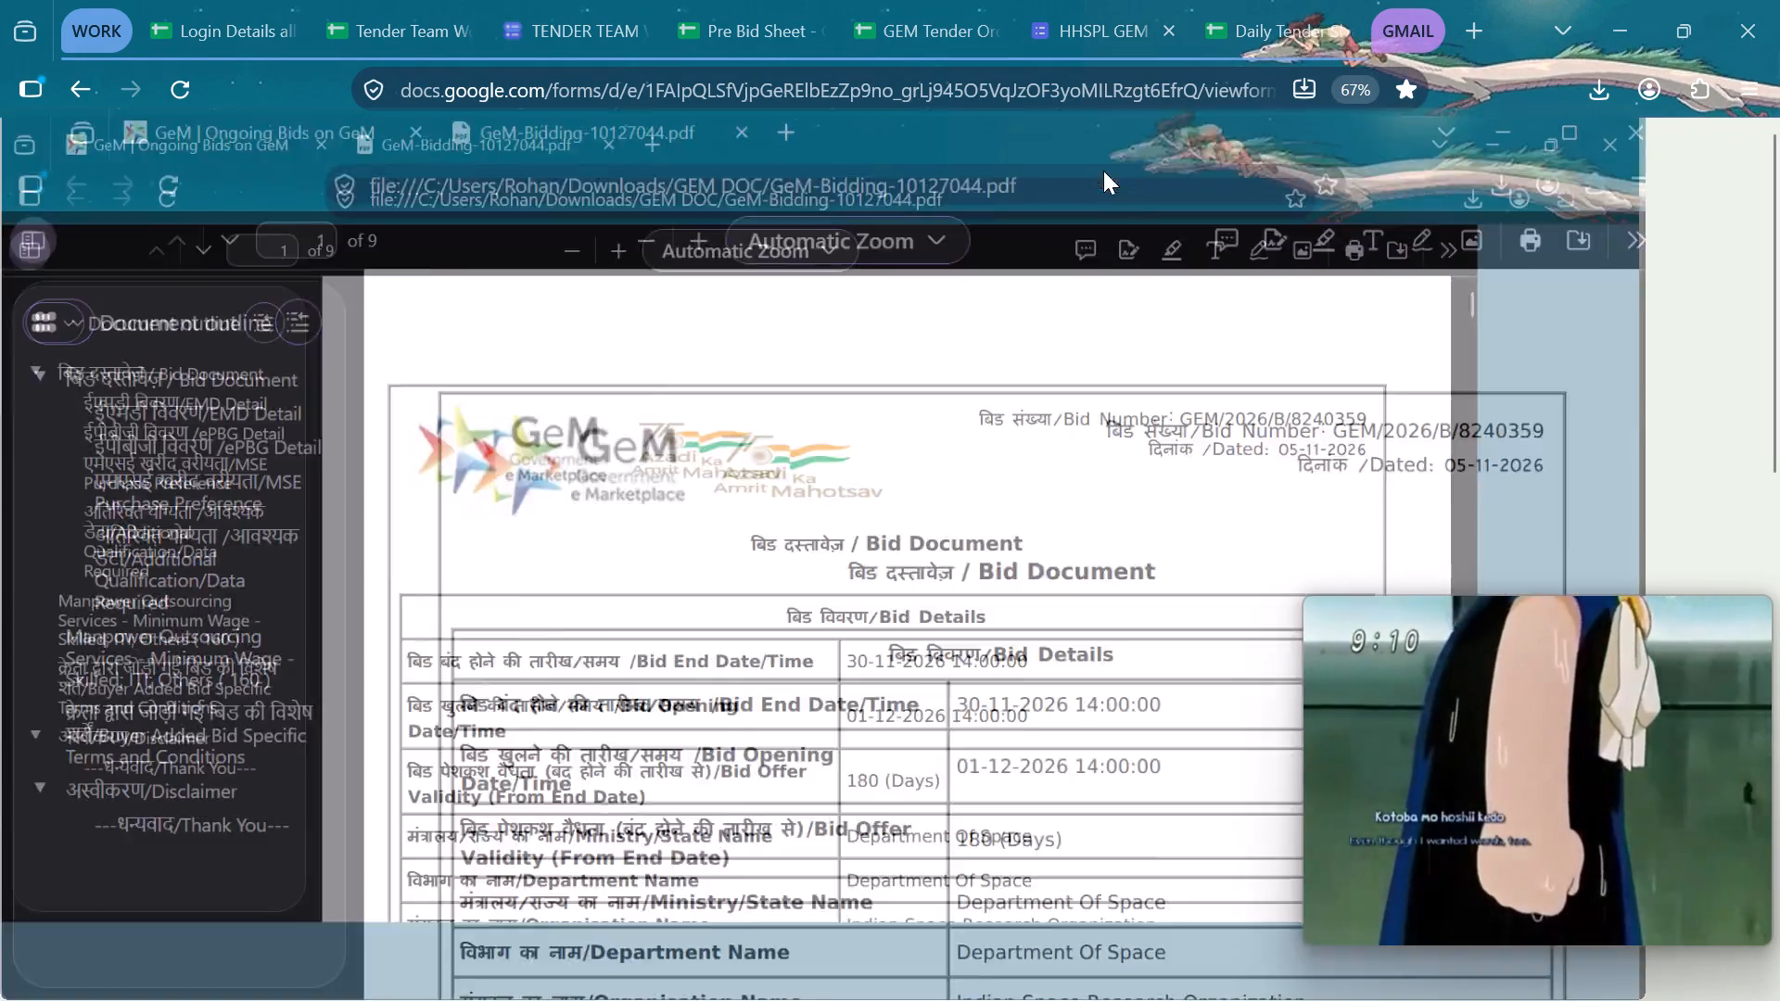
Copy the bid number GEM/2026/B/8240359 from the bid document and check its type of bid.
{"action": "double_click", "coordinate": [1422, 345]}
{"action": "key", "text": "ctrl+shift+Right"}
{"action": "key", "text": "ctrl+shift+Right"}
{"action": "key", "text": "ctrl+shift+Right"}
{"action": "key", "text": "ctrl+shift+Right"}
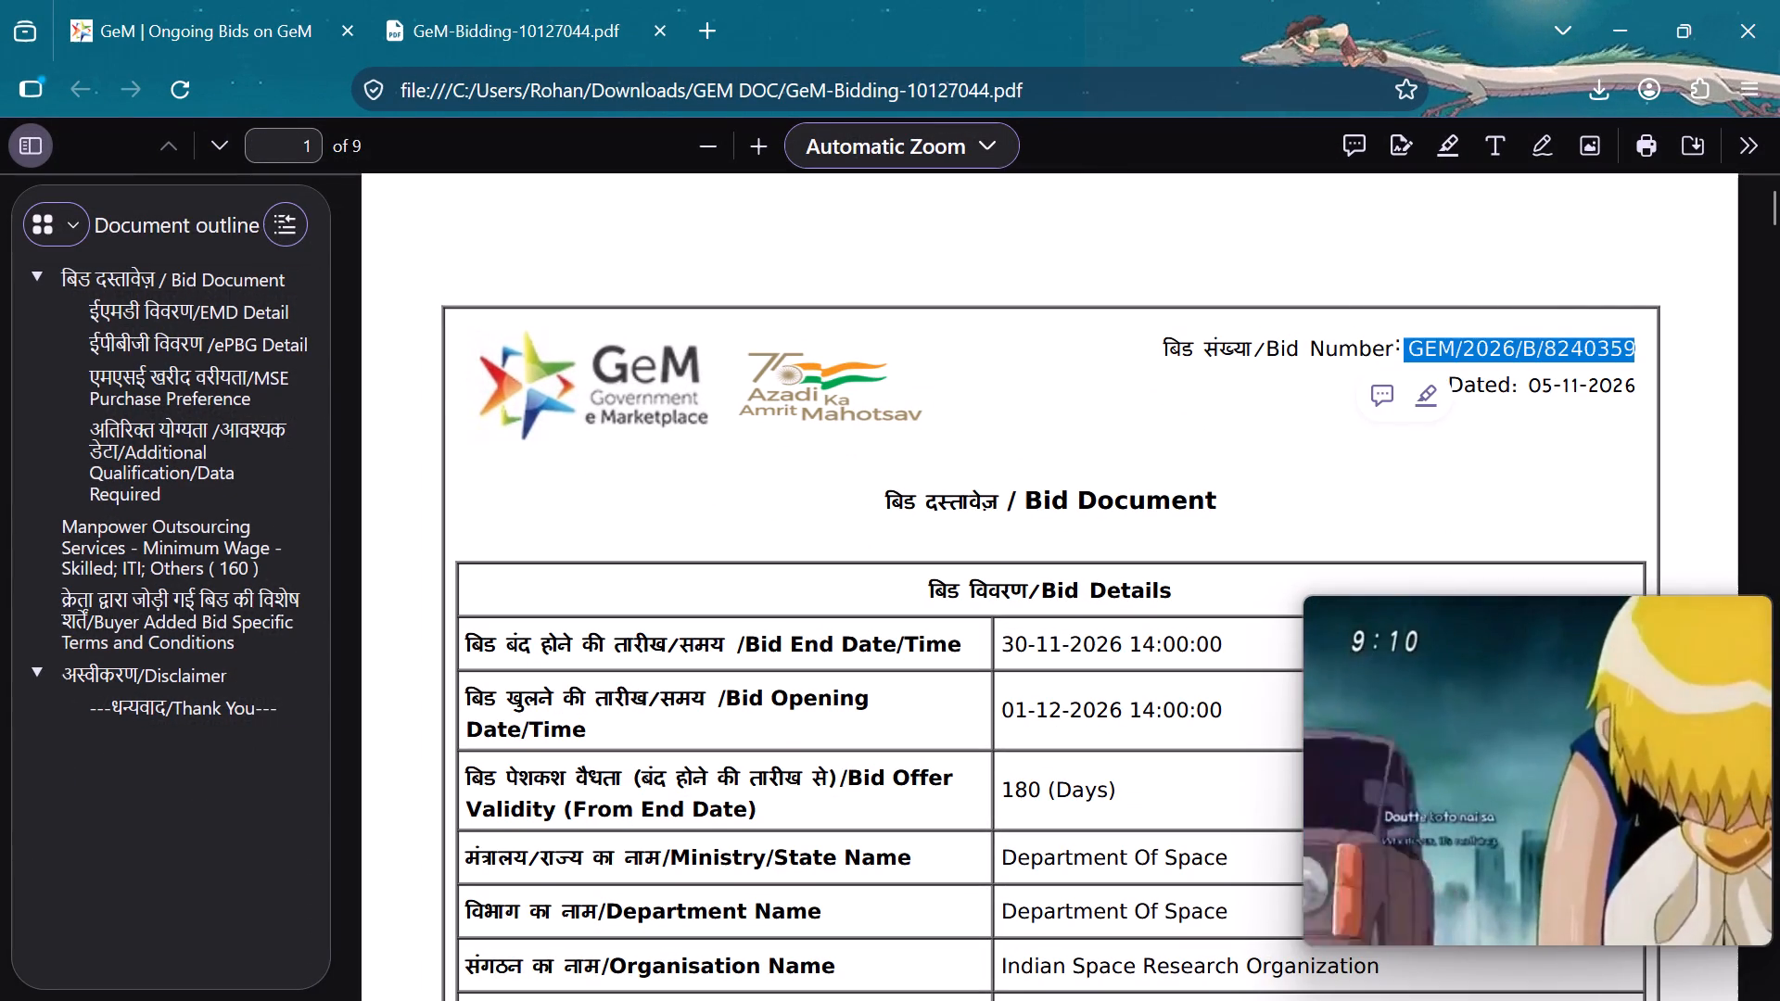
{"action": "key", "text": "ctrl+c"}
{"action": "key", "text": "ctrl+c"}
{"action": "key", "text": "ctrl+c"}
{"action": "key", "text": "ctrl+c"}
{"action": "scroll", "coordinate": [1230, 454], "scroll_direction": "down", "scroll_amount": 4}
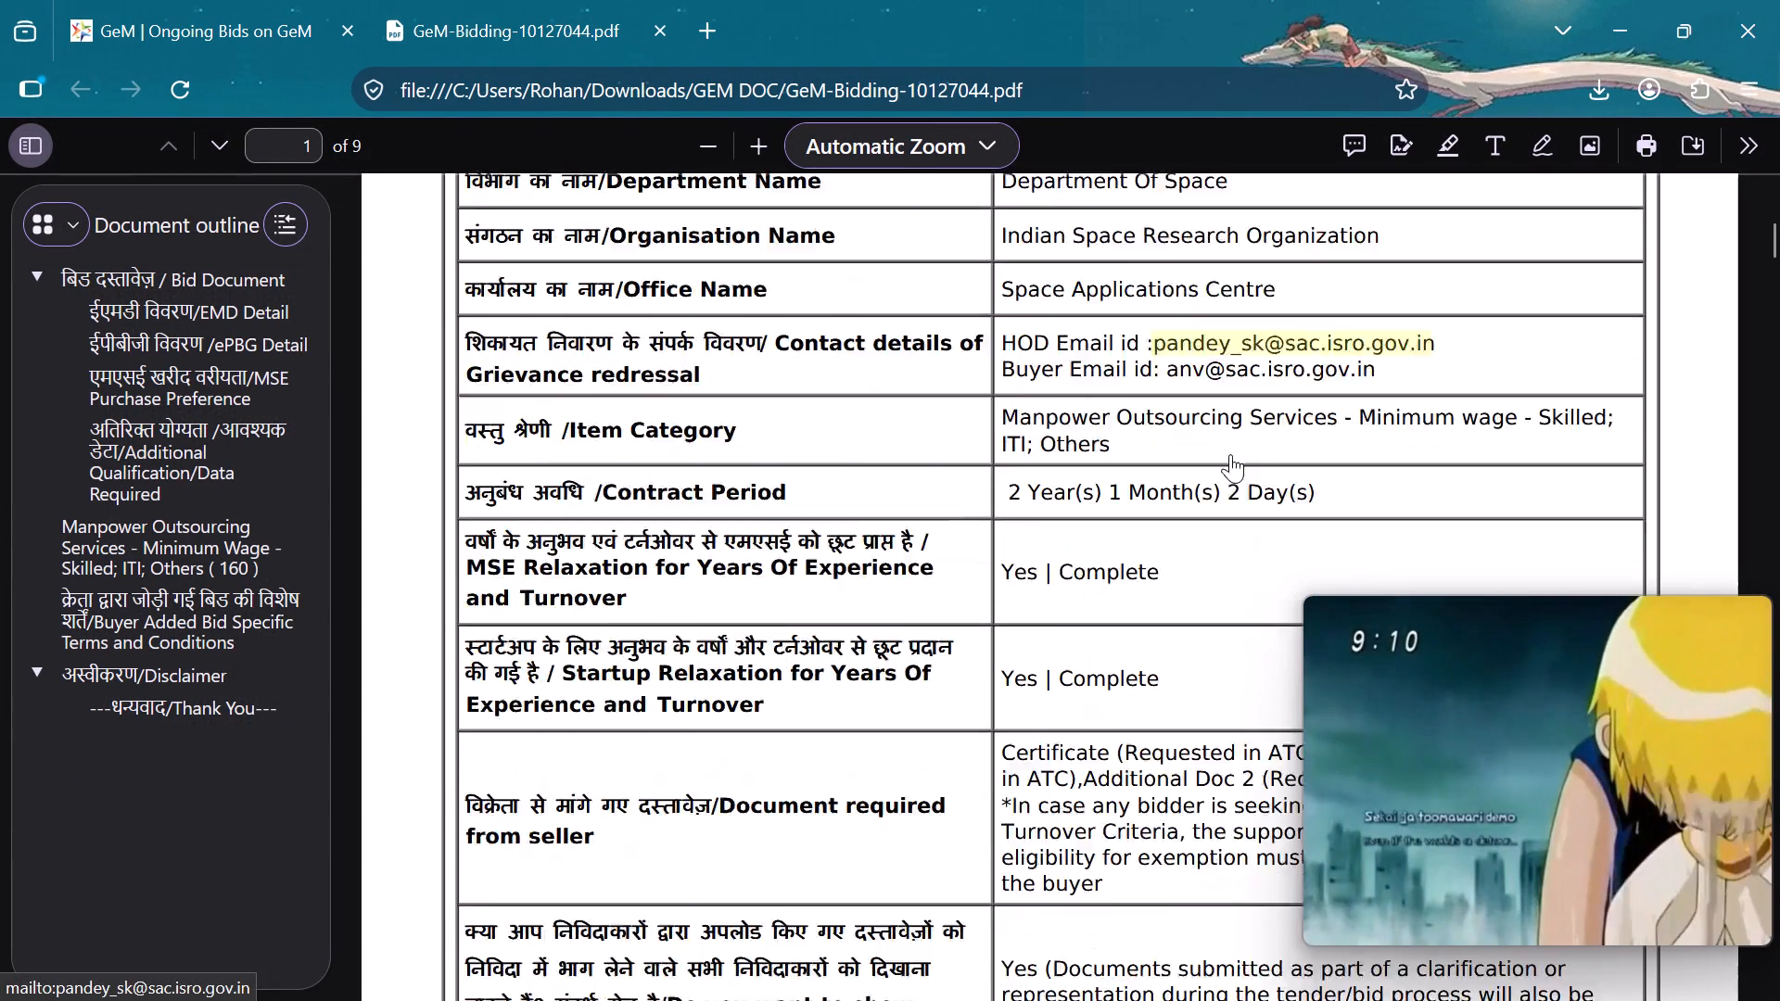
{"action": "scroll", "coordinate": [1230, 454], "scroll_direction": "down", "scroll_amount": 6}
Enter GEM Id GEM/2026/B/8240359 and Bid Type S in the blank HHSPL GEM Tender form.
{"action": "key", "text": "alt+Tab"}
{"action": "left_click", "coordinate": [745, 587]}
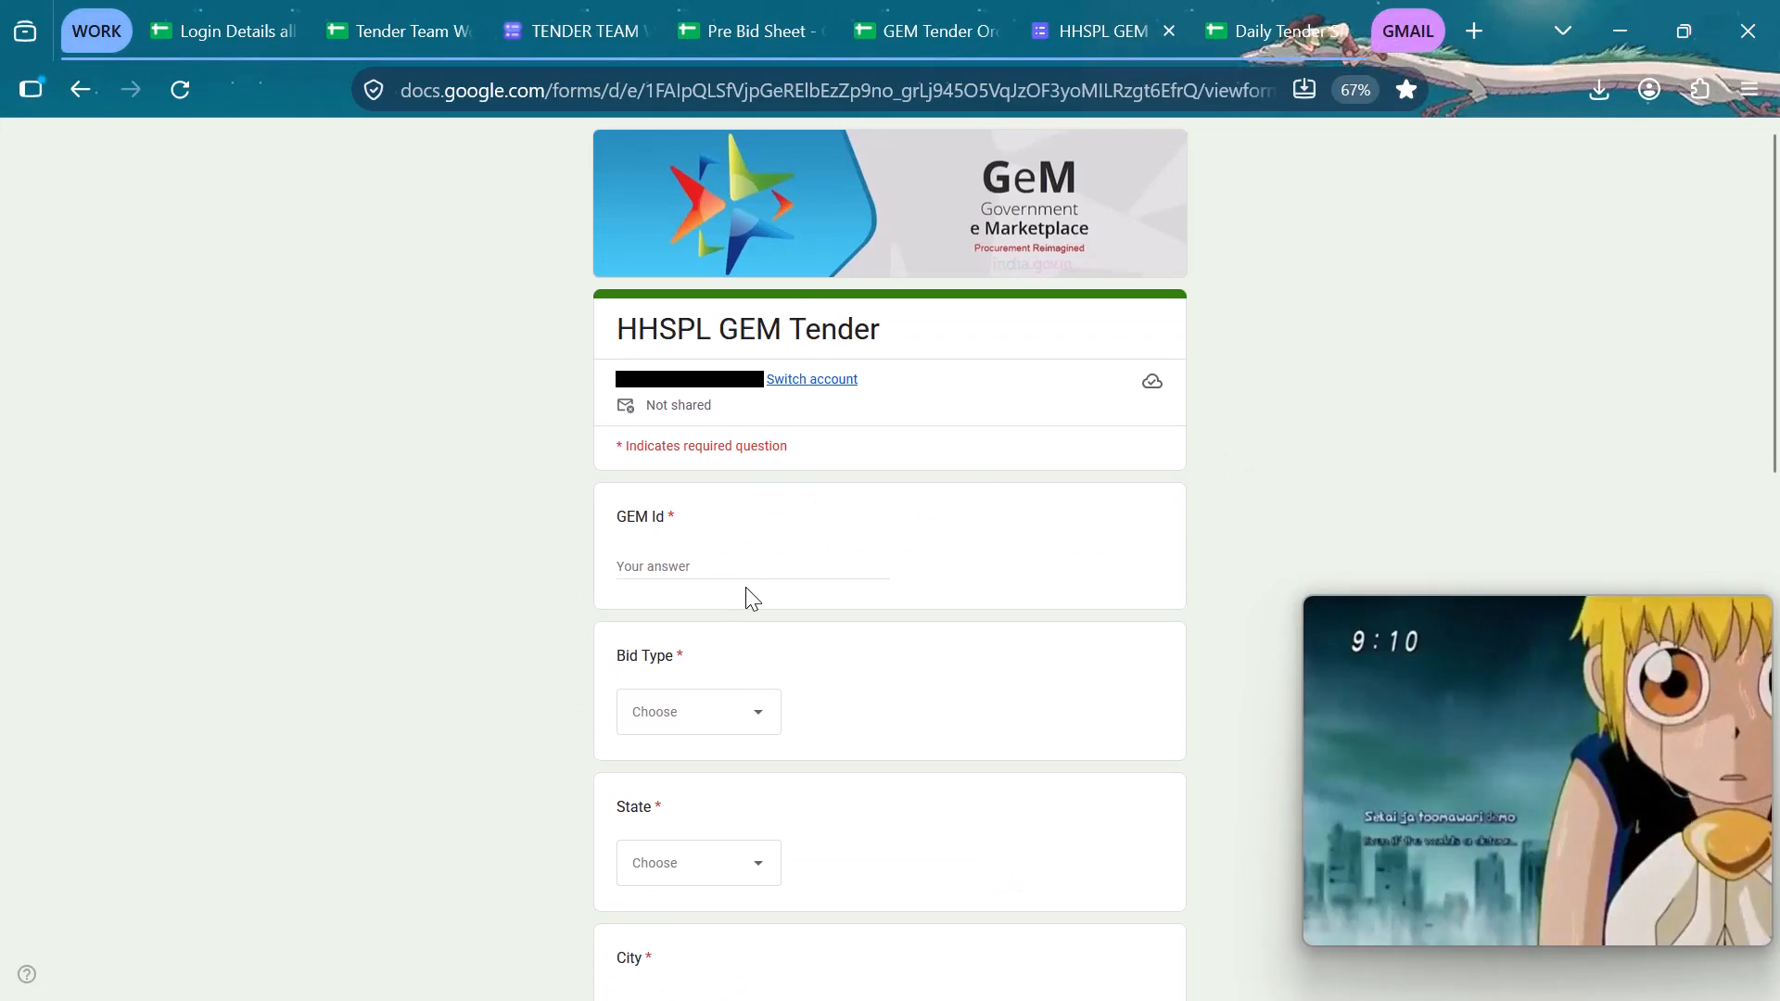
{"action": "key", "text": "ctrl+v"}
{"action": "left_click", "coordinate": [747, 578]}
{"action": "key", "text": "ctrl+v"}
{"action": "left_click", "coordinate": [752, 565]}
{"action": "key", "text": "ctrl+v"}
{"action": "key", "text": "Tab"}
{"action": "key", "text": "s"}
Search the web for PIN code 380015 from the bid document's consignee address and copy the city name Ahmedabad.
{"action": "key", "text": "alt+Tab"}
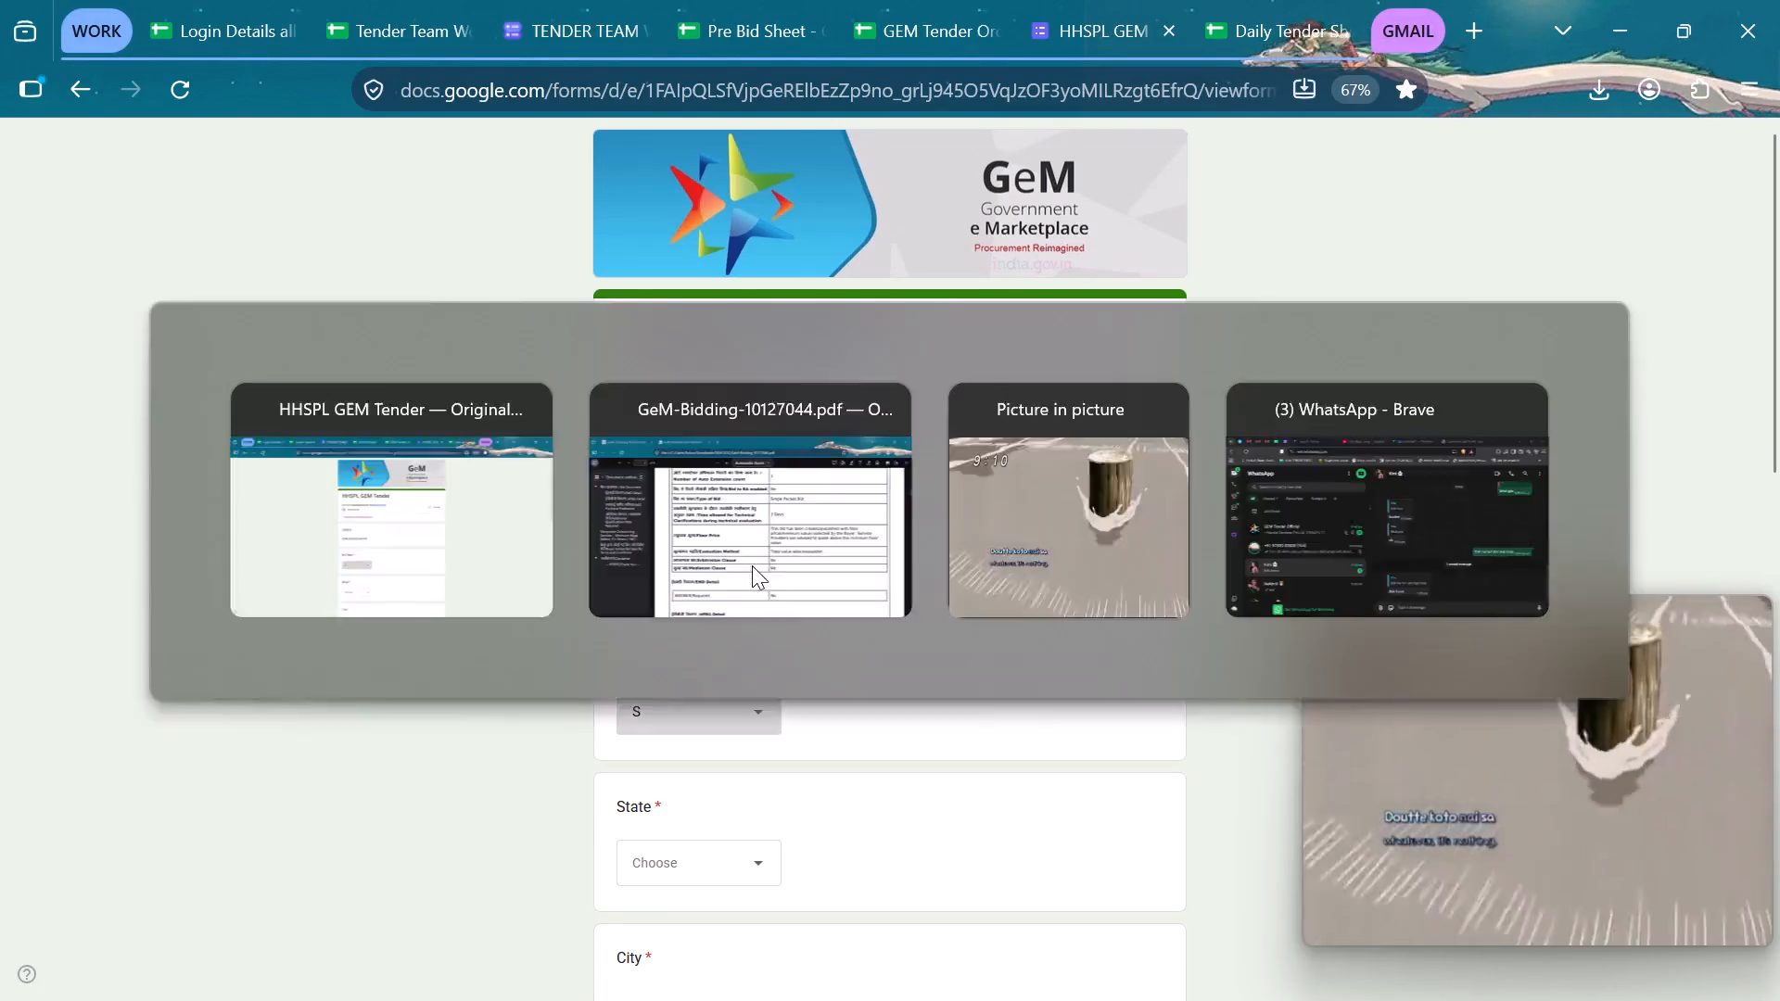
{"action": "scroll", "coordinate": [752, 565], "scroll_direction": "down", "scroll_amount": 20}
{"action": "scroll", "coordinate": [752, 565], "scroll_direction": "down", "scroll_amount": 12}
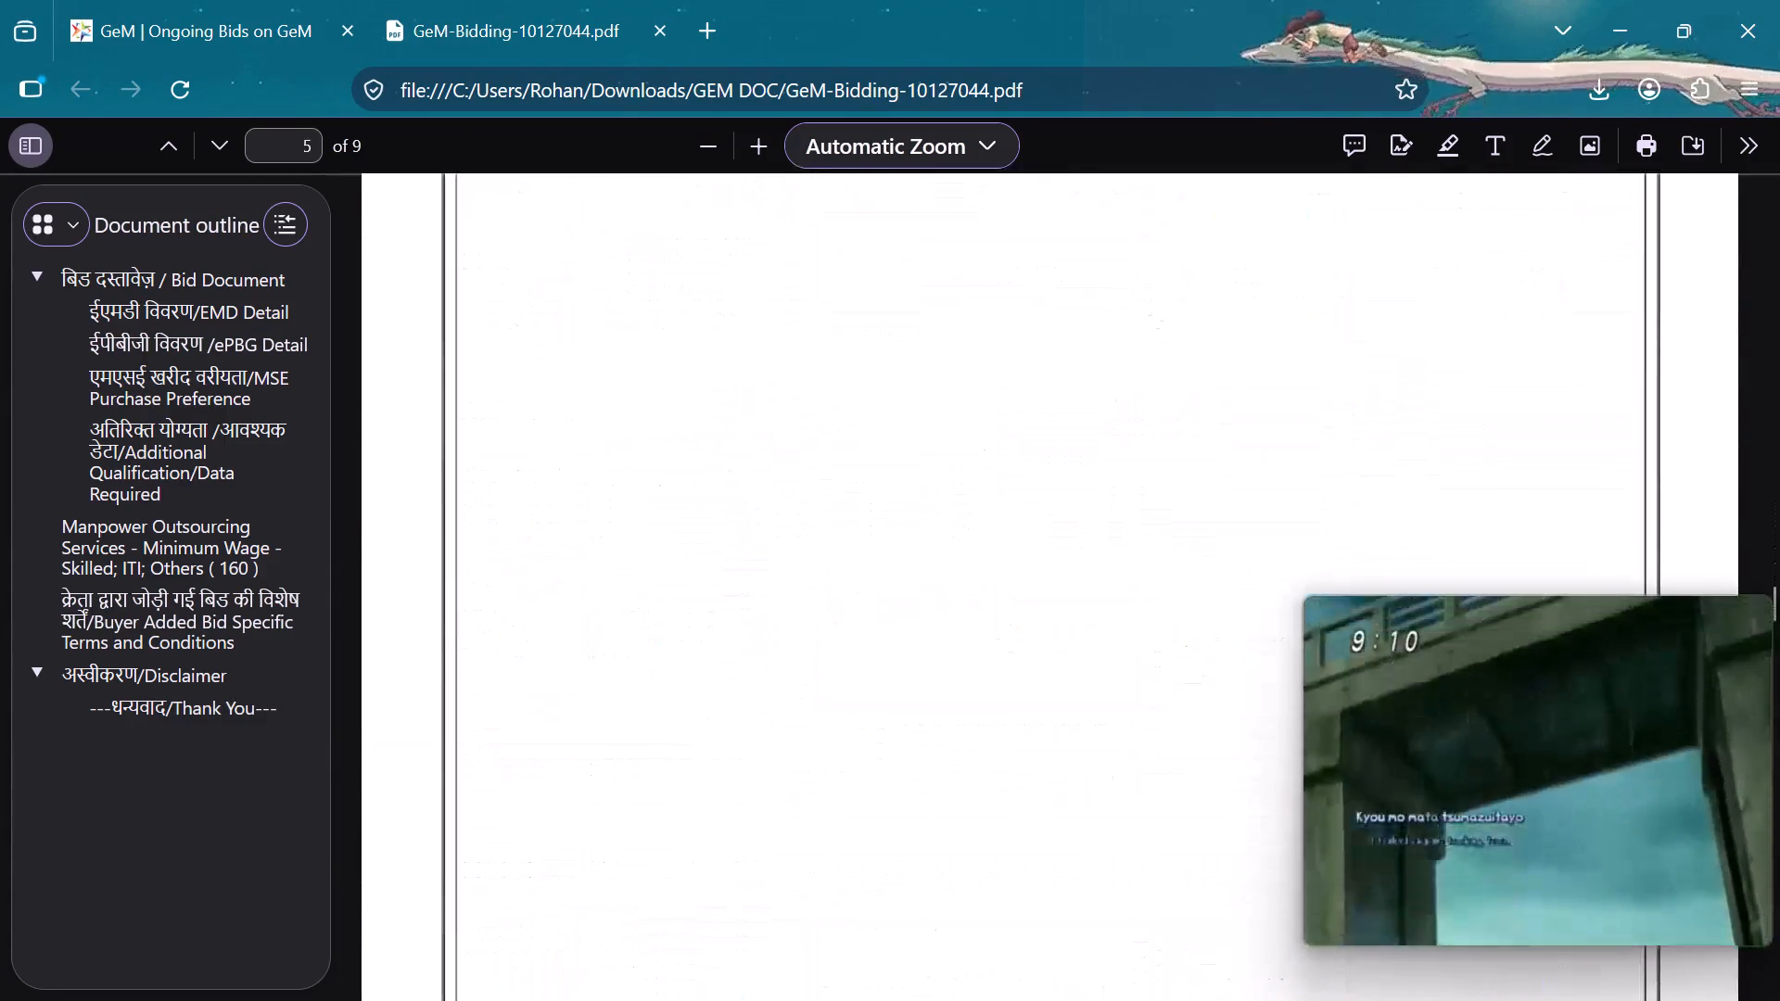
{"action": "scroll", "coordinate": [824, 462], "scroll_direction": "down", "scroll_amount": 6}
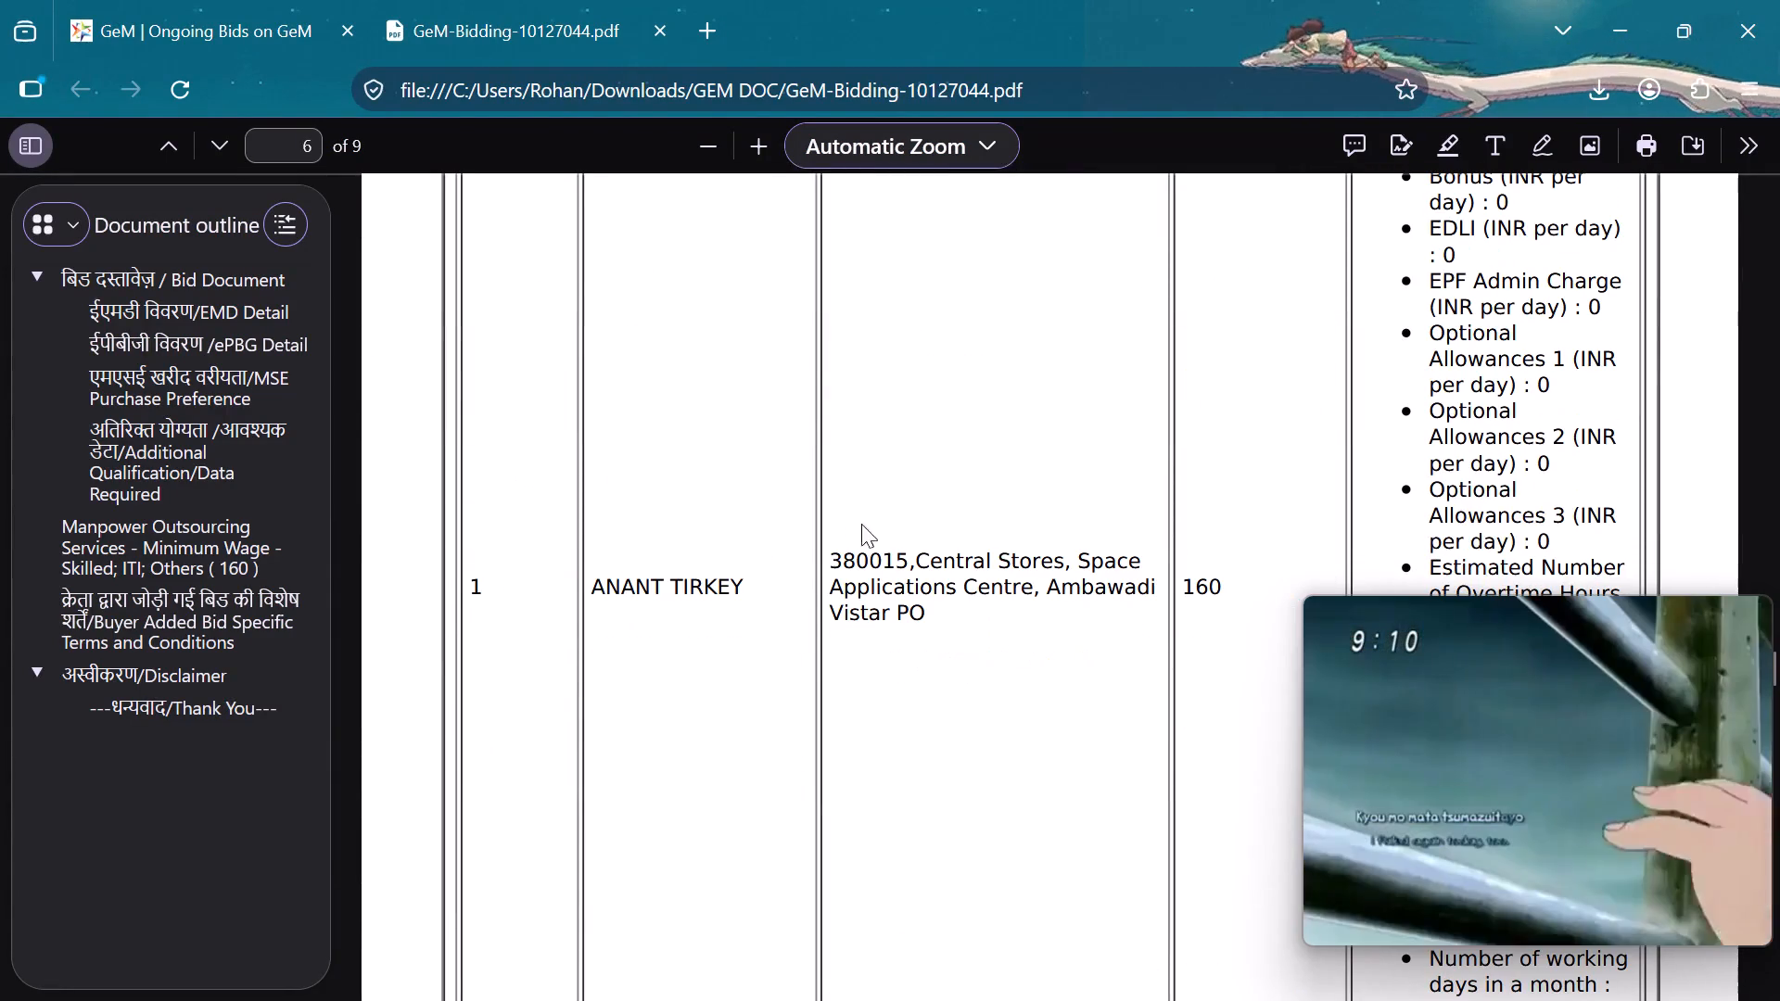
{"action": "double_click", "coordinate": [878, 561]}
{"action": "right_click", "coordinate": [878, 561]}
{"action": "left_click", "coordinate": [1011, 305]}
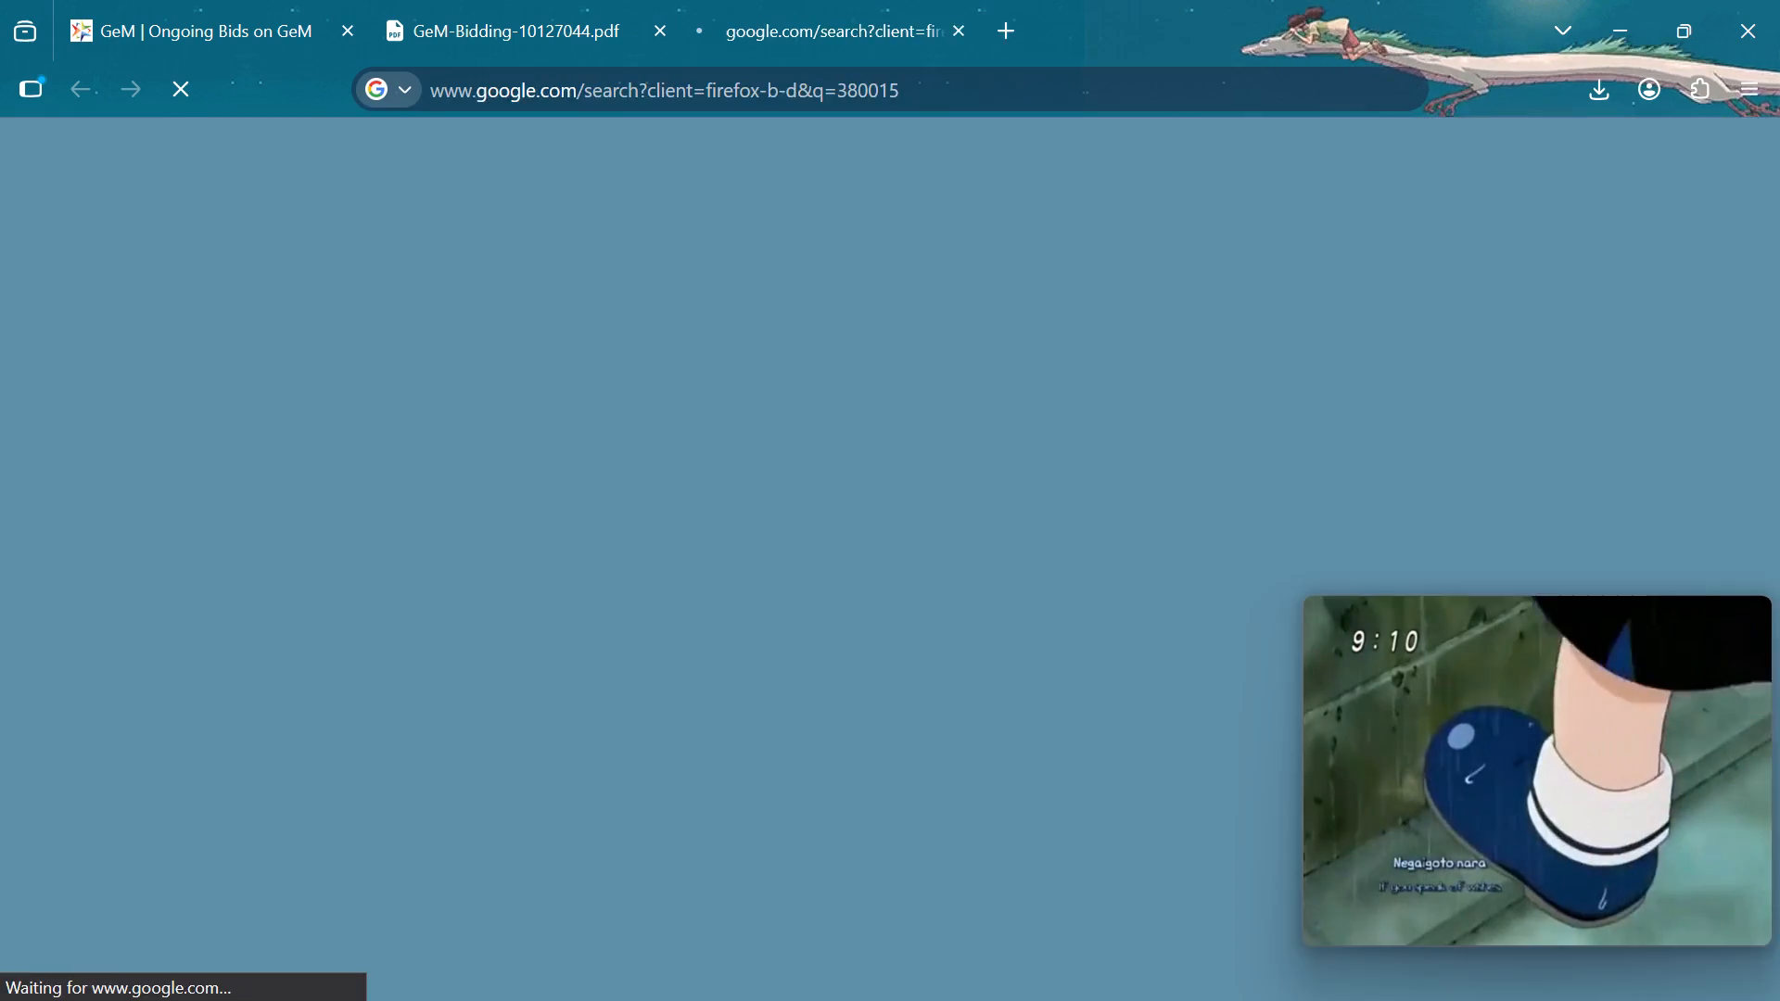
{"action": "scroll", "coordinate": [981, 317], "scroll_direction": "left", "scroll_amount": 1}
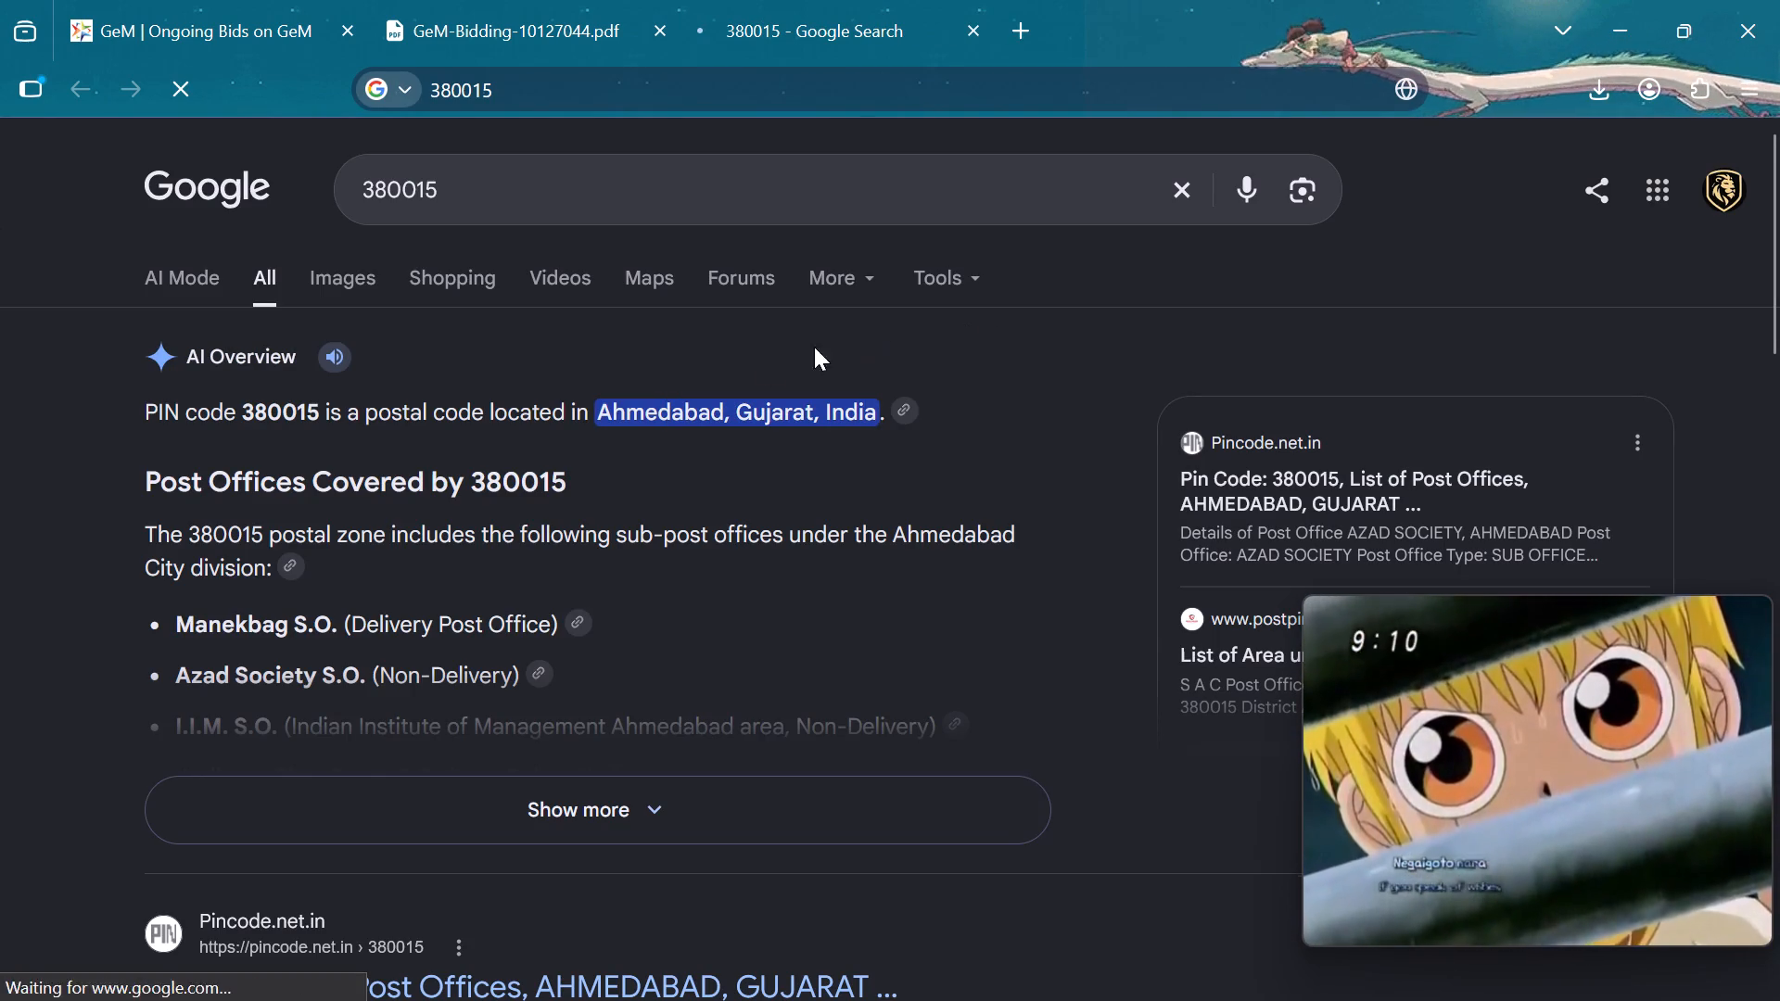
{"action": "double_click", "coordinate": [680, 401]}
{"action": "key", "text": "ctrl+c"}
Fill in State GJ, City Ahmedabad, Pasara N and Pre Bid Meeting N in the HHSPL GEM Tender form.
{"action": "key", "text": "alt+Tab"}
{"action": "key", "text": "Tab"}
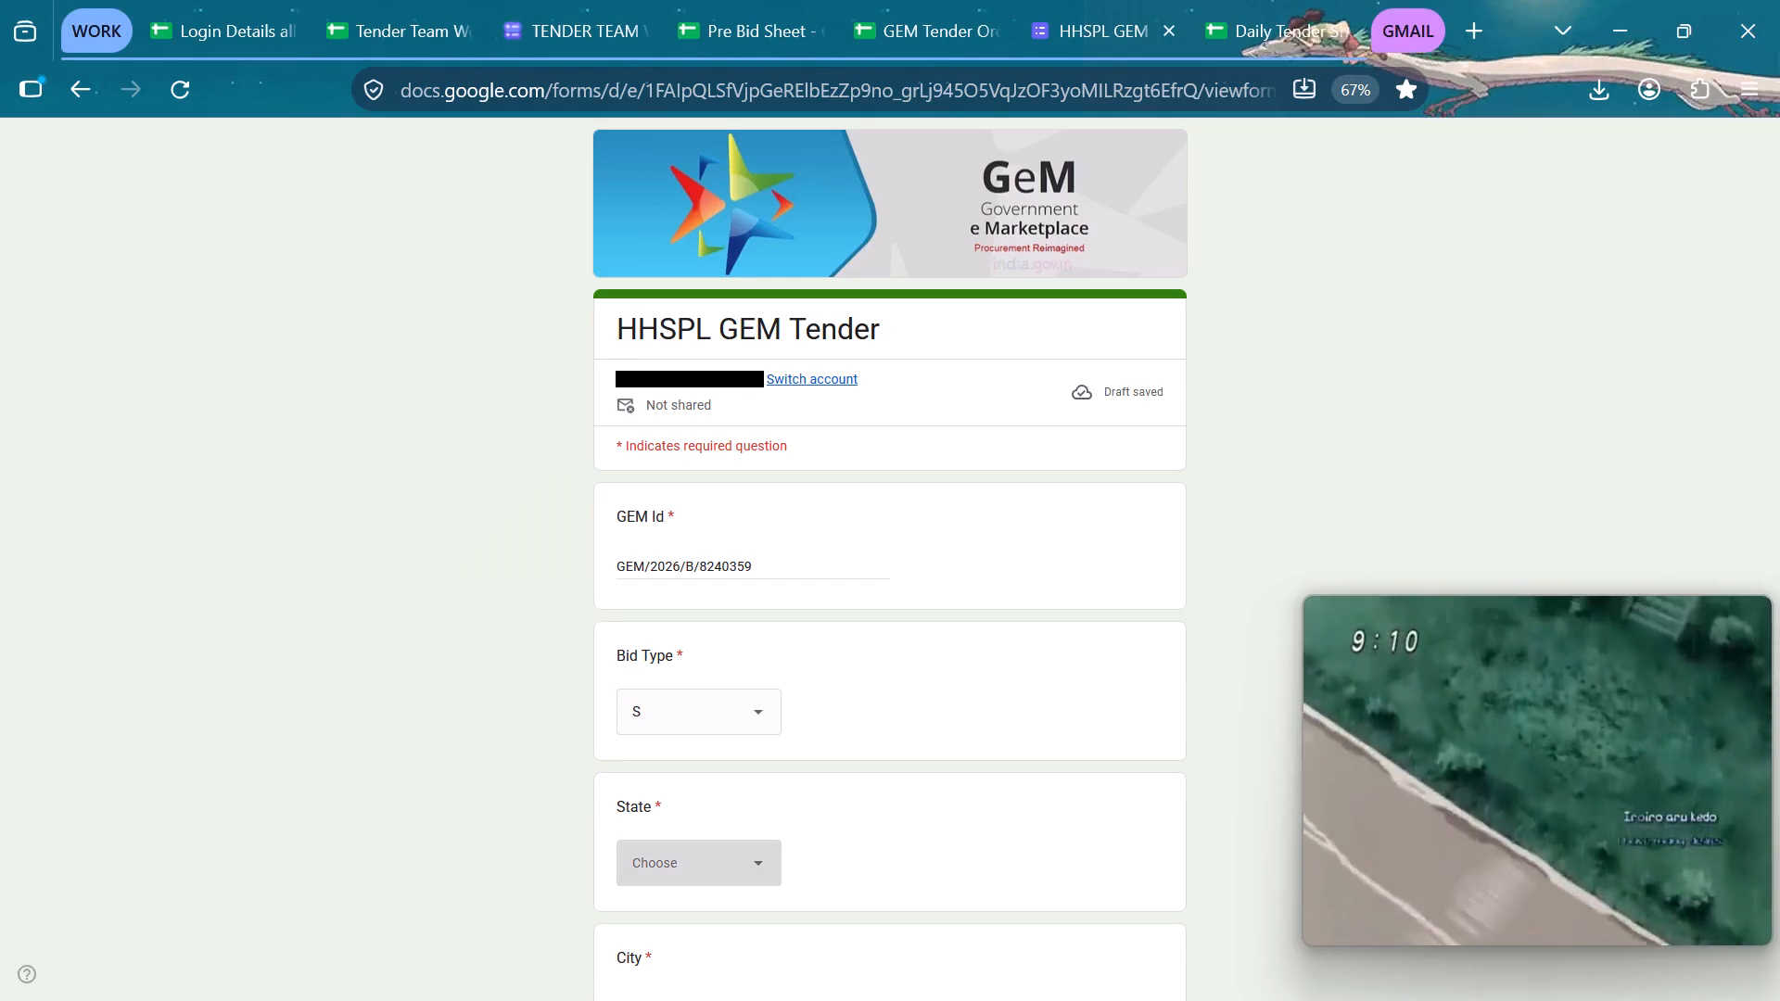
{"action": "key", "text": "j"}
{"action": "type", "text": "gj"}
{"action": "key", "text": "Tab"}
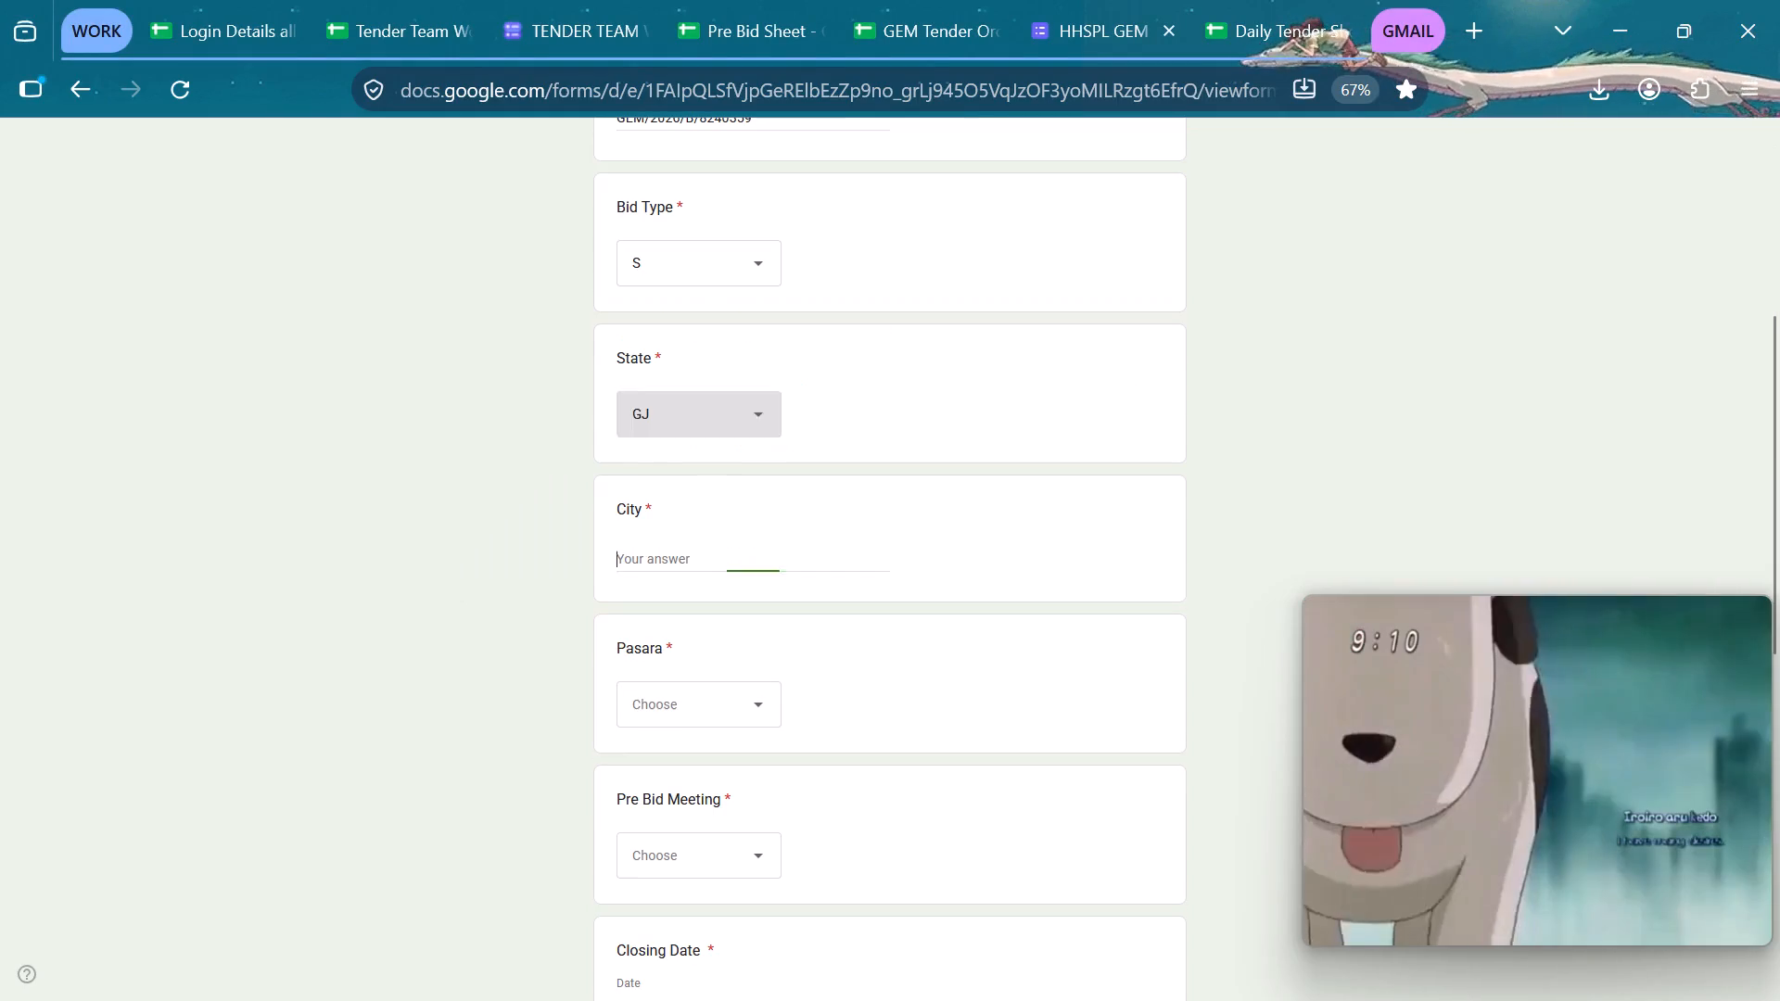
{"action": "key", "text": "ctrl+v"}
{"action": "key", "text": "Tab"}
{"action": "key", "text": "n"}
{"action": "key", "text": "Tab"}
{"action": "key", "text": "n"}
{"action": "key", "text": "Tab"}
Check the bid in the GeM list, enter Closing Date 30/11/2026 and Quantity 160, and submit the form.
{"action": "key", "text": "alt+Tab"}
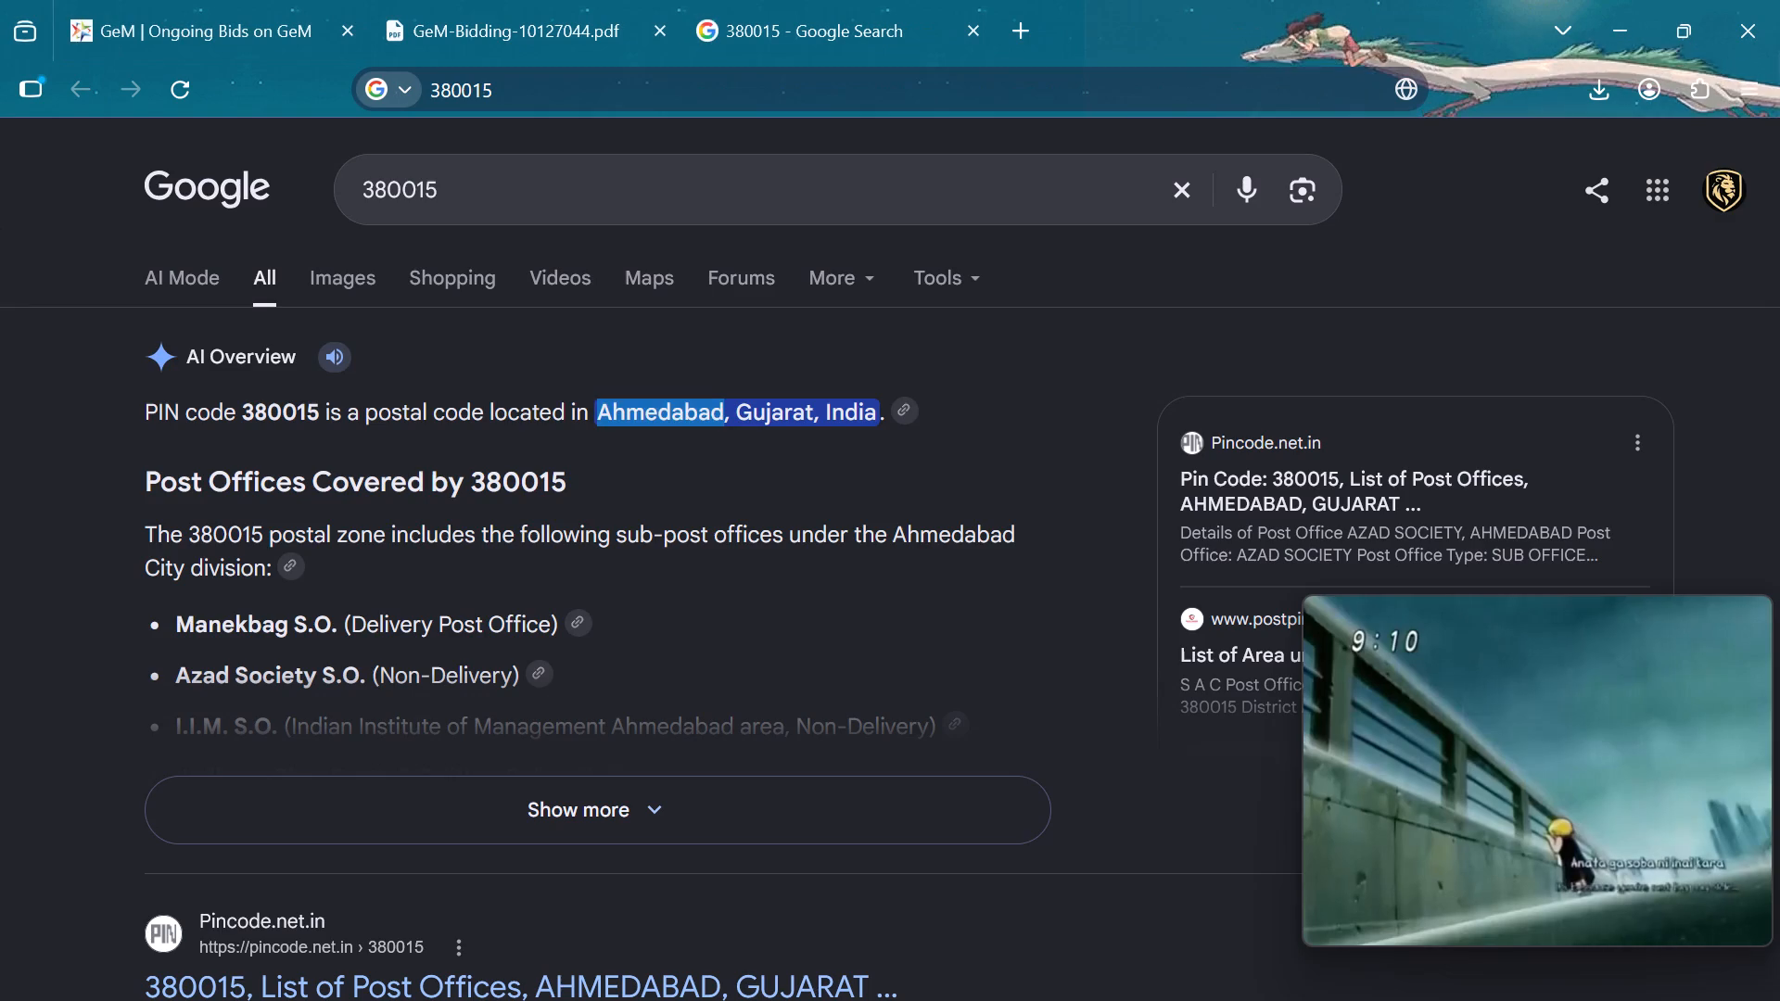
{"action": "left_click", "coordinate": [242, 0]}
{"action": "key", "text": "alt+Tab"}
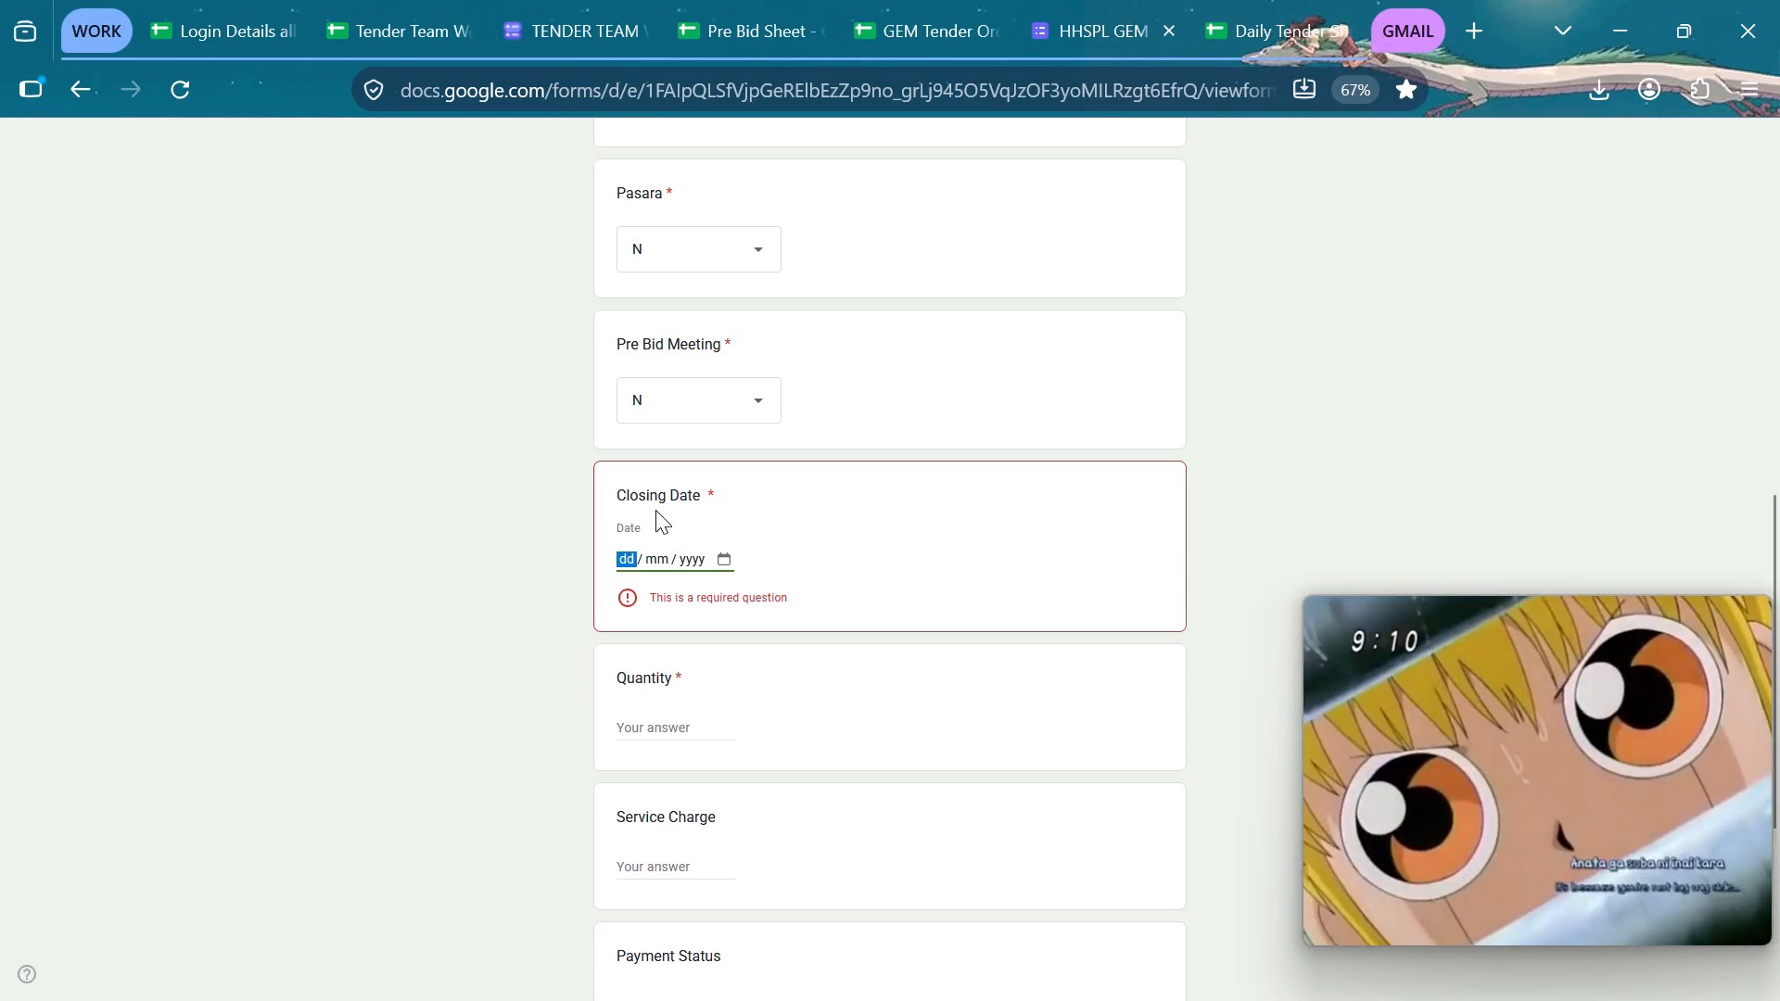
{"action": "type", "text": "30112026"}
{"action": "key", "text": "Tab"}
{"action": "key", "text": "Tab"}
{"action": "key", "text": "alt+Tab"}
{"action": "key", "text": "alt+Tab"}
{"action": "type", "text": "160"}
{"action": "scroll", "coordinate": [655, 510], "scroll_direction": "down", "scroll_amount": 2}
{"action": "left_click", "coordinate": [640, 838]}
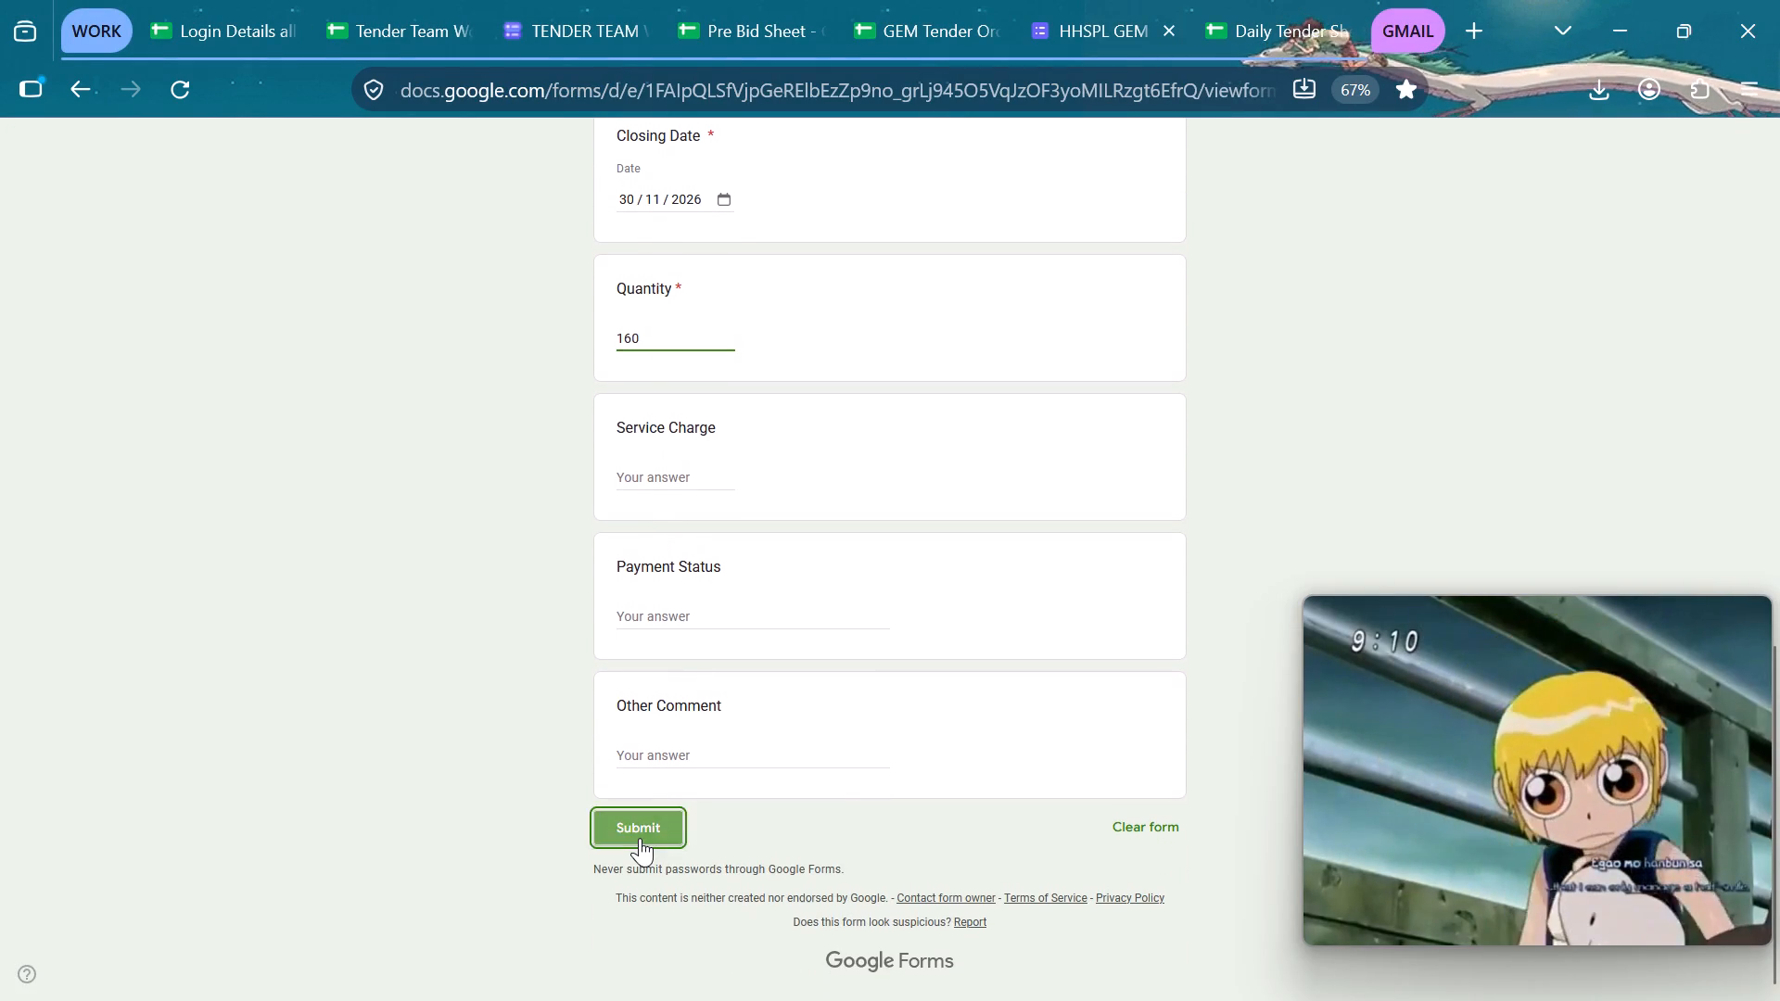
Switch back to the GeM ongoing bids list.
{"action": "key", "text": "alt+Tab"}
{"action": "key", "text": "alt+Tab"}
{"action": "key", "text": "alt+Tab"}
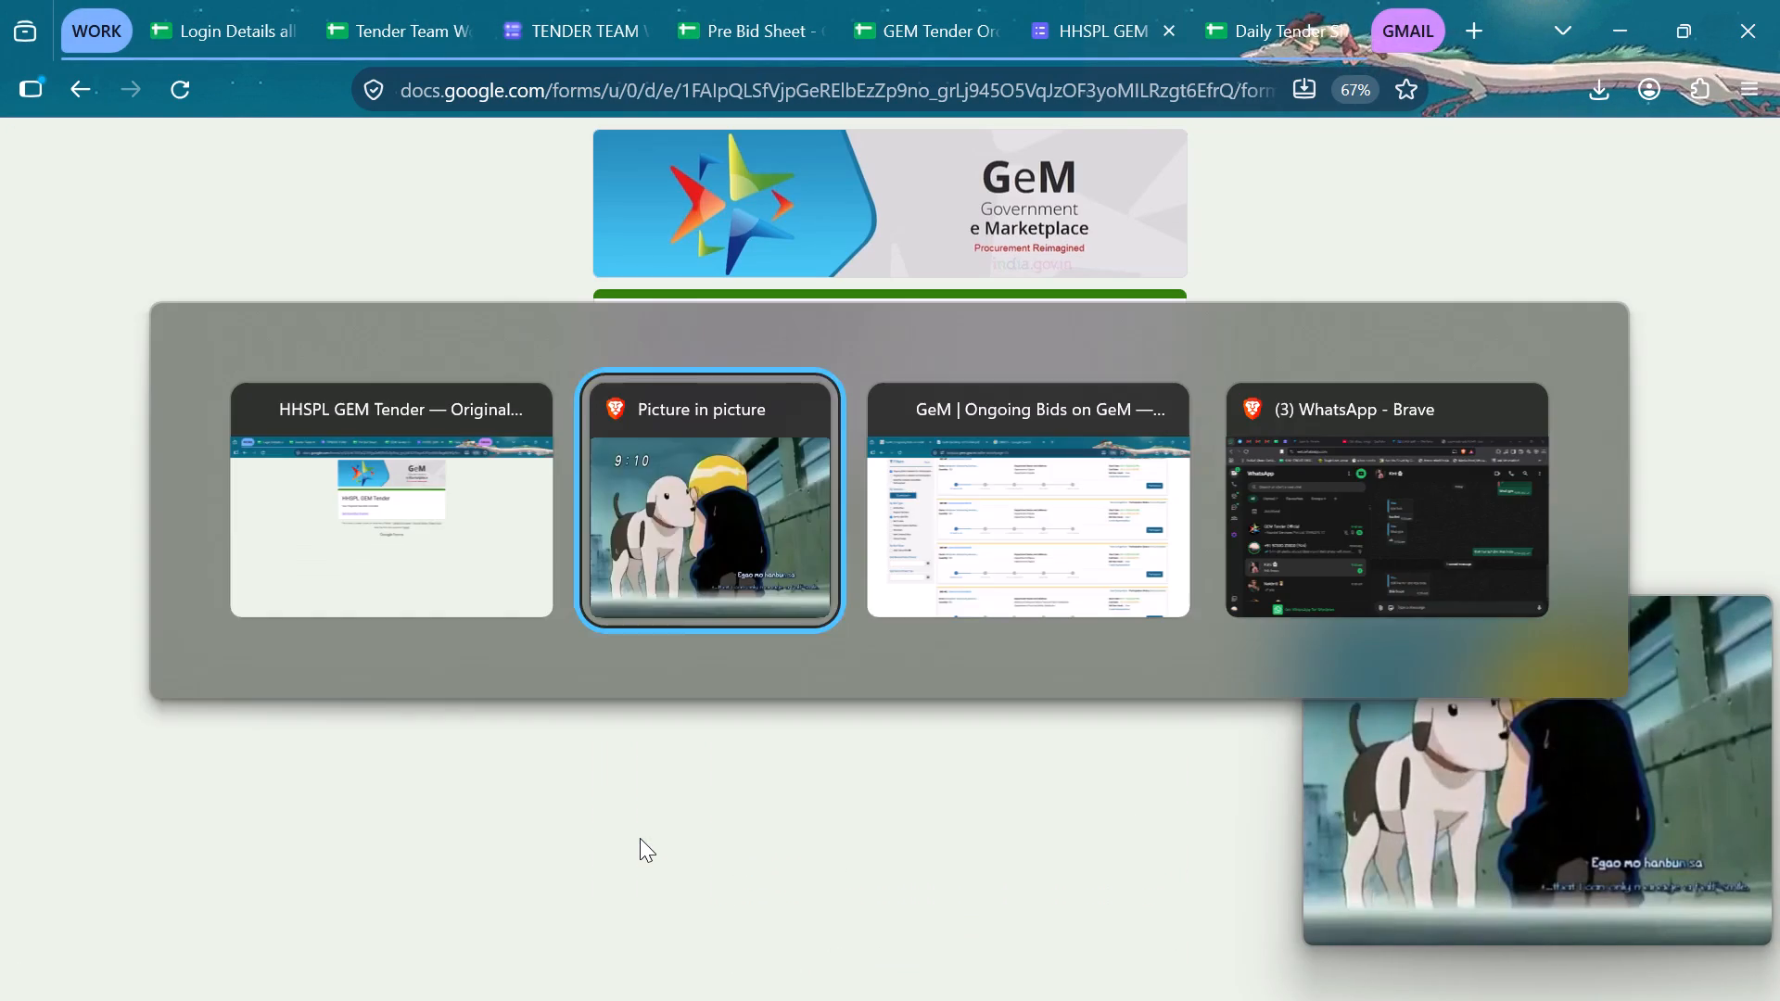
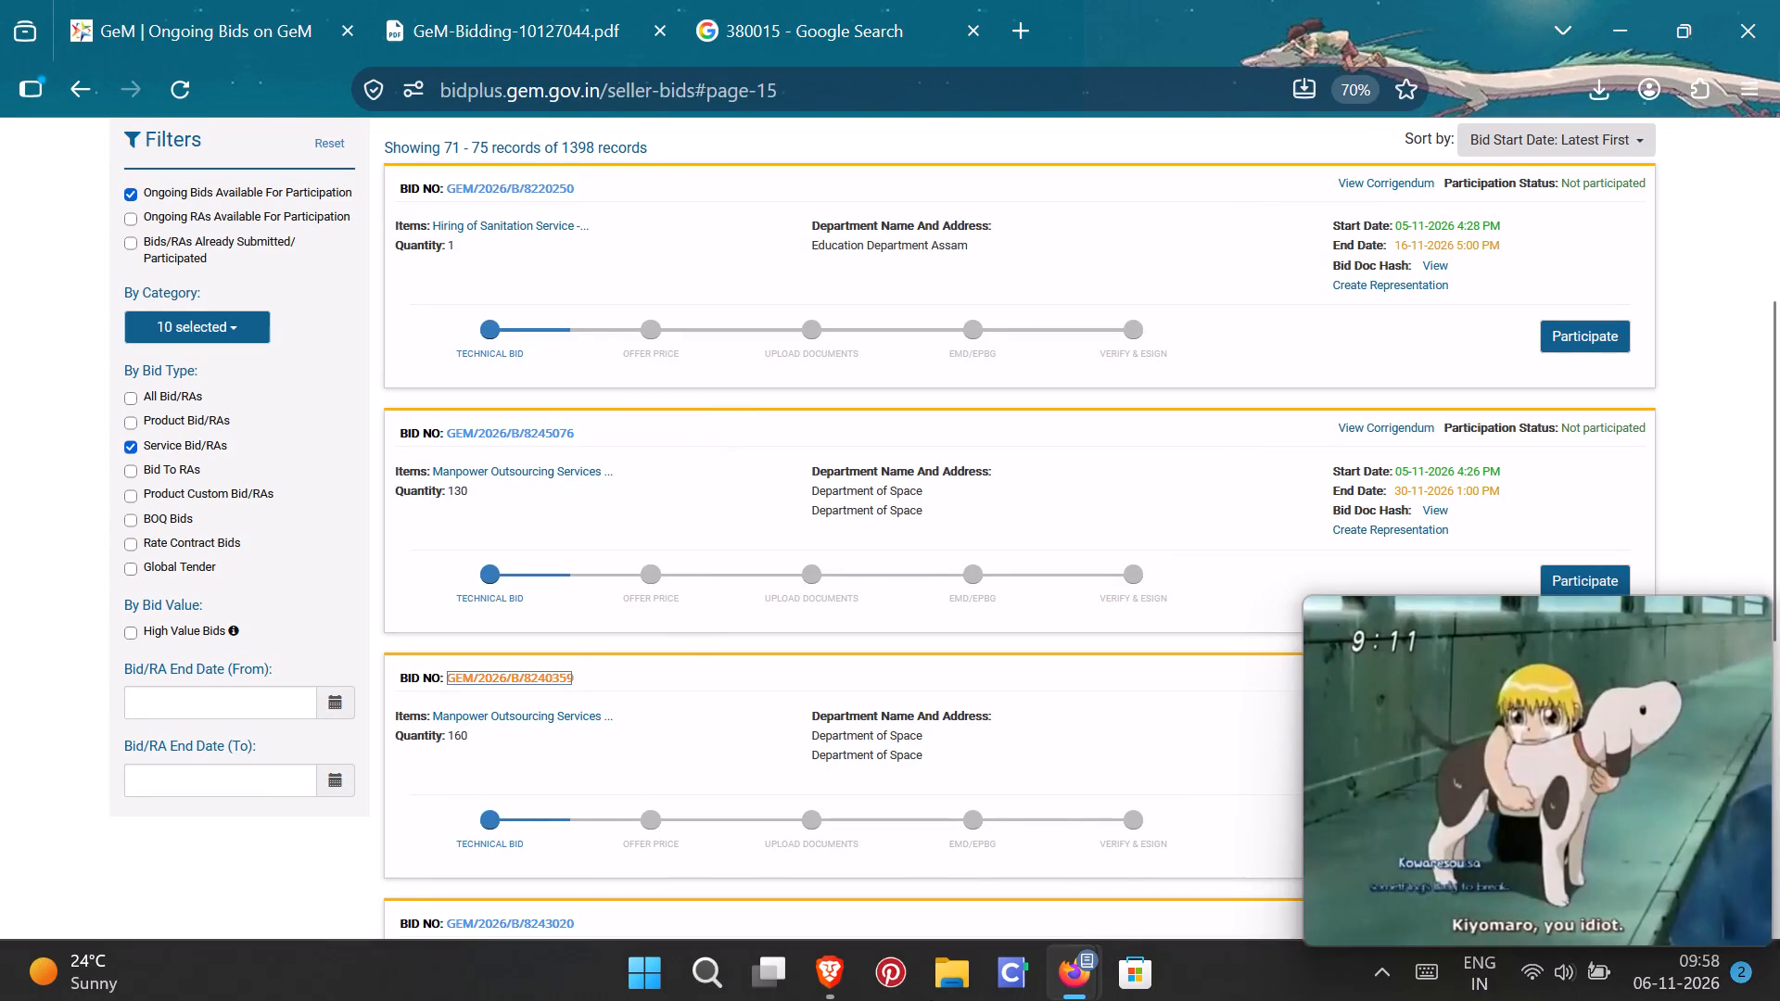
Download and open the bid document for GEM/2026/B/8245076, closing the previous bid PDF and the 380015 search page.
{"action": "left_click", "coordinate": [524, 419]}
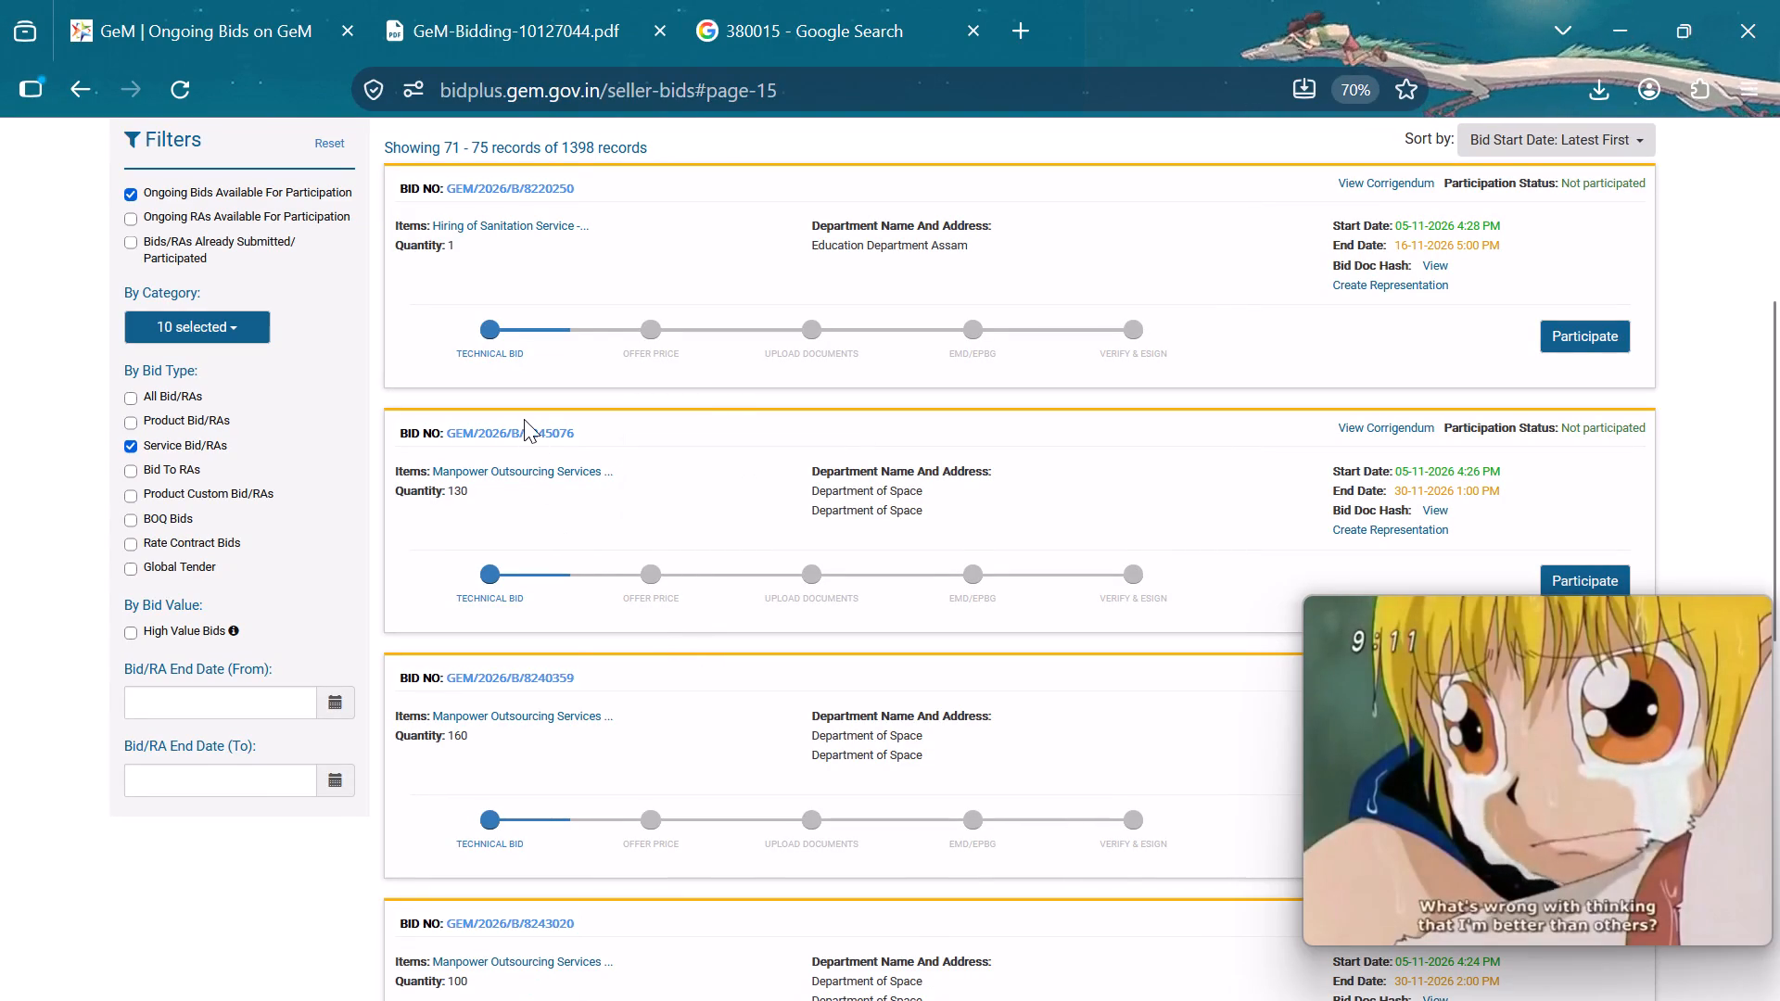
{"action": "left_click", "coordinate": [527, 431]}
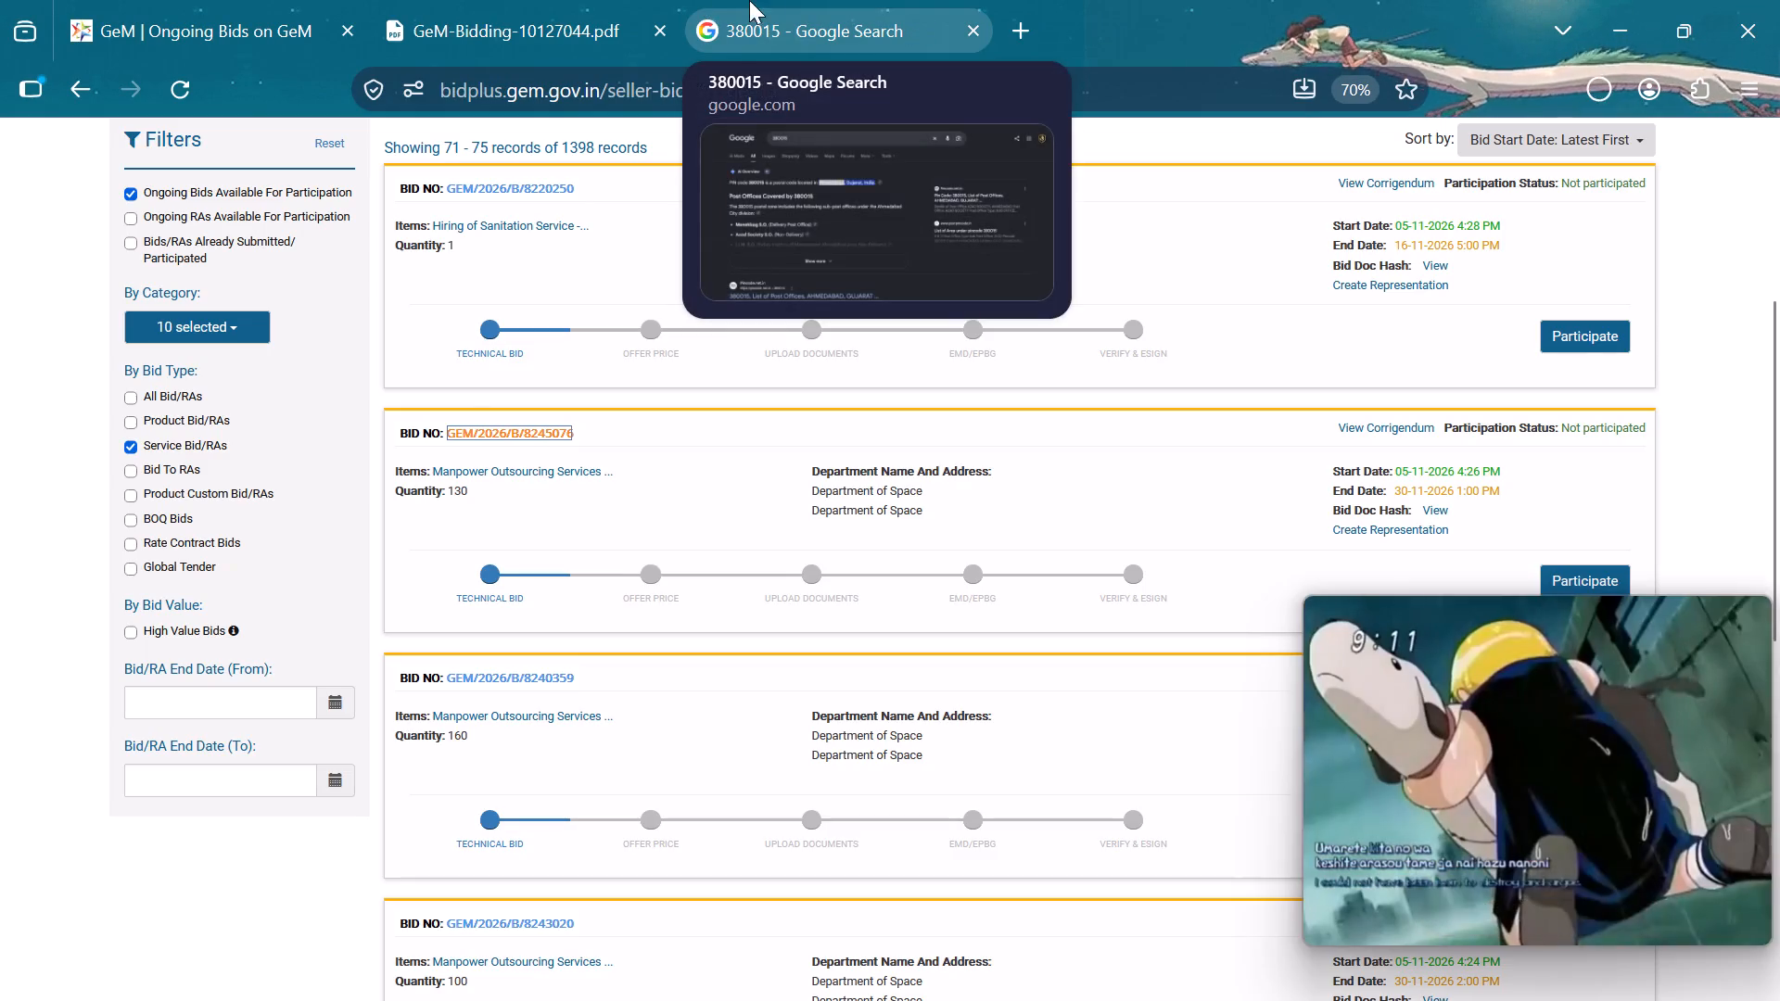
{"action": "double_click", "coordinate": [976, 39]}
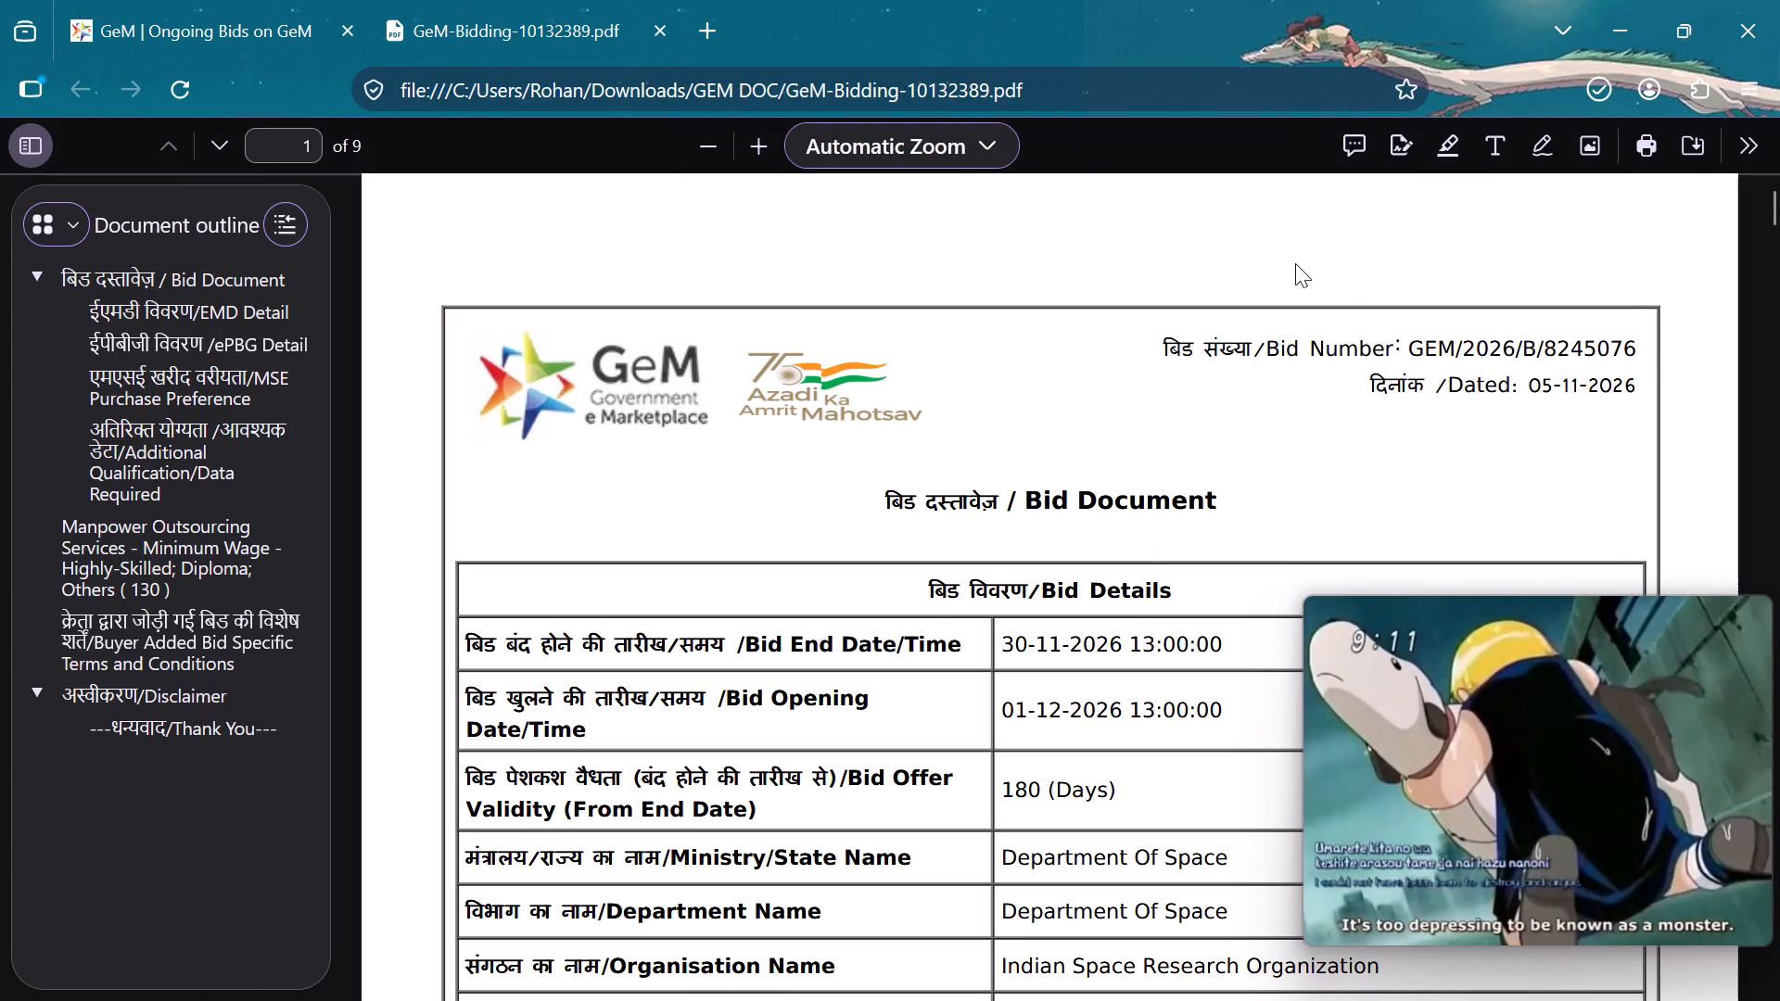
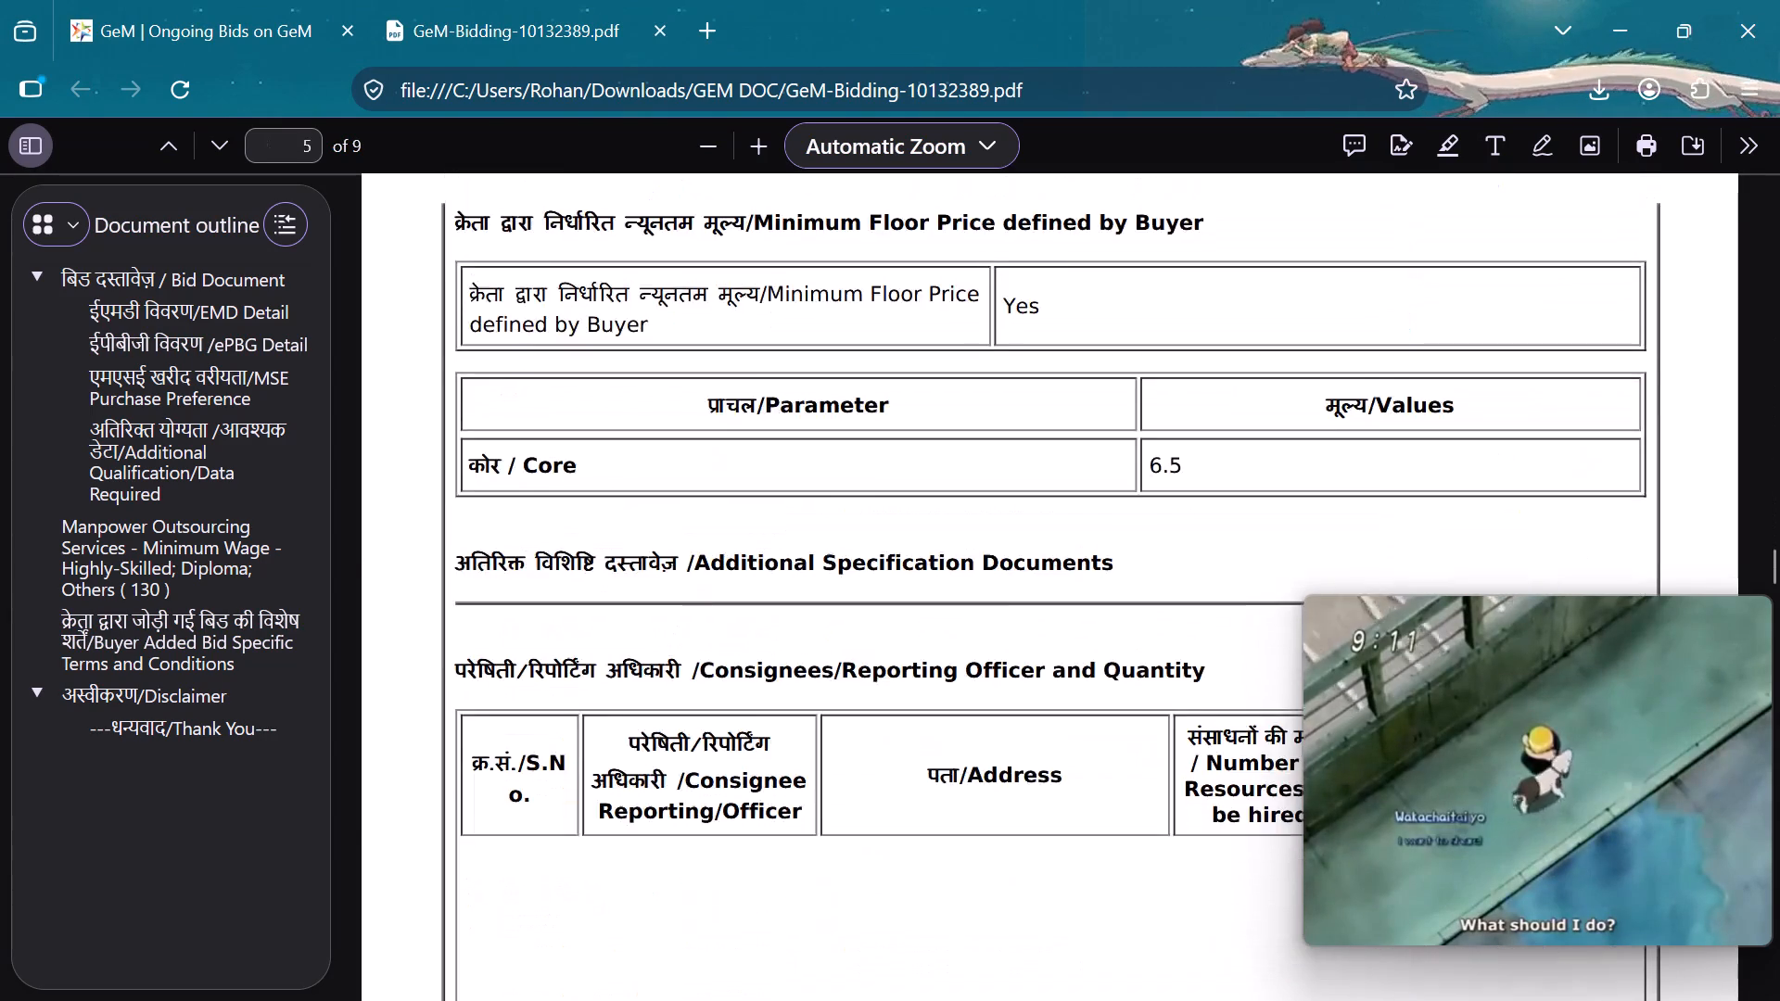
Search the web for the consignee PIN code 380015 from the bid document and copy the city, Ahmedabad.
{"action": "scroll", "coordinate": [682, 558], "scroll_direction": "down", "scroll_amount": 19}
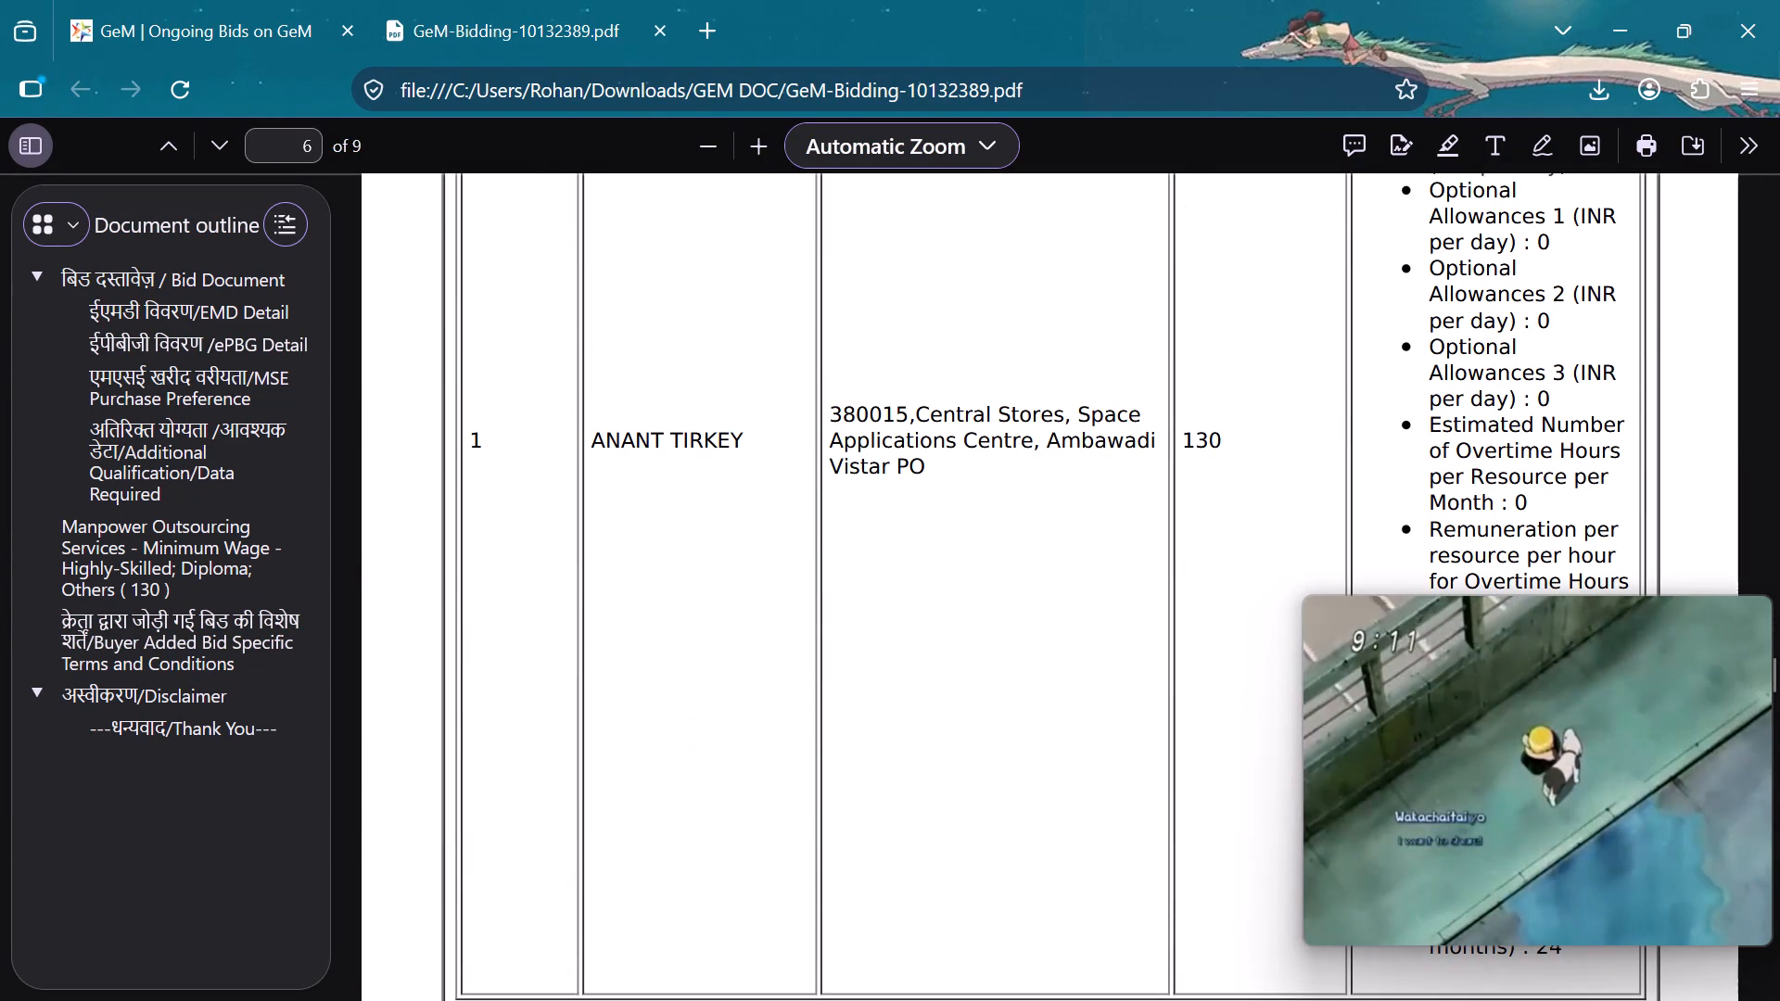
{"action": "double_click", "coordinate": [842, 412]}
{"action": "right_click", "coordinate": [842, 412]}
{"action": "left_click", "coordinate": [952, 704]}
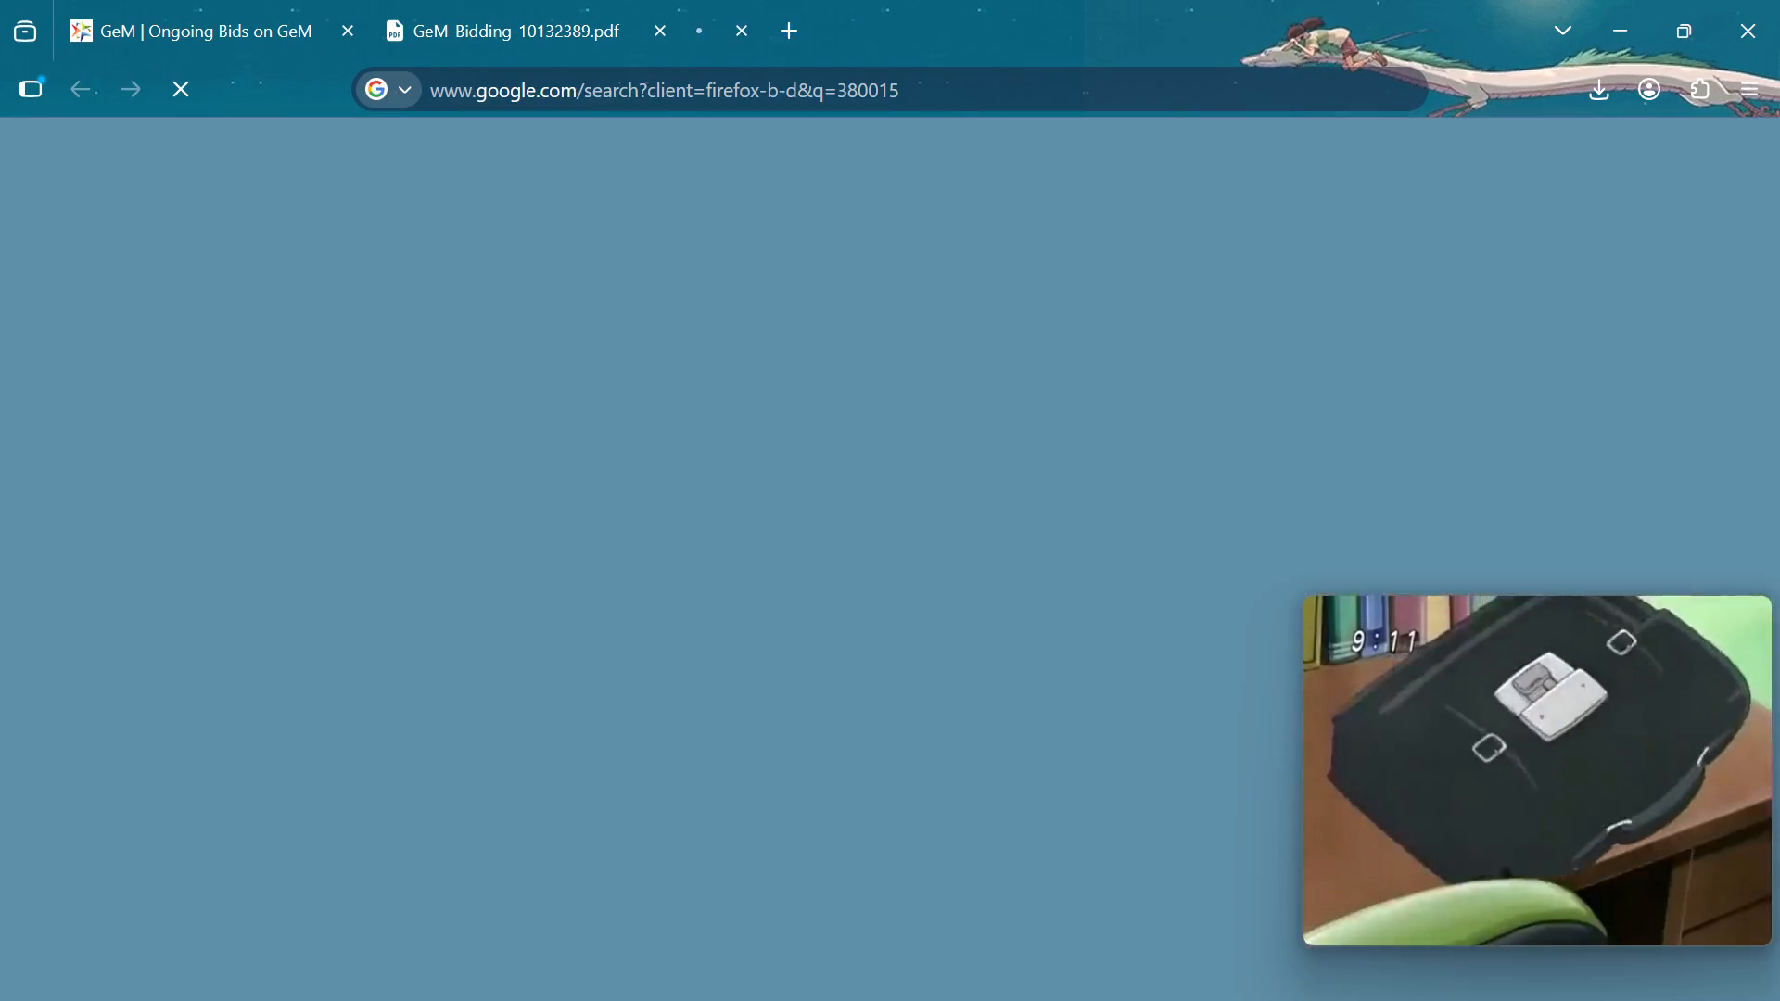
{"action": "double_click", "coordinate": [629, 412]}
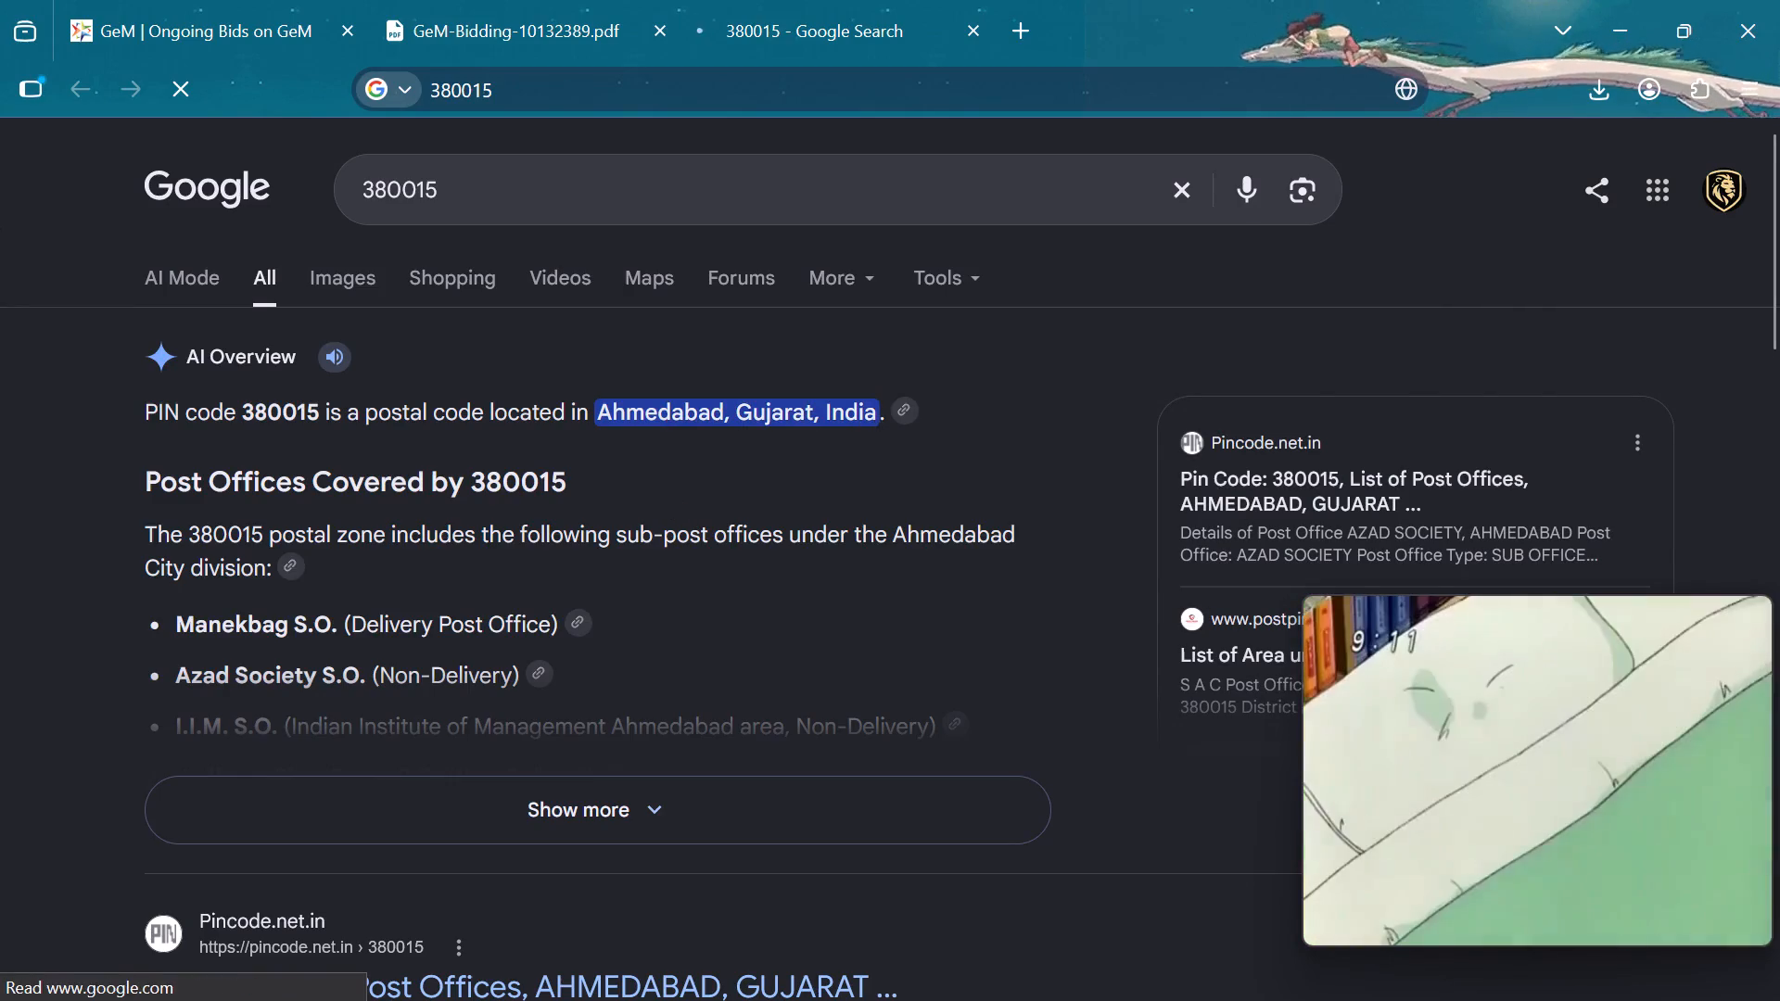
{"action": "key", "text": "ctrl+c"}
In the tender form, set State to GJ, City to Ahmedabad, and both Pasara and Pre Bid Meeting to N.
{"action": "key", "text": "alt+Tab"}
{"action": "key", "text": "Tab"}
{"action": "type", "text": "gj"}
{"action": "key", "text": "Tab"}
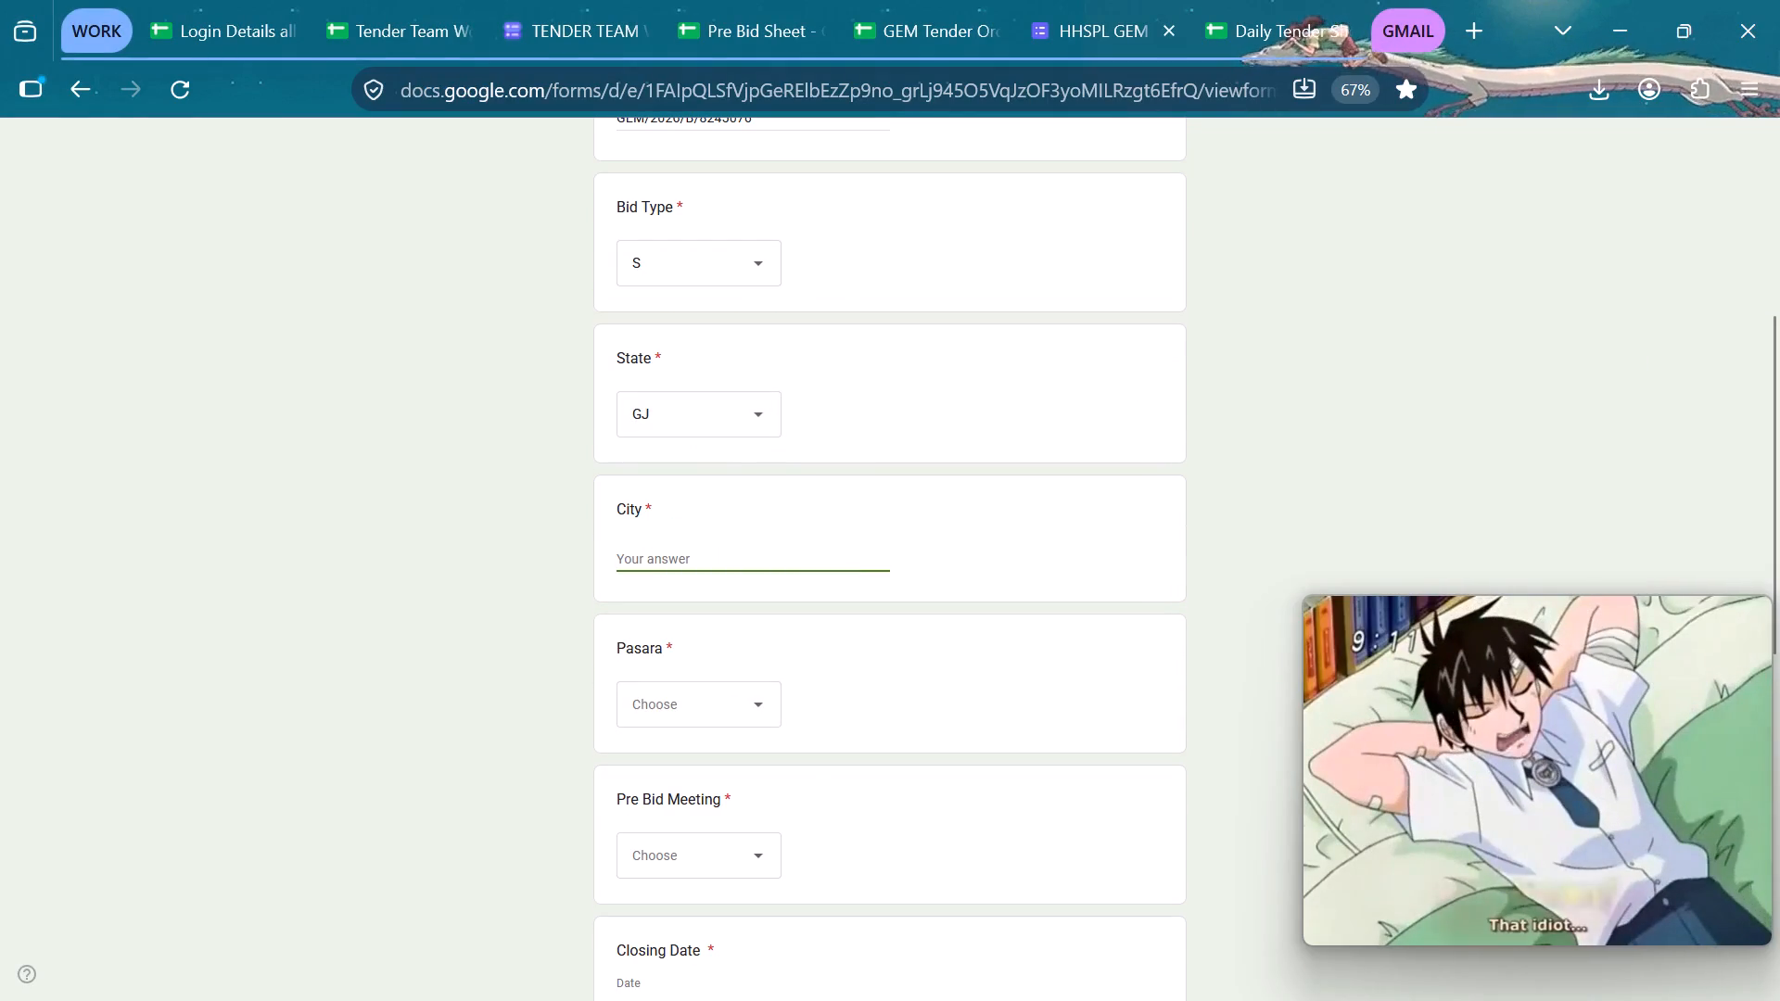
{"action": "key", "text": "ctrl+v"}
{"action": "key", "text": "Tab"}
{"action": "key", "text": "n"}
{"action": "key", "text": "Tab"}
{"action": "key", "text": "n"}
Check the bid's end date and quantity in the GeM list, enter Closing Date 30/11/2026 and Quantity 130, and submit the form.
{"action": "key", "text": "alt+Tab"}
{"action": "left_click", "coordinate": [341, 0]}
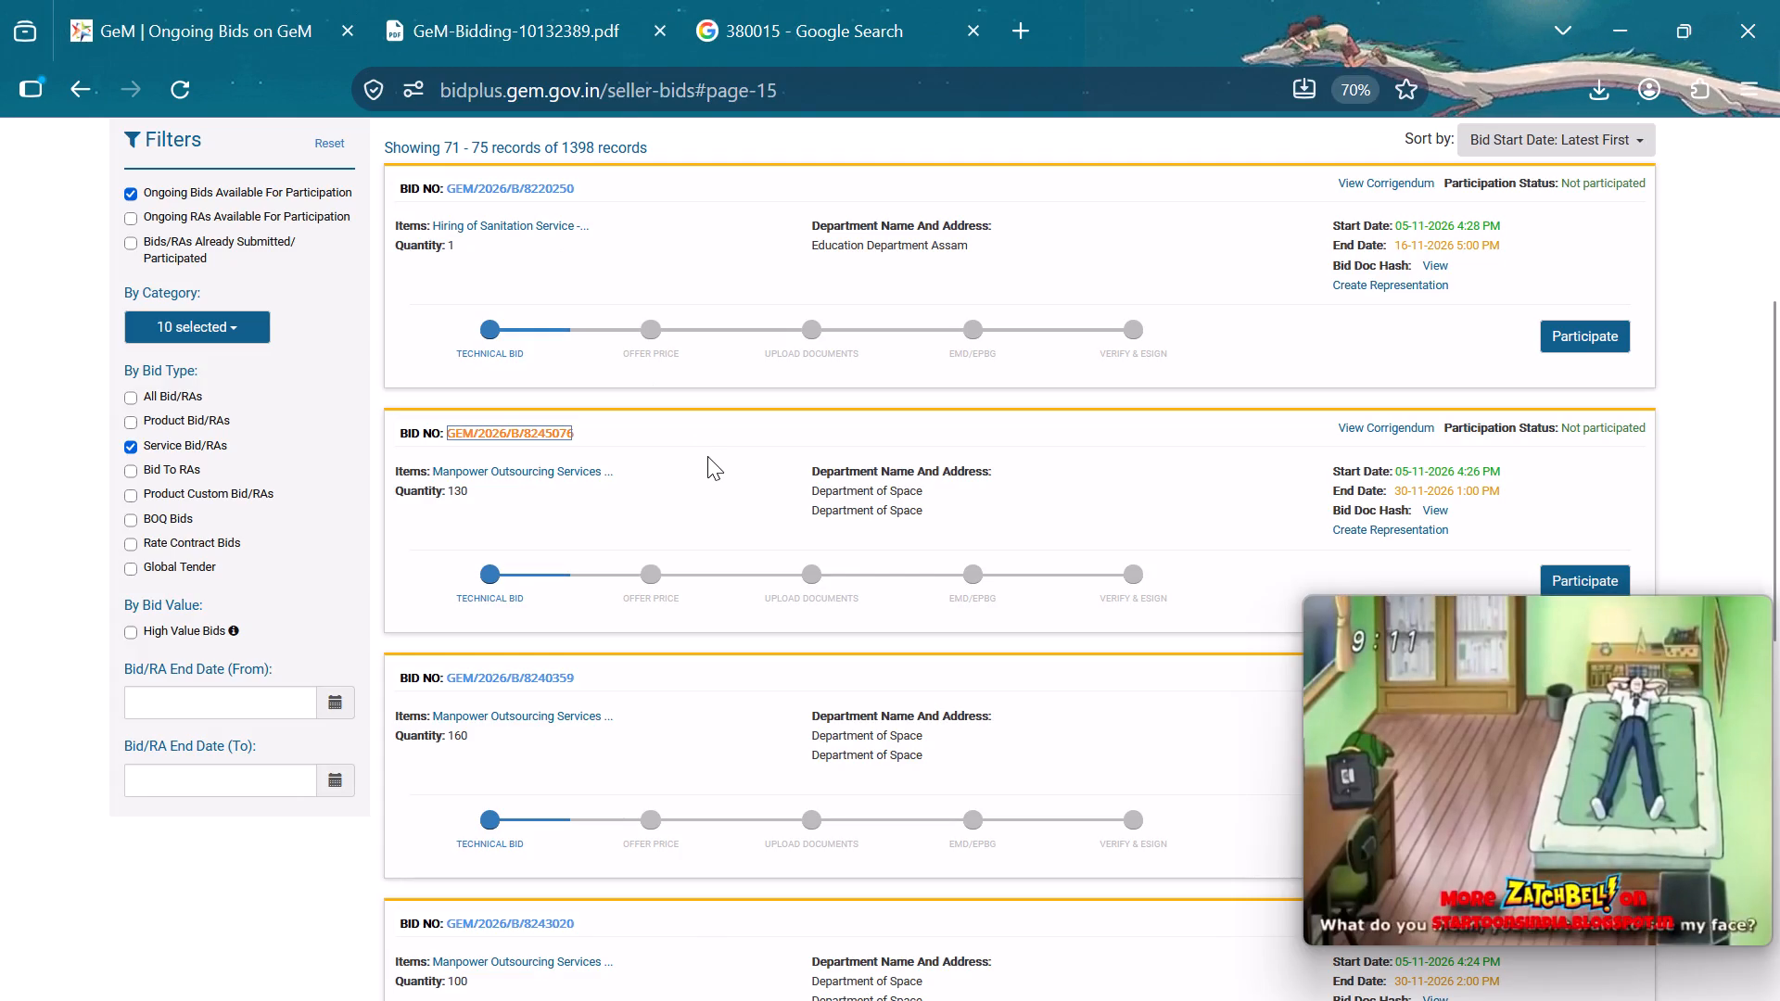
{"action": "key", "text": "alt+Tab"}
{"action": "key", "text": "Tab"}
{"action": "key", "text": "2"}
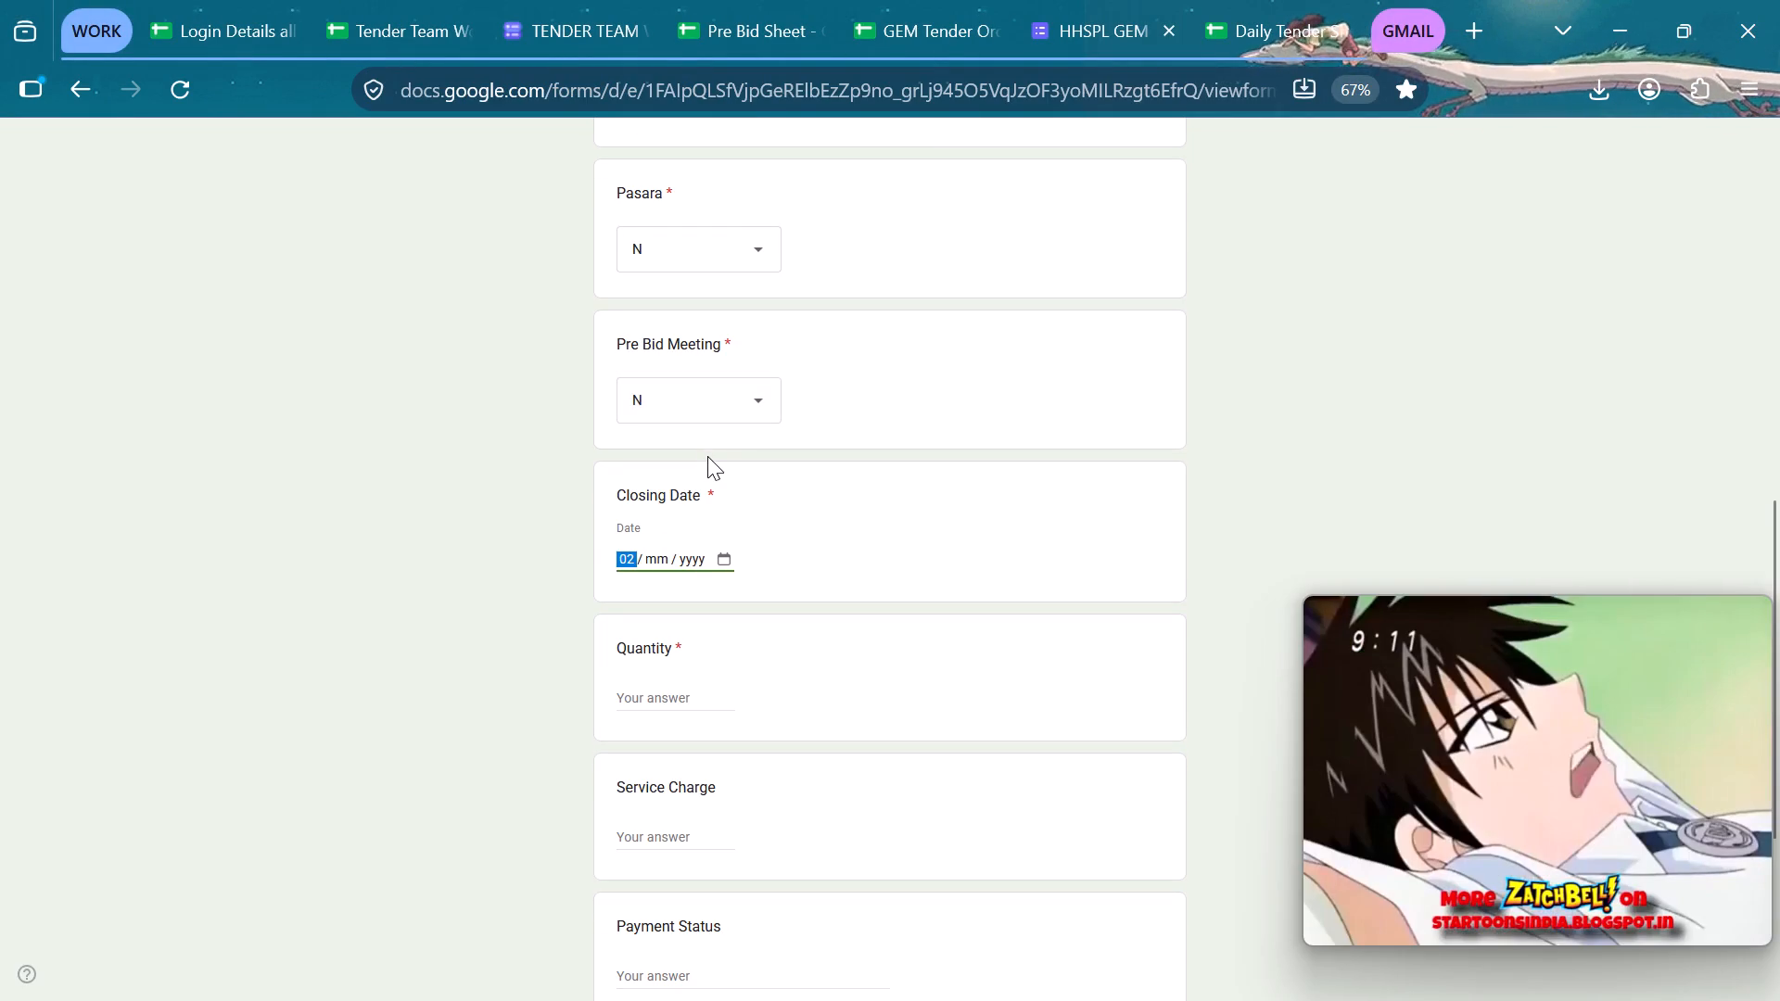
{"action": "key", "text": "3"}
{"action": "key", "text": "Left"}
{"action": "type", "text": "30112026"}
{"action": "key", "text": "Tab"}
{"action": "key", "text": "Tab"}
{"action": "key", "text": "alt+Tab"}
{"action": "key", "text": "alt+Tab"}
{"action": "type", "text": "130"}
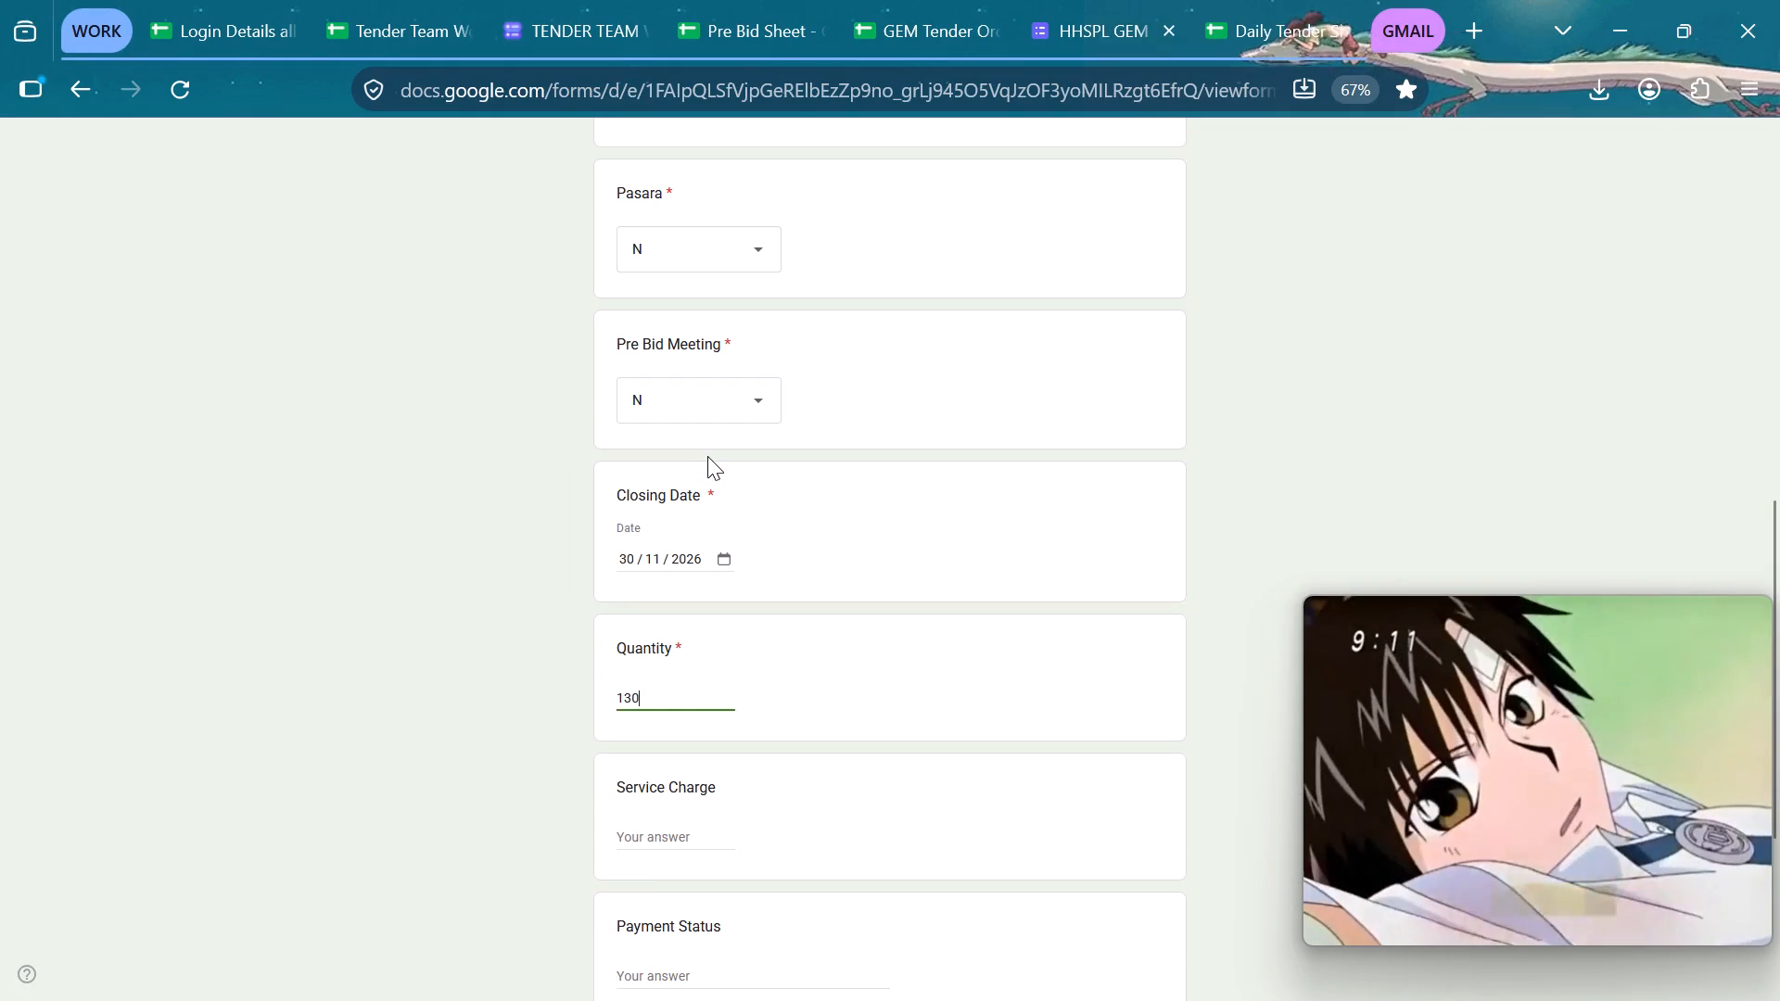
{"action": "scroll", "coordinate": [707, 456], "scroll_direction": "down", "scroll_amount": 8}
{"action": "left_click", "coordinate": [633, 828]}
Go to page 14 of the GeM bid list and close the previous bid PDF and the 380015 search page.
{"action": "key", "text": "alt+Tab"}
{"action": "scroll", "coordinate": [578, 617], "scroll_direction": "down", "scroll_amount": 1}
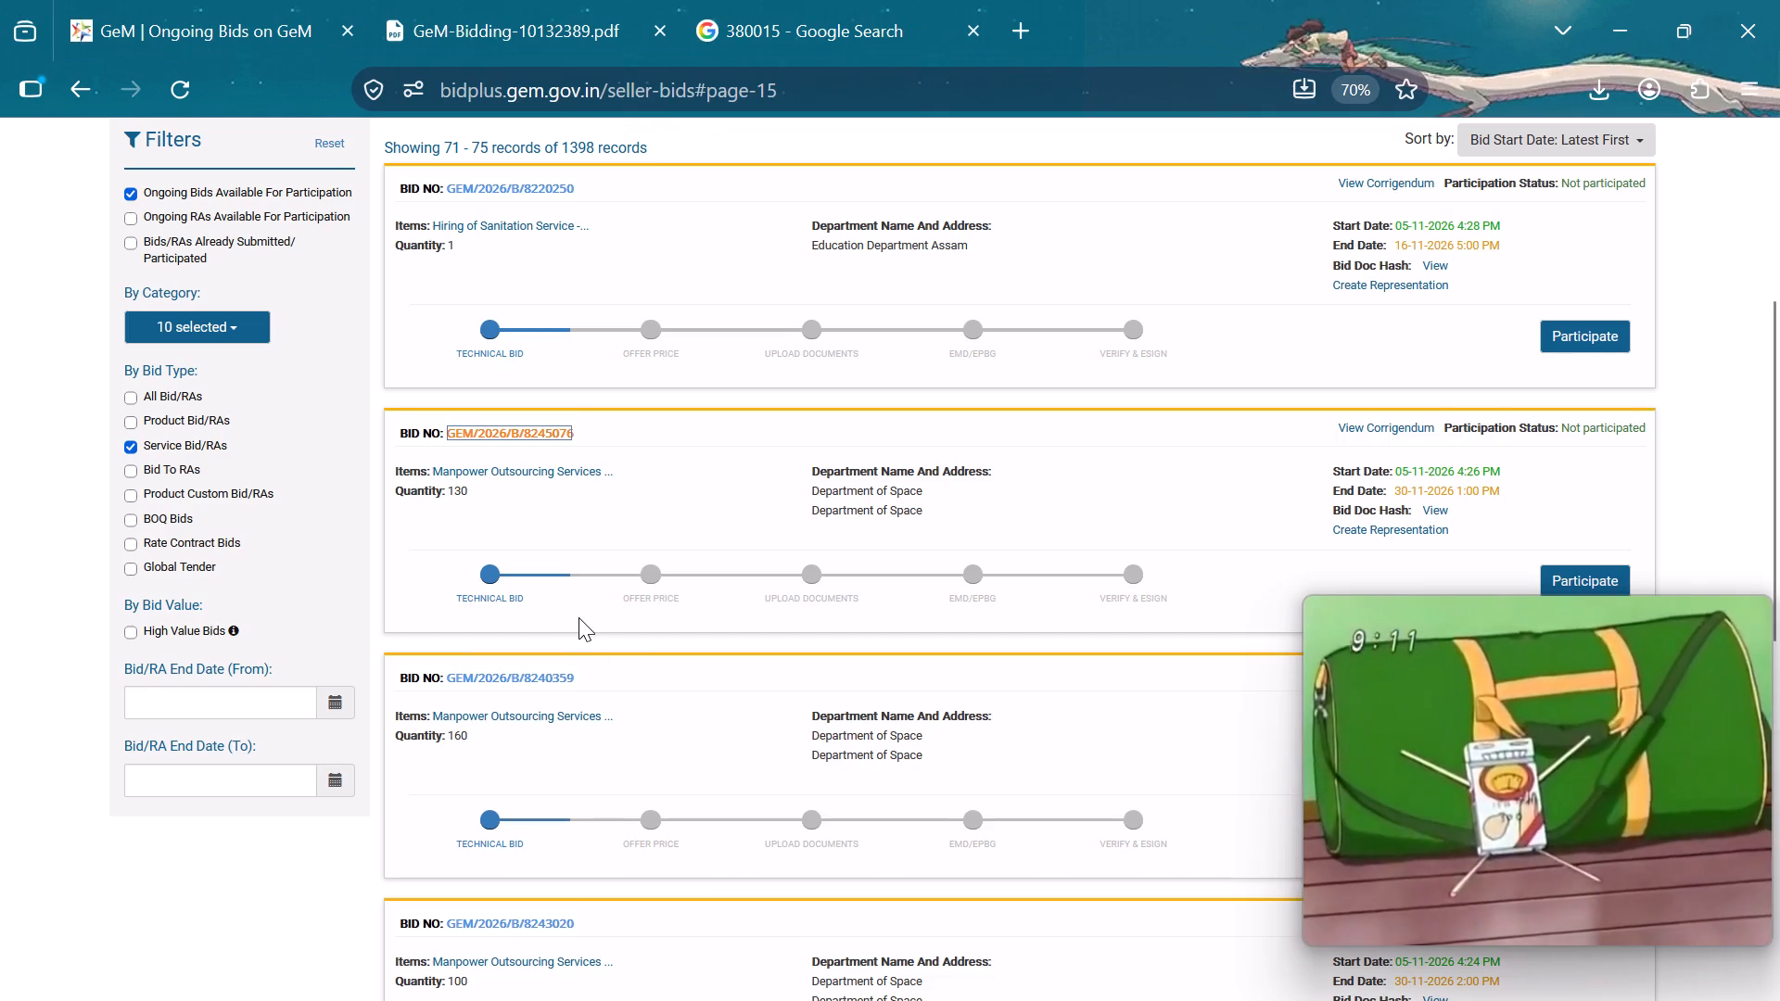
{"action": "scroll", "coordinate": [578, 617], "scroll_direction": "down", "scroll_amount": 2}
{"action": "left_click", "coordinate": [568, 567]}
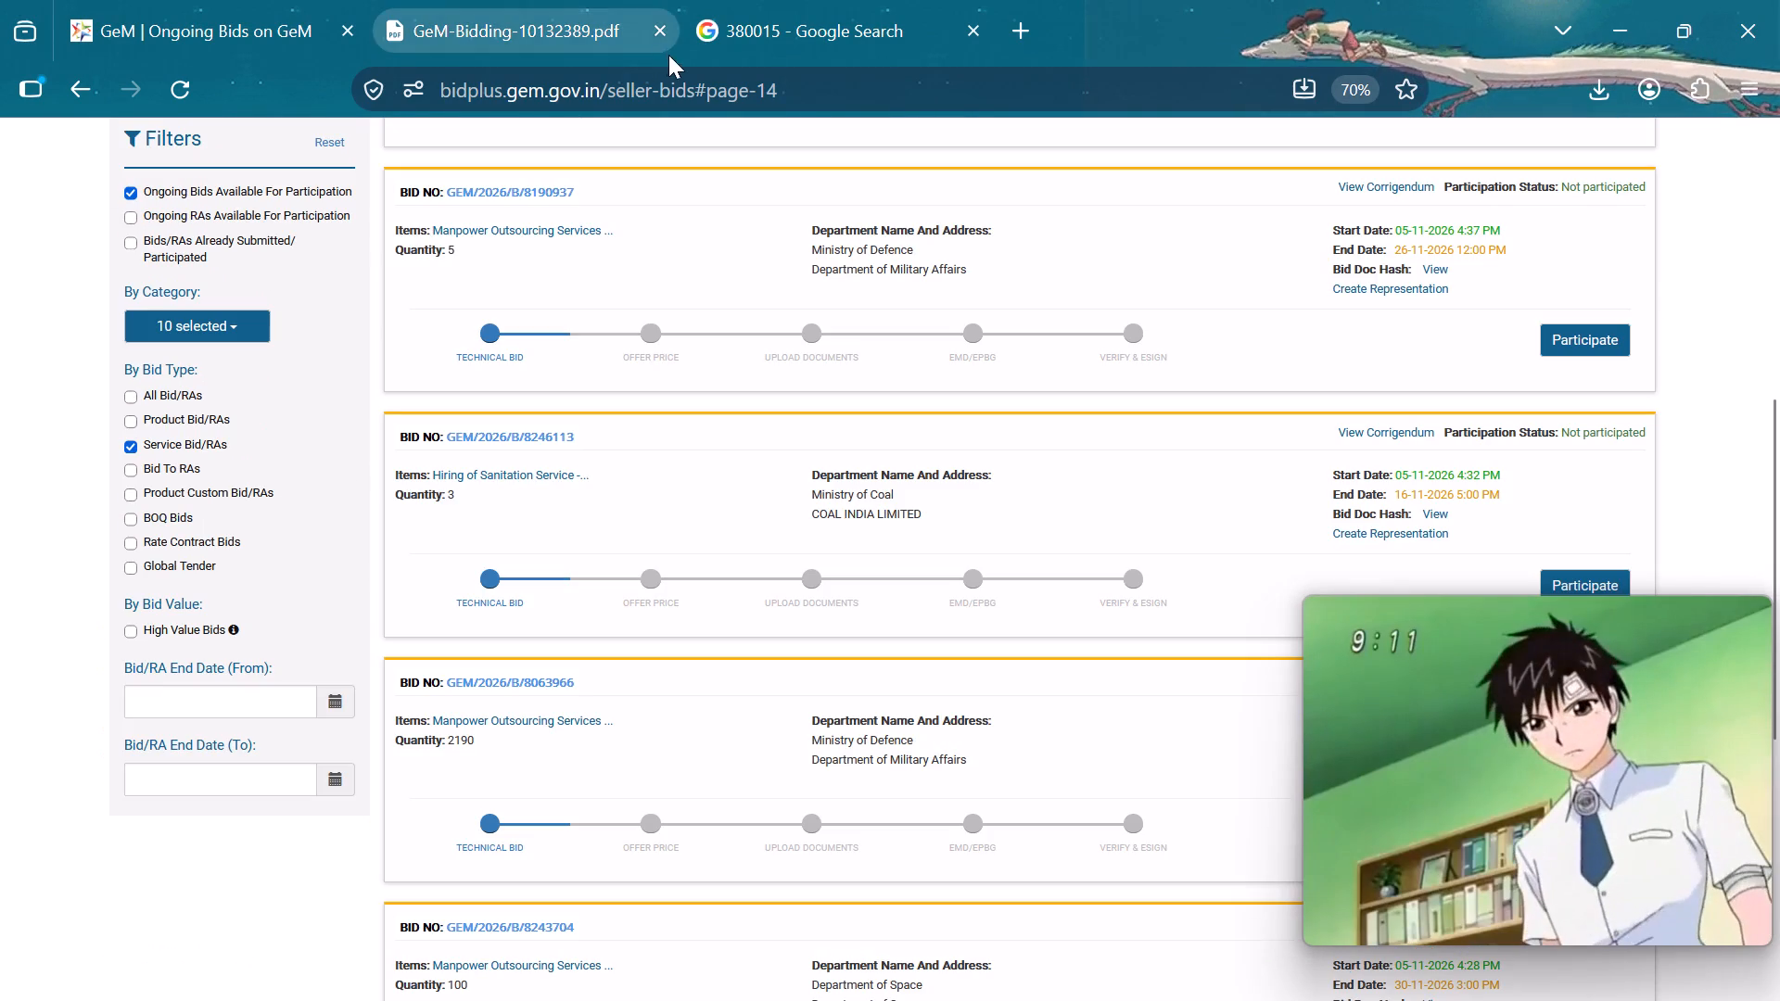
{"action": "double_click", "coordinate": [652, 31]}
Download and open the bid document for GEM/2026/B/8243704.
{"action": "scroll", "coordinate": [707, 437], "scroll_direction": "down", "scroll_amount": 2}
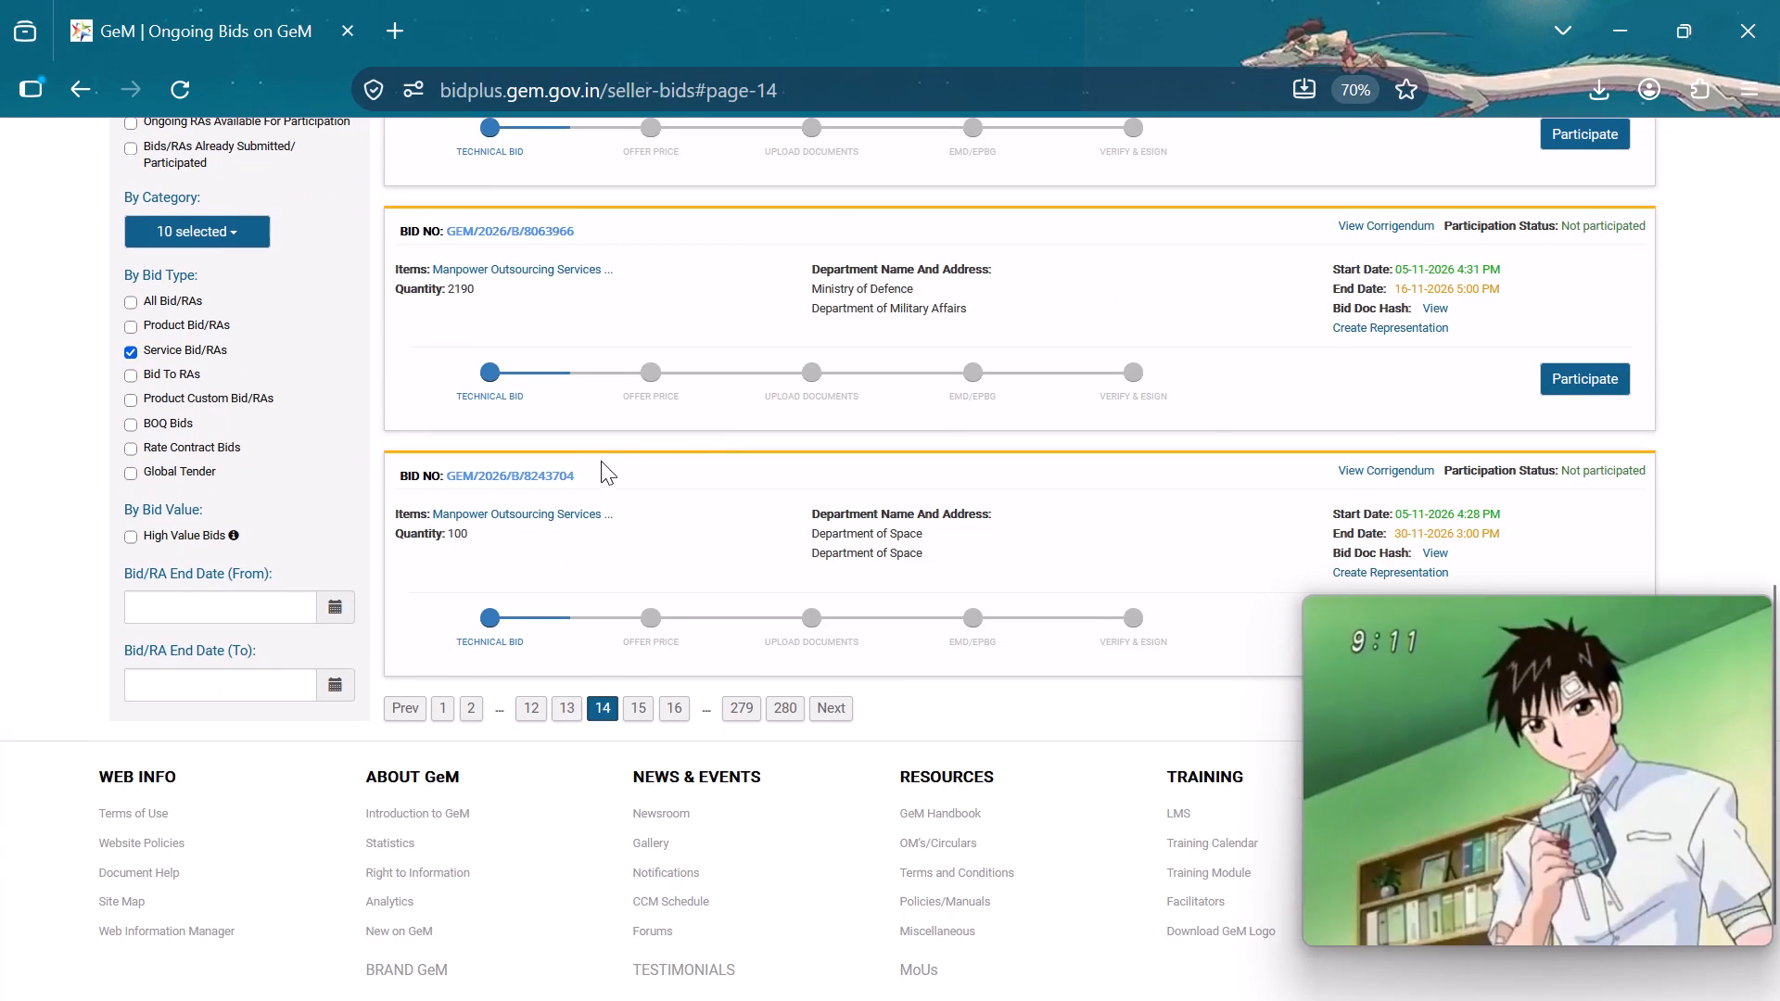
{"action": "left_click", "coordinate": [569, 480]}
{"action": "left_click_drag", "start_coordinate": [569, 480], "coordinate": [568, 480]}
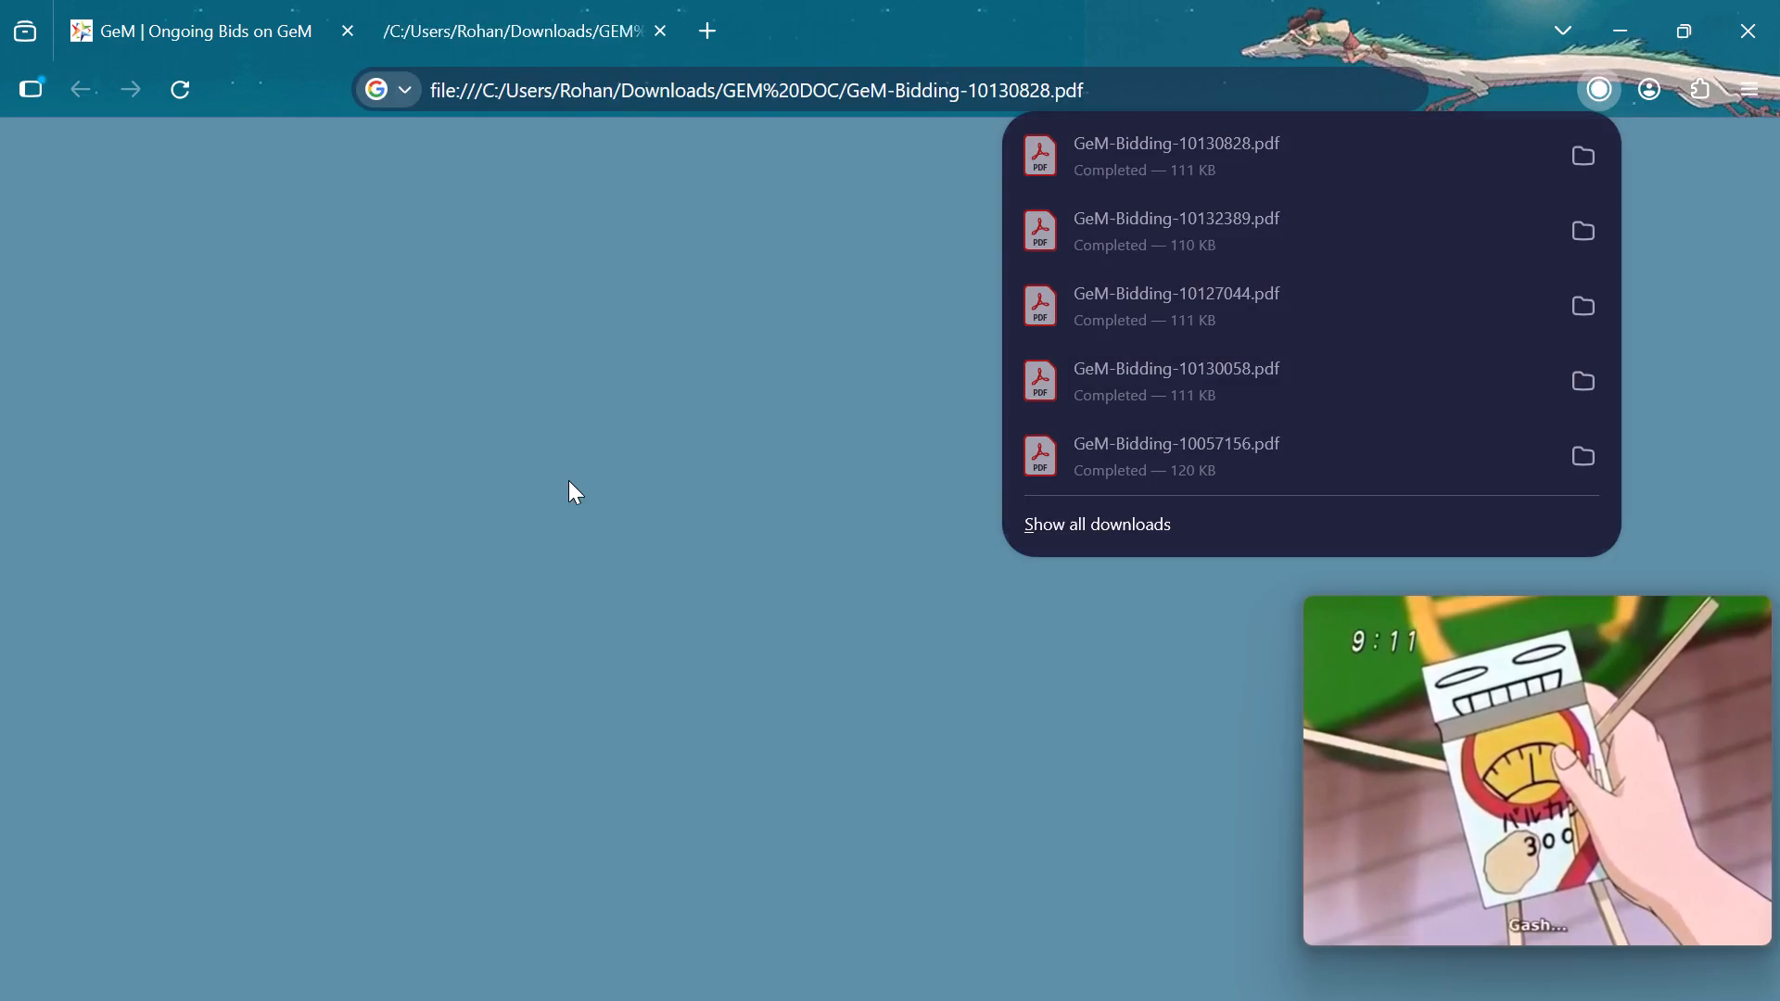
{"action": "left_click_drag", "start_coordinate": [568, 480], "coordinate": [708, 449]}
{"action": "left_click", "coordinate": [708, 449]}
Copy the full bid number from the bid document and check its type of bid.
{"action": "double_click", "coordinate": [1428, 349]}
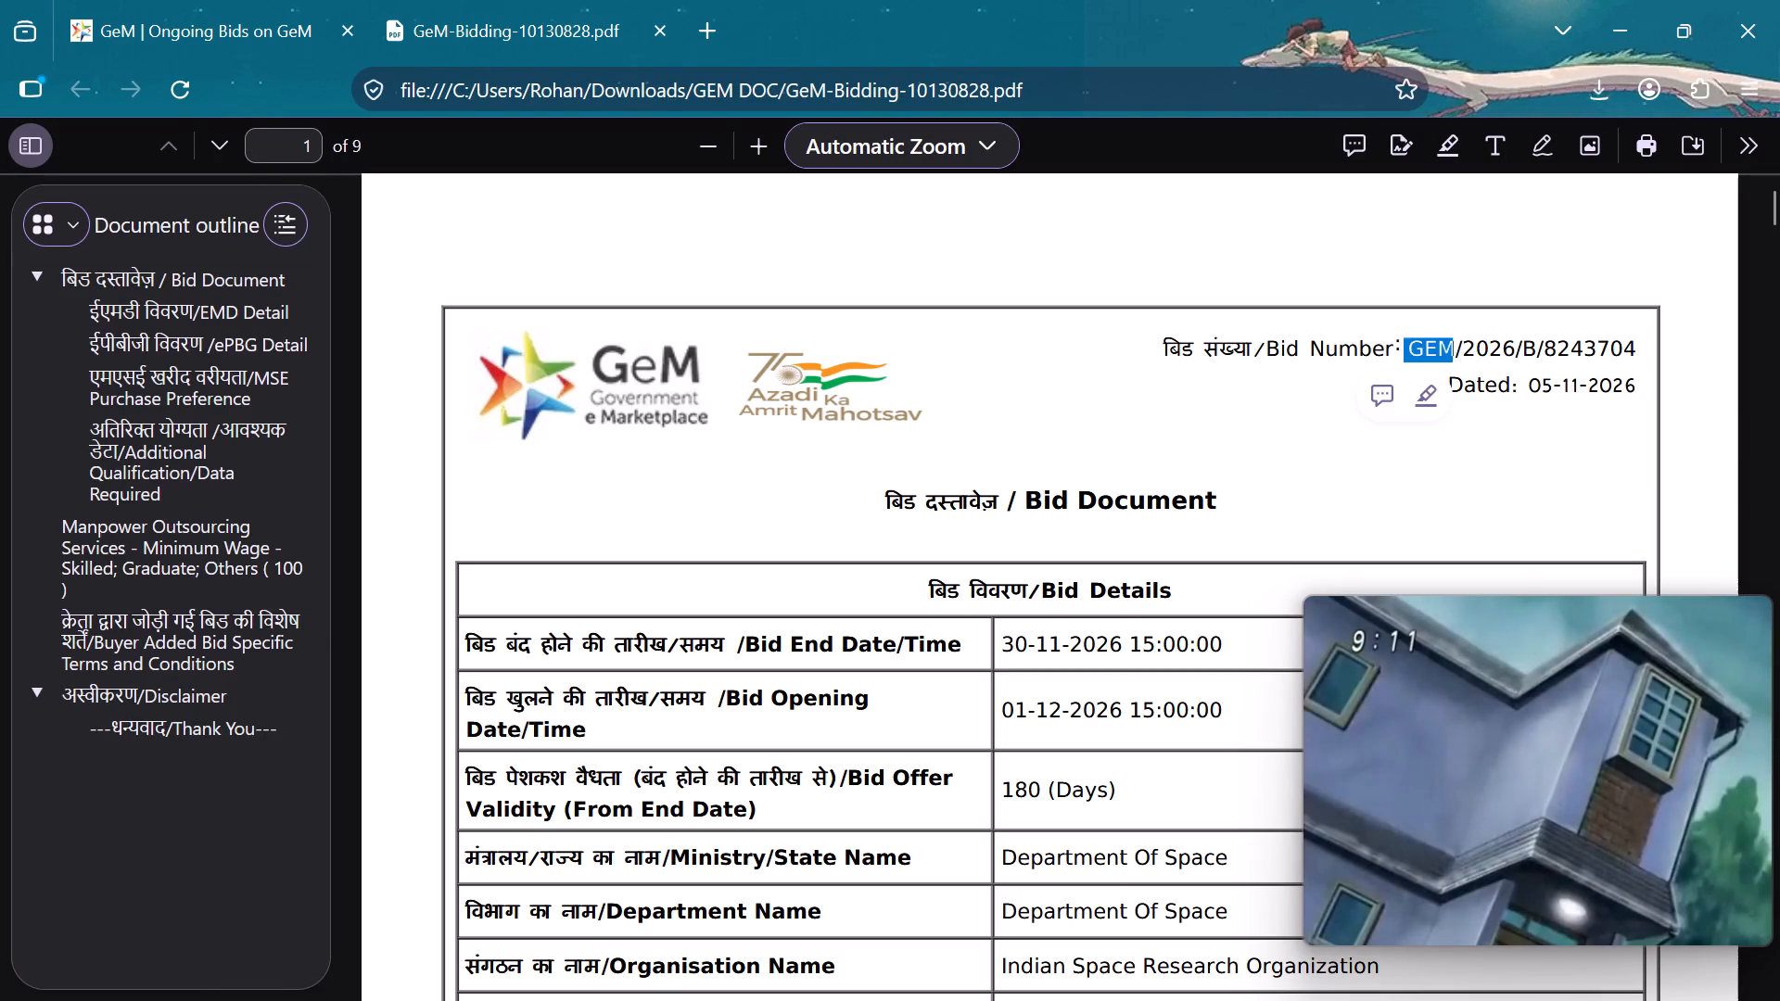
{"action": "key", "text": "ctrl+shift+Right"}
{"action": "key", "text": "ctrl+shift+Right"}
{"action": "key", "text": "ctrl+shift+Right"}
{"action": "key", "text": "ctrl+c"}
{"action": "key", "text": "ctrl+c"}
{"action": "scroll", "coordinate": [1182, 505], "scroll_direction": "down", "scroll_amount": 6}
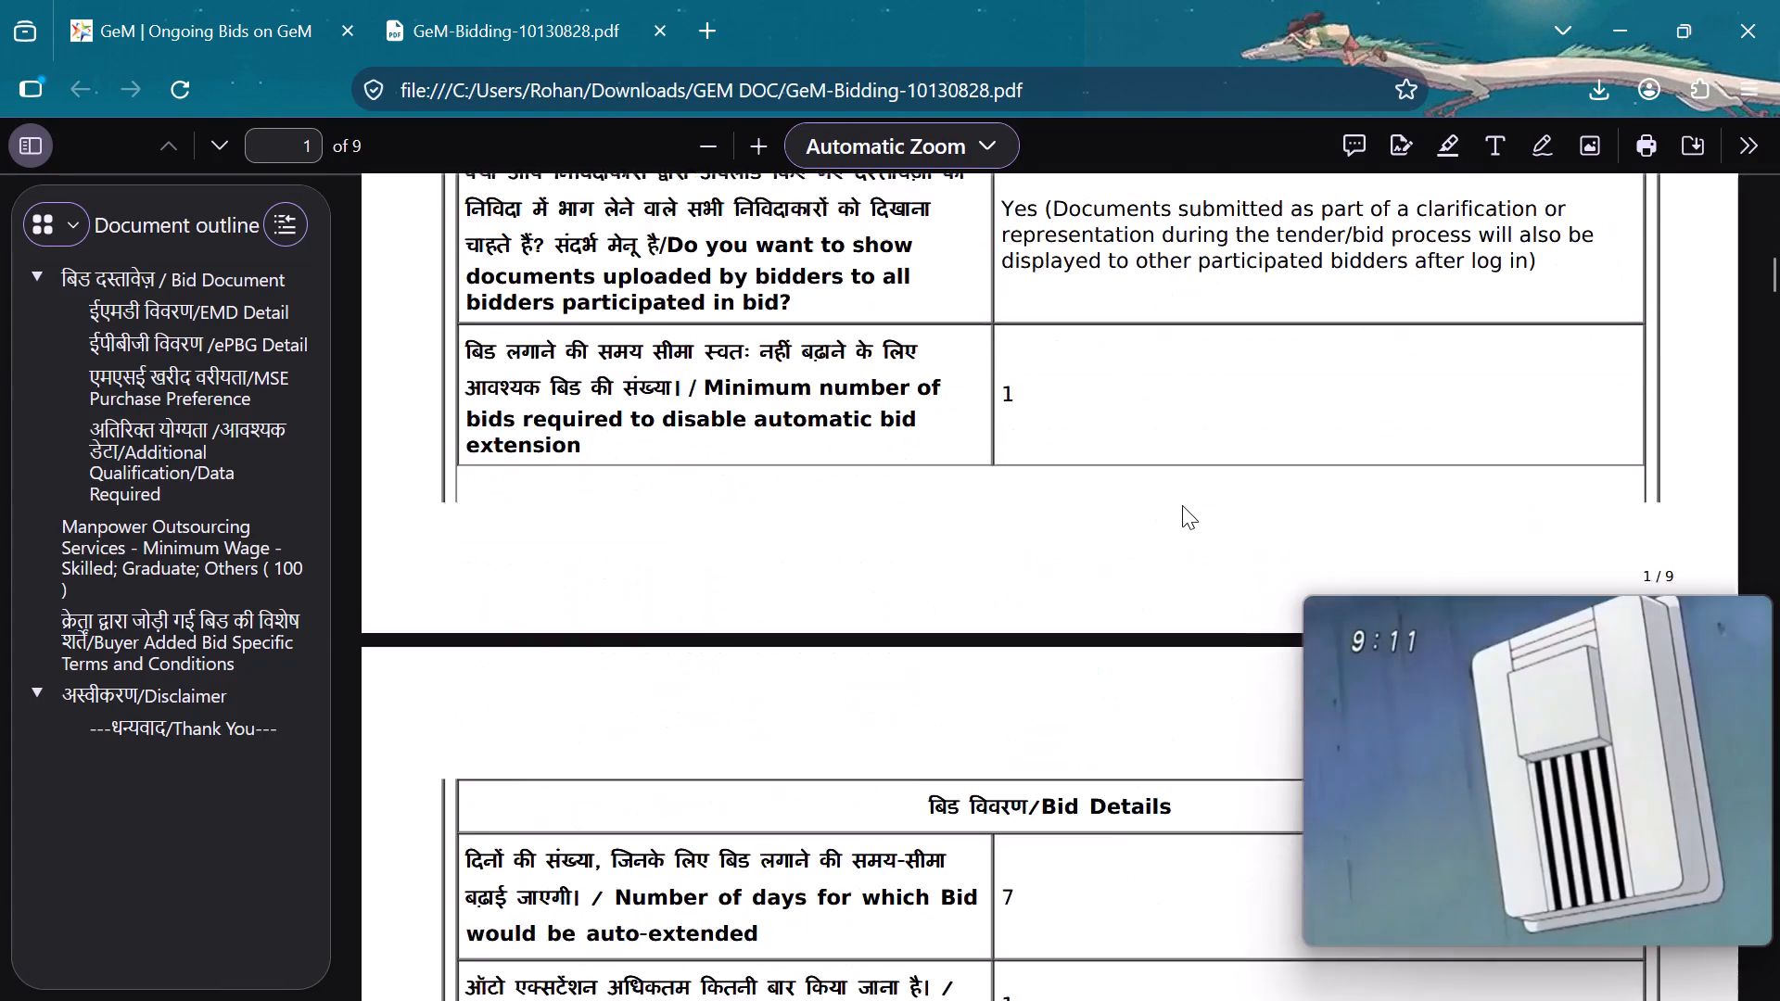
{"action": "scroll", "coordinate": [1182, 505], "scroll_direction": "down", "scroll_amount": 5}
{"action": "scroll", "coordinate": [1182, 505], "scroll_direction": "up", "scroll_amount": 2}
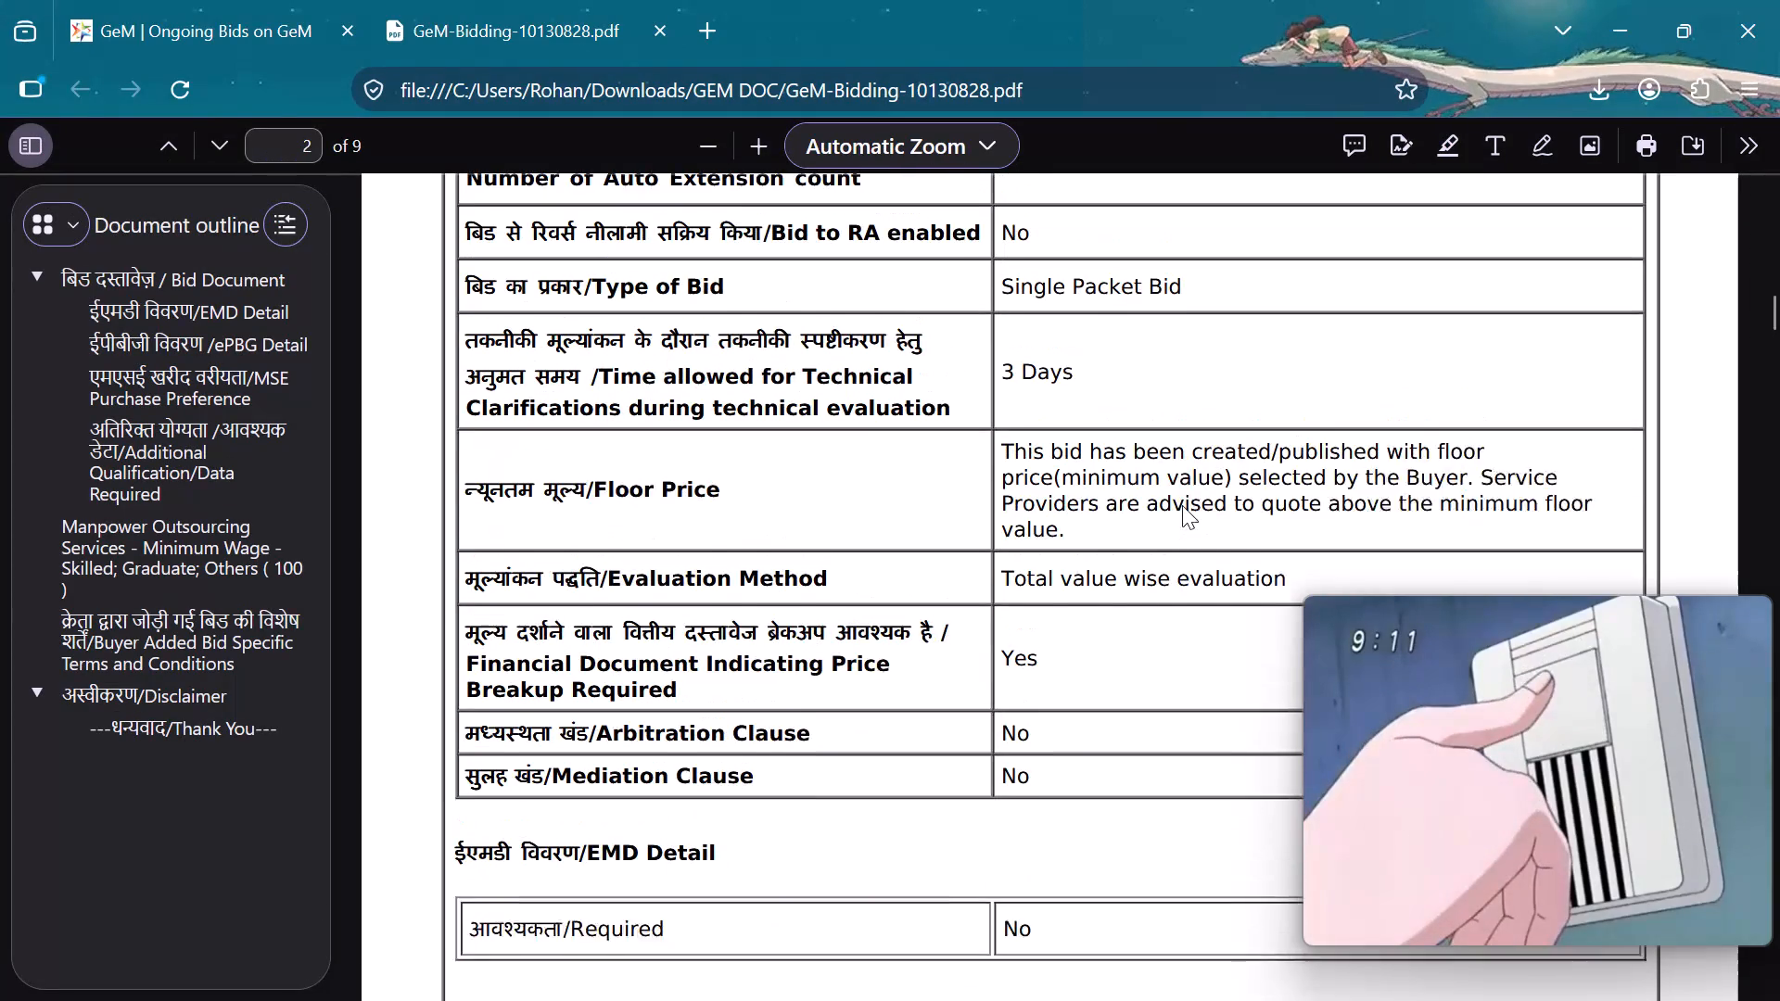
{"action": "scroll", "coordinate": [1182, 505], "scroll_direction": "up", "scroll_amount": 1}
Start another tender form response with GEM Id GEM/2026/B/8243704 and Bid Type S.
{"action": "key", "text": "alt+Tab"}
{"action": "left_click", "coordinate": [714, 421]}
{"action": "key", "text": "alt+Tab"}
{"action": "key", "text": "alt+Tab"}
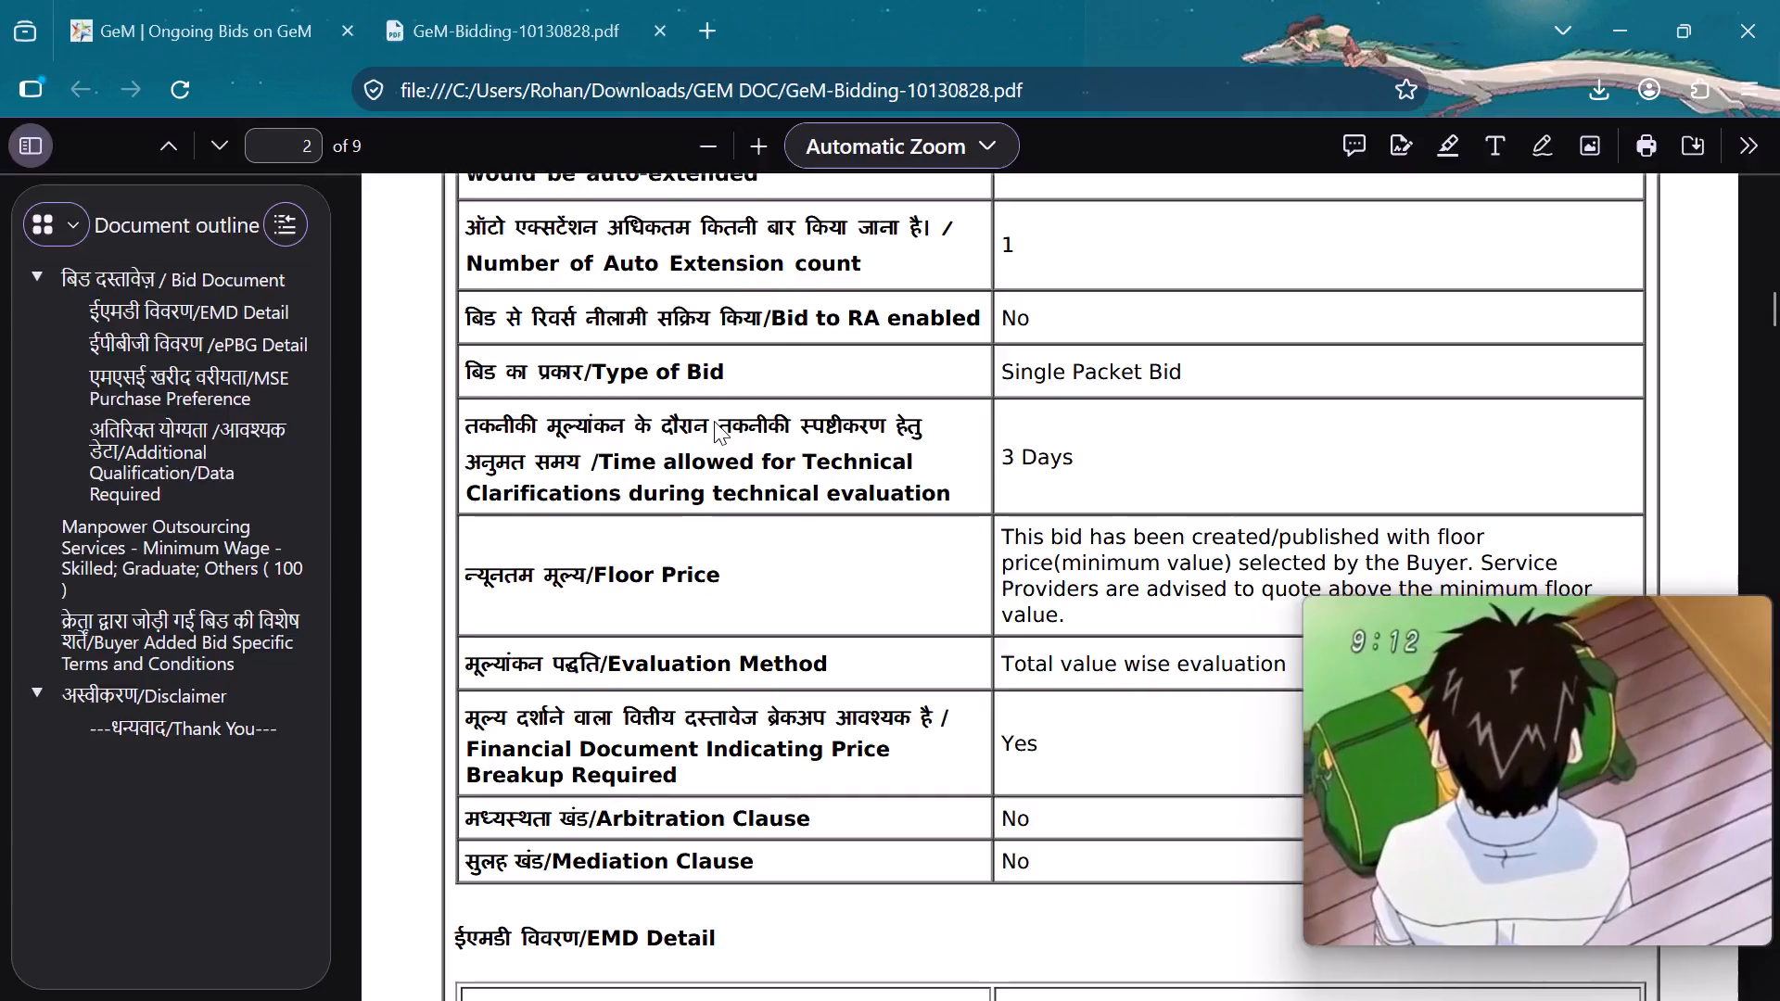
{"action": "left_click", "coordinate": [690, 552], "text": "ctrl"}
{"action": "key", "text": "ctrl+v"}
{"action": "left_click", "coordinate": [687, 567]}
{"action": "key", "text": "ctrl+v"}
{"action": "key", "text": "Tab"}
{"action": "key", "text": "s"}
{"action": "key", "text": "Tab"}
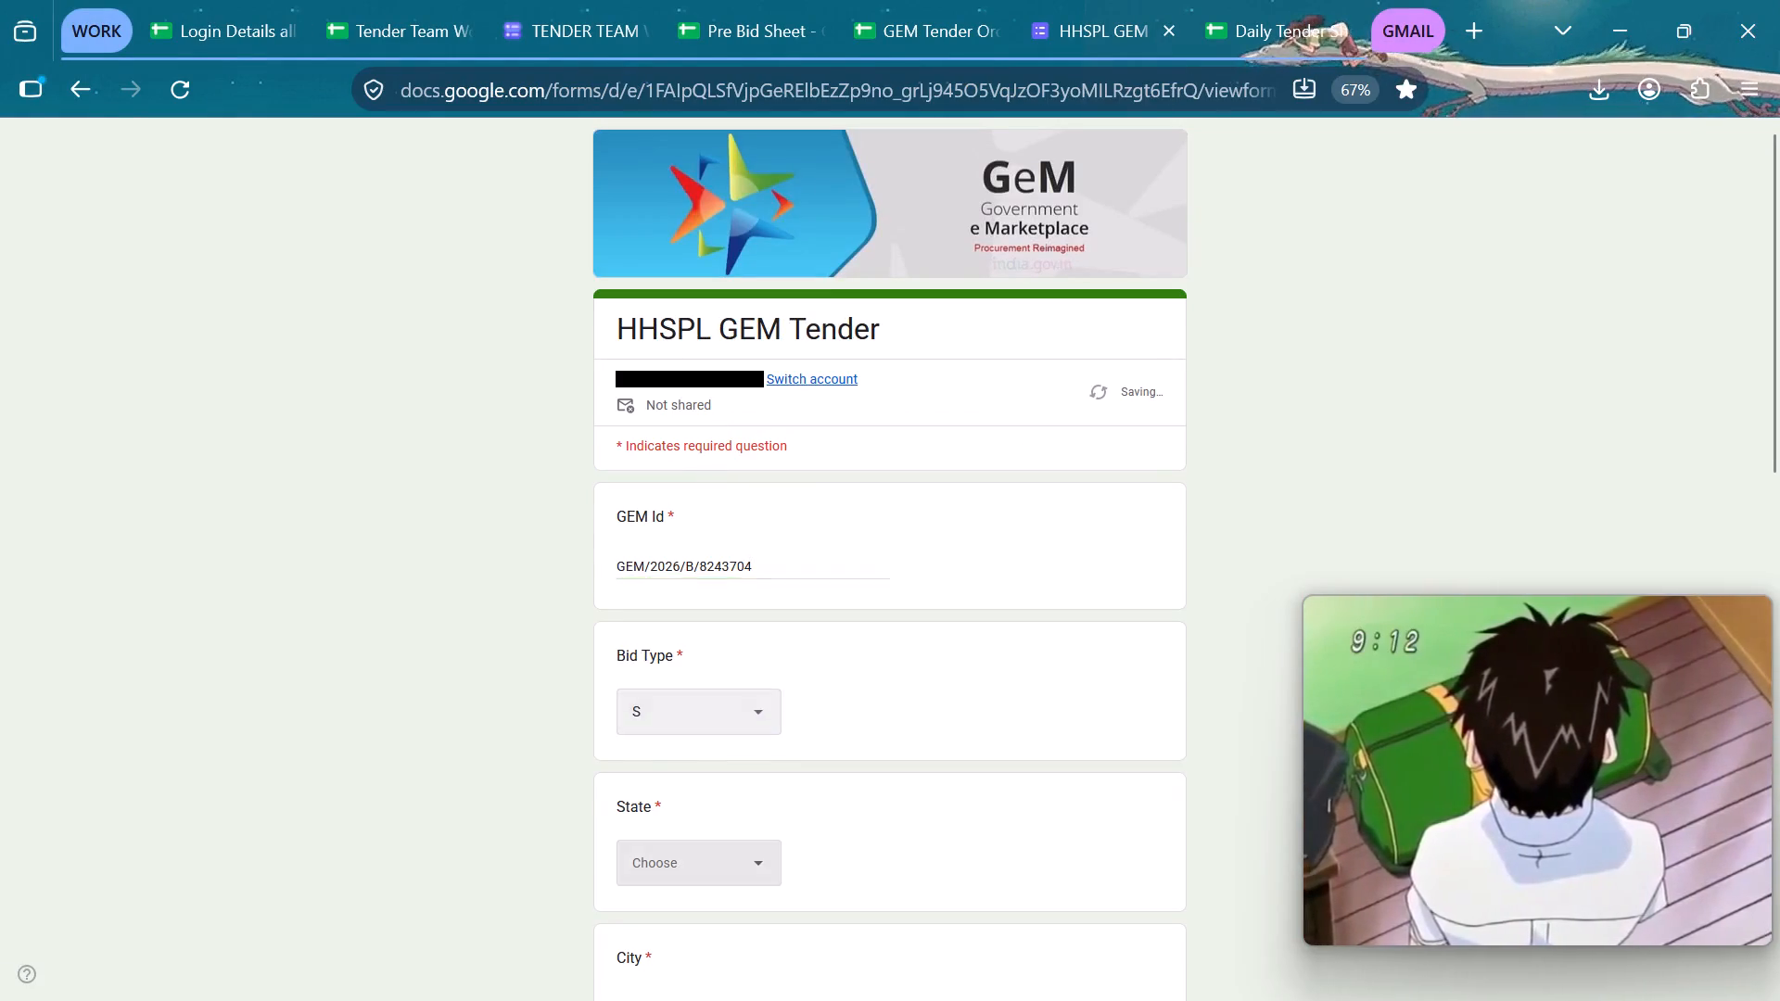
Find the consignee PIN code 380015 in the bid document, search the web for it and copy the city, Ahmedabad.
{"action": "key", "text": "alt+Tab"}
{"action": "scroll", "coordinate": [687, 567], "scroll_direction": "down", "scroll_amount": 20}
{"action": "scroll", "coordinate": [687, 567], "scroll_direction": "down", "scroll_amount": 6}
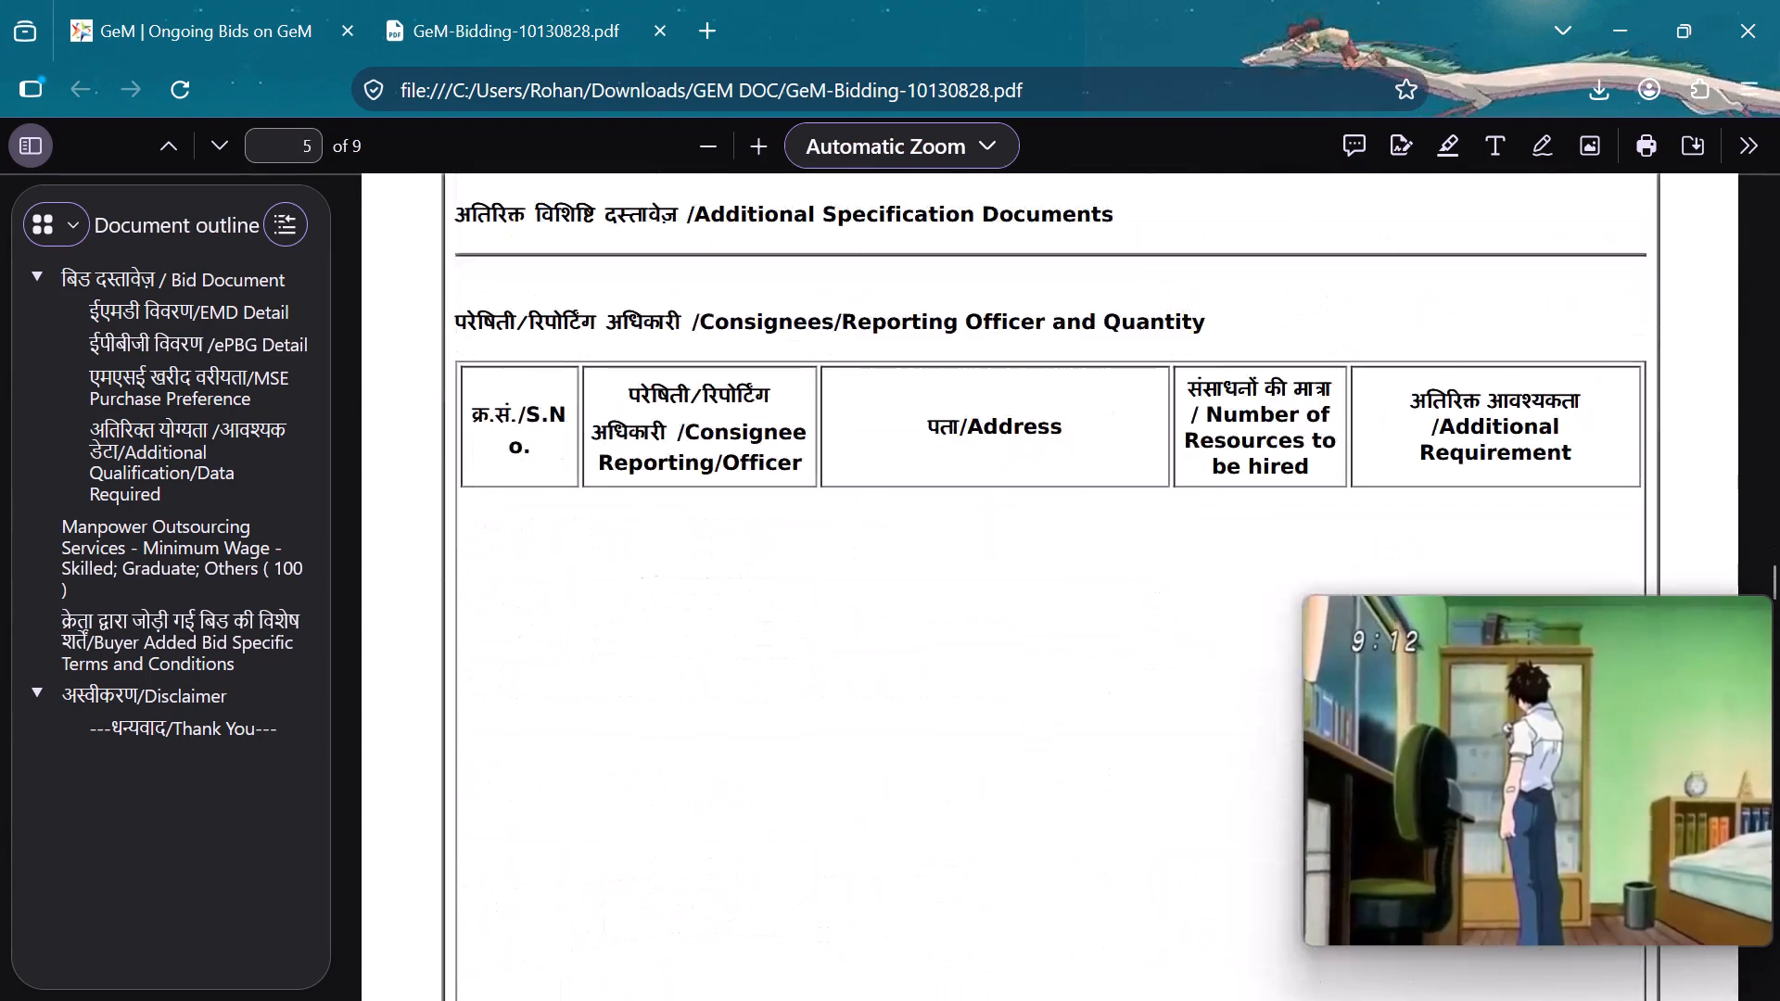
{"action": "scroll", "coordinate": [801, 591], "scroll_direction": "down", "scroll_amount": 6}
{"action": "scroll", "coordinate": [891, 704], "scroll_direction": "down", "scroll_amount": 3}
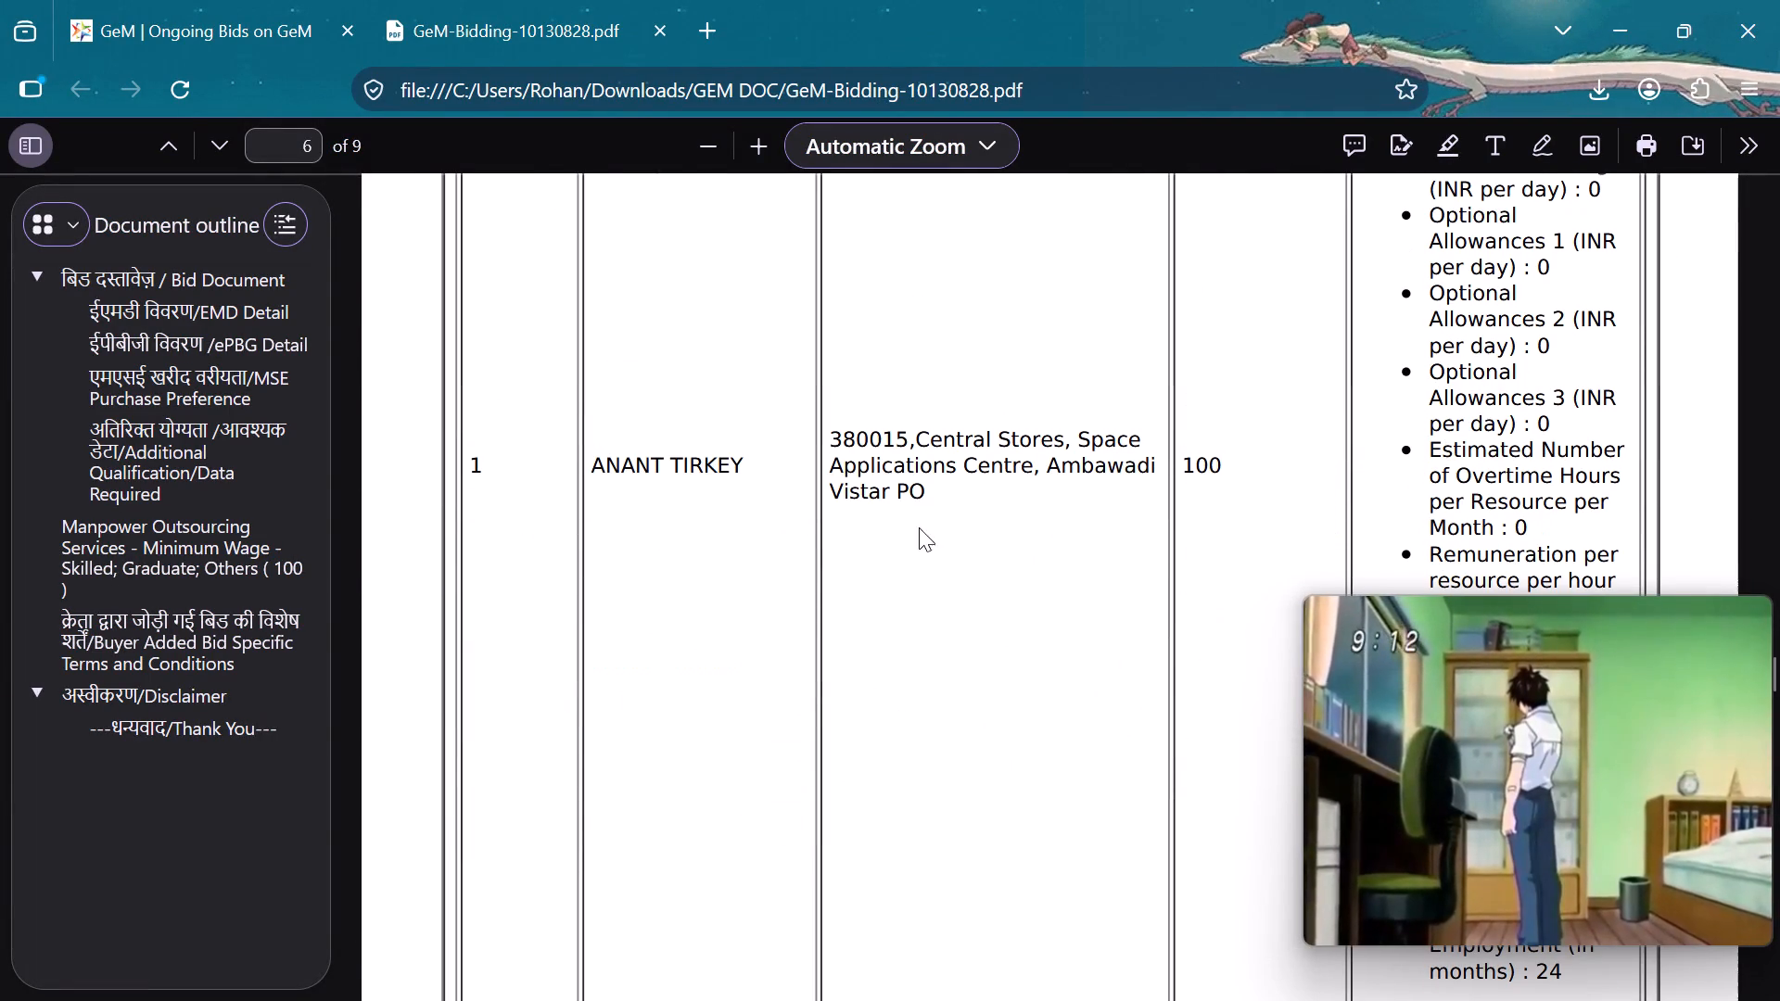
{"action": "left_click", "coordinate": [1611, 766]}
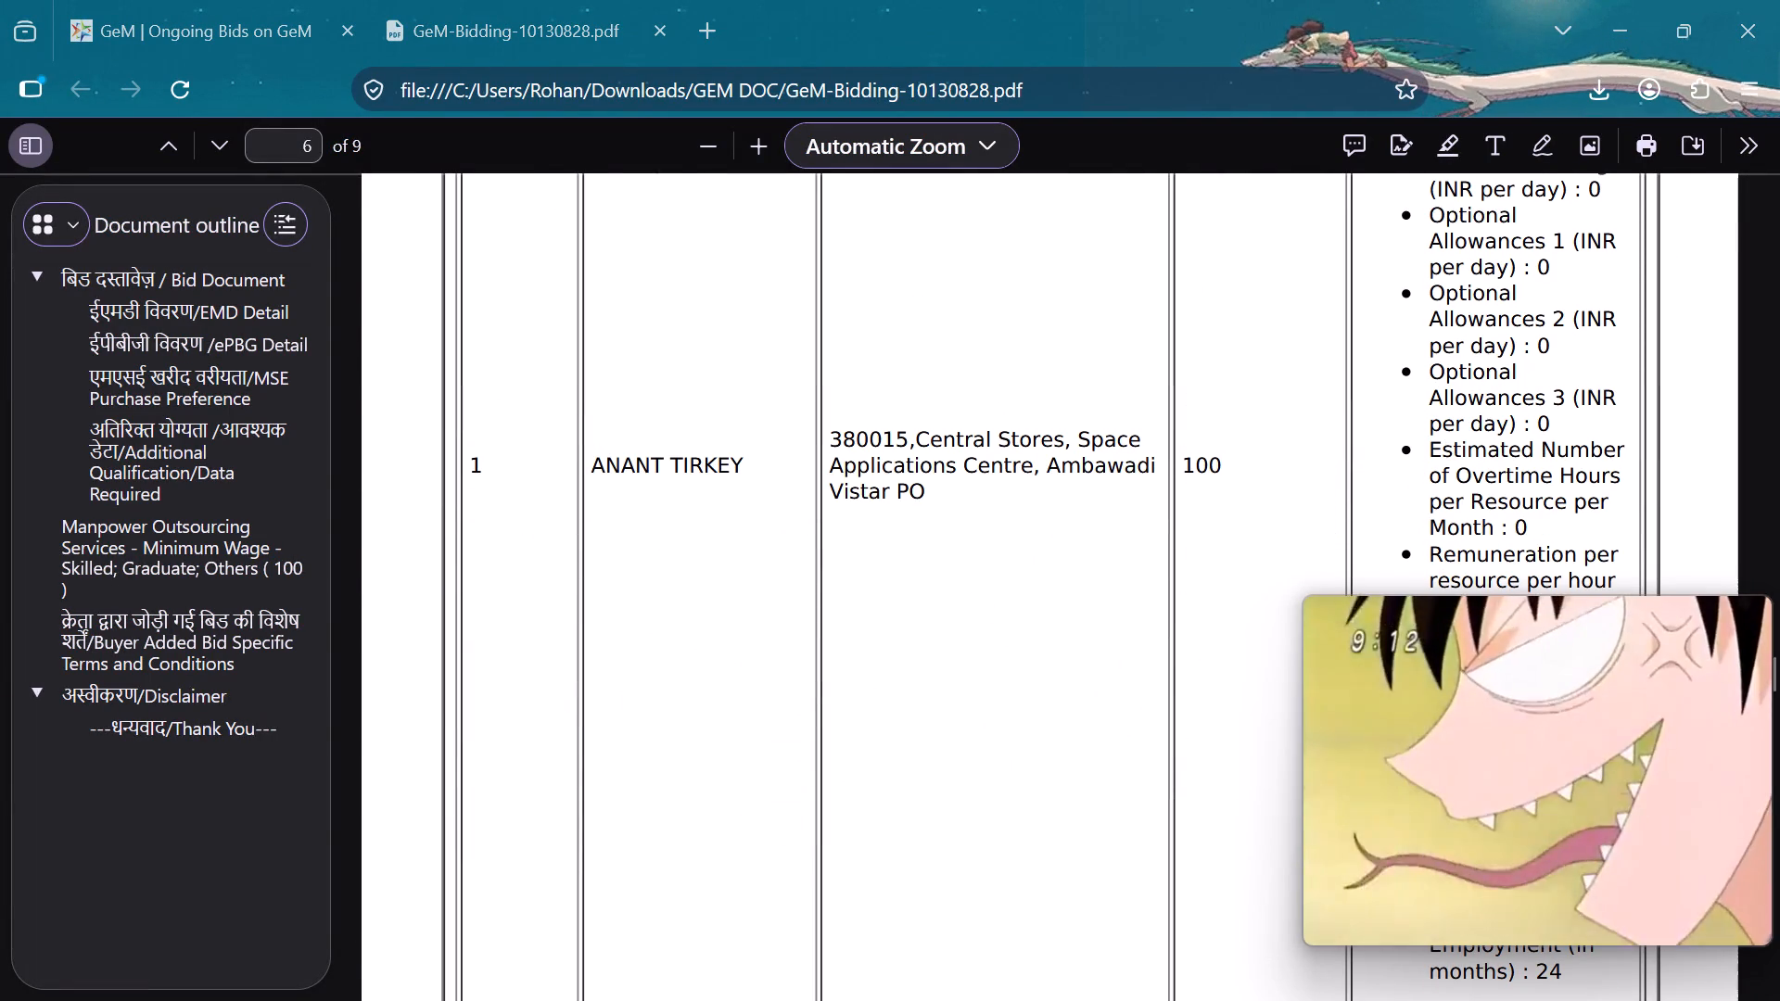
{"action": "left_click", "coordinate": [855, 445]}
{"action": "key", "text": "alt+Tab"}
{"action": "double_click", "coordinate": [858, 433]}
{"action": "right_click", "coordinate": [858, 433]}
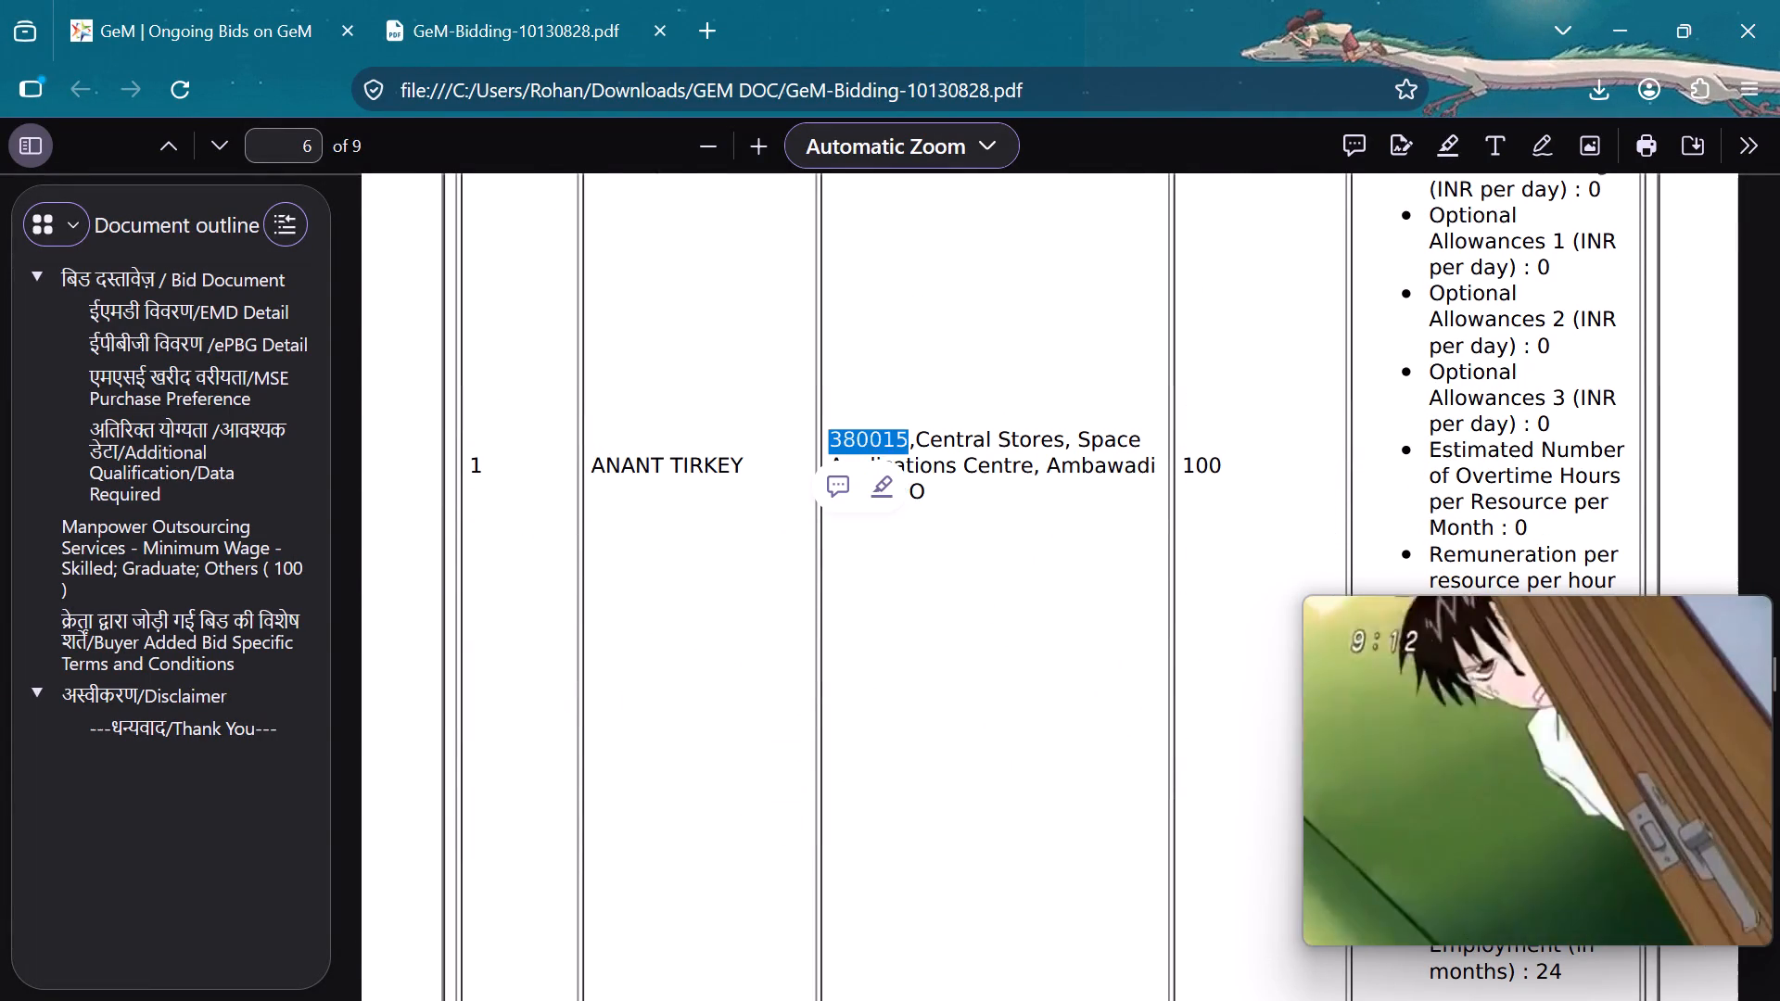
{"action": "left_click", "coordinate": [1011, 711]}
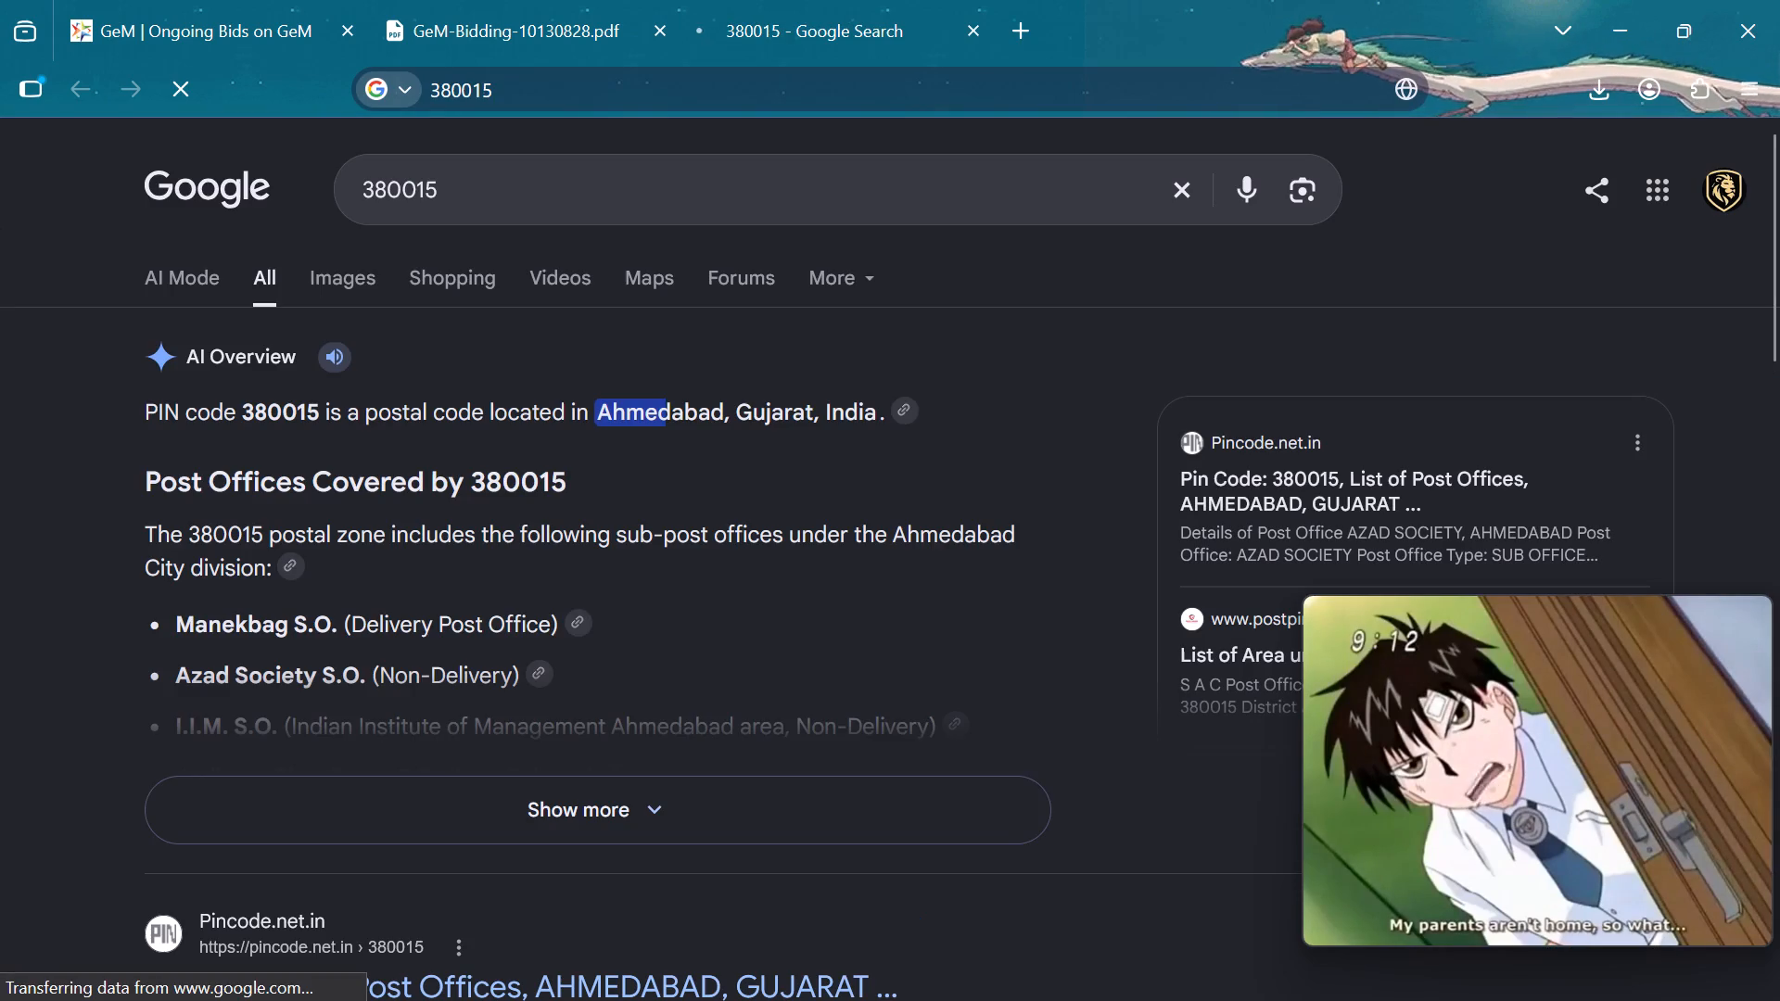
{"action": "scroll", "coordinate": [918, 672], "scroll_direction": "left", "scroll_amount": 1}
{"action": "double_click", "coordinate": [680, 413]}
{"action": "key", "text": "ctrl+c"}
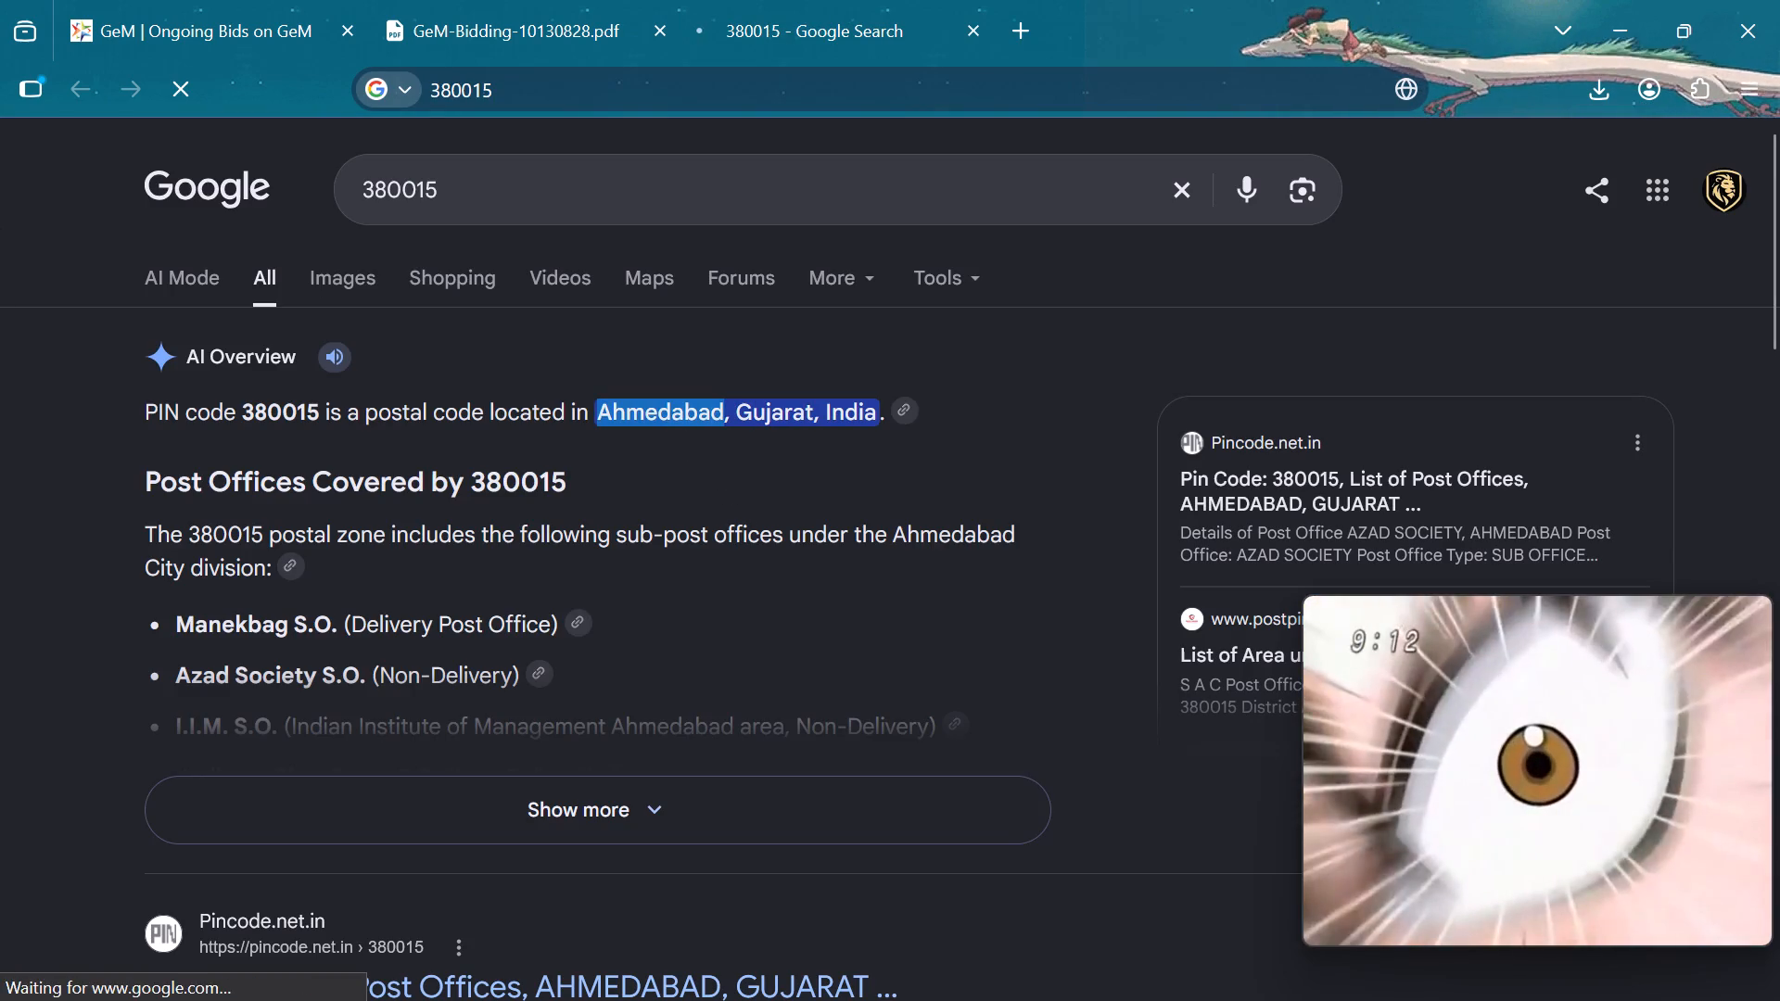
In the tender form, set State to GJ, City to Ahmedabad, and both Pasara and Pre Bid Meeting to N.
{"action": "key", "text": "alt+Tab"}
{"action": "key", "text": "Tab"}
{"action": "key", "text": "alt+Tab"}
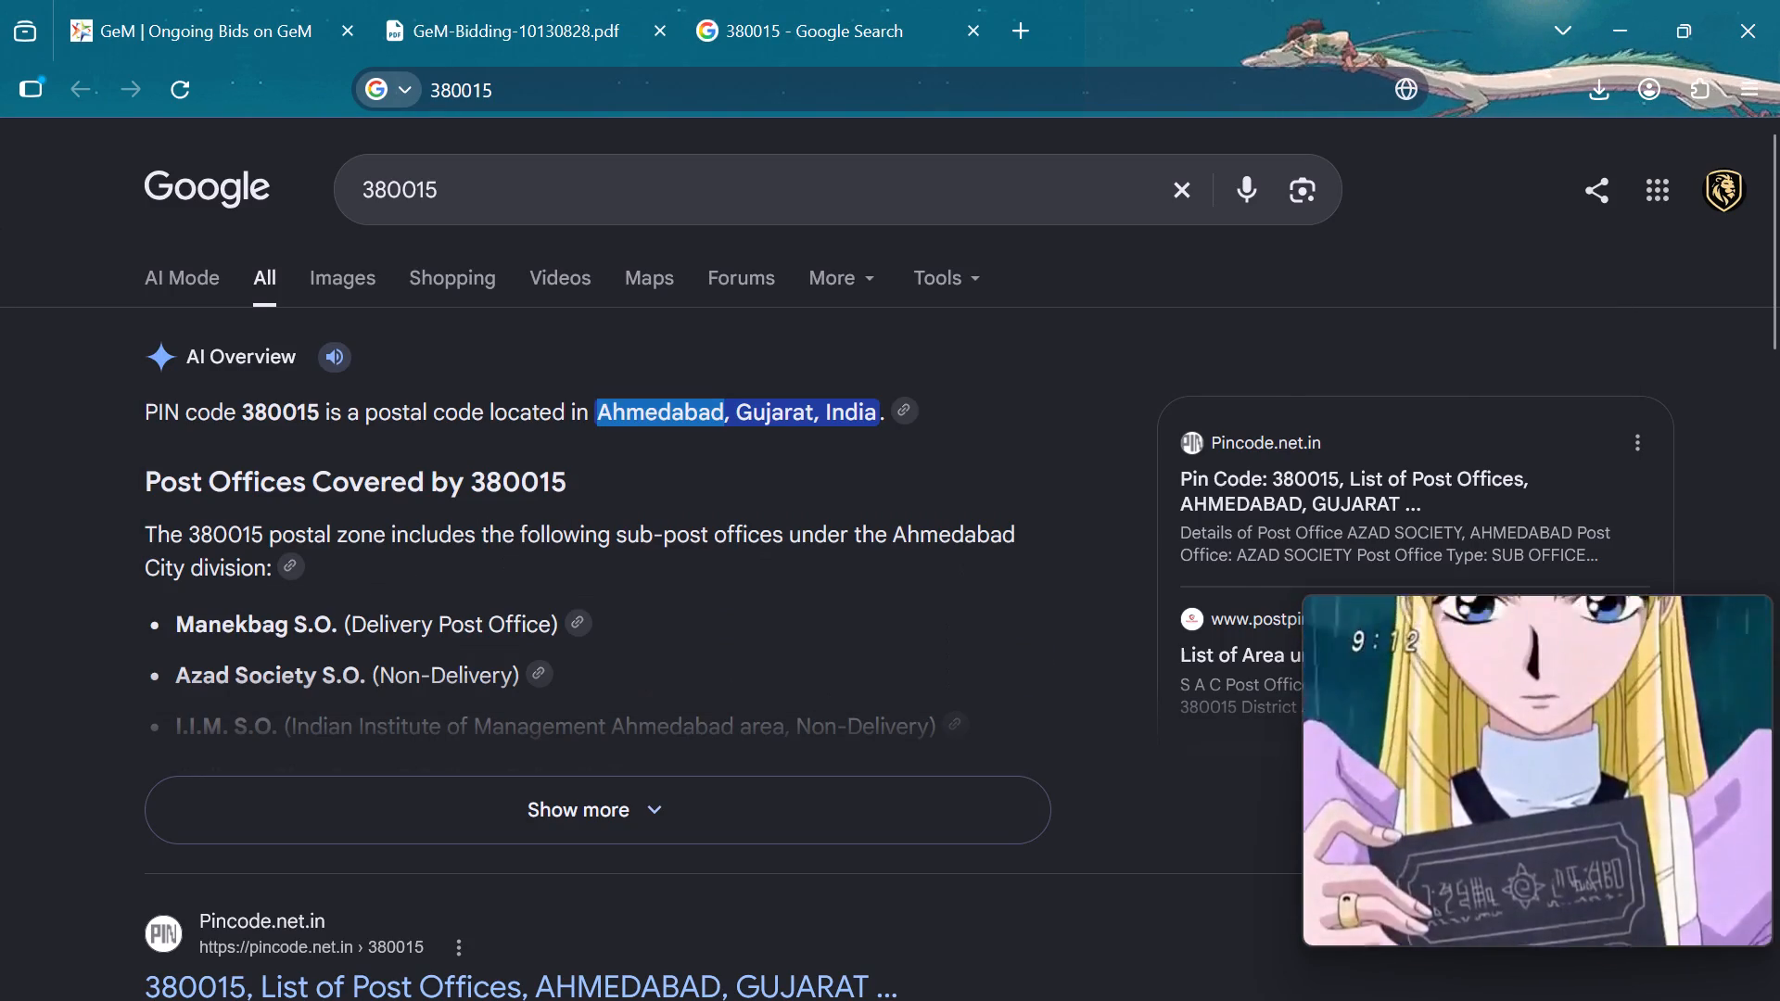
{"action": "key", "text": "alt+Tab"}
{"action": "key", "text": "alt+Tab"}
{"action": "type", "text": "gj"}
{"action": "key", "text": "Tab"}
{"action": "key", "text": "ctrl+v"}
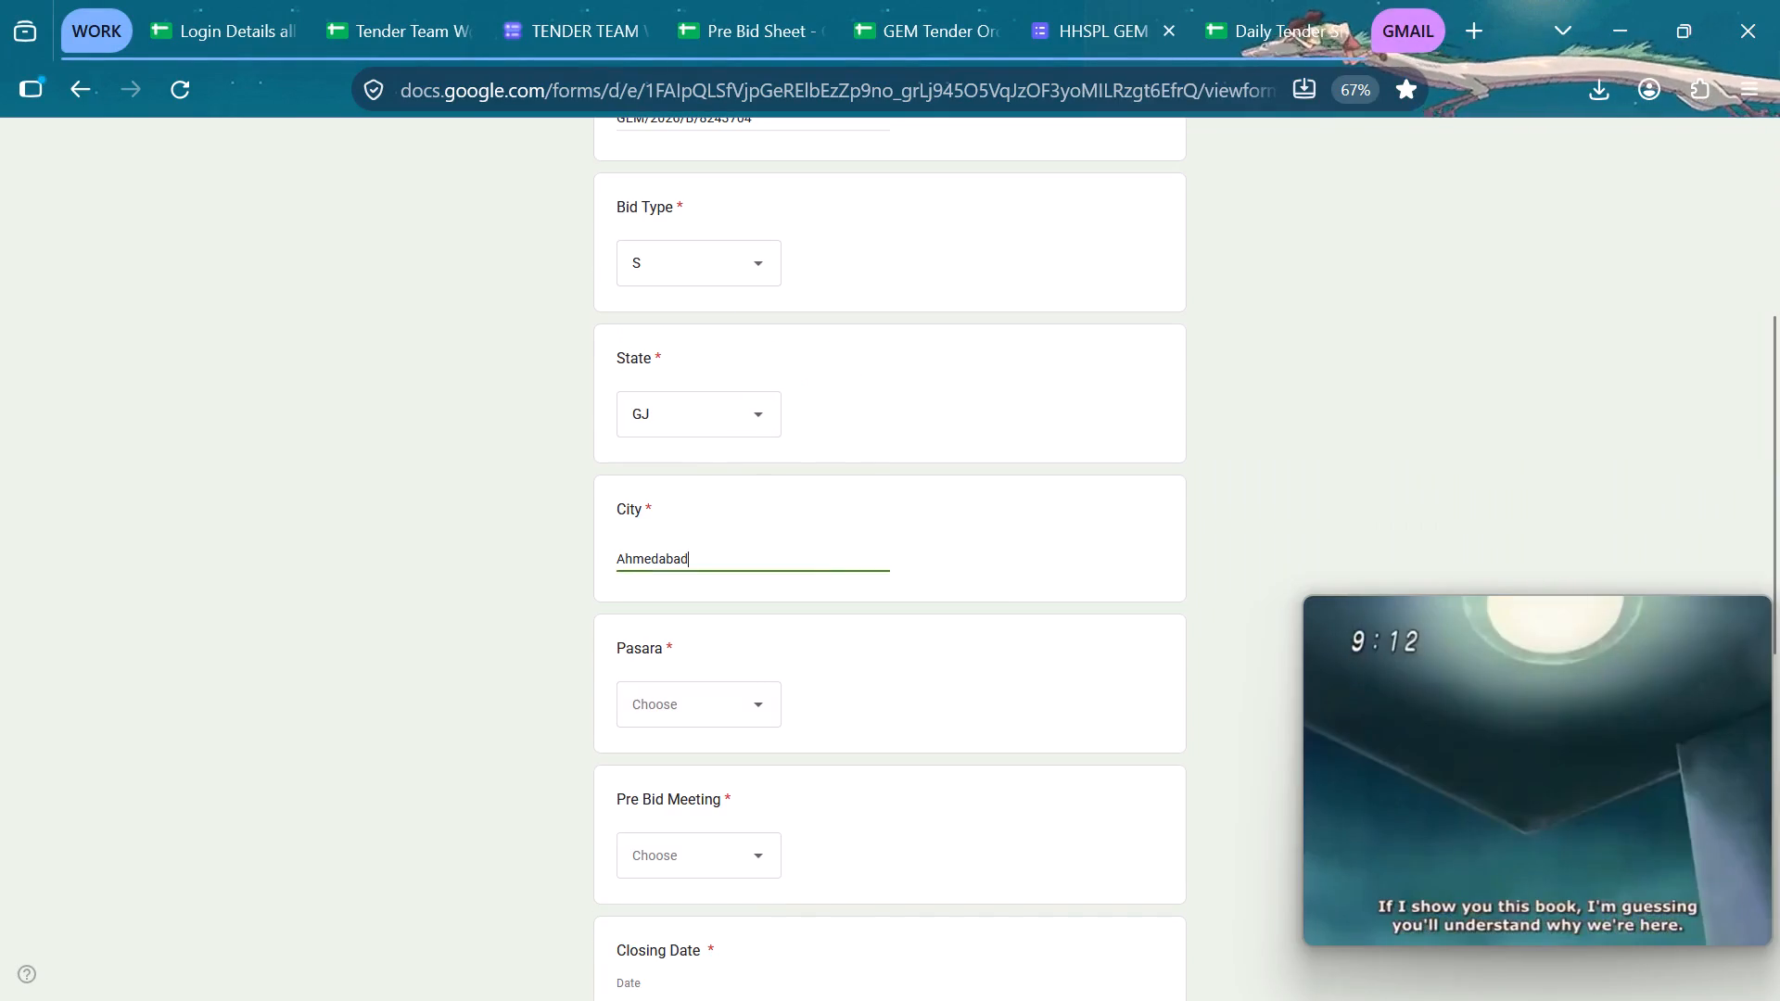
{"action": "key", "text": "Tab"}
{"action": "key", "text": "n"}
{"action": "key", "text": "Tab"}
{"action": "key", "text": "n"}
Check the end date and quantity of GEM/2026/B/8243704 in the GeM list, and enter Closing Date 30/11/2026 and Quantity 100.
{"action": "key", "text": "alt+Tab"}
{"action": "left_click", "coordinate": [132, 0]}
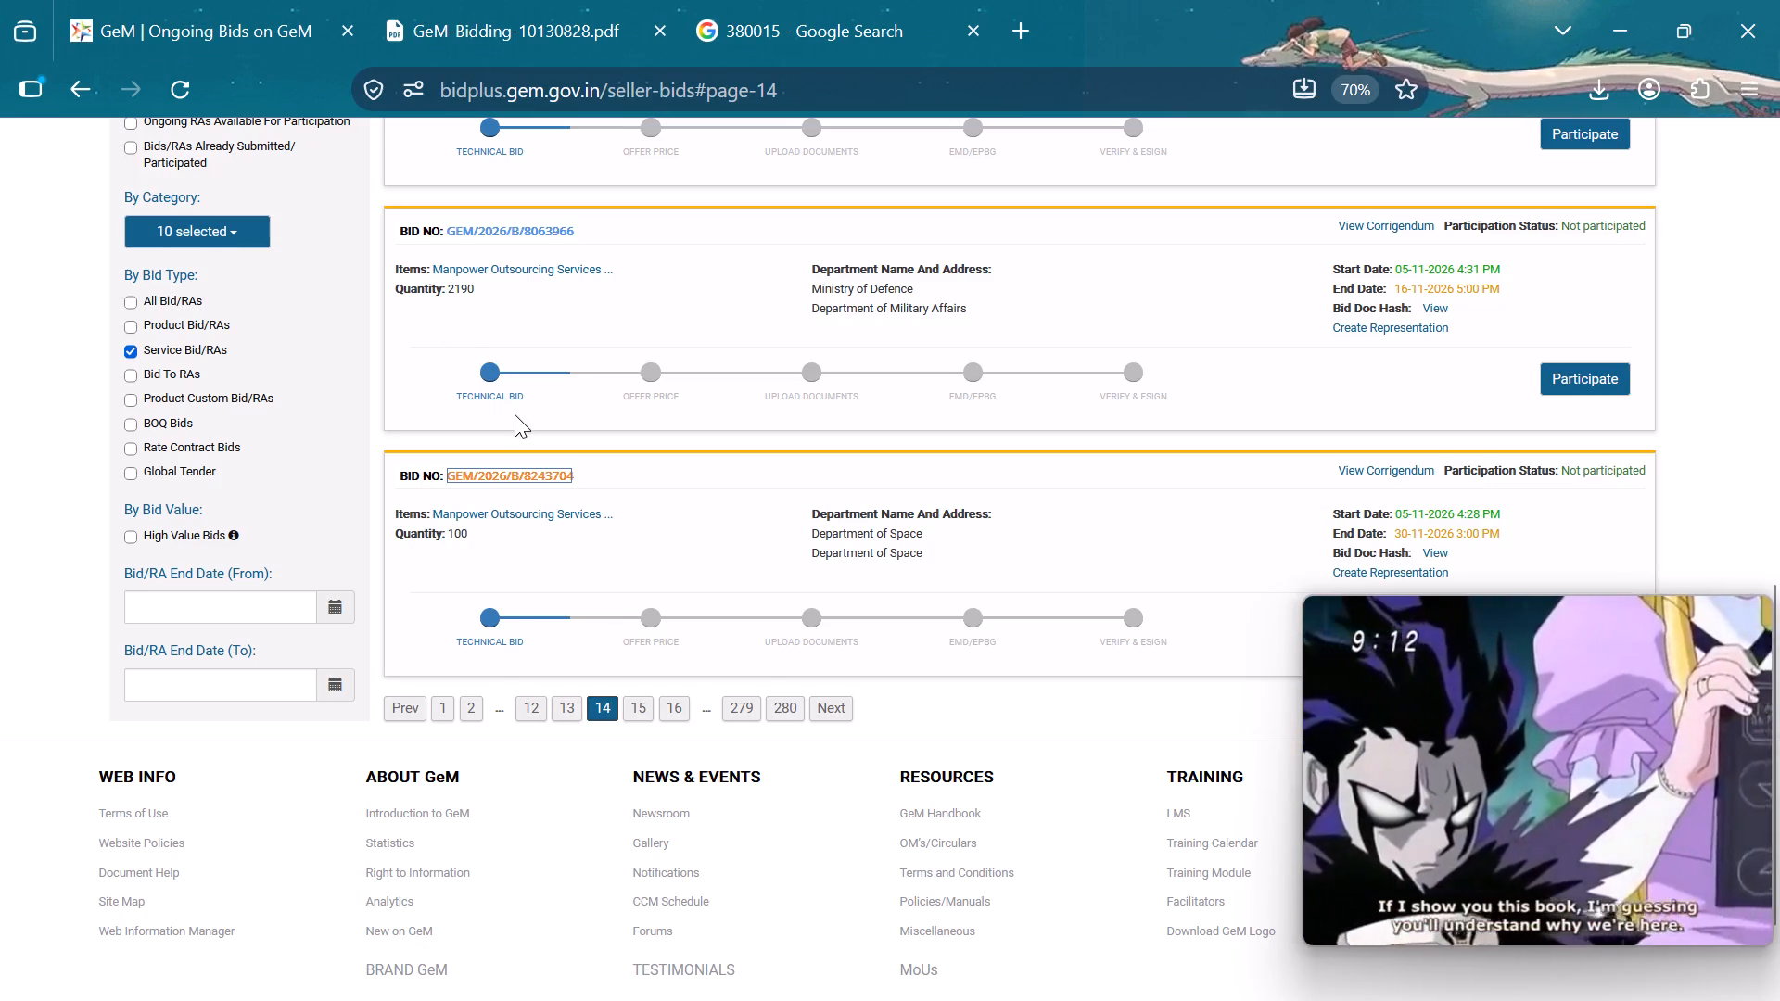
{"action": "scroll", "coordinate": [515, 414], "scroll_direction": "down", "scroll_amount": 1}
{"action": "key", "text": "alt+Tab"}
{"action": "key", "text": "Tab"}
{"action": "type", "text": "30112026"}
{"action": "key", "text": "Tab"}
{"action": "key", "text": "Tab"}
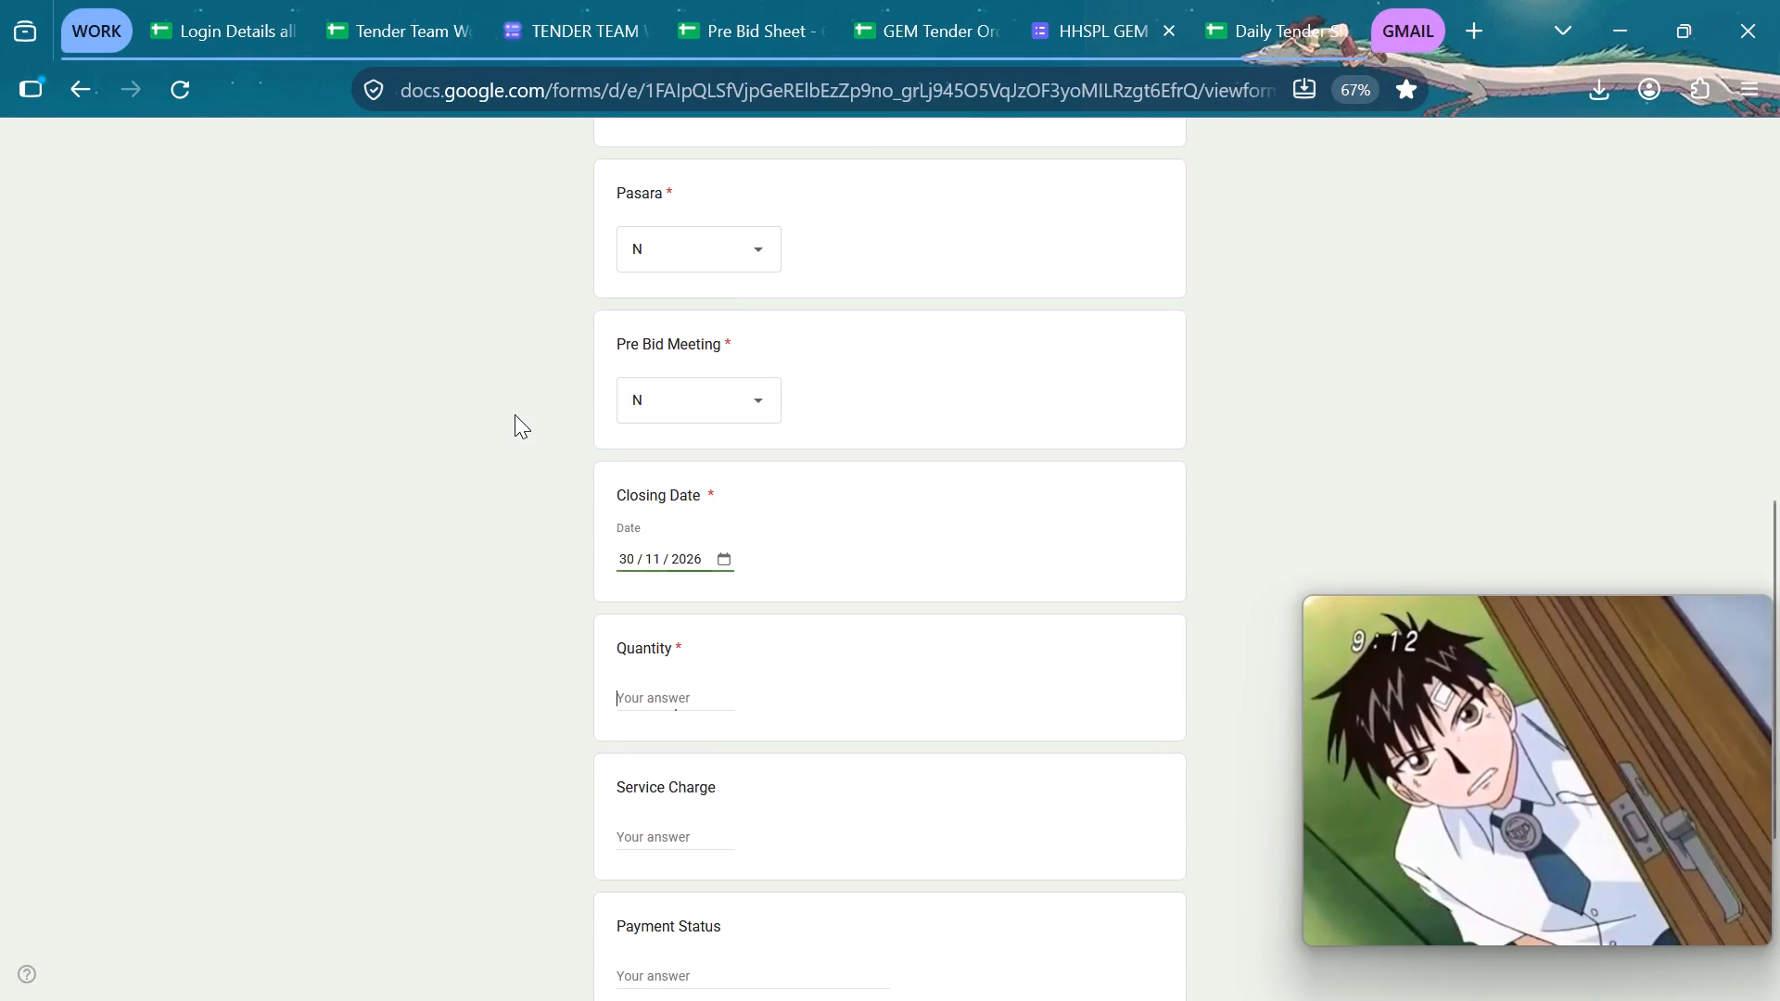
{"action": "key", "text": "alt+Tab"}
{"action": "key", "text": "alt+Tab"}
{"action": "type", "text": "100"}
{"action": "scroll", "coordinate": [515, 414], "scroll_direction": "down", "scroll_amount": 2}
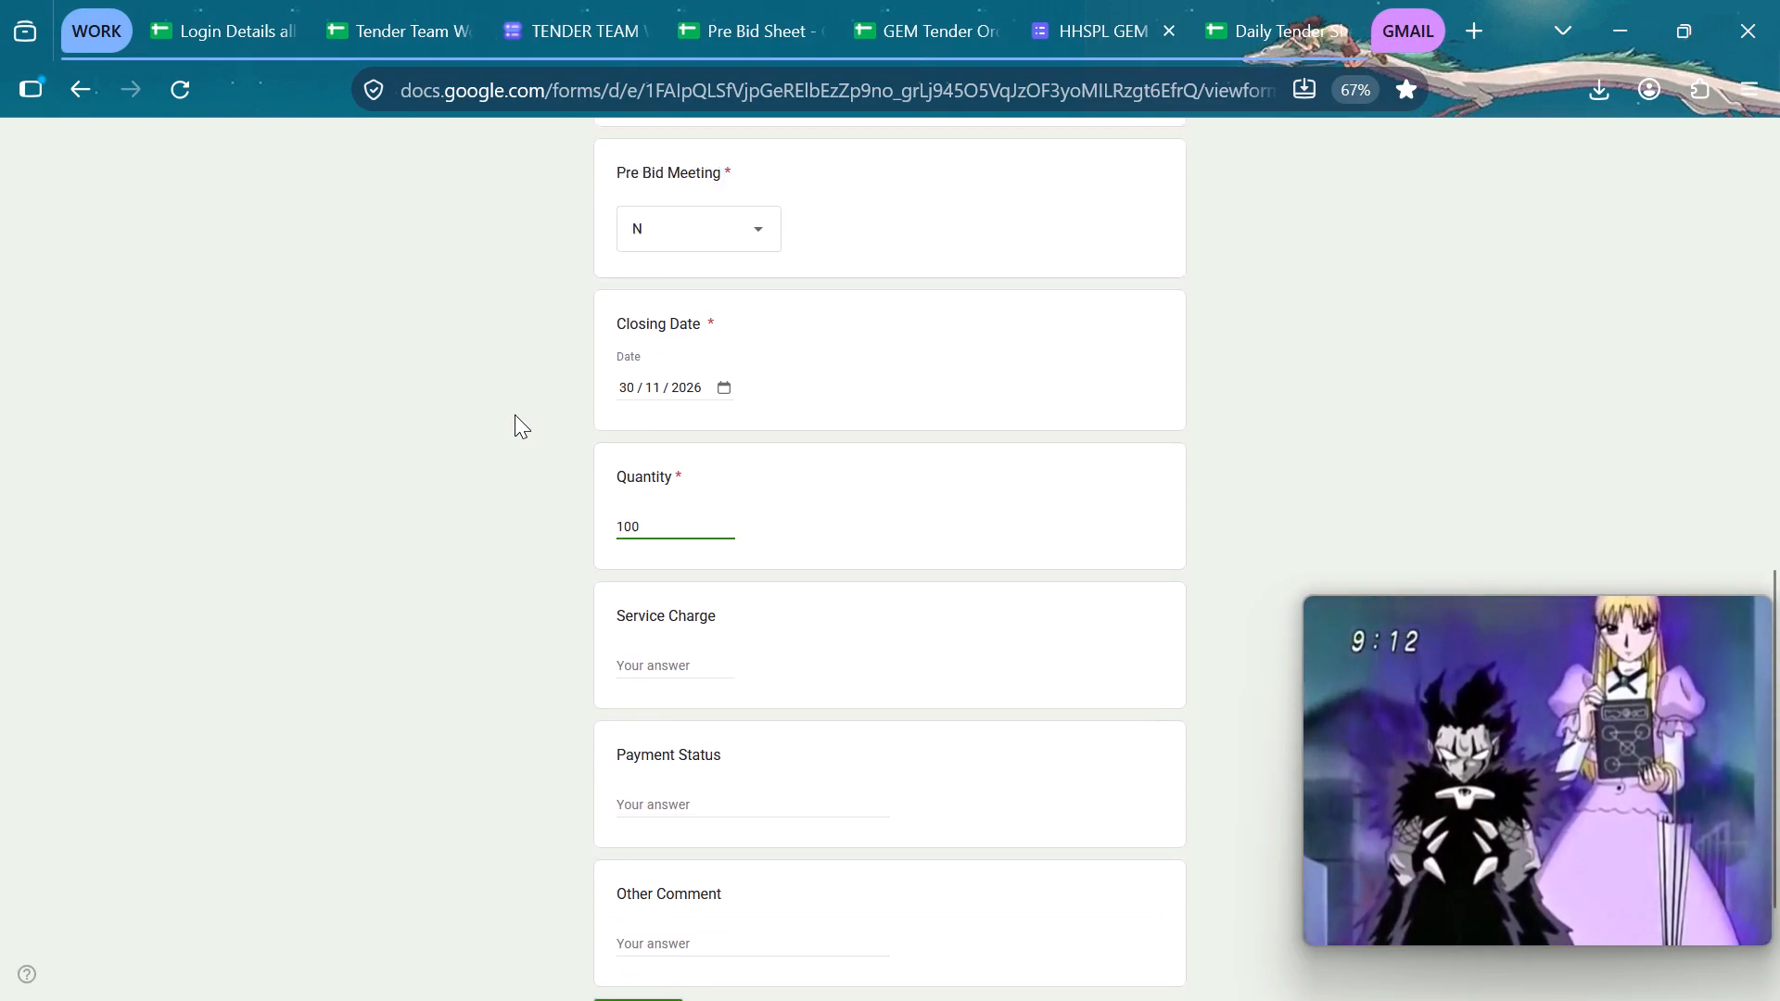
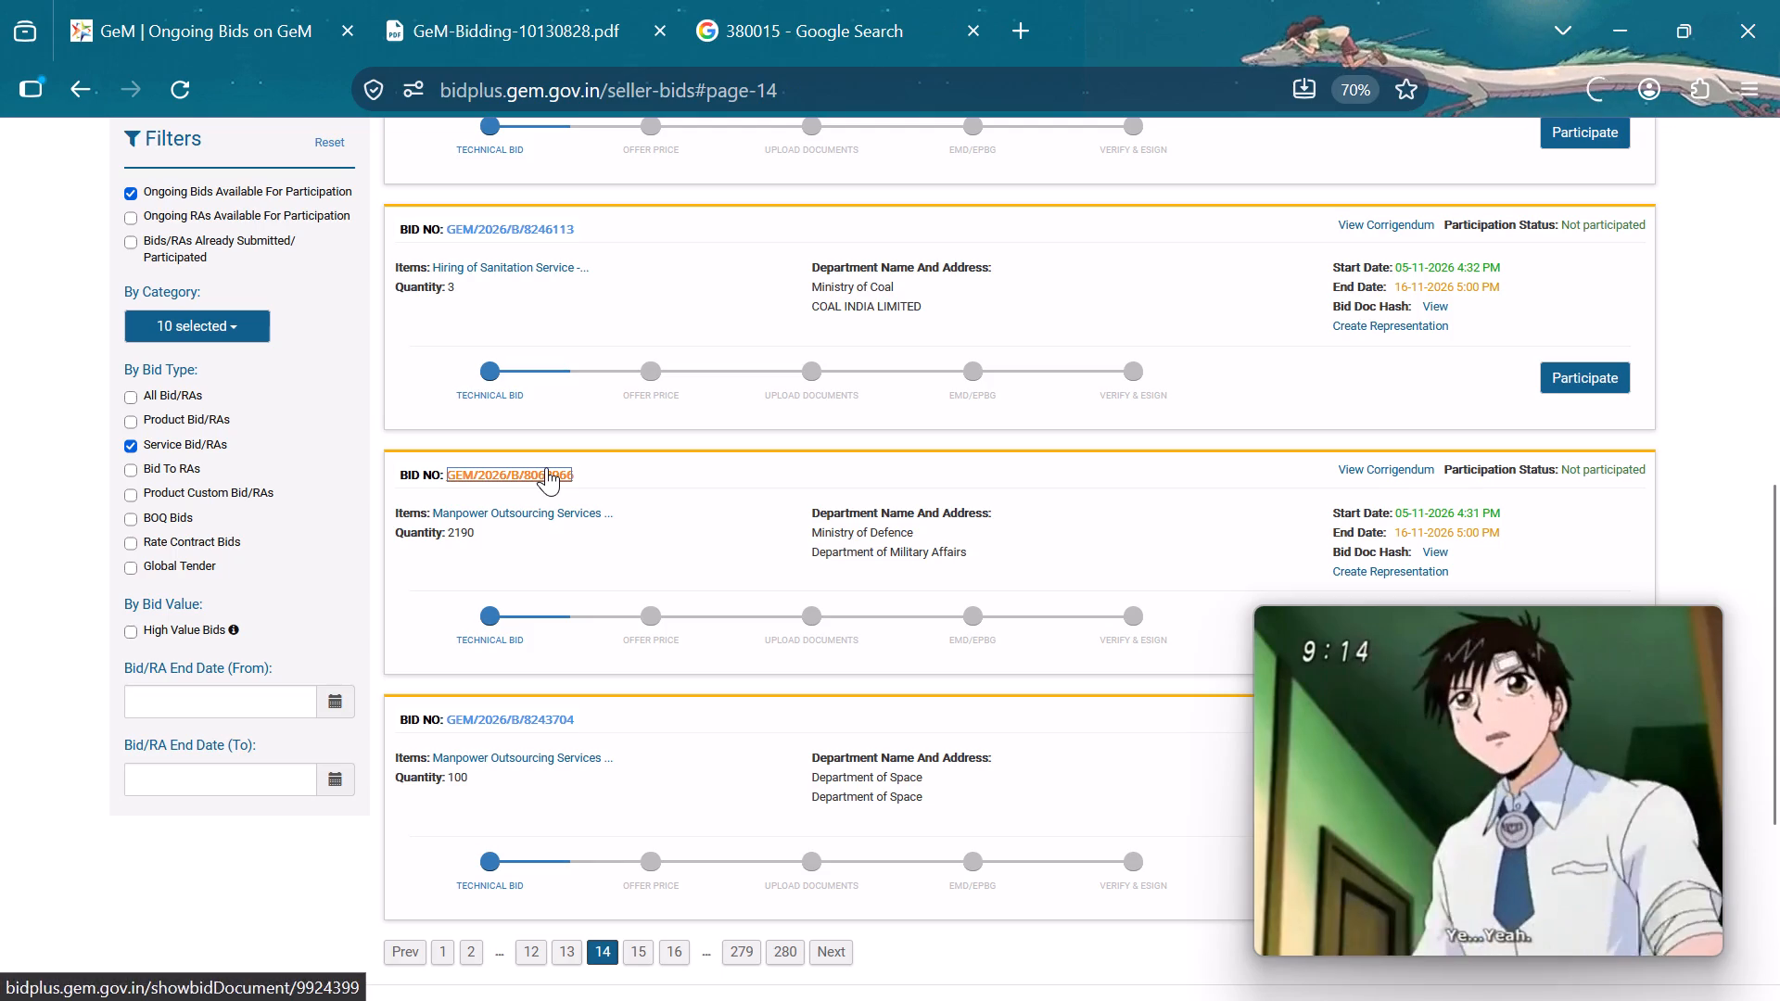
Close the leftover 380015 Google search tab.
{"action": "double_click", "coordinate": [973, 24]}
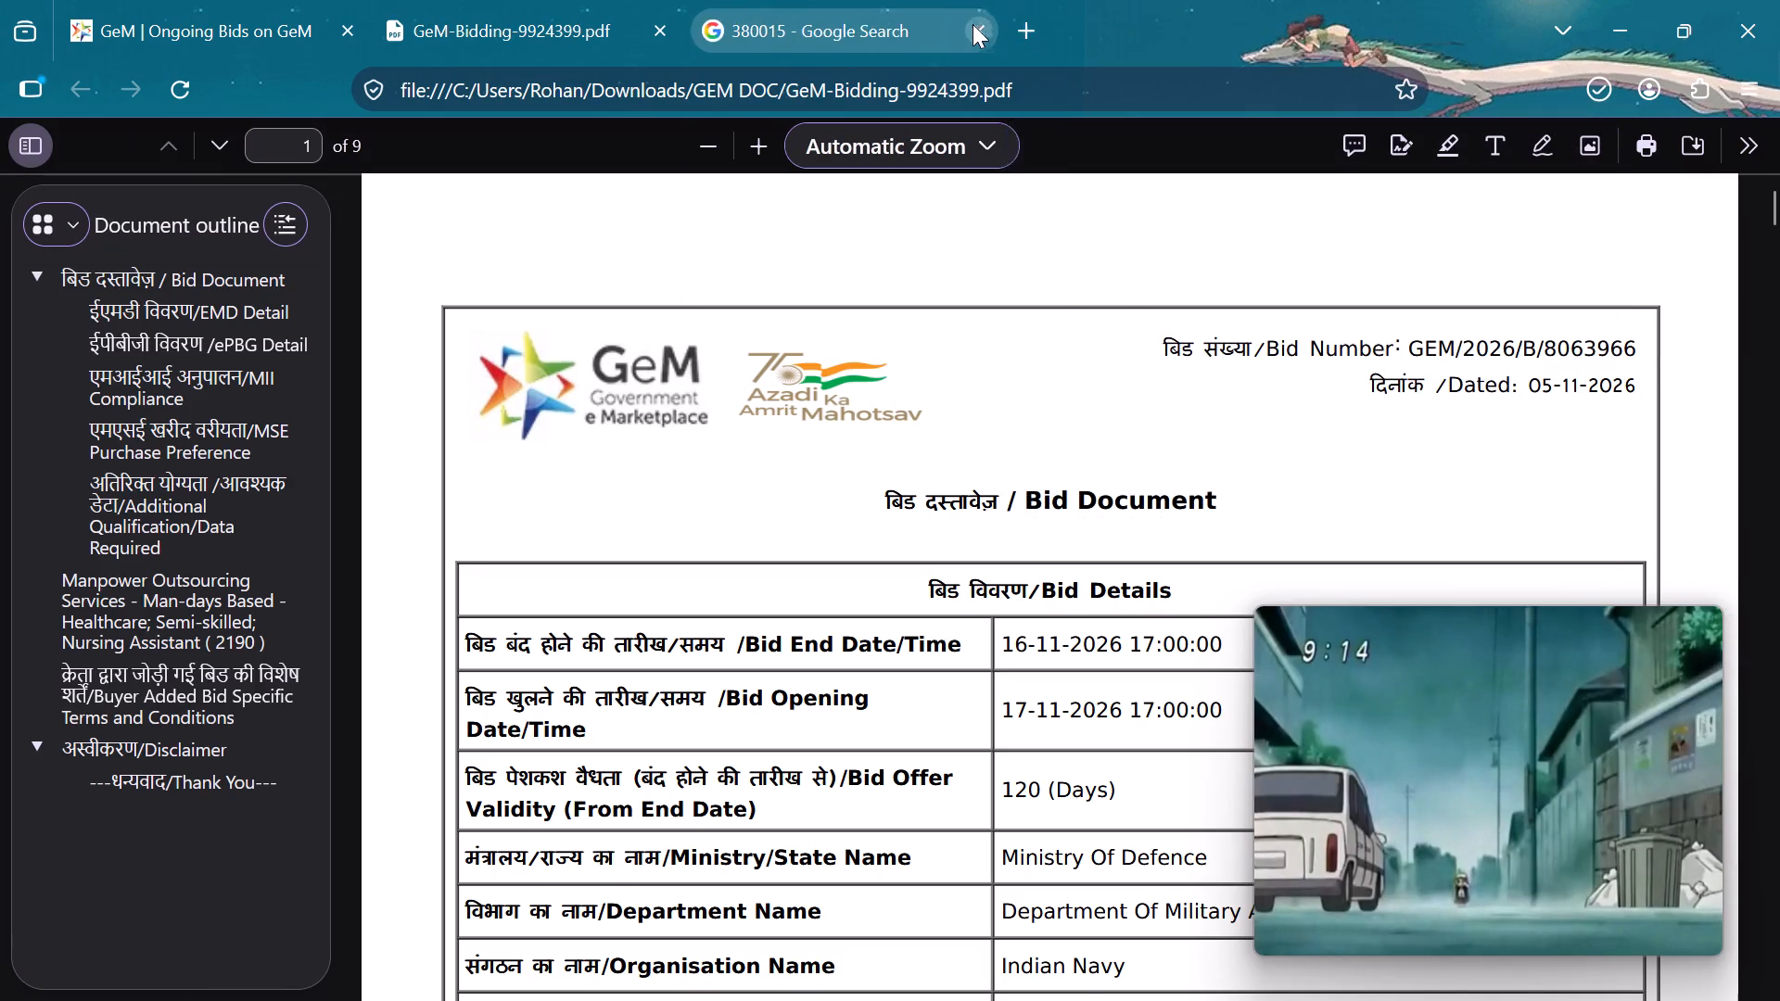
Copy the bid number GEM/2026/B/8063966 from the bid document into the tender form's GEM Id field.
{"action": "double_click", "coordinate": [1418, 346]}
{"action": "key", "text": "ctrl+shift+Right"}
{"action": "key", "text": "ctrl+shift+Right"}
{"action": "key", "text": "ctrl+shift+Right"}
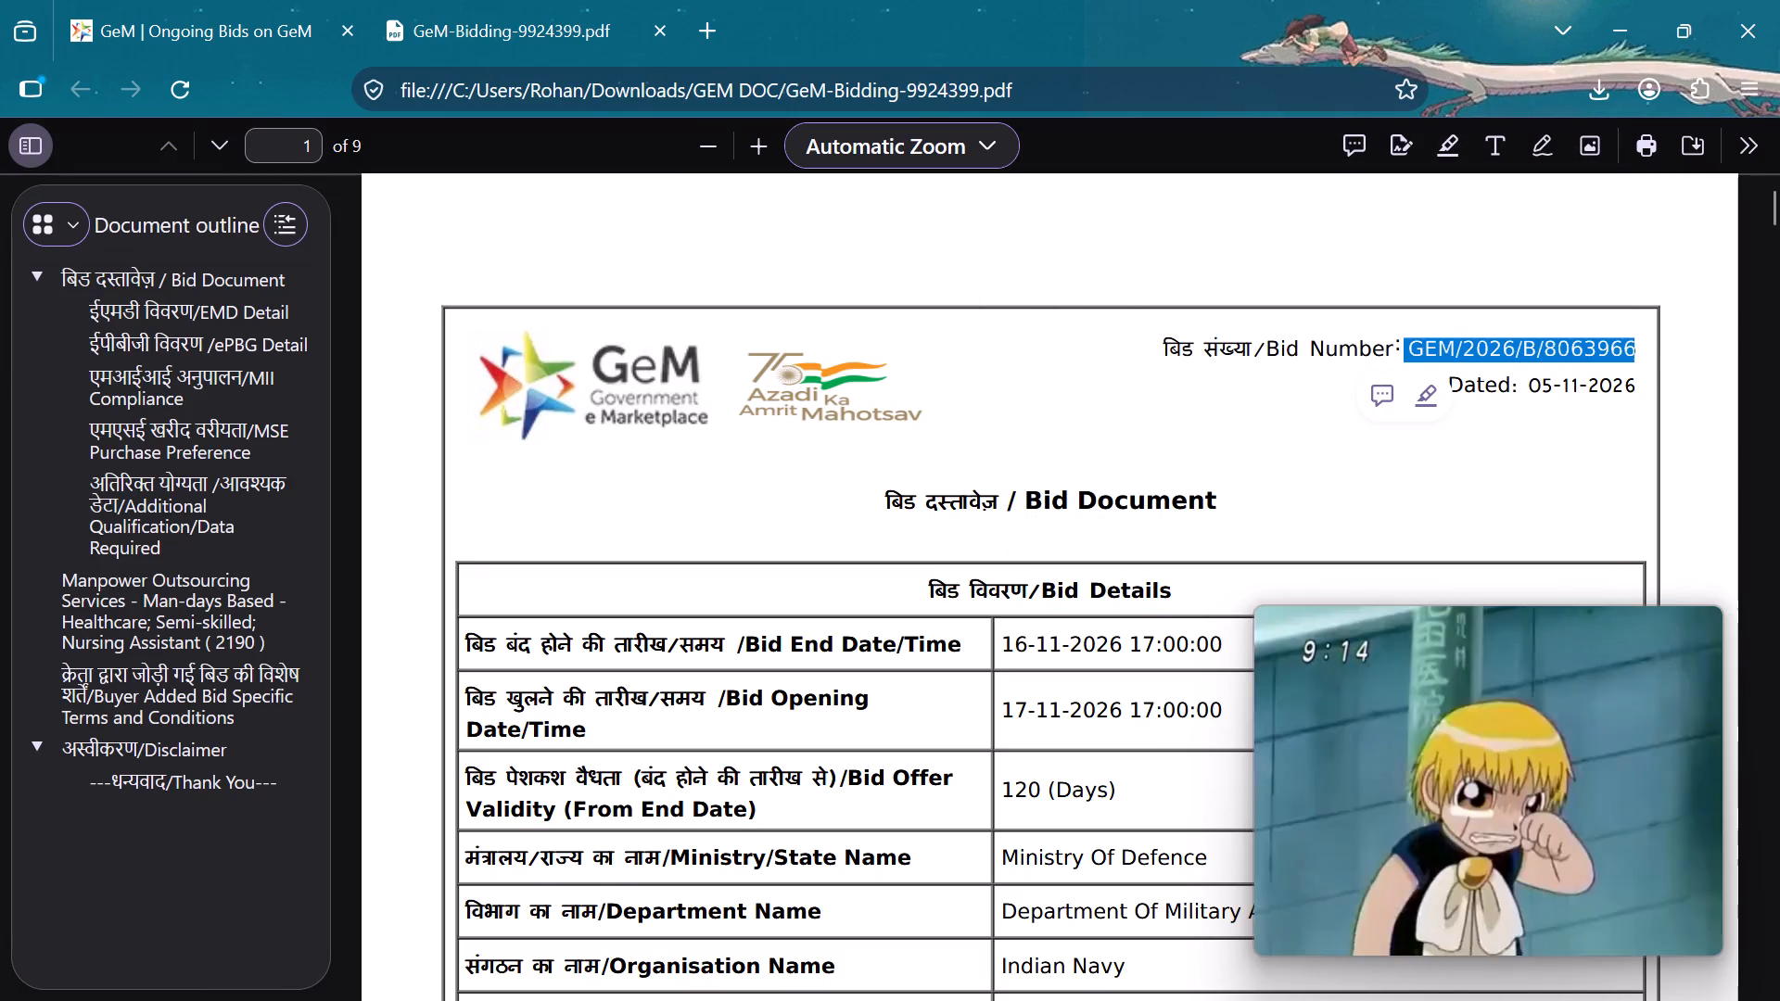
{"action": "key", "text": "ctrl+c"}
{"action": "scroll", "coordinate": [1126, 575], "scroll_direction": "down", "scroll_amount": 13}
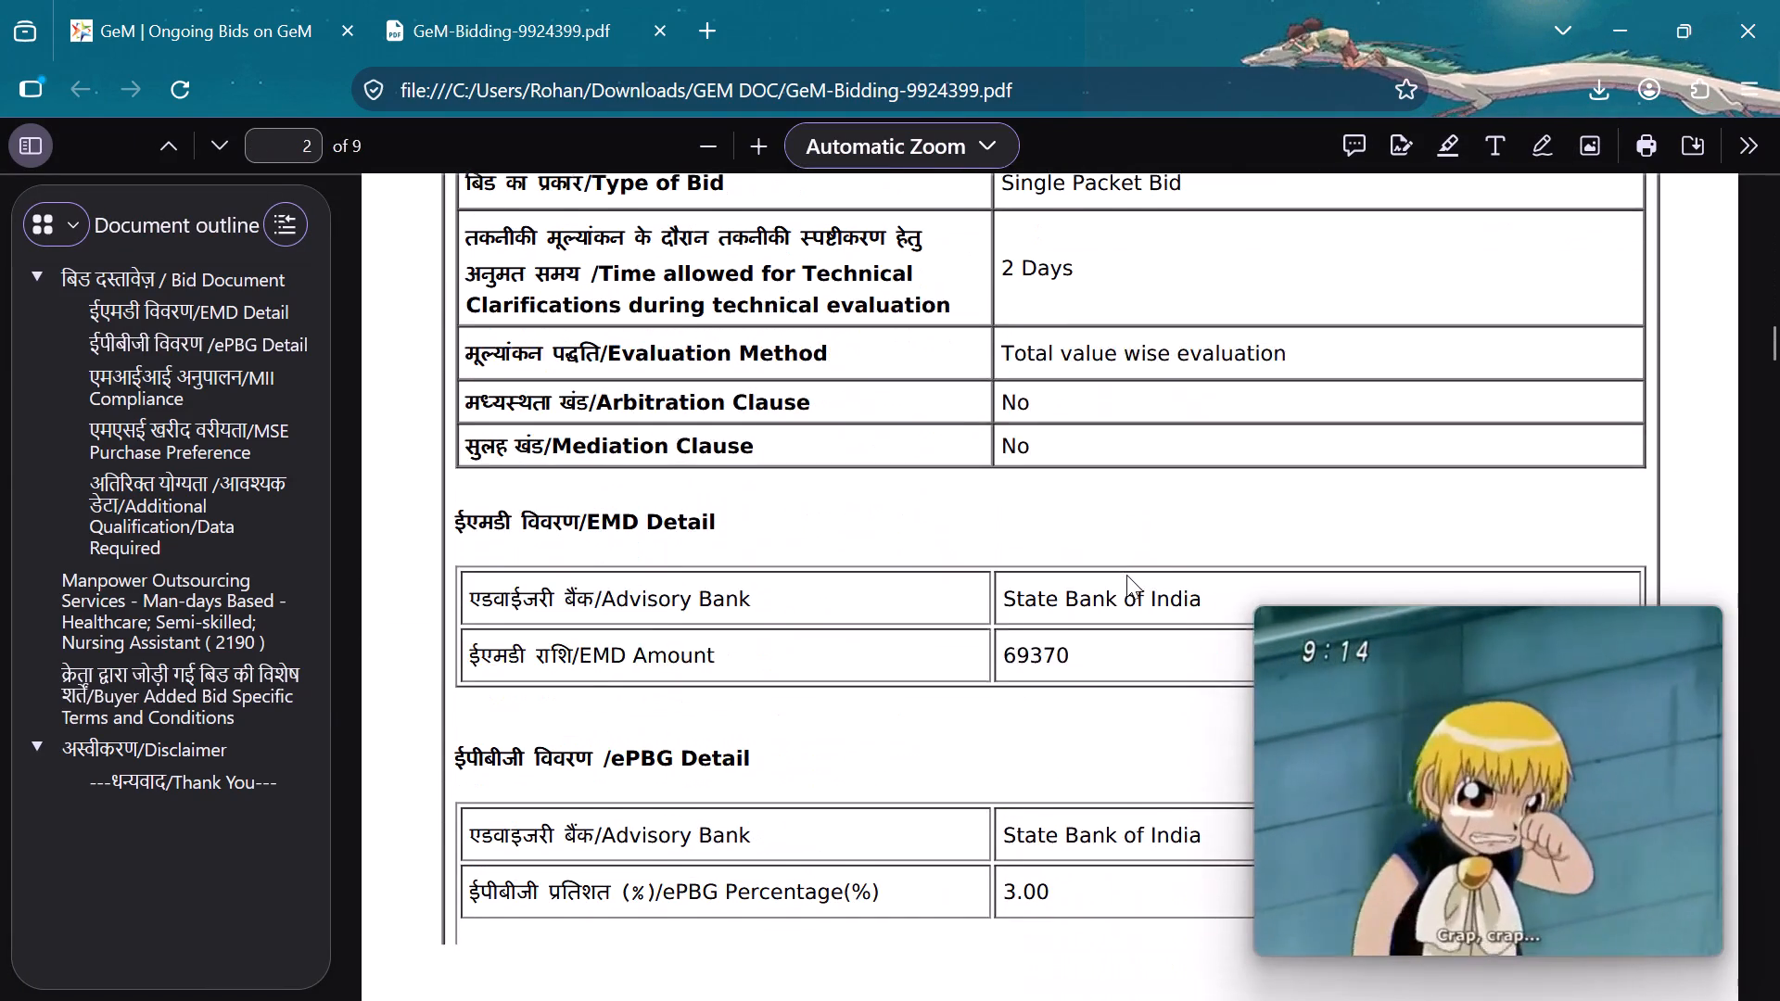
{"action": "scroll", "coordinate": [1126, 575], "scroll_direction": "down", "scroll_amount": 1}
{"action": "key", "text": "alt+Tab"}
{"action": "left_click", "coordinate": [759, 573]}
{"action": "key", "text": "ctrl+v"}
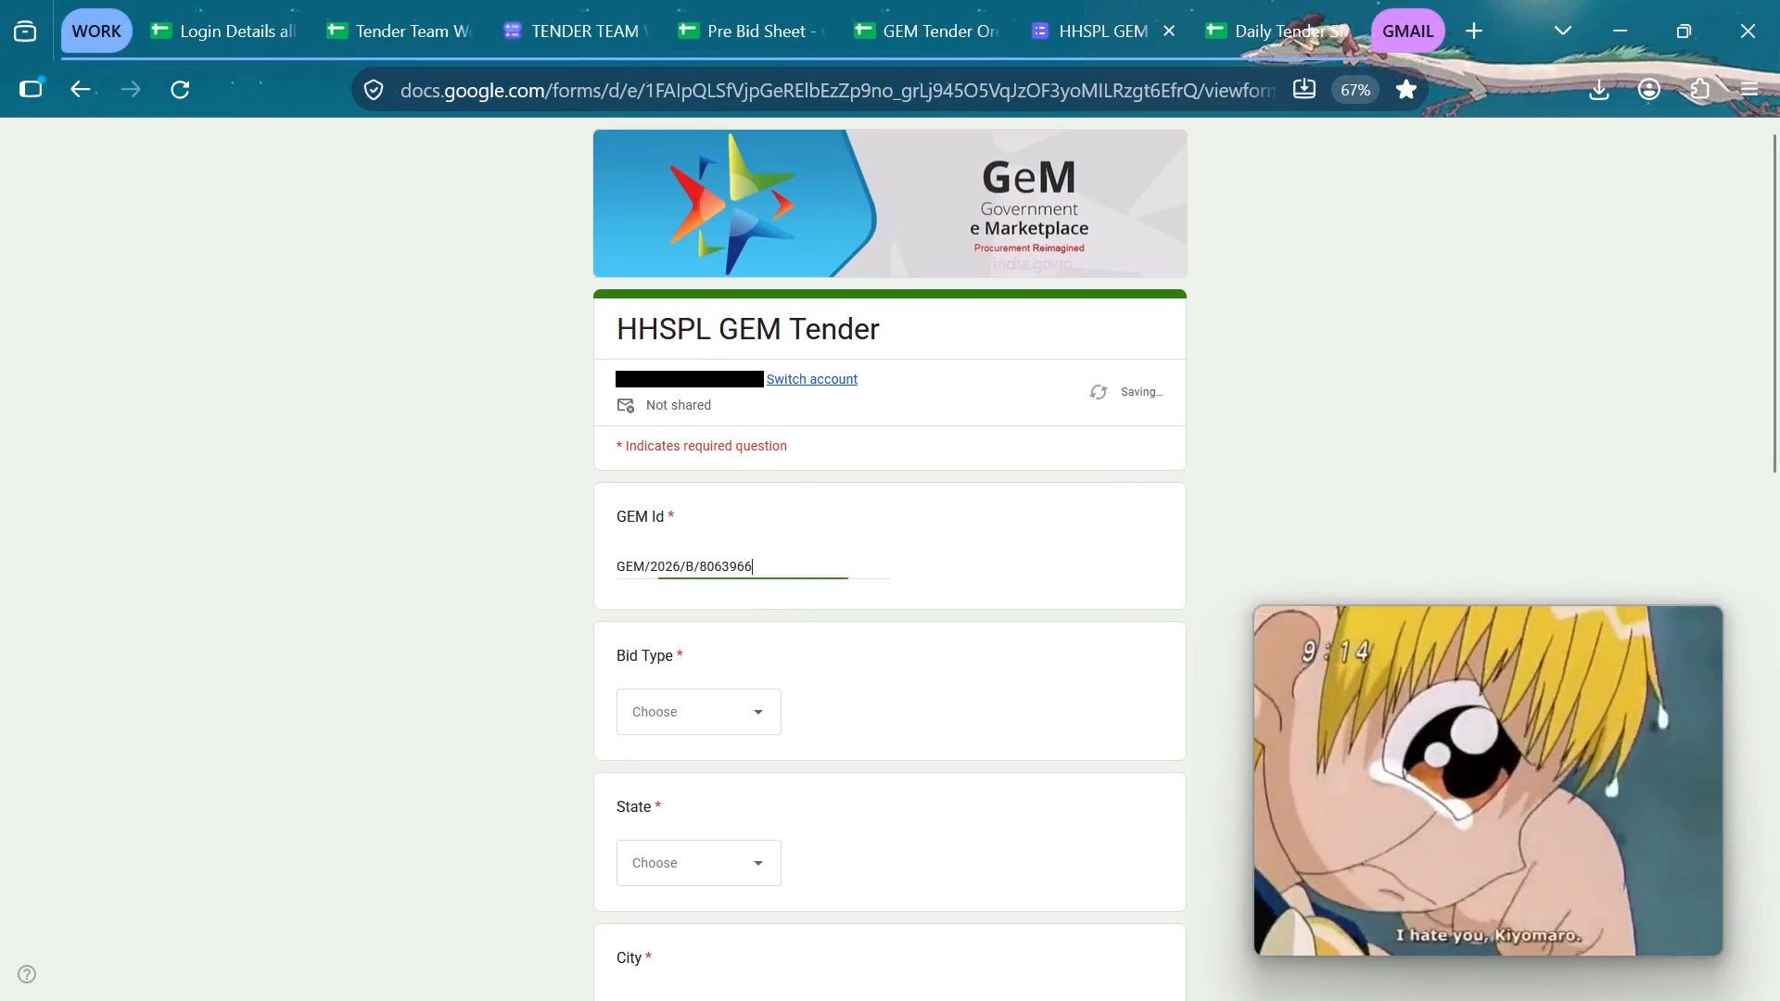
Set the form's Bid Type to S.
{"action": "key", "text": "Tab"}
{"action": "key", "text": "s"}
Look through the bid PDF, checking the buyer-added terms and the bid details on the first page.
{"action": "key", "text": "alt+Tab"}
{"action": "scroll", "coordinate": [759, 573], "scroll_direction": "down", "scroll_amount": 20}
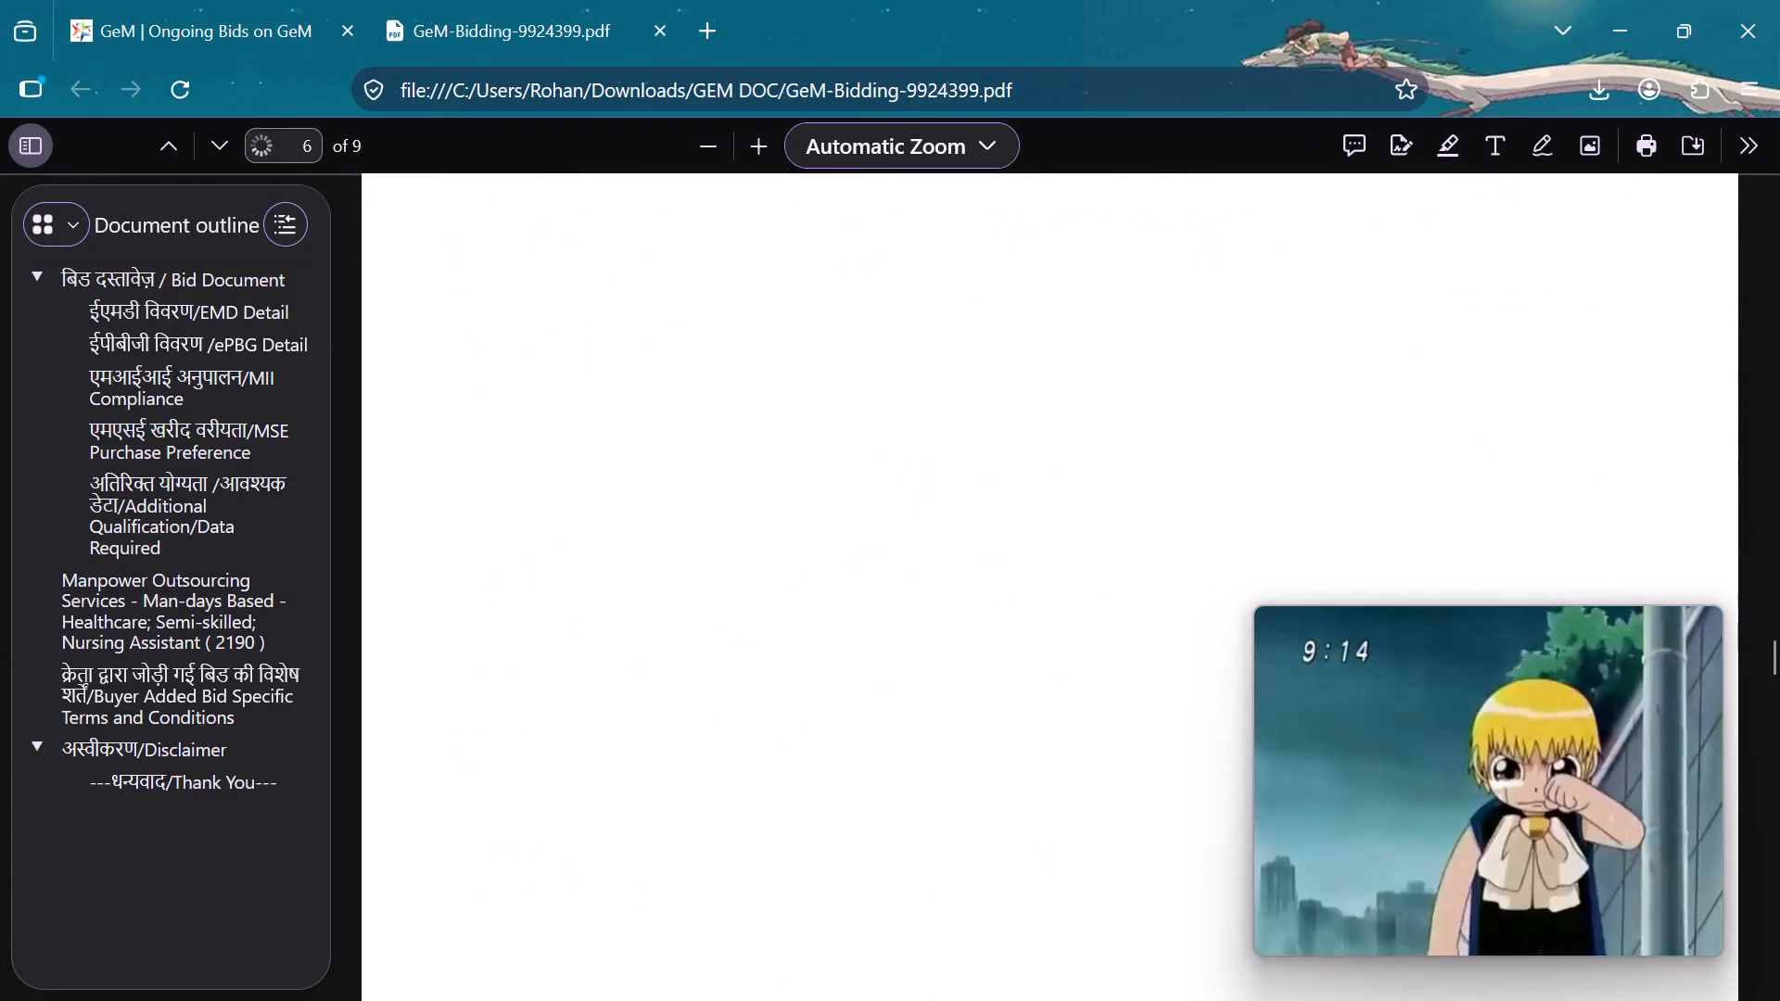
{"action": "scroll", "coordinate": [759, 573], "scroll_direction": "down", "scroll_amount": 19}
{"action": "left_click", "coordinate": [897, 524]}
{"action": "scroll", "coordinate": [897, 524], "scroll_direction": "up", "scroll_amount": 1}
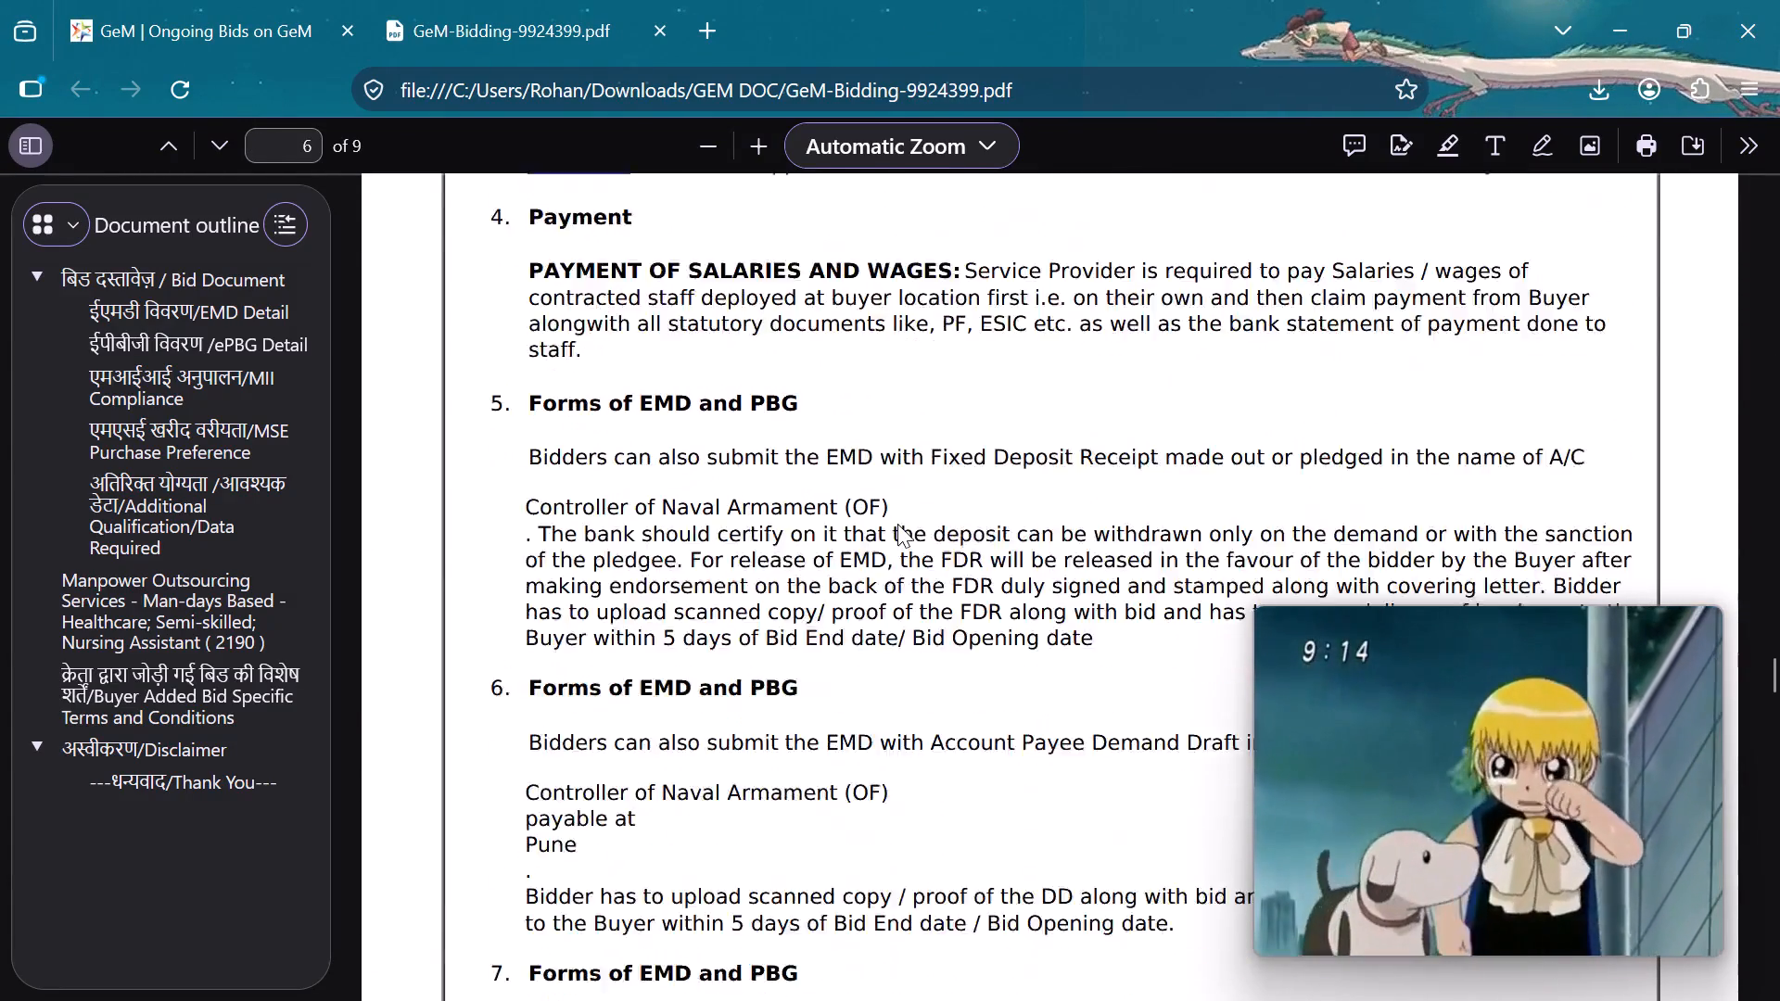
{"action": "scroll", "coordinate": [897, 524], "scroll_direction": "up", "scroll_amount": 7}
{"action": "key", "text": "alt+Tab"}
{"action": "key", "text": "alt+Tab"}
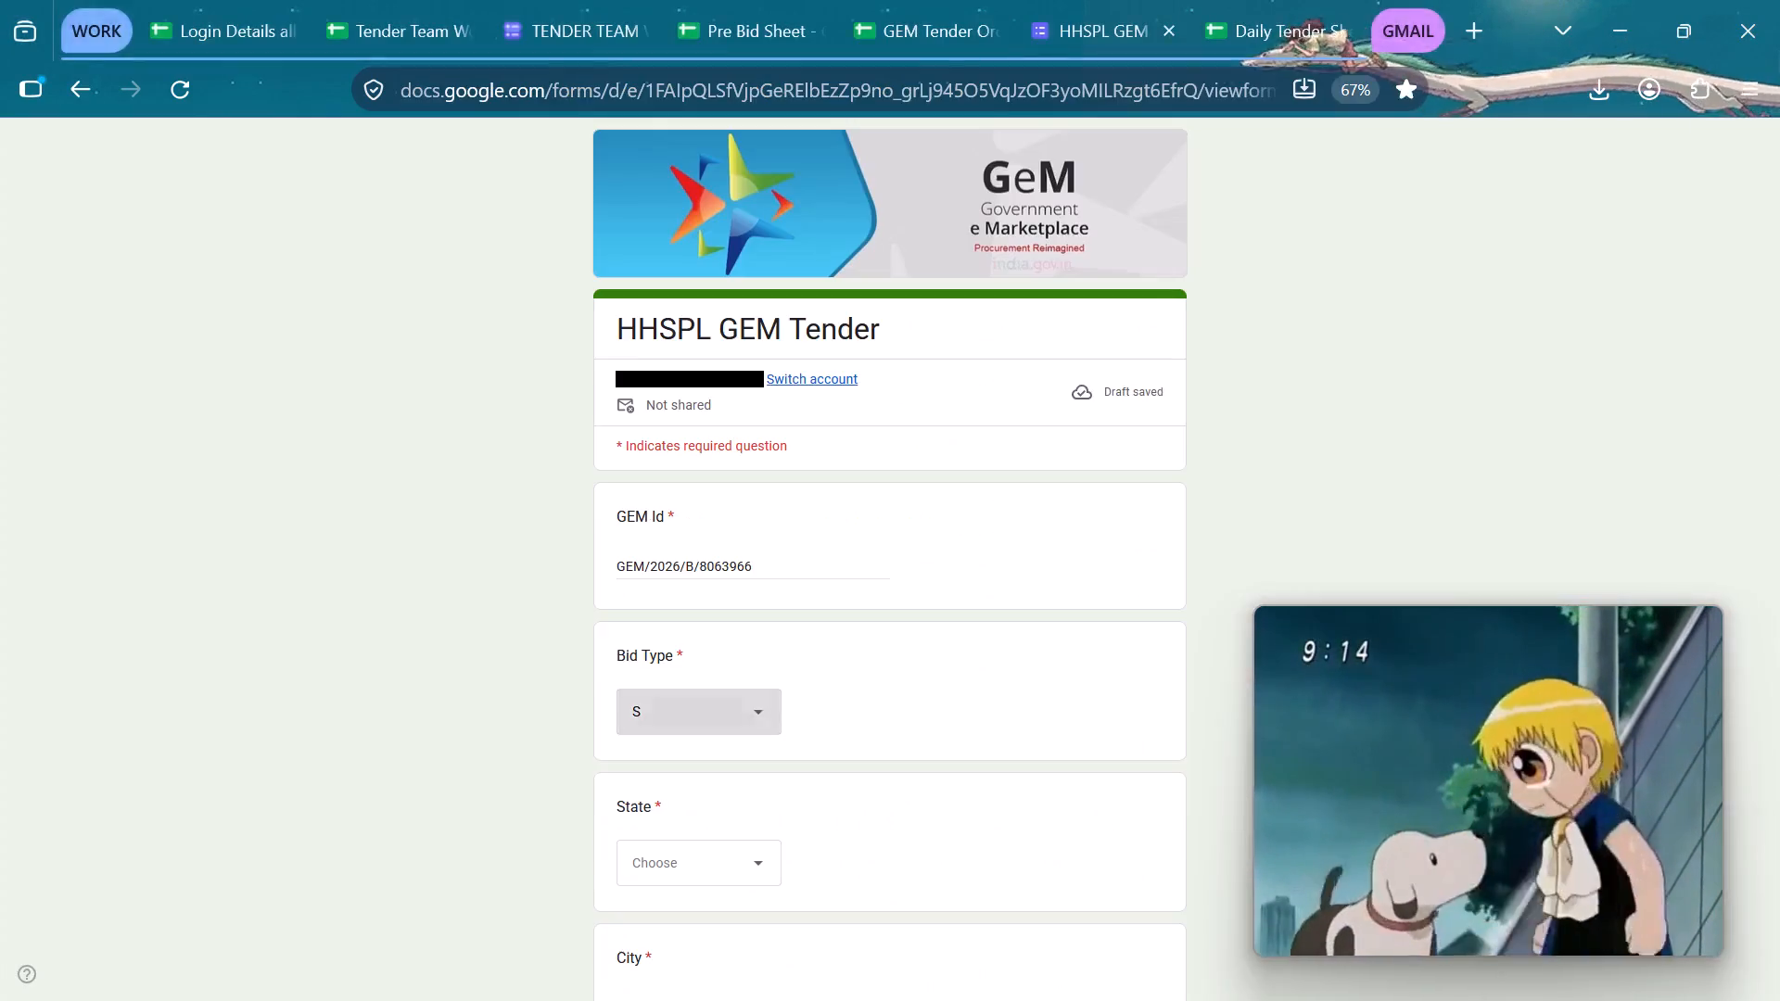
{"action": "scroll", "coordinate": [967, 507], "scroll_direction": "up", "scroll_amount": 1}
{"action": "key", "text": "ctrl+Up"}
{"action": "scroll", "coordinate": [967, 507], "scroll_direction": "down", "scroll_amount": 3}
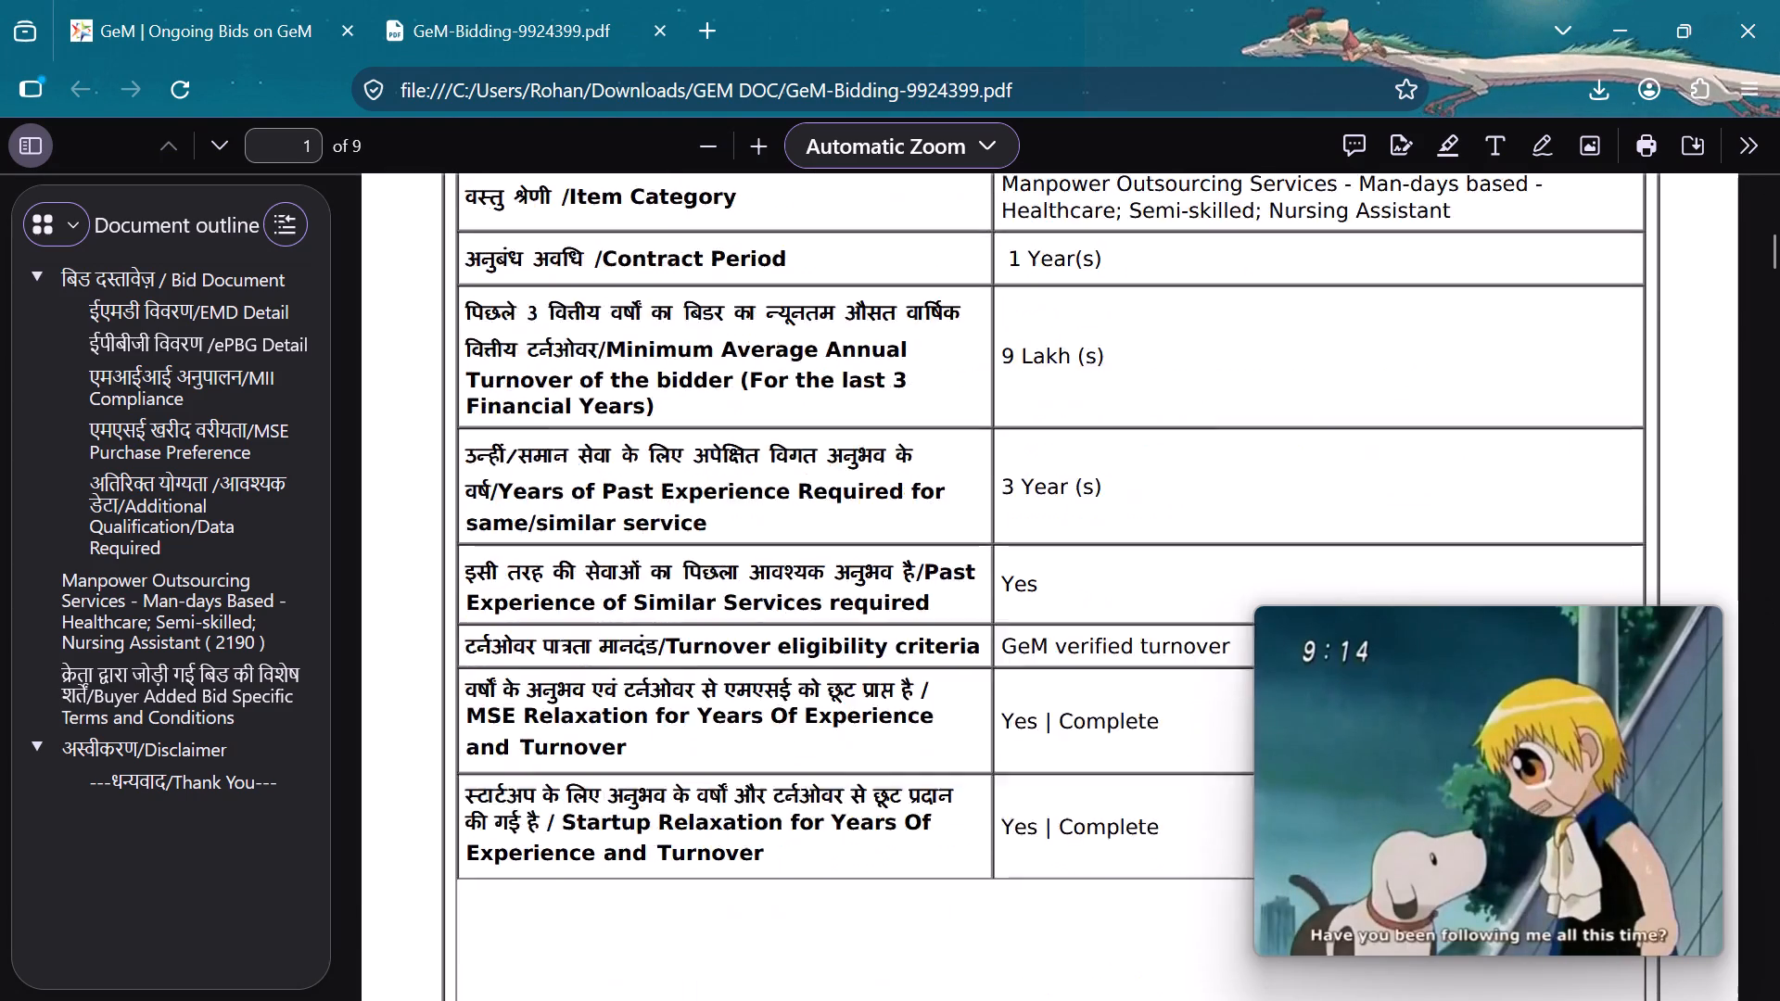
{"action": "scroll", "coordinate": [967, 507], "scroll_direction": "down", "scroll_amount": 2}
Launch the Calculator app and bring up the GeM ongoing bids page.
{"action": "type", "text": "cal"}
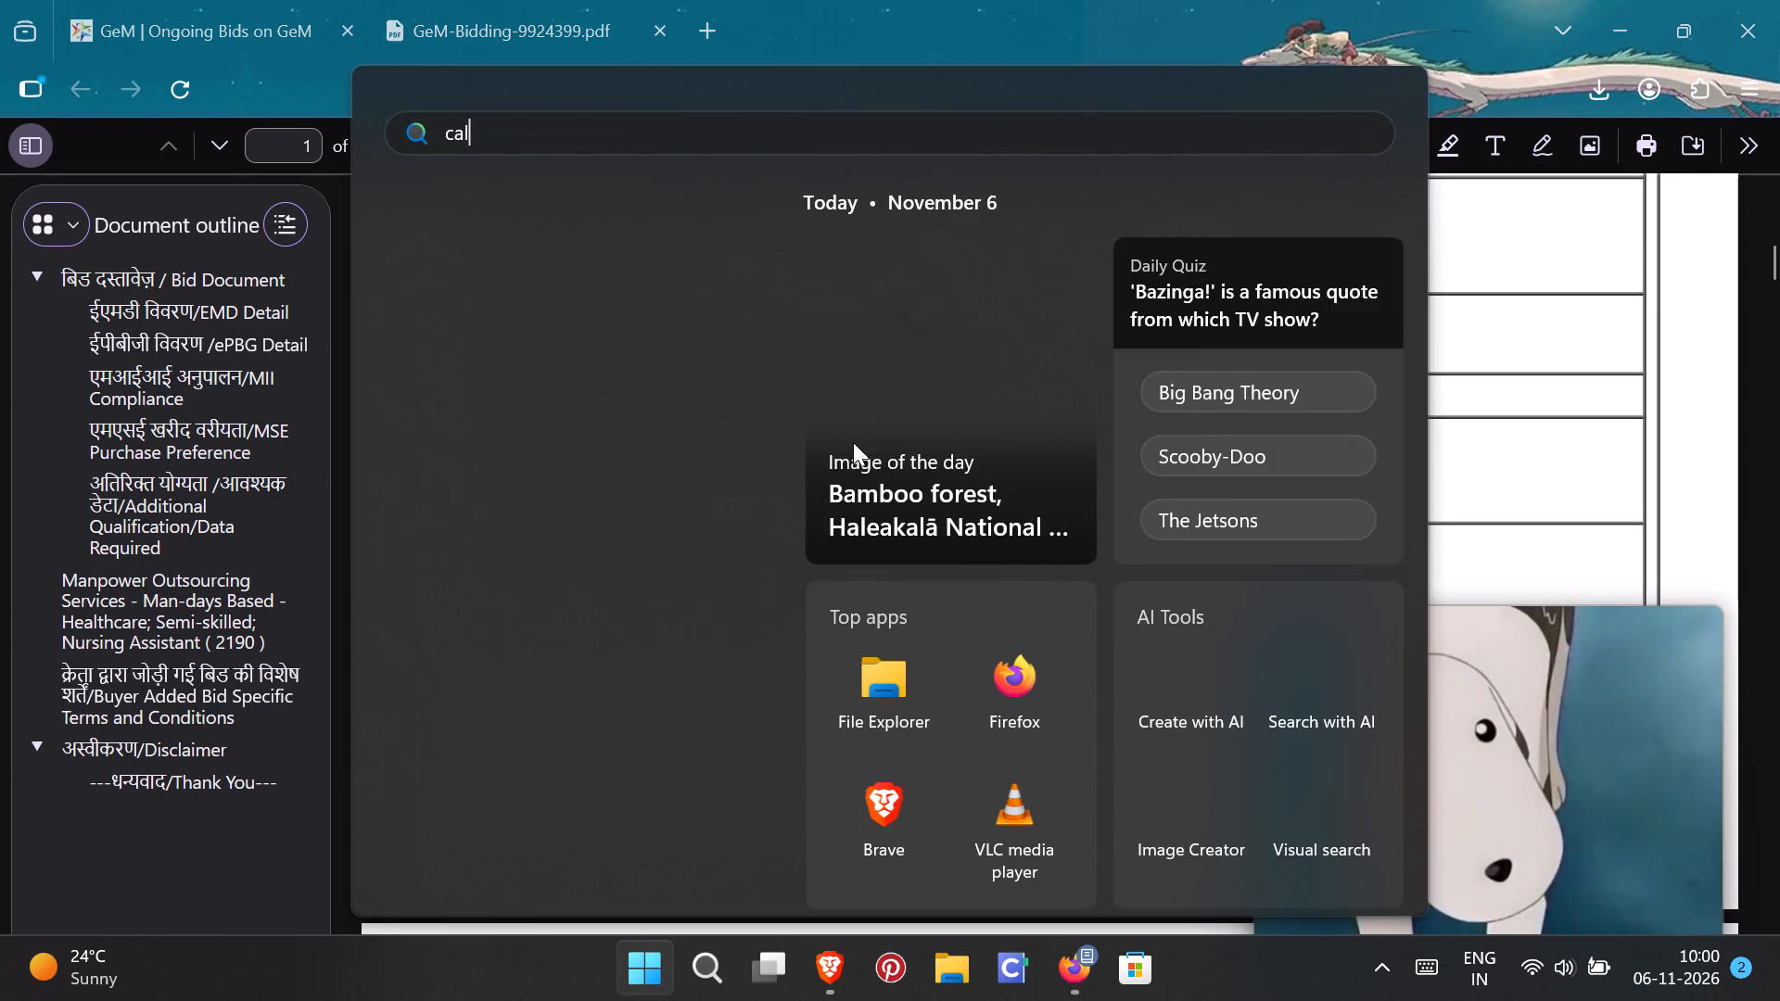
{"action": "left_click", "coordinate": [629, 307]}
{"action": "left_click", "coordinate": [112, 0]}
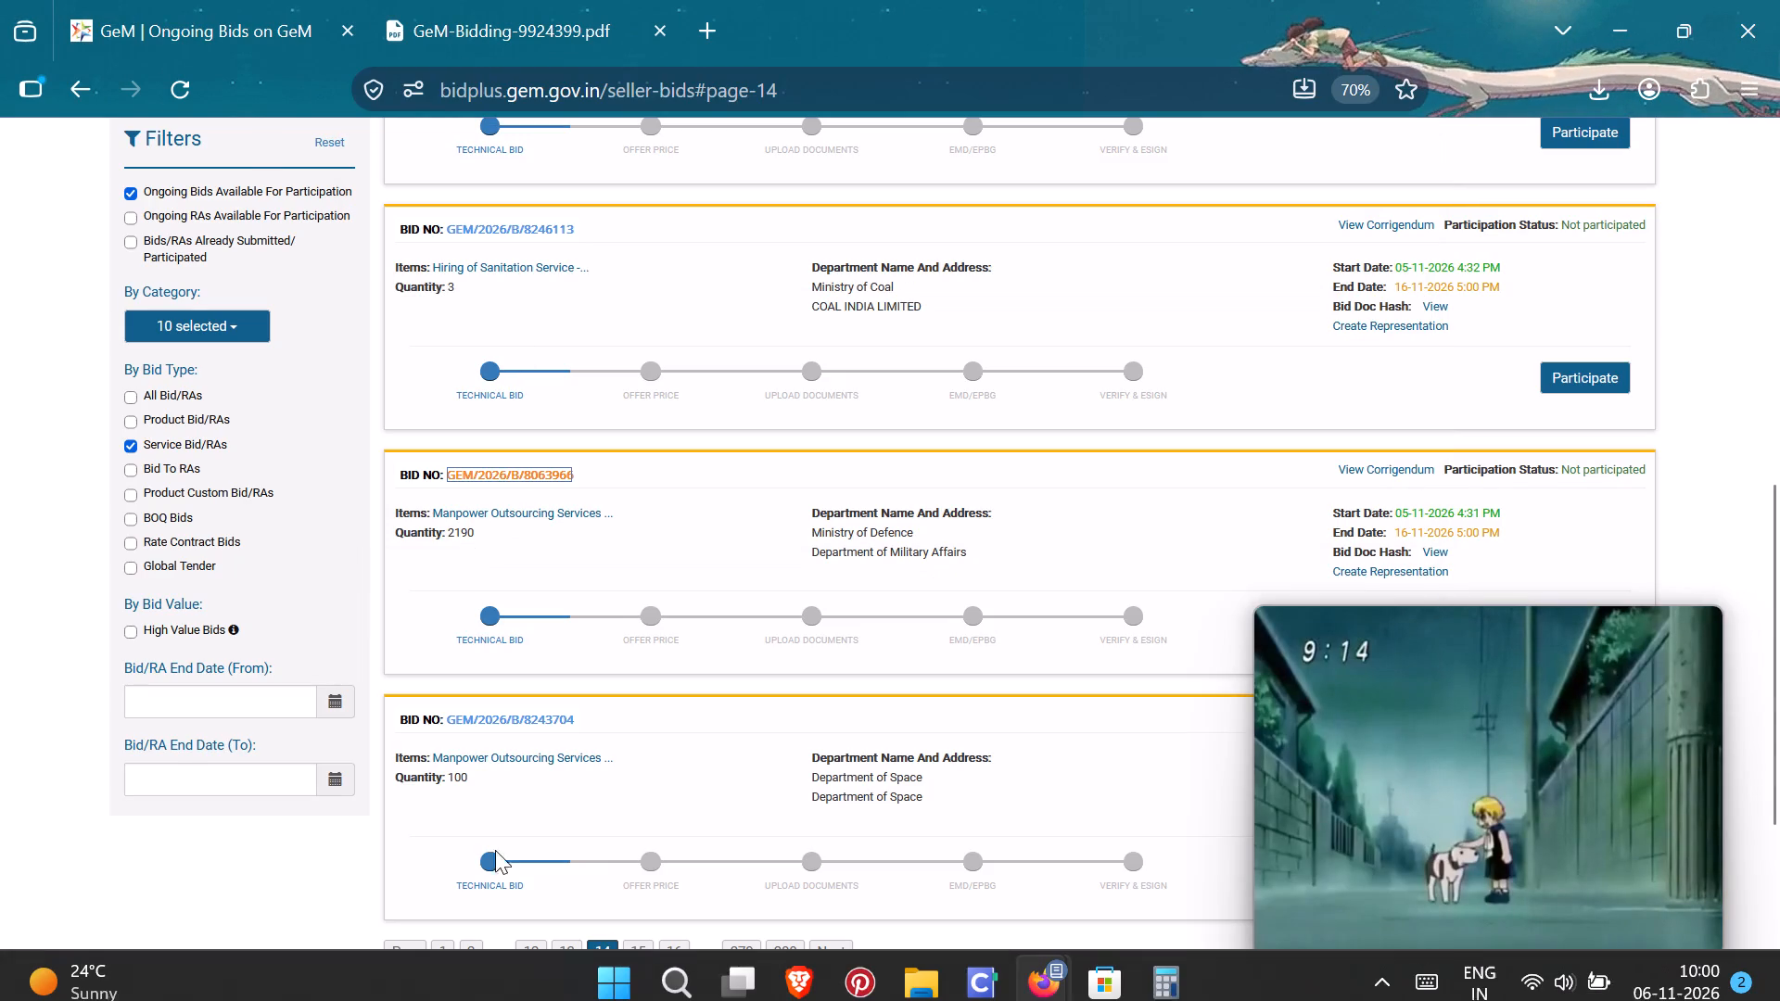
Return to the tender form window and launch an app by searching the system for "w".
{"action": "key", "text": "alt+Tab"}
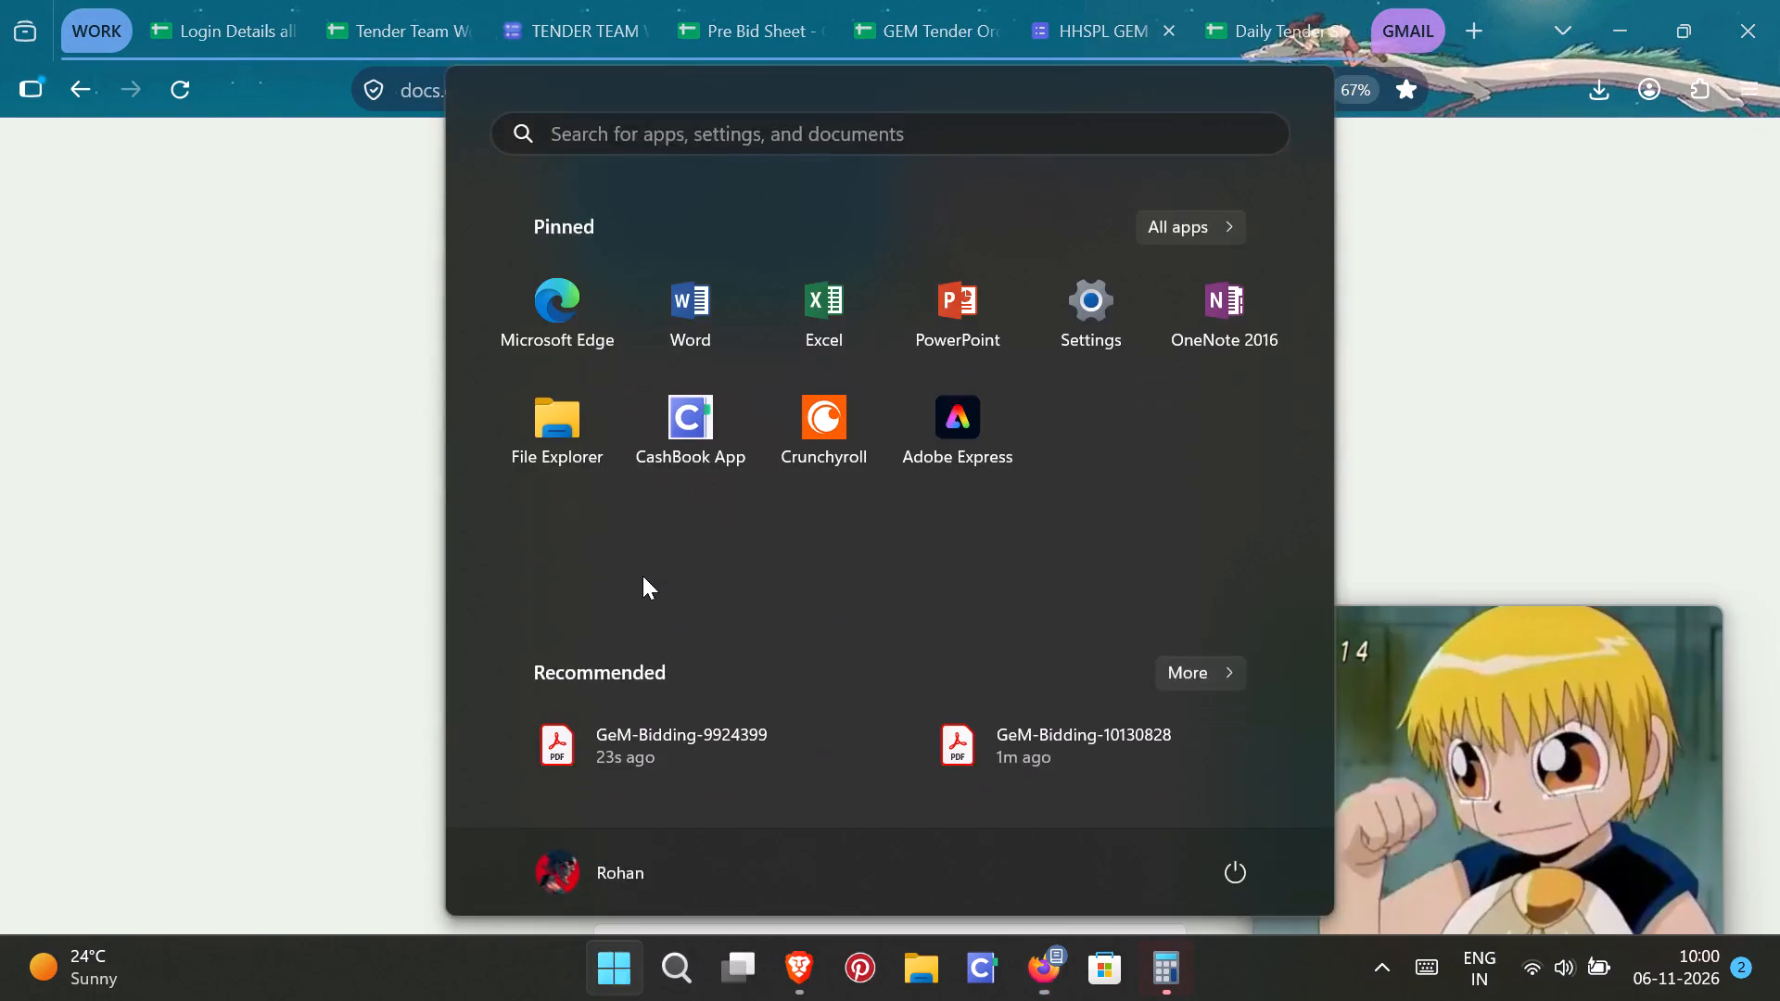
{"action": "key", "text": "w"}
{"action": "left_click", "coordinate": [504, 349]}
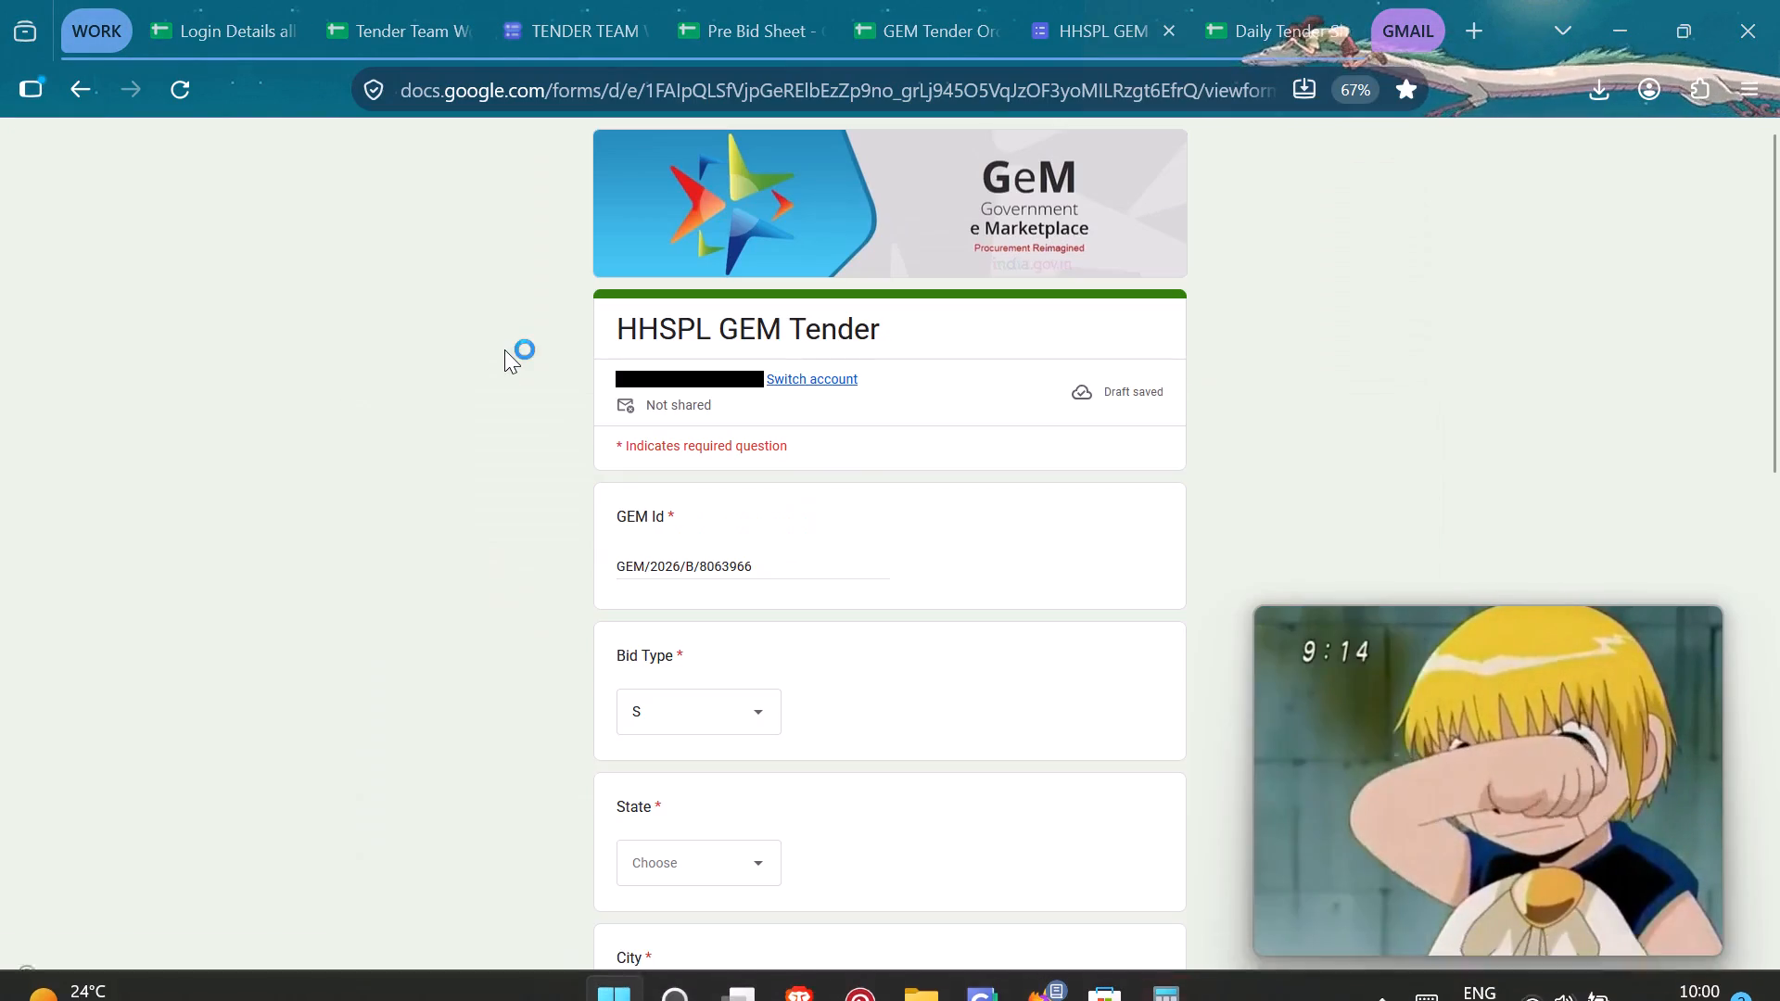
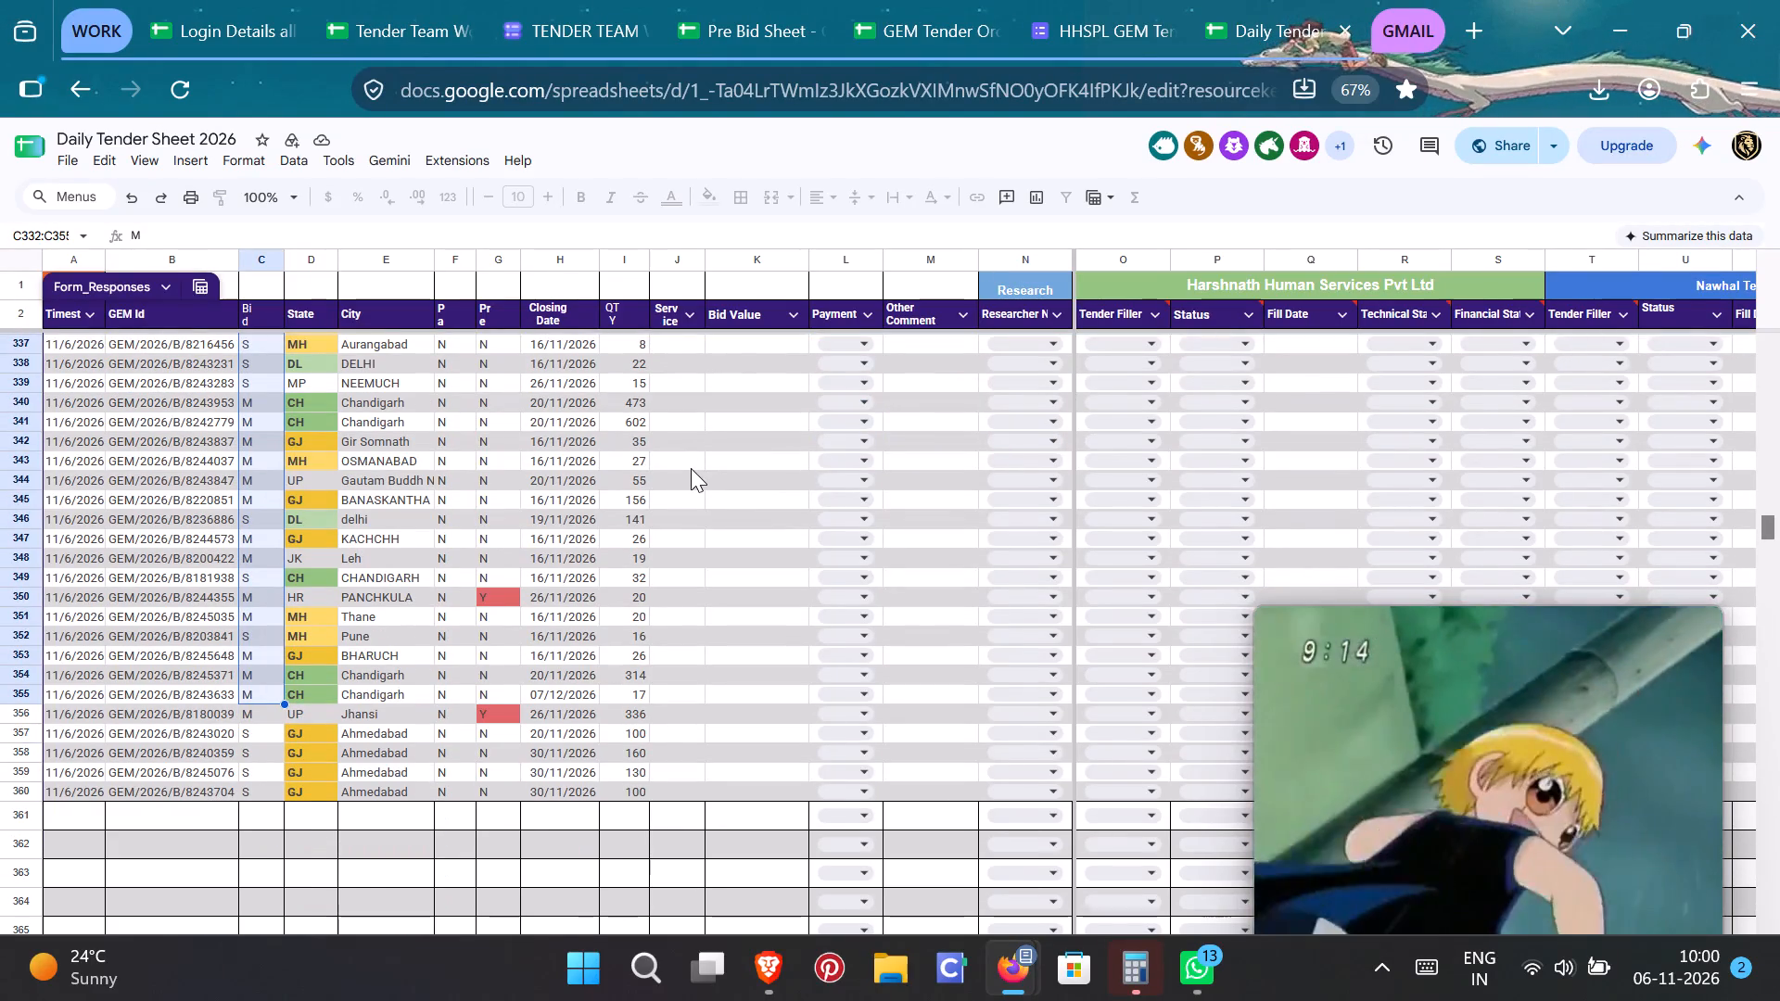
Select the bid type cells of the 11/6/2026 entries in the Daily Tender Sheet, from row 332 through row 360.
{"action": "scroll", "coordinate": [254, 682], "scroll_direction": "up", "scroll_amount": 1}
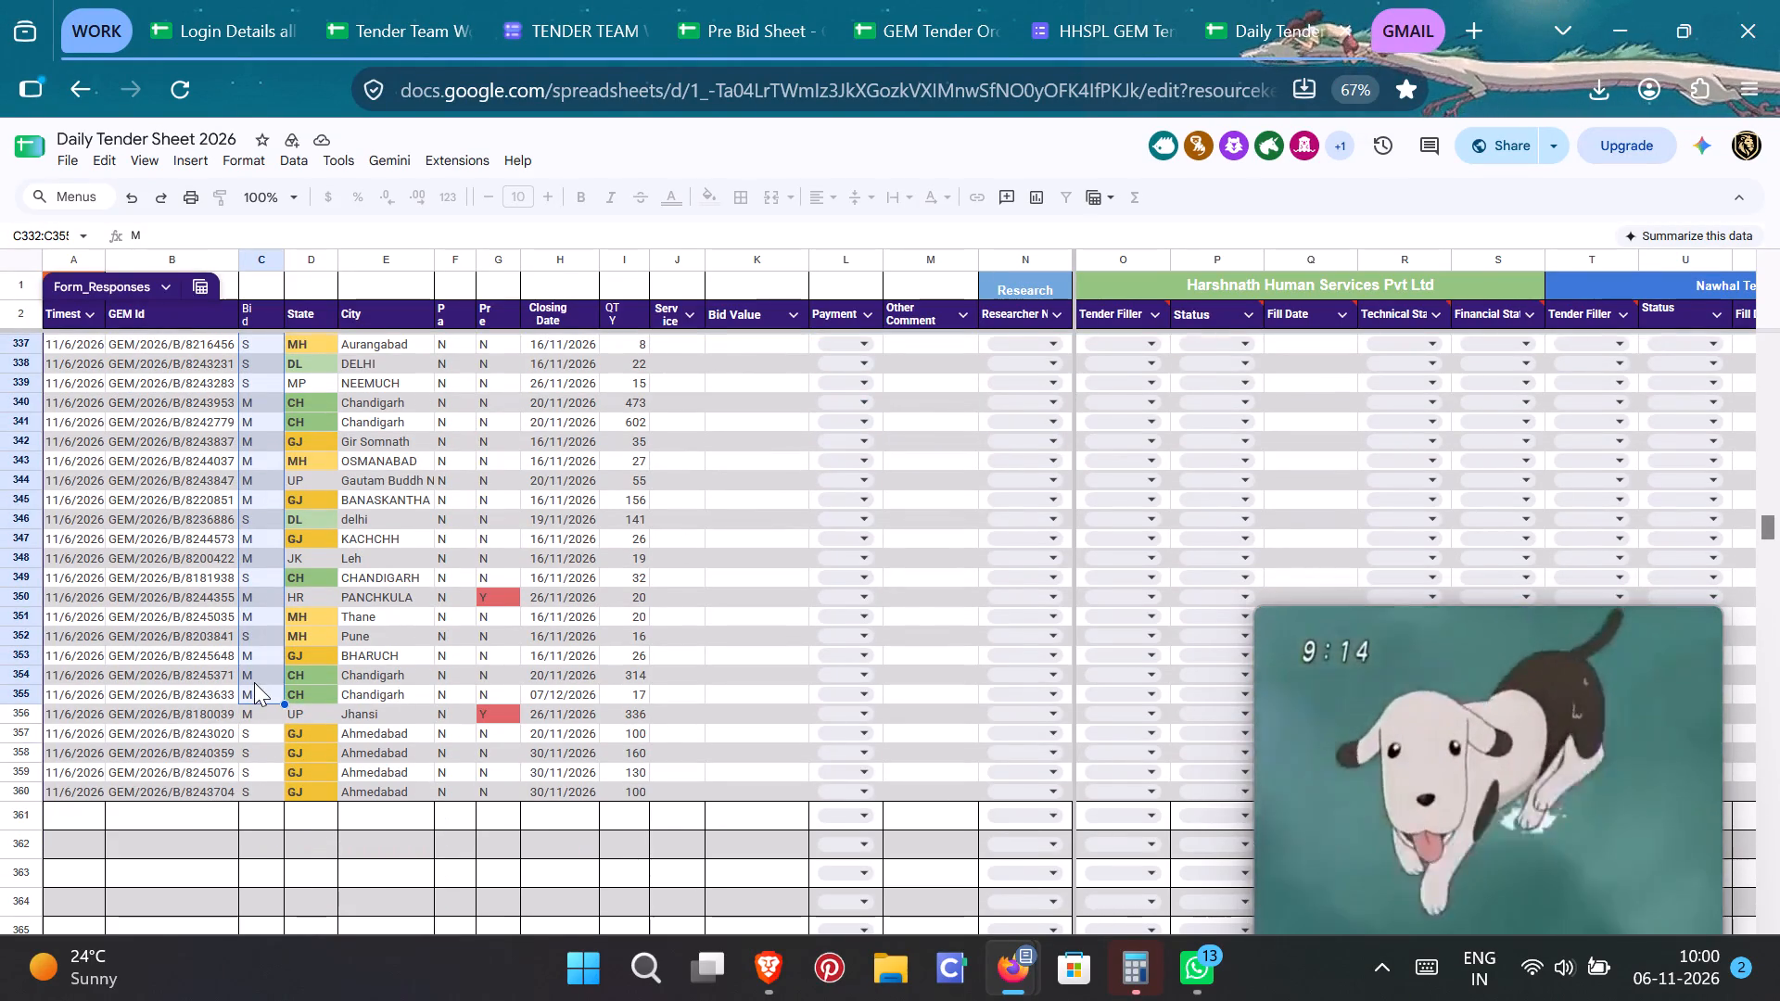
{"action": "scroll", "coordinate": [254, 682], "scroll_direction": "up", "scroll_amount": 1}
{"action": "left_click", "coordinate": [251, 370]}
{"action": "key", "text": "ctrl+shift+Down"}
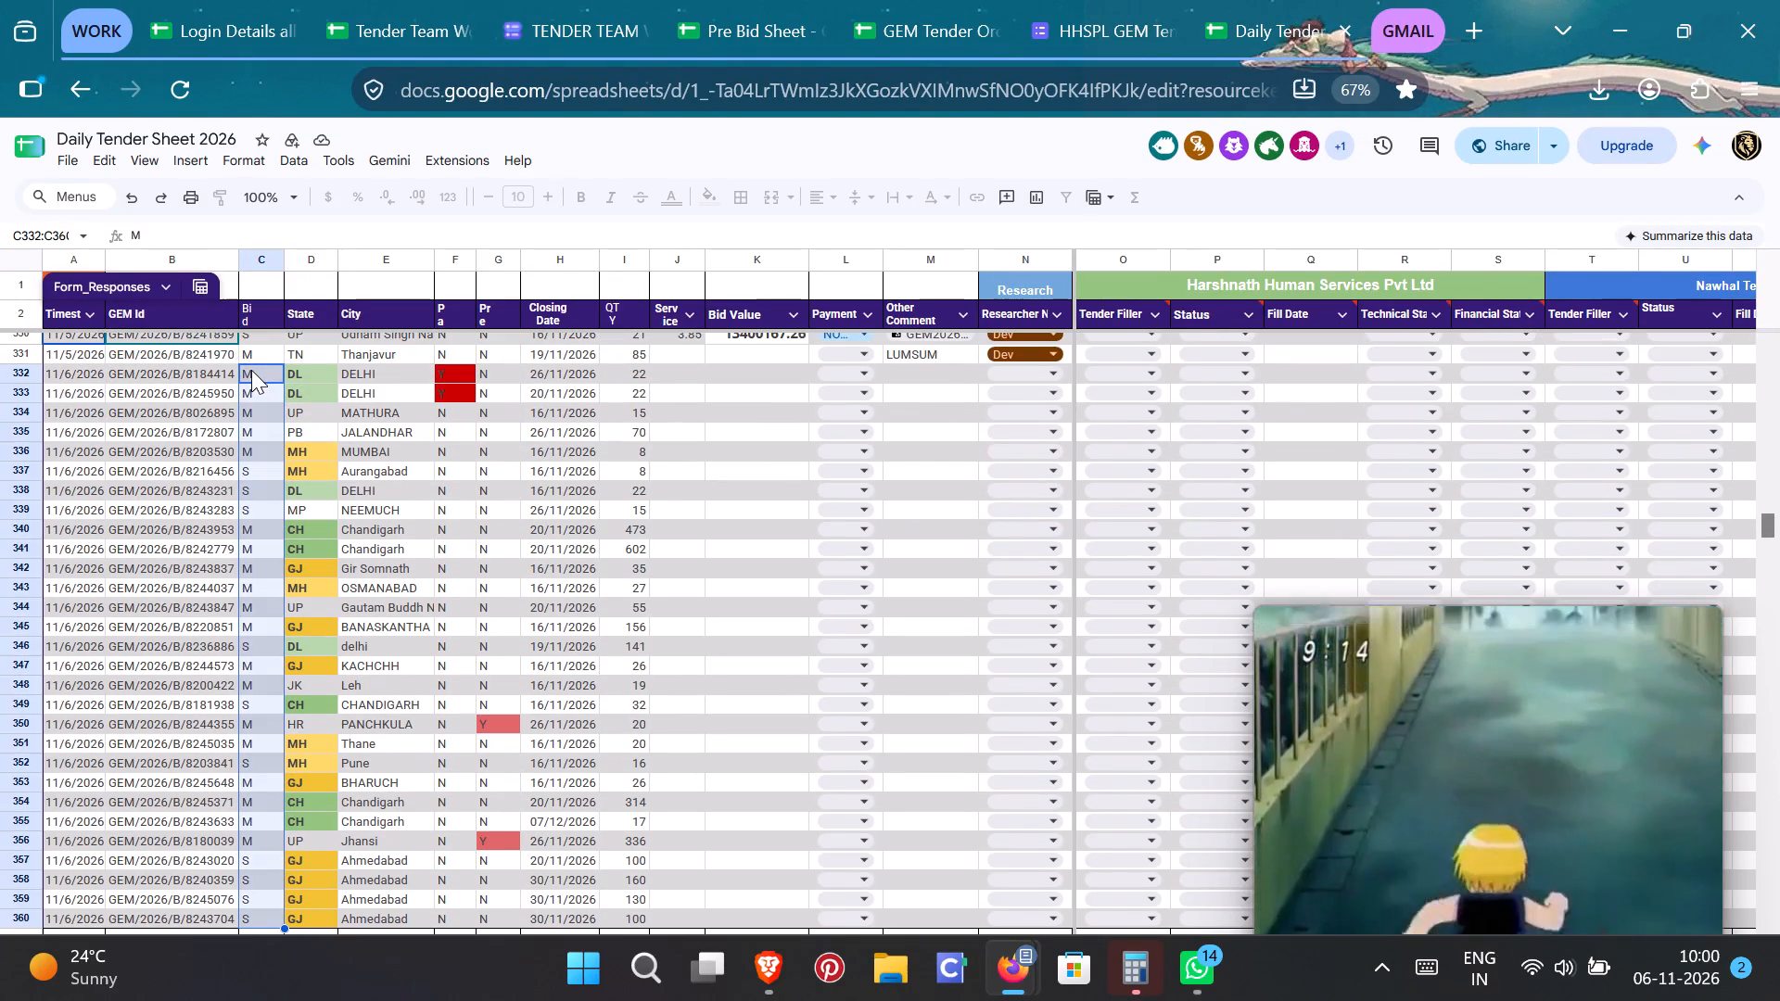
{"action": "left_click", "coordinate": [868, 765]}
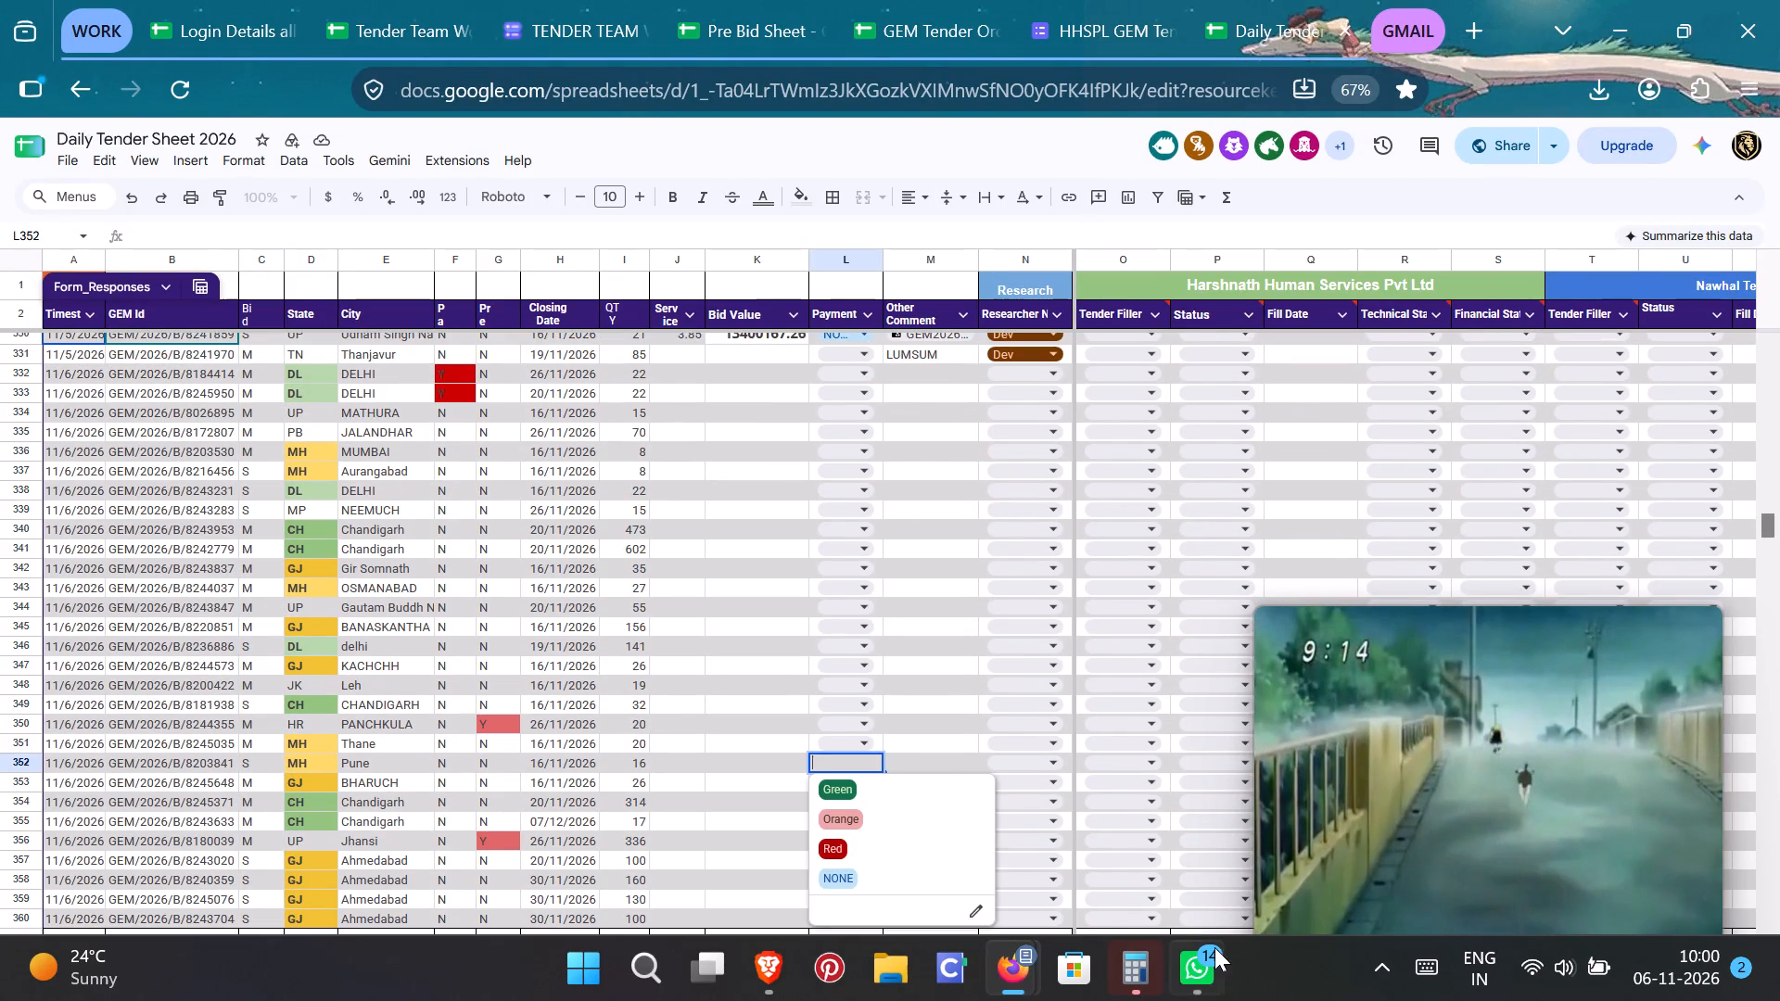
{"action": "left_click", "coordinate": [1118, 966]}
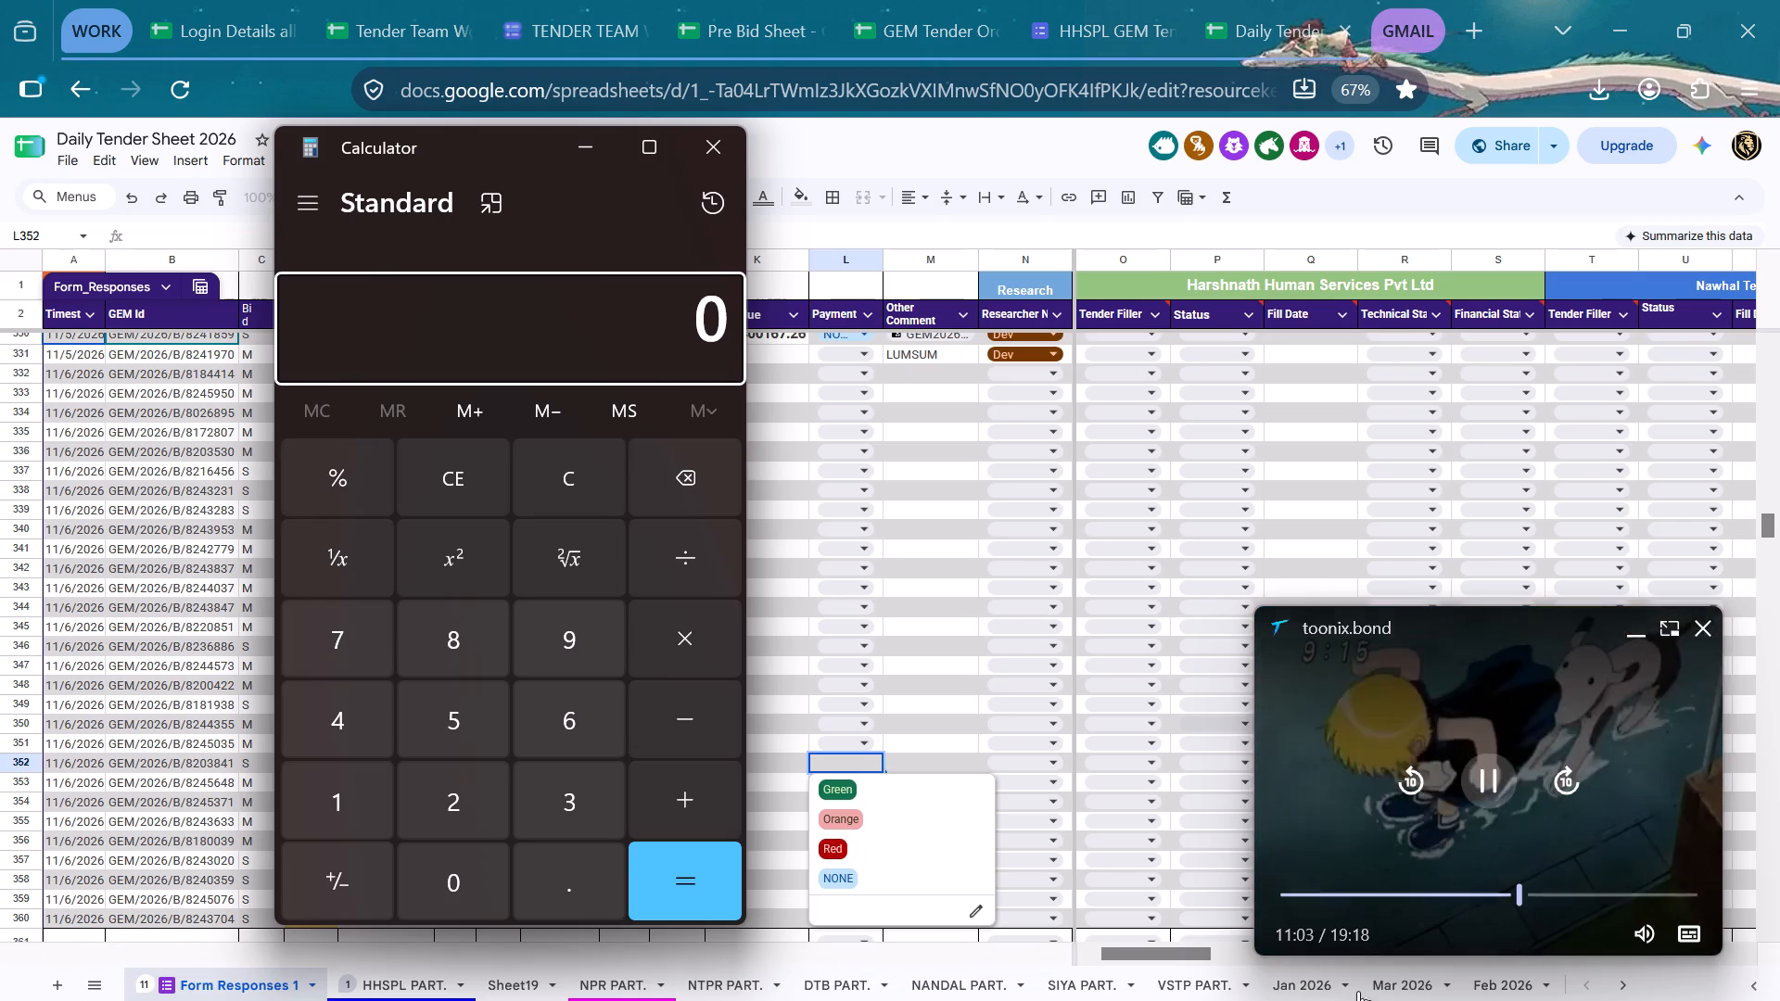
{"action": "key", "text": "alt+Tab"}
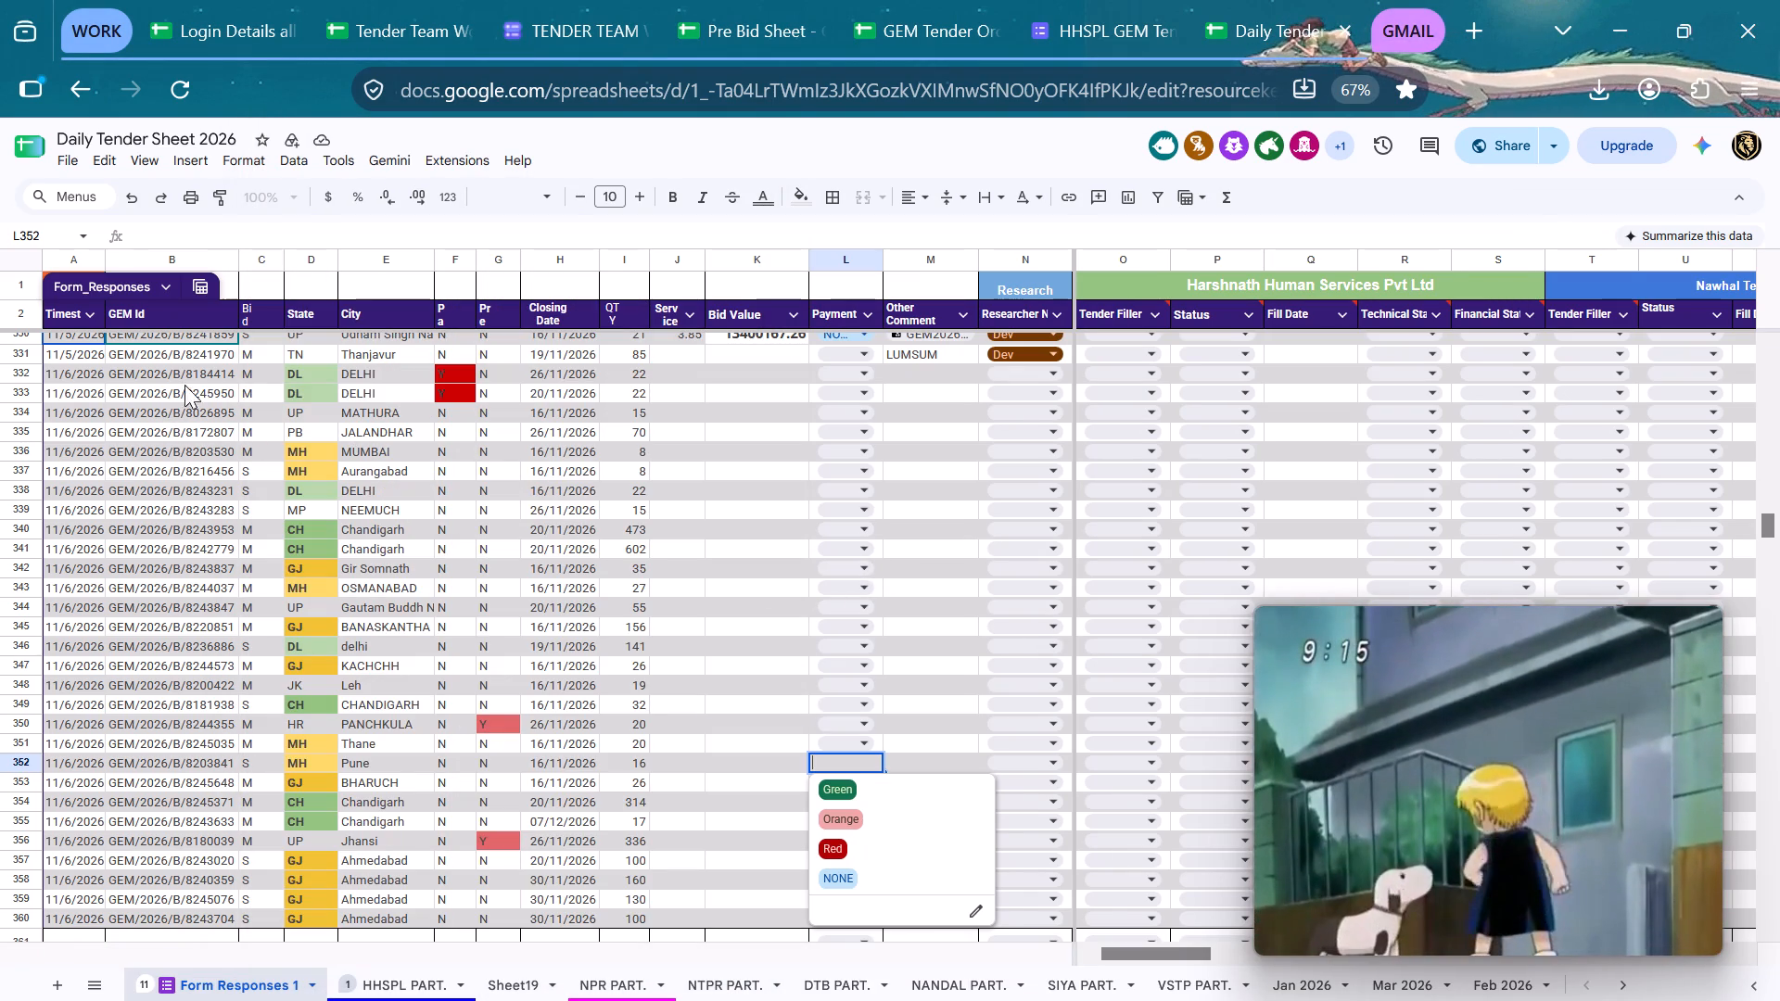
Count the 11/6/2026 entries by selecting their bid type cells from row 332 down to the last filled row.
{"action": "left_click", "coordinate": [211, 356]}
{"action": "key", "text": "Right"}
{"action": "key", "text": "ctrl+shift+Down"}
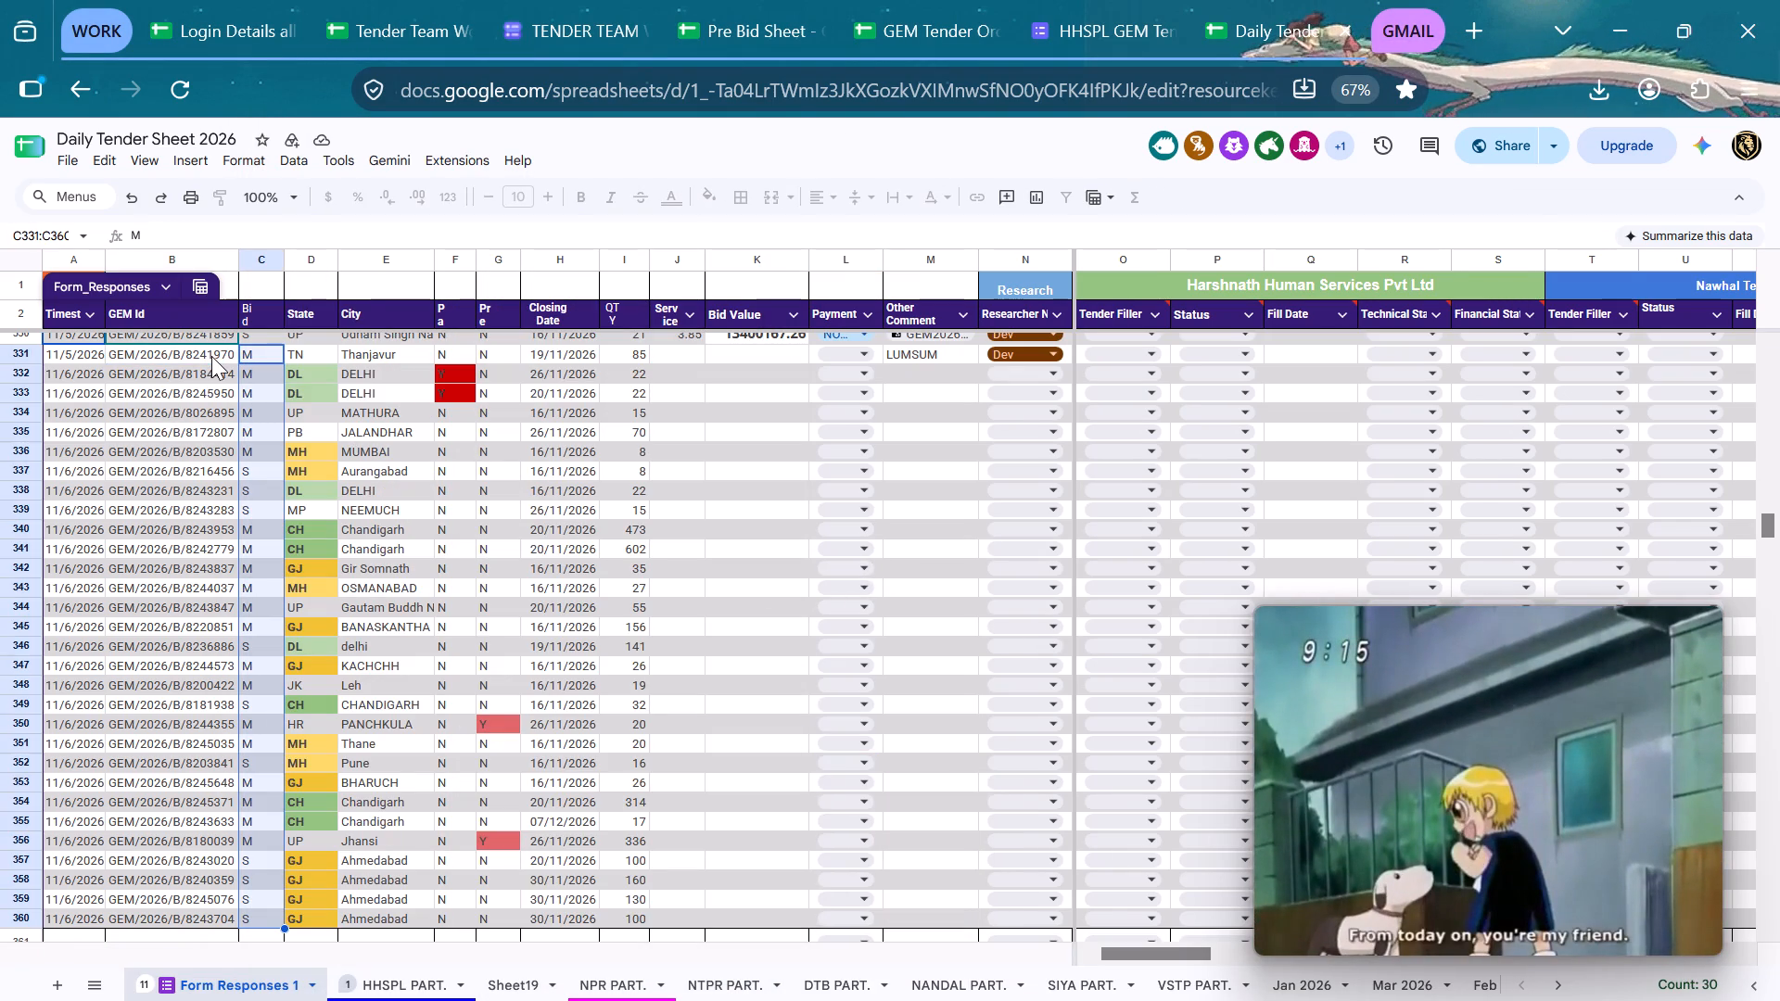
{"action": "key", "text": "Down"}
{"action": "key", "text": "ctrl+shift+Down"}
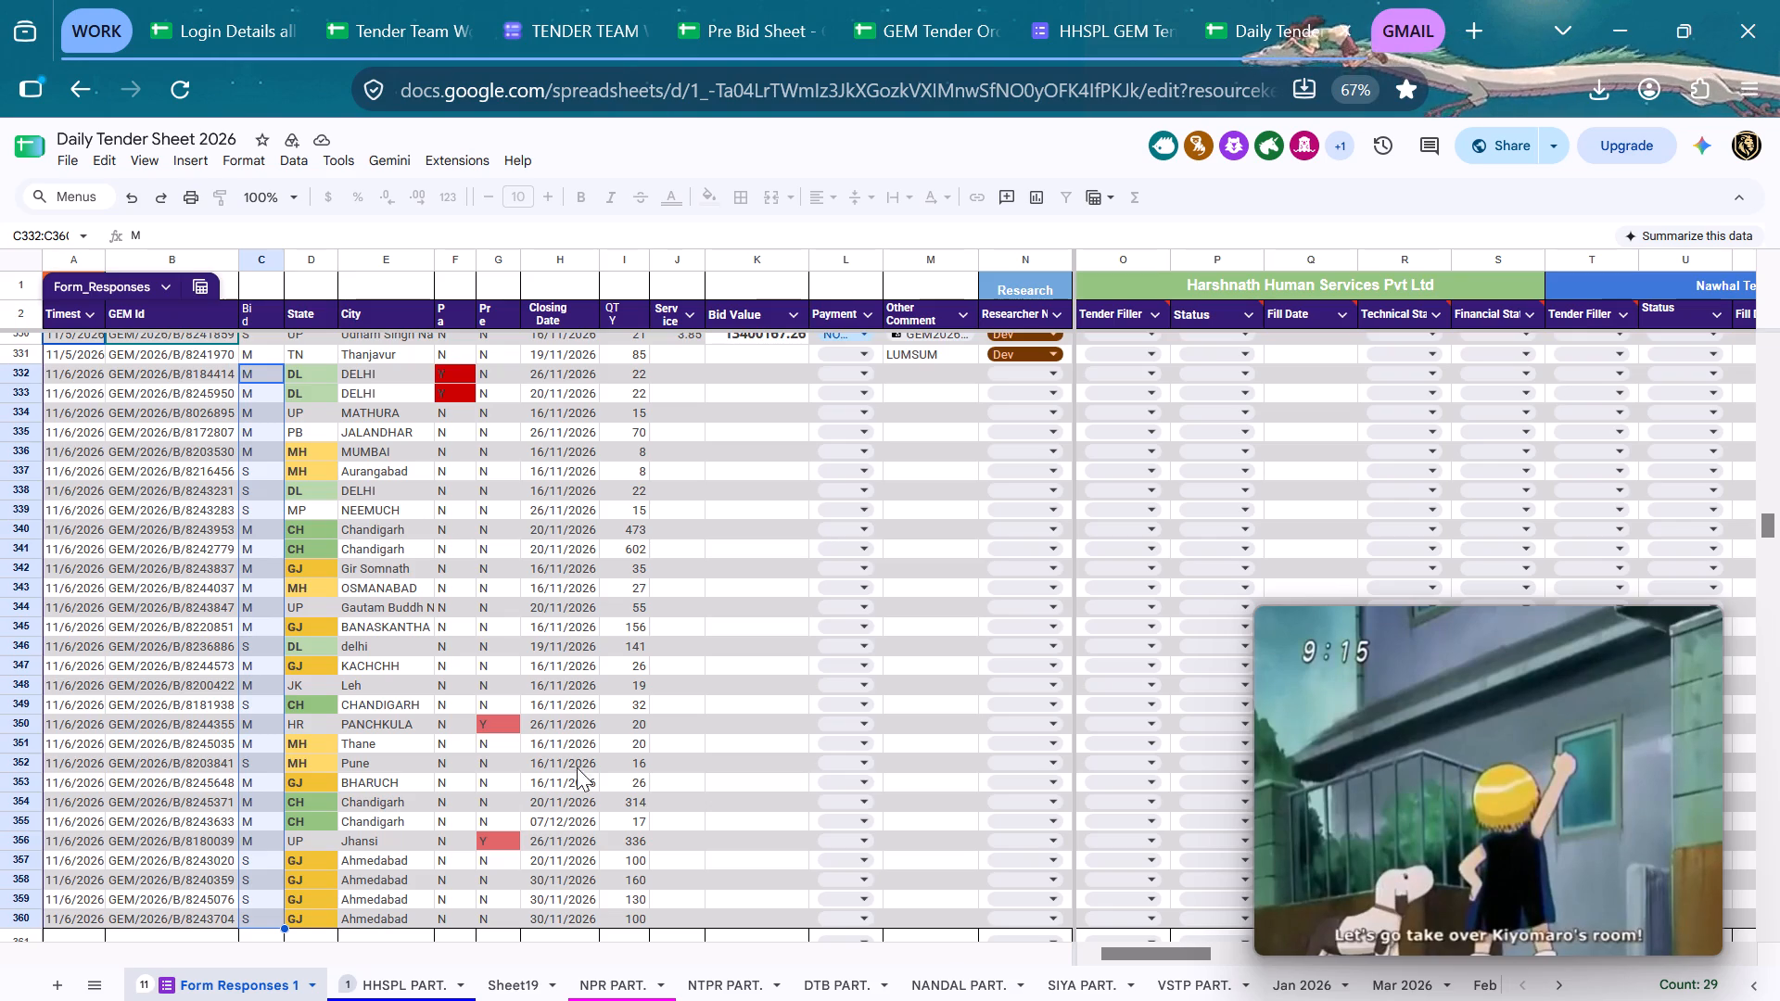
Switch to the Calculator app.
{"action": "key", "text": "alt+Tab"}
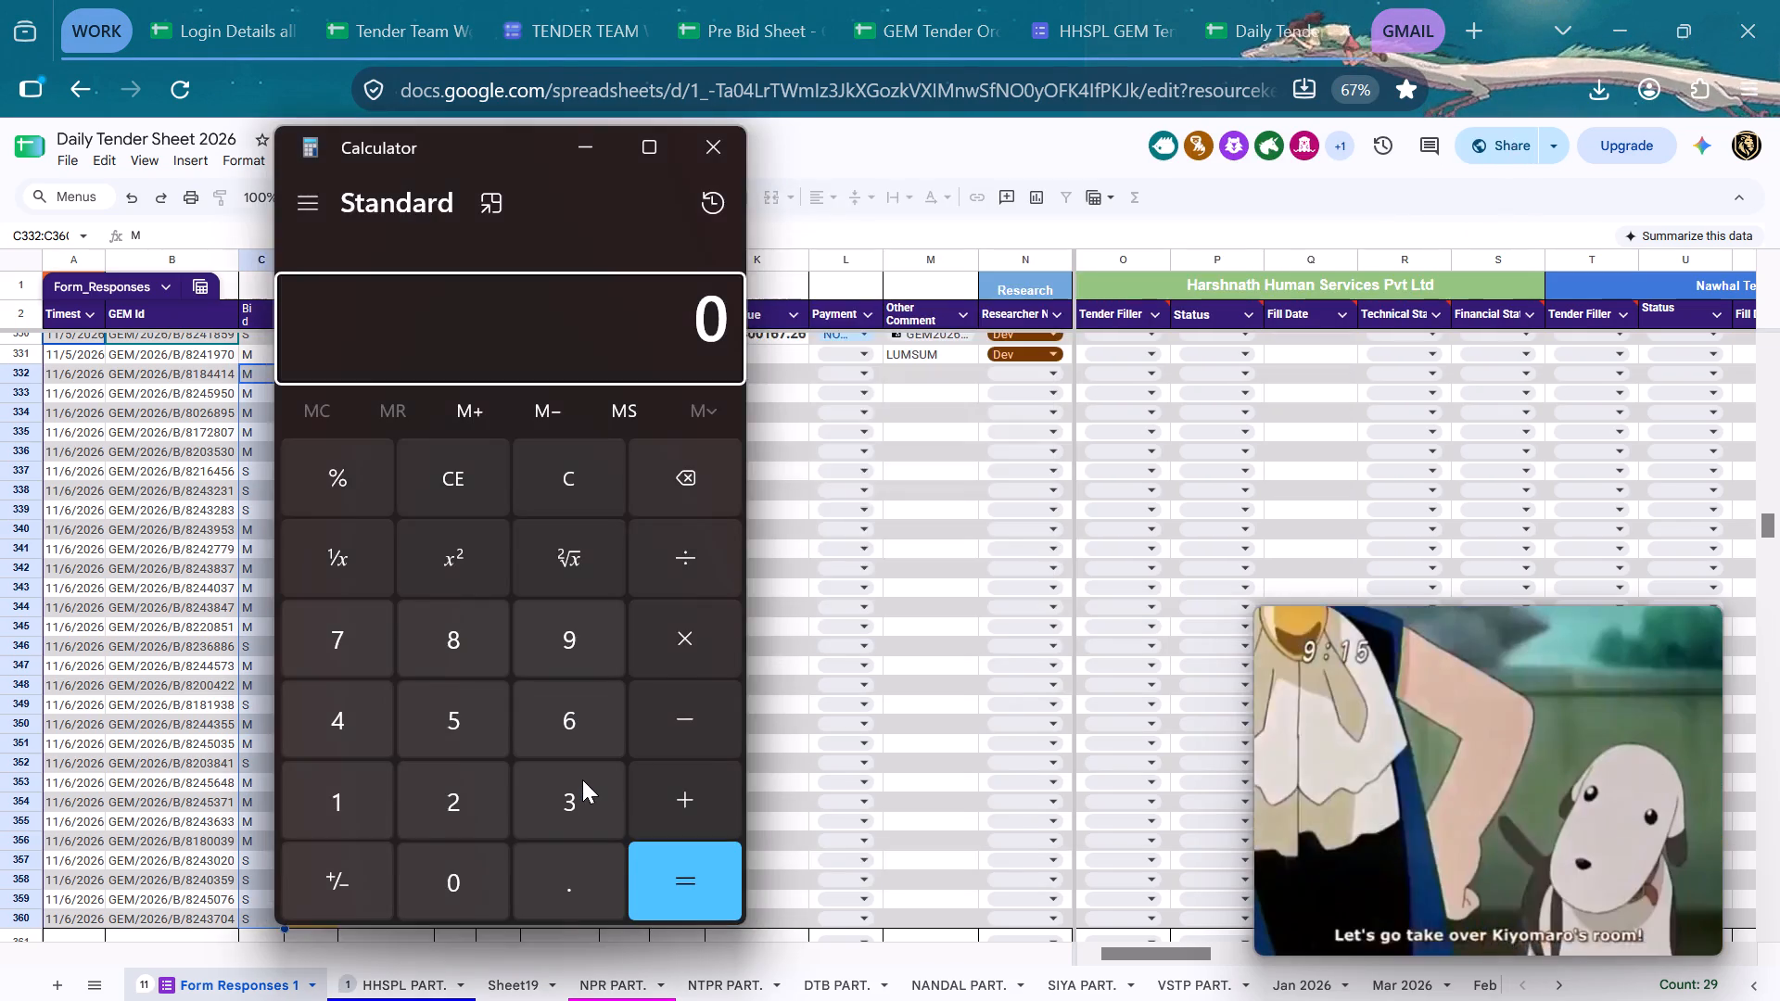
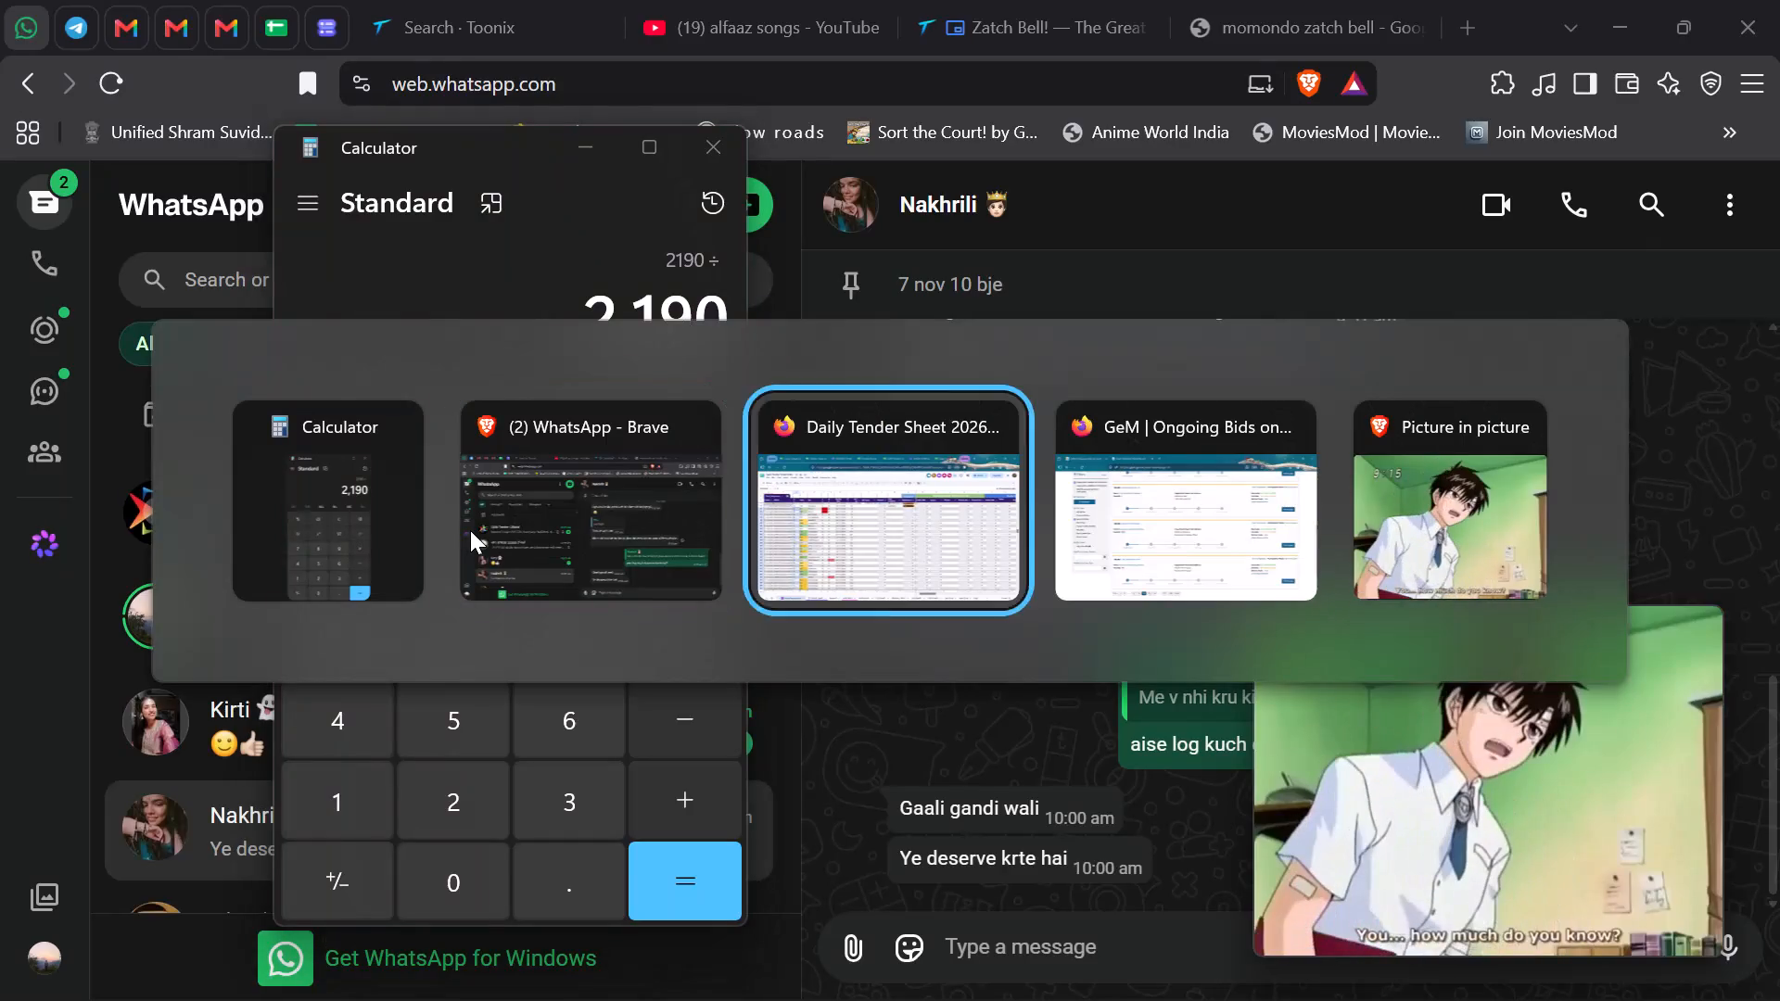
Bring the GeM-Bidding-9924399 document into view, divide 2190 by 312 in Calculator, and close Calculator.
{"action": "key", "text": "alt+Tab"}
{"action": "left_click", "coordinate": [576, 0]}
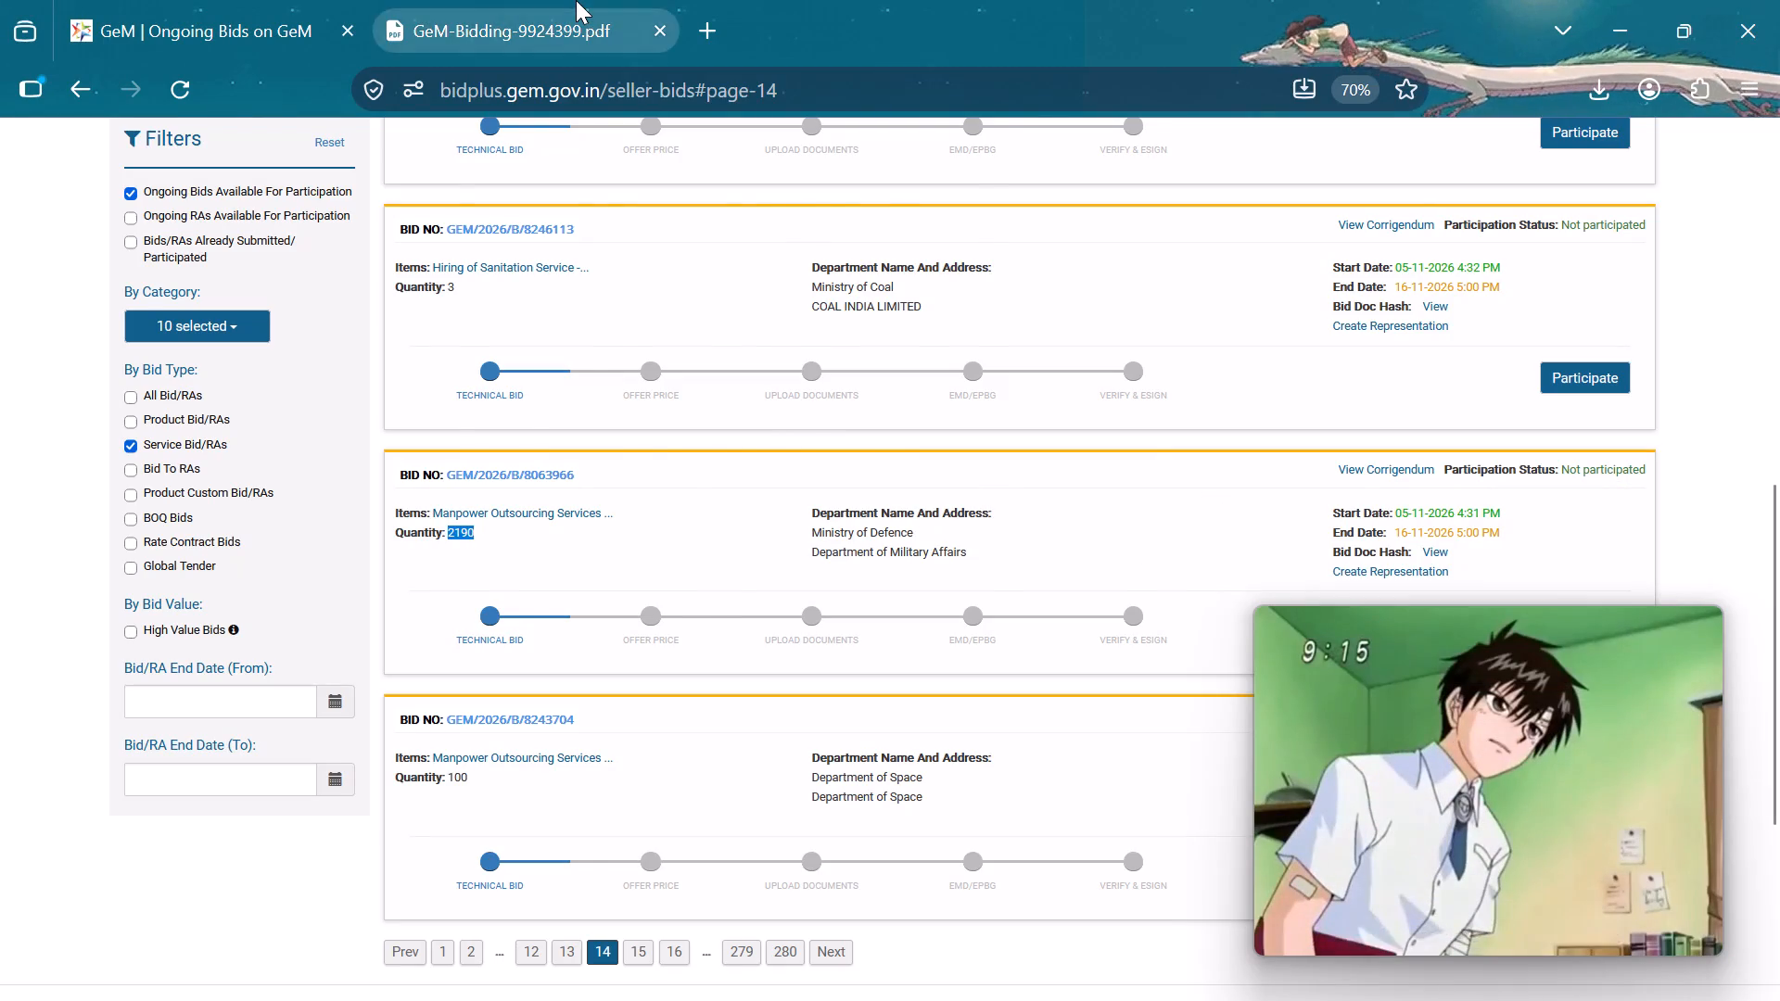
{"action": "key", "text": "alt+Tab"}
{"action": "type", "text": "312"}
{"action": "key", "text": "Return"}
{"action": "left_click", "coordinate": [717, 147]}
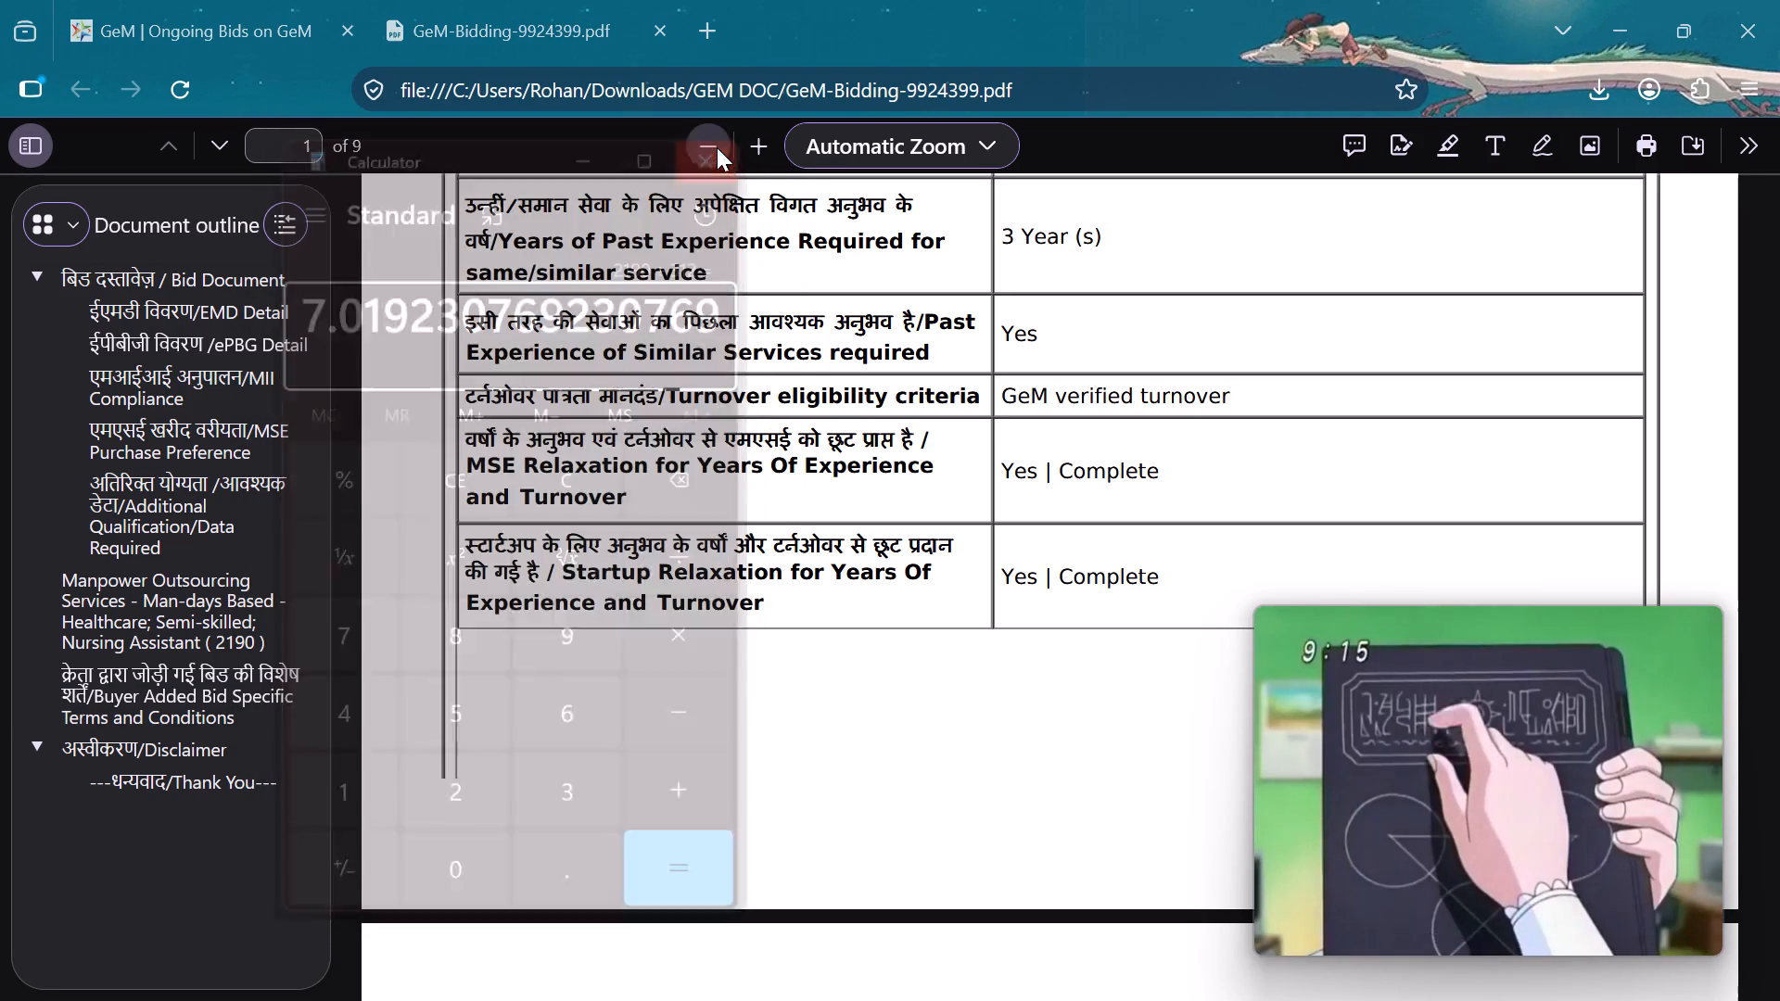
Look through the GeM-Bidding-9924399 document and copy its bid number GEM/2026/B/8063966 from the first page.
{"action": "scroll", "coordinate": [902, 400], "scroll_direction": "up", "scroll_amount": 8}
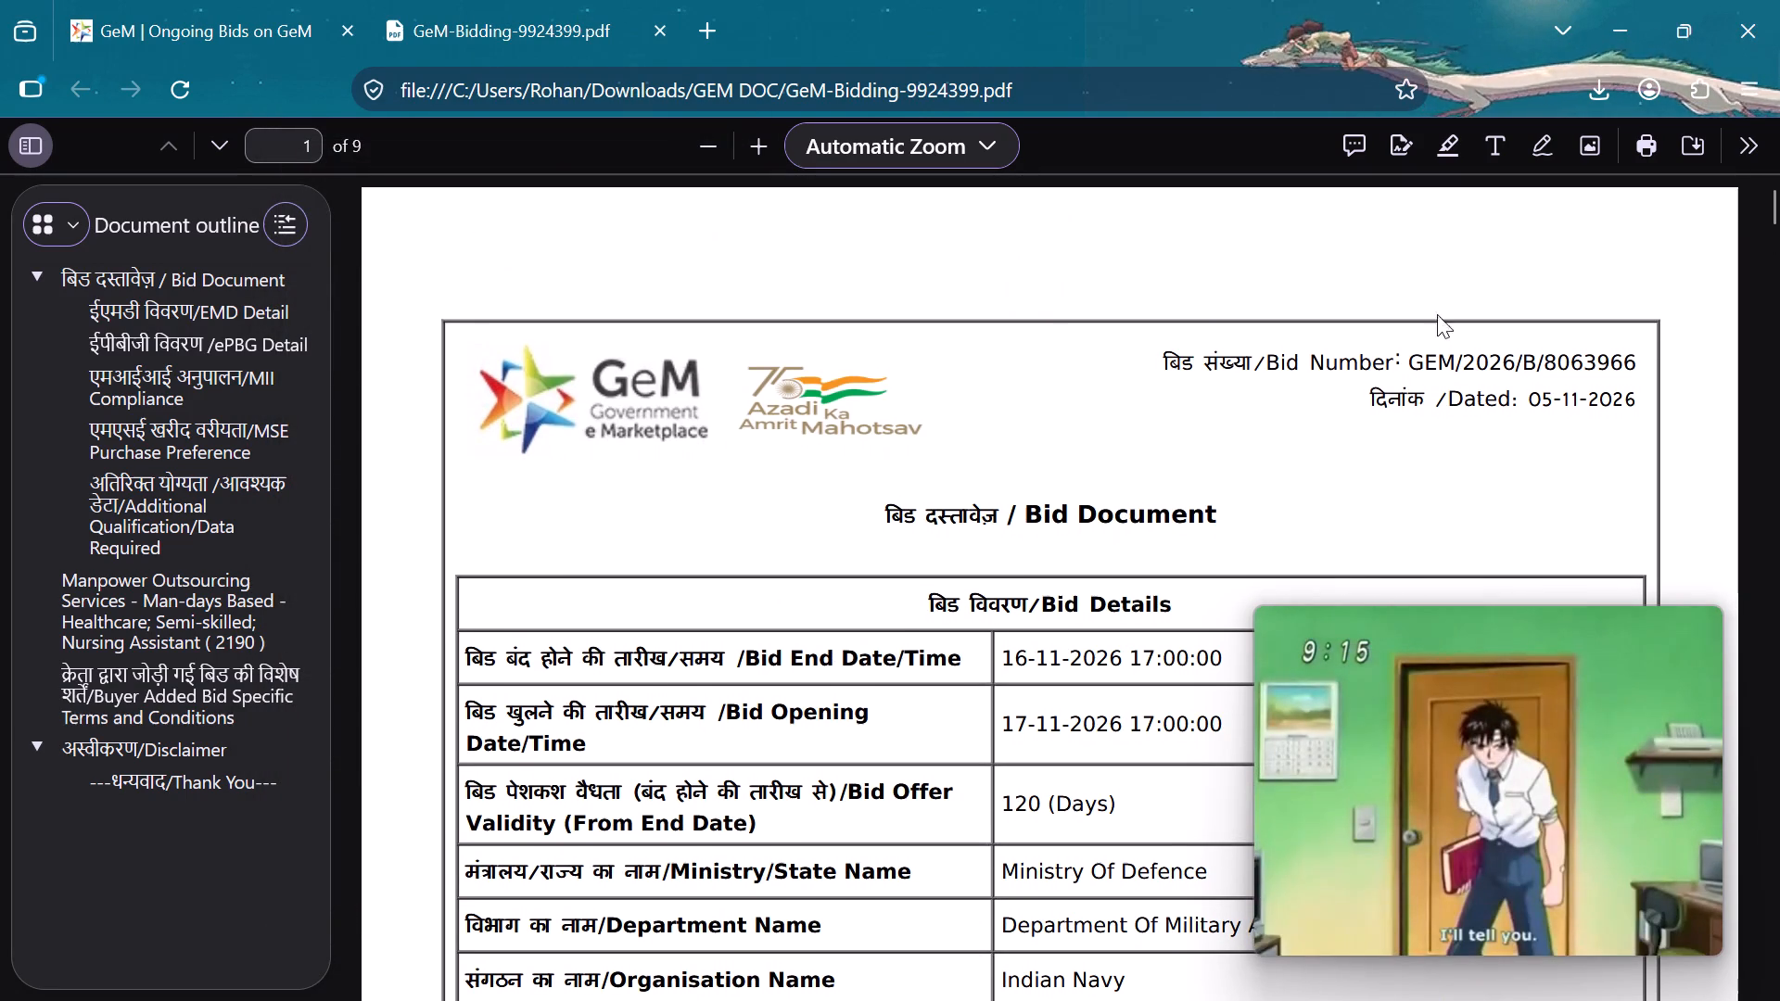
{"action": "scroll", "coordinate": [1125, 445], "scroll_direction": "down", "scroll_amount": 10}
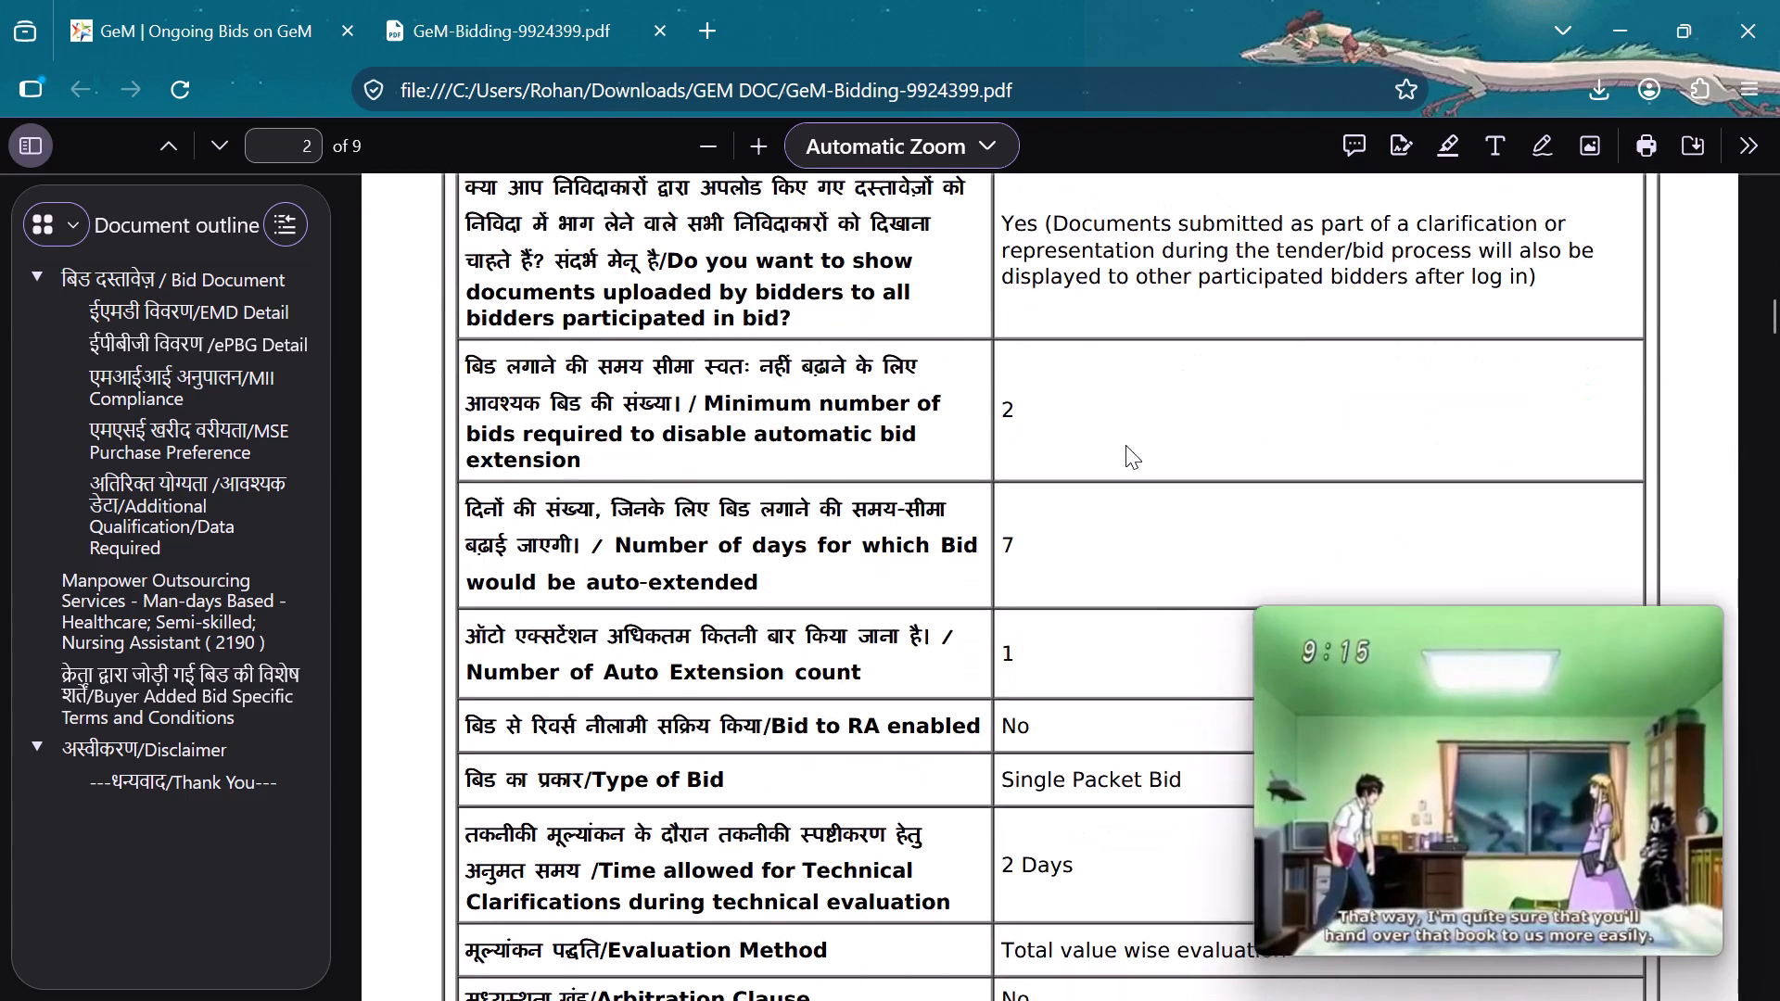
{"action": "scroll", "coordinate": [1125, 445], "scroll_direction": "down", "scroll_amount": 17}
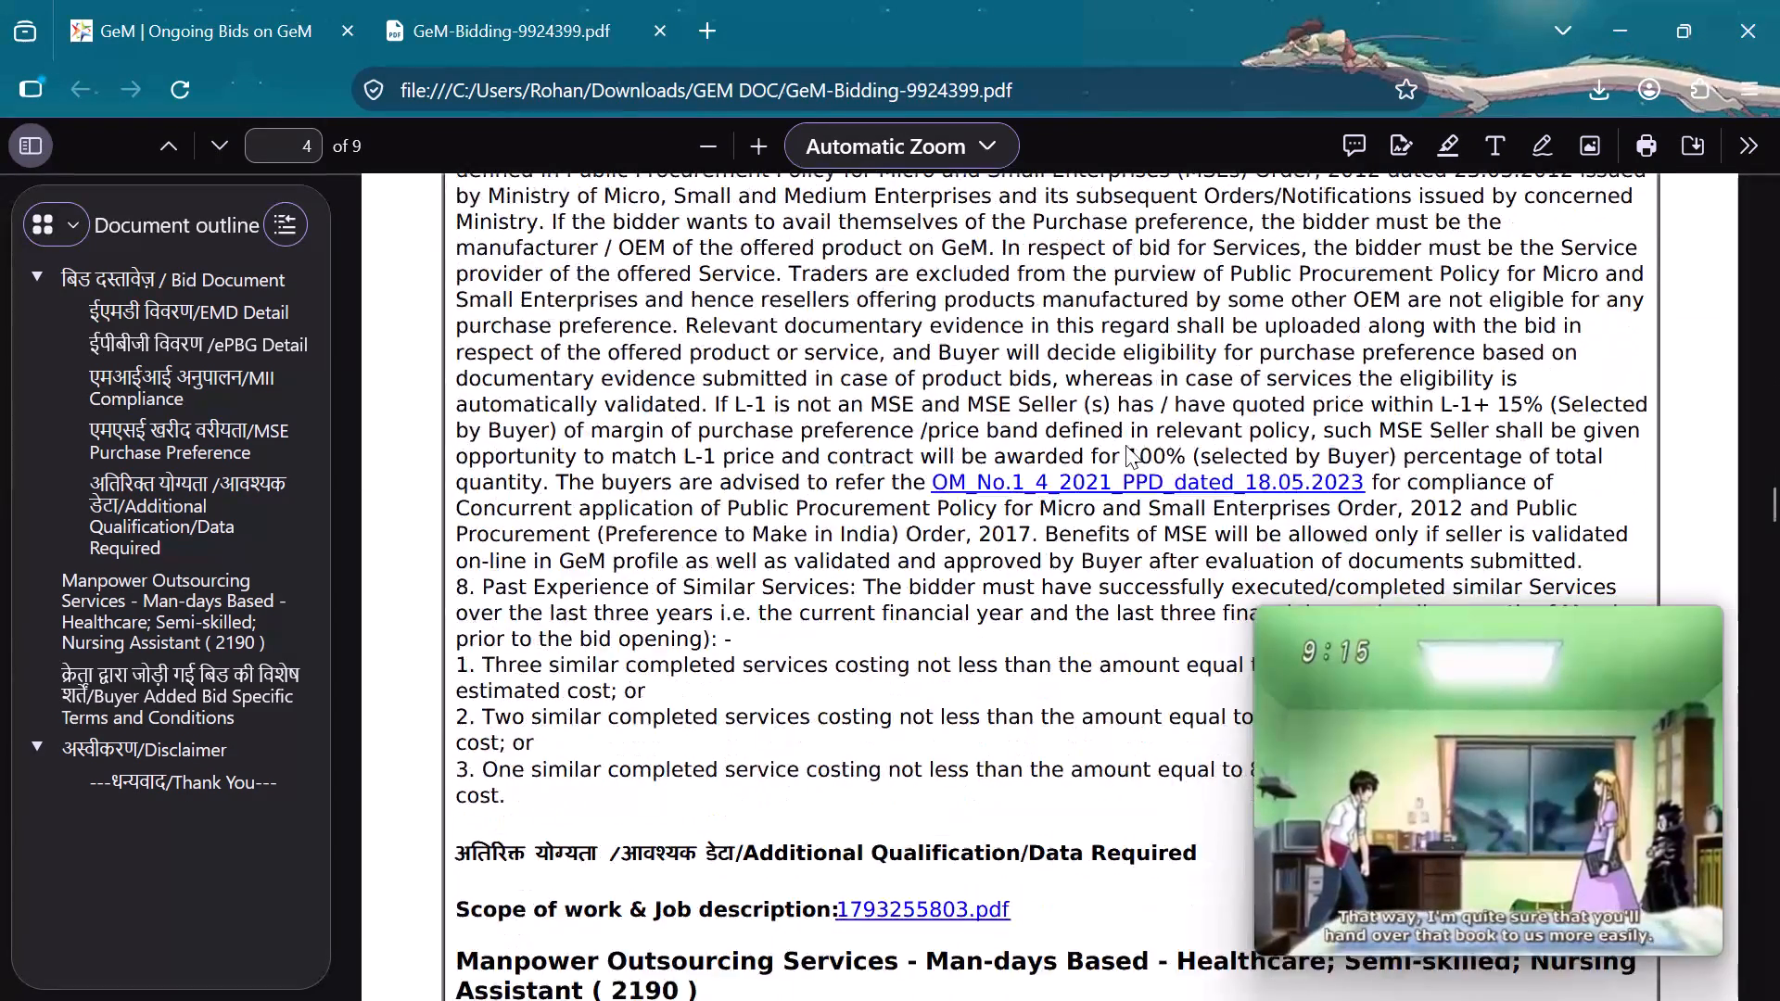
{"action": "scroll", "coordinate": [1125, 445], "scroll_direction": "down", "scroll_amount": 16}
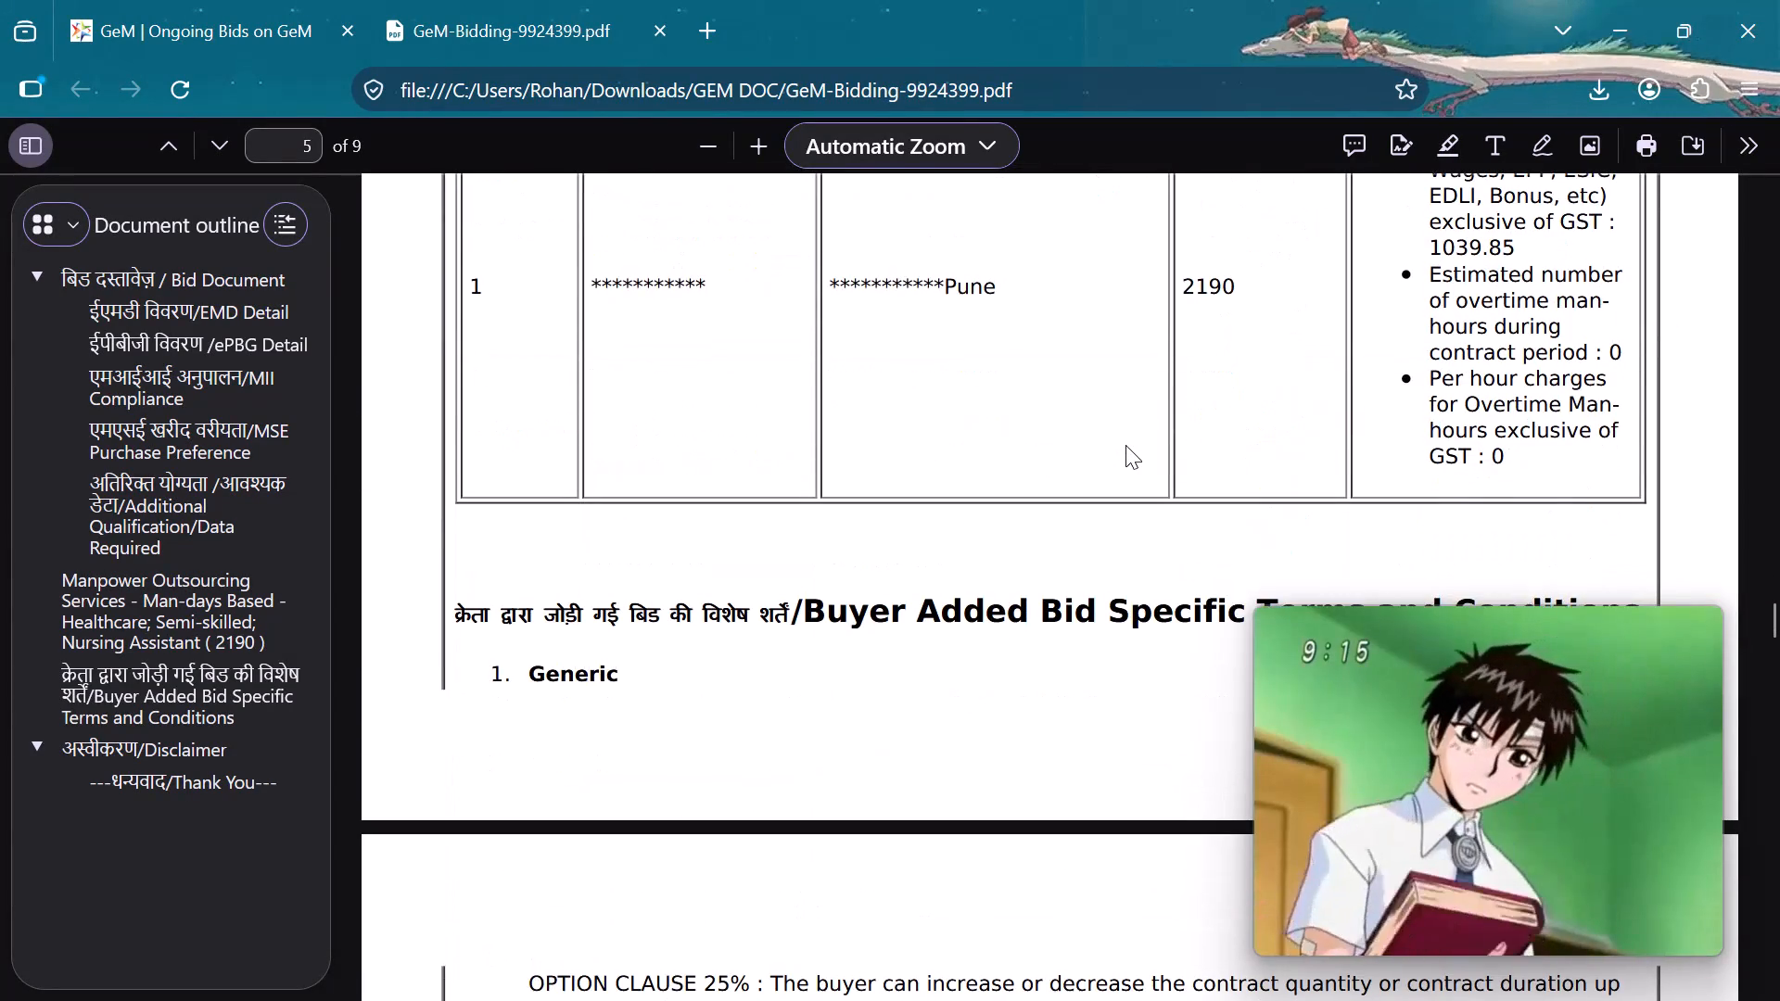
{"action": "scroll", "coordinate": [1125, 445], "scroll_direction": "up", "scroll_amount": 1}
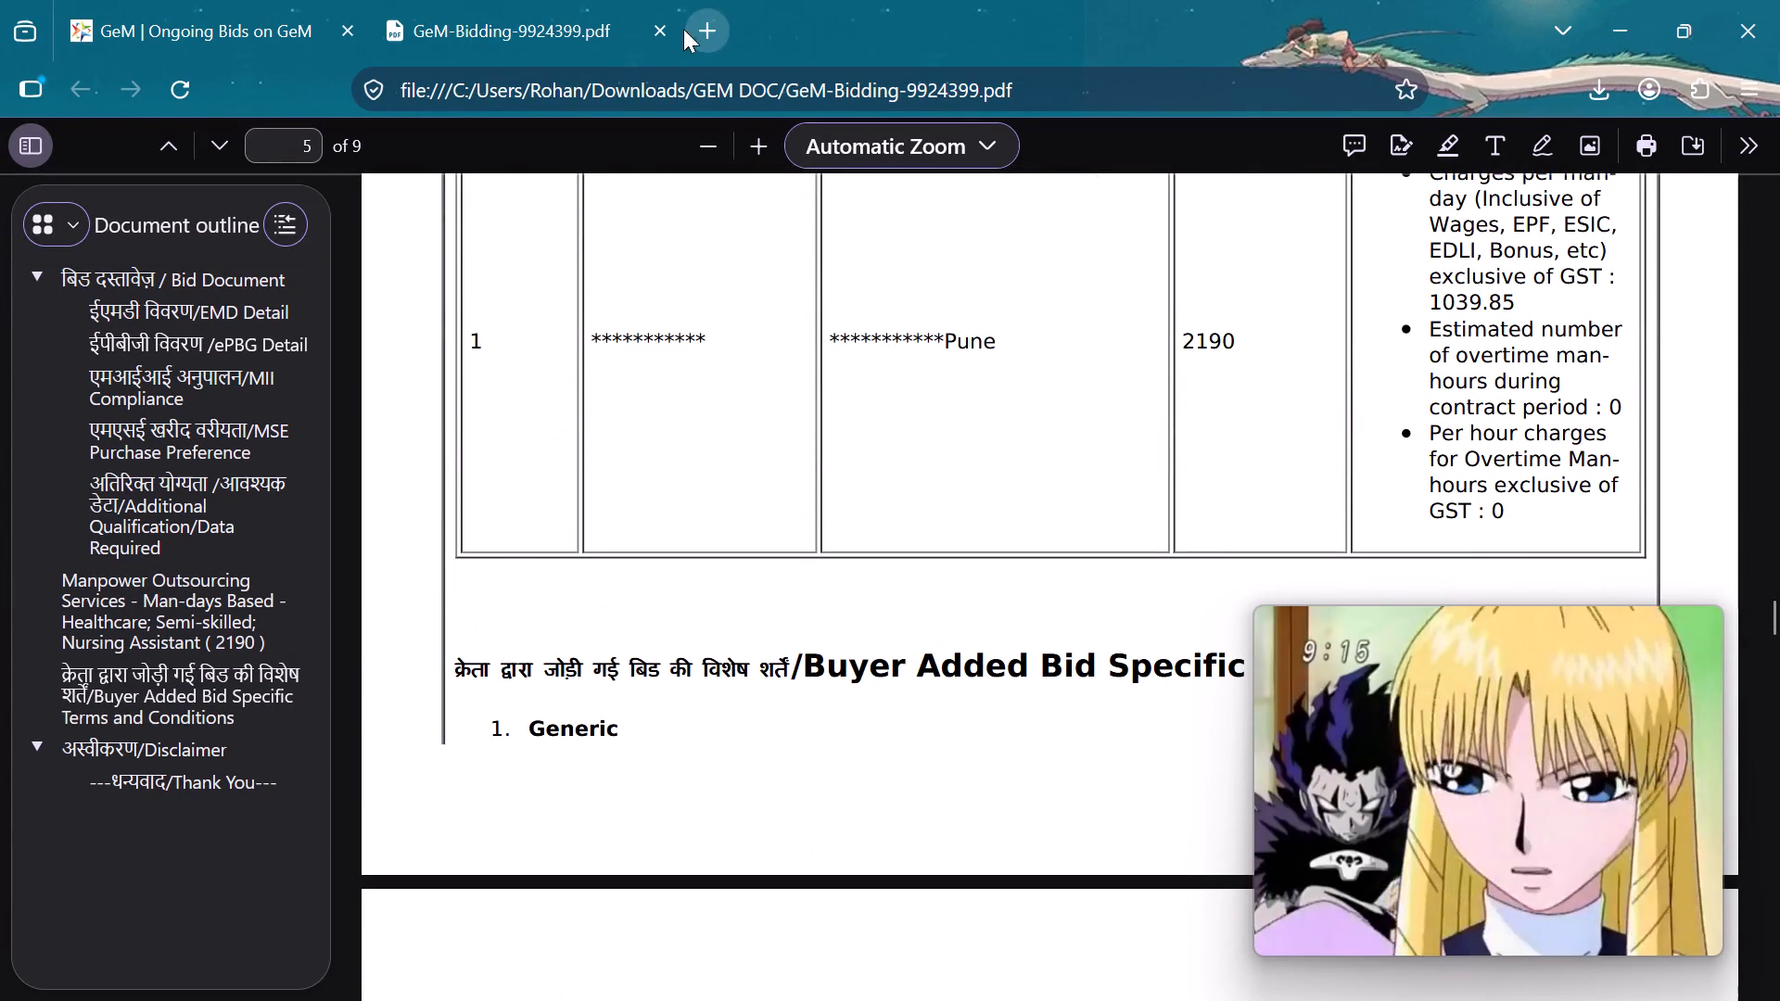
{"action": "key", "text": "ctrl+Up"}
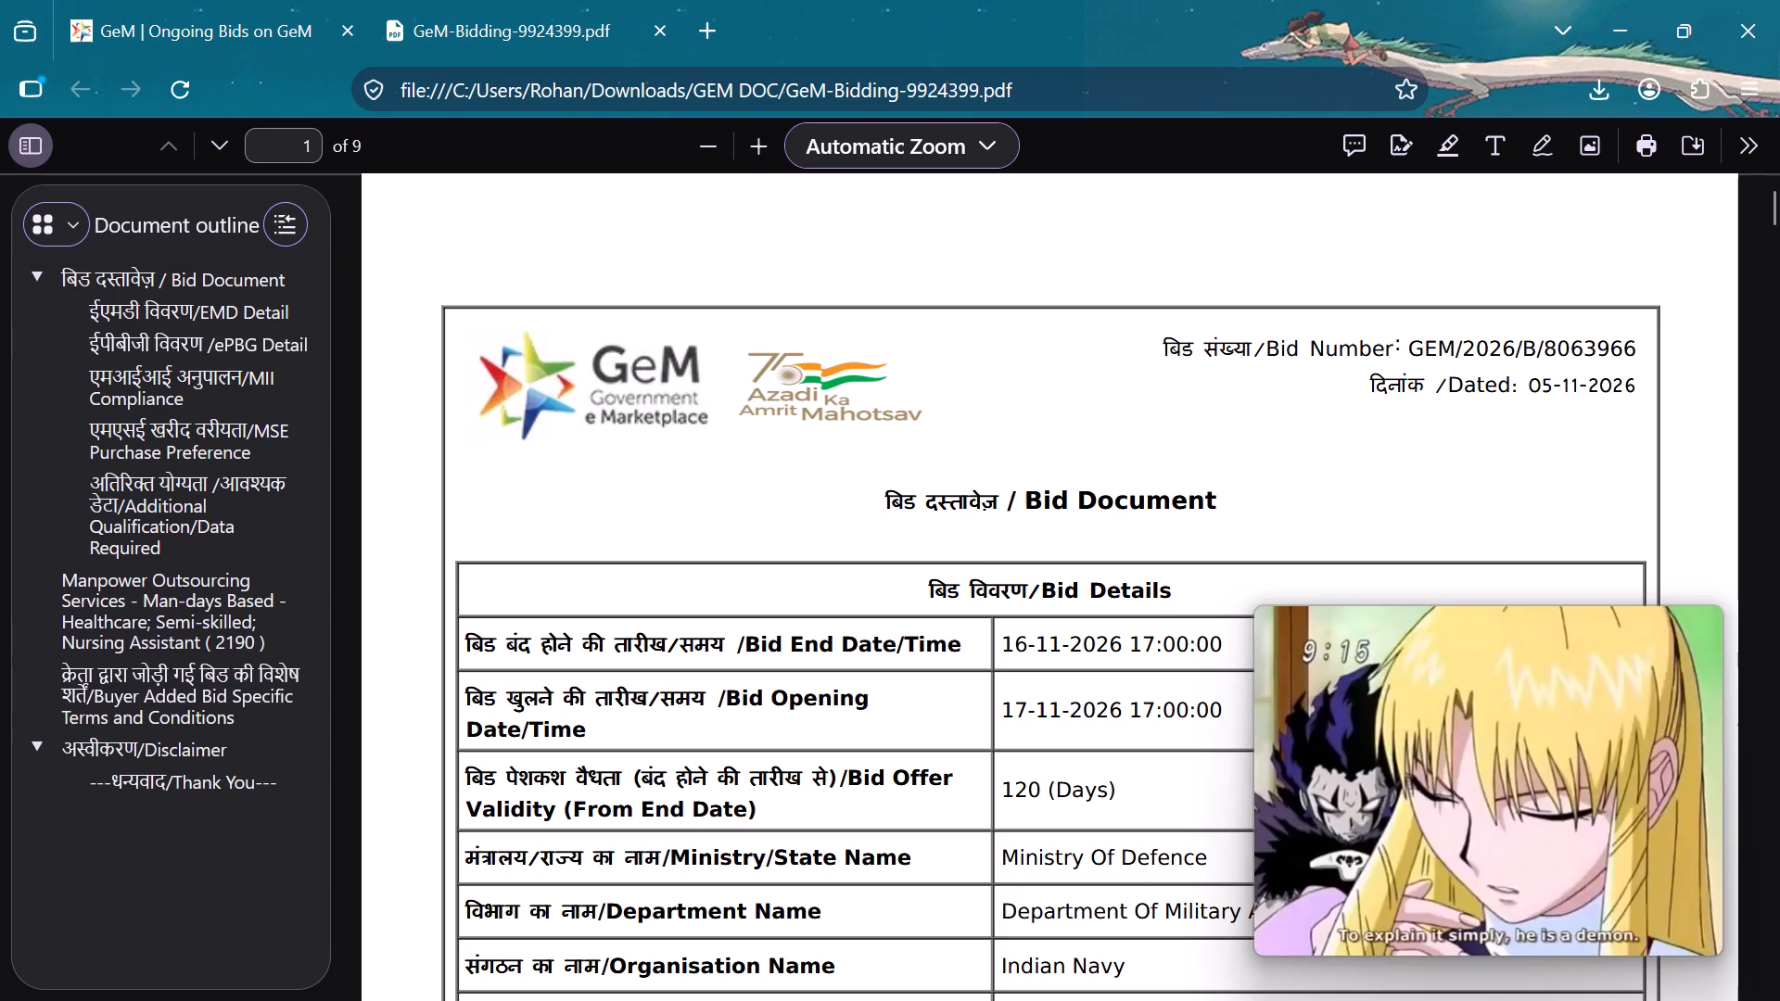
{"action": "double_click", "coordinate": [1430, 349]}
{"action": "key", "text": "ctrl+shift+Right"}
{"action": "key", "text": "ctrl+shift+Right"}
{"action": "key", "text": "ctrl+shift+Right"}
{"action": "key", "text": "ctrl+c"}
{"action": "key", "text": "ctrl+c"}
{"action": "key", "text": "ctrl+c"}
{"action": "scroll", "coordinate": [1120, 464], "scroll_direction": "left", "scroll_amount": 1}
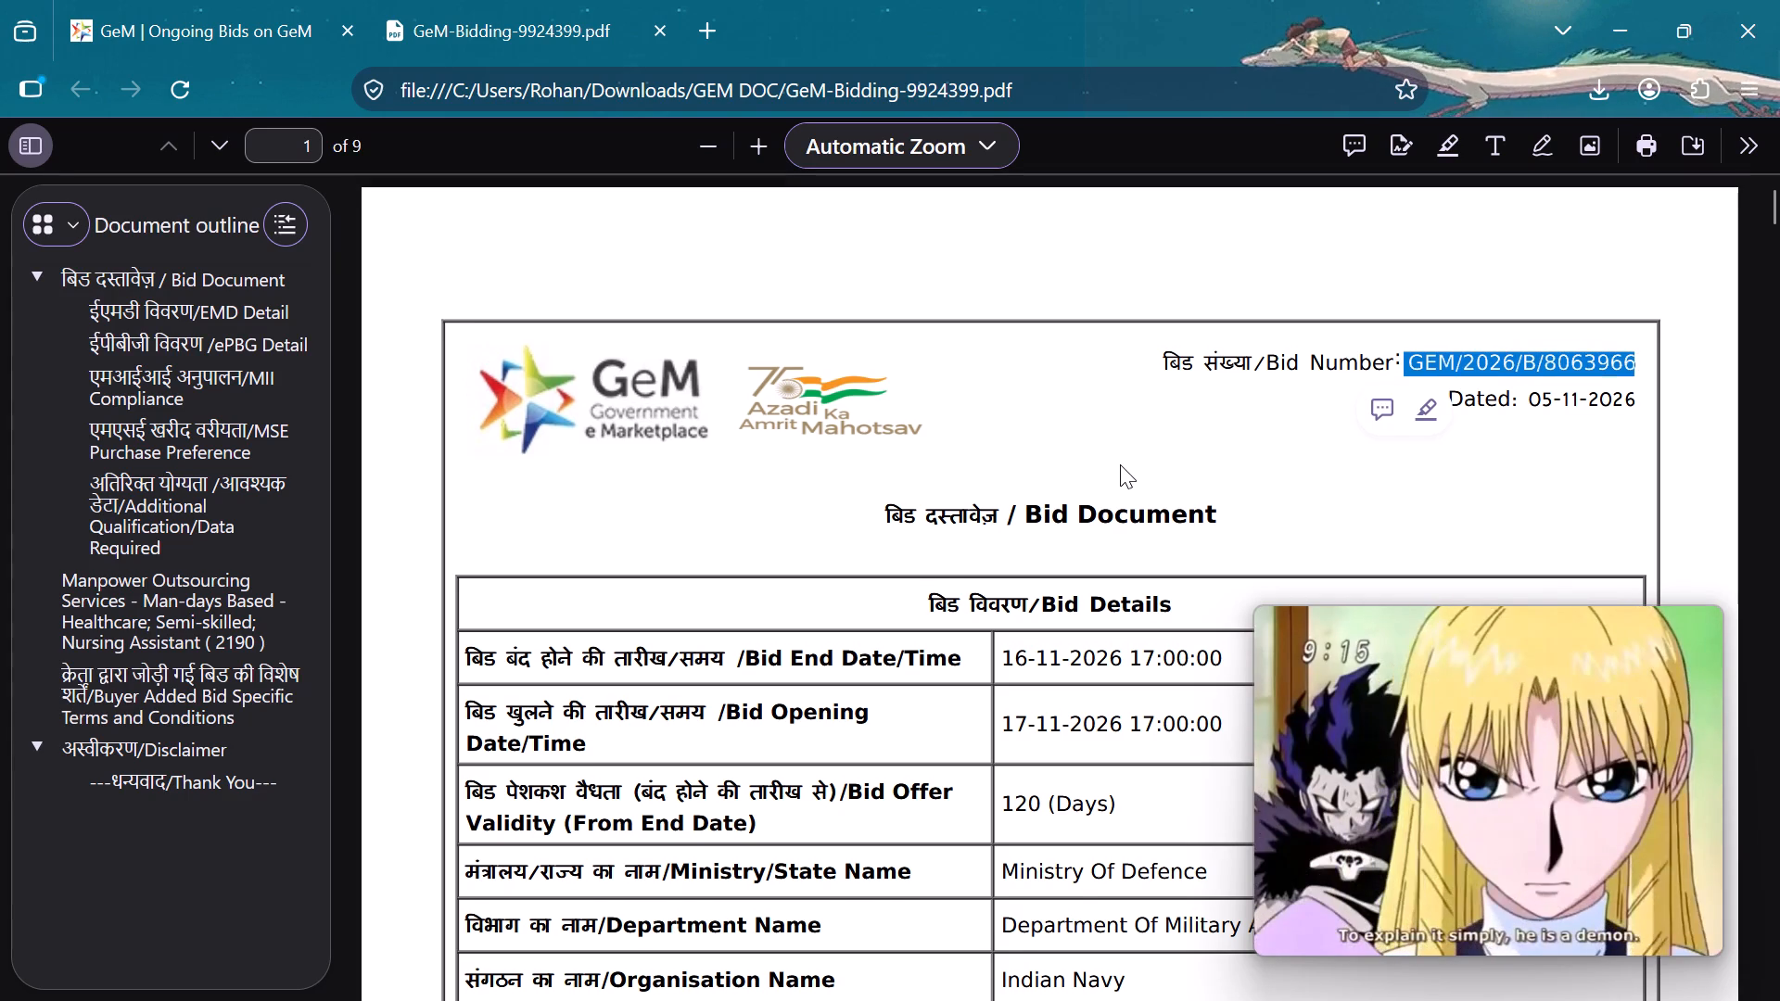
Pause the floating picture-in-picture video.
{"action": "left_click", "coordinate": [1491, 786]}
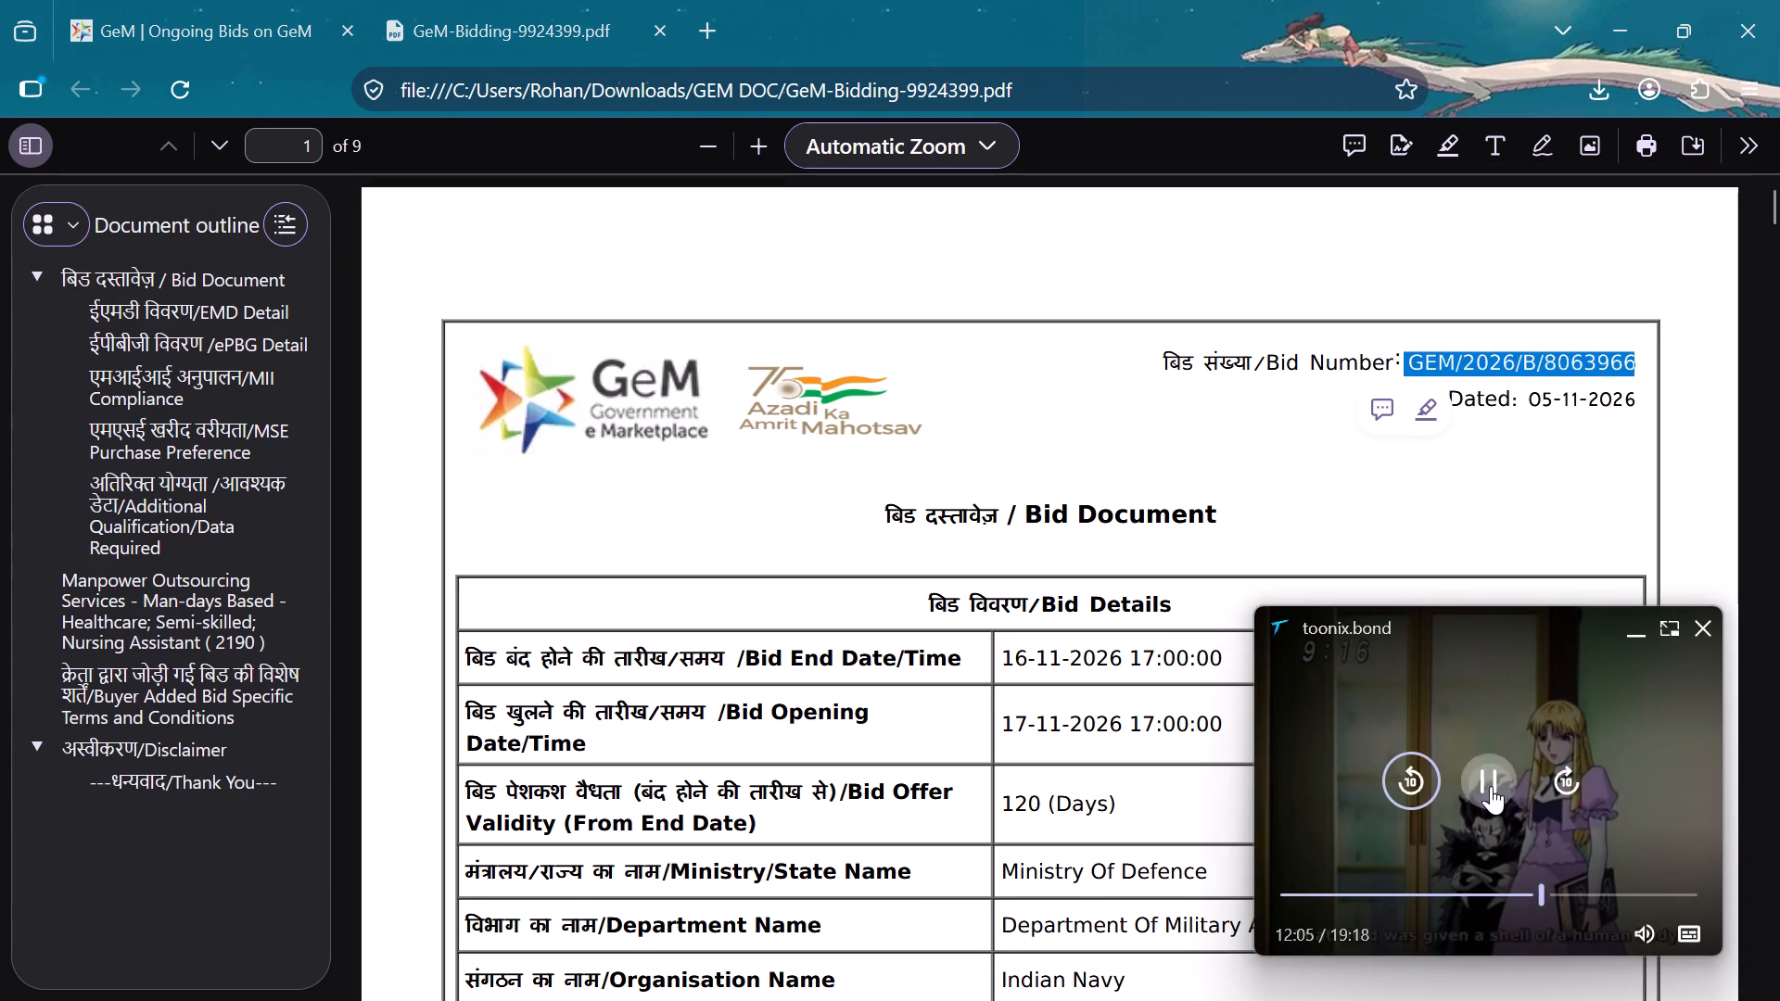
{"action": "key", "text": "ctrl+c"}
Examine the organisation, item category, contract period and turnover requirements in the bid document.
{"action": "scroll", "coordinate": [848, 627], "scroll_direction": "down", "scroll_amount": 2}
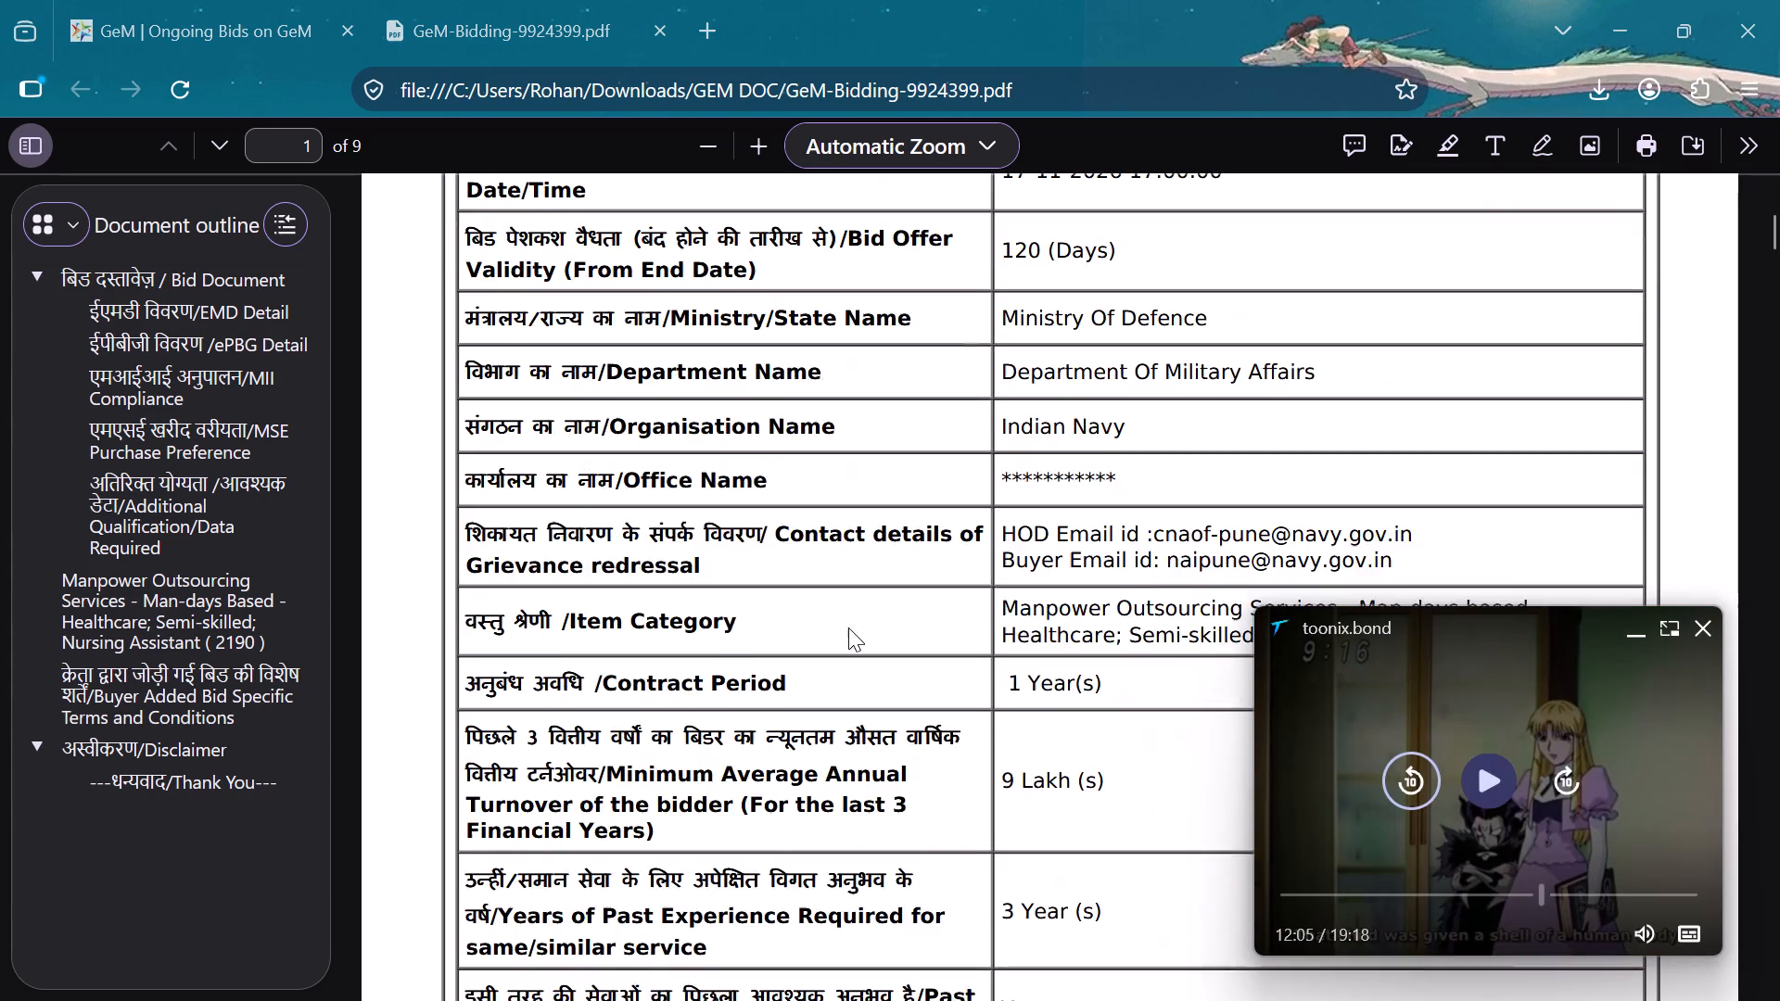
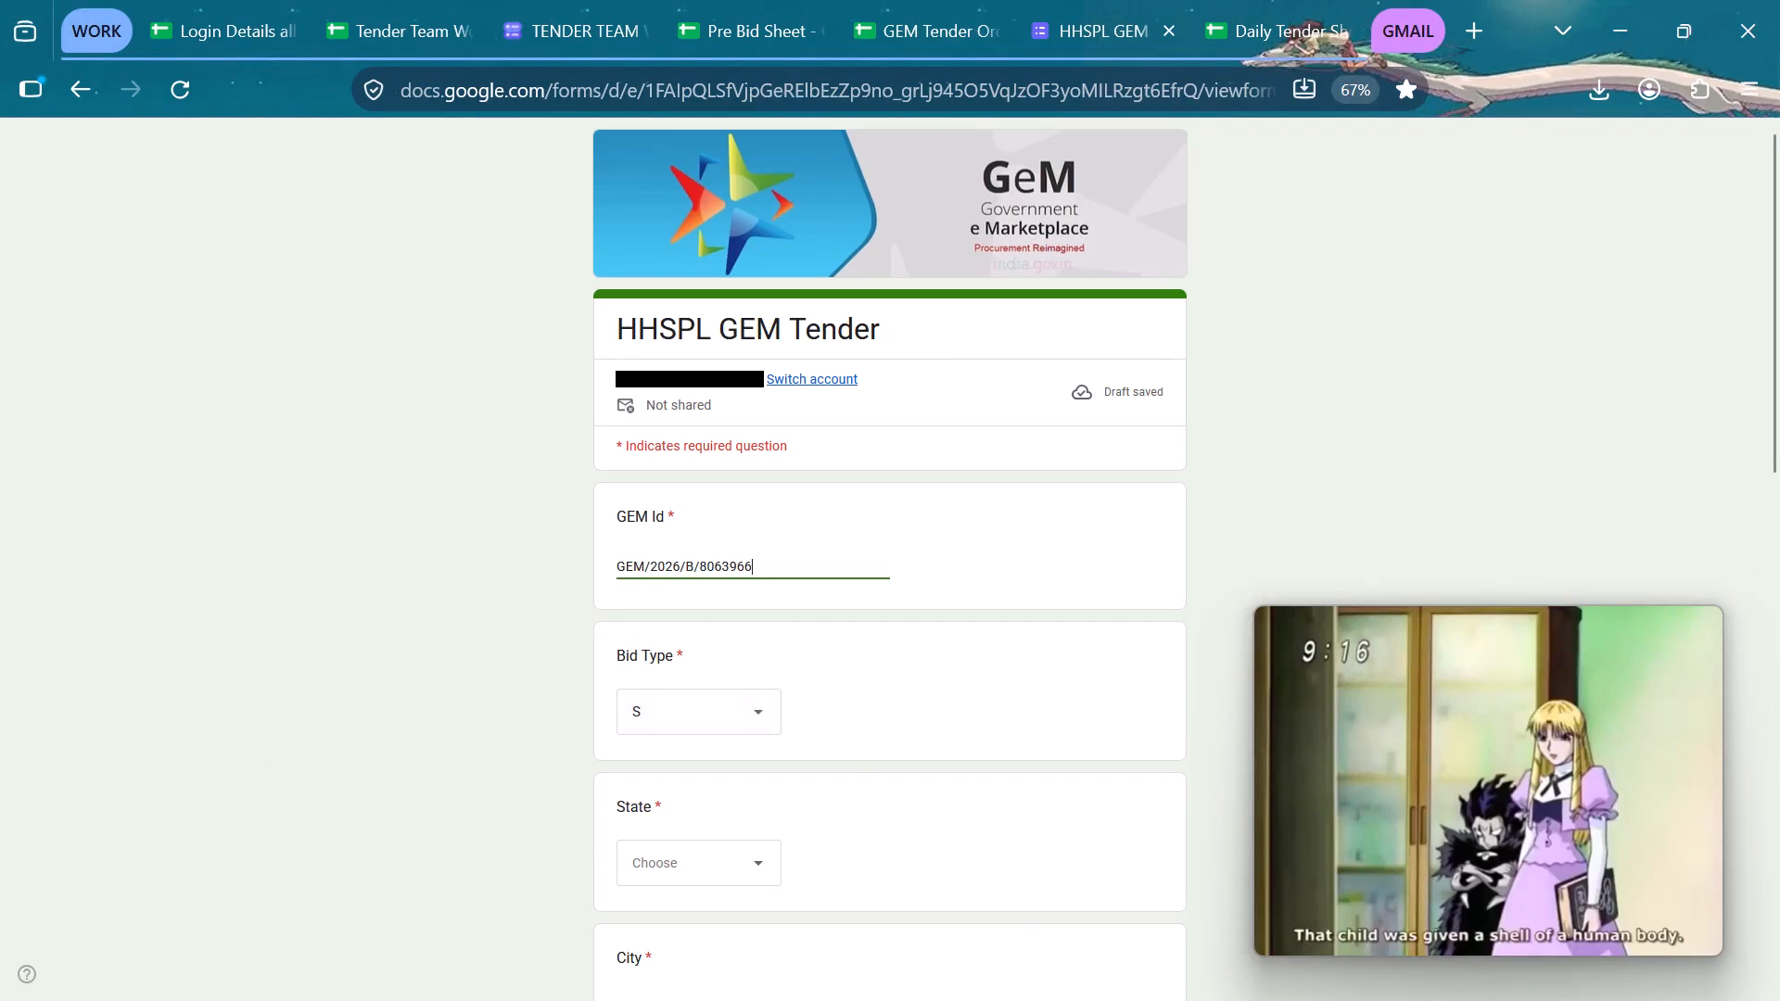
Choose bid type S and state MH in the form, and copy the consignee city Pune from the bid document.
{"action": "key", "text": "Tab"}
{"action": "key", "text": "s"}
{"action": "key", "text": "alt+Tab"}
{"action": "scroll", "coordinate": [768, 566], "scroll_direction": "down", "scroll_amount": 20}
{"action": "scroll", "coordinate": [768, 566], "scroll_direction": "down", "scroll_amount": 13}
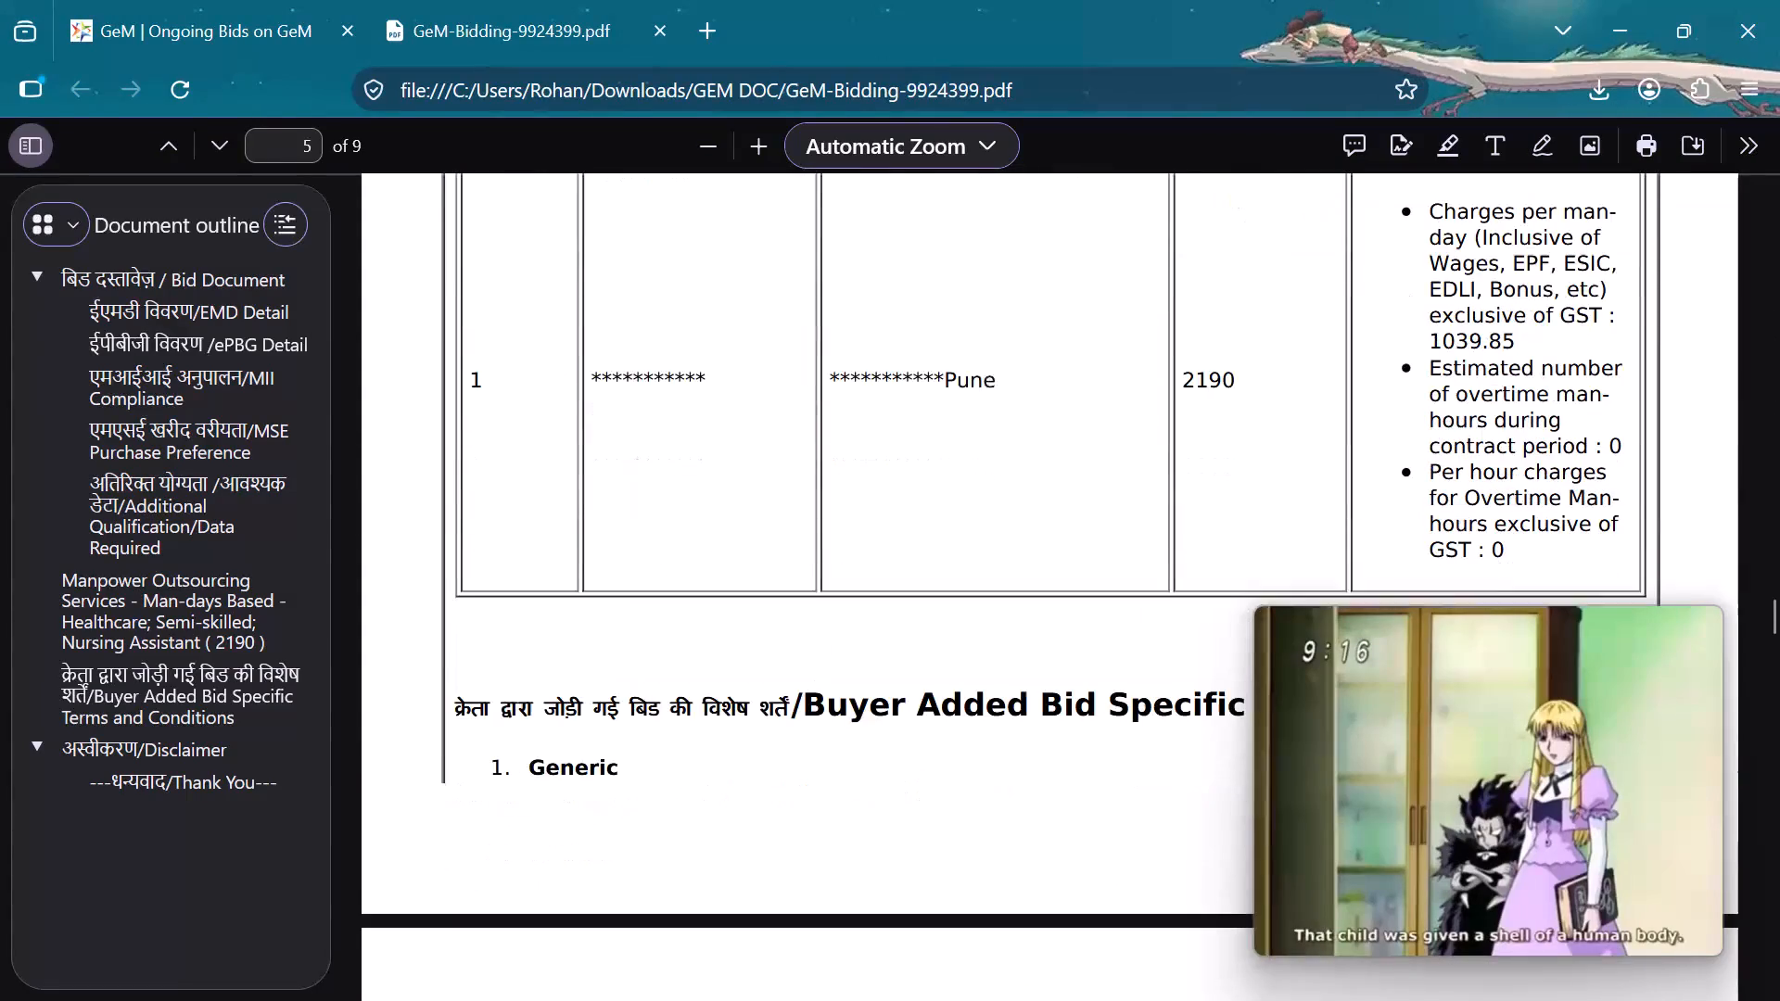
{"action": "double_click", "coordinate": [962, 368]}
{"action": "key", "text": "ctrl+c"}
{"action": "key", "text": "alt+Tab"}
{"action": "key", "text": "Tab"}
{"action": "type", "text": "mm"}
Enter Pune as the city and choose N for both Pasara and Pre Bid Meeting.
{"action": "key", "text": "Tab"}
{"action": "key", "text": "ctrl+v"}
{"action": "key", "text": "n"}
{"action": "key", "text": "Tab"}
{"action": "key", "text": "n"}
{"action": "key", "text": "Tab"}
{"action": "left_click", "coordinate": [775, 556]}
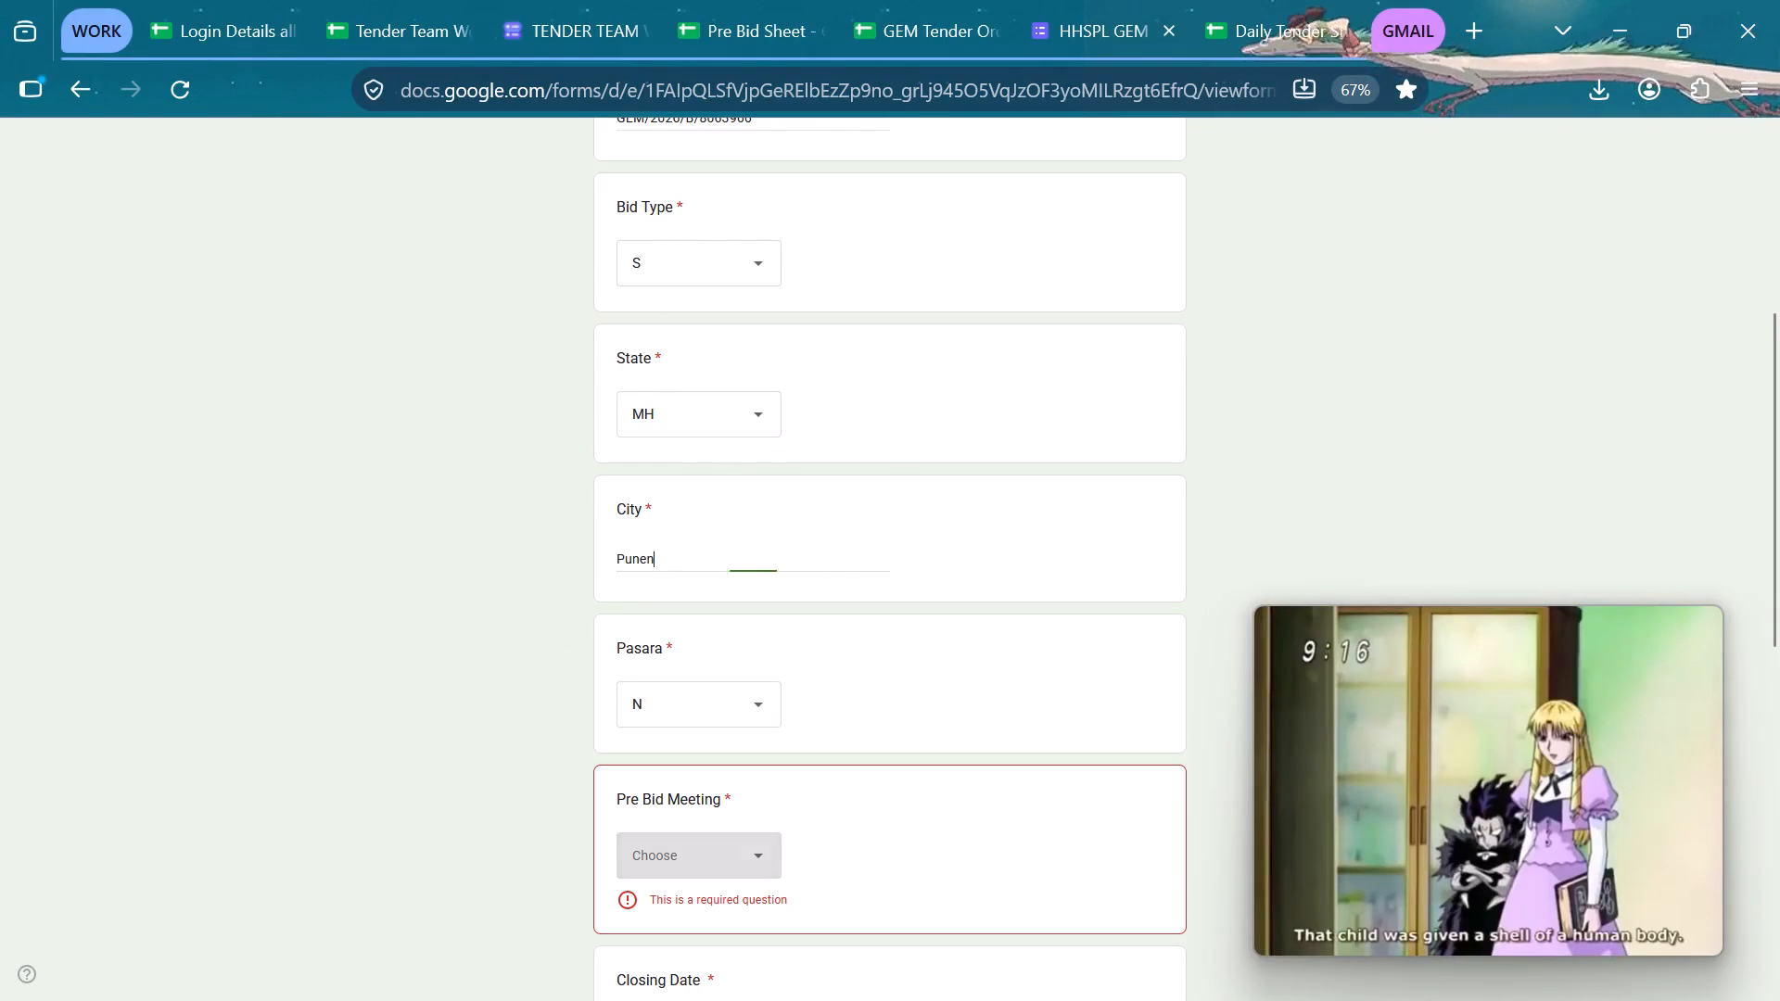
{"action": "key", "text": "ctrl+z"}
{"action": "key", "text": "Tab"}
{"action": "key", "text": "Tab"}
{"action": "key", "text": "n"}
Set the closing date to 16/11/2026, matching the end date of bid GEM/2026/B/8063966 in the GeM list.
{"action": "key", "text": "Tab"}
{"action": "key", "text": "alt+Tab"}
{"action": "left_click", "coordinate": [176, 0]}
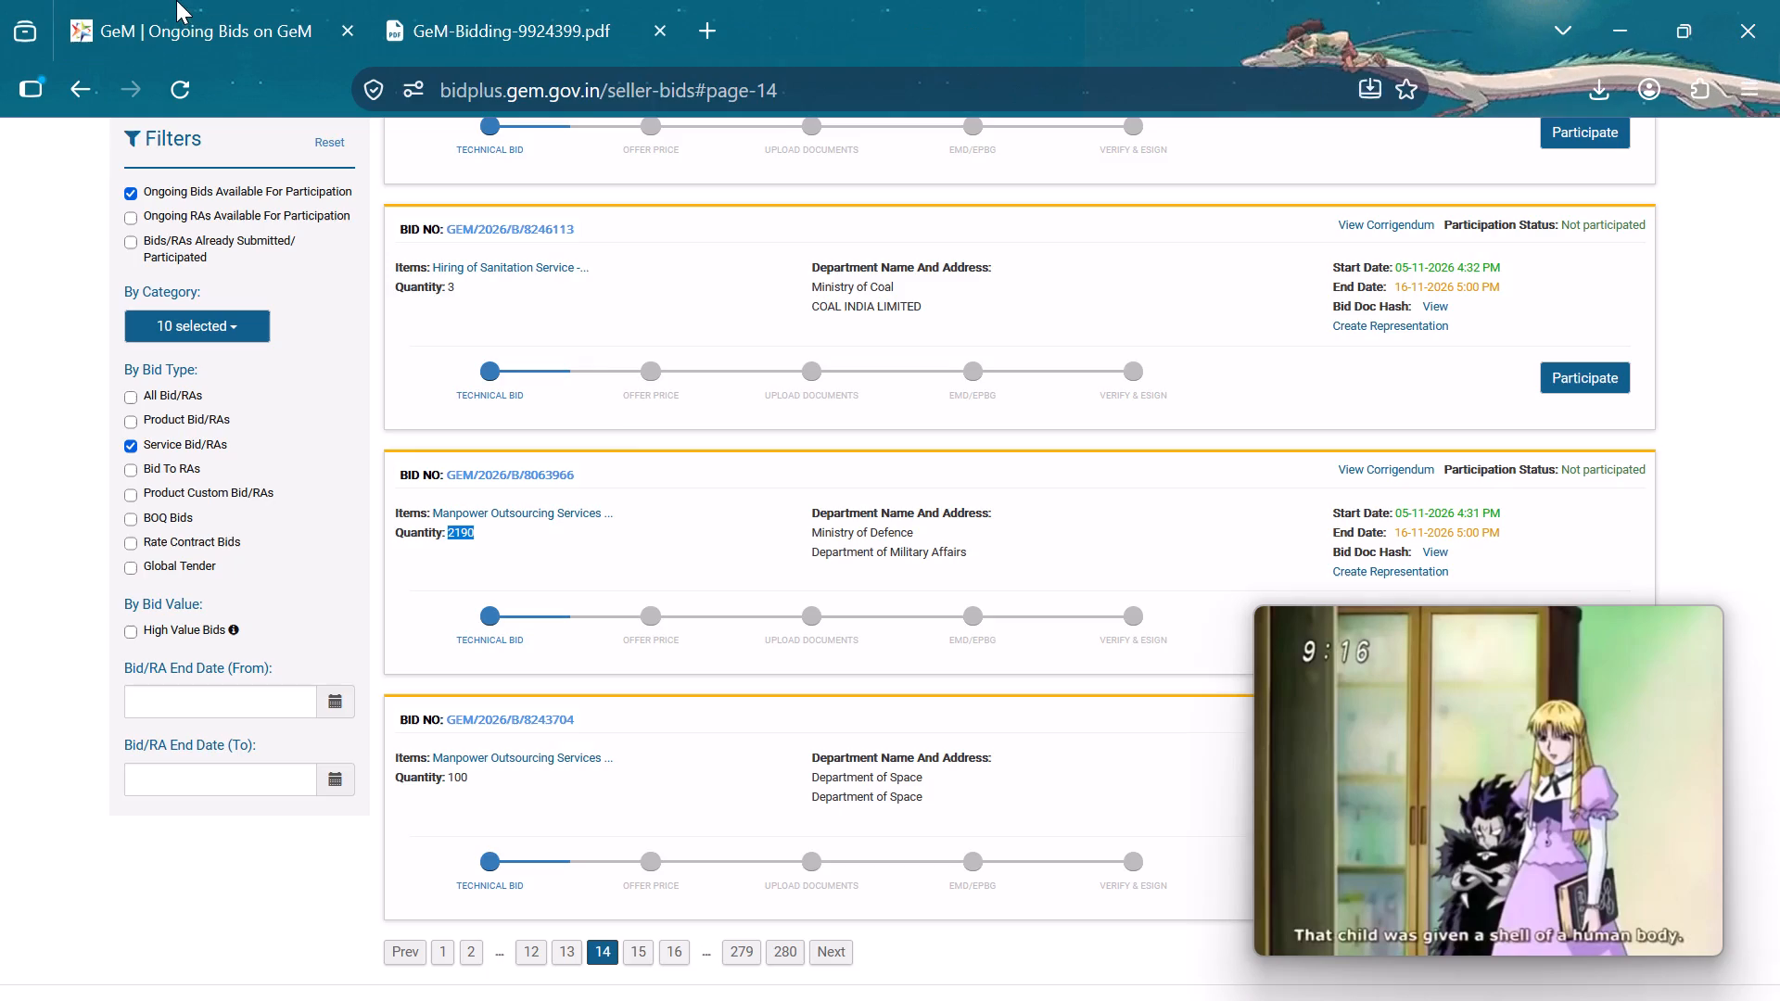
{"action": "key", "text": "alt+Tab"}
{"action": "key", "text": "alt+Tab"}
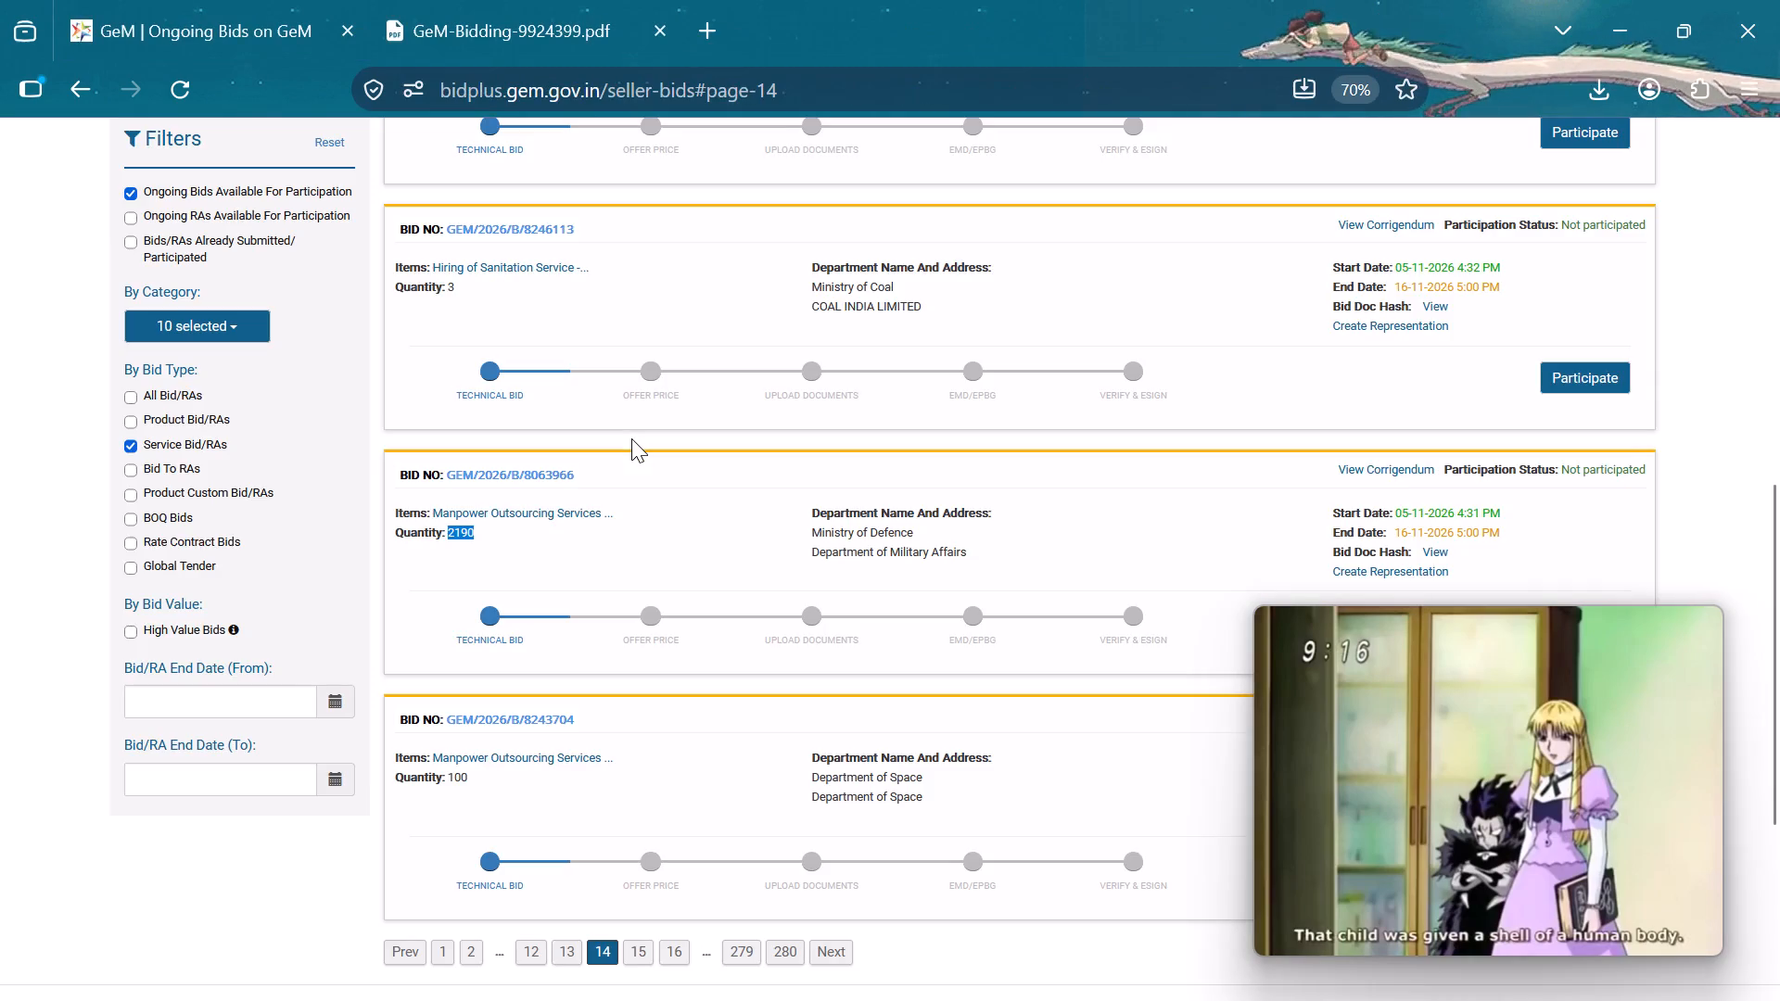
{"action": "key", "text": "alt+Tab"}
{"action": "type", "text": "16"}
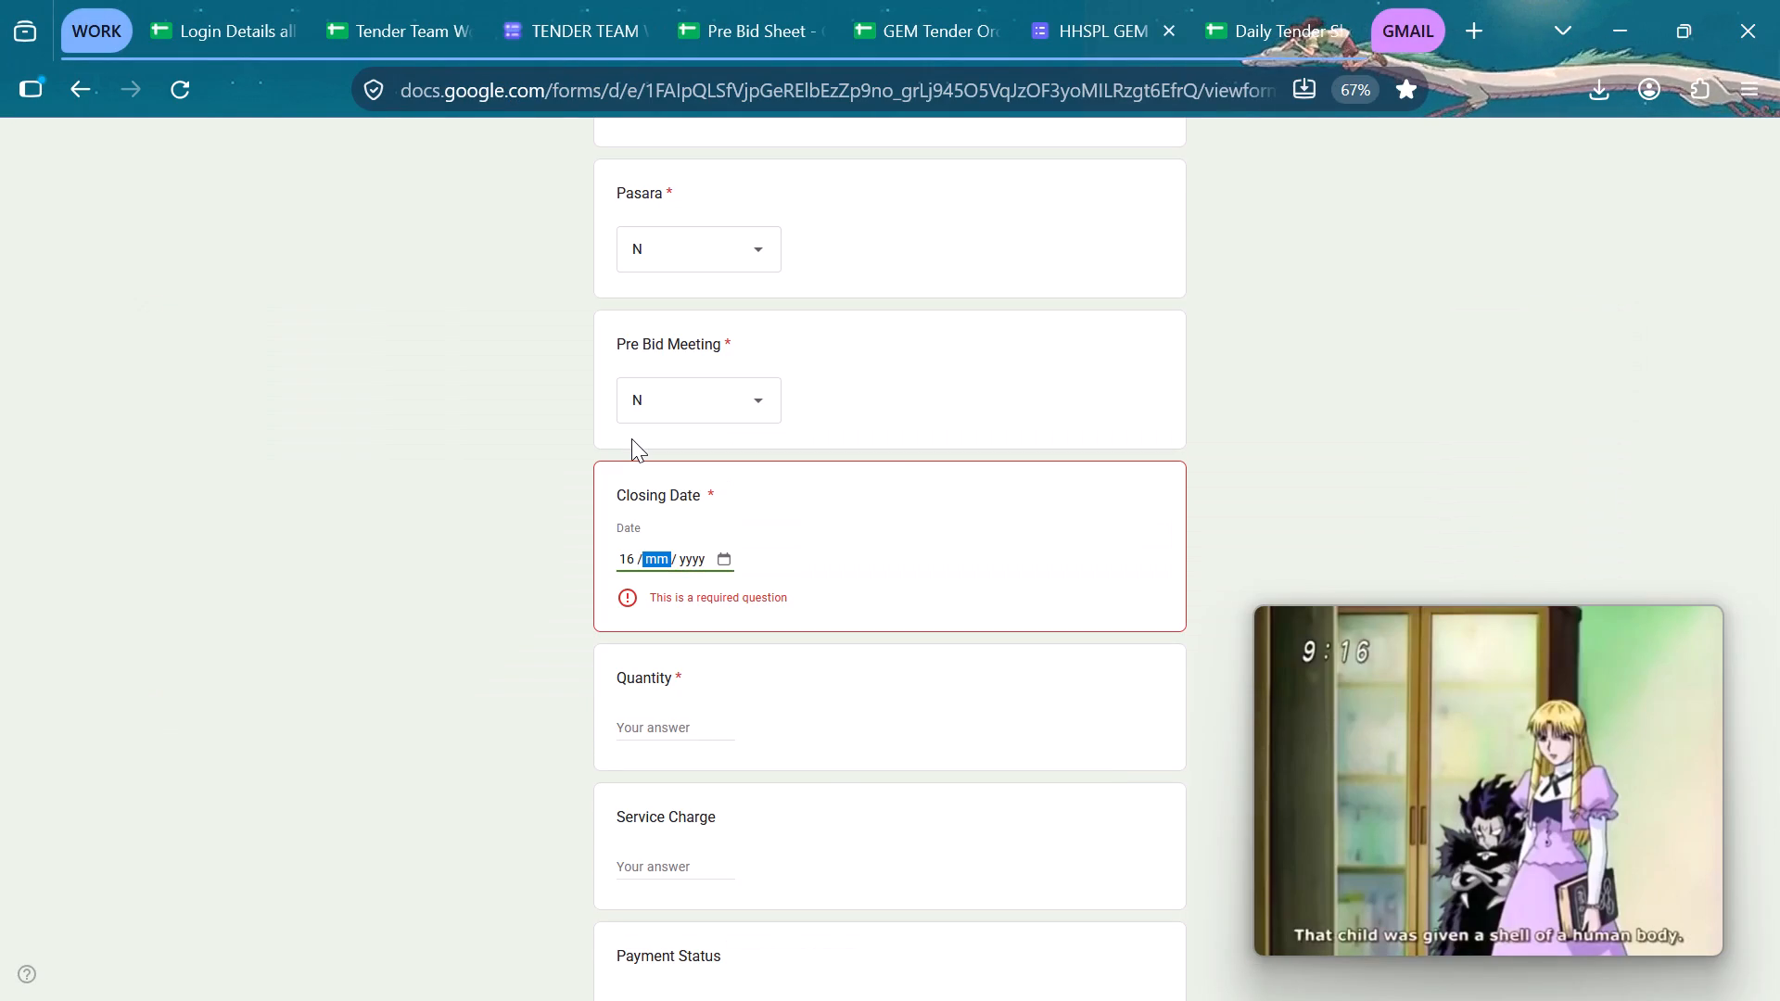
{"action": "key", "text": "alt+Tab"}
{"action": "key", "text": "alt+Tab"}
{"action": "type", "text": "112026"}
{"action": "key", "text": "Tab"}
Copy the quantity 2190 from the GeM bid list into the form and submit the response.
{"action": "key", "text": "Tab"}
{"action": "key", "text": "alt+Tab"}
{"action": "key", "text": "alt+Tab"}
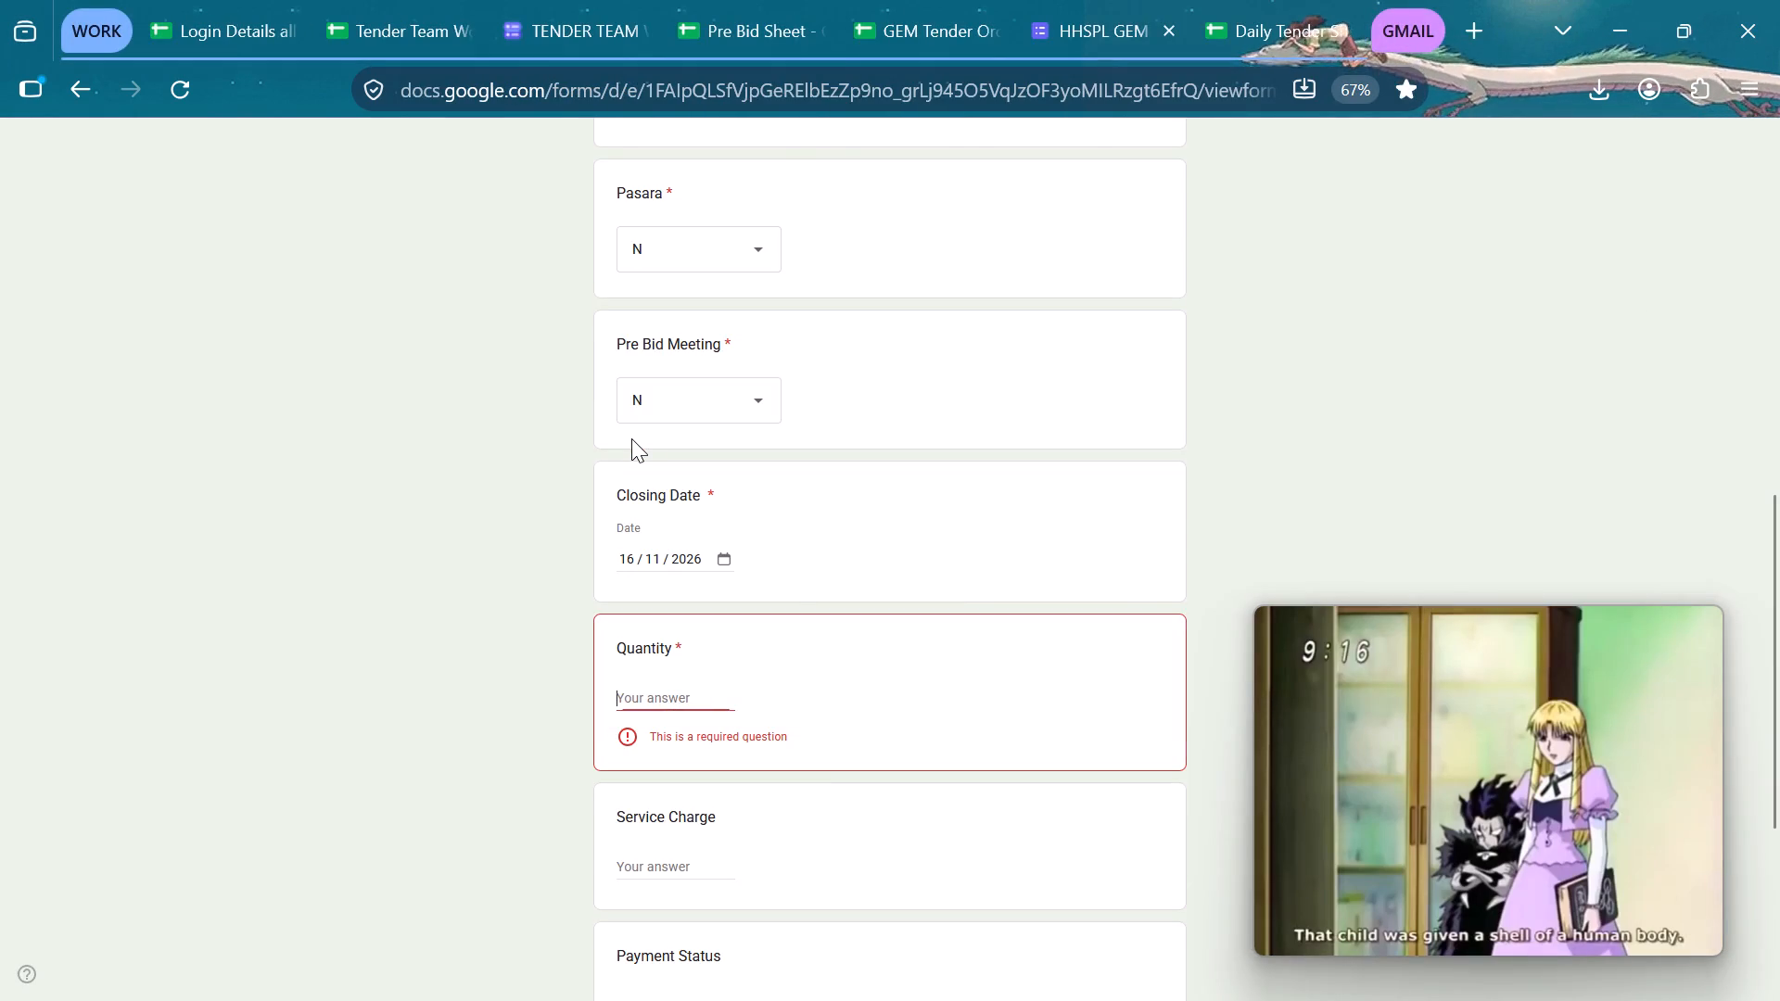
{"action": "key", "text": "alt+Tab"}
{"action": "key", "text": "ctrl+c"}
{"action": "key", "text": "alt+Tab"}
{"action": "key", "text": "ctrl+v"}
{"action": "scroll", "coordinate": [631, 438], "scroll_direction": "down", "scroll_amount": 5}
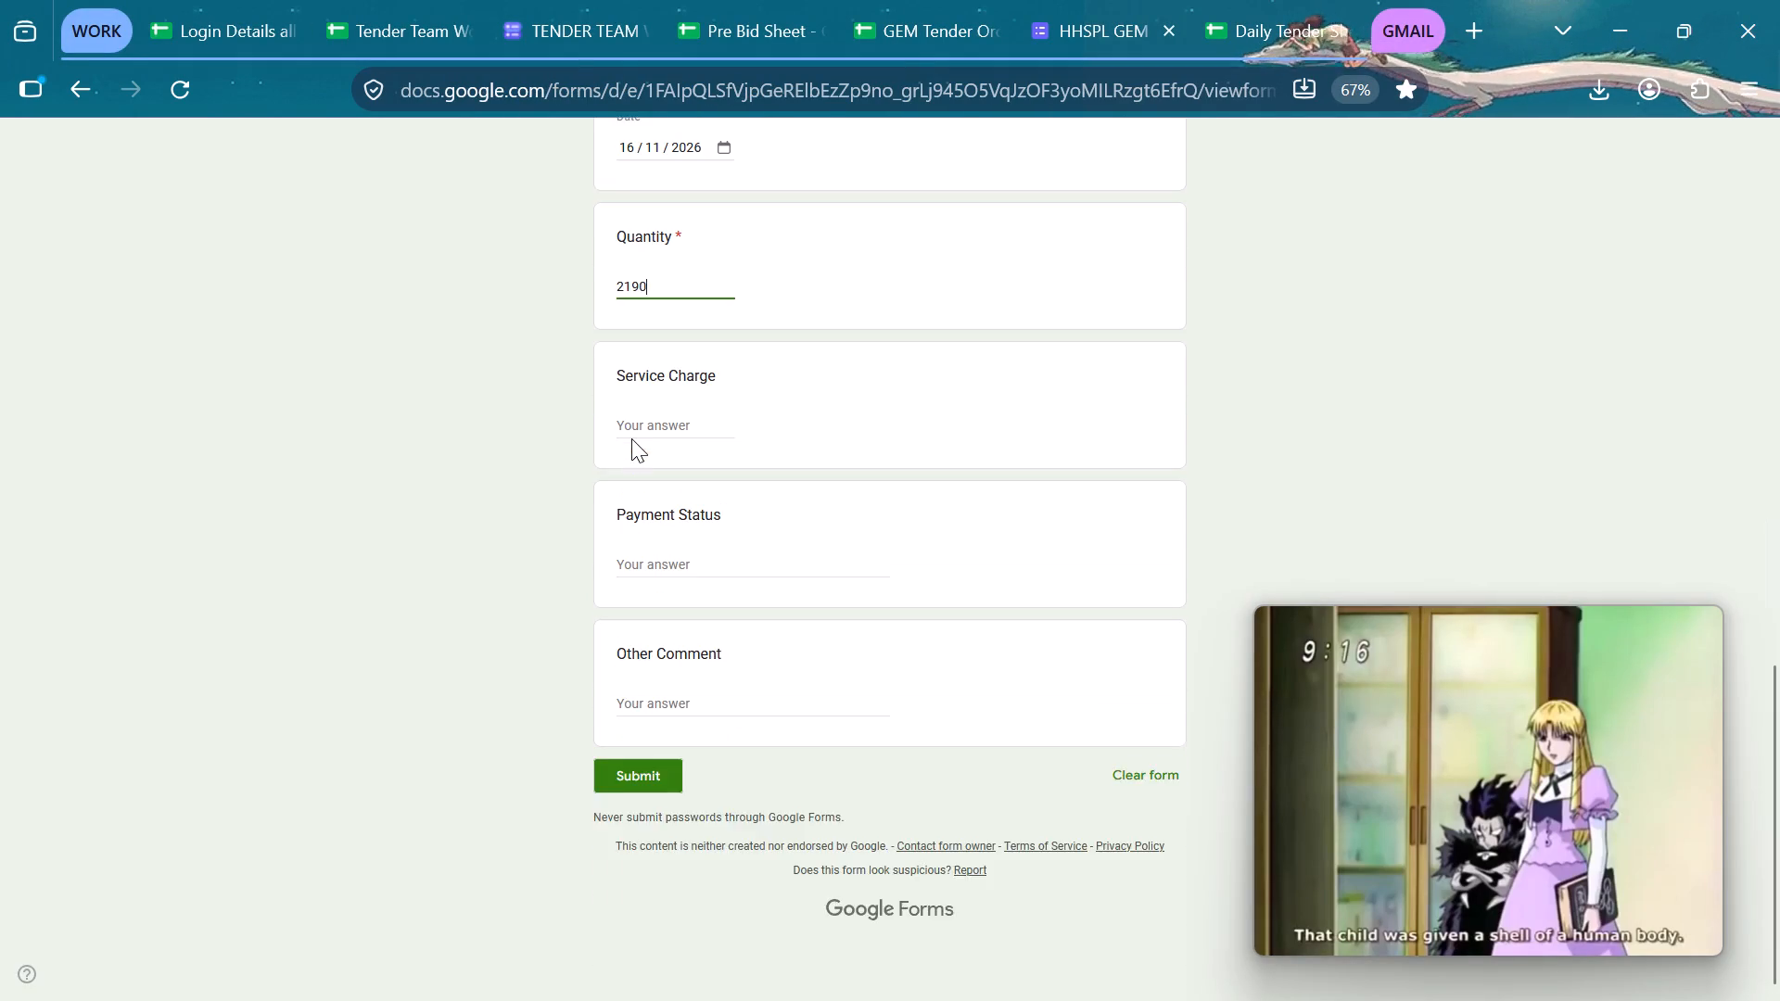
{"action": "left_click", "coordinate": [629, 846]}
{"action": "left_click", "coordinate": [631, 833]}
Go to page 13 of the GeM bid list and close the GeM-Bidding-9924399 document.
{"action": "key", "text": "alt+Tab"}
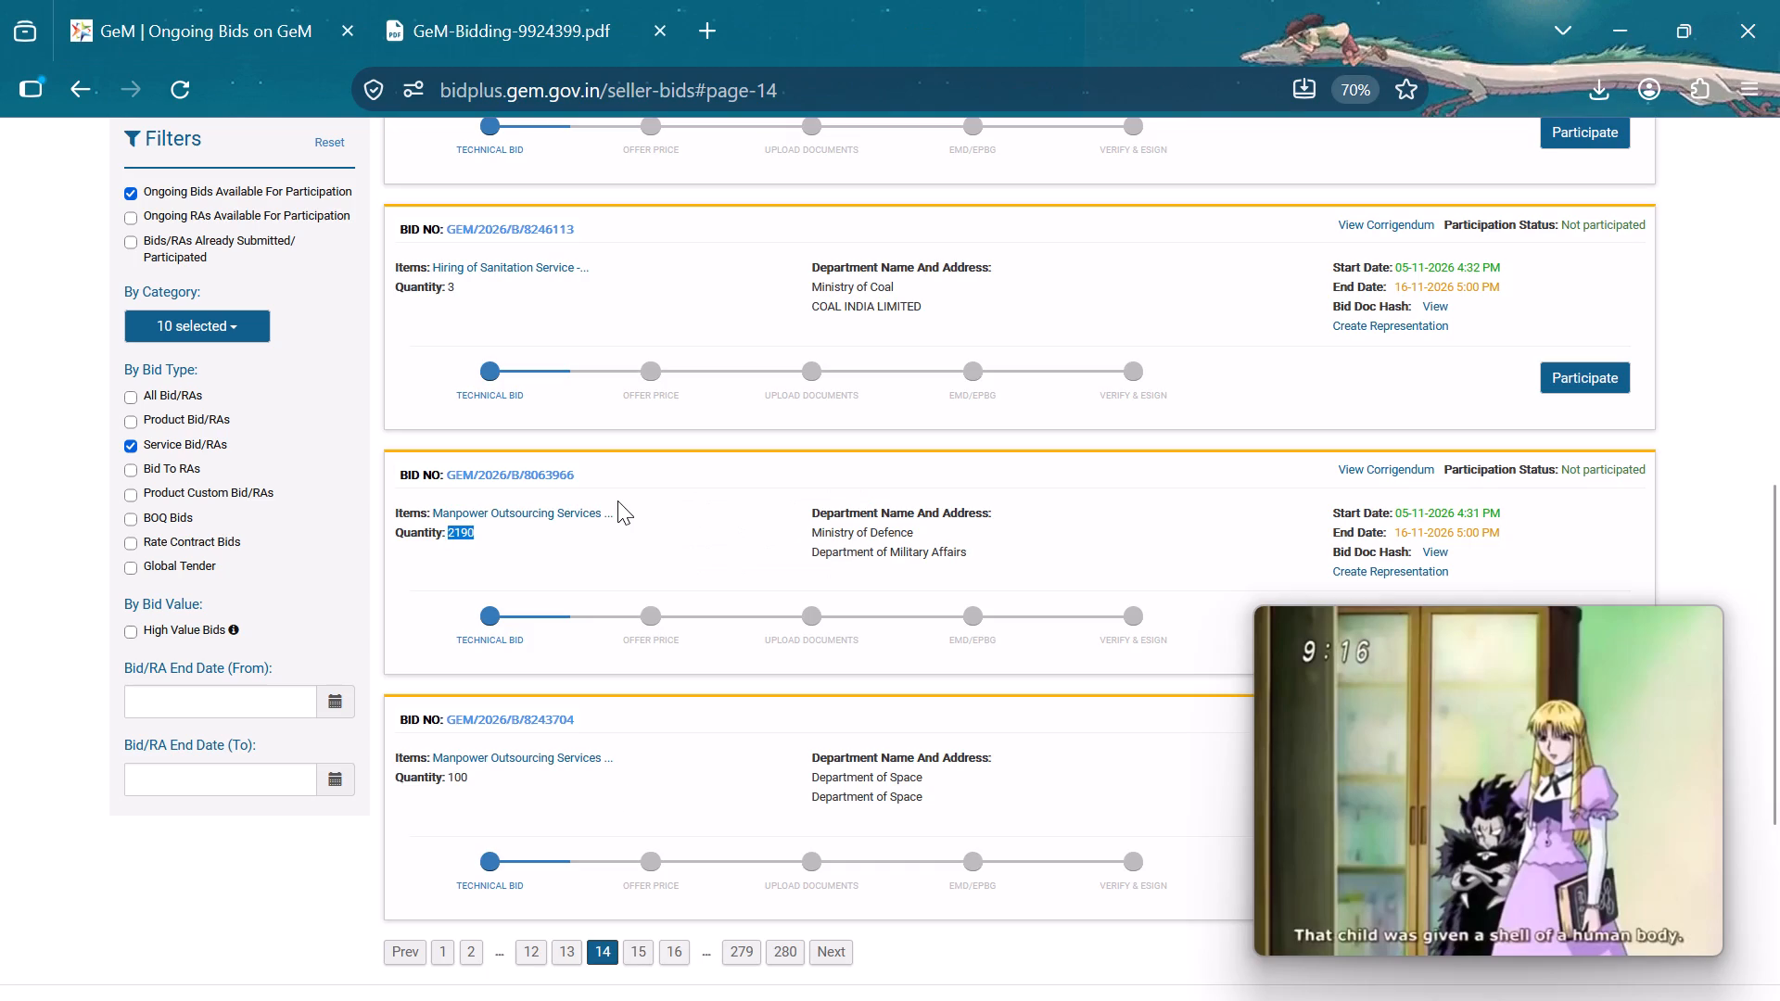
{"action": "scroll", "coordinate": [617, 500], "scroll_direction": "up", "scroll_amount": 4}
{"action": "scroll", "coordinate": [617, 500], "scroll_direction": "down", "scroll_amount": 6}
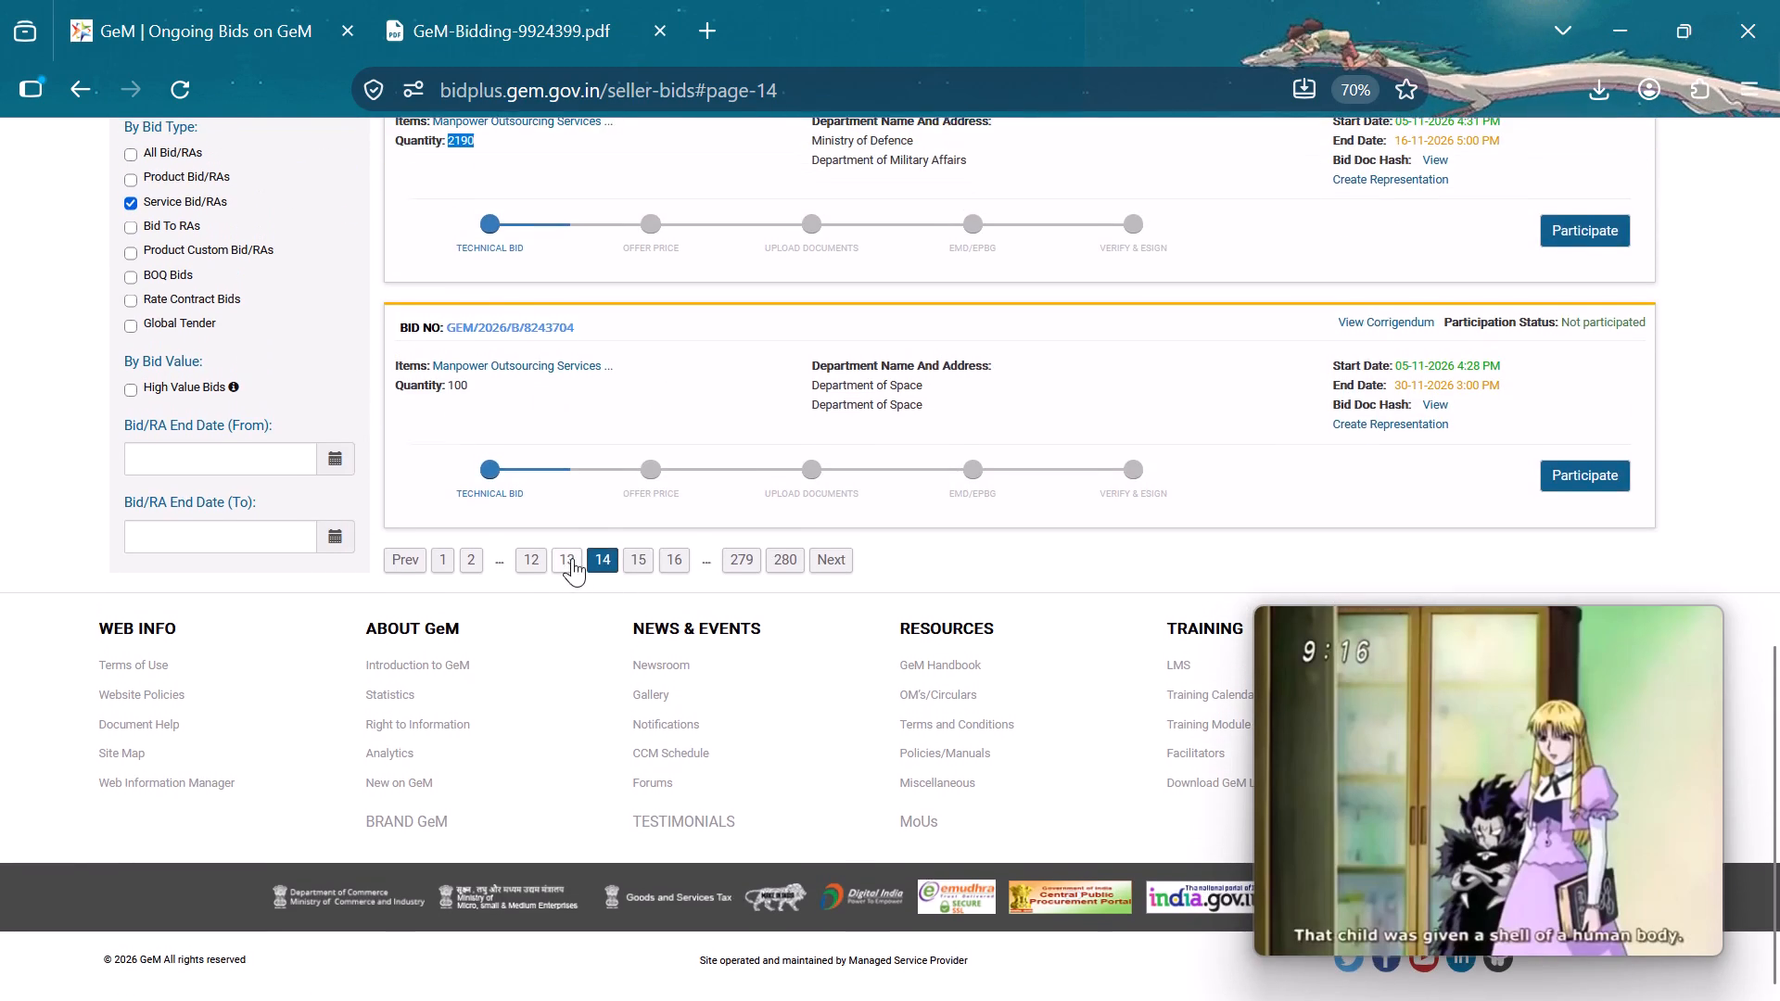
{"action": "left_click", "coordinate": [571, 558]}
{"action": "left_click", "coordinate": [672, 23]}
{"action": "left_click", "coordinate": [645, 25]}
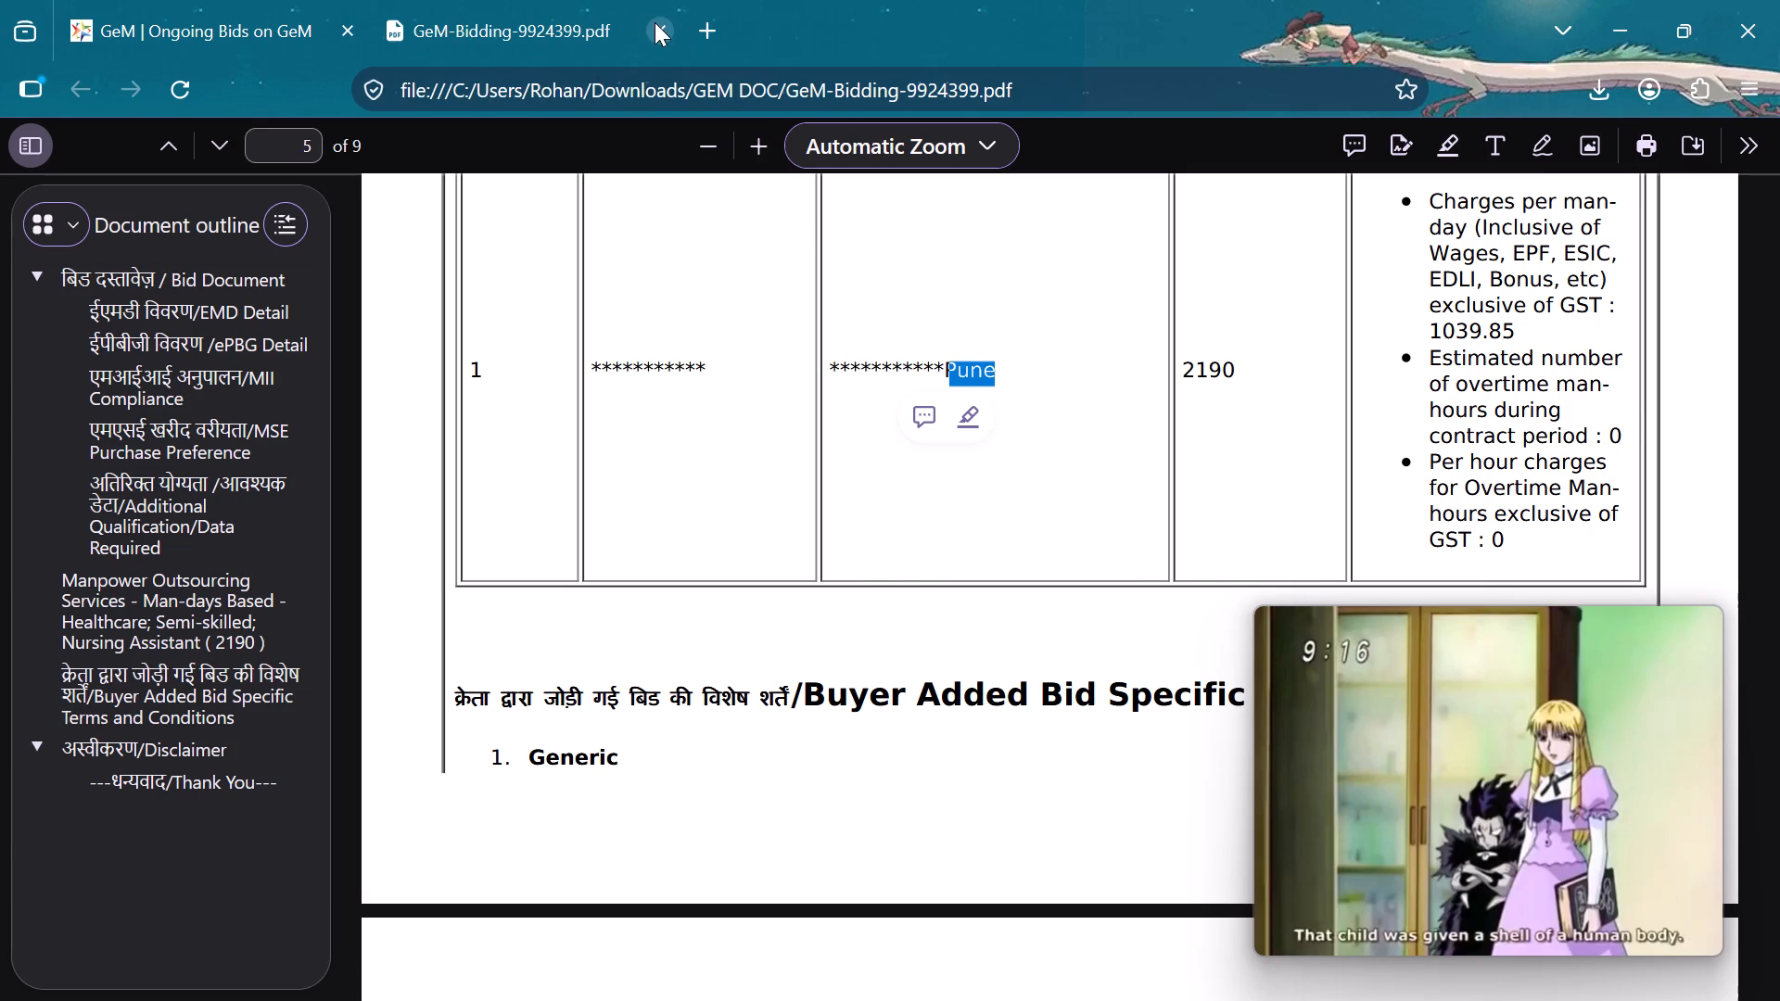
{"action": "left_click", "coordinate": [655, 22]}
Resume the floating picture-in-picture video.
{"action": "left_click", "coordinate": [1476, 776]}
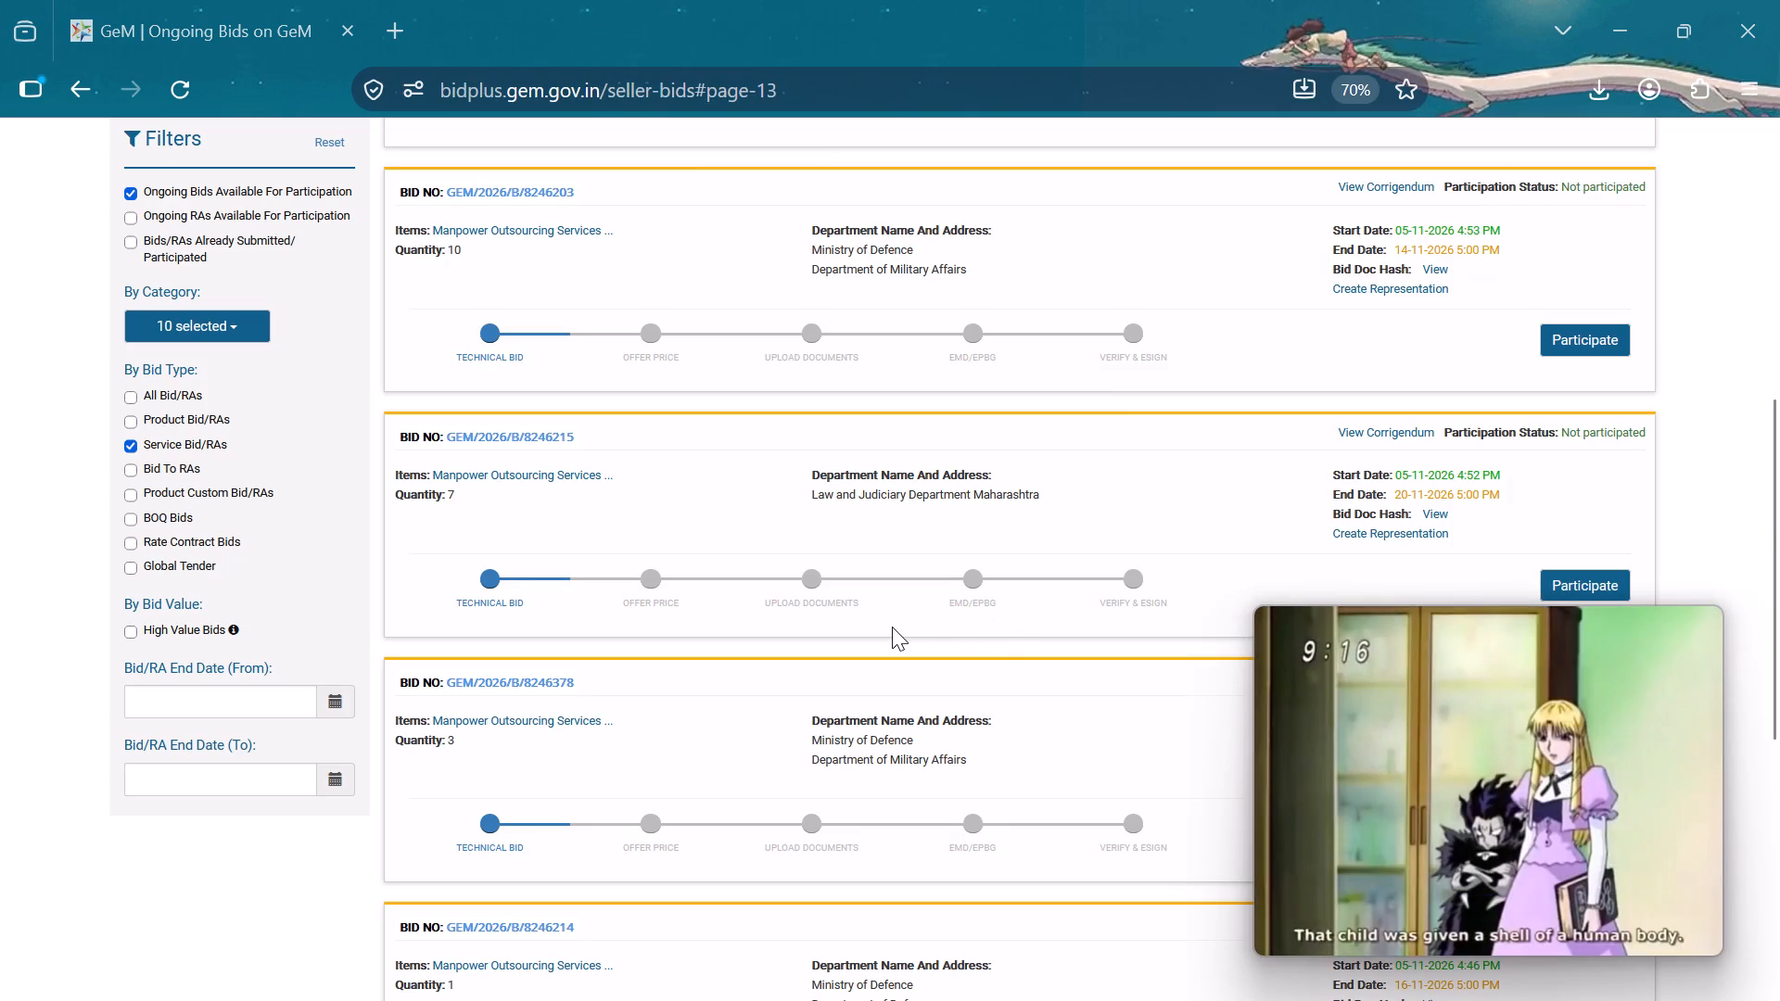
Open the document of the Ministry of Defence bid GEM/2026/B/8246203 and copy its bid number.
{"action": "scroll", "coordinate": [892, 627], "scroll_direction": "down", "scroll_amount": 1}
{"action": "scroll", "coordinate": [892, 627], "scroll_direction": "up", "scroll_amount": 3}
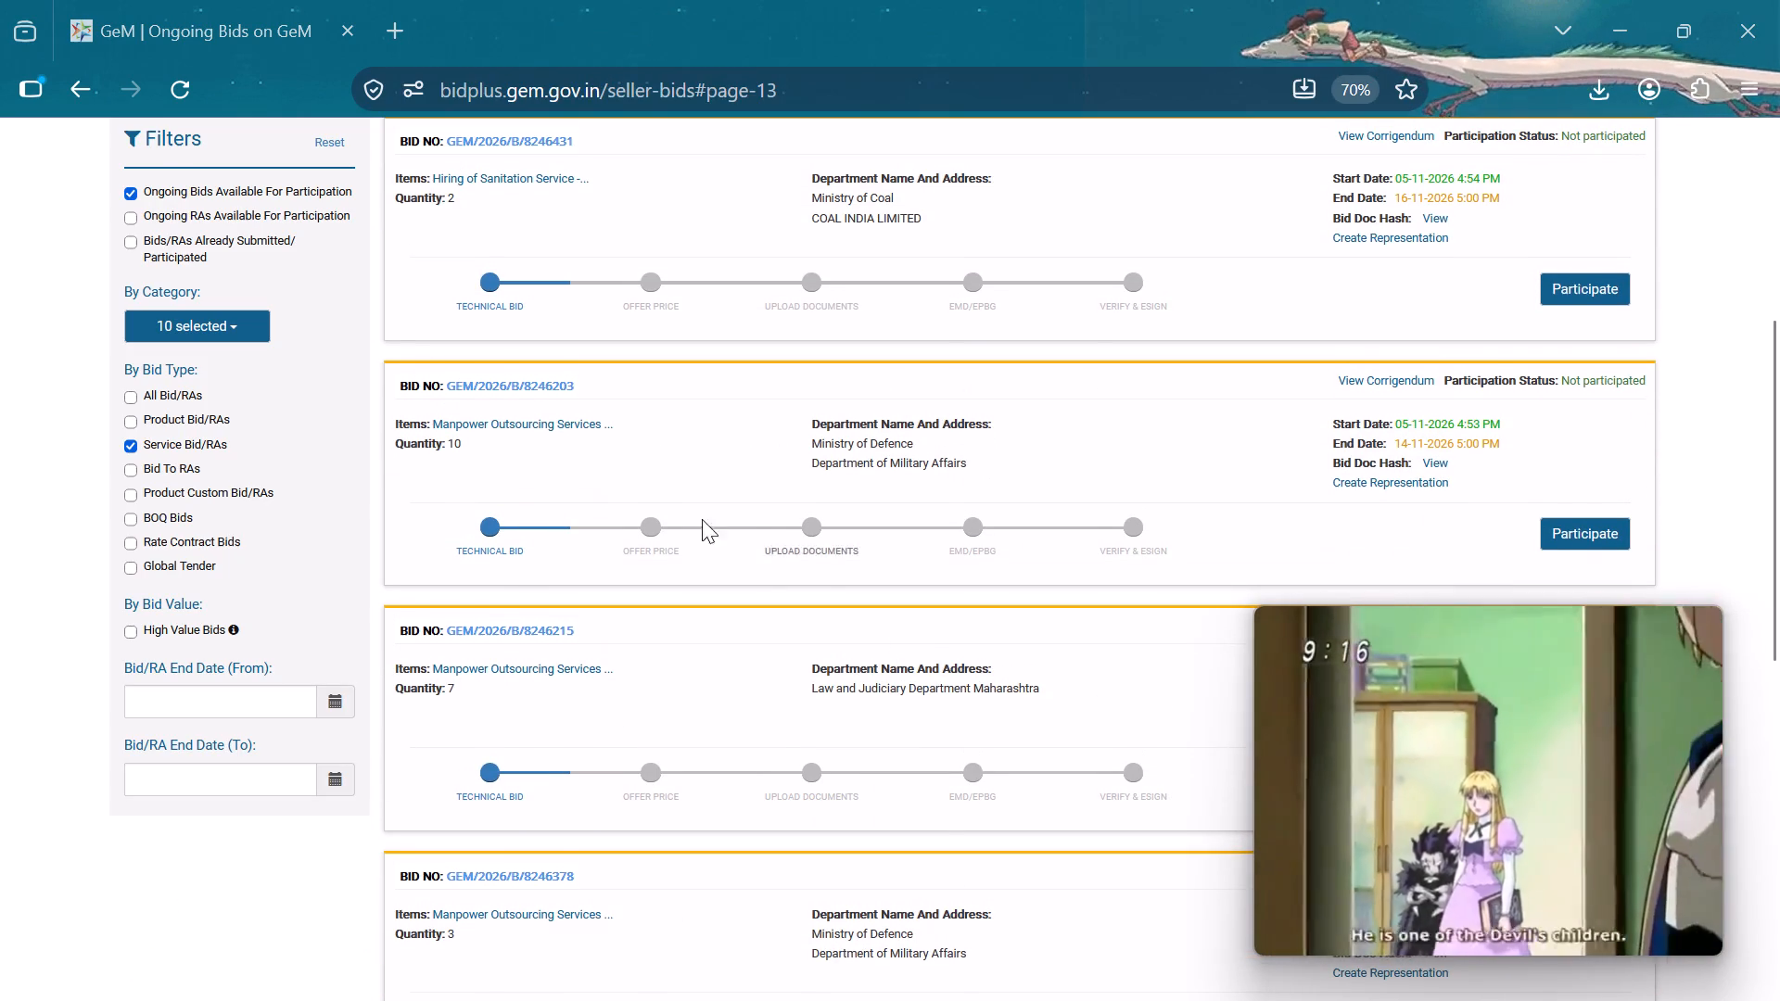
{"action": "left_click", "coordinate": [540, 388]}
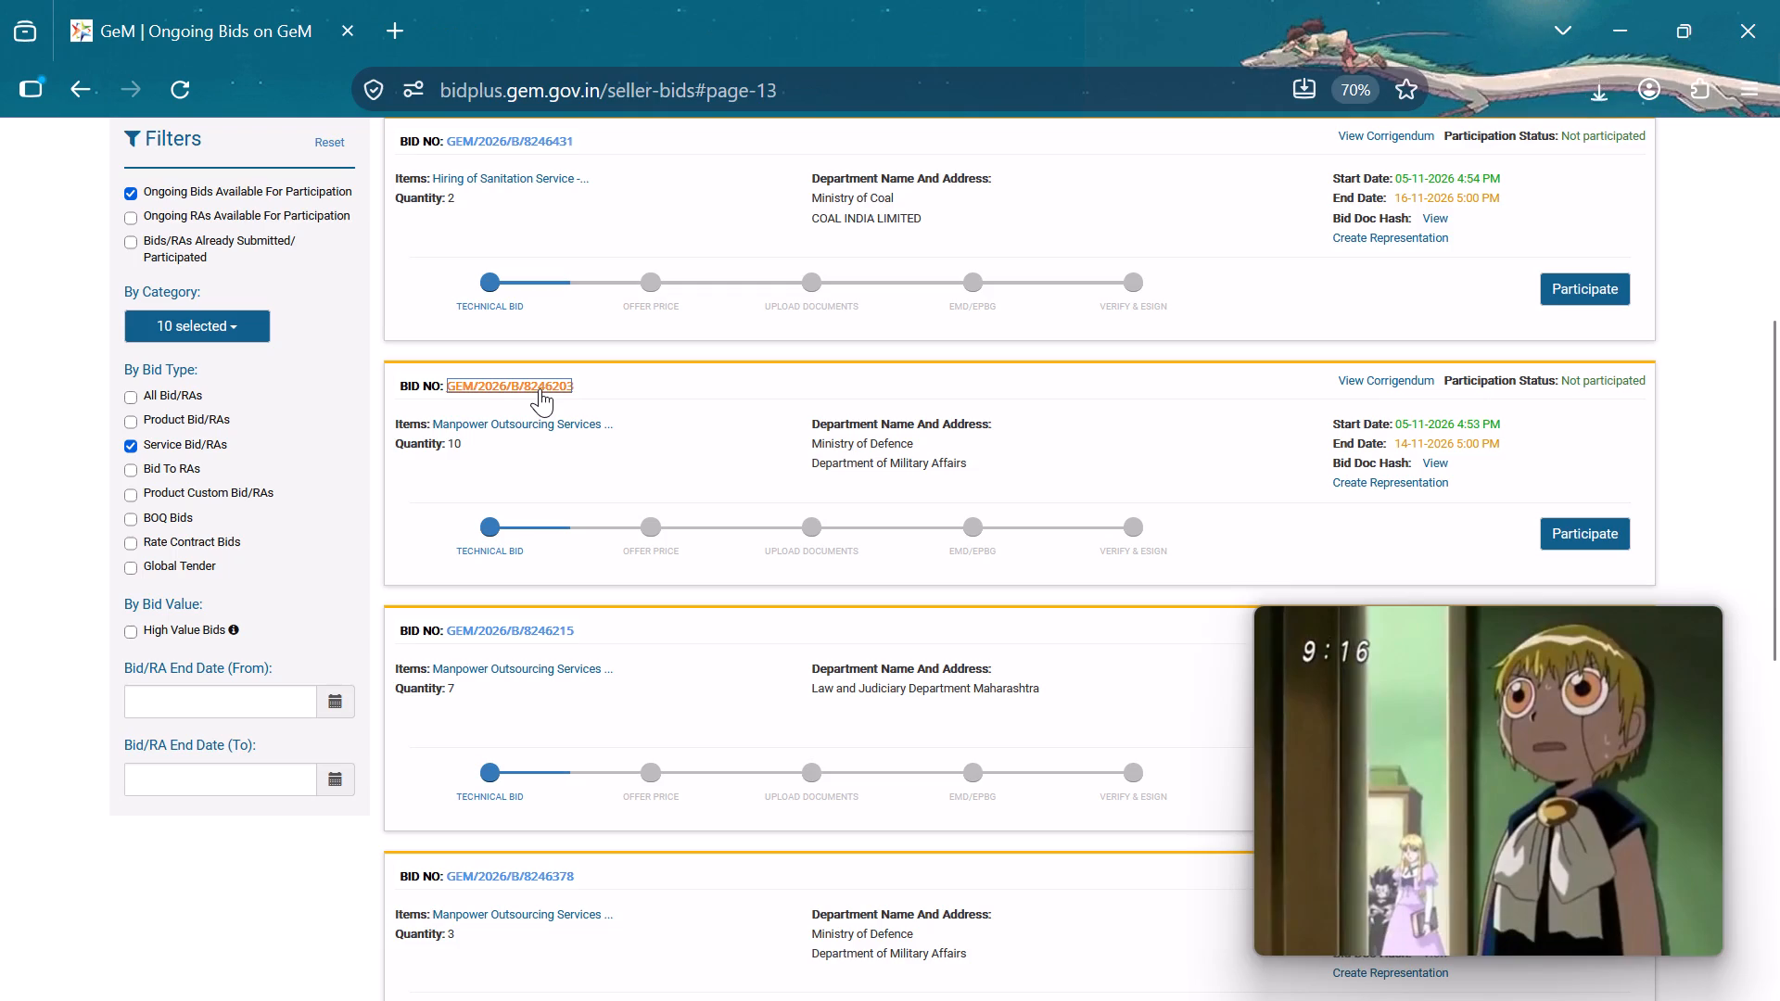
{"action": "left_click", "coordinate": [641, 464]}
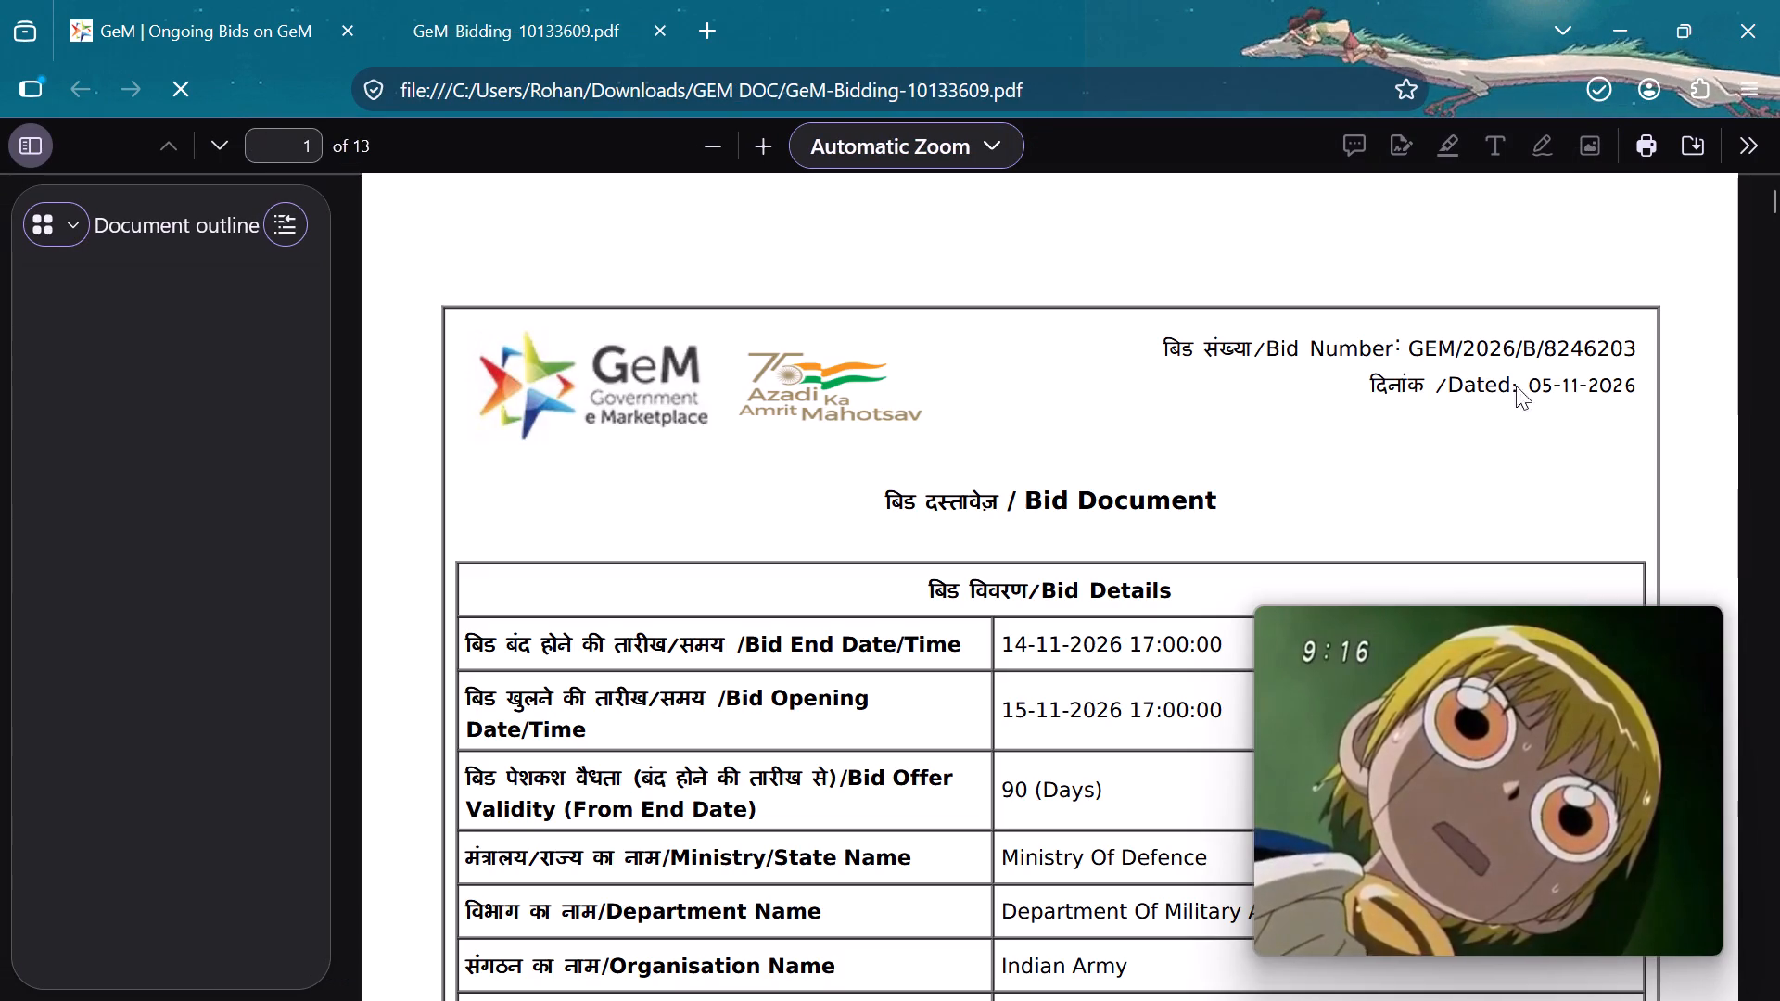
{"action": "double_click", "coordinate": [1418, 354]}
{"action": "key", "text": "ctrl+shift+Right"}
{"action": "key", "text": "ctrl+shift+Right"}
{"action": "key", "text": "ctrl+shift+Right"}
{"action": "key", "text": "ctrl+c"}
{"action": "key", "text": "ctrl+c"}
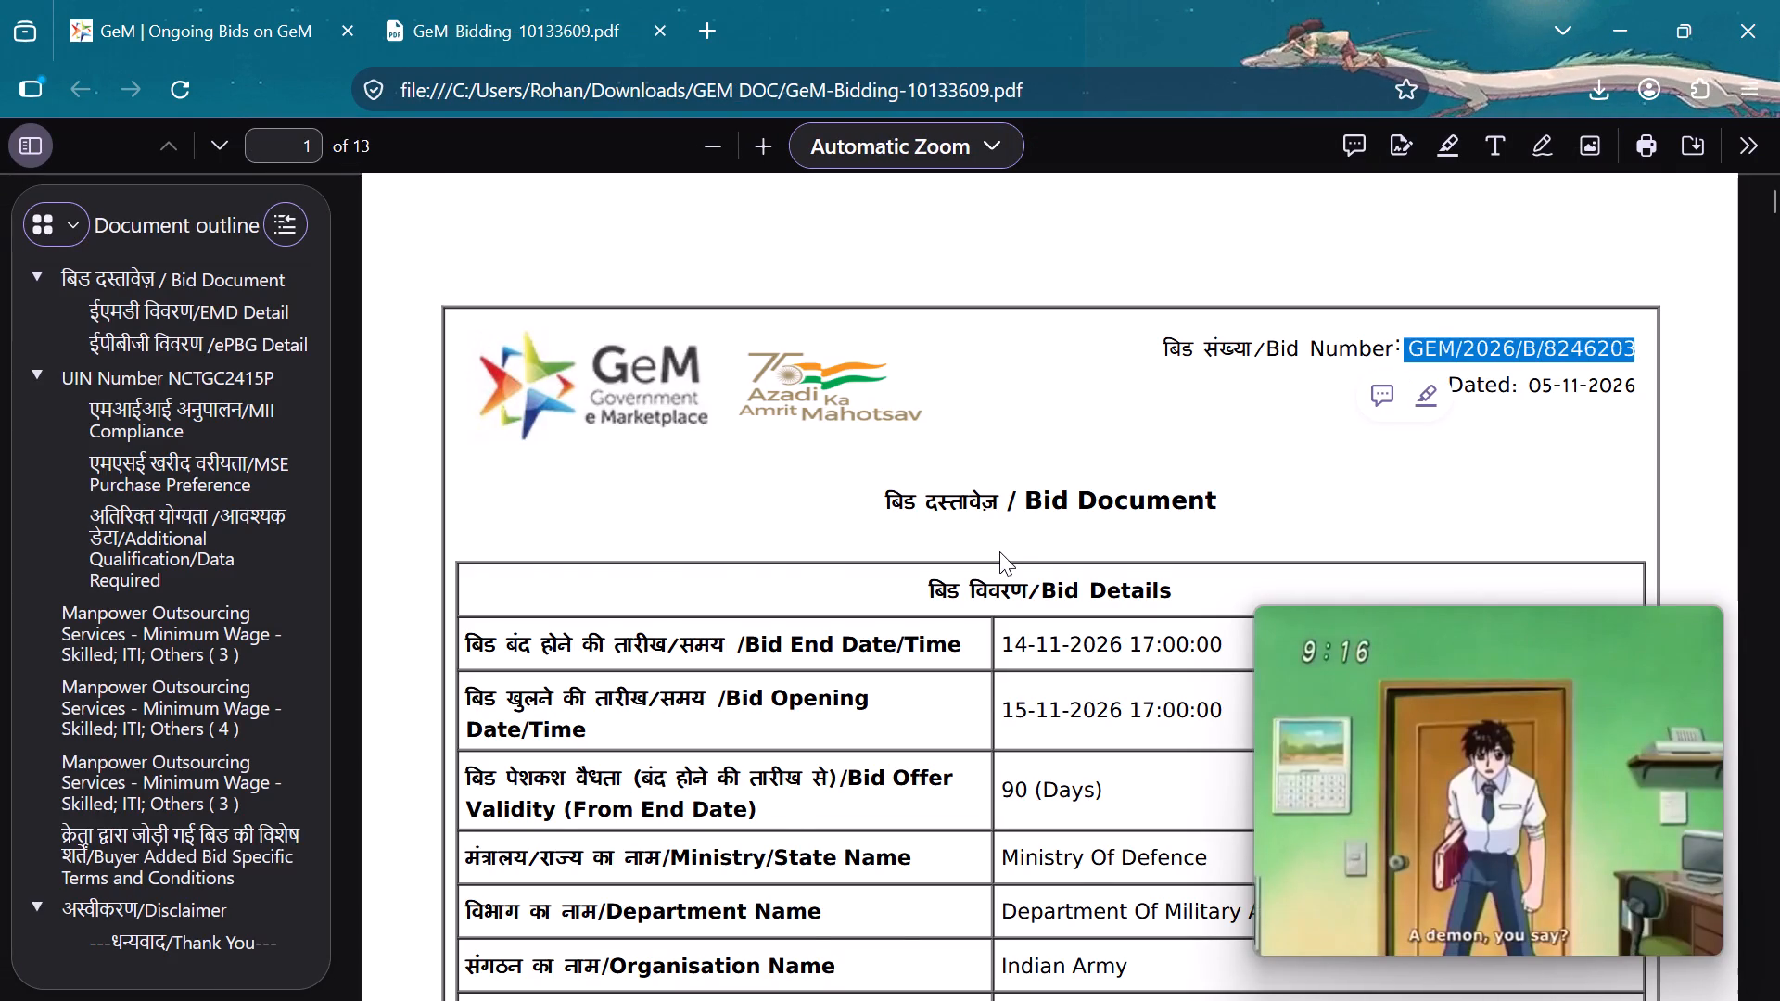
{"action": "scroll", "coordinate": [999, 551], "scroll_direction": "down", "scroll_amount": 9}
Start another blank response in the HHSPL GEM Tender form.
{"action": "key", "text": "alt+Tab"}
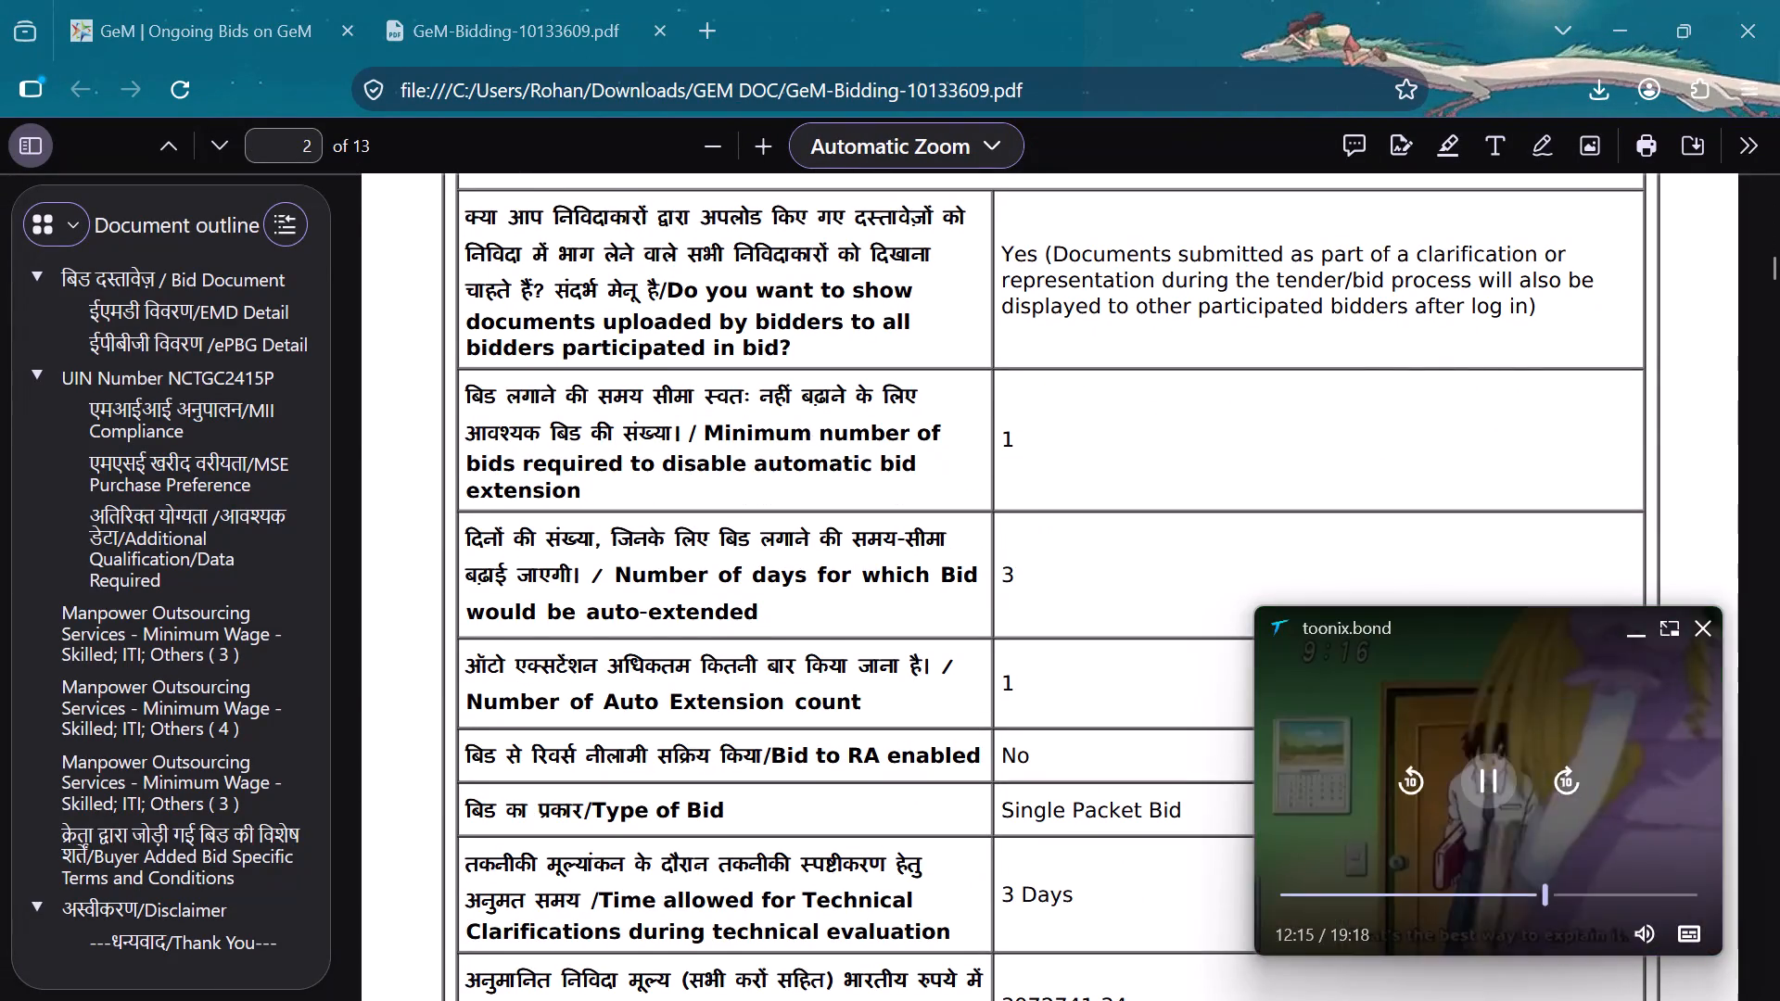
{"action": "key", "text": "alt+Tab"}
{"action": "key", "text": "alt+Tab"}
{"action": "left_click", "coordinate": [867, 532], "text": "alt"}
{"action": "key", "text": "alt+Tab"}
{"action": "key", "text": "alt+Tab"}
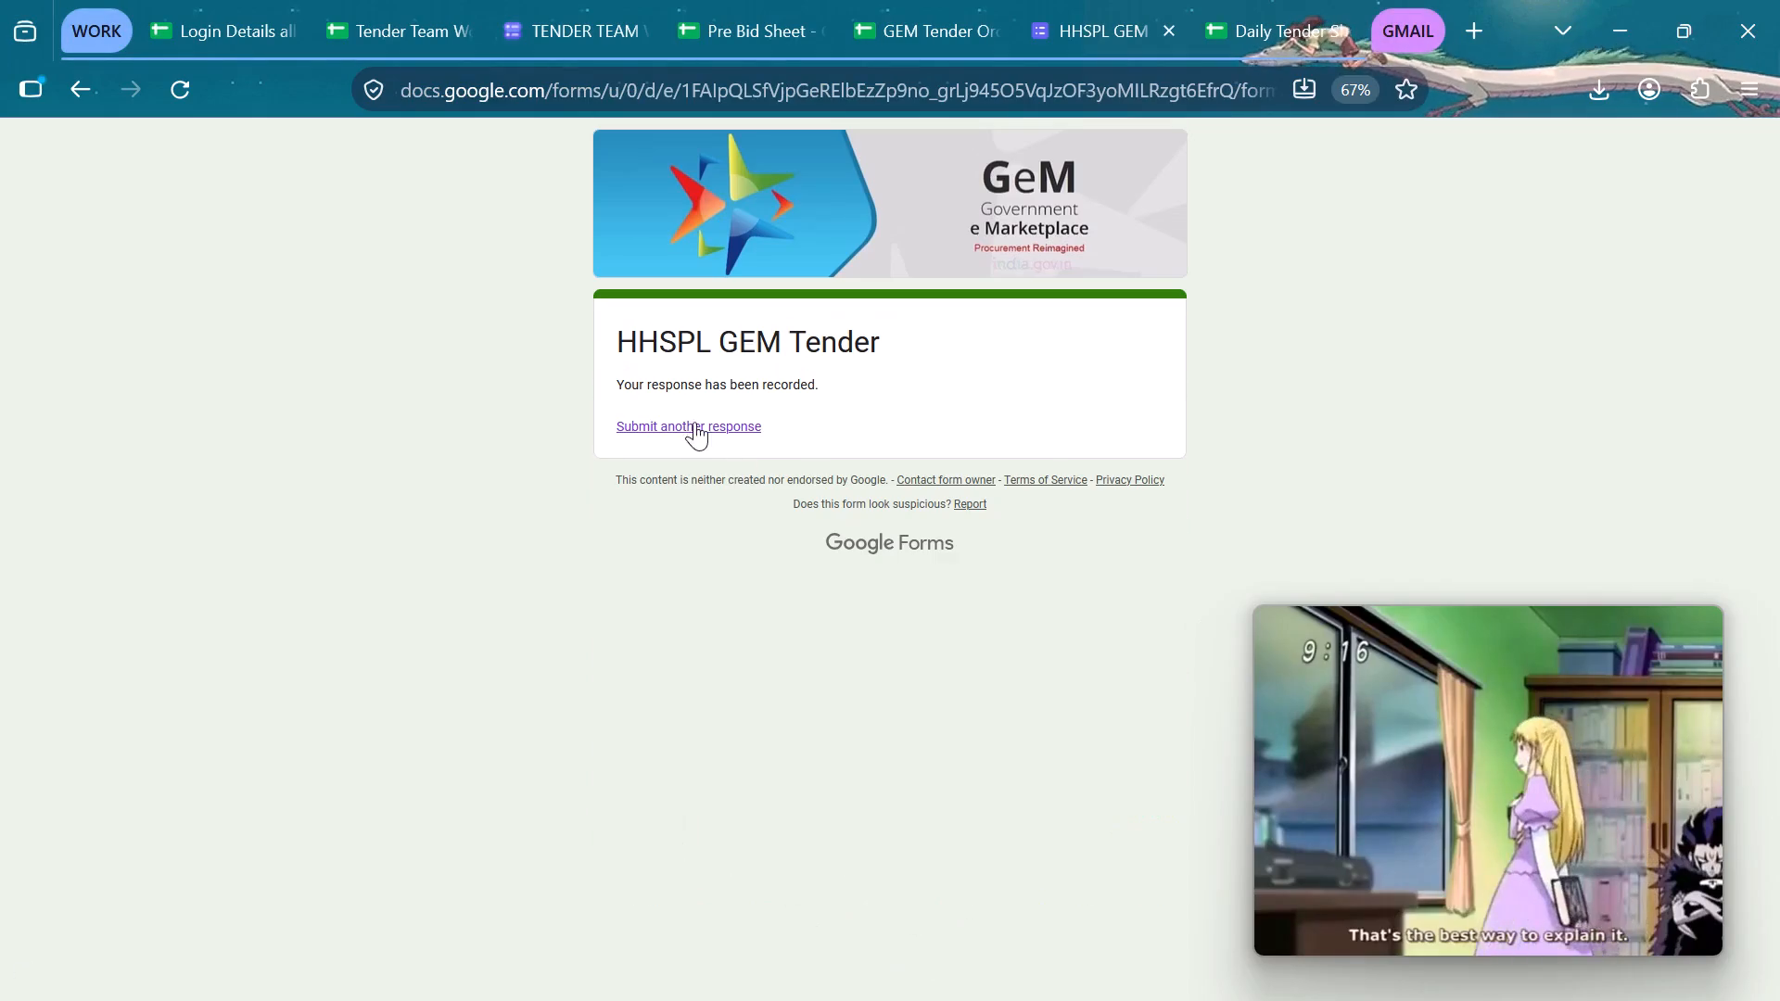
{"action": "left_click", "coordinate": [690, 430]}
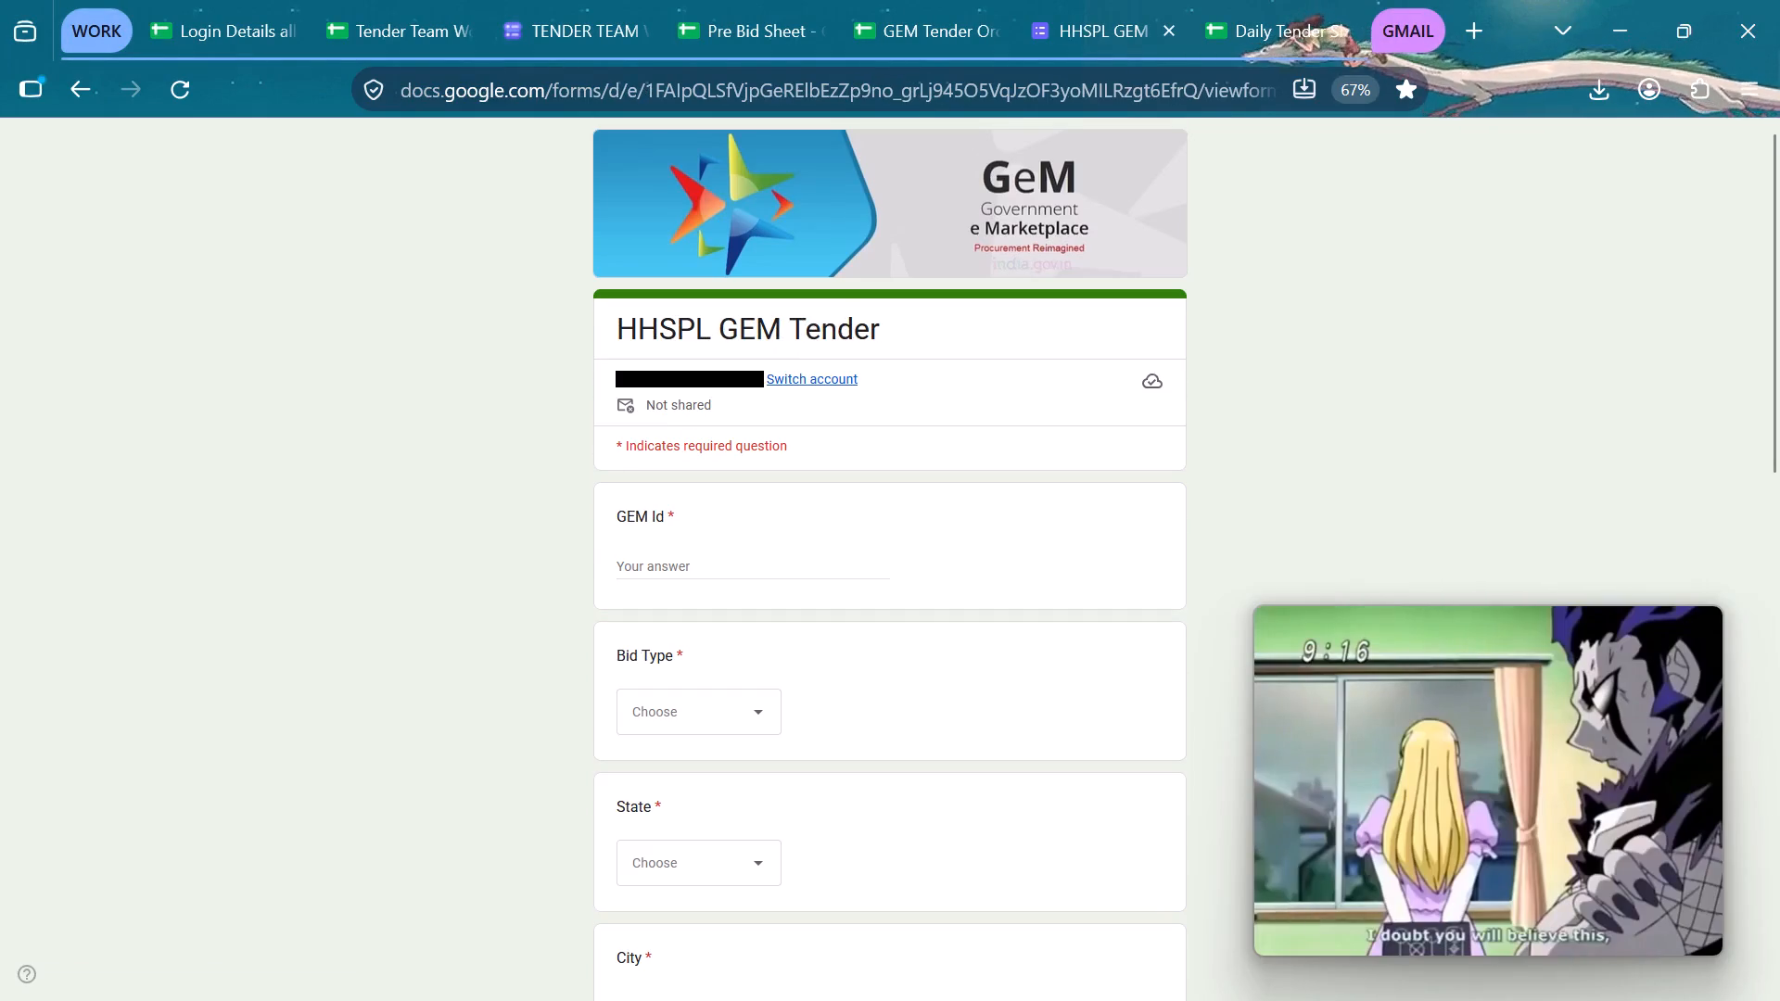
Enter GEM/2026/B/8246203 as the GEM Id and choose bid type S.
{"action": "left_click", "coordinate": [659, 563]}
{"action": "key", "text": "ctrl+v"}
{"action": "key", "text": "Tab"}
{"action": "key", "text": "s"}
Check the requirements and consignee location in the GeM-Bidding-10133609 document, and close it.
{"action": "key", "text": "alt+Tab"}
{"action": "scroll", "coordinate": [659, 563], "scroll_direction": "down", "scroll_amount": 13}
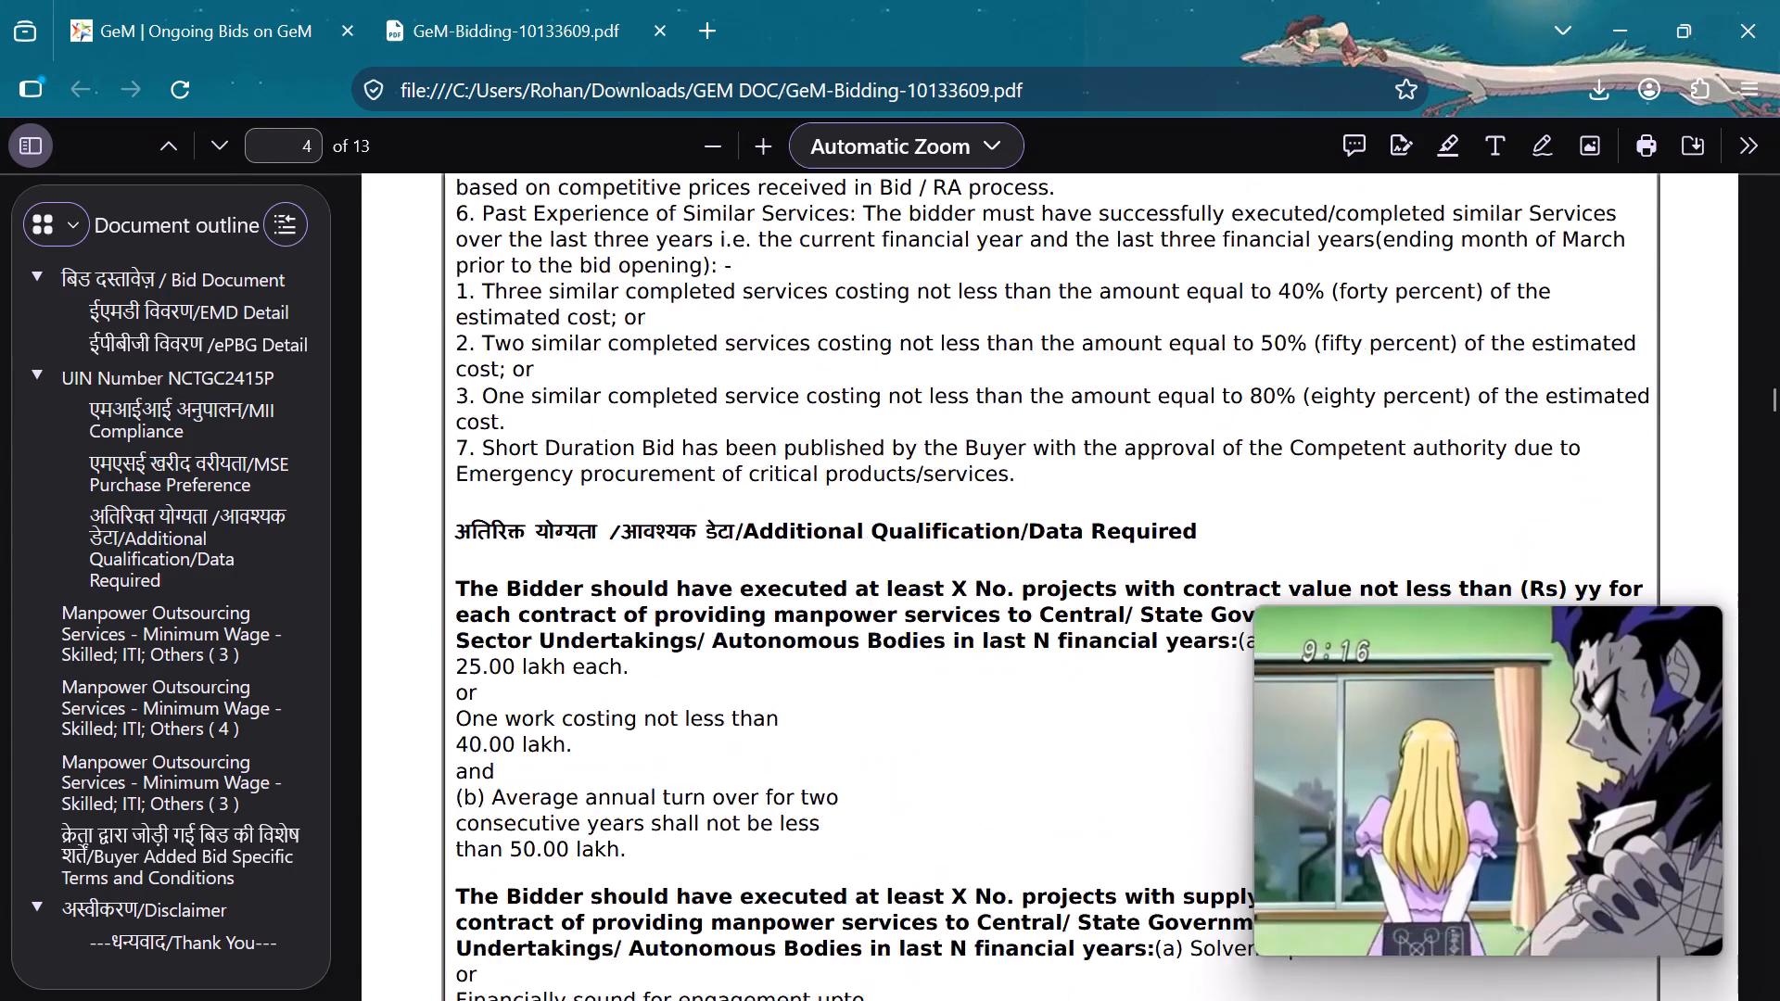
{"action": "scroll", "coordinate": [659, 563], "scroll_direction": "down", "scroll_amount": 20}
{"action": "scroll", "coordinate": [659, 563], "scroll_direction": "down", "scroll_amount": 5}
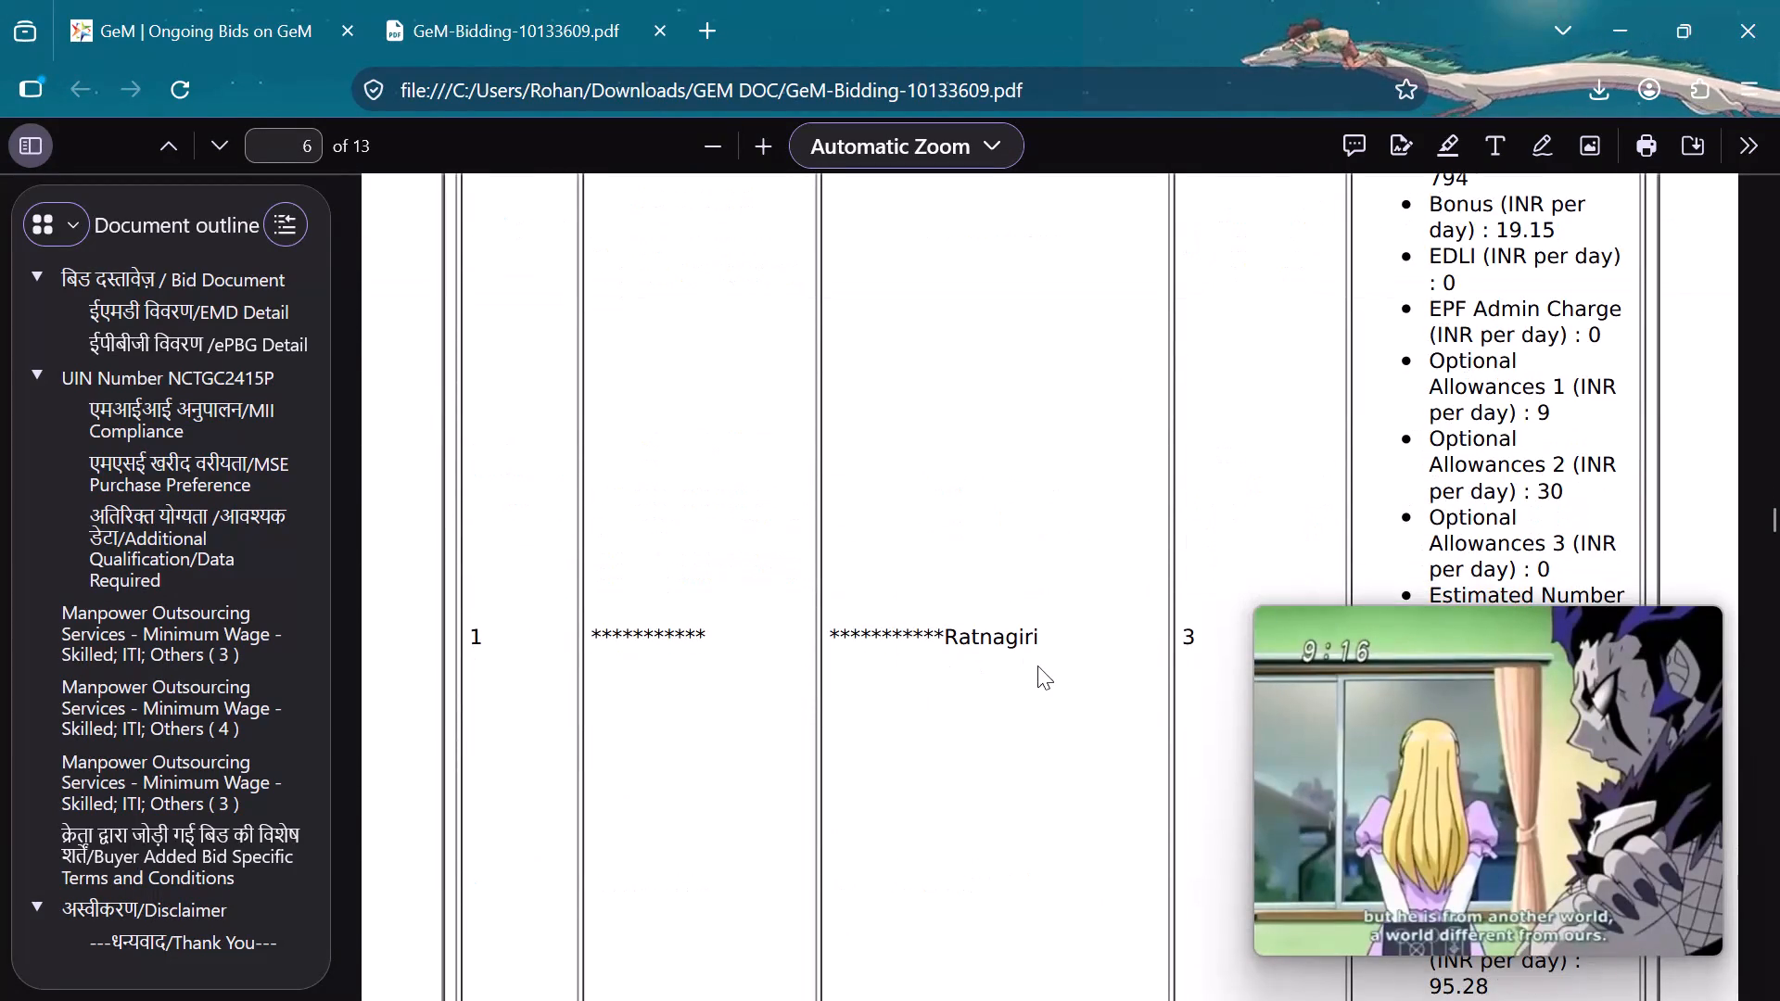
{"action": "left_click", "coordinate": [648, 32]}
Go to page 12 of the GeM bid list and open the document of bid GEM/2026/B/8240809.
{"action": "scroll", "coordinate": [579, 643], "scroll_direction": "up", "scroll_amount": 2}
{"action": "scroll", "coordinate": [579, 643], "scroll_direction": "down", "scroll_amount": 7}
{"action": "left_click", "coordinate": [568, 563]}
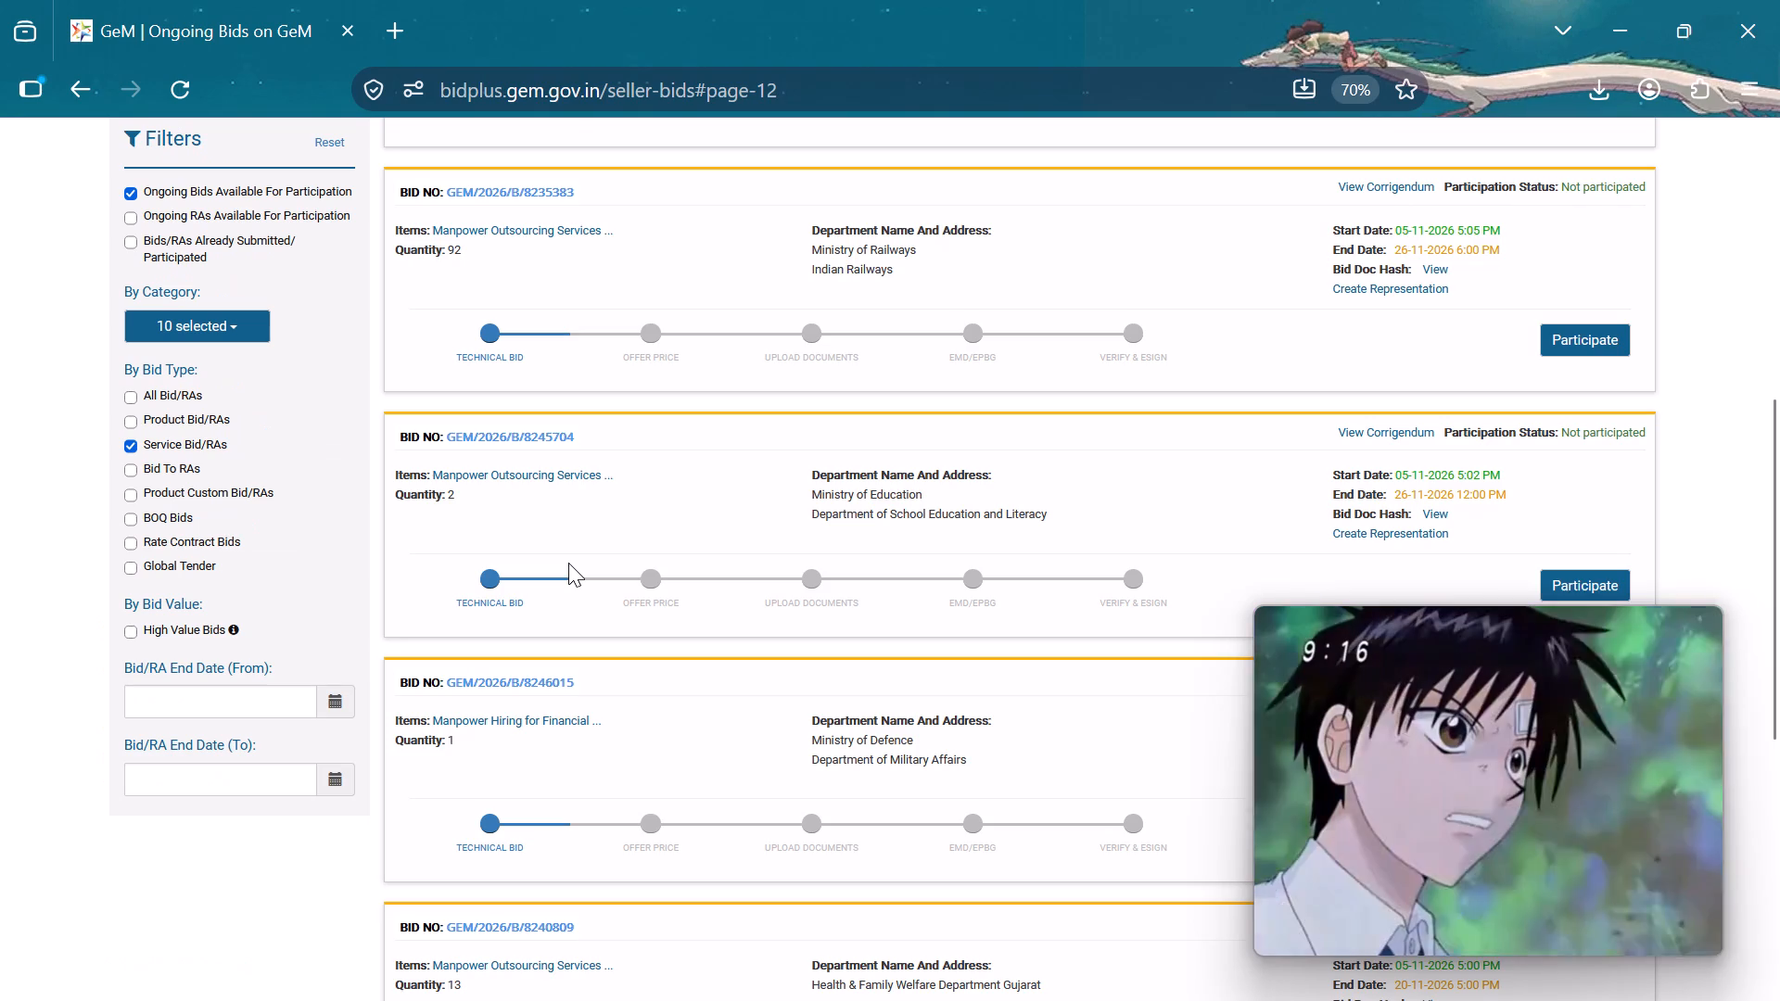
{"action": "scroll", "coordinate": [568, 563], "scroll_direction": "down", "scroll_amount": 1}
{"action": "left_click", "coordinate": [546, 571]}
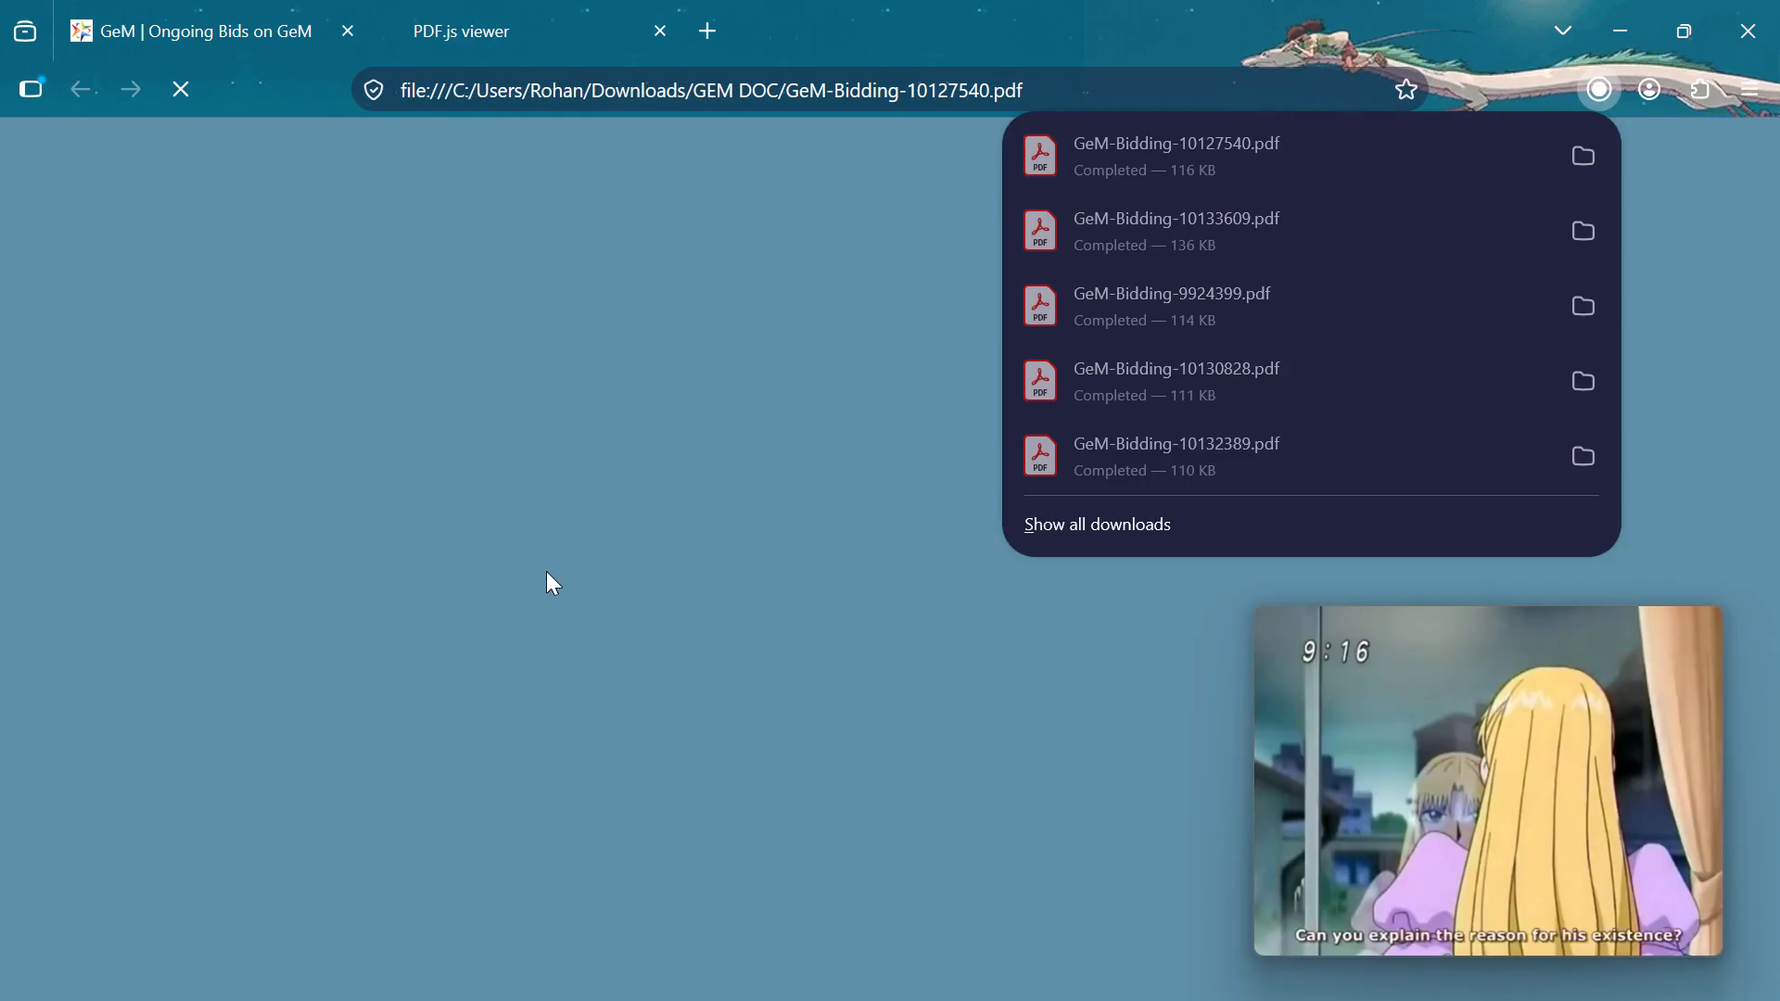
{"action": "left_click", "coordinate": [546, 571]}
Replace the form's GEM Id with GEM/2026/B/8240809 copied from the bid document, and choose bid type M.
{"action": "double_click", "coordinate": [1412, 356]}
{"action": "key", "text": "ctrl+shift+Right"}
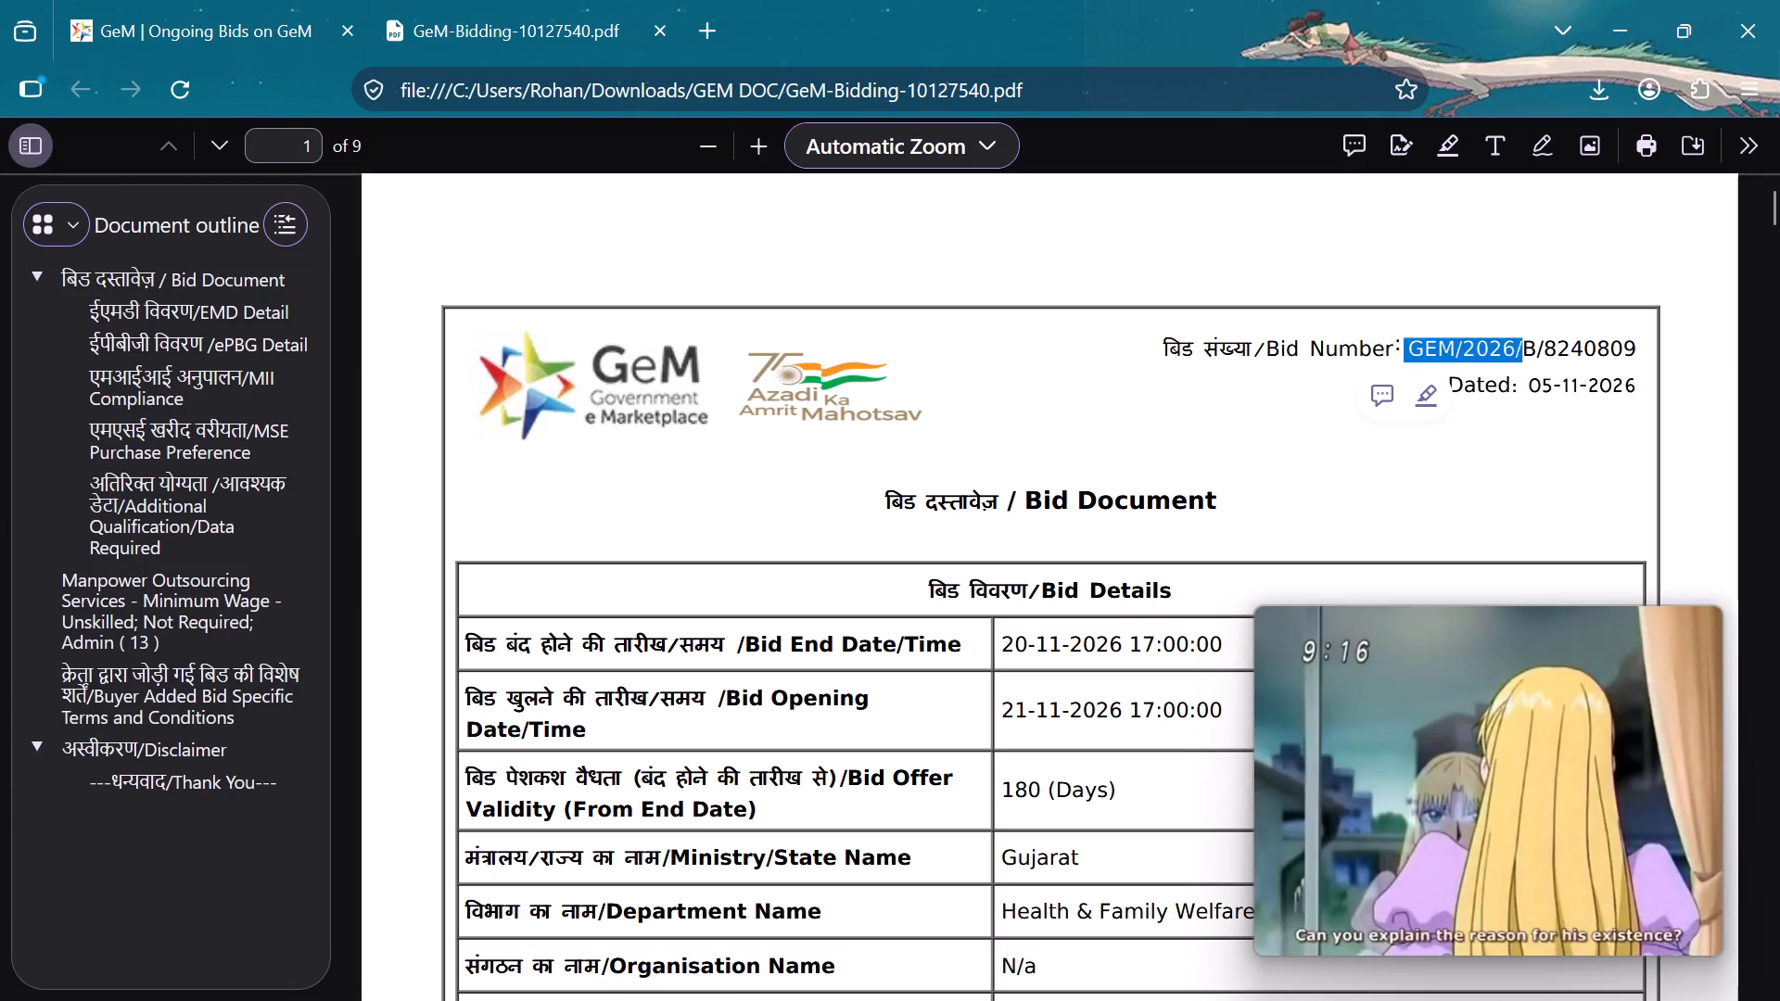
{"action": "key", "text": "ctrl+shift+Right"}
{"action": "key", "text": "ctrl+shift+Right"}
{"action": "key", "text": "ctrl+c"}
{"action": "key", "text": "ctrl+c"}
{"action": "scroll", "coordinate": [985, 668], "scroll_direction": "down", "scroll_amount": 8}
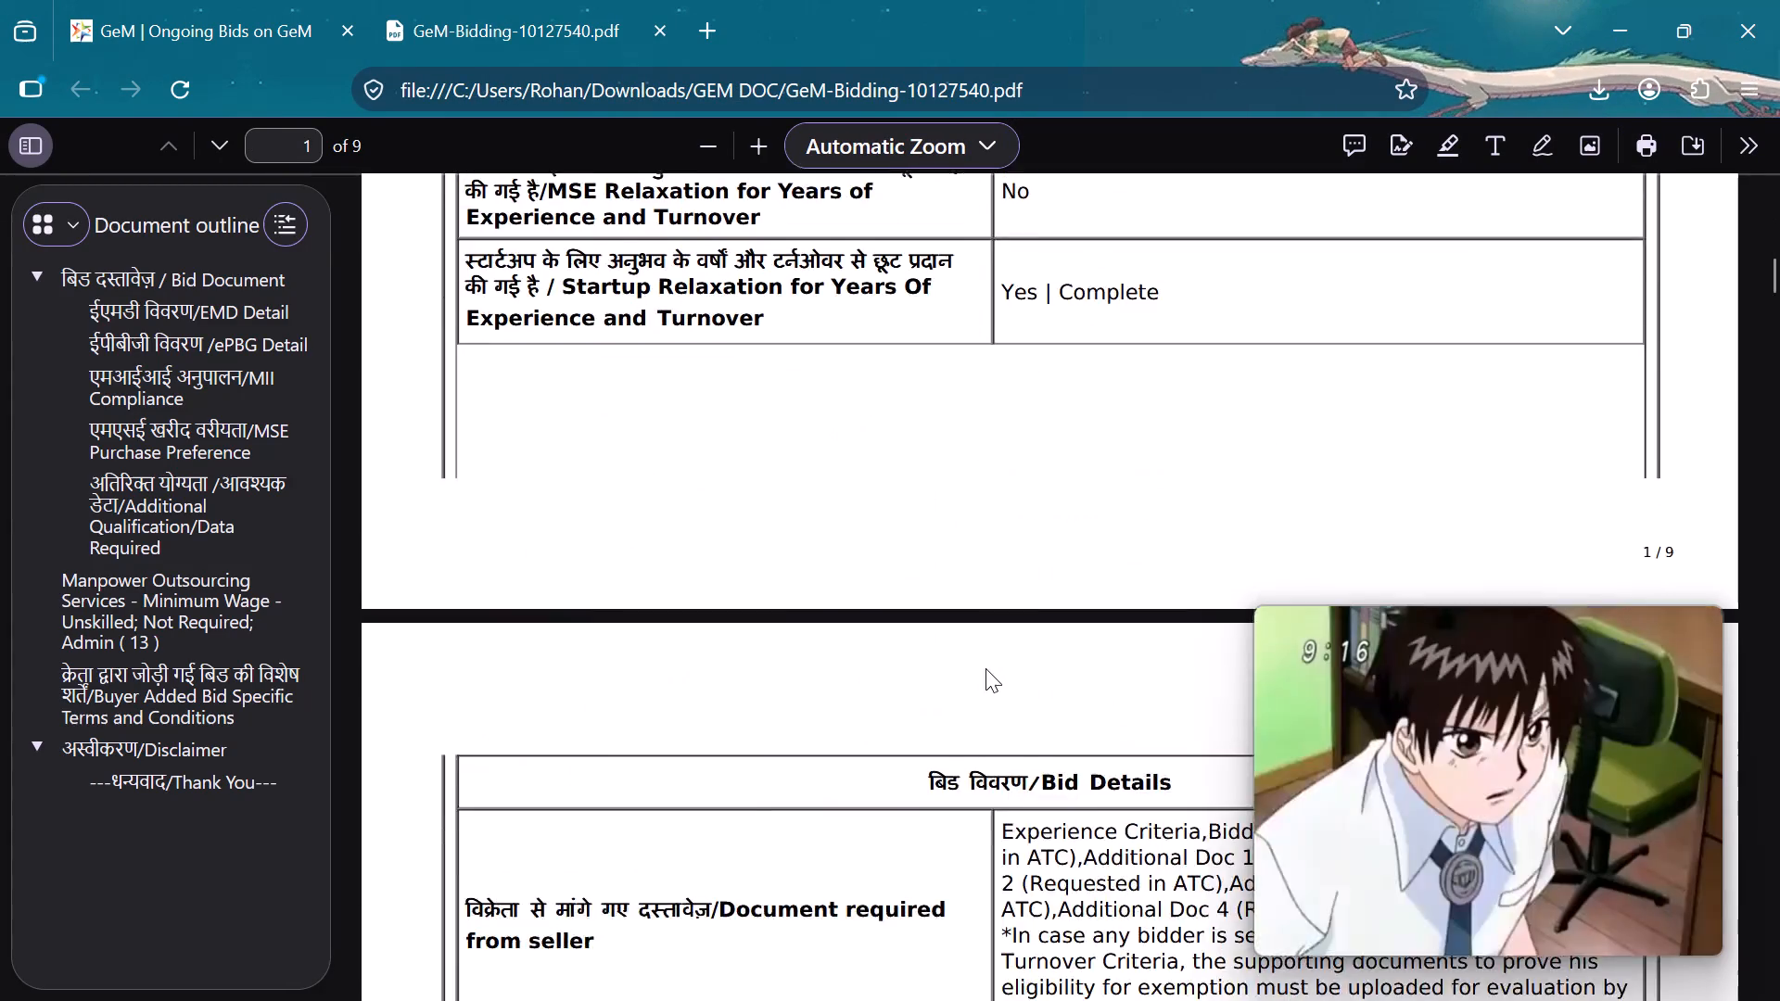
{"action": "scroll", "coordinate": [985, 668], "scroll_direction": "down", "scroll_amount": 5}
{"action": "key", "text": "alt+Tab"}
{"action": "left_click", "coordinate": [793, 575]}
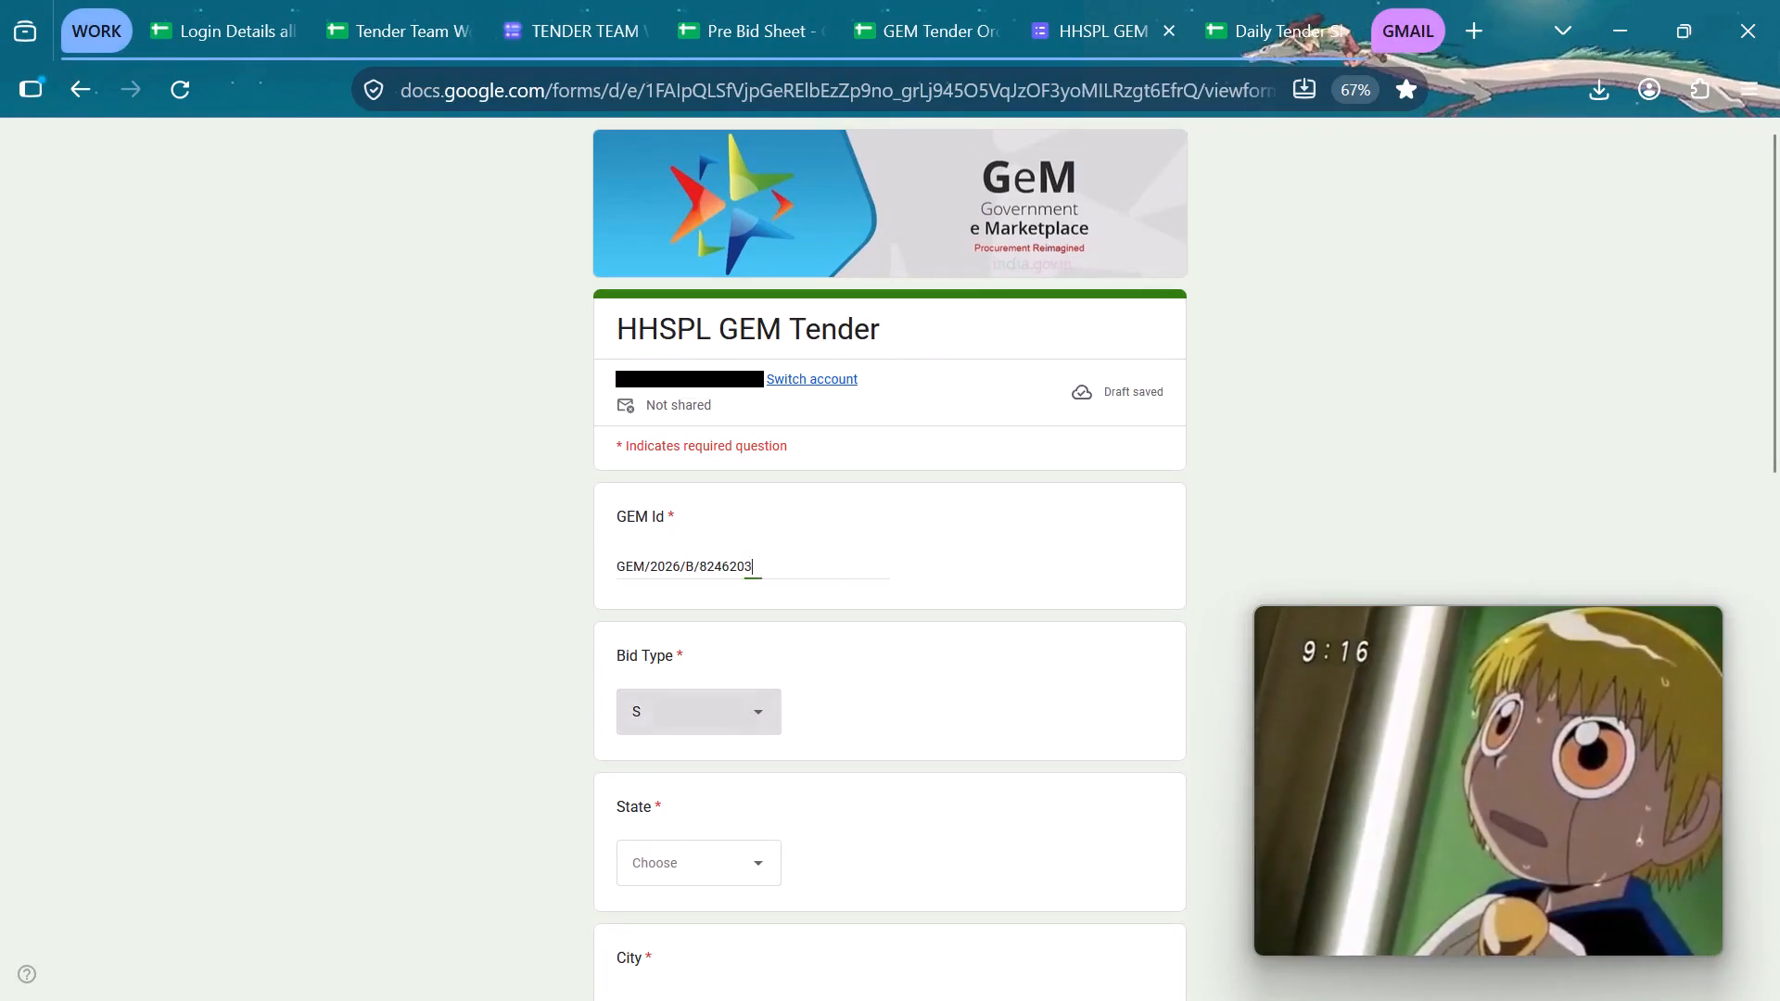
{"action": "key", "text": "ctrl+a"}
{"action": "key", "text": "ctrl+v"}
{"action": "key", "text": "Tab"}
{"action": "key", "text": "m"}
Choose state GJ and enter the city Patan, copied from the consignee address in the bid document.
{"action": "key", "text": "alt+Tab"}
{"action": "scroll", "coordinate": [793, 575], "scroll_direction": "down", "scroll_amount": 20}
{"action": "scroll", "coordinate": [793, 575], "scroll_direction": "down", "scroll_amount": 3}
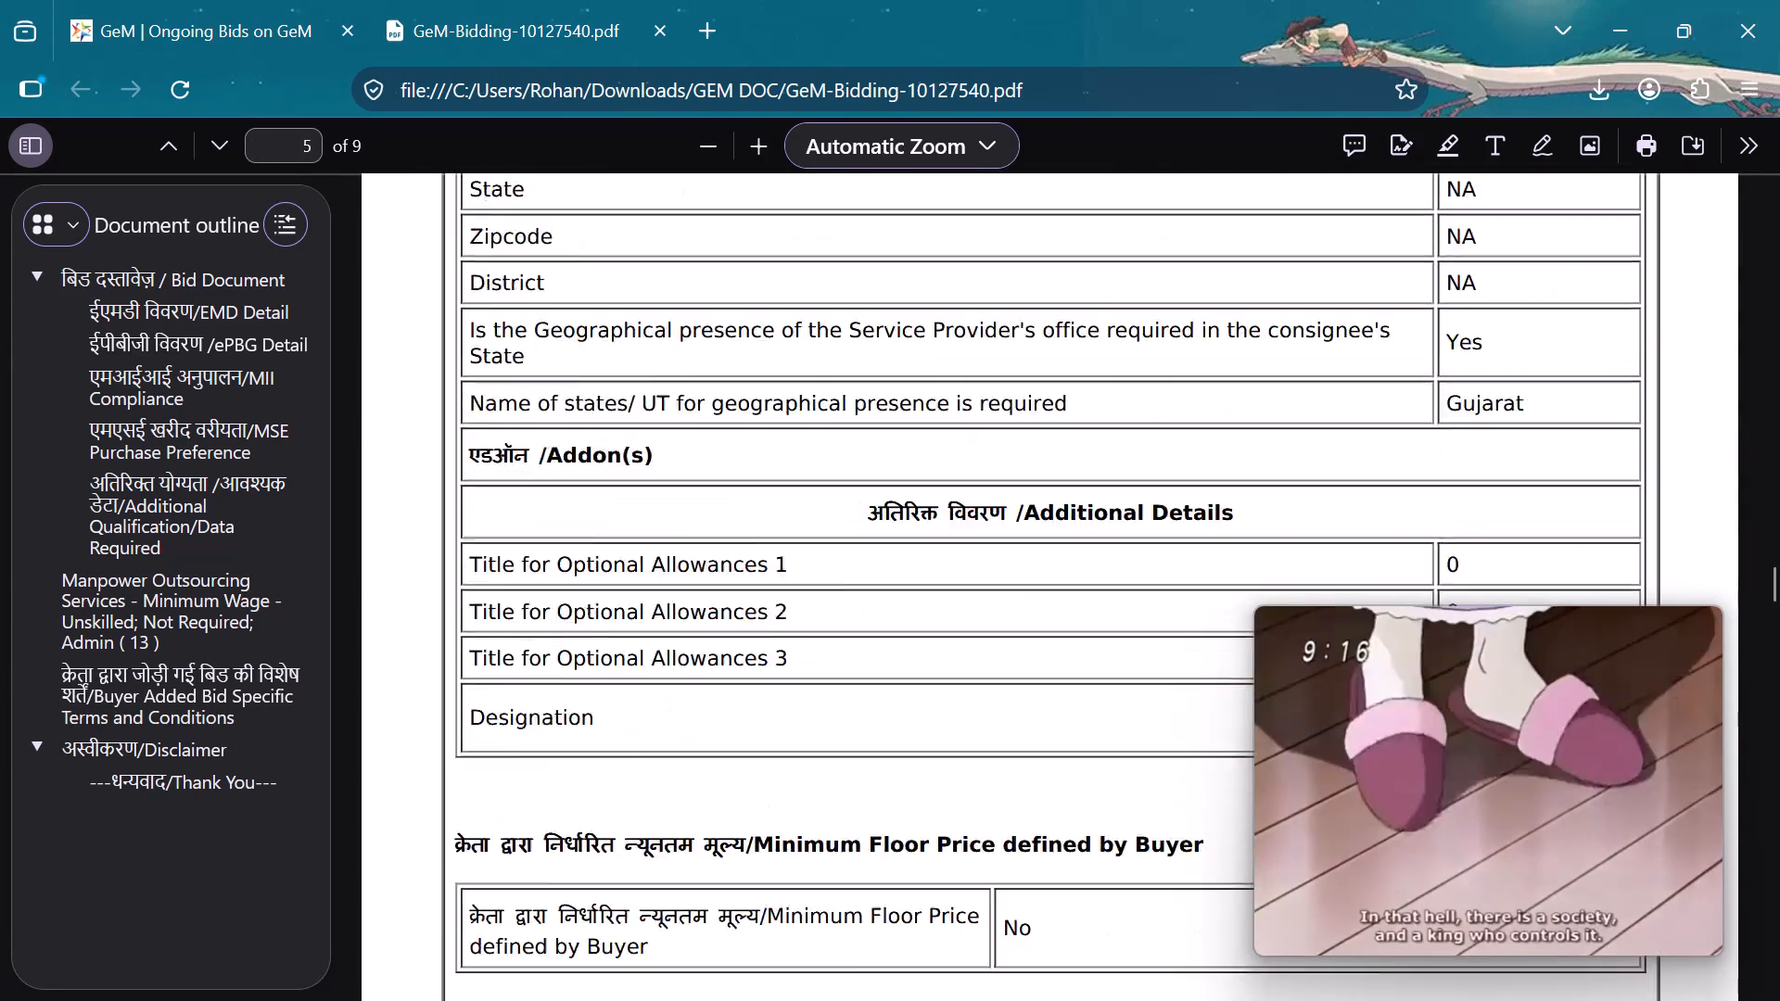
{"action": "scroll", "coordinate": [793, 575], "scroll_direction": "down", "scroll_amount": 5}
{"action": "scroll", "coordinate": [985, 626], "scroll_direction": "down", "scroll_amount": 5}
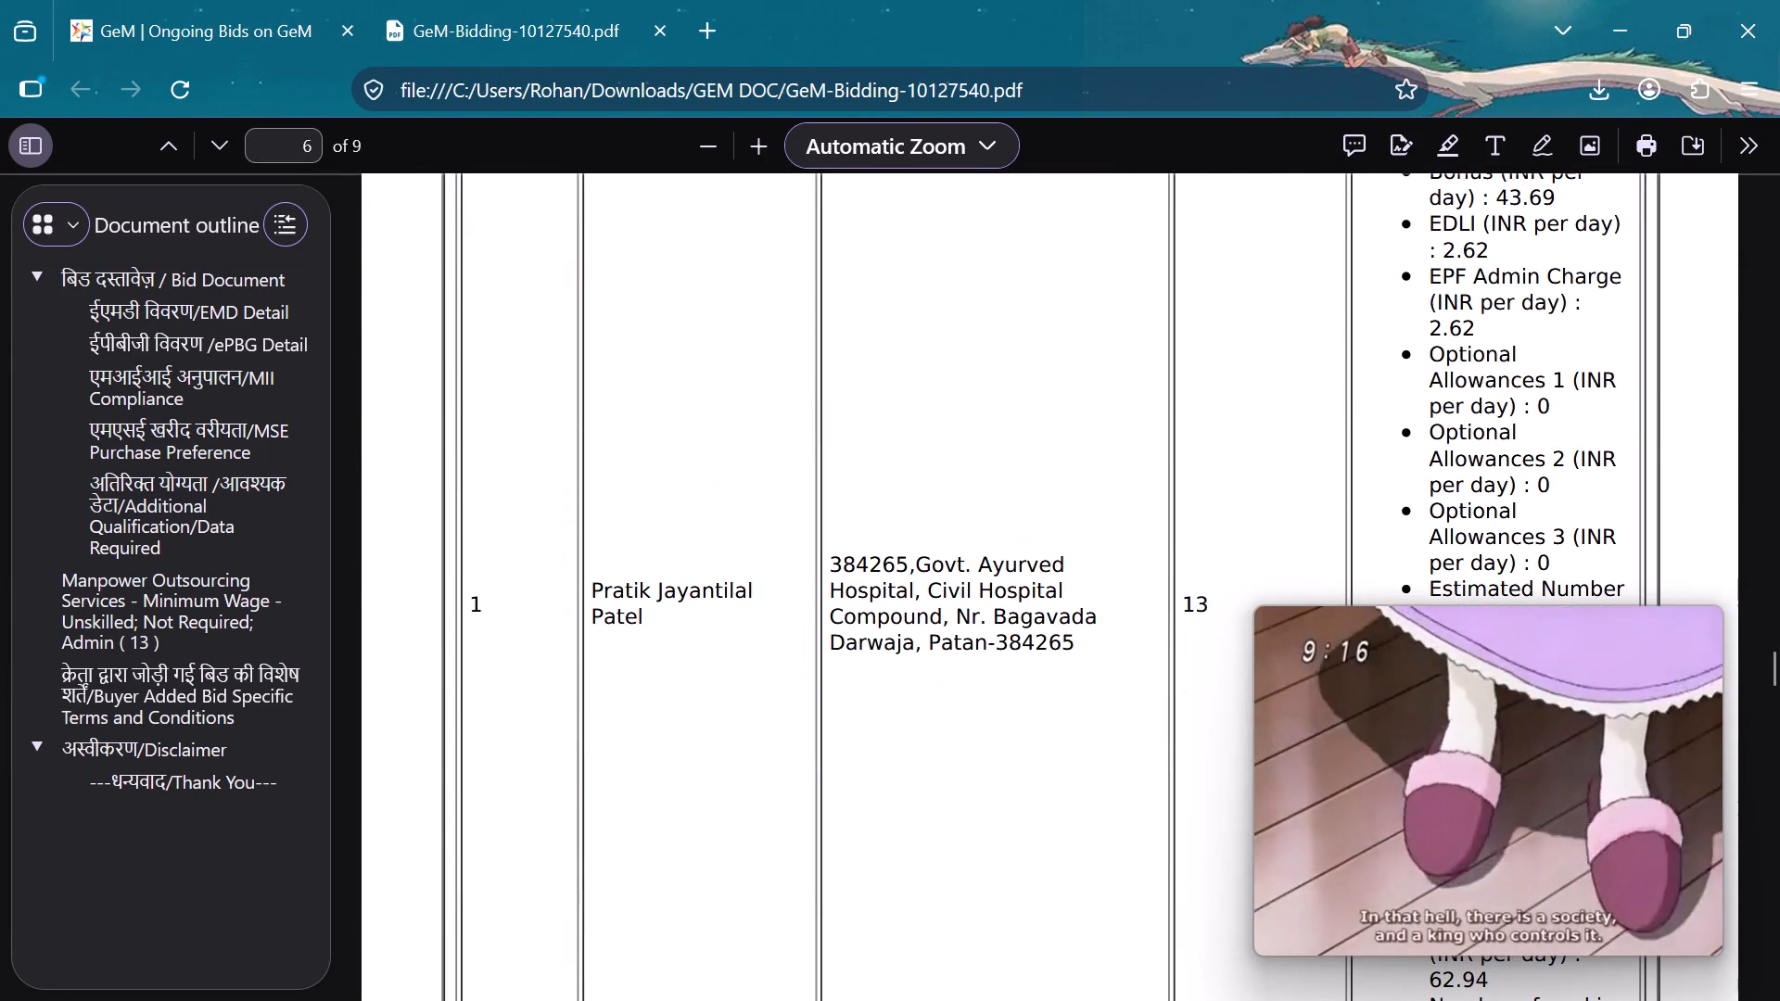
{"action": "double_click", "coordinate": [939, 648]}
{"action": "key", "text": "ctrl+c"}
{"action": "key", "text": "alt+Tab"}
{"action": "key", "text": "Tab"}
{"action": "type", "text": "gj"}
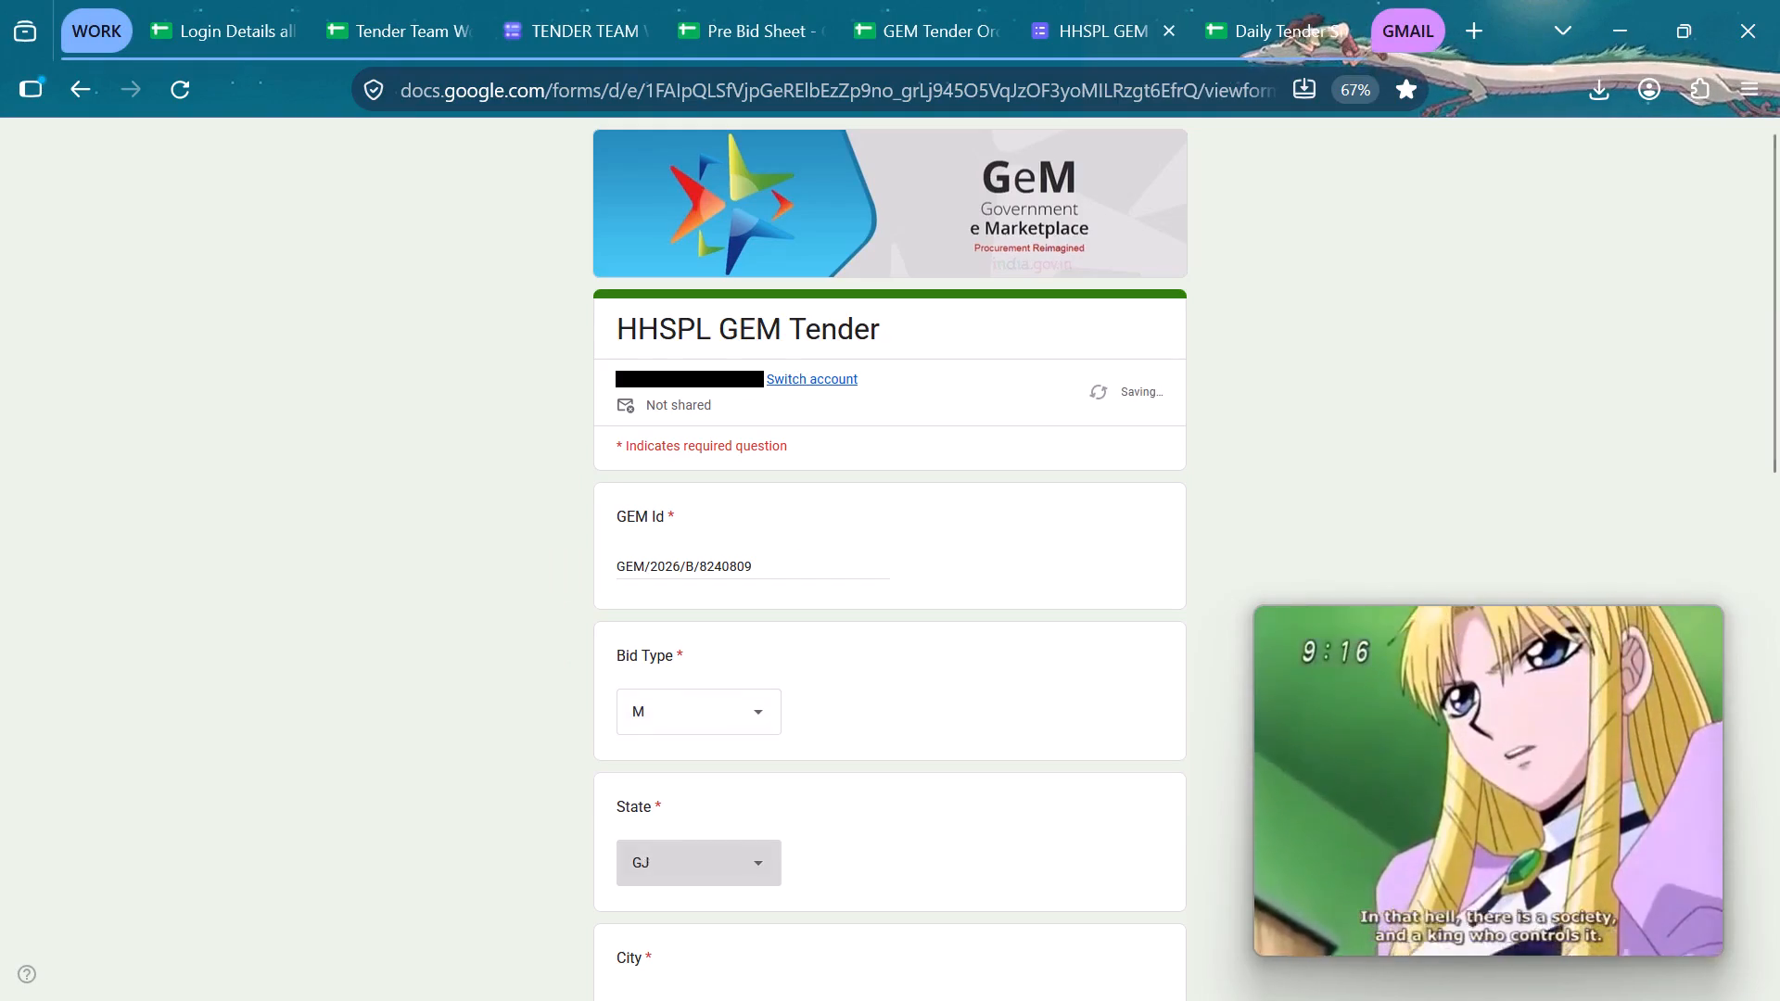
{"action": "key", "text": "Tab"}
{"action": "key", "text": "ctrl+v"}
Choose N for both Pasara and Pre Bid Meeting.
{"action": "key", "text": "Tab"}
{"action": "key", "text": "n"}
{"action": "key", "text": "Tab"}
{"action": "key", "text": "n"}
Set the closing date to 20/11/2026, matching the end date of bid GEM/2026/B/8240809 in the GeM list.
{"action": "key", "text": "alt+Tab"}
{"action": "left_click", "coordinate": [344, 0]}
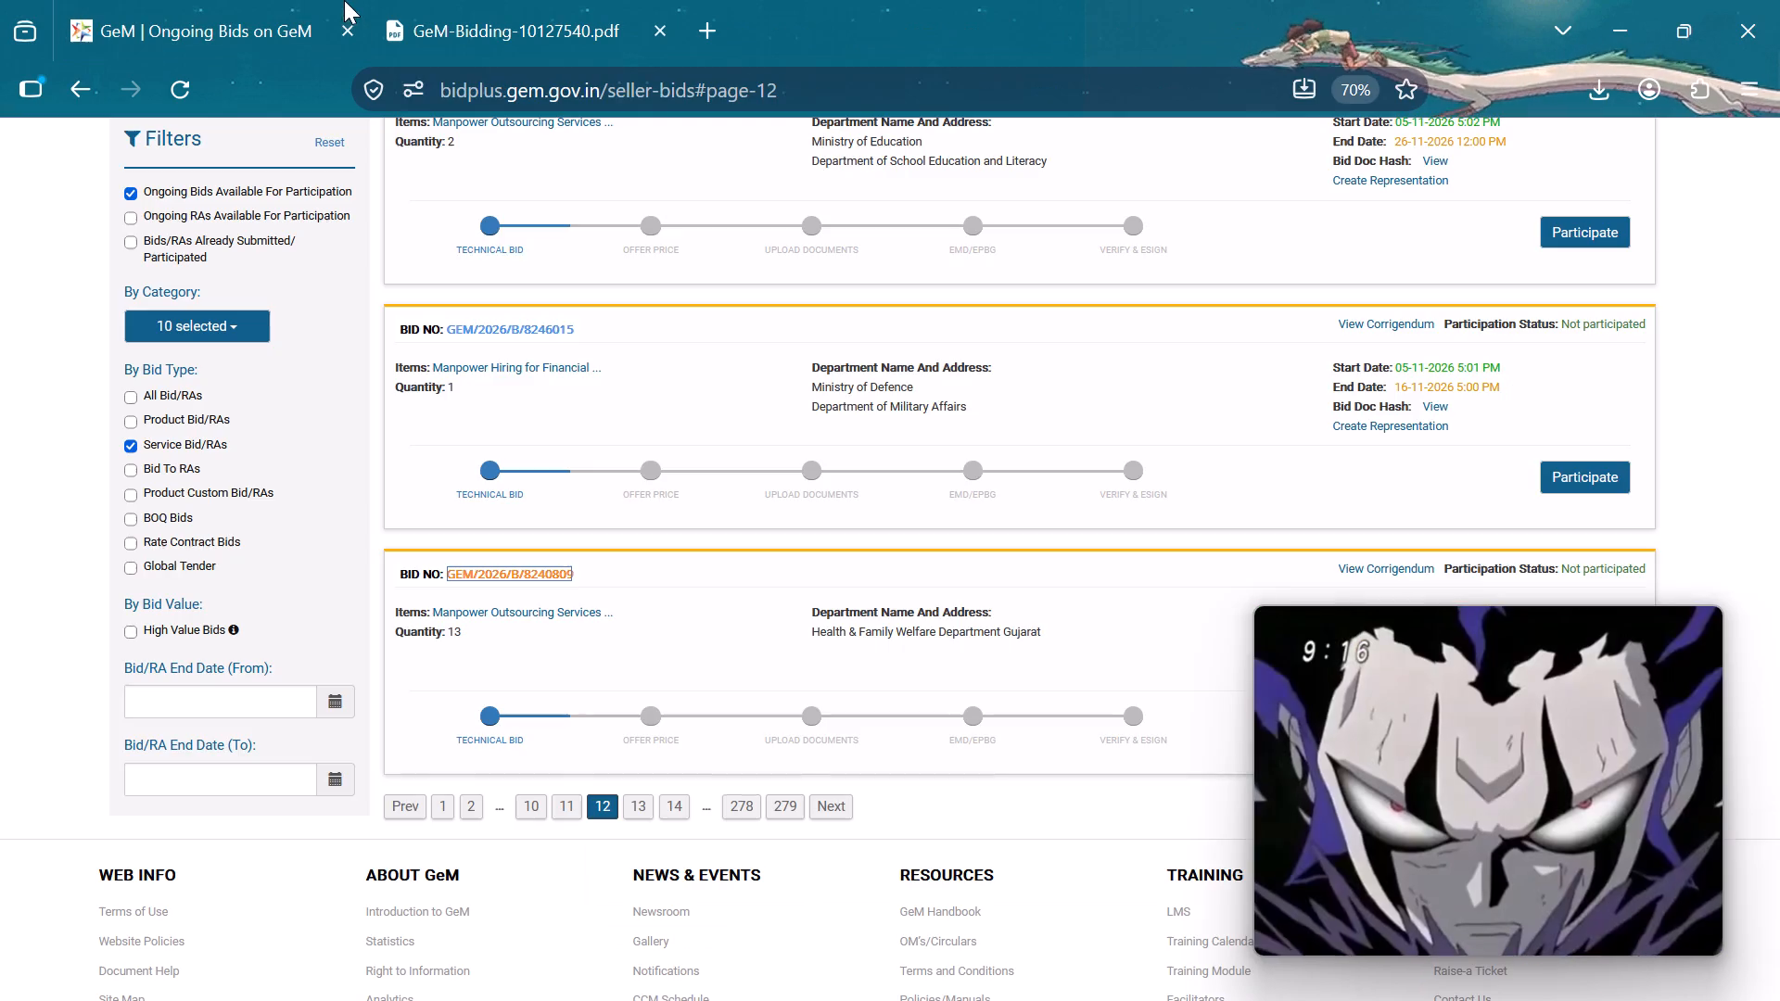
{"action": "scroll", "coordinate": [594, 392], "scroll_direction": "down", "scroll_amount": 1}
{"action": "key", "text": "alt+Tab"}
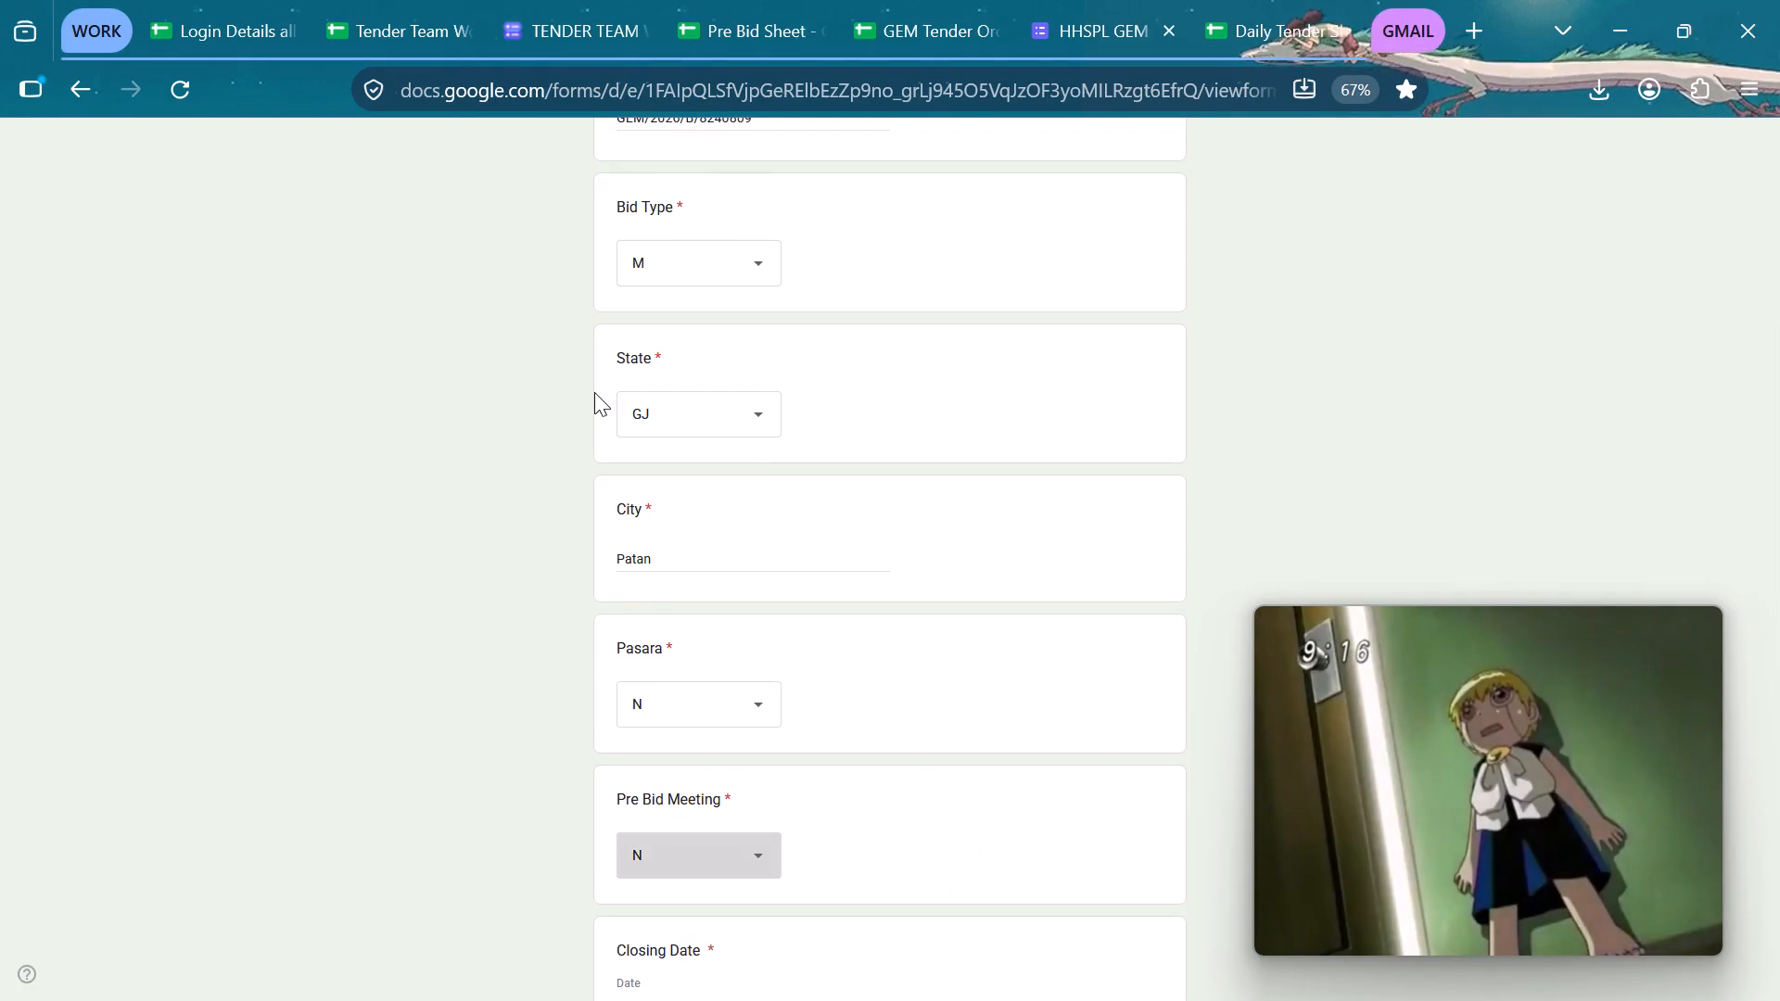
{"action": "key", "text": "Tab"}
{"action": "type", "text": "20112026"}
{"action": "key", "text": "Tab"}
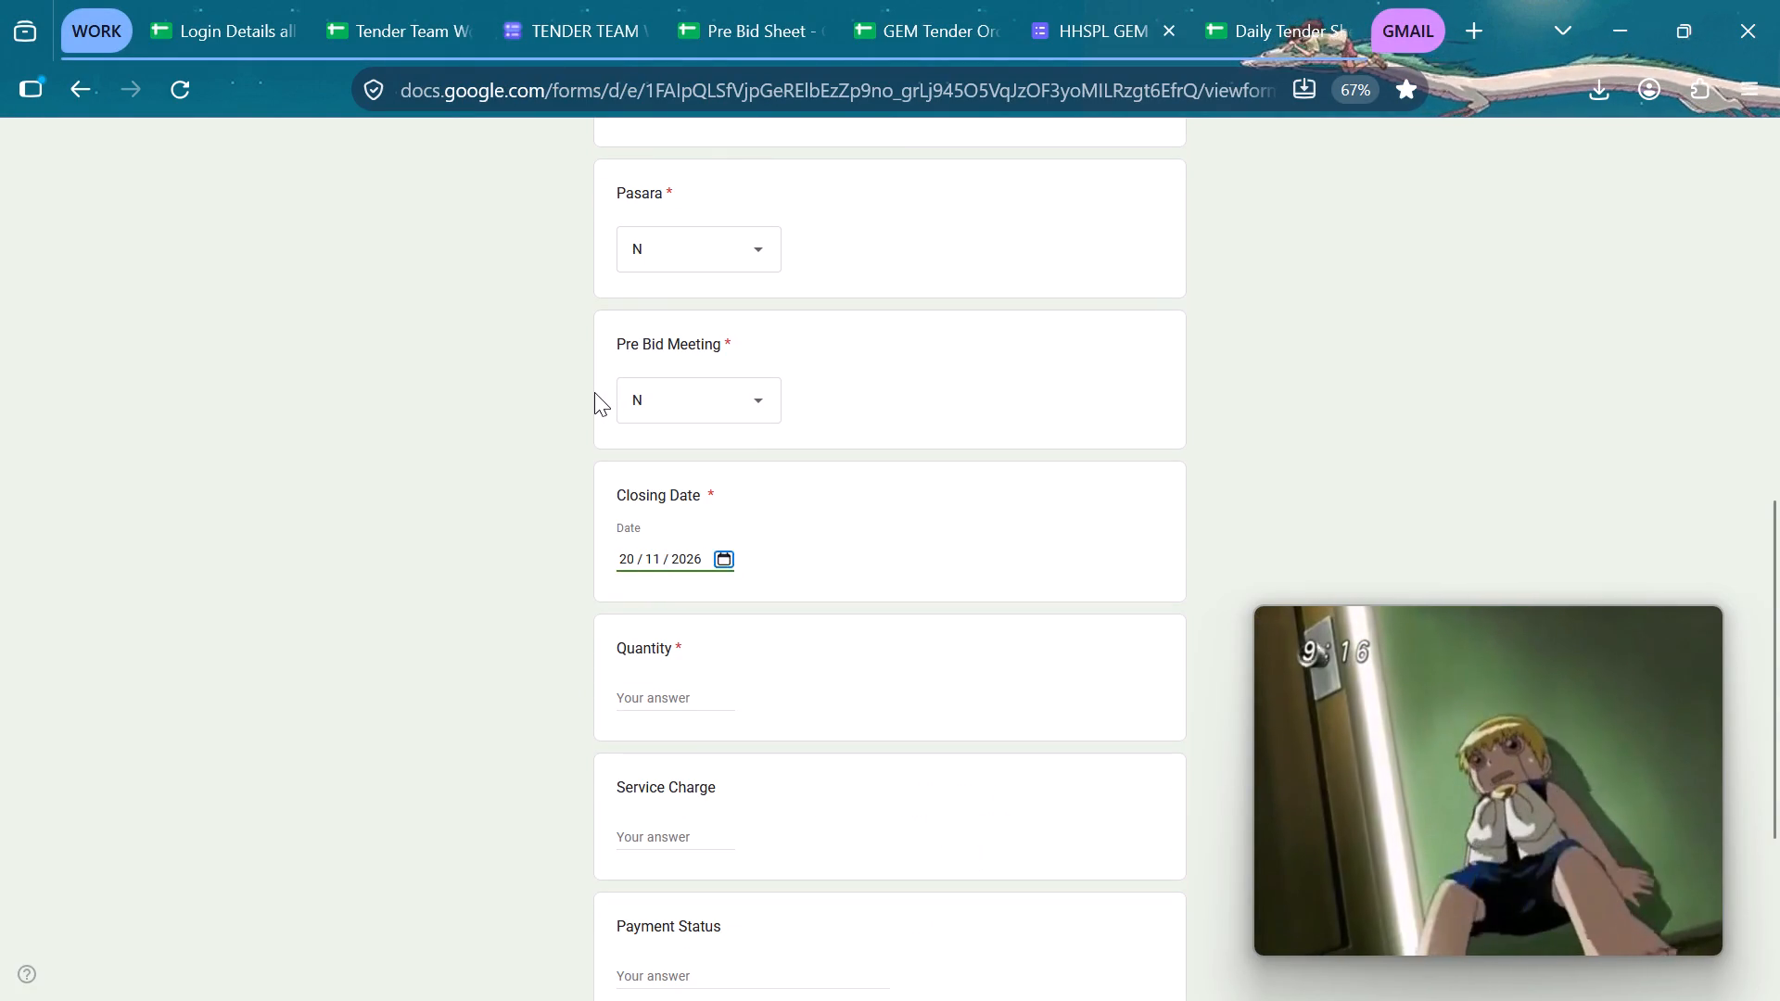
Enter 13 as the quantity for the Gujarat bid and submit the response.
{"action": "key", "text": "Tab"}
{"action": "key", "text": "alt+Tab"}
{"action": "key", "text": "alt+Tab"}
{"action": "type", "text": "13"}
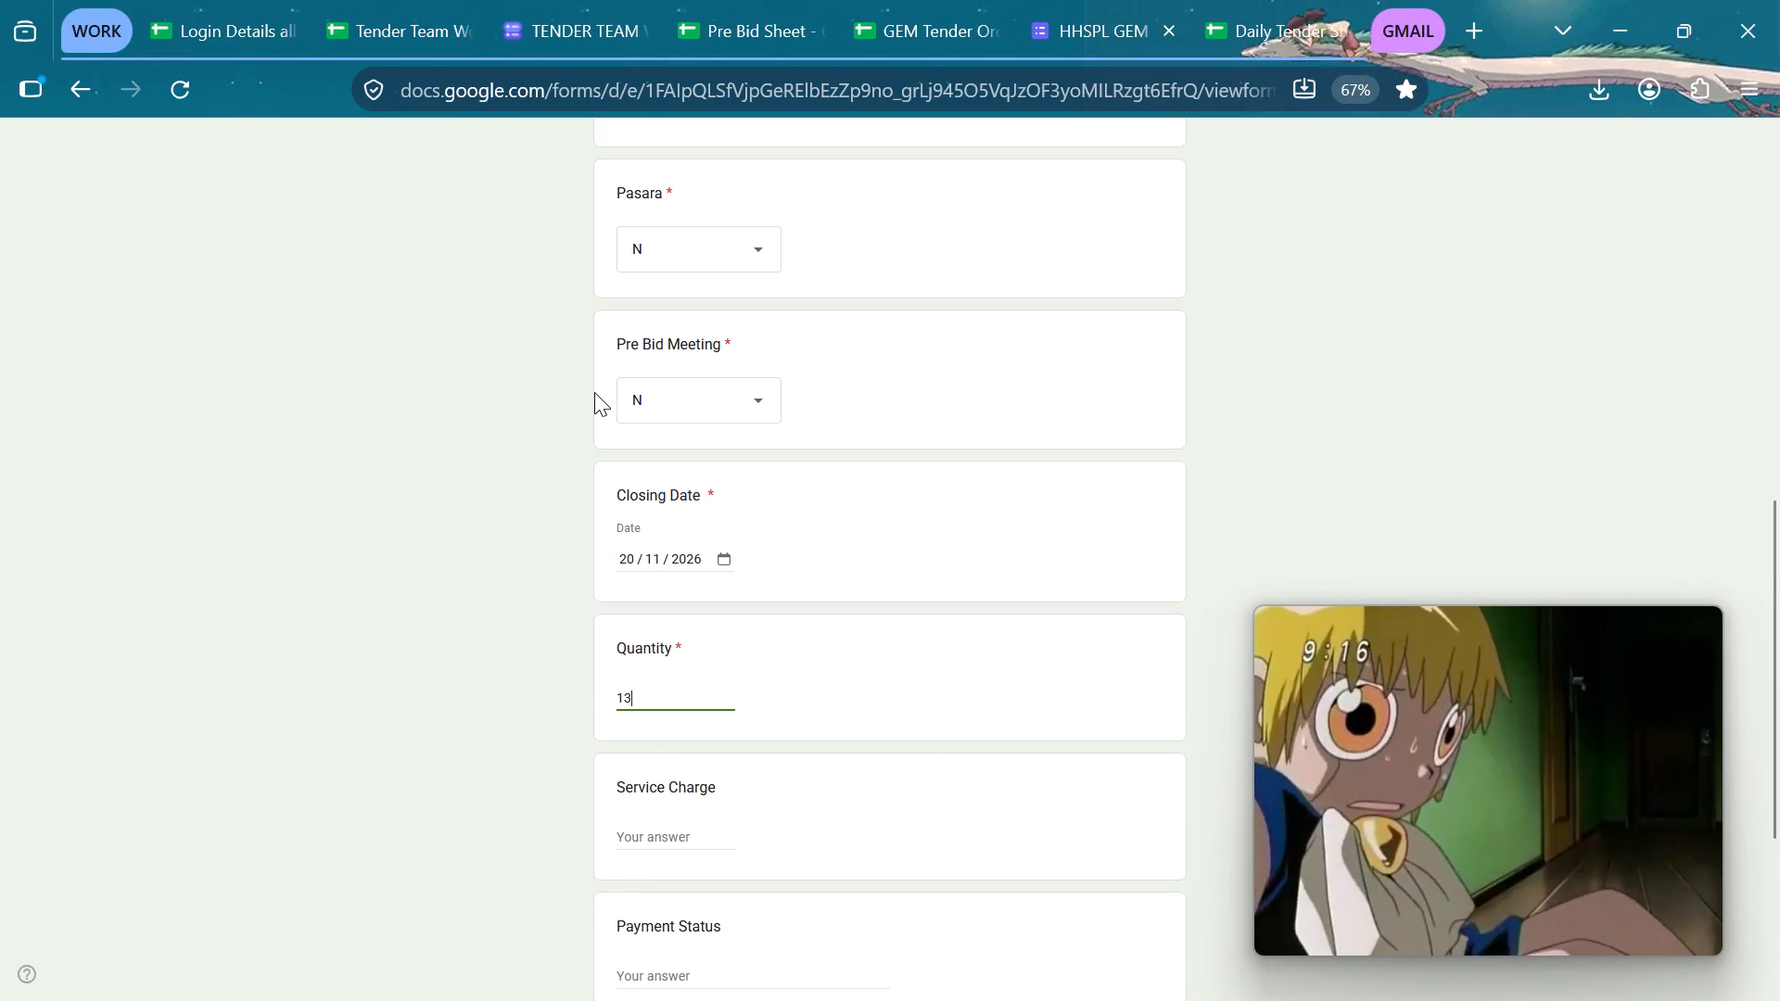
{"action": "scroll", "coordinate": [594, 392], "scroll_direction": "down", "scroll_amount": 4}
{"action": "left_click", "coordinate": [630, 825]}
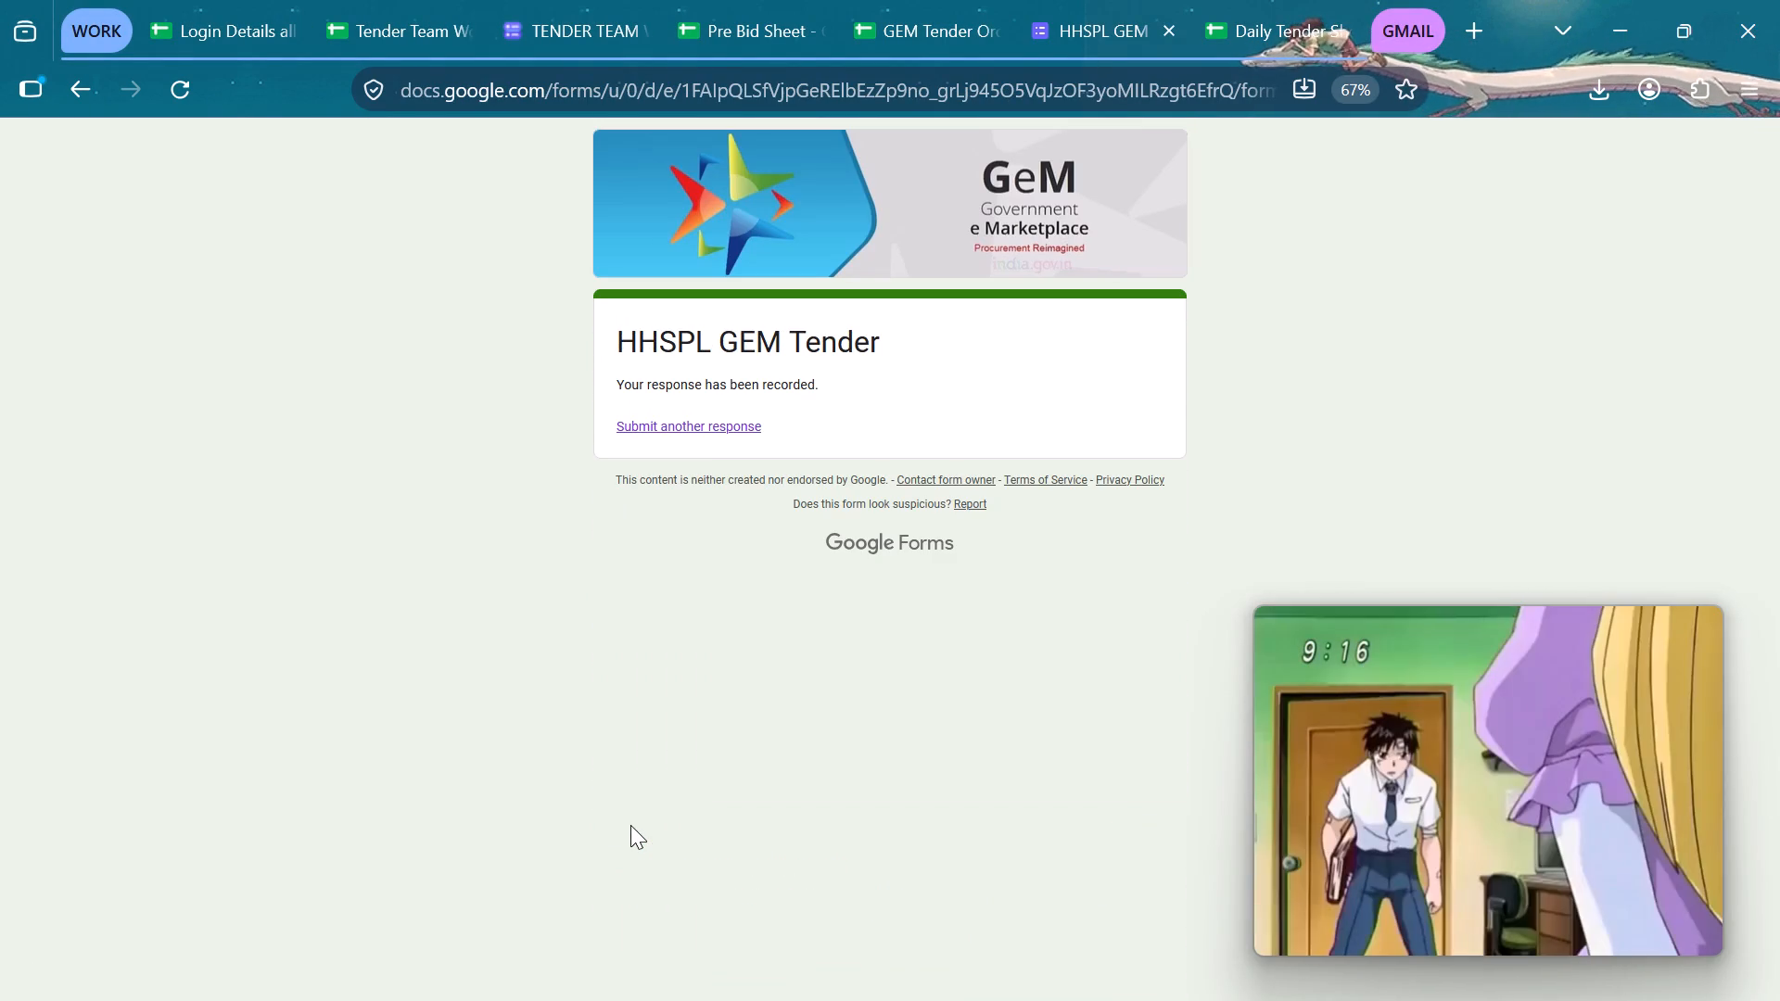
Start another blank response in the HHSPL GEM Tender form.
{"action": "left_click", "coordinate": [719, 427]}
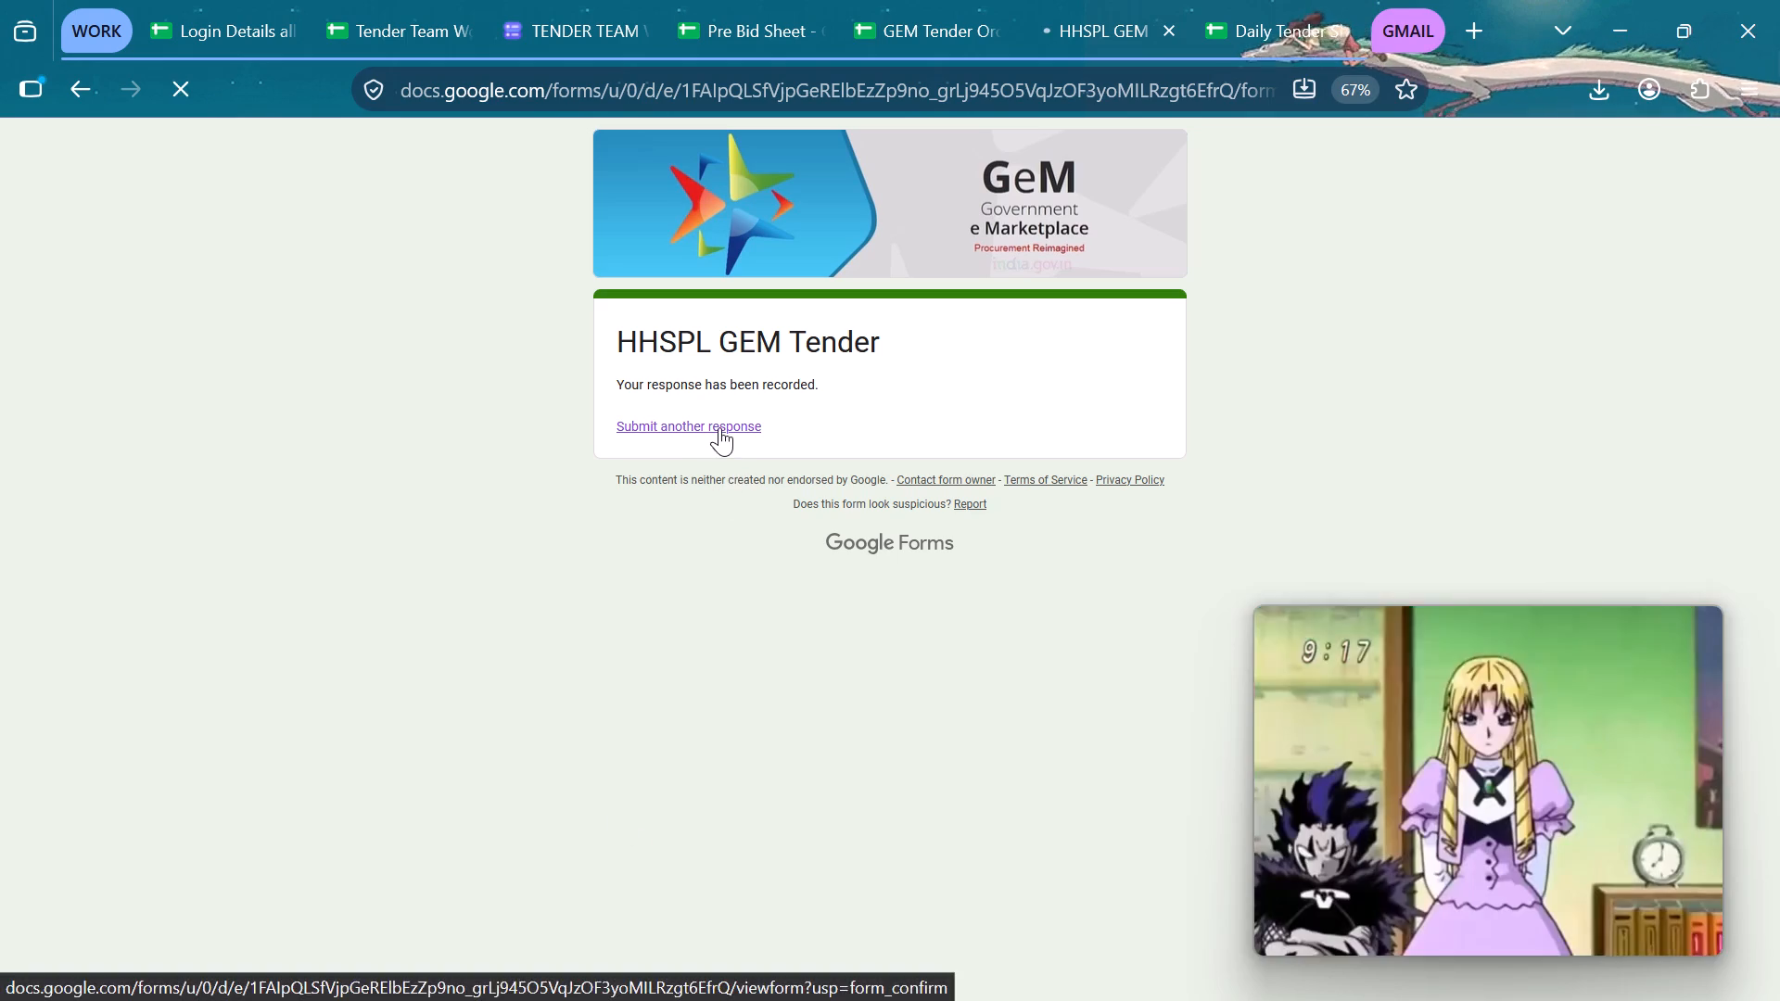
Open the bid document for GEM/2026/B/8235383 from the GeM list and close the previous bid's PDF.
{"action": "key", "text": "alt+Tab"}
{"action": "scroll", "coordinate": [620, 444], "scroll_direction": "up", "scroll_amount": 4}
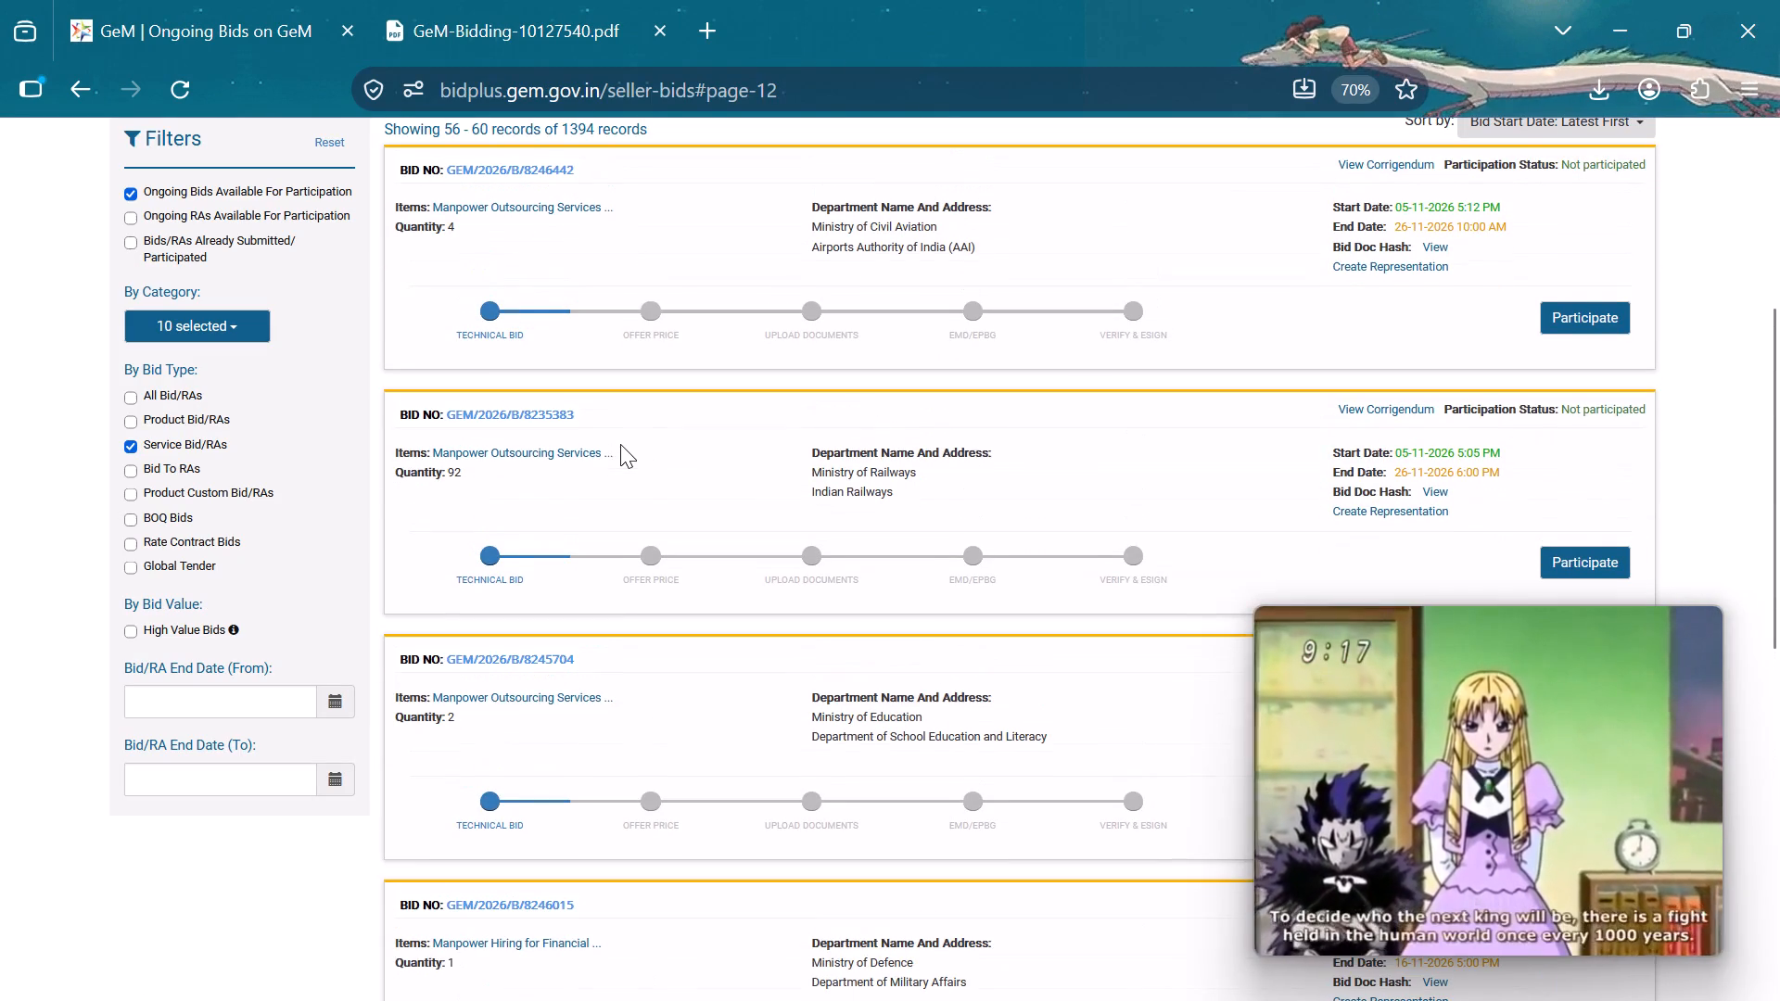
{"action": "left_click", "coordinate": [538, 417]}
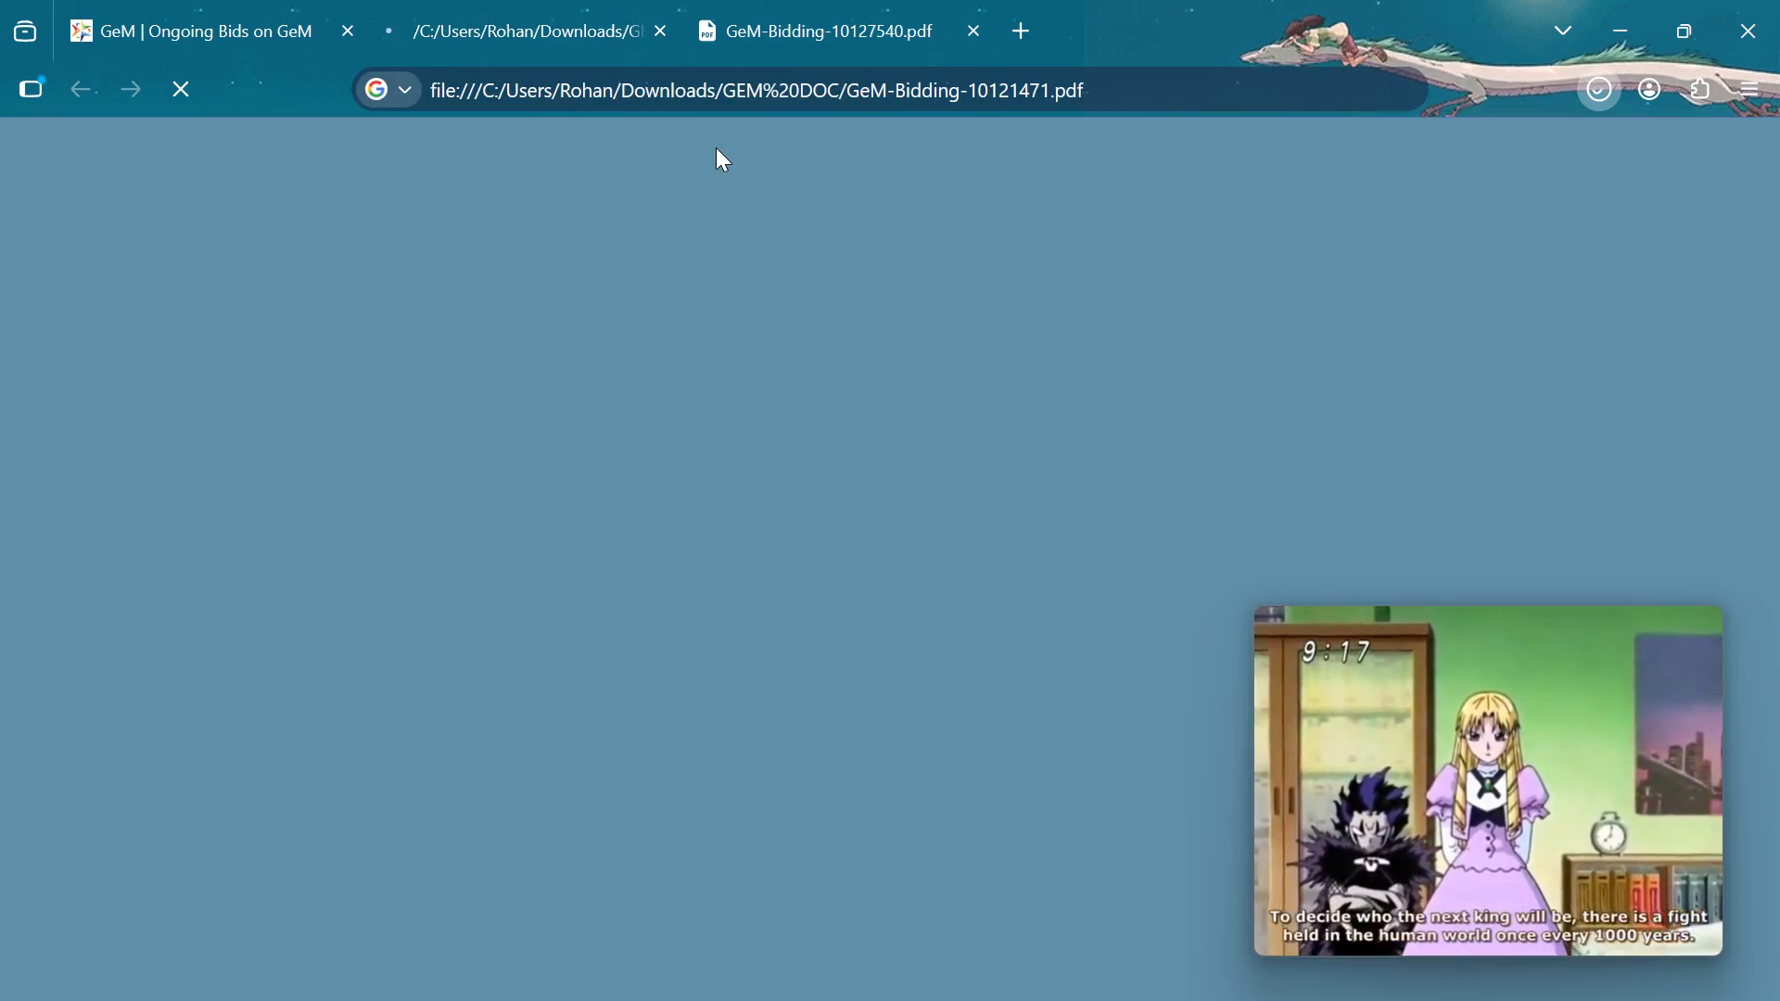
{"action": "left_click", "coordinate": [978, 33]}
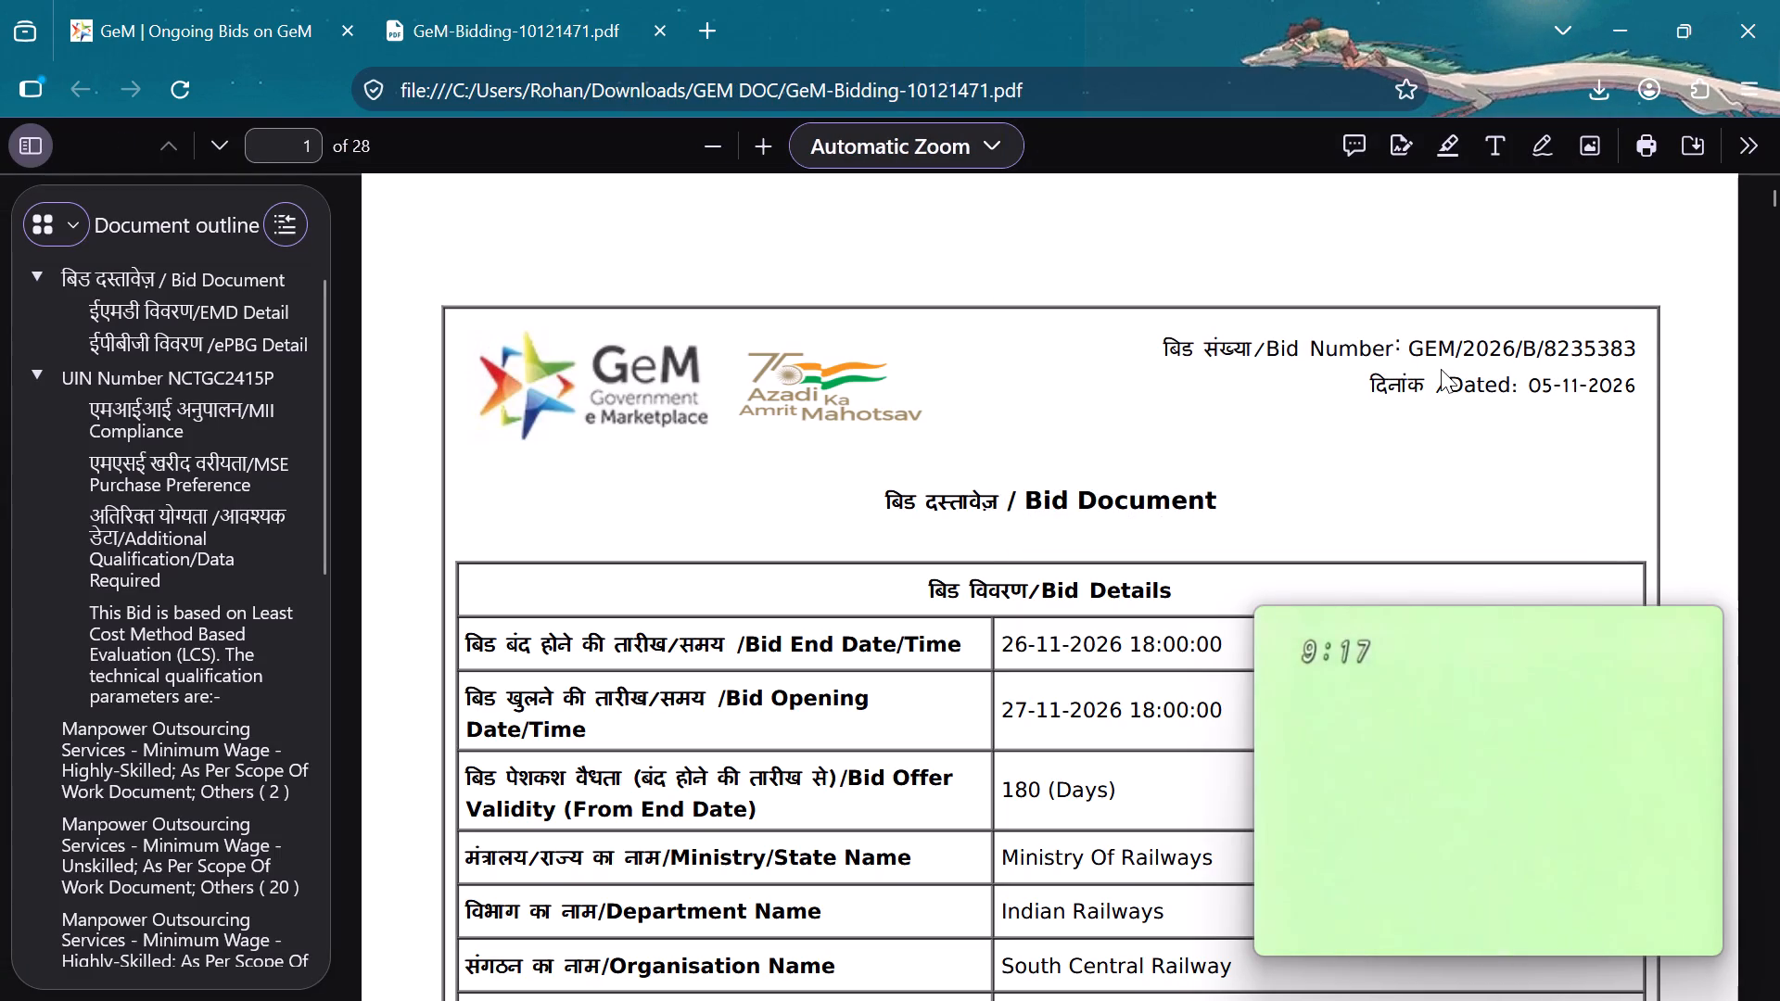
Copy bid number GEM/2026/B/8235383 from the document into the form's GEM Id and set Bid Type to M.
{"action": "double_click", "coordinate": [1434, 347]}
{"action": "key", "text": "ctrl+shift+Right"}
{"action": "key", "text": "ctrl+shift+Right"}
{"action": "key", "text": "ctrl+shift+Right"}
{"action": "key", "text": "ctrl+c"}
{"action": "key", "text": "ctrl+c"}
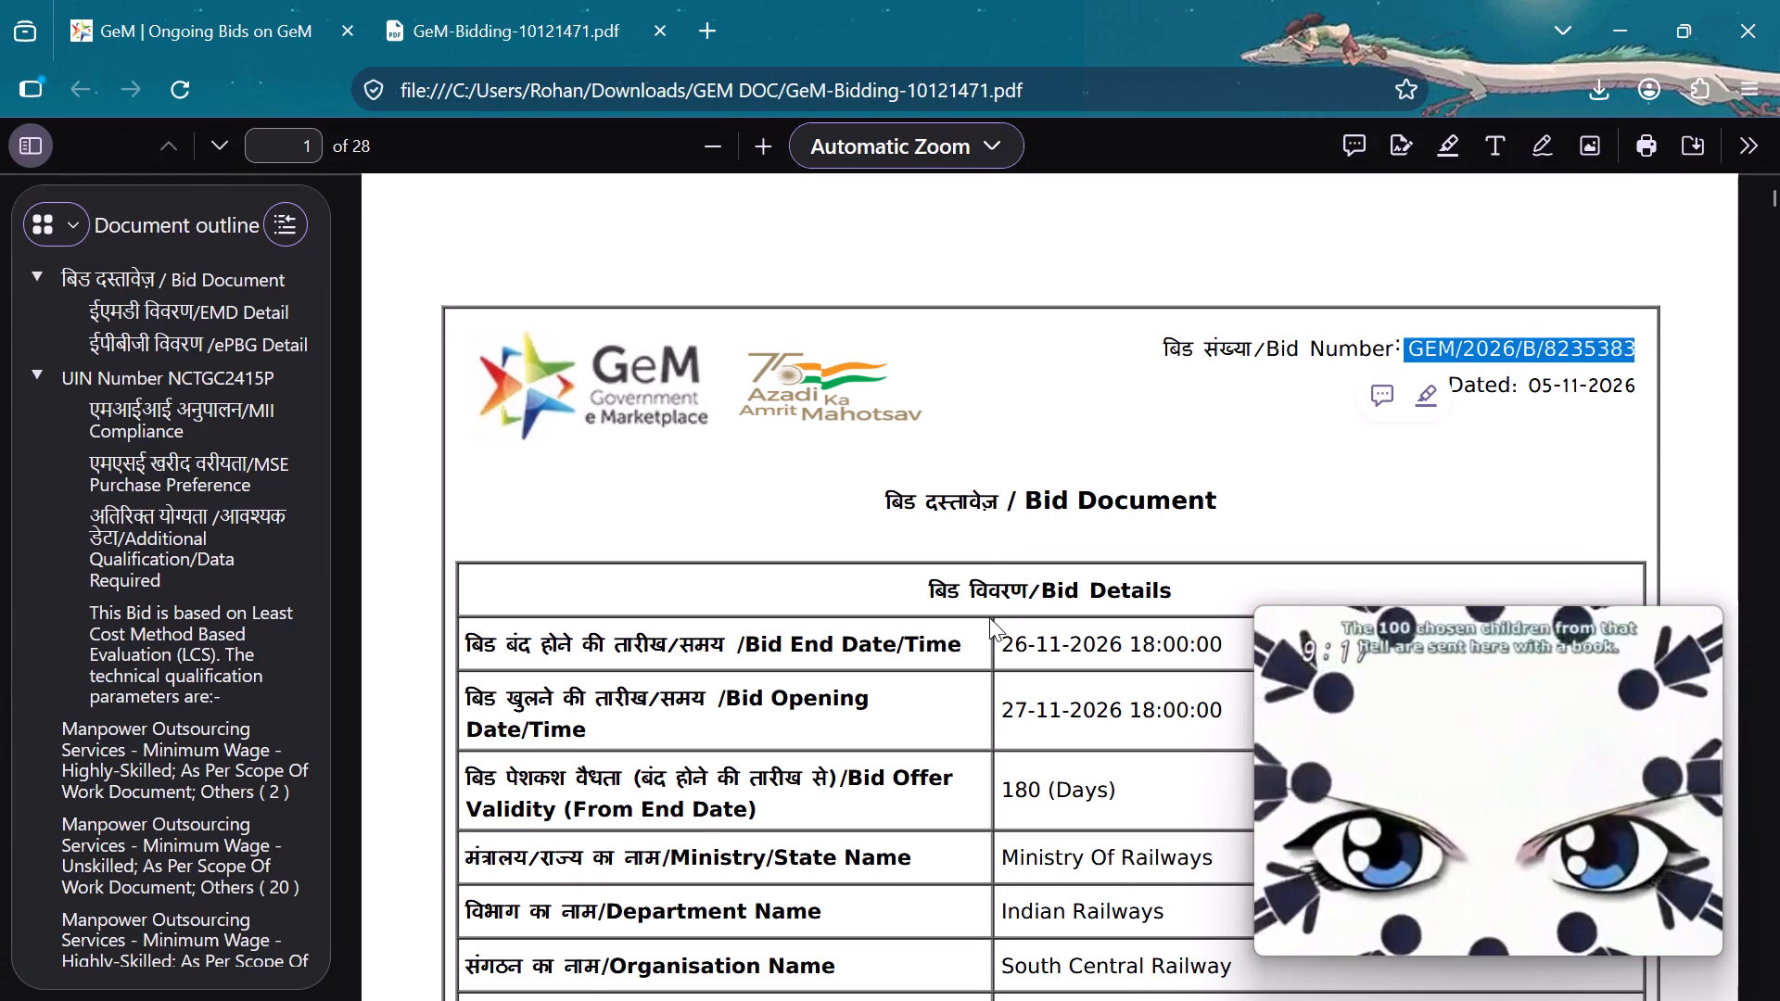
{"action": "scroll", "coordinate": [989, 617], "scroll_direction": "down", "scroll_amount": 11}
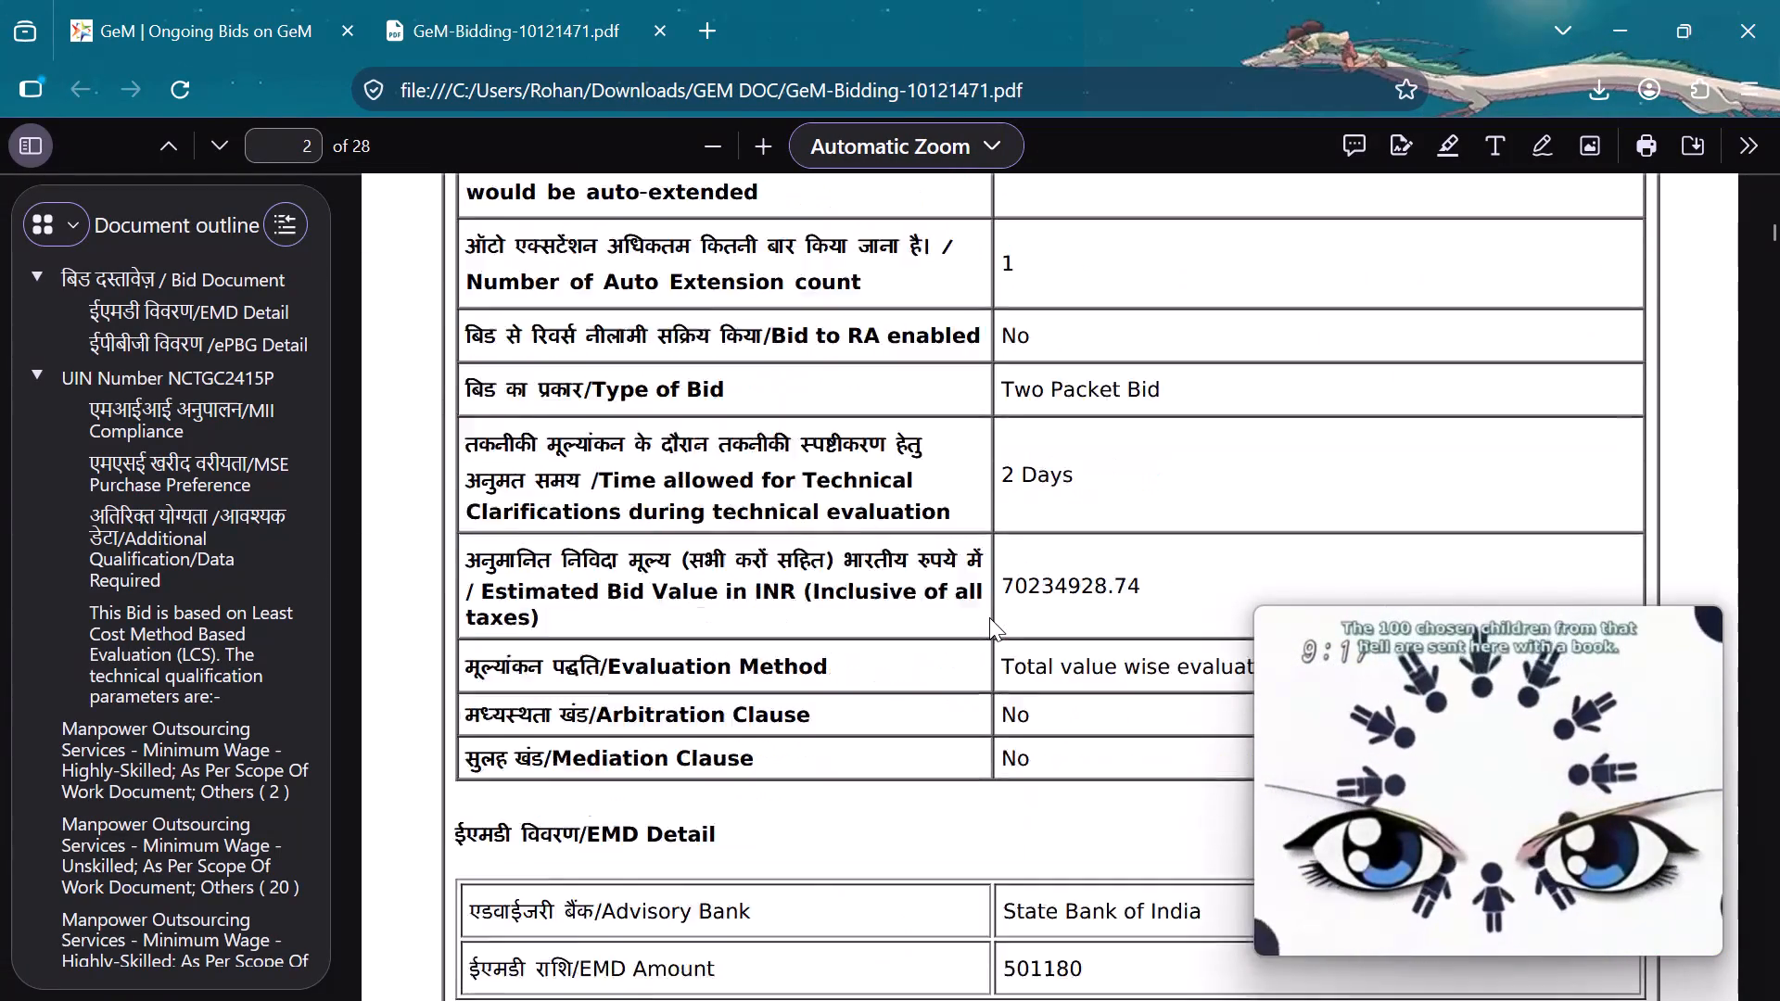
{"action": "scroll", "coordinate": [989, 617], "scroll_direction": "down", "scroll_amount": 2}
{"action": "scroll", "coordinate": [989, 617], "scroll_direction": "up", "scroll_amount": 1}
{"action": "key", "text": "alt+Tab"}
{"action": "left_click", "coordinate": [761, 559]}
{"action": "key", "text": "ctrl+v"}
{"action": "key", "text": "Tab"}
{"action": "key", "text": "m"}
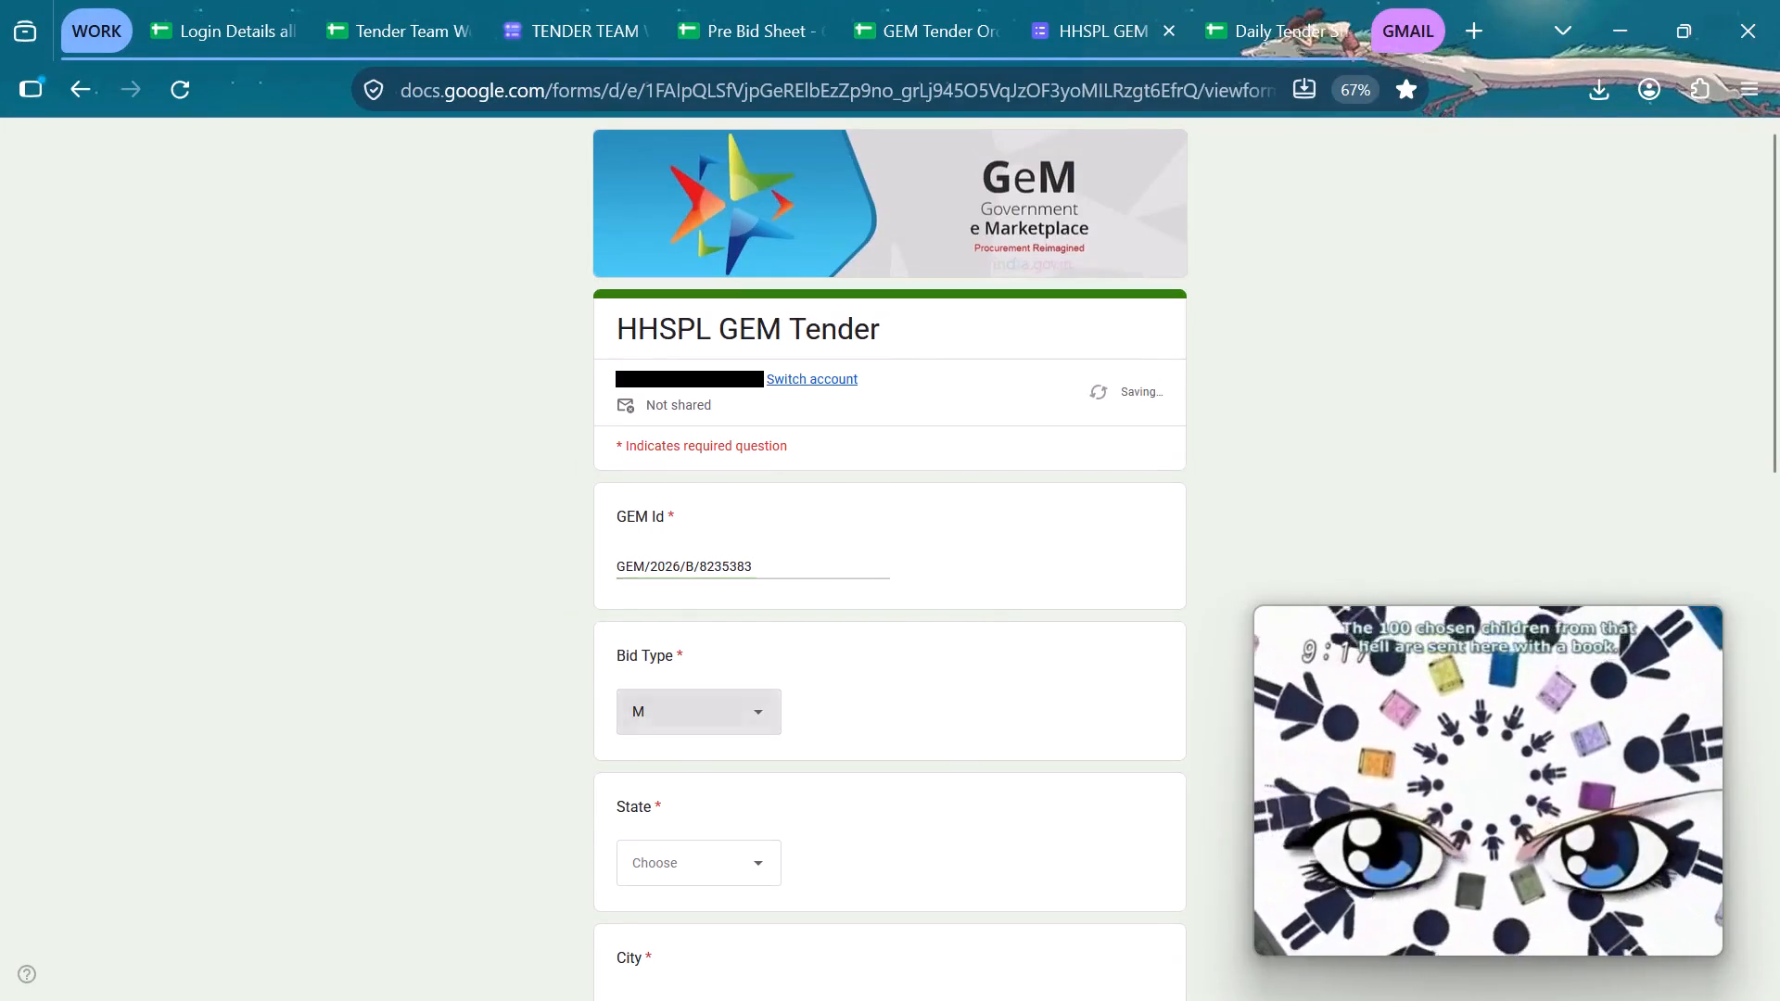
Search the web for the consignee's pin code 500025 from the bid document and copy the district name Hyderabad.
{"action": "key", "text": "alt+Tab"}
{"action": "scroll", "coordinate": [761, 559], "scroll_direction": "down", "scroll_amount": 19}
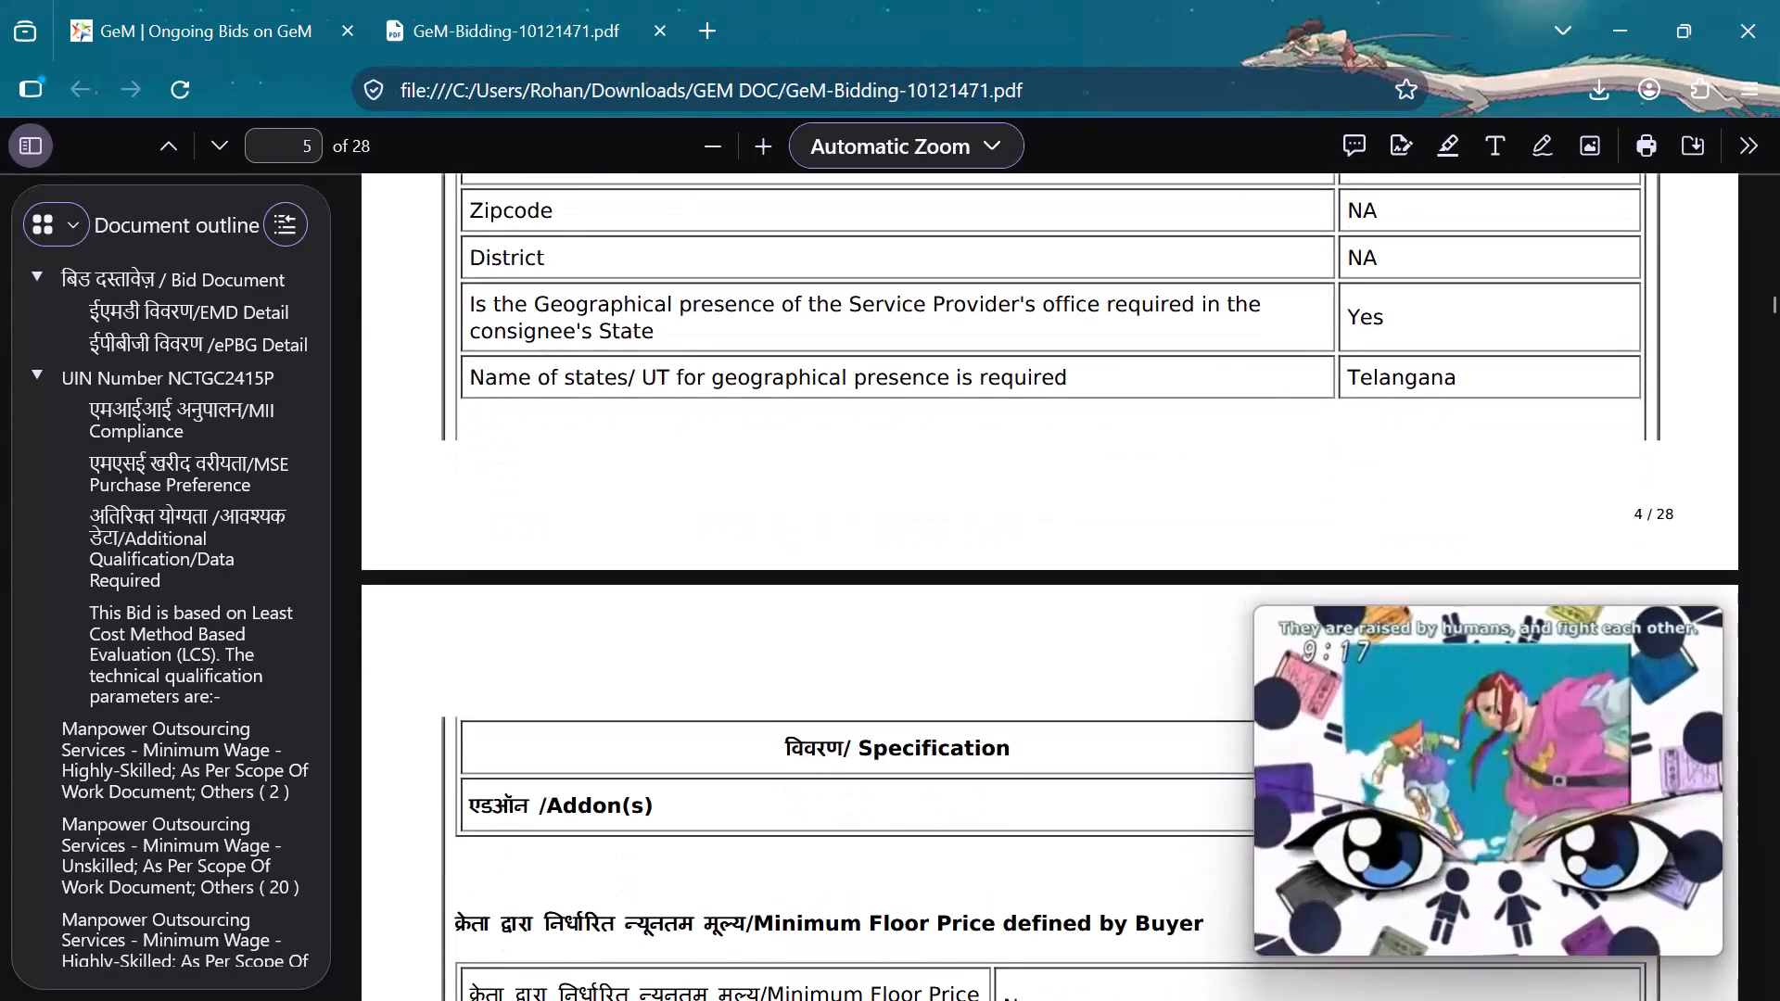
{"action": "scroll", "coordinate": [761, 559], "scroll_direction": "down", "scroll_amount": 18}
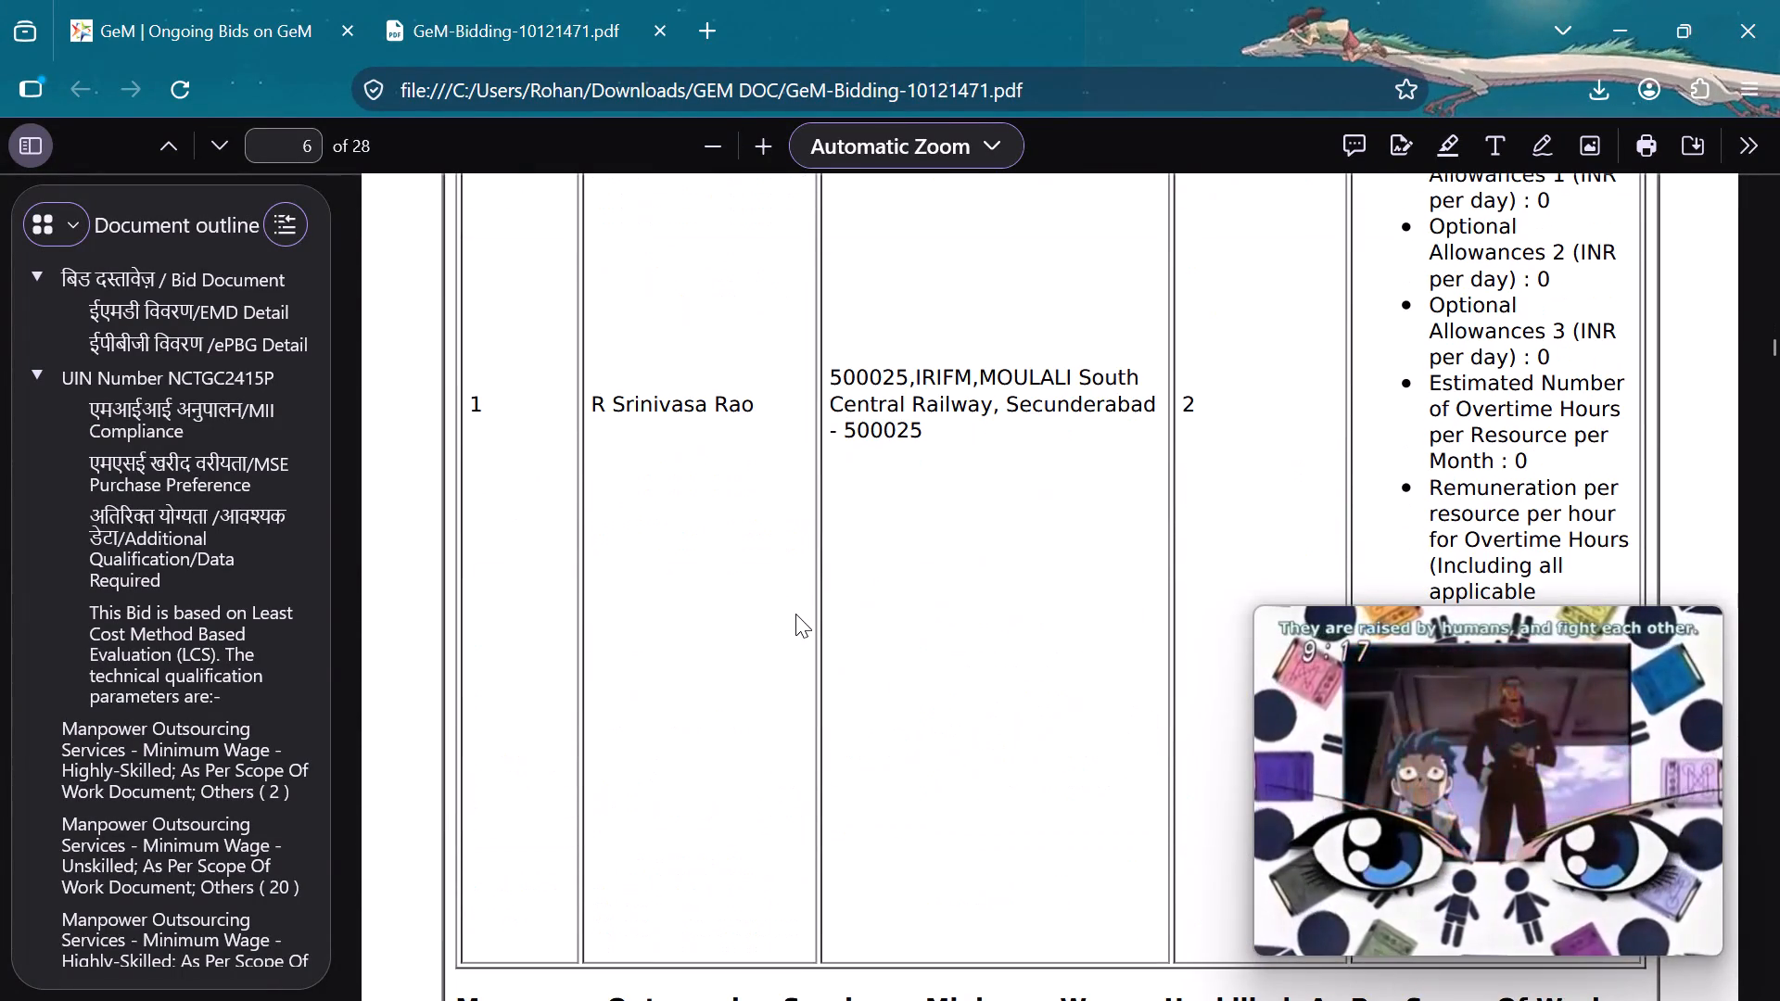
{"action": "double_click", "coordinate": [878, 374]}
{"action": "right_click", "coordinate": [878, 374]}
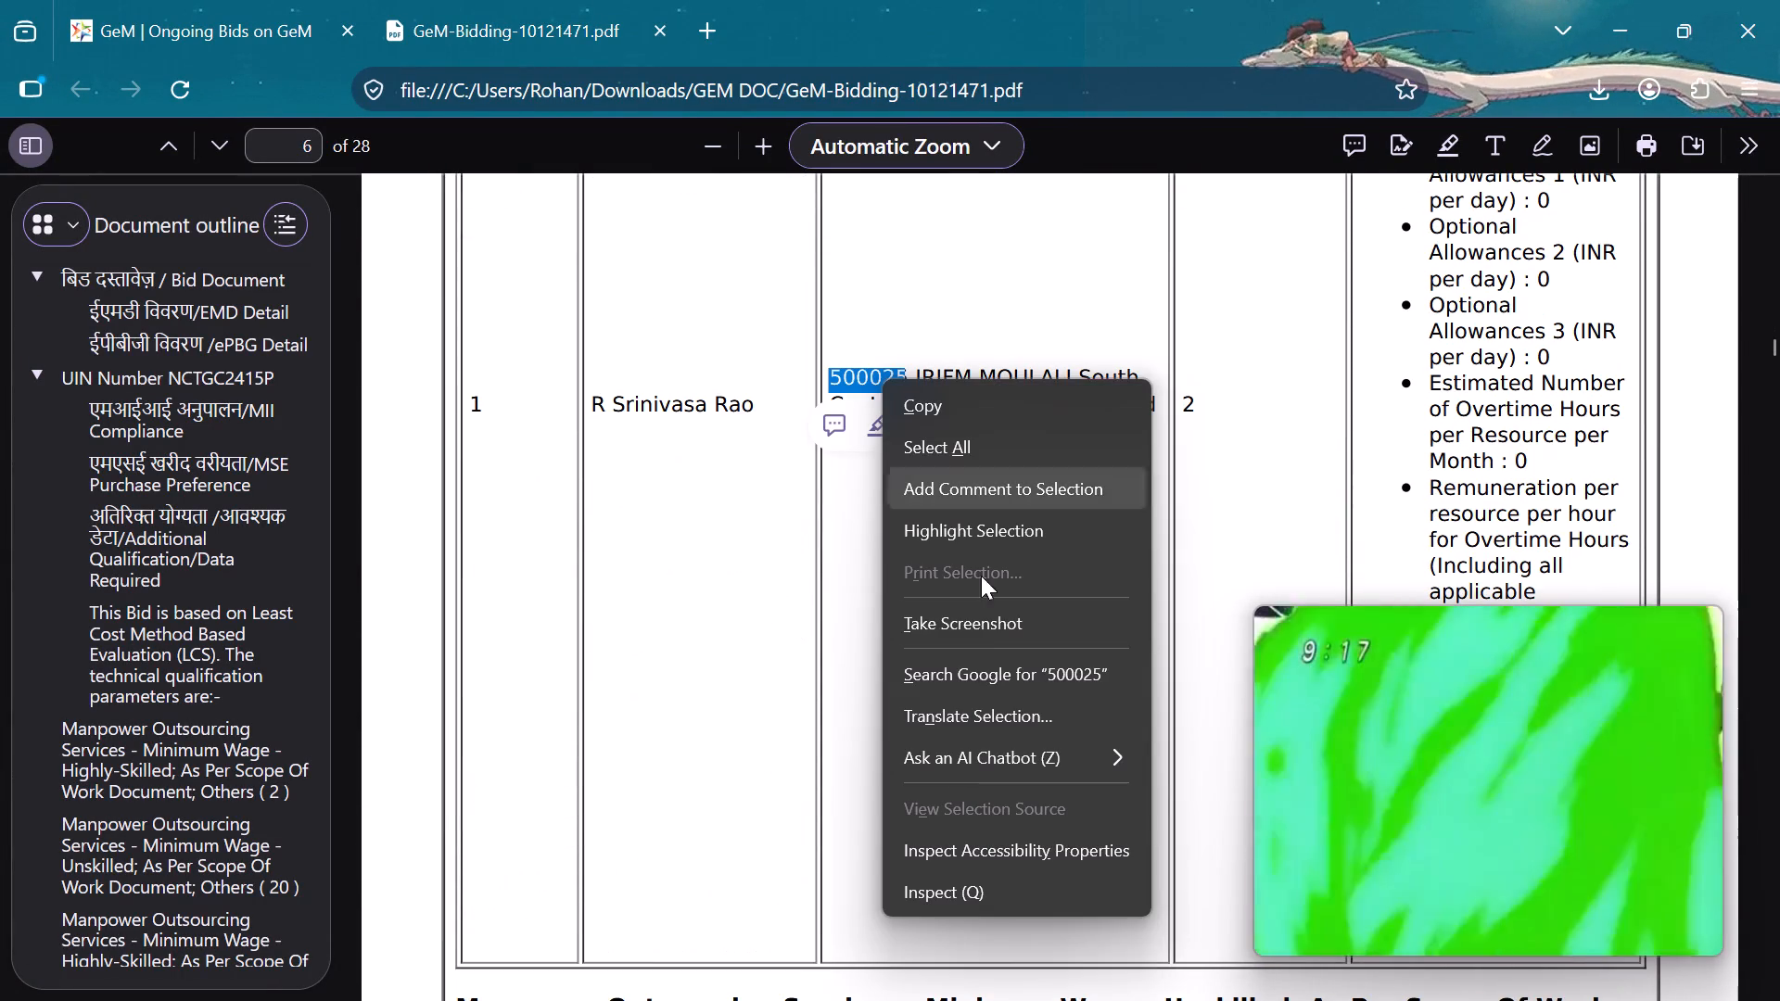
{"action": "left_click", "coordinate": [987, 664]}
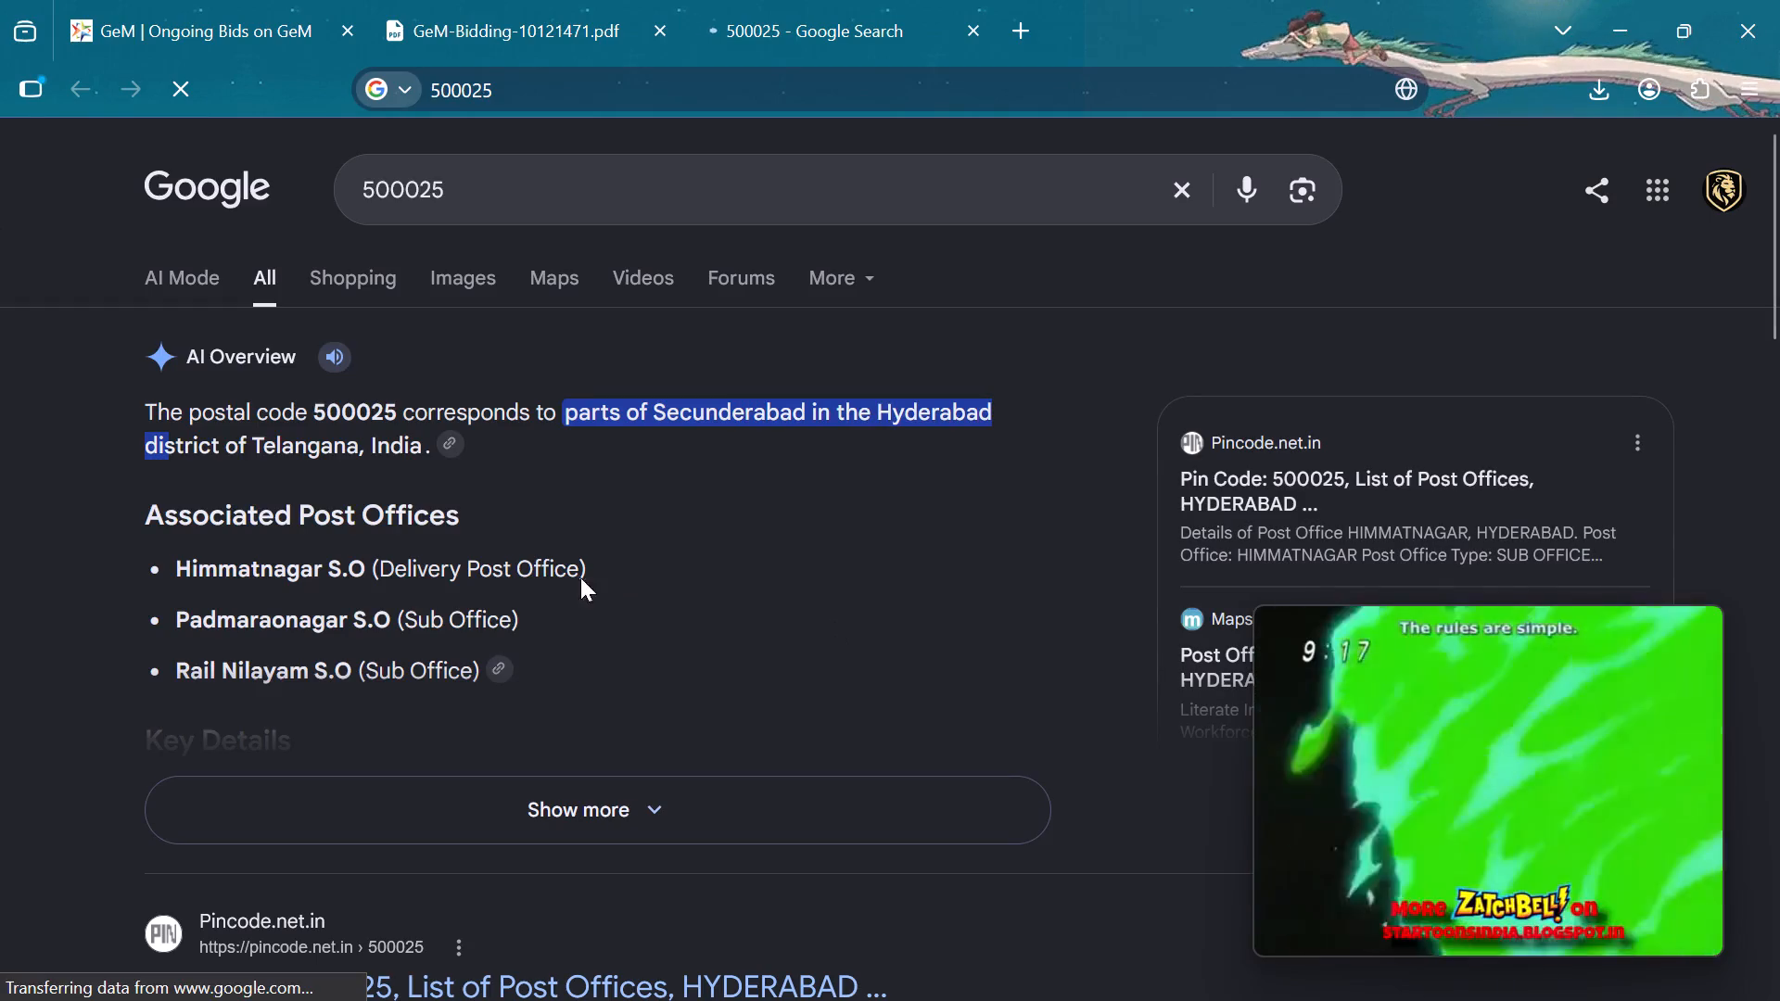
{"action": "double_click", "coordinate": [746, 414]}
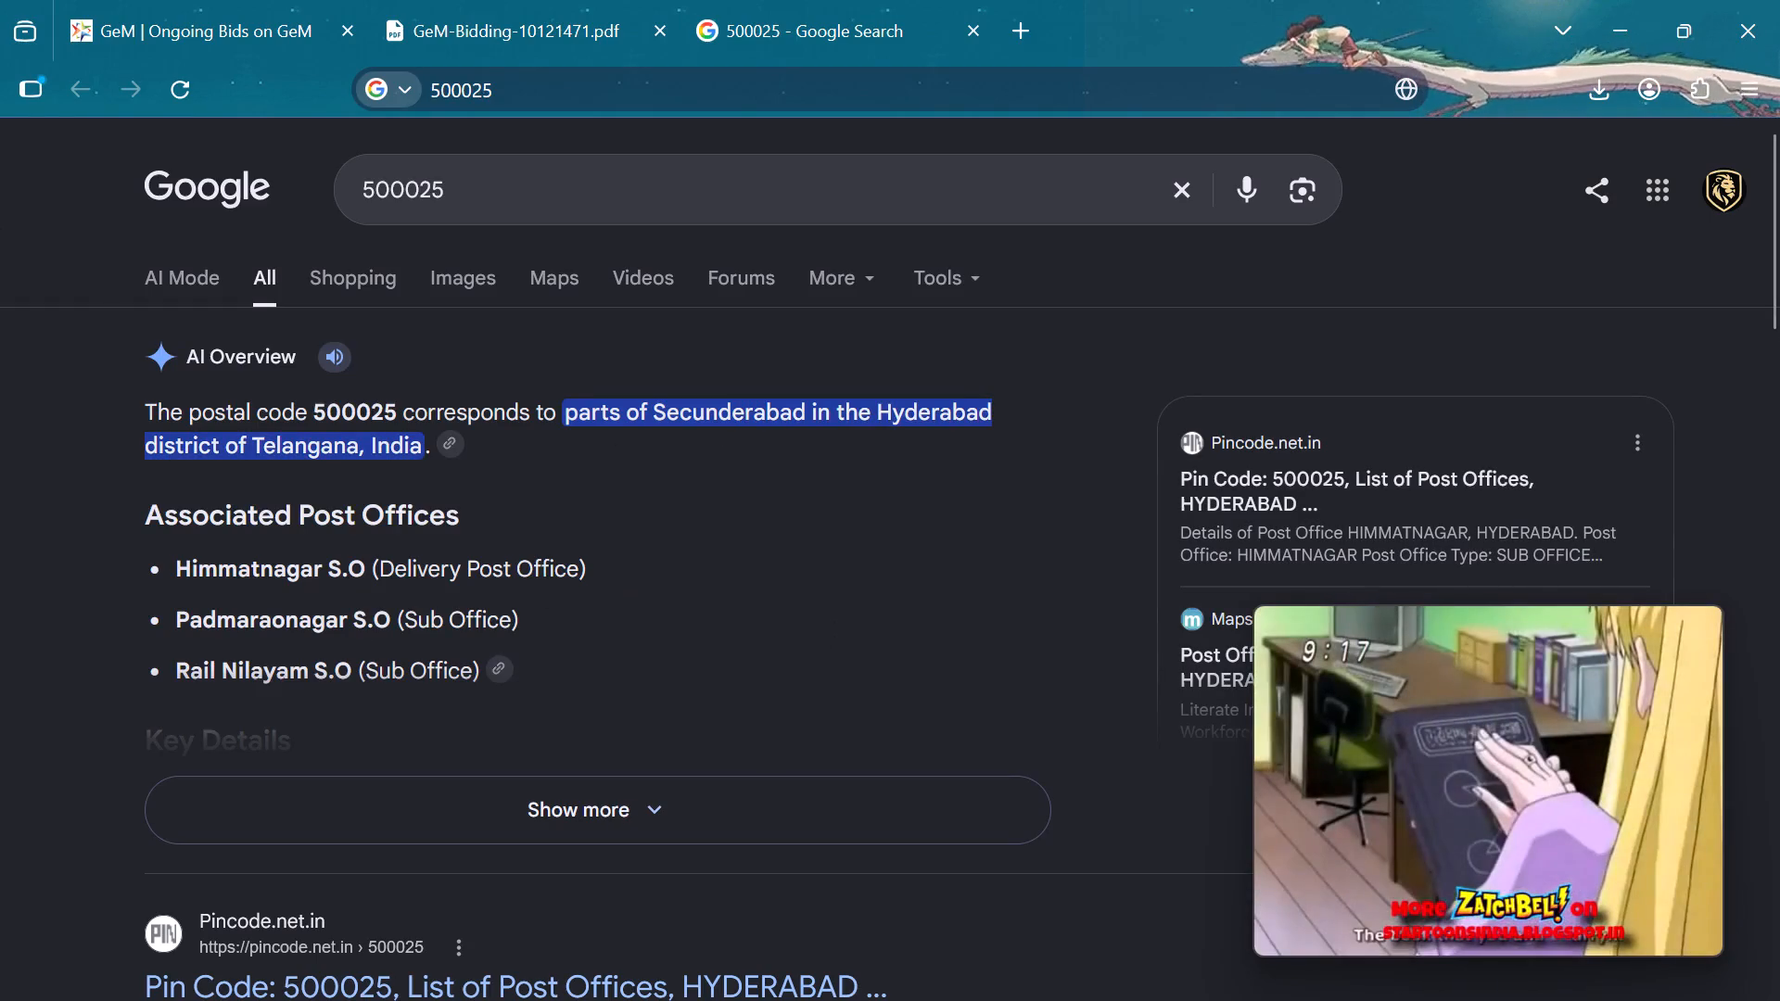
{"action": "key", "text": "ctrl+c"}
{"action": "key", "text": "ctrl+c"}
{"action": "key", "text": "ctrl+c"}
{"action": "key", "text": "alt+Tab"}
{"action": "key", "text": "alt+Tab"}
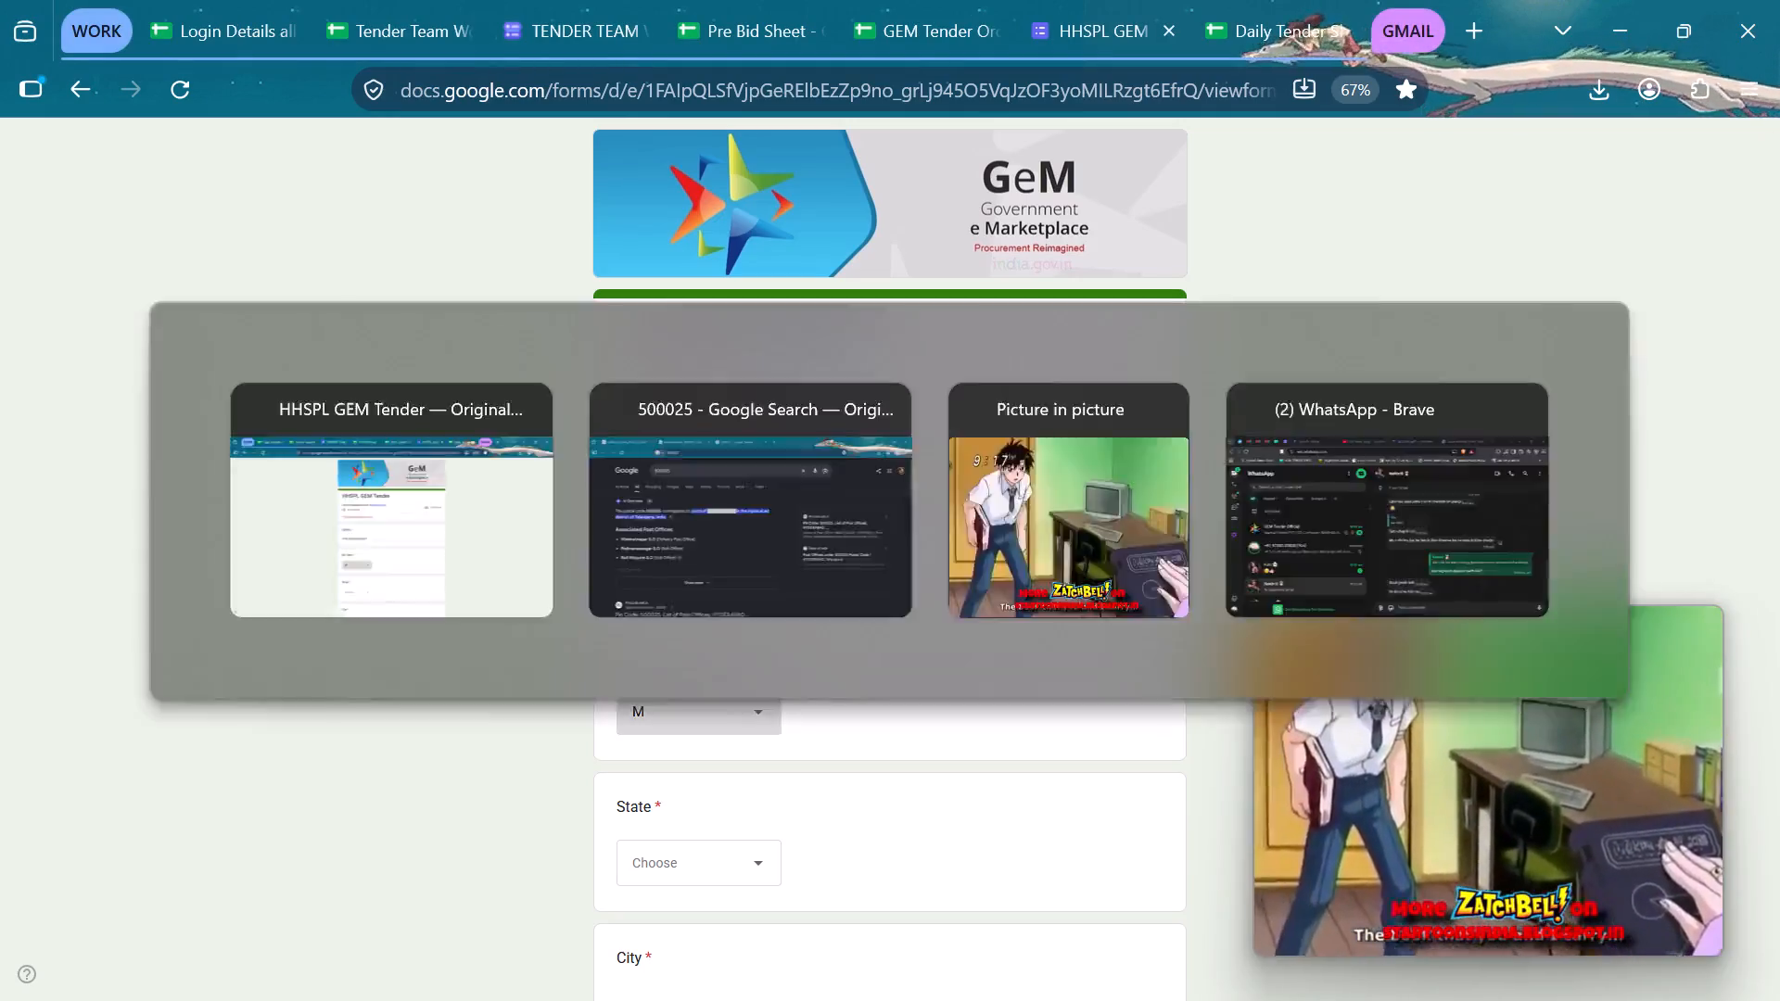
{"action": "double_click", "coordinate": [976, 417]}
{"action": "key", "text": "ctrl+c"}
Set the State to TS and enter Hyderabad as the City in the form.
{"action": "key", "text": "alt+Tab"}
{"action": "key", "text": "Tab"}
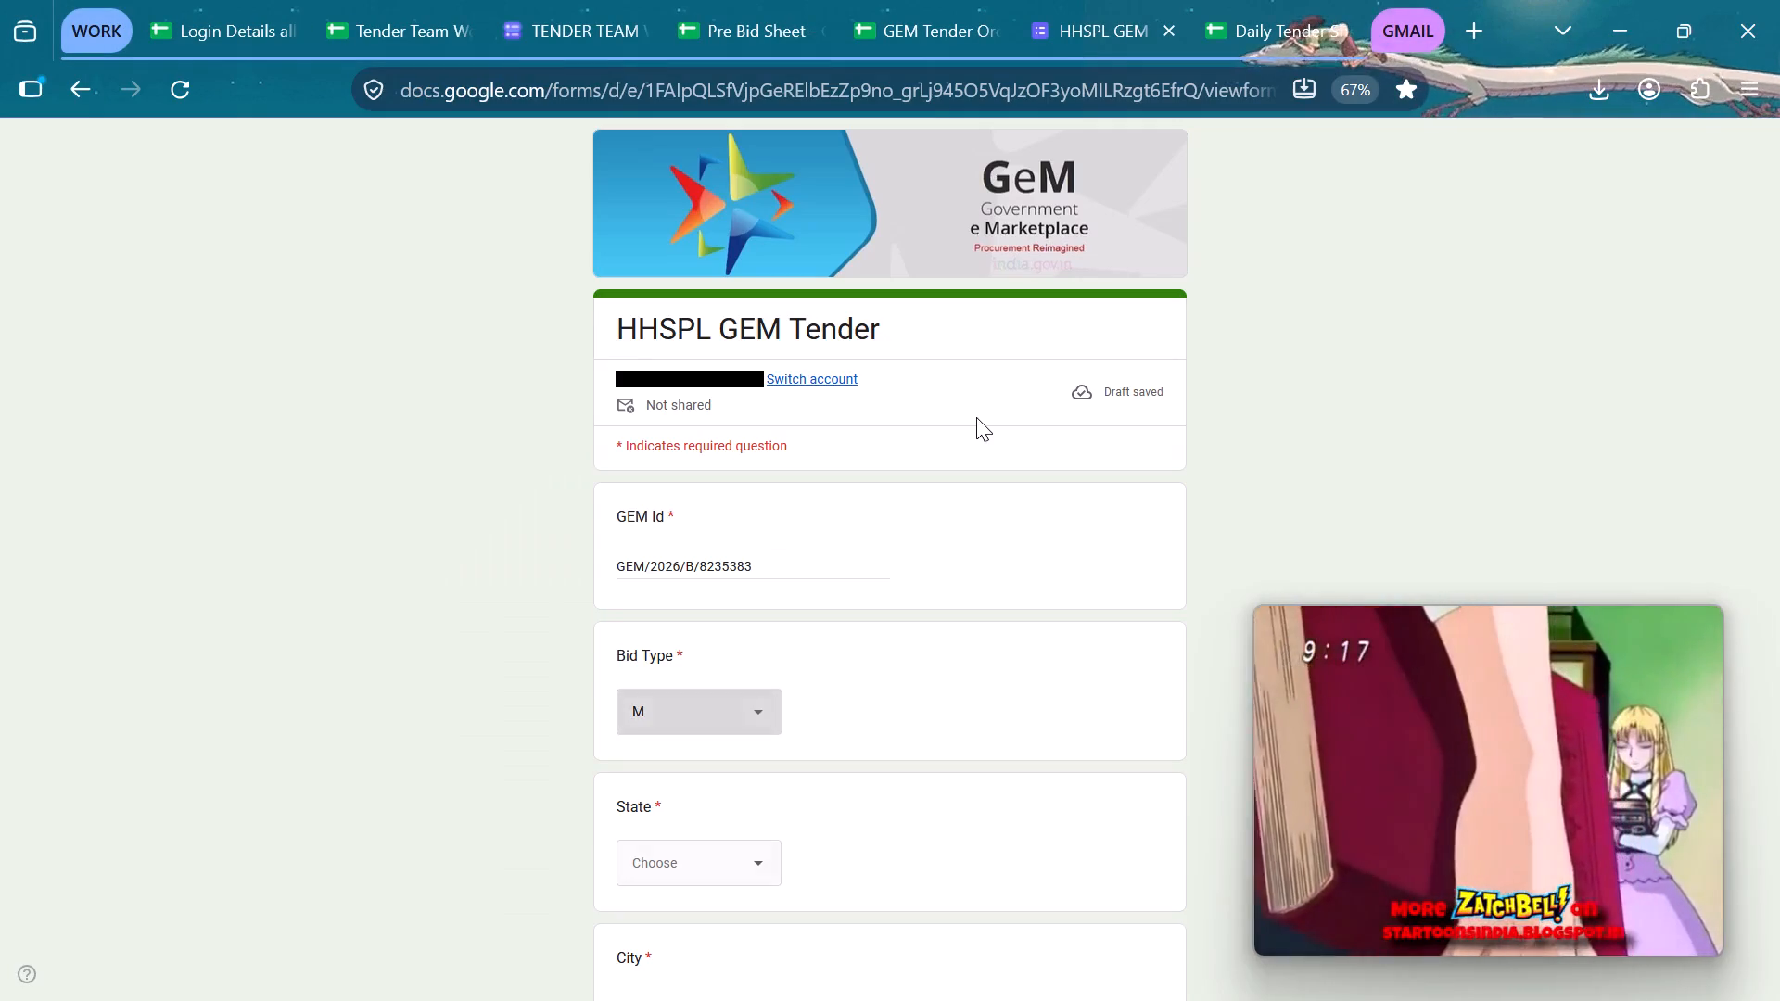
{"action": "type", "text": "hhh"}
{"action": "key", "text": "alt+Tab"}
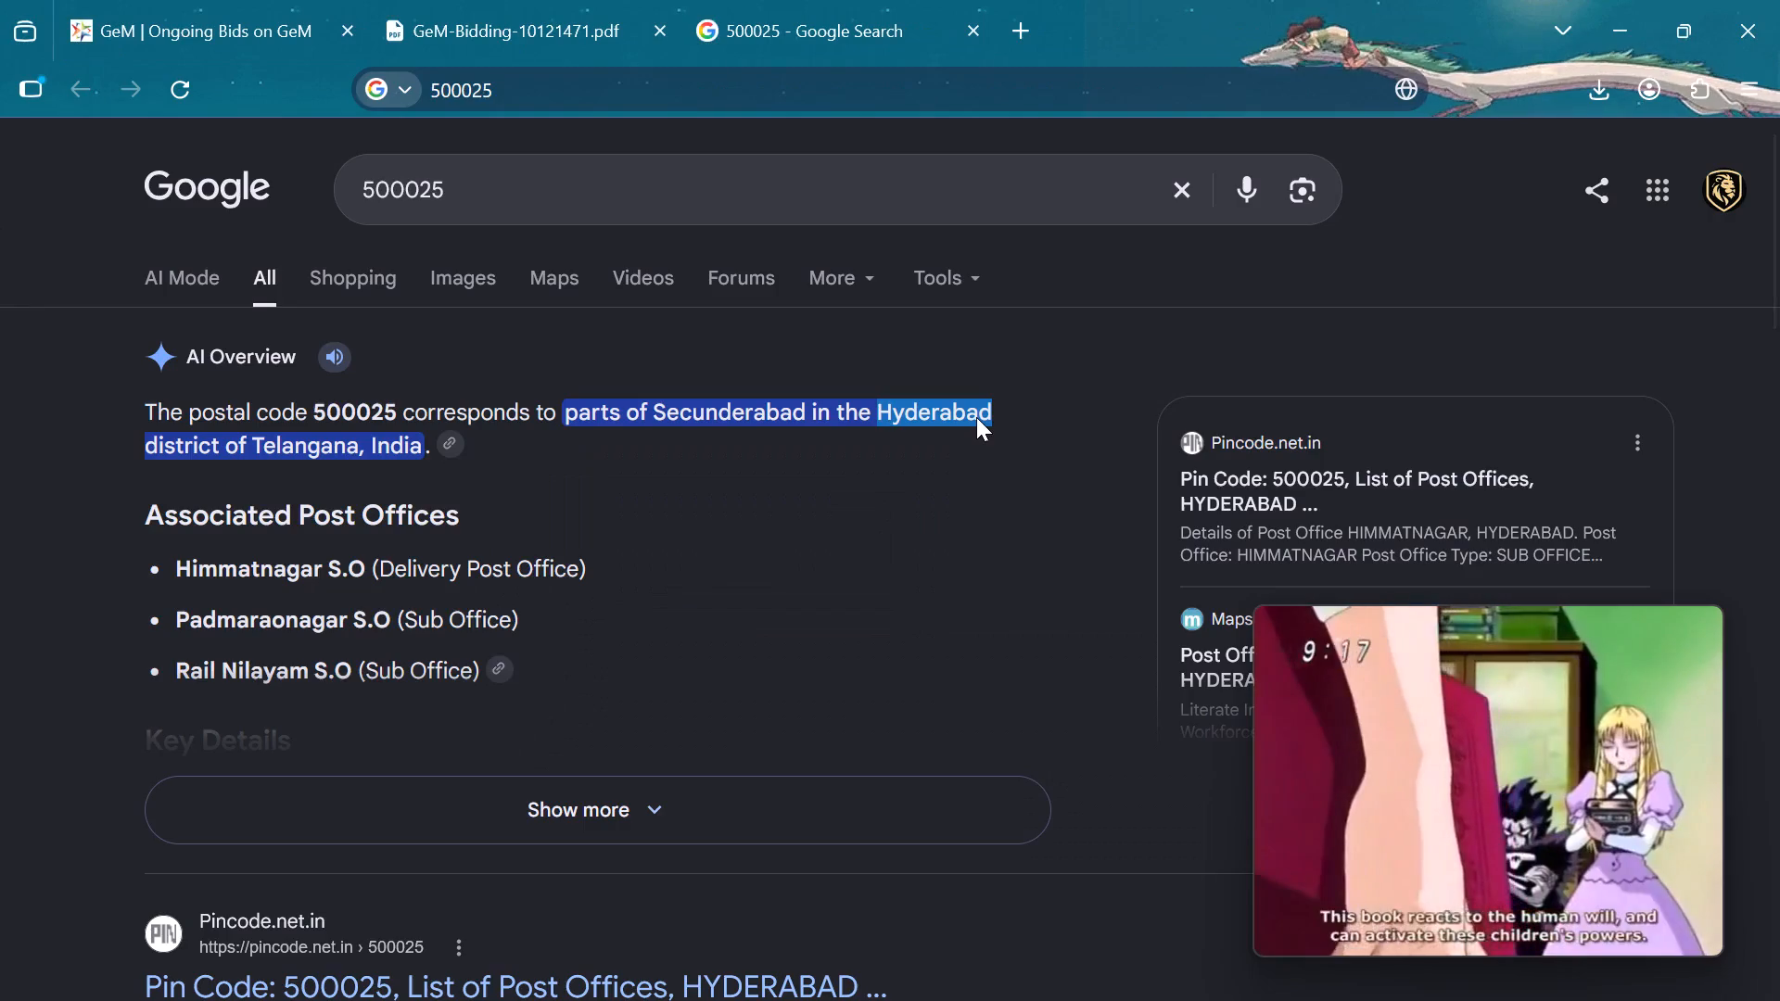
{"action": "key", "text": "alt+Tab"}
{"action": "type", "text": "tt"}
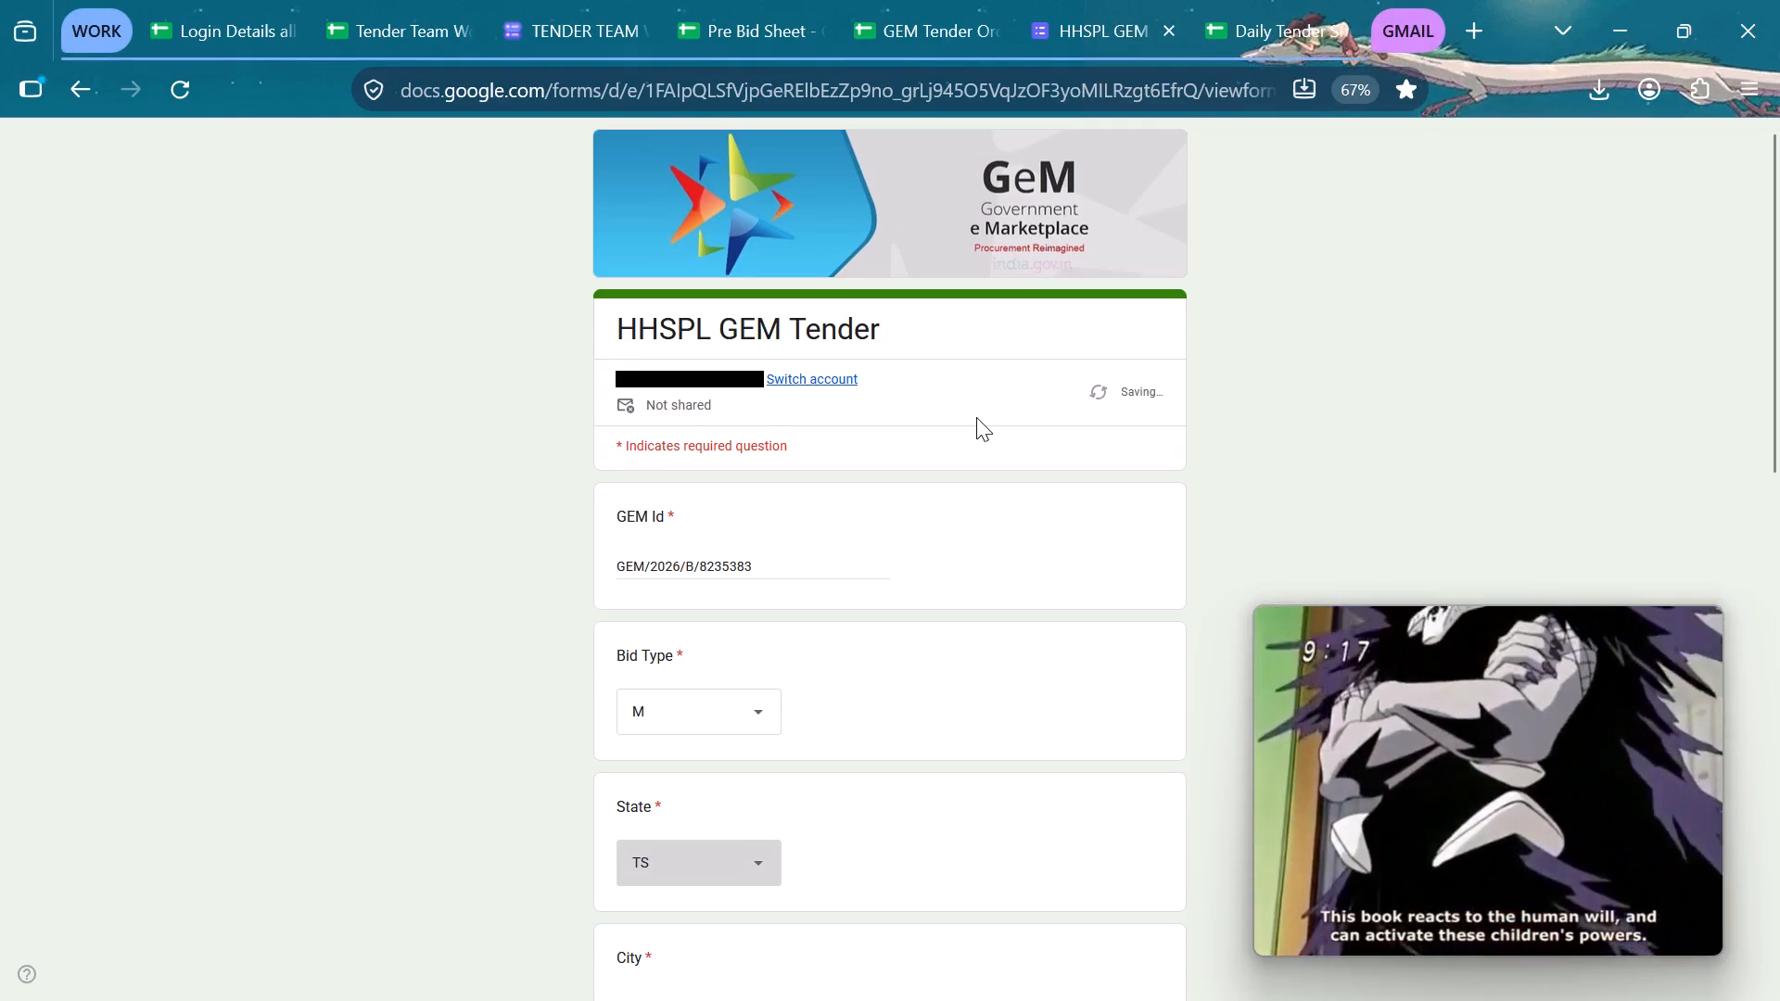
{"action": "key", "text": "Tab"}
{"action": "key", "text": "ctrl+v"}
Choose N for both Pasara and Pre Bid Meeting.
{"action": "key", "text": "Tab"}
{"action": "key", "text": "n"}
{"action": "key", "text": "Tab"}
{"action": "key", "text": "n"}
Set the closing date to 26/11/2026, matching the end date of bid GEM/2026/B/8235383 in the GeM list.
{"action": "key", "text": "alt+Tab"}
{"action": "left_click", "coordinate": [364, 0]}
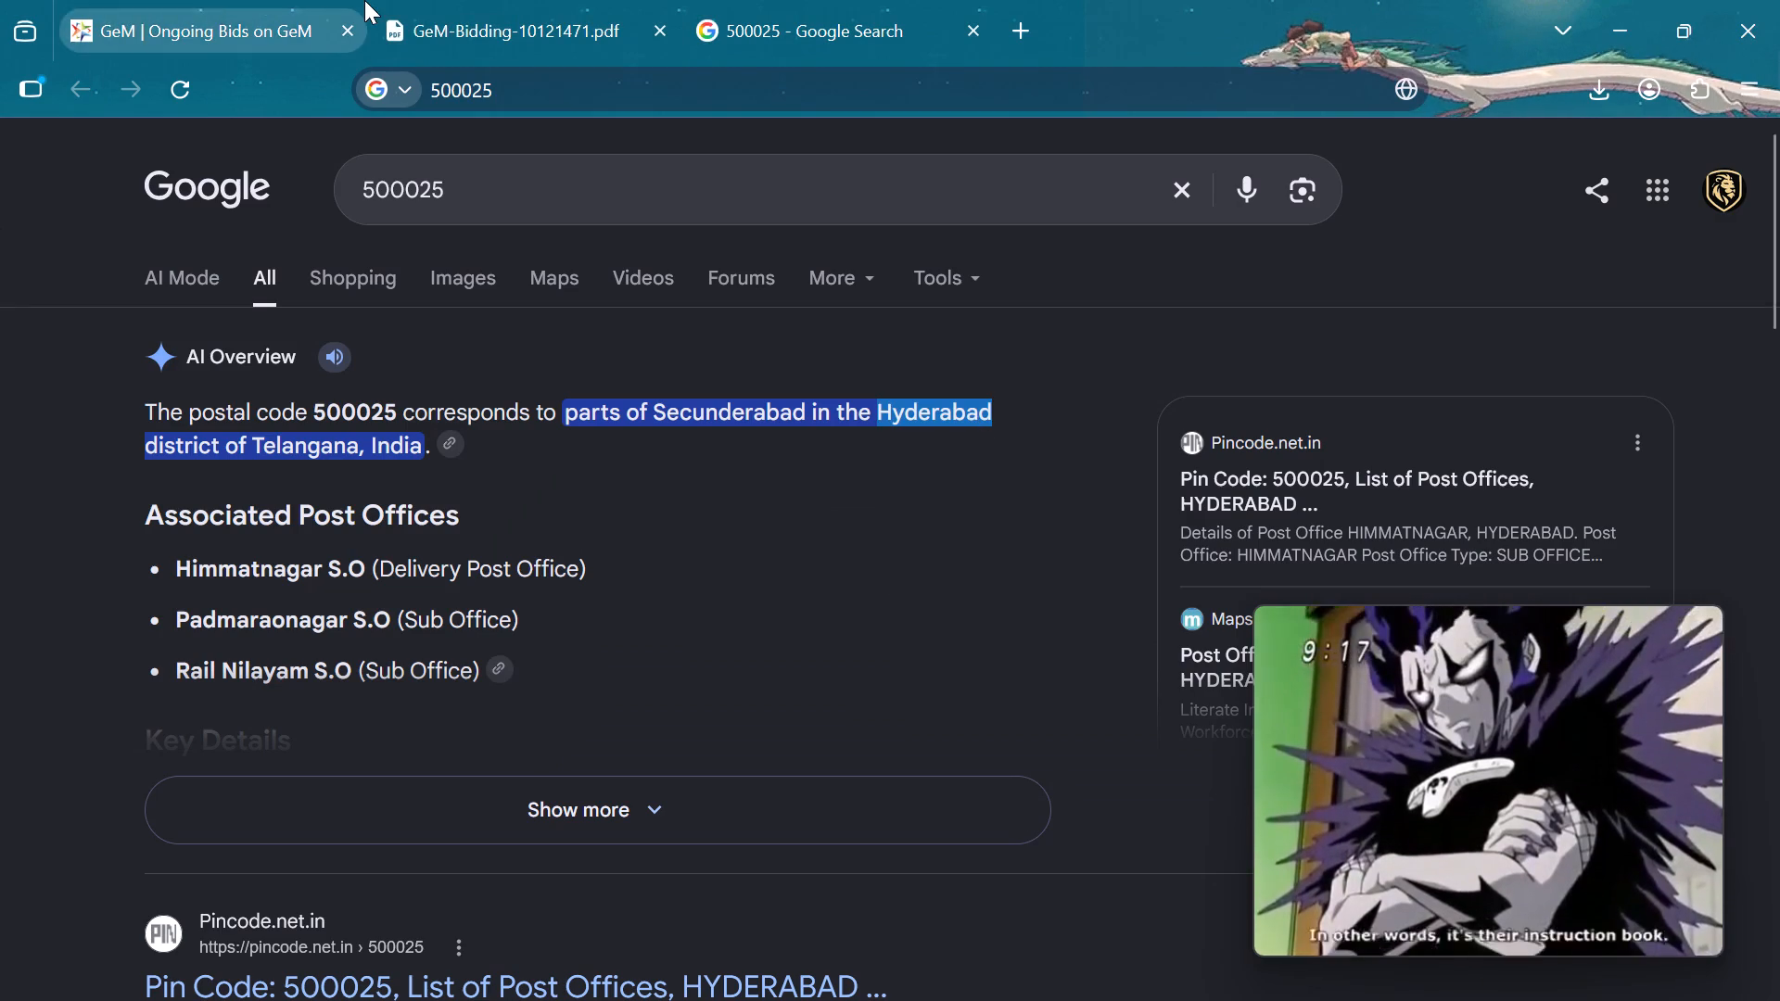
{"action": "key", "text": "alt+Tab"}
{"action": "key", "text": "Tab"}
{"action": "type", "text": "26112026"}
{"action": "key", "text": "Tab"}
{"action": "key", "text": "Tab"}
Enter 92 as the quantity for the Hyderabad railway bid and submit the response.
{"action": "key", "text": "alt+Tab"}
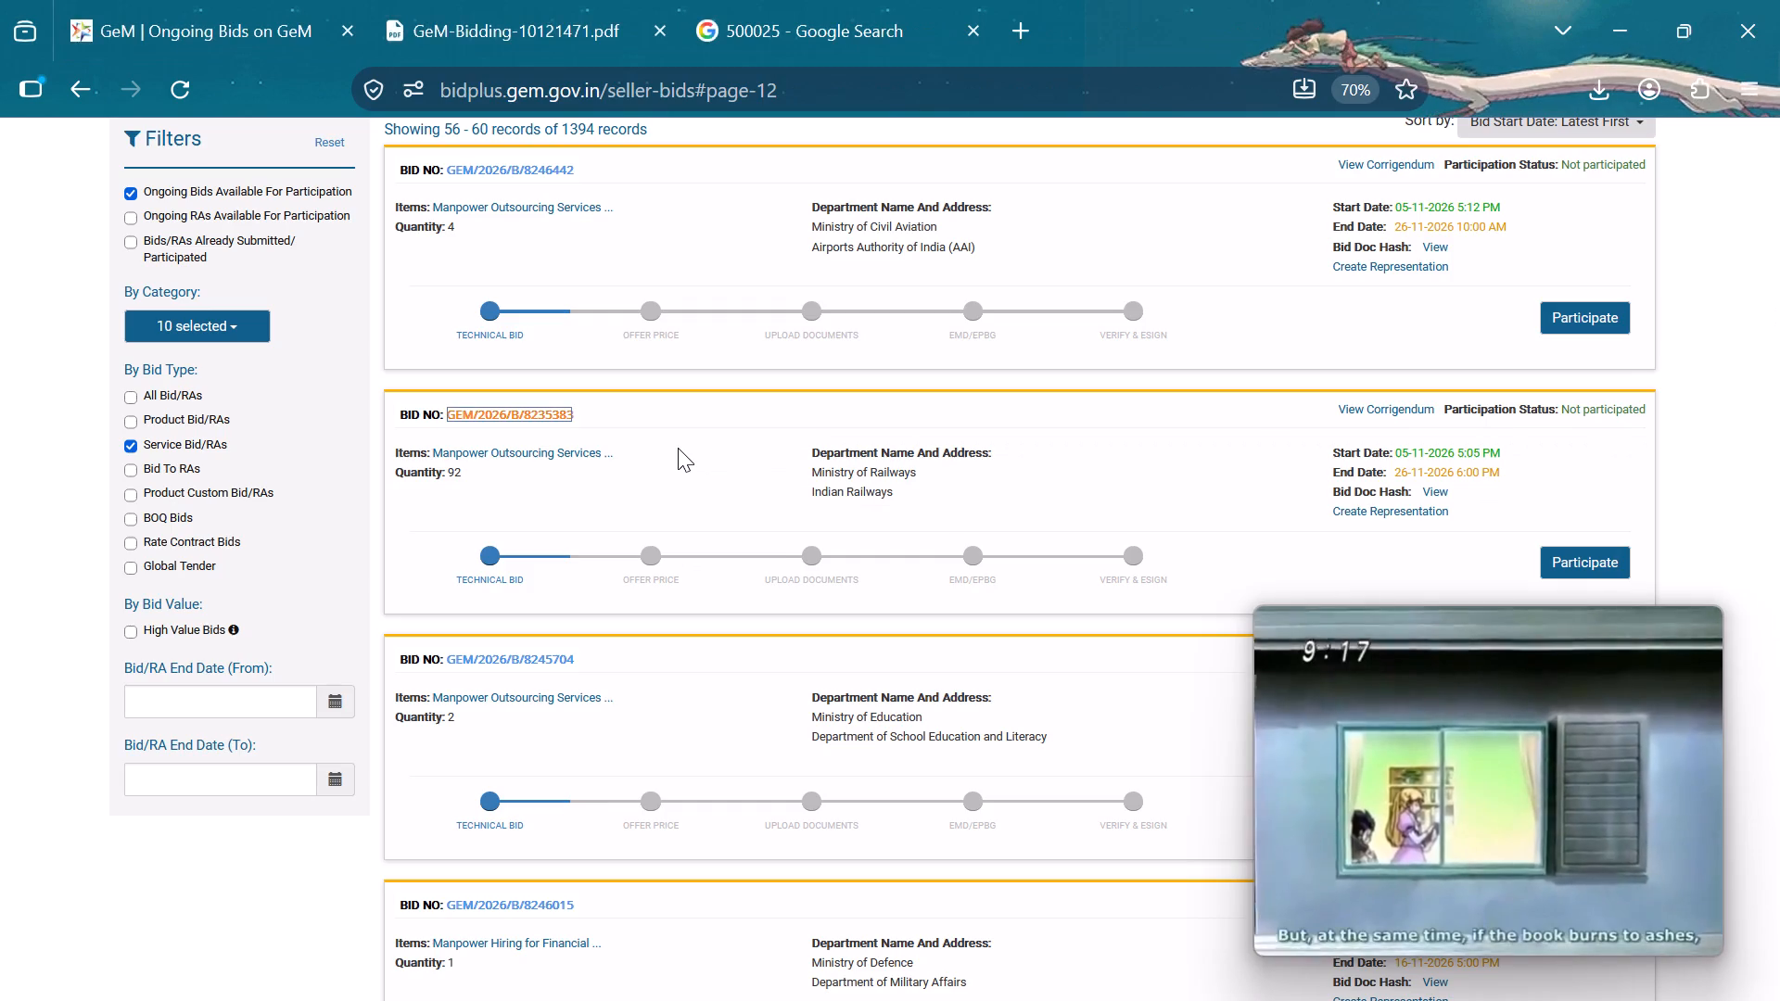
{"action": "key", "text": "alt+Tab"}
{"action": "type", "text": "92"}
{"action": "scroll", "coordinate": [678, 448], "scroll_direction": "down", "scroll_amount": 6}
{"action": "left_click", "coordinate": [642, 813]}
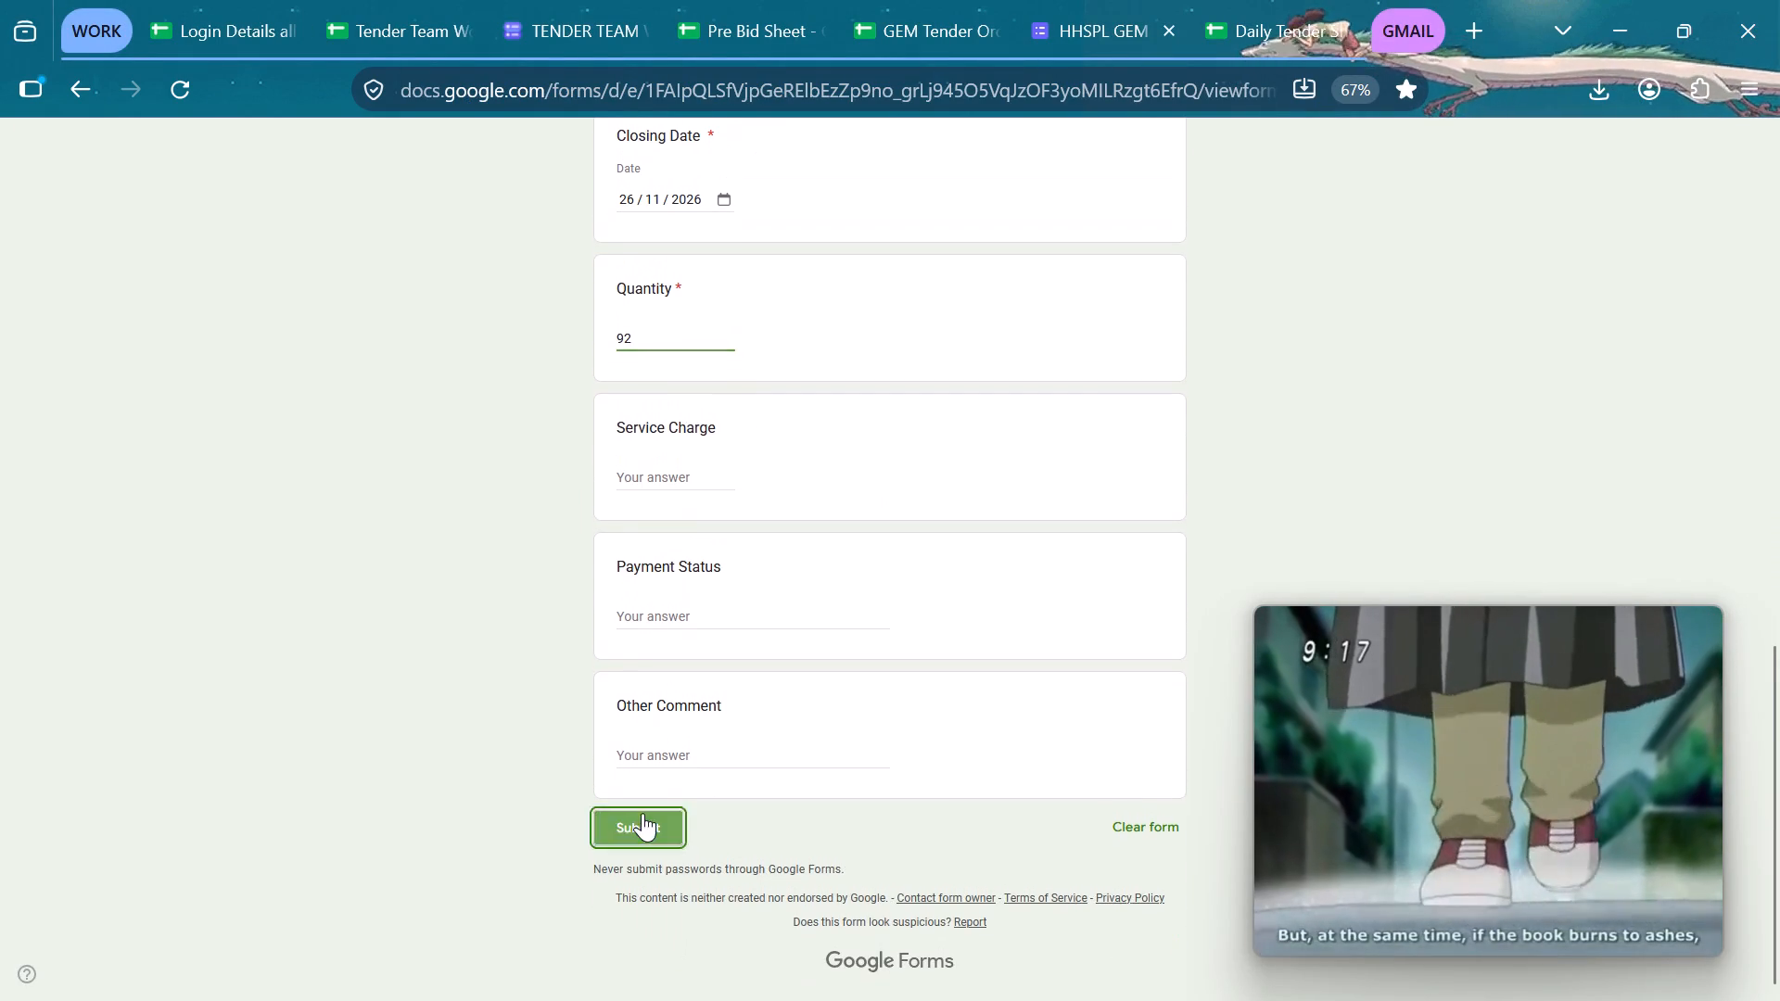
Go to page 11 of the GeM bid list and close the finished bid's PDF and the pin code search.
{"action": "key", "text": "alt+Tab"}
{"action": "scroll", "coordinate": [598, 508], "scroll_direction": "down", "scroll_amount": 6}
{"action": "left_click", "coordinate": [569, 561]}
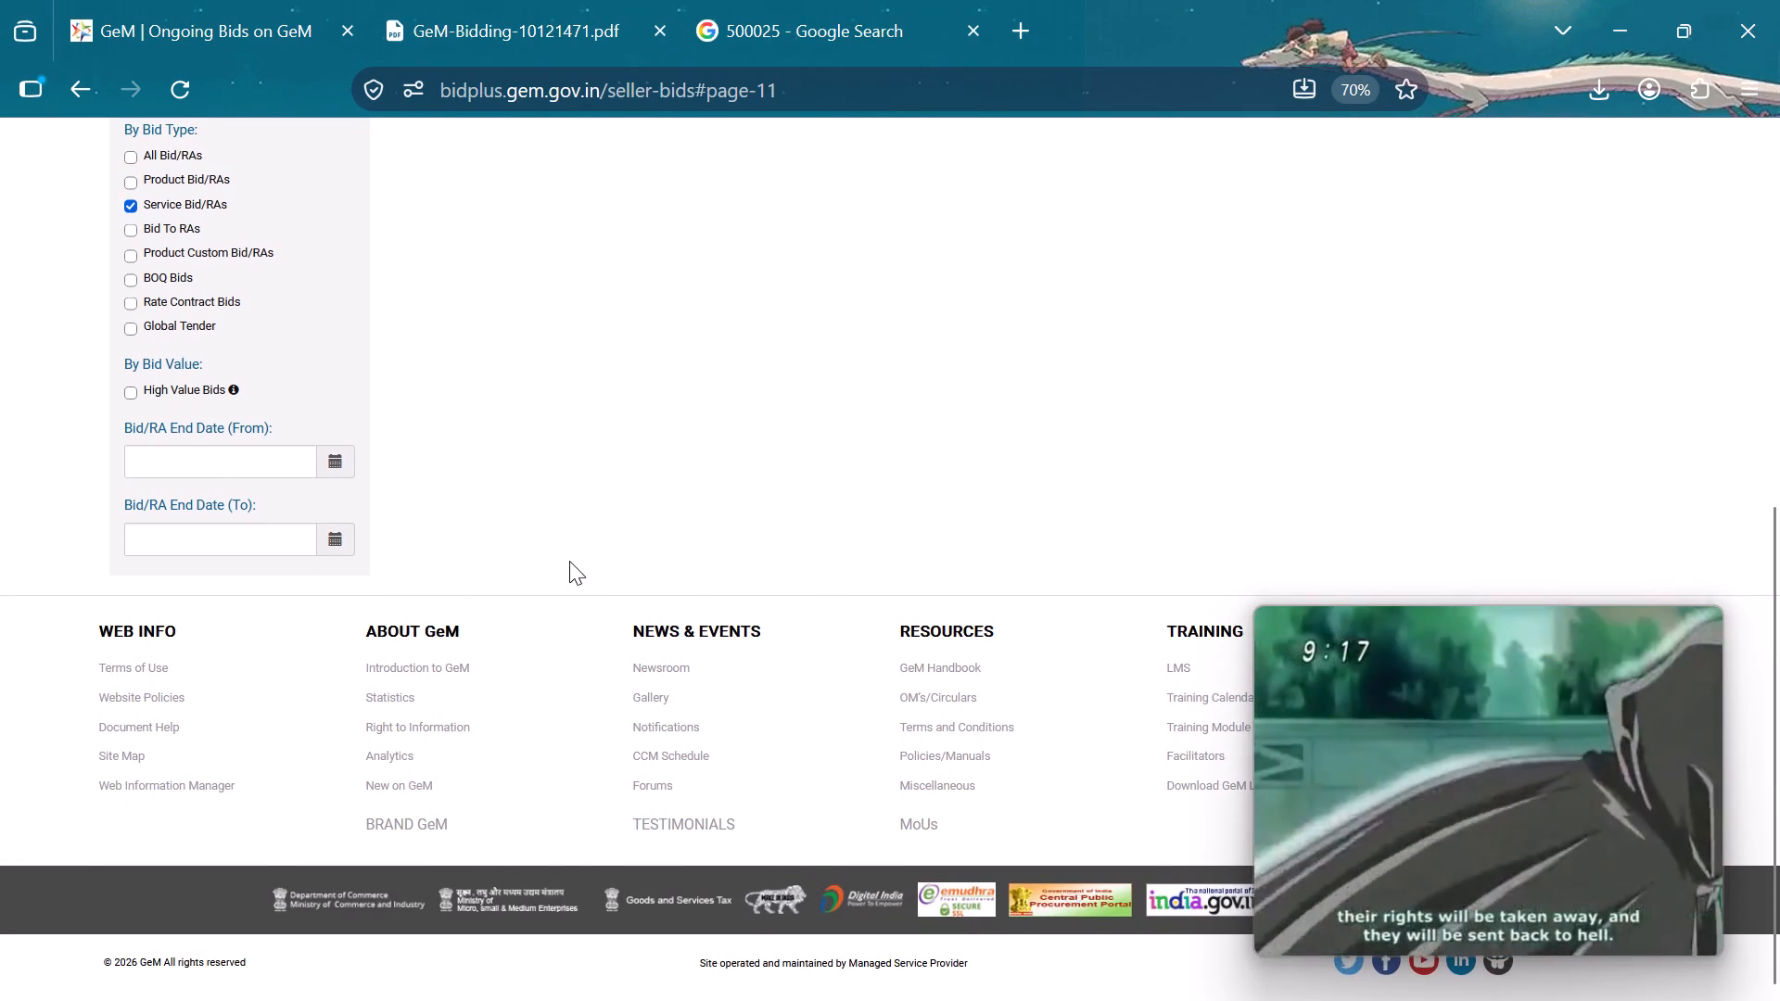
{"action": "left_click", "coordinate": [662, 30]}
{"action": "left_click", "coordinate": [662, 30]}
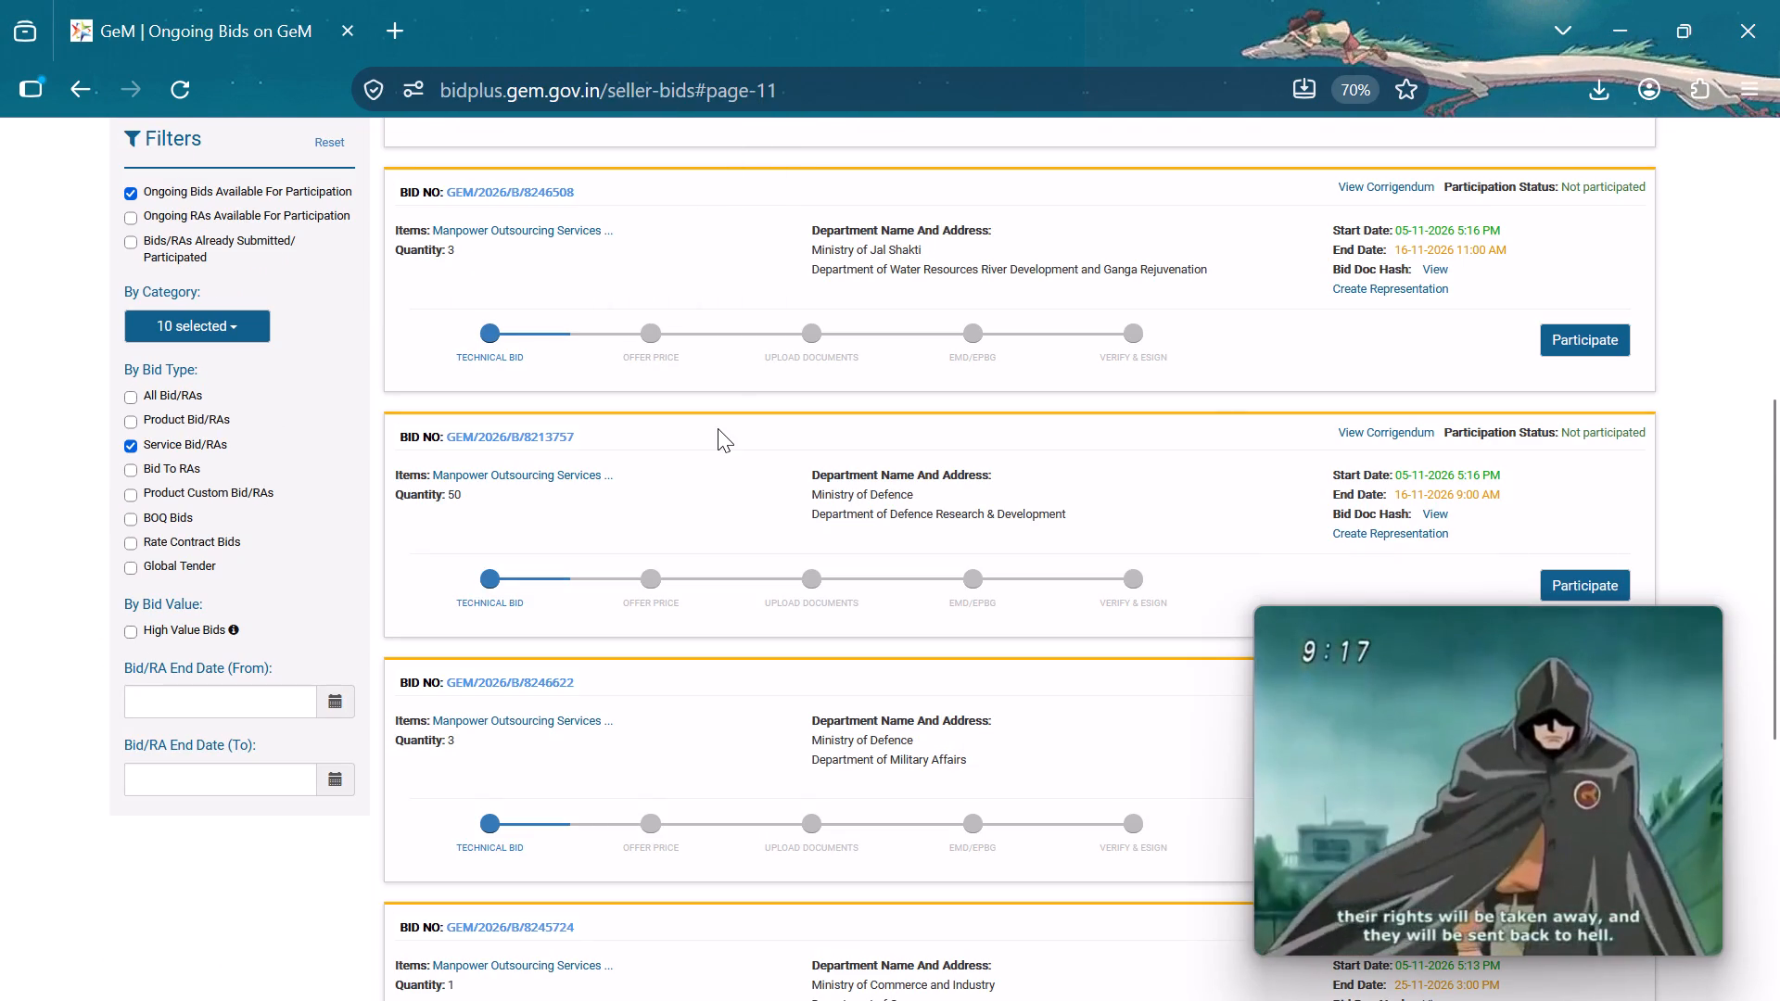
Review the bids on page 11 and open the document for GEM/2026/B/8213757.
{"action": "scroll", "coordinate": [718, 428], "scroll_direction": "down", "scroll_amount": 2}
{"action": "scroll", "coordinate": [718, 428], "scroll_direction": "up", "scroll_amount": 2}
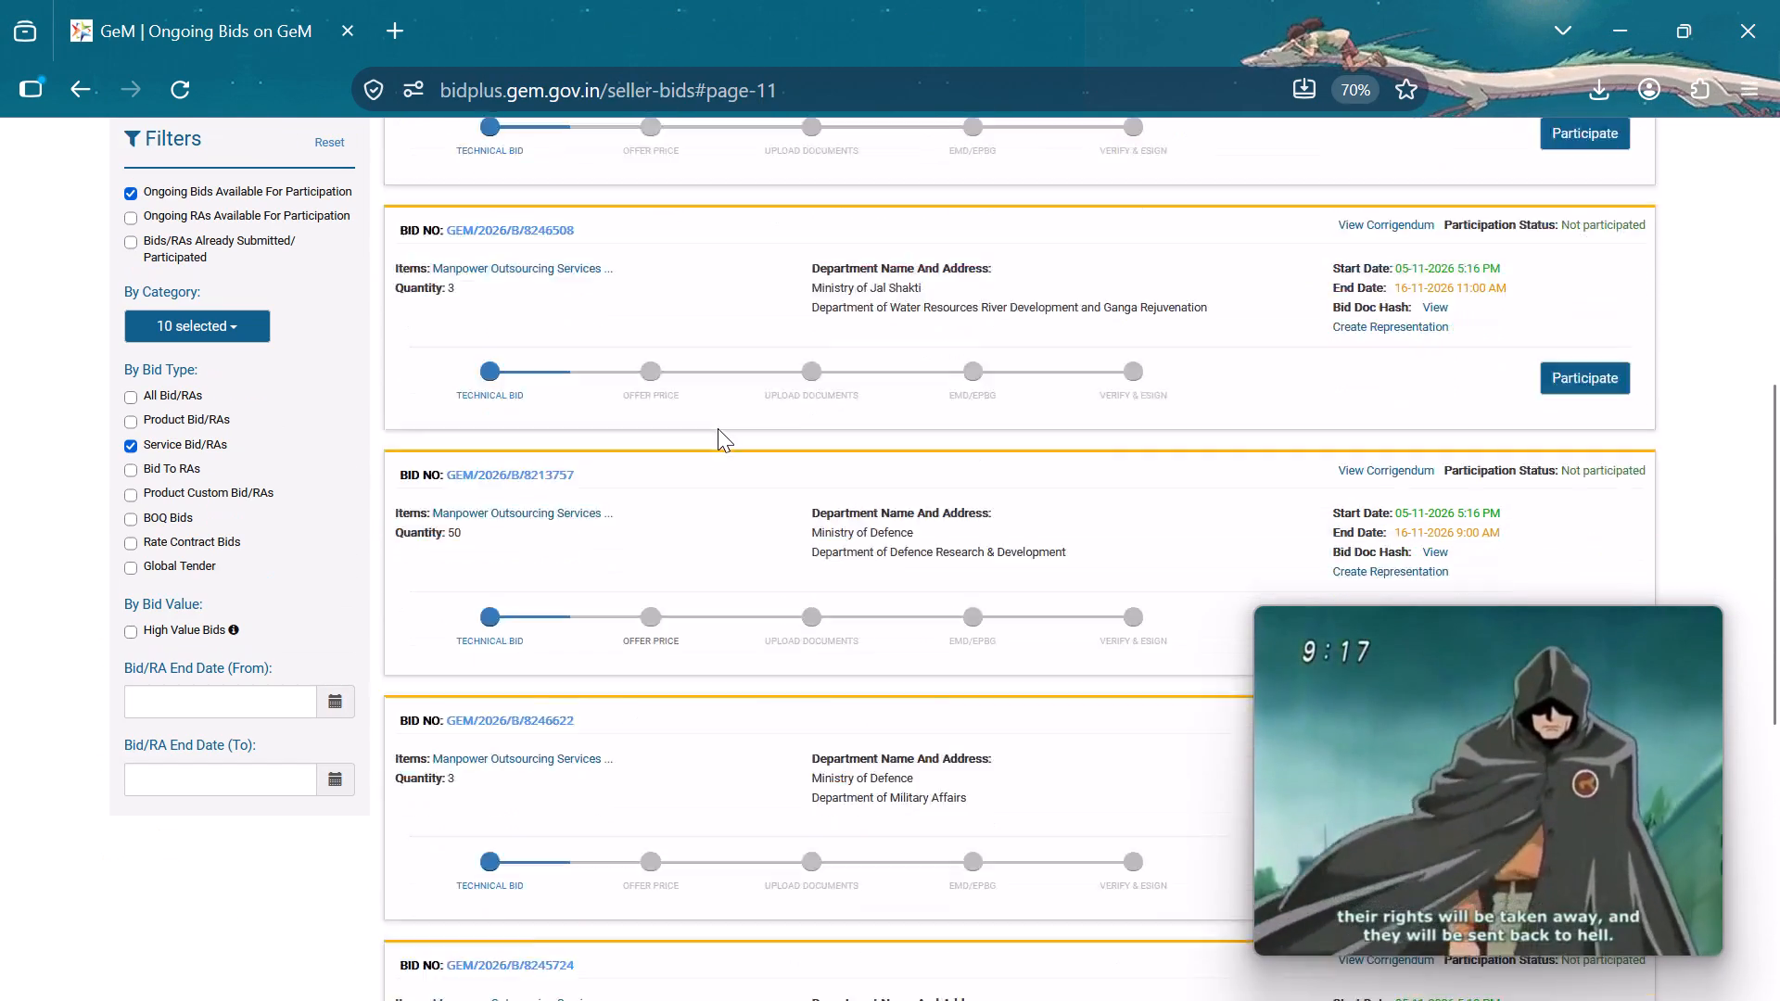
{"action": "scroll", "coordinate": [718, 428], "scroll_direction": "up", "scroll_amount": 1}
{"action": "scroll", "coordinate": [566, 538], "scroll_direction": "up", "scroll_amount": 1}
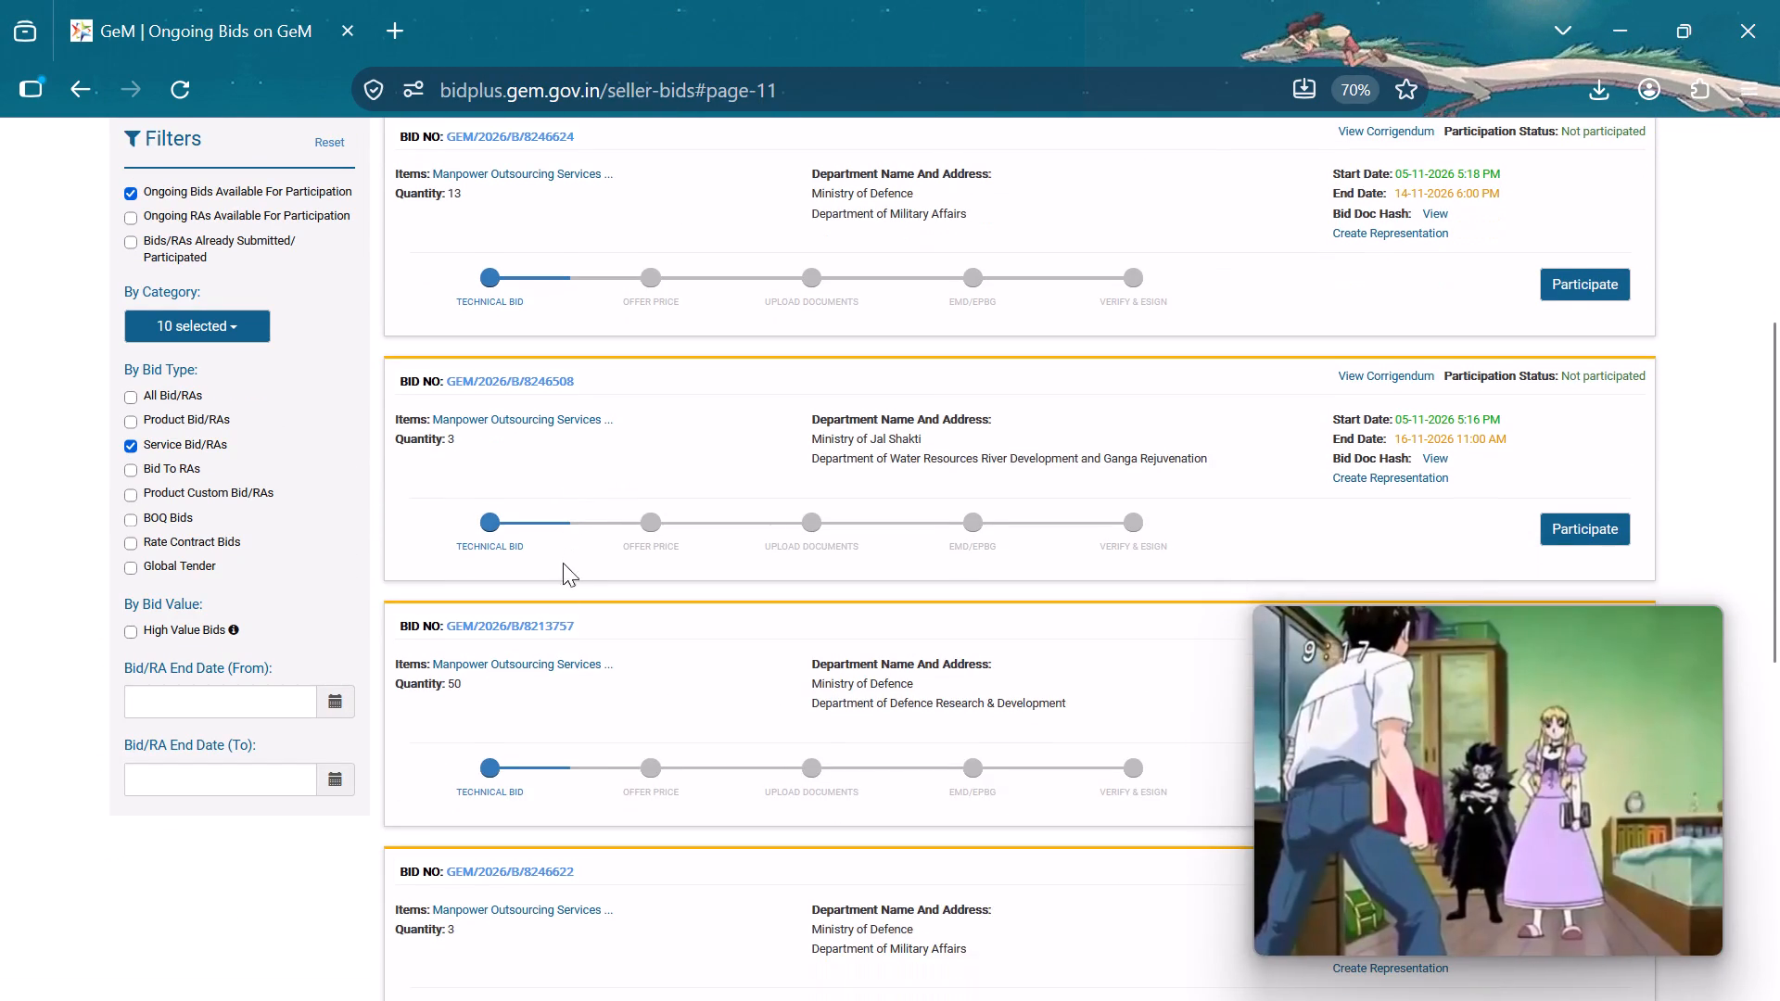
{"action": "left_click", "coordinate": [547, 623]}
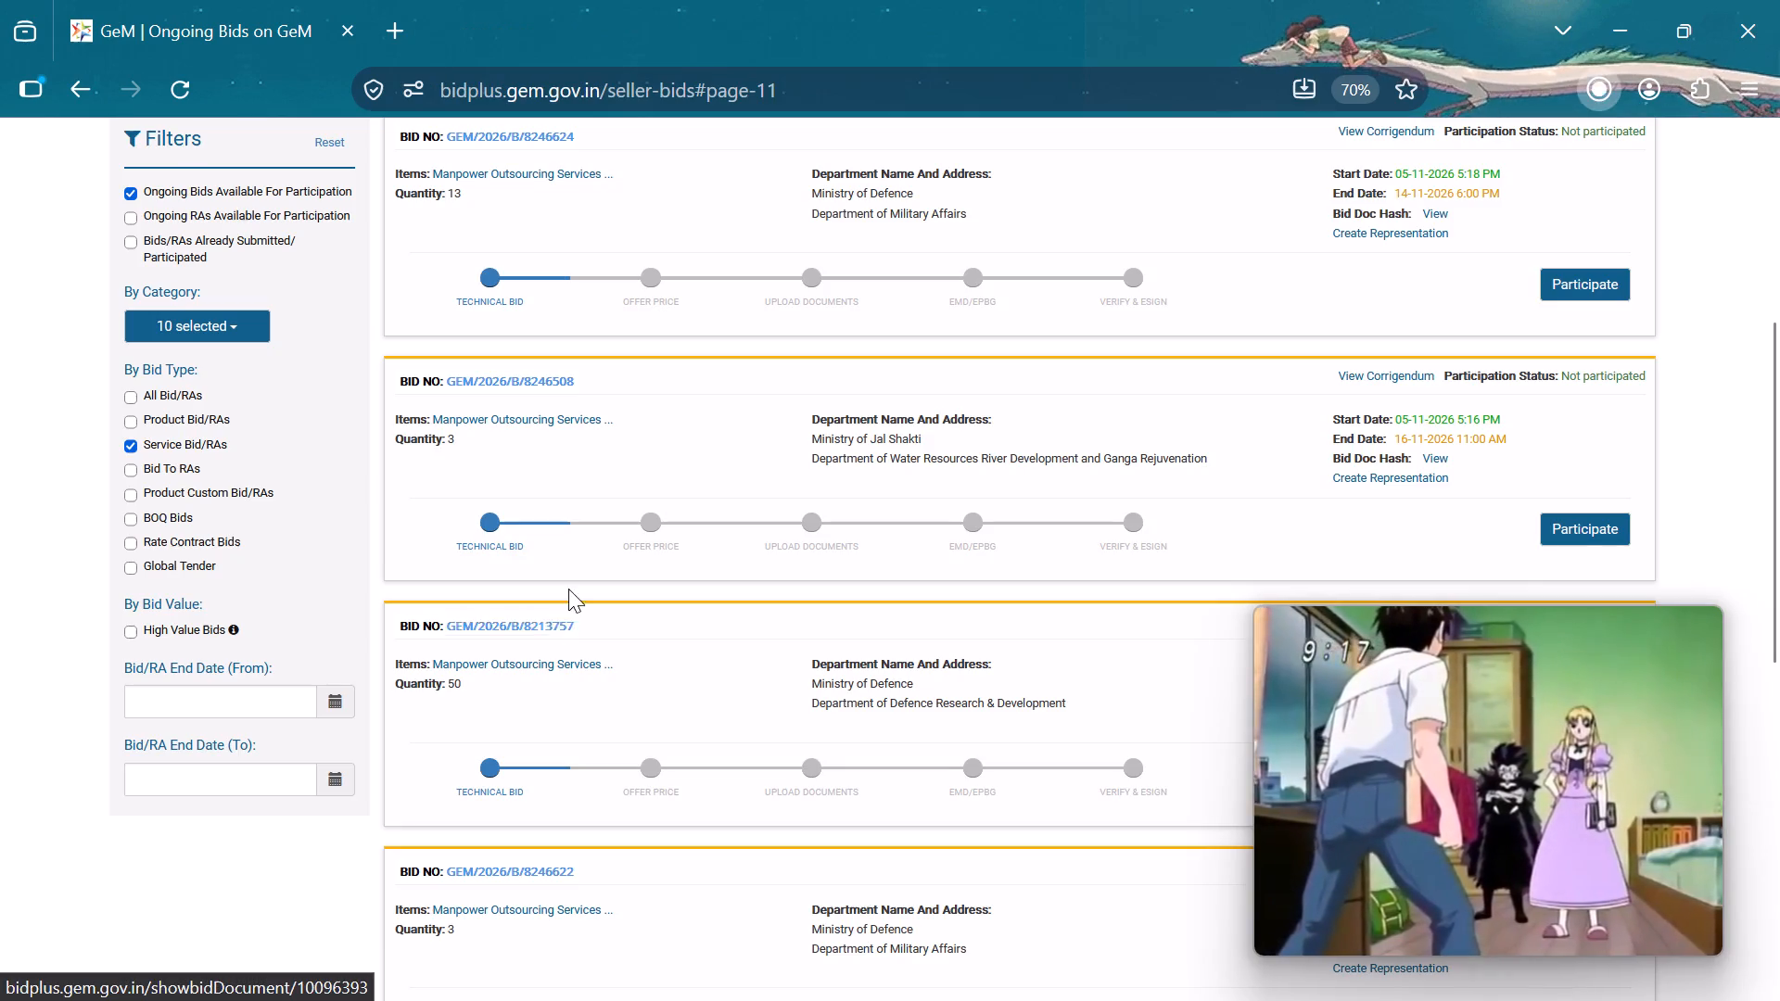
{"action": "left_click", "coordinate": [652, 480]}
Start another form response with GEM/2026/B/8213757, copied from the bid document, as the GEM Id and S as the Bid Type.
{"action": "double_click", "coordinate": [1428, 349]}
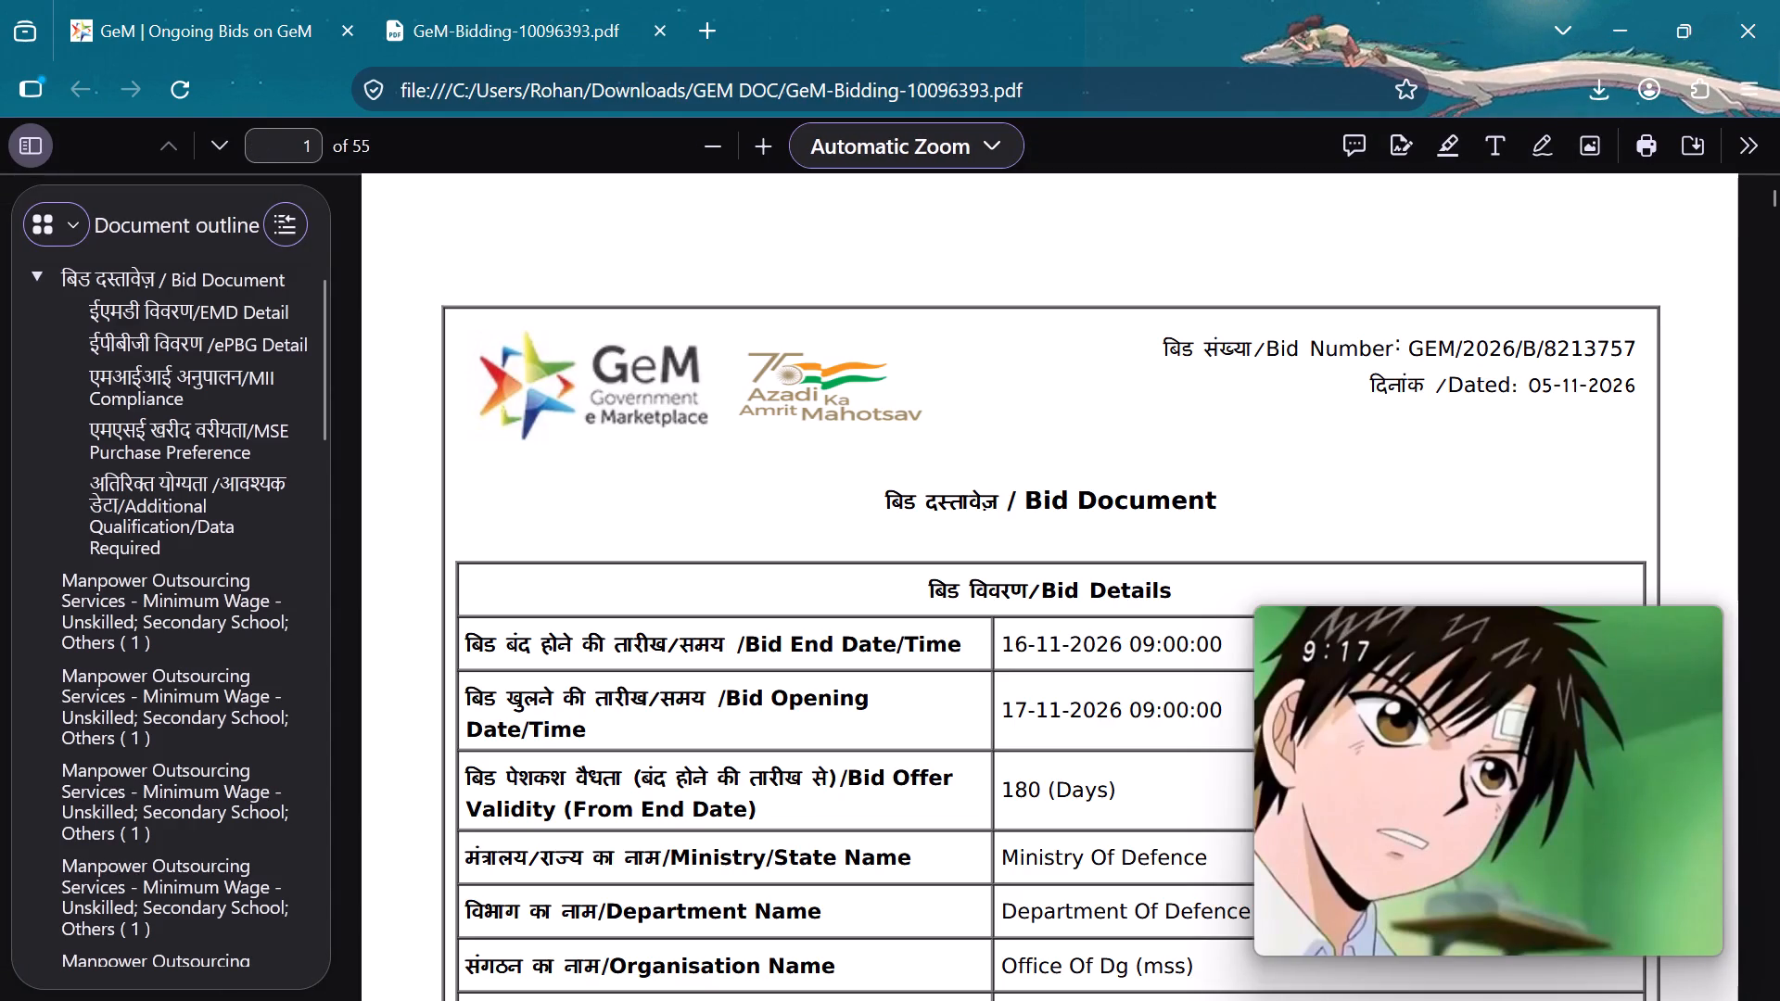
{"action": "key", "text": "ctrl+shift+Right"}
{"action": "key", "text": "ctrl+shift+Right"}
{"action": "key", "text": "ctrl+shift+Right"}
{"action": "key", "text": "ctrl+c"}
{"action": "key", "text": "ctrl+c"}
{"action": "key", "text": "ctrl+c"}
{"action": "scroll", "coordinate": [995, 604], "scroll_direction": "down", "scroll_amount": 6}
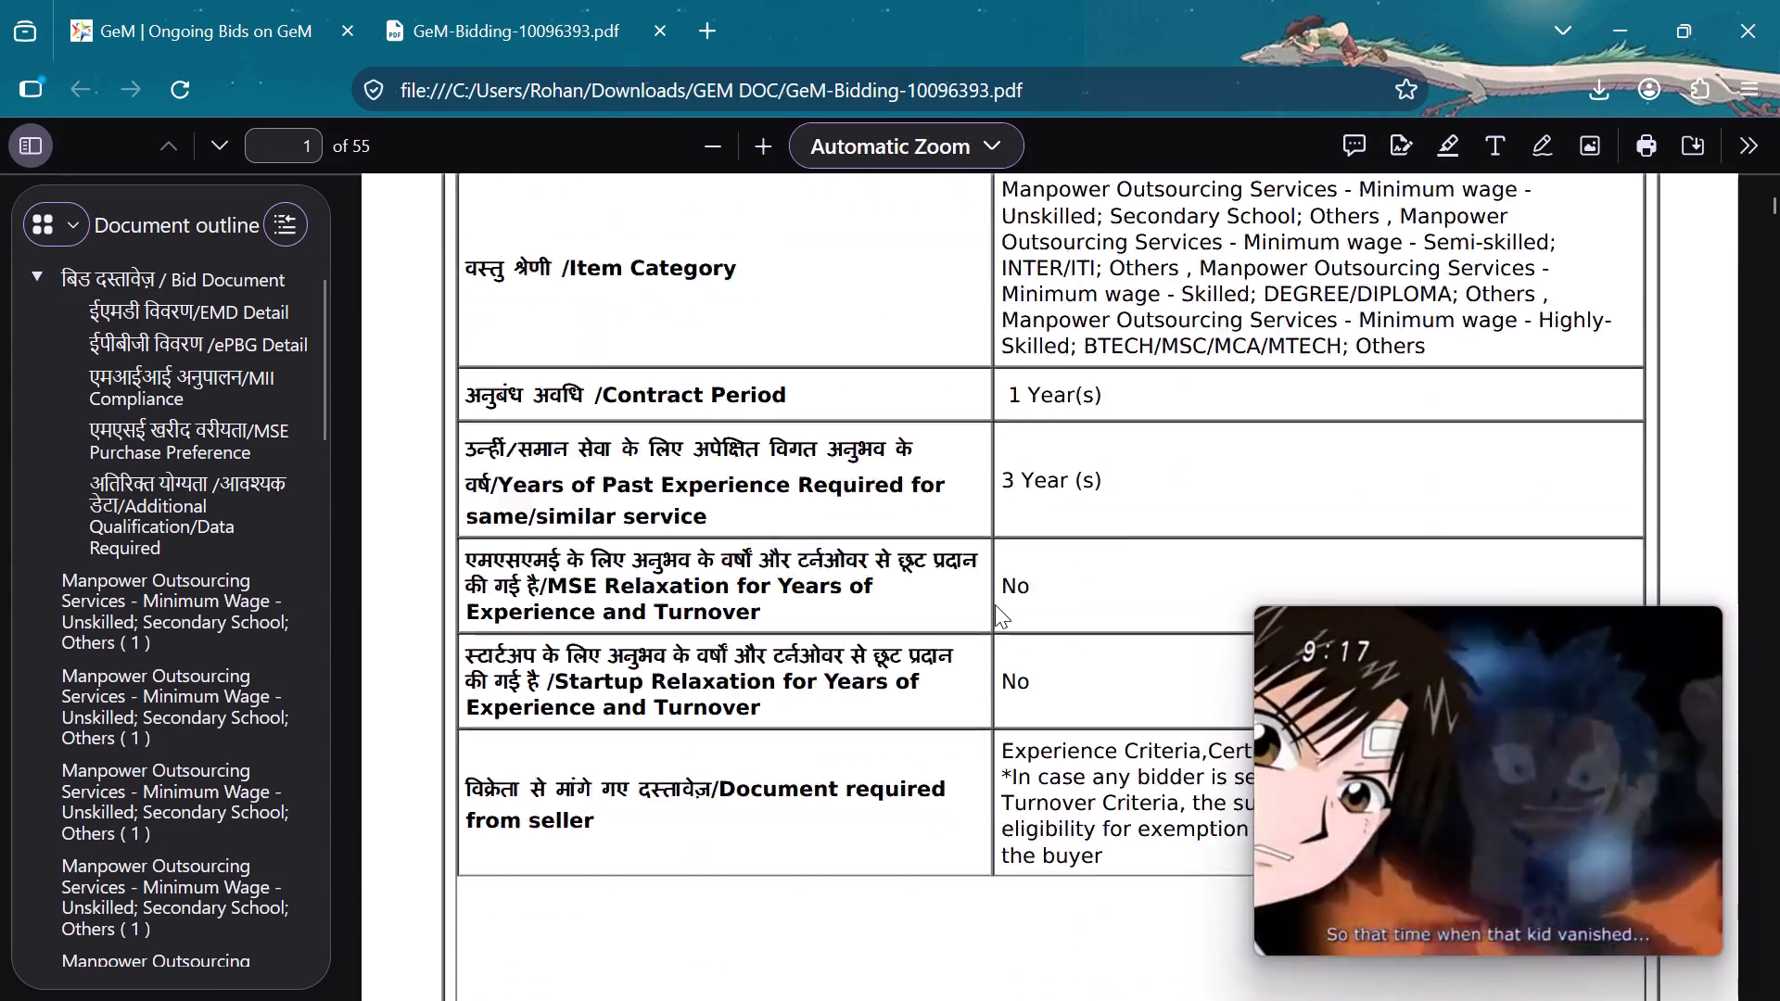
{"action": "scroll", "coordinate": [995, 604], "scroll_direction": "down", "scroll_amount": 7}
{"action": "key", "text": "alt+Tab"}
{"action": "left_click", "coordinate": [696, 429]}
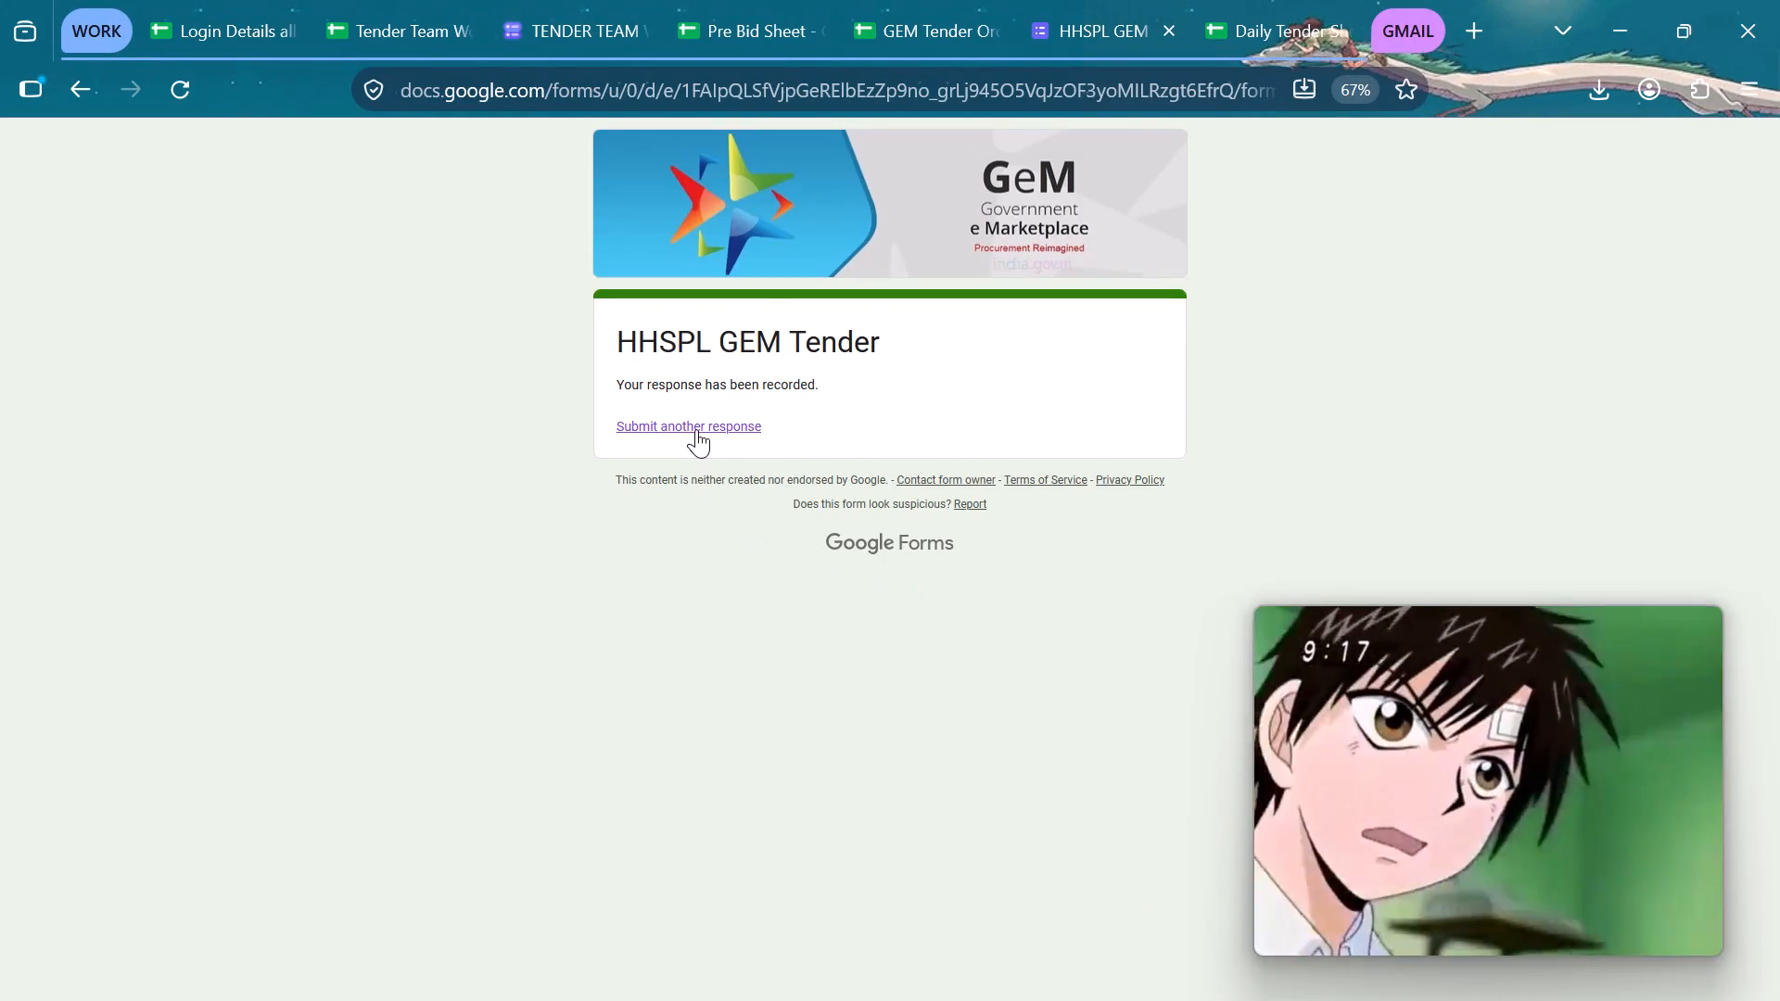
{"action": "key", "text": "alt+Tab"}
{"action": "key", "text": "alt+Tab"}
{"action": "left_click", "coordinate": [659, 565], "text": "ctrl"}
{"action": "key", "text": "ctrl+v"}
{"action": "key", "text": "Tab"}
{"action": "key", "text": "s"}
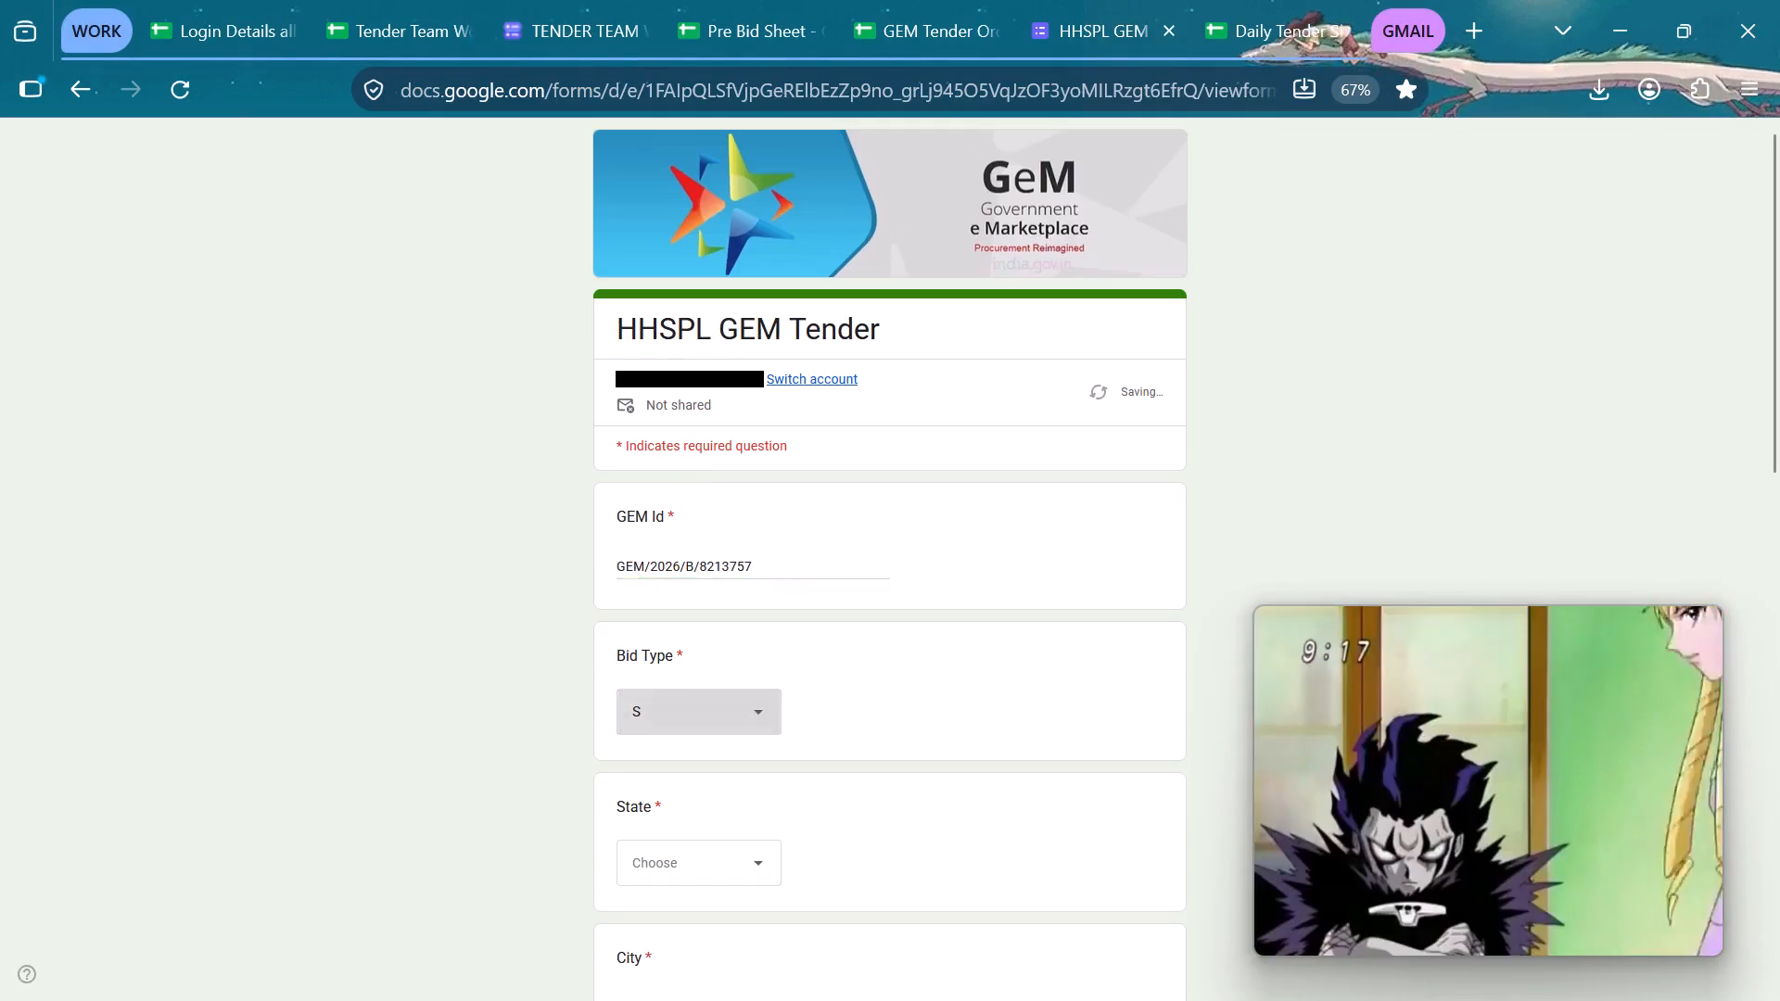
Set the State to TS and the City to HYDERABAD, copied from the consignee address in the bid document.
{"action": "key", "text": "alt+Tab"}
{"action": "scroll", "coordinate": [659, 565], "scroll_direction": "down", "scroll_amount": 20}
{"action": "scroll", "coordinate": [659, 565], "scroll_direction": "down", "scroll_amount": 7}
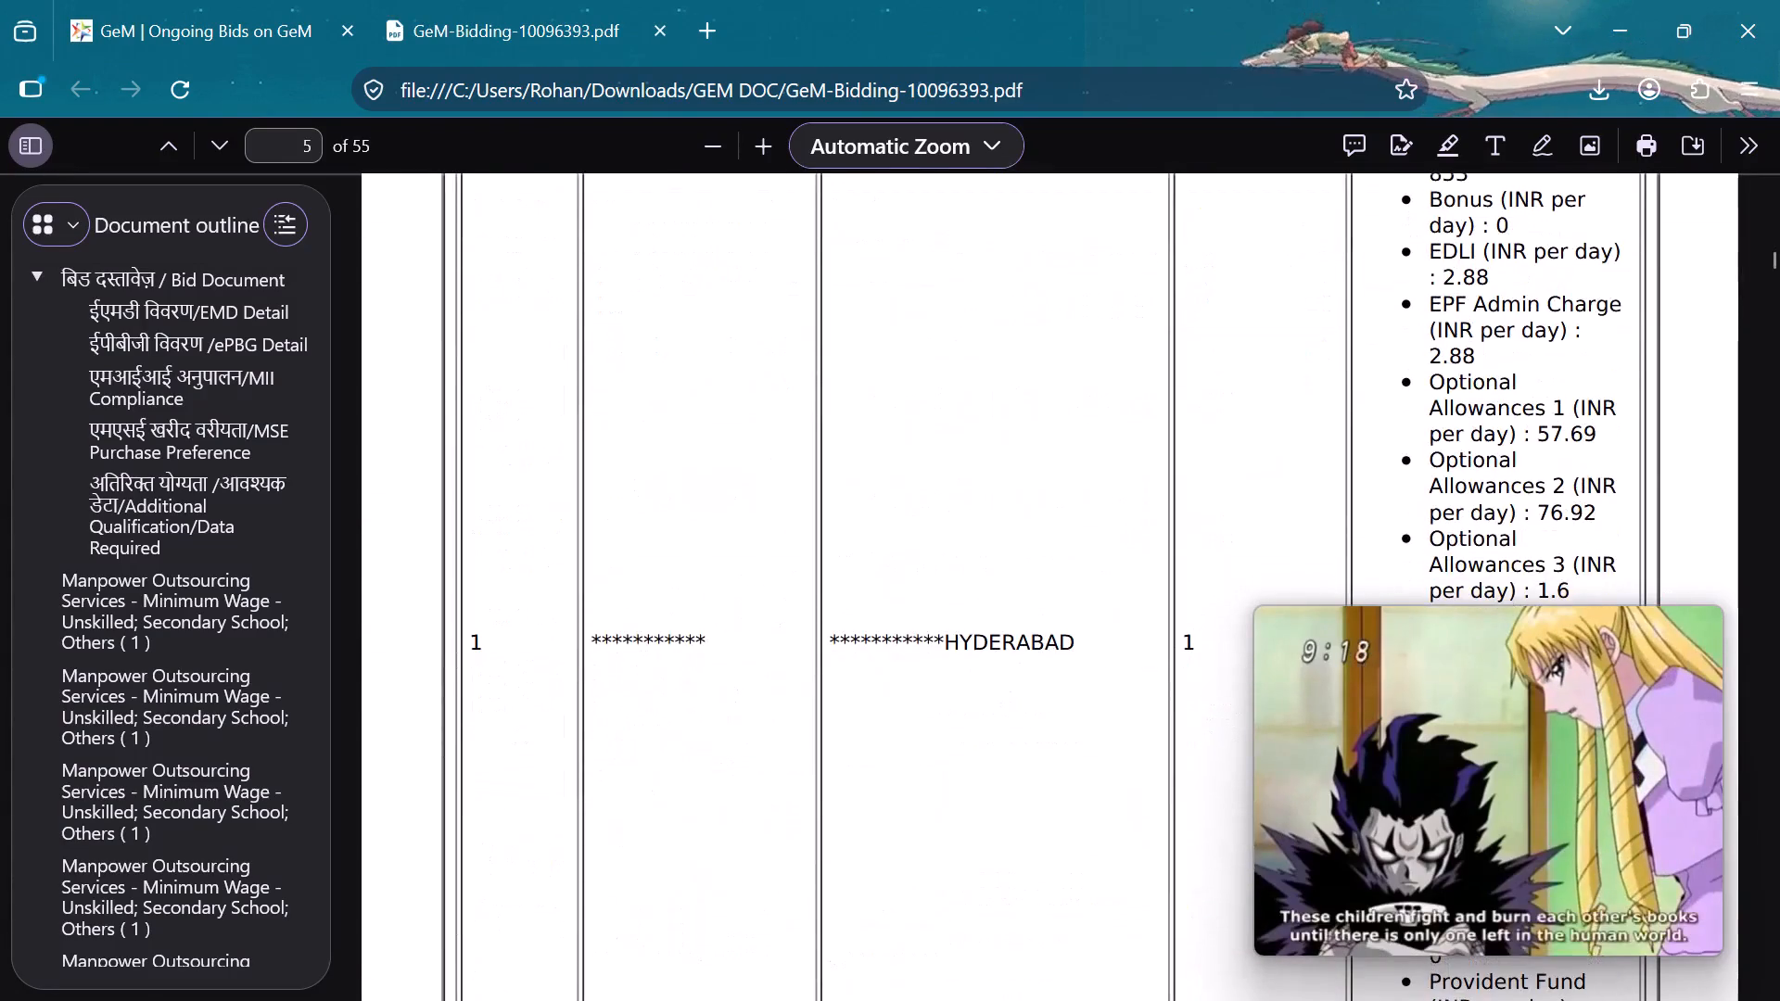
{"action": "double_click", "coordinate": [985, 643]}
{"action": "key", "text": "ctrl+c"}
{"action": "left_click", "coordinate": [224, 0]}
{"action": "key", "text": "alt+Tab"}
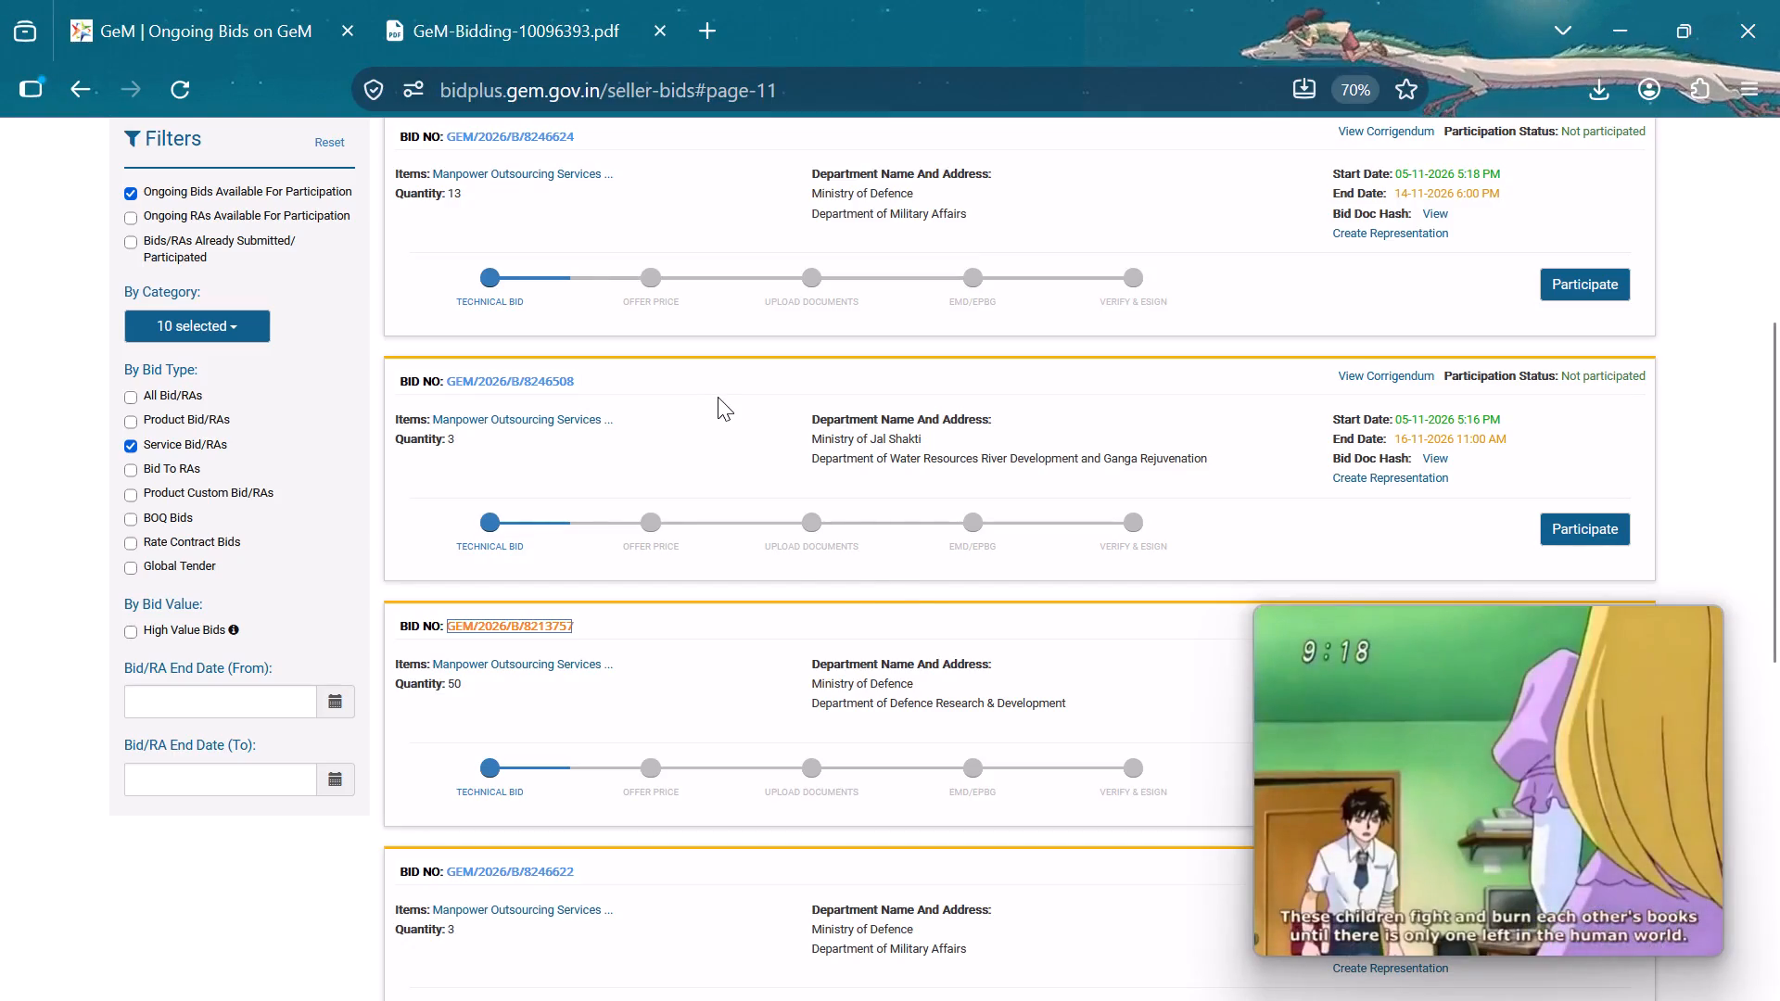
{"action": "key", "text": "Tab"}
{"action": "key", "text": "t"}
{"action": "key", "text": "Tab"}
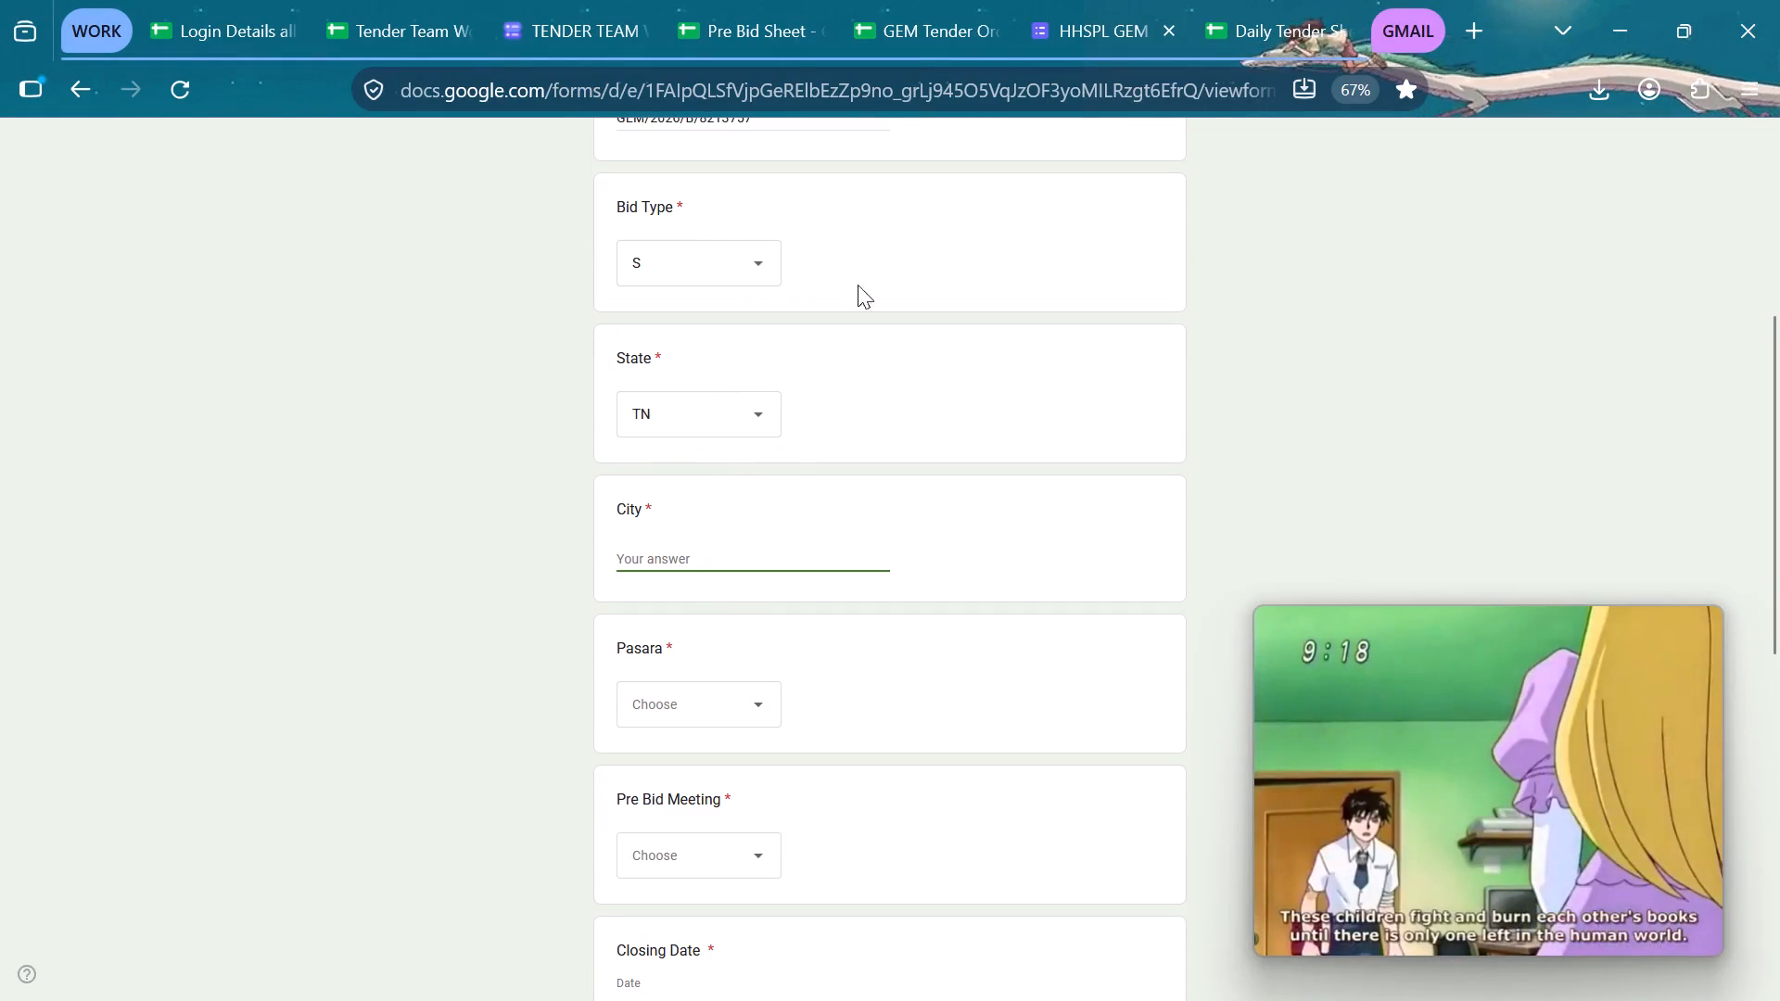
{"action": "left_click", "coordinate": [899, 269]}
{"action": "key", "text": "Tab"}
{"action": "key", "text": "Tab"}
{"action": "type", "text": "tt"}
{"action": "key", "text": "Tab"}
{"action": "key", "text": "ctrl+v"}
Choose N for both Pasara and Pre Bid Meeting in the GEM/2026/B/8213757 response.
{"action": "key", "text": "Tab"}
{"action": "key", "text": "n"}
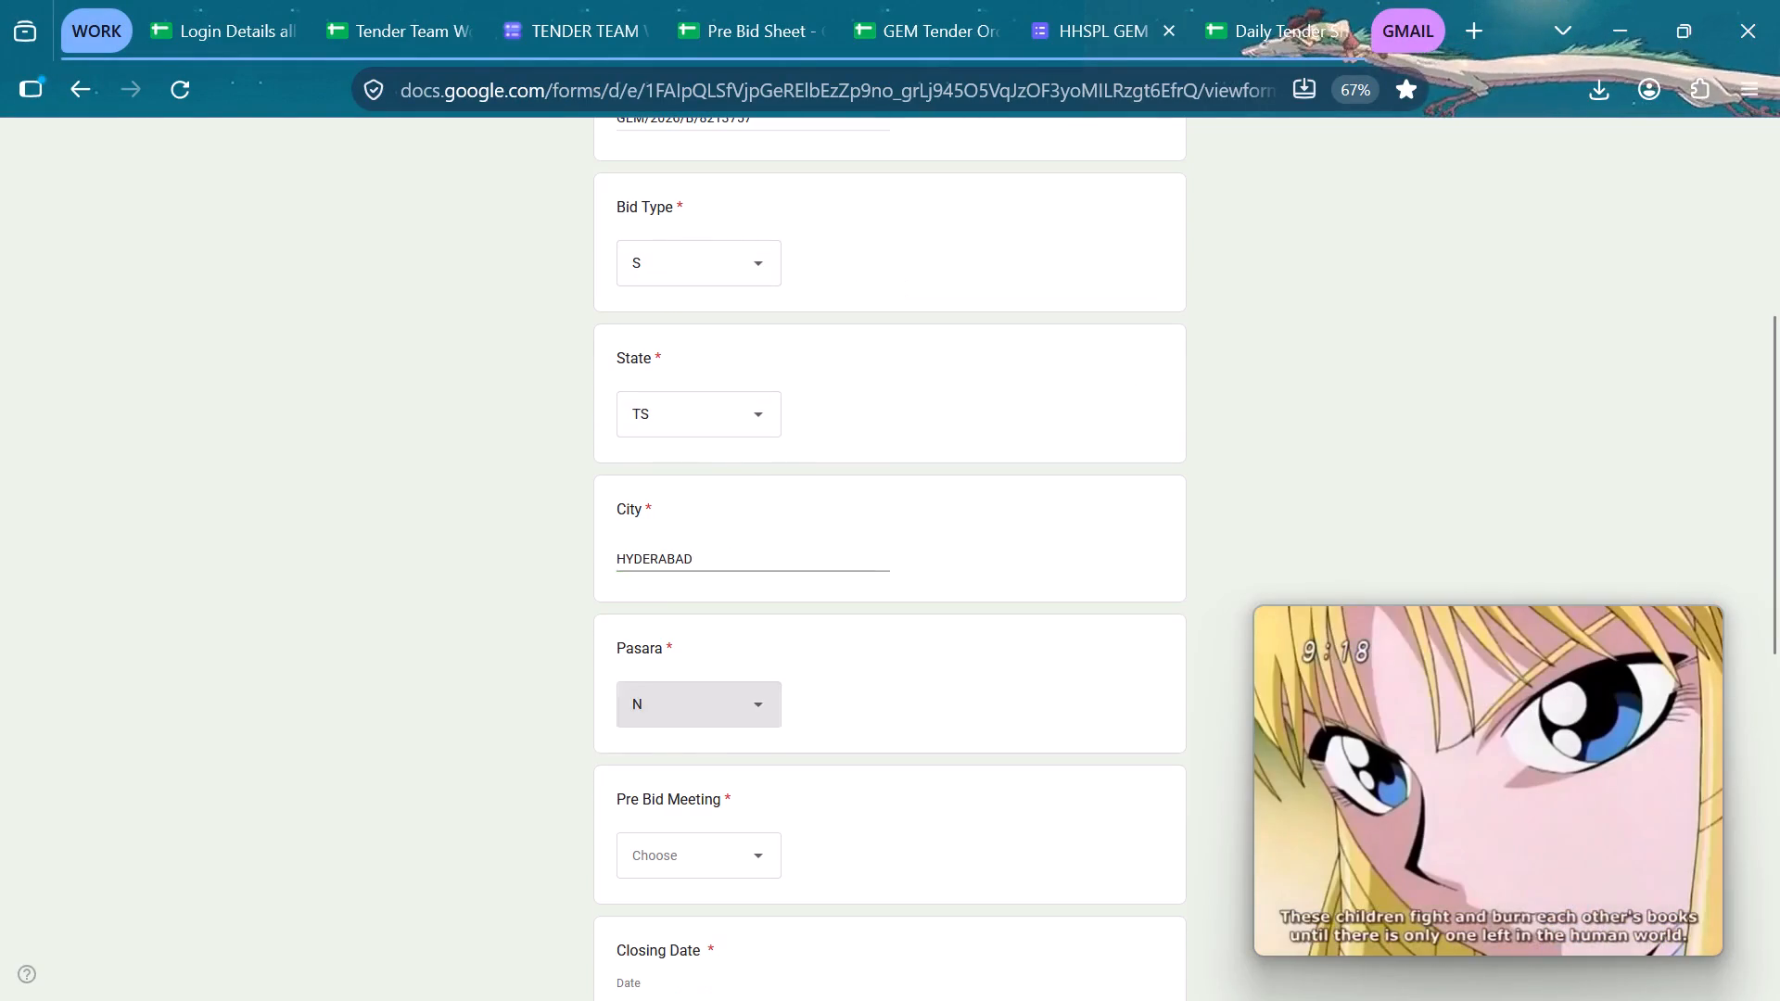
{"action": "key", "text": "Tab"}
{"action": "key", "text": "n"}
Set the closing date to 16/11/2026, matching the end date of bid GEM/2026/B/8213757 in the GeM list.
{"action": "key", "text": "alt+Tab"}
{"action": "scroll", "coordinate": [715, 558], "scroll_direction": "down", "scroll_amount": 1}
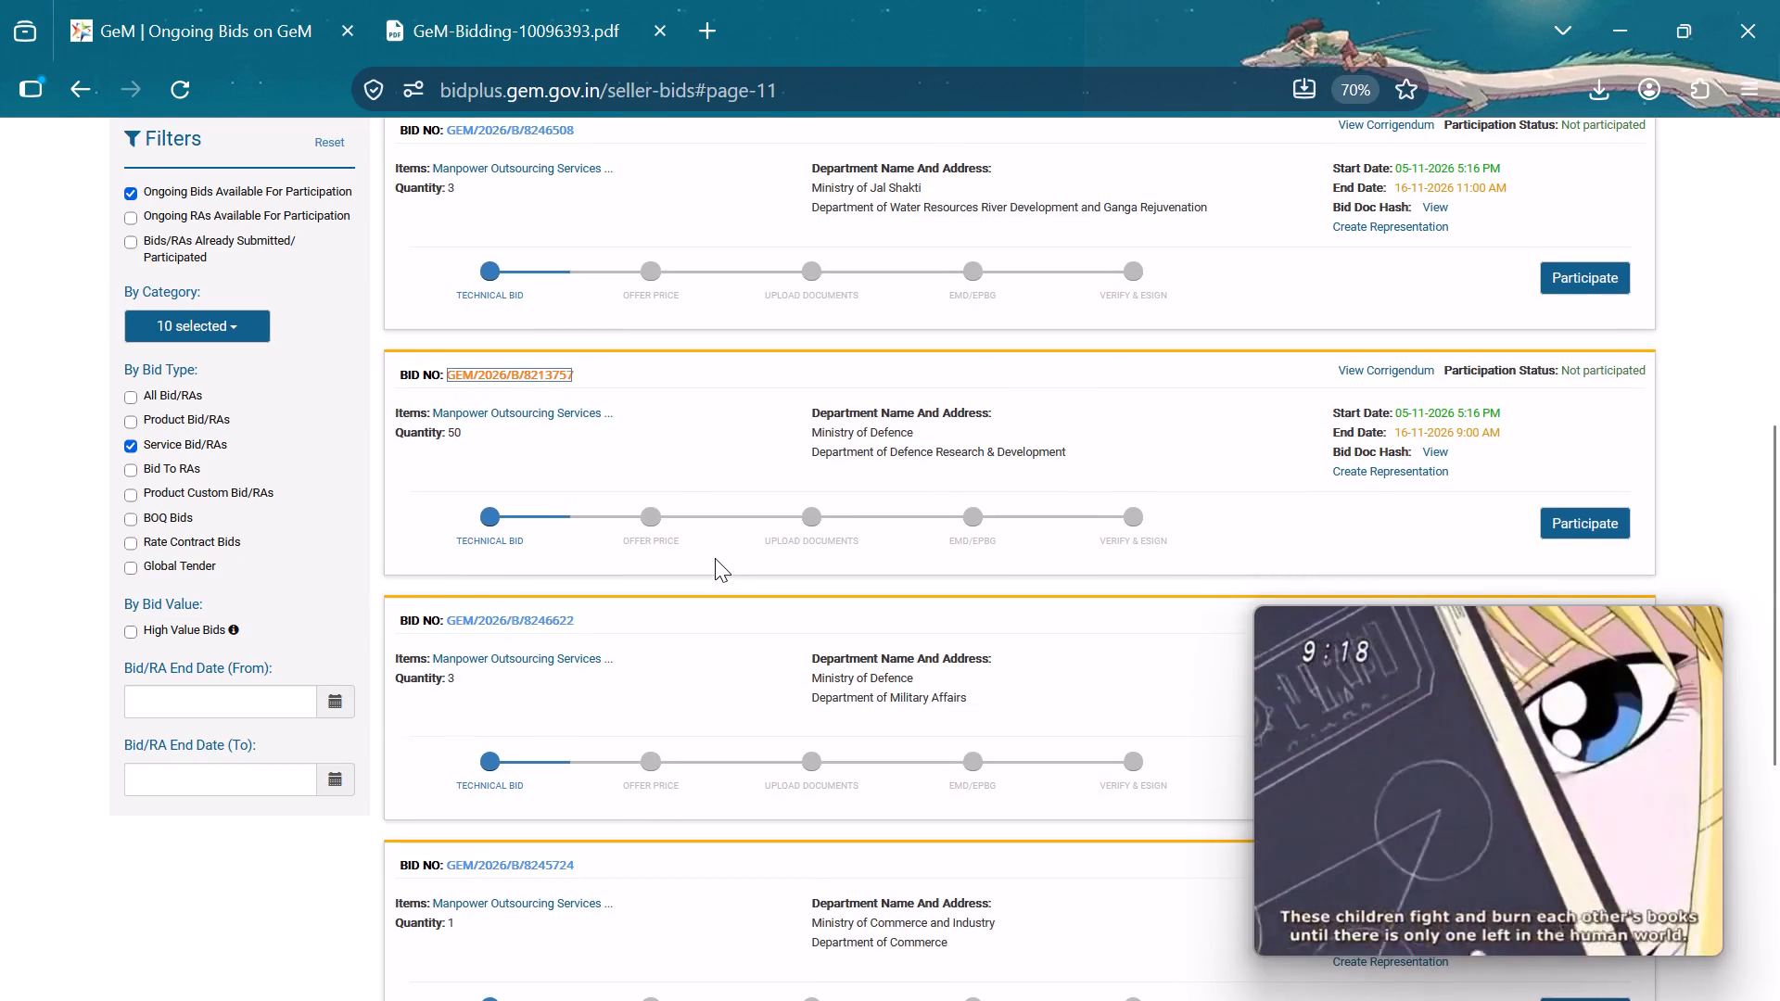
{"action": "key", "text": "alt+Tab"}
{"action": "key", "text": "Tab"}
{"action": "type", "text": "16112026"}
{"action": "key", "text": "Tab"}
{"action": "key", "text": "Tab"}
Enter 50 as the quantity for bid GEM/2026/B/8213757 and submit the response.
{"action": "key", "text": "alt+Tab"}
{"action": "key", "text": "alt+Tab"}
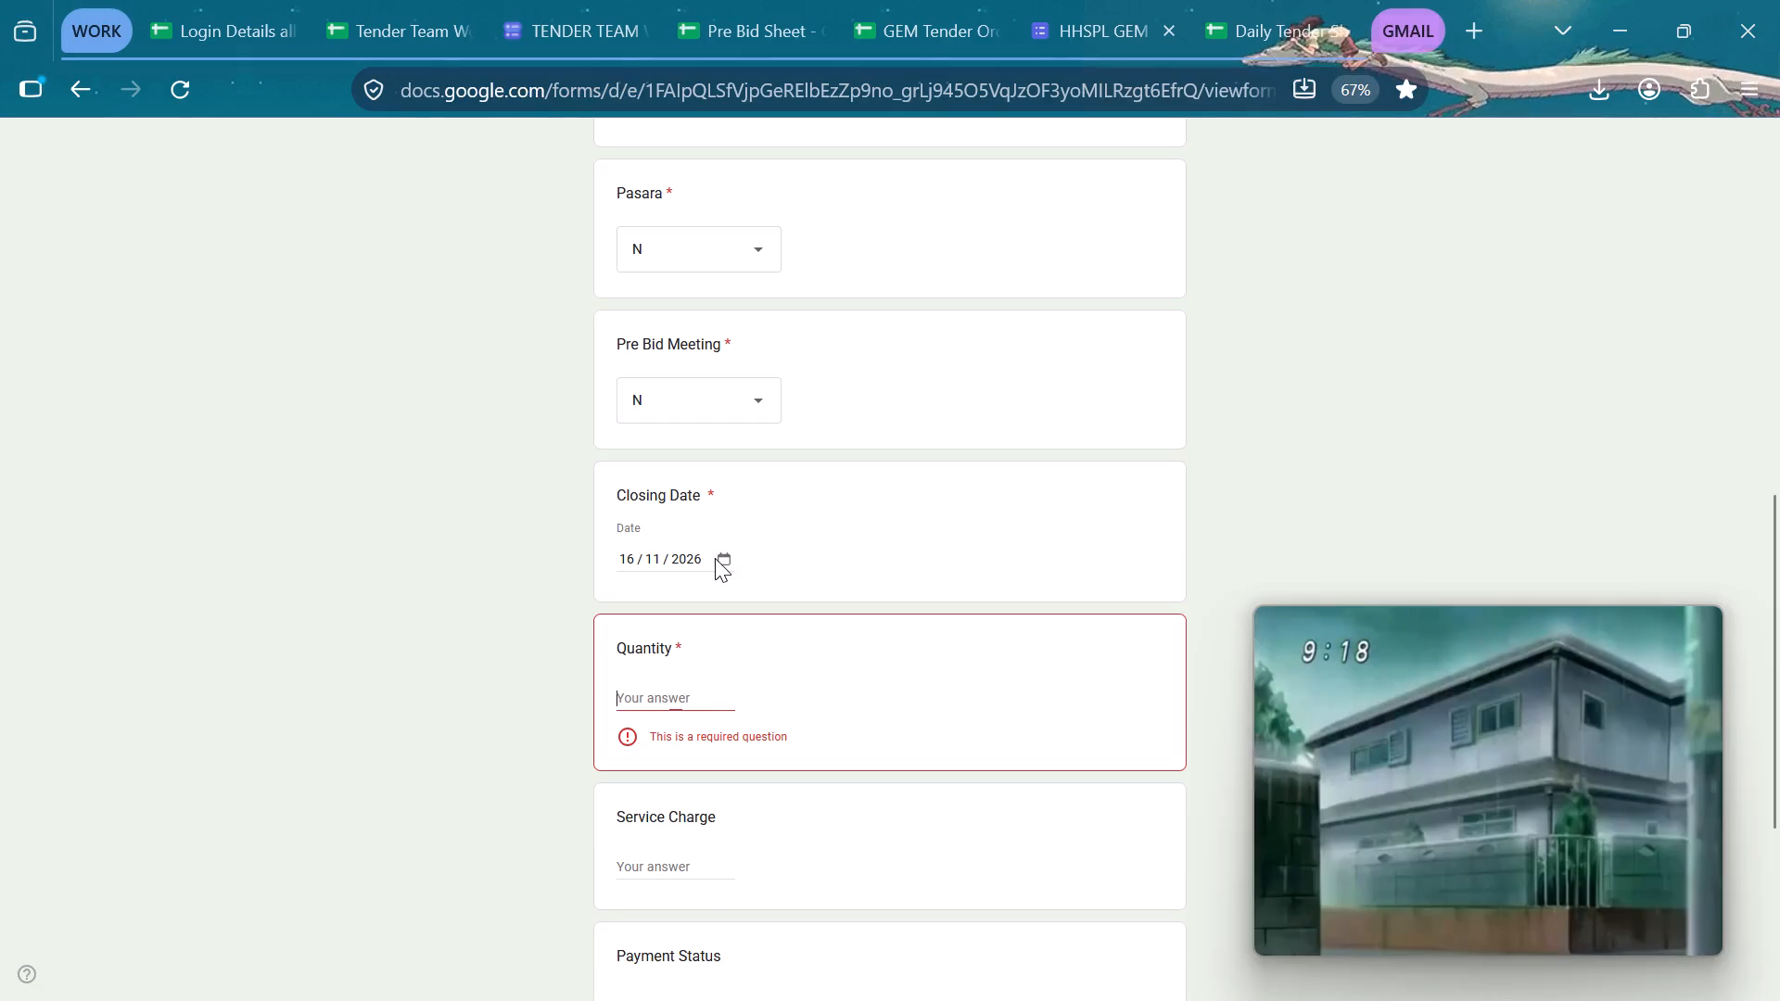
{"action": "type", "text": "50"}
{"action": "scroll", "coordinate": [715, 558], "scroll_direction": "down", "scroll_amount": 4}
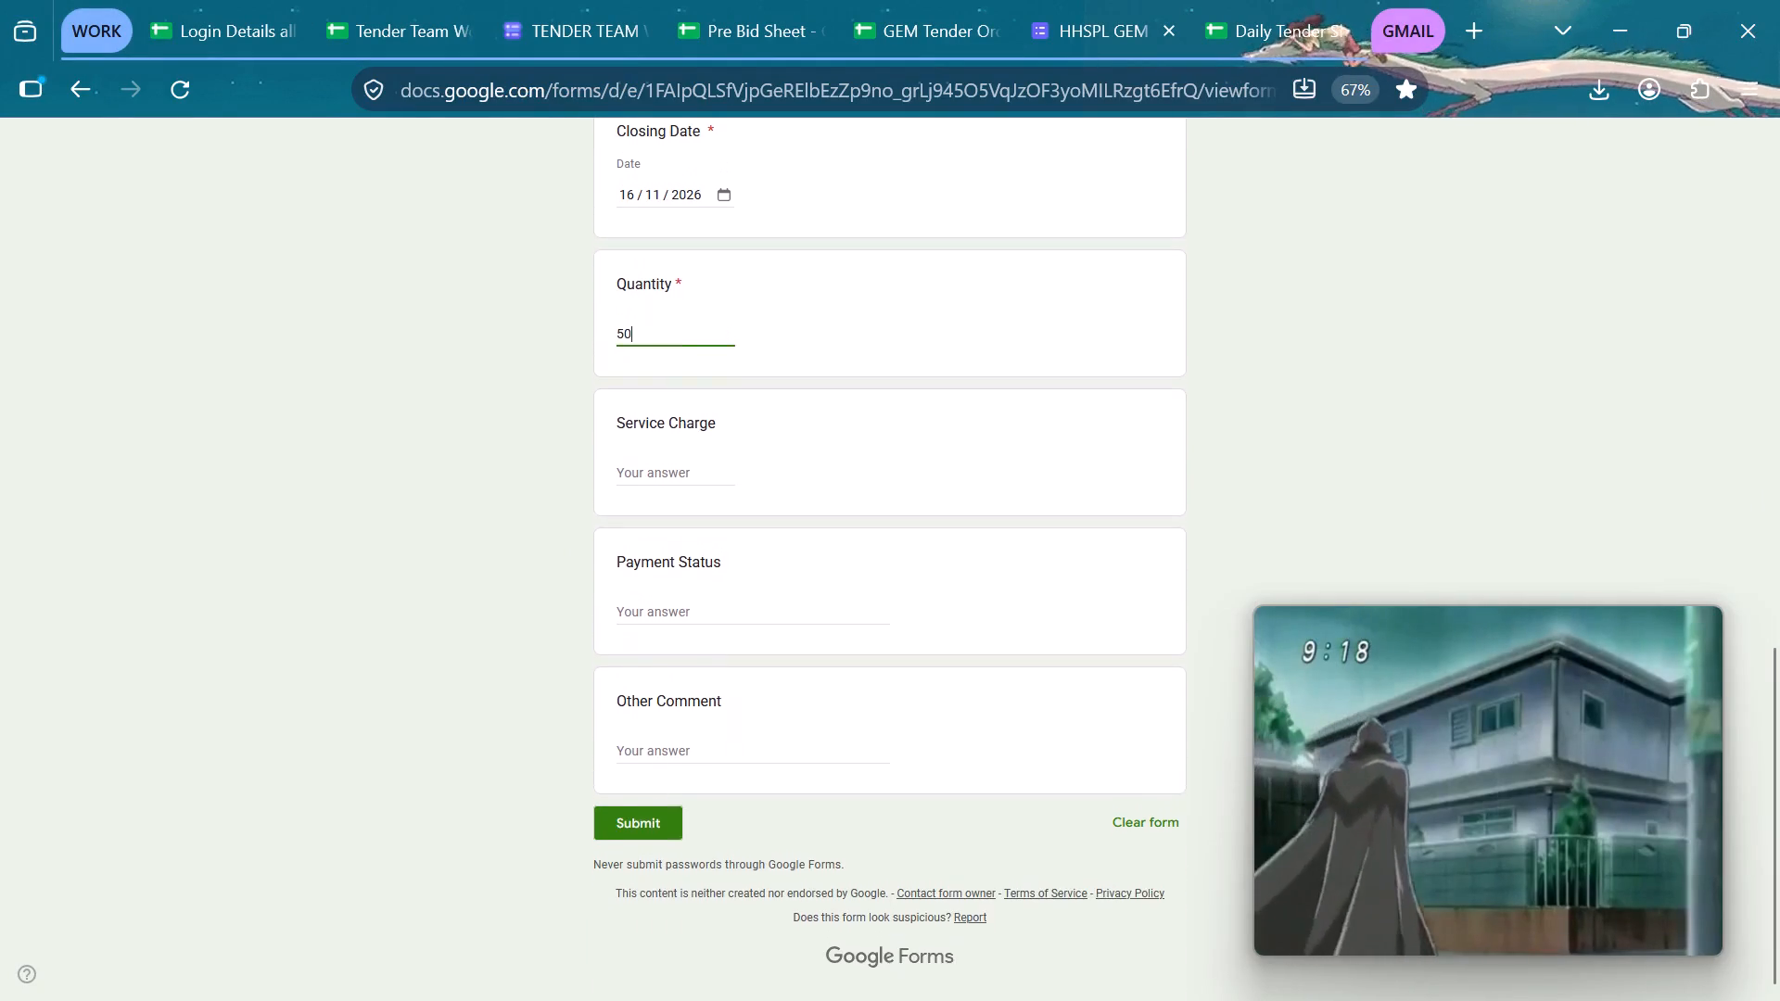
{"action": "left_click", "coordinate": [631, 816]}
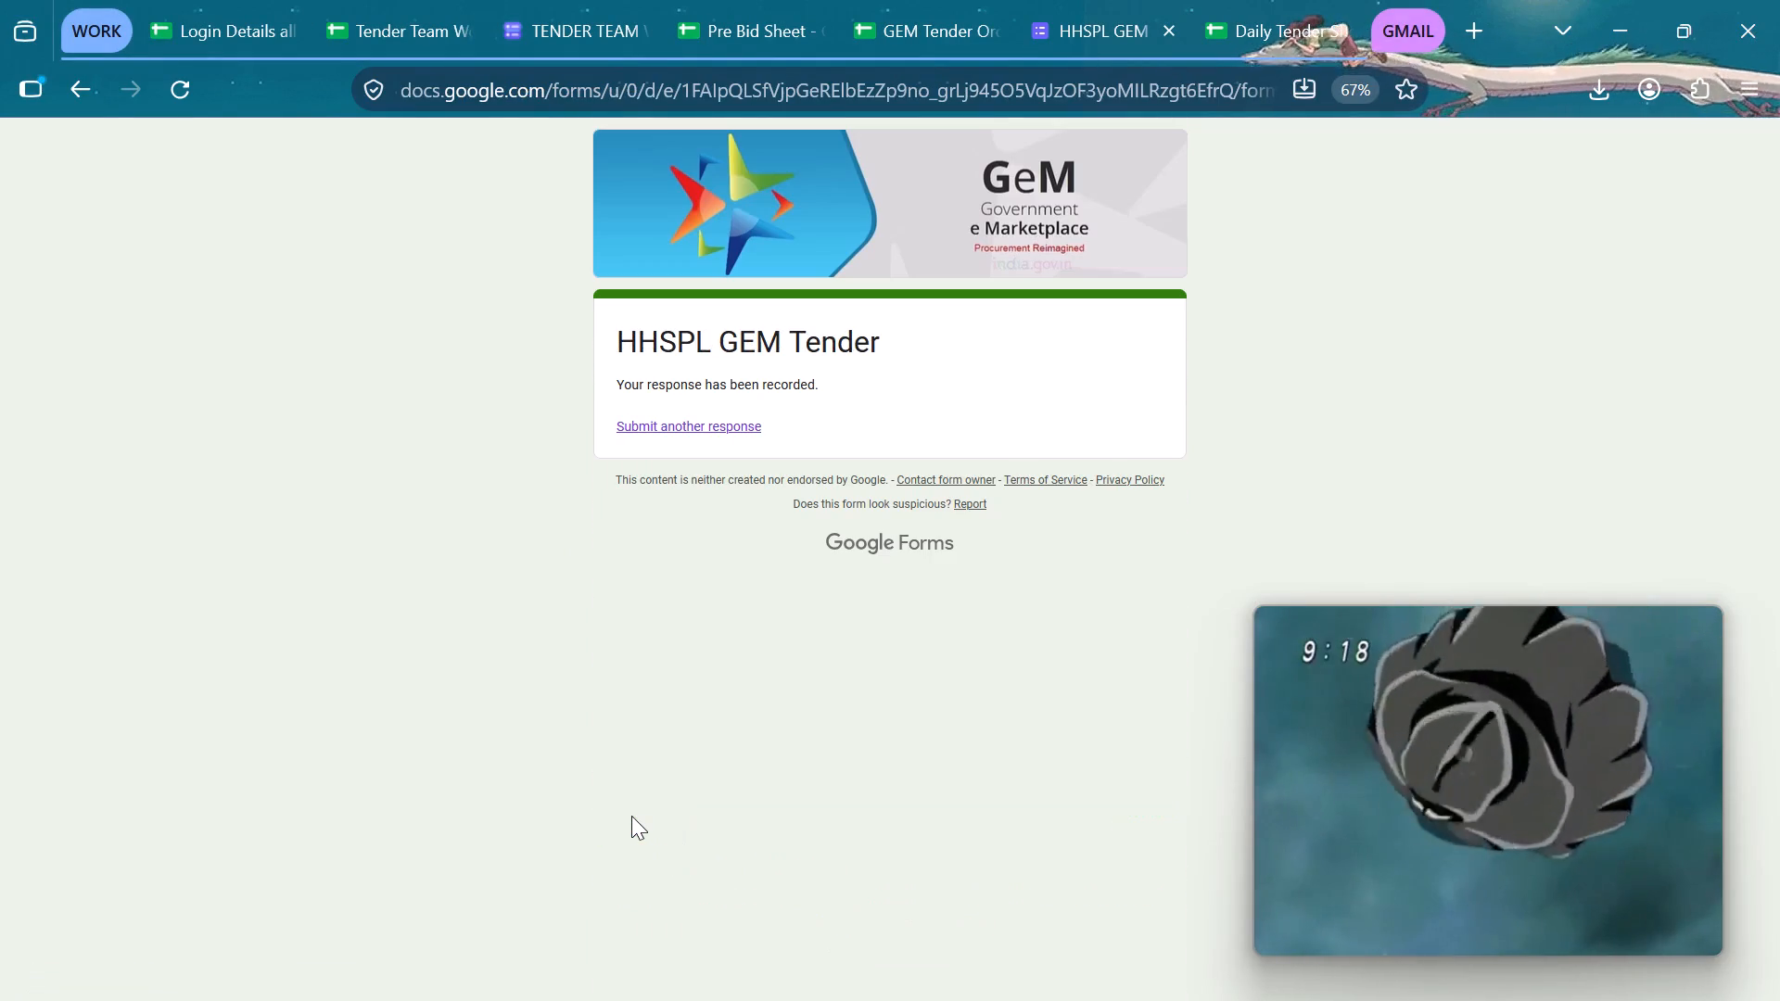
Start another blank response in the HHSPL GEM Tender form.
{"action": "left_click", "coordinate": [739, 434]}
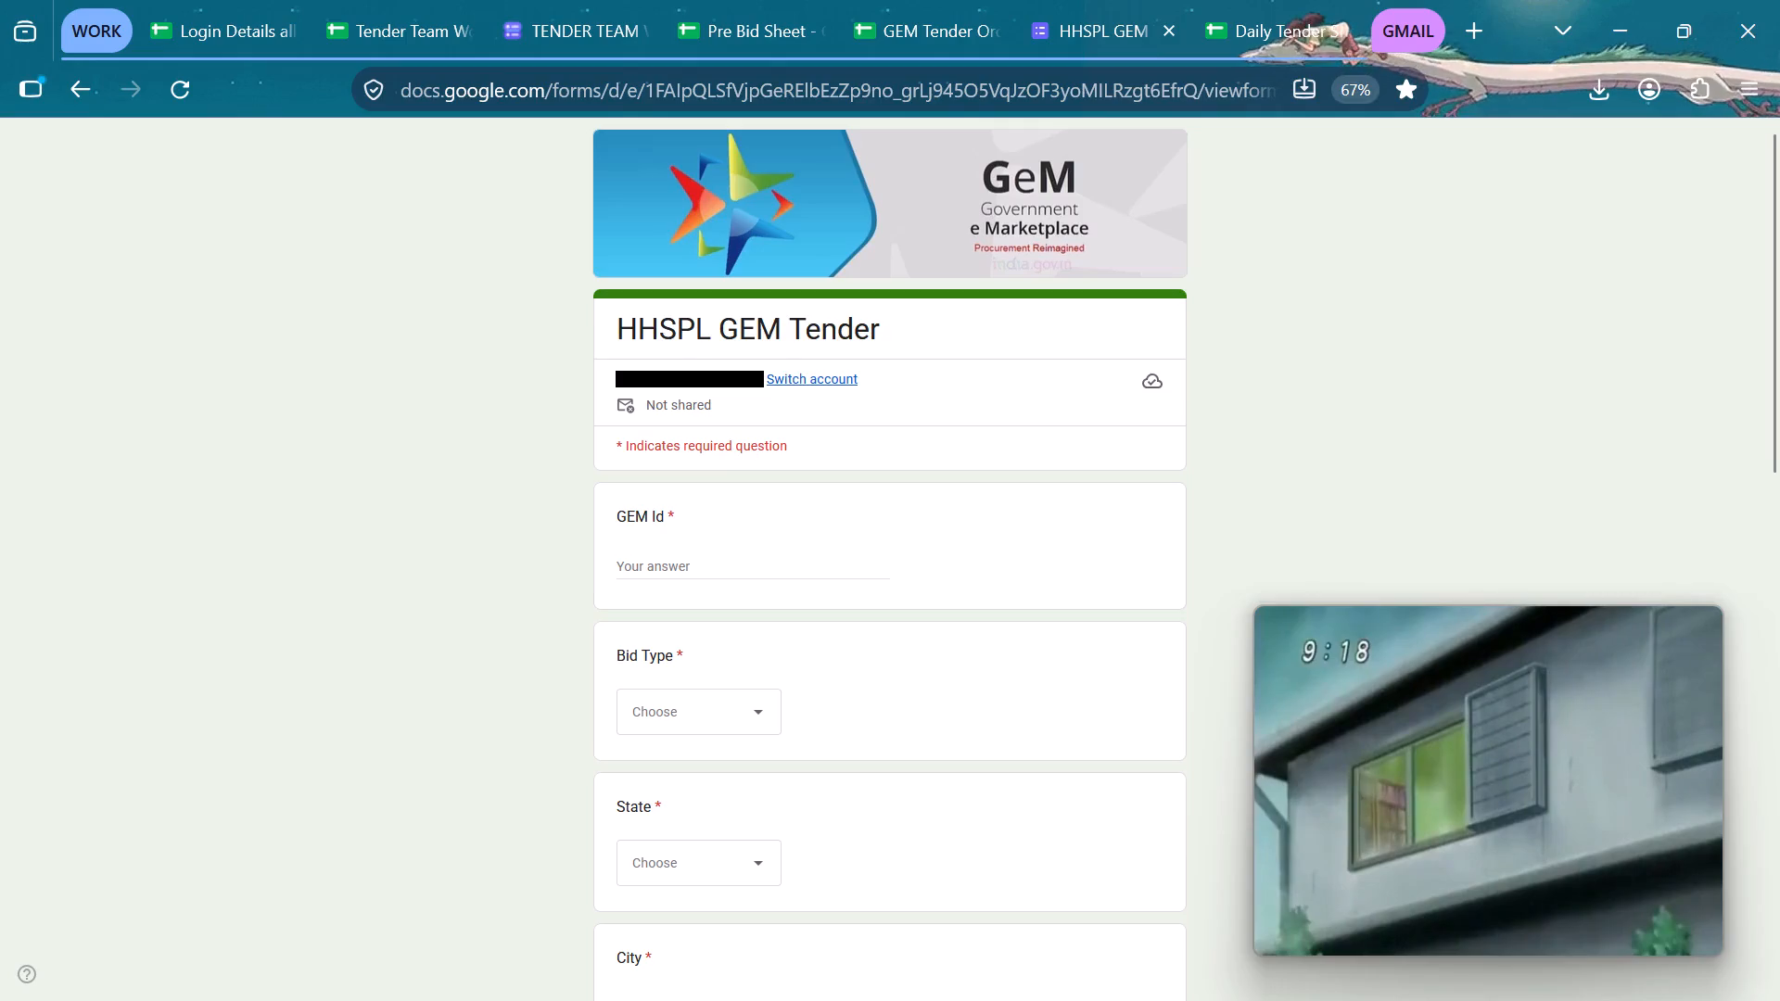
{"action": "left_click", "coordinate": [689, 564]}
Review the bid document of GEM/2026/B/8246624, search its scope of work file for "mes", and close it.
{"action": "key", "text": "alt+Tab"}
{"action": "scroll", "coordinate": [689, 564], "scroll_direction": "up", "scroll_amount": 1}
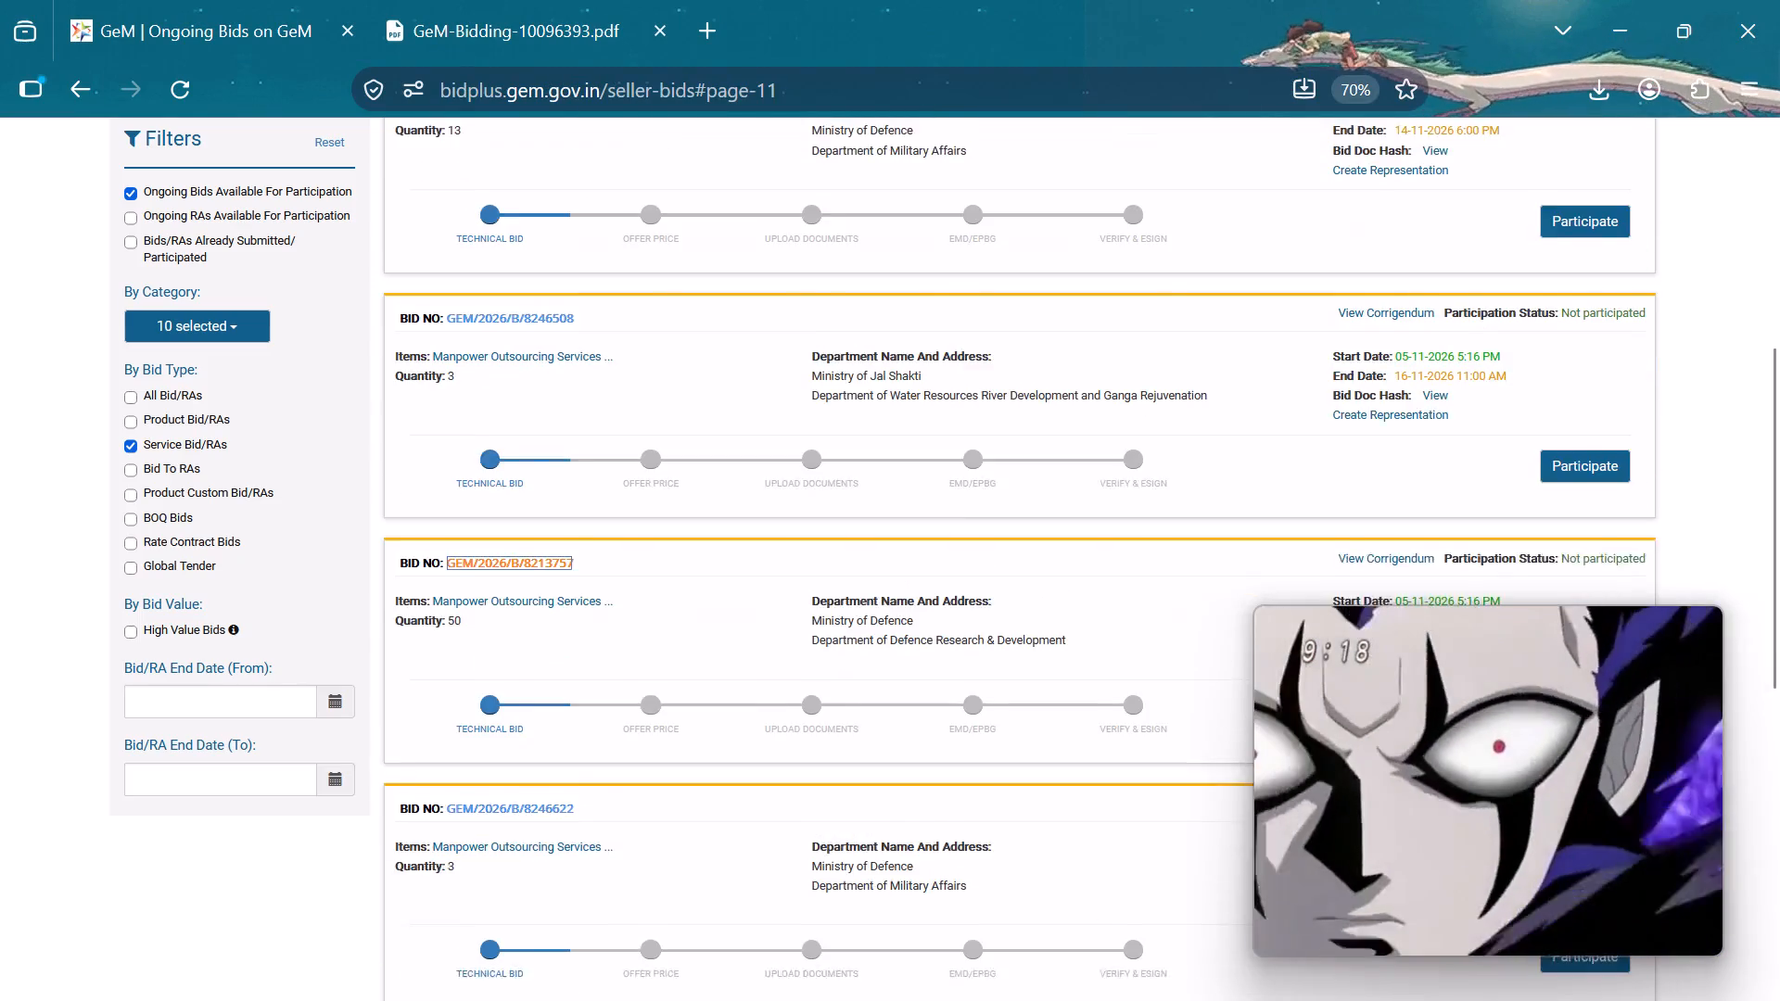
{"action": "scroll", "coordinate": [689, 564], "scroll_direction": "up", "scroll_amount": 1}
{"action": "left_click", "coordinate": [517, 154]}
{"action": "left_click", "coordinate": [517, 161]}
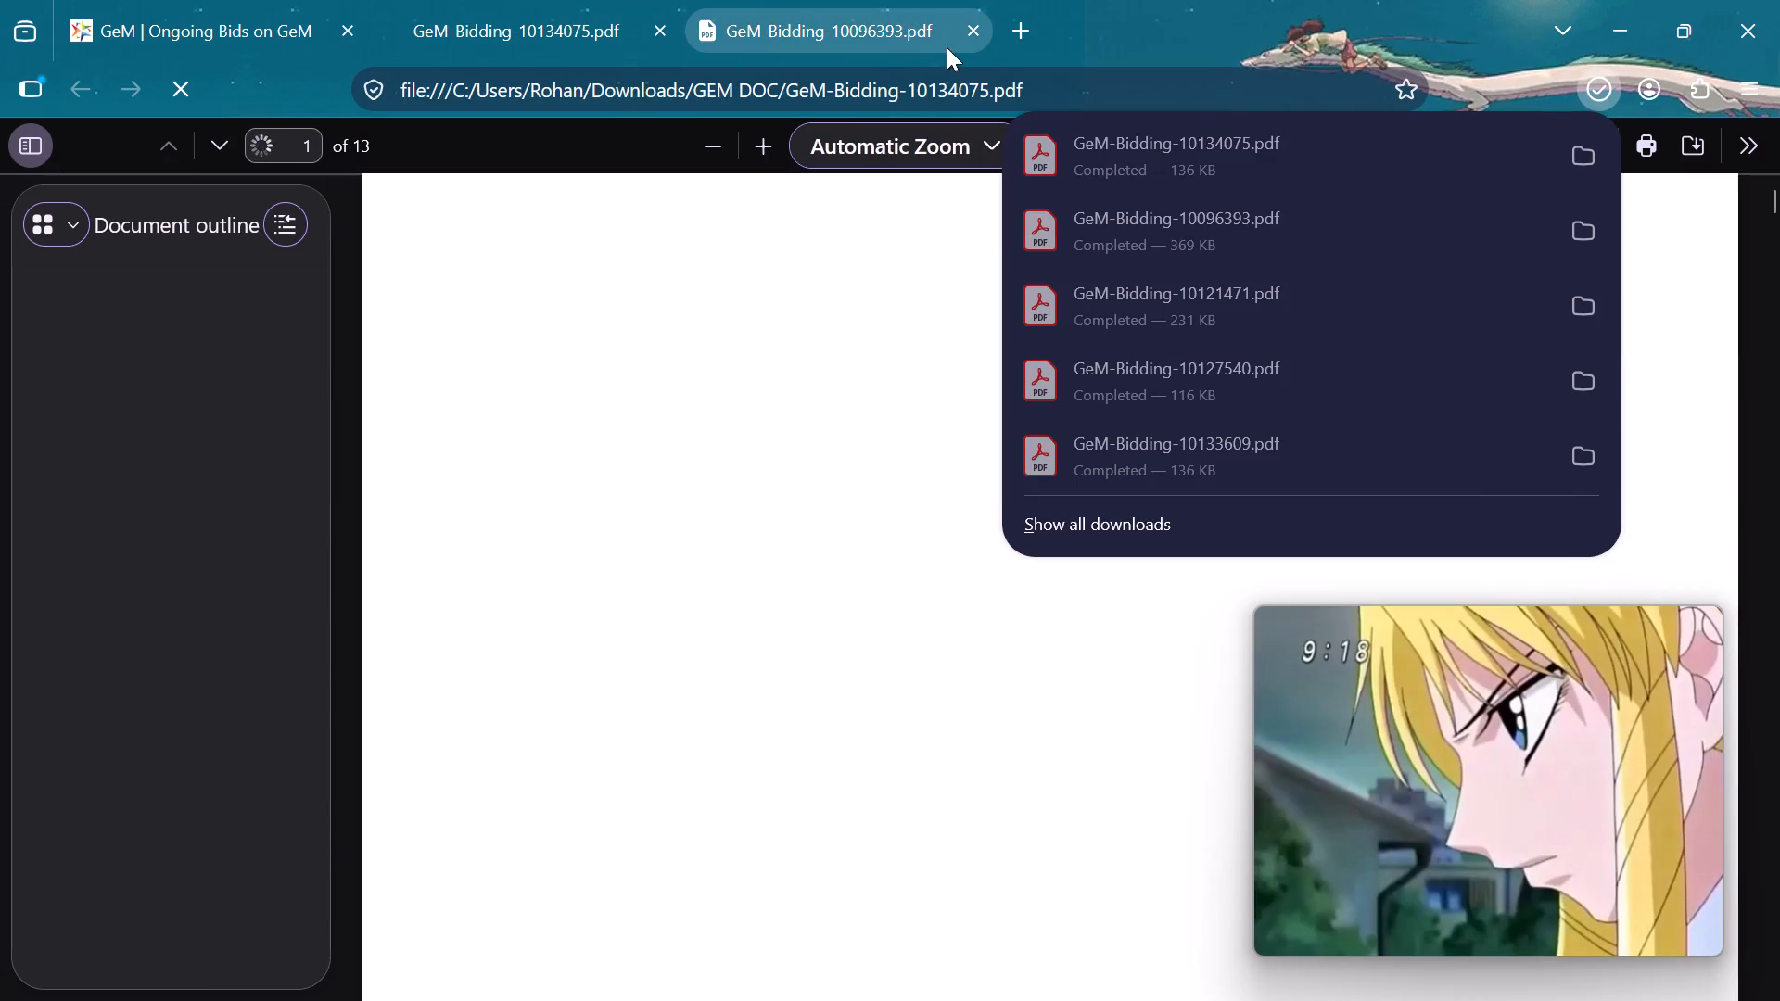
{"action": "left_click", "coordinate": [970, 37]}
{"action": "scroll", "coordinate": [1011, 519], "scroll_direction": "down", "scroll_amount": 14}
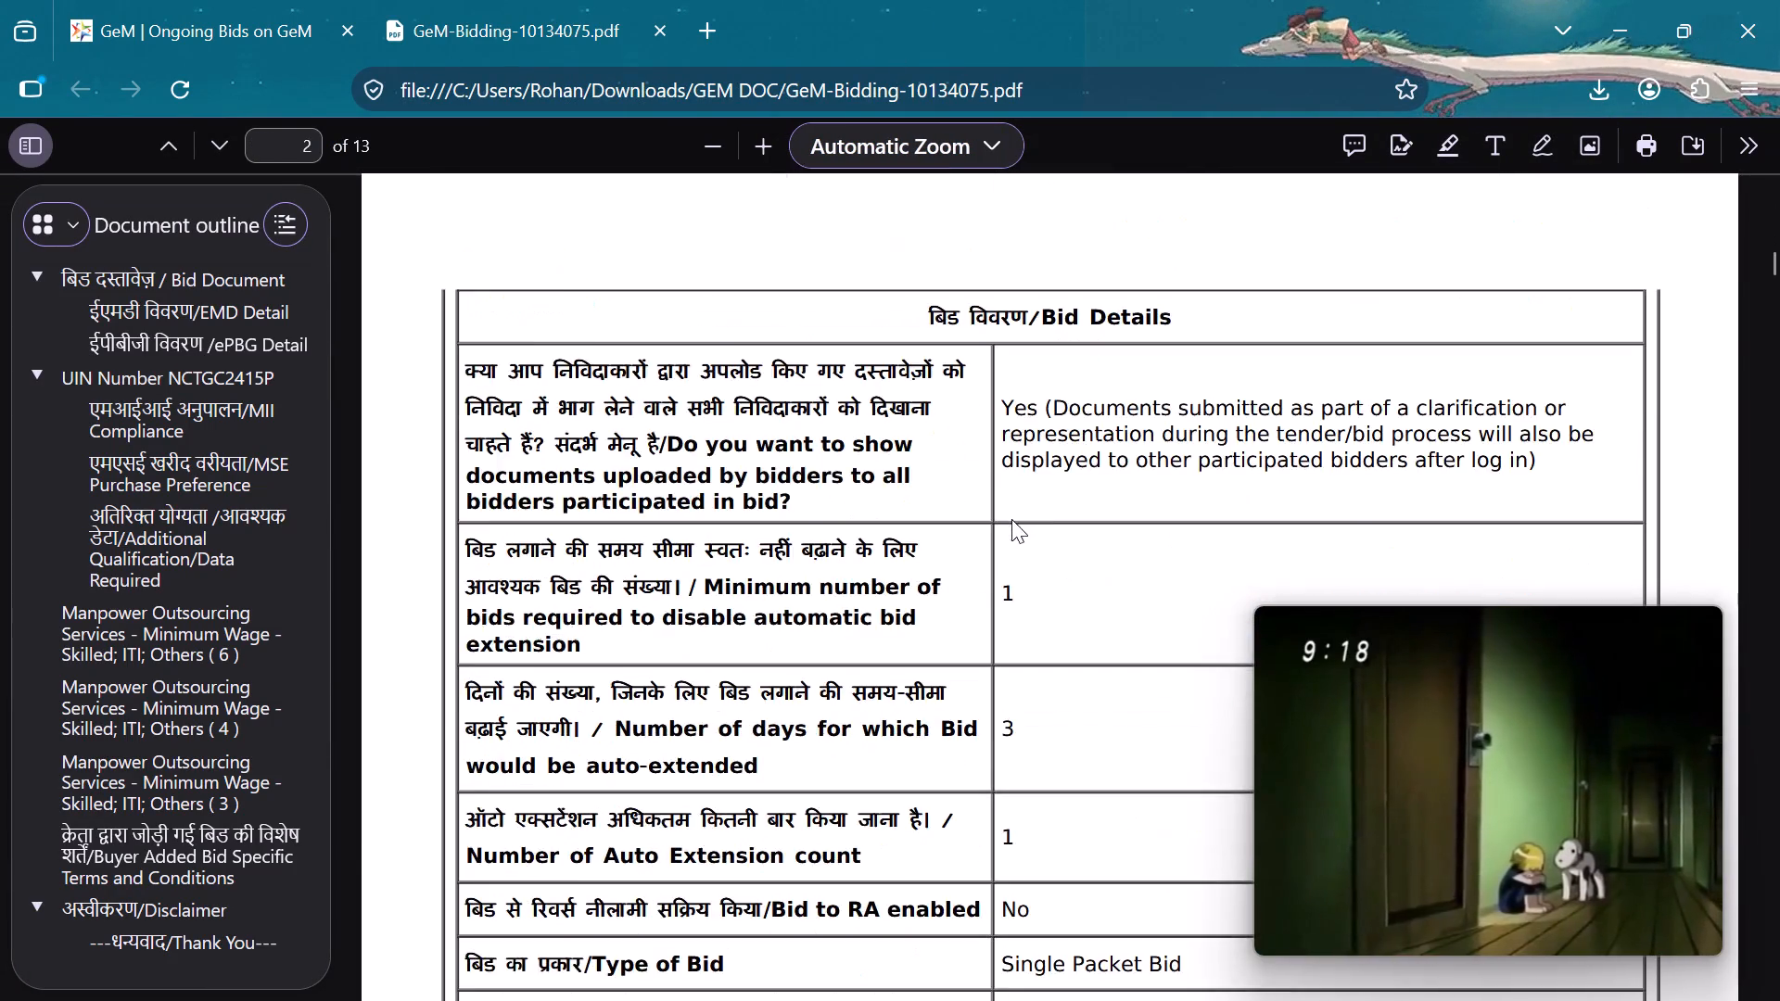
{"action": "scroll", "coordinate": [1011, 519], "scroll_direction": "down", "scroll_amount": 20}
{"action": "scroll", "coordinate": [1011, 519], "scroll_direction": "down", "scroll_amount": 2}
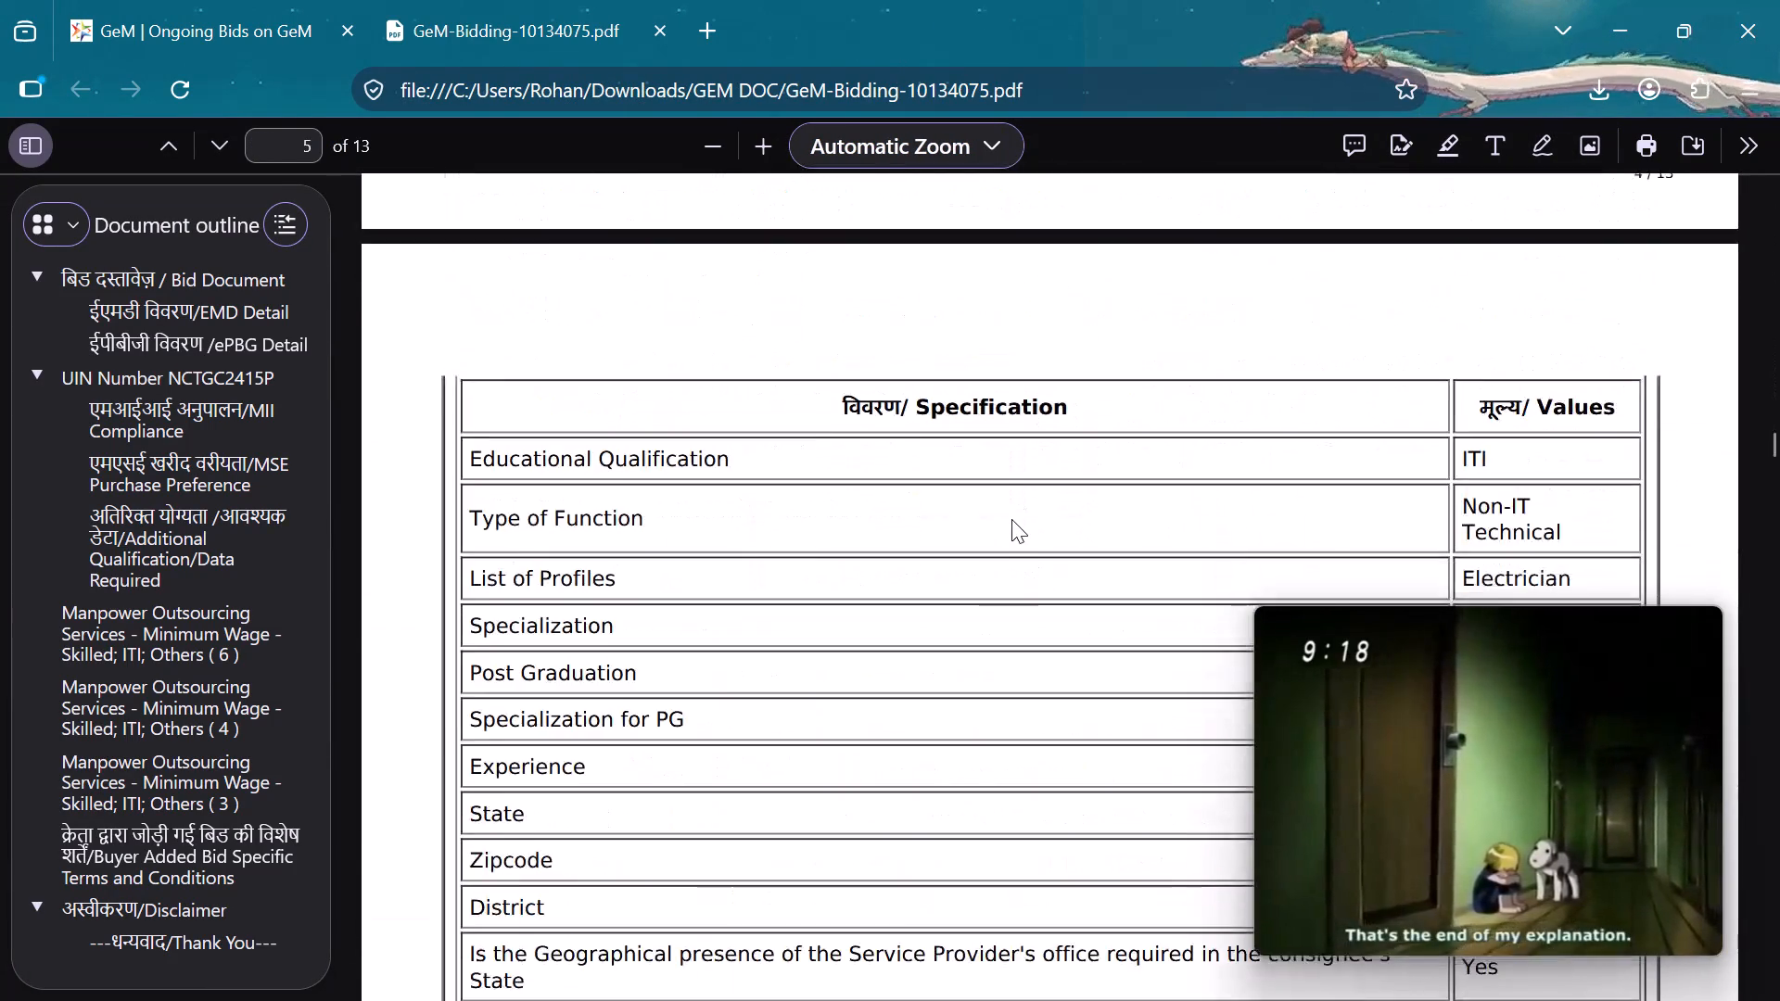
{"action": "scroll", "coordinate": [1011, 519], "scroll_direction": "up", "scroll_amount": 2}
{"action": "scroll", "coordinate": [897, 272], "scroll_direction": "up", "scroll_amount": 1}
{"action": "left_click", "coordinate": [895, 234]}
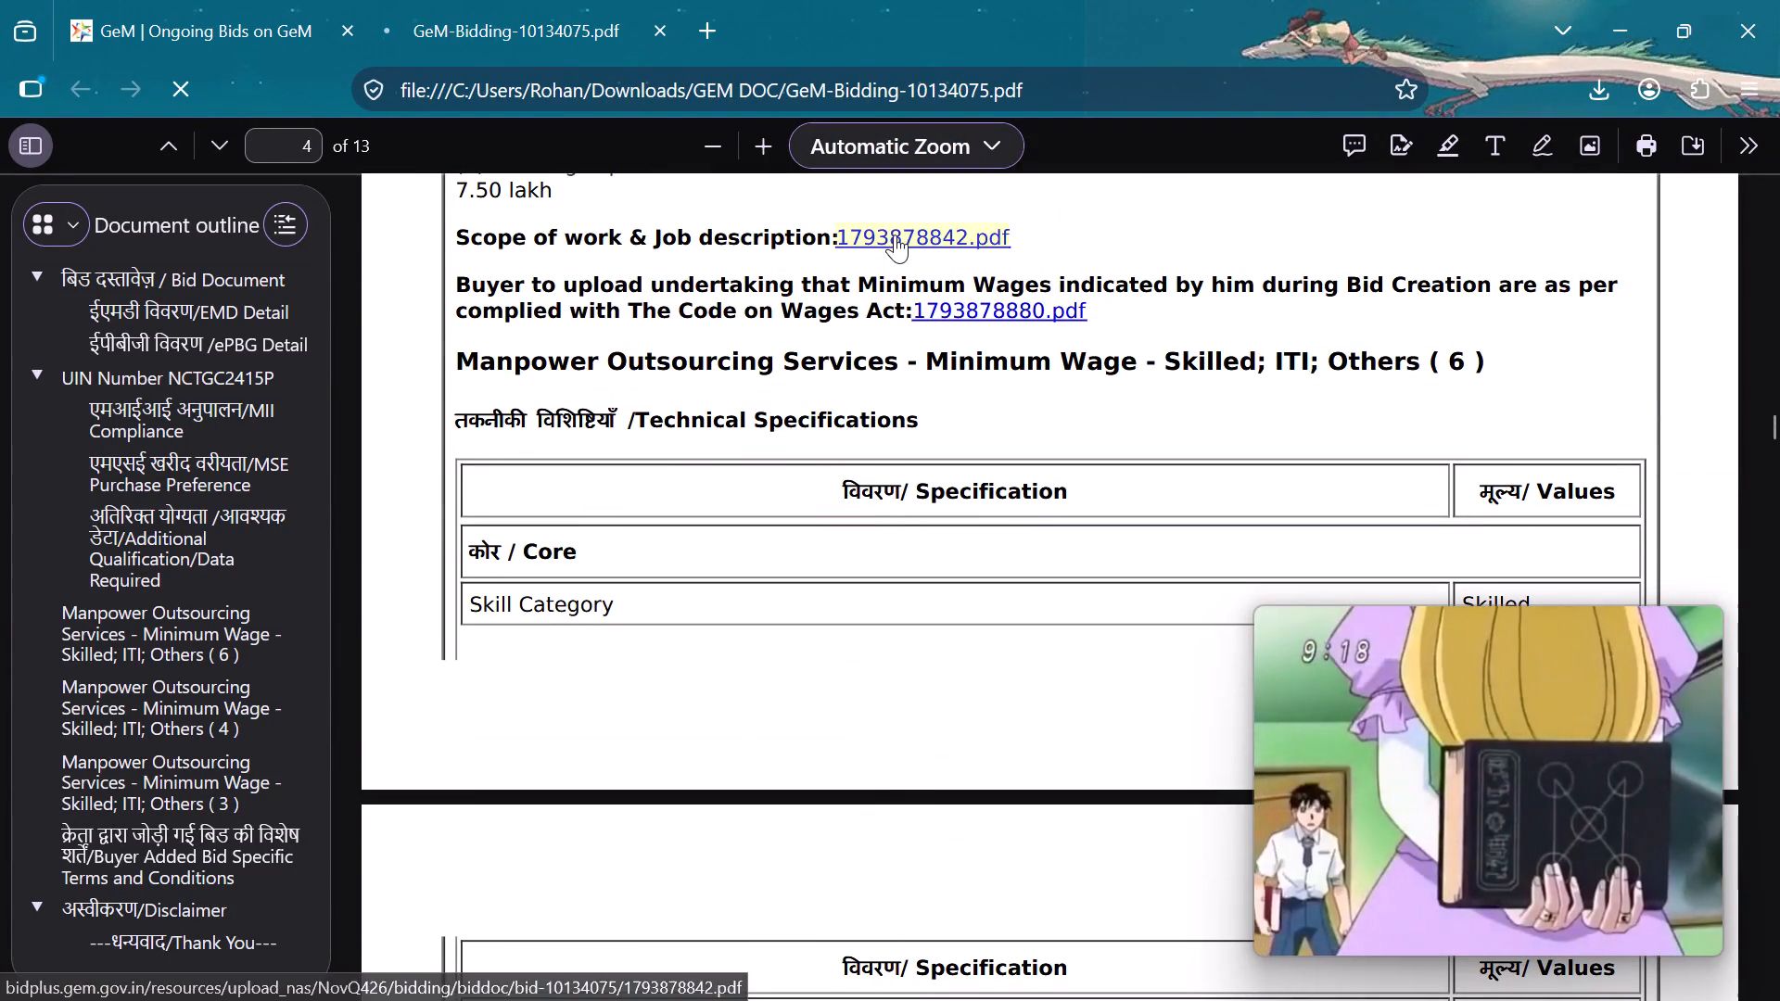
{"action": "key", "text": "ctrl+f"}
{"action": "type", "text": "mes"}
{"action": "left_click", "coordinate": [650, 29]}
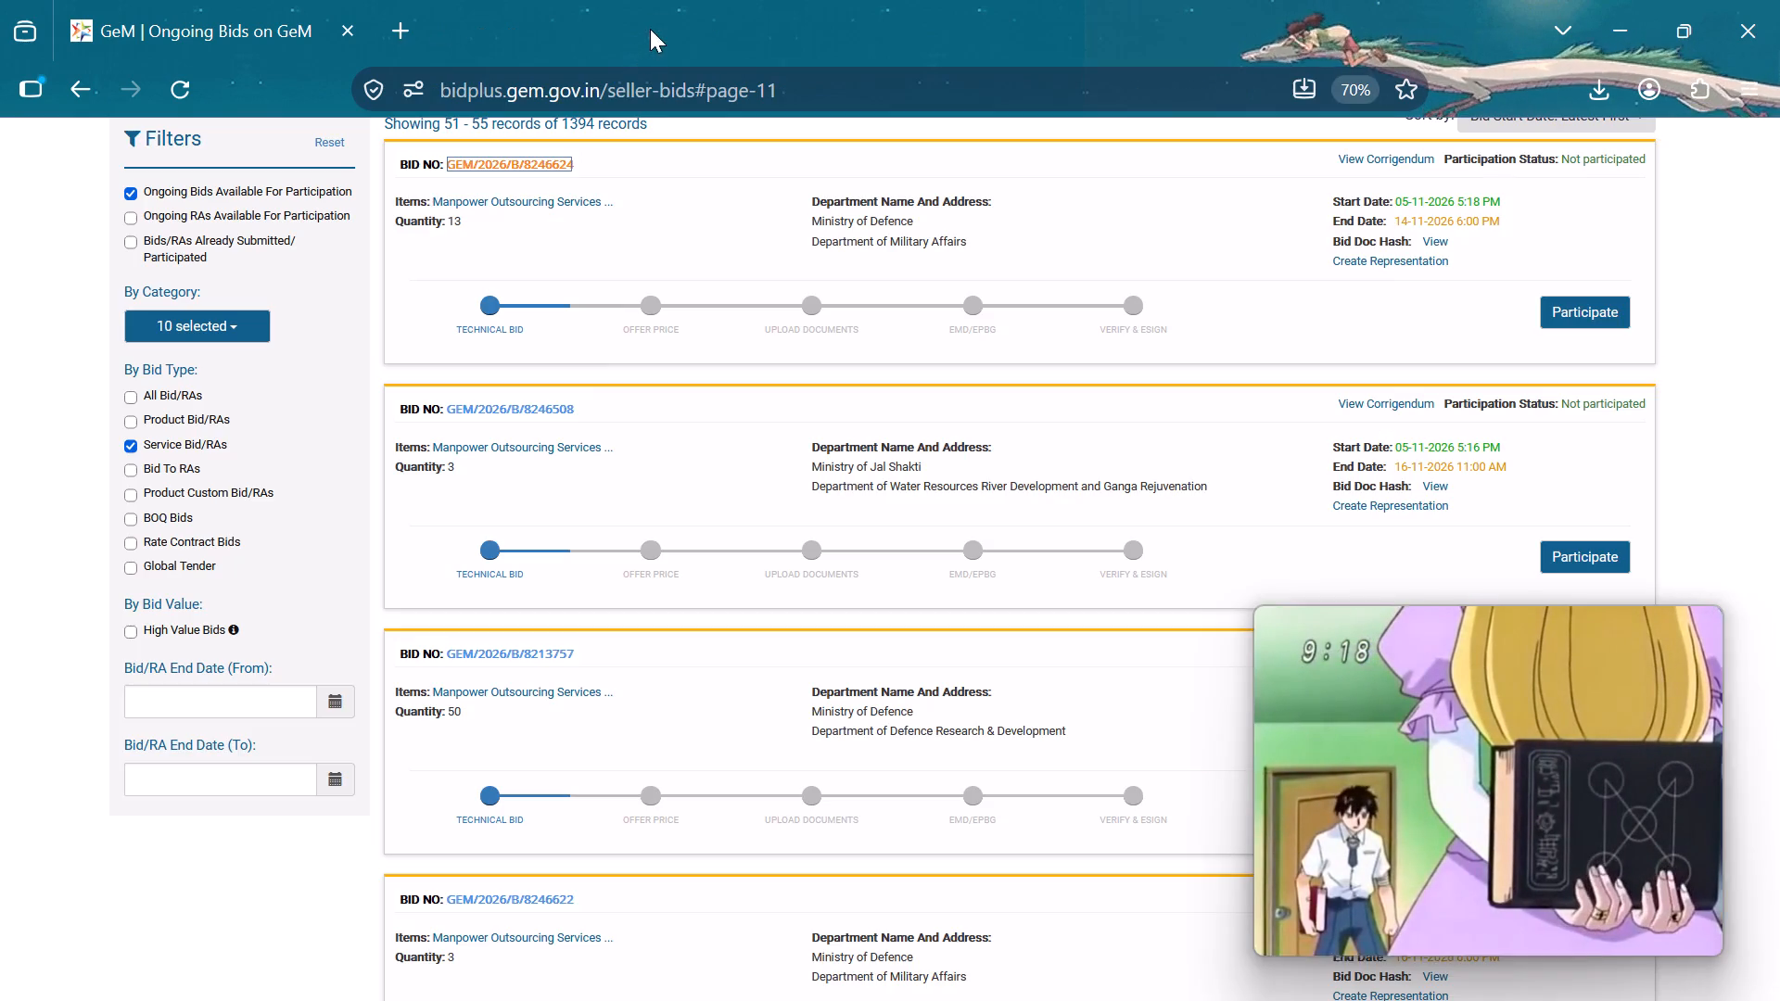
Go to page 10 of the GeM bid list and open the document of bid GEM/2026/B/8038667.
{"action": "scroll", "coordinate": [583, 403], "scroll_direction": "down", "scroll_amount": 7}
{"action": "left_click", "coordinate": [554, 552]}
{"action": "key", "text": "alt+Tab"}
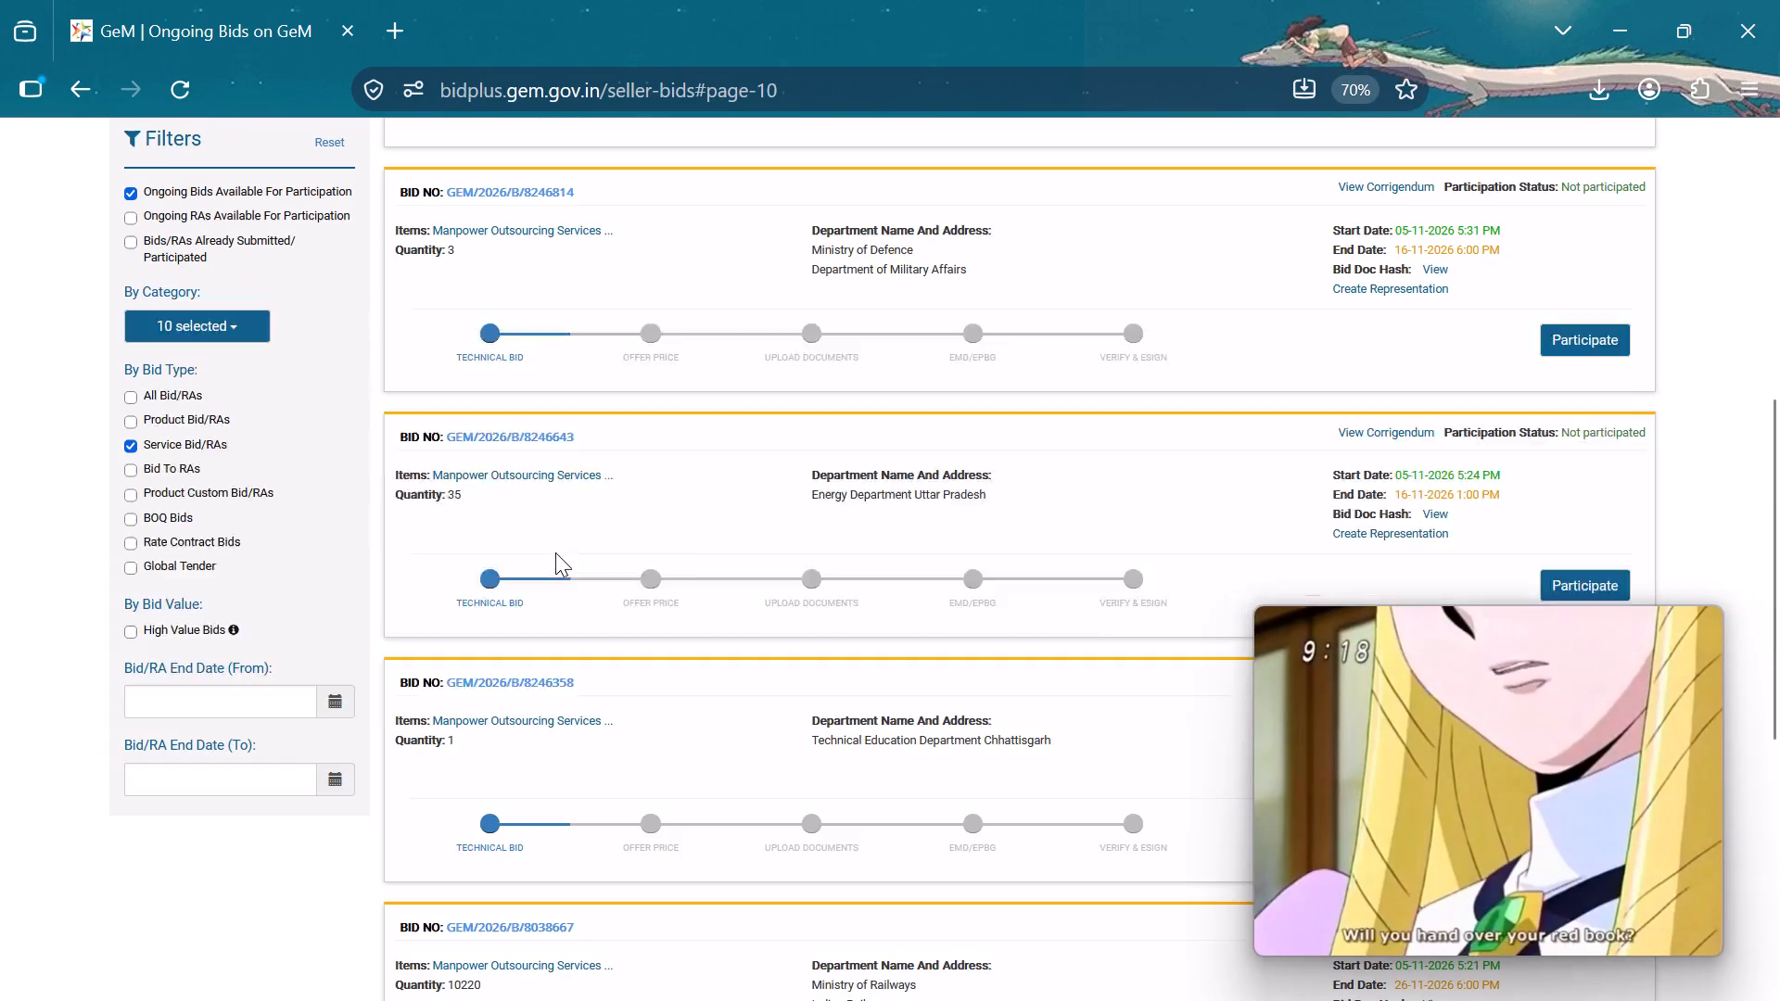
{"action": "key", "text": "alt+Tab"}
{"action": "scroll", "coordinate": [677, 528], "scroll_direction": "down", "scroll_amount": 1}
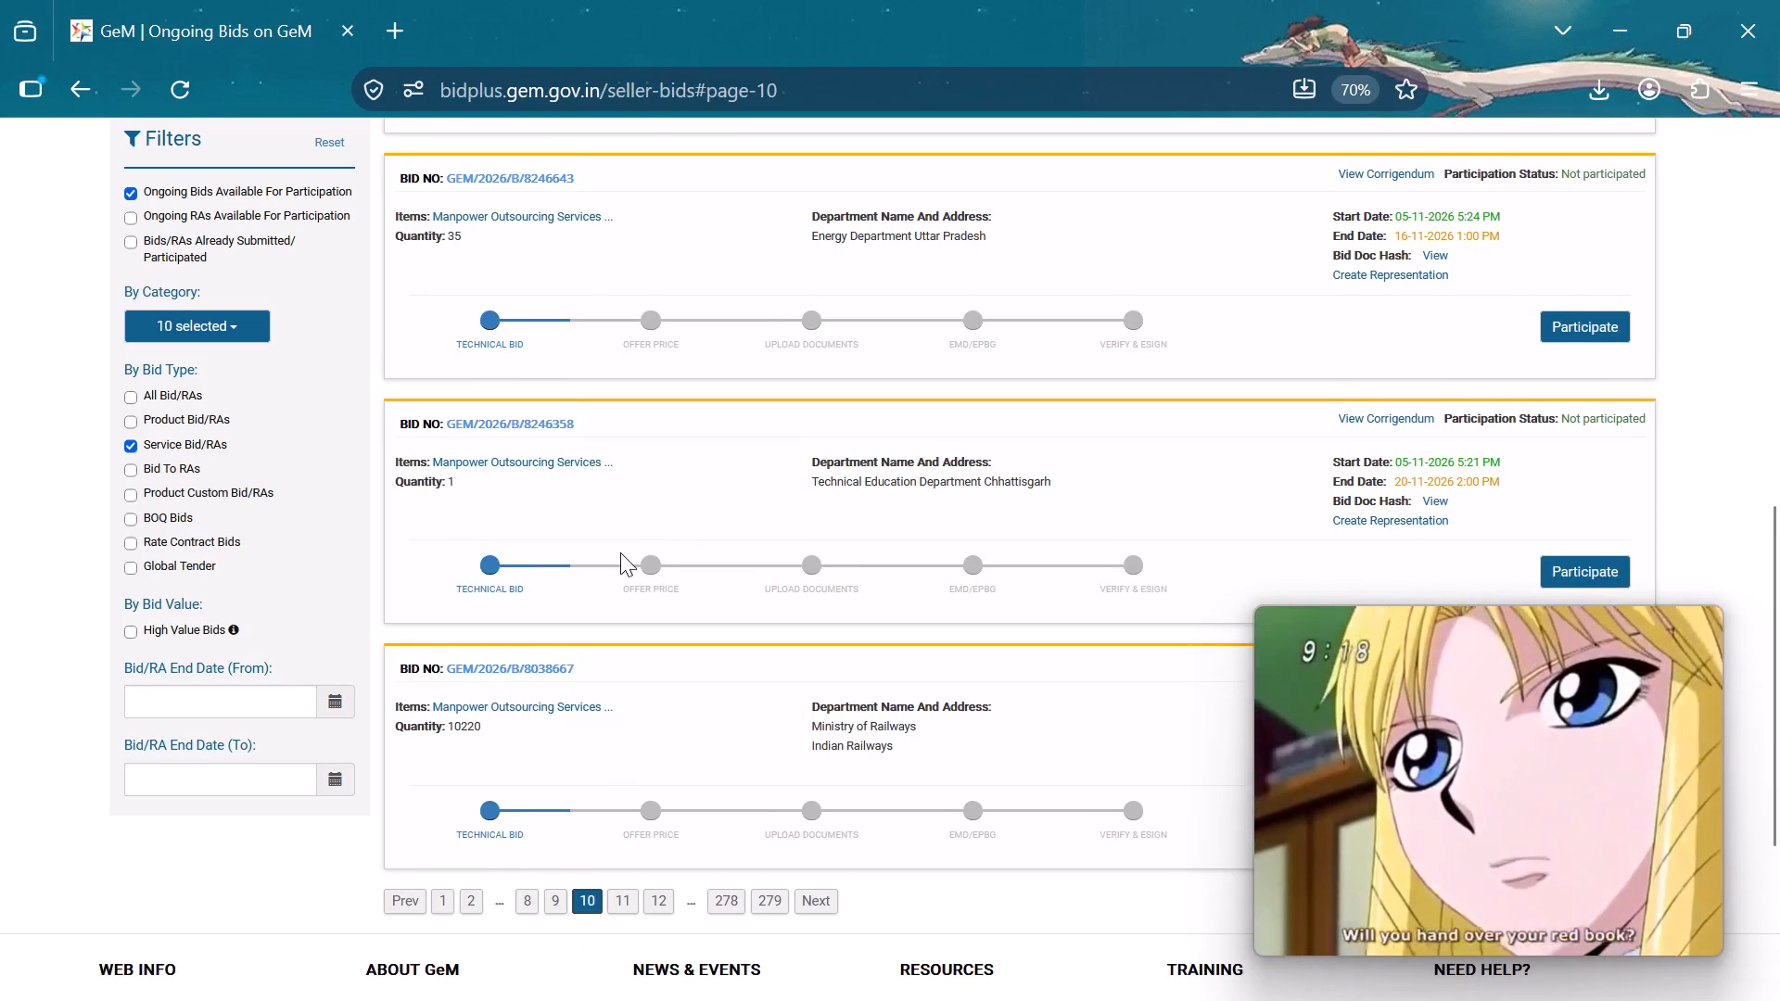
{"action": "scroll", "coordinate": [620, 552], "scroll_direction": "down", "scroll_amount": 1}
{"action": "left_click", "coordinate": [547, 439]}
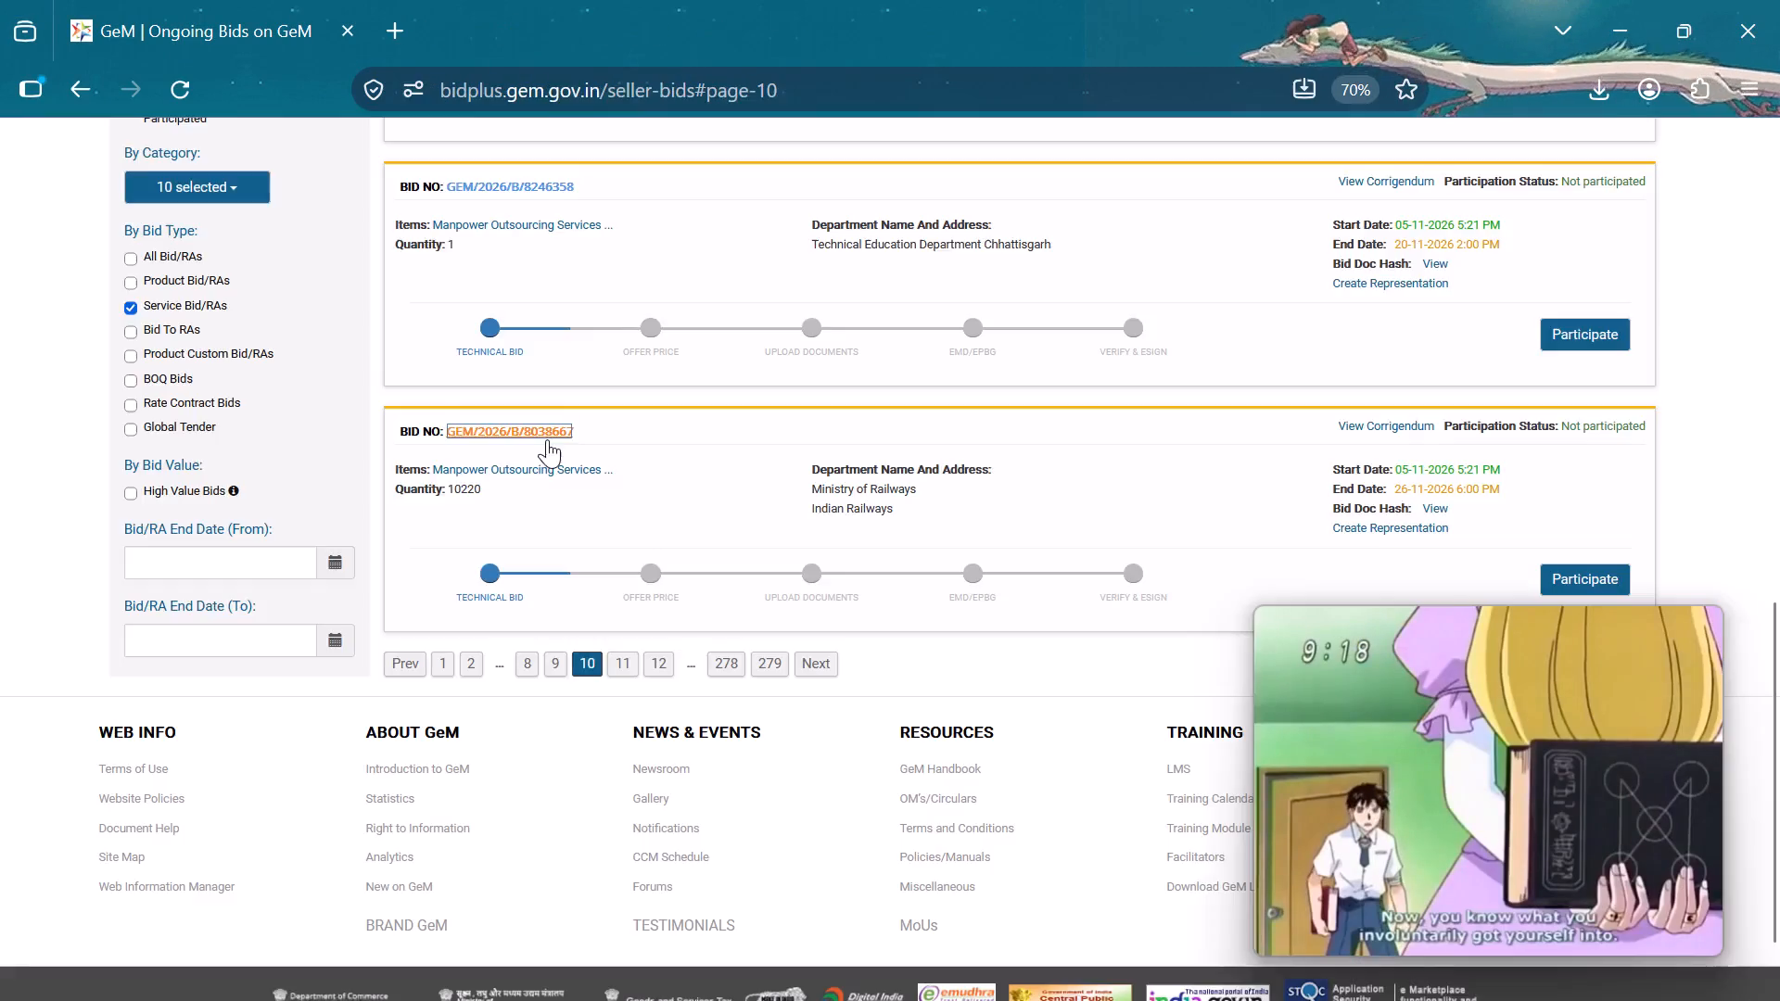
{"action": "left_click", "coordinate": [638, 397]}
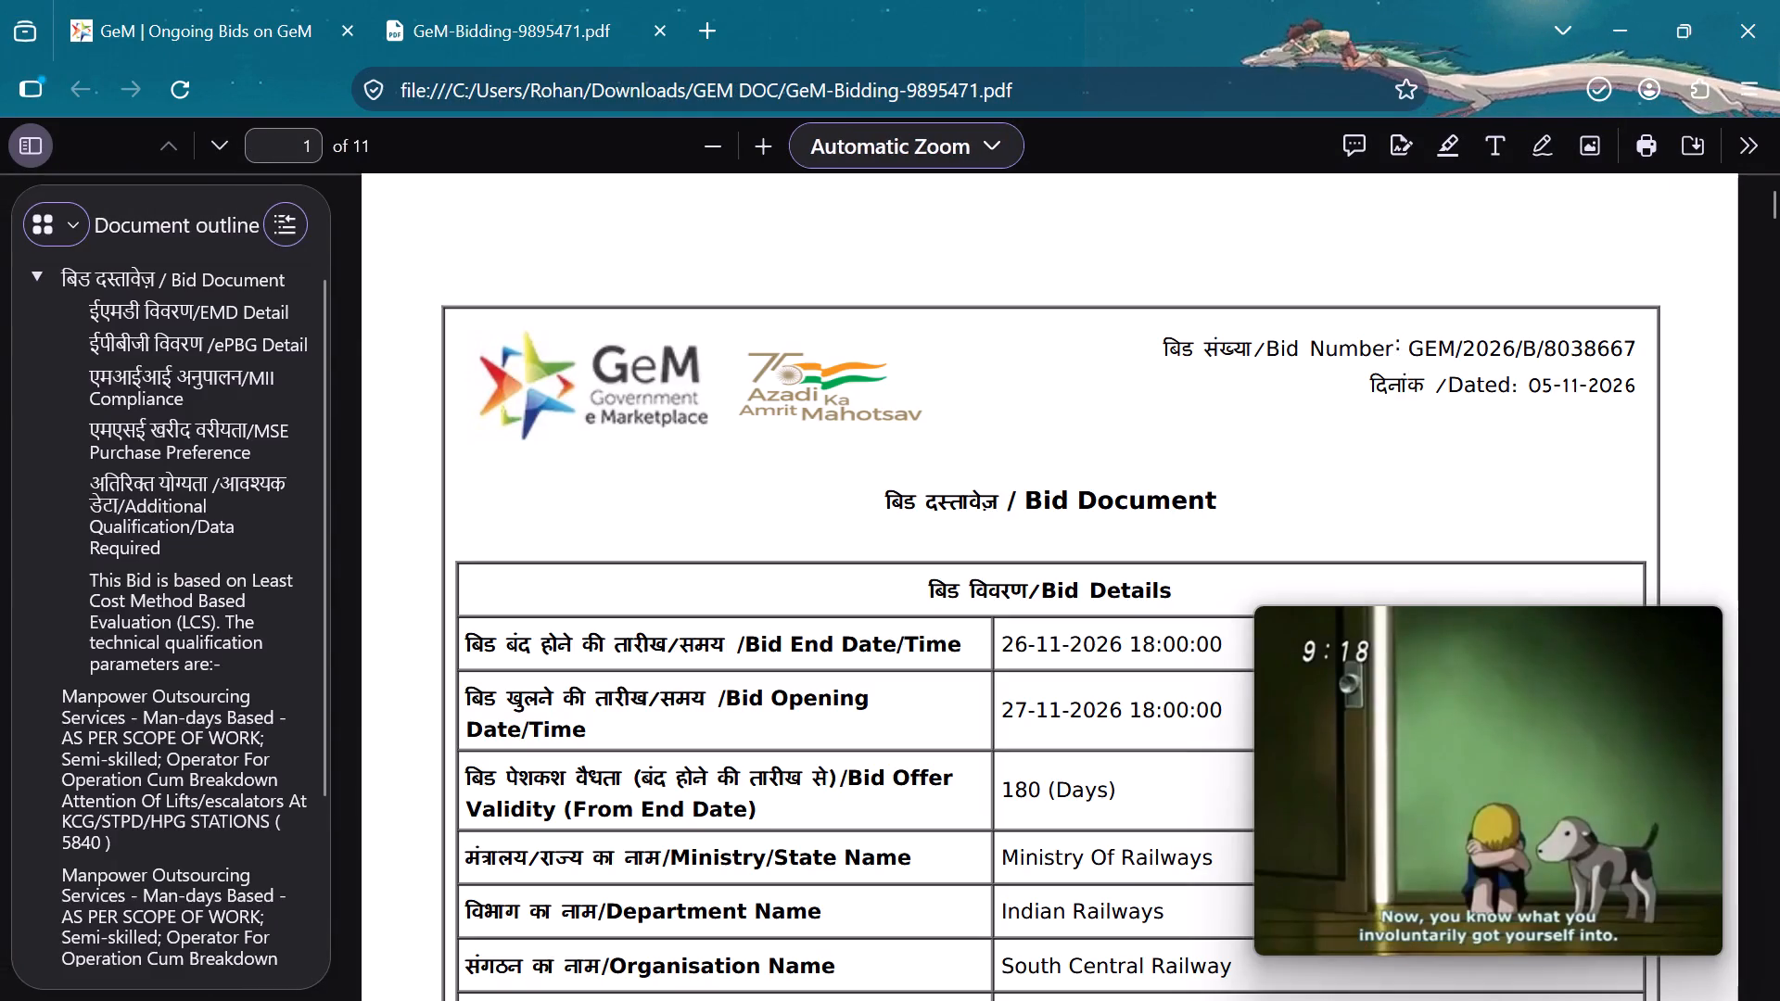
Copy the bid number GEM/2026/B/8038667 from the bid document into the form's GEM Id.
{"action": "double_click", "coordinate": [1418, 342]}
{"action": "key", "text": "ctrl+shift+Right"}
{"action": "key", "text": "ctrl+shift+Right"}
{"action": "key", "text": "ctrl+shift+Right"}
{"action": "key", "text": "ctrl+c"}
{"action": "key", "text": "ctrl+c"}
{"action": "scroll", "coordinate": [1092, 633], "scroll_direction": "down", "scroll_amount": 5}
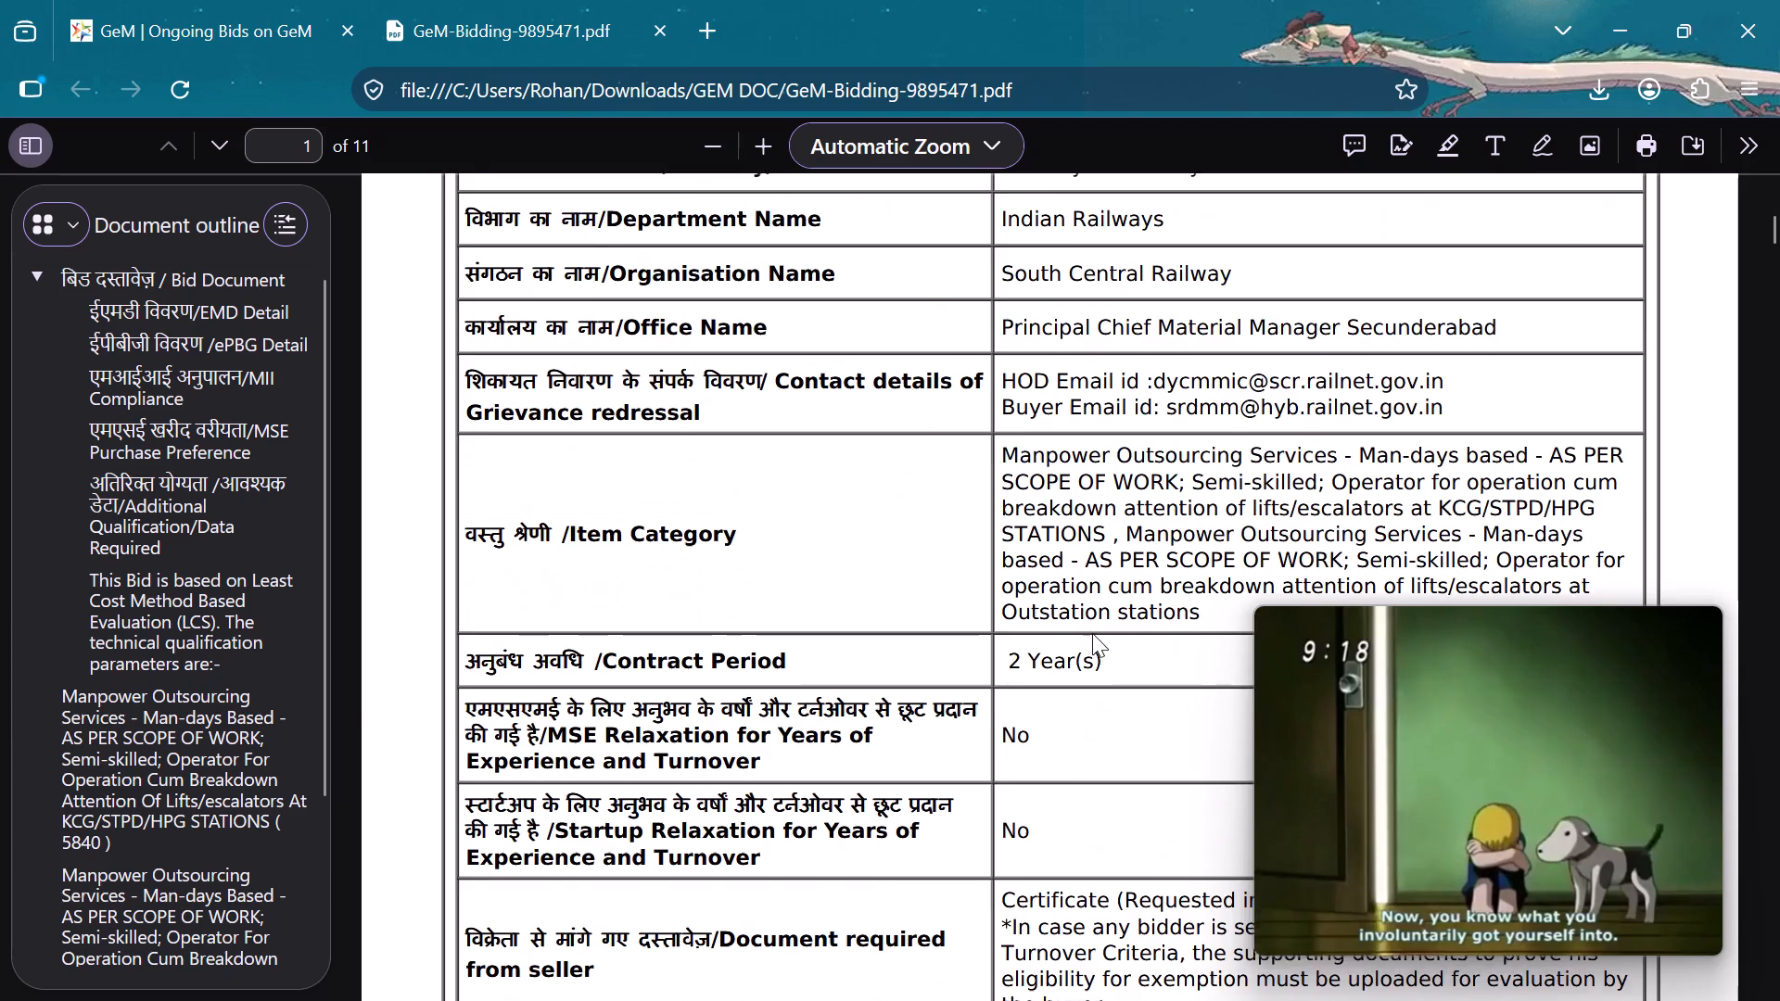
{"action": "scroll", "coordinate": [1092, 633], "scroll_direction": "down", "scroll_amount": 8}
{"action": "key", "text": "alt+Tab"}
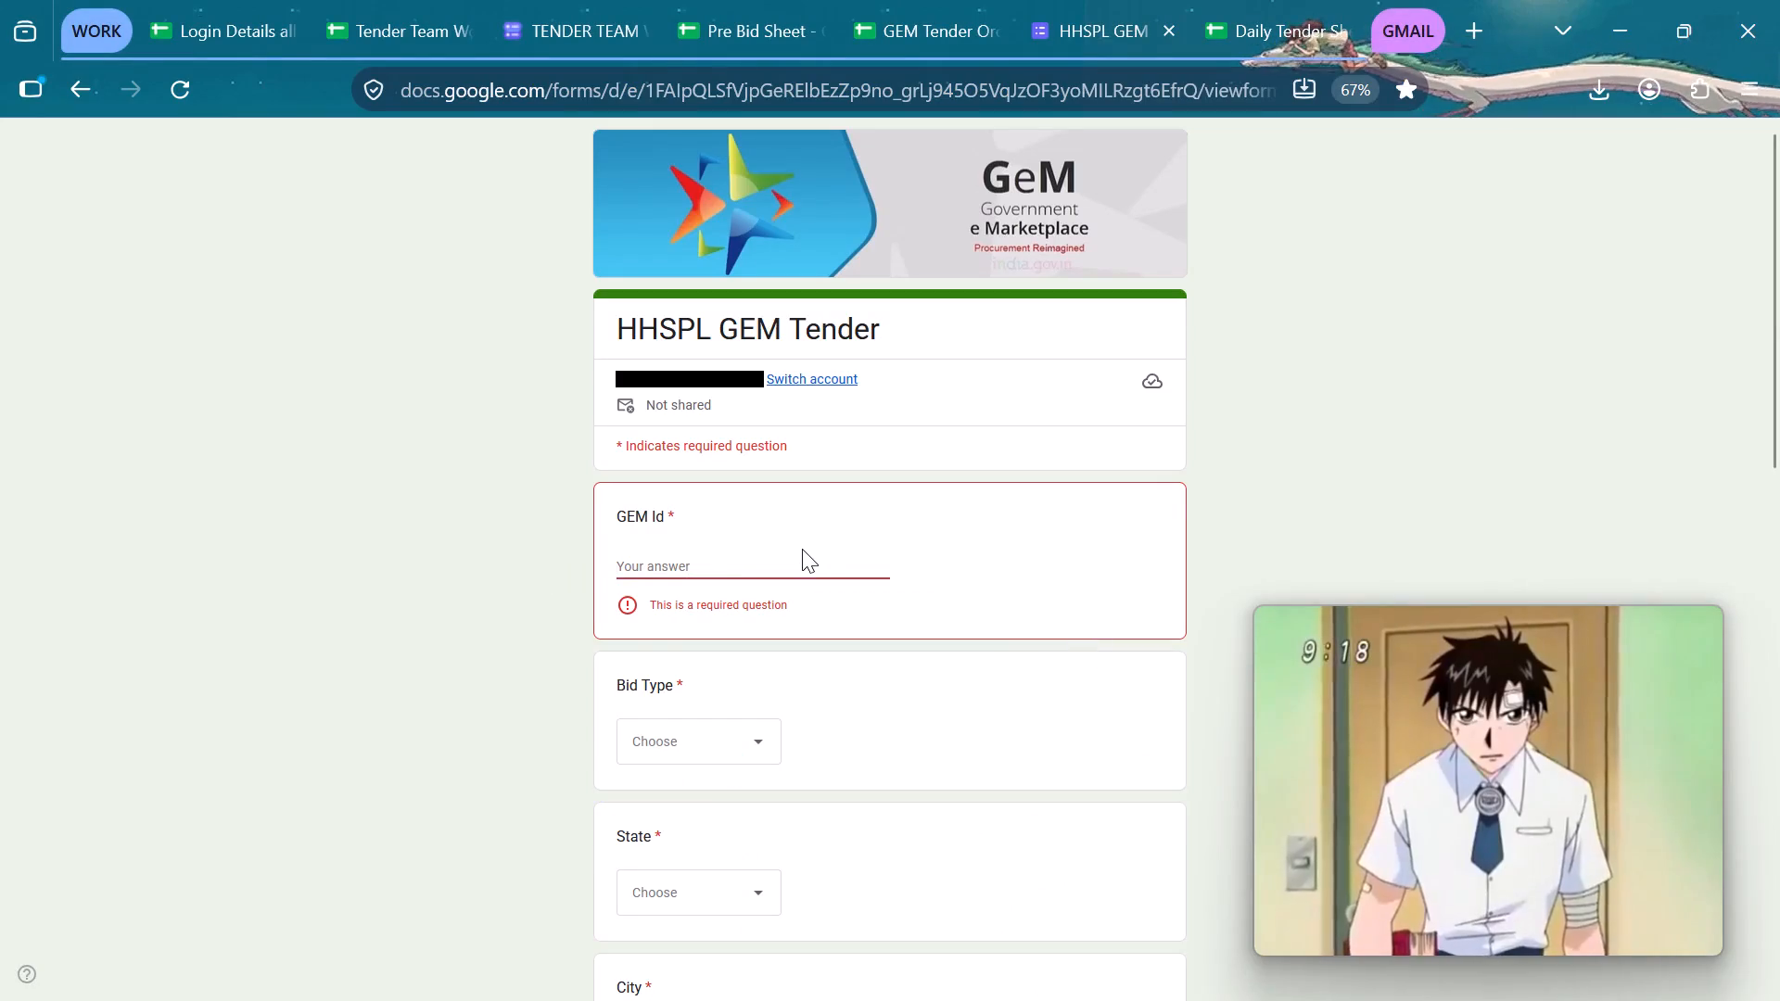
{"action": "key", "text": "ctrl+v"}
Choose M as the Bid Type in the tender form.
{"action": "key", "text": "Tab"}
{"action": "key", "text": "m"}
Examine the GEM/2026/B/8038667 document for its technical evaluation criteria, consignee details and general bid details.
{"action": "key", "text": "alt+Tab"}
{"action": "scroll", "coordinate": [802, 549], "scroll_direction": "down", "scroll_amount": 20}
{"action": "scroll", "coordinate": [802, 549], "scroll_direction": "down", "scroll_amount": 1}
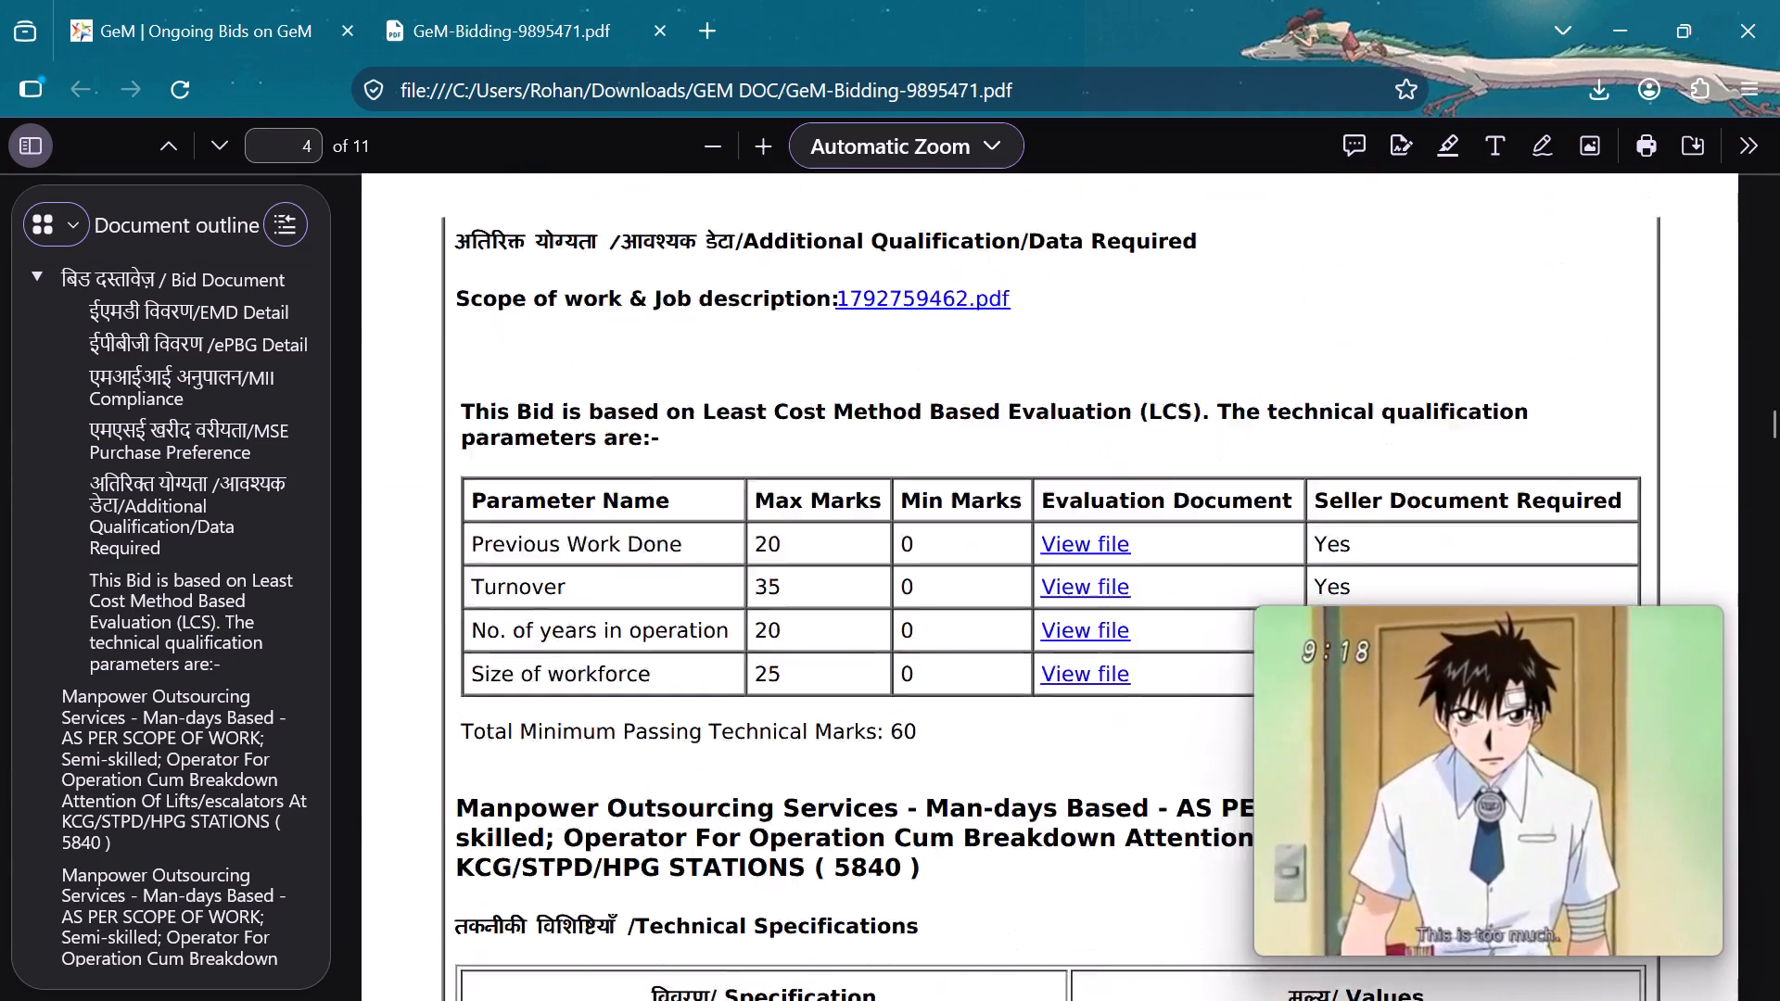
{"action": "scroll", "coordinate": [802, 549], "scroll_direction": "down", "scroll_amount": 10}
{"action": "scroll", "coordinate": [802, 549], "scroll_direction": "up", "scroll_amount": 5}
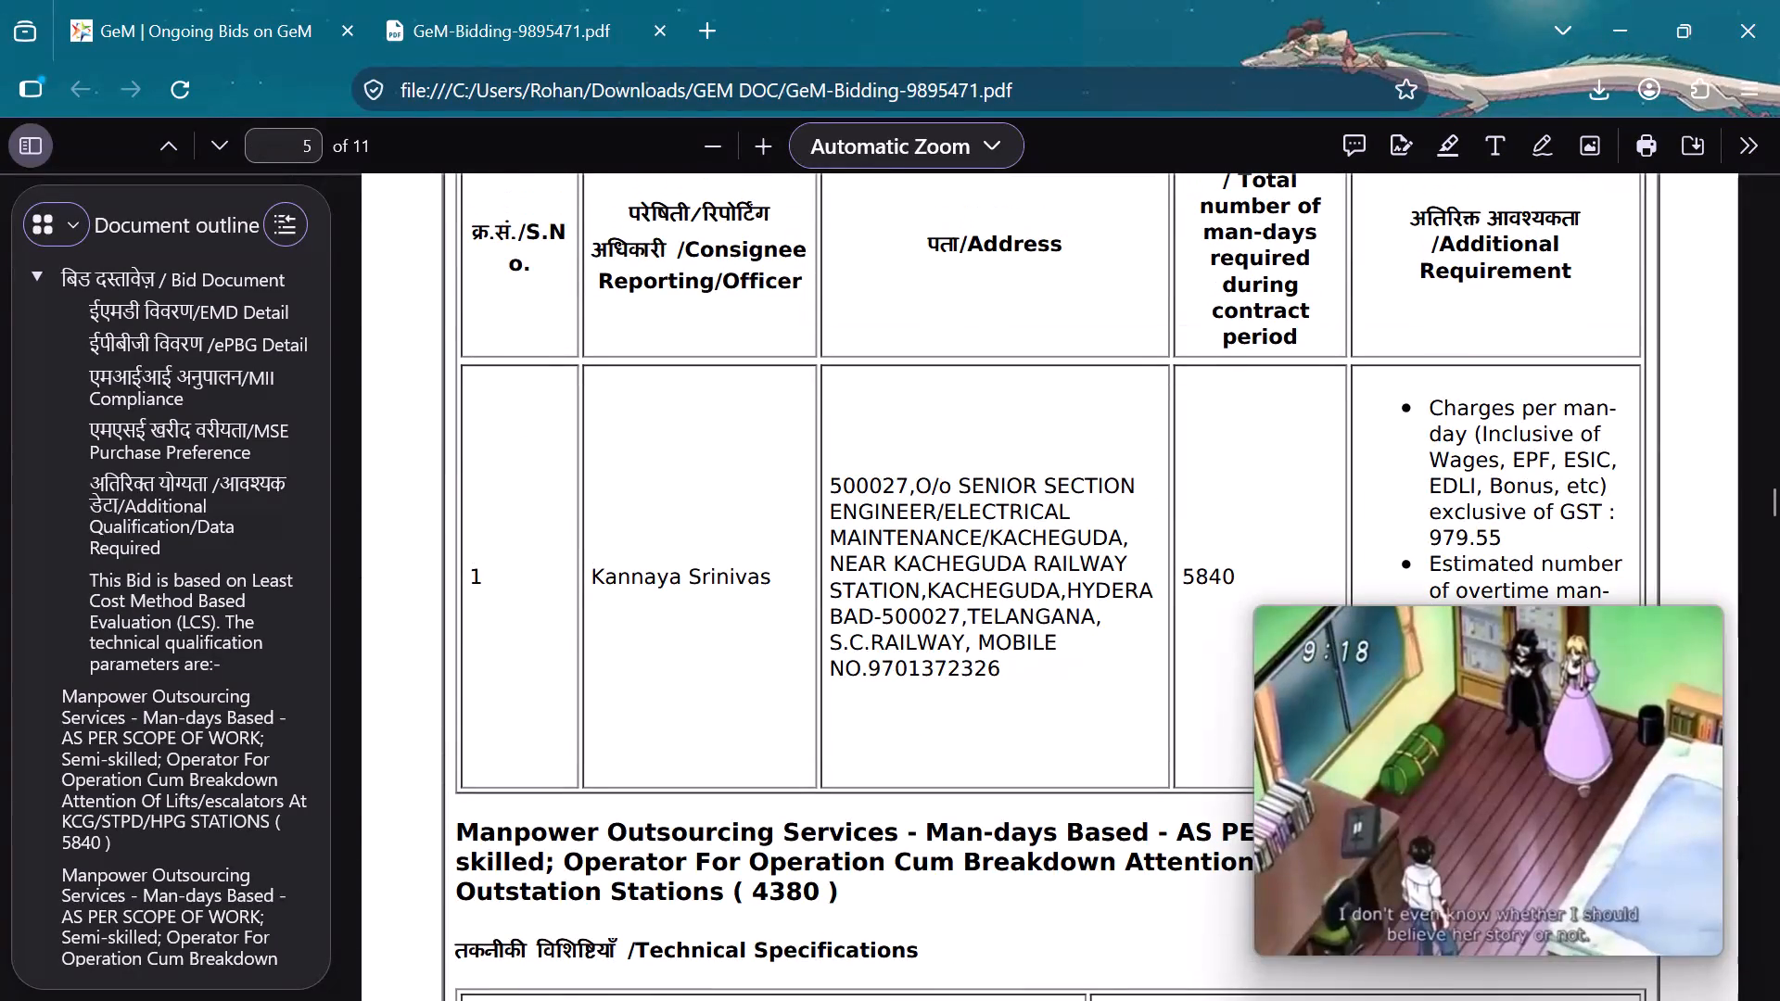
{"action": "scroll", "coordinate": [802, 549], "scroll_direction": "up", "scroll_amount": 1}
{"action": "key", "text": "ctrl+Up"}
{"action": "scroll", "coordinate": [918, 665], "scroll_direction": "down", "scroll_amount": 3}
{"action": "left_click", "coordinate": [664, 36]}
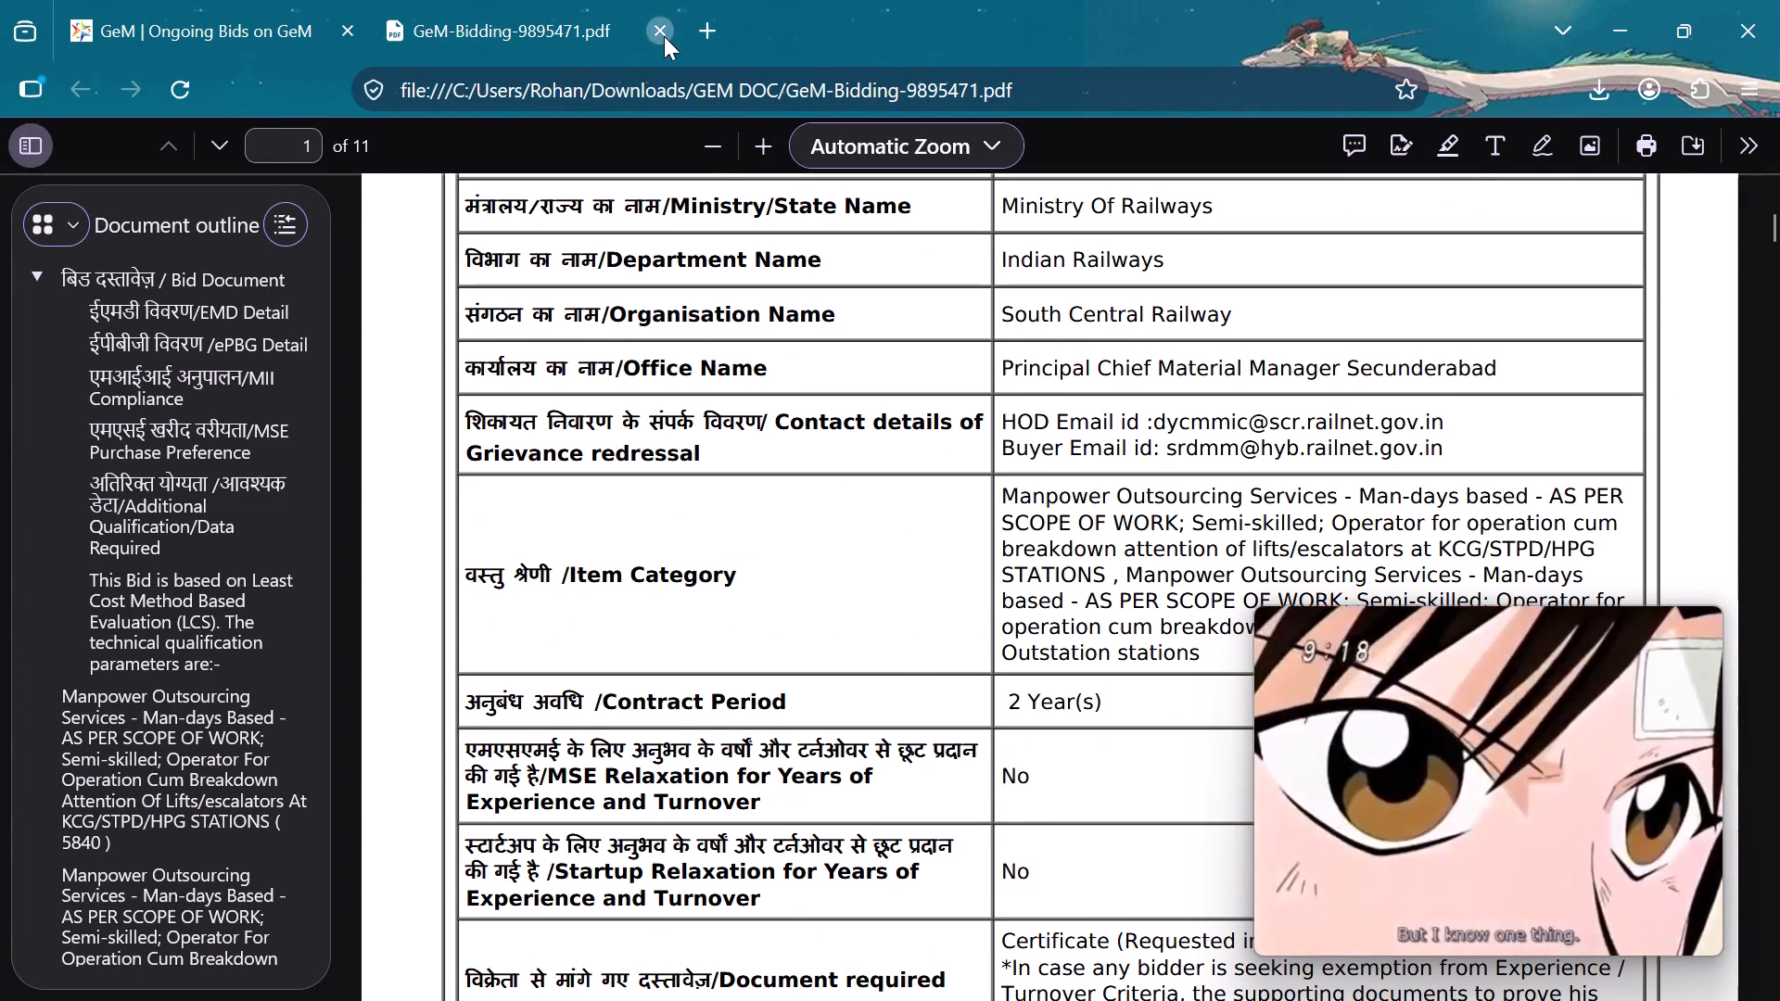
{"action": "key", "text": "ctrl+shift+t"}
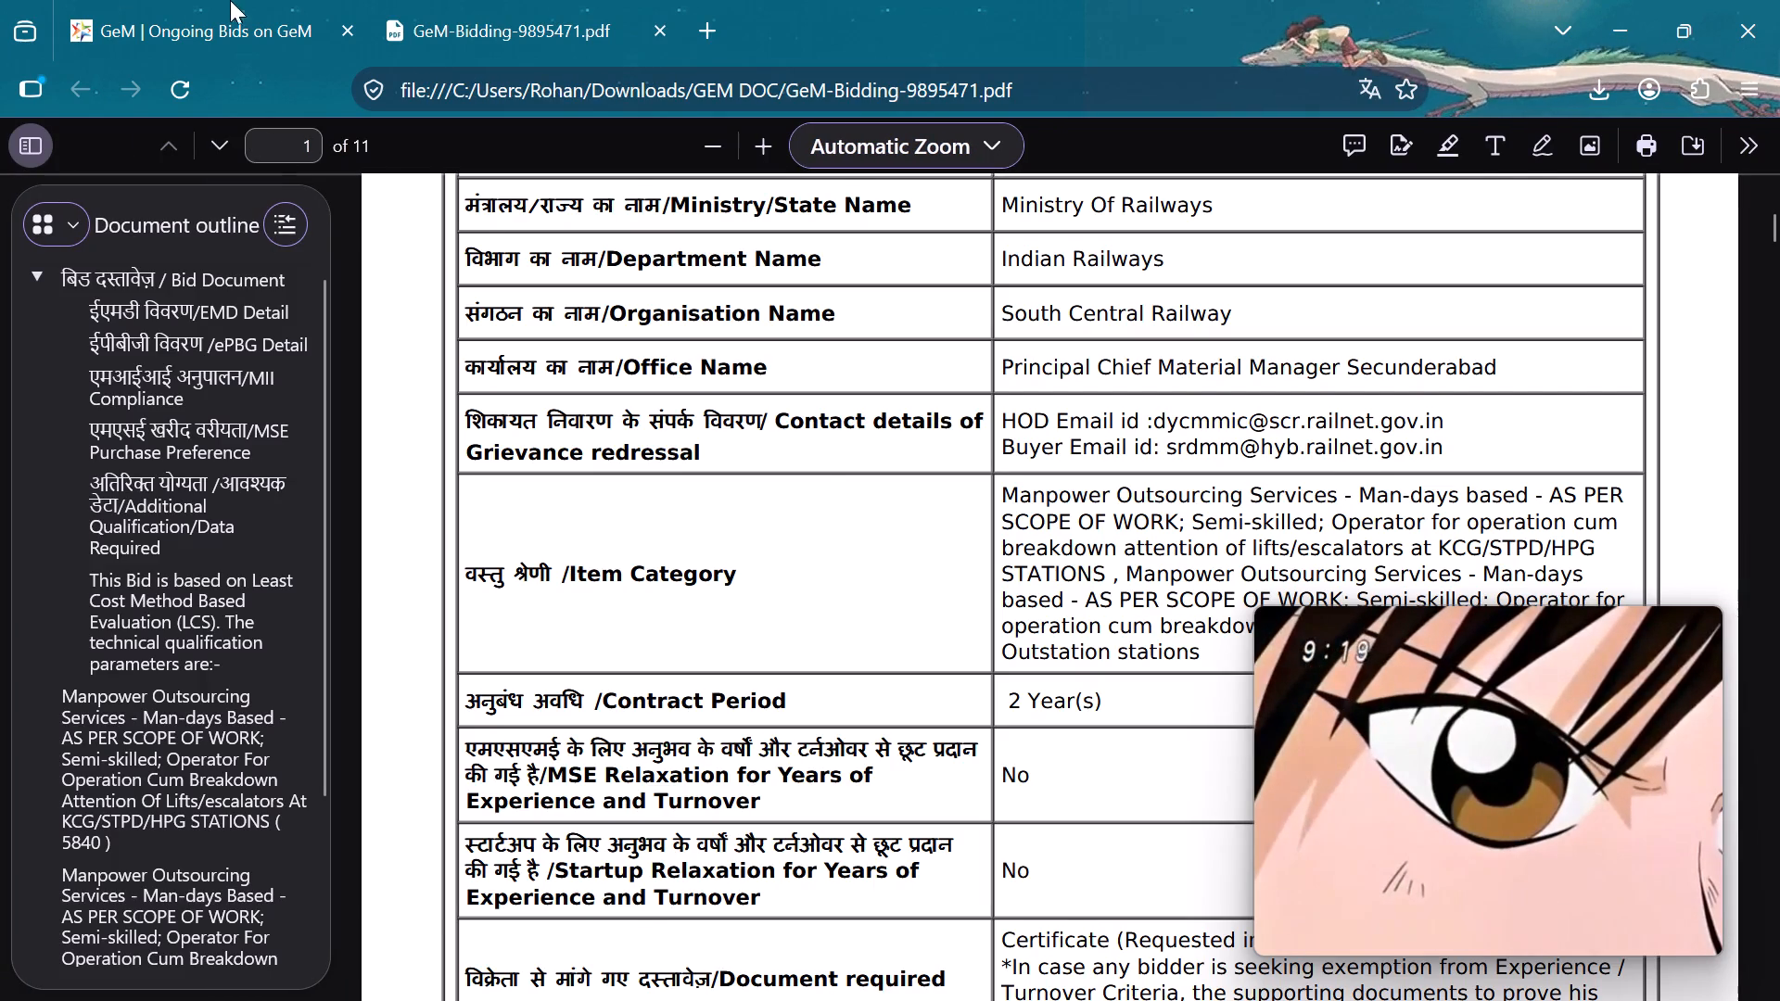
Copy the quantity 10220 of bid GEM/2026/B/8038667 into Calculator and divide it by 624.
{"action": "left_click", "coordinate": [222, 5]}
{"action": "double_click", "coordinate": [453, 493]}
{"action": "key", "text": "ctrl+c"}
{"action": "key", "text": "alt+Tab"}
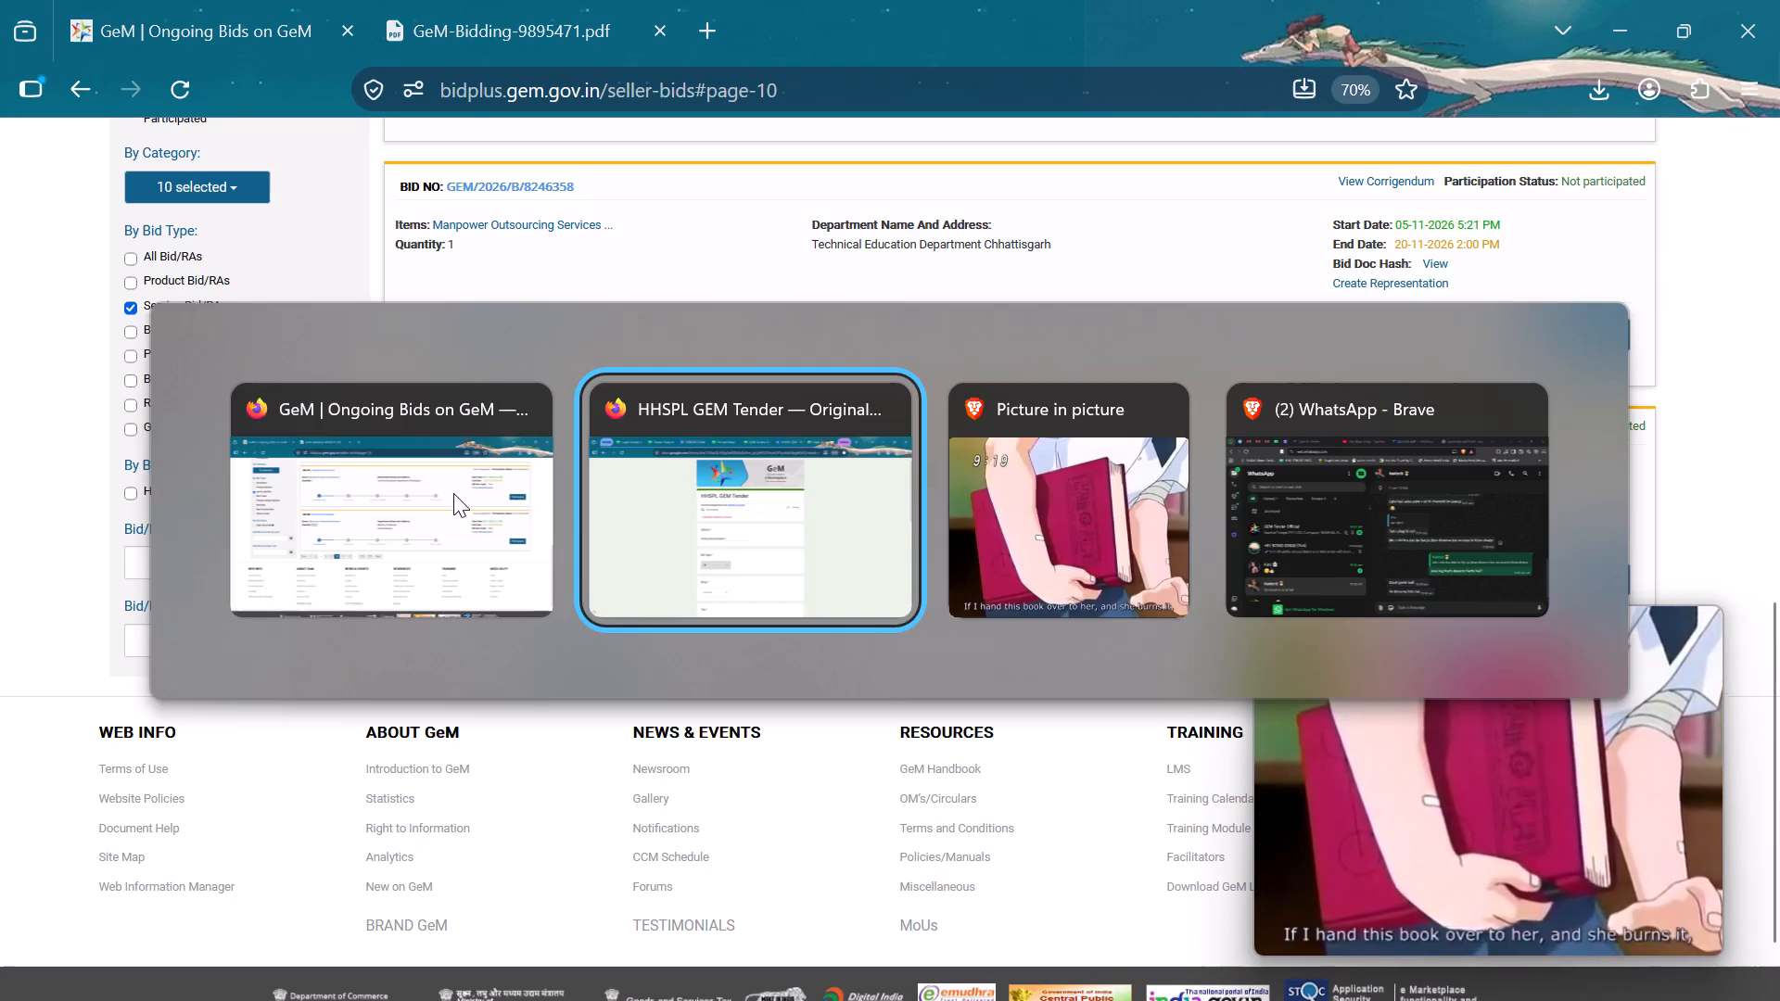
{"action": "key", "text": "alt+Tab"}
{"action": "type", "text": "ca"}
{"action": "left_click", "coordinate": [489, 353]}
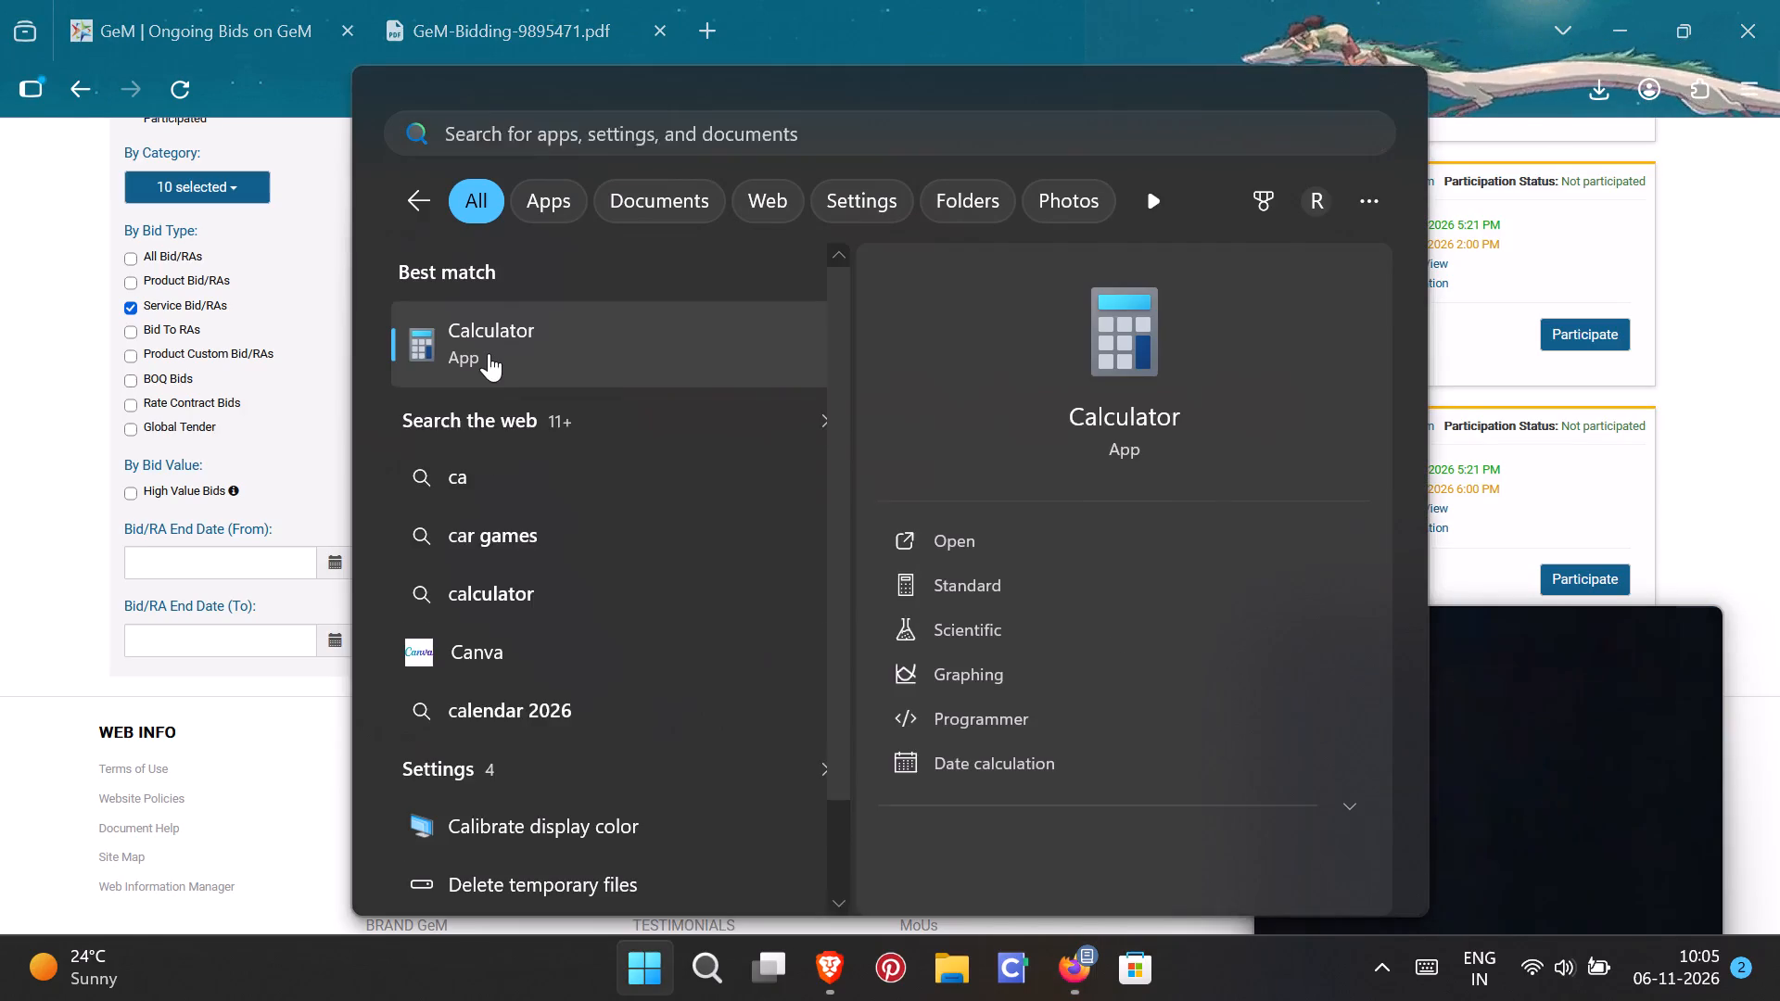
{"action": "key", "text": "ctrl+v"}
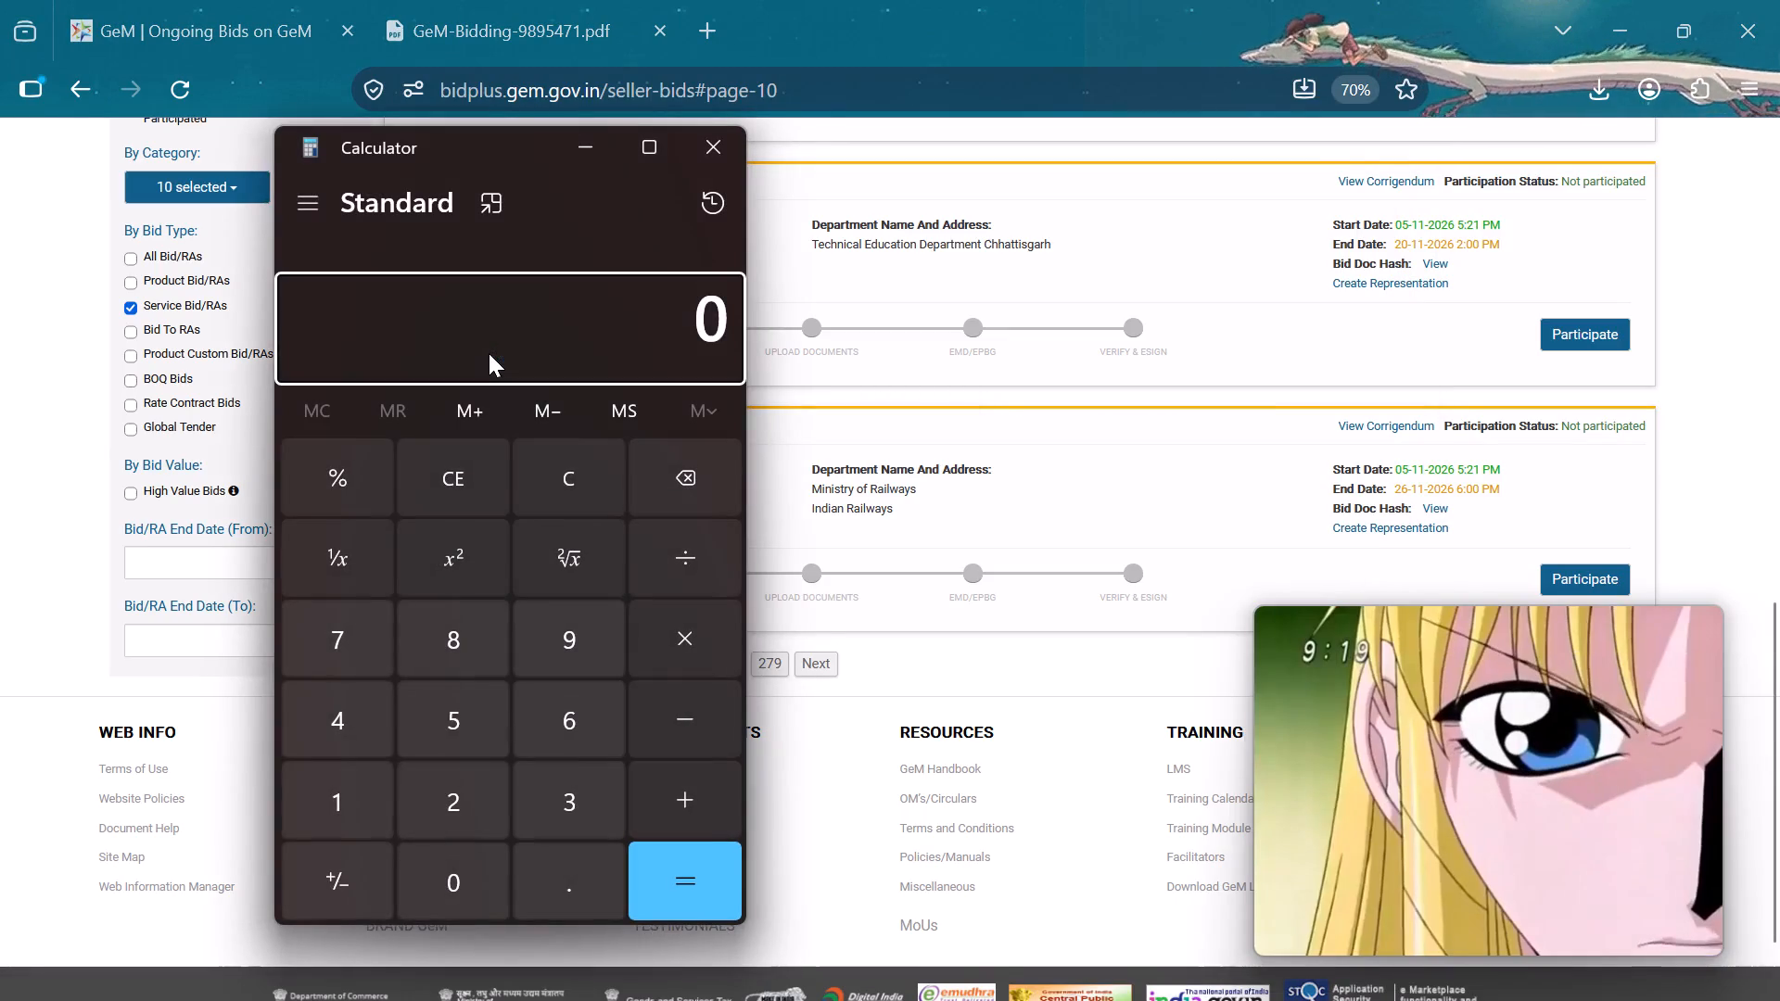
{"action": "key", "text": "slash"}
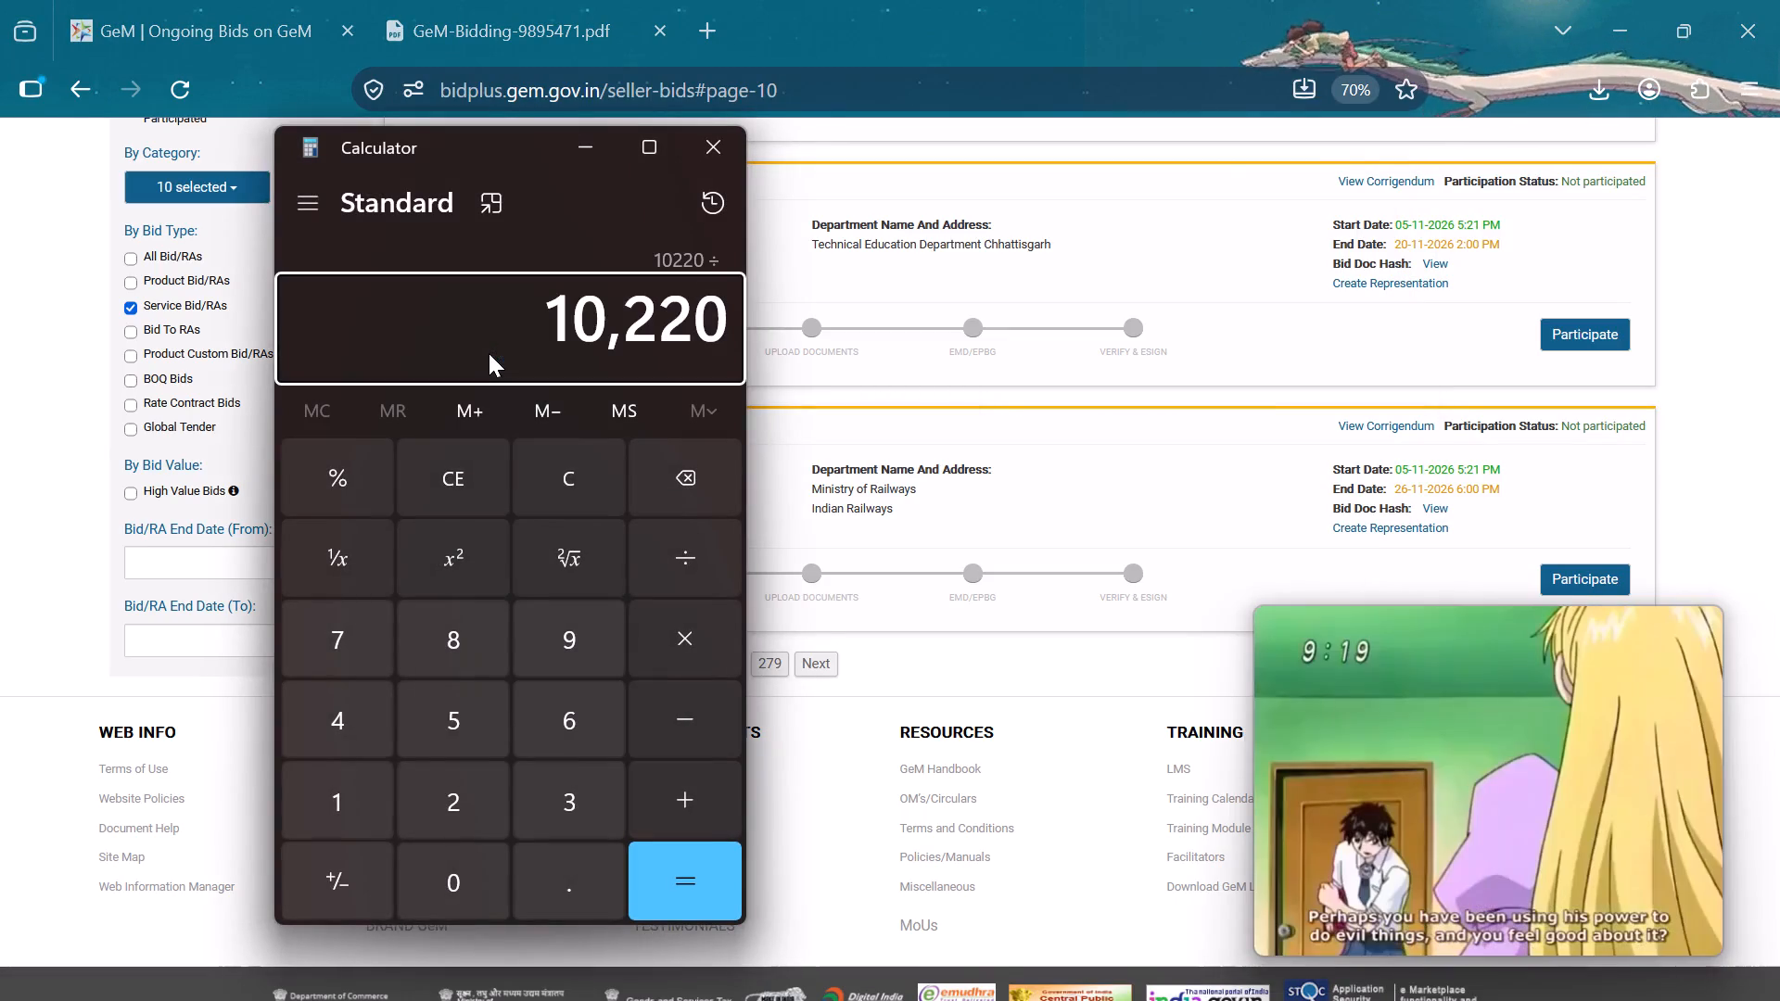
{"action": "type", "text": "624"}
{"action": "key", "text": "Return"}
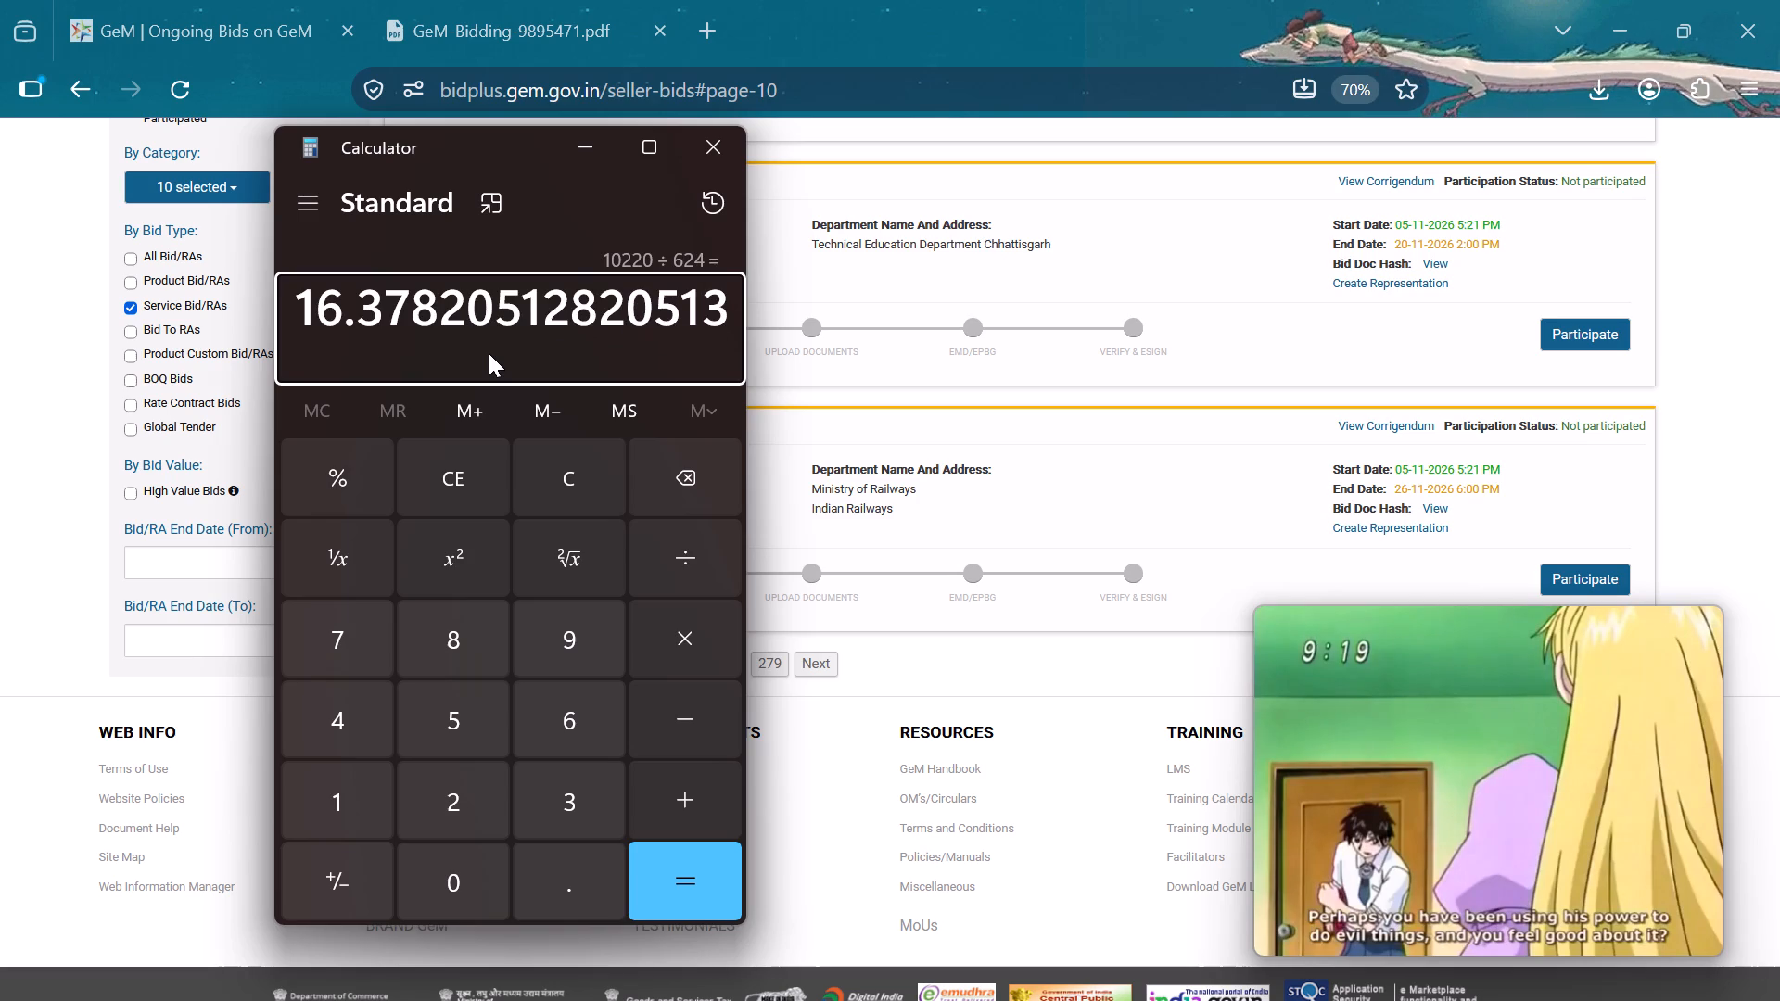
{"action": "left_click", "coordinate": [717, 133]}
Search Google for the consignee postal code 500027 from the GEM/2026/B/8038667 document, and close both the document and the search.
{"action": "left_click", "coordinate": [568, 0]}
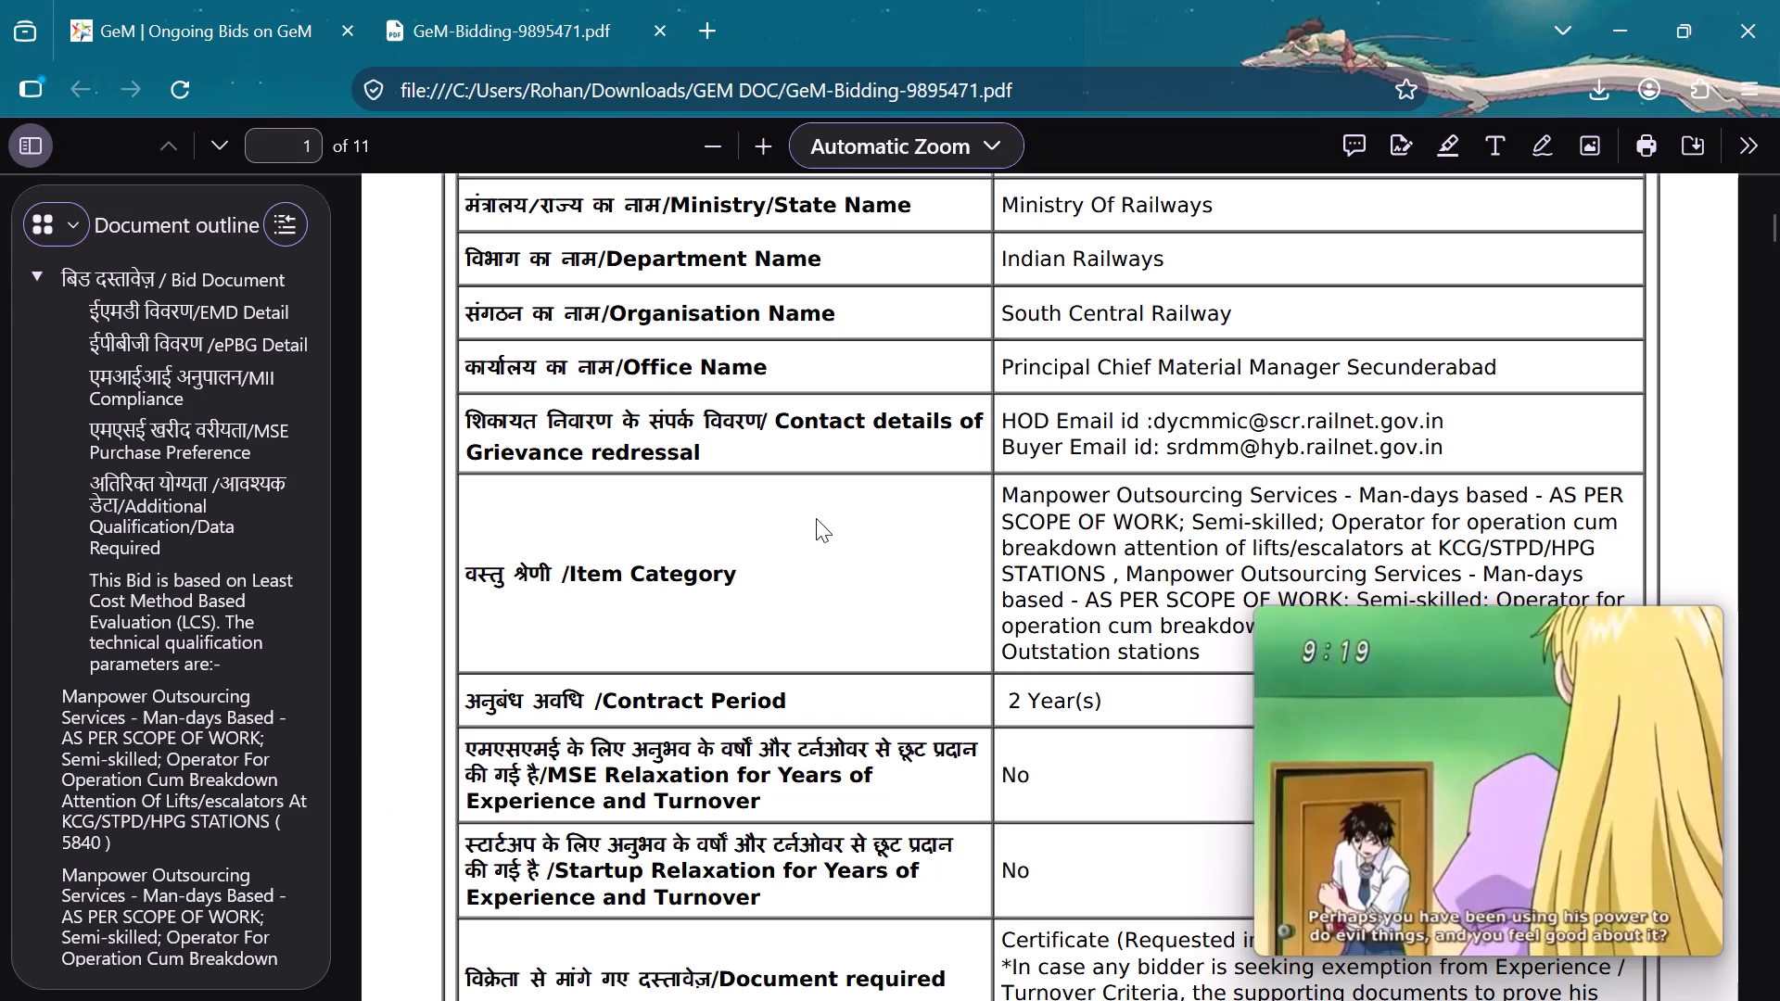
{"action": "scroll", "coordinate": [816, 518], "scroll_direction": "down", "scroll_amount": 20}
{"action": "scroll", "coordinate": [816, 518], "scroll_direction": "down", "scroll_amount": 15}
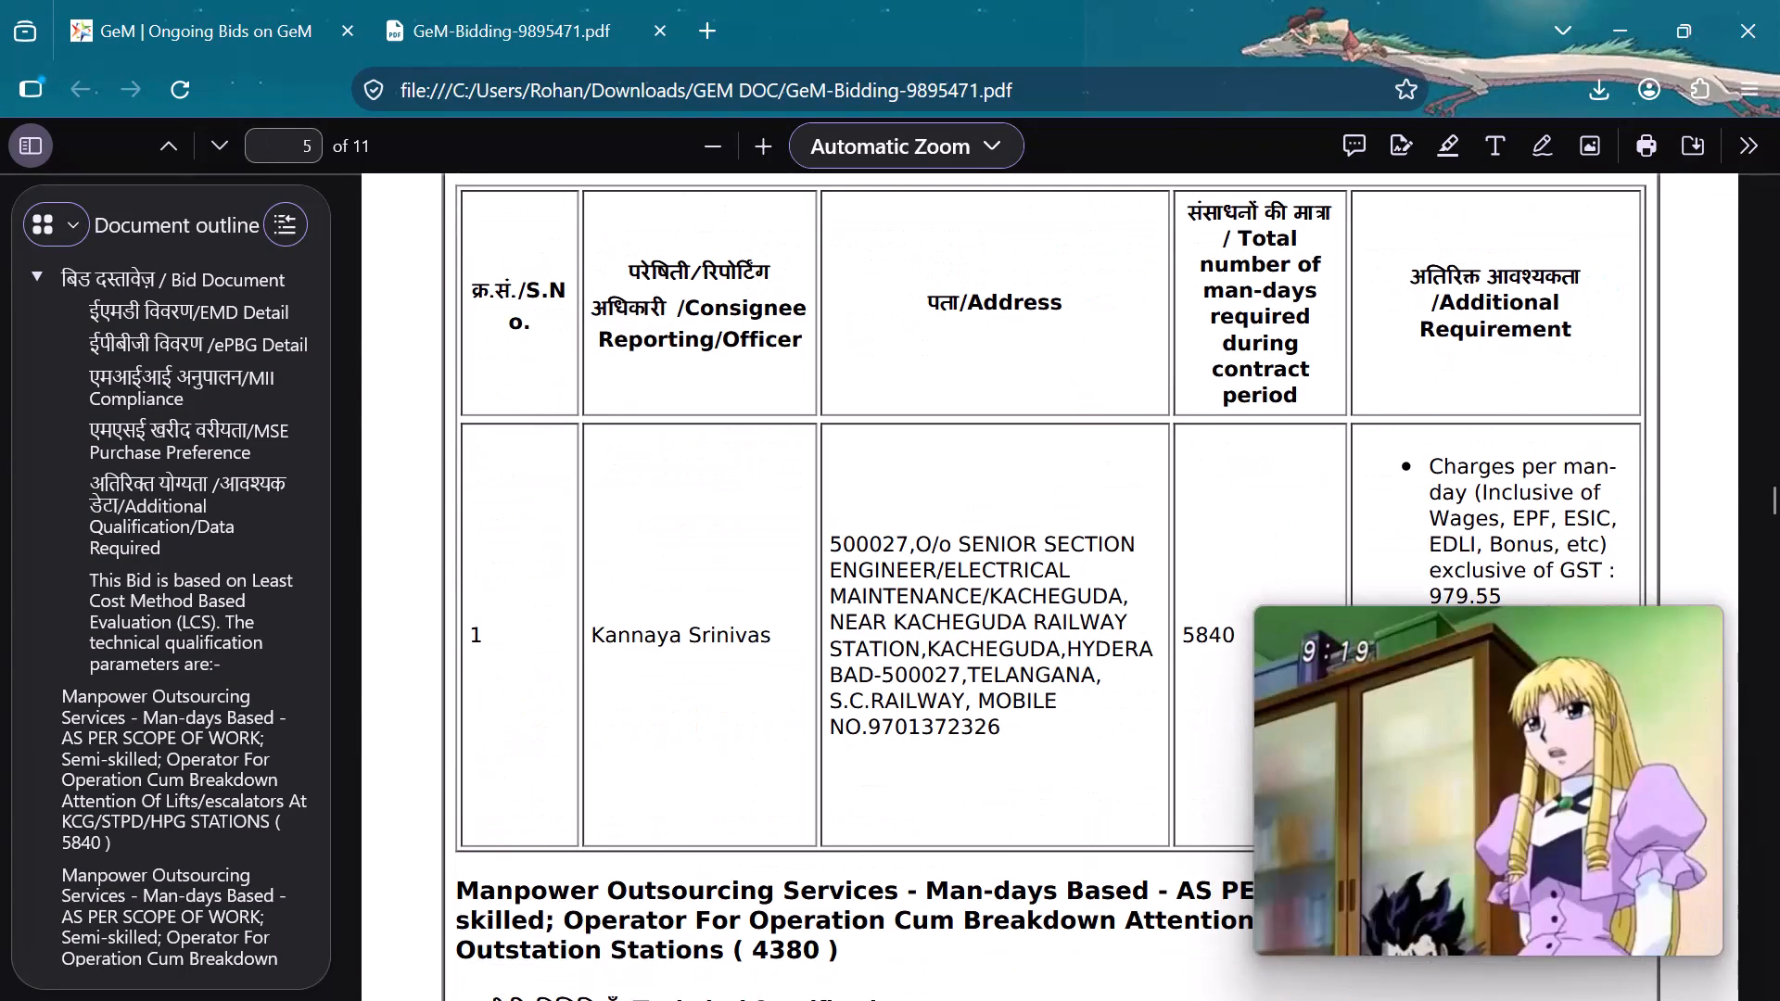
{"action": "double_click", "coordinate": [879, 545]}
{"action": "right_click", "coordinate": [879, 545]}
{"action": "left_click", "coordinate": [1009, 300]}
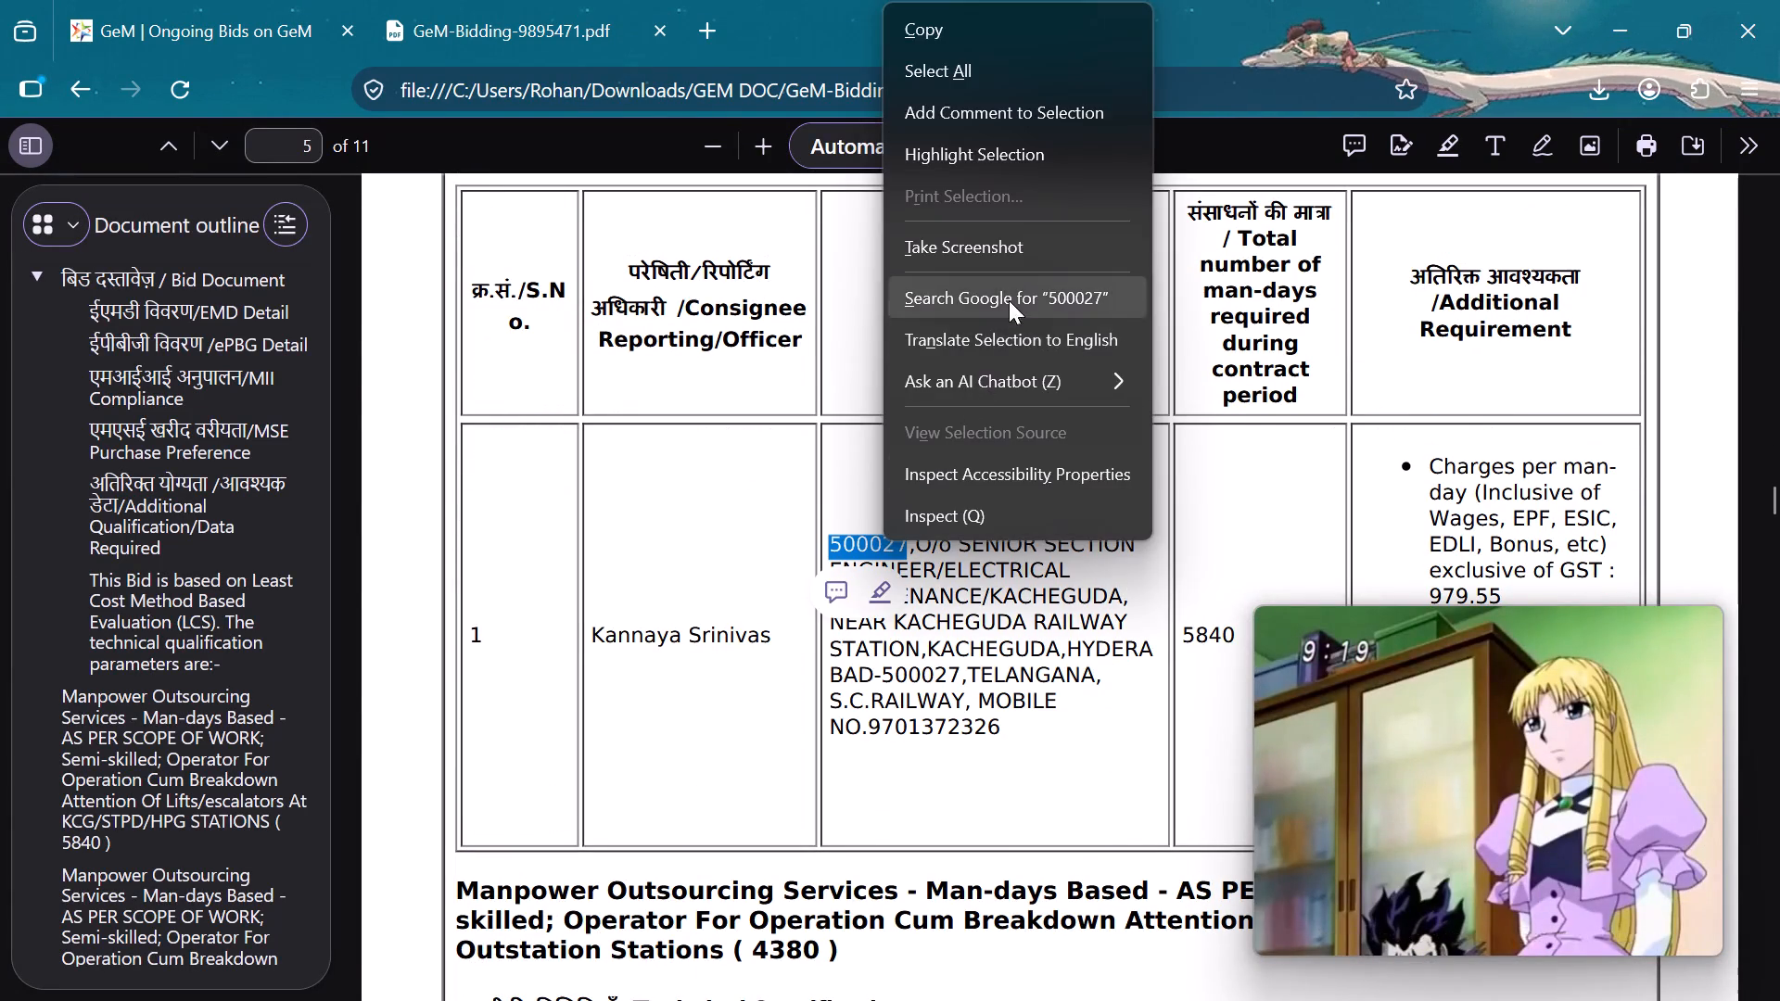
{"action": "double_click", "coordinate": [661, 28]}
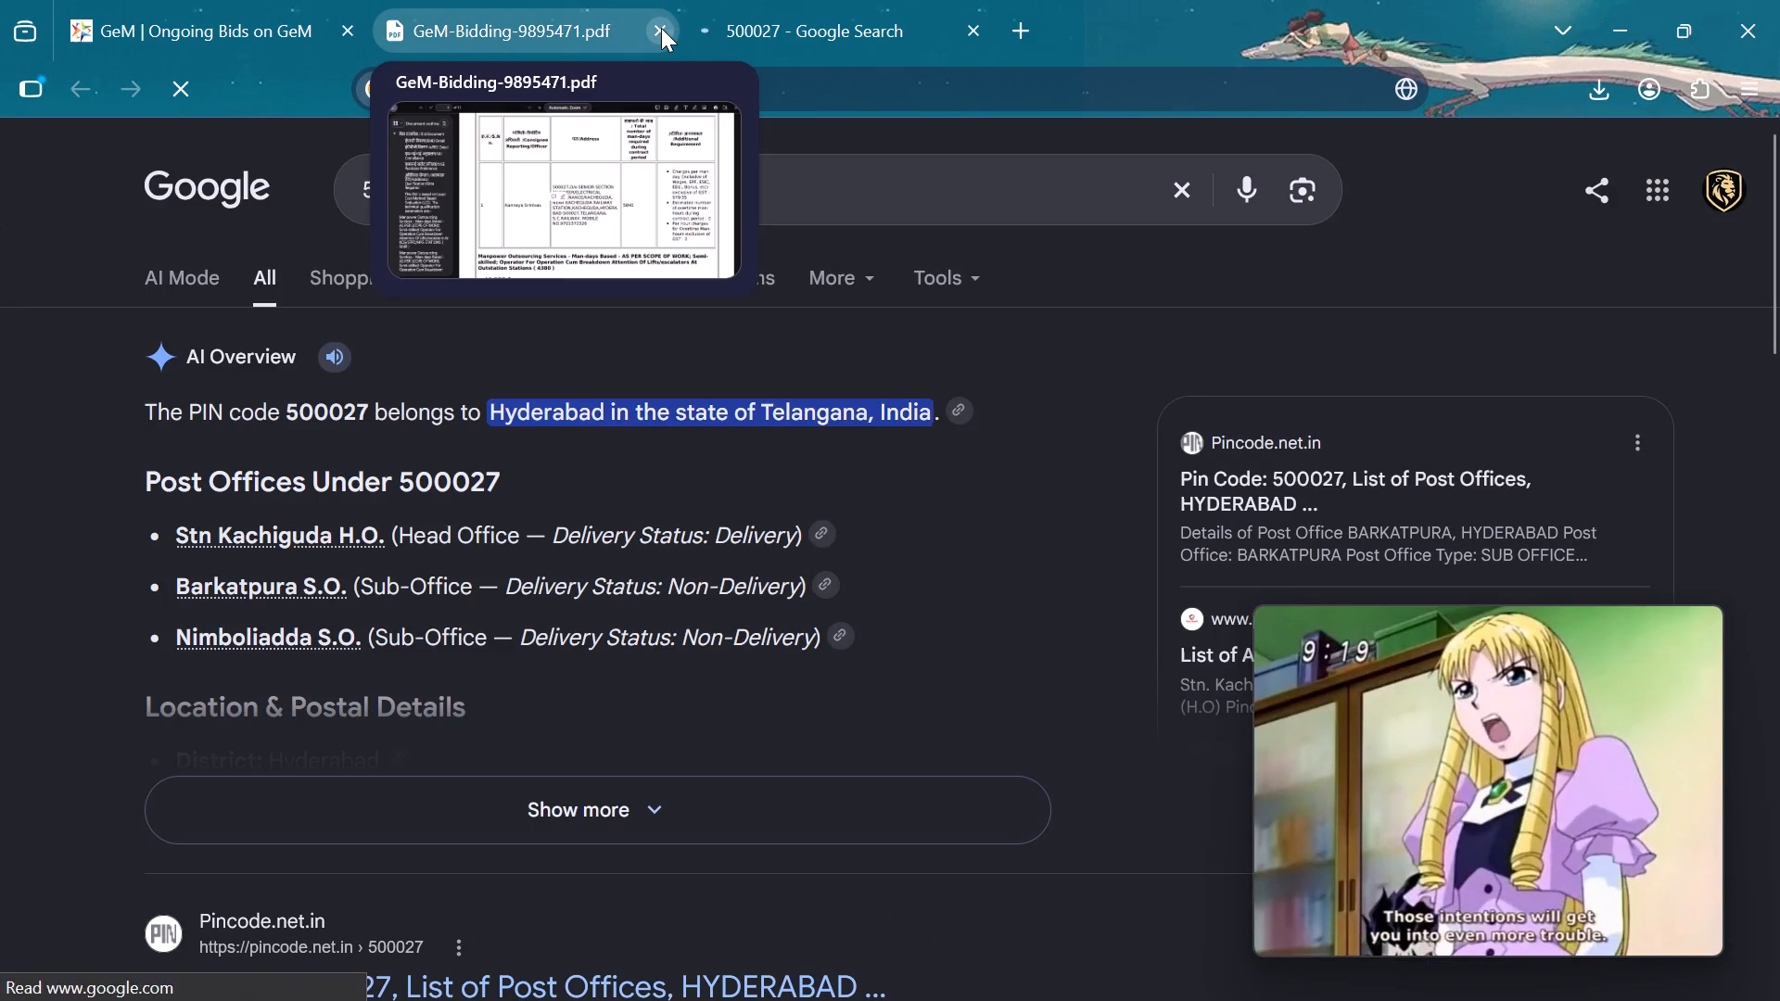
Open the bid document of GEM/2026/B/8246789 from page 10 of the GeM bid list.
{"action": "scroll", "coordinate": [713, 468], "scroll_direction": "up", "scroll_amount": 3}
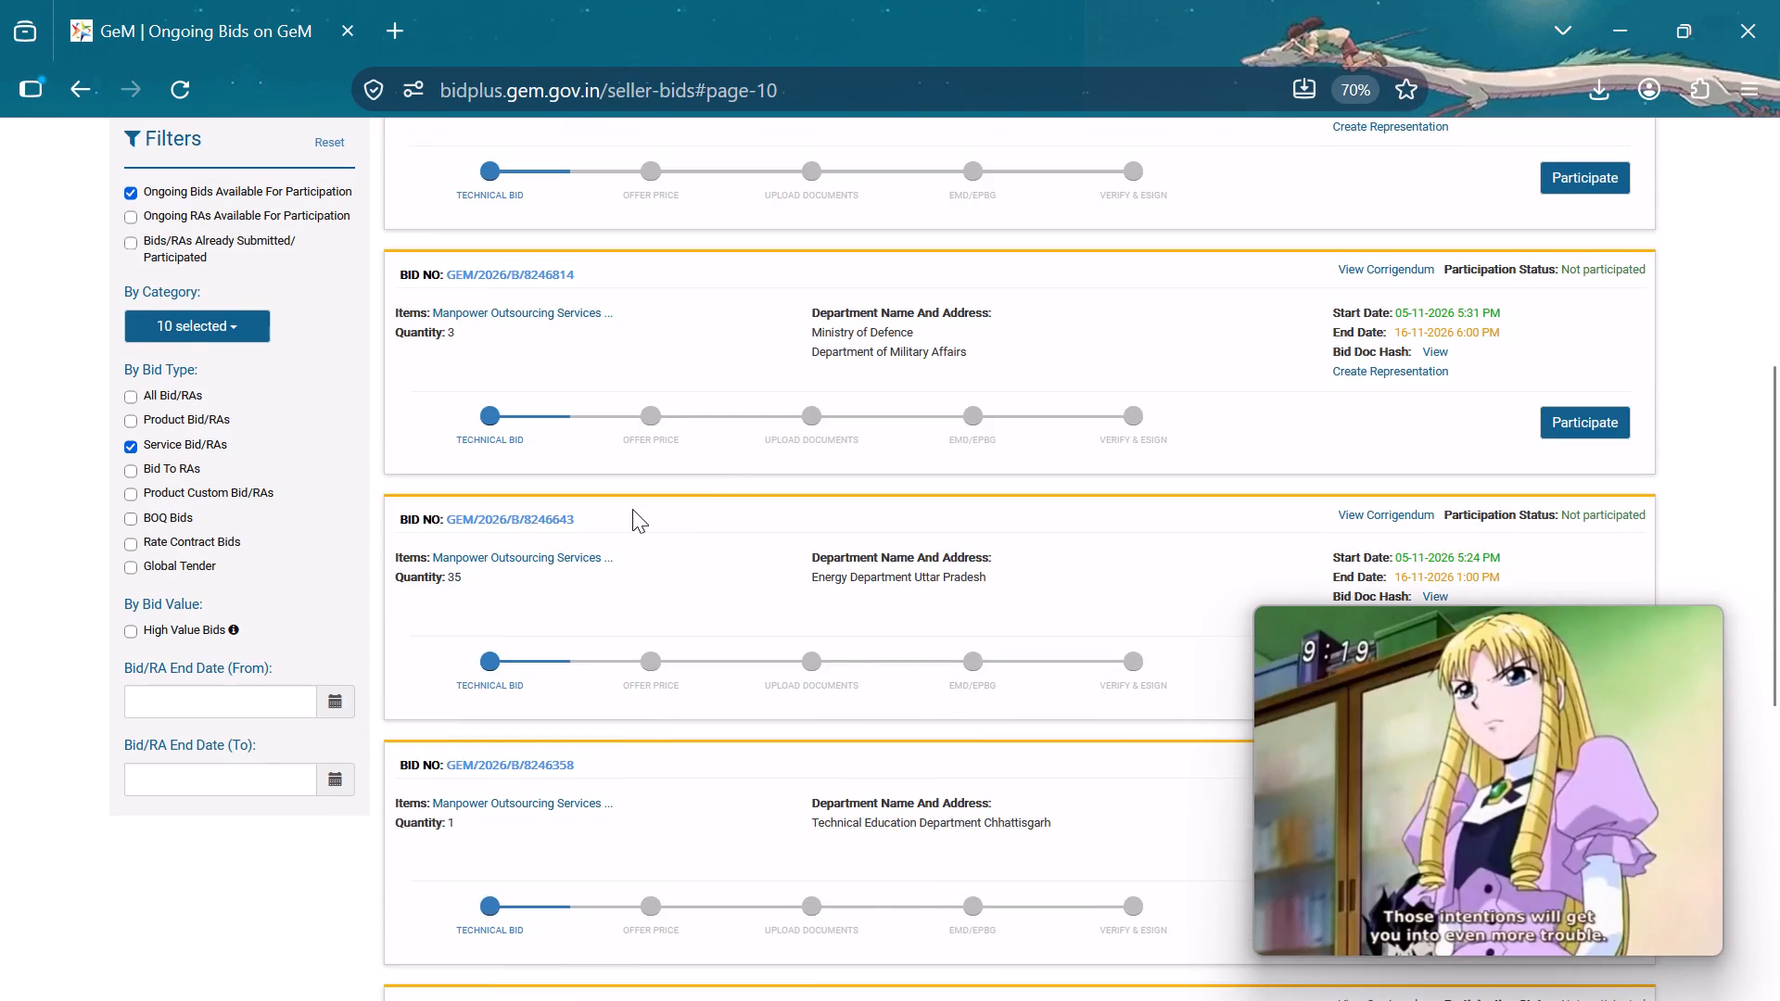
{"action": "scroll", "coordinate": [632, 509], "scroll_direction": "up", "scroll_amount": 1}
{"action": "left_click", "coordinate": [496, 285]}
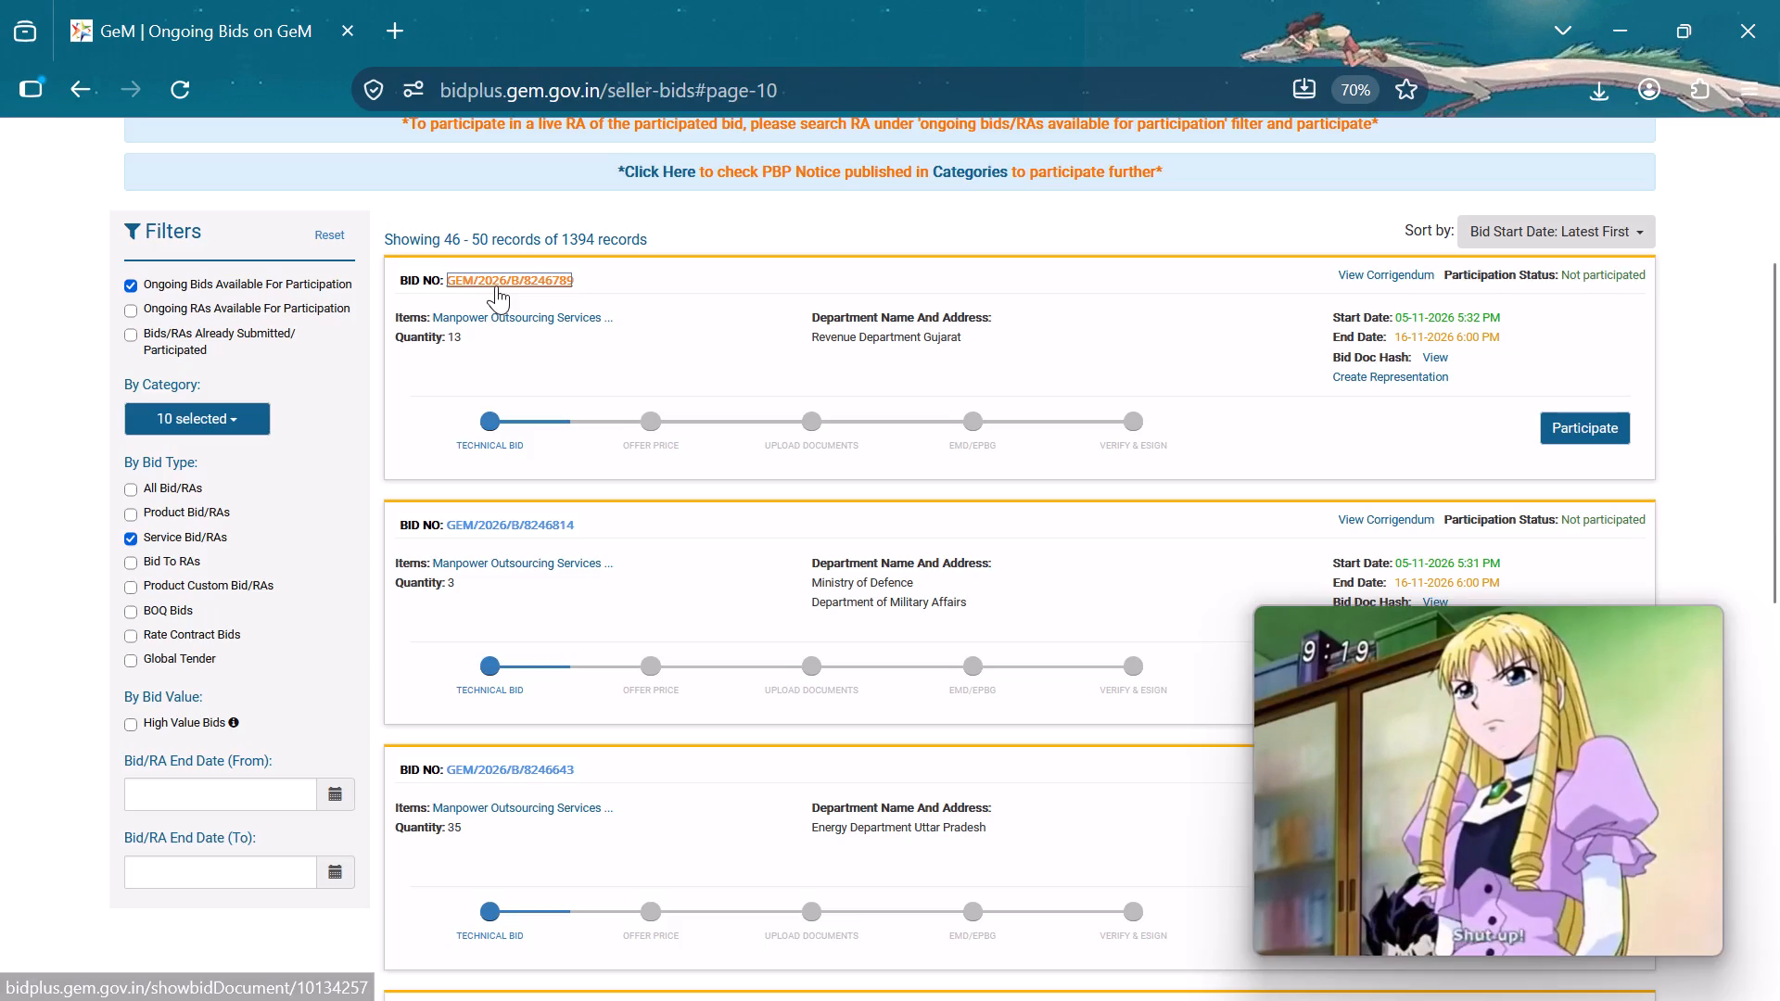
{"action": "left_click", "coordinate": [659, 402]}
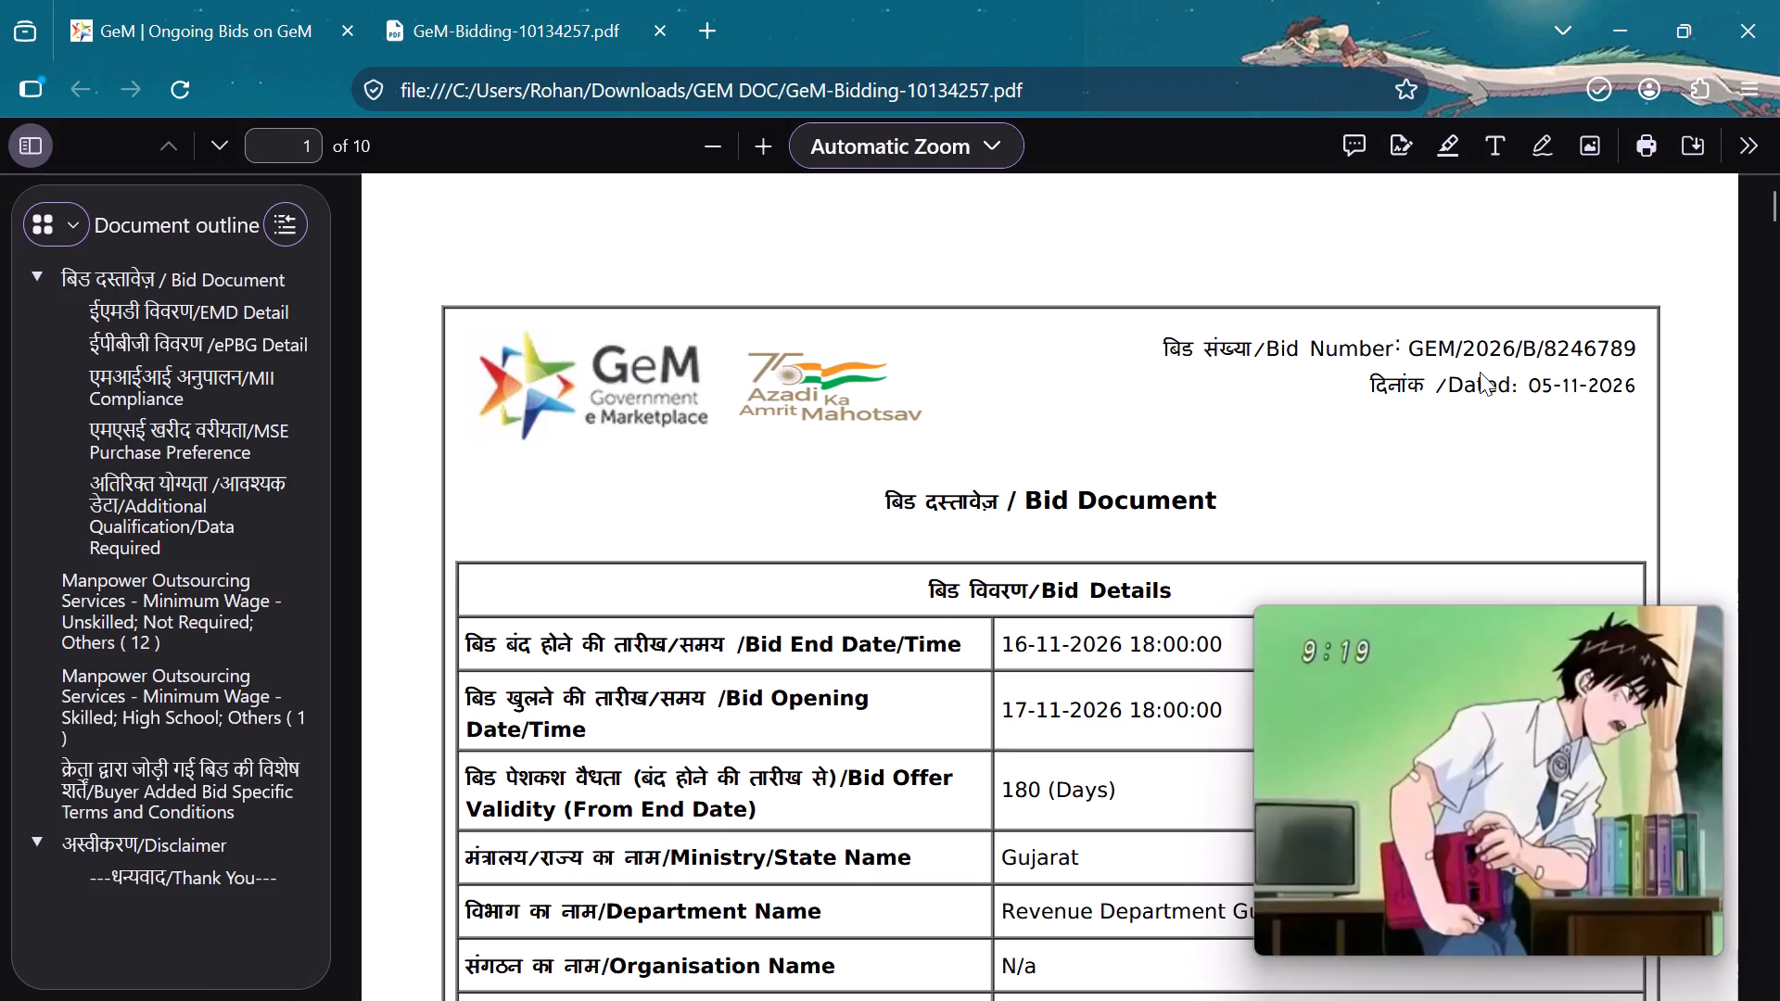
Replace the form's GEM Id with GEM/2026/B/8246789, copied from the bid document.
{"action": "double_click", "coordinate": [1423, 348]}
{"action": "key", "text": "ctrl+shift+Right"}
{"action": "key", "text": "ctrl+shift+Right"}
{"action": "key", "text": "ctrl+shift+Right"}
{"action": "key", "text": "ctrl+c"}
{"action": "key", "text": "ctrl+c"}
{"action": "scroll", "coordinate": [1035, 540], "scroll_direction": "down", "scroll_amount": 3}
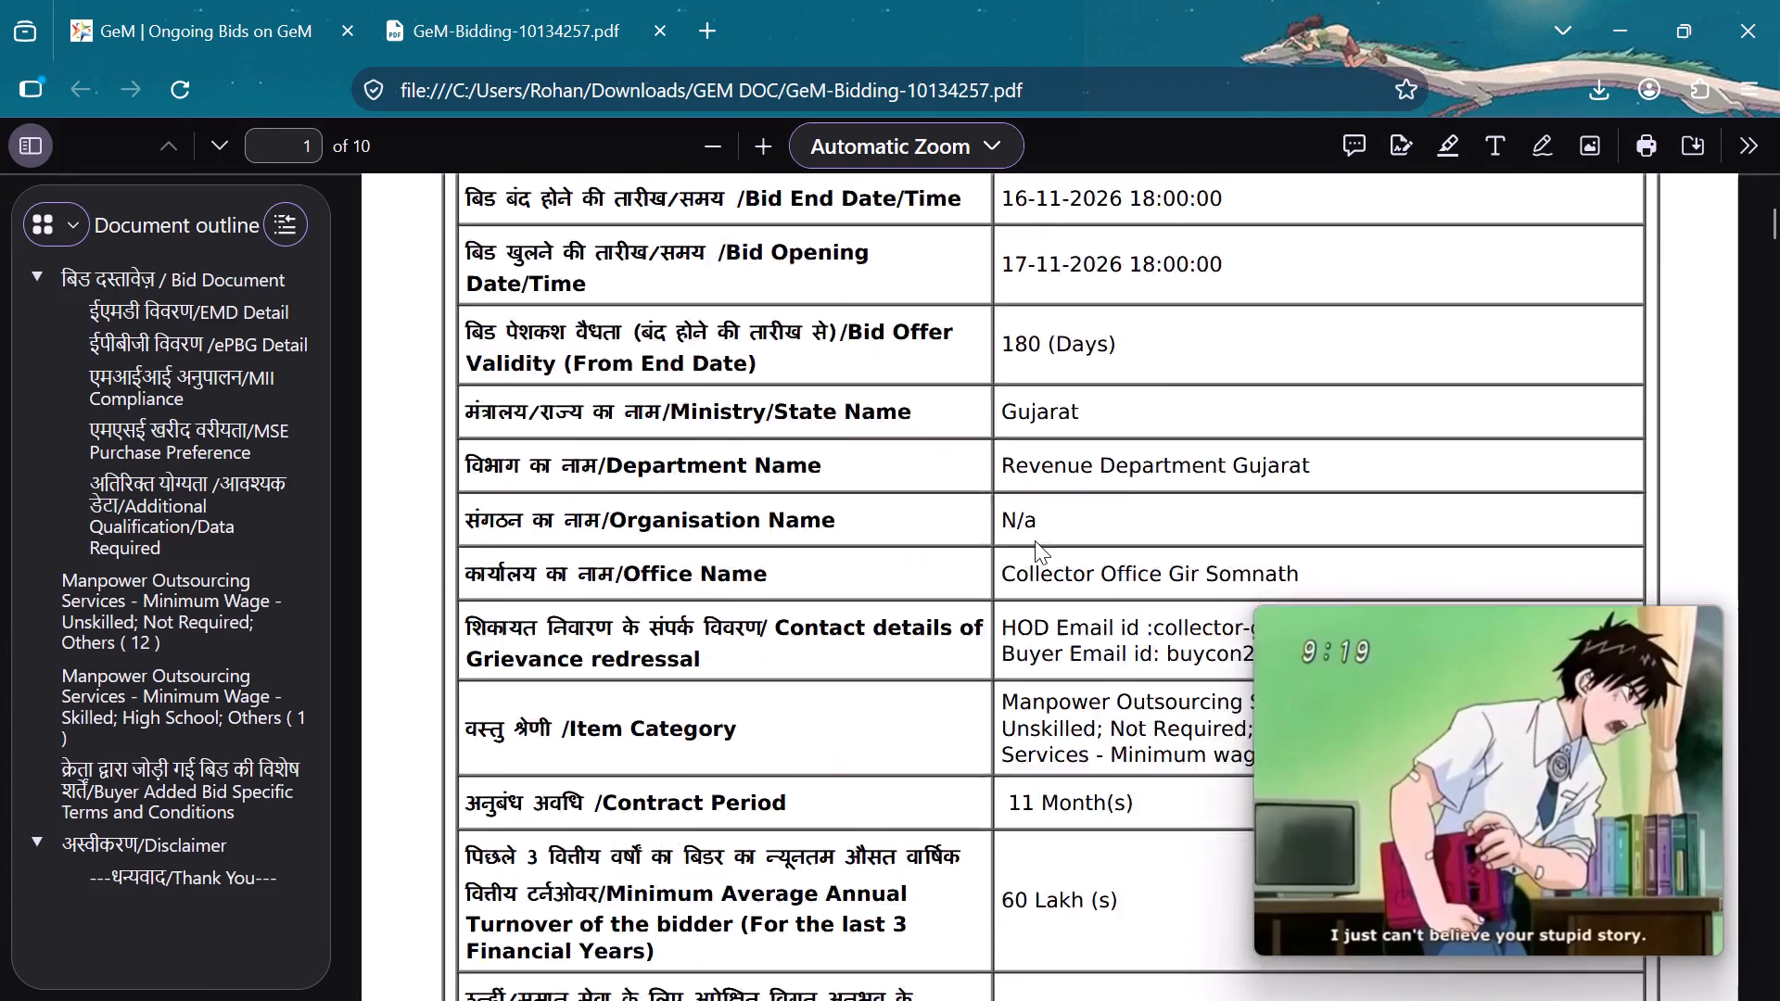
{"action": "scroll", "coordinate": [1035, 540], "scroll_direction": "down", "scroll_amount": 9}
{"action": "key", "text": "alt+Tab"}
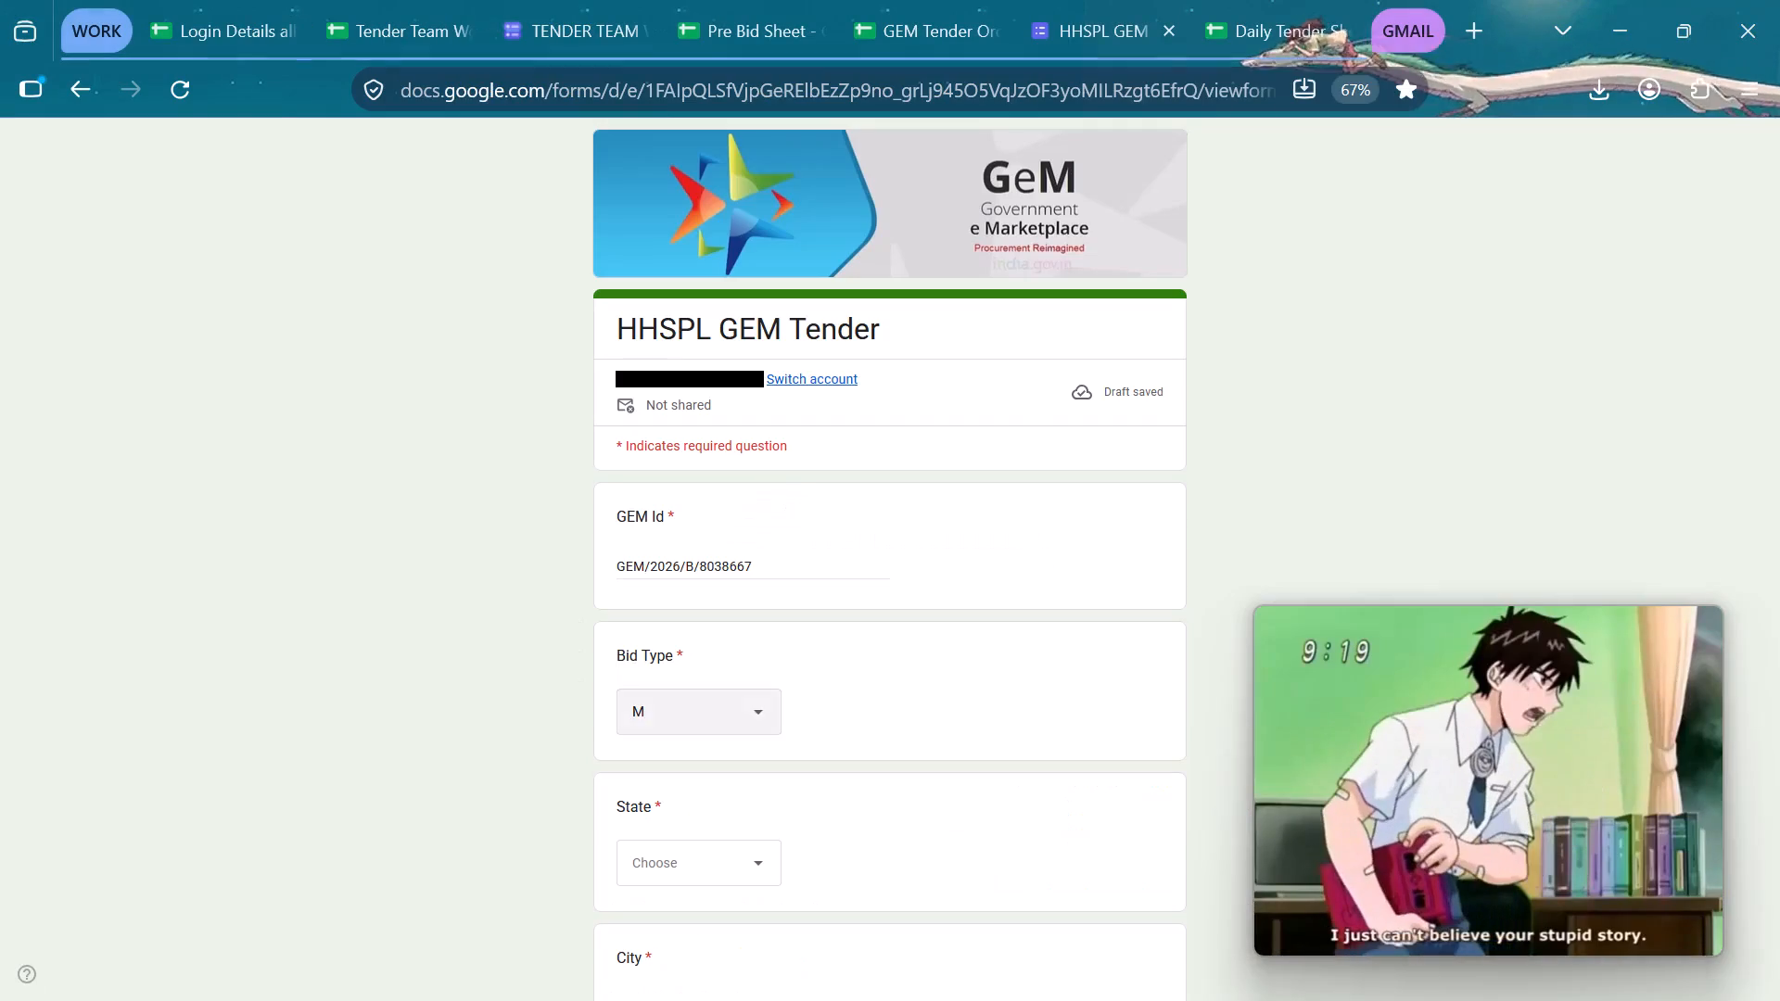
{"action": "left_click", "coordinate": [766, 569]}
{"action": "key", "text": "ctrl+a"}
{"action": "key", "text": "ctrl+v"}
Find the consignee address in the GEM/2026/B/8246789 document and search Google for its postal code 362265.
{"action": "key", "text": "alt+Tab"}
{"action": "scroll", "coordinate": [766, 569], "scroll_direction": "down", "scroll_amount": 15}
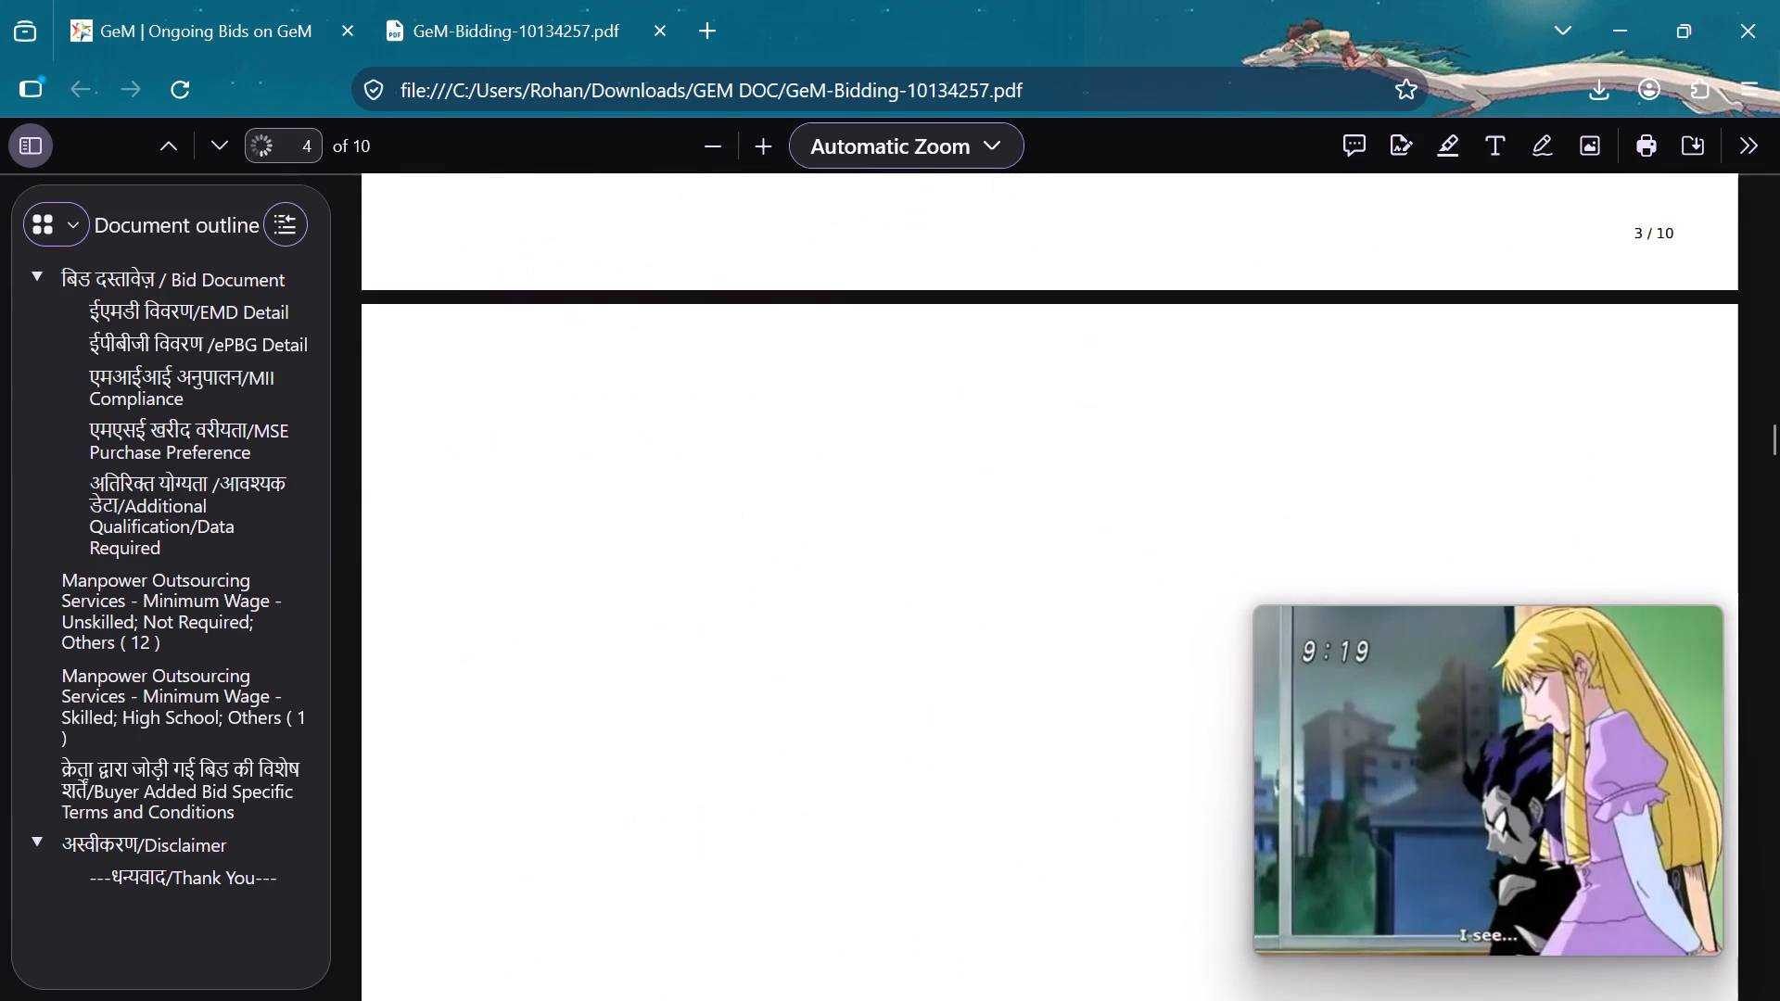
{"action": "scroll", "coordinate": [766, 569], "scroll_direction": "down", "scroll_amount": 20}
{"action": "scroll", "coordinate": [766, 569], "scroll_direction": "down", "scroll_amount": 5}
{"action": "scroll", "coordinate": [766, 569], "scroll_direction": "up", "scroll_amount": 2}
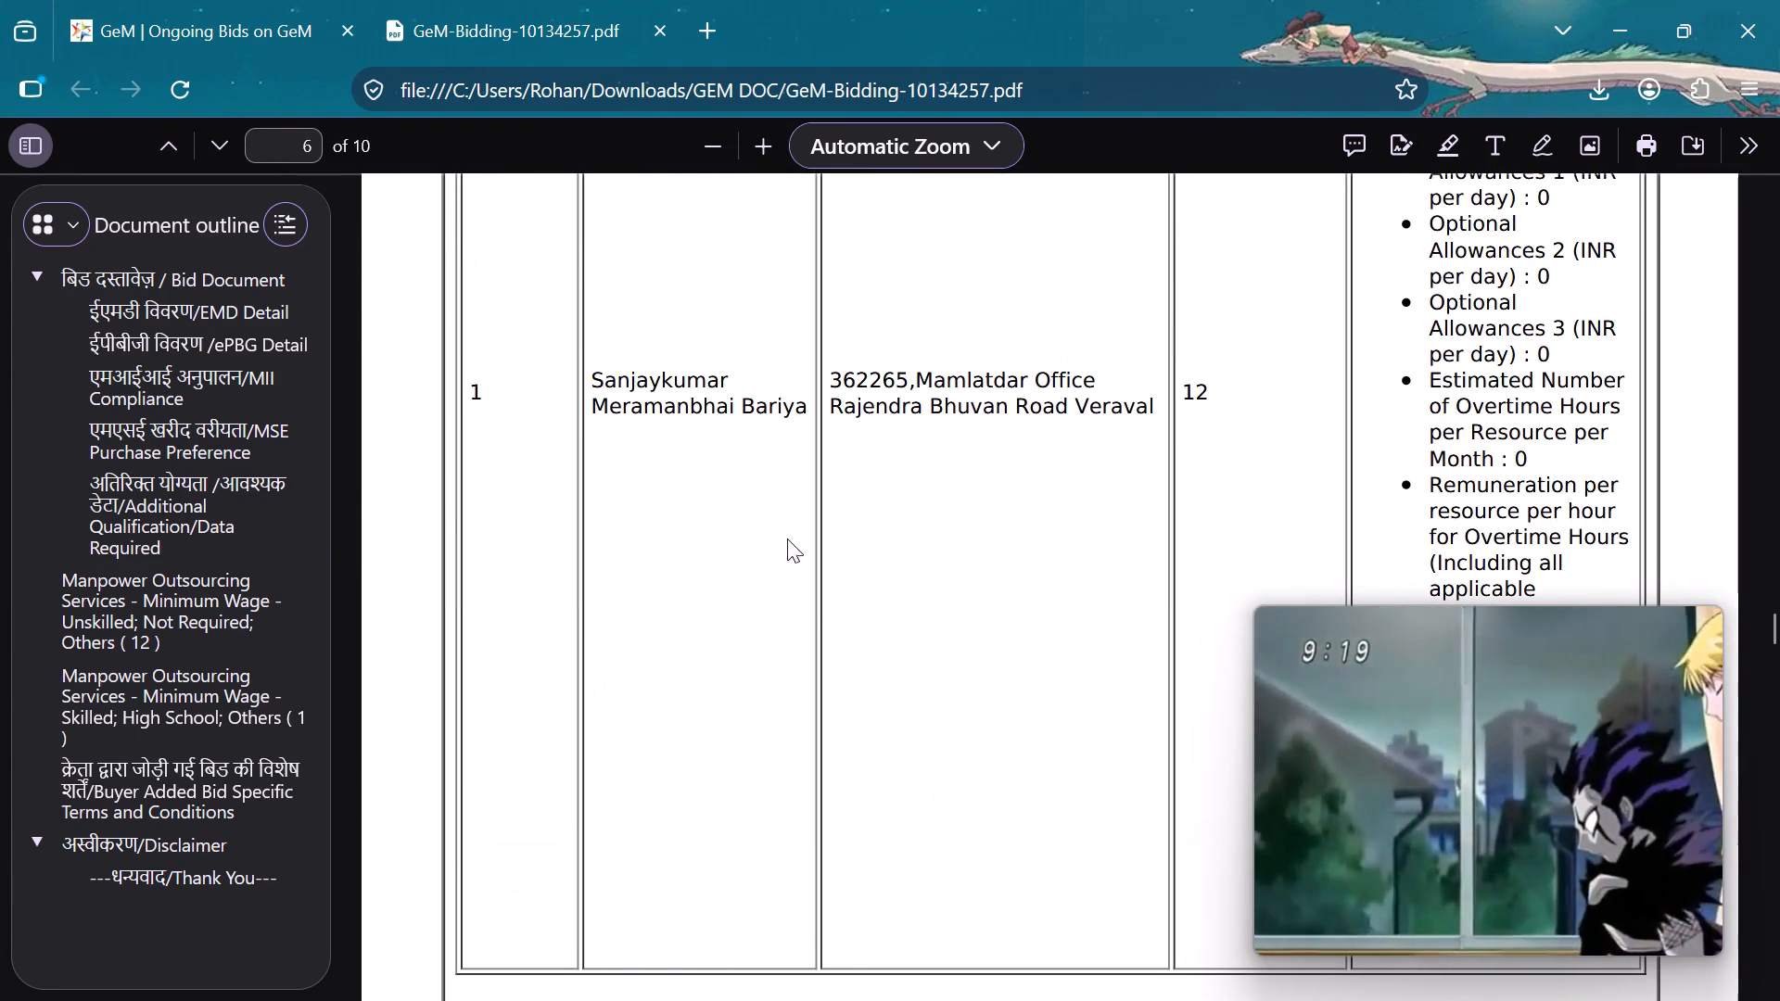
{"action": "double_click", "coordinate": [869, 378]}
{"action": "right_click", "coordinate": [869, 378]}
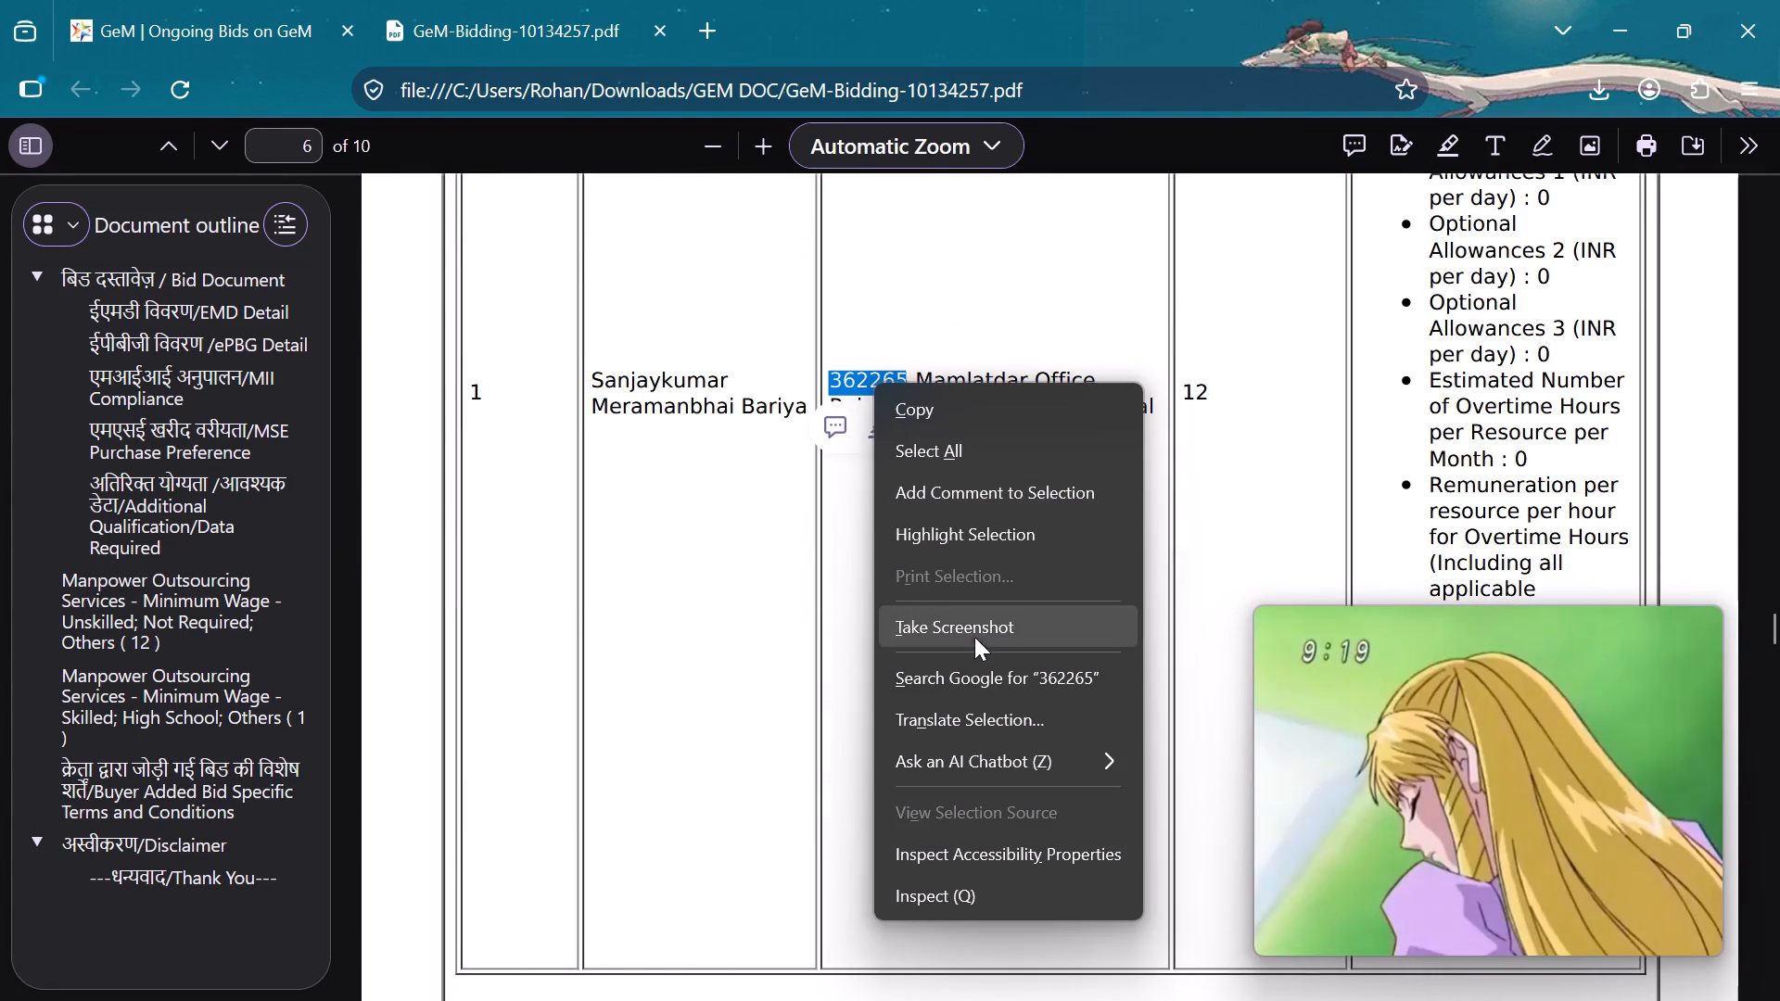
{"action": "left_click", "coordinate": [972, 678]}
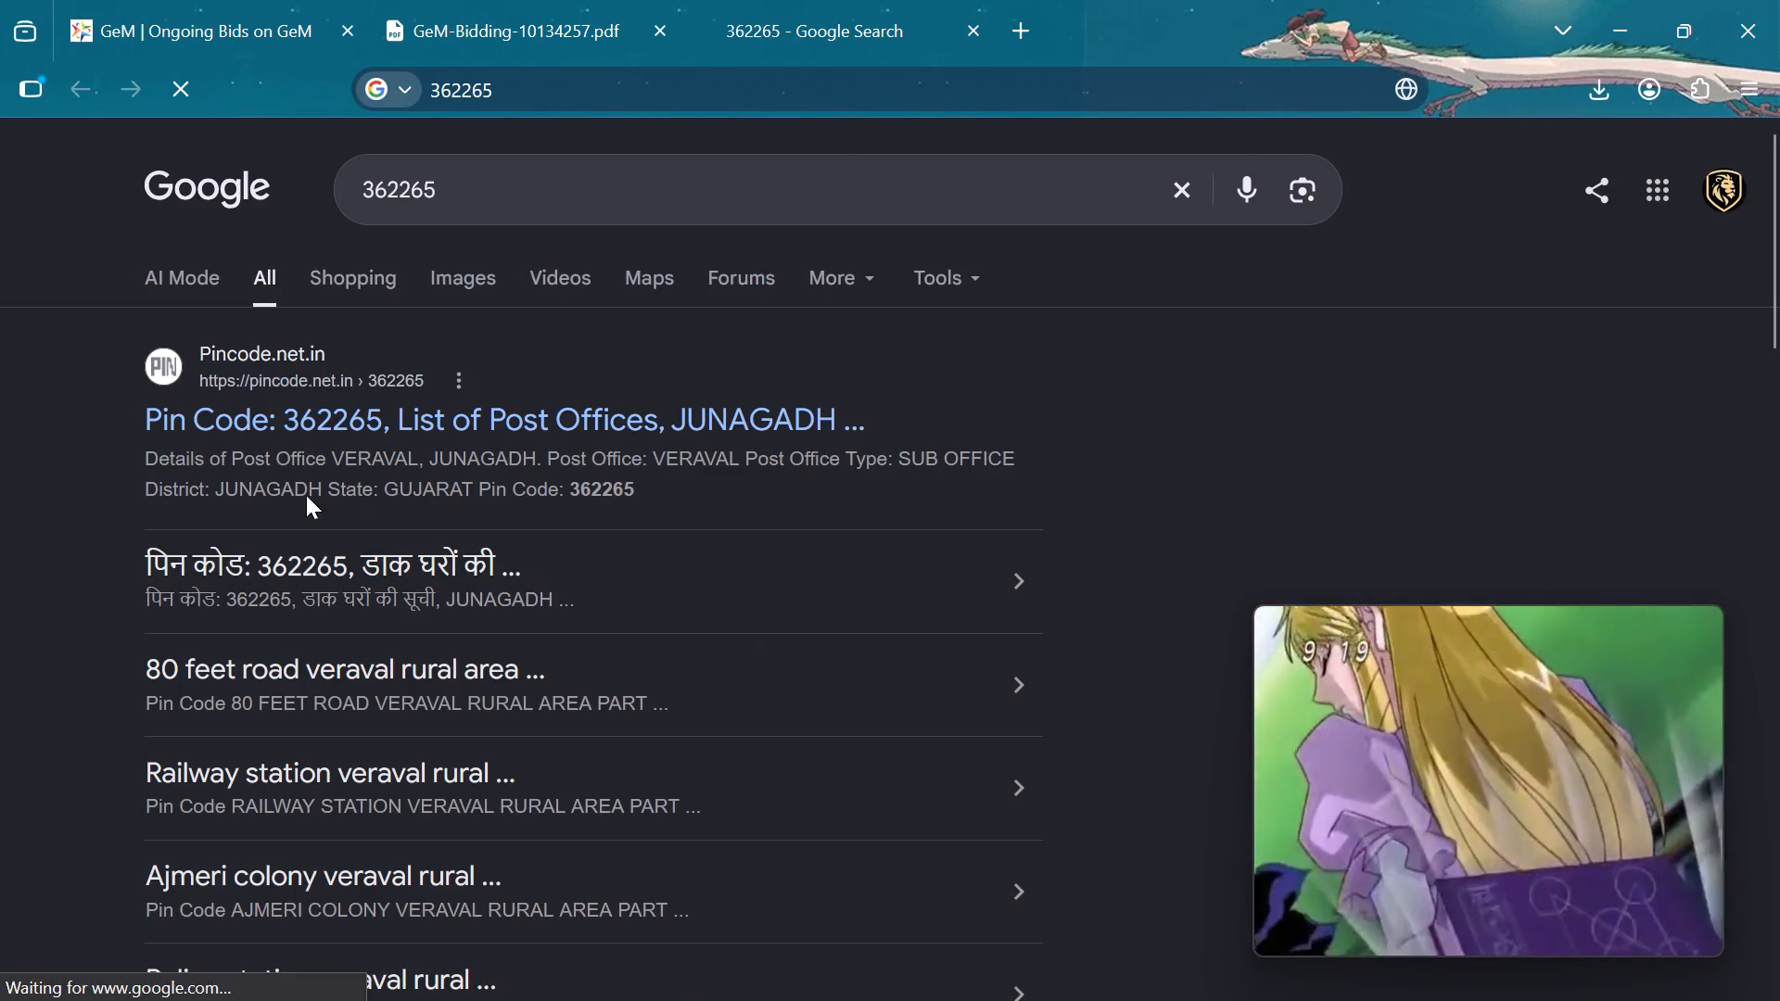
Fill the form's location fields with gj and the district JUNAGADH copied from the search result, and answer n in the following two fields.
{"action": "double_click", "coordinate": [270, 497]}
{"action": "key", "text": "ctrl+c"}
{"action": "key", "text": "alt+Tab"}
{"action": "key", "text": "Tab"}
{"action": "type", "text": "gj"}
{"action": "key", "text": "Tab"}
{"action": "type", "text": "gj"}
{"action": "key", "text": "Tab"}
{"action": "key", "text": "ctrl+v"}
{"action": "key", "text": "Tab"}
{"action": "key", "text": "n"}
{"action": "key", "text": "Tab"}
{"action": "key", "text": "n"}
Enter the closing date 16/11/2026 and quantity 13 from the bid list for GEM/2026/B/8246789, and submit the form.
{"action": "key", "text": "alt+Tab"}
{"action": "left_click", "coordinate": [158, 0]}
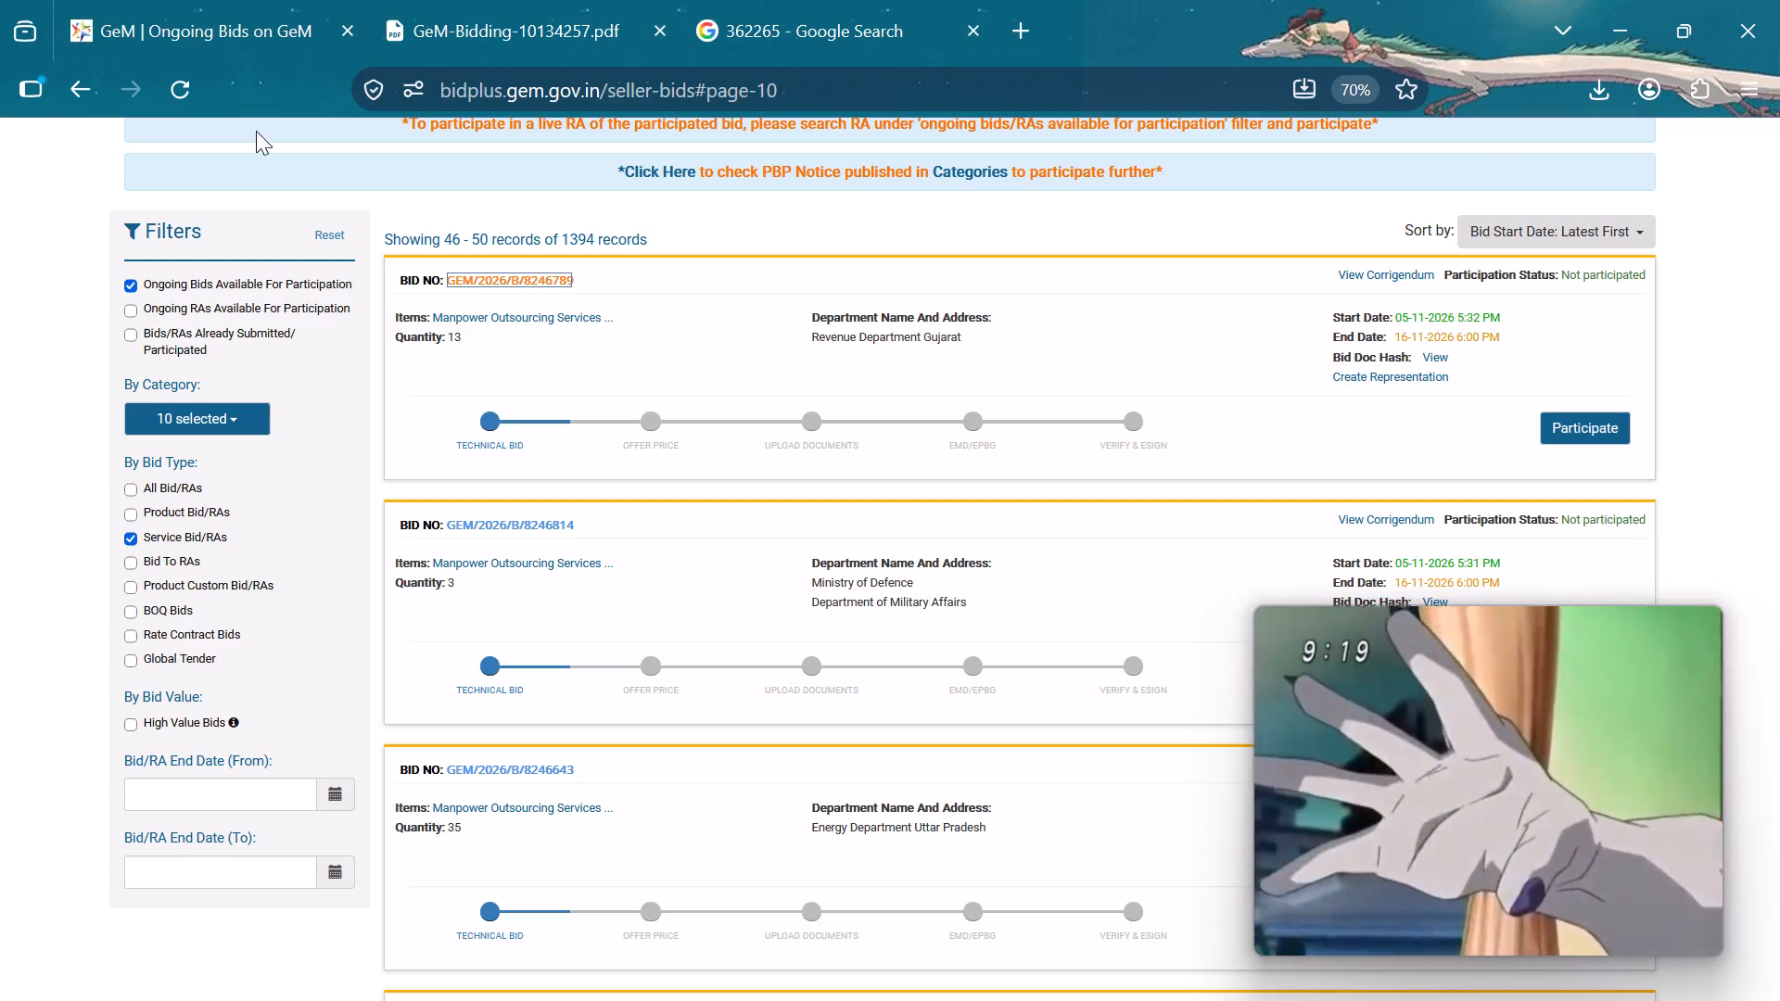
{"action": "key", "text": "alt+Tab"}
{"action": "key", "text": "Tab"}
{"action": "key", "text": "1"}
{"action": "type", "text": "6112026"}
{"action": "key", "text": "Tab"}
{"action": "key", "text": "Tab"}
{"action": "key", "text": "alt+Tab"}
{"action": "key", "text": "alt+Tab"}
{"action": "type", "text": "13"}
{"action": "scroll", "coordinate": [523, 436], "scroll_direction": "down", "scroll_amount": 4}
{"action": "left_click", "coordinate": [641, 811]}
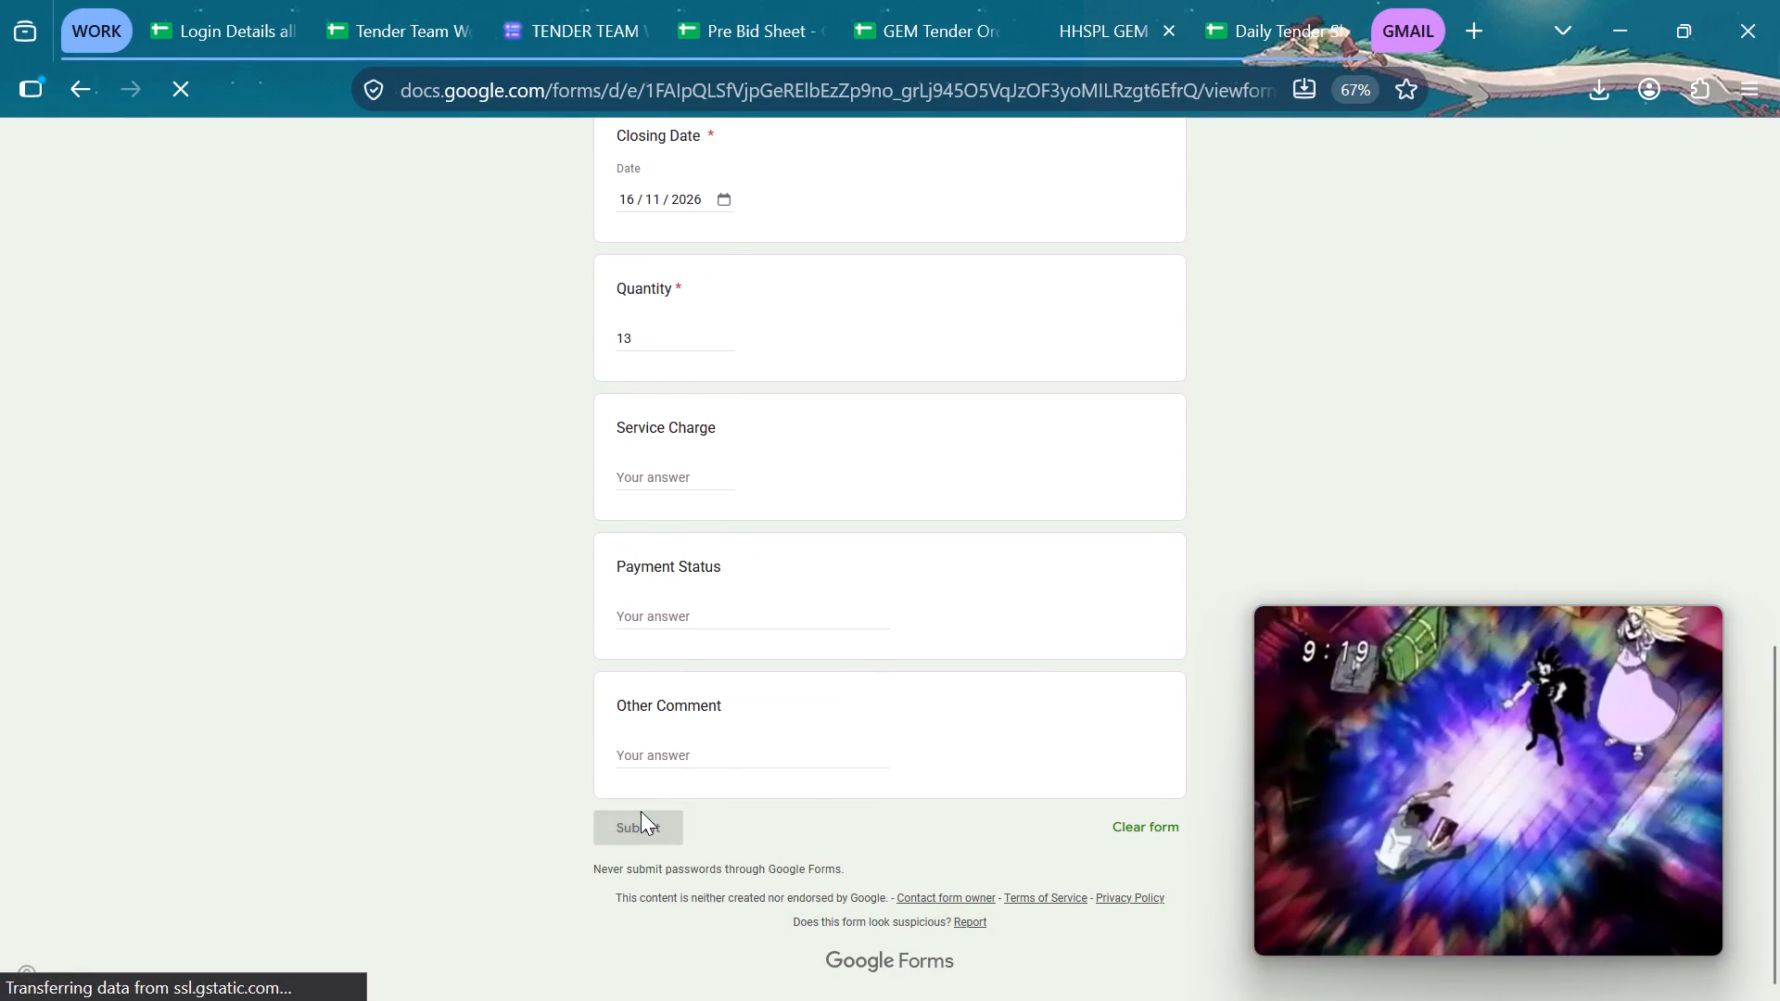
Go to page 9 of the GeM bid list and close the finished bid document and postal-code search.
{"action": "key", "text": "alt+Tab"}
{"action": "scroll", "coordinate": [641, 811], "scroll_direction": "down", "scroll_amount": 7}
{"action": "left_click", "coordinate": [557, 570]}
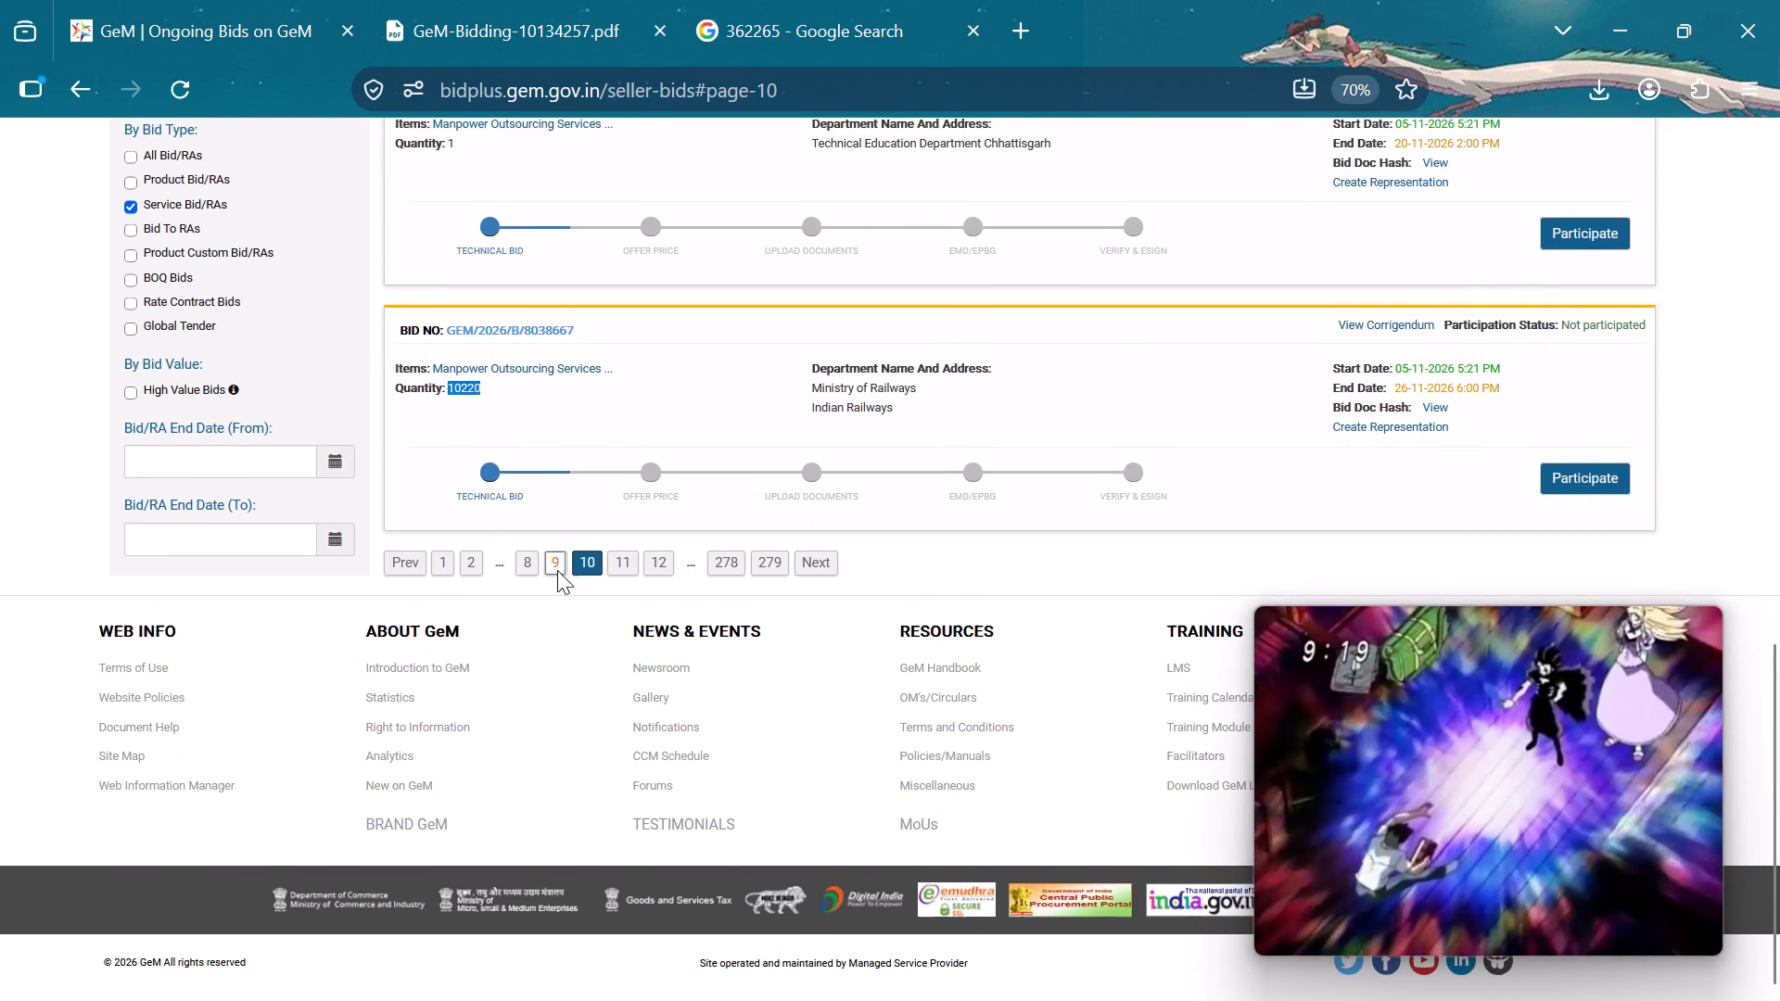
{"action": "double_click", "coordinate": [656, 29]}
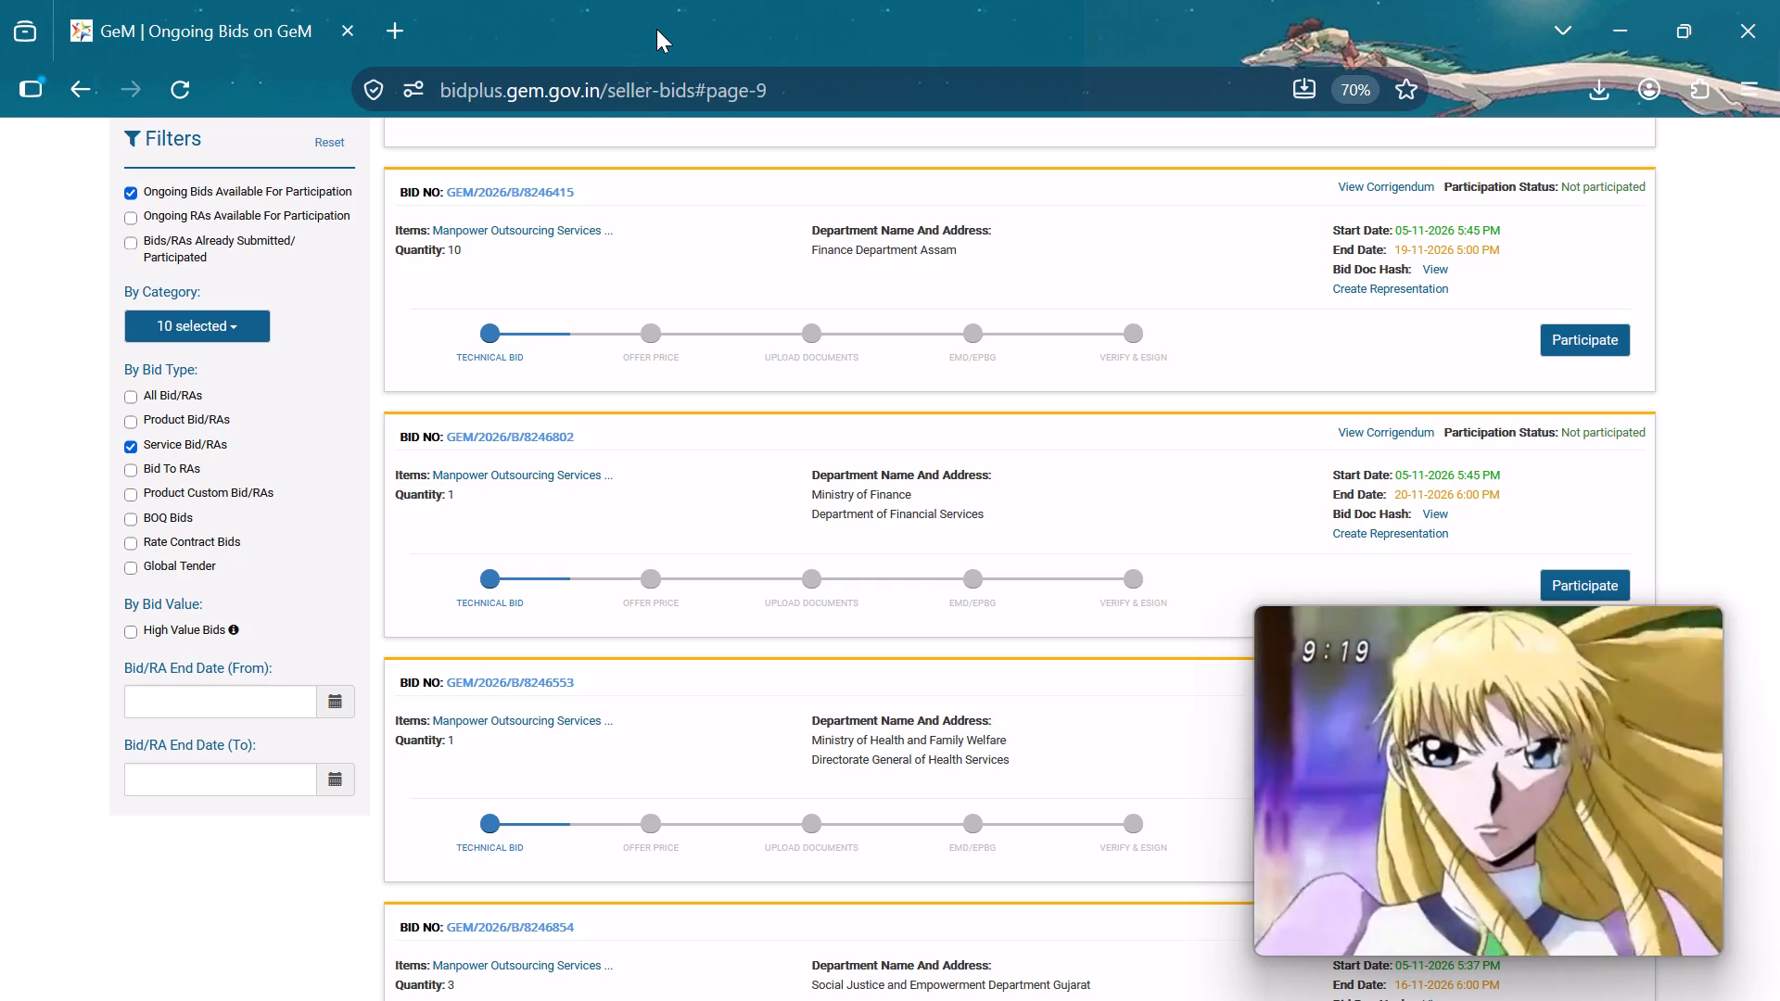
Look over the bids on page 9 and open the bid document of GEM/2026/B/8246667.
{"action": "scroll", "coordinate": [813, 506], "scroll_direction": "down", "scroll_amount": 1}
{"action": "scroll", "coordinate": [813, 506], "scroll_direction": "up", "scroll_amount": 1}
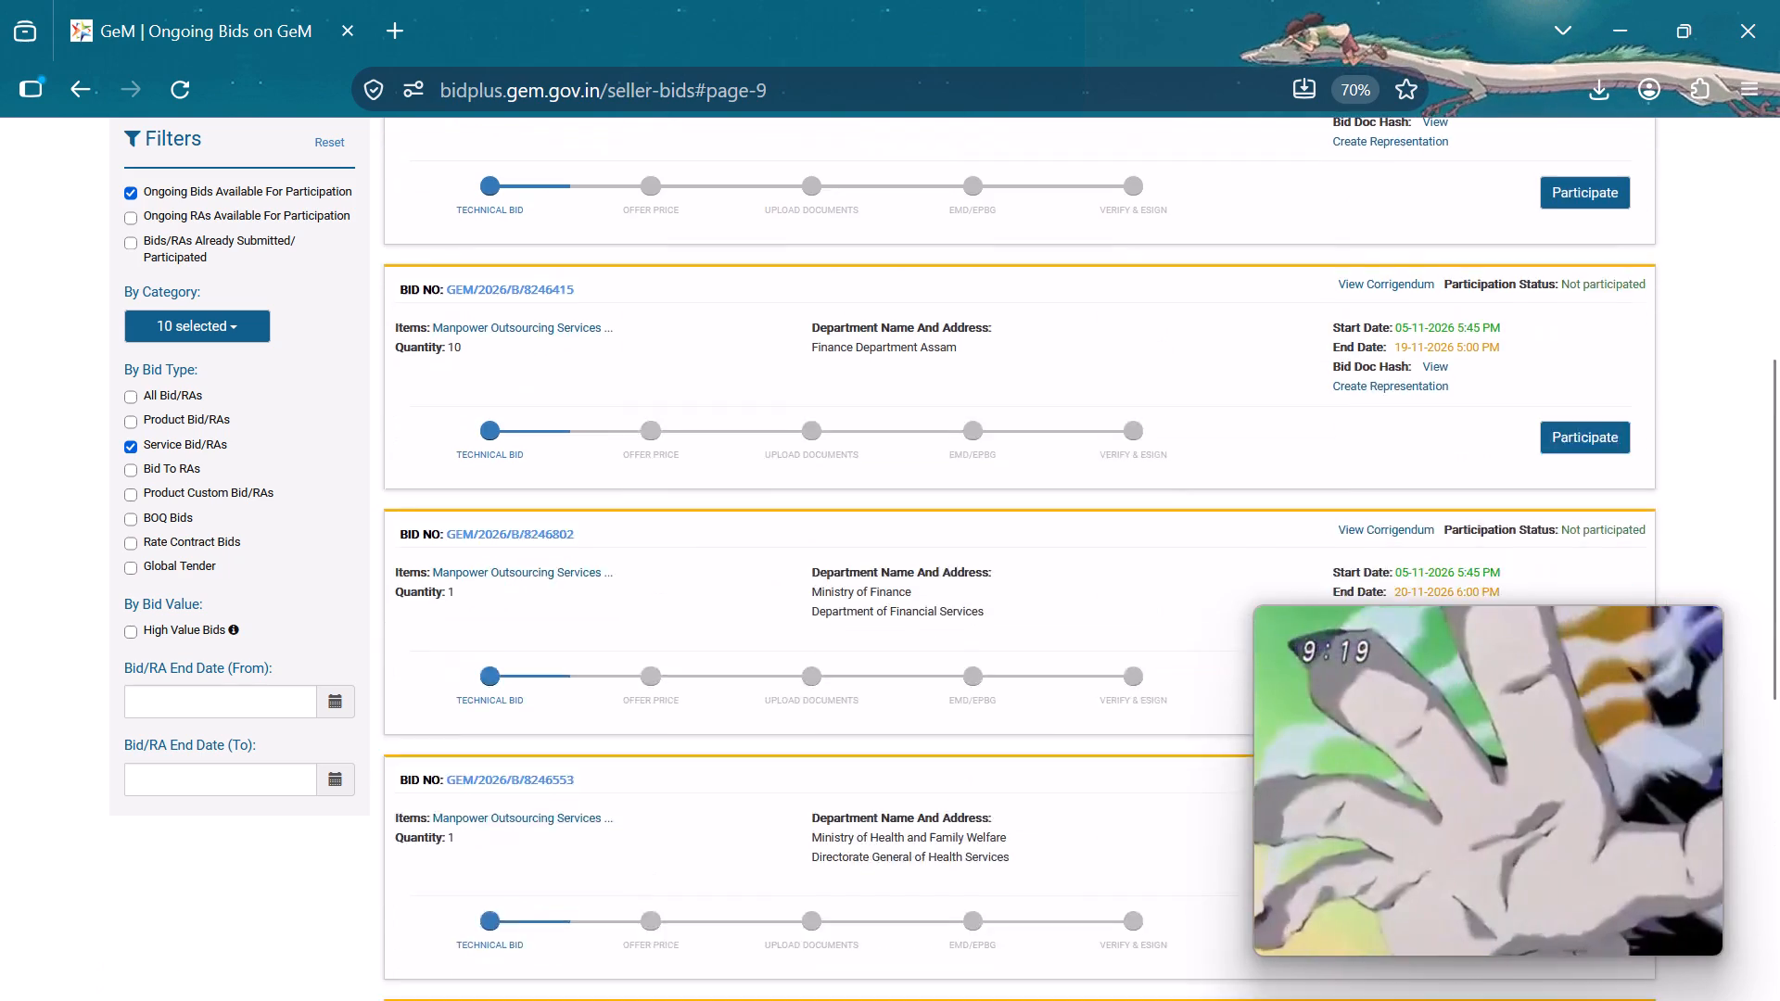
{"action": "scroll", "coordinate": [813, 506], "scroll_direction": "up", "scroll_amount": 2}
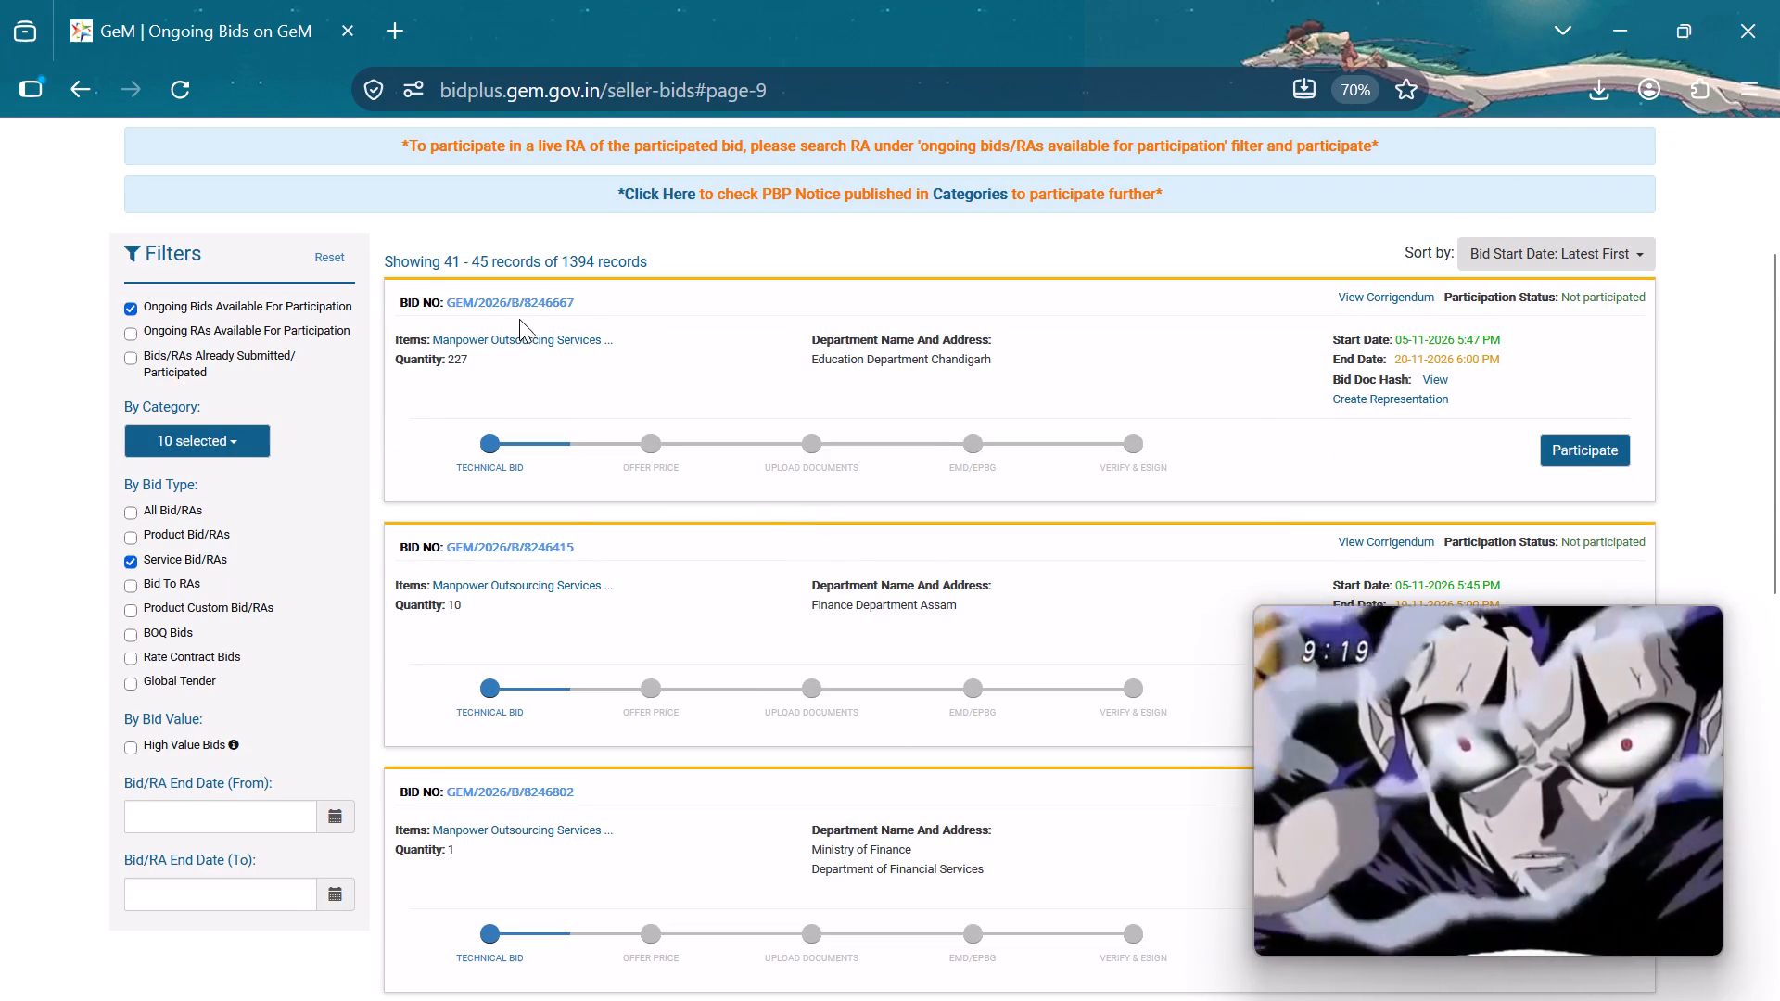
{"action": "left_click", "coordinate": [516, 302]}
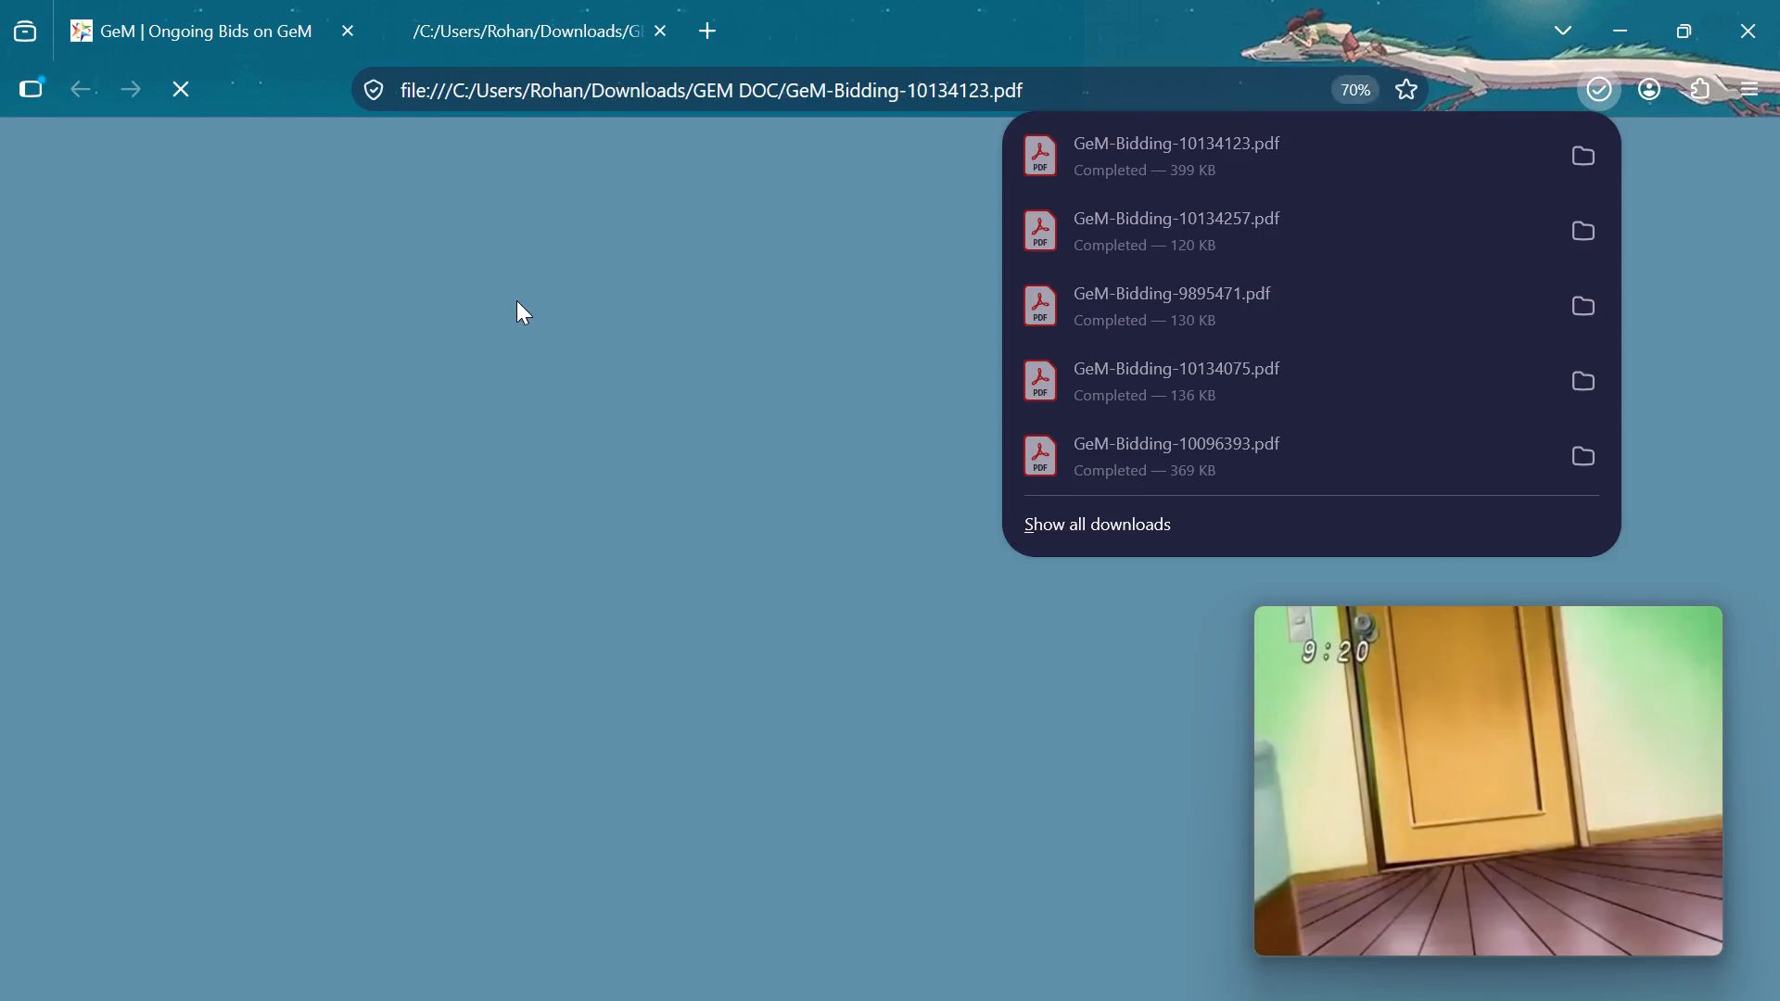
{"action": "left_click", "coordinate": [571, 330]}
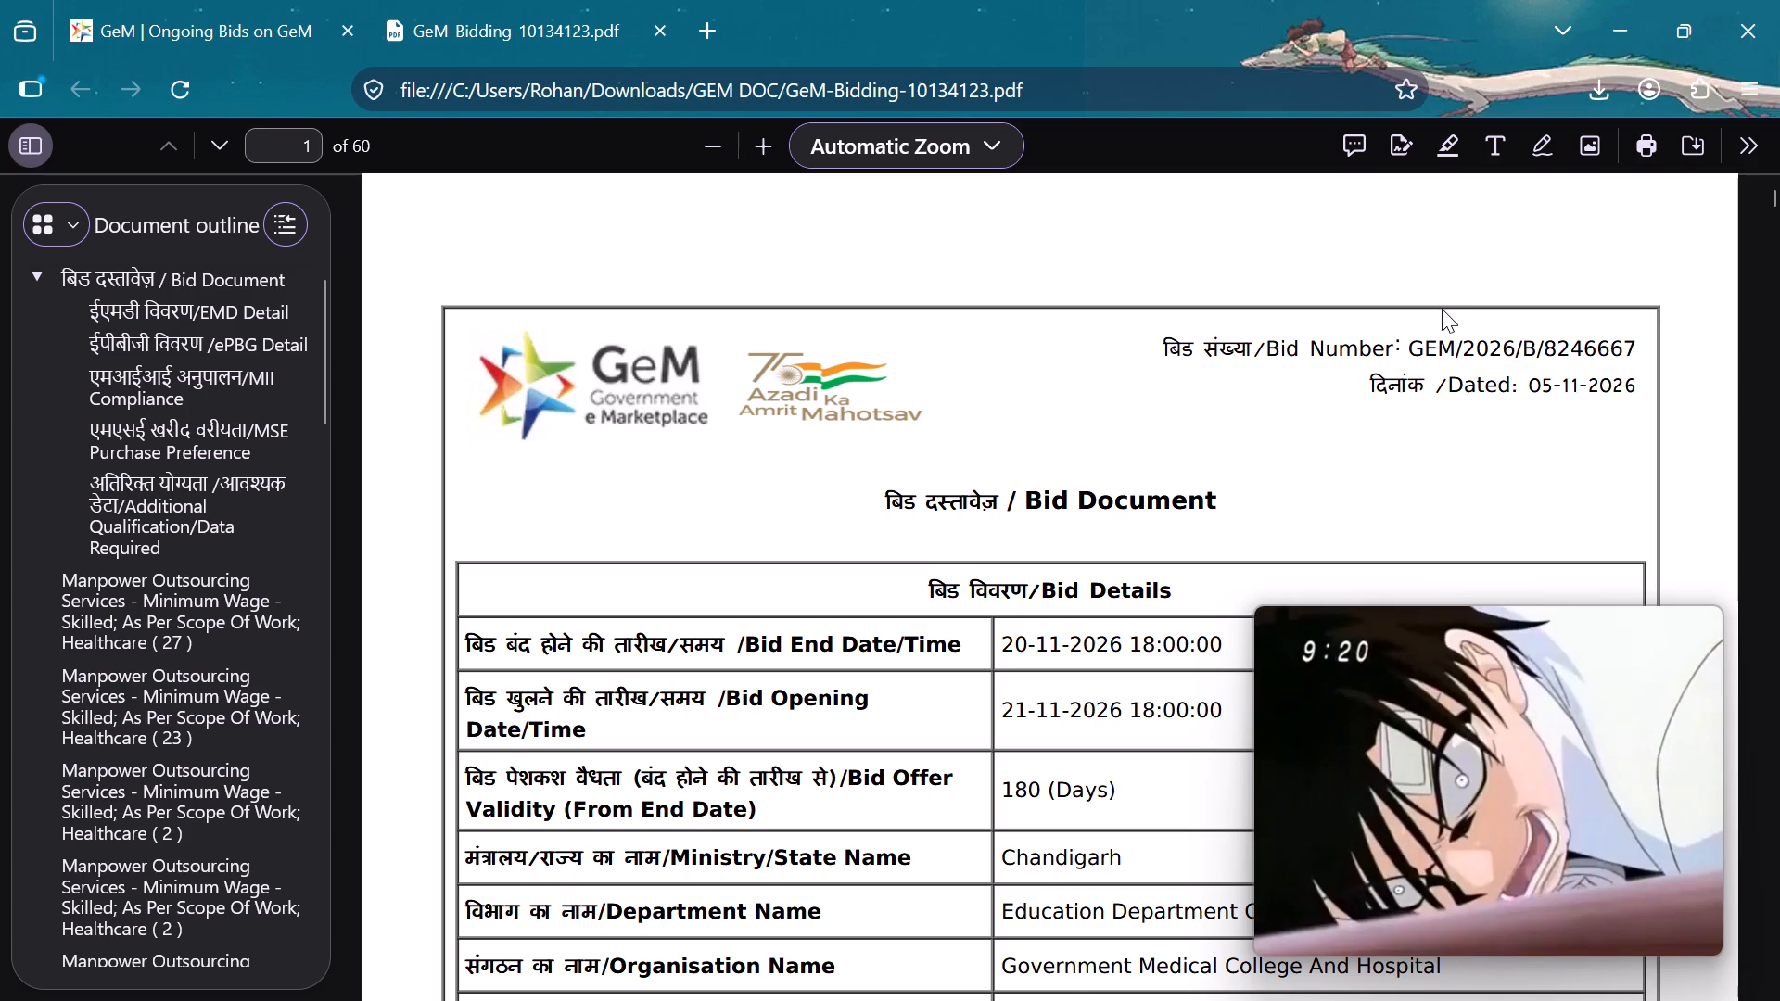
Start another form response with GEM Id GEM/2026/B/8246667, copied from the bid document, and choose the m option in the following field.
{"action": "double_click", "coordinate": [1410, 349]}
{"action": "key", "text": "ctrl+shift+Right"}
{"action": "key", "text": "ctrl+shift+Right"}
{"action": "key", "text": "ctrl+shift+Right"}
{"action": "key", "text": "ctrl+c"}
{"action": "key", "text": "ctrl+c"}
{"action": "key", "text": "ctrl+c"}
{"action": "scroll", "coordinate": [1083, 539], "scroll_direction": "down", "scroll_amount": 2}
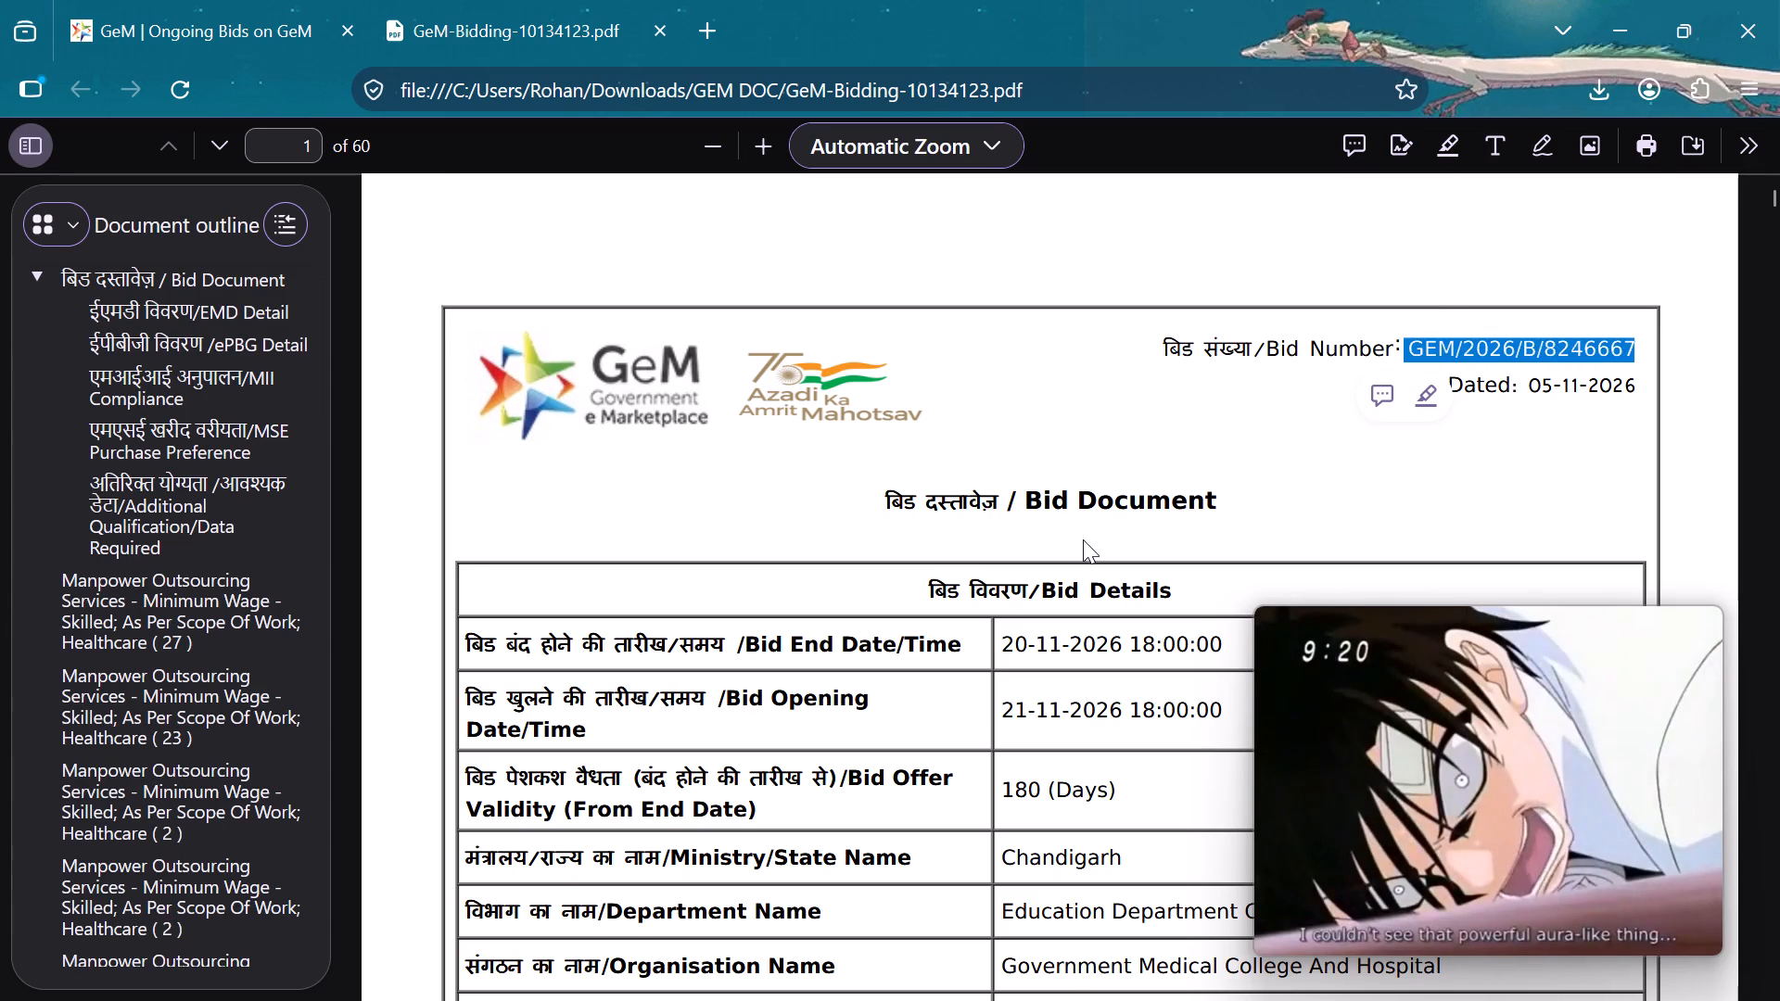
{"action": "scroll", "coordinate": [1083, 539], "scroll_direction": "down", "scroll_amount": 10}
{"action": "key", "text": "alt+Tab"}
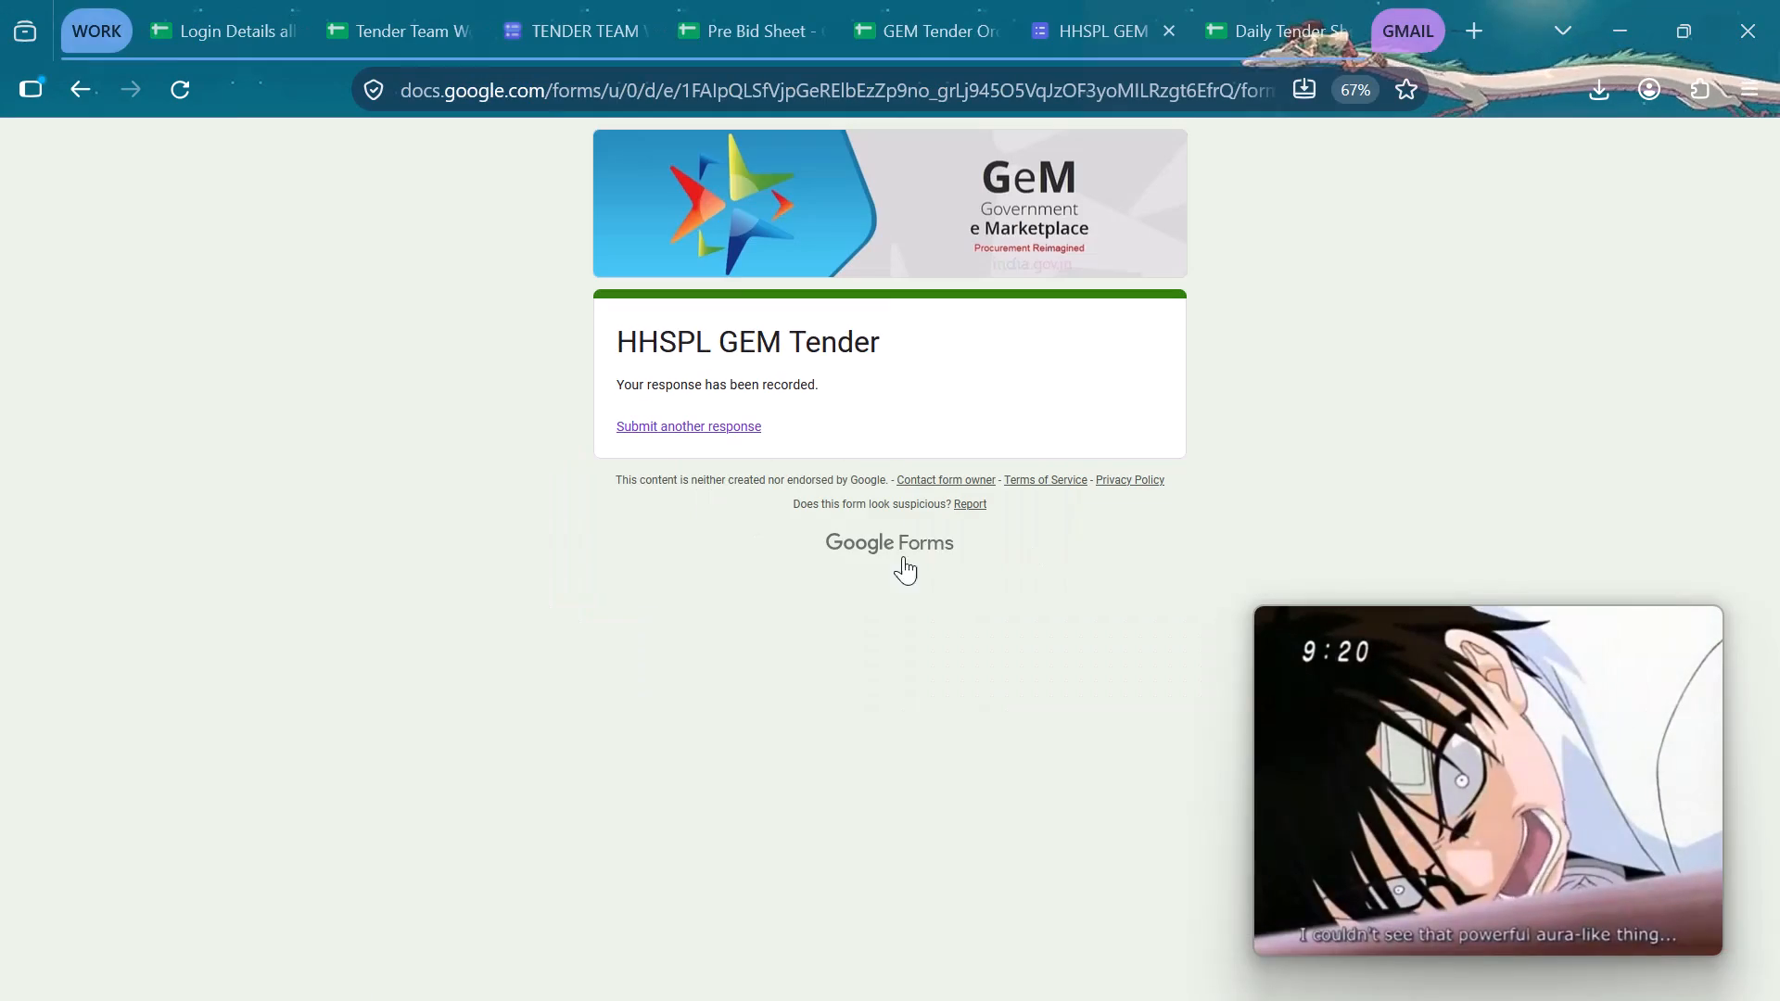
{"action": "left_click", "coordinate": [709, 426]}
{"action": "key", "text": "alt+Tab"}
{"action": "key", "text": "alt+Tab"}
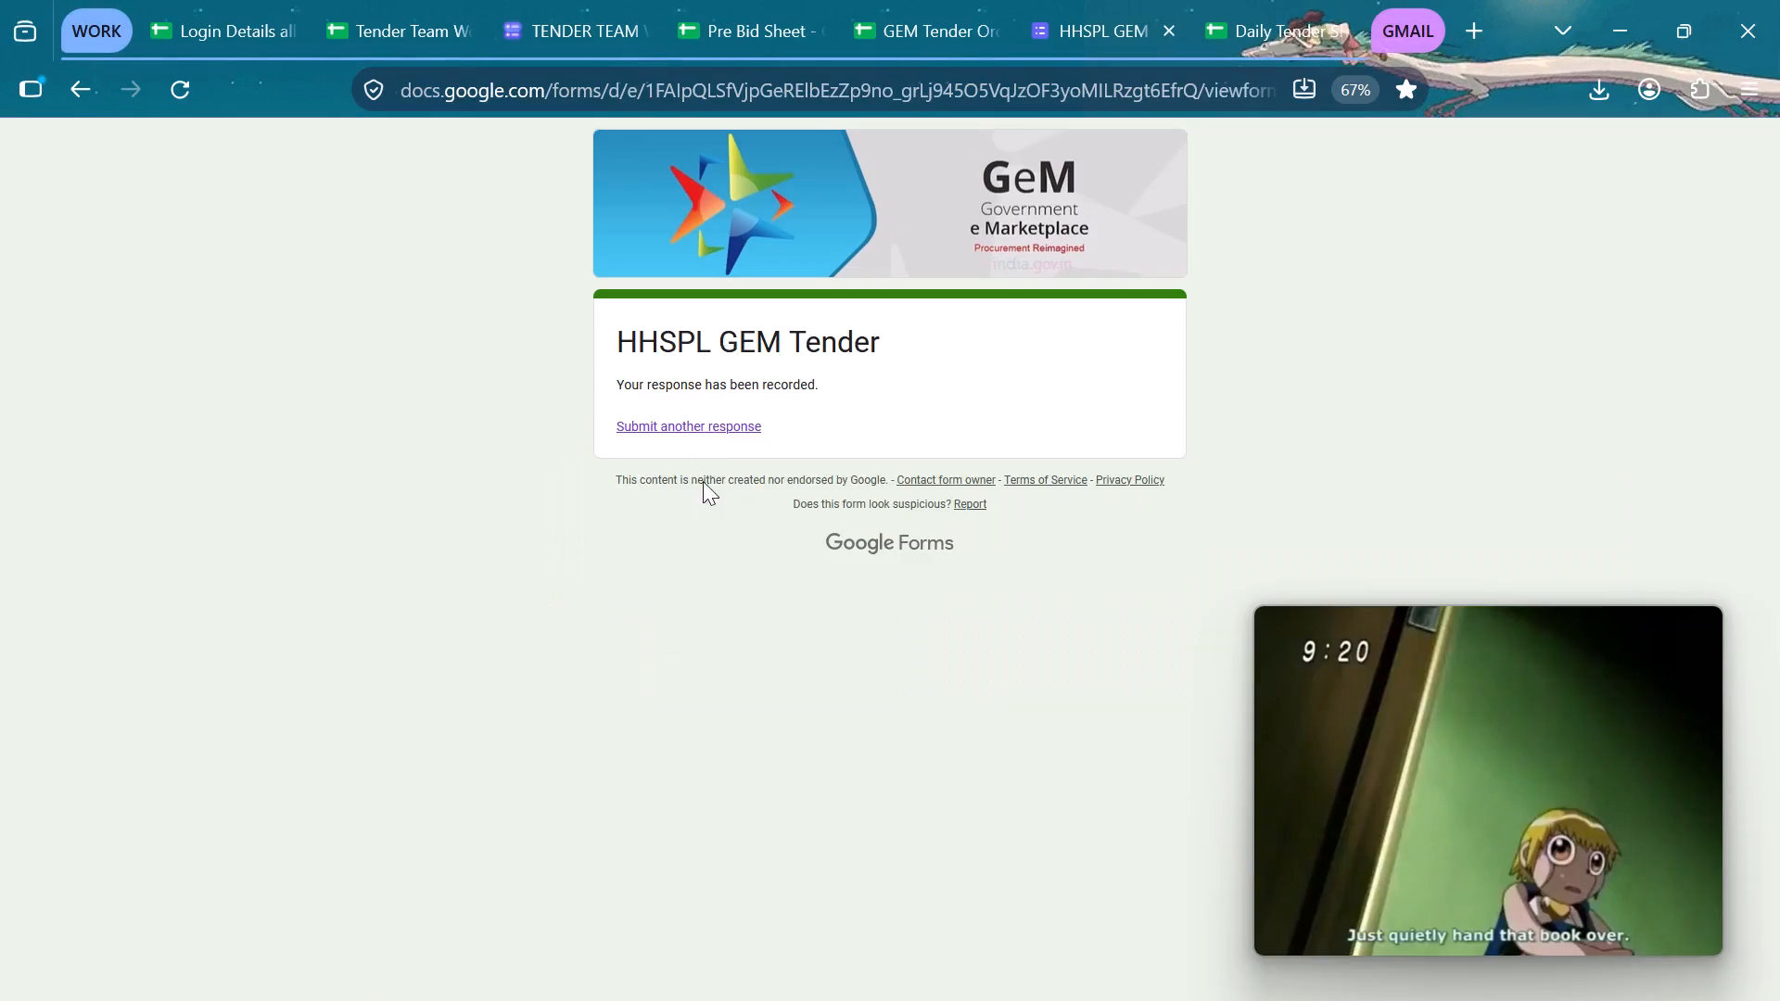
{"action": "left_click", "coordinate": [670, 564], "text": "ctrl"}
{"action": "key", "text": "ctrl+v"}
{"action": "key", "text": "Tab"}
{"action": "key", "text": "m"}
Find the consignee address in the bid document and fill the form's location fields with ccc and the copied Chandigarh, answering n in the following two.
{"action": "key", "text": "alt+Tab"}
{"action": "scroll", "coordinate": [670, 564], "scroll_direction": "down", "scroll_amount": 1}
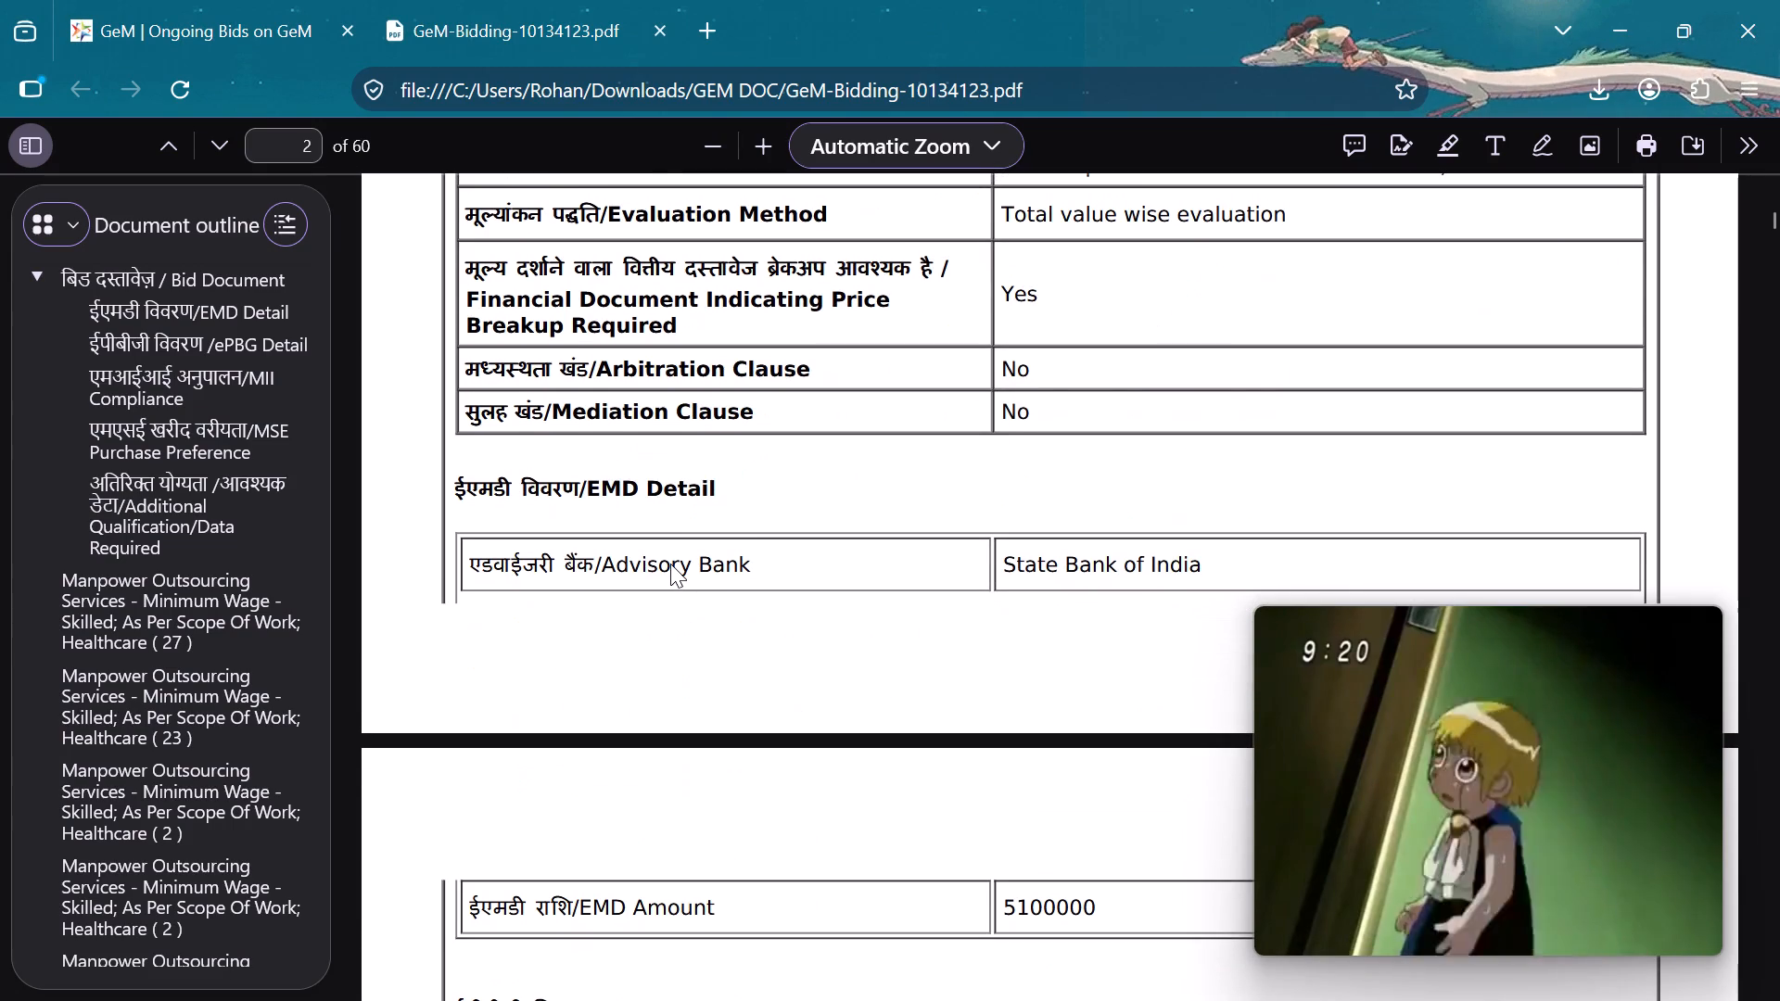
{"action": "scroll", "coordinate": [670, 564], "scroll_direction": "down", "scroll_amount": 6}
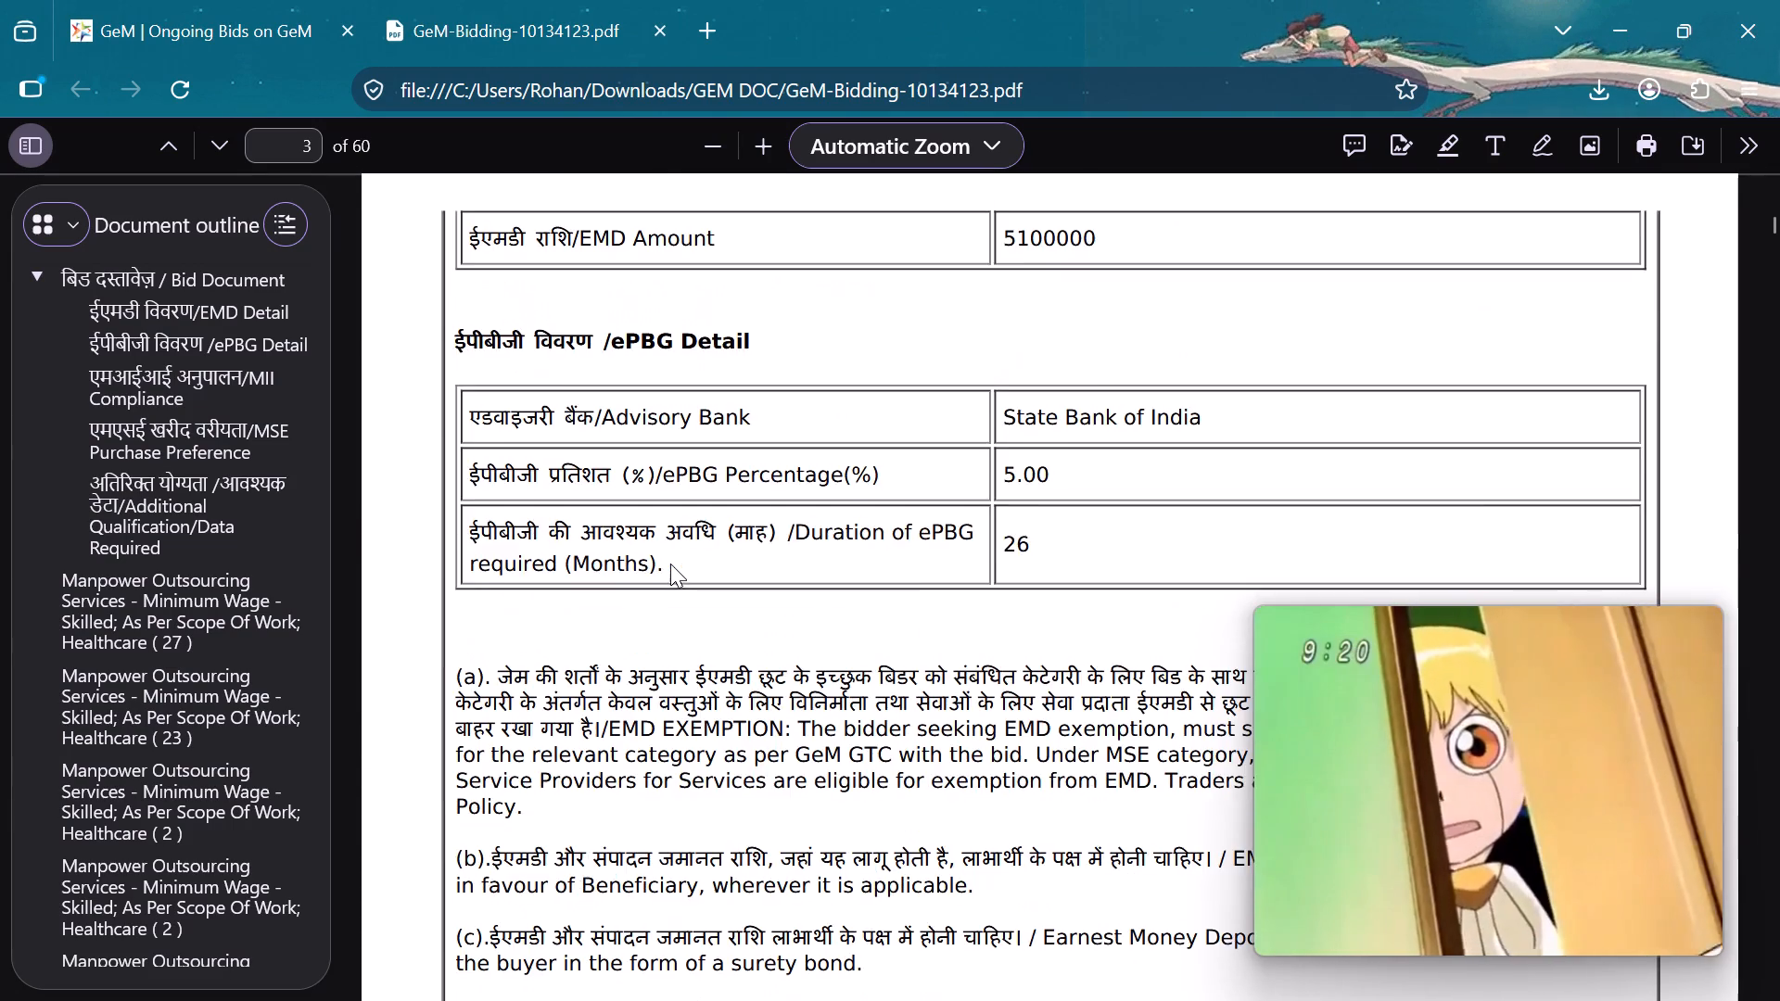
{"action": "scroll", "coordinate": [670, 564], "scroll_direction": "down", "scroll_amount": 19}
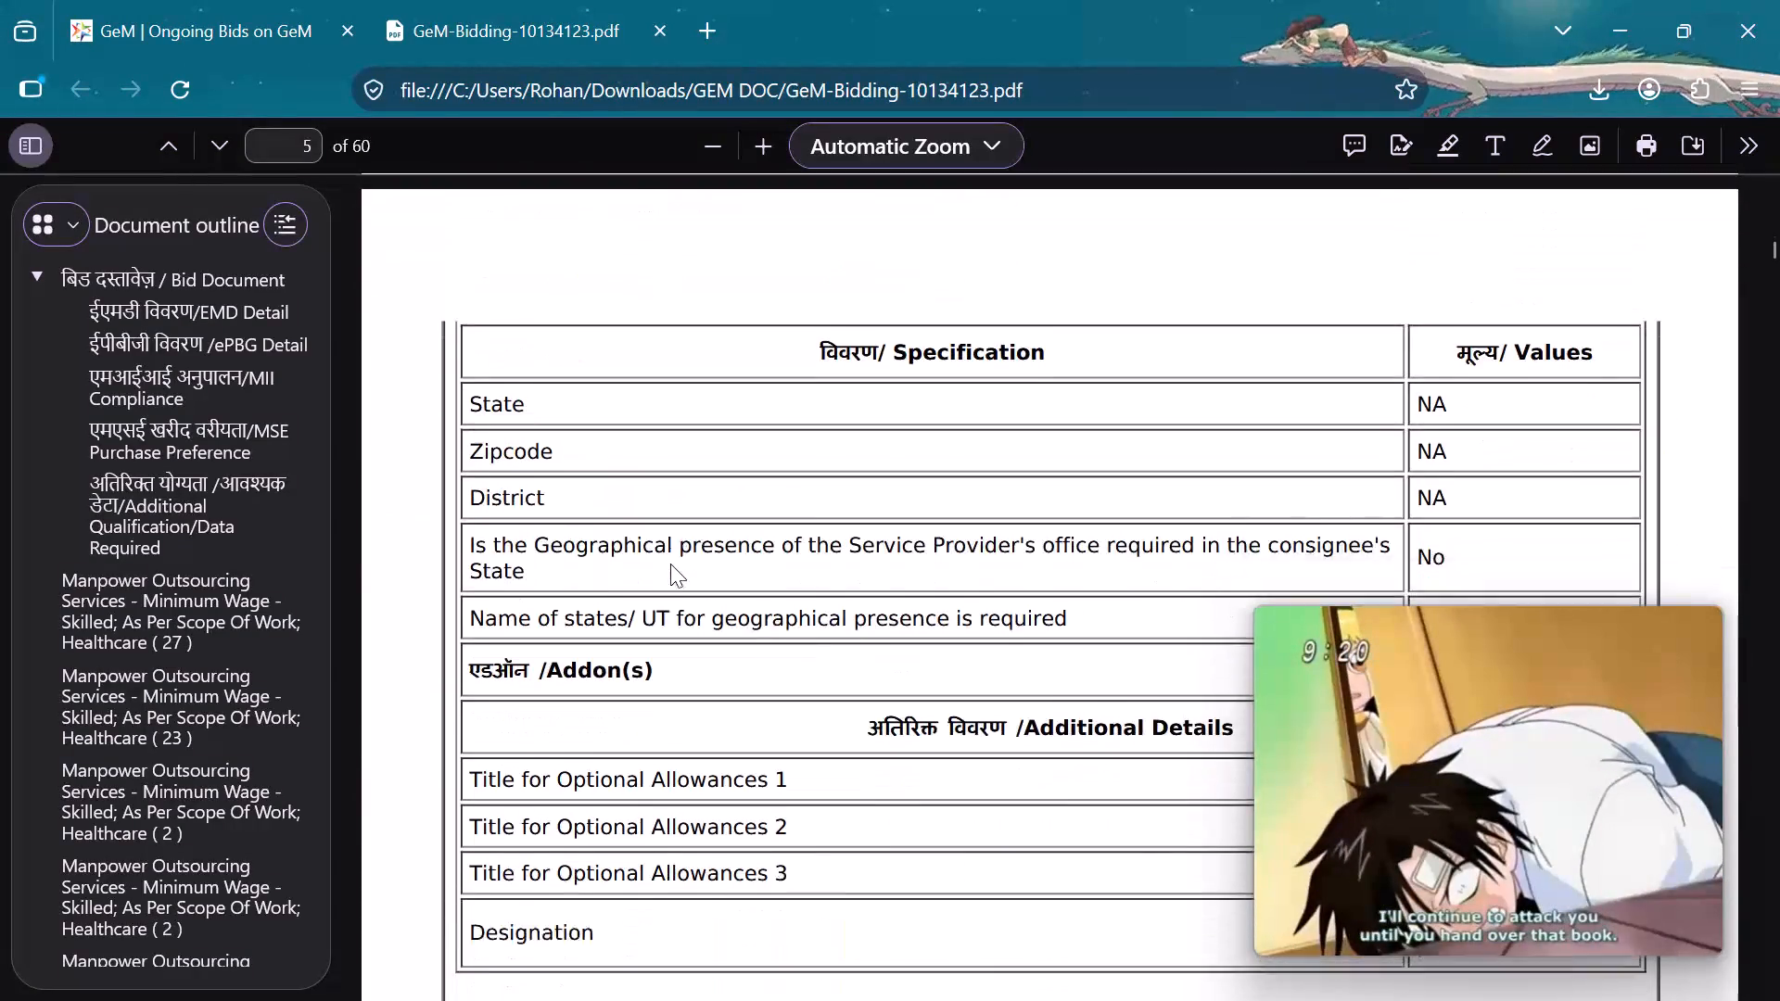
{"action": "scroll", "coordinate": [670, 564], "scroll_direction": "down", "scroll_amount": 9}
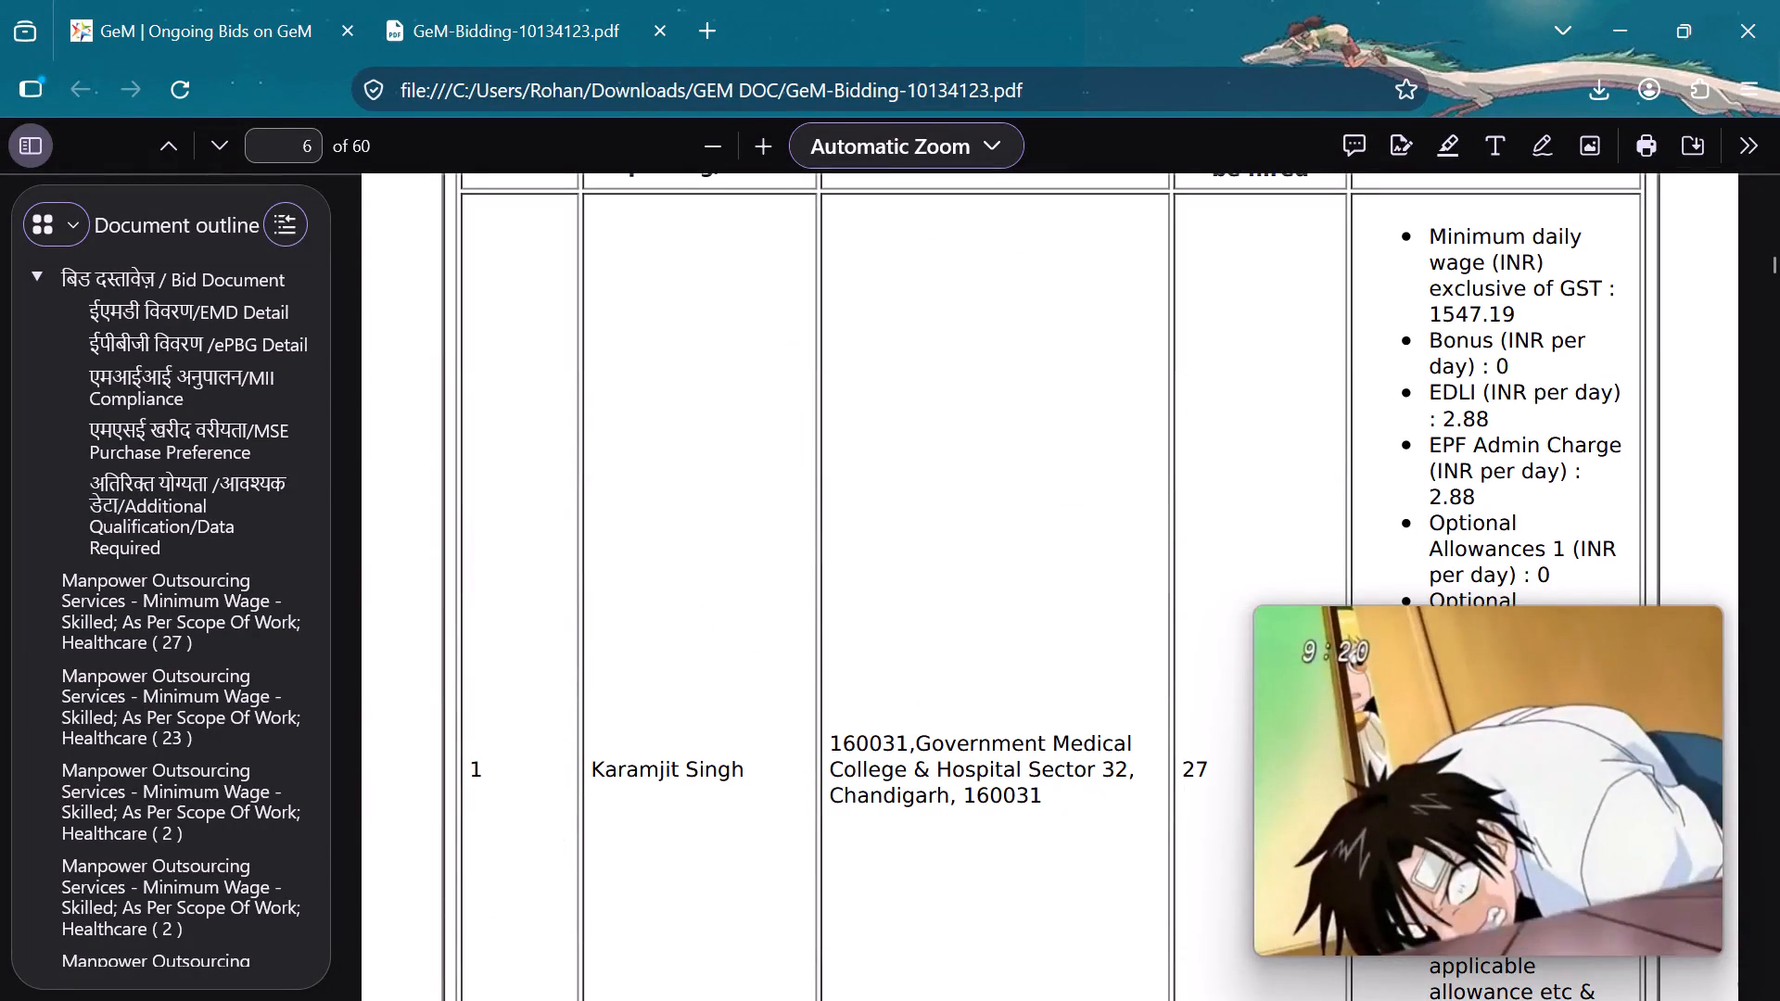
{"action": "double_click", "coordinate": [859, 793]}
{"action": "key", "text": "ctrl+c"}
{"action": "key", "text": "alt+Tab"}
{"action": "key", "text": "Tab"}
{"action": "type", "text": "ccc"}
{"action": "key", "text": "Tab"}
{"action": "key", "text": "ctrl+v"}
{"action": "key", "text": "Tab"}
{"action": "key", "text": "n"}
{"action": "key", "text": "Tab"}
{"action": "key", "text": "n"}
Enter the closing date 20/11/2026 and quantity 227 from the bid list for GEM/2026/B/8246667 in the form.
{"action": "key", "text": "alt+Tab"}
{"action": "left_click", "coordinate": [283, 0]}
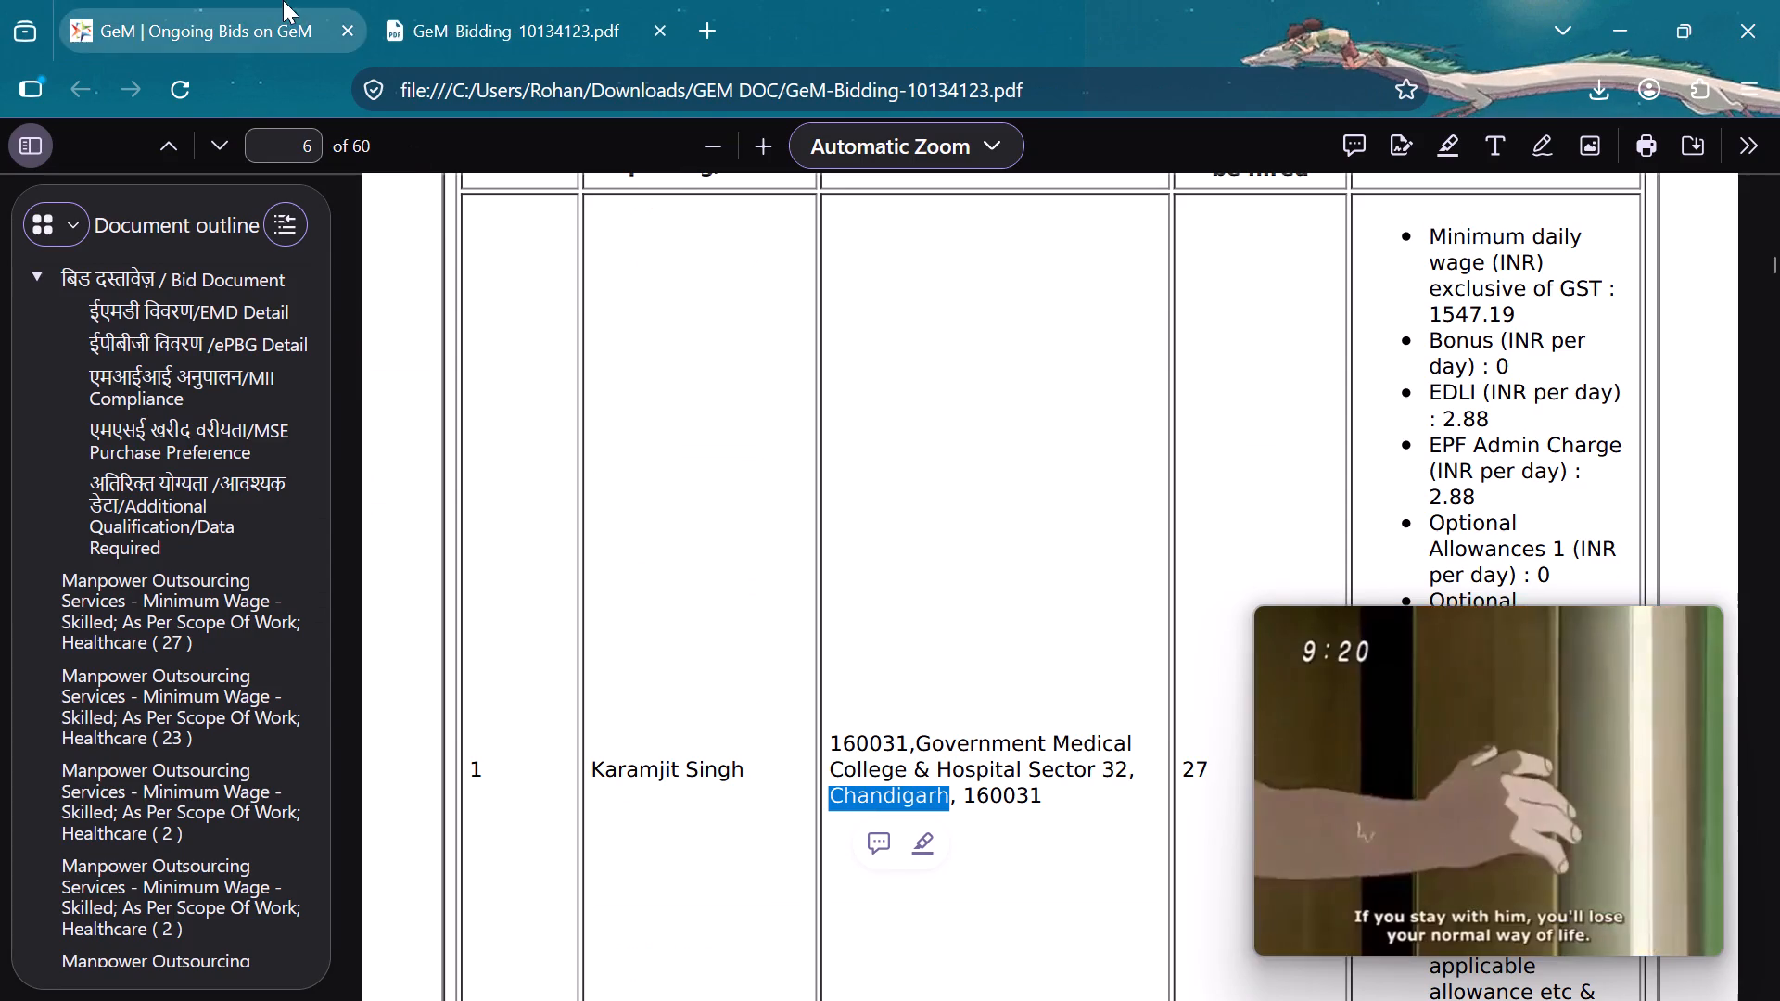
{"action": "key", "text": "alt+Tab"}
{"action": "key", "text": "Tab"}
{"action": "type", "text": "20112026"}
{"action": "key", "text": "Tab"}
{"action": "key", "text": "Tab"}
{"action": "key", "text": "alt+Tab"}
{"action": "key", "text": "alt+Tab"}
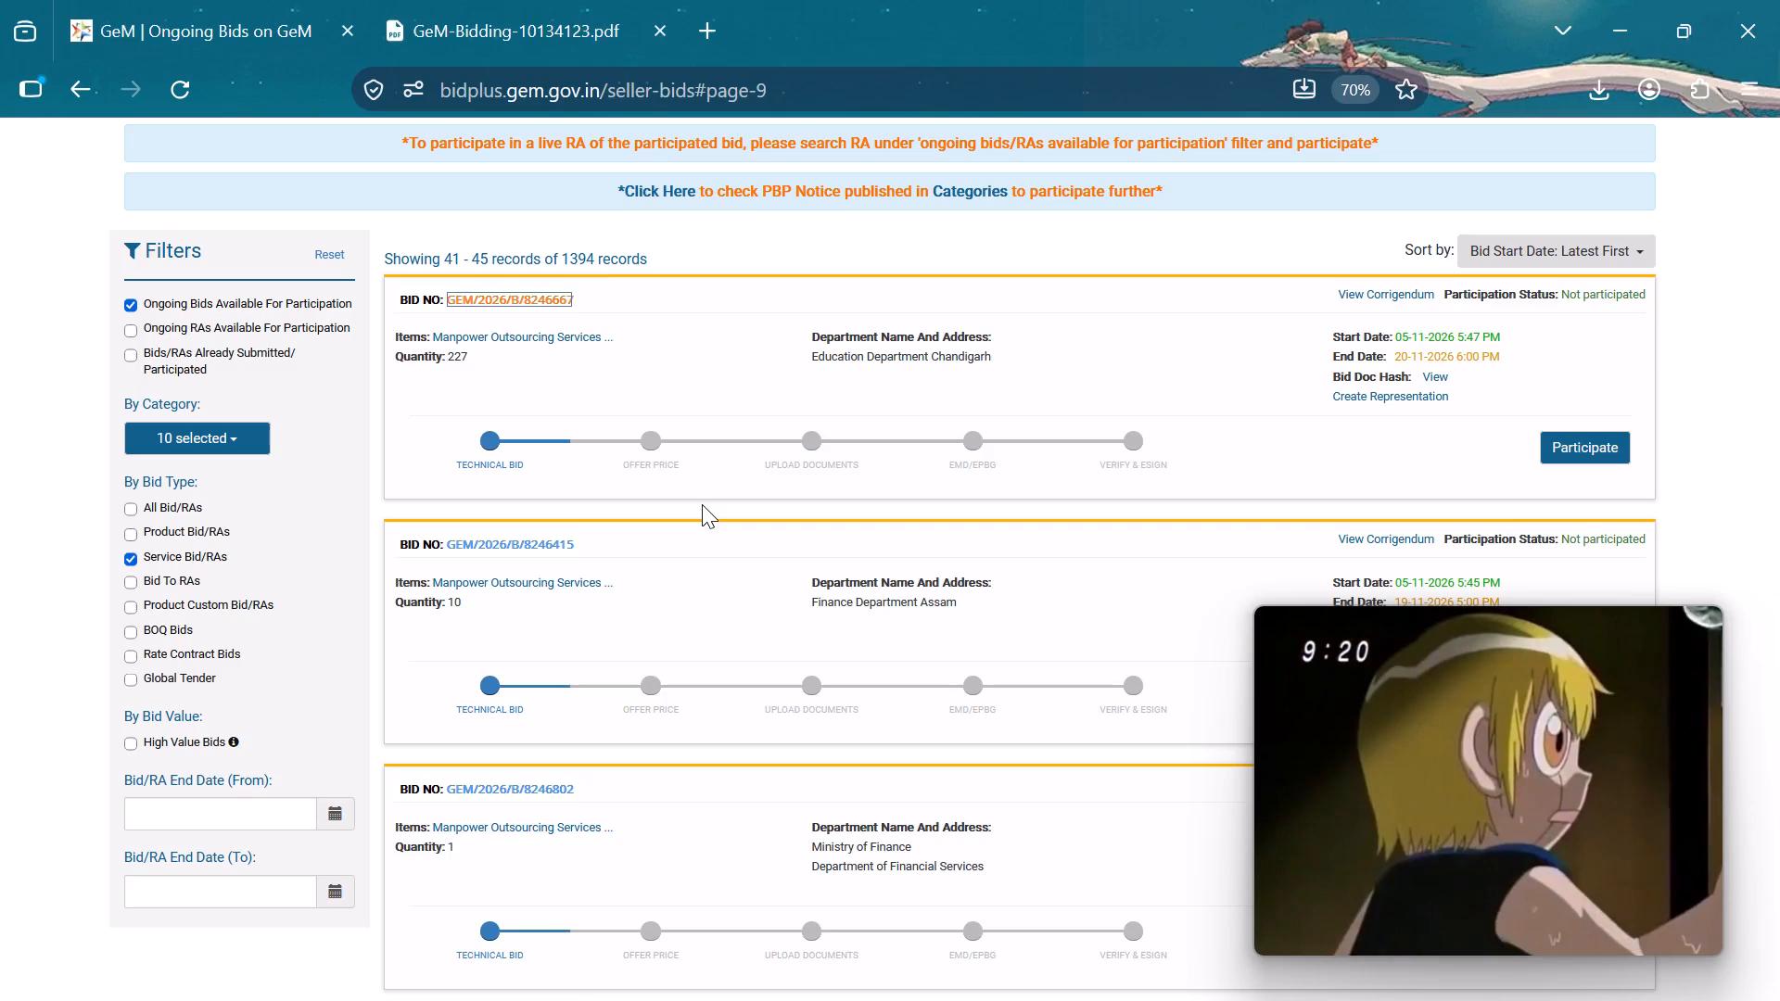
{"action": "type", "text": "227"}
{"action": "scroll", "coordinate": [702, 504], "scroll_direction": "down", "scroll_amount": 3}
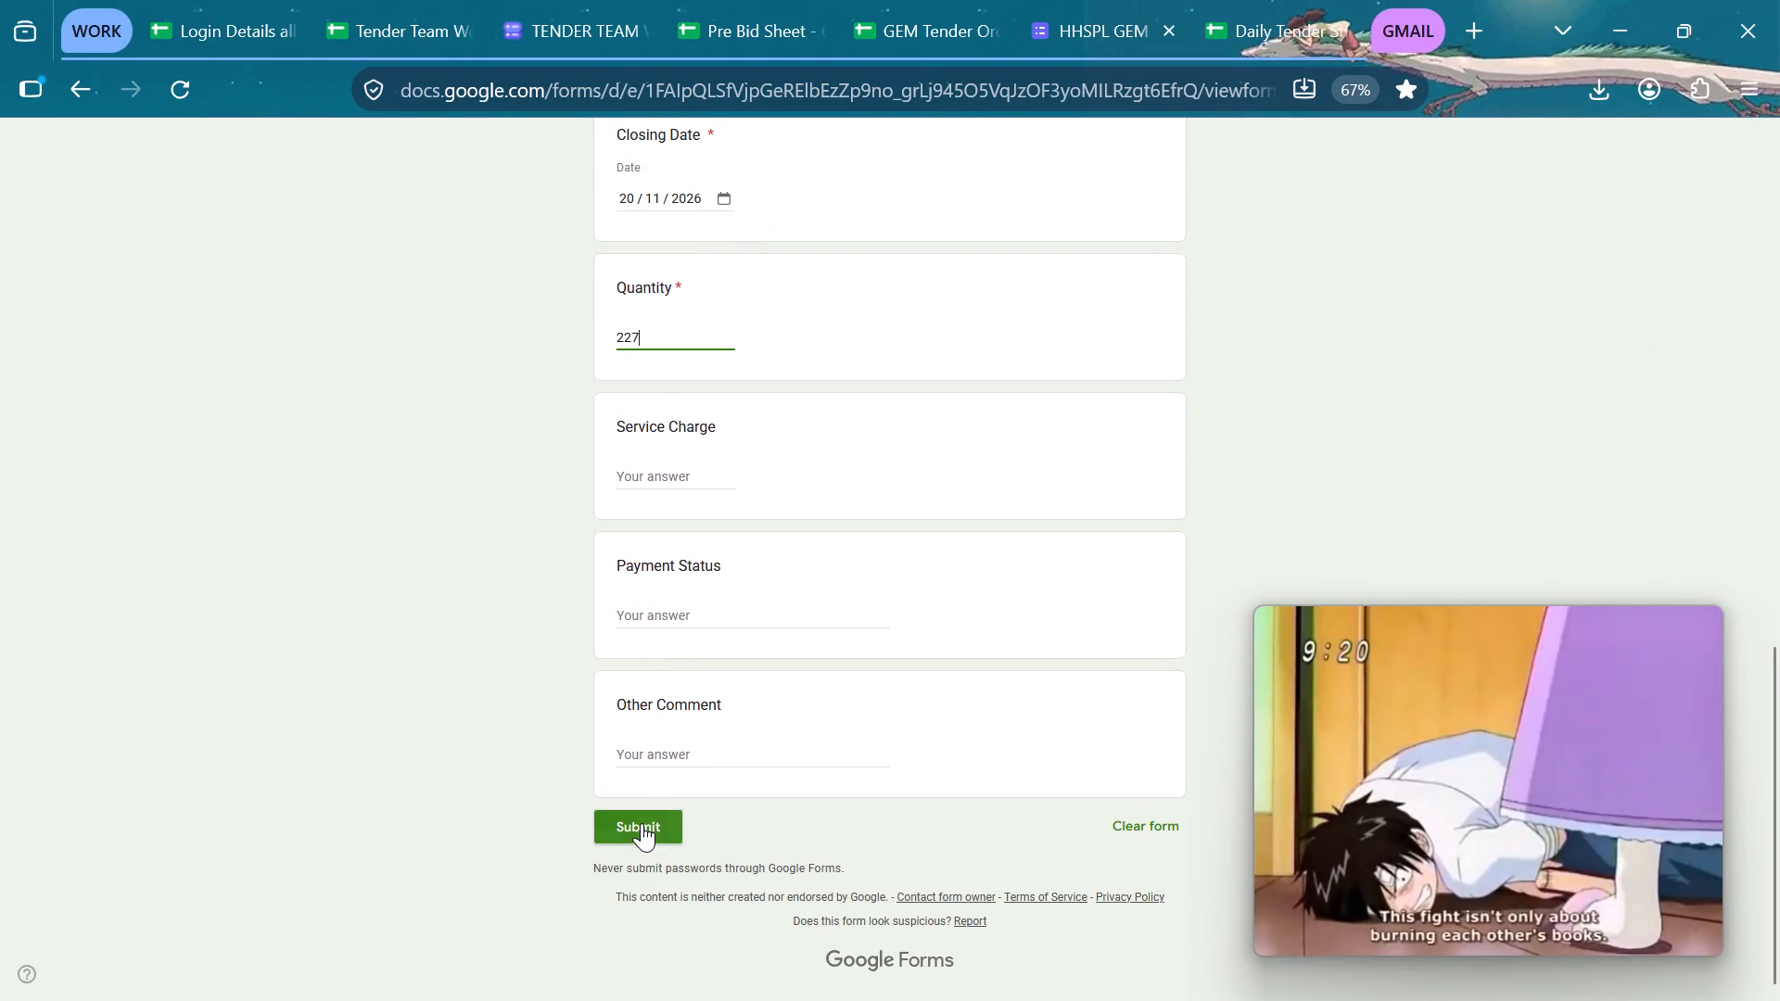
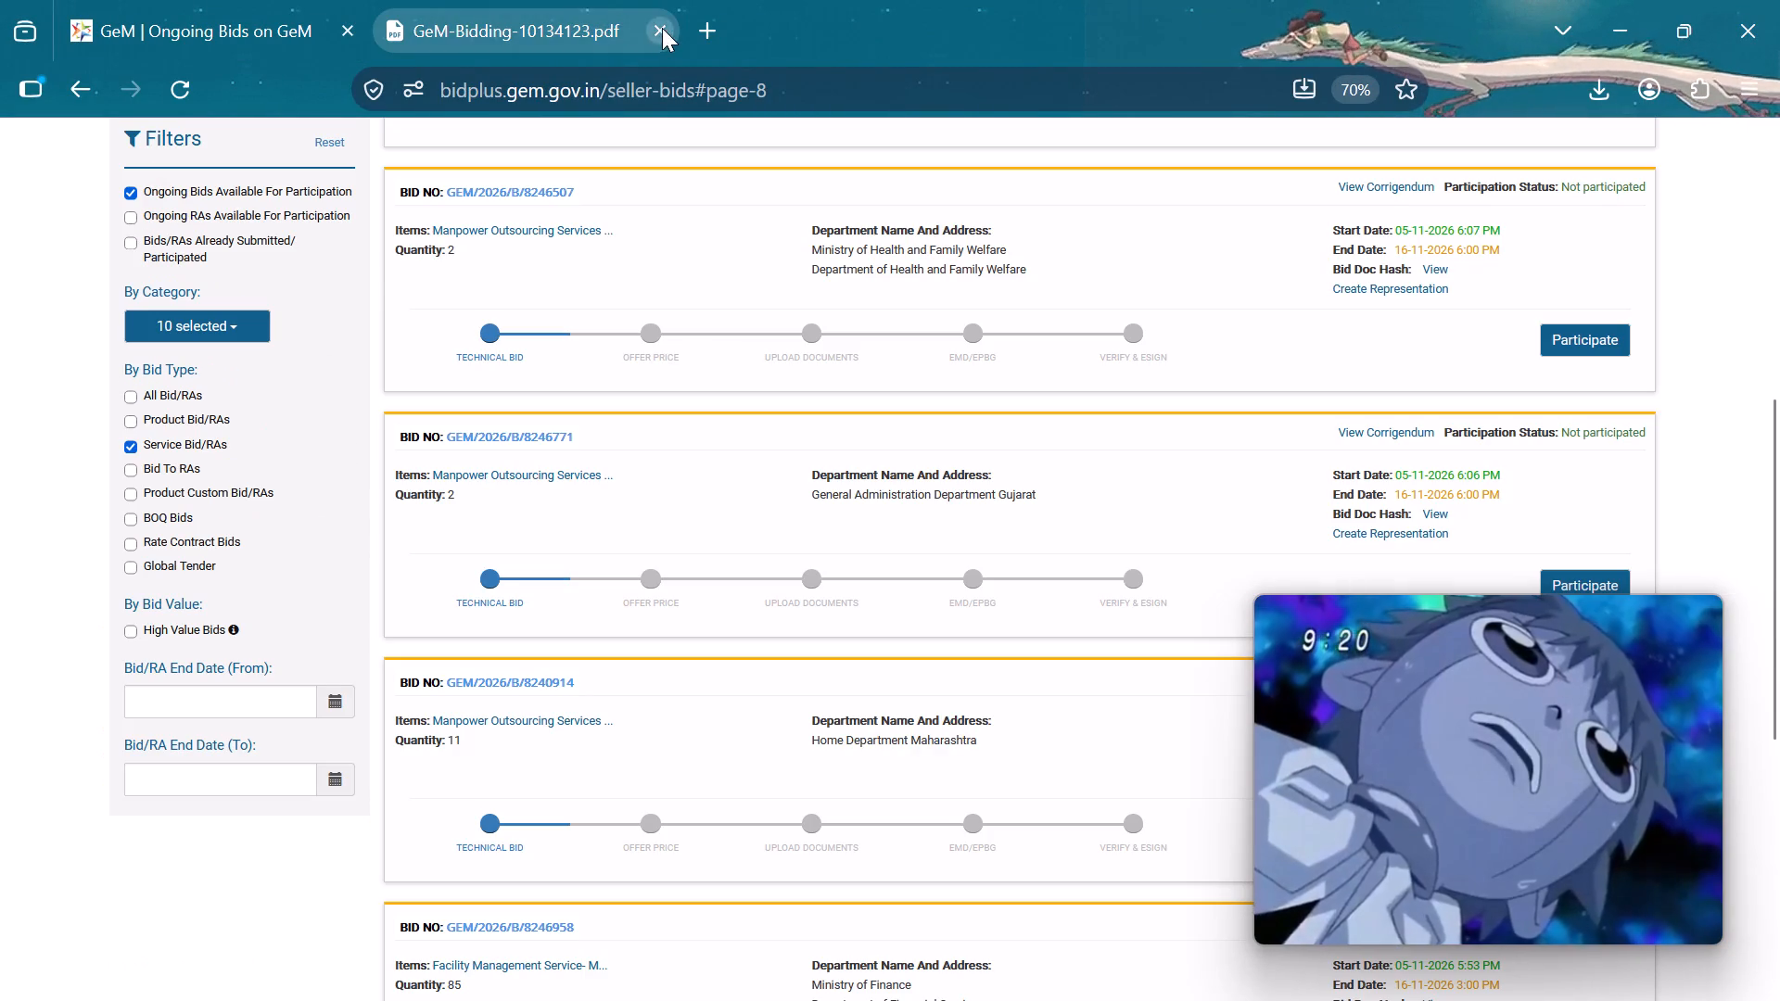
Close the open bid document and open the one for GEM/2026/B/8246958 from page 8 of the bid list.
{"action": "left_click", "coordinate": [662, 28]}
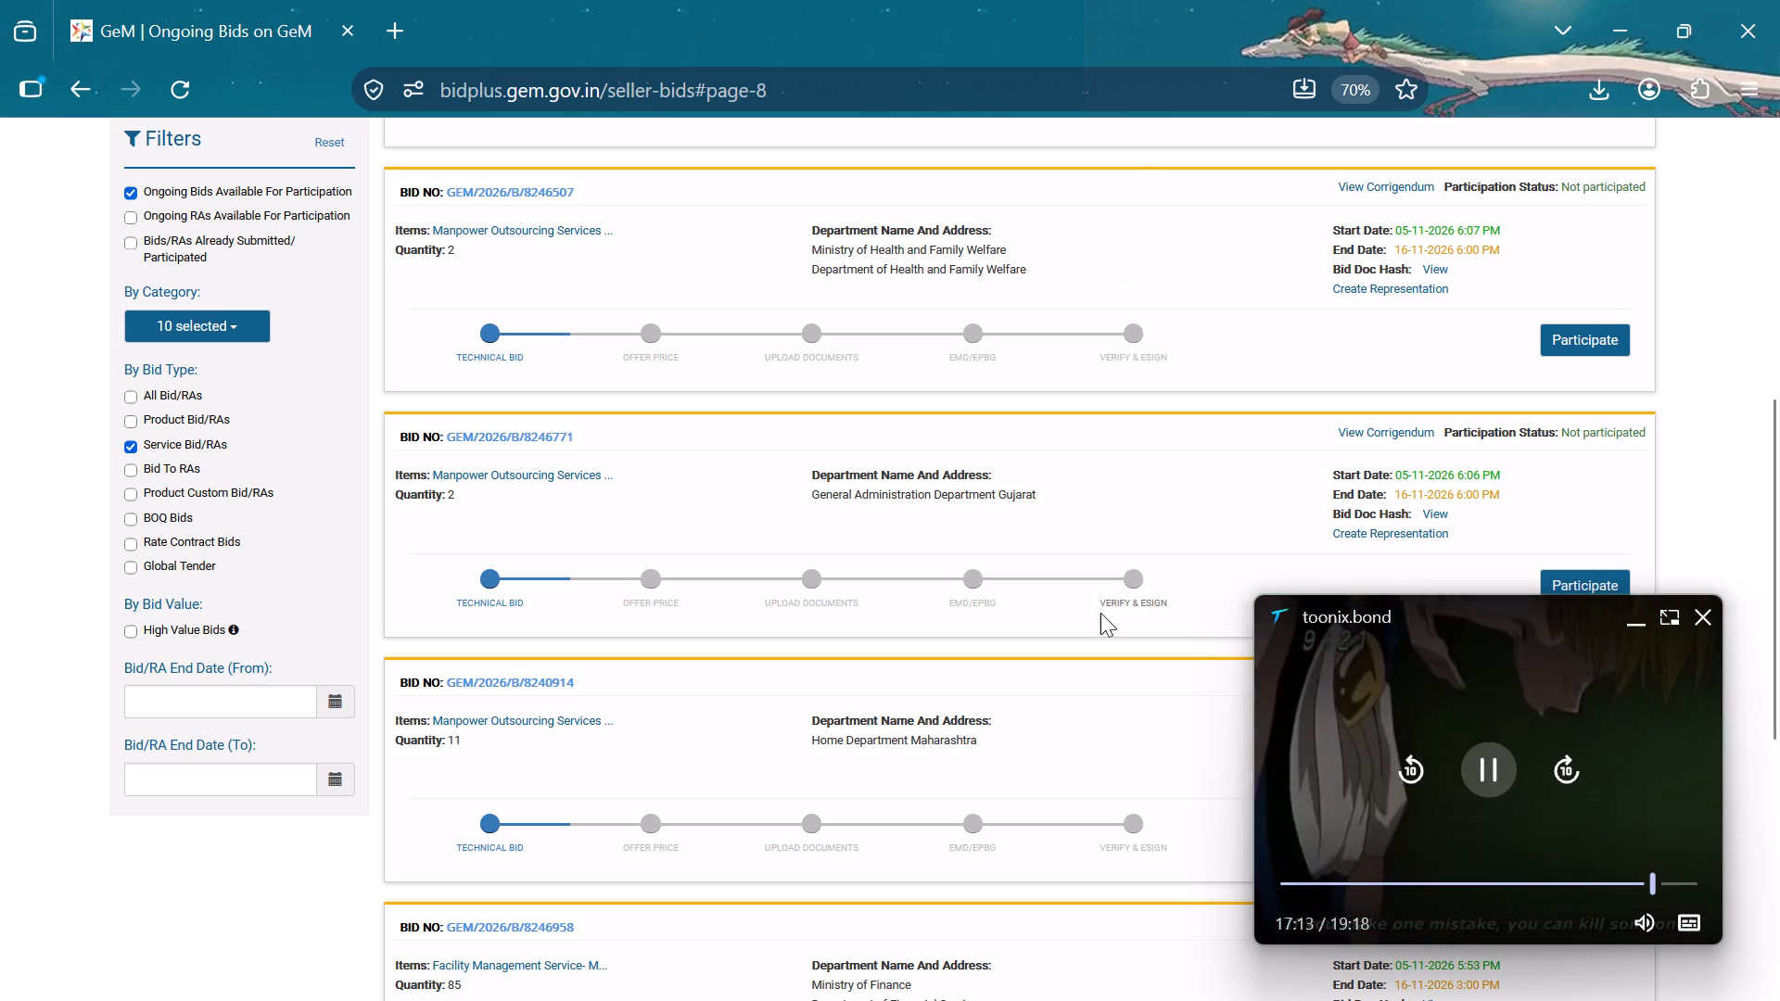
{"action": "scroll", "coordinate": [777, 578], "scroll_direction": "down", "scroll_amount": 2}
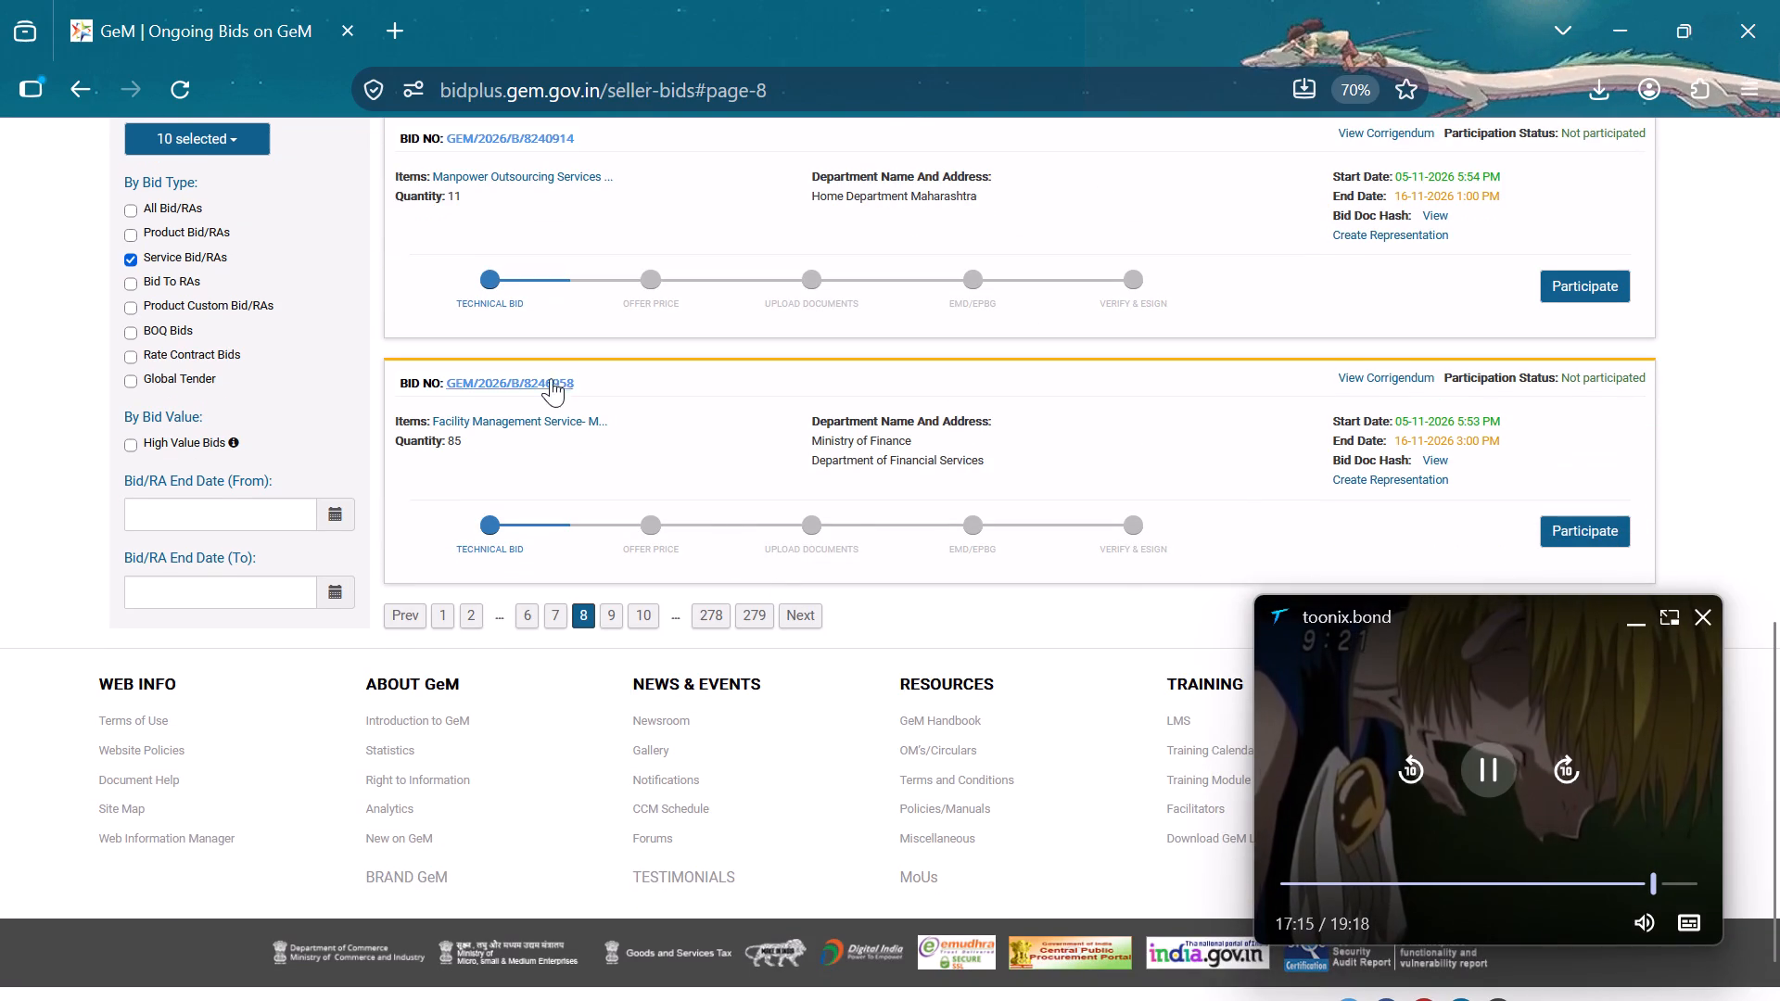
{"action": "left_click", "coordinate": [536, 375]}
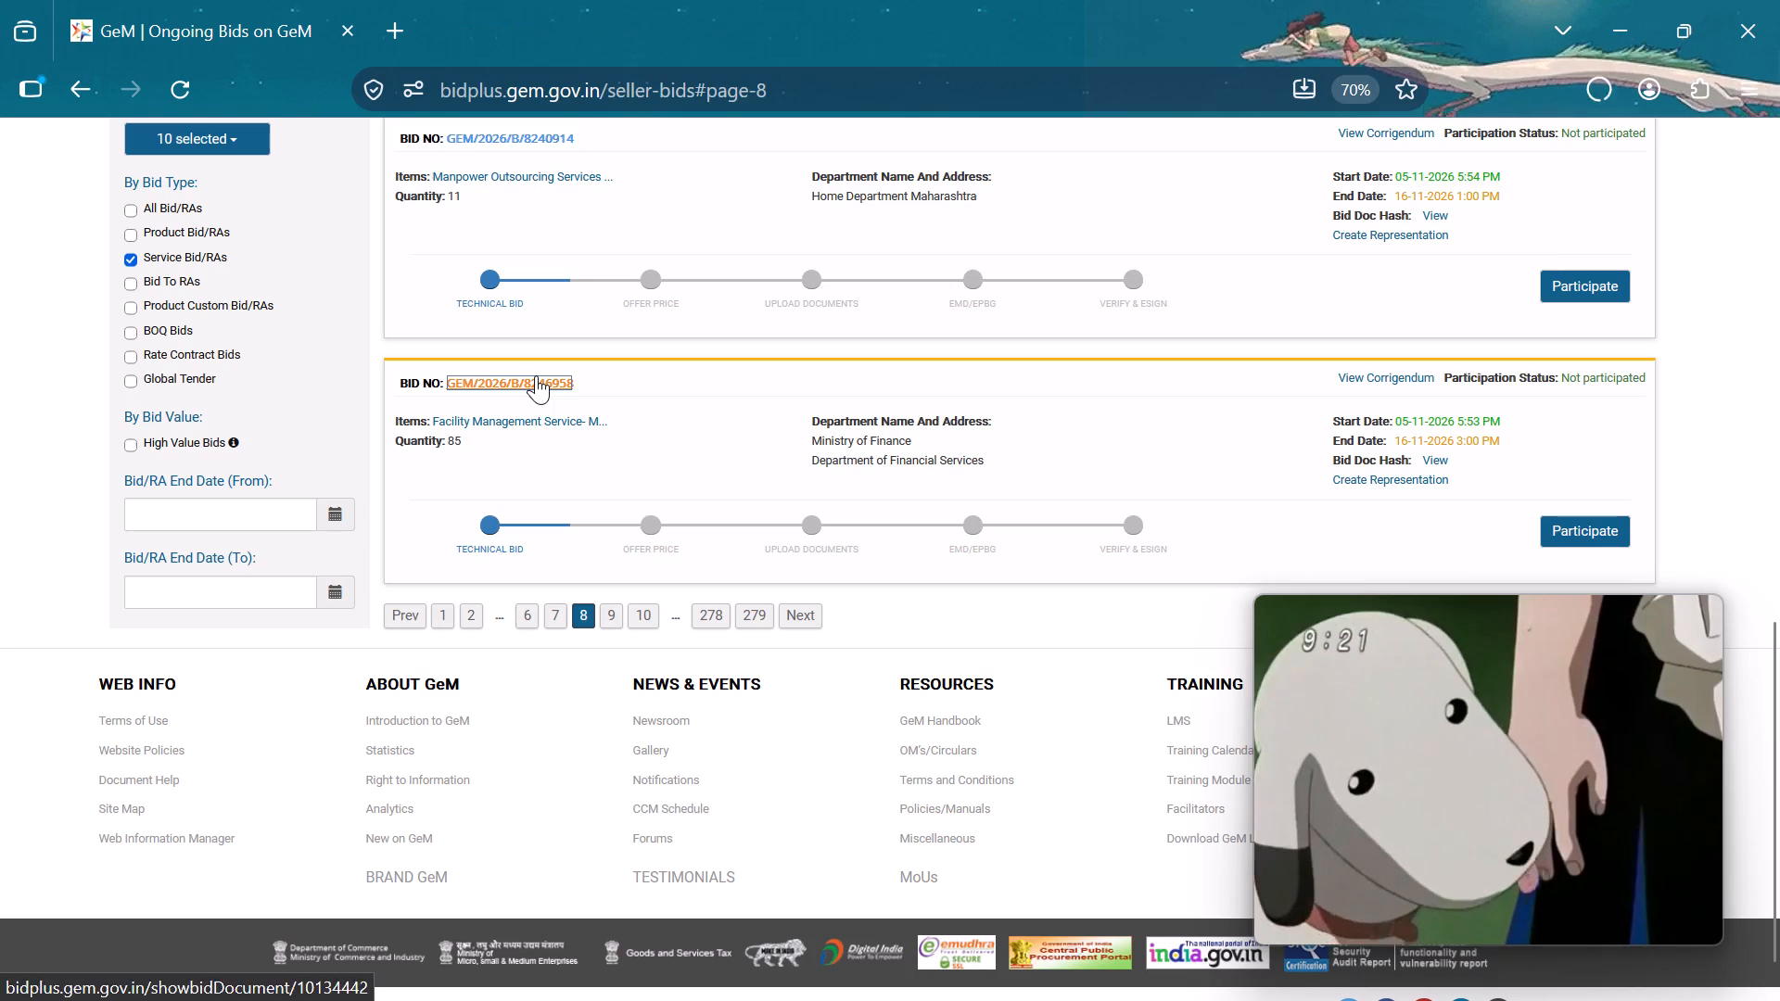
{"action": "left_click", "coordinate": [759, 412]}
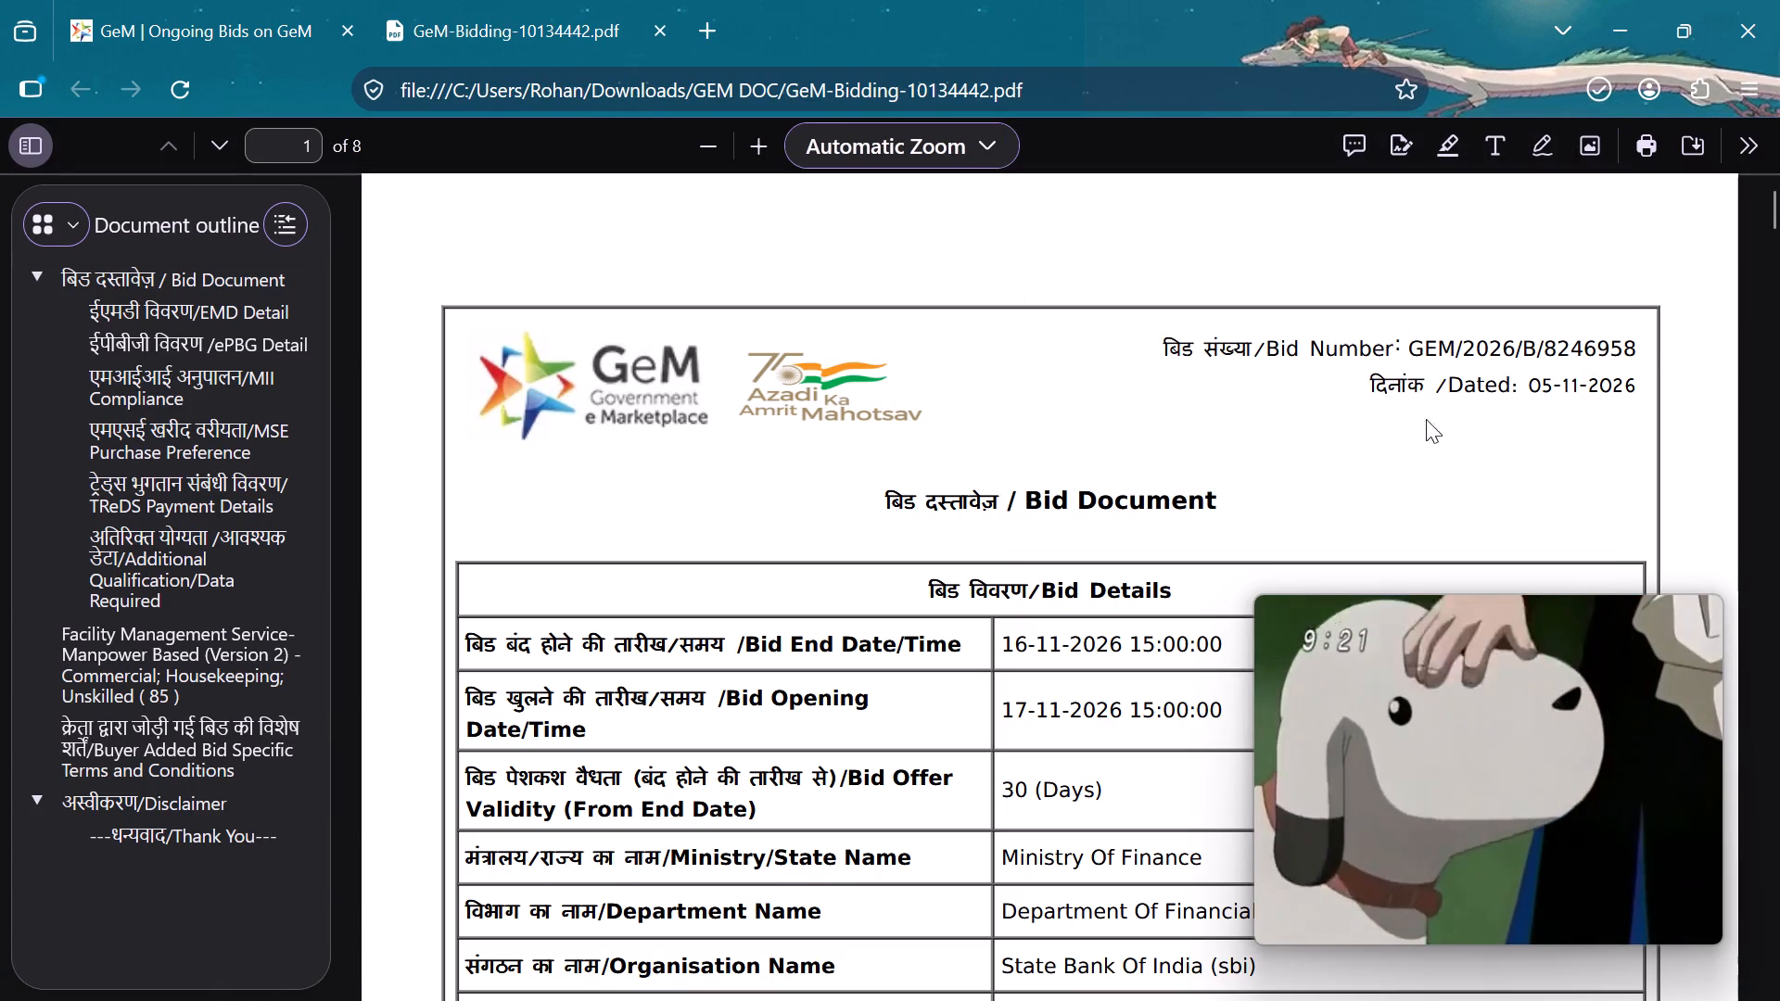
Copy bid number GEM/2026/B/8246958 from the bid document into the form's GEM Id and set Bid Type to M.
{"action": "double_click", "coordinate": [1424, 357]}
{"action": "key", "text": "ctrl+shift+Right"}
{"action": "key", "text": "ctrl+shift+Right"}
{"action": "key", "text": "ctrl+shift+Right"}
{"action": "key", "text": "ctrl+c"}
{"action": "key", "text": "ctrl+c"}
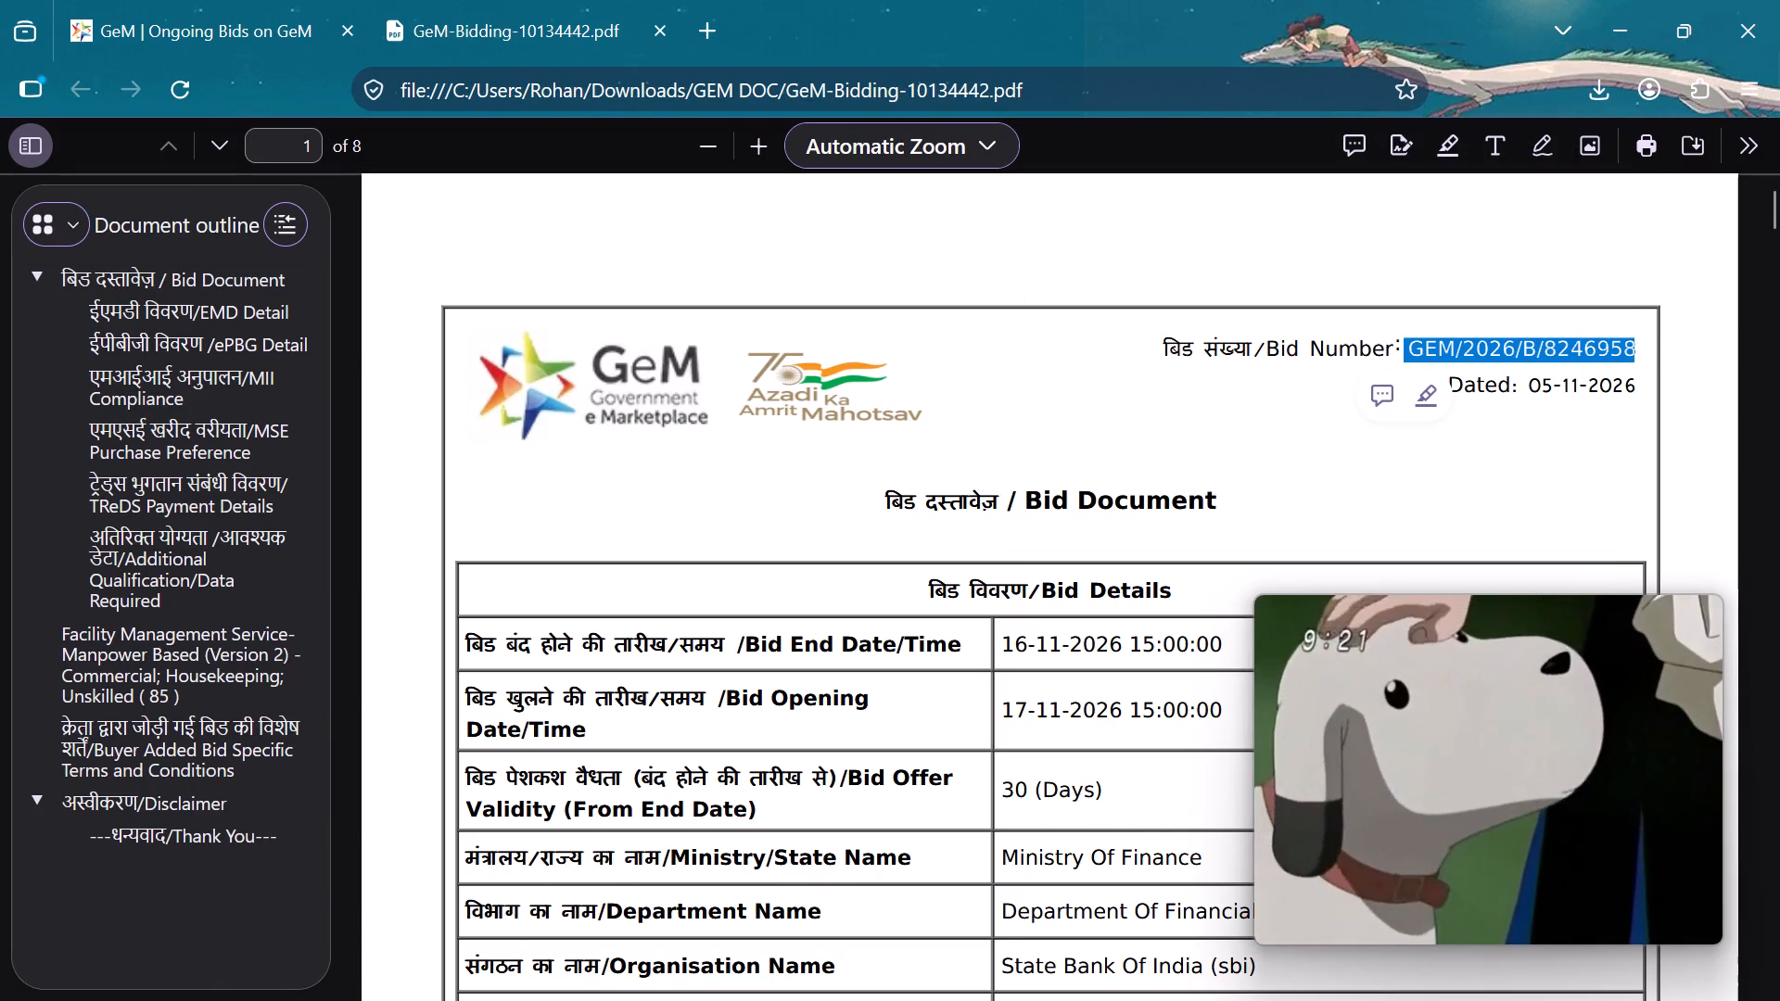
{"action": "scroll", "coordinate": [1001, 640], "scroll_direction": "down", "scroll_amount": 14}
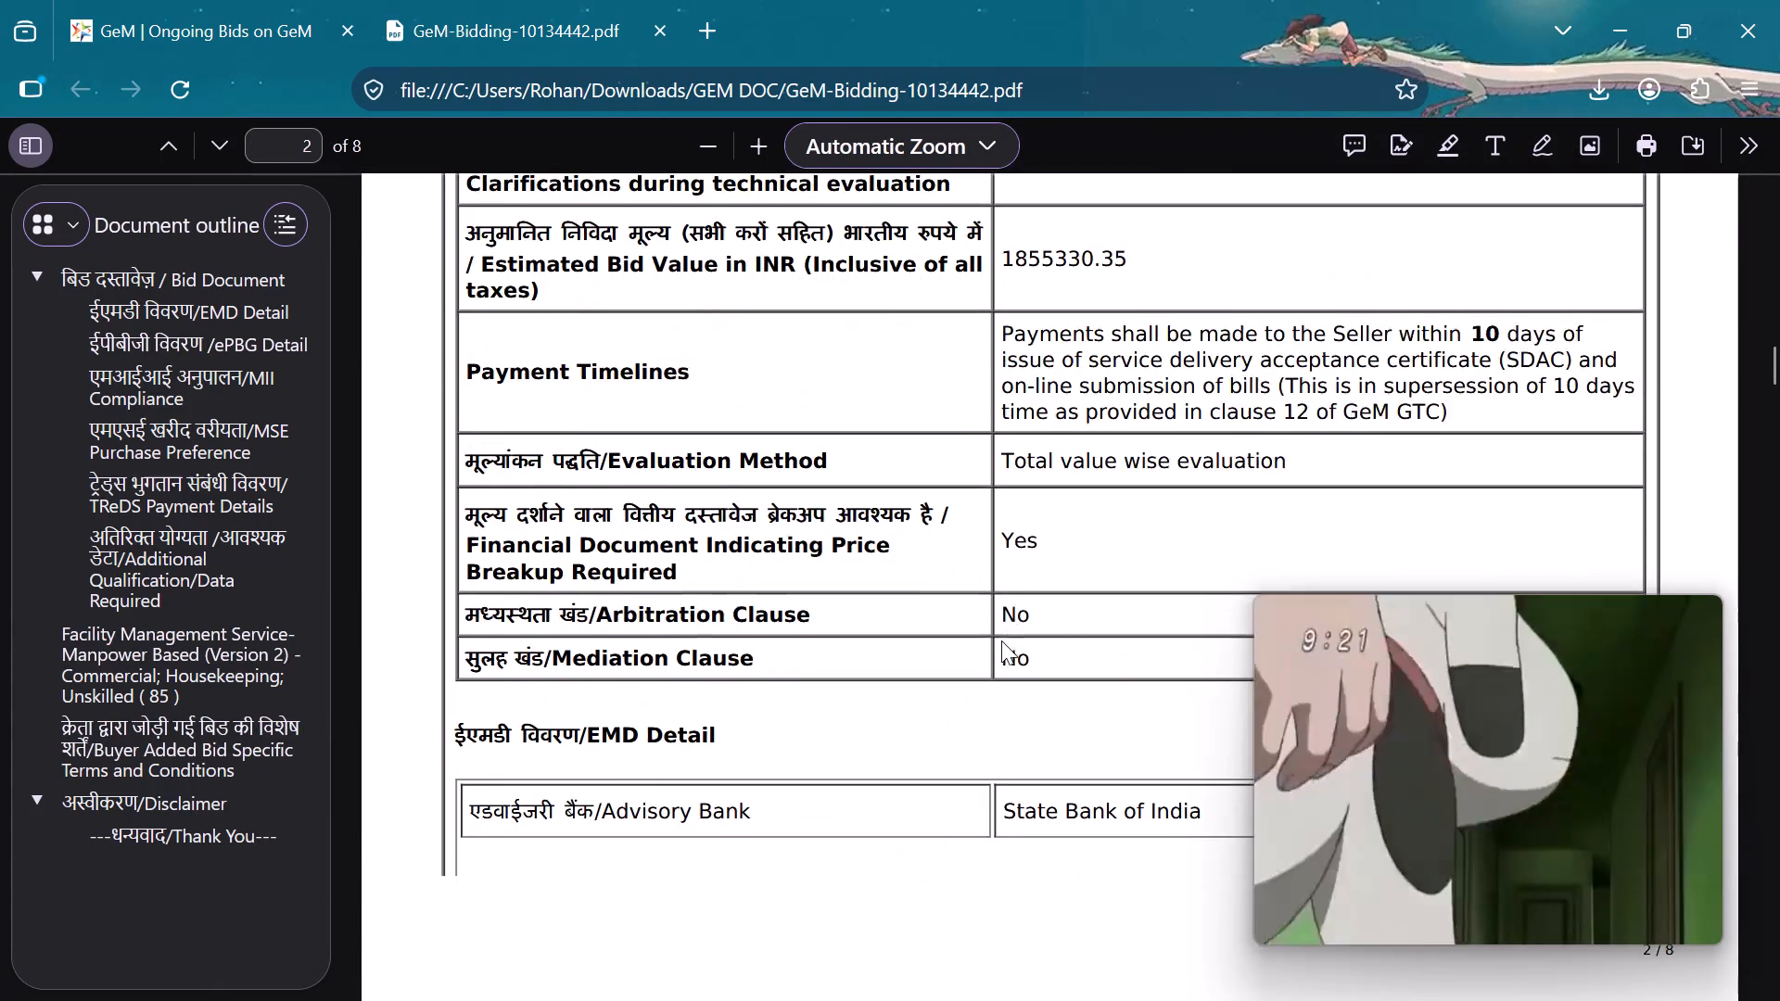
{"action": "key", "text": "alt+Tab"}
{"action": "left_click", "coordinate": [761, 580]}
{"action": "left_click", "coordinate": [764, 572]}
{"action": "key", "text": "ctrl+v"}
{"action": "key", "text": "Tab"}
{"action": "key", "text": "m"}
{"action": "key", "text": "alt+Tab"}
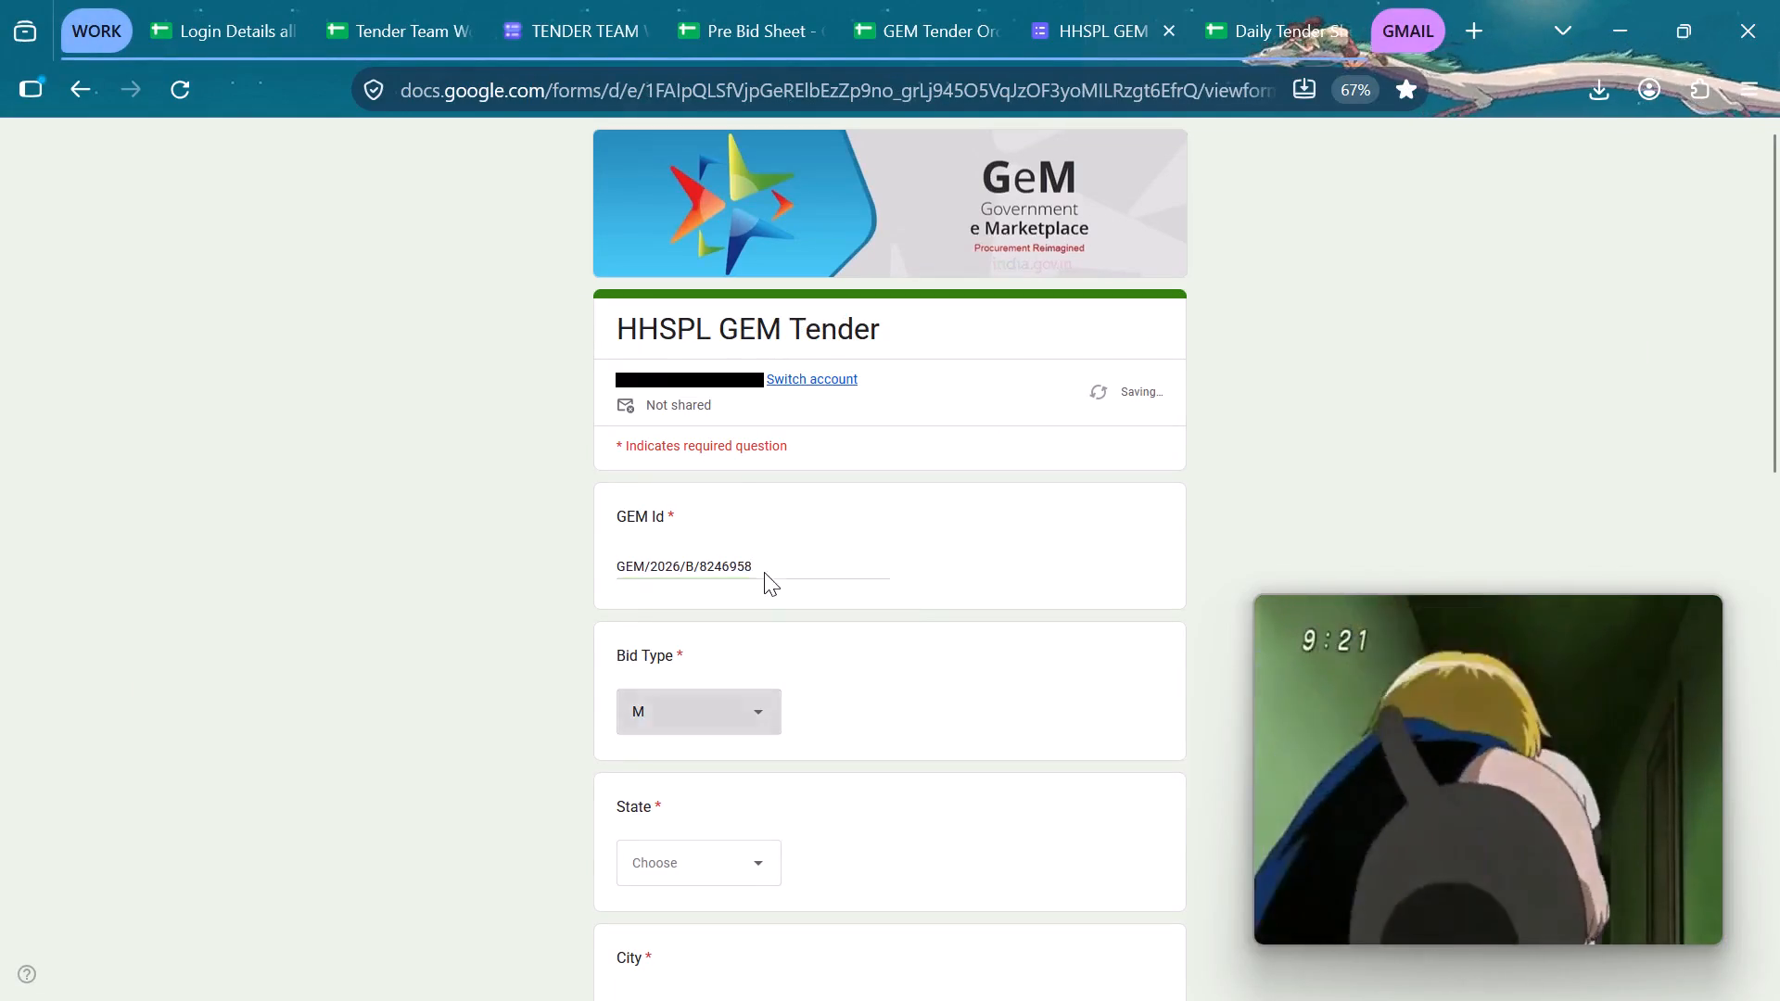
Find the consignee address in the bid document, search the web for its PIN code 613001 and copy the city name Thanjavur.
{"action": "scroll", "coordinate": [764, 572], "scroll_direction": "down", "scroll_amount": 17}
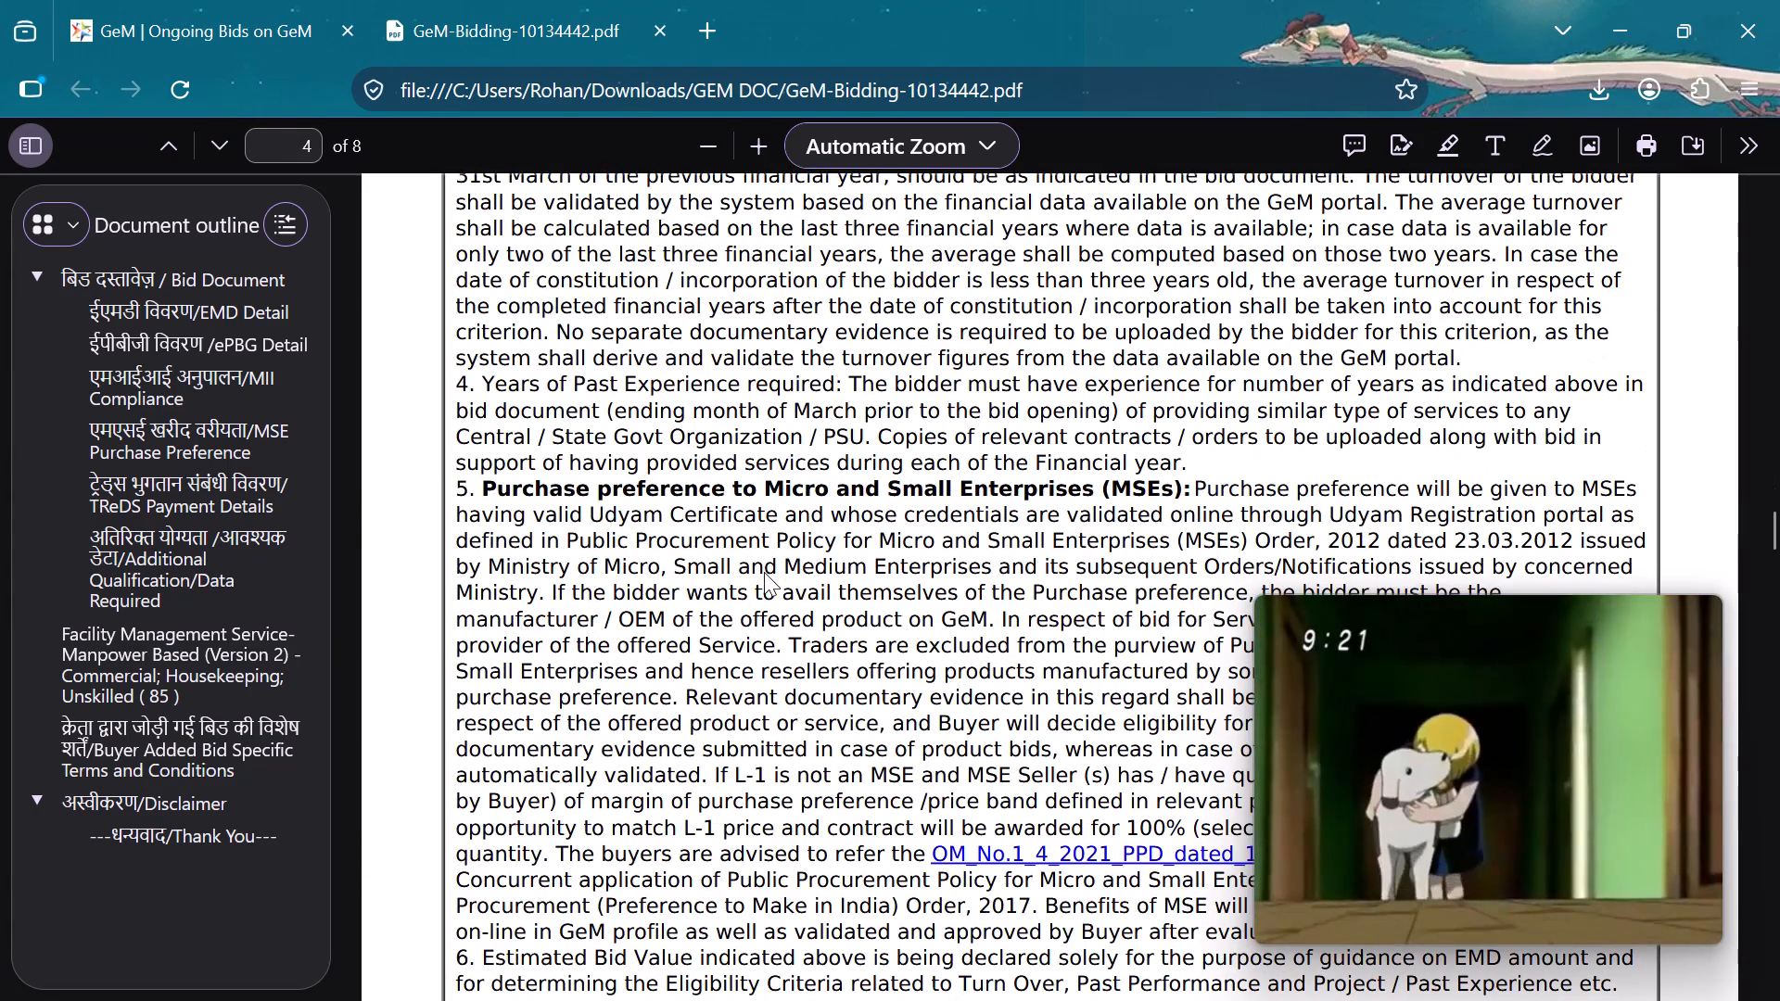
{"action": "scroll", "coordinate": [764, 572], "scroll_direction": "down", "scroll_amount": 6}
{"action": "scroll", "coordinate": [939, 580], "scroll_direction": "down", "scroll_amount": 3}
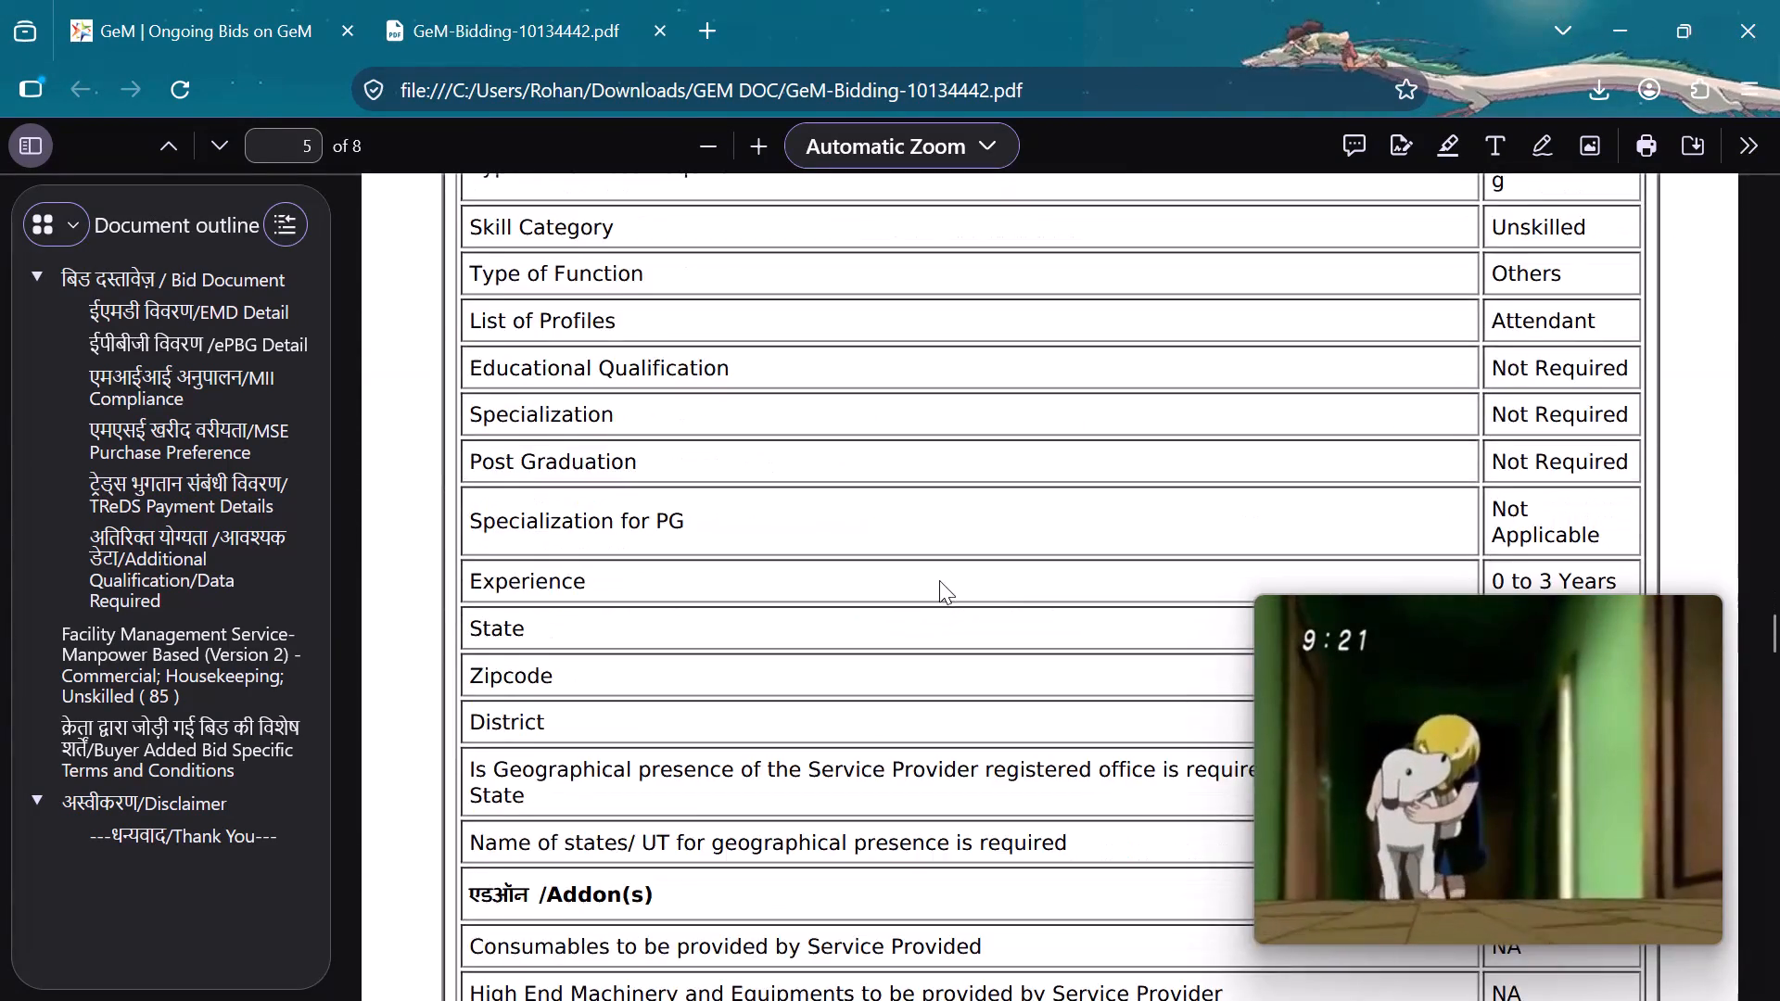
{"action": "scroll", "coordinate": [939, 580], "scroll_direction": "down", "scroll_amount": 8}
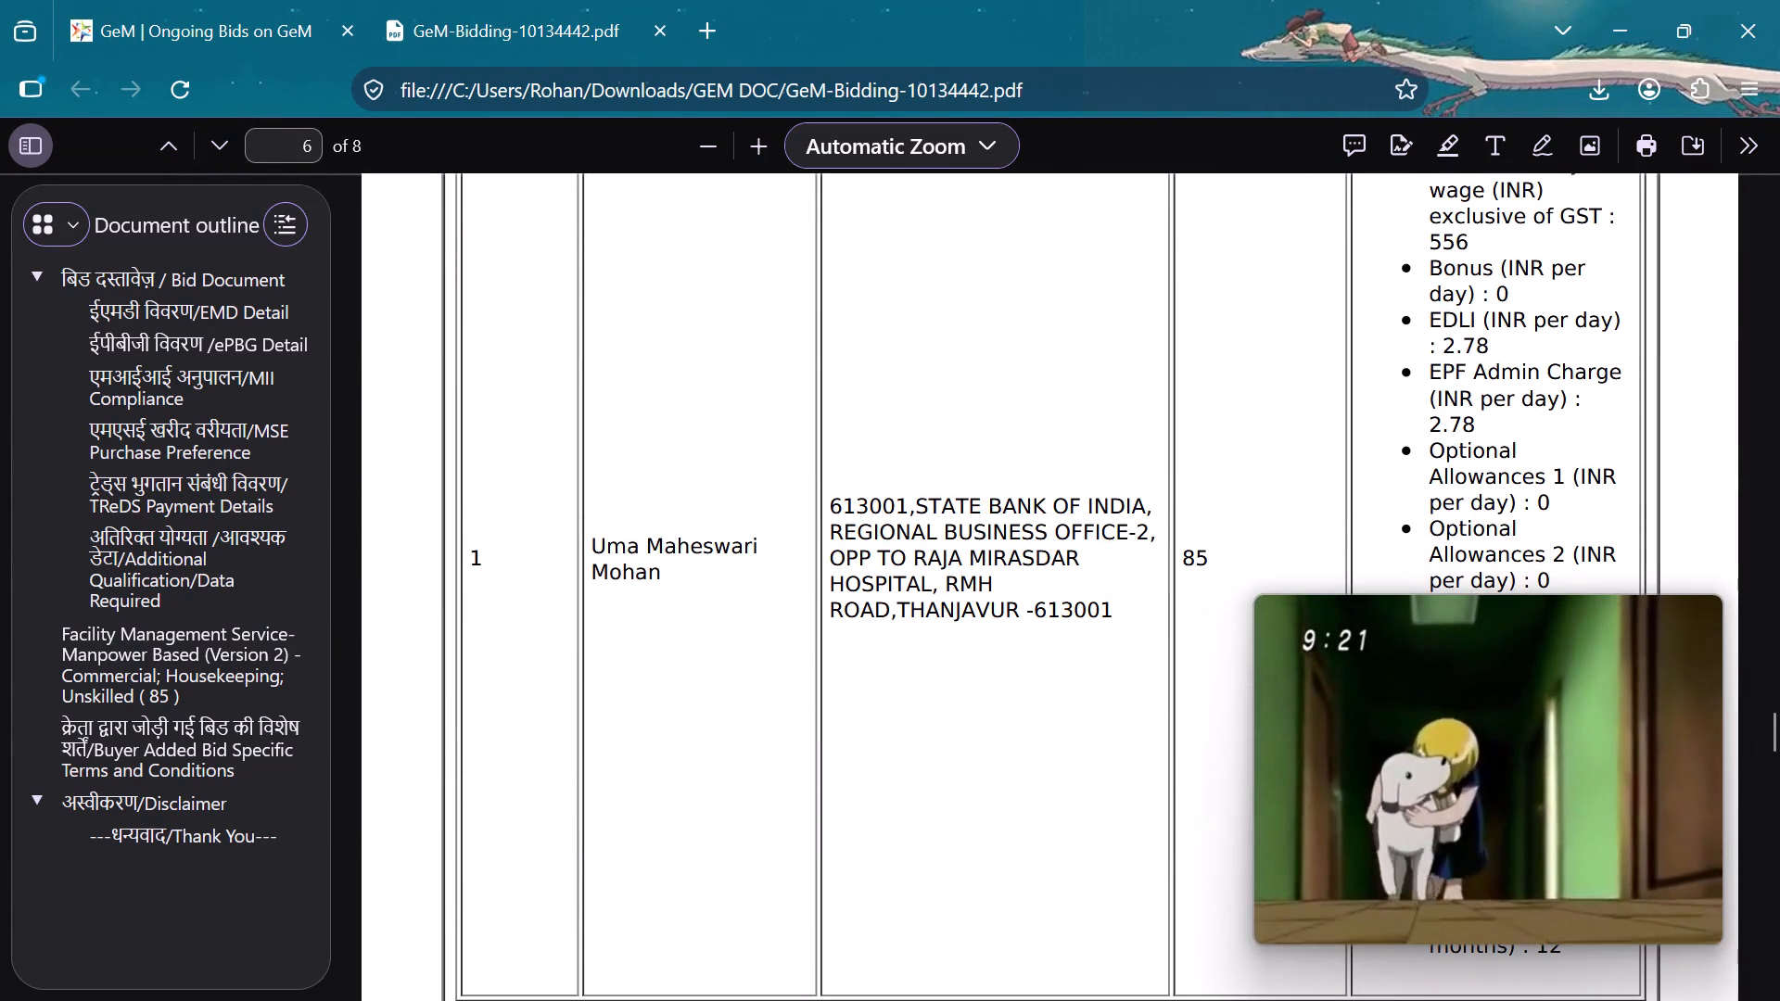
{"action": "left_click", "coordinate": [351, 0]}
{"action": "left_click", "coordinate": [461, 0]}
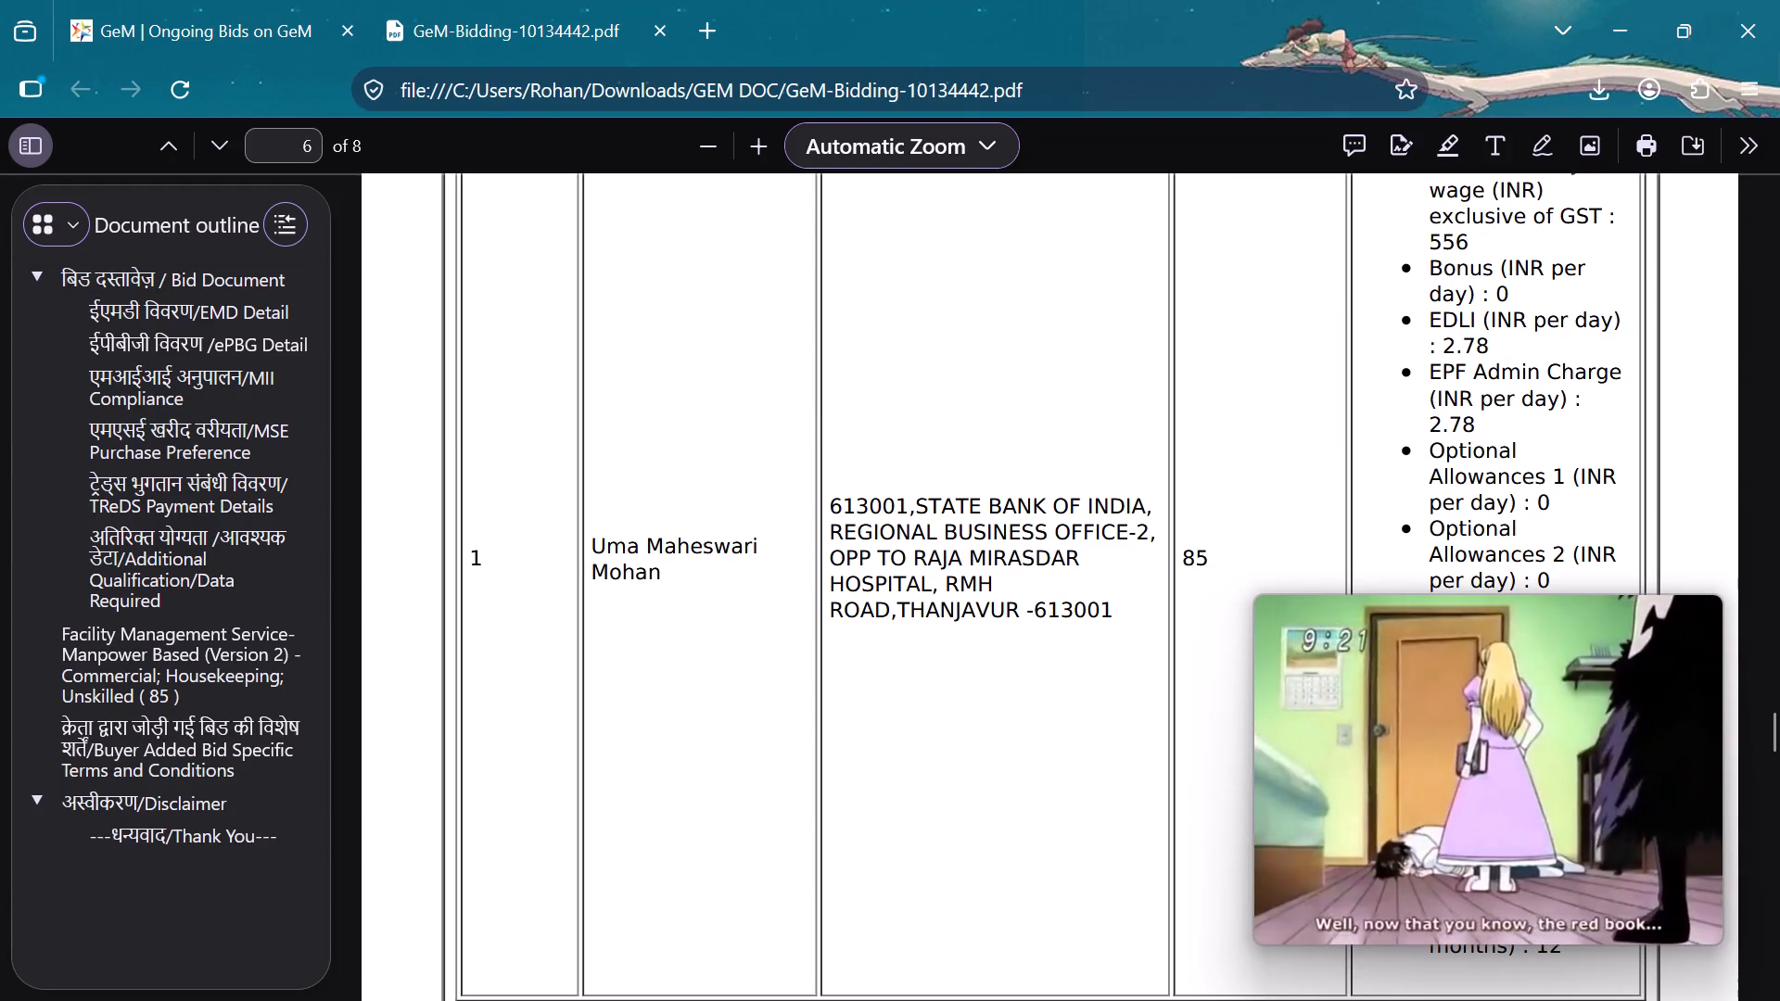
{"action": "double_click", "coordinate": [882, 508]}
{"action": "right_click", "coordinate": [882, 508]}
{"action": "left_click", "coordinate": [992, 304]}
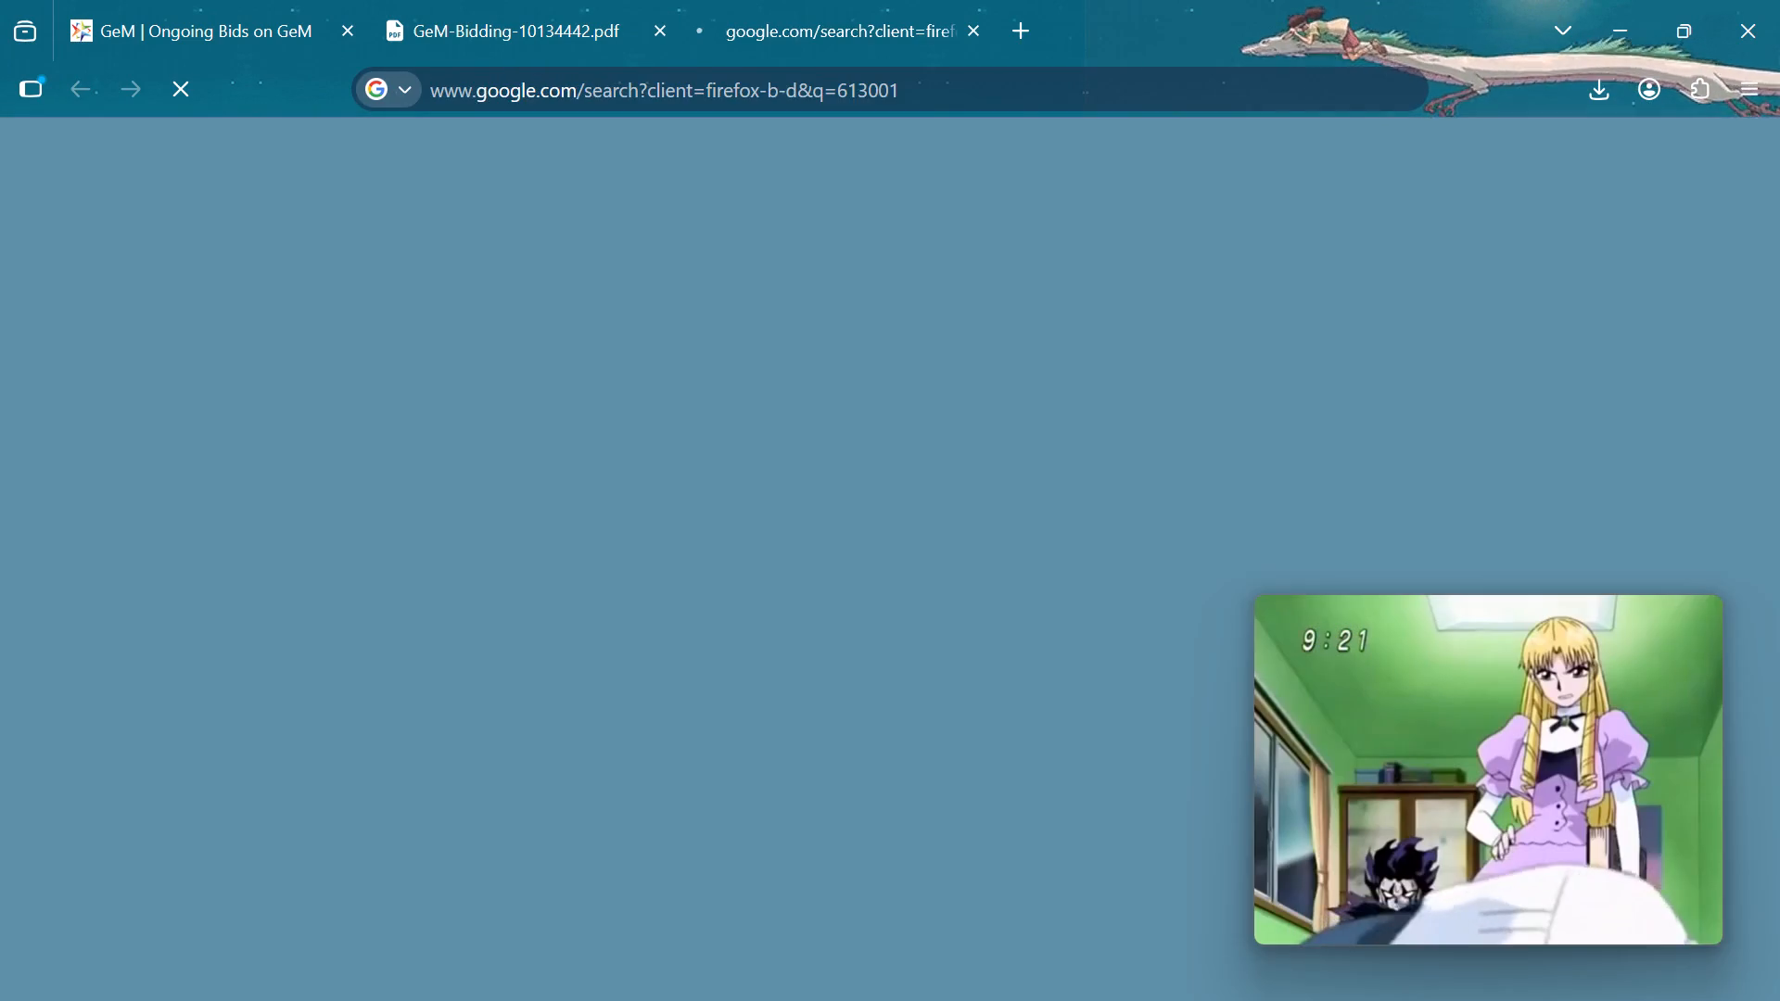
{"action": "double_click", "coordinate": [489, 417]}
{"action": "key", "text": "ctrl+c"}
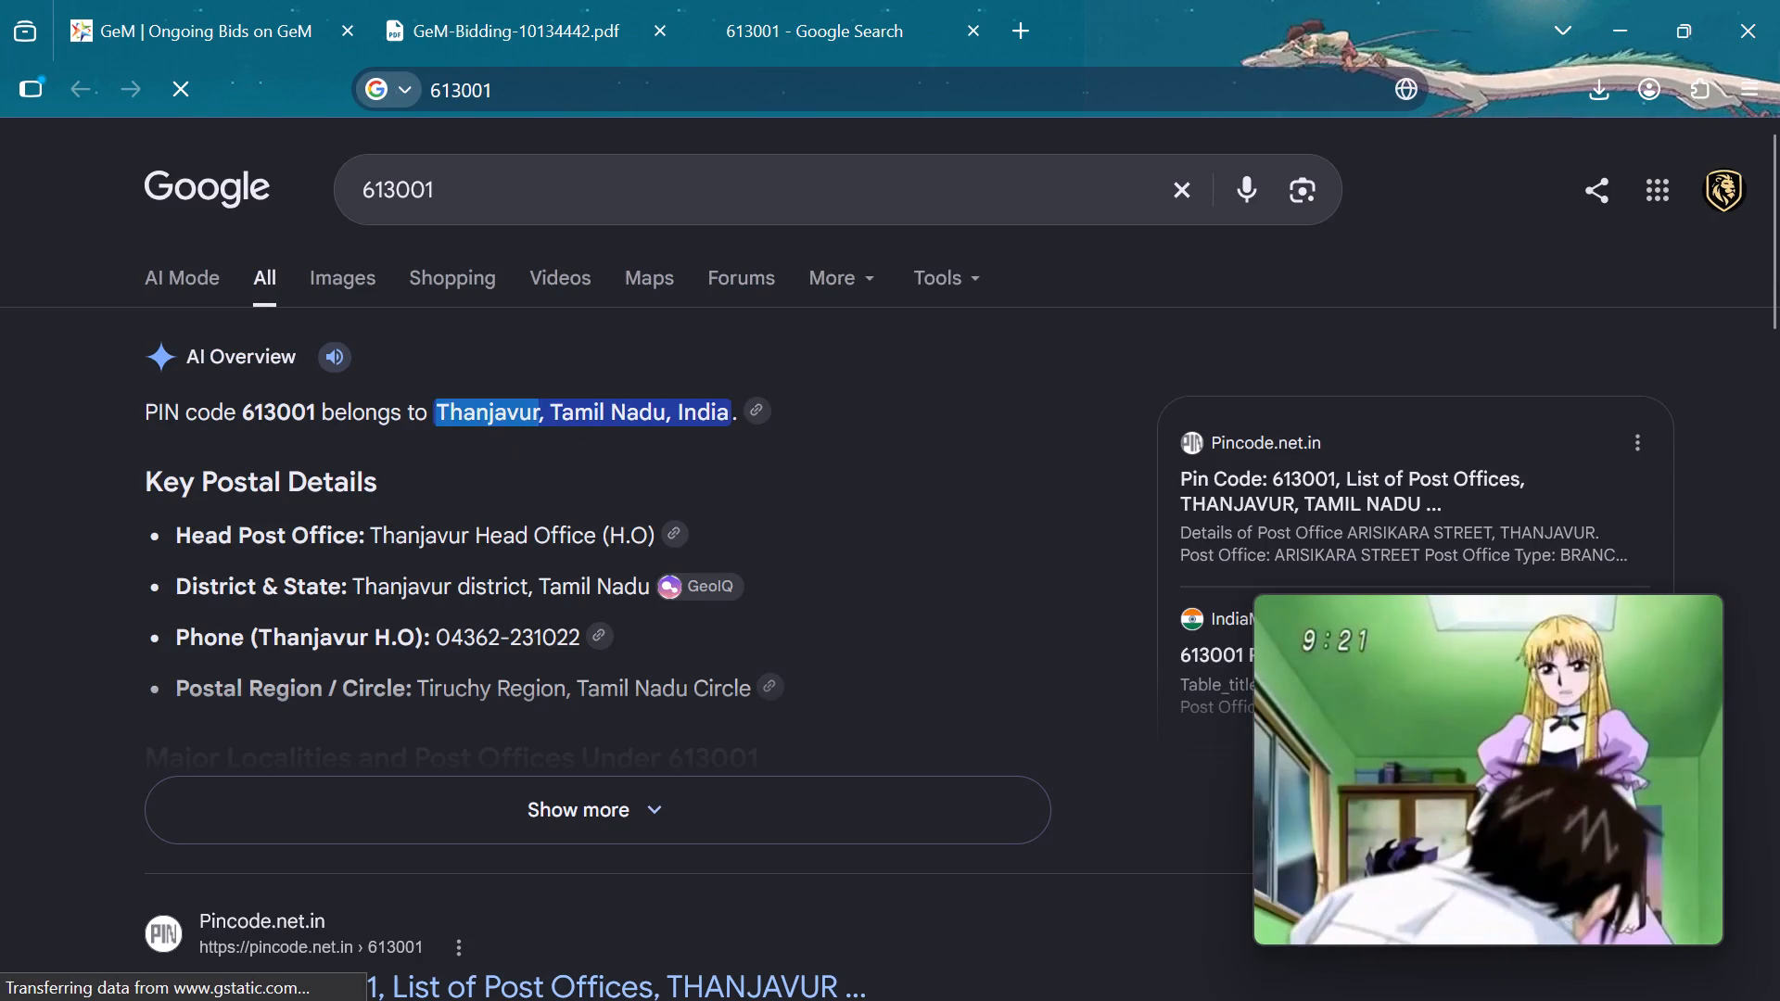
Set the form's State to TN, City to the copied Thanjavur, and both Pasara and Pre Bid Meeting to N.
{"action": "key", "text": "alt+Tab"}
{"action": "key", "text": "Tab"}
{"action": "key", "text": "t"}
{"action": "key", "text": "Tab"}
{"action": "key", "text": "ctrl+v"}
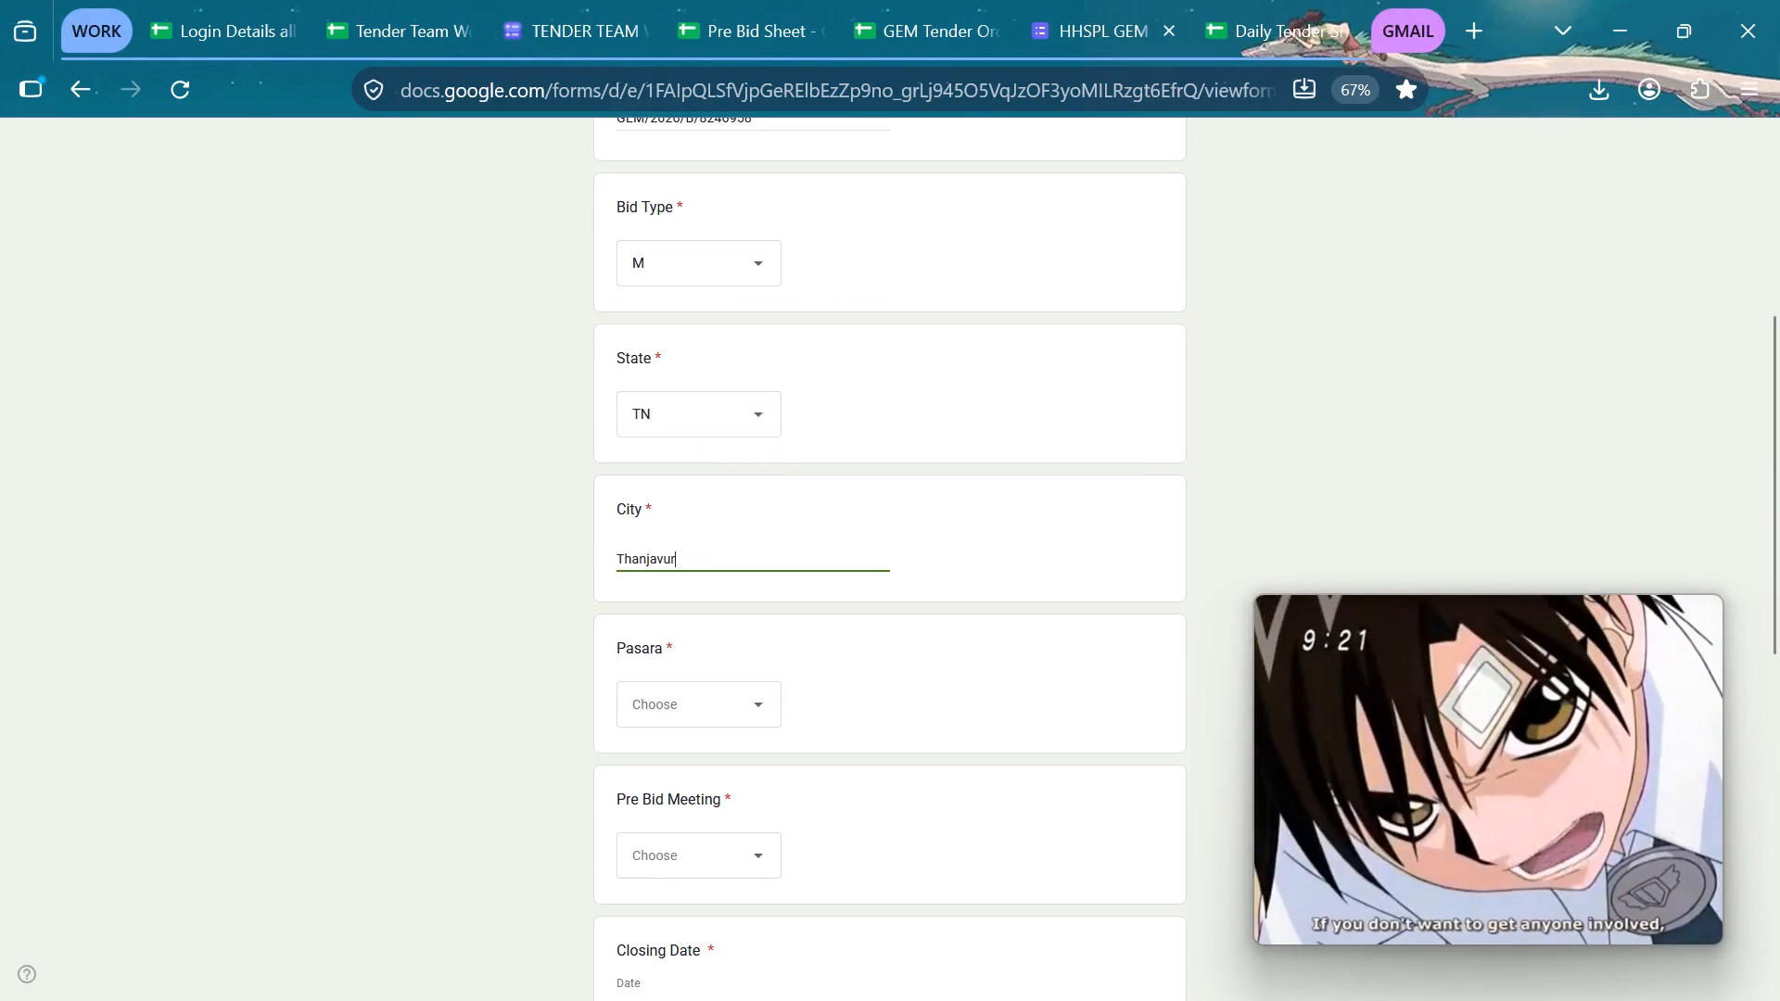
{"action": "key", "text": "Tab"}
{"action": "key", "text": "n"}
{"action": "key", "text": "Tab"}
{"action": "key", "text": "n"}
Enter closing date 16/11/2026 and quantity 85 from the bid list for GEM/2026/B/8246958 and submit the form.
{"action": "key", "text": "alt+Tab"}
{"action": "left_click", "coordinate": [233, 0]}
{"action": "key", "text": "alt+Tab"}
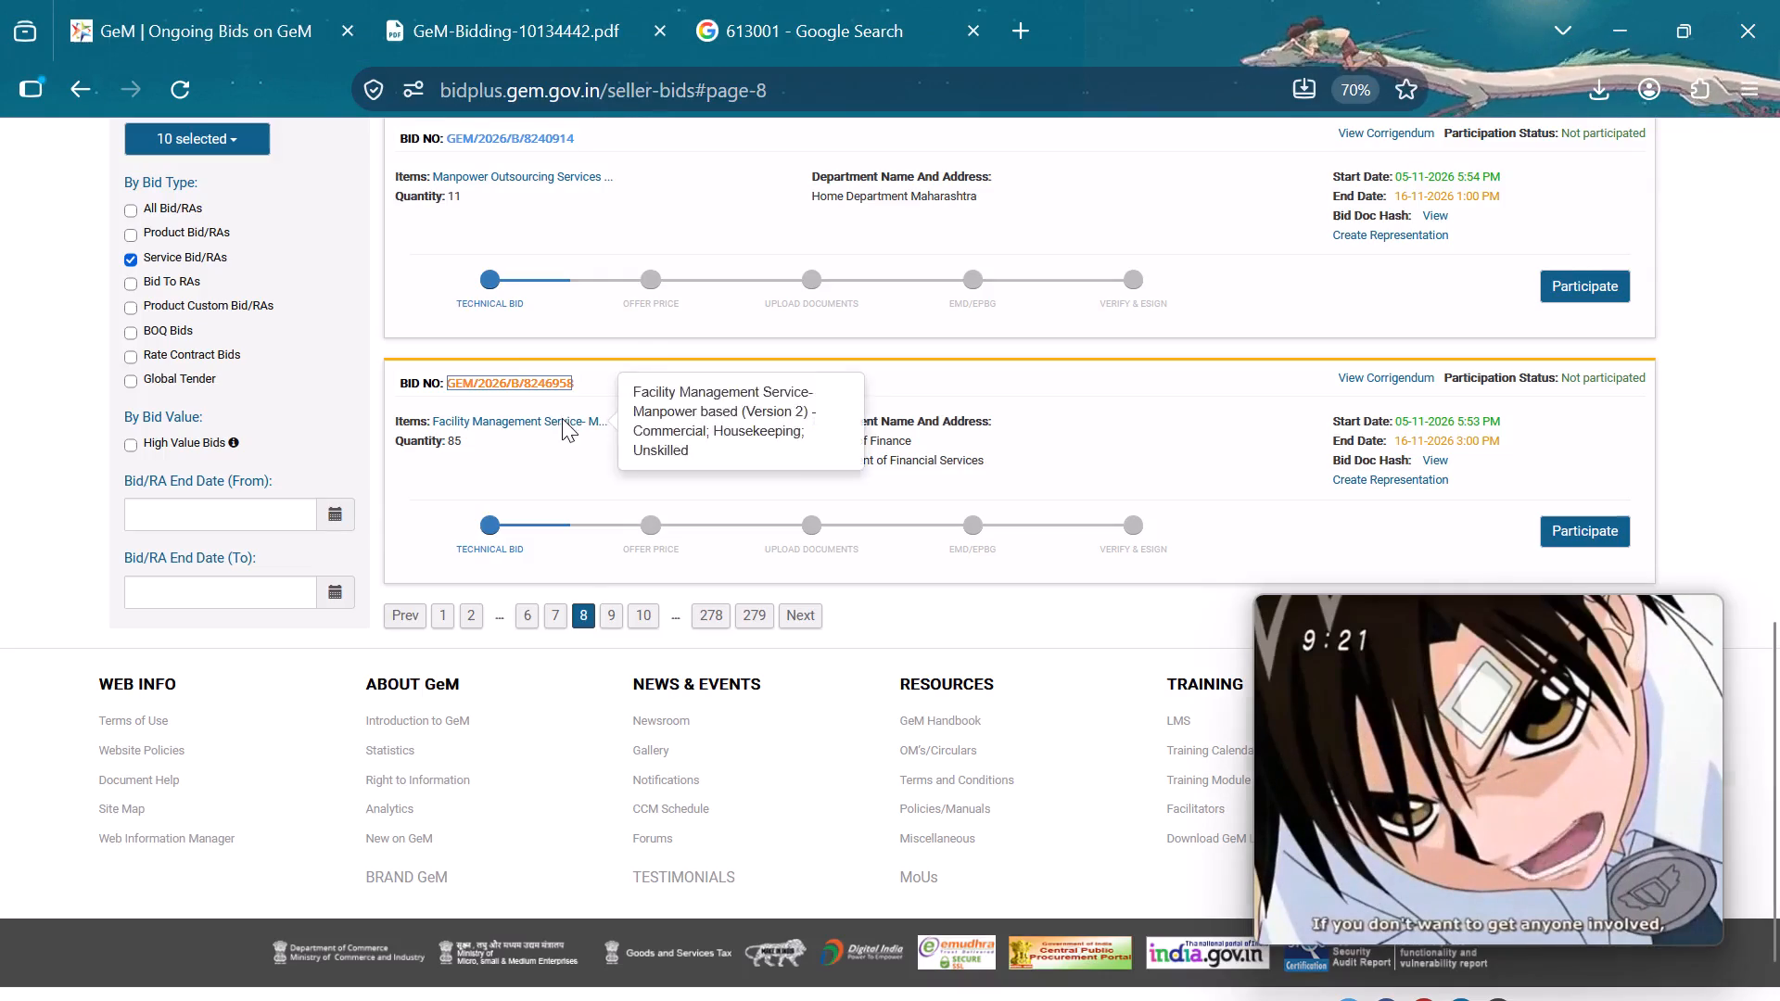
{"action": "key", "text": "Tab"}
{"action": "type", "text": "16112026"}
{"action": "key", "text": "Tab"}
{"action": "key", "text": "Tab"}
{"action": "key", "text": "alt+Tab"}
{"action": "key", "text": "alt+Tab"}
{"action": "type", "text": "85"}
{"action": "scroll", "coordinate": [562, 418], "scroll_direction": "down", "scroll_amount": 6}
{"action": "left_click", "coordinate": [635, 825]}
Open the bid document of GEM/2026/B/8240914 and close the previous bid document and PIN code search.
{"action": "key", "text": "alt+Tab"}
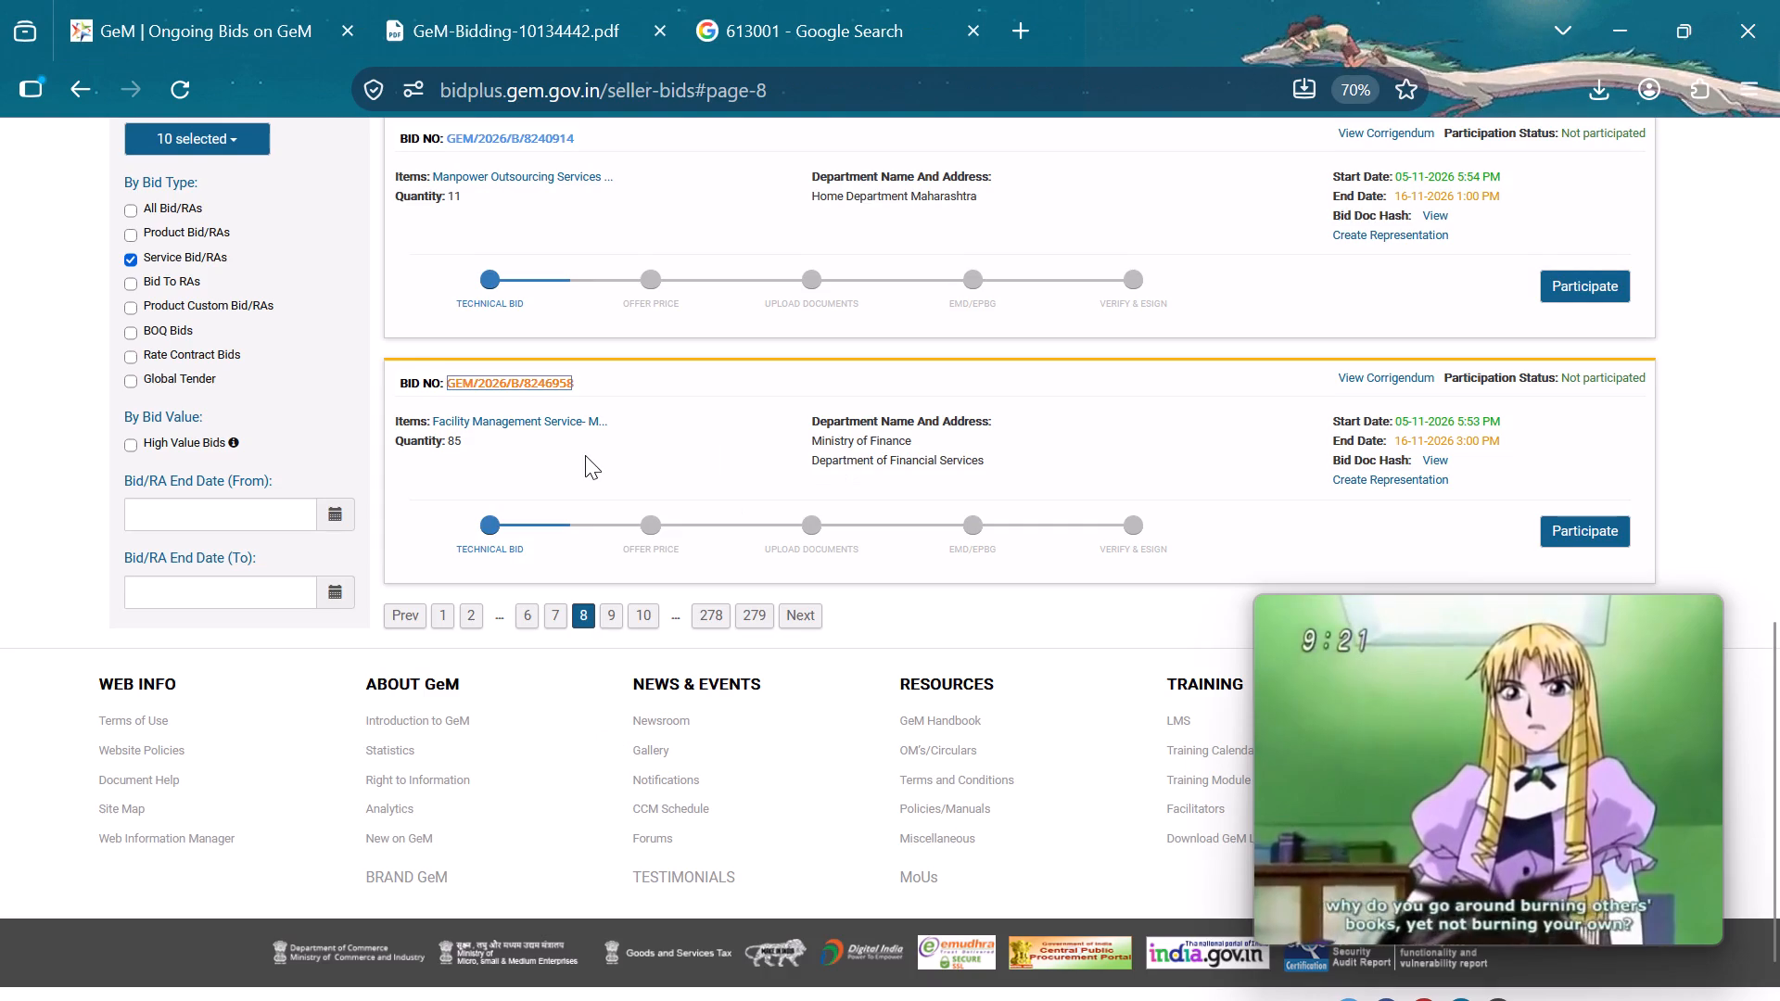
{"action": "scroll", "coordinate": [585, 455], "scroll_direction": "up", "scroll_amount": 1}
{"action": "left_click", "coordinate": [528, 319]}
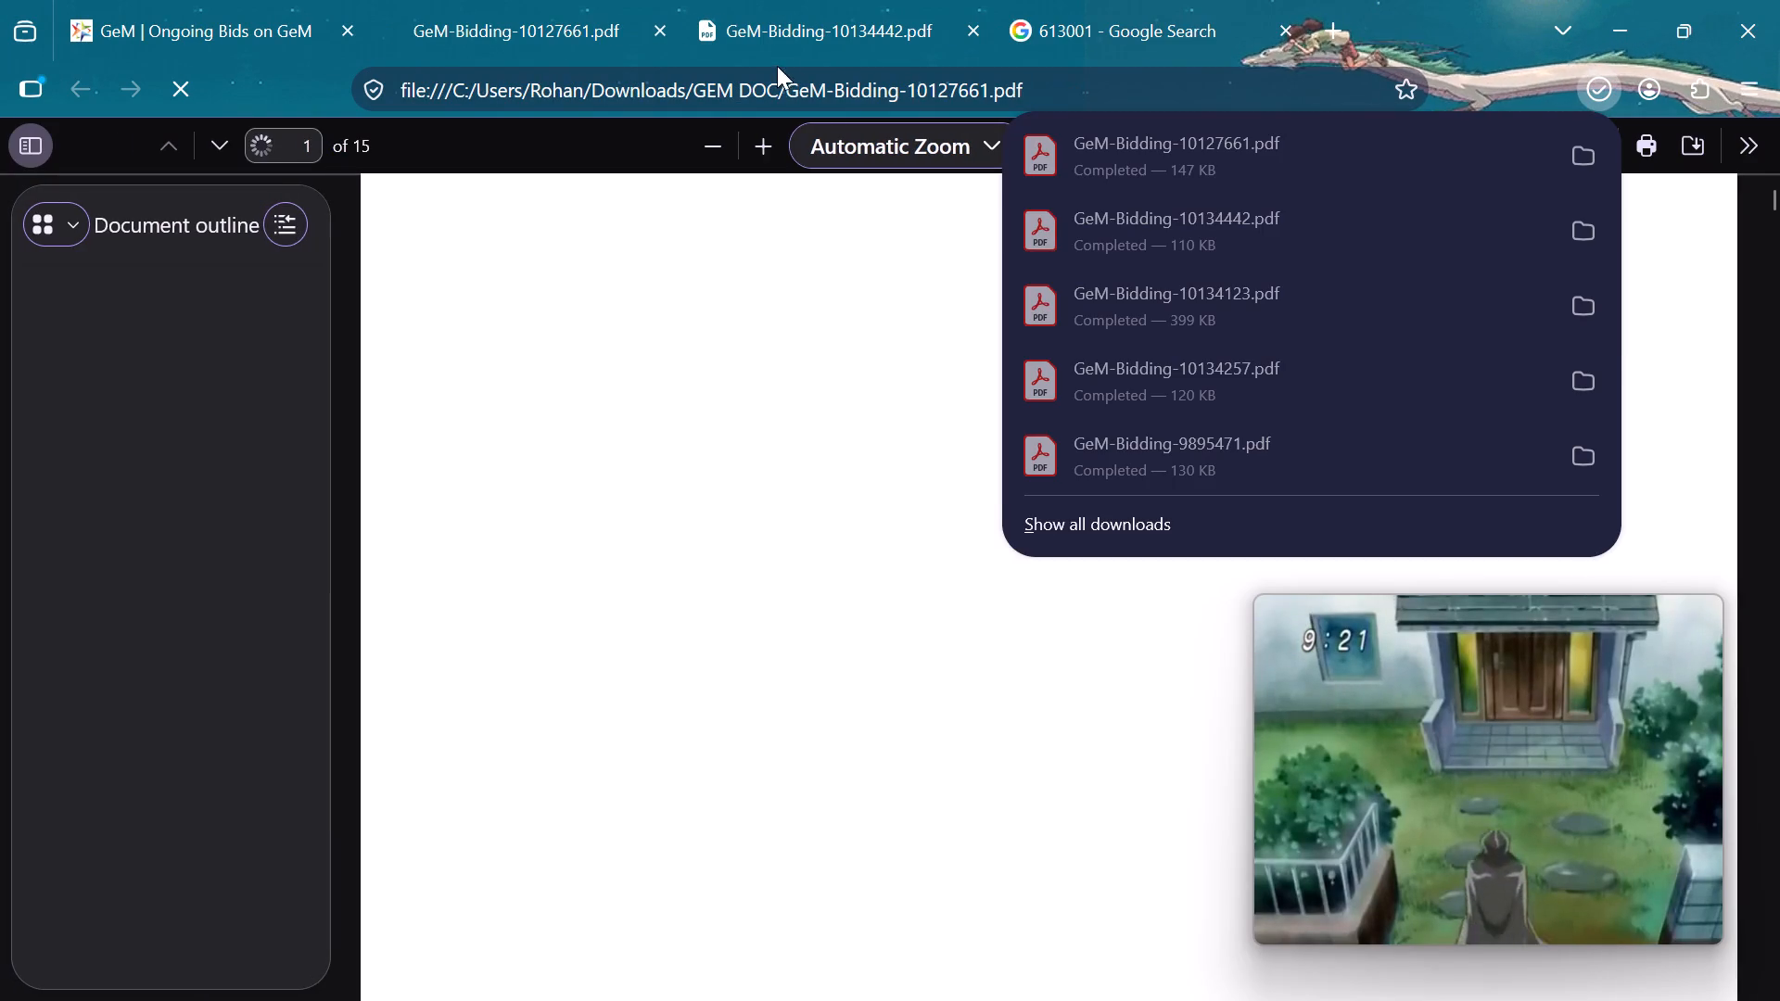
{"action": "double_click", "coordinate": [977, 29]}
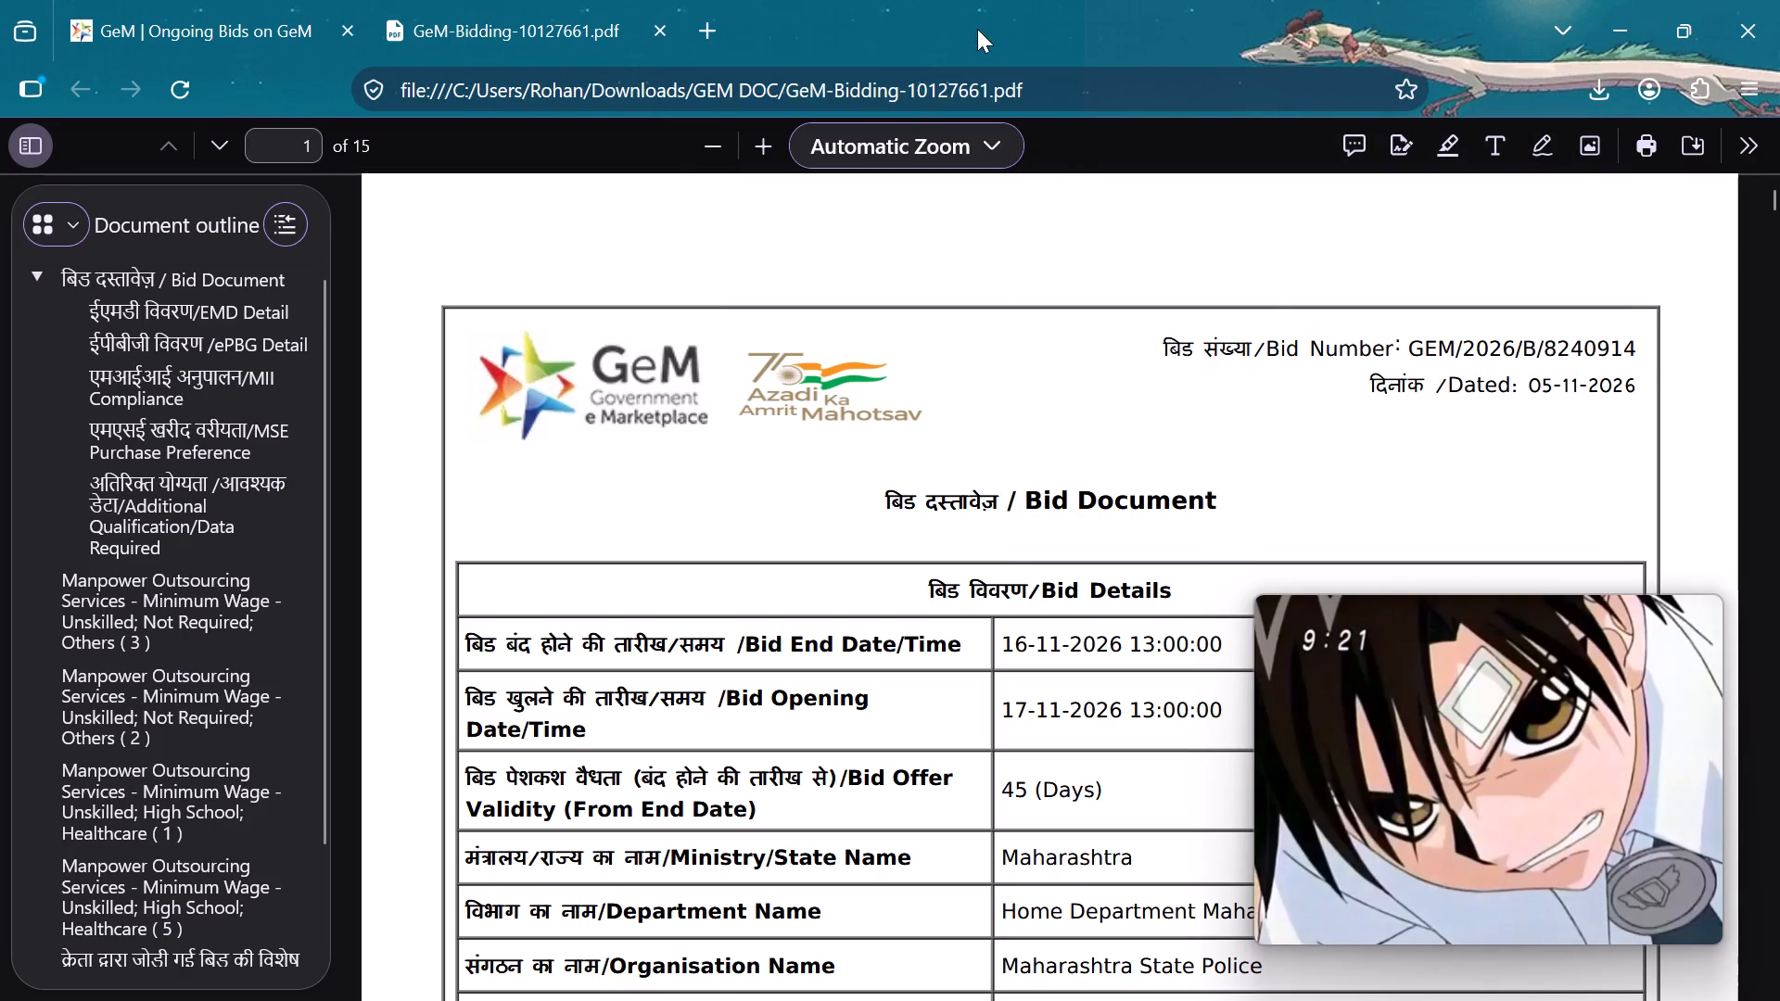
Start another form response with GEM Id GEM/2026/B/8240914, copied from the bid document, and set Bid Type to M.
{"action": "double_click", "coordinate": [1412, 339]}
{"action": "key", "text": "ctrl+shift+Right"}
{"action": "key", "text": "ctrl+shift+Right"}
{"action": "key", "text": "ctrl+shift+Right"}
{"action": "key", "text": "ctrl+c"}
{"action": "key", "text": "ctrl+c"}
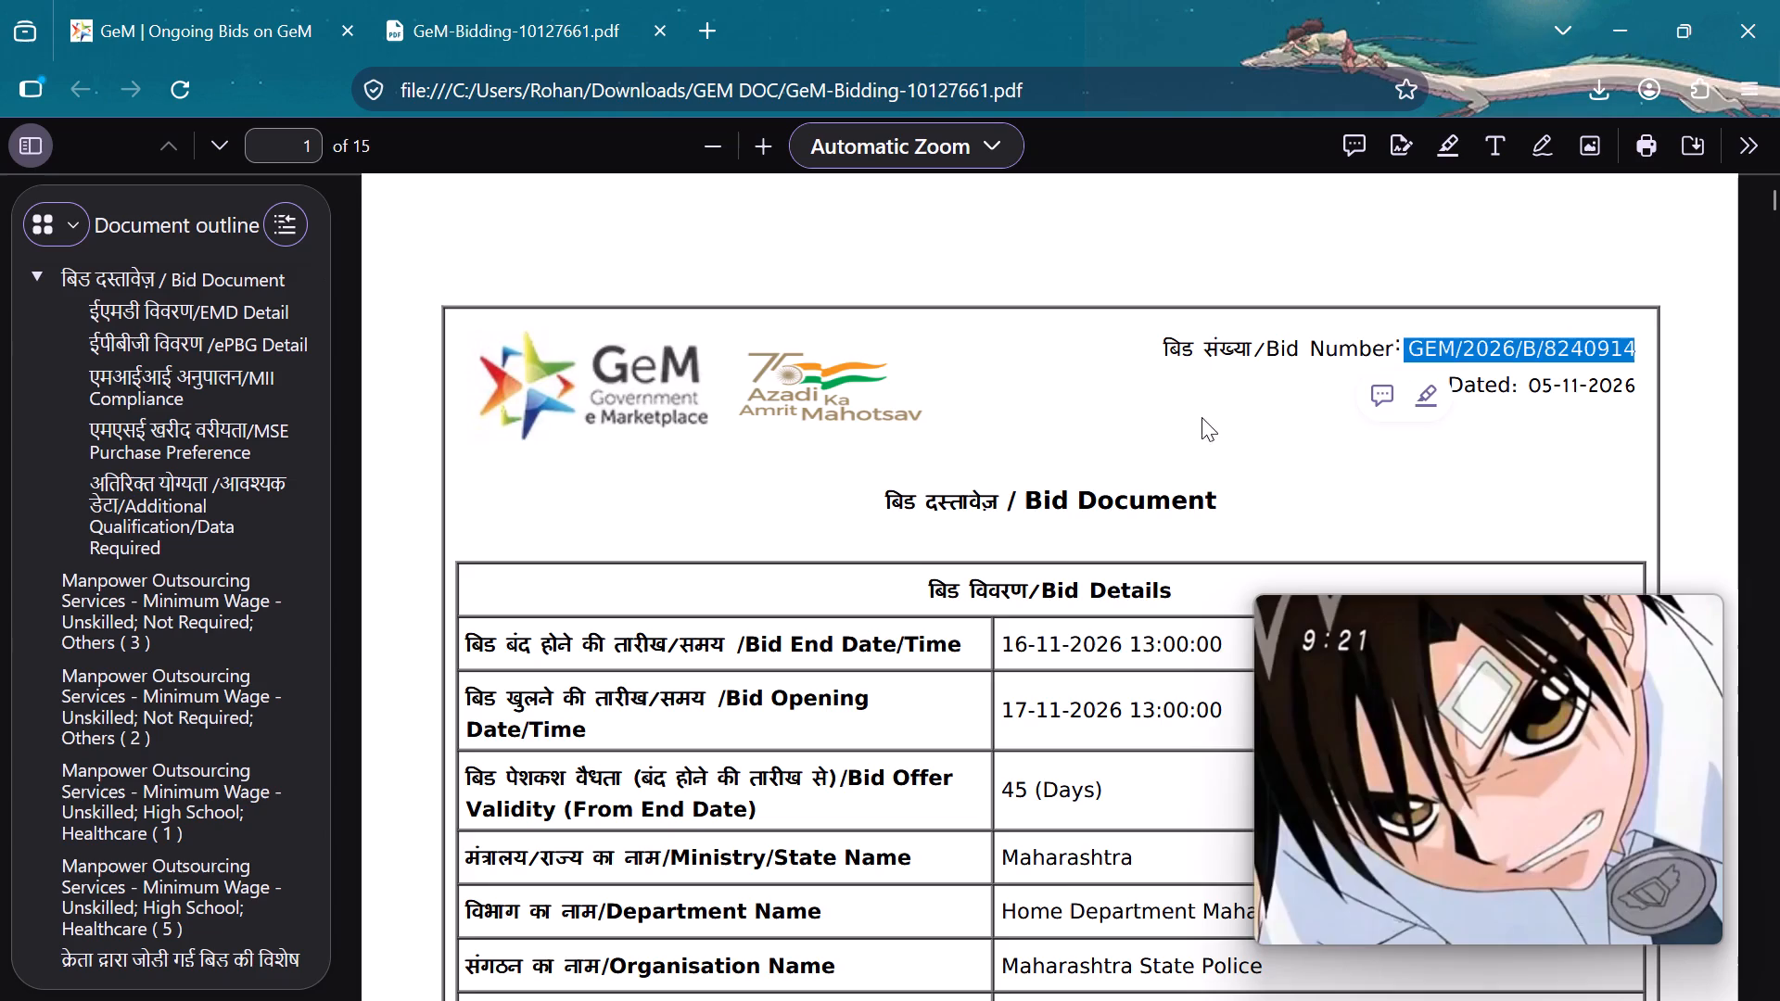
{"action": "scroll", "coordinate": [1065, 530], "scroll_direction": "down", "scroll_amount": 13}
{"action": "key", "text": "alt+Tab"}
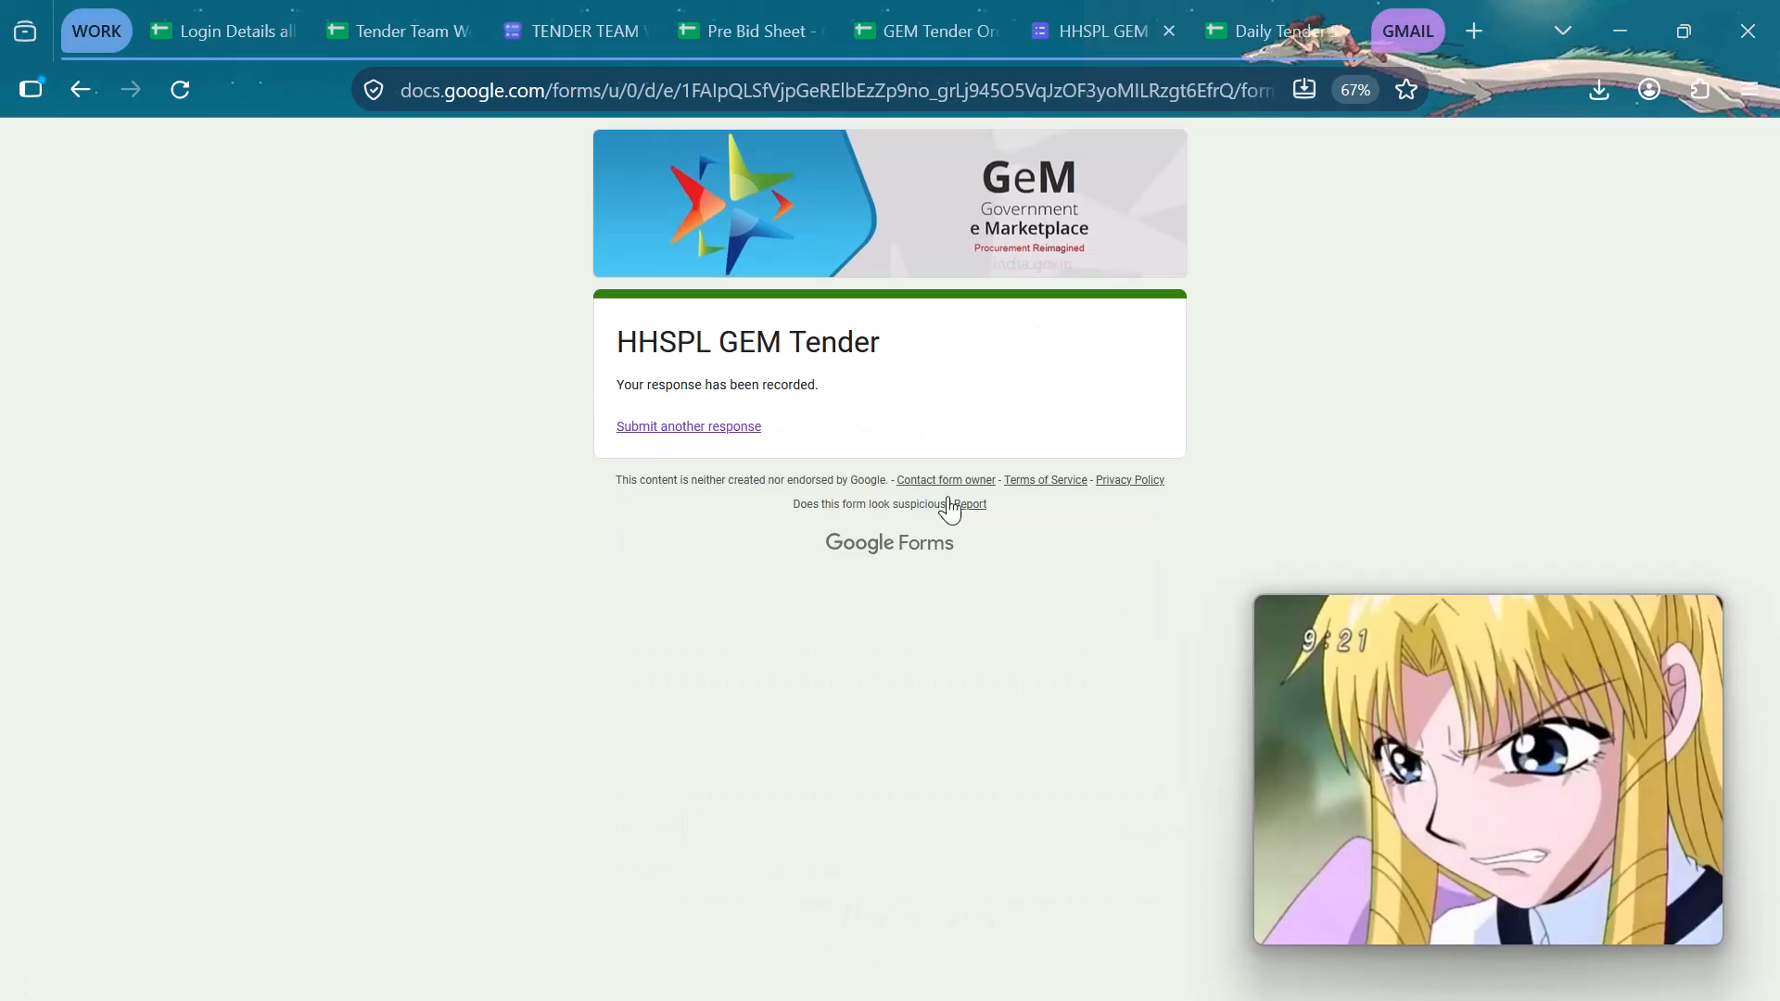
{"action": "left_click", "coordinate": [737, 426]}
{"action": "key", "text": "alt+Tab"}
{"action": "key", "text": "alt+Tab"}
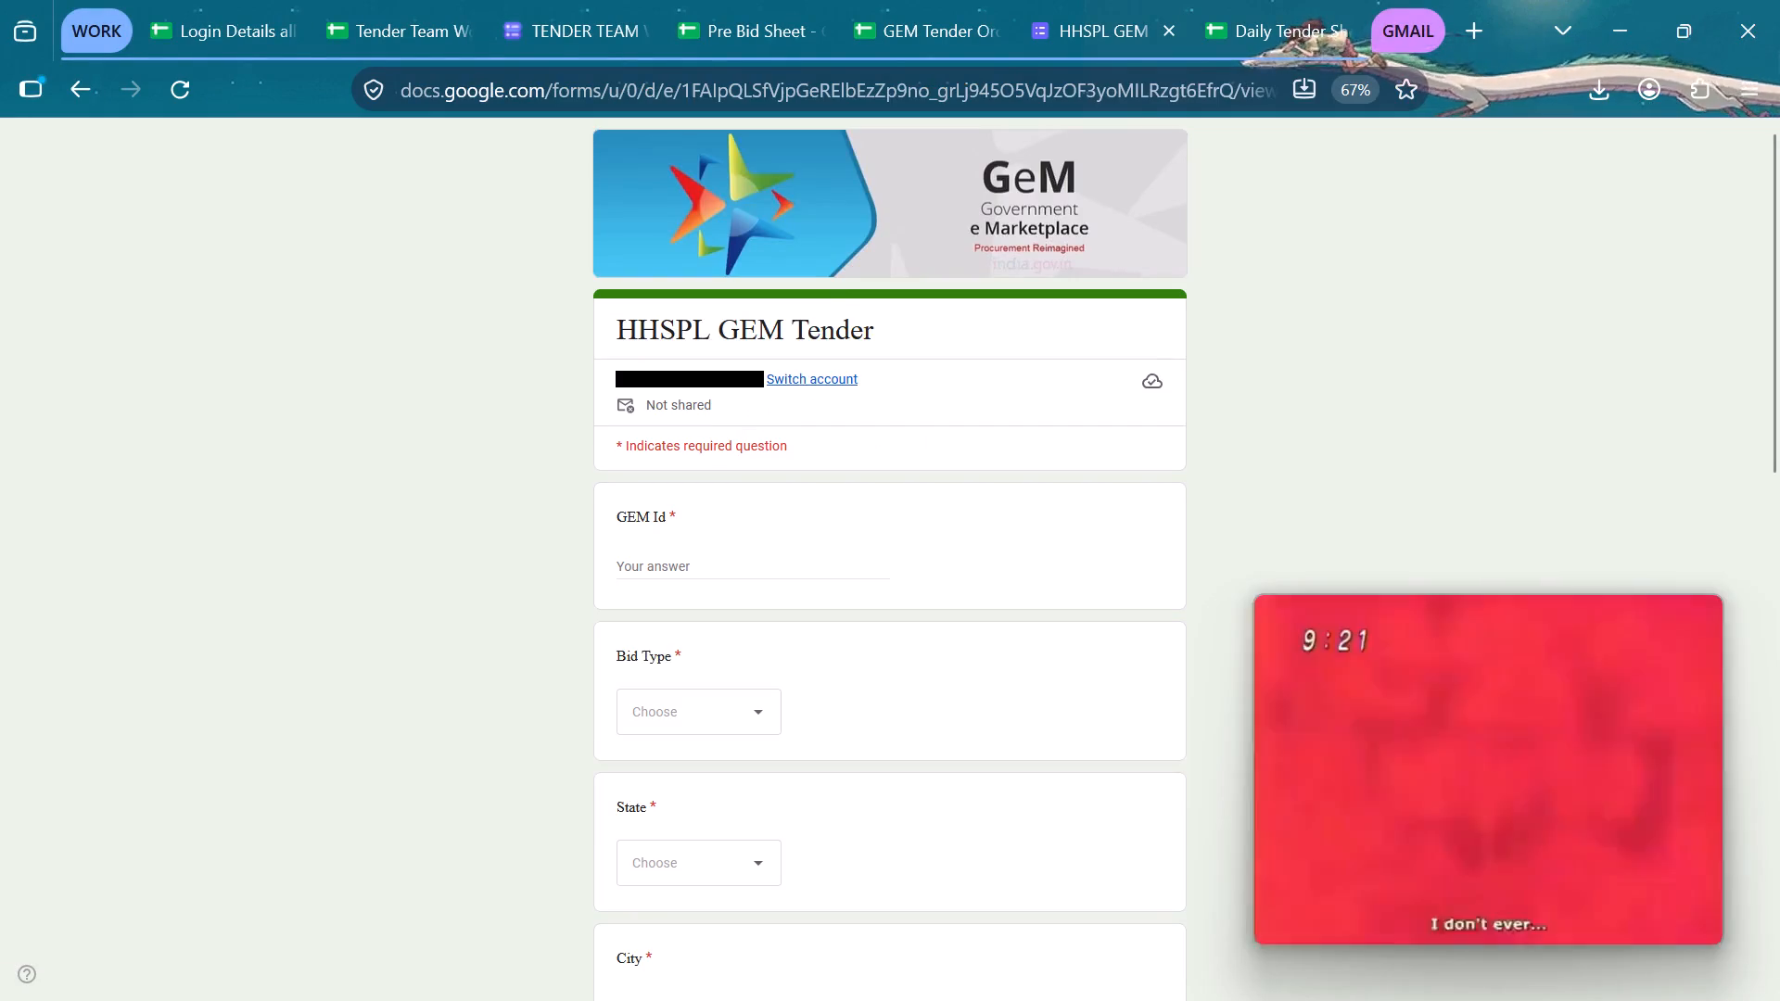
{"action": "left_click", "coordinate": [705, 564], "text": "ctrl"}
{"action": "key", "text": "ctrl+v"}
{"action": "key", "text": "Tab"}
{"action": "key", "text": "m"}
{"action": "key", "text": "alt+Tab"}
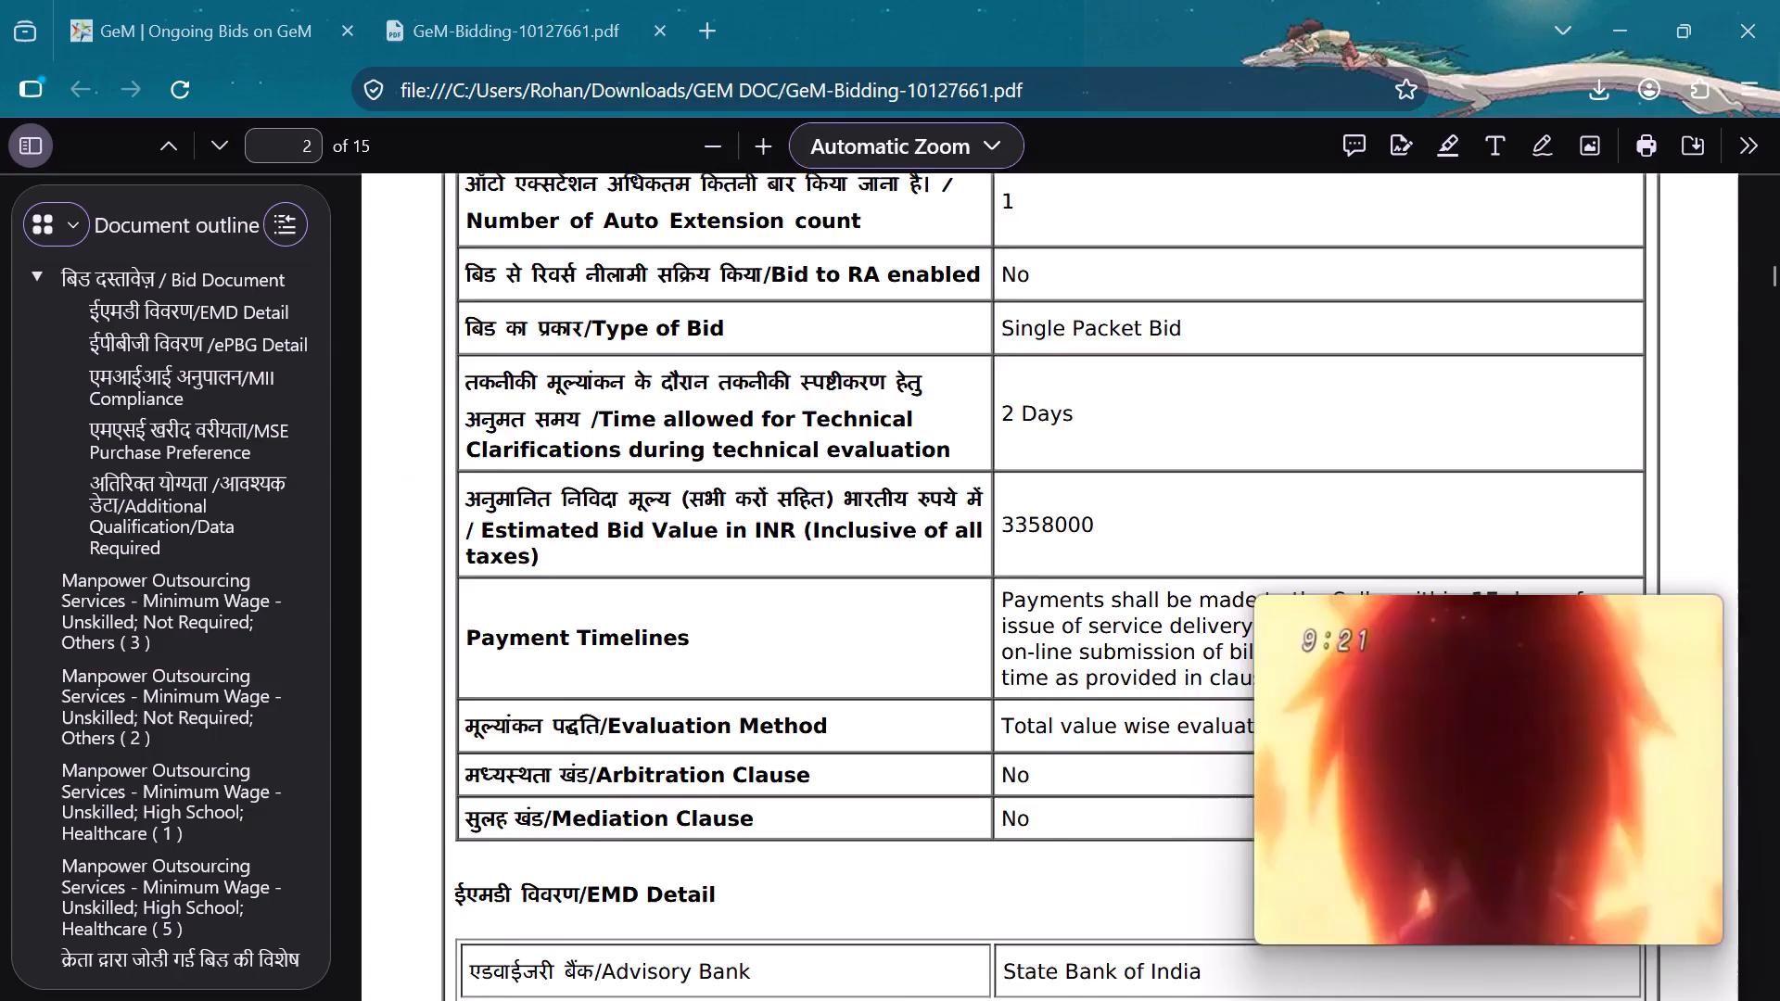
Check further details in the bid document and change the form's Bid Type to S.
{"action": "scroll", "coordinate": [704, 565], "scroll_direction": "down", "scroll_amount": 12}
{"action": "key", "text": "alt+Tab"}
{"action": "key", "text": "s"}
{"action": "key", "text": "Tab"}
Find the consignee address in the bid document and enter State MH, the copied City Thane, Pasara N and Pre Bid Meeting N.
{"action": "key", "text": "alt+Tab"}
{"action": "scroll", "coordinate": [704, 565], "scroll_direction": "down", "scroll_amount": 8}
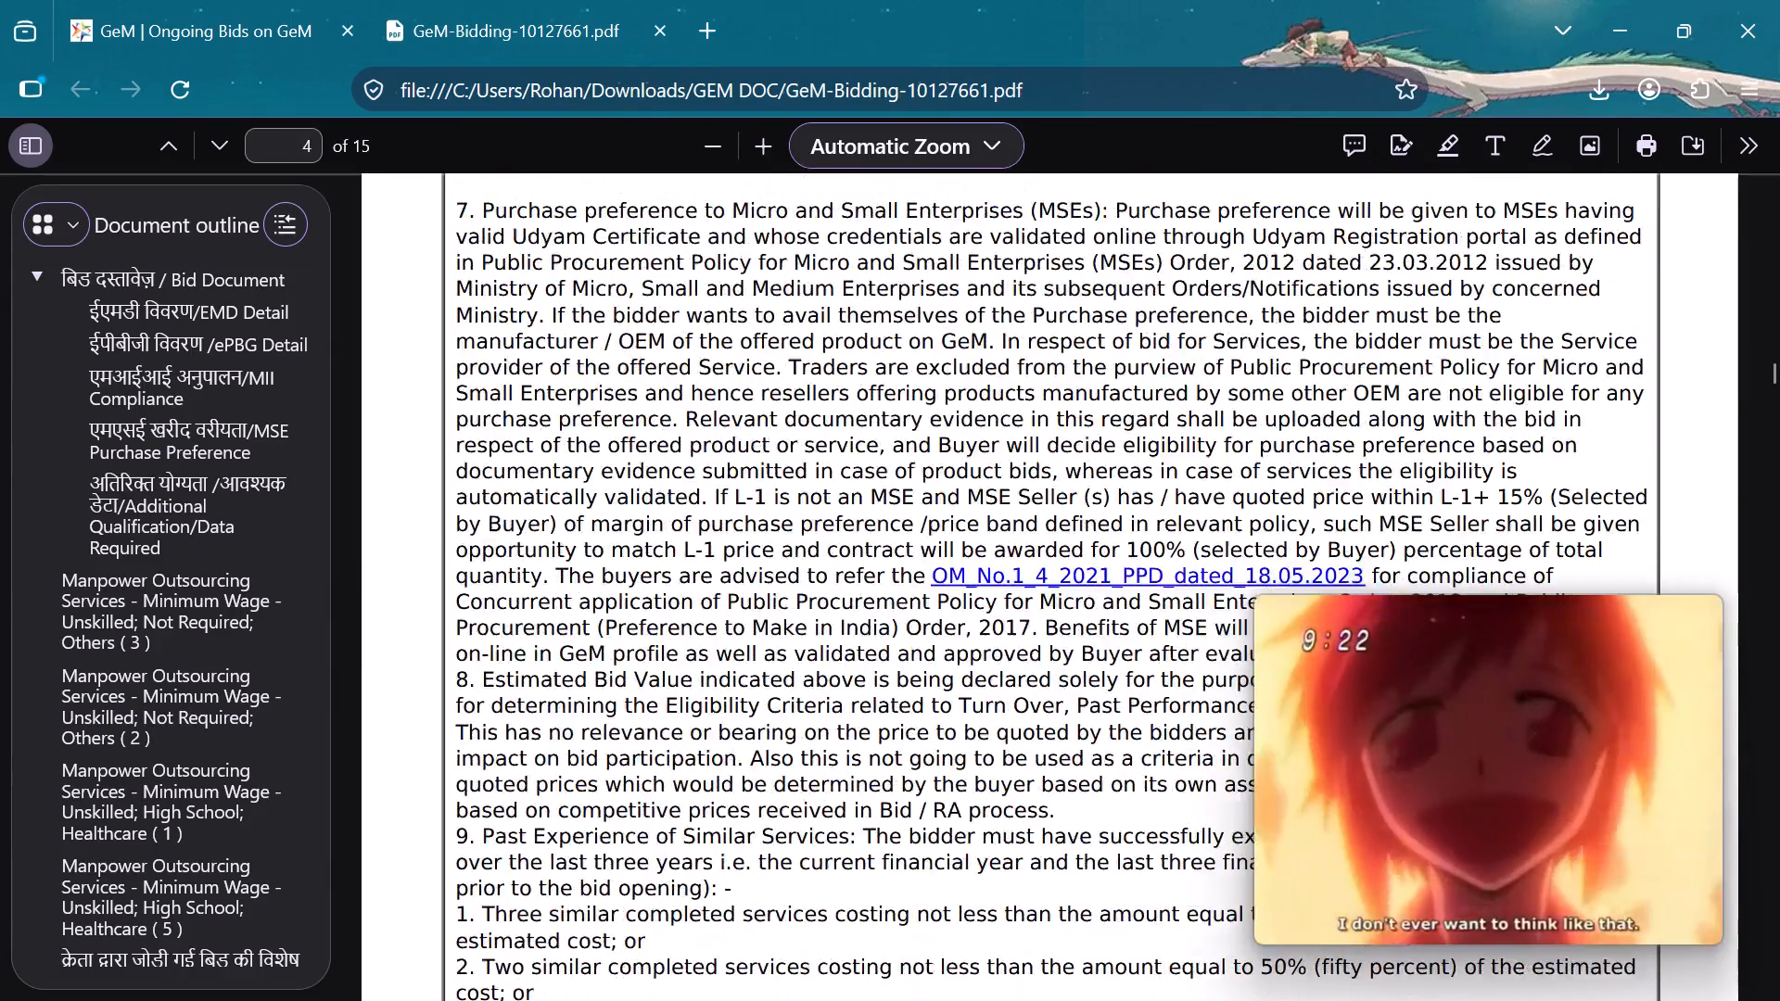
{"action": "scroll", "coordinate": [704, 565], "scroll_direction": "down", "scroll_amount": 16}
{"action": "scroll", "coordinate": [920, 608], "scroll_direction": "up", "scroll_amount": 4}
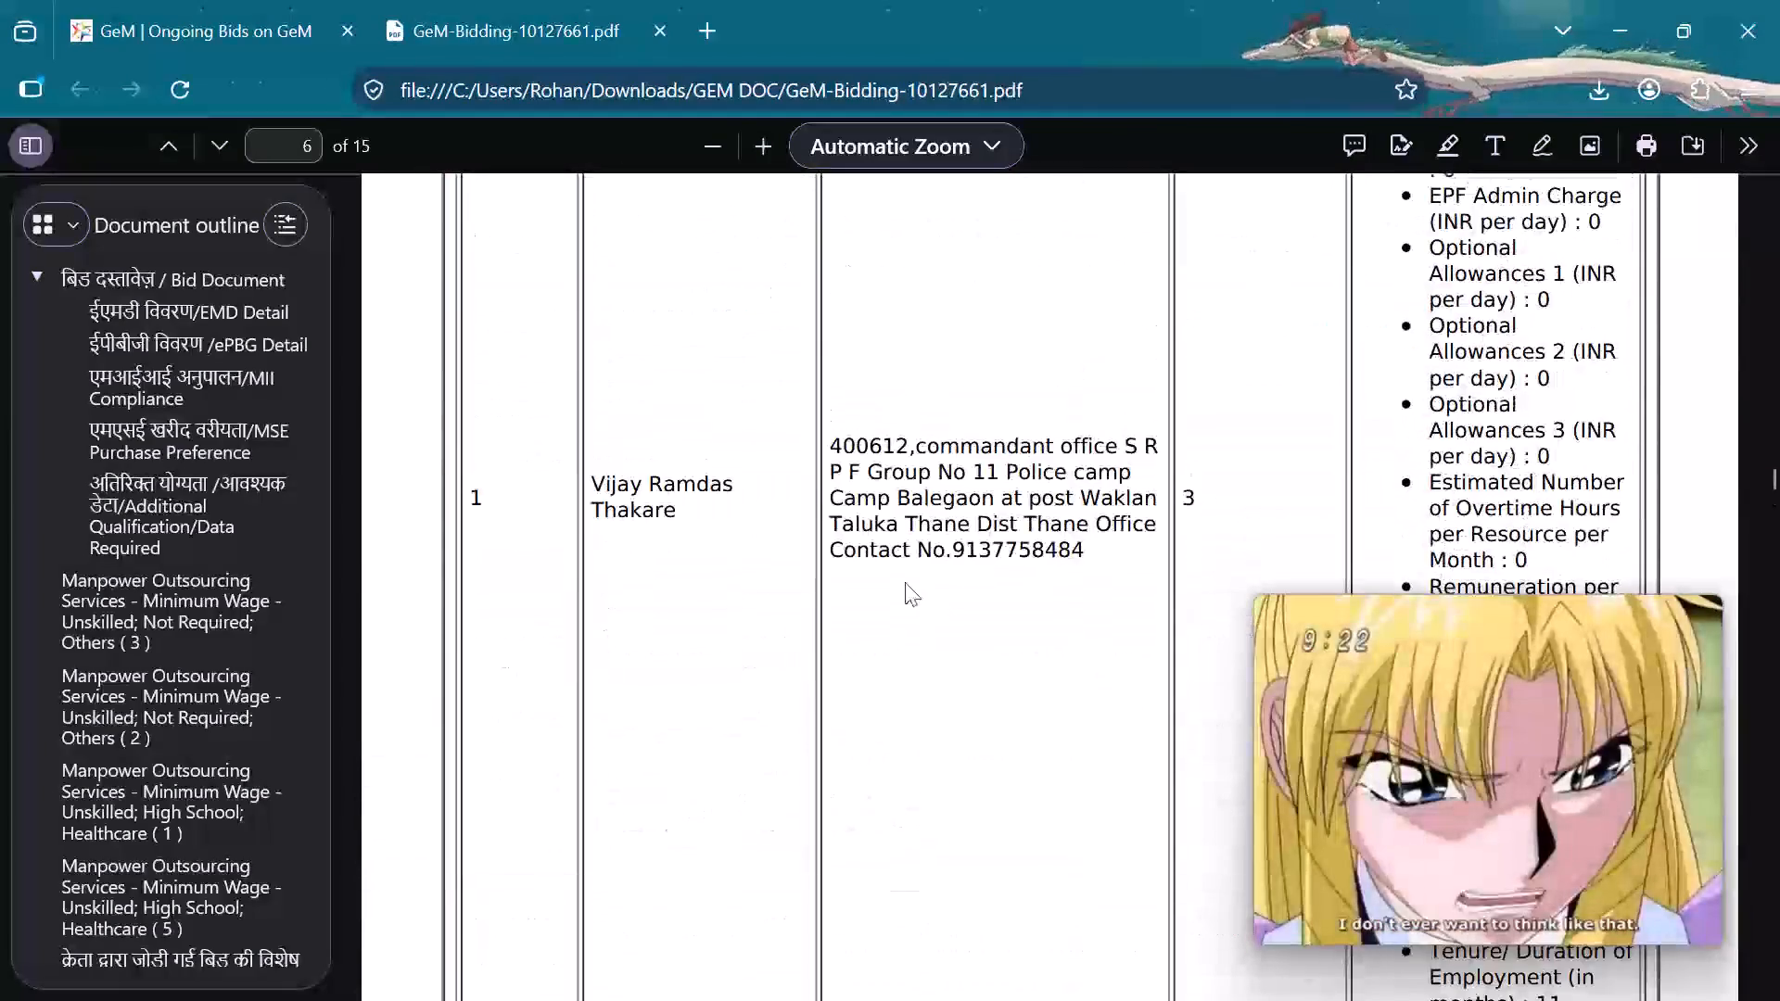
{"action": "left_click", "coordinate": [1055, 510]}
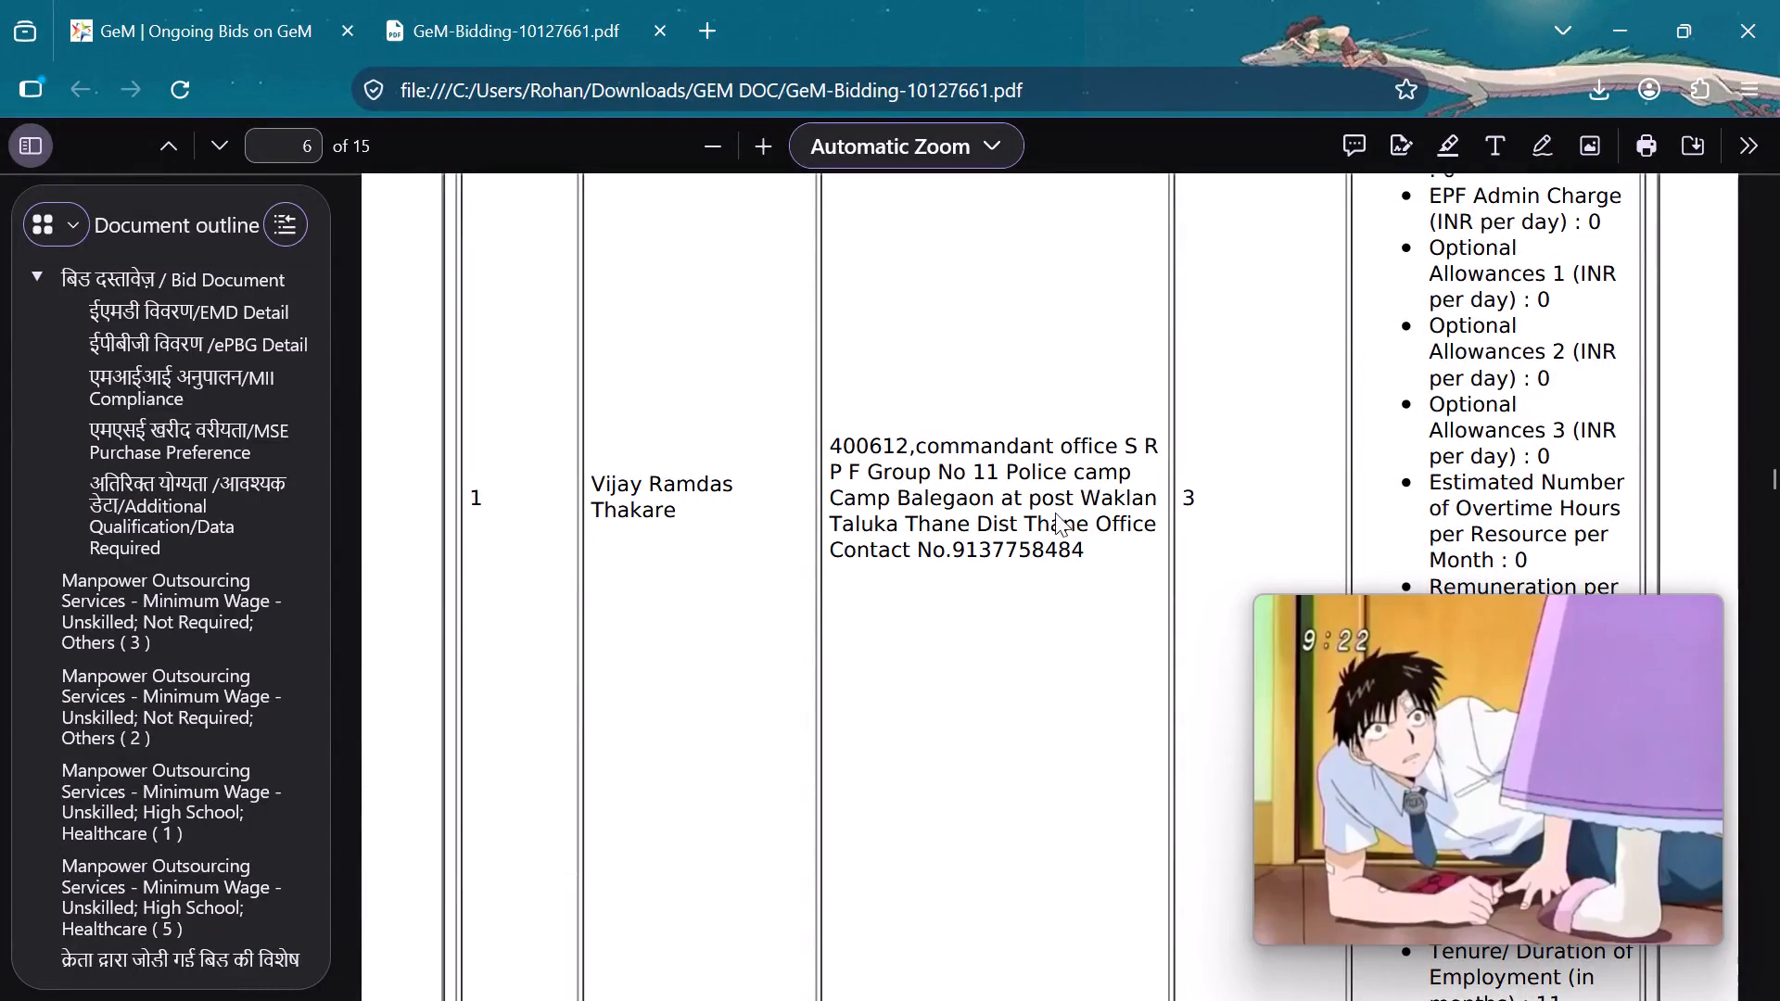
{"action": "double_click", "coordinate": [1055, 518]}
{"action": "key", "text": "ctrl+c"}
{"action": "key", "text": "alt+Tab"}
{"action": "type", "text": "mm"}
{"action": "key", "text": "Tab"}
{"action": "key", "text": "ctrl+v"}
{"action": "key", "text": "Tab"}
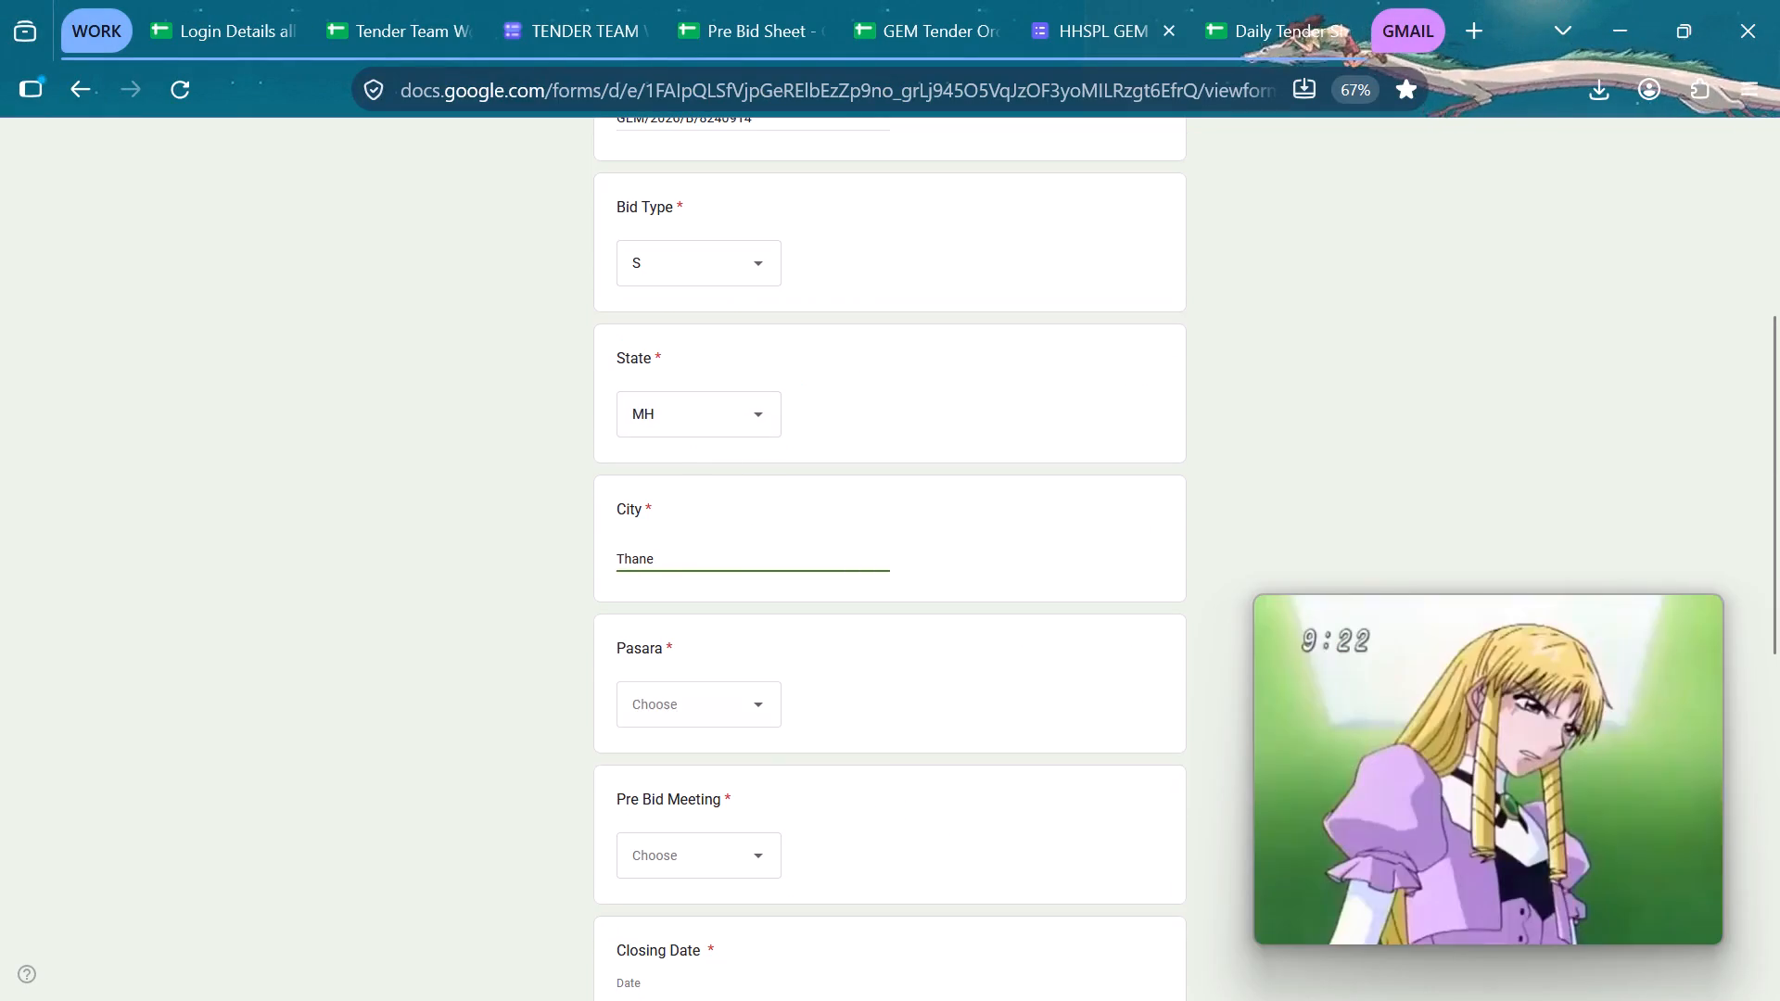
{"action": "key", "text": "n"}
{"action": "key", "text": "Tab"}
{"action": "key", "text": "n"}
Enter closing date 16/11/2026 and quantity 11 from the bid list for GEM/2026/B/8240914 and submit the form.
{"action": "key", "text": "alt+Tab"}
{"action": "left_click", "coordinate": [159, 0]}
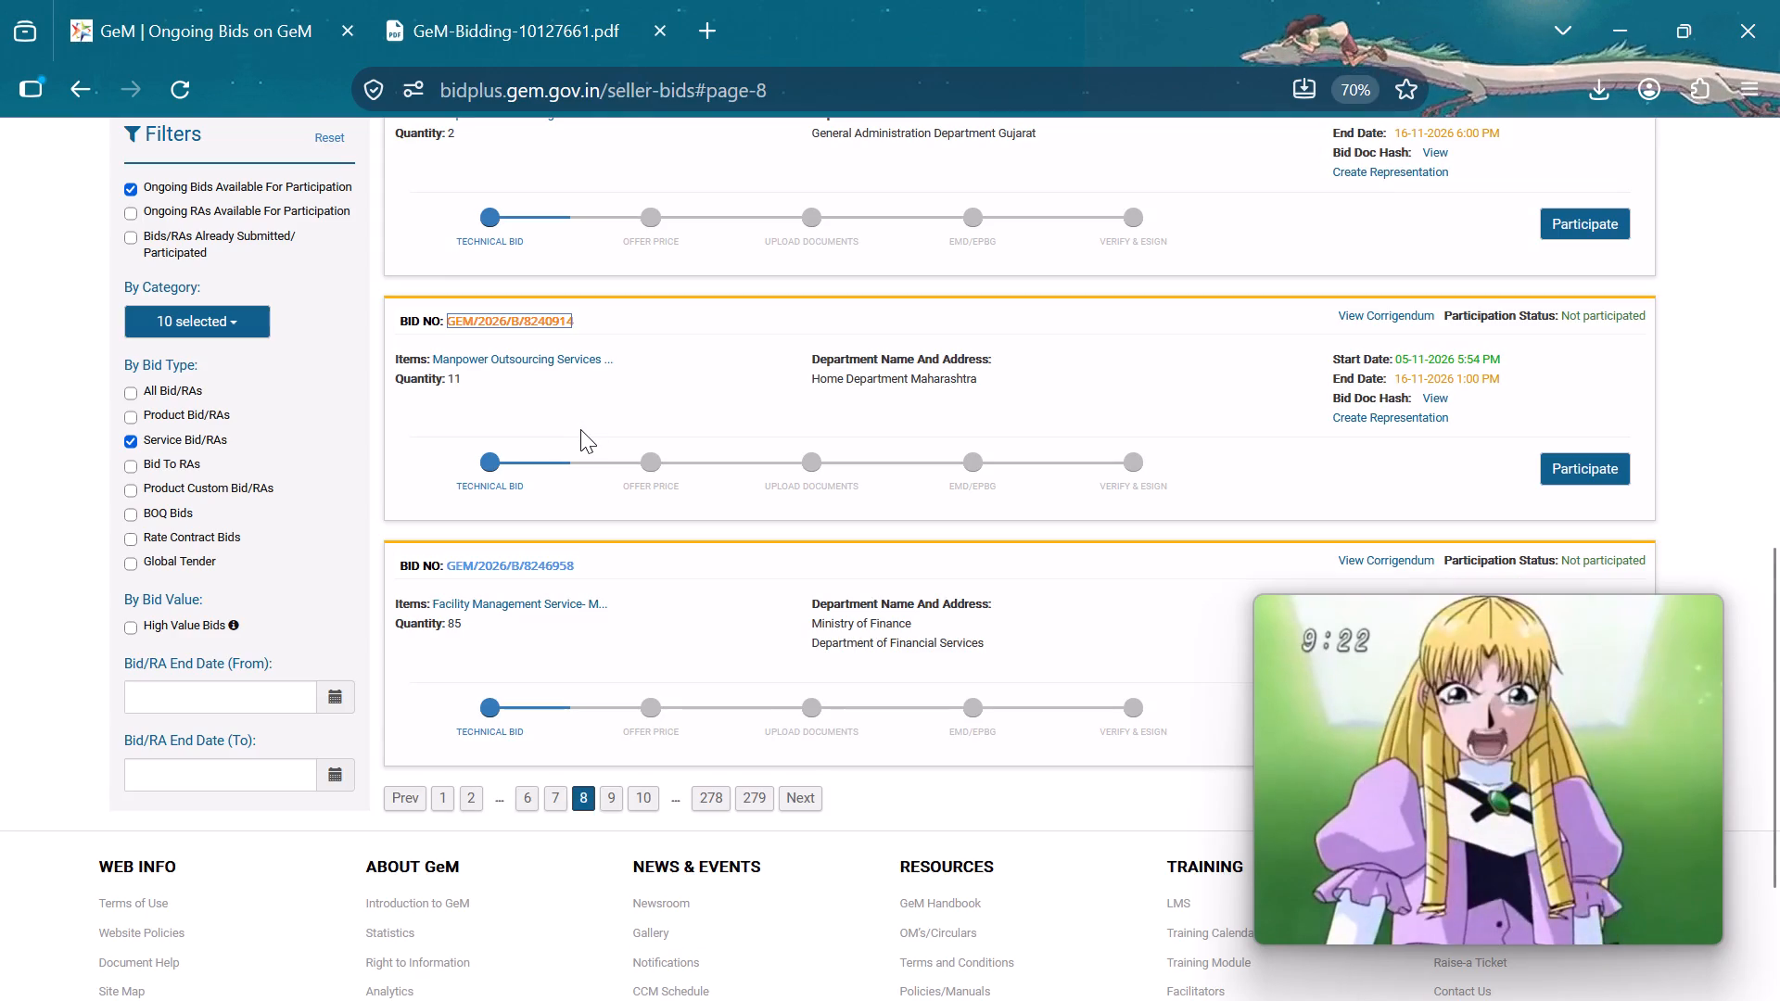
{"action": "key", "text": "alt+Tab"}
{"action": "key", "text": "Tab"}
{"action": "key", "text": "1"}
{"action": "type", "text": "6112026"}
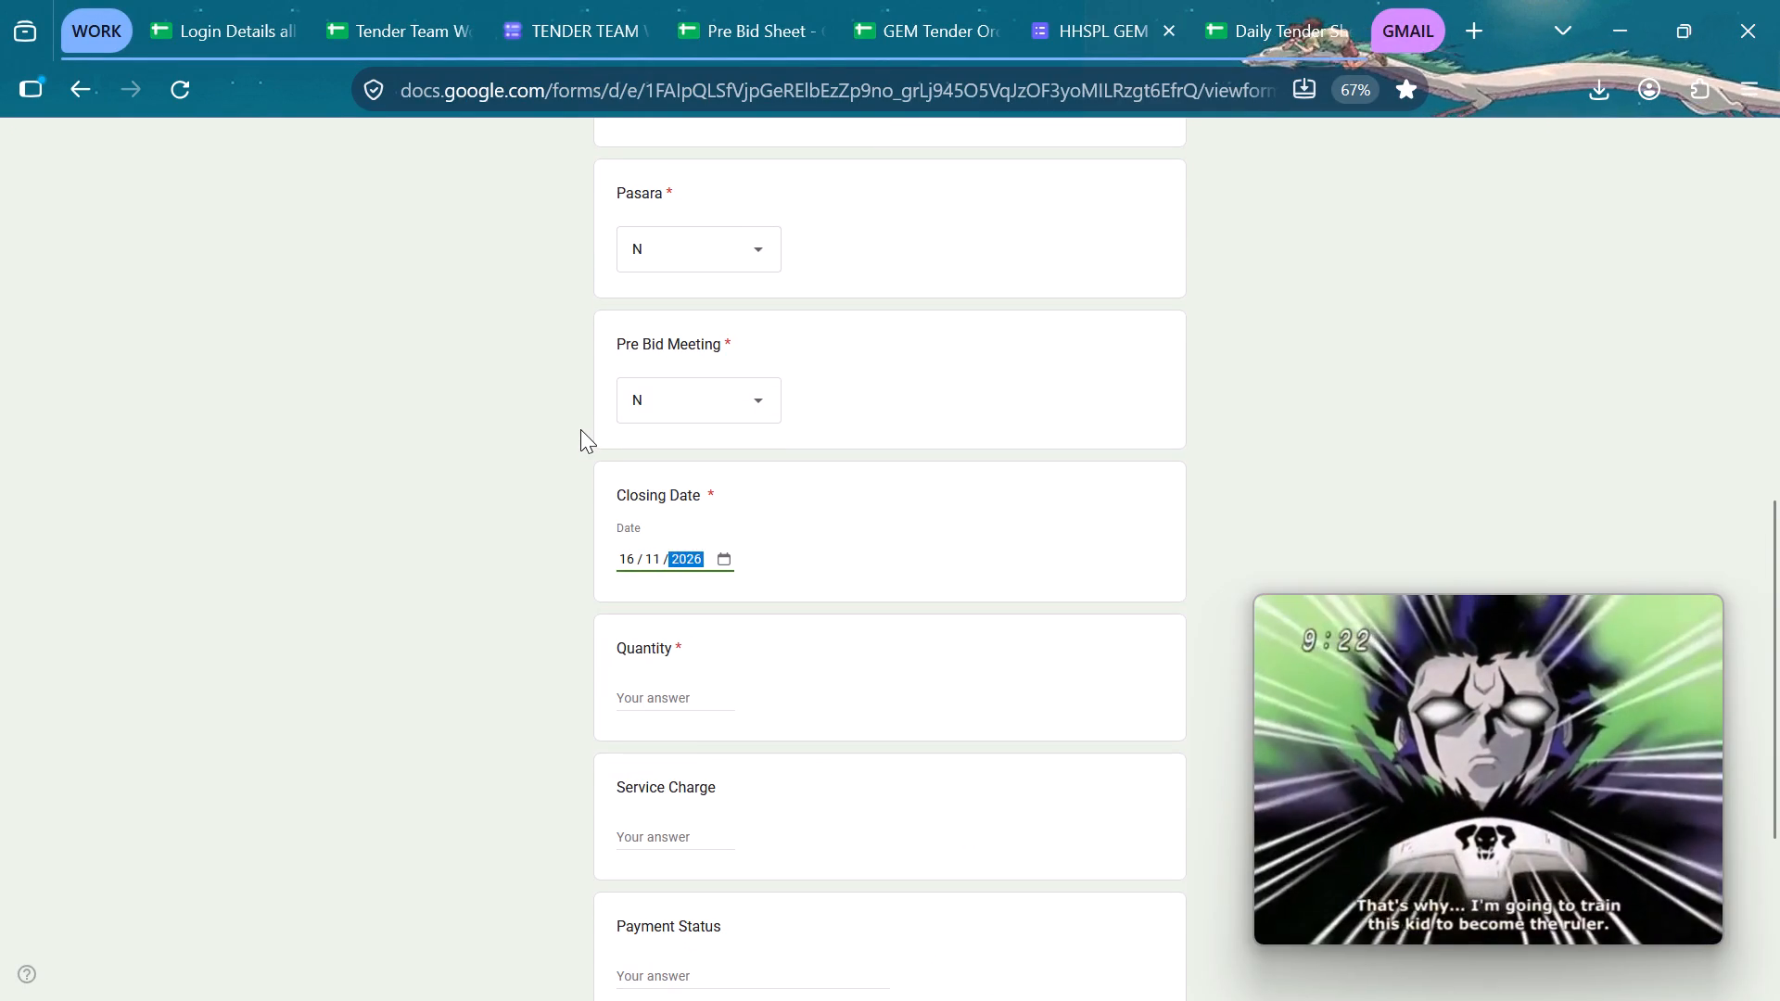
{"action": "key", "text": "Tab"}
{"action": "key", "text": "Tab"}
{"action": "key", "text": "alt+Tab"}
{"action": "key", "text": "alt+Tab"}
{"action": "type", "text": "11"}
{"action": "scroll", "coordinate": [580, 429], "scroll_direction": "down", "scroll_amount": 7}
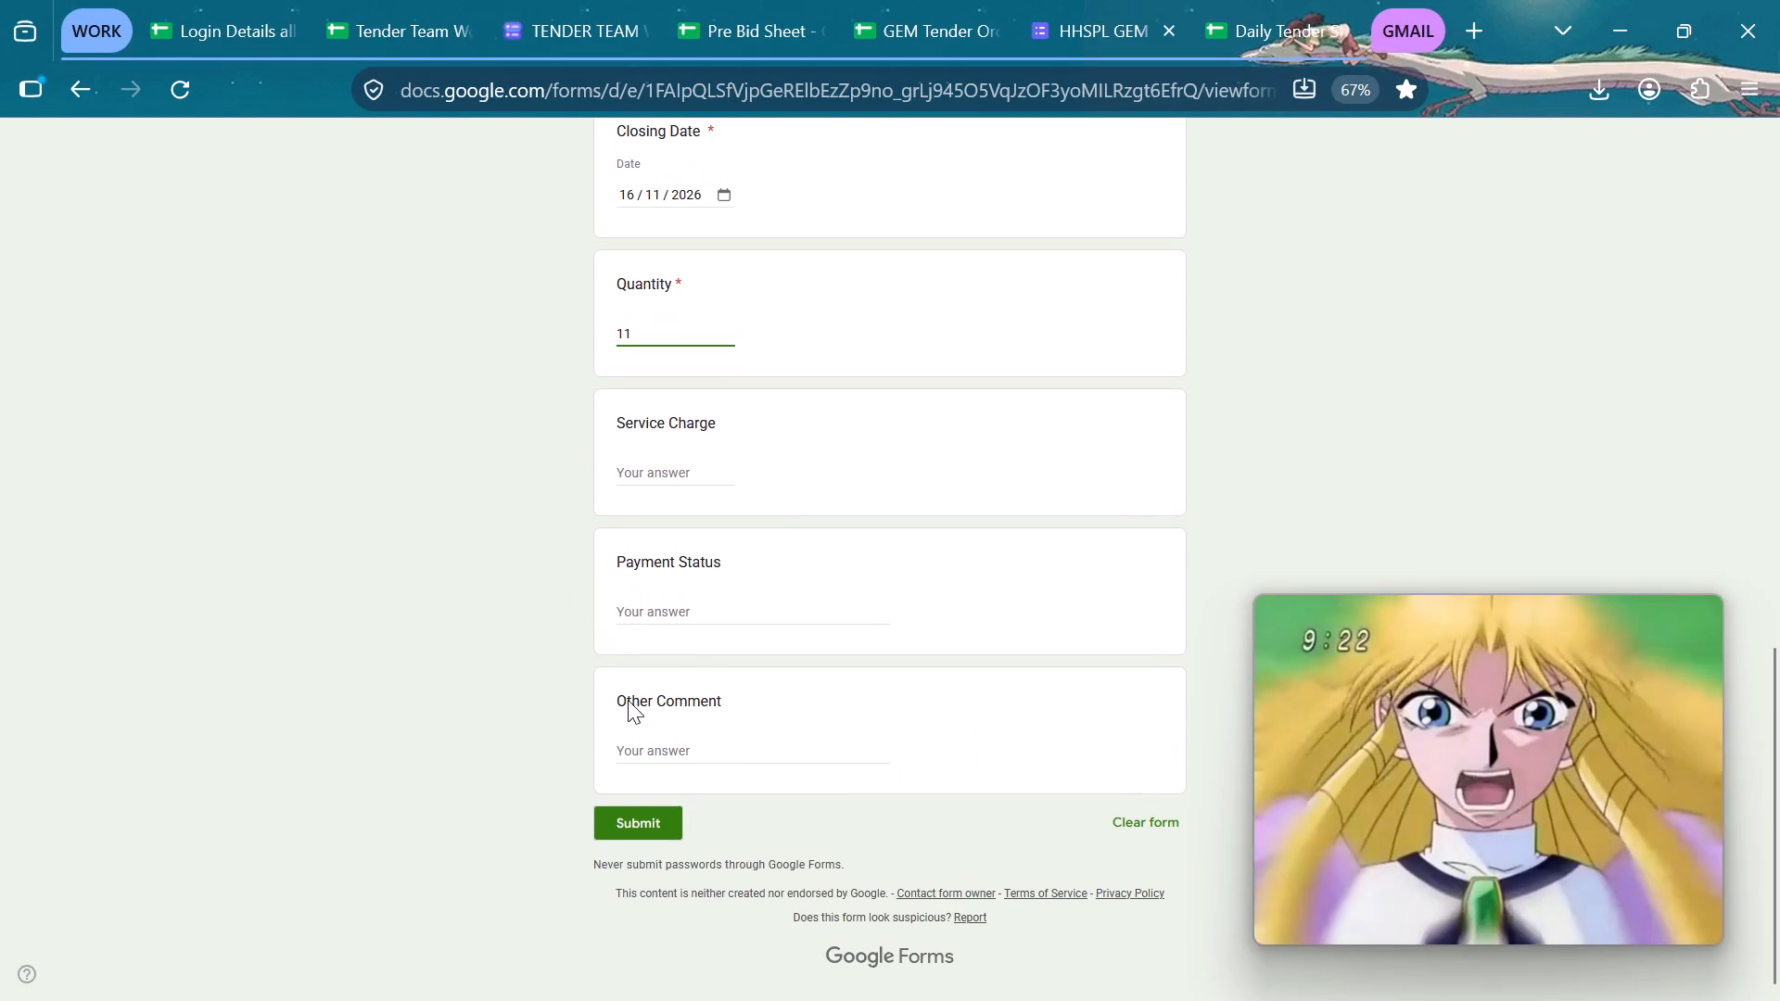
{"action": "left_click", "coordinate": [634, 835]}
Move on to page 7 of the bid list, look over its bids and open the bid document of GEM/2026/B/8194259.
{"action": "key", "text": "alt+Tab"}
{"action": "scroll", "coordinate": [599, 395], "scroll_direction": "up", "scroll_amount": 2}
{"action": "scroll", "coordinate": [599, 395], "scroll_direction": "down", "scroll_amount": 1}
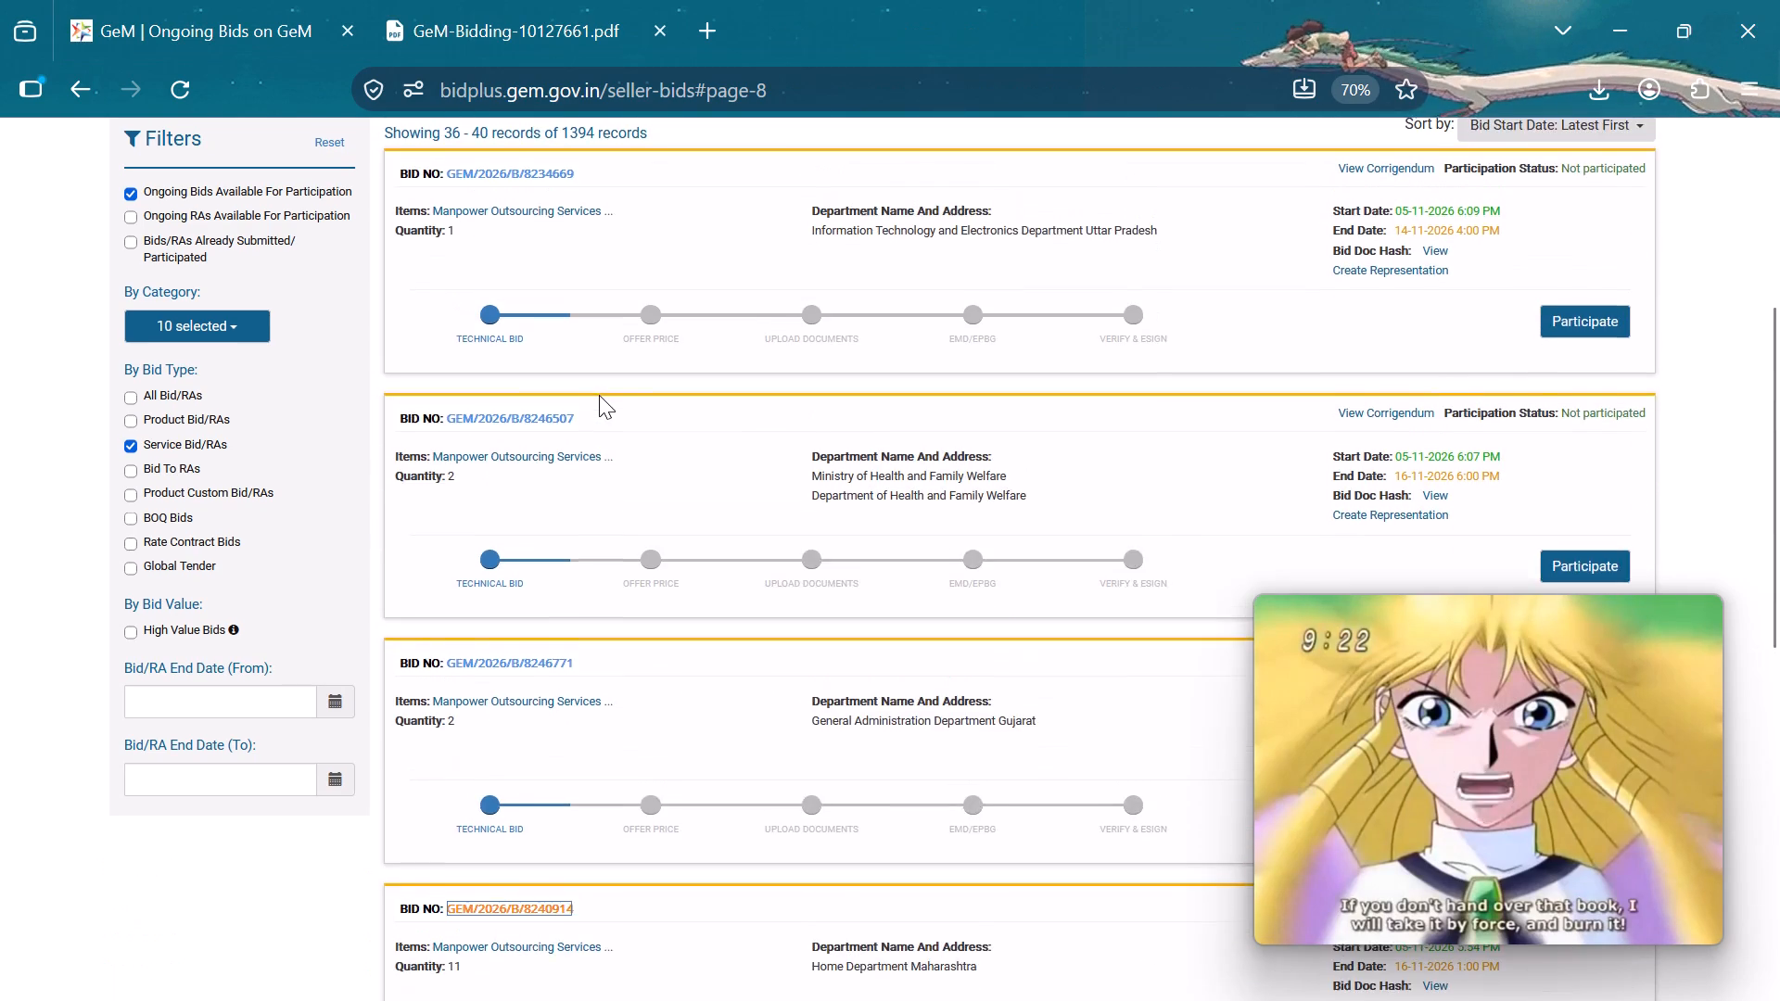
{"action": "scroll", "coordinate": [599, 395], "scroll_direction": "down", "scroll_amount": 2}
{"action": "left_click", "coordinate": [559, 555]}
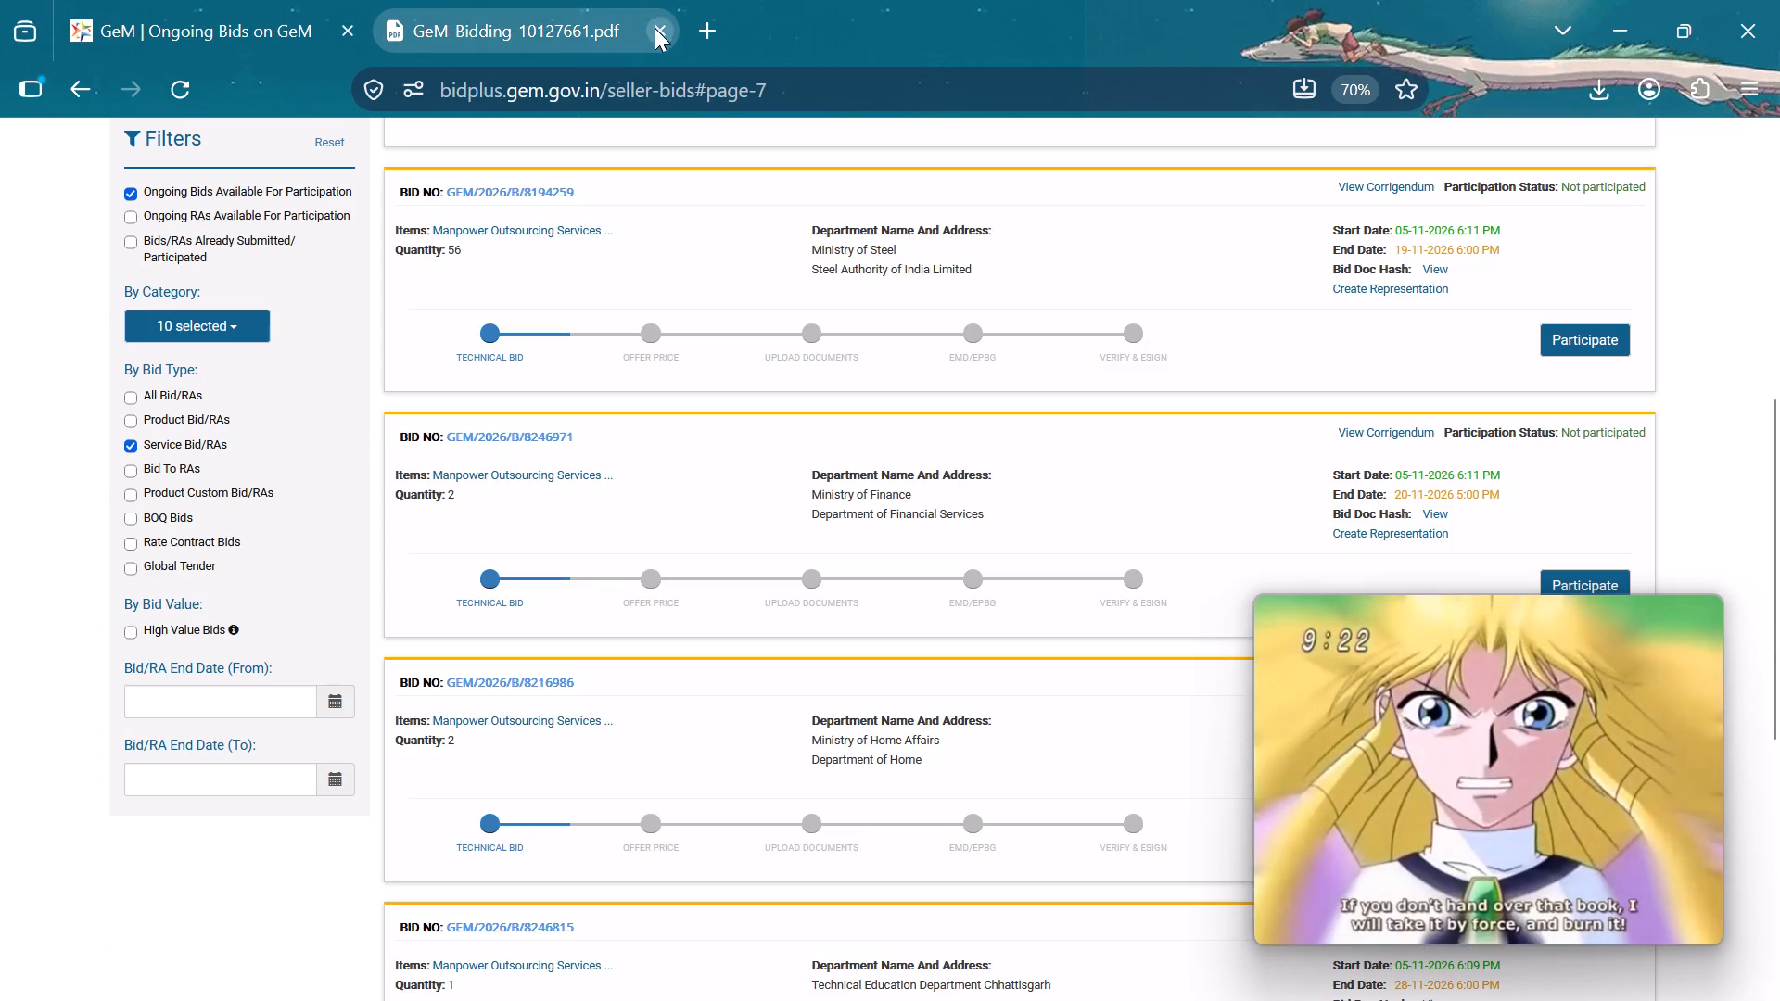
{"action": "left_click", "coordinate": [655, 28]}
{"action": "scroll", "coordinate": [606, 619], "scroll_direction": "down", "scroll_amount": 2}
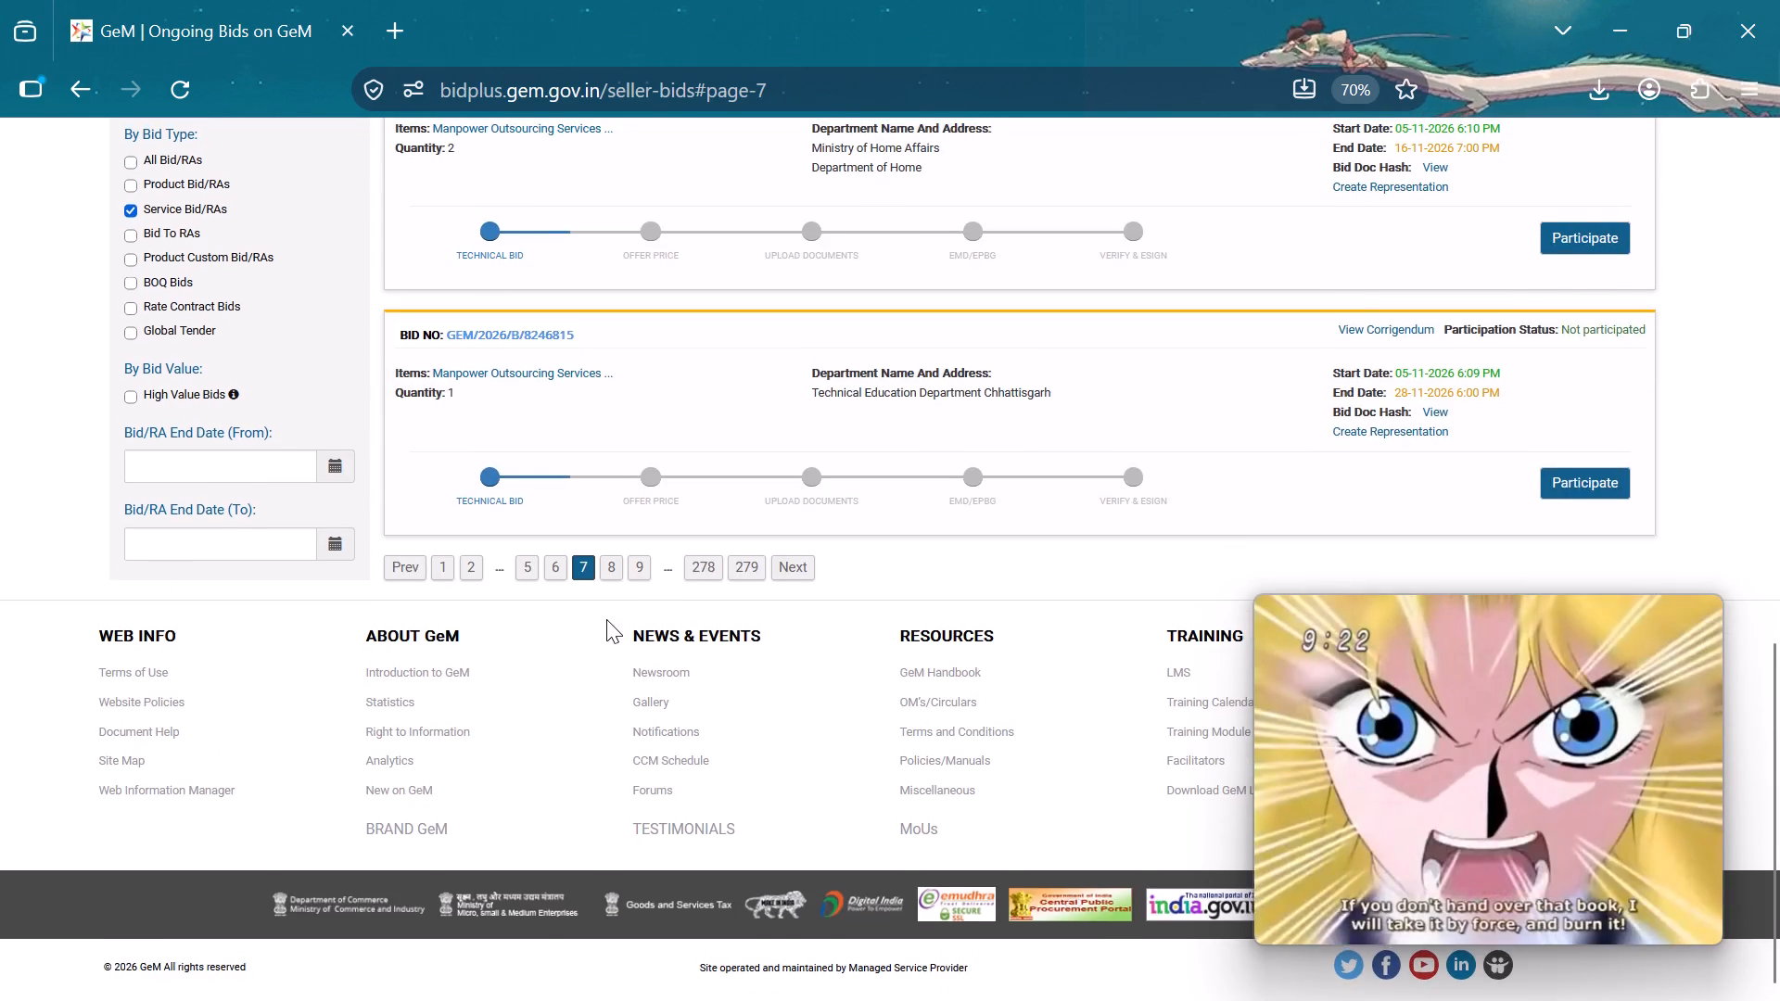
{"action": "scroll", "coordinate": [606, 619], "scroll_direction": "up", "scroll_amount": 4}
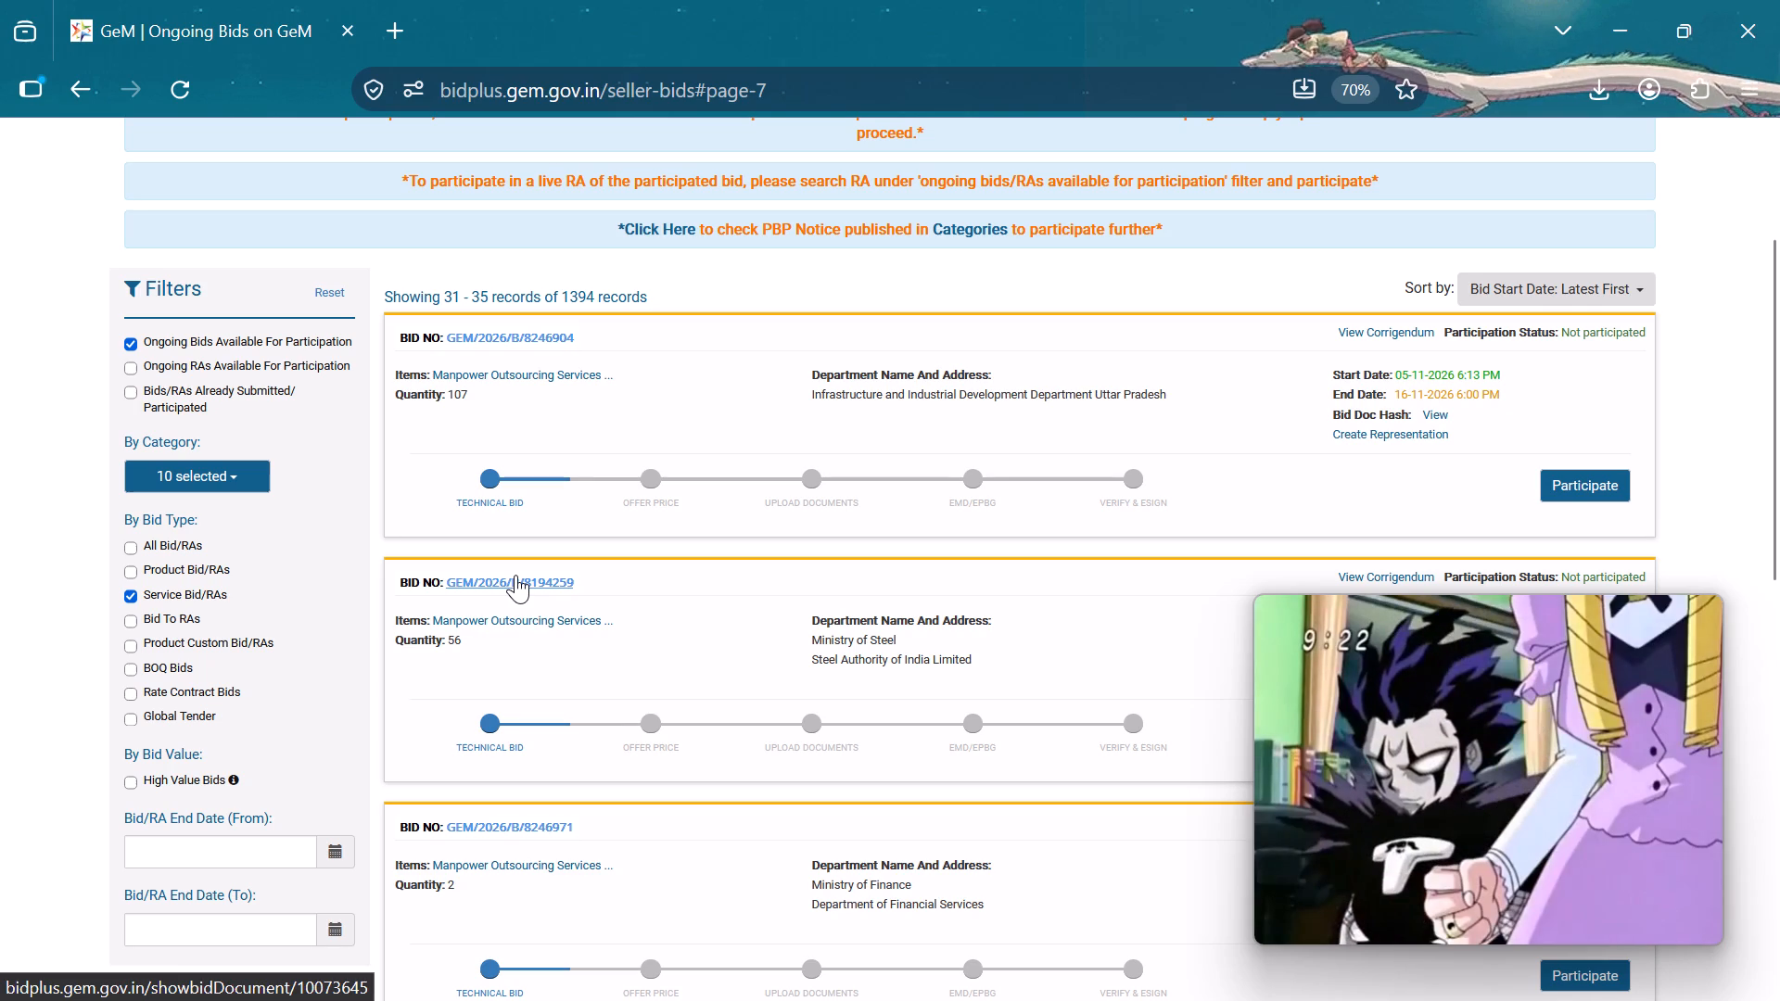
{"action": "left_click", "coordinate": [515, 575]}
{"action": "left_click", "coordinate": [517, 565]}
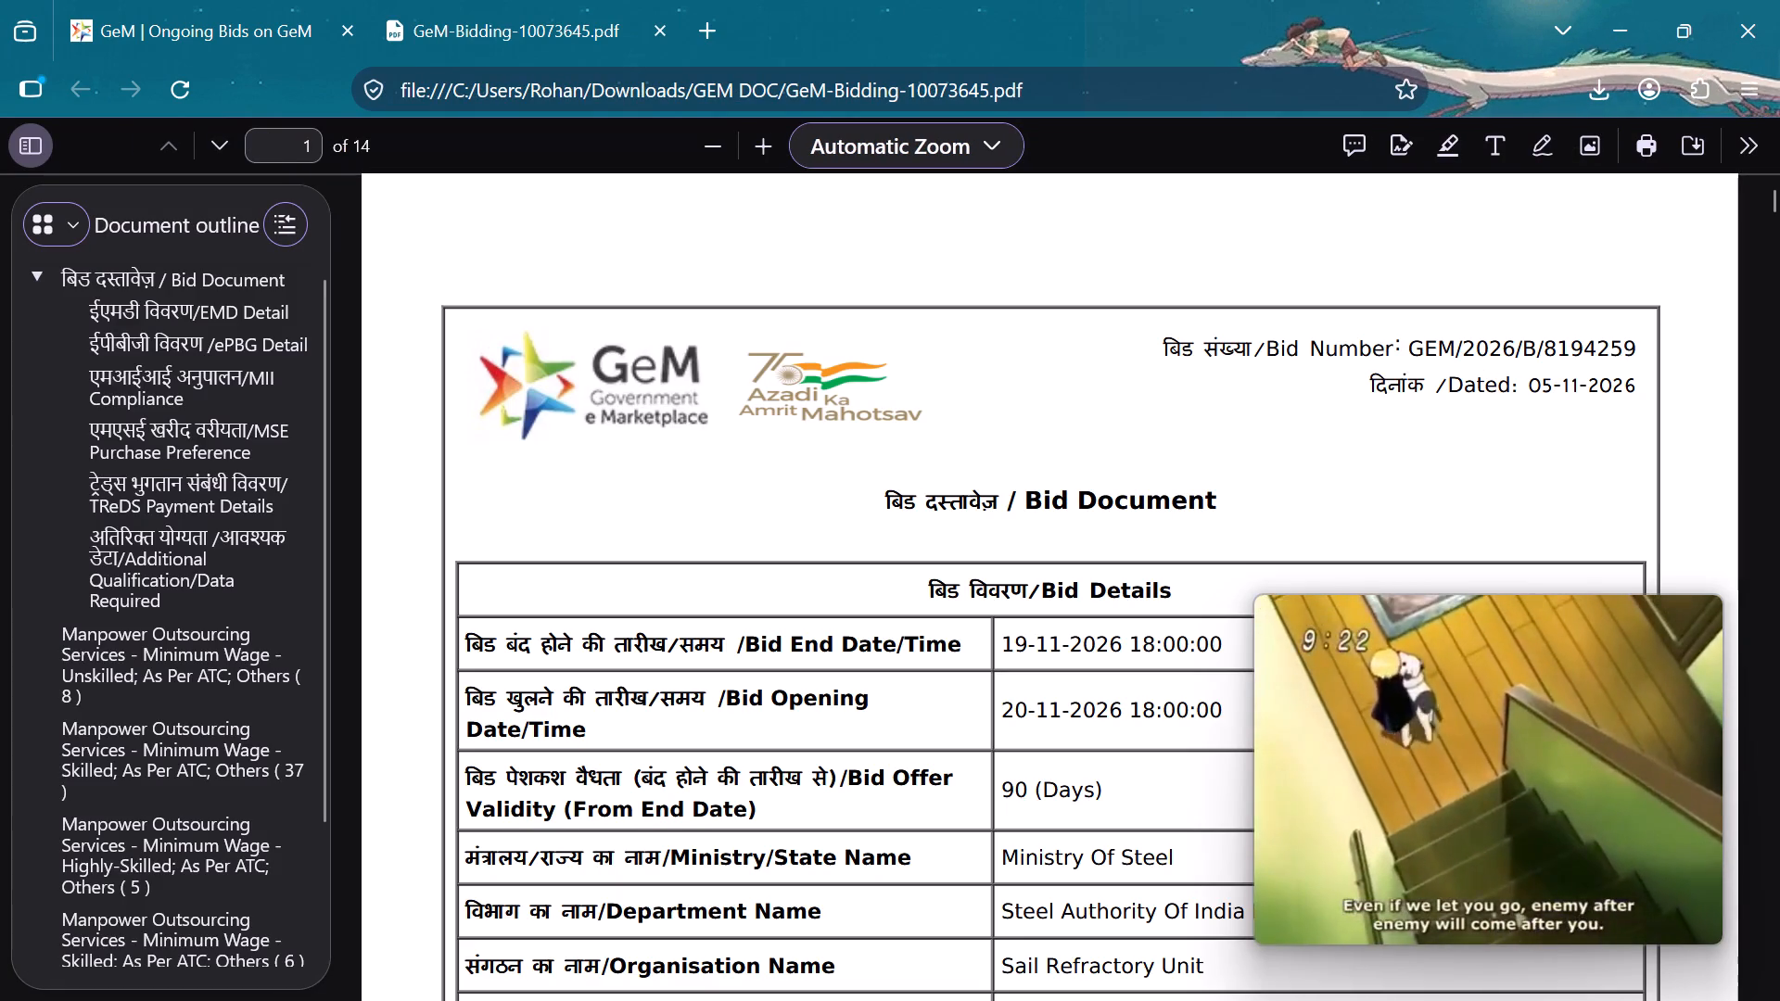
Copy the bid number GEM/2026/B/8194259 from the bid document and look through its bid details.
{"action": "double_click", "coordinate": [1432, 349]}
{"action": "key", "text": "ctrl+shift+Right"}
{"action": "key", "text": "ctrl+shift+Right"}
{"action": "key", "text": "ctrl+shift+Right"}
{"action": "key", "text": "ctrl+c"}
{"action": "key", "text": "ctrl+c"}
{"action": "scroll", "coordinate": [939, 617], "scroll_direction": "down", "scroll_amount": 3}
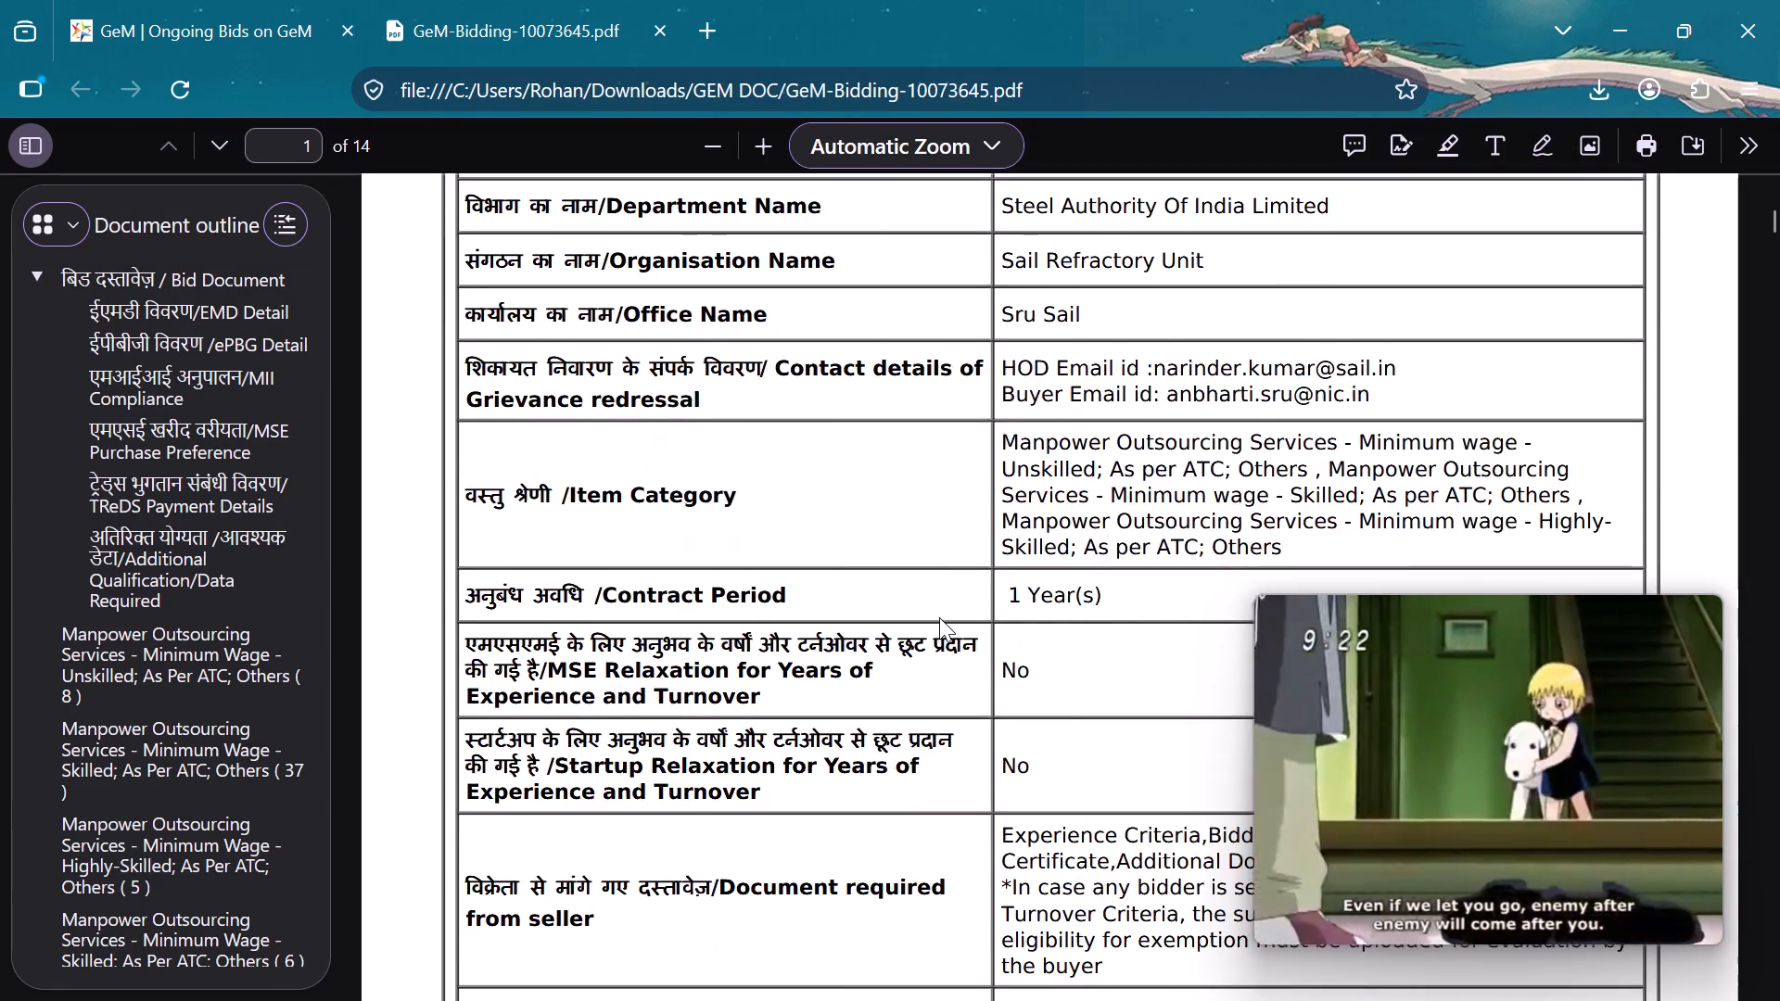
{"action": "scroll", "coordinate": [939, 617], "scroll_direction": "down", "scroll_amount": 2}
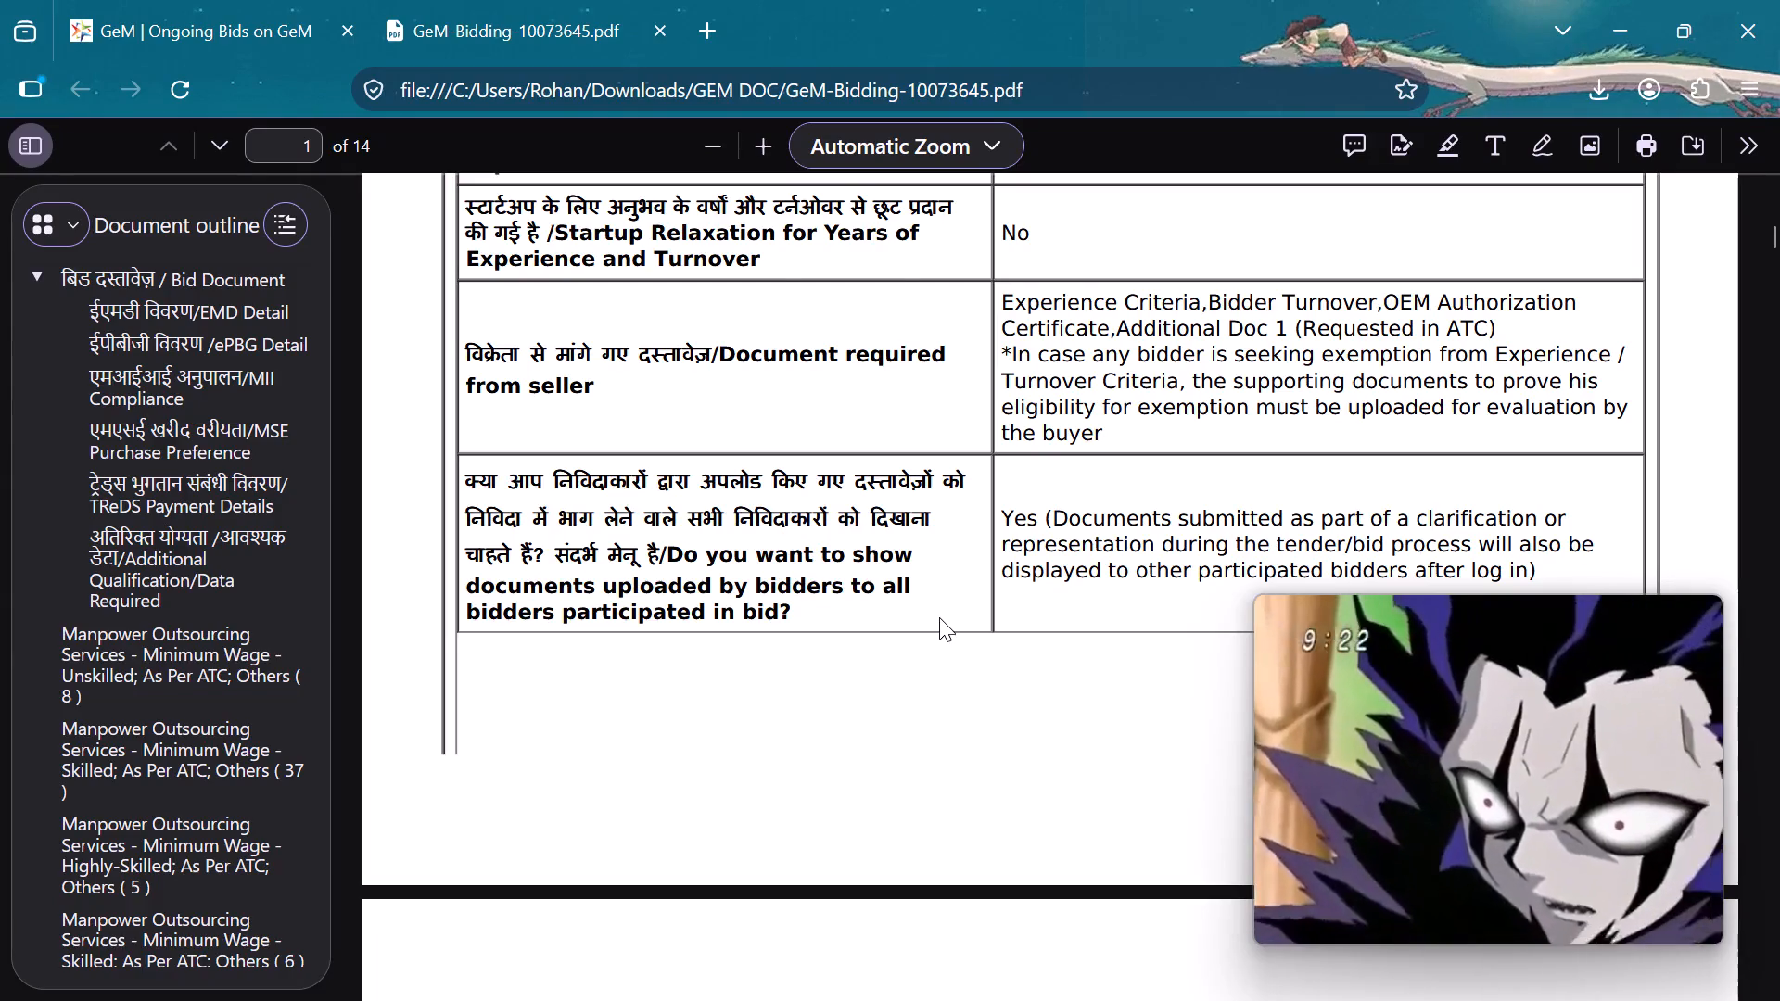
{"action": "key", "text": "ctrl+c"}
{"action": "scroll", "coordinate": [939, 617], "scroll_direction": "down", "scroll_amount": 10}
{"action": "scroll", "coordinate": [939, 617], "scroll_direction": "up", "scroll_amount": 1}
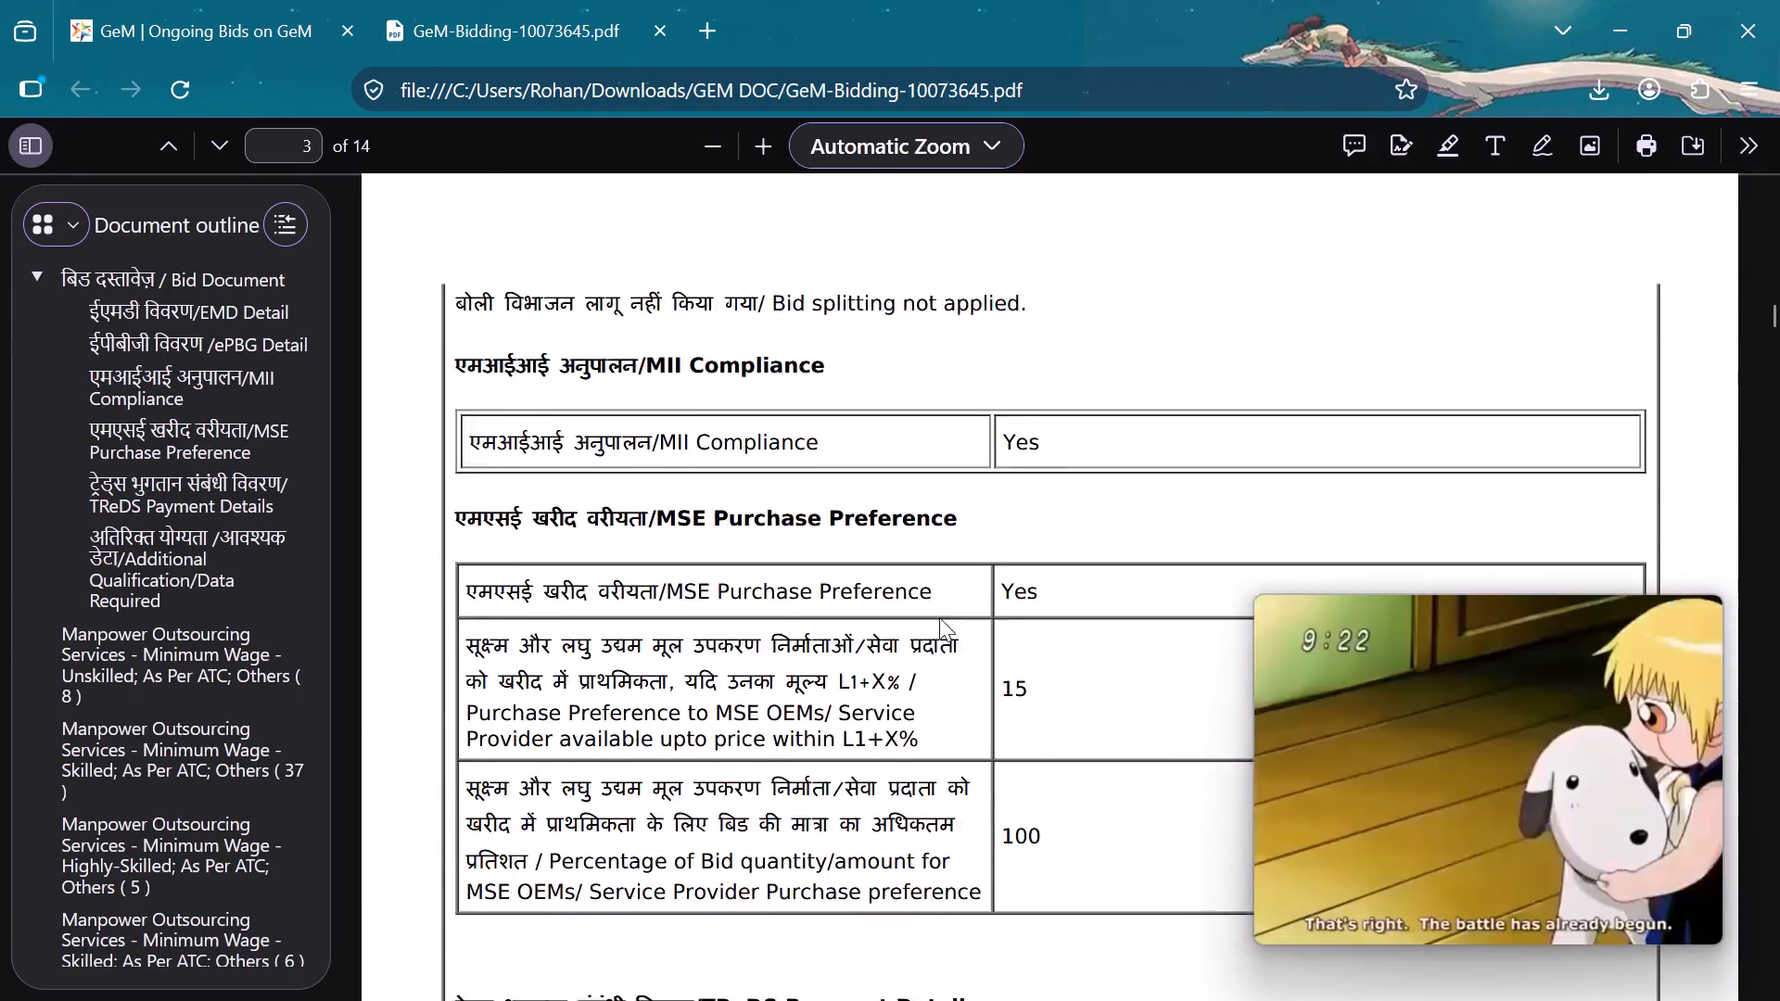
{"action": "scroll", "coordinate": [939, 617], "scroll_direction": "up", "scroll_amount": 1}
Start another HHSPL GEM Tender form response with GEM Id GEM/2026/B/8194259 and Bid Type S.
{"action": "key", "text": "alt+Tab"}
{"action": "left_click", "coordinate": [735, 426]}
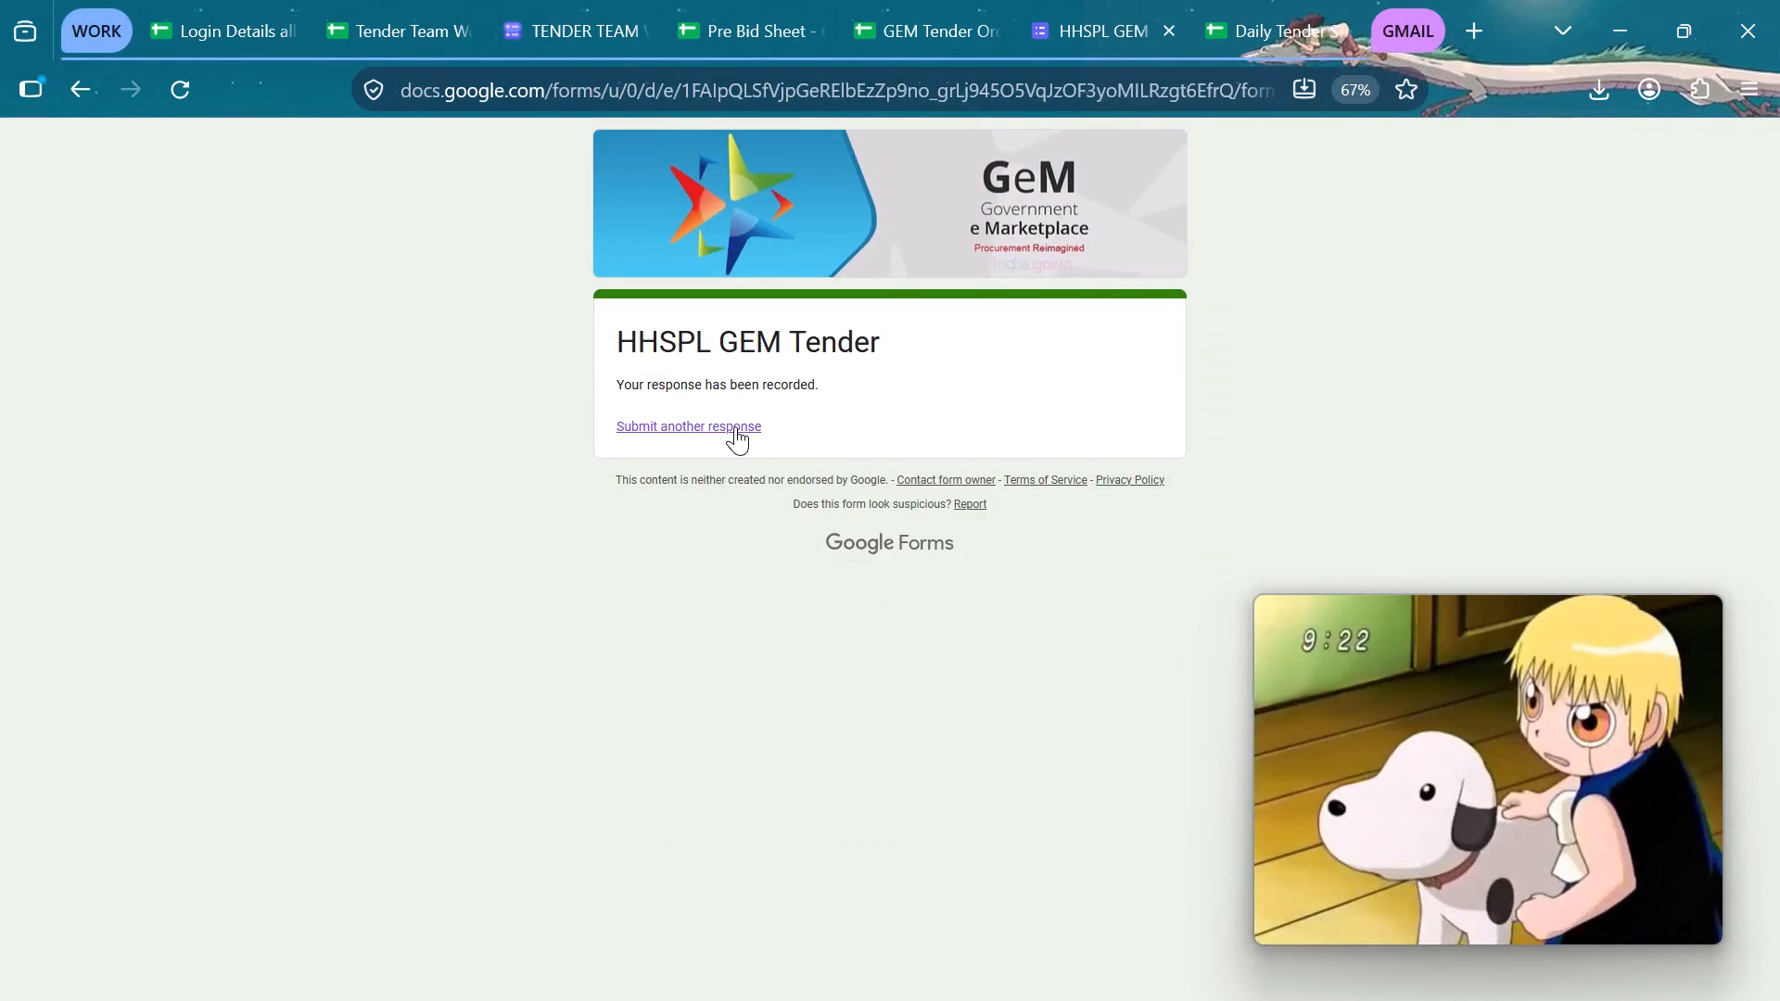
{"action": "key", "text": "alt+Tab"}
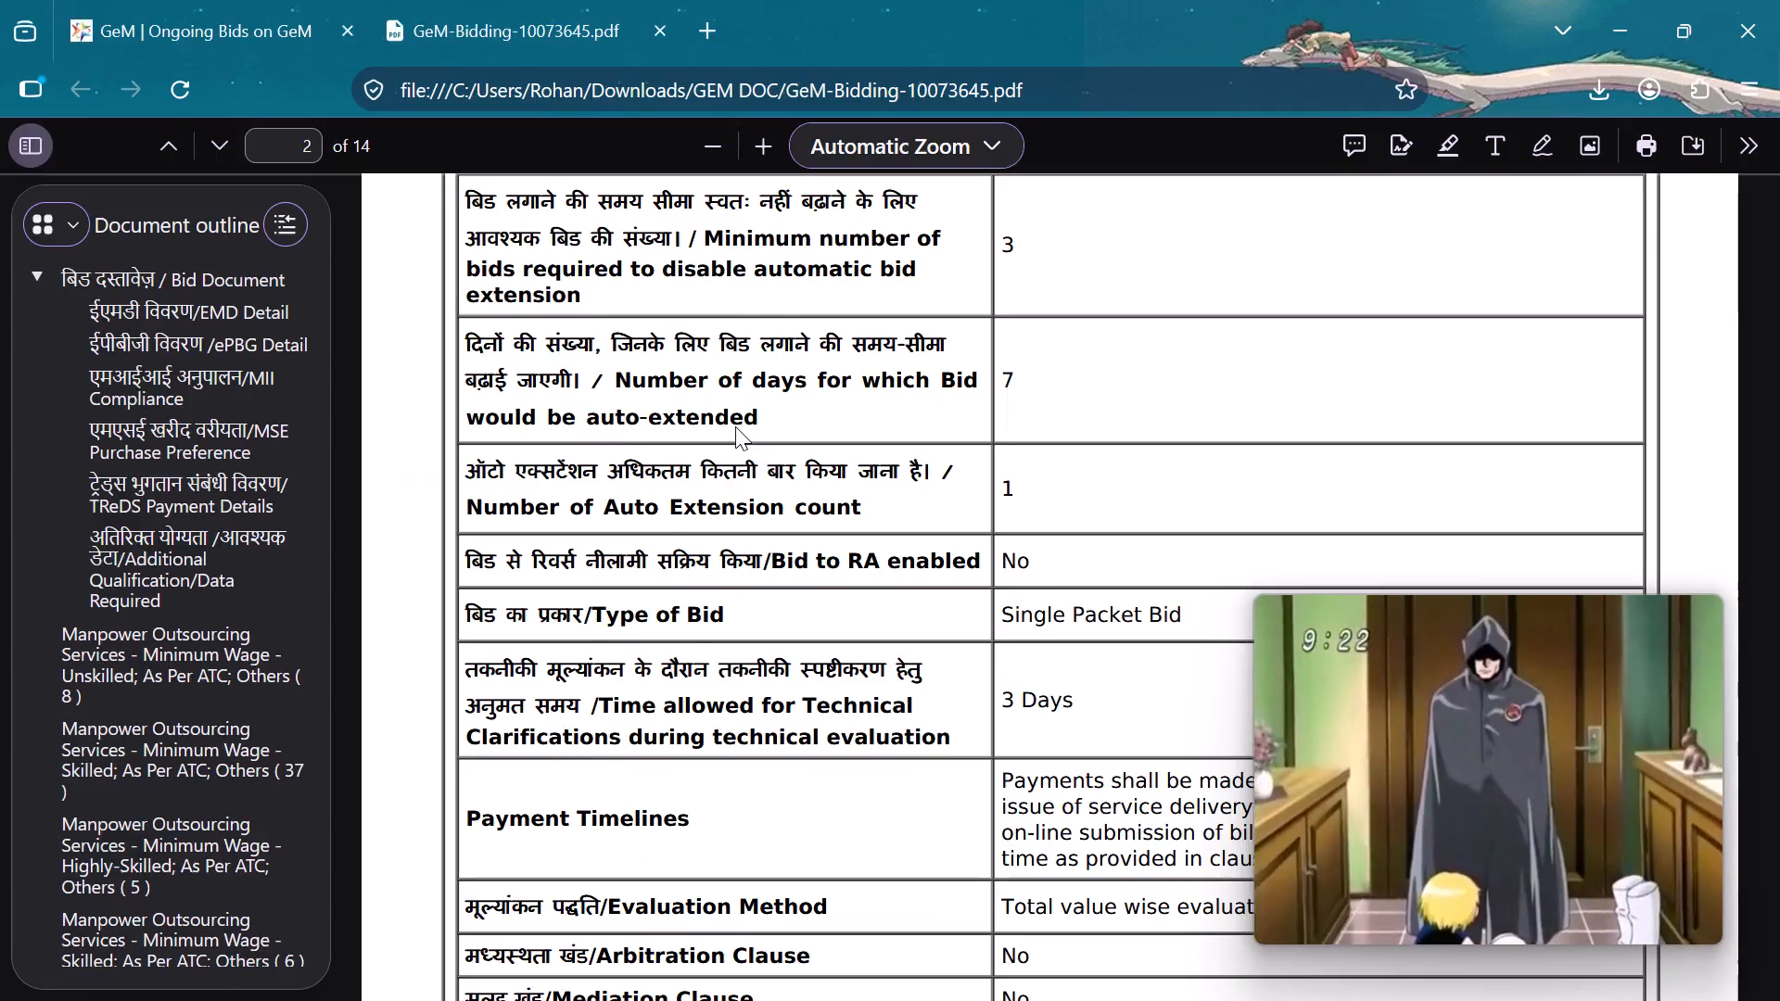
{"action": "key", "text": "alt+Tab"}
{"action": "left_click", "coordinate": [669, 577]}
{"action": "key", "text": "ctrl+v"}
{"action": "key", "text": "Tab"}
{"action": "key", "text": "s"}
Find the consignee address in the bid document, search the web for its city Bhilai, and return to the bid list.
{"action": "key", "text": "alt+Tab"}
{"action": "scroll", "coordinate": [669, 577], "scroll_direction": "down", "scroll_amount": 3}
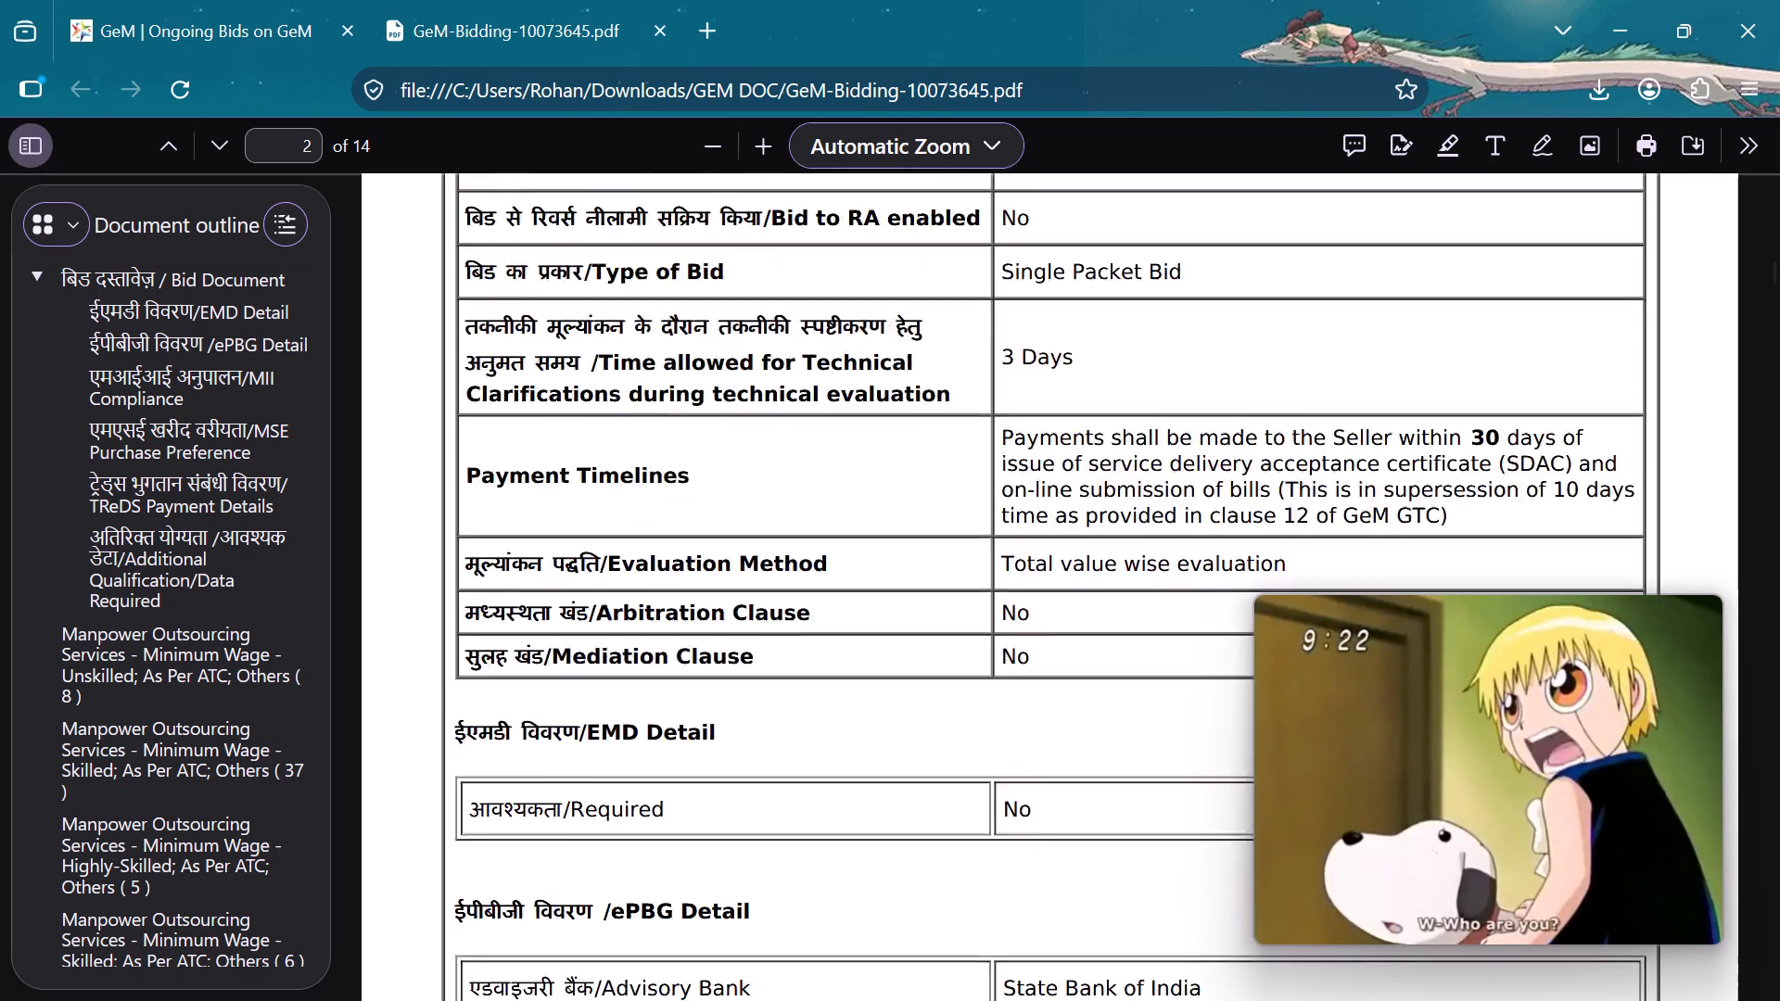
{"action": "scroll", "coordinate": [669, 577], "scroll_direction": "down", "scroll_amount": 20}
{"action": "scroll", "coordinate": [669, 577], "scroll_direction": "down", "scroll_amount": 8}
{"action": "scroll", "coordinate": [669, 577], "scroll_direction": "up", "scroll_amount": 2}
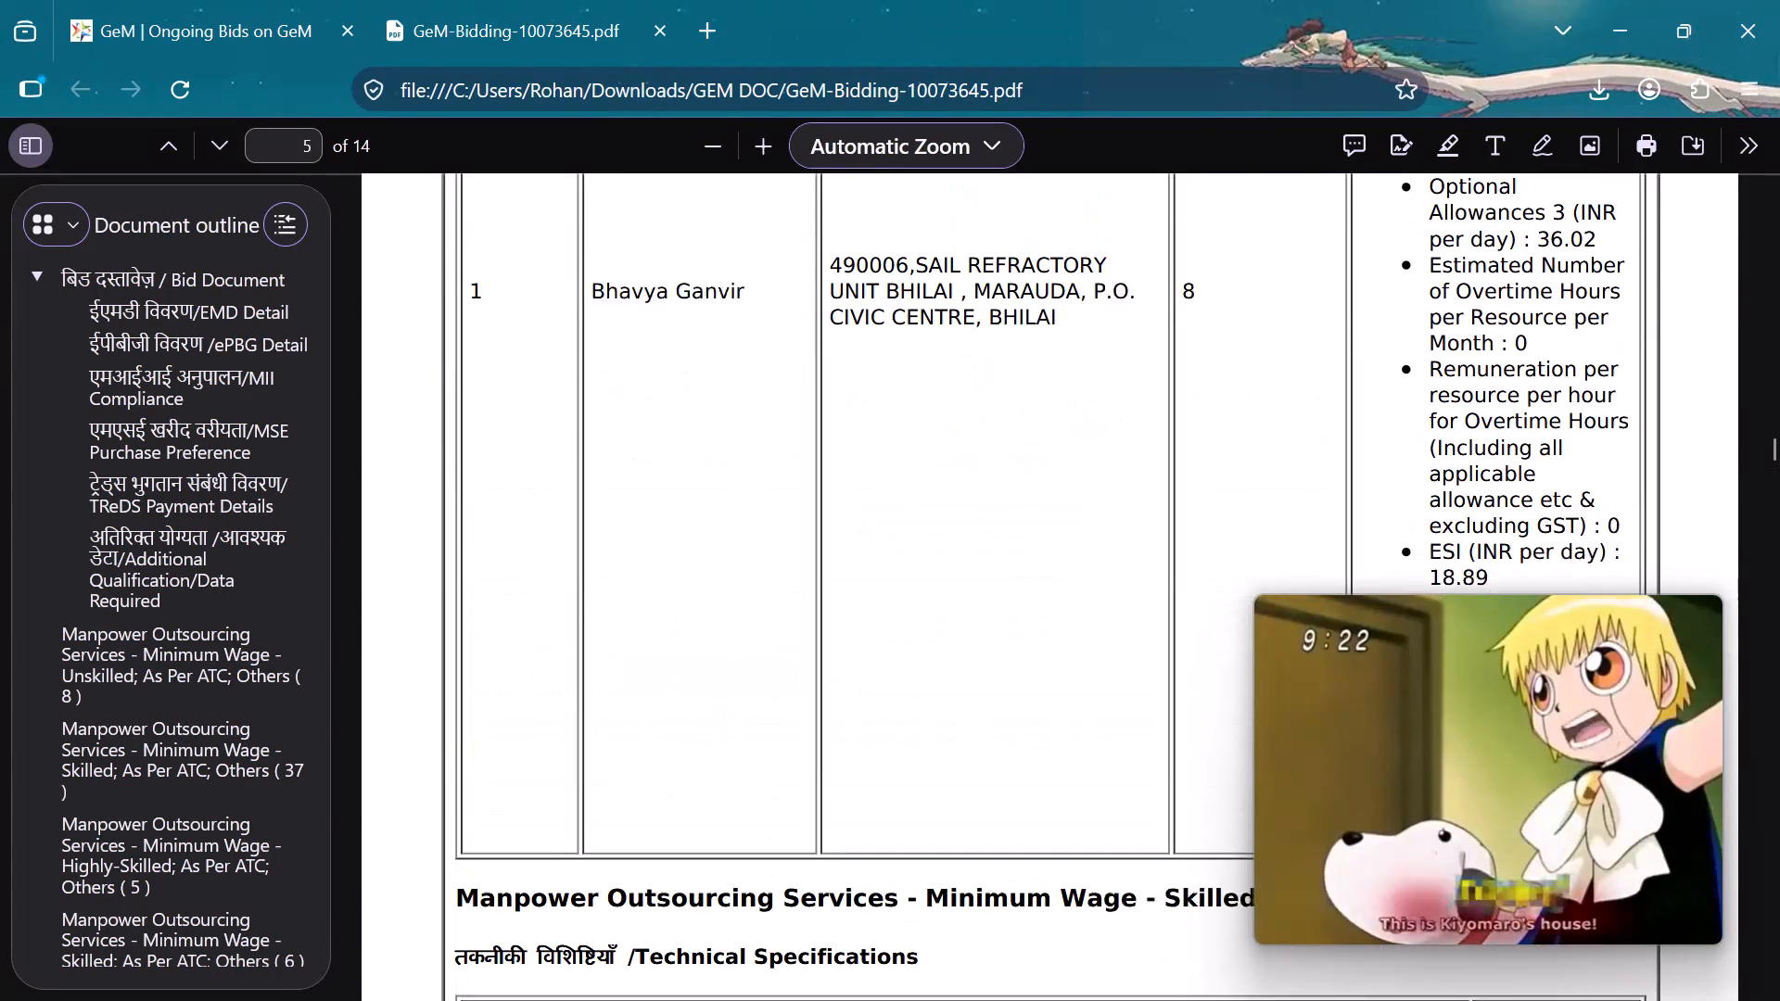
{"action": "double_click", "coordinate": [1003, 327]}
{"action": "key", "text": "ctrl+c"}
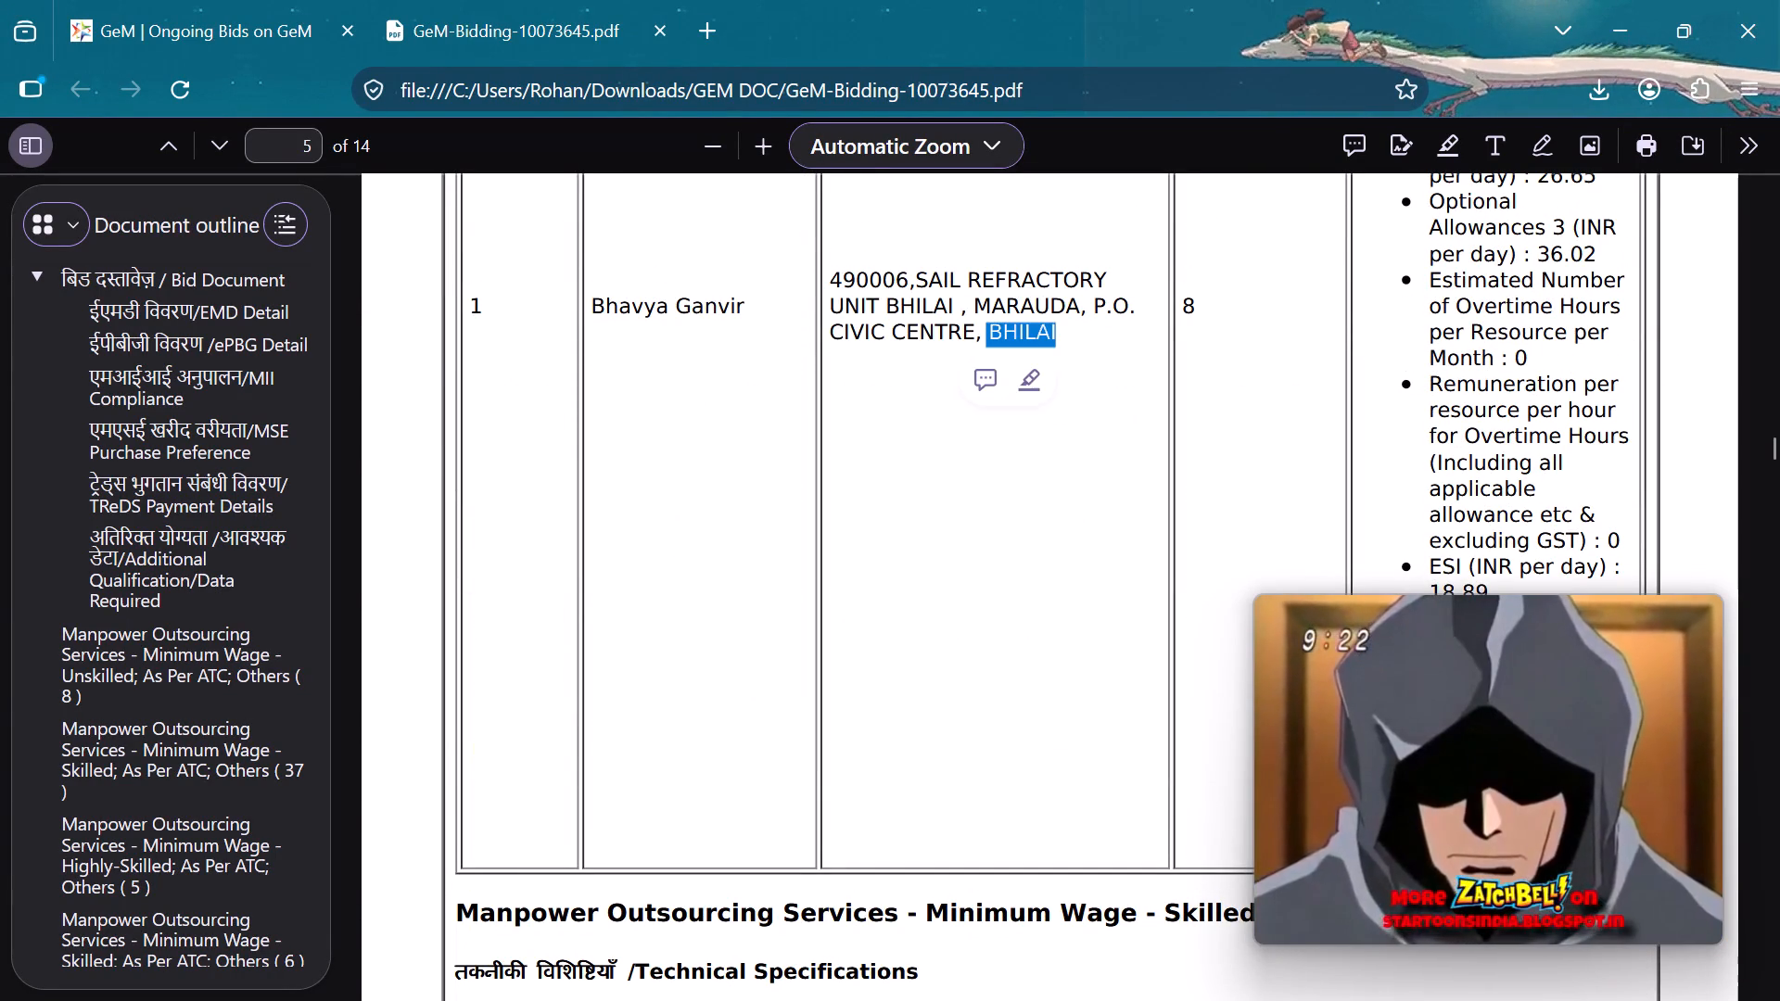
{"action": "right_click", "coordinate": [1003, 327]}
{"action": "left_click", "coordinate": [1174, 619]}
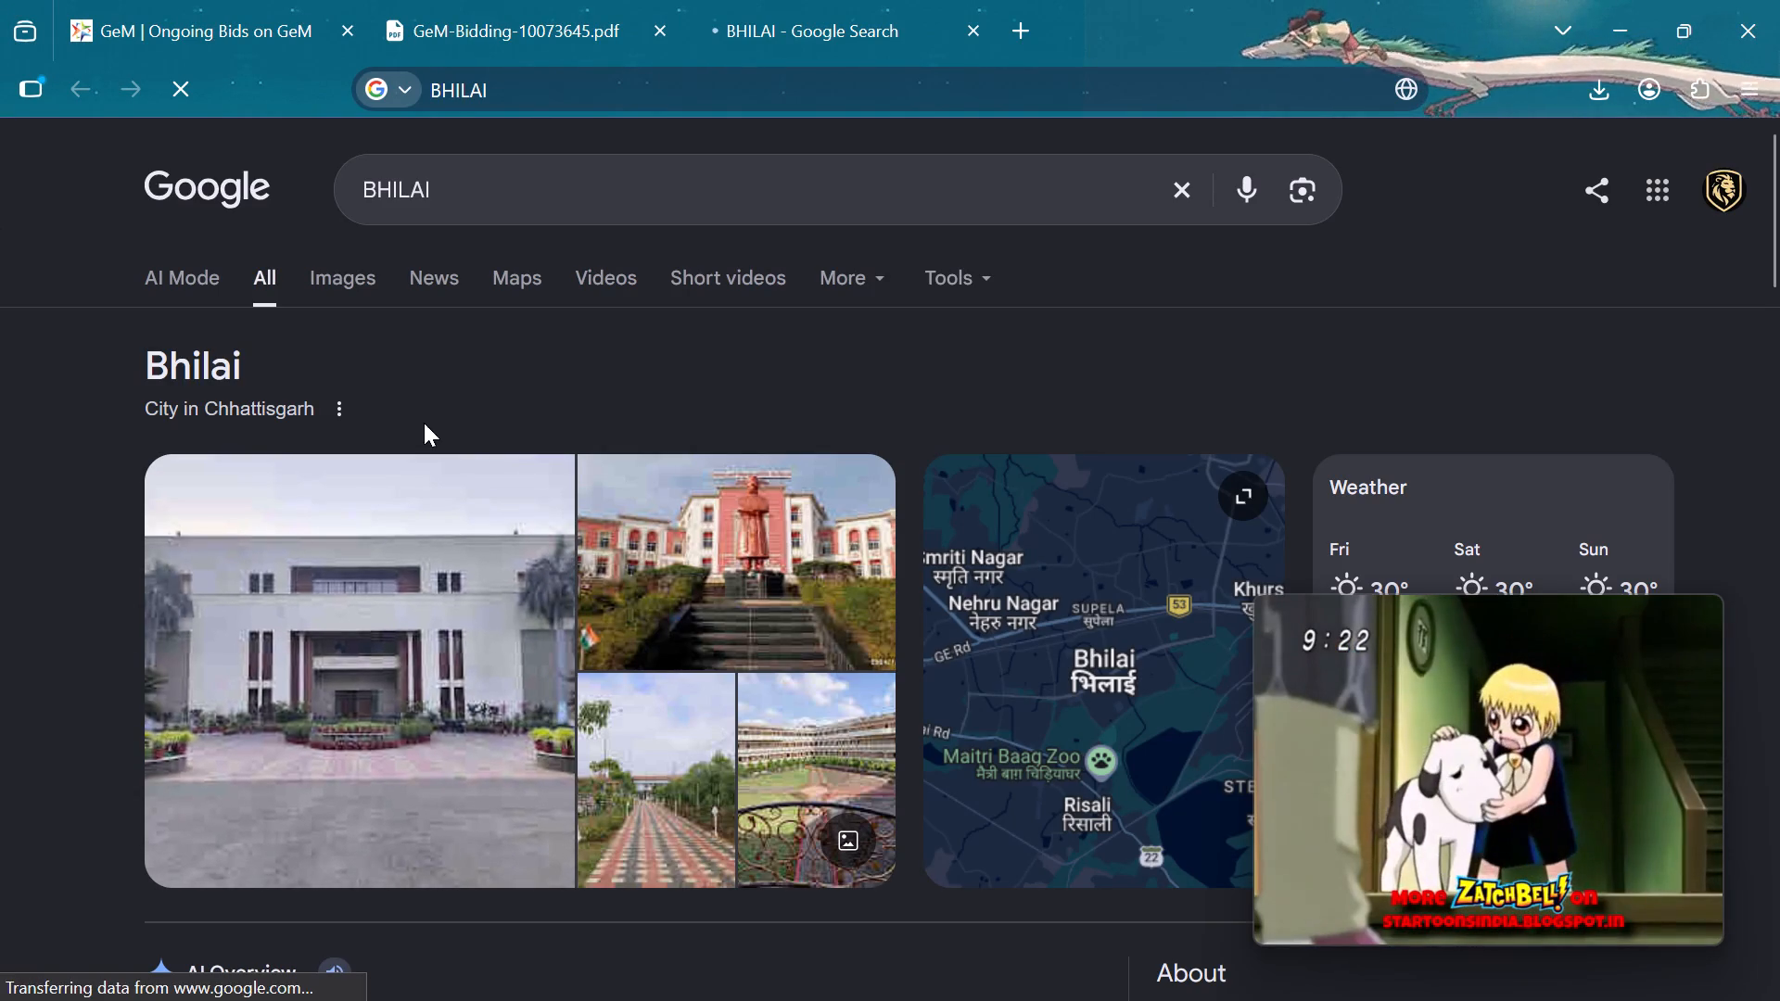
{"action": "double_click", "coordinate": [659, 36]}
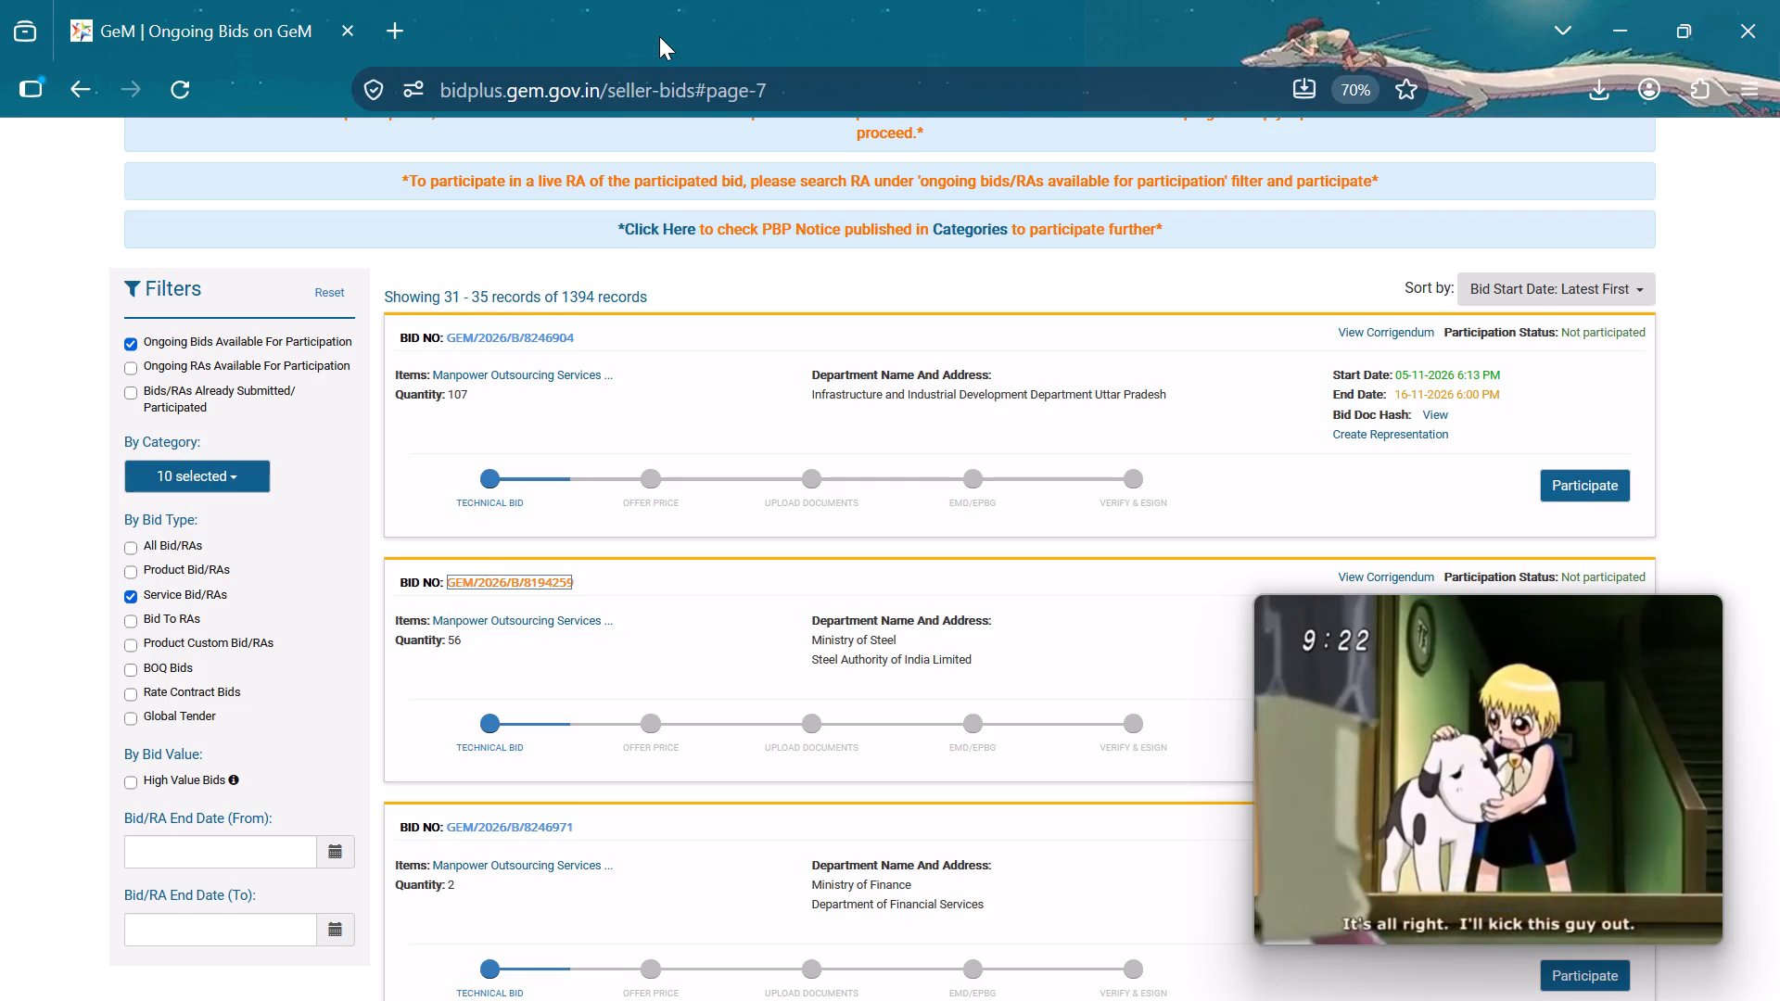
Go back to page 6 of the bid list and open the bid document of GEM/2026/B/8240751, closing the floating video.
{"action": "scroll", "coordinate": [521, 379], "scroll_direction": "down", "scroll_amount": 9}
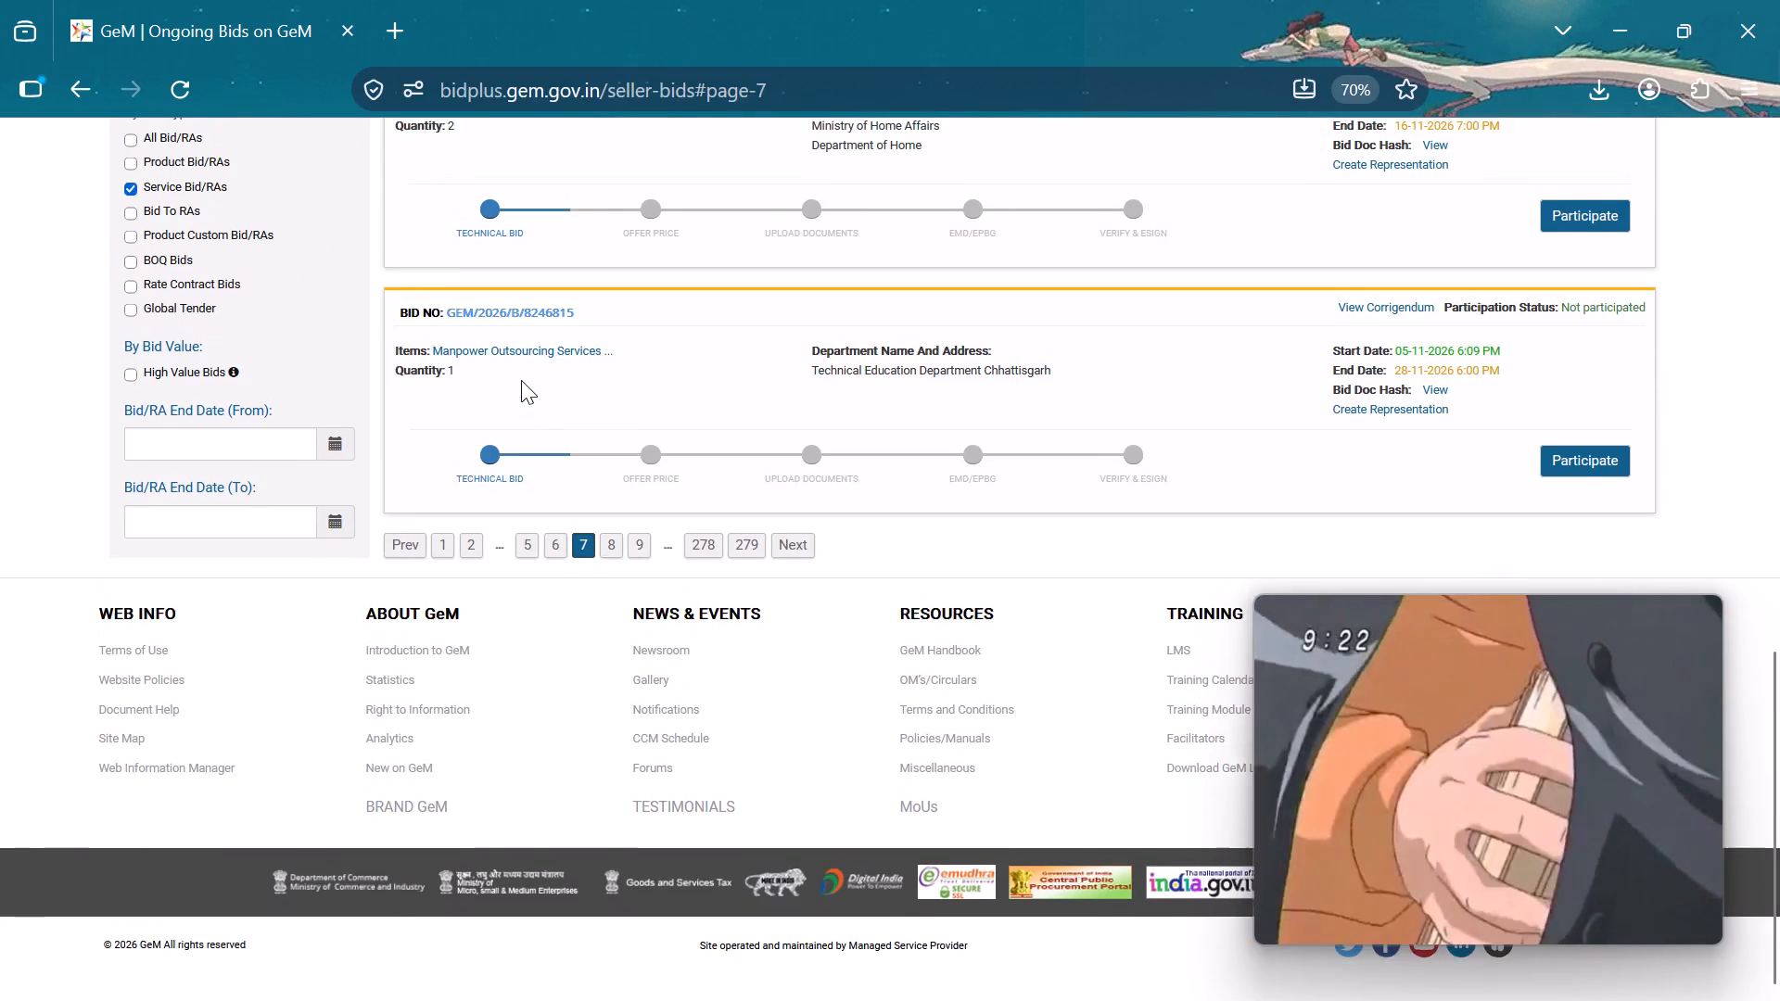
{"action": "left_click", "coordinate": [559, 569]}
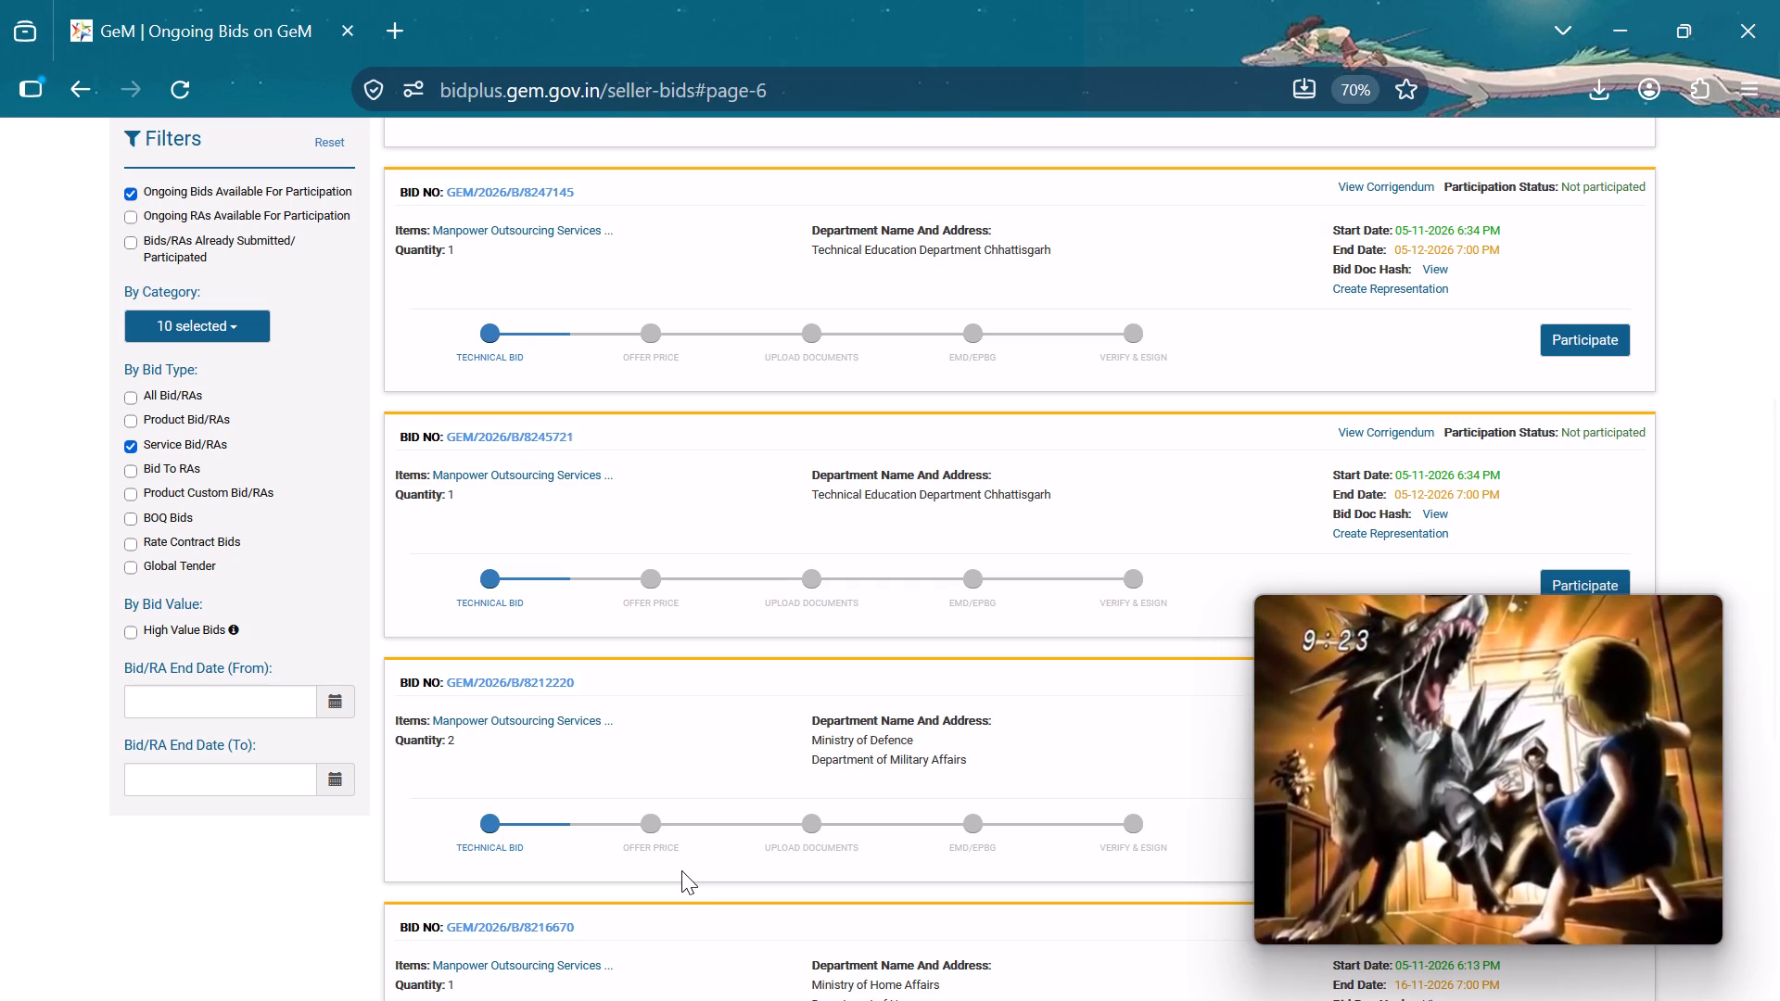
{"action": "scroll", "coordinate": [723, 976], "scroll_direction": "down", "scroll_amount": 1}
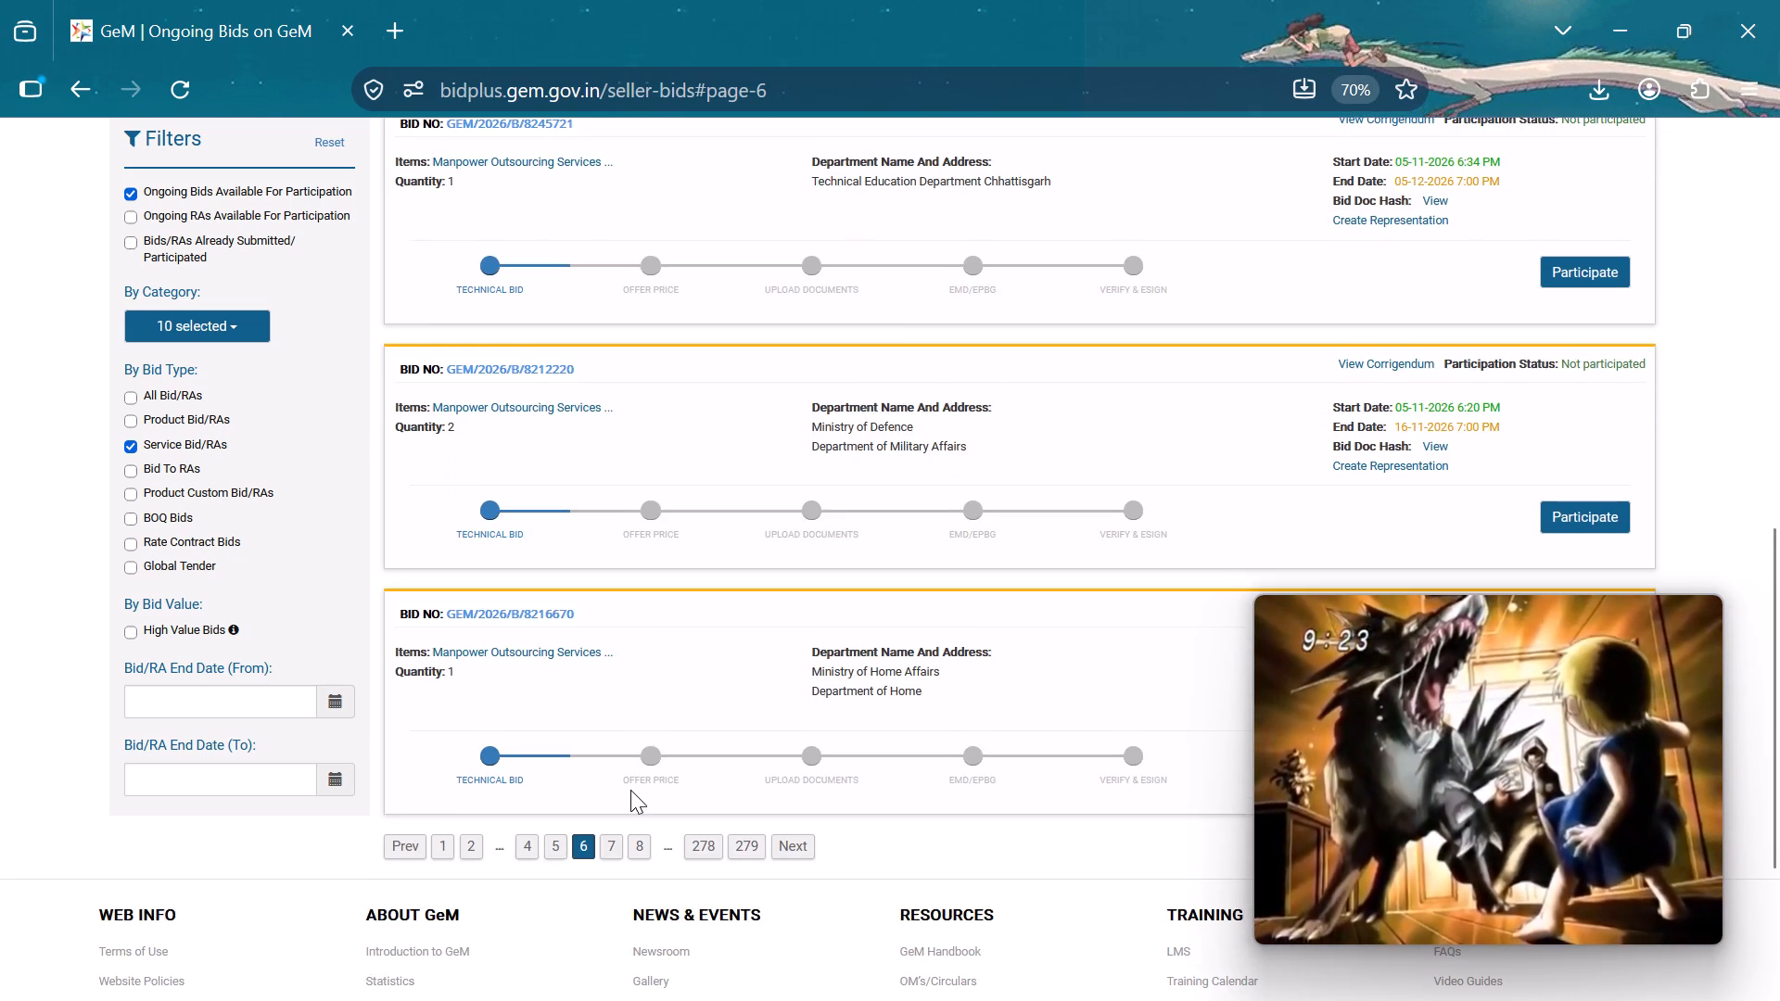
{"action": "scroll", "coordinate": [630, 790], "scroll_direction": "up", "scroll_amount": 2}
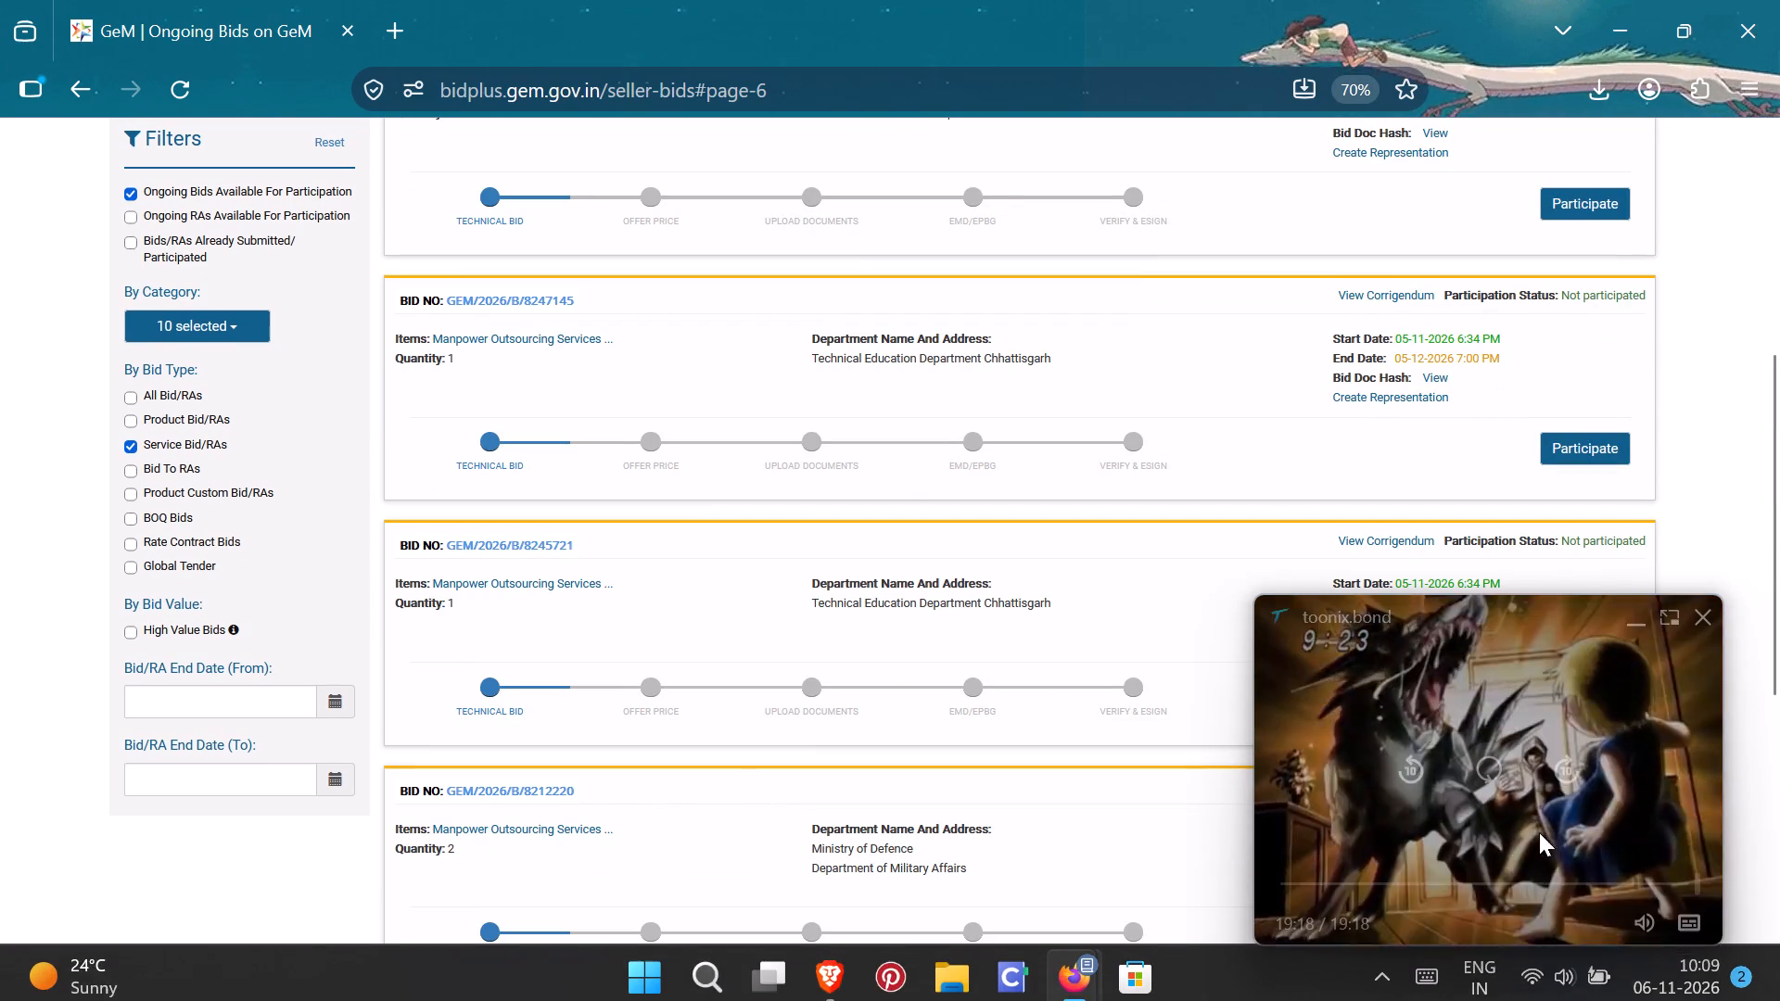
{"action": "left_click", "coordinate": [1709, 625]}
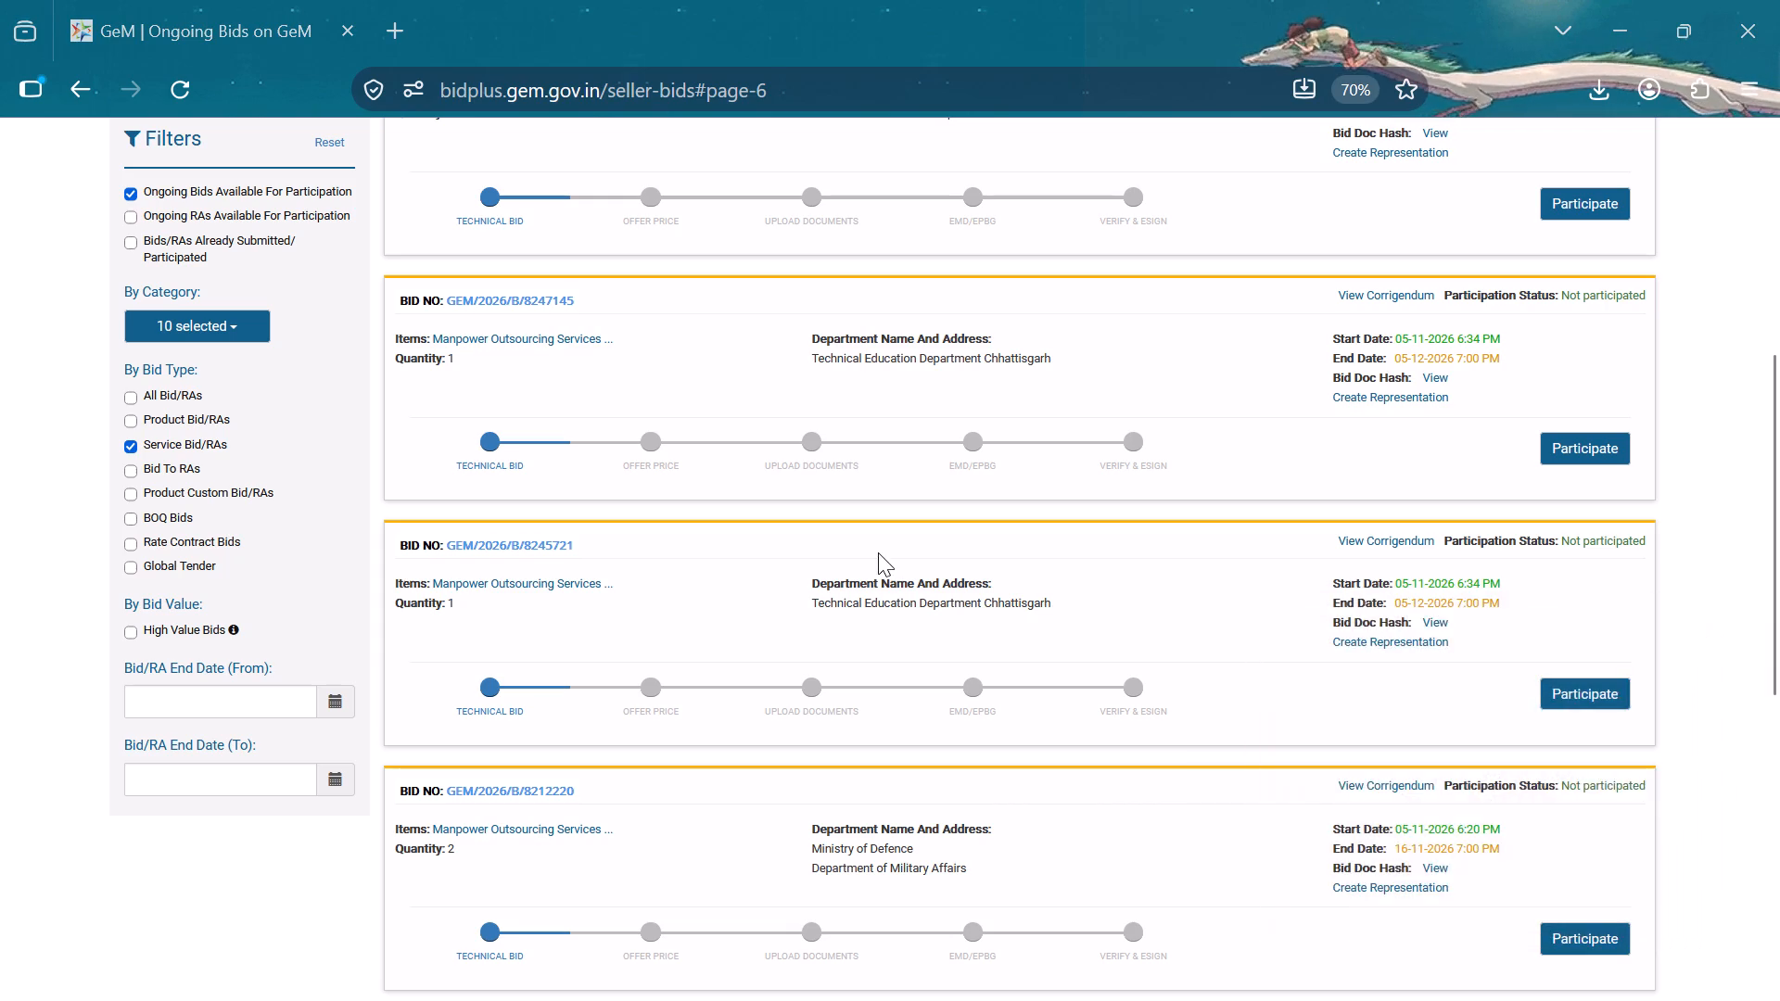
{"action": "scroll", "coordinate": [878, 552], "scroll_direction": "up", "scroll_amount": 1}
{"action": "left_click", "coordinate": [496, 431]}
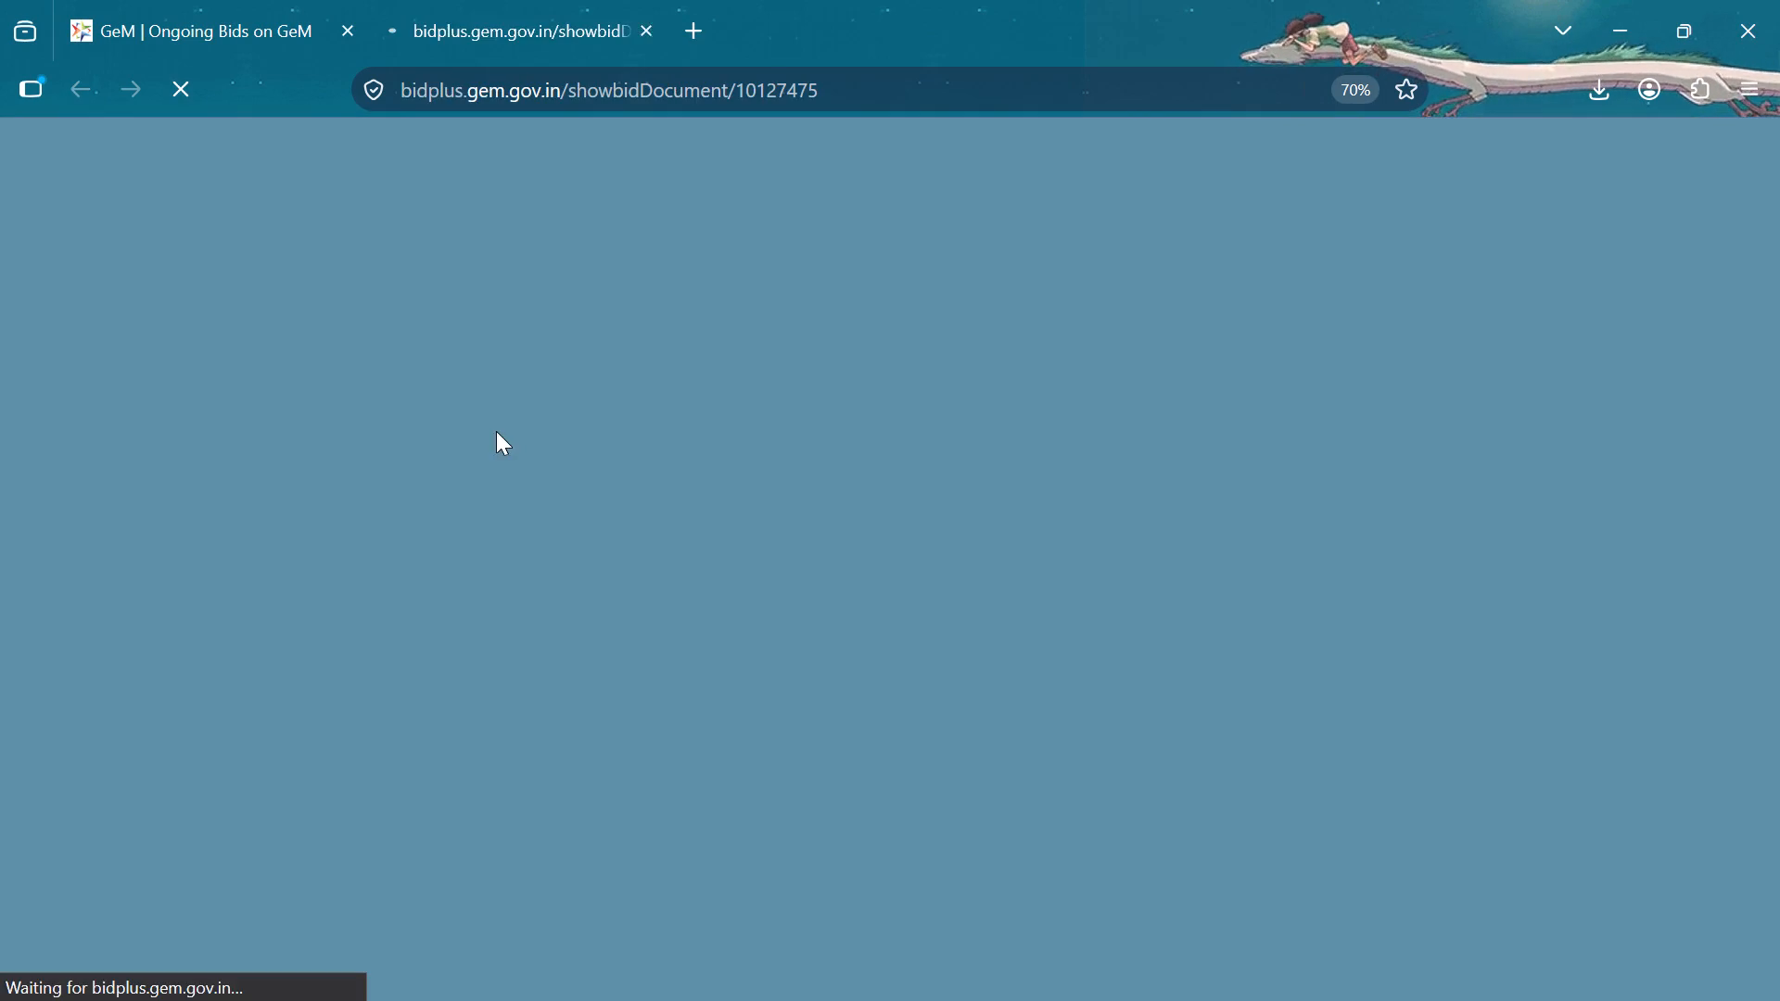
{"action": "left_click", "coordinate": [780, 420]}
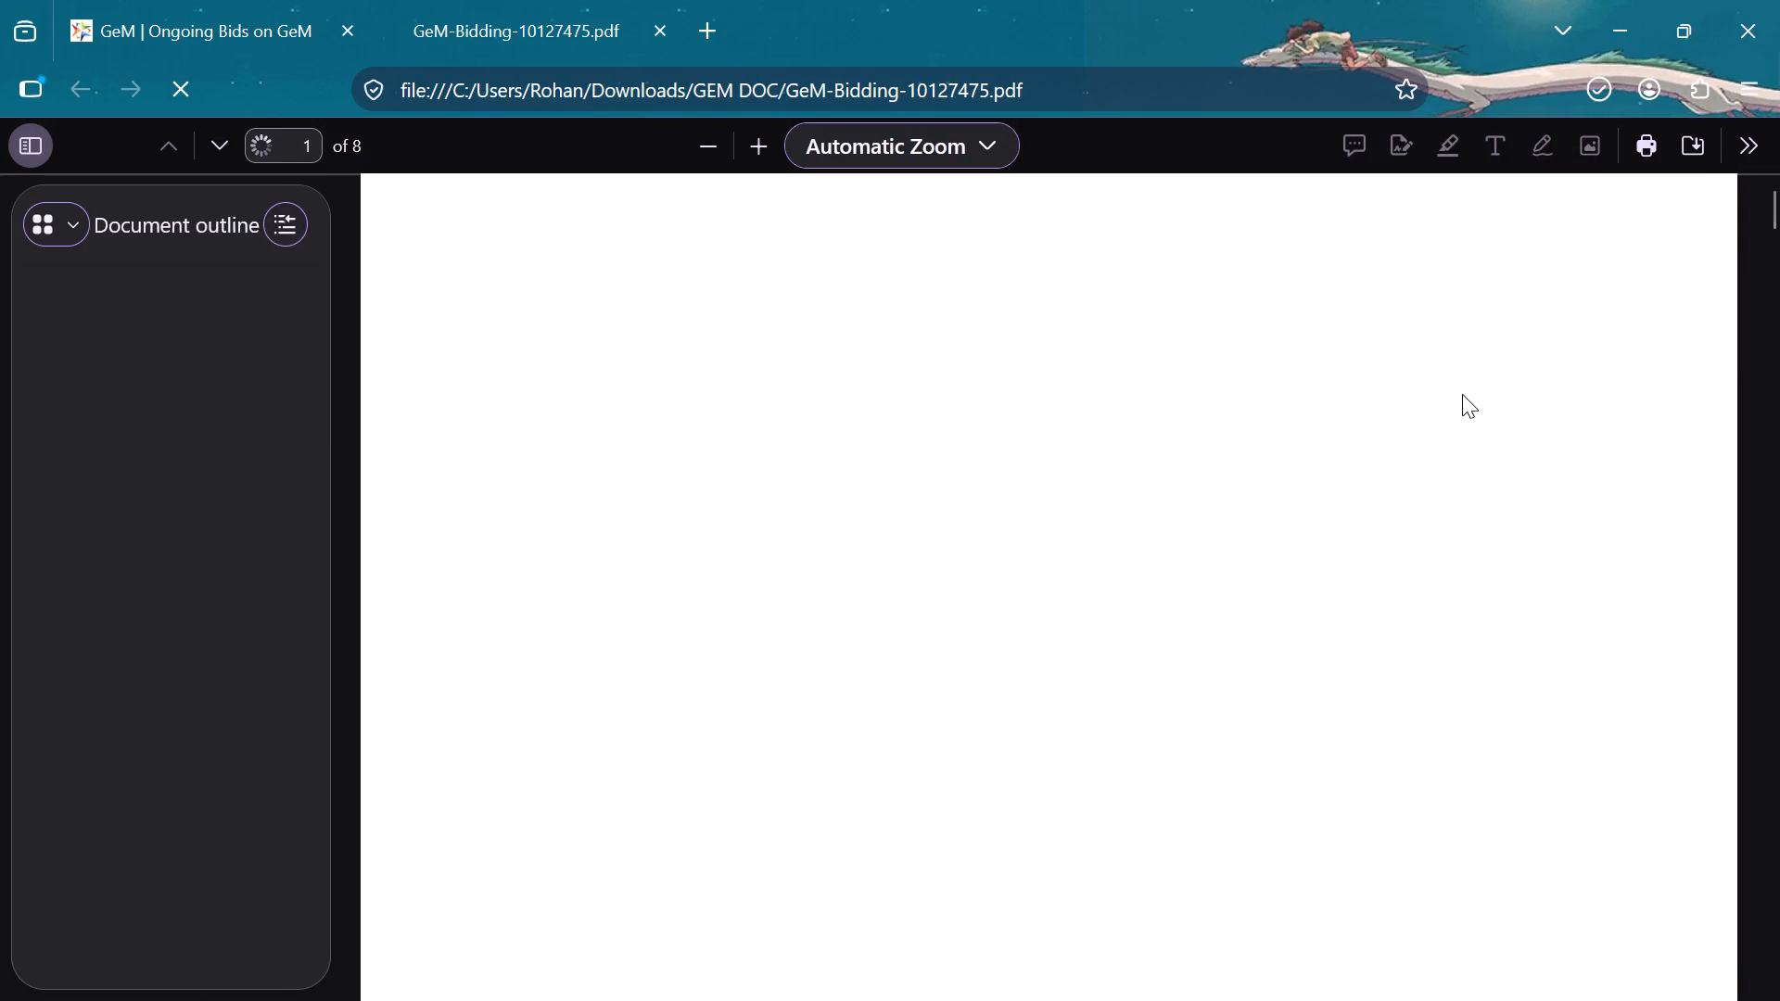
Copy the bid number from the bid document and replace the form's GEM Id with GEM/2026/B/8240751.
{"action": "double_click", "coordinate": [1435, 352]}
{"action": "key", "text": "ctrl+shift+Right"}
{"action": "key", "text": "ctrl+shift+Right"}
{"action": "key", "text": "ctrl+shift+Right"}
{"action": "key", "text": "ctrl+c"}
{"action": "key", "text": "ctrl+c"}
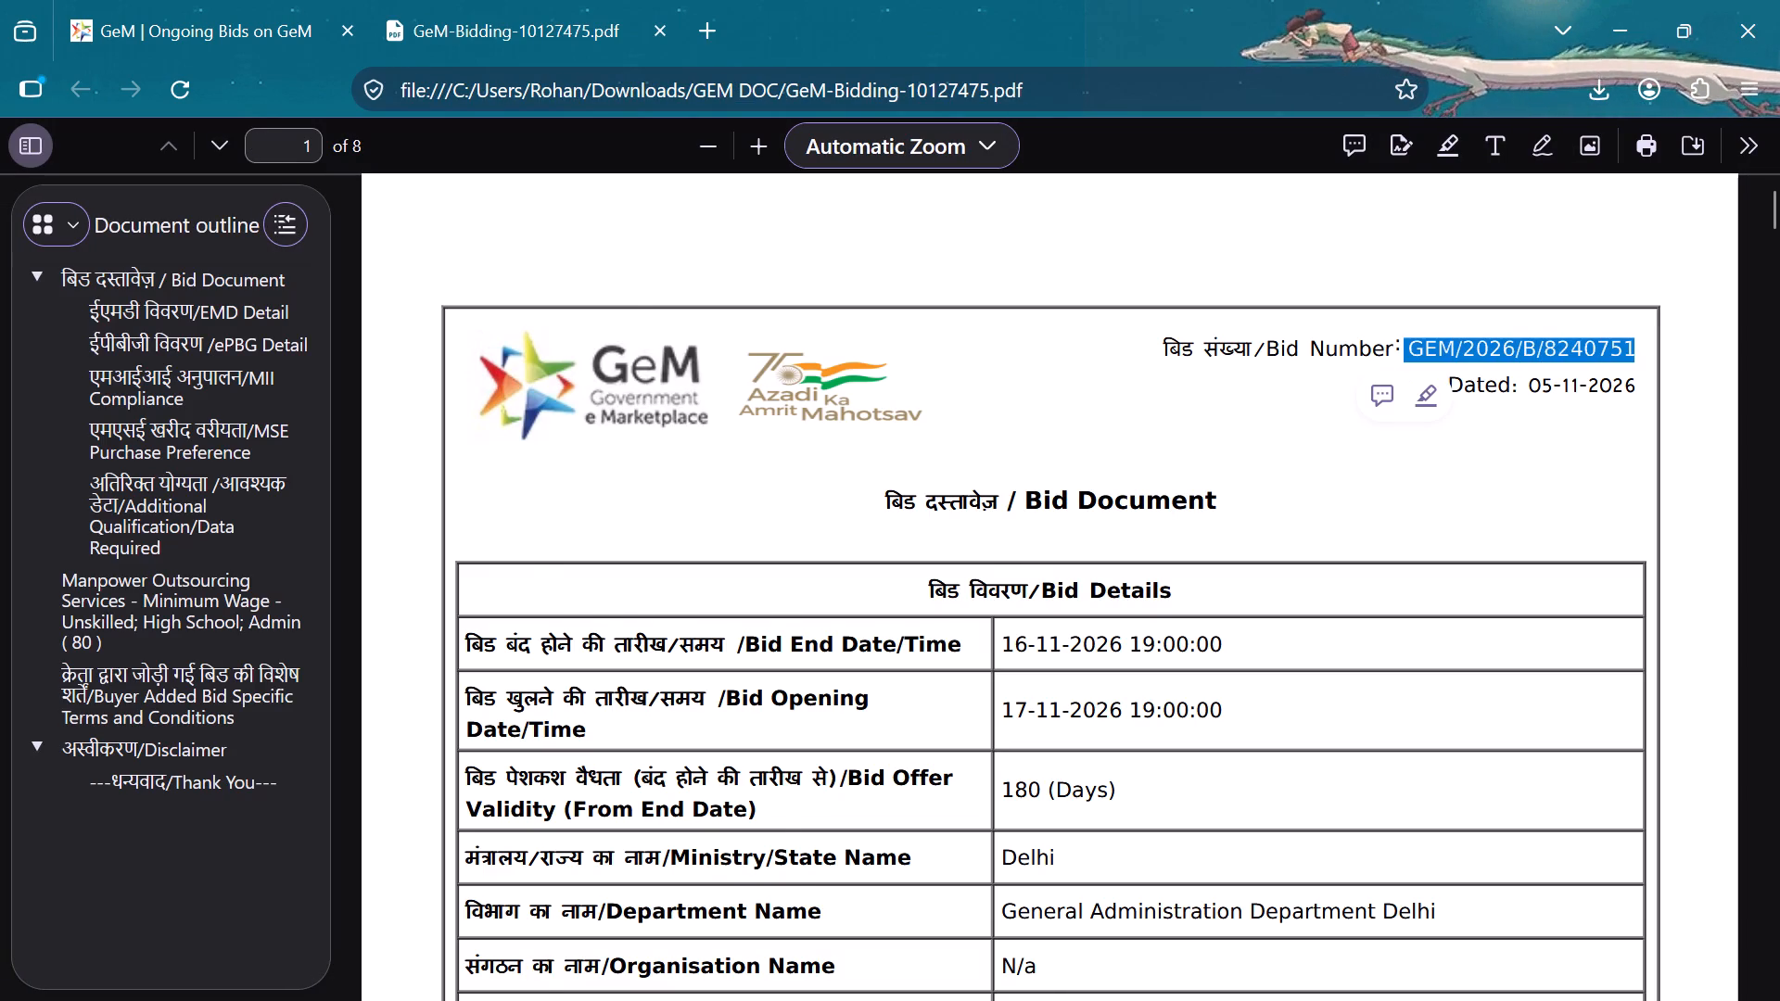
{"action": "scroll", "coordinate": [1202, 452], "scroll_direction": "down", "scroll_amount": 4}
{"action": "scroll", "coordinate": [961, 575], "scroll_direction": "down", "scroll_amount": 9}
{"action": "key", "text": "alt+Tab"}
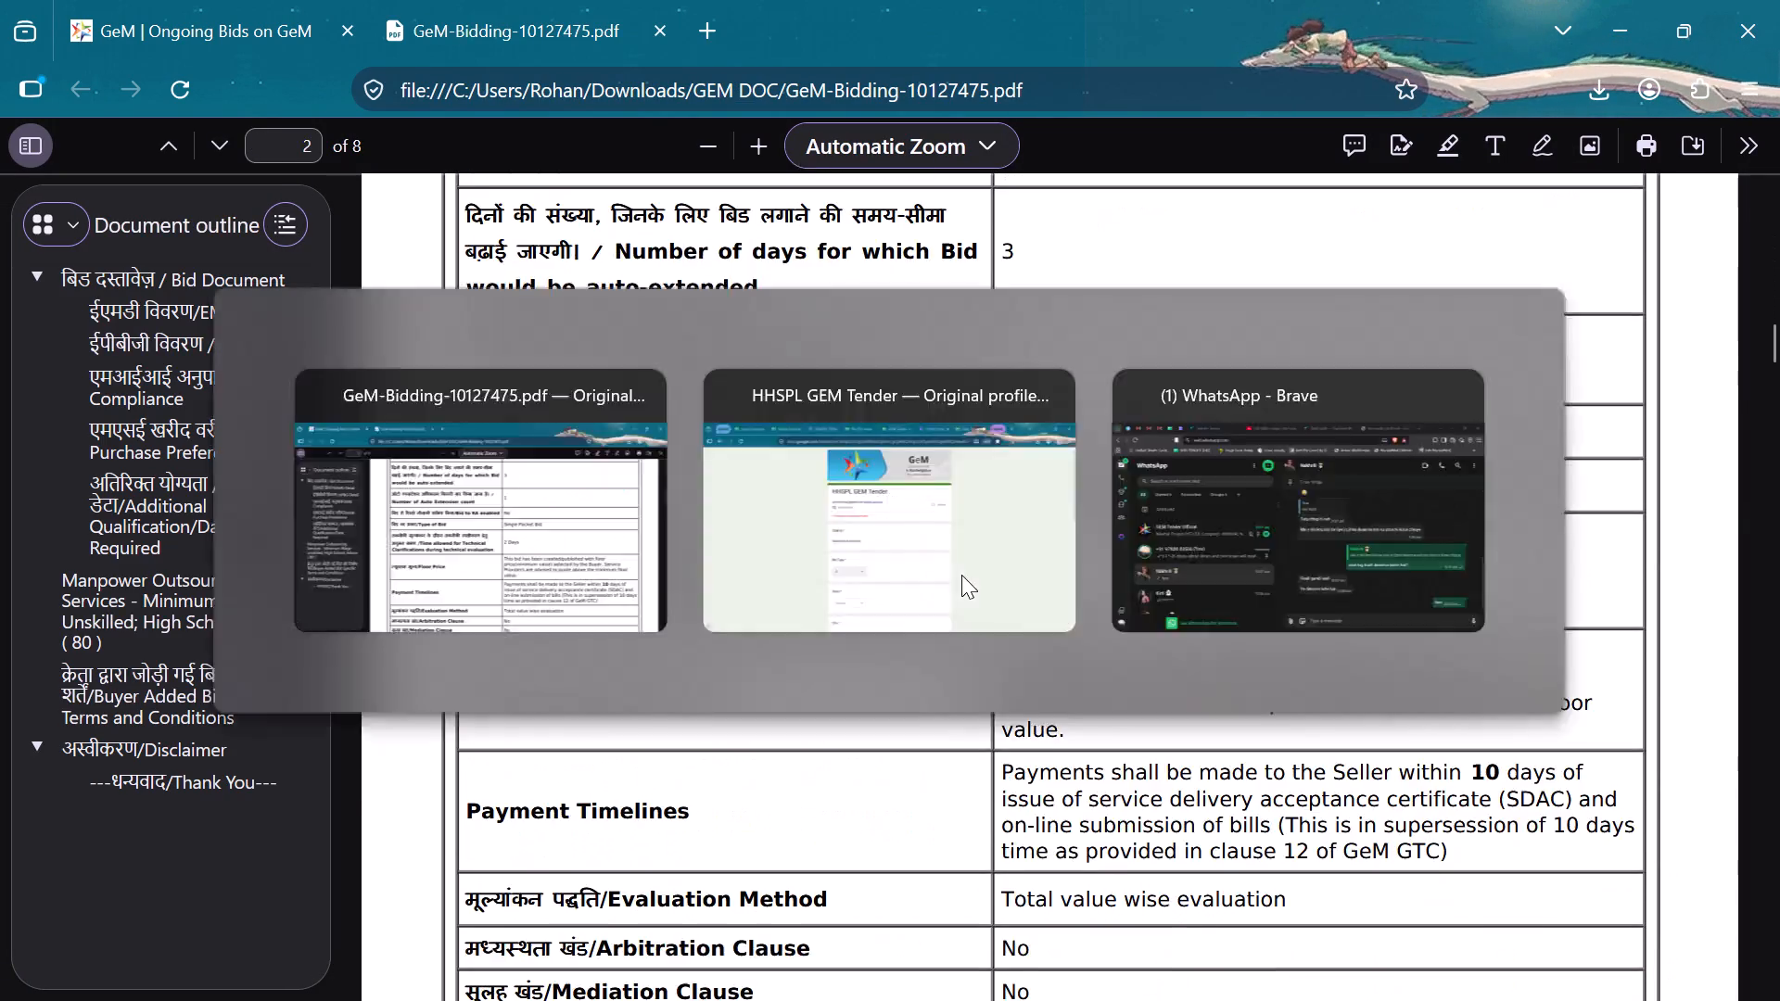
{"action": "left_click", "coordinate": [778, 566]}
{"action": "key", "text": "ctrl+a"}
{"action": "key", "text": "ctrl+v"}
{"action": "key", "text": "Tab"}
Check the consignee details in the bid document and enter Bid Type D, State DL, City Delhi, Pasara N and Pre Bid Meeting N.
{"action": "key", "text": "alt+Tab"}
{"action": "scroll", "coordinate": [775, 571], "scroll_direction": "down", "scroll_amount": 12}
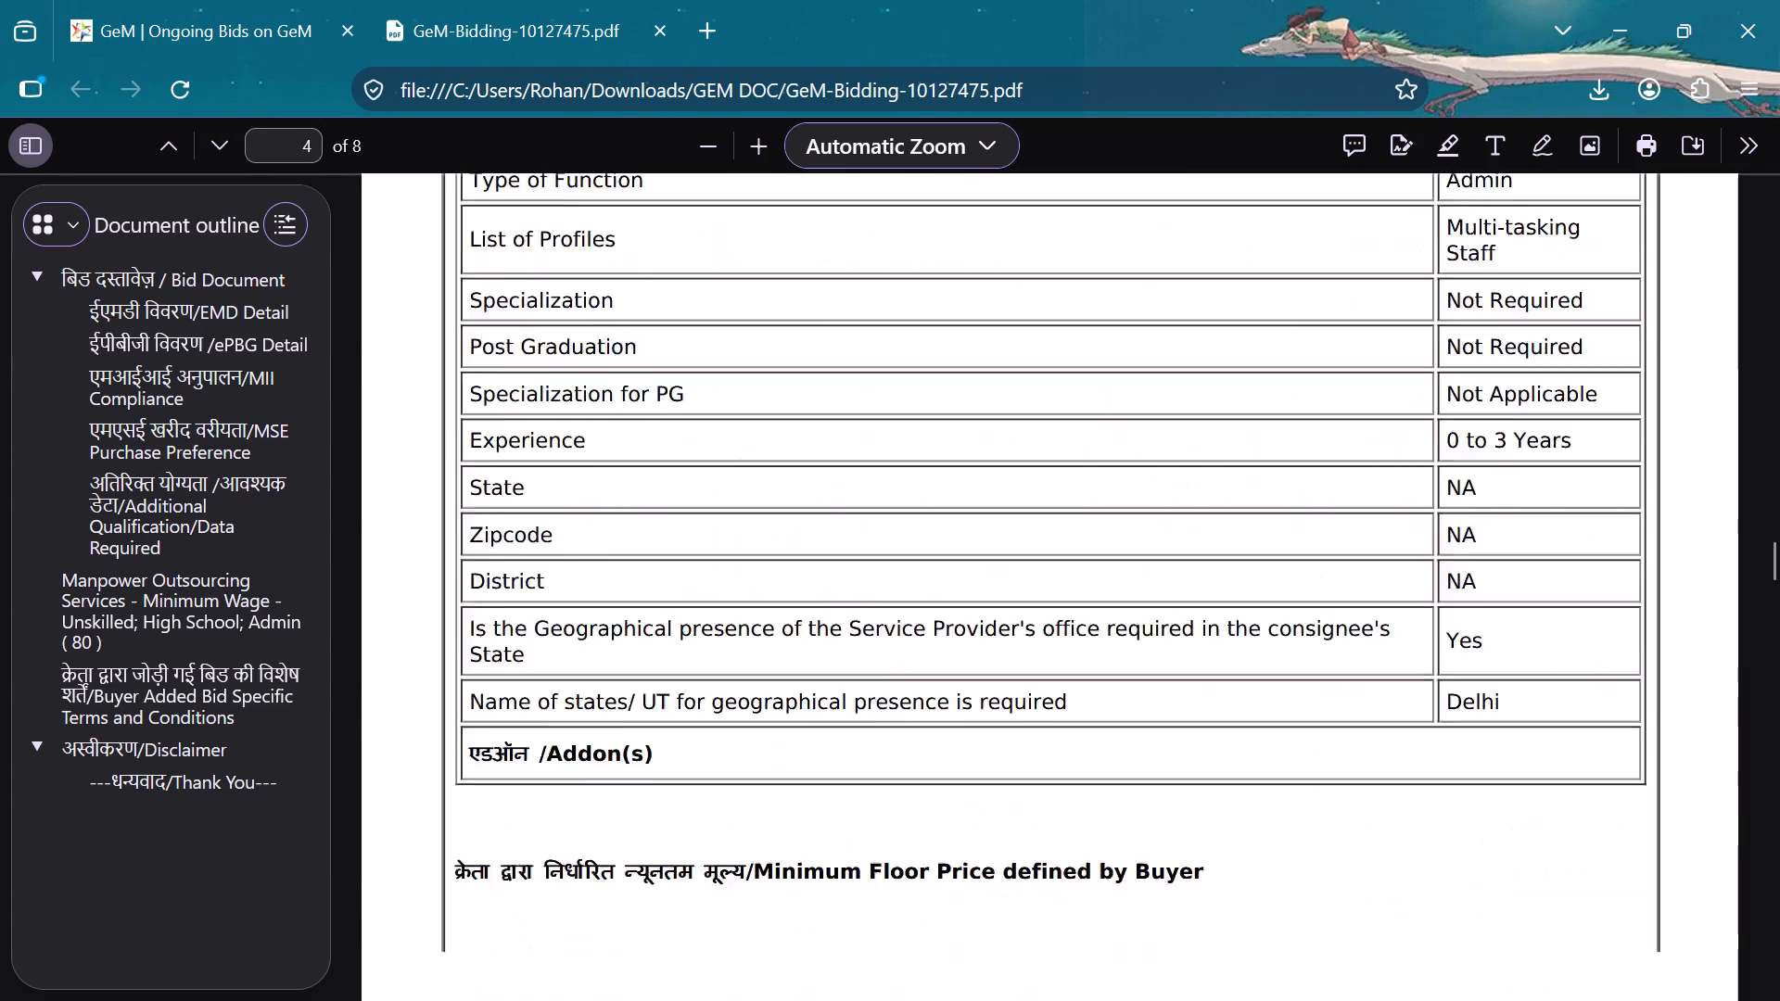
{"action": "scroll", "coordinate": [775, 571], "scroll_direction": "down", "scroll_amount": 20}
{"action": "scroll", "coordinate": [775, 571], "scroll_direction": "down", "scroll_amount": 5}
{"action": "key", "text": "alt+Tab"}
{"action": "key", "text": "d"}
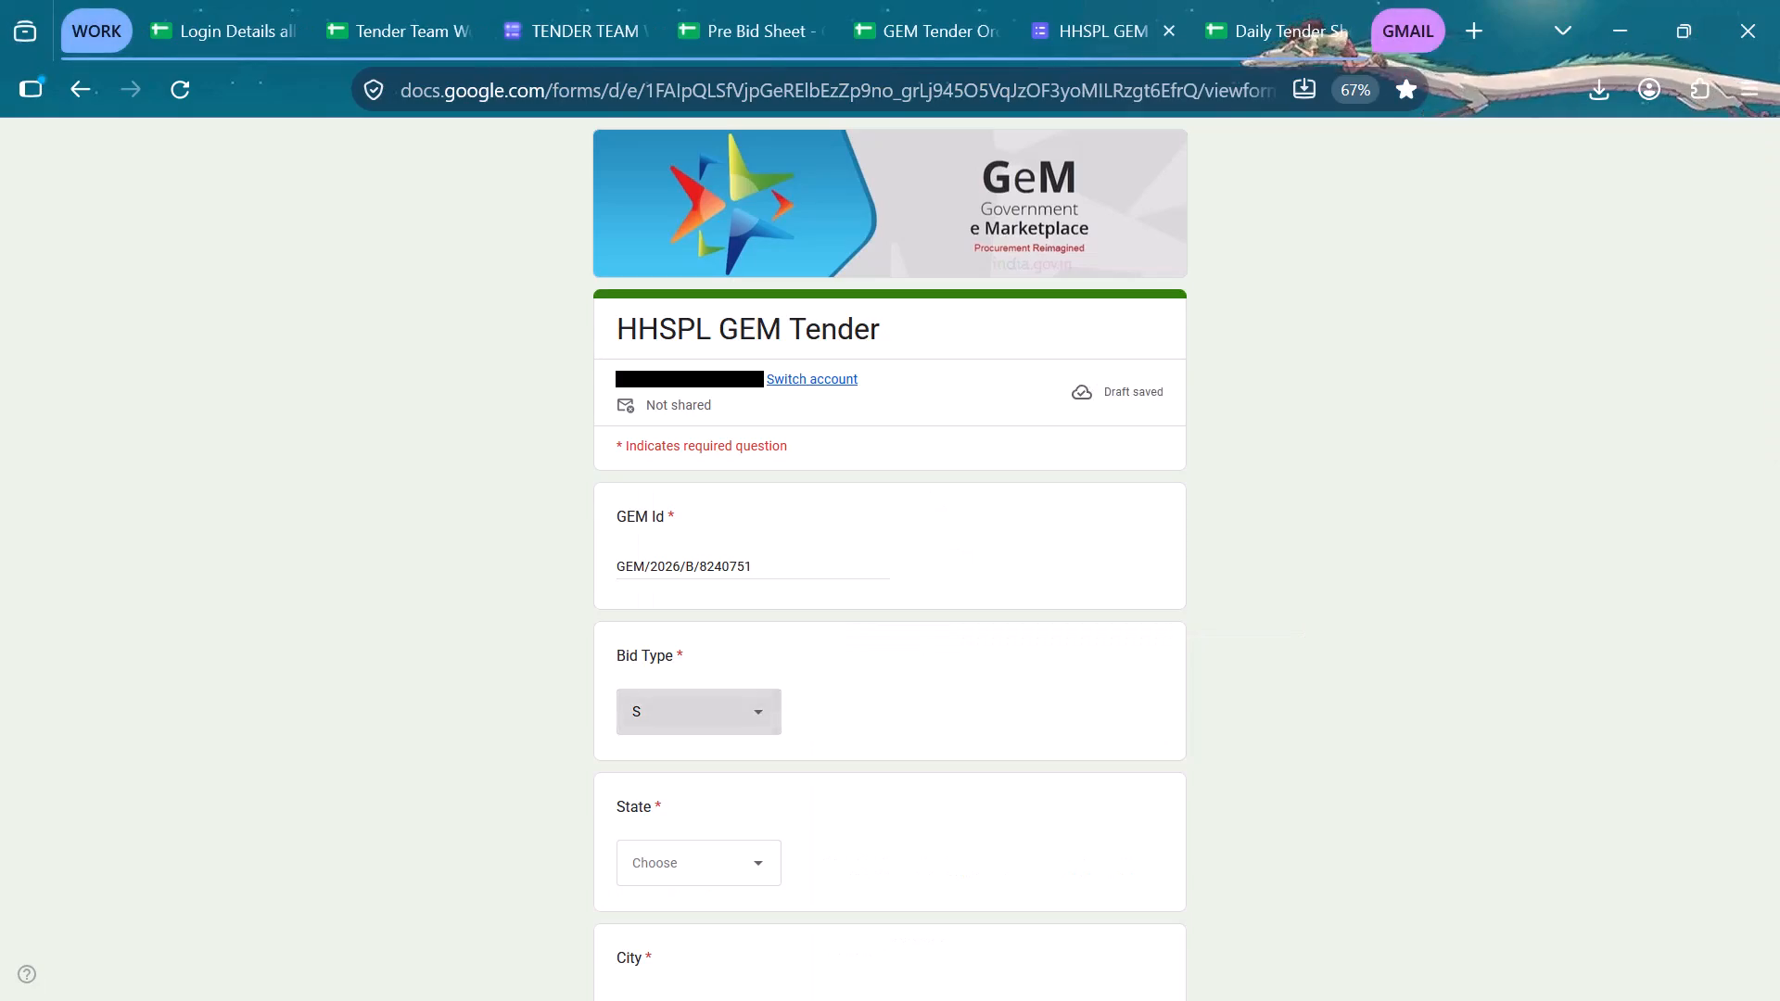
{"action": "key", "text": "Tab"}
{"action": "type", "text": "dl"}
{"action": "key", "text": "Tab"}
{"action": "type", "text": "delhi"}
{"action": "key", "text": "Tab"}
{"action": "key", "text": "n"}
{"action": "key", "text": "Tab"}
{"action": "key", "text": "n"}
Enter closing date 16/11/2026 and quantity 80 for GEM/2026/B/8240751 and submit the form.
{"action": "key", "text": "alt+Tab"}
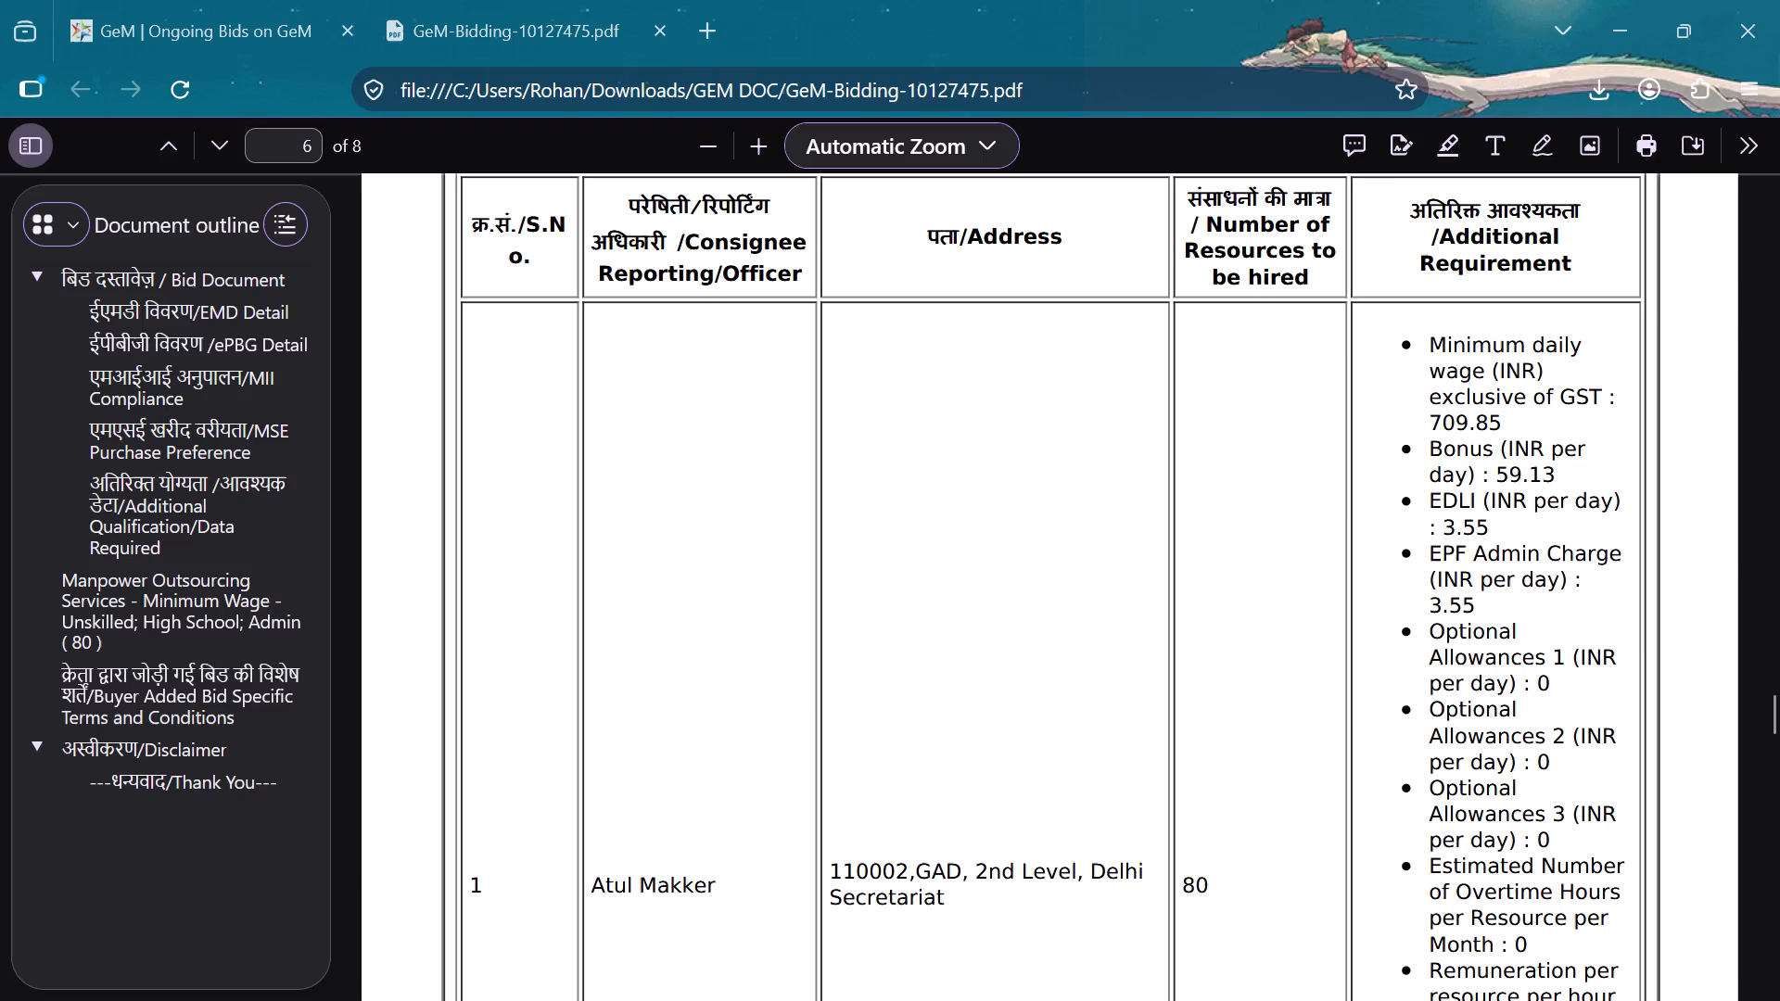
{"action": "left_click", "coordinate": [332, 0]}
{"action": "key", "text": "alt+Tab"}
{"action": "key", "text": "Tab"}
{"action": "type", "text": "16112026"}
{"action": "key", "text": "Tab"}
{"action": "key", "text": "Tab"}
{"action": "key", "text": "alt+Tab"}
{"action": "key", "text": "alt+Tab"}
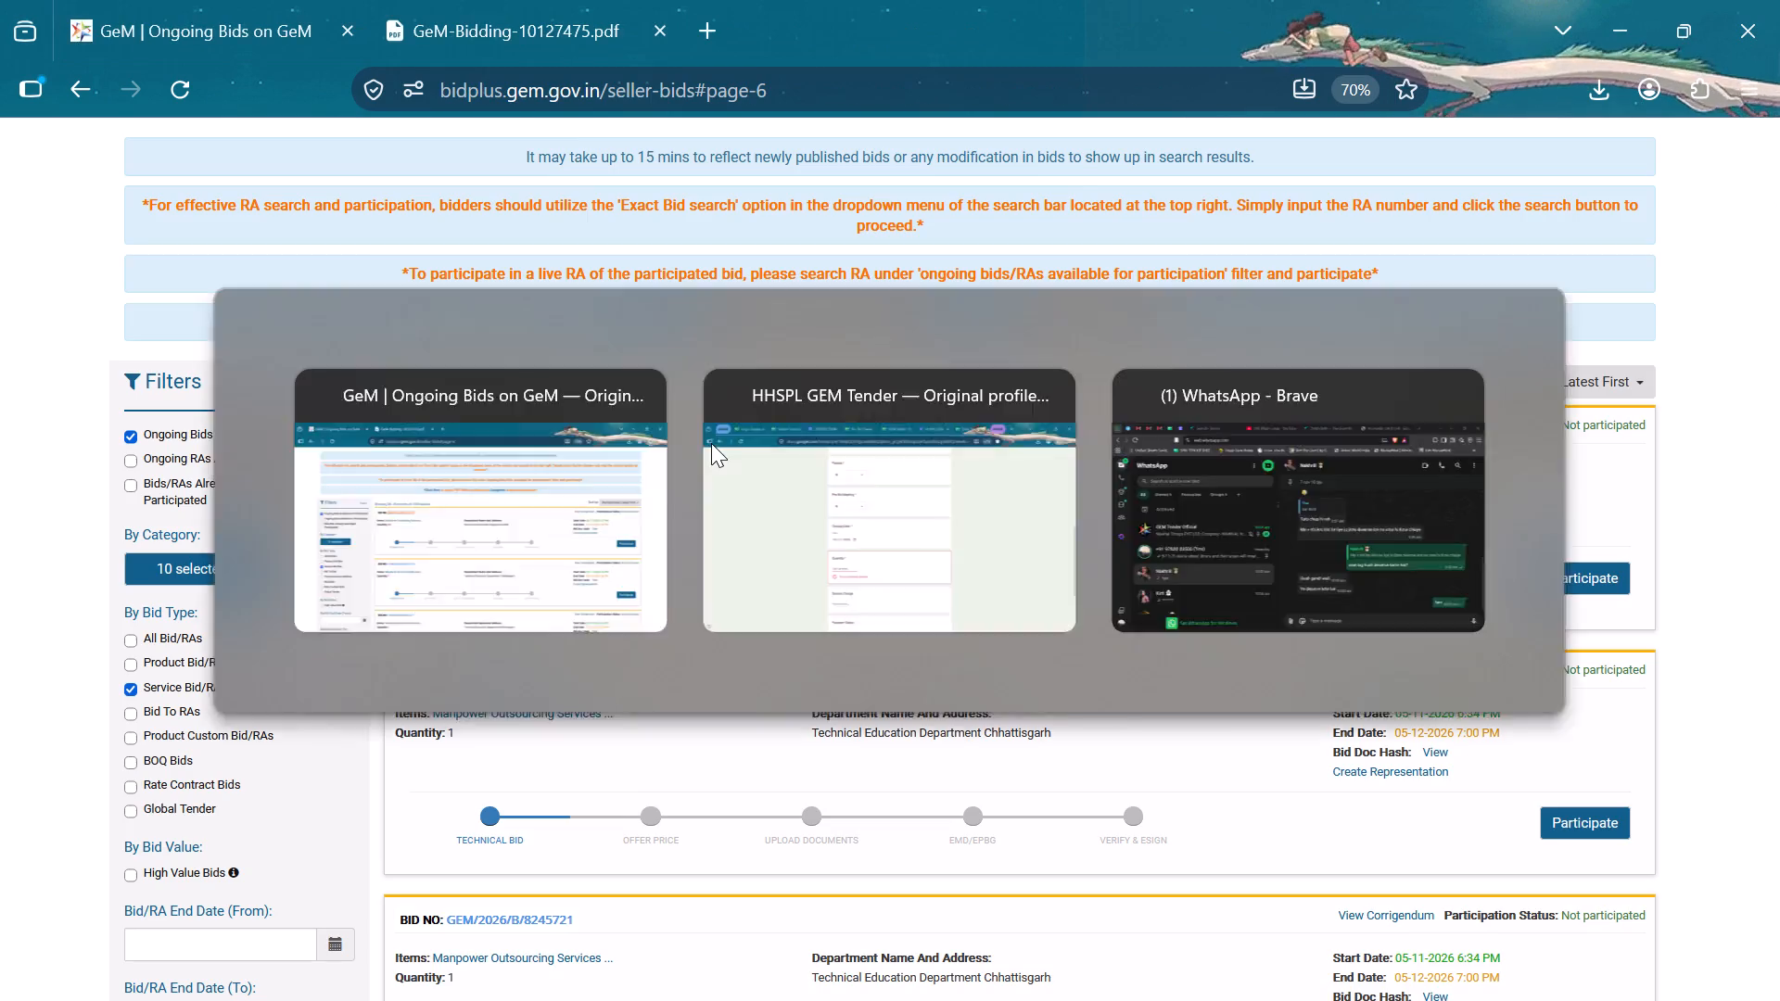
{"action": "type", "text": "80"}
{"action": "scroll", "coordinate": [704, 577], "scroll_direction": "down", "scroll_amount": 4}
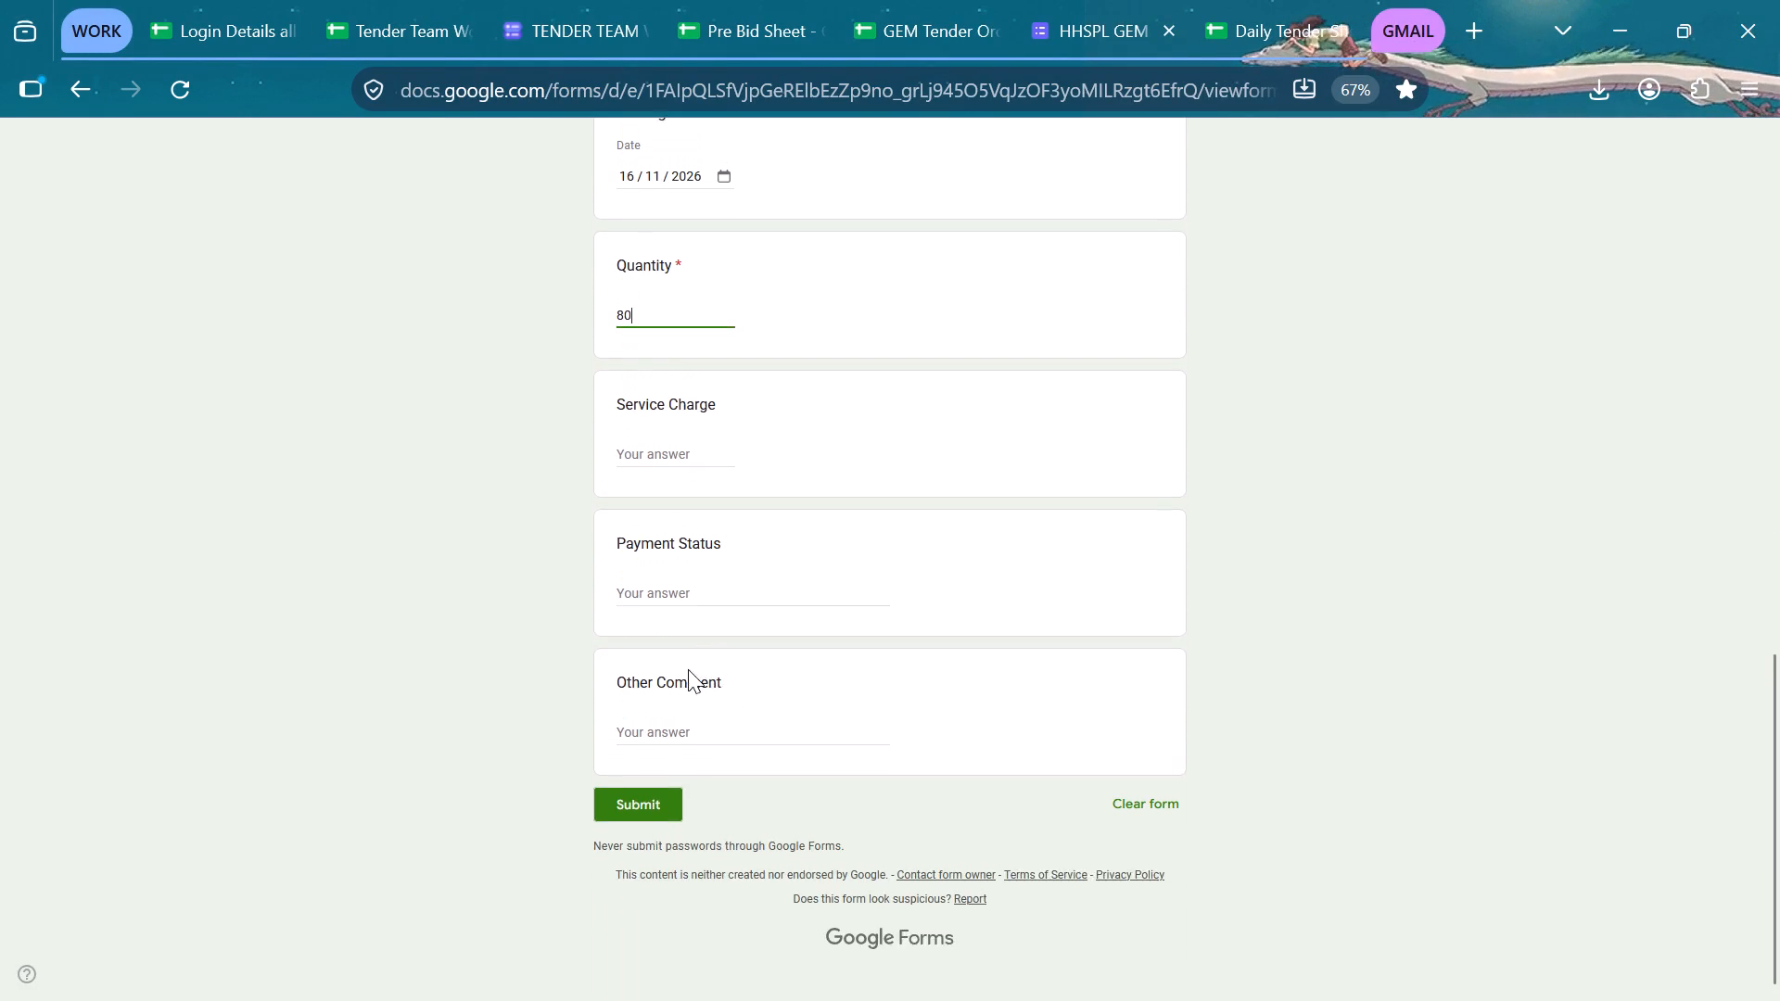
{"action": "left_click", "coordinate": [639, 819]}
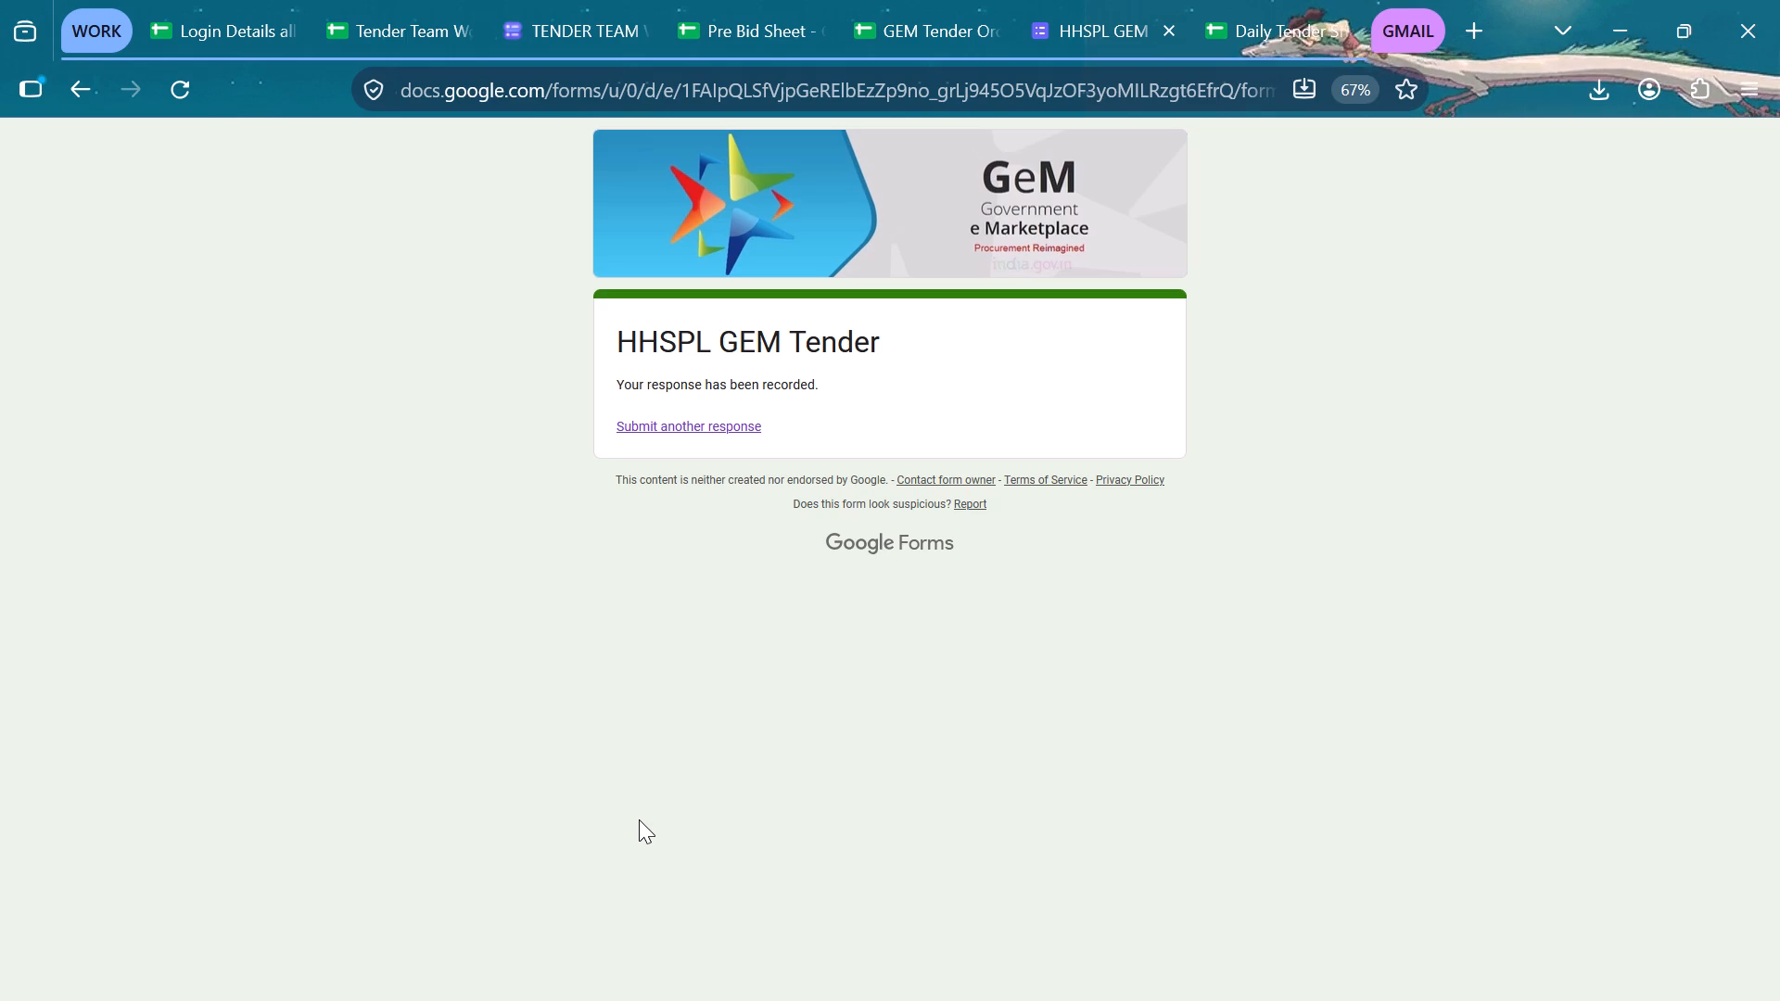
Open a new blank response of the HHSPL GEM Tender form.
{"action": "left_click", "coordinate": [638, 424]}
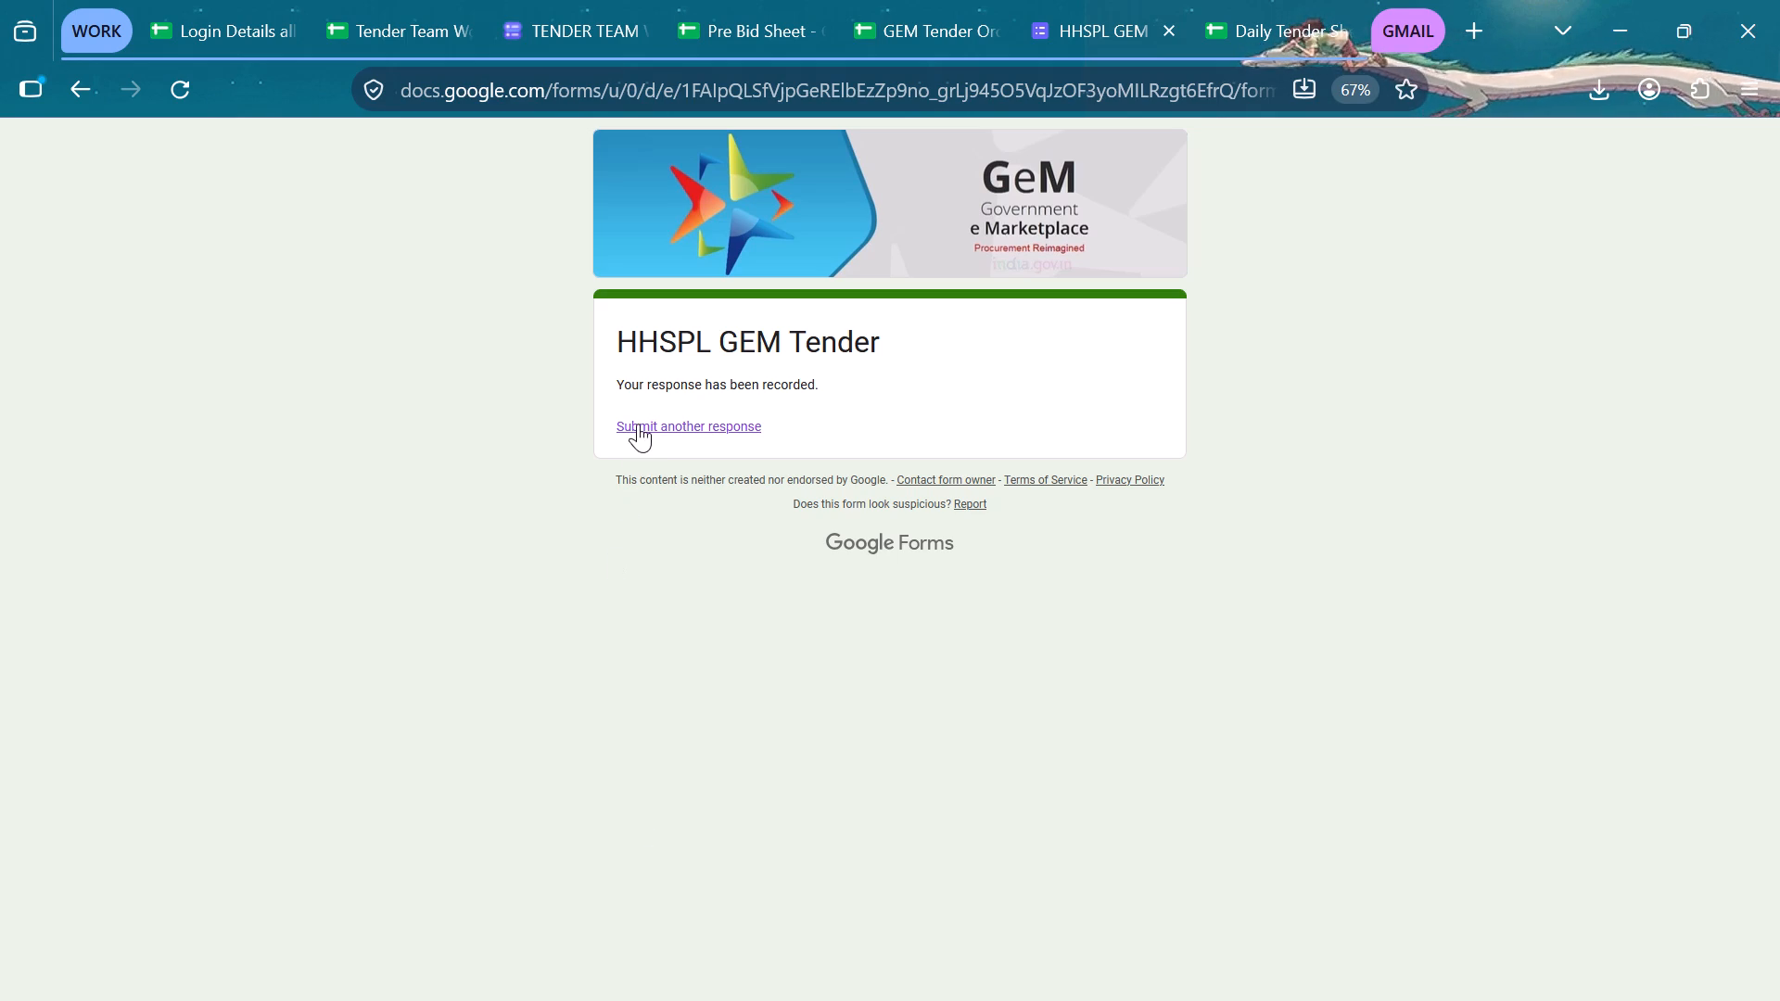
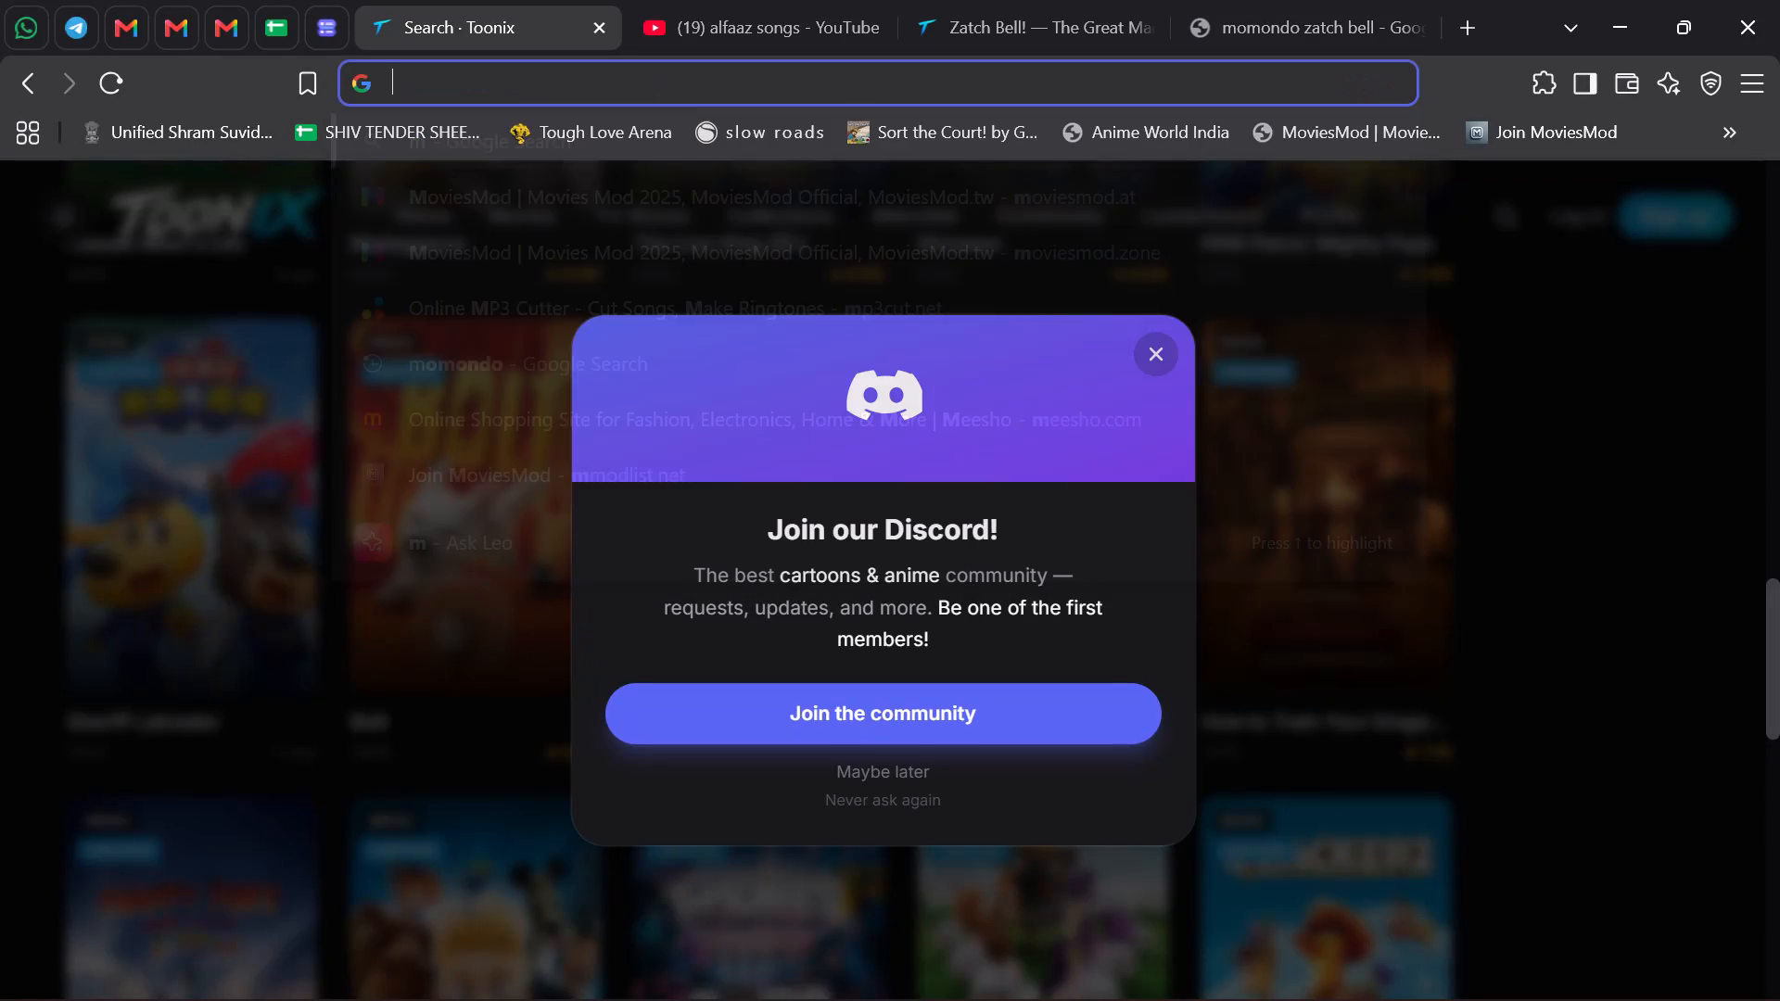
Load moviesmod.at in place of the Toonix search page in Brave and dismiss the Discord invitation.
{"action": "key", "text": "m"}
{"action": "key", "text": "Return"}
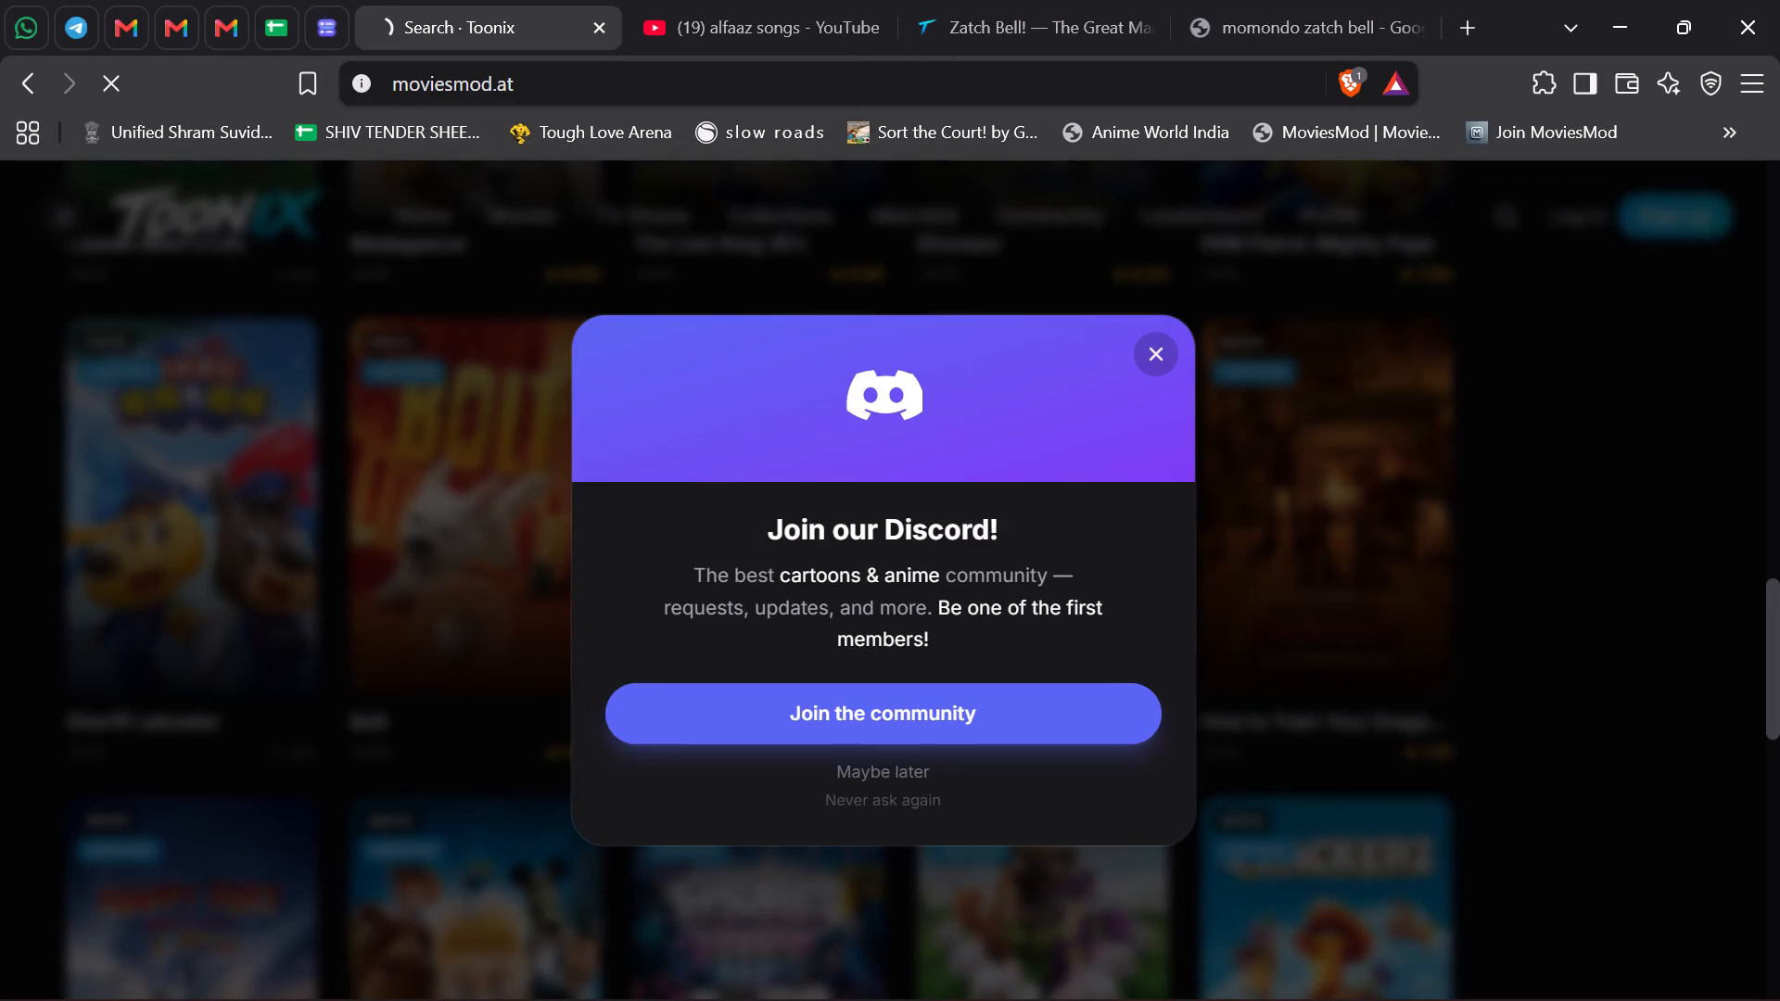
{"action": "left_click", "coordinate": [1049, 298]}
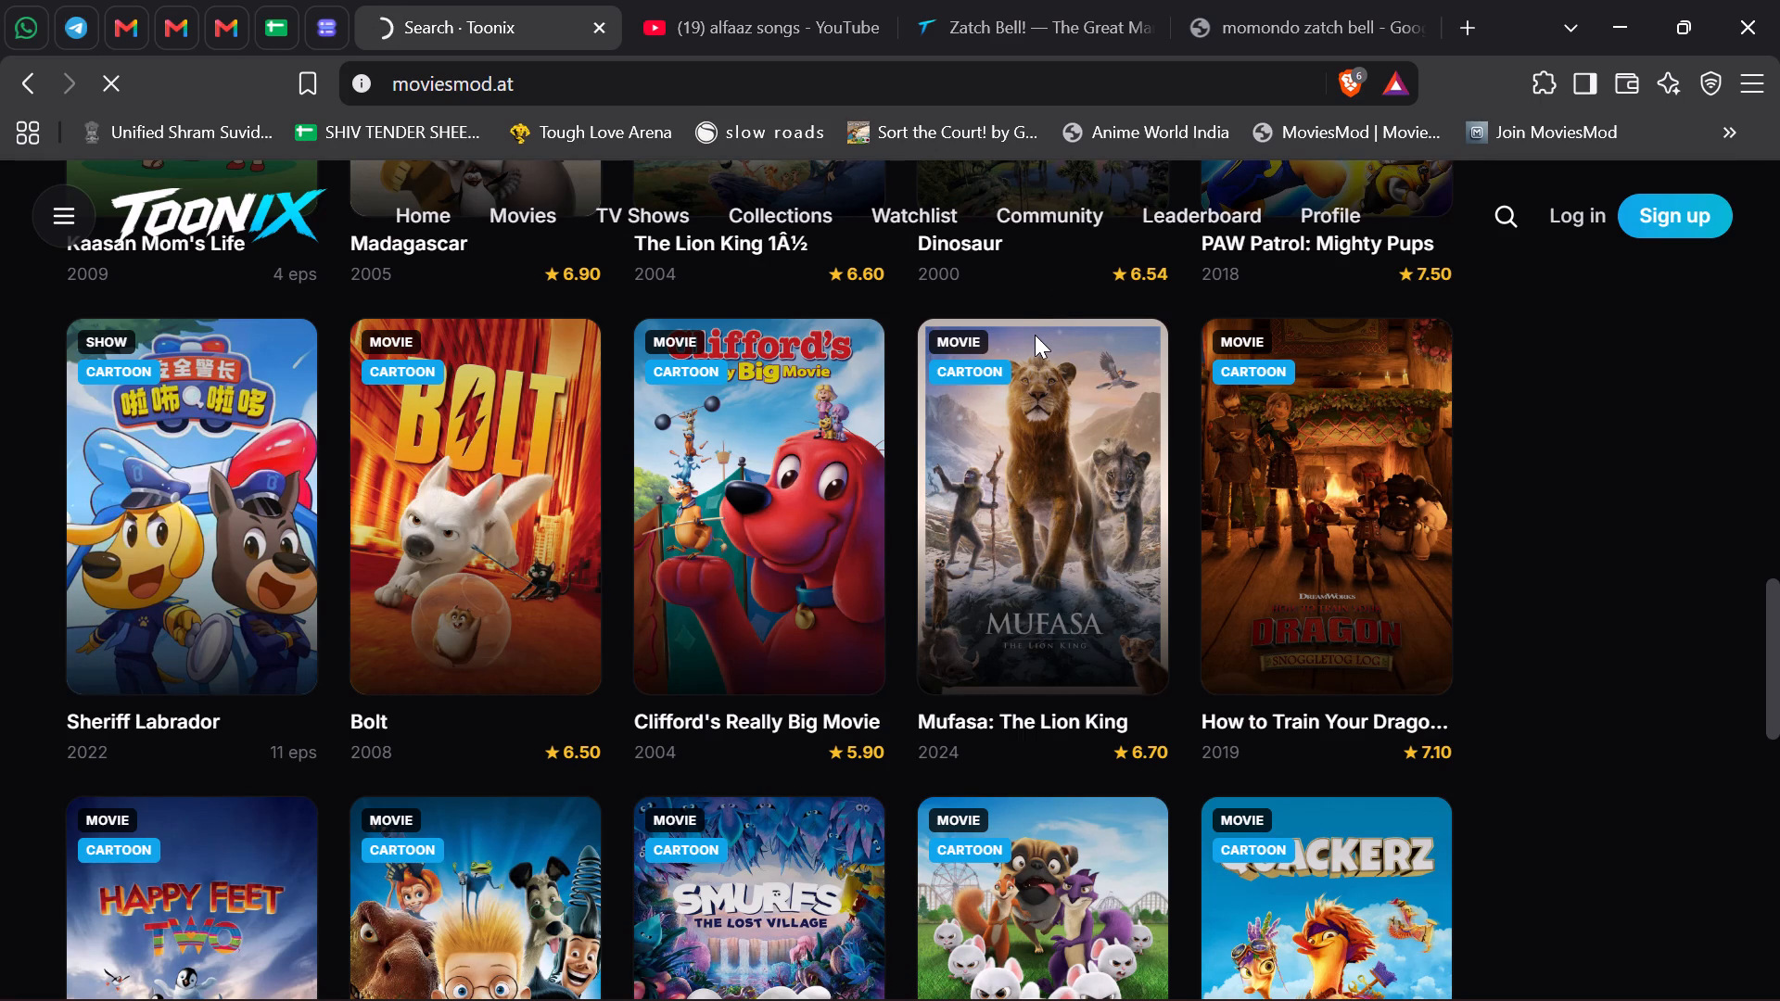
{"action": "scroll", "coordinate": [970, 412], "scroll_direction": "up", "scroll_amount": 4}
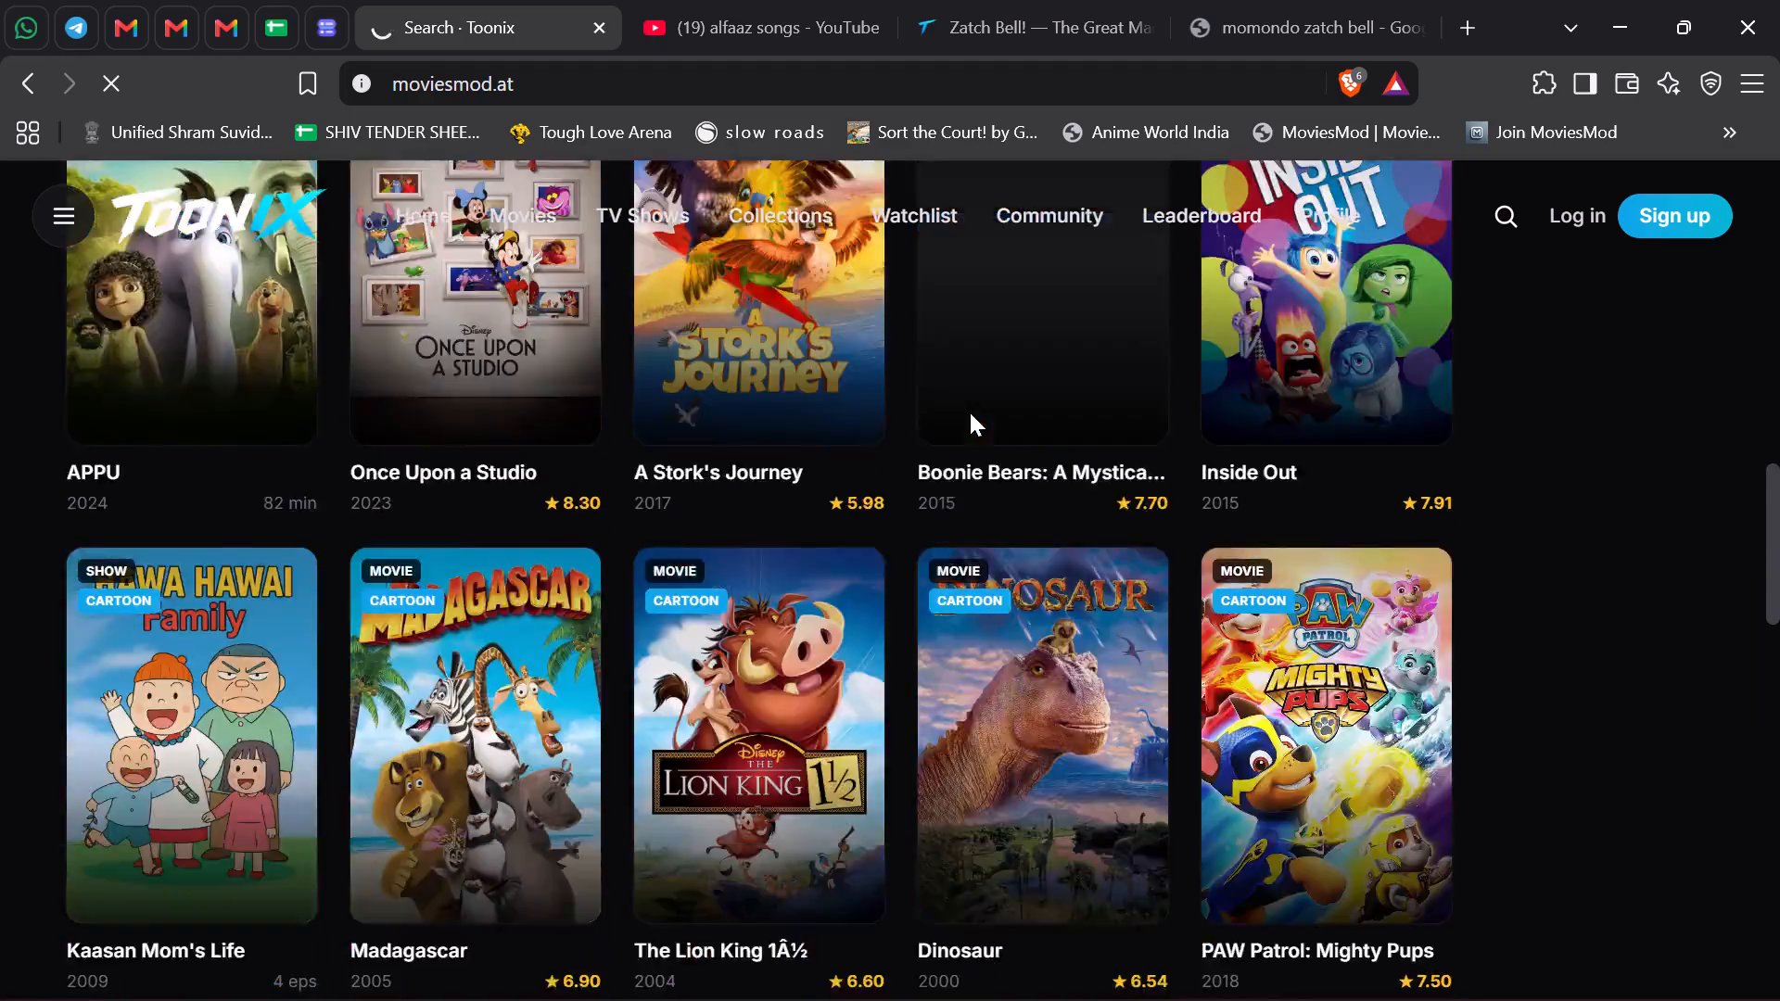
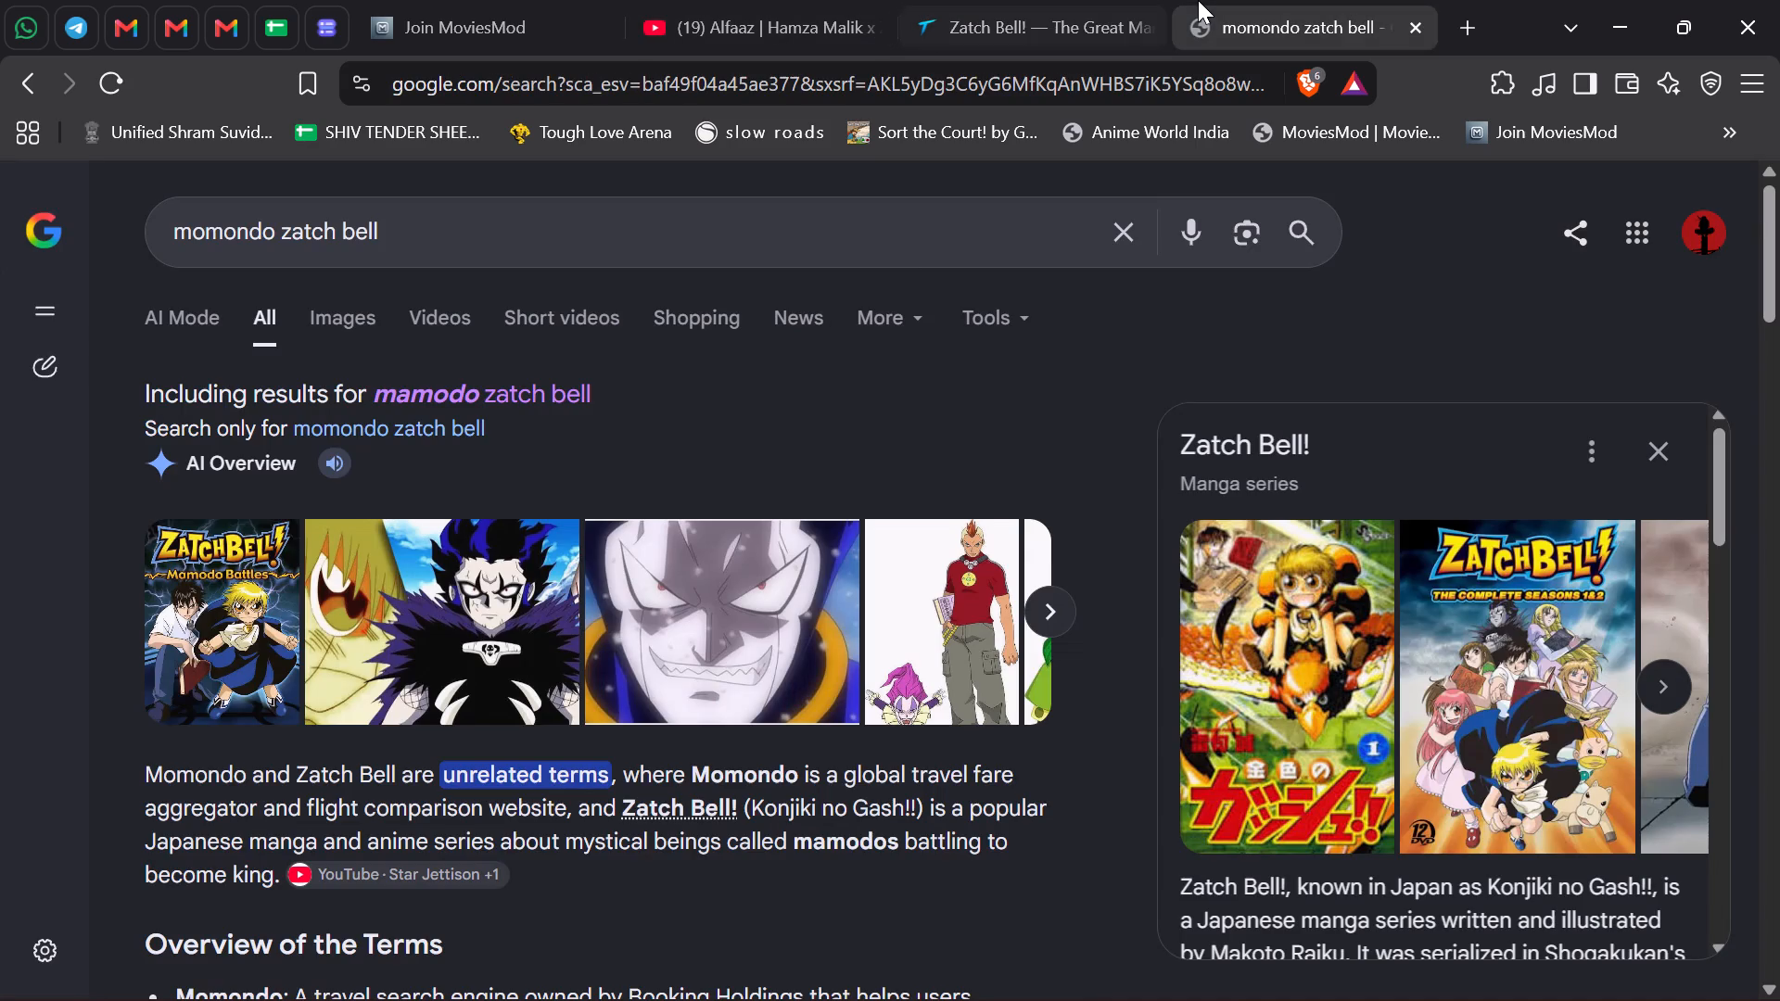
Look through the web search results for momondo zatch bell, and show the image results for the same search.
{"action": "scroll", "coordinate": [787, 354], "scroll_direction": "down", "scroll_amount": 1}
{"action": "scroll", "coordinate": [787, 354], "scroll_direction": "up", "scroll_amount": 1}
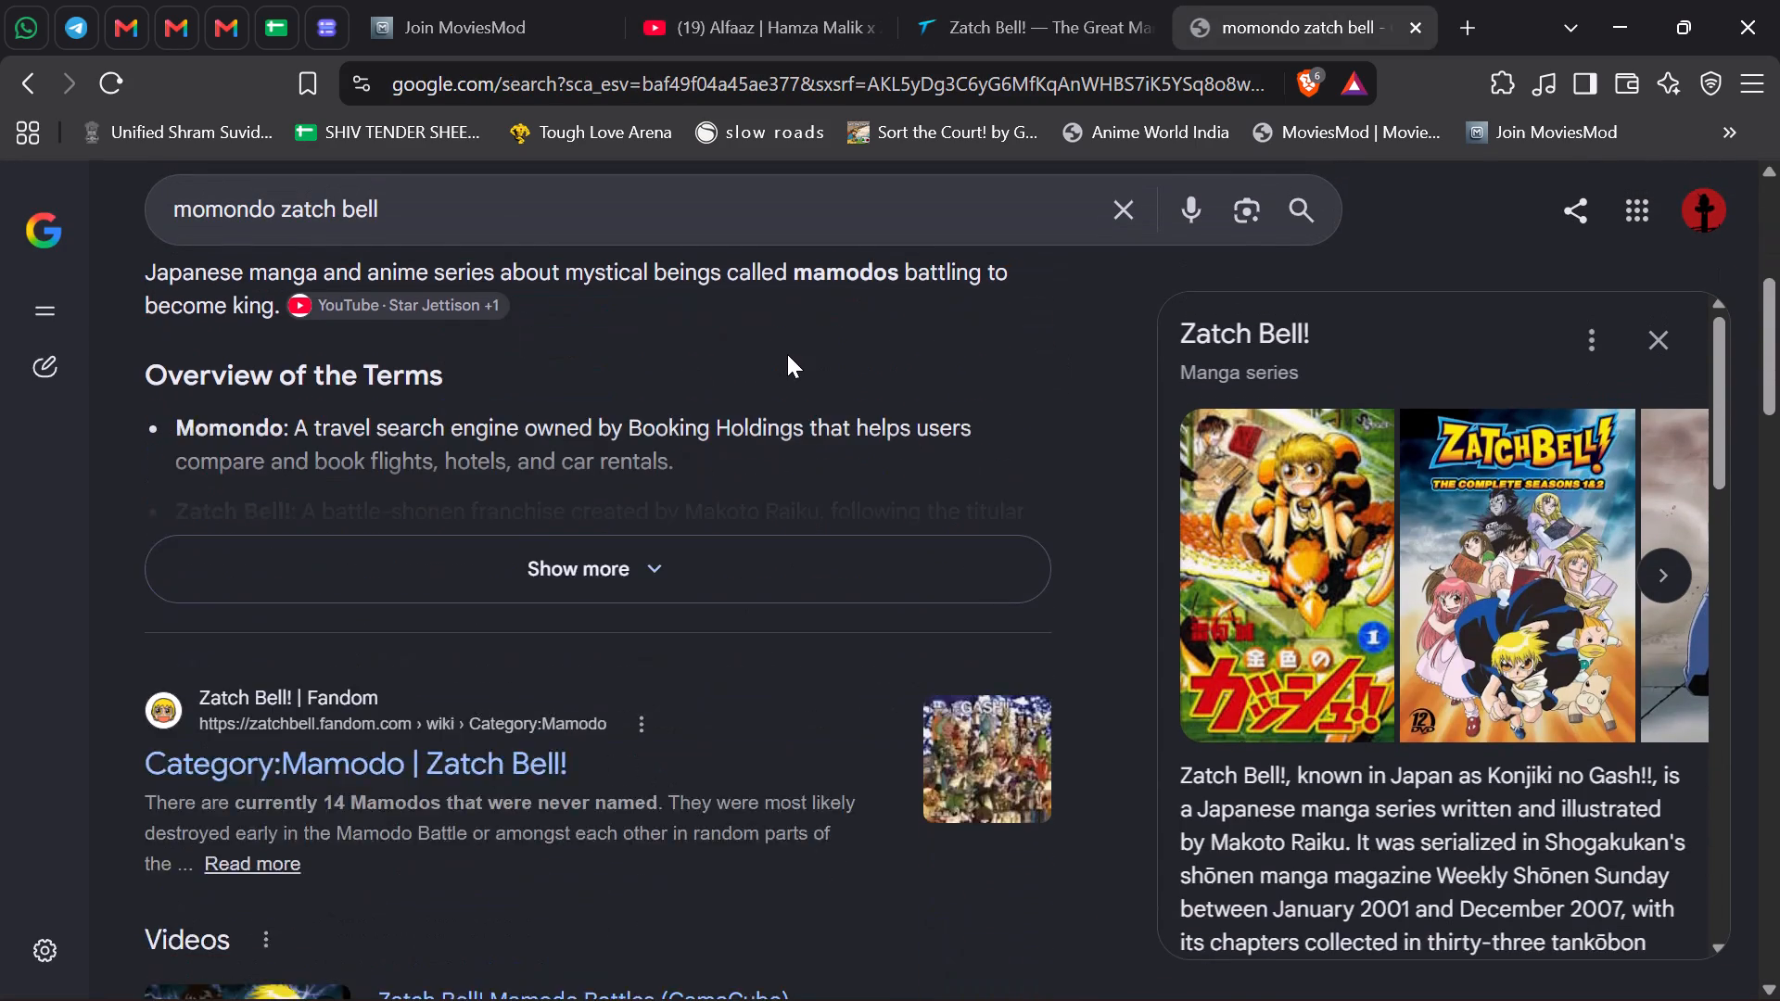
{"action": "scroll", "coordinate": [787, 354], "scroll_direction": "up", "scroll_amount": 1}
{"action": "scroll", "coordinate": [787, 354], "scroll_direction": "down", "scroll_amount": 7}
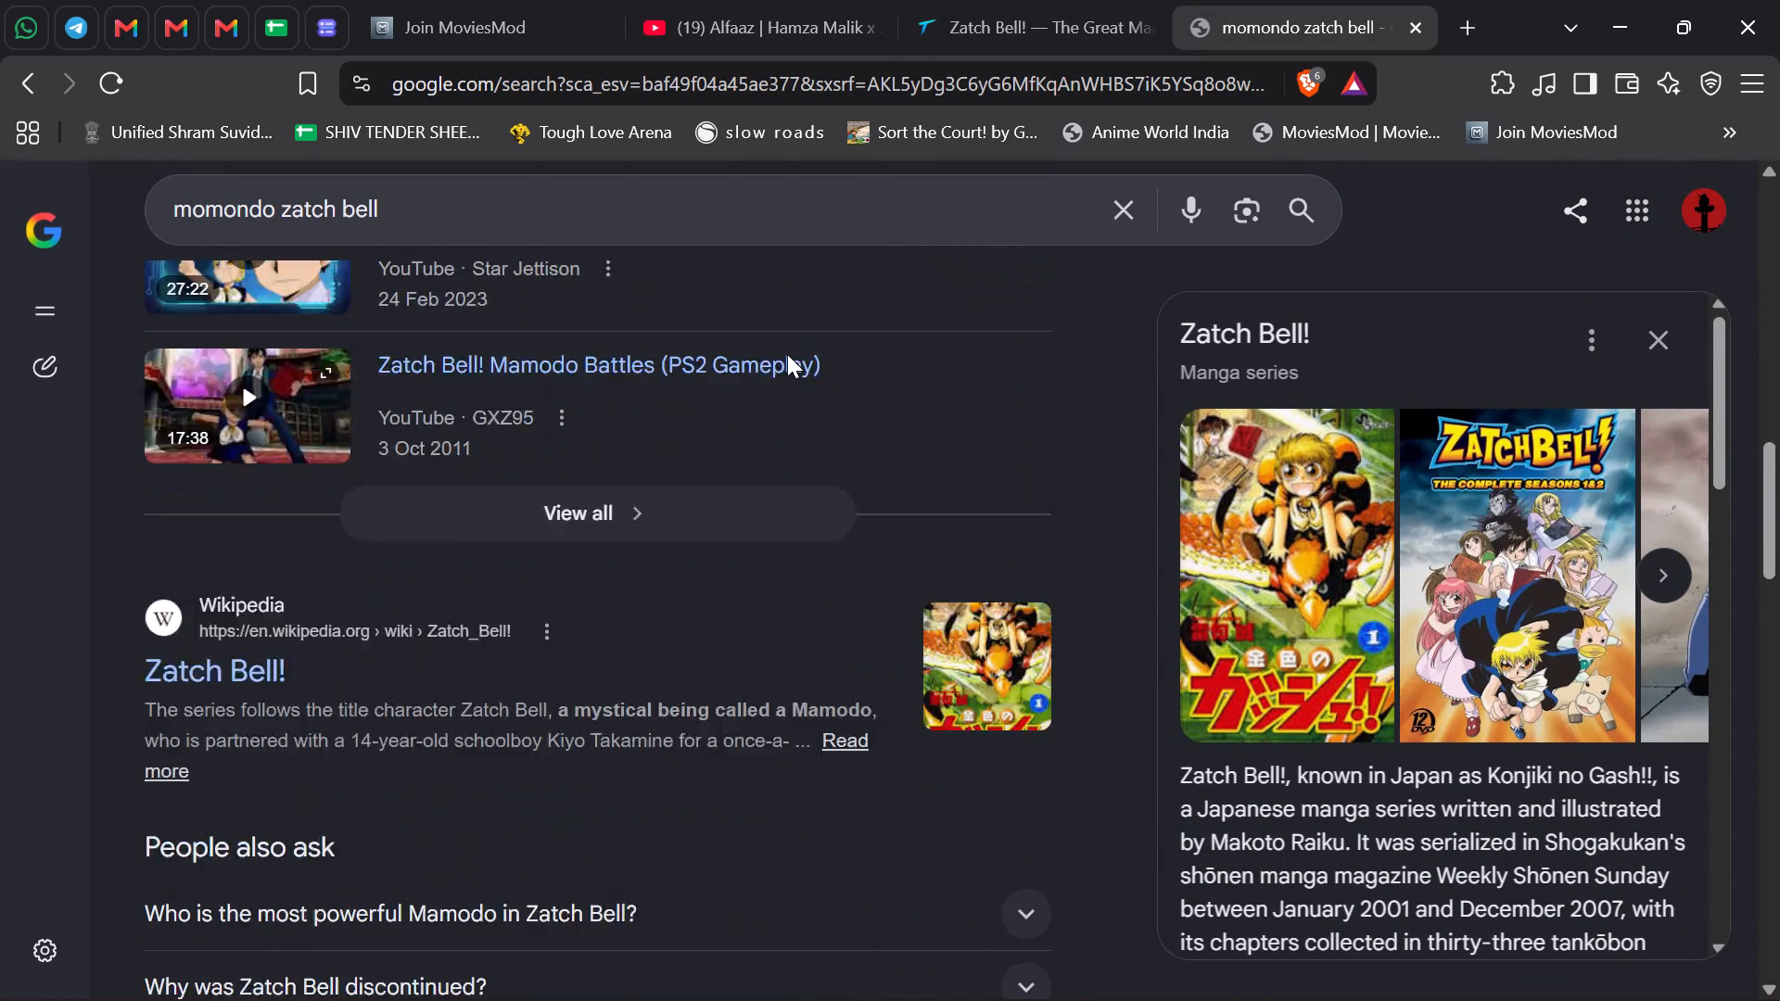
{"action": "scroll", "coordinate": [787, 354], "scroll_direction": "down", "scroll_amount": 3}
{"action": "scroll", "coordinate": [787, 354], "scroll_direction": "up", "scroll_amount": 15}
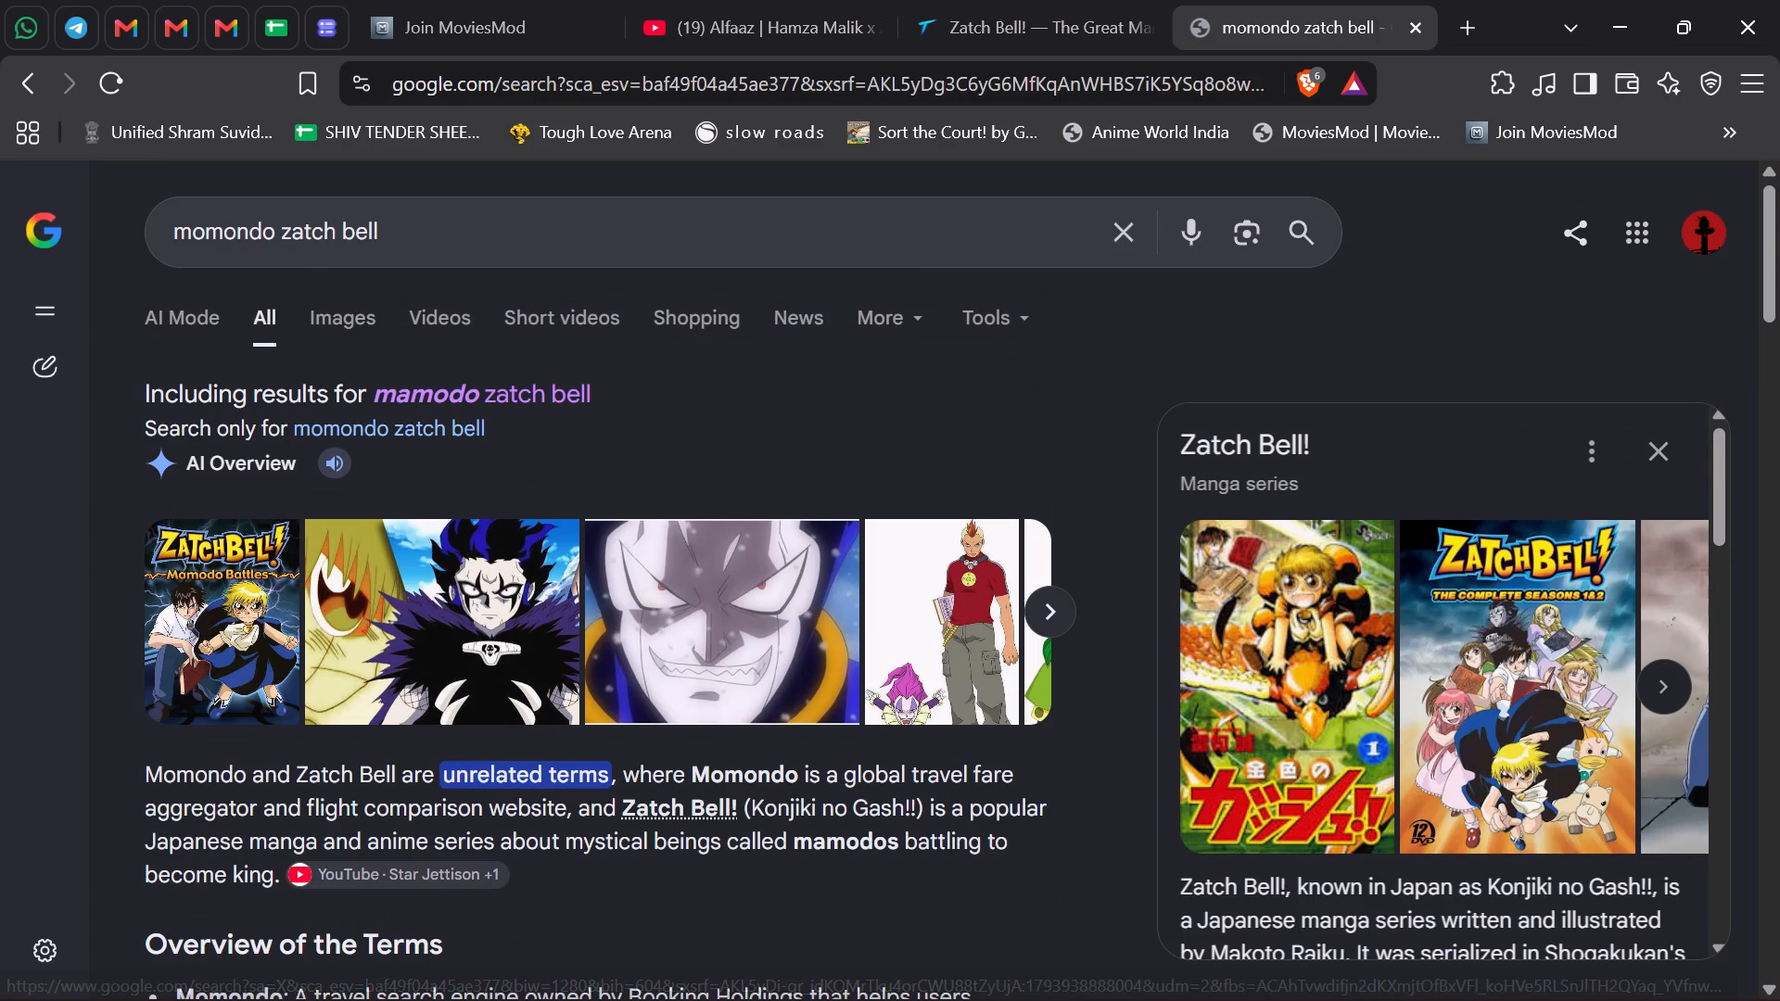
{"action": "left_click", "coordinate": [332, 332]}
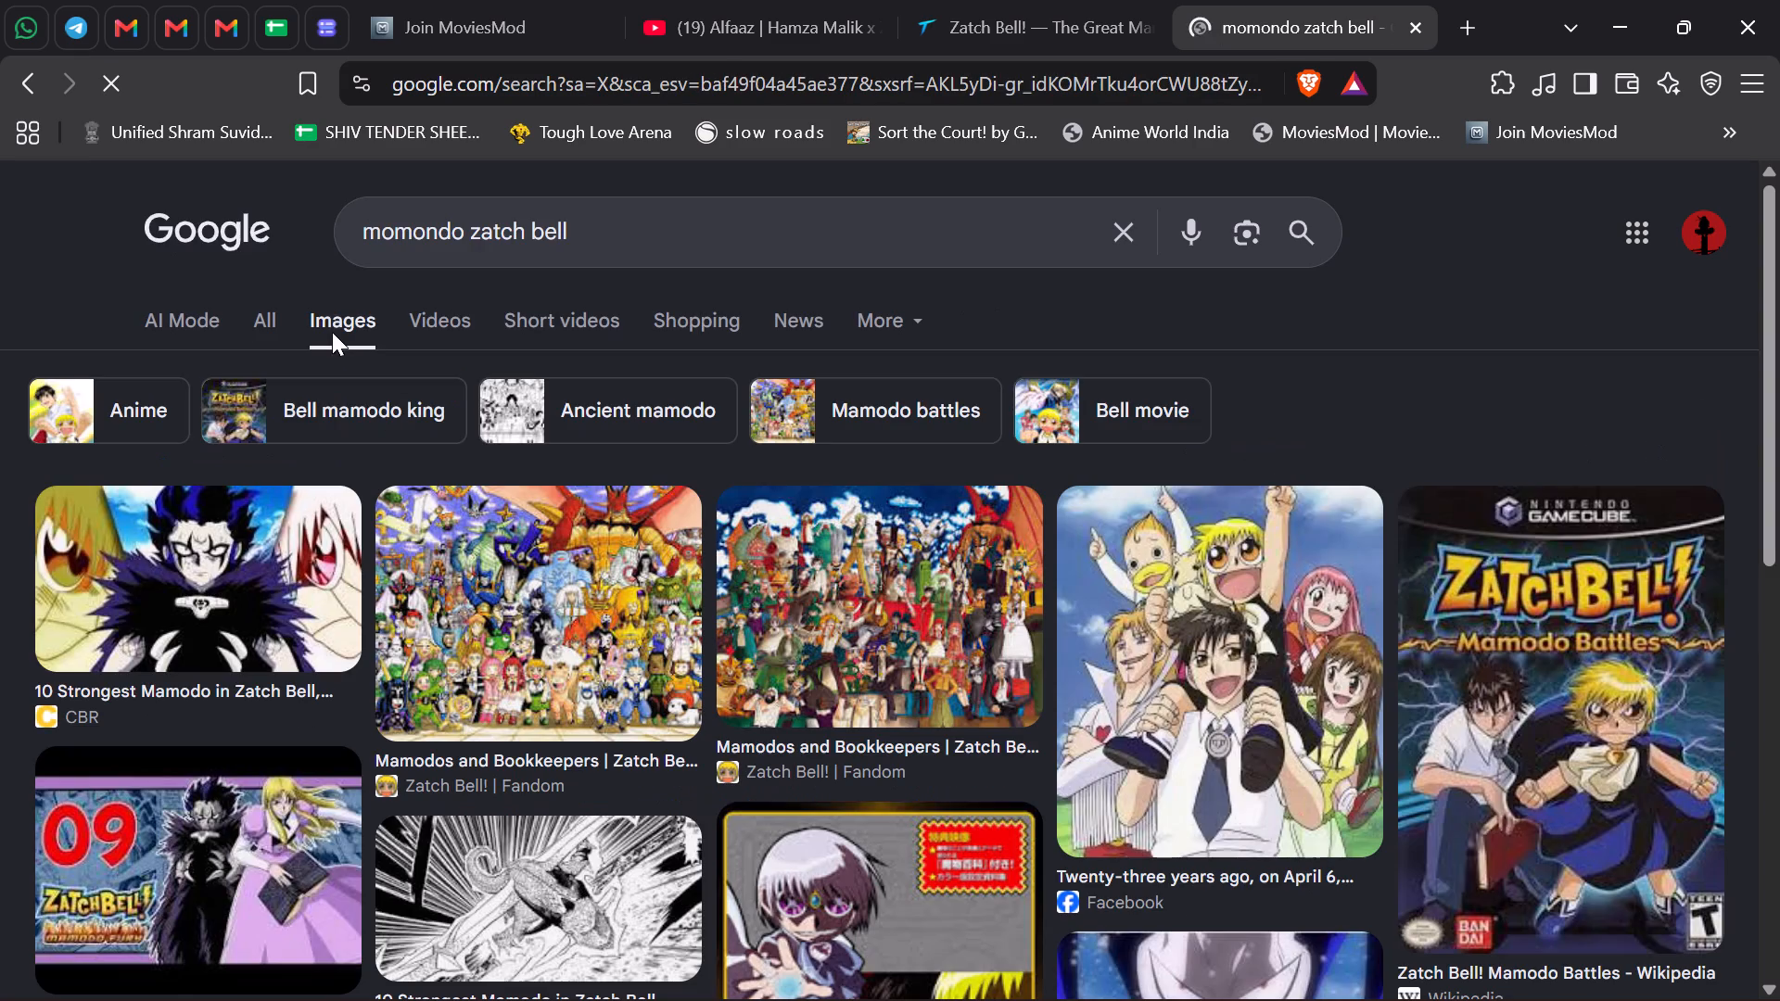
Browse the image results for "momondo zatch bell", examining the characters shown.
{"action": "scroll", "coordinate": [461, 529], "scroll_direction": "down", "scroll_amount": 2}
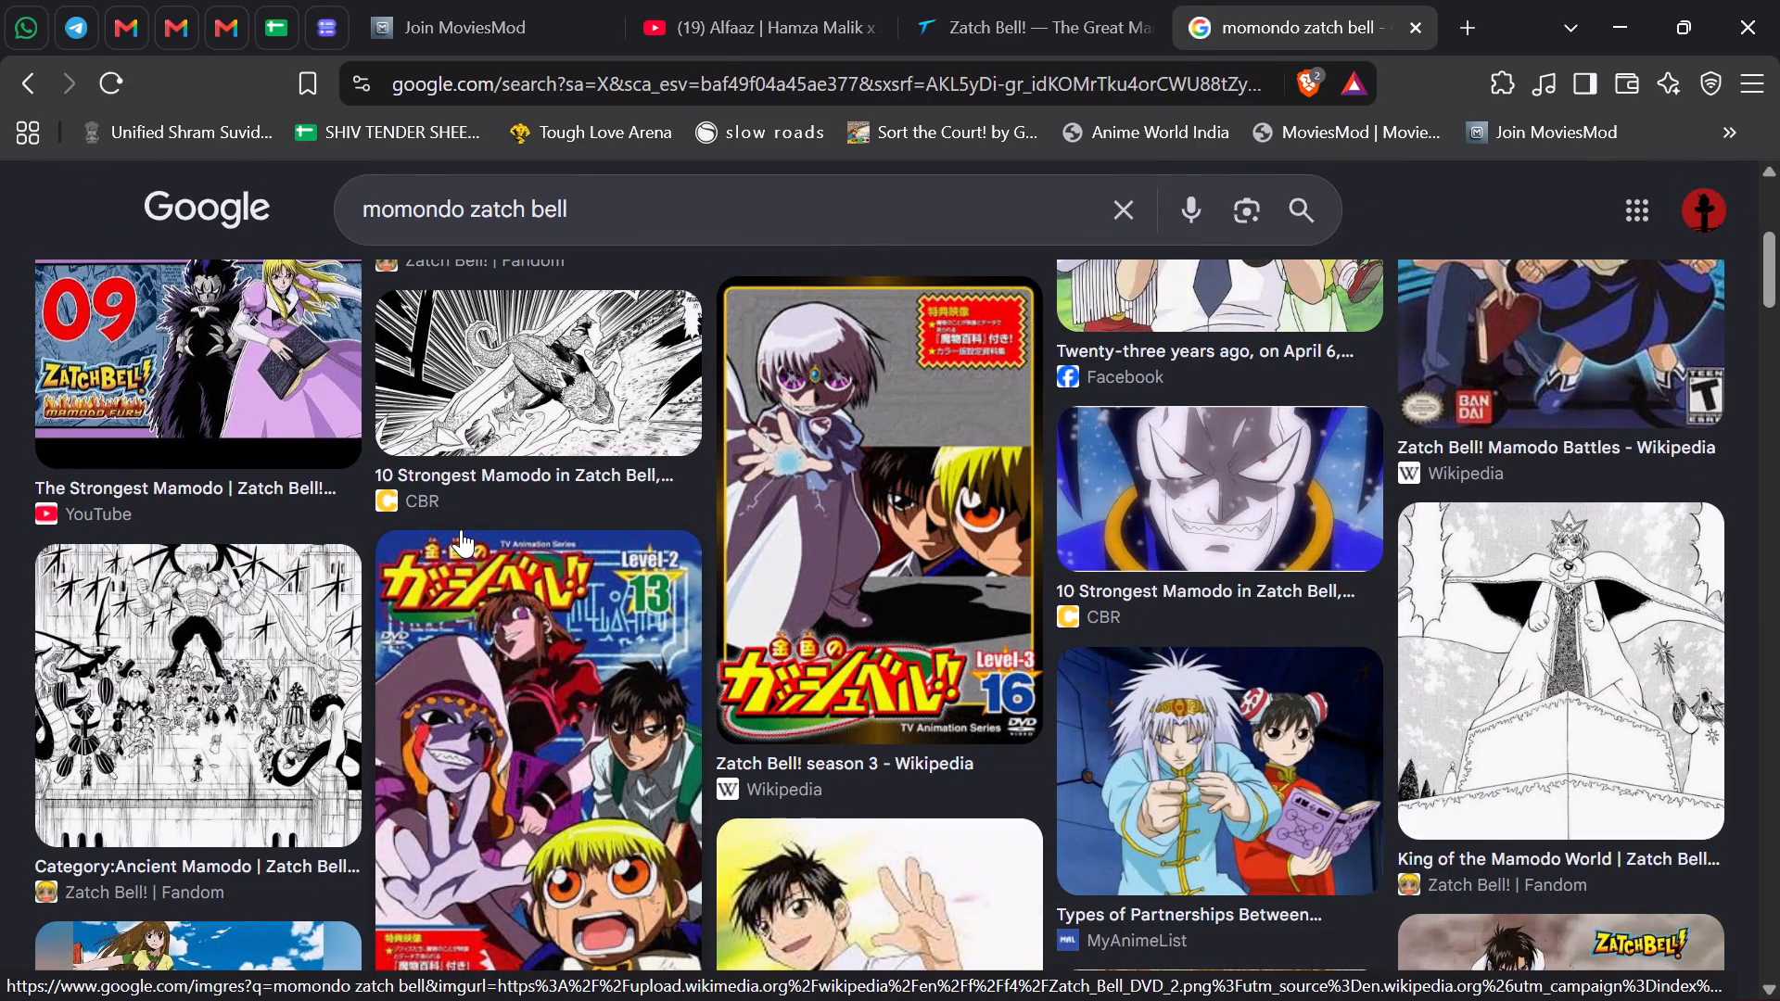
{"action": "scroll", "coordinate": [461, 529], "scroll_direction": "down", "scroll_amount": 4}
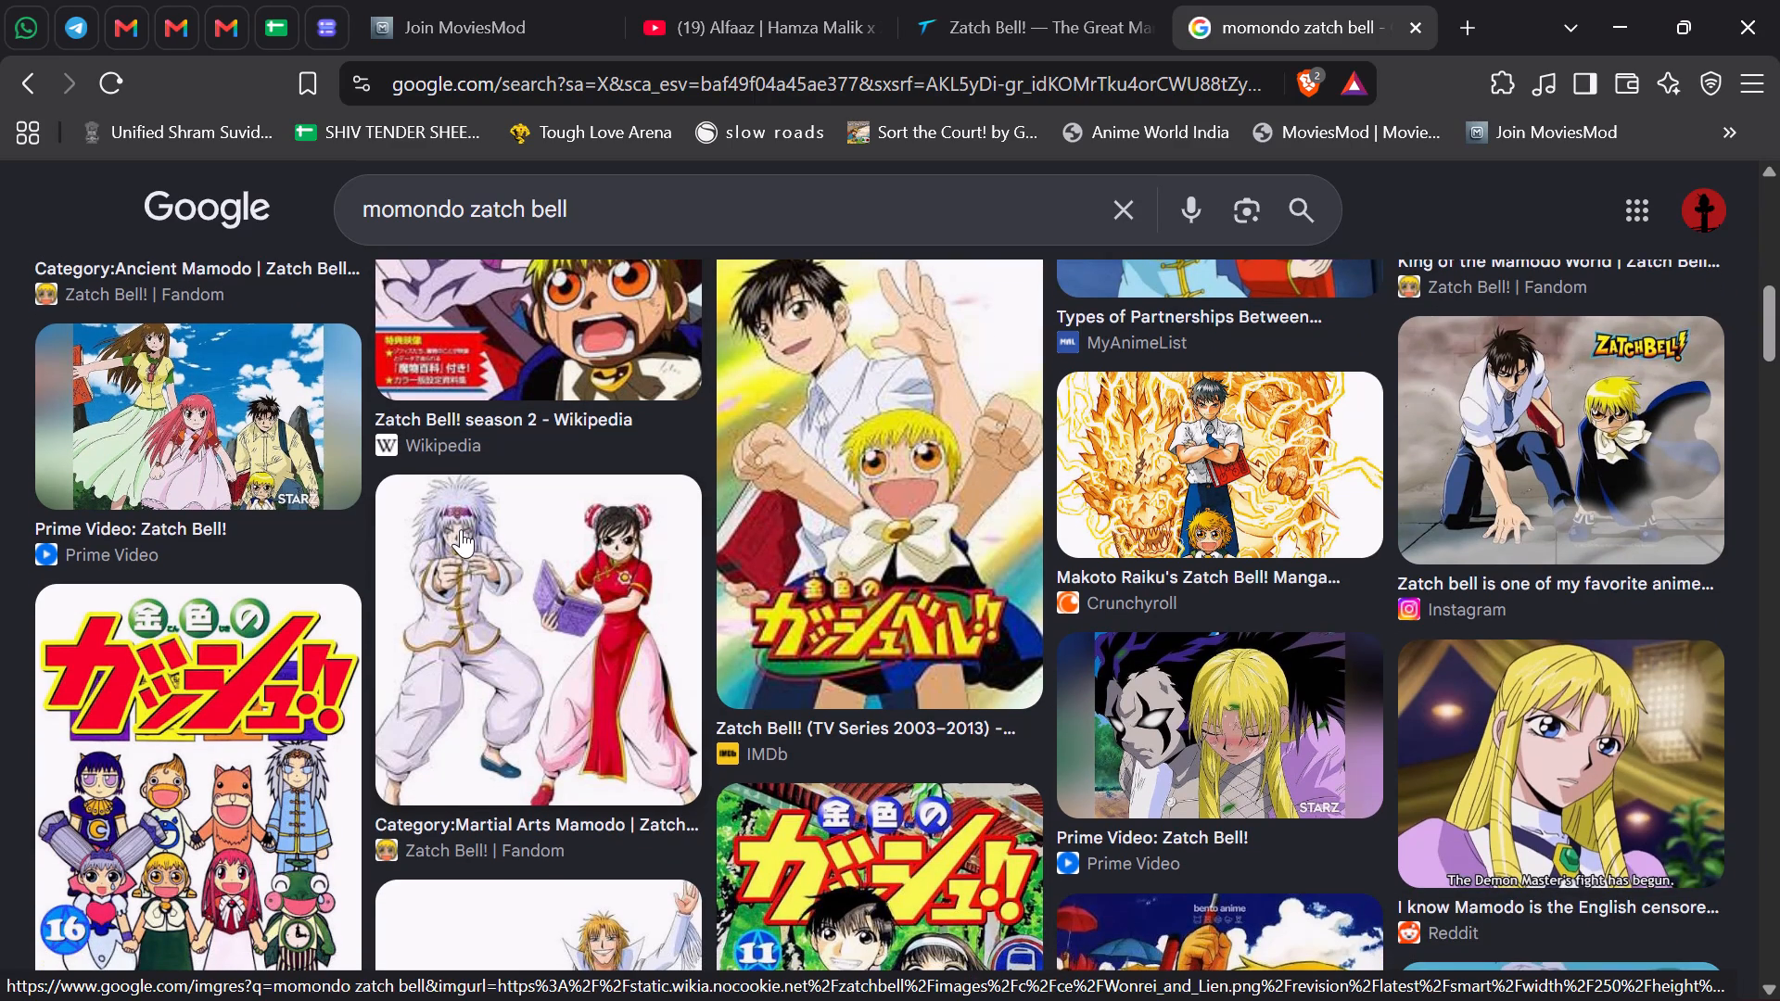
{"action": "scroll", "coordinate": [461, 529], "scroll_direction": "down", "scroll_amount": 1}
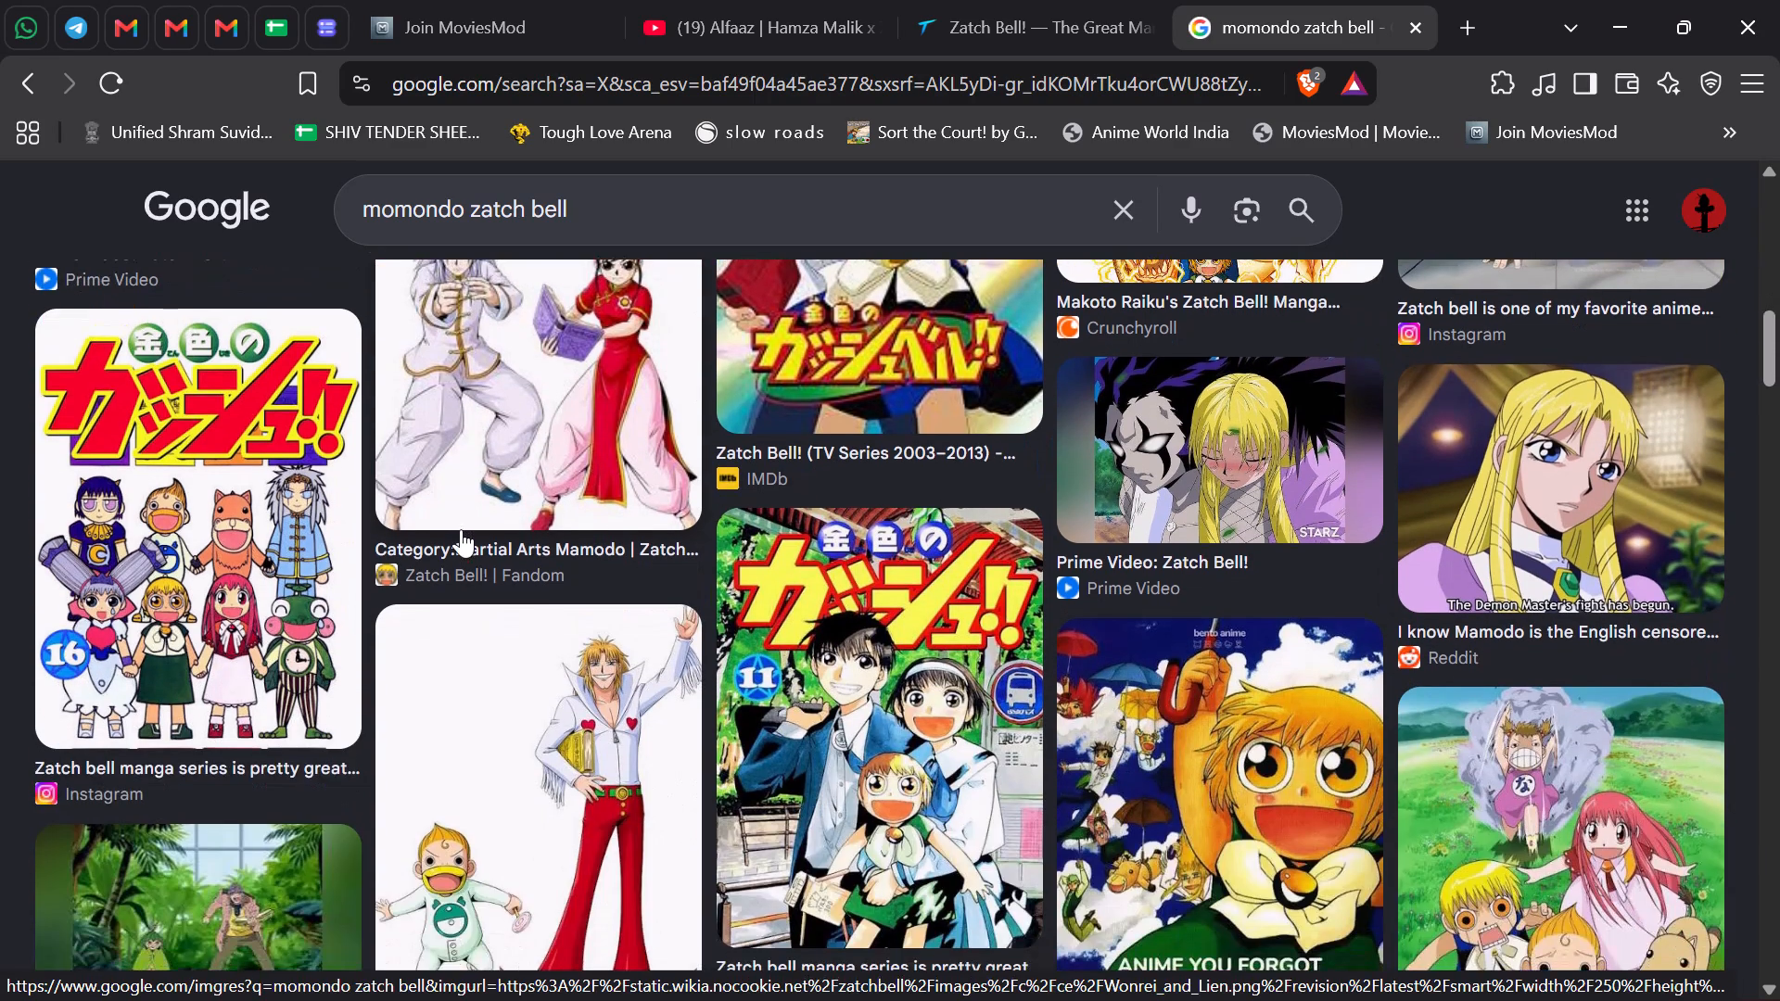
{"action": "scroll", "coordinate": [461, 529], "scroll_direction": "down", "scroll_amount": 4}
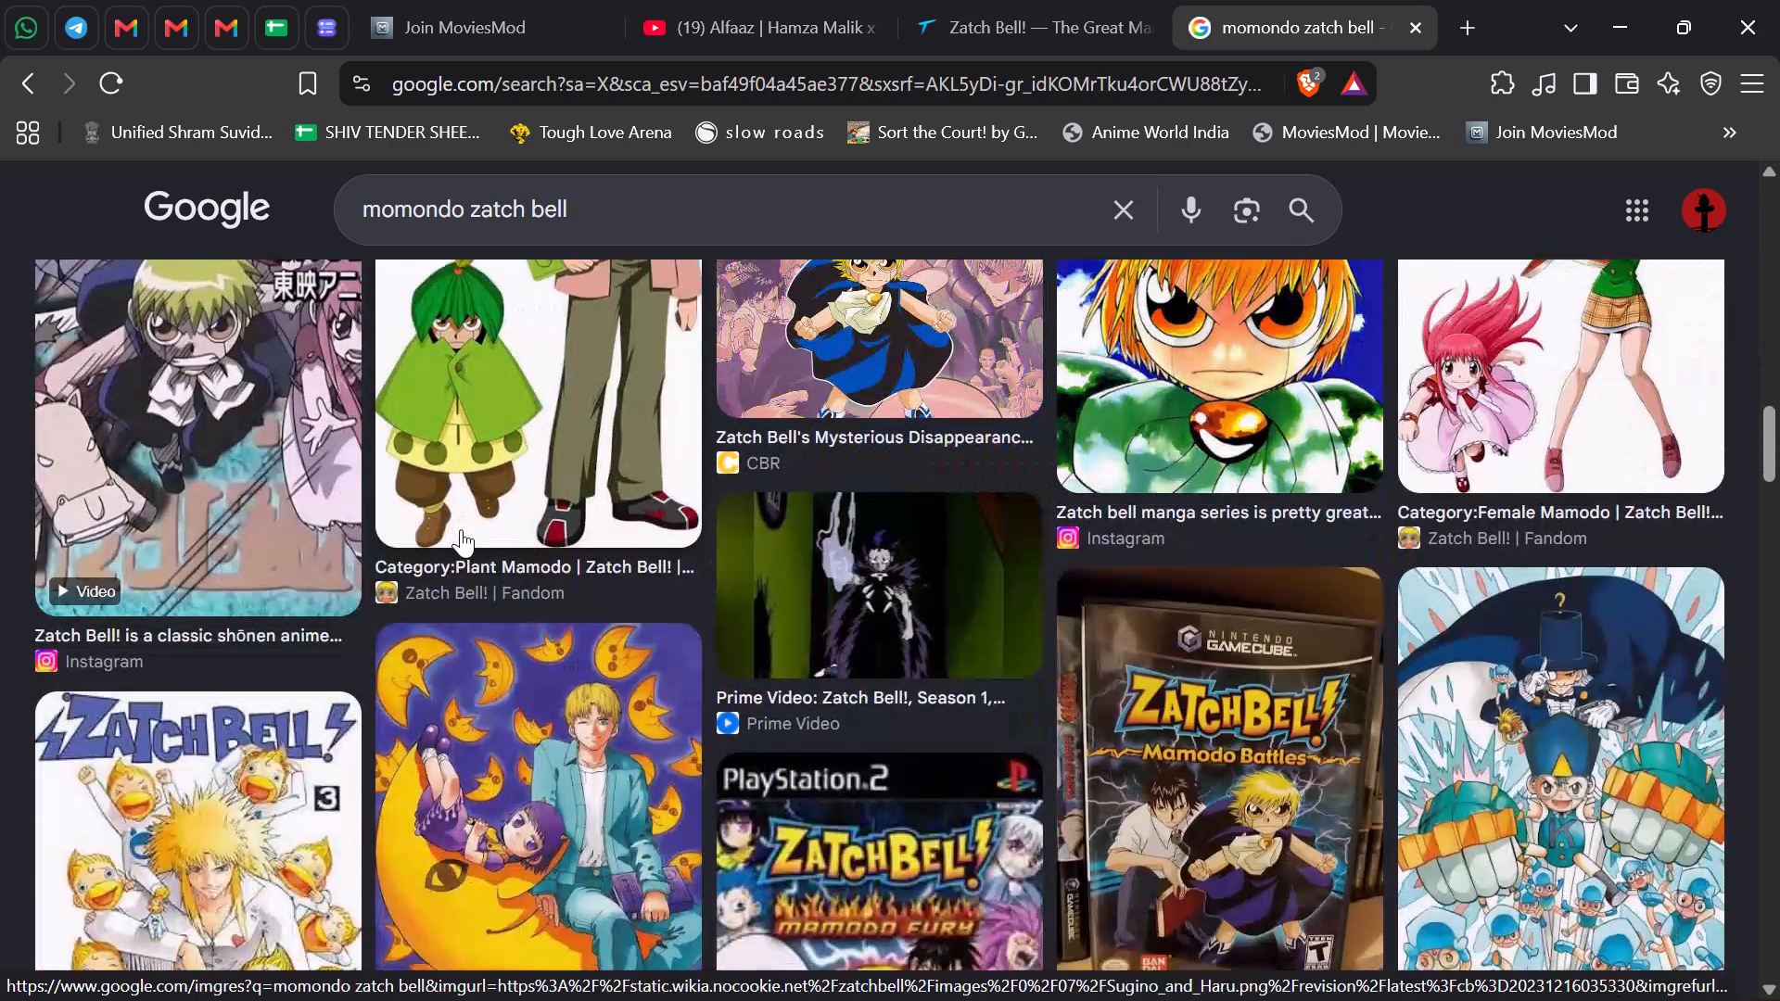
{"action": "scroll", "coordinate": [461, 529], "scroll_direction": "down", "scroll_amount": 1}
{"action": "scroll", "coordinate": [461, 529], "scroll_direction": "up", "scroll_amount": 1}
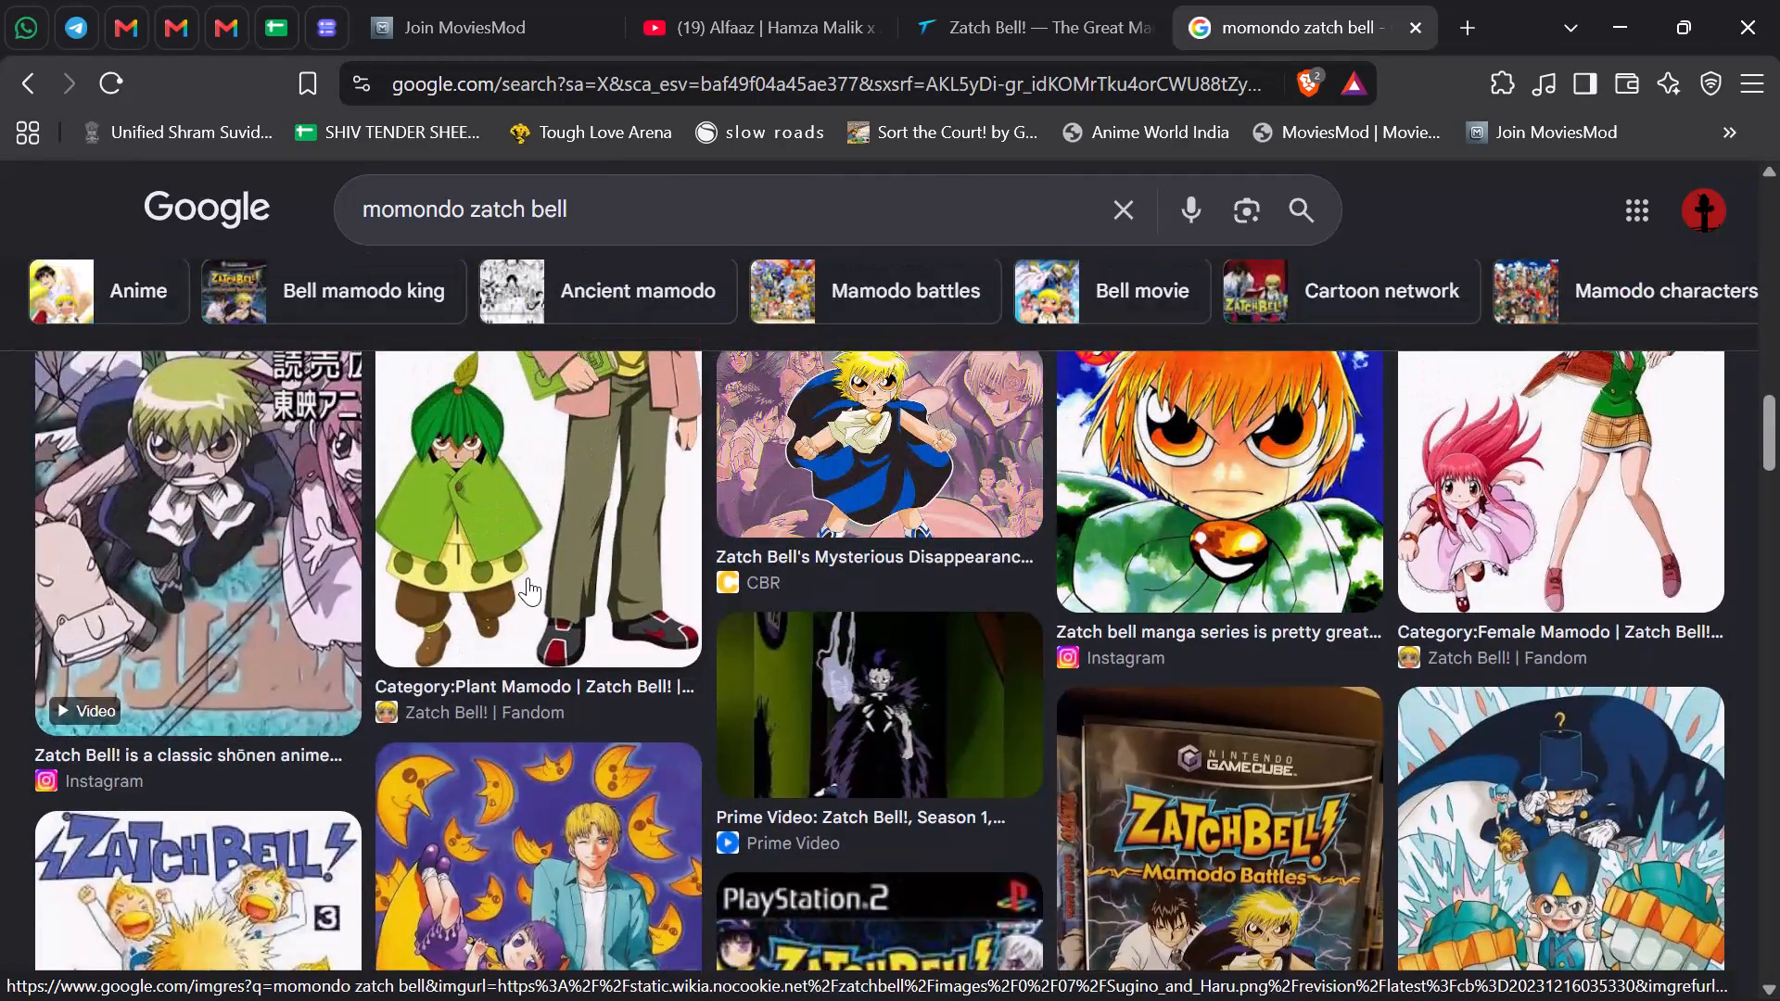
{"action": "scroll", "coordinate": [528, 577], "scroll_direction": "up", "scroll_amount": 16}
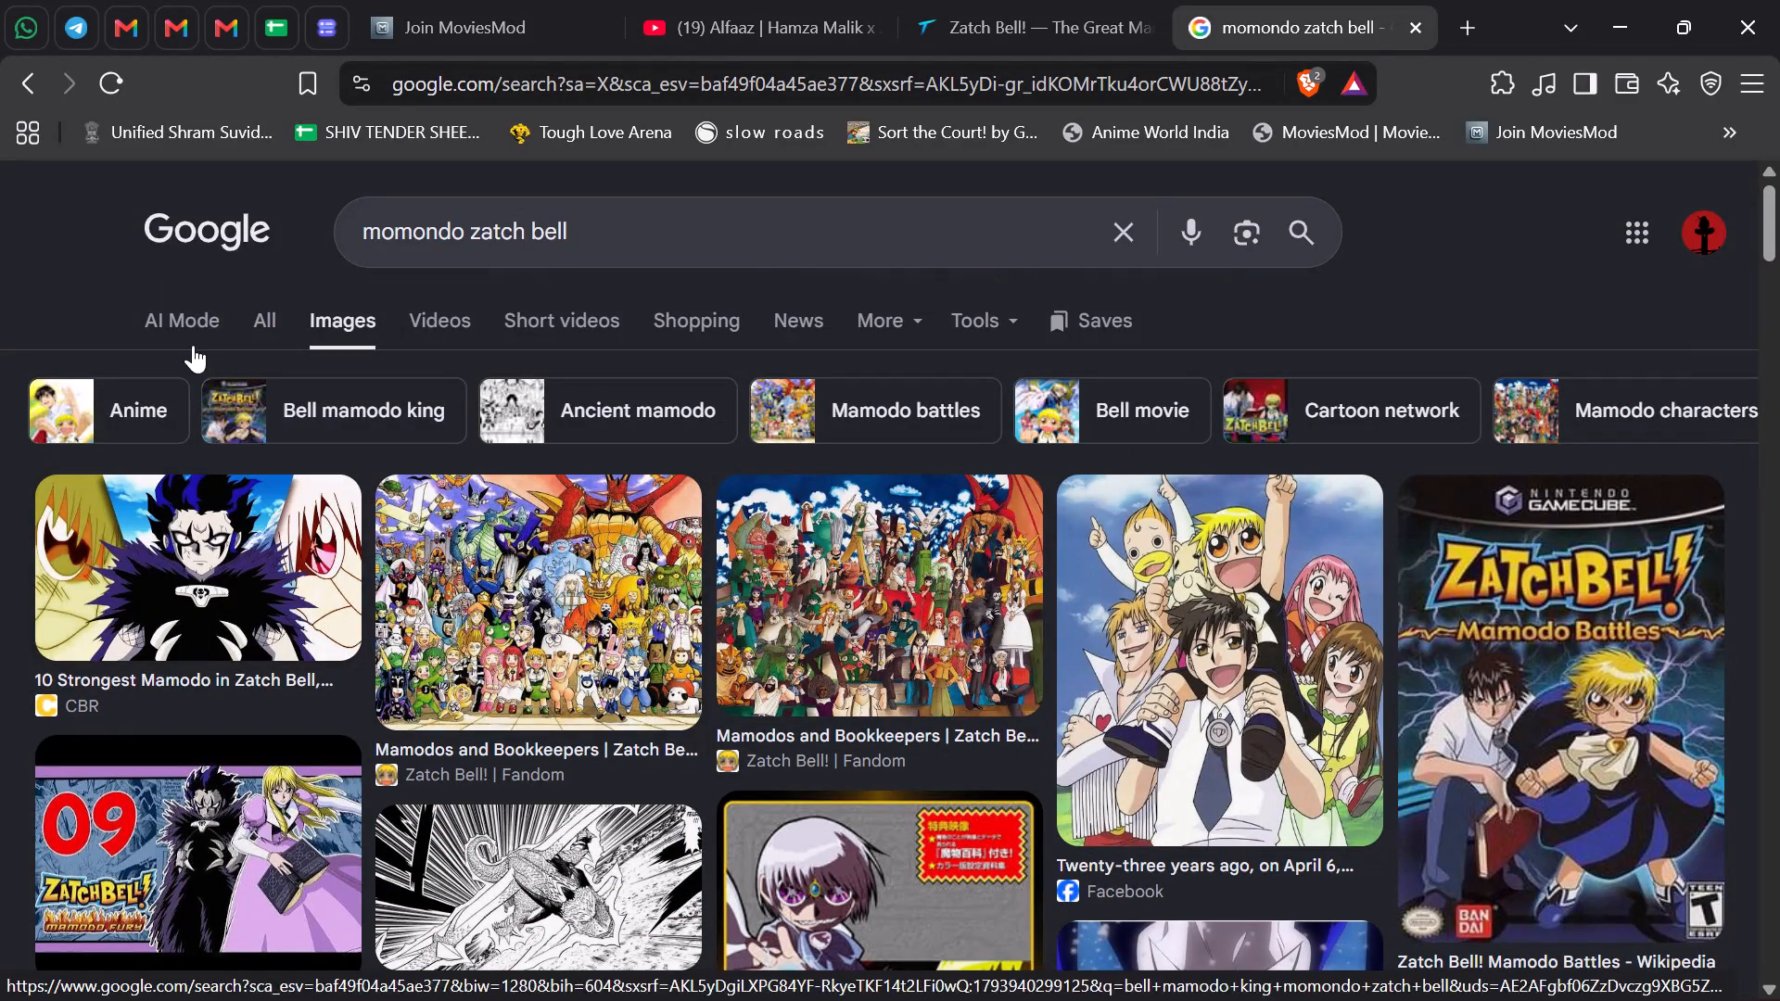
Narrow the image results to the suggested topic "Bell mamodo king" and look through the pictures.
{"action": "left_click", "coordinate": [407, 407]}
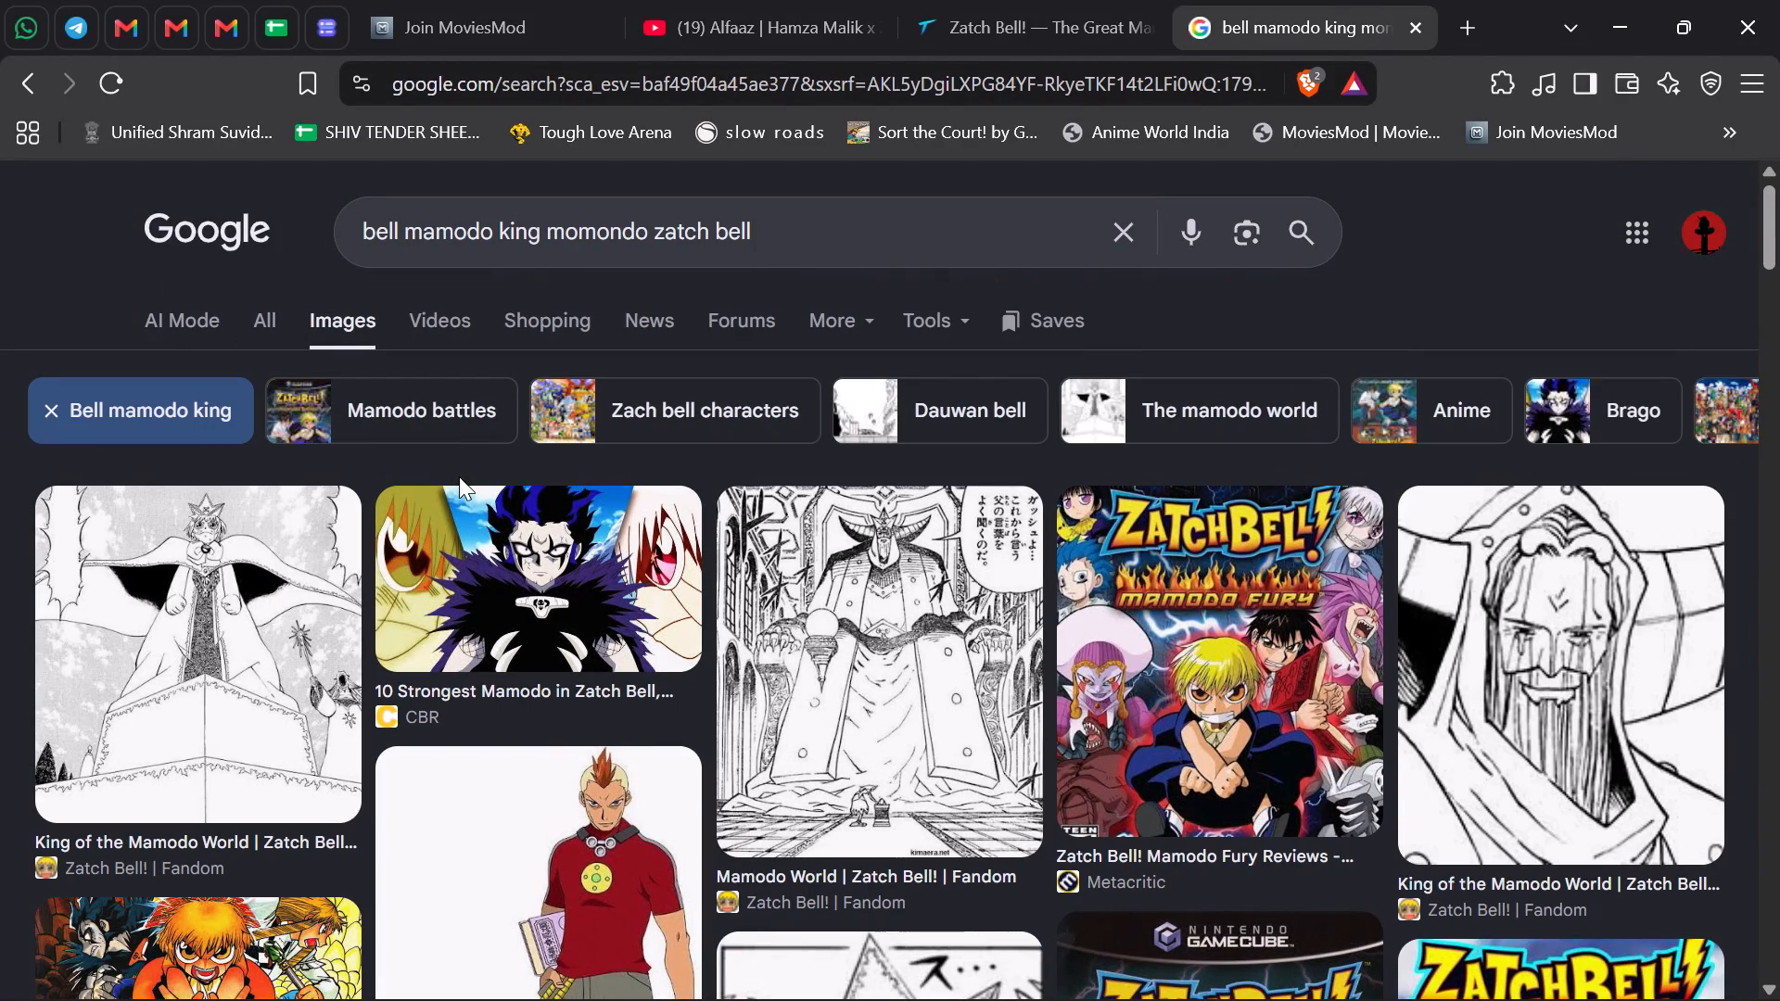
{"action": "scroll", "coordinate": [543, 577], "scroll_direction": "down", "scroll_amount": 1}
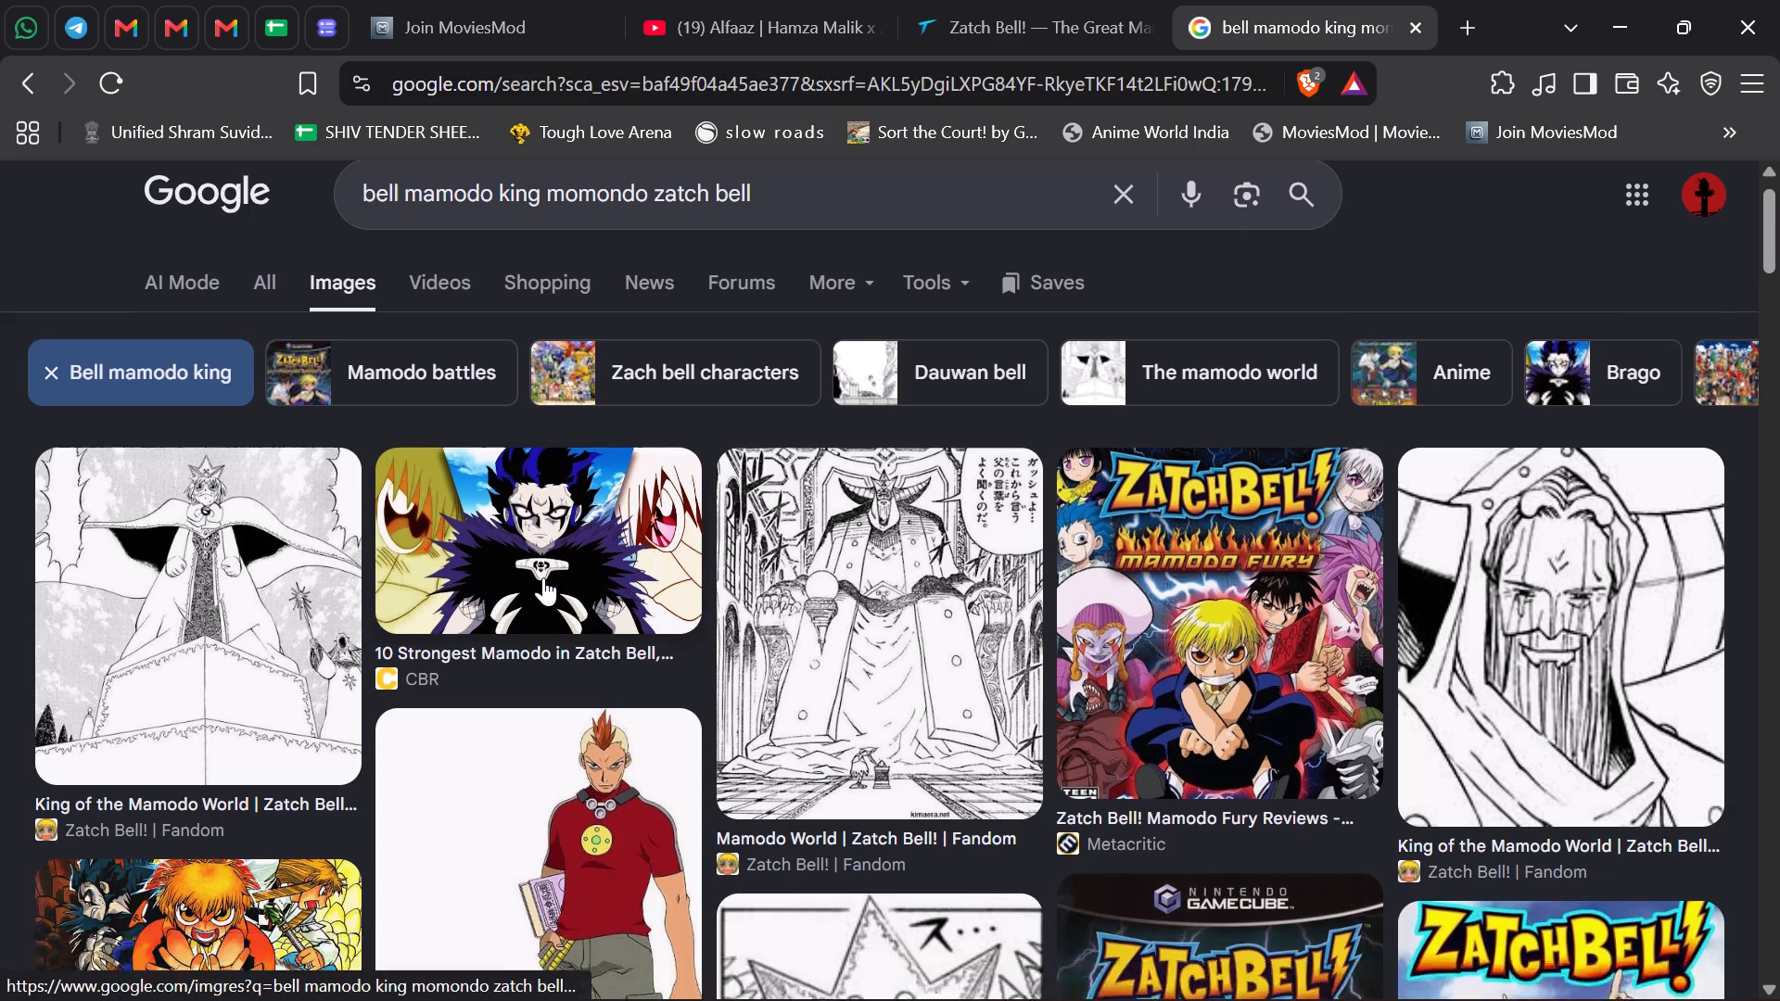
{"action": "scroll", "coordinate": [543, 577], "scroll_direction": "down", "scroll_amount": 1}
{"action": "scroll", "coordinate": [543, 577], "scroll_direction": "up", "scroll_amount": 1}
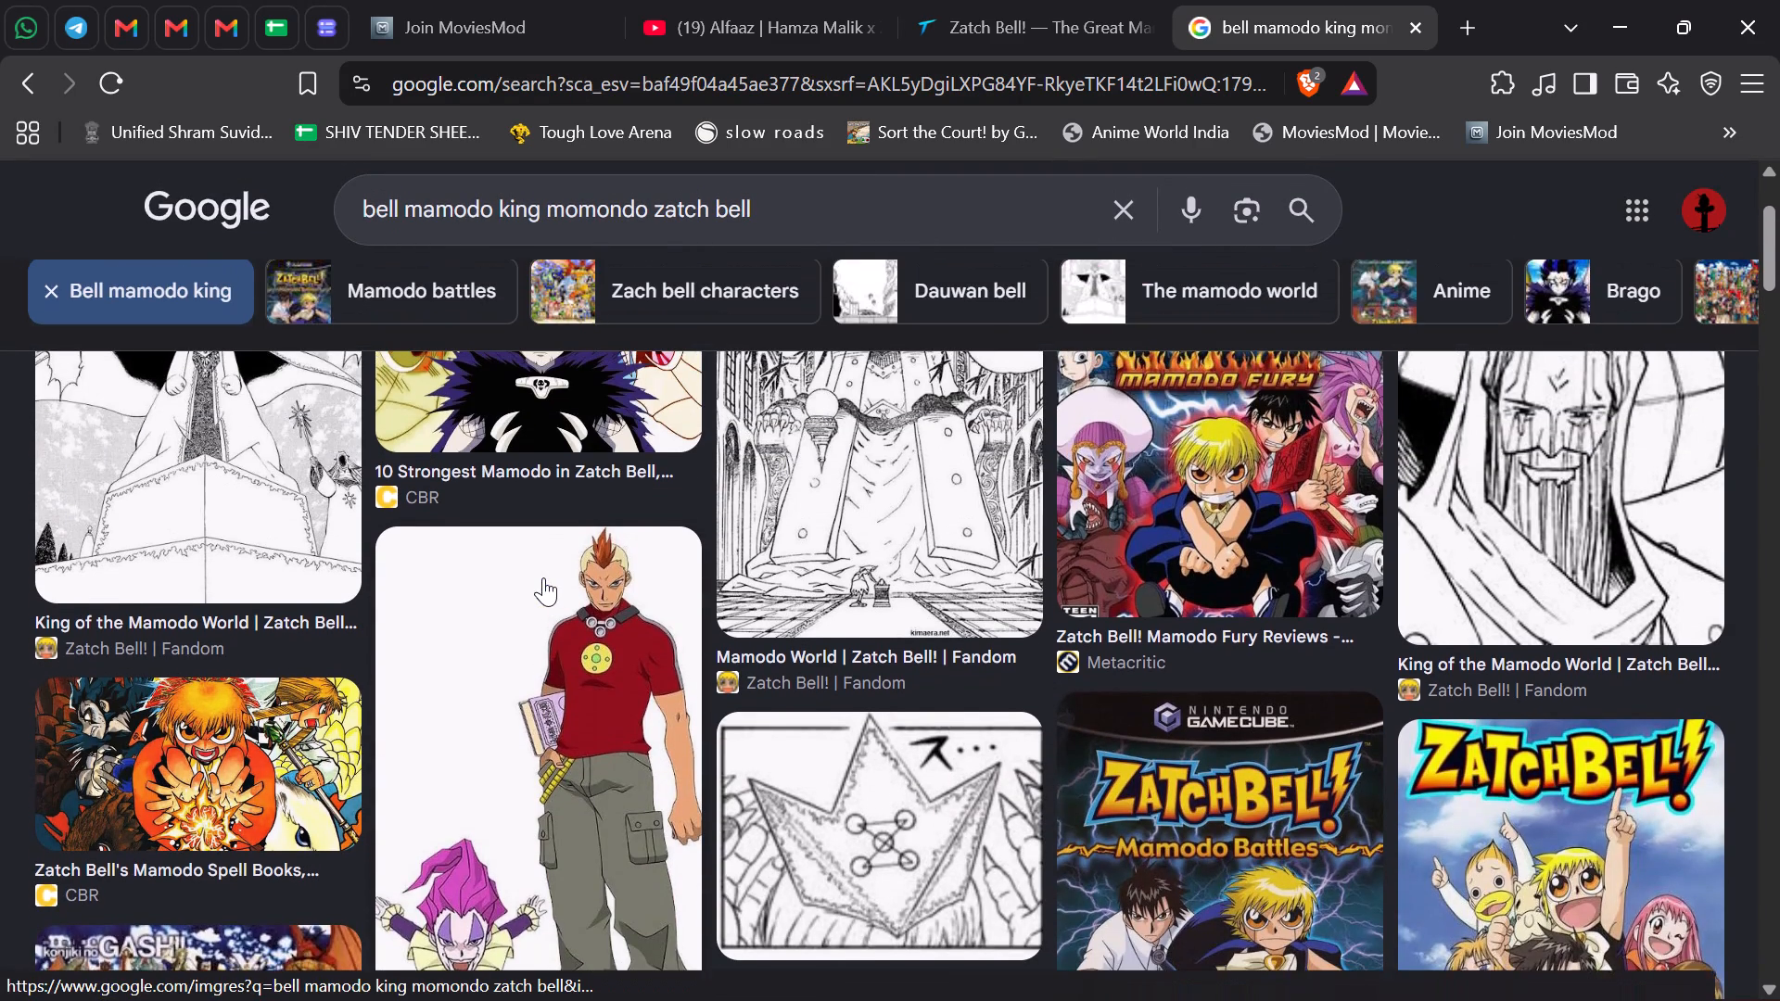
{"action": "scroll", "coordinate": [543, 577], "scroll_direction": "down", "scroll_amount": 1}
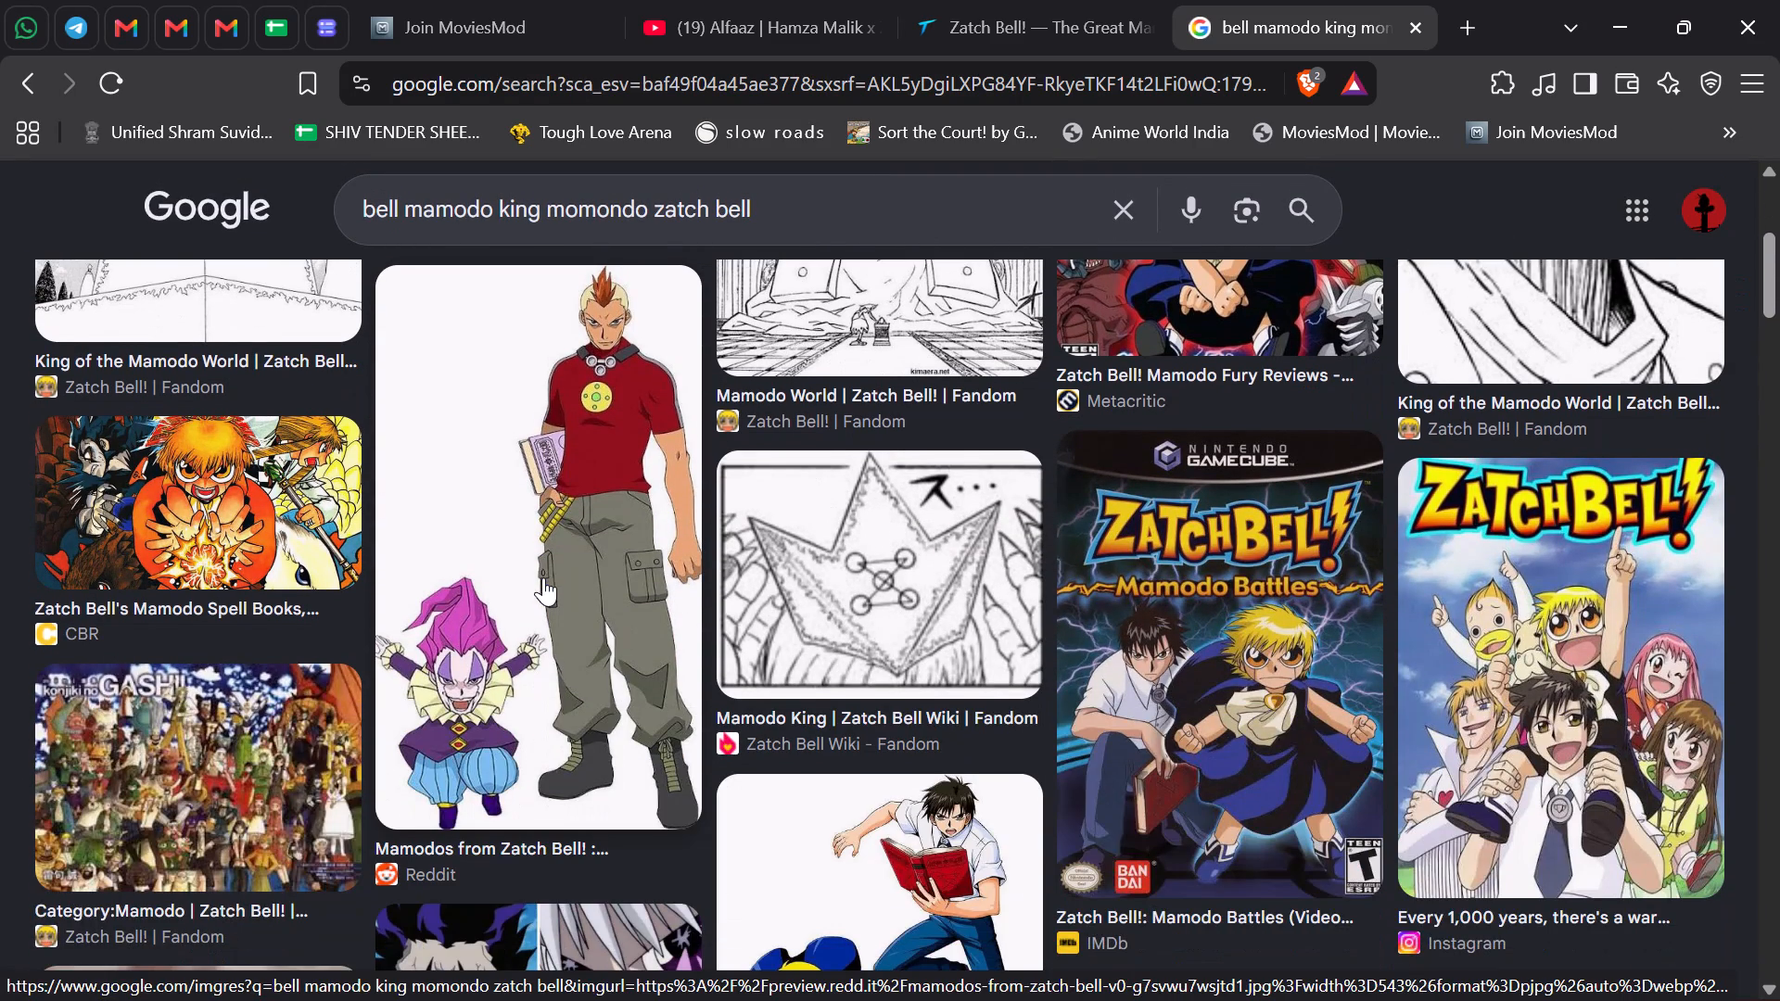
{"action": "scroll", "coordinate": [543, 577], "scroll_direction": "down", "scroll_amount": 3}
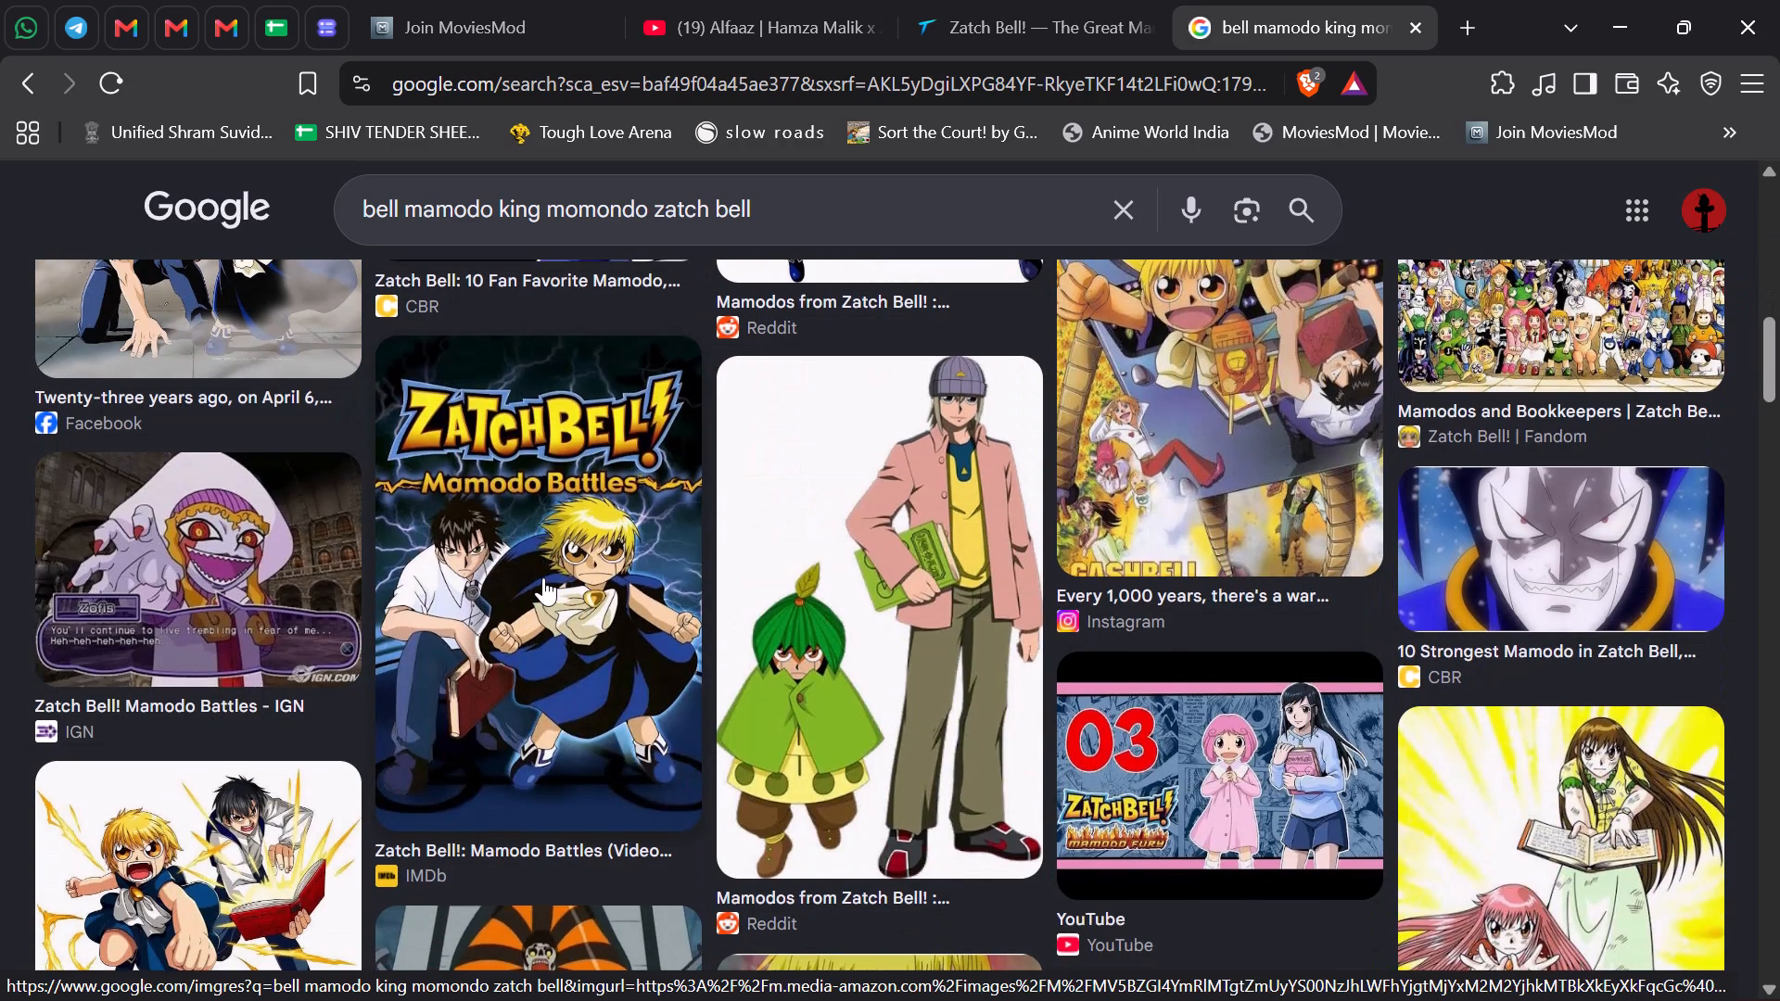
{"action": "scroll", "coordinate": [543, 577], "scroll_direction": "down", "scroll_amount": 2}
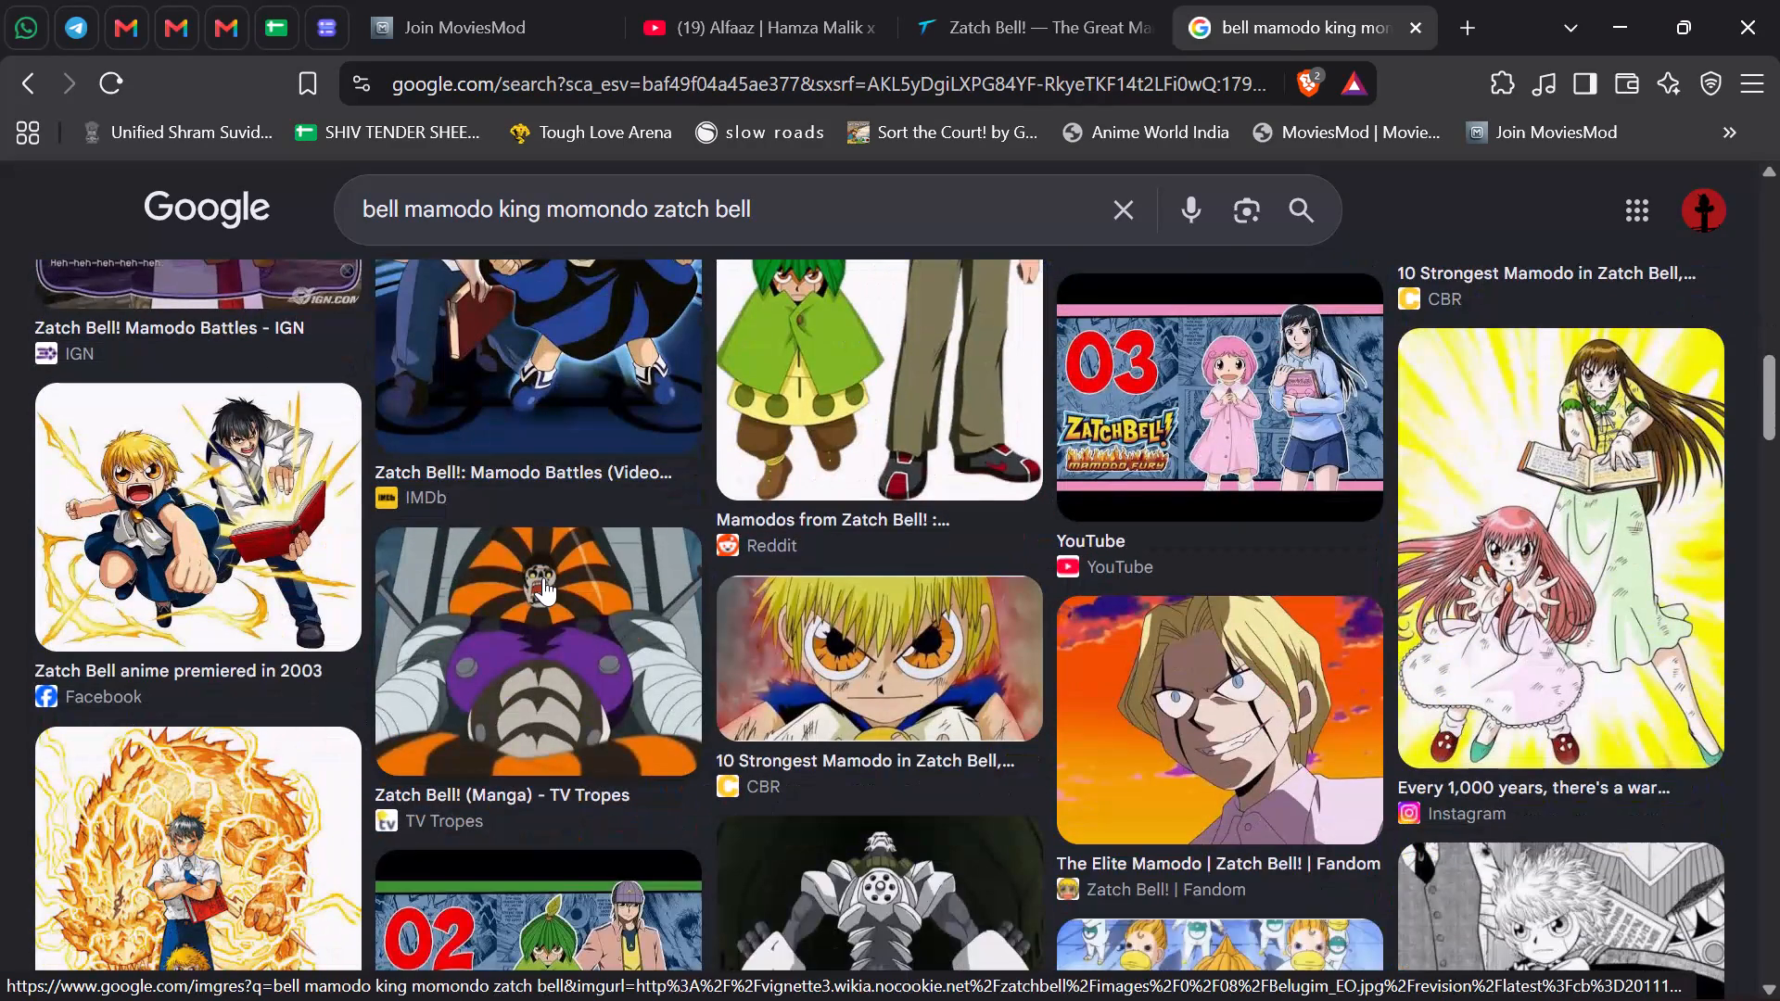
{"action": "scroll", "coordinate": [543, 577], "scroll_direction": "down", "scroll_amount": 1}
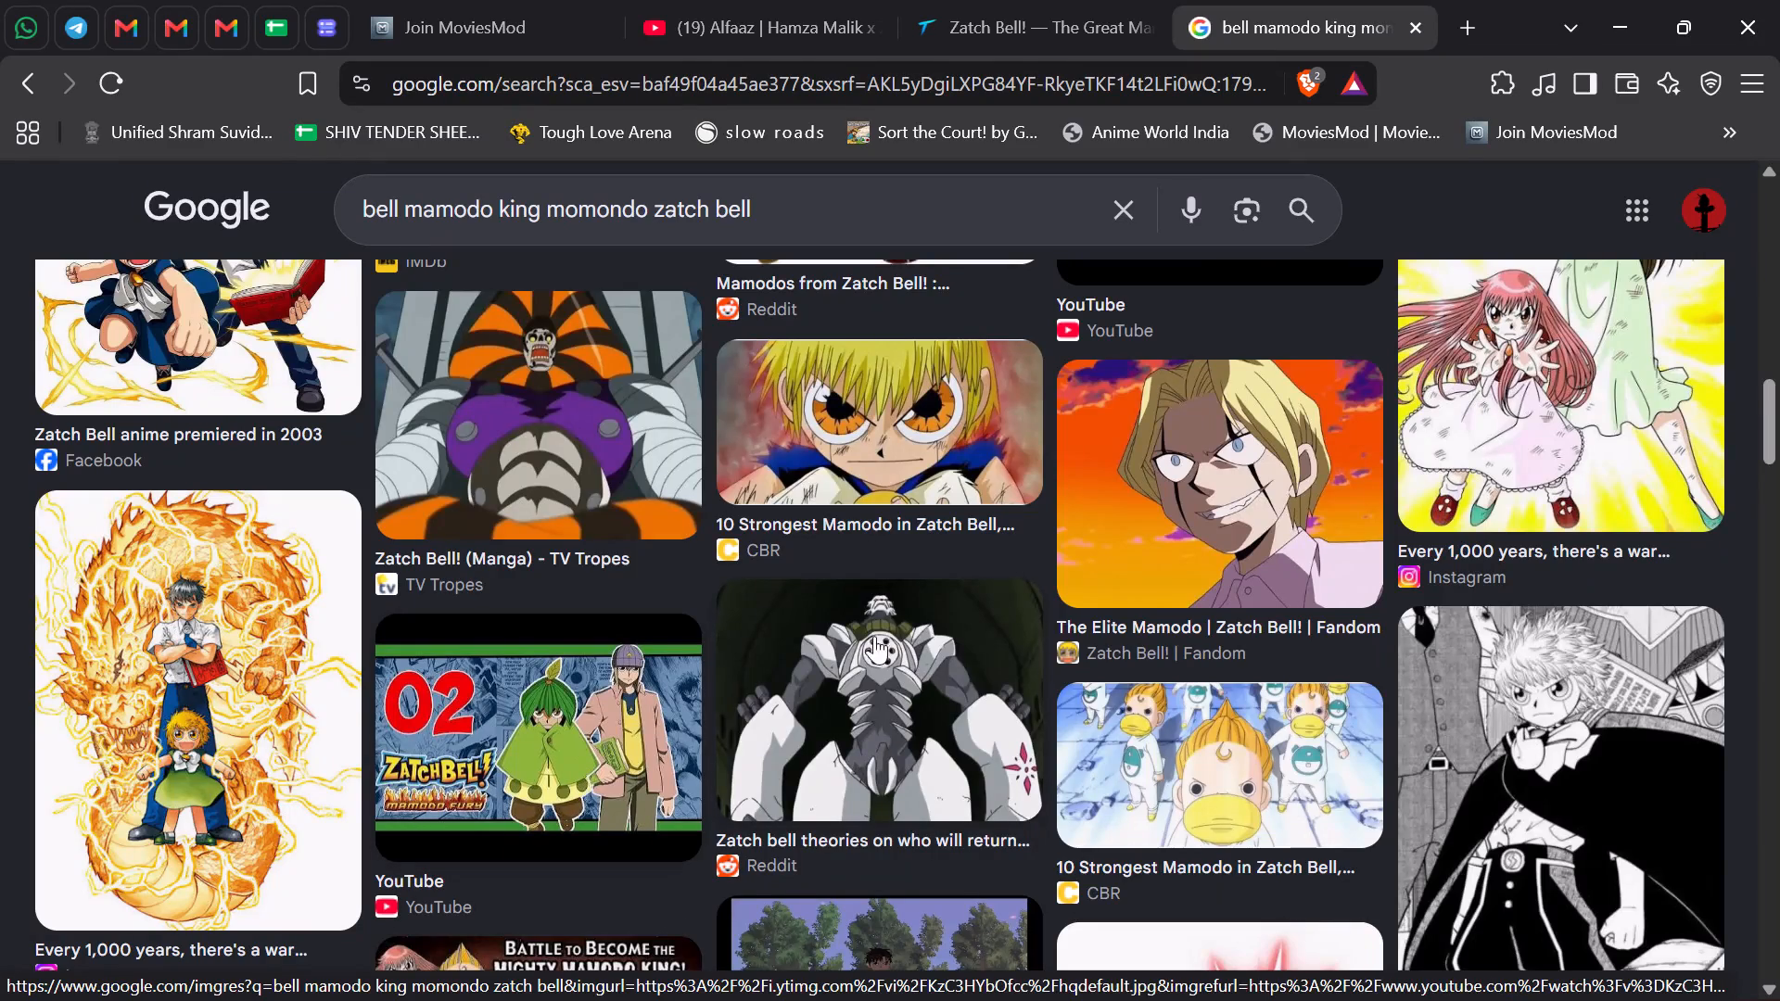
{"action": "scroll", "coordinate": [935, 636], "scroll_direction": "down", "scroll_amount": 3}
{"action": "scroll", "coordinate": [836, 642], "scroll_direction": "up", "scroll_amount": 1}
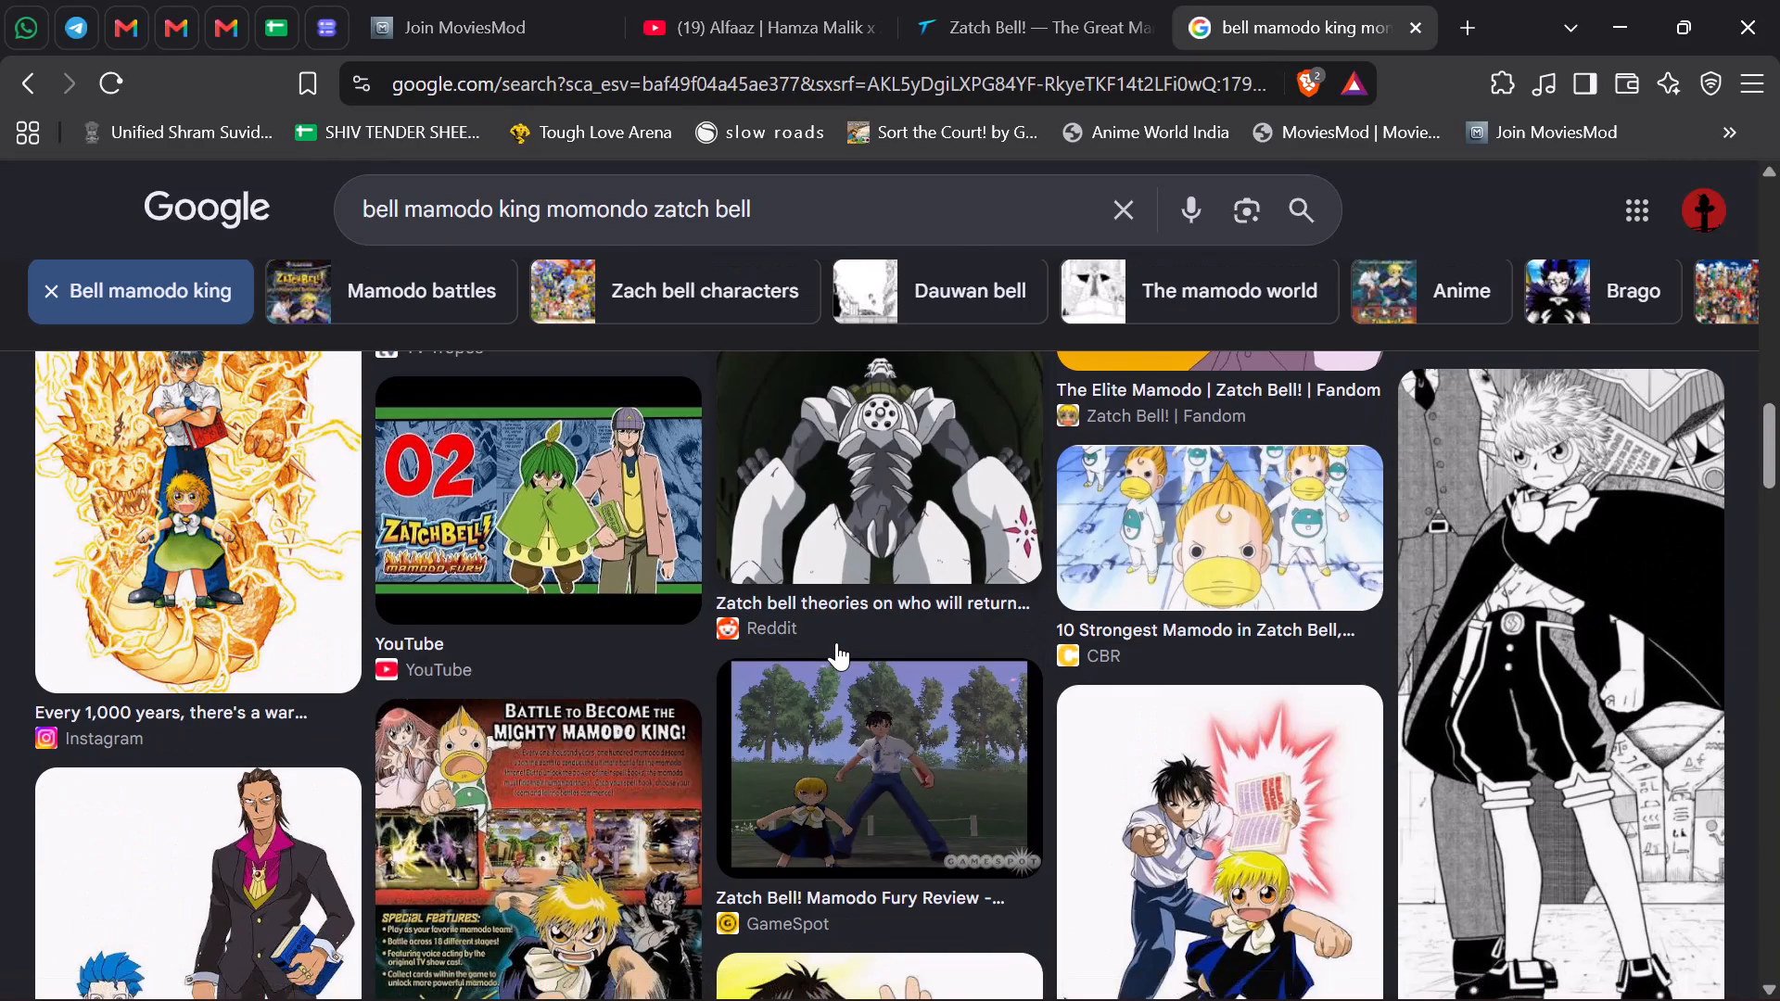
{"action": "scroll", "coordinate": [836, 642], "scroll_direction": "down", "scroll_amount": 3}
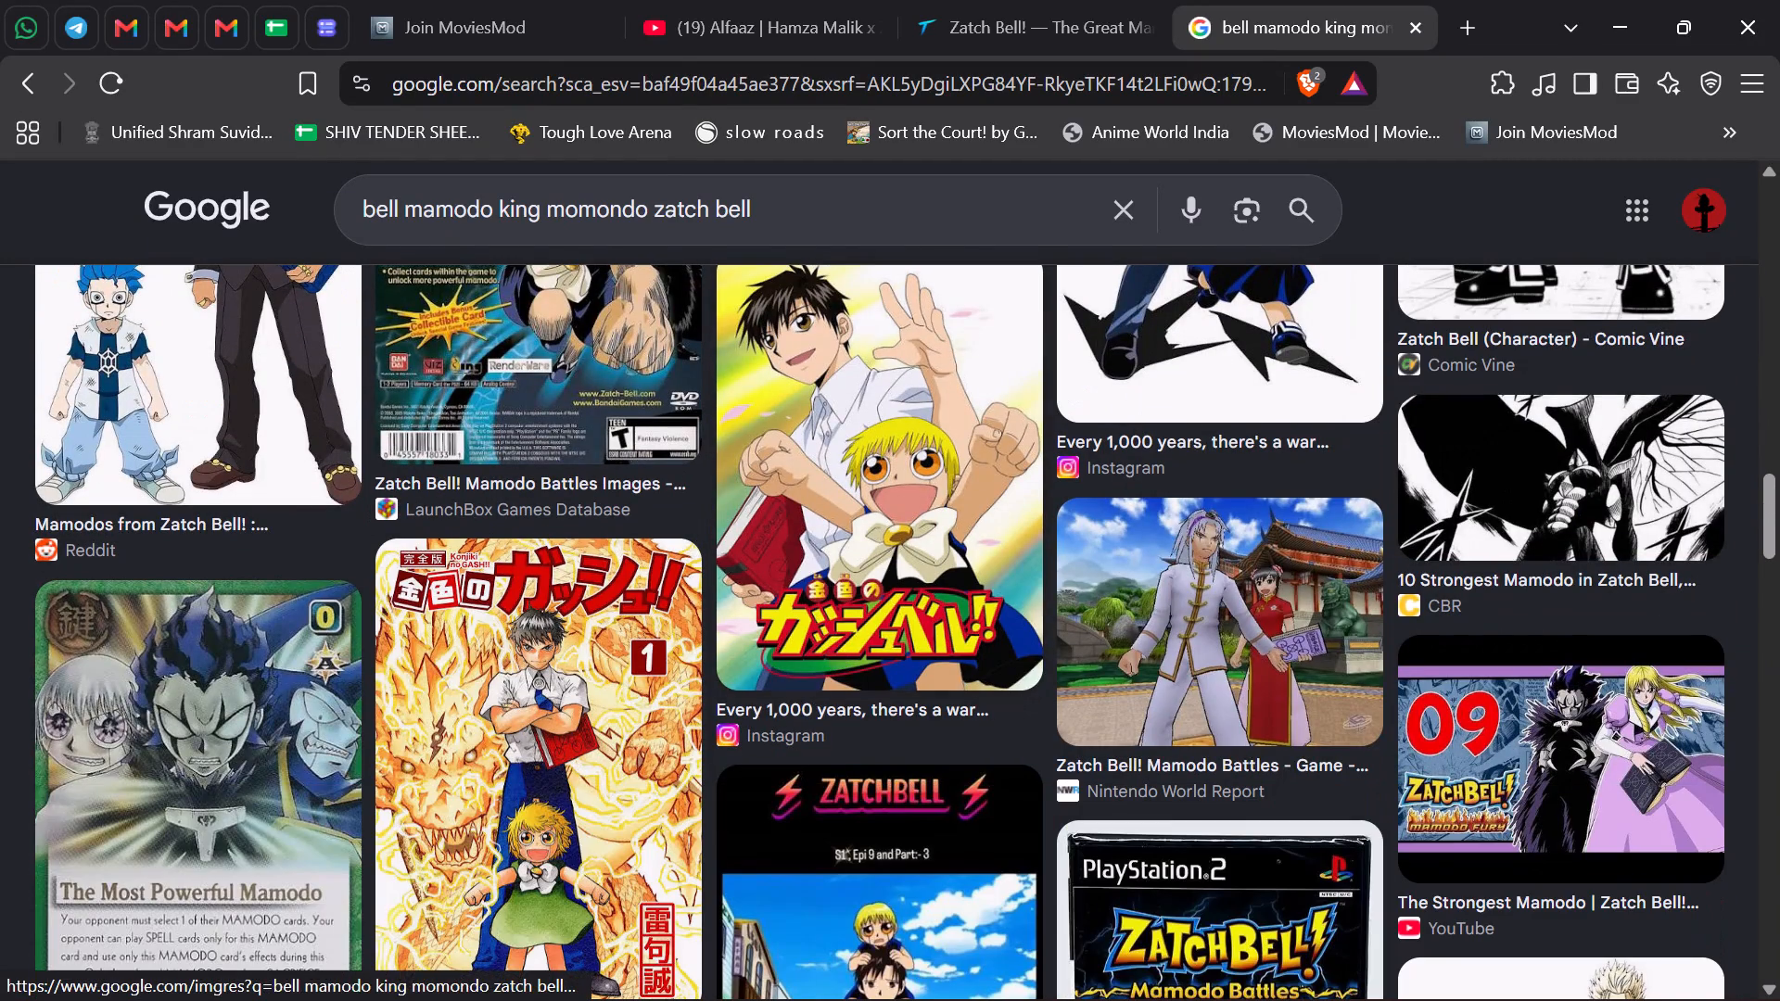
Switch to page 4 of the GeM bid list, open the bid document of GEM/2026/B/8247137 and review its requirements and consignee details.
{"action": "key", "text": "alt+Tab"}
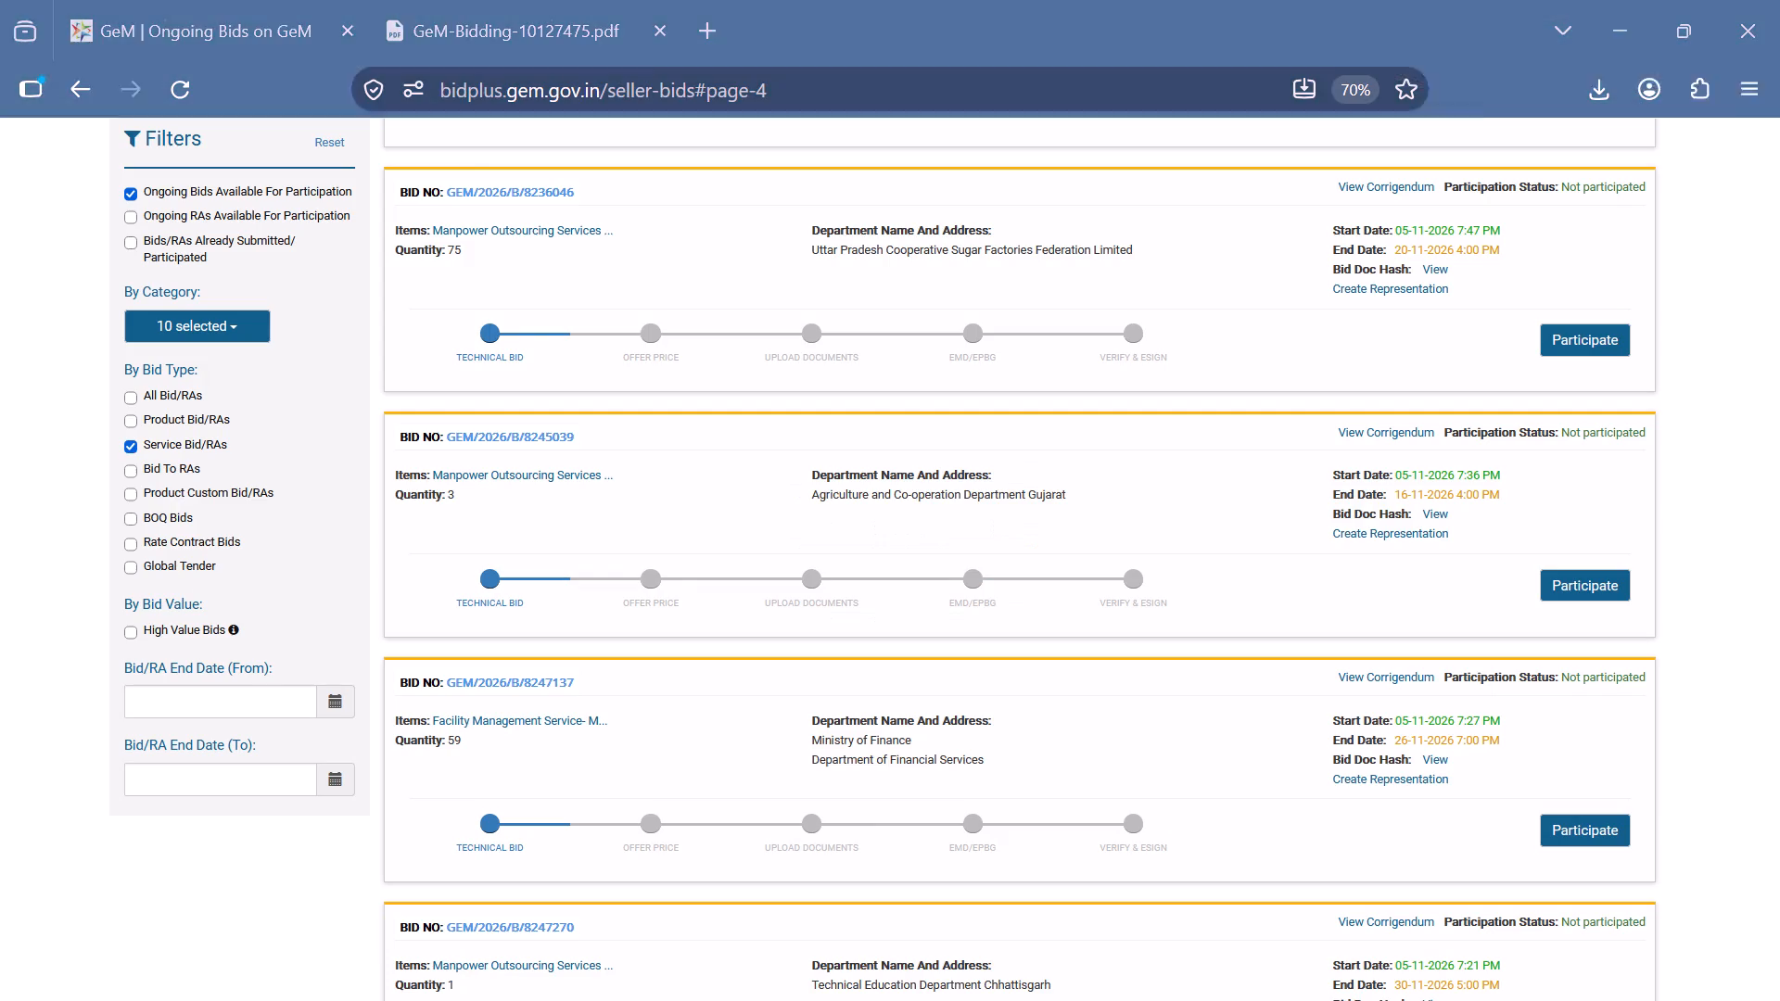
{"action": "scroll", "coordinate": [680, 440], "scroll_direction": "down", "scroll_amount": 1}
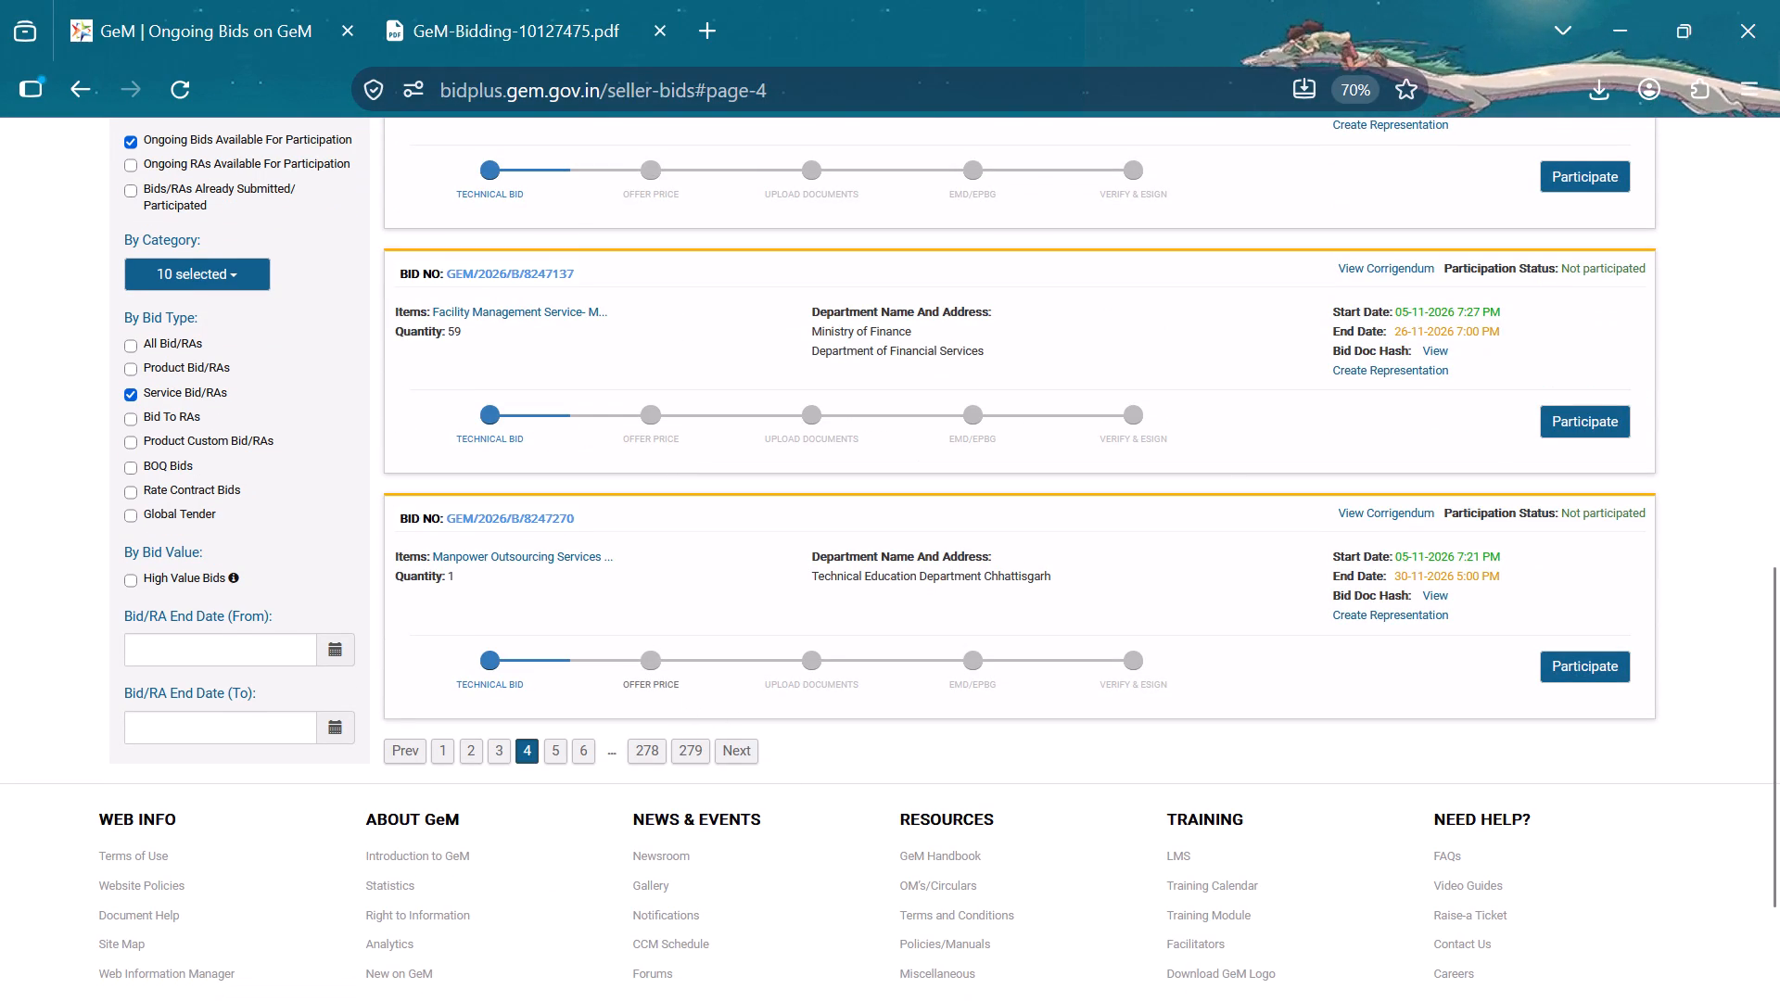
{"action": "scroll", "coordinate": [662, 683], "scroll_direction": "up", "scroll_amount": 1}
{"action": "left_click", "coordinate": [512, 534]}
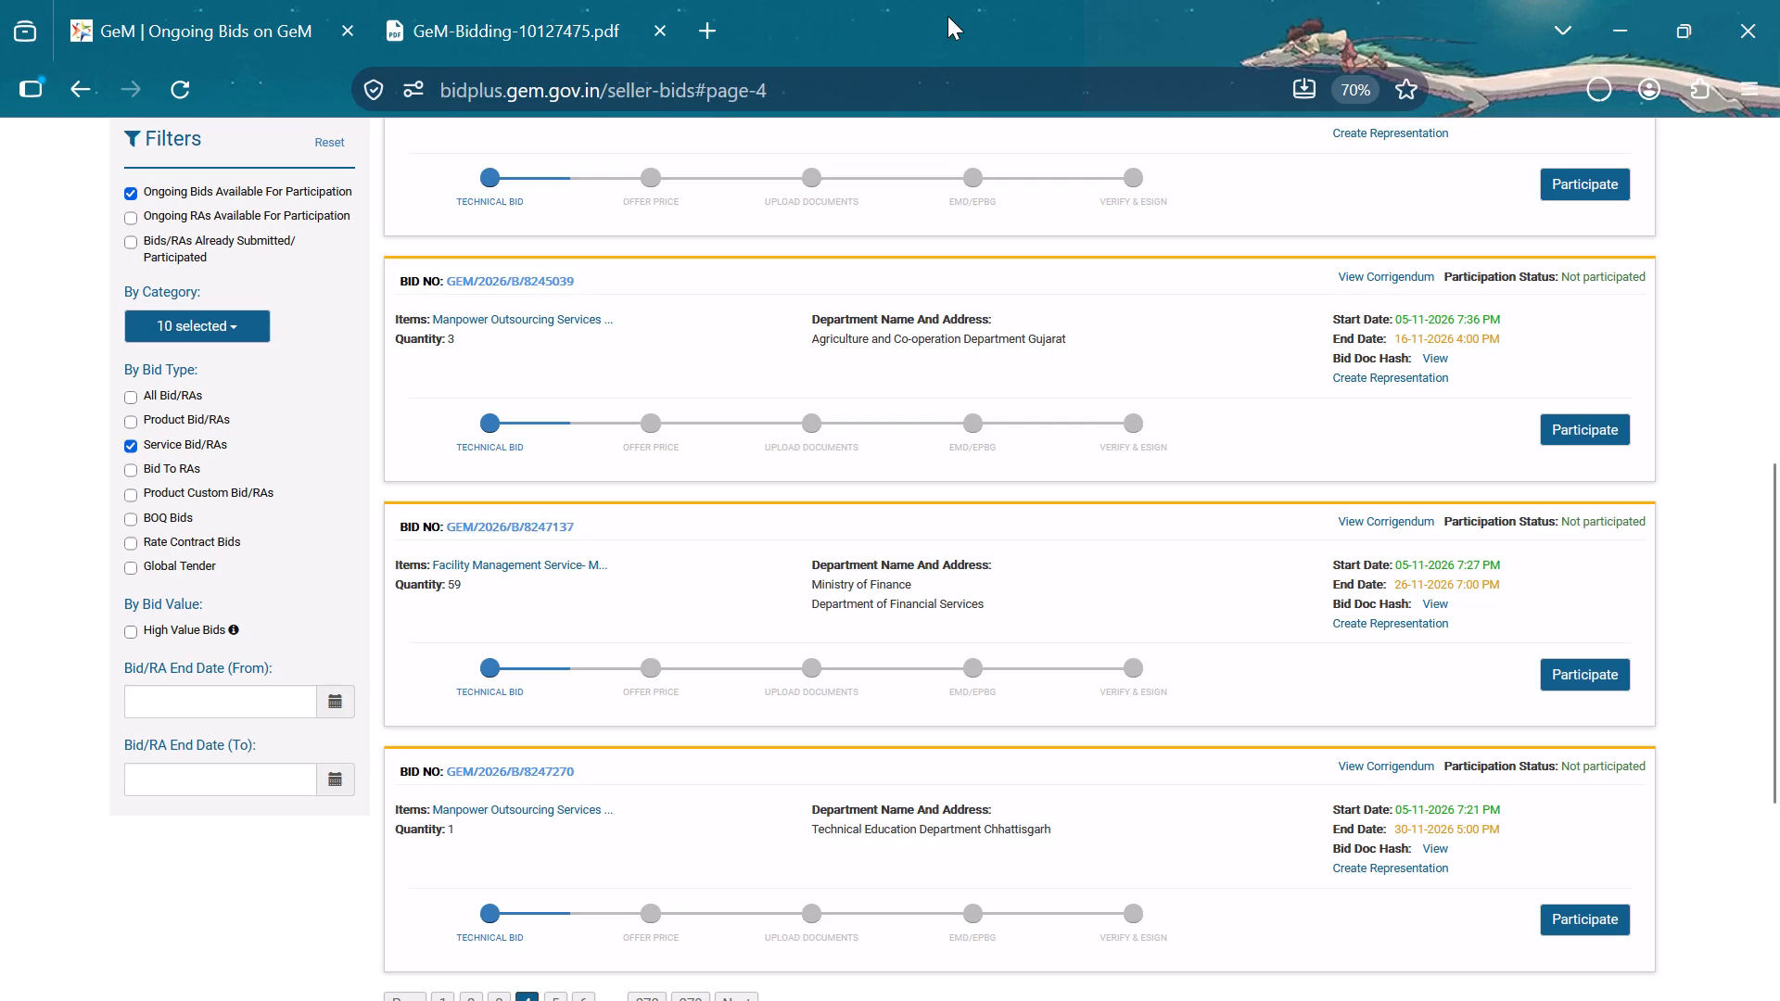
{"action": "left_click", "coordinate": [974, 24]}
{"action": "scroll", "coordinate": [987, 331], "scroll_direction": "down", "scroll_amount": 3}
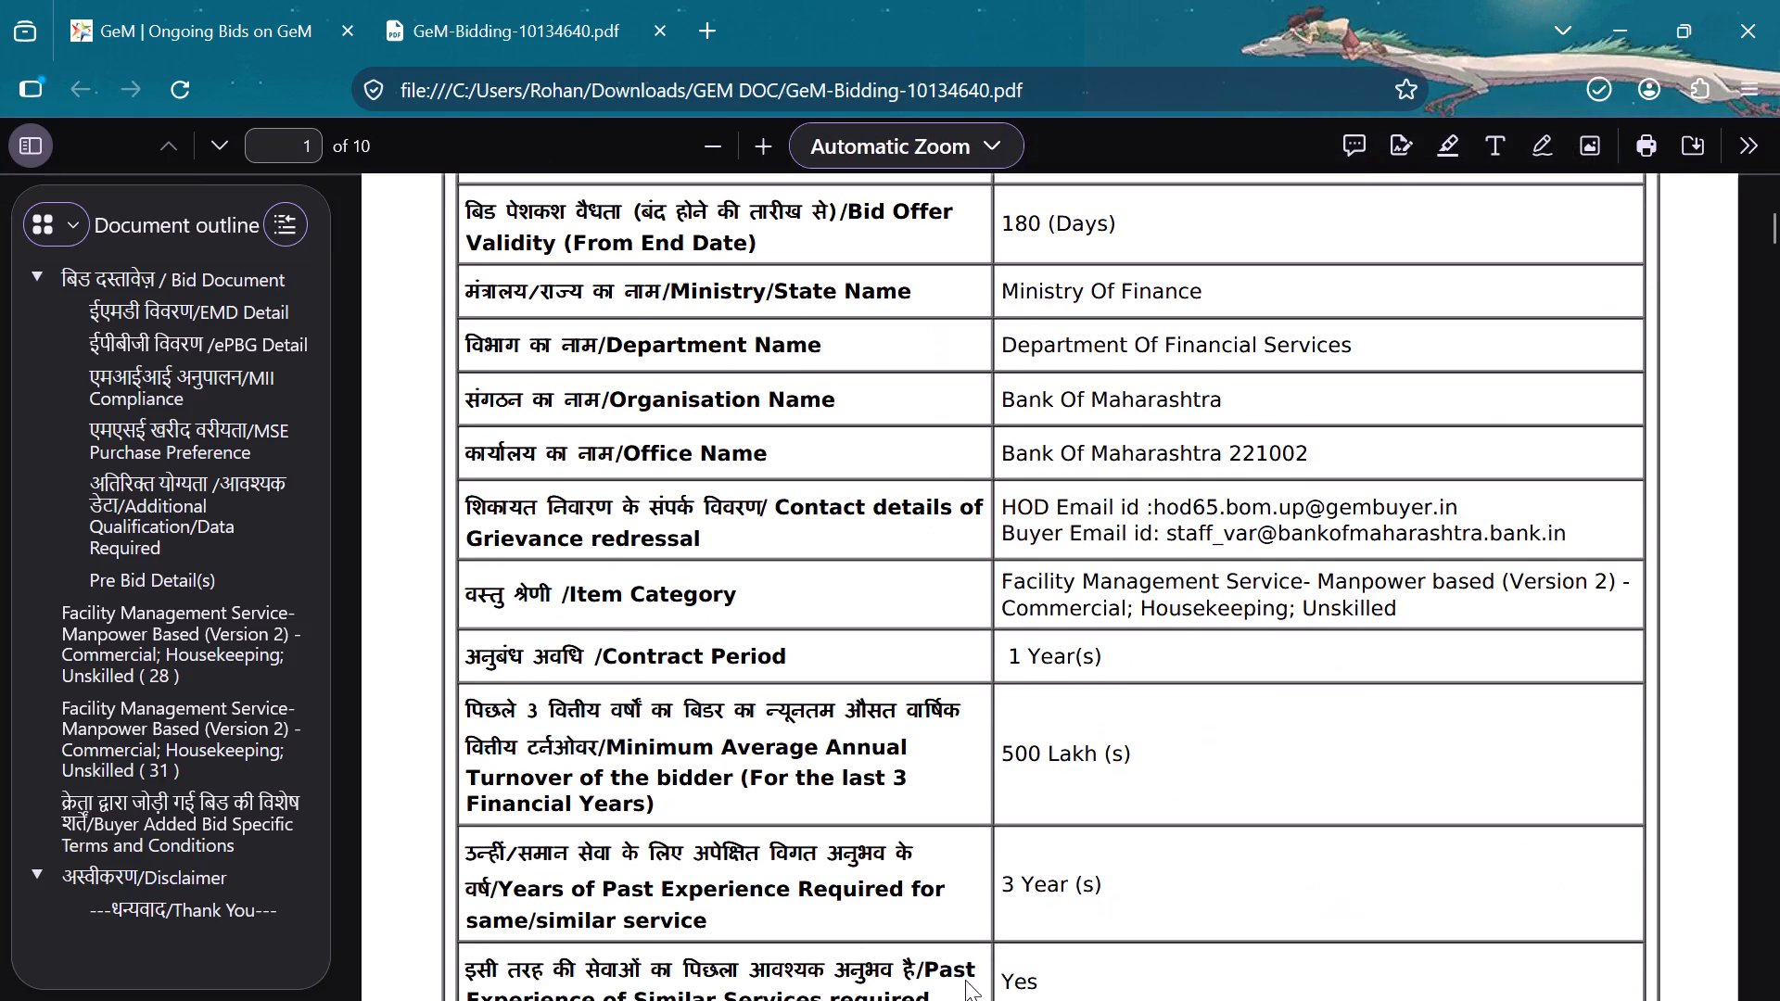
{"action": "scroll", "coordinate": [947, 995], "scroll_direction": "down", "scroll_amount": 9}
{"action": "scroll", "coordinate": [1019, 522], "scroll_direction": "down", "scroll_amount": 11}
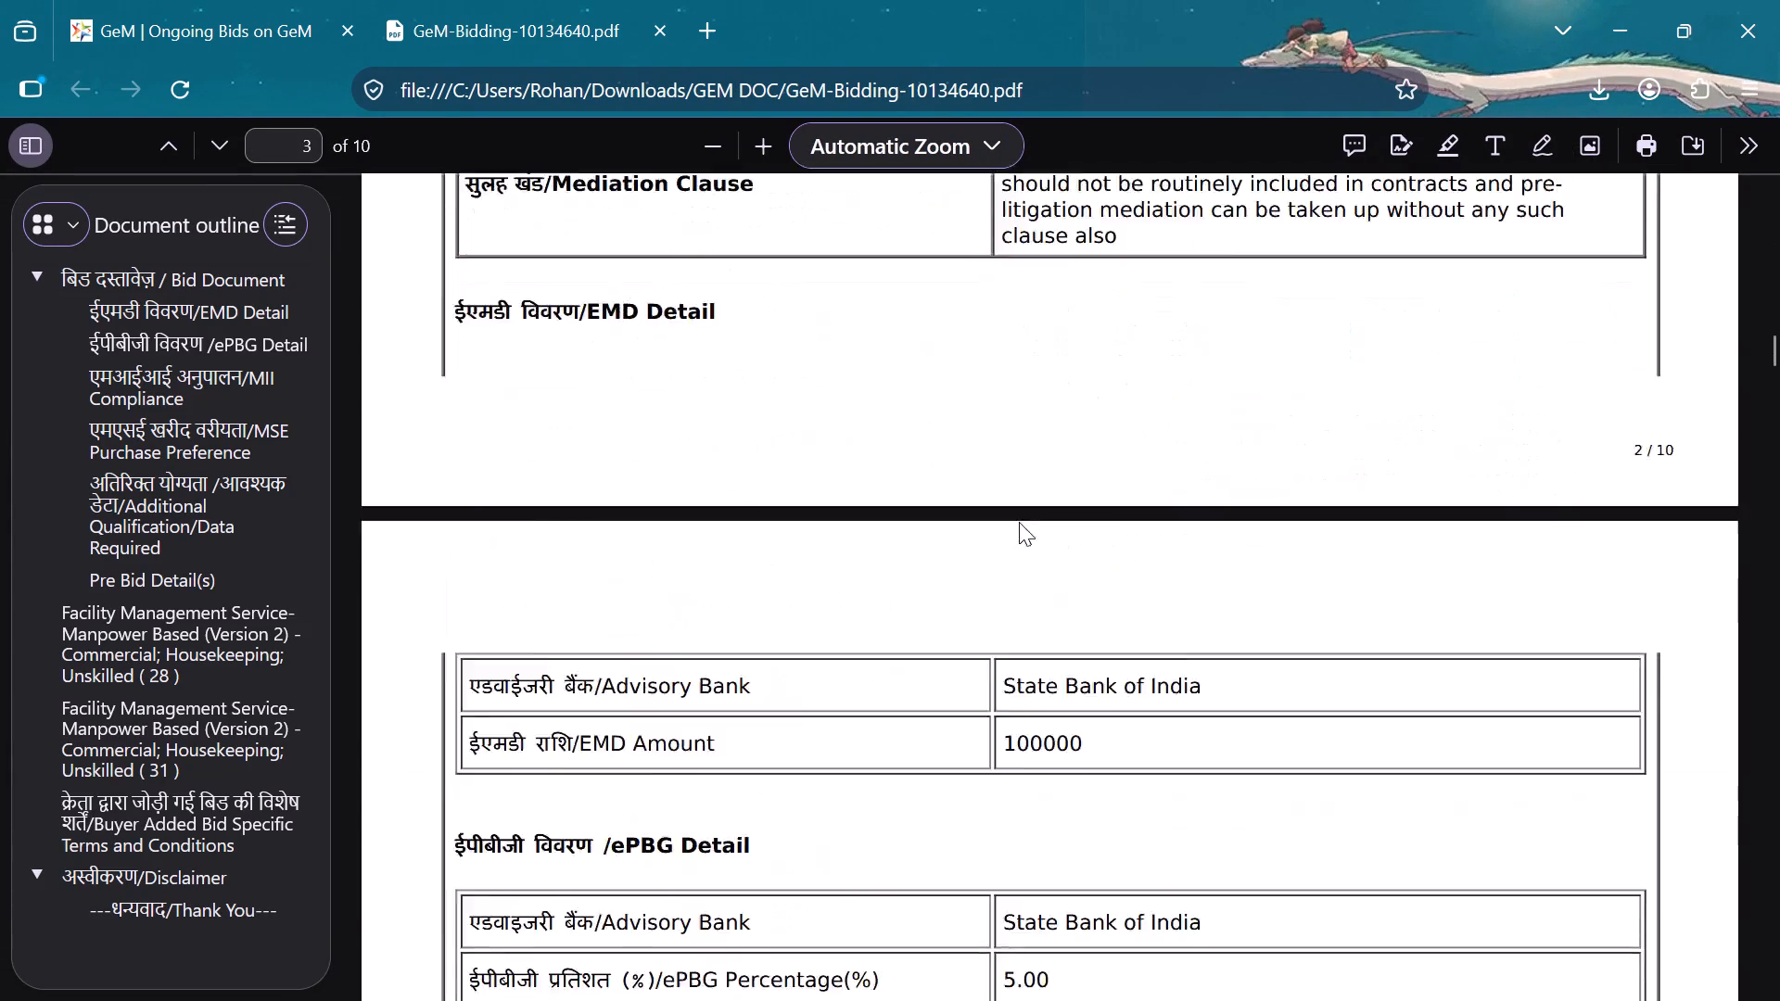
{"action": "scroll", "coordinate": [1019, 522], "scroll_direction": "down", "scroll_amount": 20}
{"action": "scroll", "coordinate": [1019, 522], "scroll_direction": "down", "scroll_amount": 3}
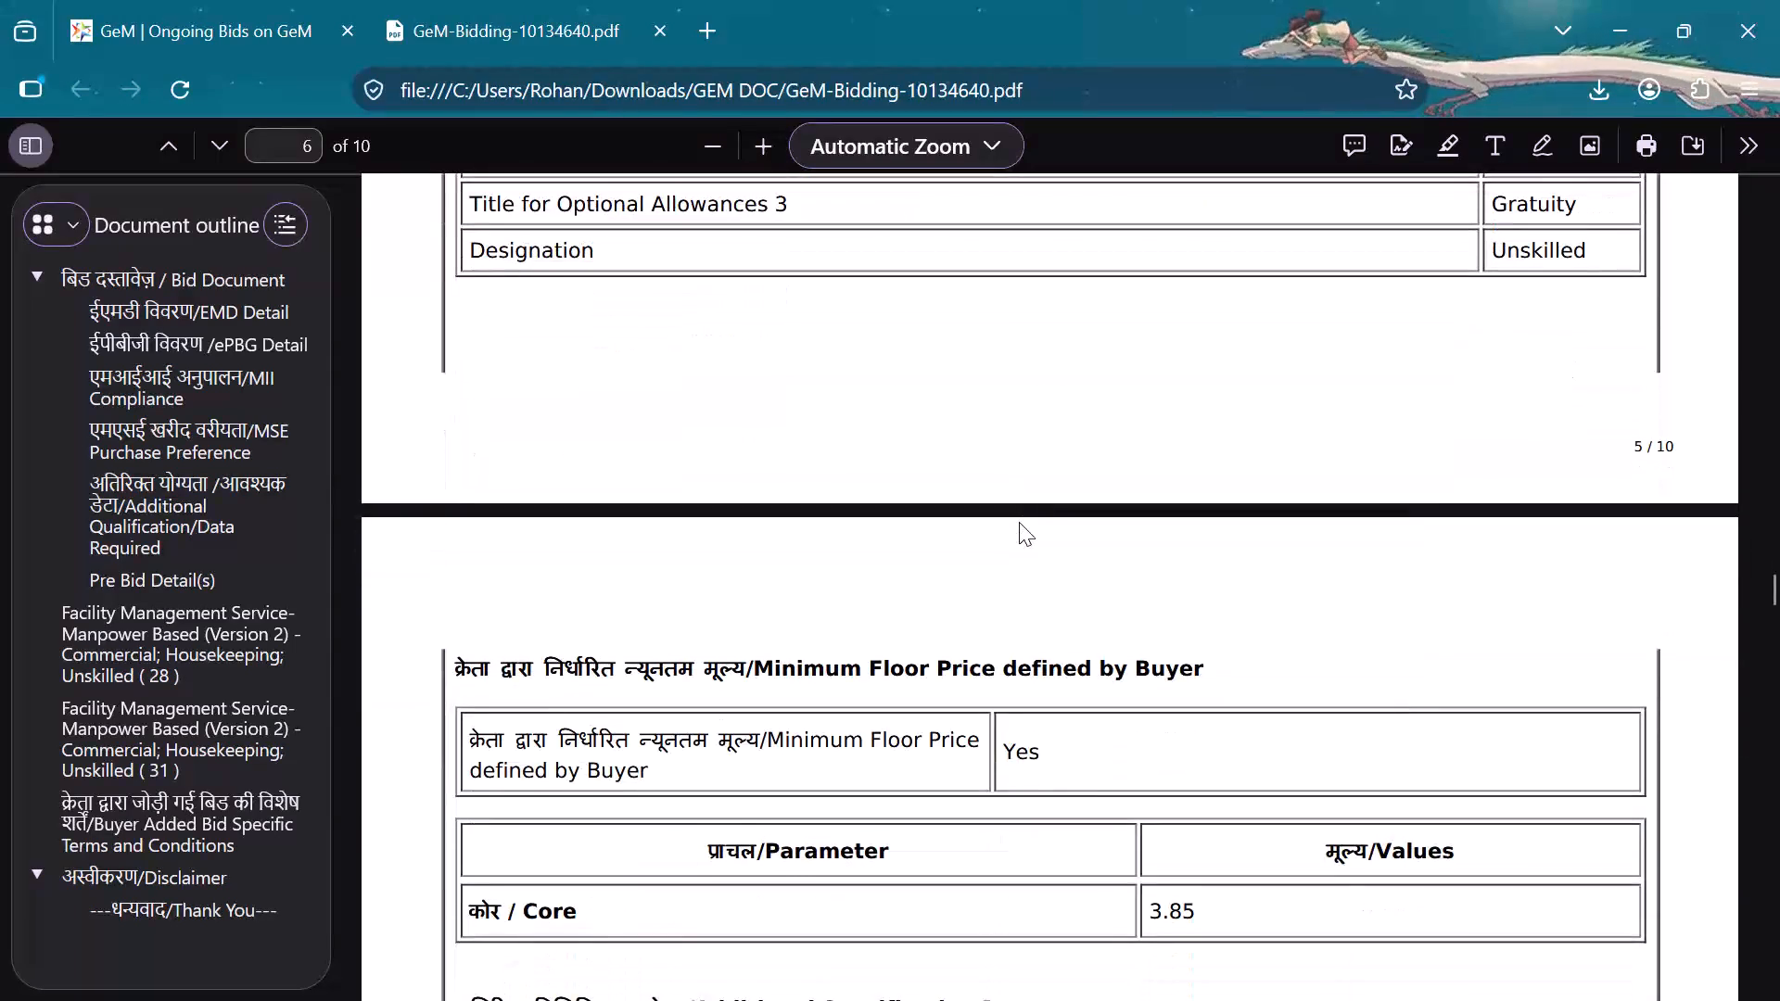
{"action": "scroll", "coordinate": [1019, 522], "scroll_direction": "down", "scroll_amount": 6}
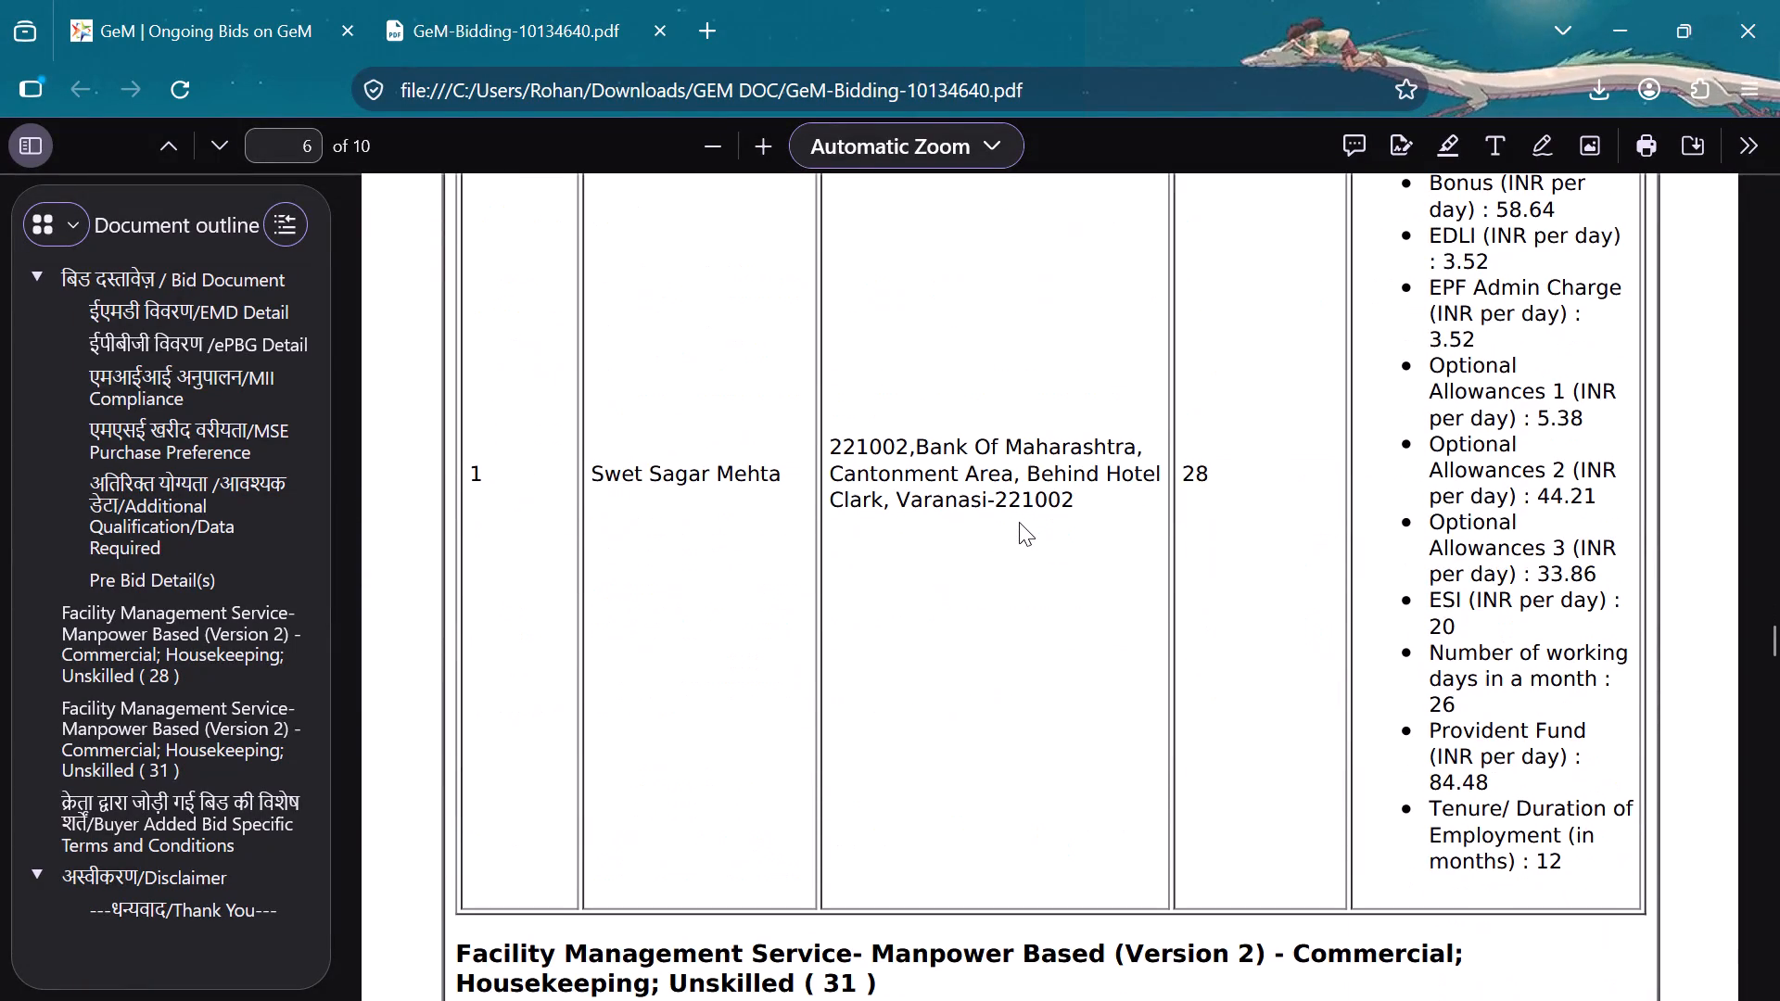
{"action": "scroll", "coordinate": [1019, 522], "scroll_direction": "up", "scroll_amount": 14}
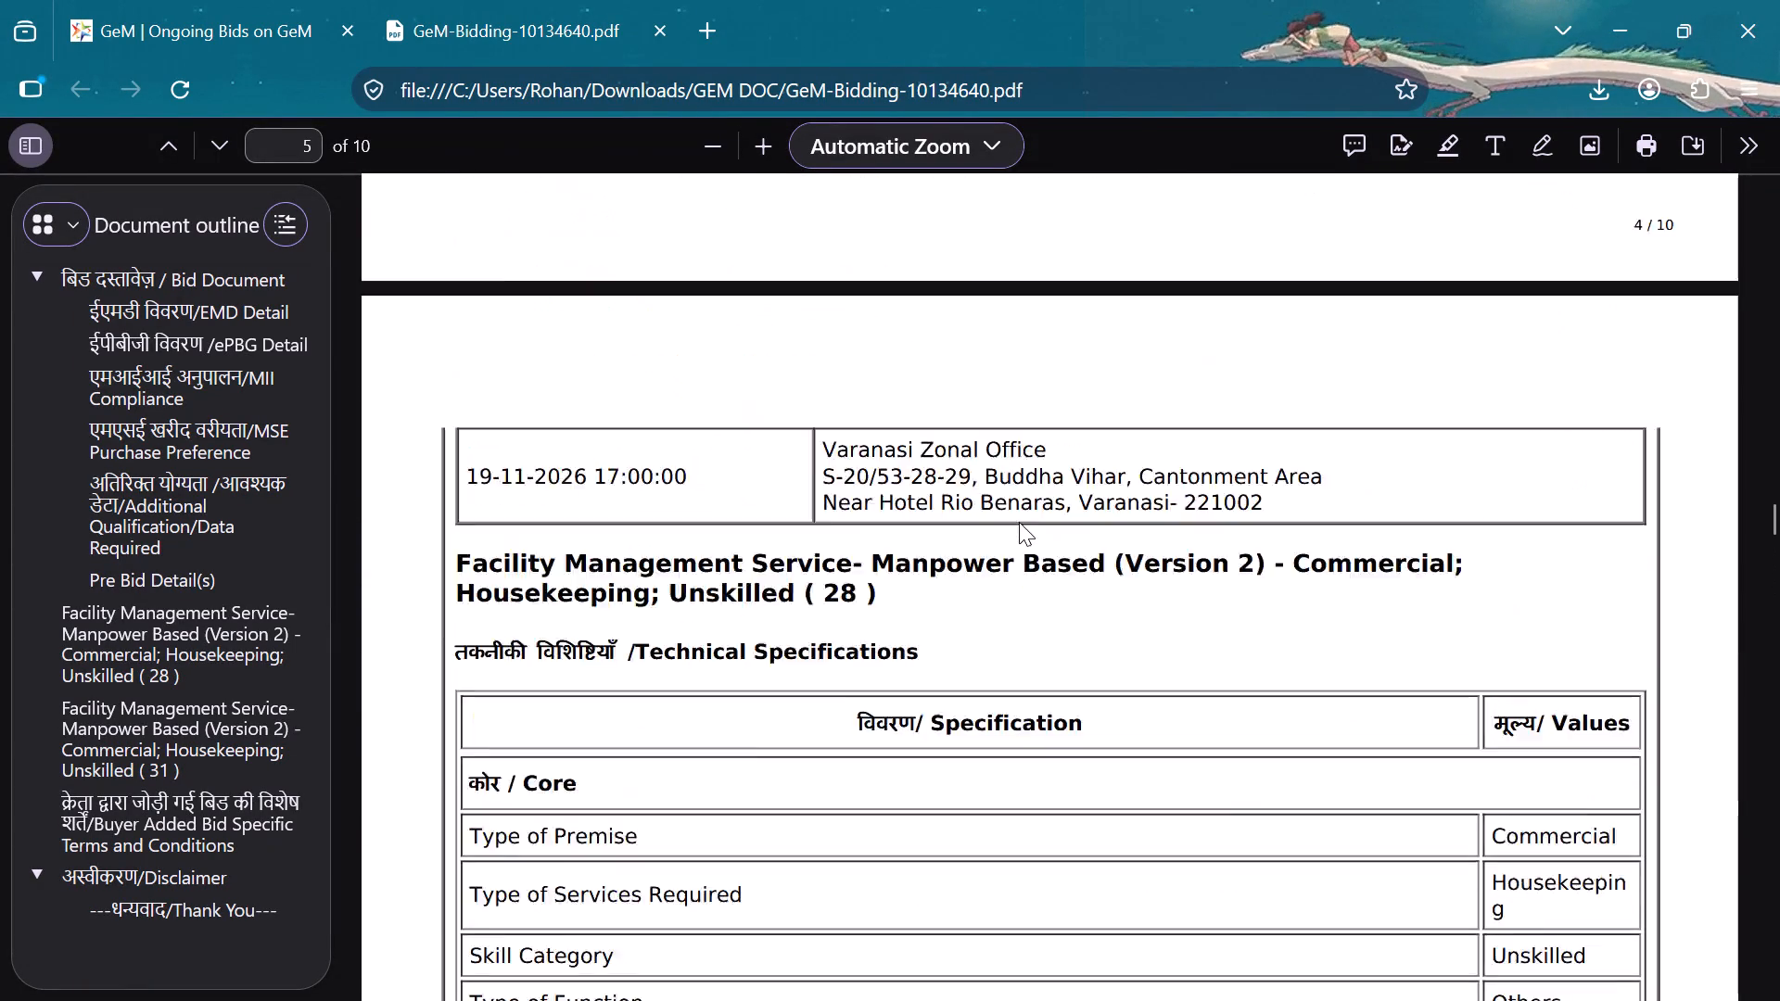
Copy the bid number GEM/2026/B/8247137 from the bid document into the GEM Id field of the HHSPL GEM Tender form.
{"action": "key", "text": "ctrl+Up"}
{"action": "double_click", "coordinate": [1417, 359]}
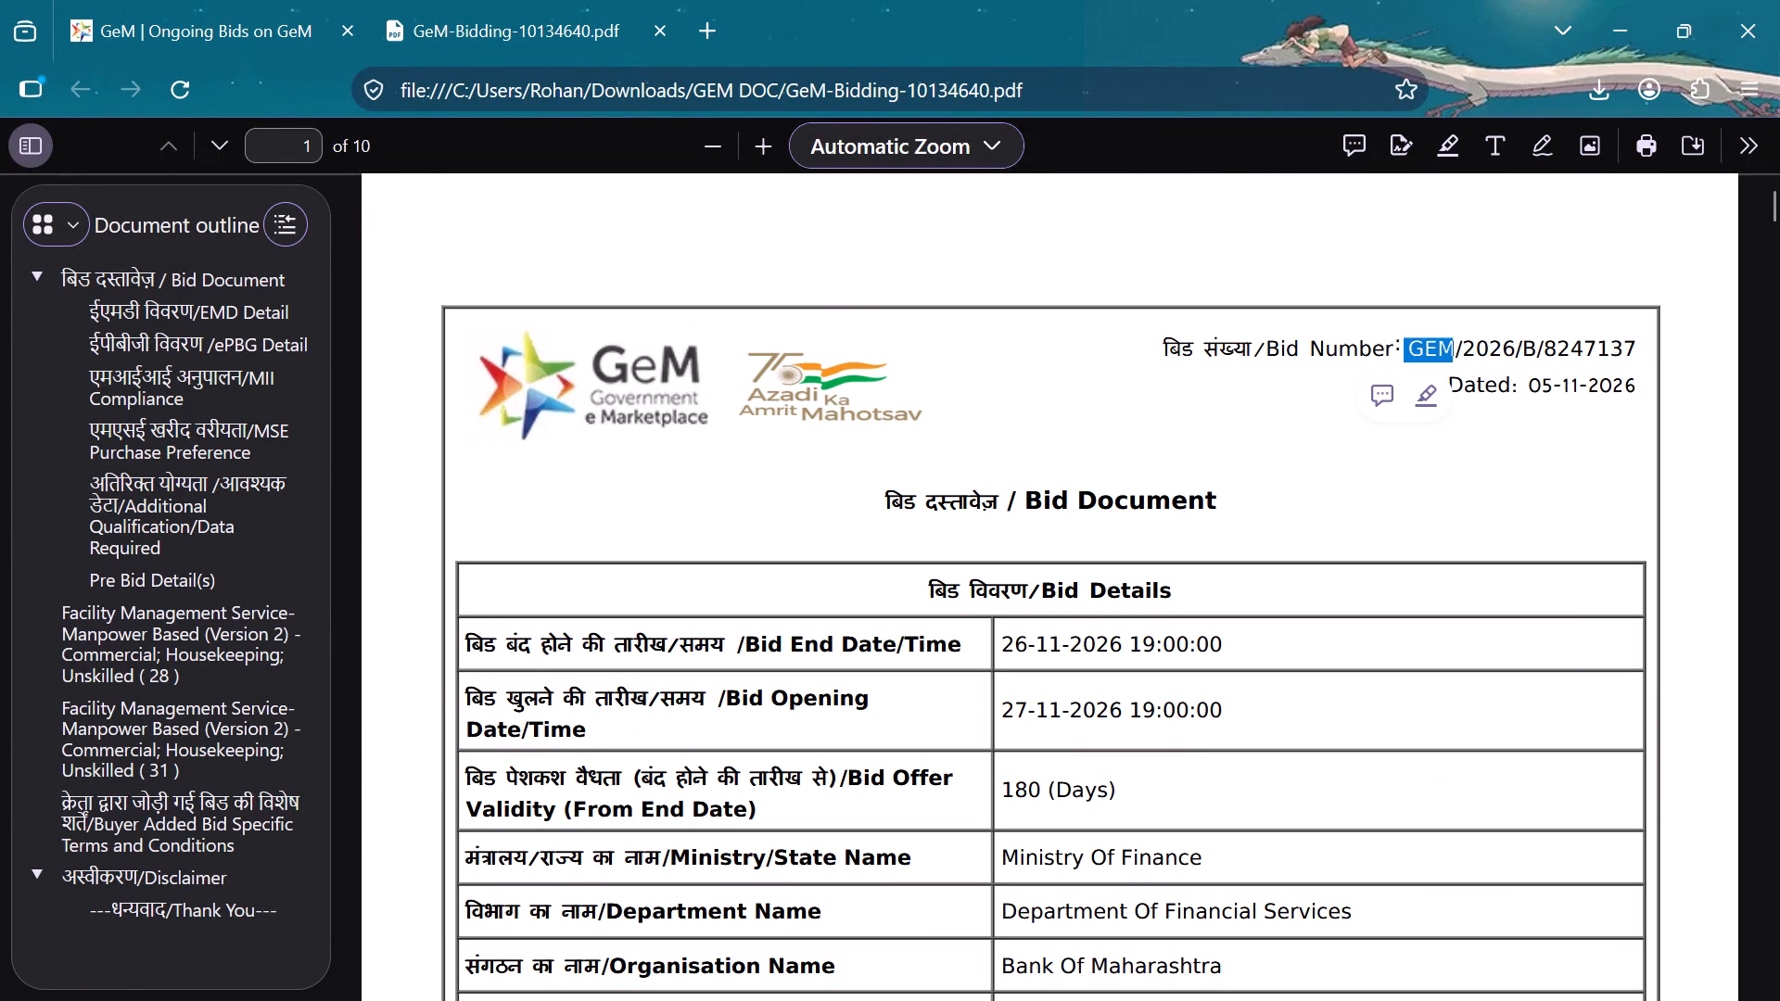
{"action": "key", "text": "ctrl+shift+Right"}
{"action": "key", "text": "ctrl+shift+Right"}
{"action": "key", "text": "ctrl+shift+Right"}
{"action": "key", "text": "ctrl+c"}
{"action": "key", "text": "ctrl+c"}
{"action": "key", "text": "ctrl+c"}
{"action": "scroll", "coordinate": [982, 541], "scroll_direction": "down", "scroll_amount": 4}
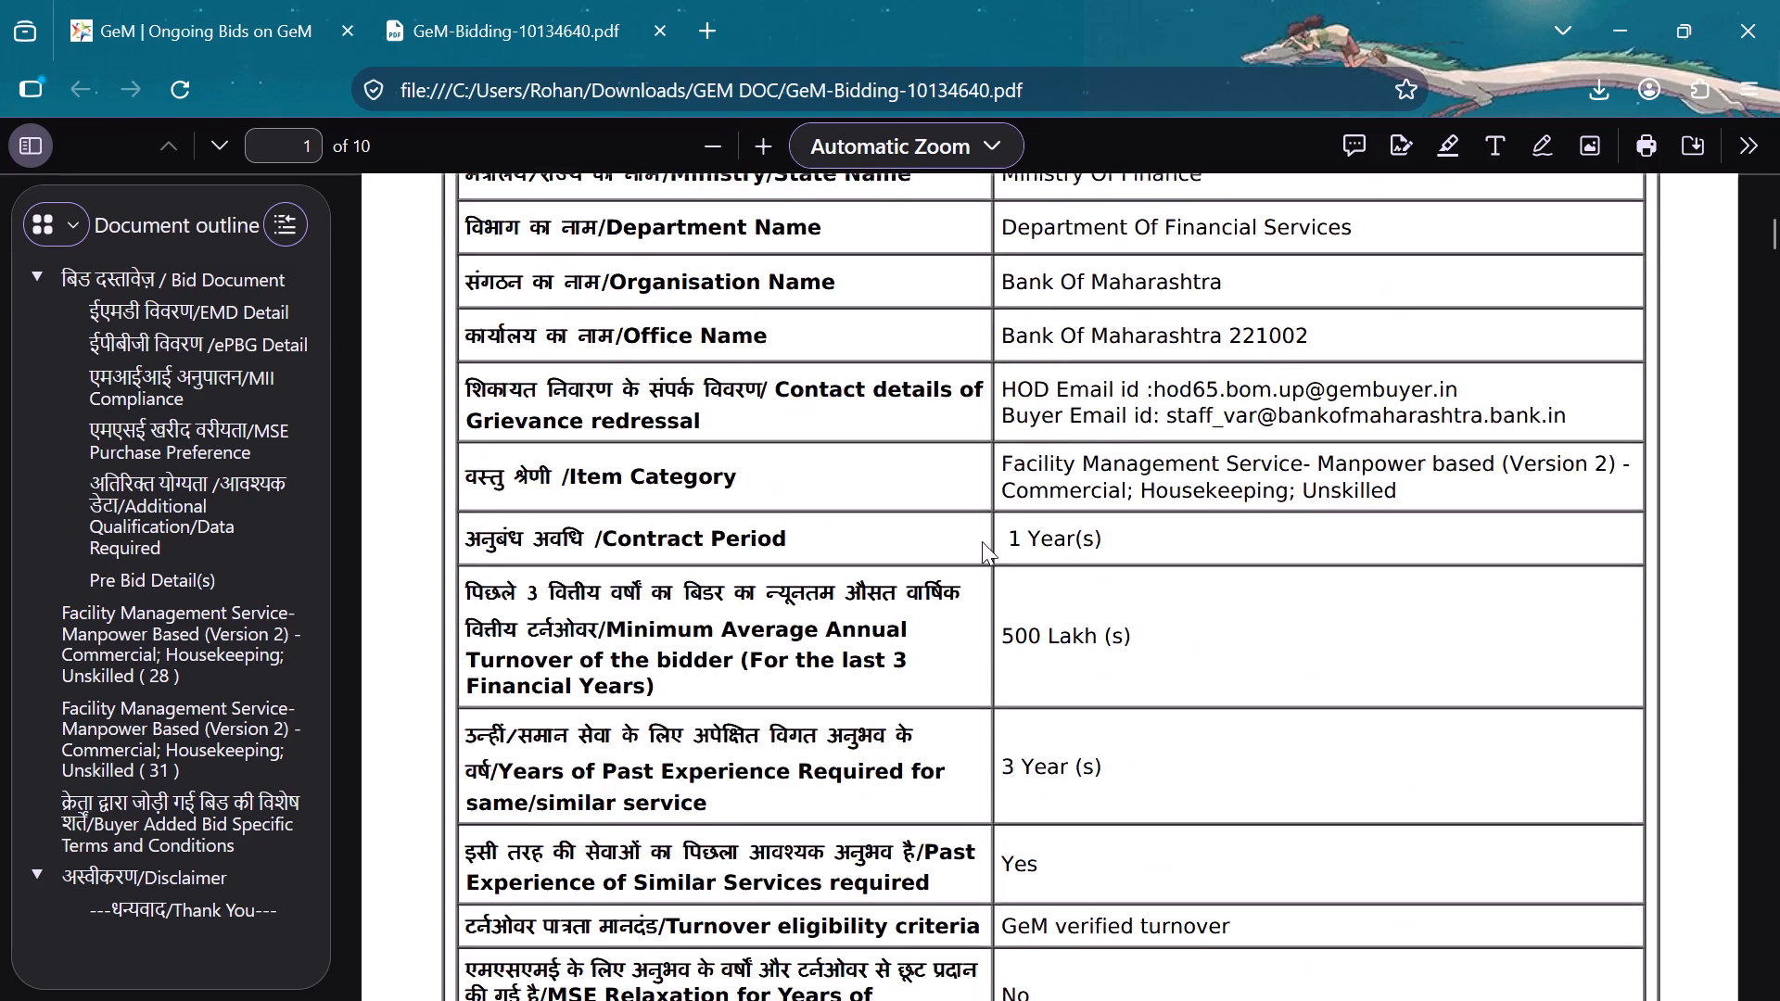
{"action": "scroll", "coordinate": [982, 541], "scroll_direction": "down", "scroll_amount": 7}
{"action": "key", "text": "alt+Tab"}
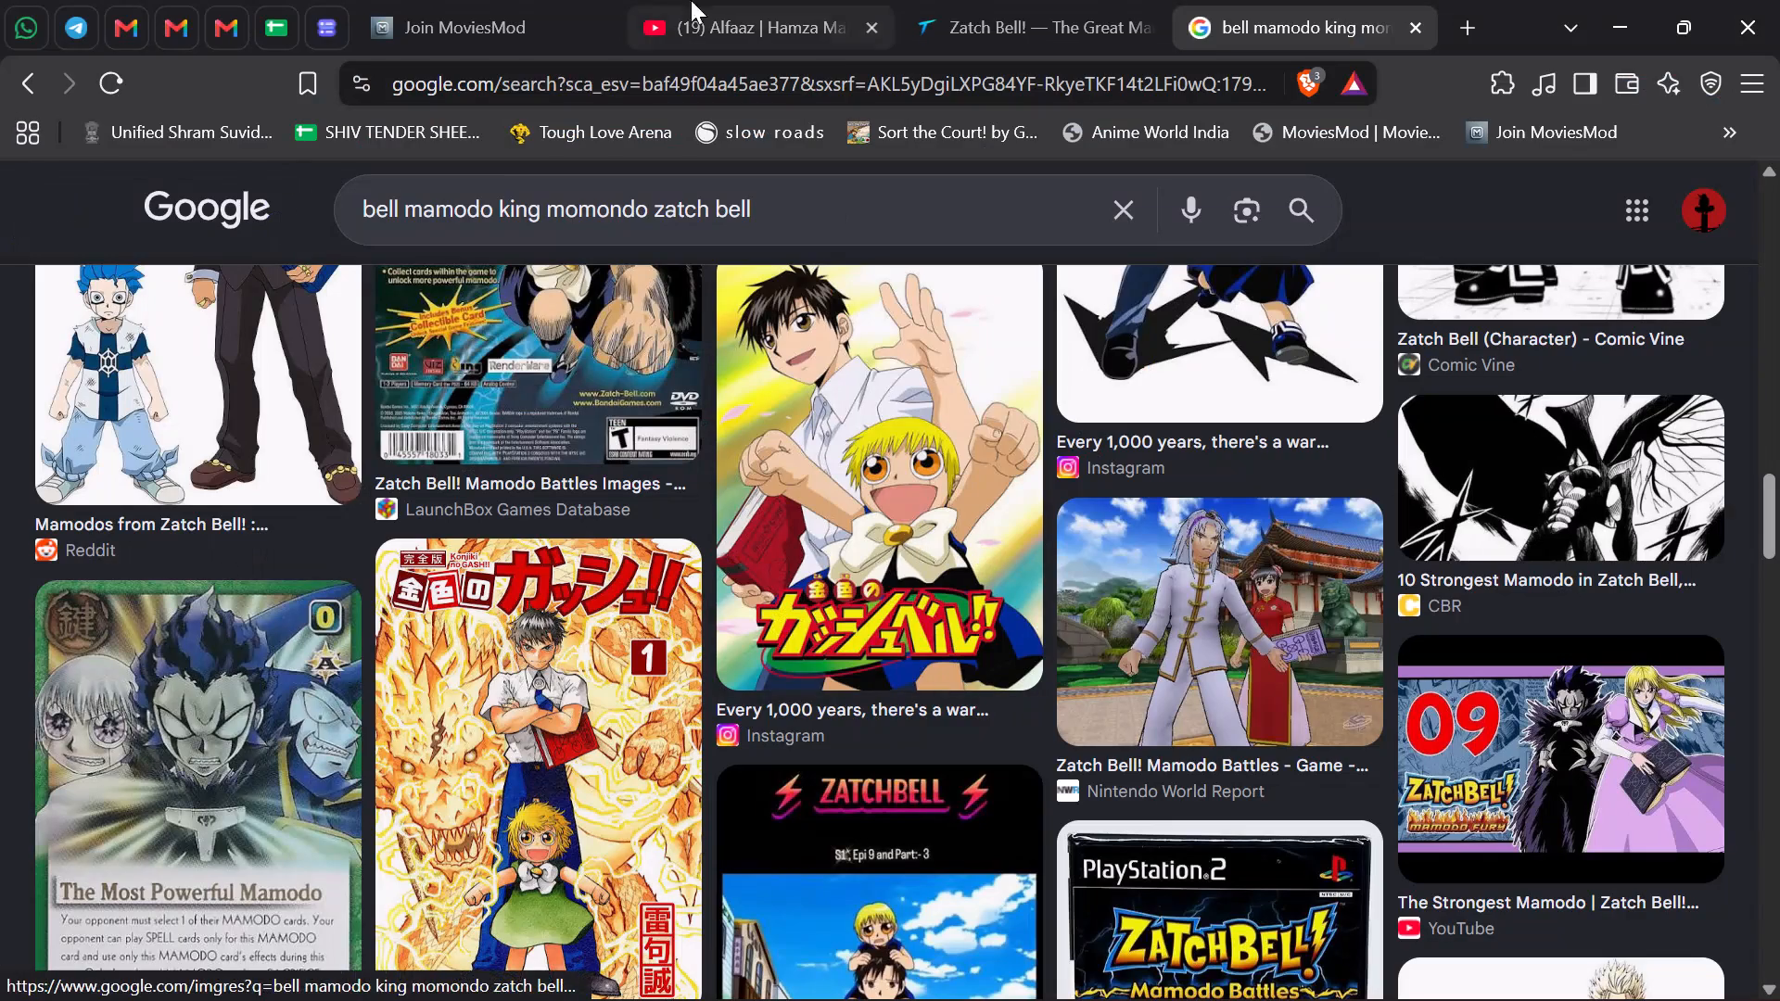
{"action": "key", "text": "alt+Tab"}
{"action": "key", "text": "alt+Tab"}
{"action": "key", "text": "alt+Tab"}
{"action": "left_click", "coordinate": [704, 572]}
{"action": "key", "text": "ctrl+v"}
{"action": "key", "text": "Tab"}
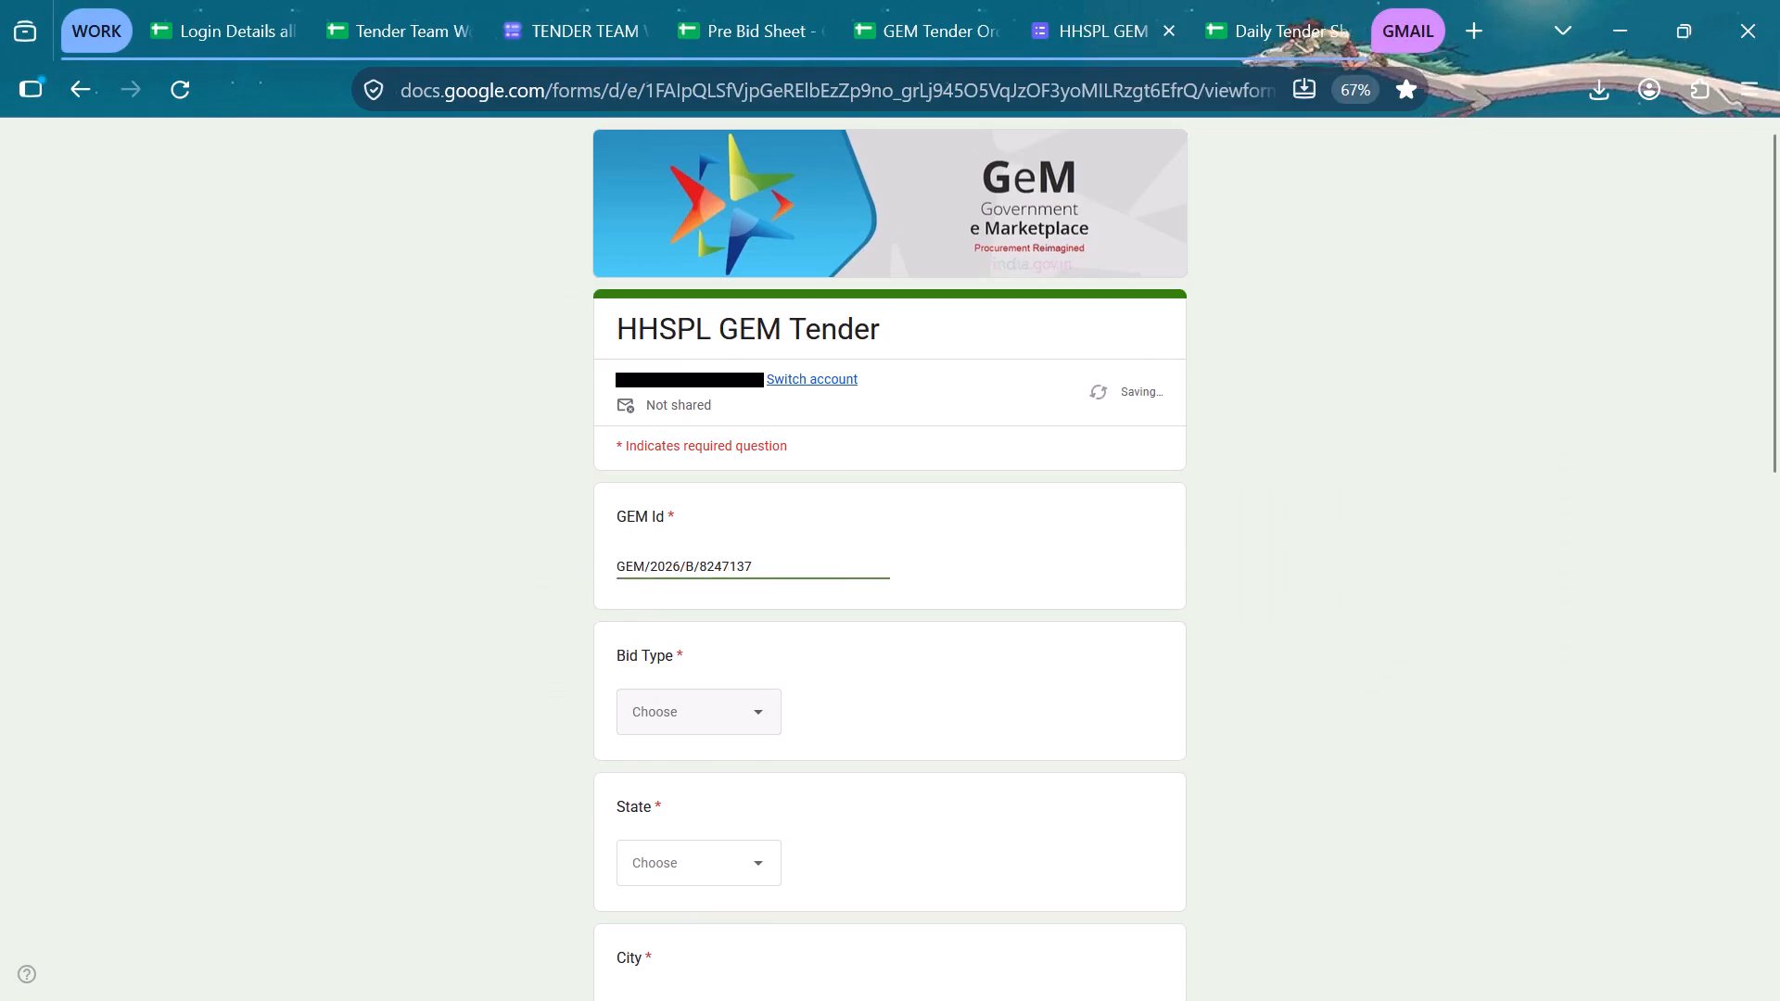
Check the bid document and set the form's Bid Type to M.
{"action": "key", "text": "alt+Tab"}
{"action": "scroll", "coordinate": [704, 572], "scroll_direction": "down", "scroll_amount": 1}
{"action": "key", "text": "alt+Tab"}
{"action": "key", "text": "m"}
{"action": "key", "text": "Tab"}
Find the consignee address in the bid document, set State to UP and copy Varanasi into the City field.
{"action": "key", "text": "alt+Tab"}
{"action": "scroll", "coordinate": [704, 572], "scroll_direction": "down", "scroll_amount": 2}
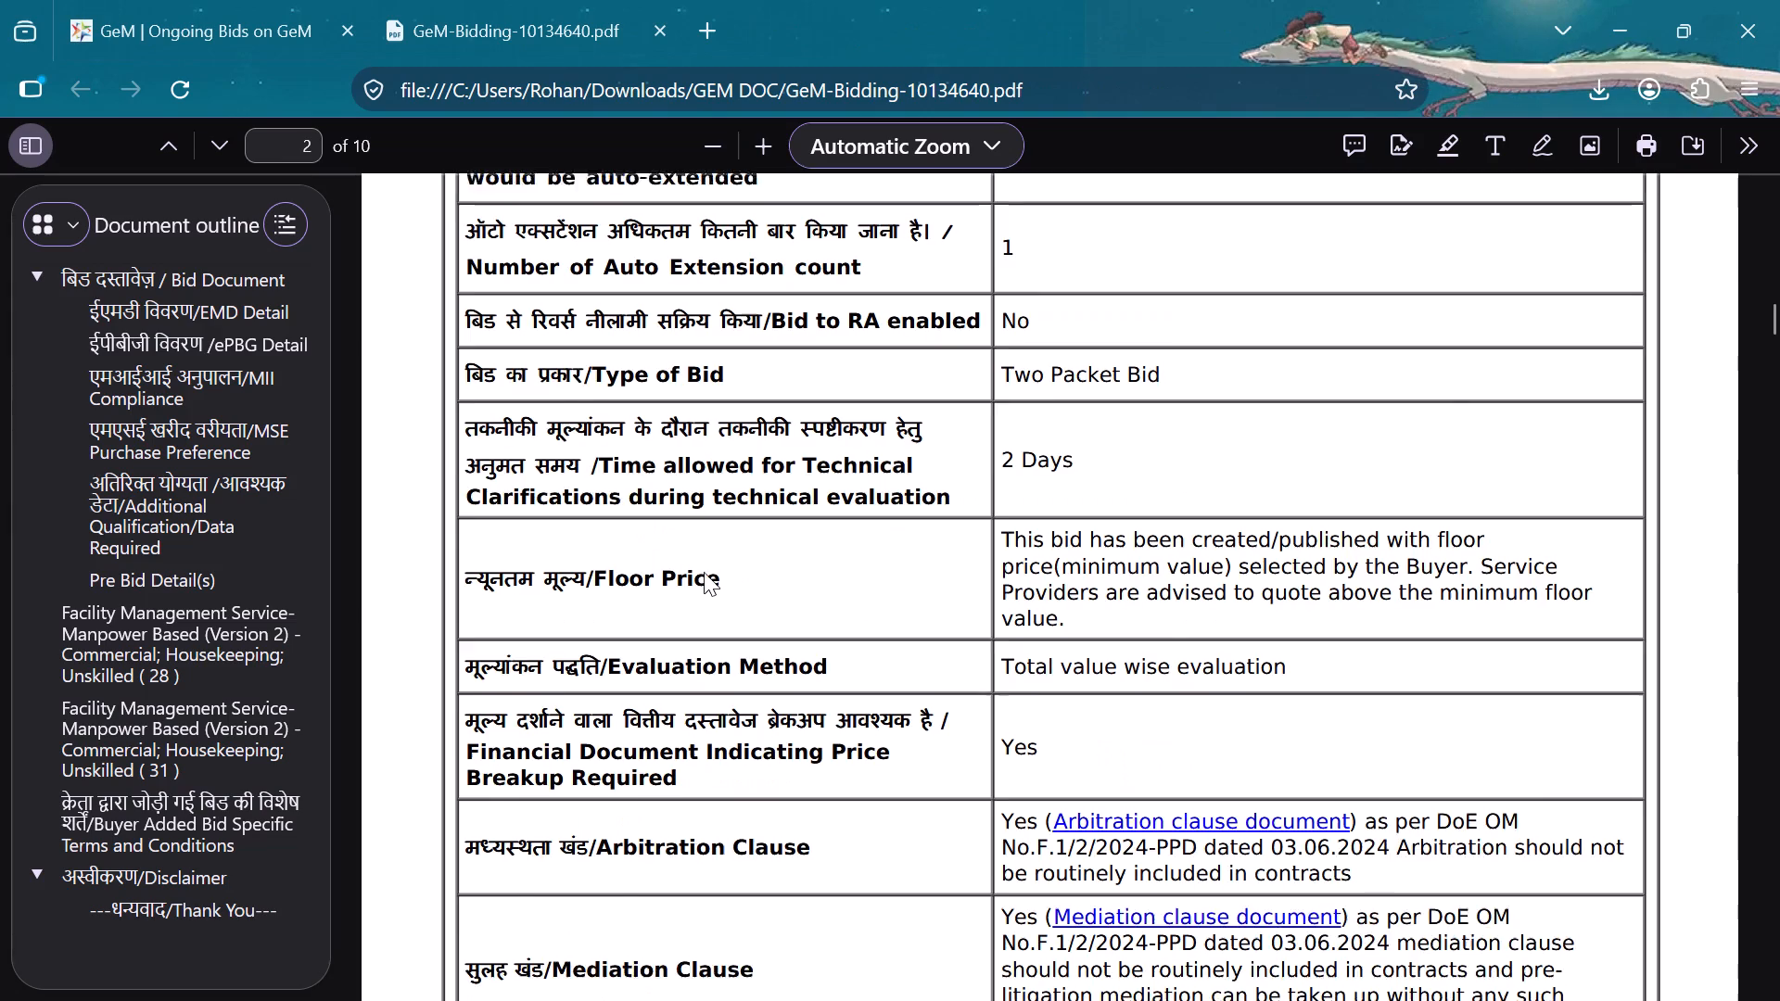
{"action": "scroll", "coordinate": [704, 572], "scroll_direction": "down", "scroll_amount": 20}
{"action": "scroll", "coordinate": [704, 572], "scroll_direction": "down", "scroll_amount": 12}
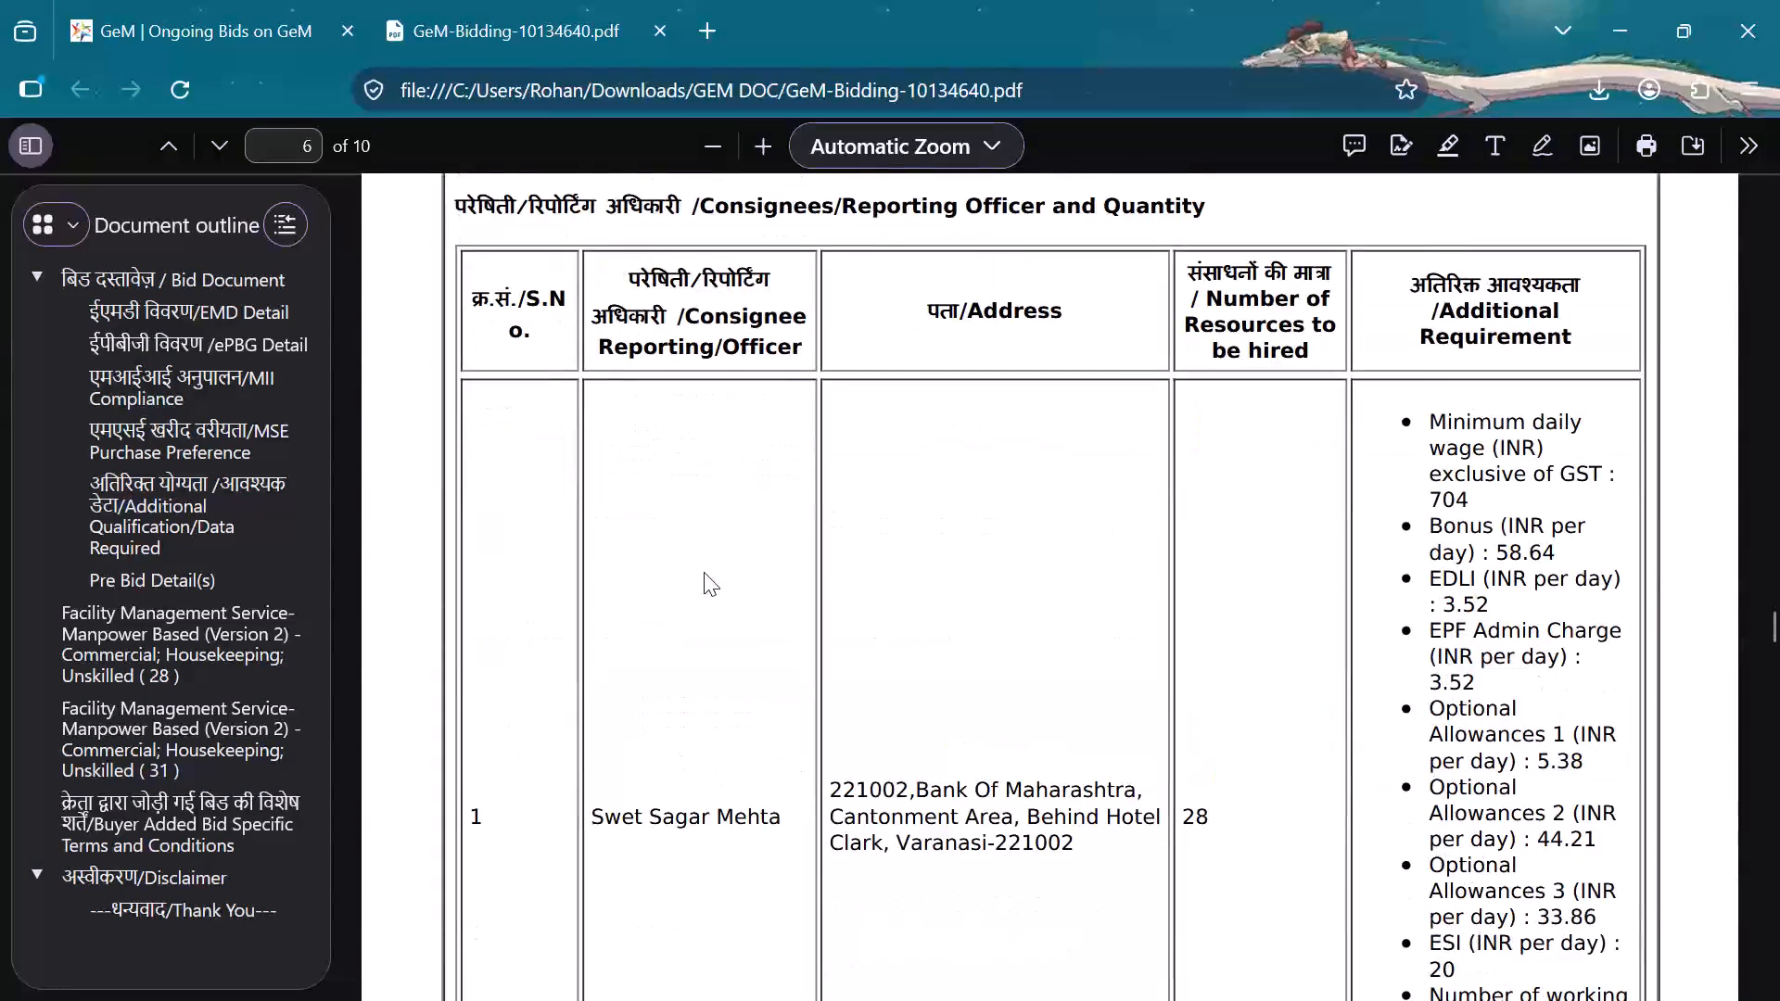
{"action": "scroll", "coordinate": [704, 572], "scroll_direction": "down", "scroll_amount": 4}
{"action": "scroll", "coordinate": [704, 572], "scroll_direction": "up", "scroll_amount": 1}
{"action": "double_click", "coordinate": [913, 383]}
{"action": "key", "text": "ctrl+c"}
{"action": "key", "text": "alt+Tab"}
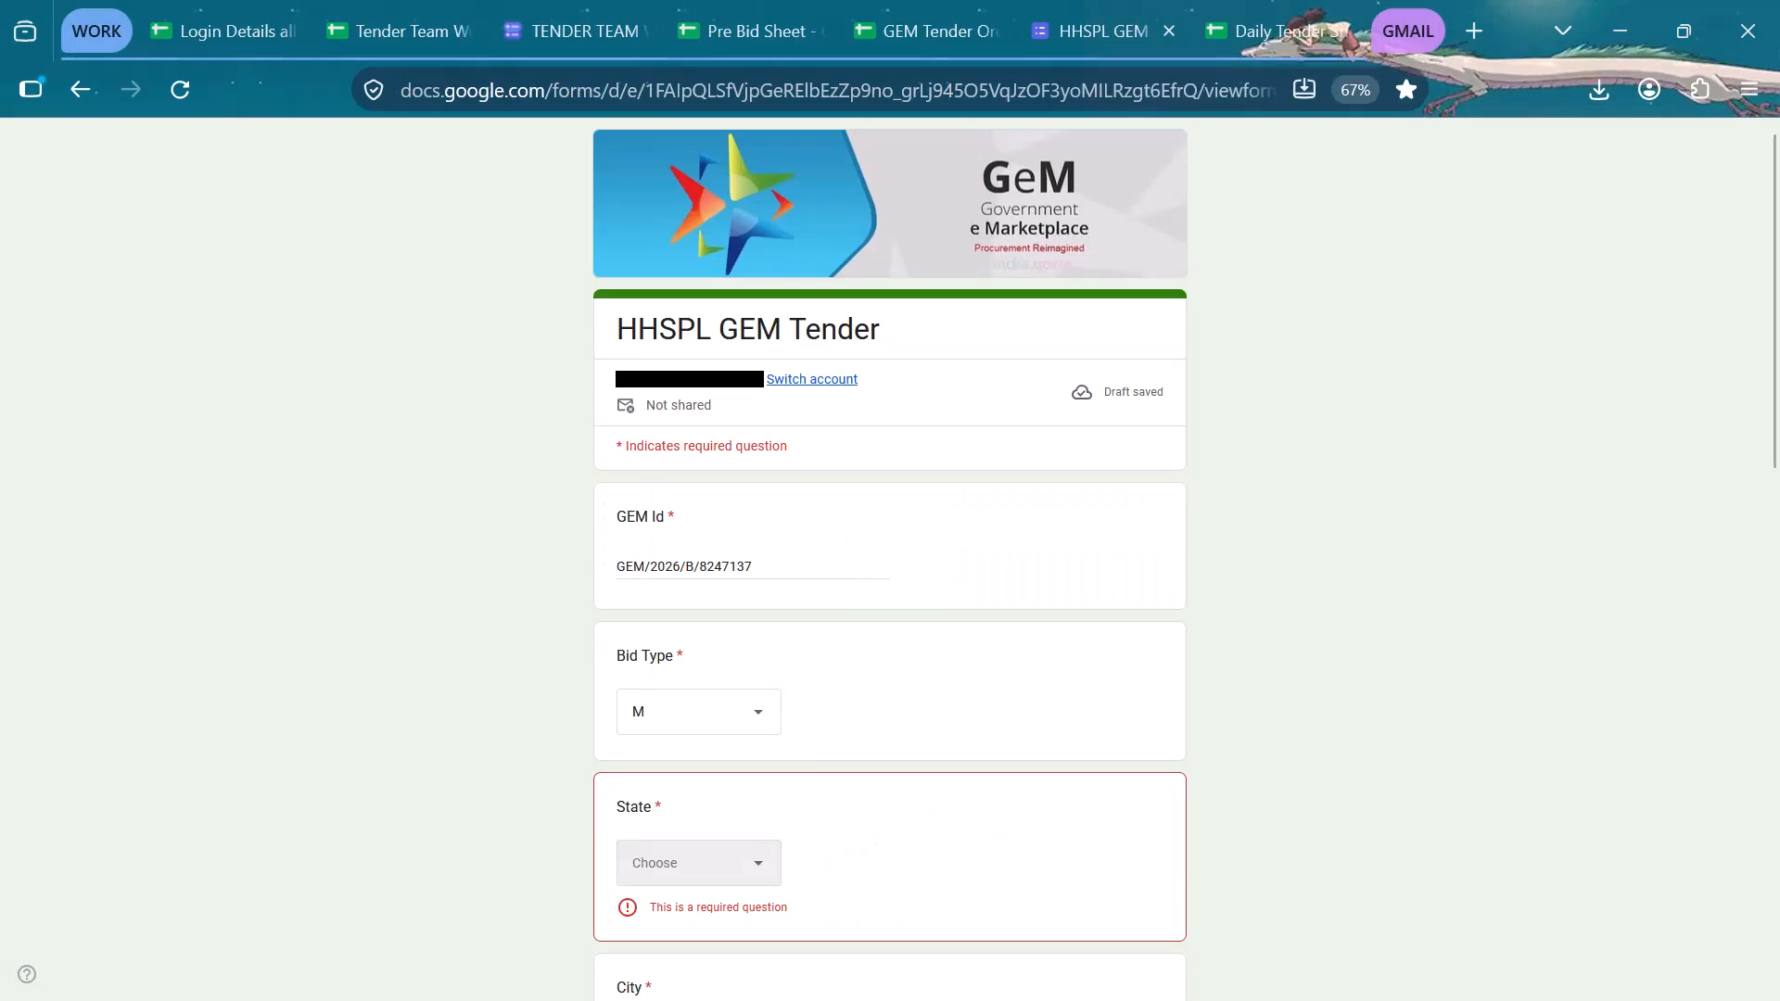
{"action": "type", "text": "up"}
{"action": "key", "text": "Tab"}
{"action": "key", "text": "ctrl+v"}
{"action": "key", "text": "Tab"}
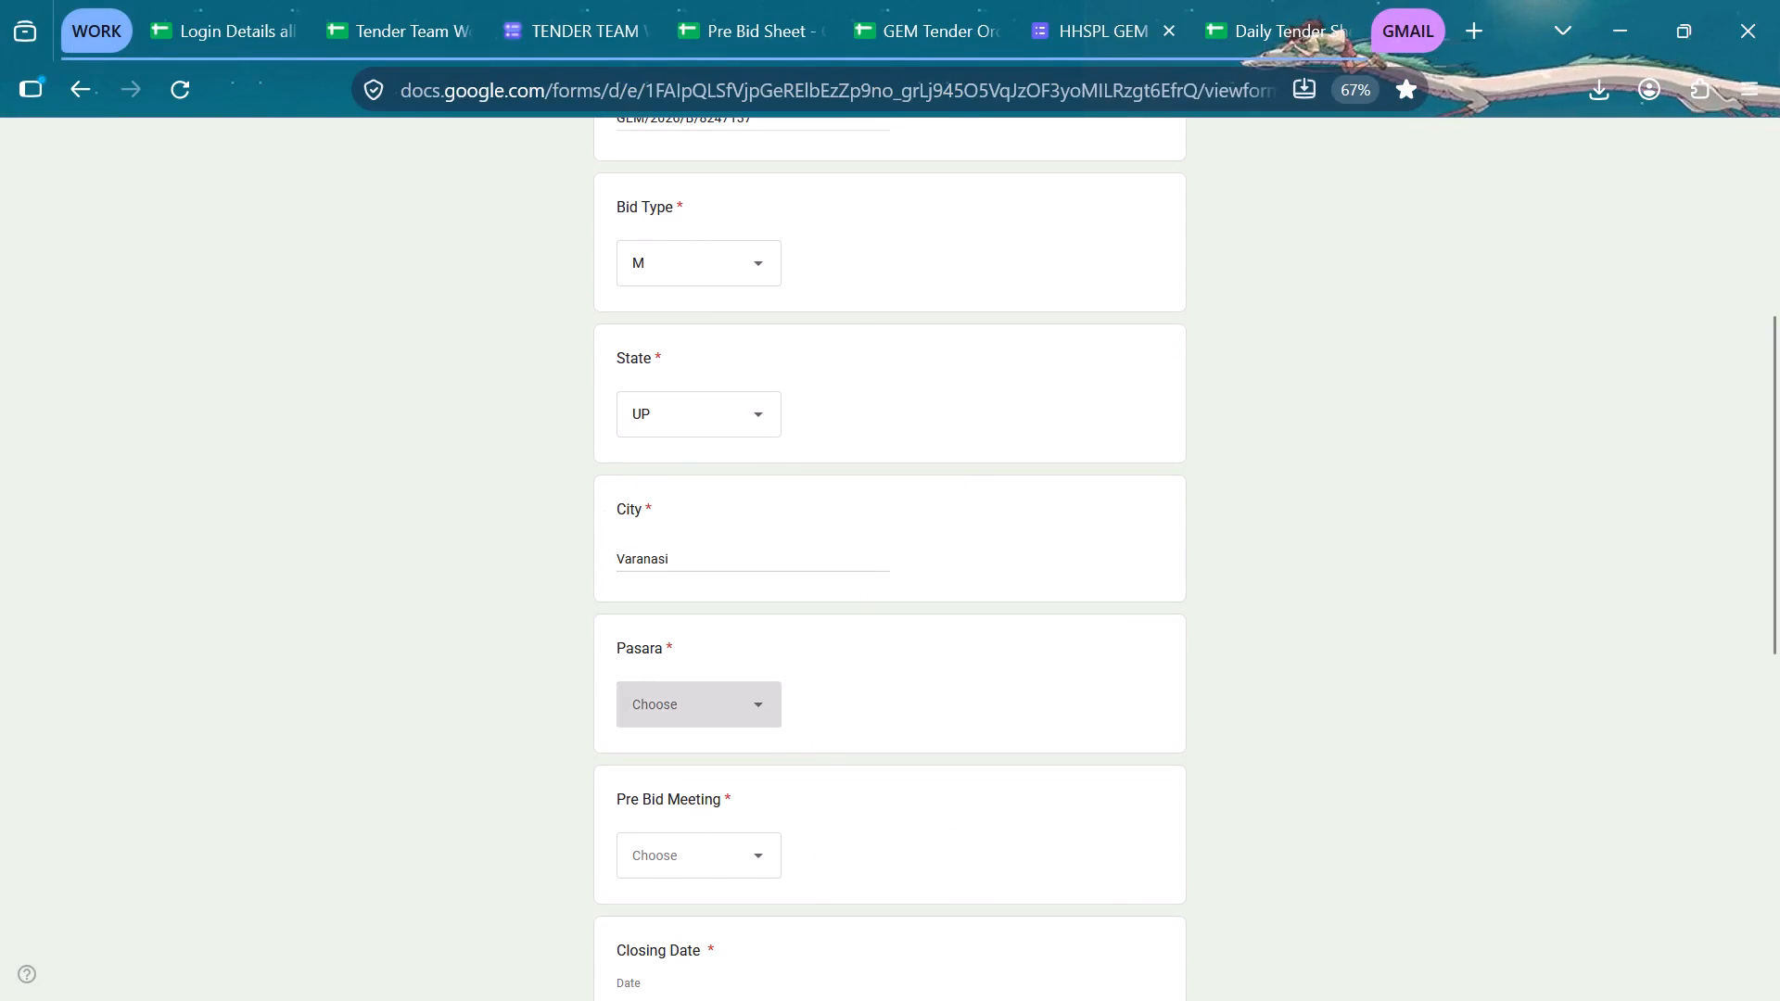
Set Pasara to N and Pre Bid Meeting to Y, checking the pre-bid details in the bid document.
{"action": "key", "text": "n"}
{"action": "key", "text": "Tab"}
{"action": "key", "text": "y"}
{"action": "key", "text": "alt+Tab"}
{"action": "scroll", "coordinate": [864, 305], "scroll_direction": "up", "scroll_amount": 17}
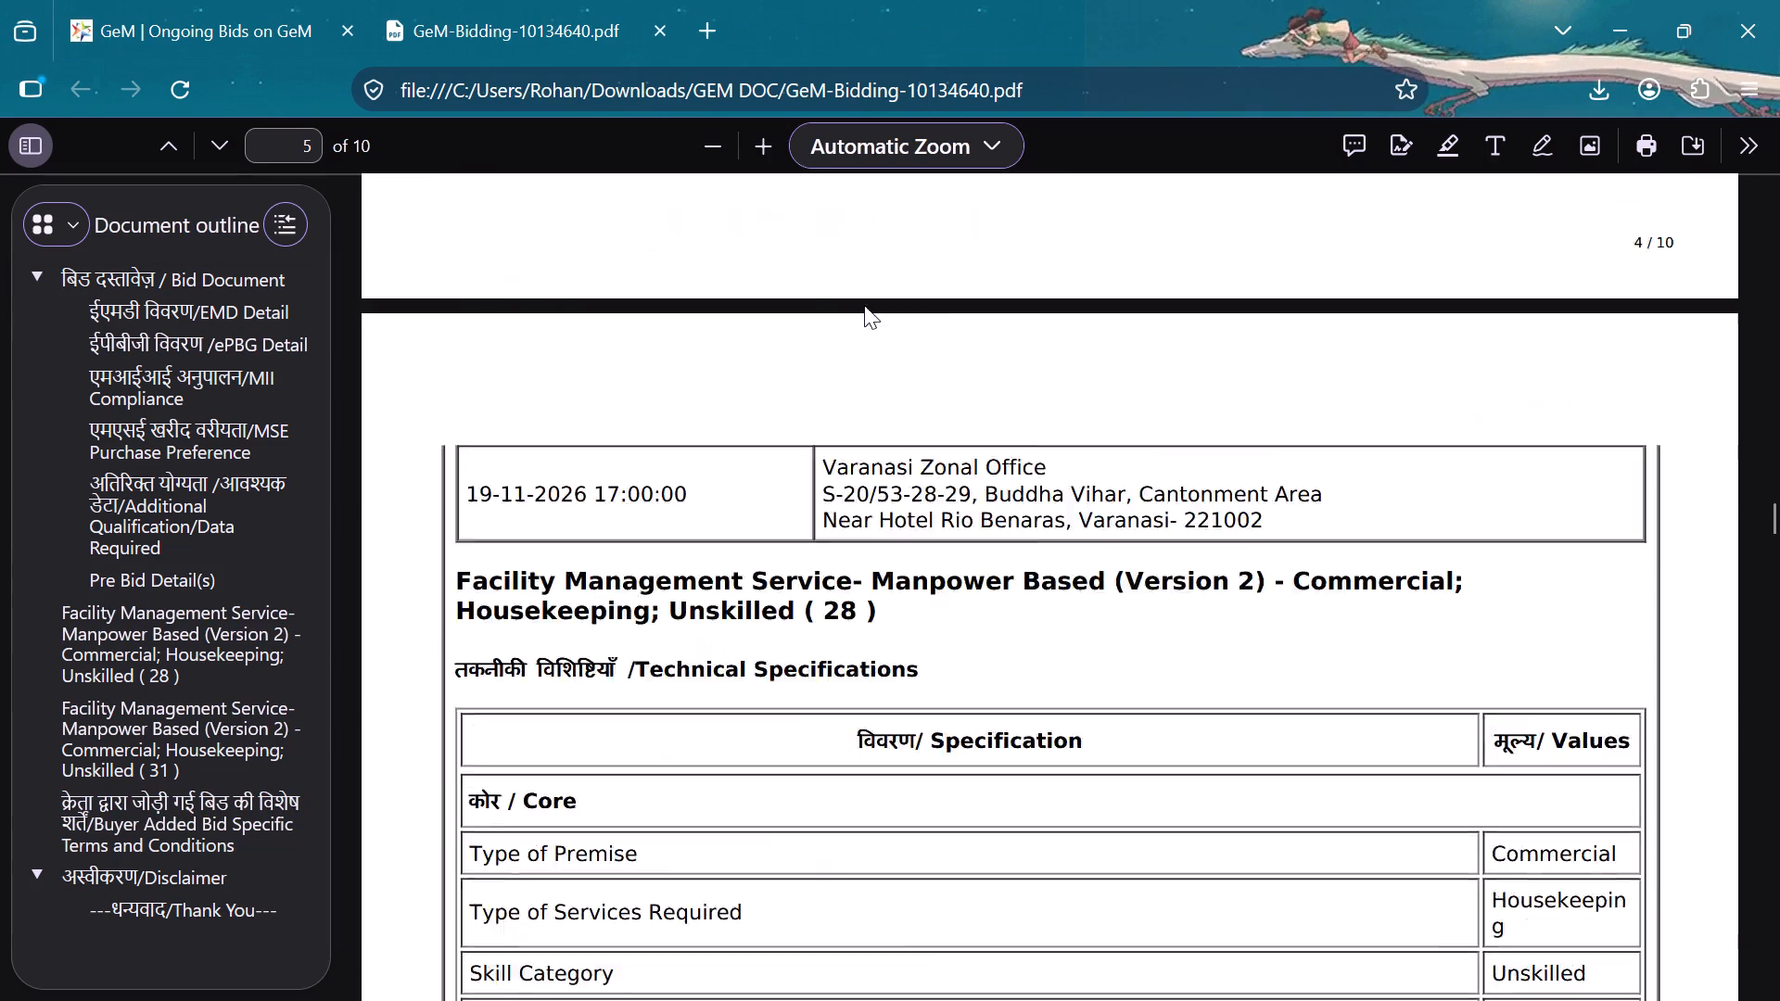
{"action": "scroll", "coordinate": [864, 305], "scroll_direction": "down", "scroll_amount": 1}
{"action": "key", "text": "alt+Tab"}
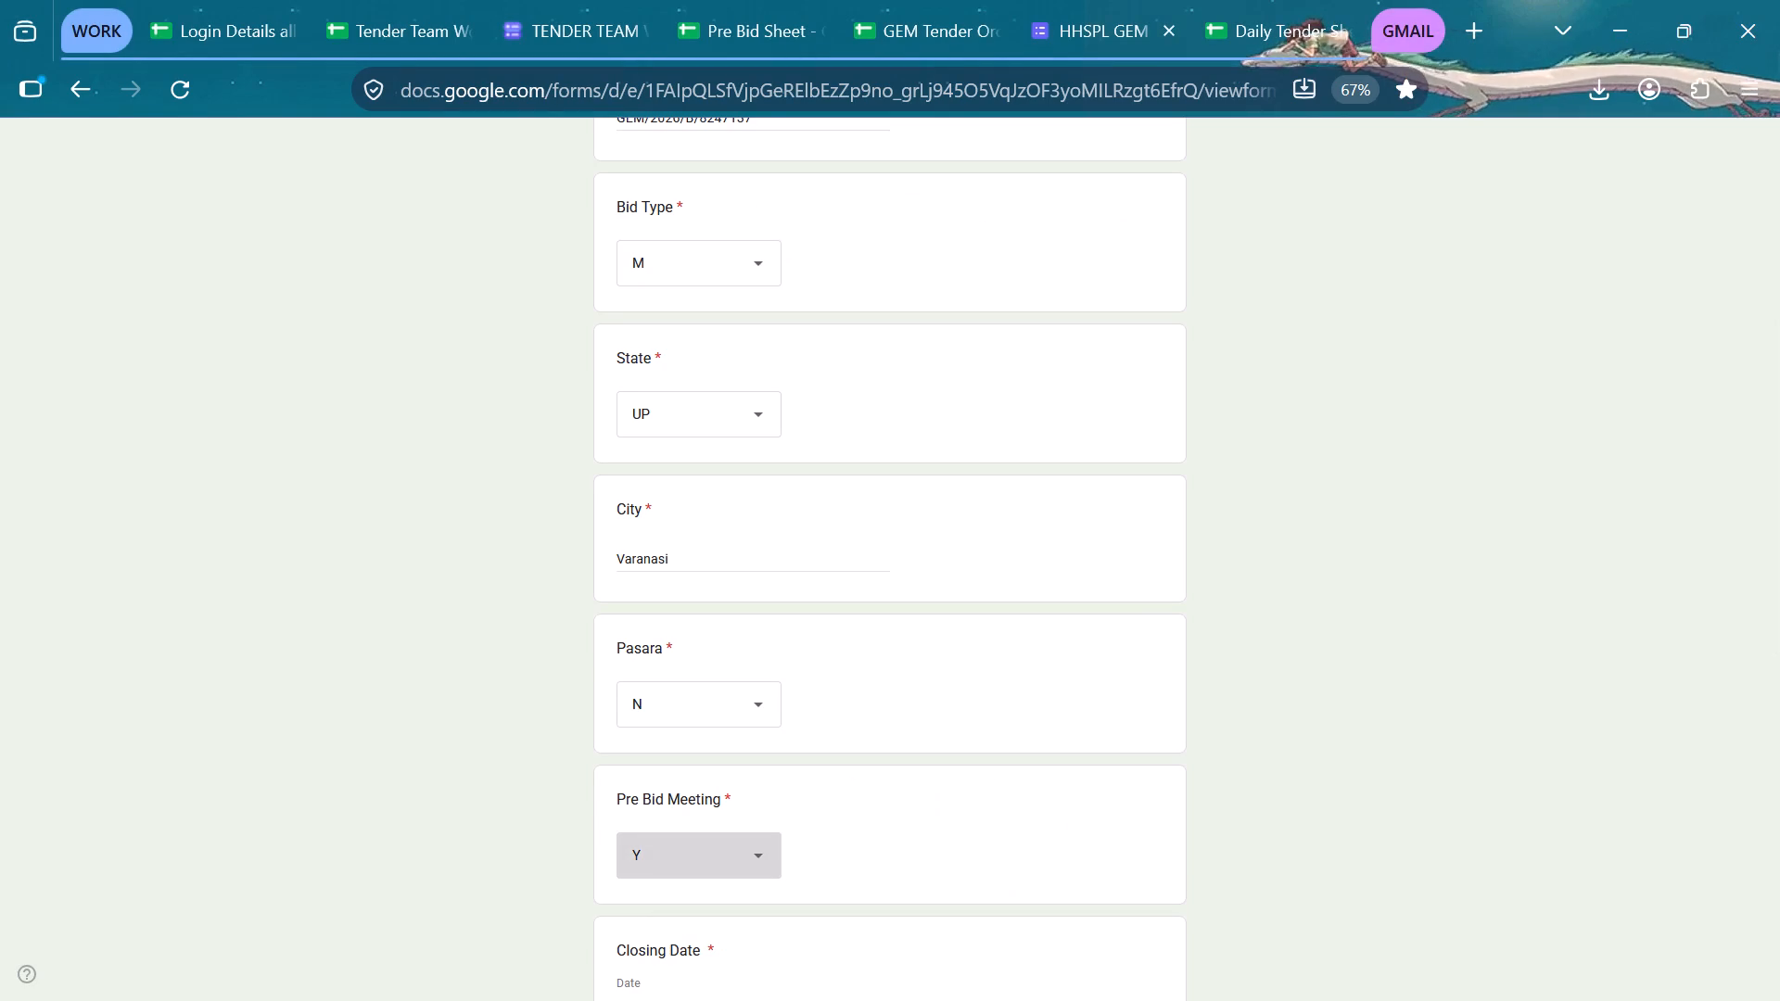
Check the bid's listing, then enter closing date 26/11/2026 and quantity 59 in the form.
{"action": "key", "text": "alt+Tab"}
{"action": "left_click", "coordinate": [247, 0]}
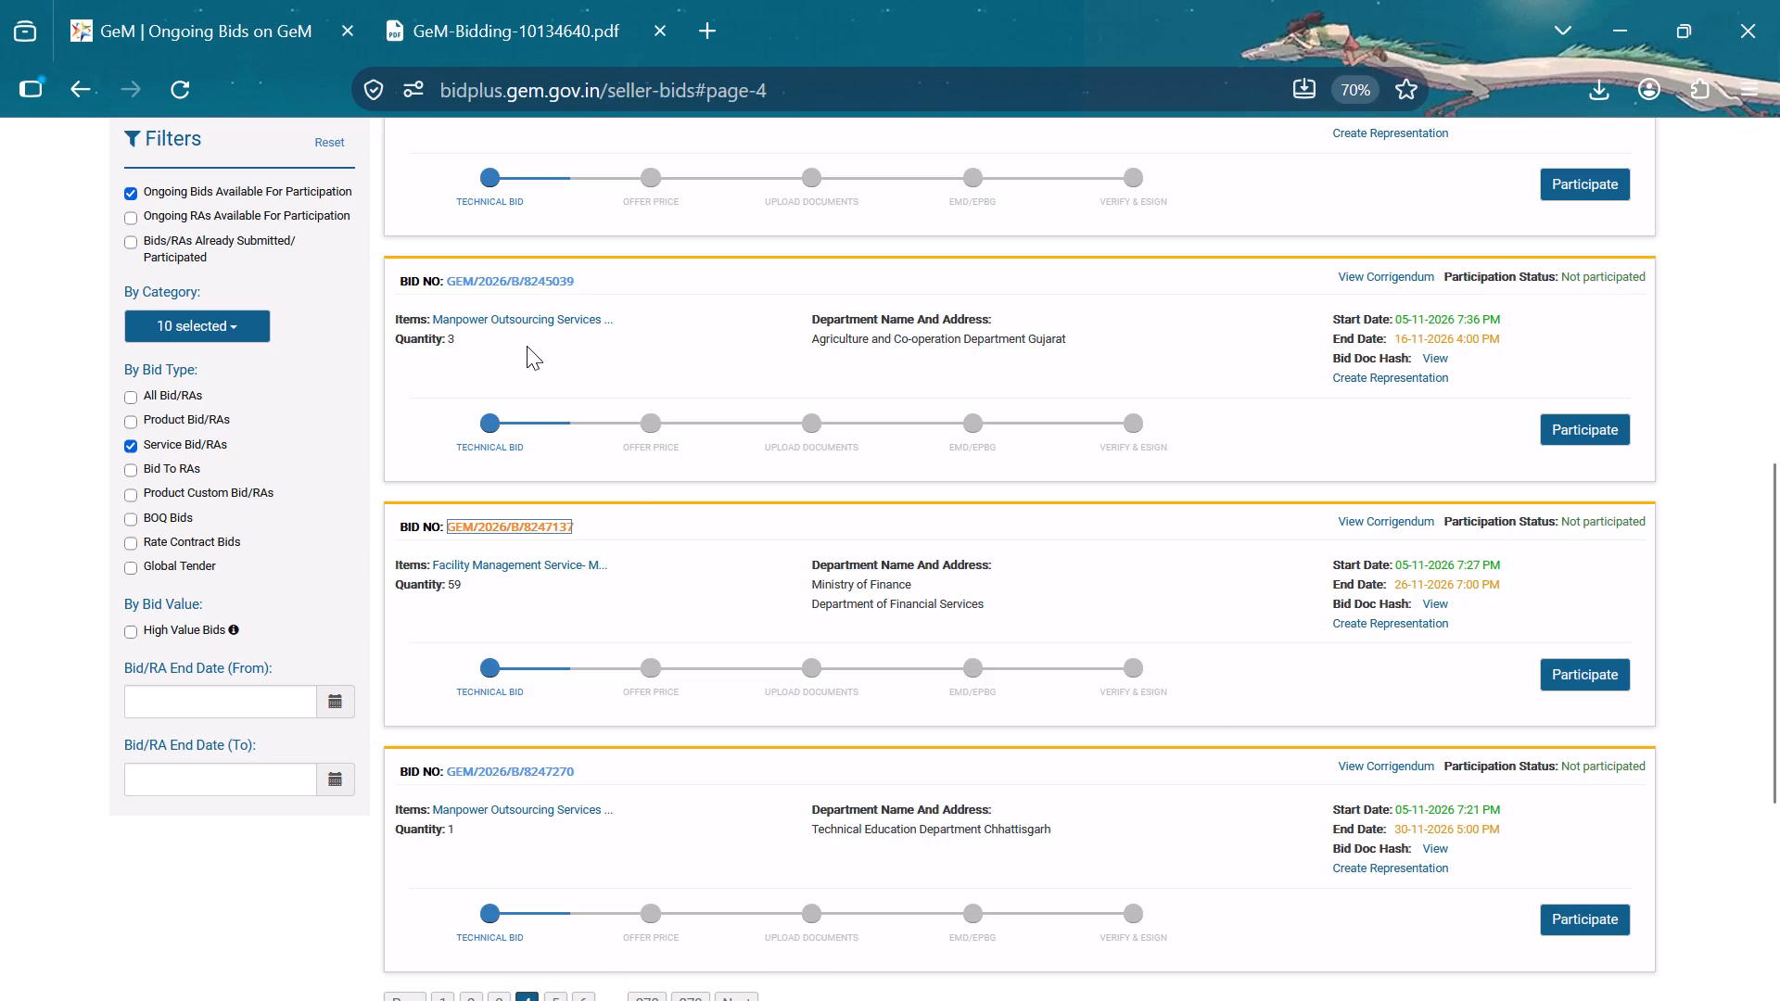
{"action": "key", "text": "alt+Tab"}
{"action": "key", "text": "Tab"}
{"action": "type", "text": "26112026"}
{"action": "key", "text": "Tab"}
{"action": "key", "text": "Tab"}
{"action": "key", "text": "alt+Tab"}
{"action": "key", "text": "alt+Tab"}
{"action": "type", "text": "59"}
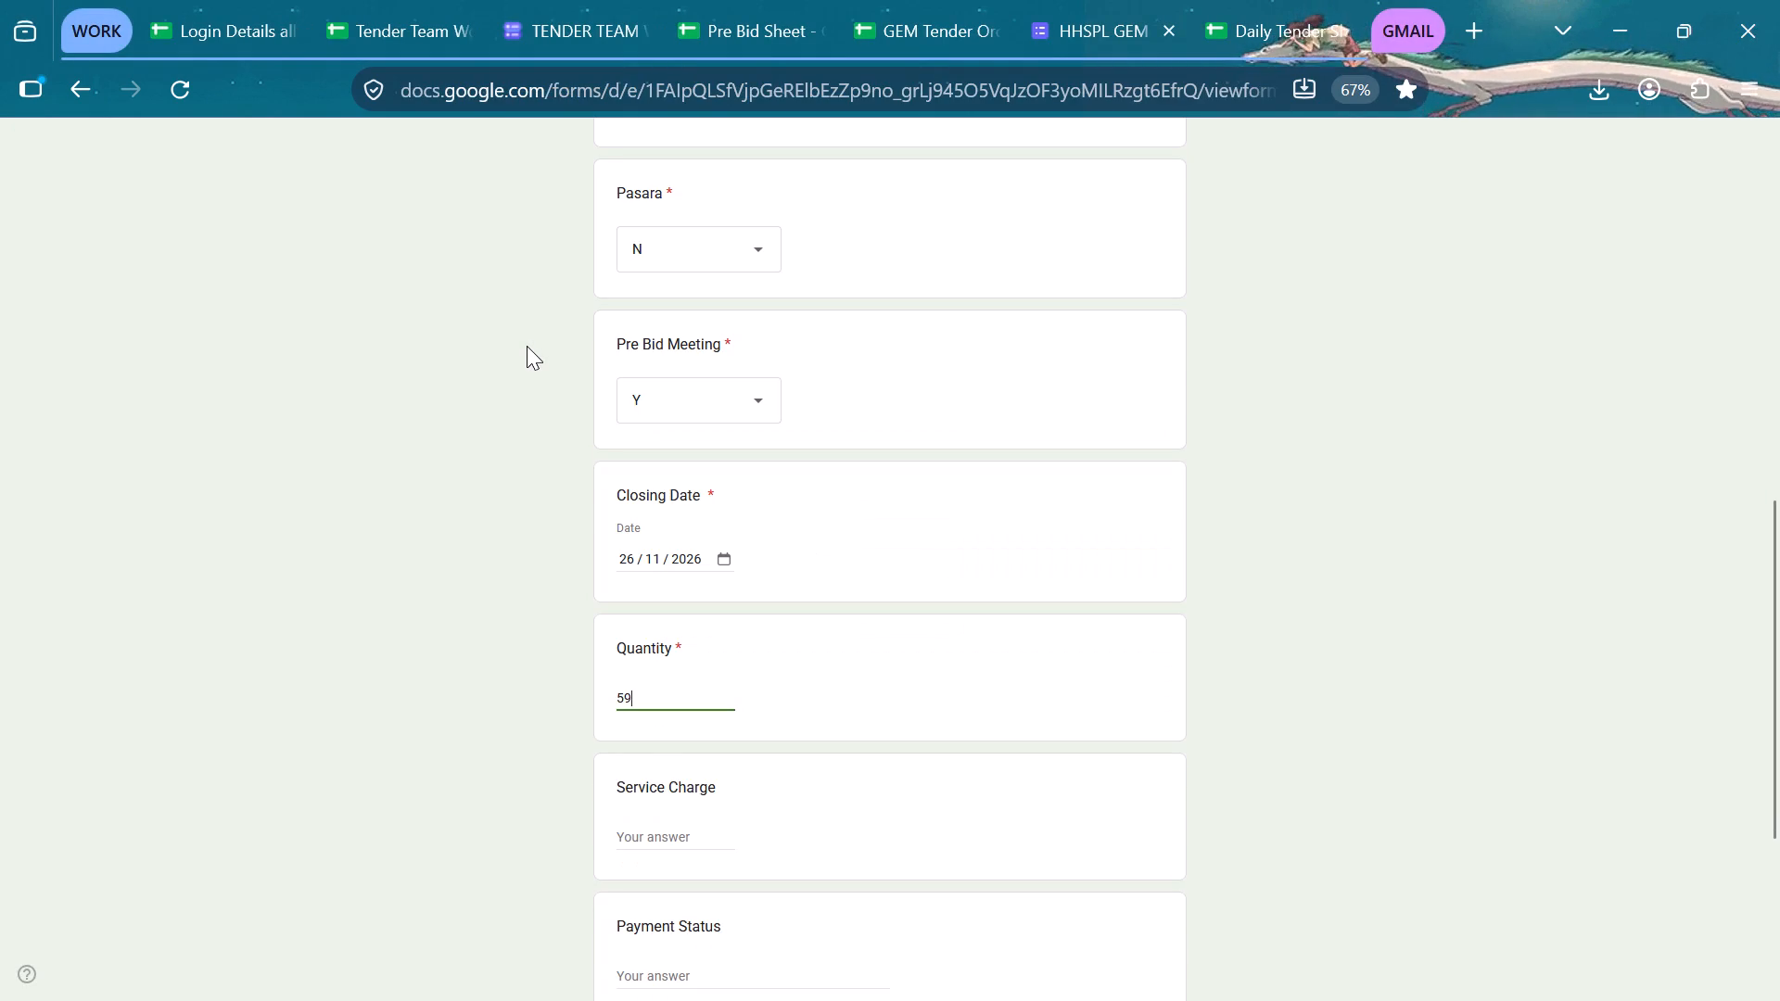
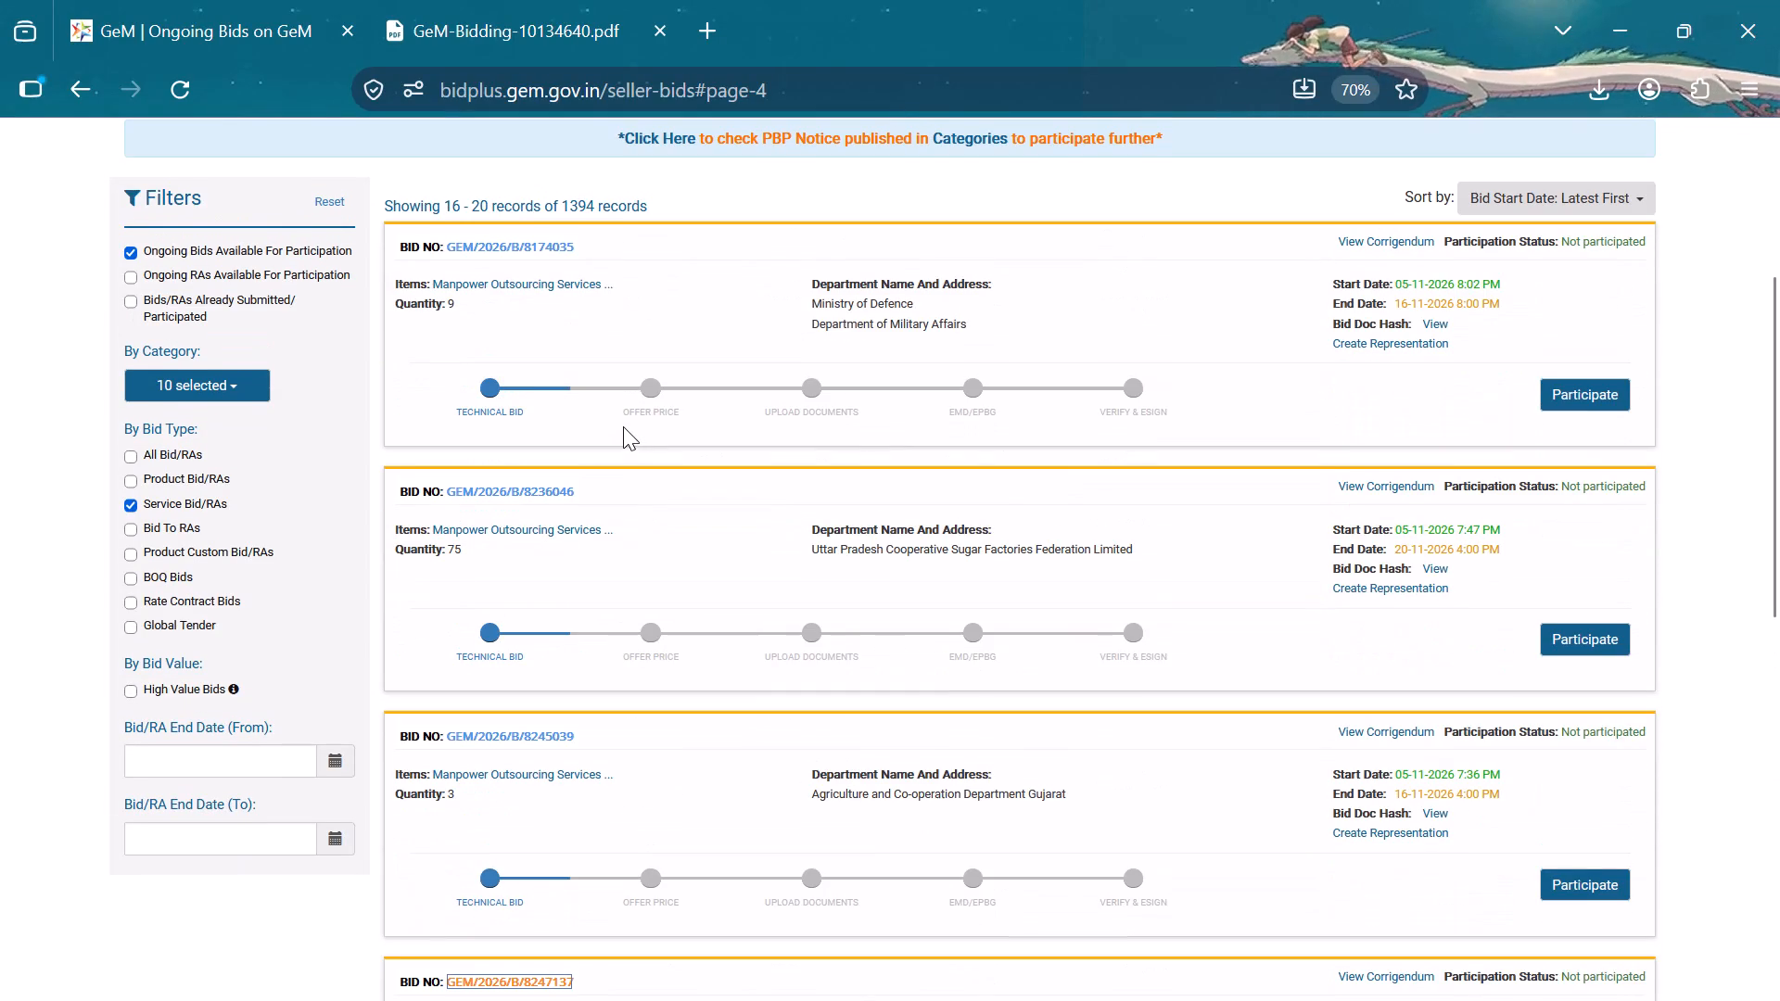
Open the bid document for GEM/2026/B/8174035 and close the previous bid's document.
{"action": "left_click", "coordinate": [508, 259]}
{"action": "left_click", "coordinate": [508, 254]}
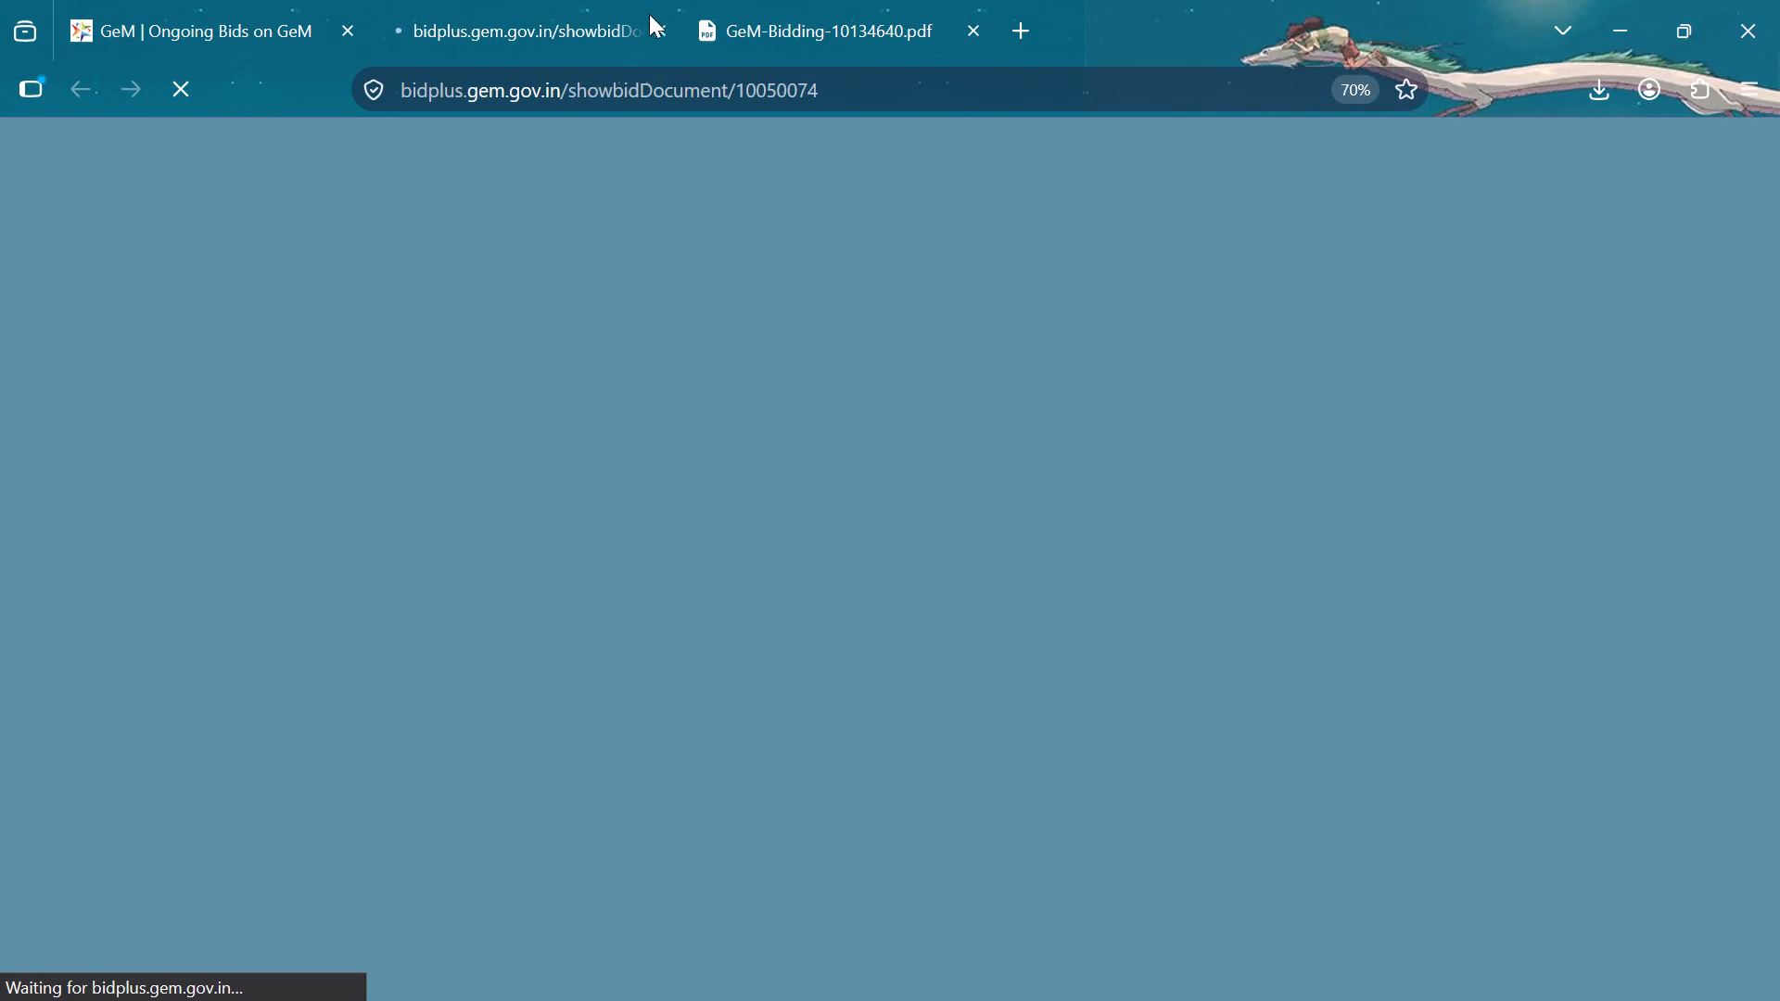
{"action": "left_click", "coordinate": [970, 26]}
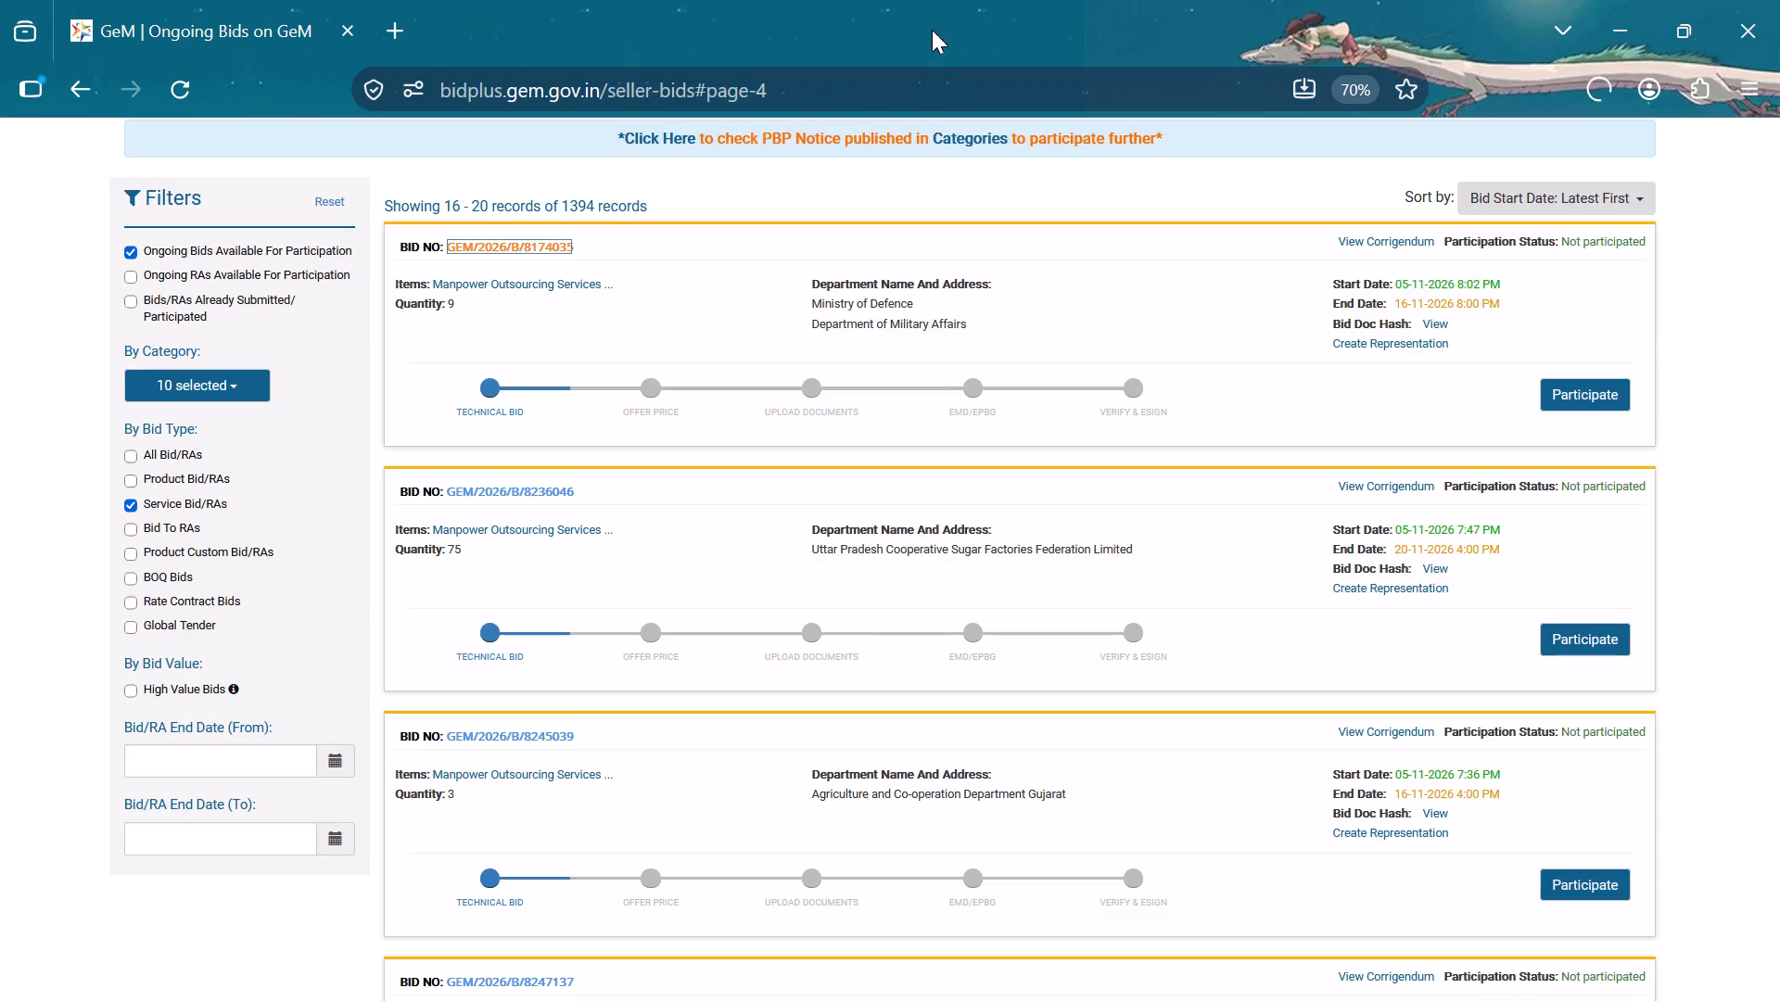
{"action": "left_click", "coordinate": [829, 252]}
Copy the bid number GEM/2026/B/8174035 from the bid document into the form's GEM Id field, looking over the bid details.
{"action": "double_click", "coordinate": [1421, 345]}
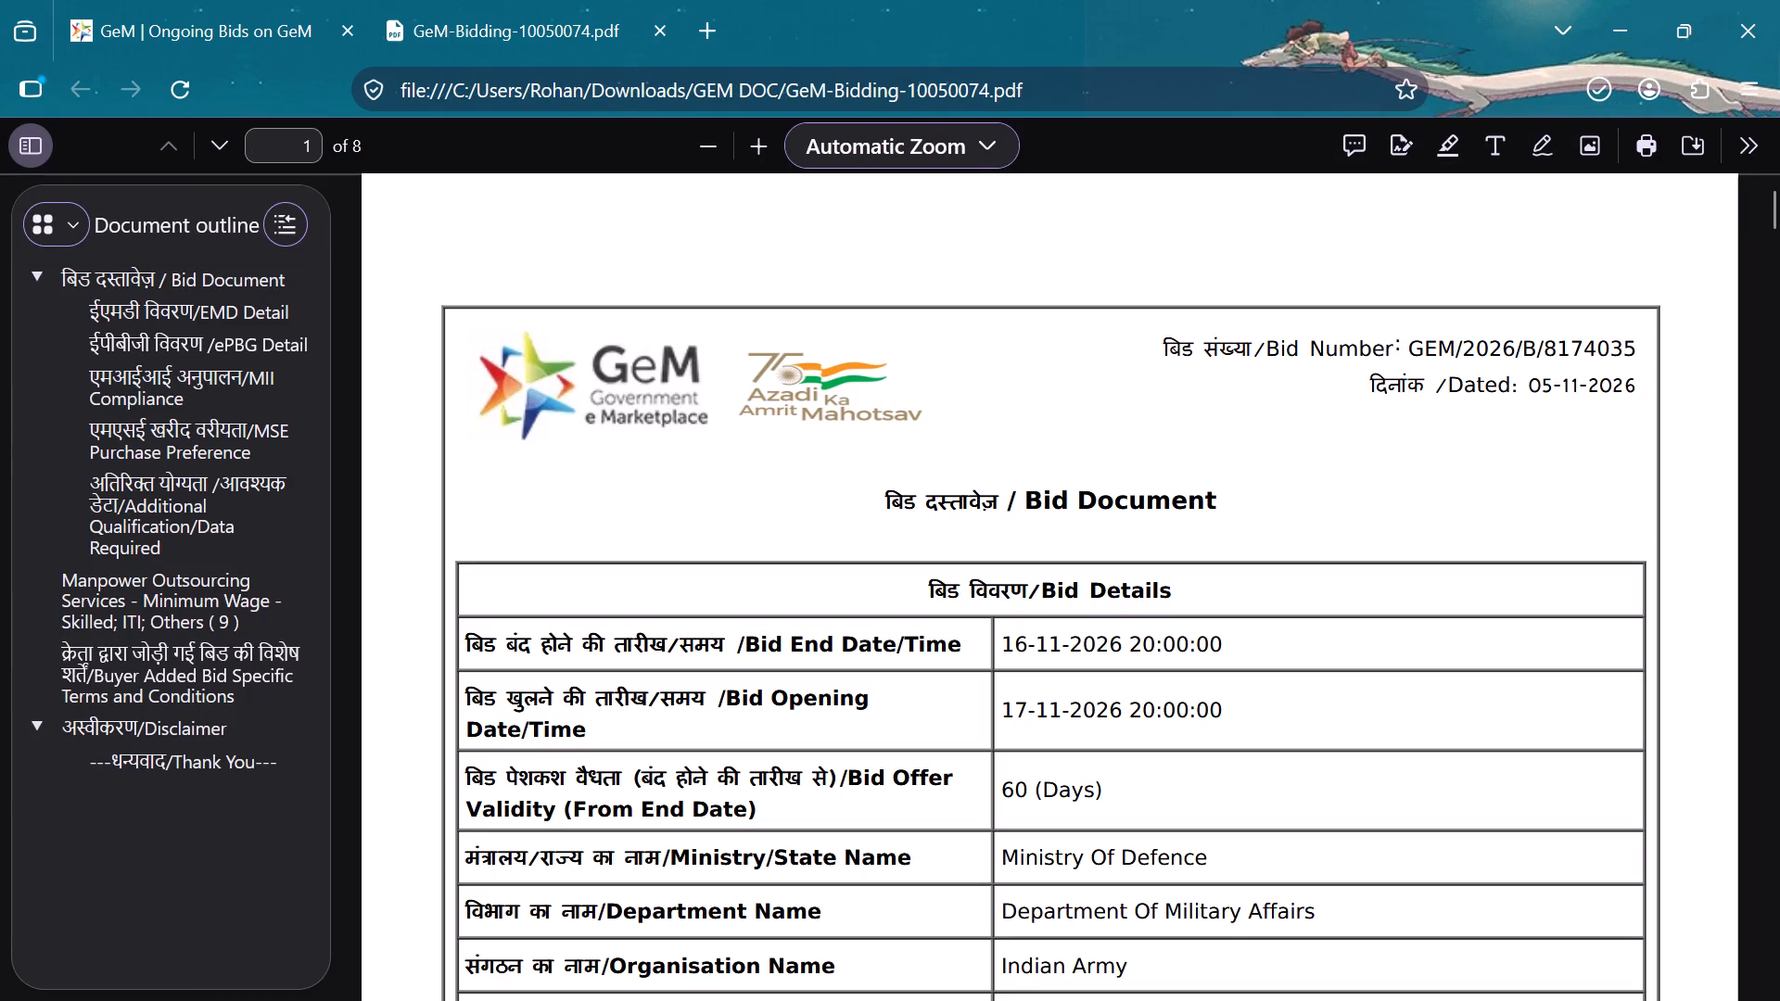
{"action": "key", "text": "ctrl+shift+Right"}
{"action": "key", "text": "ctrl+shift+Right"}
{"action": "key", "text": "ctrl+shift+Right"}
{"action": "key", "text": "ctrl+c"}
{"action": "key", "text": "ctrl+c"}
{"action": "scroll", "coordinate": [1134, 612], "scroll_direction": "down", "scroll_amount": 4}
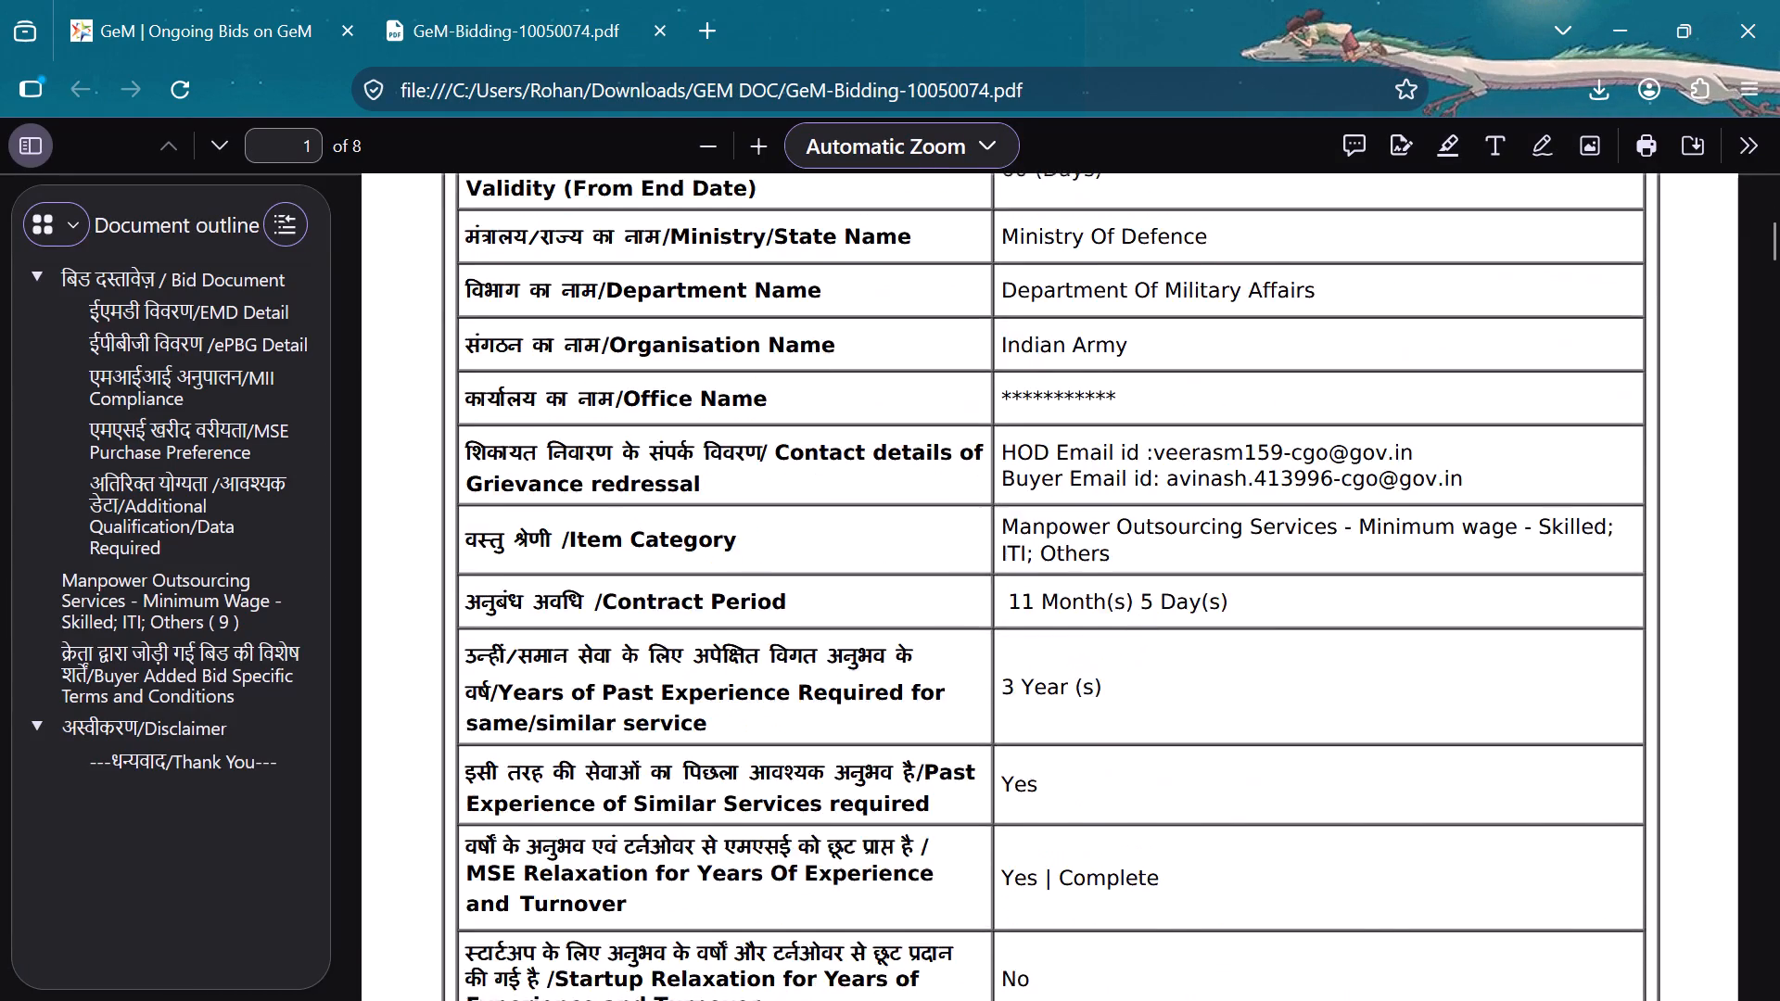
{"action": "scroll", "coordinate": [1134, 612], "scroll_direction": "down", "scroll_amount": 7}
{"action": "key", "text": "alt+Tab"}
{"action": "left_click", "coordinate": [746, 570]}
{"action": "key", "text": "ctrl+v"}
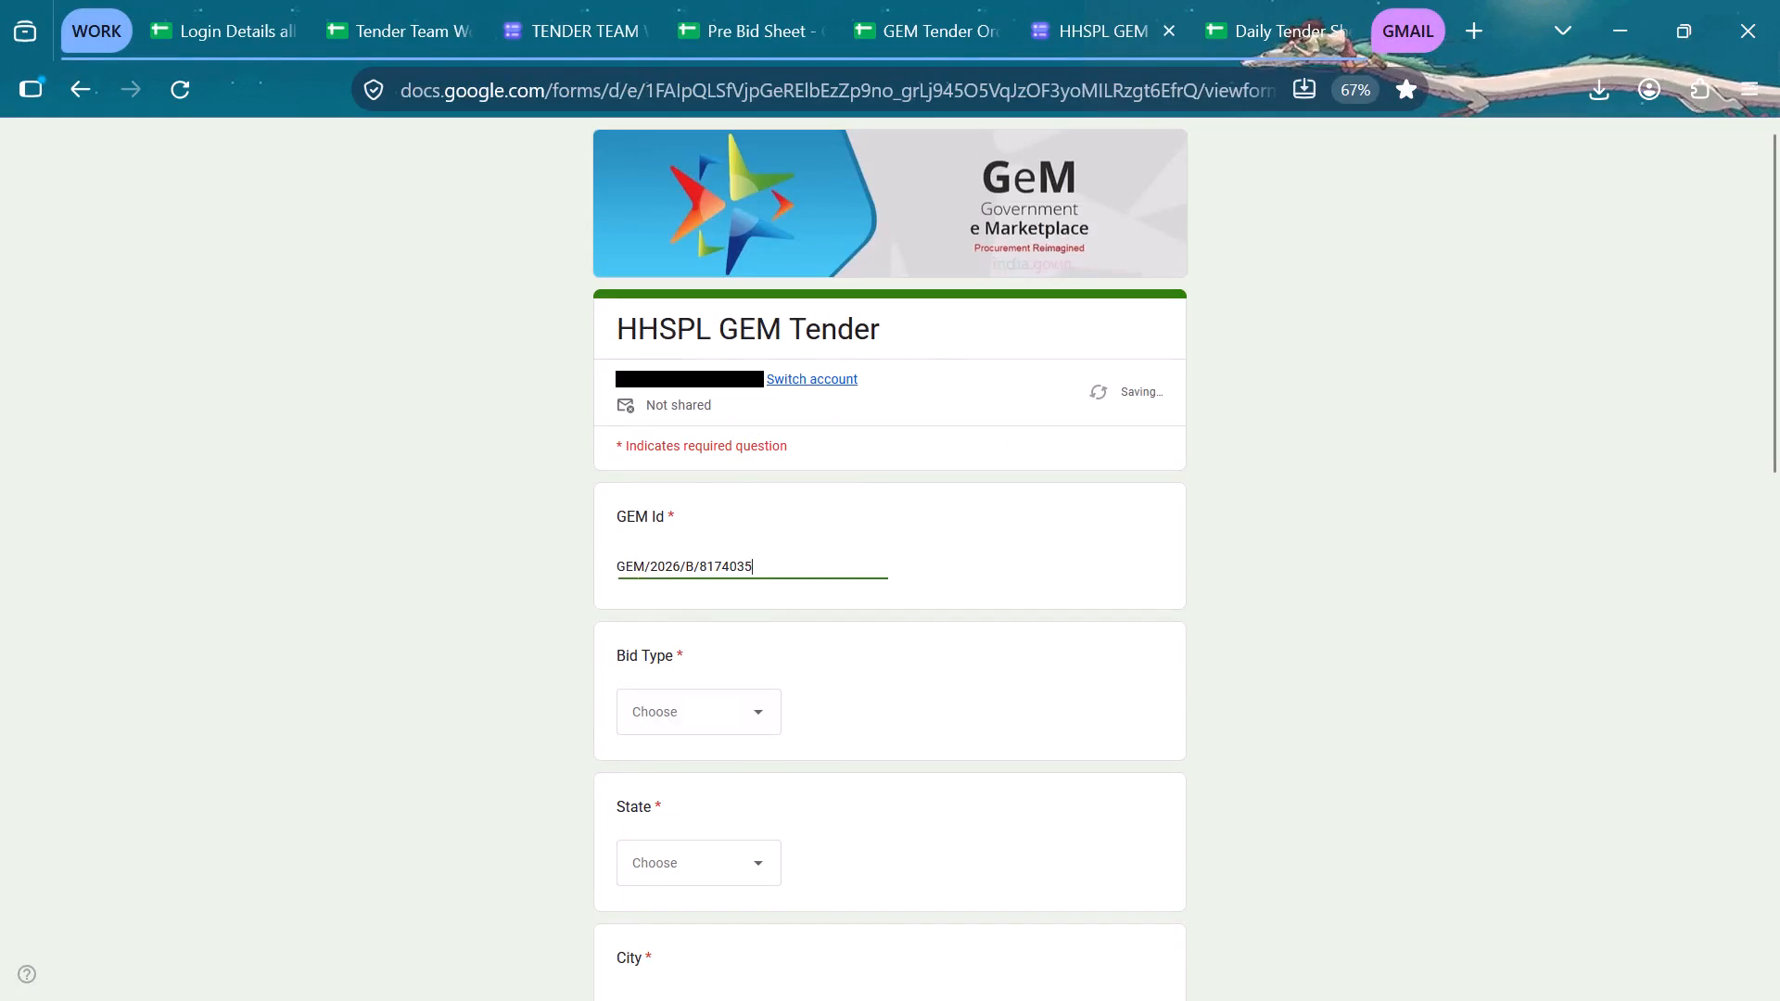
Set the form's Bid Type to S.
{"action": "key", "text": "Tab"}
{"action": "key", "text": "alt+Tab"}
{"action": "key", "text": "alt+Tab"}
{"action": "key", "text": "s"}
Check further through the bid document, then set State to DL and enter delhi as the City in the form.
{"action": "key", "text": "Tab"}
{"action": "key", "text": "alt+Tab"}
{"action": "scroll", "coordinate": [746, 570], "scroll_direction": "down", "scroll_amount": 10}
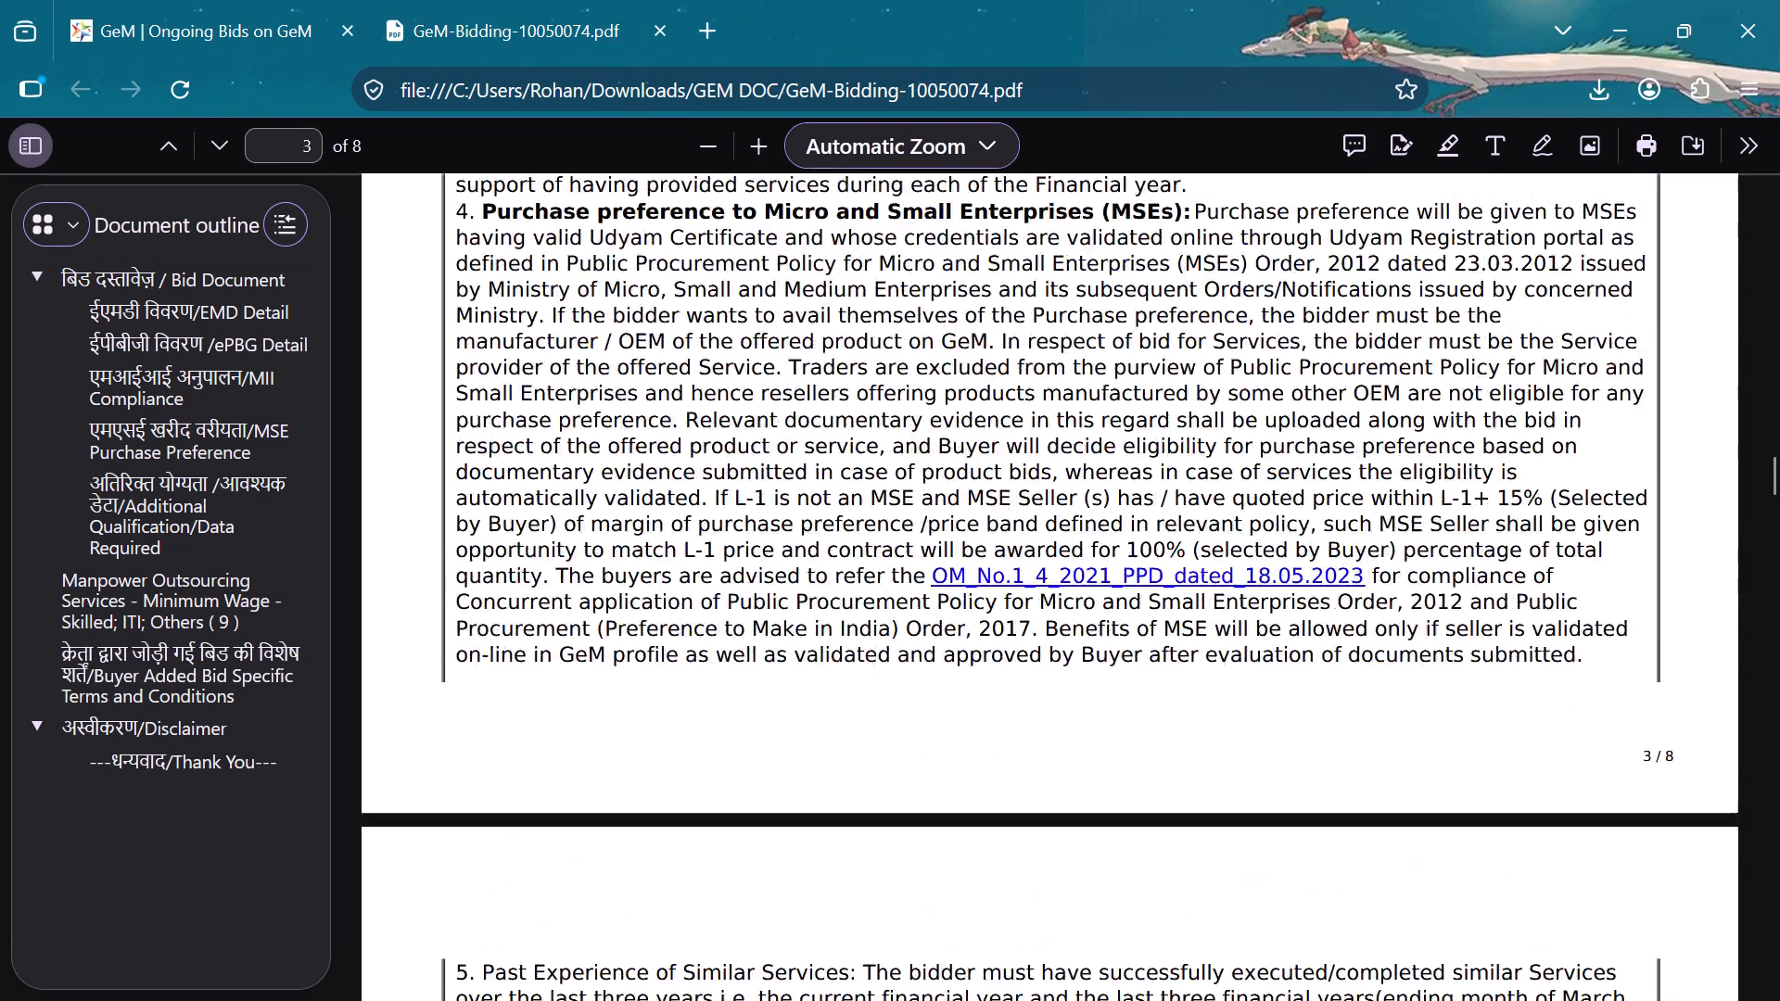
{"action": "scroll", "coordinate": [746, 570], "scroll_direction": "down", "scroll_amount": 19}
{"action": "key", "text": "alt+Tab"}
{"action": "type", "text": "dl"}
{"action": "key", "text": "Tab"}
{"action": "type", "text": "del"}
{"action": "type", "text": "hi"}
Set both Pasara and Pre Bid Meeting to N.
{"action": "key", "text": "Tab"}
{"action": "key", "text": "n"}
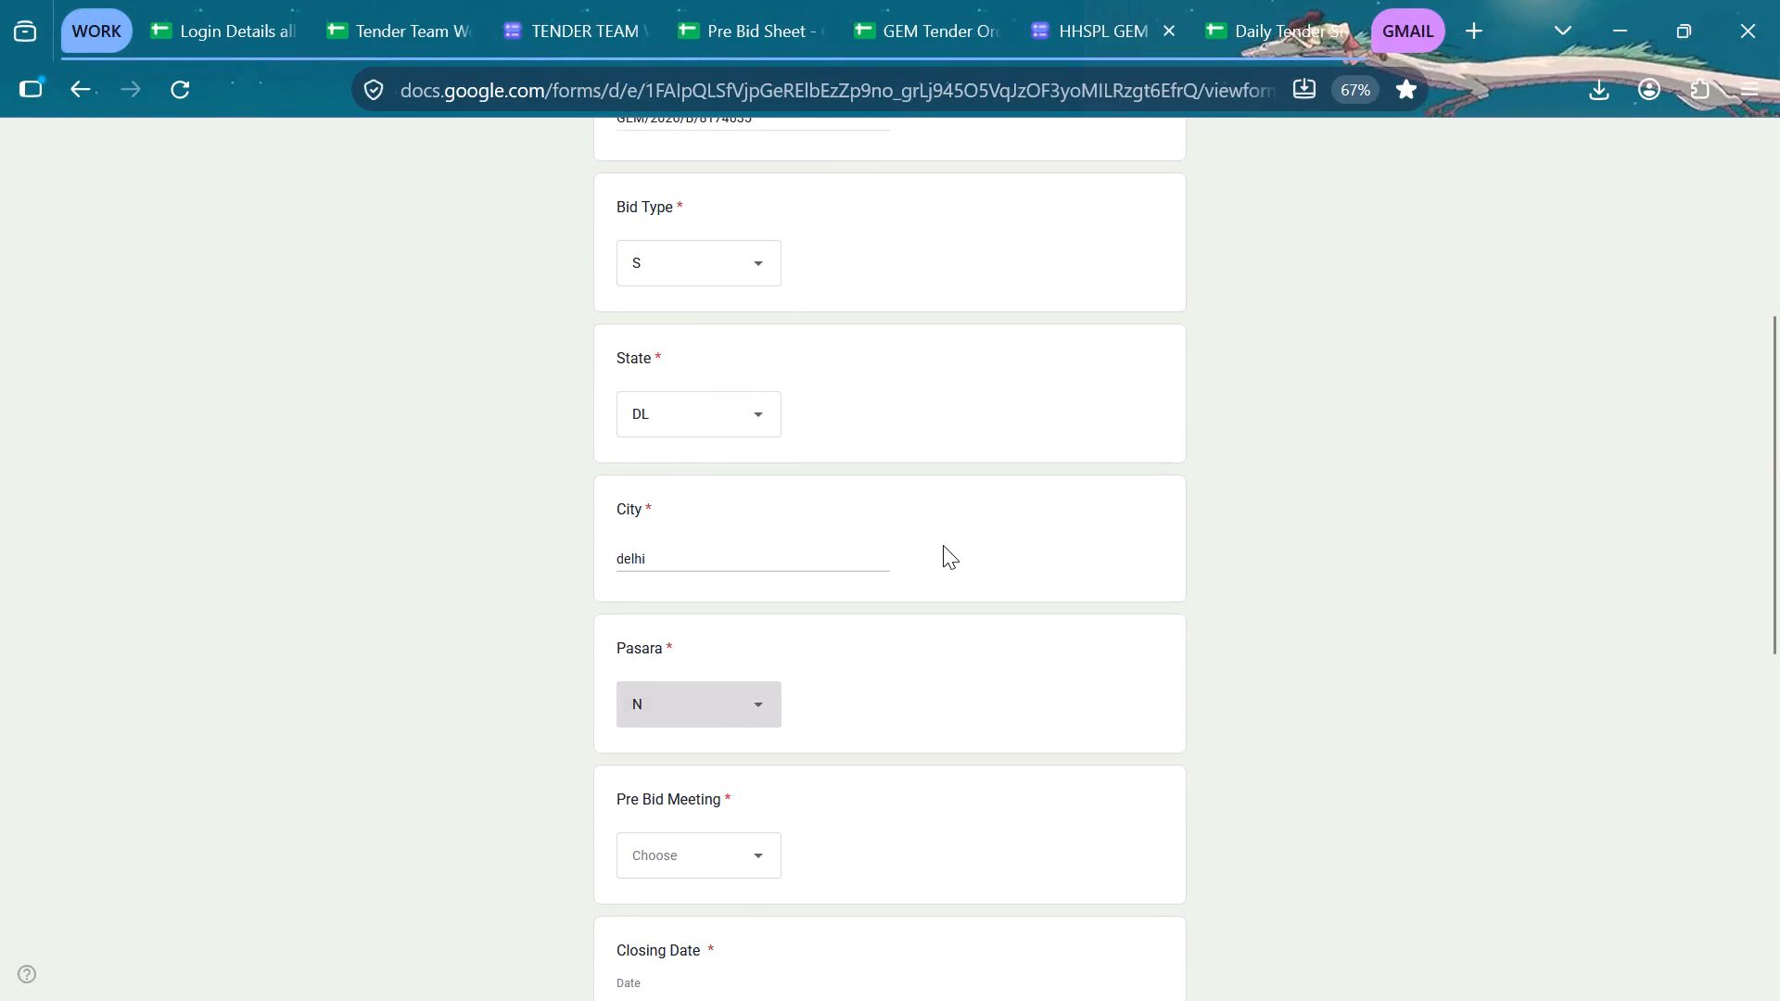
{"action": "key", "text": "Tab"}
{"action": "key", "text": "n"}
Check the bid's listing, then enter closing date 16/11/2026 and quantity 9 in the form.
{"action": "key", "text": "alt+Tab"}
{"action": "left_click", "coordinate": [177, 0]}
{"action": "key", "text": "alt+Tab"}
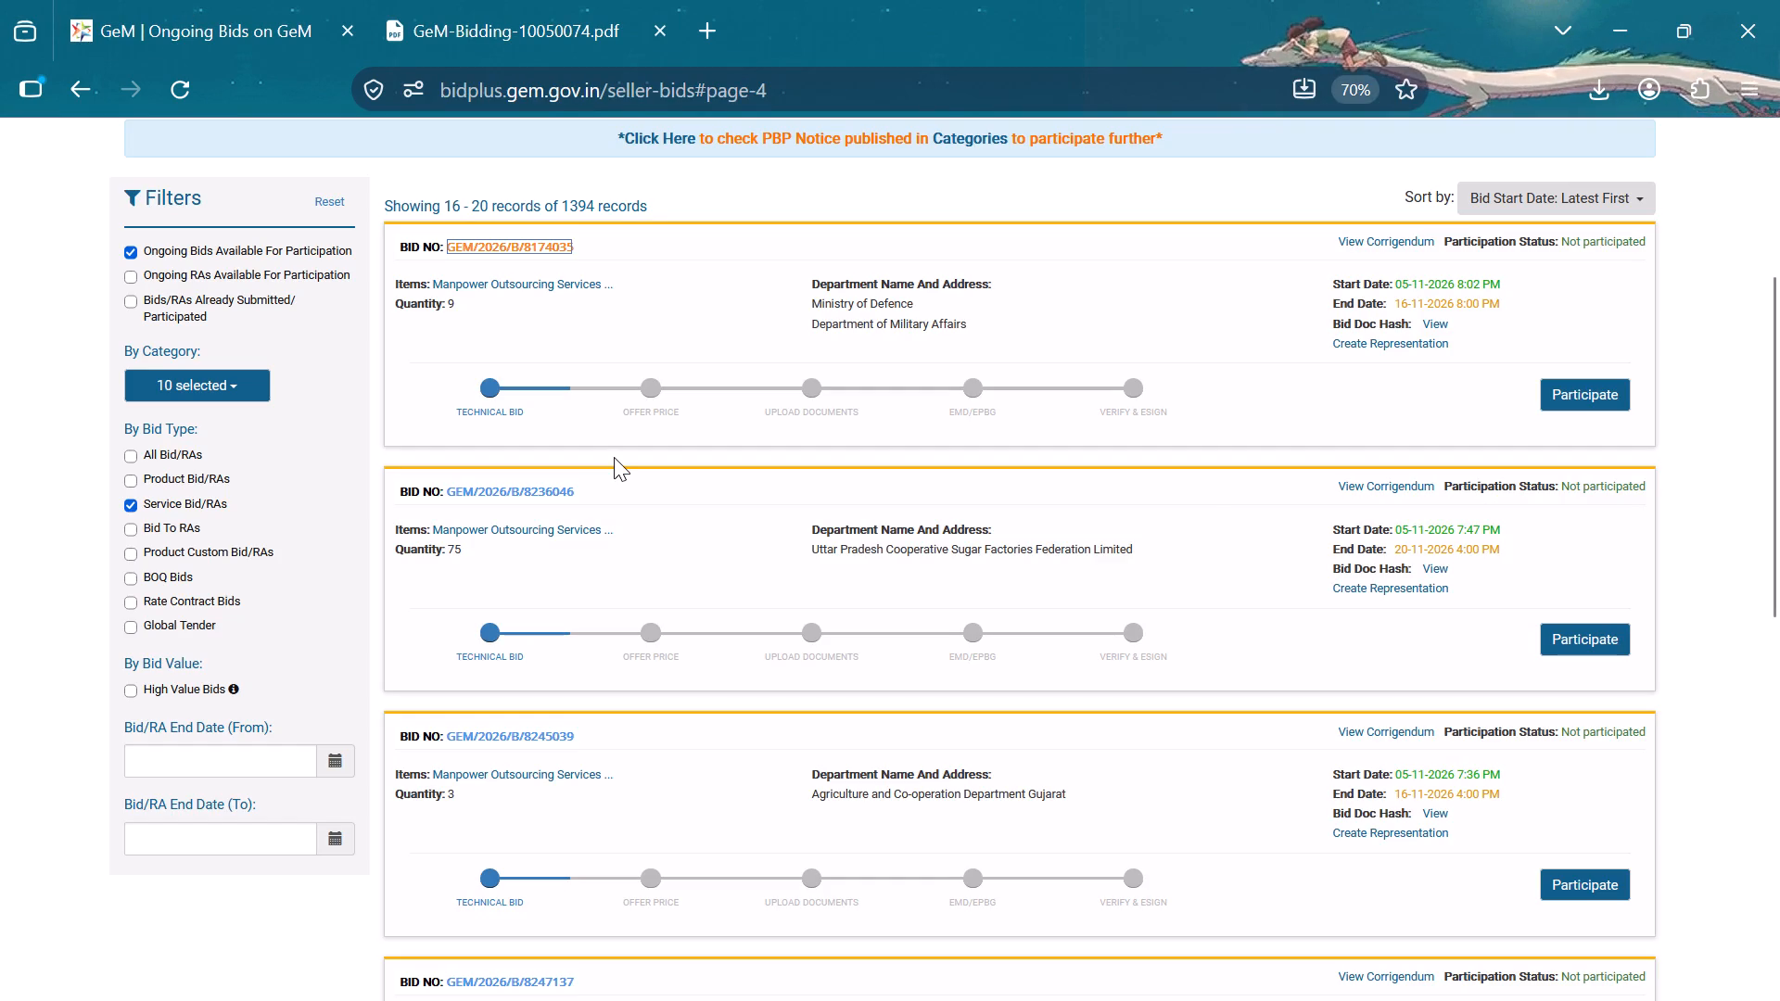
{"action": "key", "text": "Tab"}
{"action": "key", "text": "1"}
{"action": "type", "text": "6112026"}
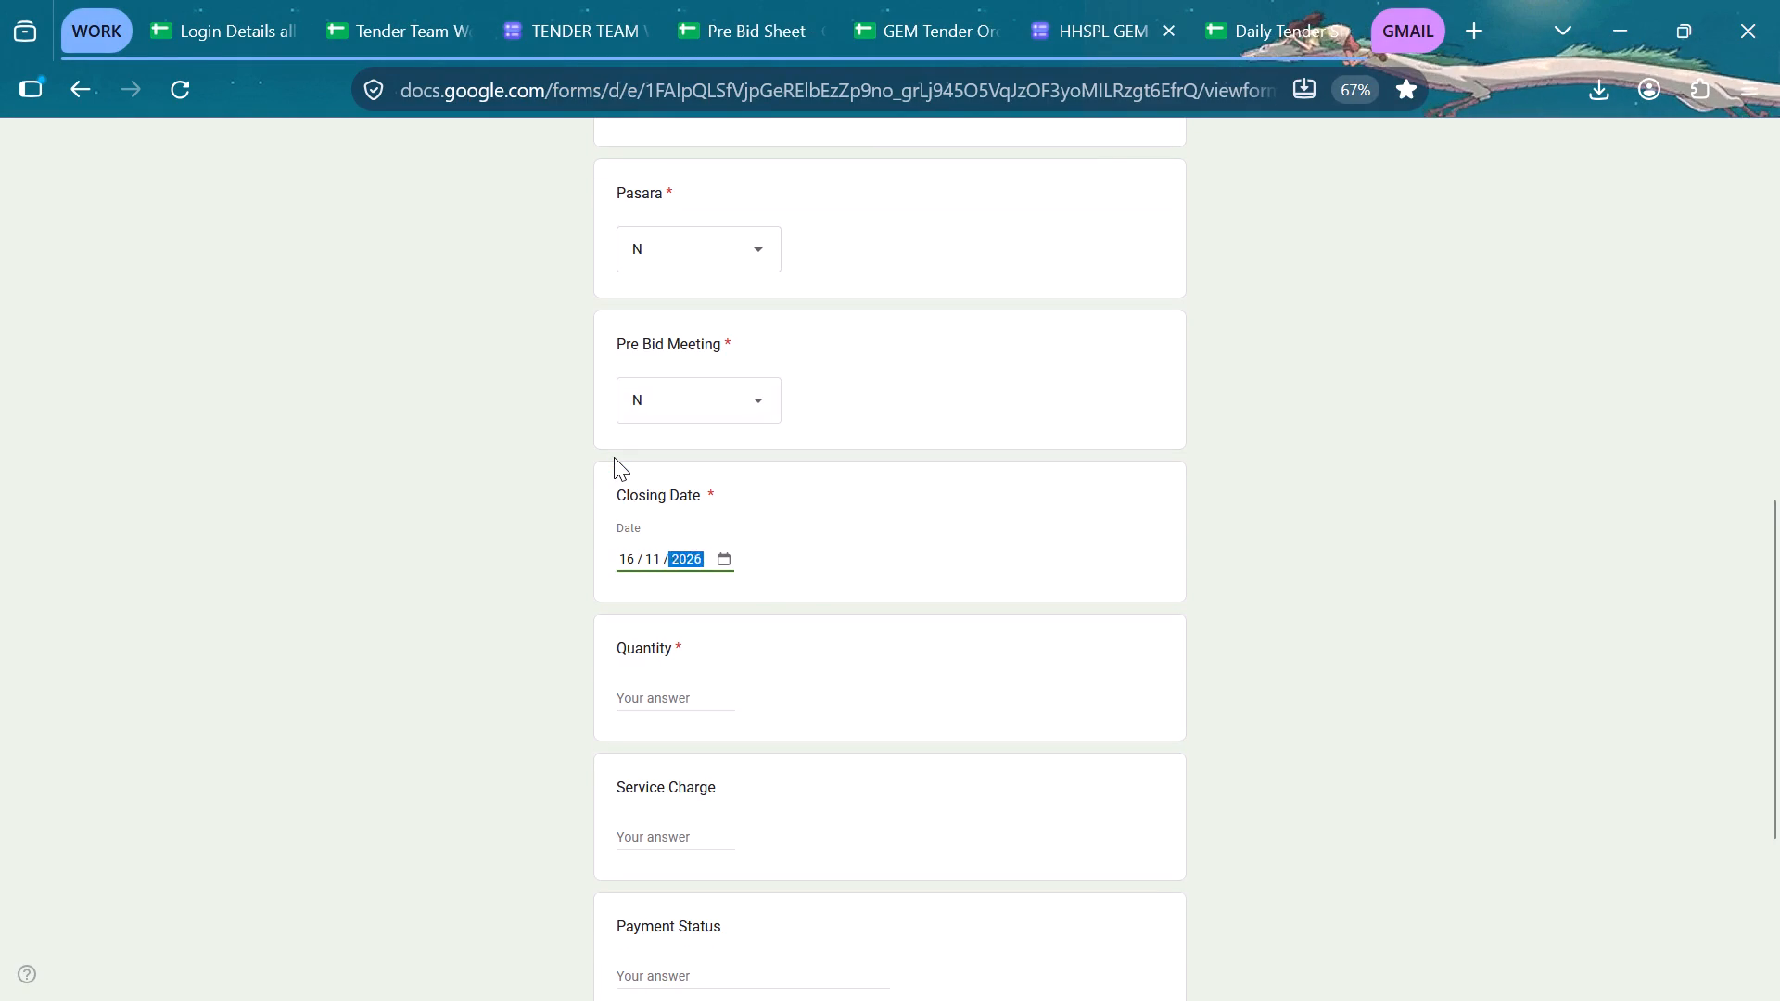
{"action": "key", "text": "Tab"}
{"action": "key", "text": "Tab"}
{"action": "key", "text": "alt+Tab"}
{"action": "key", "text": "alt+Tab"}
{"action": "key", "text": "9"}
Submit the completed HHSPL GEM Tender form for this bid.
{"action": "scroll", "coordinate": [614, 457], "scroll_direction": "down", "scroll_amount": 4}
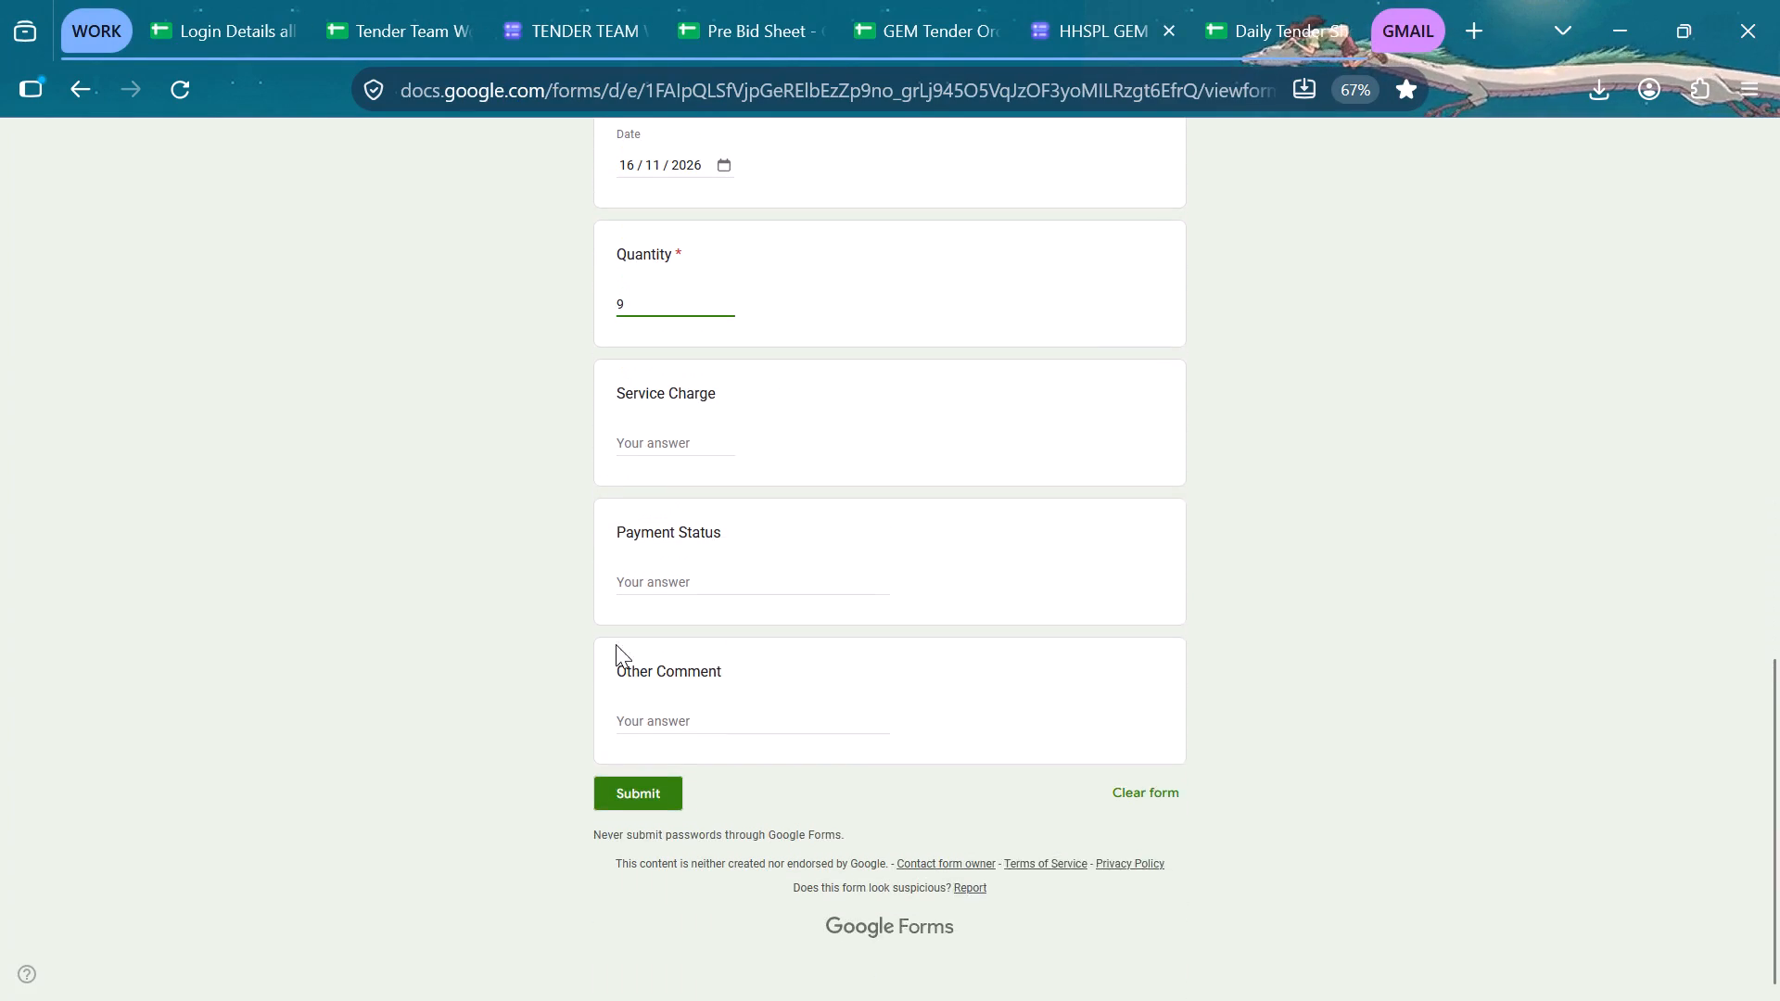
{"action": "left_click", "coordinate": [646, 831]}
Go back to page 3 of the ongoing bids, close the open bid document and review the bids listed there.
{"action": "key", "text": "alt+Tab"}
{"action": "scroll", "coordinate": [583, 644], "scroll_direction": "down", "scroll_amount": 6}
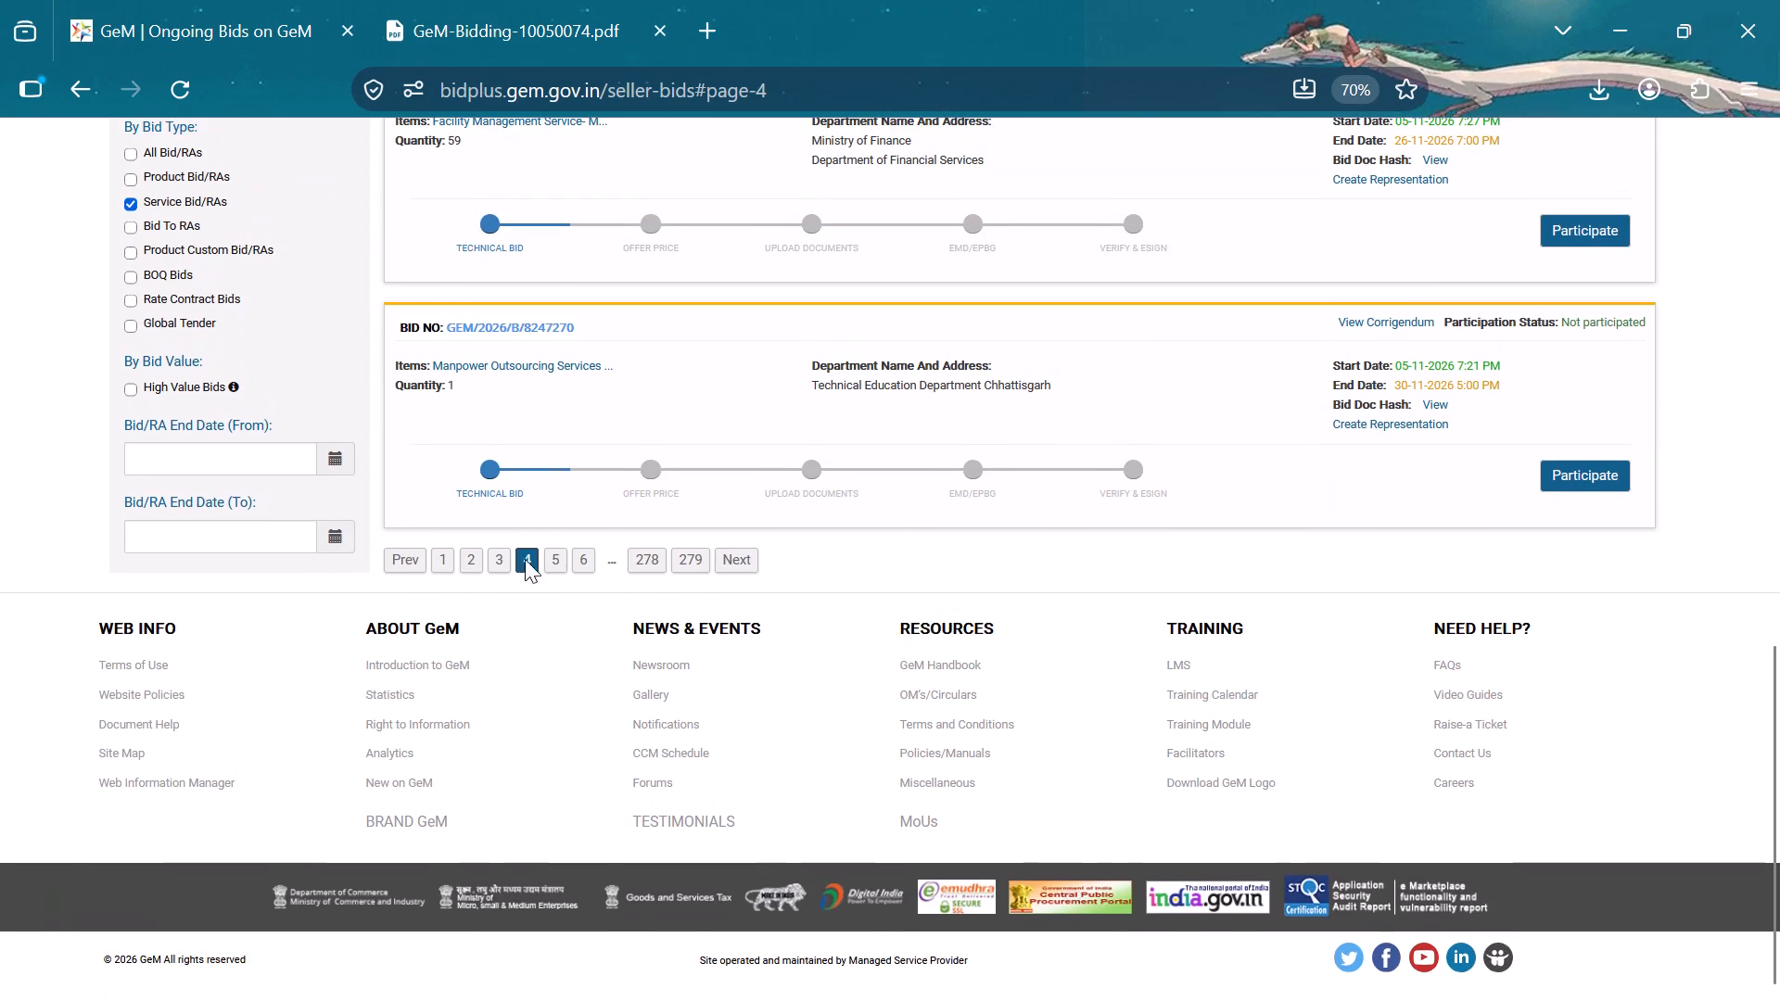
{"action": "left_click", "coordinate": [502, 564]}
{"action": "left_click", "coordinate": [655, 24]}
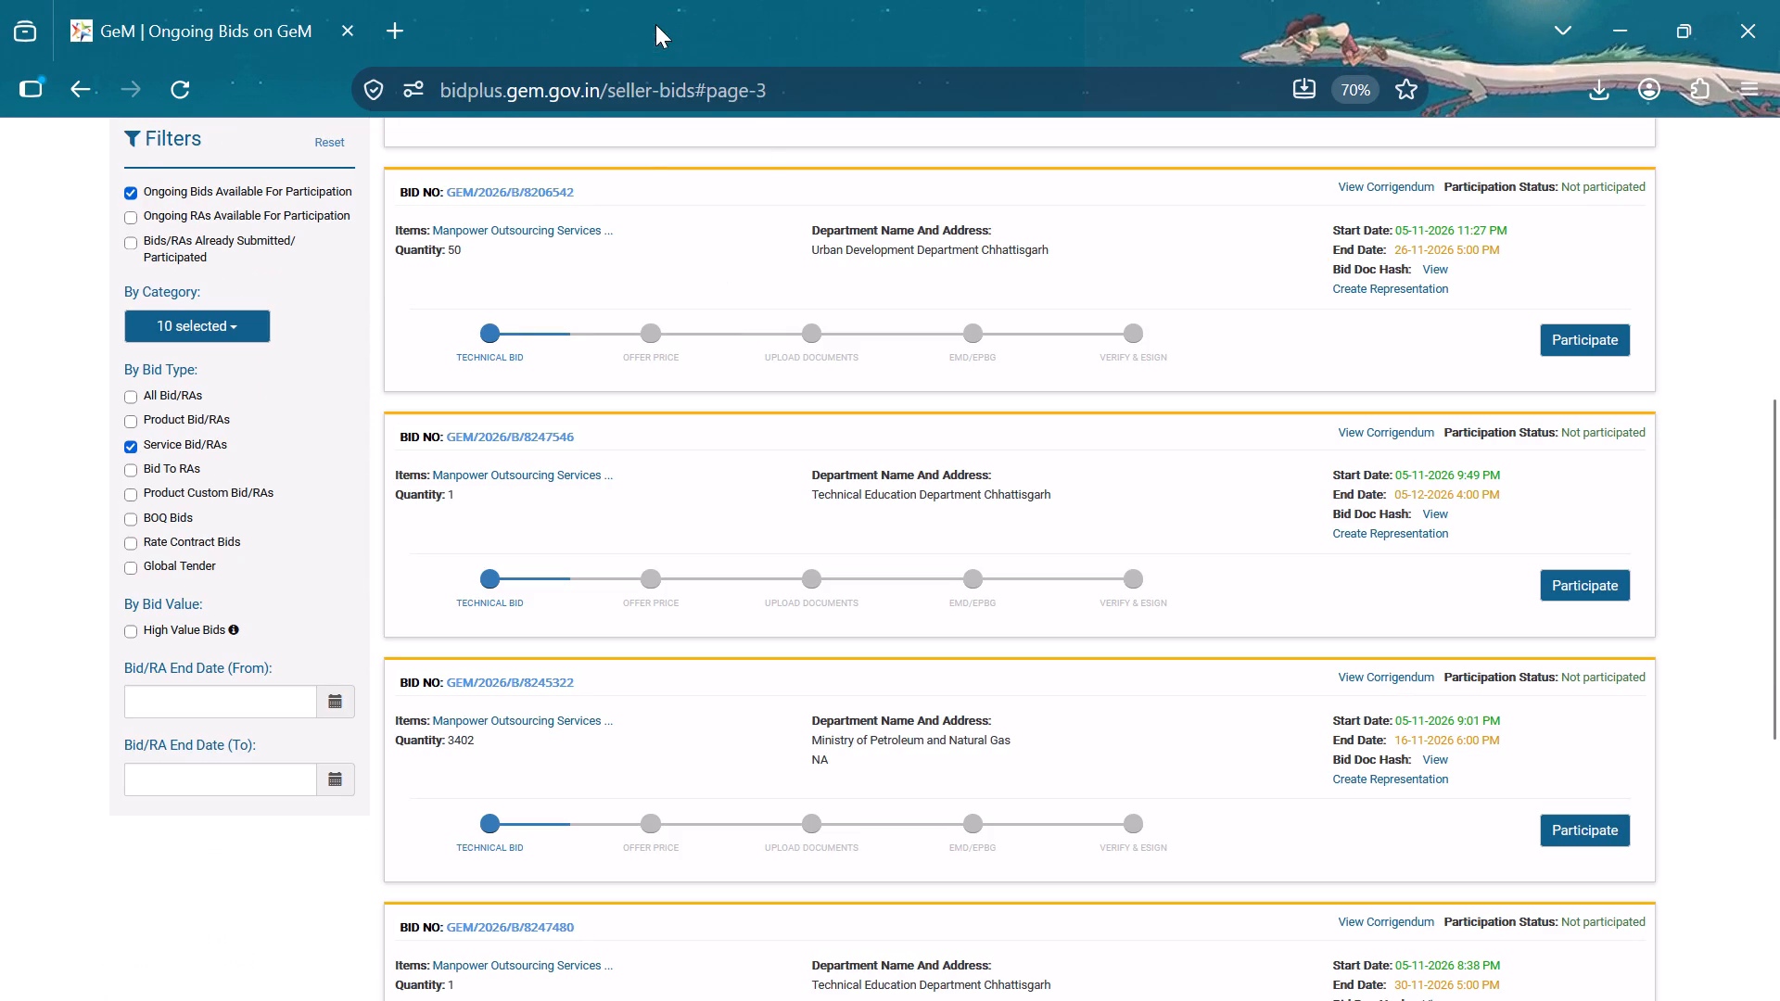
{"action": "scroll", "coordinate": [659, 511], "scroll_direction": "down", "scroll_amount": 1}
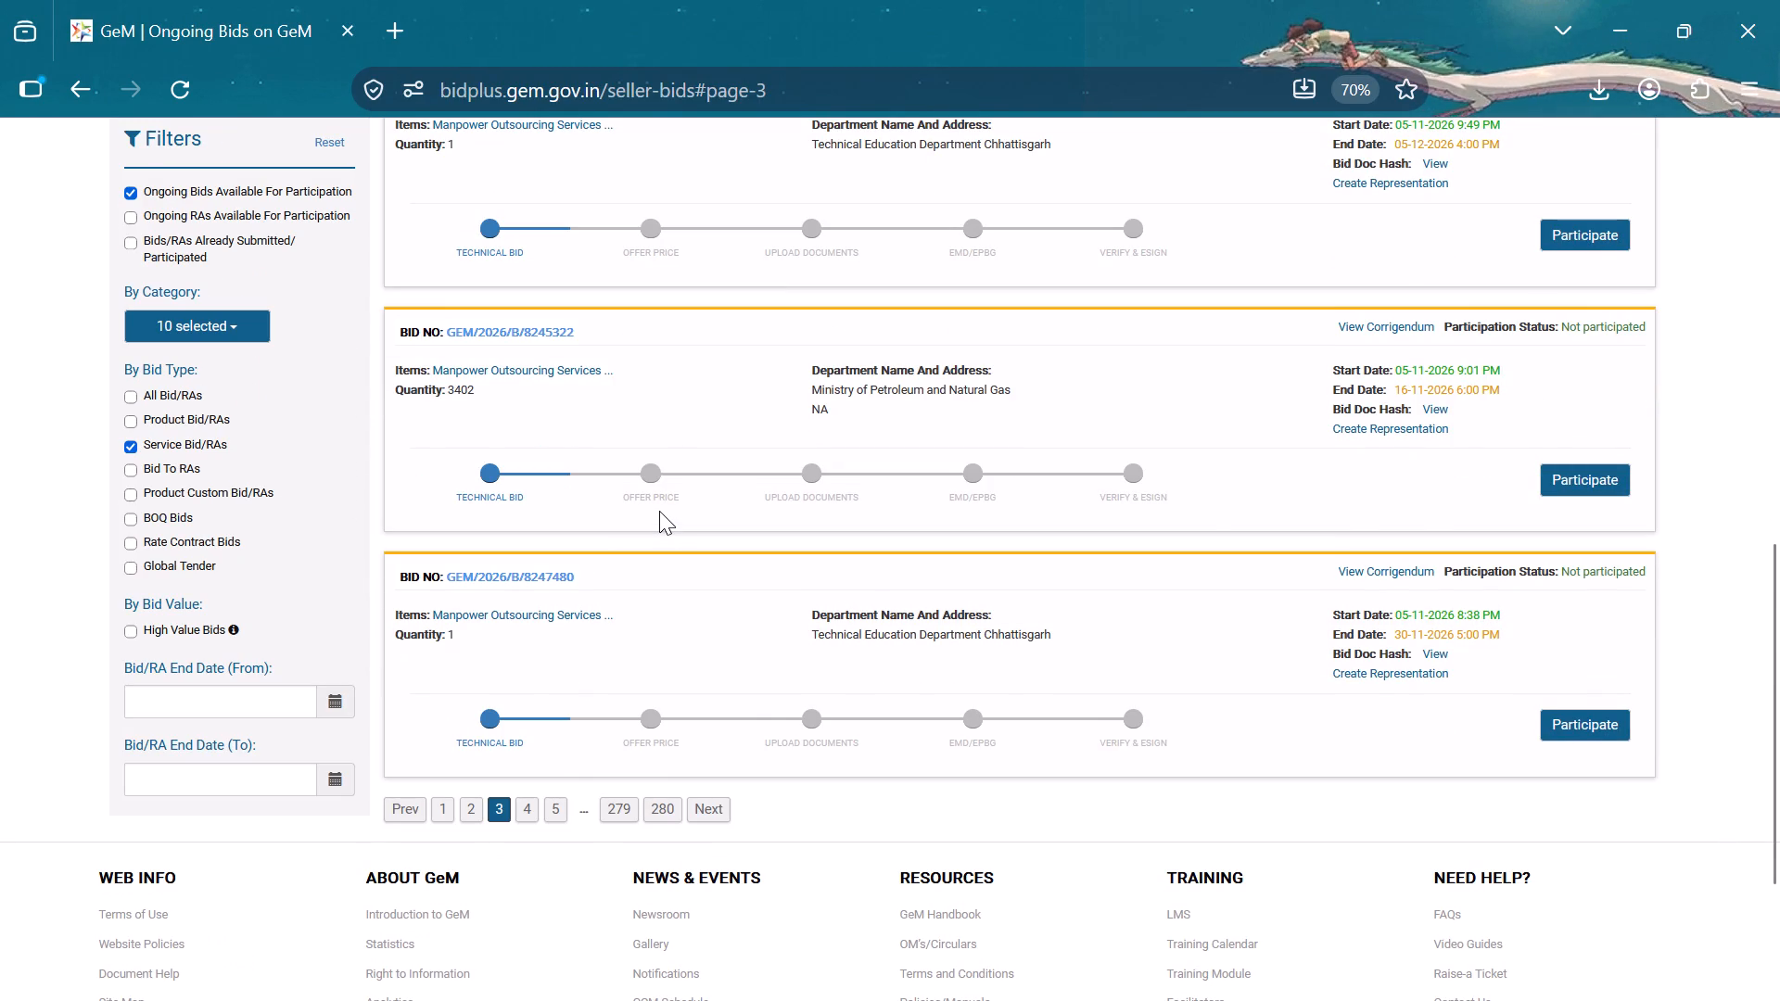
{"action": "scroll", "coordinate": [659, 511], "scroll_direction": "up", "scroll_amount": 2}
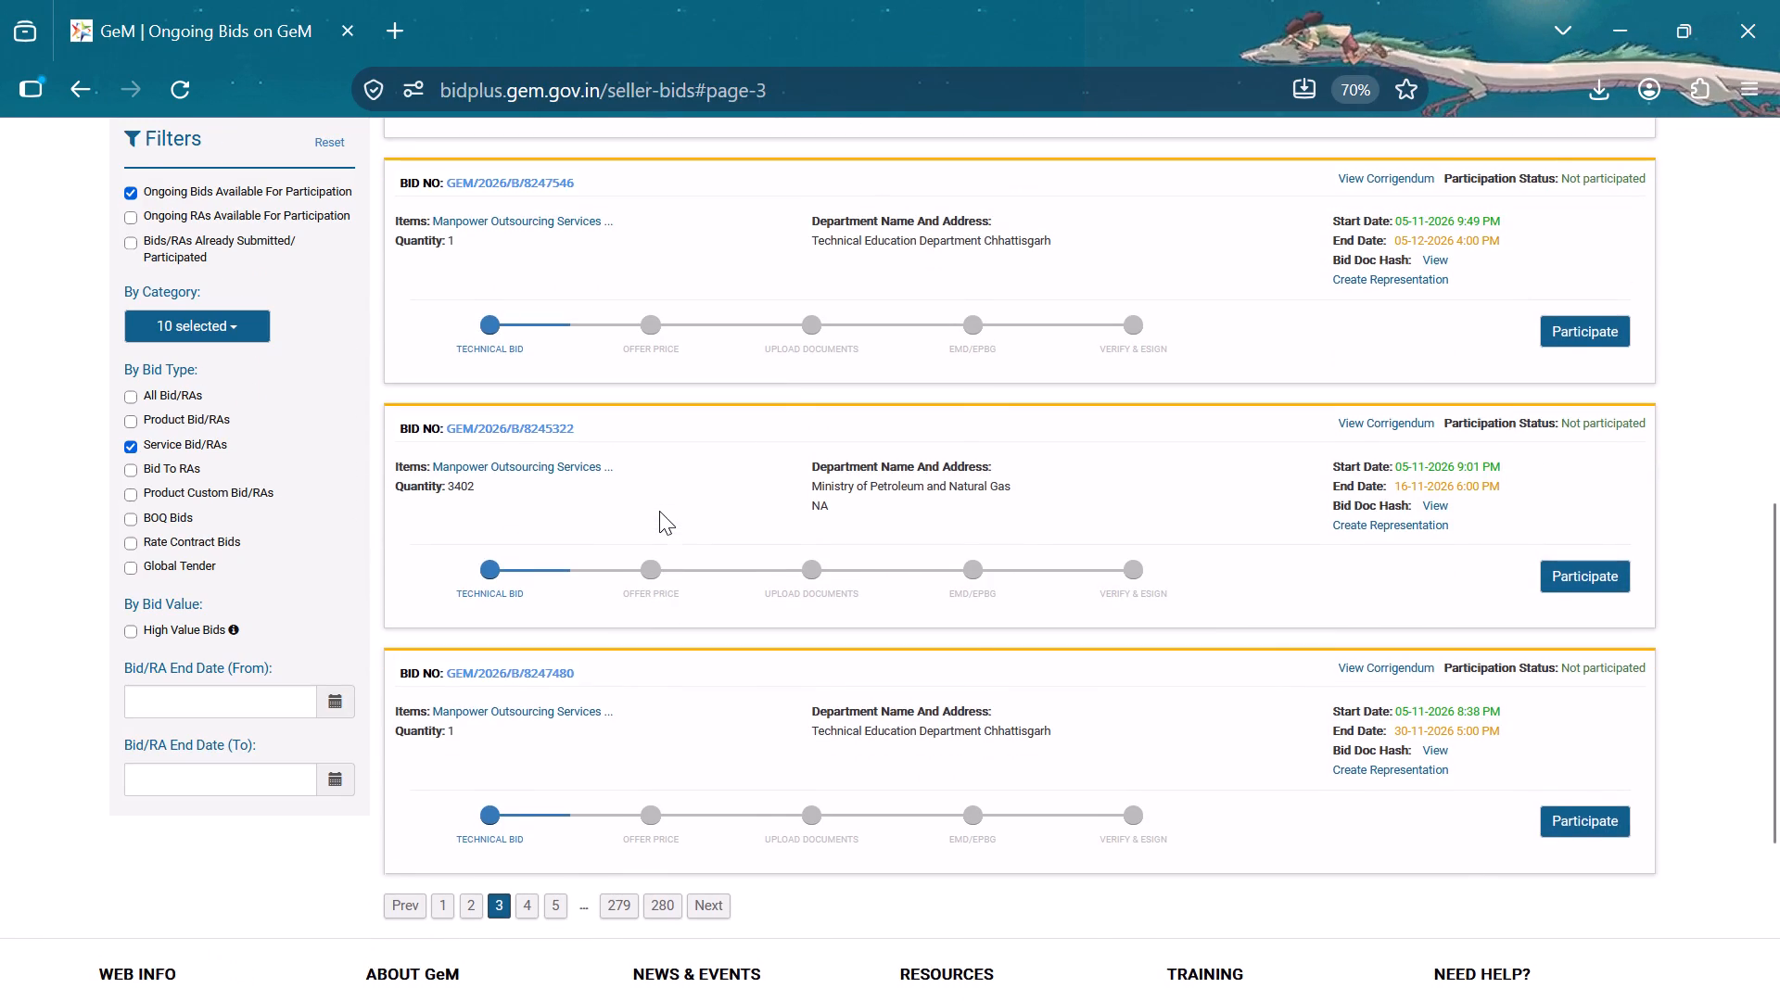
{"action": "scroll", "coordinate": [659, 511], "scroll_direction": "up", "scroll_amount": 3}
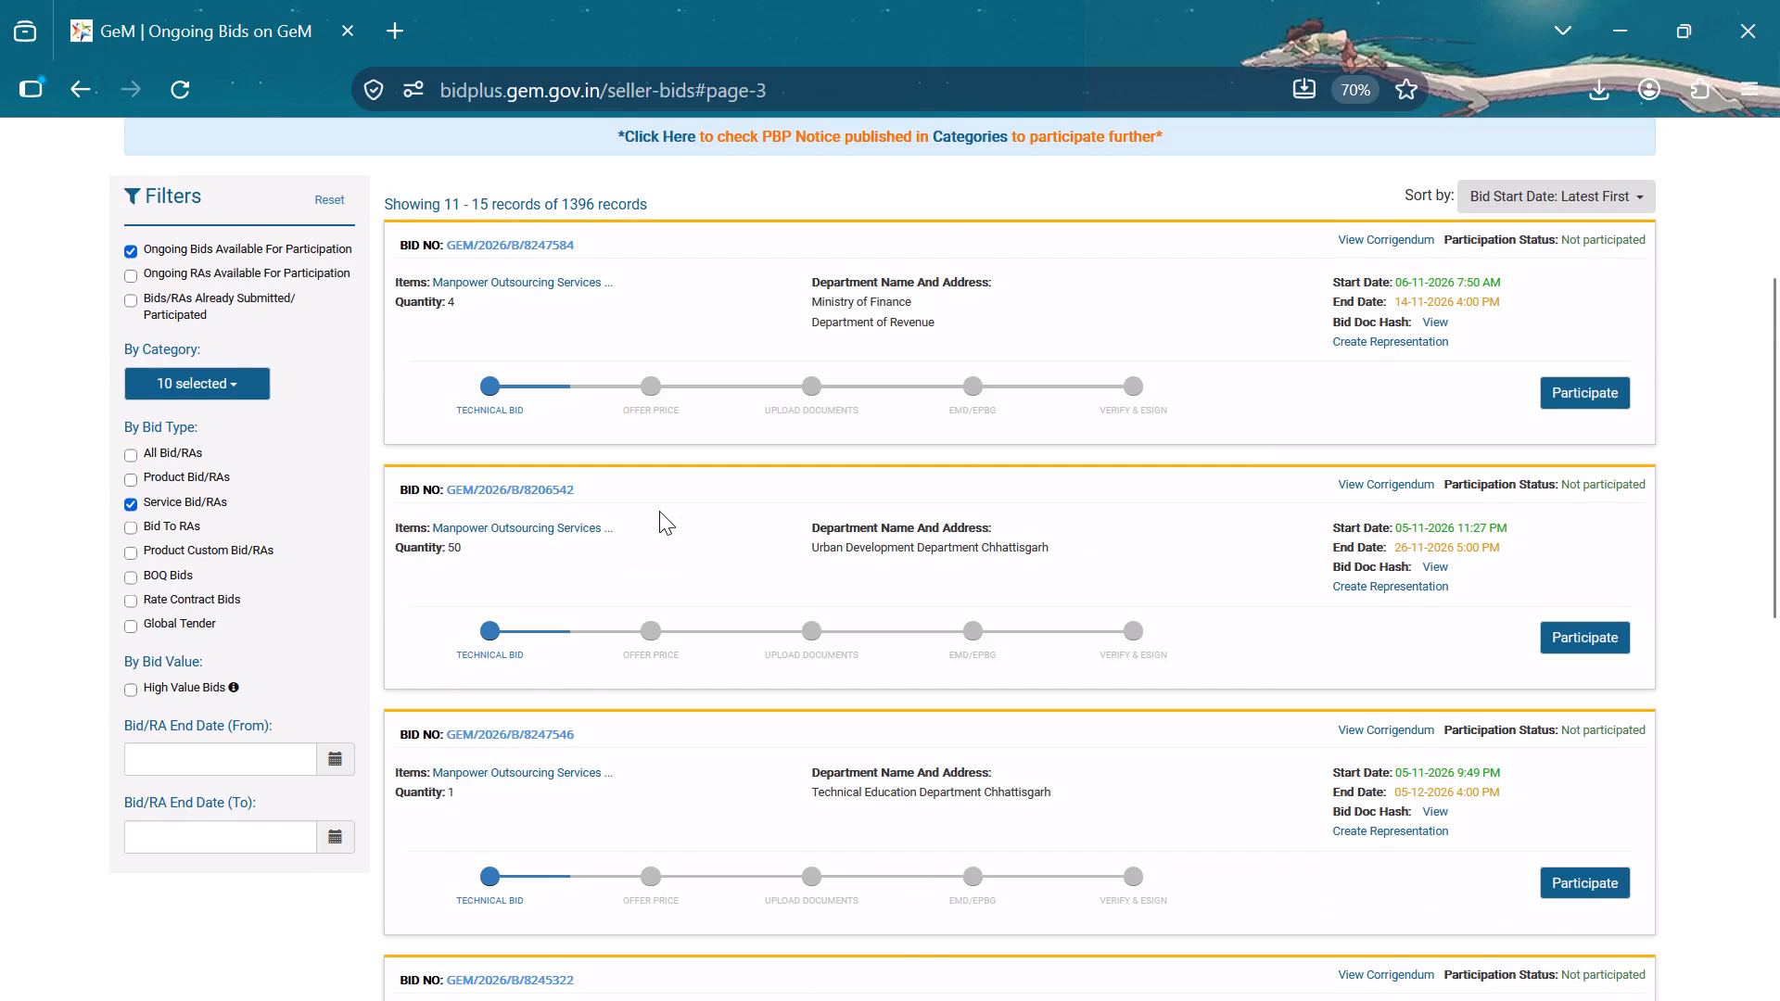
Go to page 2 of the ongoing bids and look through the bids listed there.
{"action": "scroll", "coordinate": [659, 511], "scroll_direction": "down", "scroll_amount": 7}
{"action": "left_click", "coordinate": [477, 572]}
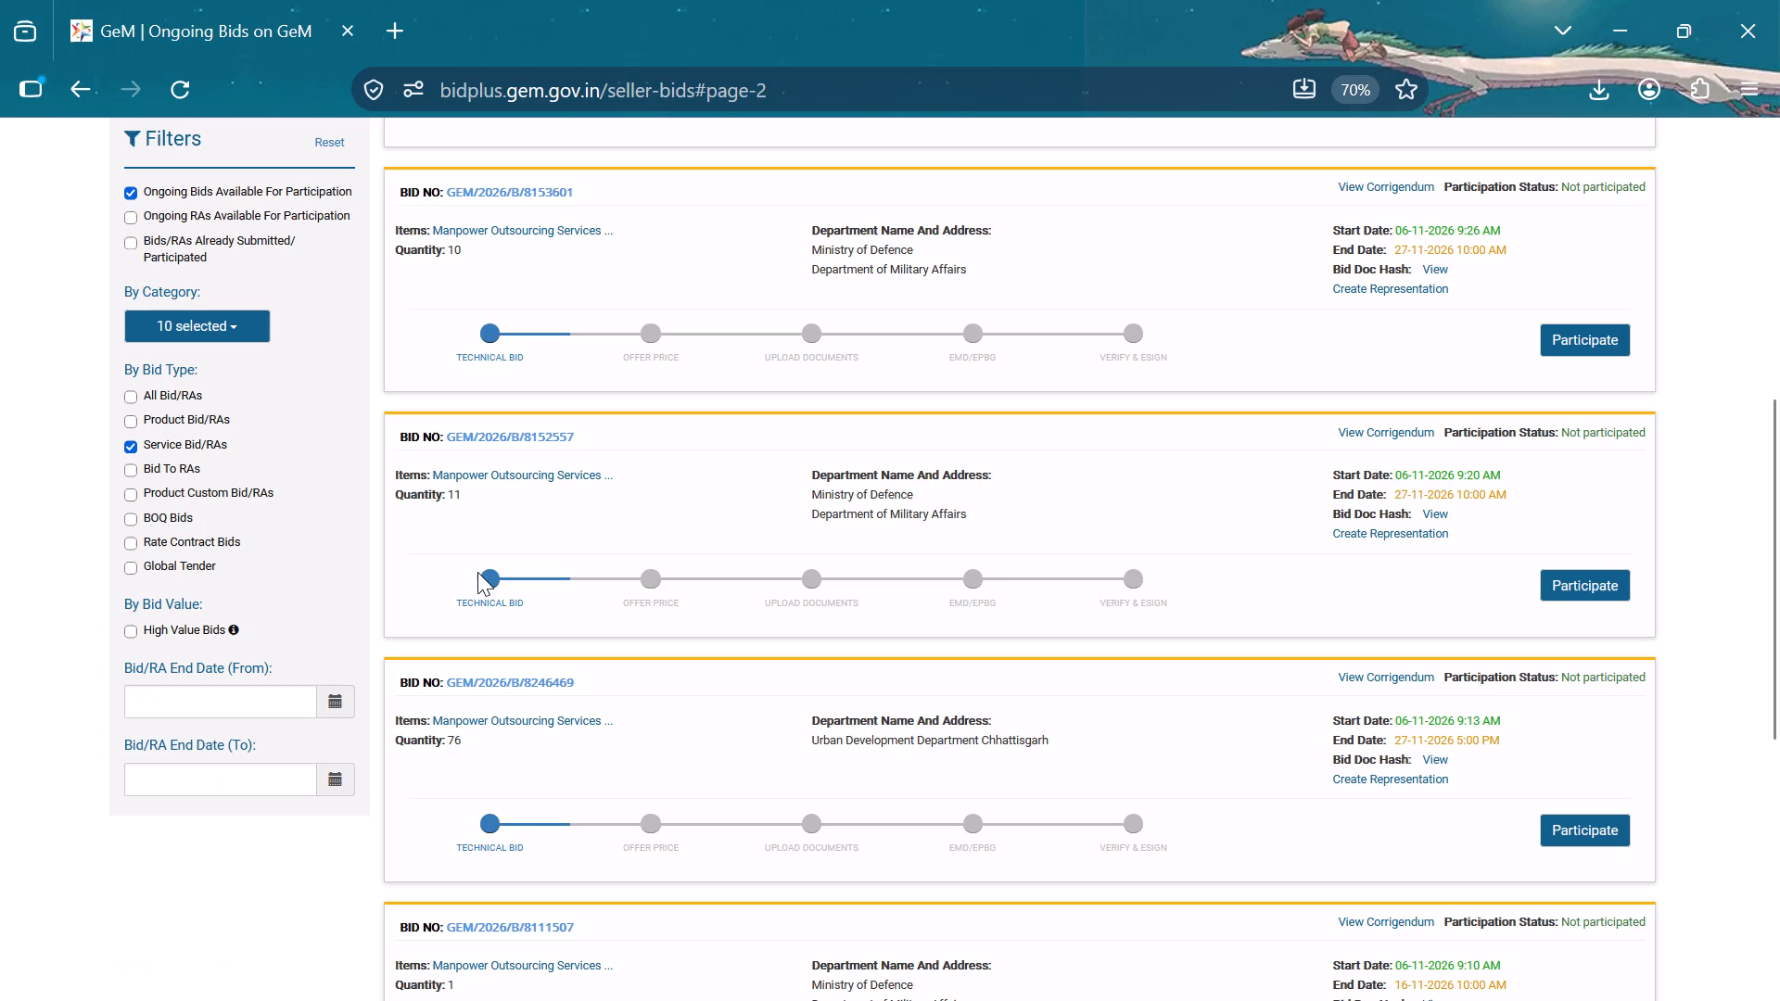
{"action": "scroll", "coordinate": [477, 572], "scroll_direction": "down", "scroll_amount": 3}
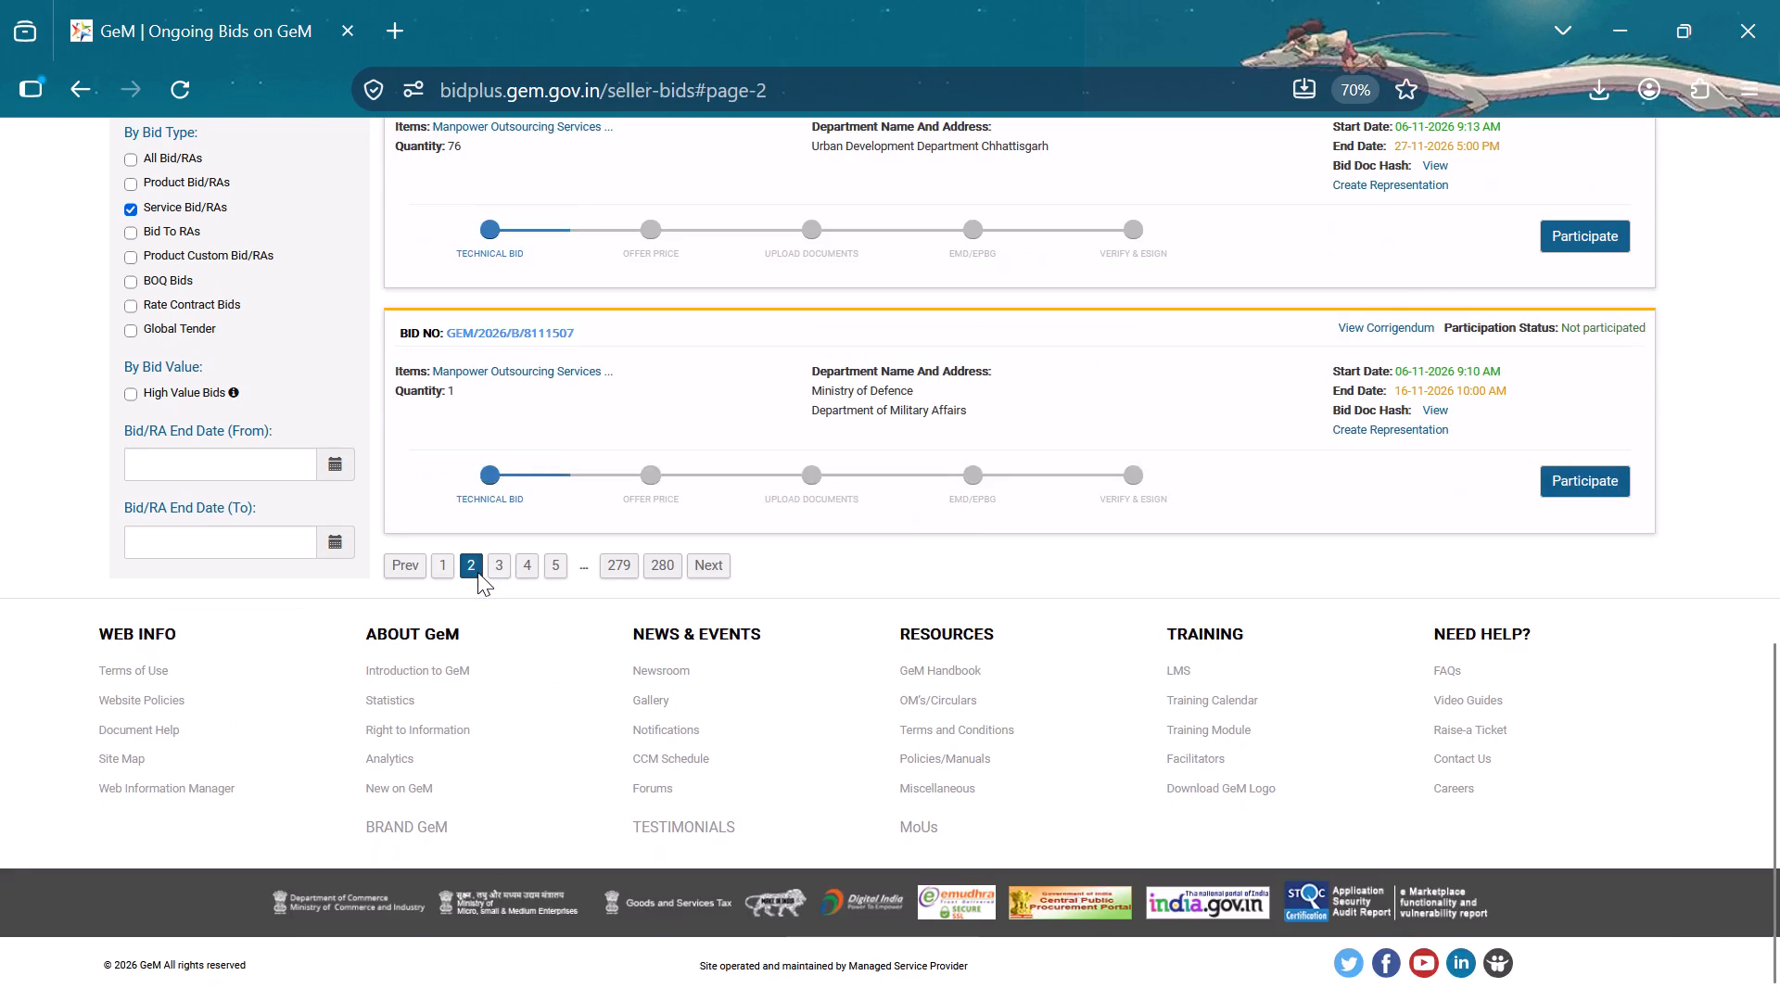
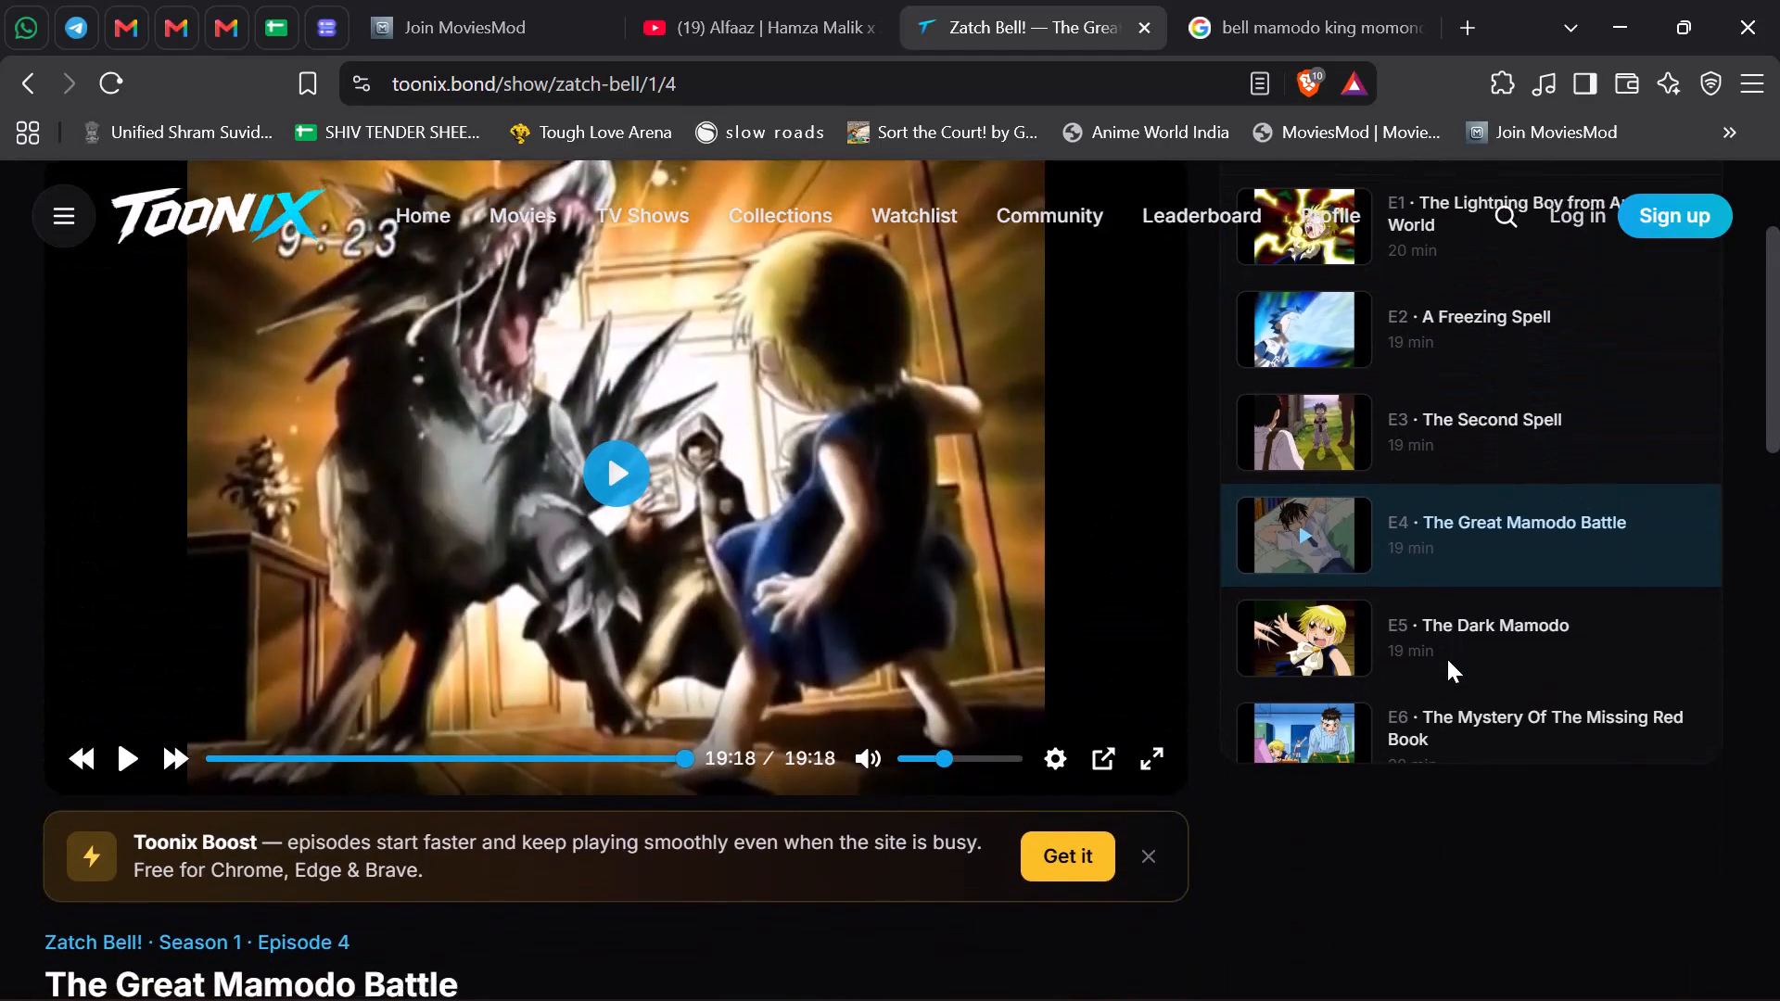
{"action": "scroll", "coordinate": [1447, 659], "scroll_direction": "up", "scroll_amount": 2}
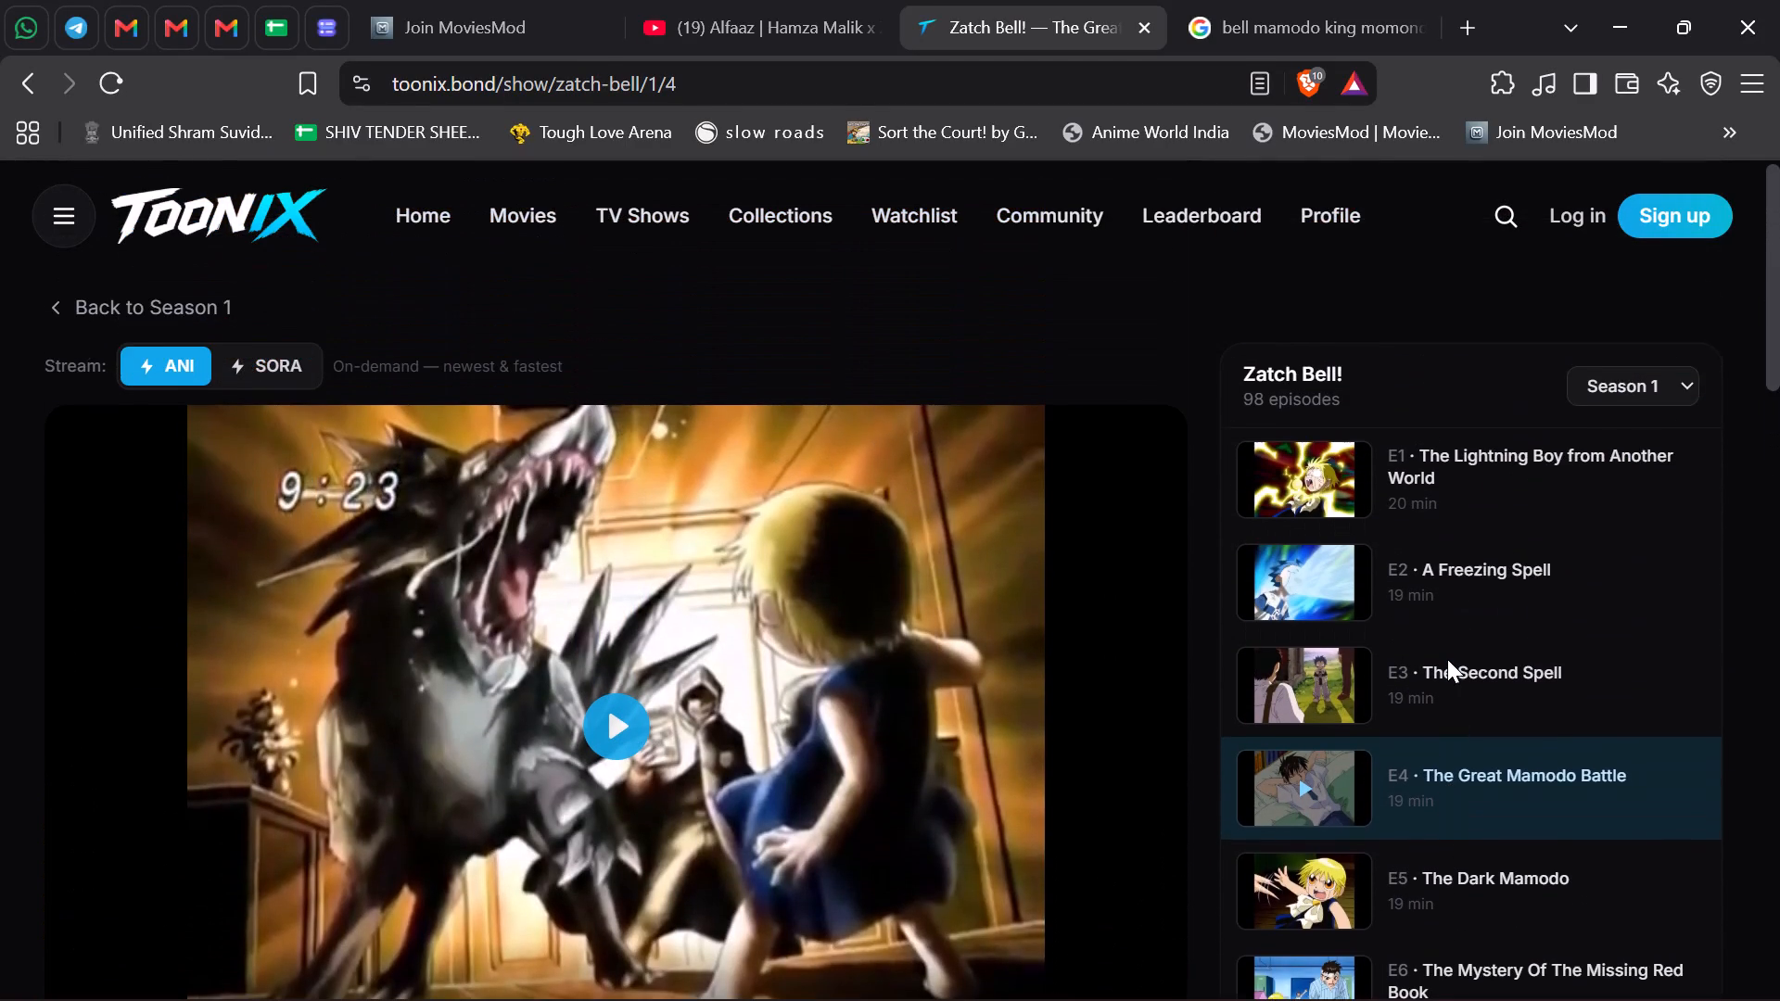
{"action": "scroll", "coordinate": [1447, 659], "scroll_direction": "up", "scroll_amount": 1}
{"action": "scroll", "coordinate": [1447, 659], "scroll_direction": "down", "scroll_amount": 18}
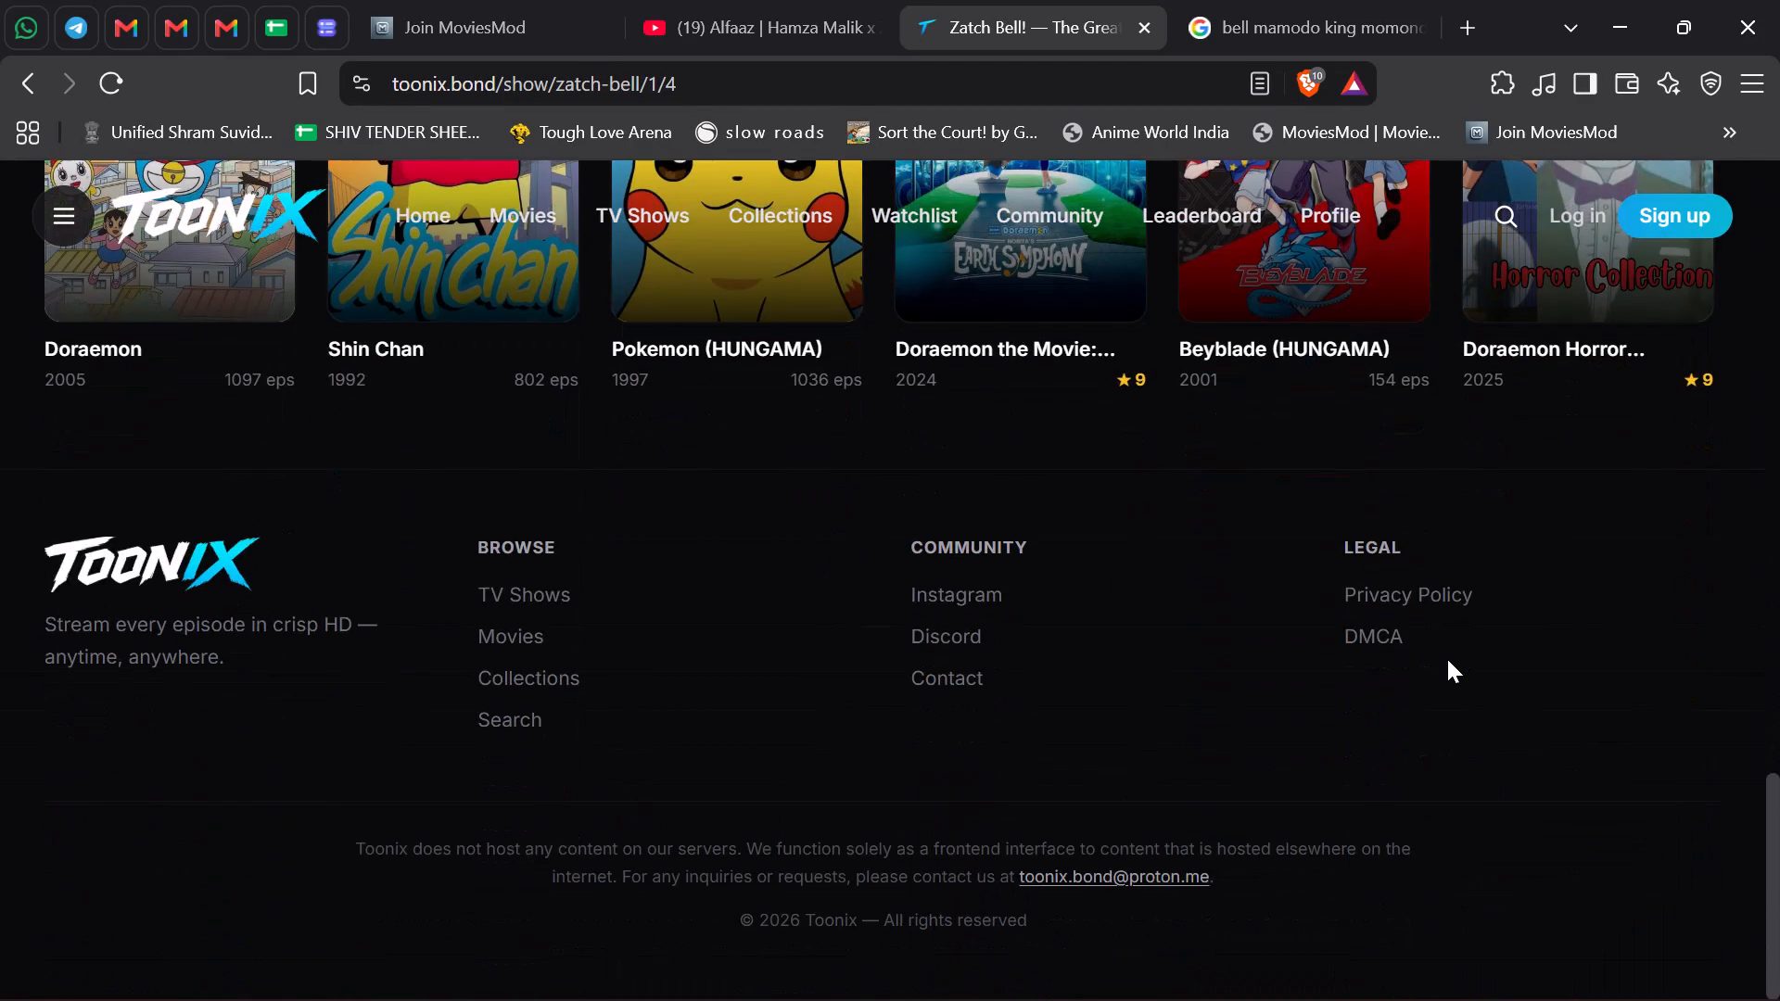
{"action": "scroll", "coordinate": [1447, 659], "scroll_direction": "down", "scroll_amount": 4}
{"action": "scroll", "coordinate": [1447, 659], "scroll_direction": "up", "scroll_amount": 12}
Switch from the video streaming page to the Daily Tender Sheet 2026 spreadsheet.
{"action": "key", "text": "alt+Tab"}
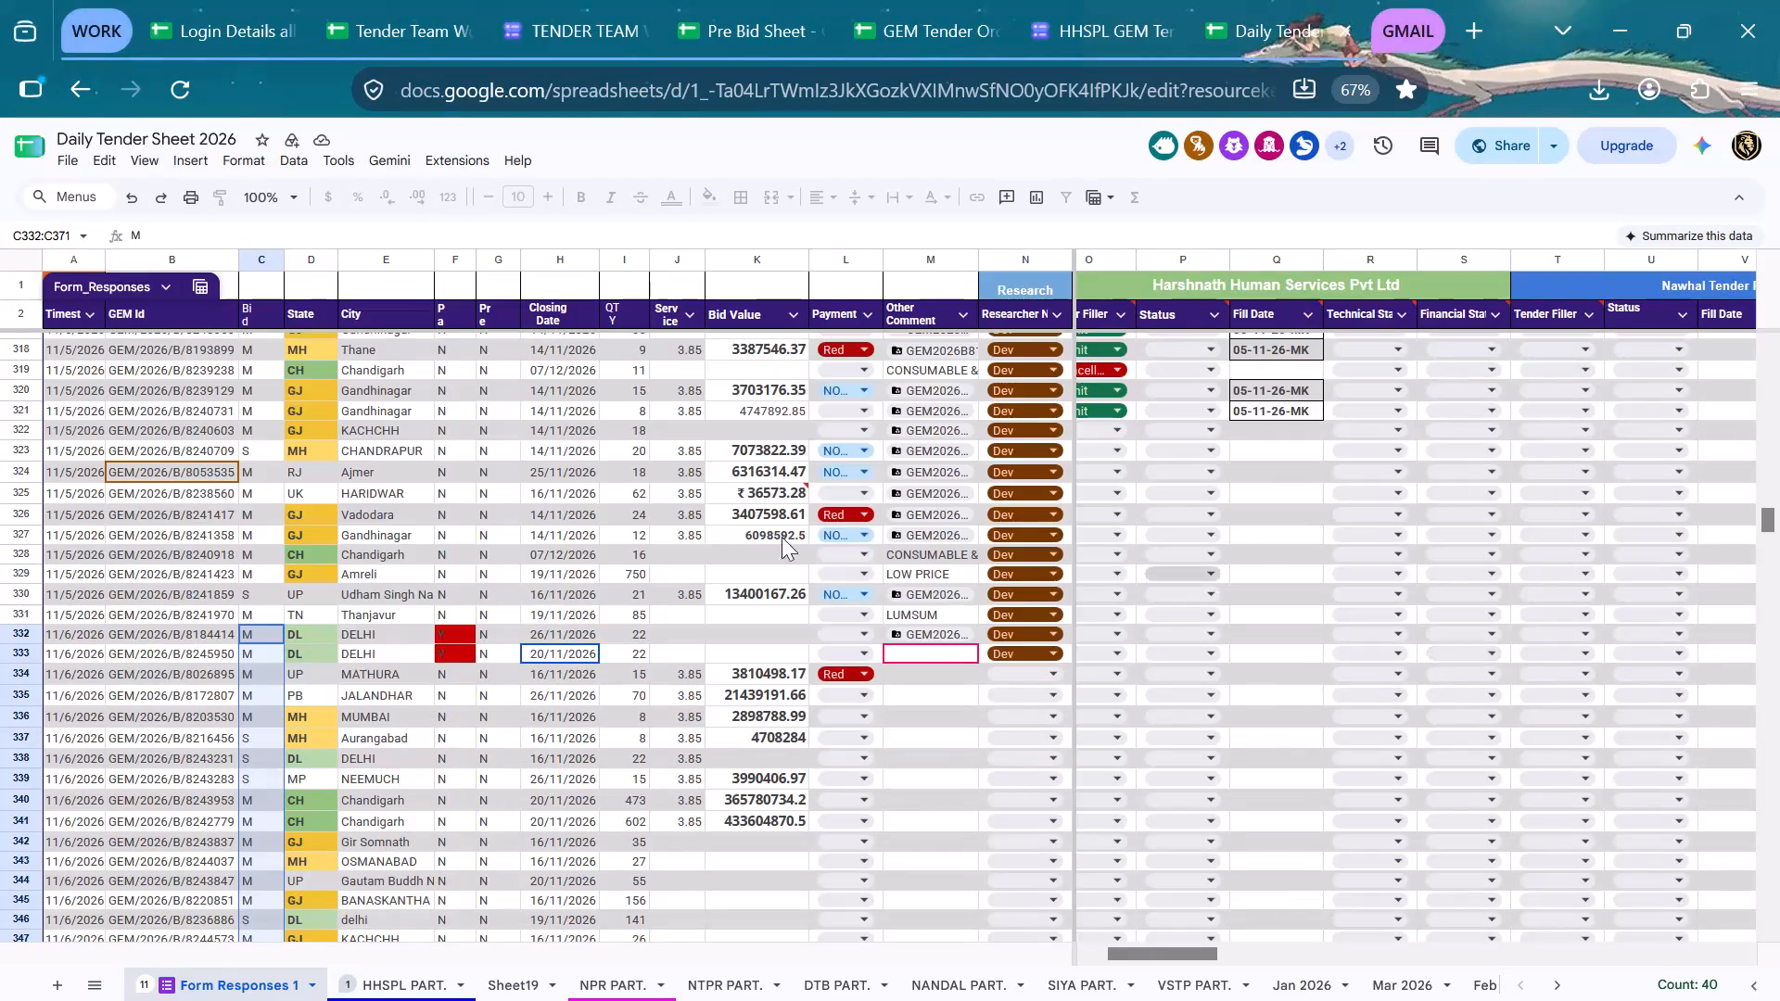